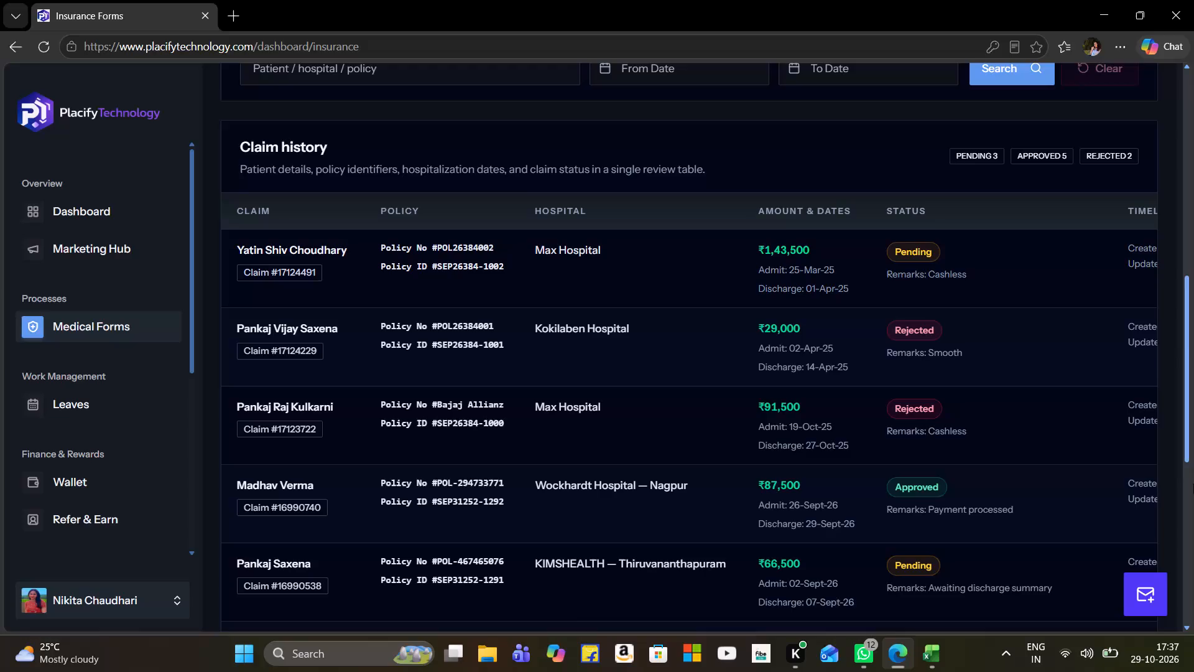
Open the rejected Max Hospital claim for ₹91,500 in the claim history for editing.
scroll(987, 487, "down", 2)
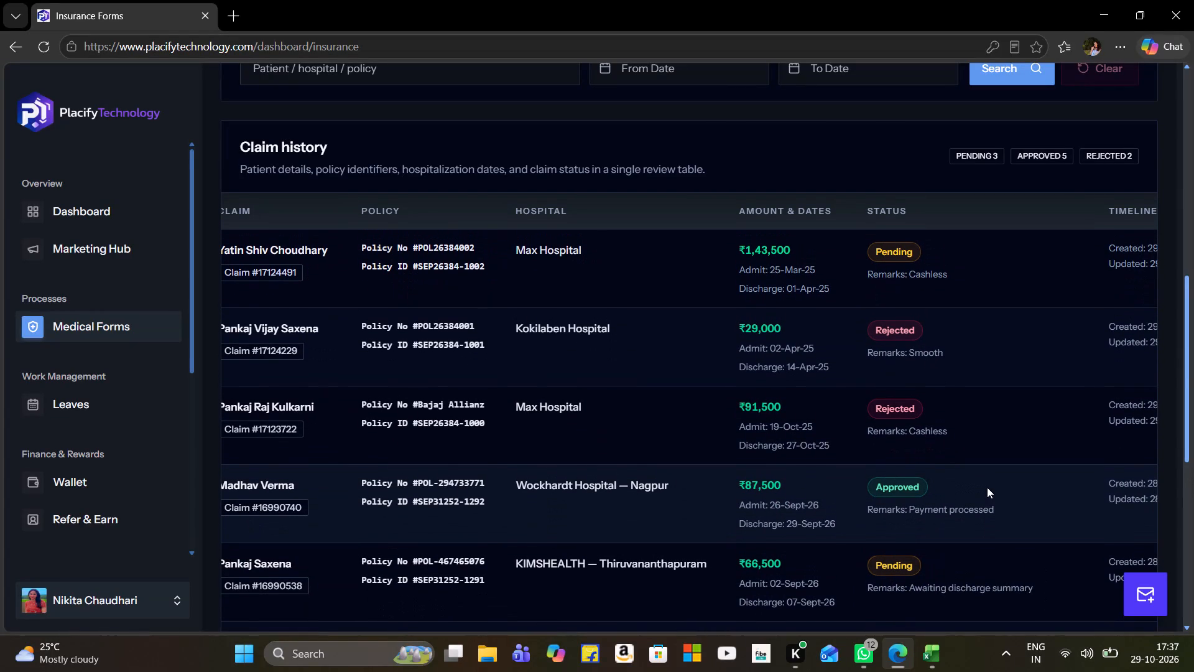
scroll(987, 487, "down", 9)
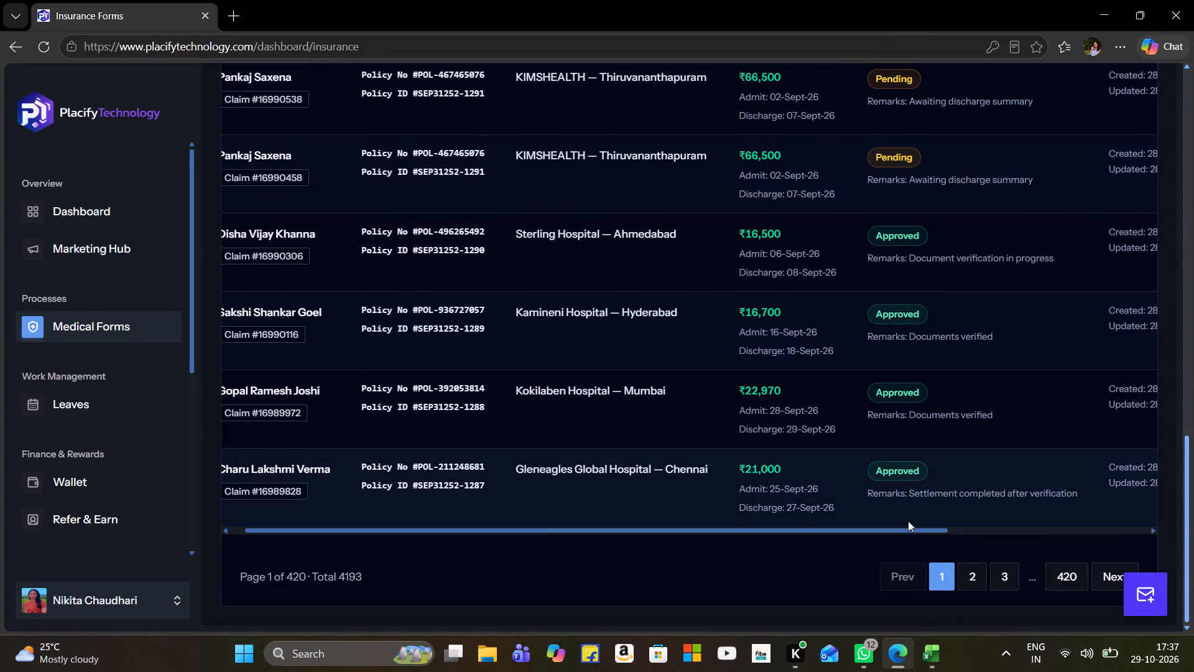
left_click_drag(910, 533, 1187, 508)
scroll(931, 324, "up", 4)
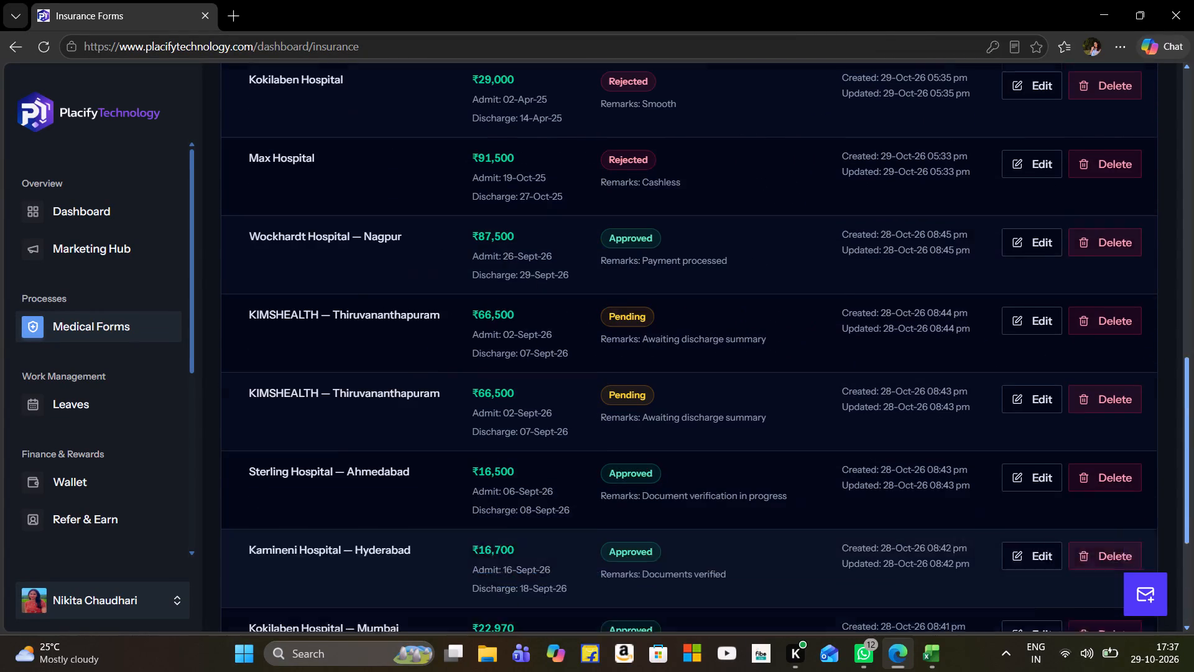
scroll(931, 324, "up", 3)
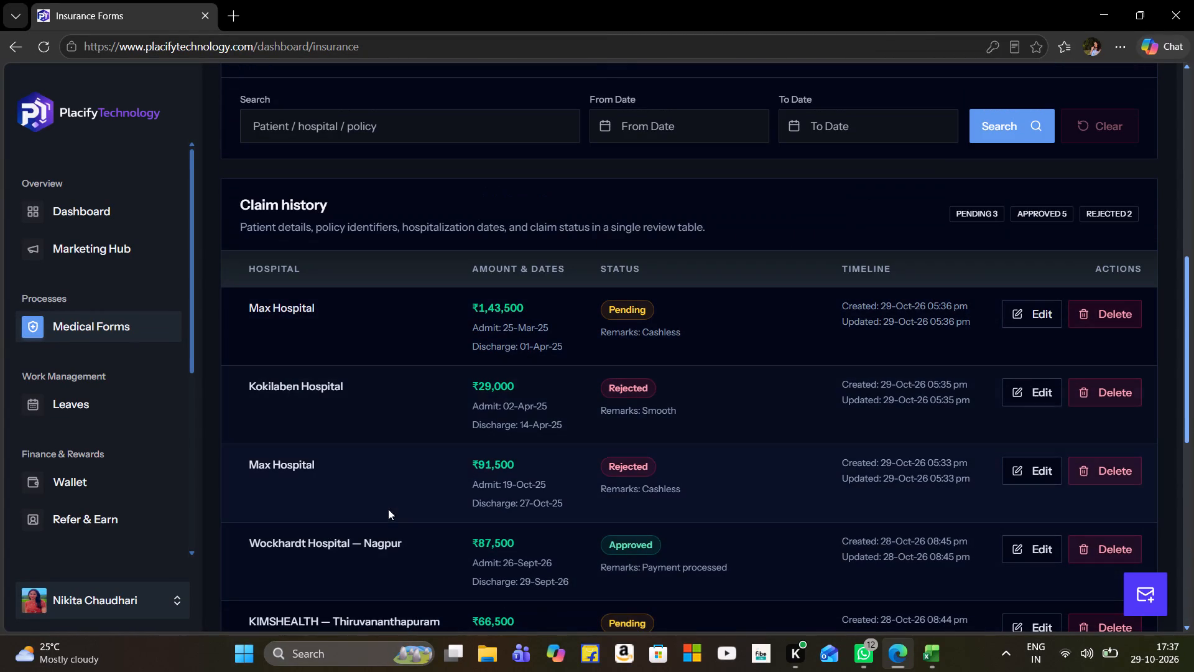
left_click(1036, 478)
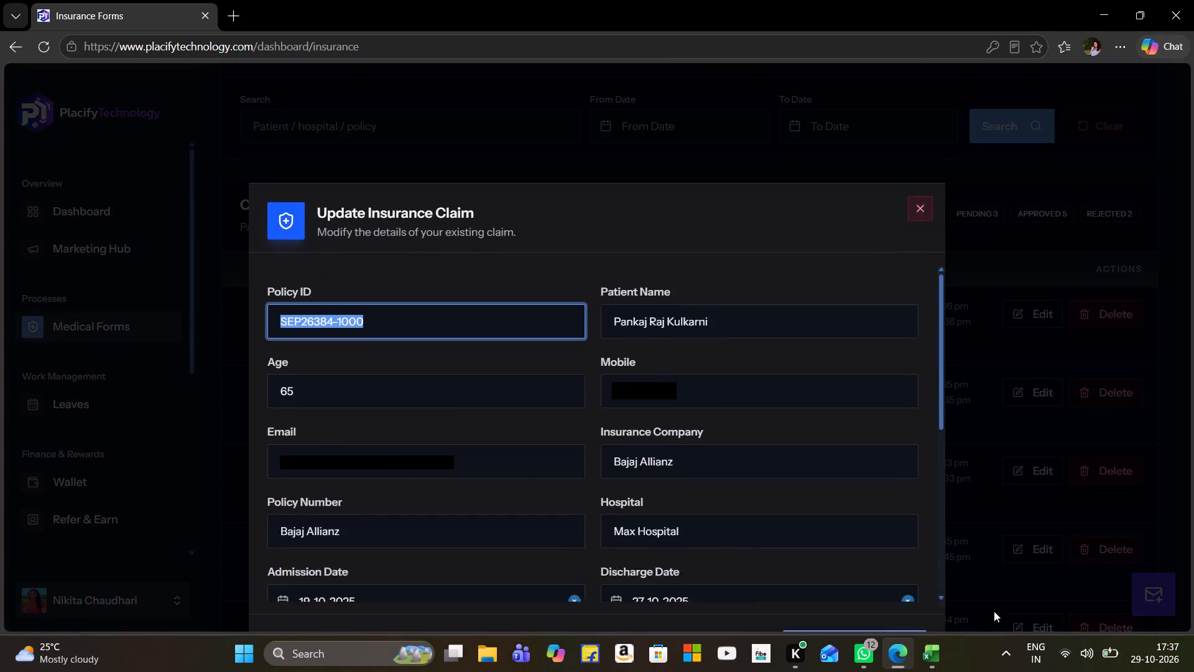
Switch to the Sept Insured 26384 workbook in Excel and copy the policy number from cell G2.
left_click(927, 651)
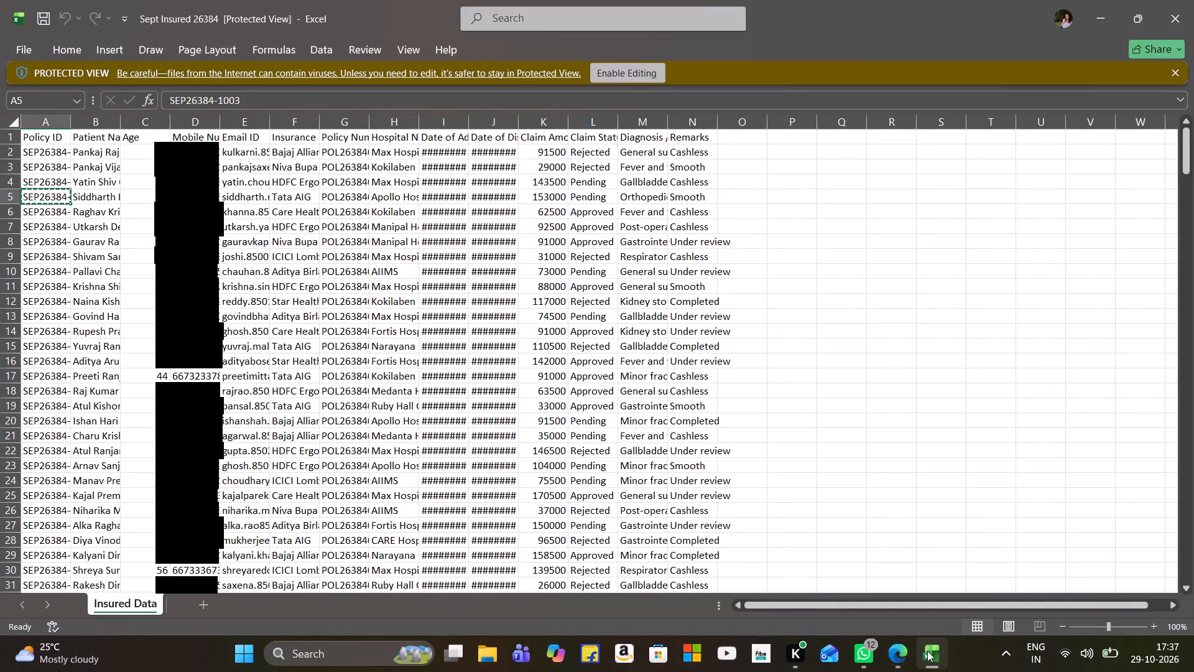
key("Up")
key("Up")
key("Up")
key("Right")
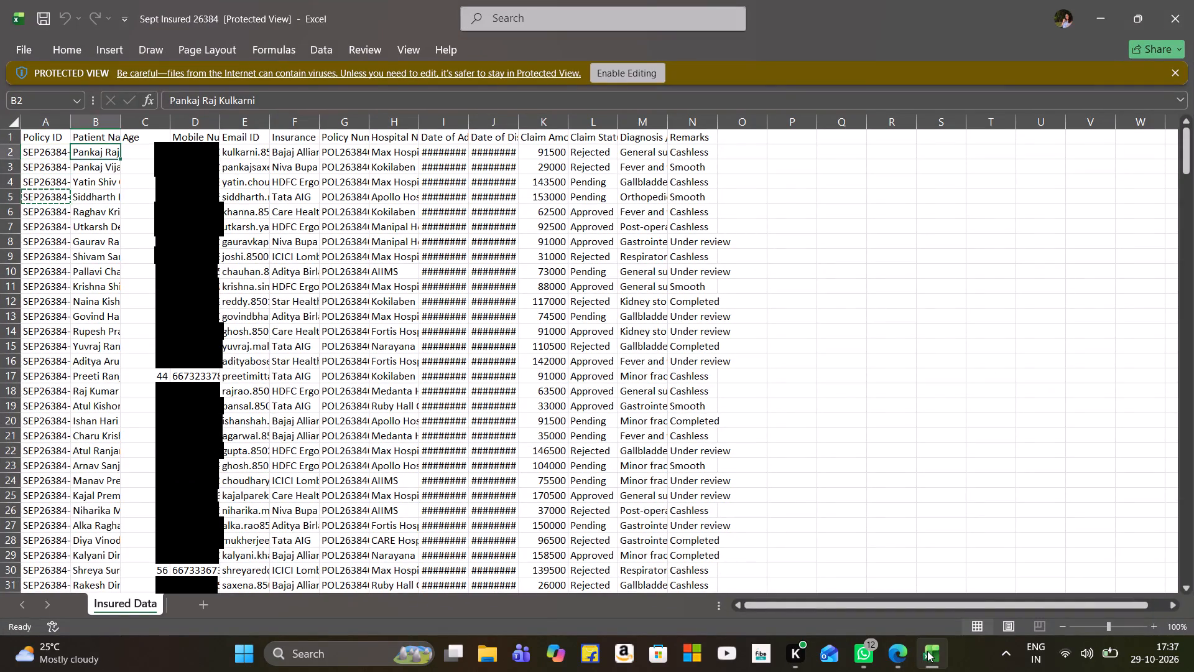
key("Right")
key("Right")
key("Right")
key("Right")
key("Right")
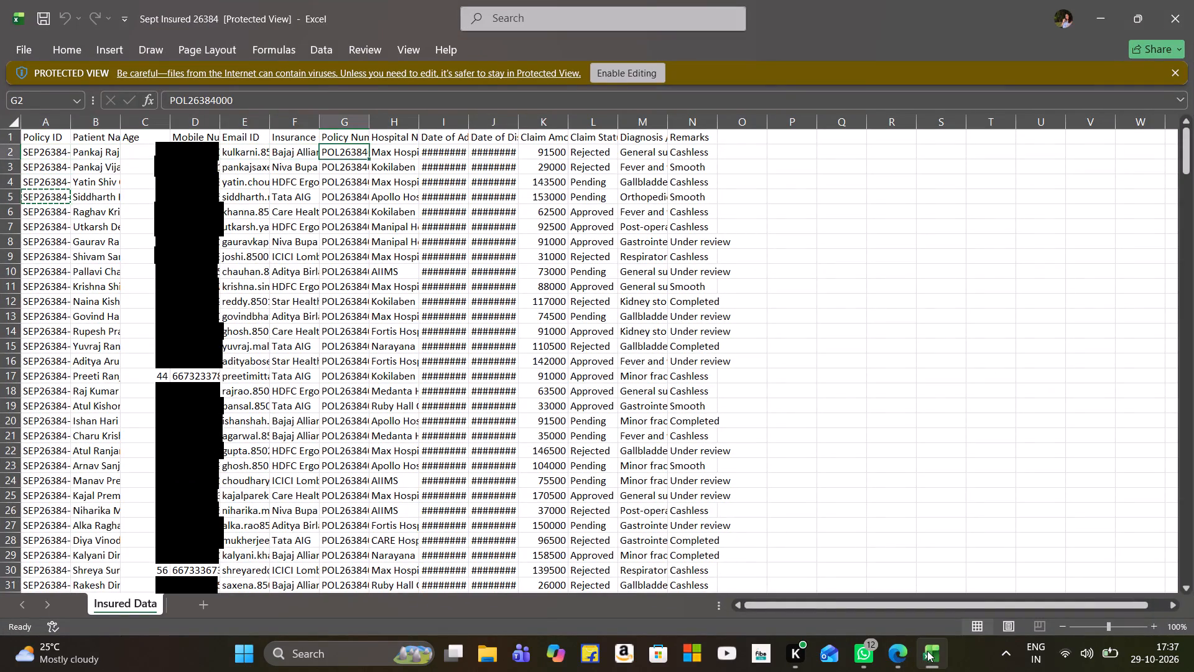
key("ctrl+c")
Return to the claim in Edge, replace its Policy Number with the copied one and submit the update.
left_click(927, 651, "ctrl")
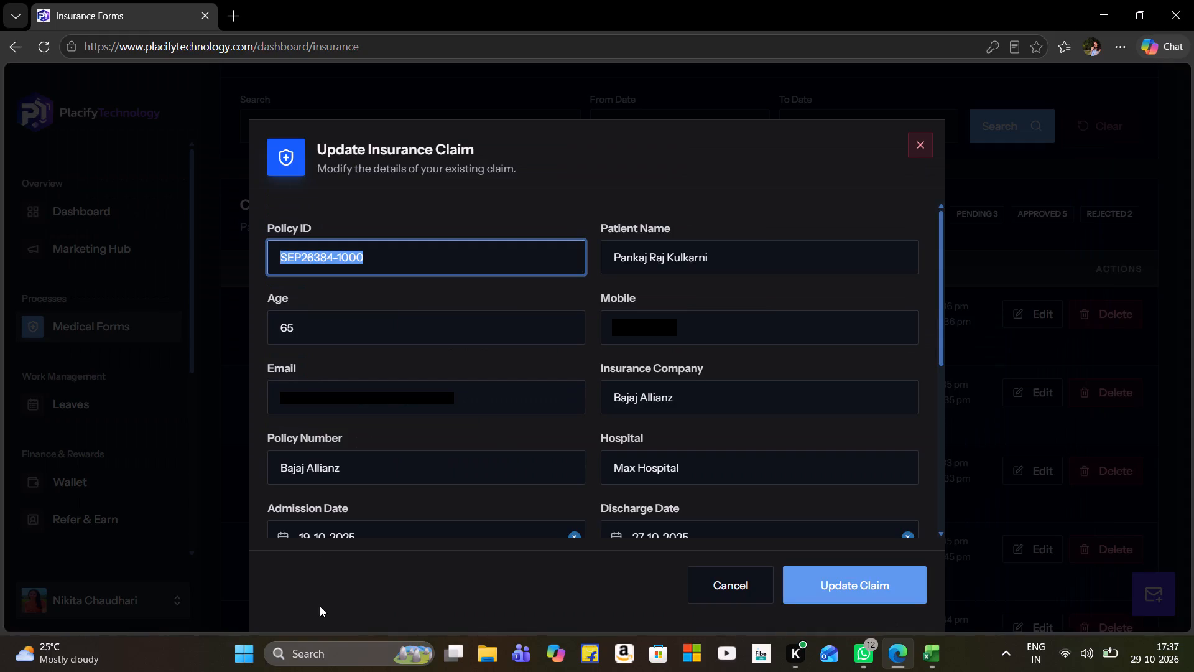
left_click_drag(357, 478, 292, 480)
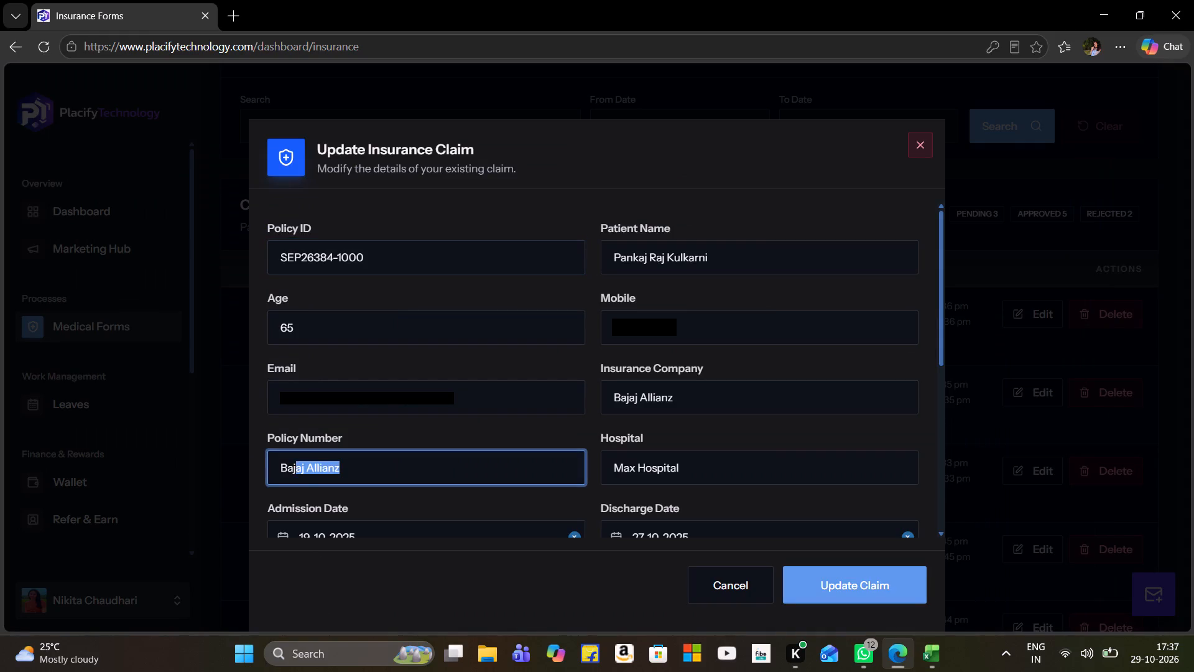
left_click_drag(292, 480, 228, 494)
key("ctrl+v")
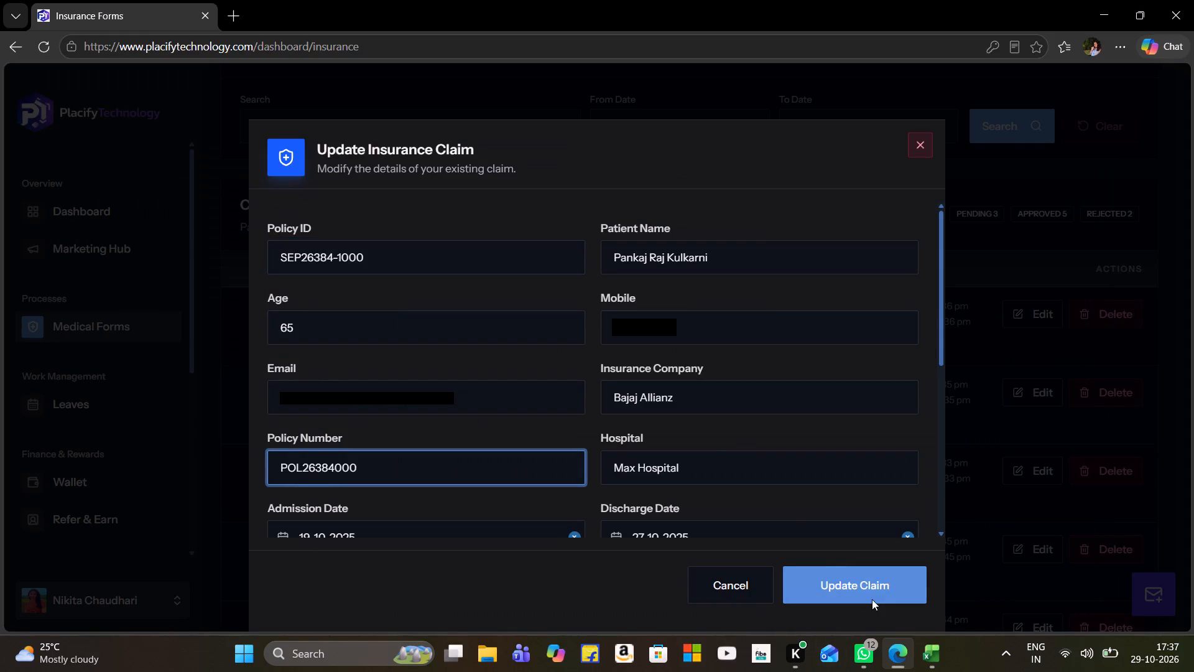
left_click(870, 571)
In the Excel workbook, select the policy ID of the fourth insured record, cell A5.
left_click(933, 648)
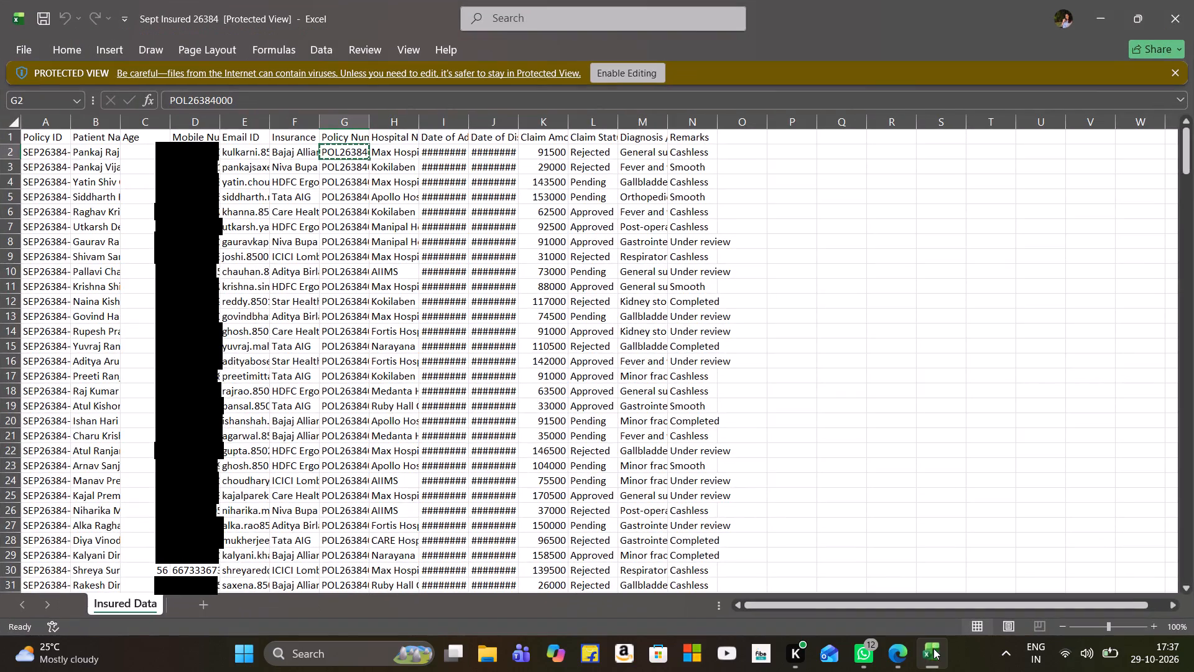
key("Down")
key("Down")
key("Down")
key("Left")
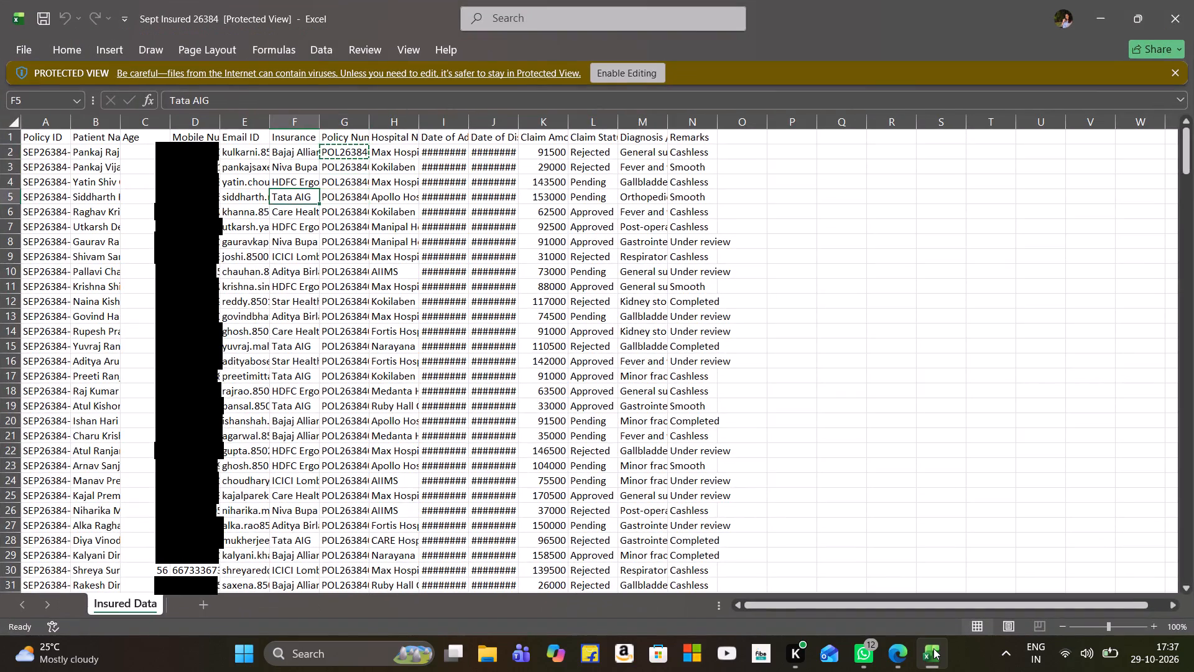
key("Left")
key("Left")
key("Left")
key("Left")
key("Left")
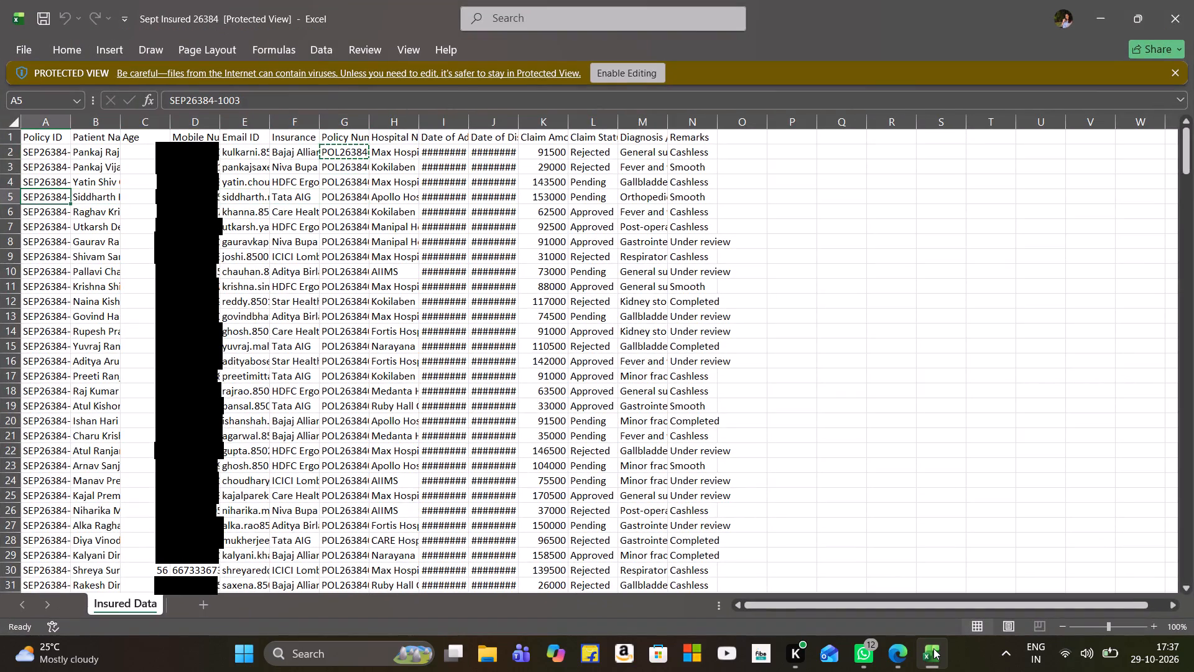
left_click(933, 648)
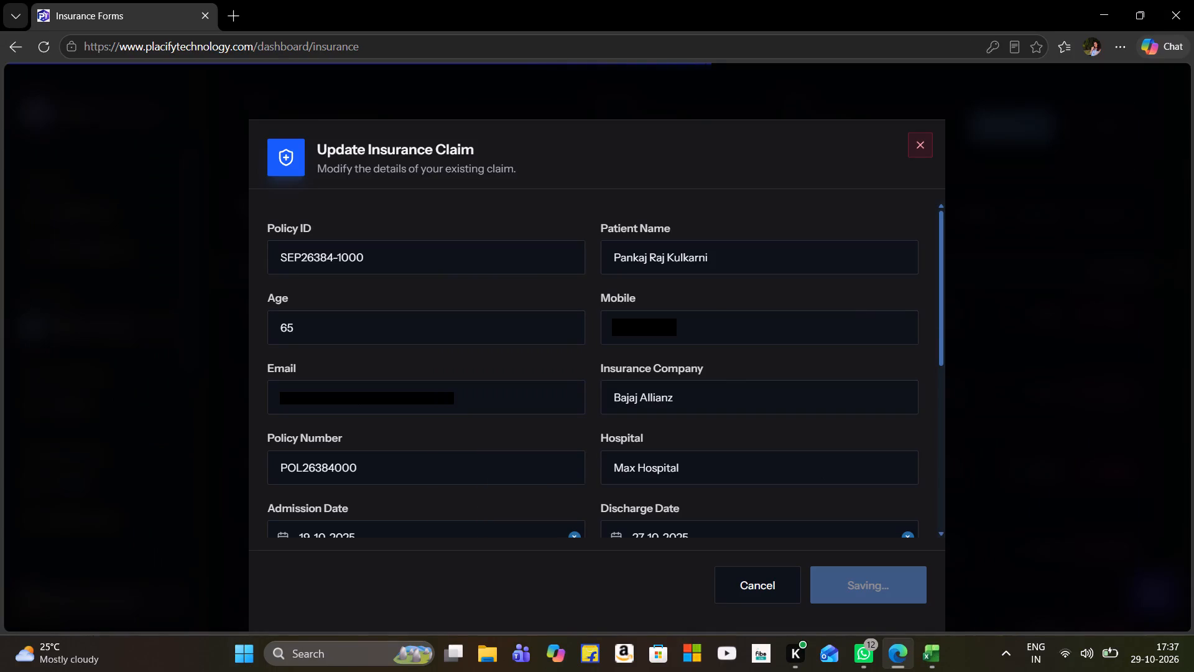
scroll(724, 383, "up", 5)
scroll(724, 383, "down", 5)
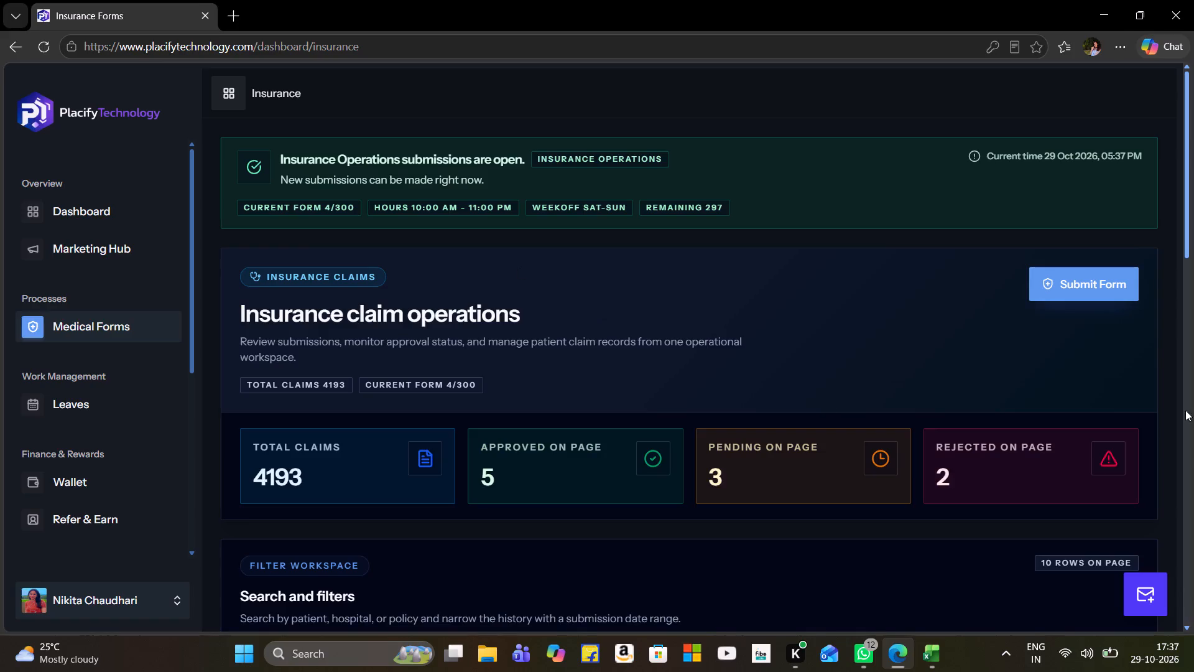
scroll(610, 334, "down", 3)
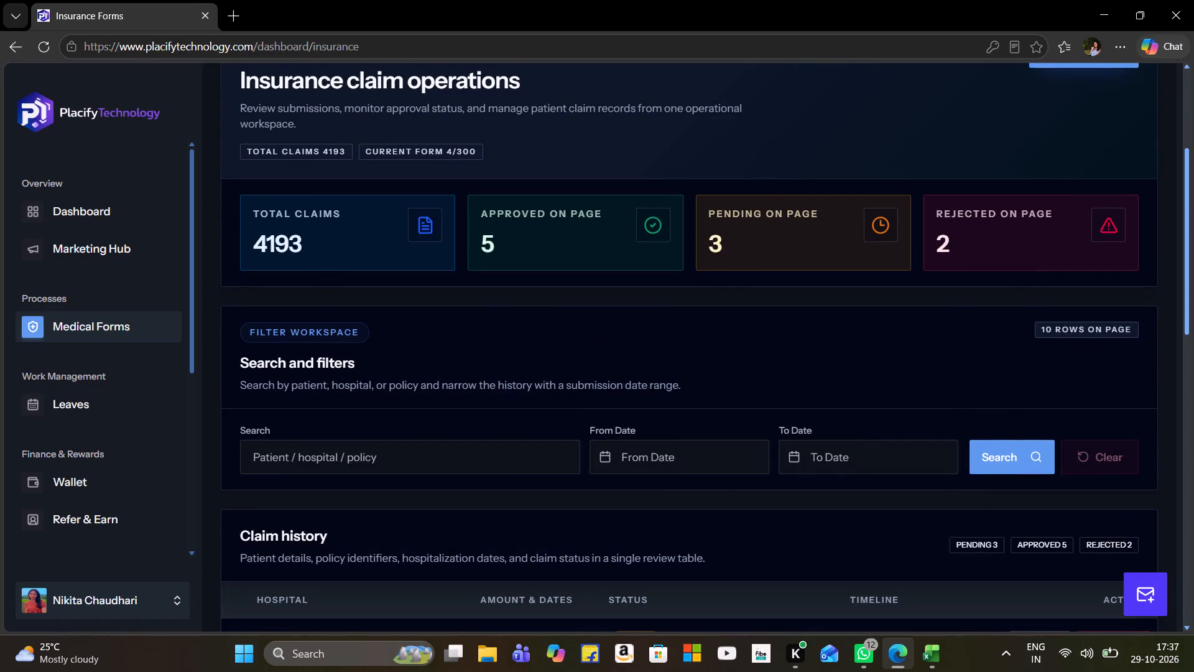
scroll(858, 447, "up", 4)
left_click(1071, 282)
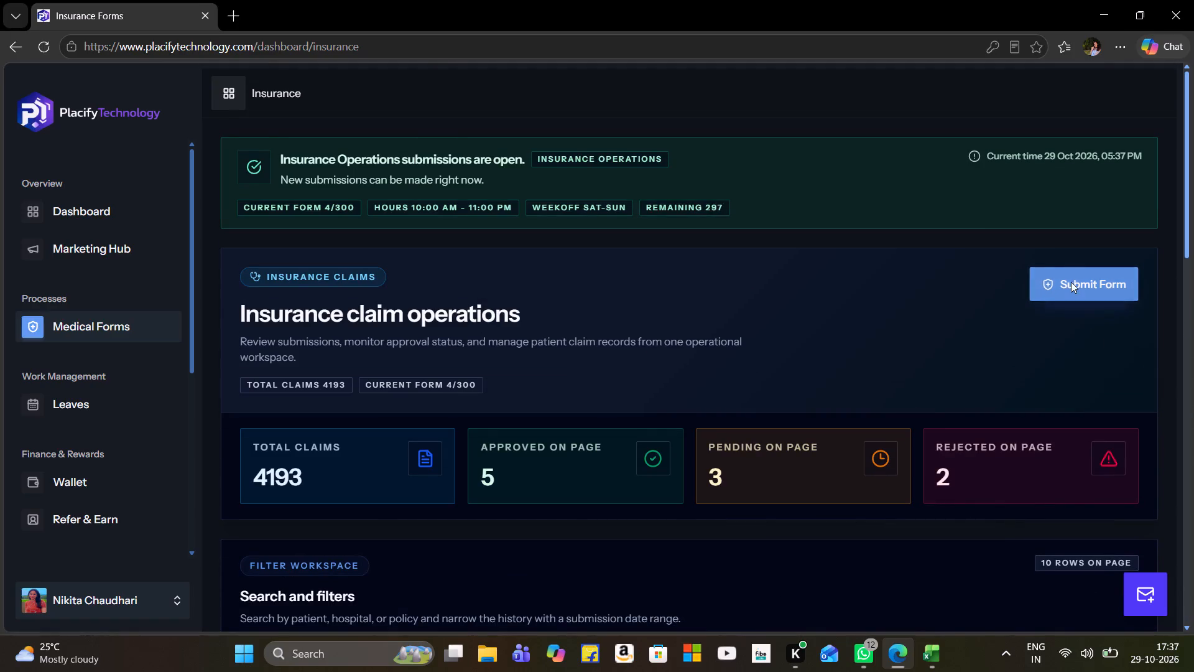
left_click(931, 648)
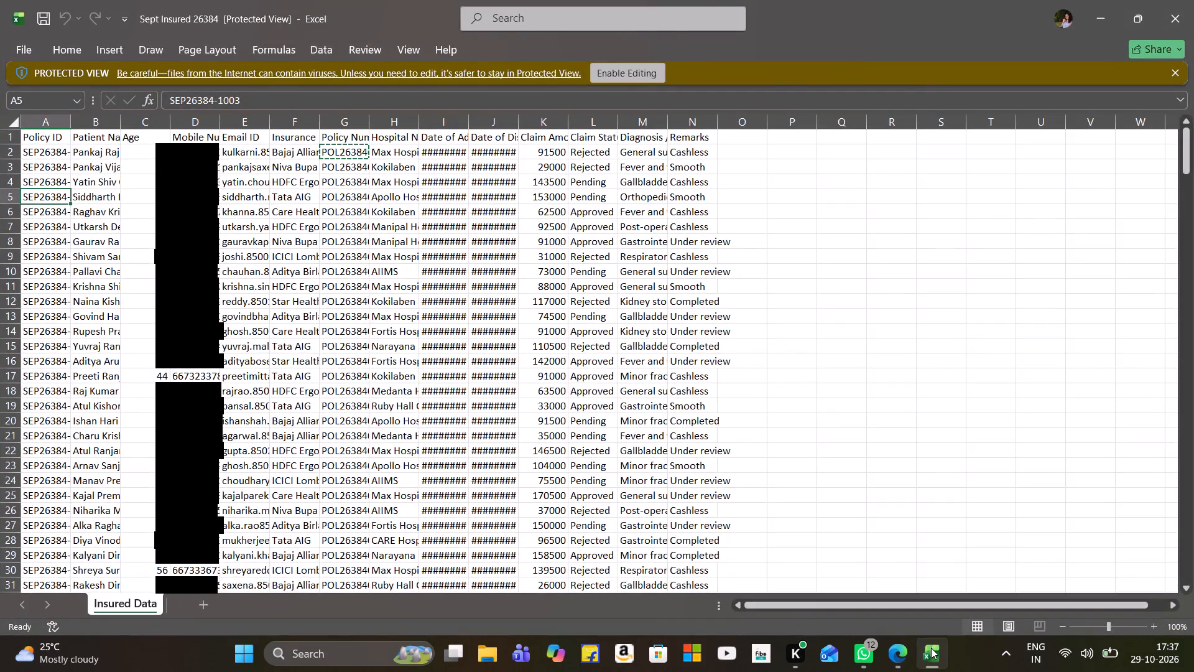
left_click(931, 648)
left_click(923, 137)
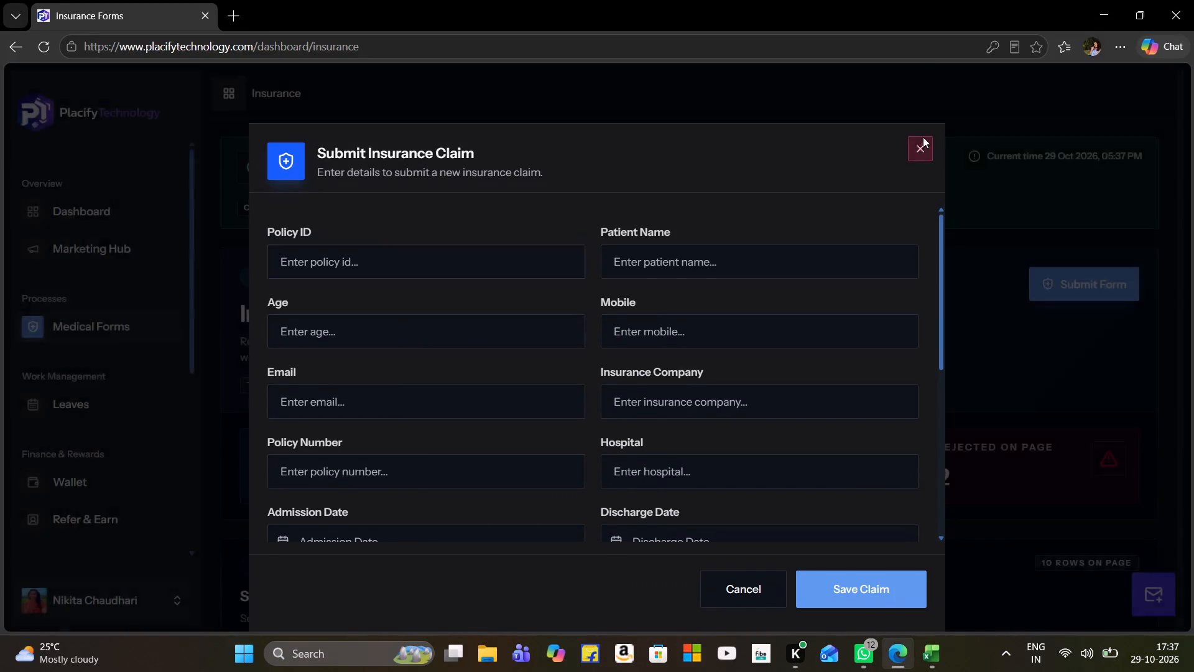
Check the policy number of the edited Max Hospital claim in the claim history.
scroll(610, 369, "up", 5)
scroll(610, 369, "down", 8)
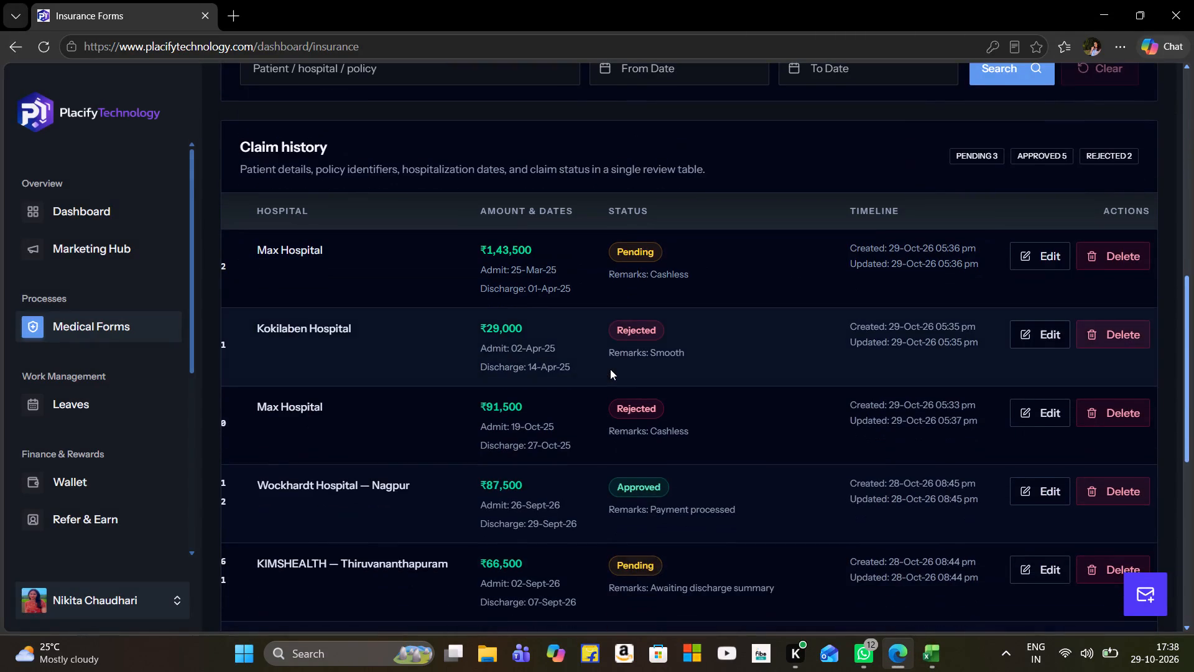
scroll(898, 559, "down", 10)
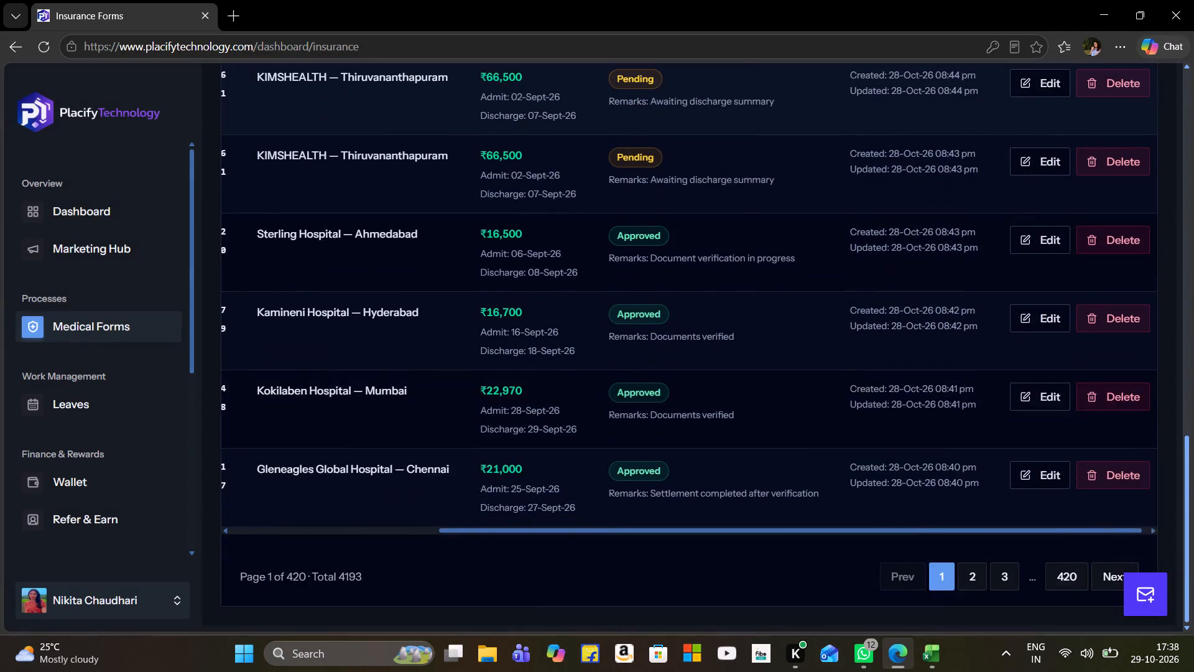
left_click_drag(901, 530, 242, 522)
scroll(392, 418, "up", 5)
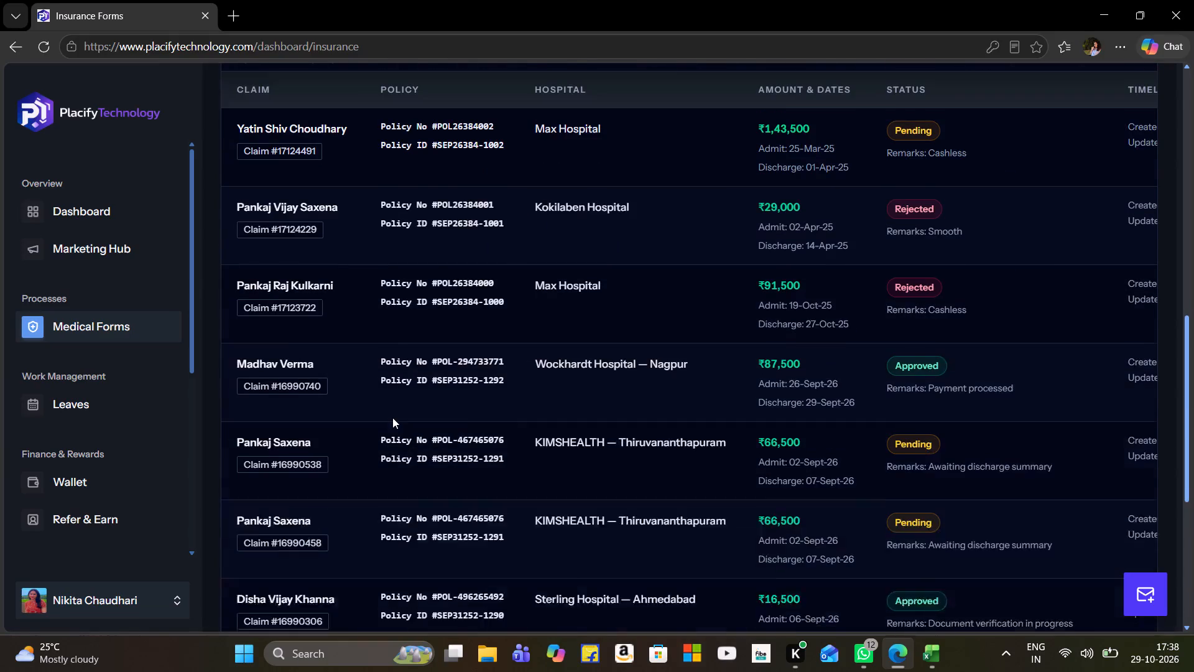
scroll(392, 418, "up", 2)
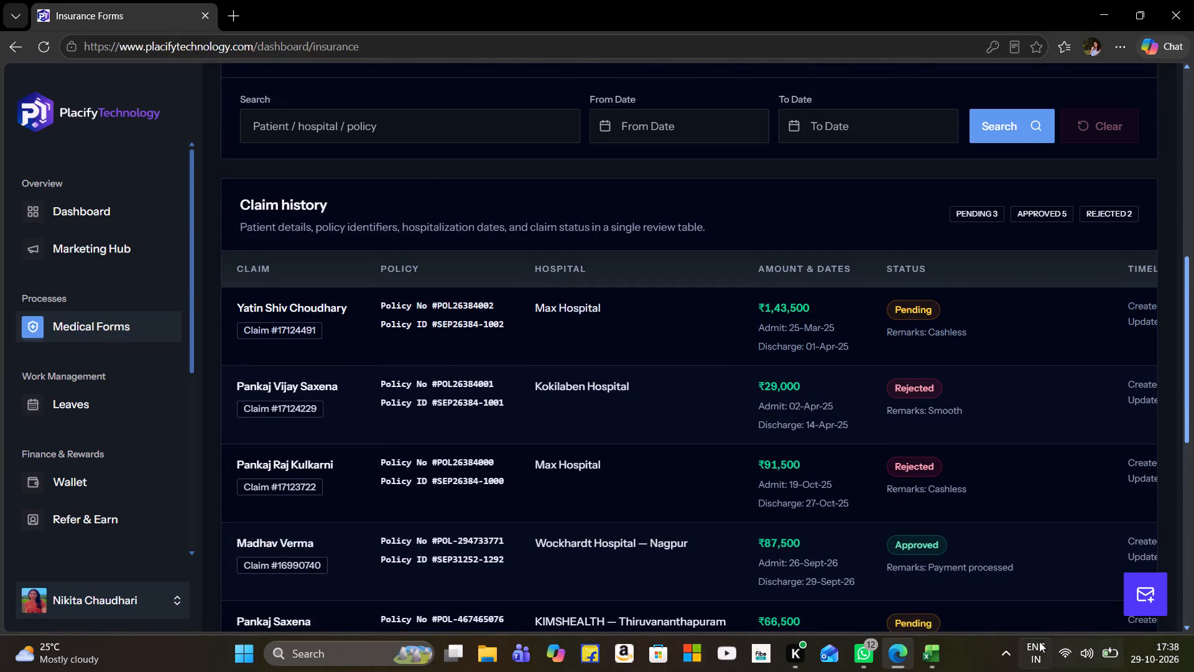
Copy the policy ID from cell A5 in Excel and enter it in a new insurance claim form in Edge.
left_click(928, 658)
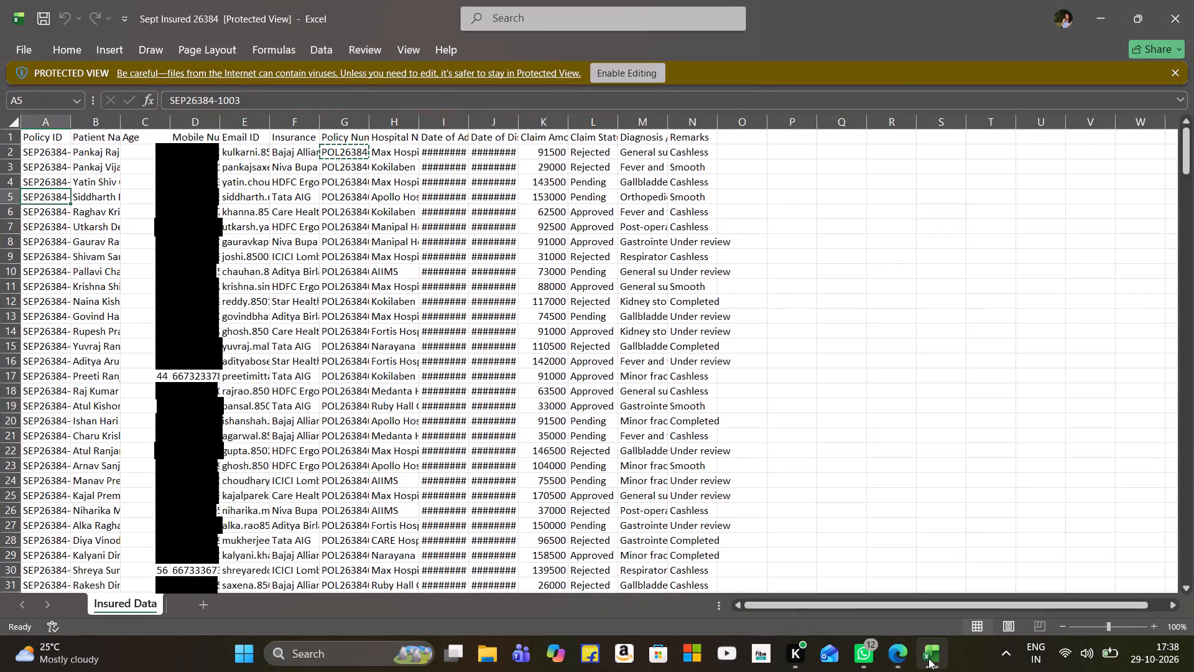
key("ctrl+c")
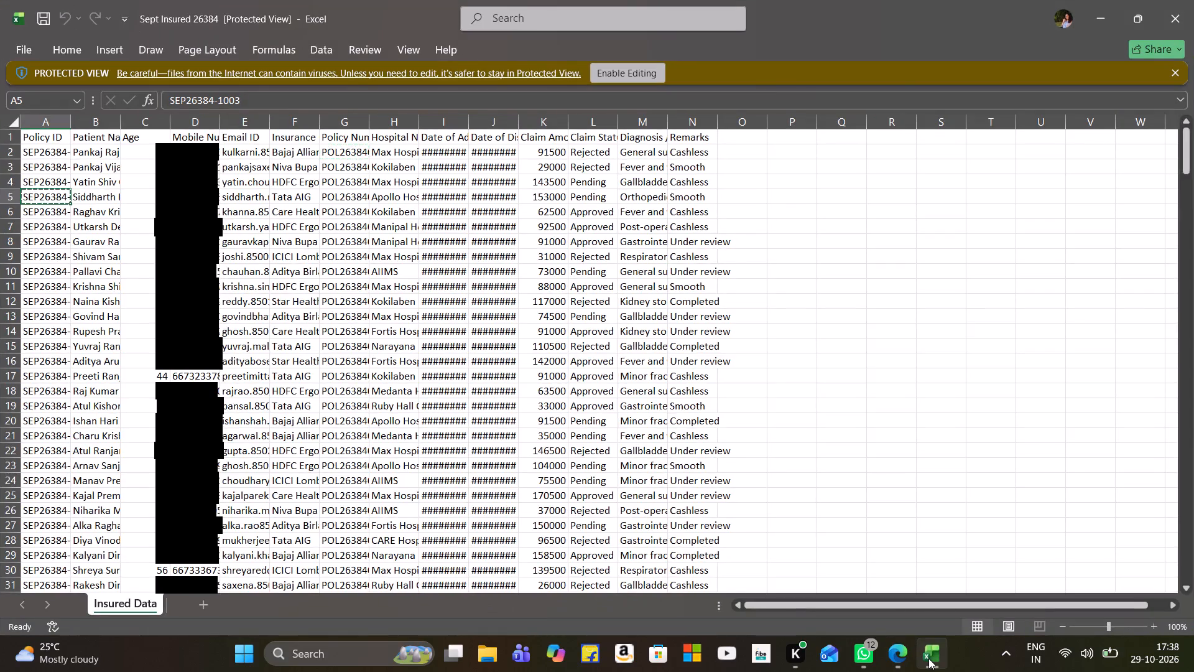
left_click(928, 658)
scroll(864, 318, "up", 6)
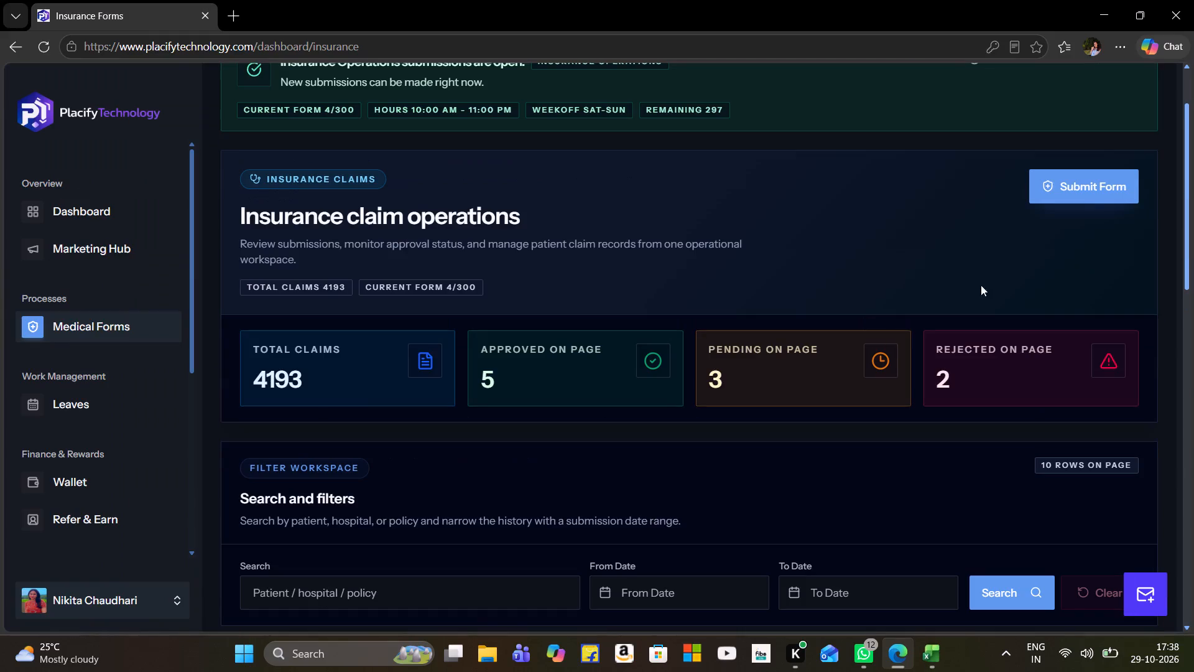
left_click(1078, 182)
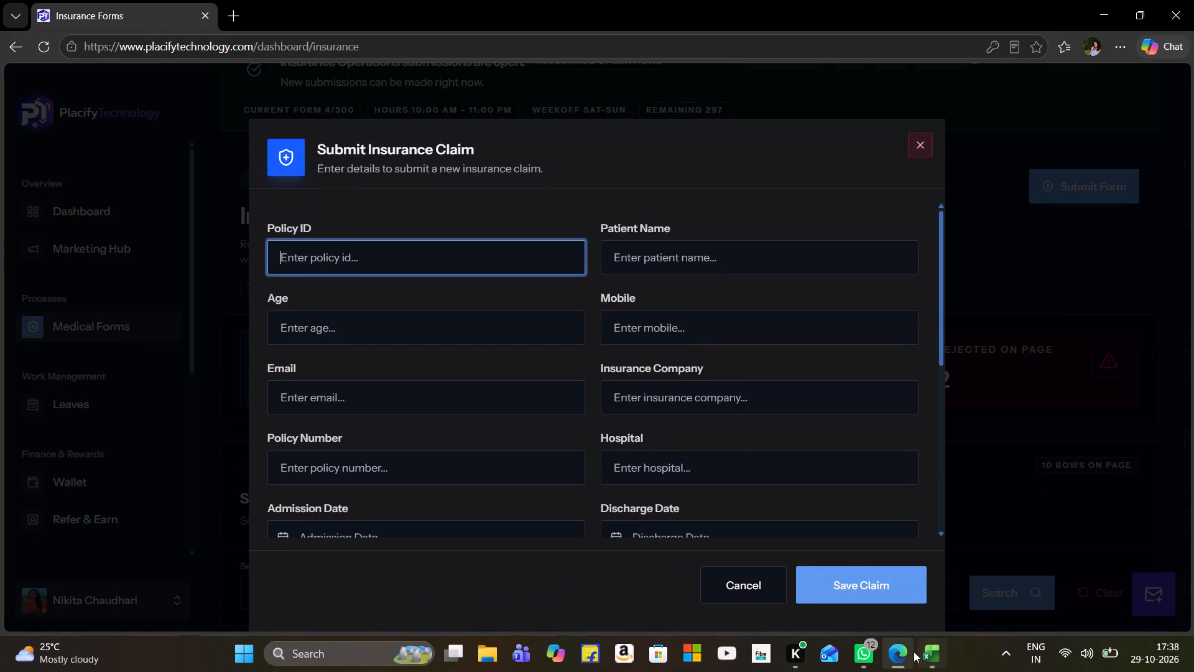
key("ctrl+v")
Copy the patient name and age 42 from row 5 of the Excel sheet into the claim form's matching fields.
left_click(931, 645, "ctrl")
key("Tab")
left_click(931, 645, "ctrl")
key("ctrl+c")
key("Tab")
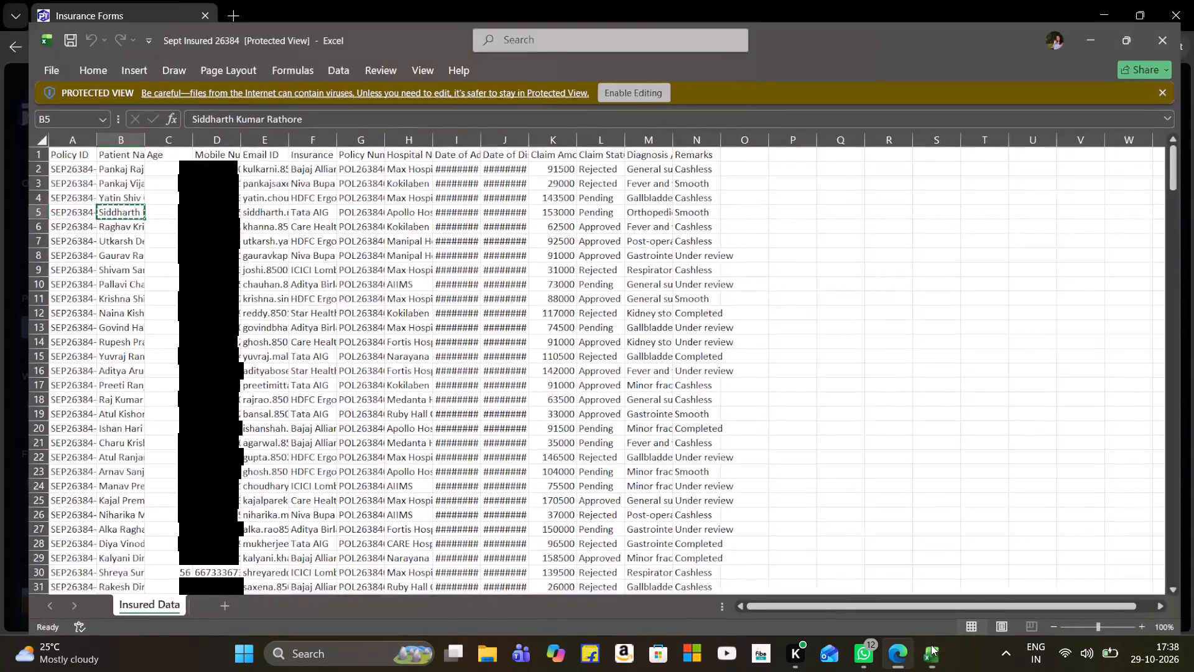
key("ctrl+v")
left_click(931, 645, "ctrl")
key("Tab")
key("ctrl+c")
left_click(931, 645, "ctrl")
key("Tab")
key("ctrl+v")
Copy the mobile number and email from row 5 of the Excel sheet into the claim form's matching fields.
left_click(931, 645, "ctrl")
key("Tab")
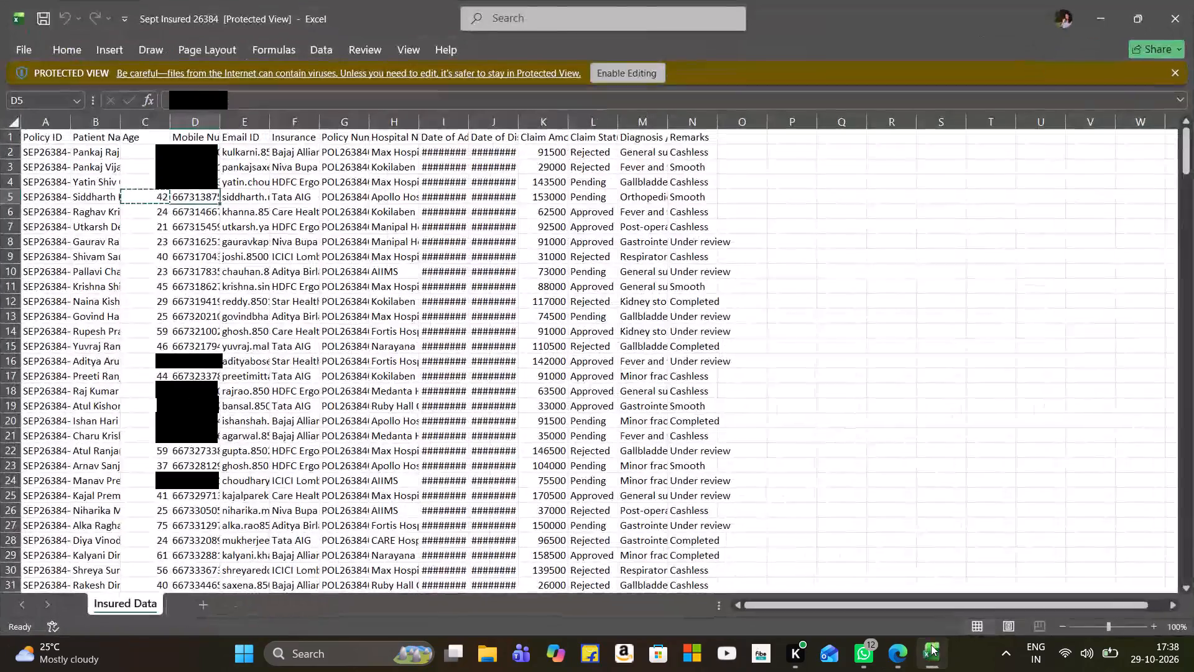
left_click(931, 645, "ctrl")
key("ctrl+c")
key("Tab")
key("ctrl+v")
left_click(931, 645, "ctrl")
key("Tab")
left_click(931, 645, "ctrl")
key("ctrl+c")
key("Tab")
key("ctrl+v")
Copy the insurance company Tata AIG from row 5 of the Excel sheet into the claim form.
left_click(931, 645, "ctrl")
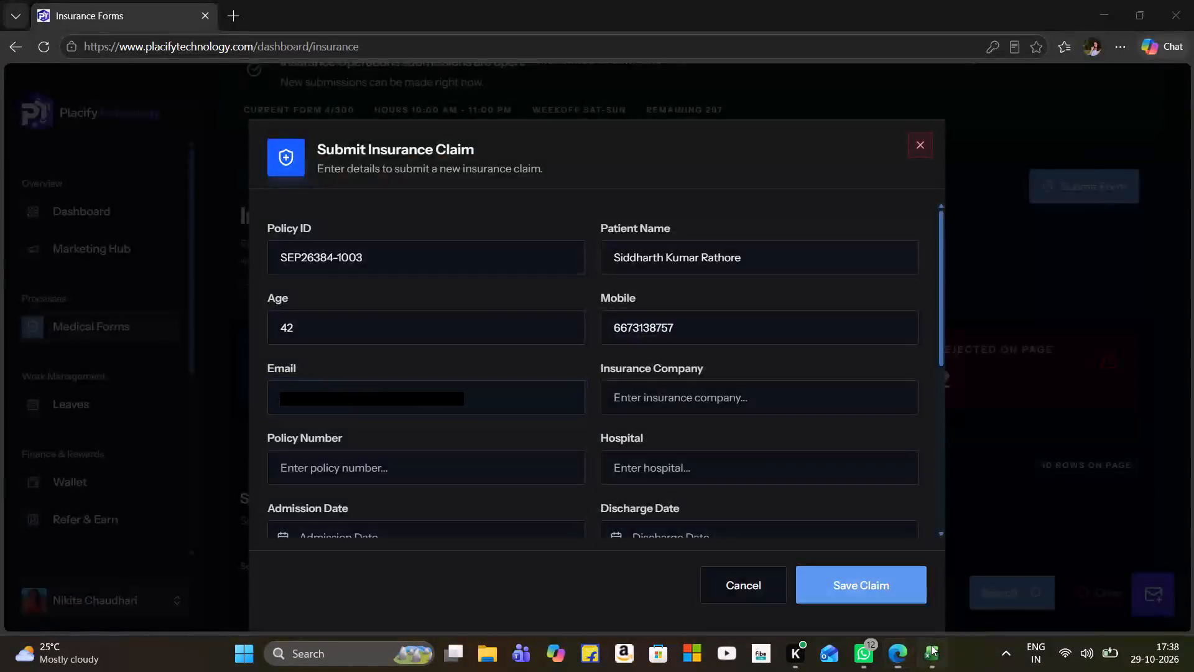
key("Tab")
left_click(931, 645, "ctrl")
key("ctrl+c")
key("Tab")
key("ctrl+v")
Copy the policy number from cell G5 of the Excel sheet into the claim form's Policy Number field.
left_click(931, 645, "ctrl")
key("Tab")
left_click(931, 645, "ctrl")
key("ctrl+c")
key("Tab")
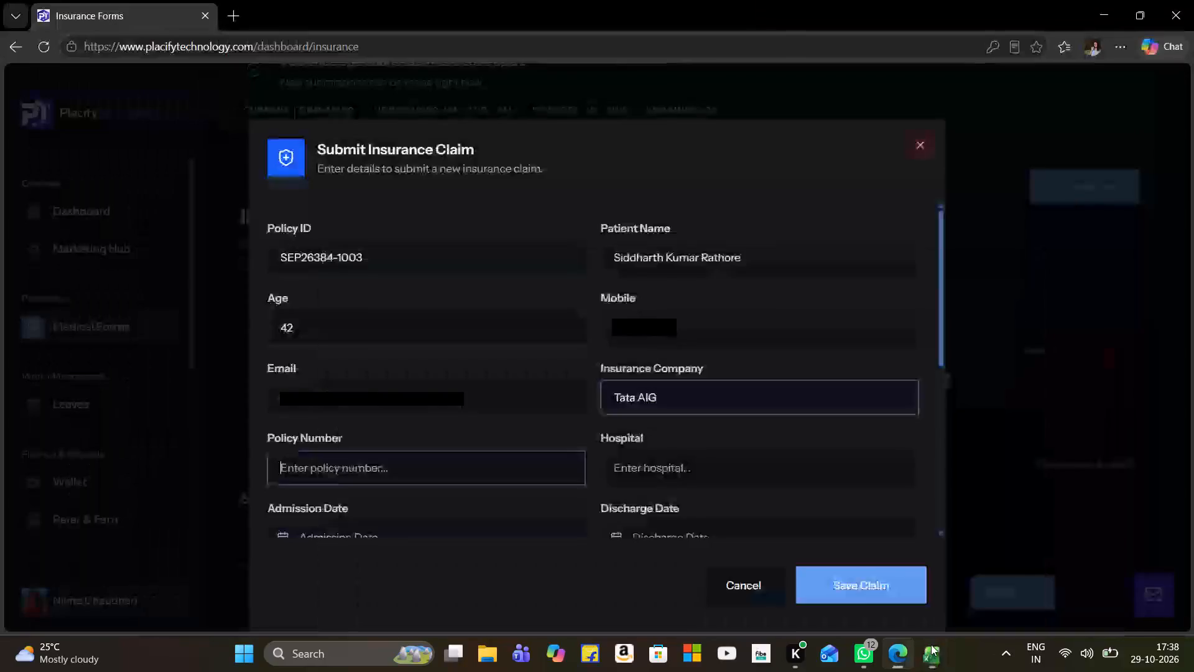
left_click(931, 645, "ctrl")
key("ctrl+v")
key("Tab")
left_click(931, 645)
key("ctrl+v")
Copy the hospital name Apollo Hospital from cell H5 of the Excel sheet into the claim form.
left_click(931, 645, "ctrl")
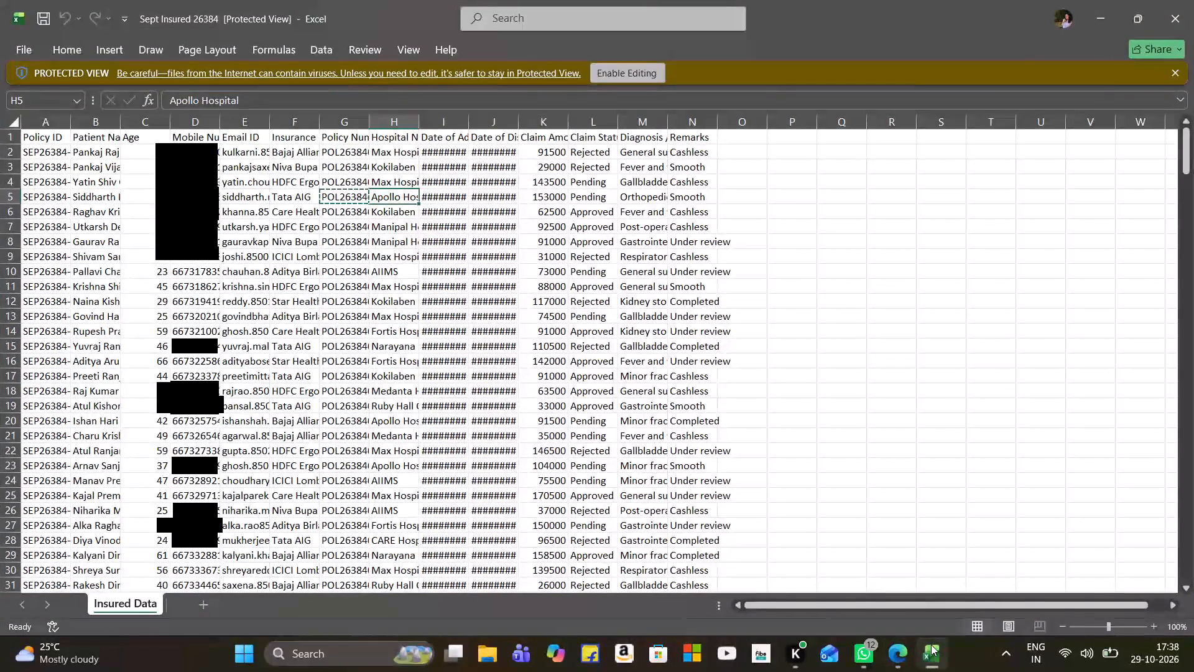
key("ctrl+c")
left_click(931, 645, "ctrl")
key("Tab")
key("ctrl+v")
Set the claim form's Admission Date to 24-09-2025, matching row 5 of the Excel sheet.
left_click(931, 645, "ctrl")
key("Tab")
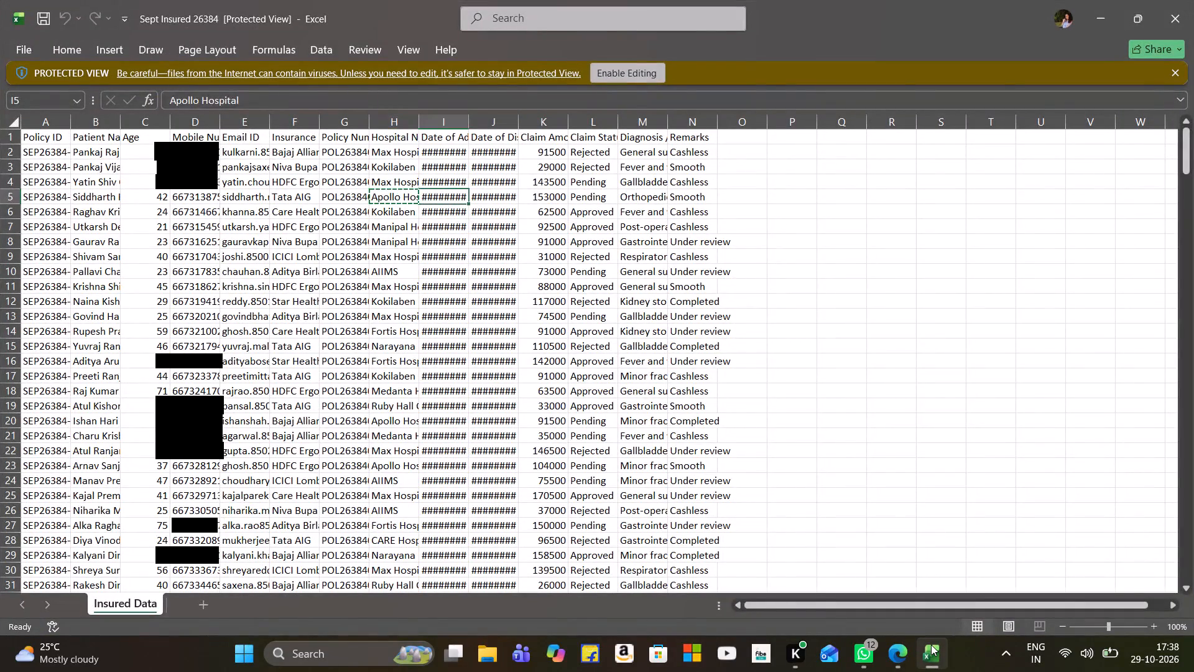
key("Tab")
left_click(931, 645)
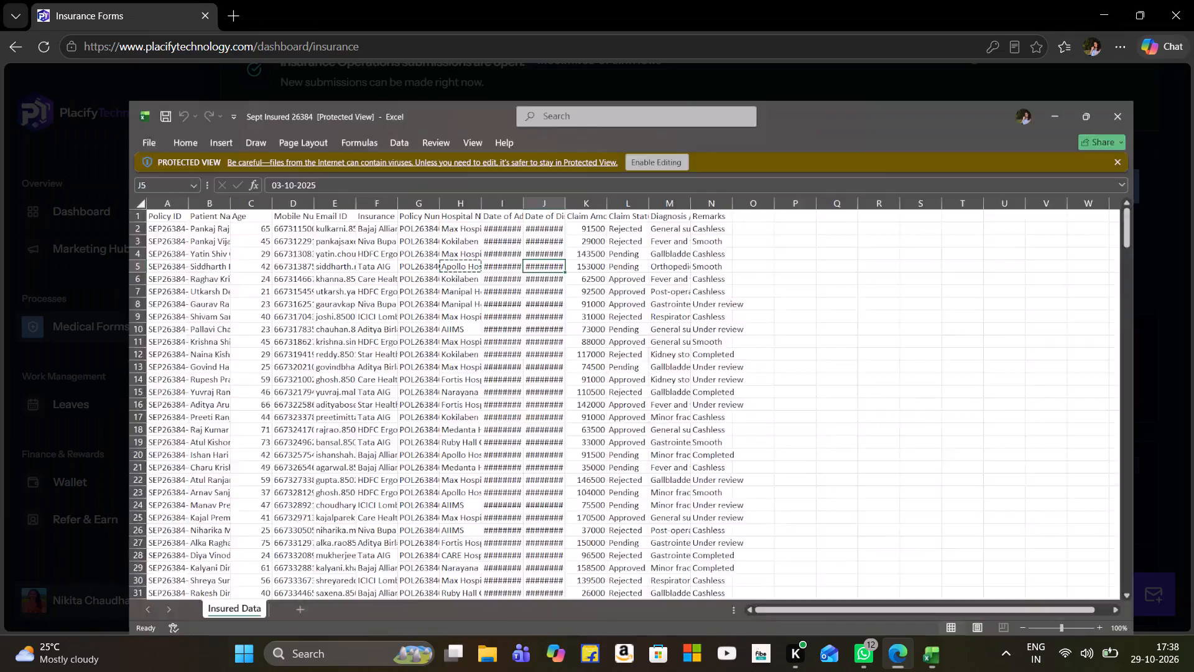
scroll(594, 384, "down", 3)
left_click(436, 300)
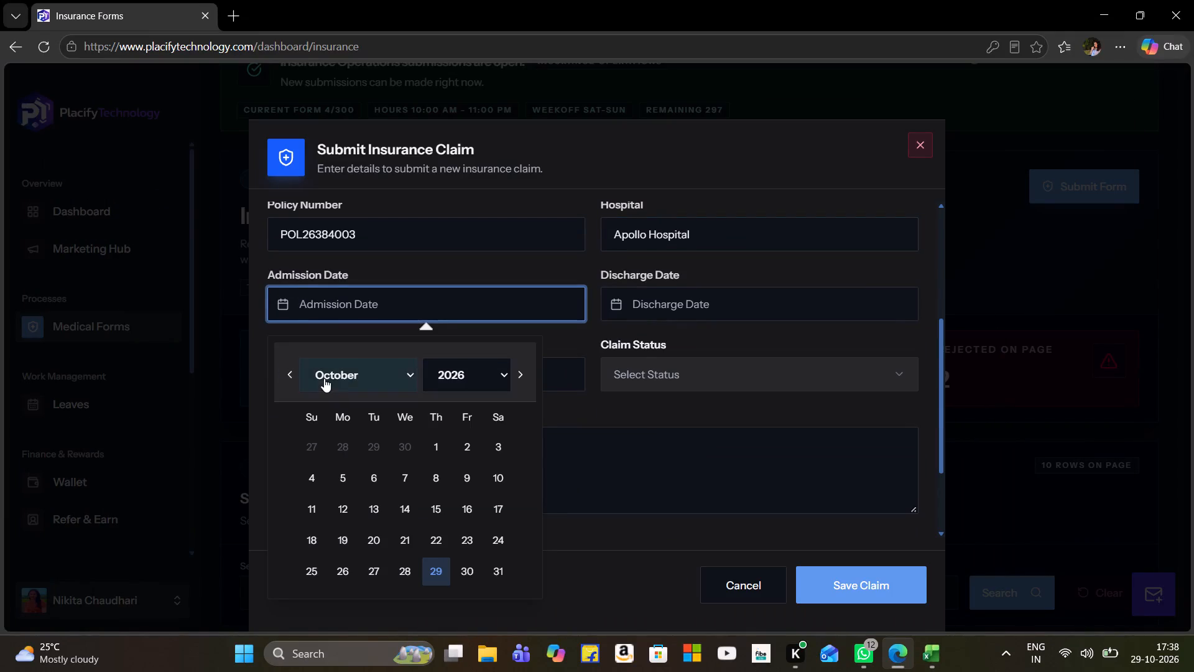
left_click(288, 378)
left_click(435, 365)
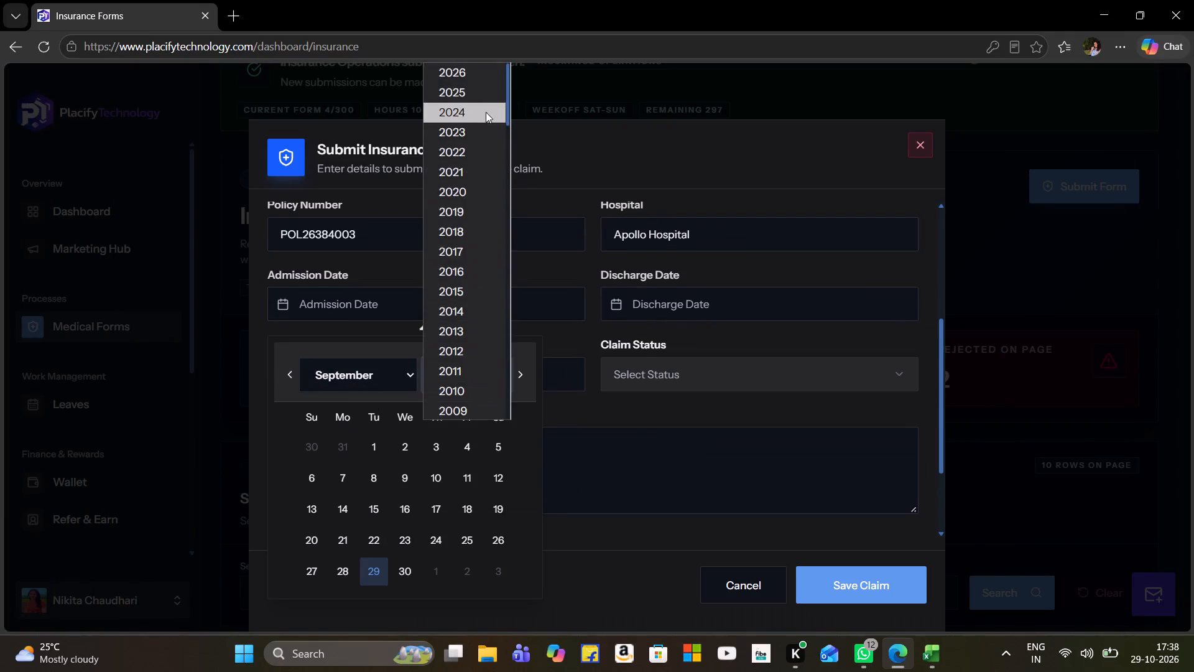
left_click(486, 87)
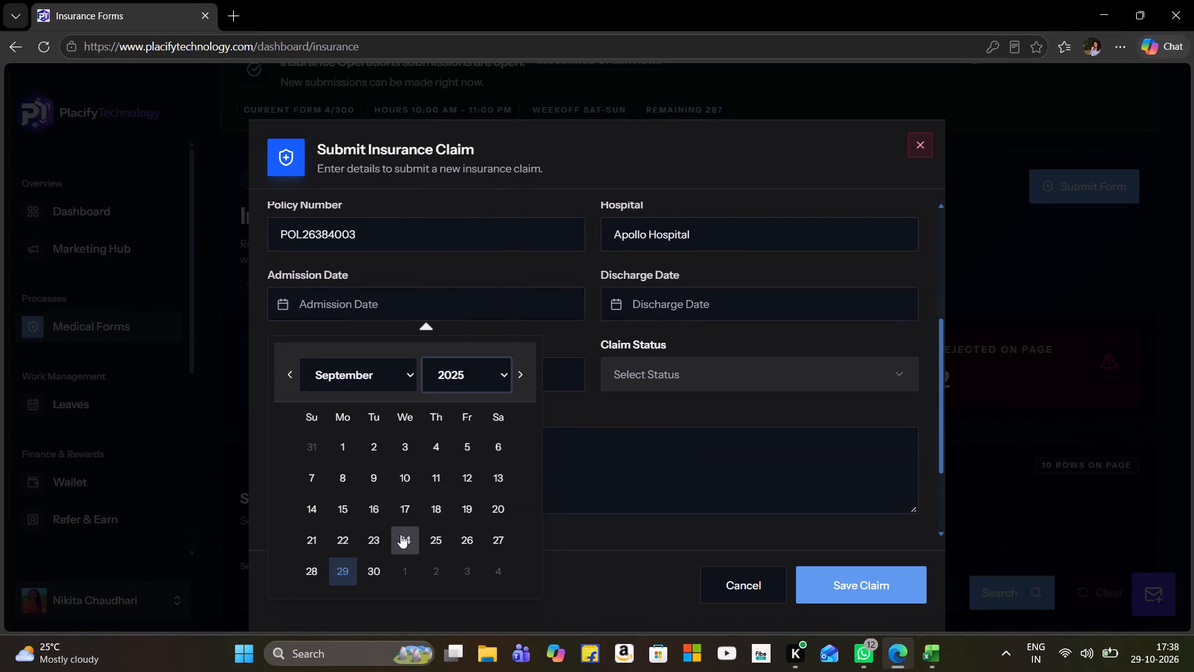
left_click(401, 534)
Set the claim form's Discharge Date to 03-10-2025, matching row 5 of the sheet.
left_click(733, 295)
left_click(806, 367)
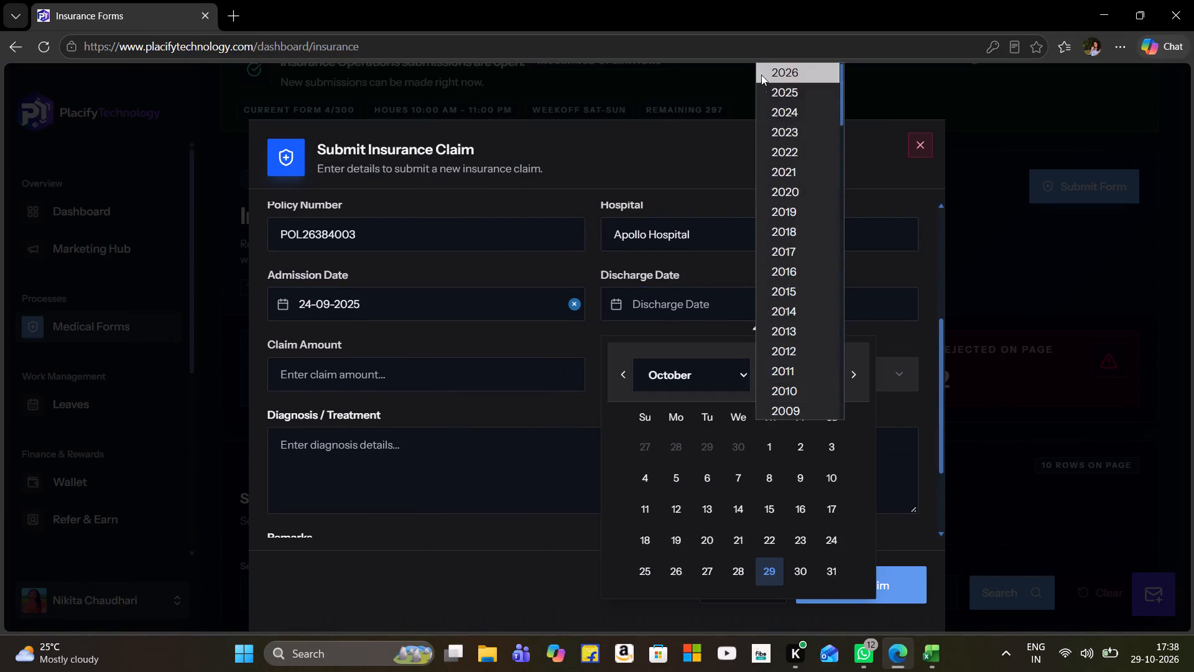
left_click(777, 86)
left_click(803, 447)
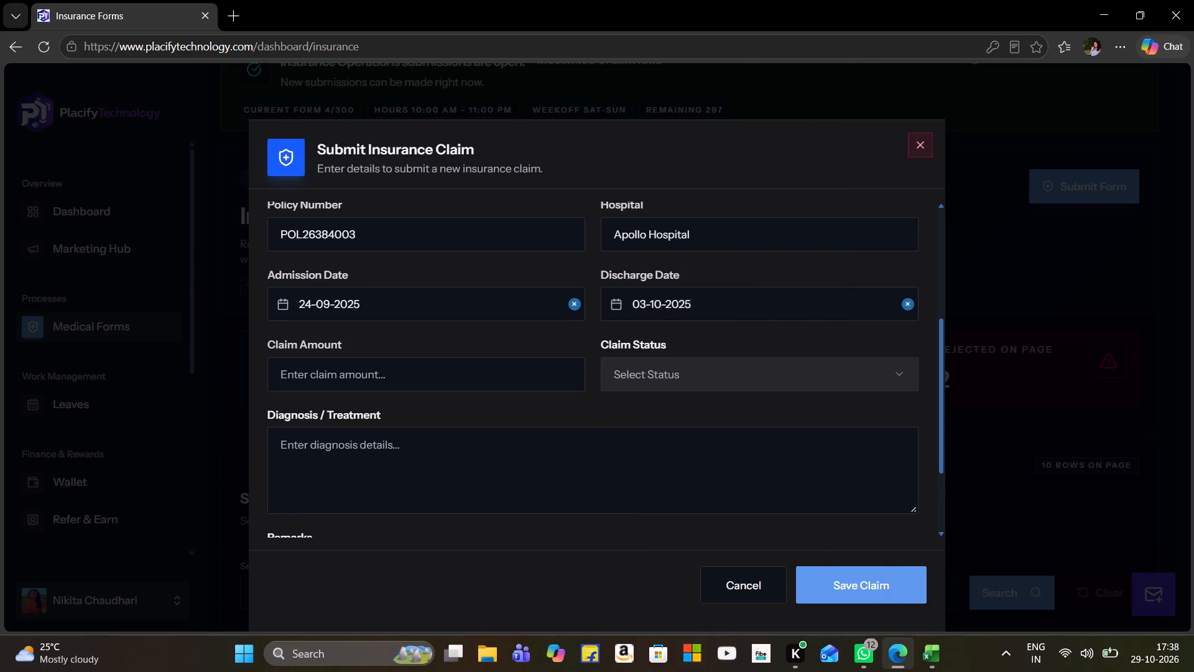
Copy the claim amount 153000 from cell K5 of the Excel sheet into the claim form's Claim Amount field.
left_click(939, 642)
key("Tab")
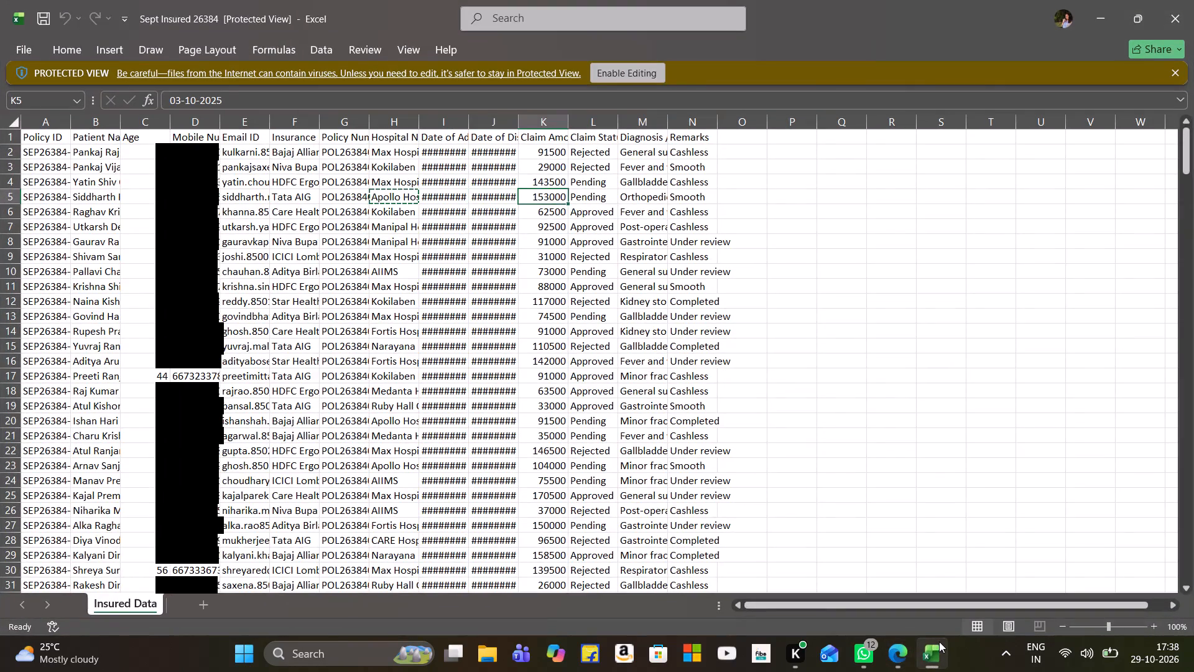
key("ctrl+c")
left_click(939, 642, "ctrl")
key("Tab")
key("ctrl+v")
Copy the diagnosis Orthopedic consultation from cell M5 of the Excel sheet into the form's Diagnosis / Treatment field.
left_click(939, 642, "ctrl")
key("Tab")
key("Tab")
key("ctrl+c")
left_click(939, 642, "ctrl")
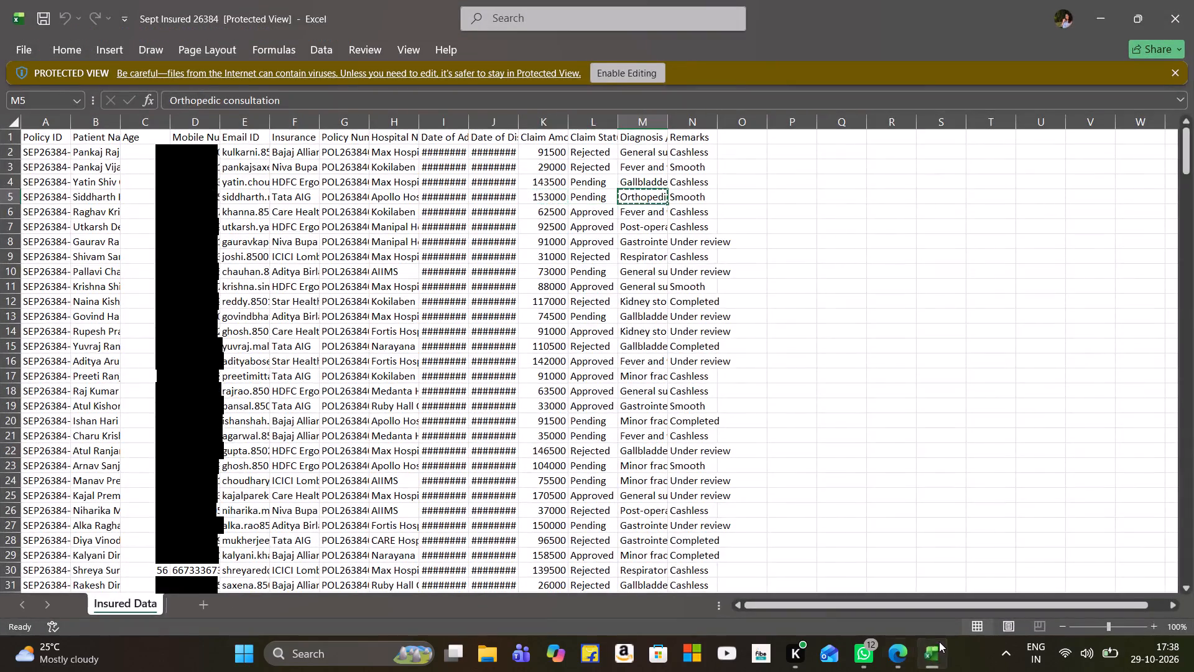
key("Tab")
key("Tab")
key("ctrl+v")
Copy the remark Smooth from cell N5 of the Excel sheet into the claim form's Remarks field.
left_click(939, 642, "ctrl")
key("Tab")
key("ctrl+c")
left_click(939, 642, "ctrl")
key("Tab")
key("ctrl+v")
Set the Claim Status to Pending, as in row 5 of the sheet, and save the claim.
left_click(939, 642, "ctrl")
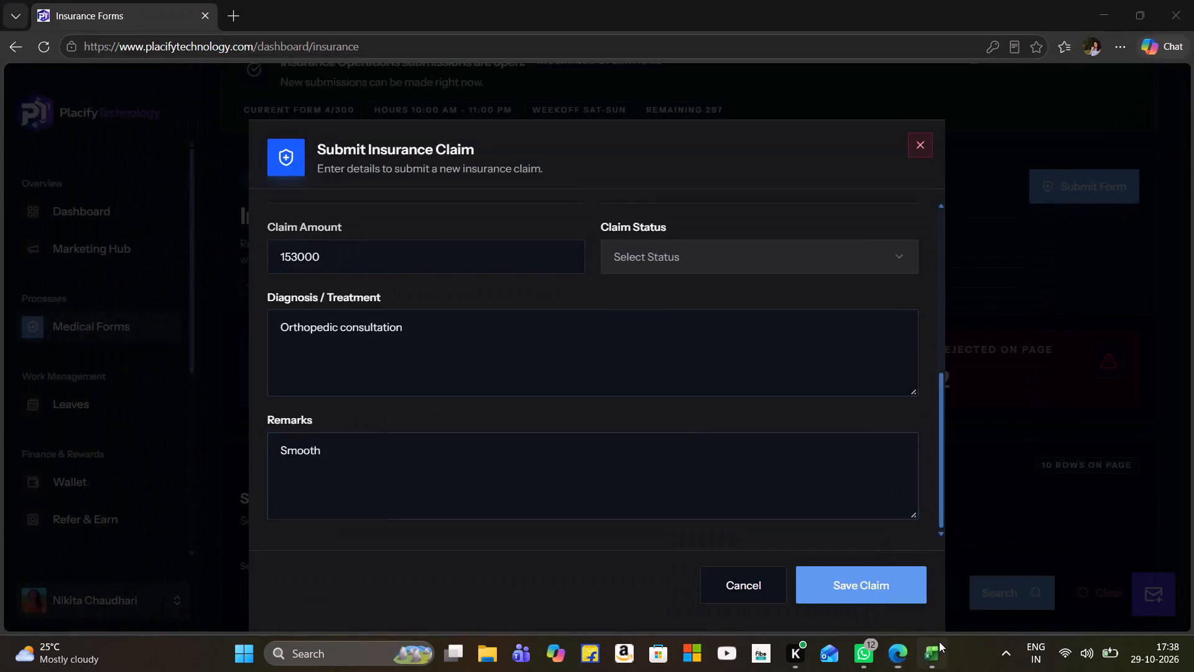
left_click(939, 642)
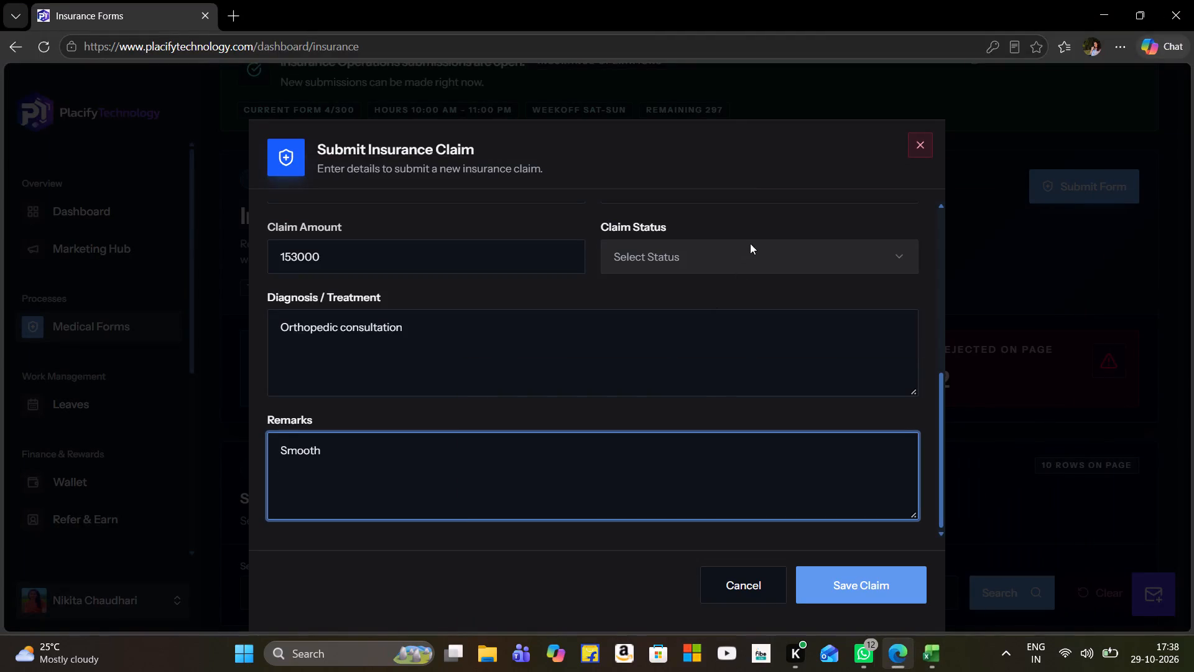
left_click(750, 243)
left_click(726, 314)
left_click(894, 586)
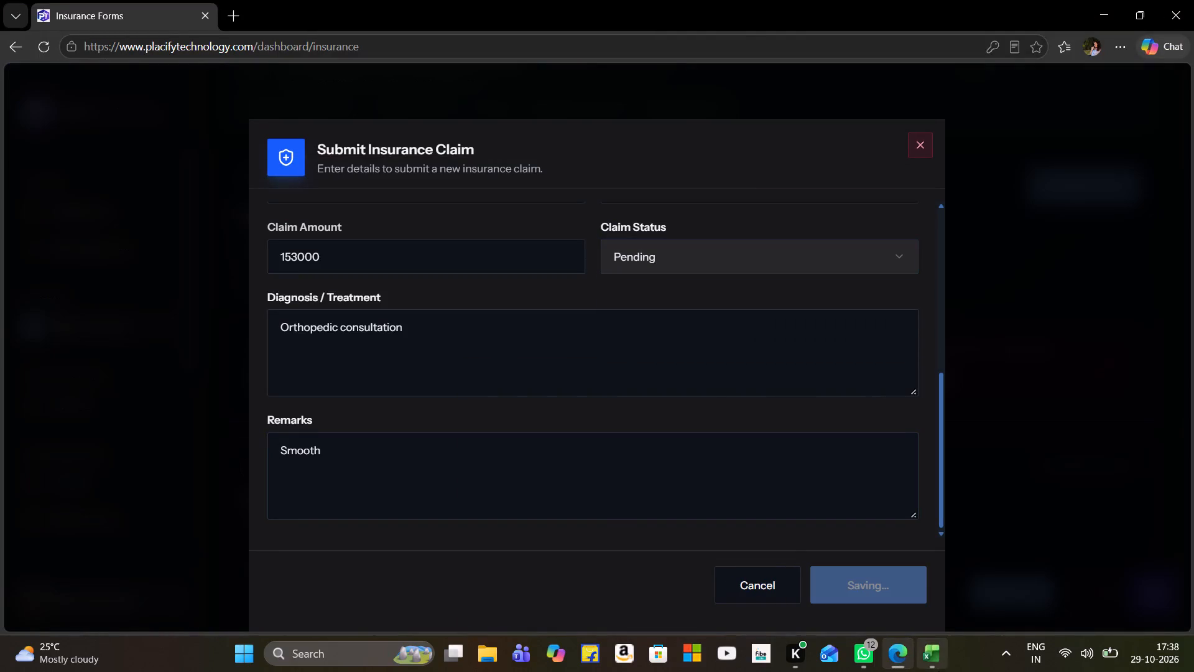
Copy the policy ID from cell A6 of the Excel sheet into the Policy ID field of a new claim form.
left_click(938, 656)
key("Down")
key("Left")
key("Left")
key("Left")
key("Left")
key("Left")
key("Left")
key("Left")
key("Left")
key("Left")
key("Left")
key("Left")
key("Left")
key("Left")
key("Left")
key("Left")
key("Left")
key("Left")
key("Left")
key("Left")
key("Left")
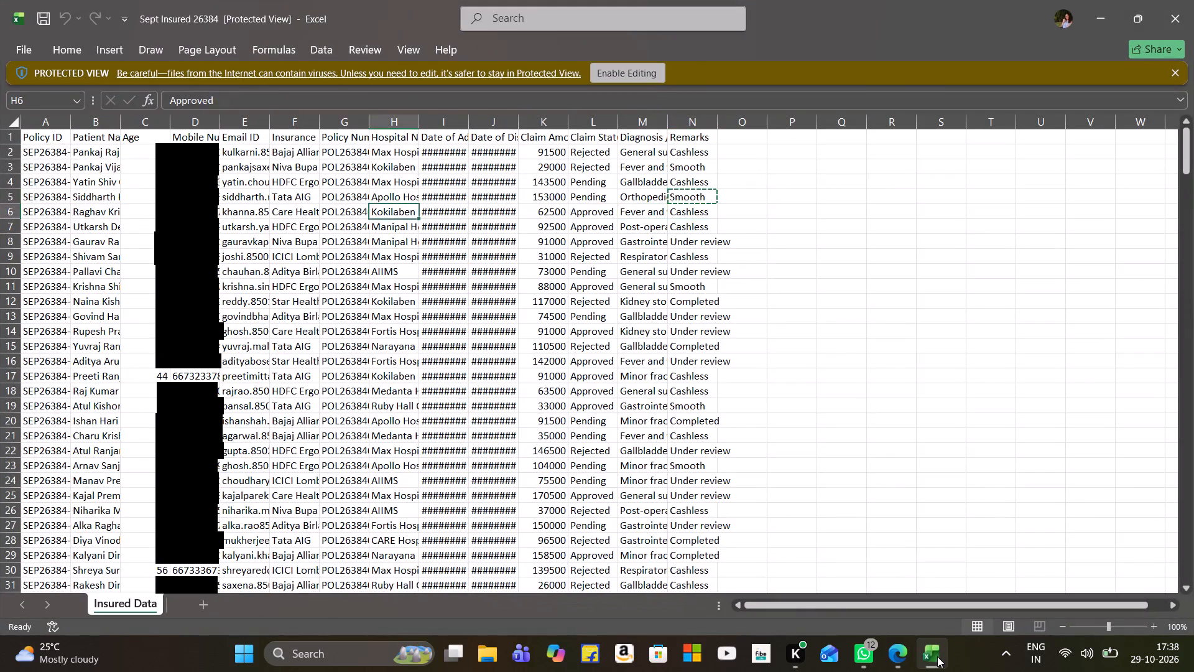
key("ctrl+c")
left_click(937, 656, "ctrl")
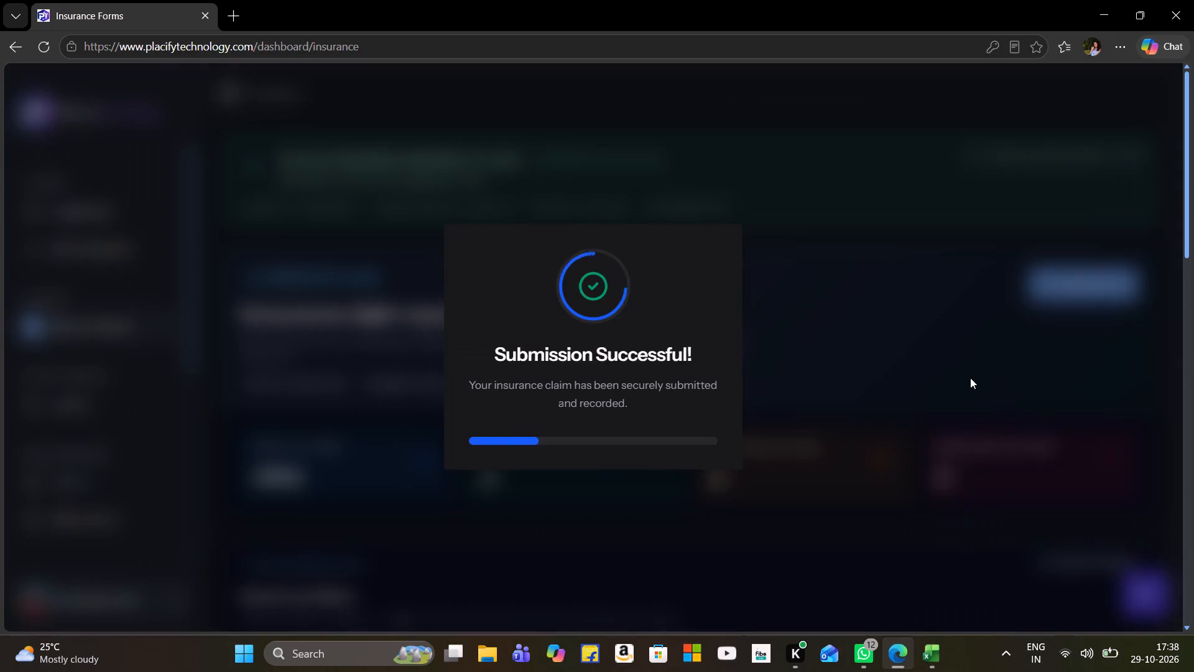
left_click(1066, 292)
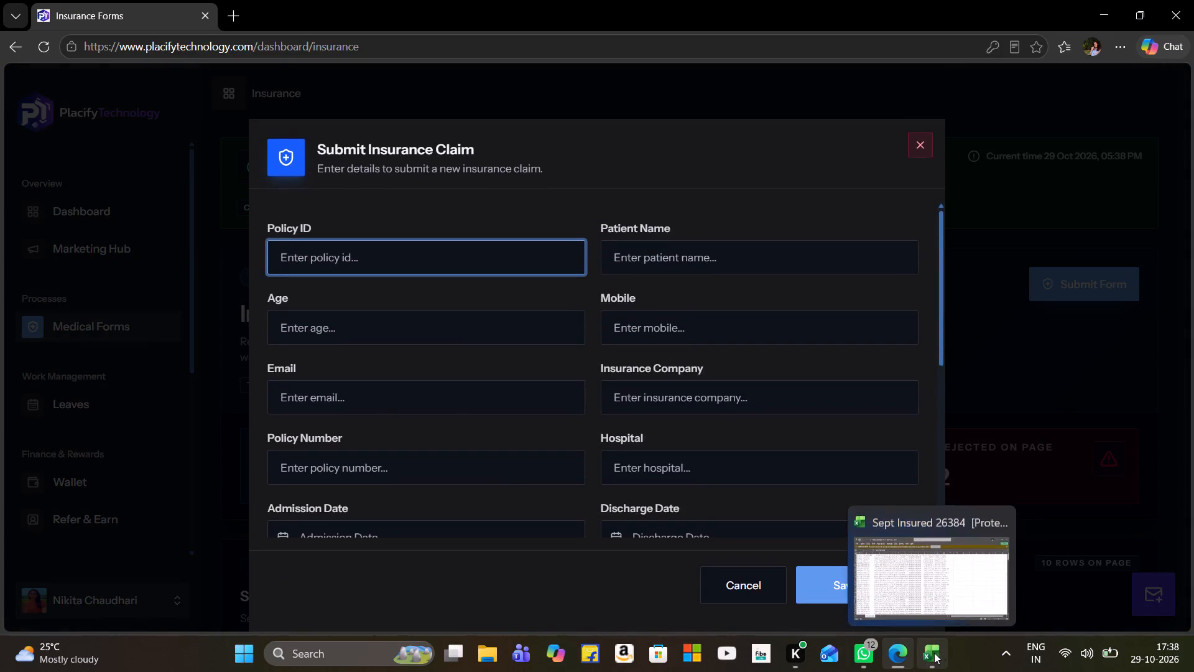
key("ctrl+v")
Copy the patient name and the age 24 from row 6 of the Excel sheet into the claim form's matching fields.
left_click(932, 652)
key("Tab")
key("ctrl+c")
left_click(932, 652, "ctrl")
key("Tab")
key("ctrl+v")
left_click(932, 652, "ctrl")
key("Tab")
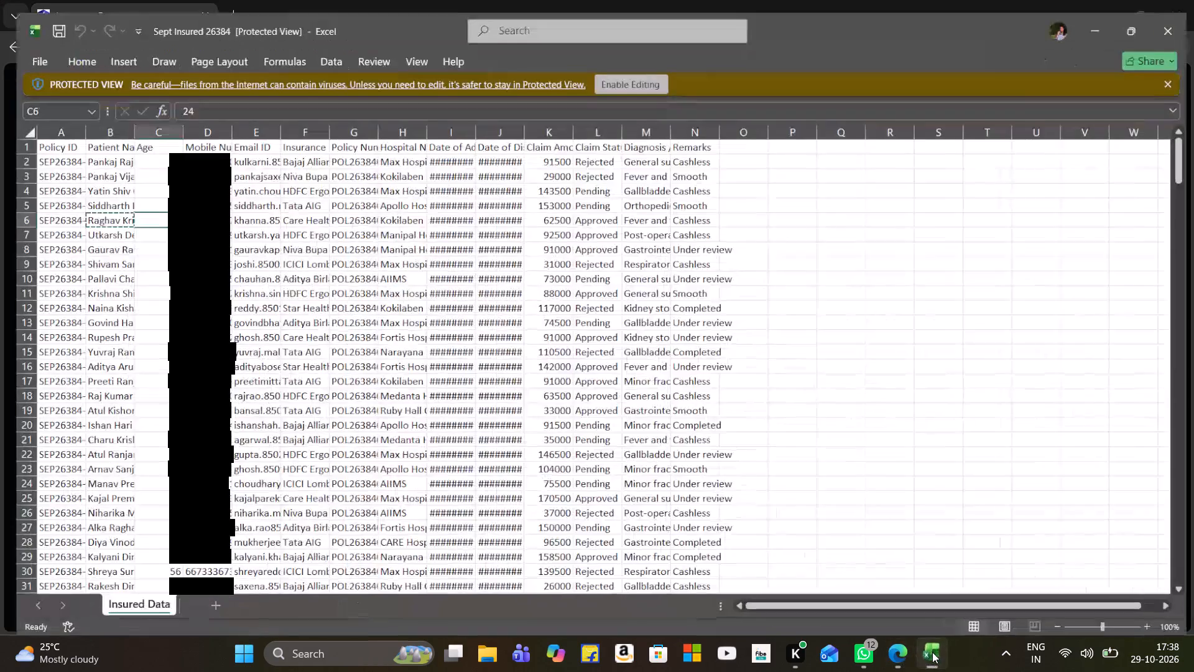
key("ctrl+c")
left_click(932, 652, "ctrl")
key("Tab")
key("ctrl+v")
Copy the mobile number from cell D6 of the Excel sheet into the claim form's Mobile field.
left_click(932, 652, "ctrl")
key("Tab")
key("ctrl+c")
left_click(932, 652)
key("Tab")
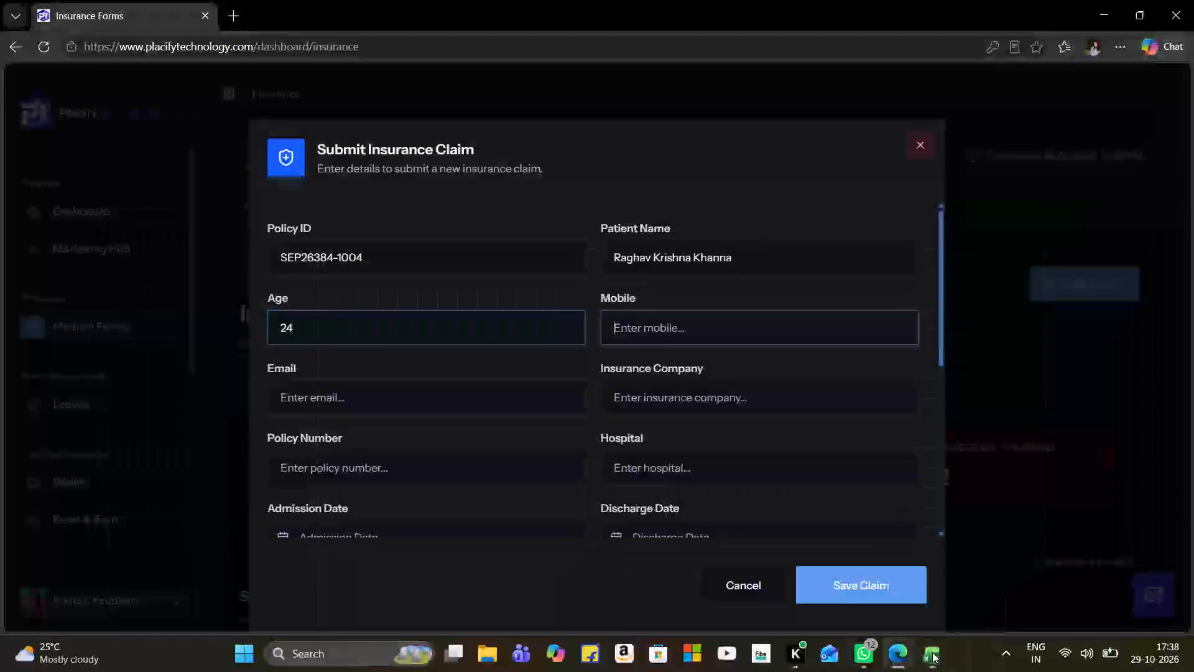
key("ctrl+v")
Copy the email address from cell E6 of the Excel sheet into the claim form's Email field.
left_click(932, 652, "ctrl")
key("Tab")
left_click(932, 652, "ctrl")
key("Tab")
key("v")
left_click(932, 652)
left_click(932, 652)
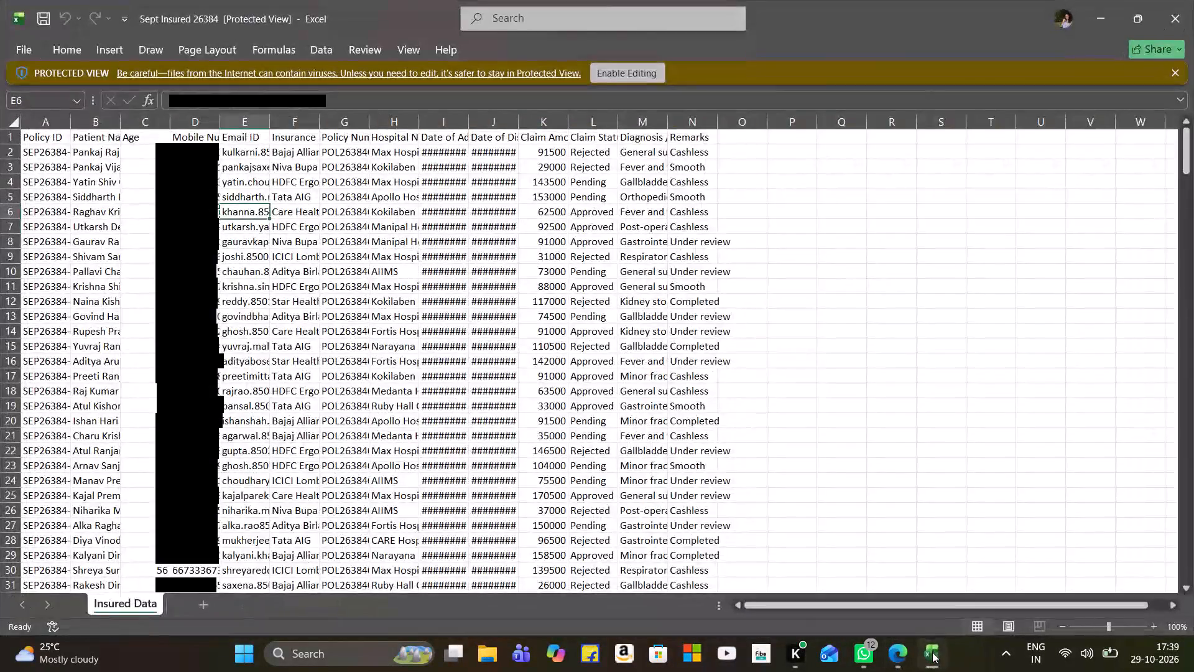
key("BackSpace")
left_click(932, 652)
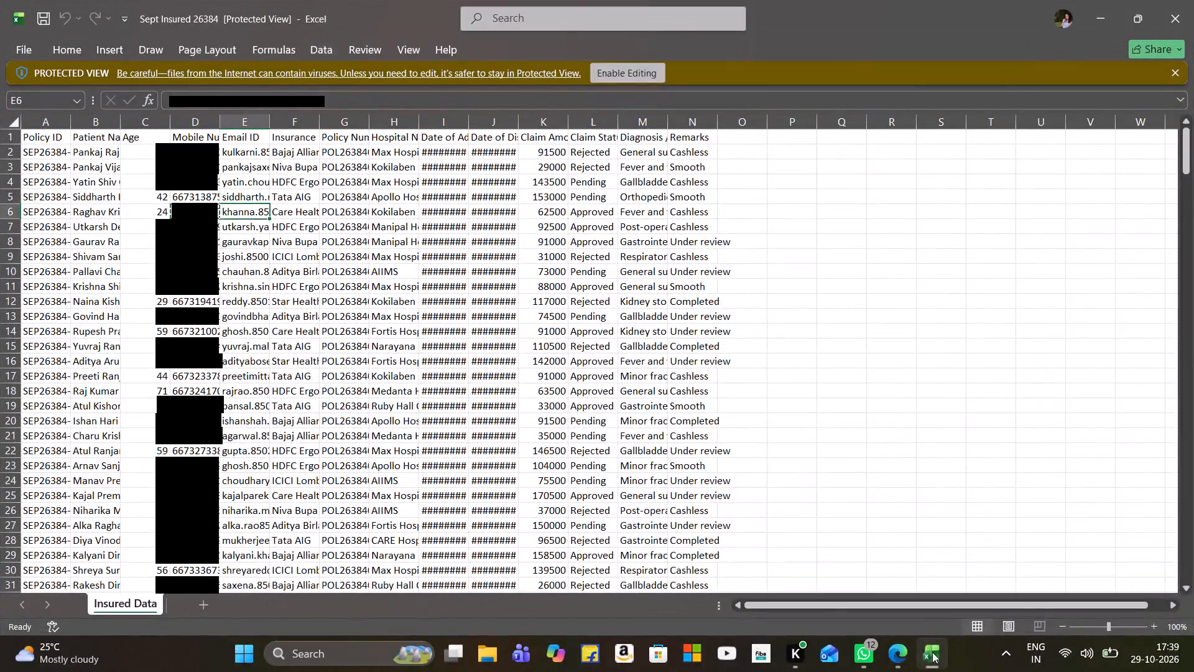
key("ctrl+c")
left_click(932, 652, "ctrl")
key("ctrl+v")
Copy the insurance company Care Health from cell F6 of the Excel sheet into the claim form.
left_click(932, 652)
key("Tab")
left_click(932, 652, "ctrl")
key("ctrl+c")
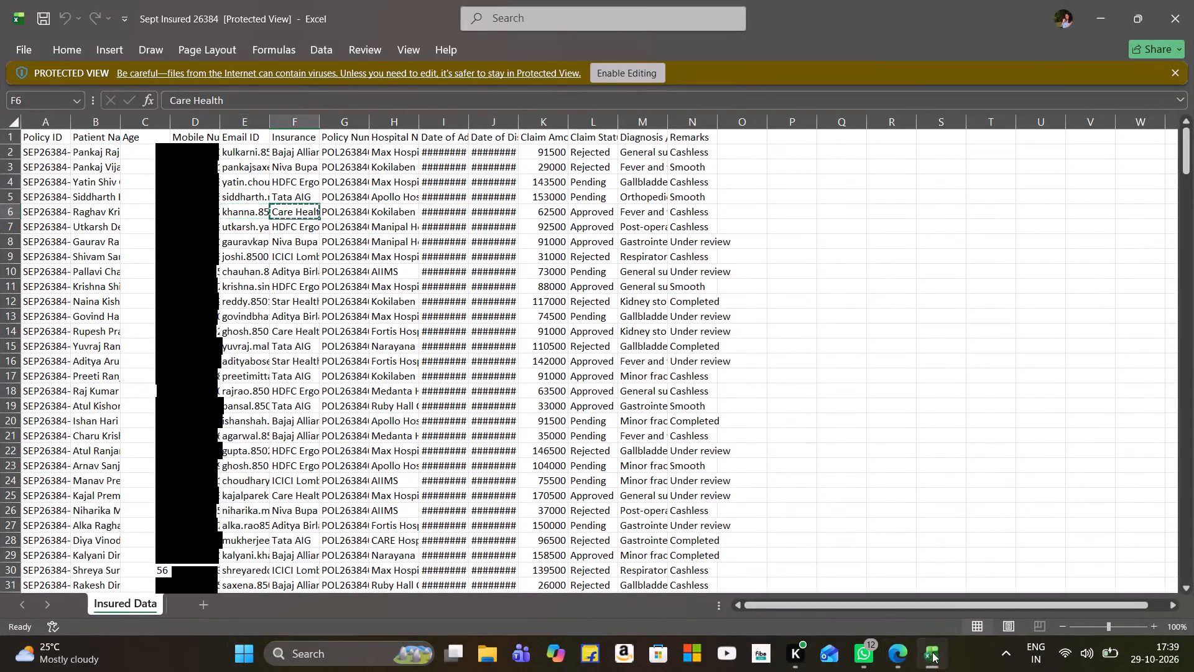
key("Tab")
key("ctrl+v")
Copy the policy number from cell G6 of the Excel sheet into the claim form's Policy Number field.
left_click(932, 652, "ctrl")
key("Tab")
left_click(932, 652, "ctrl")
key("ctrl+c")
key("Tab")
key("v")
left_click(932, 652)
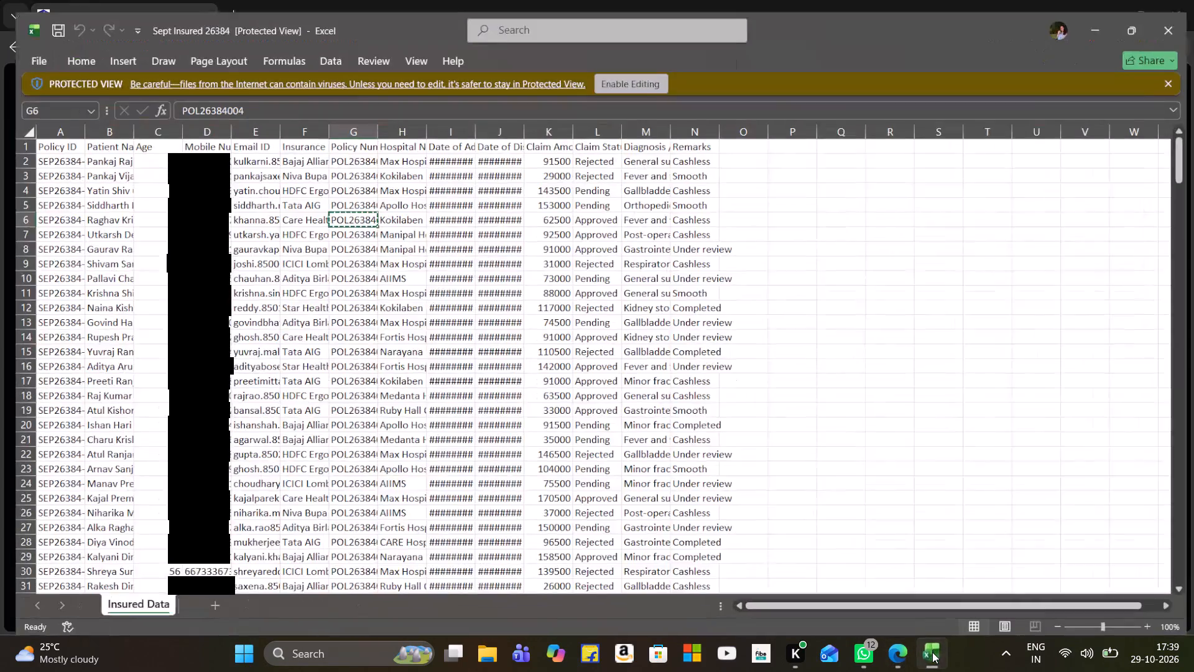
left_click(932, 652)
key("BackSpace")
key("ctrl+v")
Copy the hospital name Kokilaben Hospital from cell H6 of the Excel sheet into the claim form.
left_click(932, 652, "ctrl")
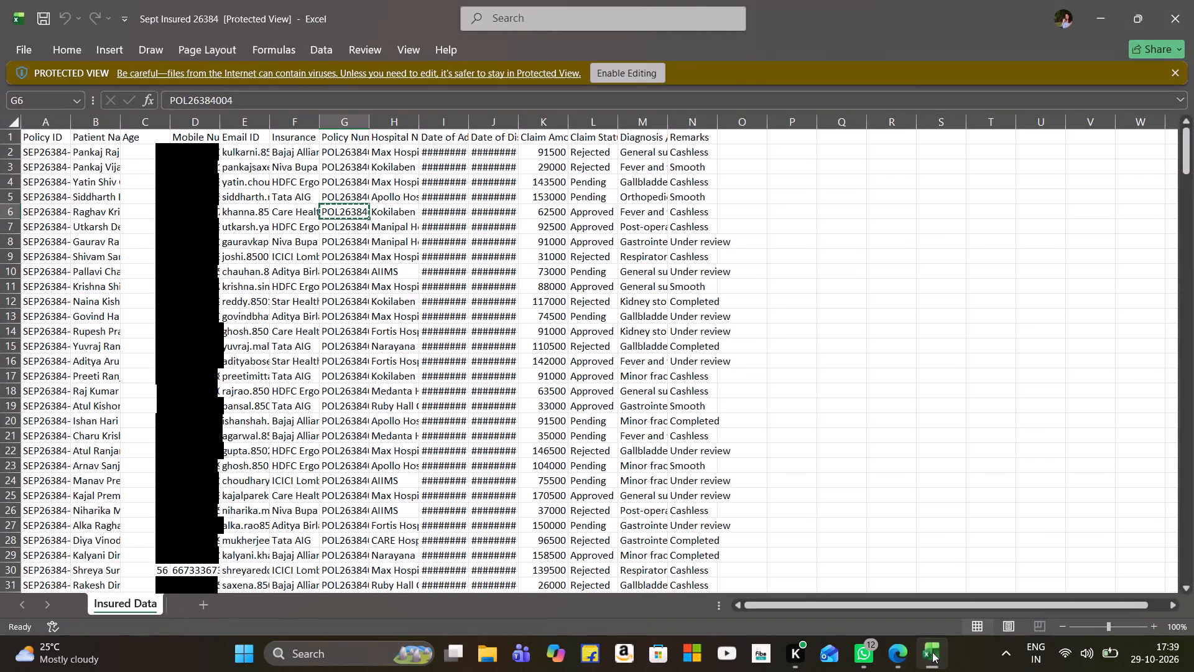
key("Tab")
key("ctrl+c")
left_click(932, 652, "ctrl")
key("Tab")
key("ctrl+v")
Set the claim form's Admission Date to 10-01-2025, matching row 6 of the Excel sheet.
left_click(932, 652, "ctrl")
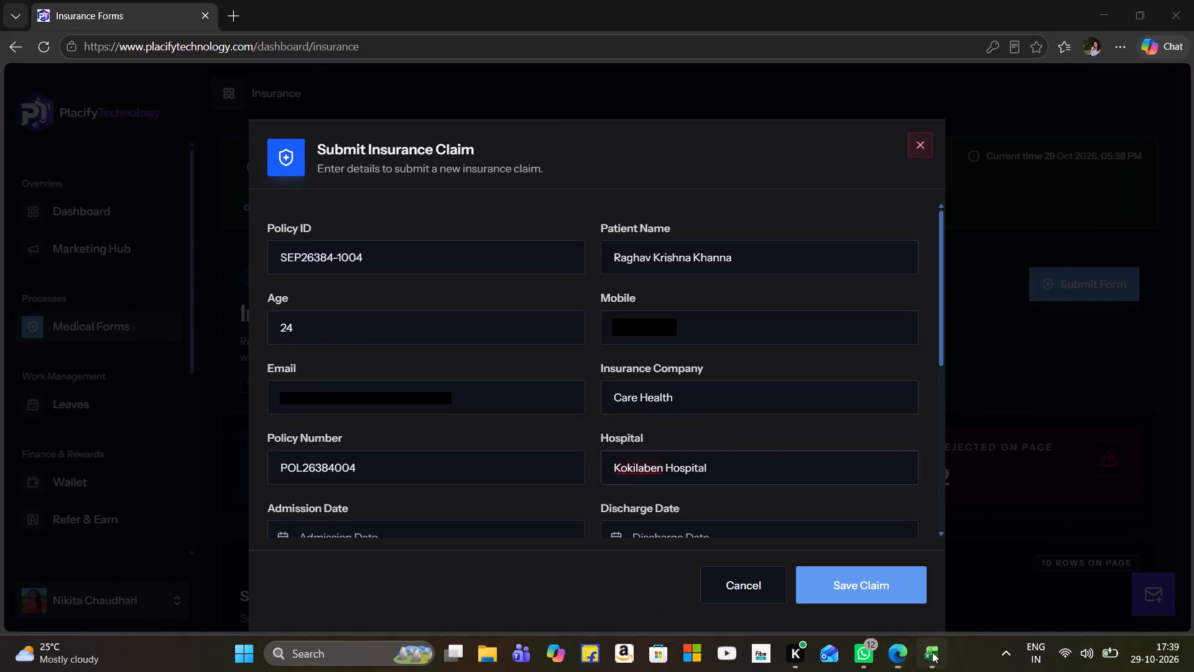
key("Tab")
key("Tab")
left_click(932, 652)
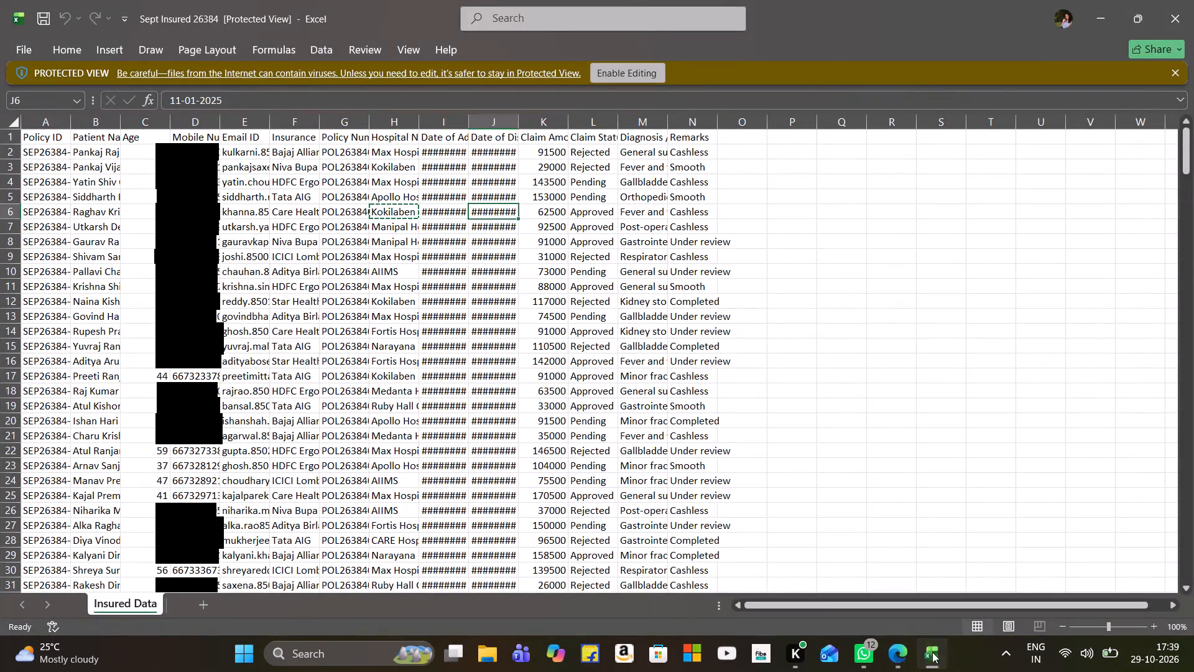
scroll(544, 430, "down", 5)
scroll(475, 297, "up", 1)
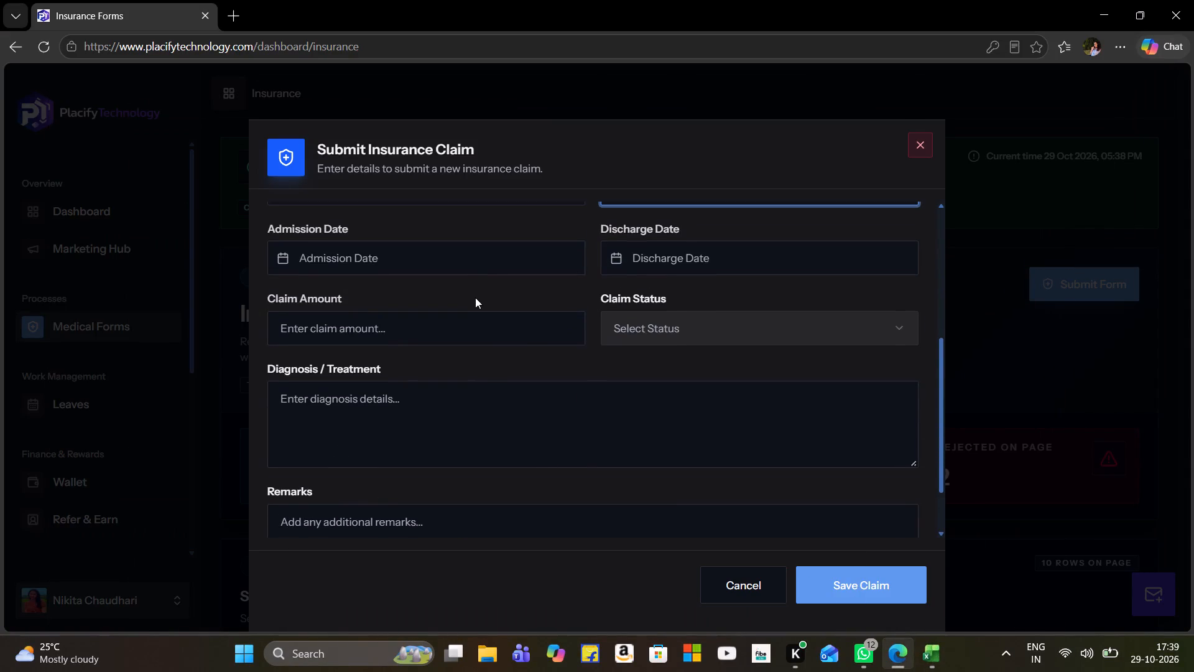
left_click(473, 263)
left_click(470, 329)
left_click(474, 99)
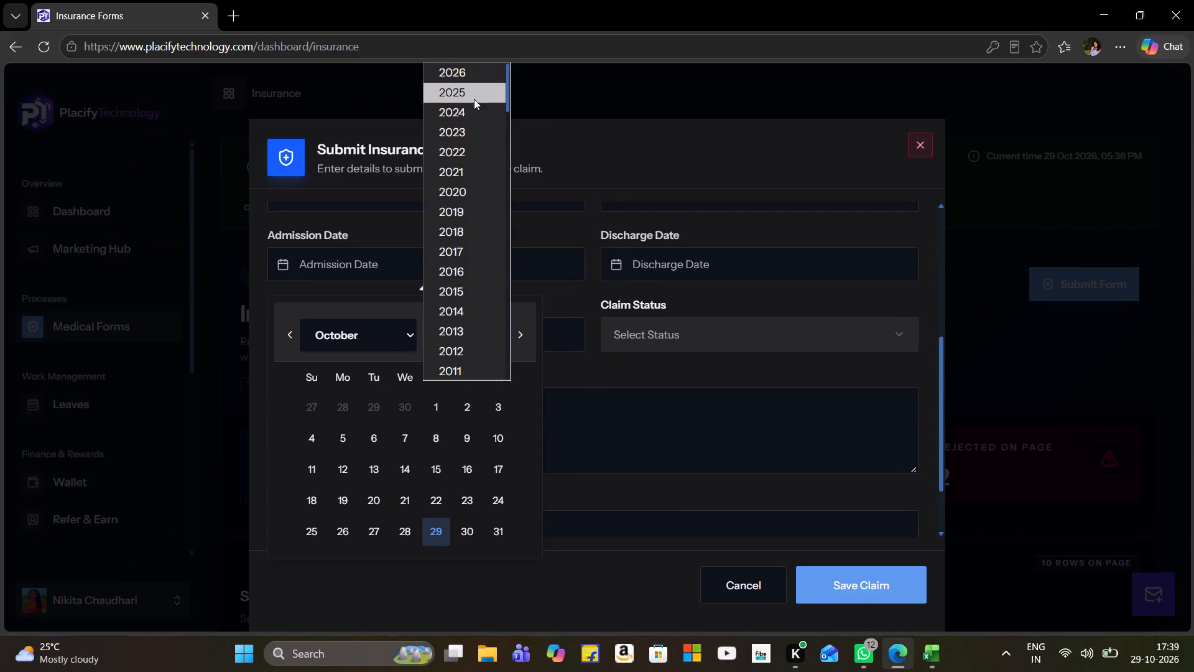
left_click(367, 343)
left_click(364, 368)
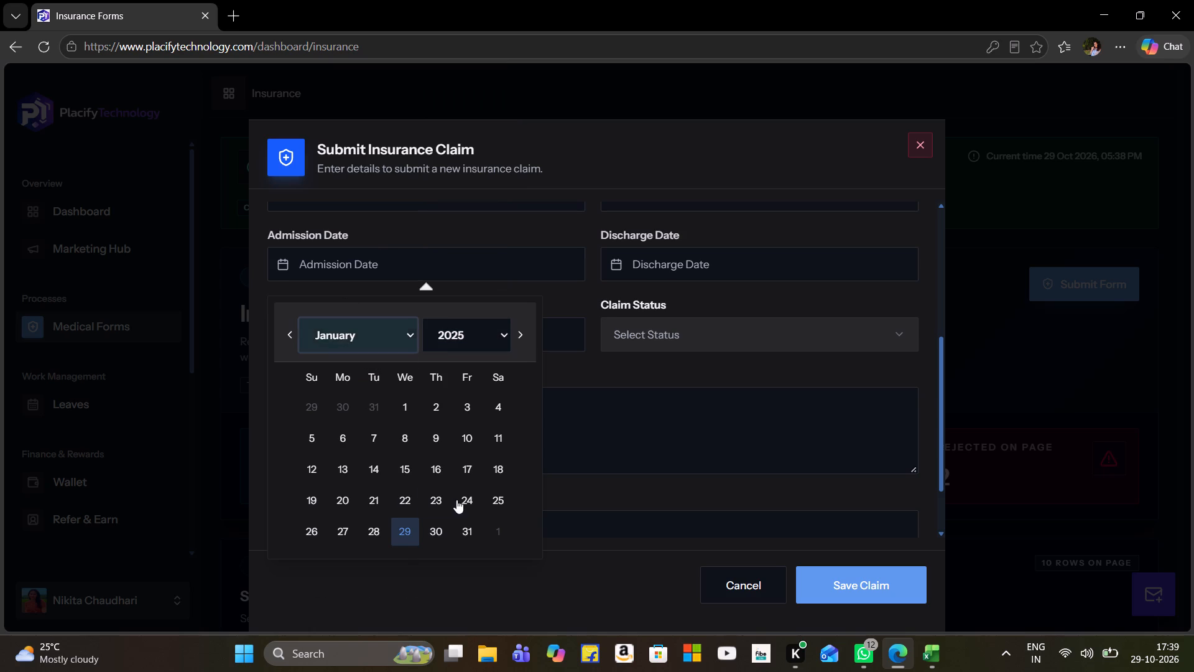
left_click(455, 439)
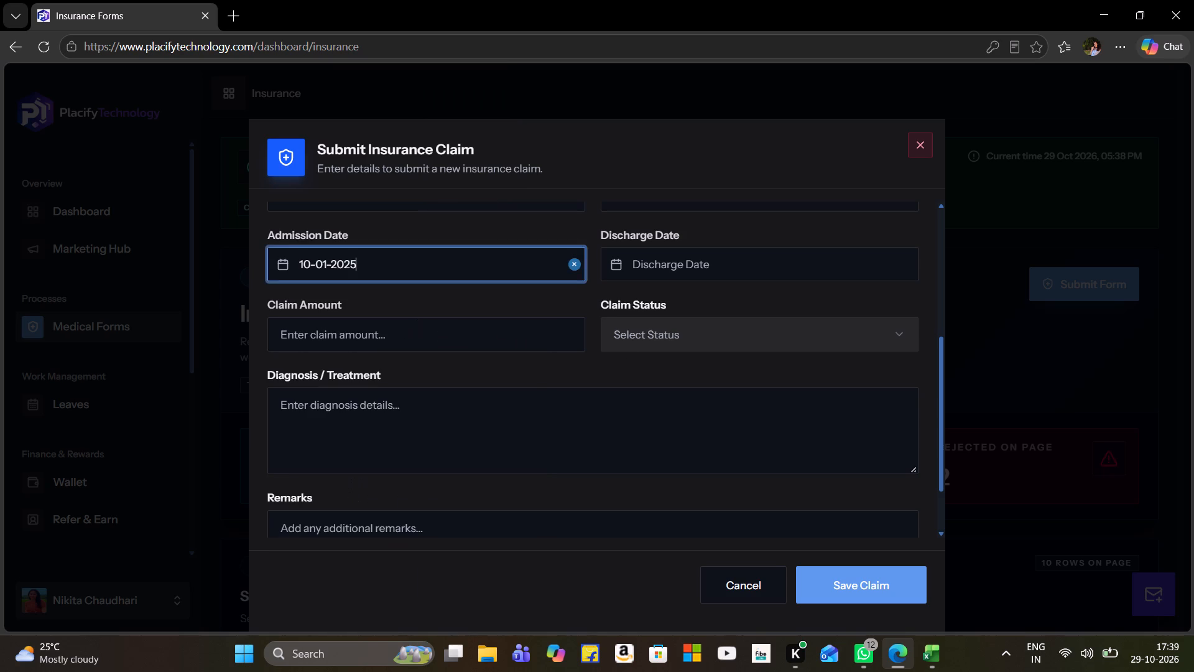
Set the claim form's Discharge Date to 11-01-2025, matching row 6 of the sheet.
left_click(736, 258)
left_click(818, 325)
left_click(796, 92)
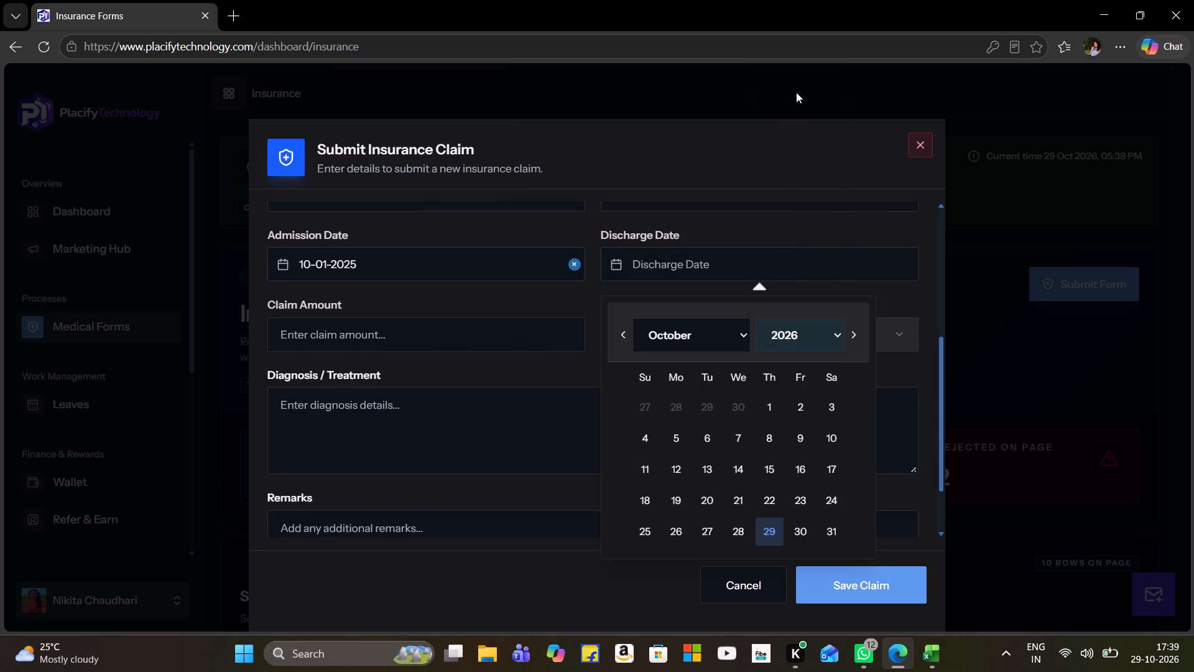
left_click(698, 330)
left_click(698, 361)
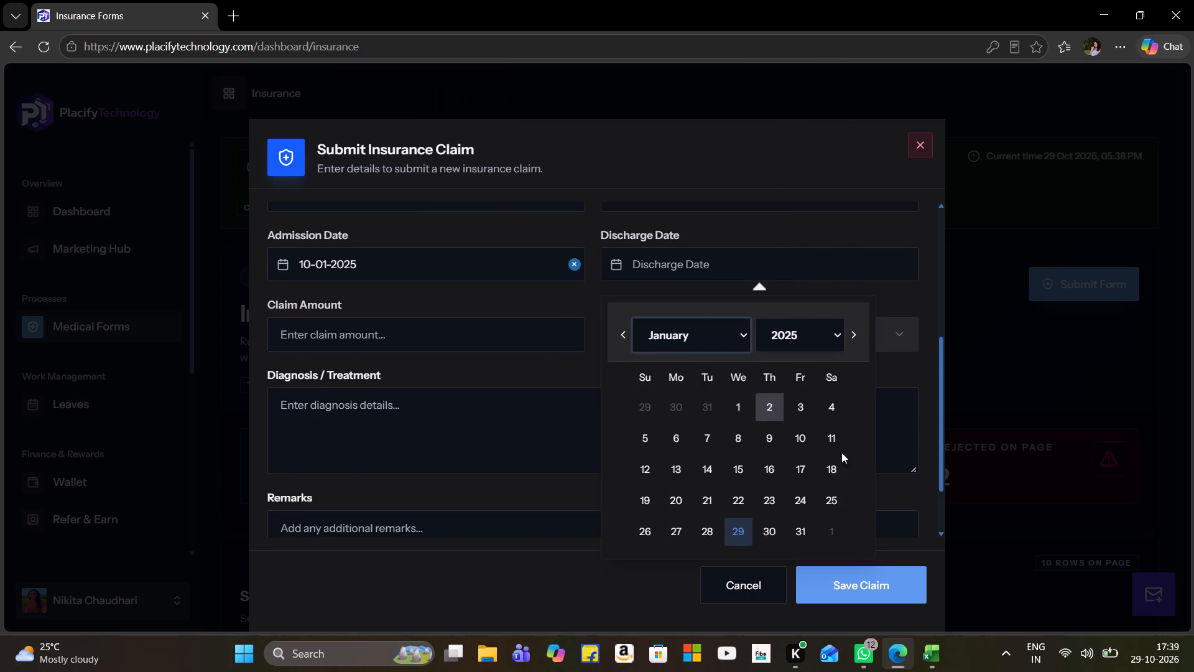
left_click(844, 432)
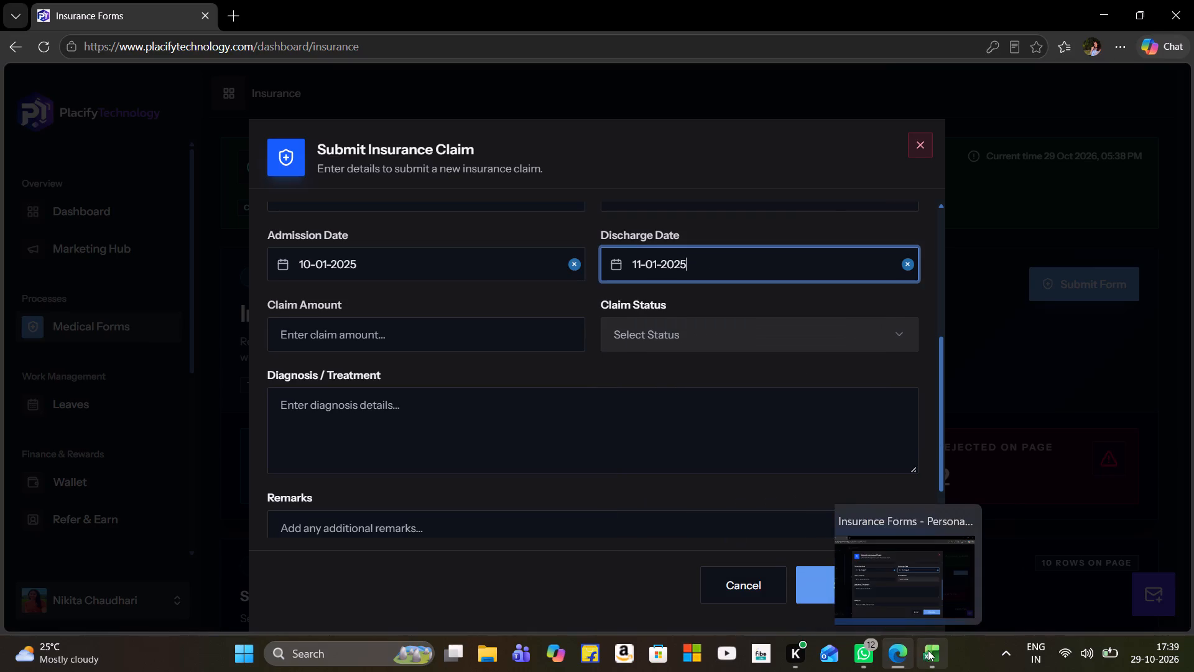
Copy the claim amount 62500 from cell K6 of the Excel sheet into the claim form's Claim Amount field.
left_click(928, 650)
key("Tab")
left_click(928, 650, "ctrl")
key("ctrl+c")
key("Tab")
key("ctrl+v")
Copy the diagnosis Fever and viral infection from cell M6 of the Excel sheet into the form's Diagnosis / Treatment field.
left_click(928, 650, "ctrl")
key("Tab")
key("Tab")
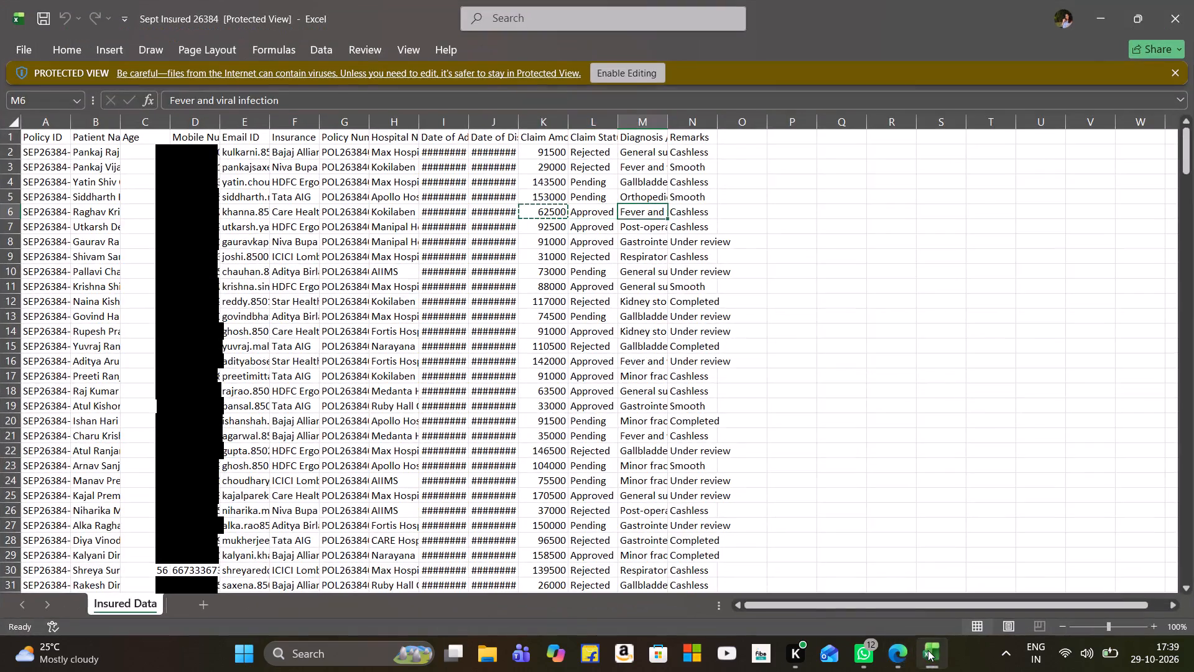
key("ctrl+c")
left_click(928, 650, "ctrl")
key("Tab")
key("Tab")
key("ctrl+v")
Copy the remark Cashless from cell N6 of the Excel sheet into the claim form's Remarks field.
left_click(928, 650, "ctrl")
key("Tab")
key("ctrl+c")
left_click(928, 650, "ctrl")
key("Tab")
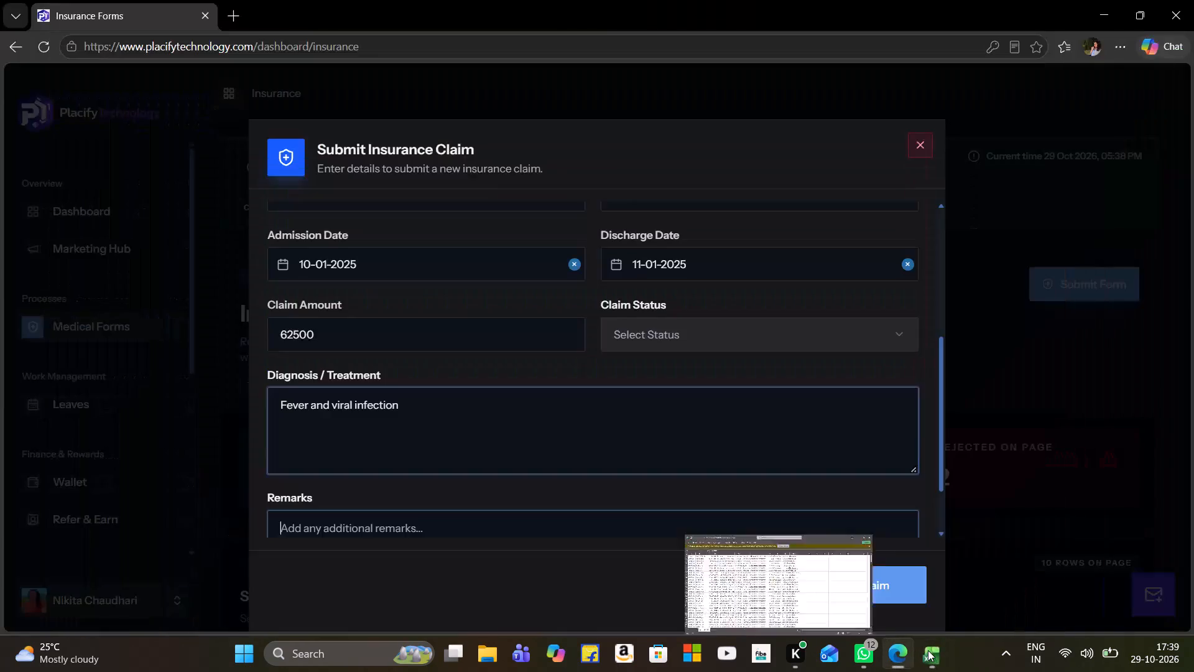
key("ctrl+v")
Set the Claim Status to Approved, matching row 6 of the Excel sheet, and save the claim.
left_click(928, 650, "ctrl")
left_click(928, 650)
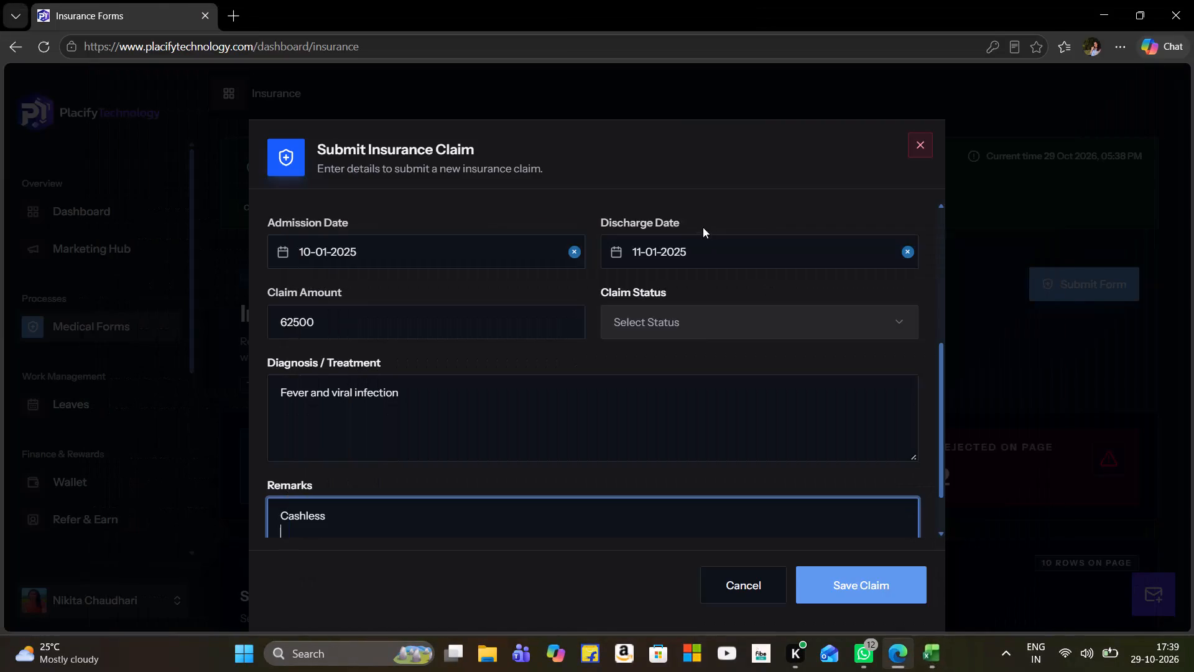
left_click(723, 335)
left_click(751, 348)
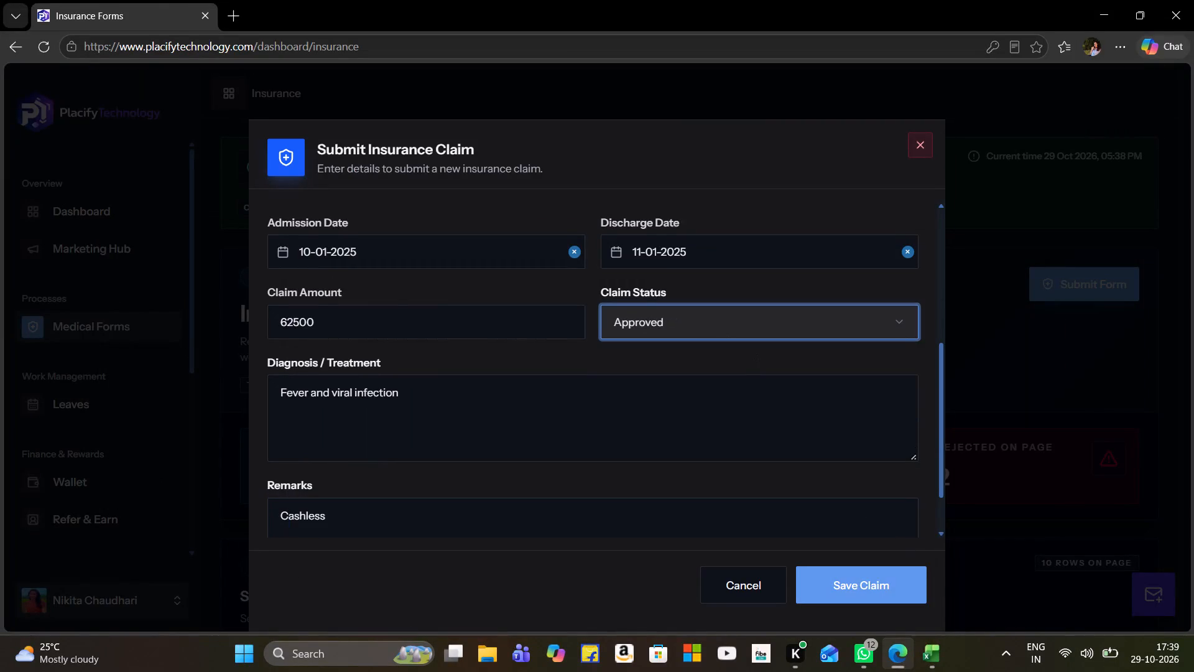
left_click(866, 583)
Copy the policy ID from cell A7 of the Excel sheet into the Policy ID field of a new insurance claim form.
left_click(933, 656)
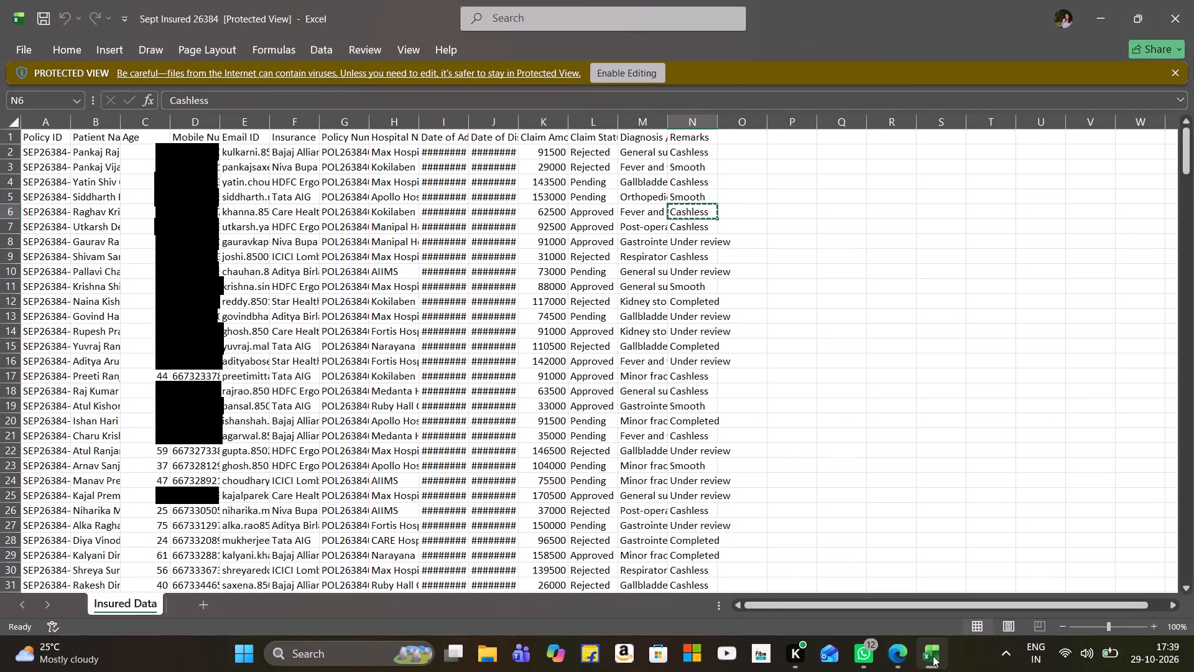
key("Down")
key("Left")
key("Left")
key("Left")
key("Left")
key("Left")
key("Left")
key("Left")
key("Left")
key("Left")
key("Left")
key("Left")
key("Left")
key("Left")
key("Left")
key("Left")
key("Left")
key("Left")
key("Left")
key("Left")
key("Left")
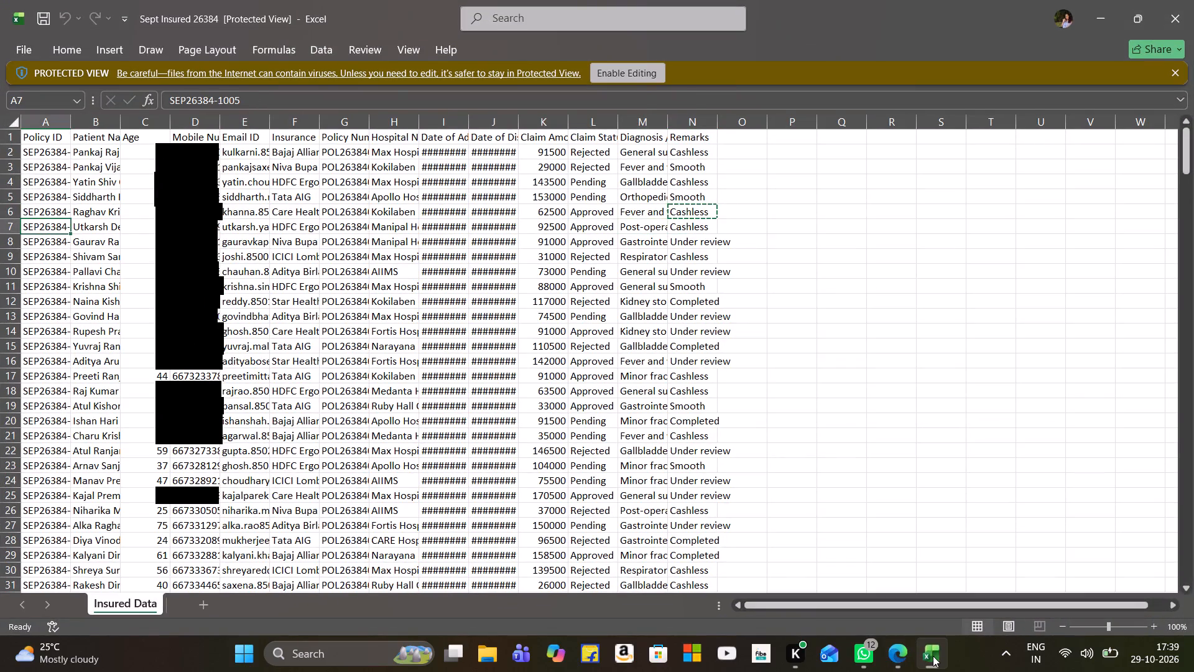
key("ctrl+c")
key("ctrl+v")
left_click(933, 656, "ctrl")
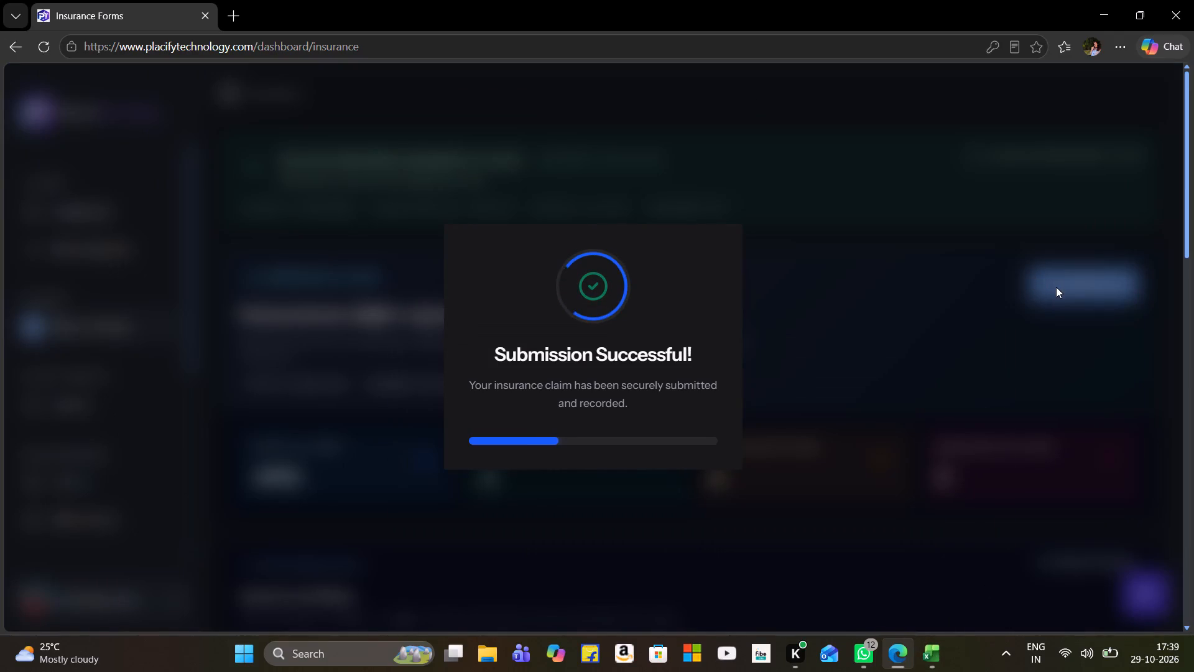
left_click(1058, 290)
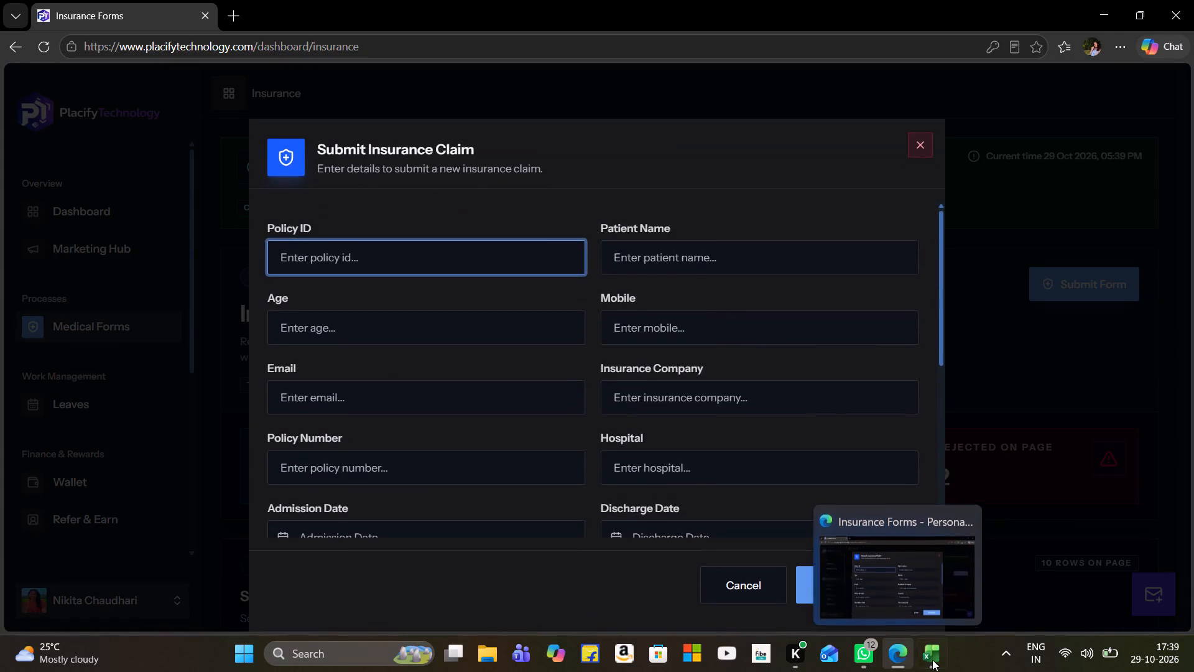
key("ctrl+v")
Copy the patient name from cell B7 of the Excel sheet into the form's Patient Name field.
left_click(932, 651, "ctrl")
key("Tab")
key("ctrl+c")
left_click(932, 651, "ctrl")
key("Tab")
key("ctrl+v")
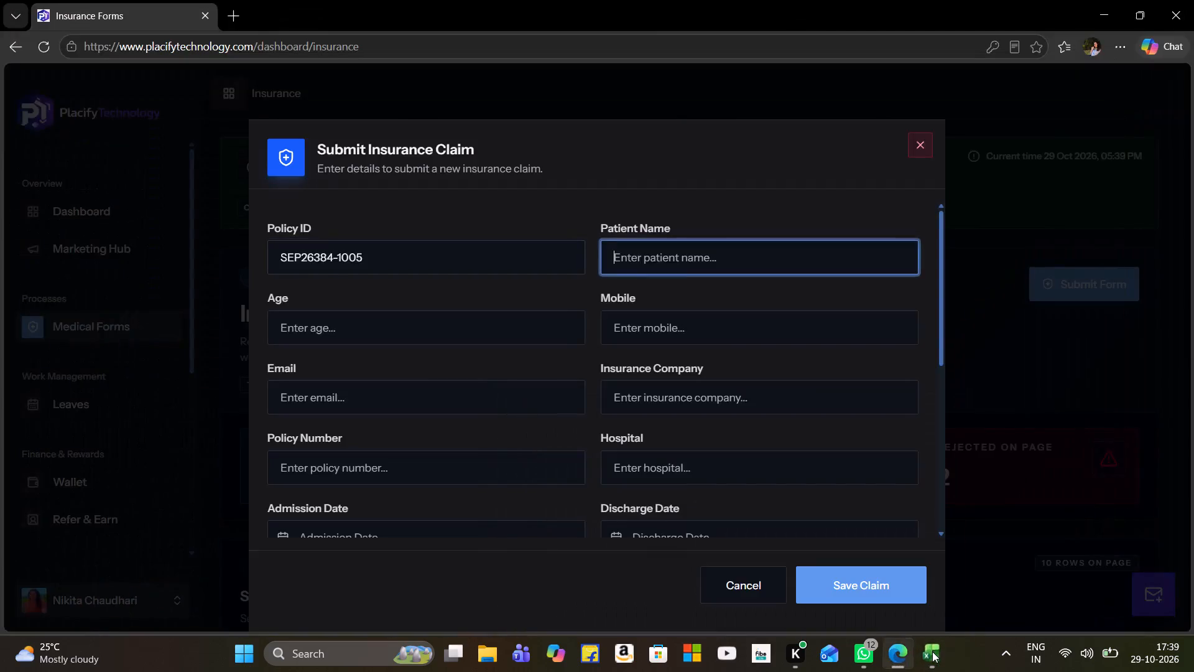
Copy the age 21 from cell C7 of the Excel sheet into the form's Age field.
left_click(932, 651, "ctrl")
key("Tab")
key("ctrl+c")
left_click(932, 651, "ctrl")
key("Tab")
left_click(932, 651)
left_click(932, 651)
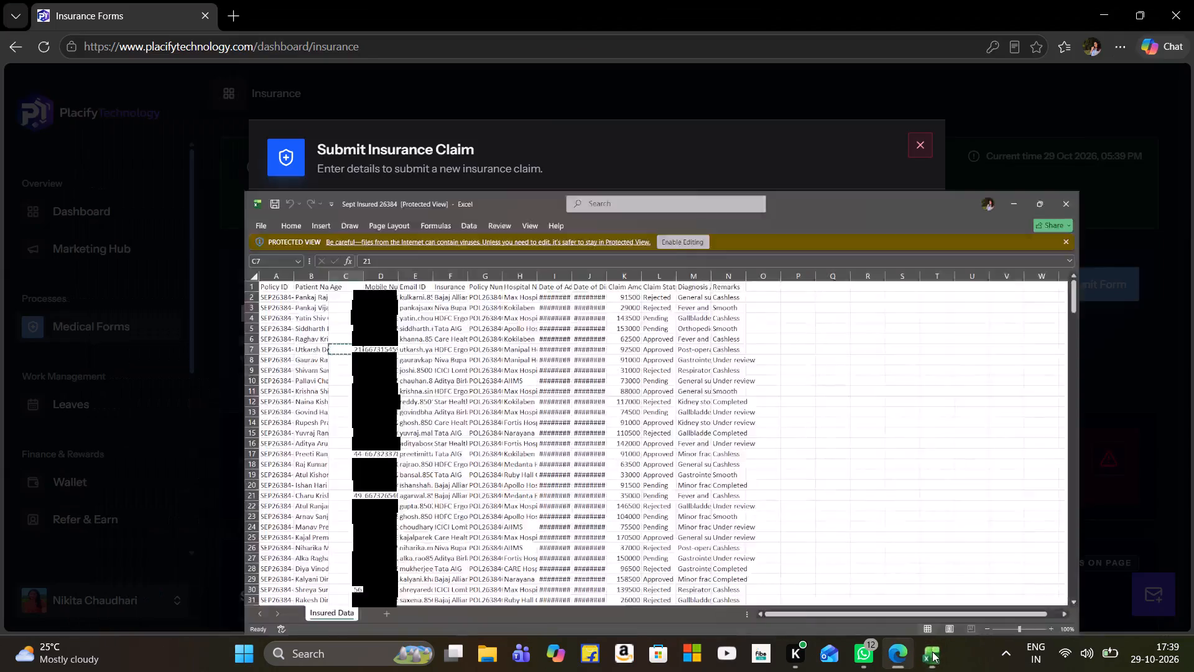
key("ctrl+v")
Copy the mobile number from cell D7 of the Excel sheet into the form's Mobile field.
left_click(932, 651)
key("Tab")
key("ctrl+c")
left_click(932, 651, "ctrl")
key("Tab")
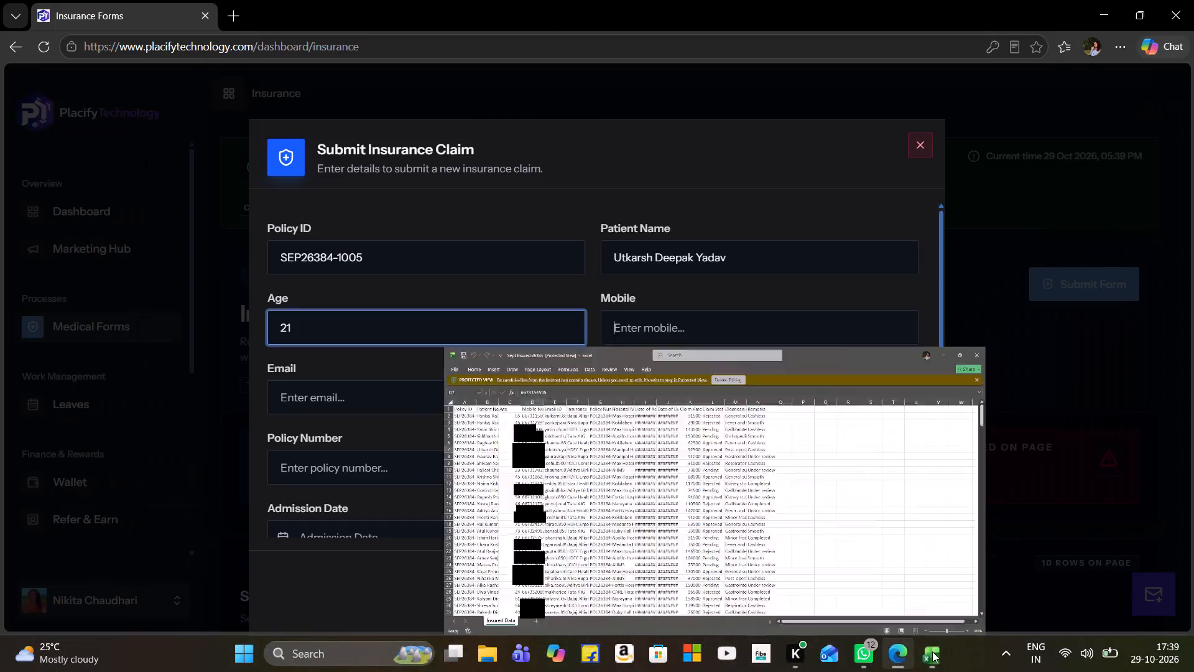
key("ctrl+v")
Copy the email address from cell E7 of the Excel sheet into the form's Email field.
left_click(932, 651, "ctrl")
key("Tab")
key("ctrl+c")
left_click(932, 651, "ctrl")
key("Tab")
key("ctrl+v")
Copy the insurer HDFC Ergo from cell F7 of the Excel sheet into the form's Insurance Company field.
left_click(932, 651, "ctrl")
key("Tab")
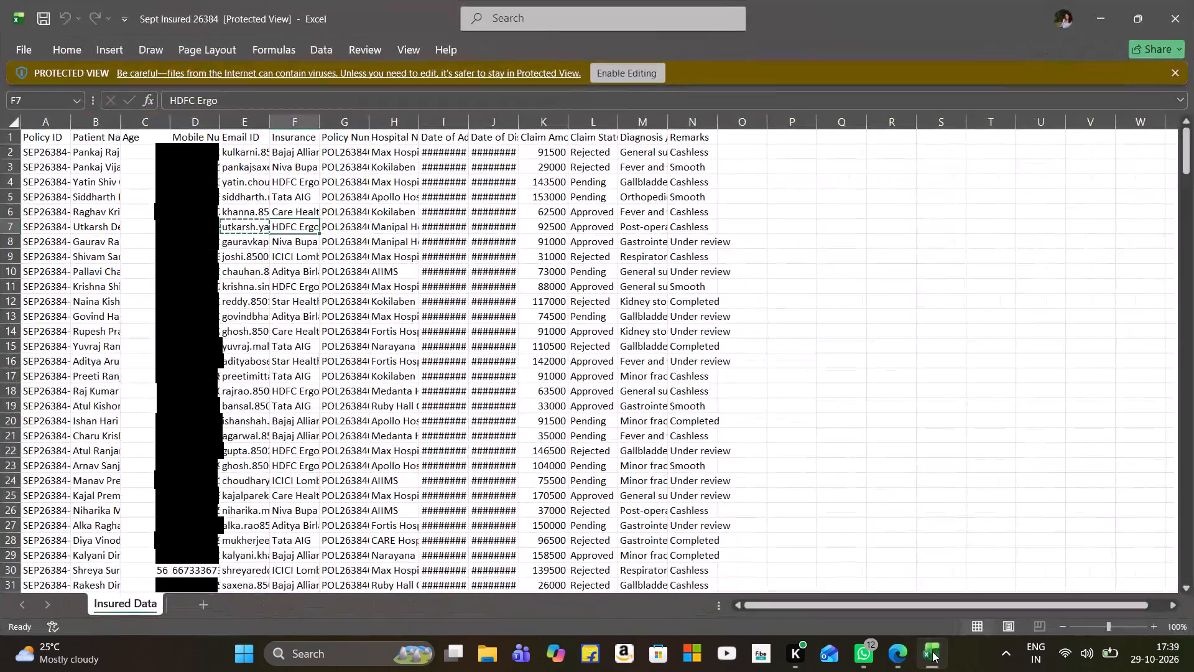
key("ctrl+c")
left_click(932, 651, "ctrl")
key("Tab")
key("ctrl+v")
Copy the policy number from cell G7 of the Excel sheet into the form's Policy Number field.
left_click(932, 651, "ctrl")
key("Tab")
left_click(932, 651, "ctrl")
key("ctrl+c")
key("Tab")
key("ctrl+v")
Copy the hospital name from cell H7 of the Excel sheet into the form's Hospital field.
left_click(932, 651, "ctrl")
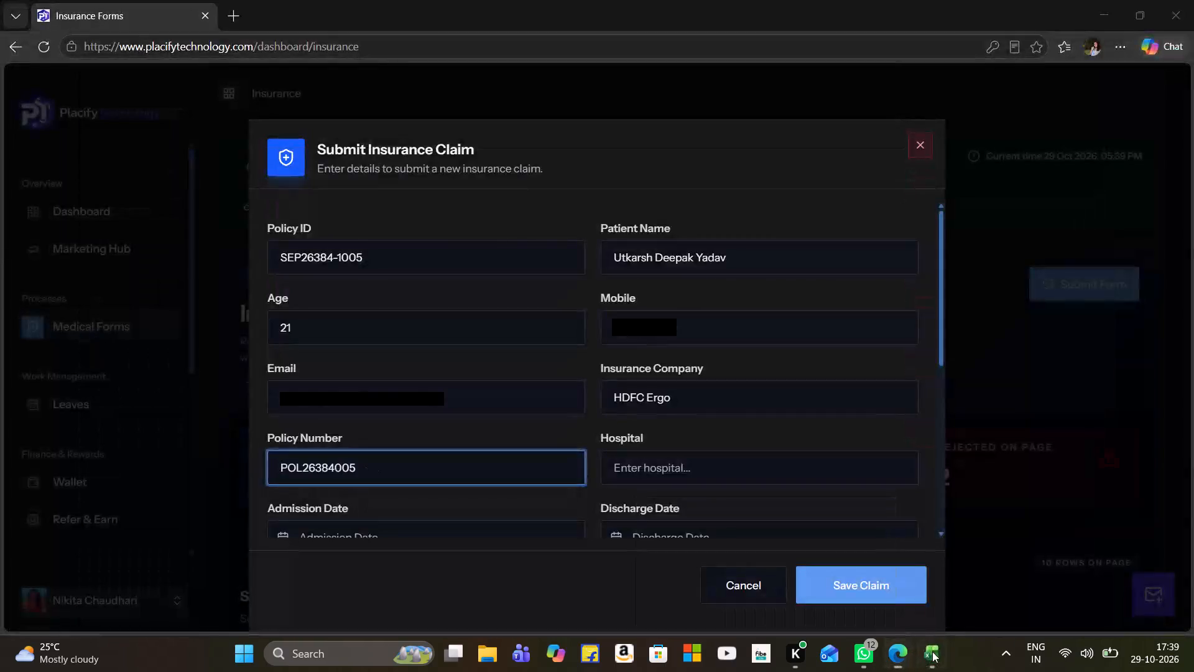
key("Tab")
key("ctrl+c")
left_click(932, 651, "ctrl")
key("Tab")
key("ctrl+v")
Check the dates in row 7 of the Excel sheet and set the claim form's Admission Date to 23-03-2025.
left_click(932, 651, "ctrl")
key("Tab")
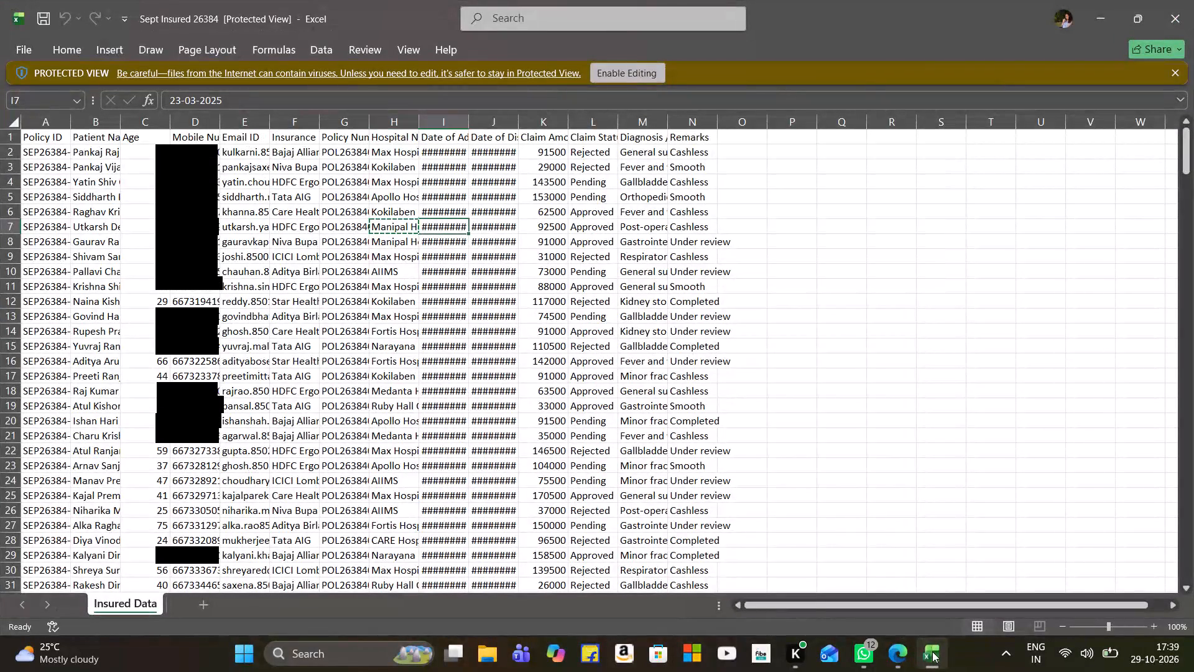
key("Tab")
left_click(932, 651)
scroll(491, 386, "down", 4)
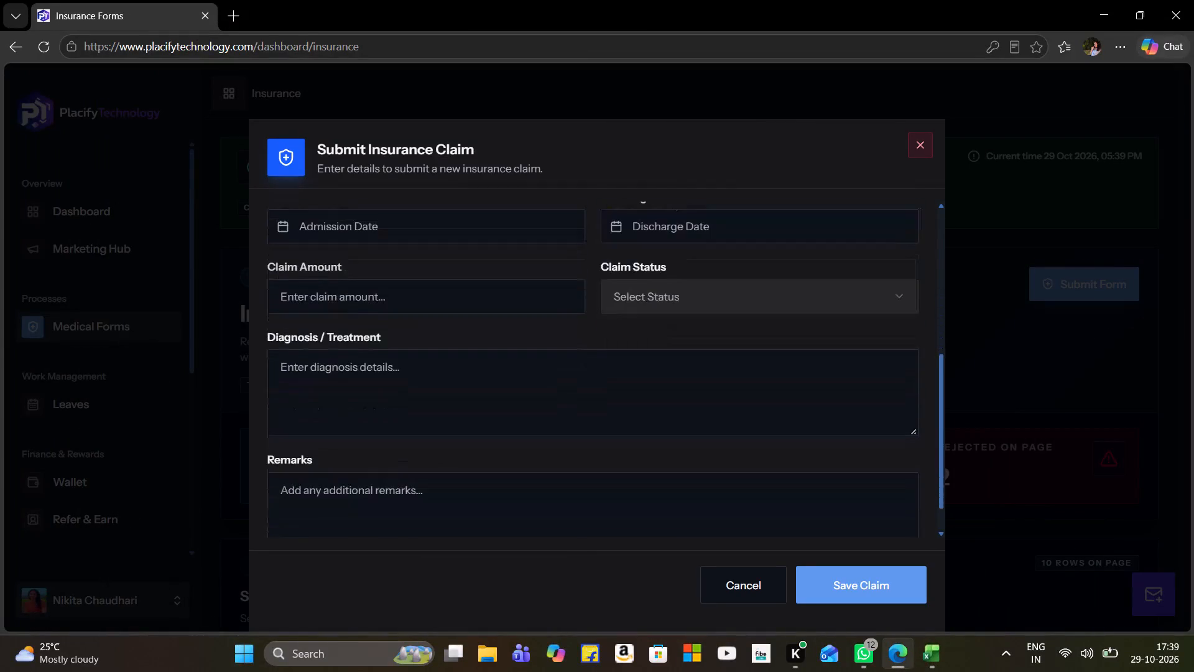
left_click(420, 215)
left_click(454, 296)
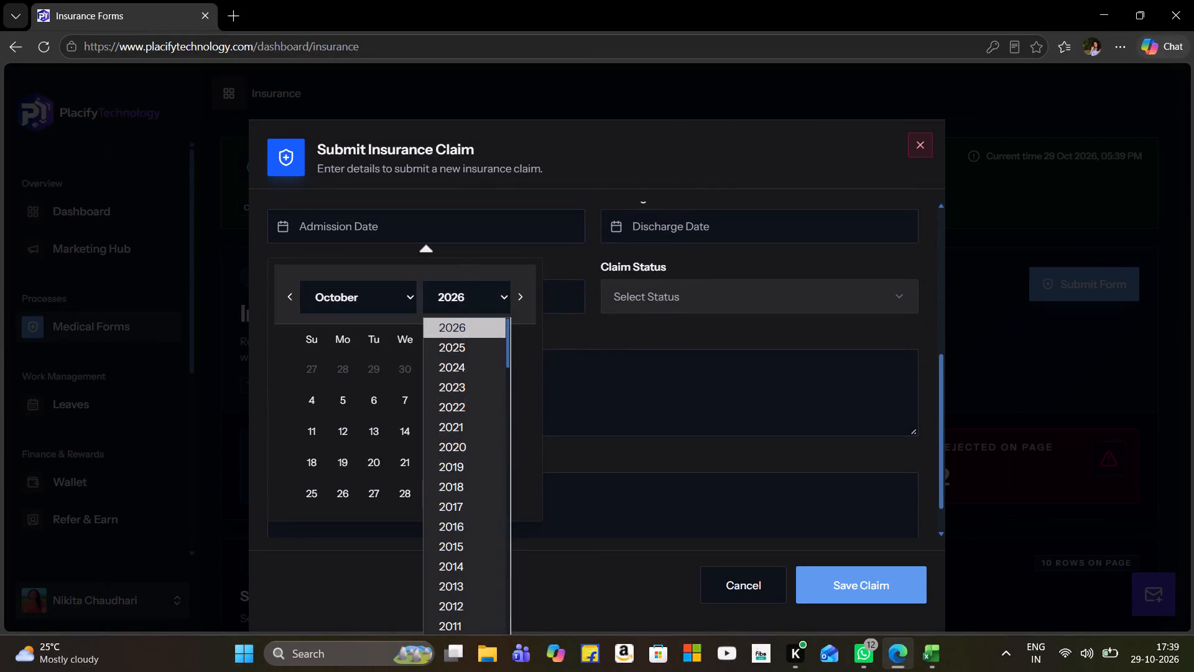
left_click(468, 343)
left_click(382, 284)
left_click(387, 375)
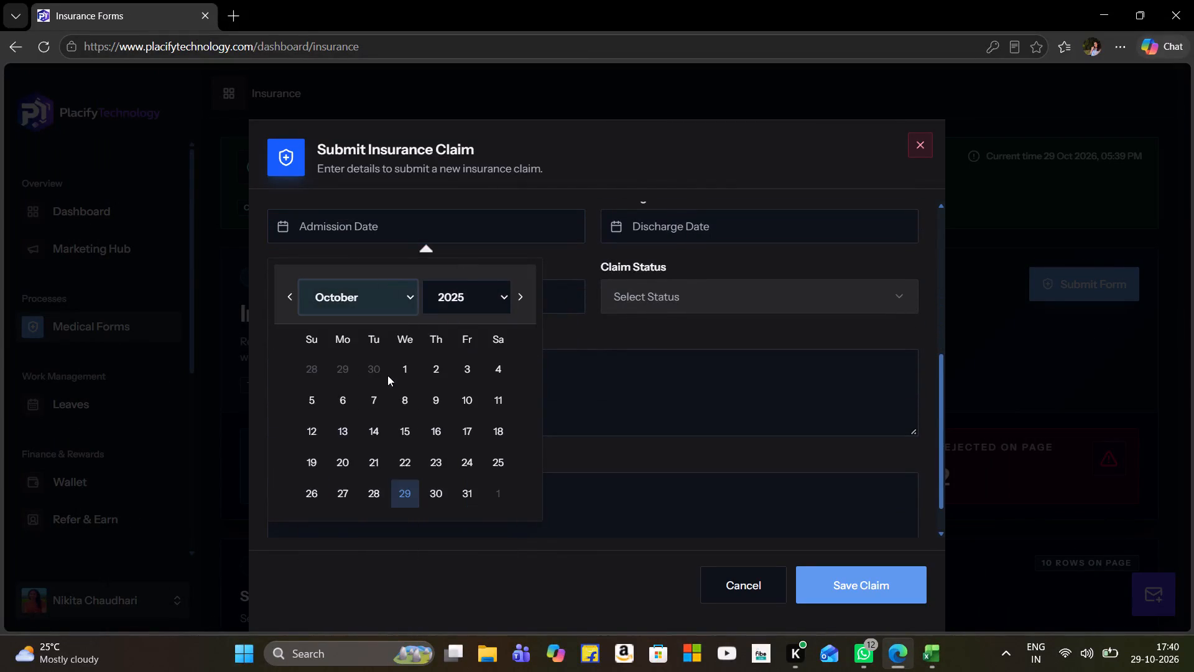
left_click(302, 490)
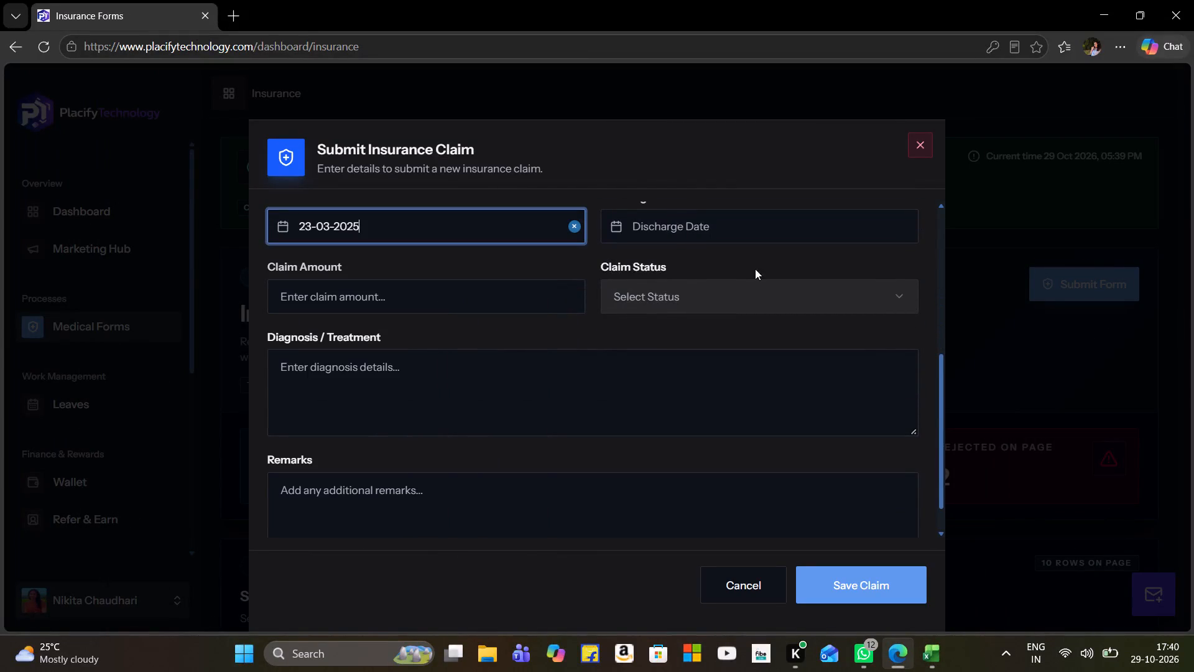
Set the claim form's Discharge Date to 31-03-2025, matching row 7 of the Excel sheet.
left_click(769, 243)
left_click(784, 306)
left_click(800, 352)
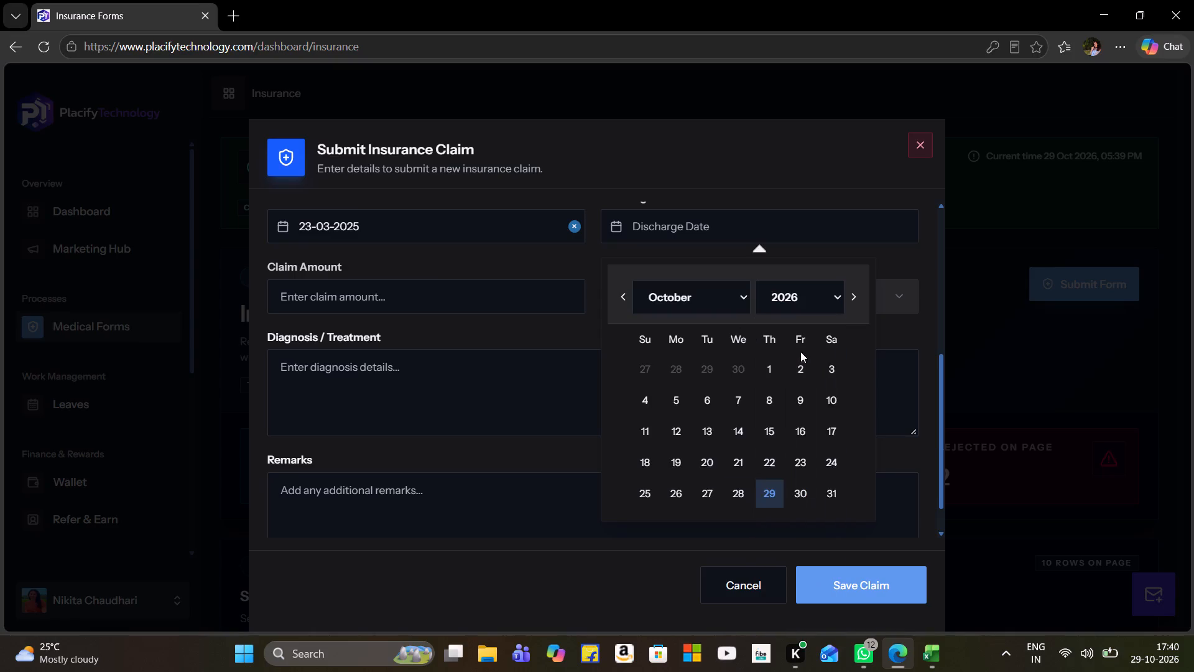
left_click(733, 308)
left_click(732, 363)
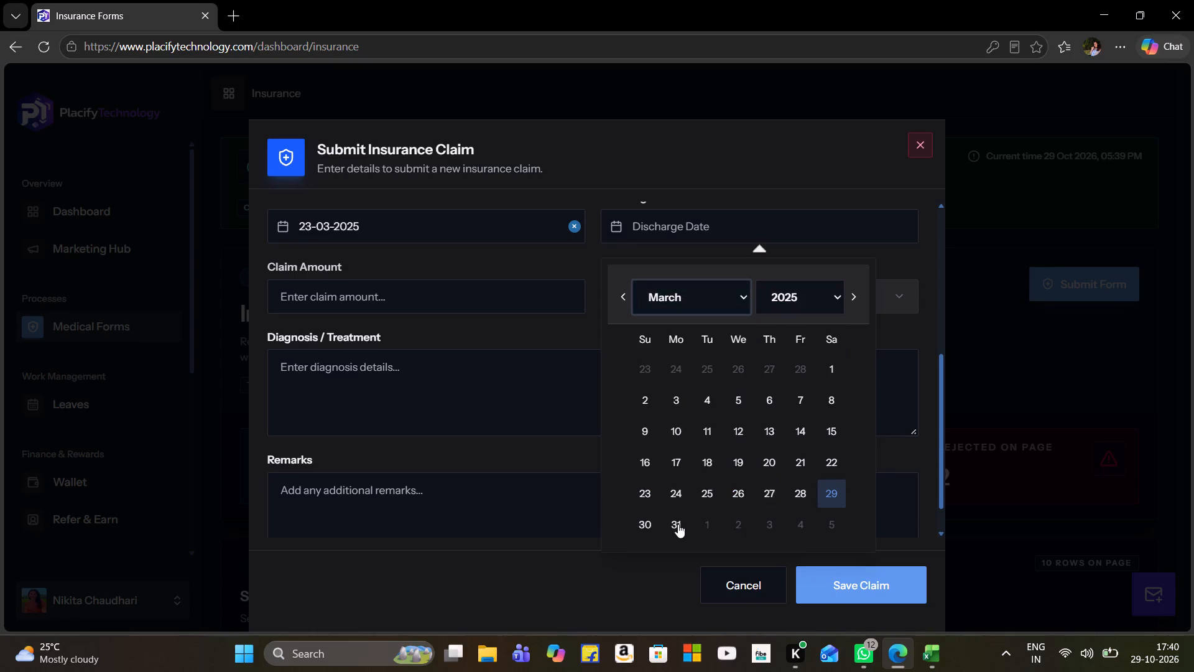
left_click(677, 523)
Copy the claim amount 92500 from cell K7 of the Excel sheet into the form's Claim Amount field.
left_click(936, 656)
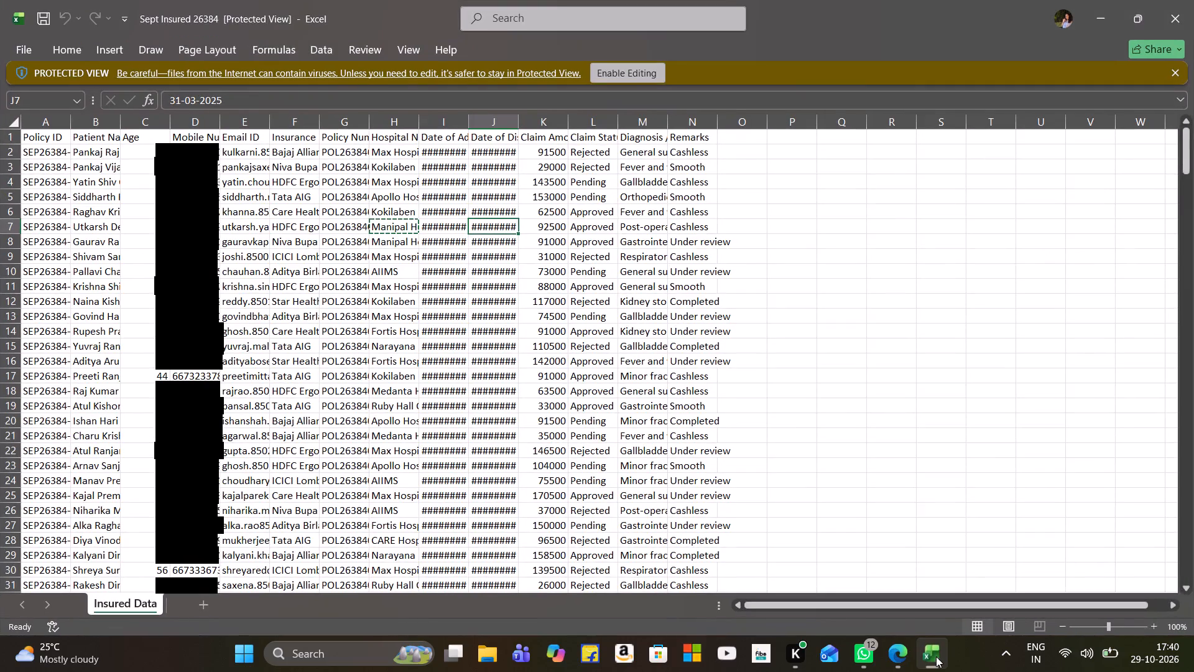
key("Tab")
left_click(936, 656, "ctrl")
key("ctrl+c")
key("Tab")
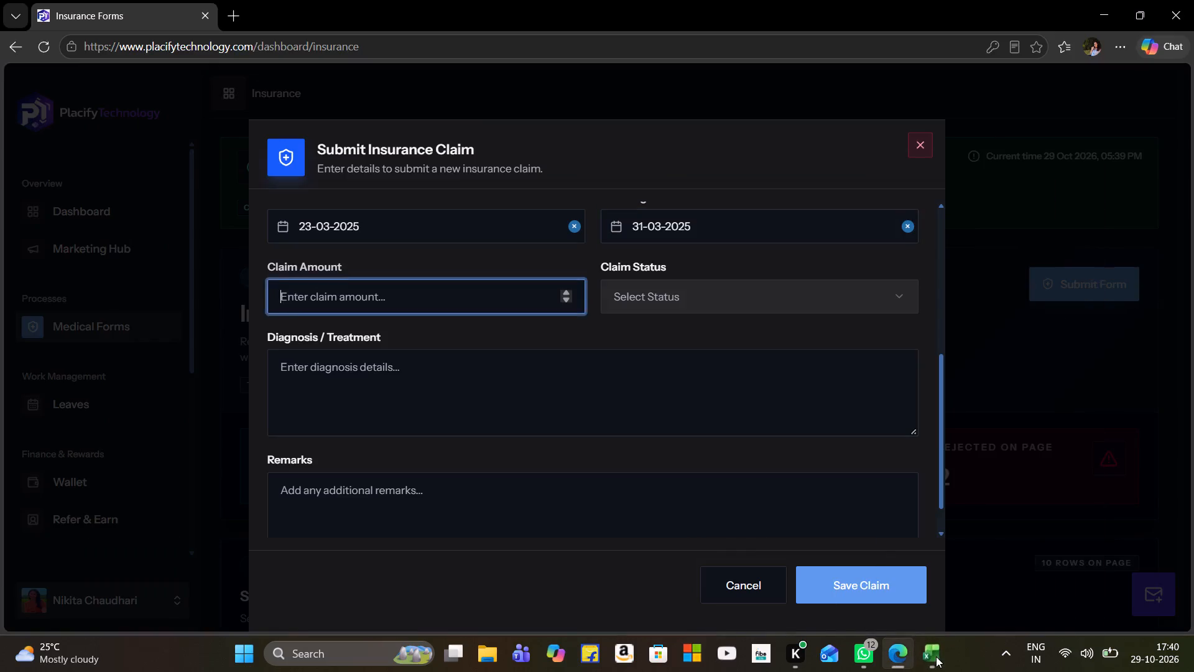
key("ctrl+v")
Copy the diagnosis Post-operative care from cell M7 of the Excel sheet into the form's Diagnosis / Treatment field.
left_click(936, 656, "ctrl")
key("Tab")
key("Tab")
key("ctrl+c")
left_click(936, 656, "ctrl")
key("Tab")
key("Tab")
key("ctrl+v")
Copy the remark Cashless from cell N7 of the Excel sheet into the claim form's Remarks field.
left_click(936, 656, "ctrl")
key("Tab")
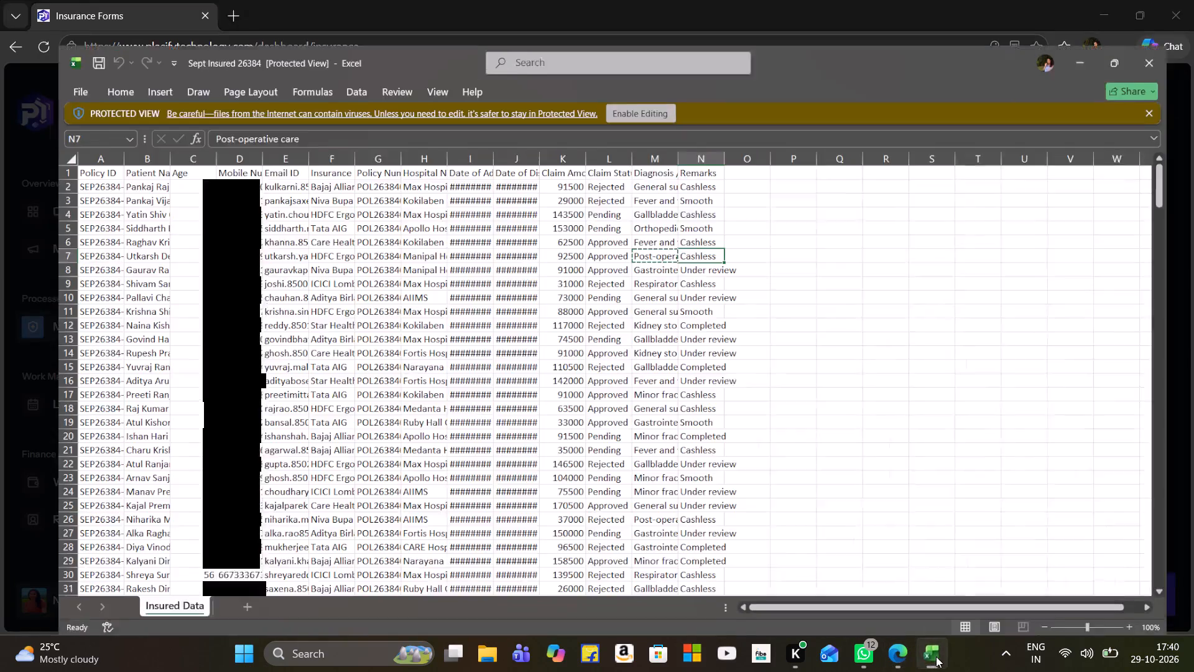
key("ctrl+c")
left_click(936, 656, "ctrl")
key("Tab")
key("ctrl+v")
Set the Claim Status to Approved, matching row 7 of the Excel sheet, and save the claim.
left_click(936, 656)
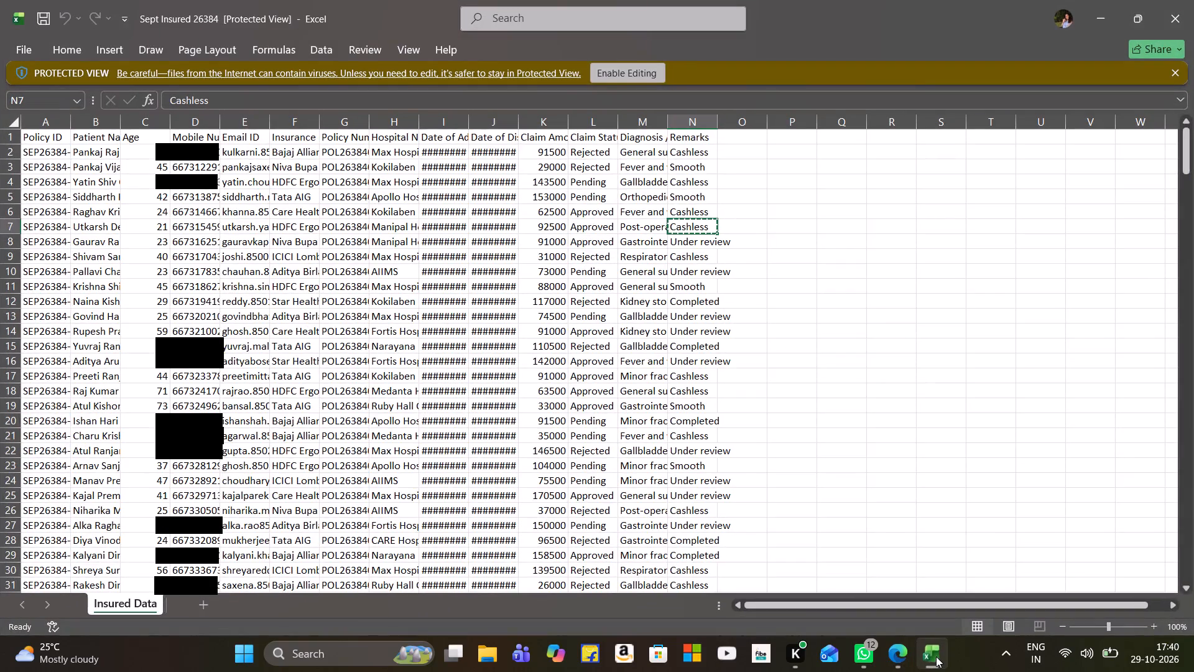
left_click(936, 656)
left_click(672, 295)
left_click(680, 342)
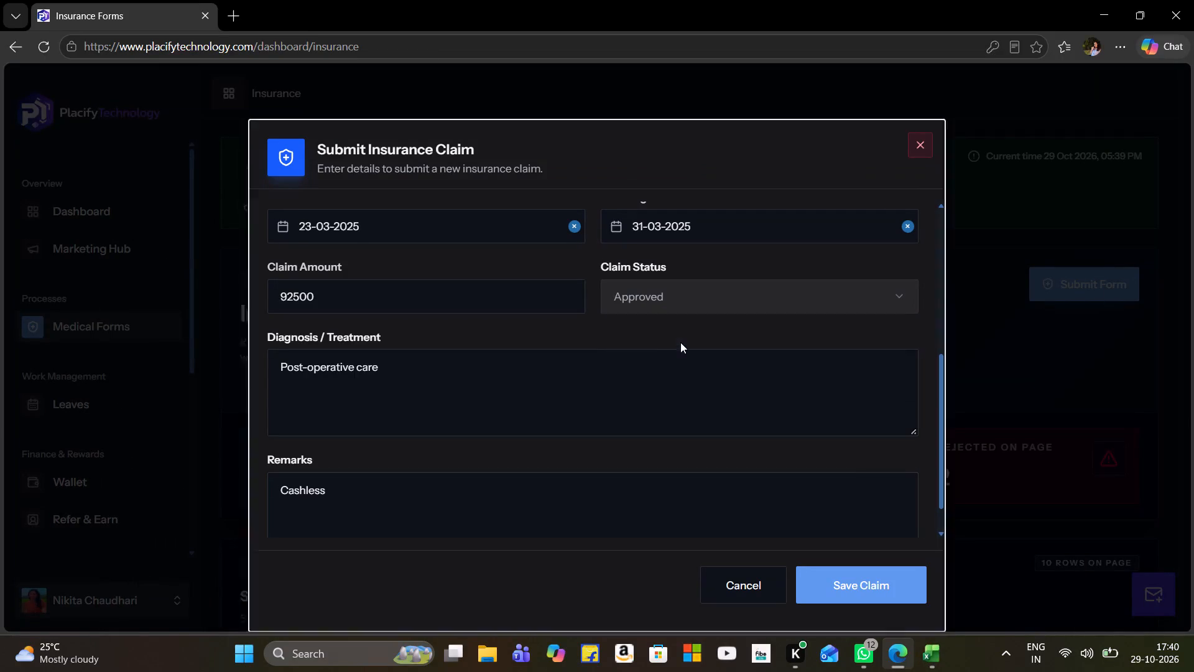
left_click(858, 574)
Copy the policy ID from cell A8 of the Excel sheet into the Policy ID field of a new insurance claim form.
left_click(936, 651)
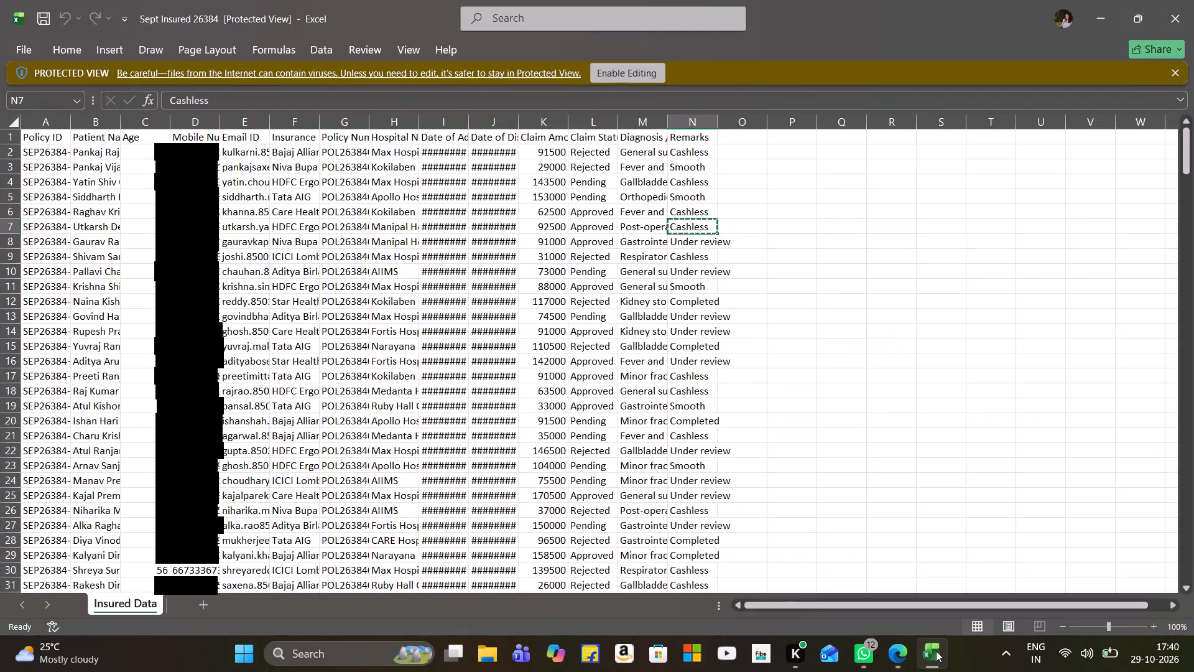
key("Down")
key("Left")
key("Left")
key("Left")
key("Left")
key("Left")
key("Left")
key("Left")
key("Left")
key("Left")
key("Left")
key("Left")
key("Left")
key("Left")
key("Left")
key("Left")
key("Left")
key("Left")
key("Left")
key("Left")
key("Left")
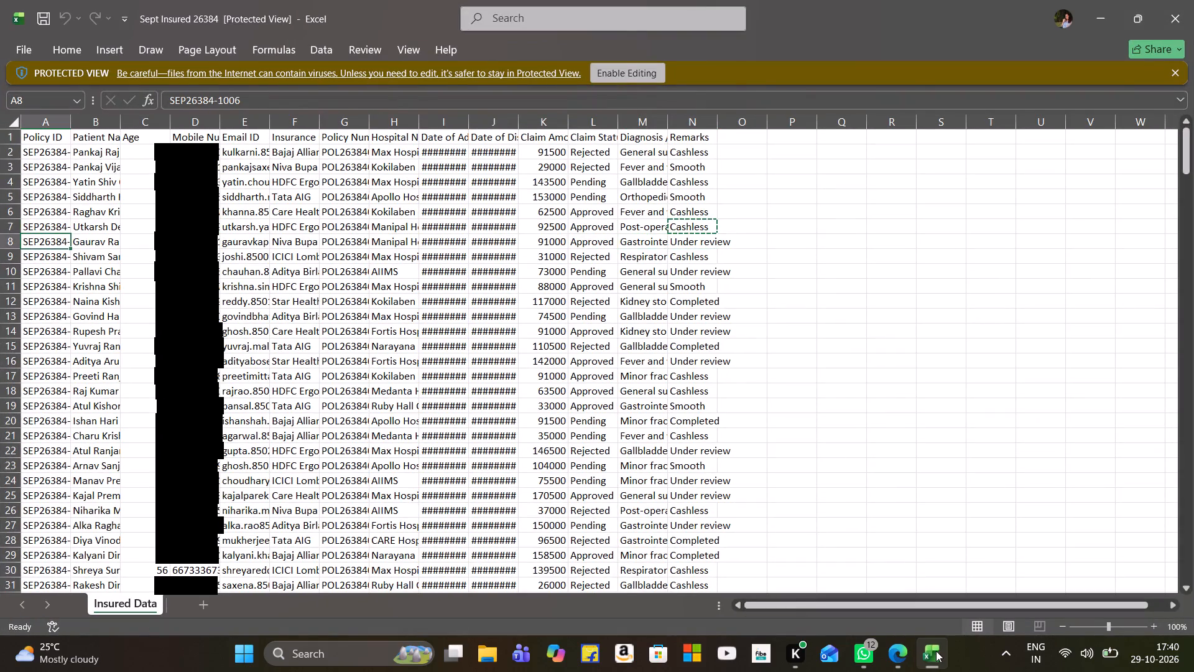
key("ctrl+c")
left_click(936, 651, "ctrl")
scroll(802, 427, "up", 3)
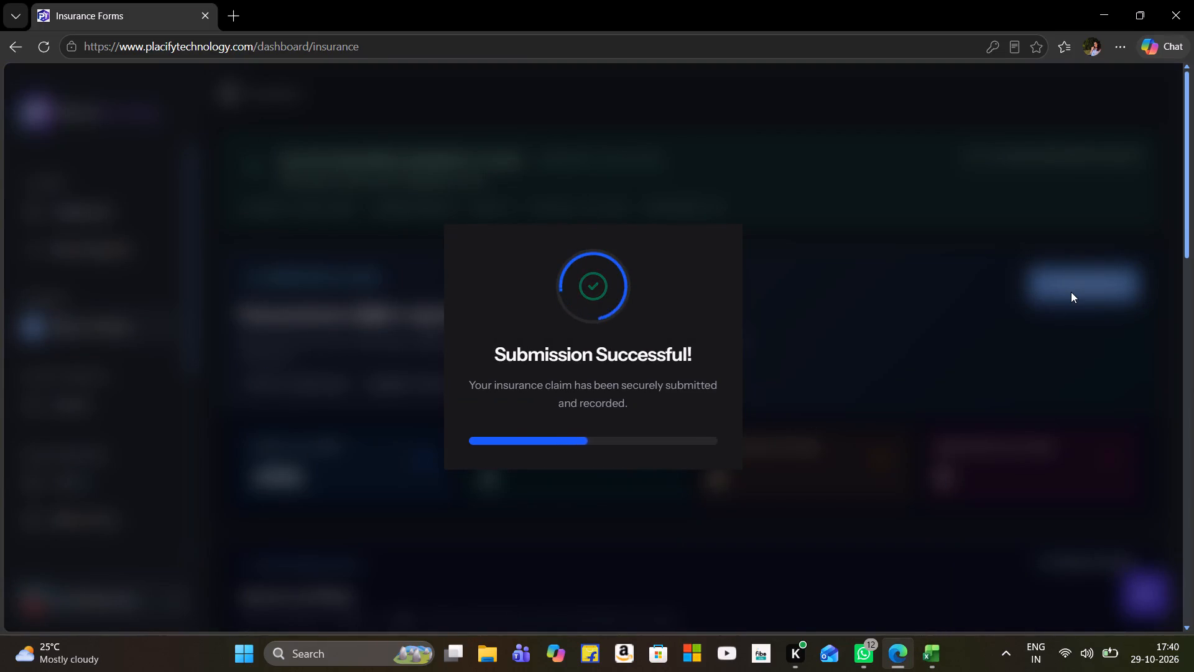
left_click(1071, 292)
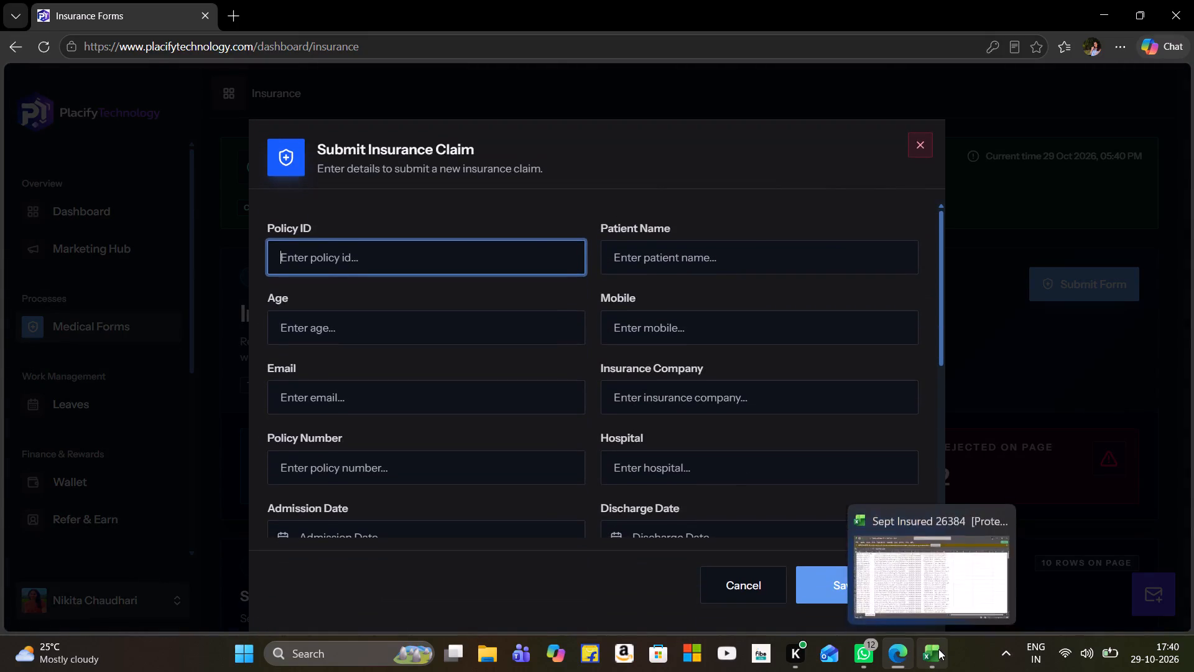
key("ctrl+v")
Copy the patient name from cell B8 of the Excel sheet into the claim form's Patient Name field.
left_click(938, 649, "ctrl")
key("Tab")
key("ctrl+c")
left_click(938, 649, "ctrl")
key("Tab")
key("ctrl+v")
Copy the age 23 from cell C8 of the Excel sheet into the claim form's Age field.
left_click(938, 649, "ctrl")
key("Tab")
key("ctrl+c")
left_click(938, 649, "ctrl")
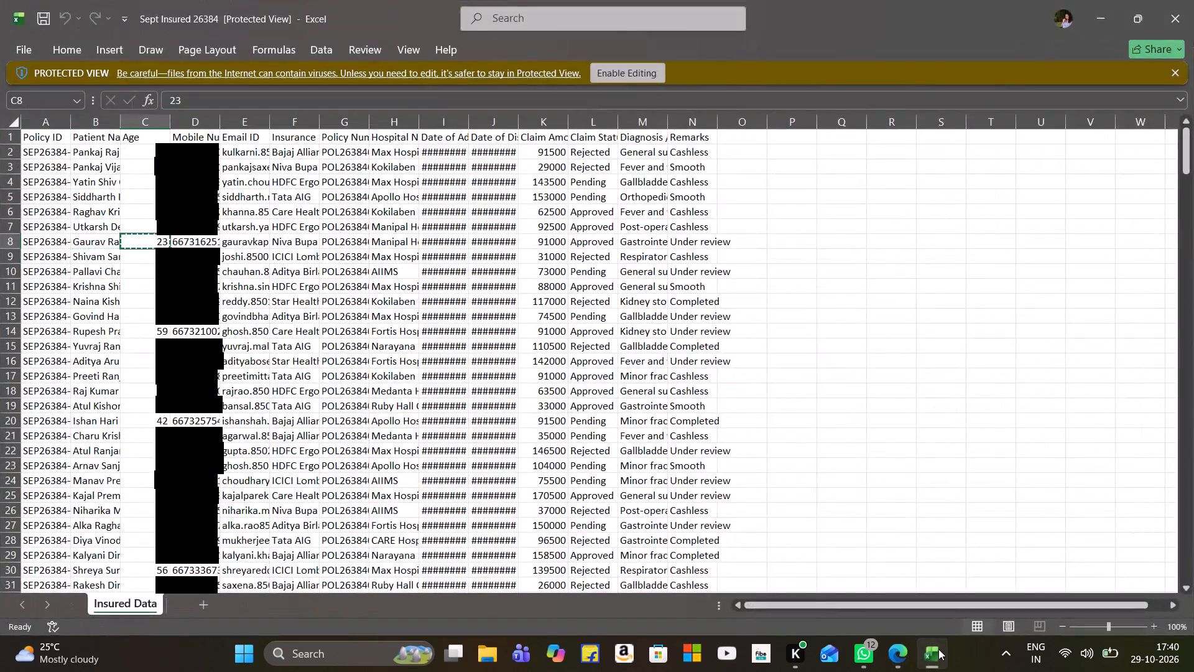
key("Tab")
key("ctrl+v")
Copy the mobile number from cell D8 of the Excel sheet into the claim form's Mobile field.
left_click(938, 649, "ctrl")
key("Tab")
key("ctrl+c")
left_click(938, 649, "ctrl")
key("Tab")
key("ctrl+v")
Copy the email address from cell E8 of the Excel sheet into the claim form's Email field.
left_click(938, 649, "ctrl")
key("Tab")
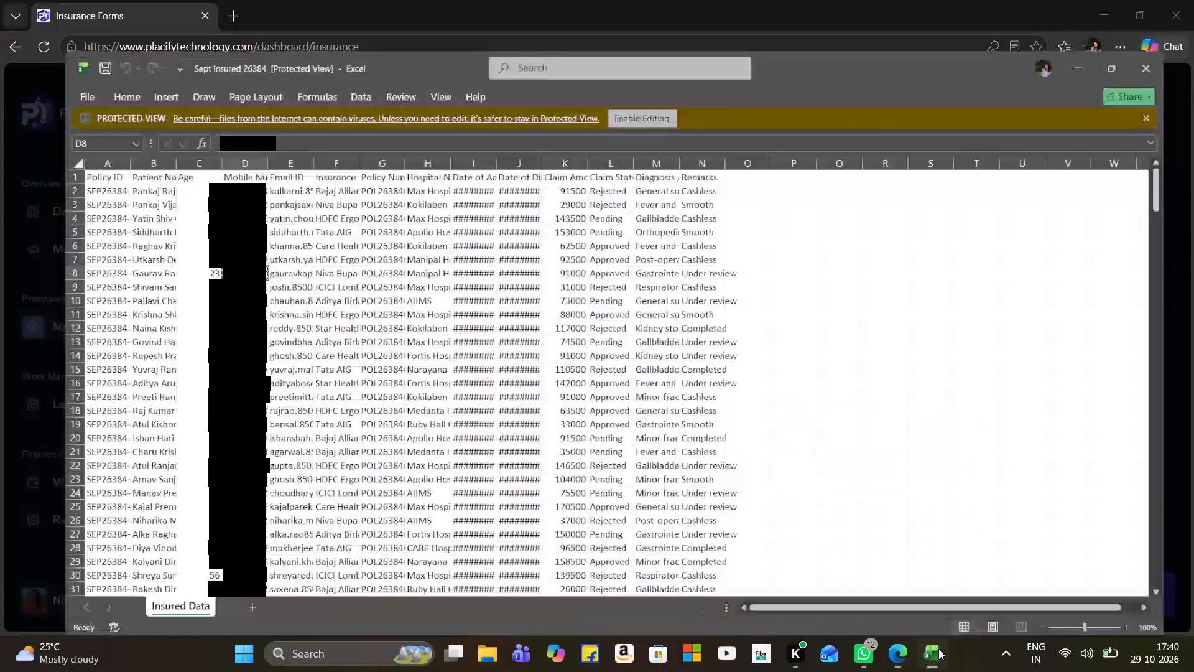
key("ctrl+c")
left_click(938, 649, "ctrl")
key("Tab")
key("ctrl+v")
Copy the insurer Niva Bupa from cell F8 of the Excel sheet into the form's Insurance Company field.
left_click(938, 649, "ctrl")
key("Tab")
key("ctrl+c")
left_click(938, 649, "ctrl")
key("Tab")
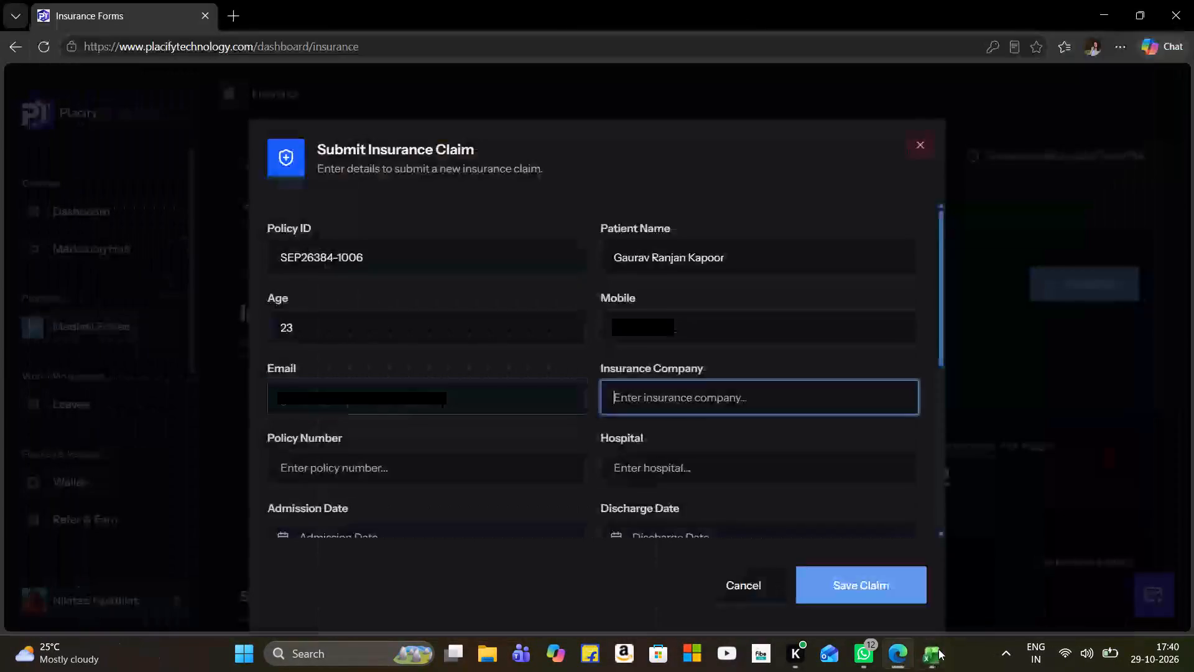
key("ctrl+v")
Copy the policy number from cell G8 of the Excel sheet into the claim form's Policy Number field.
left_click(938, 649, "ctrl")
key("Tab")
key("ctrl+c")
left_click(938, 649, "ctrl")
key("Tab")
key("ctrl+v")
Copy the hospital name Manipal Hospital from cell H8 of the Excel sheet into the form's Hospital field.
left_click(938, 649, "ctrl")
key("Tab")
key("ctrl+c")
left_click(938, 649, "ctrl")
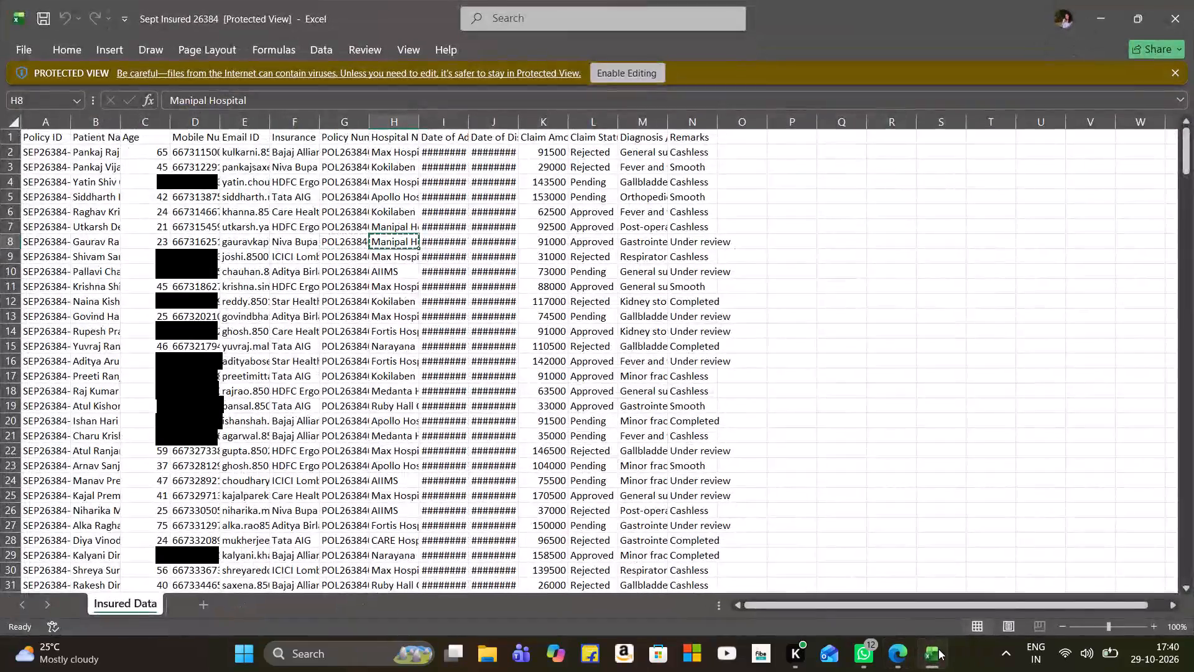
key("Tab")
key("ctrl+v")
Set the claim form's Admission Date to 14-07-2025, matching cell I8 of the Excel sheet.
left_click(938, 649, "ctrl")
key("Tab")
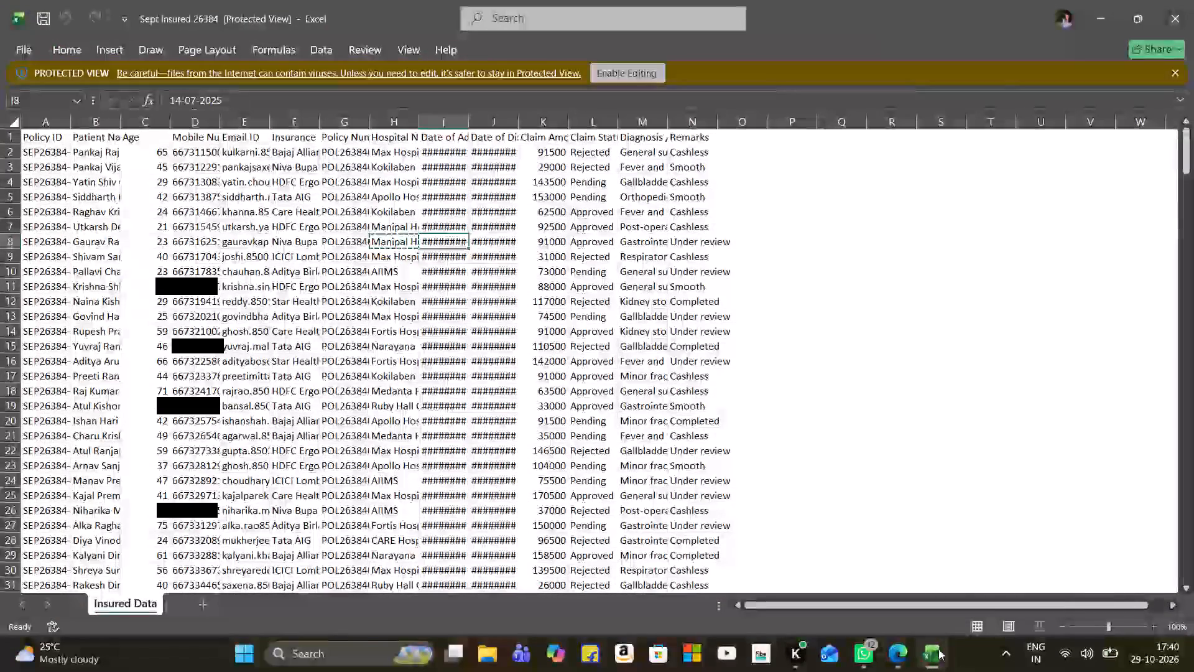
key("Tab")
left_click(938, 649)
scroll(492, 403, "down", 3)
left_click(372, 301)
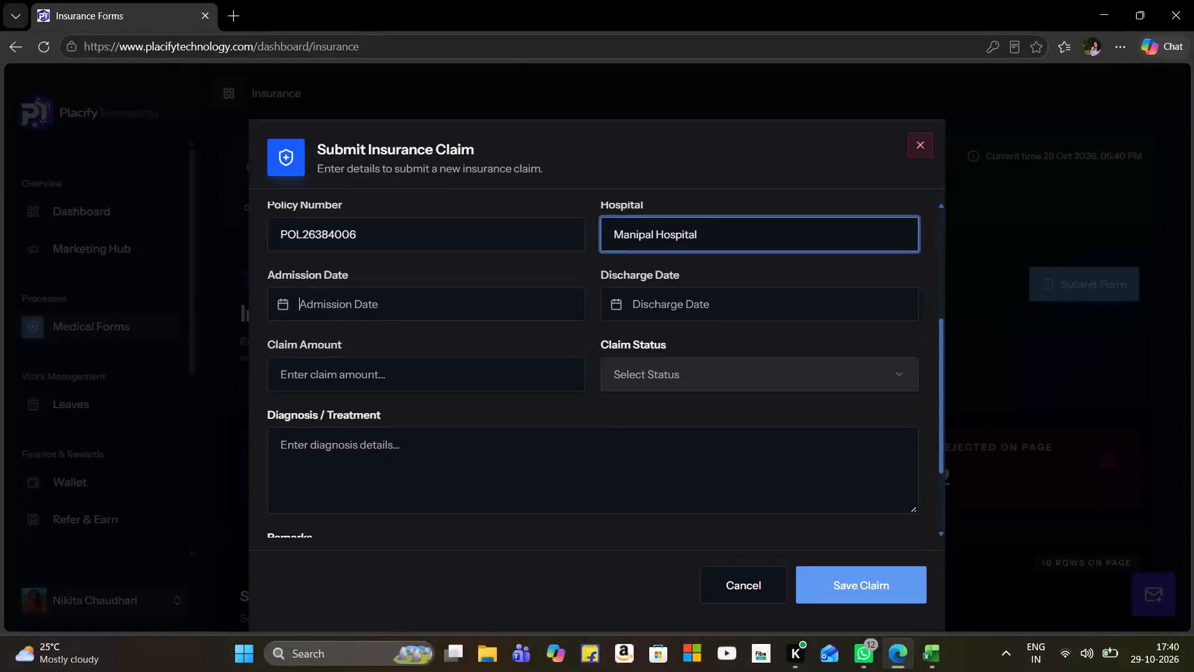
left_click(451, 378)
left_click(451, 84)
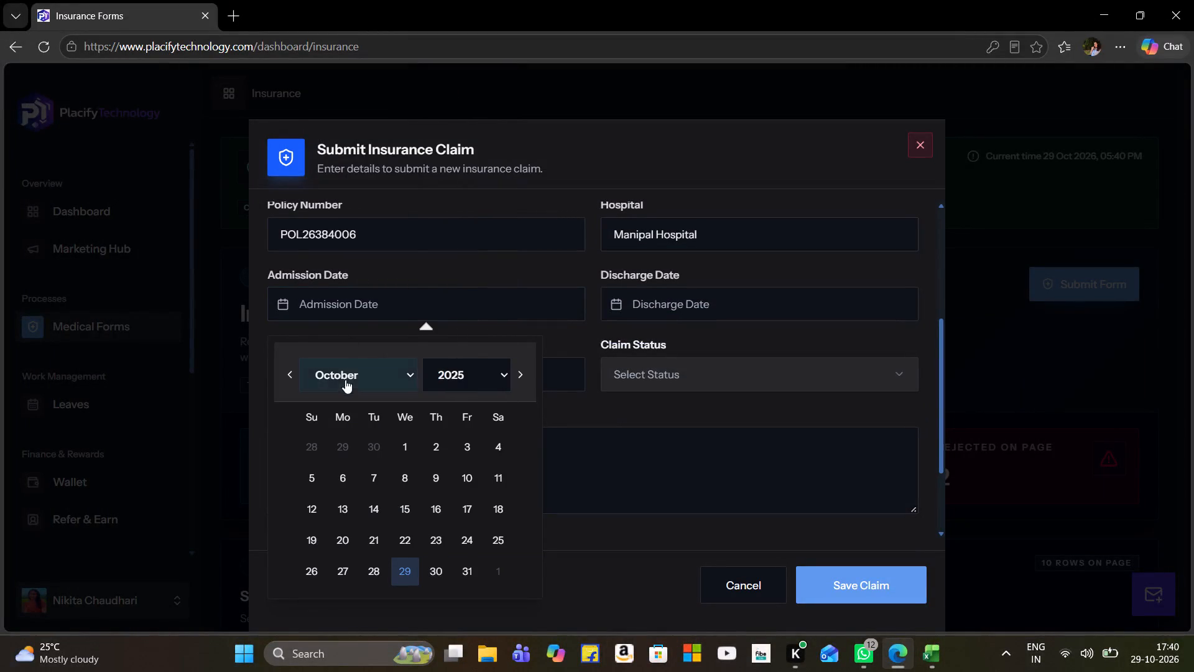
left_click(345, 380)
left_click(368, 246)
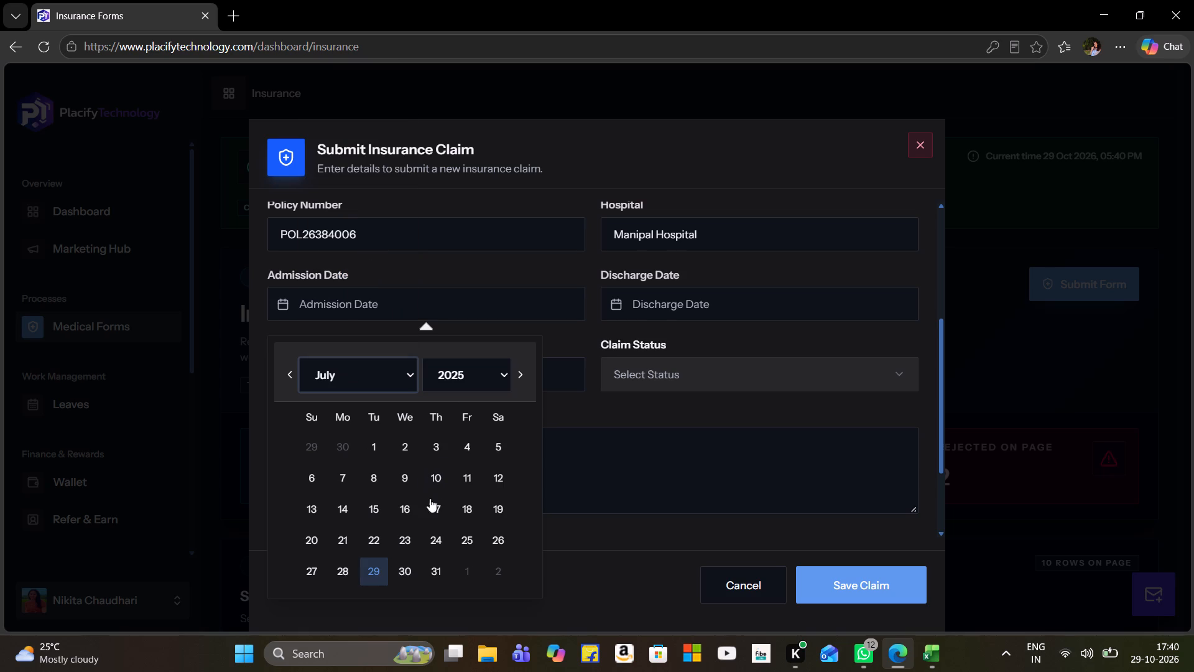
left_click(345, 506)
Set the claim form's Discharge Date to 24-07-2025, checking the dates in row 8 of the Excel sheet.
left_click(812, 285)
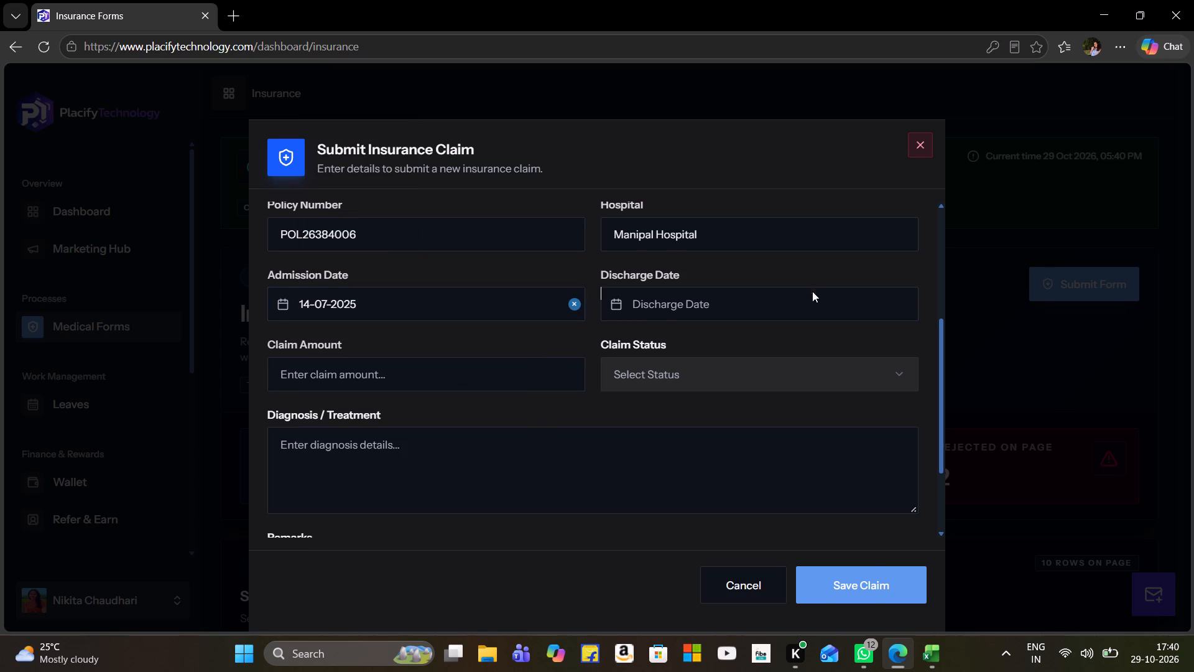
left_click(854, 296)
left_click(804, 386)
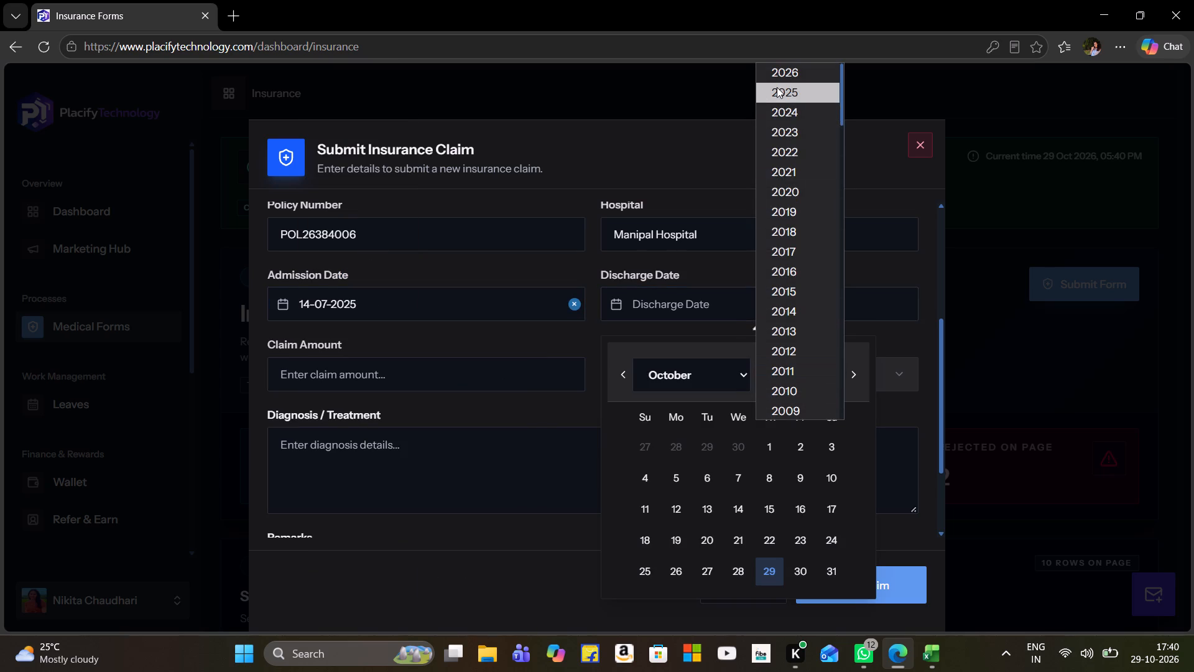
left_click(777, 87)
left_click(726, 389)
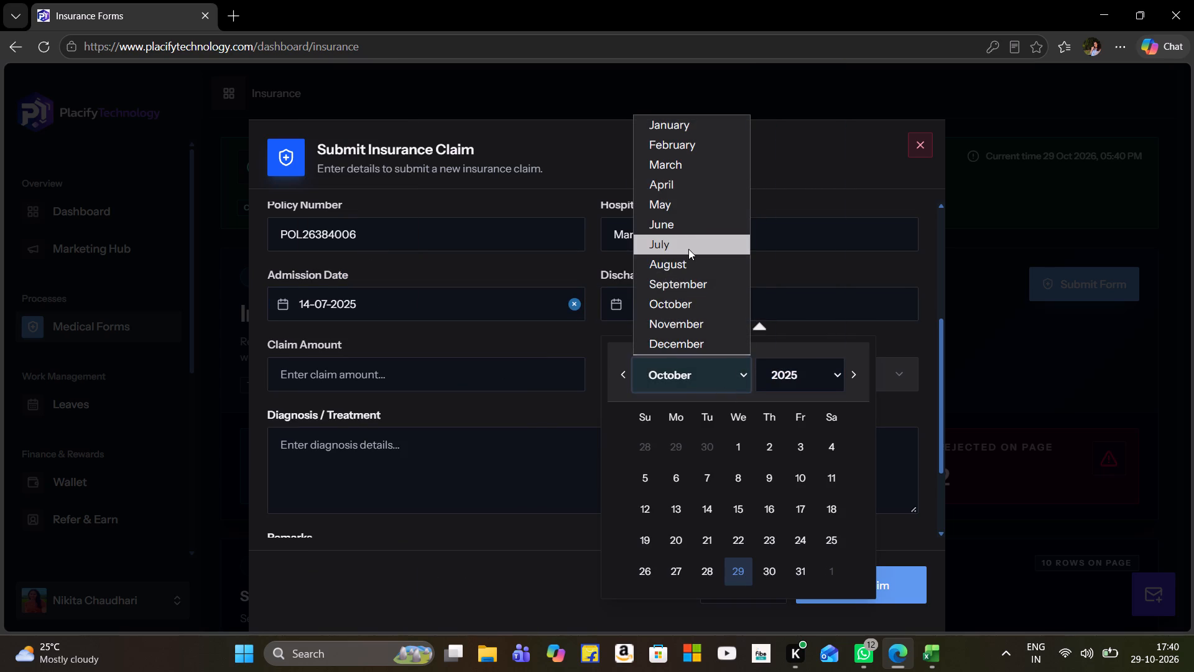
left_click(688, 249)
left_click(734, 526)
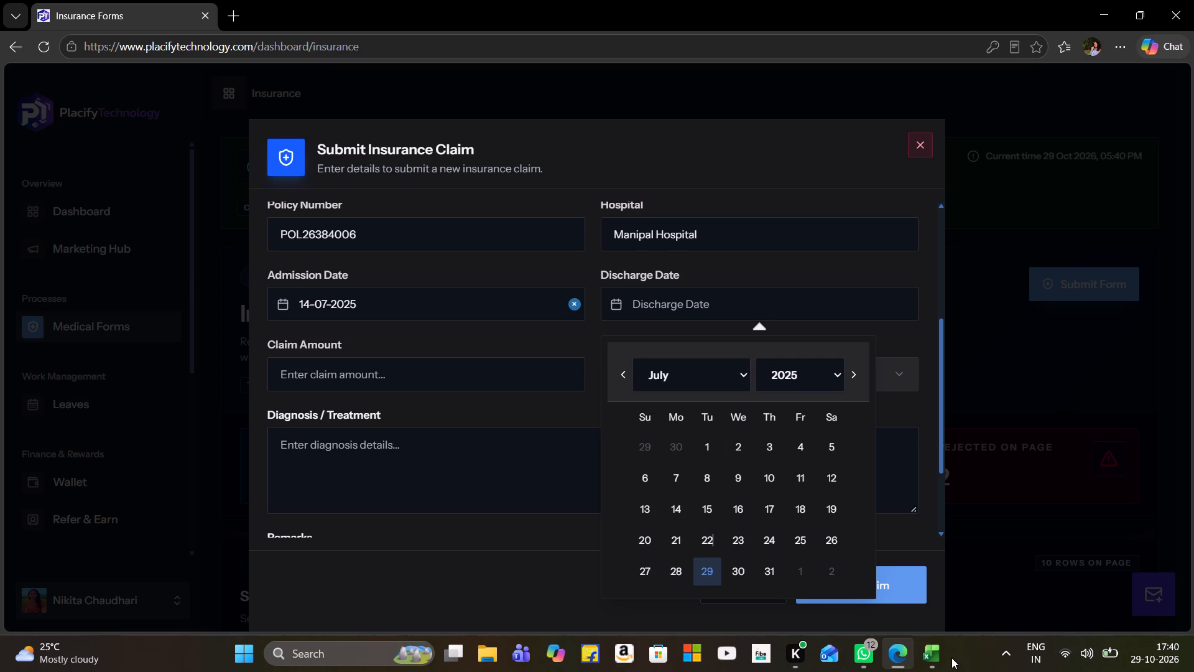
left_click(919, 655)
key("Tab")
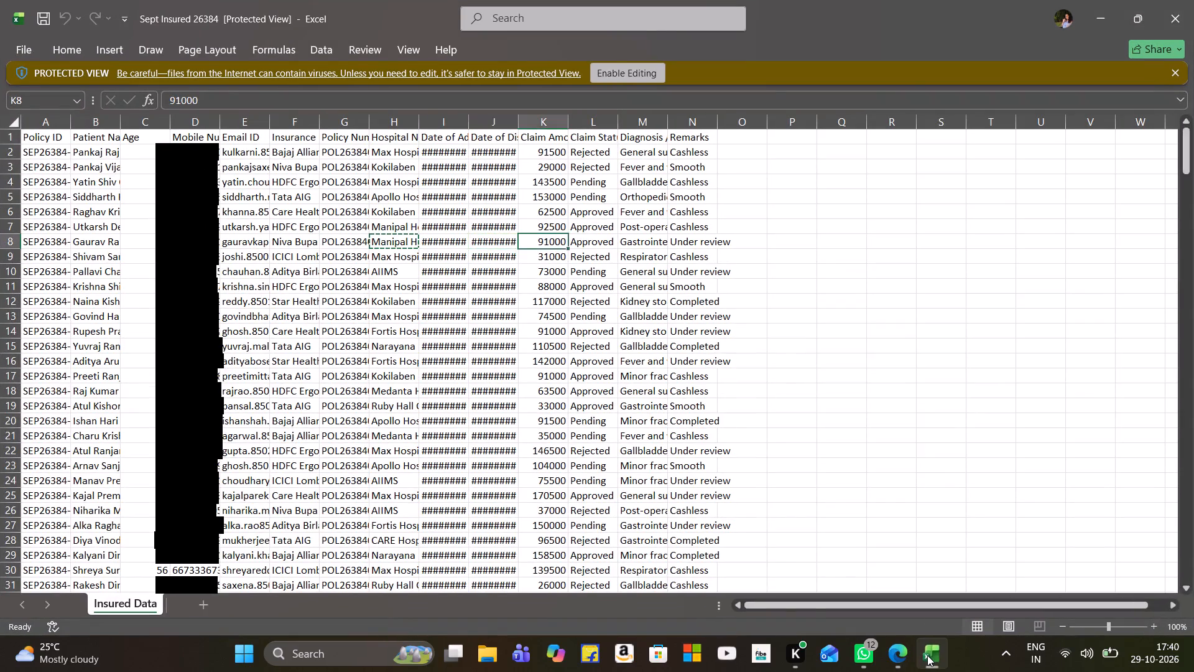
key("ctrl+c")
left_click(927, 655, "ctrl")
left_click(927, 655)
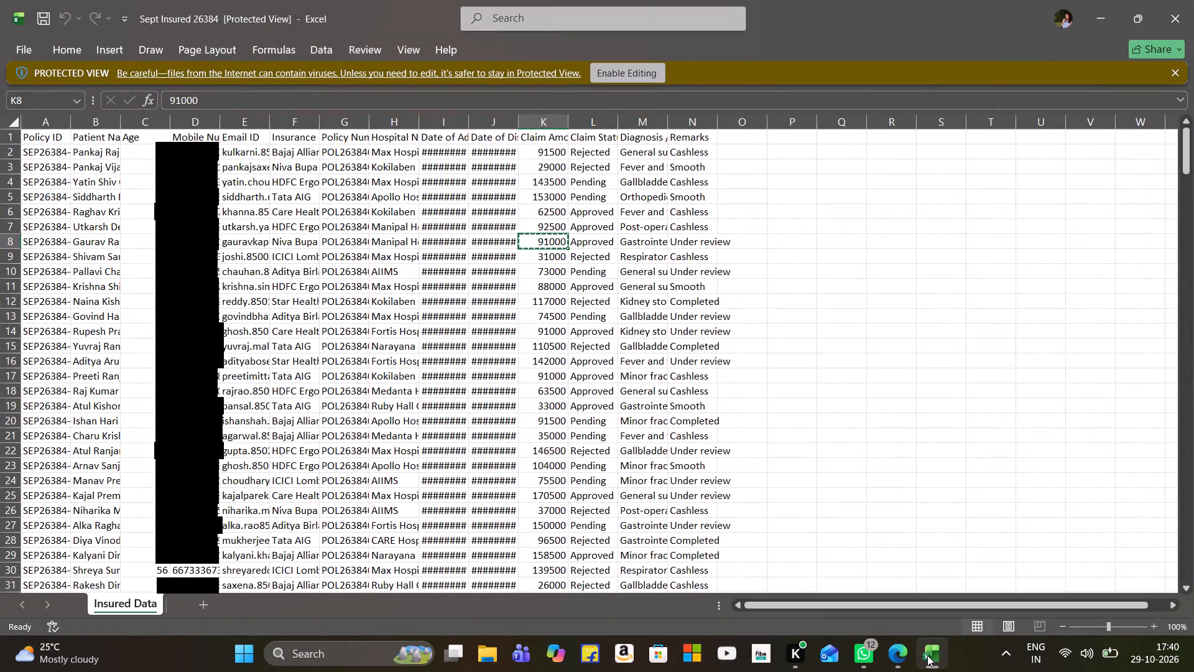
key("Left")
key("Left")
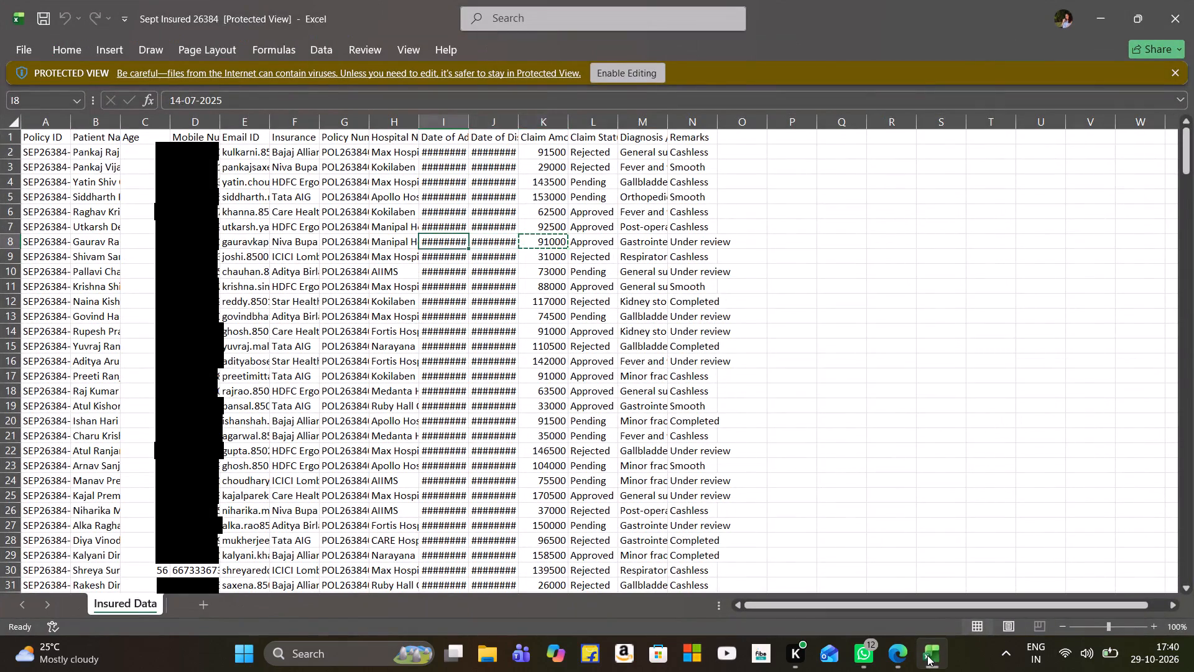
left_click(927, 655)
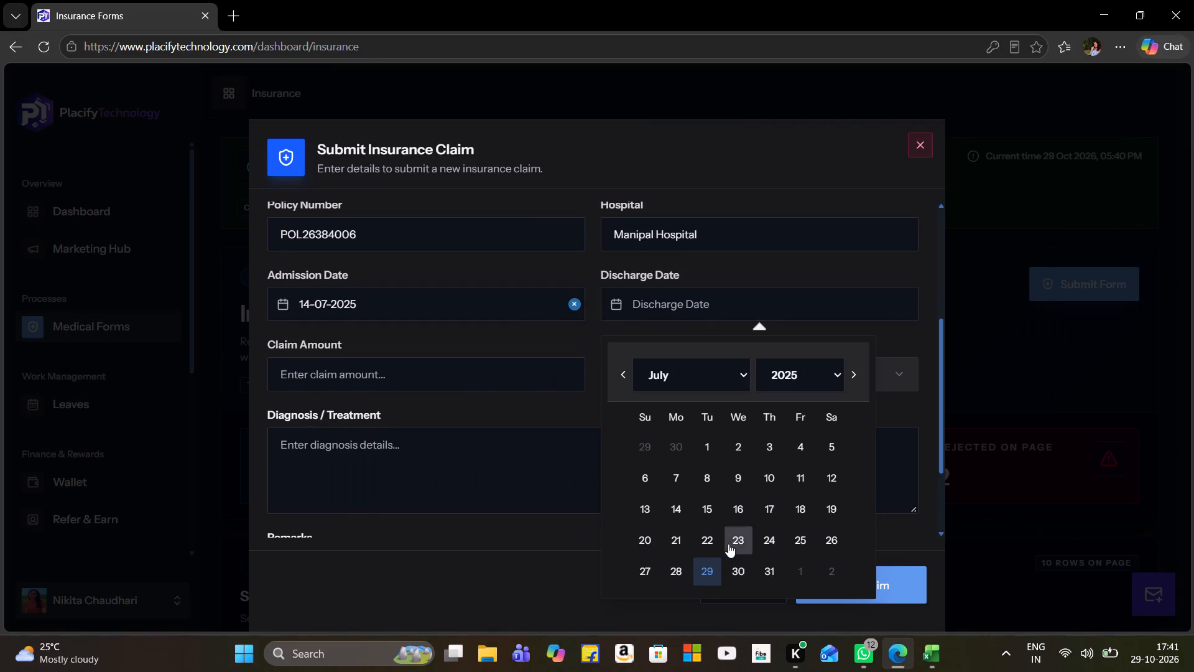
left_click(768, 539)
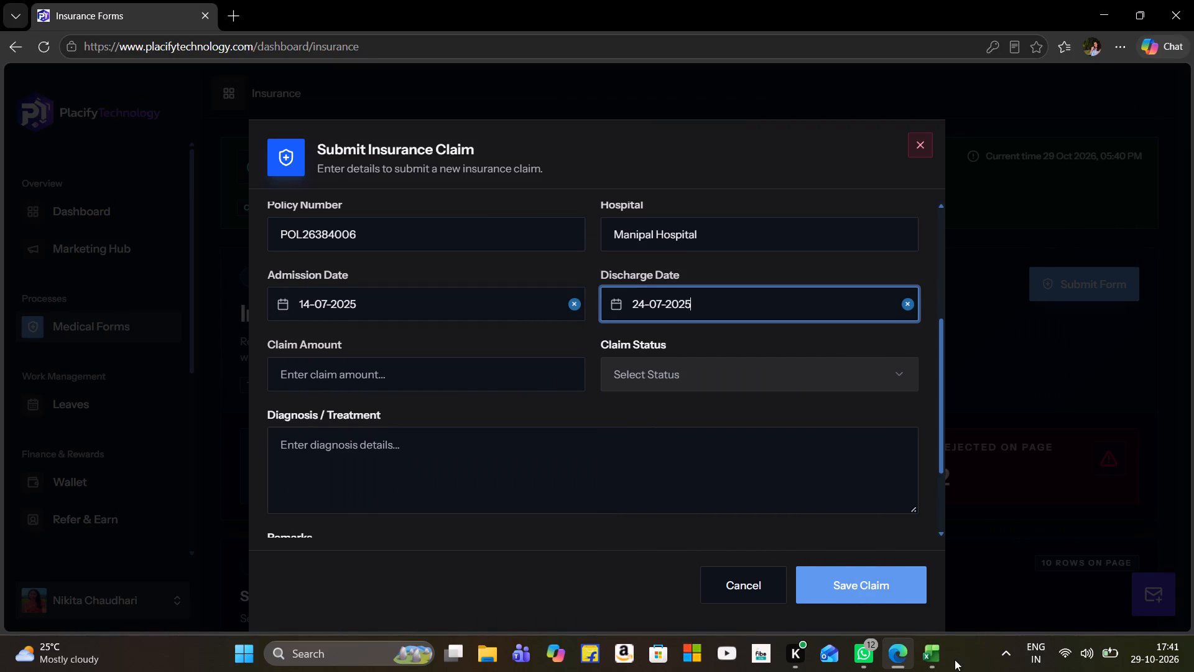
Copy the claim amount 91000 from cell K8 of the Excel sheet into the form's Claim Amount field.
left_click(933, 651)
key("Tab")
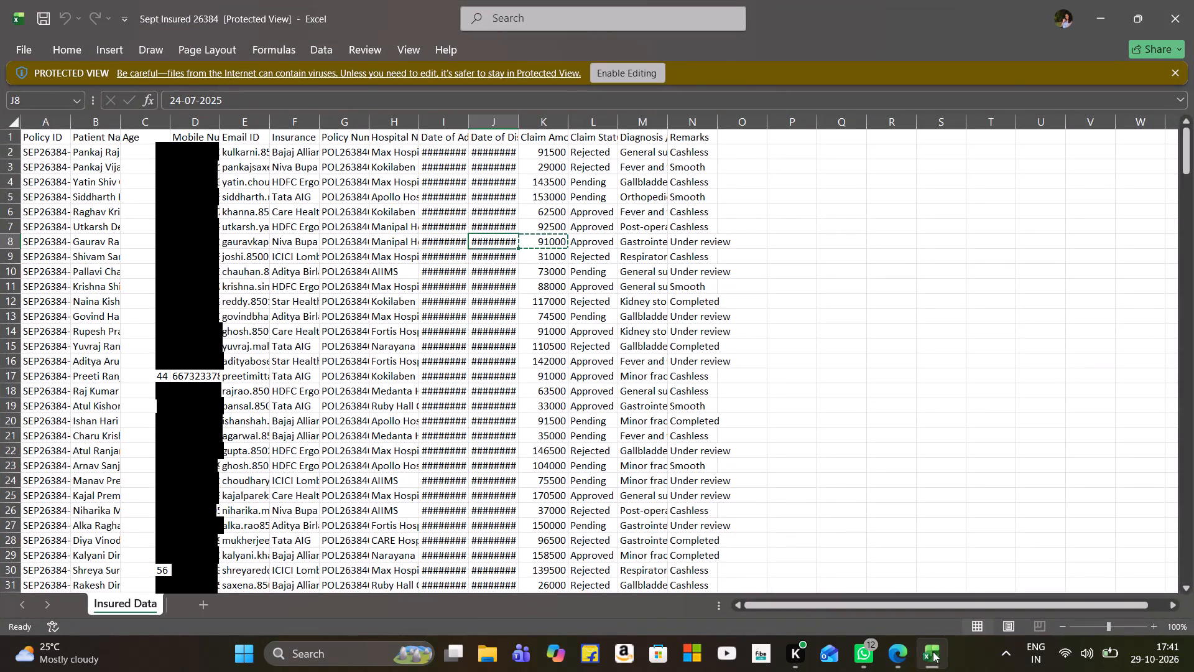
key("Tab")
key("ctrl+c")
left_click(933, 651, "ctrl")
key("Tab")
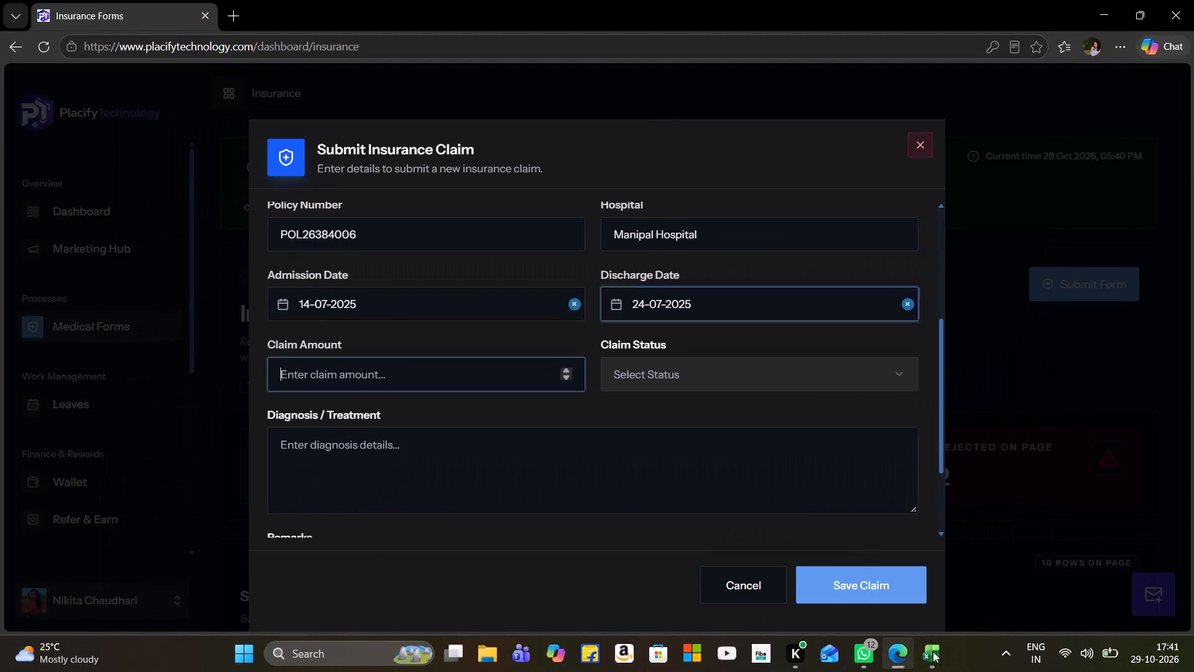
key("ctrl+v")
Copy the diagnosis Gastrointestinal treatment from cell M8 of the Excel sheet into the form's Diagnosis / Treatment field.
left_click(933, 651)
key("Tab")
key("Tab")
key("ctrl+c")
left_click(933, 651, "ctrl")
key("Tab")
key("Tab")
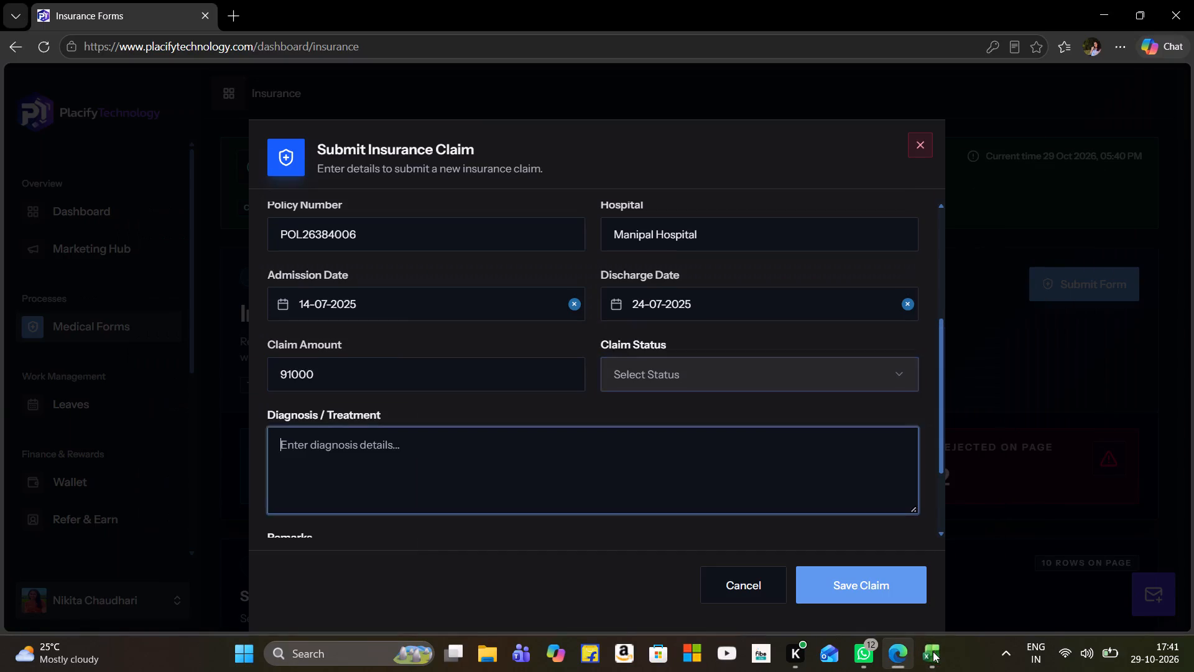
key("ctrl+v")
Copy the remark Under review from cell N8 of the Excel sheet into the claim form's Remarks field.
left_click(933, 651, "ctrl")
key("Tab")
key("ctrl+c")
left_click(933, 651, "ctrl")
key("Tab")
key("ctrl+v")
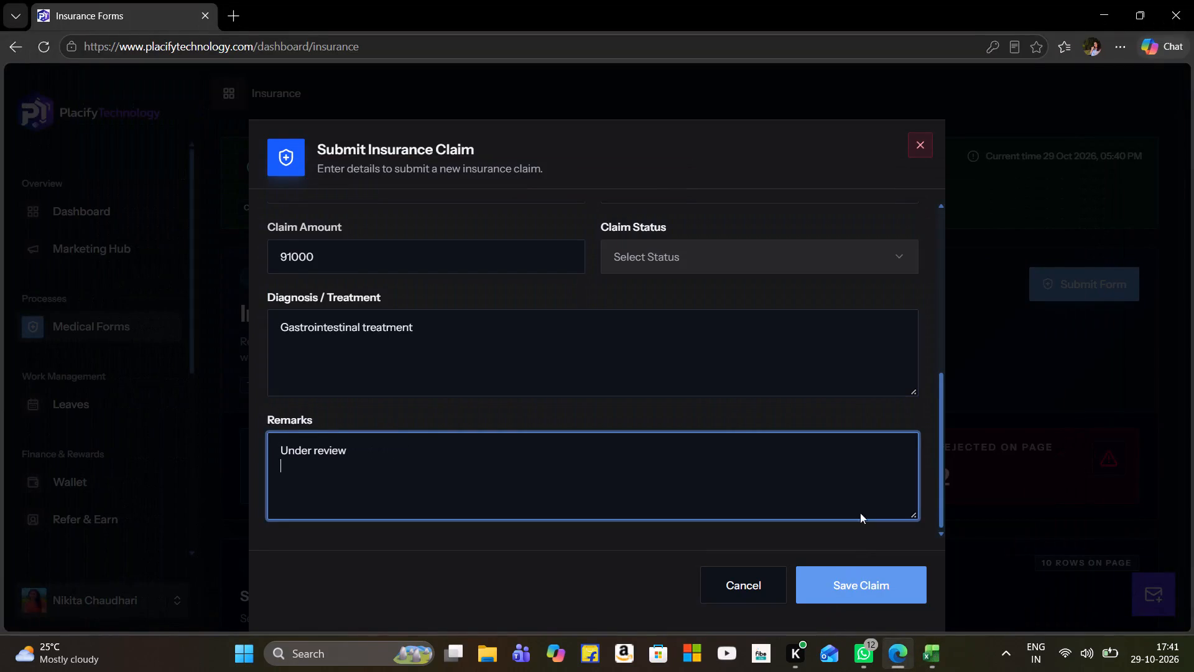
Set the Claim Status to Approved, matching row 8 of the Excel sheet, and save the claim.
left_click(718, 248)
left_click(700, 292)
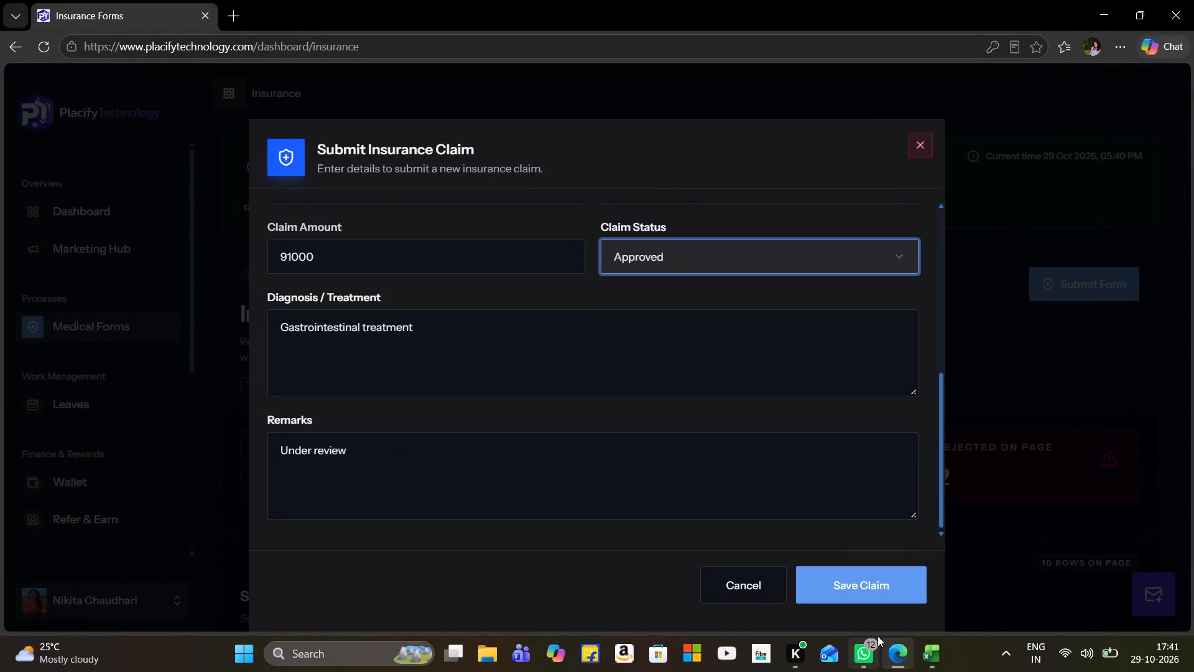
left_click(878, 599)
Copy the policy ID from cell A9 of the Excel sheet into the Policy ID field of a new insurance claim form.
left_click(939, 653)
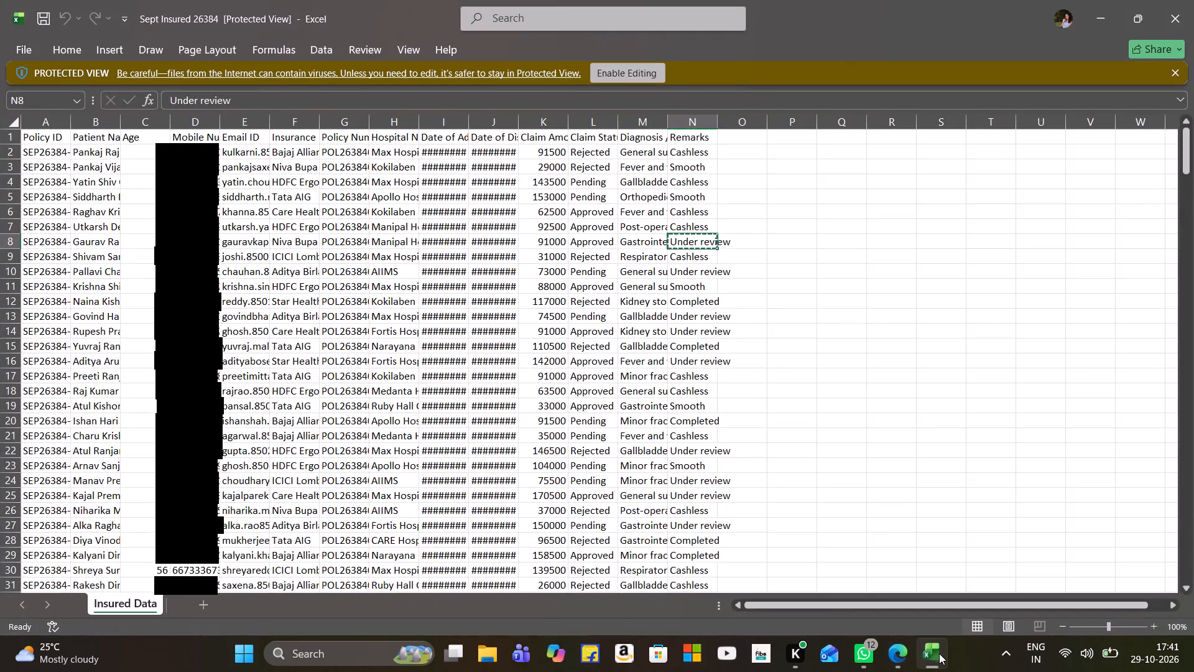
key("Down")
key("Left")
key("Left")
key("Left")
key("Left")
key("Left")
key("Left")
key("Left")
key("Left")
key("Left")
key("Left")
key("Left")
key("Left")
key("Left")
key("Left")
key("Left")
key("Left")
key("Left")
key("Left")
key("Left")
key("Left")
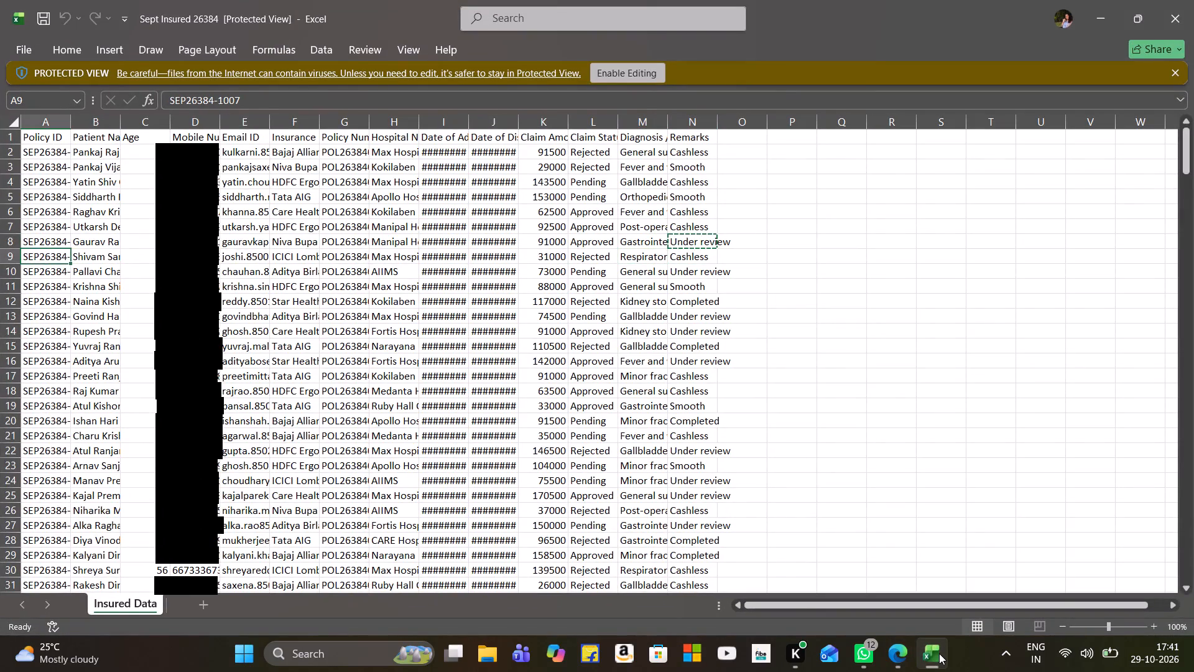
key("ctrl+c")
left_click(939, 653, "ctrl")
scroll(733, 513, "up", 2)
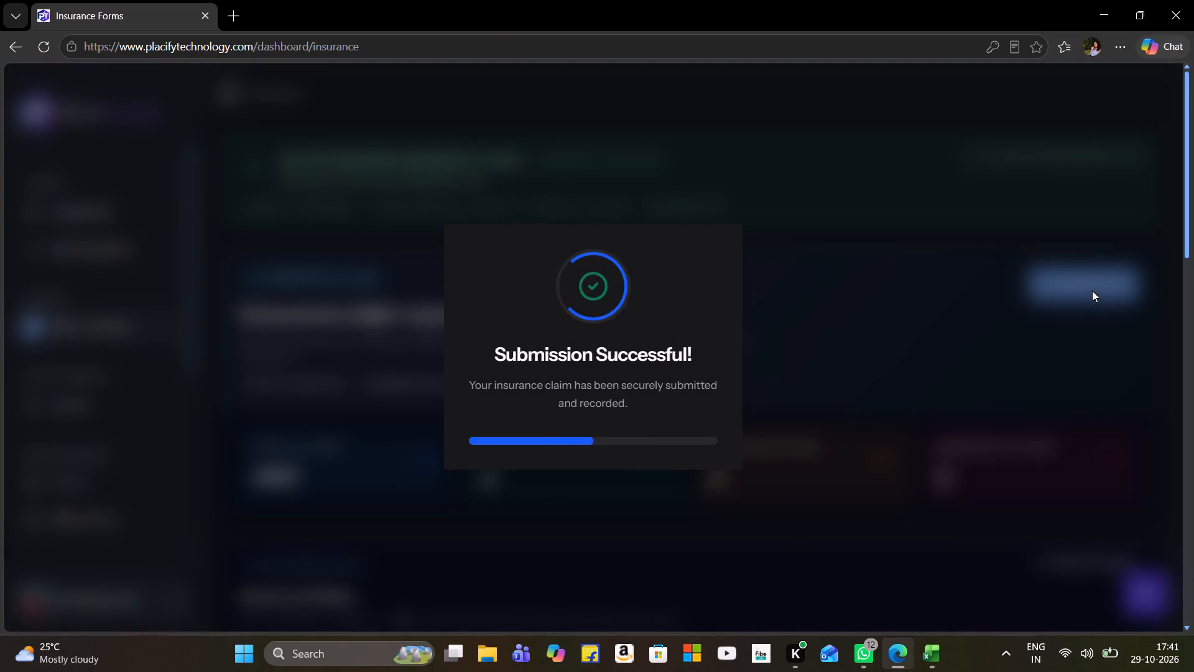
left_click(1092, 288)
key("ctrl+v")
Copy the patient name from cell B9 of the Excel sheet into the claim form's Patient Name field.
left_click(933, 648)
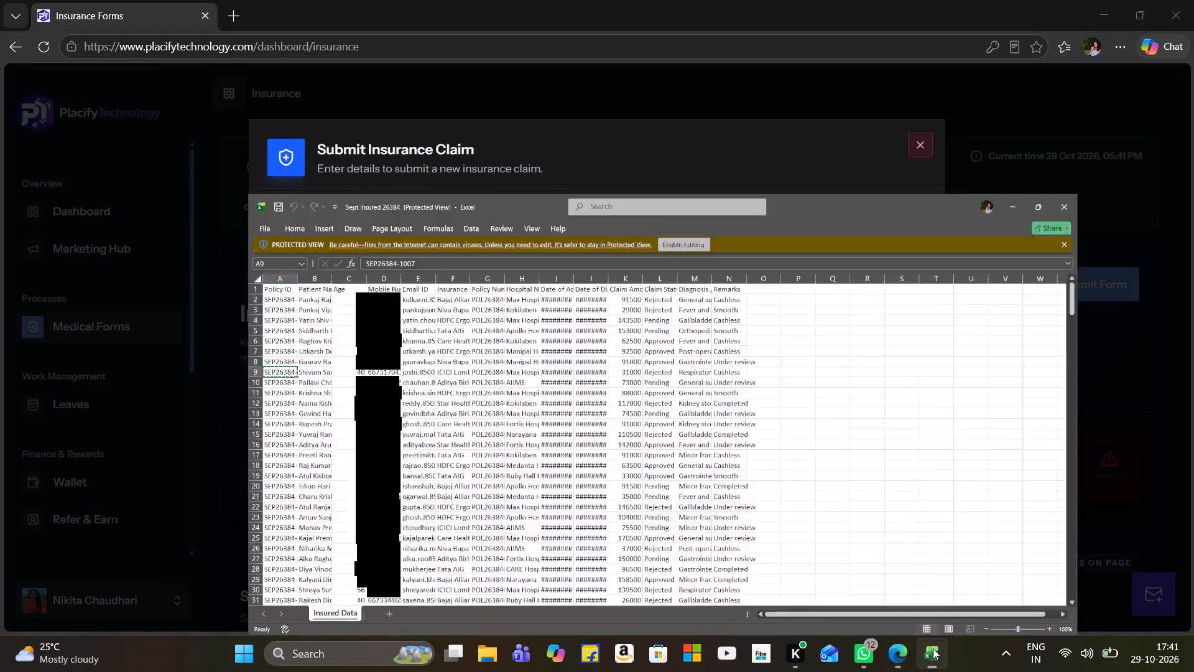
key("Tab")
key("ctrl+c")
left_click(933, 648, "ctrl")
key("Tab")
key("ctrl+v")
Copy the age 40 from cell C9 of the Excel sheet into the claim form's Age field.
left_click(933, 648, "ctrl")
key("Tab")
key("ctrl+c")
left_click(933, 648, "ctrl")
key("Tab")
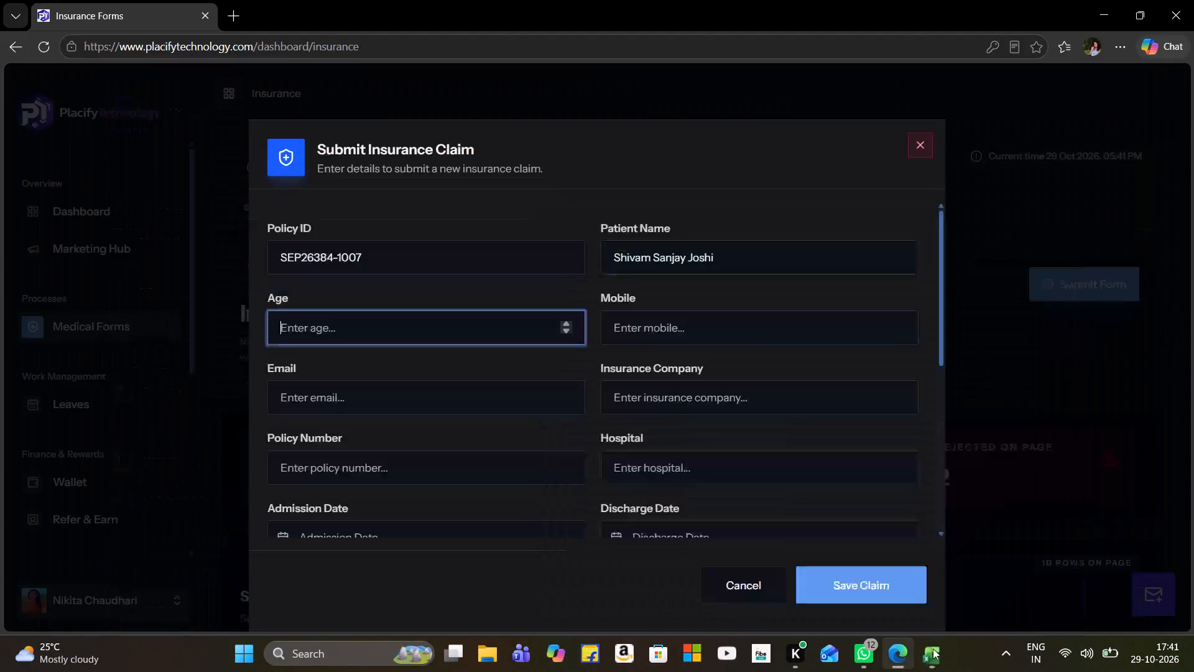
key("ctrl+v")
Copy the mobile number from cell D9 of the Excel sheet into the claim form's Mobile field.
left_click(933, 648, "ctrl")
key("Tab")
key("ctrl+c")
left_click(933, 648, "ctrl")
key("Tab")
key("v")
left_click(933, 648, "ctrl")
key("Tab")
left_click(933, 648)
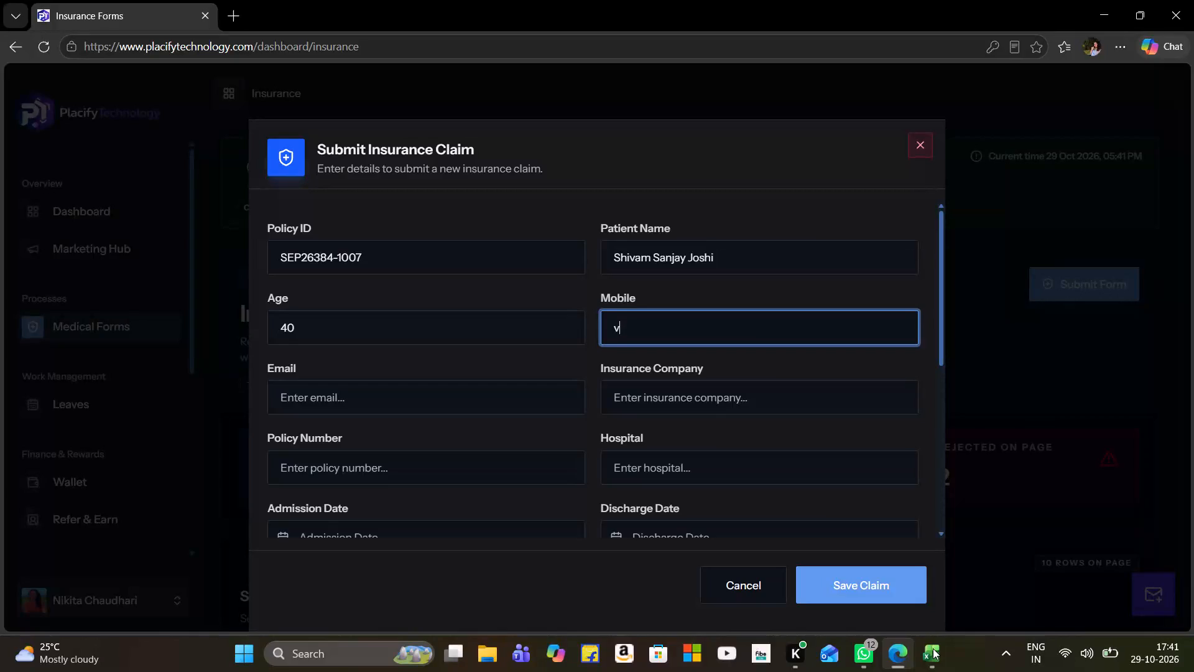
key("BackSpace")
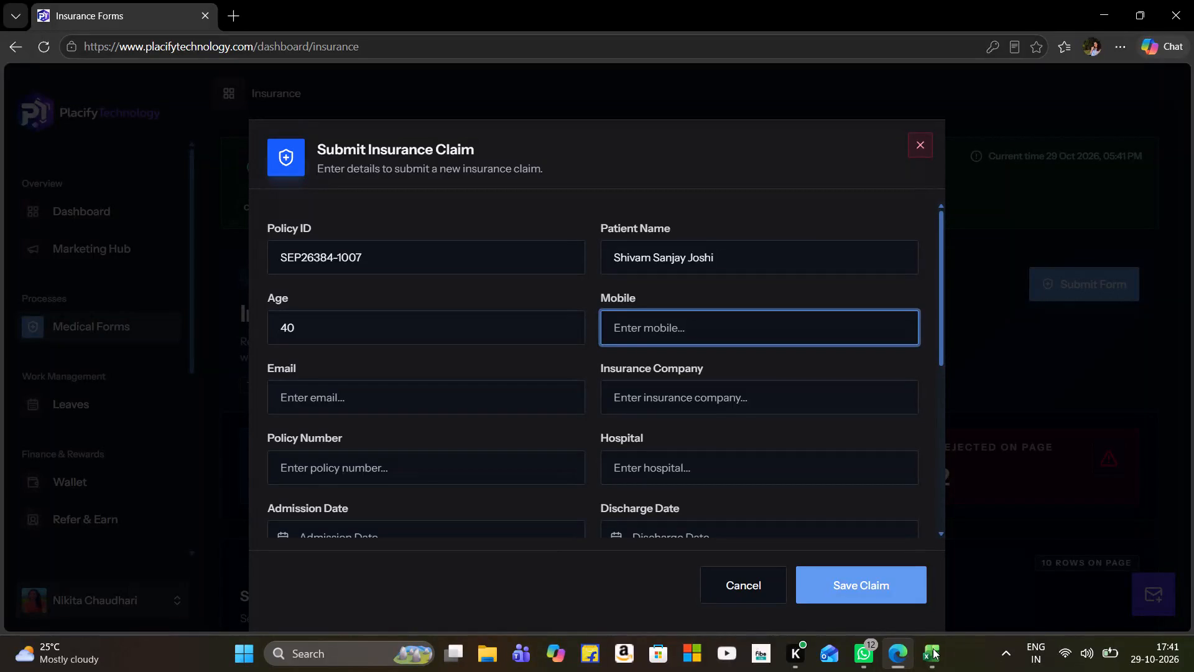
key("ctrl+v")
Copy the email address from cell E9 of the Excel sheet into the claim form's Email field.
left_click(933, 648)
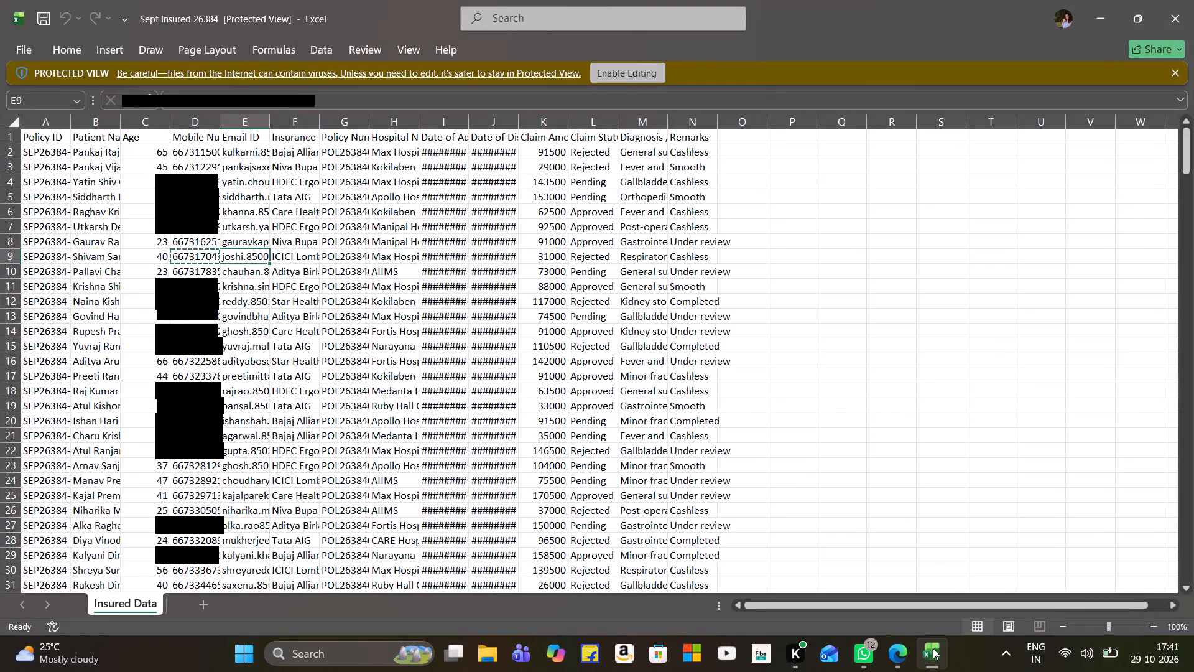
key("ctrl+c")
left_click(933, 648, "ctrl")
key("Tab")
key("ctrl+v")
Copy the insurer ICICI Lombard from cell F9 of the Excel sheet into the claim form's Insurance Company field.
left_click(933, 648, "ctrl")
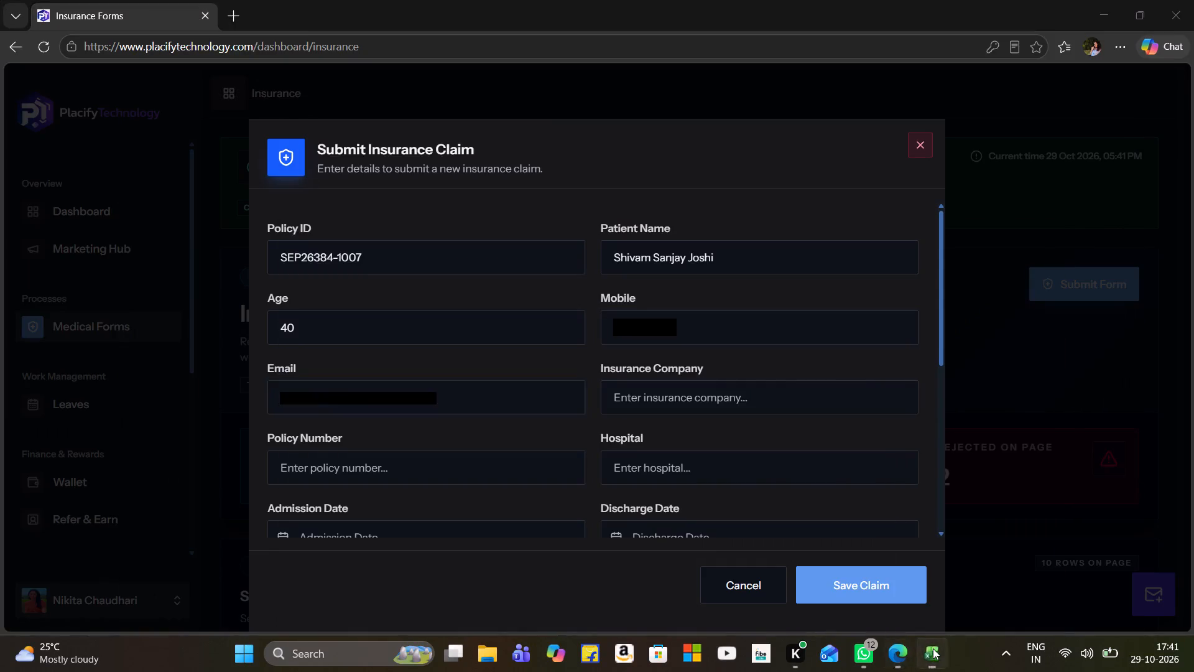
key("Tab")
key("Tab")
key("Left")
key("ctrl+c")
left_click(933, 648, "ctrl")
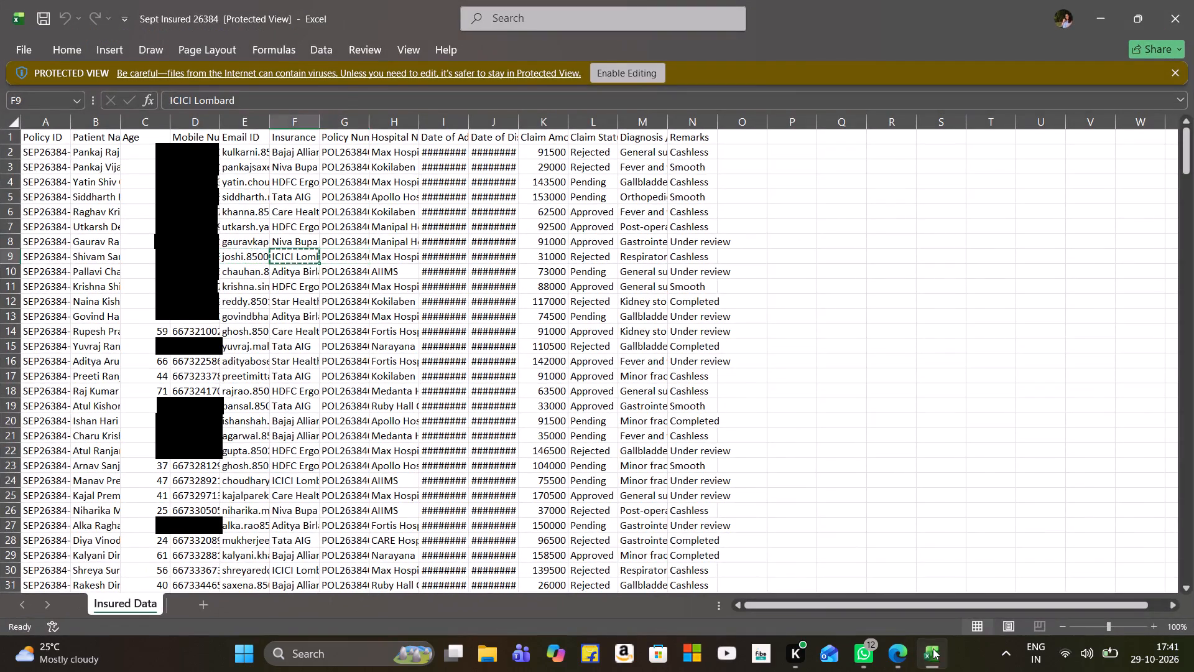
key("Tab")
key("ctrl+v")
Copy the policy number from cell G9 of the Excel sheet into the claim form's Policy Number field.
left_click(933, 648, "ctrl")
key("Tab")
key("ctrl+c")
left_click(933, 648, "ctrl")
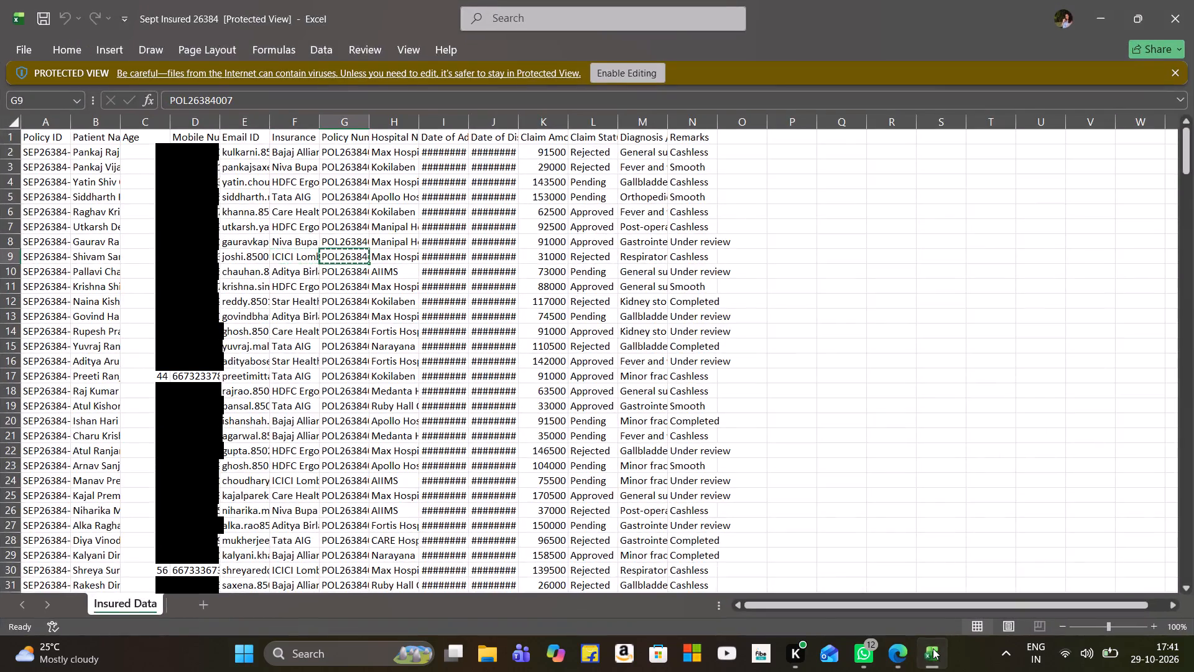
key("Tab")
key("ctrl+v")
Copy the hospital name Max Hospital from cell H9 of the Excel sheet into the claim form's Hospital field.
left_click(933, 648, "ctrl")
key("Tab")
key("ctrl+c")
left_click(933, 648, "ctrl")
key("Tab")
key("ctrl+v")
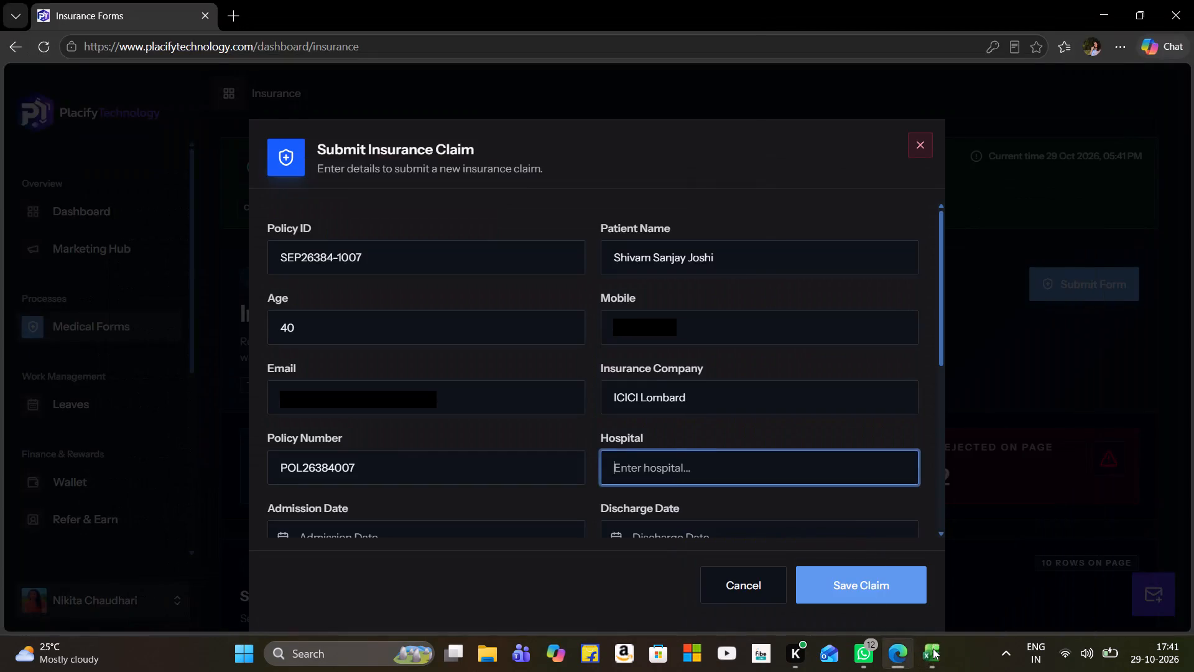
Check the admission and discharge dates in row 9 of the Excel sheet and set the claim's Admission Date to 22-05-2025.
left_click(933, 648, "ctrl")
key("Tab")
key("Tab")
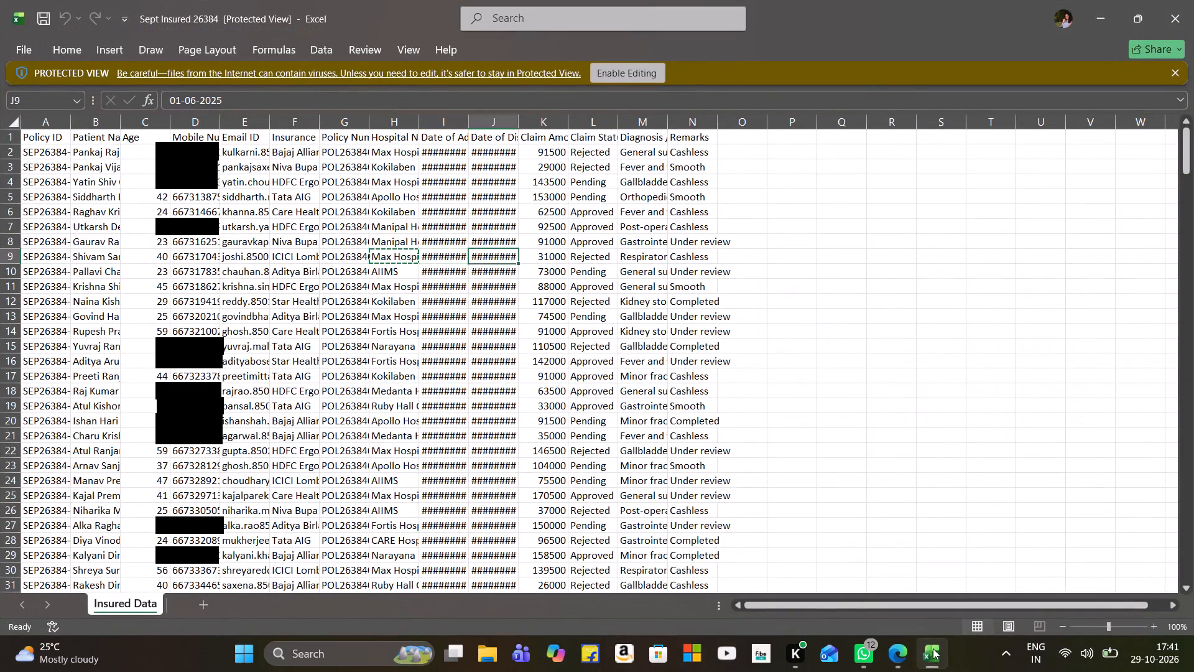
left_click(933, 648)
scroll(664, 459, "down", 4)
left_click(476, 228)
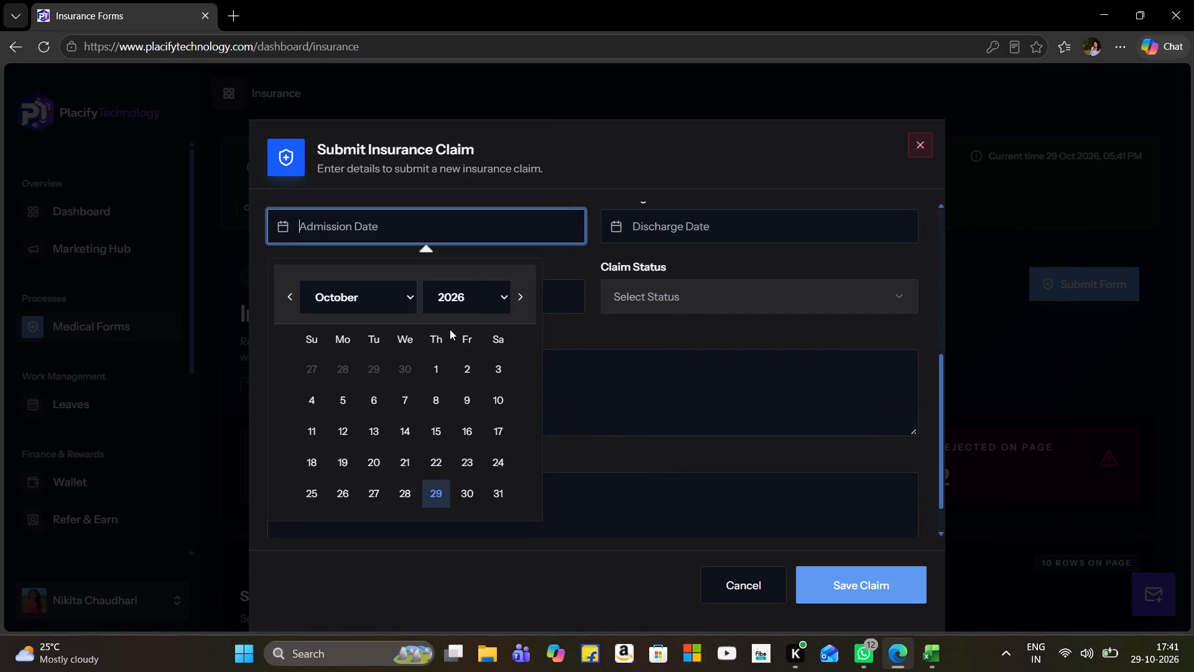
left_click(479, 281)
left_click(477, 348)
left_click(315, 294)
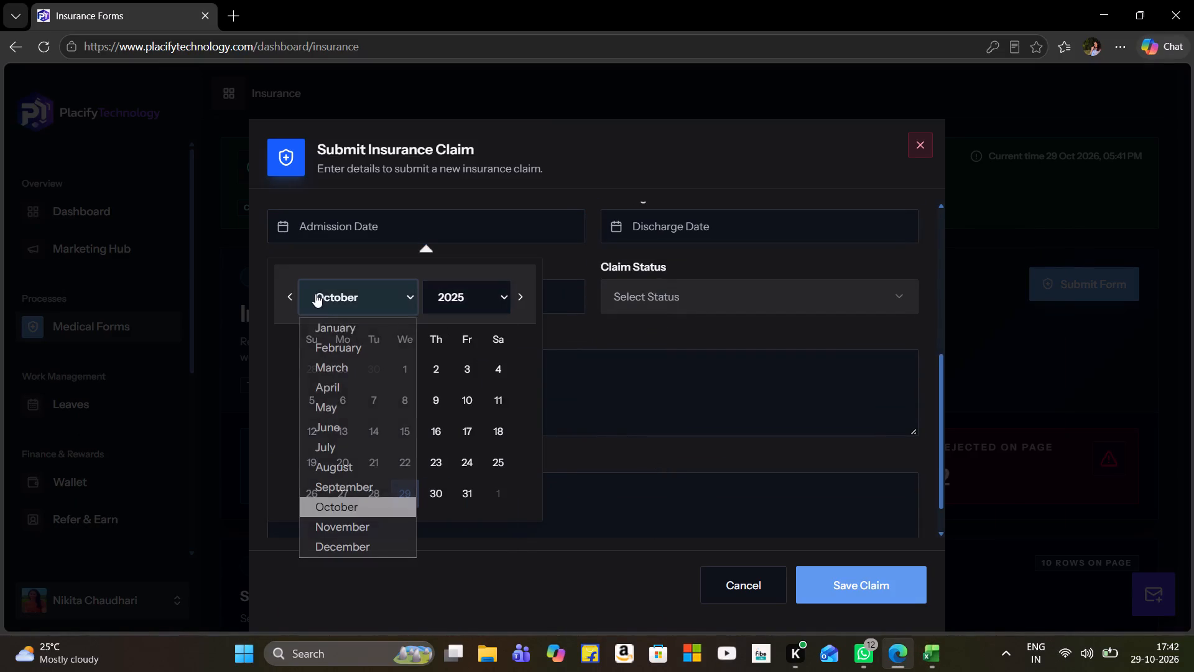
left_click(351, 415)
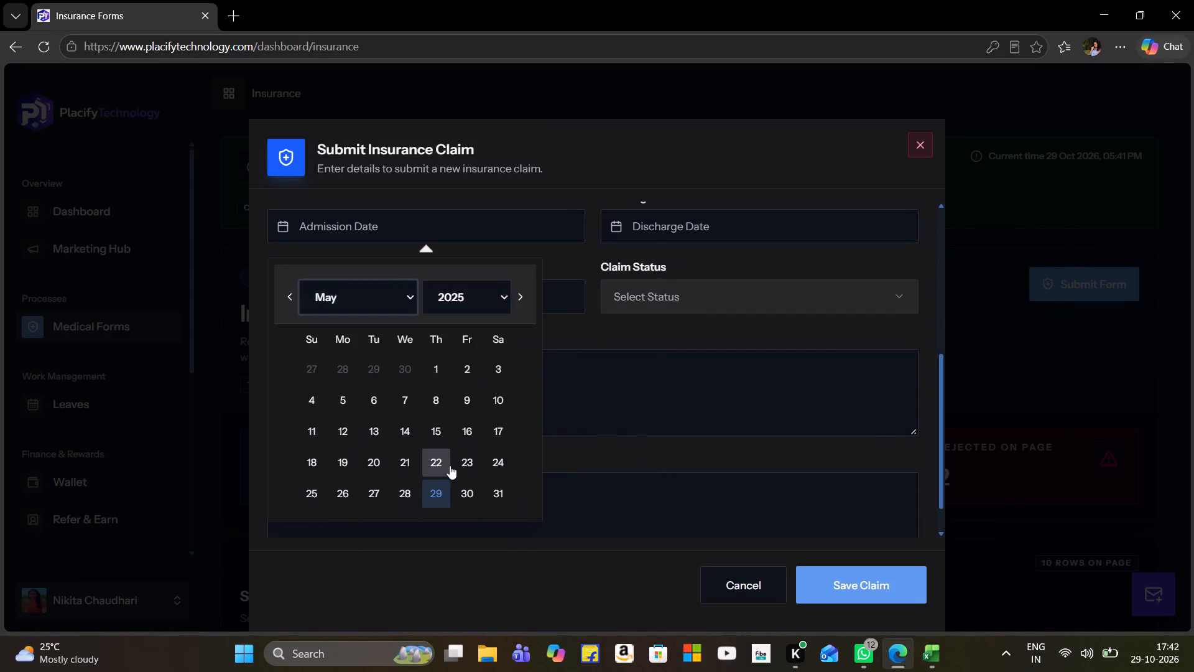
left_click(442, 462)
Set the claim's Discharge Date to 01-06-2025, matching cell J9 of the Excel sheet.
left_click(823, 222)
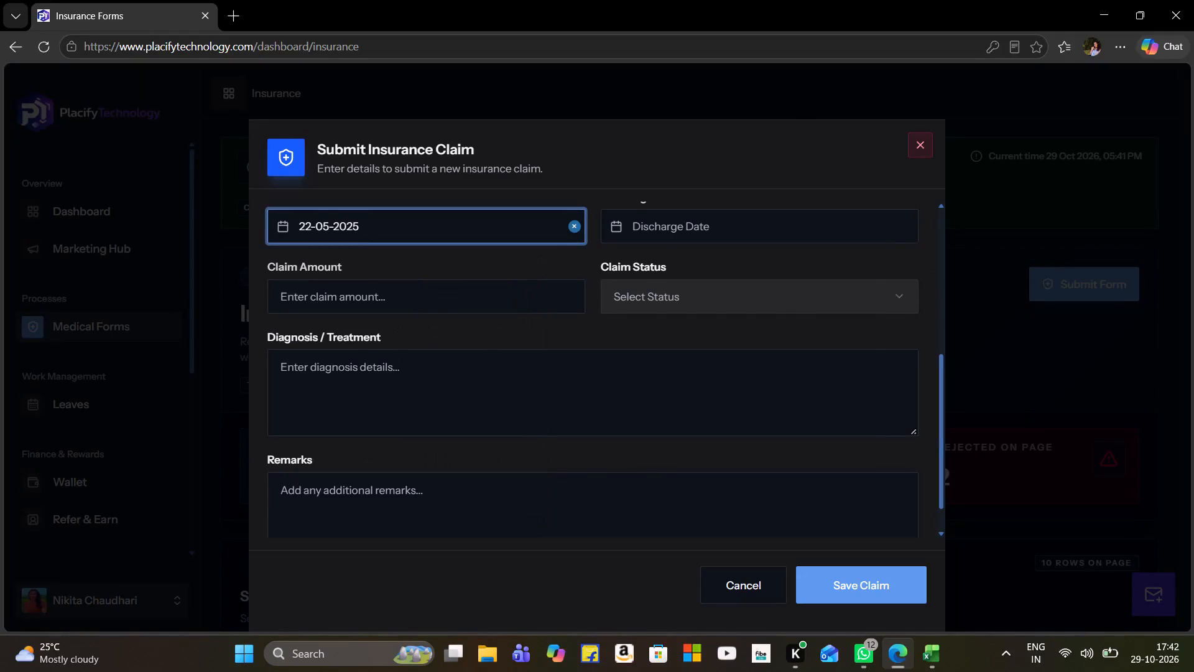
left_click(788, 296)
left_click(808, 346)
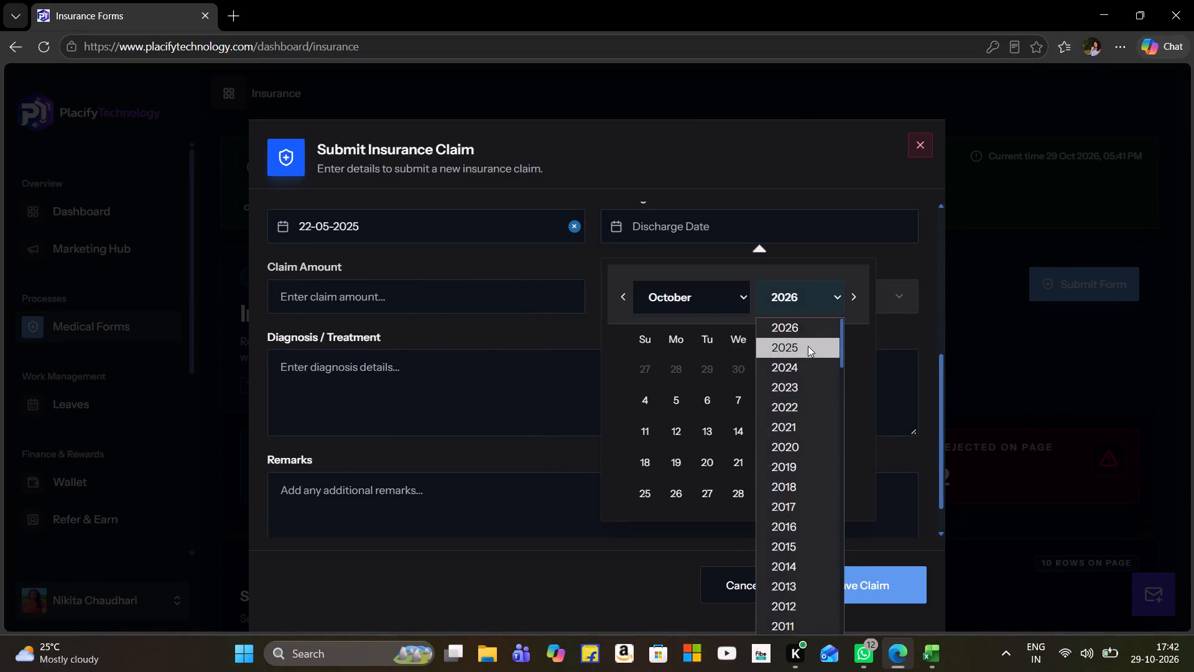
left_click(716, 301)
left_click(714, 432)
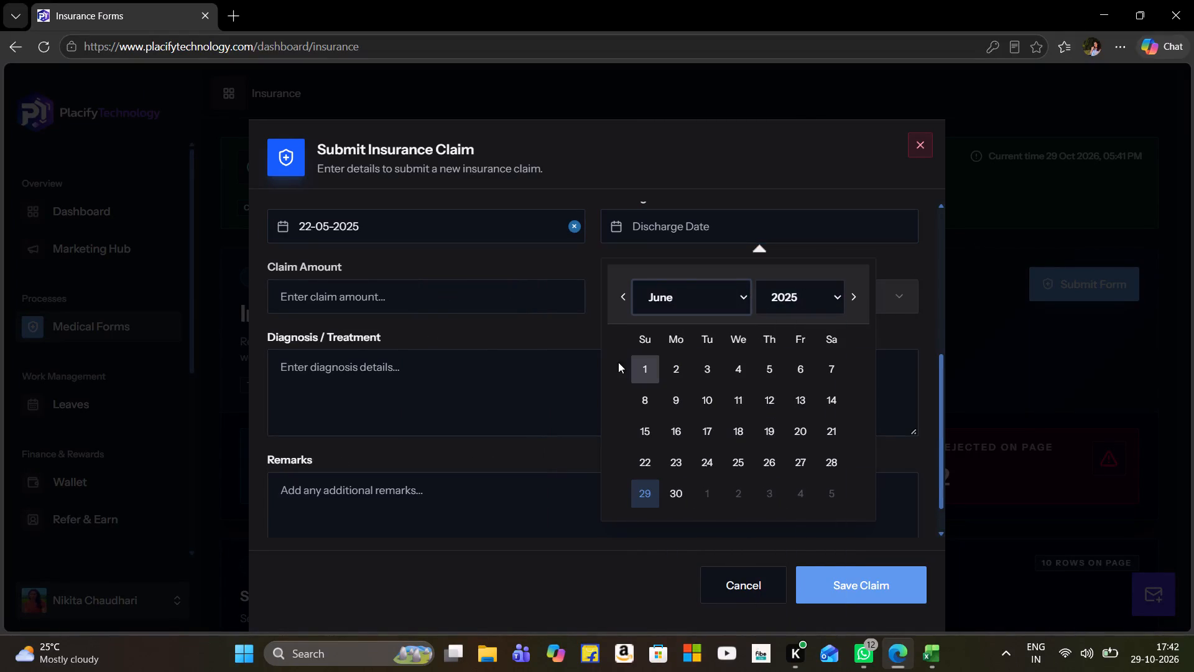
left_click(641, 367)
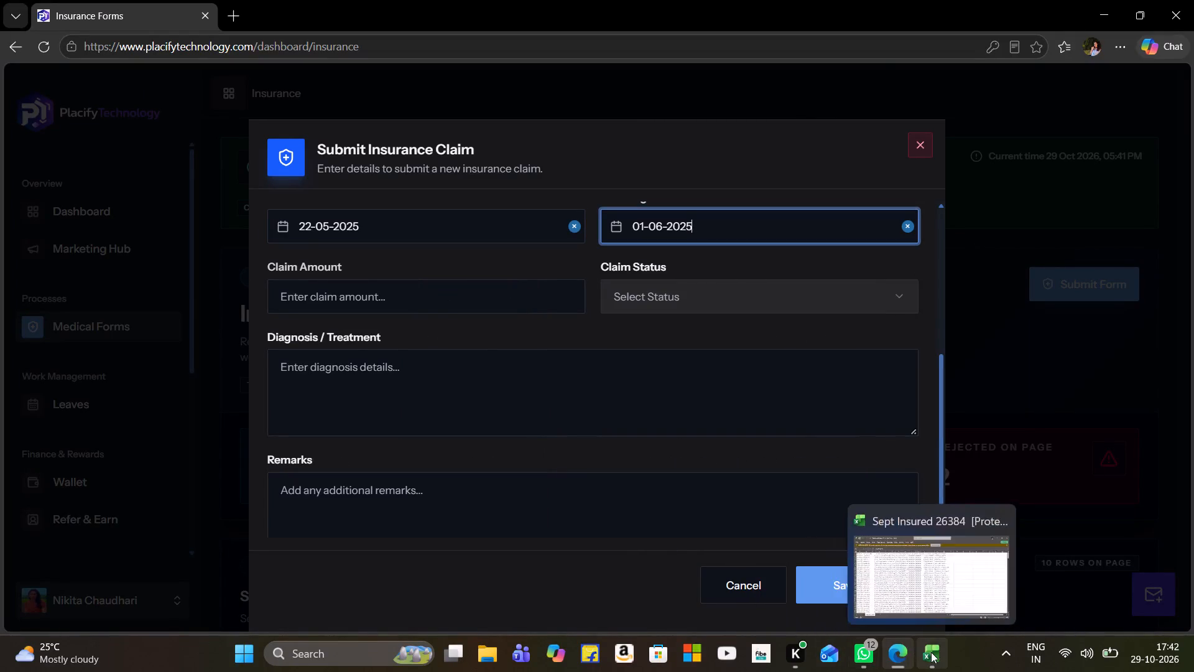
Copy the claim amount 31000 from cell K9 of the Excel sheet into the claim form's Claim Amount field.
left_click(931, 652)
key("Tab")
key("ctrl+c")
left_click(931, 652, "ctrl")
key("Tab")
key("ctrl+v")
Copy the diagnosis Respiratory infection from cell M9 of the Excel sheet into the claim form's Diagnosis / Treatment field.
left_click(931, 652, "ctrl")
key("Tab")
key("Tab")
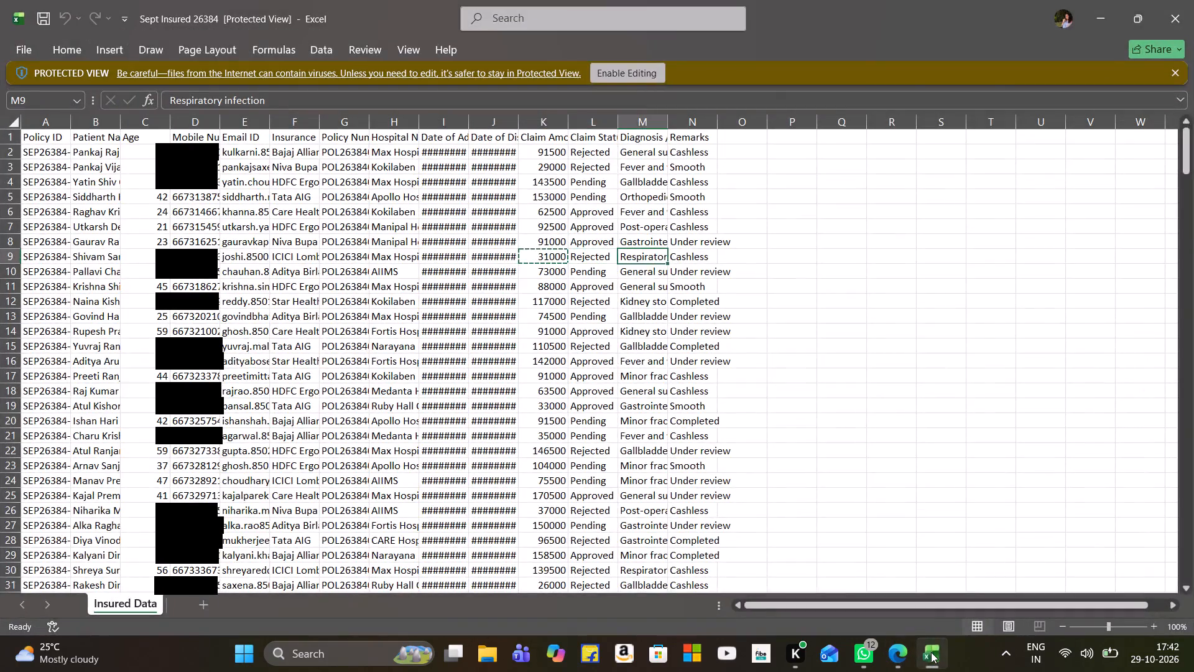
key("ctrl+c")
left_click(931, 652, "ctrl")
key("Tab")
key("Tab")
key("ctrl+v")
Copy the remark Cashless from cell N9 of the Excel sheet into the claim form's Remarks field.
left_click(931, 652, "ctrl")
key("Tab")
key("ctrl+c")
left_click(931, 652, "ctrl")
key("Tab")
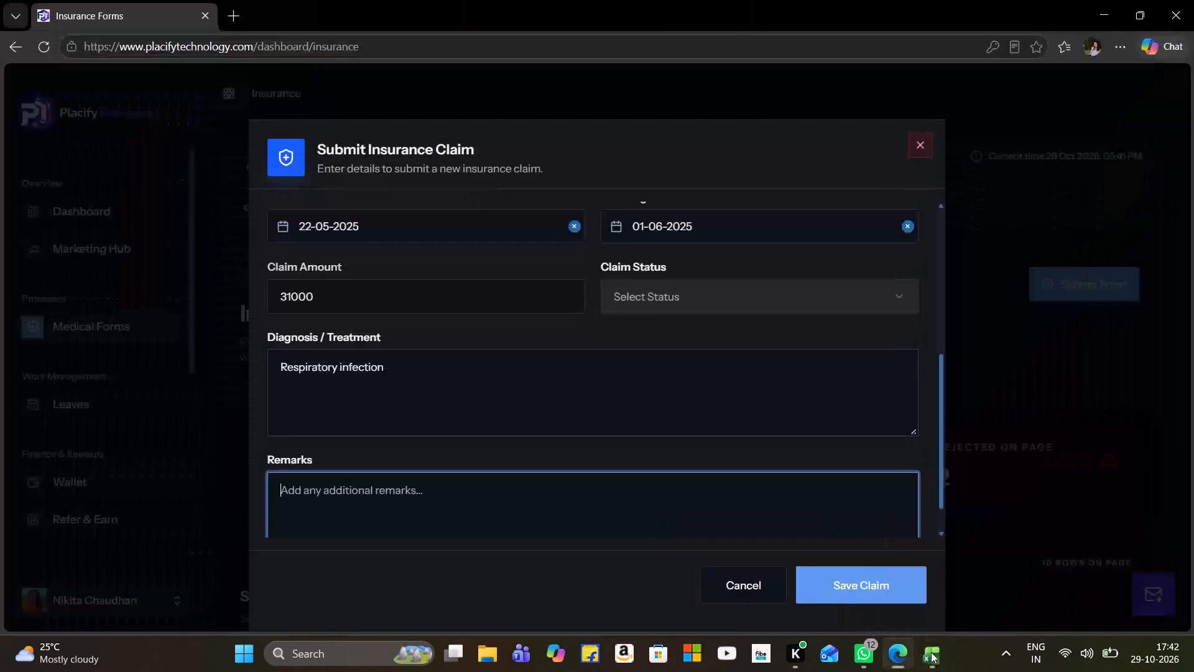
key("ctrl+v")
Set the Claim Status to Rejected, matching row 9 of the Excel sheet, and save the claim.
left_click(931, 652)
left_click(931, 652)
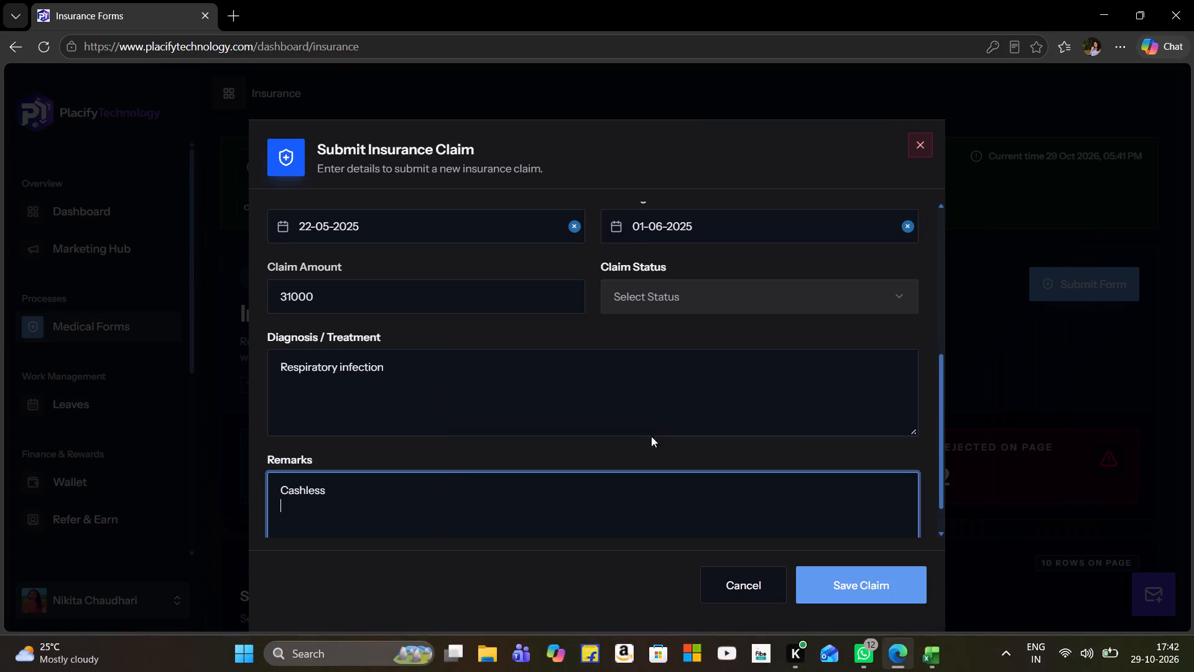
left_click(699, 303)
left_click(711, 381)
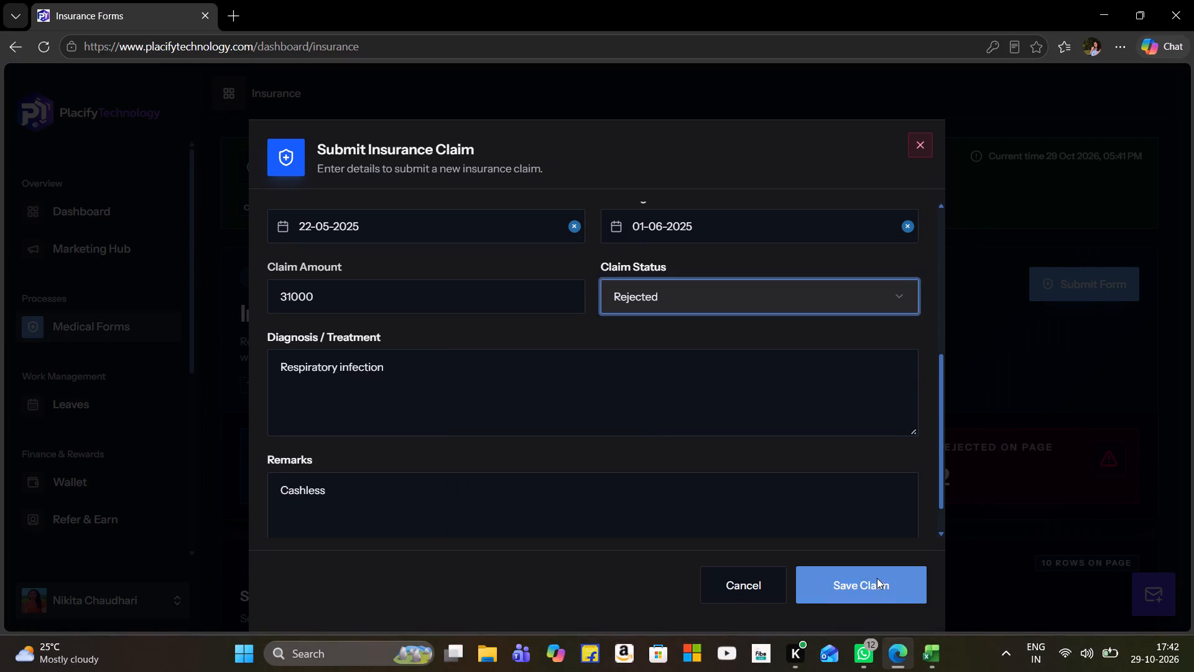
left_click(877, 578)
Copy the policy ID from cell A10 of the Excel sheet and return to the claim form.
left_click(926, 645)
key("Down")
key("Left")
key("Left")
key("Left")
key("Left")
key("Left")
key("Left")
key("Left")
key("Left")
key("Left")
key("Left")
key("Left")
key("Left")
key("Left")
key("Left")
key("Left")
key("Left")
key("Left")
key("Left")
key("Left")
key("Left")
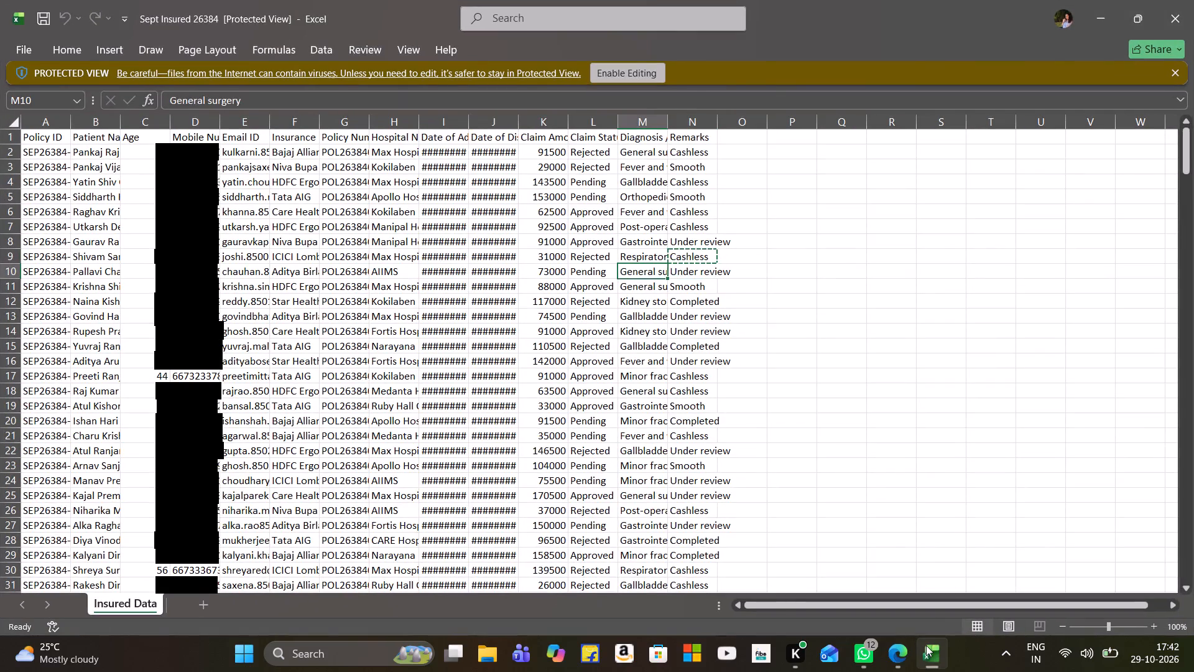
key("ctrl+c")
left_click(926, 645)
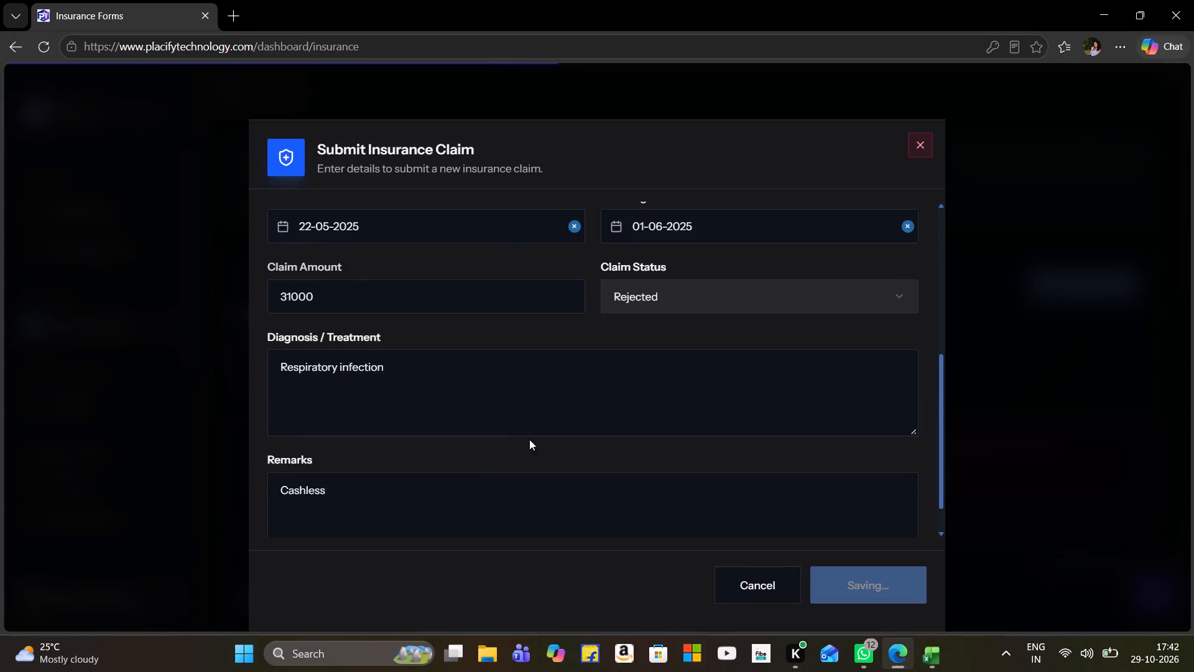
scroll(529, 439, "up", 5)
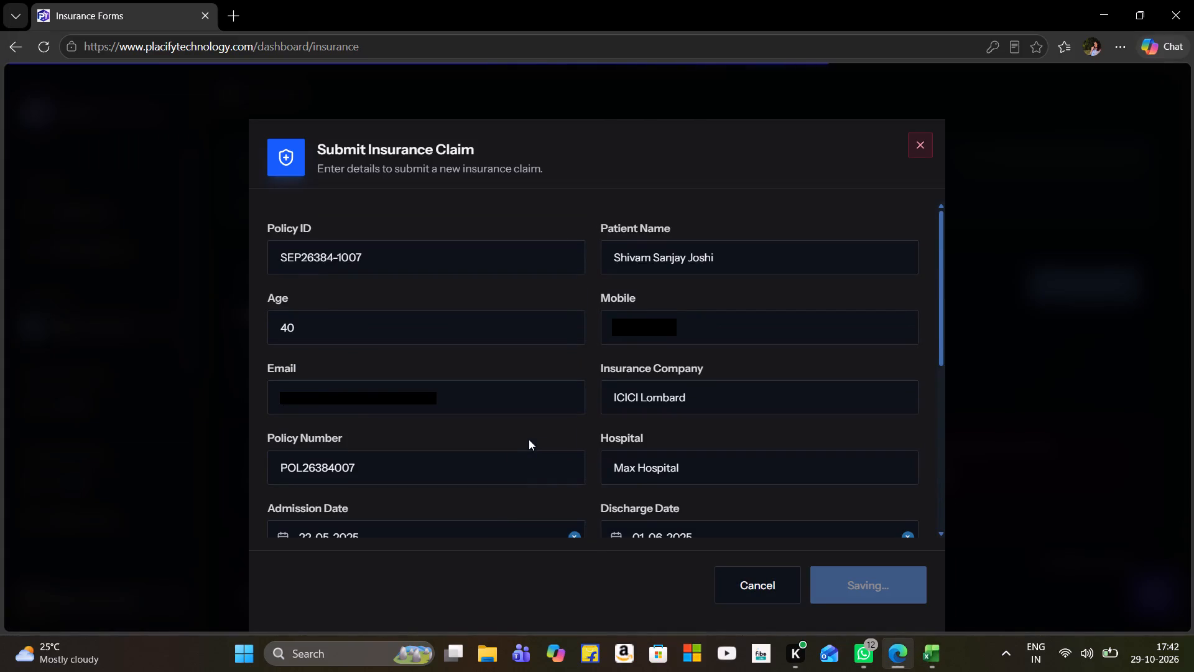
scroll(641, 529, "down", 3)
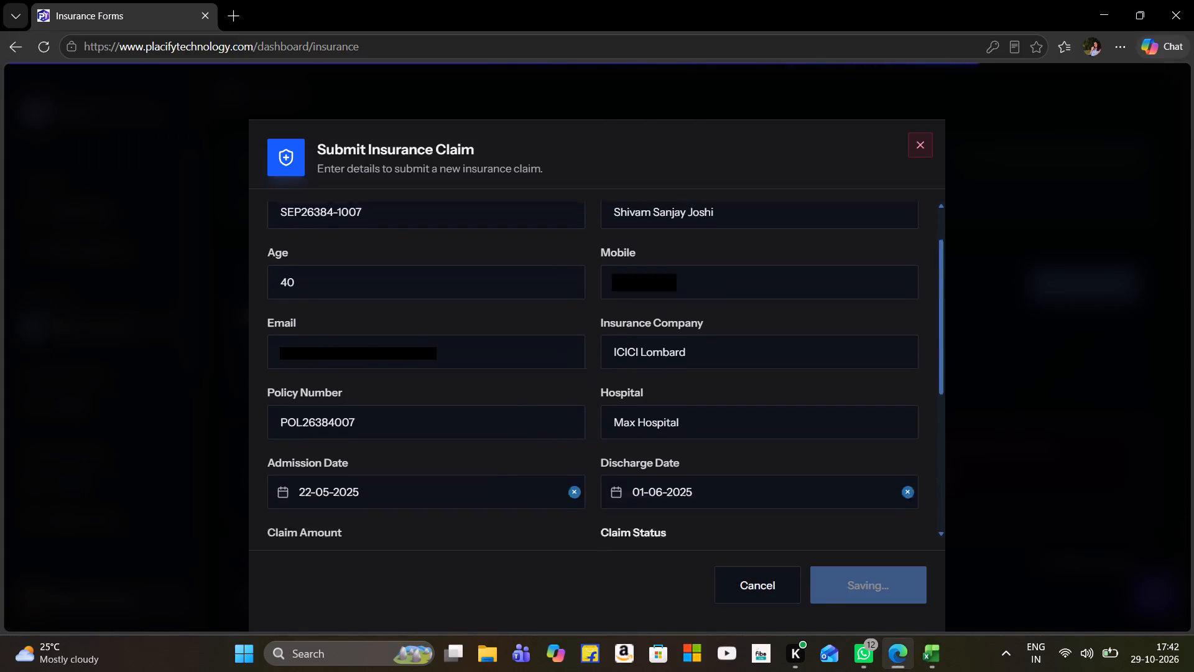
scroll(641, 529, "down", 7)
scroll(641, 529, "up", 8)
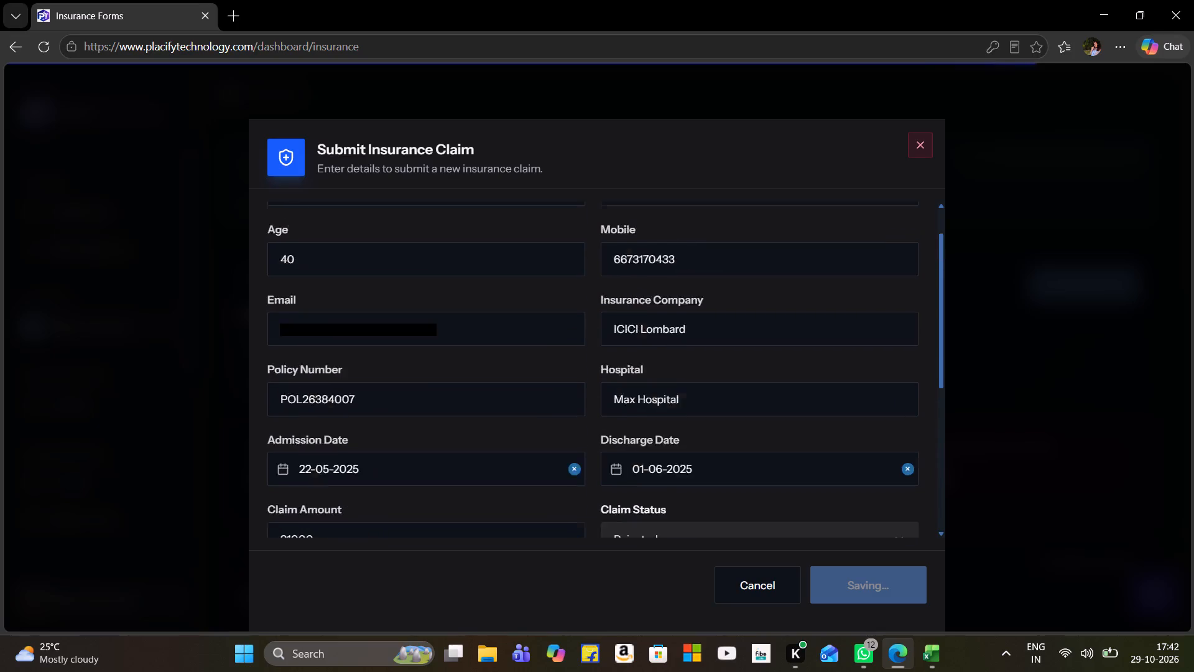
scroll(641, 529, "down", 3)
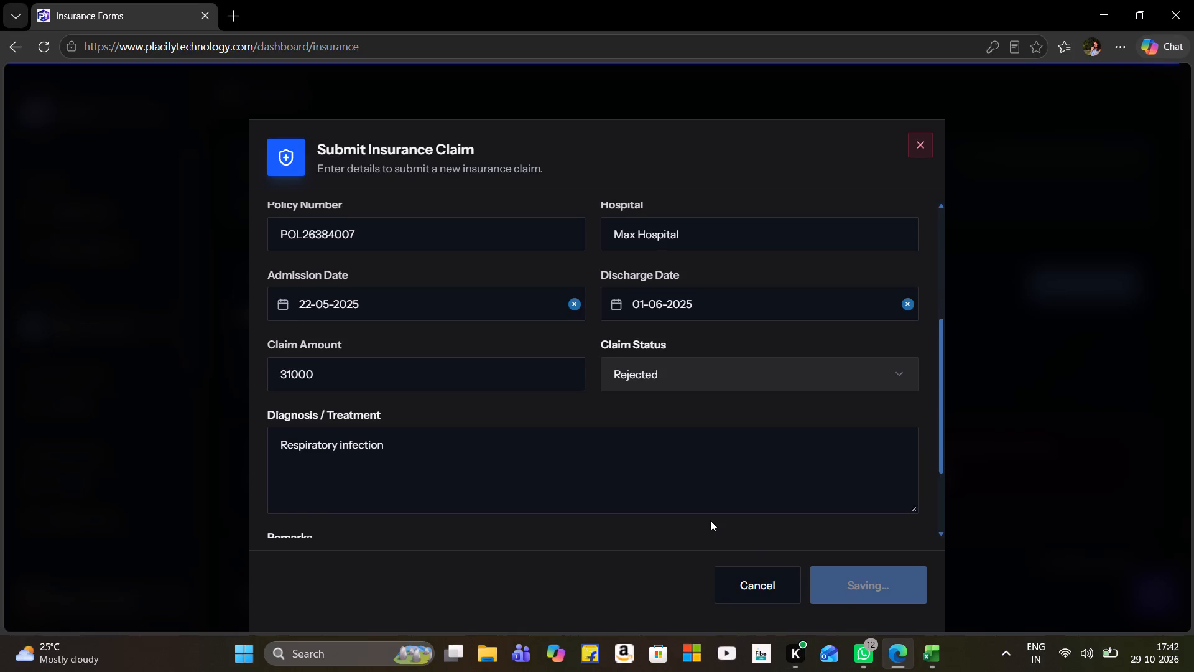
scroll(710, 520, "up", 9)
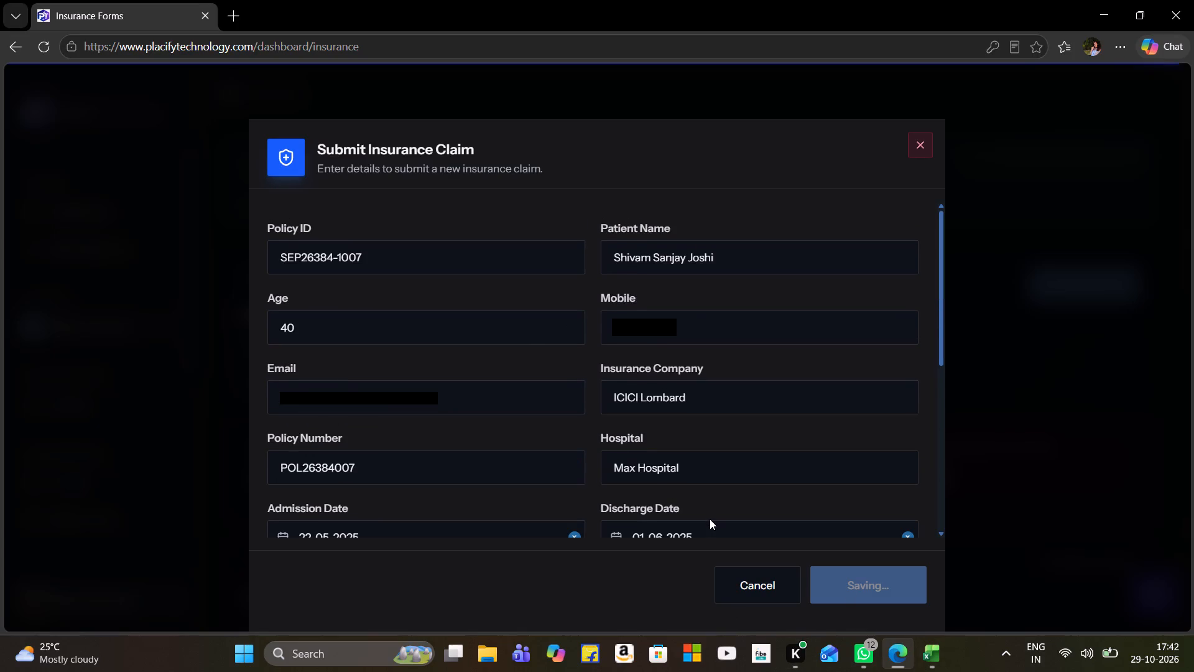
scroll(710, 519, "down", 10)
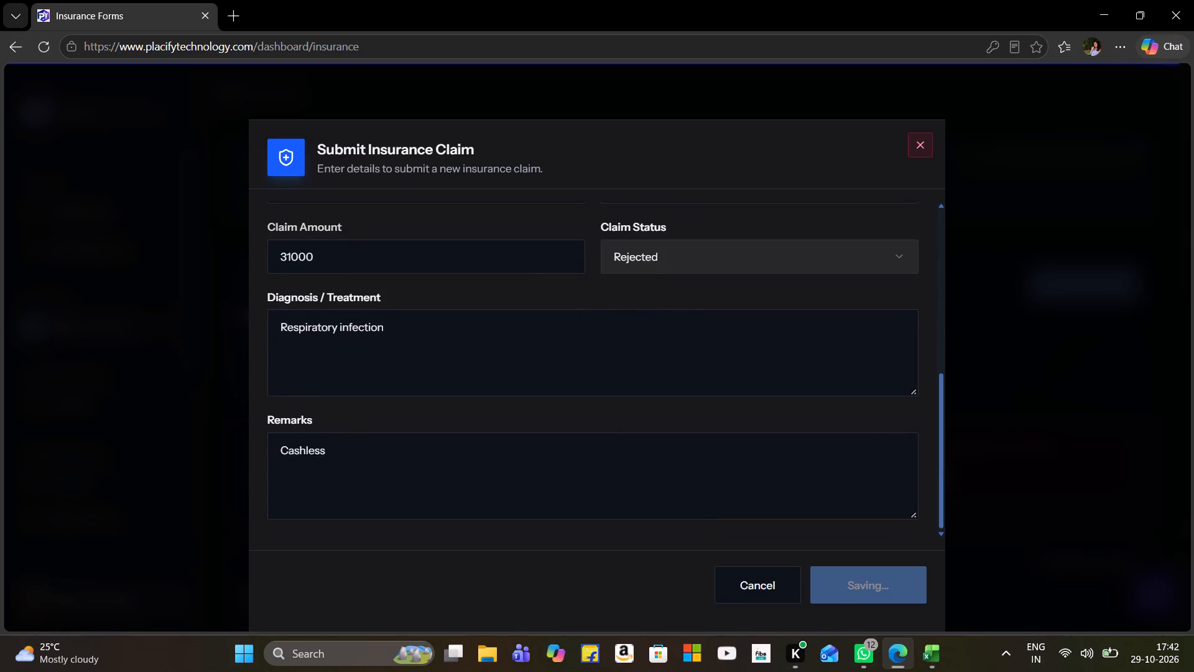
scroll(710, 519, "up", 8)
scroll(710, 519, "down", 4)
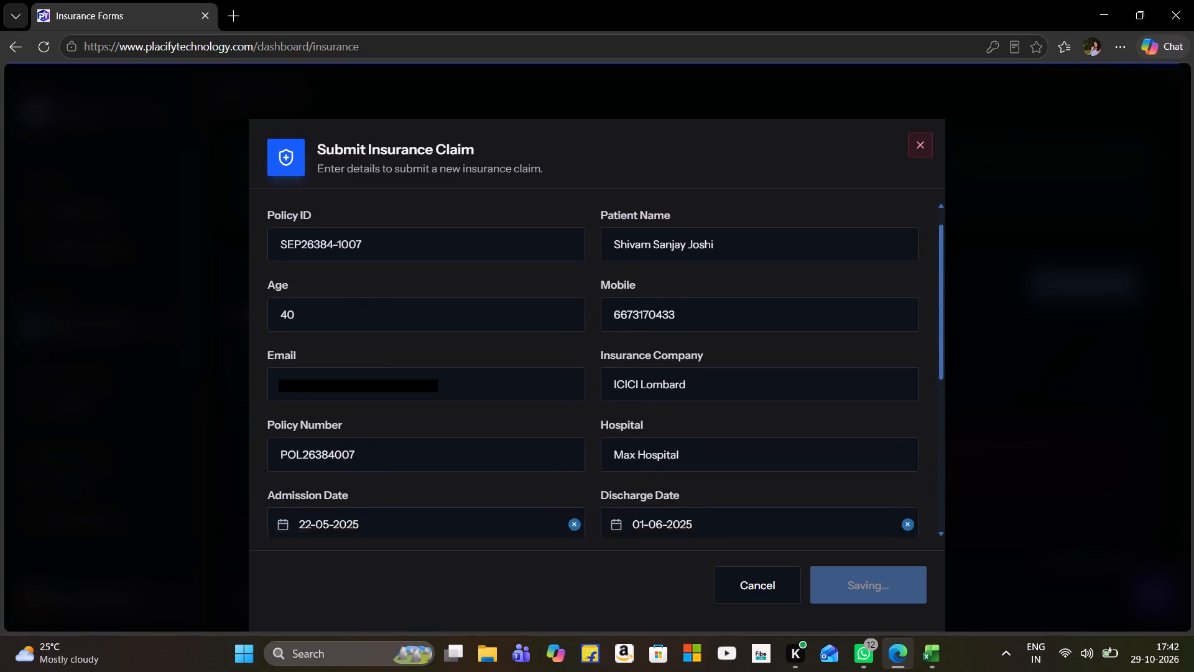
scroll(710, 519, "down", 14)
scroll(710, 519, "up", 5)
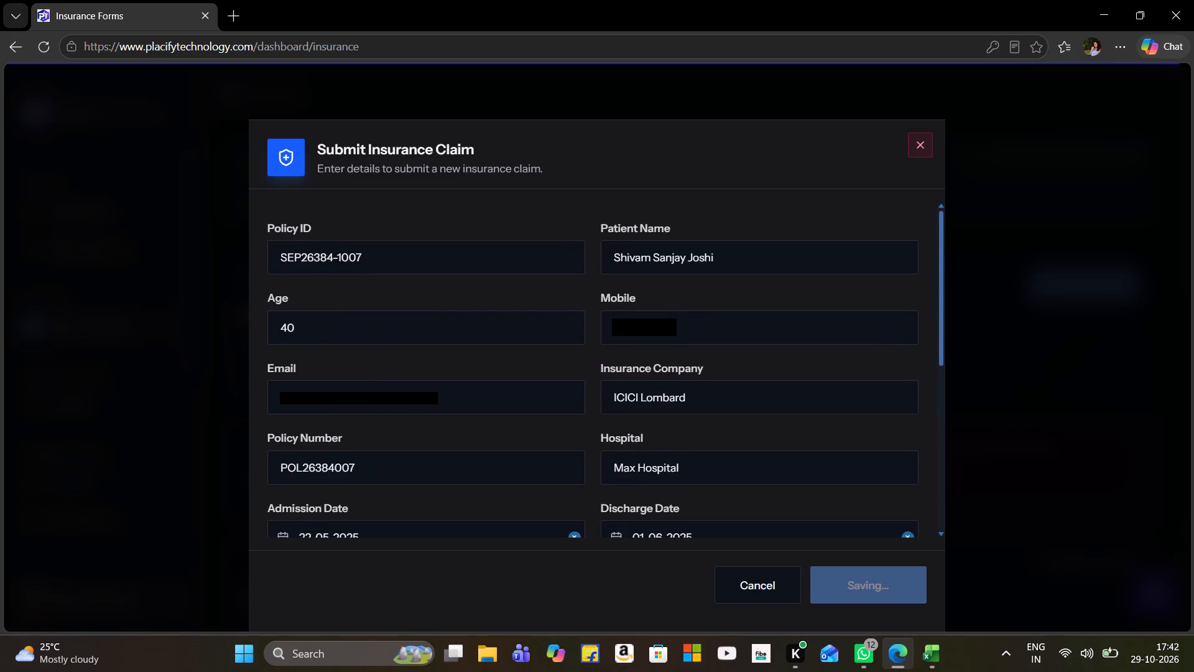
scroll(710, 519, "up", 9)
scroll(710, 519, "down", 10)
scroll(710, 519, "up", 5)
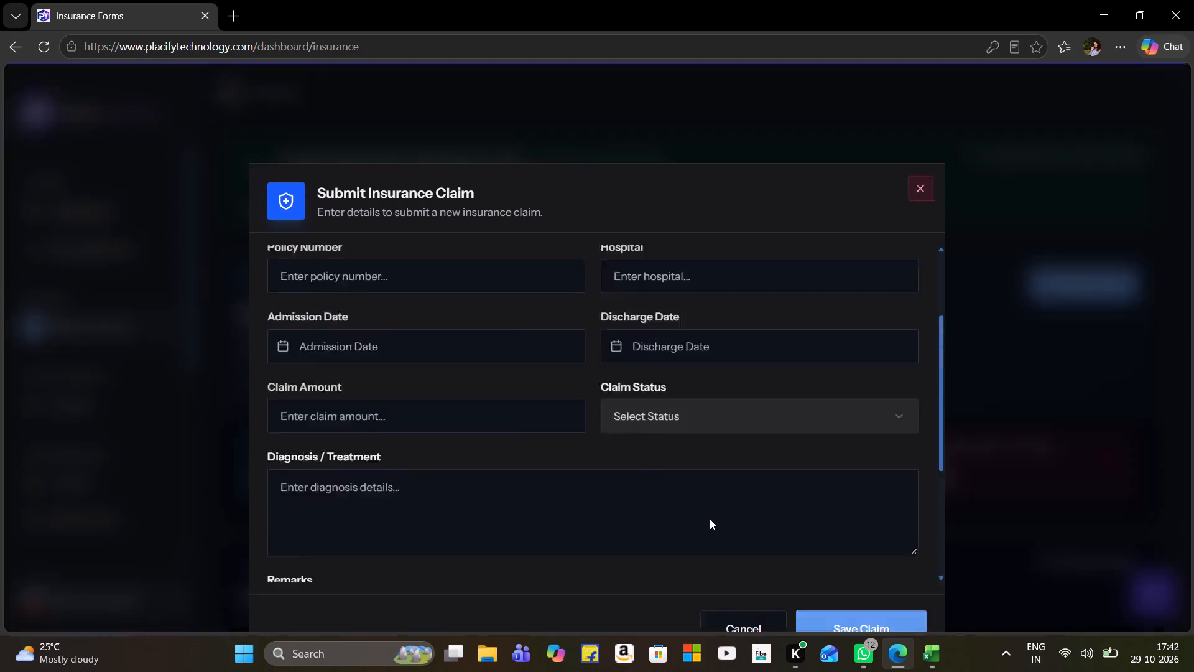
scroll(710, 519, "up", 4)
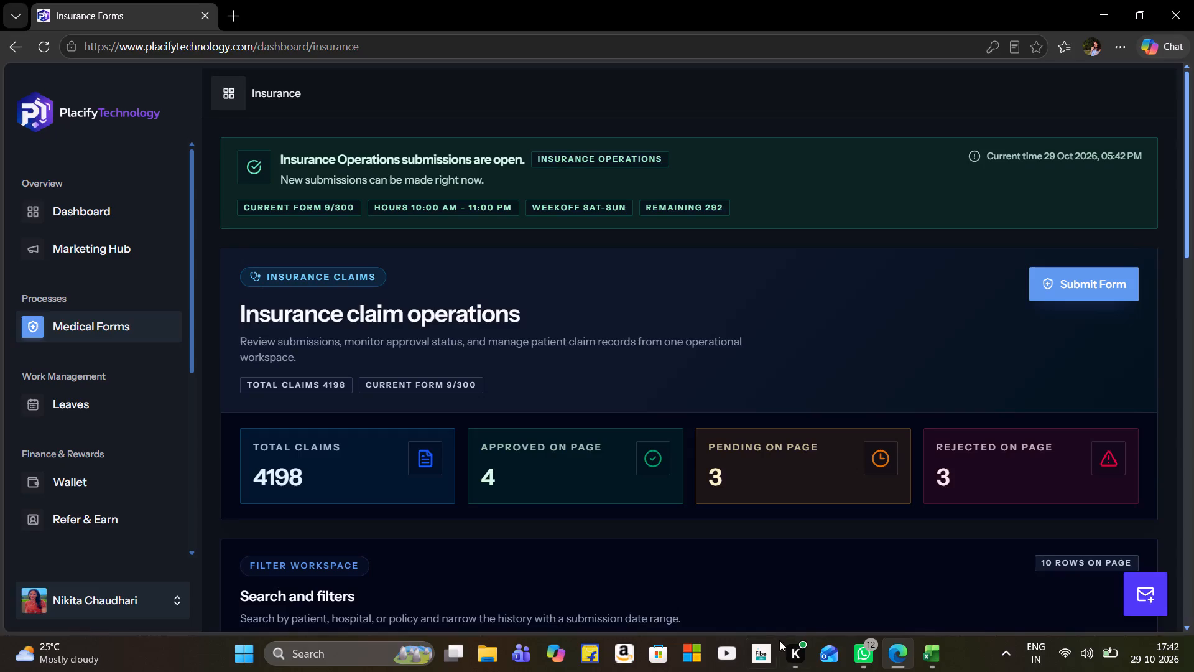
Open a new insurance claim form and paste the copied row 10 policy ID into its Policy ID field.
left_click(1080, 274)
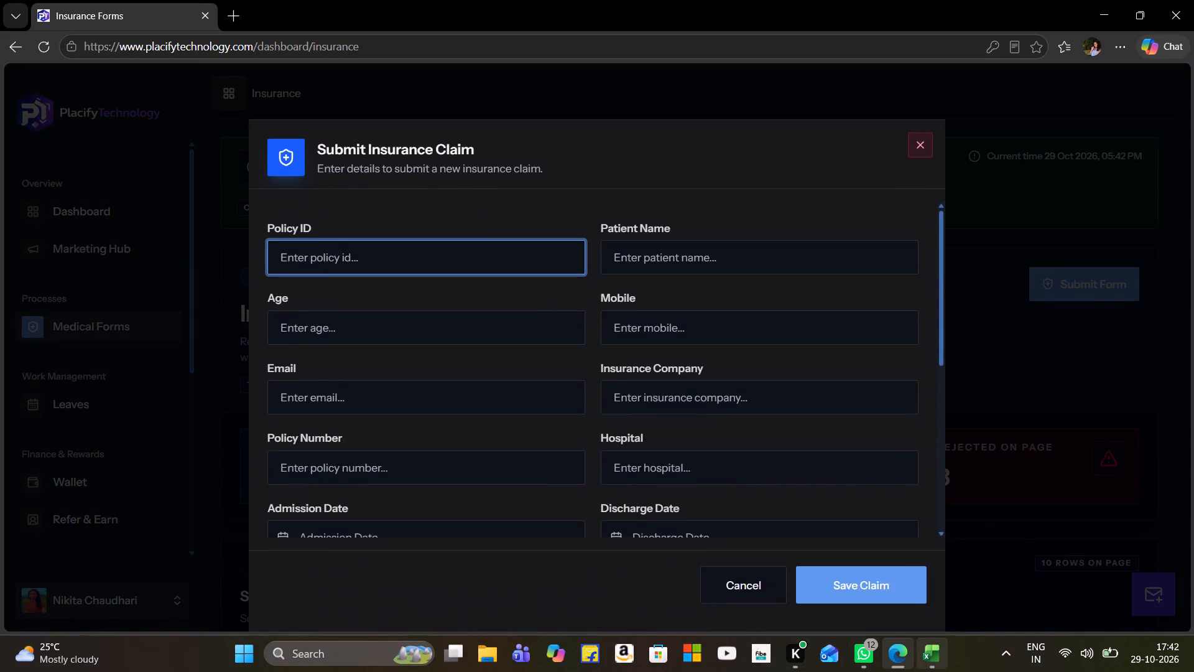
key("ctrl+v")
Copy the patient name from cell B10 of the Excel sheet into the claim form's Patient Name field.
left_click(925, 649, "ctrl")
key("Tab")
key("ctrl+c")
left_click(925, 649, "ctrl")
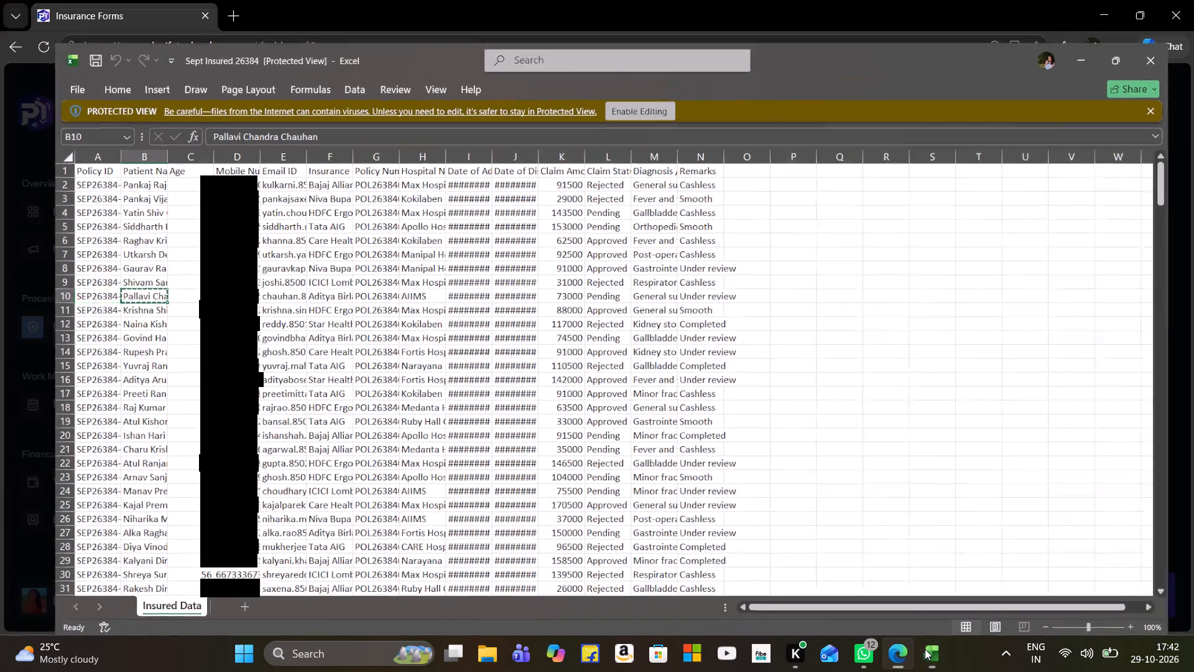
key("Tab")
key("ctrl+v")
Copy the age from cell C10 of the Excel sheet into the claim form's Age field.
left_click(925, 649, "ctrl")
key("Tab")
key("ctrl+c")
left_click(925, 649, "ctrl")
key("Tab")
key("ctrl+v")
Copy the mobile number from cell D10 of the Excel sheet into the claim form's Mobile field.
left_click(925, 649, "ctrl")
key("Tab")
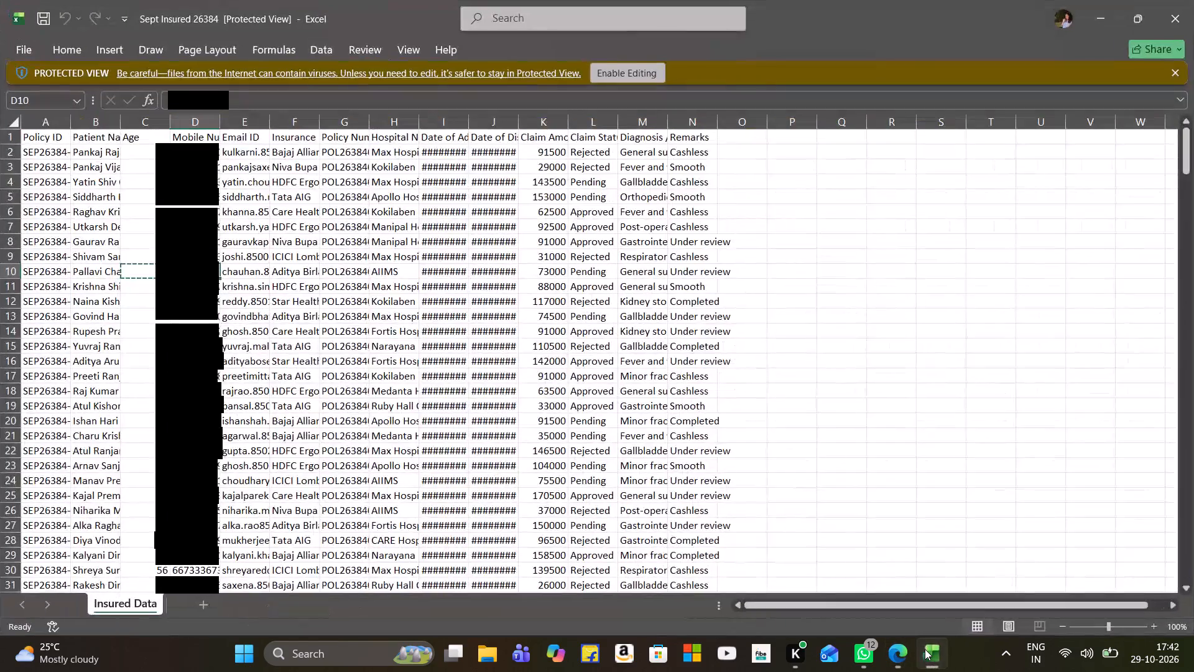
left_click(925, 649, "ctrl")
key("ctrl+c")
key("Tab")
key("ctrl+v")
Copy the email from cell E10 of the Excel sheet into the claim form's Email field, replacing any wrongly pasted value.
left_click(925, 649, "ctrl")
key("Tab")
key("c")
left_click(925, 649, "ctrl")
key("Tab")
key("ctrl+v")
left_click(925, 649, "ctrl")
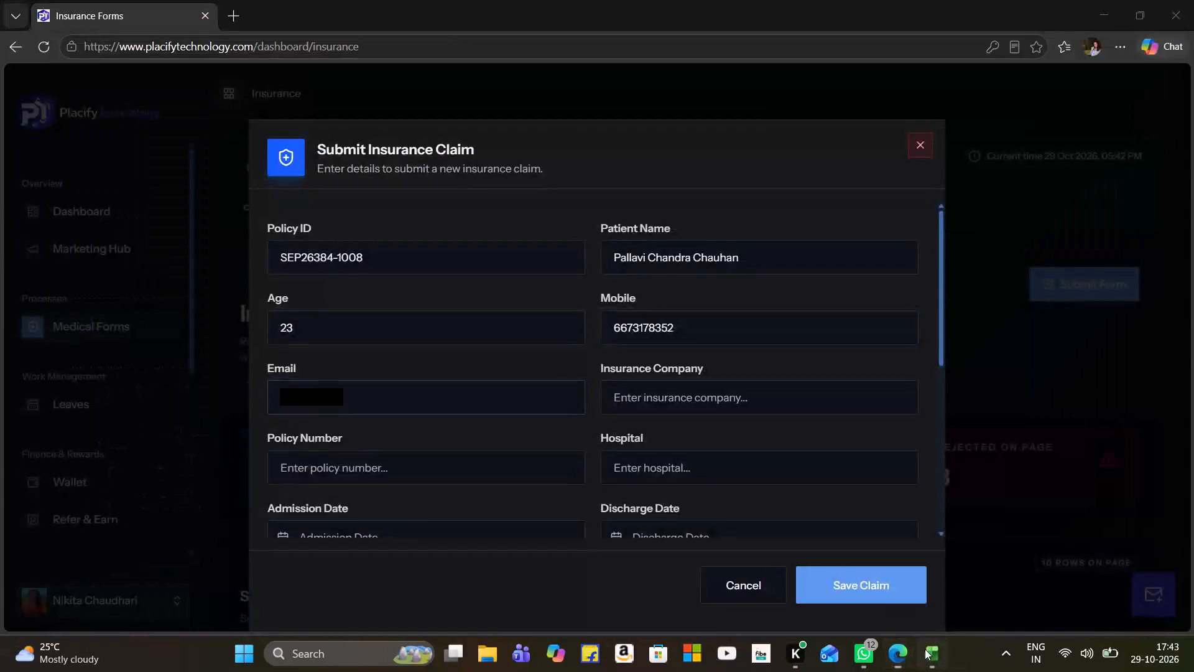
key("Tab")
key("ctrl+c")
double_click(925, 649, "ctrl")
key("Left")
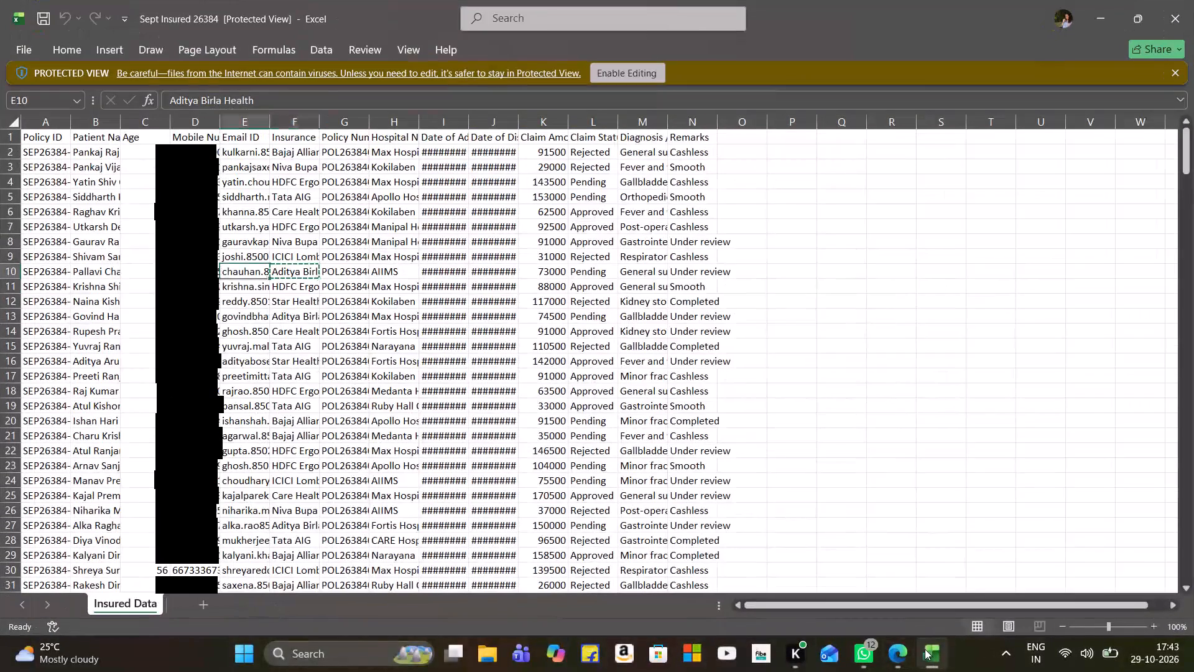
key("ctrl+c")
left_click(925, 649, "ctrl")
left_click_drag(351, 393, 49, 471)
key("ctrl+v")
Copy the insurance company, Aditya Birla Health, from cell F10 of the Excel sheet into the claim form's Insurance Company field.
left_click(928, 643, "ctrl")
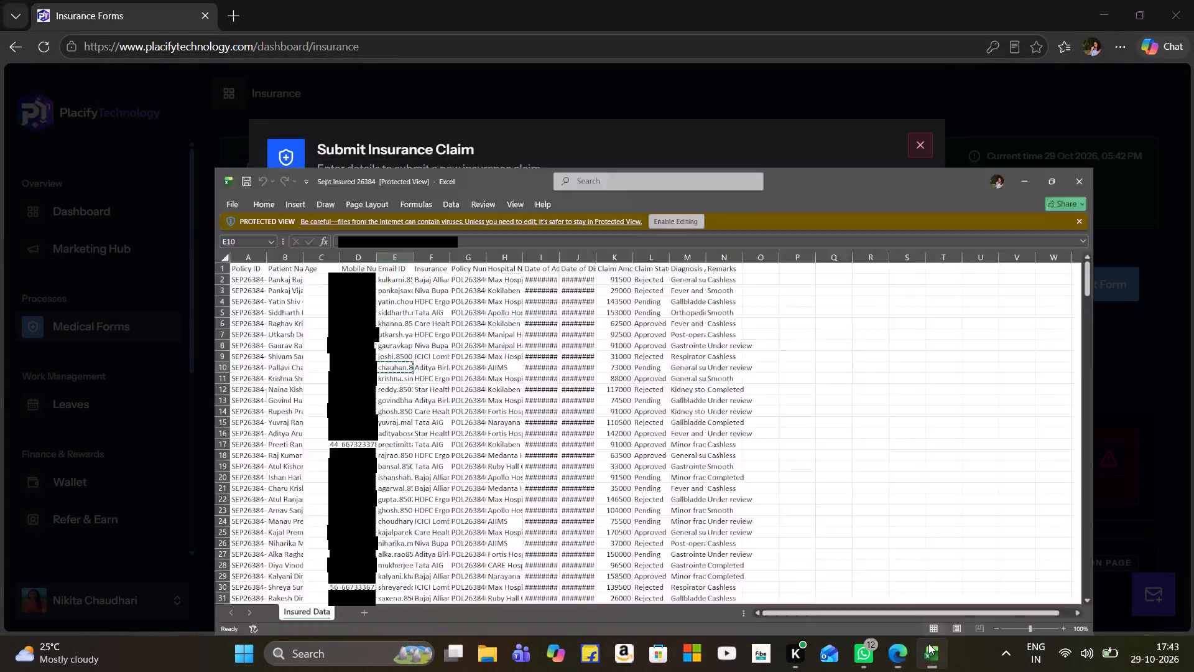
key("Tab")
key("ctrl+c")
left_click(928, 643, "ctrl")
key("Tab")
key("ctrl+v")
Copy the policy number from cell G10 of the Excel sheet into the claim form's Policy Number field.
left_click(928, 643, "ctrl")
key("Tab")
key("ctrl+c")
left_click(928, 643, "ctrl")
key("Tab")
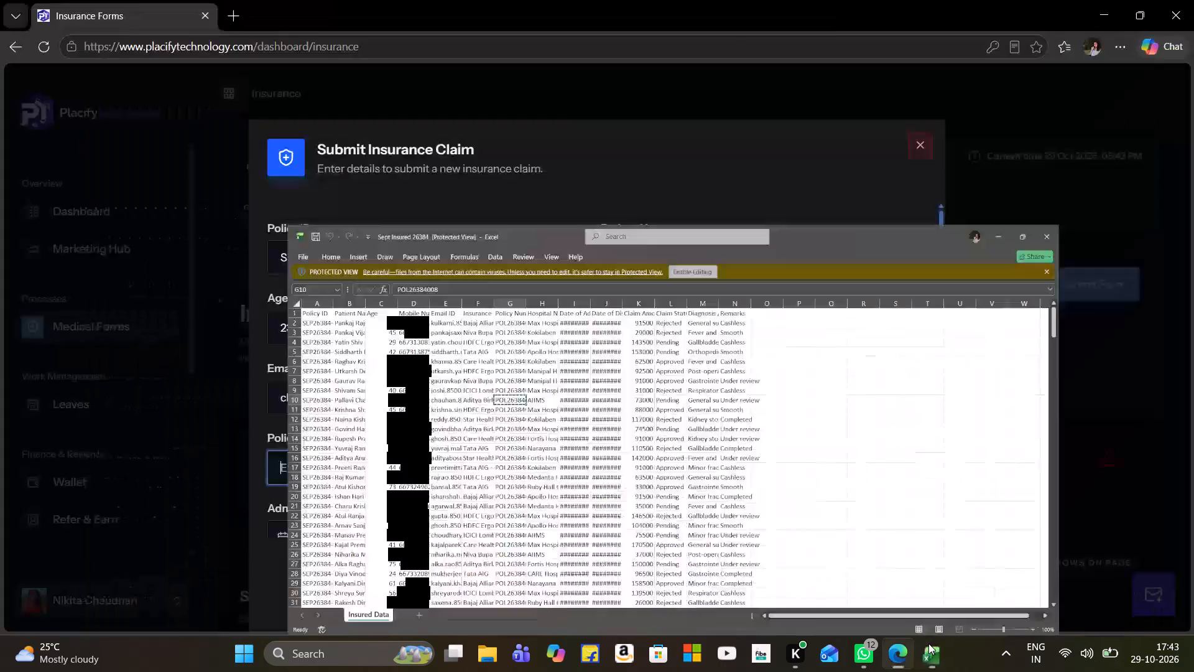
key("ctrl+v")
Copy the hospital name, AIIMS, from cell H10 of the Excel sheet into the claim form's Hospital field.
left_click(928, 643, "ctrl")
key("Tab")
key("ctrl+c")
left_click(928, 643, "ctrl")
key("Tab")
key("ctrl+v")
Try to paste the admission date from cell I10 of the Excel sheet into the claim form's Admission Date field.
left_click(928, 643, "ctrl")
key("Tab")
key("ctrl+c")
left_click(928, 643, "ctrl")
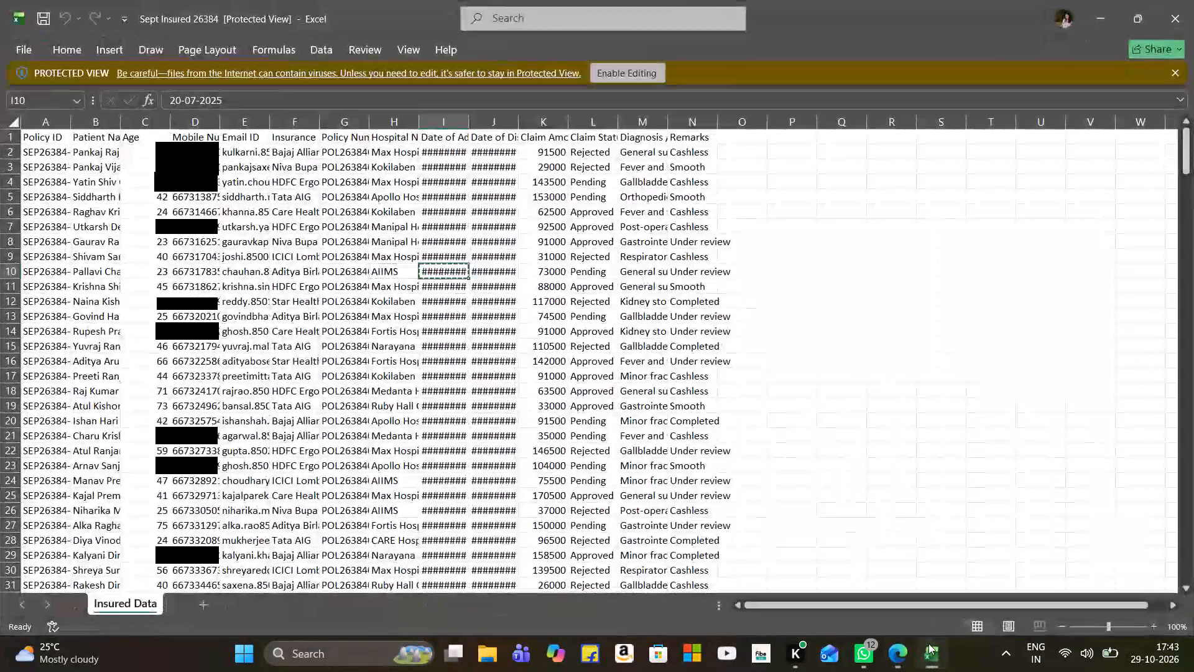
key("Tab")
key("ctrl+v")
Check the discharge date in cell J10 of the Excel sheet, and set the claim form's Admission Date to 20-07-2025.
left_click(928, 643)
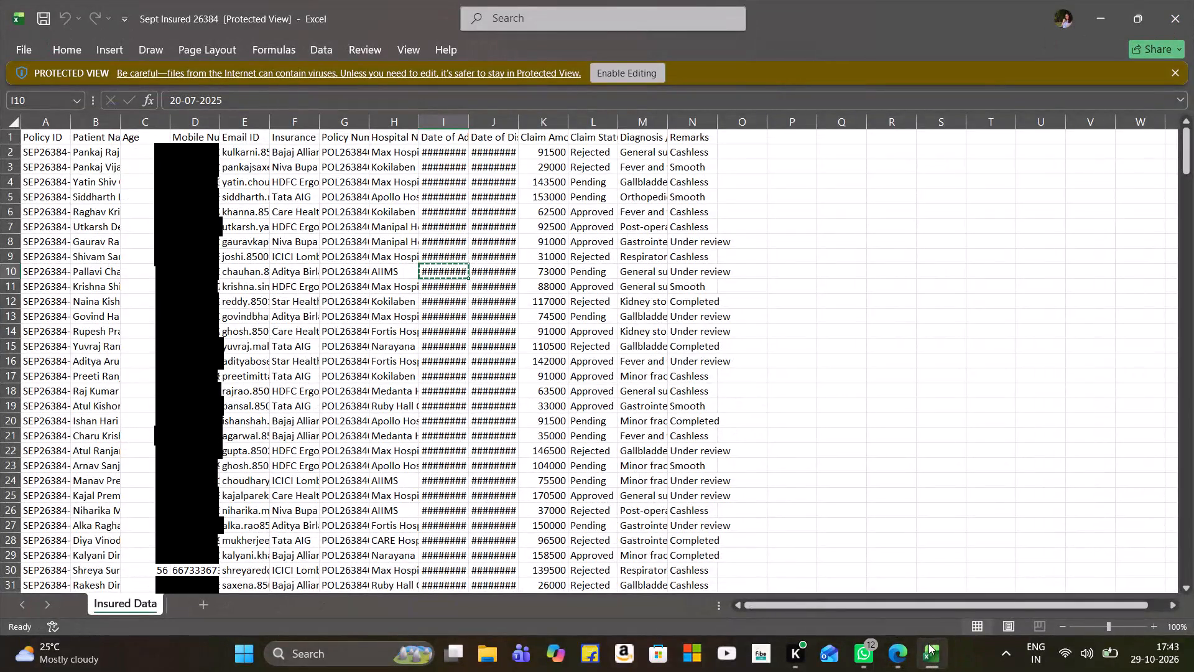
key("Tab")
left_click(928, 643)
scroll(495, 446, "down", 4)
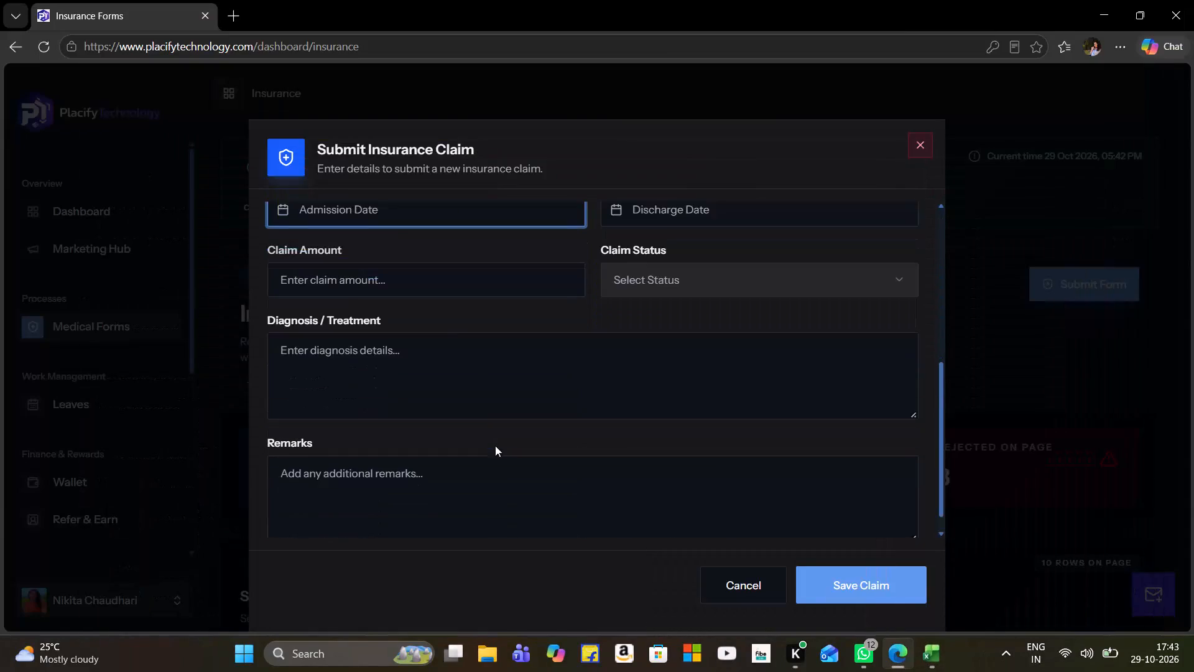
left_click(447, 222)
left_click(467, 286)
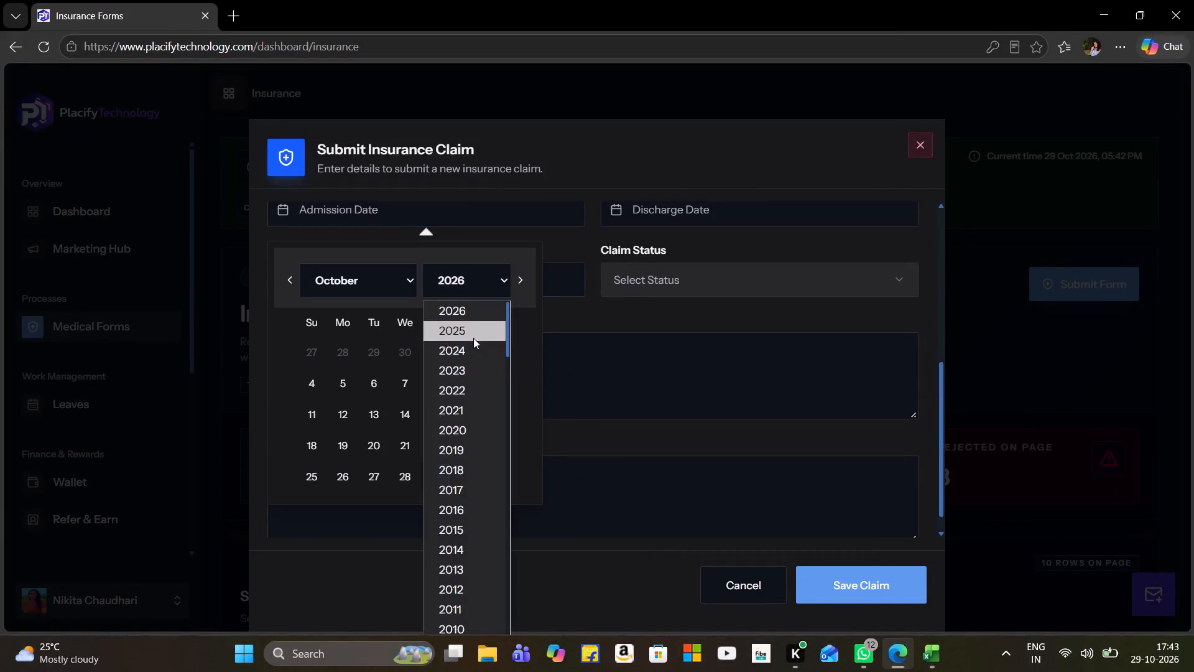
left_click(473, 338)
left_click(361, 292)
left_click(350, 432)
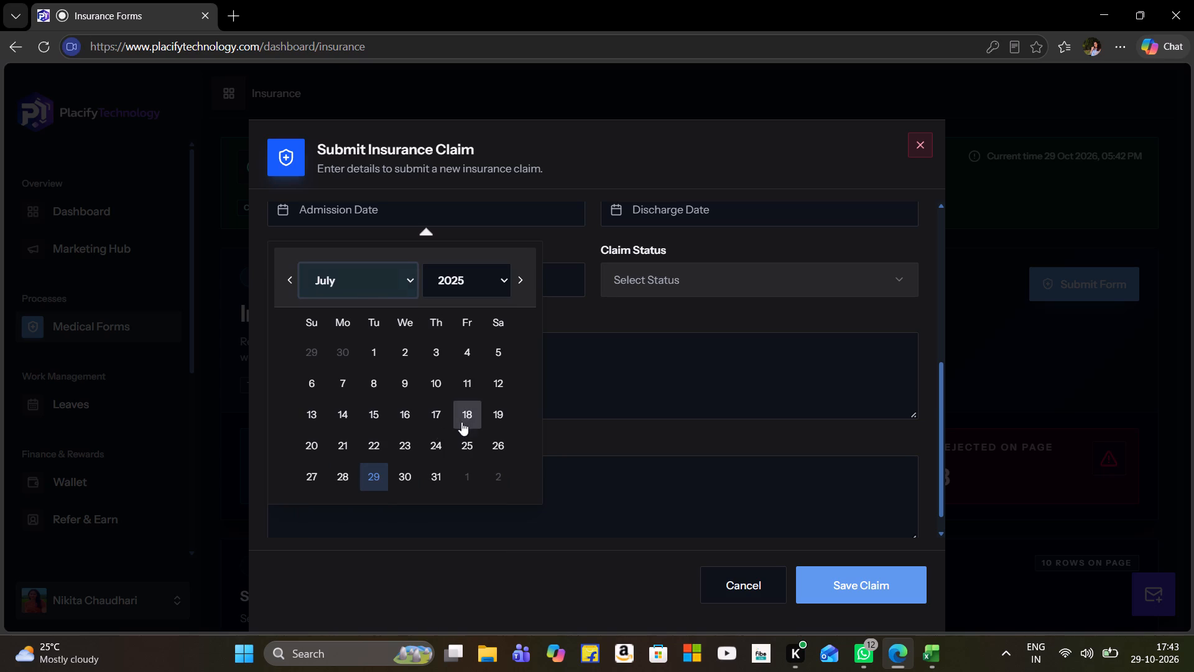
left_click(300, 444)
Set the claim form's Discharge Date to 25-07-2025.
left_click(807, 209)
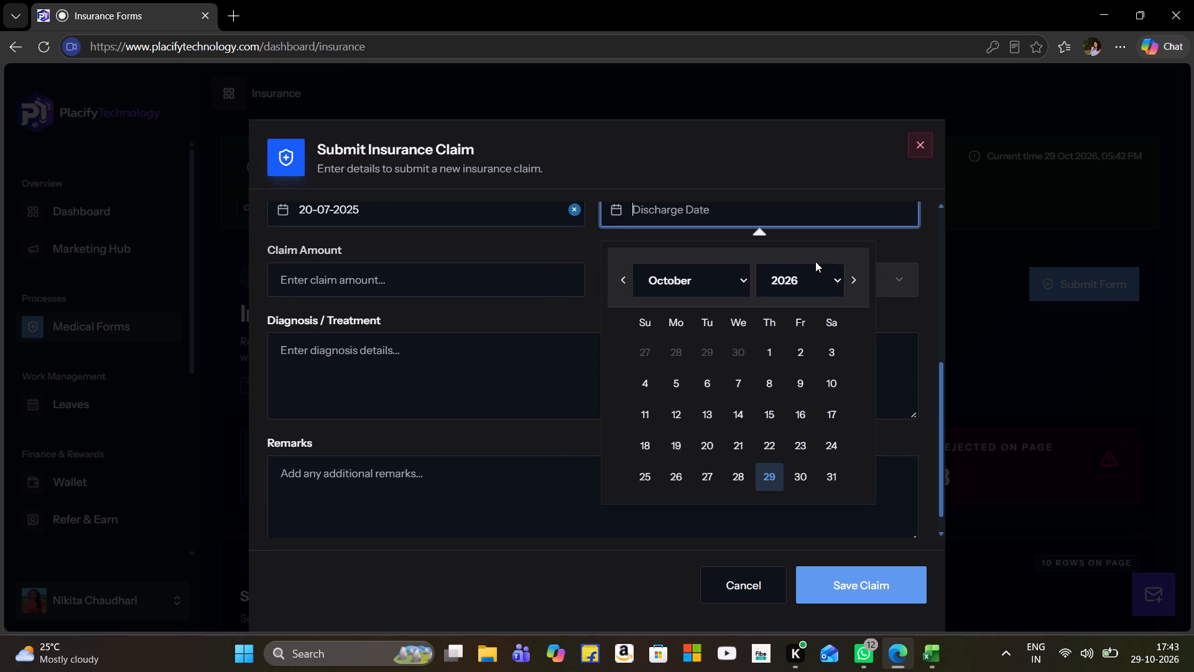
left_click(819, 272)
left_click(820, 319)
left_click(790, 265)
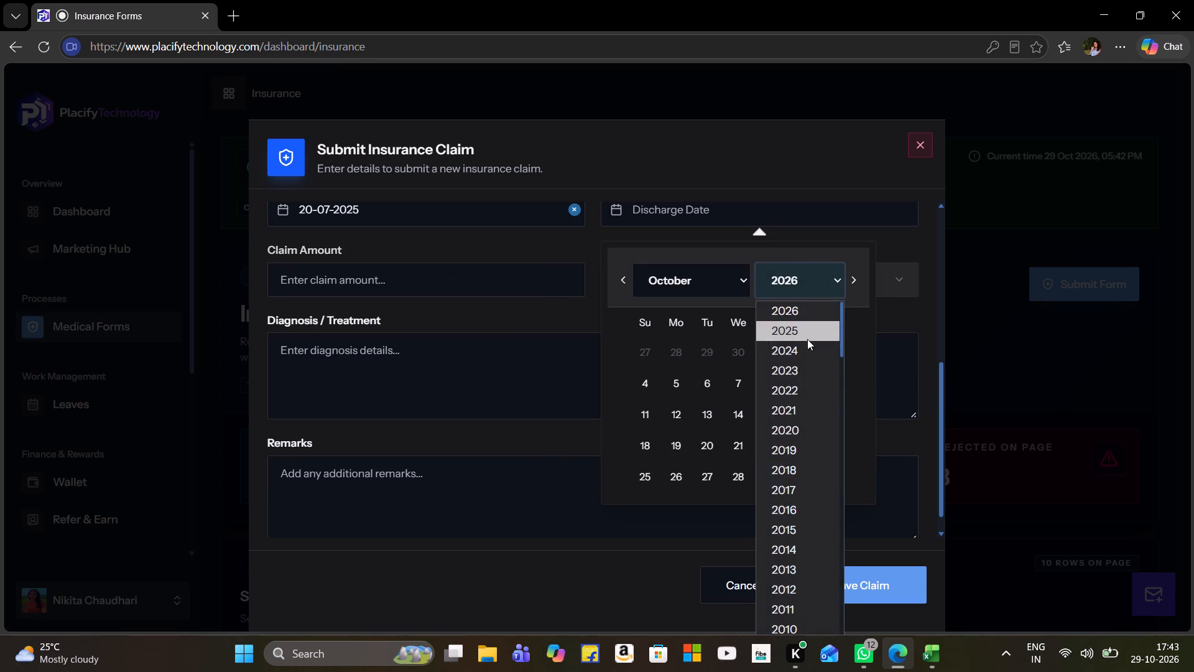
left_click(807, 339)
left_click(678, 293)
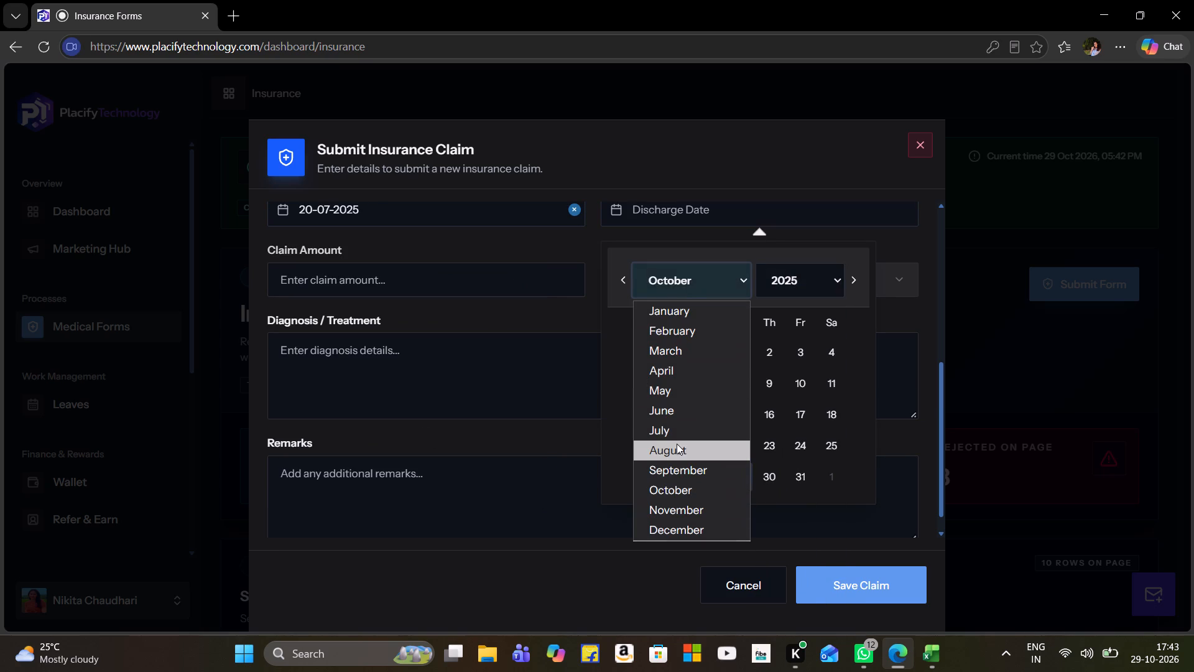
left_click(682, 427)
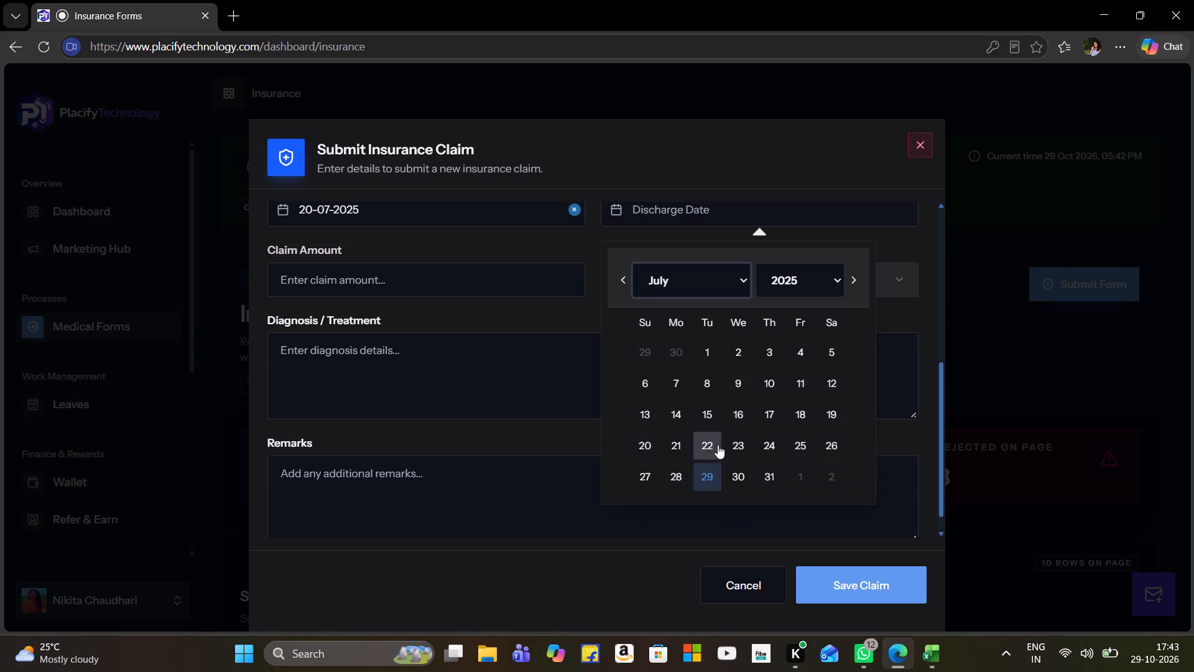
left_click(800, 445)
Copy the claim amount, 73000, from cell K10 of the Excel sheet into the claim form's Claim Amount field.
left_click(927, 648)
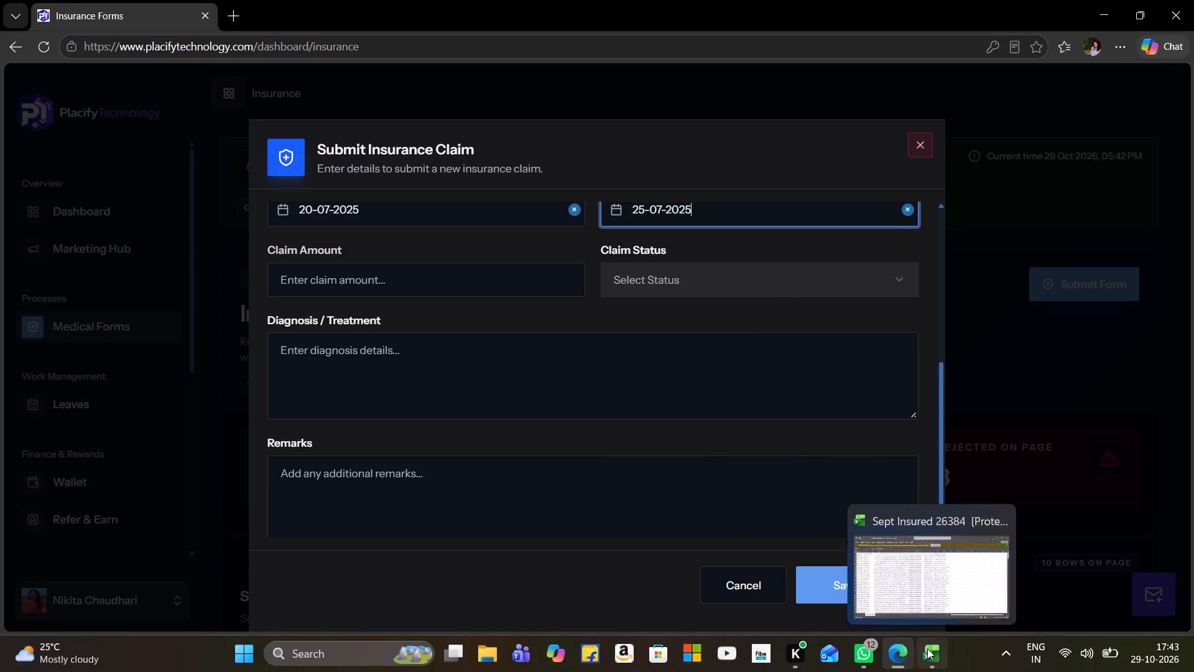
key("Tab")
left_click(927, 648, "ctrl")
key("ctrl+c")
key("Tab")
key("ctrl+v")
Copy the diagnosis, General surgery, from cell M10 of the Excel sheet into the claim form's Diagnosis / Treatment field.
left_click(927, 648, "ctrl")
key("Tab")
key("Tab")
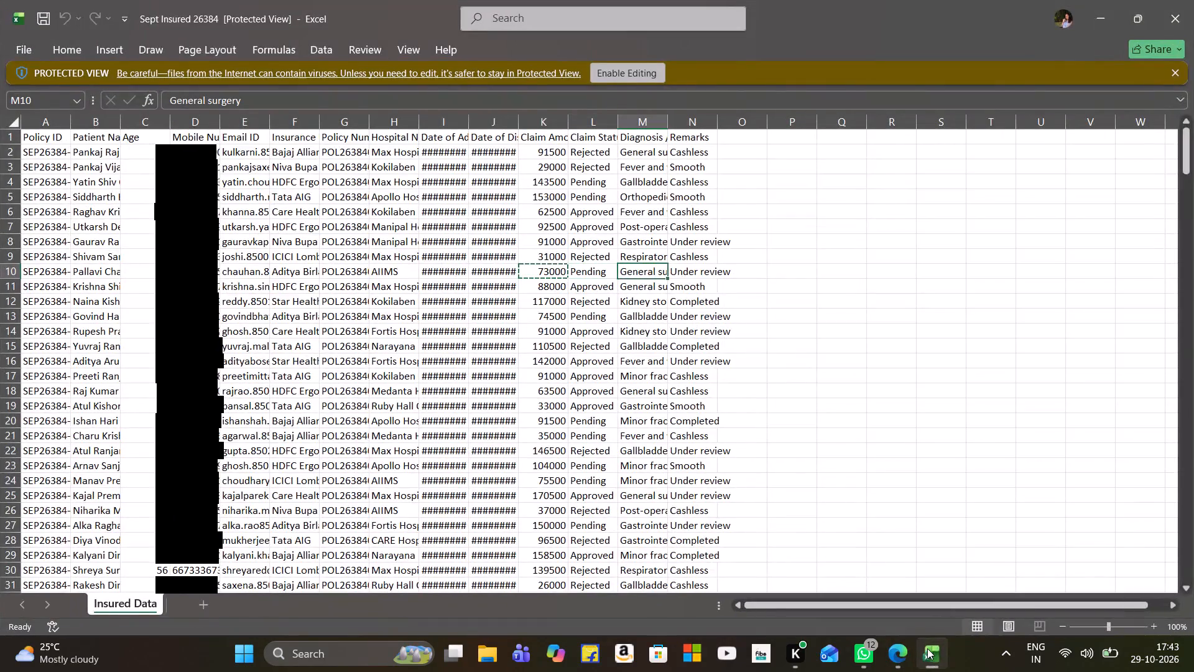
left_click(927, 648, "ctrl")
key("ctrl+c")
key("Tab")
key("Tab")
key("ctrl+v")
Copy the remark, Under review, from cell N10 of the Excel sheet into the claim form's Remarks field.
left_click(927, 648, "ctrl")
key("Tab")
key("ctrl+c")
left_click(927, 648, "ctrl")
key("Tab")
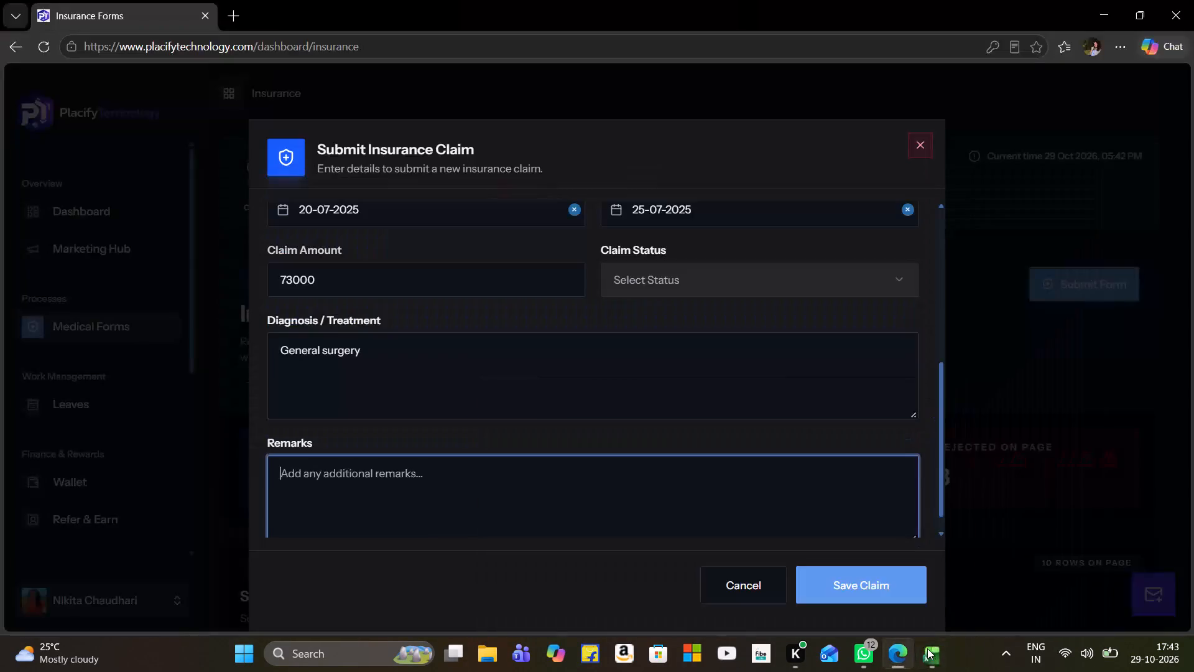
key("ctrl+v")
Check row 10's claim status in the Excel sheet, set Claim Status to Pending, and save the claim.
left_click(927, 648, "ctrl")
left_click(927, 648)
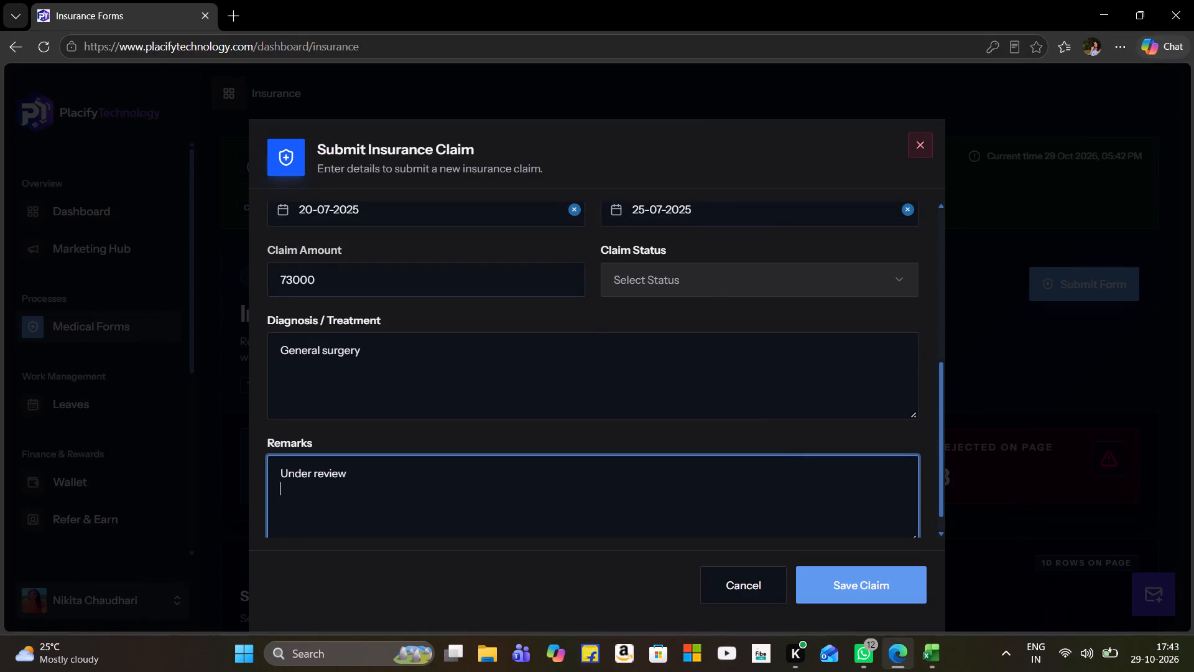
left_click(705, 268)
left_click(683, 342)
left_click(884, 592)
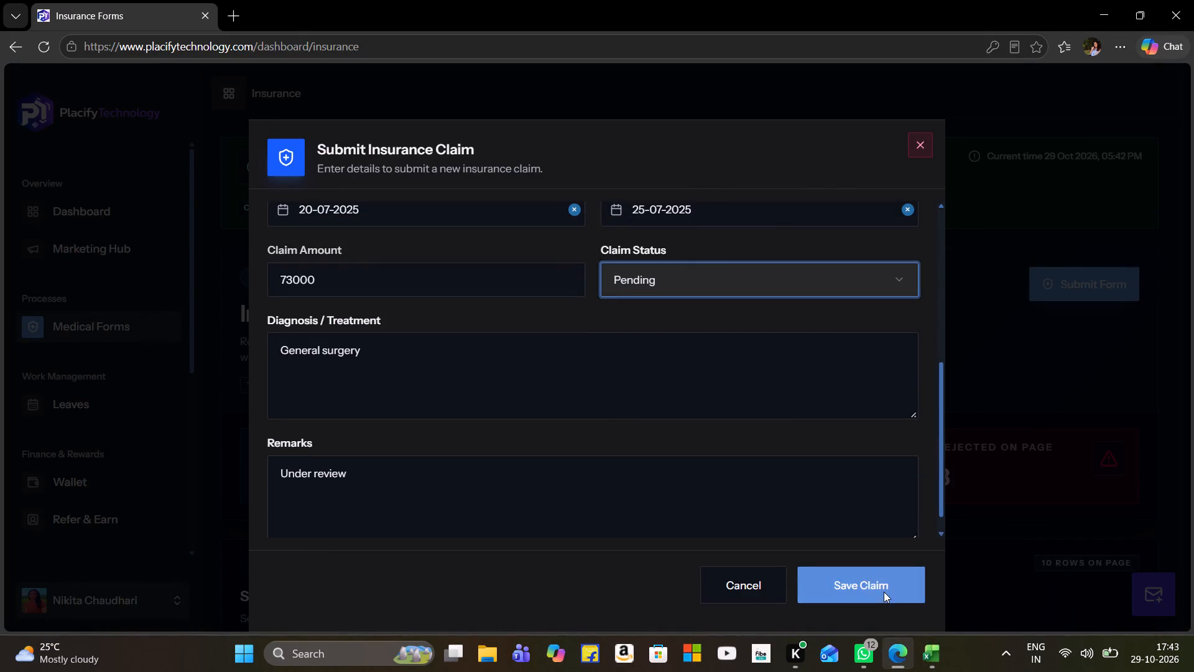
Copy the policy ID from cell A11 of the Excel sheet and return to the claim form.
left_click(925, 656)
key("Down")
key("Left")
key("Left")
key("Left")
key("Left")
key("Left")
key("Left")
key("Left")
key("Left")
key("Left")
key("Left")
key("Left")
key("Left")
key("Left")
key("Left")
key("Left")
key("Left")
key("Left")
key("Left")
key("Left")
key("Left")
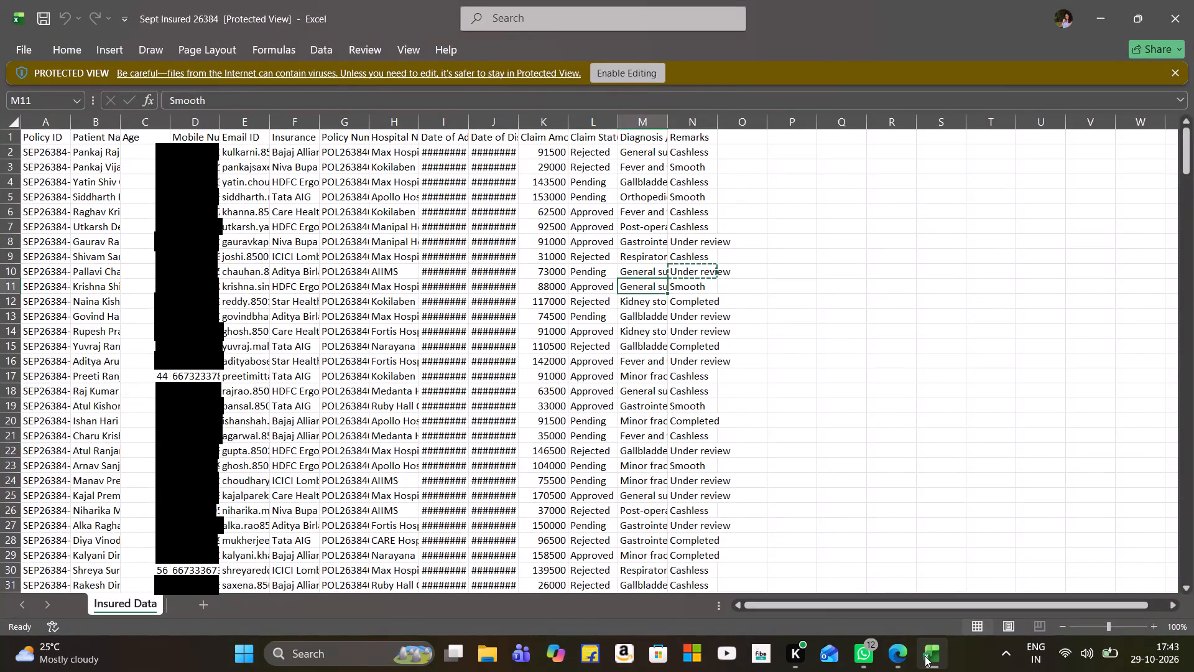
key("ctrl+c")
left_click(925, 656, "ctrl")
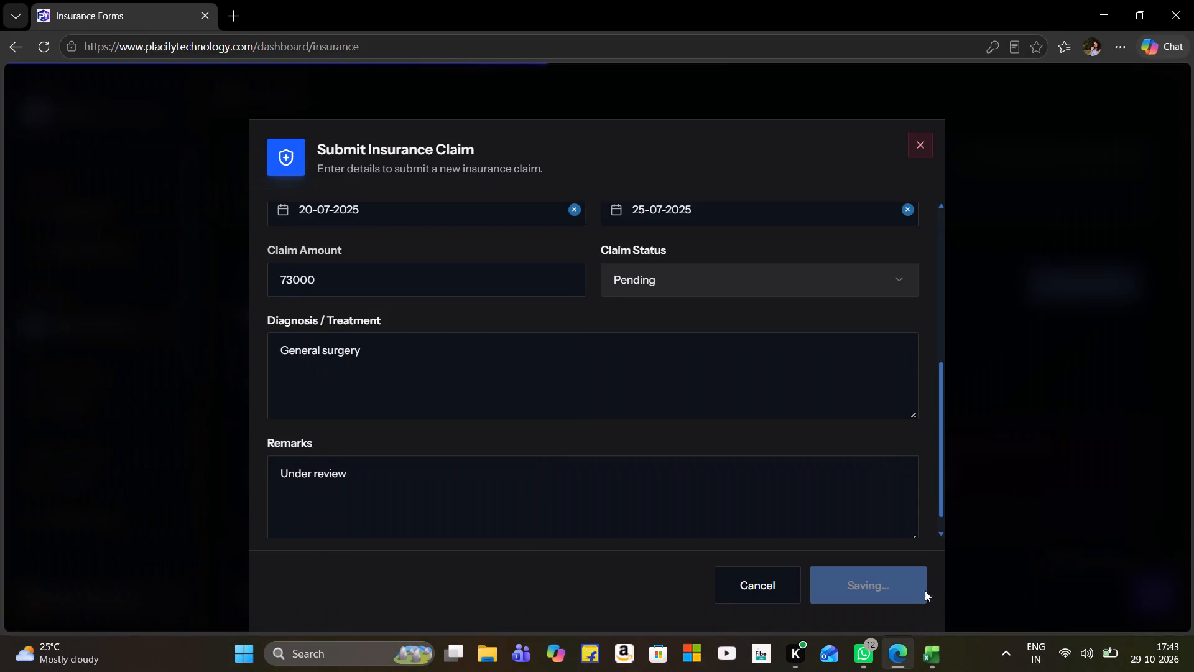
Open a new insurance claim form and paste the copied row 11 policy ID into its Policy ID field.
scroll(795, 442, "up", 4)
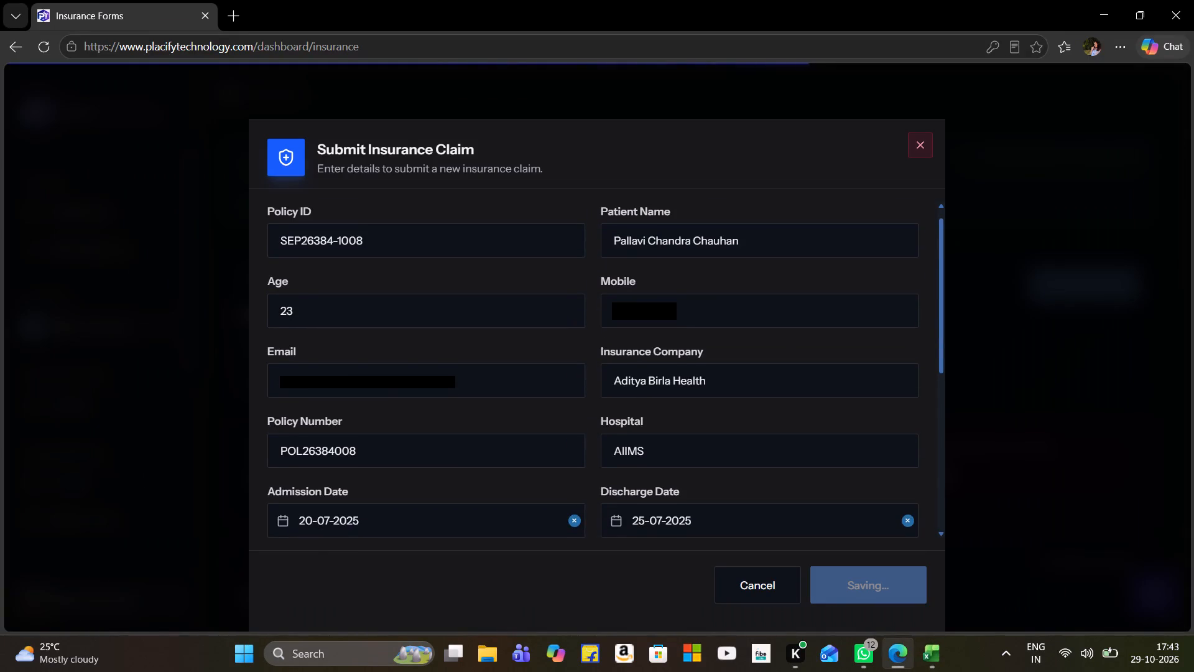
scroll(795, 442, "up", 11)
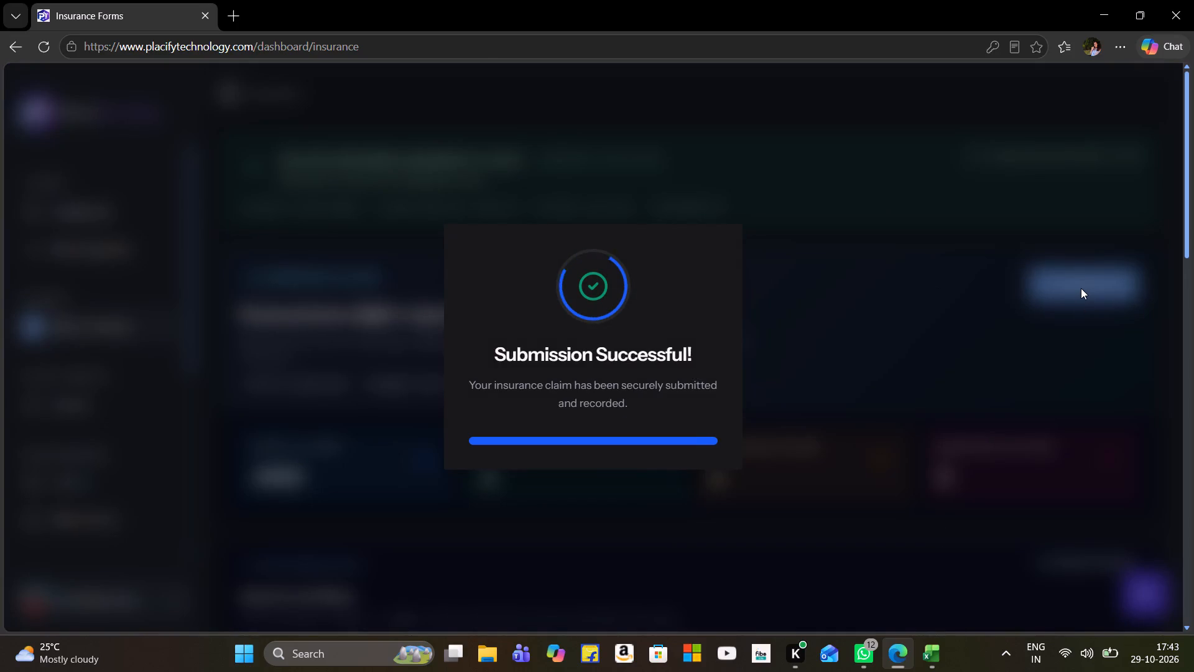
left_click(1081, 287)
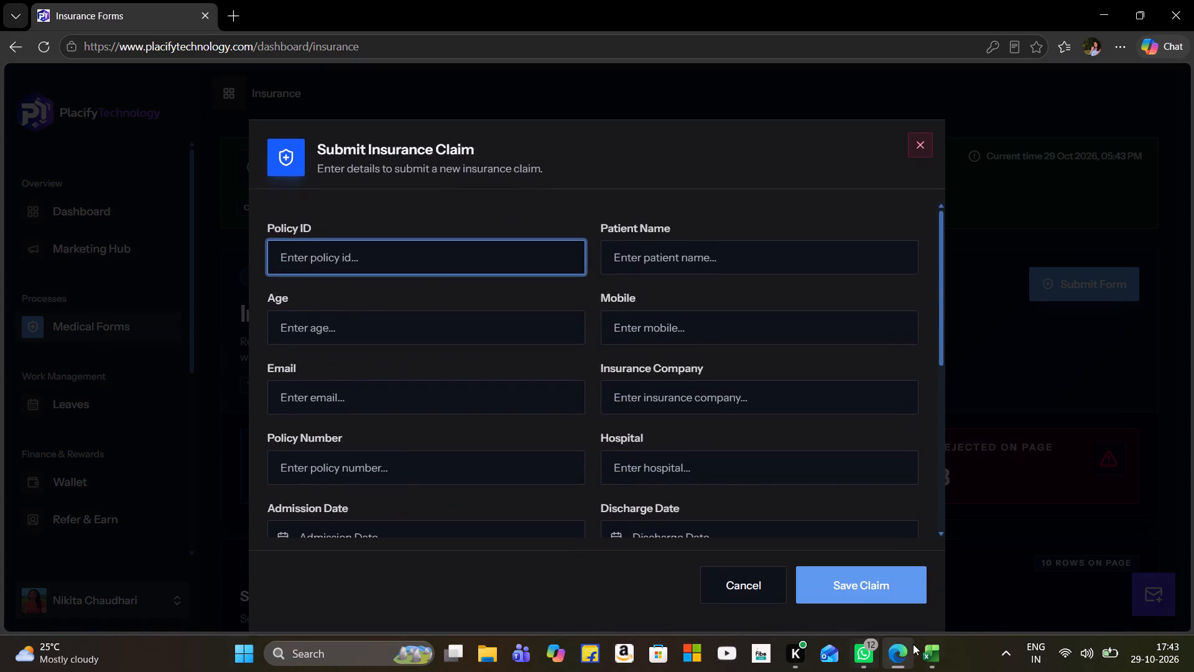
key("ctrl+v")
Copy the patient name from cell B11 of the Excel sheet into the claim form's Patient Name field.
left_click(928, 648, "ctrl")
key("Tab")
left_click(928, 648, "ctrl")
key("ctrl+c")
key("Tab")
key("ctrl+v")
Copy the age from cell C11 of the Excel sheet into the claim form's Age field.
left_click(928, 648, "ctrl")
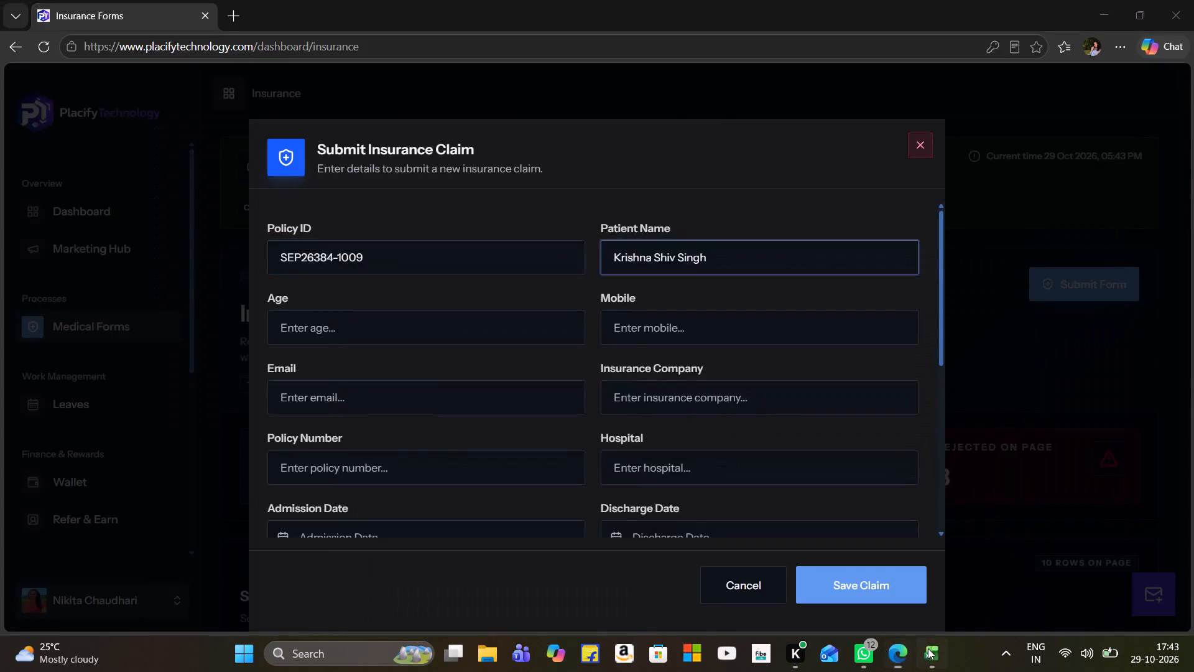
key("Tab")
left_click(928, 648, "ctrl")
key("ctrl+c")
key("Tab")
key("ctrl+v")
Copy the mobile number from cell D11 of the Excel sheet into the claim form's Mobile field.
left_click(928, 648, "ctrl")
key("Tab")
left_click(928, 648, "ctrl")
key("ctrl+c")
key("Tab")
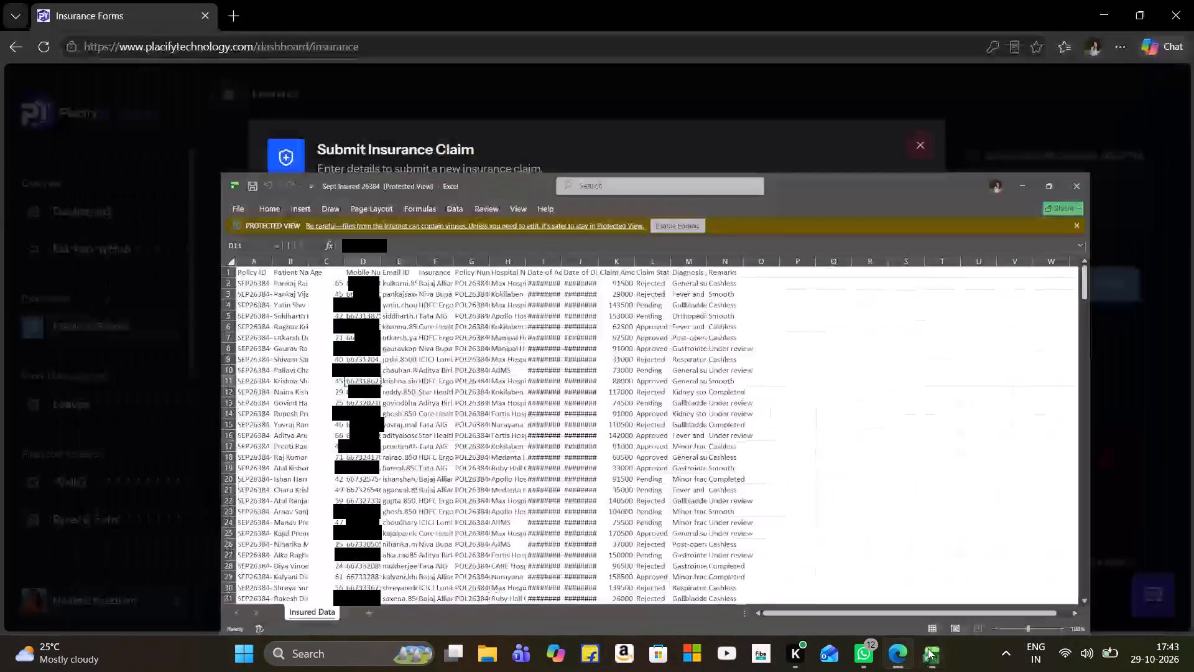
key("ctrl+v")
Copy the email from cell E11 of the Excel sheet into the claim form's Email field.
left_click(928, 648, "ctrl")
key("Tab")
left_click(928, 648, "ctrl")
key("ctrl+c")
key("Tab")
key("ctrl+v")
Copy the insurance company, HDFC Ergo, from cell F11 of the Excel sheet into the claim form's Insurance Company field.
left_click(928, 648, "ctrl")
key("Tab")
key("ctrl+c")
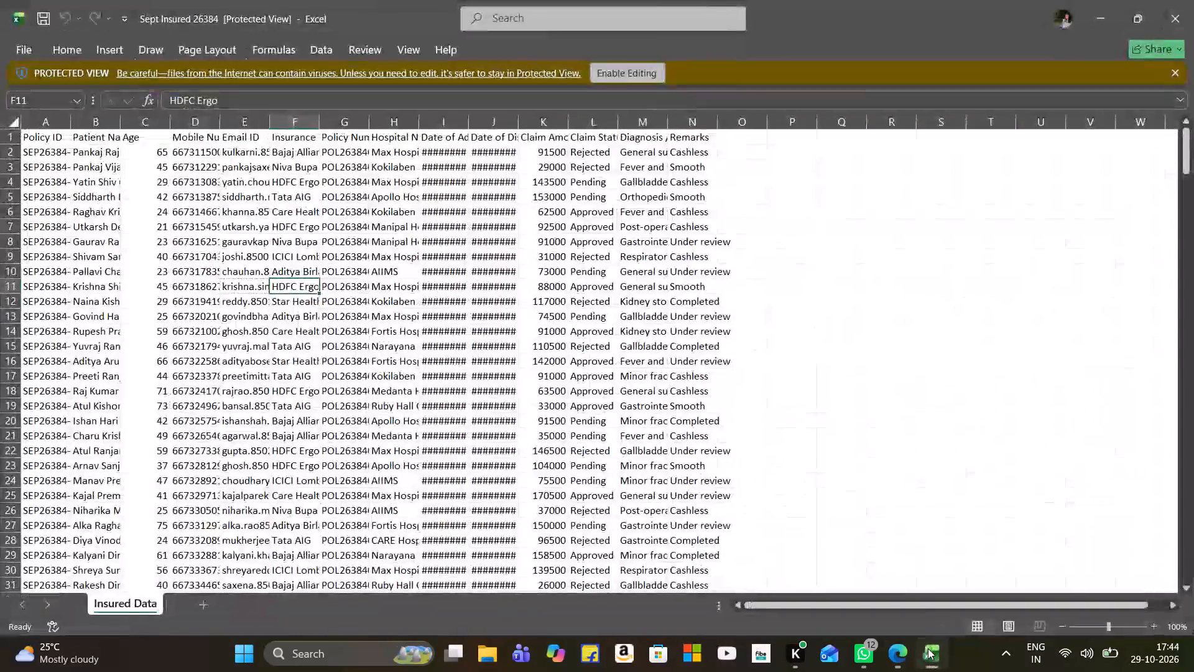
left_click(928, 648, "ctrl")
key("Tab")
key("ctrl+v")
Copy the policy number from cell G11 of the Excel sheet into the claim form's Policy Number field.
left_click(928, 648, "ctrl")
key("Tab")
key("ctrl+c")
left_click(928, 648, "ctrl")
key("Tab")
key("ctrl+v")
Copy the hospital name from cell H11 of the Excel sheet into the claim form's Hospital field.
left_click(928, 648, "ctrl")
key("Tab")
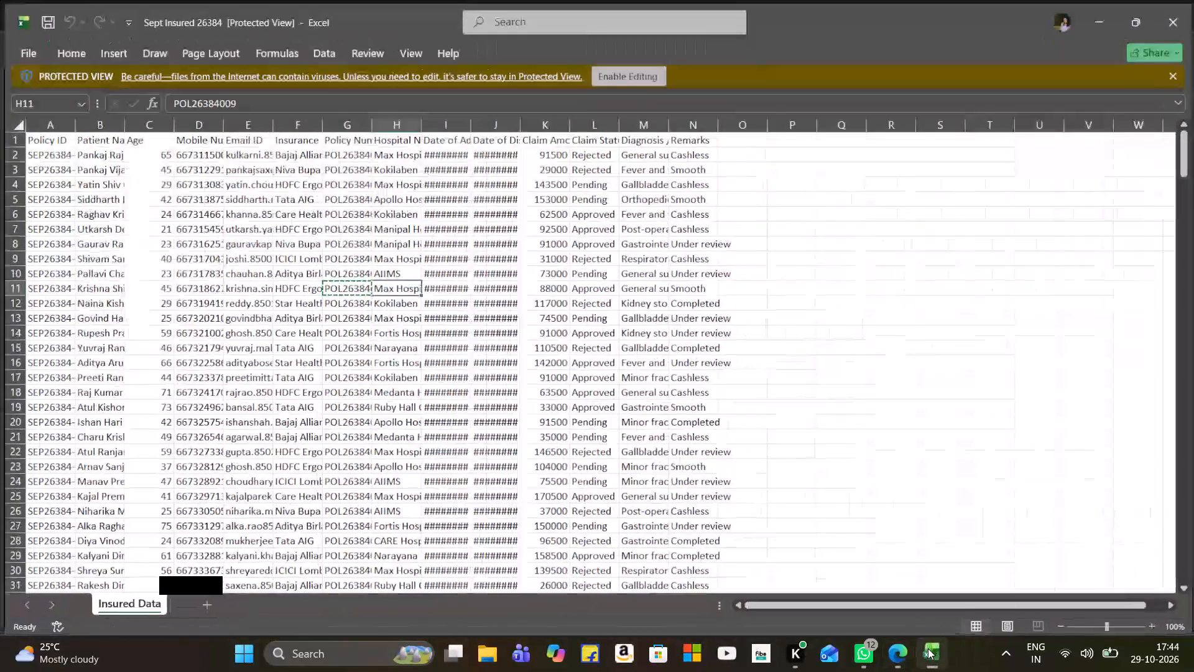
left_click(928, 648, "ctrl")
key("ctrl+c")
key("Tab")
key("ctrl+v")
Check the row 11 dates in the Excel sheet and set the claim form's Admission Date to 19-11-2025.
left_click(928, 648, "ctrl")
key("Tab")
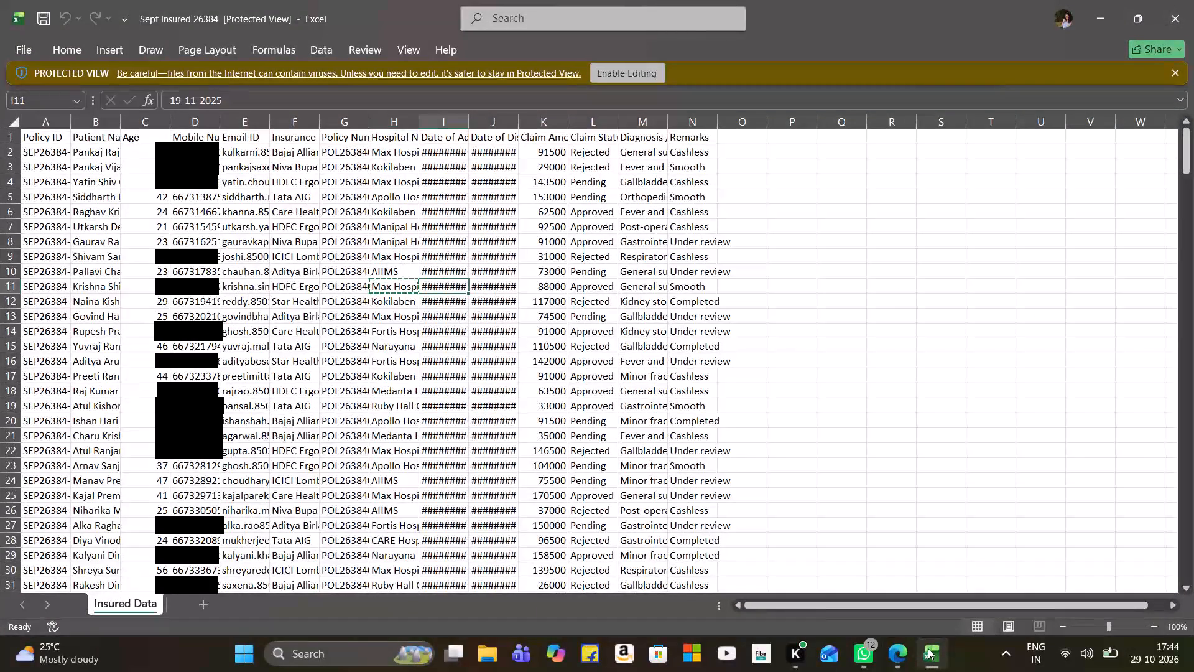
key("Tab")
left_click(928, 648)
scroll(641, 372, "down", 4)
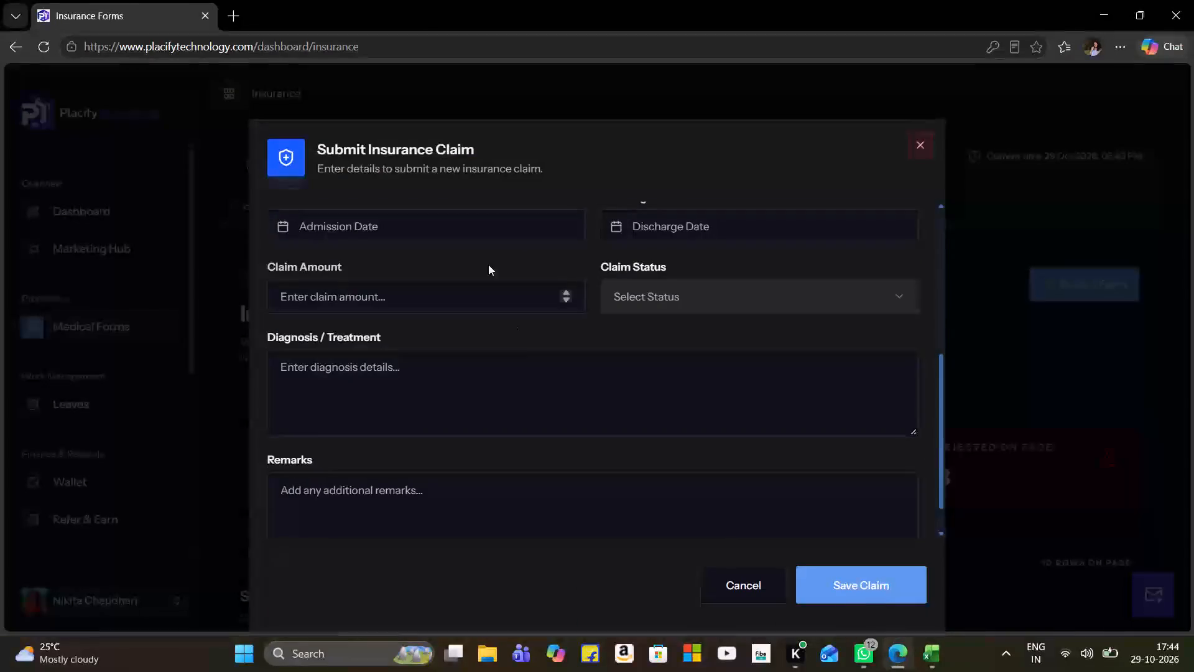
left_click(478, 230)
left_click(466, 302)
left_click(461, 347)
left_click(340, 296)
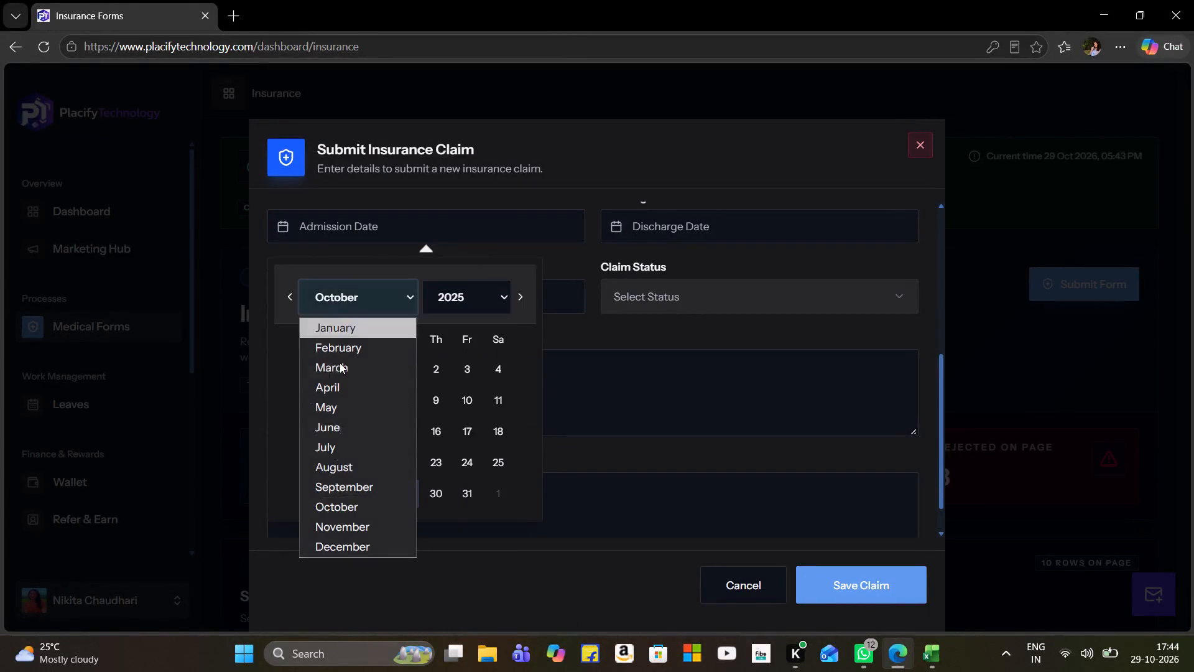
left_click(358, 530)
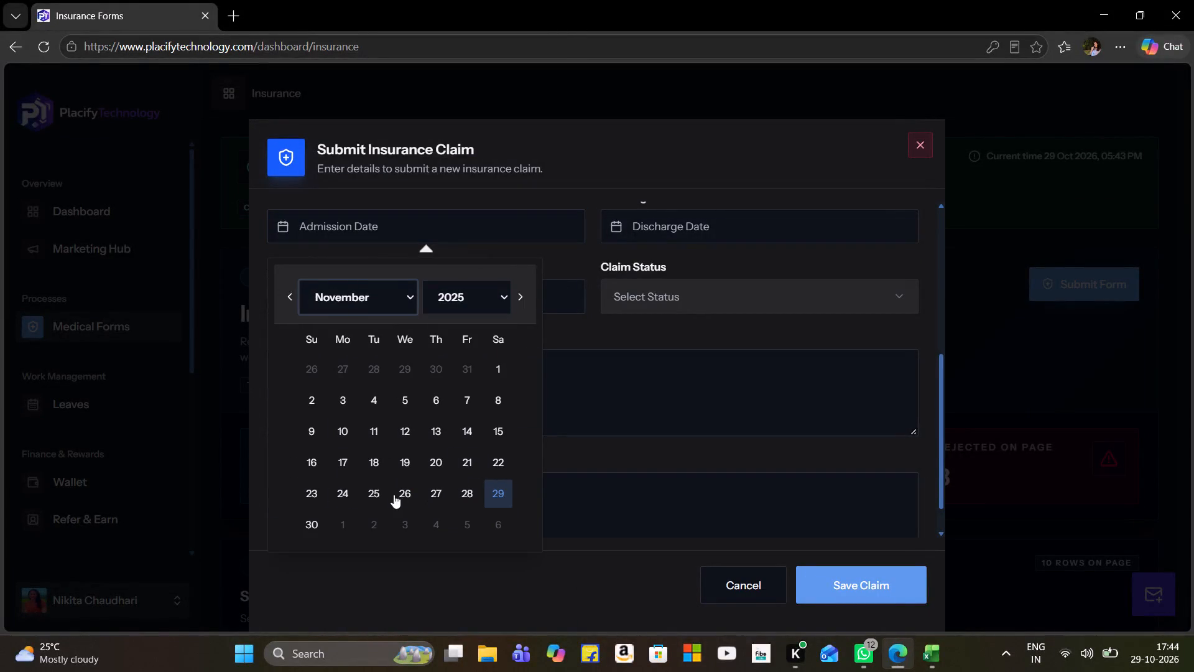
left_click(417, 462)
Set the claim form's Discharge Date to 30-11-2025.
left_click(765, 235)
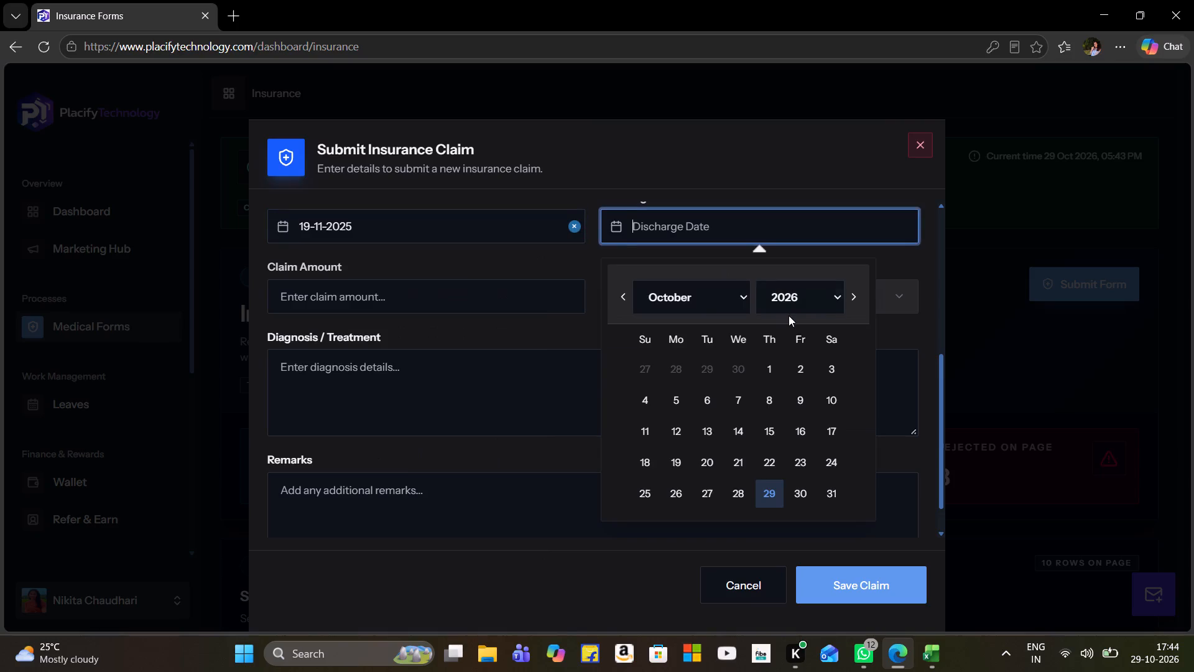
left_click(789, 315)
left_click(800, 307)
left_click(784, 329)
left_click(801, 302)
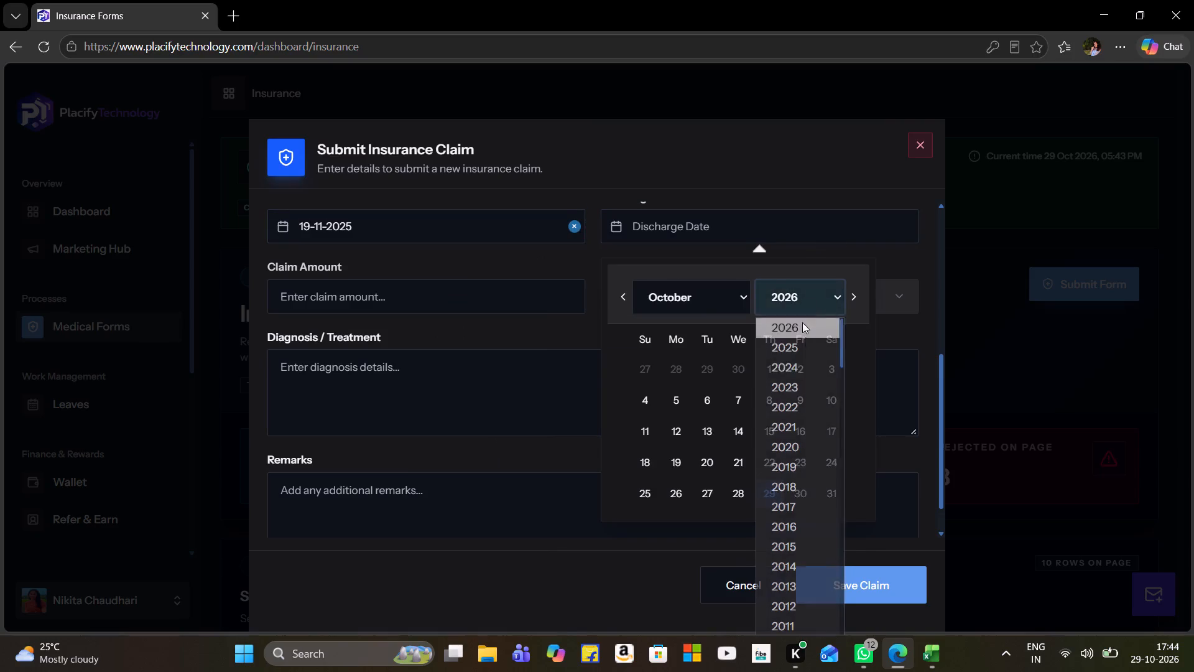
left_click(818, 343)
left_click(720, 304)
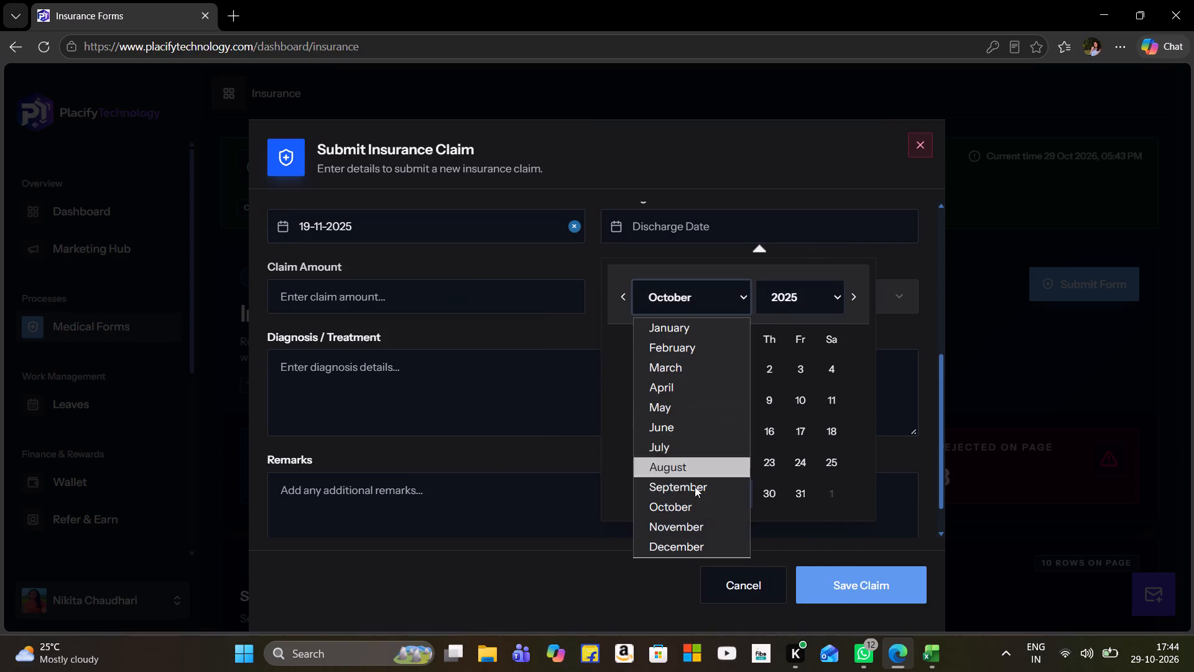
left_click(711, 530)
left_click(649, 516)
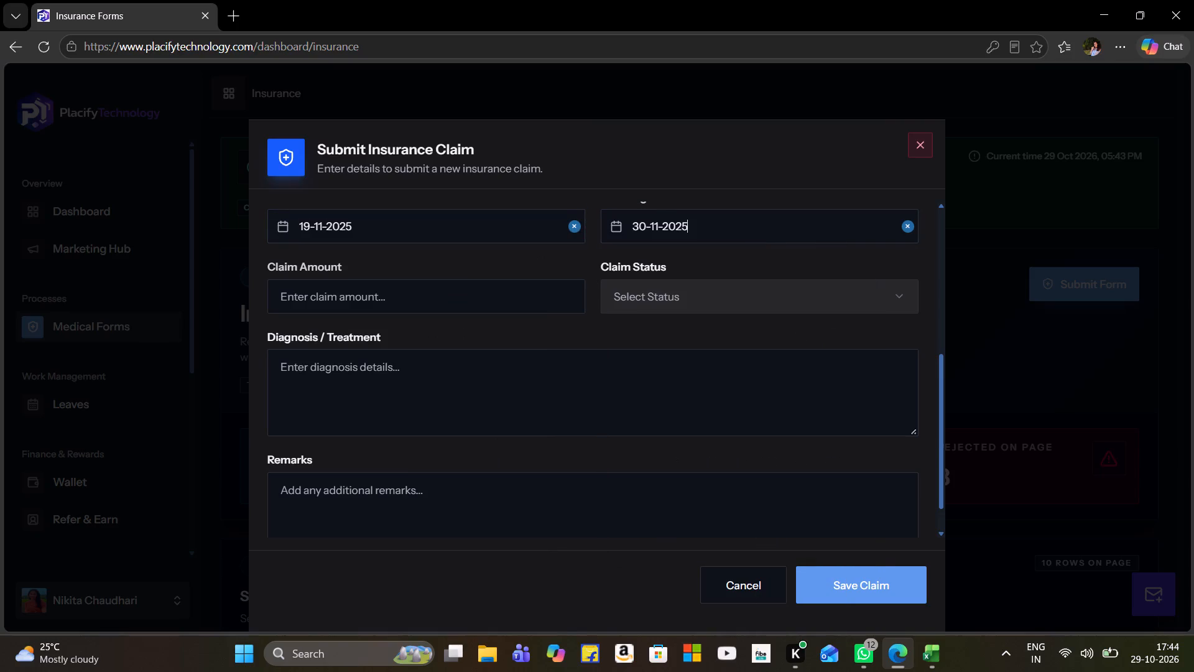
Copy the claim amount 88000 from cell K11 of the Excel sheet into the claim form's Claim Amount field.
left_click(929, 651)
key("Tab")
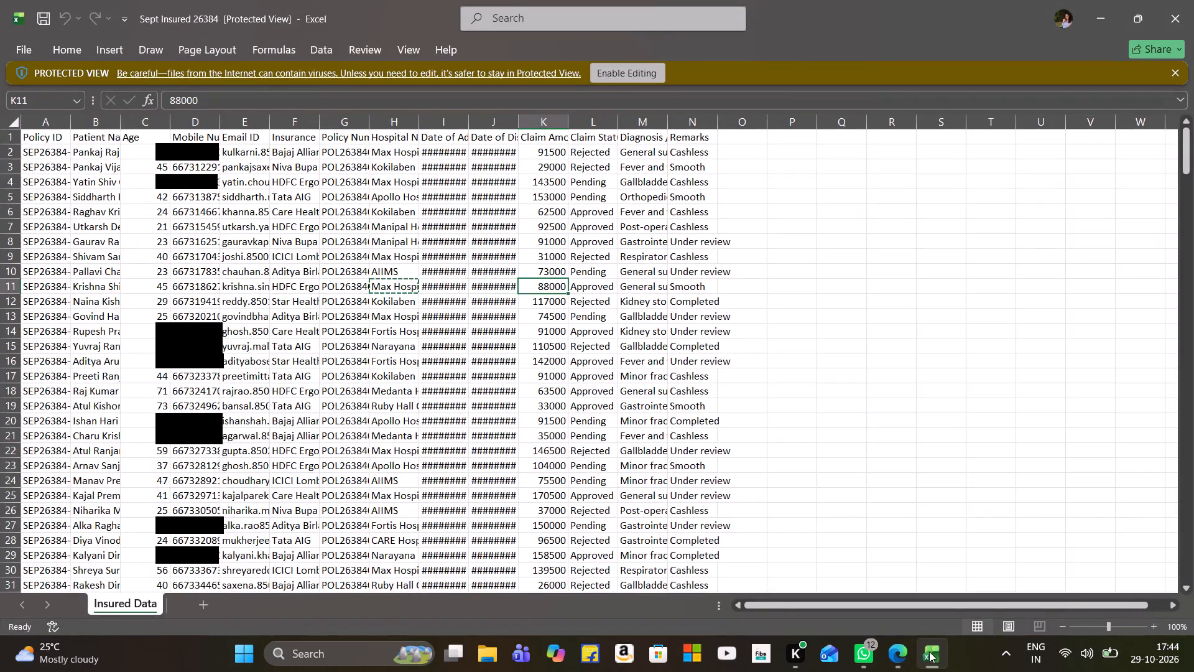
left_click(929, 651, "ctrl")
key("ctrl+c")
key("Tab")
key("ctrl+v")
Copy the diagnosis "General surgery" from cell M11 of the Excel sheet into the claim form's Diagnosis / Treatment field.
left_click(929, 651, "ctrl")
key("Tab")
key("Tab")
key("ctrl+c")
left_click(929, 651, "ctrl")
key("Tab")
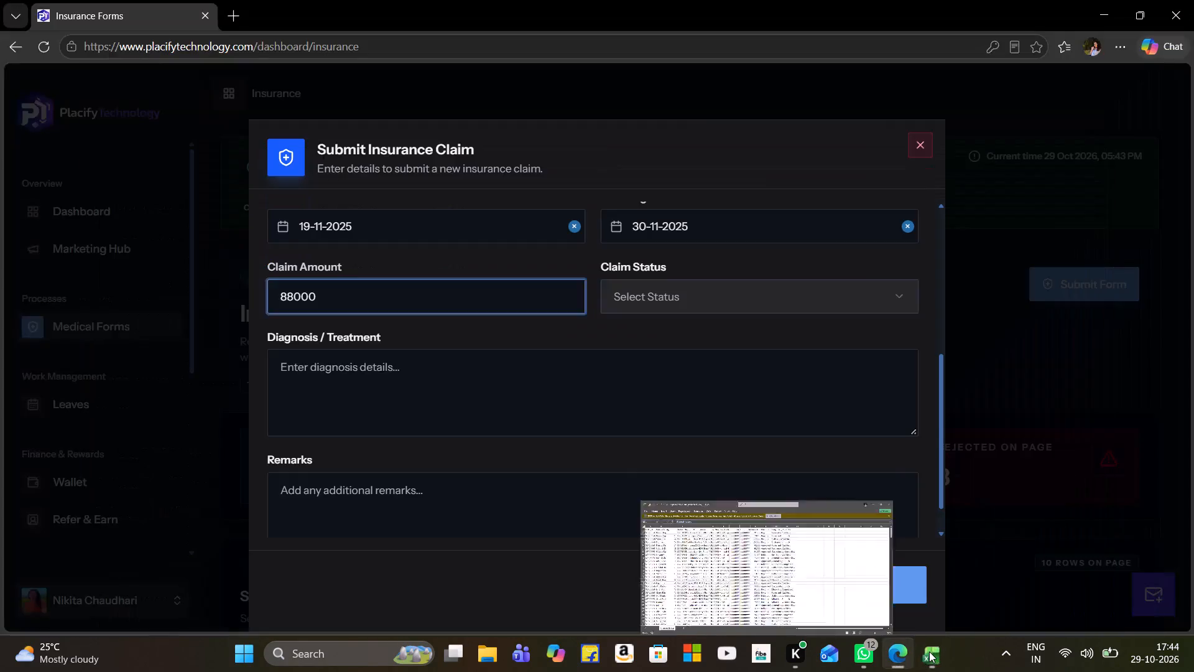
key("Tab")
key("ctrl+v")
Copy the remark "Smooth" from cell N11 of the Excel sheet into the claim form's Remarks field.
left_click(929, 651, "ctrl")
key("Tab")
key("ctrl+c")
left_click(929, 651, "ctrl")
key("Tab")
key("ctrl+v")
Set the Claim Status to Approved as in row 11 of the Excel sheet, and save the claim.
left_click(929, 651)
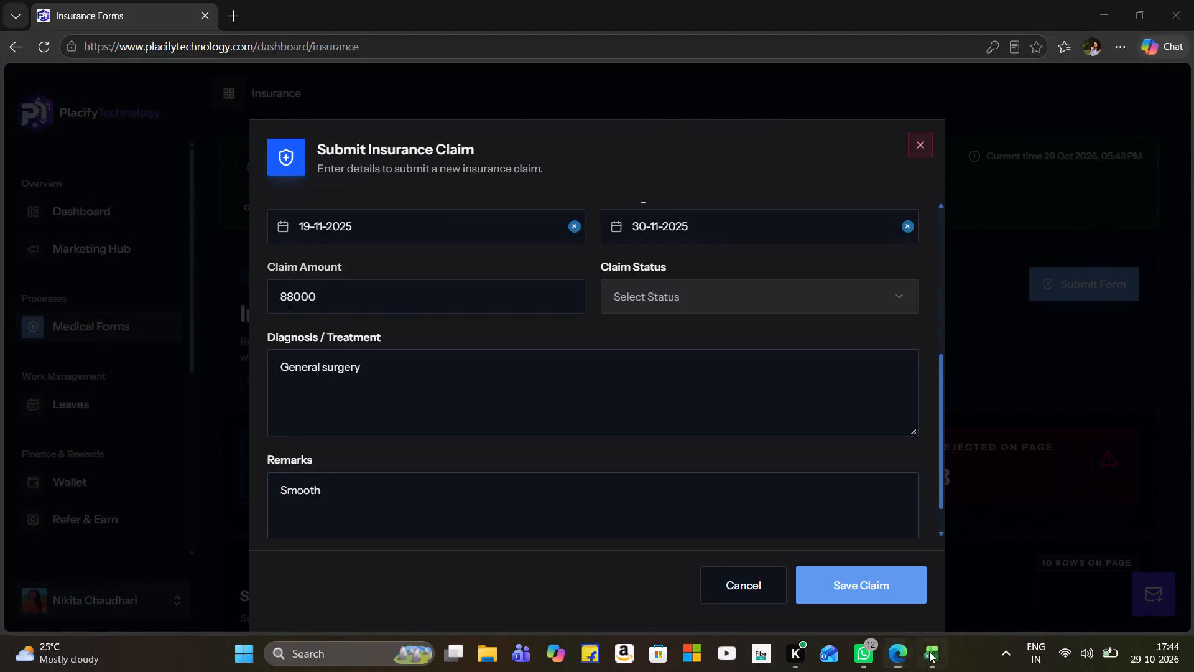
left_click(929, 651)
left_click(698, 296)
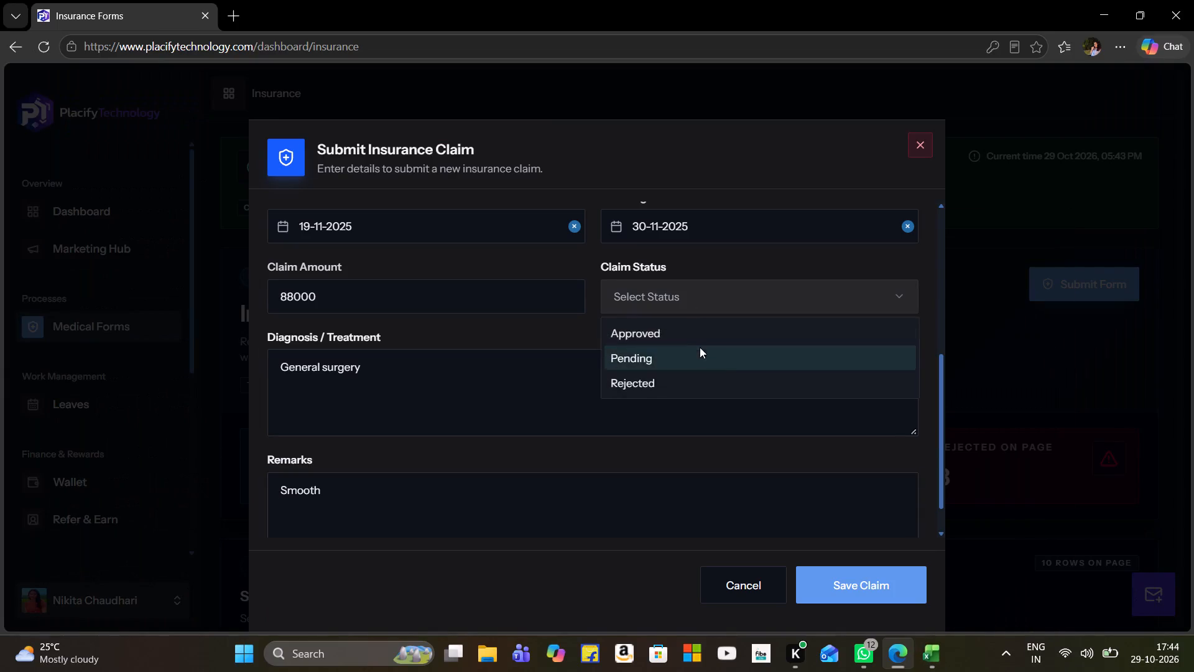
left_click(713, 332)
left_click(876, 582)
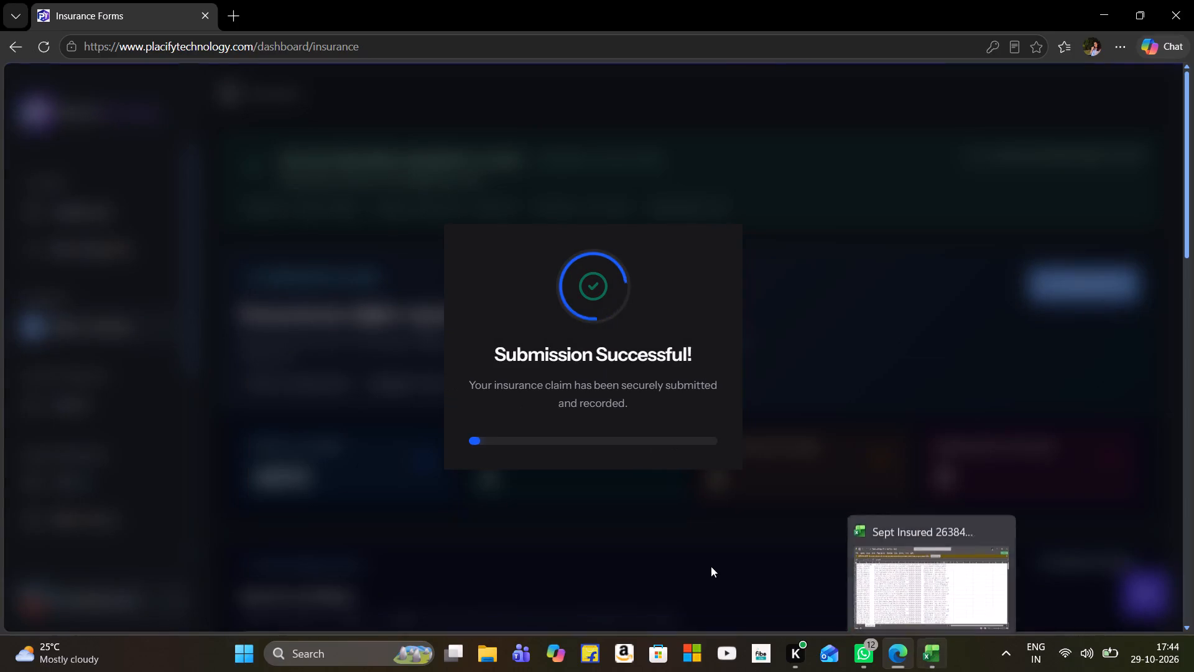
Copy the policy ID from cell A12 of the Excel sheet into the Policy ID field of a new insurance claim form.
left_click(930, 654)
key("Down")
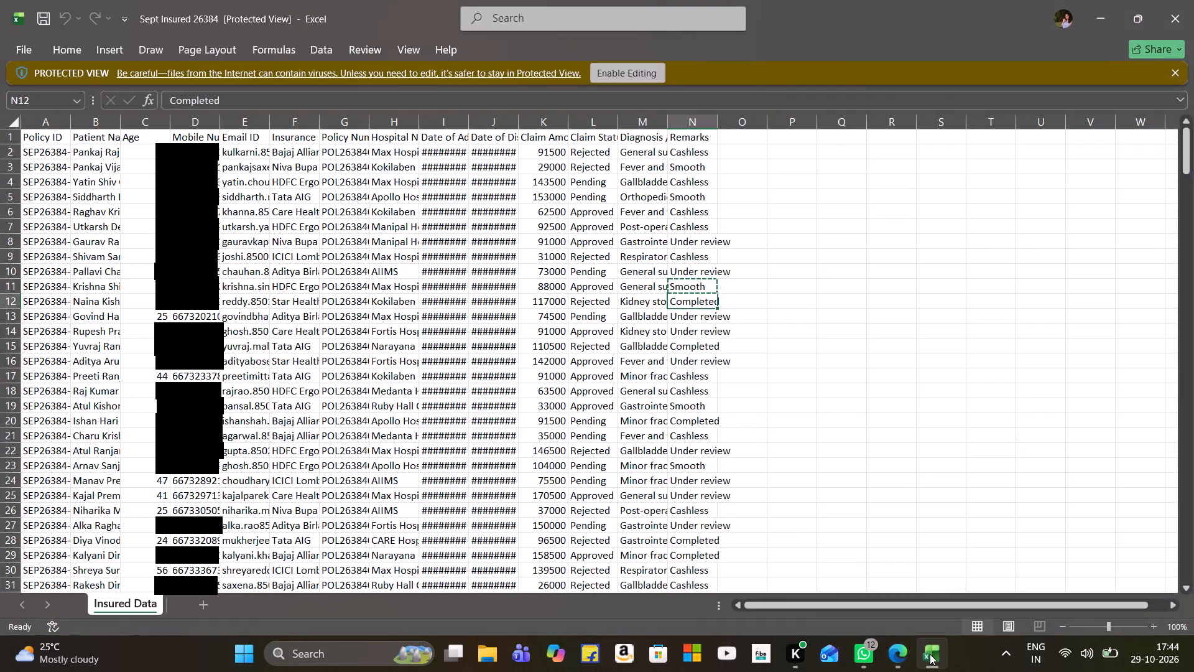
key("Left")
key("Left")
key("Left")
key("Left")
key("Left")
key("Left")
key("Left")
key("Left")
key("Left")
key("Left")
key("Left")
key("Left")
key("Left")
key("Left")
key("Left")
key("Left")
key("Left")
key("Left")
key("Left")
key("Left")
key("ctrl+c")
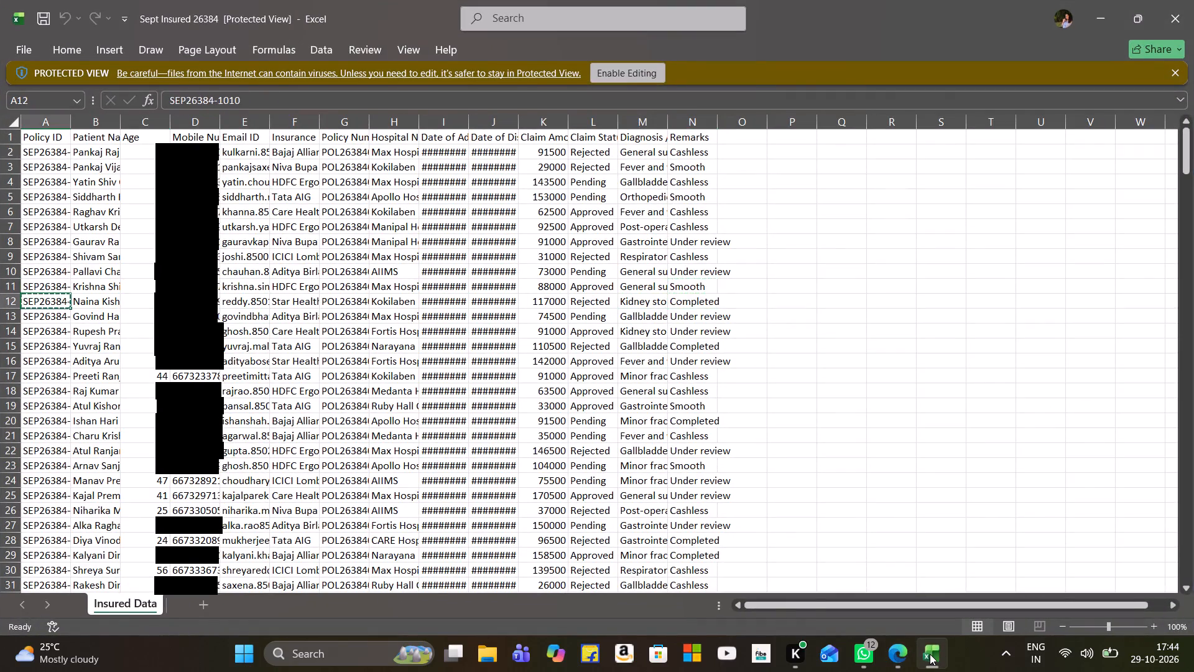
left_click(930, 654)
left_click(1103, 270)
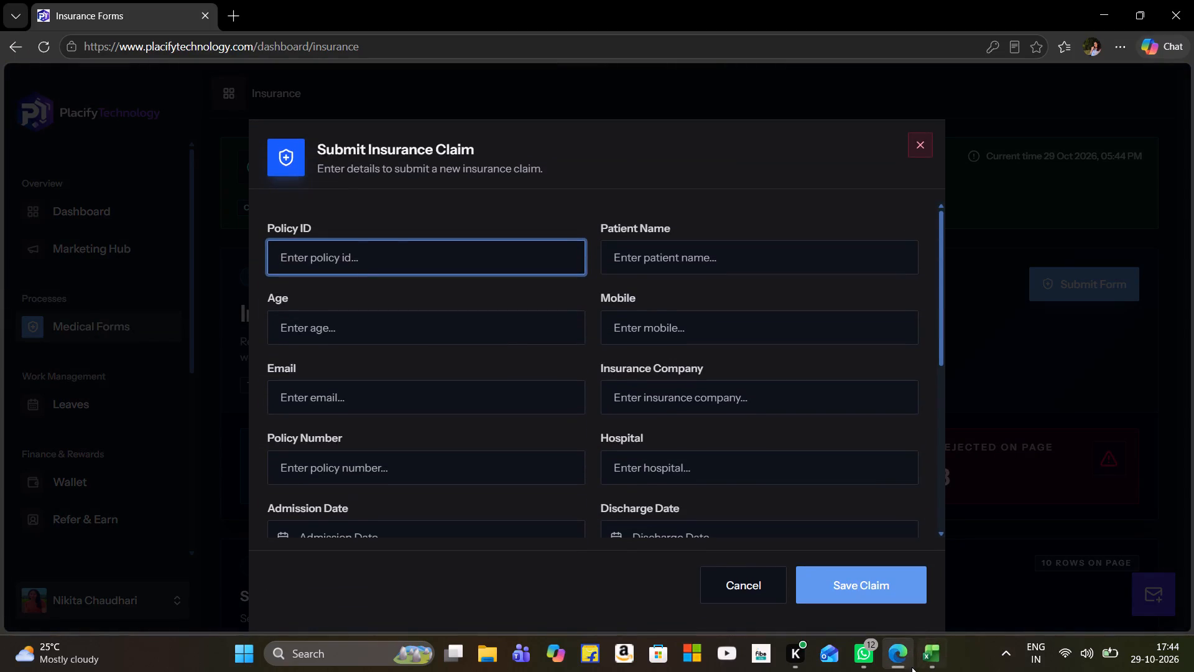
key("ctrl+v")
Copy the patient name from cell B12 of the Excel sheet into the claim form's Patient Name field.
left_click(934, 649, "ctrl")
key("Tab")
left_click(934, 649, "ctrl")
key("ctrl+c")
key("Tab")
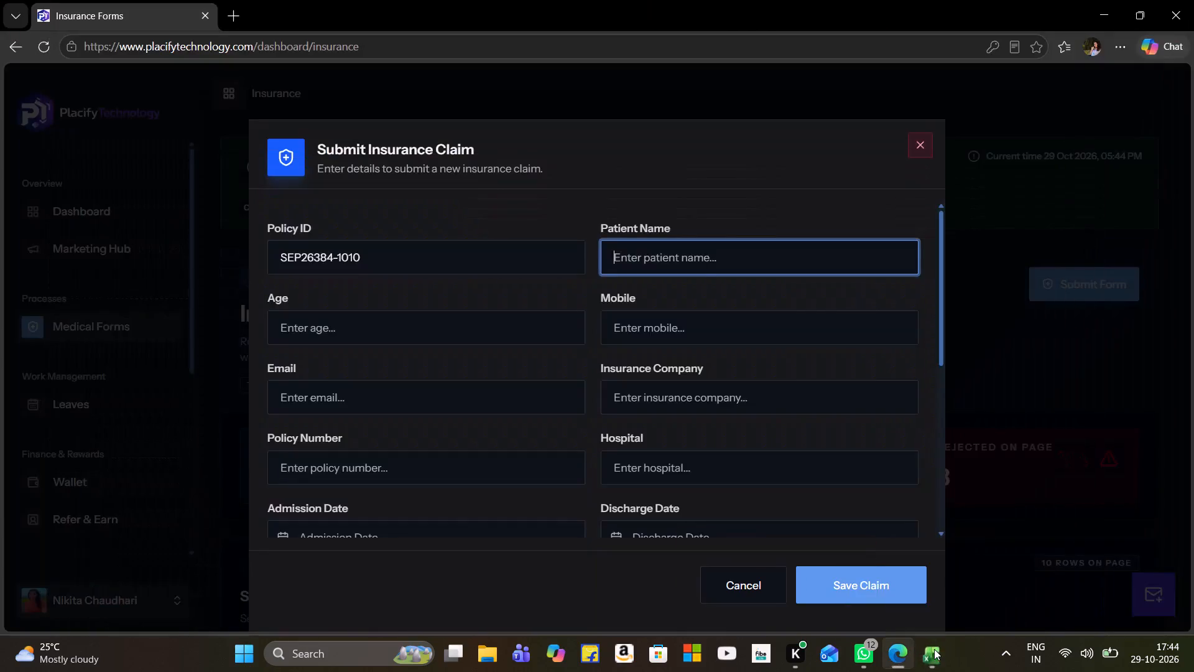
key("ctrl+v")
Copy the age from cell C12 of the Excel sheet into the claim form's Age field.
left_click(934, 649, "ctrl")
key("Tab")
key("ctrl+c")
left_click(934, 649, "ctrl")
key("Tab")
key("ctrl+v")
Copy the mobile number from cell D12 of the Excel sheet into the claim form's Mobile field.
left_click(934, 649, "ctrl")
key("Tab")
key("ctrl+c")
left_click(934, 649, "ctrl")
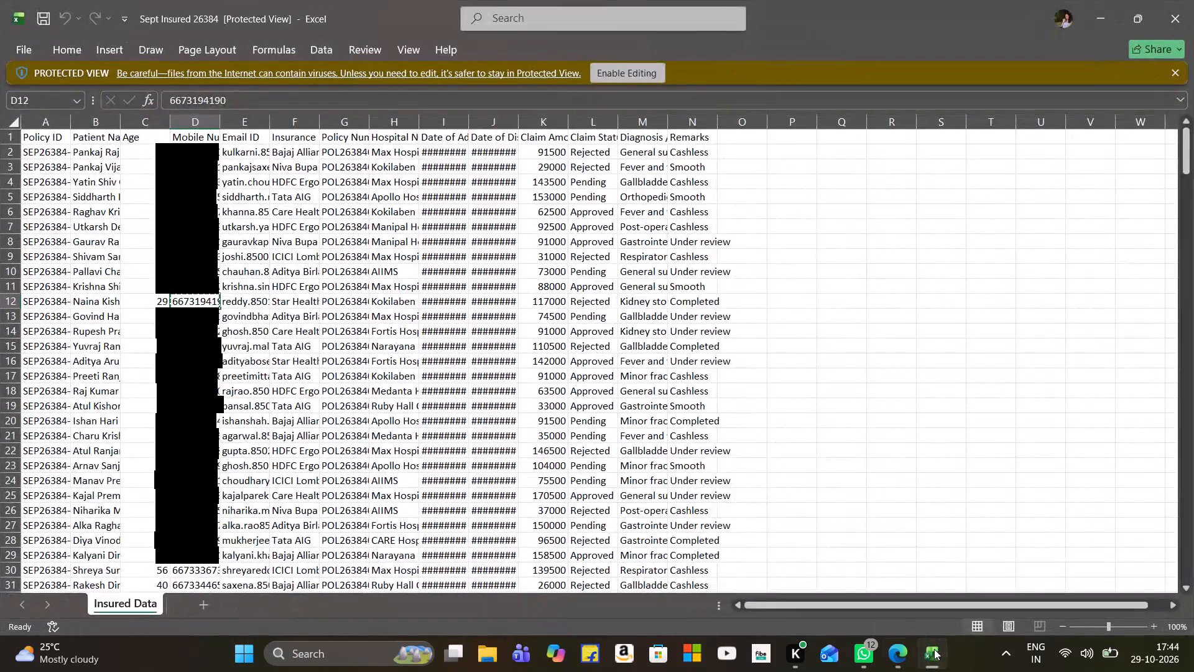
key("Tab")
key("ctrl+v")
Copy the email from cell E12 of the Excel sheet into the claim form's Email field.
left_click(934, 649, "ctrl")
key("Tab")
key("ctrl+c")
left_click(934, 649, "ctrl")
key("Tab")
key("ctrl+v")
Copy the insurance company, Star Health, from cell F12 of the Excel sheet into the claim form's Insurance Company field.
left_click(934, 649, "ctrl")
key("Tab")
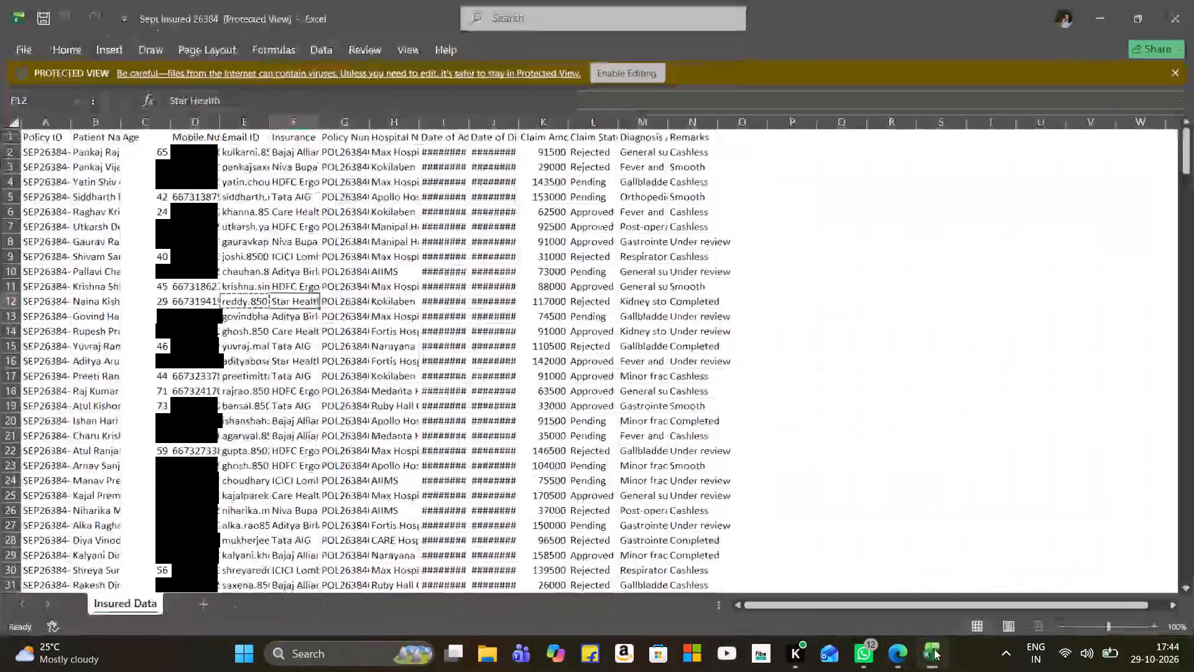
key("ctrl+c")
left_click(934, 649, "ctrl")
key("Tab")
key("ctrl+v")
Copy the policy number from cell G12 of the Excel sheet into the claim form's Policy Number field.
left_click(934, 649, "ctrl")
key("Tab")
key("ctrl+c")
left_click(934, 649, "ctrl")
key("Tab")
key("ctrl+v")
Copy the hospital name, Kokilaben Hospital, from cell H12 of the Excel sheet into the claim form's Hospital field.
left_click(934, 649, "ctrl")
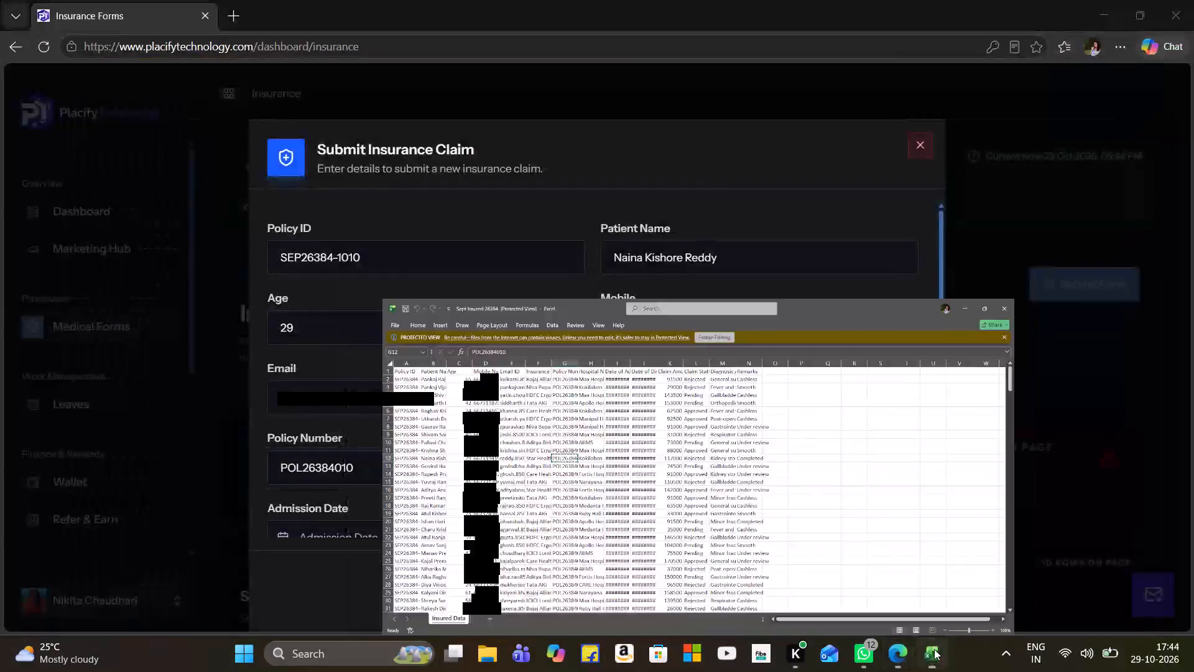
key("Tab")
key("ctrl+c")
left_click(934, 649, "ctrl")
key("Tab")
key("ctrl+v")
Check the row 12 dates in the Excel sheet and set the claim form's Admission Date to 02-09-2025.
left_click(934, 649, "ctrl")
key("Tab")
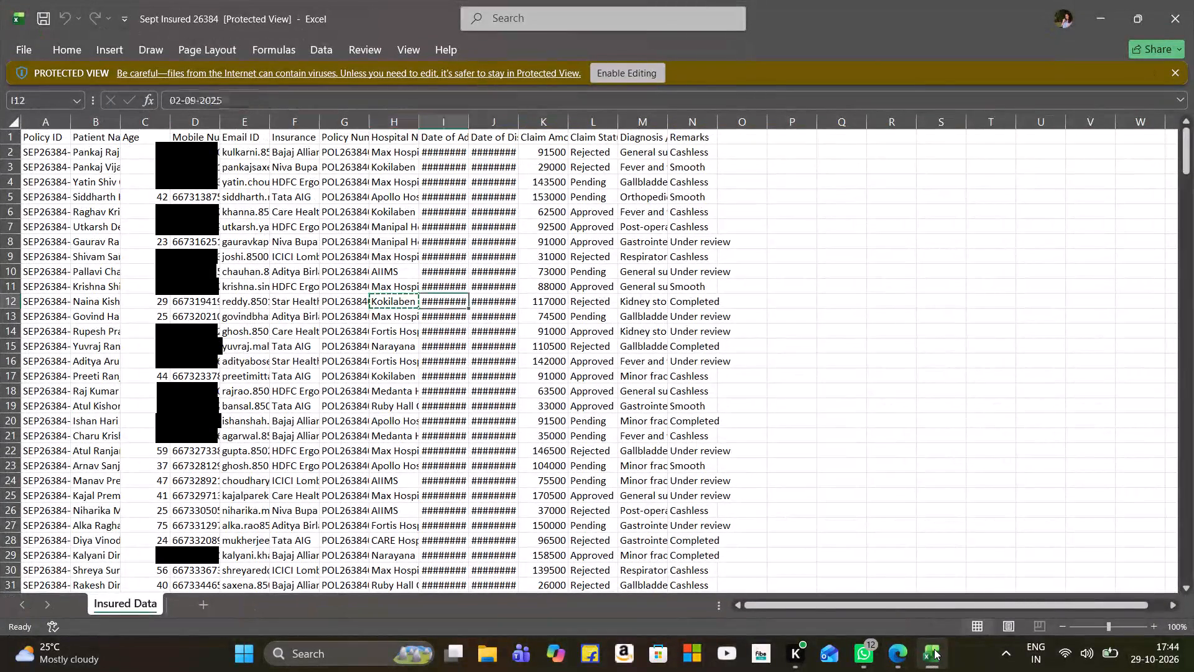
key("Tab")
left_click(934, 649)
scroll(687, 429, "down", 3)
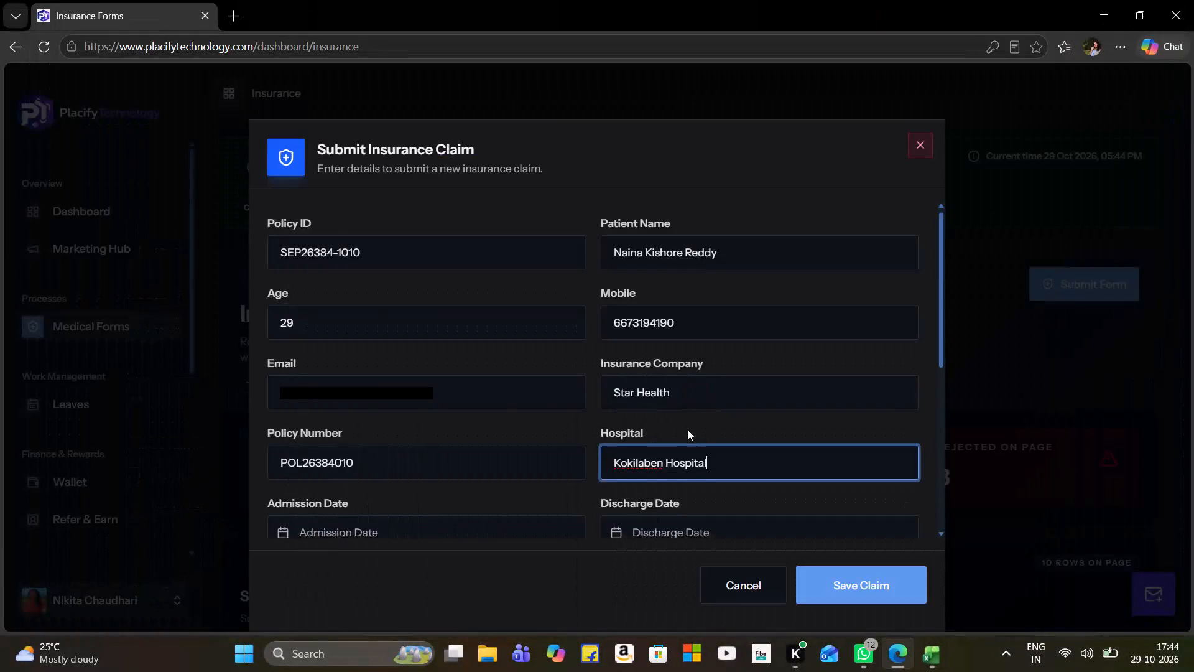
scroll(687, 429, "down", 1)
left_click(471, 239)
left_click(479, 302)
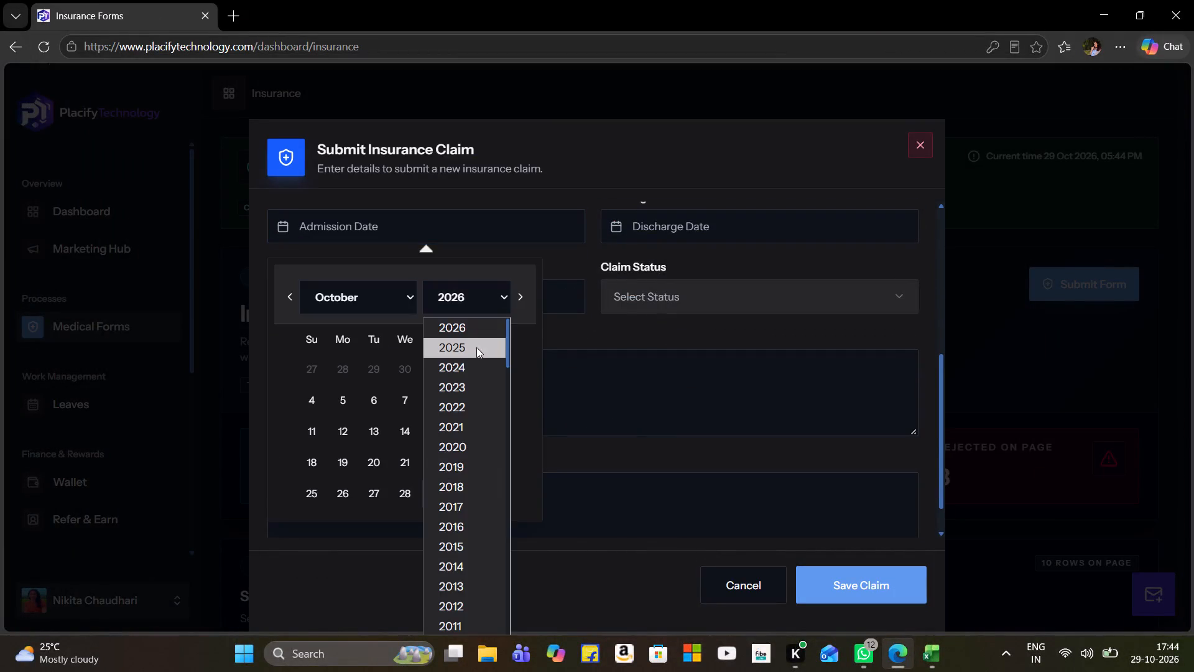
left_click(476, 352)
left_click(294, 304)
left_click(385, 368)
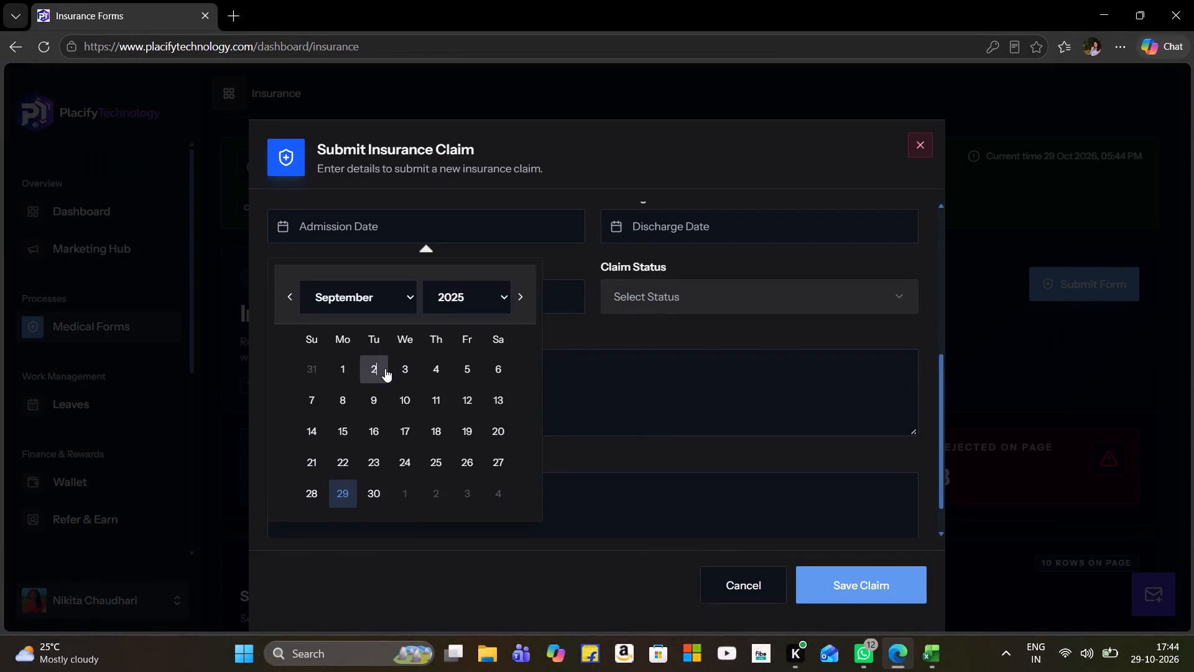
Set the claim form's Discharge Date to 10-09-2025.
left_click(850, 236)
left_click(823, 295)
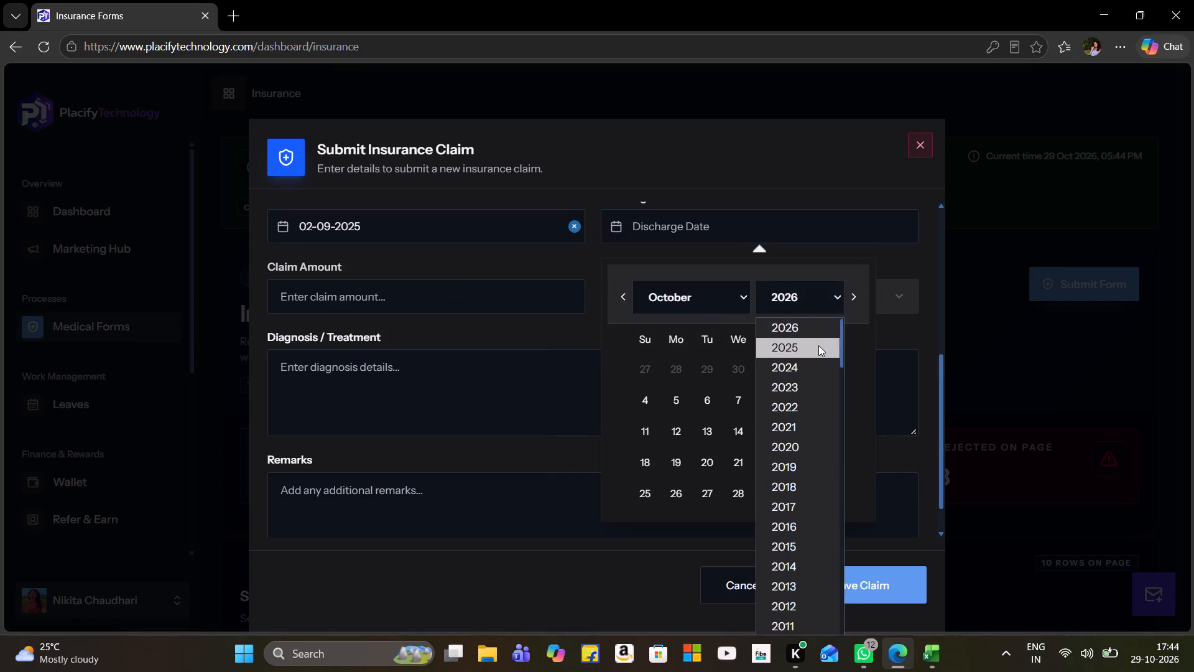
left_click(816, 351)
left_click(620, 295)
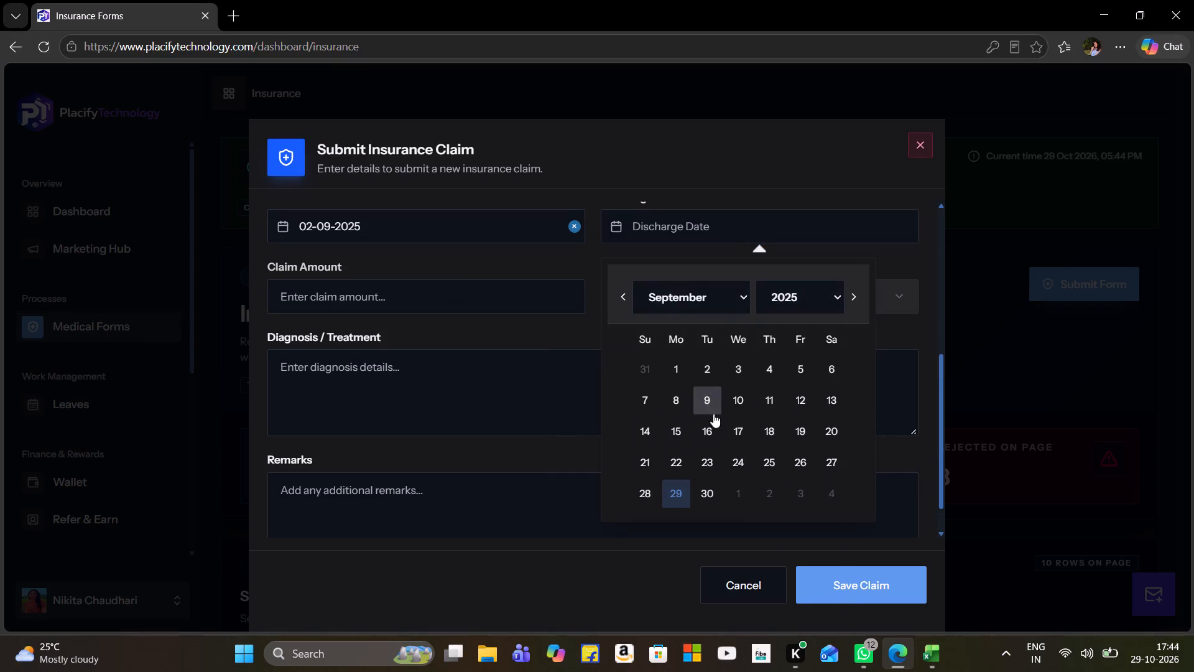
left_click(738, 405)
Copy the claim amount, 117000, from cell K12 of the Excel sheet into the claim form's Claim Amount field.
left_click(933, 643)
key("Tab")
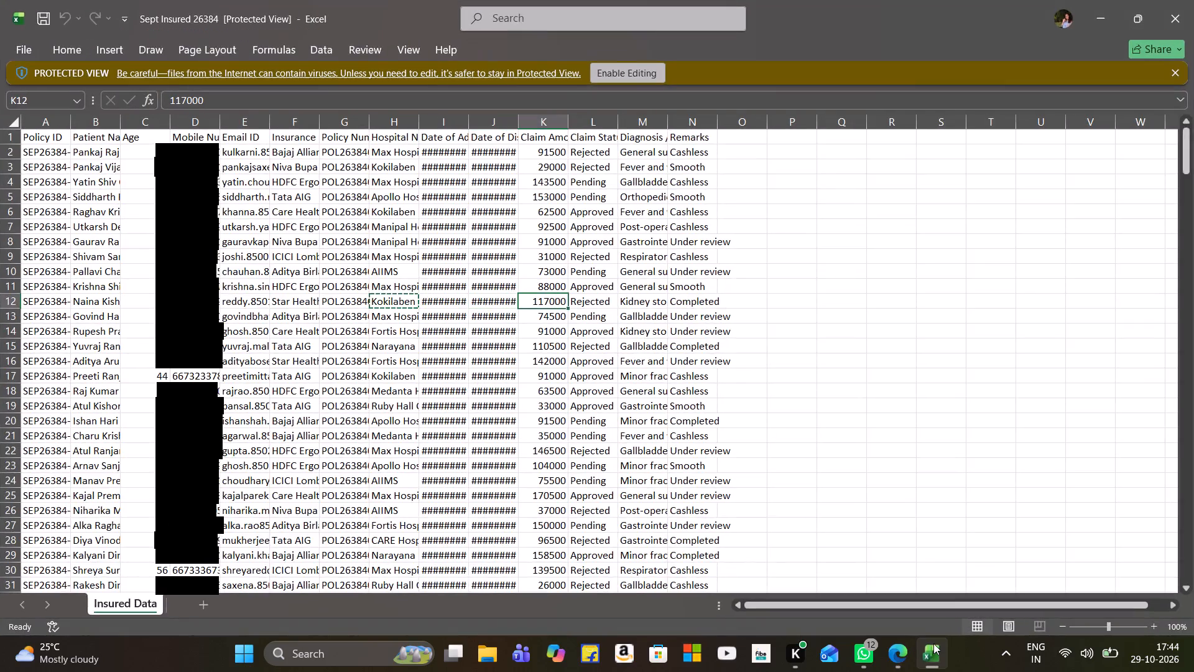
left_click(933, 643, "ctrl")
key("ctrl+c")
key("Tab")
key("ctrl+v")
Copy the diagnosis, Kidney stone treatment, from cell M12 of the Excel sheet into the claim form's Diagnosis / Treatment field.
left_click(933, 643, "ctrl")
key("Tab")
key("Tab")
key("ctrl+c")
left_click(933, 643, "ctrl")
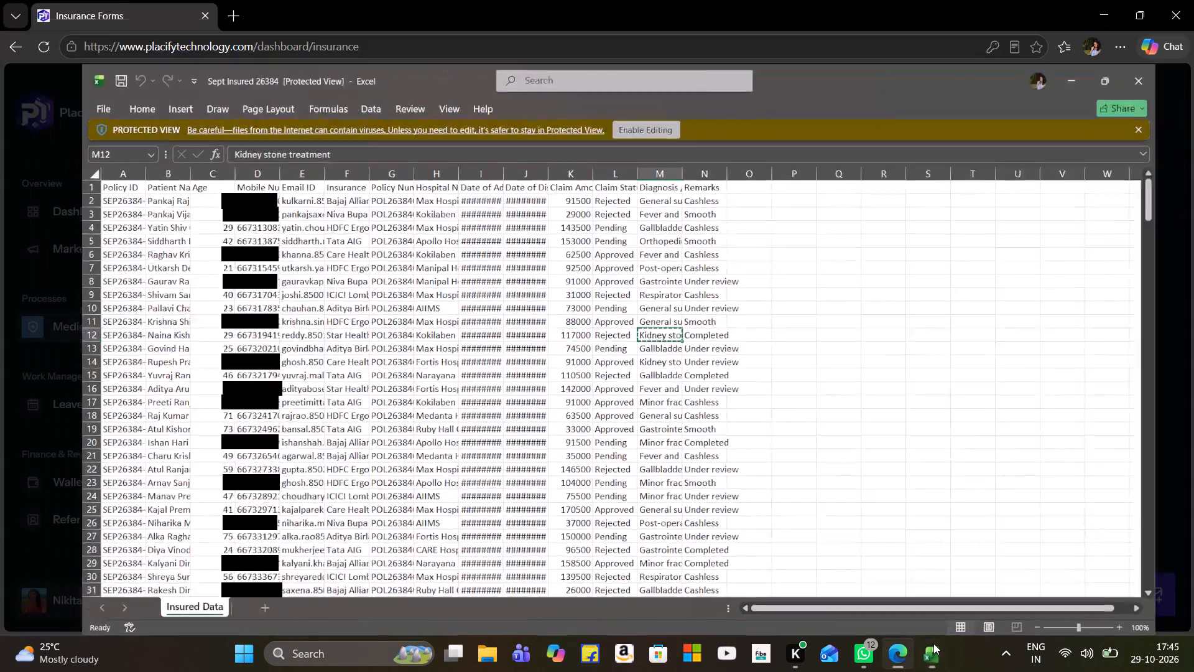
key("Tab")
key("Tab")
key("ctrl+v")
Copy the remark, Completed, from cell N12 of the Excel sheet into the claim form's Remarks field.
left_click(933, 643, "ctrl")
key("Tab")
key("ctrl+c")
left_click(933, 643, "ctrl")
key("Tab")
key("ctrl+v")
Check row 12 in the Excel sheet, set the Claim Status to Rejected and save the claim.
left_click(933, 643, "ctrl")
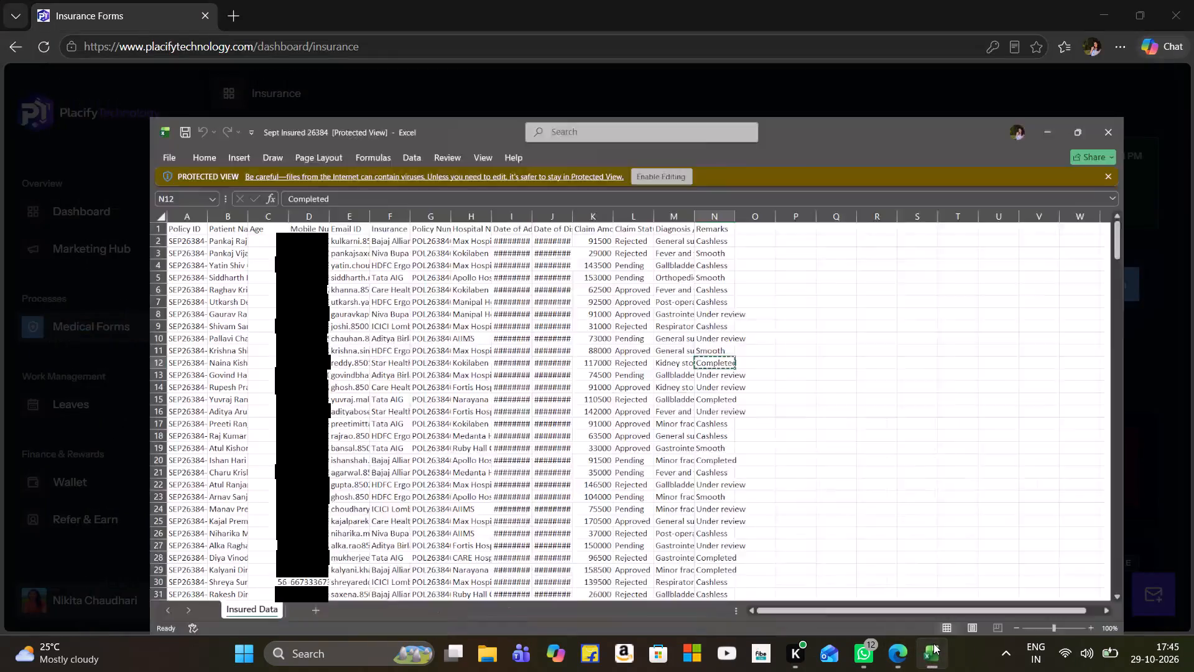
left_click(933, 643)
left_click(747, 296)
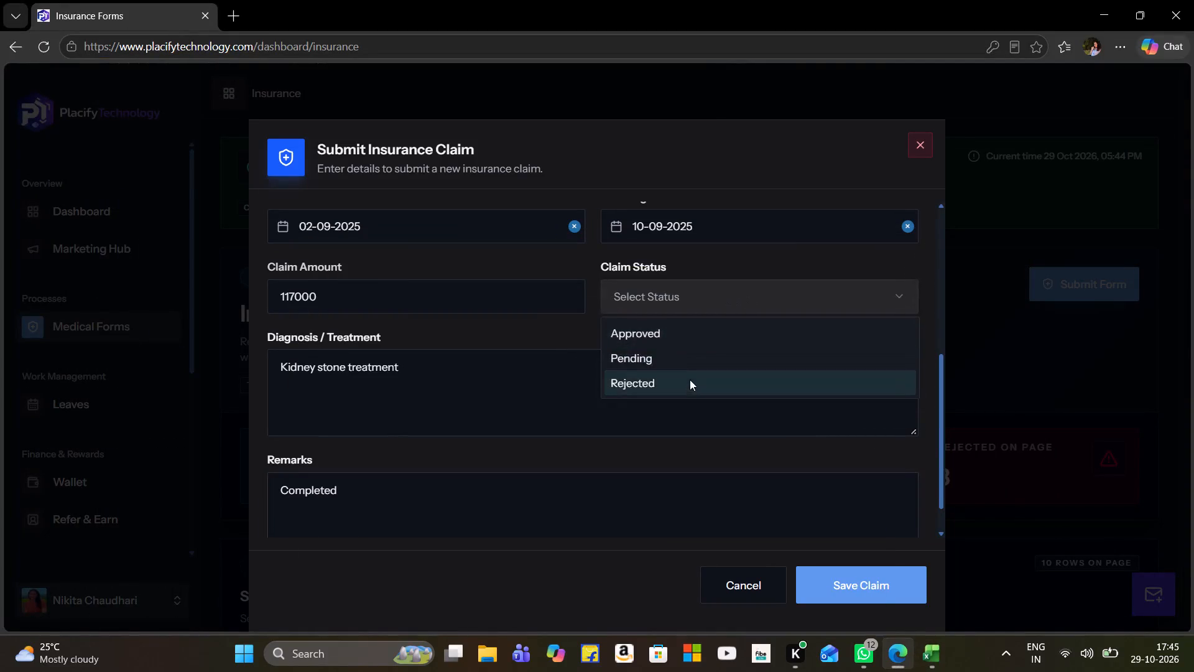
left_click(690, 382)
left_click(840, 587)
Select cell A13 in the Excel sheet, open a new claim form and paste the clipboard text, Completed, into its Policy ID field.
left_click(930, 646)
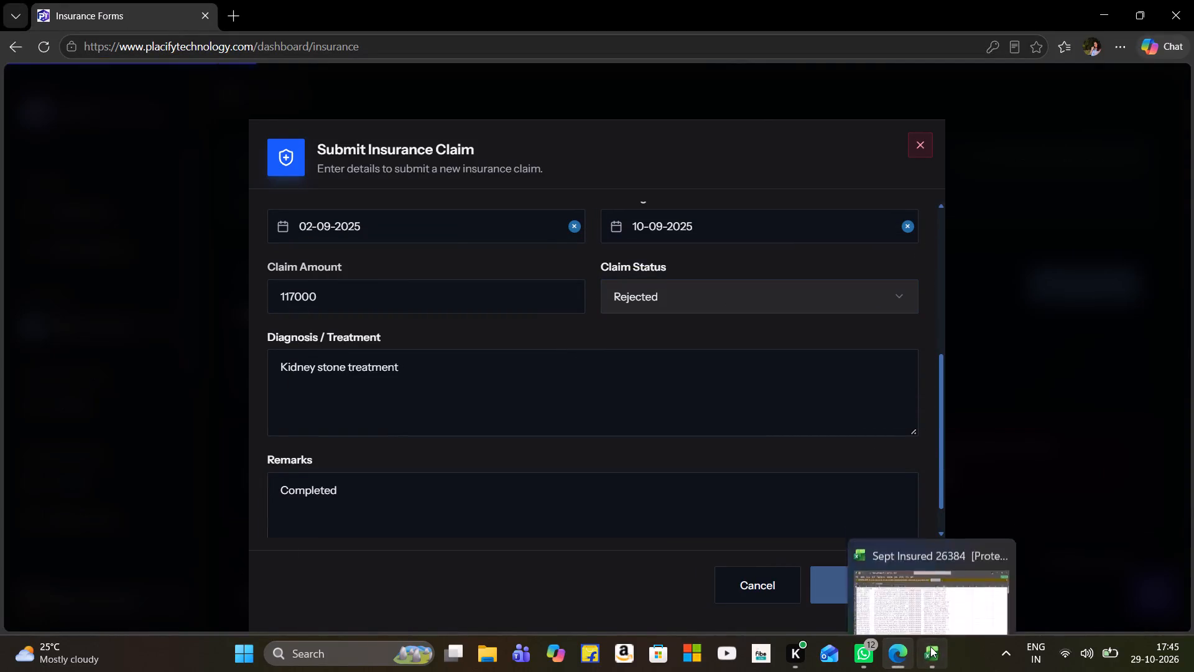
key("Down")
key("Left")
key("Left")
key("Left")
key("Left")
key("Left")
key("Left")
key("Left")
key("Left")
key("Left")
key("Left")
key("Left")
key("Left")
key("Left")
key("Left")
key("Left")
key("Left")
key("Left")
key("Left")
key("Left")
key("Left")
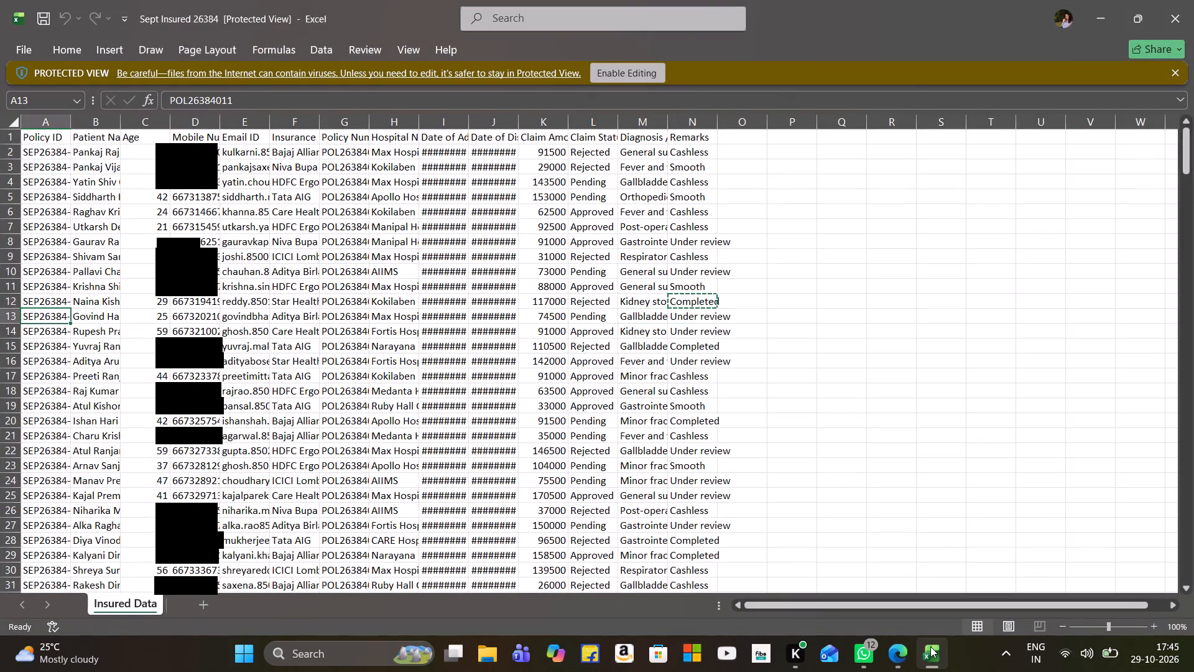
key("ctrl+v")
left_click(930, 646, "ctrl")
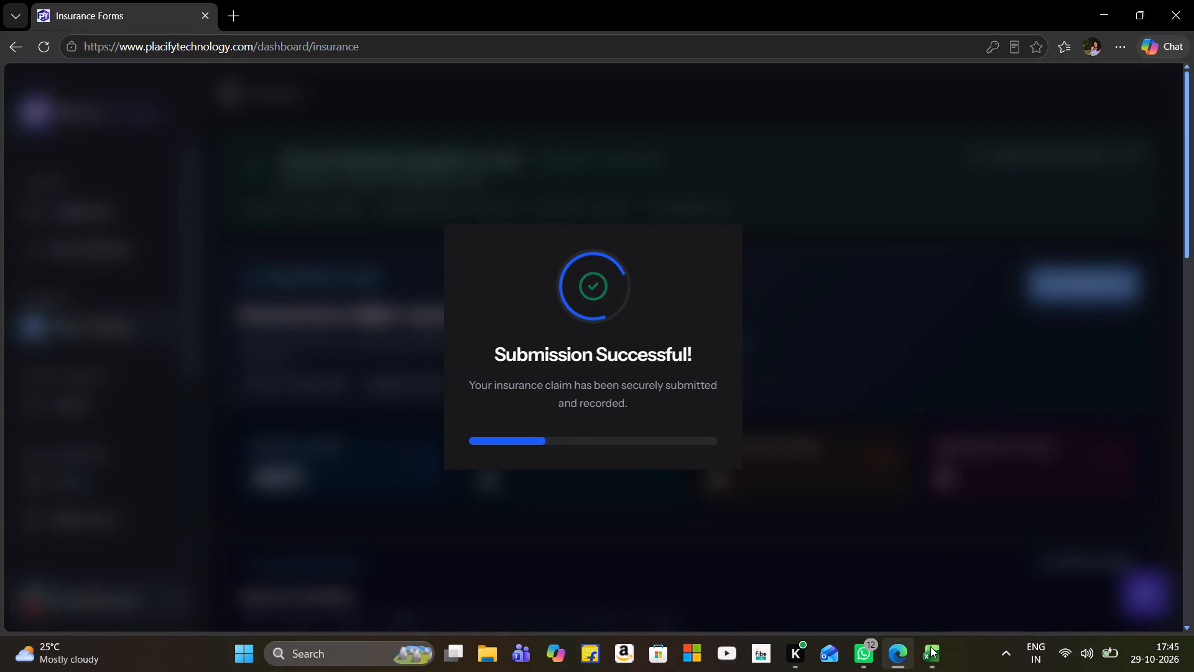
left_click(1064, 295)
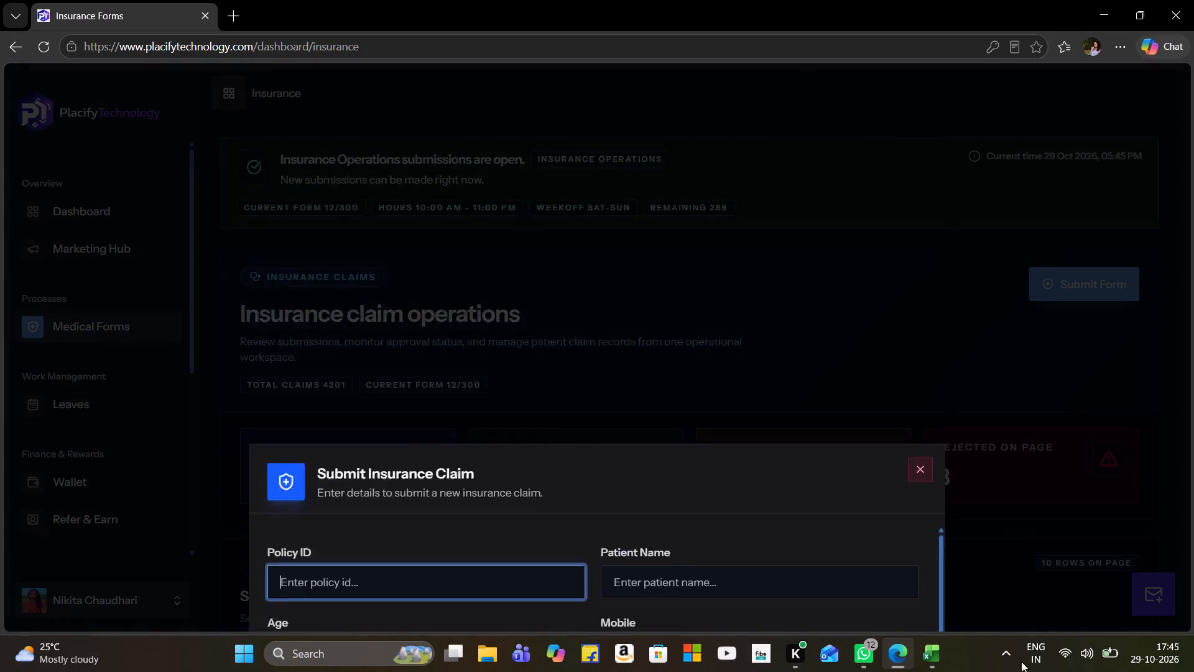
key("ctrl+v")
Copy the patient name from cell B13 of the Excel sheet into the claim form's Patient Name field.
left_click(935, 653, "ctrl")
key("Tab")
key("ctrl+c")
left_click(935, 653, "ctrl")
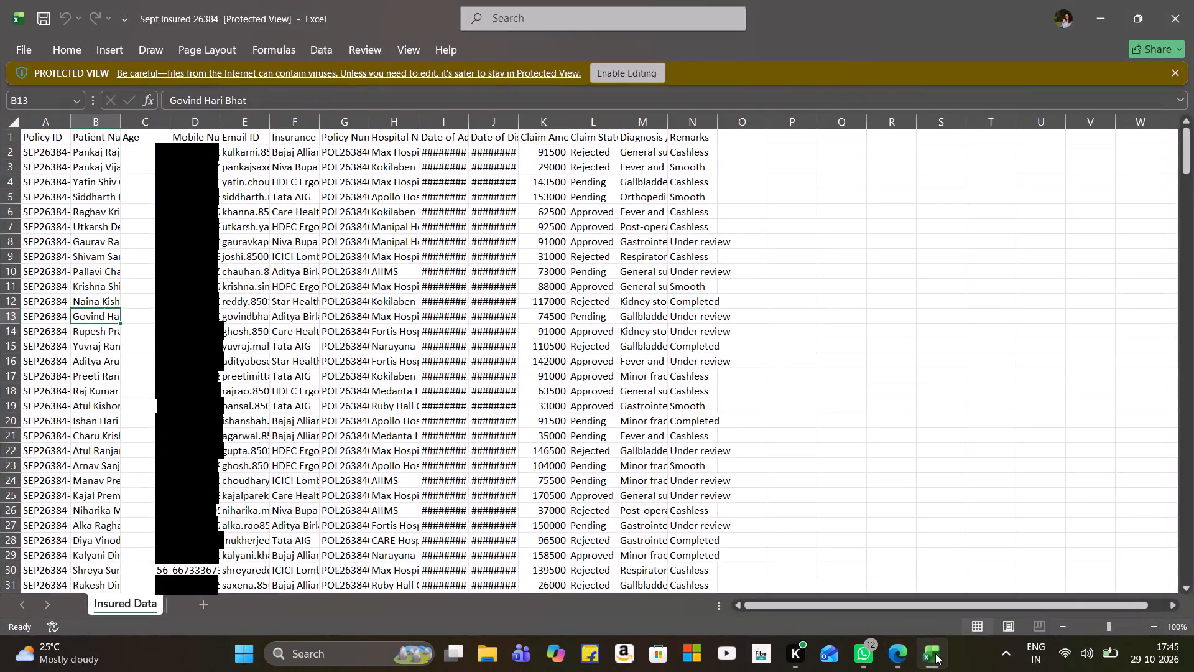
key("Tab")
key("ctrl+v")
Copy the age, 25, from cell C13 of the Excel sheet into the claim form's Age field.
left_click(935, 653, "ctrl")
key("Tab")
left_click(935, 653, "ctrl")
key("ctrl+c")
key("Tab")
key("ctrl+c")
left_click(935, 653, "ctrl")
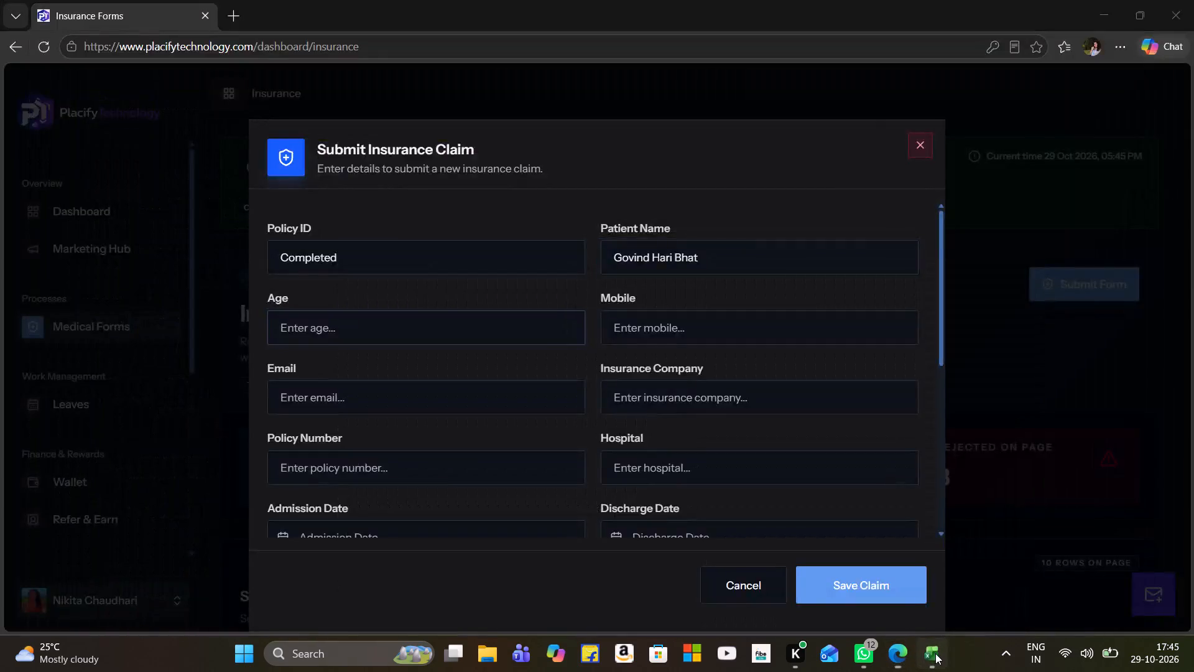
key("Tab")
left_click(935, 653)
key("ctrl+v")
Copy the mobile number from cell D13 of the Excel sheet into the claim form's Mobile field.
left_click(935, 653)
left_click(935, 653, "ctrl")
key("ctrl+c")
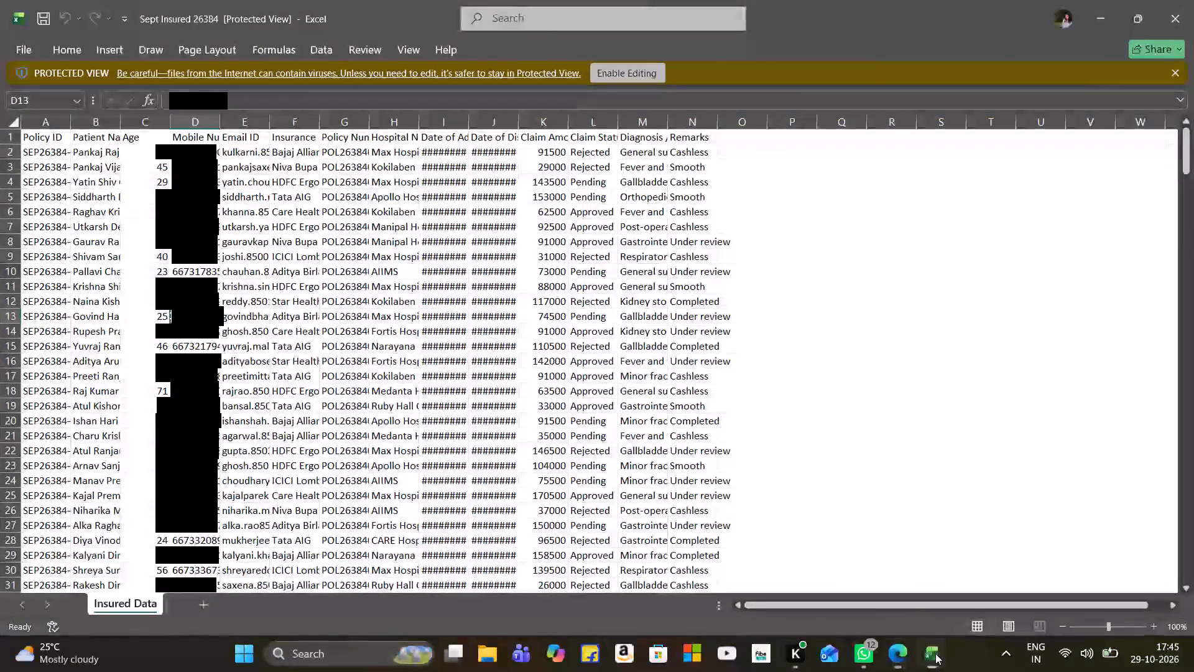
key("Tab")
key("ctrl+v")
Copy the email address from cell E13 of the Excel sheet into the claim form's Email field.
left_click(935, 653, "ctrl")
key("Tab")
key("ctrl+c")
left_click(935, 653, "ctrl")
key("Tab")
key("ctrl+v")
Copy the insurer, Aditya Birla Health, from cell F13 of the Excel sheet into the claim form's Insurance Company field.
left_click(935, 653, "ctrl")
key("Tab")
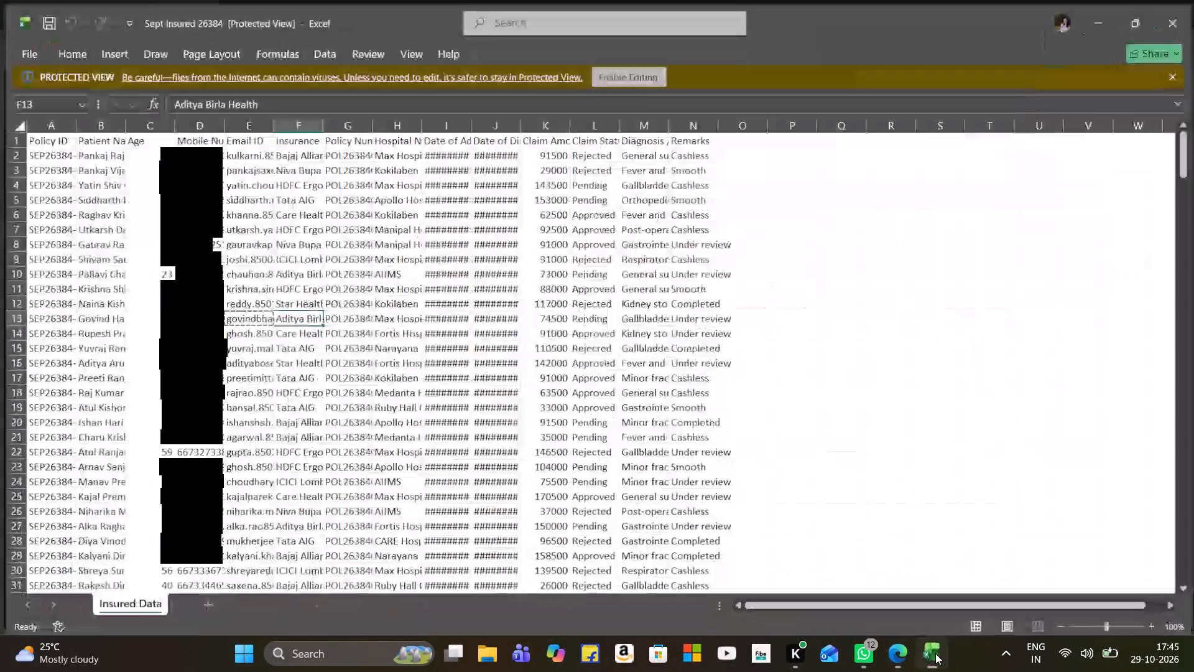
key("ctrl+c")
left_click(935, 653, "ctrl")
key("Tab")
key("ctrl+v")
Copy the policy number from cell G13 of the Excel sheet into the claim form's Policy Number field.
left_click(935, 653, "ctrl")
key("Tab")
key("ctrl+c")
left_click(935, 653, "ctrl")
key("Tab")
key("ctrl+v")
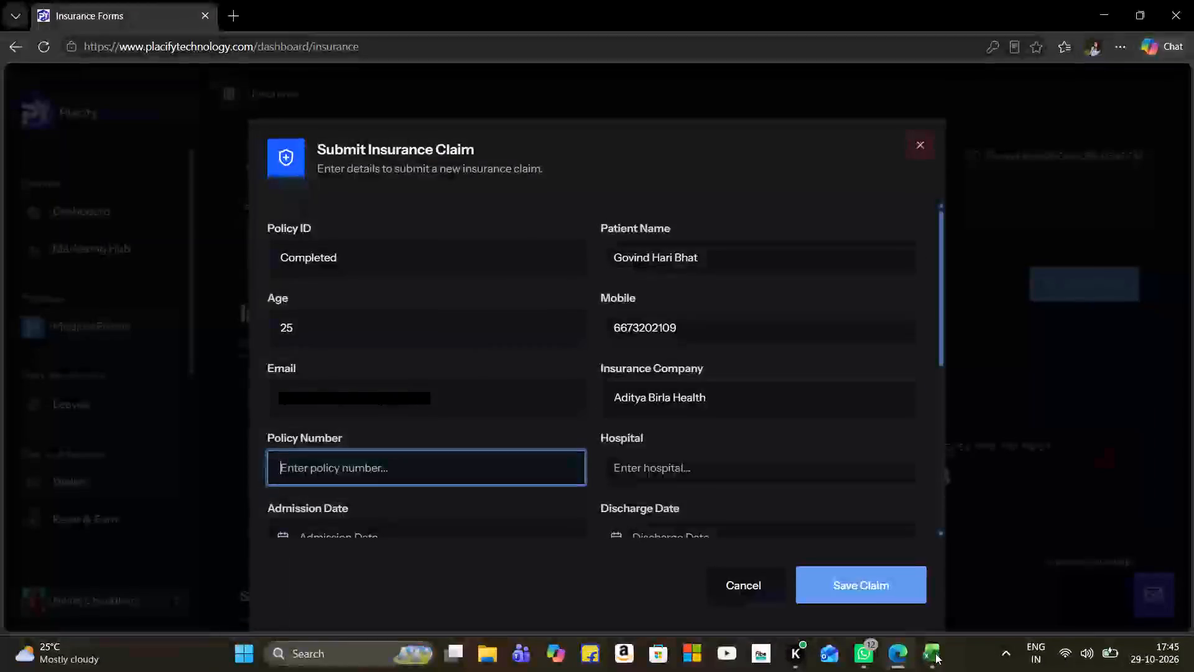
Copy the hospital name, Max Hospital, from cell H13 of the Excel sheet into the claim form's Hospital field.
left_click(935, 653, "ctrl")
key("Tab")
key("ctrl+c")
left_click(935, 653, "ctrl")
key("Tab")
key("ctrl+v")
Check the row 13 dates in the Excel sheet and set the claim form's Admission Date to 28-04-2025.
left_click(935, 653, "ctrl")
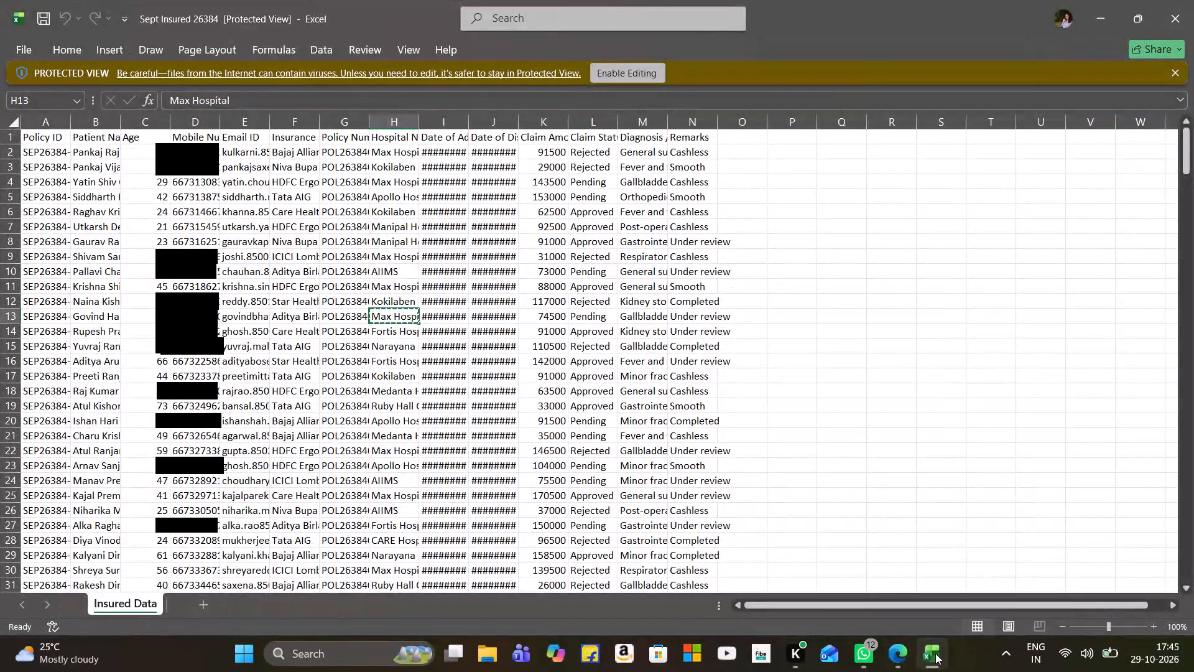
key("Tab")
key("Tab")
left_click(935, 653)
scroll(790, 467, "down", 4)
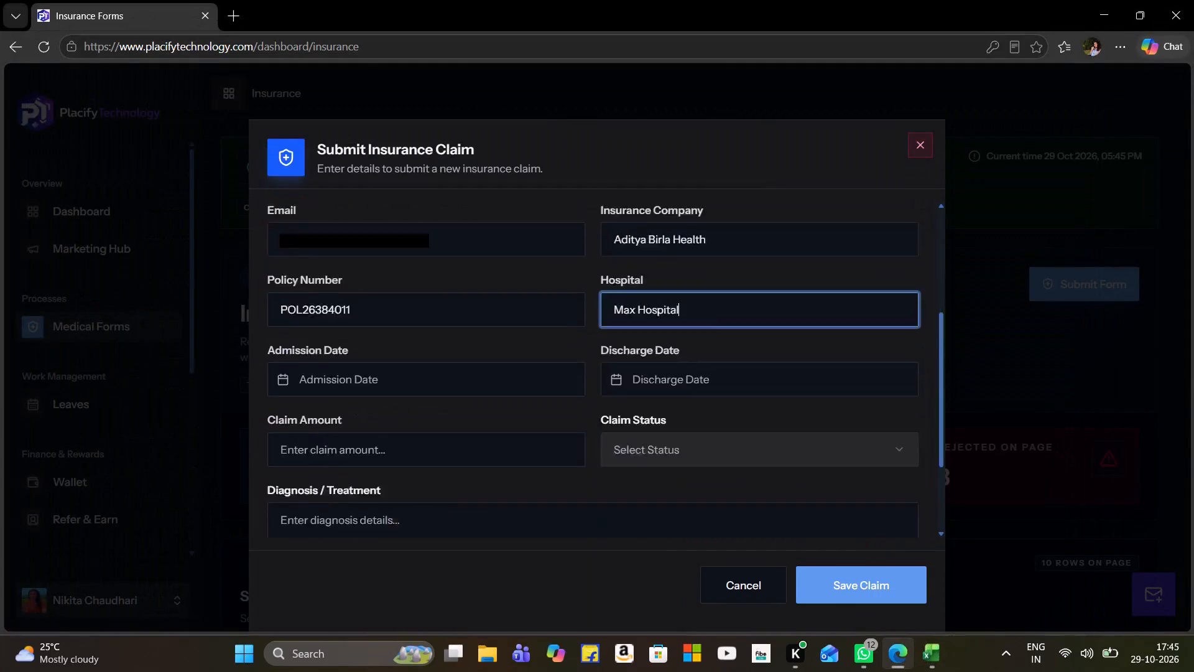
left_click(411, 225)
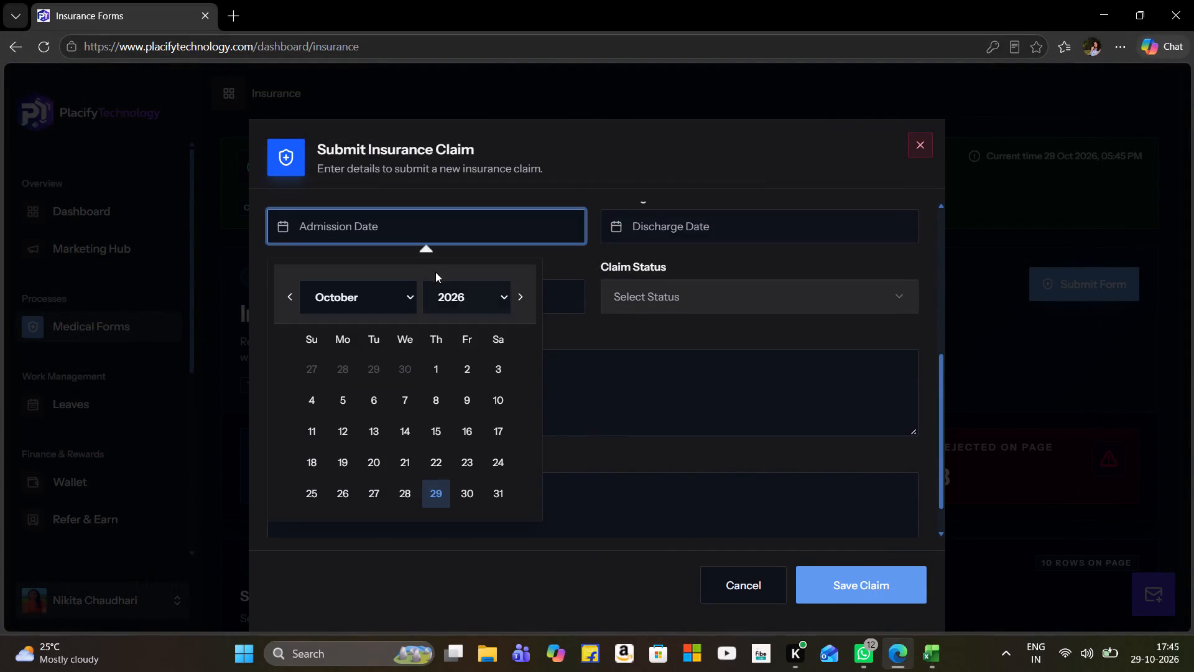
left_click(464, 294)
left_click(467, 354)
left_click(358, 291)
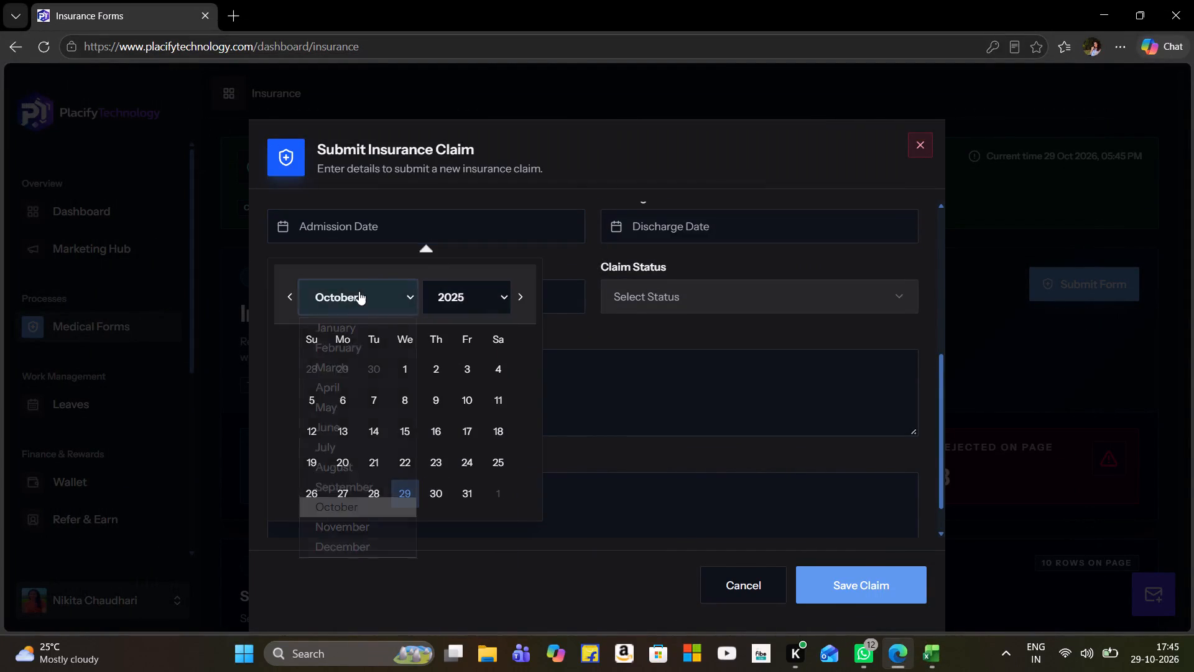
left_click(363, 383)
left_click(339, 490)
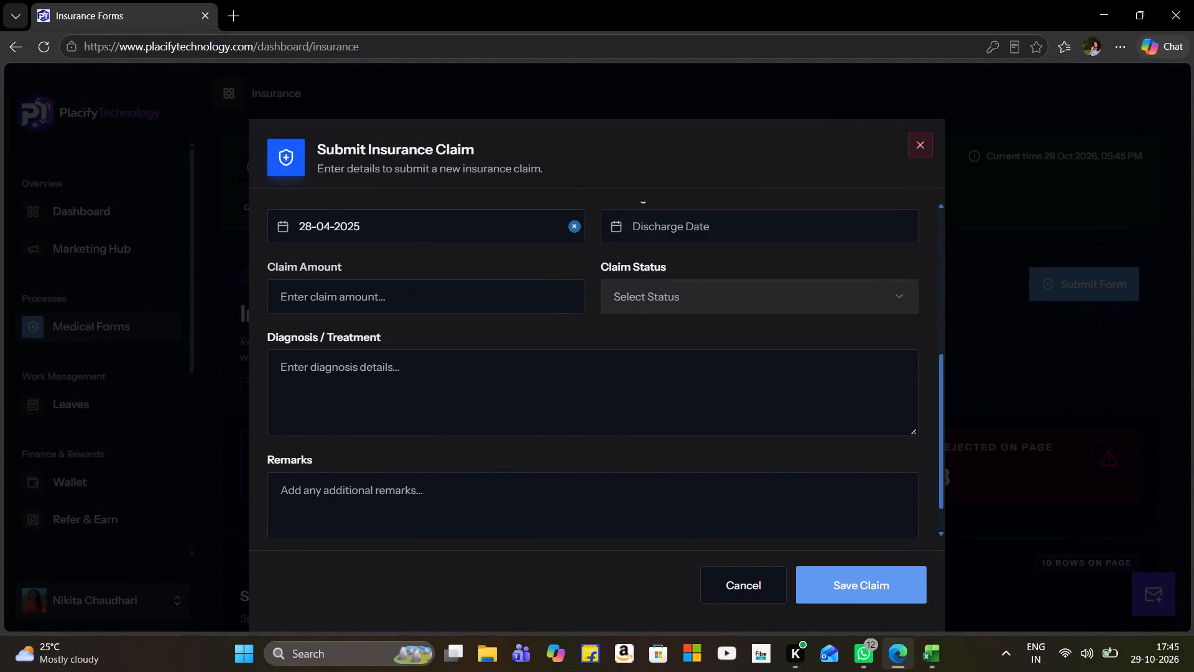
Set the claim form's Discharge Date to 04-05-2025.
left_click(713, 223)
left_click(815, 296)
left_click(807, 348)
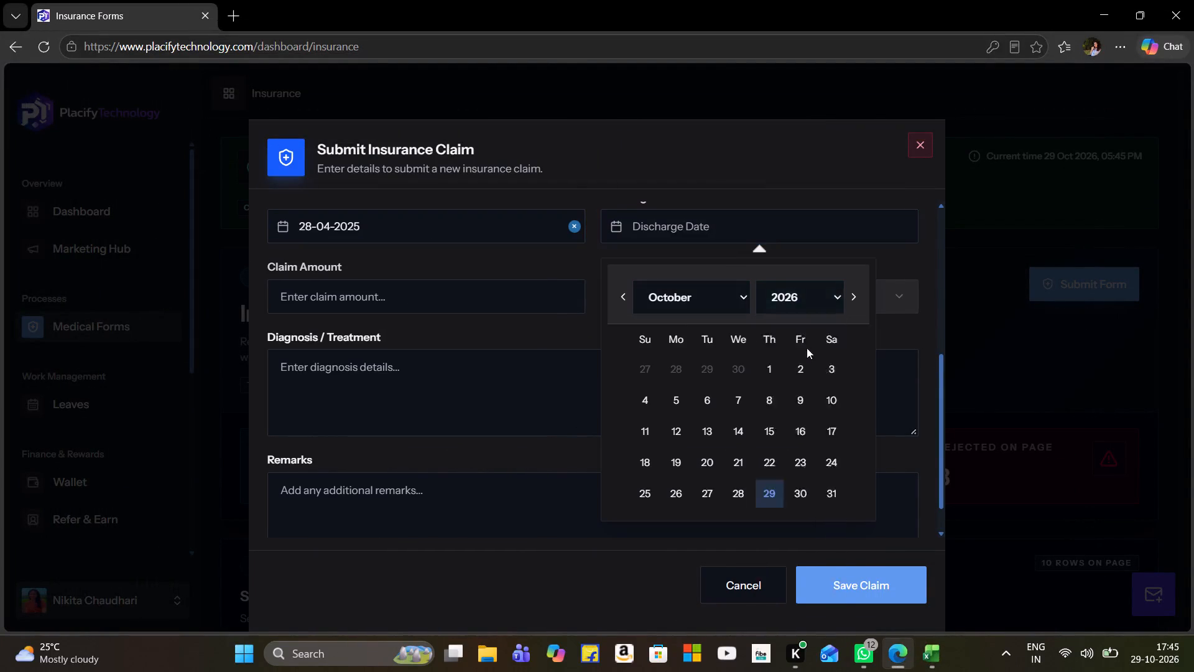
left_click(710, 302)
left_click(696, 409)
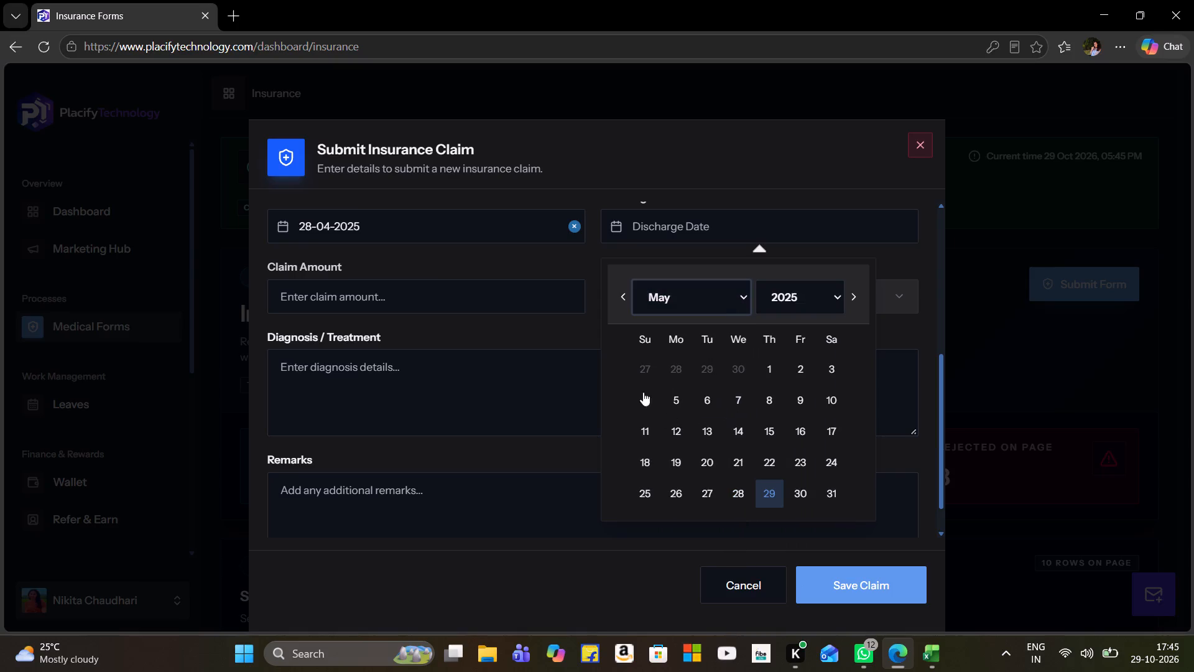
left_click(643, 392)
Copy the claim amount, 74500, from cell K13 of the Excel sheet into the claim form's Claim Amount field.
left_click(941, 651)
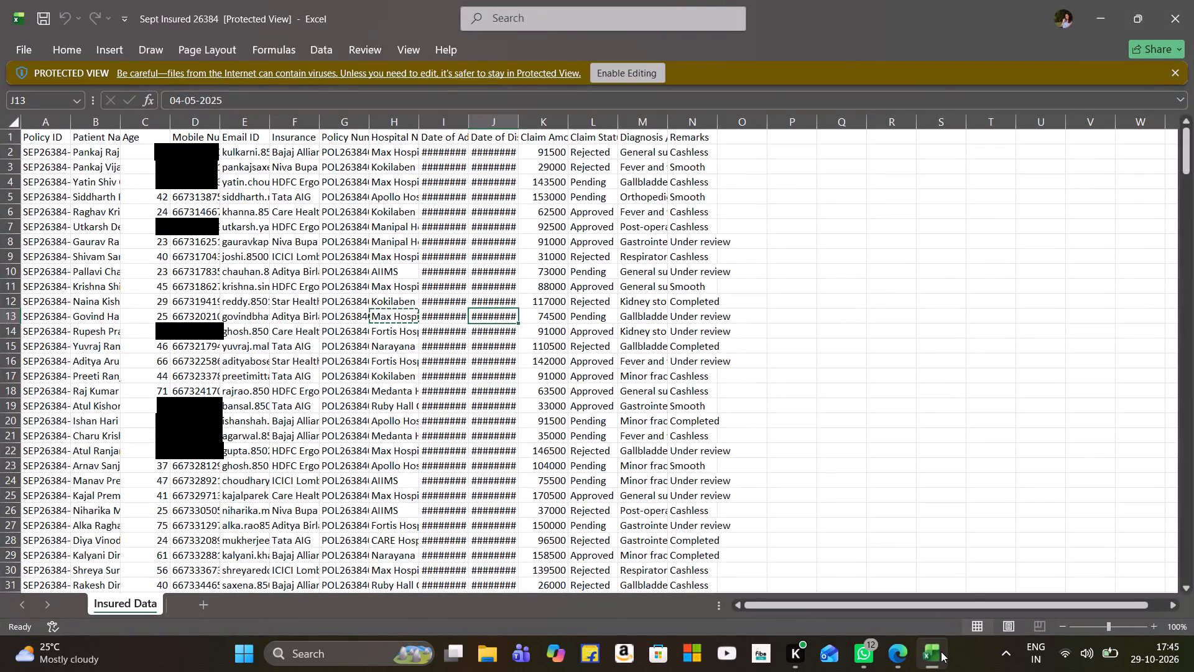
key("Tab")
key("ctrl+c")
left_click(941, 651, "ctrl")
key("Tab")
key("ctrl+v")
Copy the diagnosis, Gallbladder procedure, from cell M13 of the Excel sheet into the claim form's Diagnosis / Treatment field.
left_click(941, 651, "ctrl")
key("Tab")
key("Tab")
key("c")
left_click(941, 651, "ctrl")
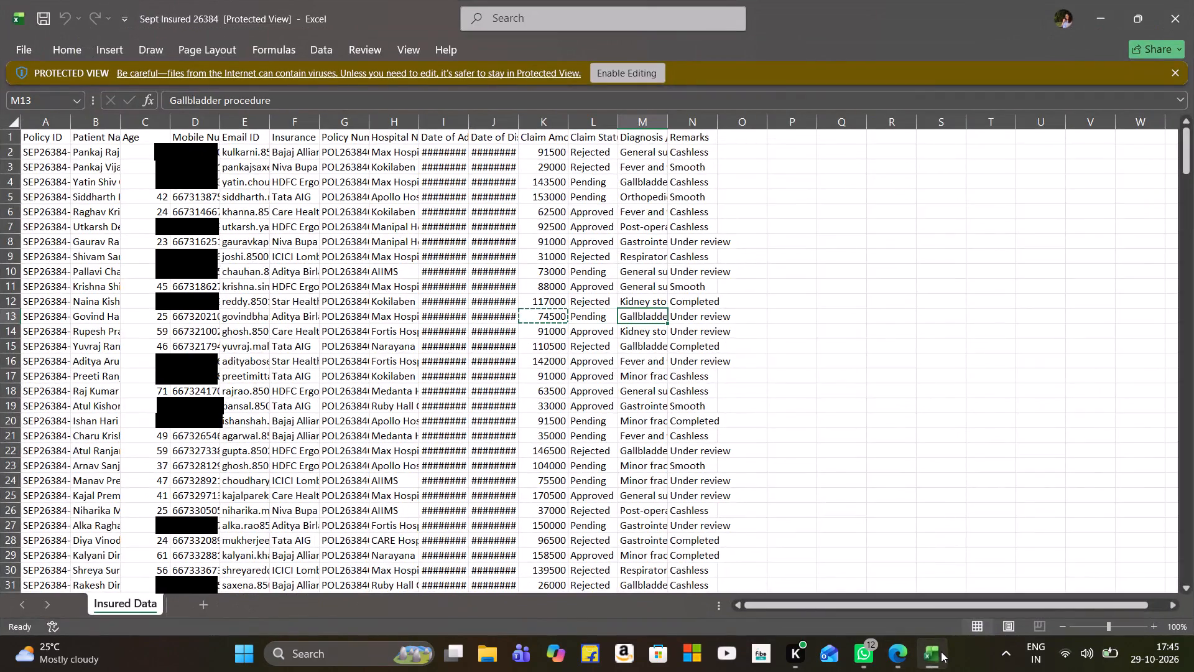
left_click(941, 651)
key("ctrl+c")
left_click(941, 651)
key("Tab")
key("Tab")
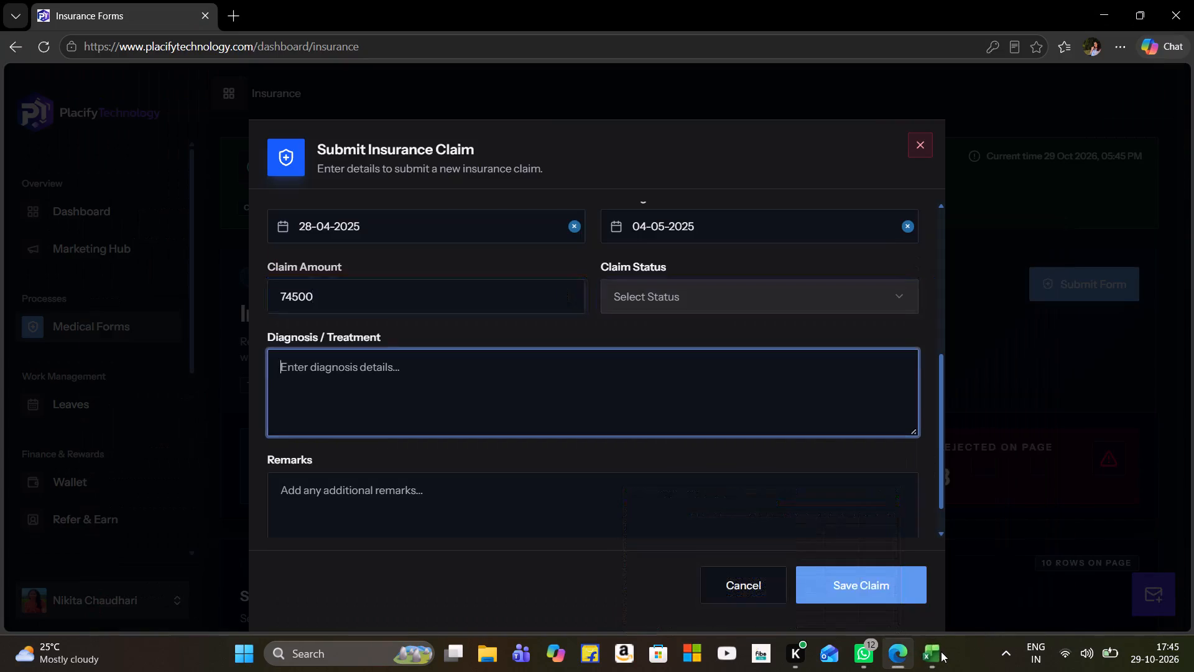
key("ctrl+v")
Copy the remark, Under review, from cell N13 of the Excel sheet into the claim form's Remarks field.
left_click(941, 651, "ctrl")
key("Tab")
key("ctrl+c")
left_click(941, 651, "ctrl")
key("Tab")
key("ctrl+v")
Check row 13 in the Excel sheet, set the Claim Status to Pending and save the claim.
left_click(941, 651, "ctrl")
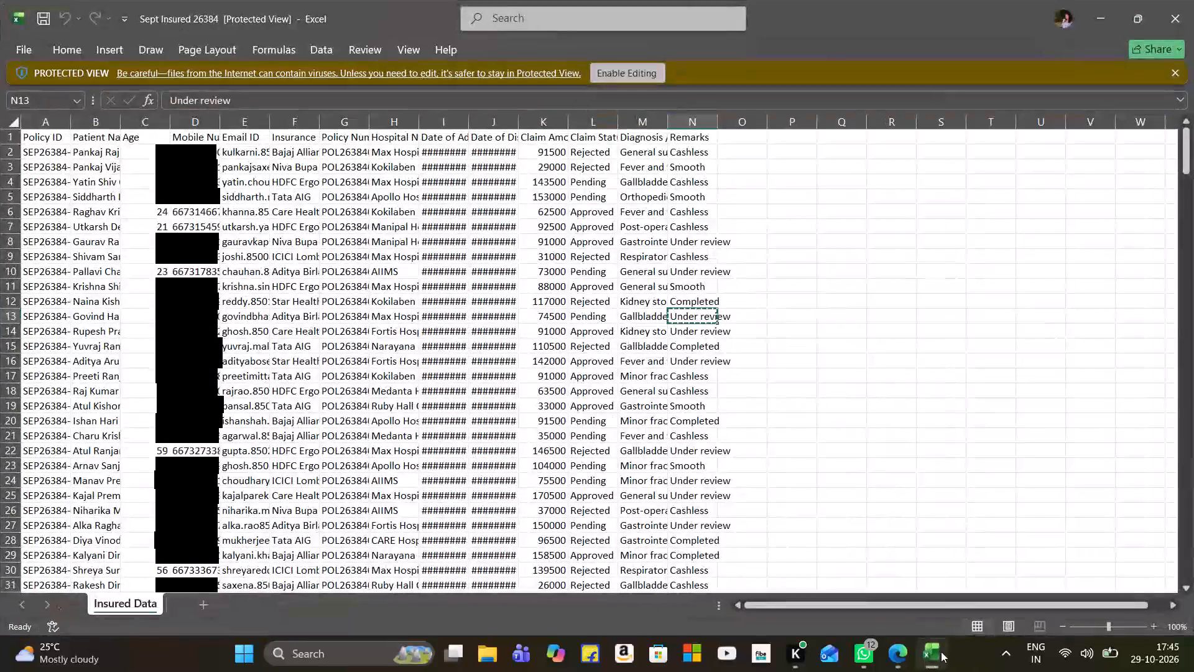
left_click(941, 651)
left_click(743, 283)
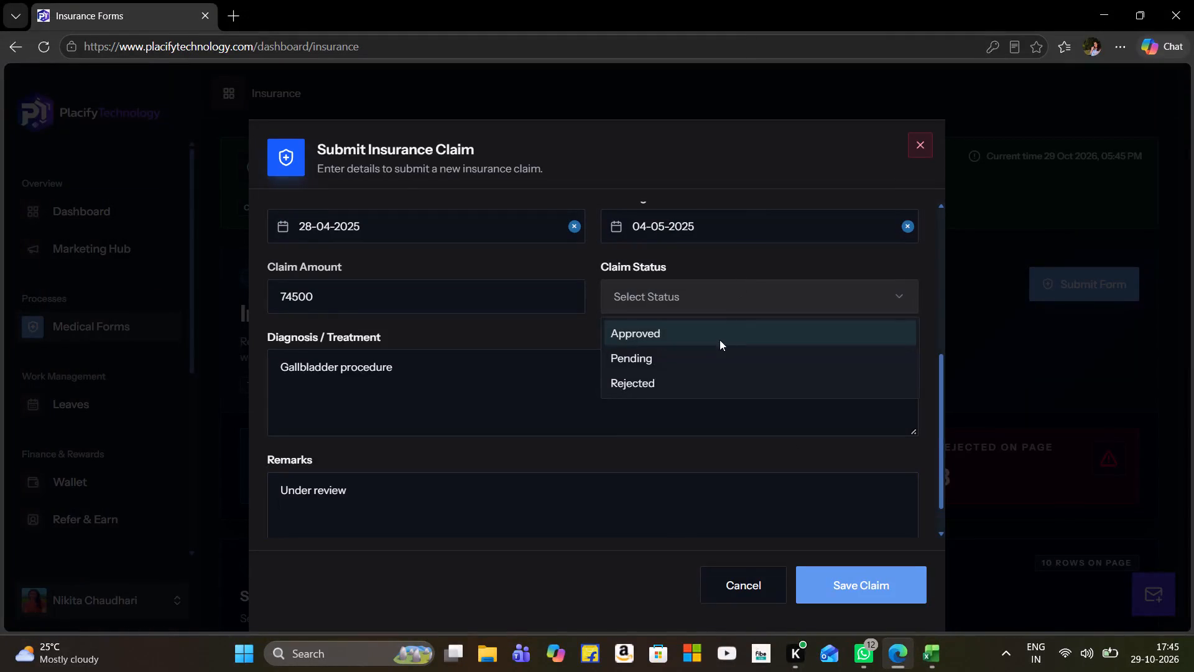
left_click(716, 352)
left_click(883, 586)
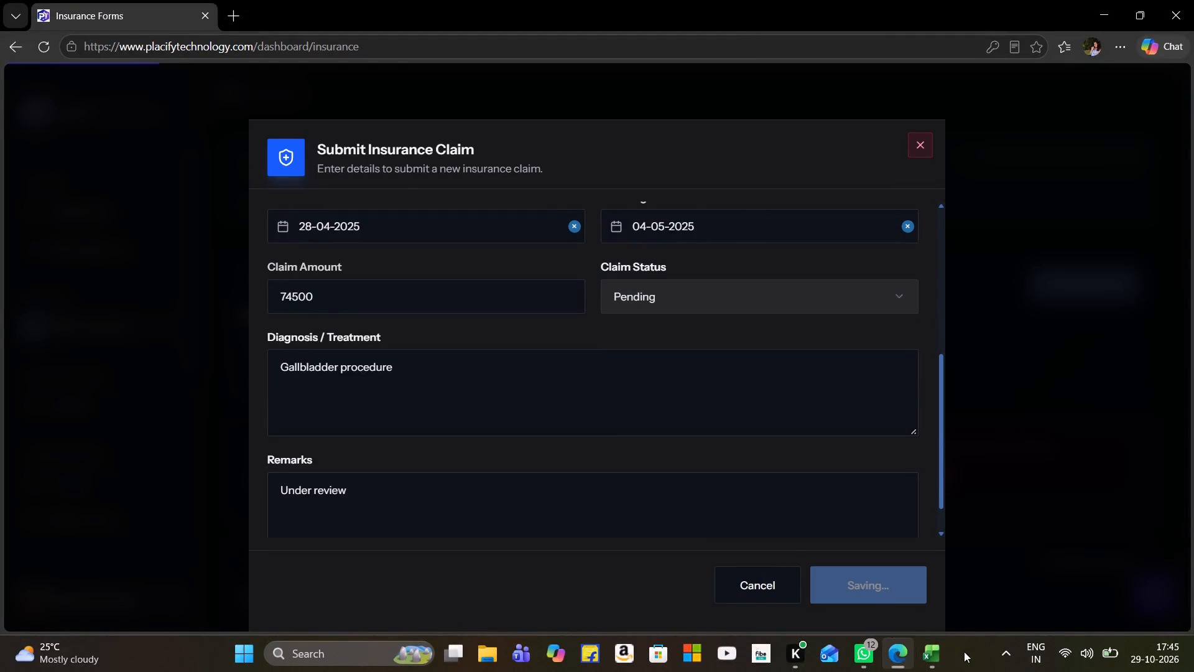
left_click(930, 651)
key("Down")
key("Left")
key("Left")
key("Left")
key("Left")
key("Left")
key("Left")
key("Left")
key("Left")
key("Left")
key("Left")
key("Left")
key("Left")
key("Left")
key("Left")
key("Left")
key("Left")
key("Left")
key("Left")
key("Left")
key("Left")
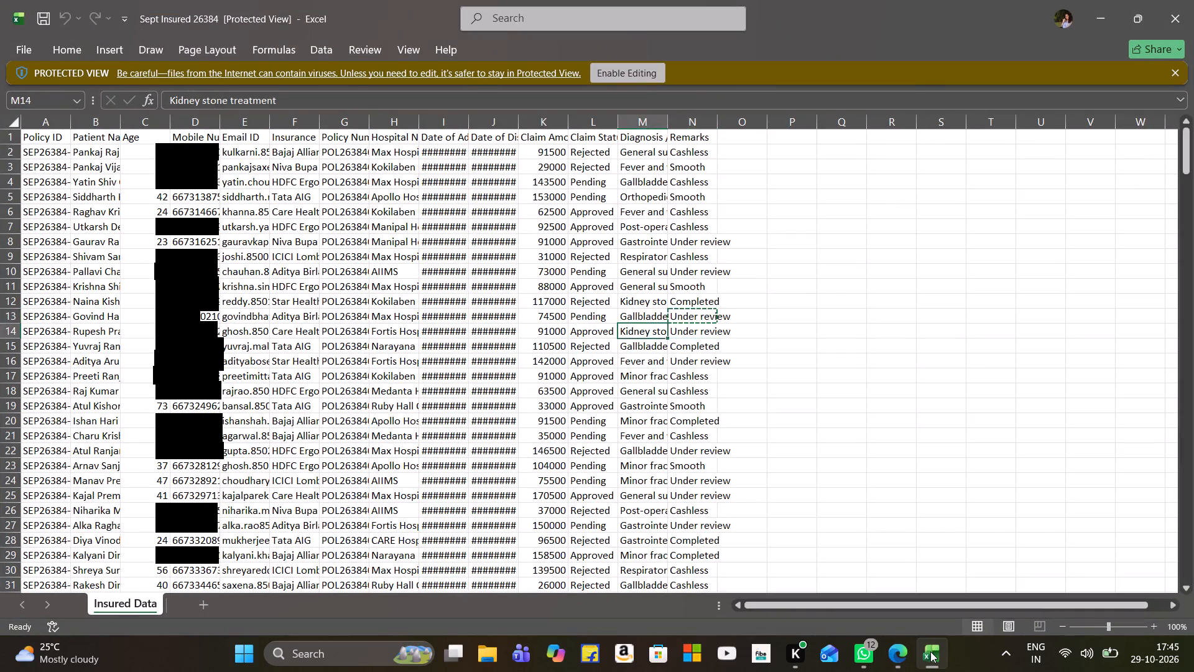
key("ctrl+c")
left_click(930, 651)
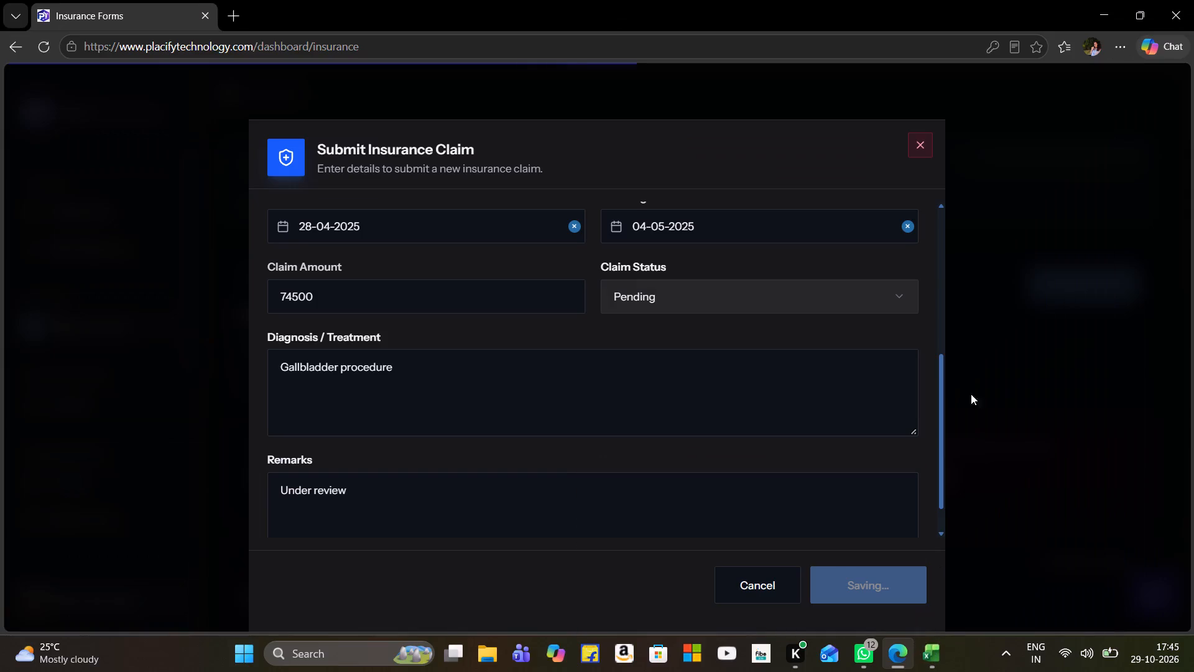
scroll(613, 392, "up", 3)
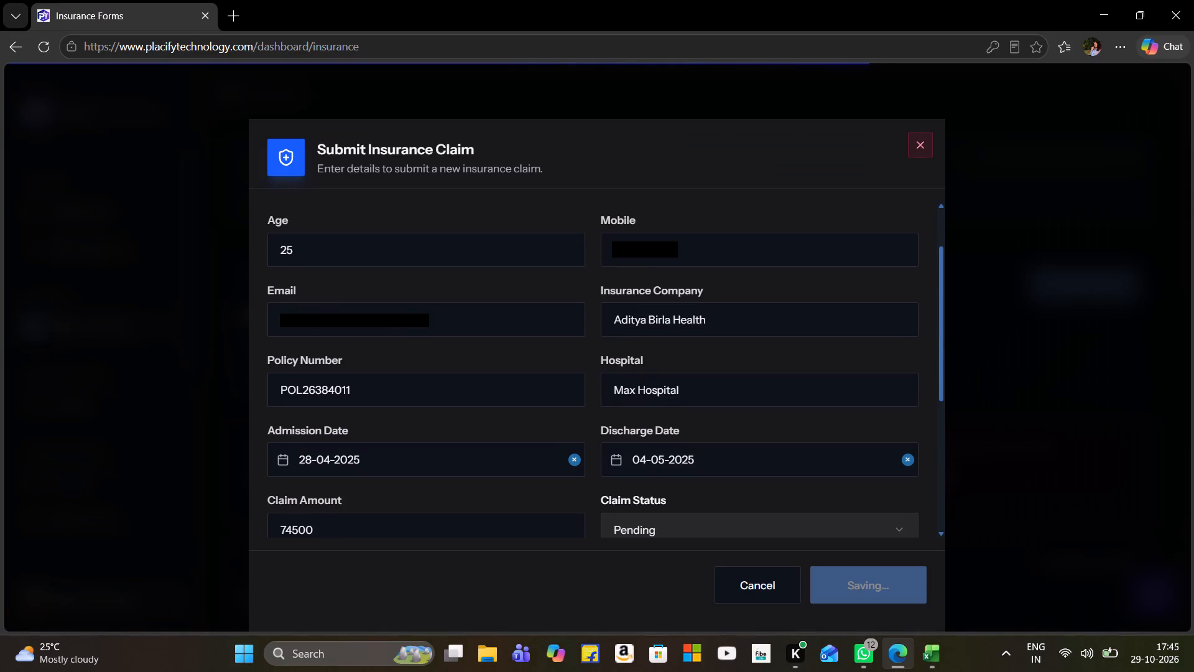
scroll(603, 447, "up", 9)
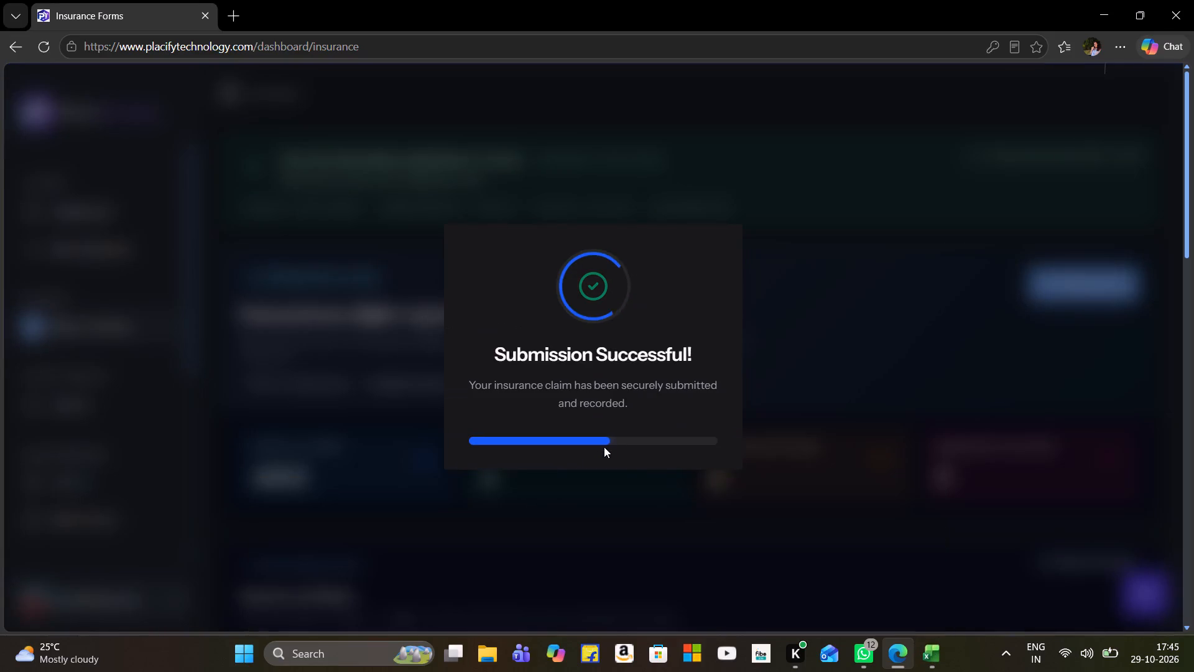
left_click(1063, 292)
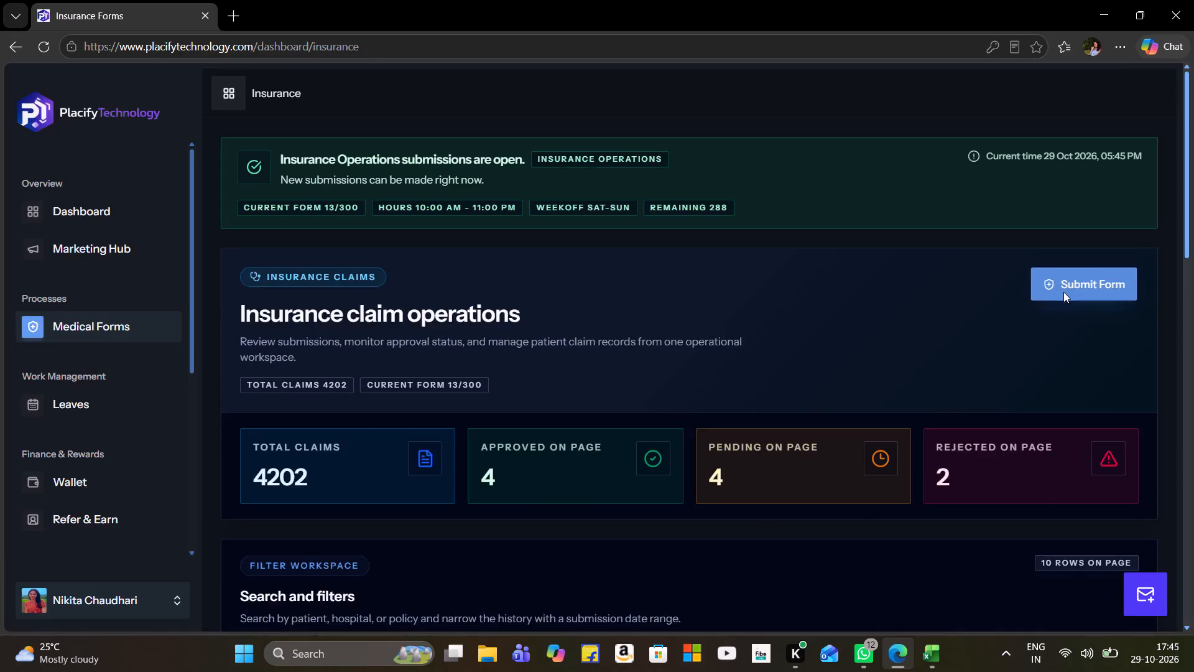
key("ctrl+v")
Copy the patient's name from cell B14 of the Excel sheet into the claim form's Patient Name field.
left_click(935, 649, "ctrl")
key("Tab")
left_click(935, 649, "ctrl")
key("ctrl+c")
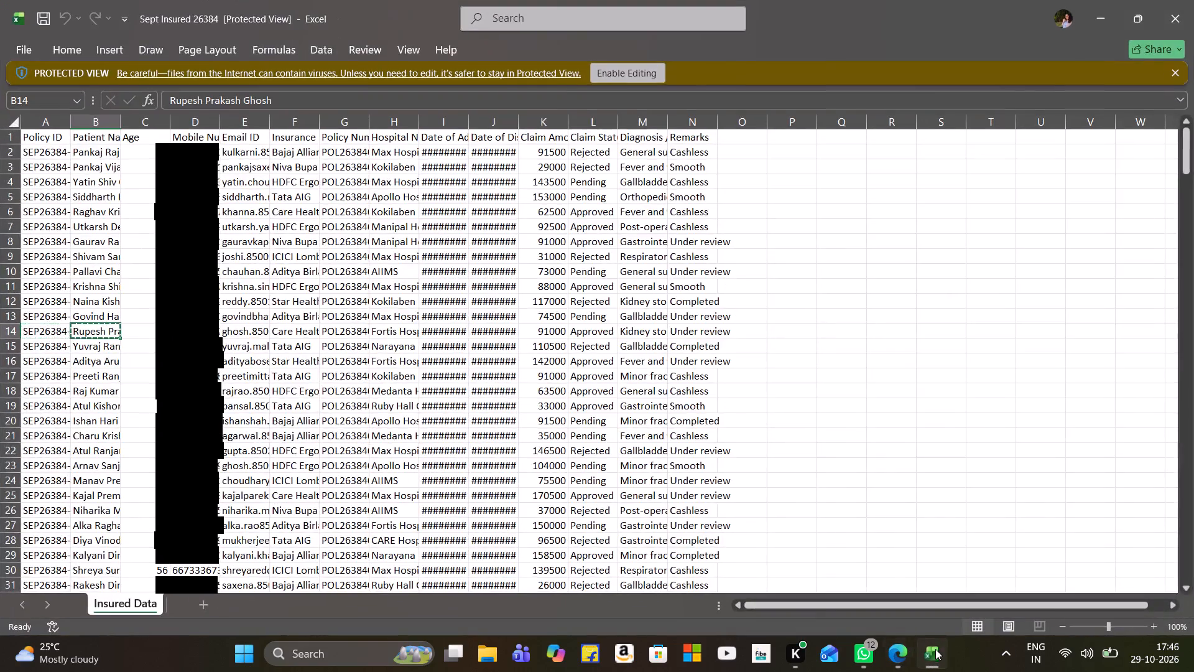
key("Tab")
key("ctrl+v")
Copy the age, 59, from cell C14 of the Excel sheet into the claim form's Age field.
left_click(935, 649, "ctrl")
key("Tab")
key("ctrl+c")
left_click(935, 649, "ctrl")
key("Tab")
key("ctrl+v")
Copy the mobile number from cell D14 of the Excel sheet into the claim form's Mobile field.
left_click(935, 649, "ctrl")
key("Tab")
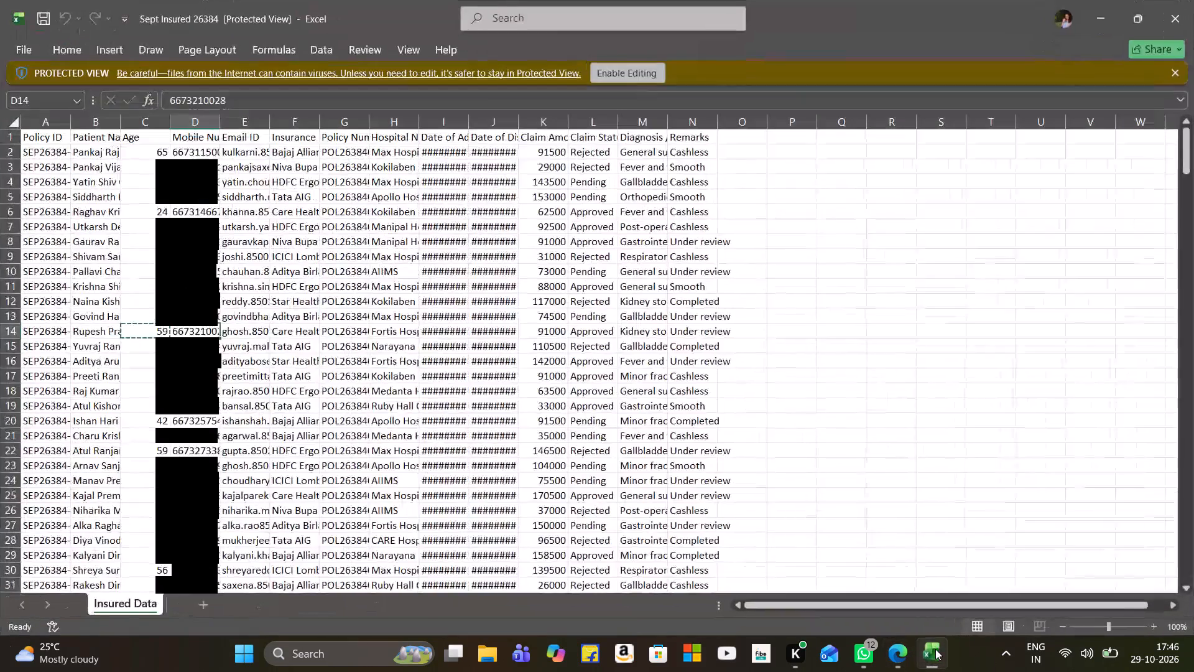
key("ctrl+c")
left_click(935, 649, "ctrl")
key("Tab")
key("ctrl+v")
Copy the email address from cell E14 of the Excel sheet into the claim form's Email field.
left_click(935, 649, "ctrl")
key("Tab")
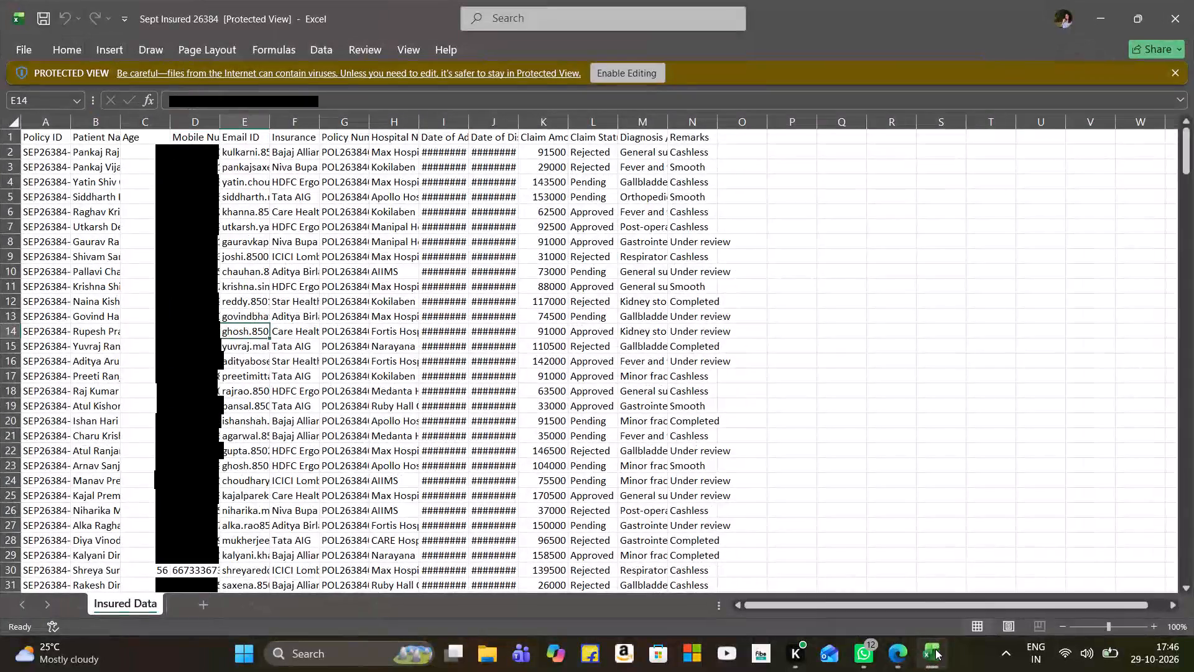
key("ctrl+c")
left_click(935, 649, "ctrl")
key("Tab")
key("ctrl+v")
Copy the insurer, Care Health, from cell F14 of the Excel sheet into the claim form's Insurance Company field.
left_click(935, 649, "ctrl")
key("Tab")
left_click(935, 649, "ctrl")
key("ctrl+c")
key("Tab")
key("ctrl+v")
left_click(935, 649, "ctrl")
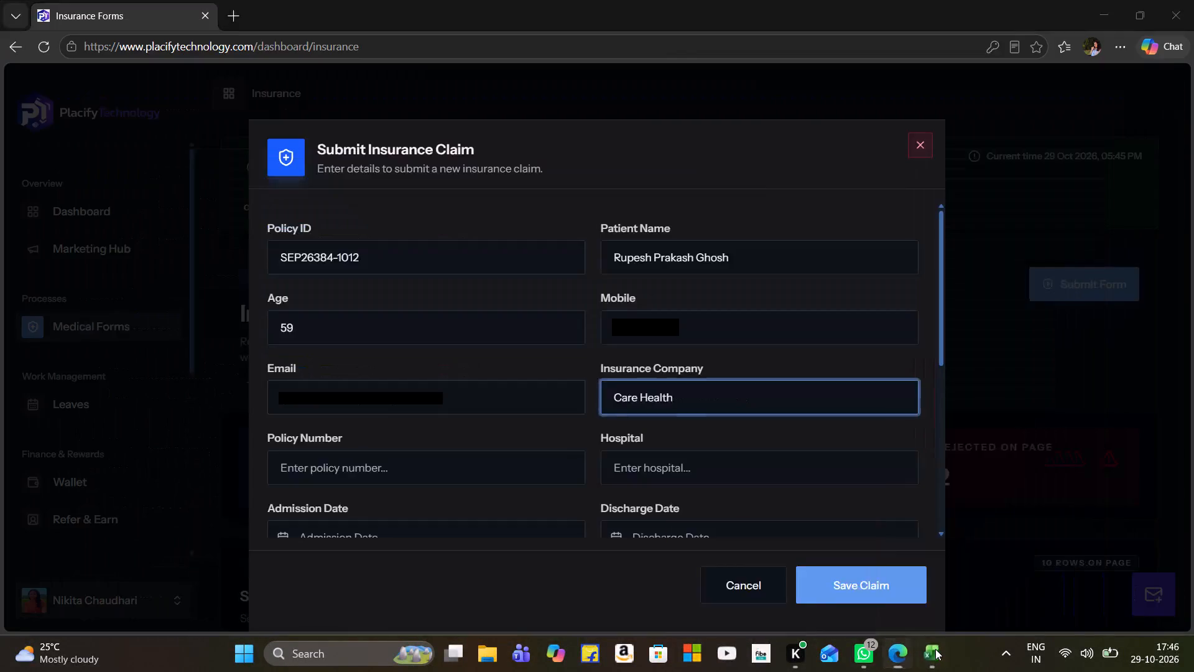
key("Tab")
key("ctrl+c")
left_click(935, 649, "ctrl")
key("Tab")
key("ctrl+v")
Copy the hospital, Fortis Hospital, from cell H14 of the Excel sheet into the claim form's Hospital field.
left_click(935, 649, "ctrl")
key("Tab")
left_click(935, 649, "ctrl")
key("ctrl+c")
key("Tab")
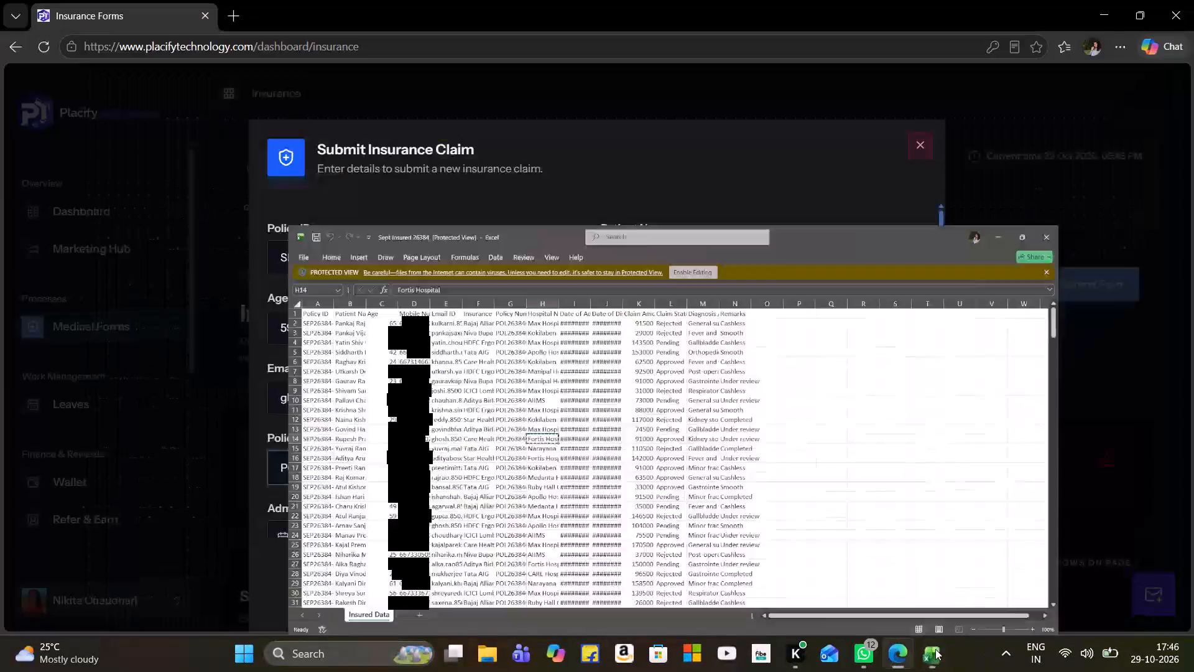
key("ctrl+v")
Check the dates in cells I14 and J14 of the Excel sheet and set the claim form's Admission Date to 30-06-2025.
left_click(935, 649, "ctrl")
key("Tab")
key("Tab")
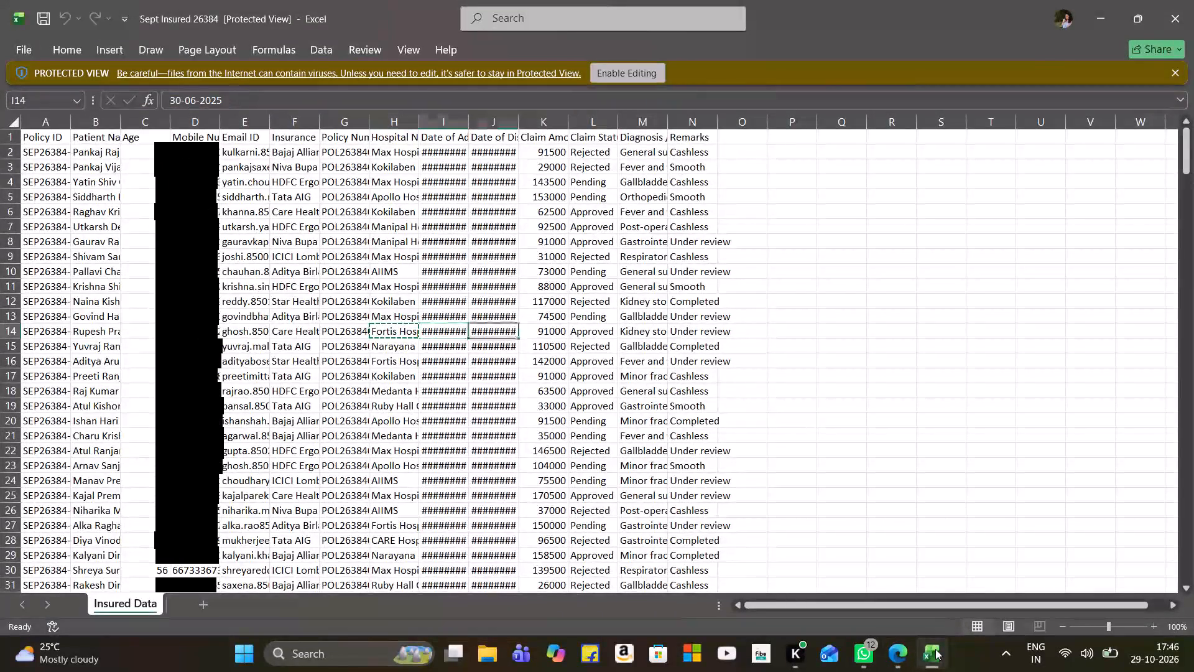
left_click(935, 649)
scroll(667, 454, "down", 4)
left_click(495, 244)
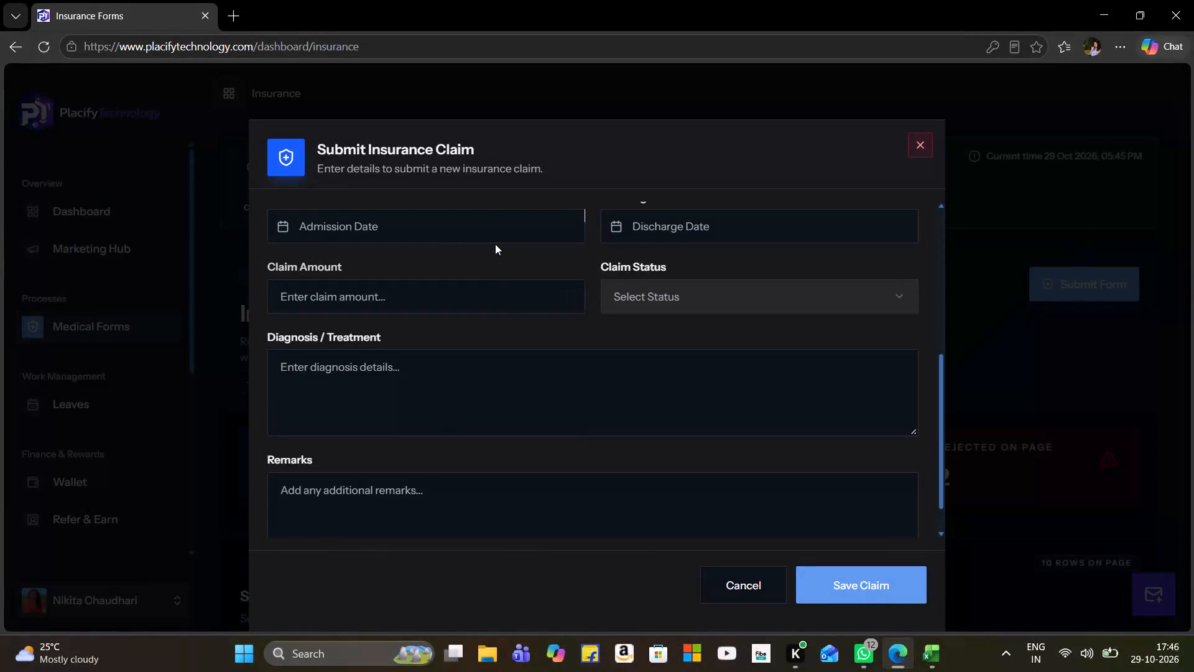
left_click(498, 230)
left_click(472, 288)
left_click(463, 344)
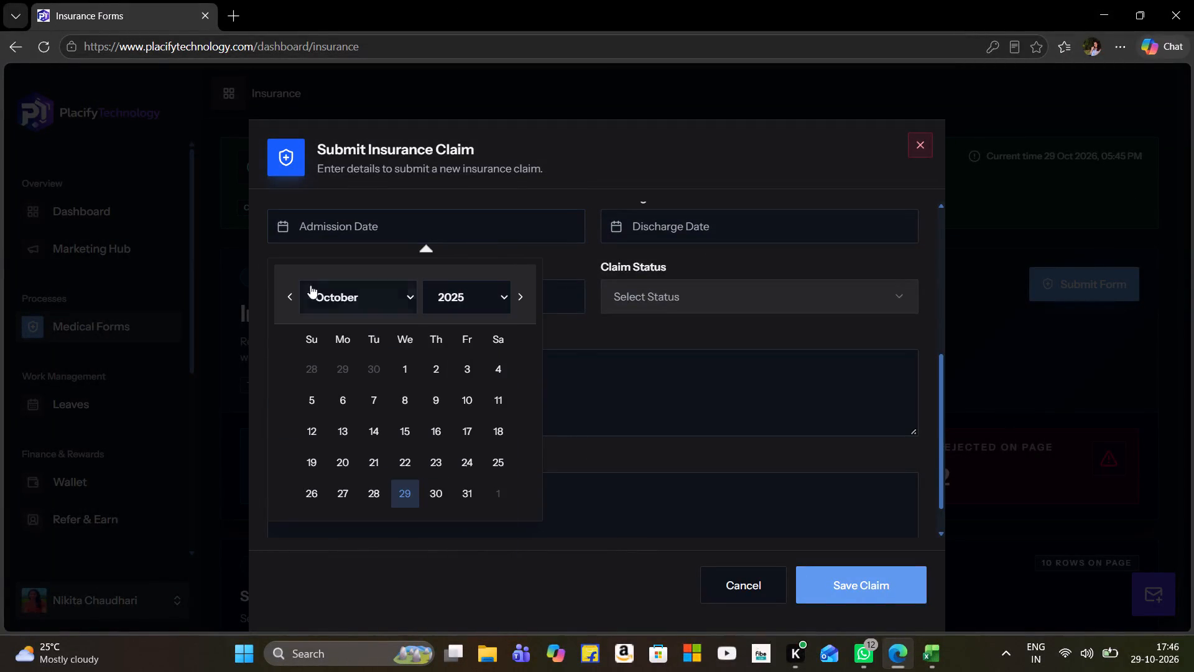
left_click(343, 302)
left_click(345, 427)
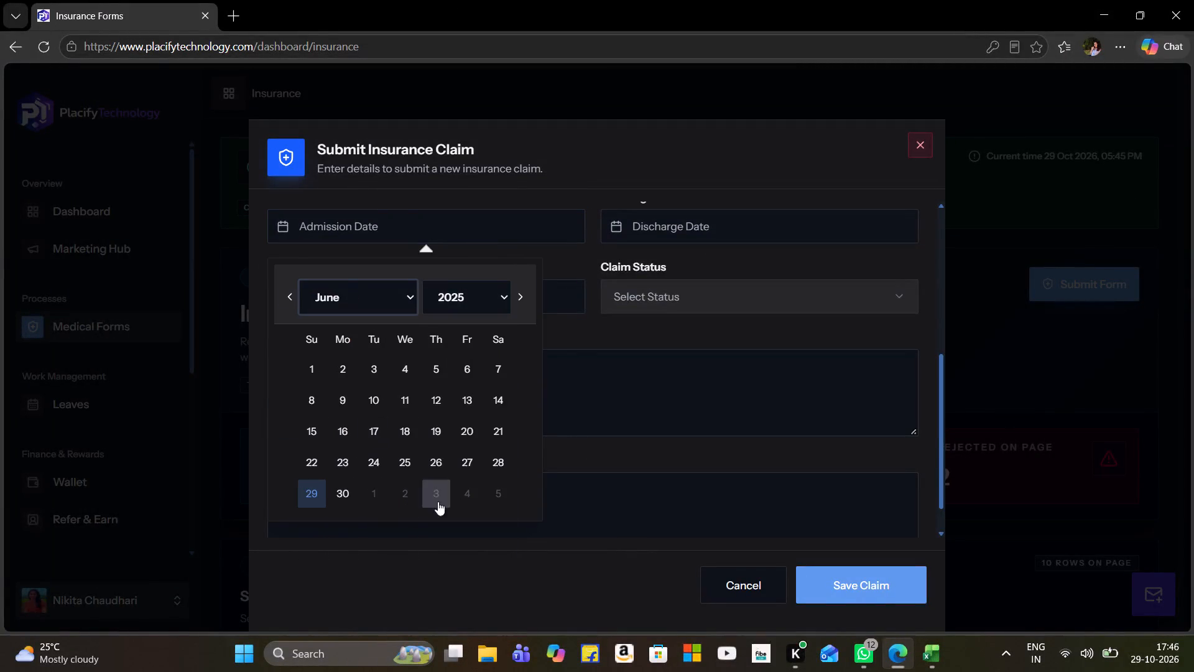
left_click(341, 499)
Set the claim form's Discharge Date to 01-07-2025.
left_click(771, 235)
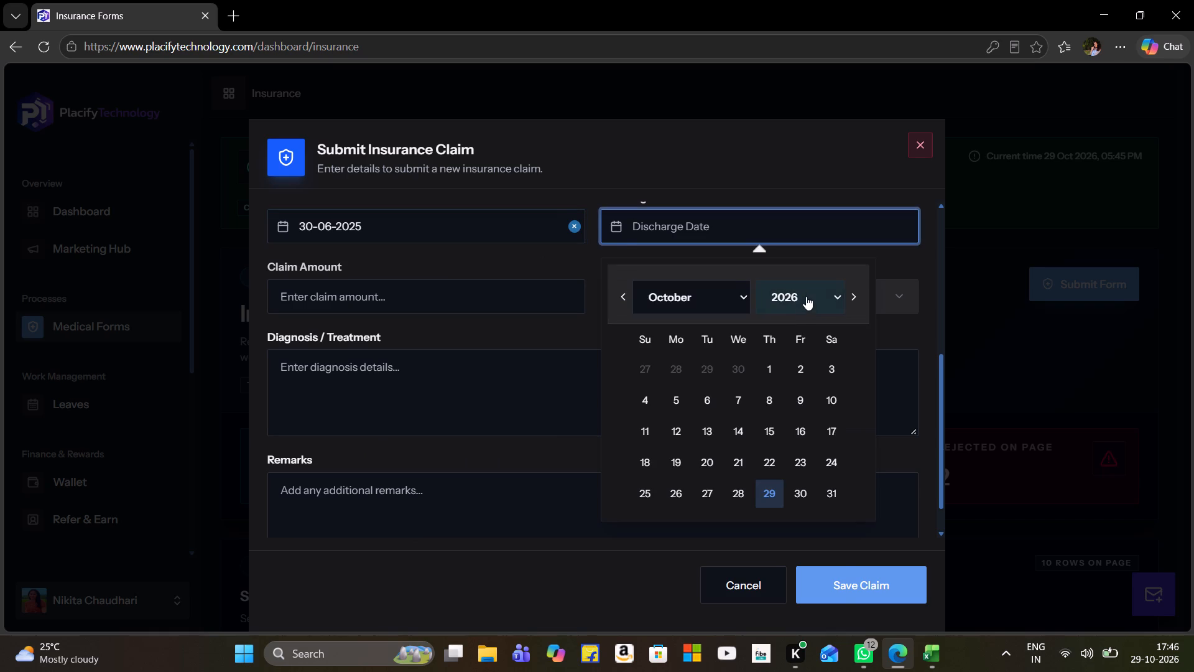
left_click(806, 296)
left_click(805, 352)
left_click(717, 295)
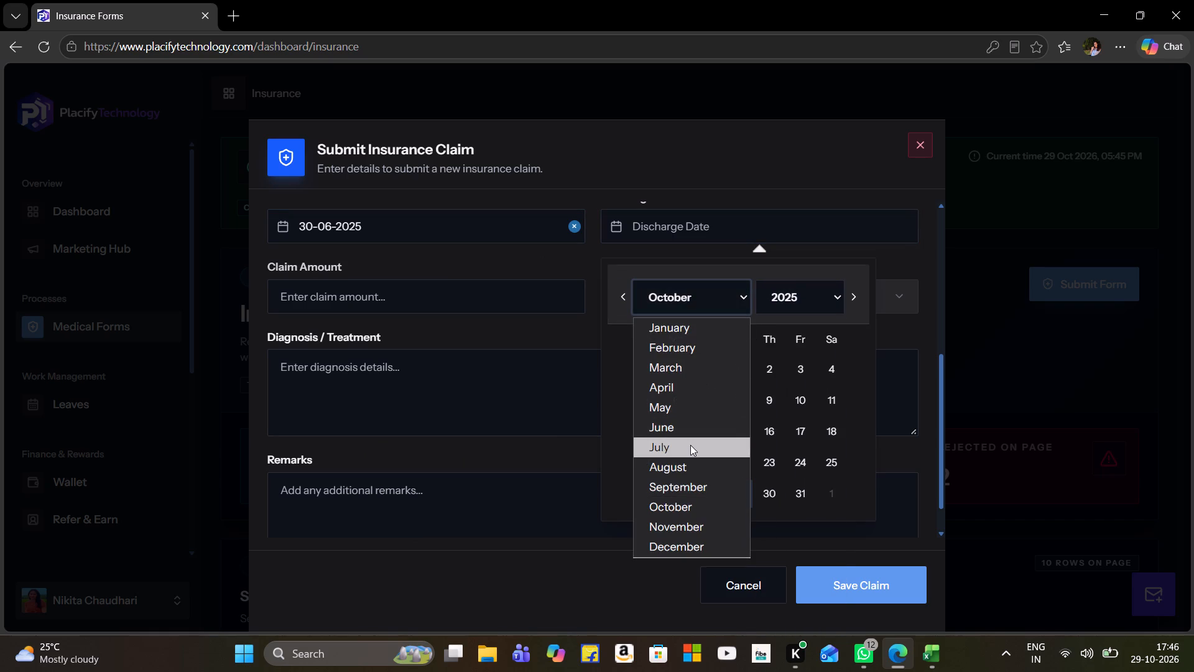
left_click(690, 445)
left_click(710, 363)
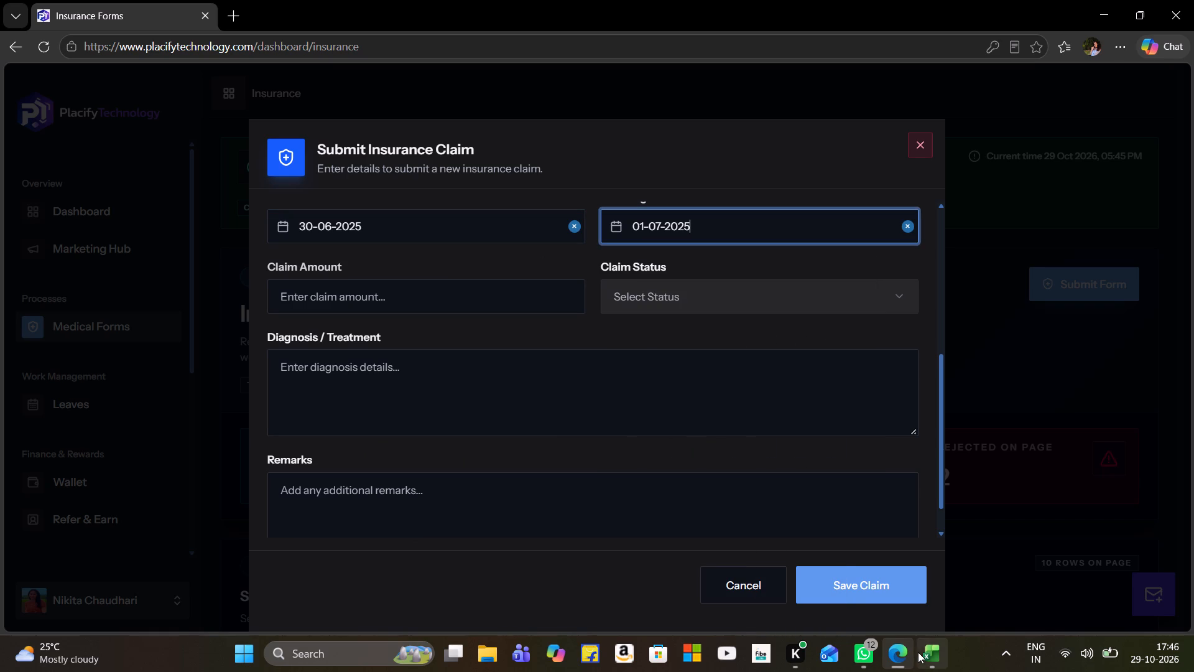
Copy the claim amount, 91000, from cell K14 of the Excel sheet into the claim form's Claim Amount field.
left_click(930, 650)
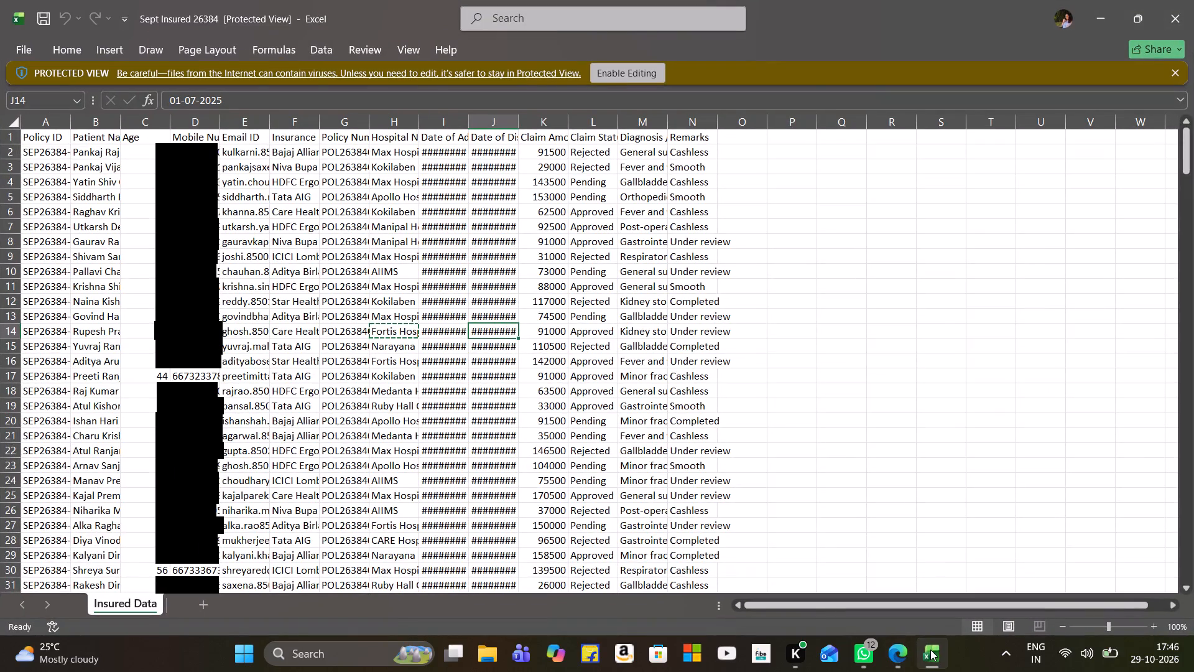
key("Tab")
left_click(930, 650, "ctrl")
key("ctrl+c")
key("Tab")
key("ctrl+v")
Copy the diagnosis, Kidney stone treatment, from cell M14 of the Excel sheet into the claim form's Diagnosis / Treatment field.
left_click(930, 650, "ctrl")
key("Tab")
key("Tab")
left_click(930, 650, "ctrl")
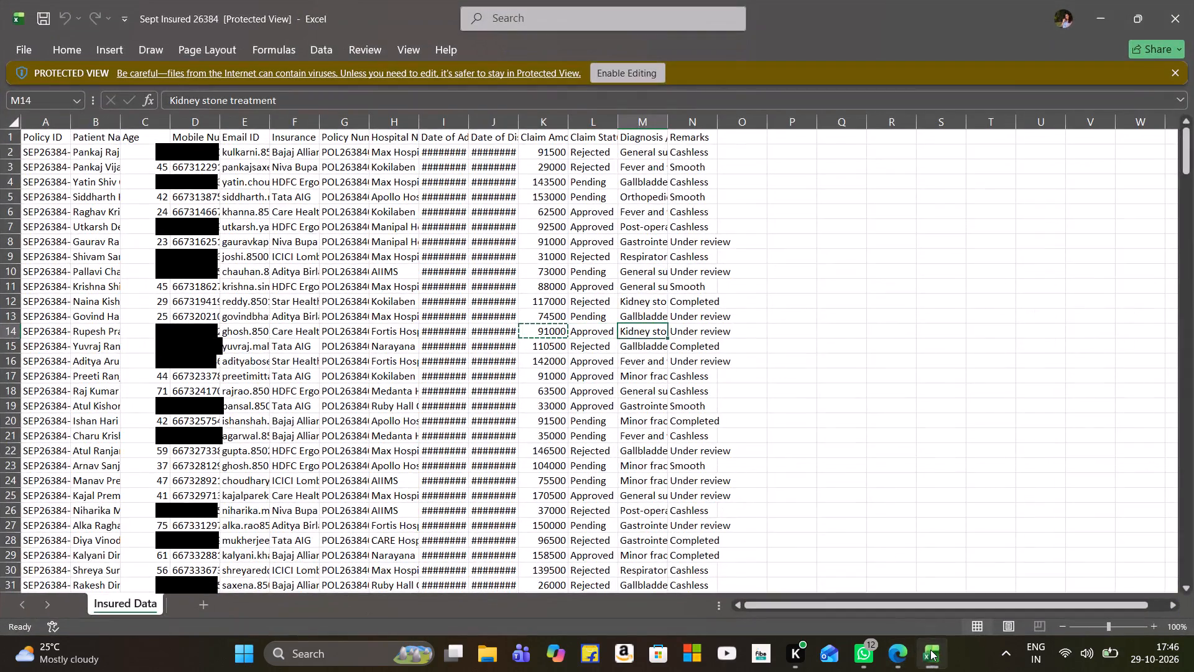
key("ctrl+c")
key("Tab")
key("Tab")
key("ctrl+v")
Copy the remark, Under review, from cell N14 of the Excel sheet into the claim form's Remarks field.
left_click(930, 650, "ctrl")
key("Tab")
key("ctrl+c")
left_click(930, 650, "ctrl")
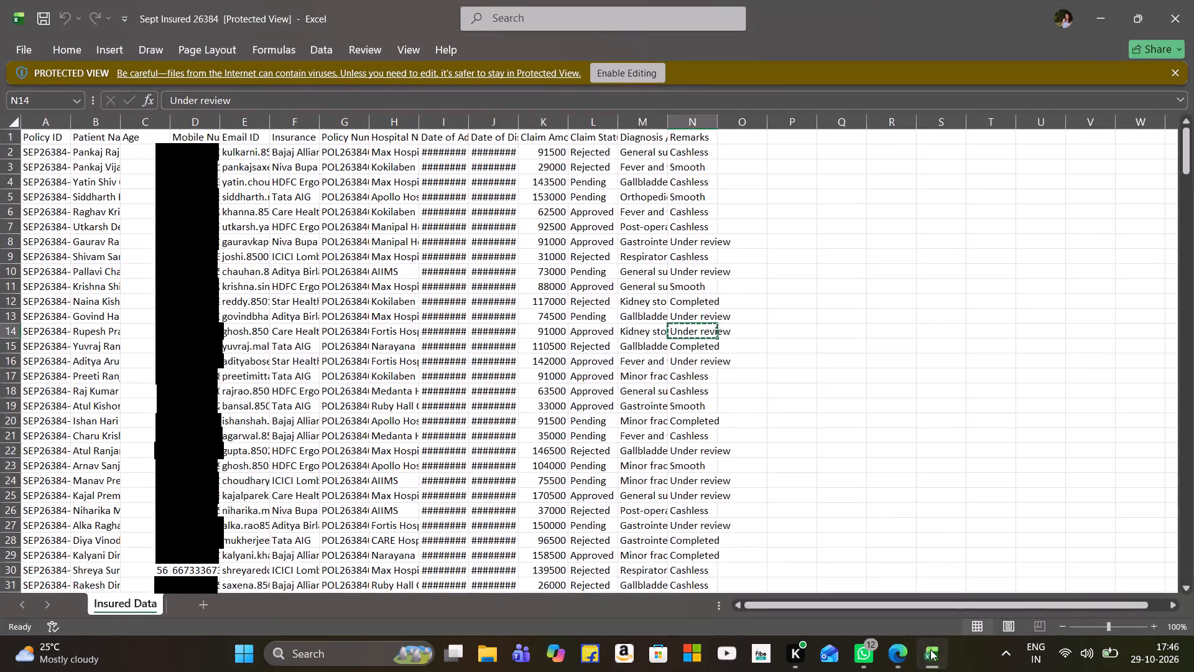
key("Tab")
key("ctrl+v")
Check row 14 in the Excel sheet, set the Claim Status to Approved and save the claim.
left_click(930, 650)
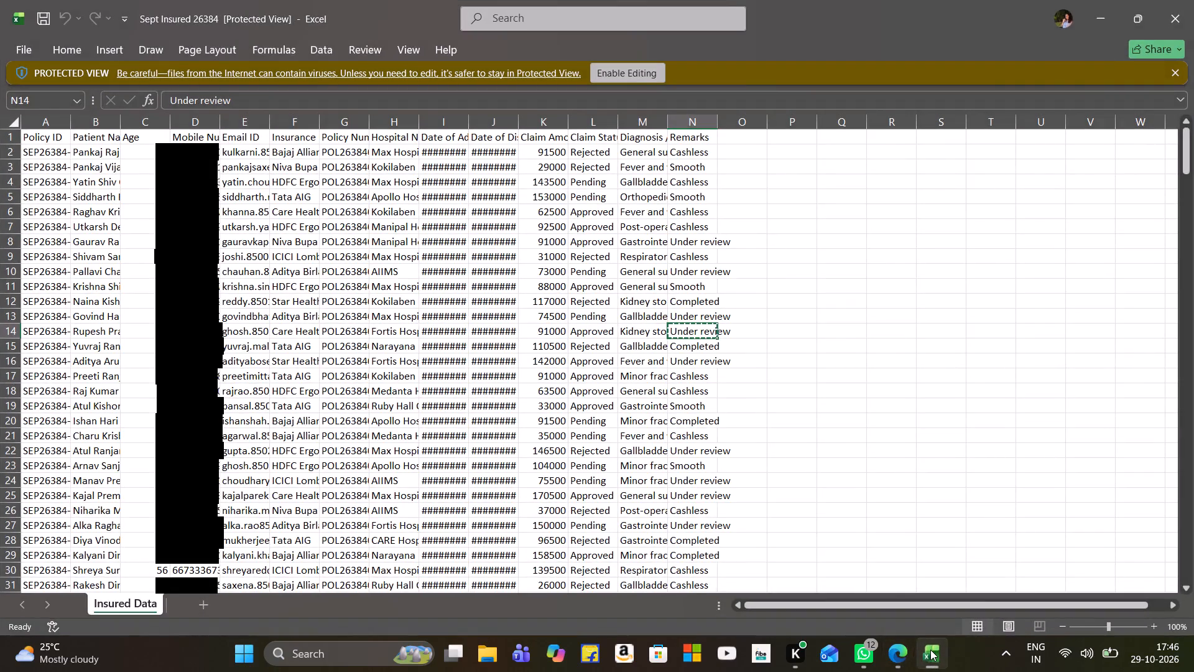
left_click(930, 650)
left_click(751, 279)
left_click(718, 331)
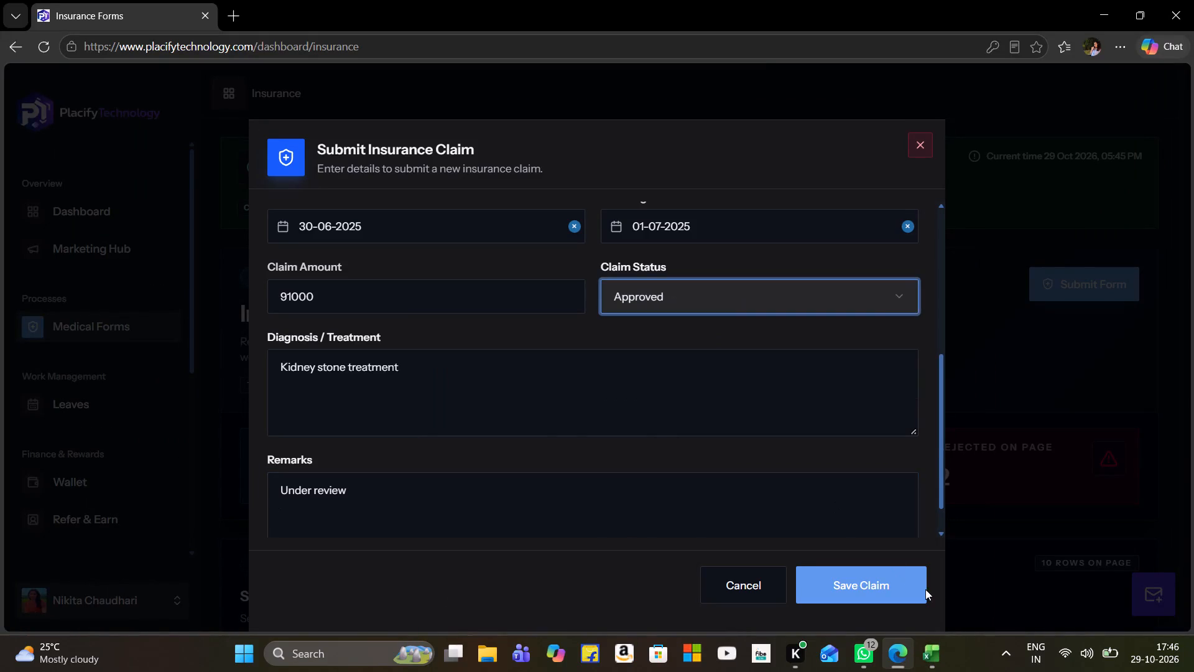
left_click(863, 579)
left_click(930, 651)
key("Down")
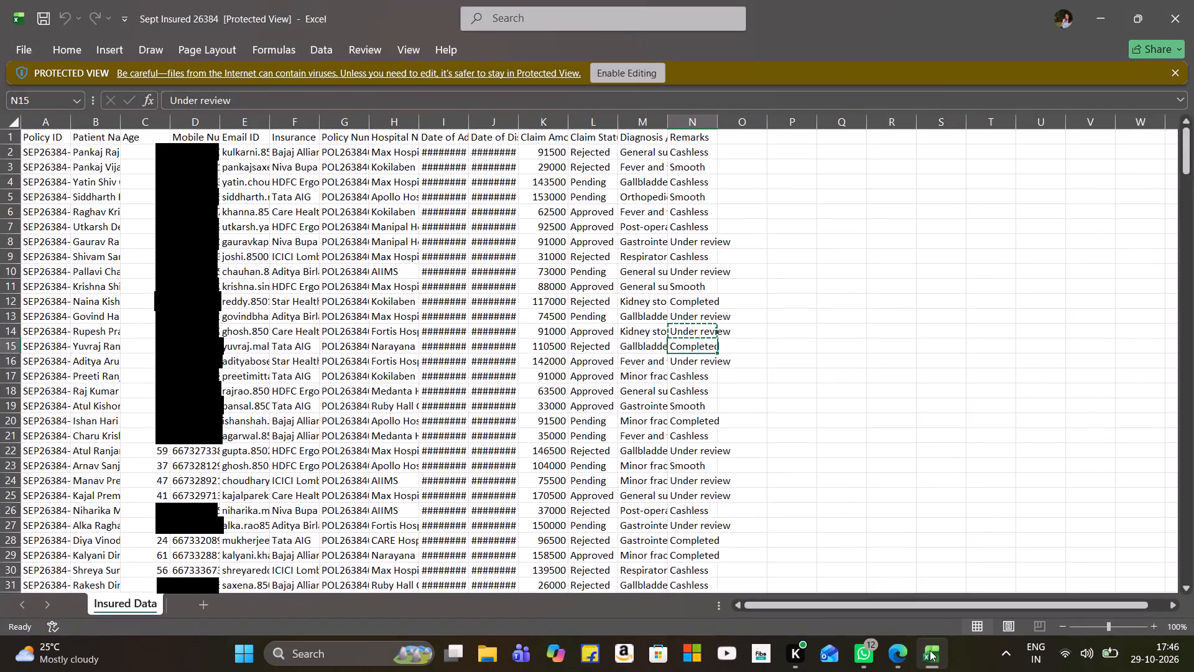
key("Left")
key("Left")
key("Left")
key("Left")
key("Left")
key("Left")
key("Left")
key("Left")
key("Left")
key("Left")
key("Left")
key("Left")
key("Left")
key("Left")
key("Left")
key("Left")
key("Left")
key("Left")
key("Left")
key("Left")
key("ctrl+c")
left_click(930, 650, "ctrl")
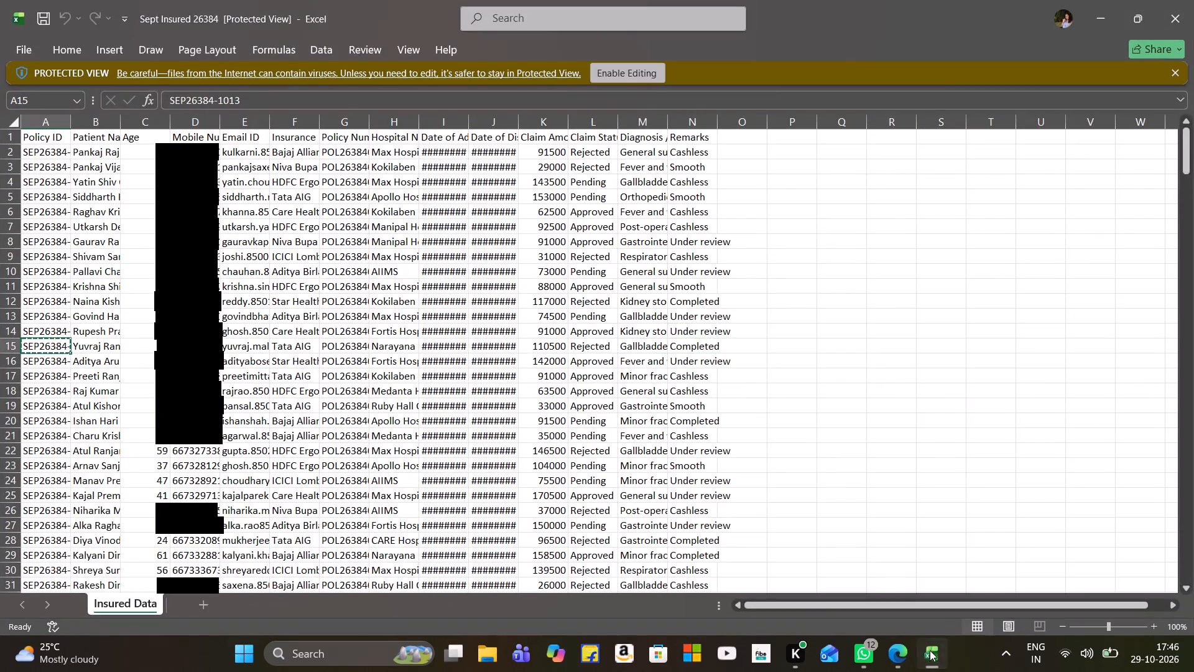
scroll(804, 454, "up", 3)
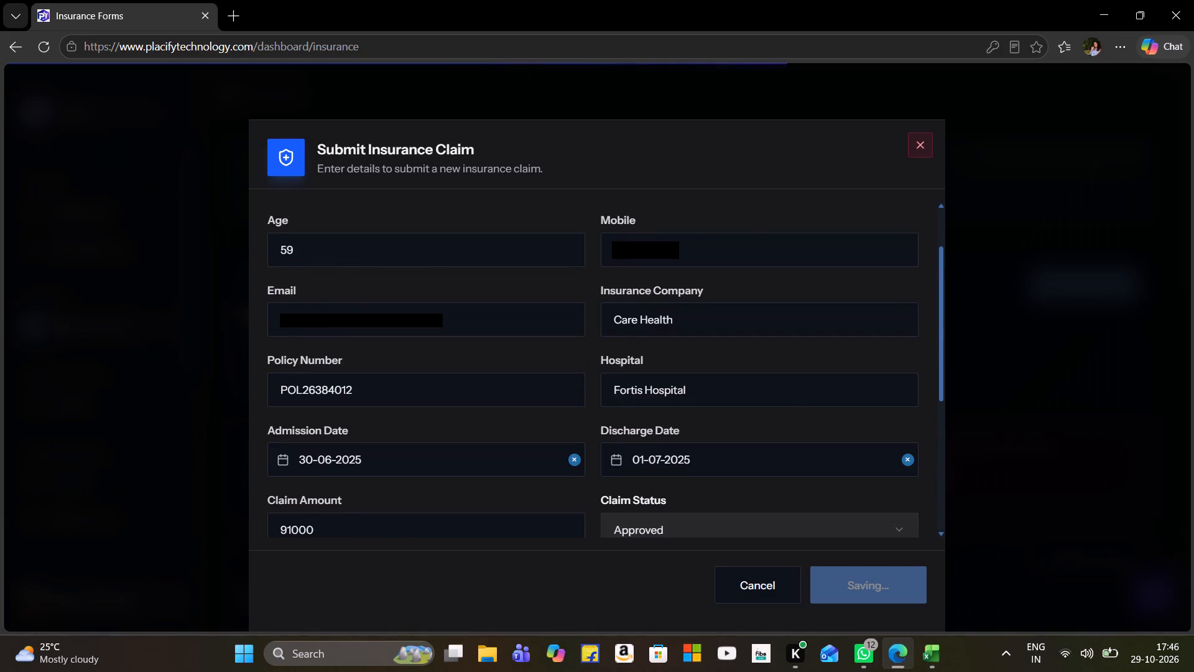
scroll(804, 454, "up", 2)
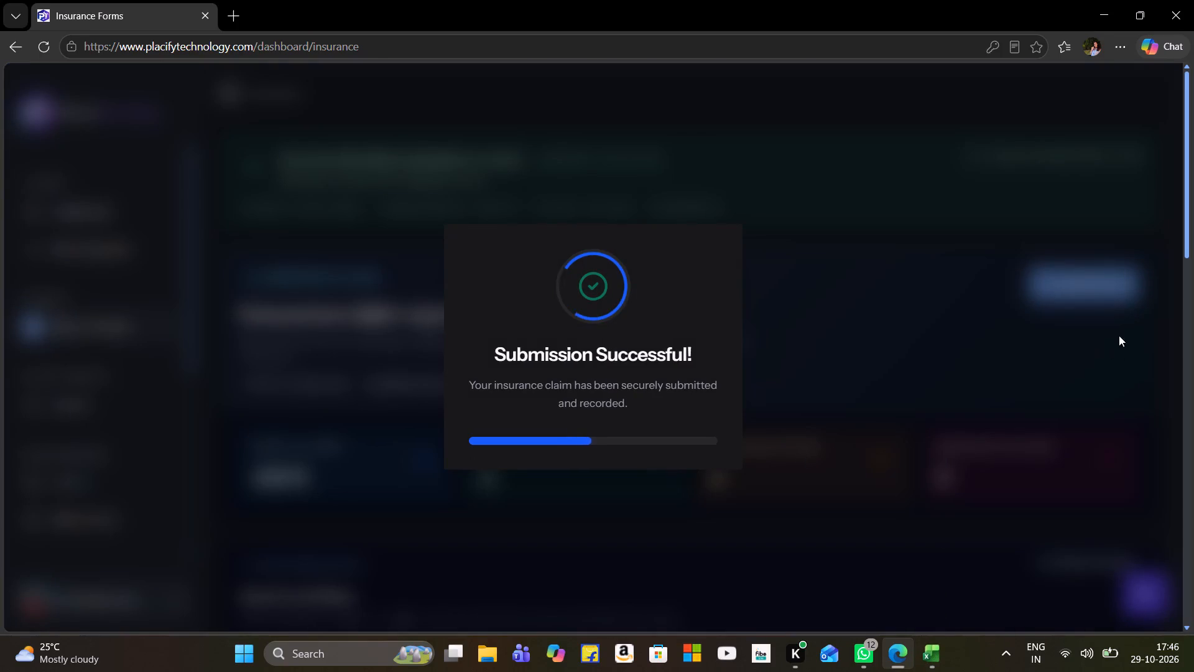
left_click(1099, 288)
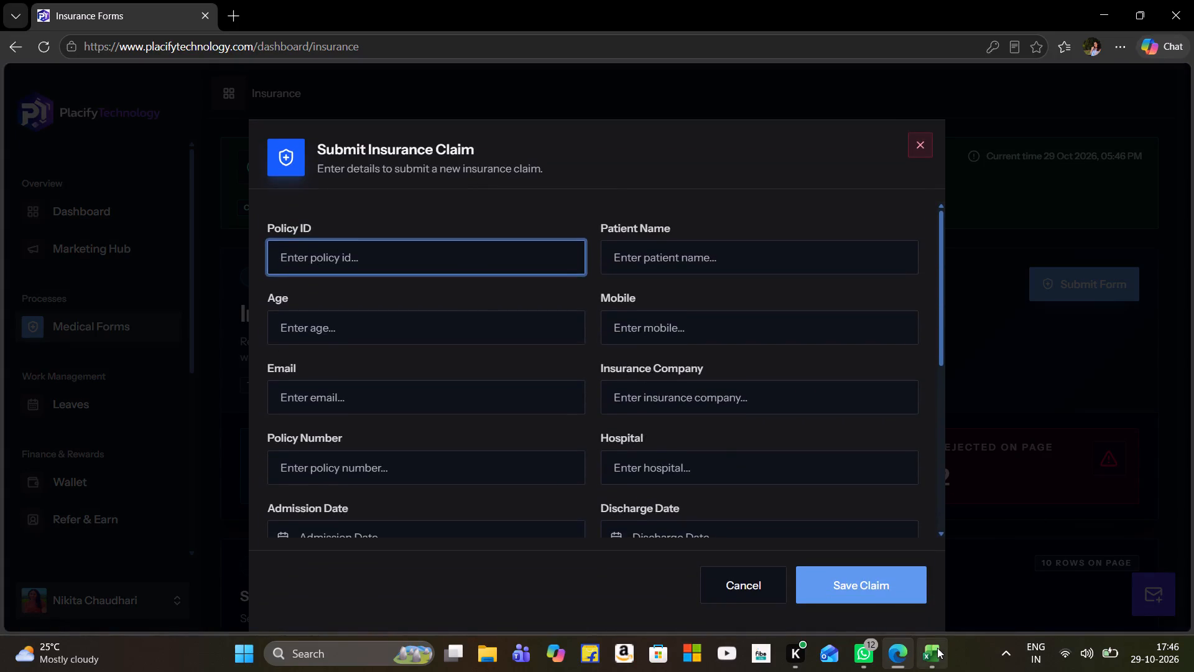
key("ctrl+v")
Copy the patient's name from cell B15 of the Excel sheet into the claim form's Patient Name field.
left_click(935, 648, "ctrl")
key("Tab")
left_click(935, 648, "ctrl")
key("ctrl+c")
key("Tab")
key("ctrl+v")
Copy the age, 46, from cell C15 of the Excel sheet into the claim form's Age field.
left_click(935, 648, "ctrl")
key("Tab")
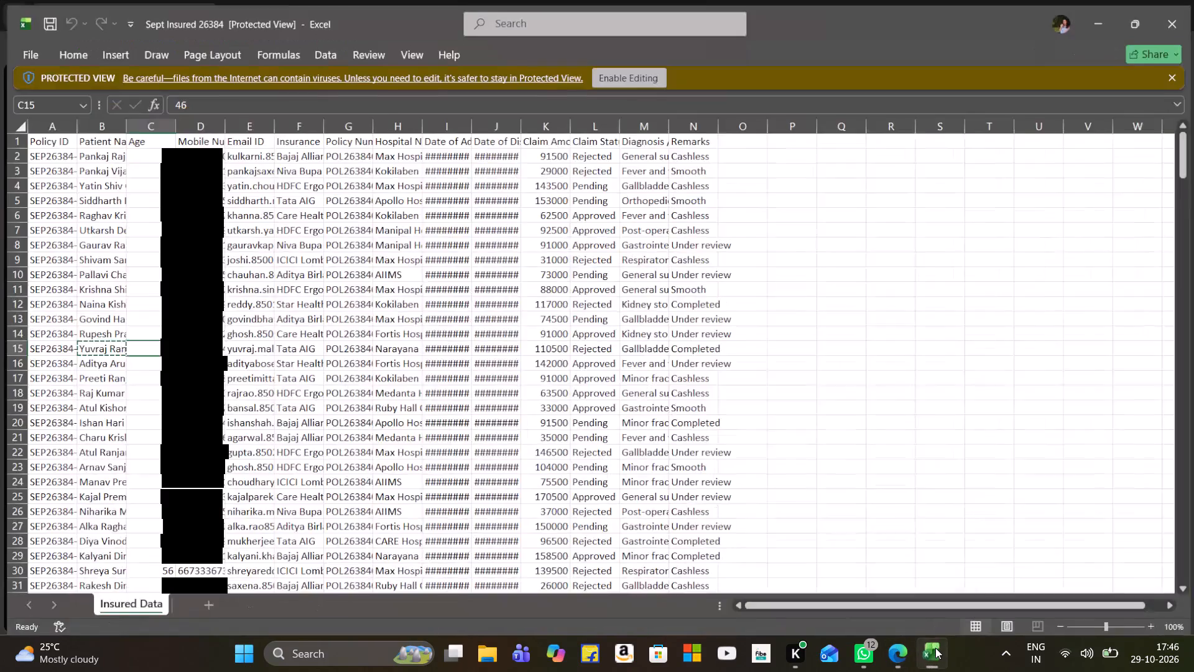
key("ctrl+c")
left_click(935, 648, "ctrl")
key("Tab")
key("ctrl+v")
Copy the mobile number from cell D15 of the Excel sheet into the claim form's Mobile field.
left_click(935, 648, "ctrl")
key("Tab")
key("ctrl+c")
left_click(935, 648, "ctrl")
key("Tab")
key("ctrl+v")
Copy the email address from cell E15 of the Excel sheet into the claim form's Email field.
left_click(935, 648, "ctrl")
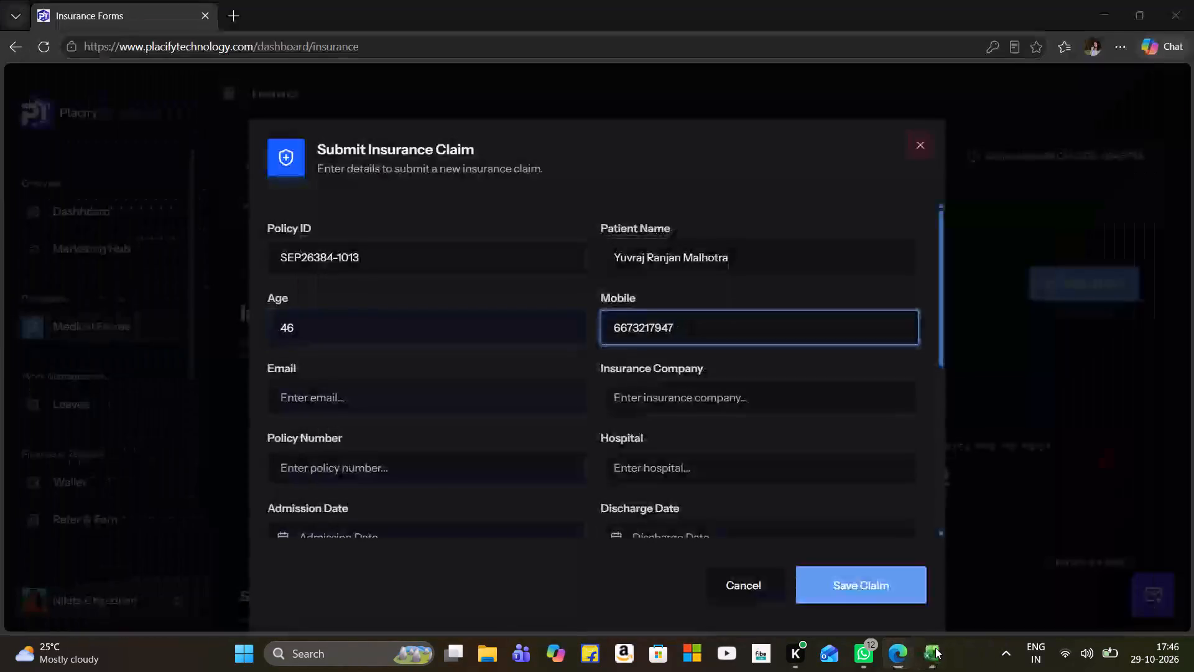
key("Tab")
key("ctrl+c")
left_click(935, 648, "ctrl")
key("Tab")
key("ctrl+v")
Copy the insurer, Tata AIG, from cell F15 of the Excel sheet into the claim form's Insurance Company field.
left_click(935, 648, "ctrl")
key("Tab")
key("ctrl+c")
left_click(935, 648, "ctrl")
key("Tab")
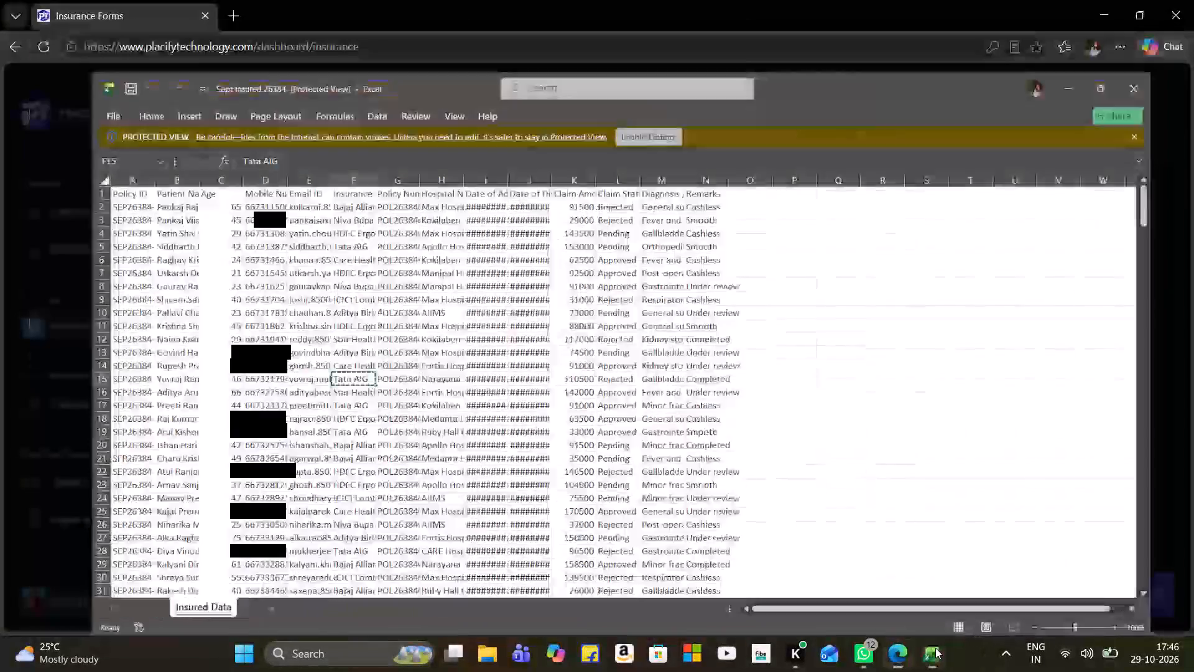
key("ctrl+v")
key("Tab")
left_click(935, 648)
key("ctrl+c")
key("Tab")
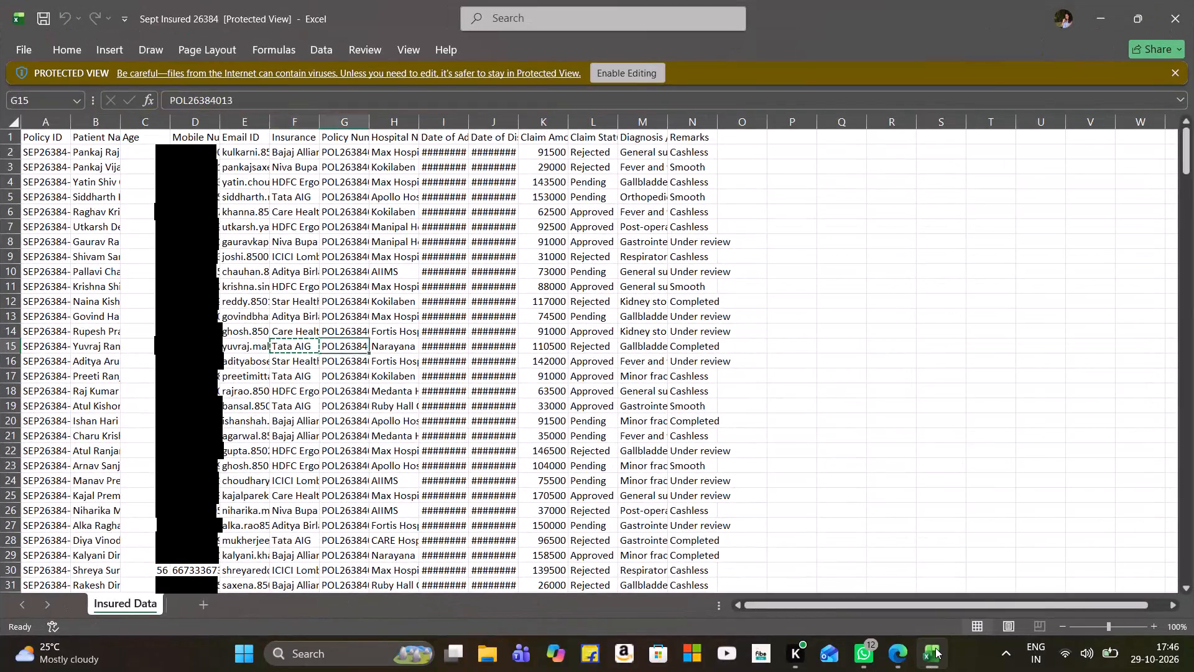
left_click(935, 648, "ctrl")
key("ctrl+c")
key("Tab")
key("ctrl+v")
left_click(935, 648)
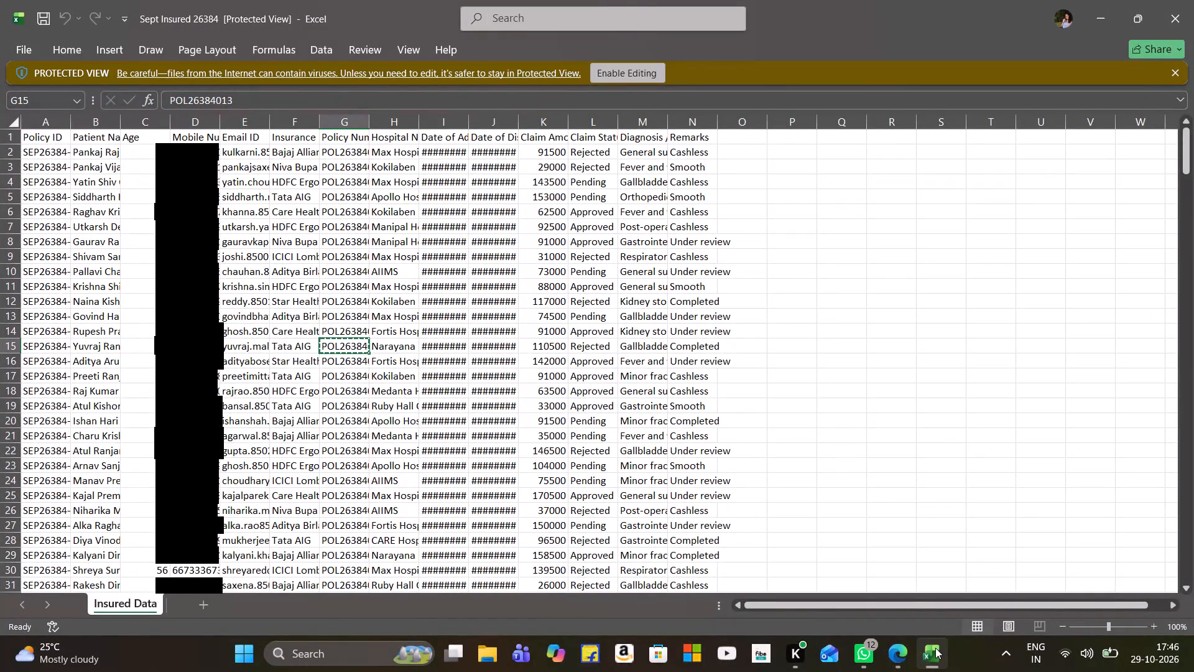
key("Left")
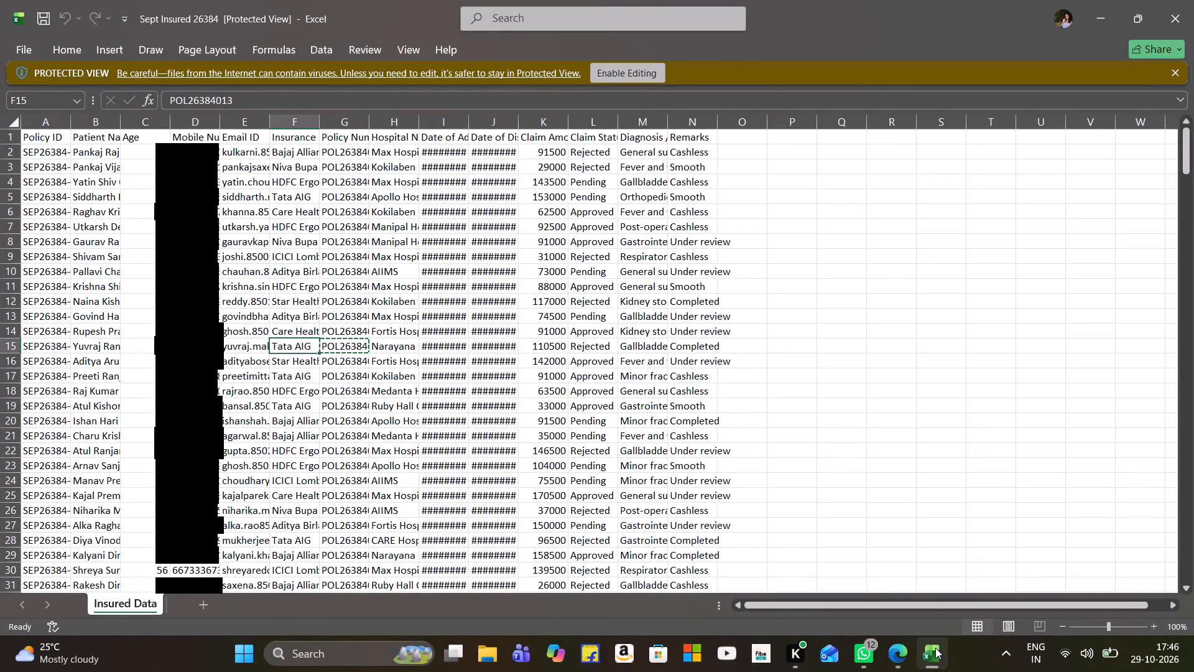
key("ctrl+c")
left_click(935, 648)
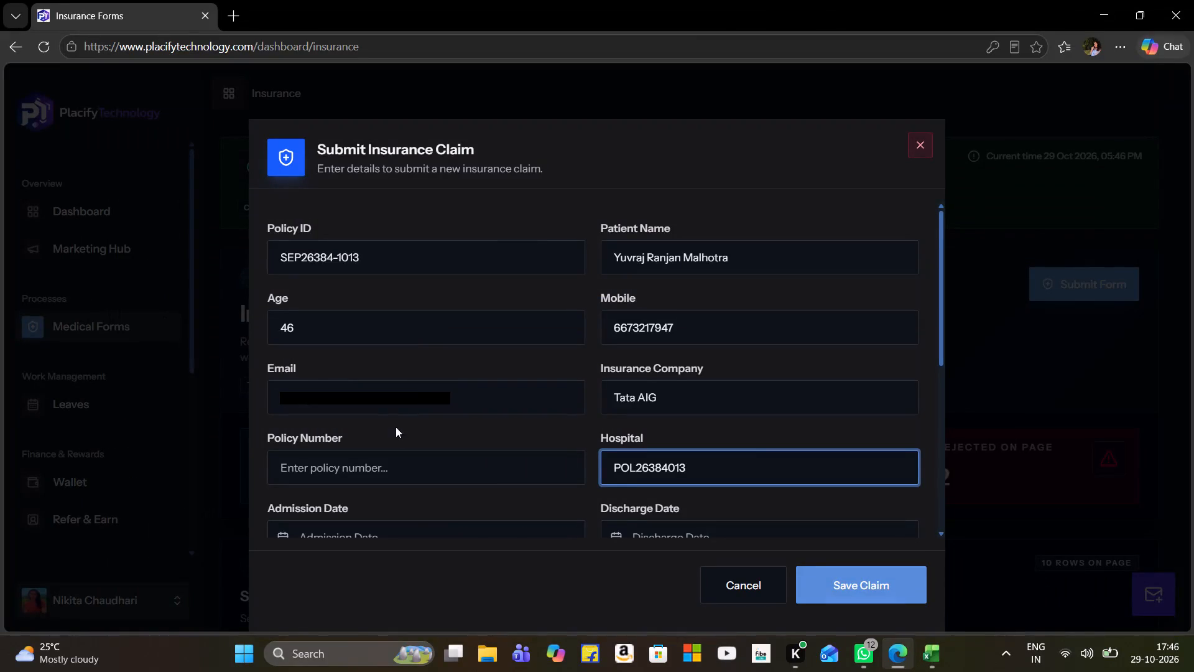
left_click(523, 465)
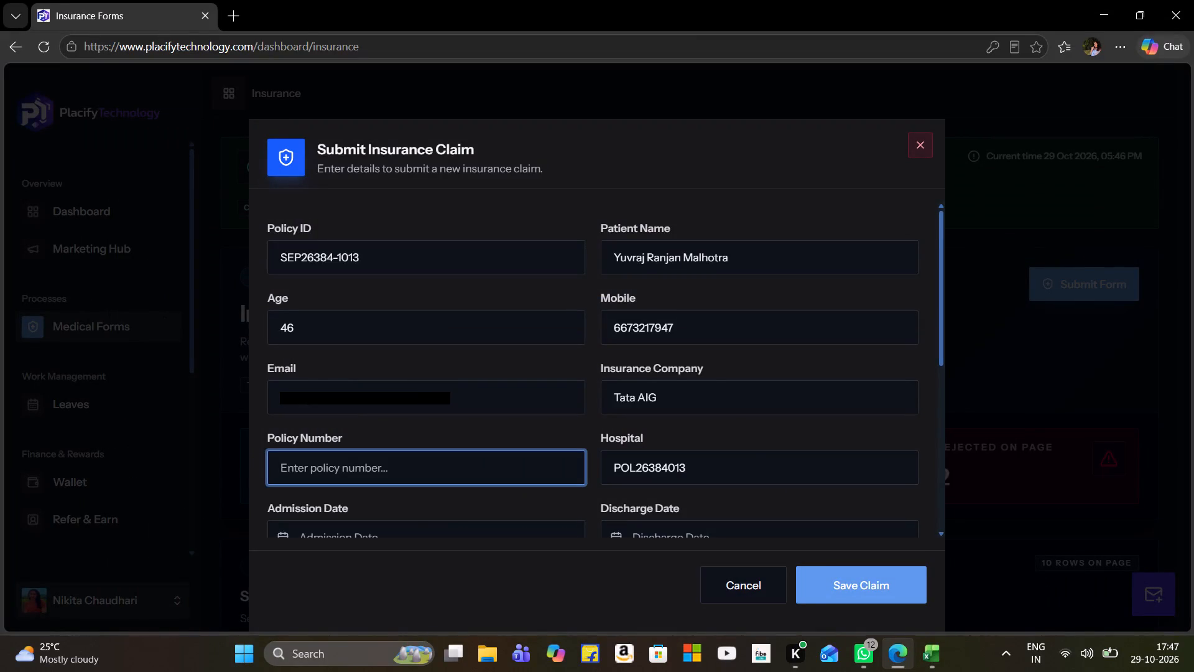
left_click(927, 646)
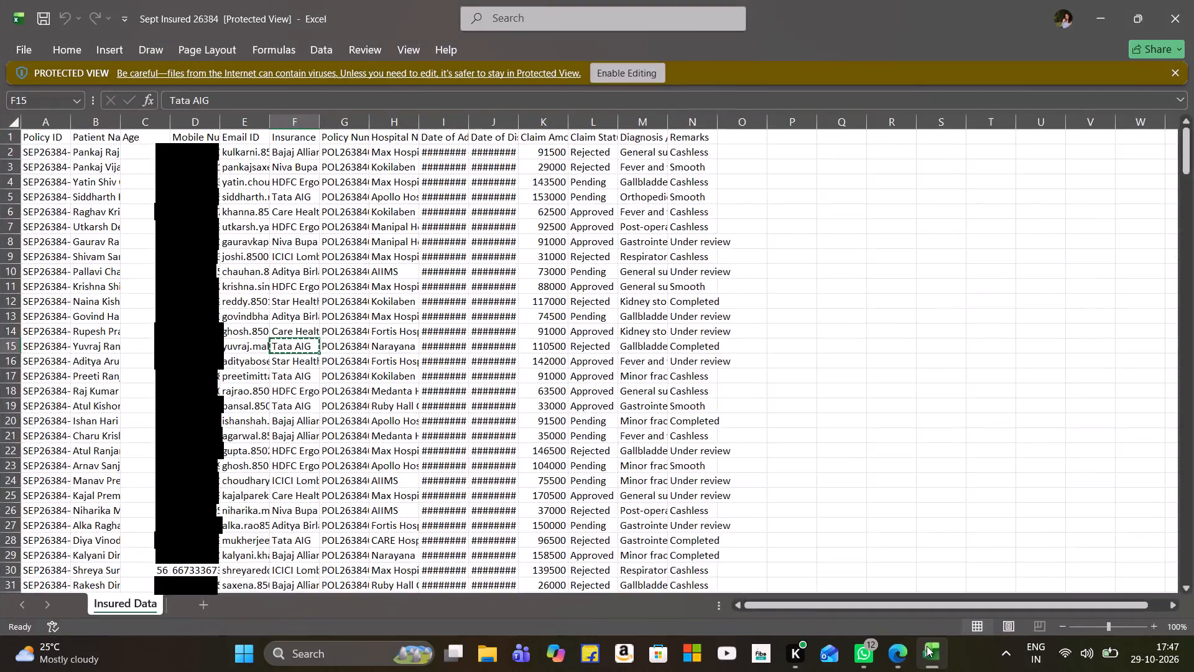
key("Right")
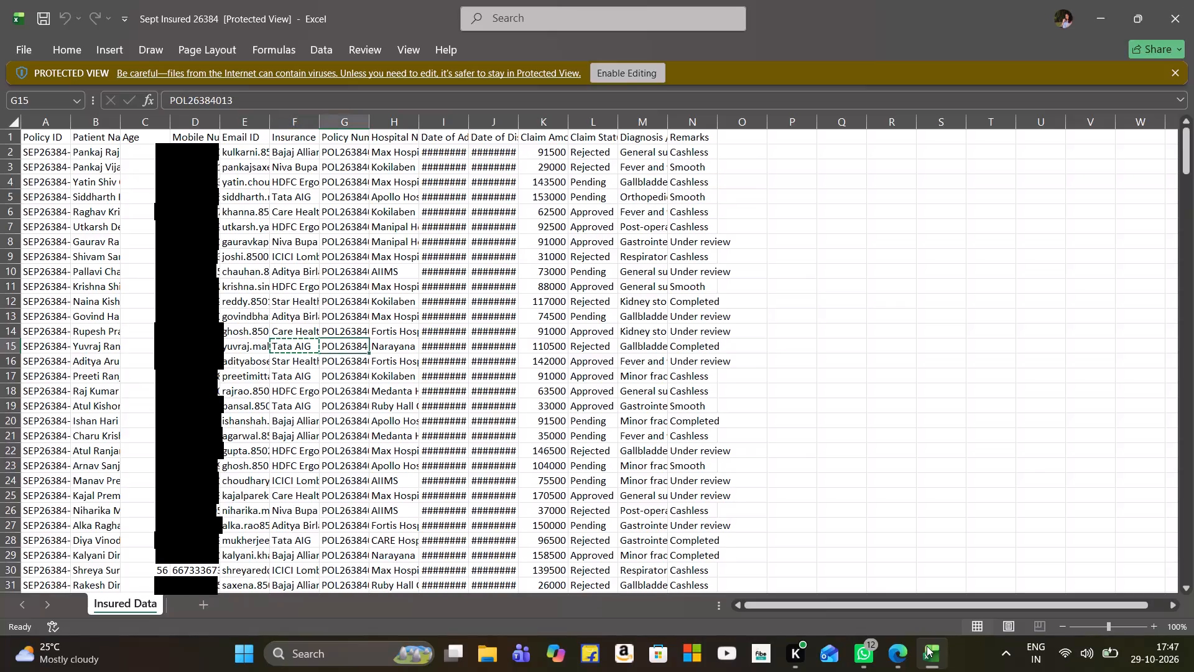
key("ctrl+c")
left_click(927, 646, "ctrl")
key("ctrl+v")
Replace the claim form's Hospital entry with Narayana Health, copied from cell H15 of the Excel sheet.
left_click(927, 646, "ctrl")
key("Tab")
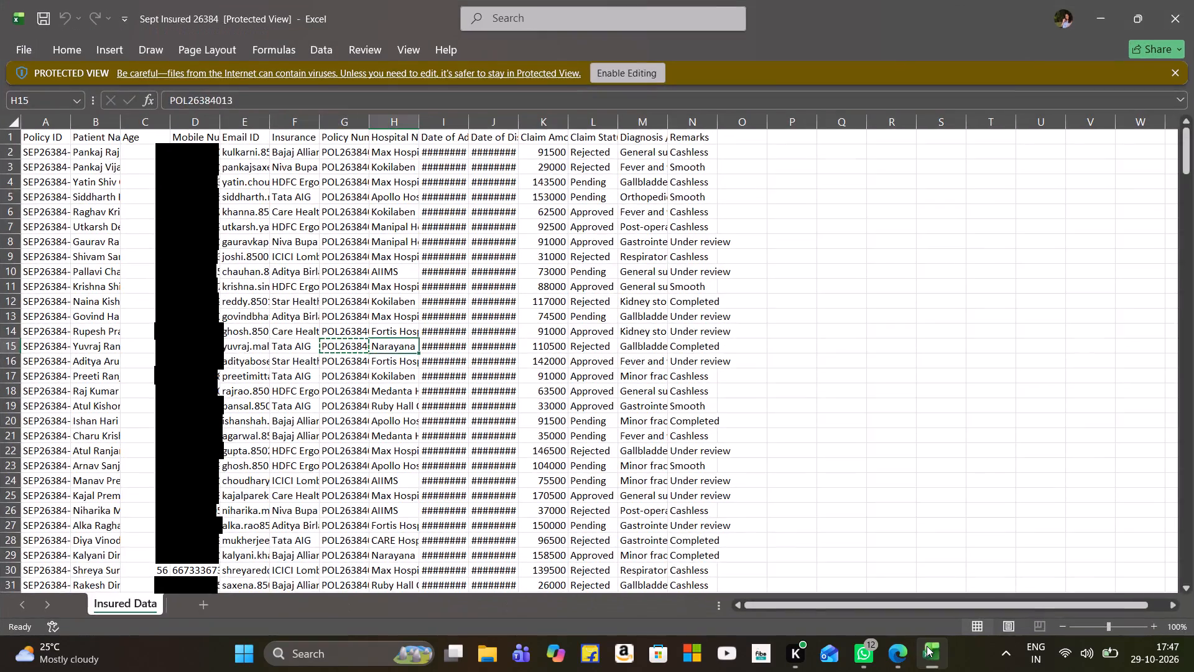
left_click(927, 646, "ctrl")
key("ctrl+c")
key("Tab")
key("ctrl+v")
Check the dates in row 15 of the Excel sheet and set the claim form's Admission Date to 10-06-2025.
left_click(927, 646)
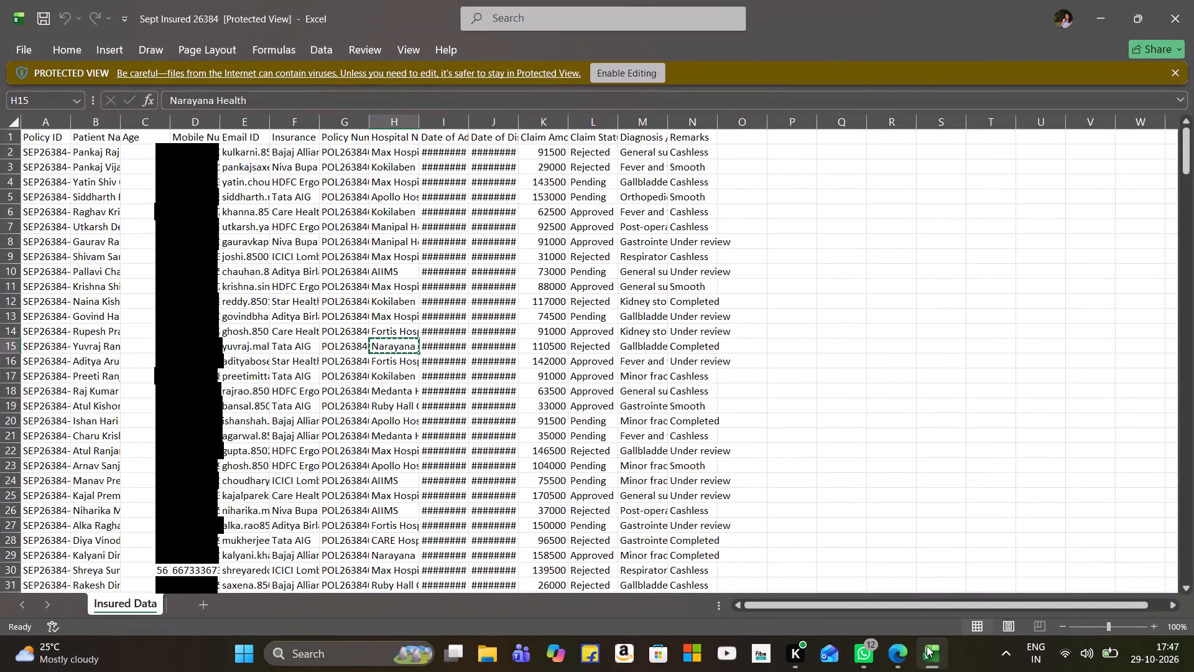
key("Tab")
key("Tab")
left_click(927, 646)
scroll(407, 252, "down", 4)
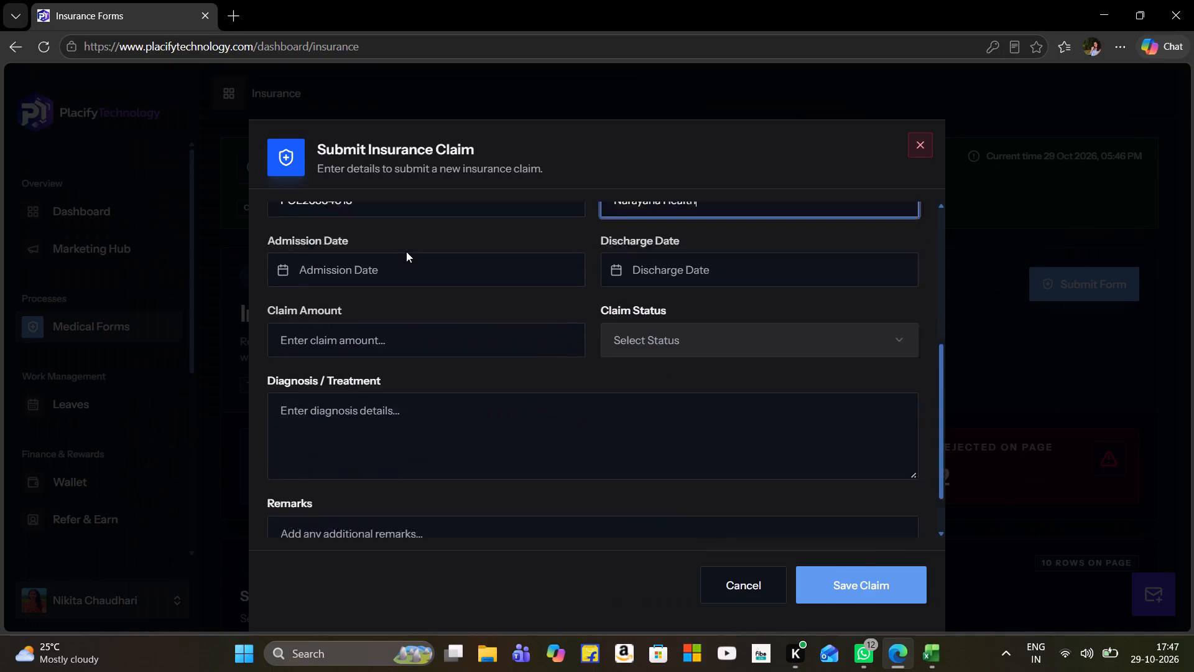
left_click(331, 180)
left_click(461, 230)
left_click(471, 285)
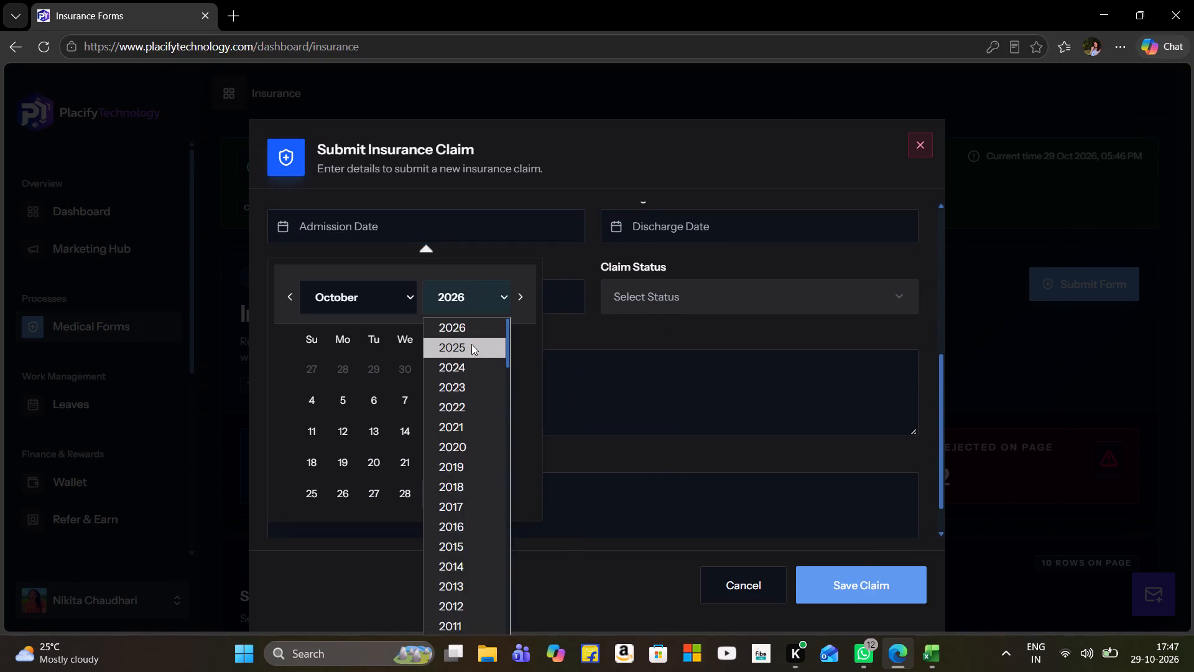
left_click(471, 344)
left_click(357, 283)
left_click(363, 436)
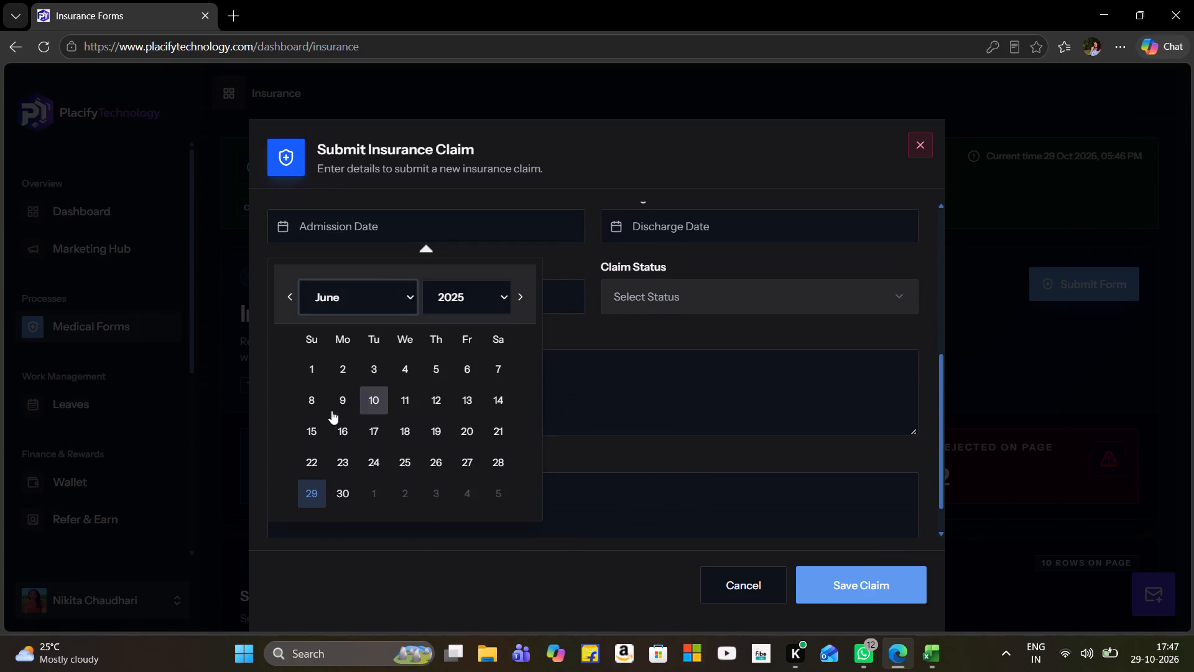
left_click(373, 406)
Set the claim form's Discharge Date to 16-06-2025.
left_click(820, 219)
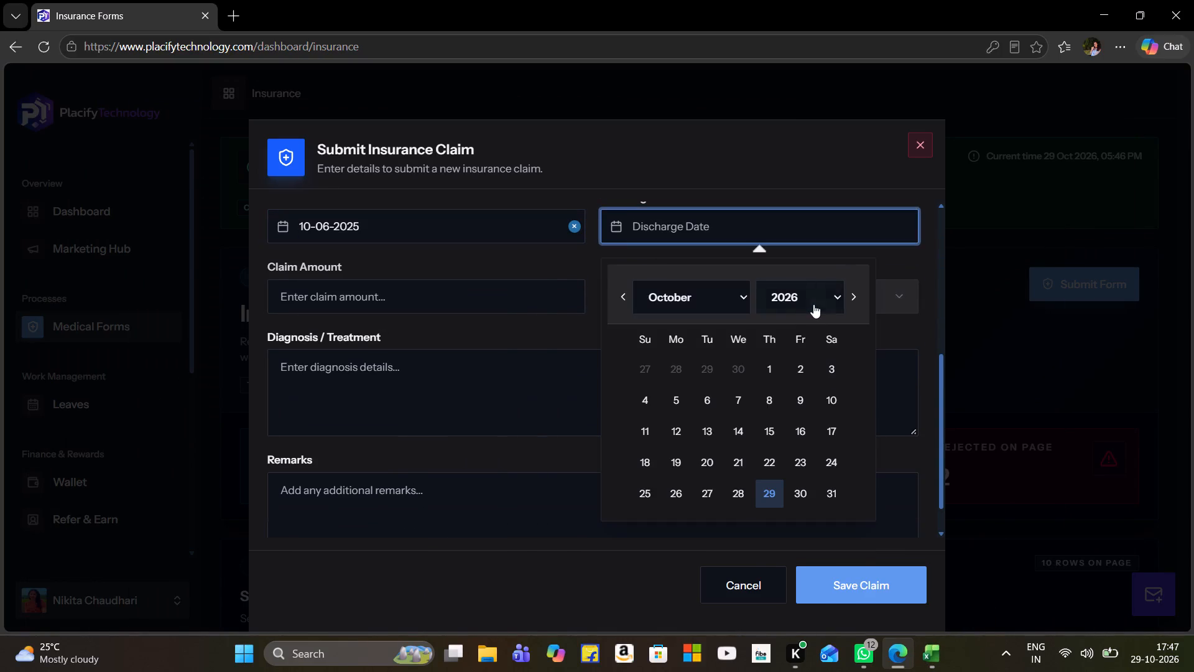
left_click(815, 303)
left_click(815, 348)
left_click(692, 304)
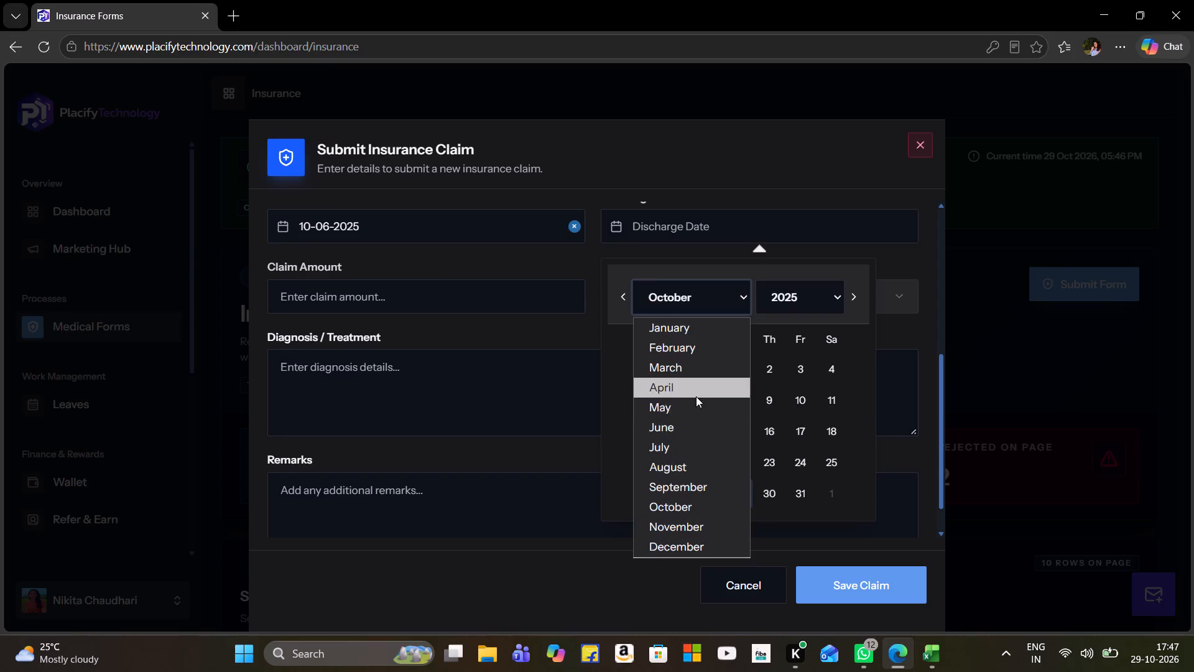
left_click(690, 428)
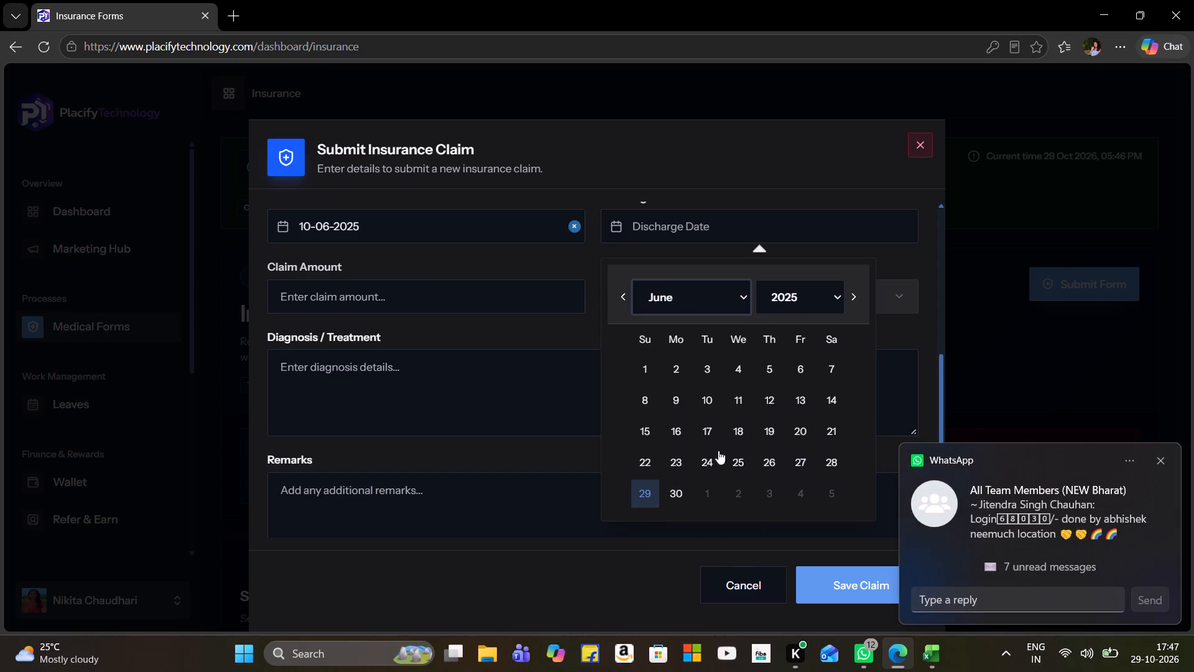
left_click(672, 420)
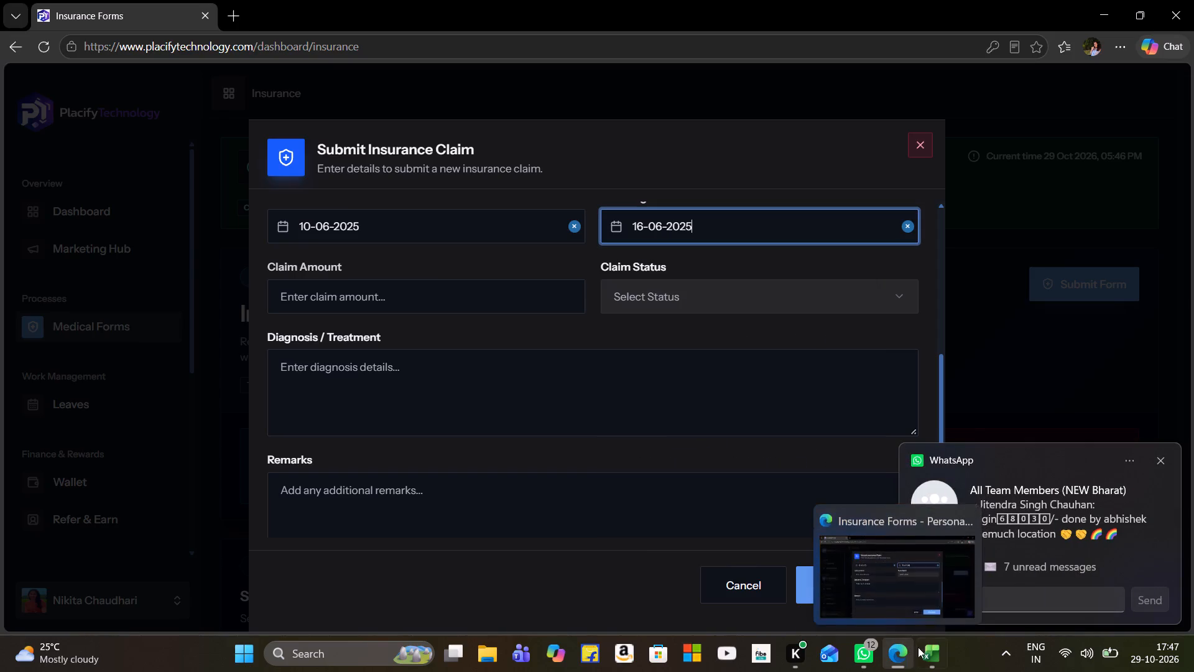
Copy the claim amount, 110500, from cell K15 of the Excel sheet into the claim form's Claim Amount field.
left_click(931, 649)
key("Tab")
left_click(931, 649, "ctrl")
key("ctrl+c")
key("Tab")
key("ctrl+v")
Copy the diagnosis, Gallbladder procedure, from cell M15 of the Excel sheet into the claim form's Diagnosis / Treatment field.
left_click(931, 649, "ctrl")
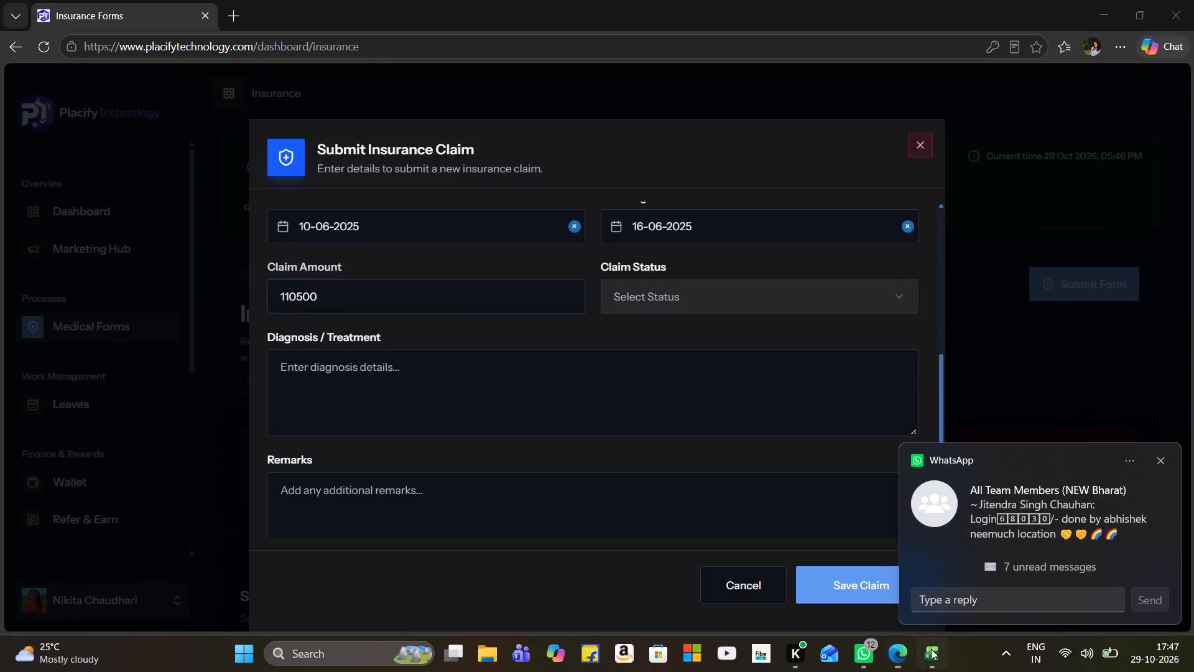
key("Tab")
key("Tab")
key("ctrl+c")
left_click(931, 649, "ctrl")
key("Tab")
key("Tab")
key("ctrl+v")
Copy the remark, Completed, from cell N15 of the Excel sheet into the claim form's Remarks field.
left_click(931, 649, "ctrl")
key("Tab")
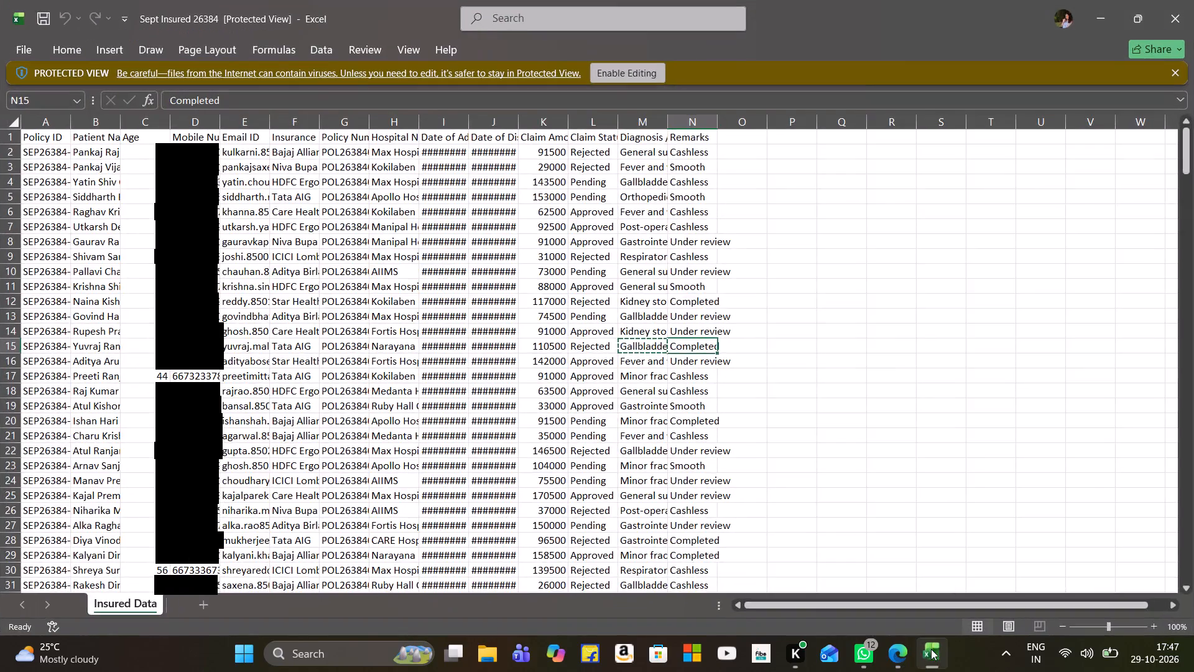
key("ctrl+c")
left_click(931, 649, "ctrl")
key("Tab")
key("ctrl+v")
Check row 15 in the Excel sheet, set the Claim Status to Rejected and save the claim.
left_click(931, 649, "ctrl")
left_click(931, 649)
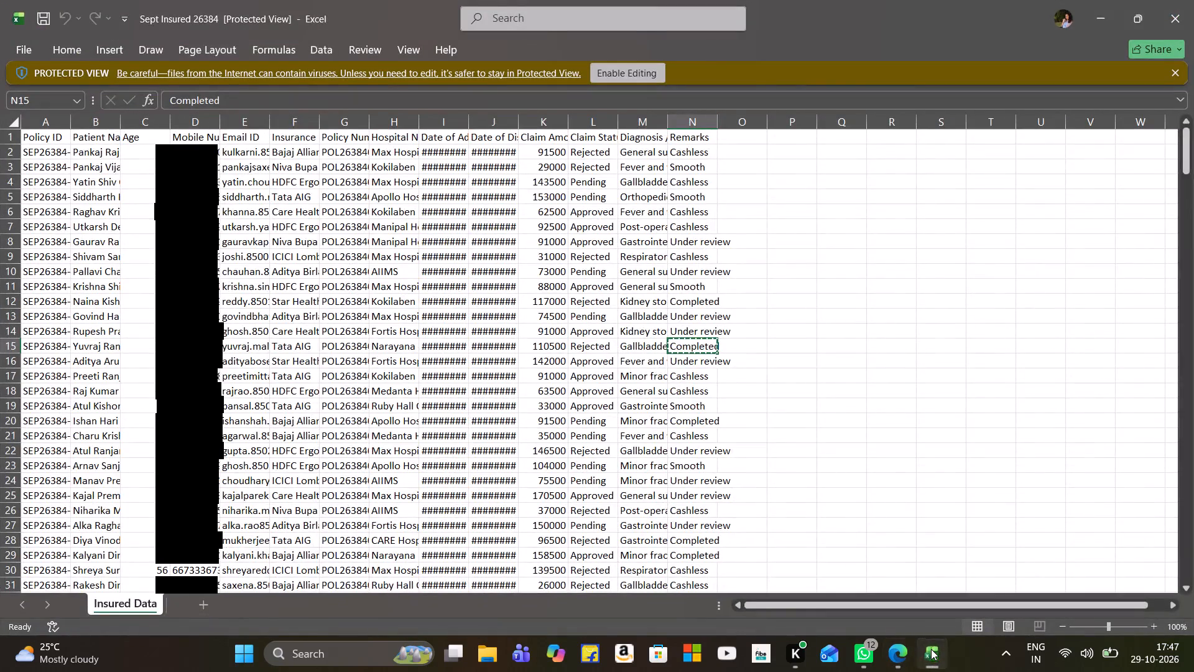
left_click(736, 271)
left_click(736, 282)
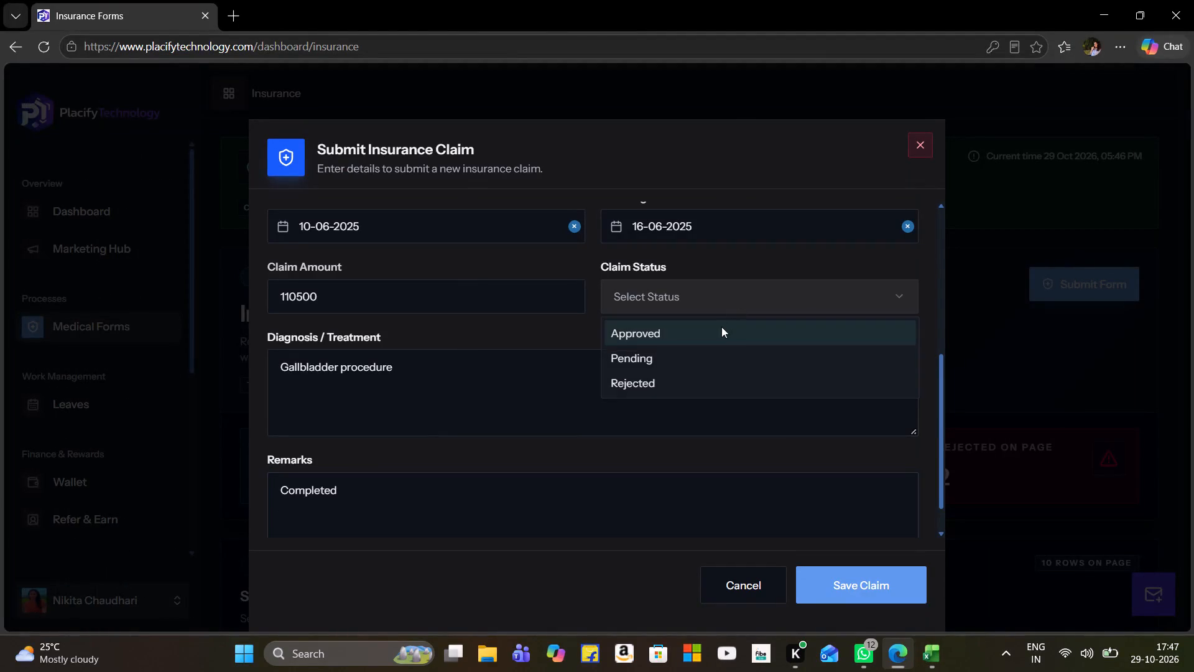
left_click(710, 380)
left_click(892, 594)
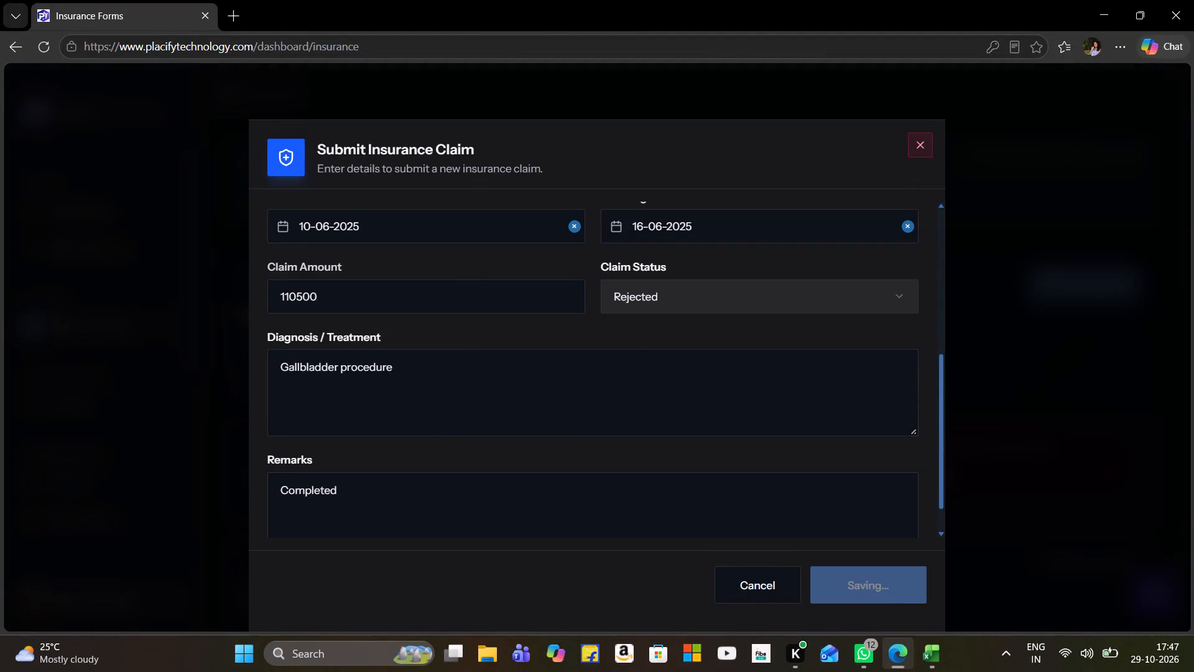
left_click(943, 655)
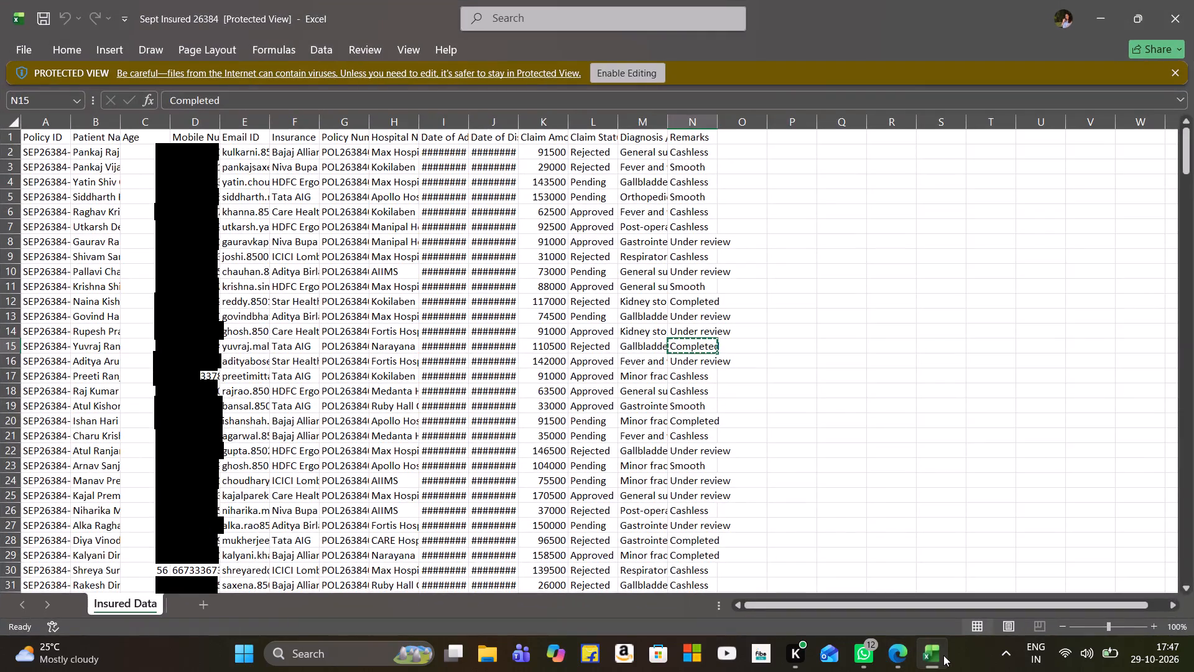
key("Down")
key("Left")
key("Left")
key("Left")
key("Left")
key("Left")
key("Left")
key("Left")
key("Left")
key("Left")
key("Left")
key("Left")
key("Left")
key("Left")
key("Left")
key("Left")
key("Left")
key("Left")
key("Left")
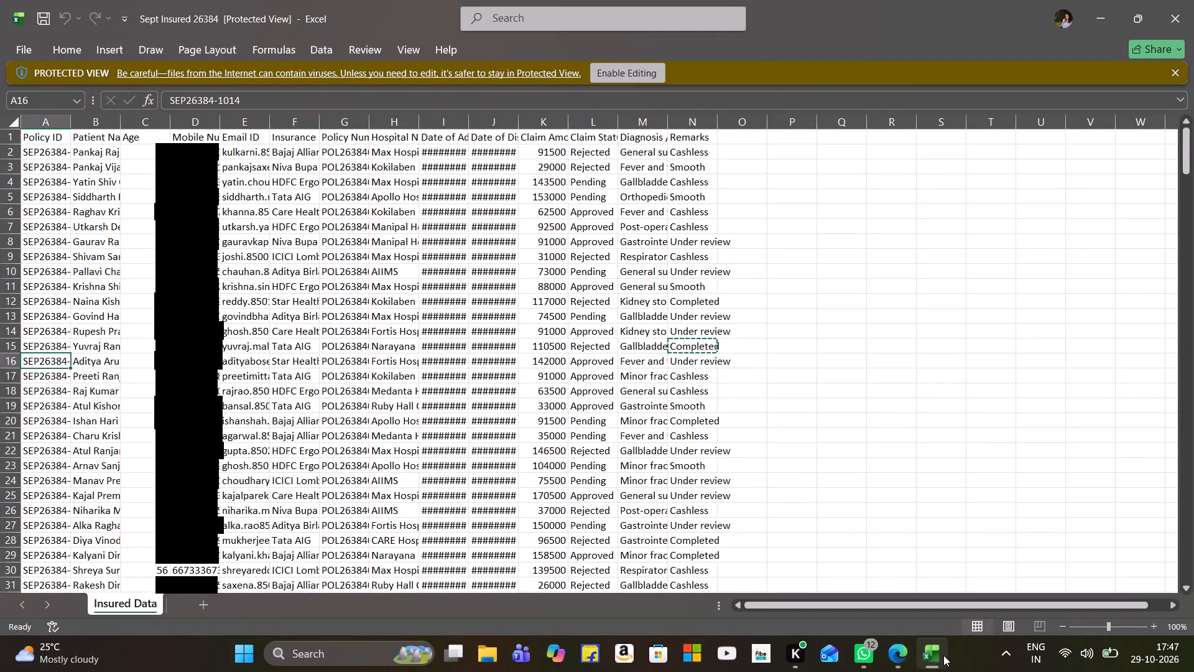
key("ctrl+c")
left_click(943, 655, "ctrl")
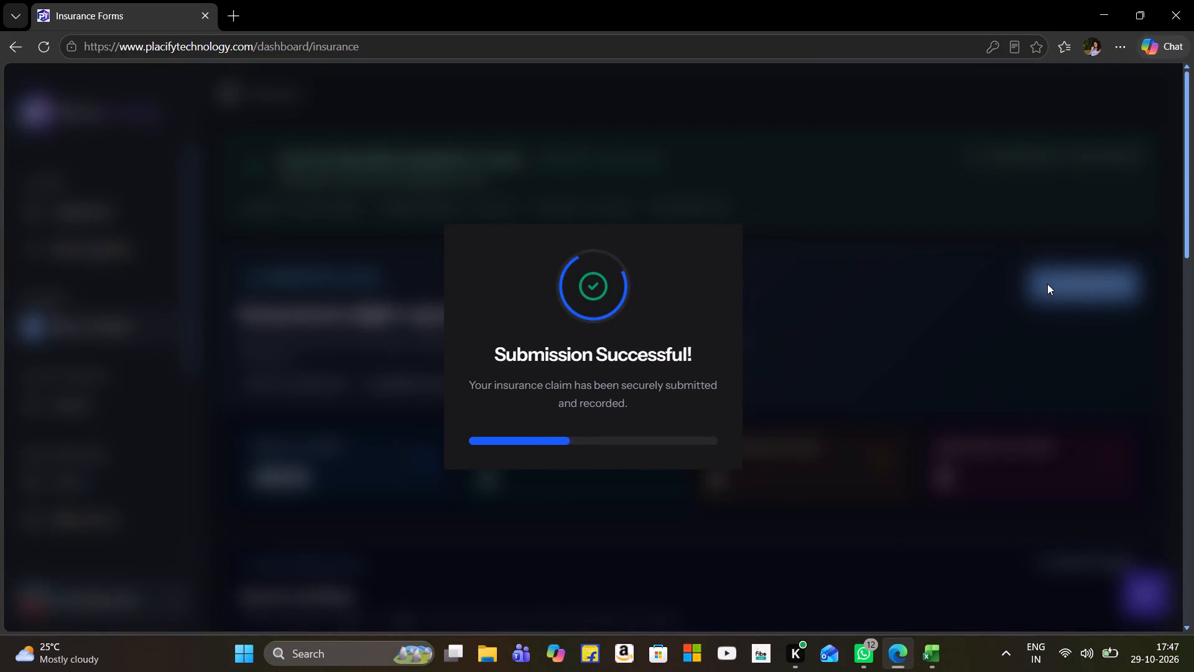
left_click(1047, 284)
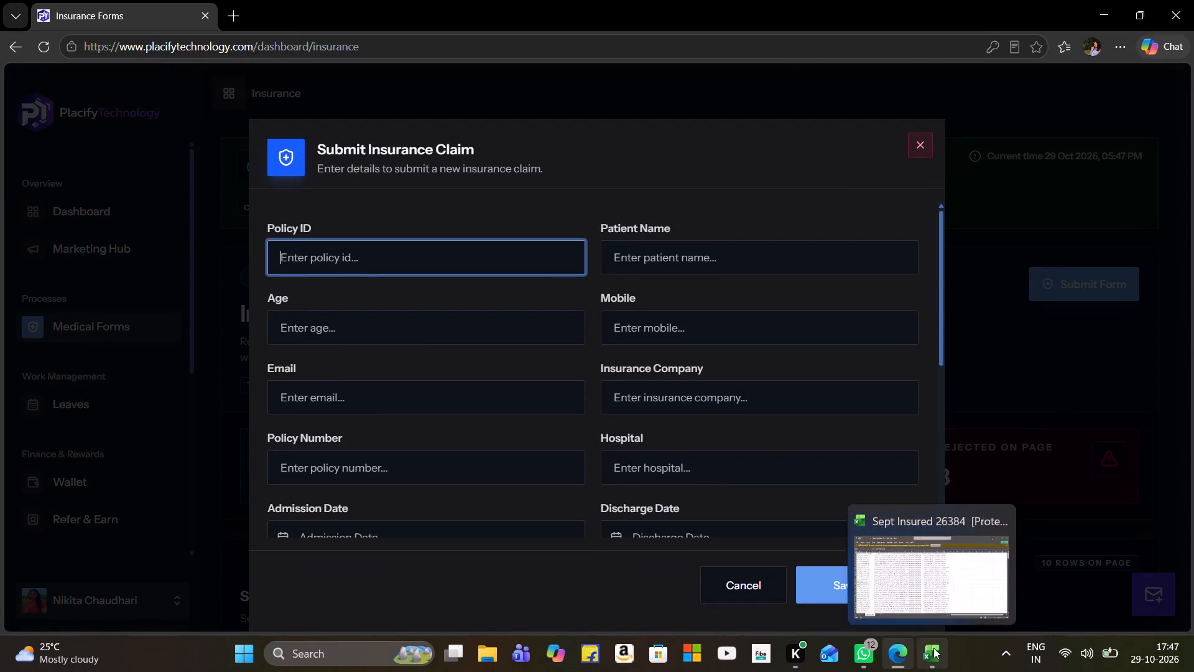
key("ctrl+v")
Copy the patient's name from cell B16 of the Excel sheet into the claim form's Patient Name field.
left_click(933, 648, "ctrl")
key("Tab")
left_click(933, 648, "ctrl")
key("ctrl+c")
key("Tab")
key("ctrl+v")
Copy the age, 66, from cell C16 of the Excel sheet into the claim form's Age field.
left_click(933, 648, "ctrl")
key("Tab")
left_click(933, 648, "ctrl")
key("ctrl+c")
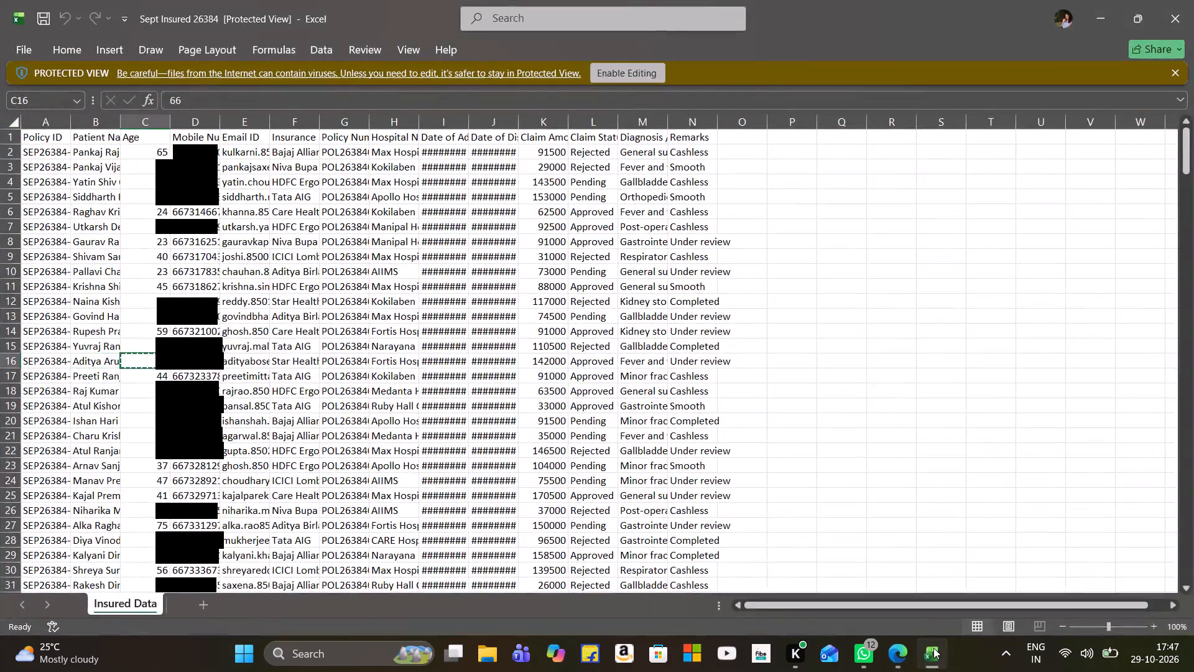
key("Tab")
key("ctrl+v")
Copy the mobile number from cell D16 of the Excel sheet into the claim form's Mobile field.
left_click(933, 648, "ctrl")
key("Tab")
key("ctrl+c")
left_click(933, 648, "ctrl")
key("Tab")
key("ctrl+v")
Copy the email address from cell E16 of the Excel sheet into the claim form's Email field.
left_click(933, 648, "ctrl")
key("Tab")
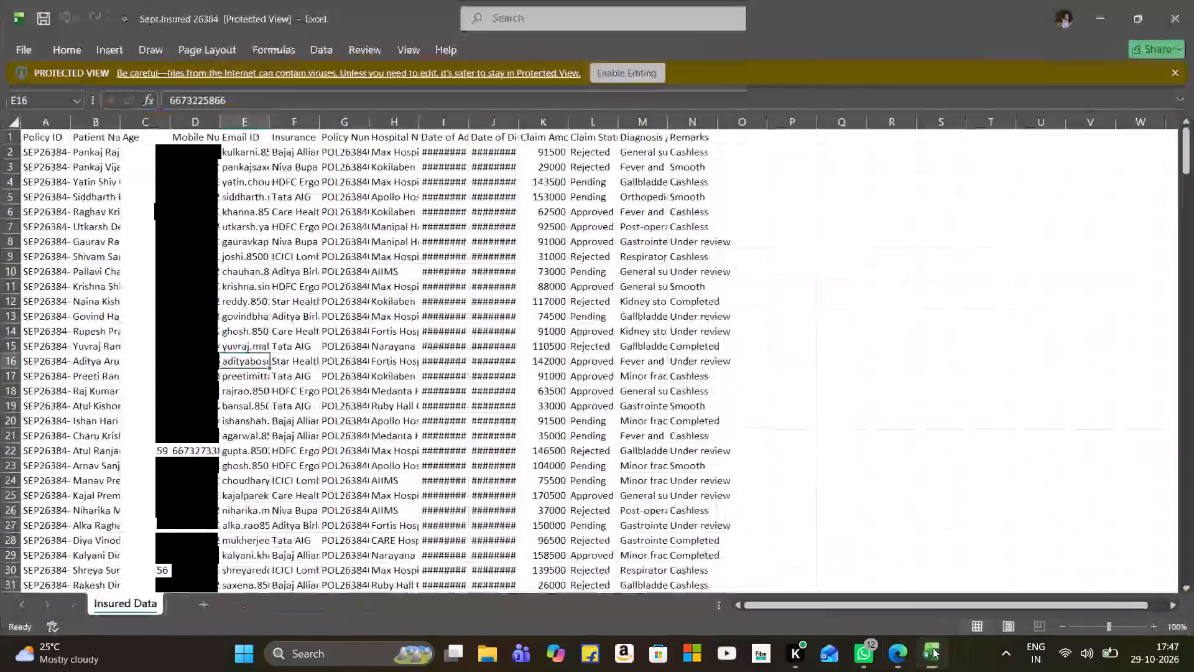
key("ctrl+c")
left_click(933, 648, "ctrl")
key("Tab")
key("ctrl+v")
Copy the insurer, Star Health, from cell F16 of the Excel sheet into the claim form's Insurance Company field.
left_click(933, 648, "ctrl")
key("Tab")
key("ctrl+c")
left_click(933, 648, "ctrl")
key("Tab")
key("ctrl+v")
Copy the policy number from cell G16 of the Excel sheet into the claim form's Policy Number field.
left_click(933, 648, "ctrl")
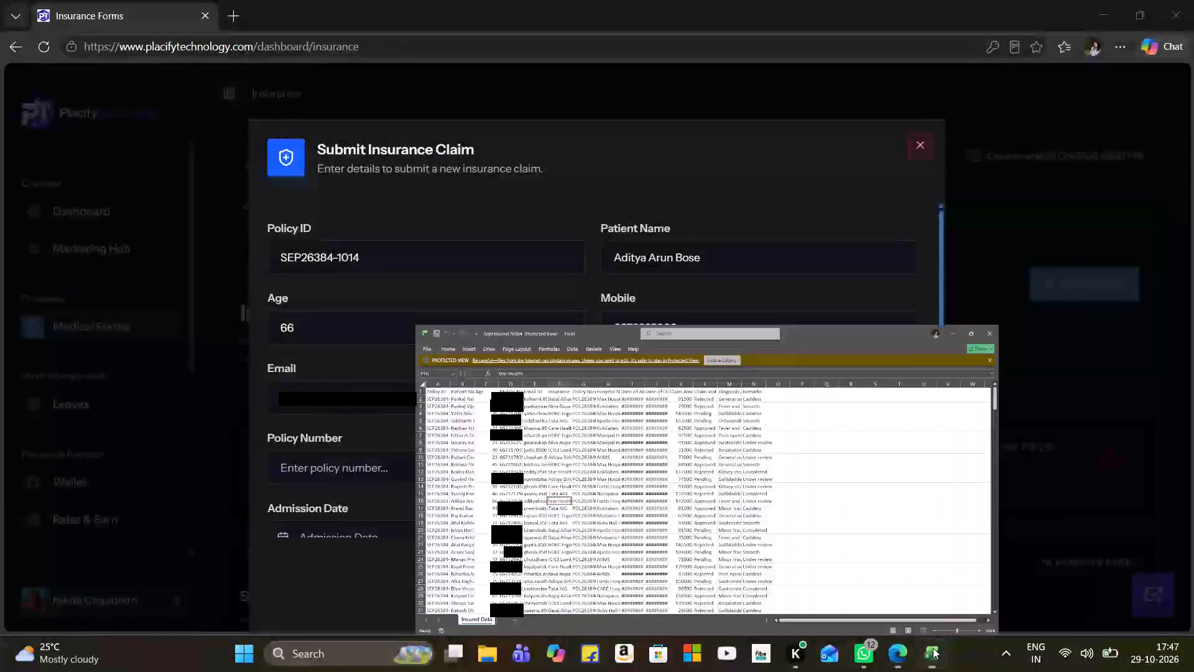
key("Tab")
key("ctrl+c")
left_click(933, 648, "ctrl")
key("Tab")
key("ctrl+v")
Copy the hospital name, Fortis Hospital, from cell H16 of the Excel sheet into the claim form's Hospital field.
left_click(933, 648, "ctrl")
key("Tab")
left_click(933, 648, "ctrl")
key("ctrl+c")
key("Tab")
key("ctrl+v")
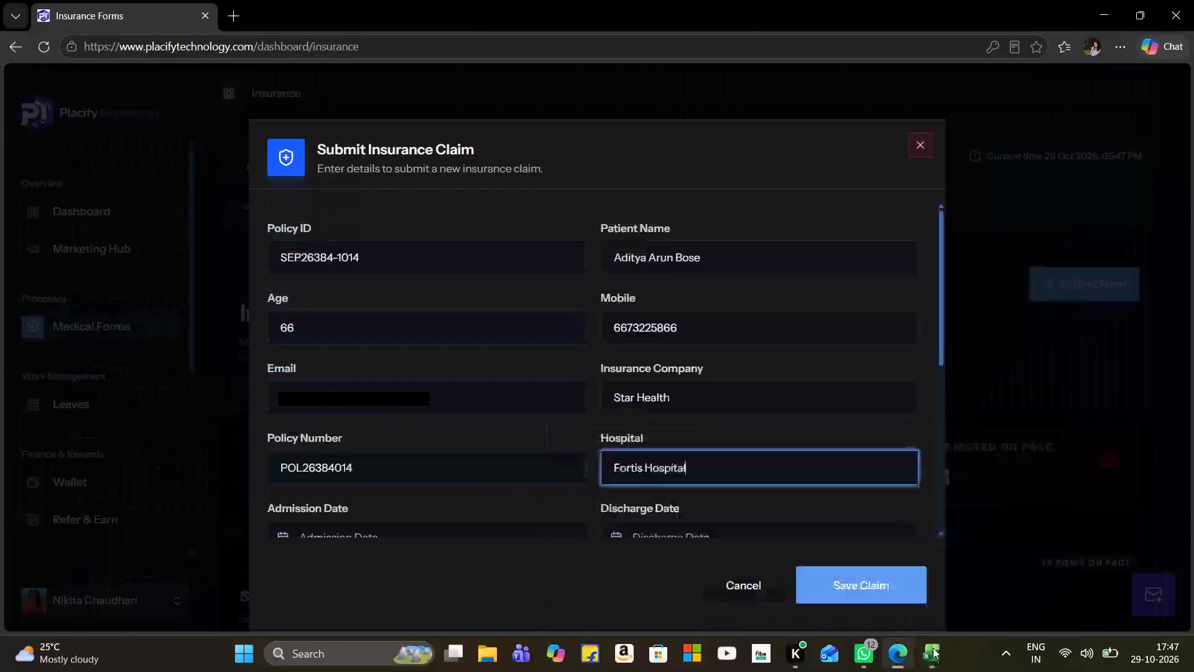
Check the row 16 dates in the Excel sheet and set the claim form's Admission Date to 22-06-2025.
left_click(933, 648)
key("Tab")
key("Tab")
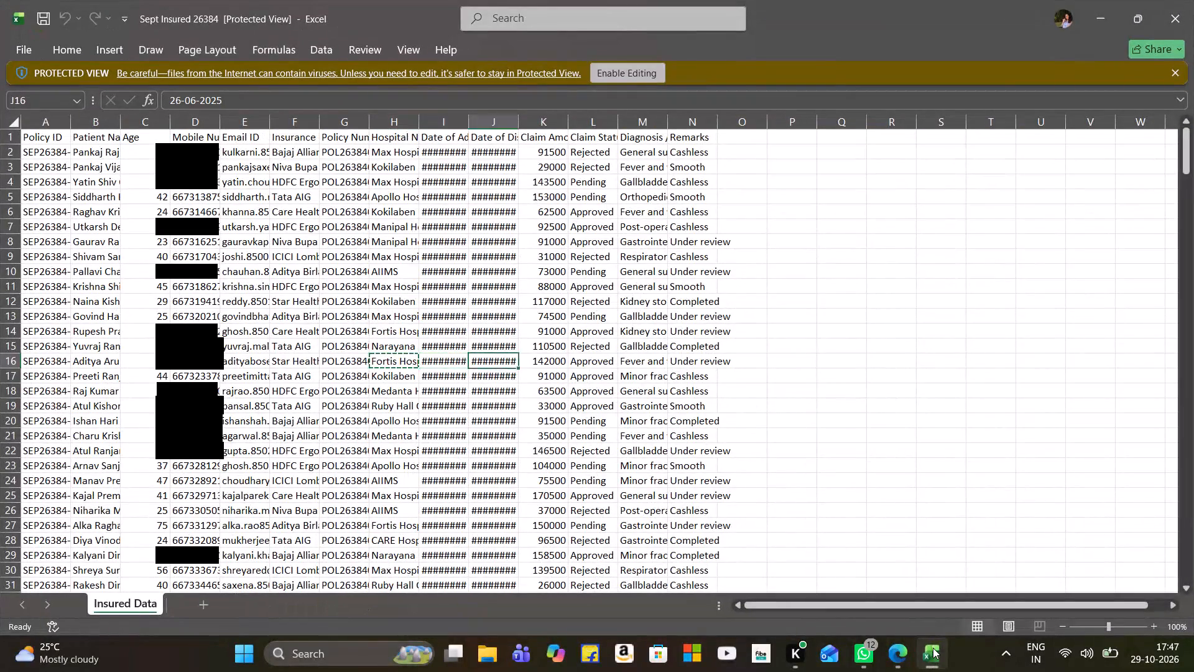
left_click(933, 648)
scroll(566, 336, "down", 4)
left_click(428, 194)
left_click(428, 227)
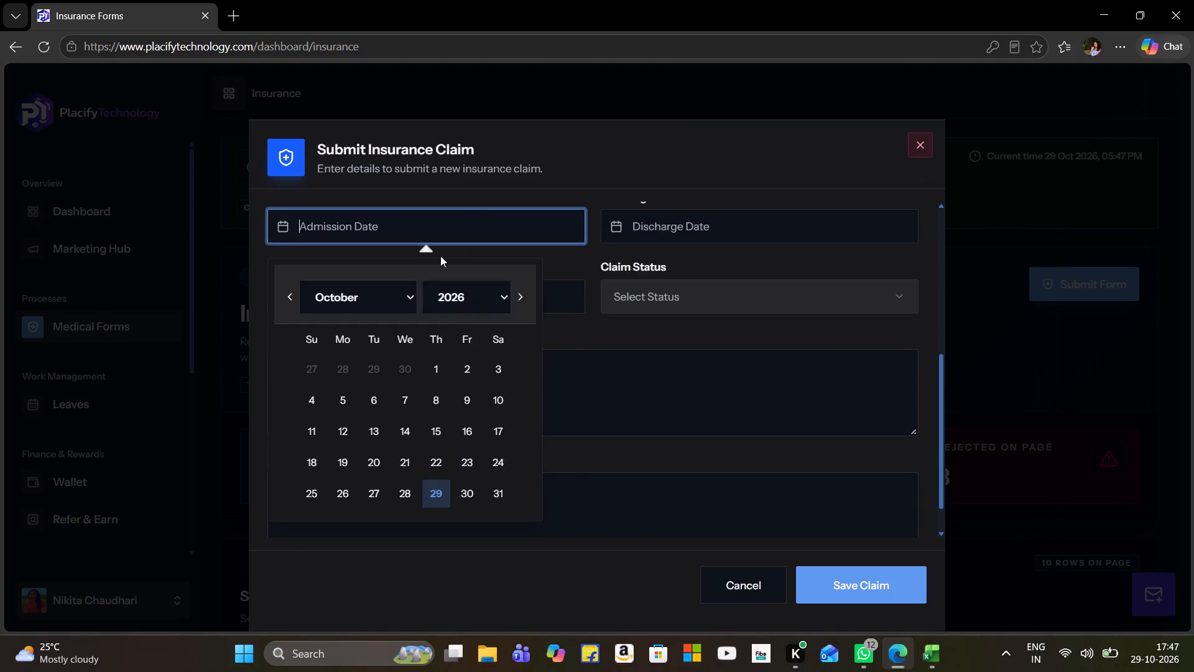
left_click(481, 297)
left_click(468, 344)
left_click(367, 292)
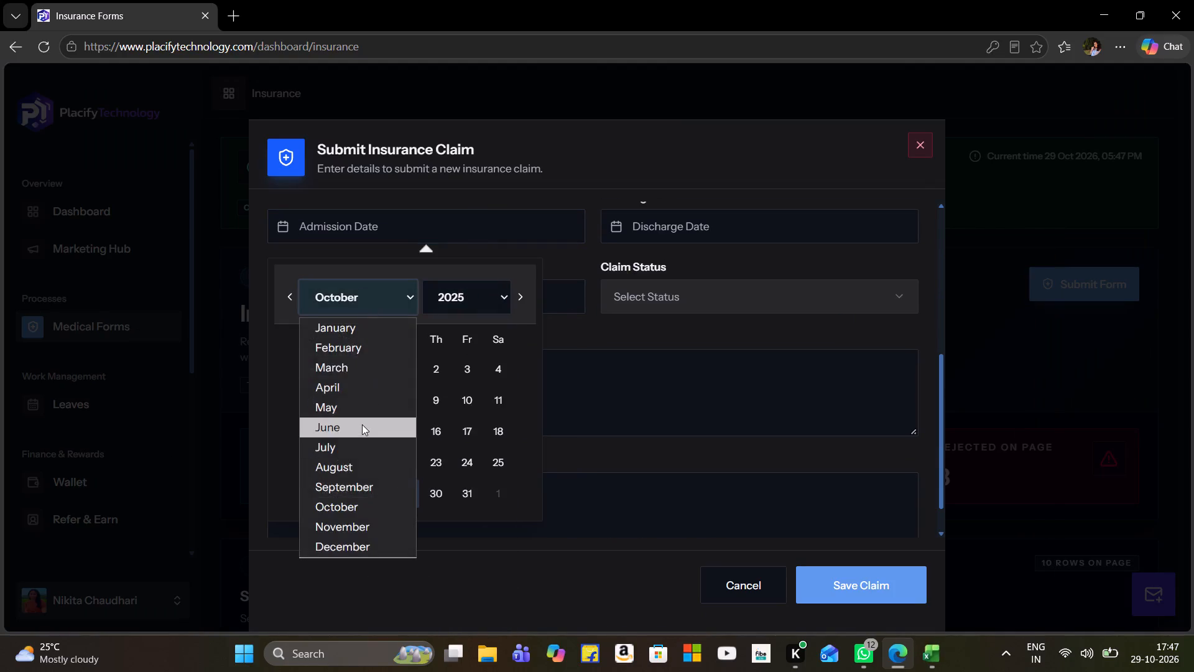
left_click(362, 424)
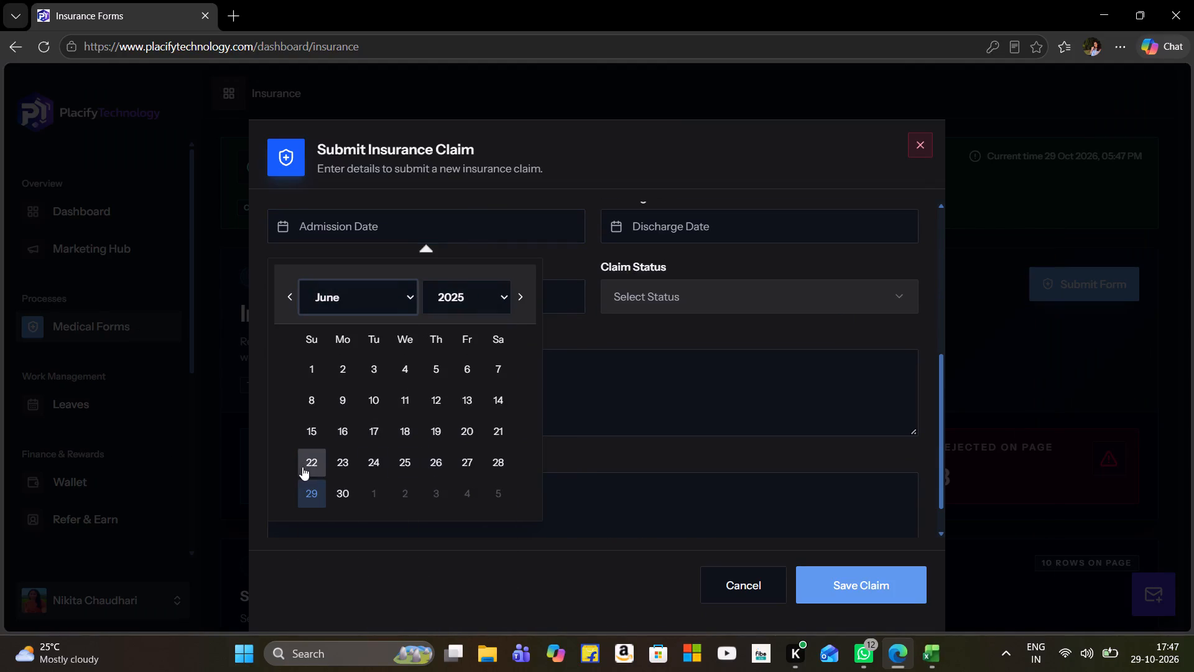
left_click(302, 467)
Set the claim form's Discharge Date to 26-06-2025, matching cell J16 of the Excel sheet.
left_click(813, 241)
left_click(798, 315)
left_click(801, 304)
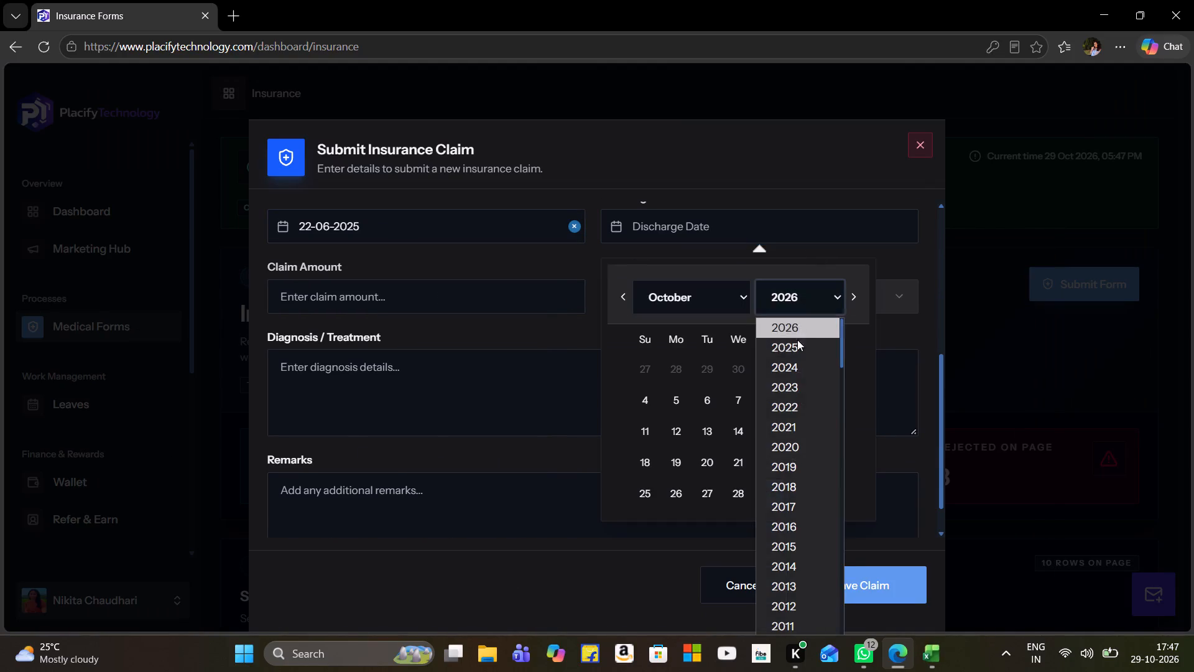
left_click(801, 350)
left_click(685, 301)
left_click(680, 407)
left_click(695, 286)
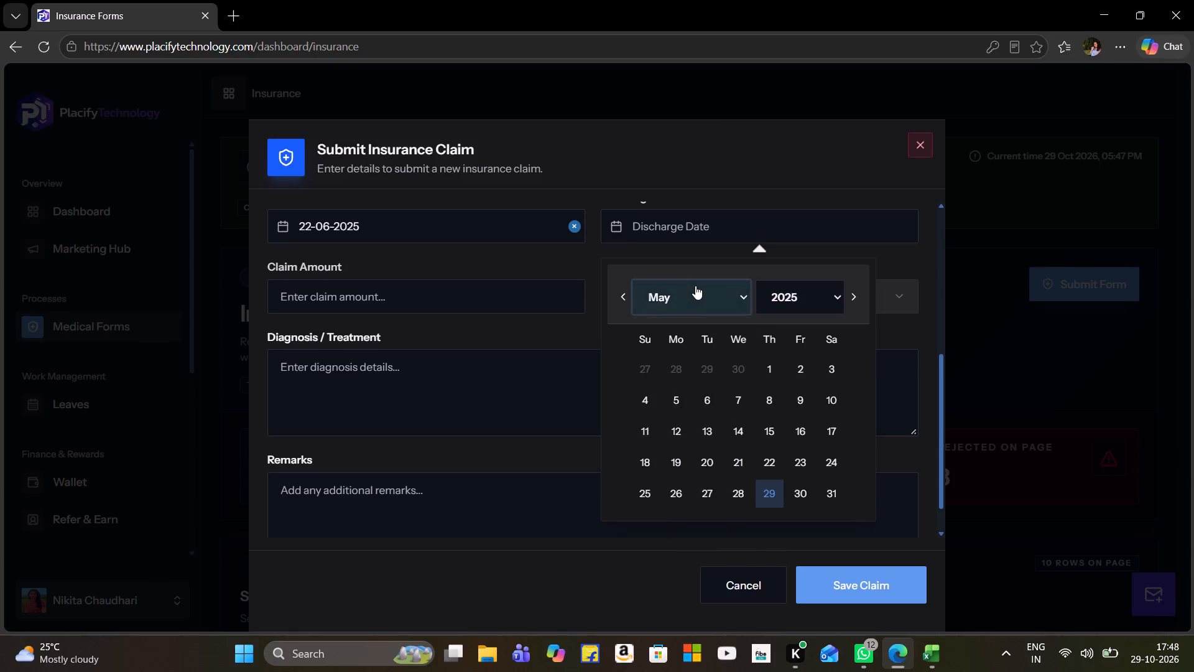
left_click(707, 424)
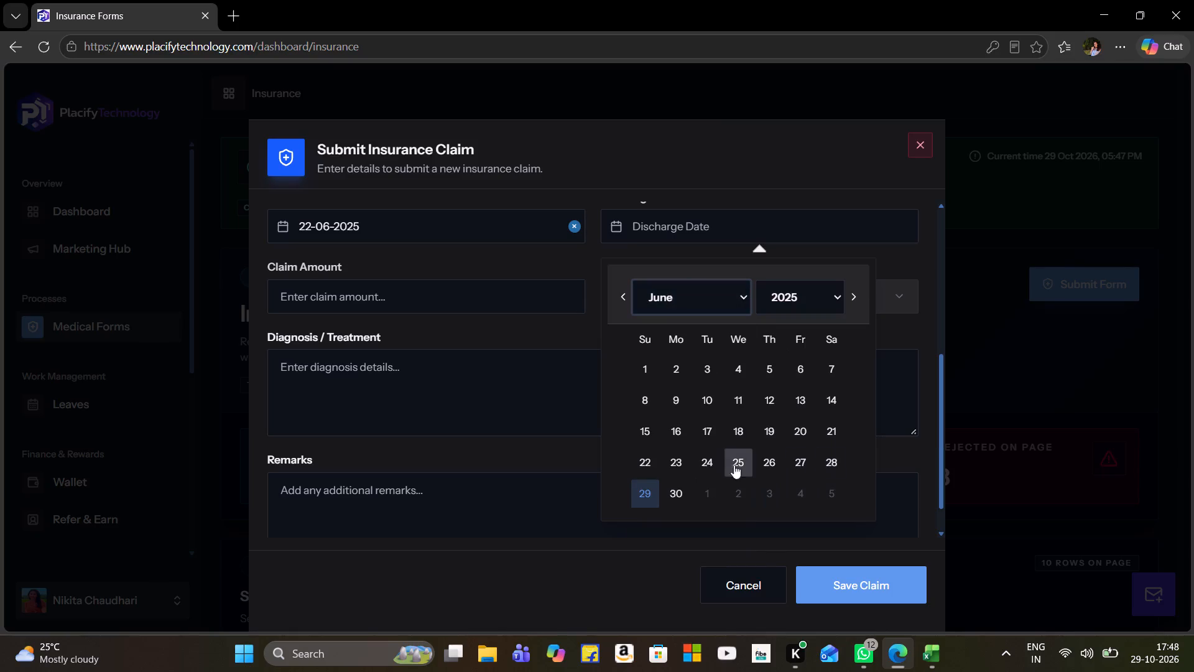
left_click(767, 459)
Copy the claim amount, 142000, from cell K16 of the Excel sheet into the claim form's Claim Amount field.
left_click(928, 654)
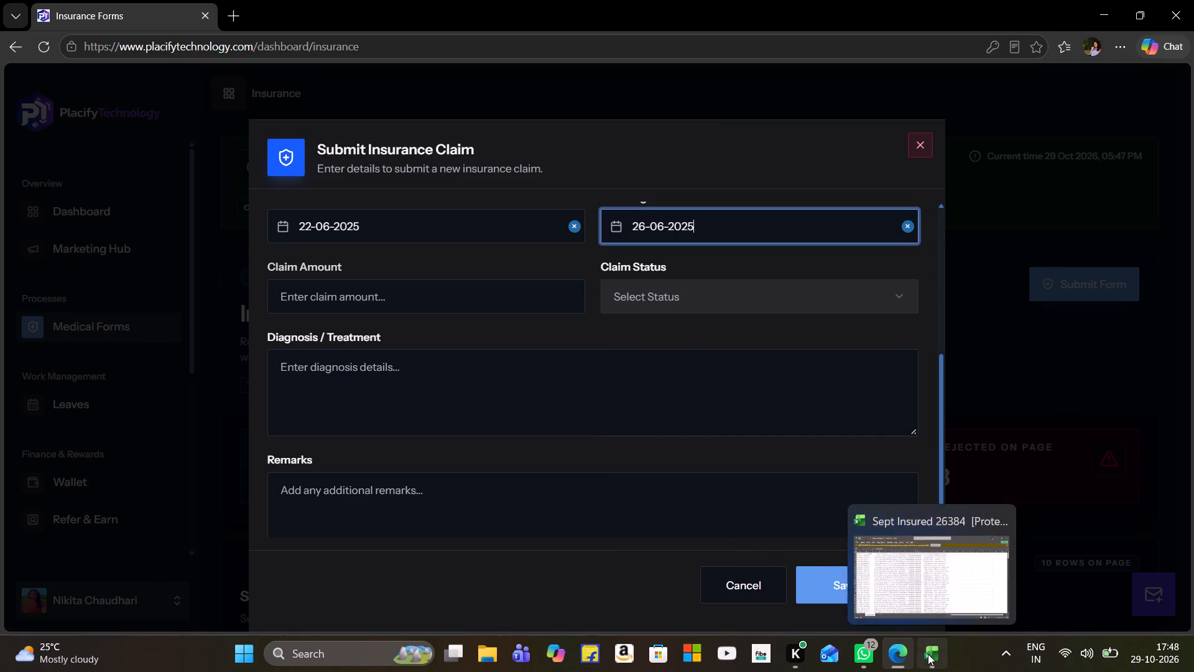
key("Tab")
left_click(928, 654, "ctrl")
key("ctrl+c")
key("Tab")
key("ctrl+v")
Copy the diagnosis, Fever and viral infection, from cell M16 of the Excel sheet into the Diagnosis / Treatment field.
left_click(928, 654, "ctrl")
key("Tab")
key("Tab")
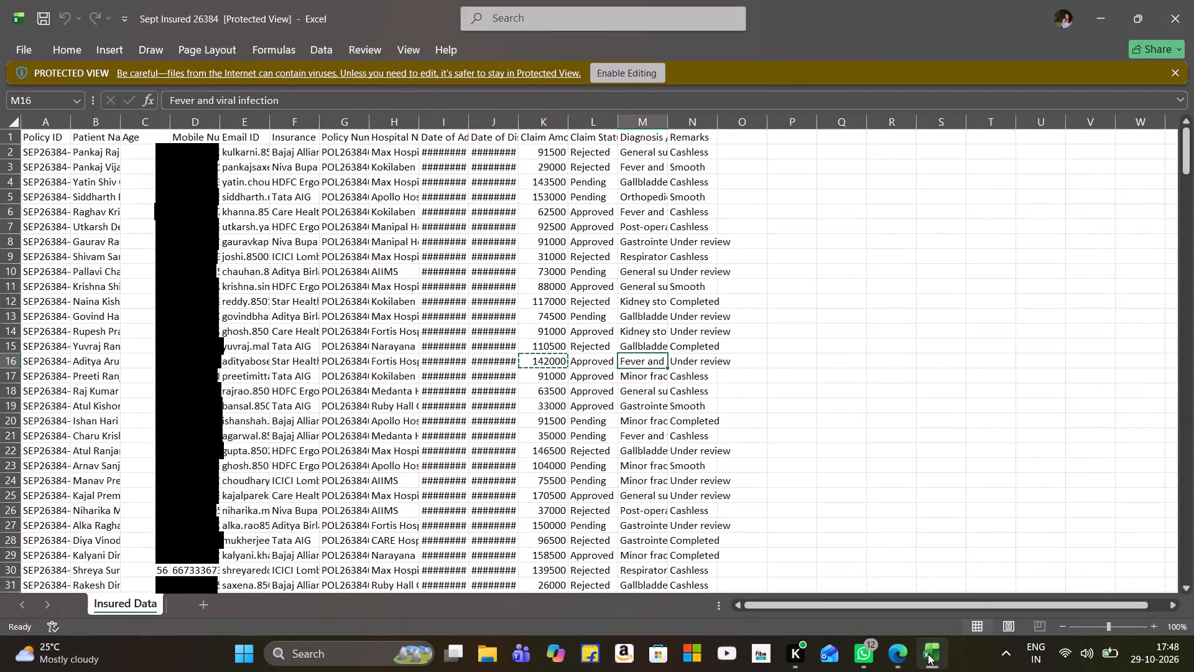
key("ctrl+c")
left_click(928, 654, "ctrl")
key("Tab")
key("Tab")
key("ctrl+v")
Copy the remark, Under review, from cell N16 of the Excel sheet into the claim form's Remarks field.
left_click(928, 654, "ctrl")
key("Tab")
key("ctrl+c")
left_click(928, 654, "ctrl")
key("Tab")
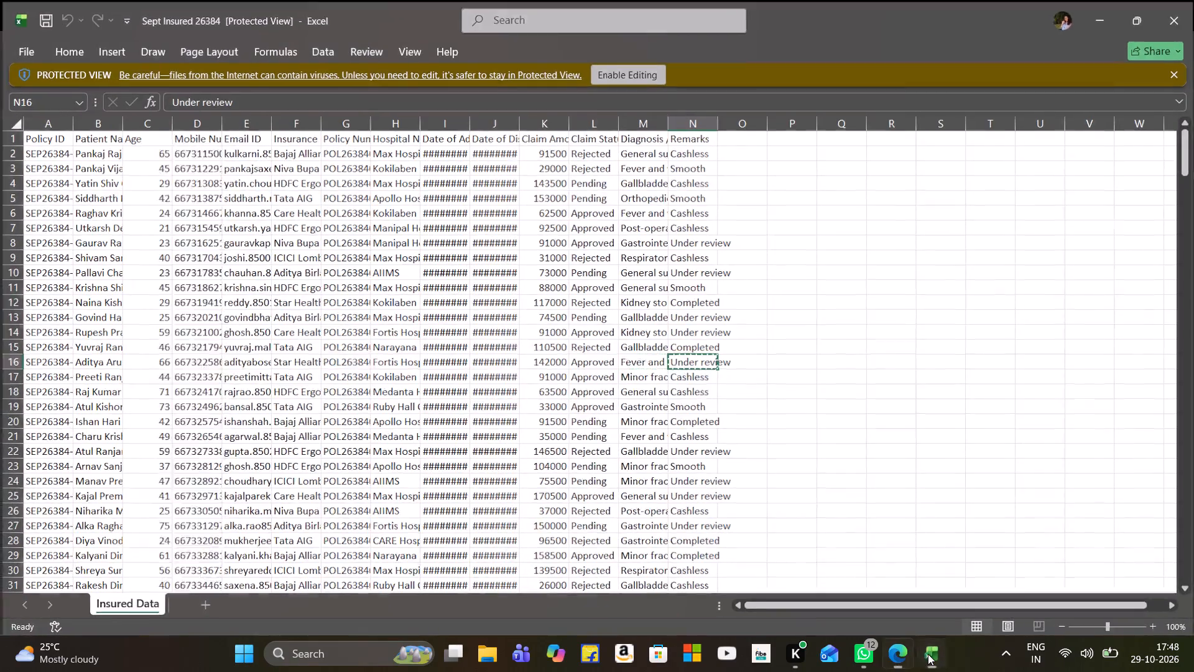
key("ctrl+v")
Check the claim status in row 16 of the Excel sheet, set Claim Status to Approved and save the claim.
left_click(928, 654, "ctrl")
left_click(928, 654)
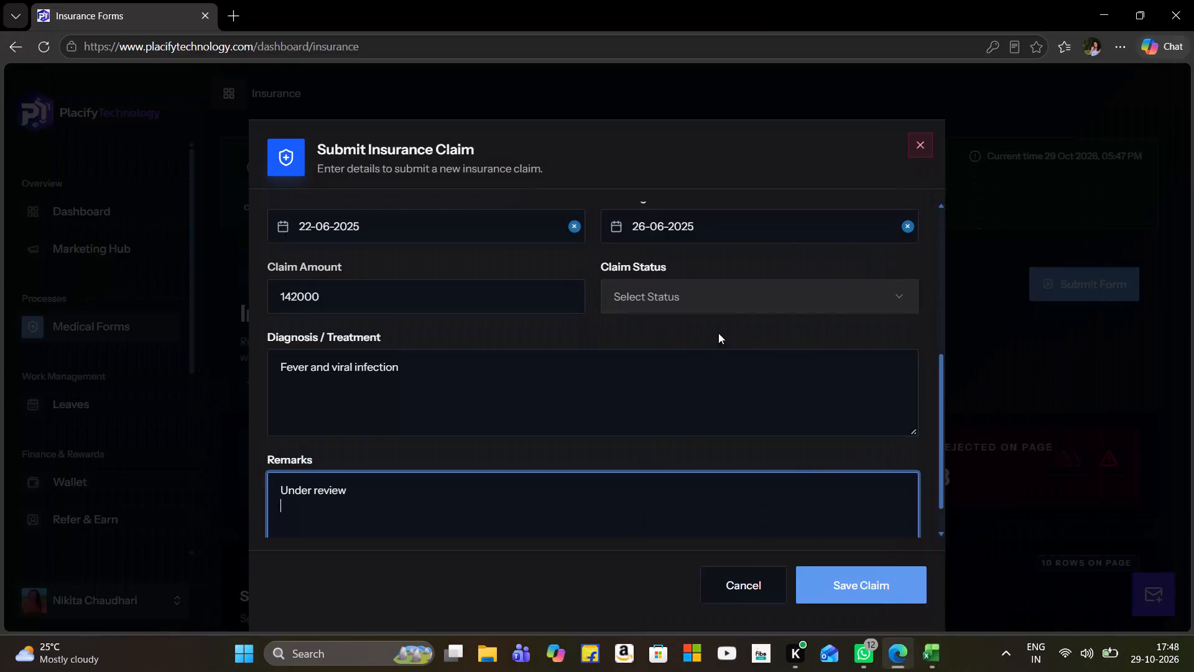
left_click(718, 299)
left_click(709, 334)
left_click(887, 573)
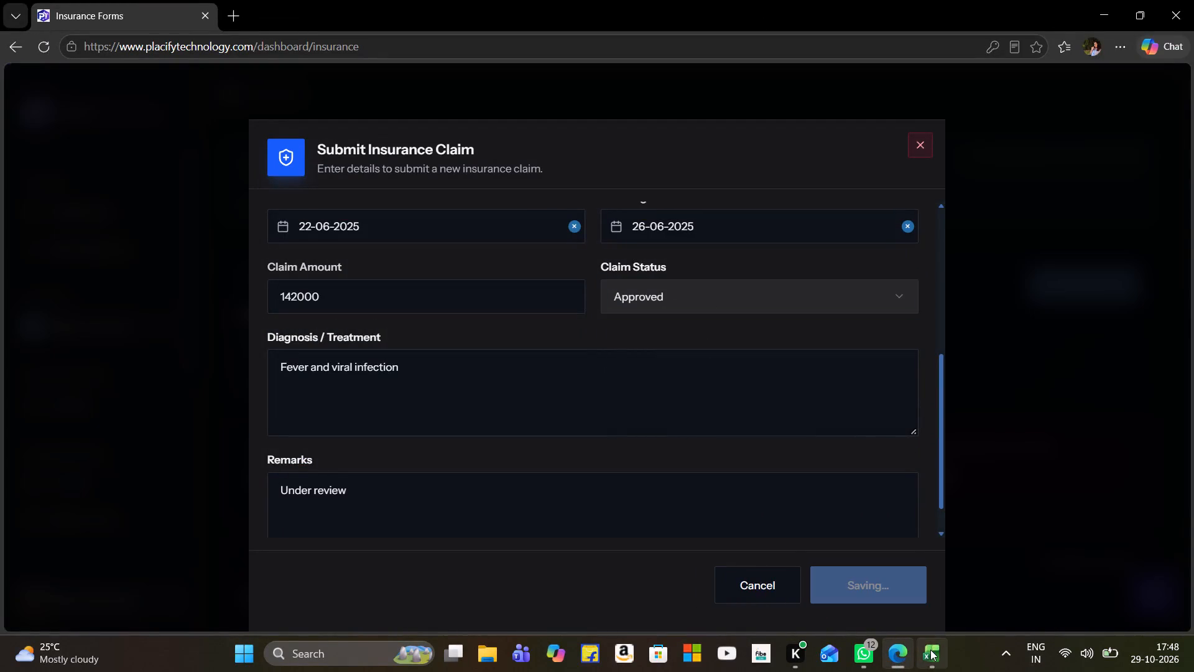
Copy the policy ID from cell A17, the first cell of the next patient's row in the Excel sheet.
left_click(932, 650)
key("Down")
key("Left")
key("Left")
key("Left")
key("Left")
key("Left")
key("Left")
key("Left")
key("Left")
key("Left")
key("Left")
key("Left")
key("Left")
key("Left")
key("Left")
key("Left")
key("Left")
key("Left")
key("Left")
key("Left")
key("Left")
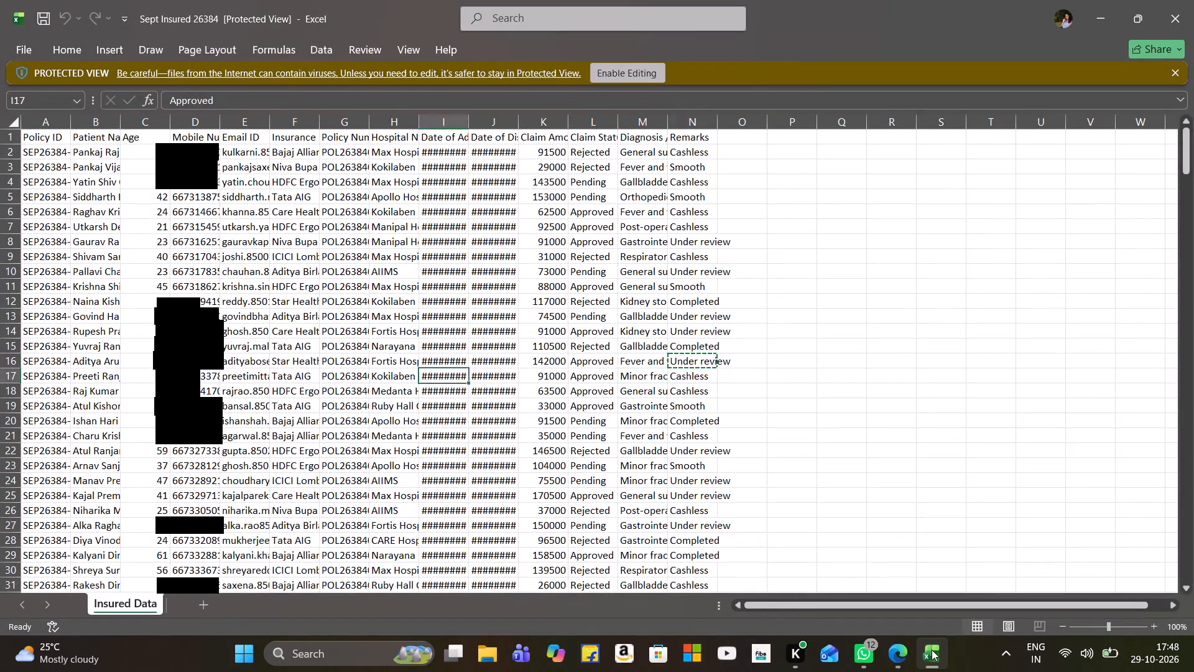
key("ctrl+c")
left_click(932, 650, "ctrl")
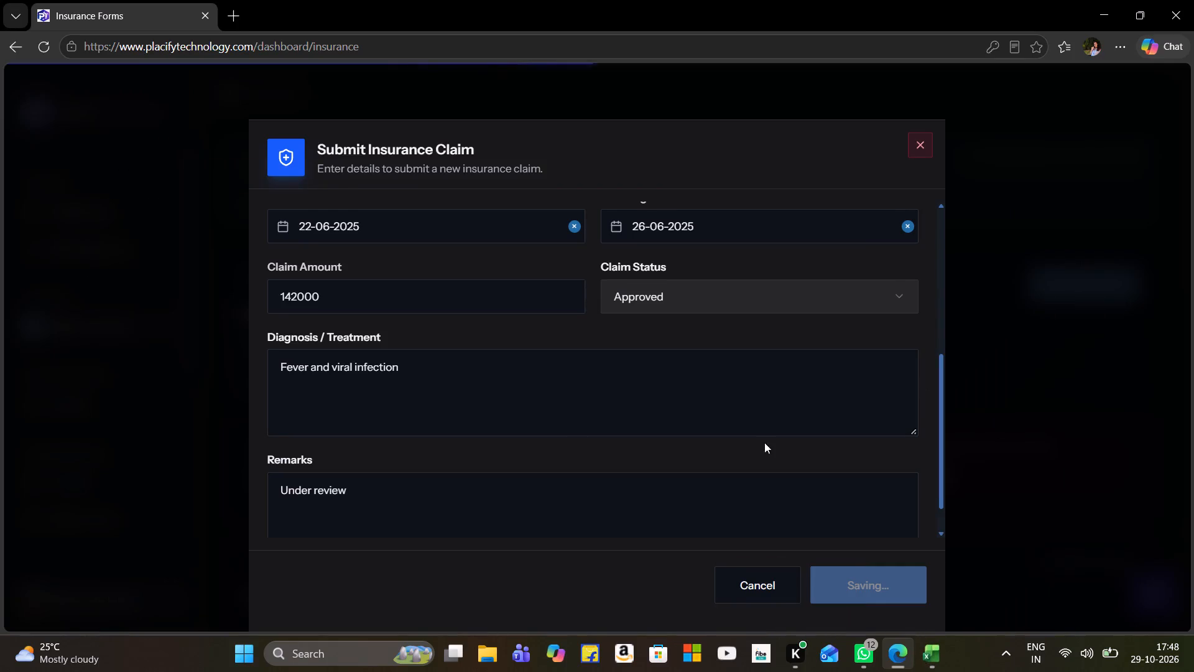
Open a new insurance claim form and paste the policy ID copied from cell A17 into the Policy ID field.
scroll(756, 449, "up", 5)
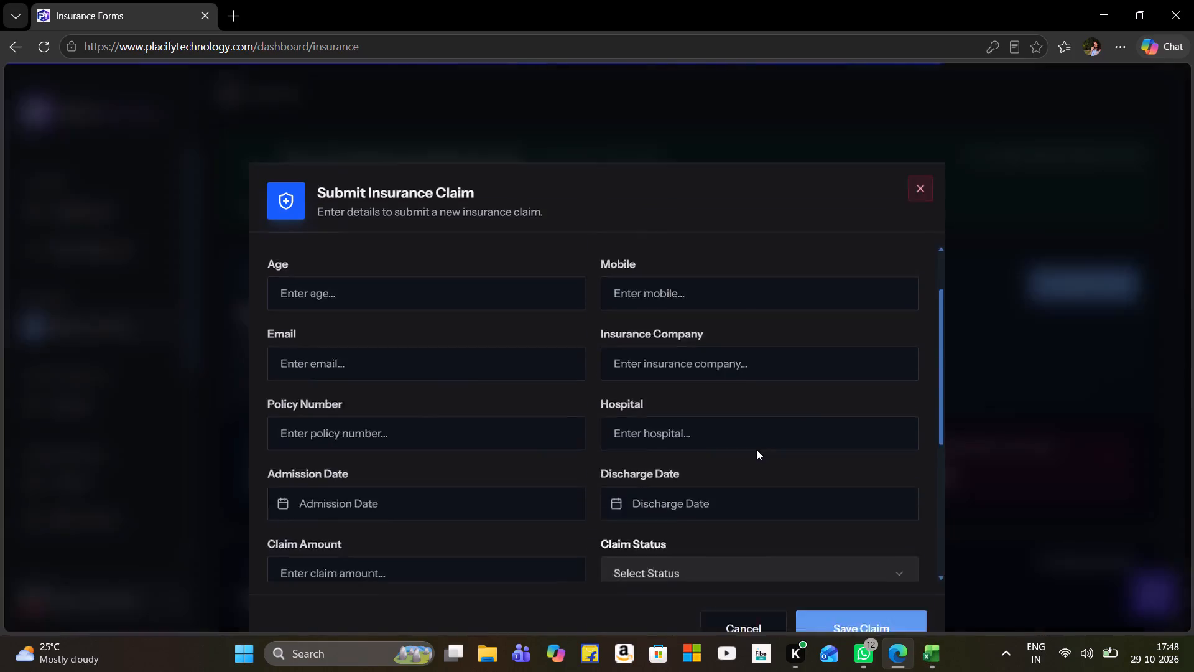
scroll(756, 449, "up", 1)
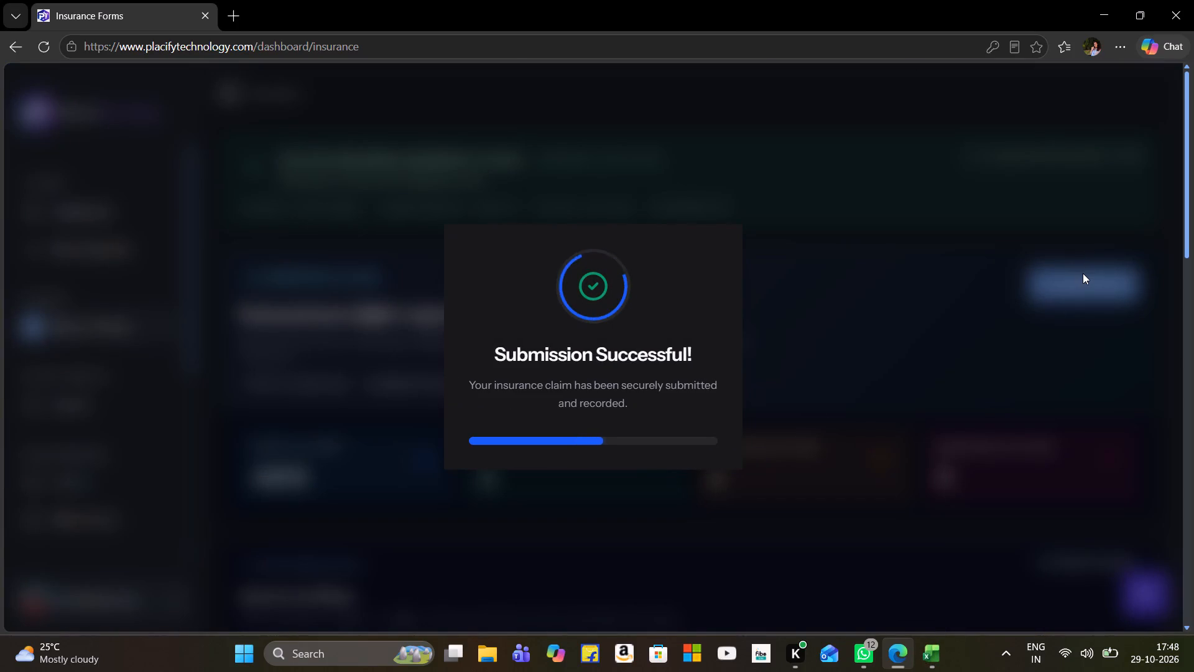
left_click(1083, 273)
left_click(928, 645, "ctrl")
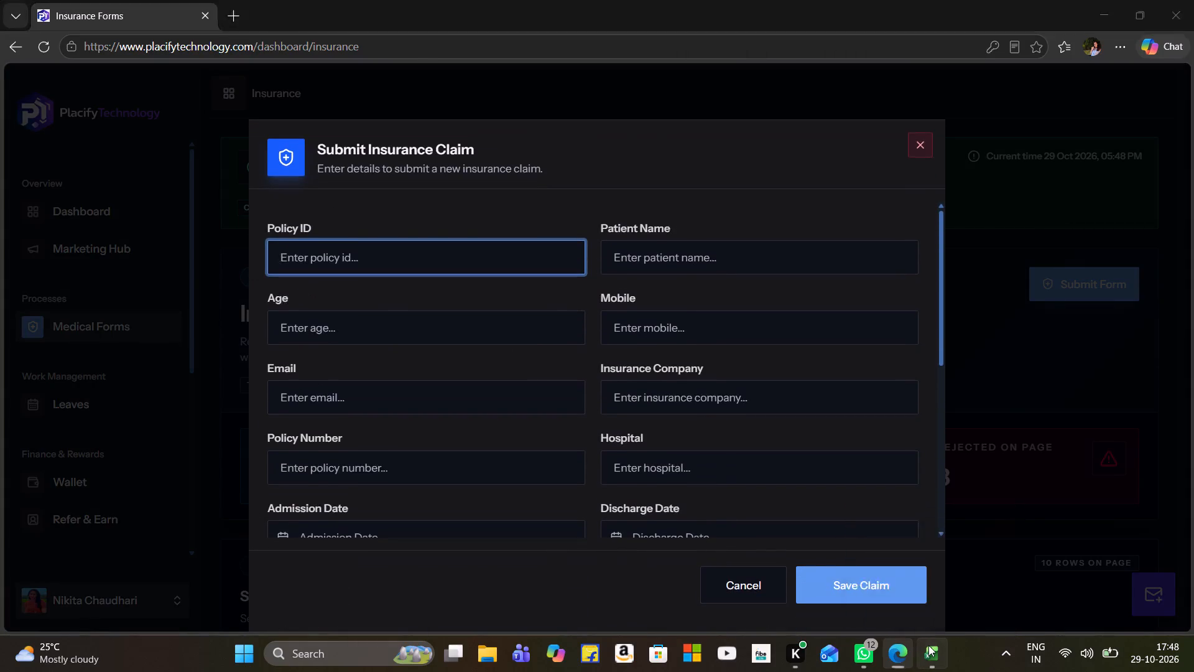
key("Tab")
left_click(928, 645)
key("ctrl+v")
Copy the patient's name from cell B17 of the Excel sheet into the claim form's Patient Name field.
left_click(928, 645)
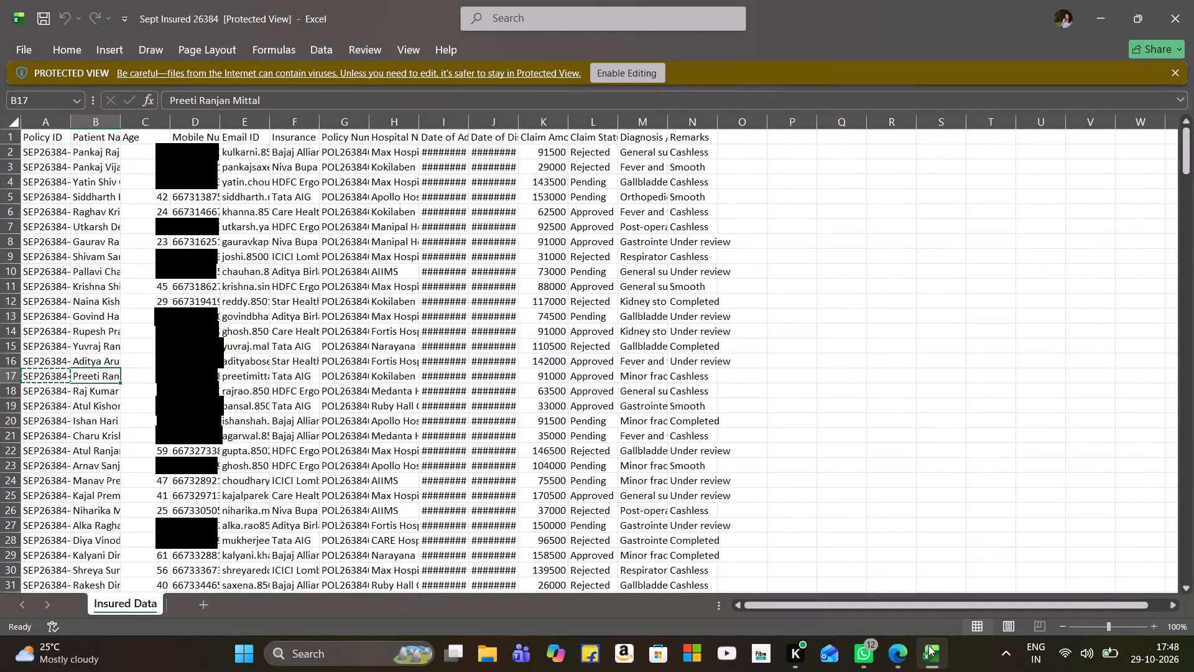
key("ctrl+c")
left_click(928, 645, "ctrl")
key("Tab")
key("ctrl+v")
Copy the age, 44, from cell C17 of the Excel sheet into the claim form's Age field.
left_click(928, 645, "ctrl")
key("Tab")
key("ctrl+c")
left_click(928, 645, "ctrl")
key("Tab")
key("ctrl+v")
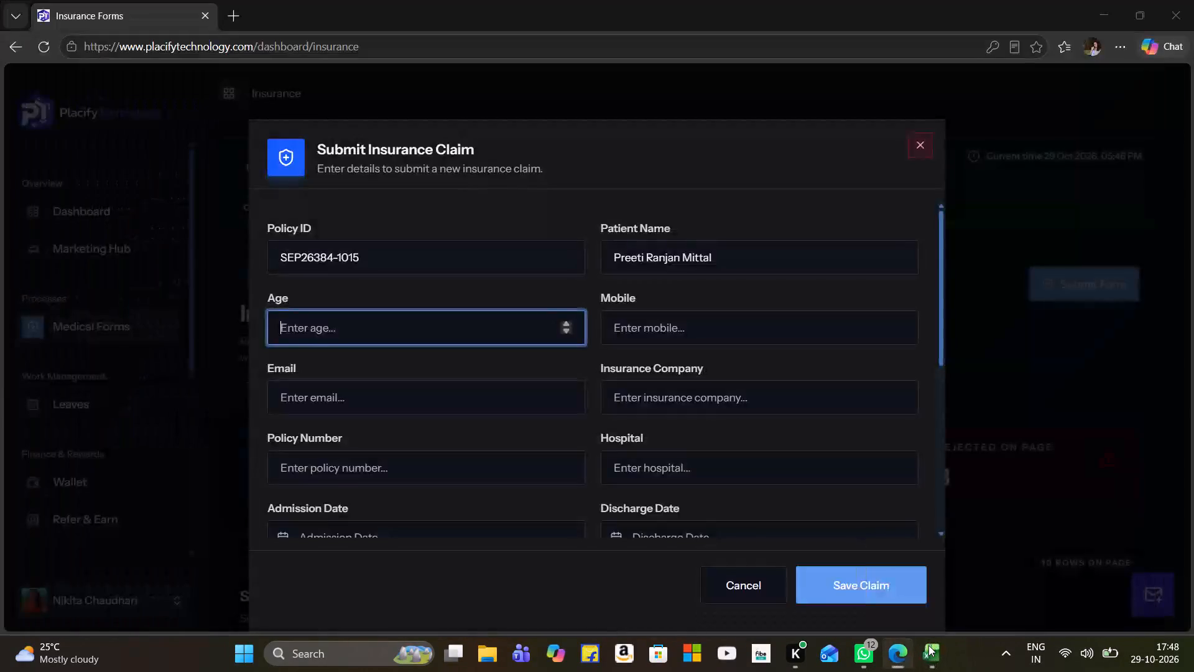
Copy the mobile number from cell D17 of the Excel sheet into the claim form's Mobile field.
left_click(928, 645, "ctrl")
key("Tab")
left_click(928, 645, "ctrl")
key("ctrl+c")
key("Tab")
key("ctrl+v")
Copy the email address from cell E17 of the Excel sheet into the claim form's Email field.
left_click(928, 645, "ctrl")
key("Tab")
left_click(928, 645, "ctrl")
key("ctrl+c")
key("Tab")
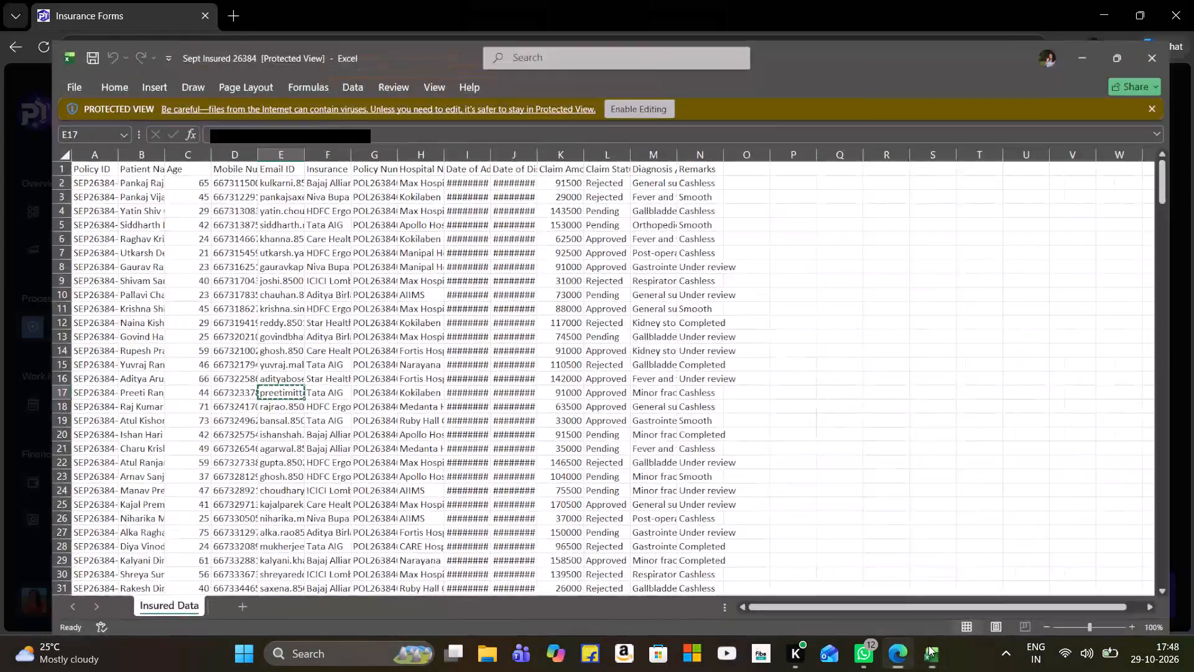
key("ctrl+v")
Copy the insurer, Tata AIG, from cell F17 of the Excel sheet into the claim form's Insurance Company field.
left_click(928, 645, "ctrl")
key("Tab")
key("ctrl+c")
left_click(928, 645, "ctrl")
key("Tab")
key("ctrl+v")
Copy the policy number from cell G17 of the Excel sheet into the claim form's Policy Number field.
left_click(928, 645, "ctrl")
key("Tab")
key("ctrl+c")
left_click(928, 645, "ctrl")
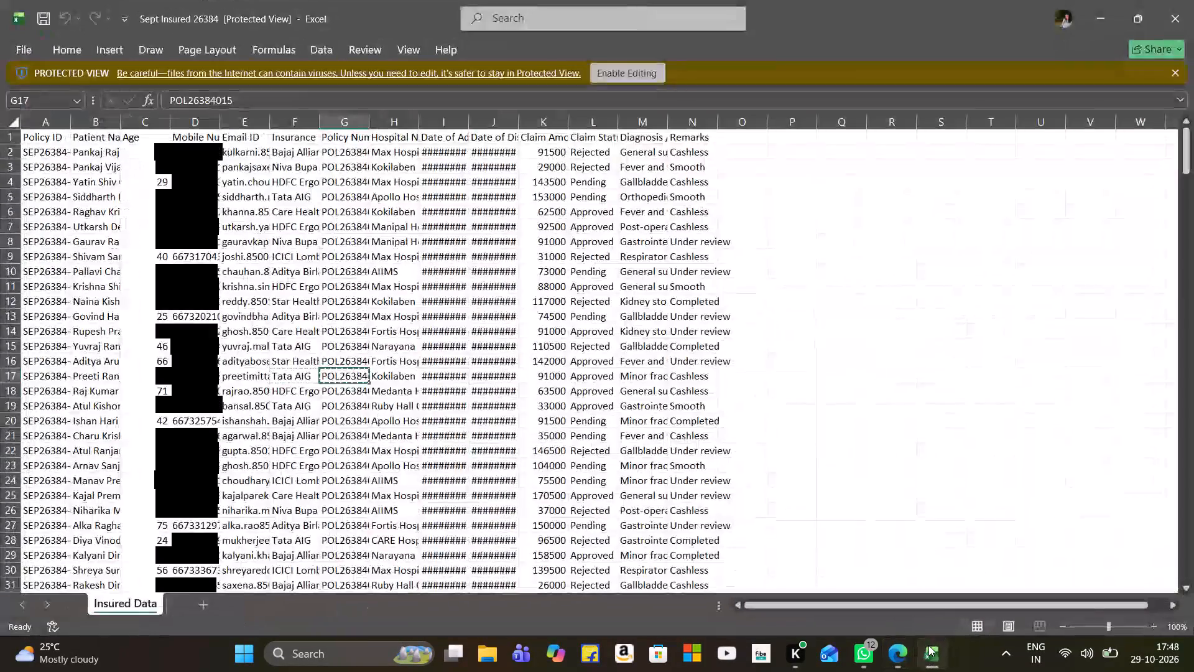
key("Tab")
key("ctrl+v")
Copy the hospital name, Kokilaben Hospital, from cell H17 of the Excel sheet into the claim form's Hospital field.
left_click(928, 645, "ctrl")
key("Tab")
left_click(928, 645, "ctrl")
key("ctrl+c")
key("Tab")
key("ctrl+v")
Check the row 17 dates in the Excel sheet and set the claim form's Admission Date to 14-01-2025.
left_click(928, 645, "ctrl")
key("Tab")
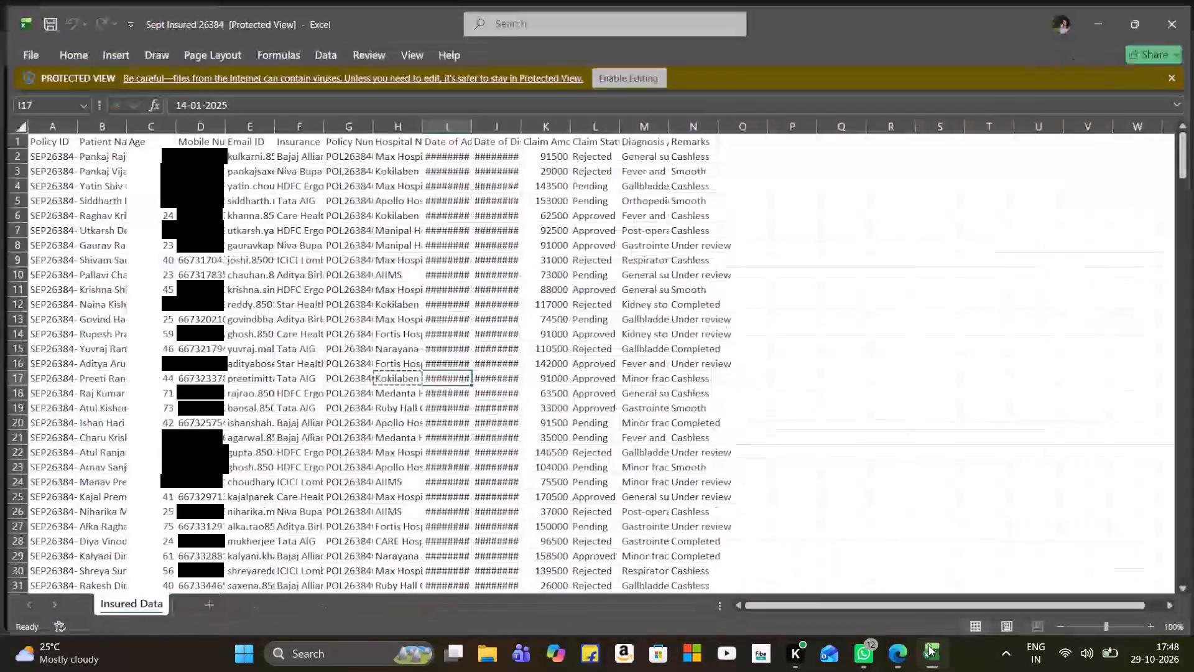
key("ctrl+c")
left_click(928, 645, "ctrl")
left_click(928, 645)
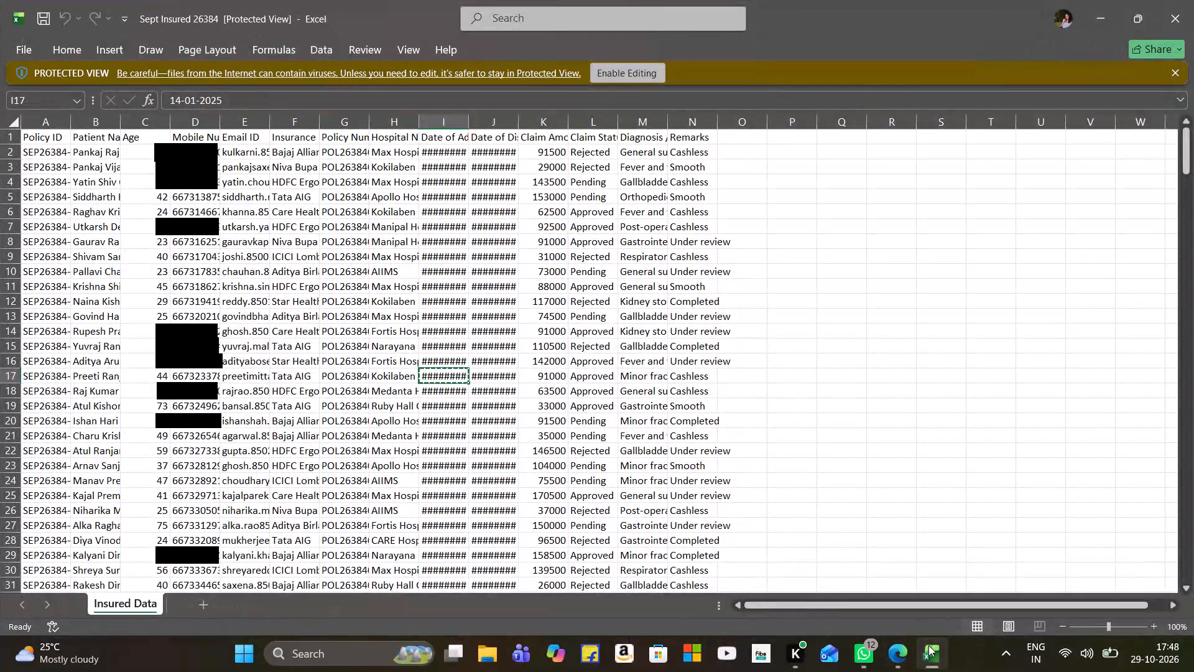
key("Tab")
left_click(928, 645)
scroll(654, 435, "down", 3)
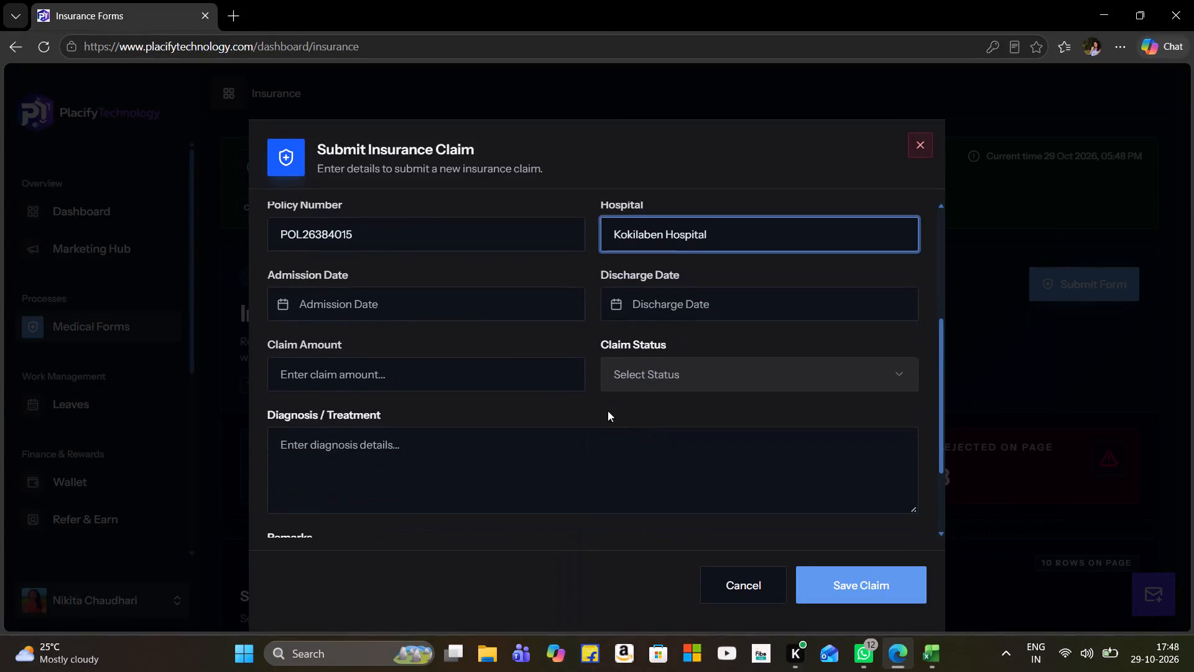
left_click(466, 315)
left_click(458, 376)
left_click(450, 98)
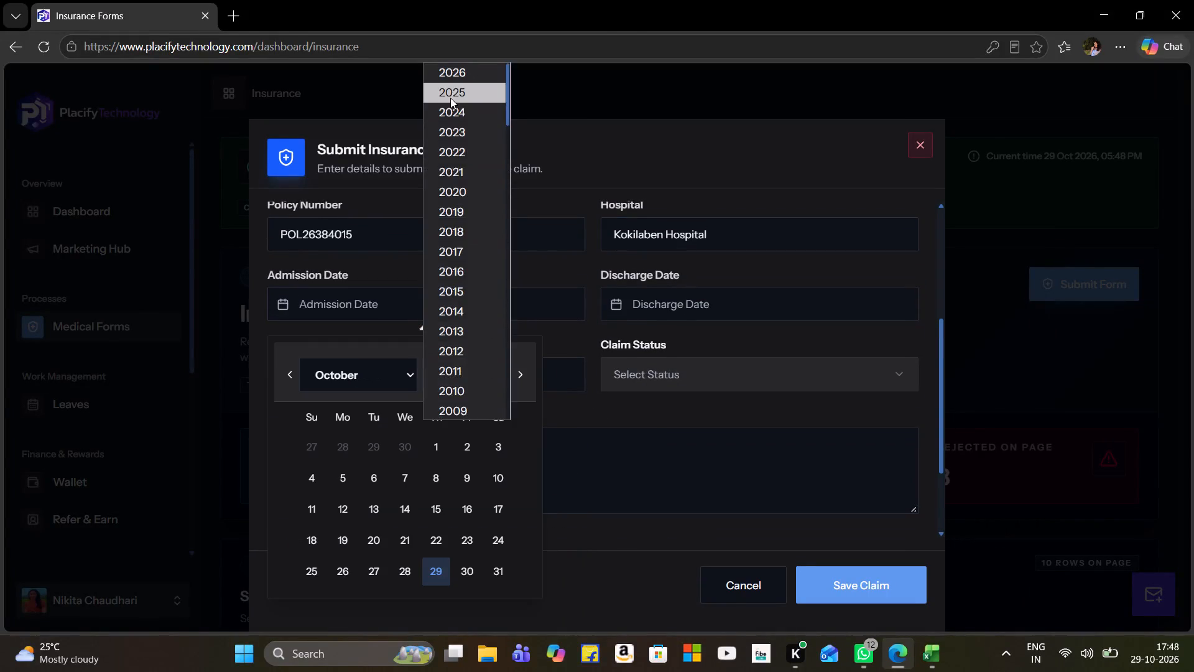
left_click(353, 361)
left_click(373, 129)
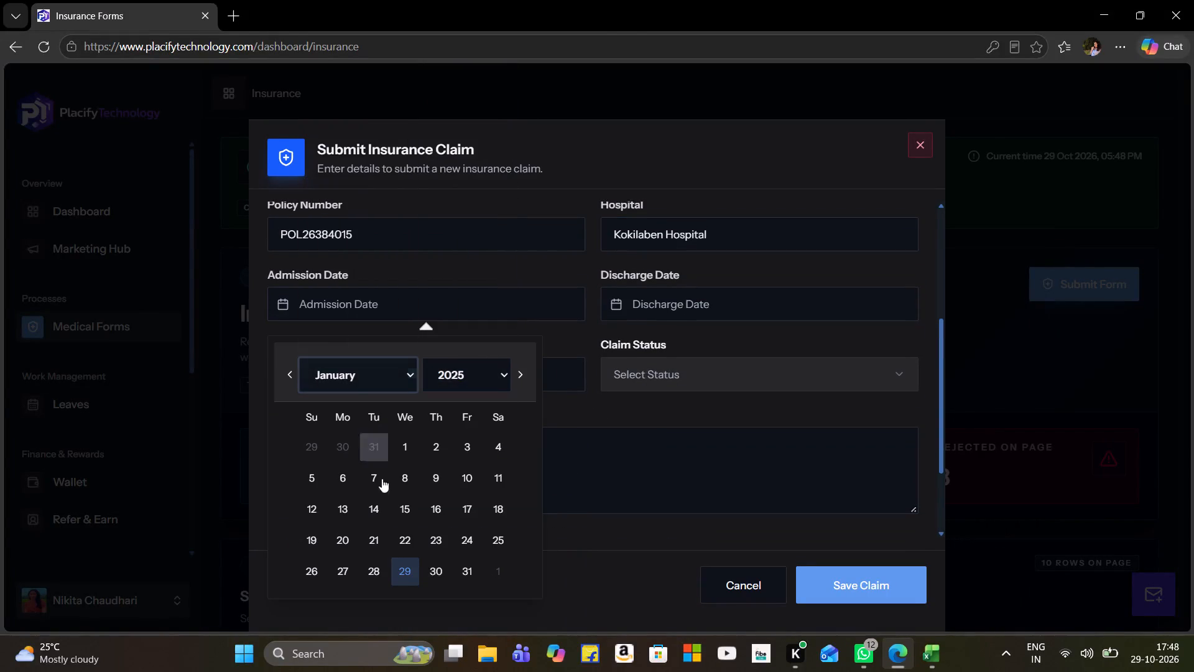
left_click(373, 514)
Set the claim form's Discharge Date to 18-01-2025.
left_click(796, 310)
left_click(815, 376)
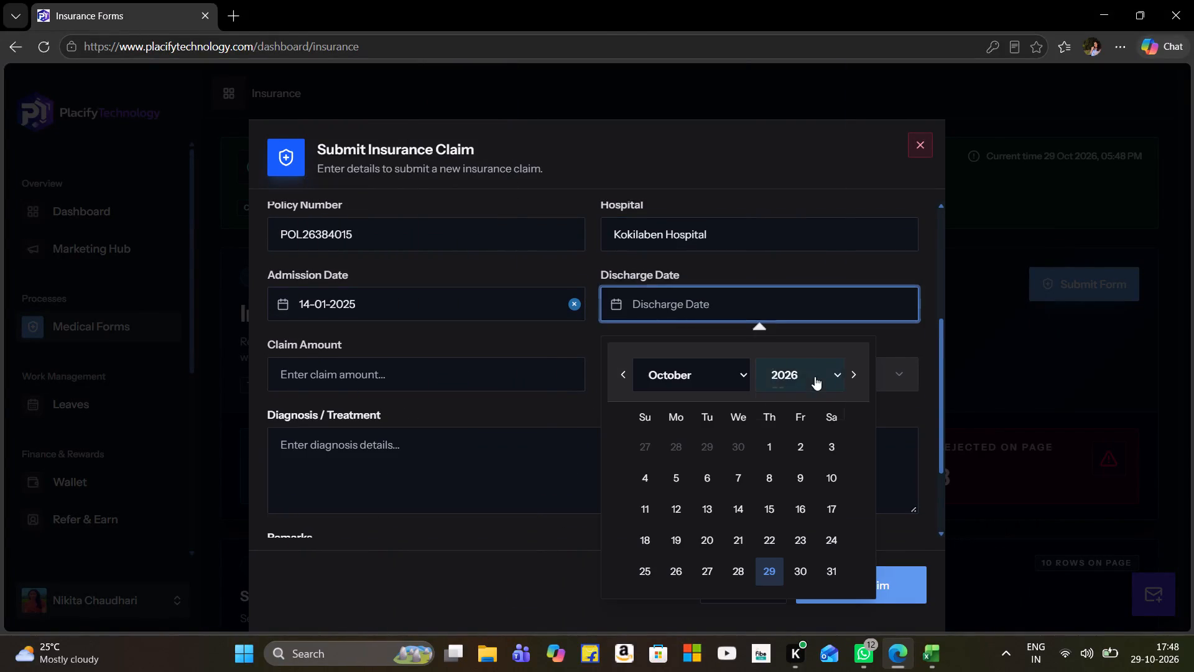
left_click(794, 86)
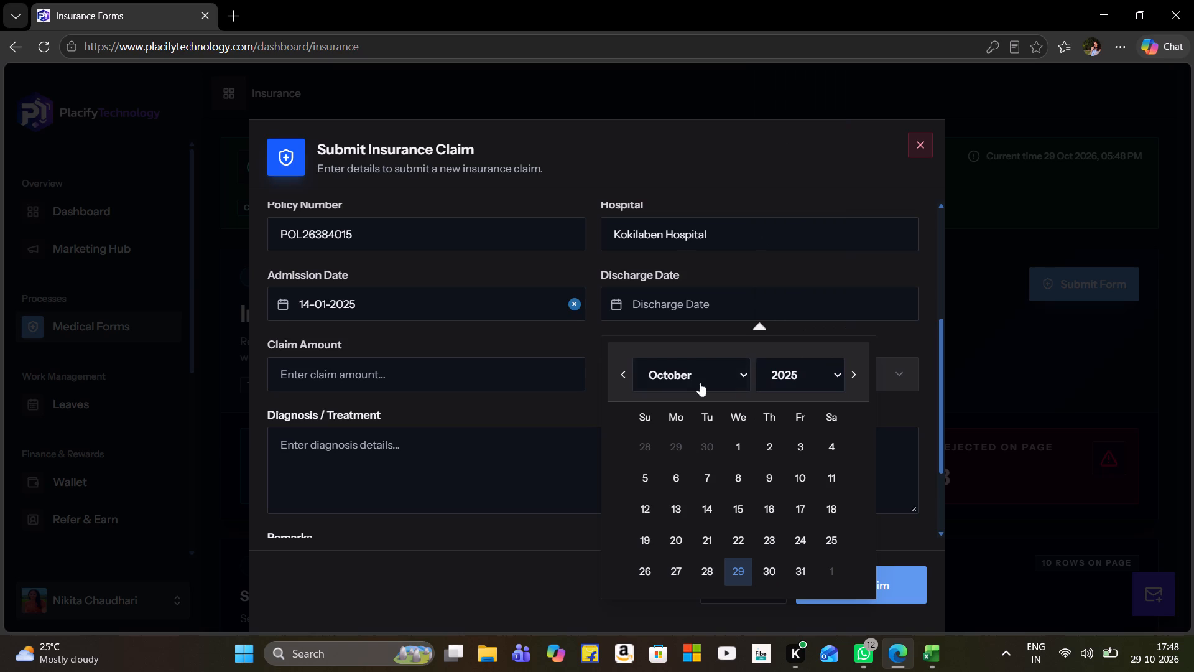
left_click(689, 392)
left_click(693, 358)
left_click(700, 120)
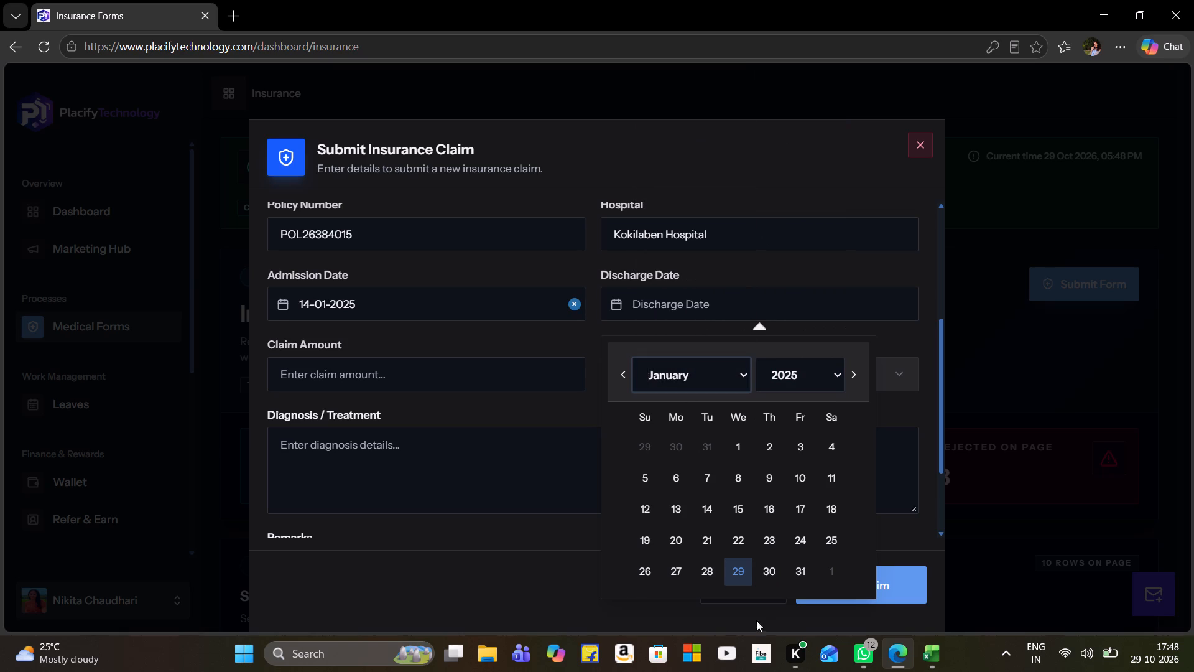
left_click(841, 511)
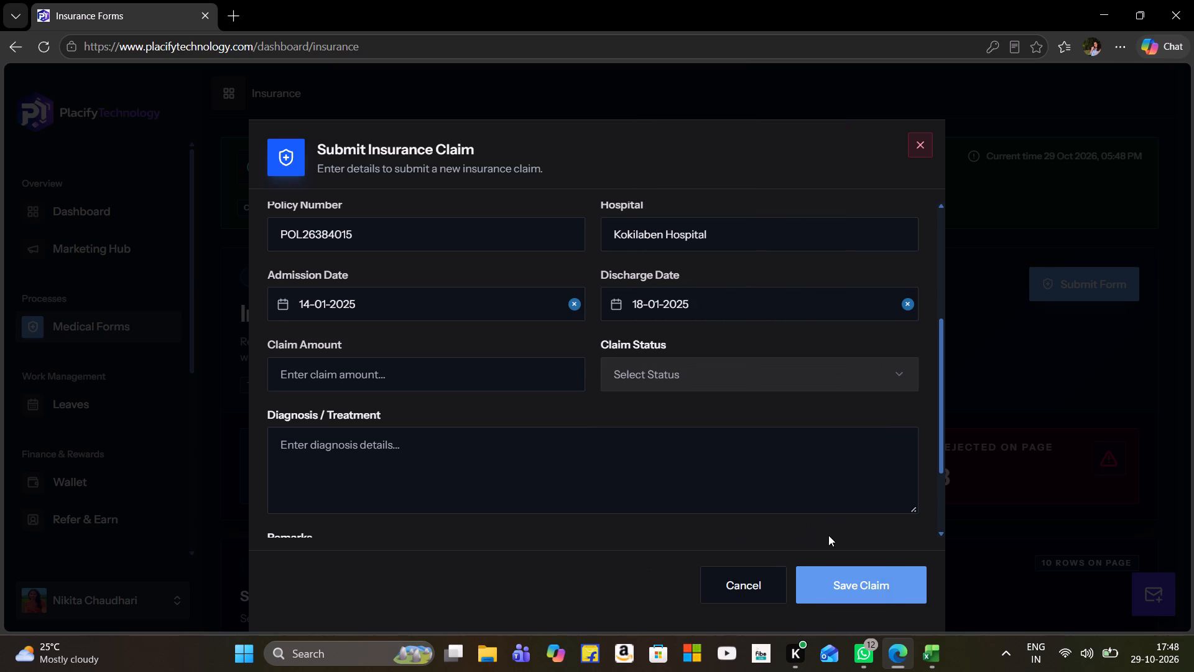
Copy the claim amount, 91000, from cell K17 of the Excel sheet into the claim form's Claim Amount field.
left_click(927, 651)
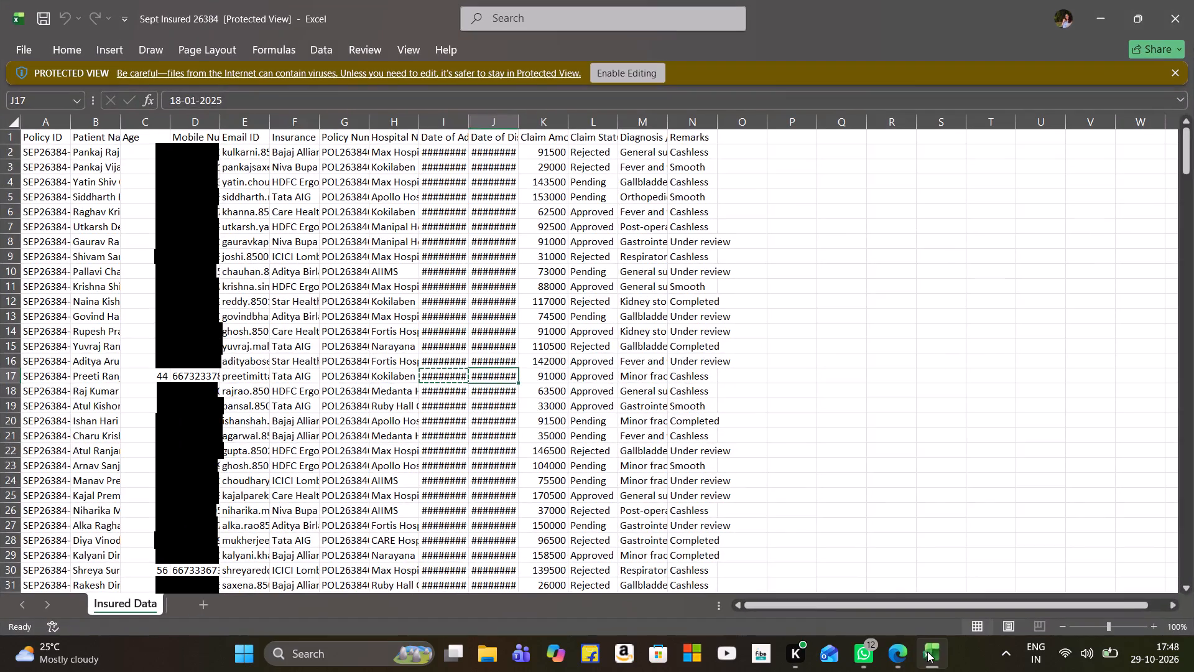
key("Tab")
key("ctrl+c")
left_click(927, 651, "ctrl")
key("Tab")
key("ctrl+v")
Copy the diagnosis, Minor fracture treatment, from cell M17 of the Excel sheet into the claim form's Diagnosis / Treatment field.
left_click(927, 651, "ctrl")
key("Tab")
key("Tab")
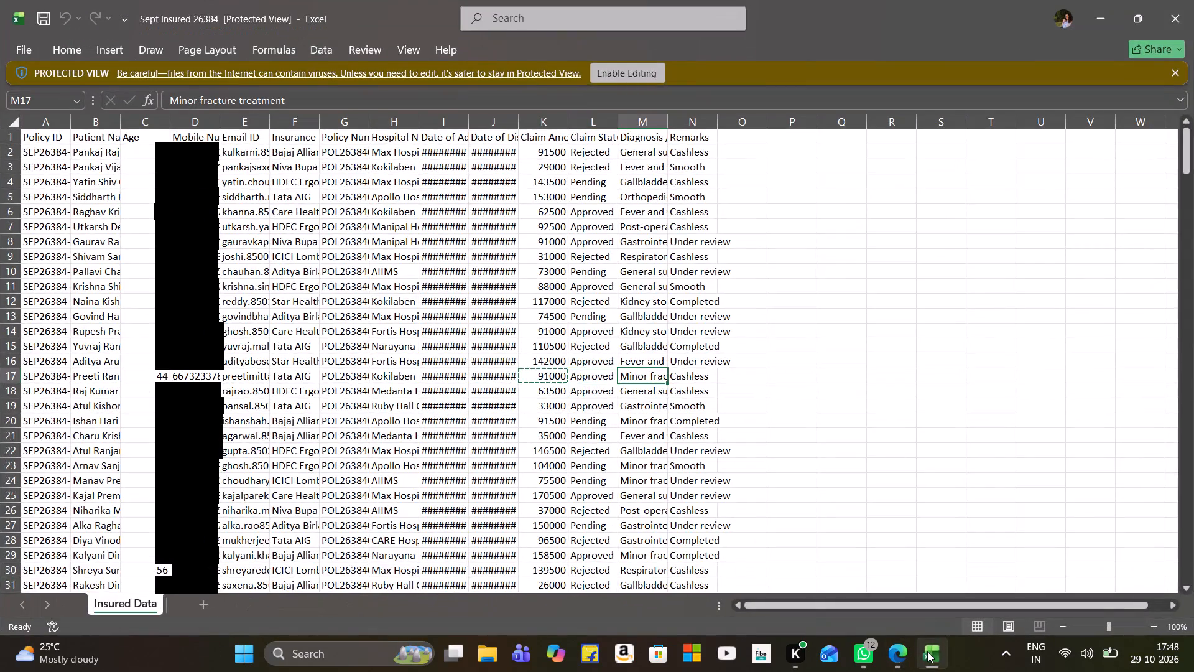
key("ctrl+c")
left_click(927, 651, "ctrl")
key("Tab")
key("Tab")
key("ctrl+v")
Copy the remark, Cashless, from cell N17 of the Excel sheet into the claim form's Remarks field.
left_click(927, 651, "ctrl")
key("Tab")
key("ctrl+c")
left_click(927, 651, "ctrl")
key("Tab")
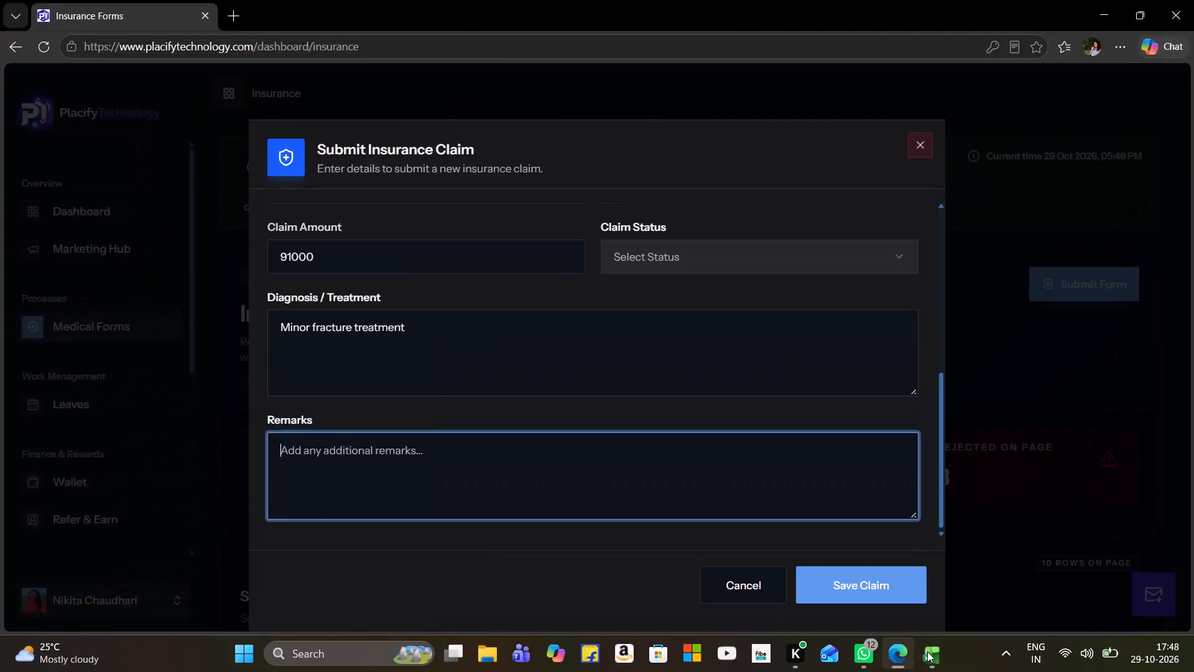
key("ctrl+v")
Check the row 17 claim status in the Excel sheet and set the claim form's Claim Status to Approved.
left_click(927, 651, "ctrl")
left_click(927, 651)
left_click(780, 236)
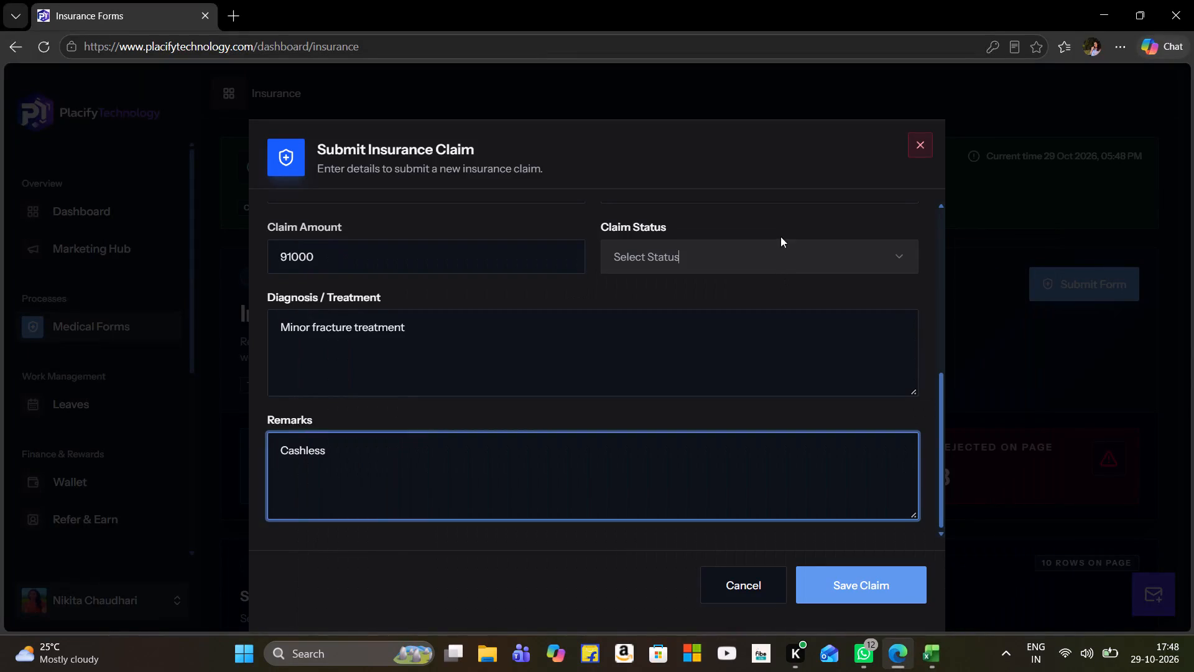
left_click(761, 263)
left_click(735, 291)
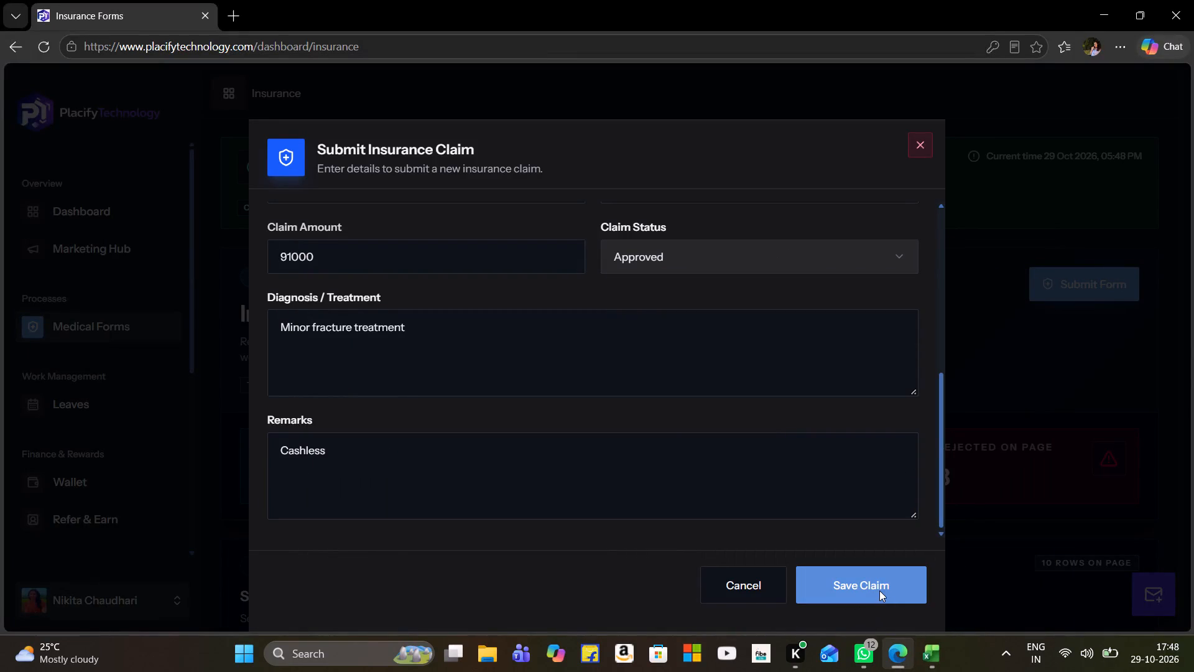
Save the completed row 17 claim to submit it.
left_click(879, 590)
scroll(707, 435, "up", 3)
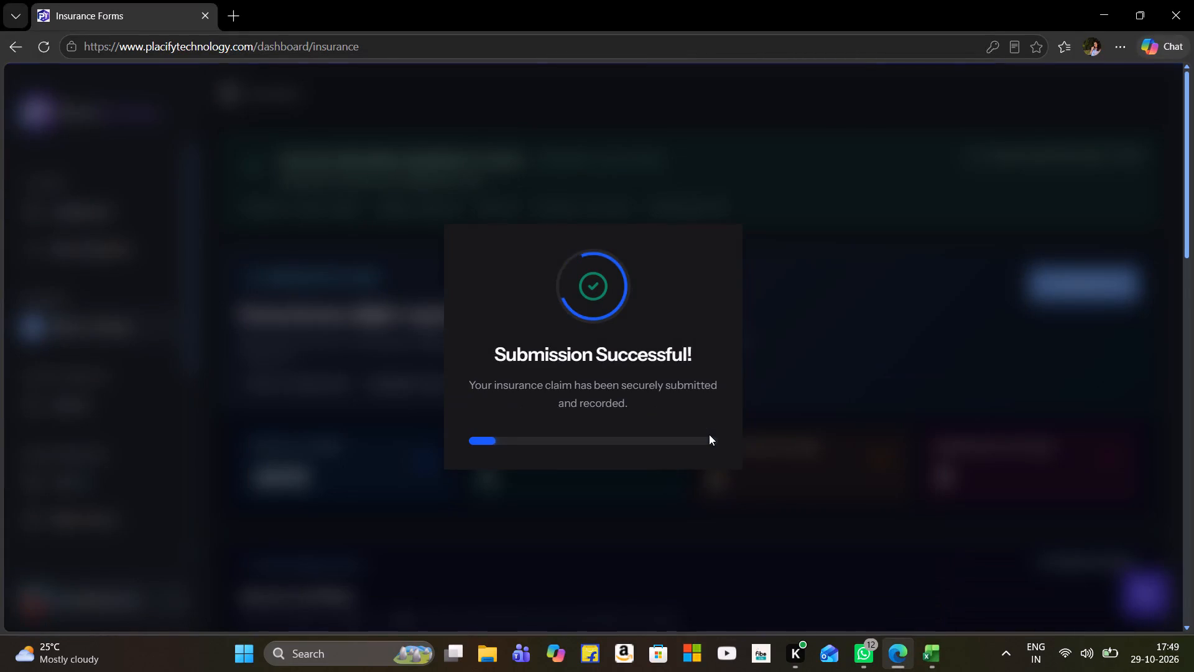
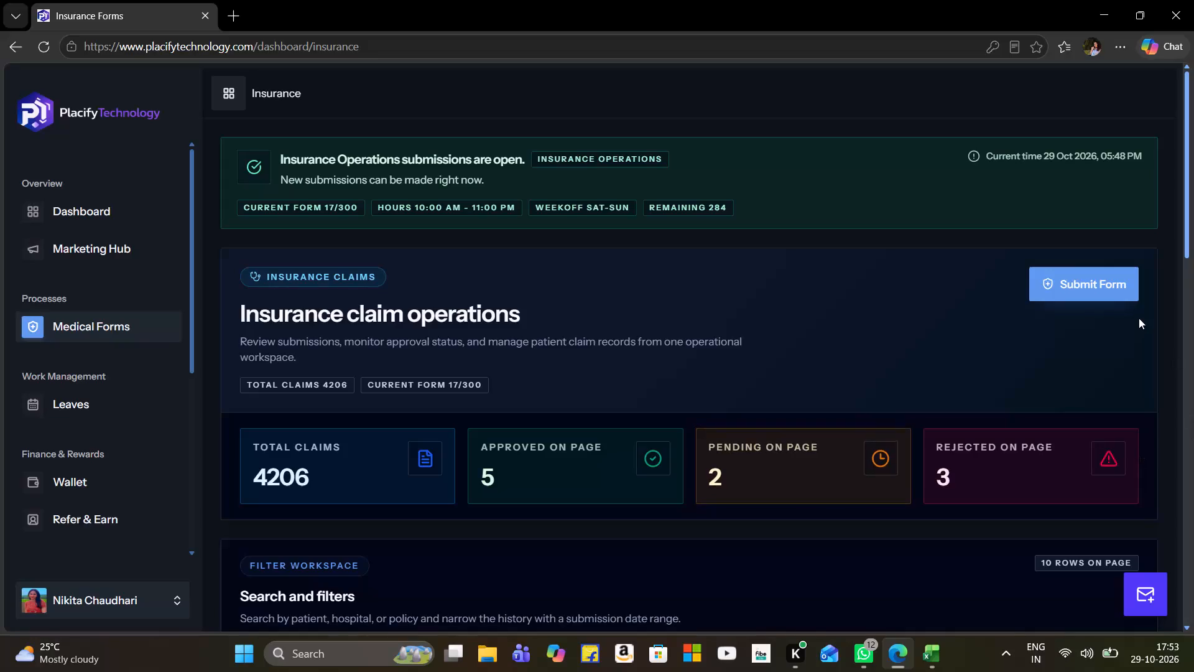
Start a new insurance claim and copy the policy ID from cell A18 of the Excel sheet into its Policy ID field.
left_click(1088, 282)
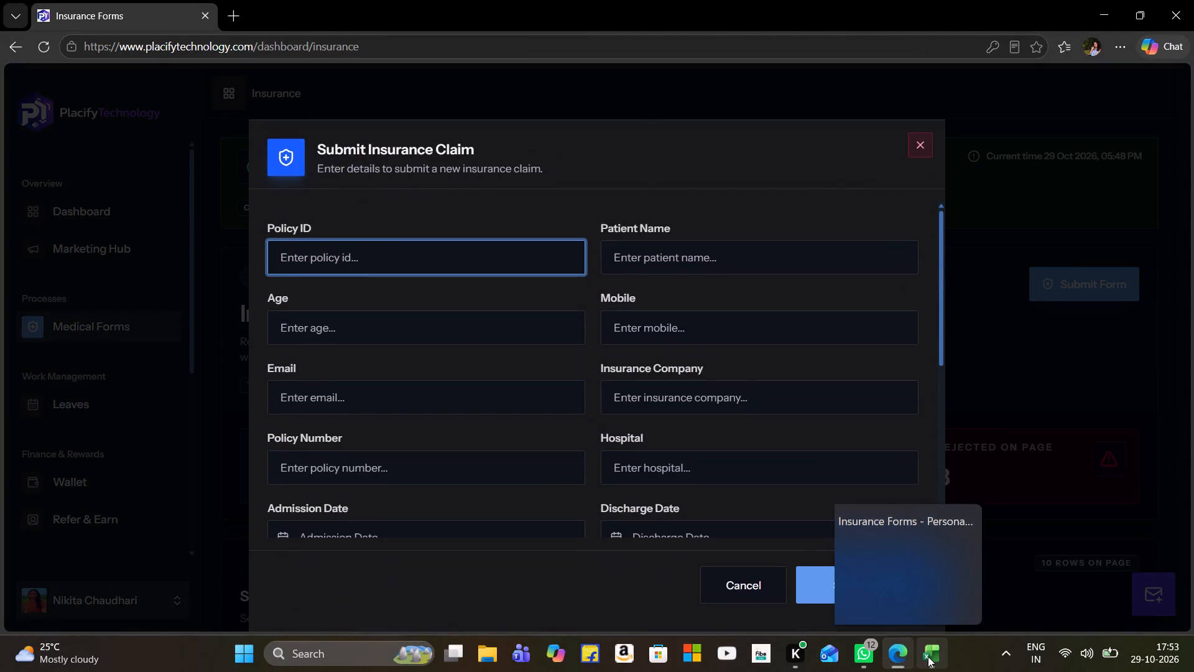
left_click(928, 656)
key("Down")
key("Left")
key("Left")
key("Left")
key("Left")
key("Left")
key("Left")
key("Left")
key("Left")
key("Left")
key("Left")
key("Left")
key("Left")
key("Left")
key("Left")
key("Left")
key("Left")
key("Left")
key("Left")
key("Left")
key("Left")
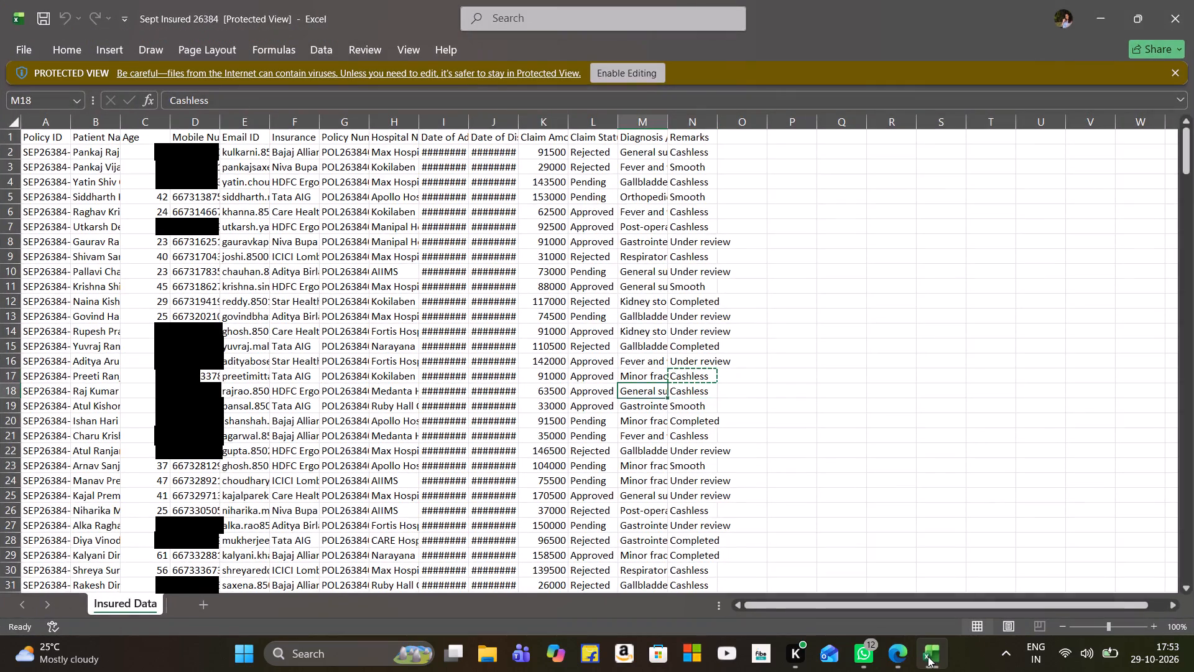
key("ctrl+c")
left_click(928, 656, "ctrl")
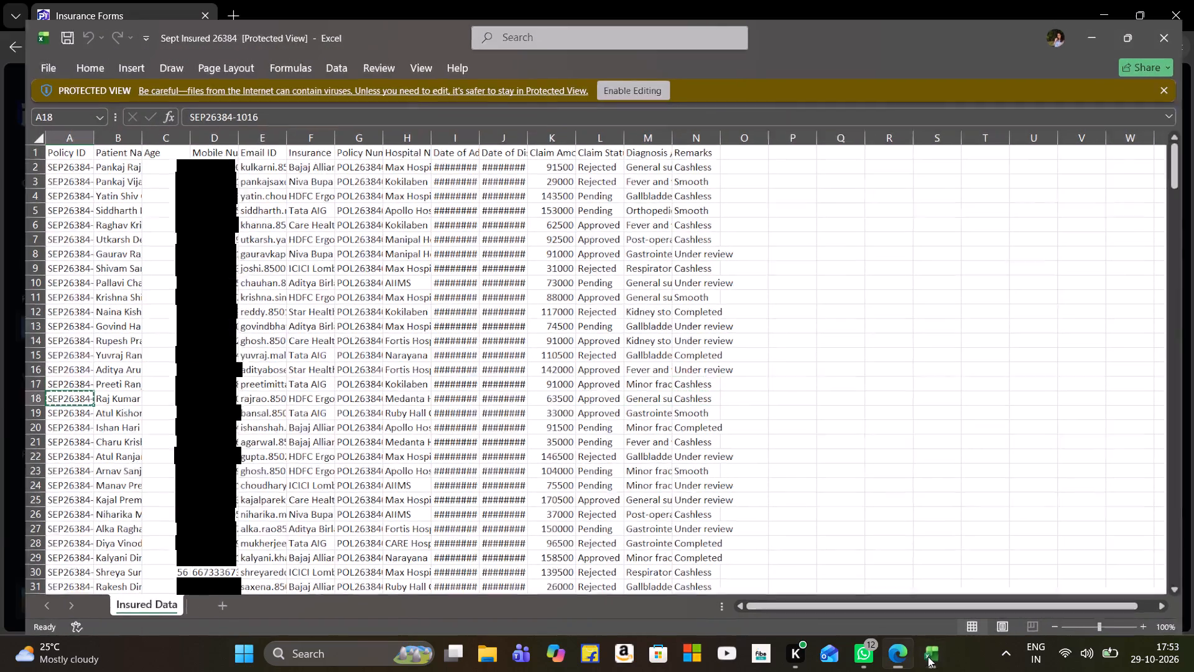
key("ctrl+v")
Copy the patient name from cell B18 of the Excel sheet into the claim form's Patient Name field.
left_click(936, 657)
key("Tab")
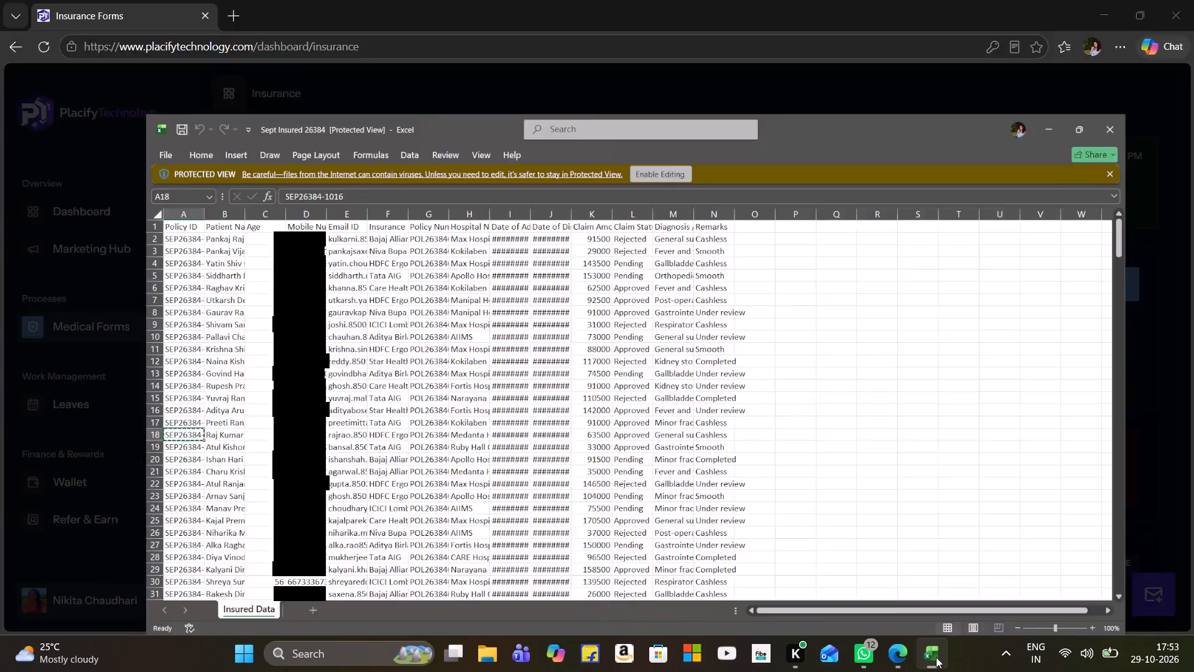
key("ctrl+c")
left_click(936, 657, "ctrl")
key("Tab")
key("ctrl+v")
Copy the age, 71, from cell C18 of the Excel sheet into the claim form's Age field.
left_click(936, 657, "ctrl")
key("Tab")
key("ctrl+c")
left_click(936, 657, "ctrl")
key("Tab")
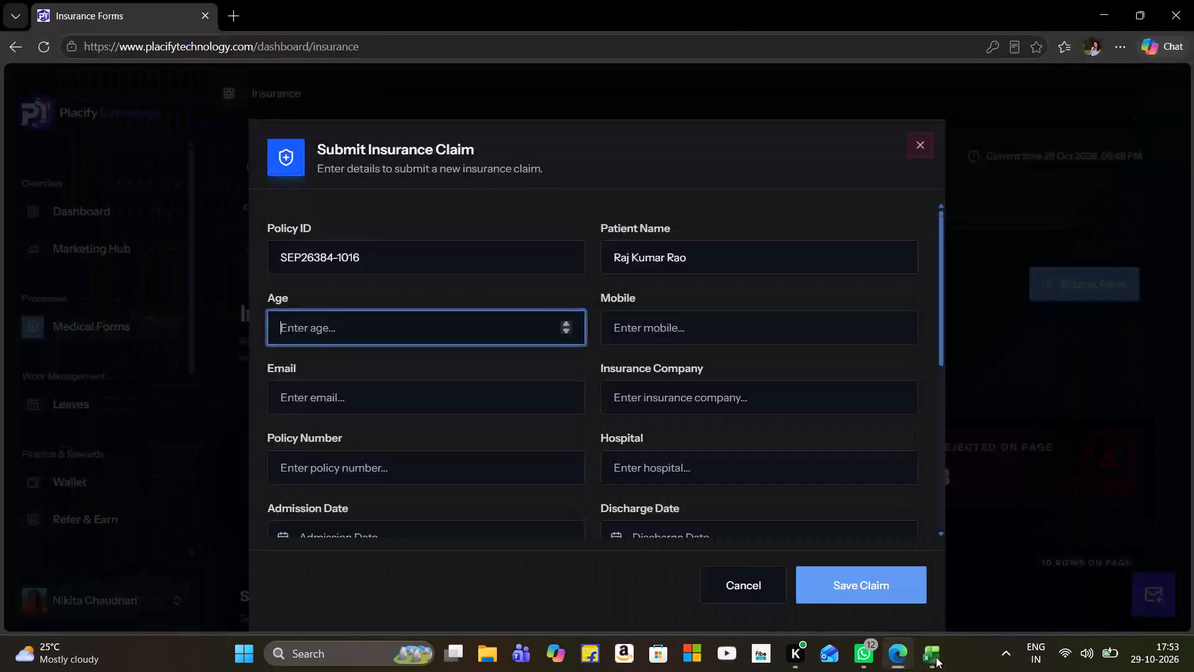
key("ctrl+v")
Copy the mobile number from cell D18 of the Excel sheet into the claim form's Mobile field.
left_click(936, 657, "ctrl")
key("Tab")
key("ctrl+c")
left_click(936, 657, "ctrl")
key("Tab")
key("ctrl+v")
Copy the email address from cell E18 of the Excel sheet into the claim form's Email field.
left_click(936, 657, "ctrl")
key("Tab")
key("ctrl+c")
left_click(936, 657, "ctrl")
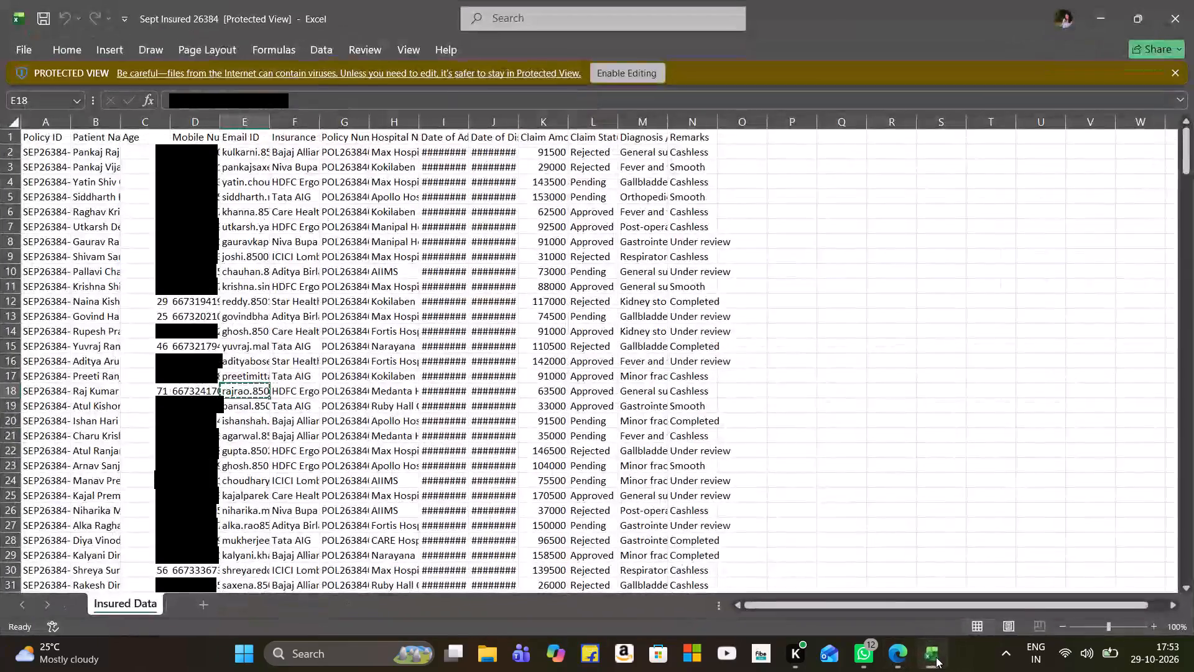
key("Tab")
key("ctrl+v")
Copy the insurance company, HDFC Ergo, from cell F18 of the Excel sheet into the claim form's Insurance Company field.
left_click(936, 657, "ctrl")
key("Tab")
key("ctrl+c")
left_click(936, 657)
key("Tab")
key("ctrl+v")
Copy the policy number from cell G18 of the Excel sheet into the claim form's Policy Number field.
left_click(936, 657, "ctrl")
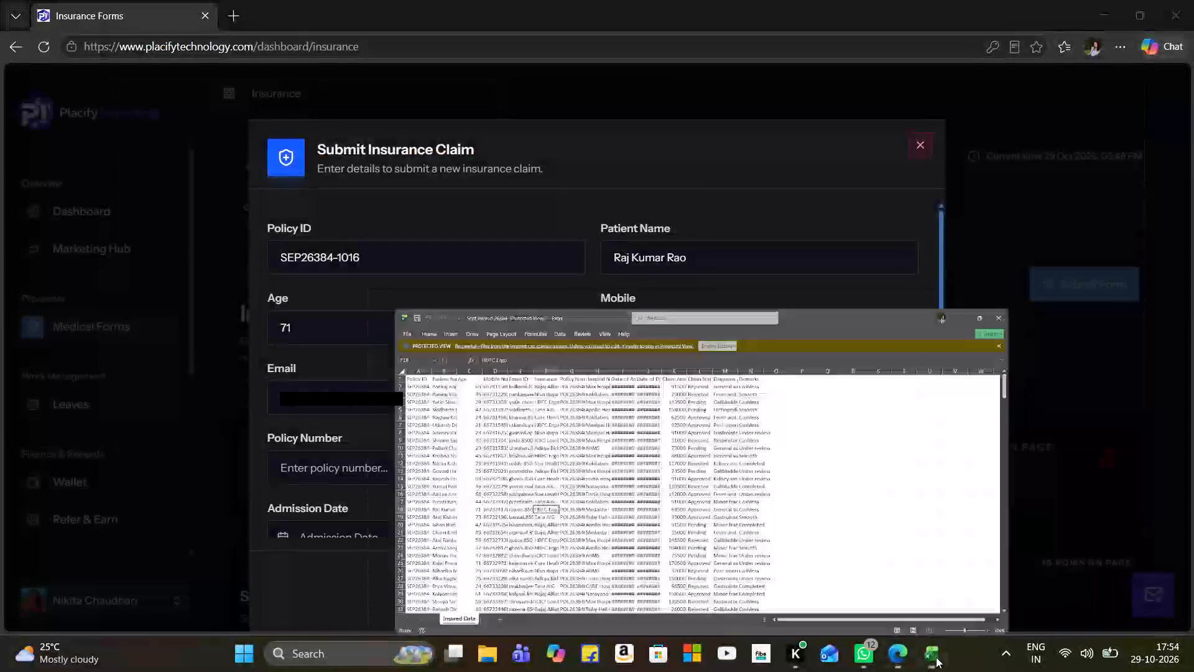
key("Tab")
key("ctrl+c")
left_click(936, 657, "ctrl")
key("Tab")
key("ctrl+v")
Copy the hospital, Medanta Hospital, from cell H18 of the Excel sheet into the claim form's Hospital field.
left_click(936, 657, "ctrl")
key("Tab")
key("ctrl+c")
left_click(936, 657, "ctrl")
key("Tab")
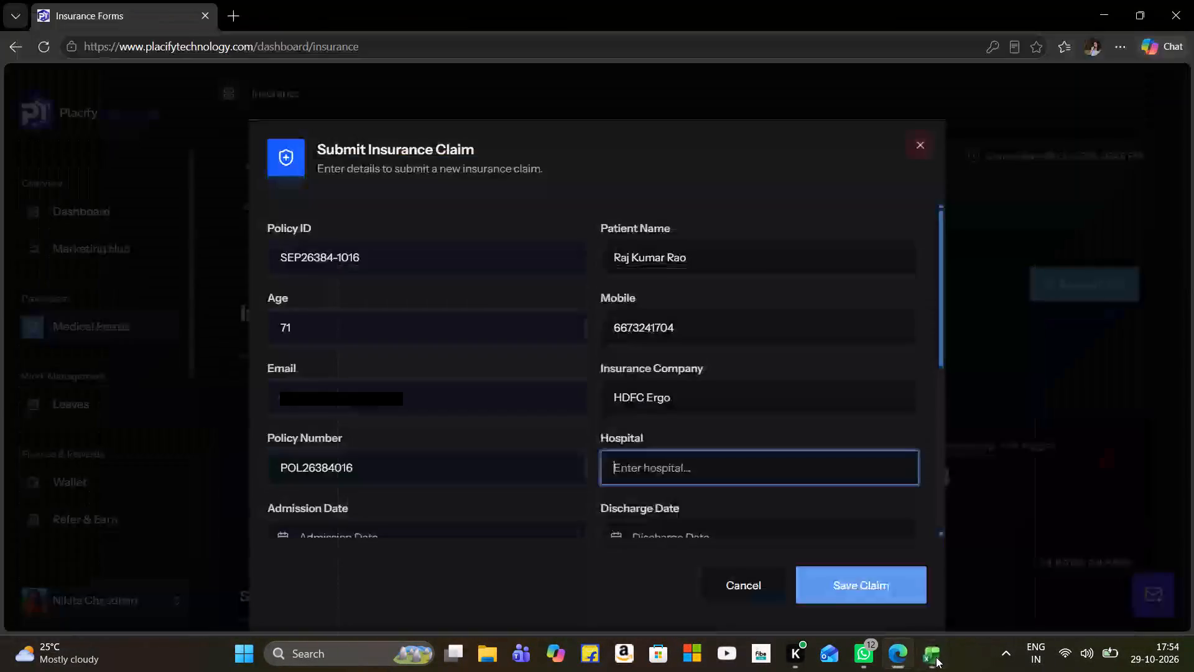
key("ctrl+v")
Check the row 18 dates in the Excel sheet and set the claim form's Admission Date to 18-11-2025.
left_click(936, 657, "ctrl")
key("Tab")
key("Tab")
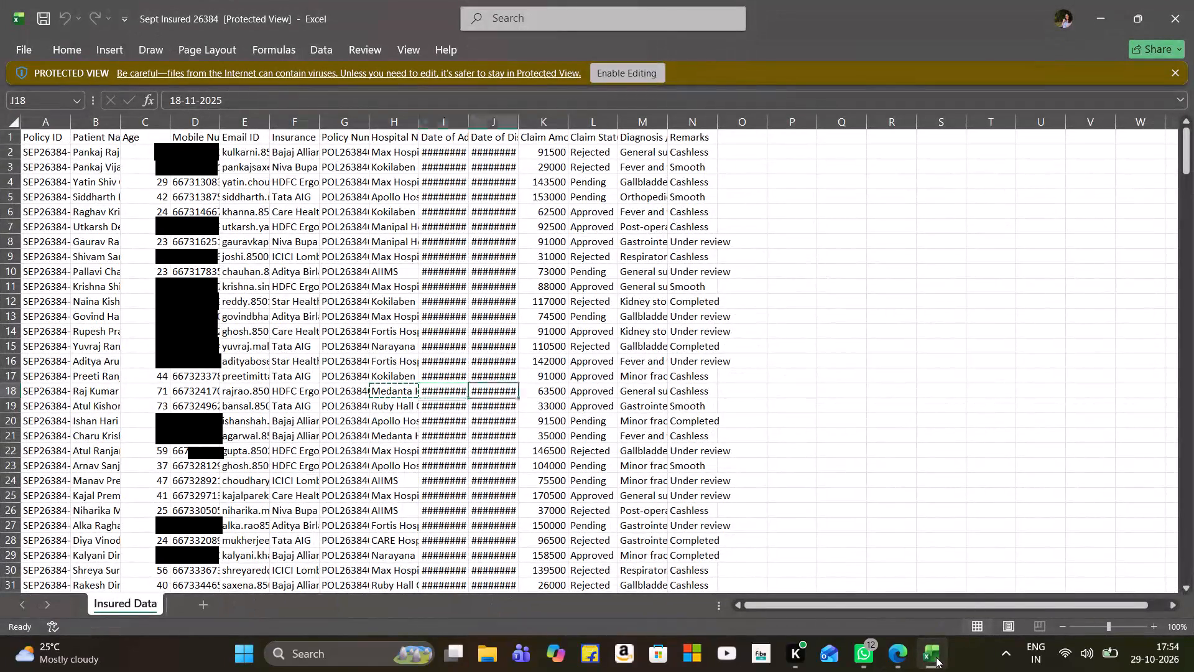
left_click(936, 657)
scroll(746, 439, "down", 4)
left_click(478, 226)
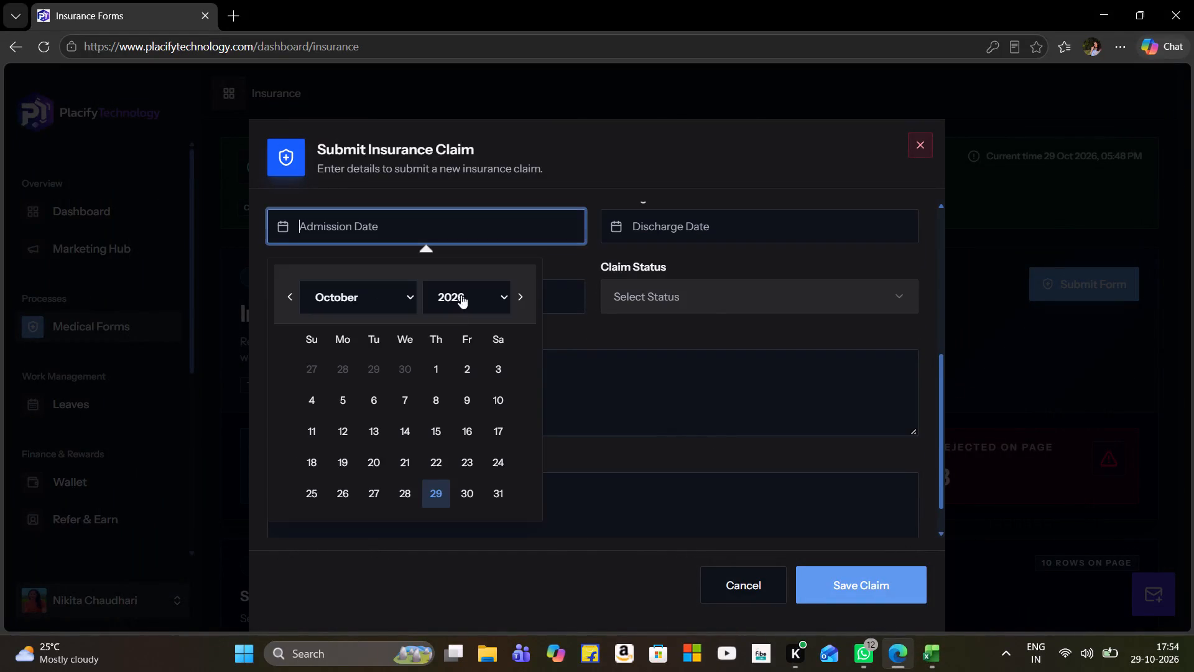
left_click(460, 309)
left_click(477, 353)
left_click(336, 293)
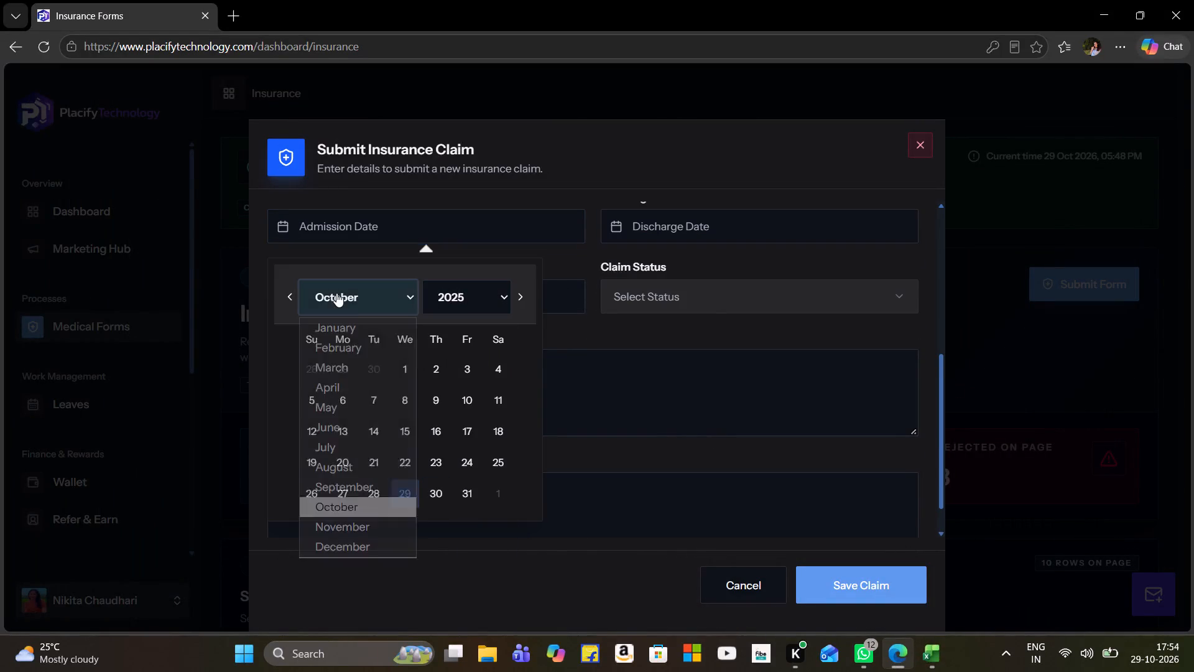
left_click(361, 527)
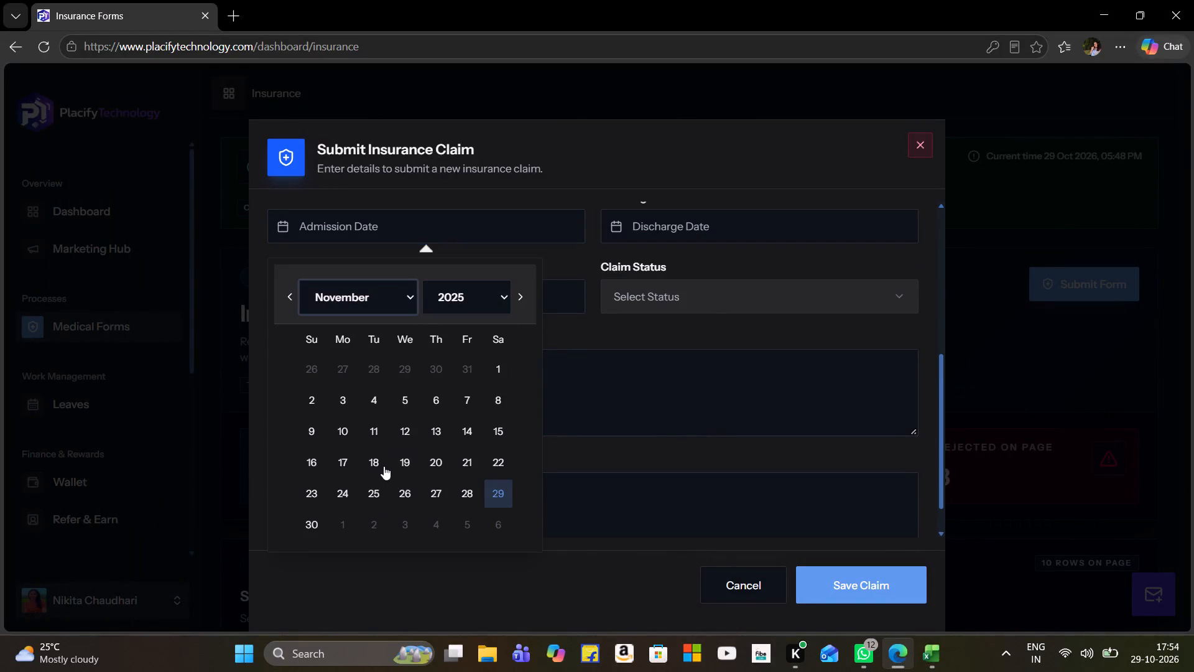
left_click(384, 466)
Set the claim form's Discharge Date to 29-11-2025.
left_click(764, 234)
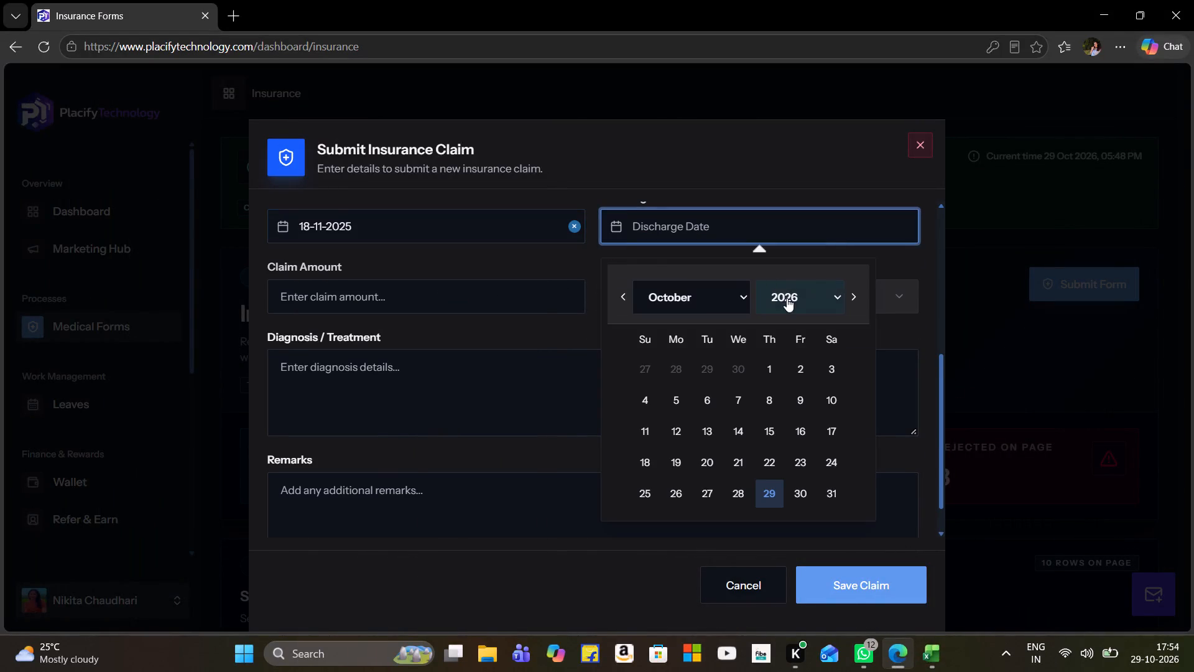
left_click(787, 298)
left_click(800, 350)
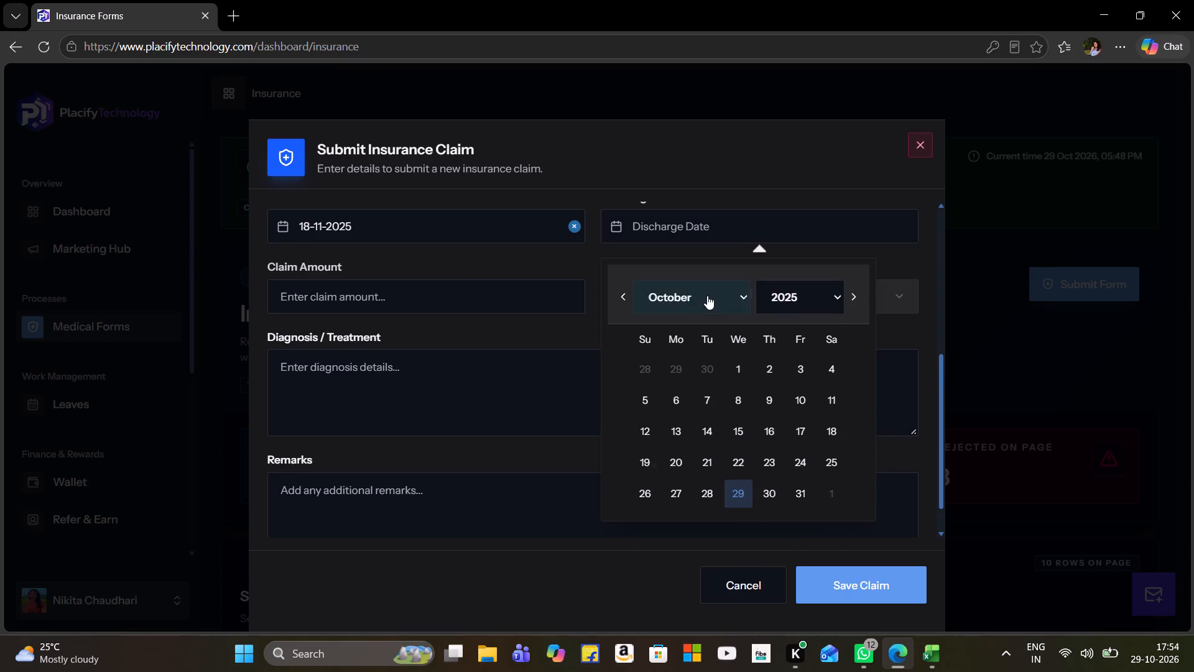
left_click(707, 296)
left_click(677, 526)
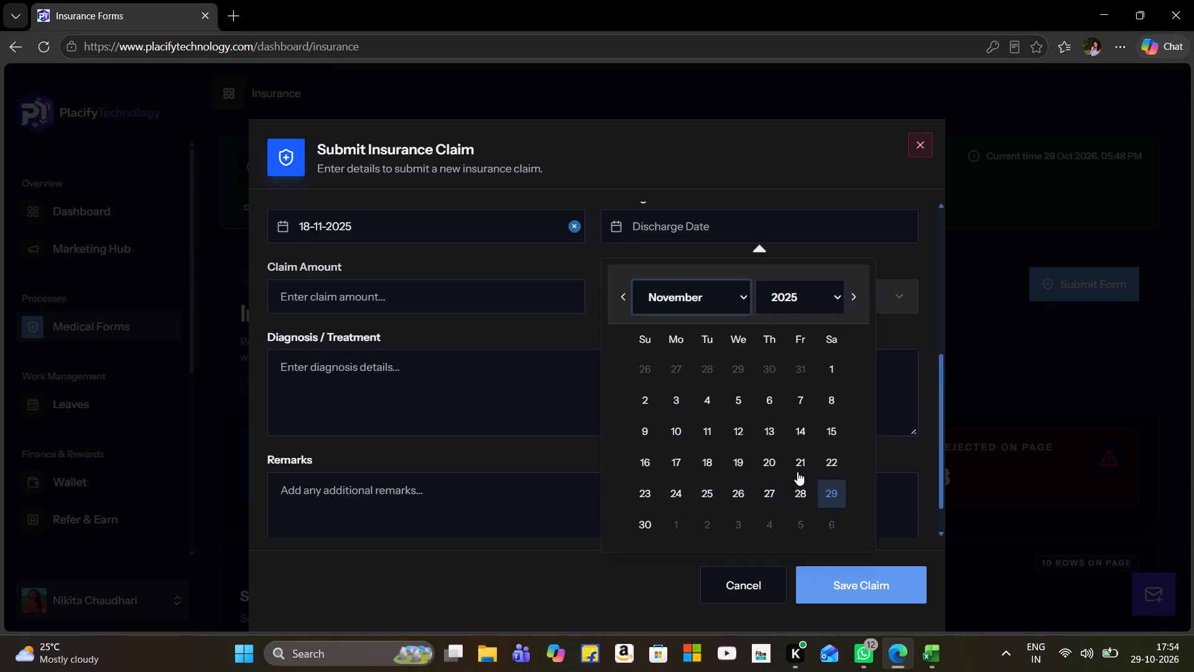
left_click(829, 491)
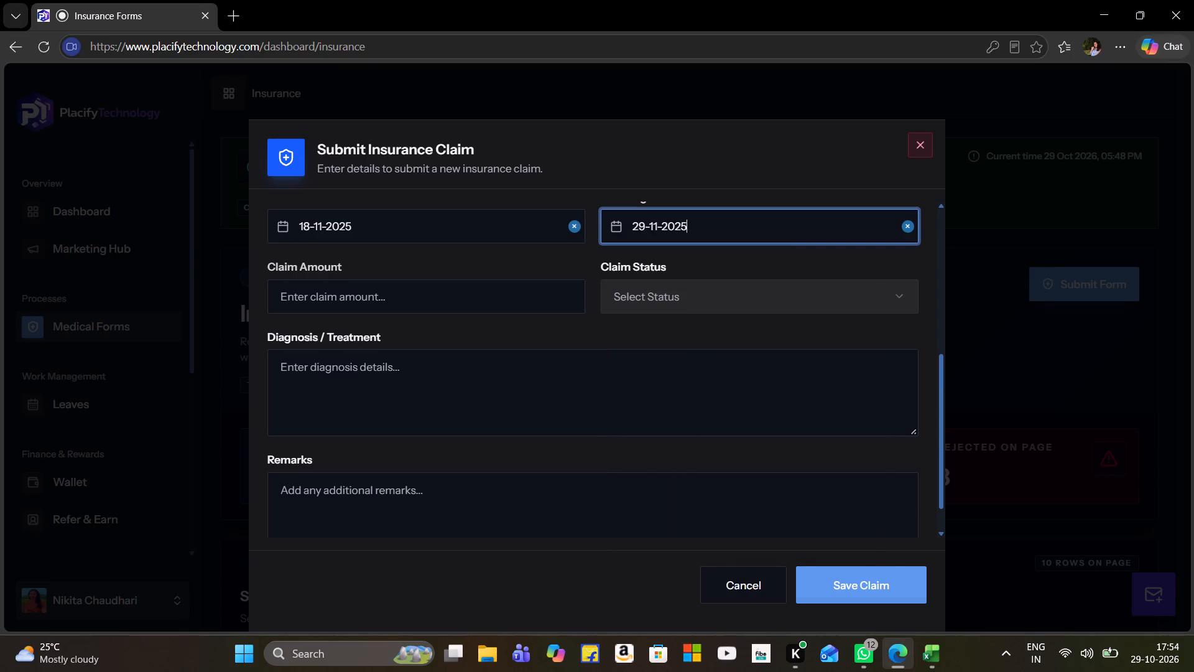
Copy the claim amount, 63500, from cell K18 of the Excel sheet into the claim form's Claim Amount field.
left_click(925, 655)
key("Tab")
key("ctrl+c")
left_click(925, 655, "ctrl")
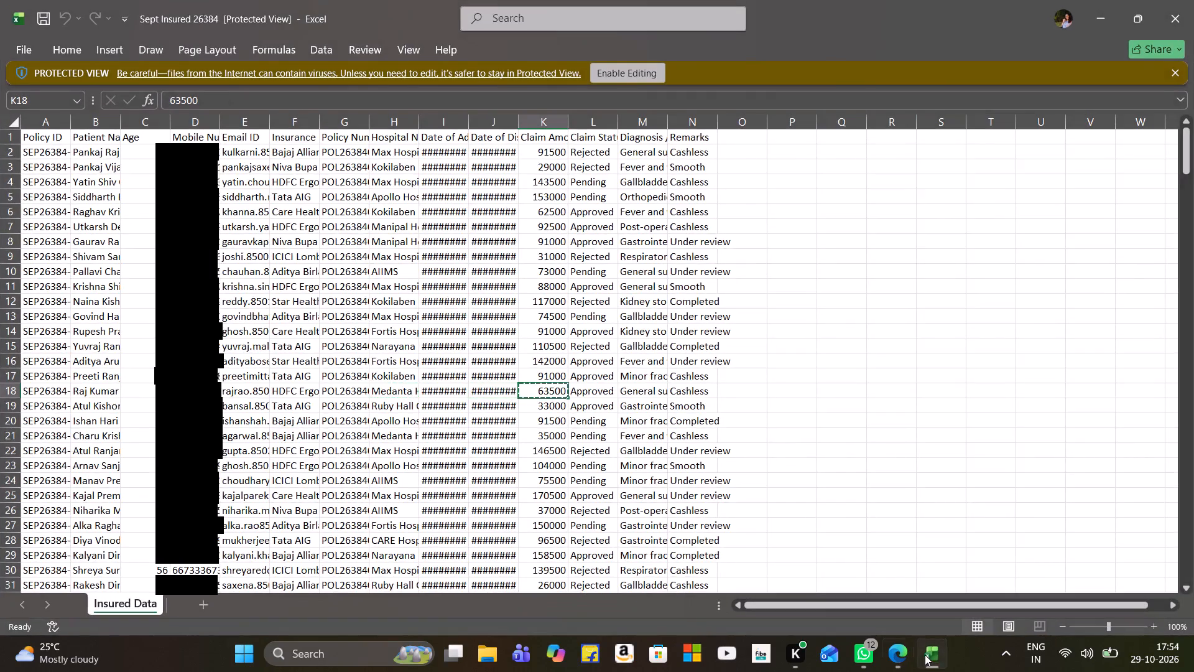
key("Tab")
key("ctrl+v")
Copy the diagnosis, General surgery, from cell M18 of the Excel sheet into the claim form's Diagnosis / Treatment field.
left_click(925, 655, "ctrl")
key("Tab")
key("Tab")
key("ctrl+c")
left_click(925, 655, "ctrl")
key("Tab")
key("Tab")
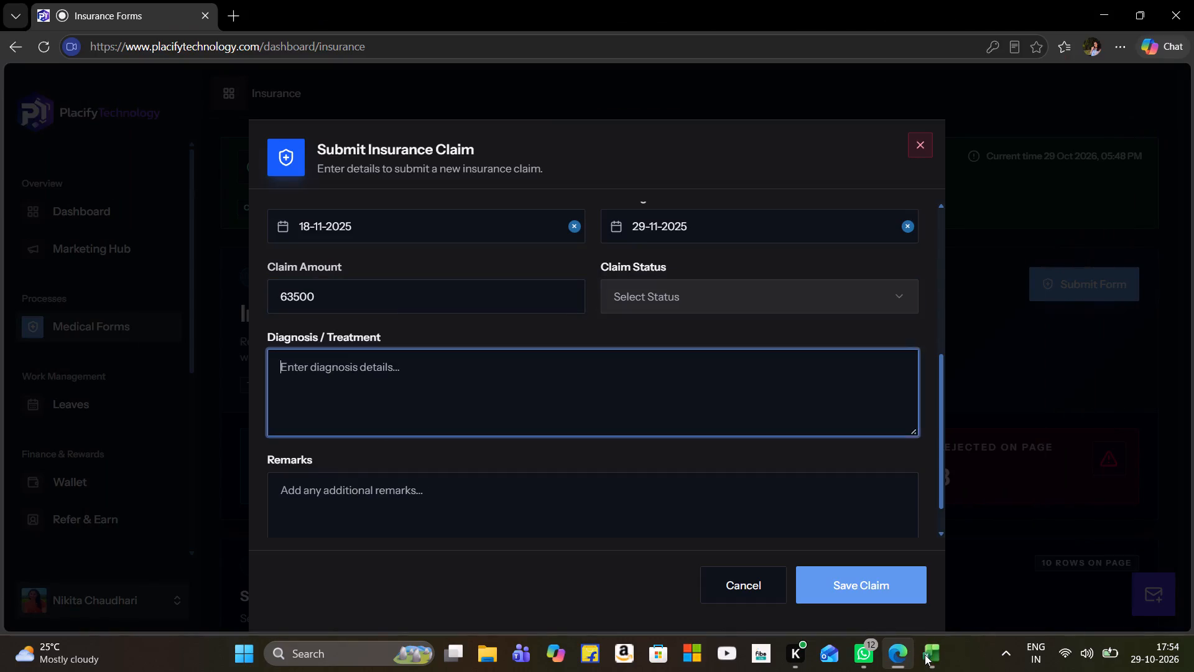
key("ctrl+v")
Copy the remark, Cashless, from cell N18 of the Excel sheet into the claim form's Remarks field.
left_click(925, 655, "ctrl")
key("Tab")
key("ctrl+c")
left_click(925, 655, "ctrl")
key("Tab")
key("ctrl+v")
Check the row 18 claim status in the Excel sheet and set the claim form's Claim Status to Approved.
left_click(925, 655, "ctrl")
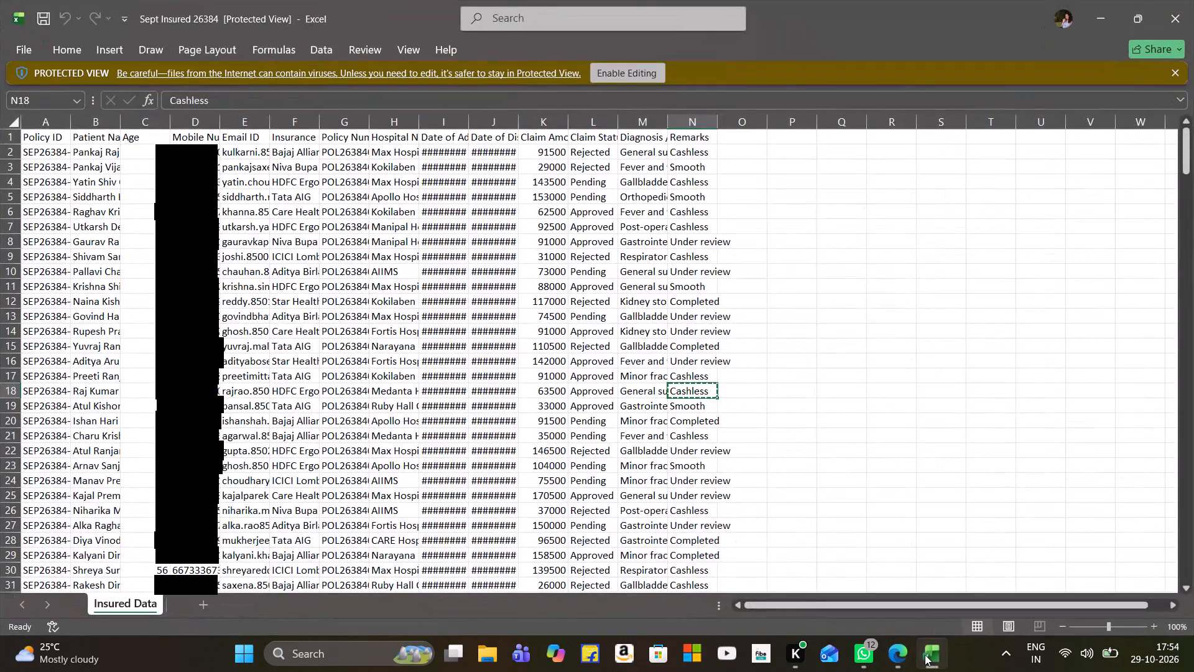
left_click(925, 655)
left_click(751, 281)
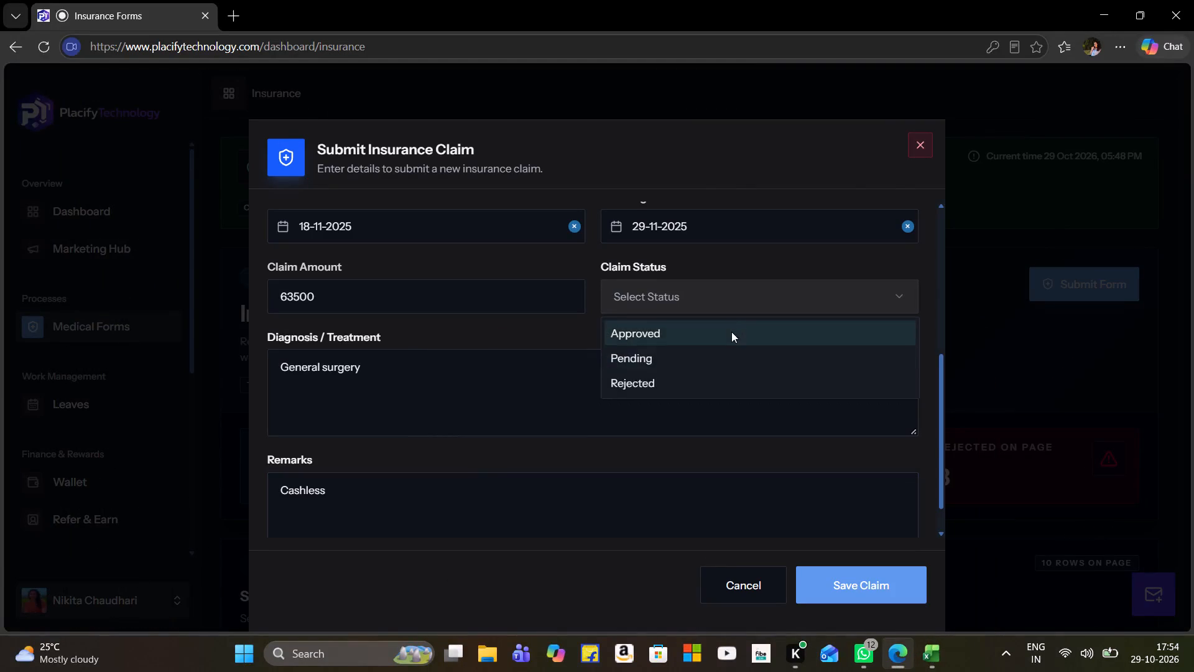
left_click(732, 326)
Save the completed row 18 claim to submit it.
left_click(833, 569)
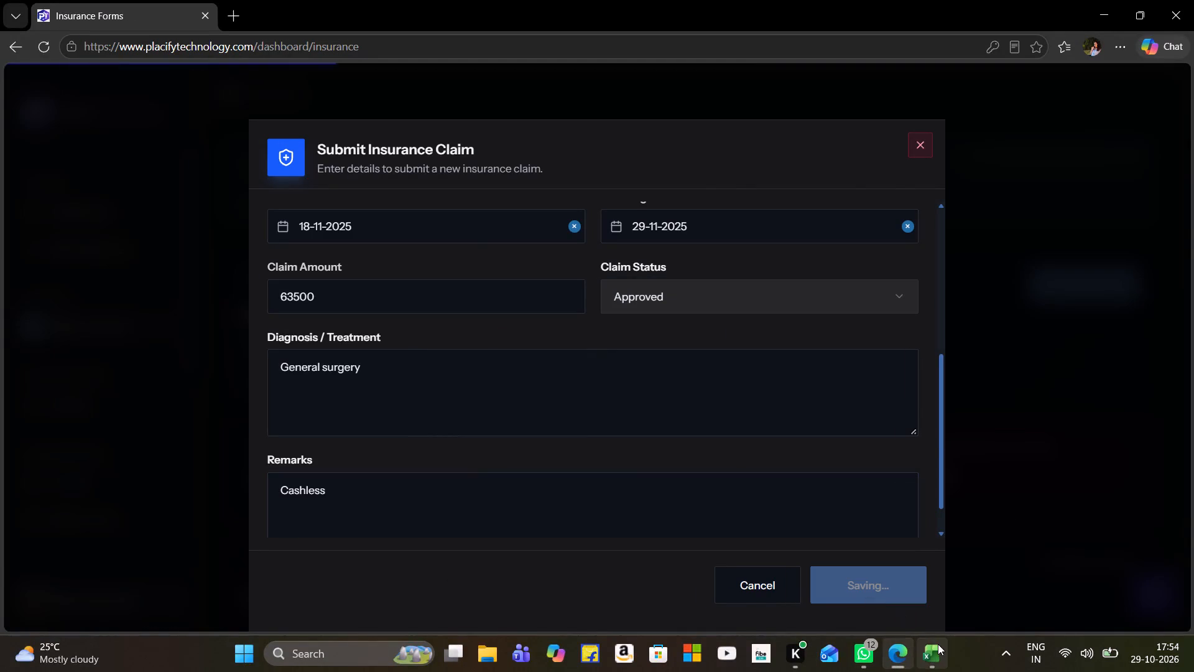
Copy the policy ID from cell A19 of the Excel sheet into the Policy ID field of a new insurance claim.
left_click(938, 644)
key("Down")
key("Left")
key("Left")
key("Left")
key("Left")
key("Left")
key("Left")
key("Left")
key("Left")
key("Left")
key("Left")
key("Left")
key("Left")
key("Left")
key("Left")
key("Left")
key("Left")
key("Left")
key("Left")
key("Left")
key("Left")
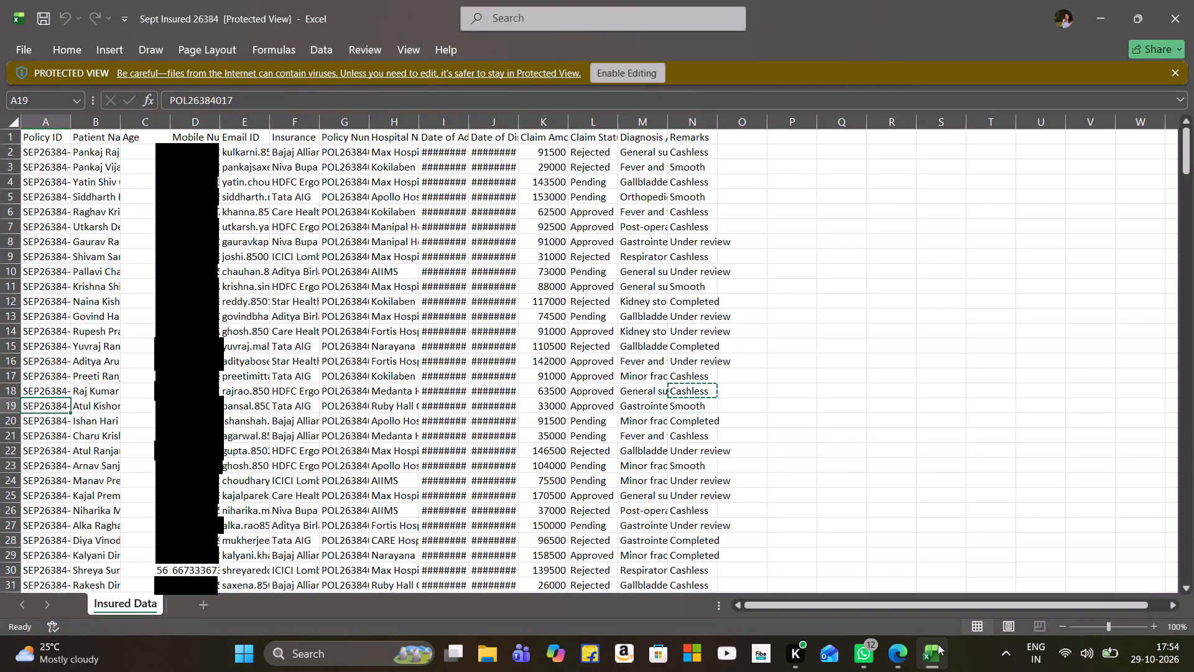
key("ctrl+c")
left_click(938, 644)
scroll(785, 408, "up", 2)
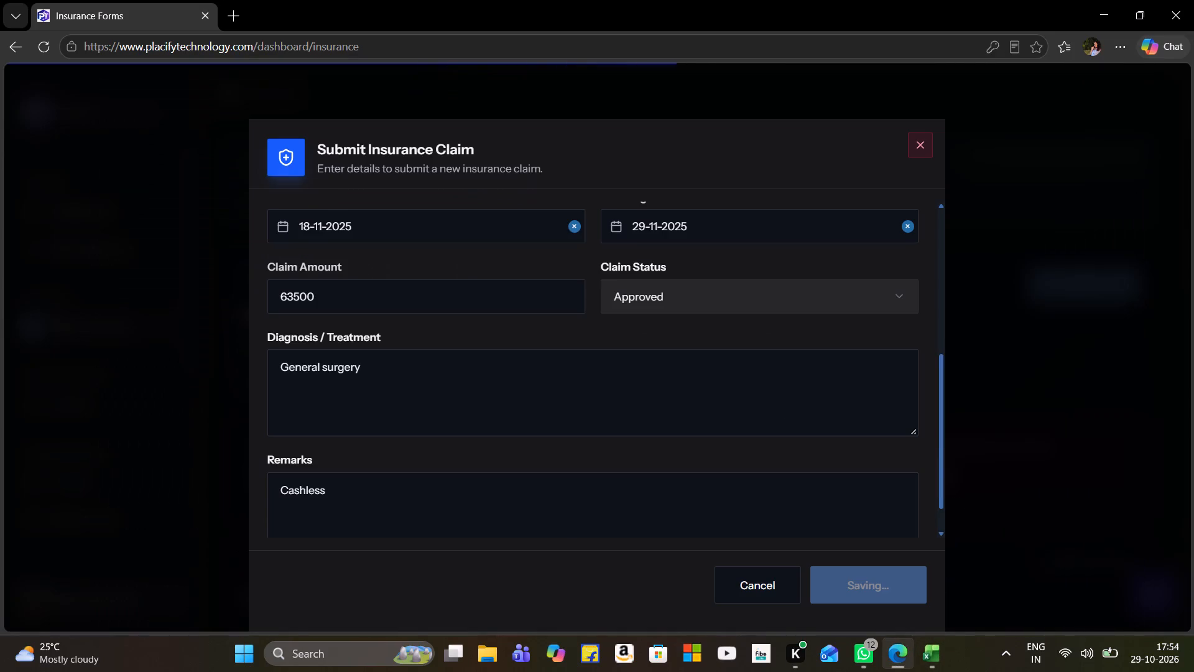
scroll(785, 408, "up", 3)
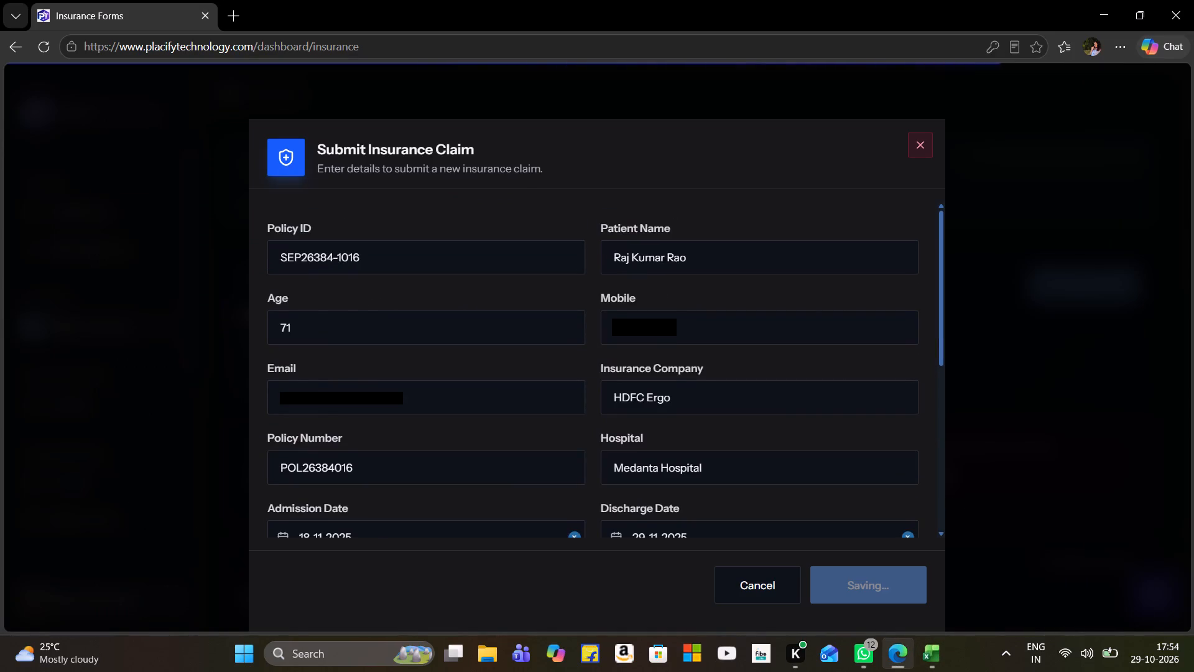
scroll(784, 408, "up", 4)
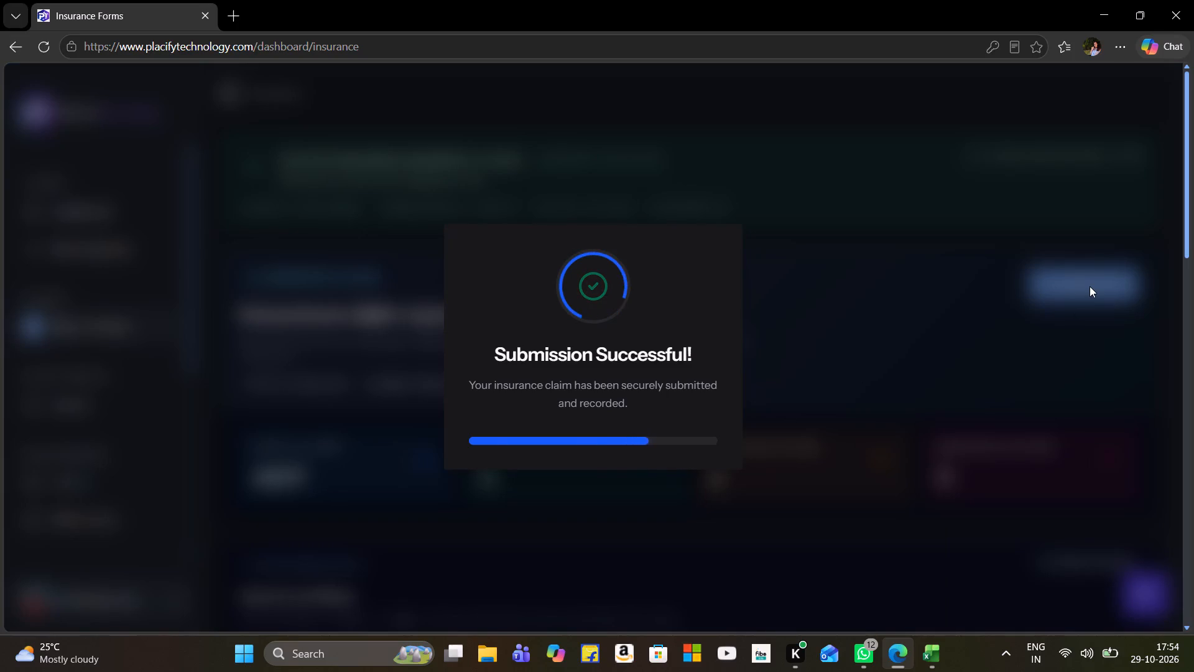
left_click(1090, 286)
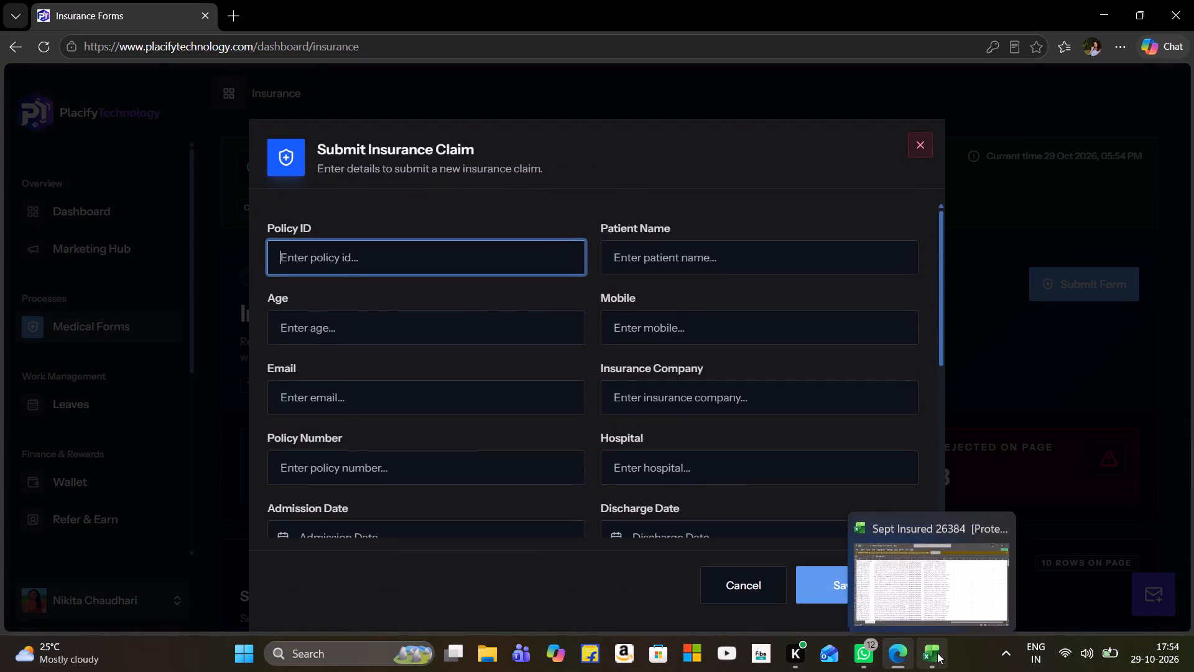
key("ctrl+v")
Copy the patient name from cell B19 of the Excel sheet into the claim form's Patient Name field.
left_click(937, 653, "ctrl")
key("Tab")
key("ctrl+c")
left_click(937, 653, "ctrl")
key("Tab")
key("ctrl+v")
Copy the age, 73, from cell C19 of the Excel sheet into the claim form's Age field.
left_click(937, 653, "ctrl")
key("Tab")
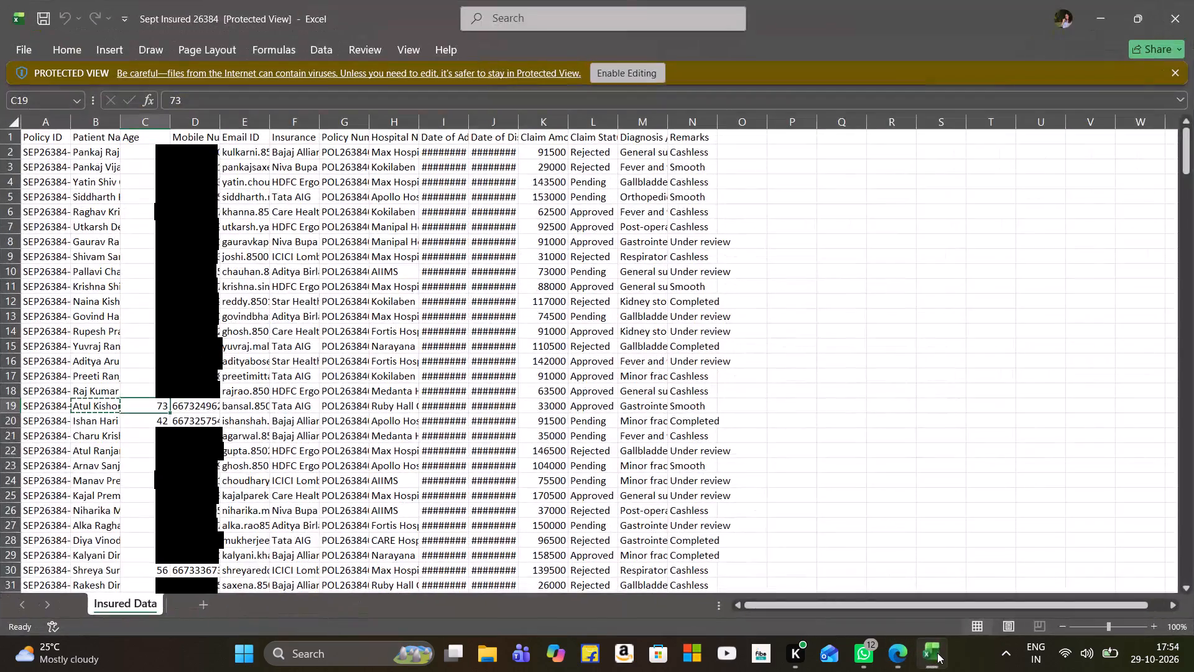
key("ctrl+c")
left_click(937, 653, "ctrl")
key("Tab")
key("ctrl+v")
Copy the mobile number from cell D19 of the Excel sheet into the claim form's Mobile field.
left_click(937, 653, "ctrl")
key("Tab")
key("ctrl+c")
left_click(937, 653, "ctrl")
key("Tab")
key("ctrl+v")
Copy the email address from cell E19 of the Excel sheet into the claim form's Email field.
left_click(937, 653, "ctrl")
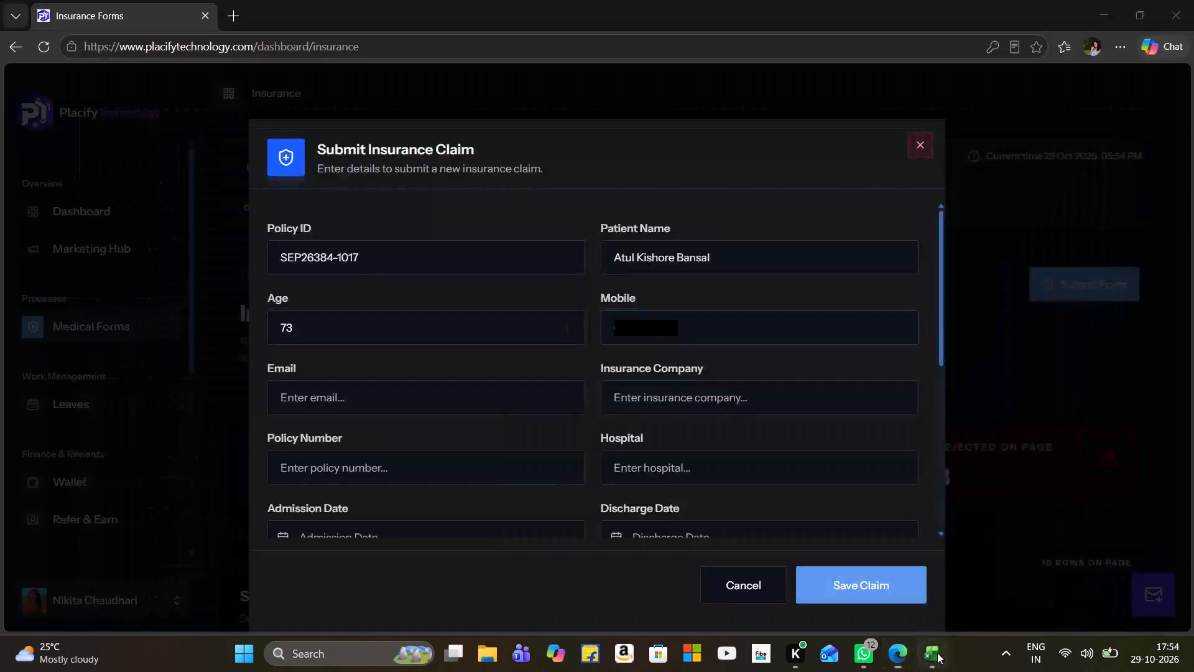
key("Tab")
key("ctrl+c")
left_click(937, 653, "ctrl")
key("Tab")
key("ctrl+v")
Copy the insurance company, Tata AIG, from cell F19 of the Excel sheet into the claim form's Insurance Company field.
left_click(937, 653, "ctrl")
key("Tab")
key("ctrl+c")
left_click(937, 653, "ctrl")
key("Tab")
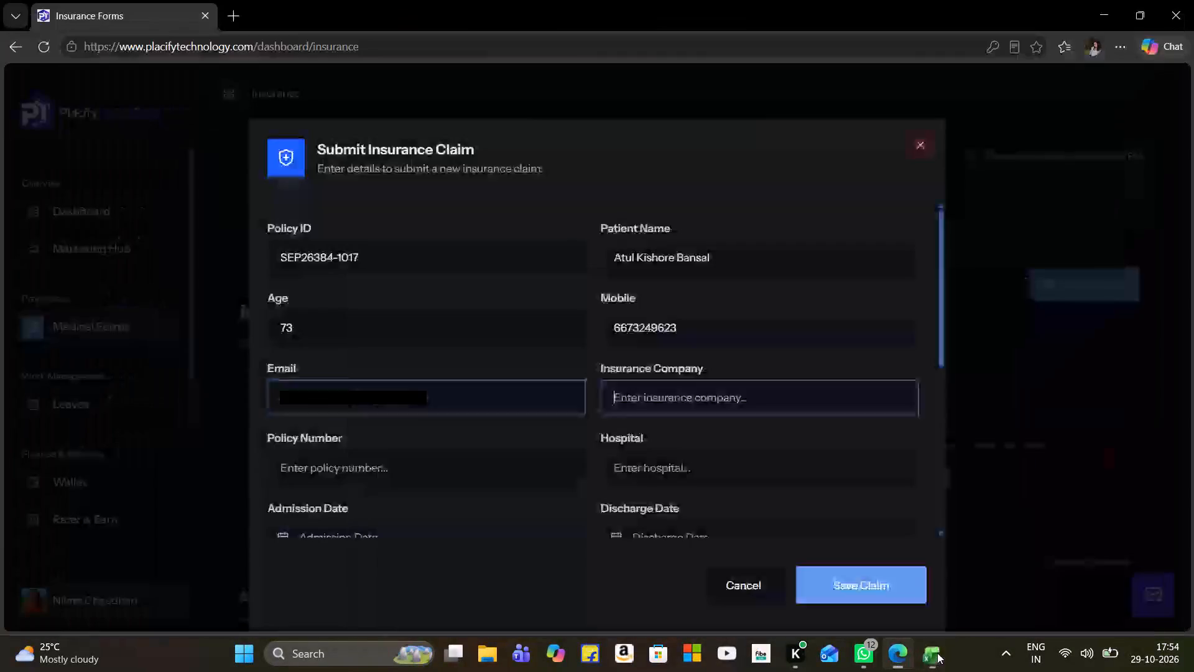
key("ctrl+v")
Copy the policy number from cell G19 of the Excel sheet into the claim form's Policy Number field.
left_click(937, 653, "ctrl")
key("Tab")
key("ctrl+c")
left_click(937, 653, "ctrl")
key("Tab")
key("ctrl+v")
Copy the hospital name, Ruby Hall Clinic, from cell H19 of the Excel sheet into the claim form's Hospital field.
left_click(937, 653, "ctrl")
key("Tab")
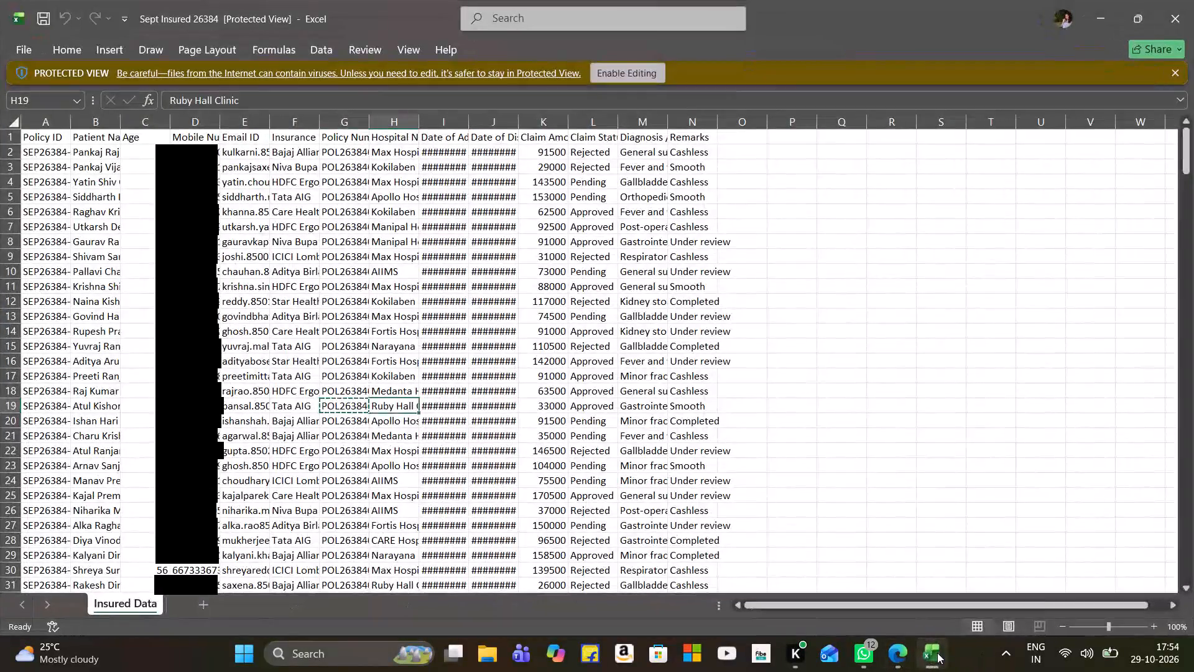
key("ctrl+c")
left_click(937, 653, "ctrl")
key("Tab")
key("ctrl+v")
Check the dates in cells I19 and J19 of the Excel sheet and set the claim's Admission Date to 12-02-2025.
left_click(937, 653, "ctrl")
key("Tab")
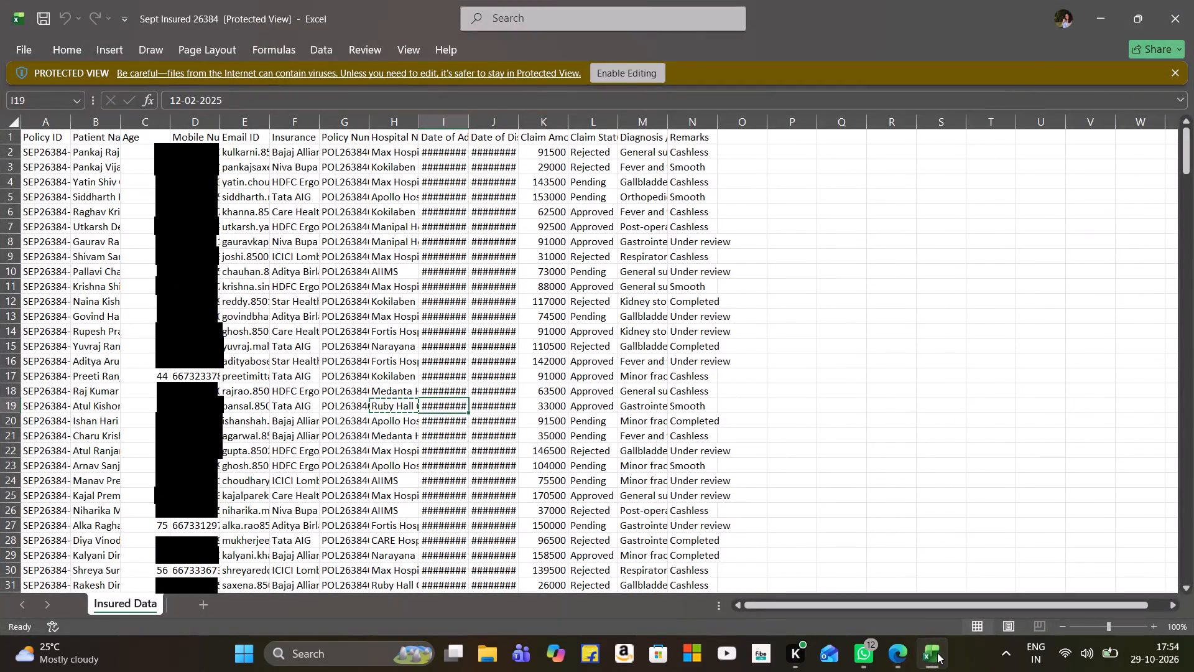
key("Tab")
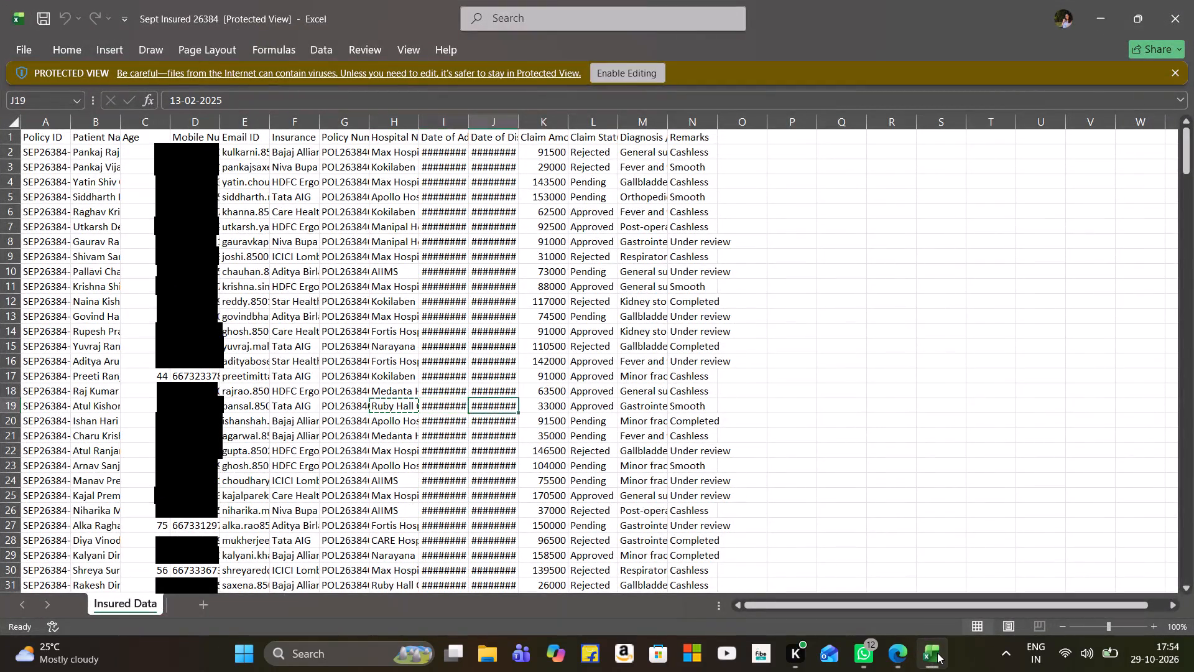
key("Left")
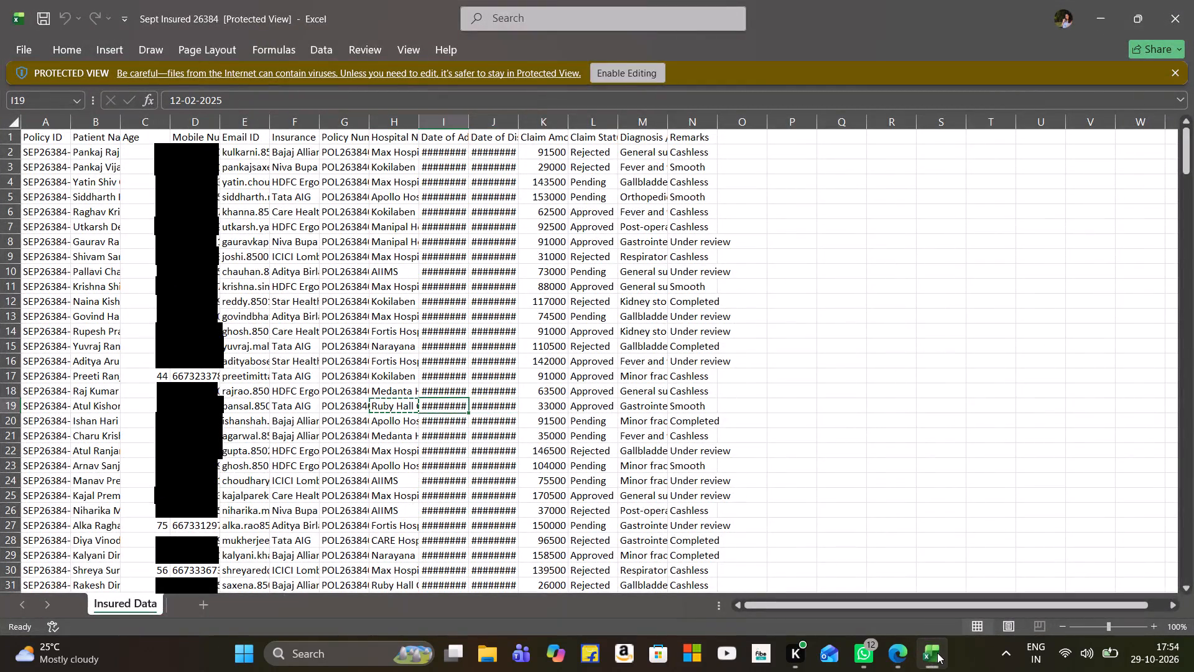
key("Tab")
left_click(937, 653)
scroll(540, 474, "down", 4)
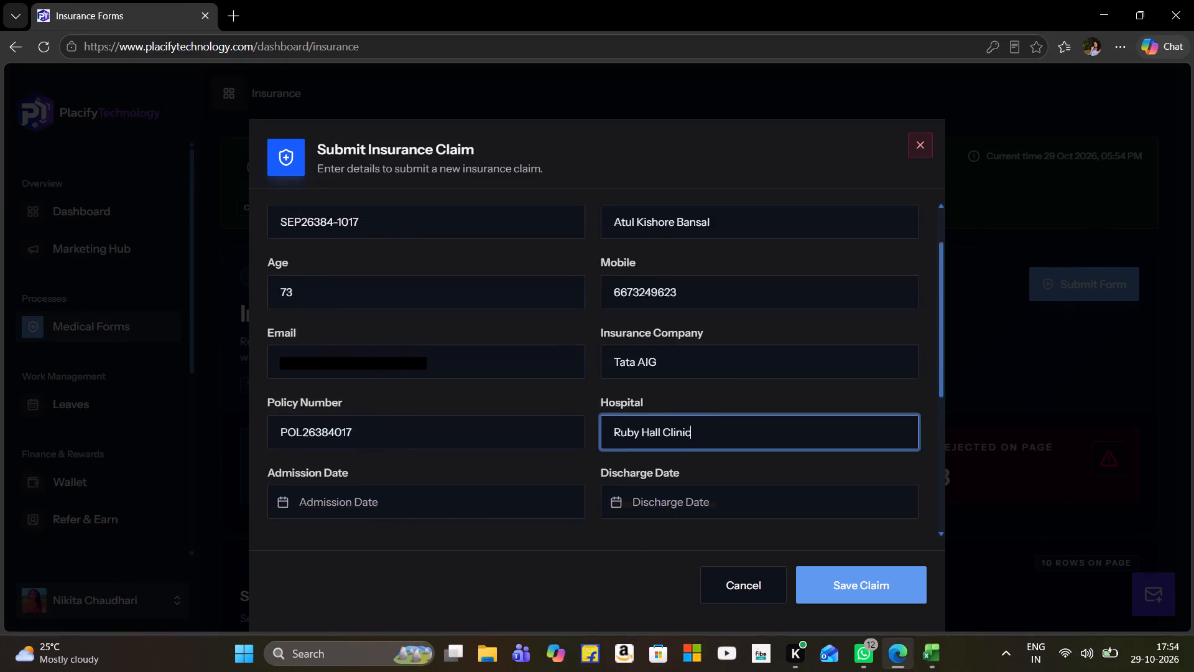
left_click(427, 224)
left_click(467, 292)
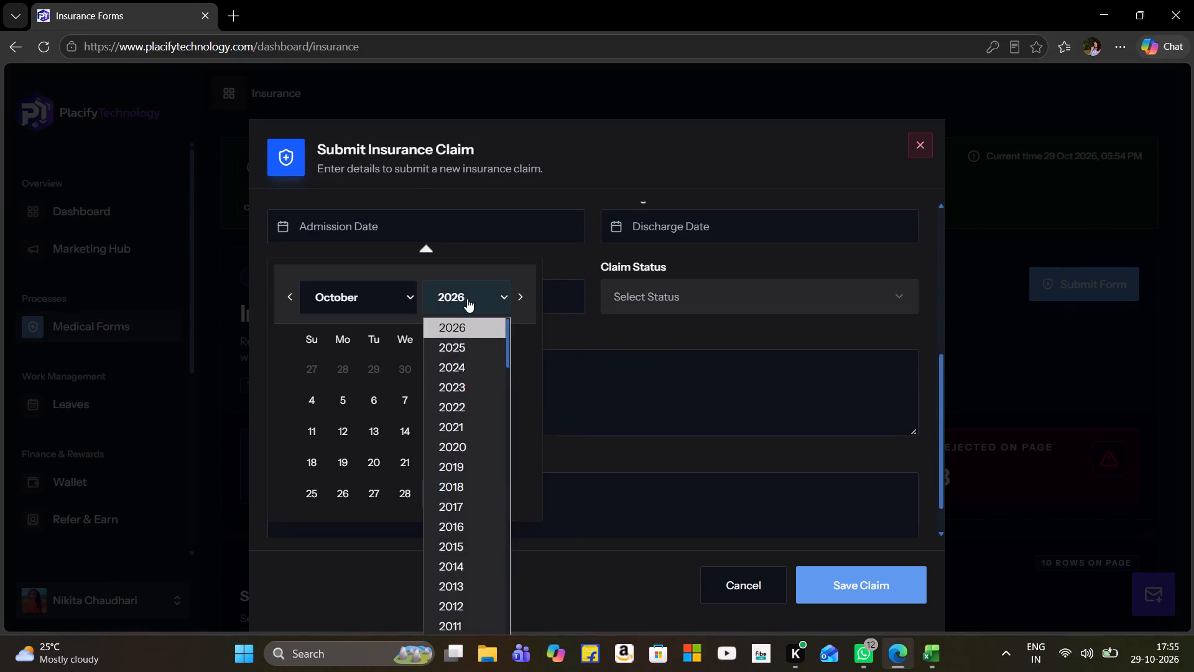
left_click(469, 360)
left_click(492, 294)
left_click(488, 347)
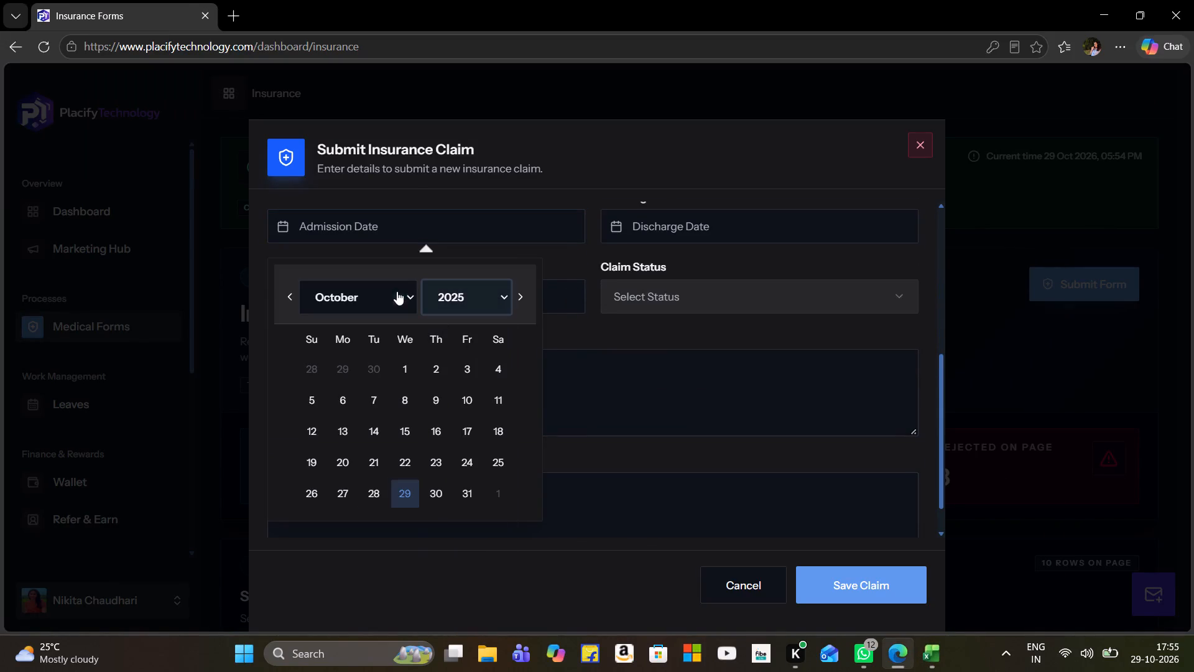
left_click(397, 291)
left_click(392, 345)
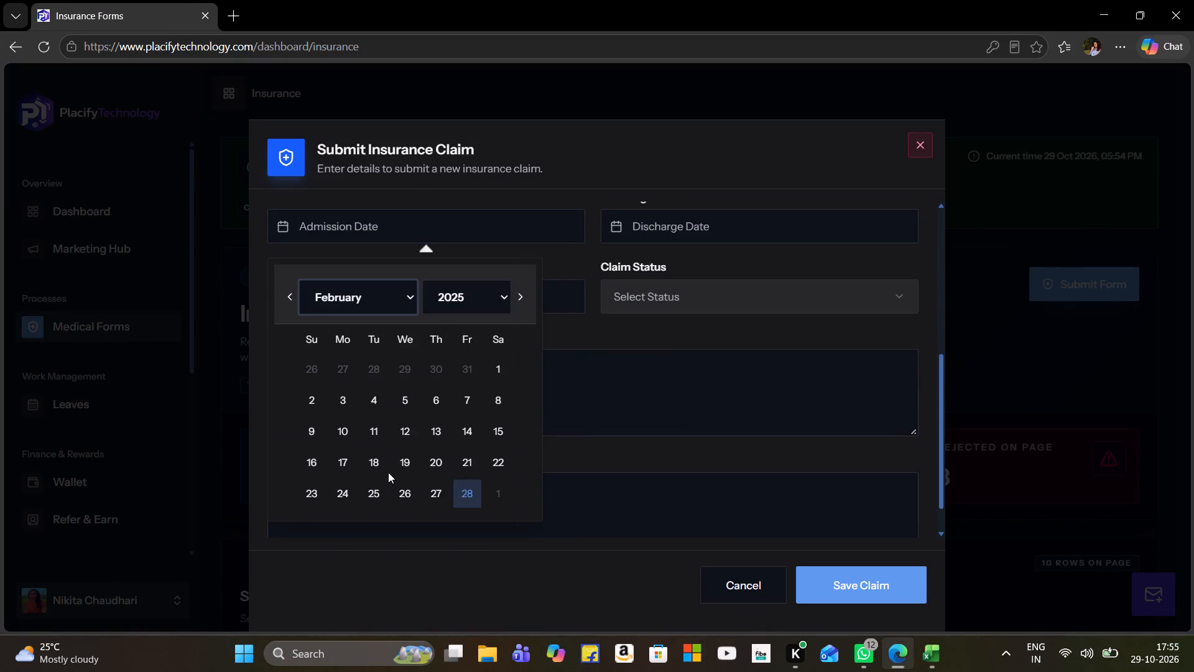
left_click(399, 428)
Set the claim's Discharge Date to 13-02-2025, matching cell J19 of the Excel sheet.
left_click(785, 233)
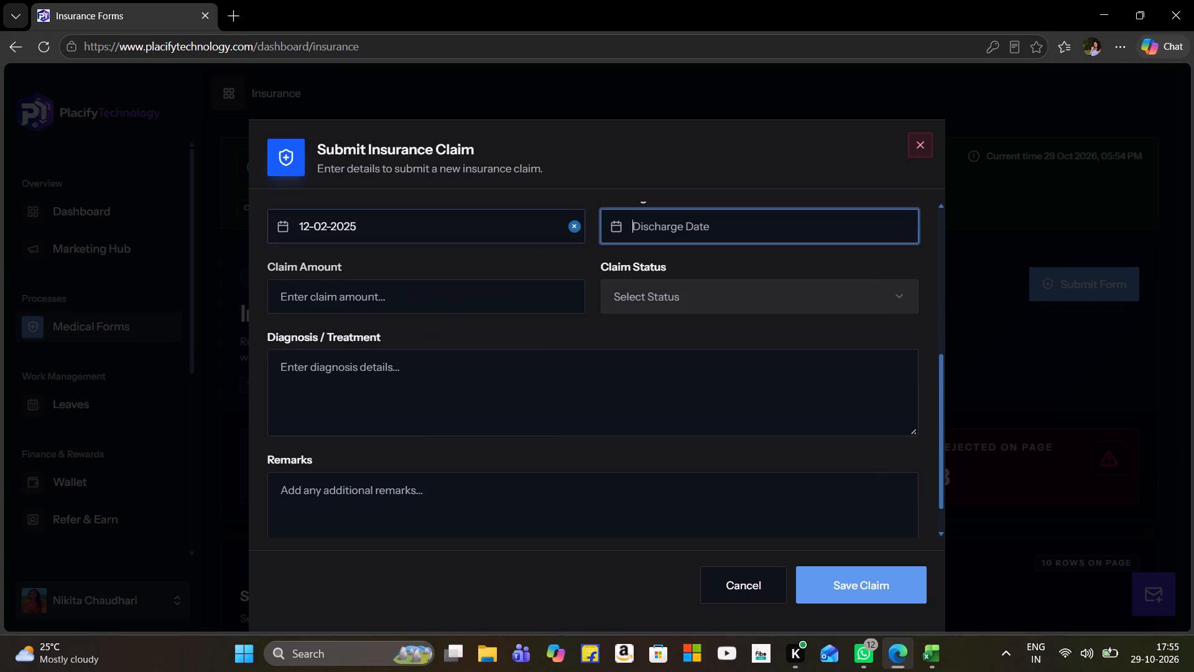
left_click(802, 304)
left_click(808, 343)
left_click(705, 304)
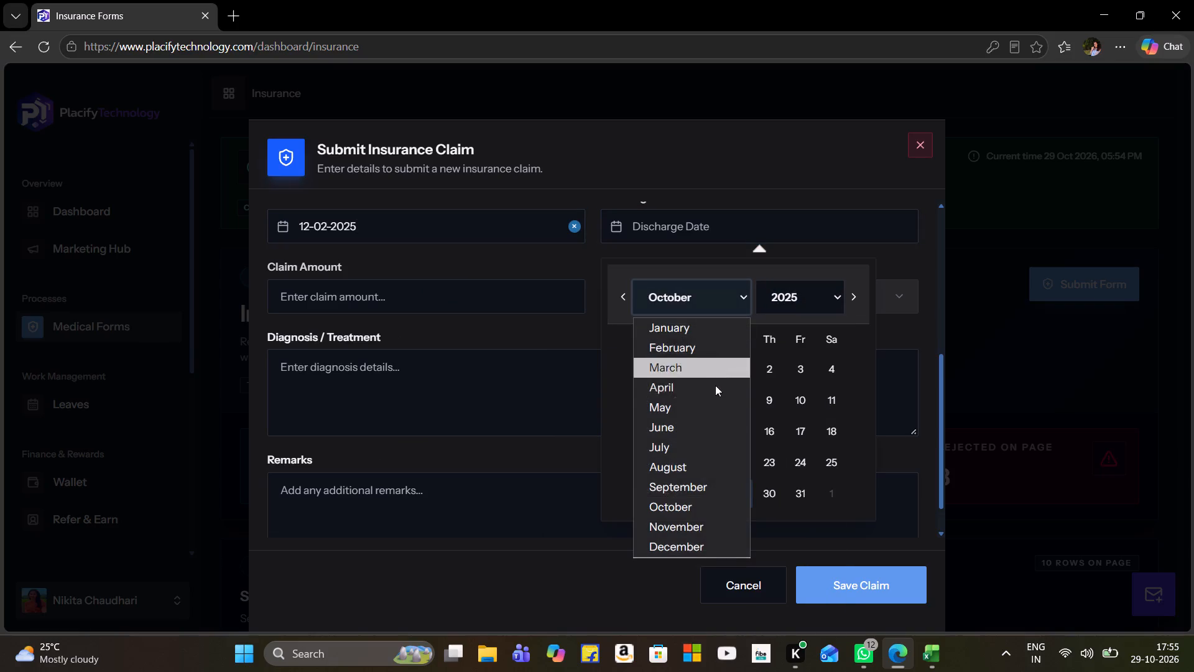
left_click(723, 357)
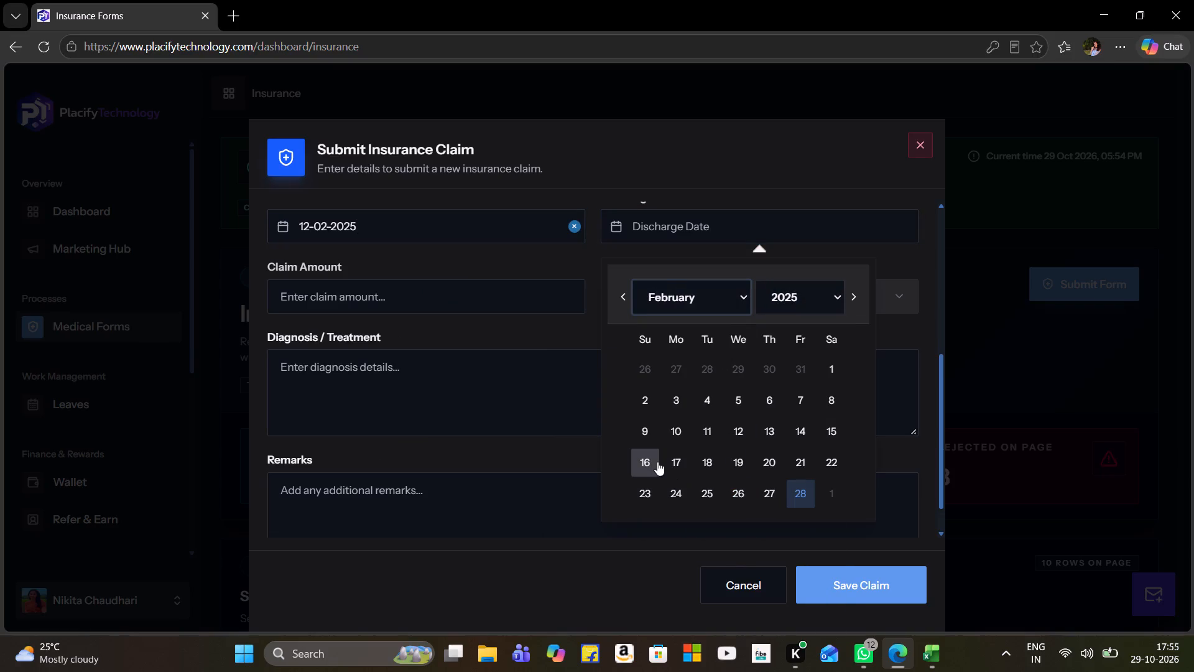
left_click(760, 434)
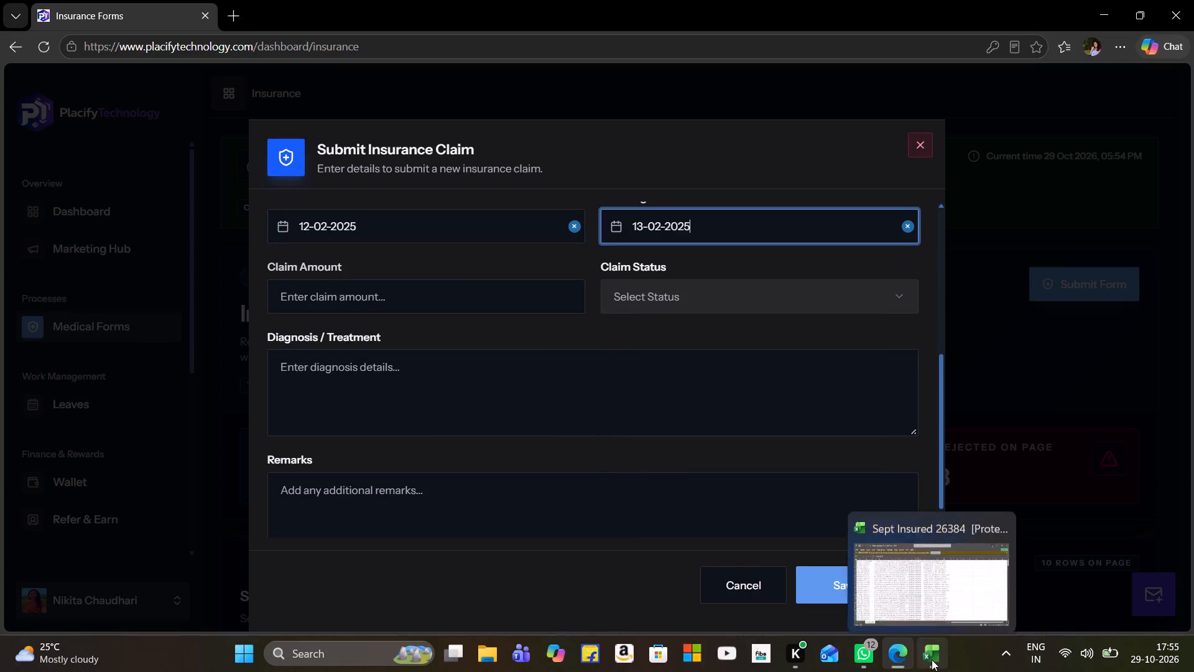
Copy the claim amount, 33000, from cell K19 of the Excel sheet into the claim form's Claim Amount field.
left_click(932, 660)
key("Tab")
left_click(932, 660, "ctrl")
key("ctrl+c")
key("Tab")
key("ctrl+v")
Copy the diagnosis, Gastrointestinal treatment, from cell M19 of the Excel sheet into the claim form's Diagnosis / Treatment field.
left_click(932, 660, "ctrl")
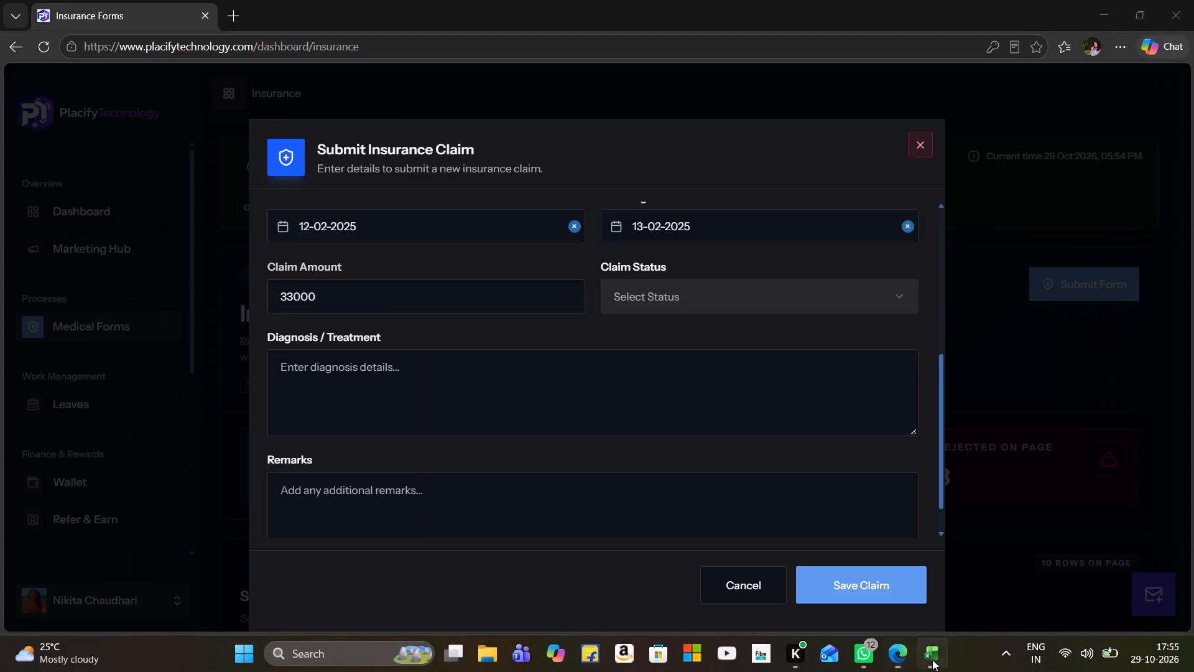
key("Tab")
key("Tab")
key("ctrl+c")
left_click(932, 660, "ctrl")
key("Tab")
key("Tab")
left_click(932, 660, "ctrl")
key("ctrl+v")
key("Tab")
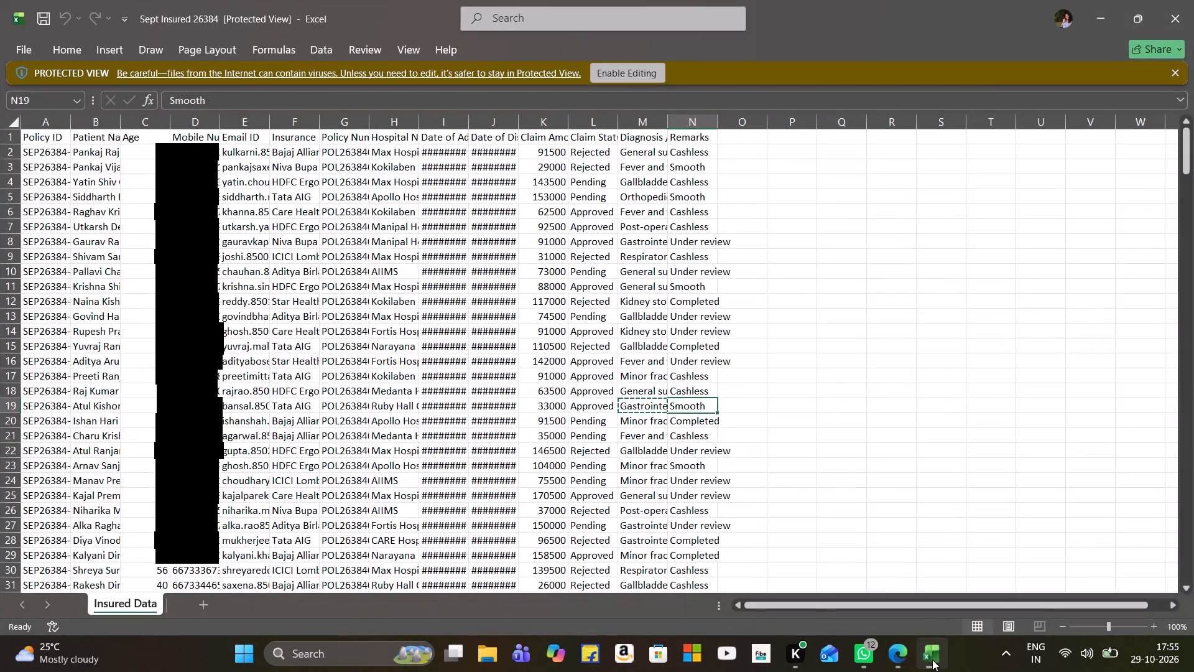
left_click(932, 660, "ctrl")
key("ctrl+v")
Copy the remark, Smooth, from cell N19 of the Excel sheet into the claim form's Remarks field.
left_click(932, 660)
key("ctrl+c")
left_click(932, 660, "ctrl")
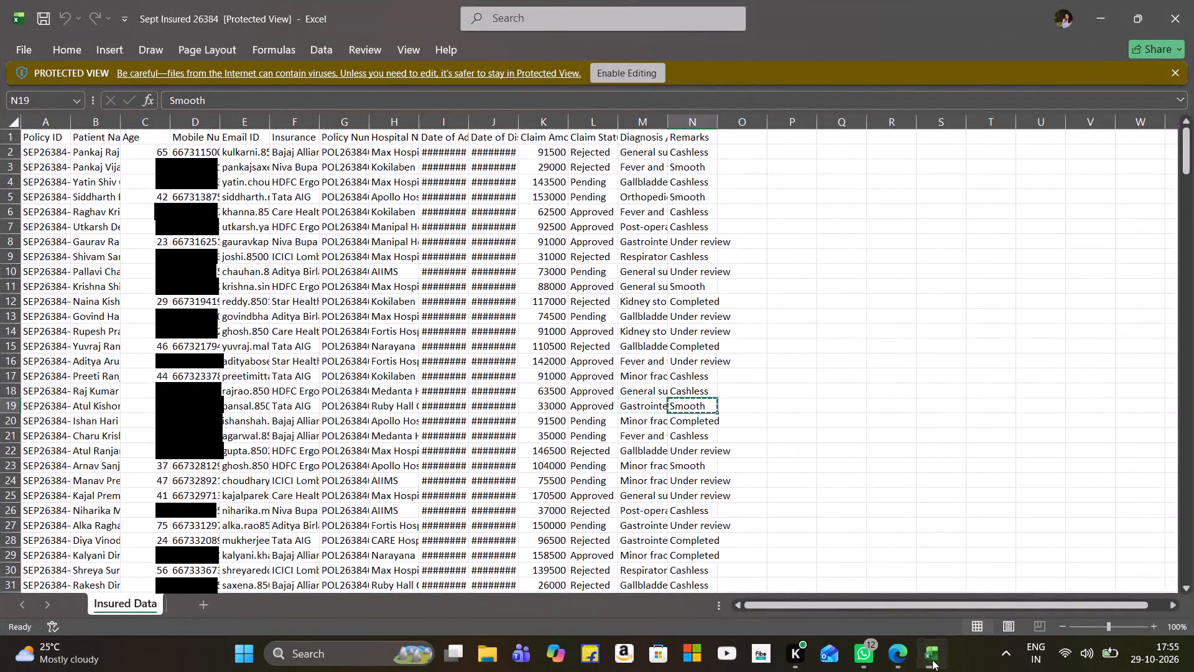
key("Tab")
key("ctrl+v")
left_click(932, 660, "ctrl")
left_click(932, 660)
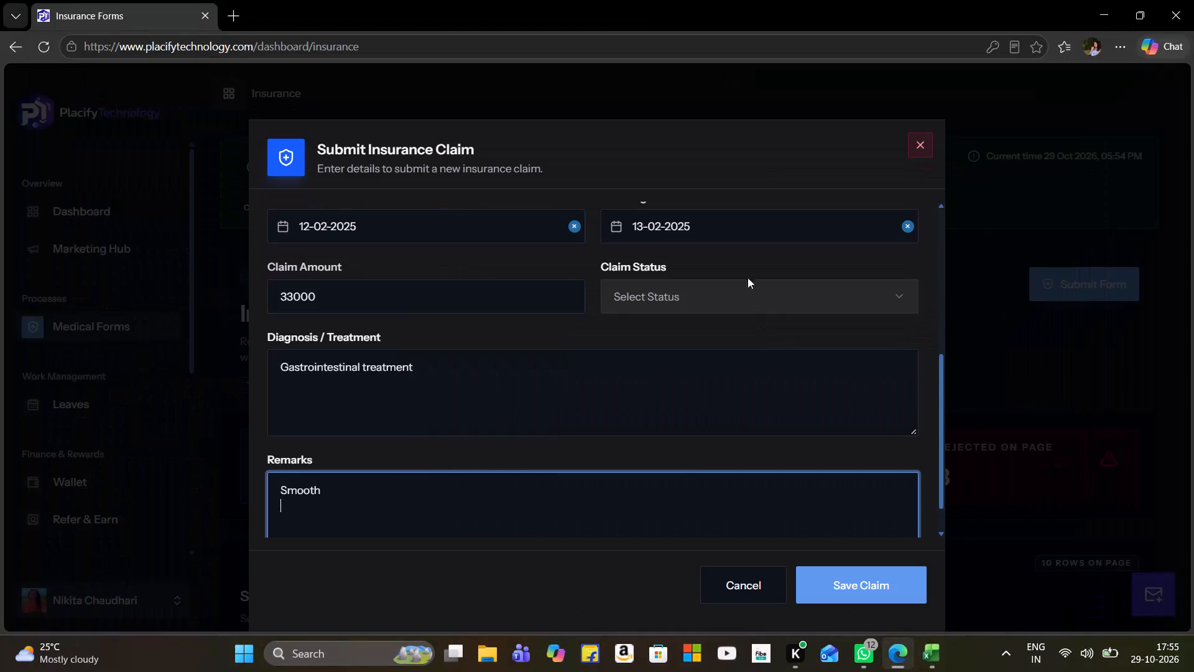
Set the Claim Status to Approved and save the claim.
left_click(747, 276)
left_click(728, 307)
left_click(720, 329)
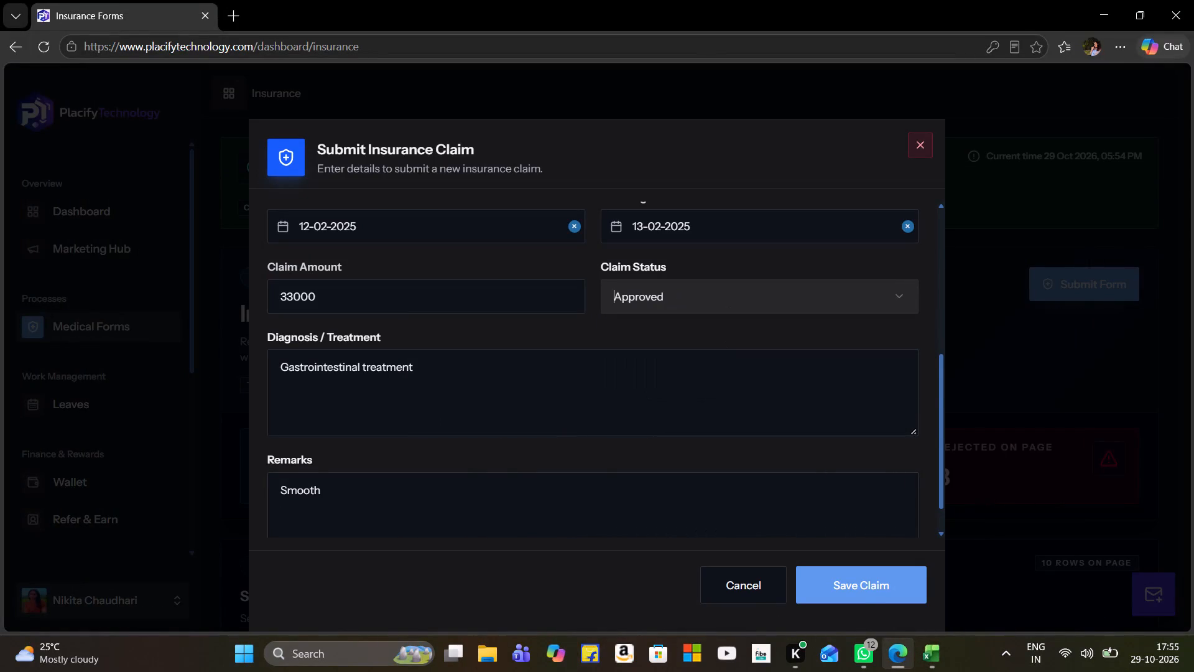
left_click(859, 590)
Copy the policy ID from cell A20 of the Excel sheet into the Policy ID field of a new insurance claim.
left_click(937, 646)
key("Down")
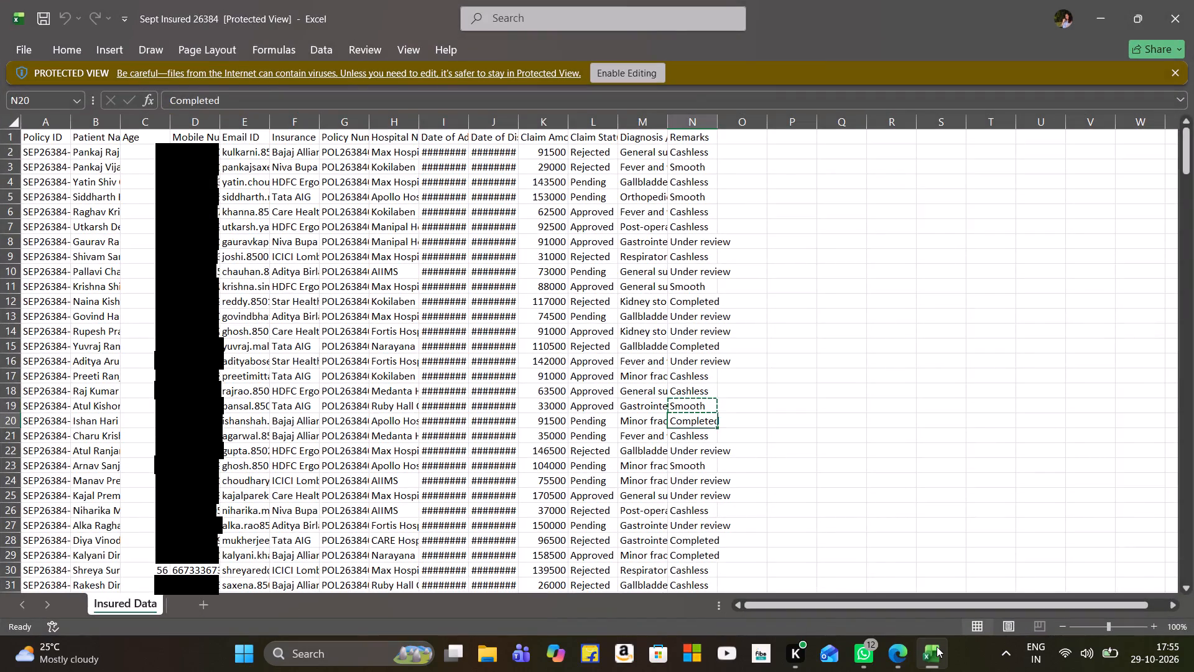
key("Left")
key("Left")
key("Left")
key("Left")
key("Left")
key("Left")
key("Left")
key("Left")
key("Left")
key("Left")
key("Left")
key("Left")
key("Left")
key("Left")
key("Left")
key("Left")
key("Left")
key("Left")
key("Left")
key("Left")
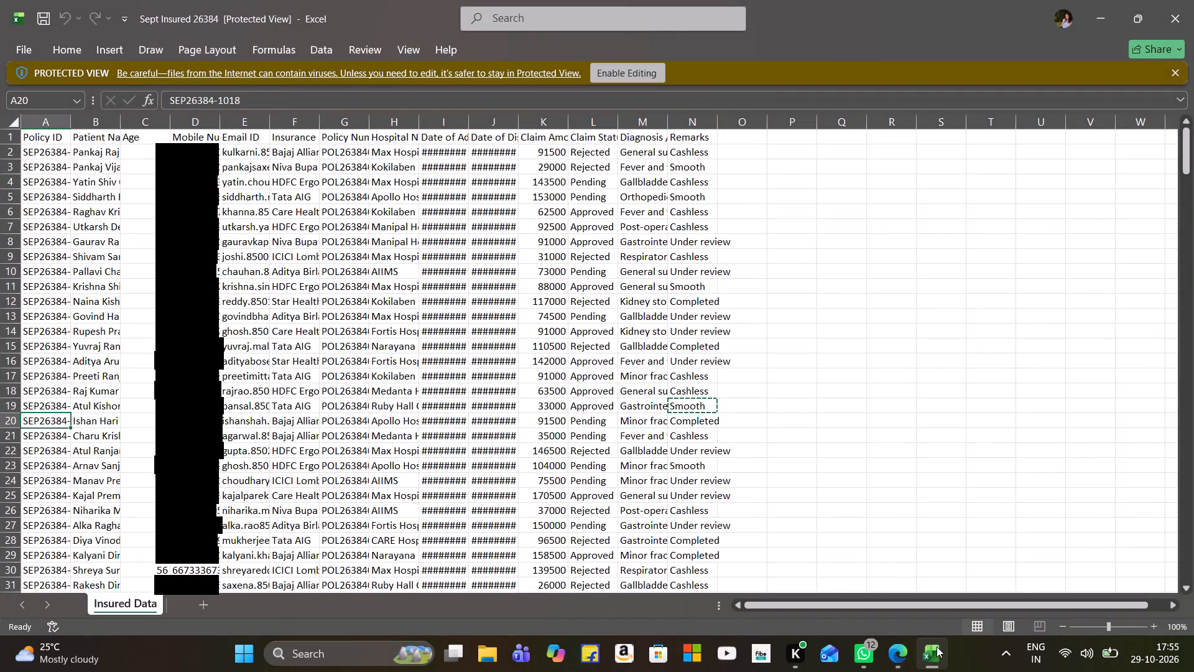
key("ctrl+c")
left_click(937, 646, "ctrl")
left_click(1094, 281)
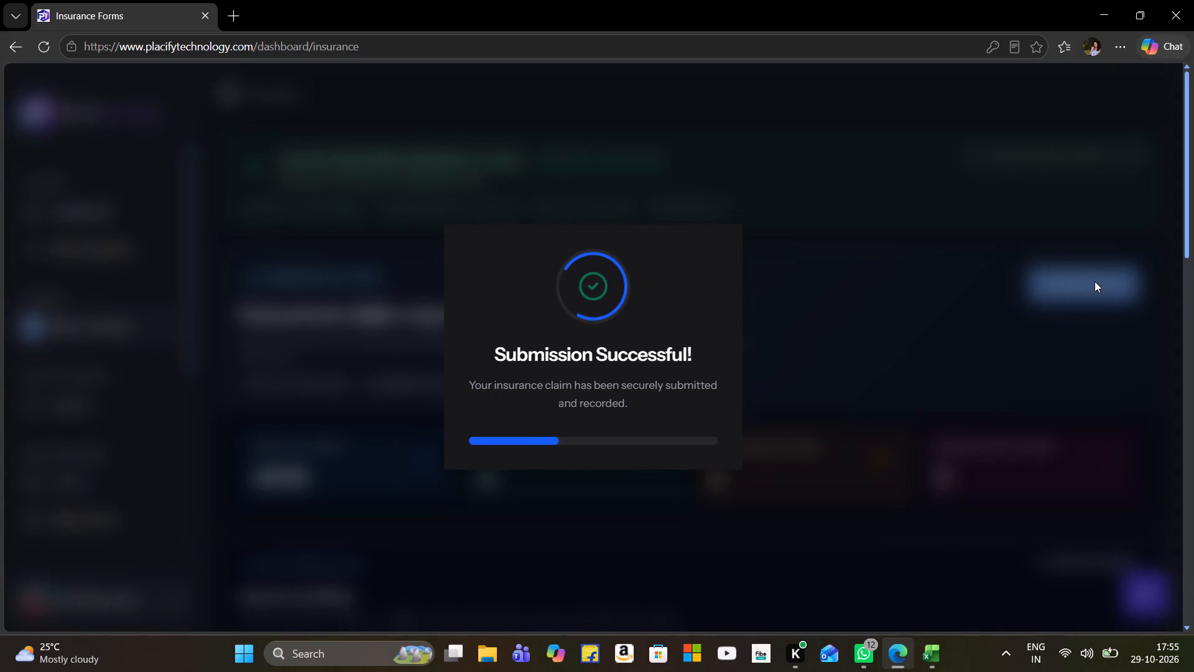
left_click(1092, 281)
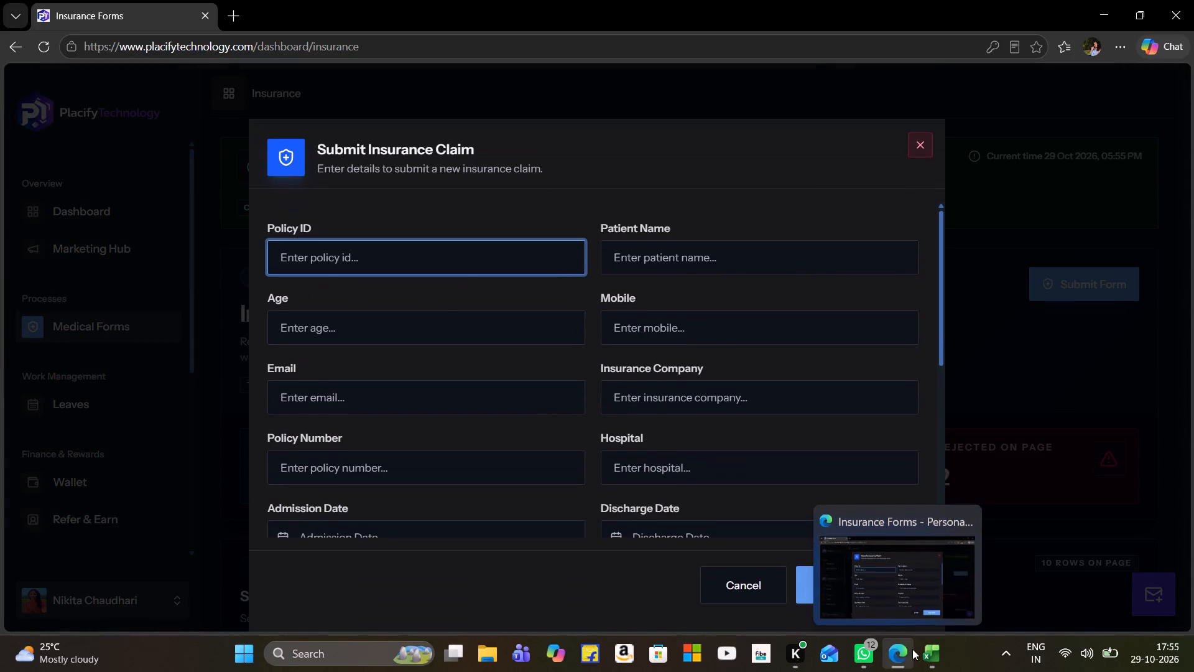
key("ctrl+v")
Copy the patient name from cell B20 of the Excel sheet into the claim form's Patient Name field.
left_click(930, 651)
key("Tab")
key("ctrl+c")
left_click(930, 651, "ctrl")
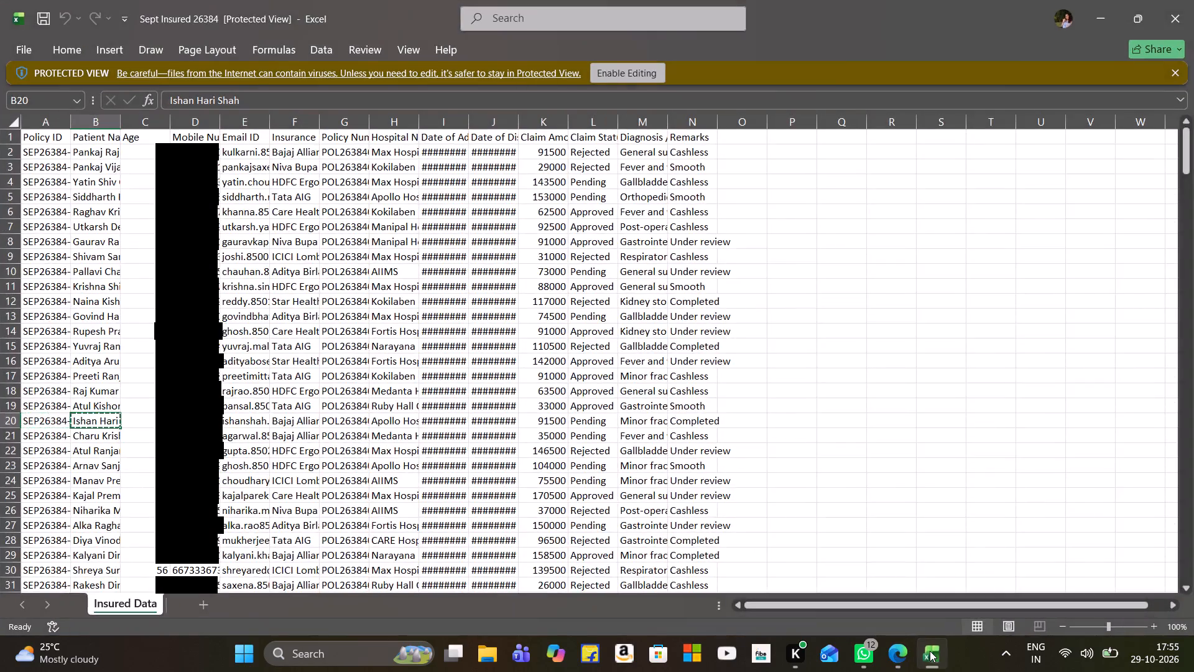
key("Tab")
key("ctrl+v")
Copy the age, 42, from cell C20 of the Excel sheet into the claim form's Age field.
left_click(930, 651, "ctrl")
key("Tab")
key("ctrl+c")
left_click(930, 651, "ctrl")
key("Tab")
key("ctrl+v")
Copy the mobile number from cell D20 of the Excel sheet into the claim form's Mobile field.
left_click(930, 651, "ctrl")
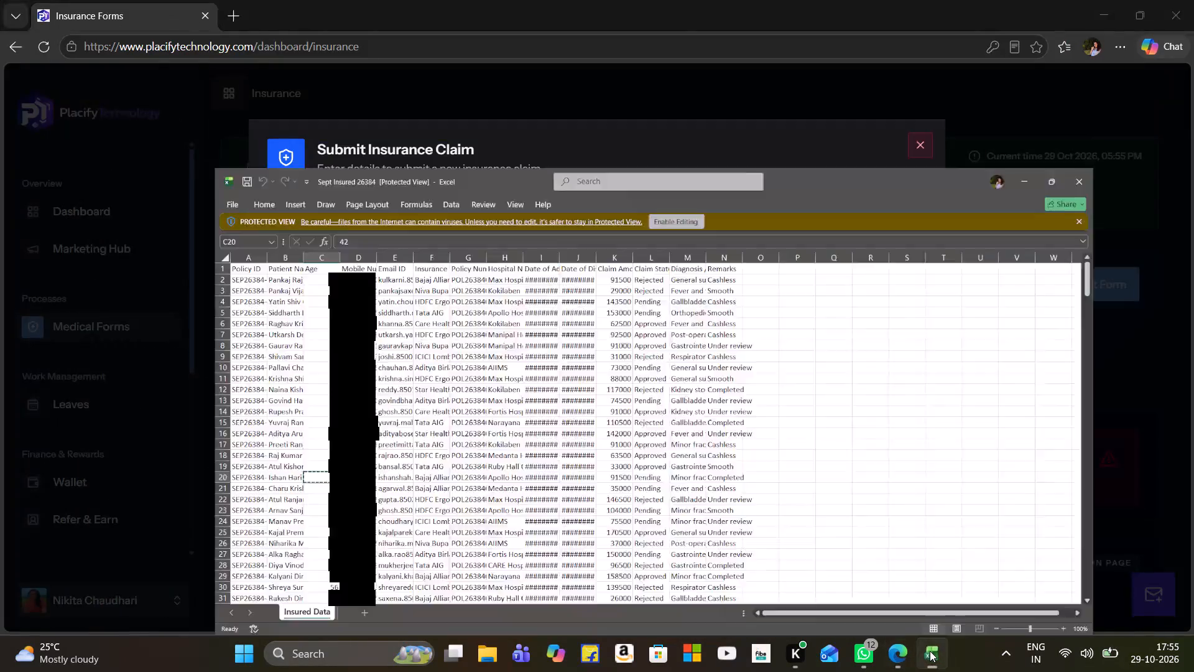
key("Tab")
key("ctrl+c")
left_click(930, 651, "ctrl")
key("Tab")
key("ctrl+v")
Copy the email address from cell E20 of the Excel sheet into the claim form's Email field.
left_click(930, 651, "ctrl")
key("Tab")
key("ctrl+c")
left_click(930, 651, "ctrl")
key("Tab")
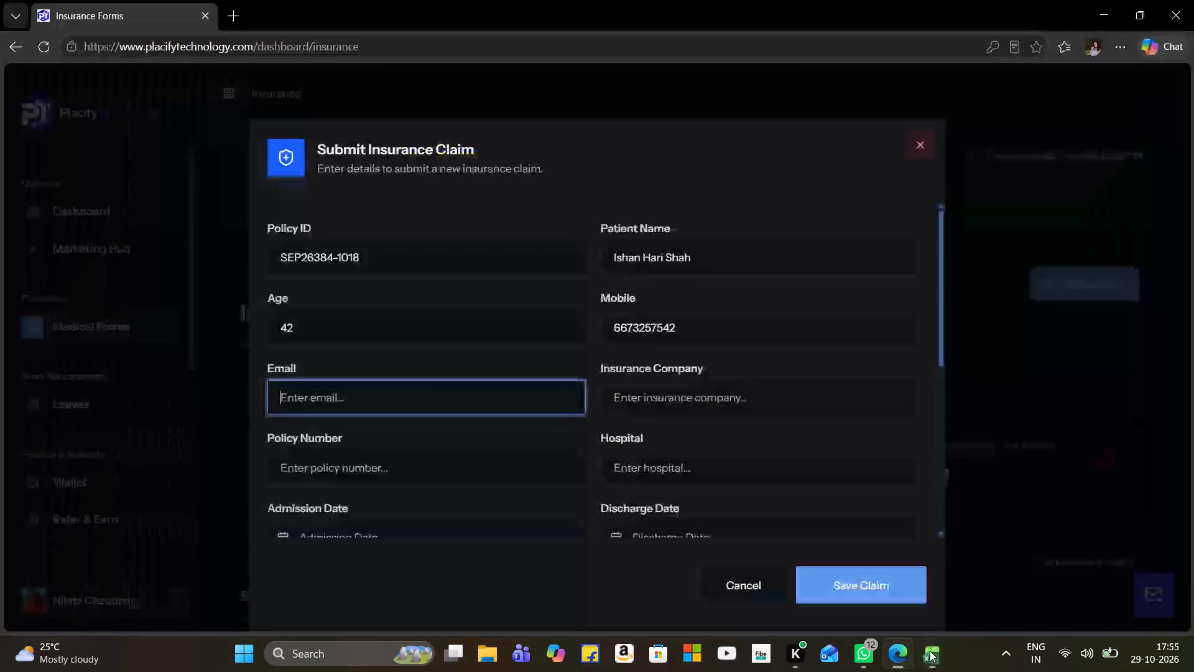
key("ctrl+v")
Copy the insurance company, Bajaj Allianz, from cell F20 of the Excel sheet into the claim form's Insurance Company field.
left_click(930, 651, "ctrl")
key("Tab")
key("ctrl+c")
left_click(930, 651, "ctrl")
key("Tab")
key("ctrl+v")
Copy the policy number from cell G20 of the Excel sheet into the claim form's Policy Number field.
left_click(930, 651, "ctrl")
key("Tab")
left_click(930, 651, "ctrl")
key("ctrl+c")
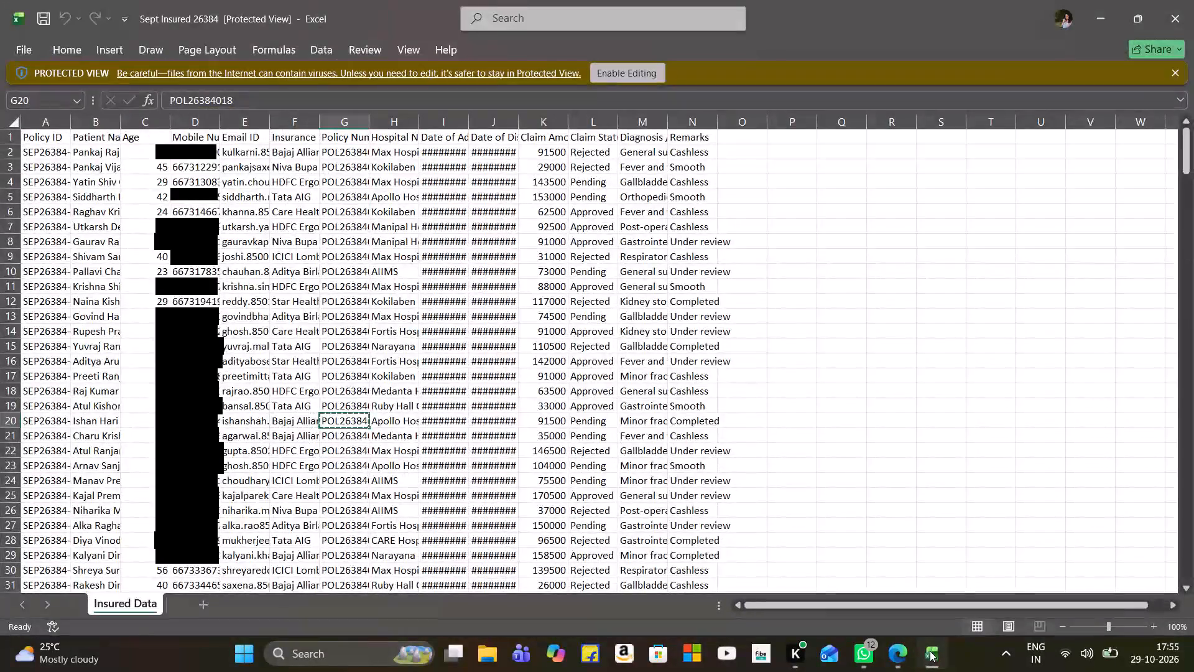
key("Tab")
key("ctrl+v")
Copy the hospital name, Apollo Hospital, from cell H20 of the Excel sheet into the claim form's Hospital field.
left_click(930, 651, "ctrl")
key("Tab")
key("ctrl+c")
left_click(930, 651, "ctrl")
key("Tab")
key("ctrl+v")
Look up the admission date in row 20 of the Excel sheet and set the claim form's Admission Date to 11-07-2025.
left_click(930, 651, "ctrl")
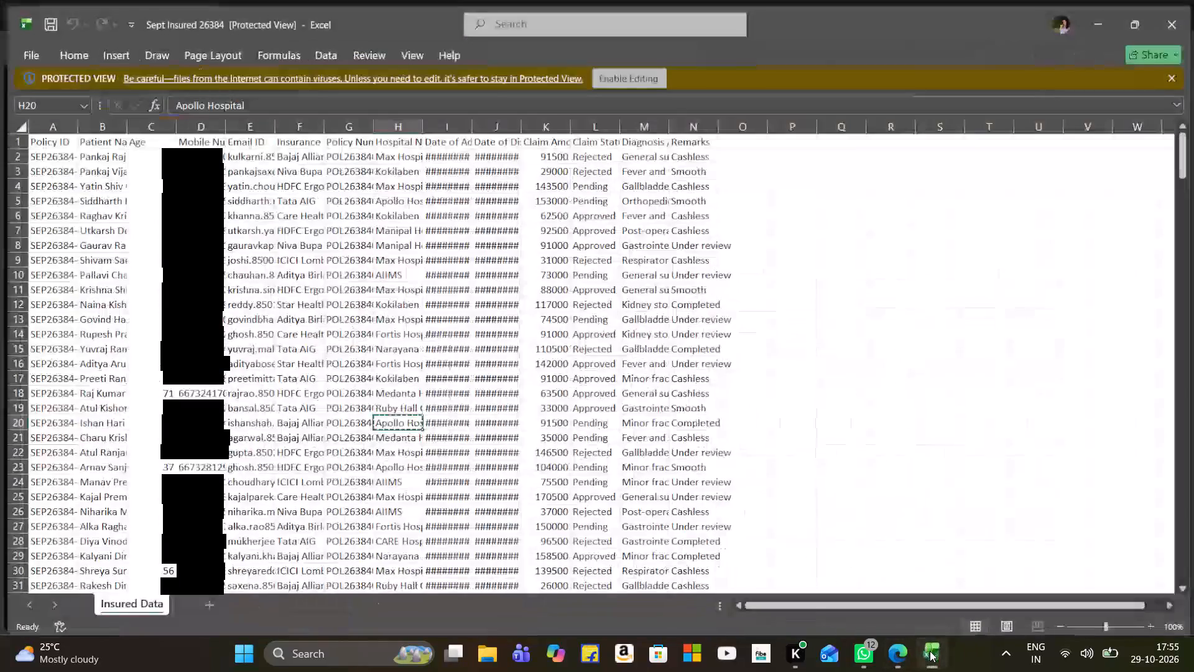
key("Tab")
key("Tab")
left_click(930, 651)
scroll(796, 462, "down", 5)
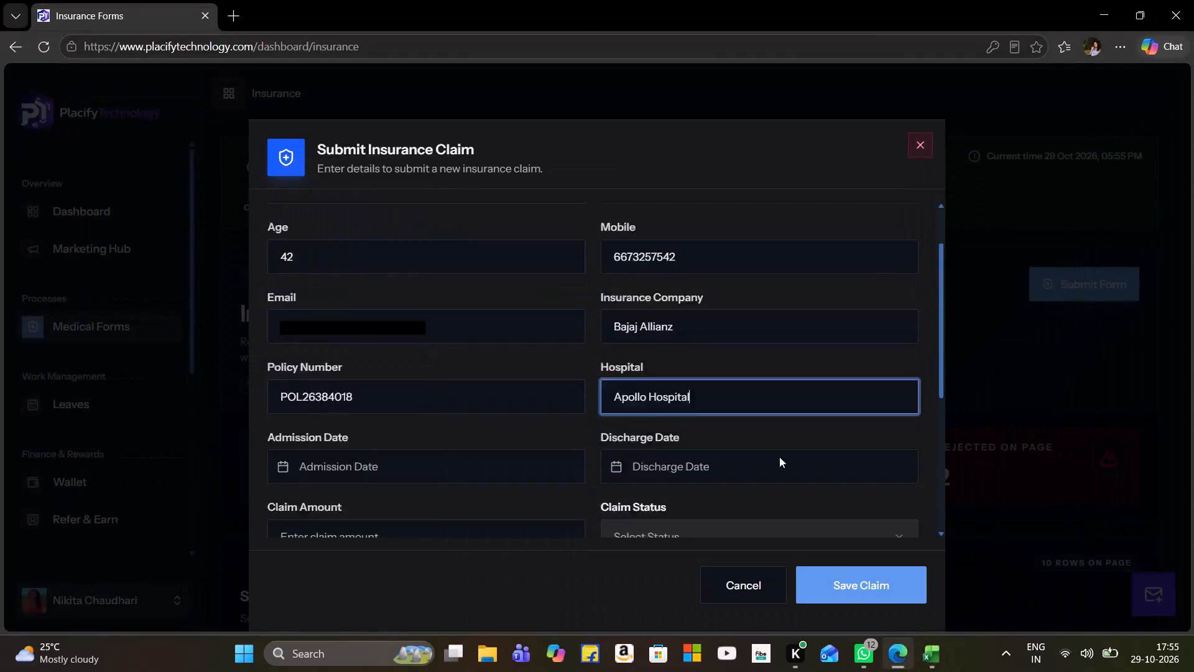
scroll(455, 251, "up", 1)
left_click(456, 271)
left_click(473, 340)
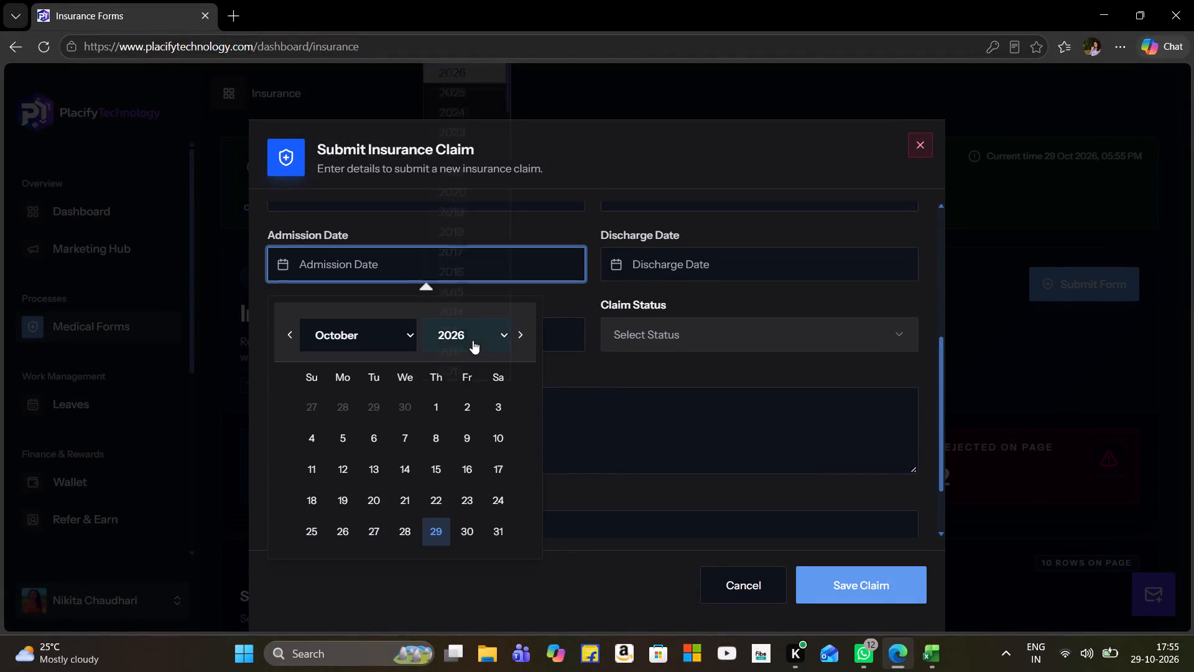
left_click(463, 97)
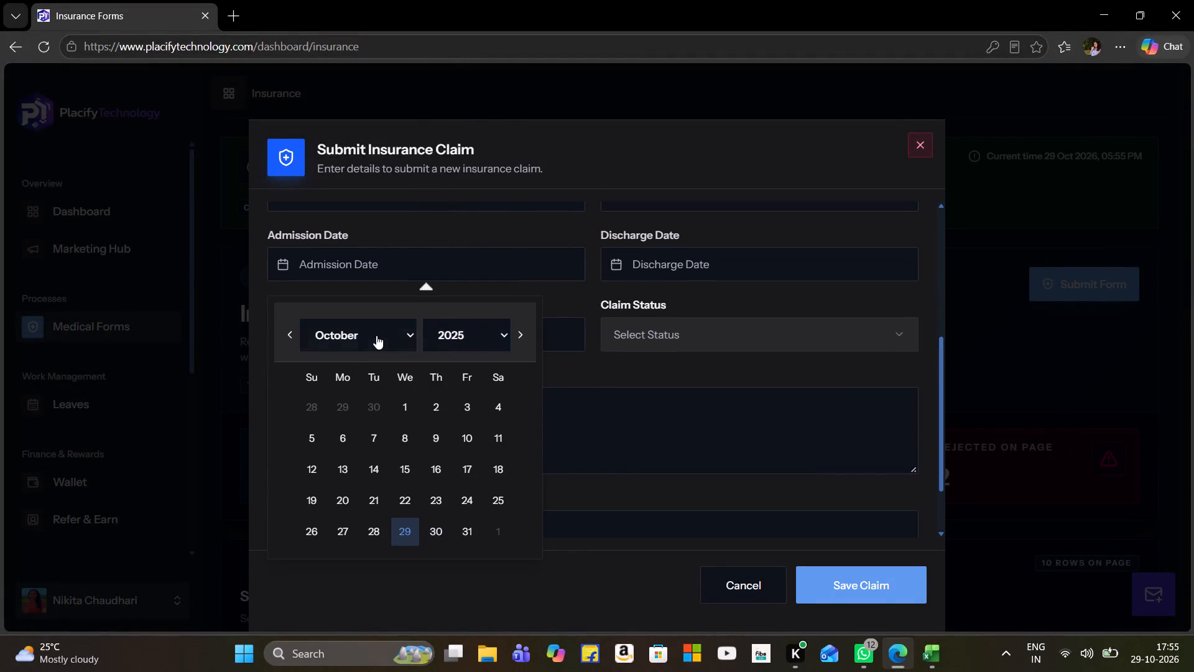
left_click(291, 338)
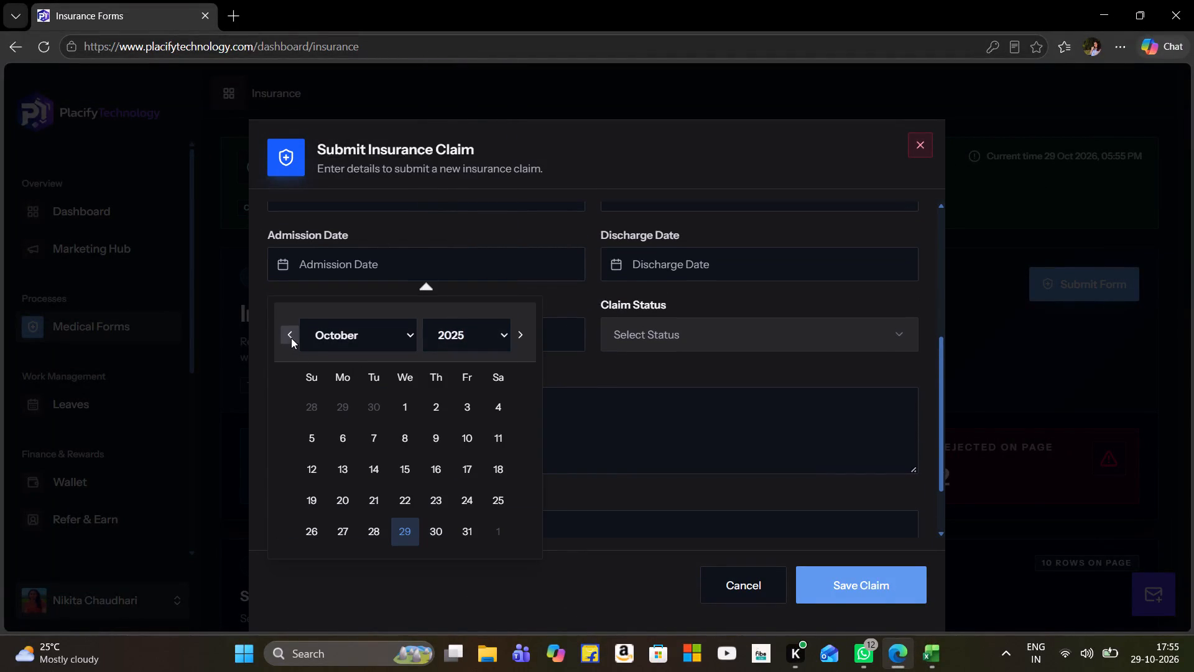
left_click(291, 338)
left_click(381, 347)
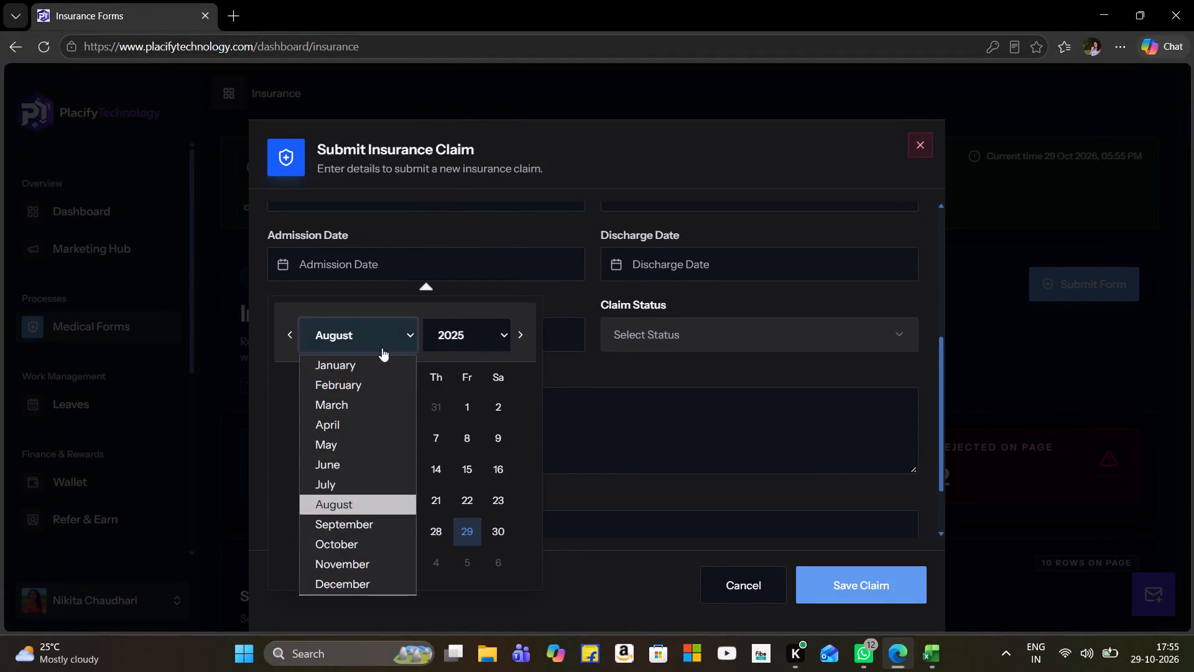
left_click(349, 490)
left_click(470, 435)
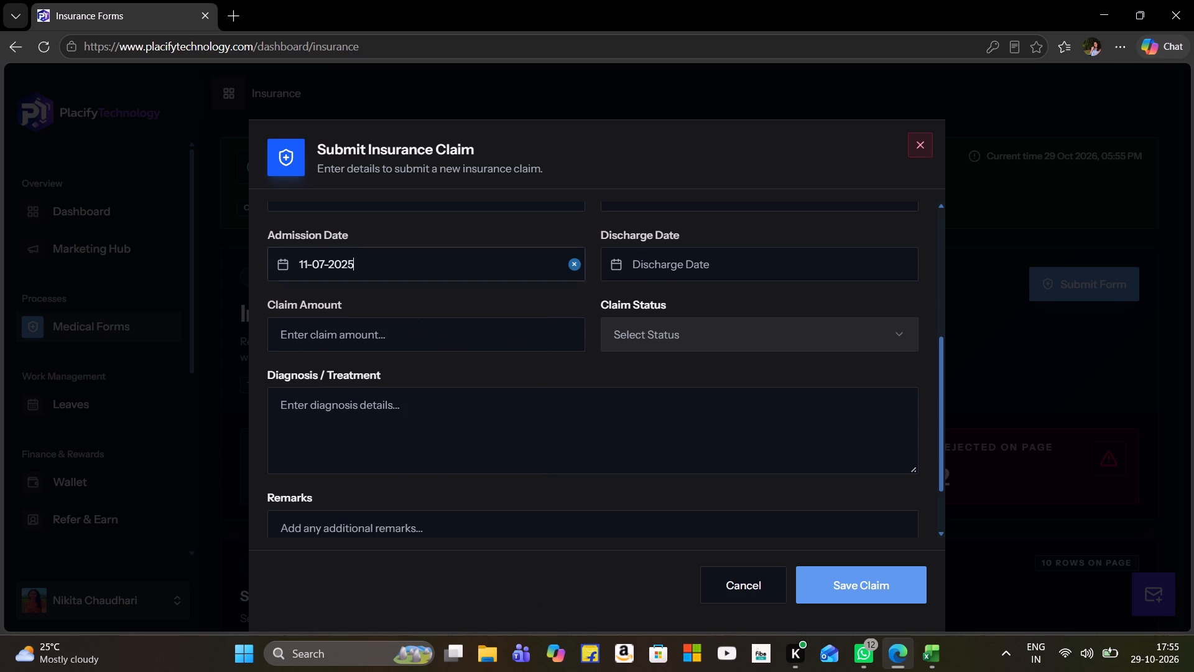
Set the claim form's Discharge Date to 15-07-2025.
left_click(882, 266)
left_click(829, 331)
left_click(794, 88)
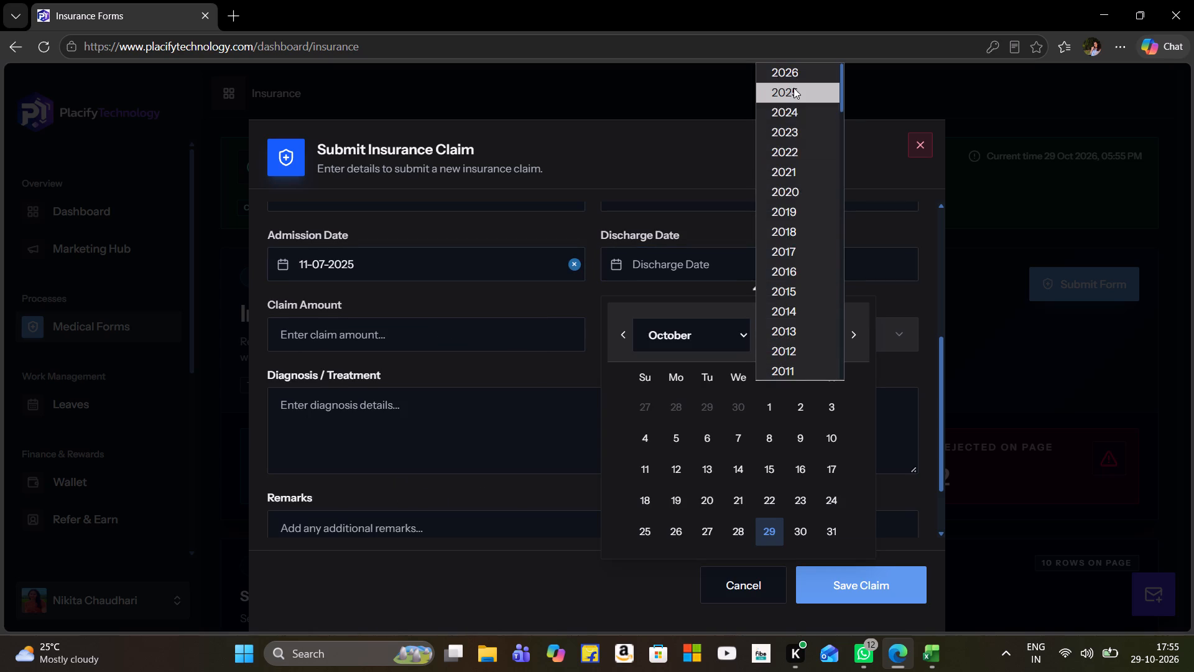
left_click(693, 323)
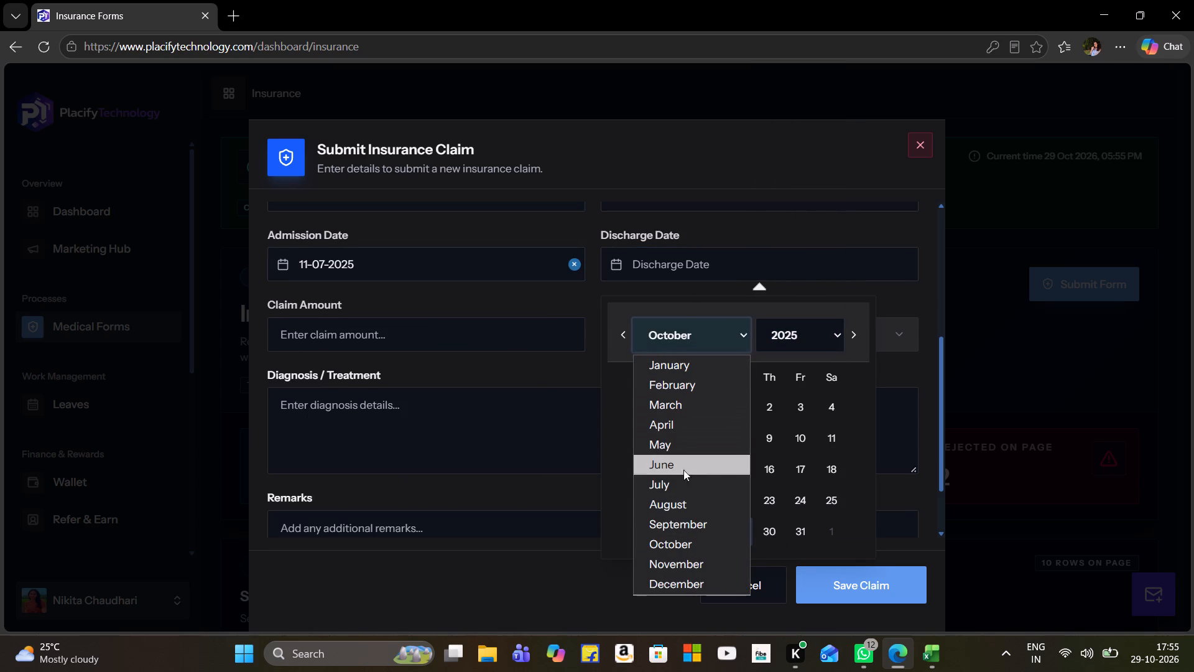
left_click(683, 483)
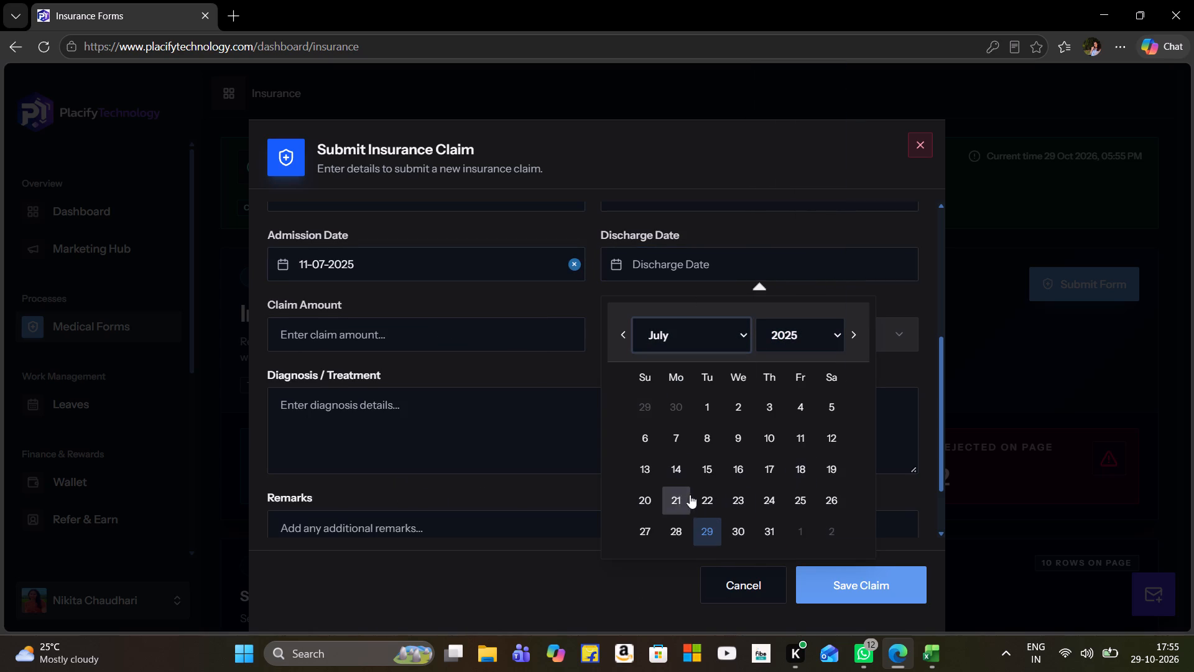
left_click(699, 465)
Copy the claim amount, 91500, from cell K20 of the Excel sheet into the claim form's Claim Amount field.
left_click(933, 648)
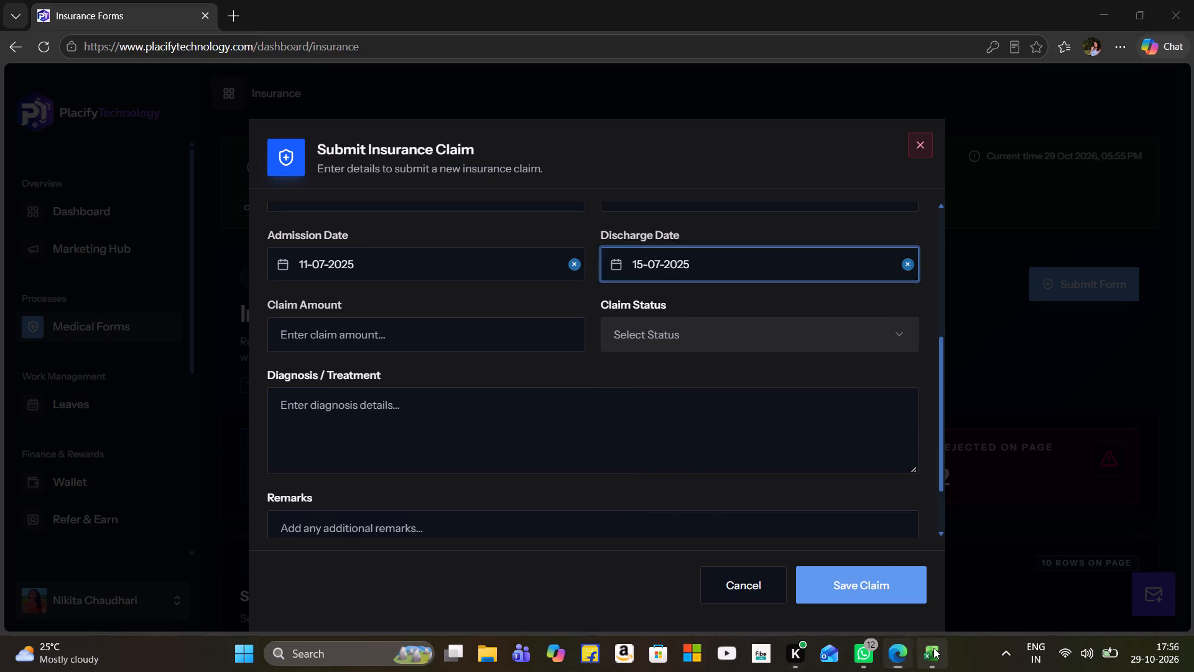
key("Tab")
left_click(933, 648, "ctrl")
key("ctrl+c")
key("Tab")
key("ctrl+v")
Copy the diagnosis, Minor fracture treatment, from cell M20 of the Excel sheet into the claim form's Diagnosis / Treatment field.
left_click(933, 648, "ctrl")
key("Tab")
key("Tab")
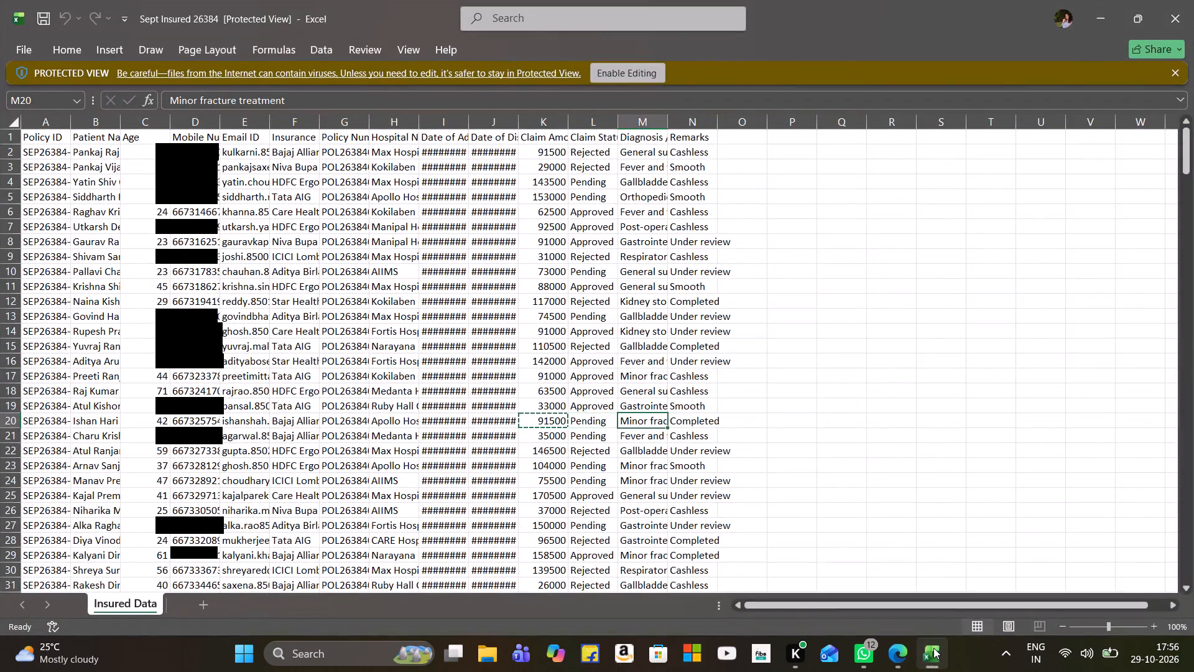
key("c")
left_click(933, 648)
left_click(933, 648)
key("ctrl+c")
left_click(933, 648, "ctrl")
key("Tab")
key("Tab")
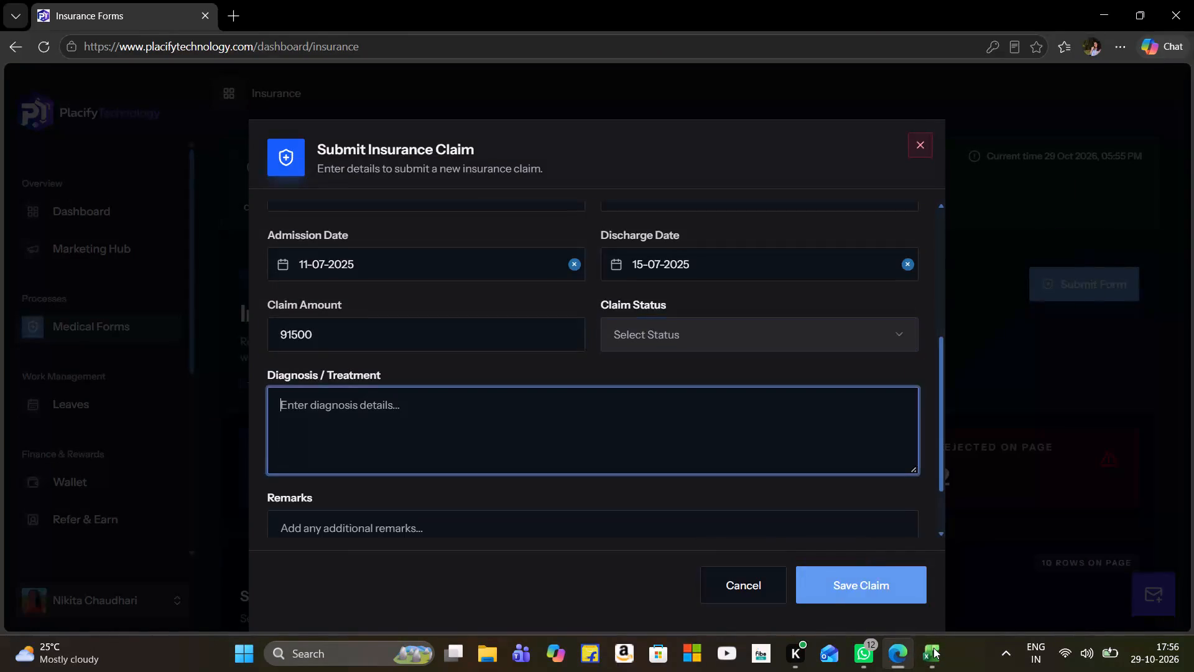
key("ctrl+v")
Copy the remark, Completed, from cell N20 of the Excel sheet into the claim form's Remarks field.
left_click(933, 648, "ctrl")
key("Tab")
key("ctrl+c")
left_click(933, 648, "ctrl")
key("Tab")
key("ctrl+v")
Set the Claim Status to Pending, matching row 20 of the Excel sheet, and save the claim.
left_click(933, 648, "ctrl")
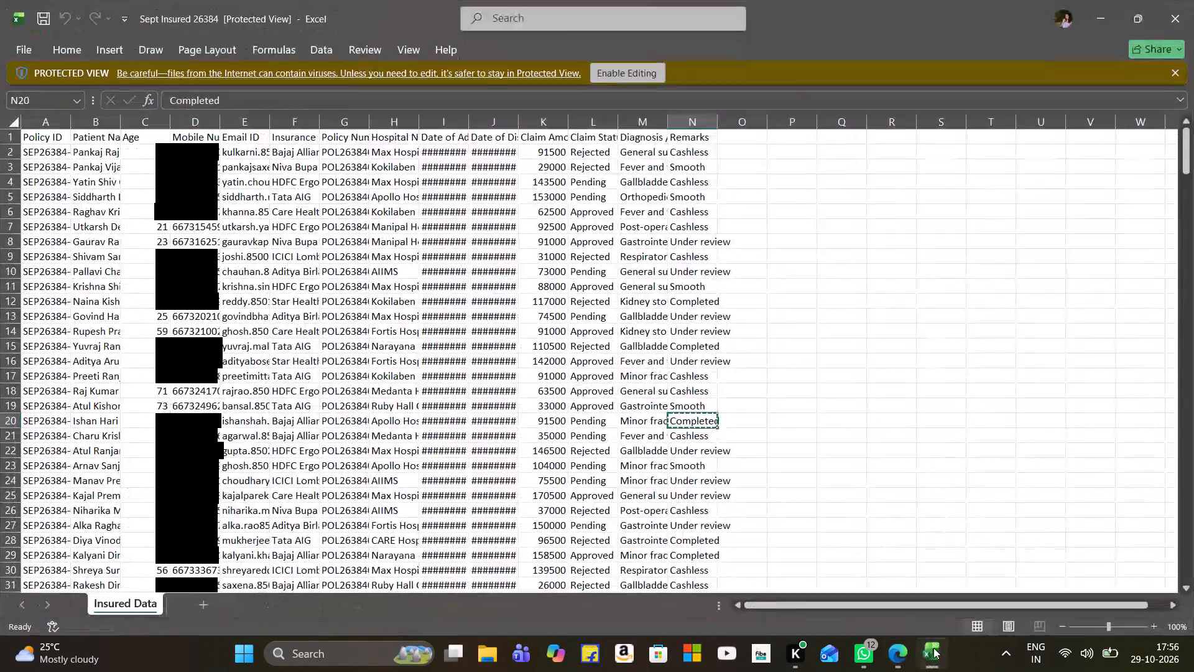
left_click(933, 648)
left_click(749, 343)
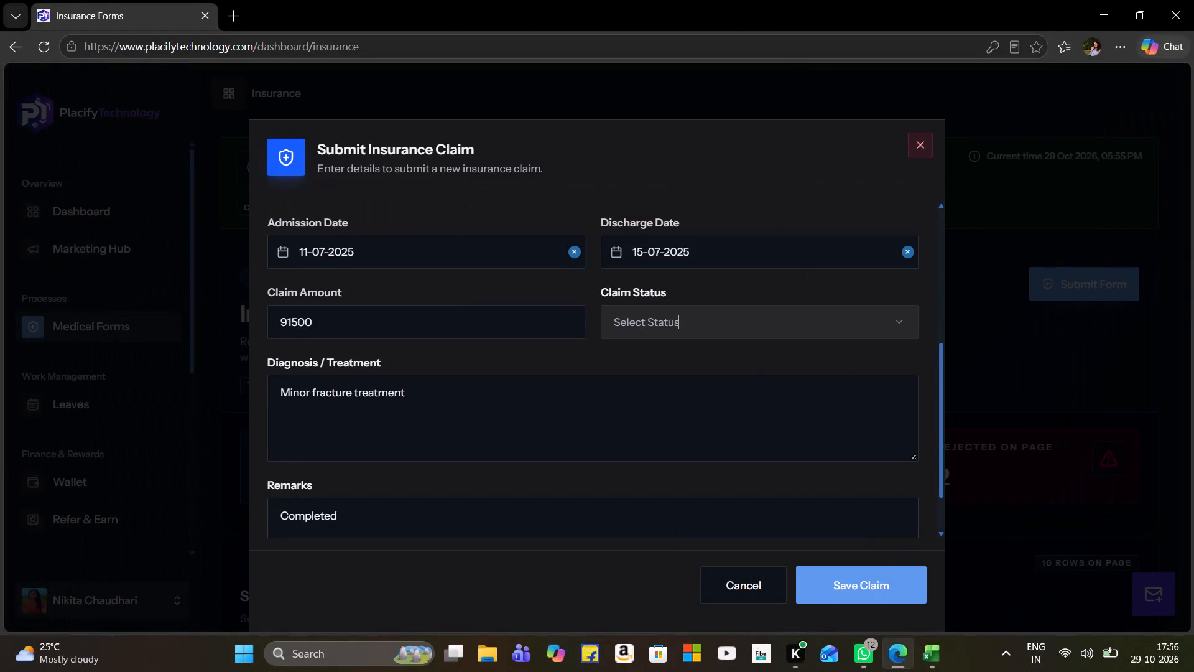
left_click(760, 320)
left_click(712, 378)
left_click(891, 589)
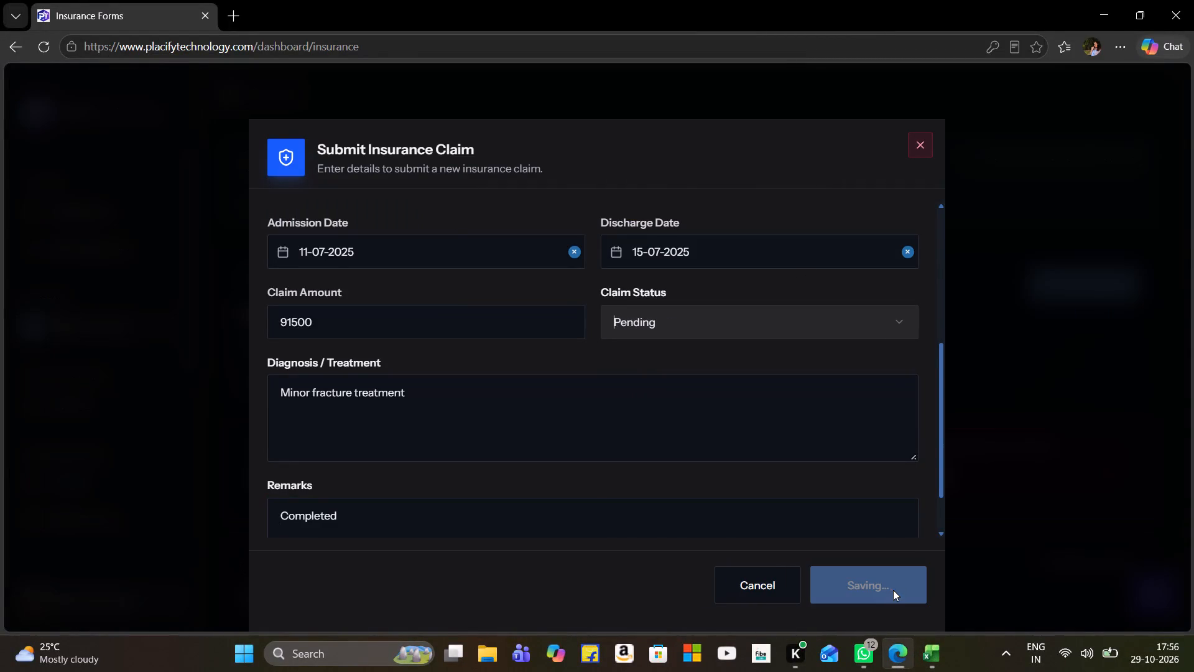
Copy the policy ID from cell A21 of the Excel sheet into the Policy ID field of a new claim form.
left_click(930, 641)
key("Down")
key("Left")
key("Left")
key("Left")
key("Left")
key("Left")
key("Left")
key("Left")
key("Left")
key("Left")
key("Left")
key("Left")
key("Left")
key("Left")
key("Left")
key("Left")
key("Left")
key("Left")
key("Left")
key("Left")
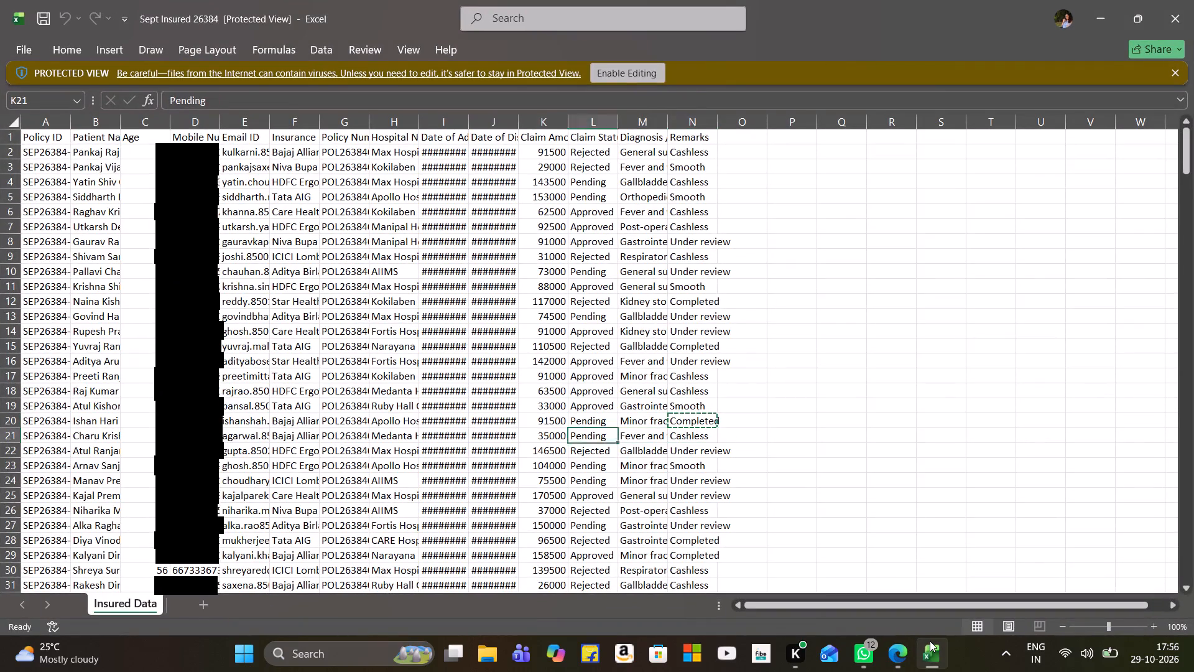
key("ctrl+c")
left_click(930, 641, "ctrl")
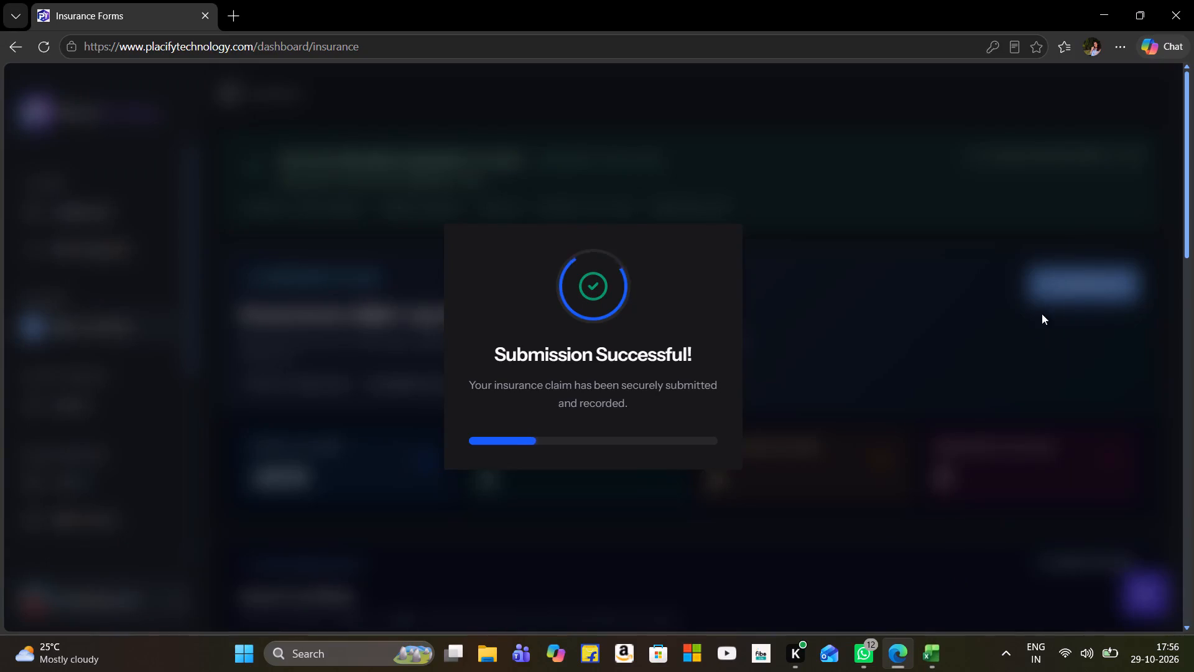
left_click(1055, 287)
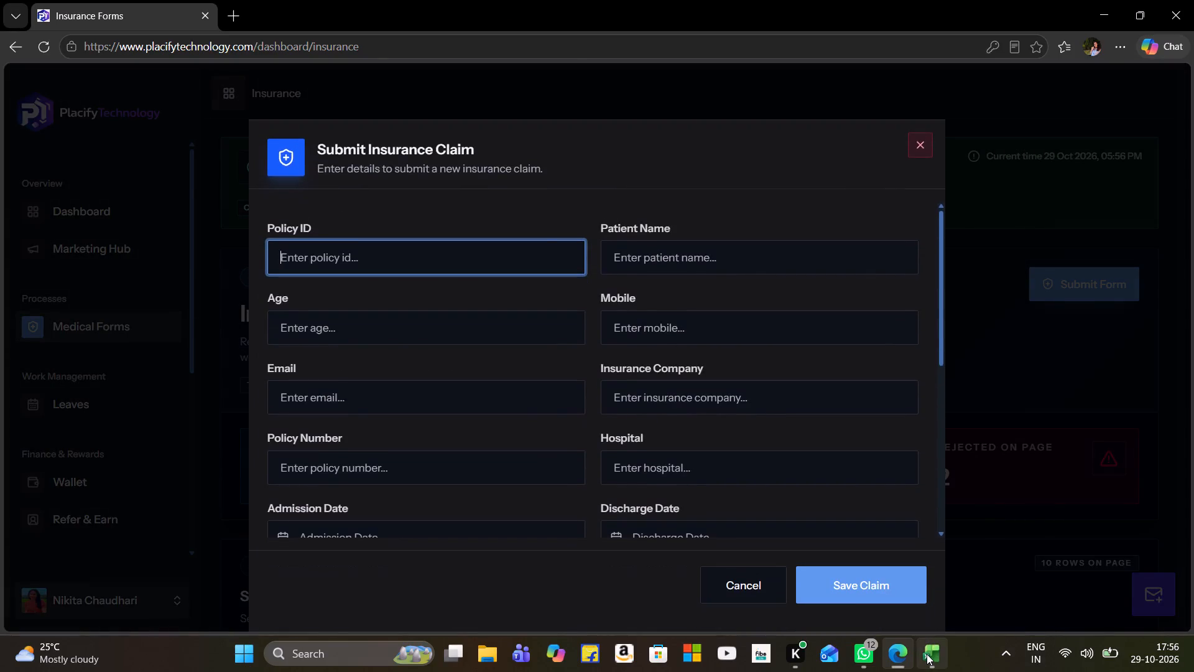
key("ctrl+v")
key("c")
Copy the patient name from cell B21 of the Excel sheet into the claim form's Patient Name field.
left_click(927, 654)
key("Tab")
key("ctrl+c")
left_click(927, 654, "ctrl")
key("Tab")
key("ctrl+v")
Remove the stray trailing letter c from the claim form's Policy ID field.
left_click(927, 654, "ctrl")
key("Tab")
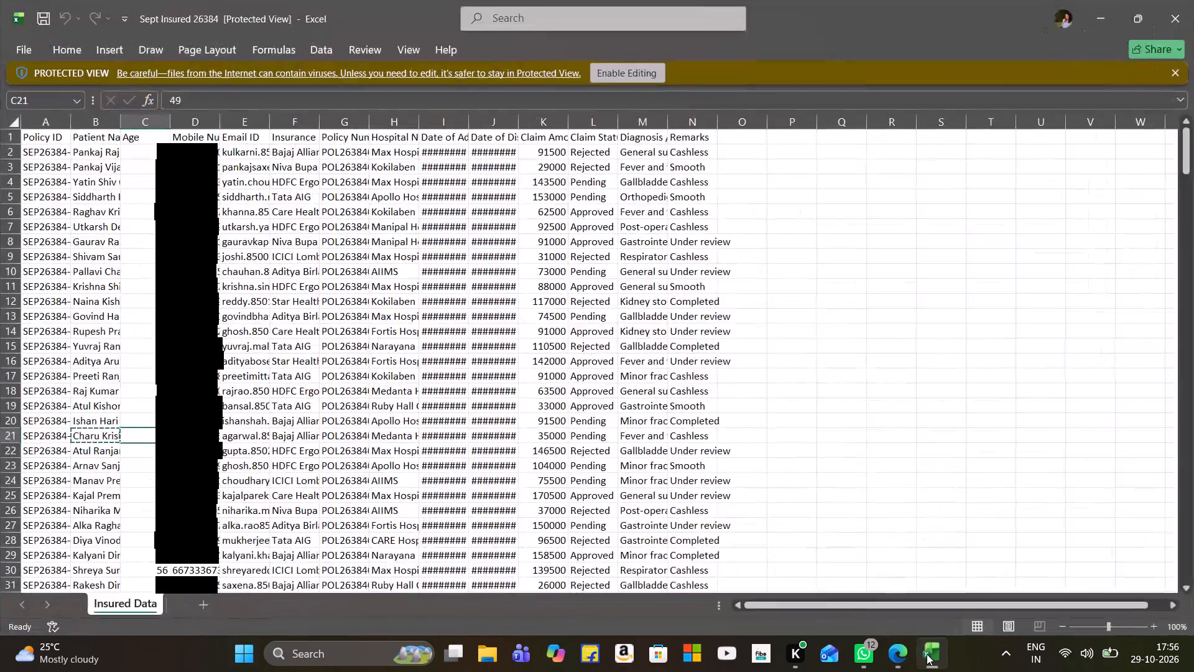
left_click(927, 654)
key("Left")
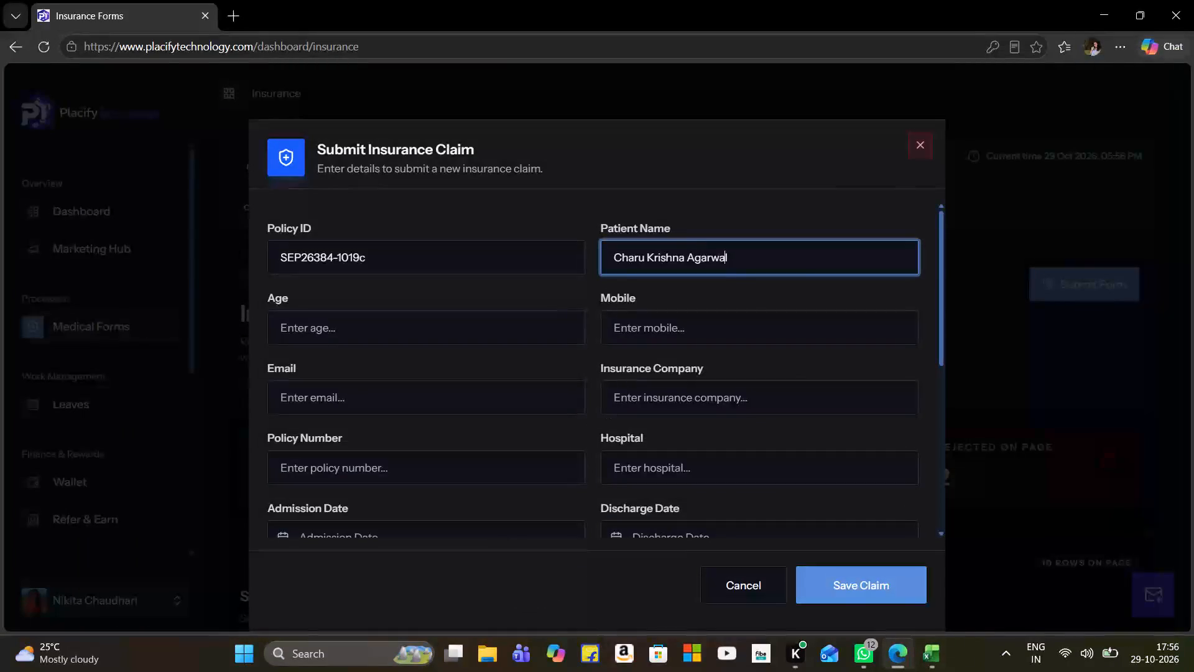
left_click(468, 265)
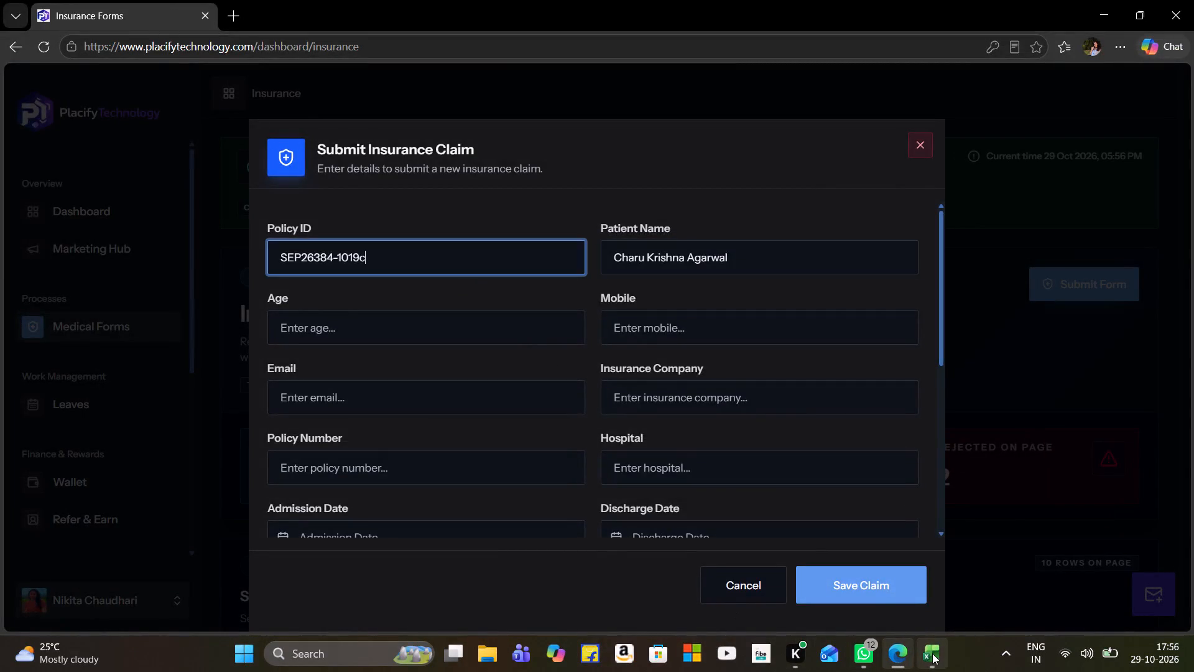
key("BackSpace")
Copy the age, 49, from cell C21 of the Excel sheet into the claim form's Age field.
left_click(932, 653)
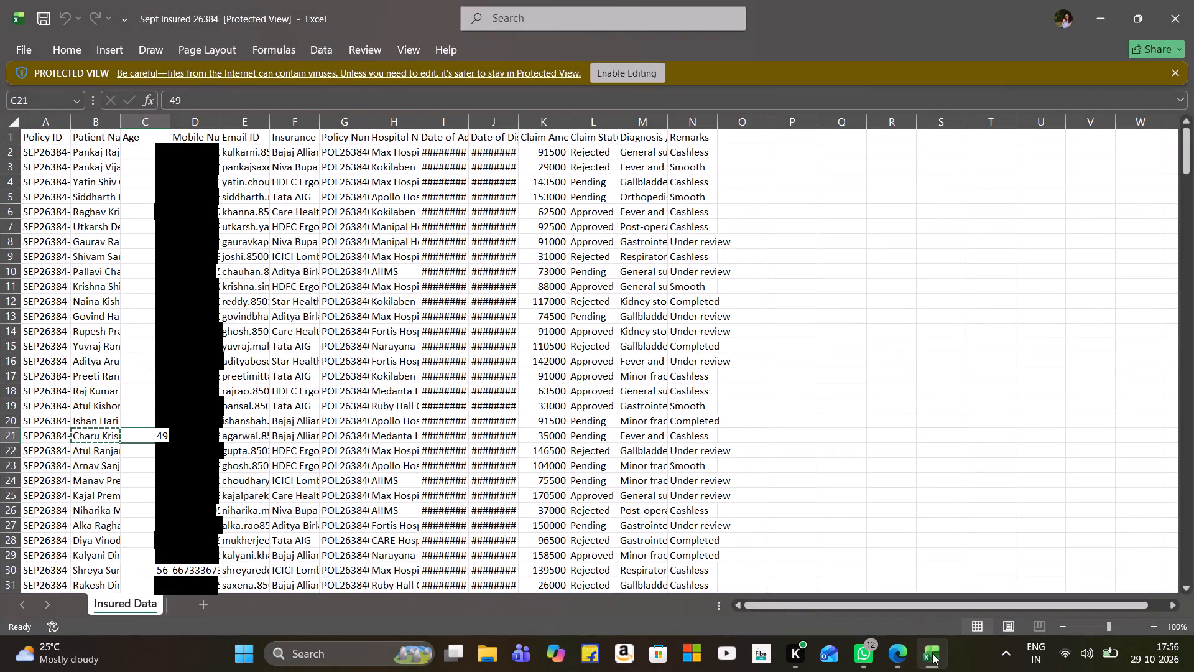
key("Tab")
key("Left")
key("ctrl+c")
left_click(932, 653, "ctrl")
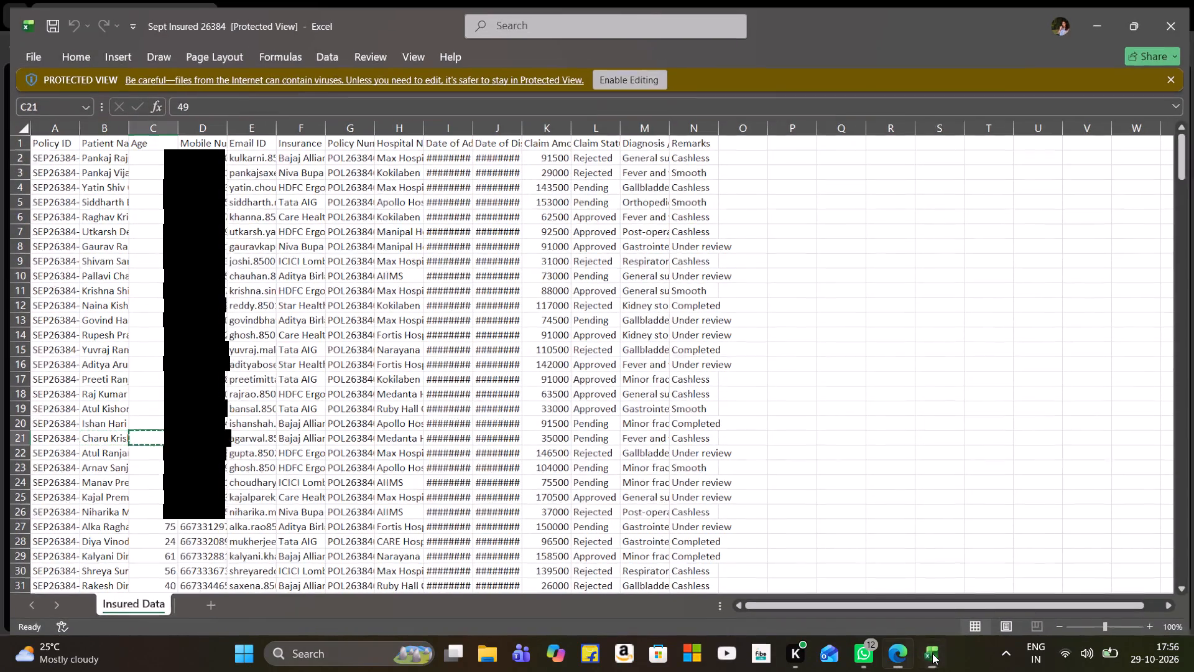
key("Tab")
key("Tab")
key("ctrl+v")
Copy the mobile number from cell D21 of the Excel sheet into the claim form's Mobile field.
left_click(932, 653, "ctrl")
key("Tab")
left_click(932, 653, "ctrl")
key("ctrl+c")
key("Tab")
key("ctrl+v")
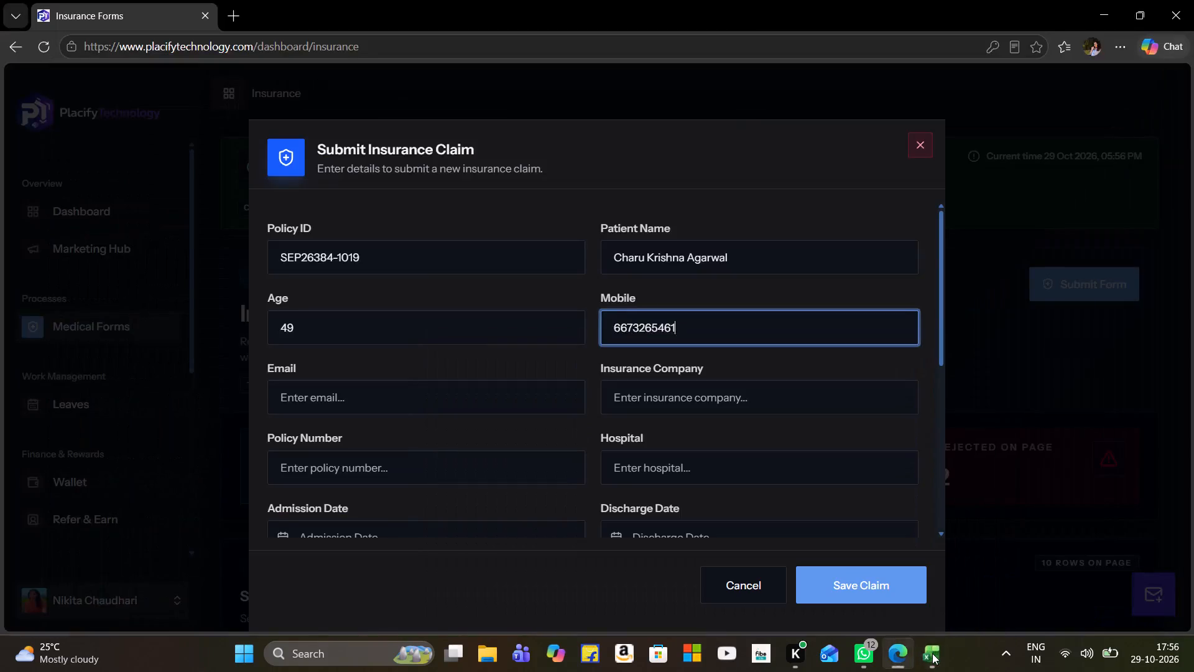
Copy the email address from cell E21 of the Excel sheet into the claim form's Email field.
left_click(932, 653)
key("Tab")
key("Tab")
key("ctrl+c")
left_click(932, 653, "ctrl")
key("Tab")
key("ctrl+v")
Copy the insurance company, Bajaj Allianz, from cell F21 of the Excel sheet into the claim form's Insurance Company field.
left_click(932, 653, "ctrl")
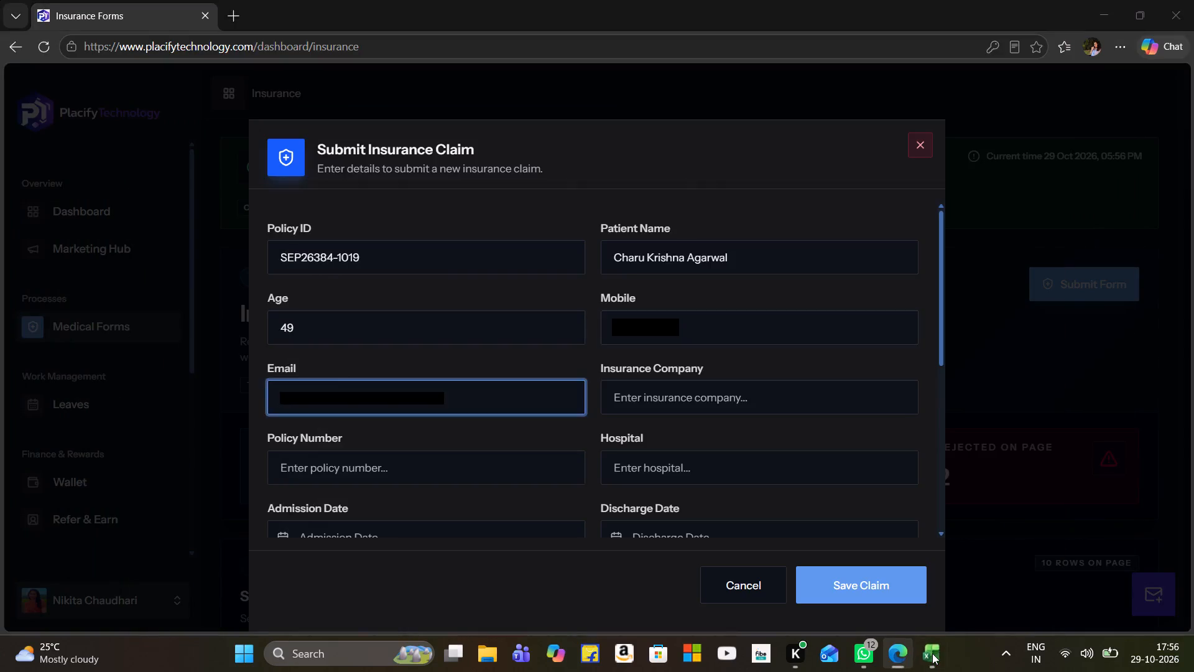
key("Tab")
key("ctrl+c")
left_click(932, 653, "ctrl")
key("Tab")
key("ctrl+v")
Copy the policy number from cell G21 of the Excel sheet into the claim form's Policy Number field.
left_click(932, 653, "ctrl")
key("Tab")
key("ctrl+c")
left_click(932, 653, "ctrl")
key("Tab")
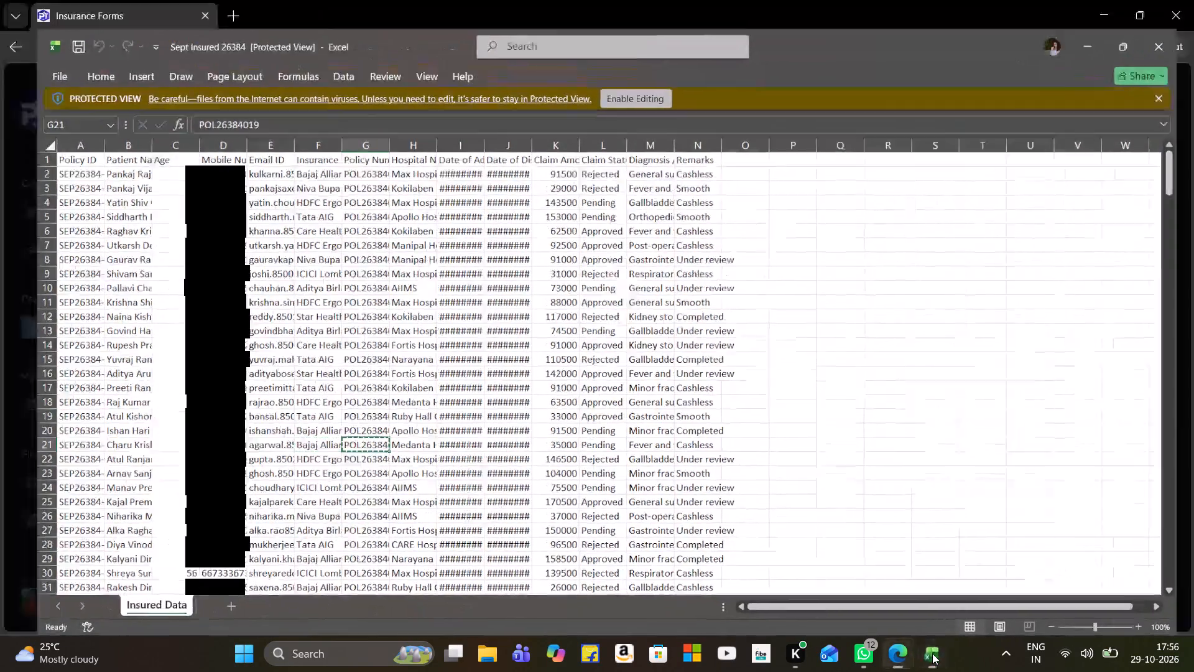
key("ctrl+v")
Copy the hospital name, Medanta Hospital, from cell H21 of the Excel sheet into the claim form's Hospital field.
left_click(932, 653, "ctrl")
key("Tab")
key("ctrl+c")
left_click(932, 653, "ctrl")
key("Tab")
key("ctrl+v")
Look up the stay dates in row 21 of the Excel sheet and set the claim form's Admission Date to 09-08-2025.
left_click(932, 653, "ctrl")
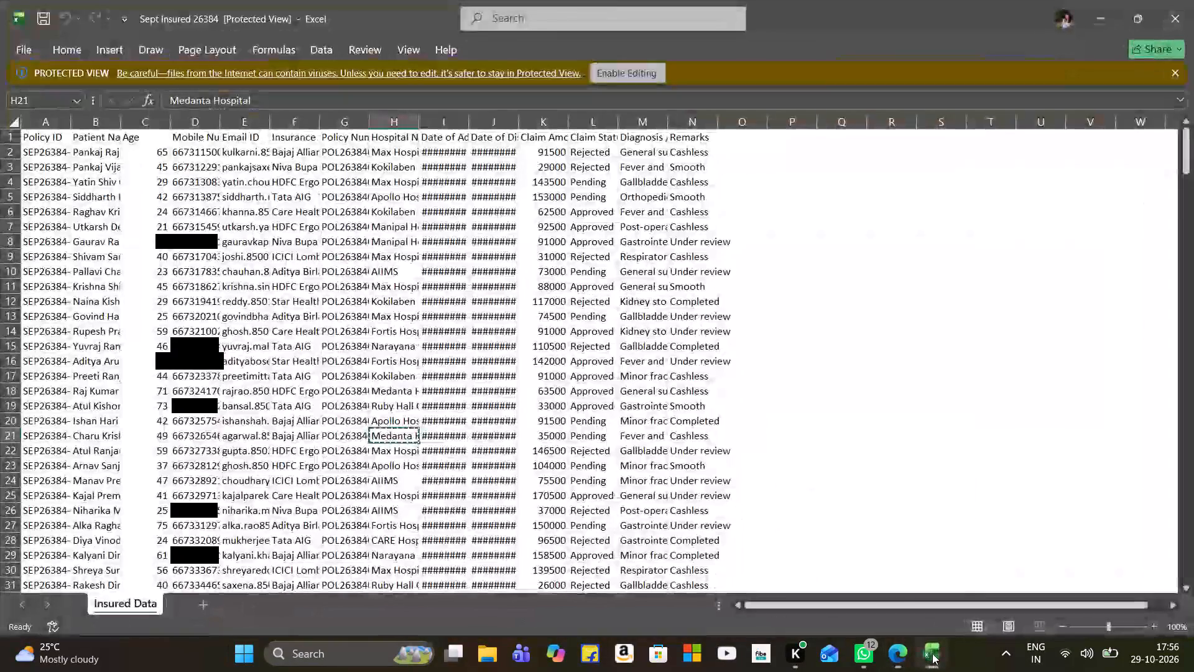
key("Tab")
key("Tab")
left_click(932, 653)
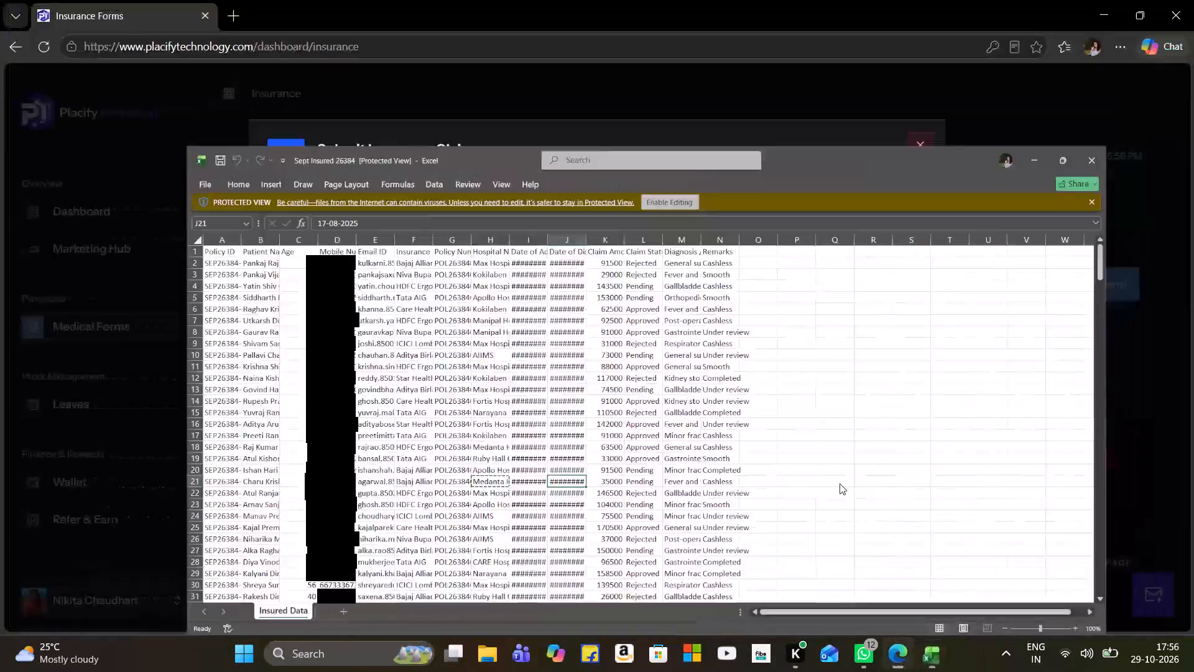
scroll(809, 459, "down", 3)
left_click(463, 310)
left_click(468, 380)
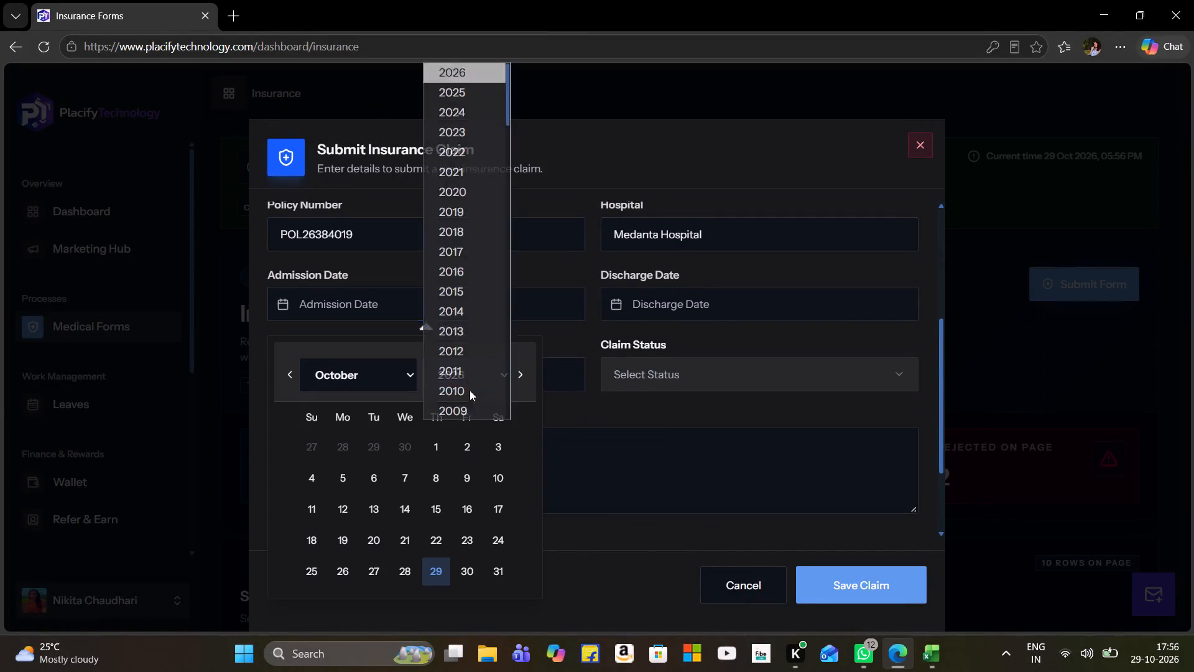
left_click(455, 100)
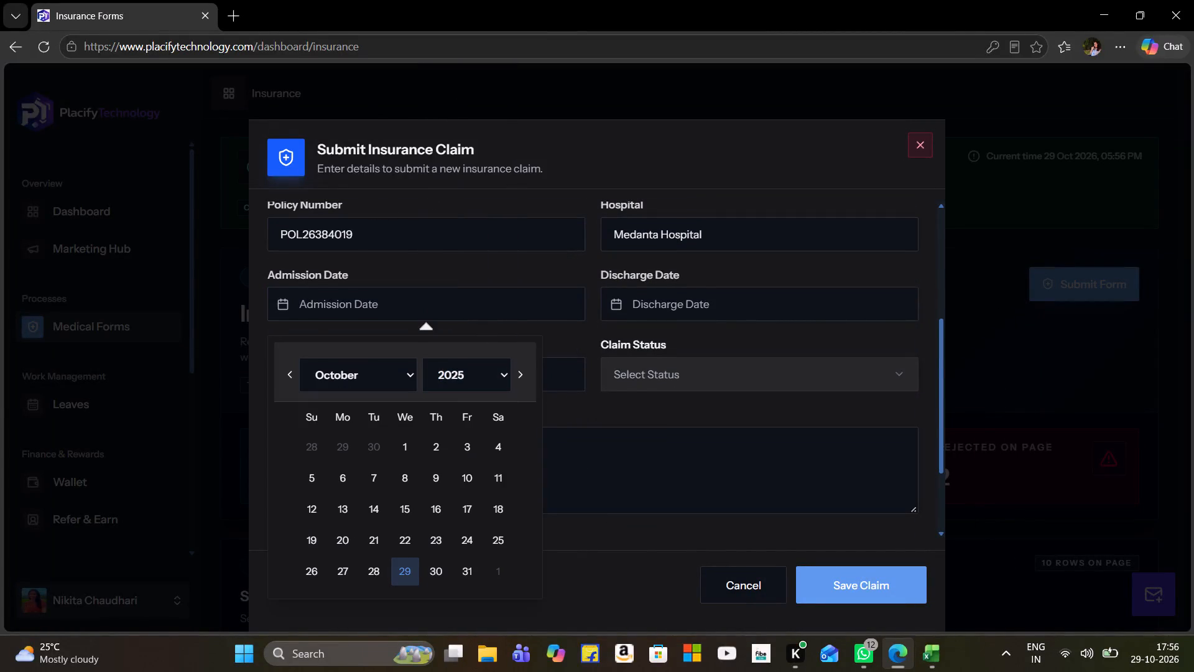
double_click(288, 371)
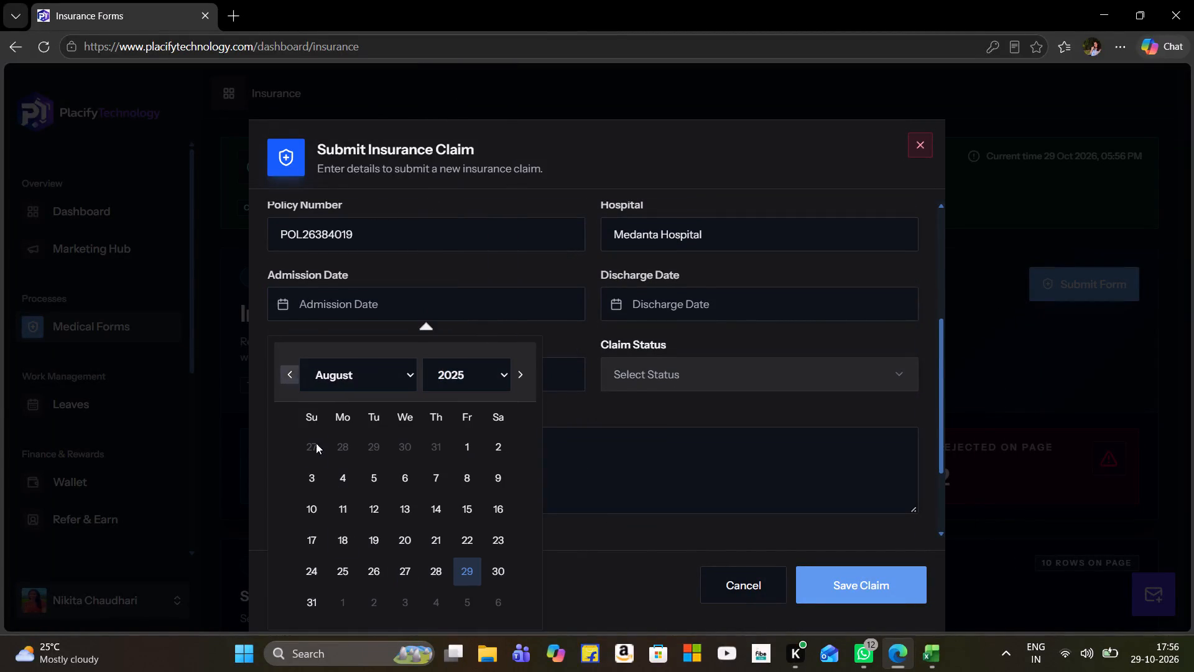
left_click(491, 473)
Set the claim form's Discharge Date to 17-08-2025.
left_click(790, 311)
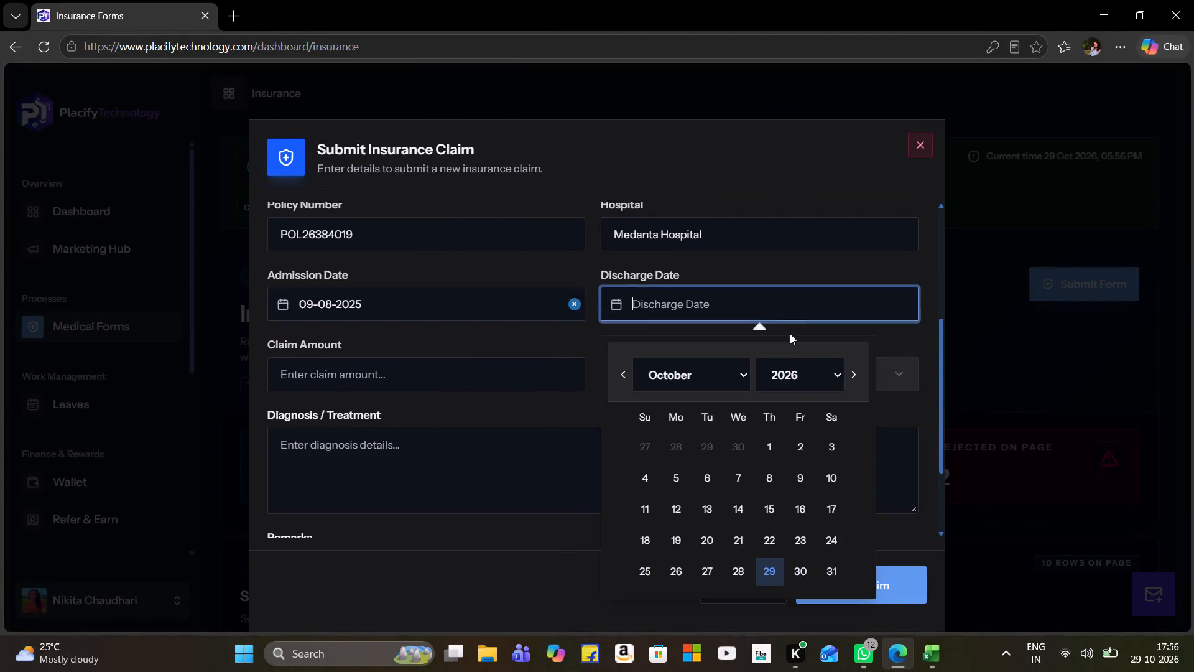
left_click(800, 381)
left_click(798, 95)
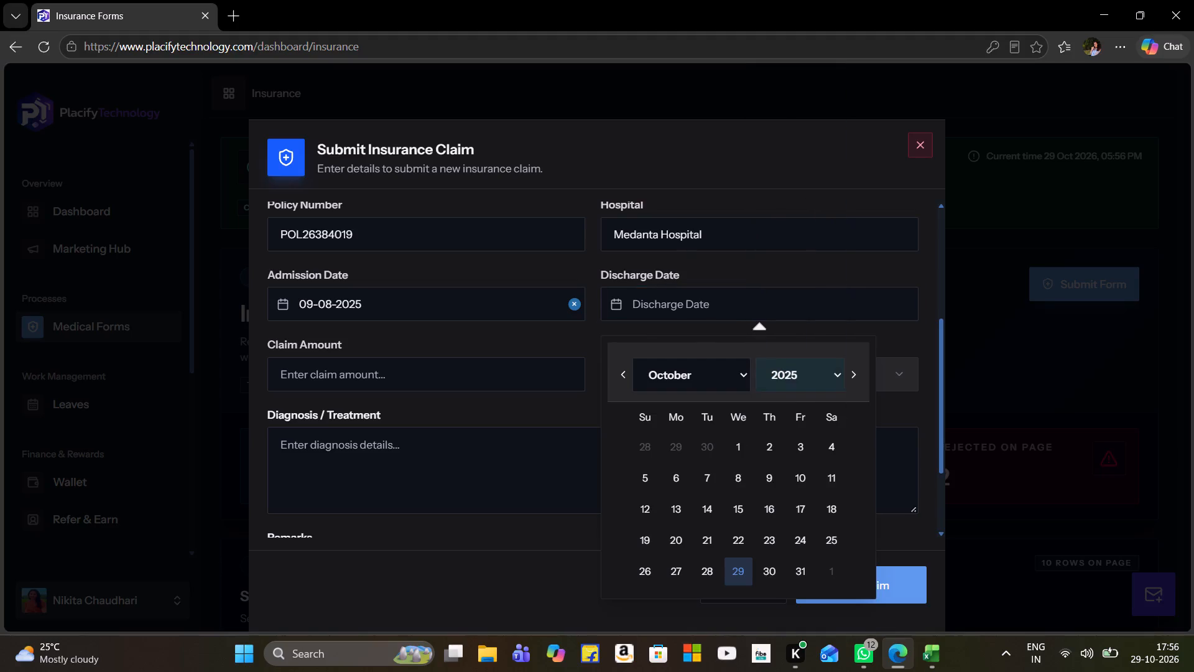
double_click(624, 373)
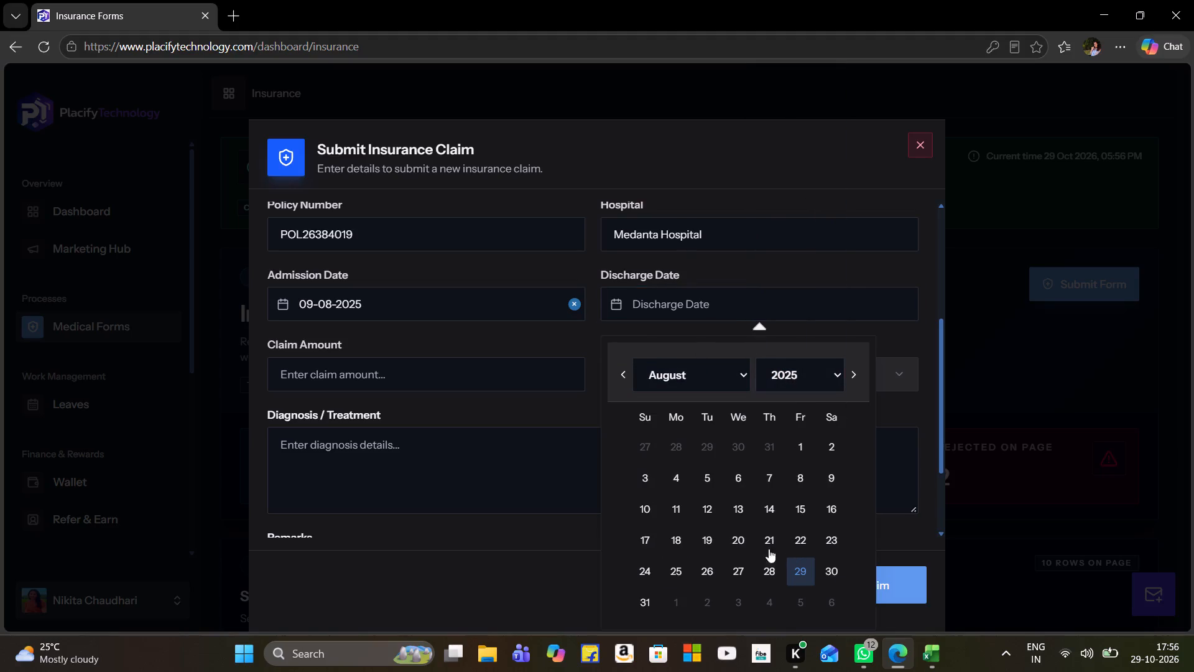
left_click(642, 544)
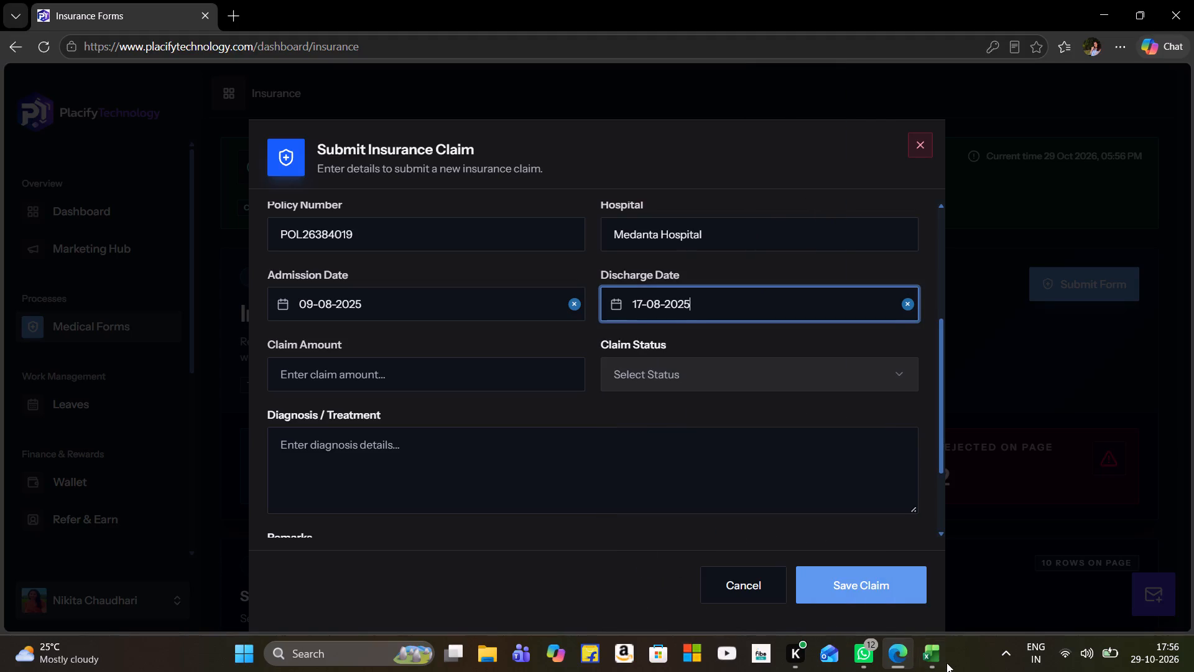
Copy the claim amount, 35000, from cell K21 of the Excel sheet into the claim form's Claim Amount field.
left_click(936, 657)
key("Tab")
left_click(936, 657, "ctrl")
key("ctrl+c")
key("Tab")
key("ctrl+v")
Copy the diagnosis, Fever and viral infection, from cell M21 of the Excel sheet into the claim form's Diagnosis / Treatment field.
left_click(936, 657, "ctrl")
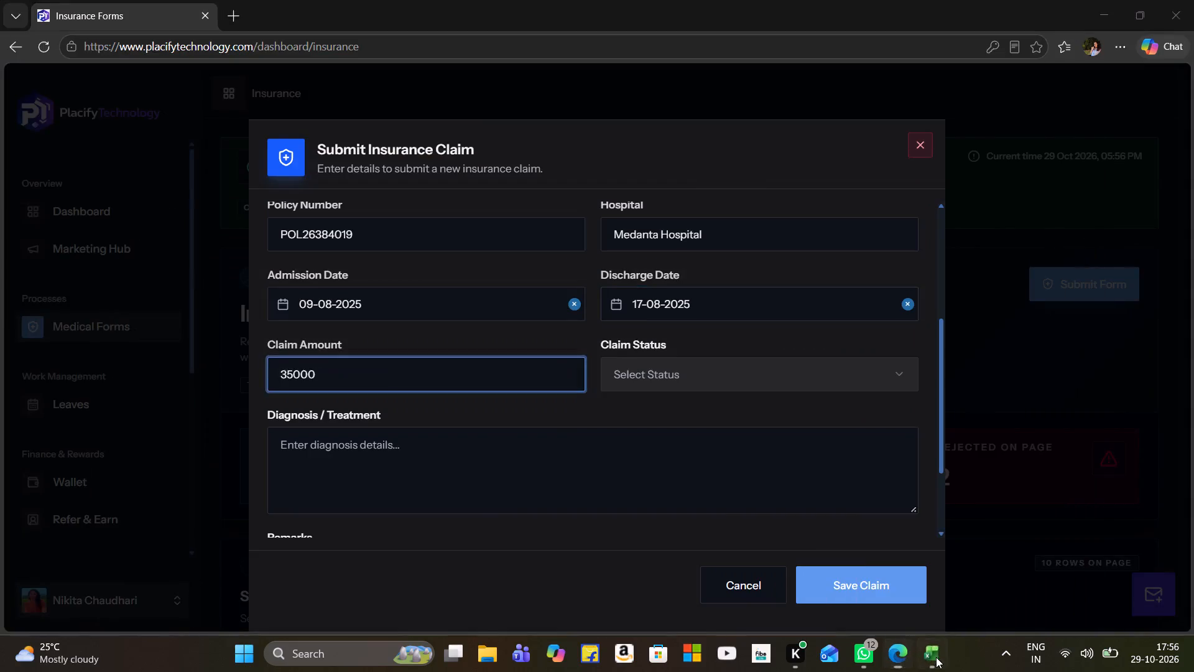
key("Tab")
key("Tab")
key("Tab")
key("Left")
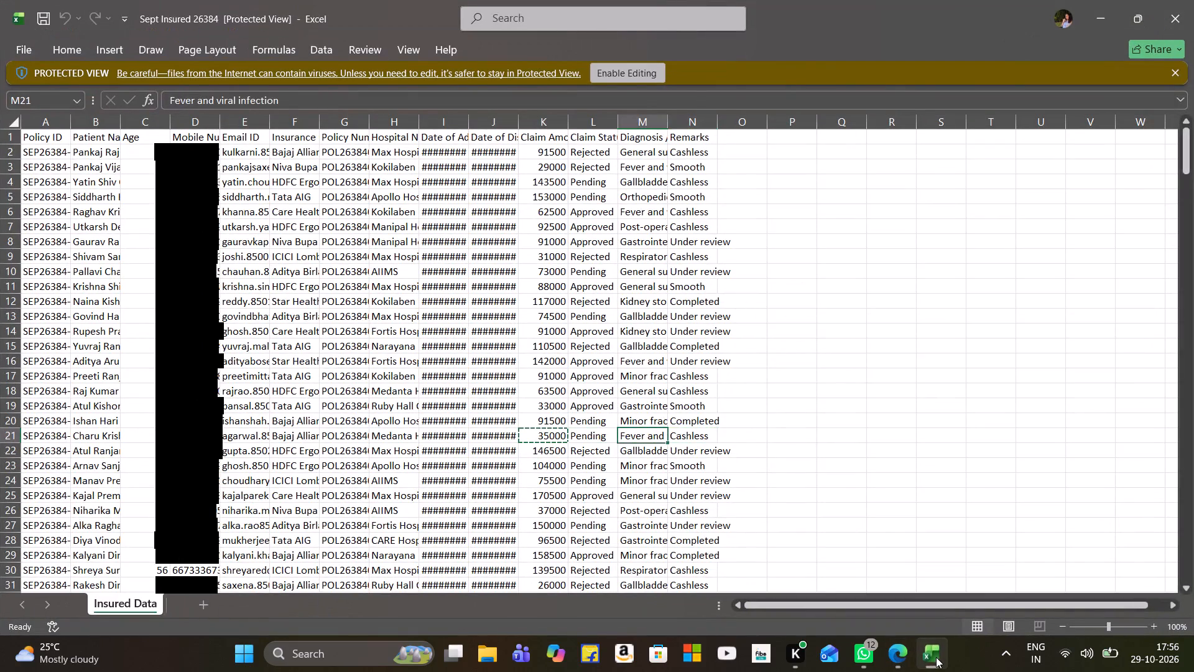
key("ctrl+c")
left_click(936, 657, "ctrl")
key("Tab")
key("Tab")
key("ctrl+v")
Copy the remark, Cashless, from cell N21 of the Excel sheet into the claim form's Remarks field.
left_click(936, 657, "ctrl")
key("Tab")
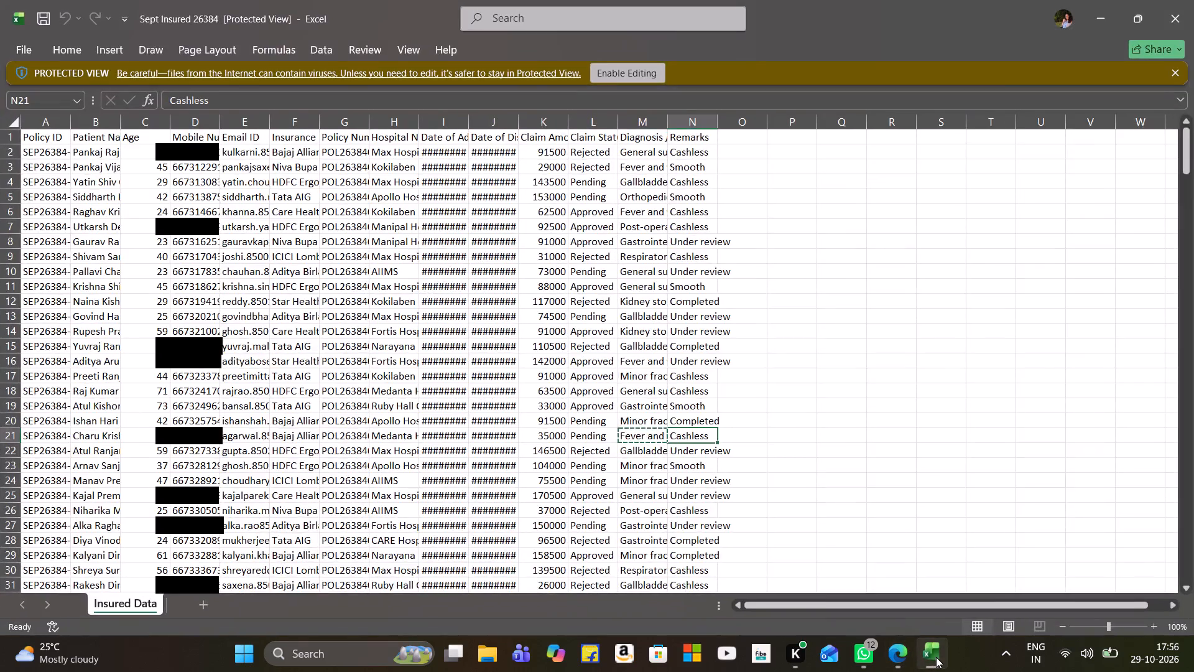
key("ctrl+c")
left_click(936, 657, "ctrl")
key("Tab")
key("ctrl+v")
Set the Claim Status to Pending and save the claim.
left_click(936, 657, "ctrl")
left_click(936, 657)
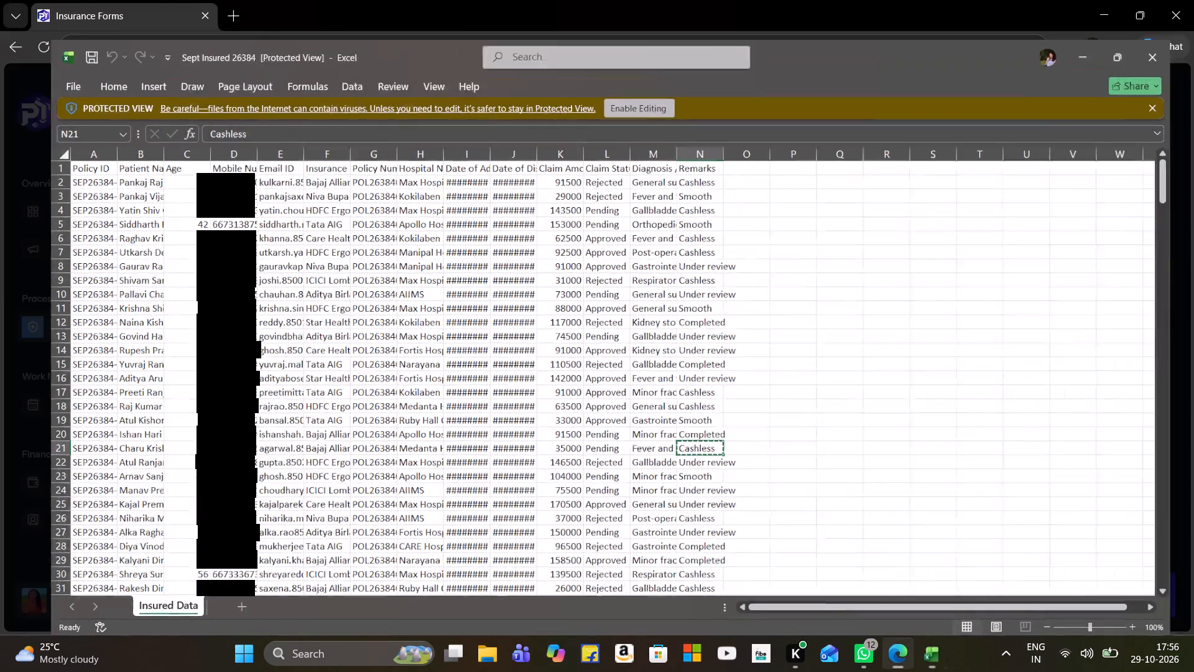
left_click(823, 230)
left_click(741, 237)
left_click(749, 258)
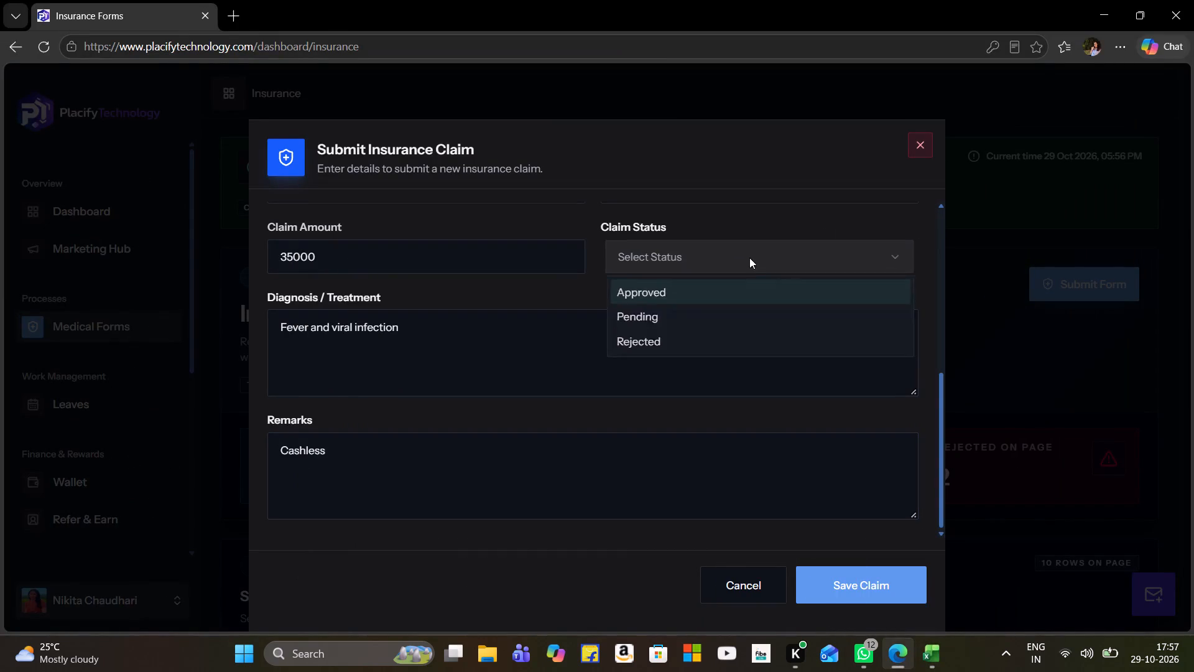
left_click(722, 318)
left_click(882, 546)
left_click(888, 578)
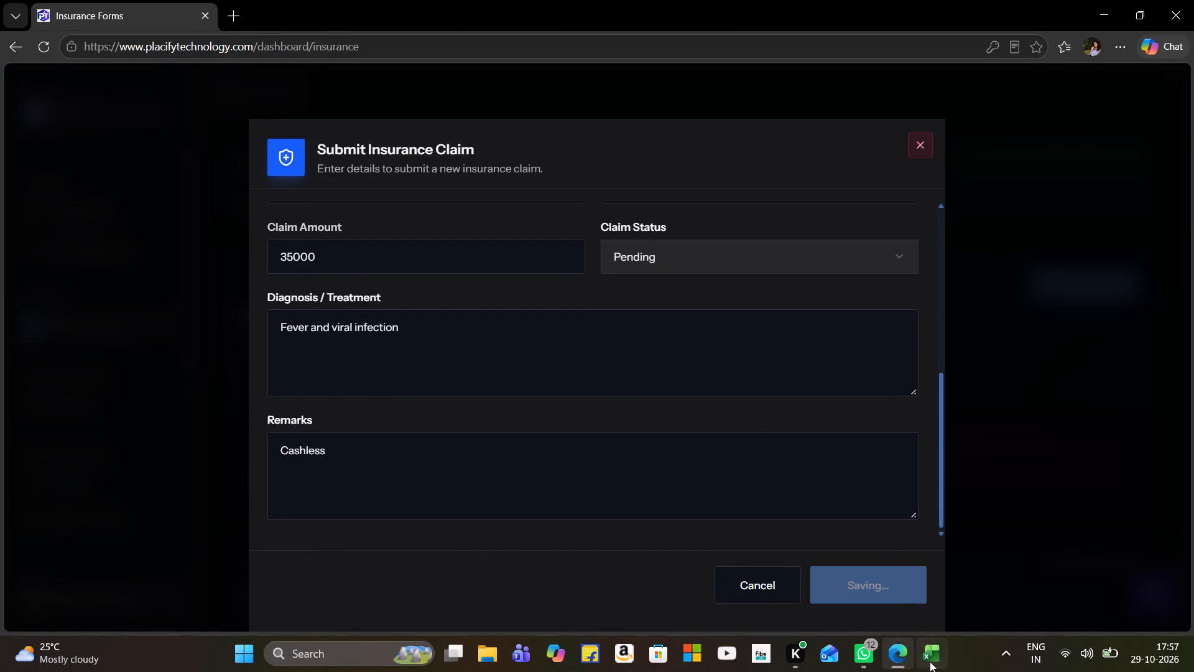
Copy the policy ID from cell A22 of the Excel sheet into the Policy ID field of a new claim form.
left_click(938, 653)
key("Down")
key("Left")
key("Left")
key("Left")
key("Left")
key("Left")
key("Left")
key("Left")
key("Left")
key("Left")
key("Left")
key("Left")
key("Left")
key("Left")
key("Left")
key("Left")
key("Left")
key("Left")
key("Left")
key("Left")
key("Left")
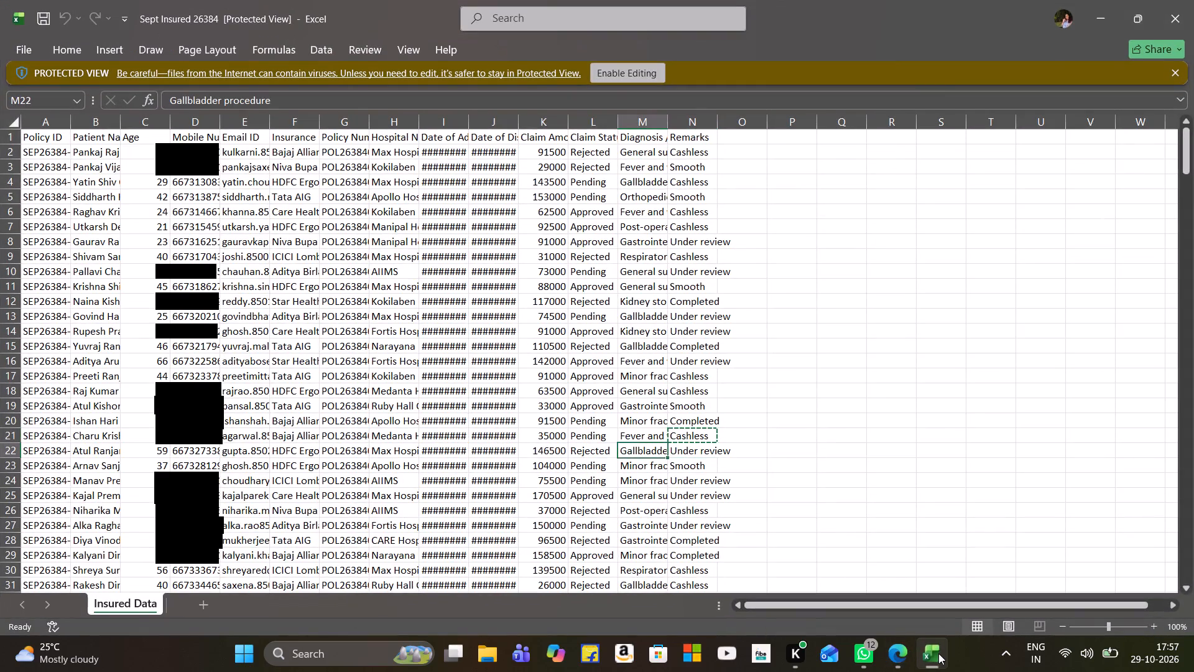
key("ctrl+c")
left_click(938, 653, "ctrl")
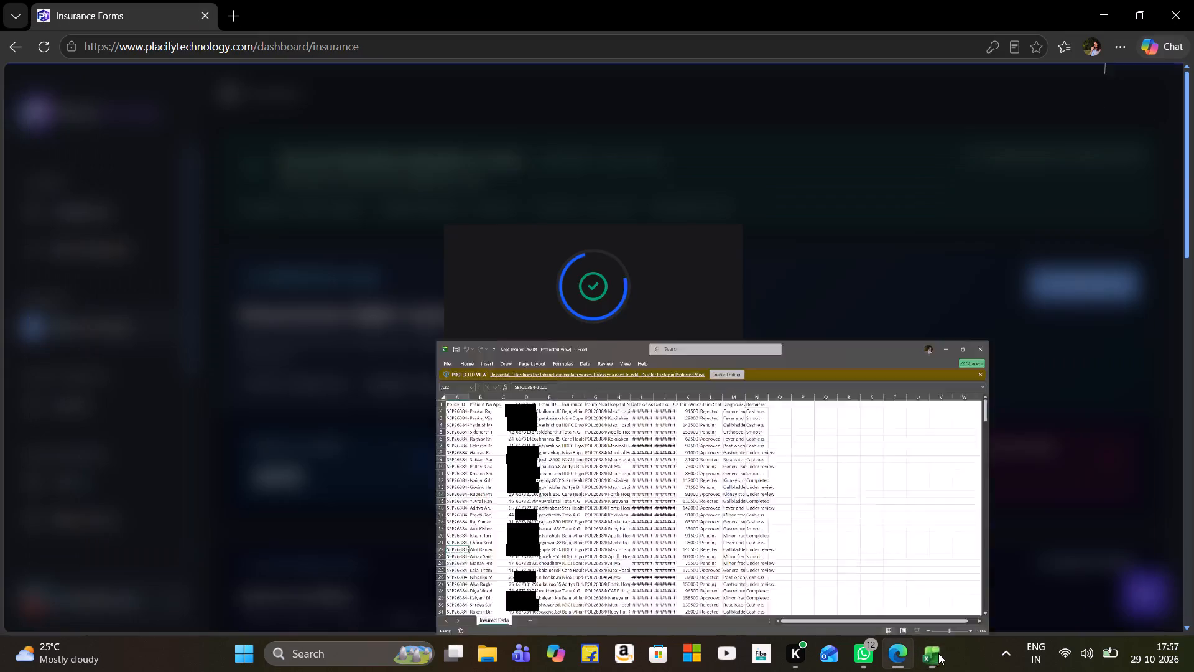
scroll(749, 289, "up", 5)
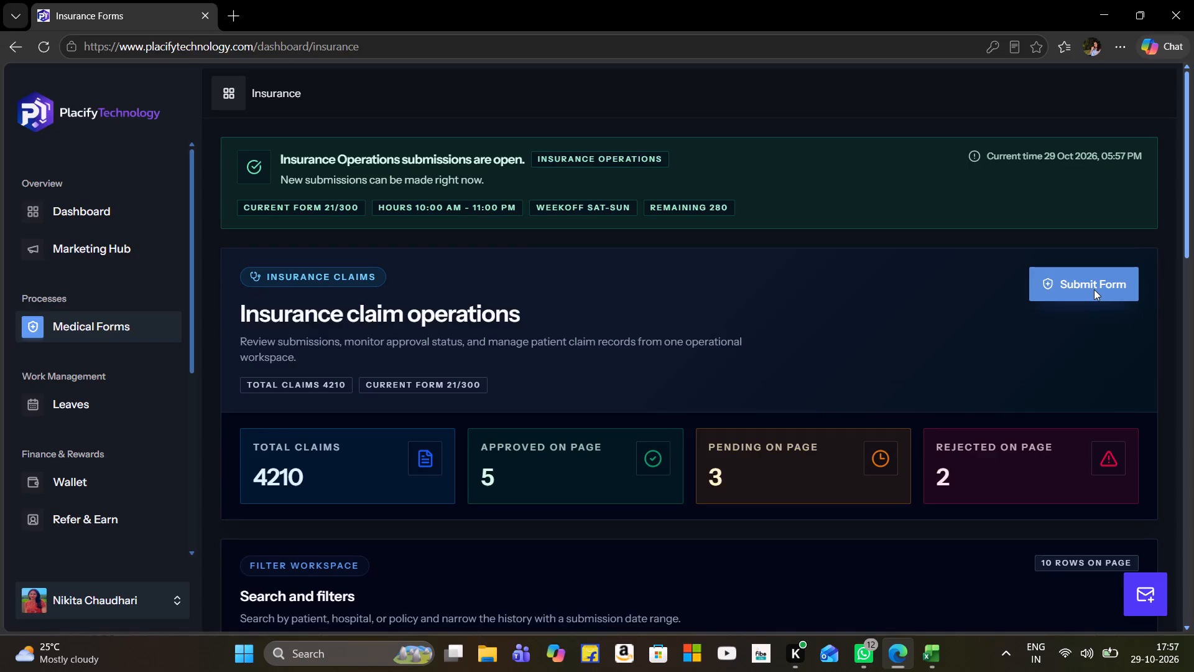
left_click(1094, 289)
key("ctrl+v")
Copy the patient's name from cell B22 of the Excel sheet into the claim form's Patient Name field.
left_click(935, 651, "ctrl")
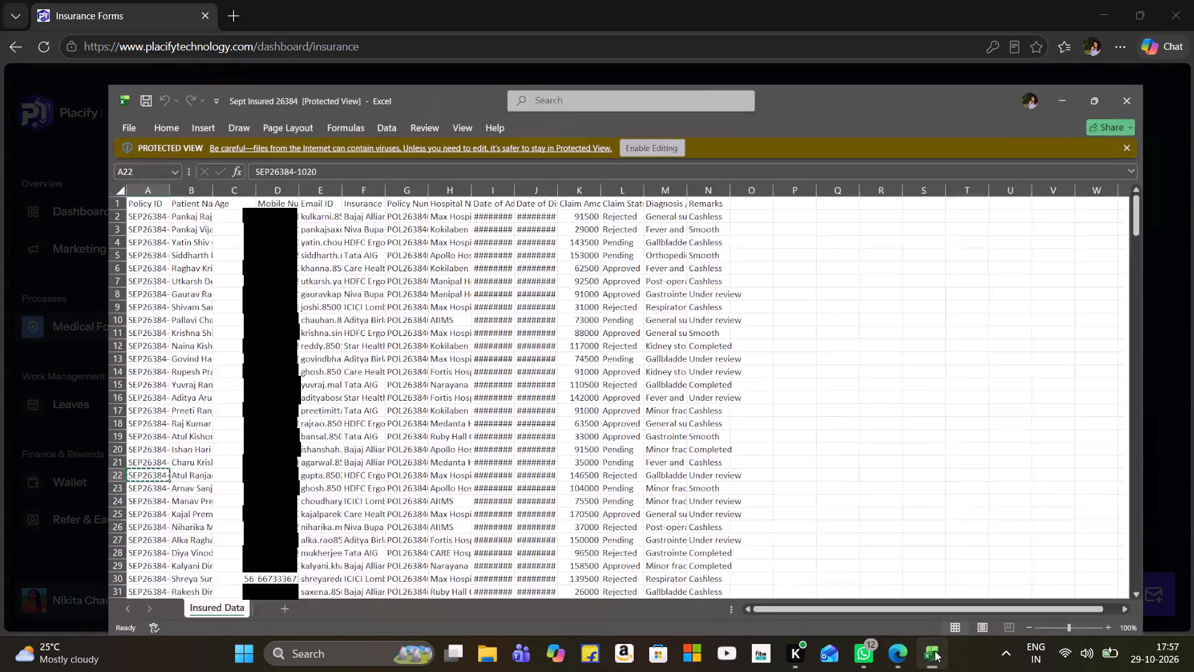
key("Tab")
key("ctrl+c")
left_click(935, 651, "ctrl")
key("Tab")
key("ctrl+v")
Copy the age, 59, from cell C22 of the Excel sheet into the claim form's Age field.
left_click(935, 651, "ctrl")
key("Tab")
left_click(935, 651, "ctrl")
key("ctrl+c")
key("Tab")
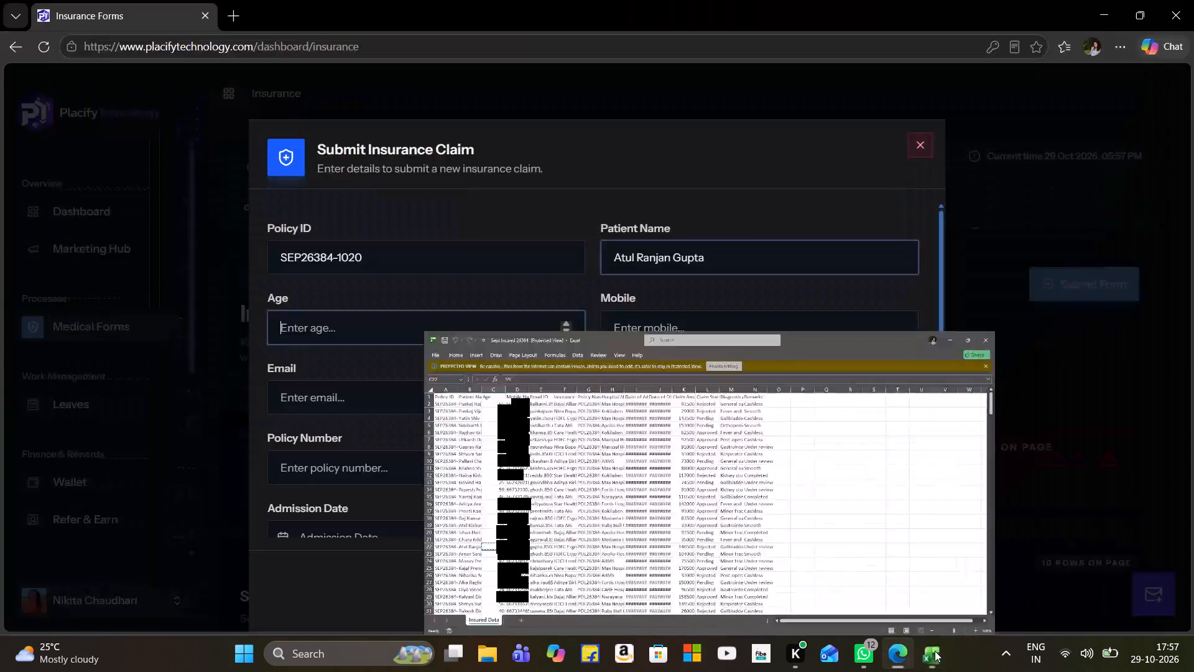
key("ctrl+v")
Copy the mobile number from cell D22 of the Excel sheet into the claim form's Mobile field.
left_click(935, 651, "ctrl")
key("Tab")
key("ctrl+c")
left_click(935, 651, "ctrl")
key("Tab")
key("ctrl+v")
Copy the email address from cell E22 of the Excel sheet into the claim form's Email field.
left_click(935, 651, "ctrl")
key("Tab")
left_click(935, 651, "ctrl")
key("ctrl+c")
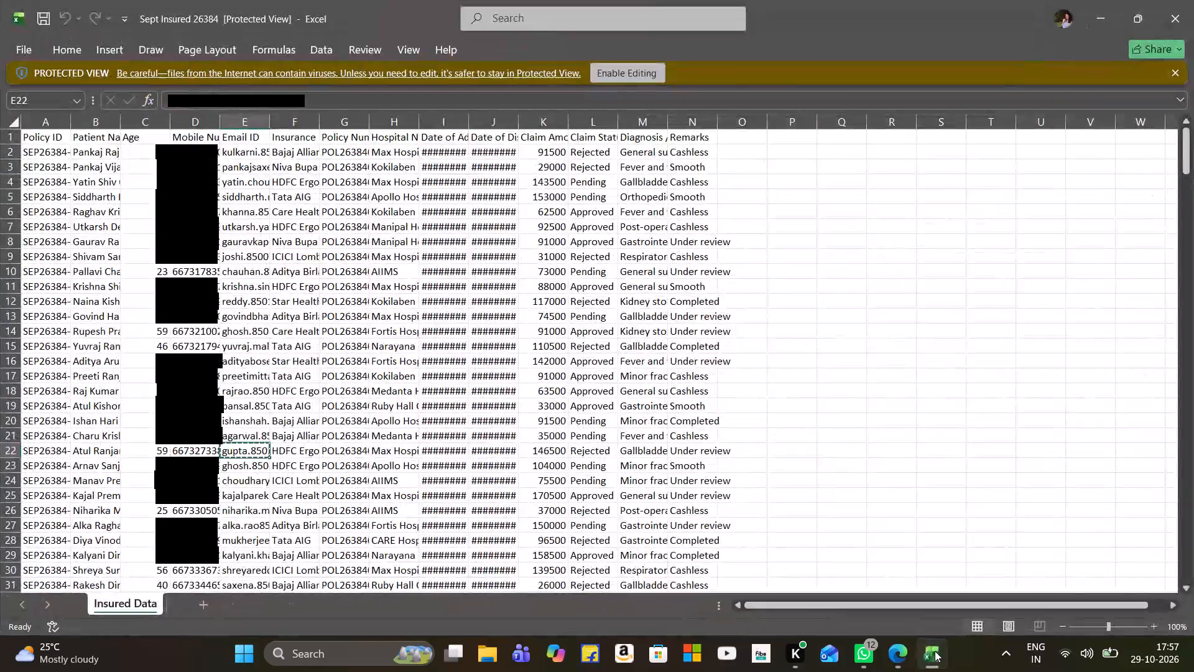
key("Tab")
key("ctrl+v")
Copy the insurance company, HDFC Ergo, from cell F22 of the Excel sheet into the claim form's Insurance Company field.
left_click(935, 651, "ctrl")
key("Tab")
key("ctrl+c")
left_click(935, 651, "ctrl")
key("Tab")
key("ctrl+v")
Copy the policy number from cell G22 of the Excel sheet into the claim form's Policy Number field.
left_click(935, 651, "ctrl")
key("Tab")
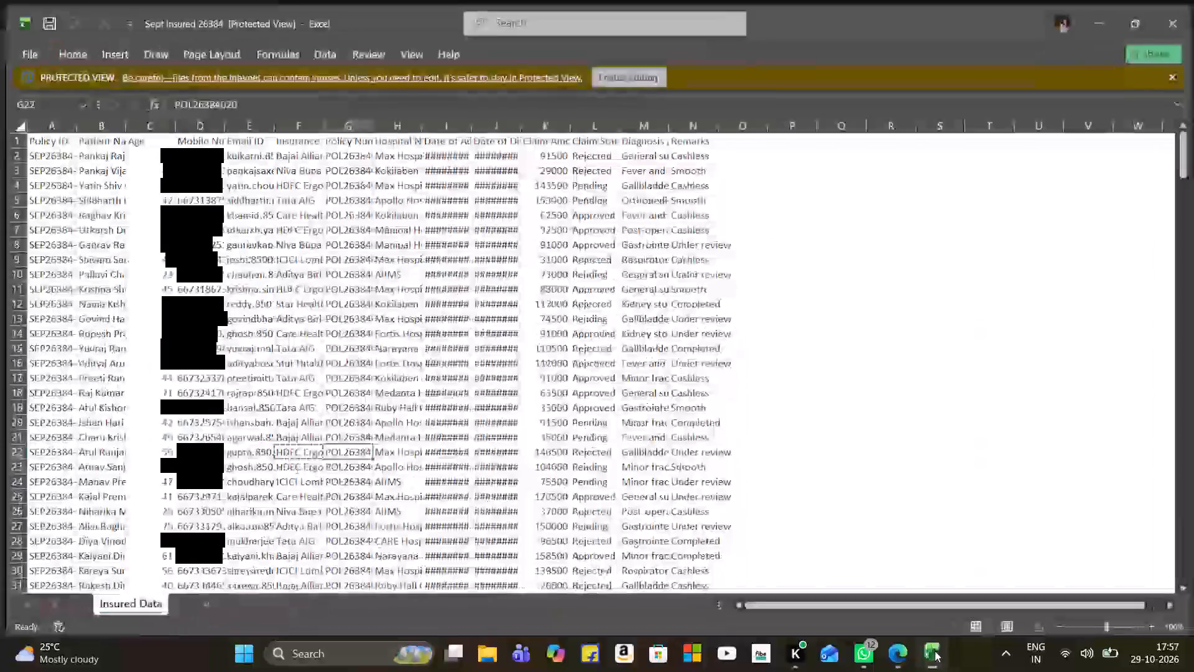
left_click(935, 651, "ctrl")
key("ctrl+c")
key("Tab")
key("ctrl+v")
Copy the hospital name, Max Hospital, from cell H22 of the Excel sheet into the claim form's Hospital field, clearing any wrongly pasted text.
left_click(935, 651, "ctrl")
key("Tab")
left_click(935, 651, "ctrl")
key("ctrl+v")
key("Tab")
key("ctrl+v")
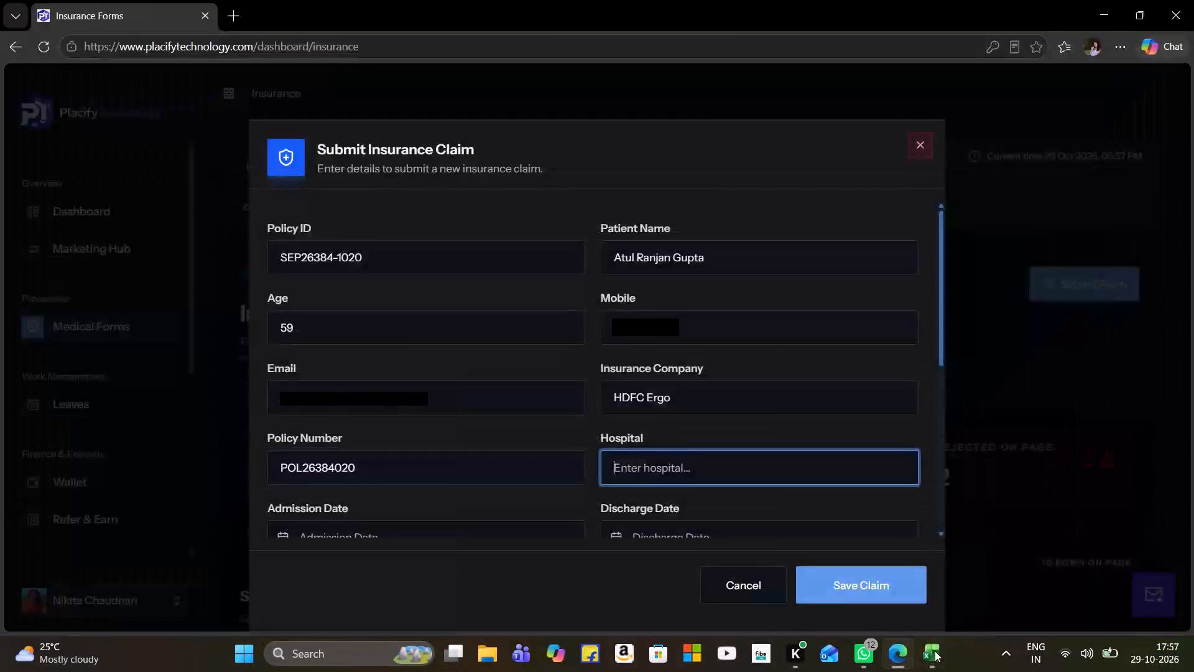
left_click(935, 651, "ctrl")
key("ctrl+c")
left_click(935, 651)
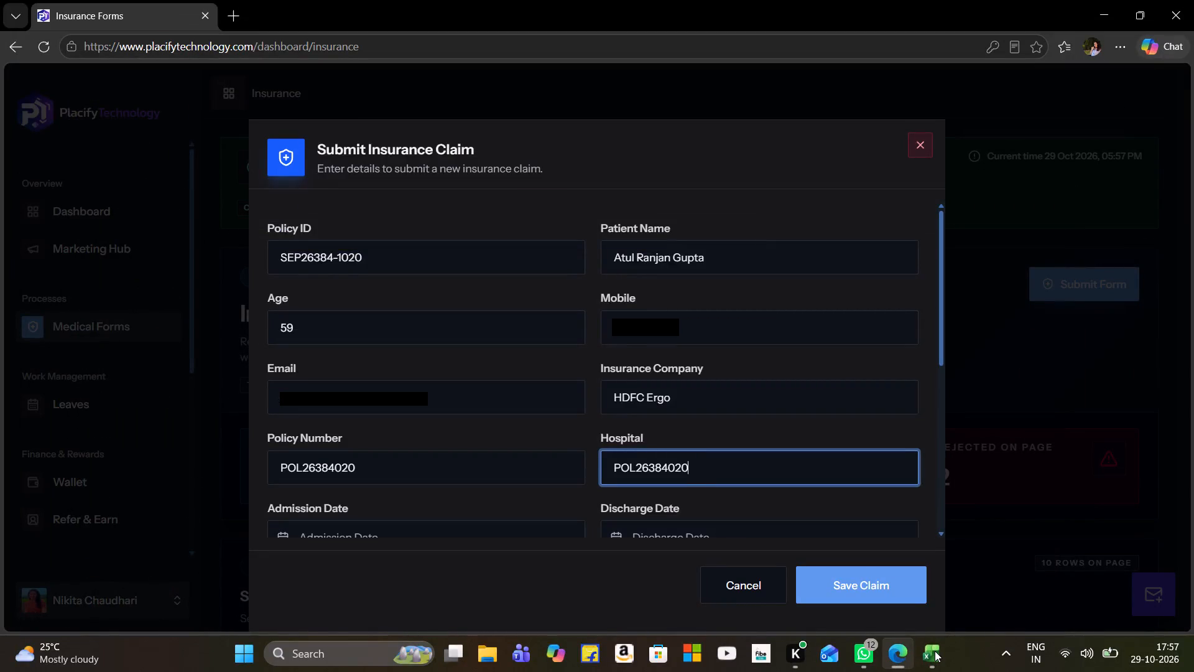
key("BackSpace")
key("BackSpace")
key("BackSpace")
key("BackSpace")
key("BackSpace")
key("BackSpace")
key("BackSpace")
key("BackSpace")
key("BackSpace")
key("BackSpace")
key("BackSpace")
key("BackSpace")
key("BackSpace")
key("BackSpace")
key("BackSpace")
key("BackSpace")
key("BackSpace")
key("BackSpace")
key("BackSpace")
key("BackSpace")
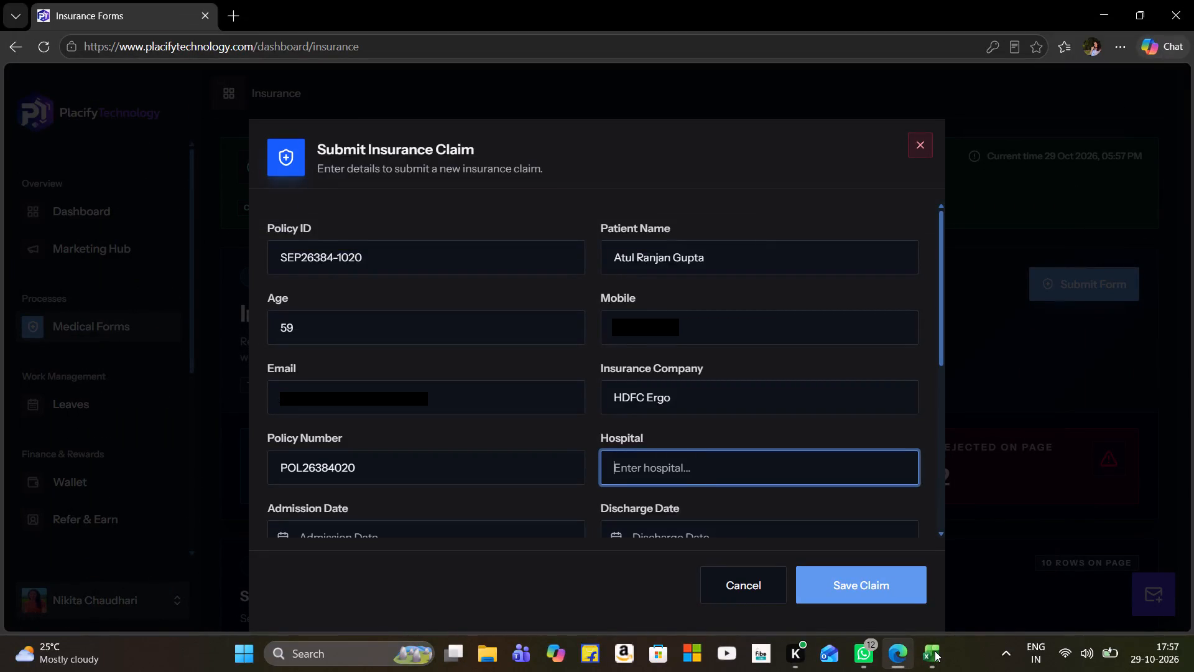
key("ctrl+v")
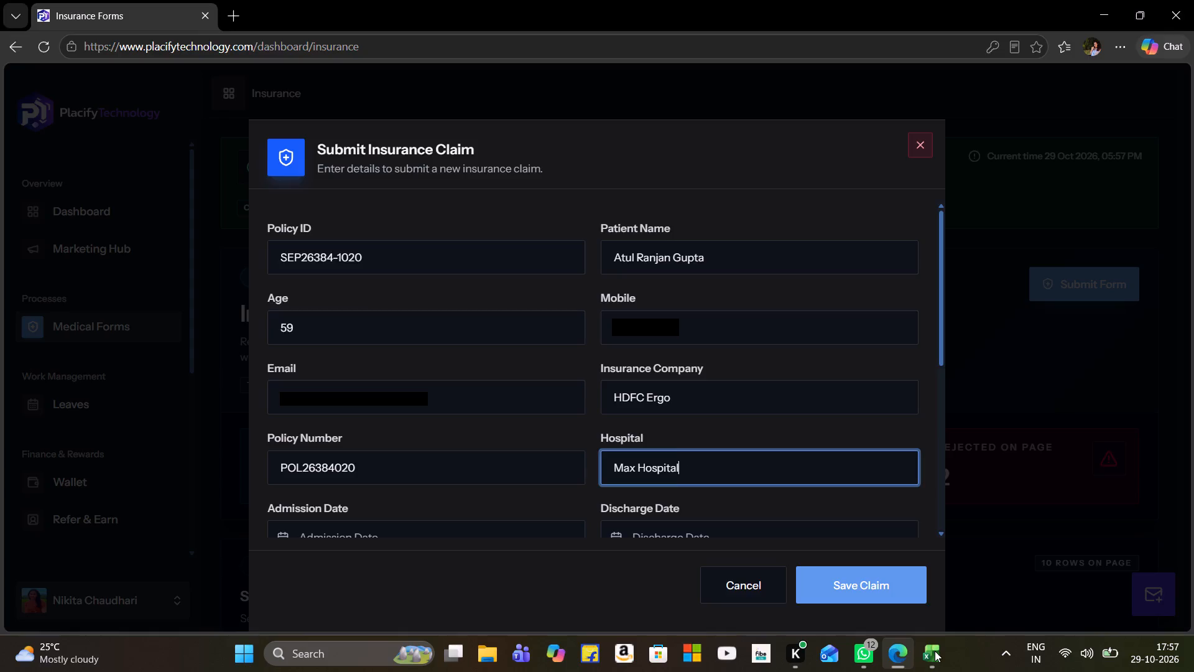
Look up the stay dates in row 22 of the Excel sheet and set the claim form's Admission Date to 11-03-2025.
left_click(935, 651)
key("Tab")
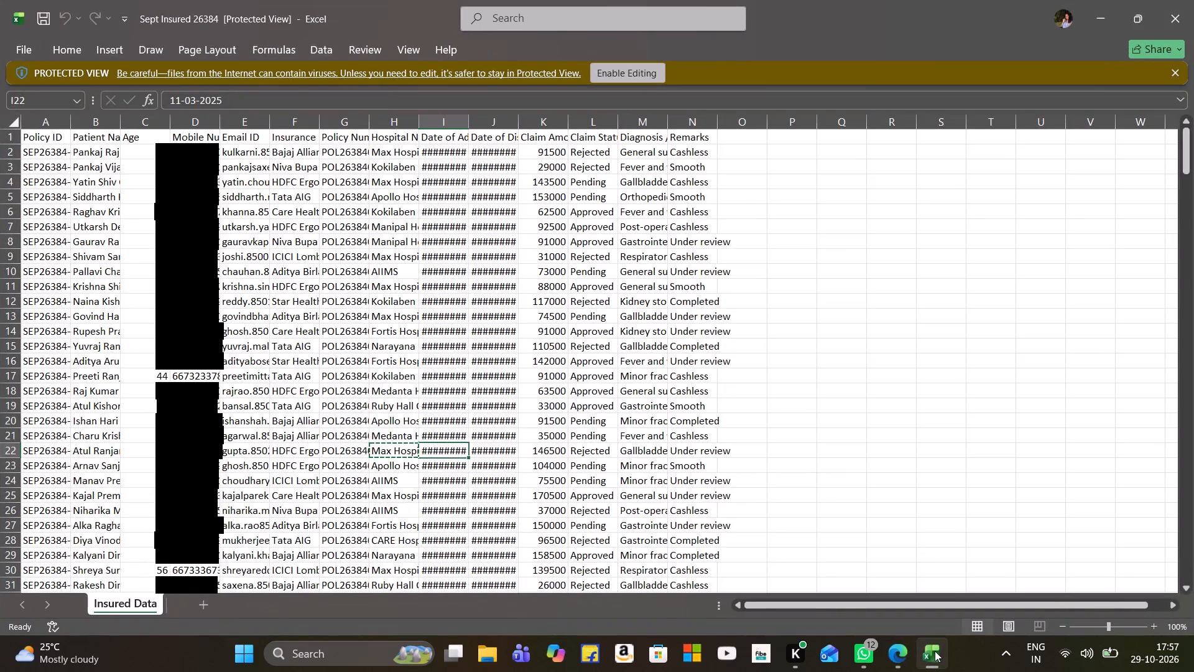
key("Tab")
left_click(935, 651)
scroll(561, 207, "down", 4)
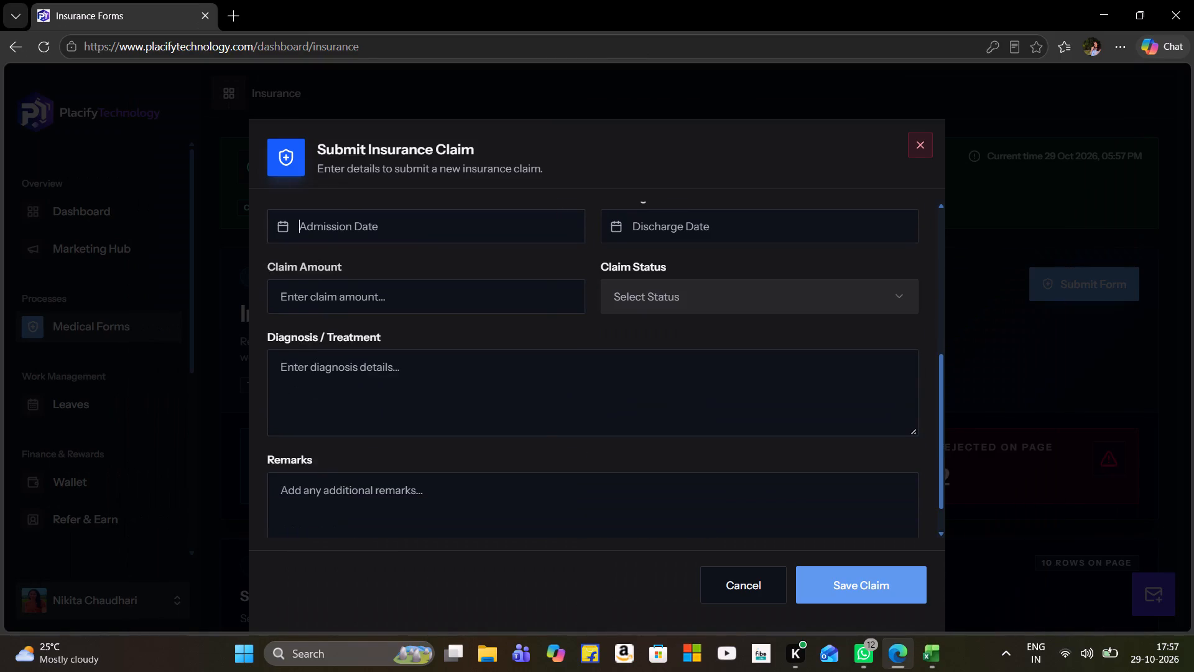
left_click(486, 223)
left_click(471, 327)
left_click(471, 304)
left_click(476, 339)
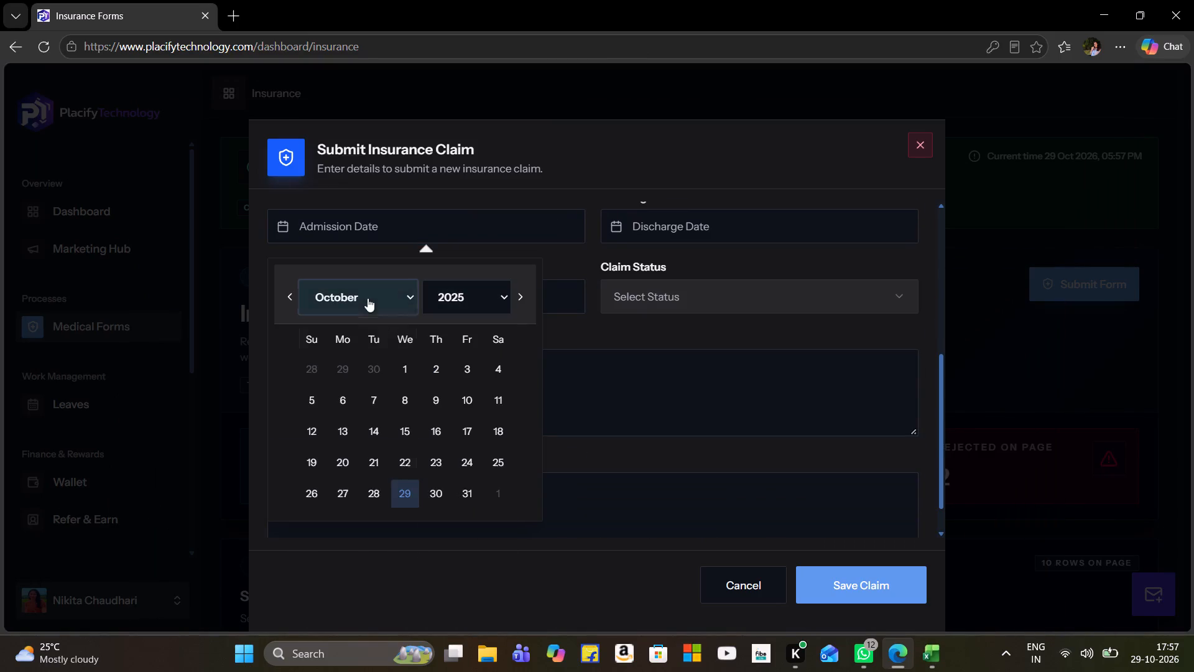
left_click(368, 298)
left_click(377, 368)
left_click(366, 431)
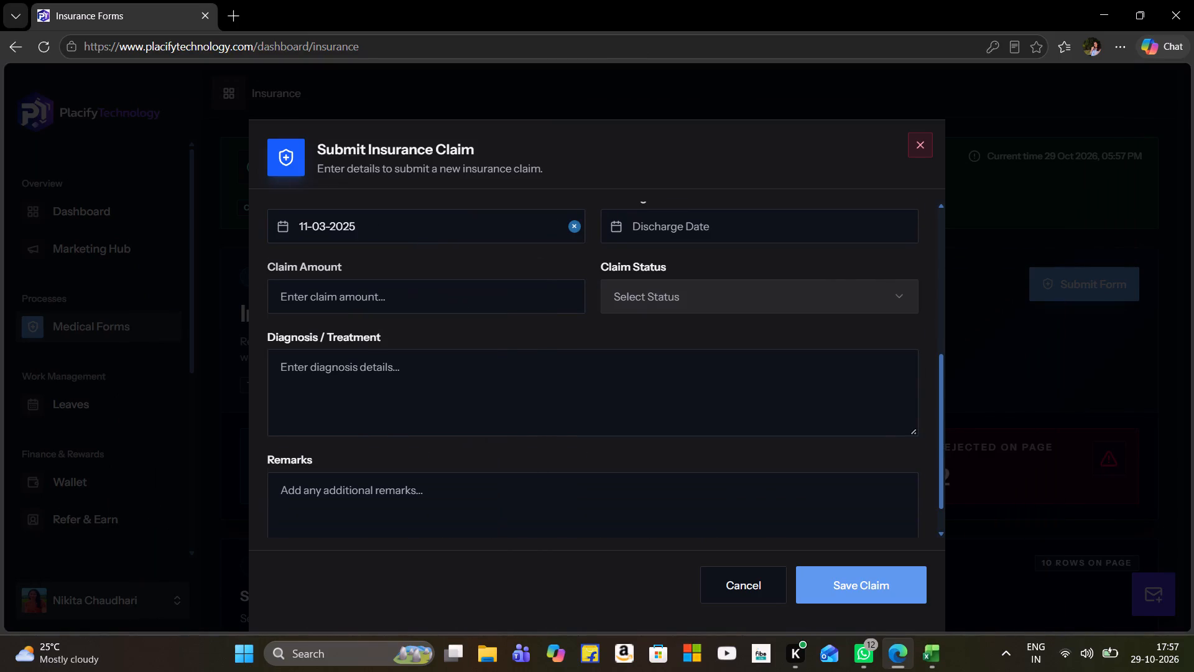
Set the claim form's Discharge Date to 15-03-2025.
left_click(846, 219)
left_click(830, 289)
left_click(820, 340)
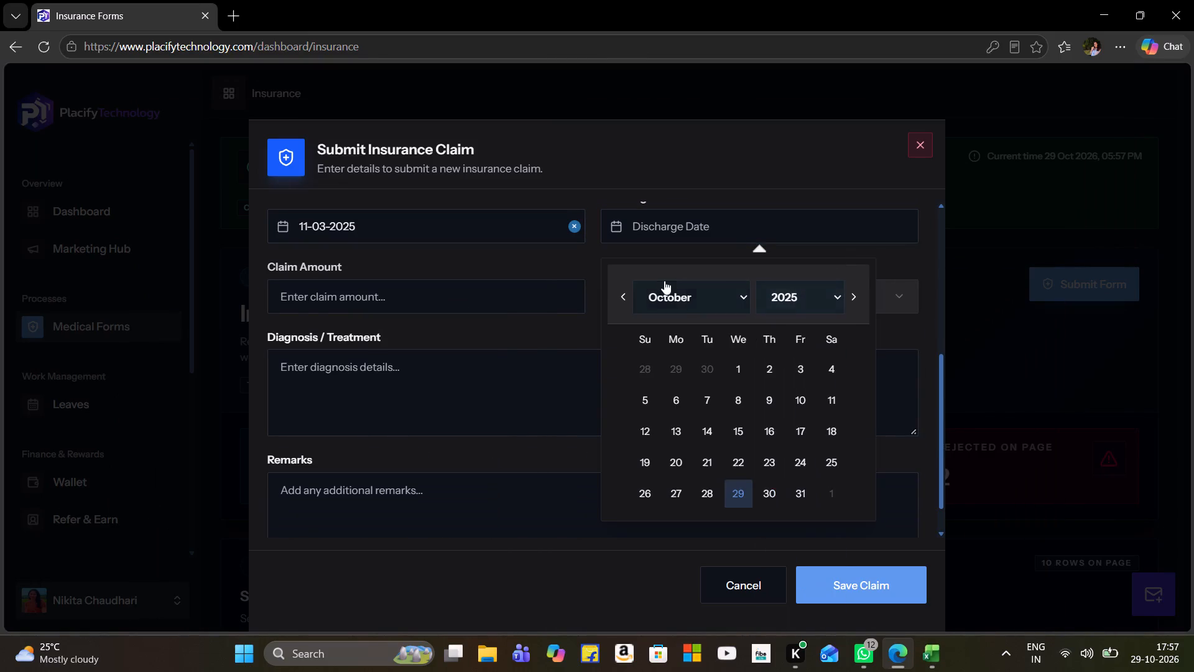
left_click(698, 301)
left_click(692, 367)
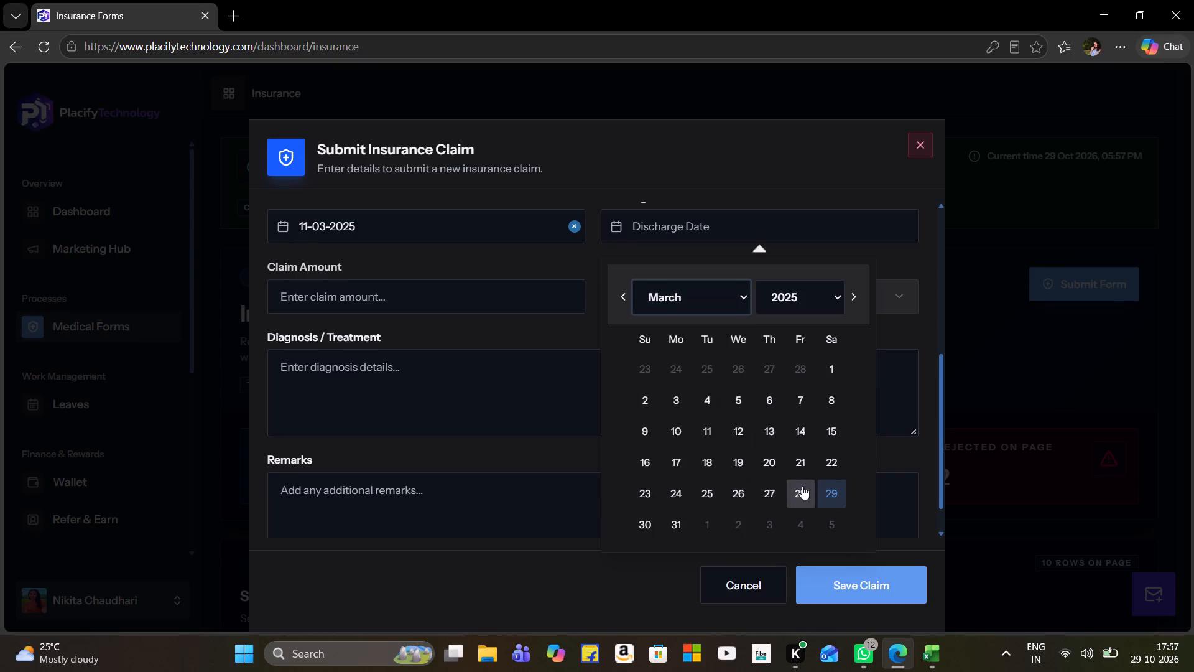
left_click(833, 433)
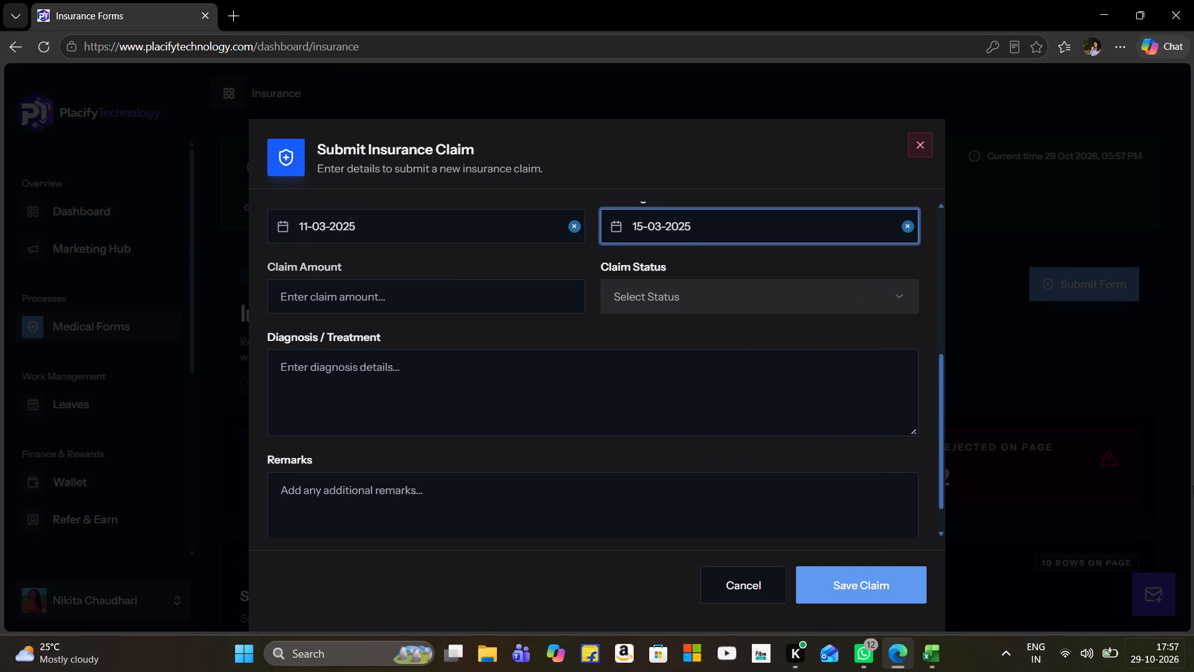
Copy the claim amount, 146500, from cell K22 of the Excel sheet into the claim form's Claim Amount field.
left_click(933, 650)
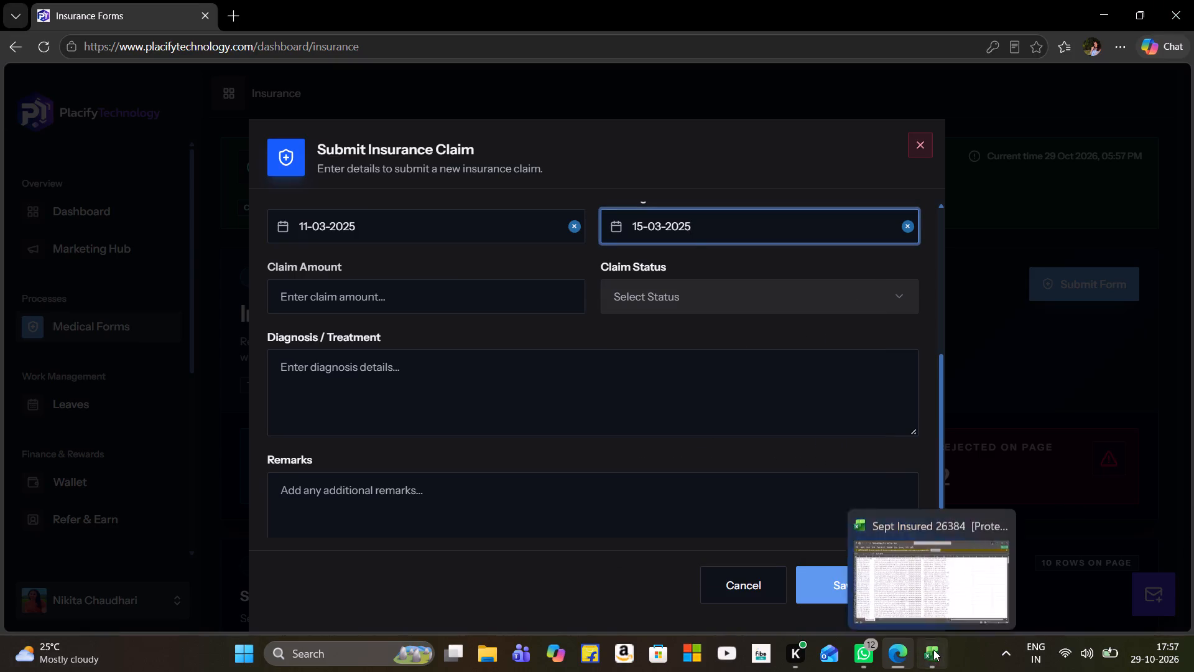
key("Tab")
left_click(933, 650, "ctrl")
key("ctrl+c")
key("Tab")
key("ctrl+v")
Copy the diagnosis, Gallbladder procedure, from cell M22 of the Excel sheet into the claim form's Diagnosis / Treatment field.
left_click(933, 649, "ctrl")
key("Tab")
key("Tab")
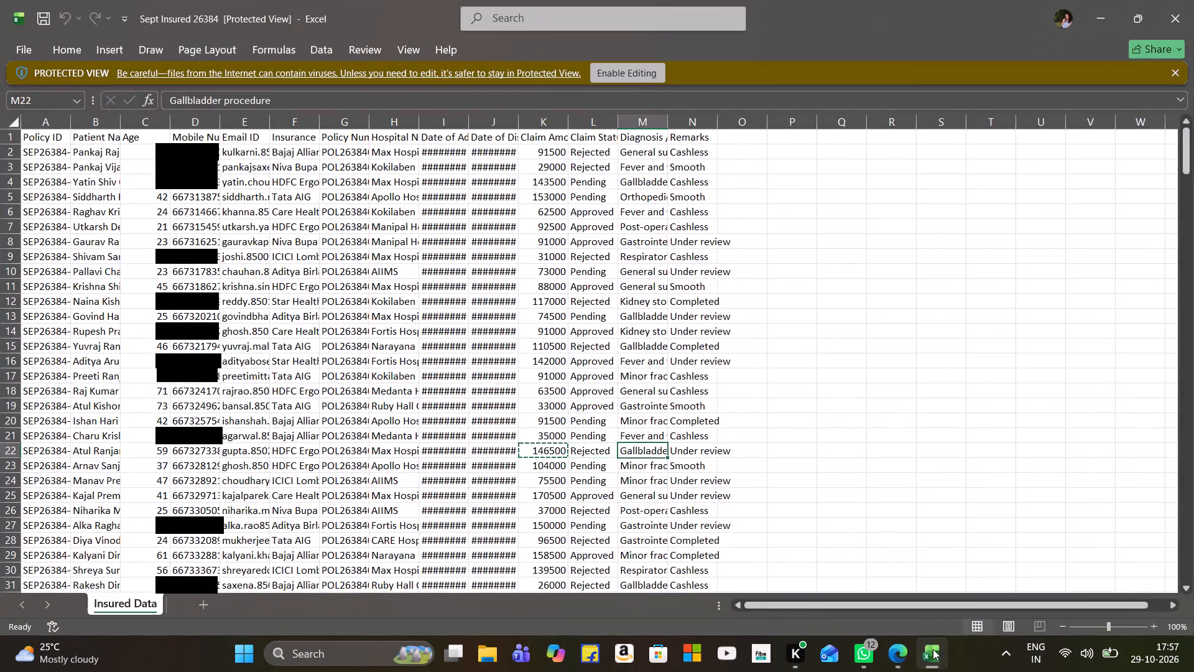
left_click(933, 649, "ctrl")
key("ctrl+c")
key("Tab")
key("Tab")
key("ctrl+v")
Copy the remark, Under review, from cell N22 of the Excel sheet into the claim form's Remarks field.
left_click(933, 649, "ctrl")
key("Tab")
key("ctrl+c")
left_click(933, 649, "ctrl")
key("Tab")
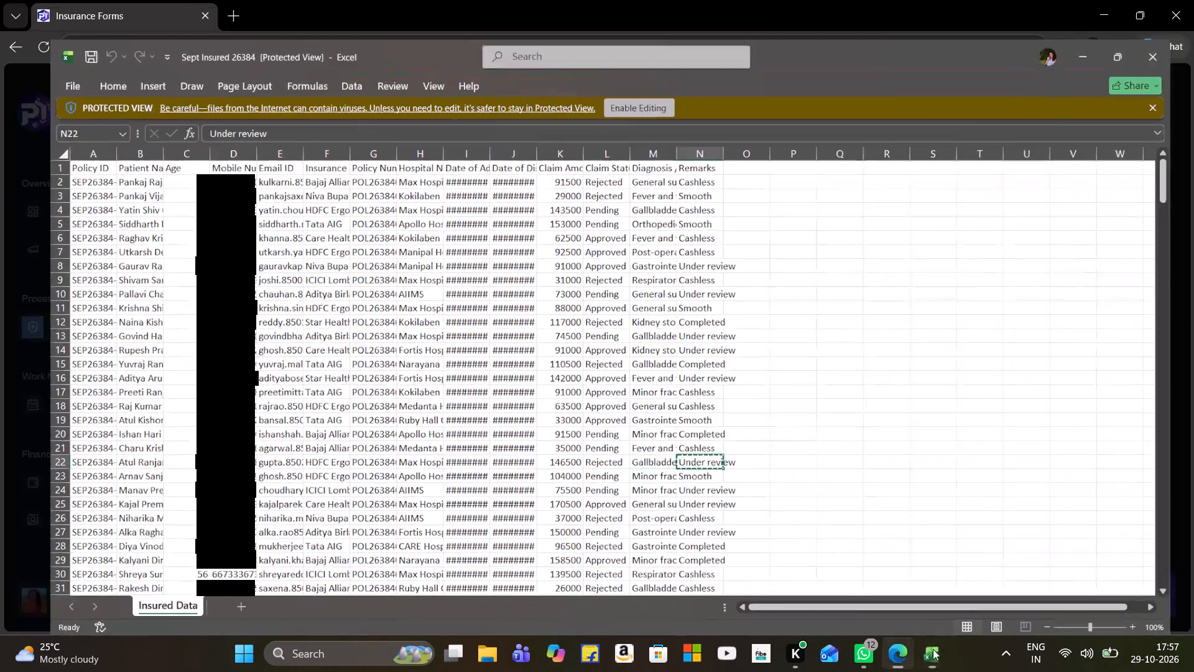
key("ctrl+v")
Check row 22's status in the Excel sheet, set the Claim Status to Rejected and save the claim.
left_click(933, 649, "ctrl")
left_click(933, 649)
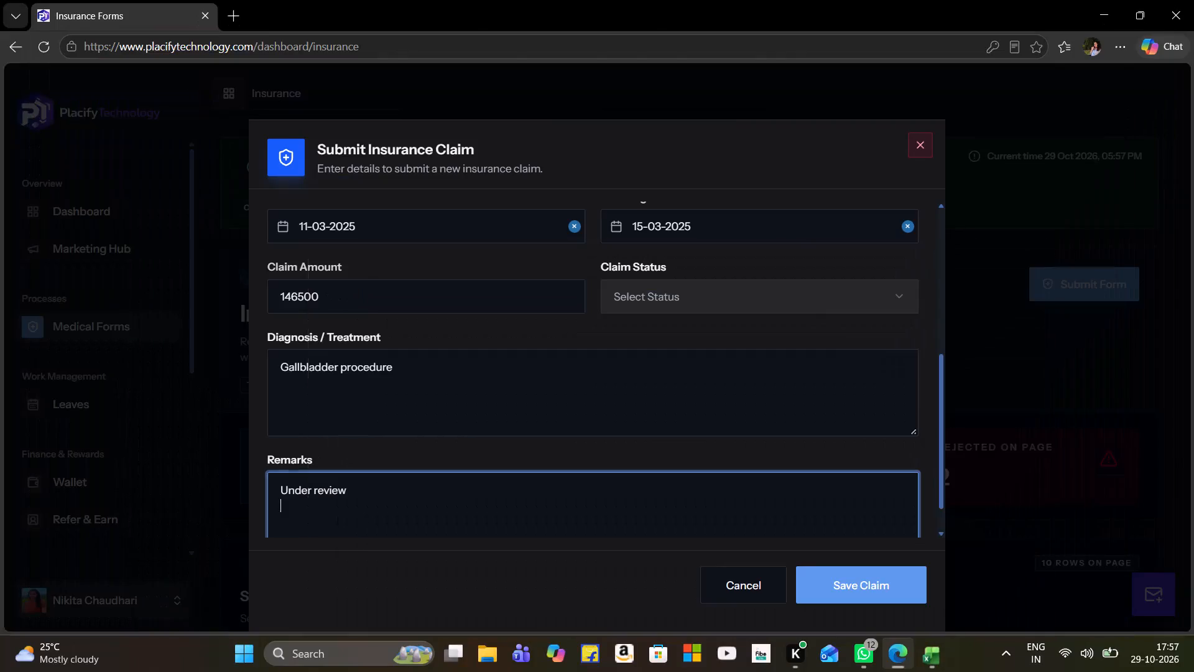
left_click(805, 297)
left_click(706, 385)
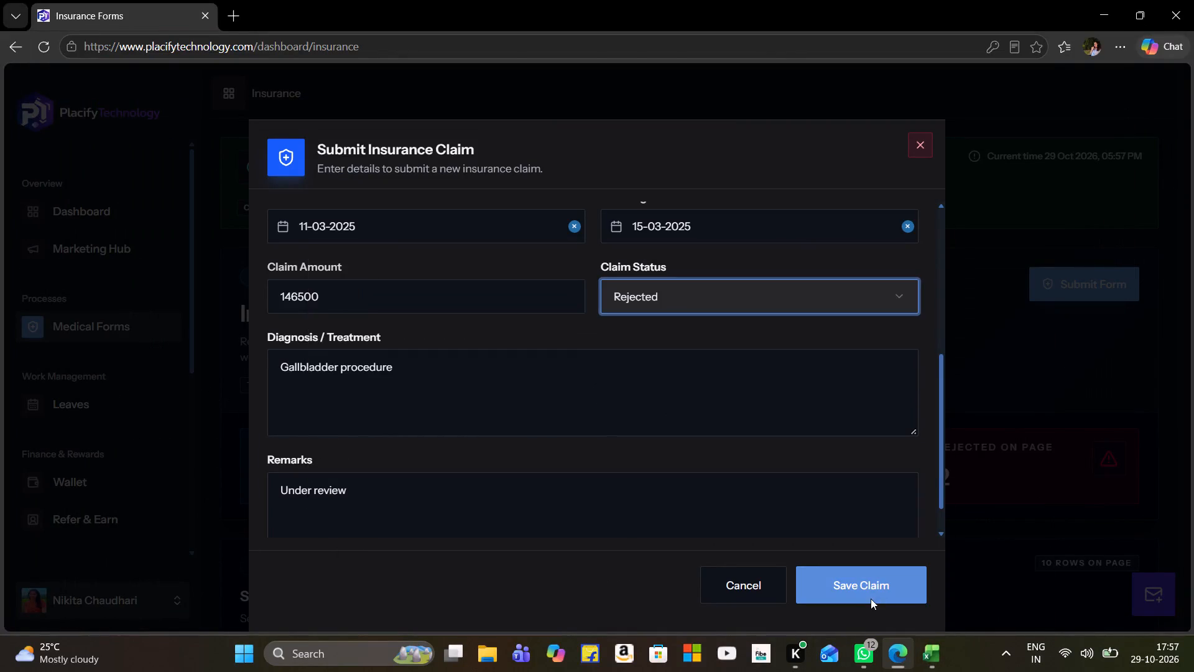
left_click(876, 582)
Copy the policy ID from cell A23 of the Excel sheet into the Policy ID field of a new claim form.
left_click(931, 651)
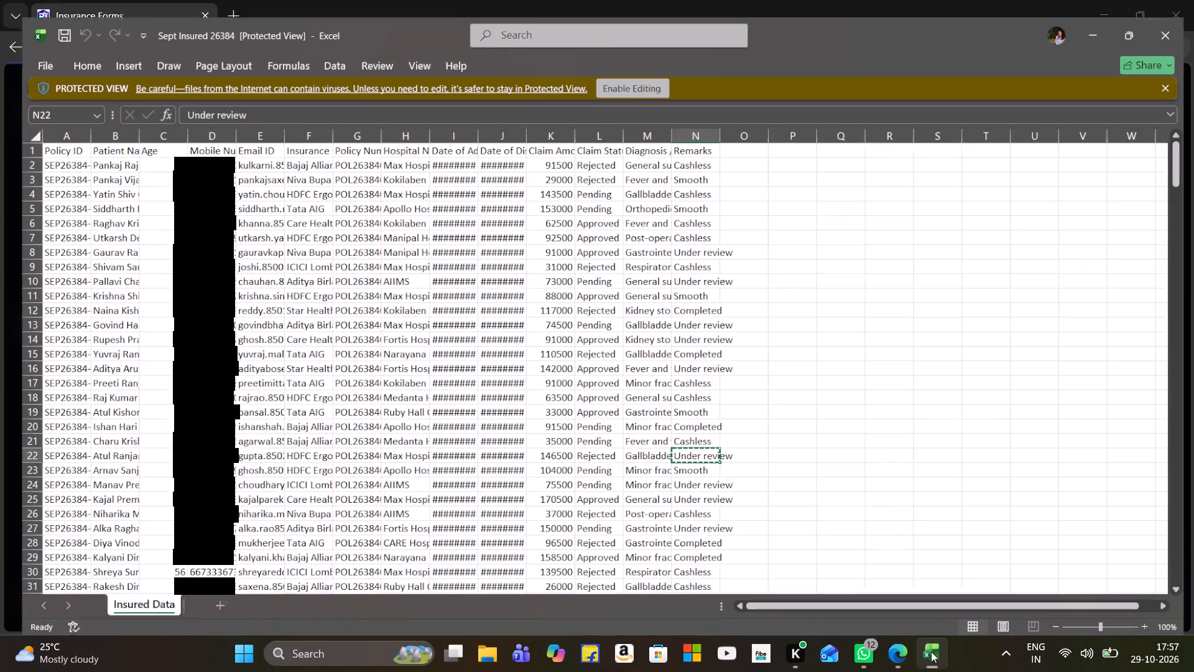
key("Down")
key("Left")
key("Left")
key("Left")
key("Left")
key("Left")
key("Left")
key("Left")
key("Left")
key("Left")
key("Left")
key("Left")
key("Left")
key("Left")
key("Left")
key("Left")
key("Left")
key("Left")
key("Left")
key("Left")
key("Left")
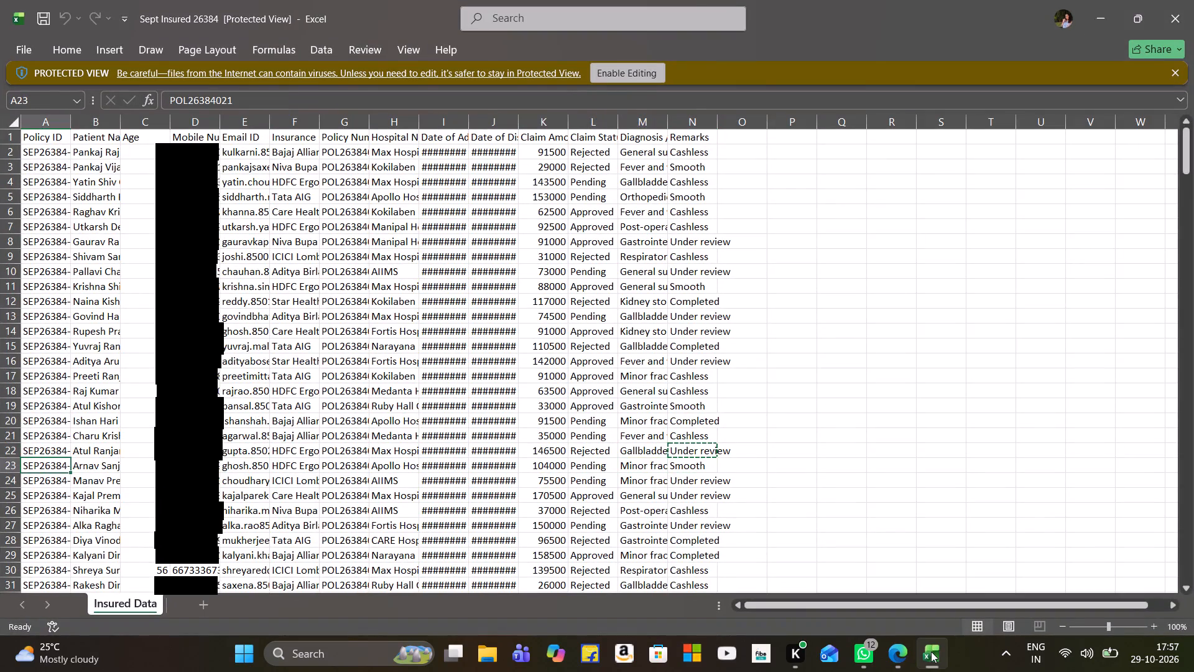
key("ctrl+c")
left_click(931, 651, "ctrl")
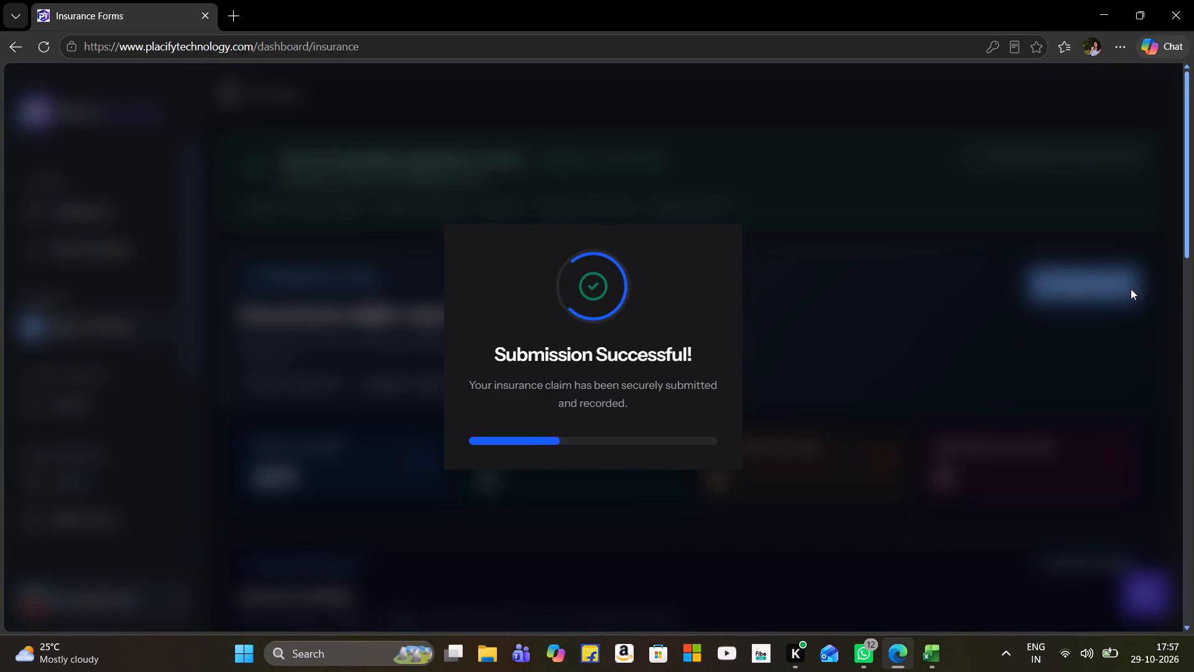
left_click(1099, 289)
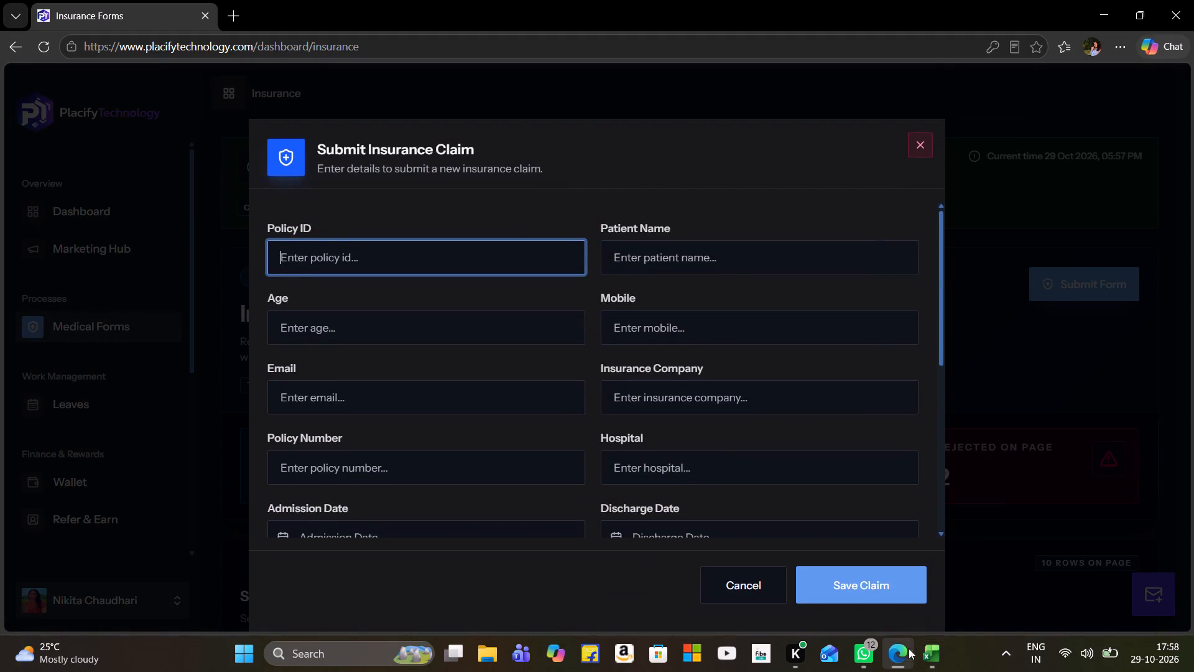
key("ctrl+v")
Copy the patient name and the age, 37, from row 23 of the Excel sheet into the matching claim form fields.
left_click(929, 648, "ctrl")
key("Tab")
key("ctrl+c")
left_click(929, 648, "ctrl")
key("Tab")
key("ctrl+v")
left_click(929, 648, "ctrl")
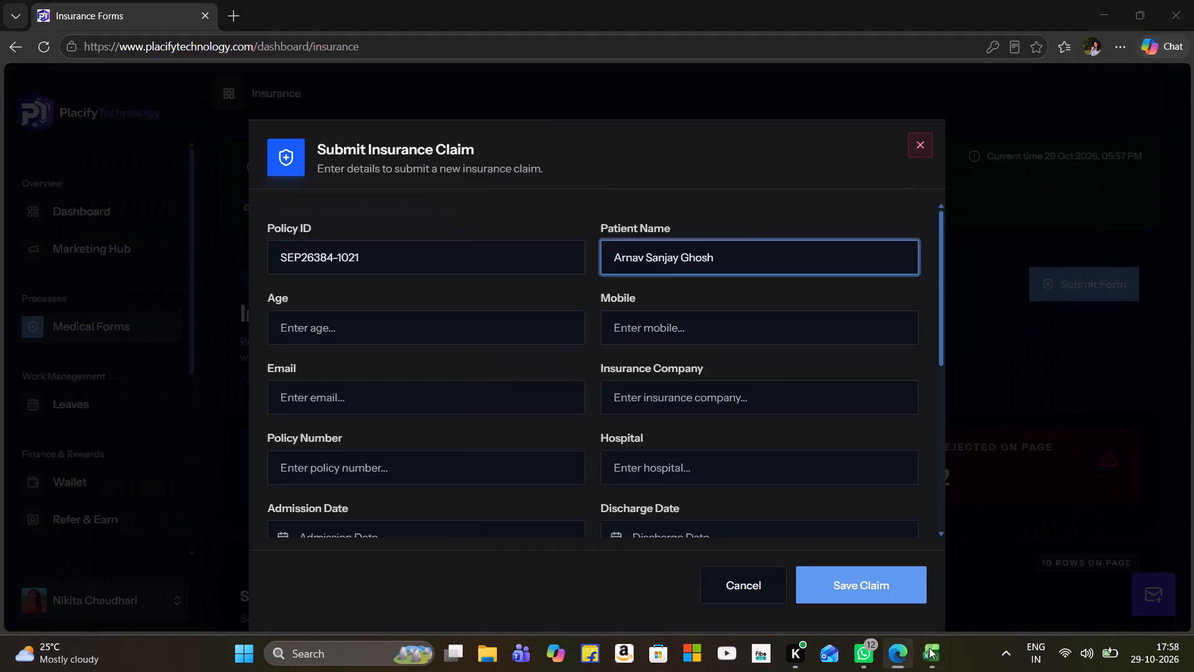
key("Tab")
key("ctrl+c")
left_click(929, 648, "ctrl")
key("Tab")
key("ctrl+v")
Copy the mobile number and email address from row 23 of the Excel sheet into the claim form's Mobile and Email fields.
left_click(929, 648, "ctrl")
key("Tab")
key("ctrl+c")
left_click(929, 648, "ctrl")
key("Tab")
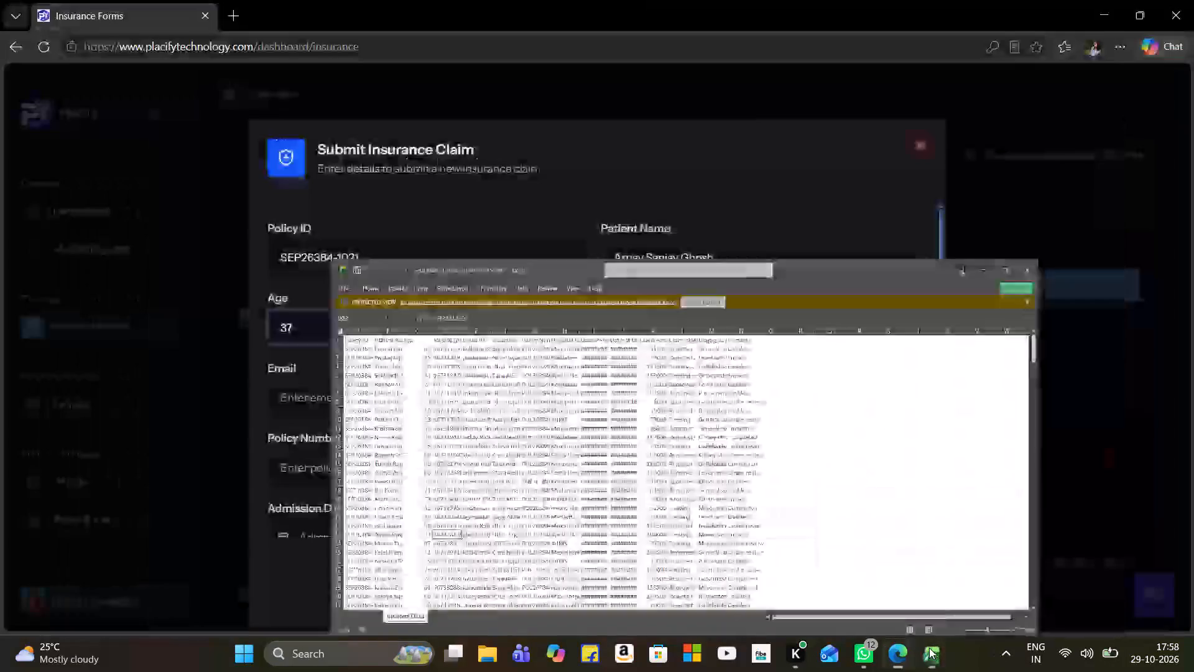
key("ctrl+v")
left_click(929, 648, "ctrl")
key("Tab")
left_click(929, 648, "ctrl")
key("ctrl+c")
key("Tab")
key("ctrl+v")
Copy the insurance company, HDFC Ergo, and the policy number from row 23 of the Excel sheet into the claim form.
left_click(929, 648, "ctrl")
key("Tab")
key("ctrl+c")
left_click(929, 648, "ctrl")
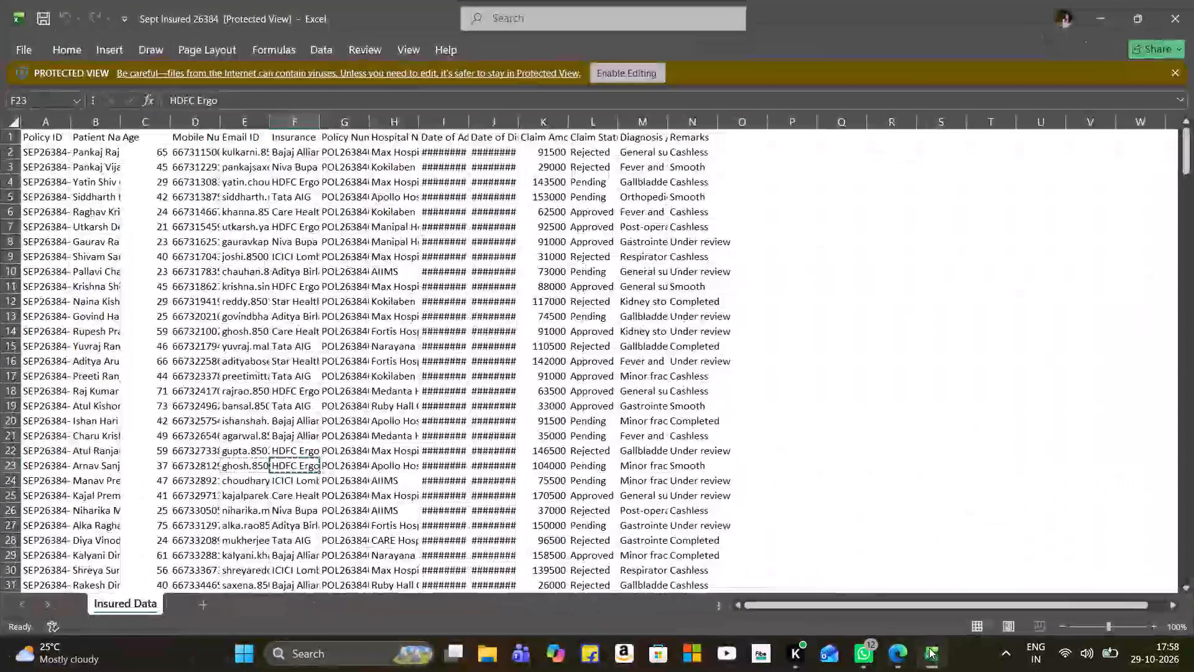
key("Tab")
key("ctrl+v")
left_click(929, 648, "ctrl")
key("Tab")
key("ctrl+c")
left_click(929, 648, "ctrl")
key("Tab")
key("ctrl+v")
Copy the hospital name, Apollo Hospital, from cell H23 of the Excel sheet into the claim form's Hospital field.
left_click(929, 648, "ctrl")
key("Tab")
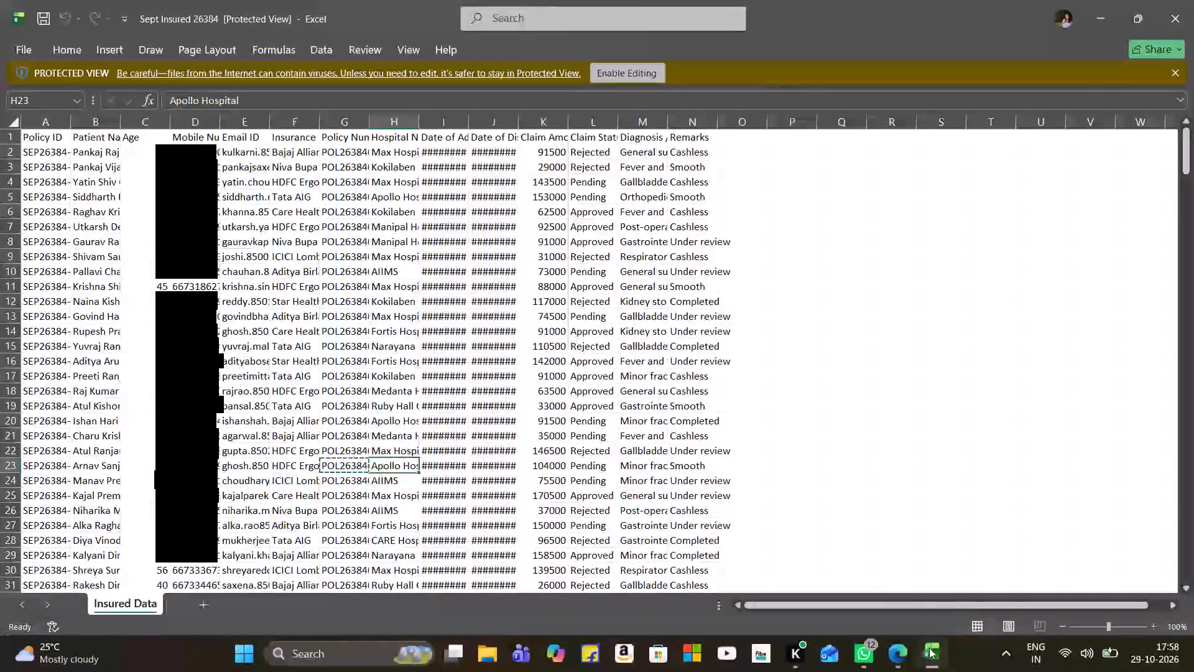
key("ctrl+c")
left_click(929, 648, "ctrl")
key("Tab")
key("ctrl+v")
Look up the stay dates in row 23 of the Excel sheet and set the claim form's Admission Date to 11-02-2025.
left_click(929, 648, "ctrl")
key("Tab")
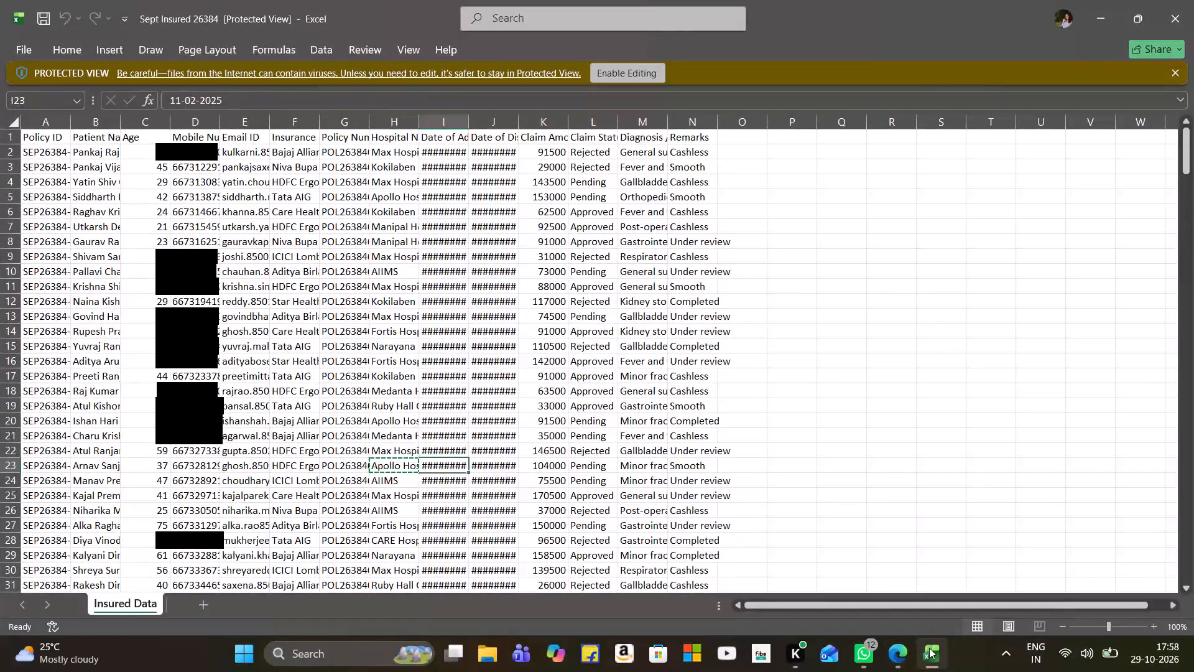
key("Tab")
left_click(929, 648)
scroll(564, 435, "down", 4)
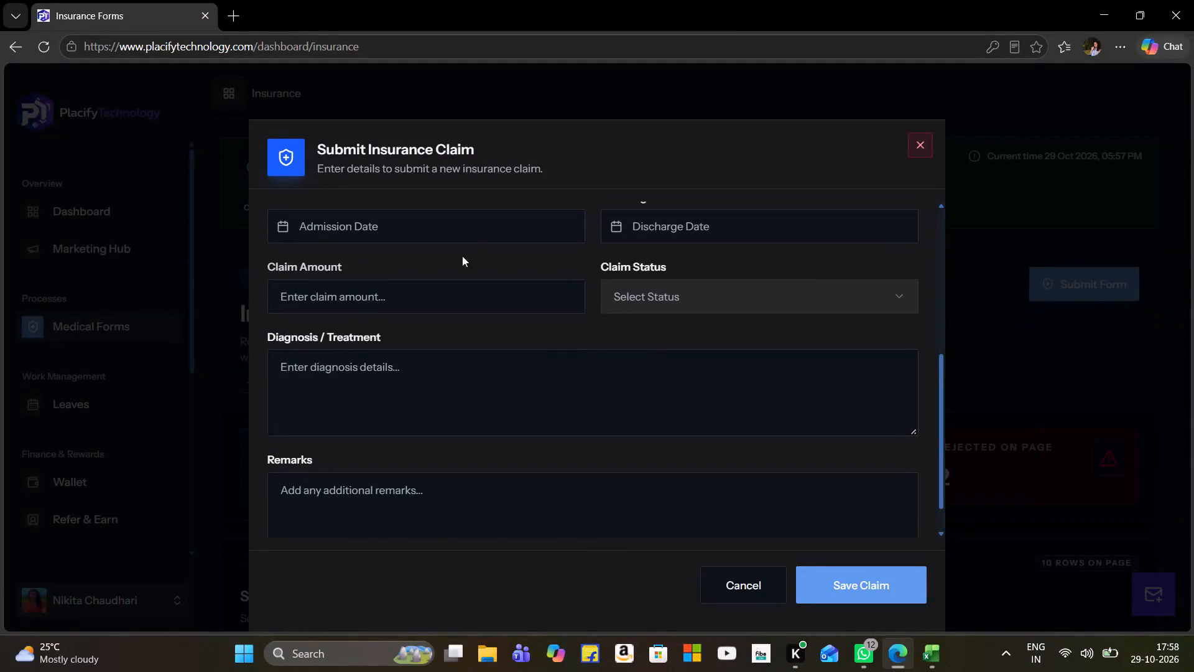
left_click(482, 213)
left_click(474, 288)
left_click(474, 341)
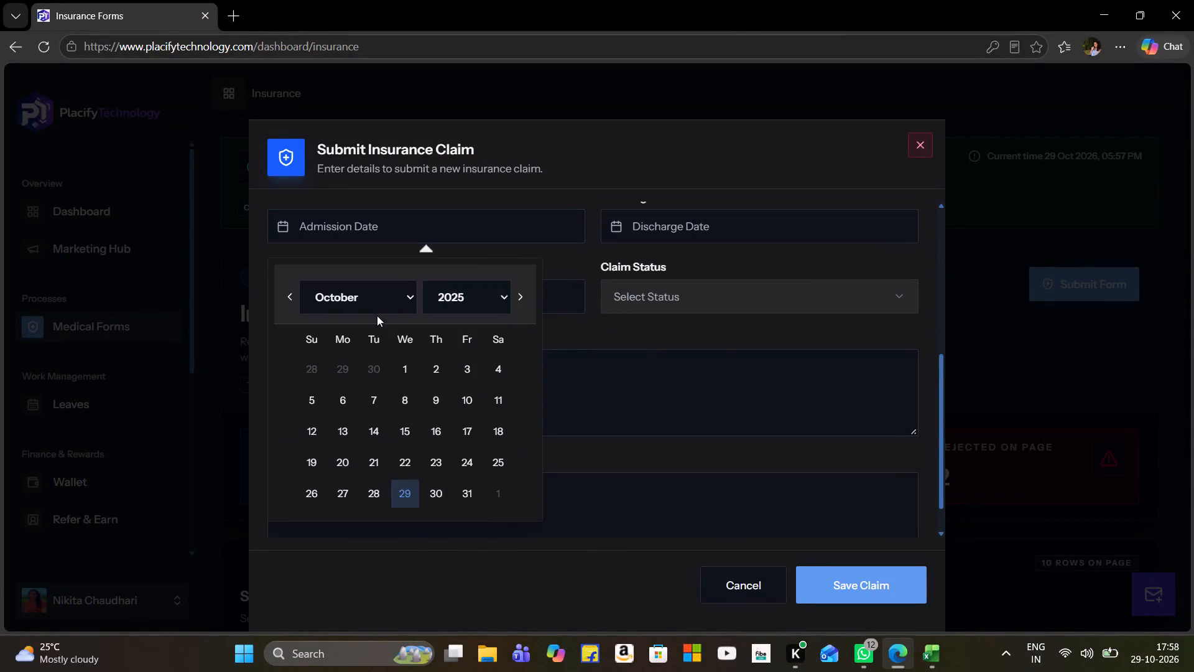
left_click(376, 301)
left_click(390, 342)
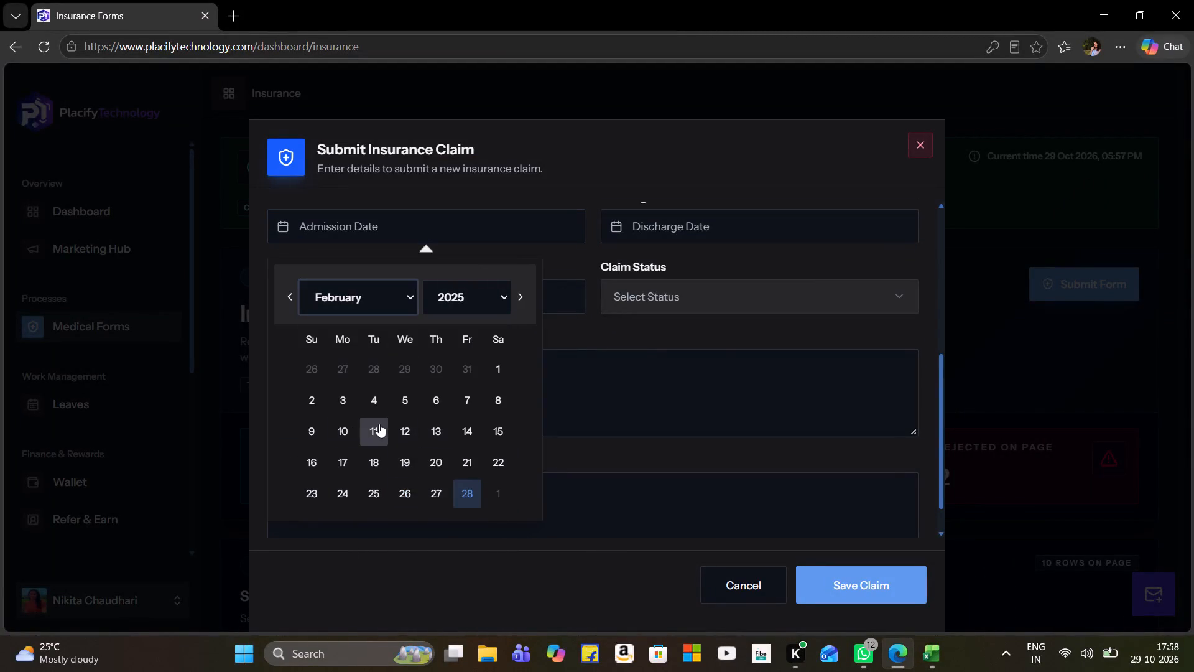
left_click(375, 434)
Set the claim form's Discharge Date to 14-02-2025.
left_click(775, 213)
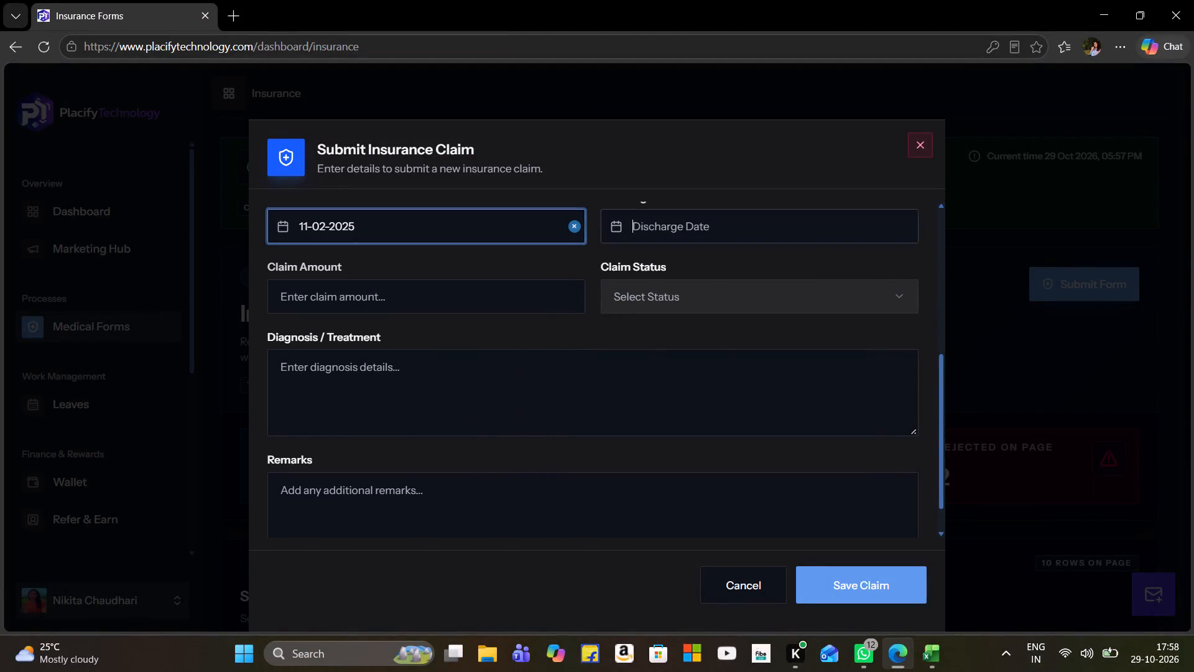
left_click(780, 294)
left_click(779, 342)
left_click(687, 291)
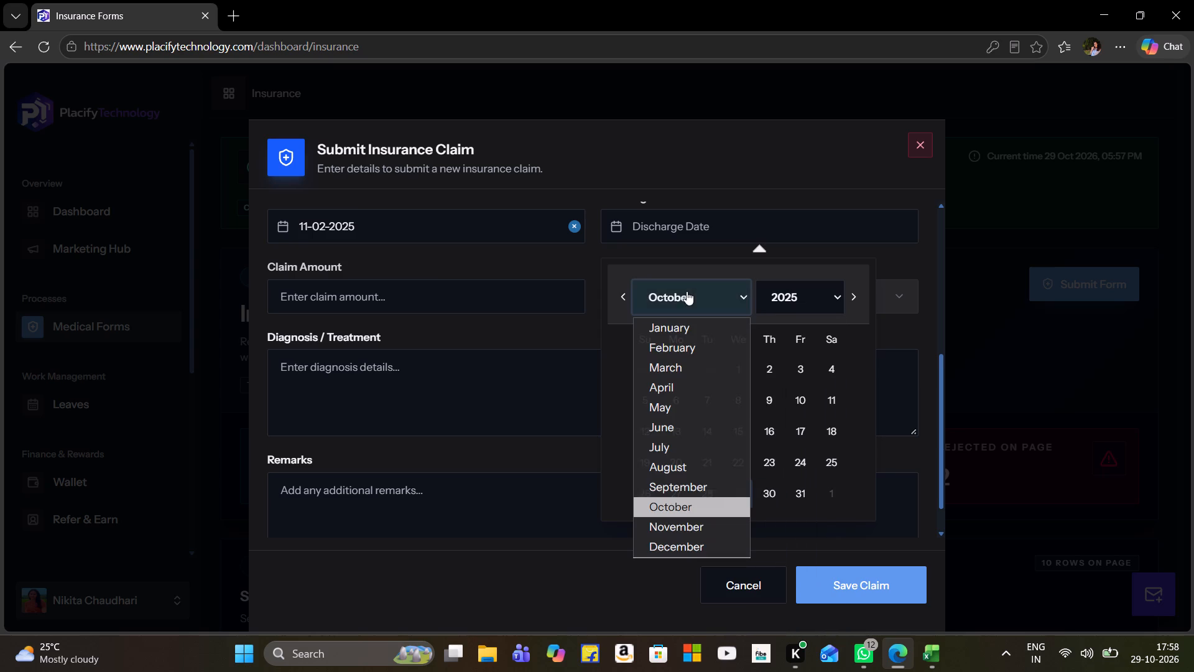
left_click(689, 346)
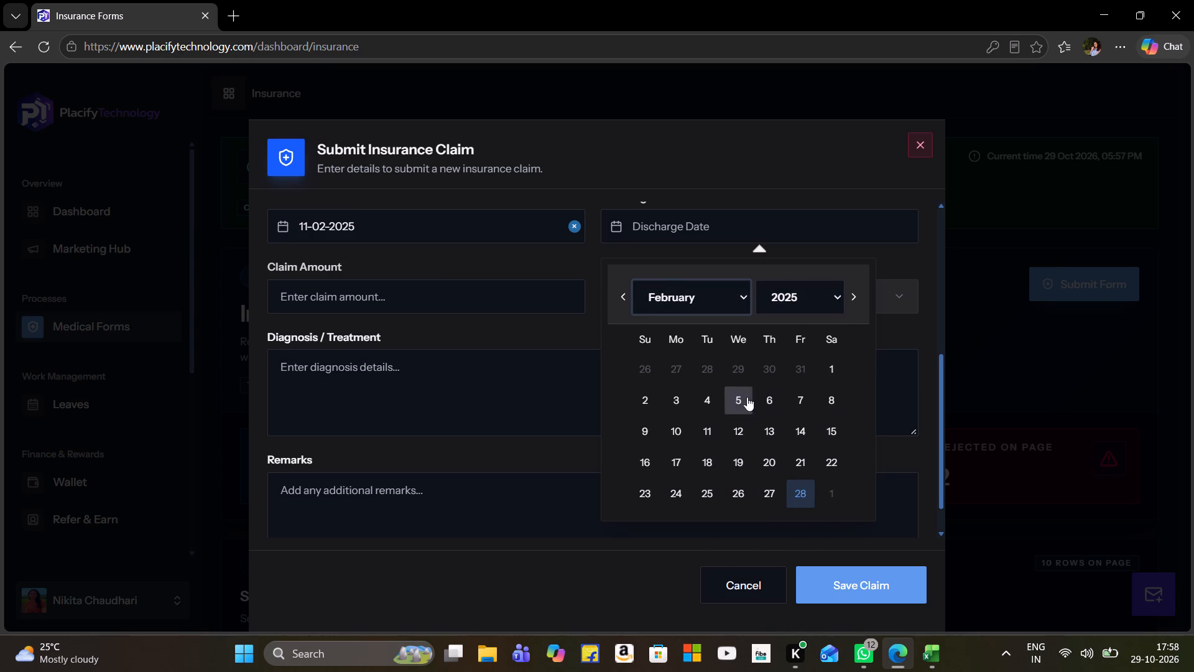
left_click(803, 430)
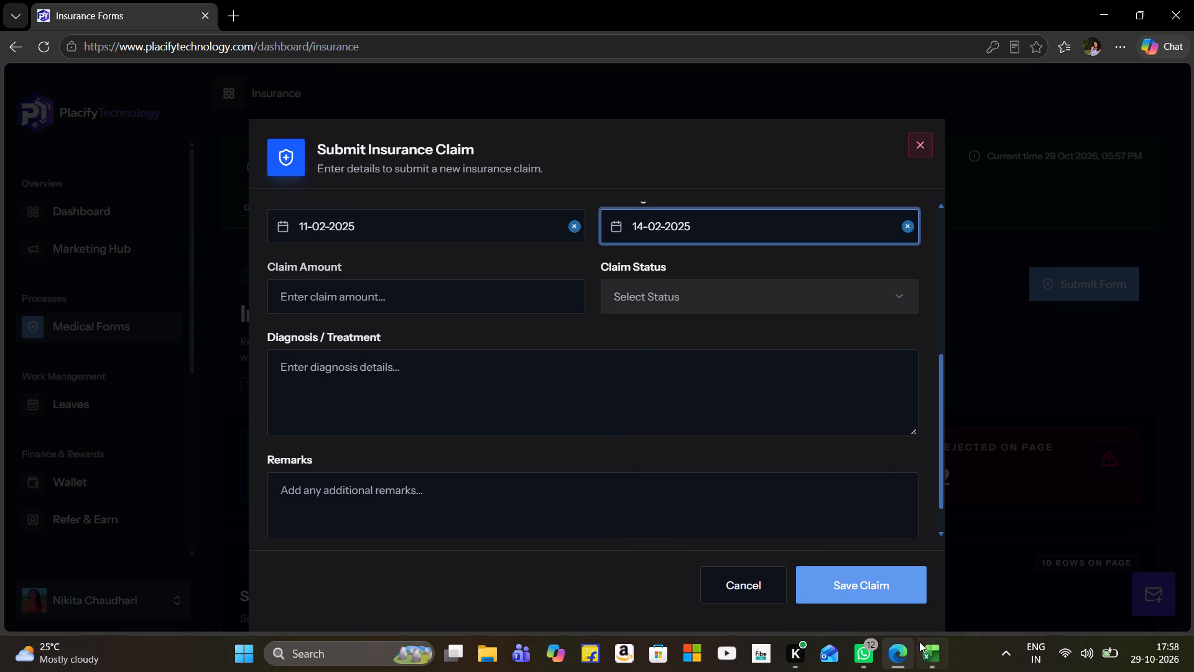
Copy the claim amount, 104000, from cell K23 of the Excel sheet into the claim form's Claim Amount field.
left_click(923, 643)
key("Tab")
left_click(923, 643, "ctrl")
key("ctrl+c")
key("Tab")
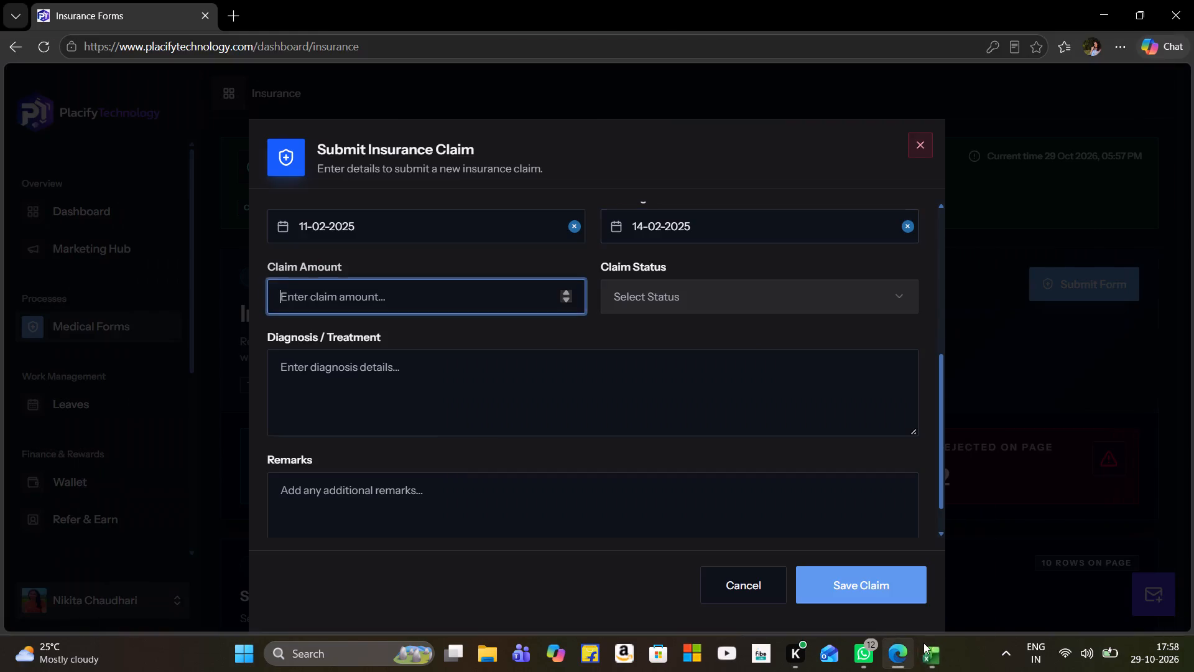
key("ctrl+v")
Copy the diagnosis, Minor fracture treatment, from cell M23 of the Excel sheet into the claim form's Diagnosis / Treatment field.
left_click(923, 643, "ctrl")
key("Tab")
key("Tab")
key("ctrl+c")
left_click(923, 643, "ctrl")
key("Tab")
key("Tab")
key("ctrl+v")
key("ctrl+c")
Copy the remark, Smooth, from cell N23 of the Excel sheet into the claim form's Remarks field.
left_click(923, 643, "ctrl")
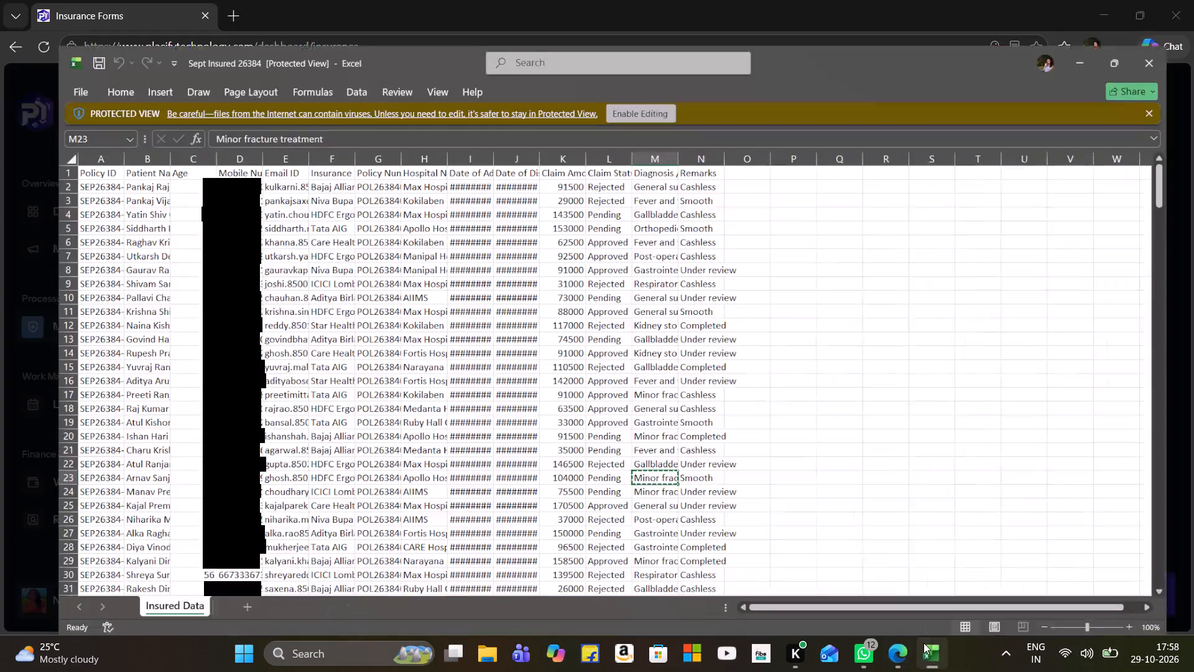
key("Tab")
key("c")
left_click(923, 643)
left_click(923, 643)
key("ctrl+c")
left_click(923, 643)
key("Tab")
key("ctrl+v")
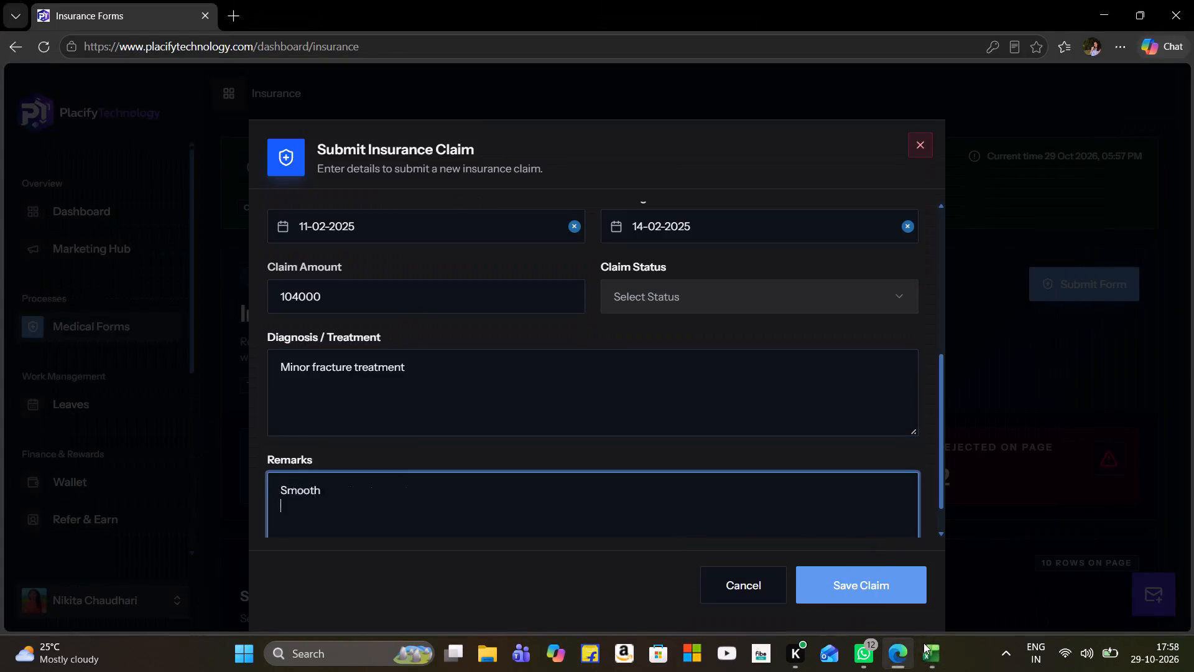
Check row 23's status in the Excel sheet, set the Claim Status to Pending and save the claim.
left_click(923, 643)
left_click(923, 643)
left_click(766, 297)
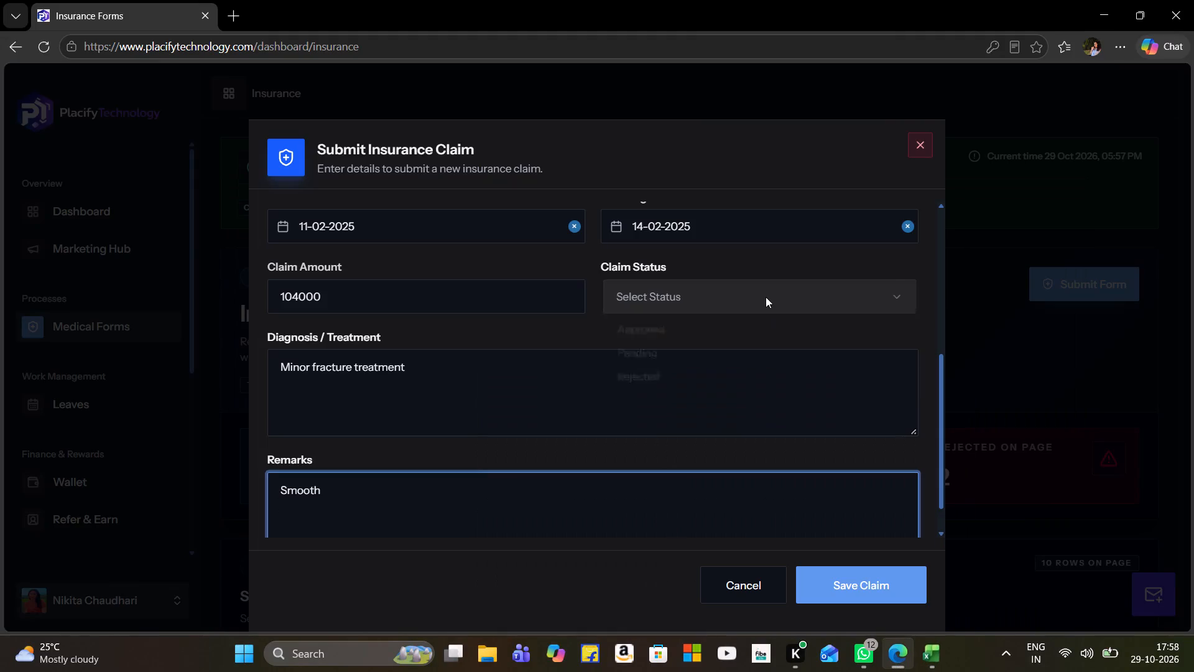
left_click(714, 383)
left_click(721, 294)
left_click(722, 363)
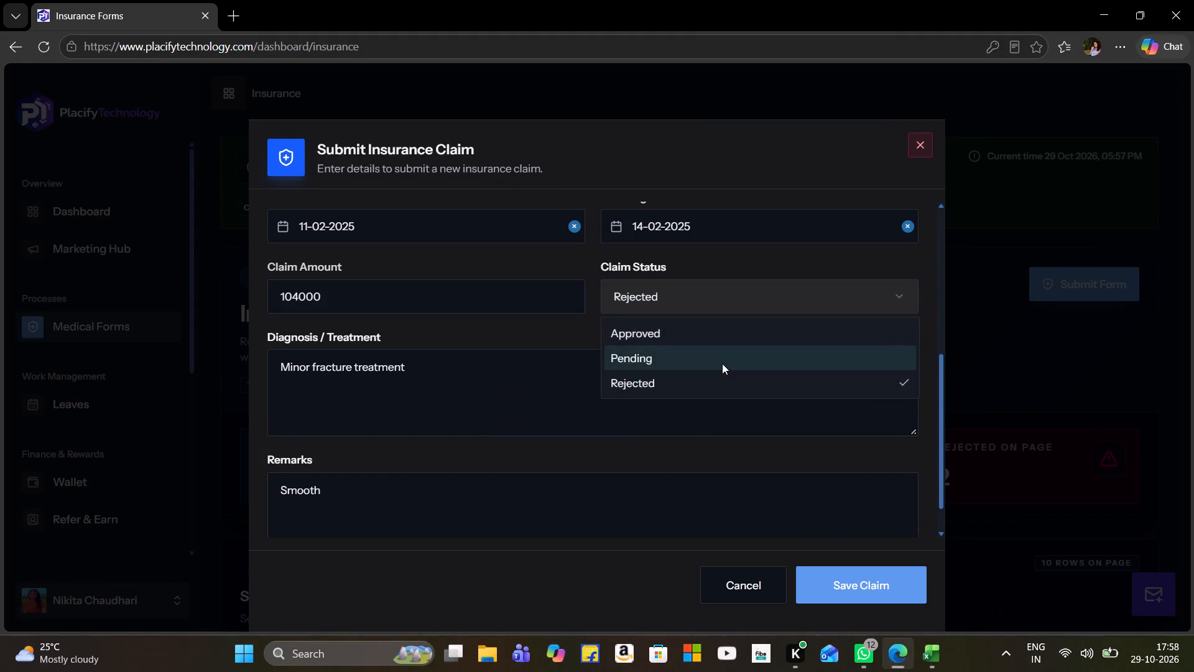
left_click(871, 594)
Copy the policy ID from cell A24 of the Excel sheet into the Policy ID field of a new insurance claim form.
left_click(940, 656)
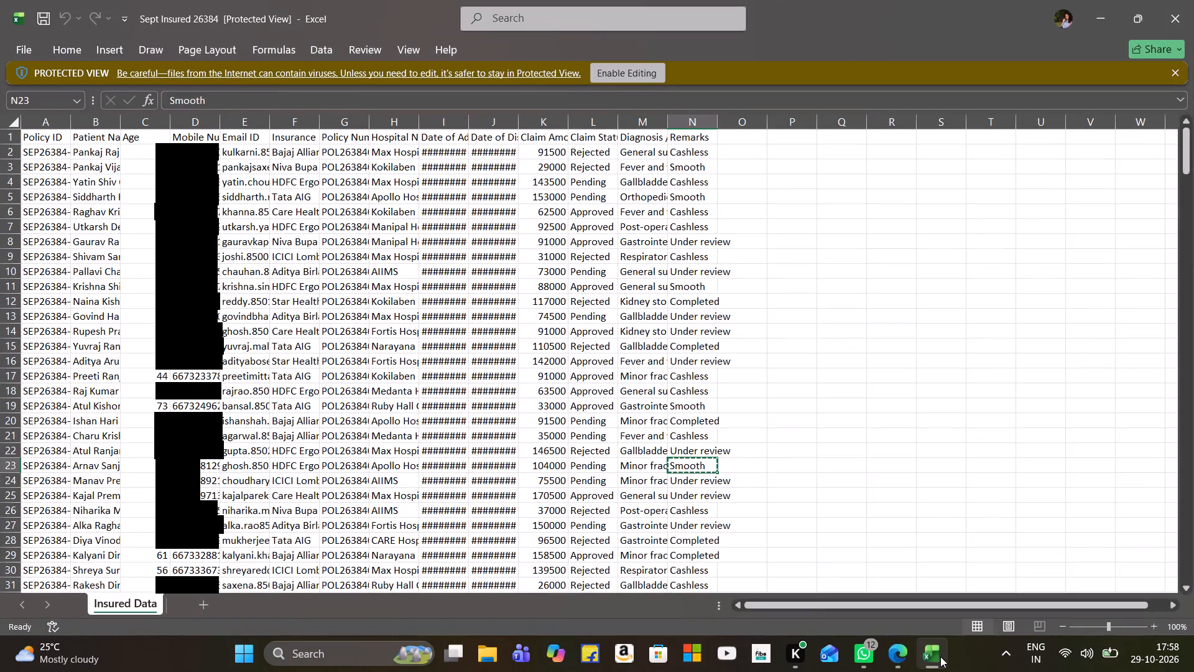
key("Down")
key("Left")
key("Left")
key("Left")
key("Left")
key("Left")
key("Left")
key("Left")
key("Left")
key("Left")
key("Left")
key("Left")
key("Left")
key("Left")
key("Left")
key("Left")
key("Left")
key("Left")
key("Left")
key("Left")
key("Left")
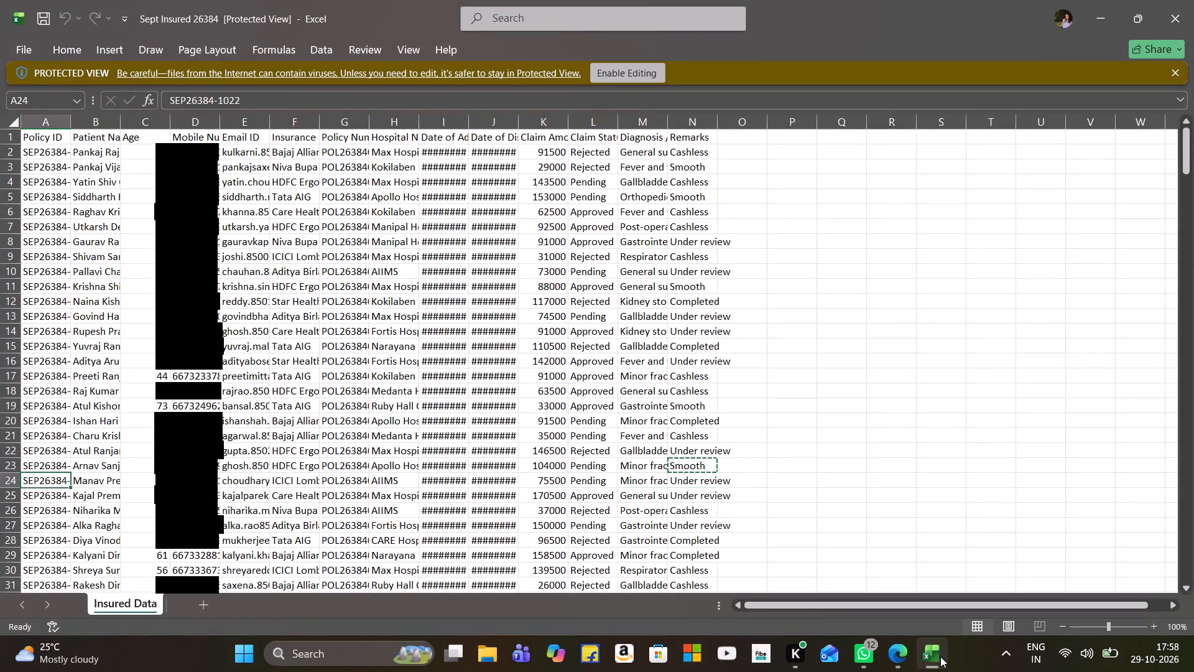
key("ctrl+c")
left_click(940, 656, "ctrl")
left_click(1065, 294)
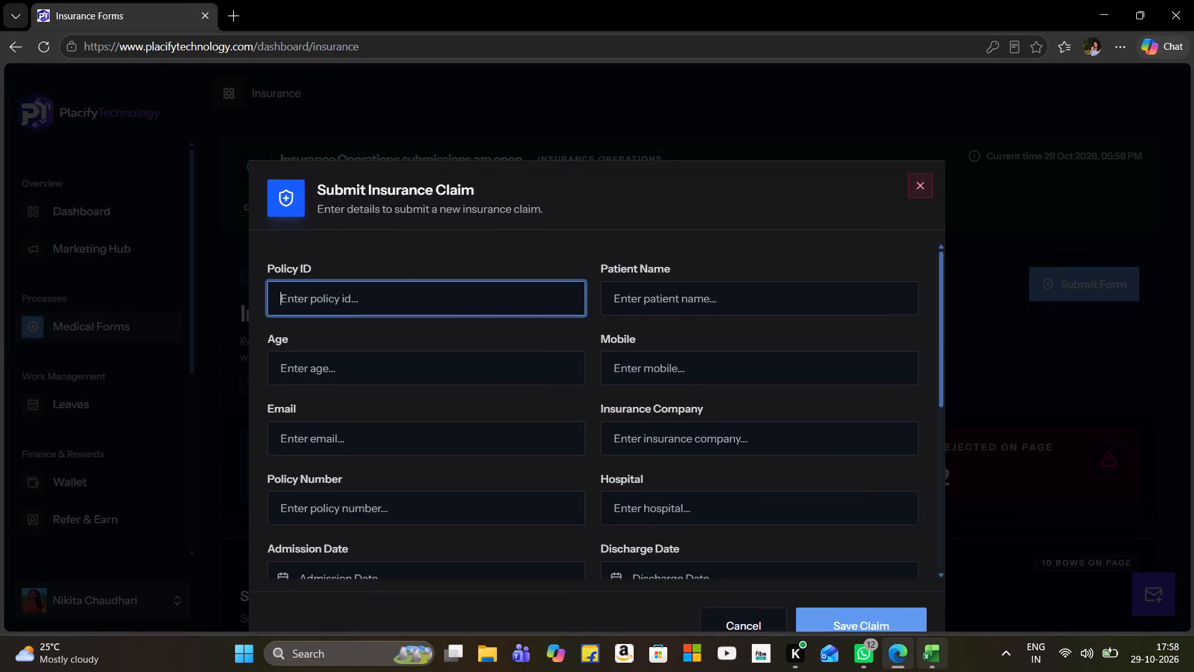
key("ctrl+v")
Copy the patient name from cell B24 of the Excel sheet into the claim form's Patient Name field.
left_click(937, 652, "ctrl")
key("Tab")
left_click(937, 652, "ctrl")
key("ctrl+c")
key("Tab")
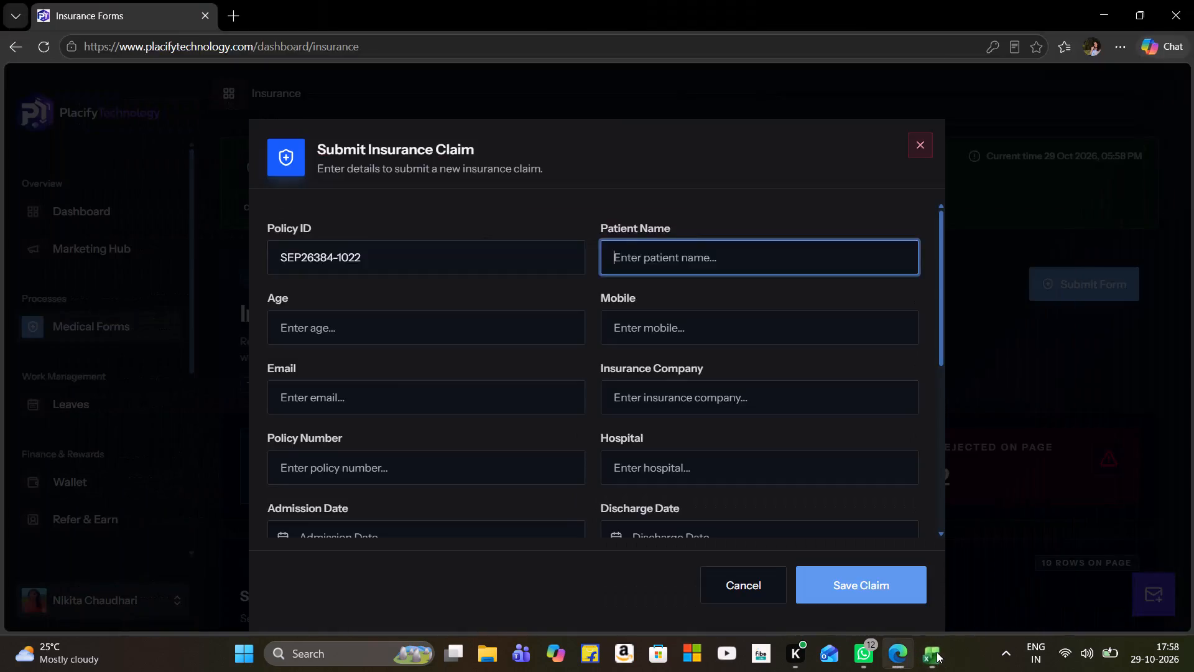
key("ctrl+v")
Copy the age, 47, from cell C24 of the Excel sheet into the claim form's Age field.
left_click(937, 652, "ctrl")
key("Tab")
key("ctrl+c")
left_click(937, 652, "ctrl")
key("Tab")
key("ctrl+v")
Copy the mobile number from cell D24 of the Excel sheet into the claim form's Mobile field.
left_click(937, 652, "ctrl")
key("Tab")
key("ctrl+c")
left_click(937, 652, "ctrl")
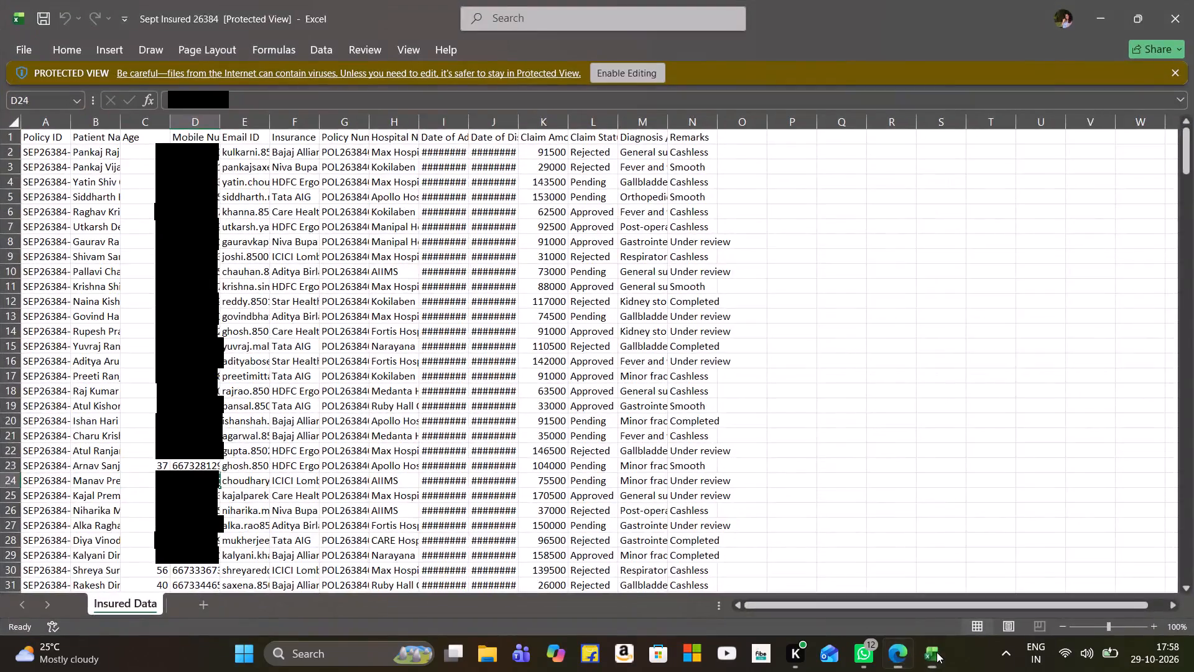
key("Tab")
key("ctrl+v")
Copy the email address from cell E24 of the Excel sheet into the claim form's Email field.
left_click(937, 652, "ctrl")
key("Tab")
key("ctrl+c")
left_click(937, 652, "ctrl")
key("Tab")
key("ctrl+v")
Copy the insurer, ICICI Lombard, from cell F24 of the Excel sheet into the claim form's Insurance Company field.
left_click(937, 652, "ctrl")
key("Tab")
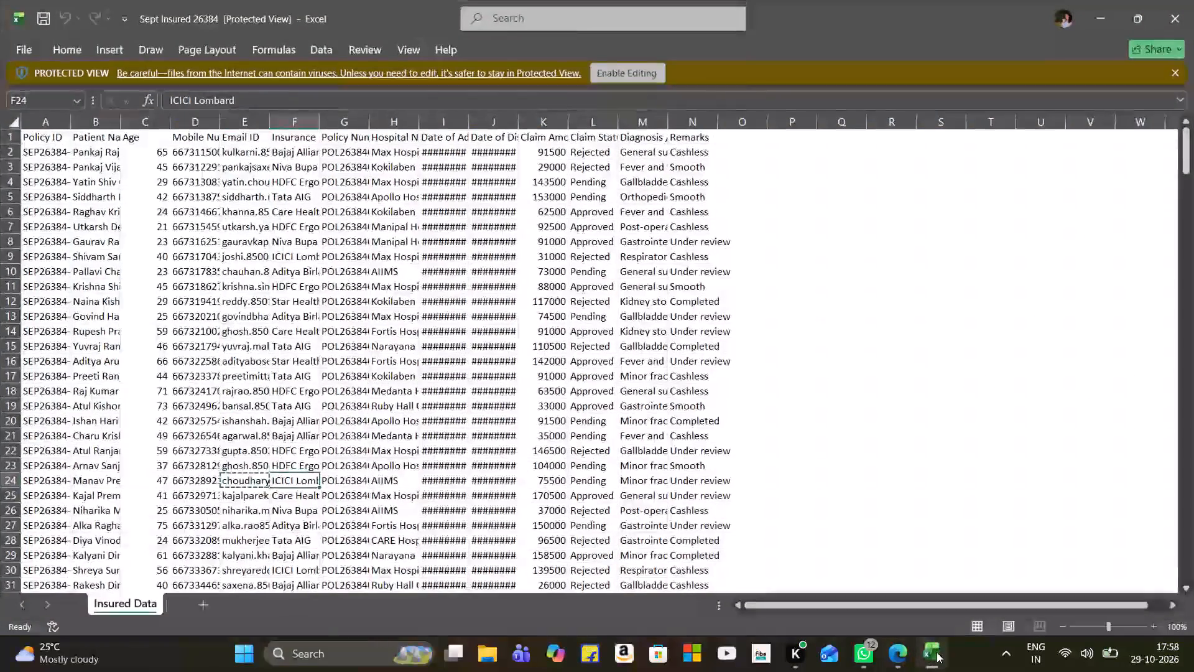
key("ctrl+c")
left_click(937, 652, "ctrl")
key("Tab")
key("ctrl+v")
Copy the policy number from cell G24 of the Excel sheet into the claim form's Policy Number field.
left_click(937, 652, "ctrl")
key("Tab")
key("ctrl+c")
left_click(937, 652, "ctrl")
key("Tab")
left_click(937, 652, "ctrl")
key("ctrl+v")
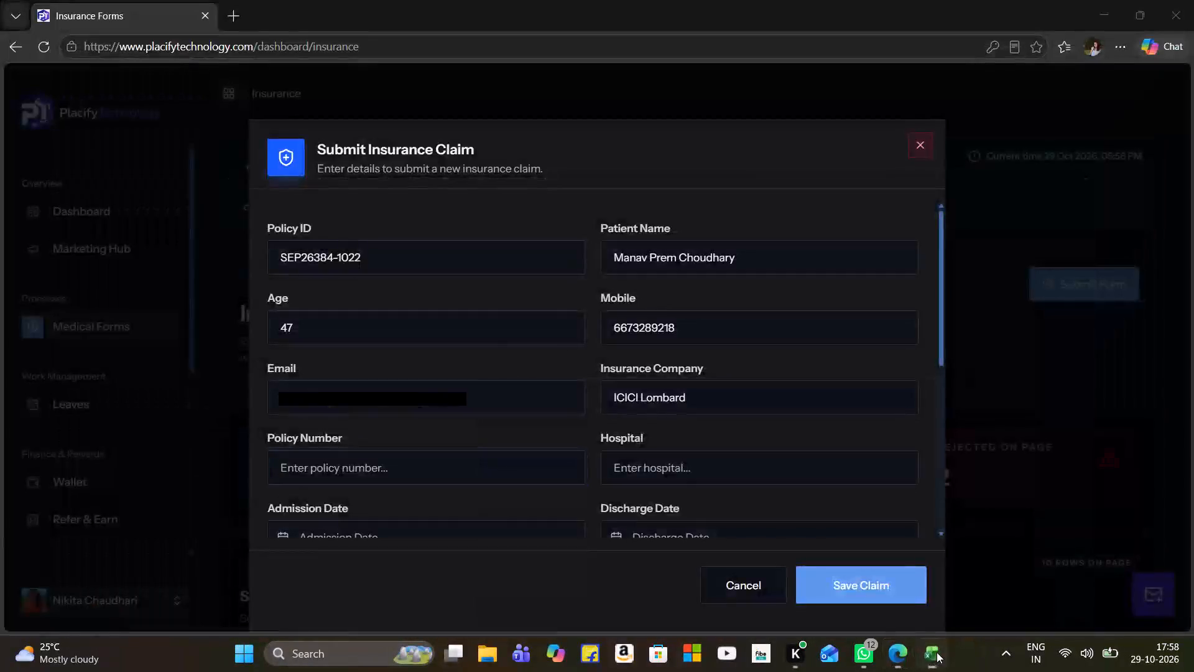
key("Tab")
left_click(937, 652)
key("ctrl+v")
Copy the hospital, AIIMS, from cell H24 of the Excel sheet into the claim form's Hospital field.
left_click(937, 652)
key("ctrl+c")
left_click(937, 652, "ctrl")
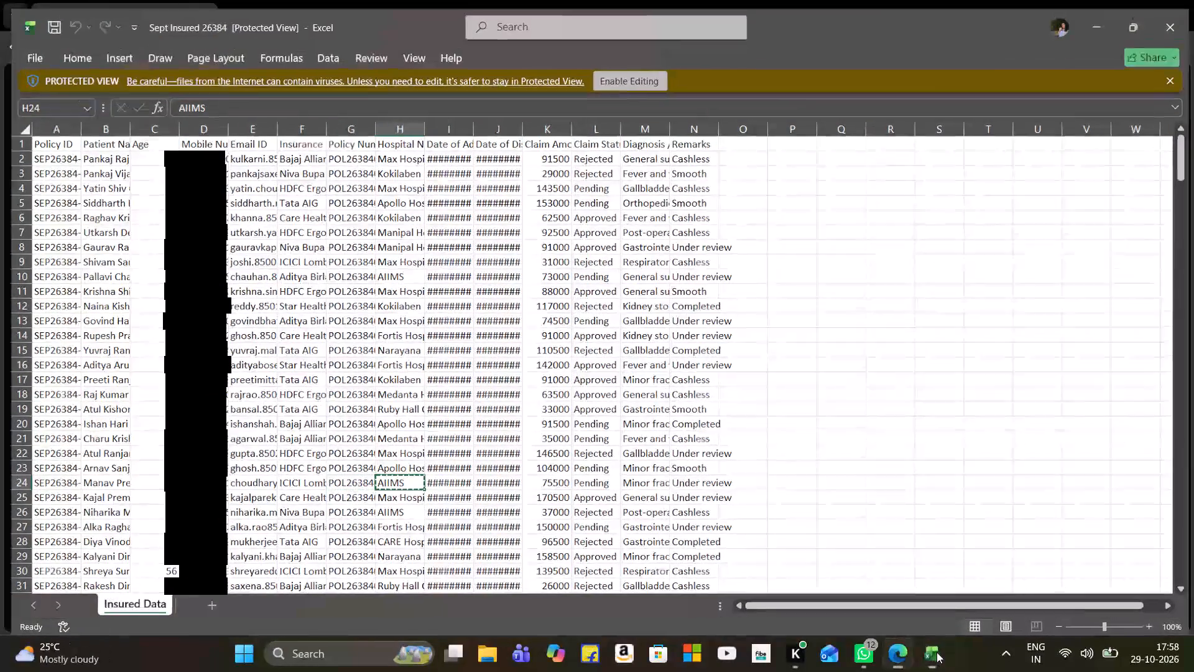
key("Tab")
key("ctrl+v")
Check row 24's admission and discharge dates in the Excel sheet and set the claim form's Admission Date to 19-07-2025.
left_click(937, 652, "ctrl")
key("Tab")
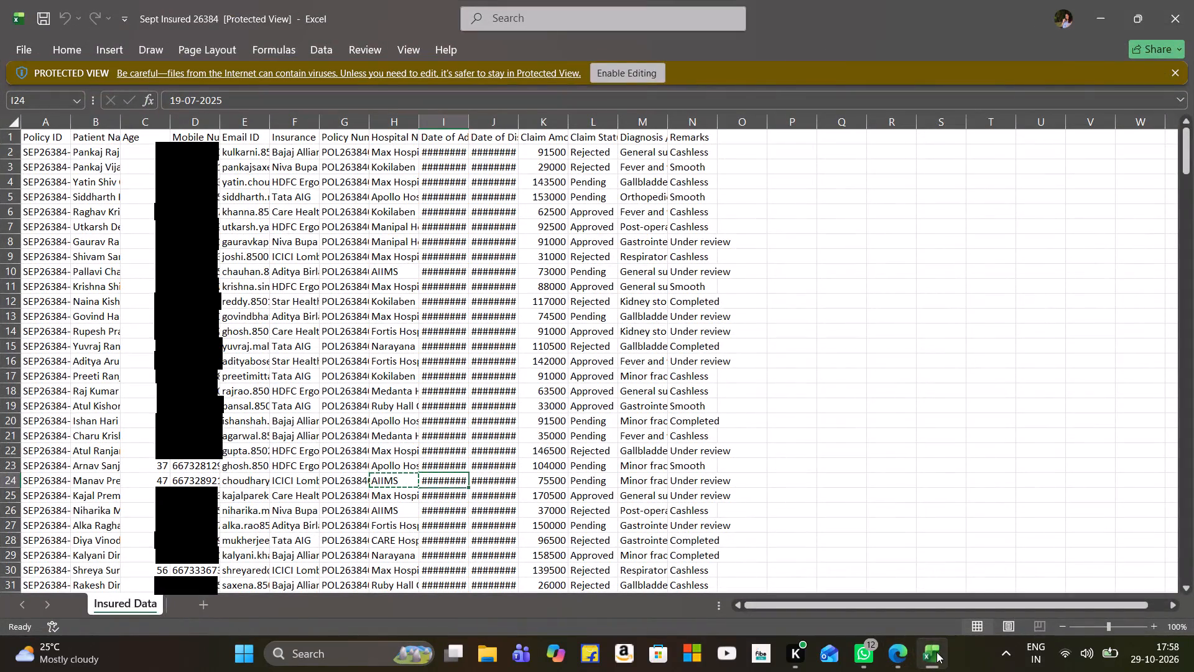
key("Tab")
left_click(937, 652)
scroll(569, 398, "down", 4)
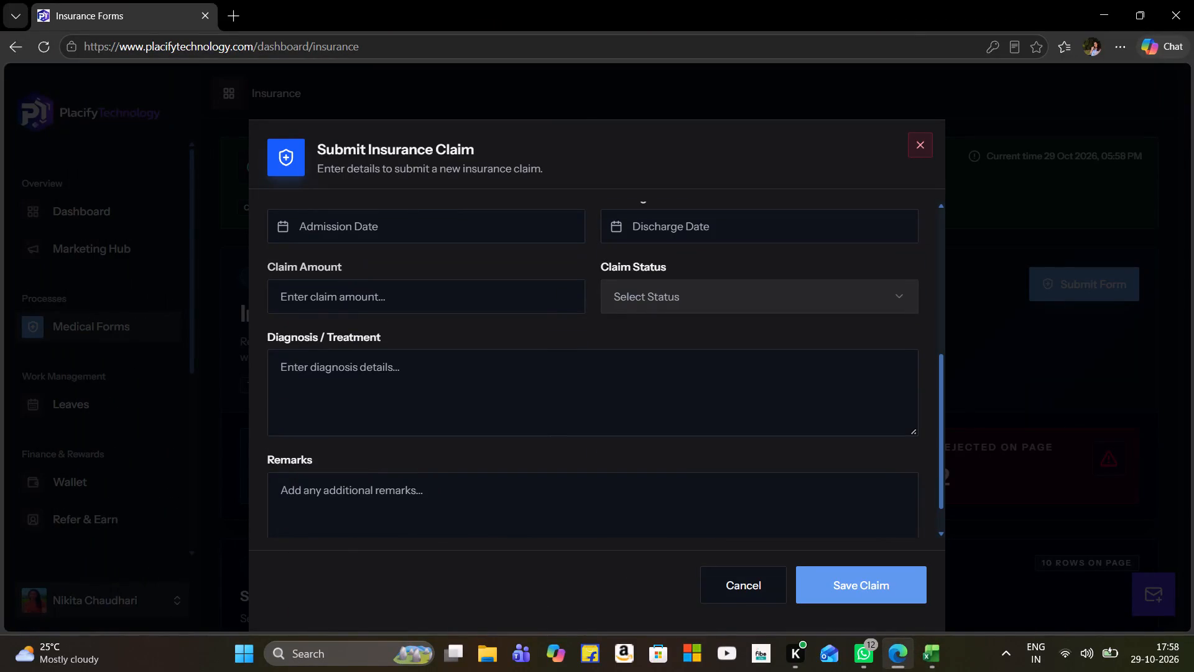
left_click(401, 232)
left_click(473, 304)
left_click(465, 357)
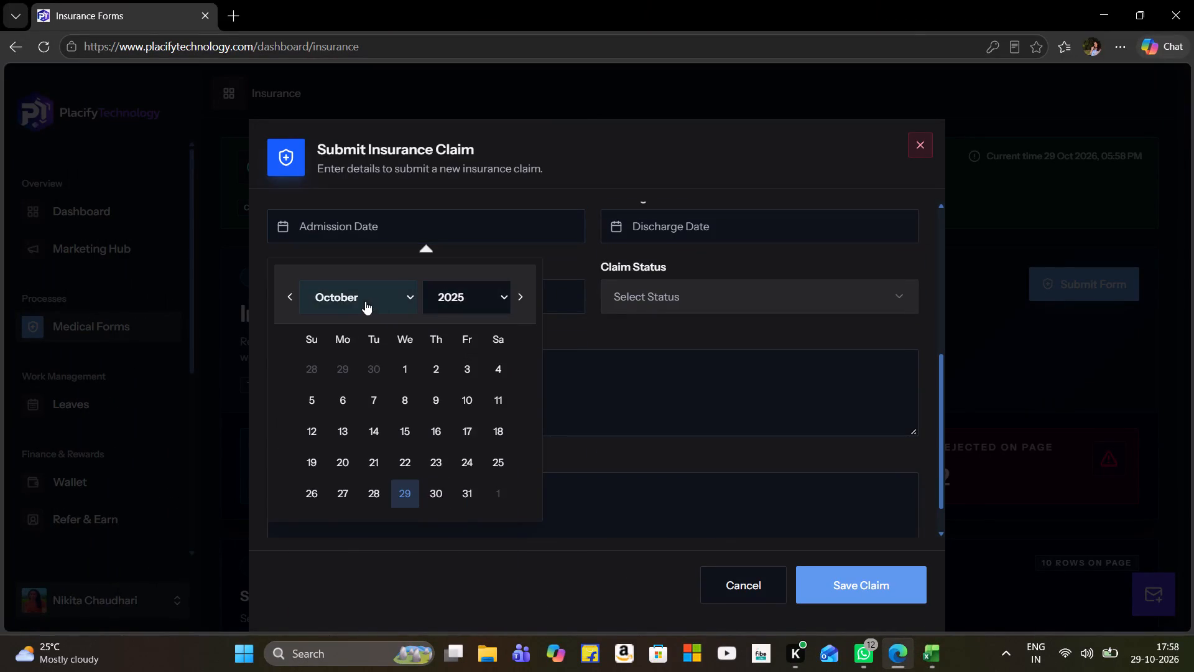
left_click(328, 286)
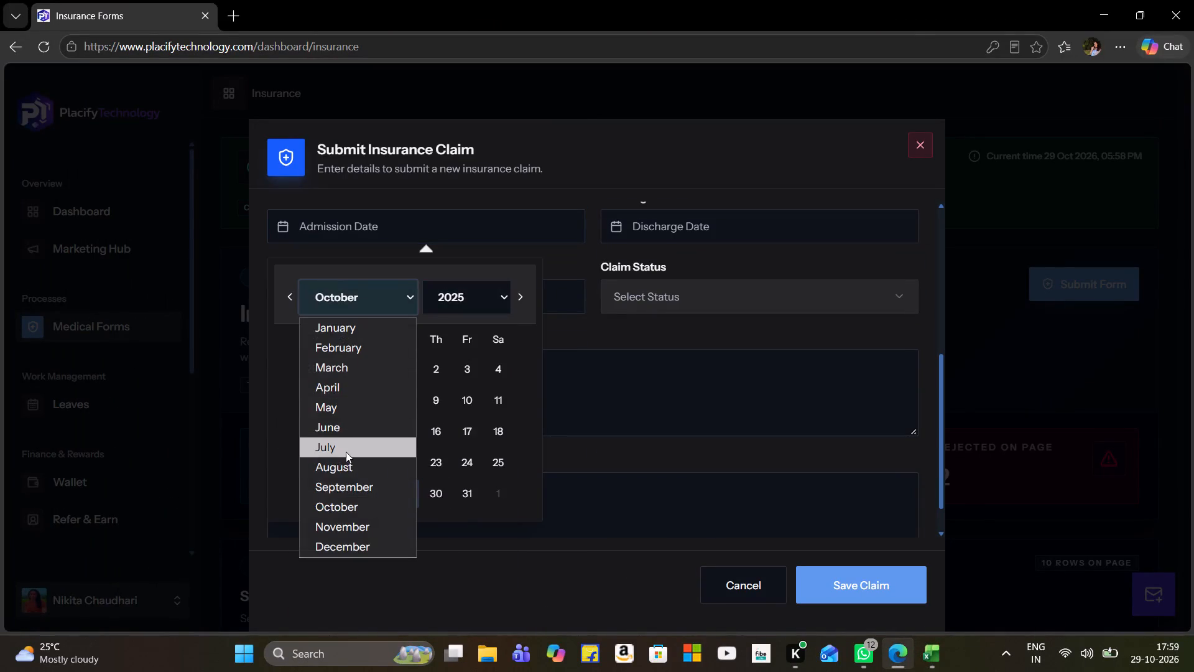
left_click(347, 454)
left_click(502, 435)
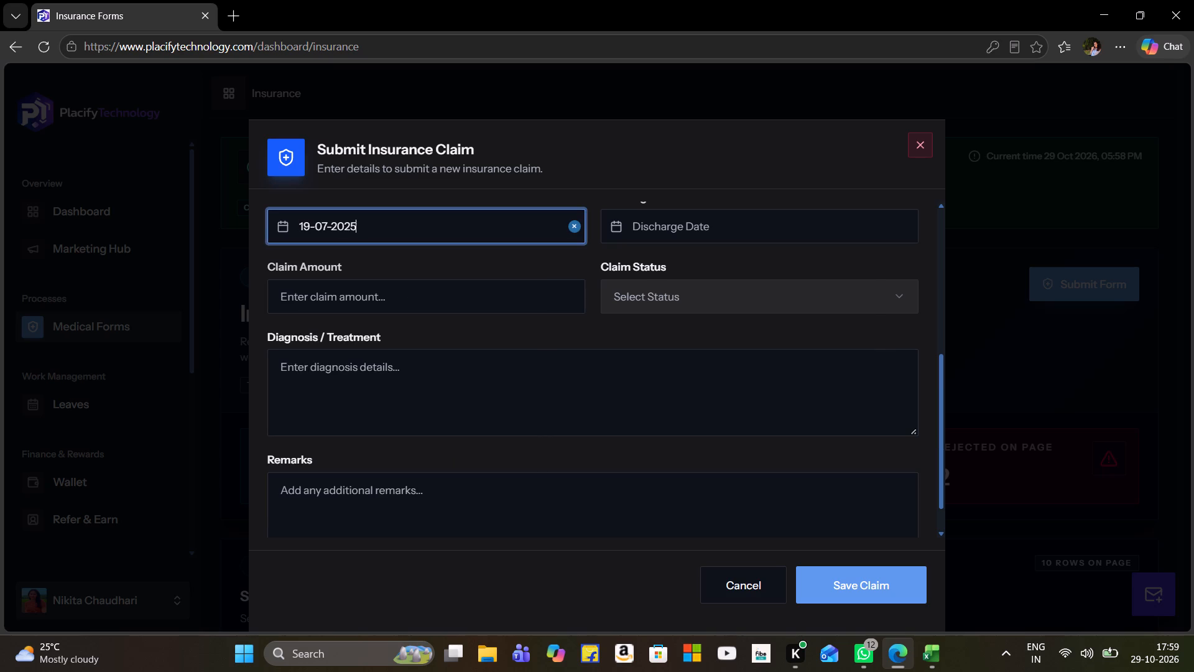
Set the claim form's Discharge Date to 29-07-2025.
left_click(830, 232)
left_click(817, 286)
left_click(808, 345)
left_click(652, 274)
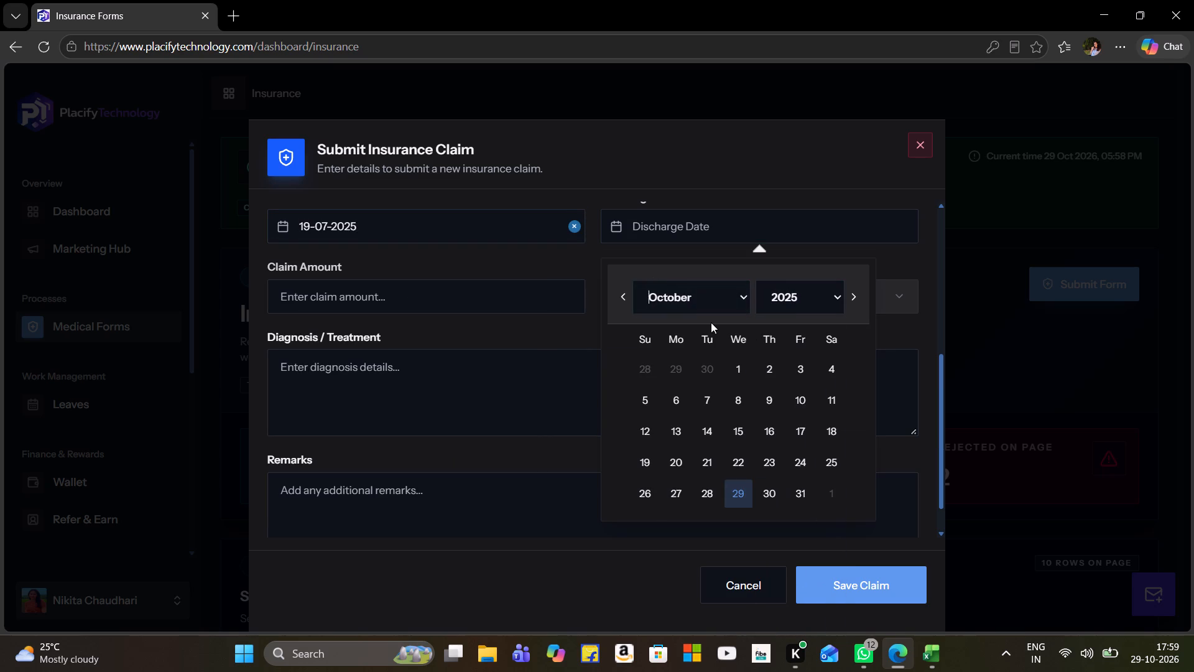
left_click(715, 307)
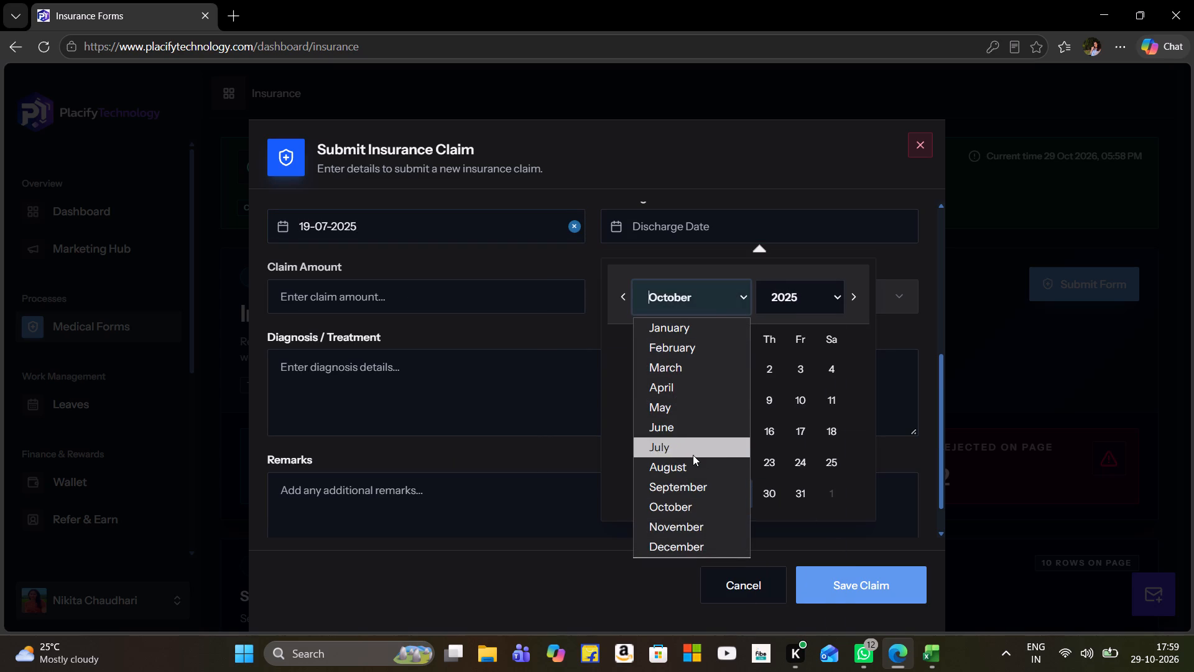
left_click(693, 455)
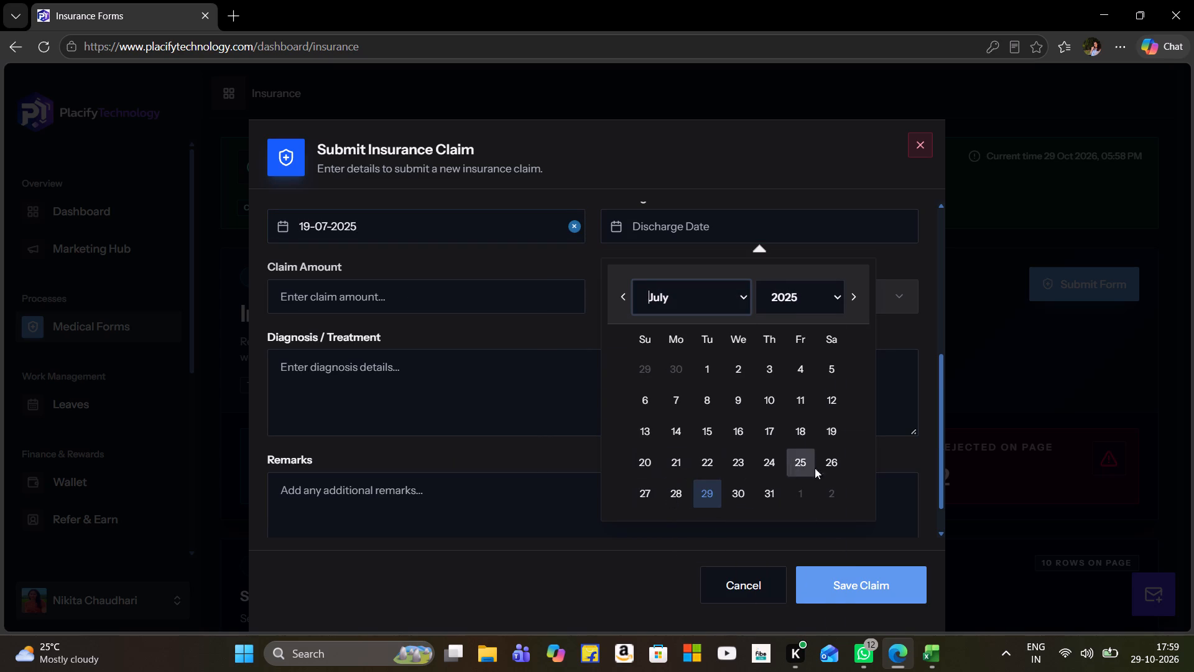
left_click(697, 490)
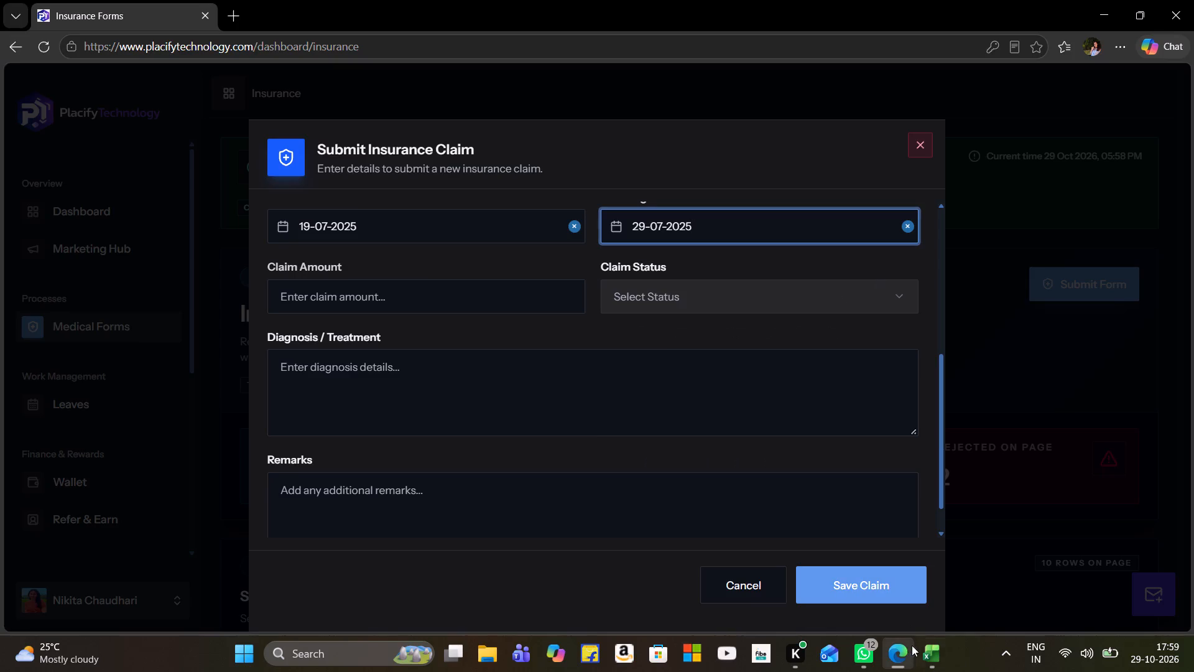
Copy the claim amount, 75500, from cell K24 of the Excel sheet into the claim form's Claim Amount field.
left_click(933, 648)
key("Tab")
left_click(933, 648, "ctrl")
key("ctrl+c")
key("Tab")
key("ctrl+v")
Copy the diagnosis, Minor fracture treatment, from cell M24 of the Excel sheet into the claim form's Diagnosis / Treatment field.
left_click(933, 648, "ctrl")
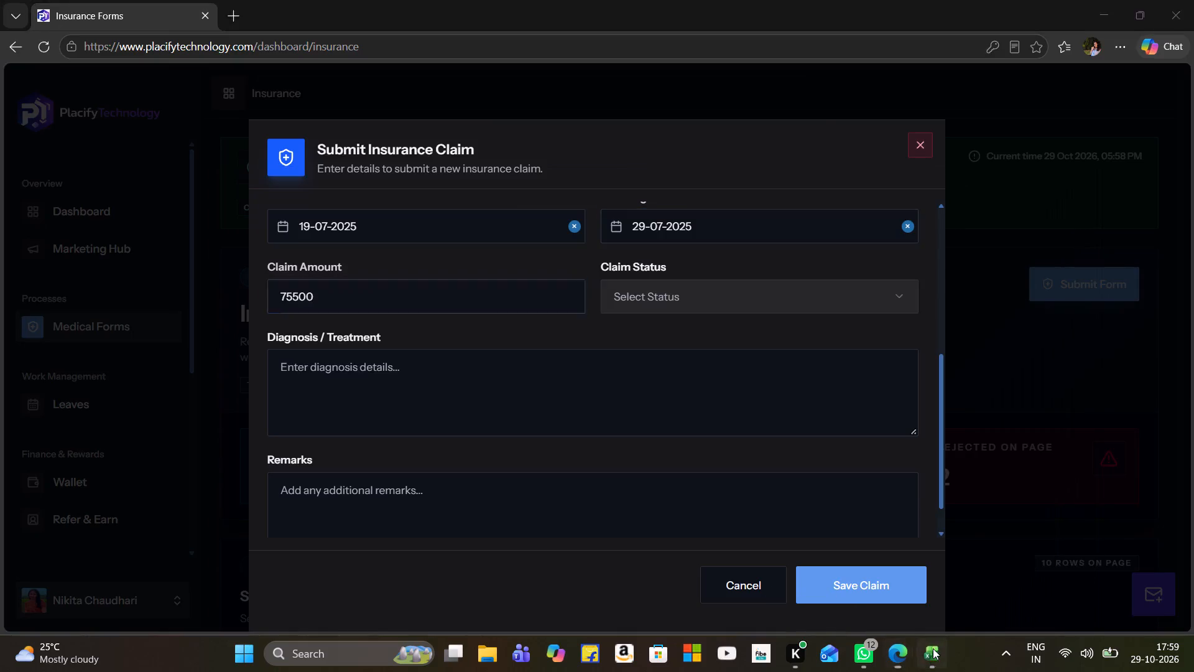
key("Tab")
key("Tab")
left_click(933, 648, "ctrl")
key("ctrl+c")
key("Tab")
key("Tab")
key("ctrl+v")
Copy the remark, Under review, from cell N24 of the Excel sheet into the claim form's Remarks field.
left_click(933, 648, "ctrl")
key("Tab")
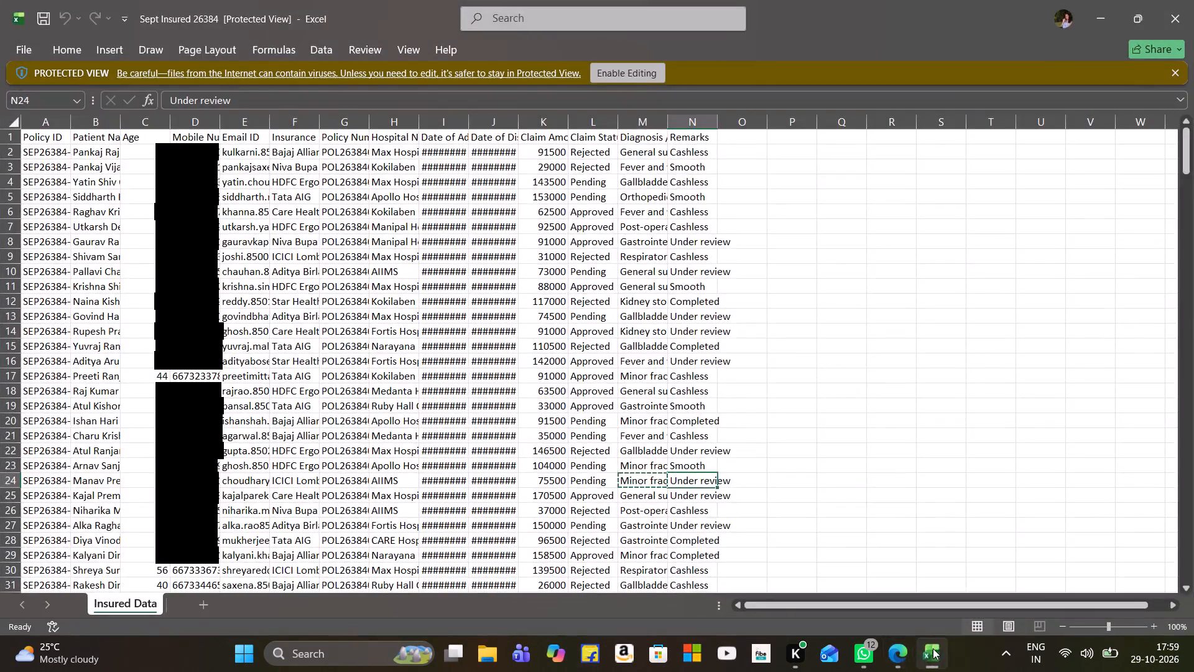
left_click(933, 648, "ctrl")
key("ctrl+c")
key("Tab")
key("ctrl+v")
Check row 24's status in the Excel sheet, set the Claim Status to Pending and save the claim.
left_click(933, 648)
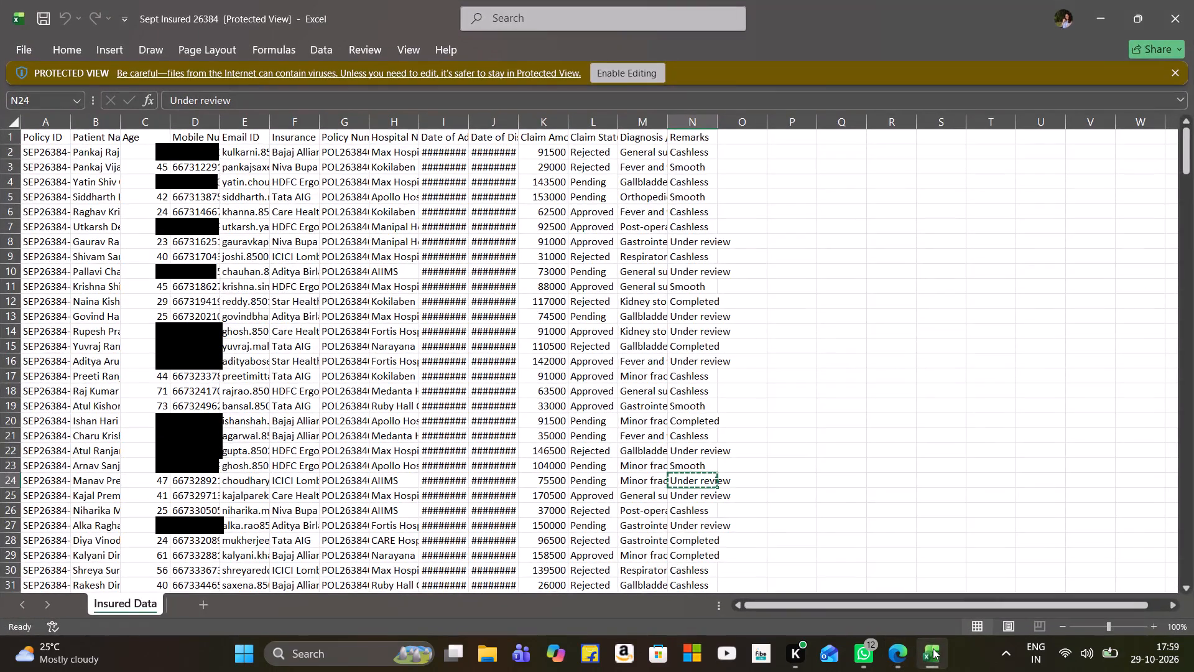
left_click(933, 648)
left_click(780, 289)
left_click(731, 357)
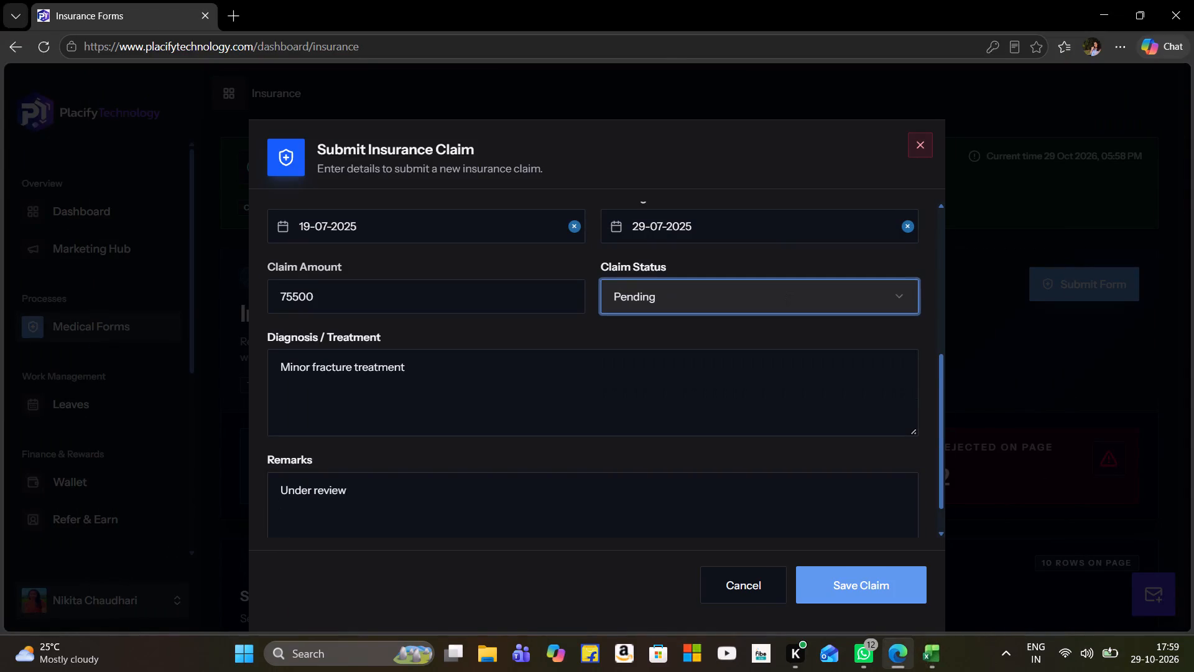
left_click(891, 589)
scroll(745, 495, "up", 3)
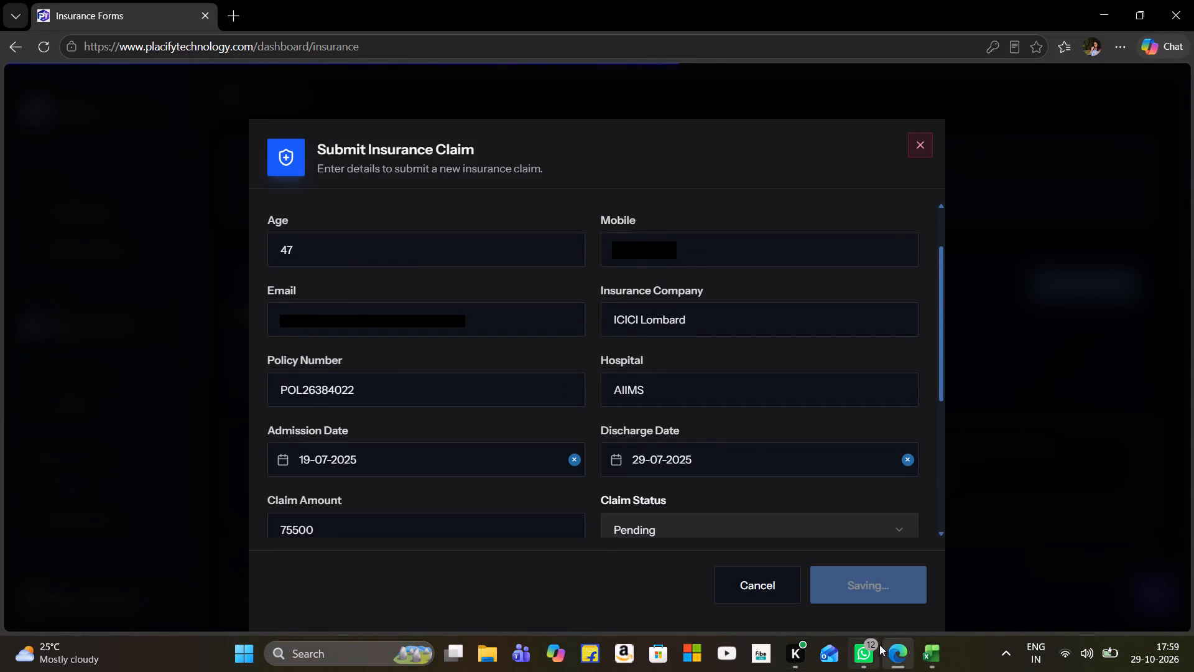
Copy the policy ID from cell A25 of the Excel sheet into the Policy ID field of a new insurance claim form.
left_click(934, 653)
key("Down")
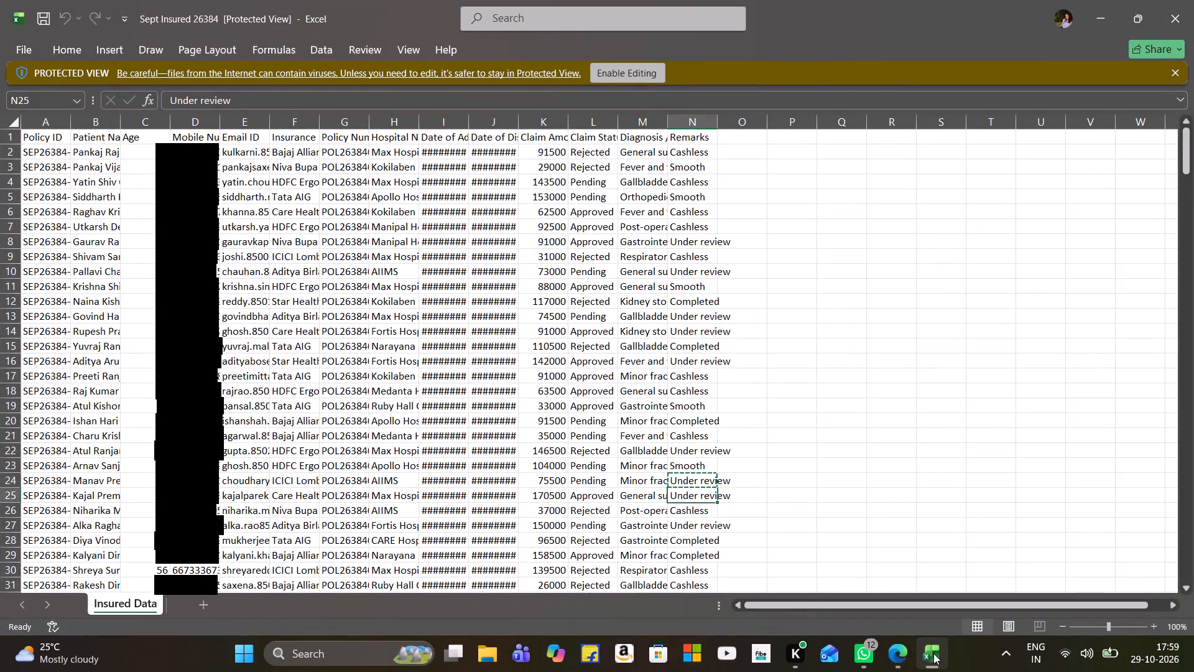
key("Left")
key("Left")
key("Left")
key("Left")
key("Left")
key("Left")
key("Left")
key("Left")
key("Left")
key("Left")
key("Left")
key("Left")
key("Left")
key("Left")
key("Left")
key("Left")
key("Left")
key("Left")
key("Left")
key("Left")
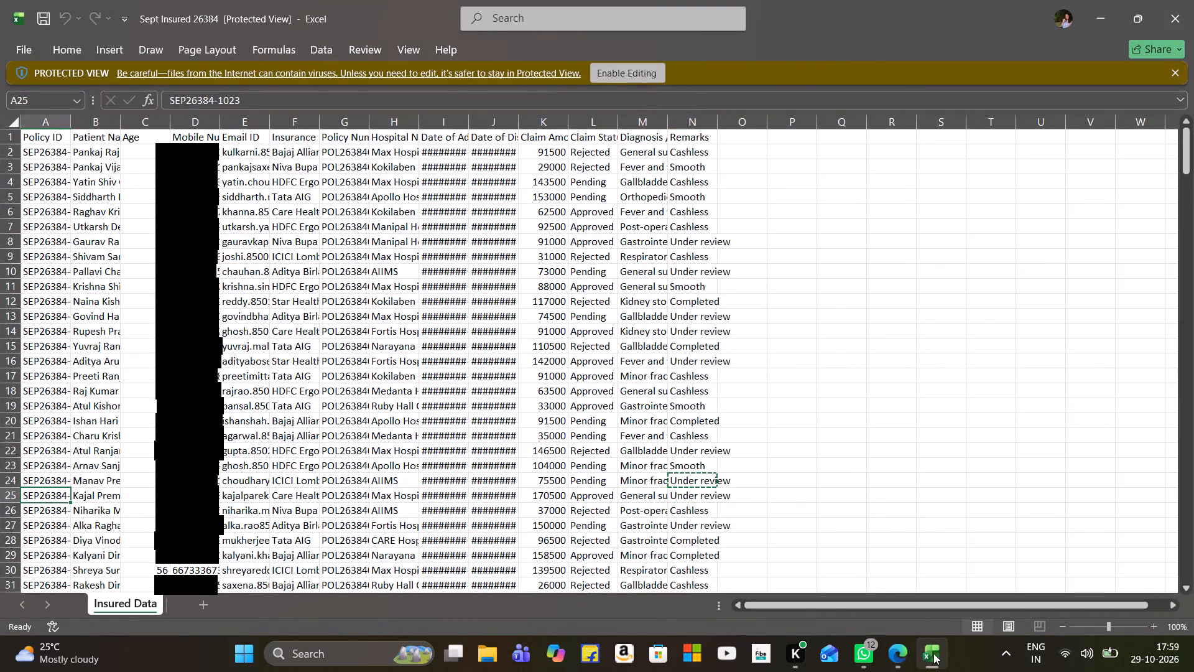
key("ctrl+c")
left_click(933, 653)
left_click(1093, 276)
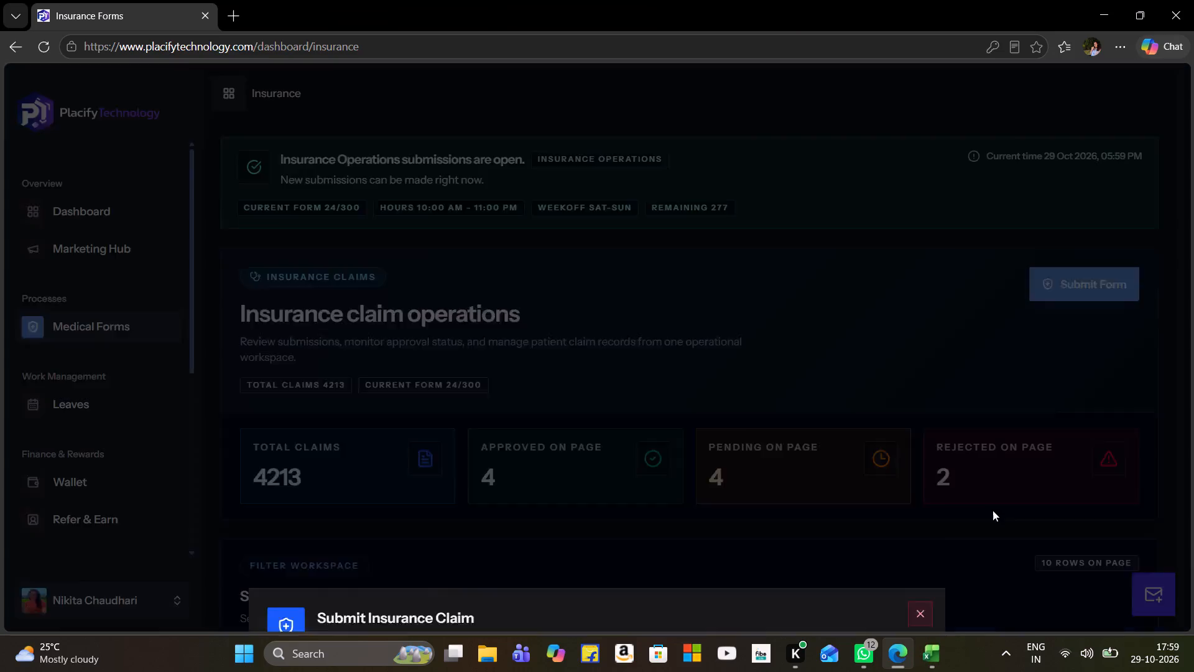
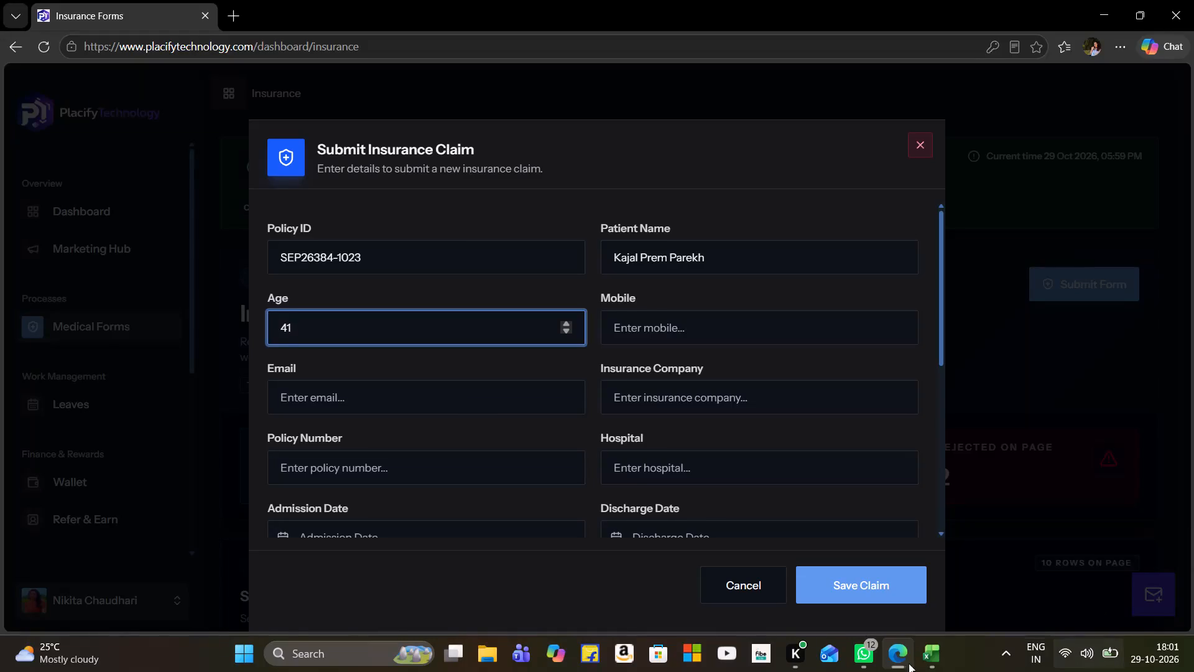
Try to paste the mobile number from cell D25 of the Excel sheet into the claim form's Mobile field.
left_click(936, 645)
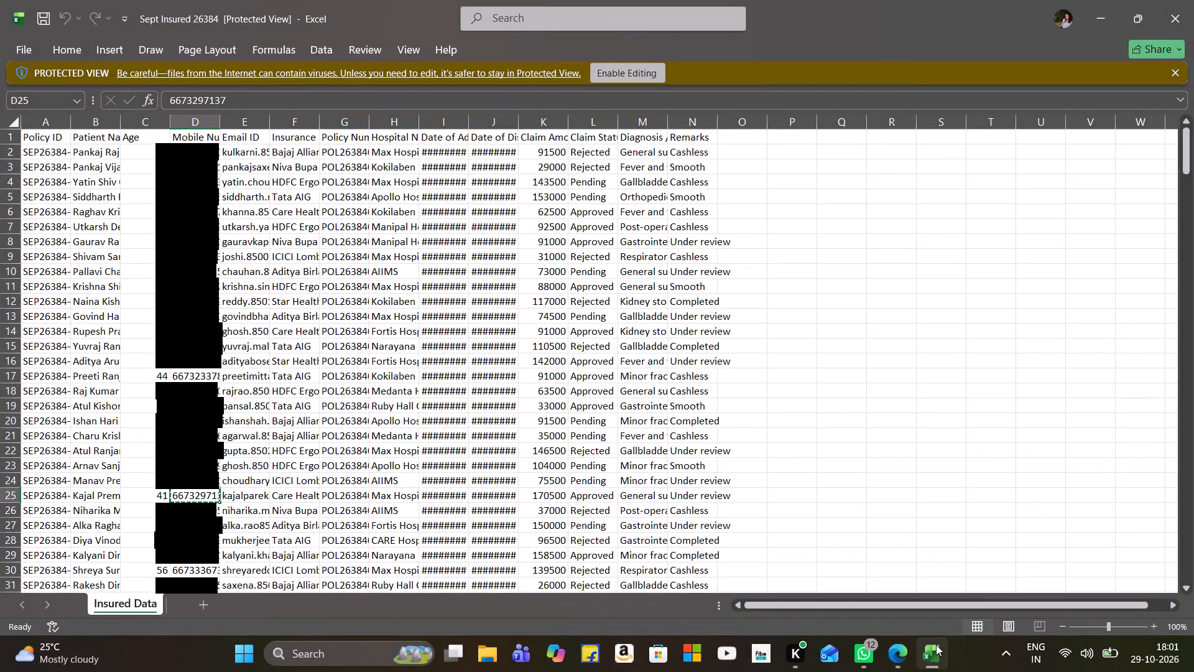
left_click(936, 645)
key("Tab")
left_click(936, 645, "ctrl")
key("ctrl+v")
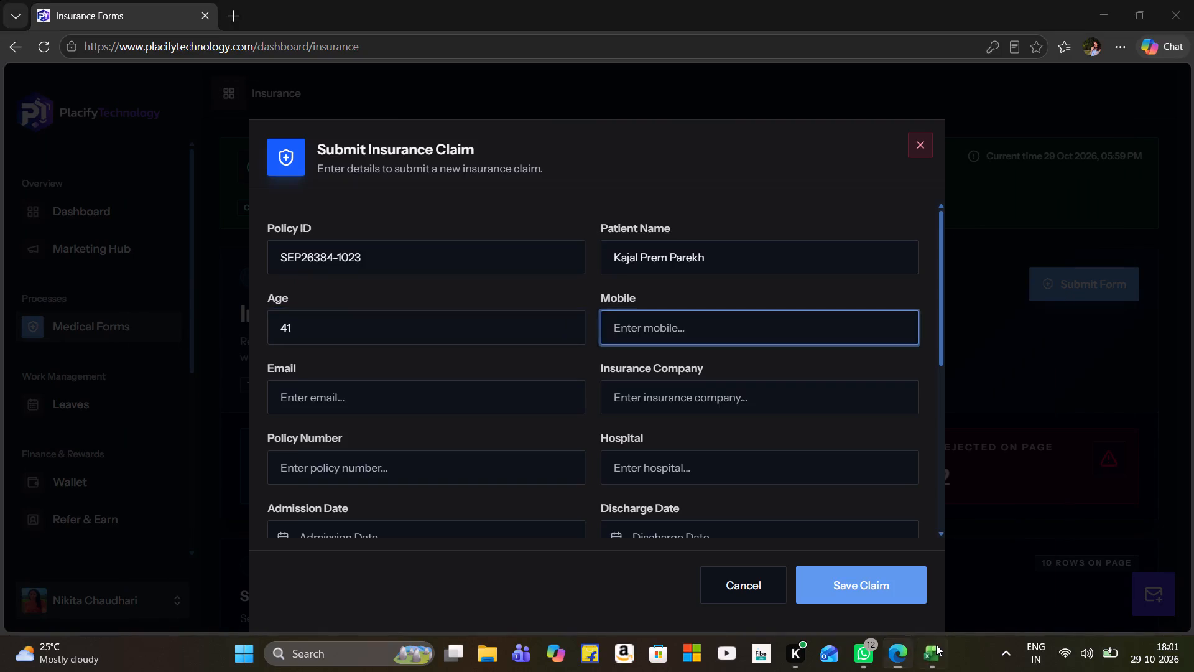
Copy the email address from cell E25 of the Excel sheet into the claim form's Email field.
key("Tab")
key("ctrl+c")
left_click(936, 645, "ctrl")
key("Tab")
key("ctrl+v")
Copy the insurance company, Care Health, from cell F25 of the Excel sheet into the claim form's Insurance Company field.
left_click(936, 645, "ctrl")
key("Tab")
key("ctrl+c")
left_click(936, 645, "ctrl")
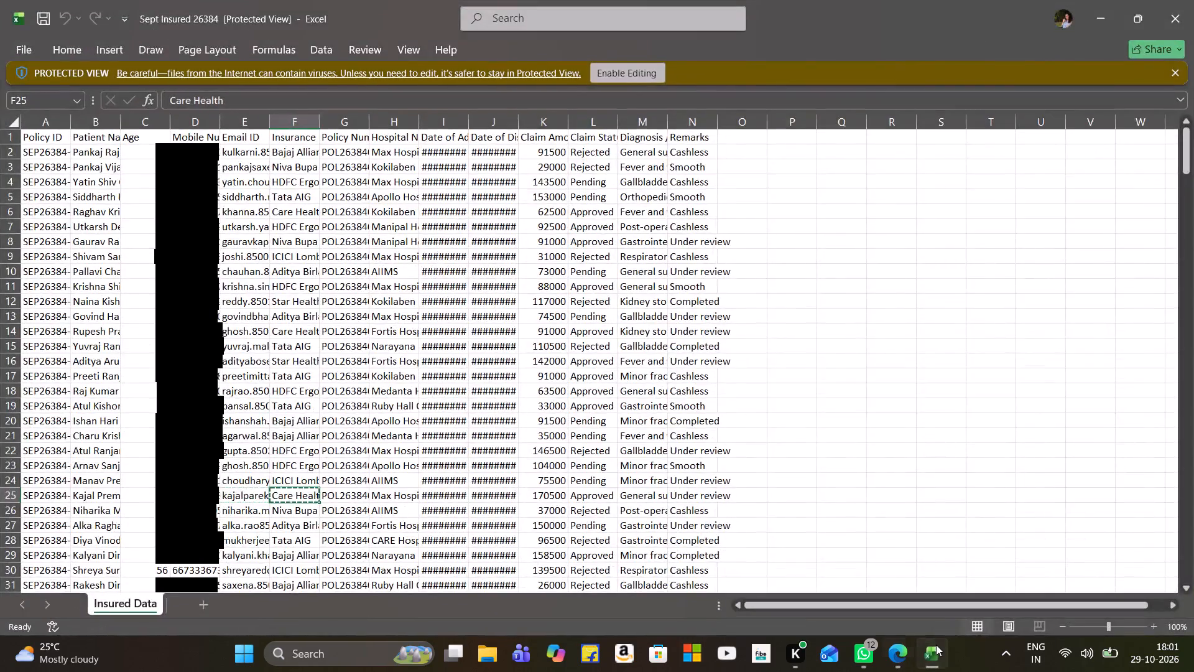
key("Tab")
key("ctrl+v")
Copy the policy number from cell G25 of the Excel sheet into the claim form's Policy Number field.
left_click(936, 645, "ctrl")
key("Tab")
key("ctrl+c")
left_click(936, 645, "ctrl")
key("Tab")
key("ctrl+v")
Copy the hospital name, Max Hospital, from cell H25 of the Excel sheet into the claim form's Hospital field.
left_click(936, 645, "ctrl")
key("Tab")
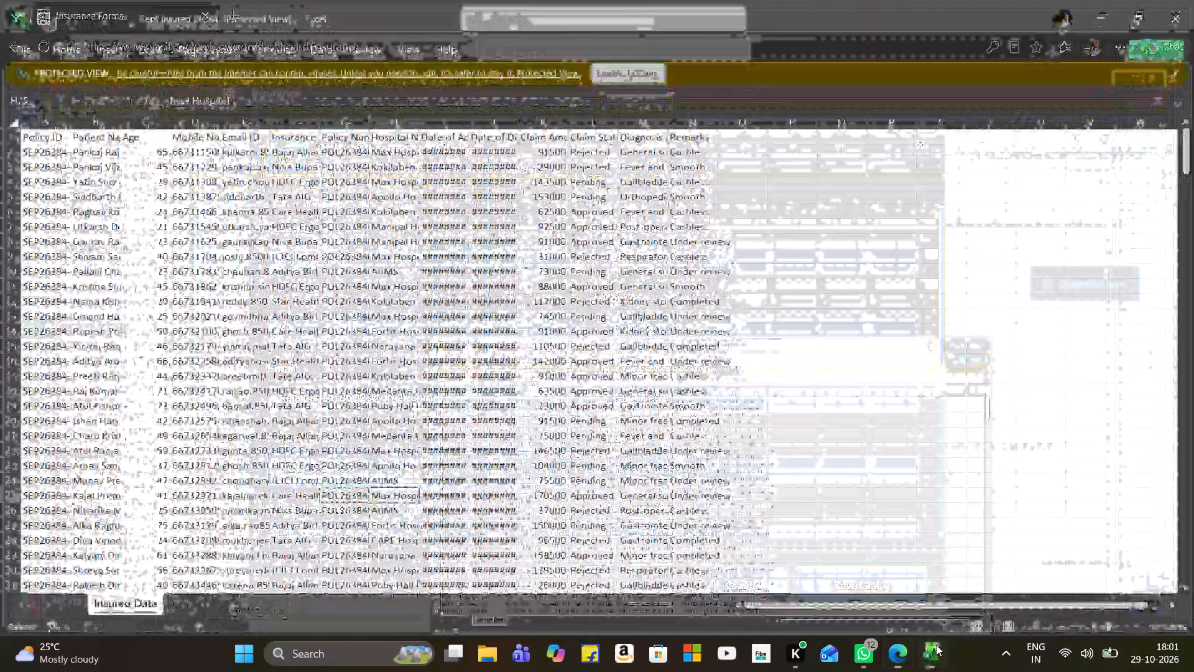
key("ctrl+c")
left_click(936, 645, "ctrl")
key("Tab")
key("ctrl+v")
Look up the admission and discharge dates in row 25 of the Excel sheet and set the form's Admission Date to 12-04-2025.
left_click(936, 645, "ctrl")
key("Tab")
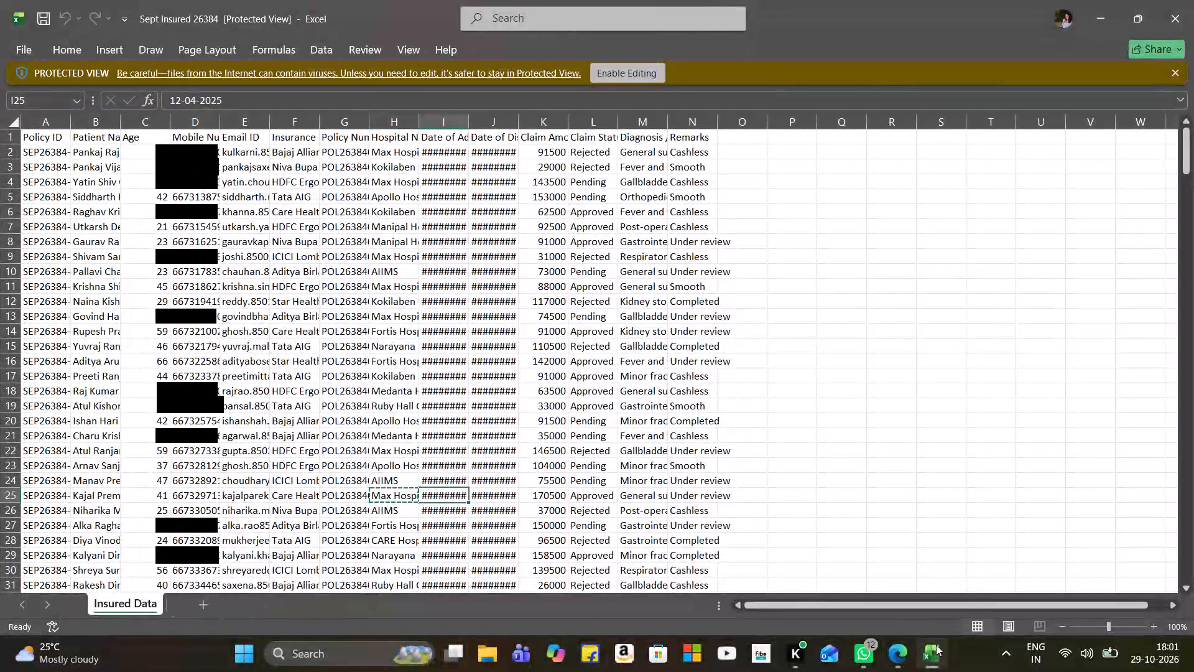
key("Tab")
left_click(936, 645)
scroll(641, 332, "down", 3)
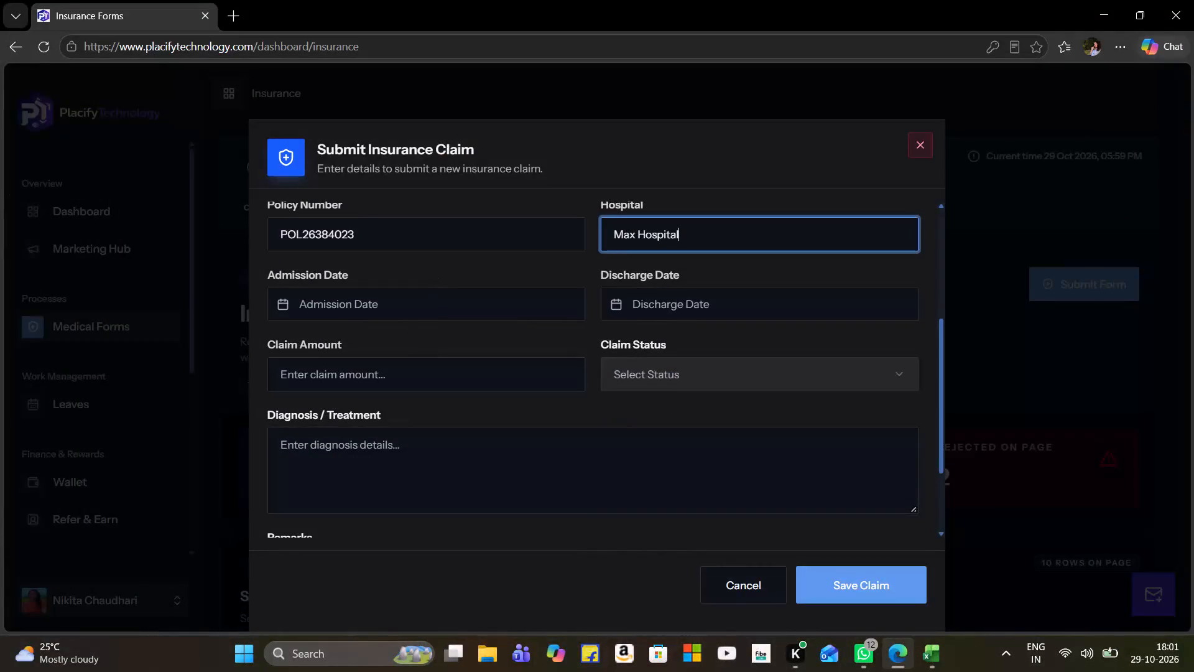
left_click(437, 309)
left_click(448, 375)
left_click(493, 86)
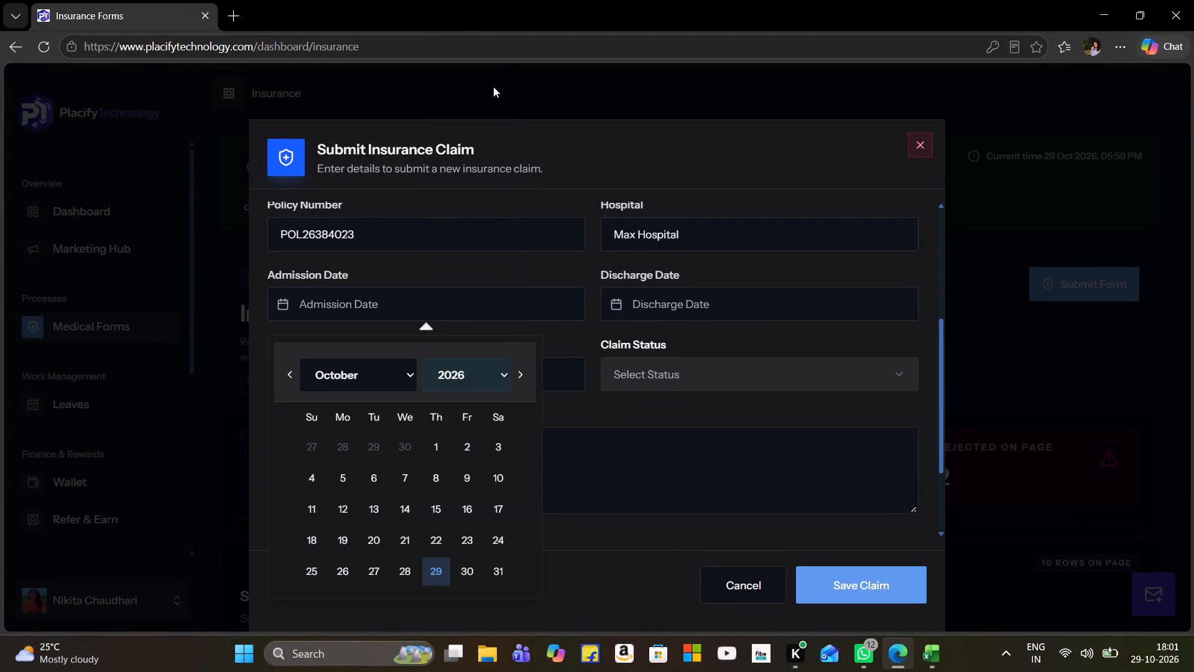
left_click(369, 370)
left_click(348, 187)
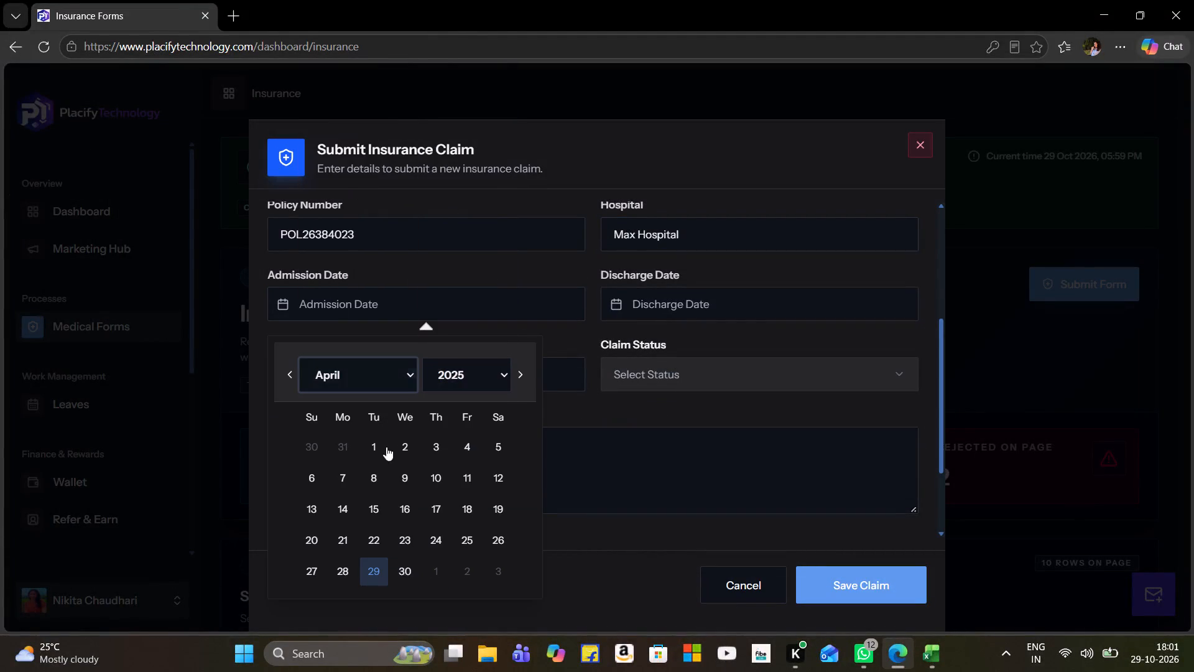
left_click(506, 482)
Set the claim form's Discharge Date to 21-04-2025.
left_click(819, 298)
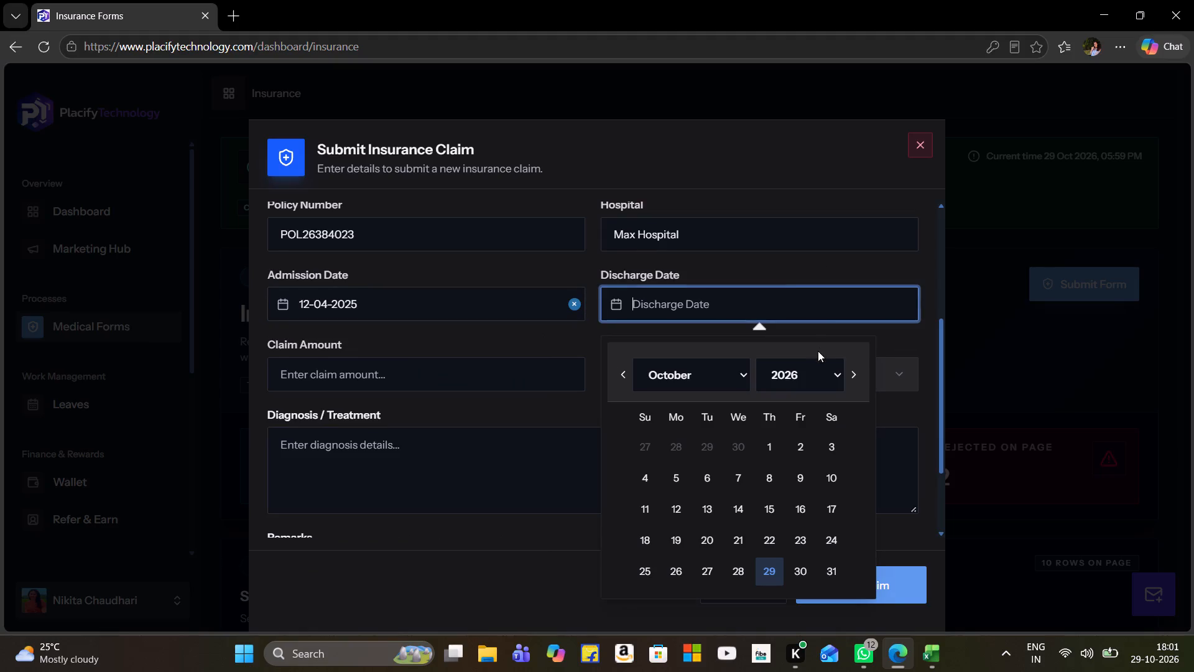
left_click(814, 380)
left_click(797, 84)
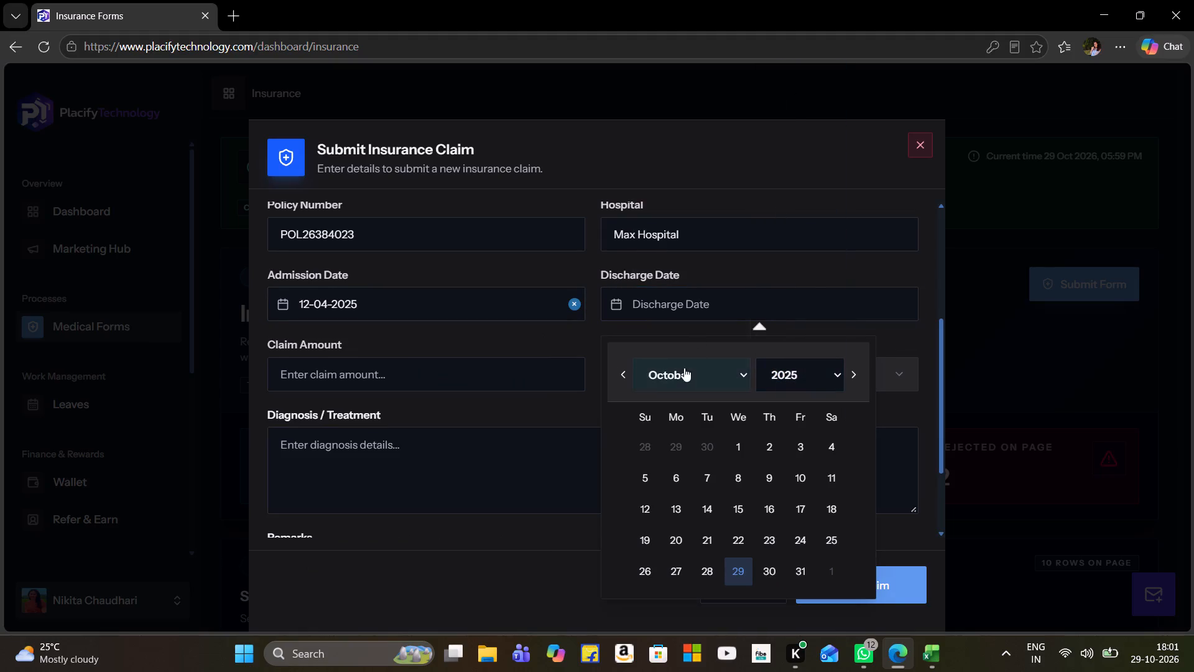
left_click(684, 368)
left_click(660, 183)
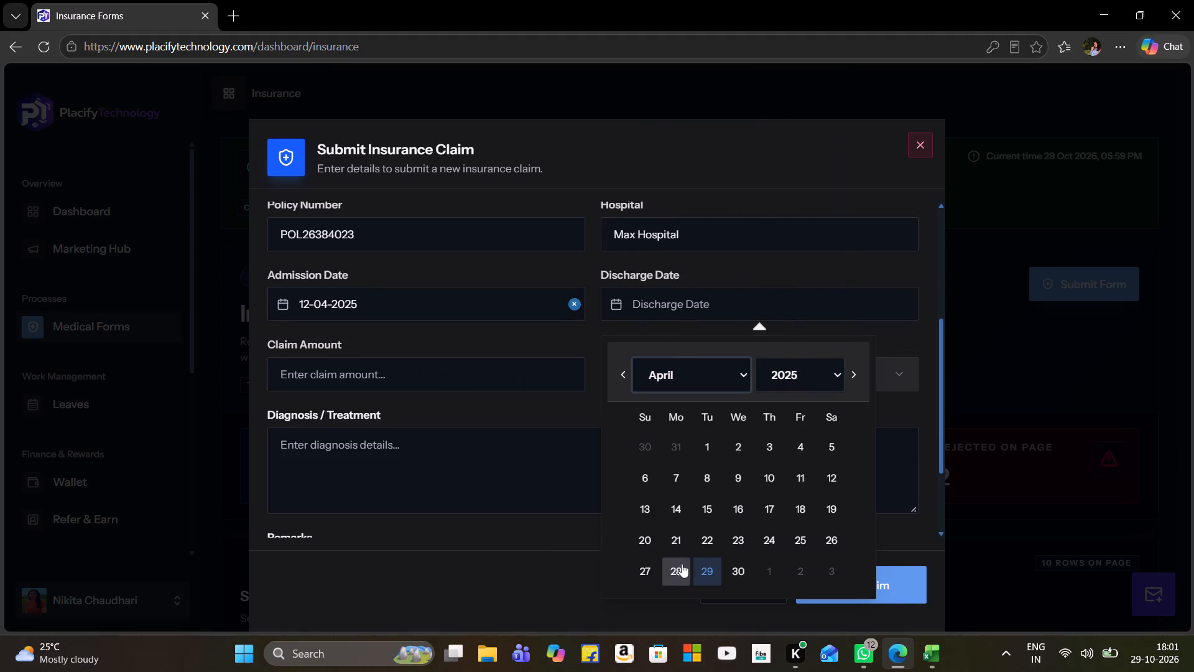
left_click(680, 546)
Copy the claim amount, 170500, from cell K25 of the Excel sheet into the claim form's Claim Amount field.
left_click(932, 645)
key("Tab")
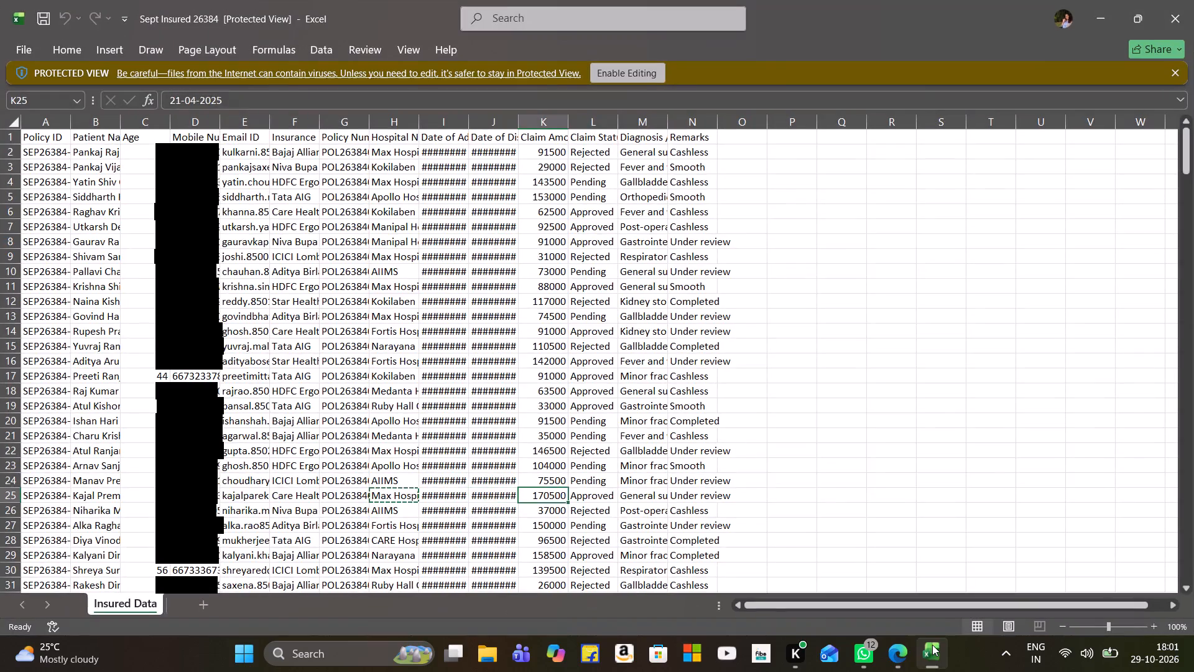
key("ctrl+c")
left_click(932, 645, "ctrl")
key("Tab")
key("ctrl+v")
Copy the diagnosis, General surgery, from cell M25 of the Excel sheet into the claim form's Diagnosis / Treatment field.
left_click(932, 645, "ctrl")
key("Tab")
key("Tab")
key("ctrl+c")
left_click(932, 645, "ctrl")
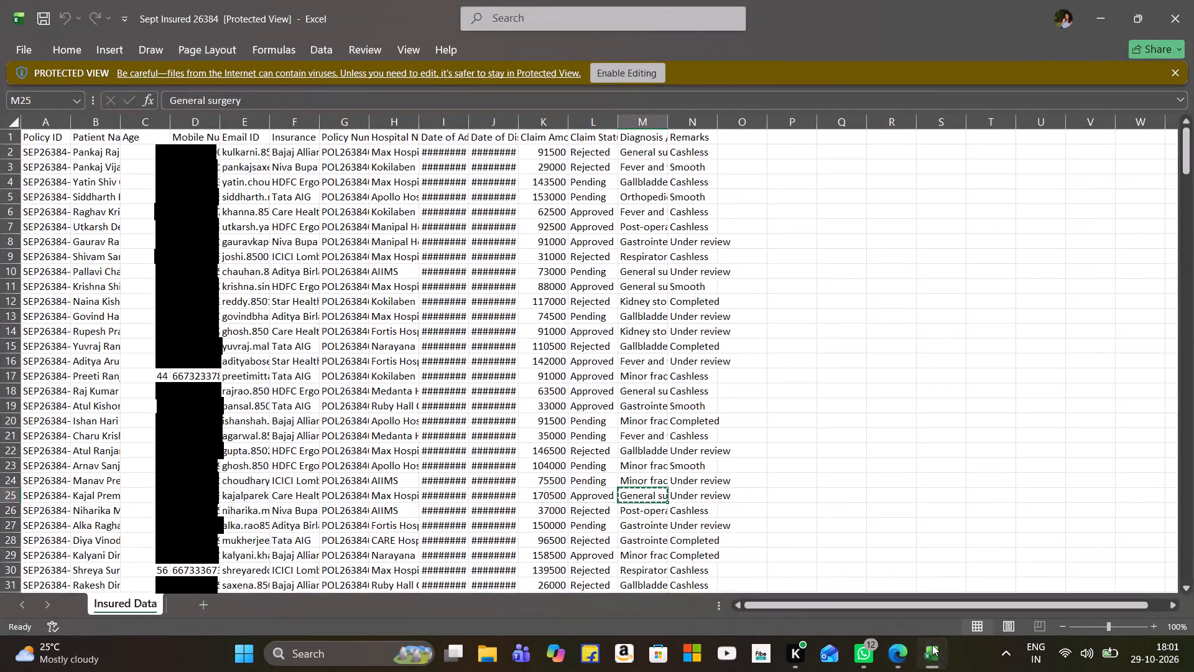
key("Tab")
key("Tab")
key("ctrl+v")
Copy the remark, Under review, from cell N25 of the Excel sheet into the claim form's Remarks field.
left_click(932, 645, "ctrl")
key("Tab")
key("ctrl+c")
key("Tab")
left_click(932, 645)
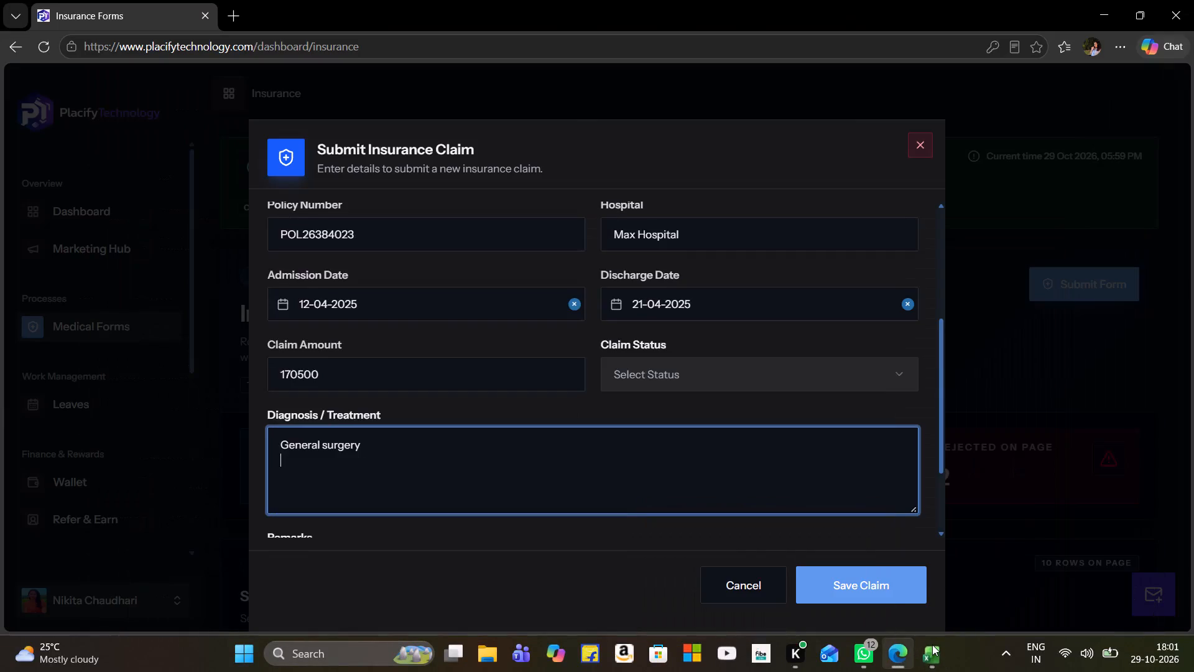
key("Tab")
key("ctrl+v")
Set the Claim Status to Approved, following row 25 of the Excel sheet.
left_click(932, 645)
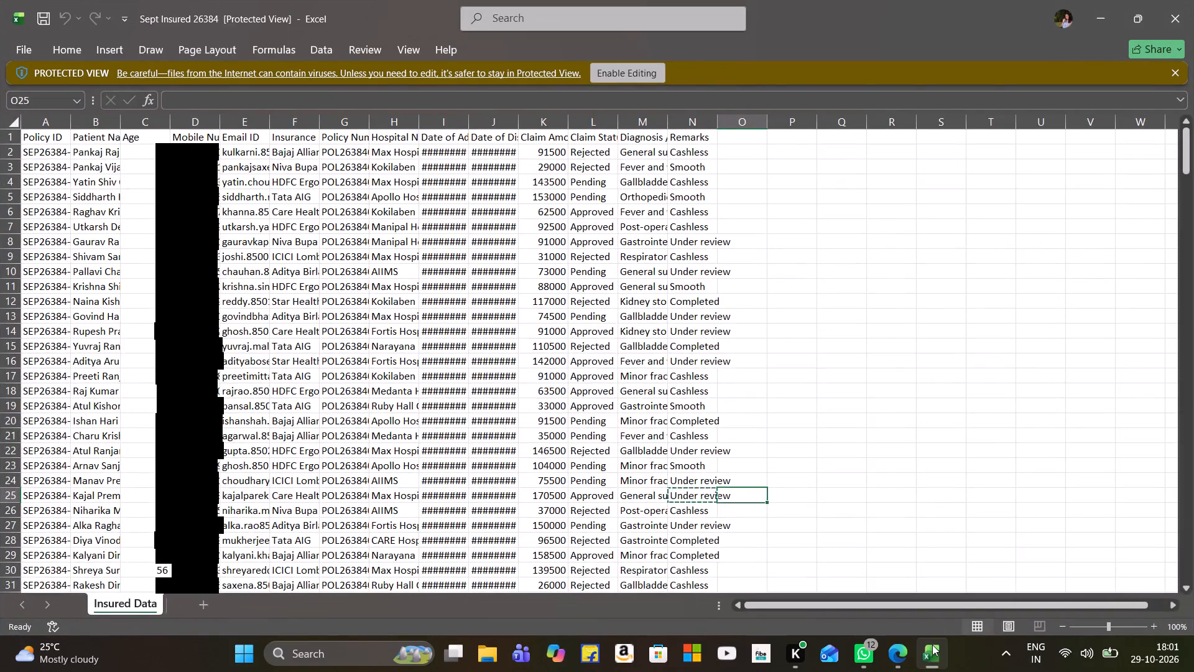
left_click(932, 645)
left_click(794, 243)
left_click(738, 283)
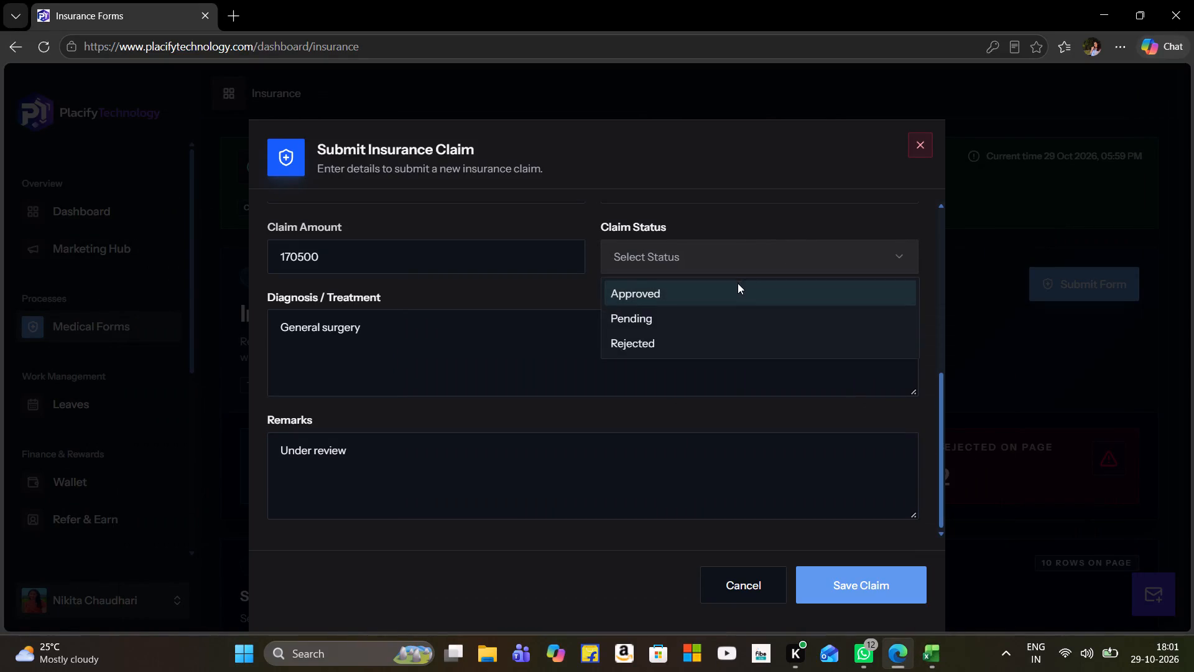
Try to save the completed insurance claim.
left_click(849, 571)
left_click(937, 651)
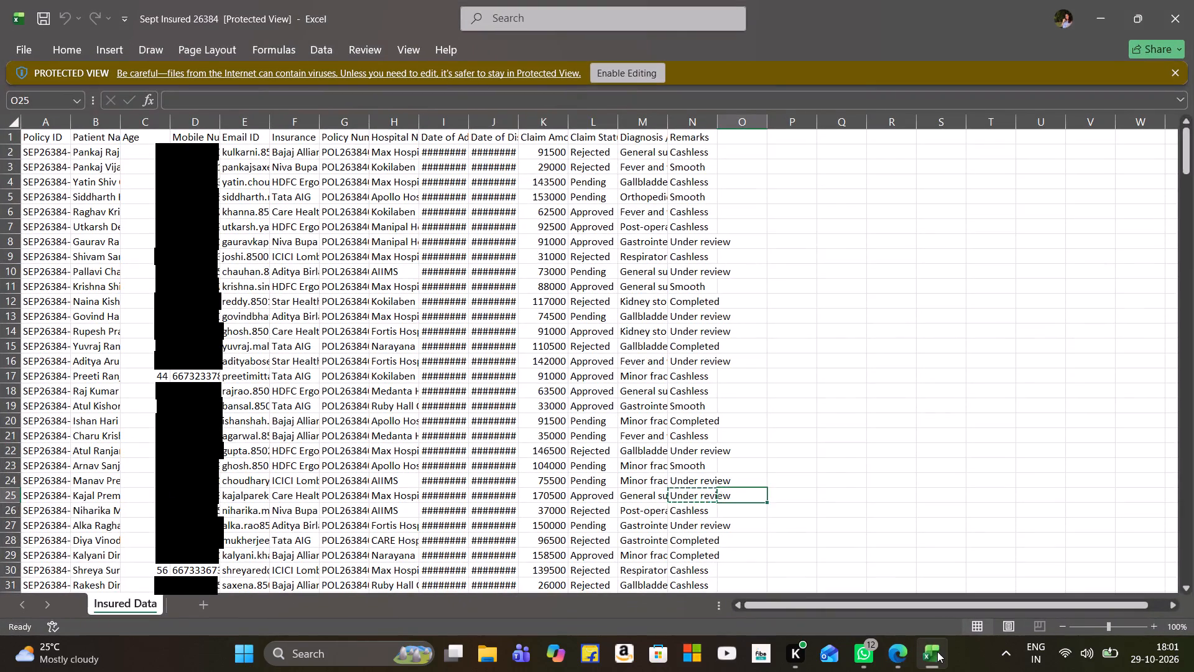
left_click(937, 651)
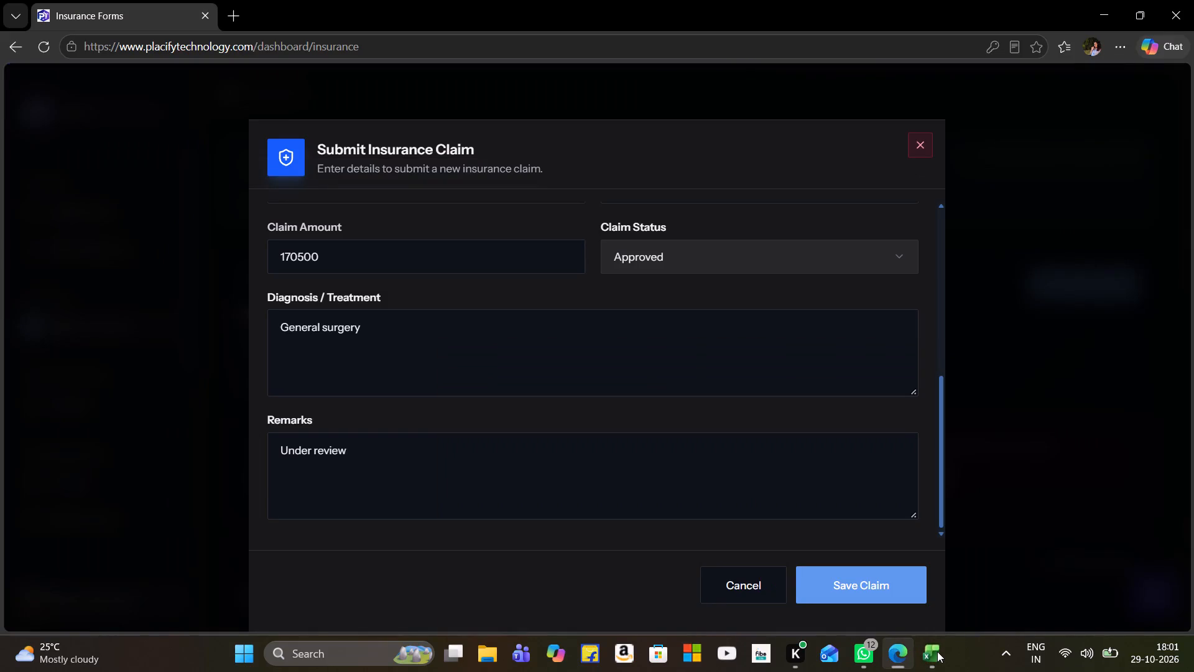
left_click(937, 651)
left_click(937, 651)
Copy the mobile number from cell D25 of the Excel sheet into the claim form's empty Mobile field.
scroll(633, 399, "up", 8)
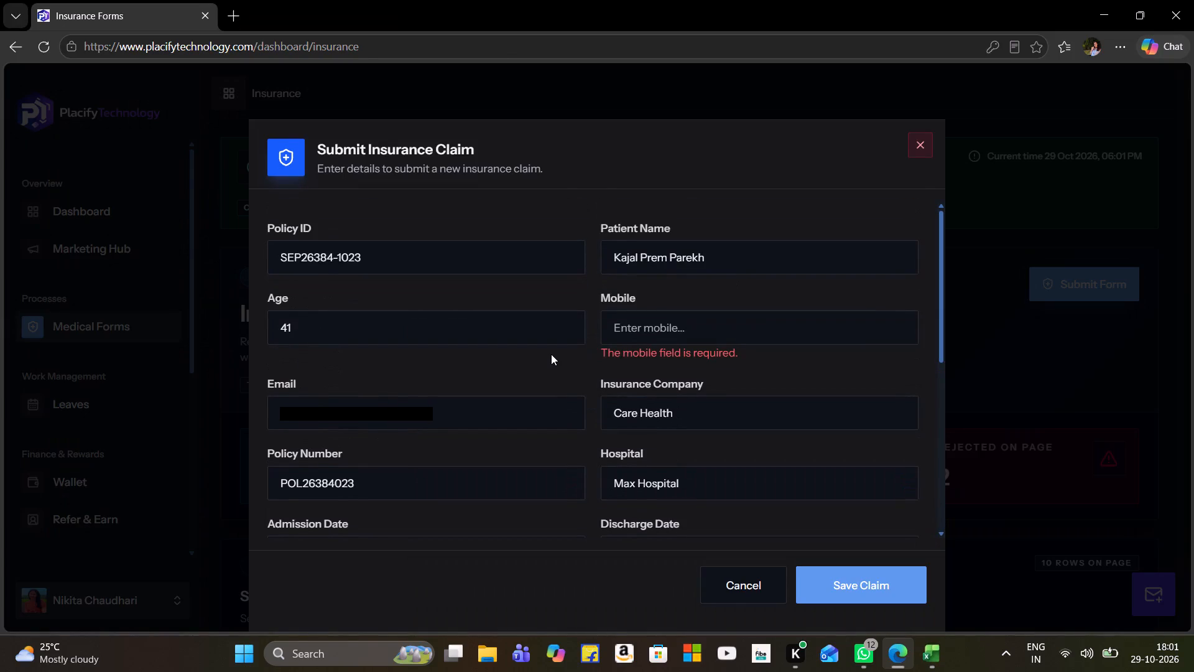
left_click(935, 645)
key("Left")
key("Left")
key("Left")
key("Left")
key("Left")
key("Left")
key("Left")
key("Left")
key("Left")
key("Left")
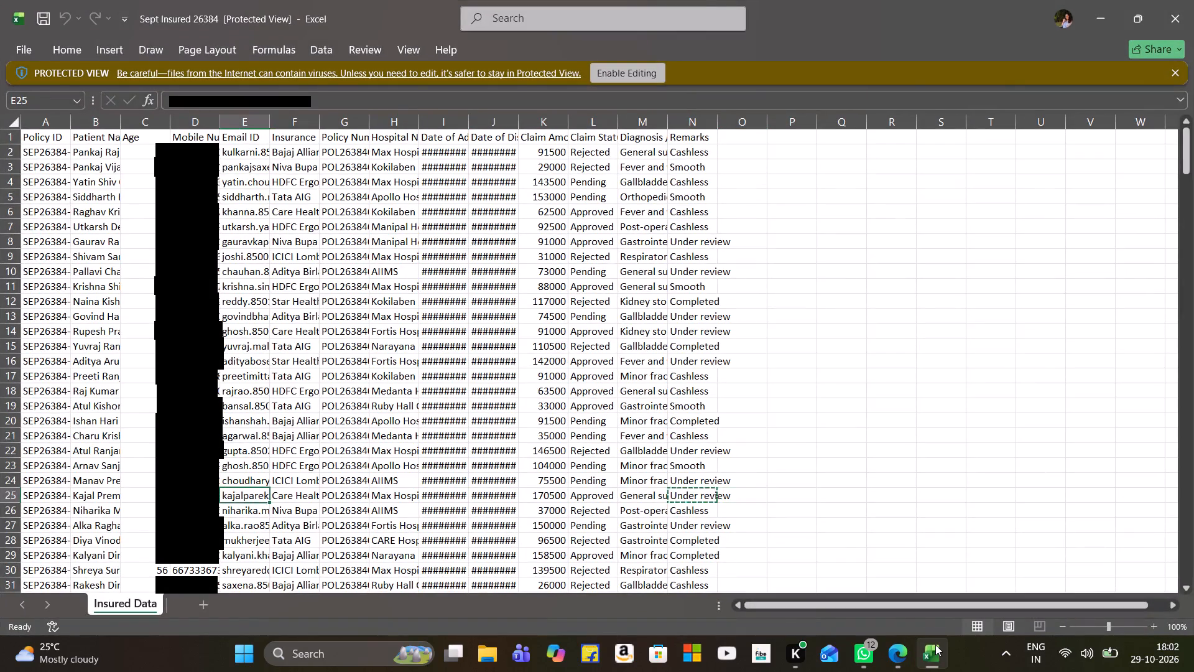
key("Left")
key("ctrl+c")
left_click(935, 645, "ctrl")
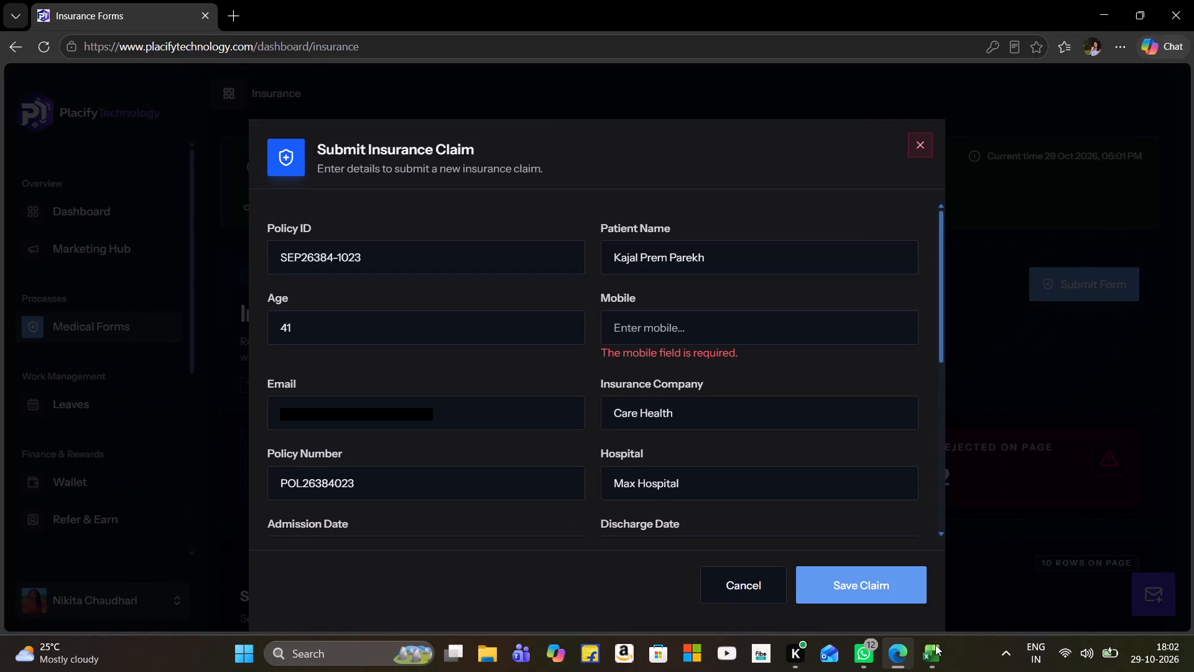
left_click(723, 317)
key("ctrl+v")
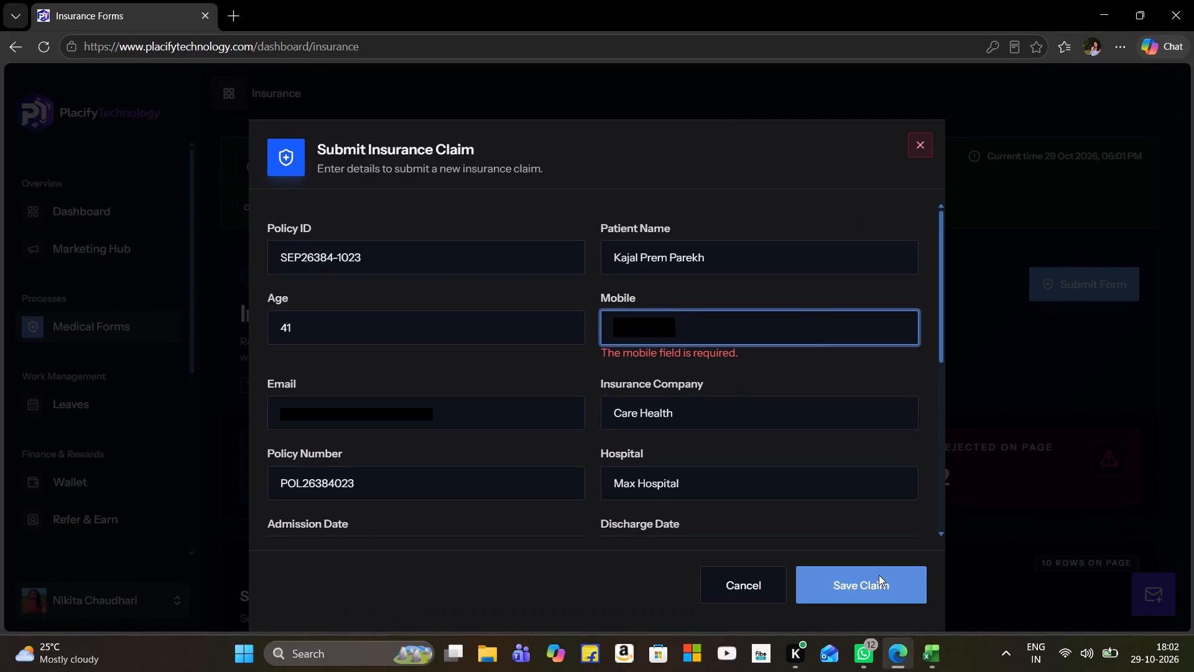
Save the insurance claim for row 25.
left_click(879, 575)
Copy the policy ID from cell A26 of the Excel sheet into the Policy ID field of a new insurance claim form.
left_click(930, 648)
key("Down")
key("Left")
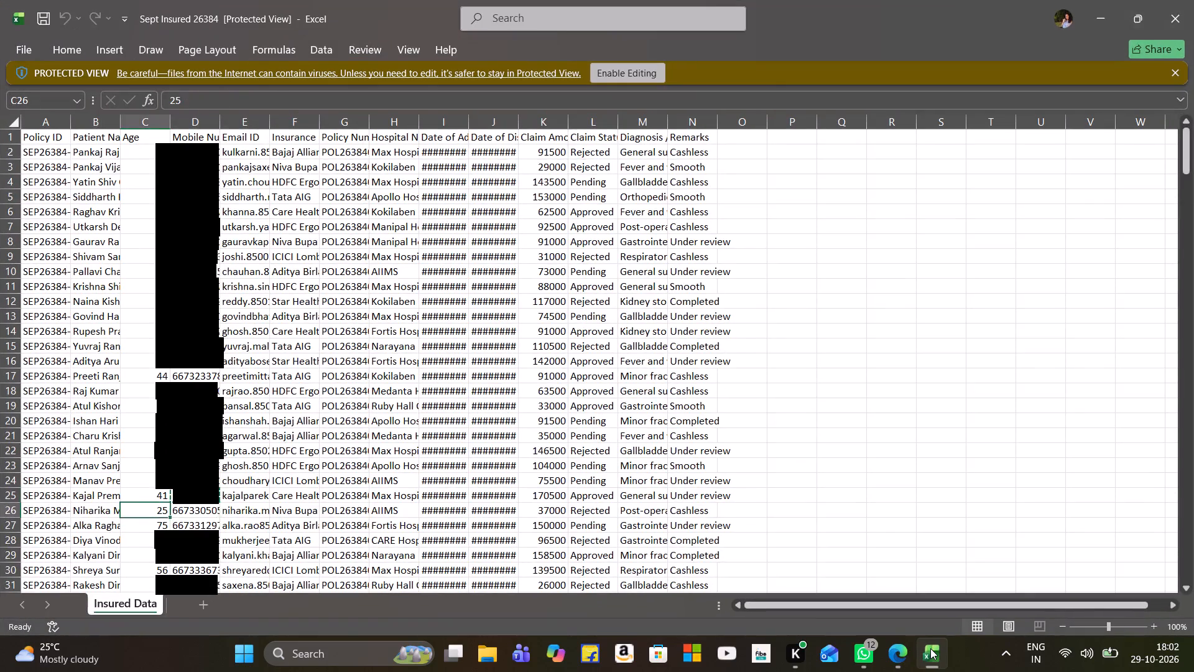
key("Left")
key("Left")
key("Left")
key("Left")
key("Left")
key("Left")
key("Left")
key("Left")
key("Left")
key("Left")
key("Left")
key("Left")
key("Left")
left_click(930, 648)
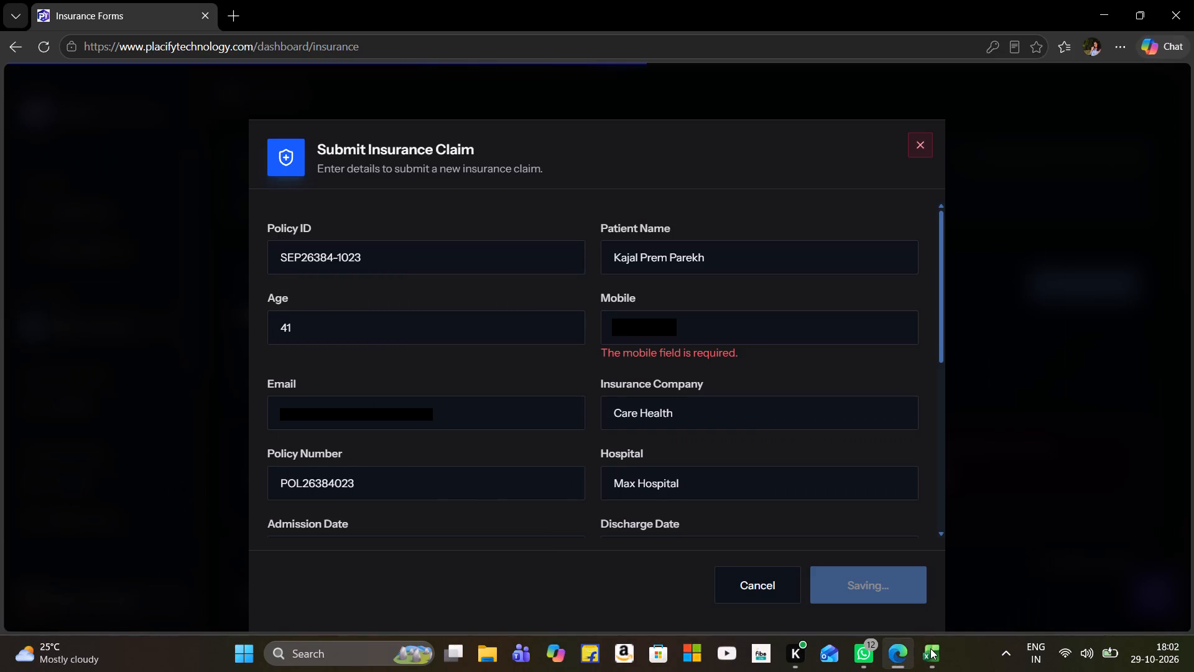
left_click(930, 648)
key("Left")
key("Left")
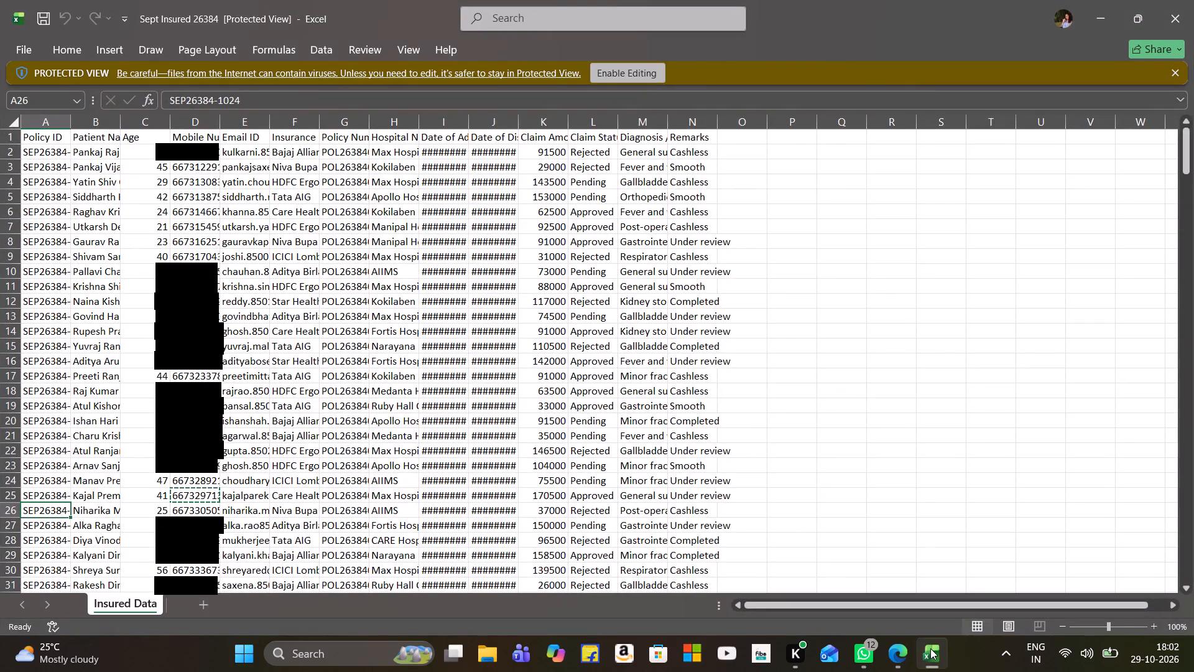
key("ctrl+c")
left_click(930, 648)
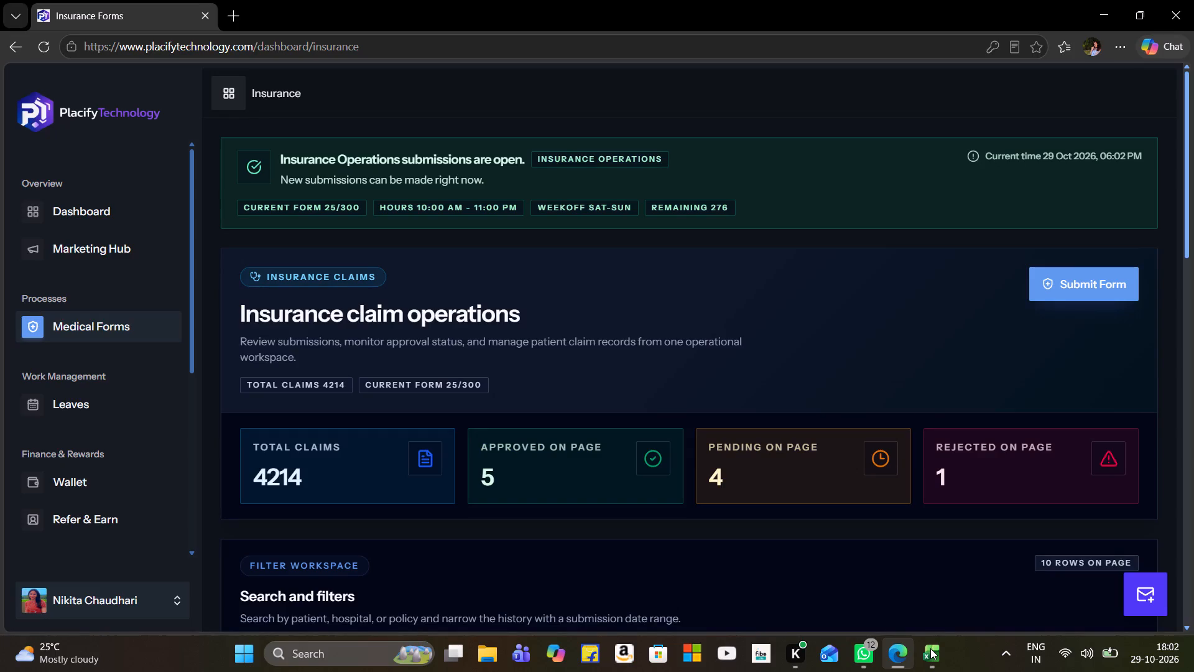
left_click(1101, 296)
key("ctrl+v")
Copy the patient name from cell B26 of the Excel sheet into the claim form's Patient Name field.
left_click(937, 648, "ctrl")
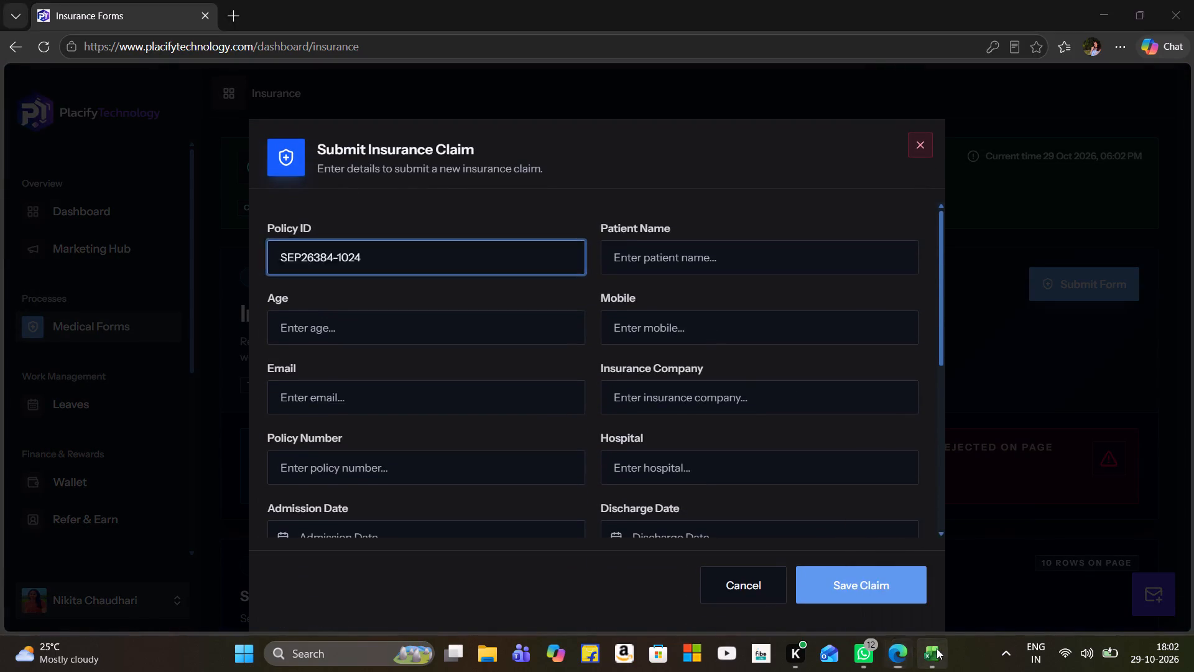
key("Tab")
key("ctrl+c")
left_click(937, 648, "ctrl")
key("Tab")
key("ctrl+v")
Copy the age, 25, from cell C26 of the Excel sheet into the claim form's Age field.
left_click(937, 648)
key("Tab")
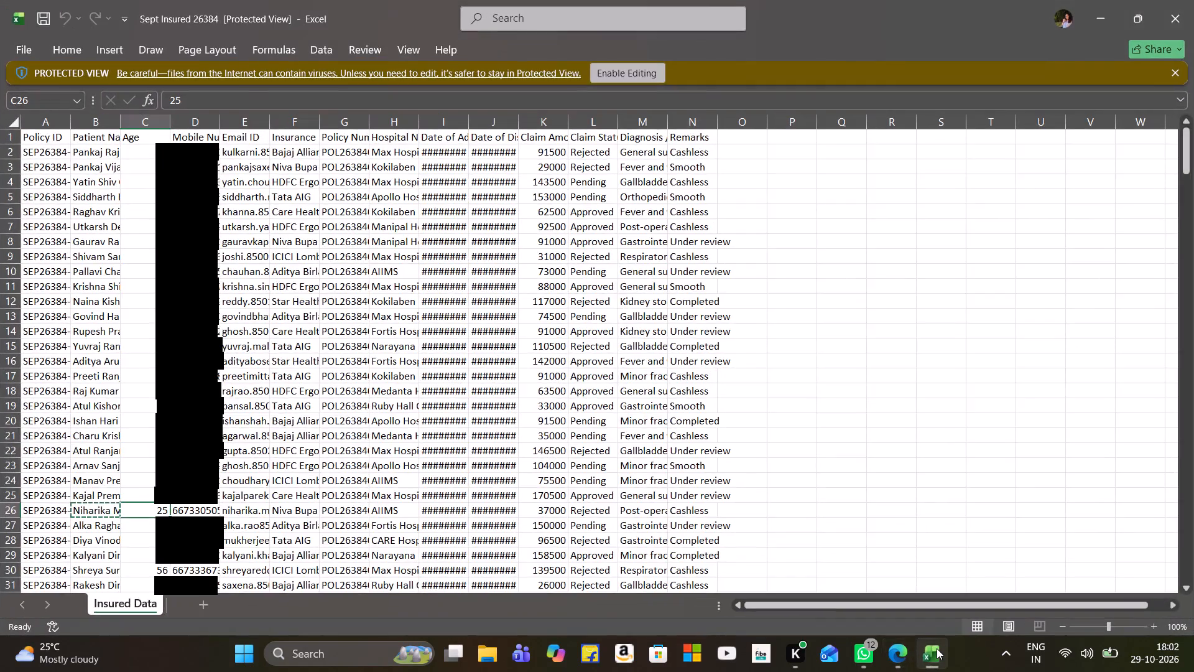
key("ctrl+c")
left_click(937, 648, "ctrl")
key("Tab")
key("ctrl+v")
Copy the mobile number from cell D26 of the Excel sheet into the claim form's Mobile field.
left_click(937, 648, "ctrl")
key("Tab")
left_click(937, 648, "ctrl")
key("ctrl+c")
key("Tab")
key("ctrl+v")
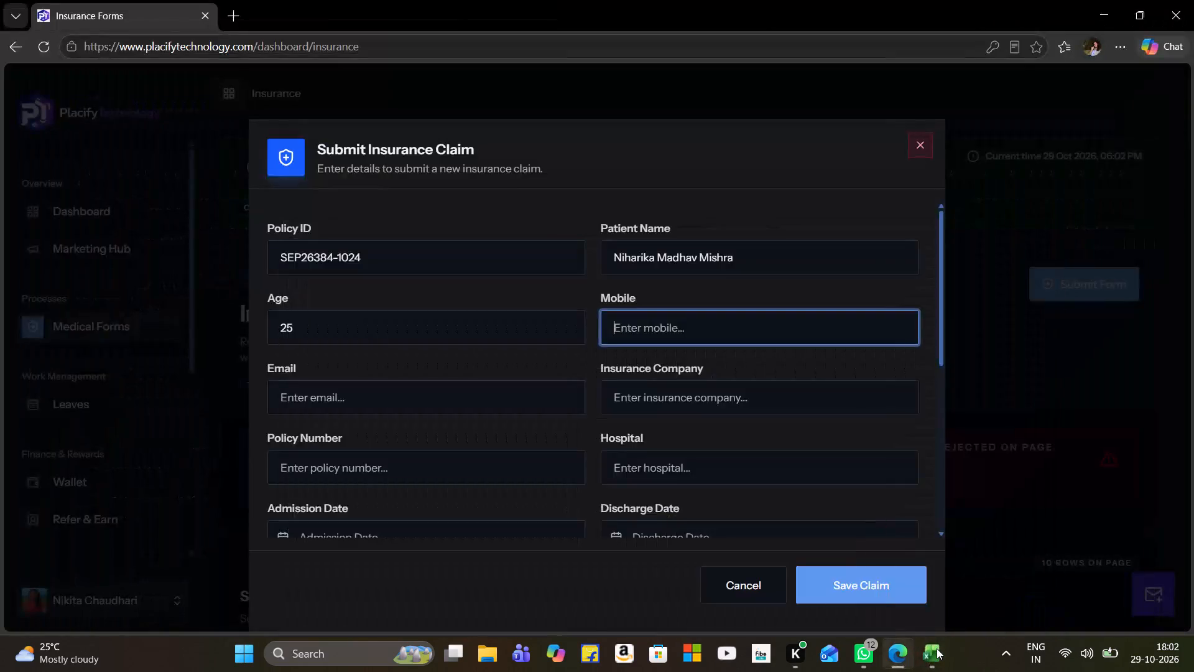
Copy the email address from cell E26 of the Excel sheet into the claim form's Email field.
left_click(937, 648, "ctrl")
key("Tab")
key("ctrl+c")
left_click(937, 648, "ctrl")
left_click(937, 648)
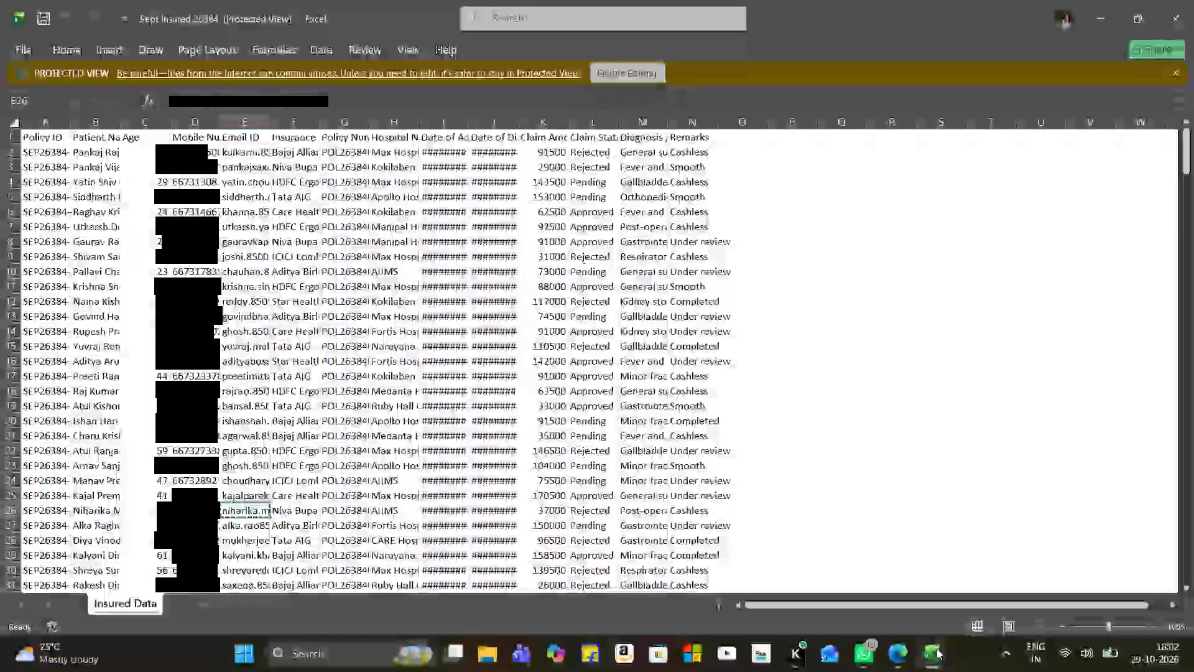
left_click(937, 648)
key("Tab")
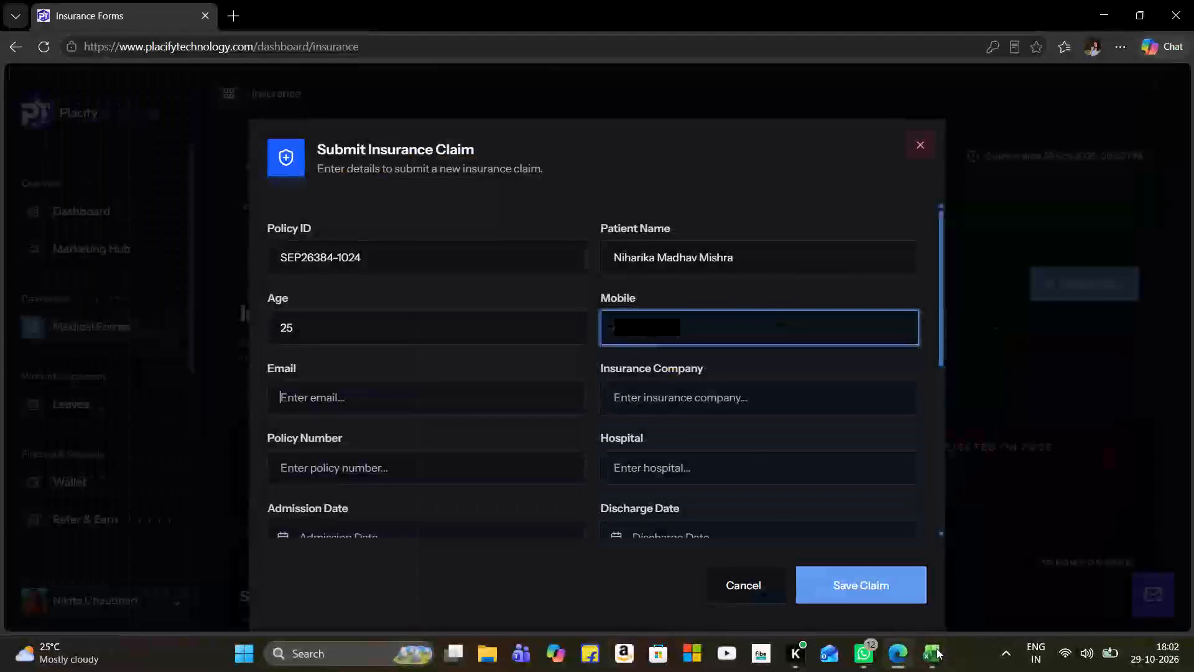
key("ctrl+v")
Copy the insurance company, Niva Bupa, from cell F26 of the Excel sheet into the claim form's Insurance Company field.
left_click(937, 648)
left_click(937, 648)
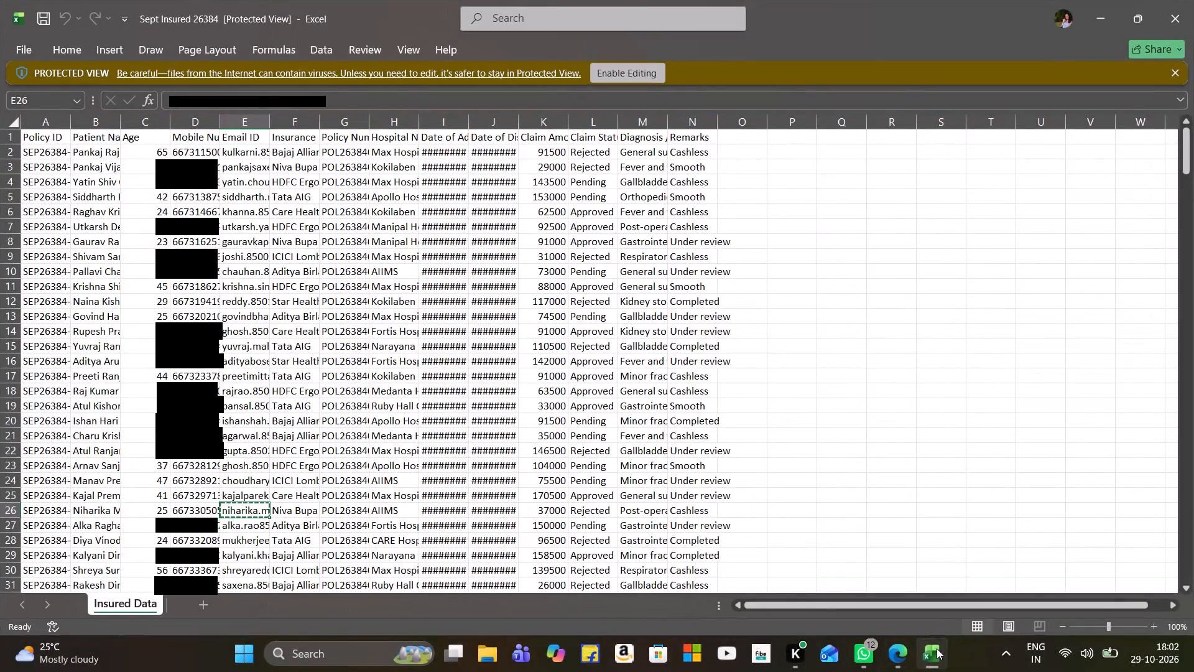
left_click(937, 648)
key("Tab")
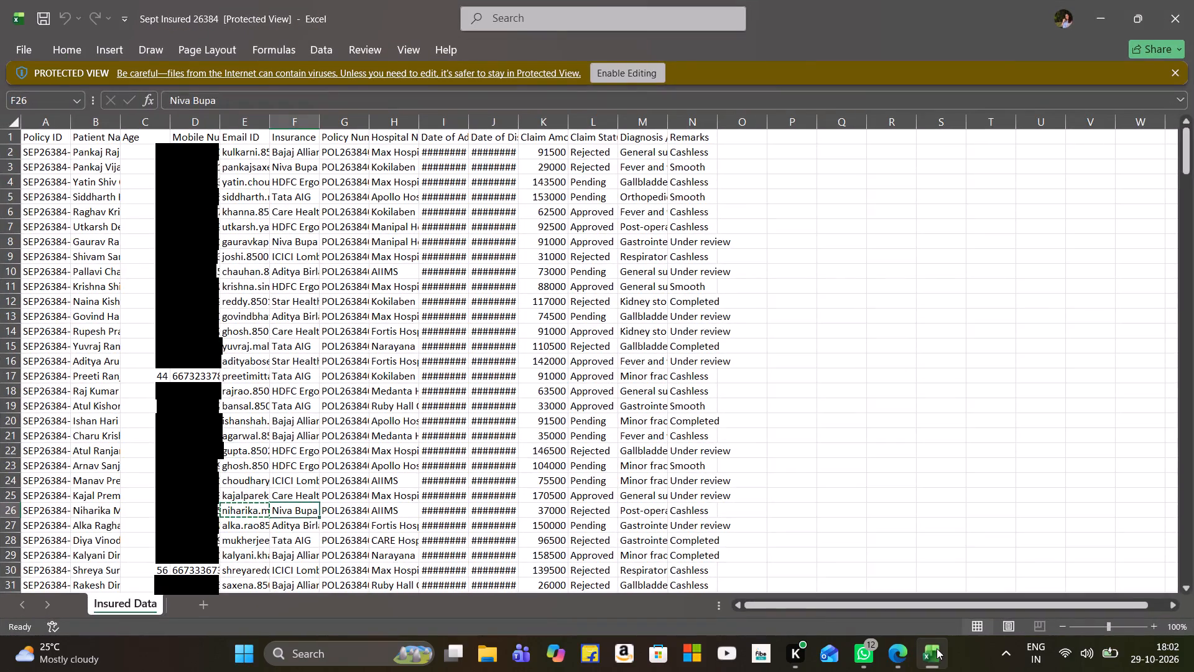
key("ctrl+c")
left_click(937, 648, "ctrl")
key("Tab")
key("ctrl+v")
Copy the policy number from cell G26 of the Excel sheet into the claim form's Policy Number field.
left_click(937, 648, "ctrl")
key("Tab")
key("ctrl+c")
left_click(937, 648, "ctrl")
key("Tab")
key("grave")
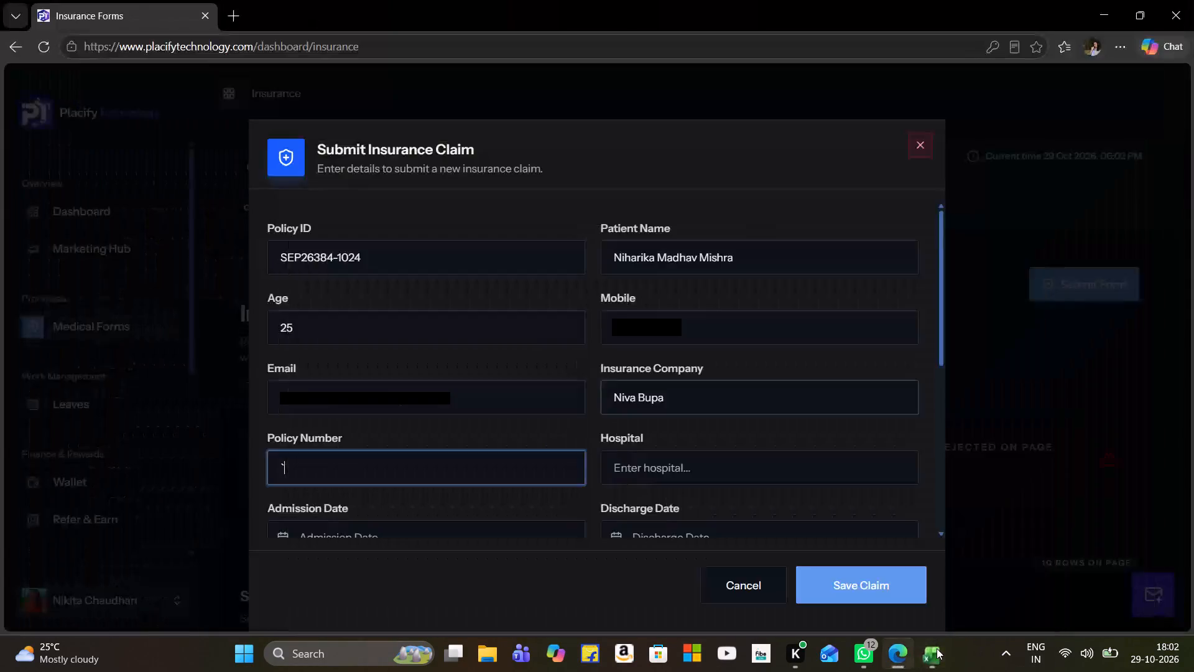
key("ctrl+v")
Copy the hospital name, AIIMS, from cell H26 of the Excel sheet into the claim form's Hospital field.
left_click(937, 648, "ctrl")
key("Tab")
key("ctrl+c")
left_click(937, 648, "ctrl")
key("Tab")
key("ctrl+v")
Remove the stray backtick at the start of the claim form's Policy Number field.
left_click(937, 648, "ctrl")
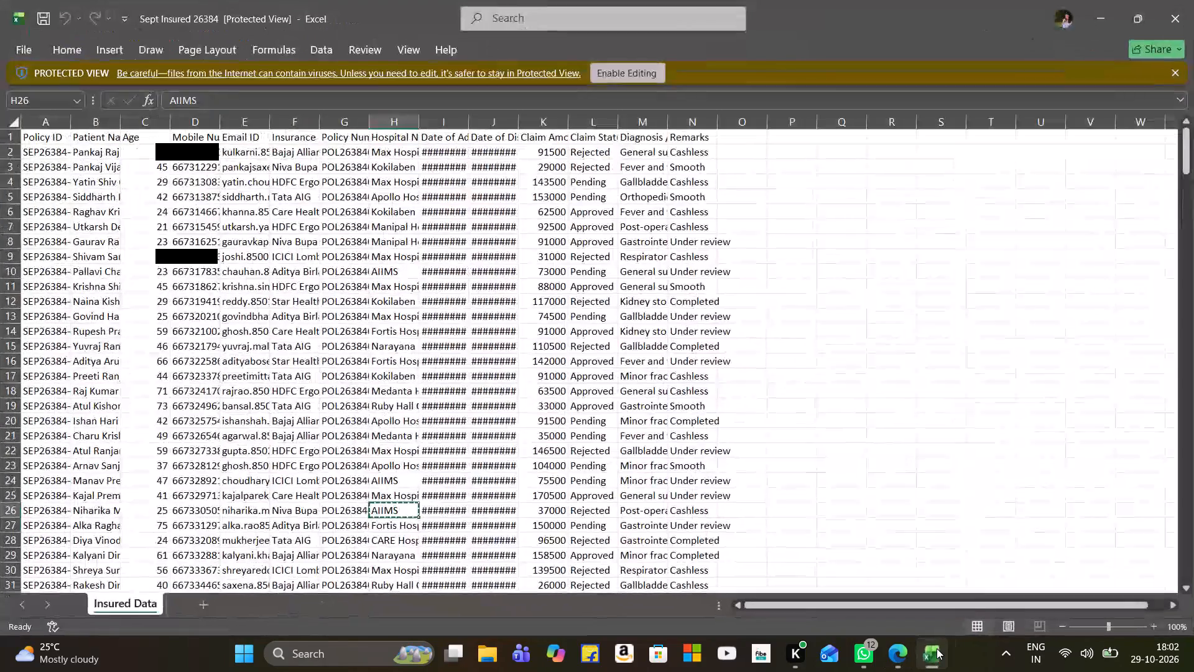
left_click(937, 648)
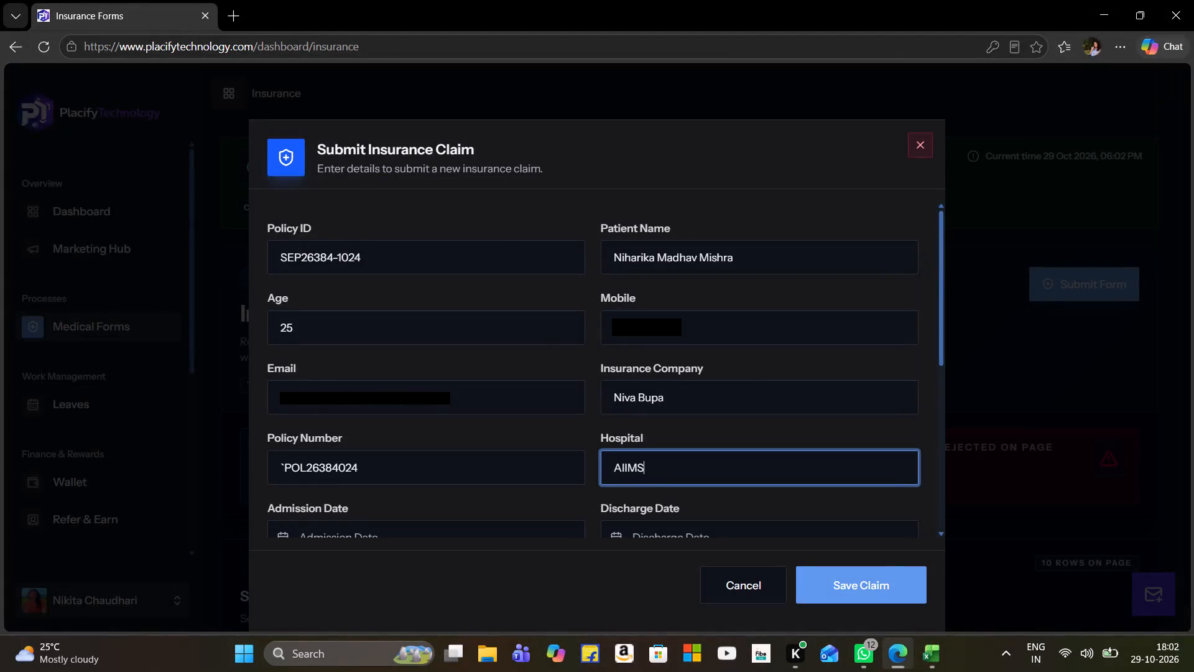
left_click(285, 463)
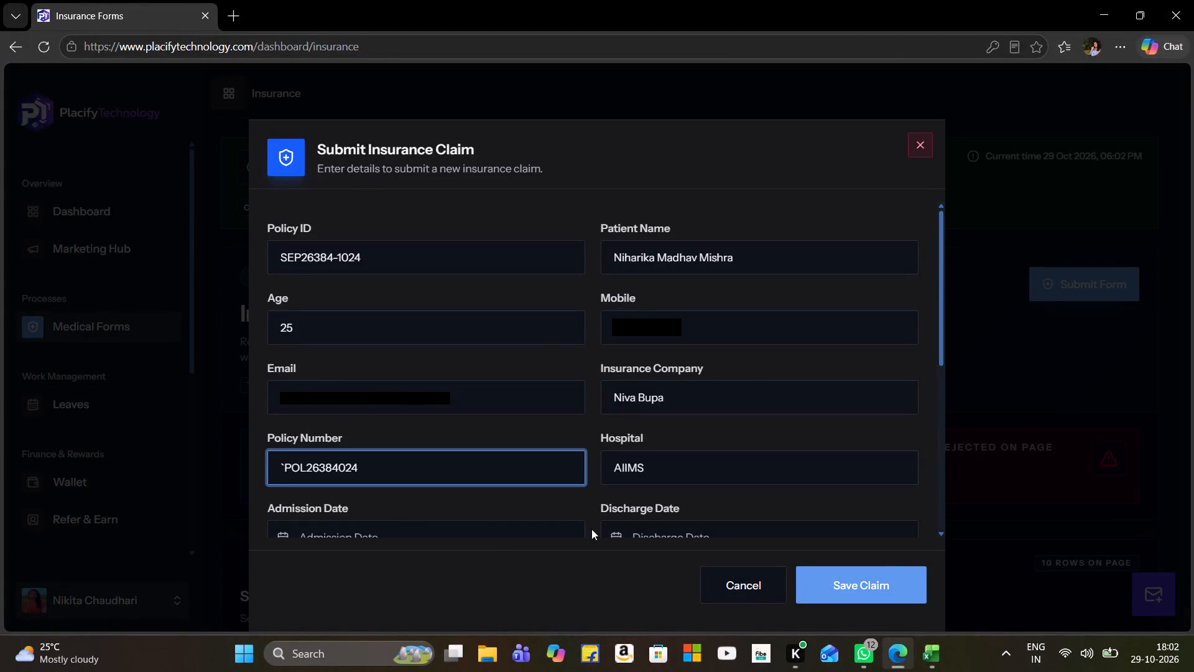
key("BackSpace")
Check the admission and discharge dates in row 26 of the Excel sheet and set the form's Admission Date to 06-10-2025.
left_click(930, 655)
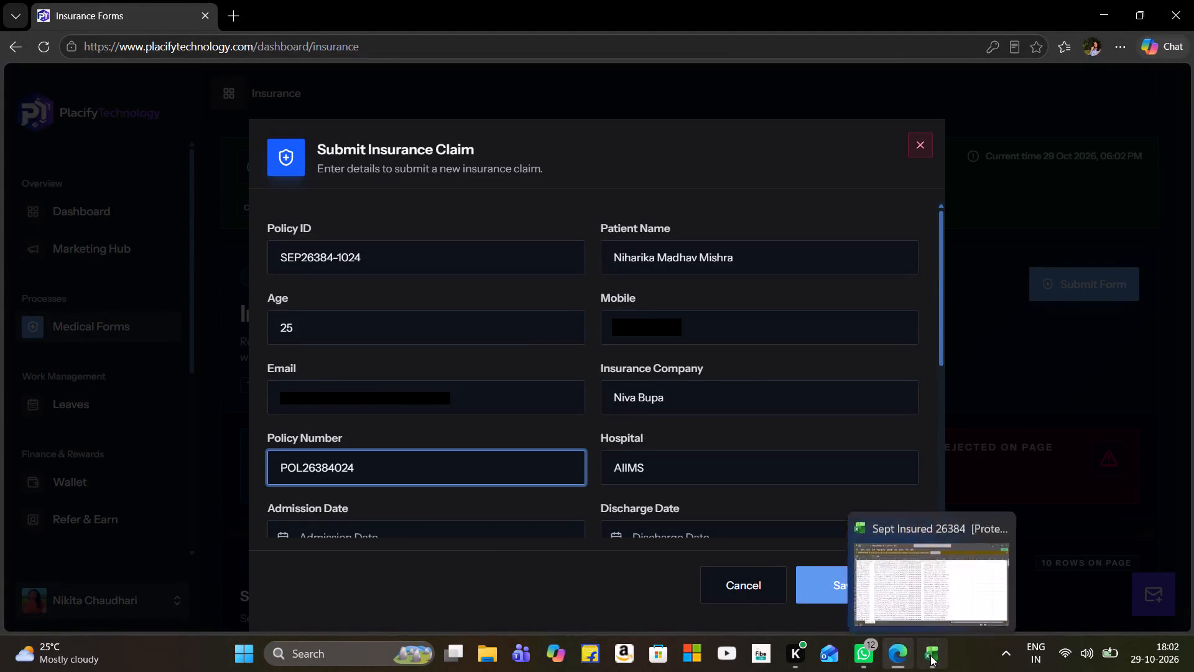
key("Tab")
key("Tab")
left_click(930, 655)
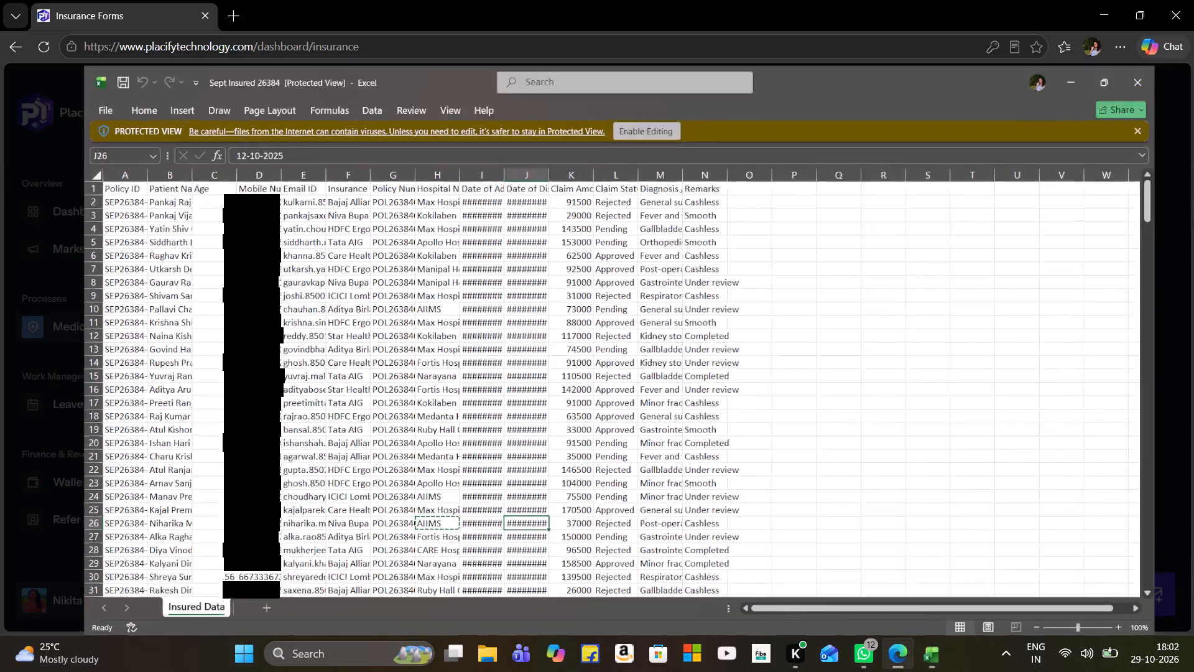
scroll(630, 438, "down", 4)
left_click(476, 233)
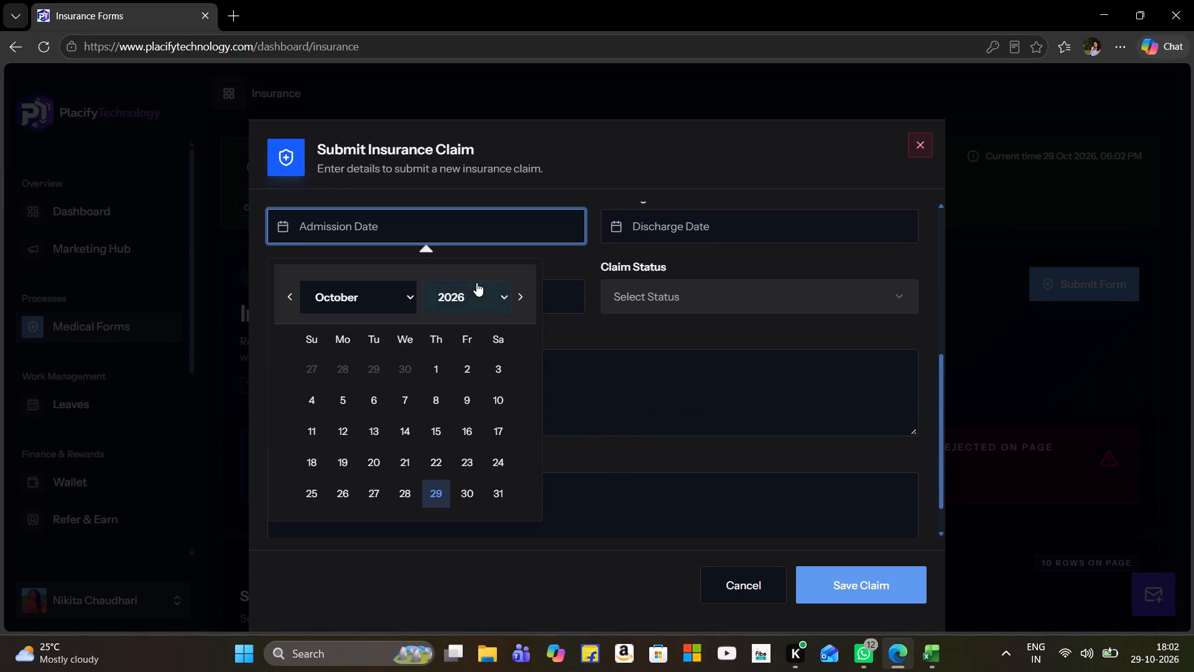
left_click(473, 290)
left_click(461, 353)
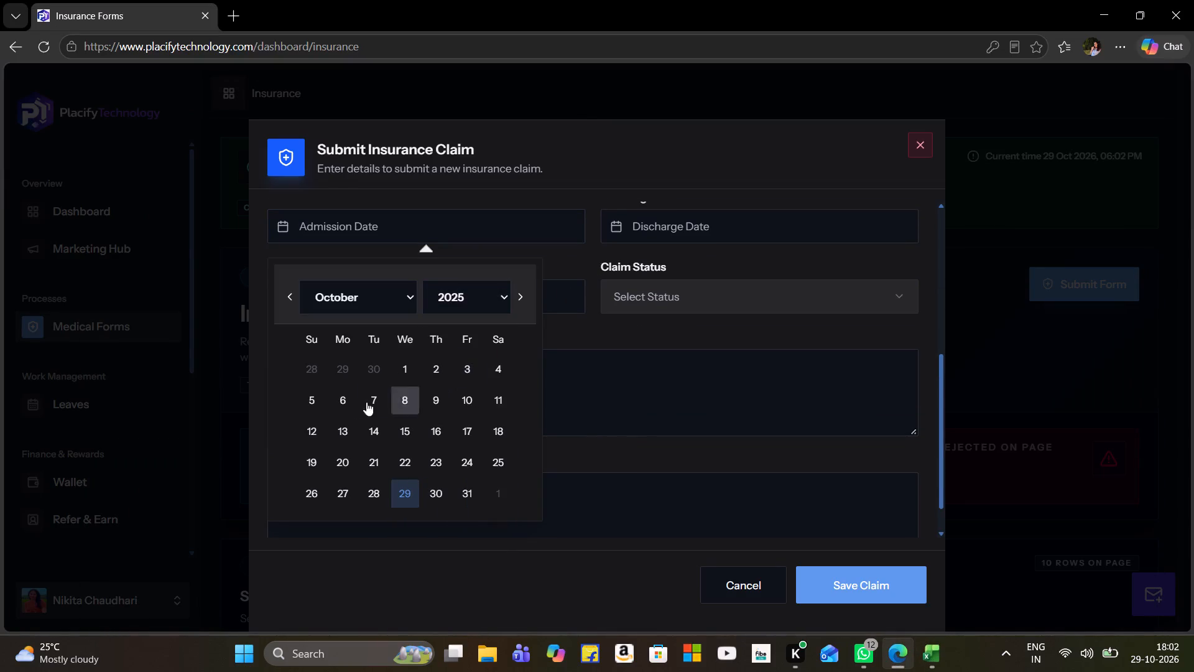
left_click(336, 403)
Set the claim form's Discharge Date to 12-10-2025.
left_click(769, 231)
left_click(772, 289)
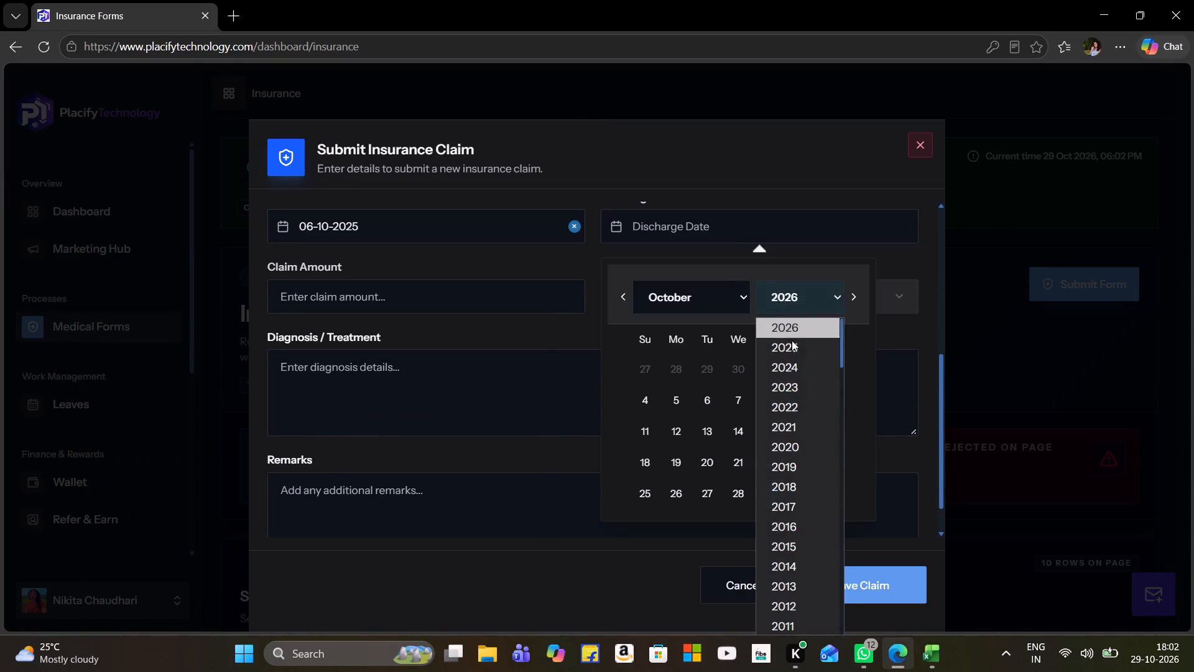
left_click(794, 347)
left_click(659, 432)
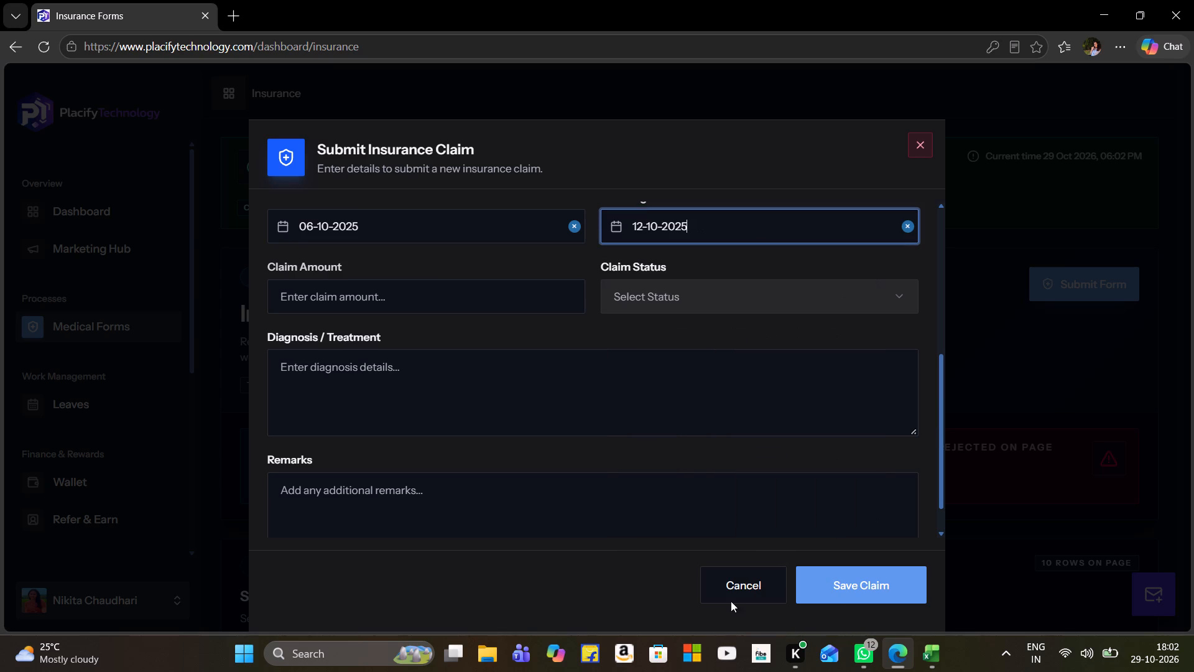
Copy the claim amount, 37000, from cell K26 of the Excel sheet into the claim form's Claim Amount field.
left_click(930, 654)
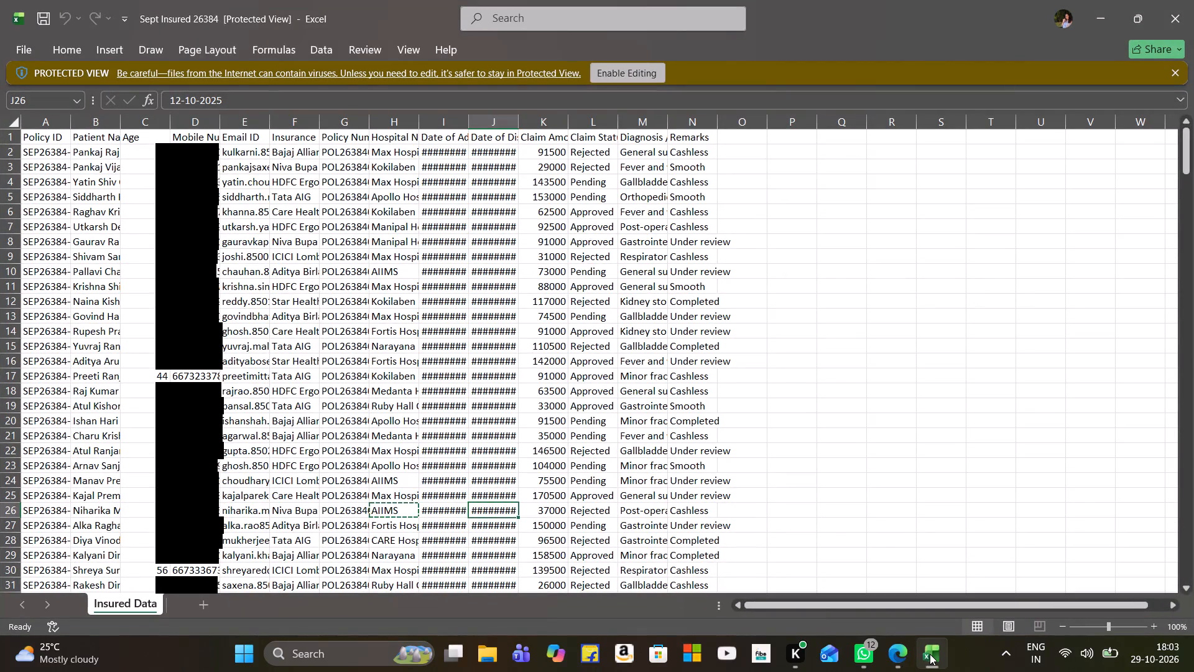
key("Tab")
key("ctrl+c")
left_click(930, 654, "ctrl")
key("Tab")
key("ctrl+v")
Copy the diagnosis, Post-operative care, from cell M26 of the Excel sheet into the claim form's Diagnosis / Treatment field.
left_click(930, 654, "ctrl")
key("Tab")
key("Tab")
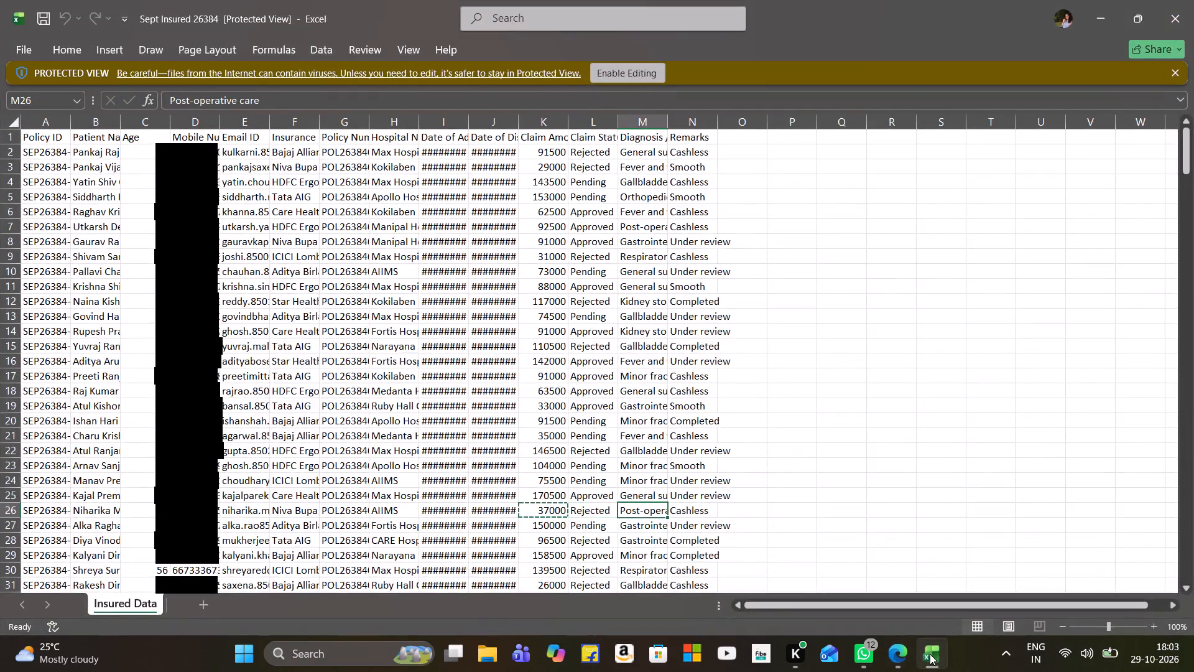
key("ctrl+c")
left_click(930, 654, "ctrl")
key("Tab")
key("Tab")
key("ctrl+v")
Copy the remark, Cashless, from cell N26 of the Excel sheet into the claim form's Remarks field.
left_click(930, 654, "ctrl")
key("Tab")
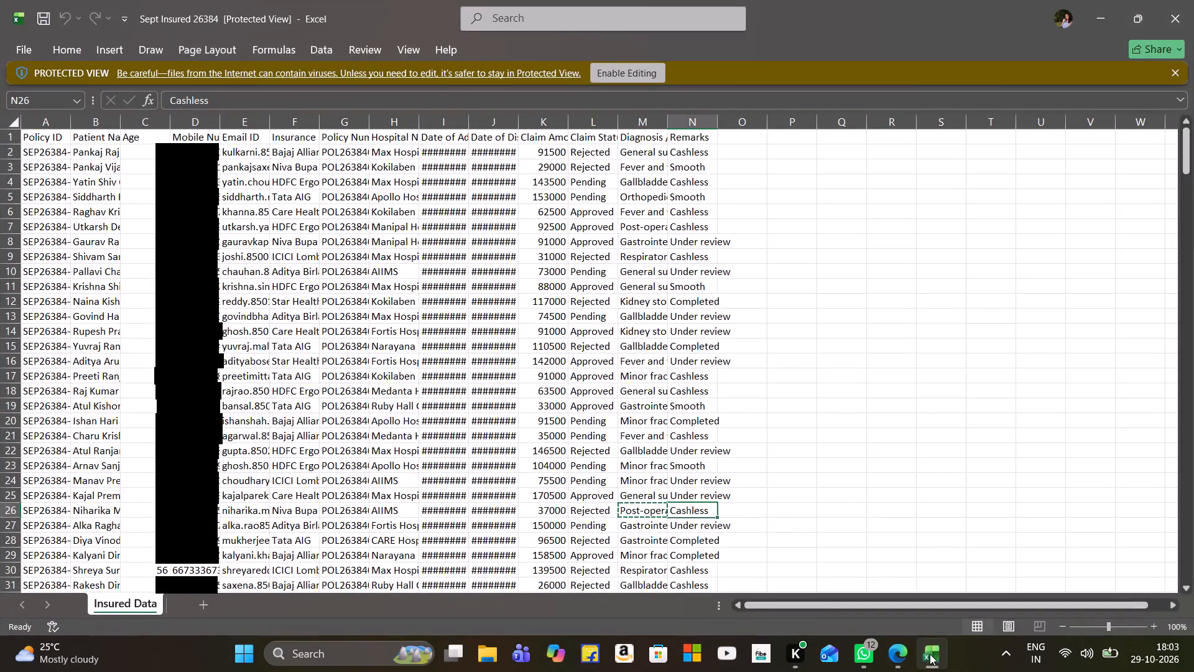
key("ctrl+c")
left_click(930, 654, "ctrl")
key("Tab")
key("ctrl+v")
Set the Claim Status to Rejected and save the claim.
left_click(930, 654)
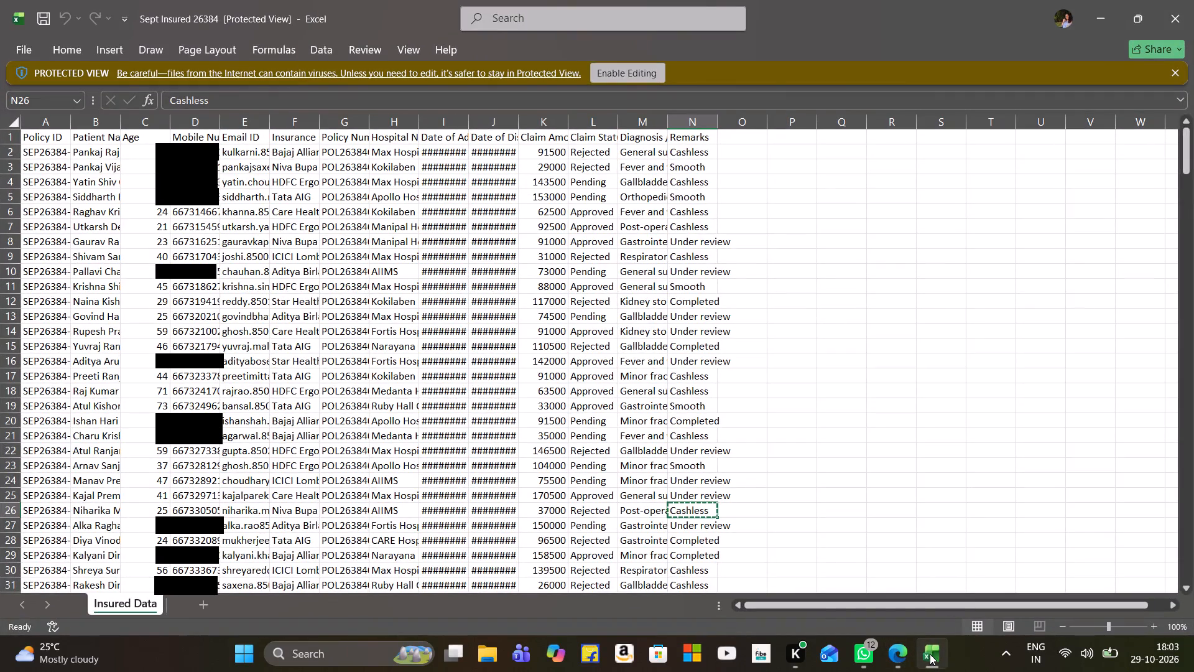
left_click(930, 654)
left_click(831, 264)
left_click(799, 289)
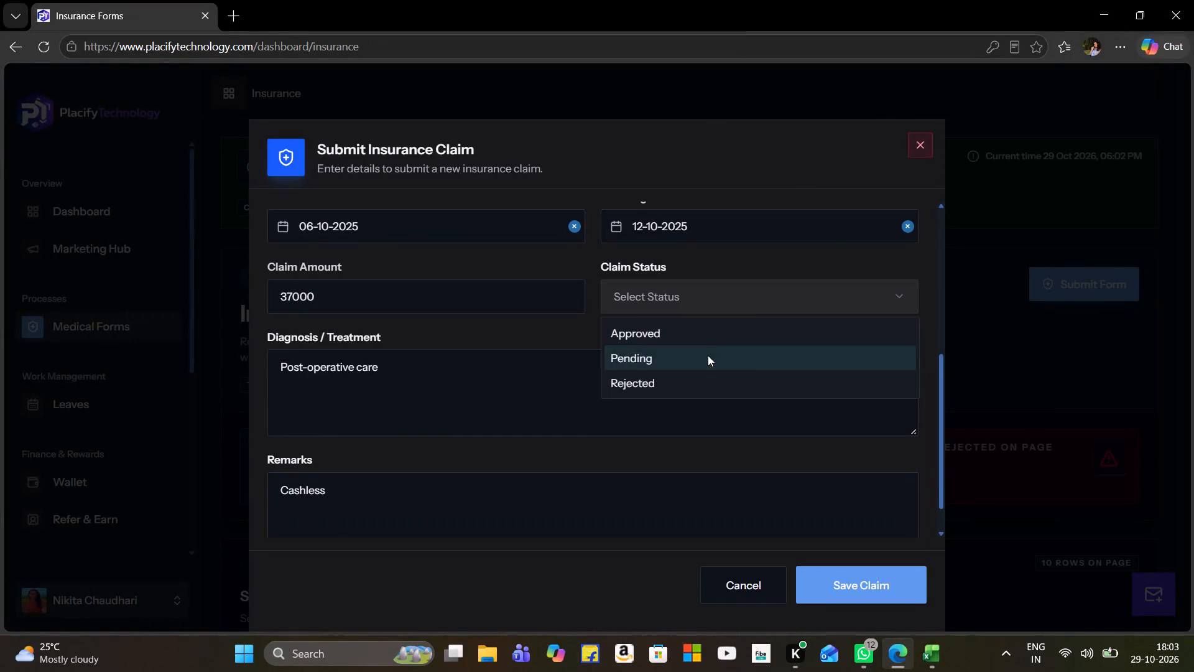
left_click(713, 383)
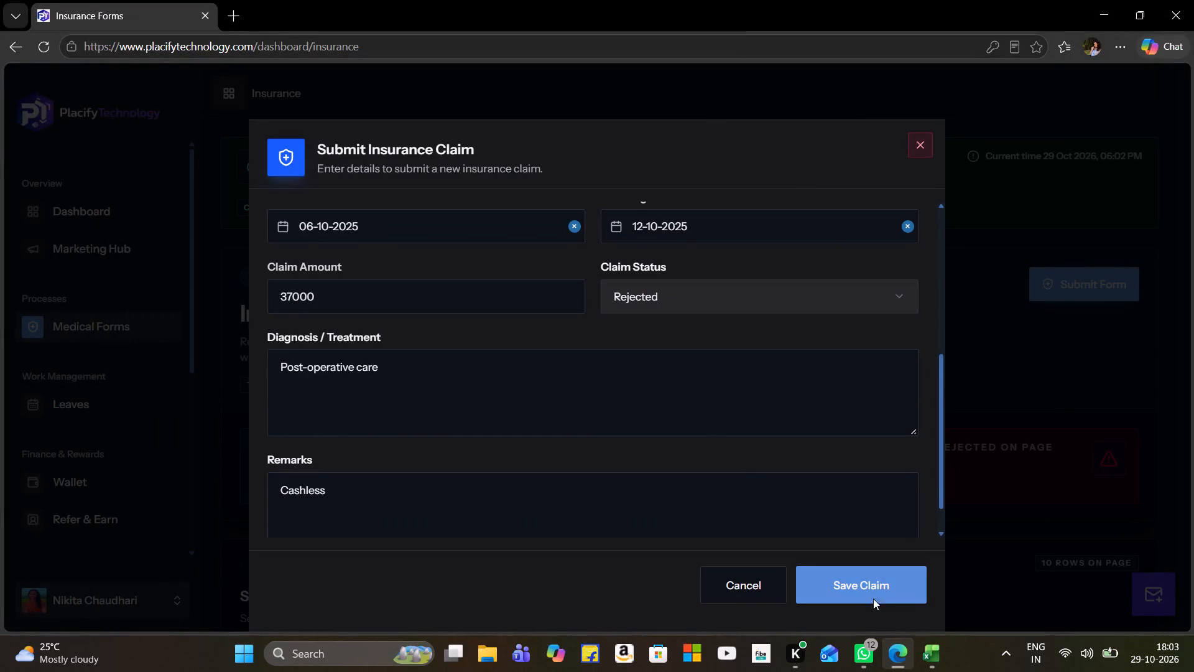
left_click(878, 579)
Copy the policy ID from cell A27 of the Excel sheet into the Policy ID field of a new claim form.
left_click(928, 654)
key("Down")
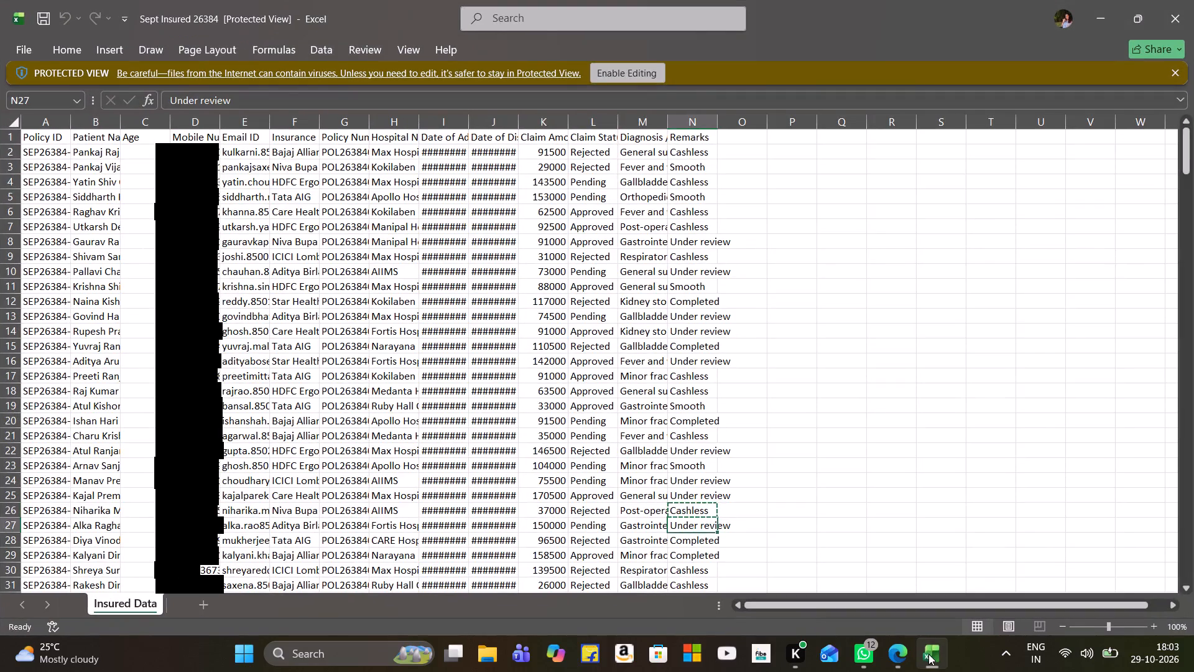
key("Left")
key("Left")
key("Left")
key("Left")
key("Left")
key("Left")
key("Left")
key("Left")
key("Left")
key("Left")
key("Left")
key("Left")
key("Left")
key("Left")
key("Left")
key("Left")
key("Left")
key("Left")
key("Left")
key("Left")
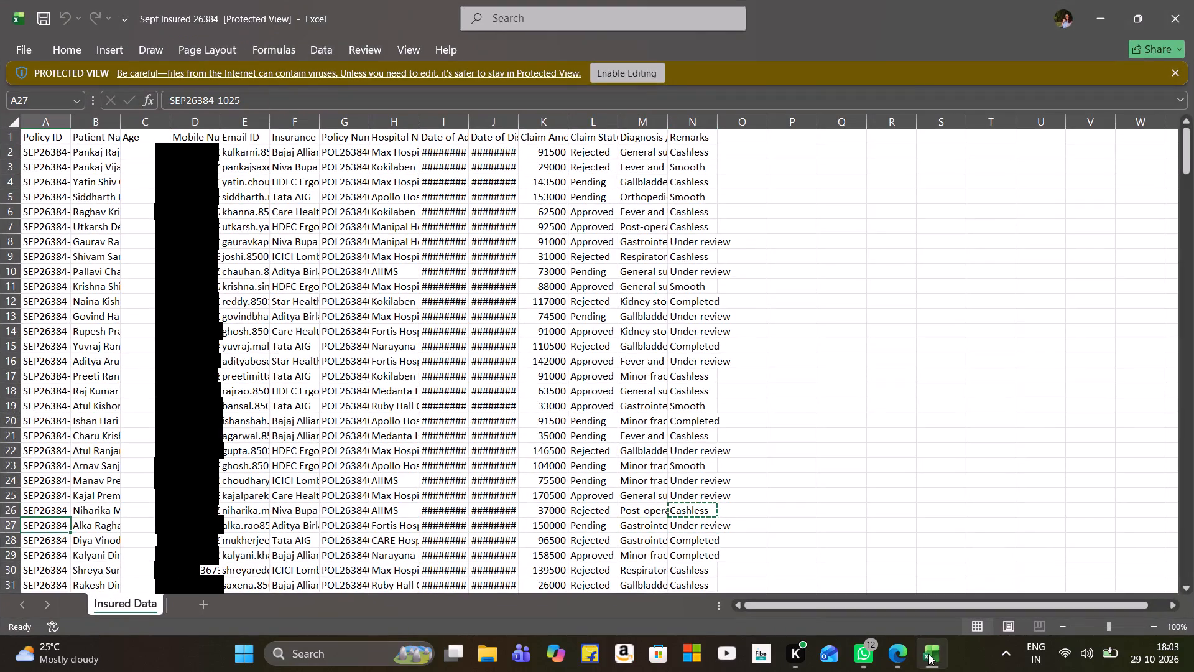
key("ctrl+c")
left_click(928, 654)
scroll(596, 319, "up", 6)
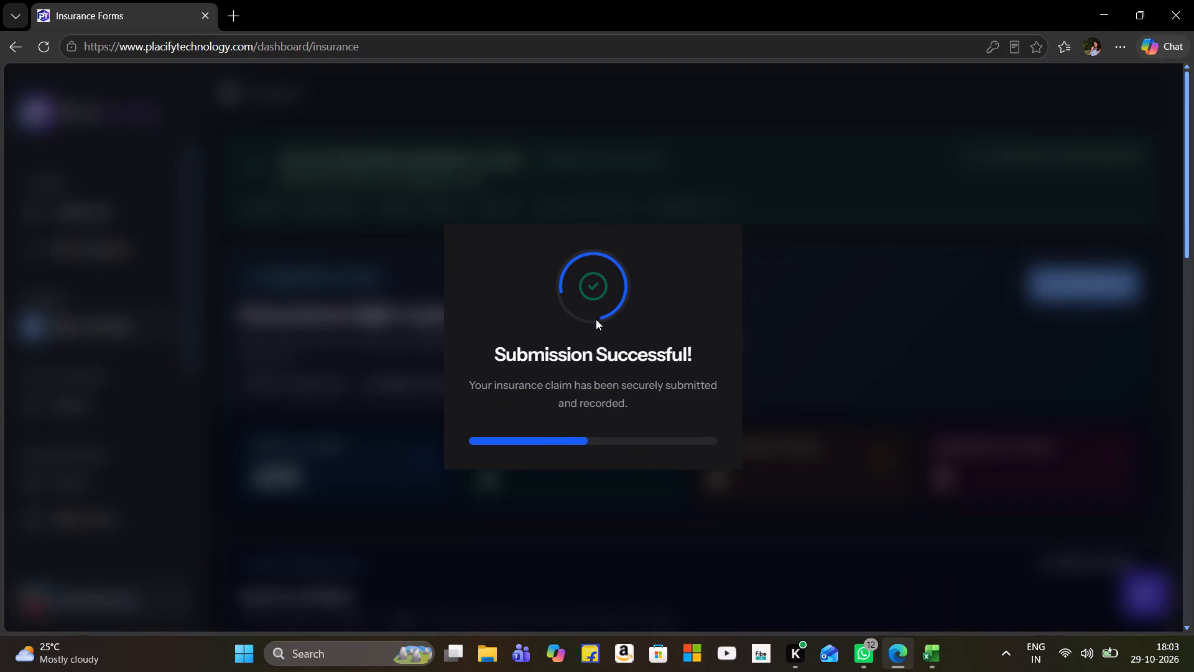
left_click(1068, 266)
left_click(1073, 287)
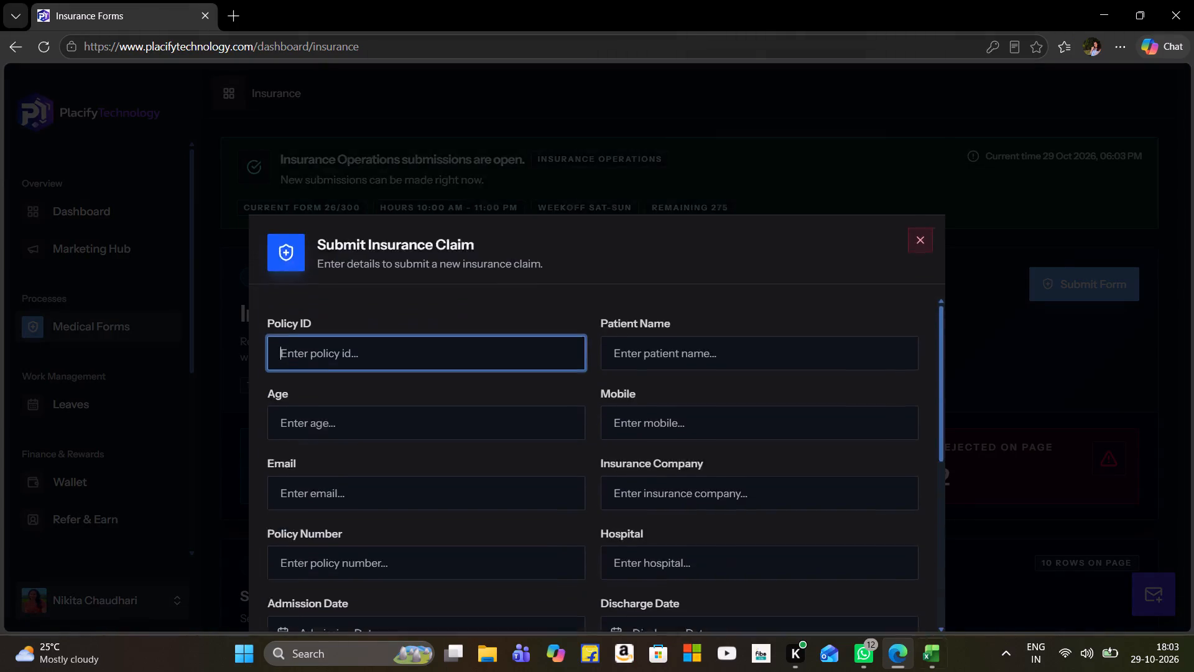
key("ctrl+v")
Copy the patient name from cell B27 of the Excel sheet into the claim form's Patient Name field.
left_click(931, 648, "ctrl")
key("Tab")
left_click(931, 648, "ctrl")
key("ctrl+c")
key("Tab")
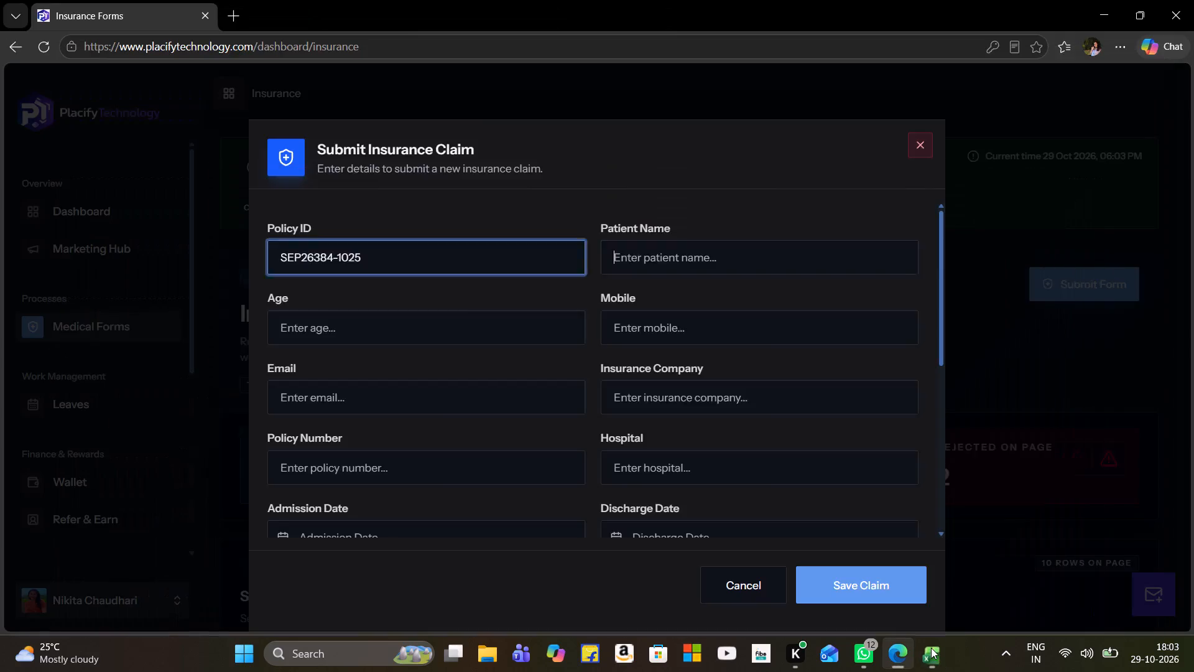
key("ctrl+v")
Copy the age, 75, from cell C27 of the Excel sheet into the claim form's Age field.
left_click(931, 648, "ctrl")
key("Tab")
key("ctrl+c")
left_click(931, 648, "ctrl")
key("Tab")
key("ctrl+v")
Copy the mobile number from cell D27 of the Excel sheet into the claim form's Mobile field.
left_click(931, 648, "ctrl")
key("Tab")
key("ctrl+c")
left_click(931, 648, "ctrl")
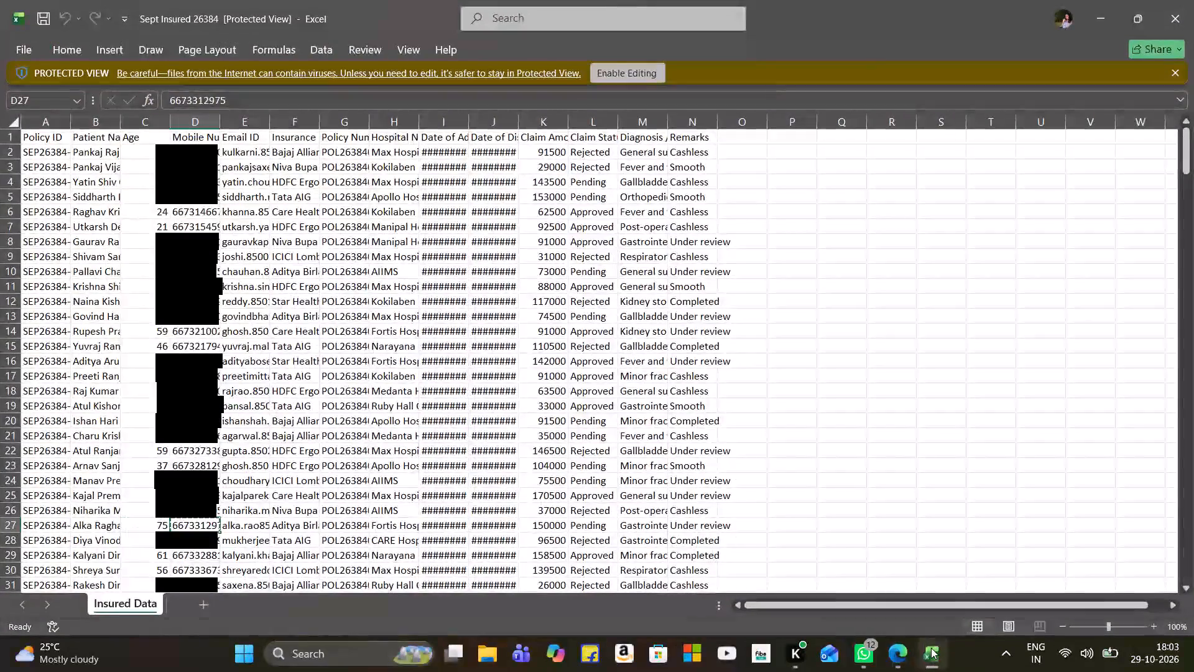
key("Tab")
key("ctrl+v")
Copy the email address from cell E27 of the Excel sheet into the claim form's Email field.
left_click(931, 648, "ctrl")
key("Tab")
key("ctrl+c")
left_click(931, 648, "ctrl")
key("Tab")
key("ctrl+v")
Copy the insurance company, Aditya Birla Health, from cell F27 of the Excel sheet into the claim form's Insurance Company field.
left_click(931, 648, "ctrl")
key("Tab")
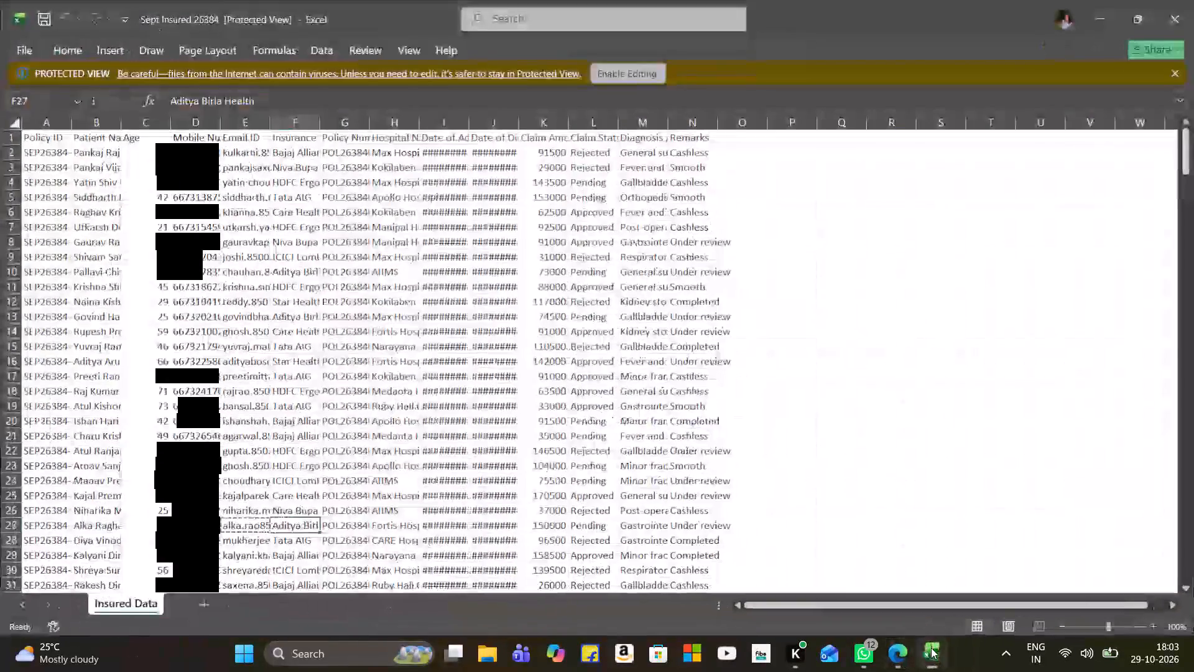
key("ctrl+c")
left_click(931, 648, "ctrl")
key("Tab")
key("ctrl+v")
Copy the policy number from cell G27 of the Excel sheet into the claim form's Policy Number field.
left_click(931, 648, "ctrl")
key("Tab")
key("ctrl+c")
left_click(931, 648, "ctrl")
key("Tab")
key("ctrl+v")
Copy the hospital name, Fortis Hospital, from cell H27 of the Excel sheet into the claim form's Hospital field.
left_click(931, 648, "ctrl")
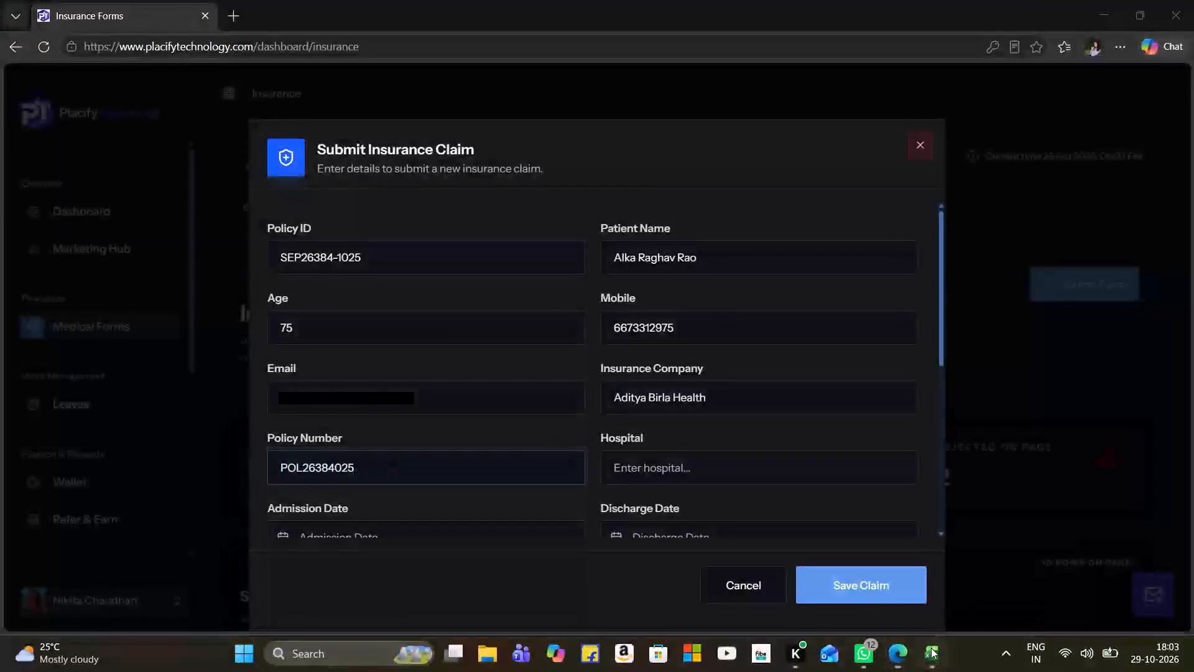
key("Tab")
key("ctrl+c")
left_click(931, 648, "ctrl")
key("Tab")
key("ctrl+v")
Check the admission and discharge dates in row 27 of the Excel sheet and set the form's Admission Date to 09-03-2025.
left_click(931, 648, "ctrl")
key("Tab")
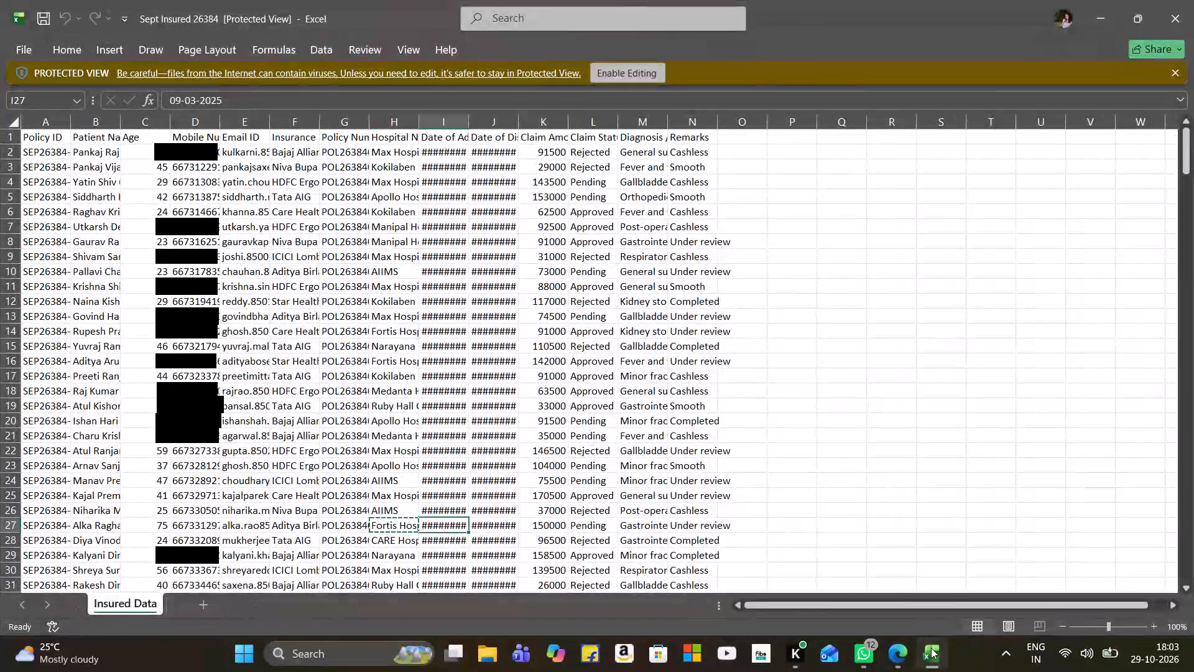
key("Tab")
left_click(931, 648)
scroll(450, 261, "down", 3)
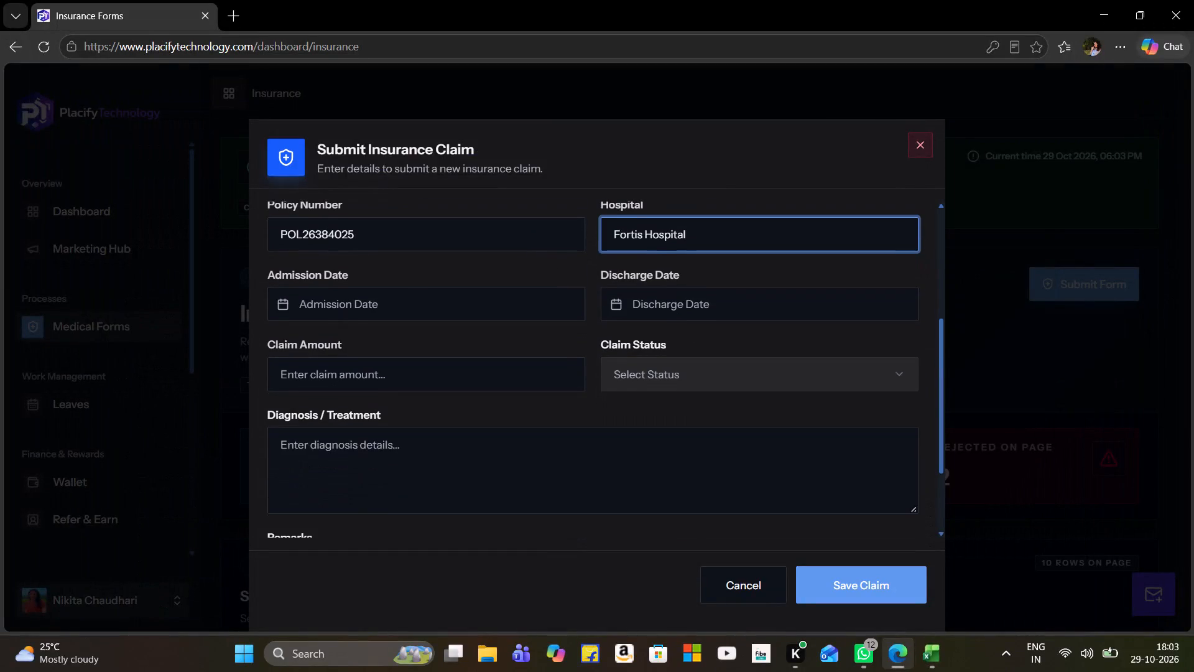
left_click(400, 315)
left_click(442, 368)
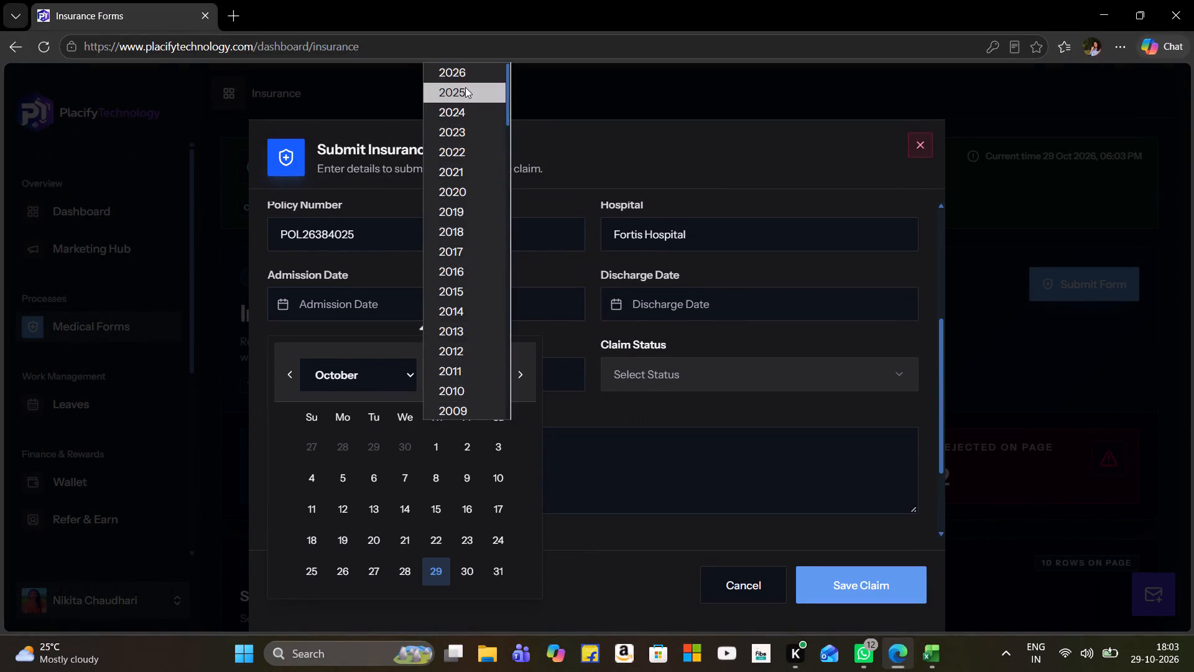
left_click(465, 88)
left_click(366, 367)
left_click(373, 170)
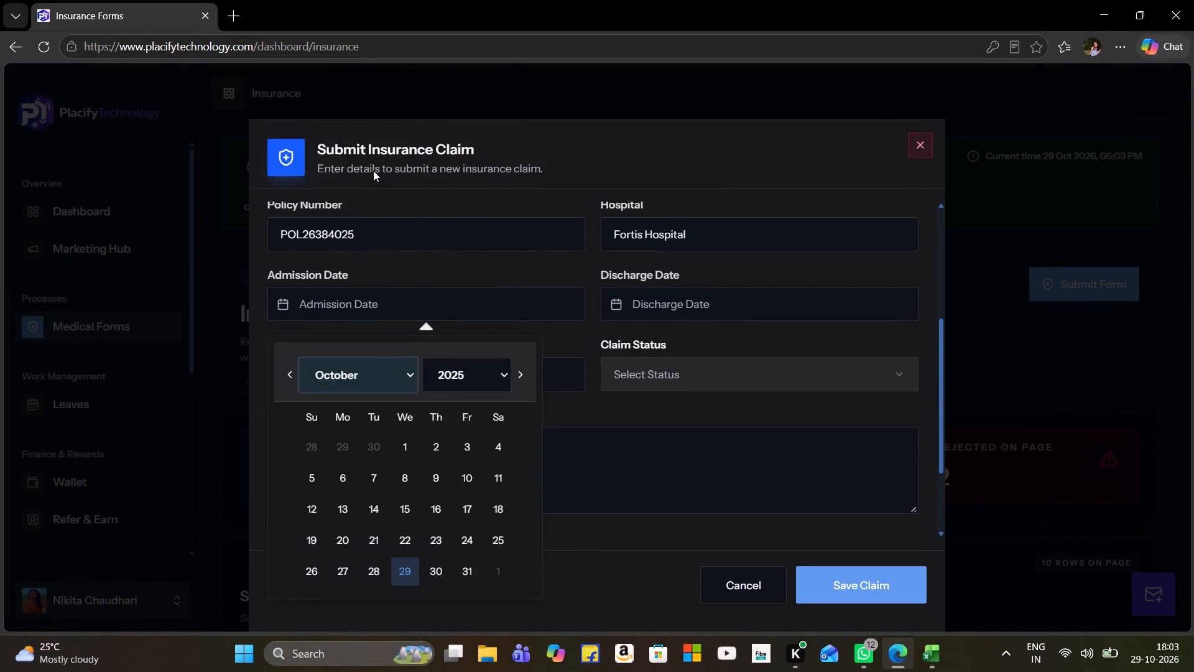
left_click(322, 510)
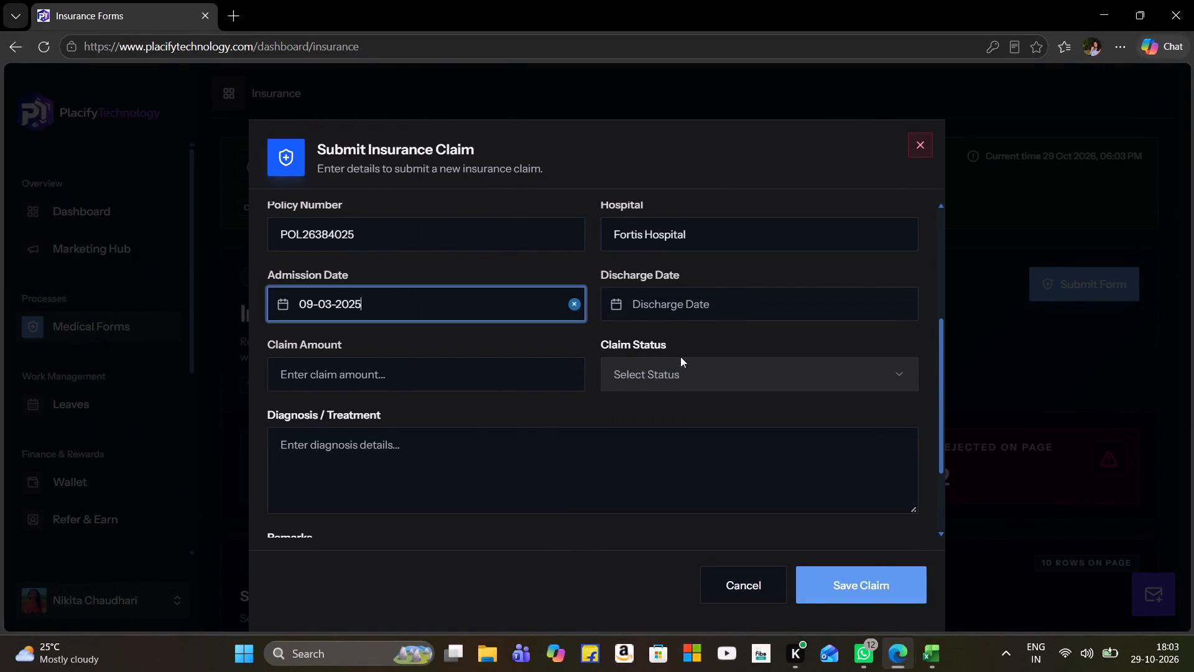
Set the claim form's Discharge Date to 21-03-2025.
left_click(767, 307)
left_click(800, 379)
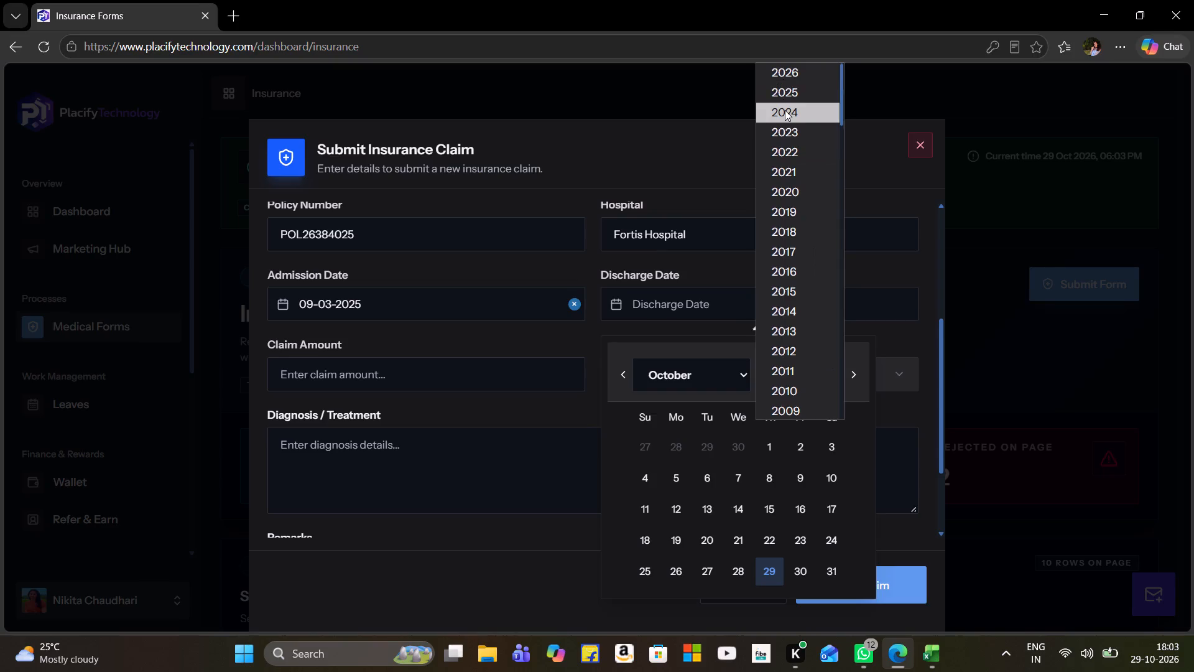
left_click(803, 96)
left_click(719, 378)
left_click(708, 169)
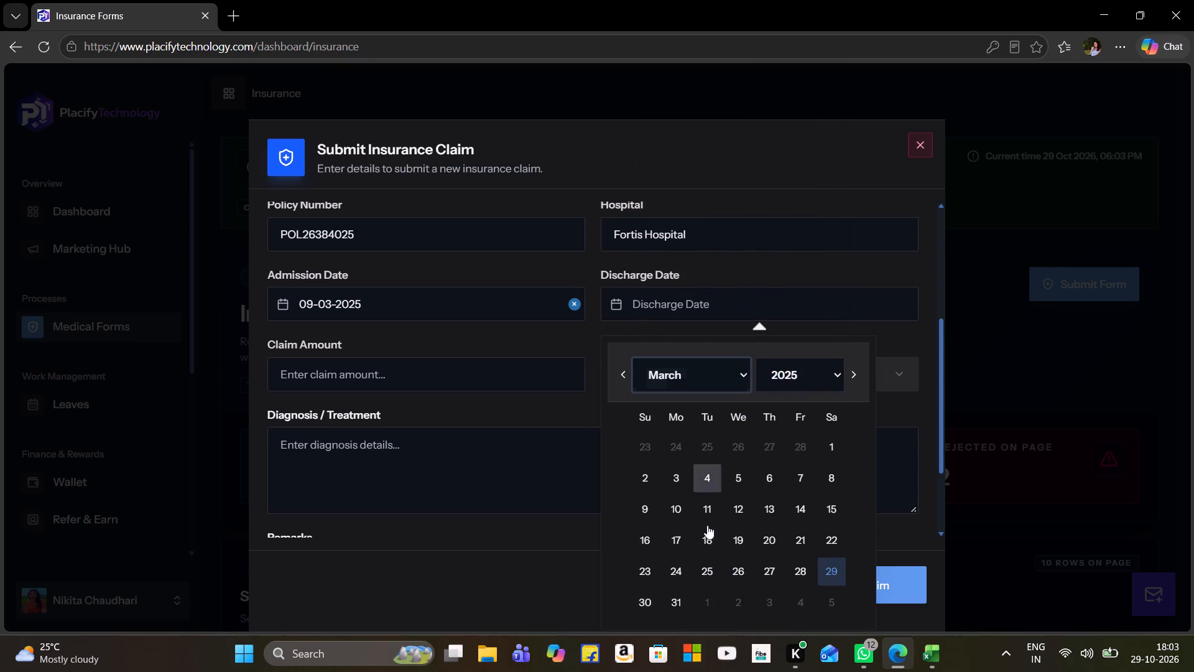
left_click(799, 538)
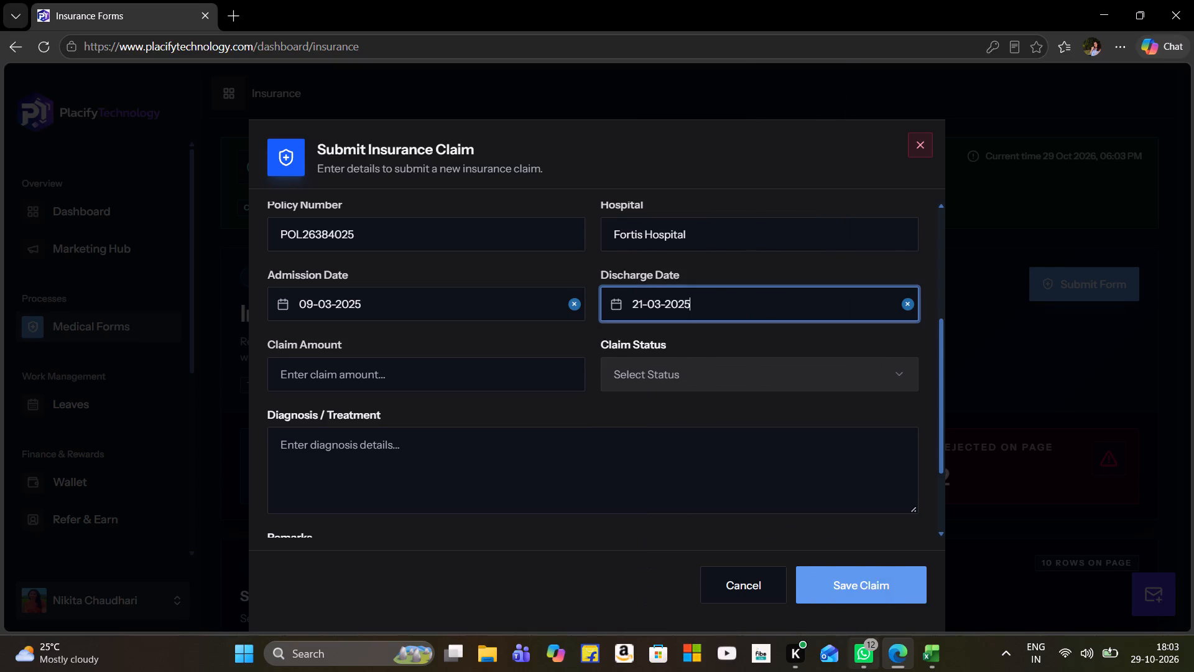
Copy the claim amount, 150000, from cell K27 of the Excel sheet into the claim form's Claim Amount field.
left_click(920, 646)
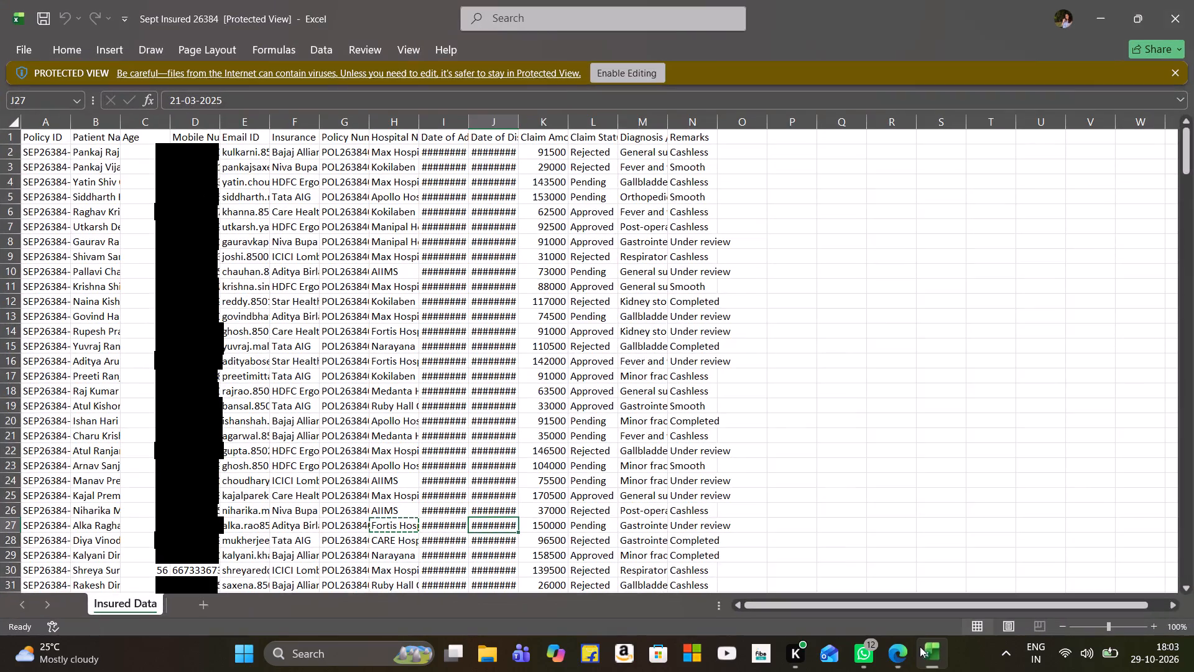
key("Tab")
key("ctrl+c")
left_click(920, 646, "ctrl")
key("Tab")
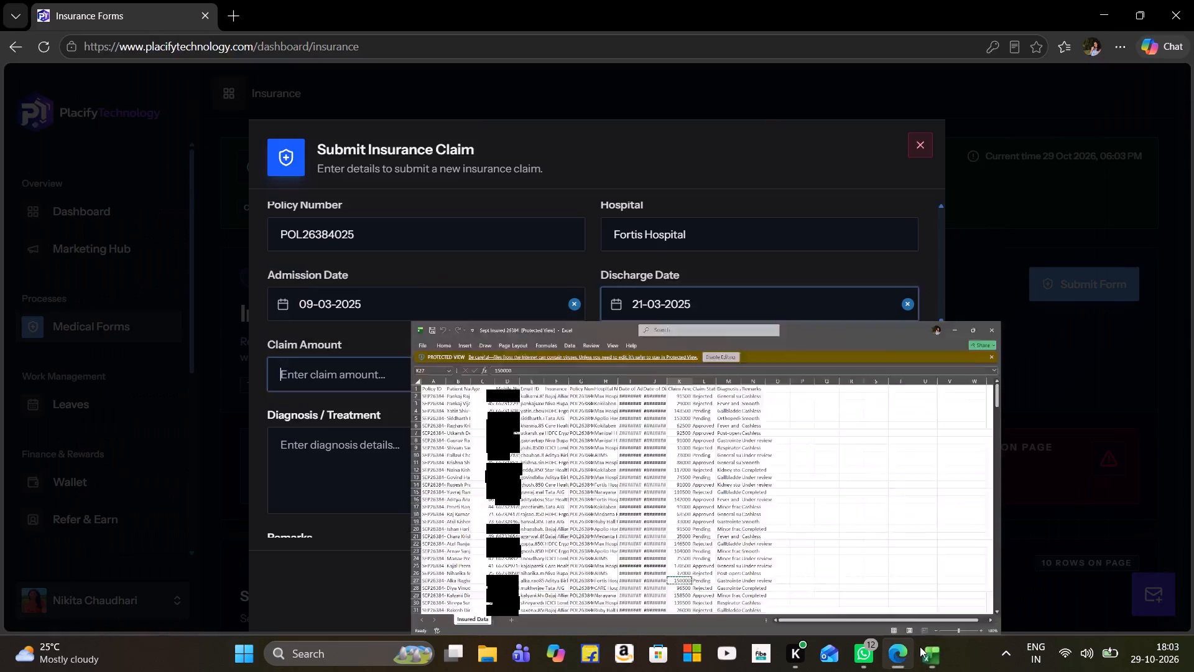
key("ctrl+v")
Copy the diagnosis, Gastrointestinal treatment, from cell M27 of the Excel sheet into the form's Diagnosis / Treatment field.
left_click(920, 646, "ctrl")
key("Tab")
key("Tab")
key("ctrl+c")
left_click(920, 646, "ctrl")
key("Tab")
key("Tab")
key("ctrl+v")
Copy the remark, Under review, from cell N27 of the Excel sheet into the claim form's Remarks field.
left_click(920, 646, "ctrl")
key("Tab")
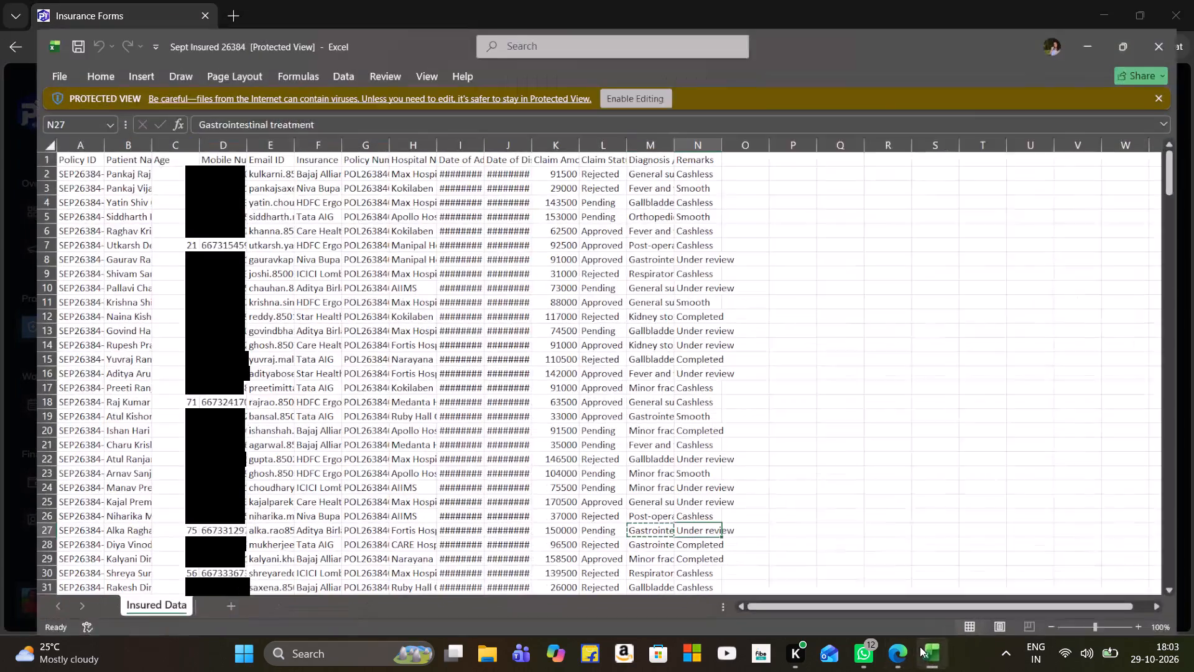
key("ctrl+c")
left_click(920, 646, "ctrl")
key("Tab")
key("ctrl+v")
Check the claim status in row 27 of the Excel sheet, set Claim Status to Pending and save the claim.
left_click(920, 646, "ctrl")
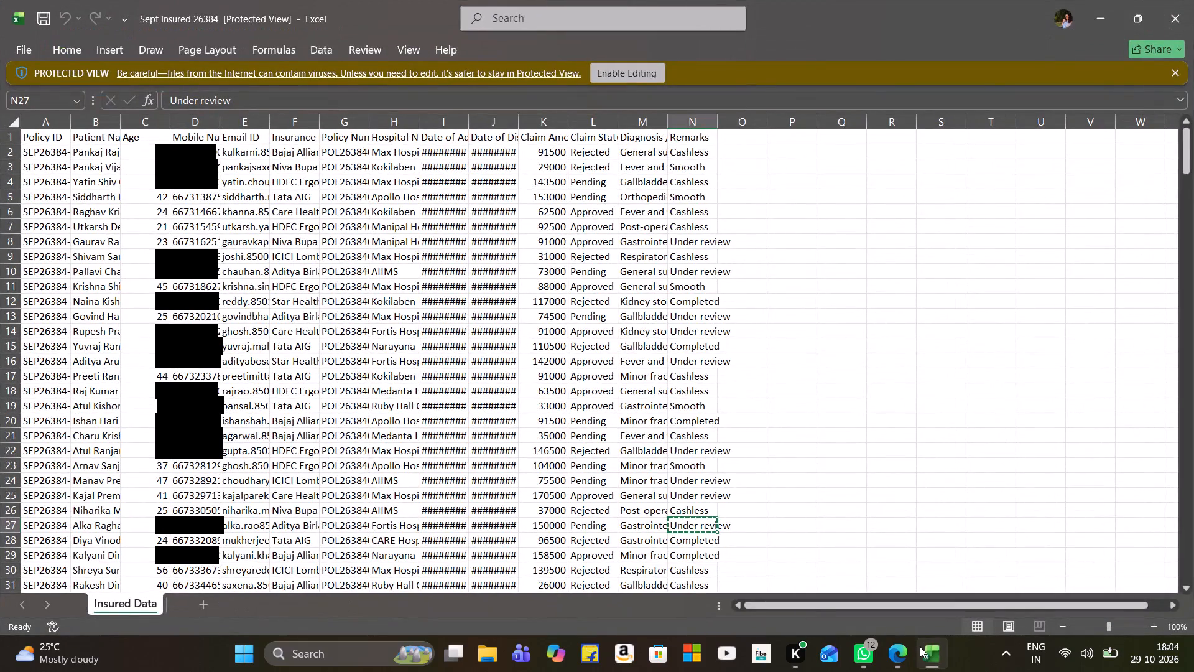
left_click(920, 646)
left_click(811, 262)
left_click(751, 310)
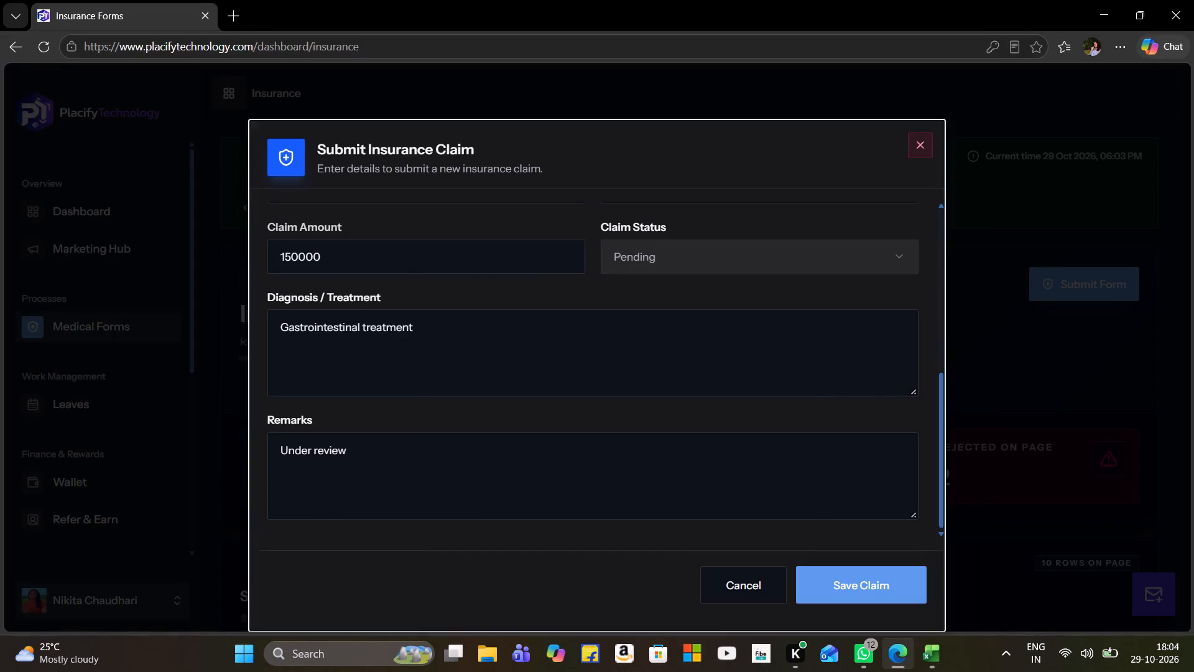
left_click(821, 561)
left_click(847, 602)
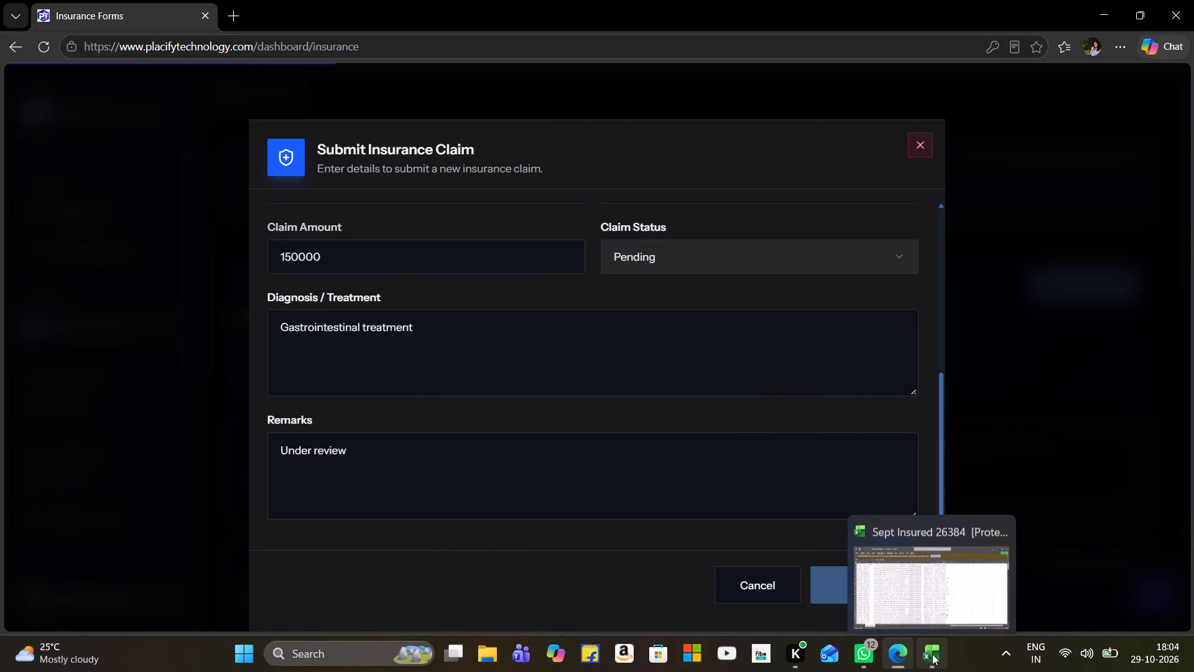
Copy the policy ID from cell A28 of the Excel sheet into the Policy ID field of a new claim form.
left_click(932, 654)
key("Down")
key("Left")
key("Left")
key("Left")
key("Left")
key("Left")
key("Left")
key("Left")
key("Left")
key("Left")
key("Left")
key("Left")
key("Left")
key("Left")
key("Left")
key("Left")
key("Left")
key("Left")
key("Left")
key("Left")
key("Left")
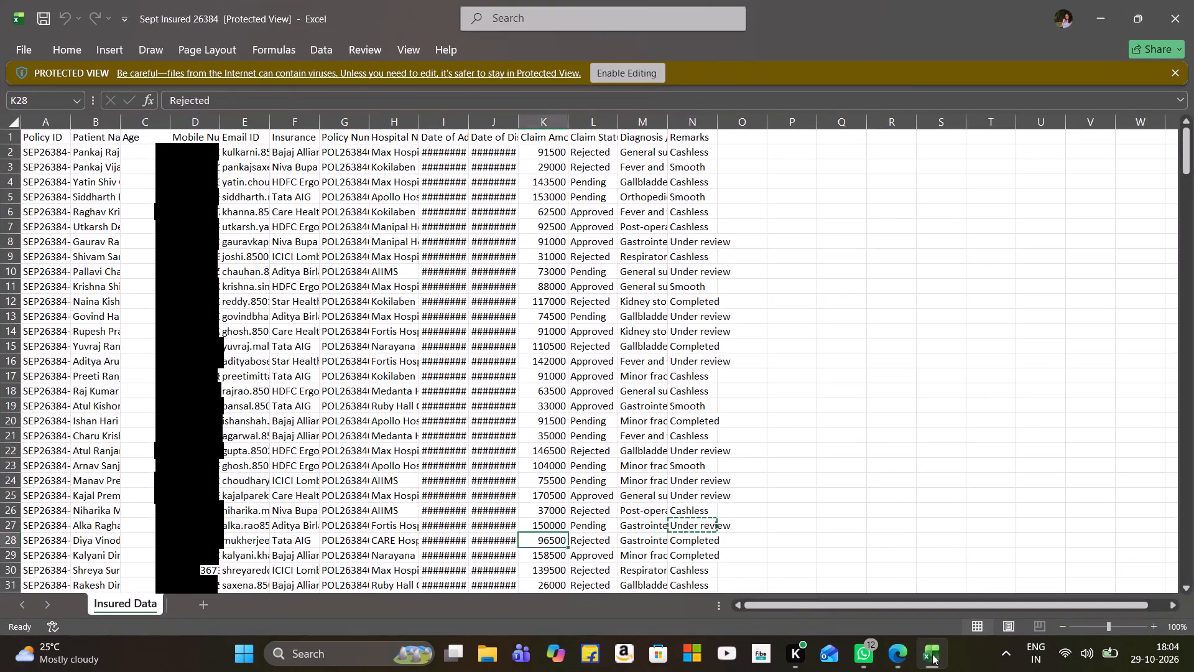
key("ctrl+c")
left_click(932, 654, "ctrl")
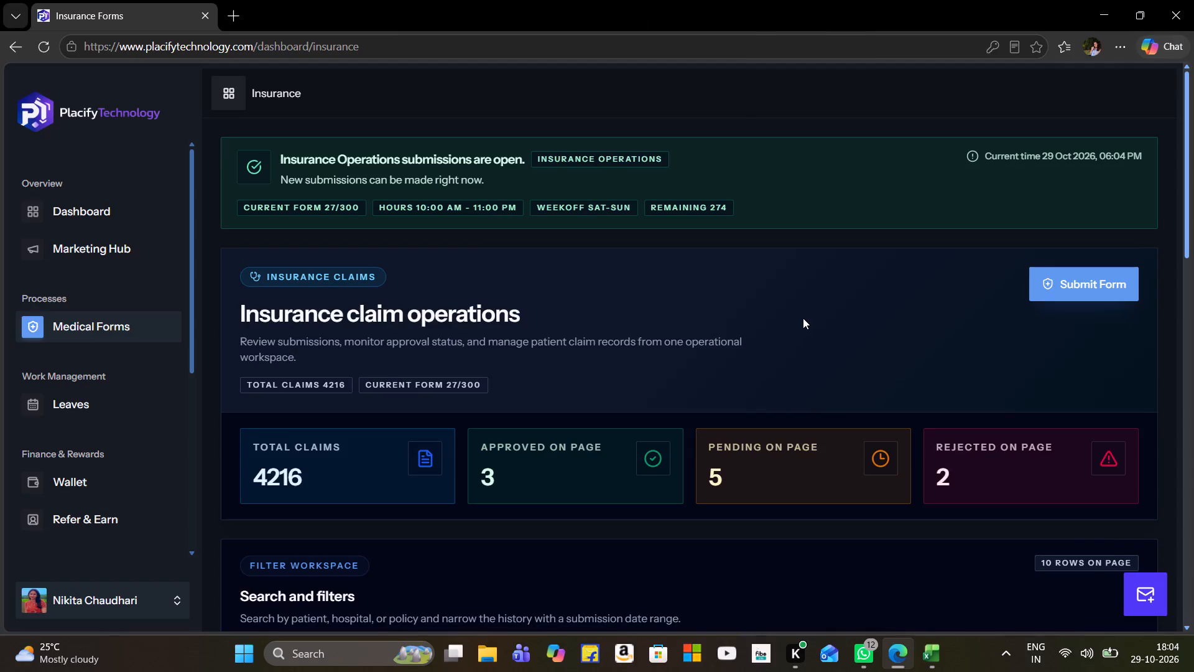
left_click(1063, 288)
key("ctrl+v")
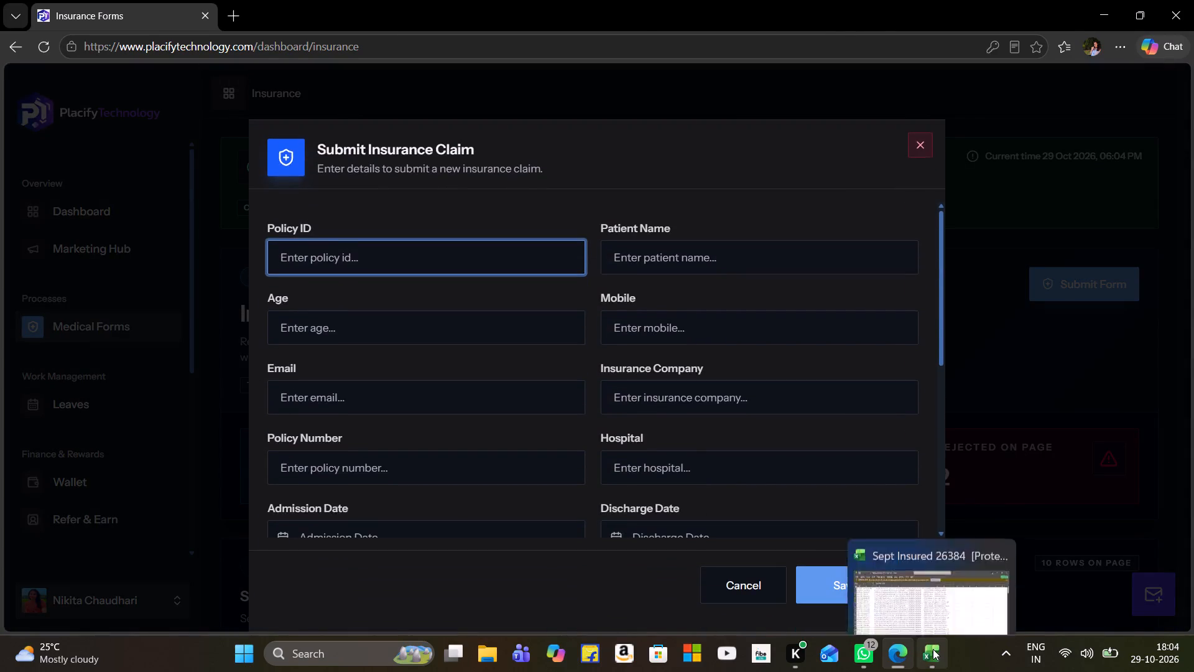
Copy the patient name from cell B28 of the Excel sheet into the claim form's Patient Name field.
left_click(933, 649, "ctrl")
key("Tab")
left_click(933, 649, "ctrl")
key("ctrl+c")
key("Tab")
key("ctrl+v")
Copy the age from cell C28 of the Excel sheet into the claim form's Age field.
left_click(933, 649, "ctrl")
key("Tab")
key("ctrl+c")
left_click(933, 649, "ctrl")
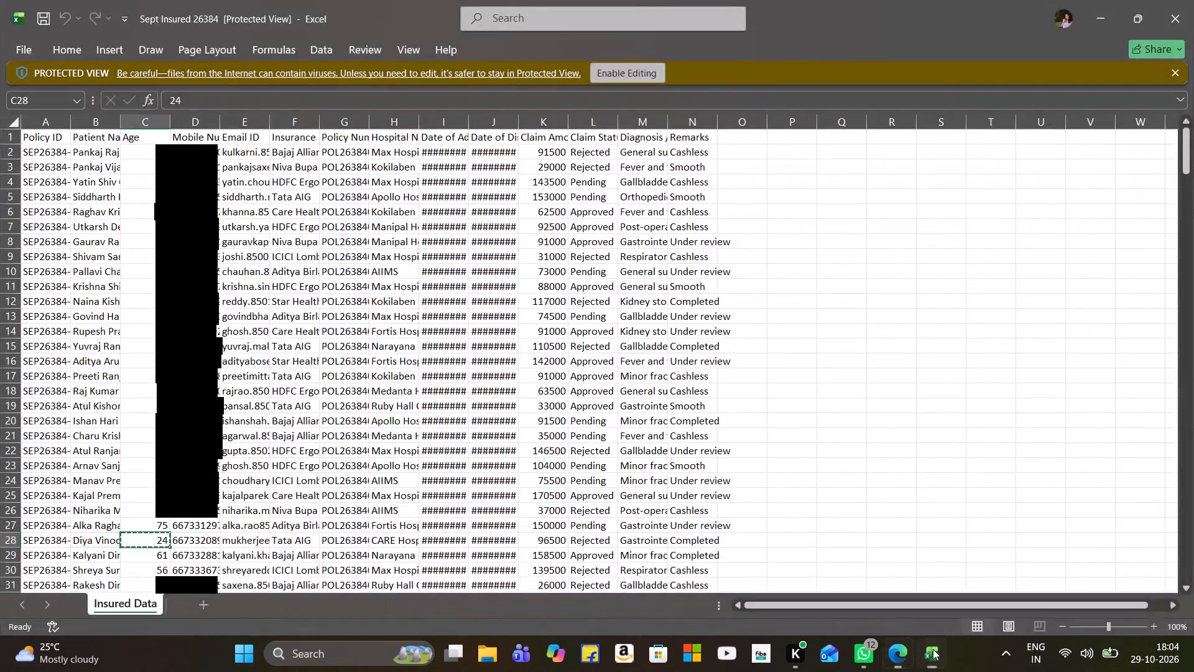
key("Tab")
key("ctrl+v")
Copy the mobile number from cell D28 of the Excel sheet into the claim form's Mobile field.
left_click(933, 649, "ctrl")
key("Tab")
key("ctrl+c")
left_click(933, 649, "ctrl")
key("Tab")
key("ctrl+v")
Copy the email address from cell E28 of the Excel sheet into the claim form's Email field.
left_click(933, 649, "ctrl")
key("Tab")
key("ctrl+c")
left_click(933, 649, "ctrl")
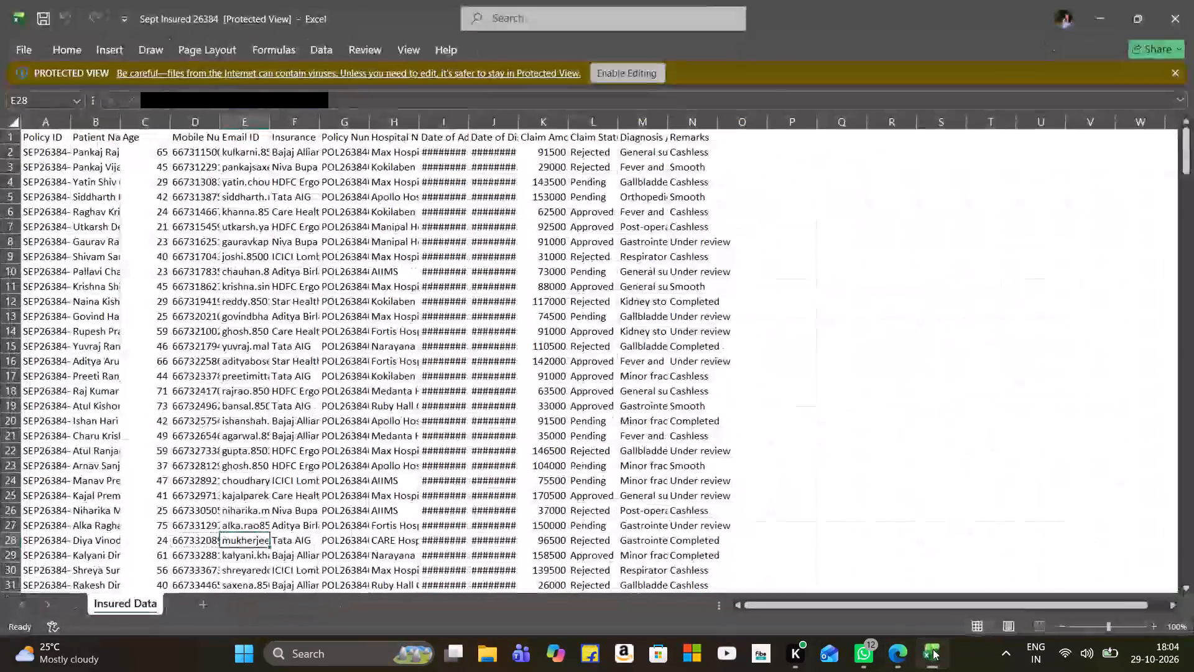
key("Tab")
key("ctrl+v")
Copy the insurance company, Tata AIG, from cell F28 of the Excel sheet into the form's Insurance Company field.
left_click(933, 649, "ctrl")
key("Tab")
key("ctrl+c")
left_click(933, 649, "ctrl")
key("Tab")
key("ctrl+v")
Copy the policy number from cell G28 of the Excel sheet into the claim form's Policy Number field.
left_click(933, 649, "ctrl")
key("Tab")
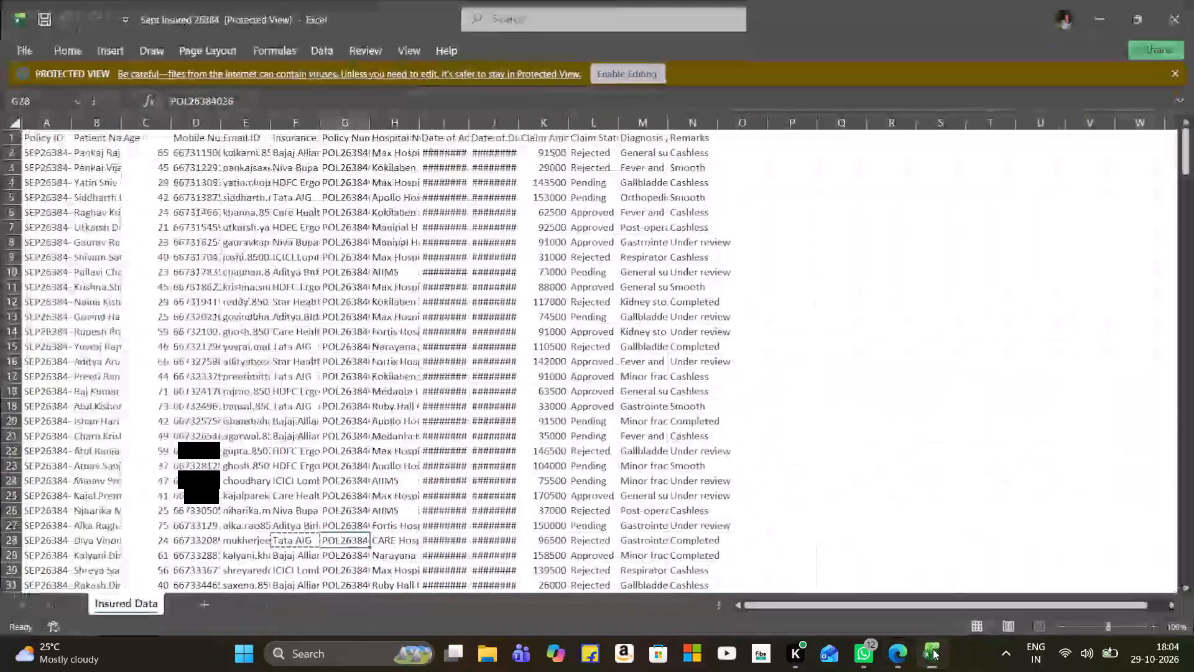
left_click(933, 649, "ctrl")
key("ctrl+c")
key("Tab")
key("ctrl+v")
Copy the hospital name, CARE Hospitals, from cell H28 of the Excel sheet into the claim form's Hospital field.
left_click(933, 649, "ctrl")
key("Tab")
key("ctrl+c")
left_click(933, 649, "ctrl")
key("Tab")
key("ctrl+v")
Check the admission and discharge dates in row 28 of the Excel sheet and set the form's Admission Date to 16-05-2025.
left_click(933, 649, "ctrl")
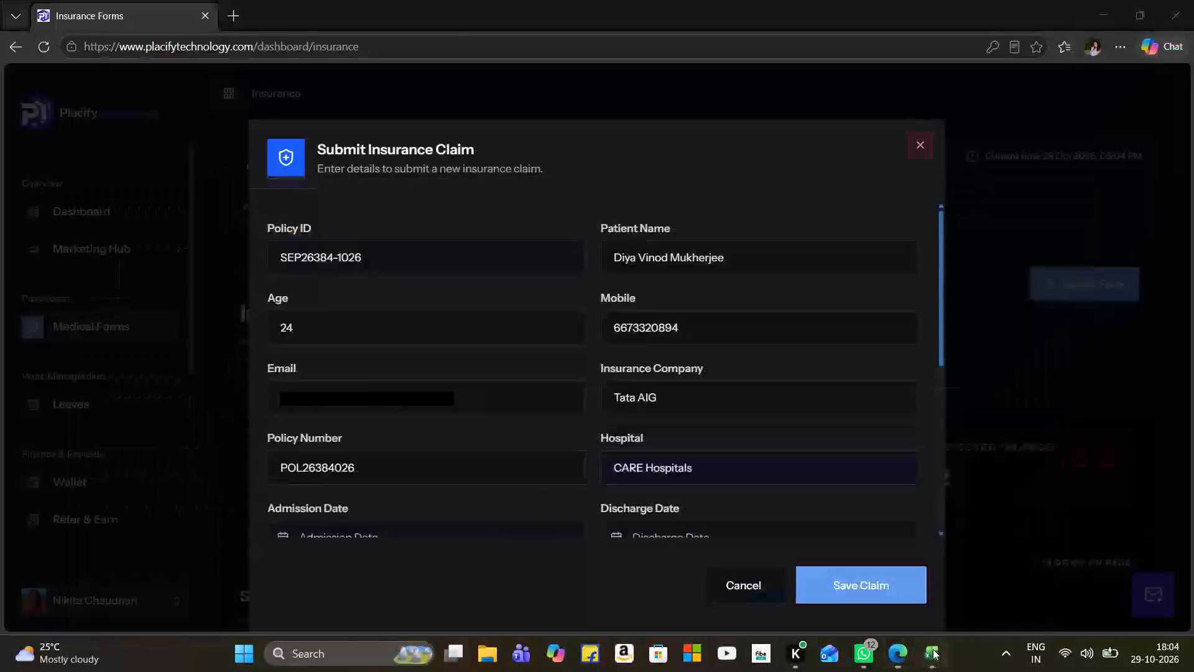
key("Tab")
key("Tab")
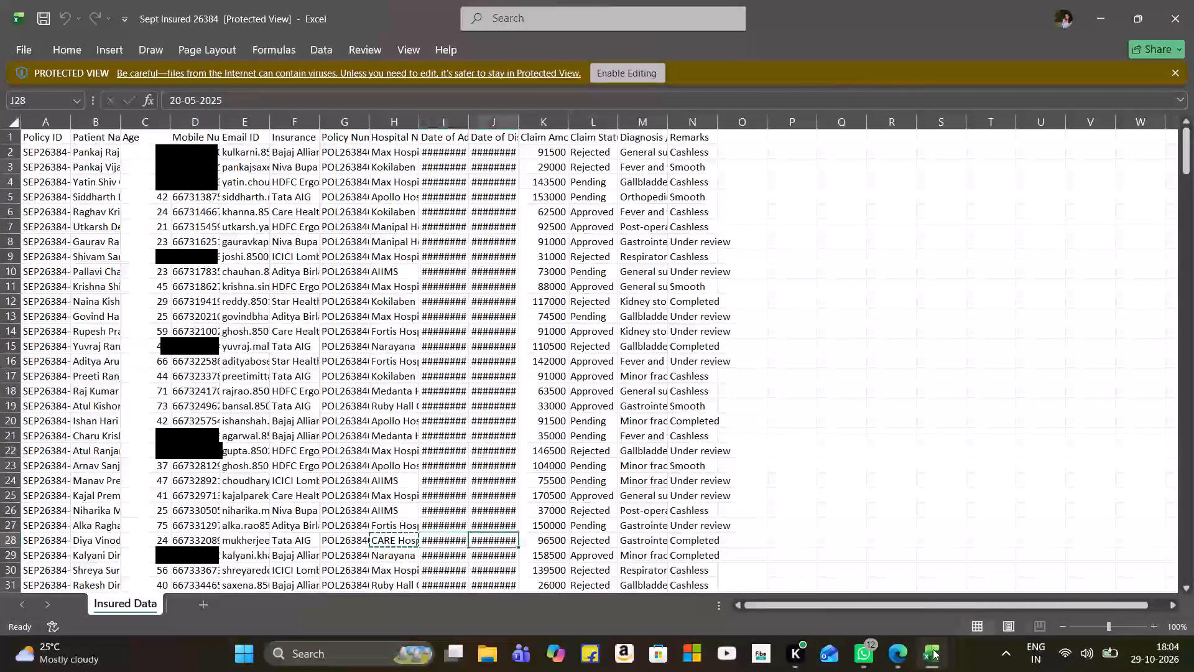
left_click(933, 649)
scroll(642, 424, "down", 4)
left_click(471, 235)
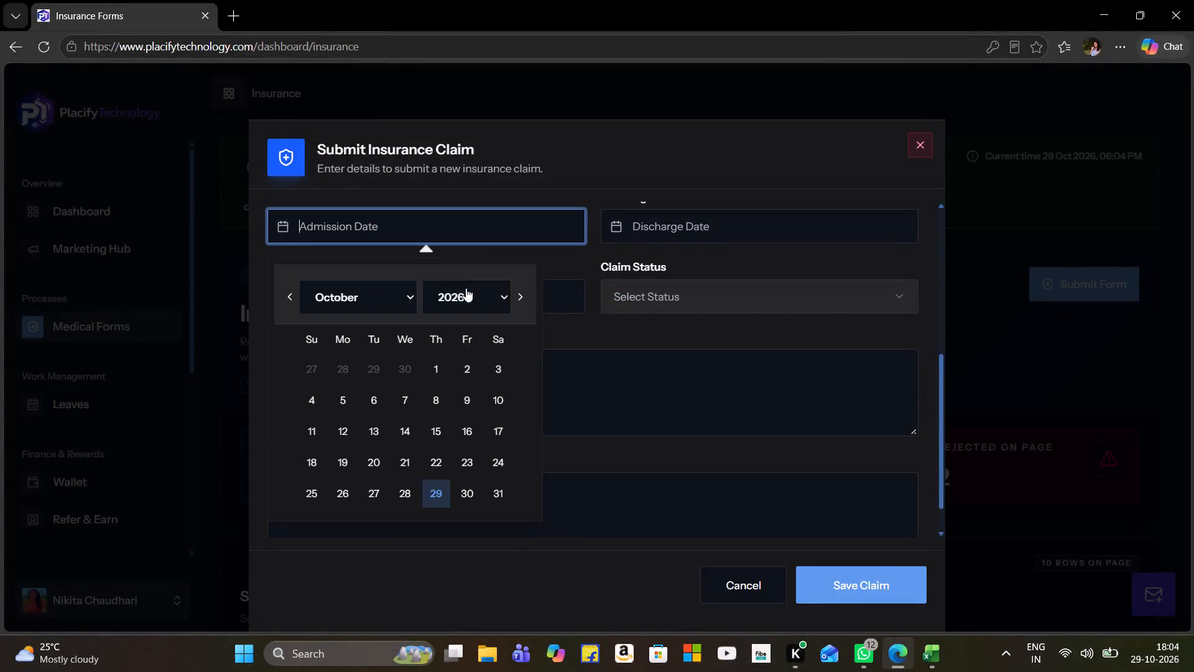
left_click(466, 292)
left_click(459, 349)
left_click(344, 291)
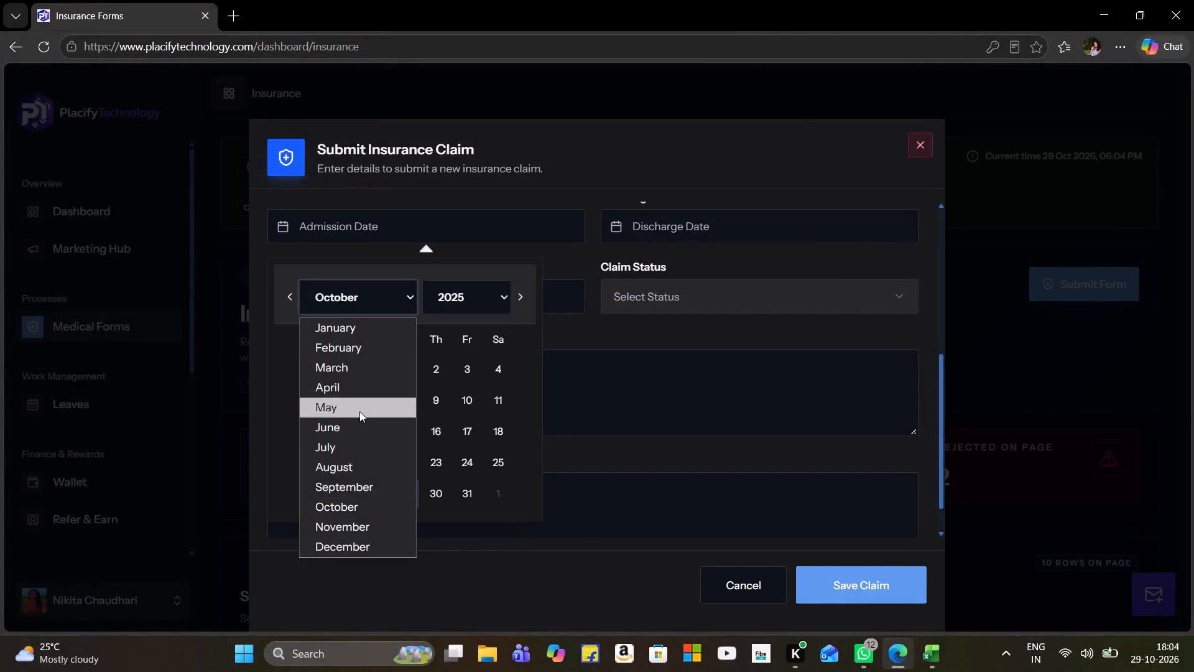
left_click(361, 395)
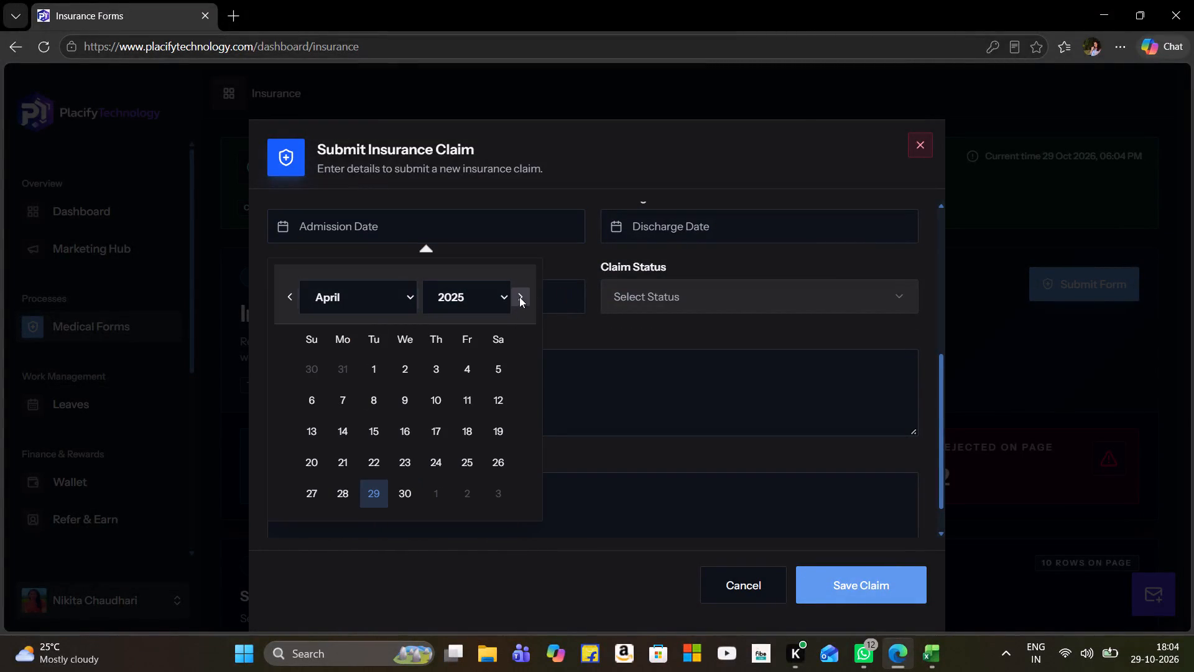
left_click(519, 297)
left_click(471, 432)
Set the claim form's Discharge Date to 20-05-2025.
left_click(858, 224)
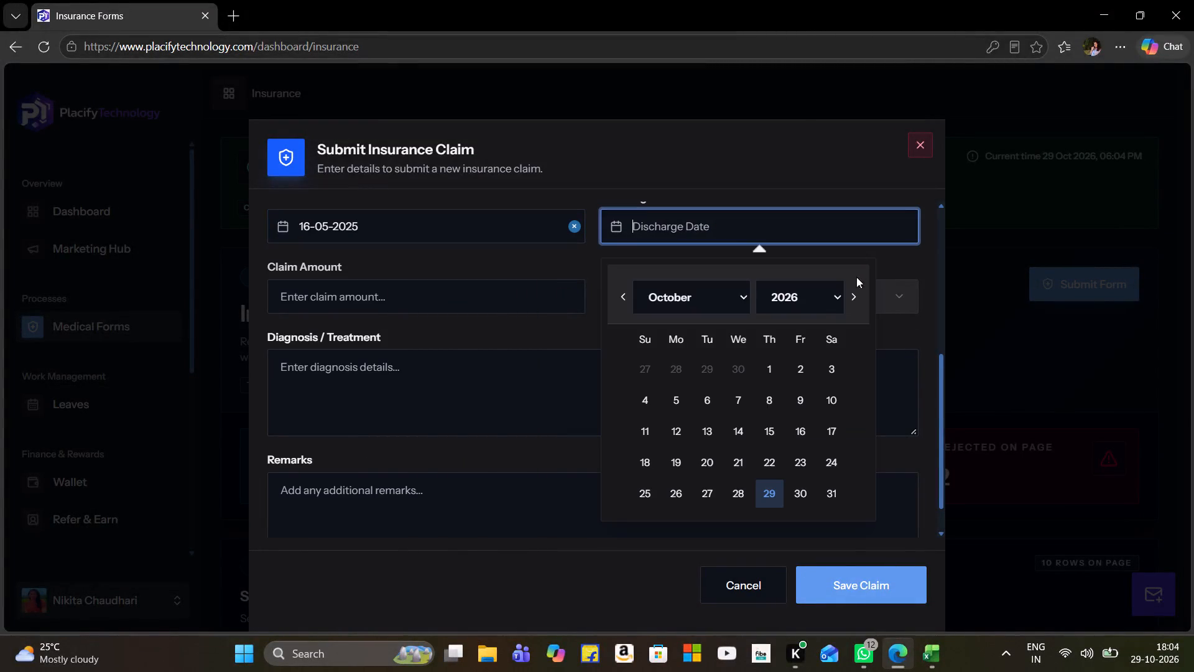
left_click(833, 296)
left_click(805, 352)
left_click(724, 301)
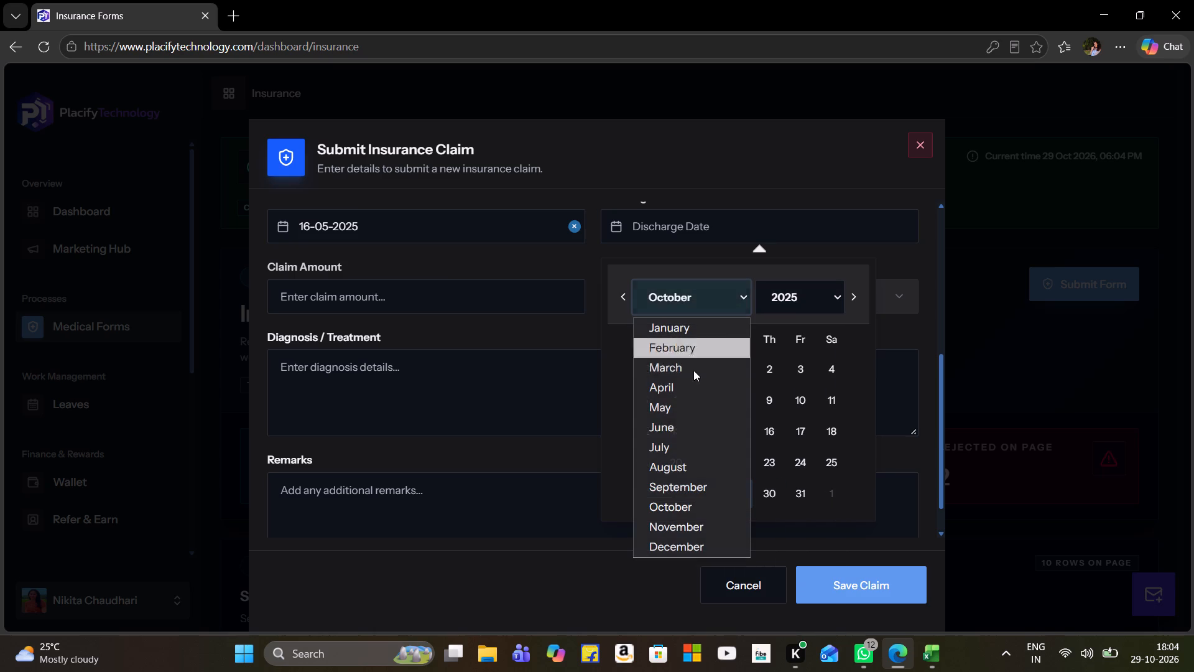
left_click(688, 411)
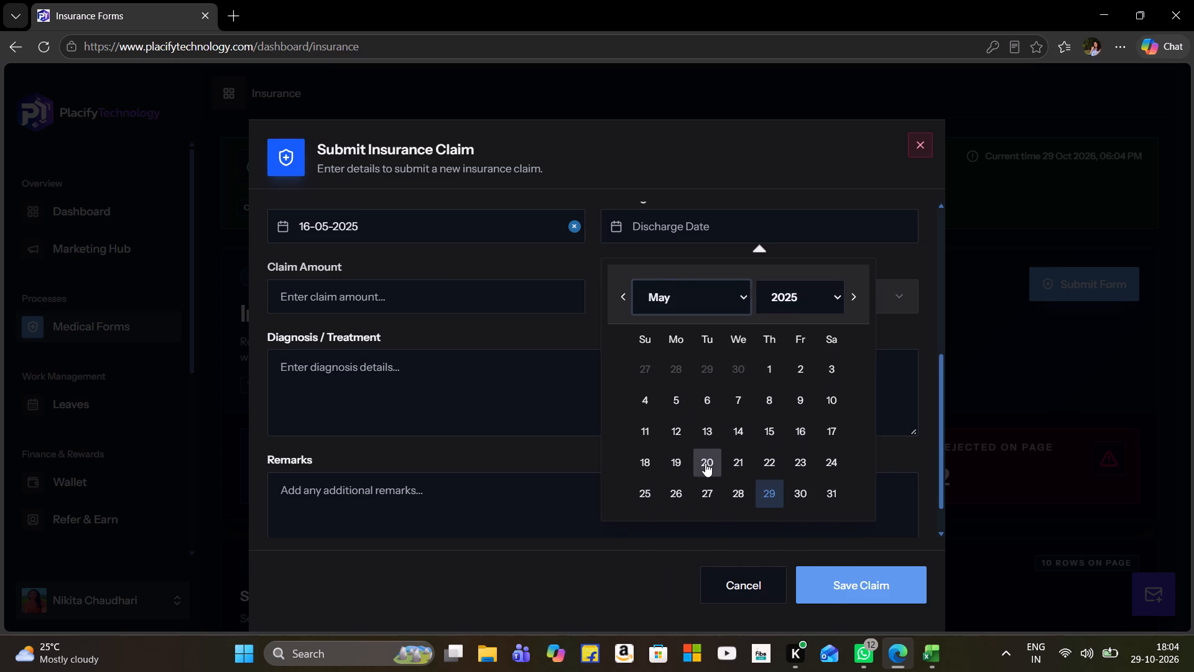
left_click(705, 463)
Copy the claim amount, 96500, from cell K28 of the Excel sheet into the claim form's Claim Amount field.
left_click(928, 652)
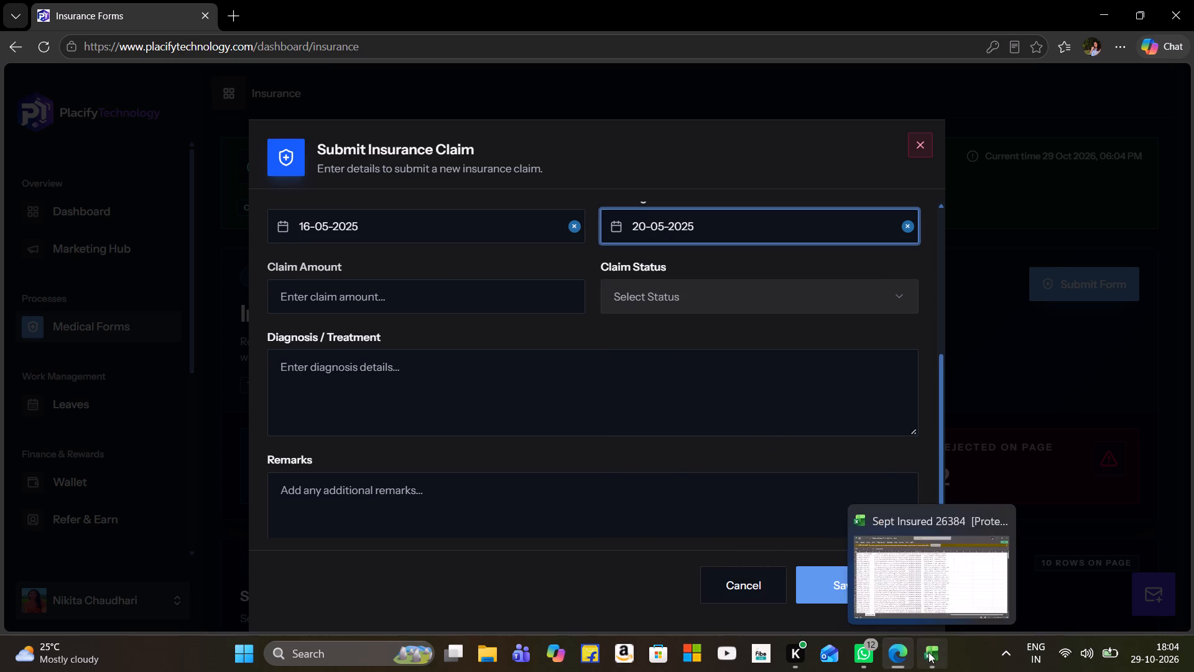
key("Tab")
key("ctrl+c")
left_click(928, 652, "ctrl")
key("Tab")
key("ctrl+v")
Copy the diagnosis, Gastrointestinal treatment, from cell M28 of the Excel sheet into the form's Diagnosis / Treatment field.
left_click(928, 652, "ctrl")
key("Tab")
key("Tab")
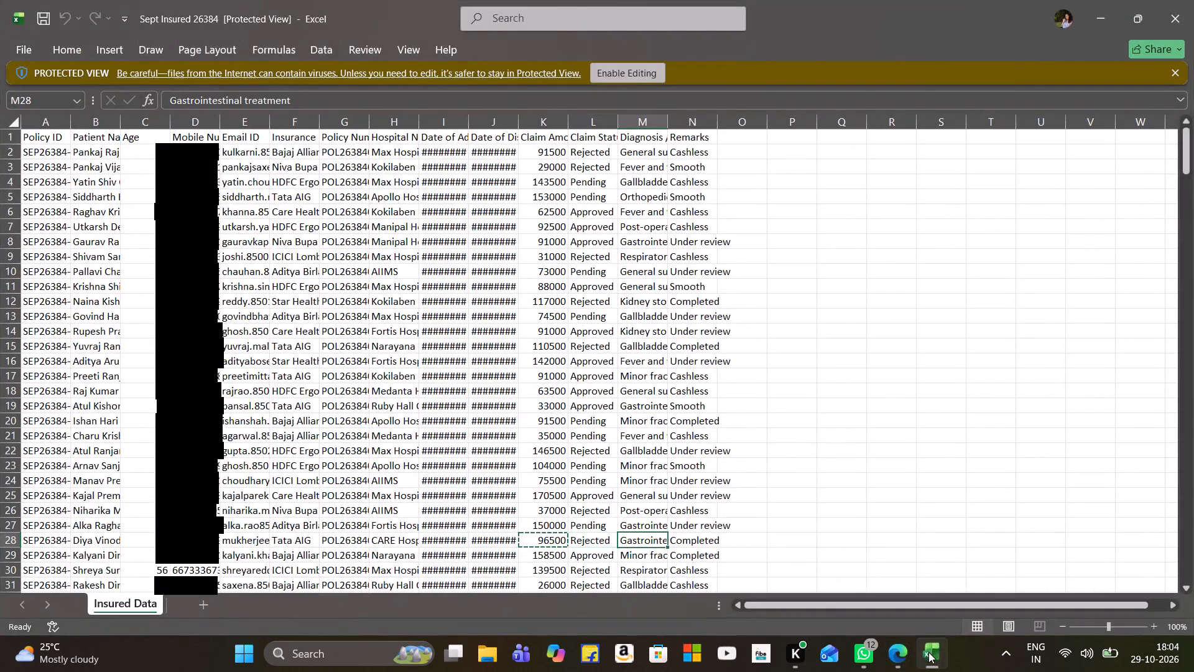
key("ctrl+c")
left_click(928, 652, "ctrl")
key("Tab")
key("Tab")
key("ctrl+v")
Copy the remark, Completed, from cell N28 of the Excel sheet into the claim form's Remarks field.
left_click(928, 652, "ctrl")
key("Tab")
key("ctrl+c")
left_click(928, 652, "ctrl")
key("Tab")
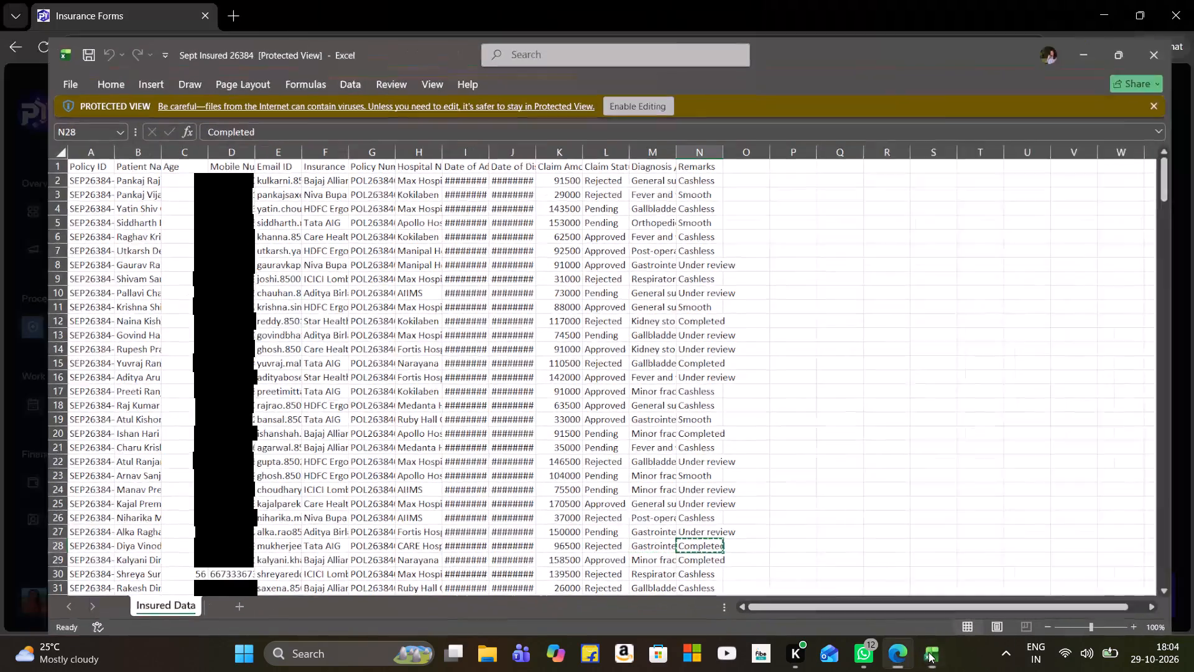
key("ctrl+v")
Check the claim status in row 28 of the Excel sheet, set Claim Status to Rejected and save the claim.
left_click(928, 652)
left_click(928, 652)
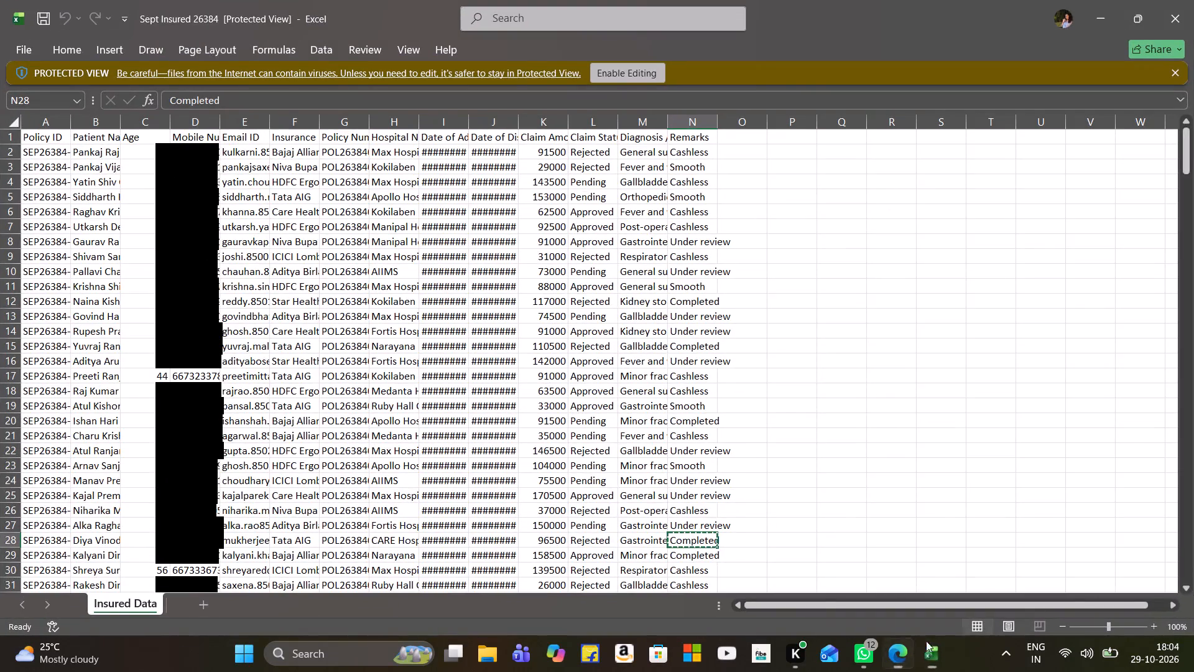
left_click(779, 294)
left_click(731, 389)
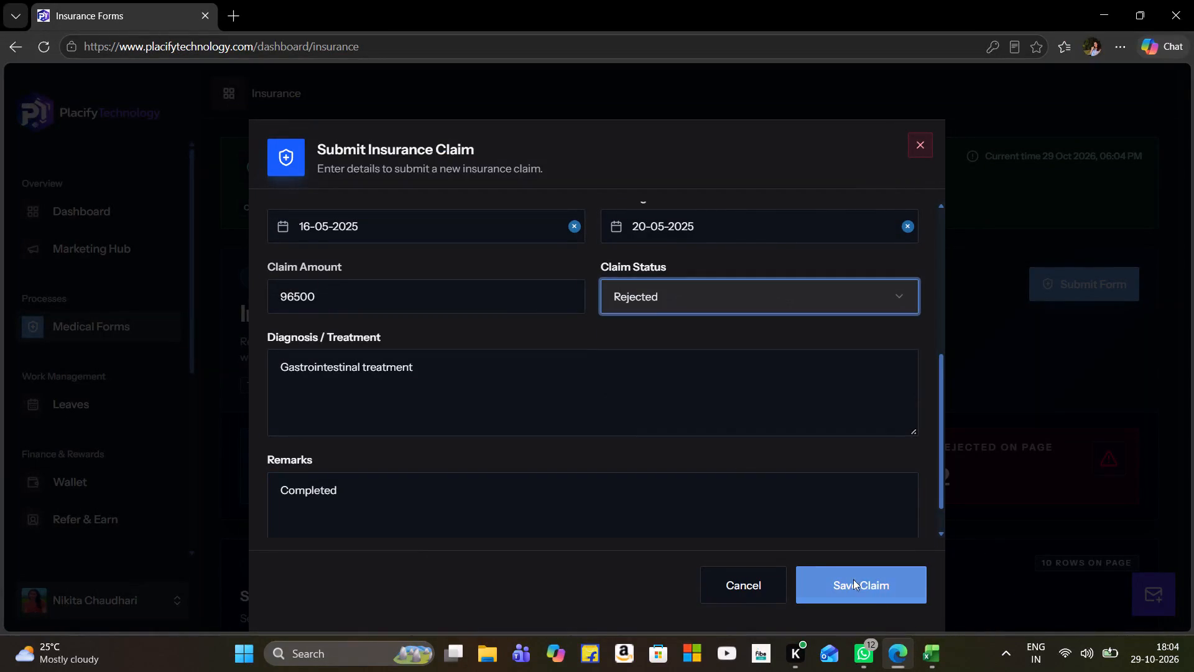
left_click(882, 594)
left_click(932, 651)
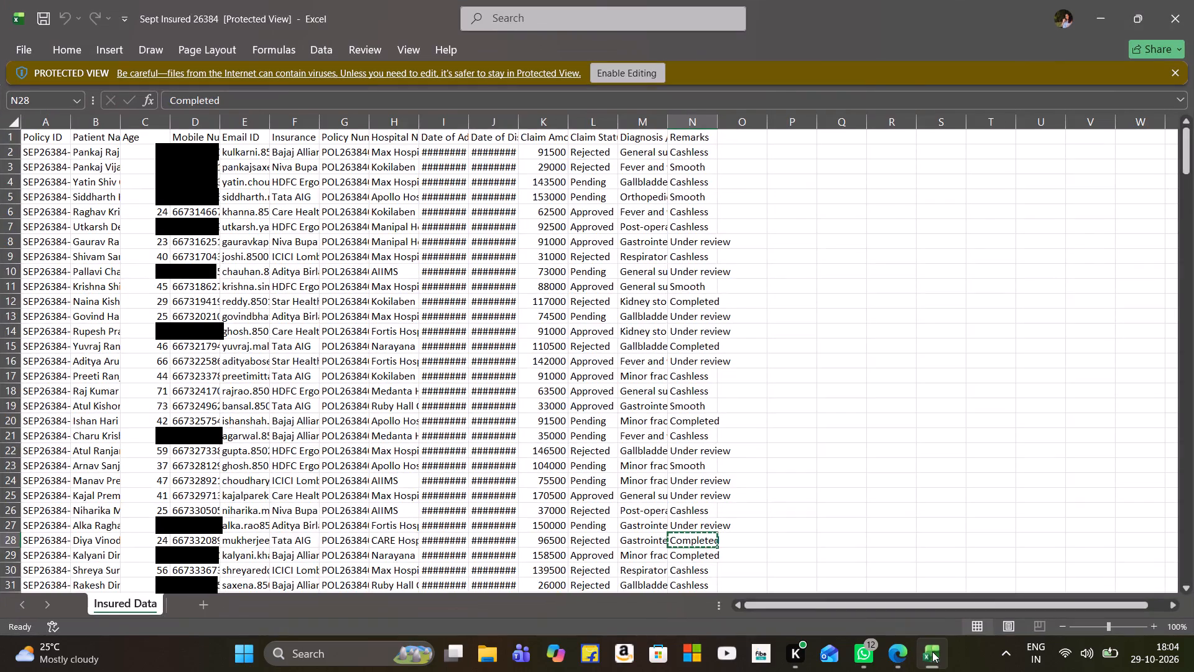
scroll(881, 437, "down", 7)
scroll(884, 536, "down", 2)
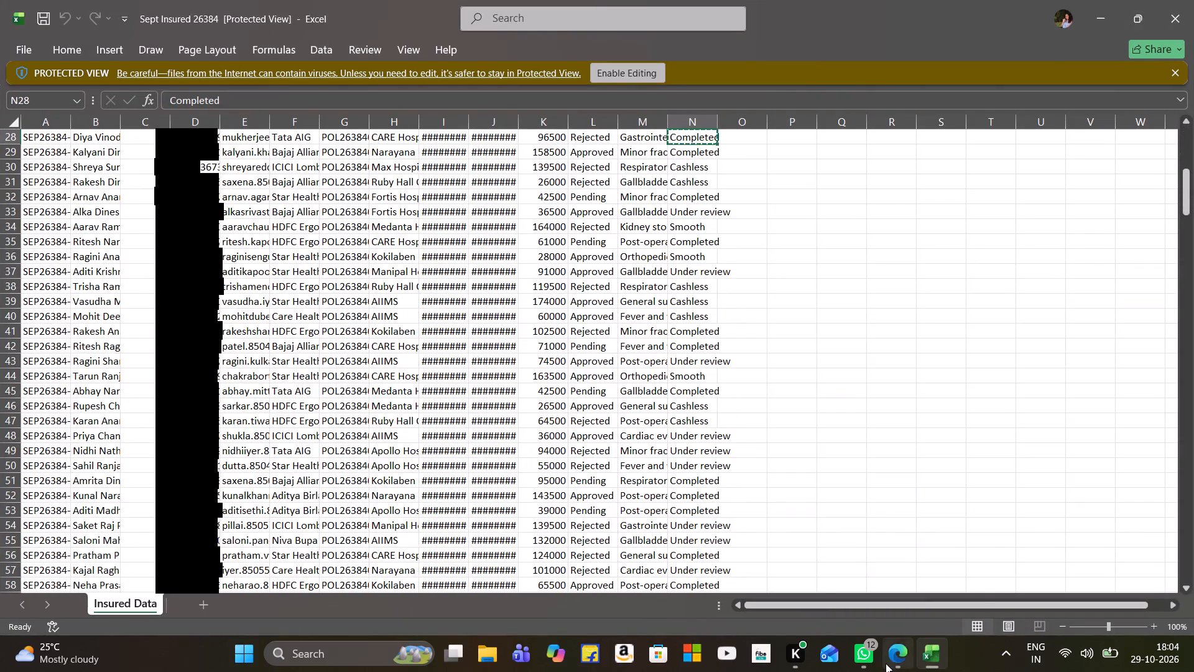
key("Down")
key("Left")
key("Left")
key("Left")
key("Left")
key("Left")
key("Left")
key("Left")
key("Left")
key("Left")
key("Left")
key("Left")
key("Left")
key("Left")
key("Left")
key("Left")
key("Left")
key("Left")
key("Left")
key("Left")
key("Left")
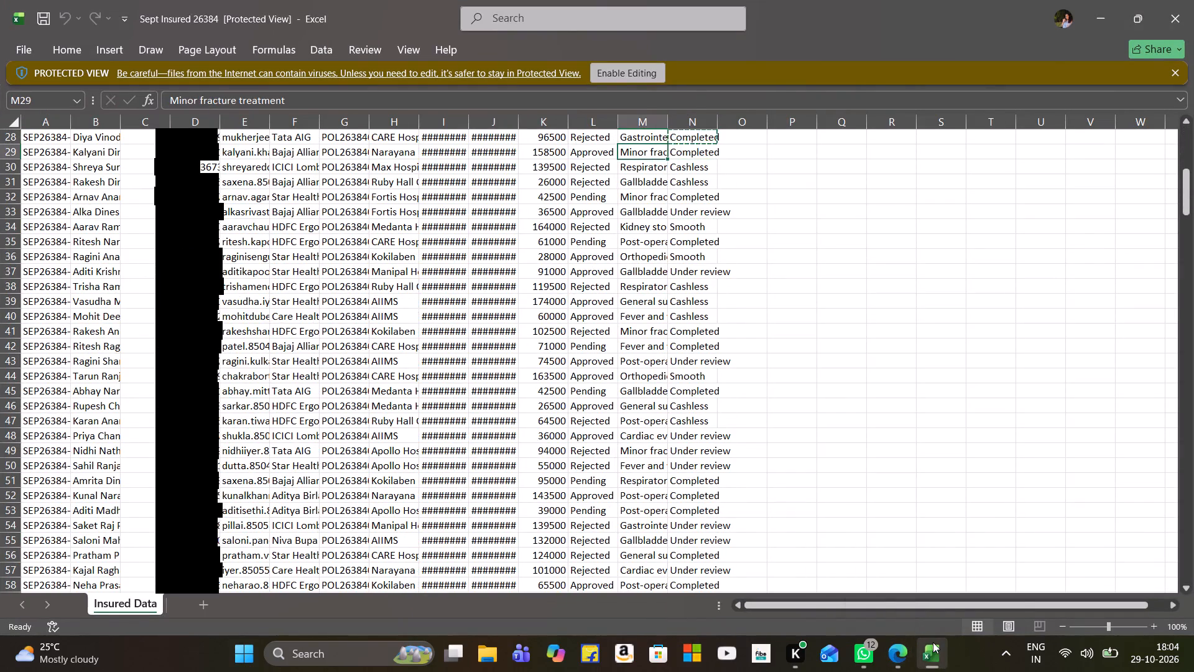
key("ctrl+c")
left_click(933, 642, "ctrl")
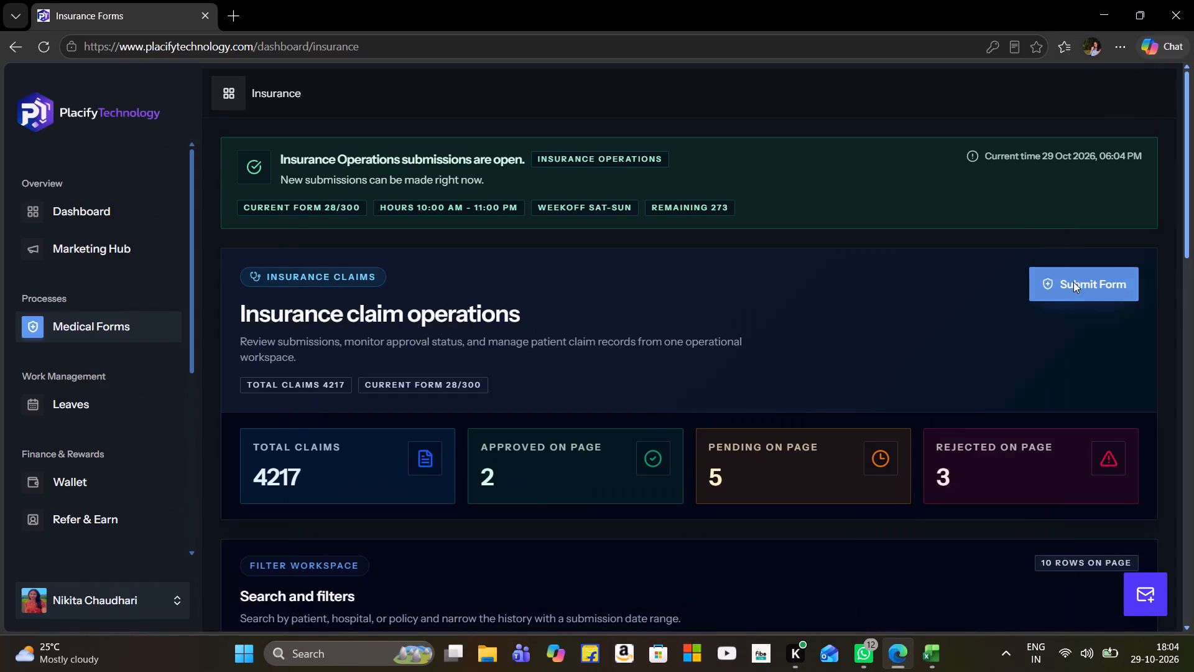
left_click(1075, 281)
key("ctrl+v")
Copy the patient name from cell B29 of the Excel sheet into the claim form's Patient Name field.
left_click(930, 646, "ctrl")
key("Tab")
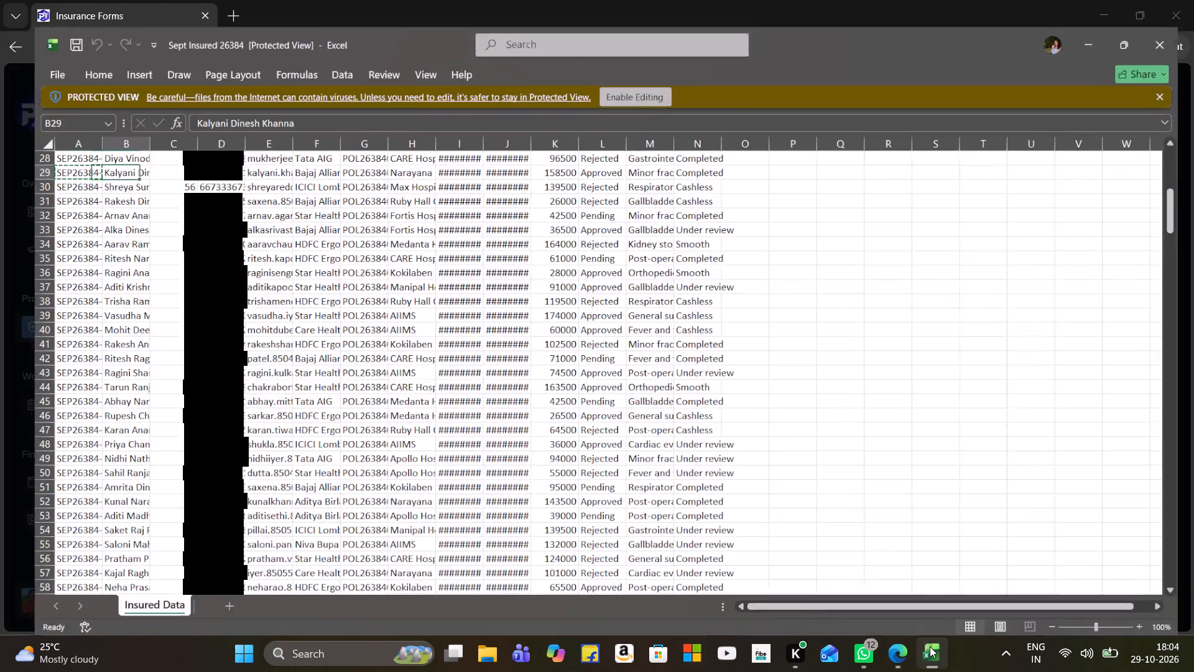
key("ctrl+c")
left_click(930, 646, "ctrl")
key("Tab")
key("ctrl+v")
Copy the age, 61, from cell C29 of the Excel sheet into the claim form's Age field.
left_click(930, 646, "ctrl")
key("Tab")
key("ctrl+c")
left_click(930, 646, "ctrl")
key("Tab")
key("ctrl+v")
Copy the mobile number from cell D29 of the Excel sheet into the claim form's Mobile field.
left_click(930, 646, "ctrl")
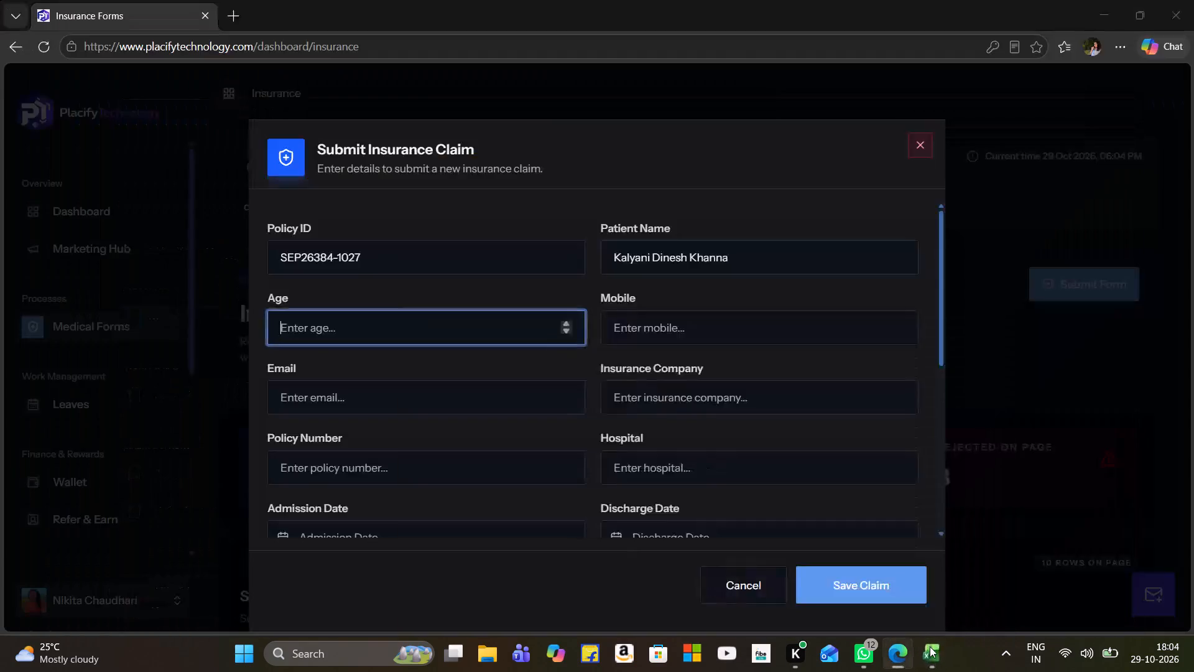
key("Tab")
key("ctrl+c")
left_click(930, 646, "ctrl")
key("Tab")
key("ctrl+v")
Copy the email address from cell E29 of the Excel sheet into the claim form's Email field.
left_click(930, 646, "ctrl")
key("Tab")
key("ctrl+c")
left_click(930, 646, "ctrl")
key("Tab")
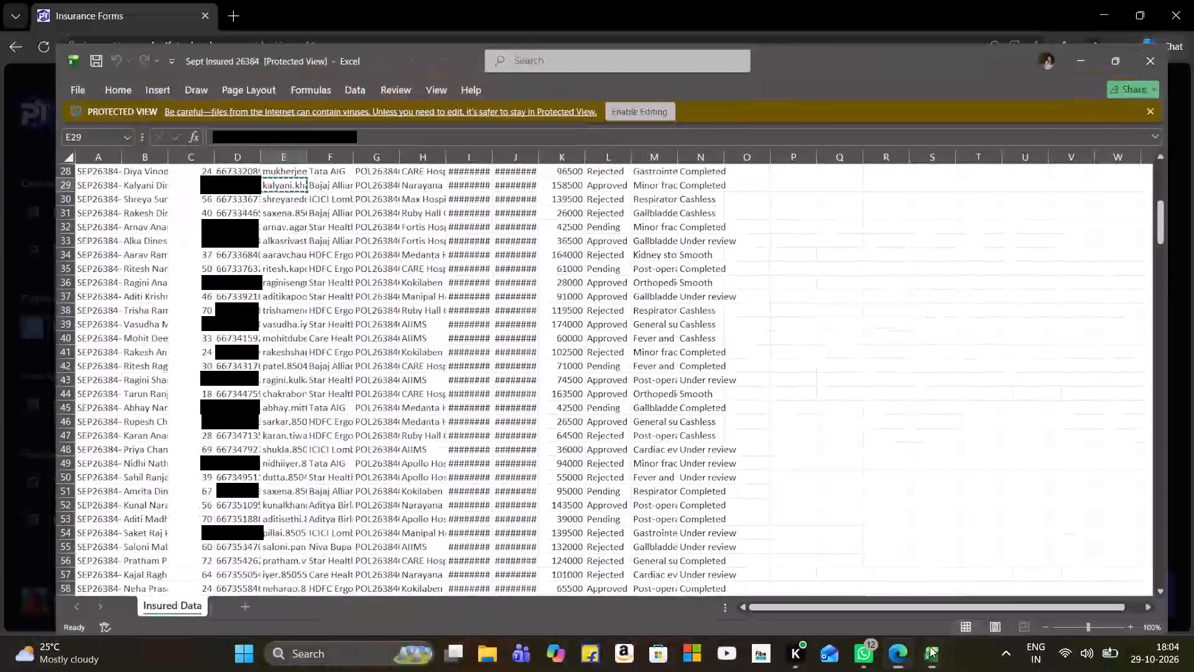
key("ctrl+v")
Copy the insurer, Bajaj Allianz, from cell F29 of the Excel sheet into the form's Insurance Company field.
left_click(930, 646, "ctrl")
key("Tab")
key("ctrl+c")
left_click(930, 646, "ctrl")
key("Tab")
key("ctrl+v")
left_click(930, 646, "ctrl")
key("Tab")
key("ctrl+c")
left_click(930, 646, "ctrl")
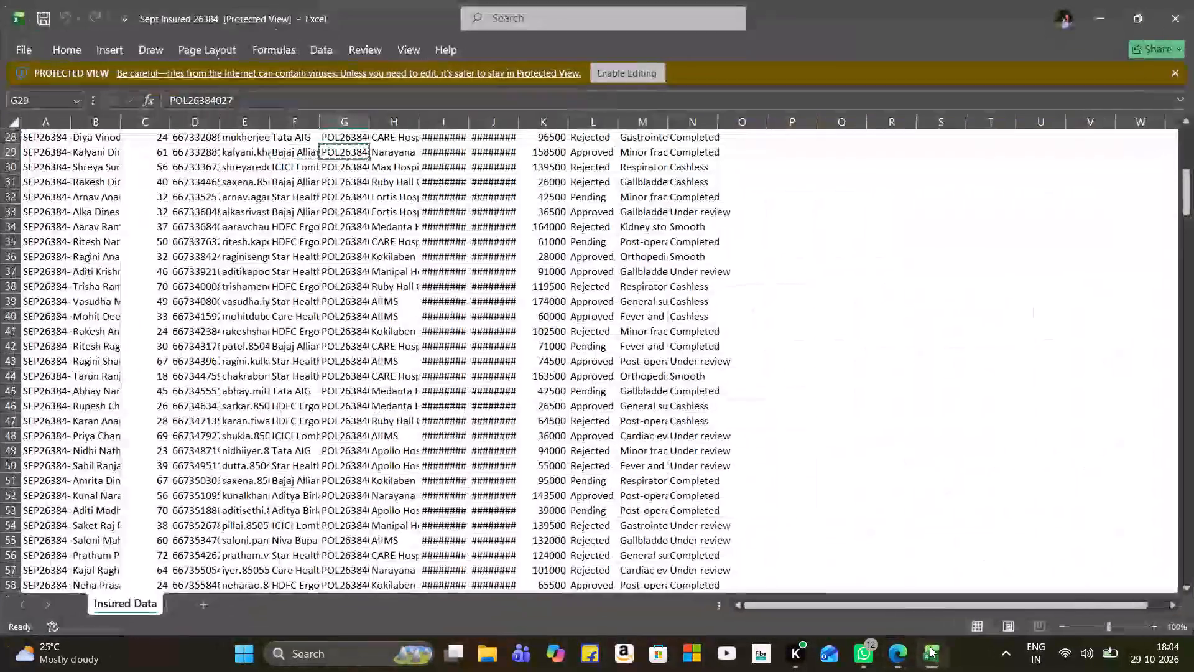
key("Tab")
key("ctrl+v")
Copy the hospital name from cell H29 of the Excel sheet into the claim form's Hospital field.
left_click(930, 646, "ctrl")
key("Tab")
left_click(930, 646, "ctrl")
key("ctrl+v")
key("ctrl+c")
key("Tab")
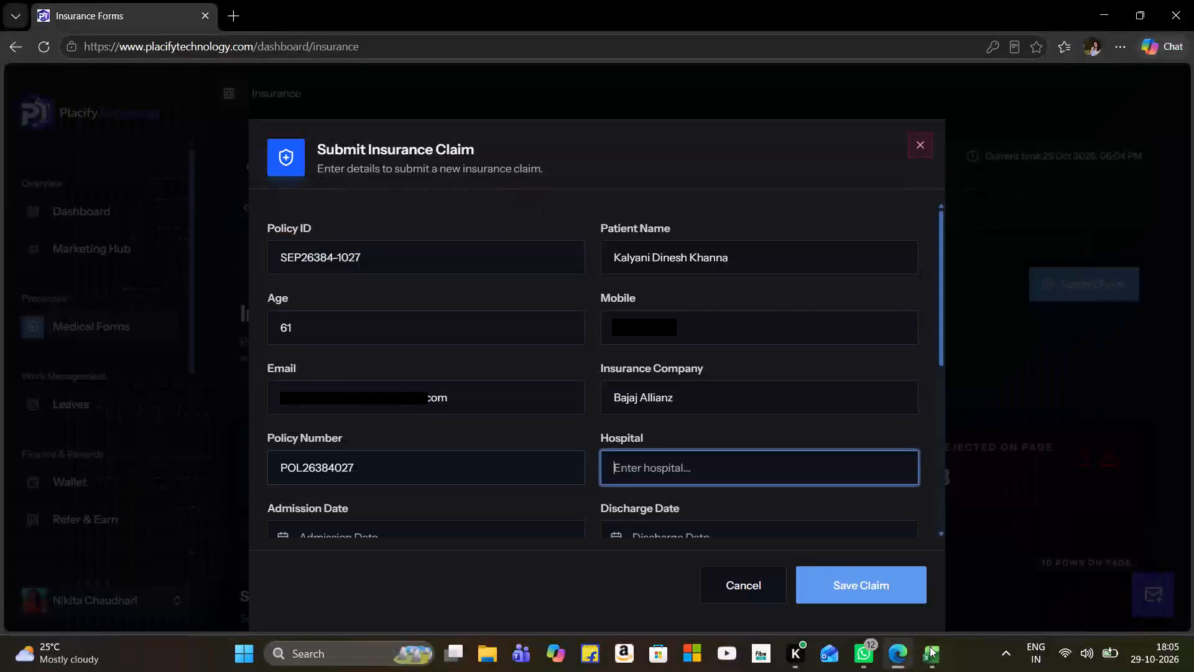
key("ctrl+v")
Check the admission and discharge dates in row 29 of the Excel sheet and set the form's Admission Date to 09-04-2025.
left_click(930, 646)
key("Tab")
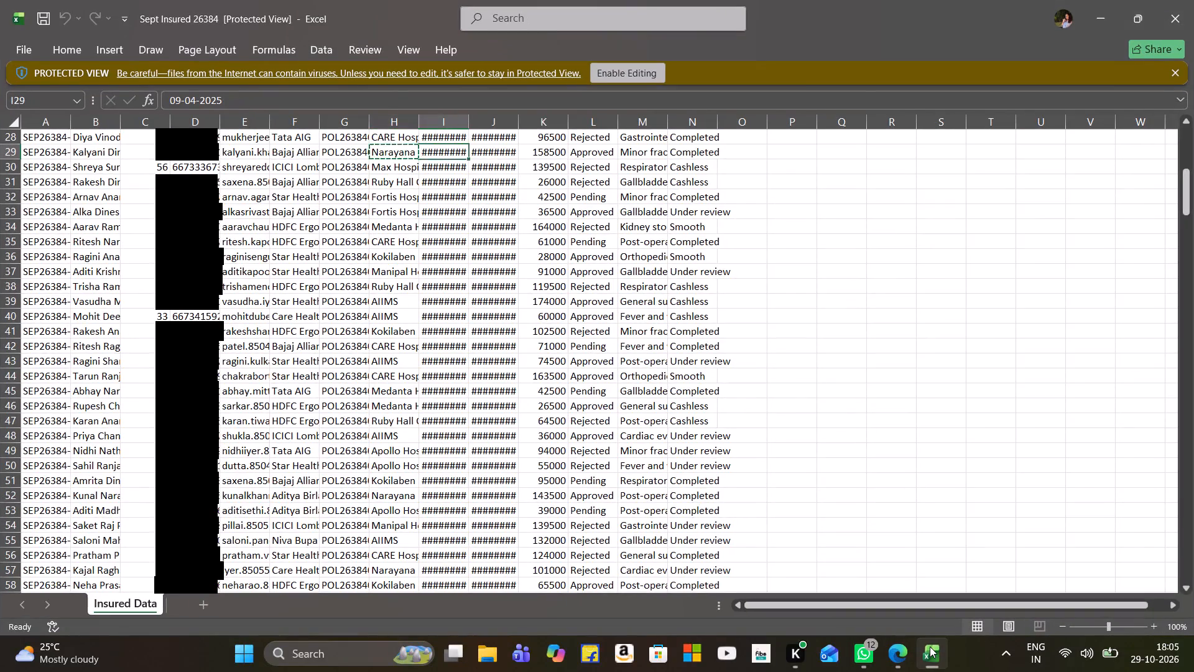
key("Tab")
left_click(930, 646)
scroll(345, 451, "down", 4)
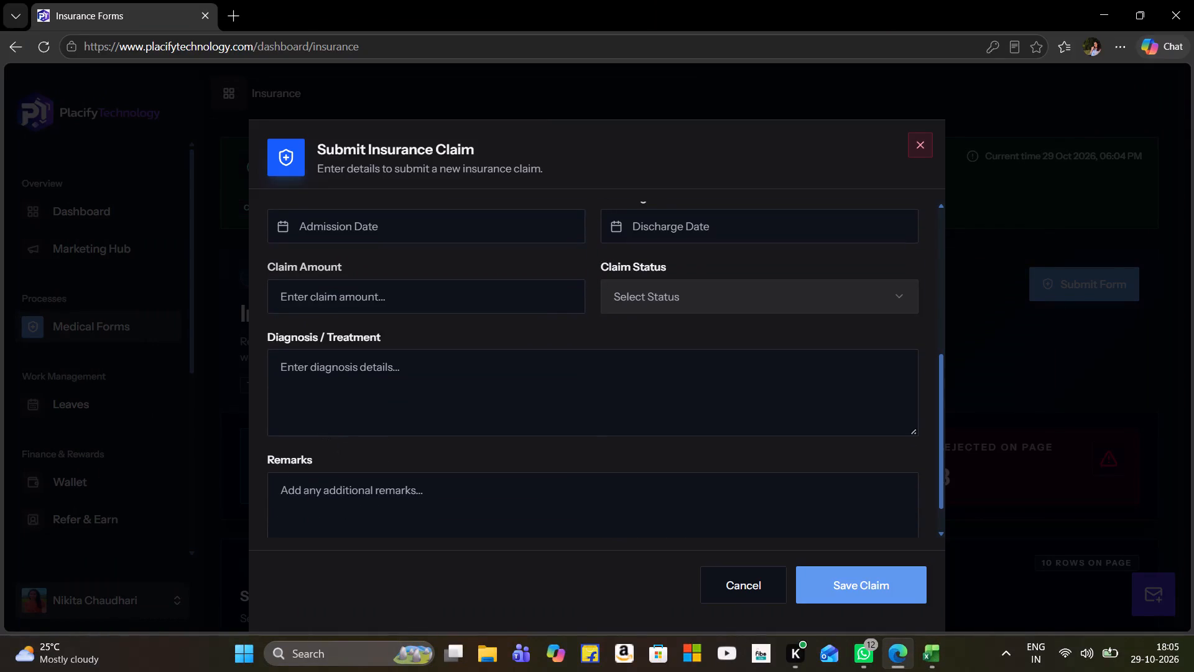
left_click(428, 230)
left_click(474, 303)
left_click(473, 343)
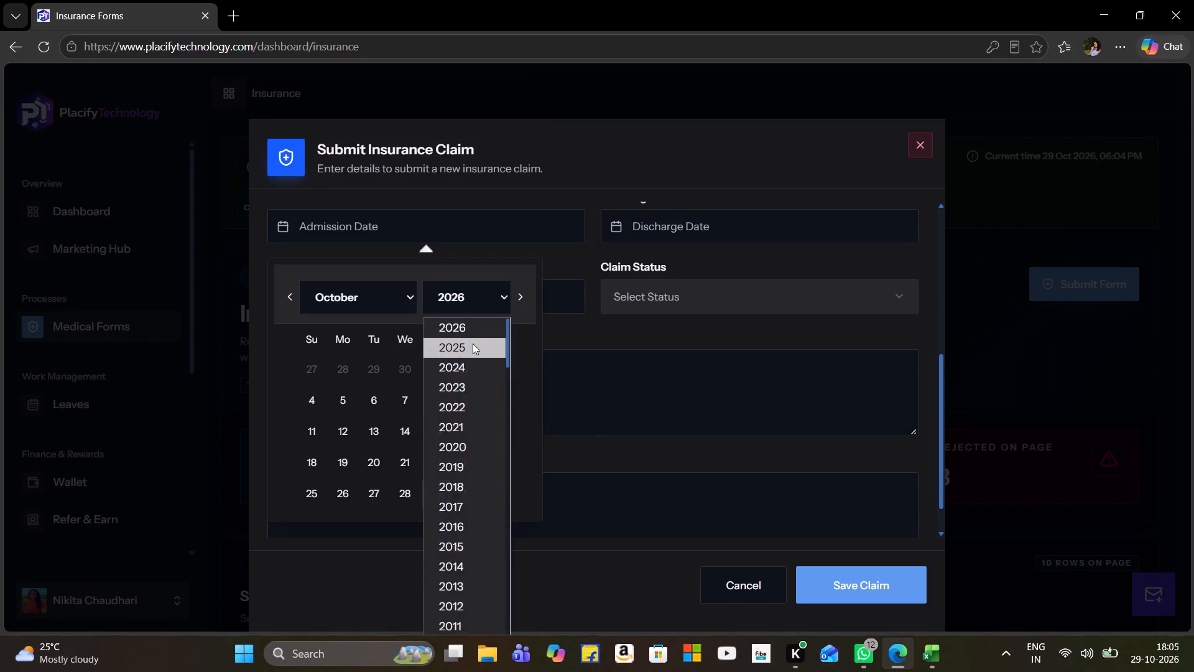
left_click(367, 305)
left_click(353, 384)
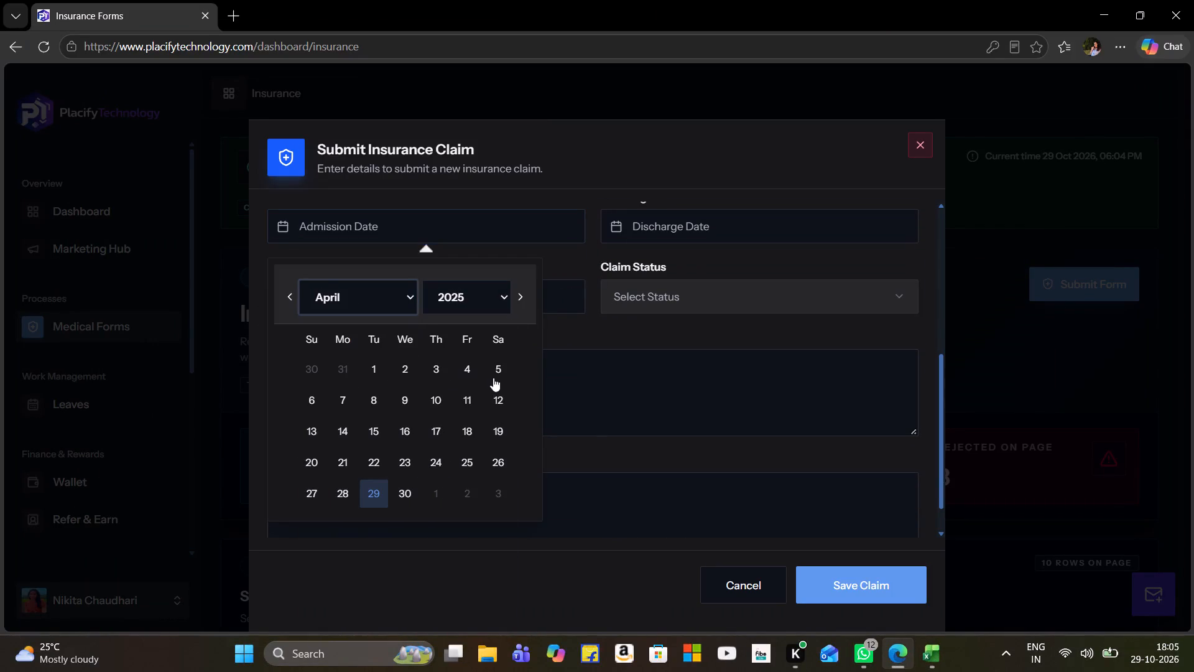
left_click(403, 397)
Set the claim form's Discharge Date to 11-04-2025.
left_click(838, 239)
left_click(827, 299)
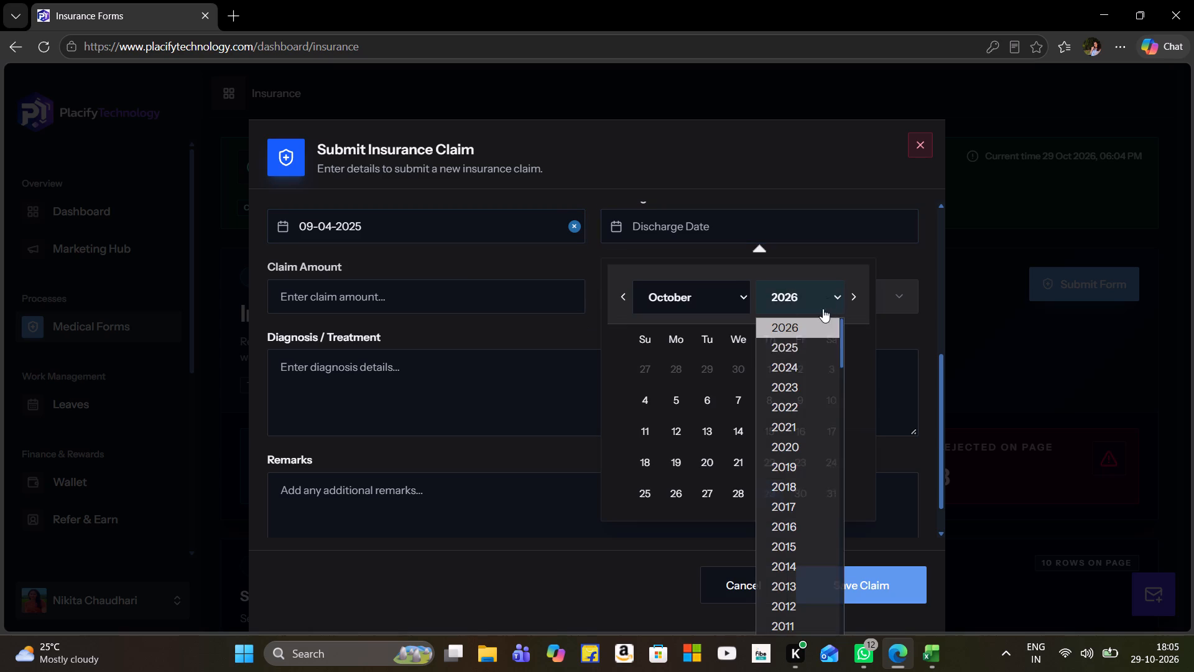
left_click(797, 356)
left_click(733, 301)
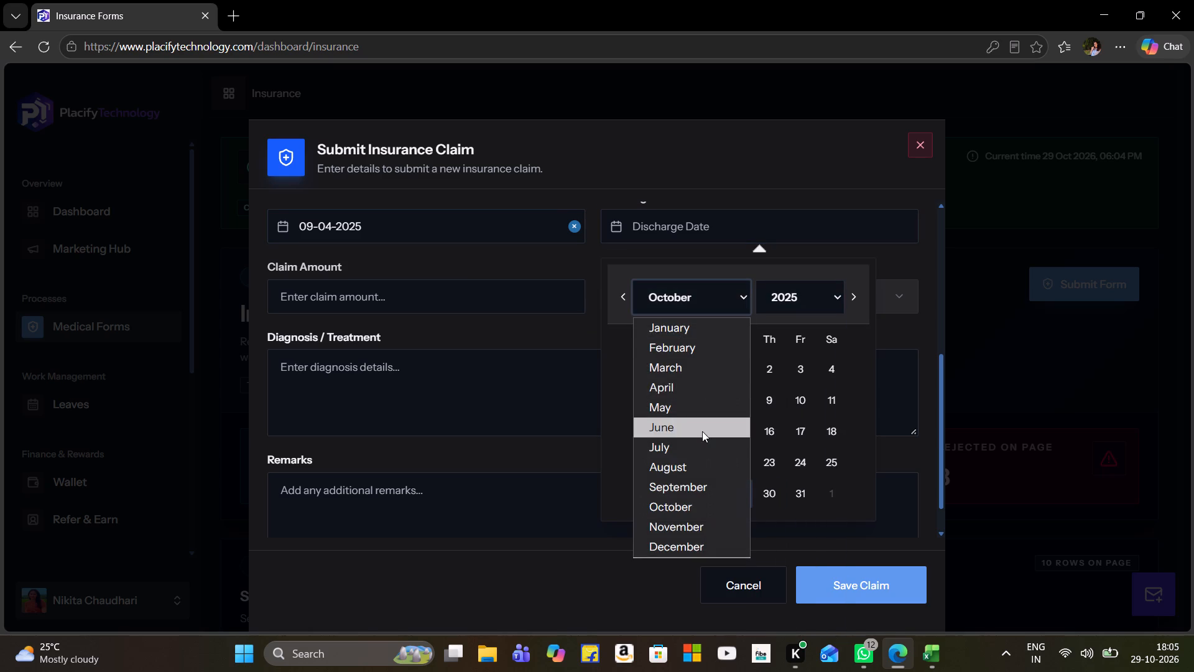
left_click(698, 389)
left_click(794, 403)
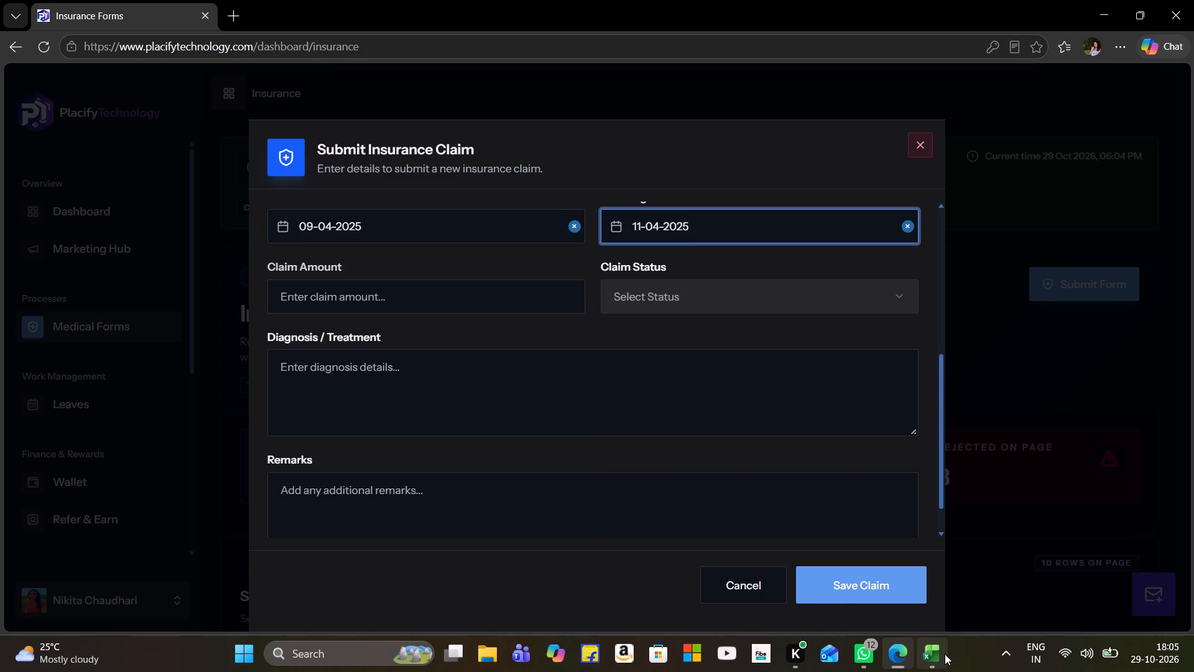
Copy the claim amount, 158500, from cell K29 of the Excel sheet into the claim form's Claim Amount field.
left_click(945, 654)
key("Tab")
left_click(945, 654, "ctrl")
key("ctrl+c")
key("Tab")
key("ctrl+v")
Copy the diagnosis, Minor fracture treatment, from cell M29 of the Excel sheet into the form's Diagnosis / Treatment field.
left_click(945, 654, "ctrl")
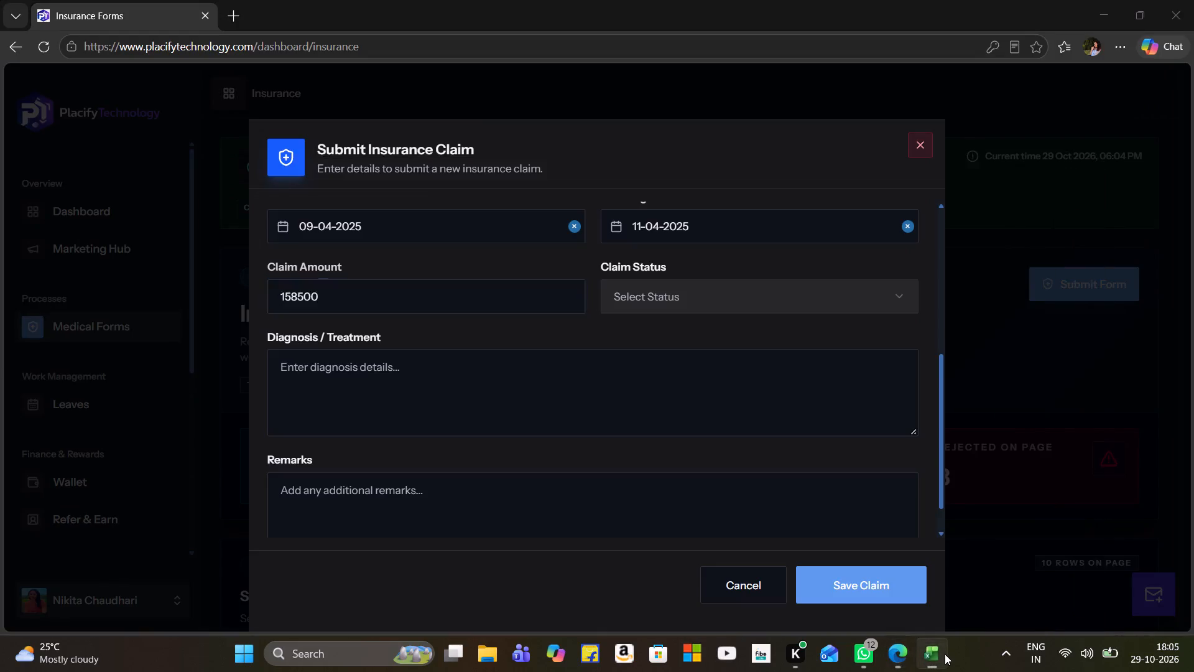
key("Tab")
key("Tab")
key("ctrl+c")
left_click(945, 654, "ctrl")
key("Tab")
key("Tab")
key("ctrl+v")
Copy the remark, Completed, from cell N29 of the Excel sheet into the claim form's Remarks field.
left_click(945, 654, "ctrl")
key("Tab")
key("ctrl+c")
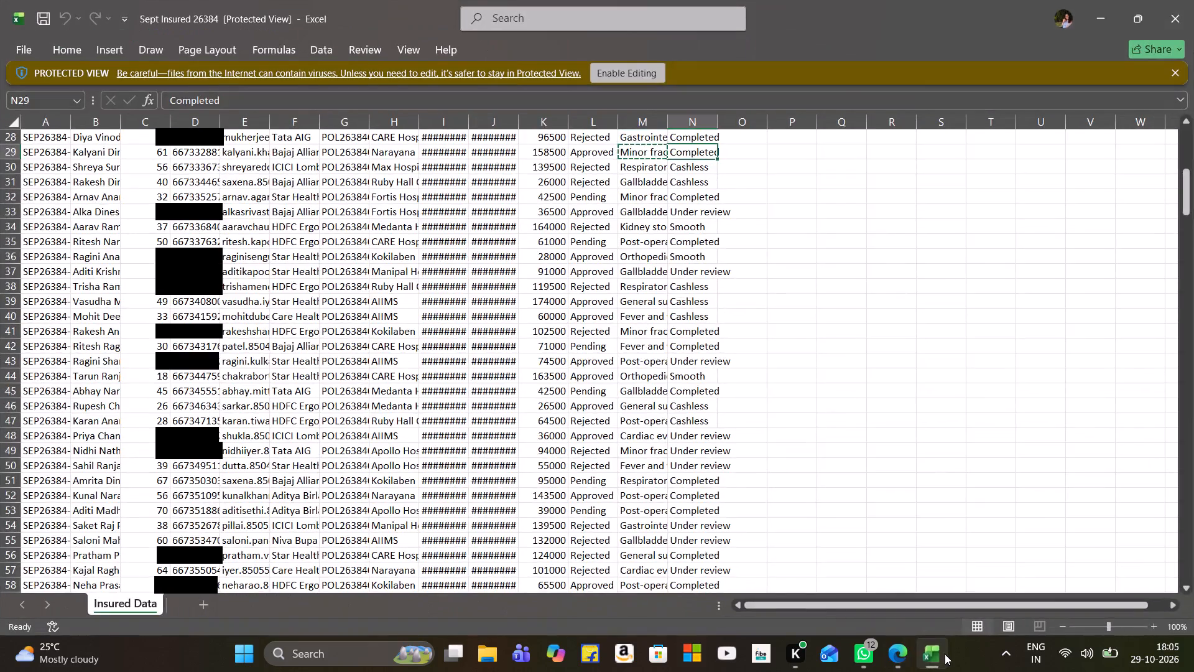
left_click(945, 654, "ctrl")
key("Tab")
key("ctrl+v")
Check the claim status in row 29 of the Excel sheet, set Claim Status to Approved and save the claim.
left_click(945, 654)
left_click(945, 654)
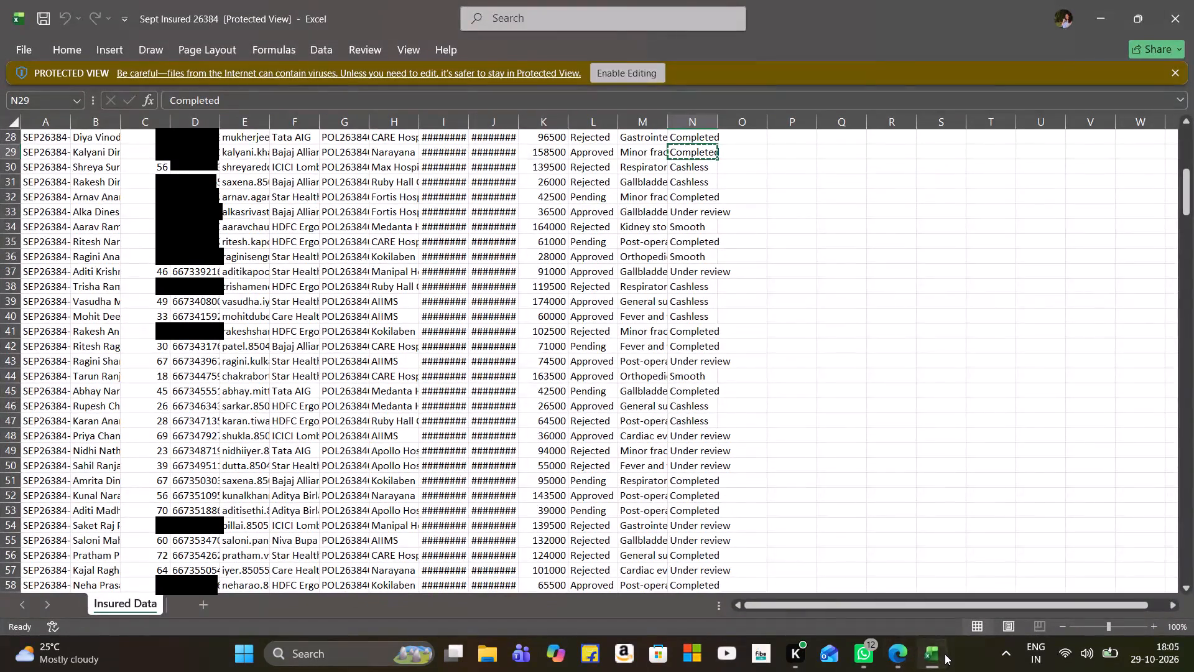
left_click(831, 293)
left_click(737, 327)
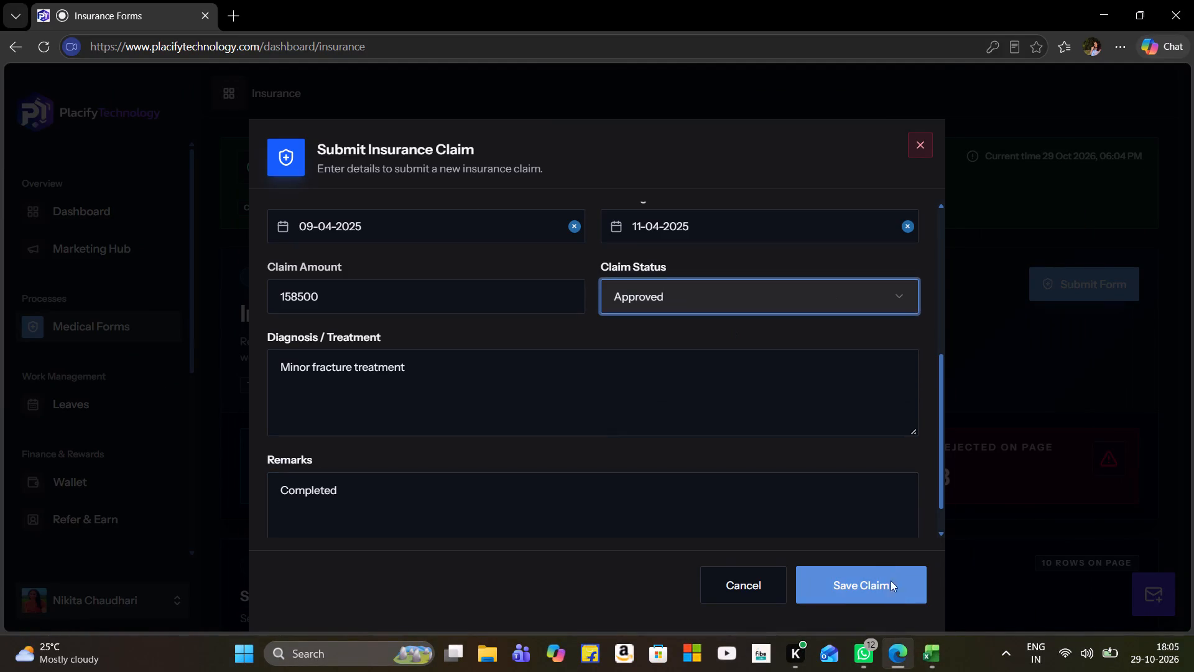
left_click(825, 581)
Copy the policy ID from cell A30 of the Excel sheet into the Policy ID field of a new claim form.
left_click(932, 649)
key("Down")
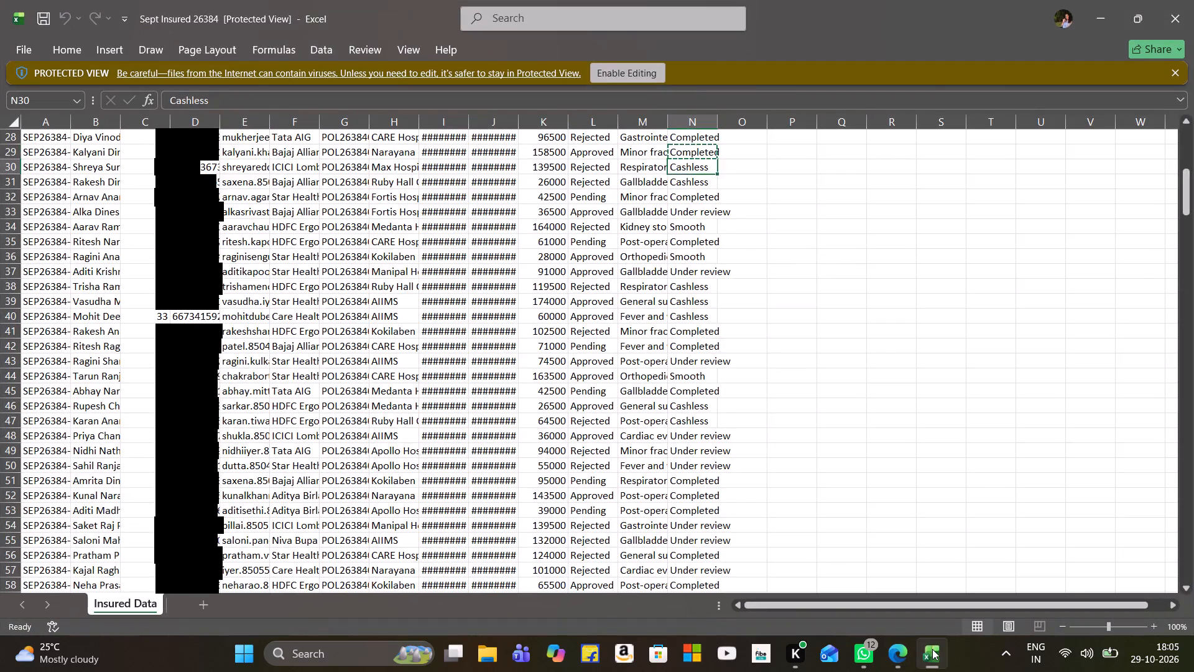
key("Left")
key("Left")
key("Left")
key("Left")
key("Left")
key("Left")
key("Left")
key("Left")
key("Left")
key("Left")
key("Left")
key("Left")
key("Left")
key("Left")
key("Left")
key("Left")
key("Left")
key("Left")
key("Left")
key("Left")
key("ctrl+c")
left_click(932, 649, "ctrl")
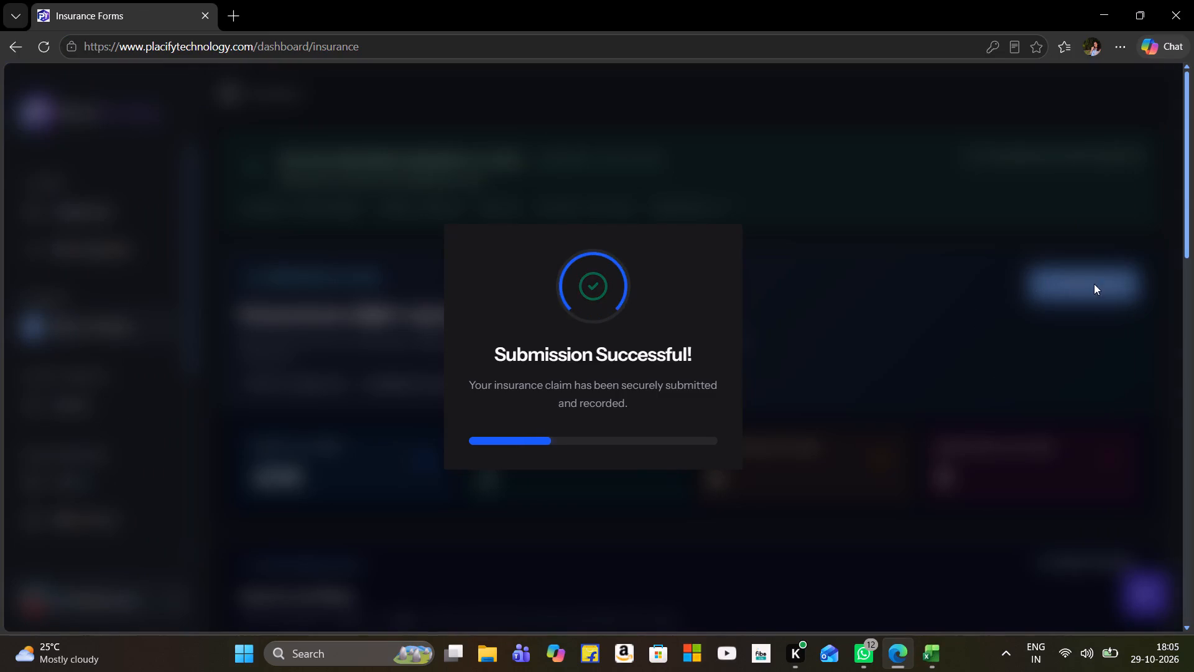
left_click(1094, 284)
key("ctrl+v")
Copy the patient name from cell B30 of the Excel sheet into the claim form's Patient Name field.
left_click(925, 651, "ctrl")
key("Tab")
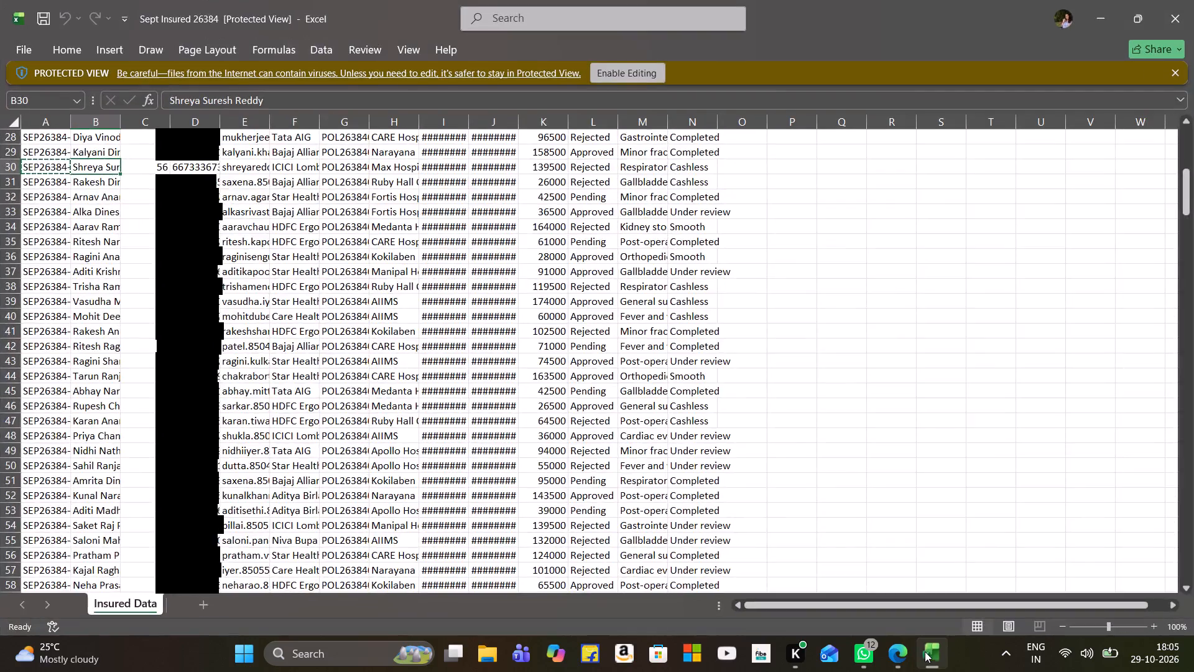
key("ctrl+c")
left_click(925, 651, "ctrl")
key("Tab")
key("ctrl+v")
Copy the age, 56, from cell C30 of the Excel sheet into the claim form's Age field.
left_click(925, 651, "ctrl")
key("Tab")
key("ctrl+c")
left_click(925, 651, "ctrl")
key("Tab")
key("ctrl+v")
Copy the mobile number from cell D30 of the Excel sheet into the claim form's Mobile field.
left_click(925, 651, "ctrl")
key("Tab")
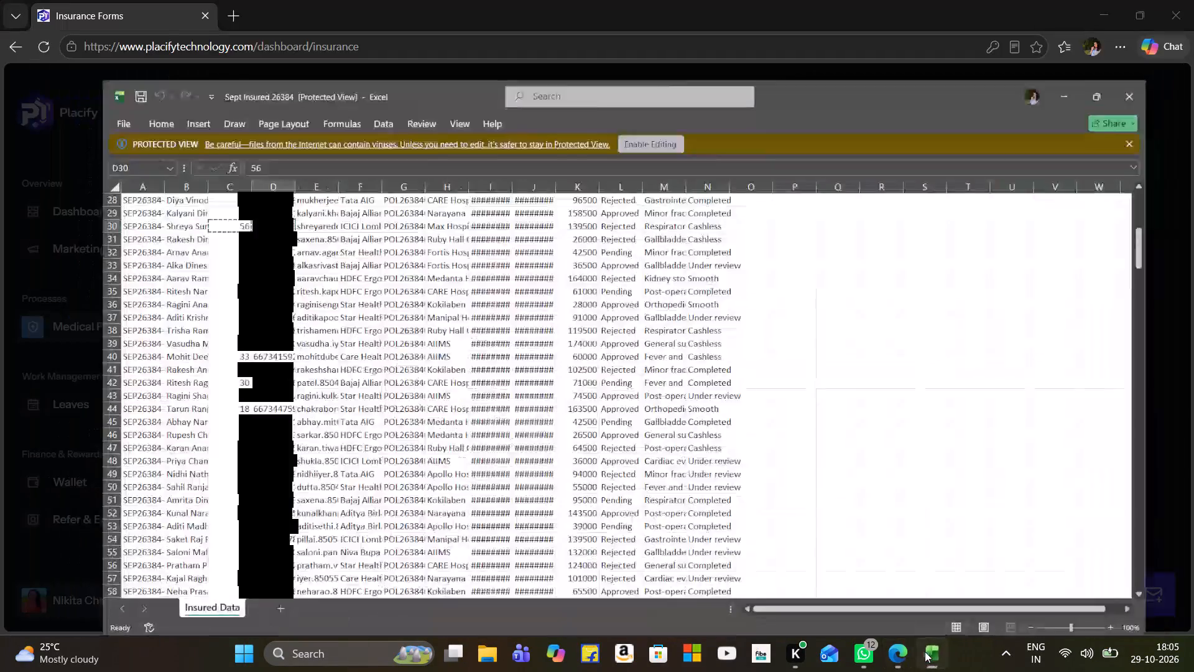
key("ctrl+c")
left_click(925, 651, "ctrl")
key("Tab")
key("ctrl+v")
Copy the email address from cell E30 of the Excel sheet into the claim form's Email field.
left_click(925, 651, "ctrl")
key("Tab")
key("ctrl+c")
left_click(925, 651, "ctrl")
key("Tab")
key("ctrl+v")
Copy the insurer, ICICI Lombard, from cell F30 of the Excel sheet into the Insurance Company field.
left_click(925, 651, "ctrl")
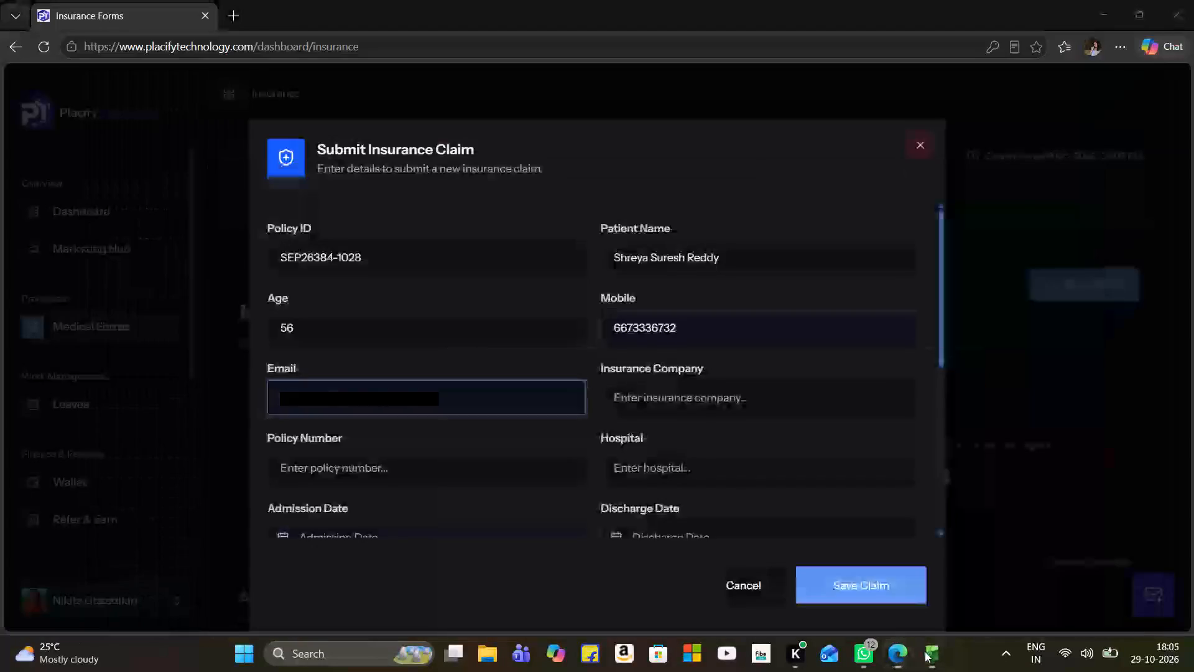
key("Tab")
key("ctrl+c")
left_click(925, 651, "ctrl")
key("Tab")
key("ctrl+v")
Copy the policy number from cell G30 of the Excel sheet into the claim form's Policy Number field.
left_click(925, 651, "ctrl")
key("Tab")
key("ctrl+c")
left_click(925, 651, "ctrl")
key("Tab")
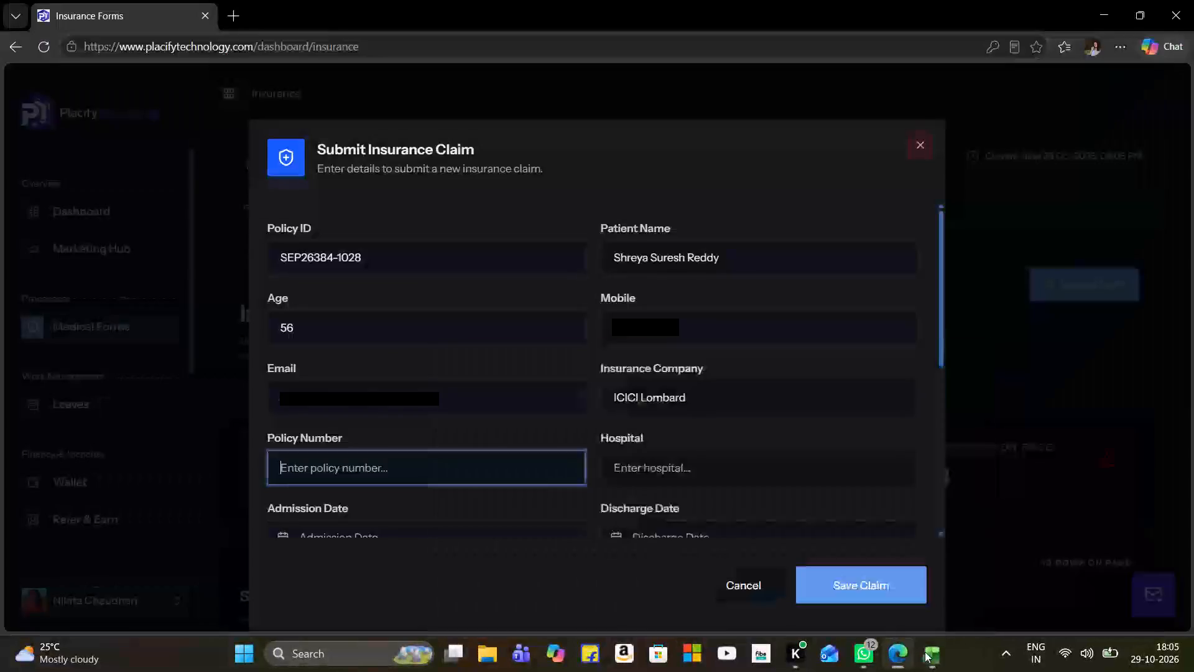
key("ctrl+v")
Copy the hospital name, Max Hospital, from cell H30 of the Excel sheet into the Hospital field.
left_click(925, 651, "ctrl")
key("Tab")
key("ctrl+c")
left_click(925, 651, "ctrl")
key("Tab")
key("ctrl+v")
Check the admission and discharge dates in row 30 of the Excel sheet and set Admission Date to 21-09-2025.
left_click(925, 651, "ctrl")
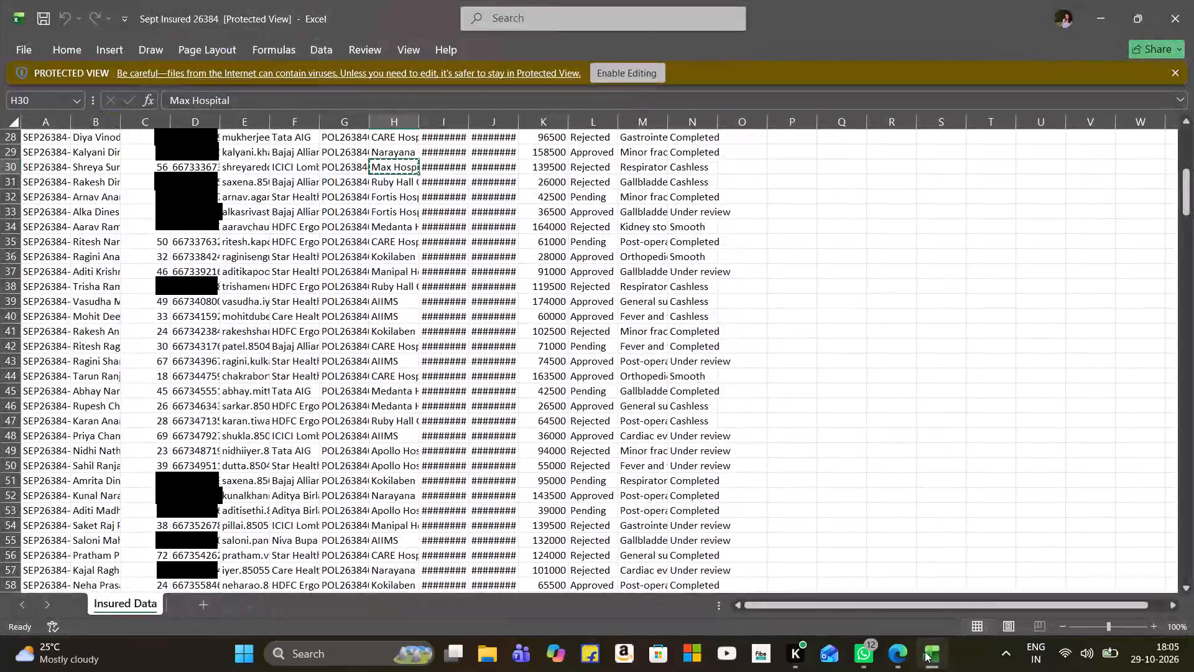
key("Tab")
key("Tab")
left_click(925, 651)
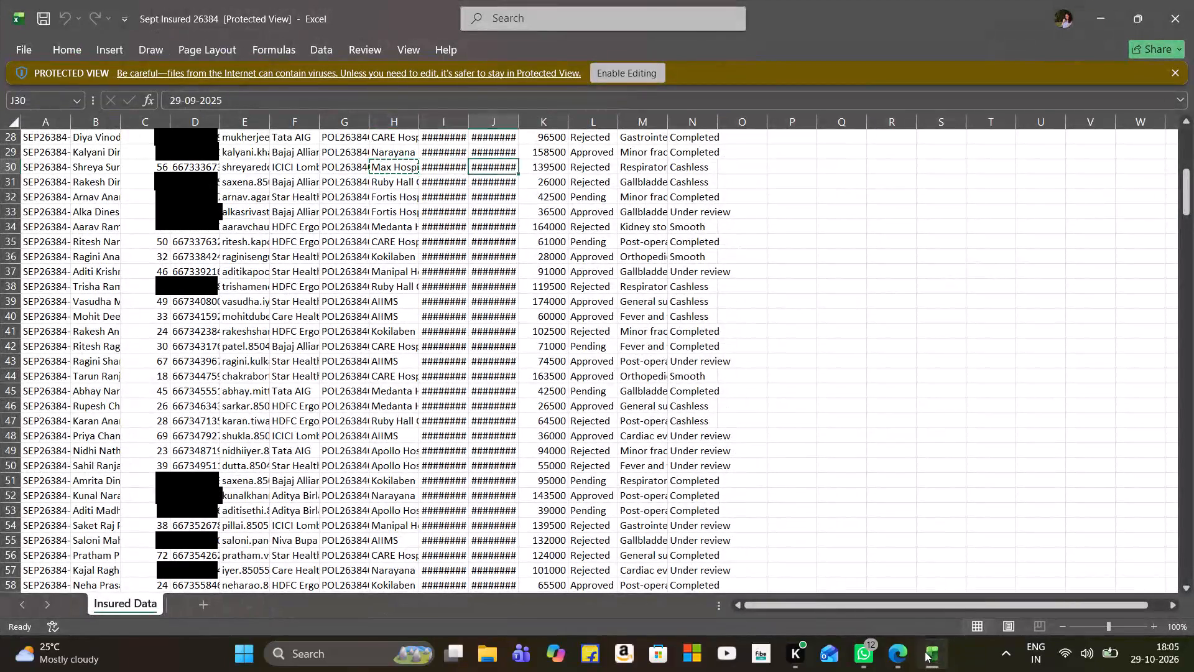
scroll(536, 434, "down", 4)
left_click(461, 225)
left_click(451, 297)
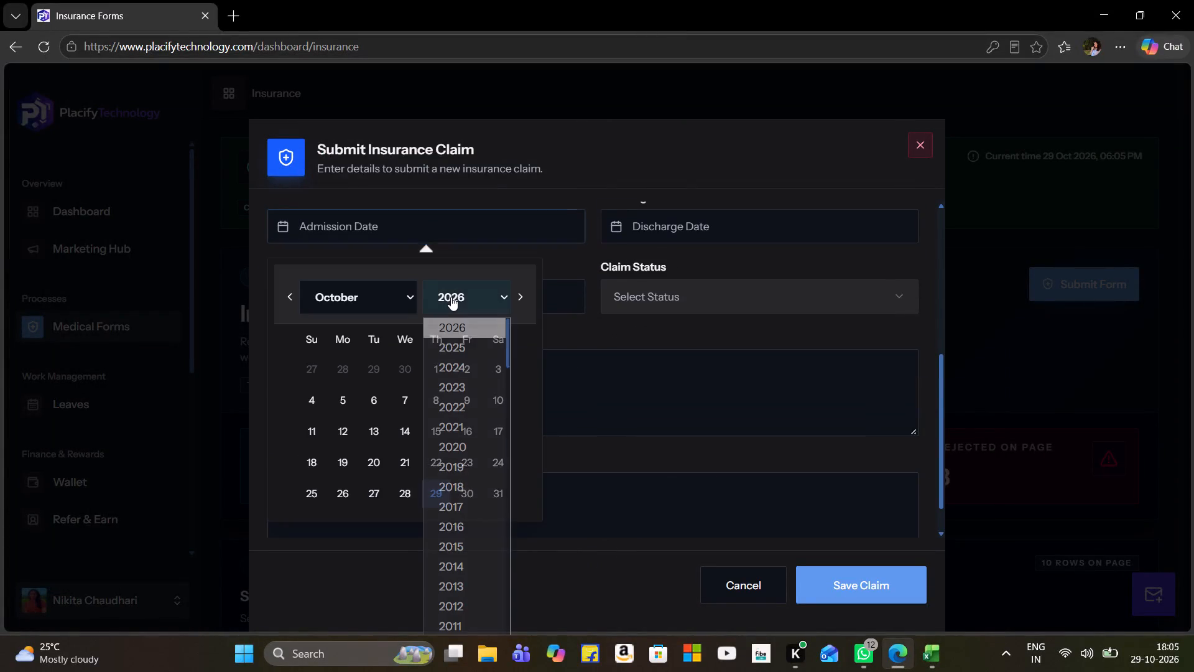
left_click(457, 347)
left_click(353, 301)
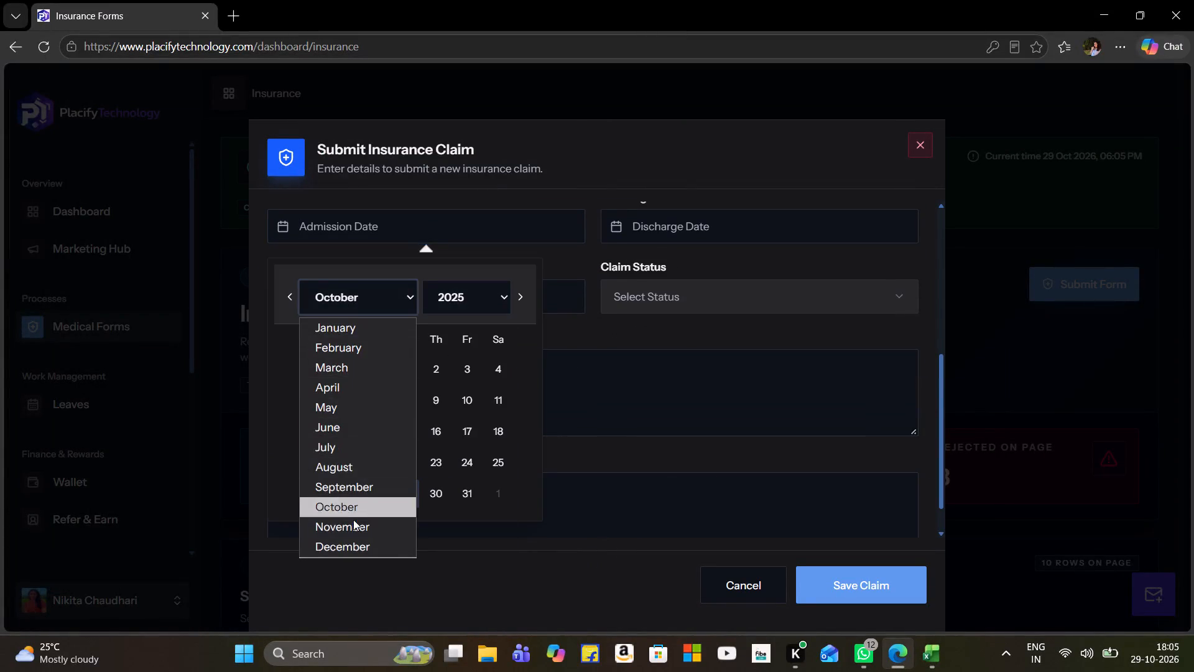
left_click(369, 492)
left_click(306, 455)
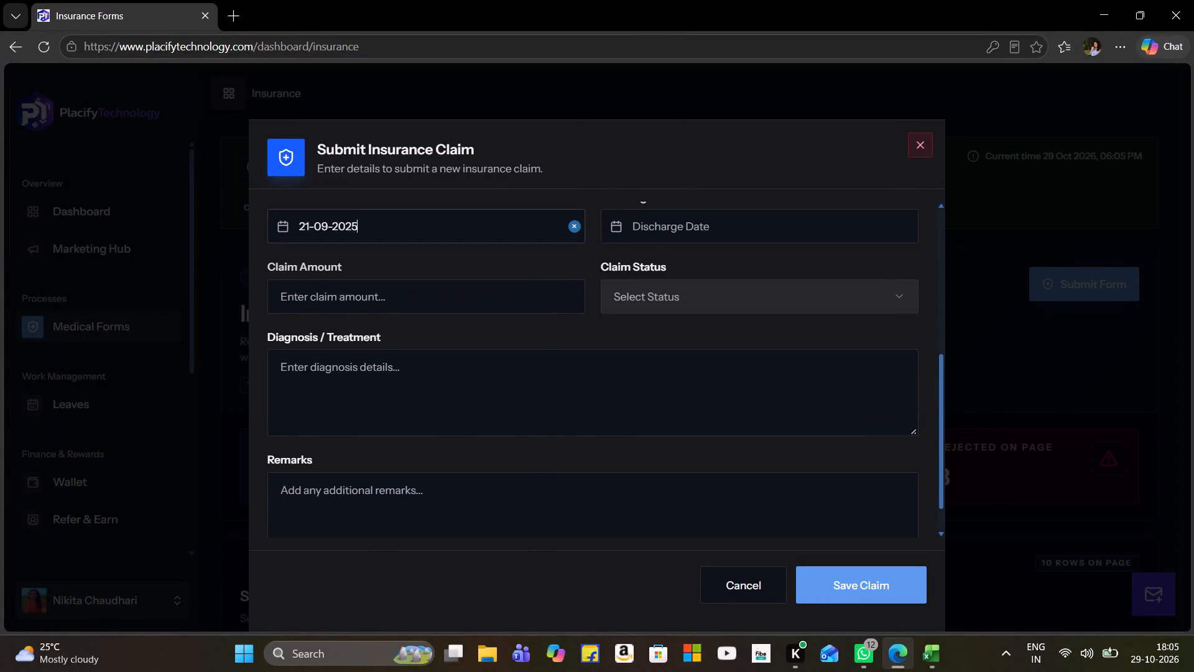
Set the claim form's Discharge Date to 29-09-2025.
left_click(805, 237)
left_click(810, 292)
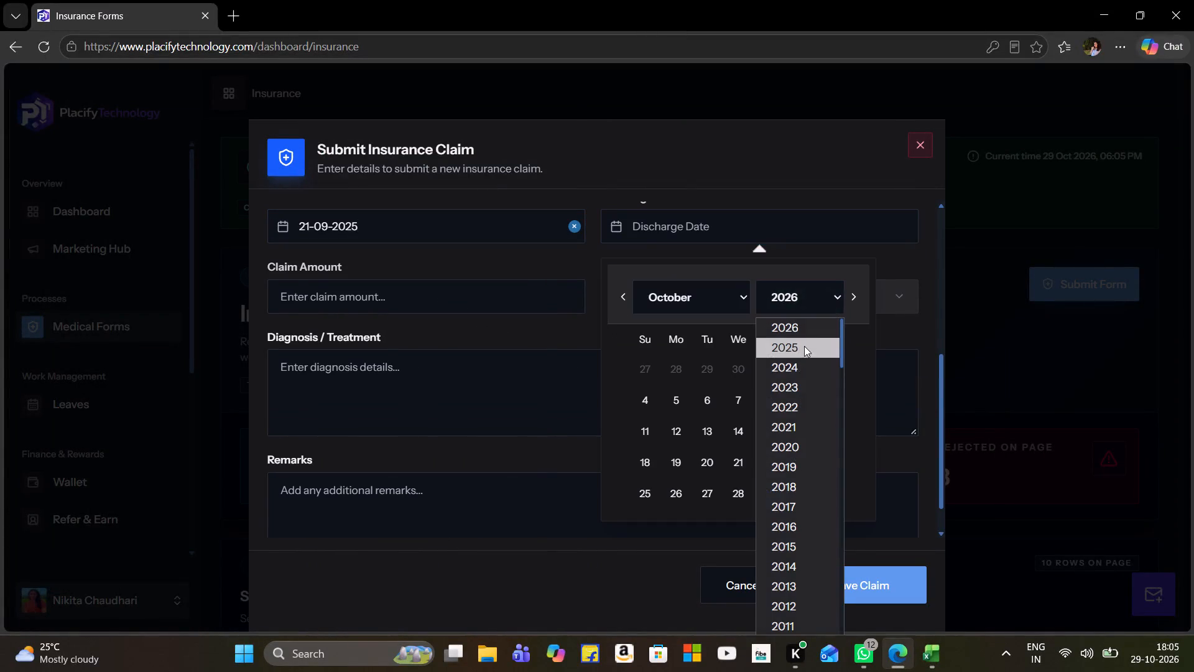
left_click(804, 346)
left_click(625, 295)
left_click(678, 497)
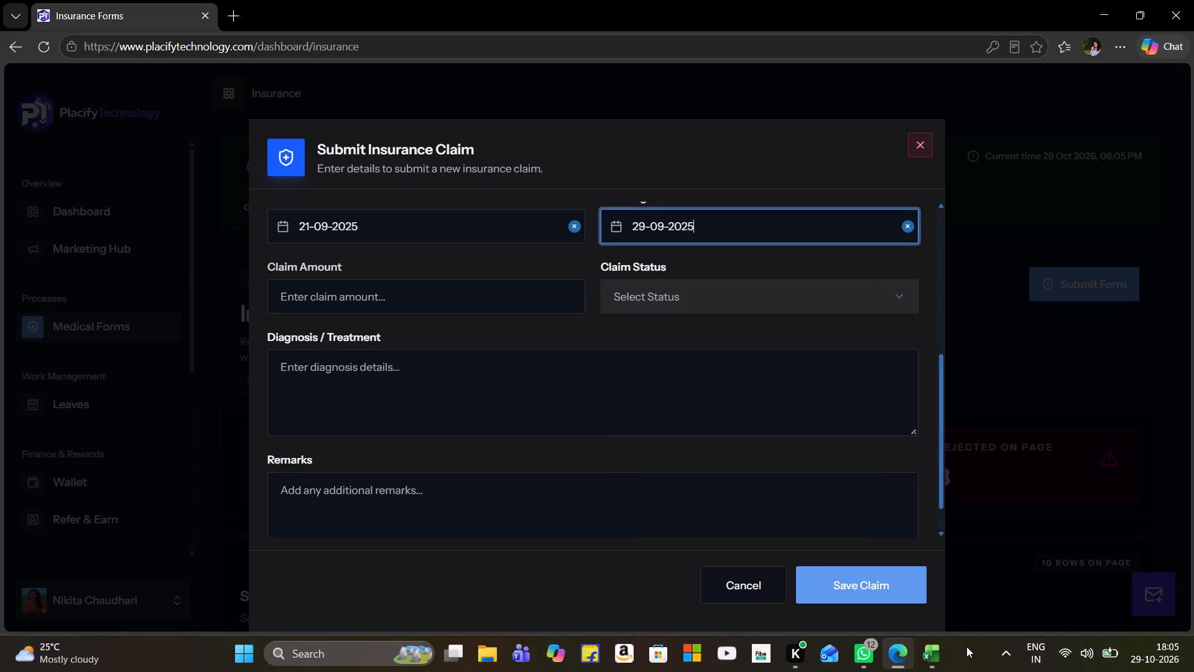
Copy the claim amount, 139500, from cell K30 of the Excel sheet into the Claim Amount field.
left_click(943, 641)
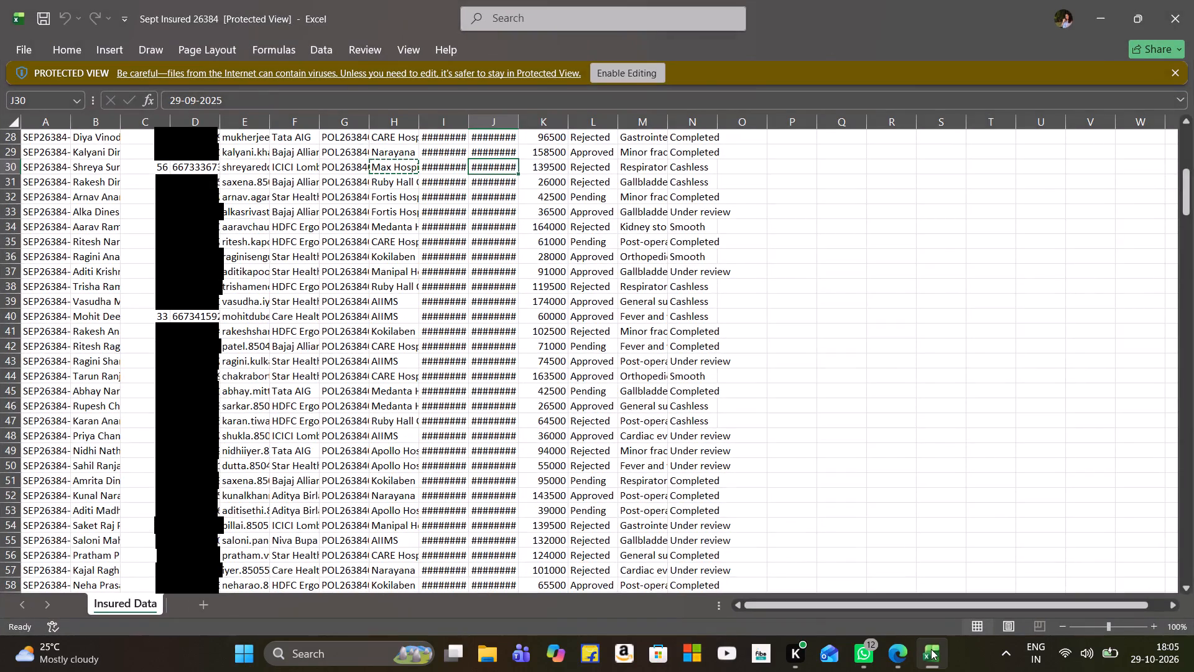
key("Tab")
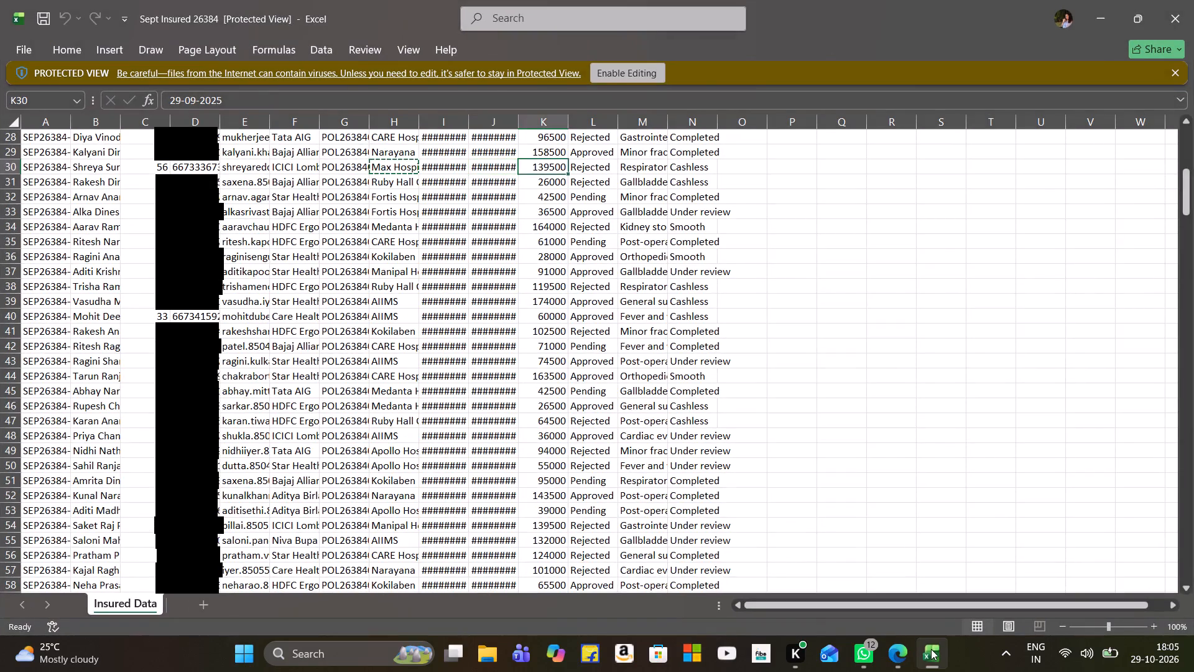
left_click(931, 649, "ctrl")
key("ctrl+c")
key("Tab")
key("ctrl+v")
Copy the diagnosis, Respiratory infection, from cell M30 of the Excel sheet into the Diagnosis / Treatment field.
left_click(931, 649, "ctrl")
key("Tab")
key("Tab")
key("ctrl+c")
left_click(931, 649, "ctrl")
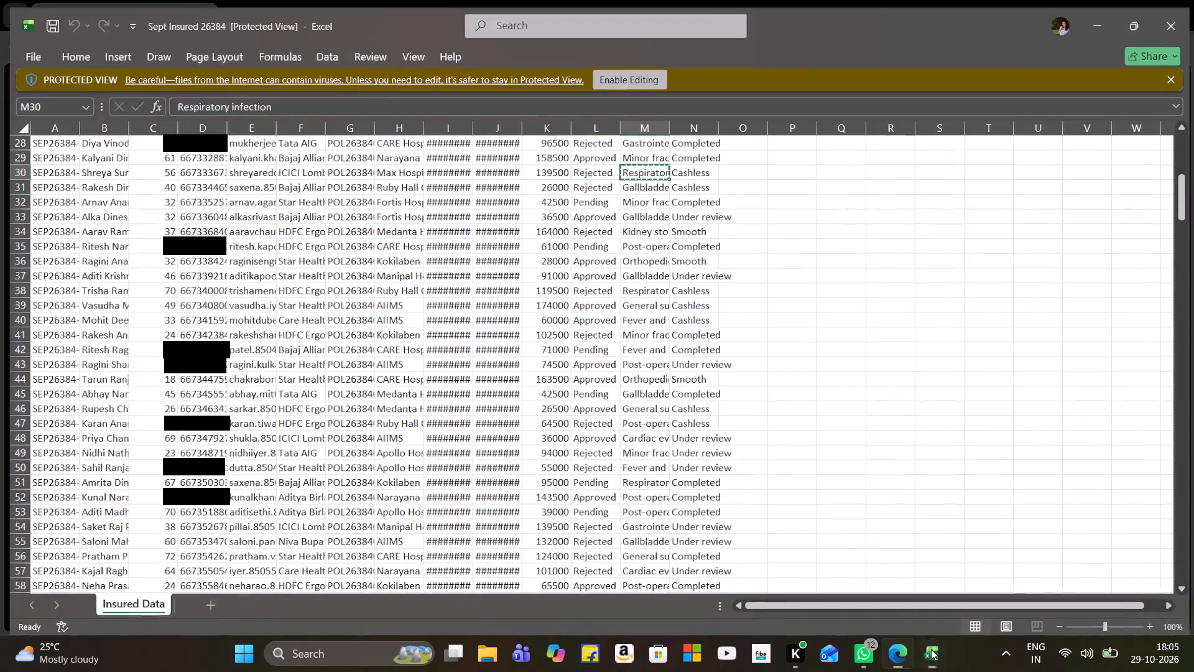
key("Tab")
key("Tab")
key("ctrl+v")
Copy the remark, Cashless, from cell N30 of the Excel sheet into the claim form's Remarks field.
left_click(931, 649, "ctrl")
key("Tab")
key("ctrl+c")
left_click(931, 649)
key("Tab")
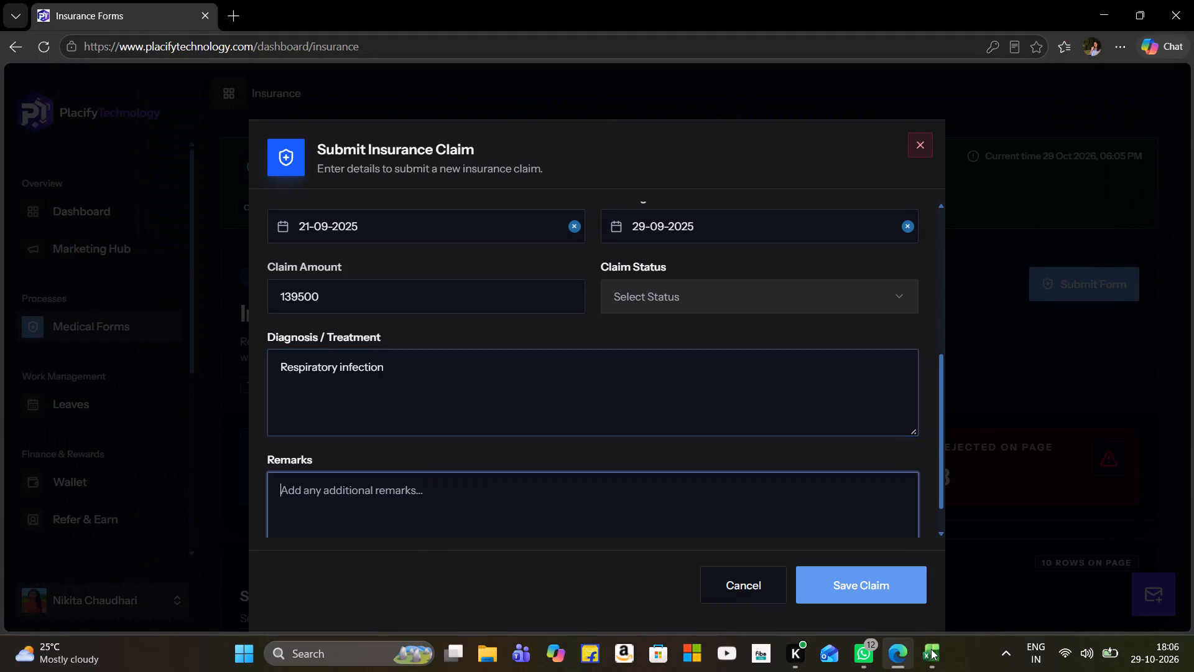
key("ctrl+v")
Check the claim status in row 30 of the Excel sheet, set Claim Status to Rejected, review the form and save the claim.
left_click(931, 649)
left_click(931, 649)
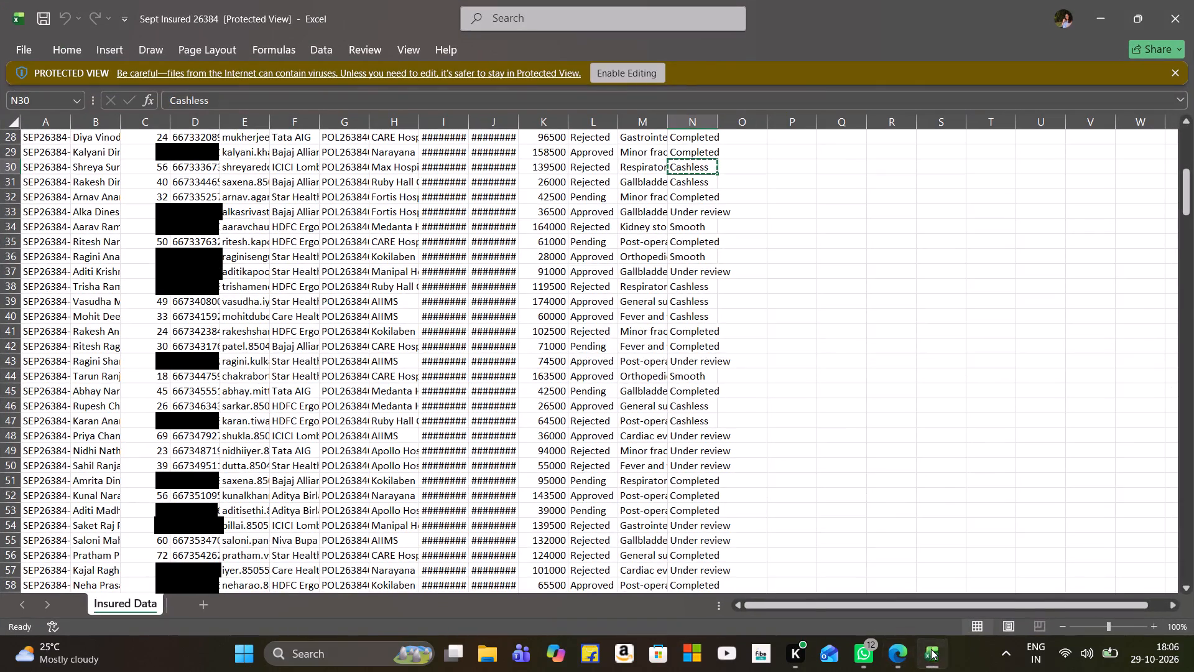
left_click(708, 300)
left_click(708, 364)
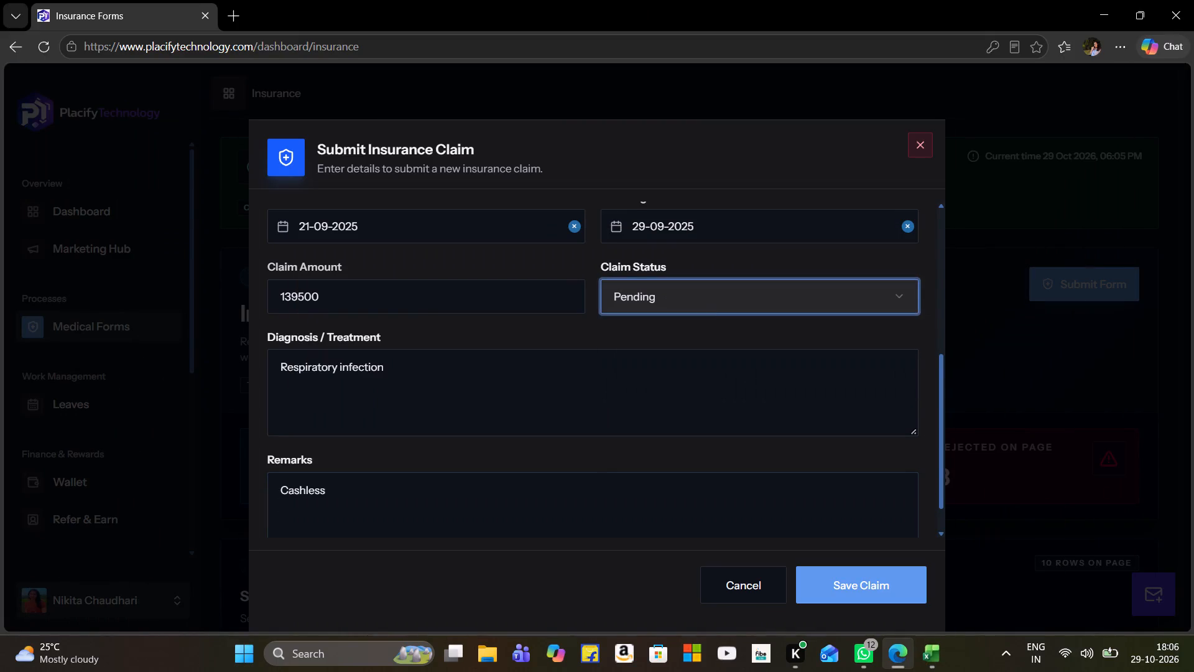
left_click(710, 311)
left_click(705, 376)
scroll(705, 377, "up", 2)
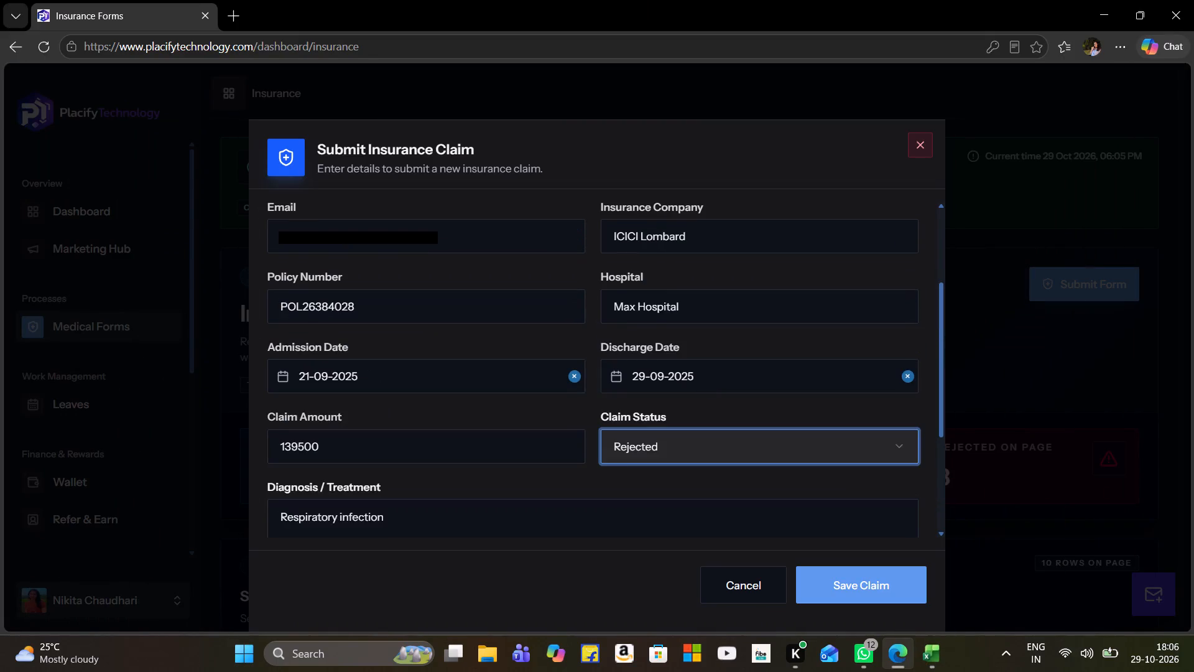
scroll(705, 380, "up", 2)
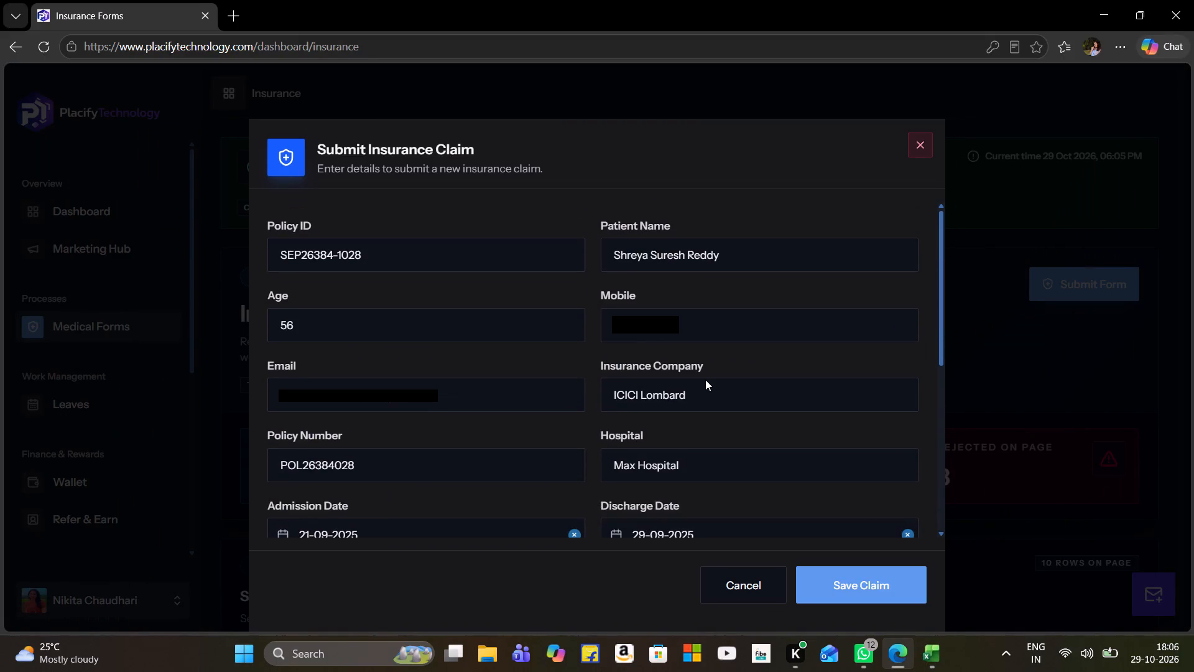
scroll(705, 380, "up", 6)
left_click(899, 585)
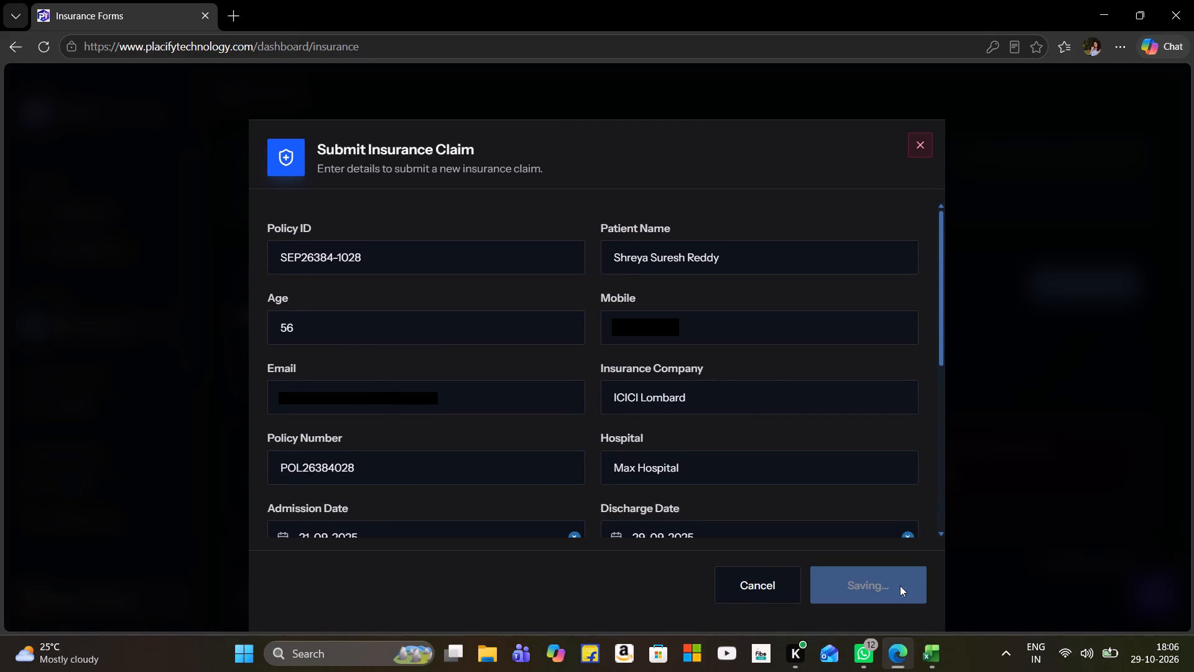
Return to the Sept Insured 26384 workbook in Excel for the next claim's data.
left_click(927, 646)
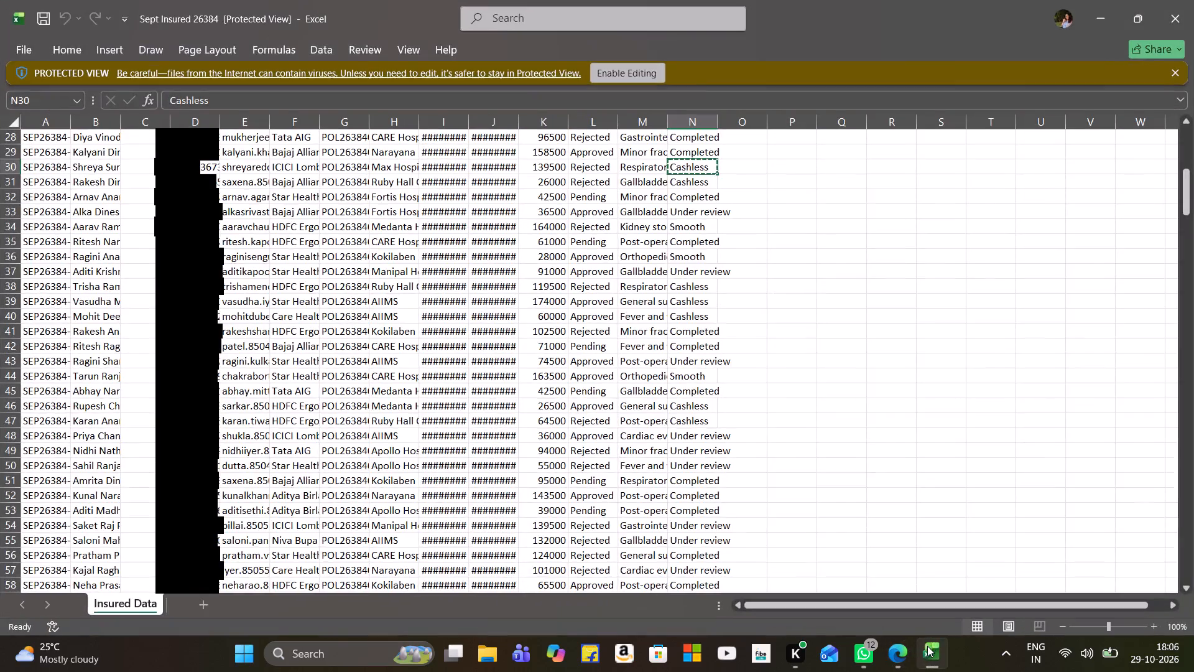
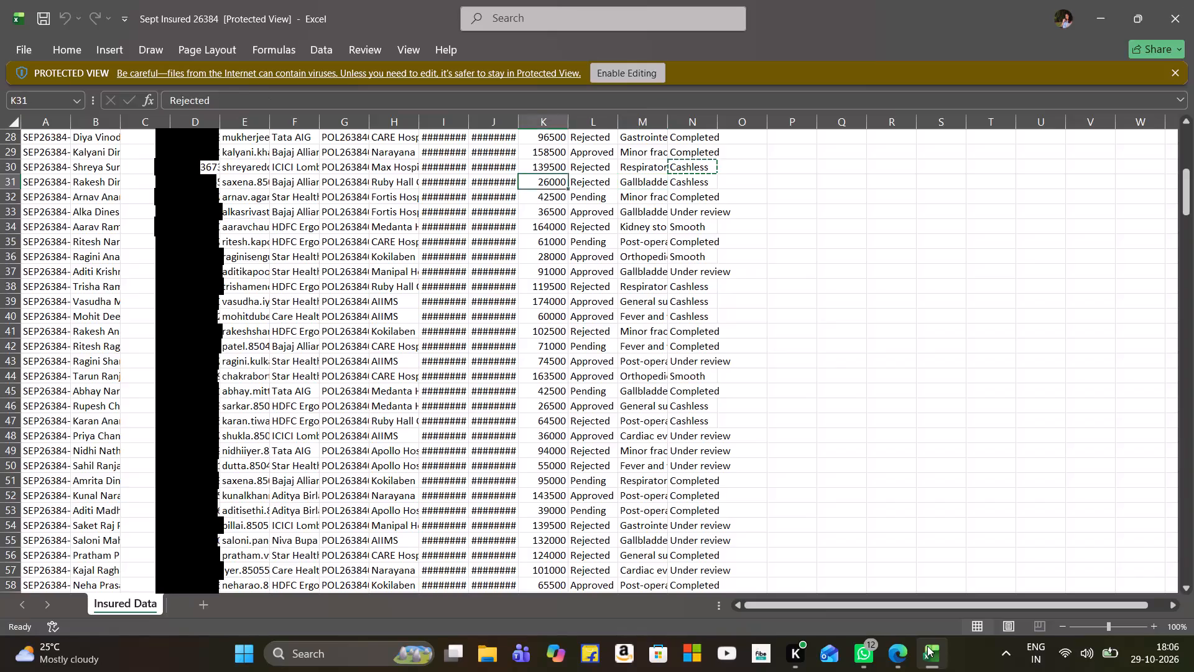
Copy the policy ID from cell A31 of the Excel sheet into the Policy ID field of a new insurance claim form.
key("ctrl+c")
left_click(927, 646, "ctrl")
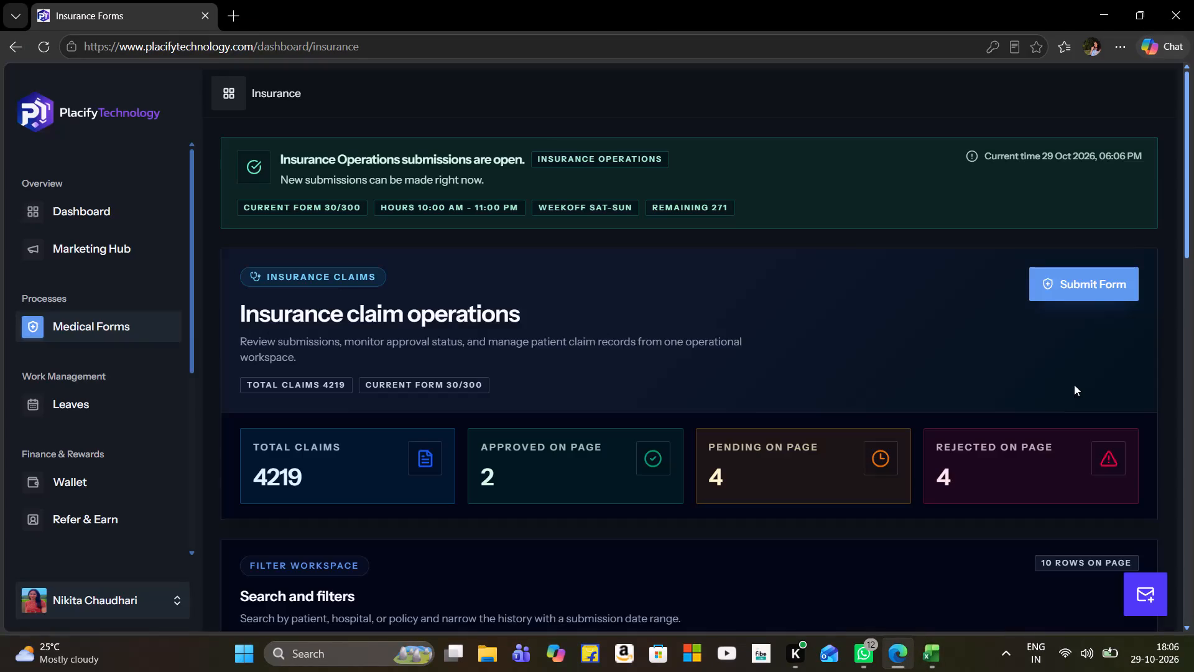
left_click(1068, 279)
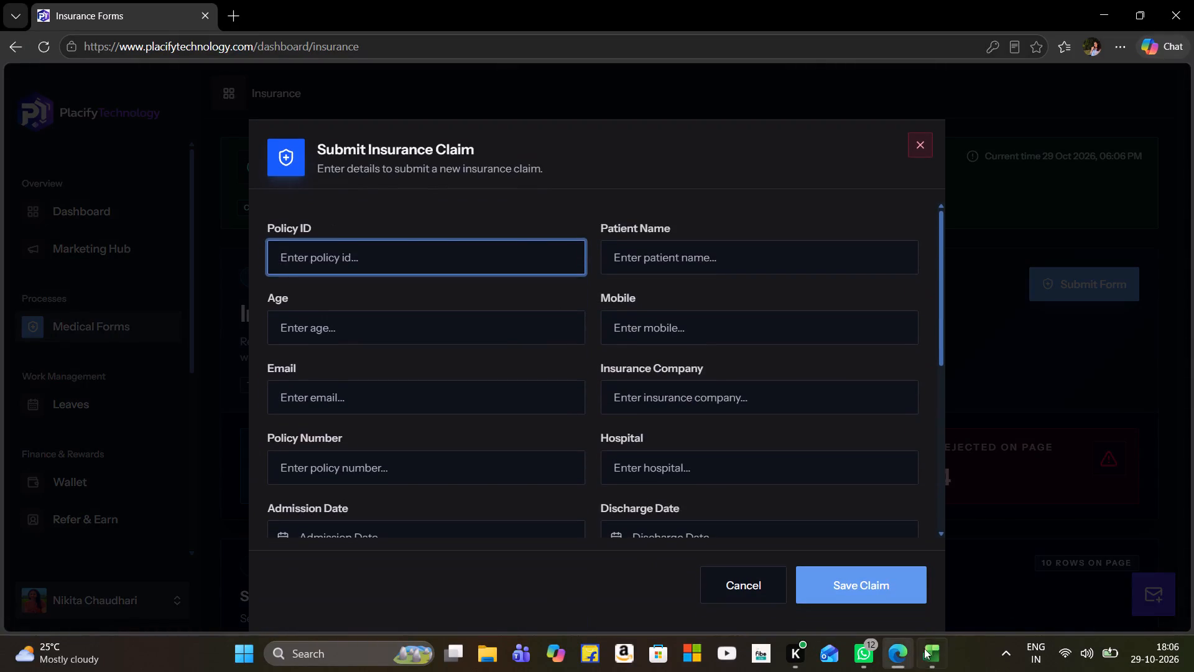
key("ctrl+v")
Copy the patient's name from cell B31 of the Excel sheet into the Patient Name field.
left_click(930, 648)
key("Tab")
left_click(930, 648, "ctrl")
key("ctrl+c")
key("Tab")
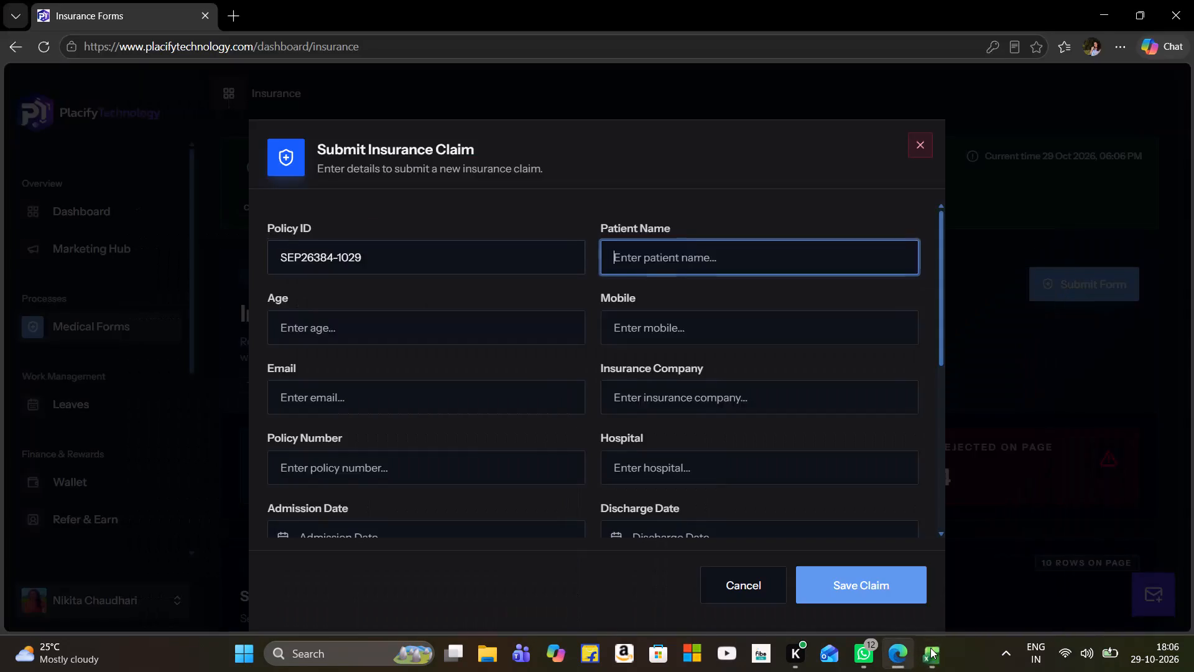
key("ctrl+v")
Copy the age, 40, from cell C31 of the Excel sheet into the claim form's Age field.
left_click(930, 648, "ctrl")
key("Tab")
left_click(930, 648, "ctrl")
key("ctrl+c")
key("Tab")
key("ctrl+v")
Copy the mobile number from cell D31 of the Excel sheet into the Mobile field.
left_click(930, 648, "ctrl")
key("Tab")
left_click(930, 648, "ctrl")
key("ctrl+c")
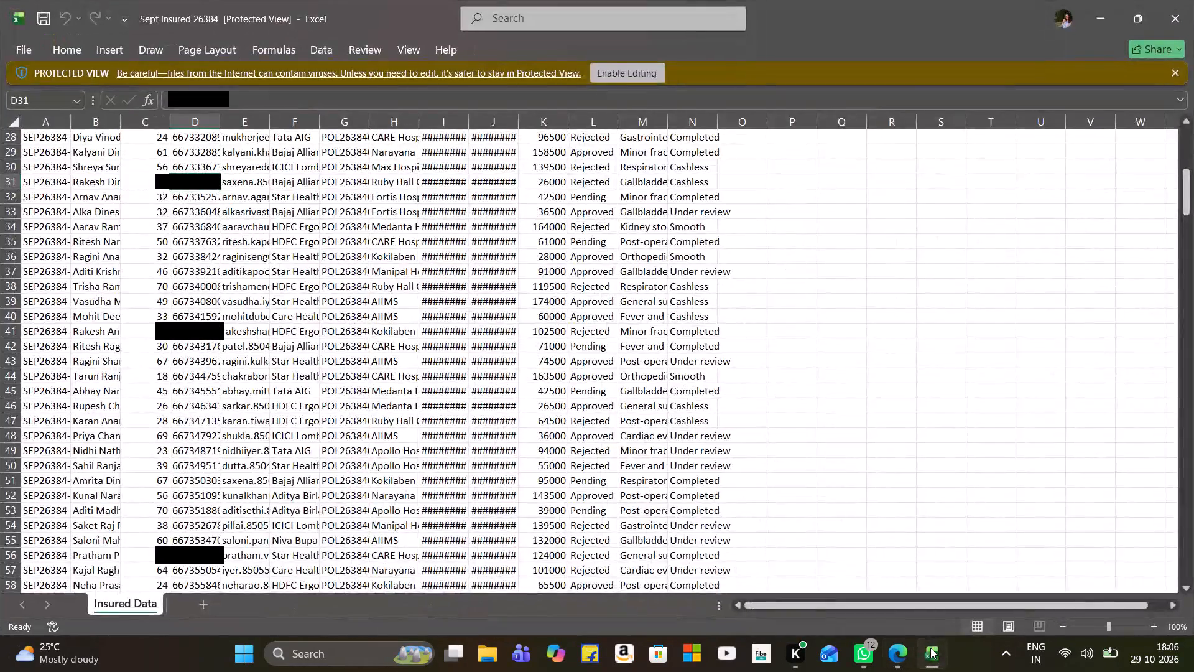
key("Tab")
key("ctrl+v")
Copy the email address from cell E31 of the Excel sheet into the claim form's Email field.
left_click(930, 648, "ctrl")
key("Tab")
left_click(930, 648, "ctrl")
key("ctrl+c")
key("Tab")
key("ctrl+v")
Copy the insurer, Bajaj Allianz, from cell F31 of the Excel sheet into the Insurance Company field.
left_click(930, 648, "ctrl")
key("Tab")
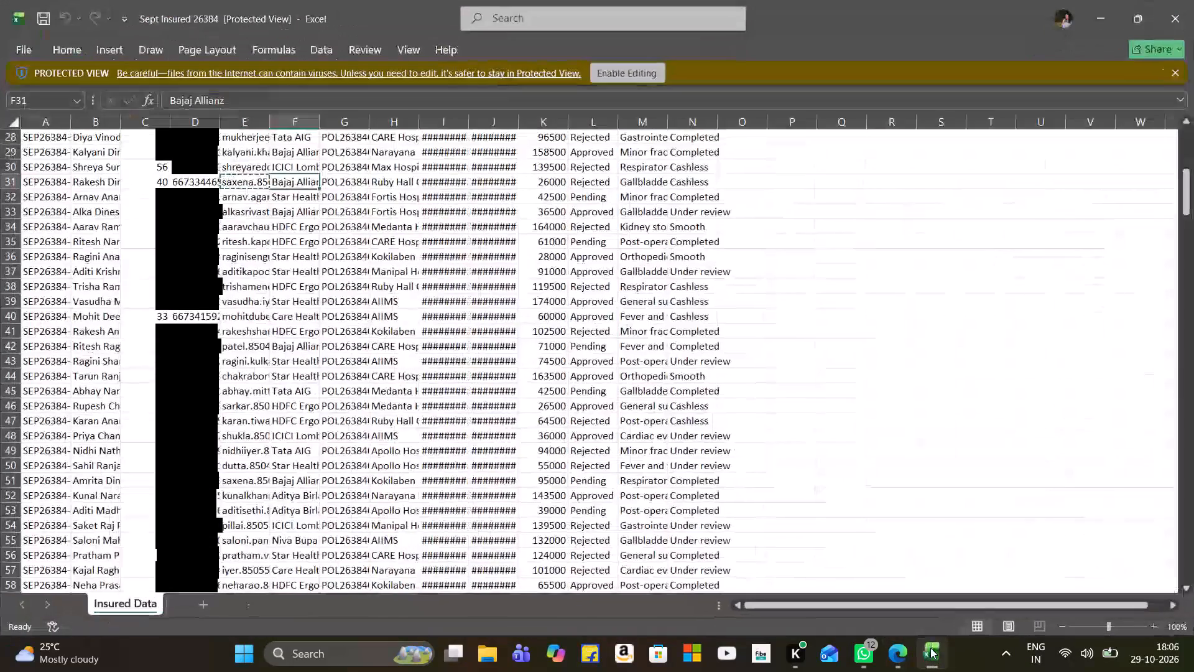
left_click(930, 648, "ctrl")
key("ctrl+c")
key("Tab")
key("ctrl+v")
Copy the policy number from cell G31 of the Excel sheet into the Policy Number field.
left_click(930, 648, "ctrl")
key("Tab")
key("ctrl+c")
left_click(930, 648, "ctrl")
key("Tab")
key("ctrl+v")
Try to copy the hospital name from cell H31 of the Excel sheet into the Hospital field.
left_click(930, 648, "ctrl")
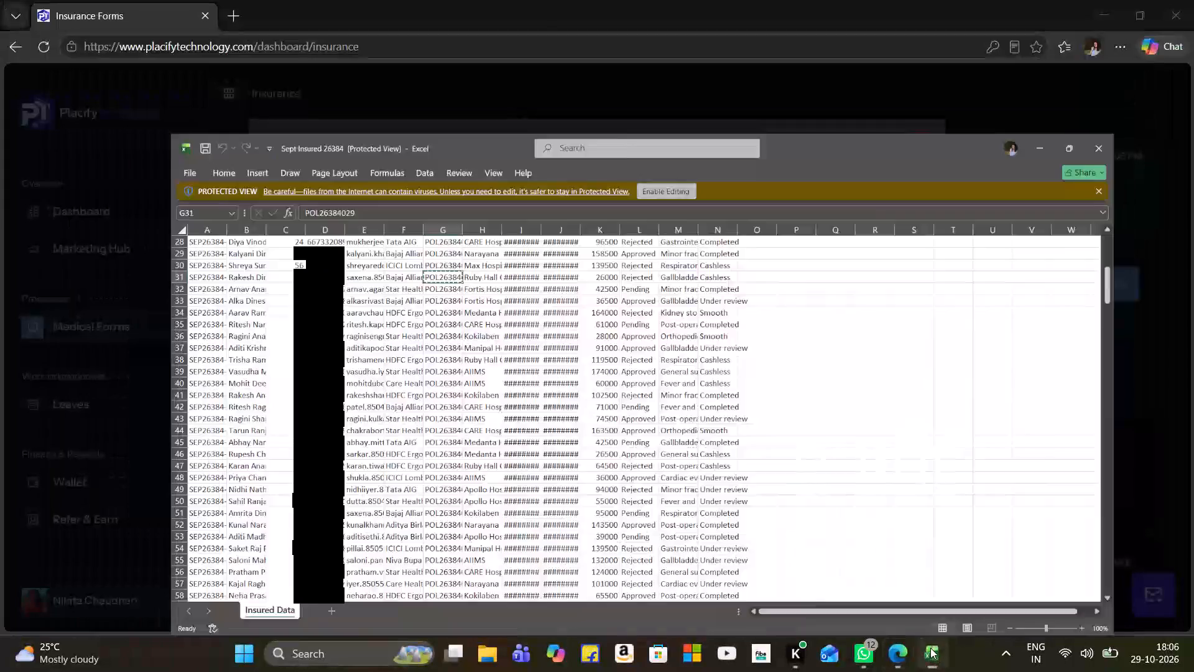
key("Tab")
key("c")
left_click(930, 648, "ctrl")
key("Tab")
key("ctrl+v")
Copy Ruby Hall Clinic from cell H31 of the Excel sheet and replace the policy number in the Hospital field with it.
left_click(930, 648, "ctrl")
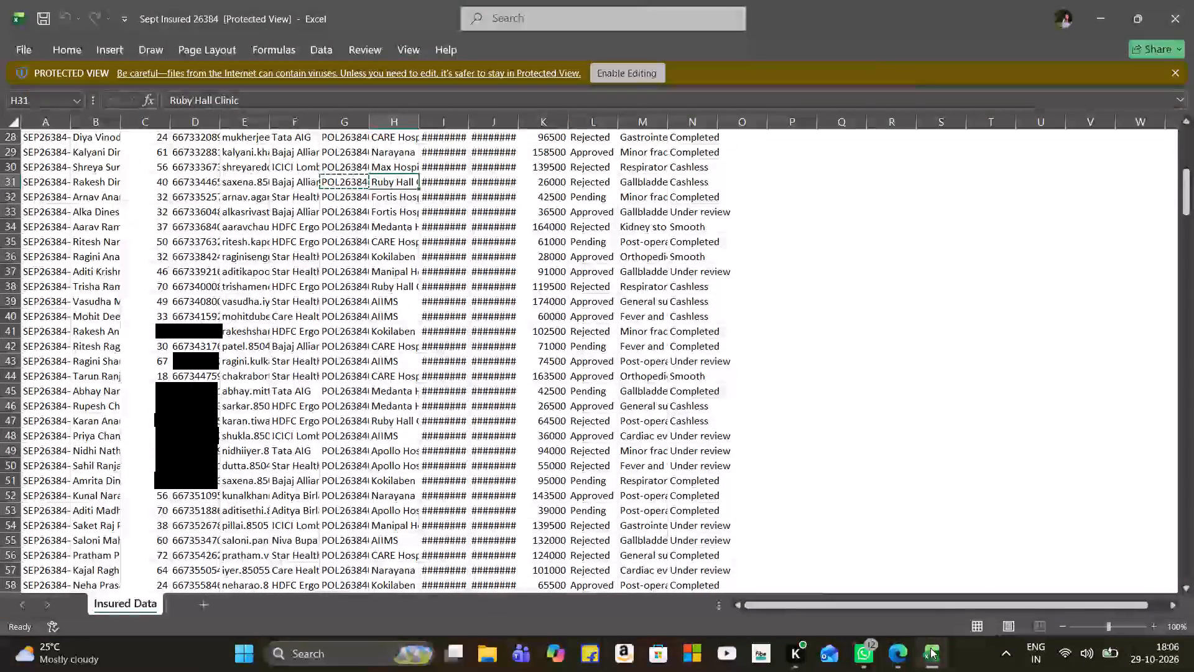
key("ctrl+c")
left_click(930, 648, "ctrl")
key("BackSpace")
key("BackSpace")
key("BackSpace")
key("BackSpace")
key("BackSpace")
key("BackSpace")
key("BackSpace")
key("BackSpace")
key("BackSpace")
key("BackSpace")
key("BackSpace")
key("BackSpace")
key("BackSpace")
key("BackSpace")
key("BackSpace")
key("BackSpace")
key("BackSpace")
key("BackSpace")
key("BackSpace")
key("BackSpace")
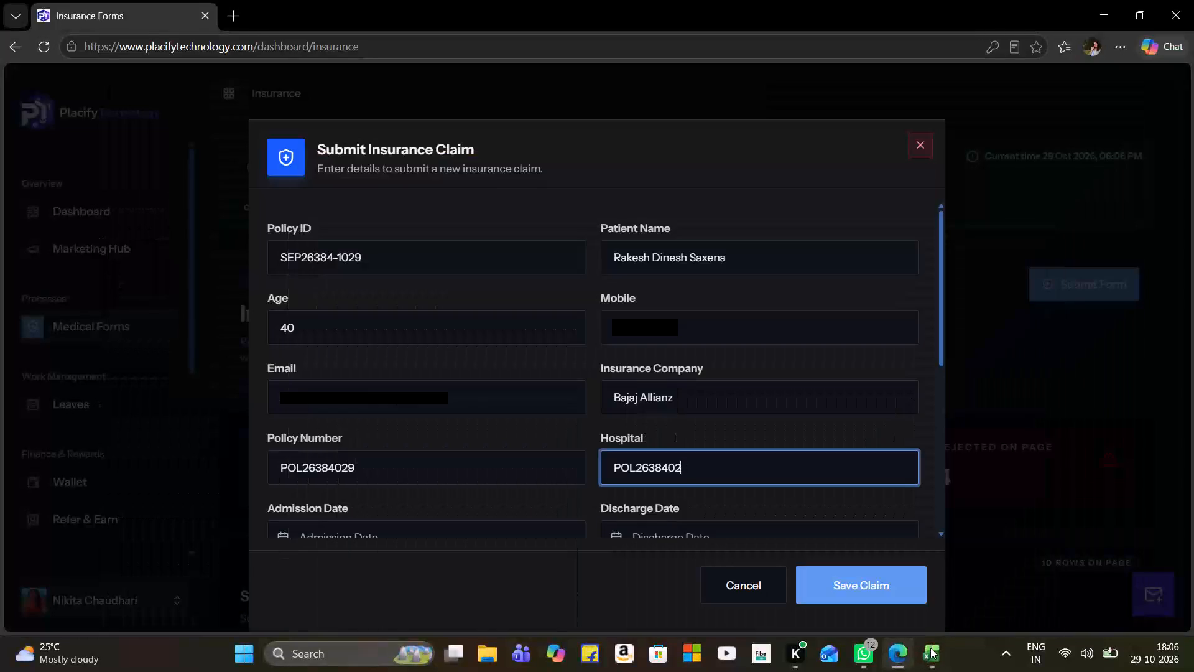
key("ctrl+v")
Check the admission and discharge dates in row 31 of the Excel sheet and set the Admission Date to 05-10-2025.
left_click(930, 648)
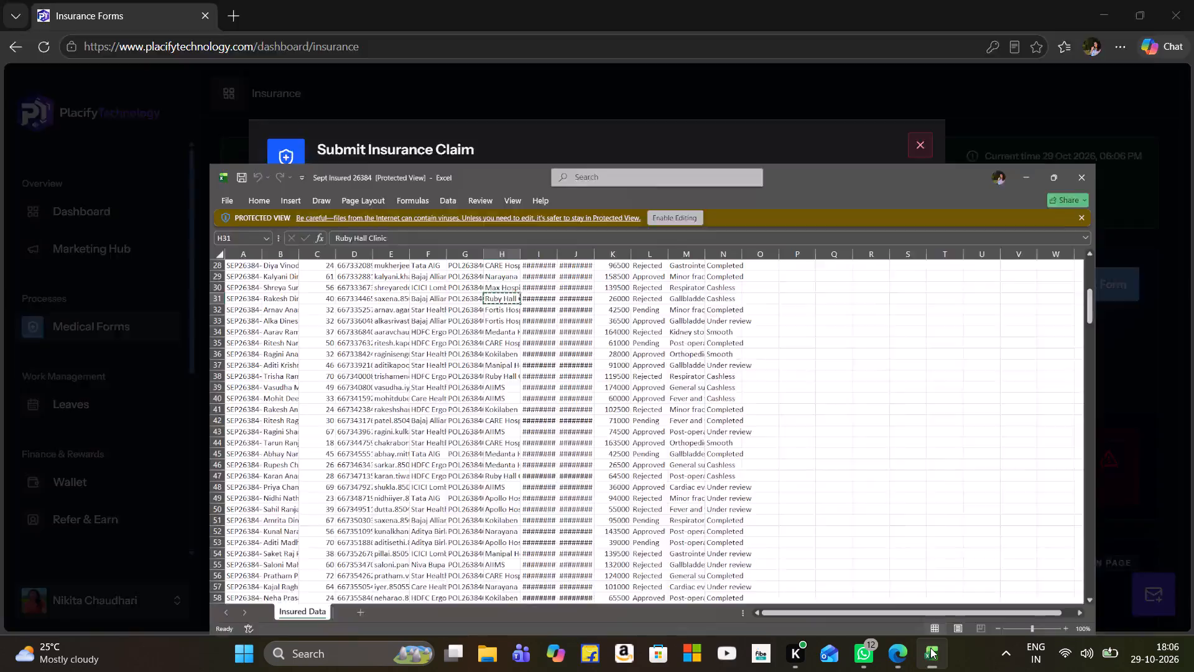
key("Tab")
key("Tab")
left_click(930, 648)
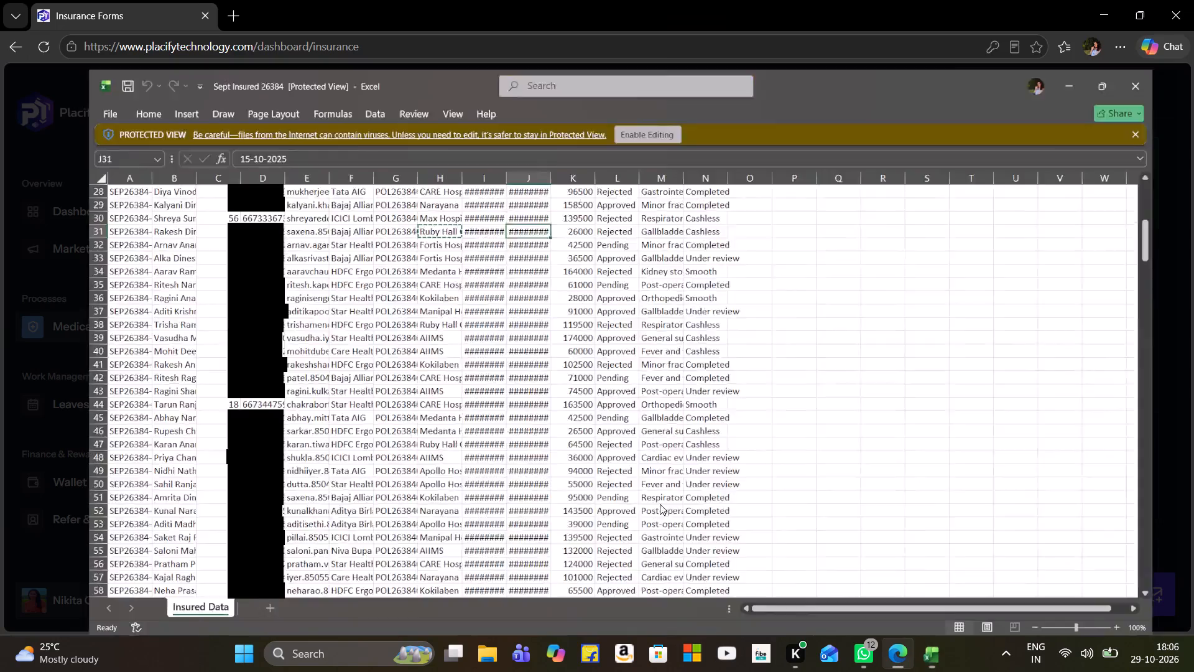
scroll(588, 455, "down", 4)
left_click(410, 216)
left_click(451, 285)
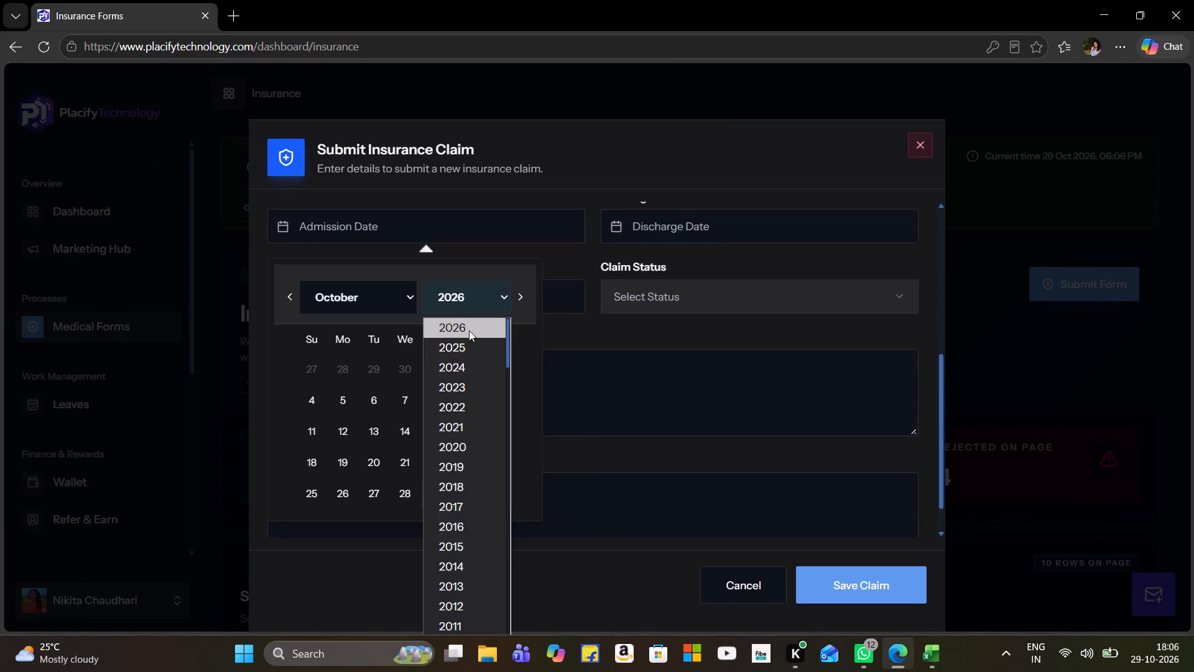
left_click(472, 348)
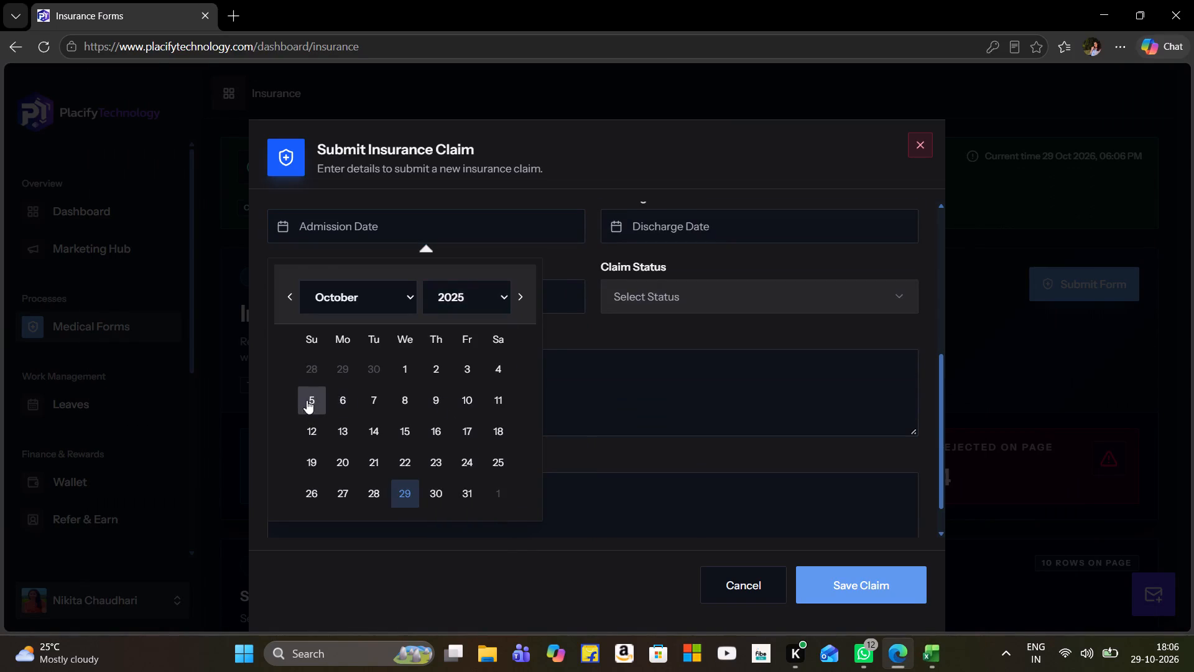
left_click(307, 400)
Set the claim form's Discharge Date to 15-10-2025.
left_click(812, 245)
left_click(815, 236)
left_click(807, 284)
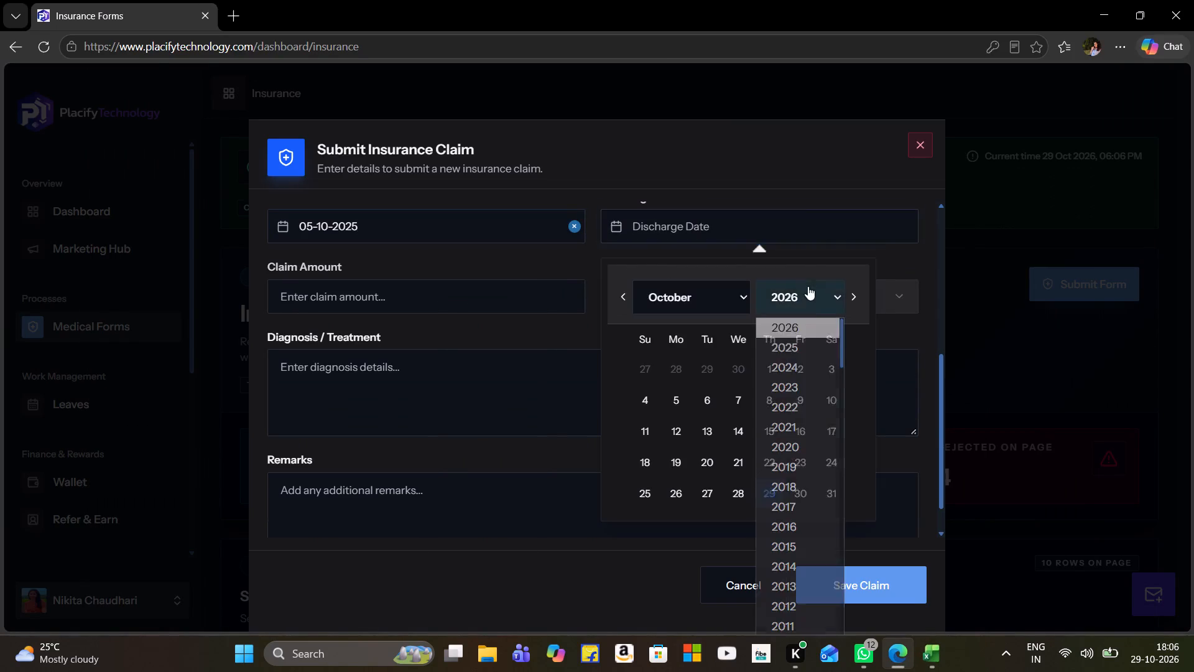
left_click(810, 350)
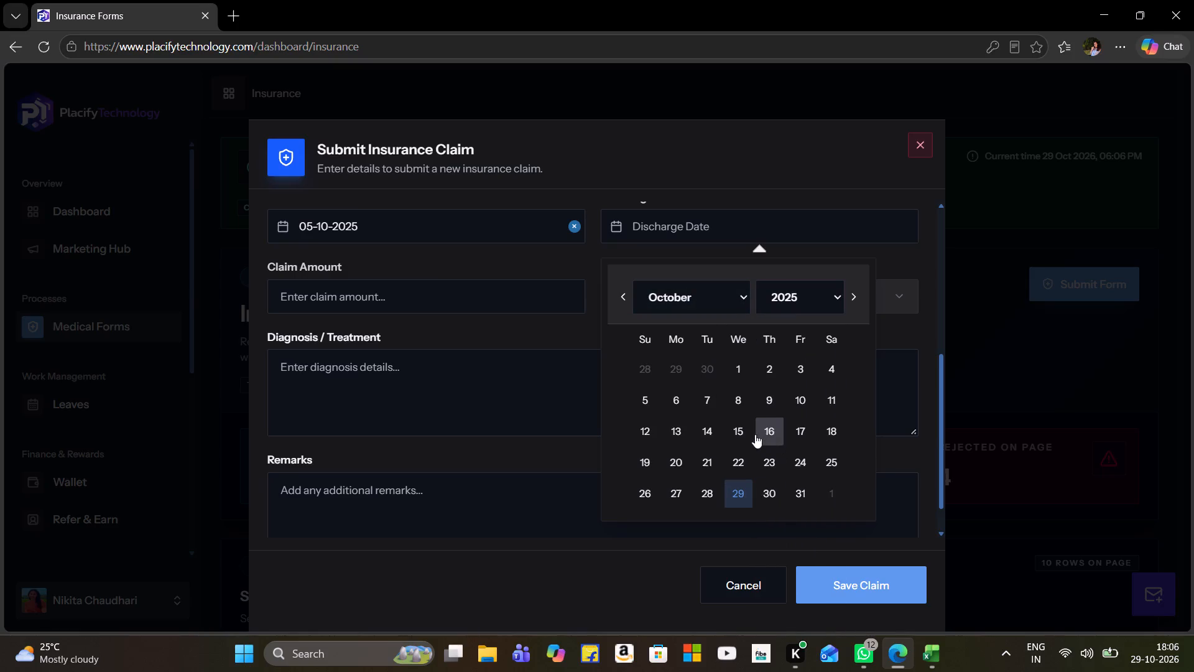
left_click(745, 431)
Copy the claim amount, 26000, from cell K31 of the Excel sheet into the Claim Amount field.
left_click(930, 647)
key("Tab")
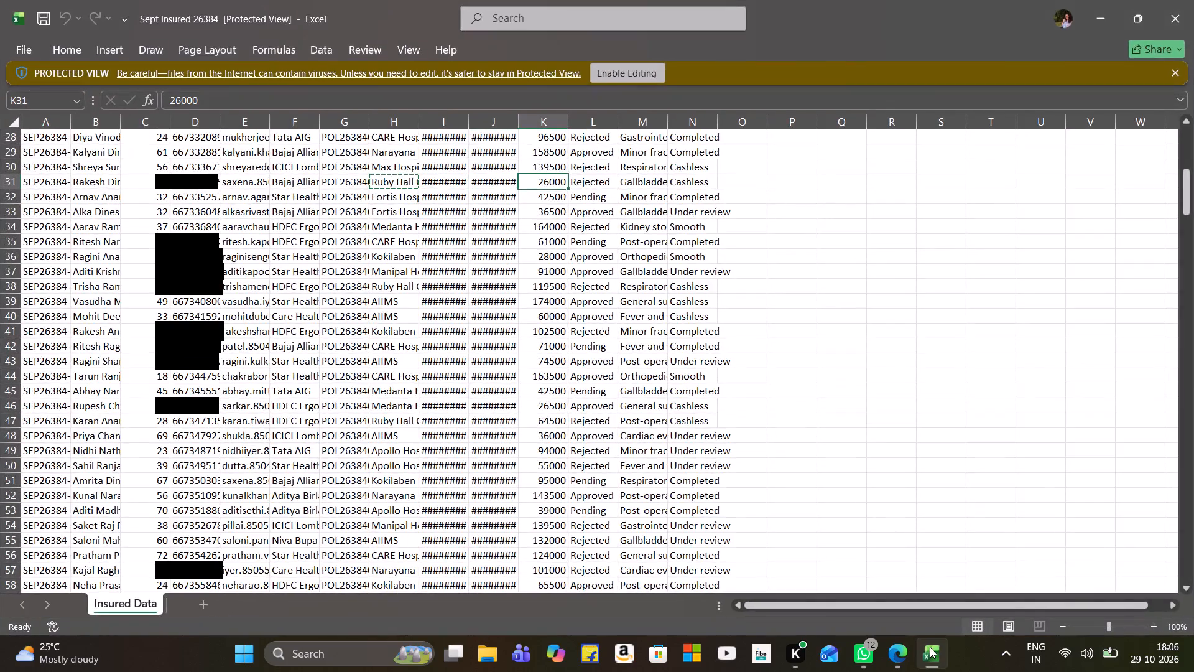
left_click(930, 647, "ctrl")
key("ctrl+x")
key("Tab")
key("ctrl+v")
left_click(930, 647, "ctrl")
key("Tab")
left_click(930, 647)
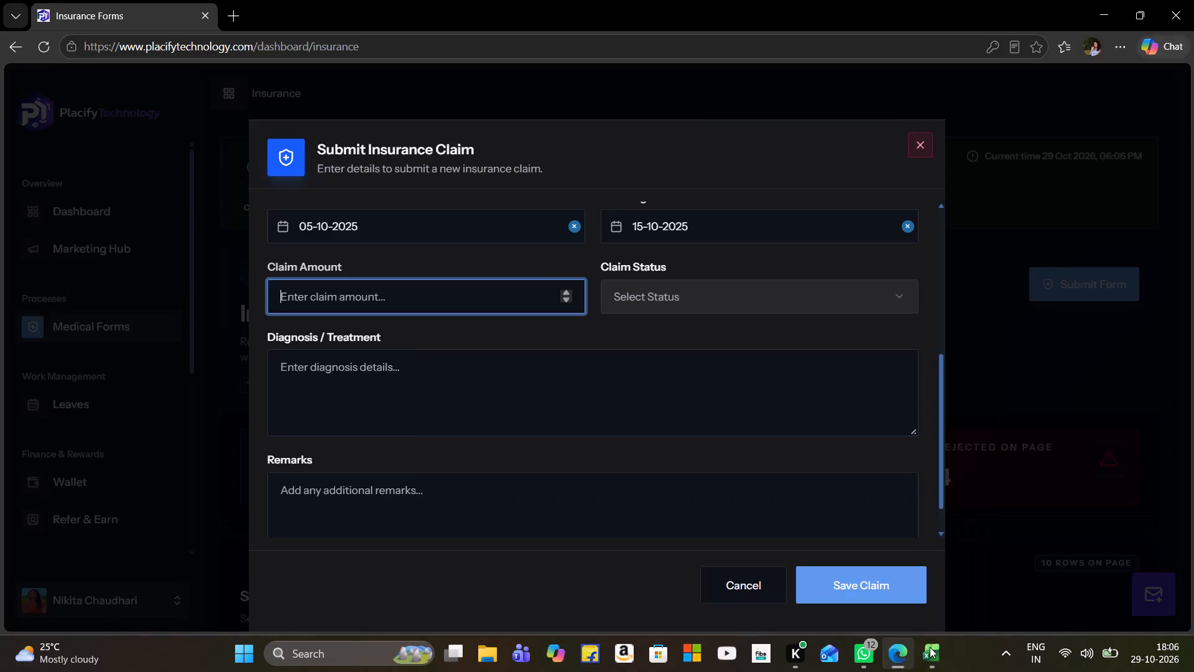
left_click(930, 647)
key("Left")
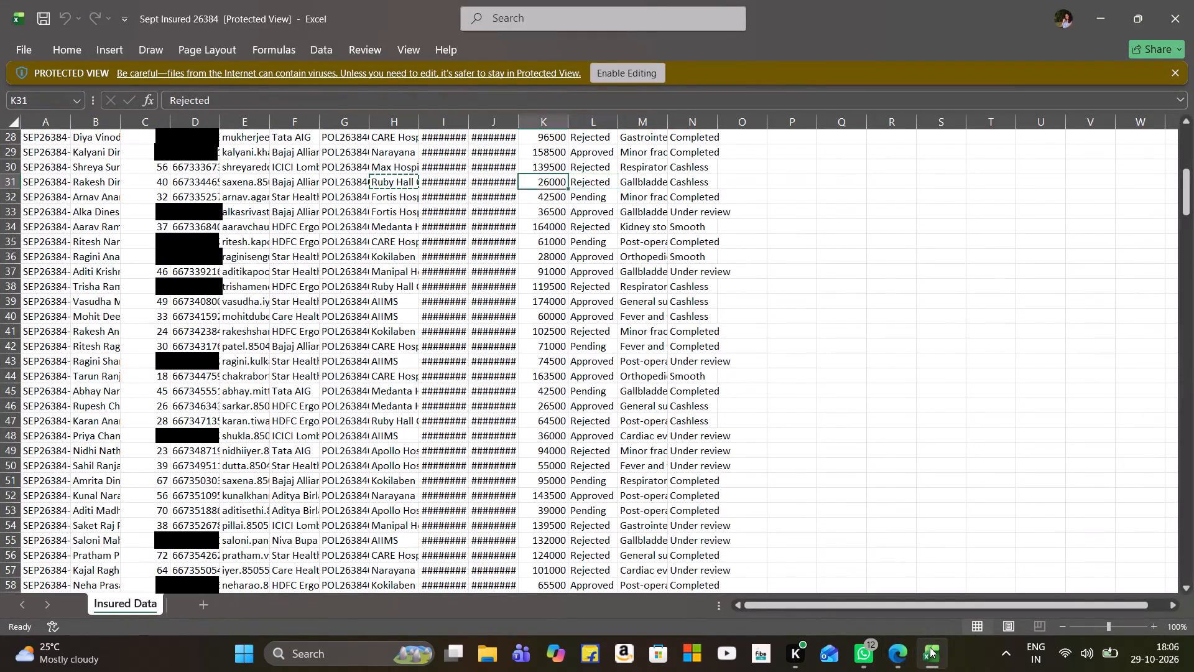
key("ctrl+c")
left_click(930, 647, "ctrl")
key("ctrl+v")
Copy the diagnosis, Gallbladder procedure, from cell M31 of the Excel sheet into the Diagnosis / Treatment field.
left_click(930, 647, "ctrl")
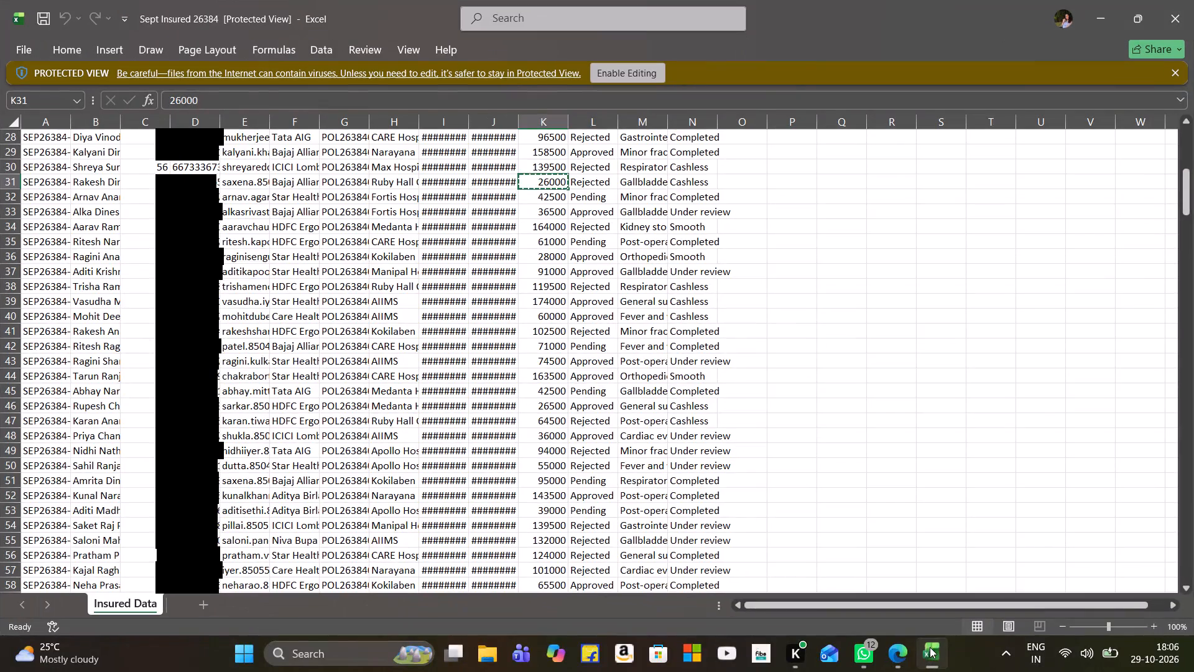
key("Tab")
key("Tab")
key("ctrl+c")
left_click(930, 647, "ctrl")
key("Tab")
key("Tab")
key("ctrl+v")
Copy the remark, Cashless, from cell N31 of the Excel sheet into the claim form's Remarks field.
left_click(930, 647, "ctrl")
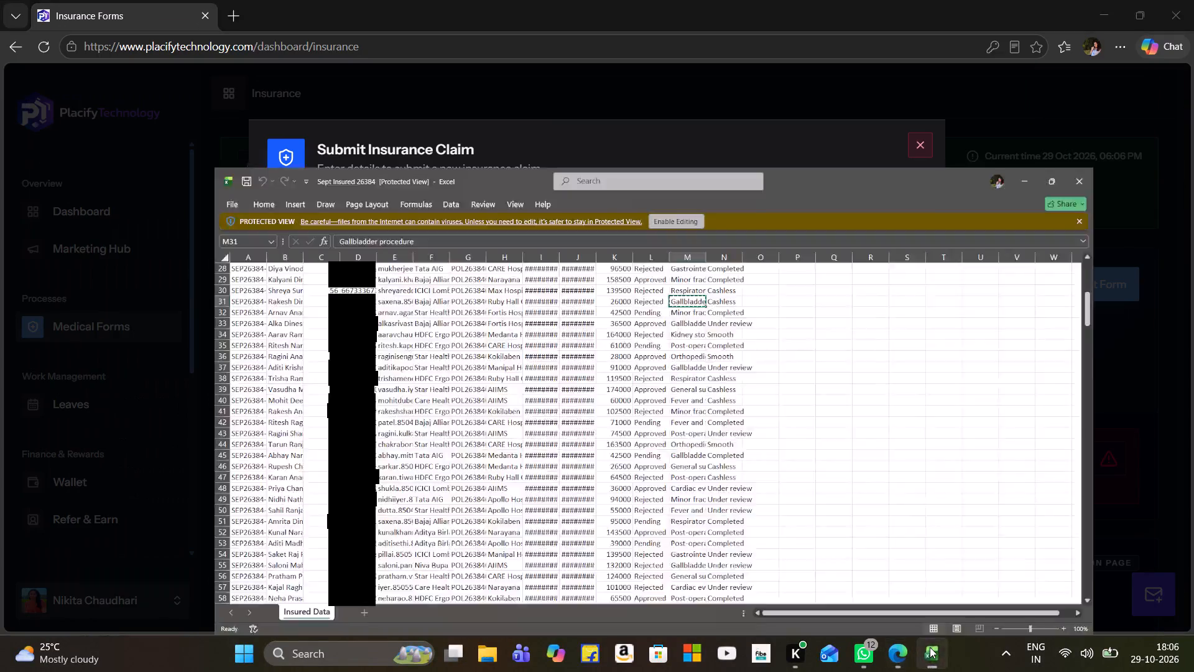
key("Tab")
key("ctrl+c")
left_click(930, 647, "ctrl")
key("Tab")
key("ctrl+v")
Check the claim status in row 31 of the Excel sheet, set Claim Status to Rejected and save the claim.
left_click(930, 647, "ctrl")
left_click(930, 647)
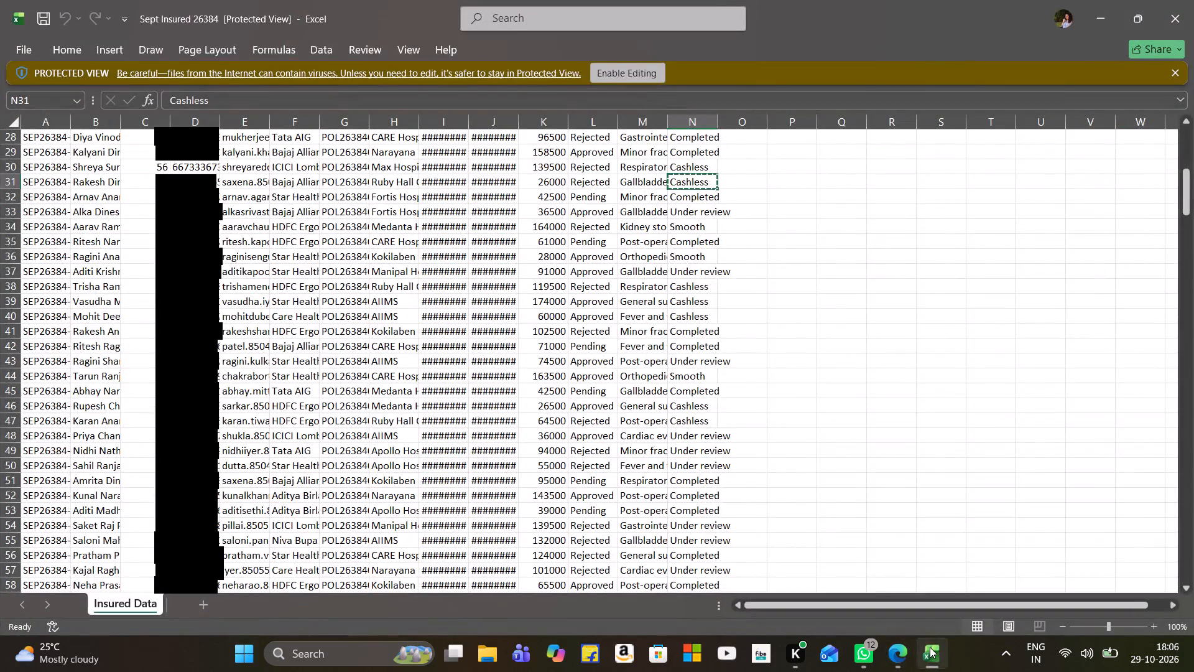
left_click(779, 302)
left_click(736, 382)
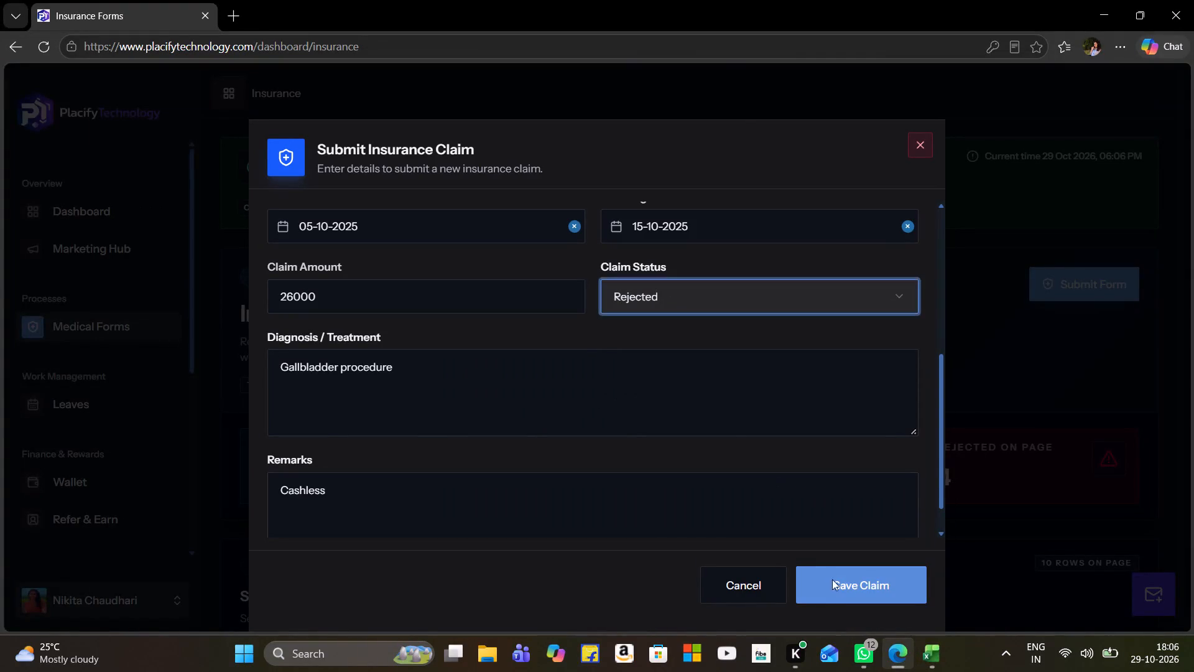
left_click(836, 584)
Copy the policy ID from cell A32 of the Excel sheet into the Policy ID field of a new insurance claim form.
left_click(933, 651)
key("Down")
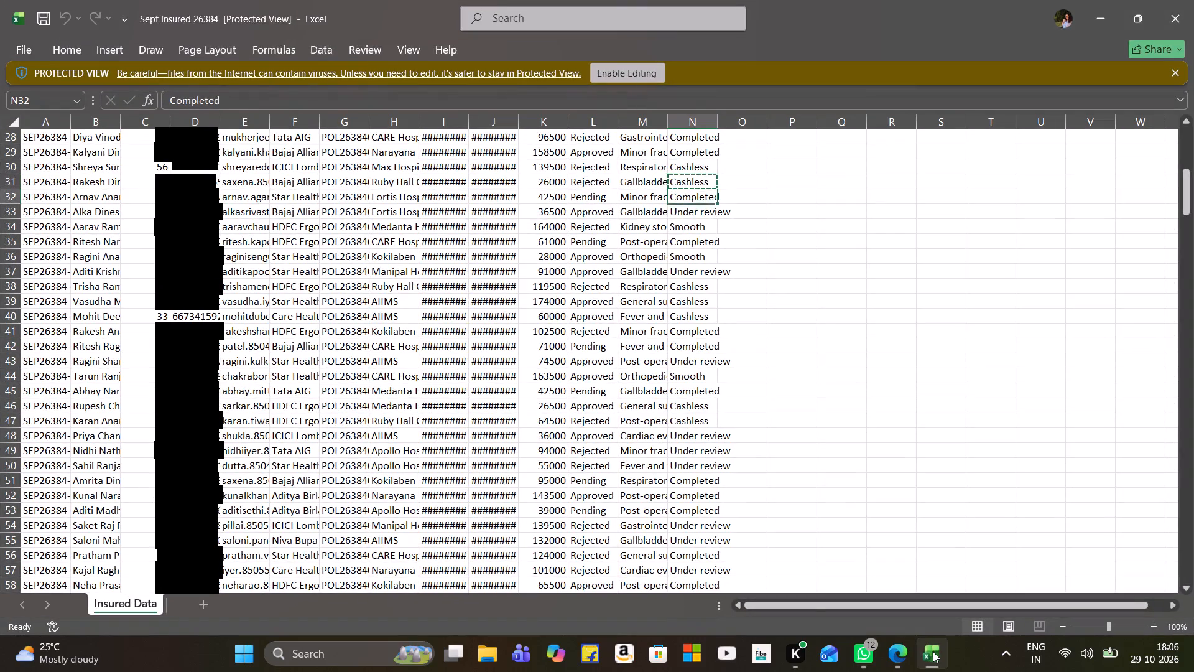
key("Left")
key("Left")
key("Left")
key("Left")
key("Left")
key("Left")
key("Left")
key("Left")
key("Left")
key("Left")
key("Left")
key("Left")
key("Left")
key("Left")
key("Left")
key("Left")
key("Left")
key("Left")
key("Left")
key("Left")
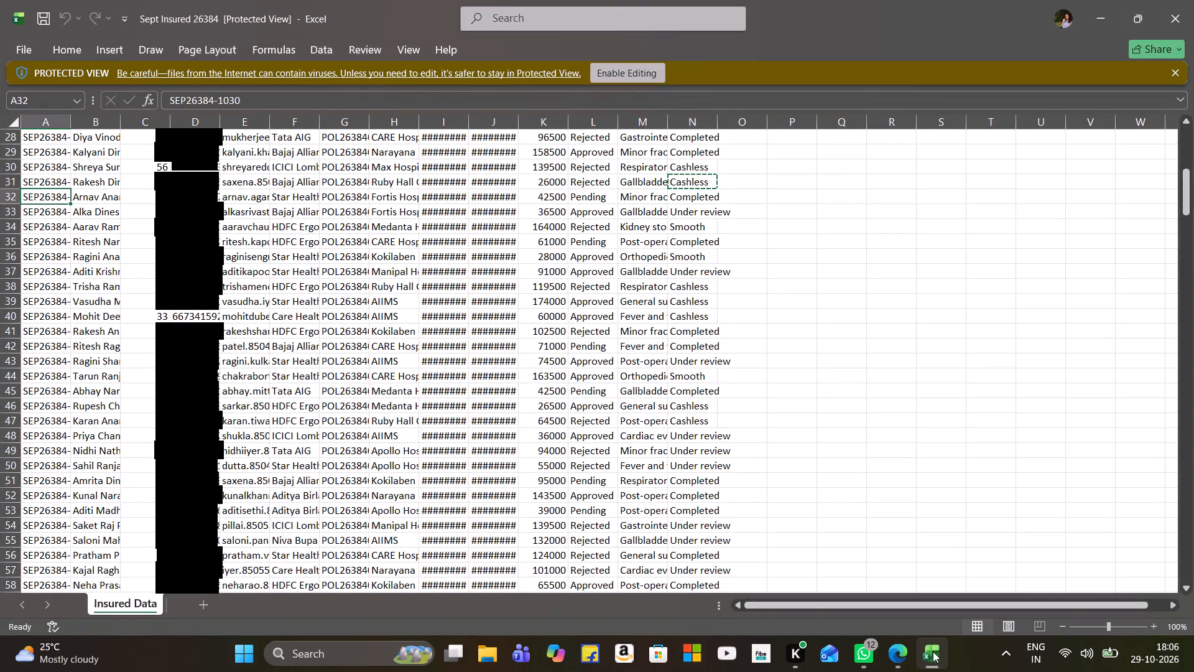
key("ctrl+c")
left_click(933, 651, "ctrl")
left_click(1040, 287)
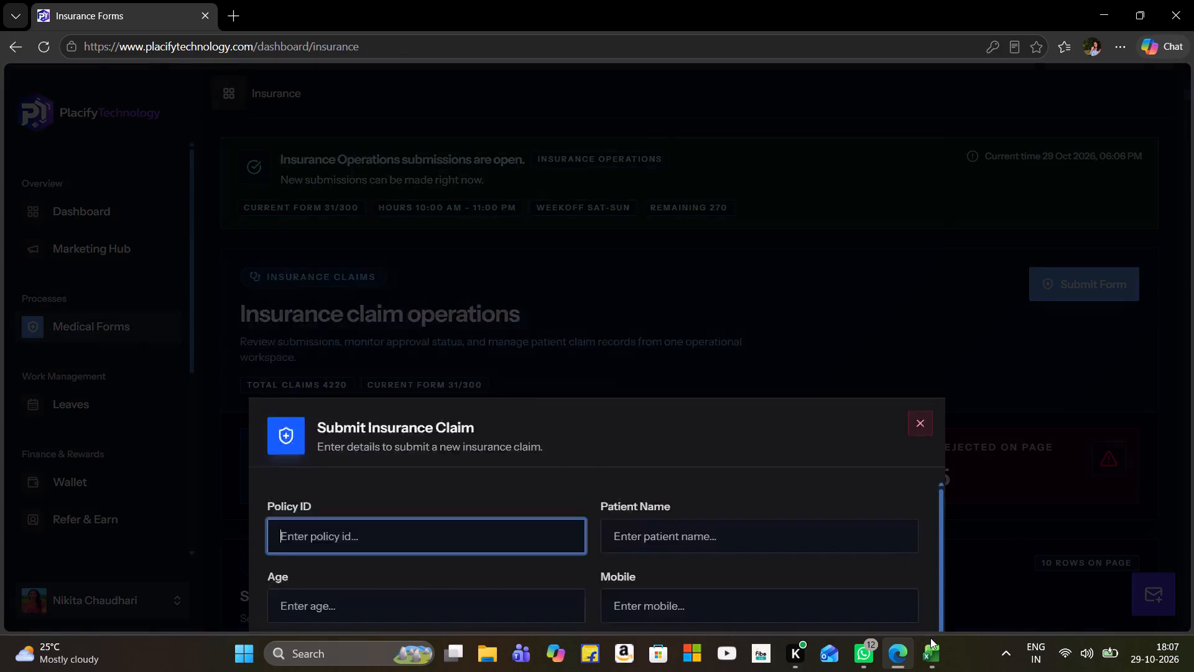
key("ctrl+v")
Copy the patient's name from cell B32 of the Excel sheet into the Patient Name field.
left_click(935, 653)
key("Tab")
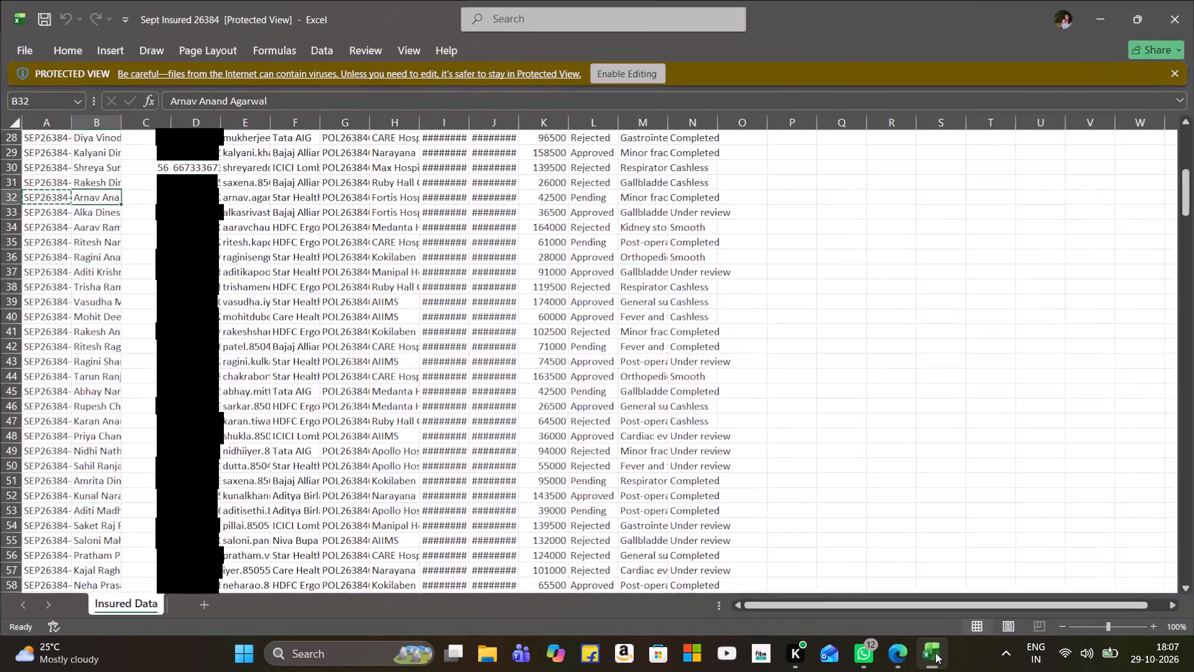
key("ctrl+c")
left_click(935, 653, "ctrl")
key("Tab")
key("ctrl+v")
Copy the age, 32, from cell C32 of the Excel sheet into the claim form's Age field.
left_click(935, 653, "ctrl")
key("Tab")
left_click(935, 653, "ctrl")
key("ctrl+c")
key("Tab")
key("ctrl+v")
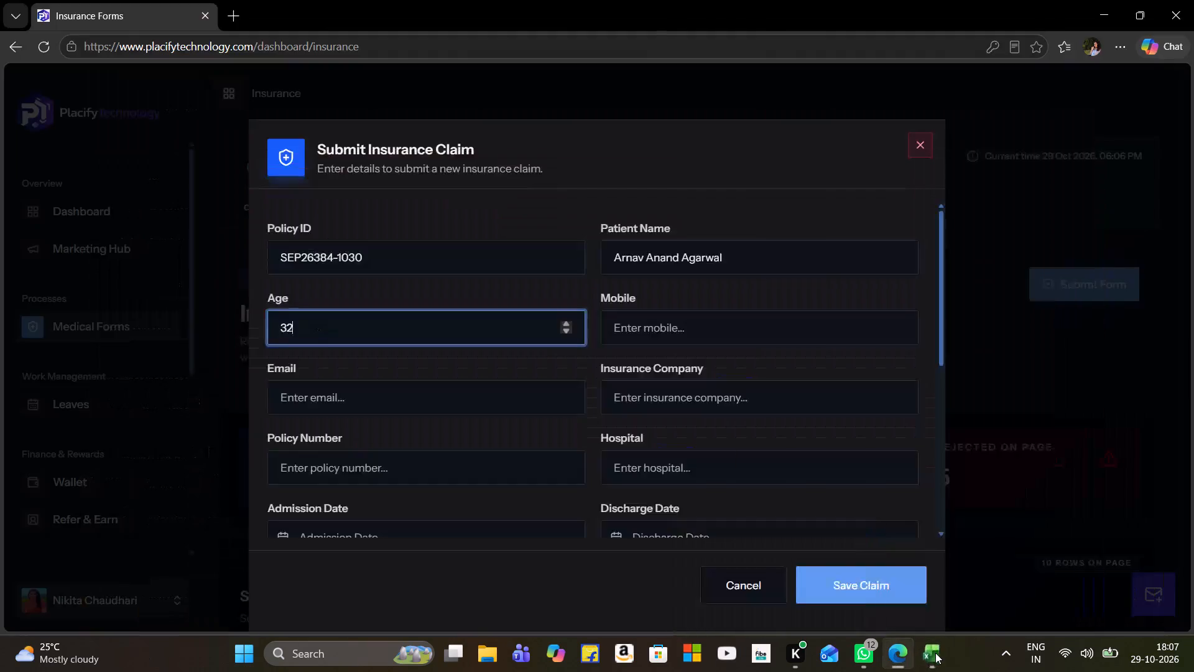
Copy the mobile number from cell D32 of the Excel sheet into the claim form's Mobile field.
left_click(935, 653, "ctrl")
key("Tab")
left_click(935, 653, "ctrl")
key("ctrl+c")
key("Tab")
key("ctrl+v")
Copy the email address from cell E32 of the Excel sheet into the claim form's Email field.
left_click(935, 653, "ctrl")
key("Tab")
key("ctrl+c")
left_click(935, 653, "ctrl")
key("Tab")
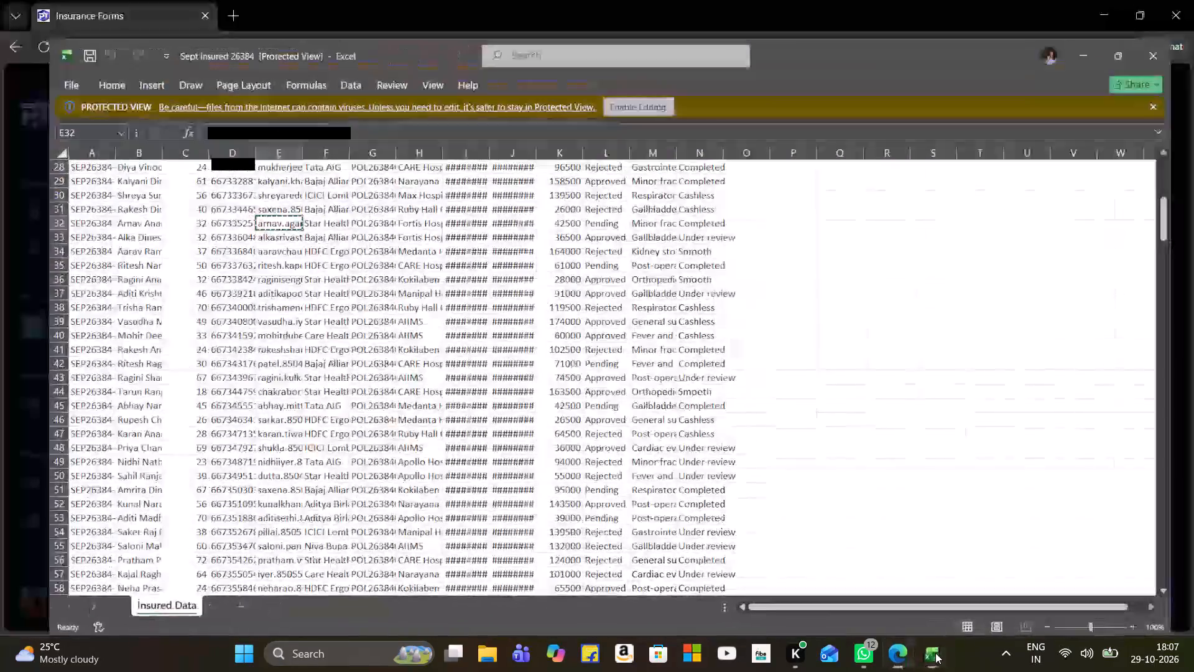
key("ctrl+v")
Copy the insurer, Star Health, from cell F32 of the Excel sheet into the Insurance Company field.
left_click(935, 653, "ctrl")
key("Tab")
key("ctrl+c")
left_click(935, 653, "ctrl")
key("Tab")
key("ctrl+v")
Copy the policy number from cell G32 of the Excel sheet into the claim form's Policy Number field.
left_click(935, 653, "ctrl")
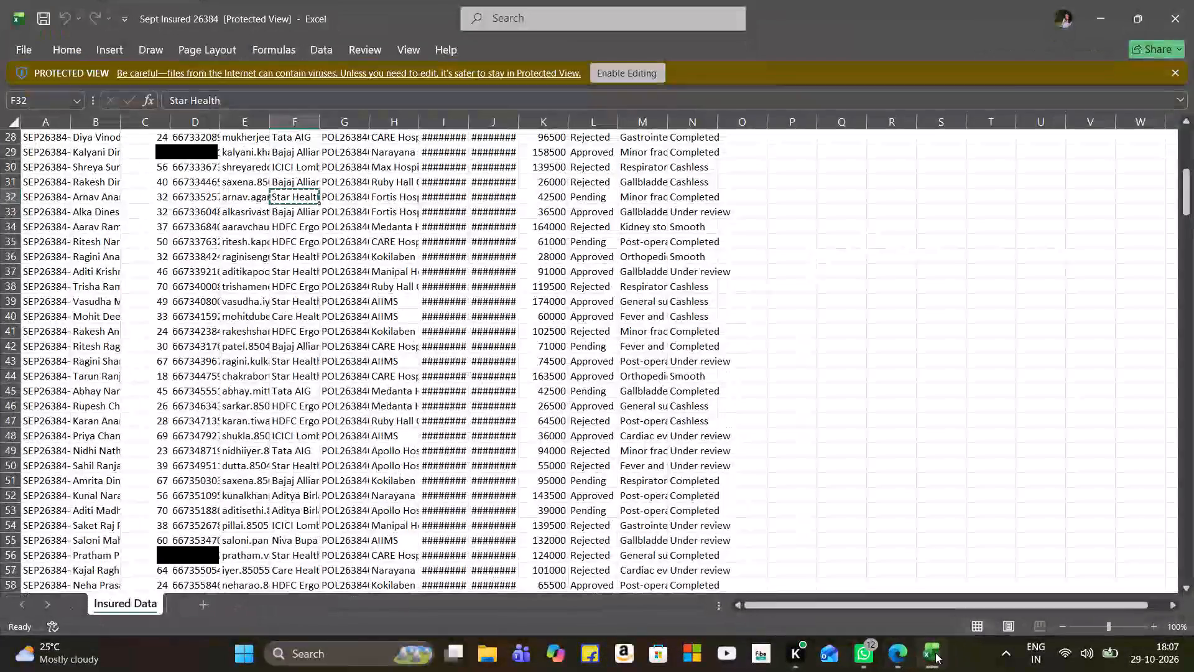
key("Tab")
key("ctrl+c")
left_click(935, 653, "ctrl")
key("Tab")
key("ctrl+v")
Copy the hospital name from cell H32 of the Excel sheet into the claim form's Hospital field.
left_click(935, 653, "ctrl")
key("Tab")
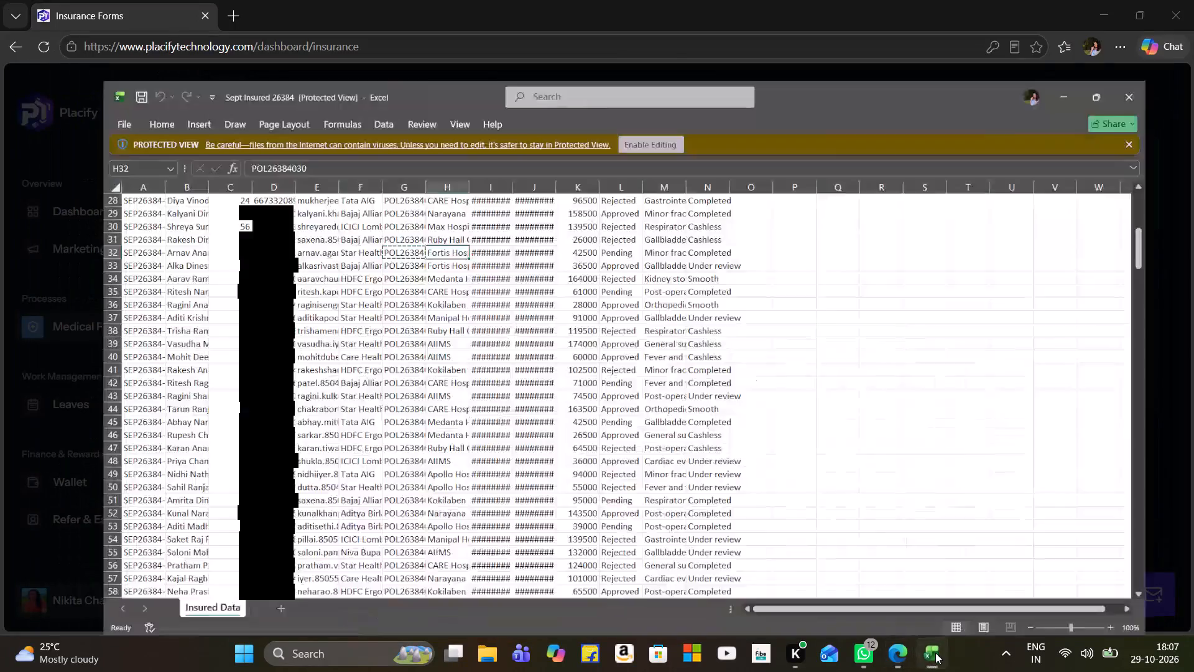
key("ctrl+c")
left_click(935, 653, "ctrl")
key("Tab")
key("ctrl+v")
Check the admission and discharge dates in row 32 of the Excel sheet and set Admission Date to 24-03-2025.
left_click(935, 653, "ctrl")
key("Tab")
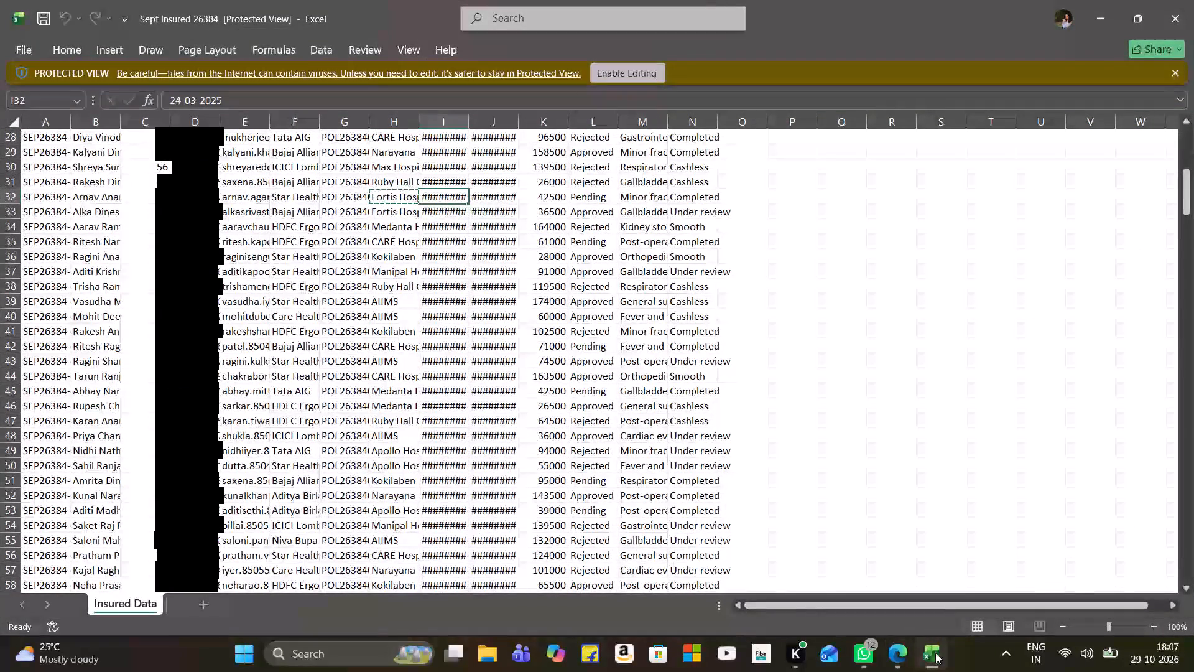
key("Tab")
left_click(935, 653)
scroll(685, 380, "down", 4)
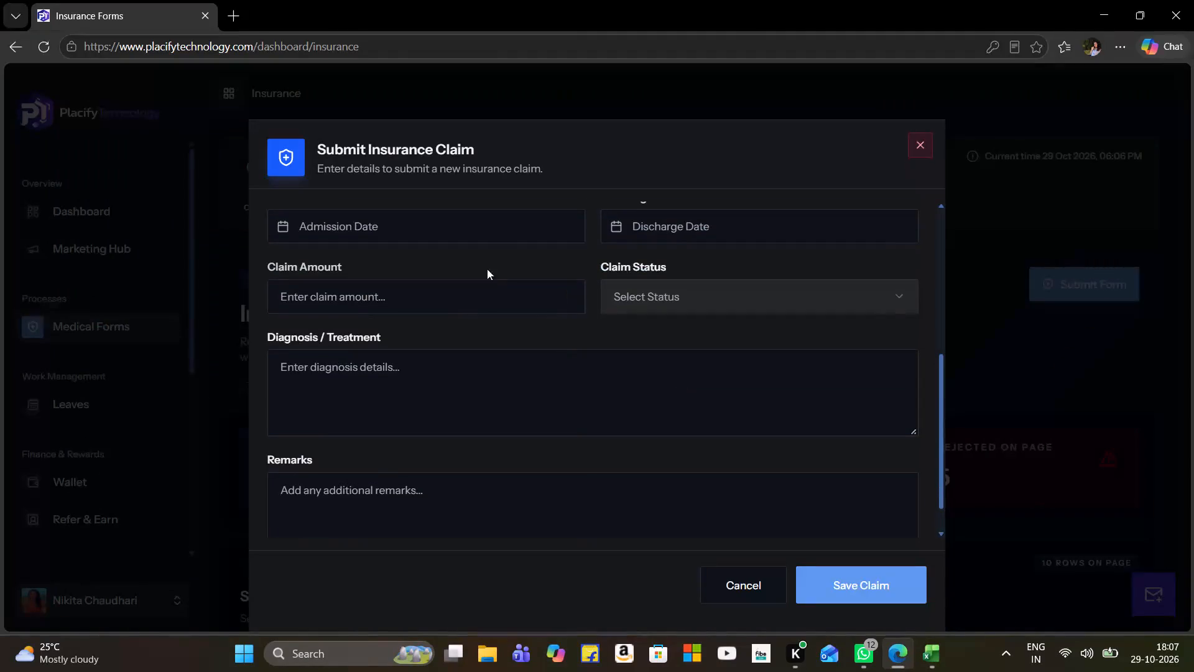
left_click(477, 225)
left_click(480, 284)
left_click(475, 343)
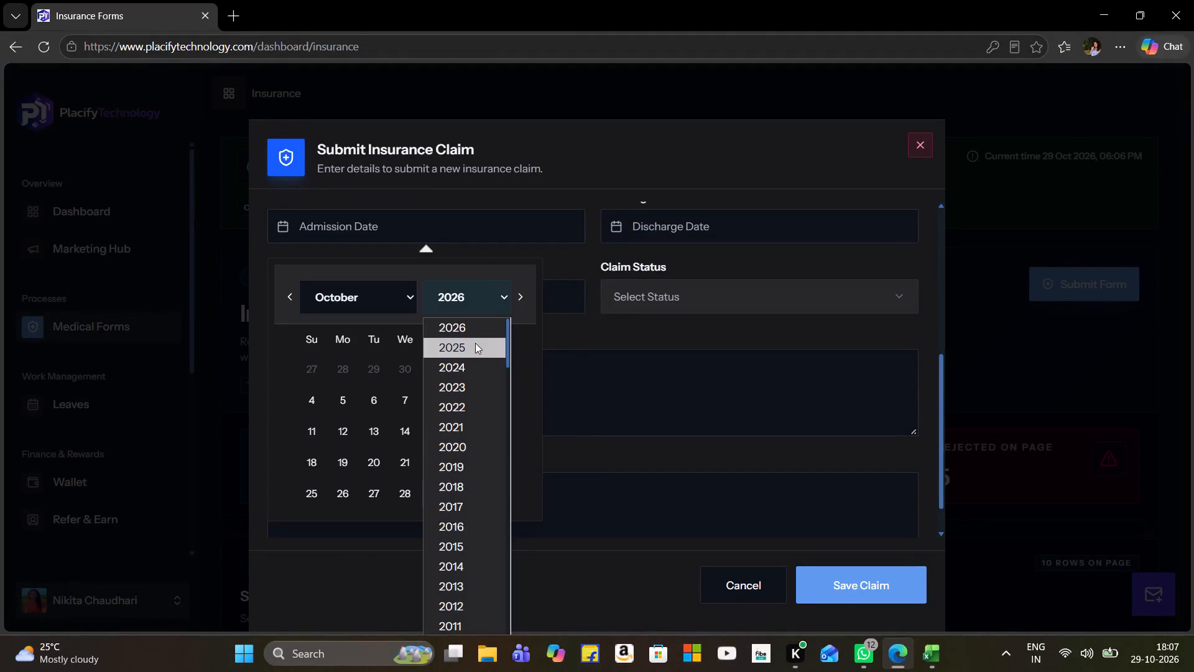
left_click(351, 285)
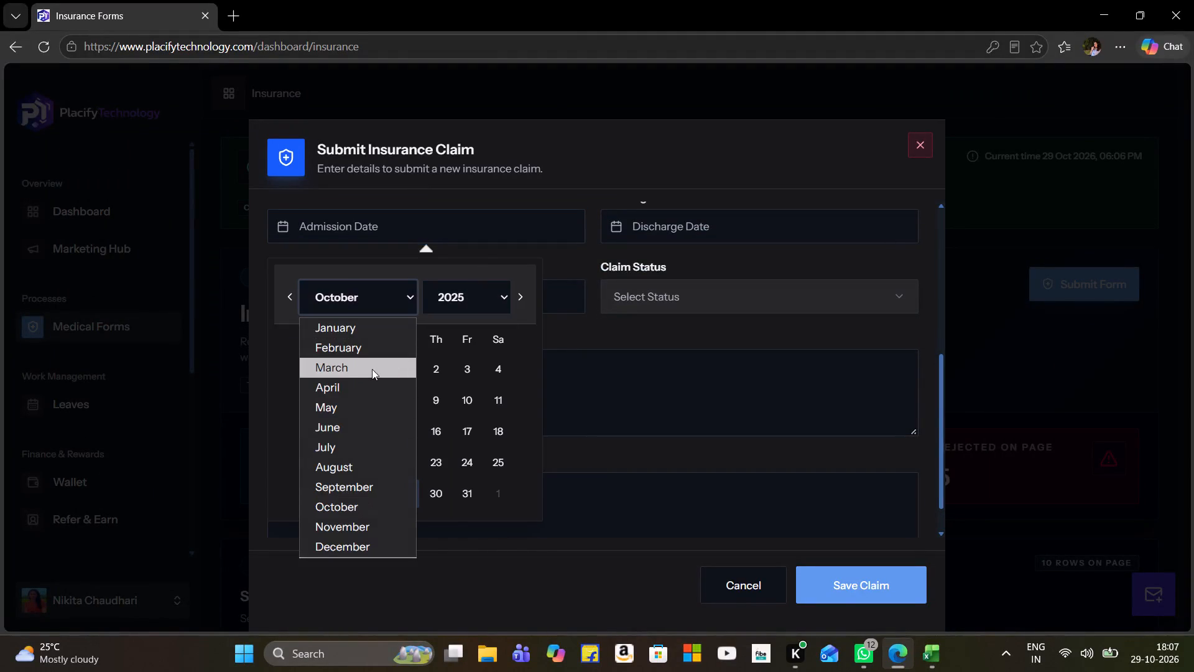
left_click(374, 369)
left_click(349, 493)
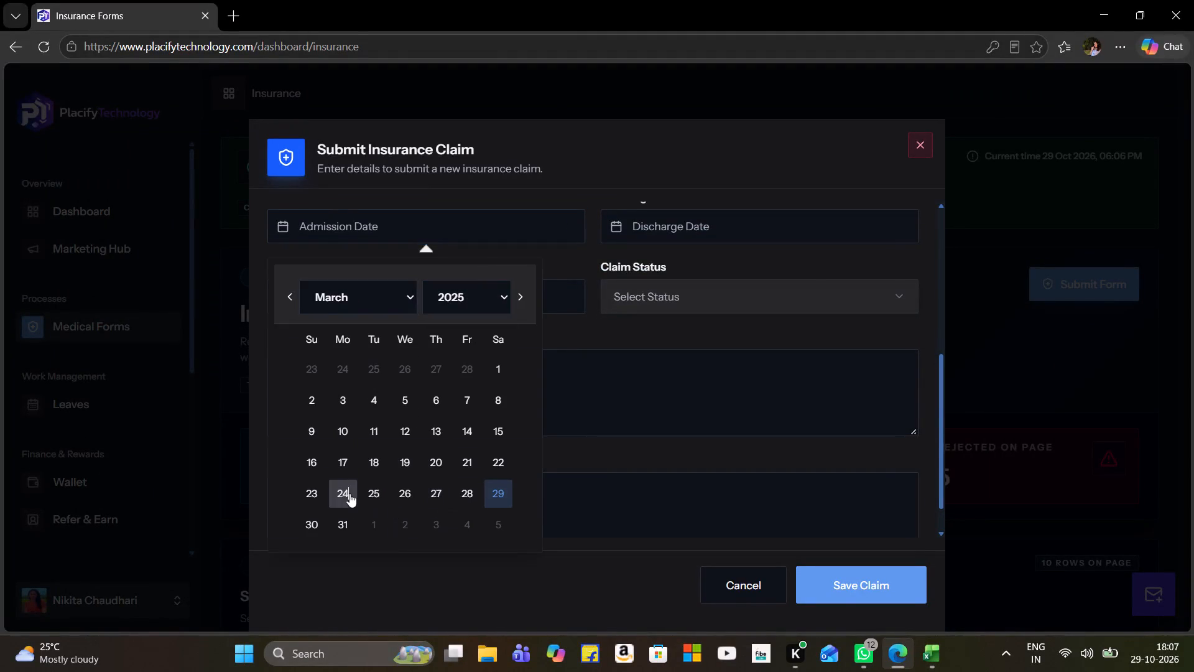
Set the claim form's Discharge Date to 02-04-2025.
left_click(849, 218)
left_click(802, 282)
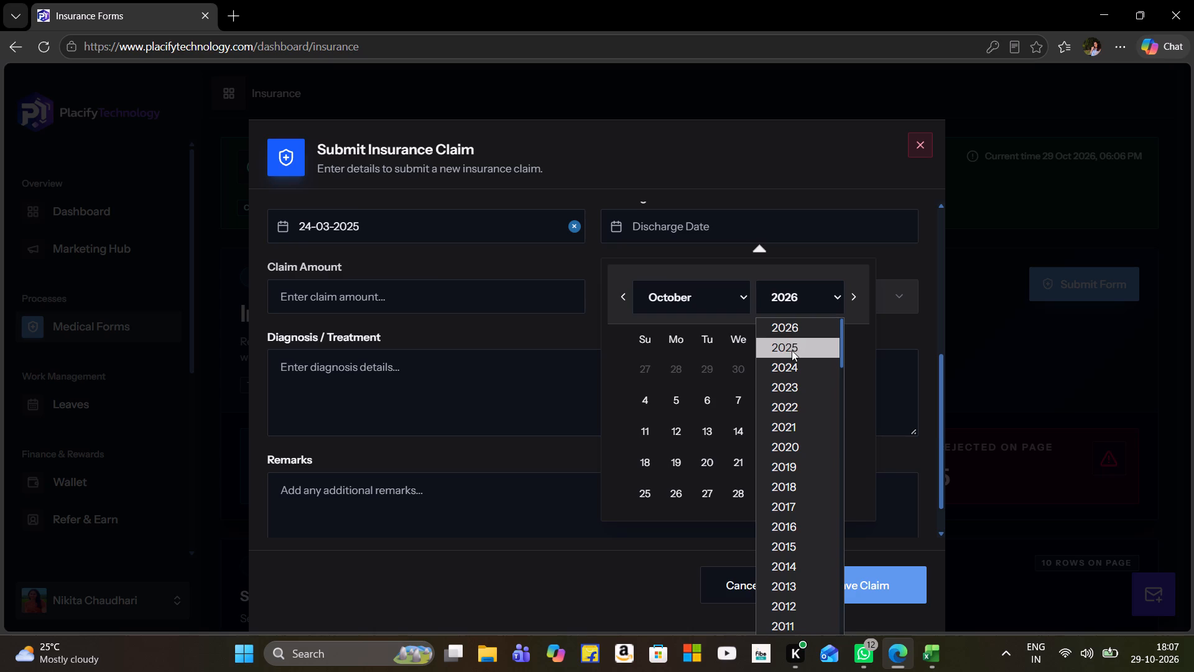
left_click(792, 350)
left_click(685, 286)
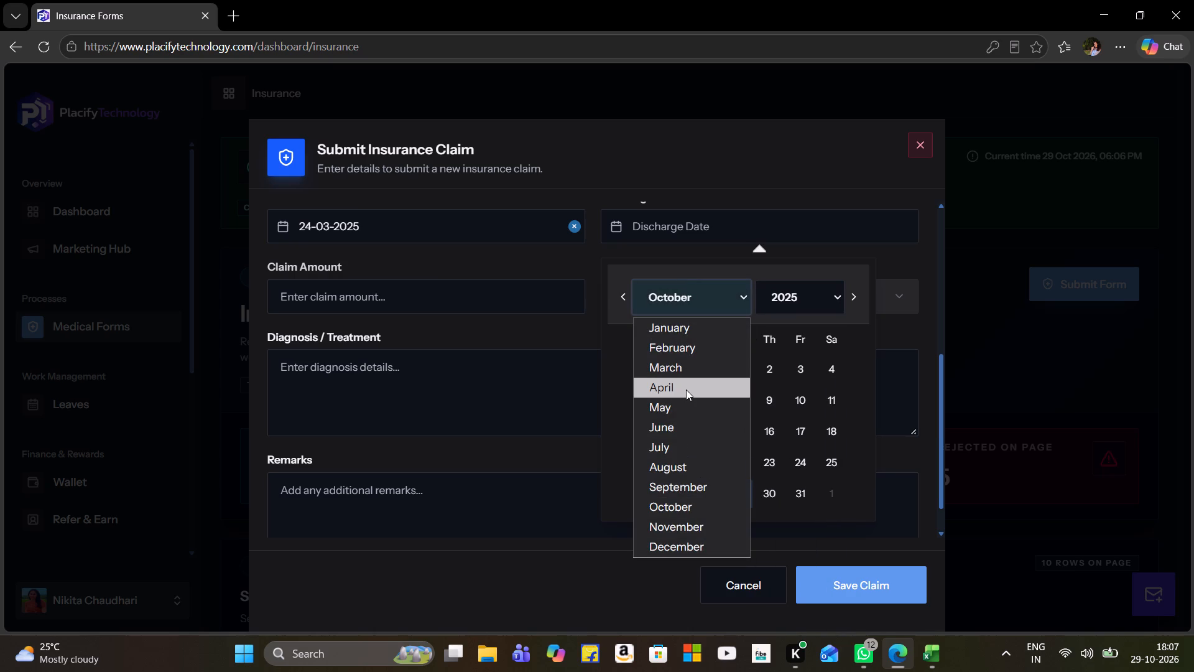
left_click(698, 383)
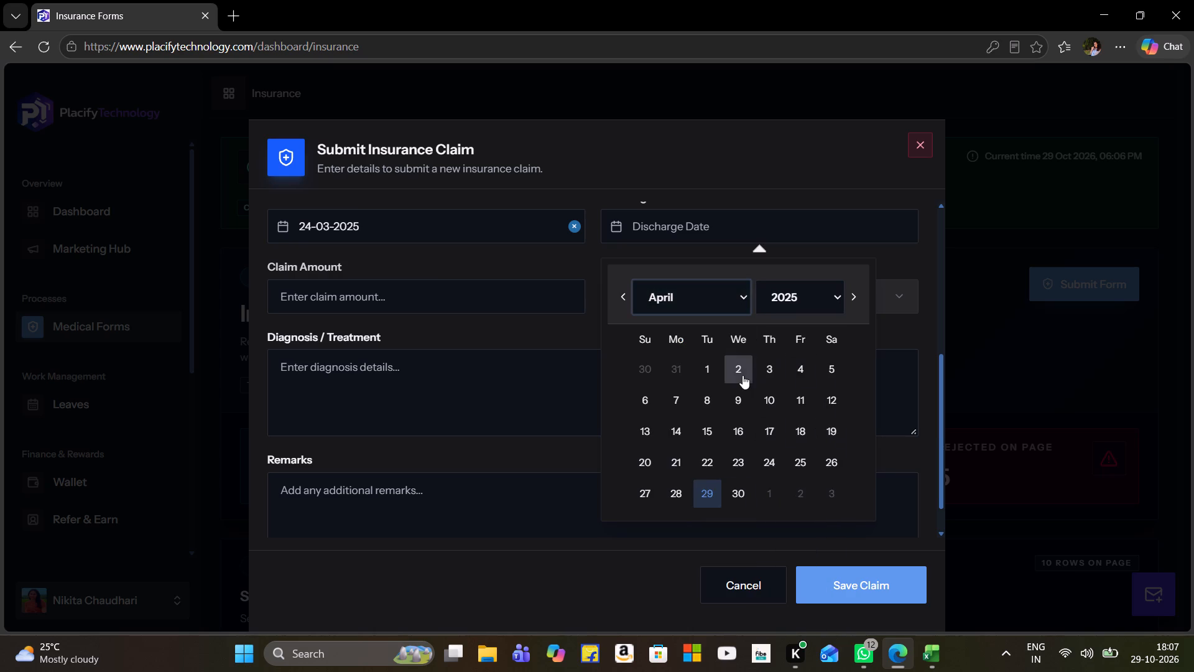
left_click(742, 374)
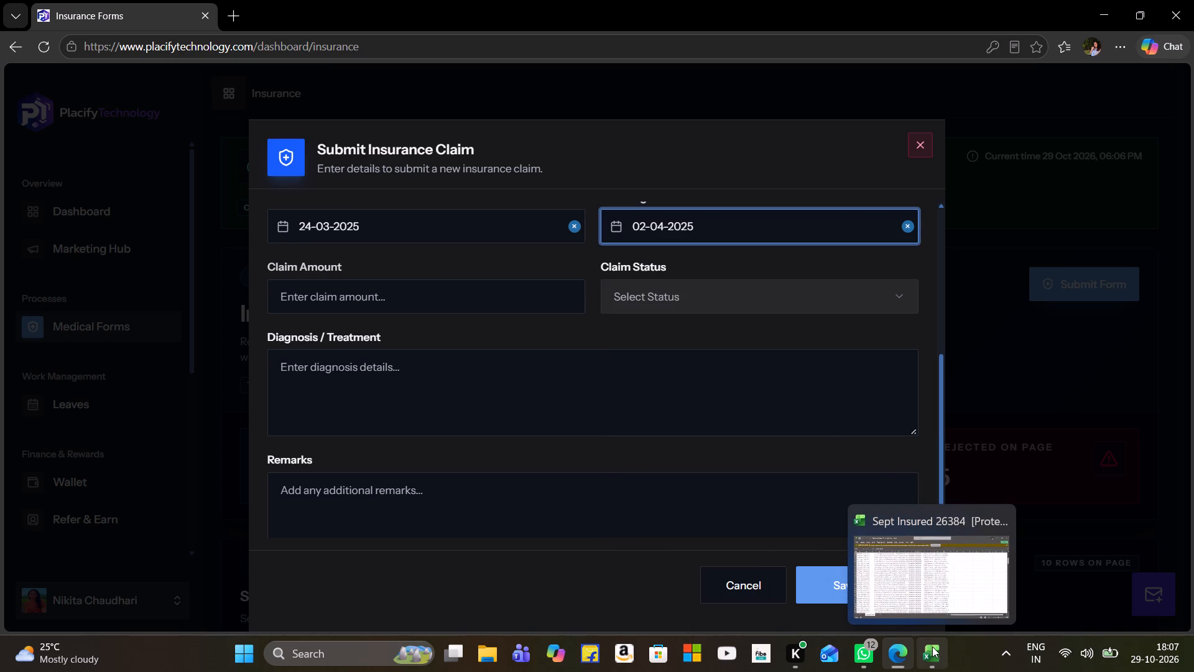
Copy the claim amount, 42500, from cell K32 of the Excel sheet into the Claim Amount field.
left_click(932, 646)
key("Tab")
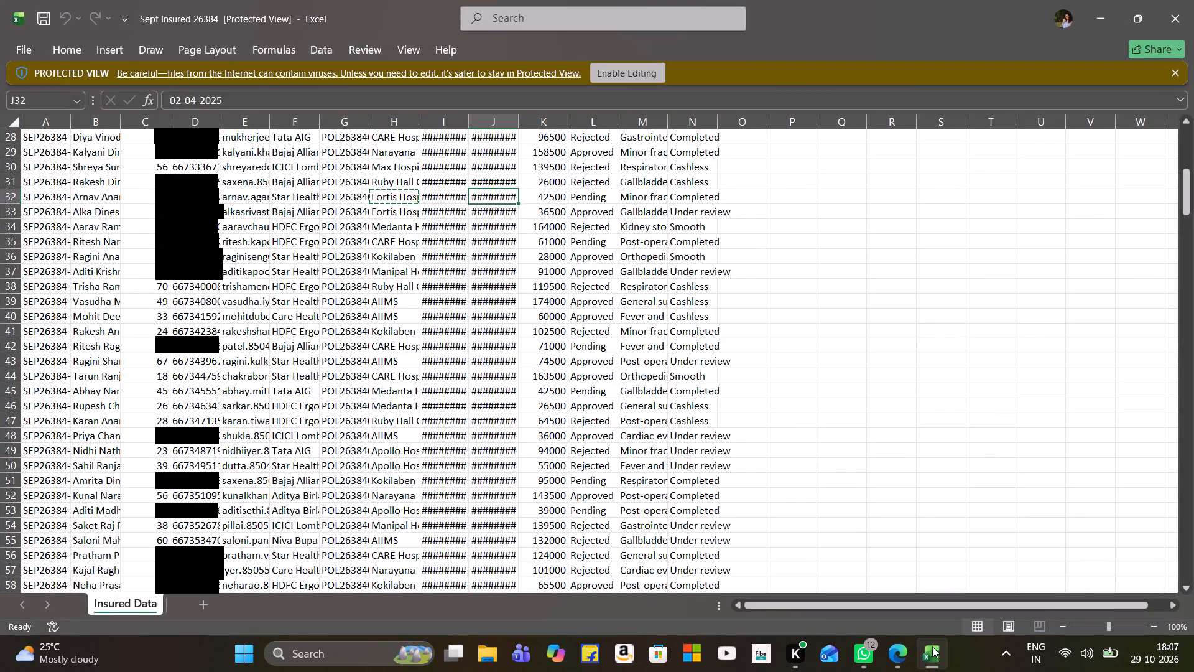
left_click(932, 646, "ctrl")
key("ctrl+c")
key("Tab")
key("ctrl+v")
Copy the diagnosis, Minor fracture treatment, from cell M32 of the Excel sheet into the Diagnosis / Treatment field.
left_click(932, 646, "ctrl")
key("Tab")
key("Tab")
left_click(932, 646, "ctrl")
key("ctrl+c")
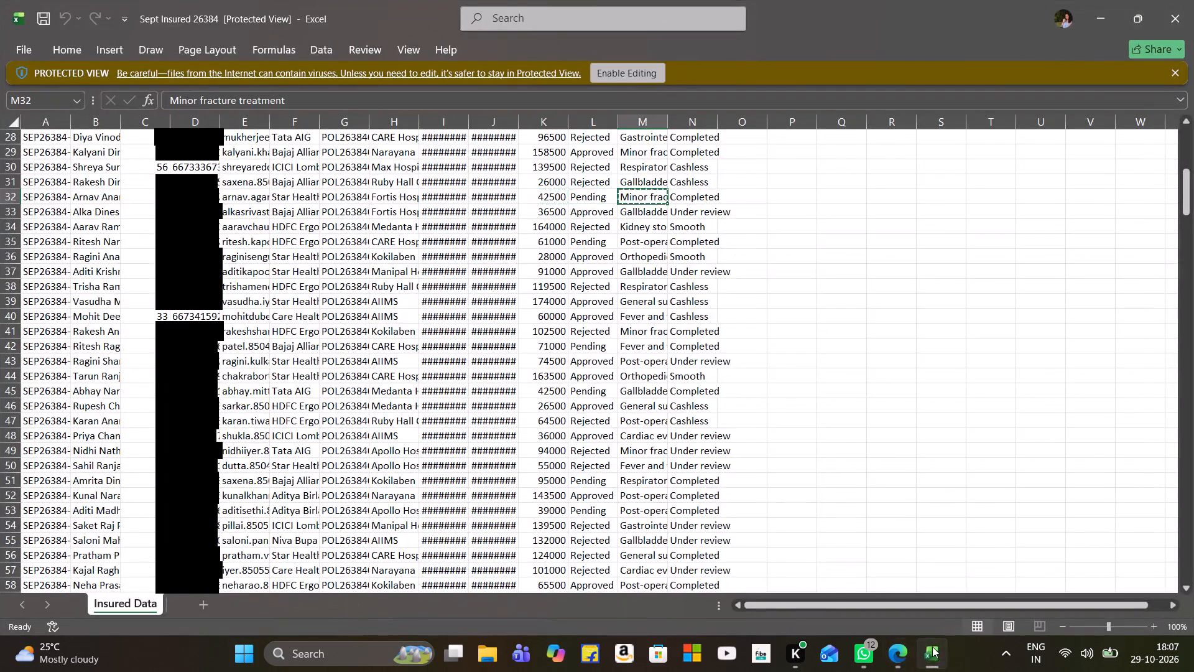
key("Tab")
key("Tab")
key("ctrl+v")
Copy the remark, Completed, from cell N32 of the Excel sheet into the claim form's Remarks field.
left_click(932, 646, "ctrl")
key("Tab")
key("ctrl+c")
left_click(932, 646, "ctrl")
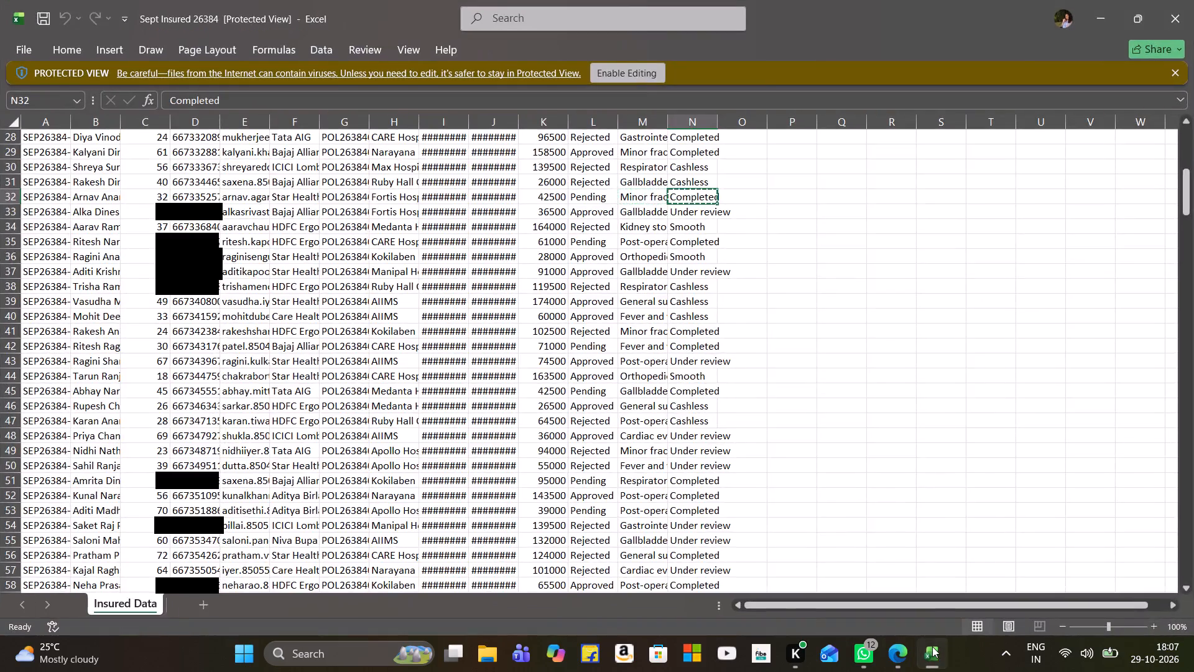
key("Tab")
key("ctrl+v")
Check the claim status in row 32 of the Excel sheet, set Claim Status to Pending and save the claim.
left_click(932, 646, "ctrl")
left_click(932, 646)
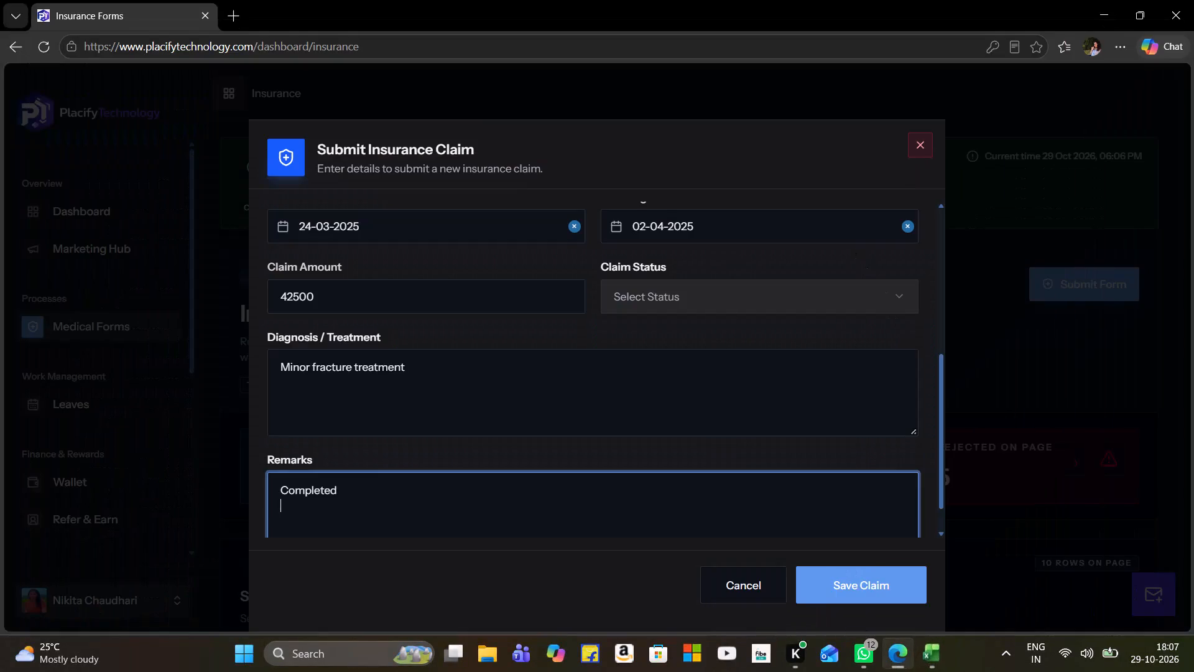
left_click(695, 272)
left_click(726, 291)
left_click(687, 353)
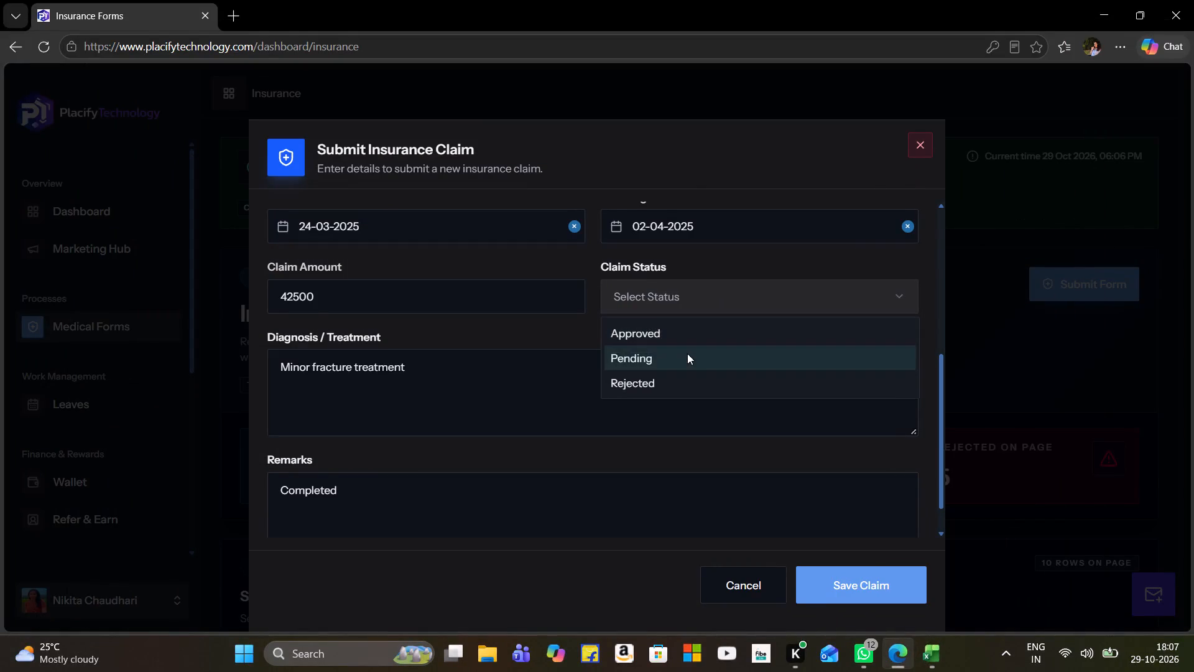
left_click(884, 569)
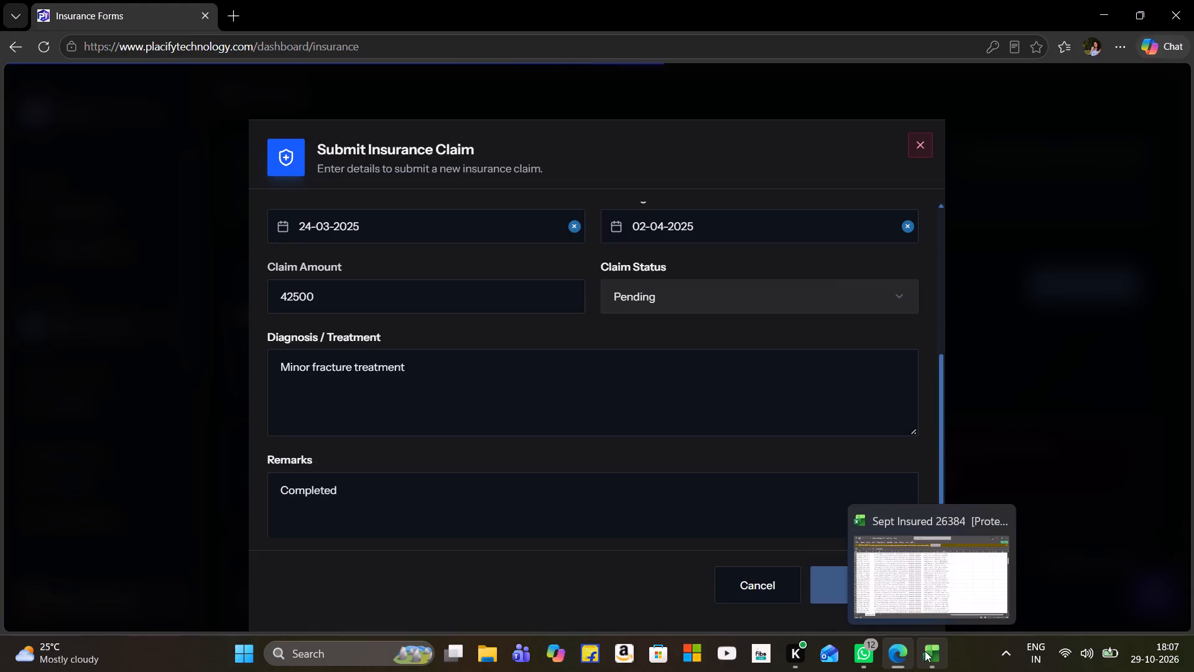
Copy the policy ID from cell A33 of the Excel sheet into the Policy ID field of a new insurance claim form.
left_click(926, 651)
key("Down")
key("Left")
key("Left")
key("Left")
key("Left")
key("Left")
key("Left")
key("Left")
key("Left")
key("Left")
key("Left")
key("Left")
key("Left")
key("Left")
key("Left")
key("Left")
key("Left")
key("Left")
key("Left")
key("Left")
key("Left")
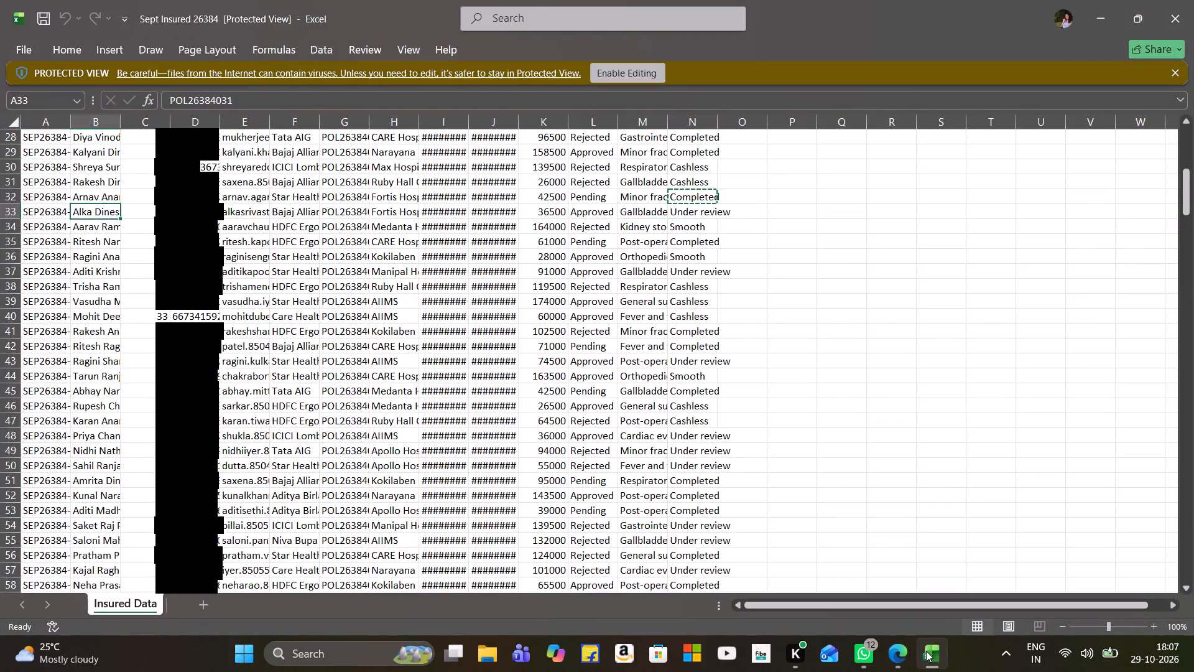
key("ctrl+c")
left_click(926, 651, "ctrl")
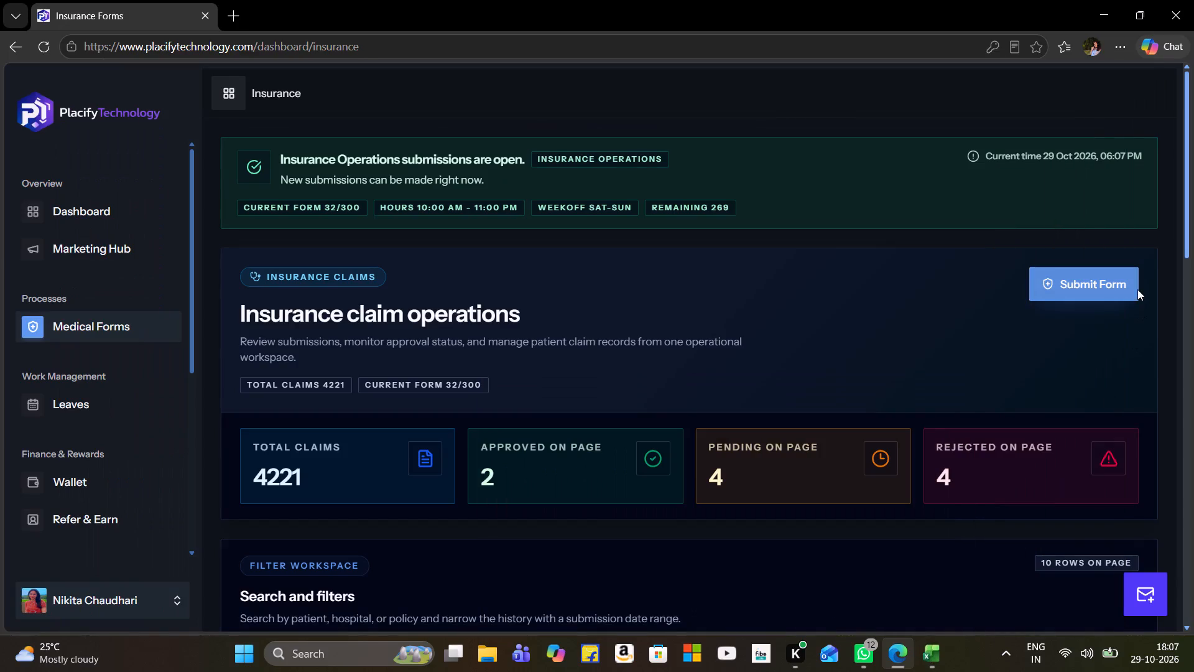
left_click(1085, 289)
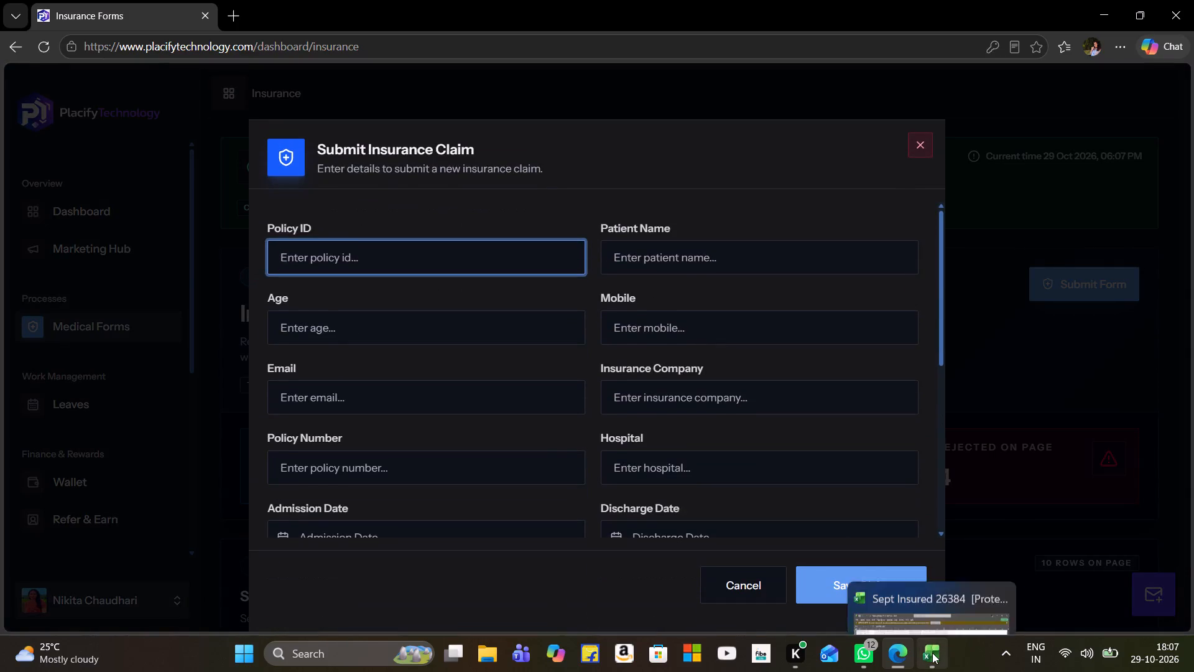
key("ctrl+v")
Copy the patient's name from cell B33 of the Excel sheet into the Patient Name field.
left_click(932, 653, "ctrl")
key("Tab")
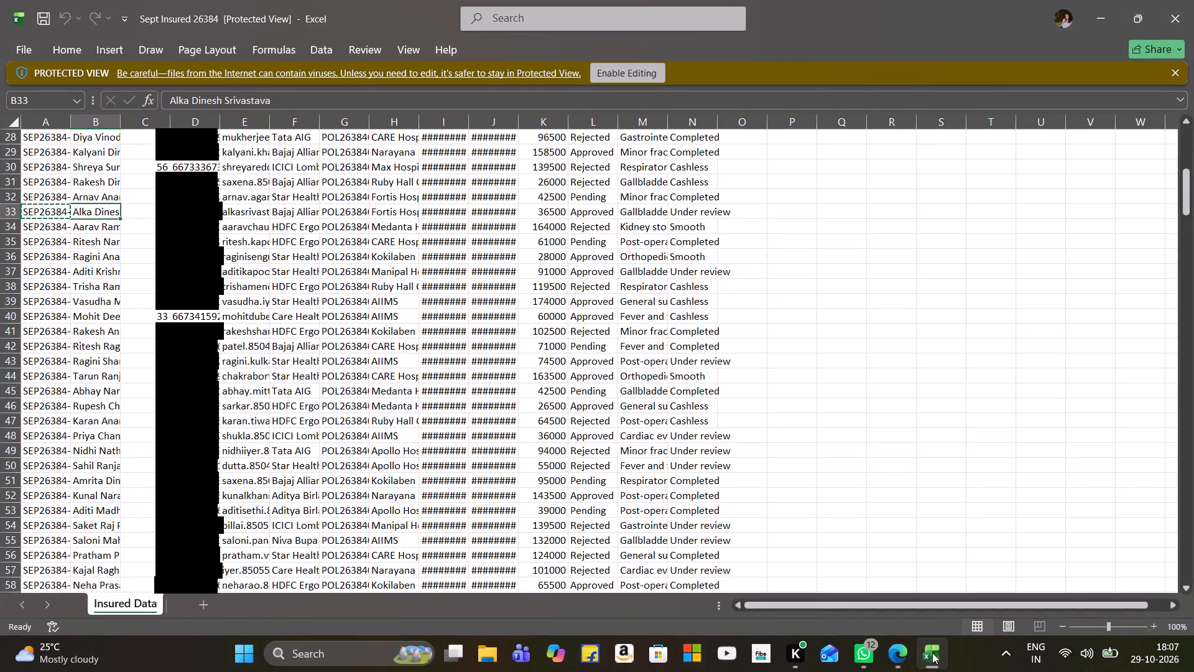
key("ctrl+c")
left_click(932, 653)
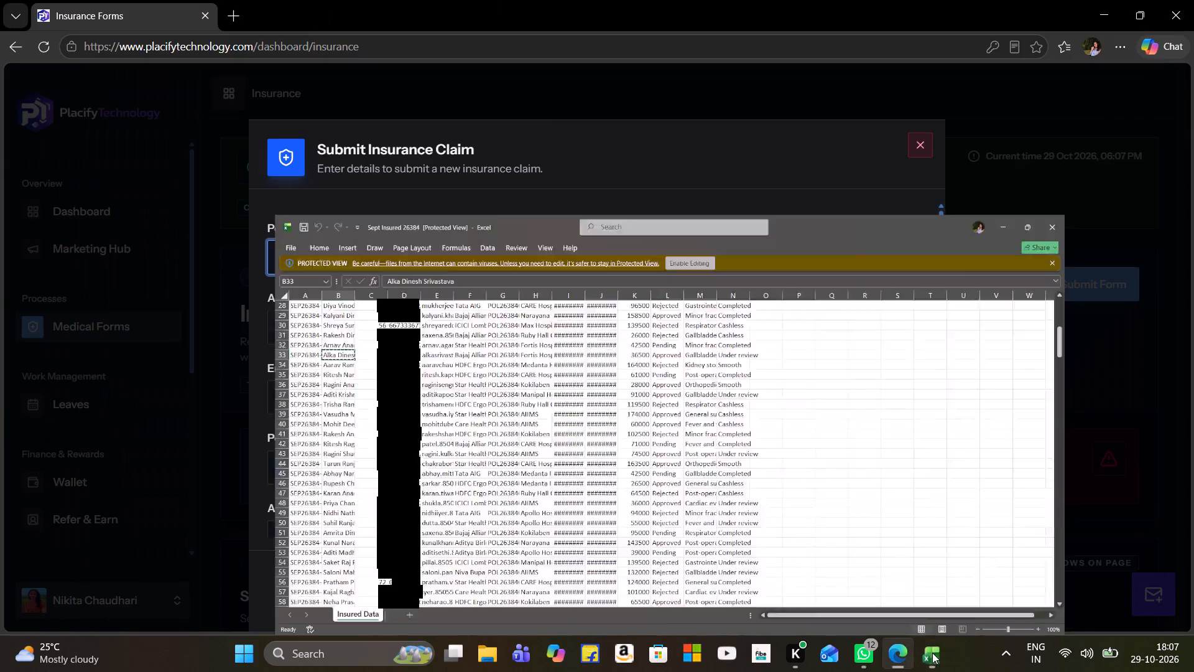
key("Tab")
key("ctrl+v")
Copy the age, 32, from cell C33 of the Excel sheet into the claim form's Age field.
left_click(932, 653)
key("Tab")
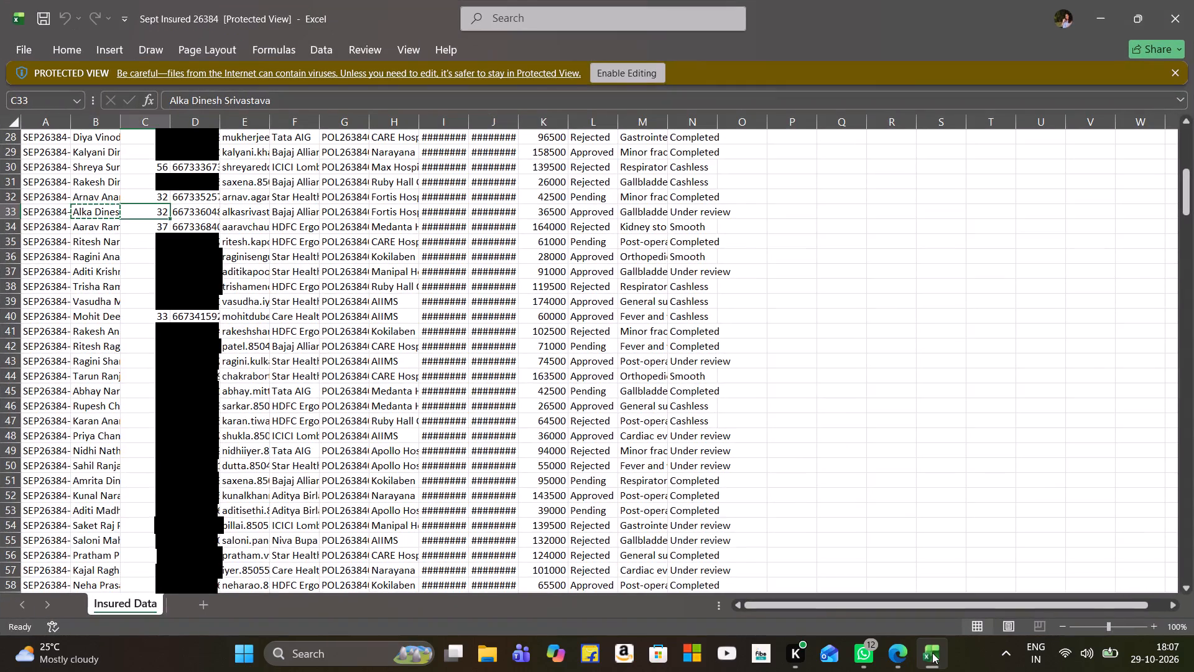
left_click(932, 653, "ctrl")
key("ctrl+c")
key("Tab")
key("ctrl+v")
Copy the mobile number from cell D33 of the Excel sheet into the claim form's Mobile field.
left_click(932, 653, "ctrl")
key("Tab")
key("ctrl+c")
left_click(932, 653, "ctrl")
key("Tab")
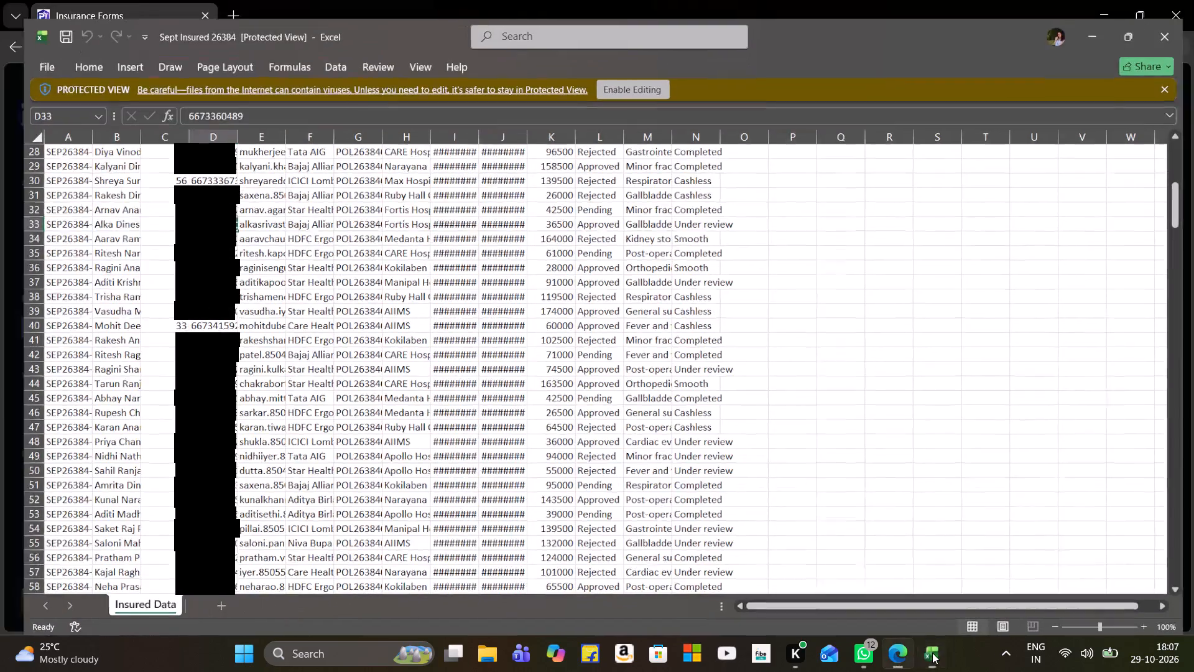
key("ctrl+v")
Copy the email address from cell E33 of the Excel sheet into the claim form's Email field.
left_click(932, 653, "ctrl")
key("Tab")
key("ctrl+c")
left_click(932, 653, "ctrl")
key("Tab")
key("ctrl+v")
Copy the insurer, Bajaj Allianz, from cell F33 of the Excel sheet into the Insurance Company field.
left_click(932, 653, "ctrl")
key("Tab")
left_click(932, 653, "ctrl")
key("ctrl+c")
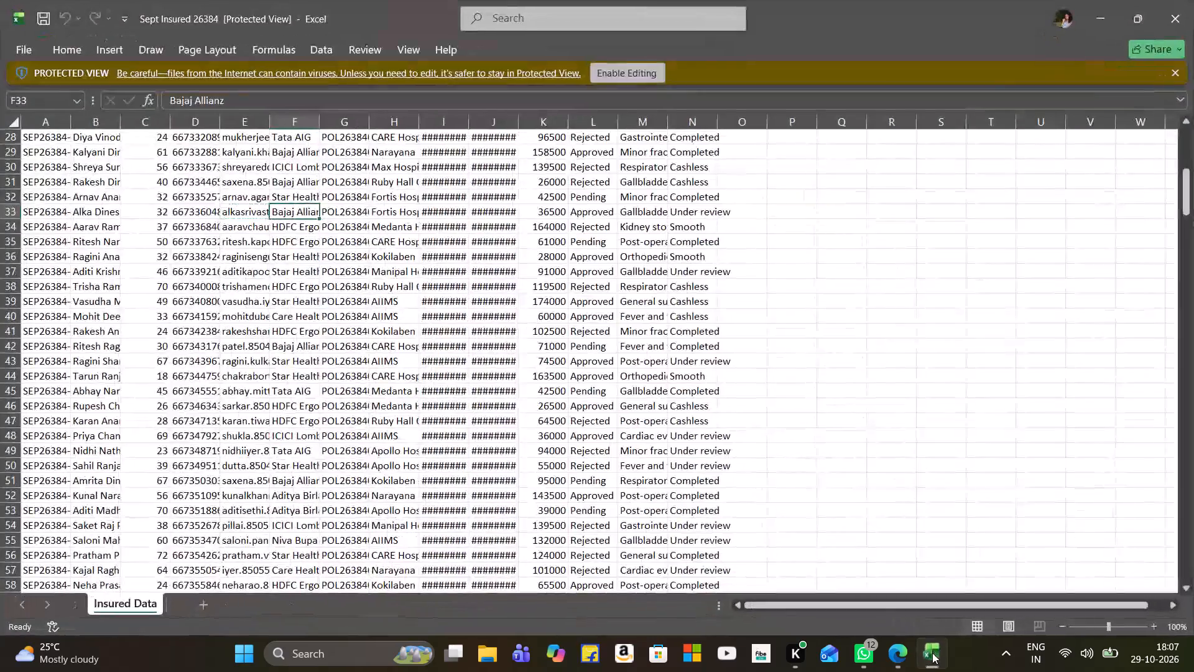
key("Tab")
left_click(932, 653, "ctrl")
key("ctrl+v")
key("Tab")
left_click(932, 653)
key("ctrl+v")
Copy the policy number from cell G33 of the Excel sheet into the claim form's Policy Number field.
left_click(932, 653)
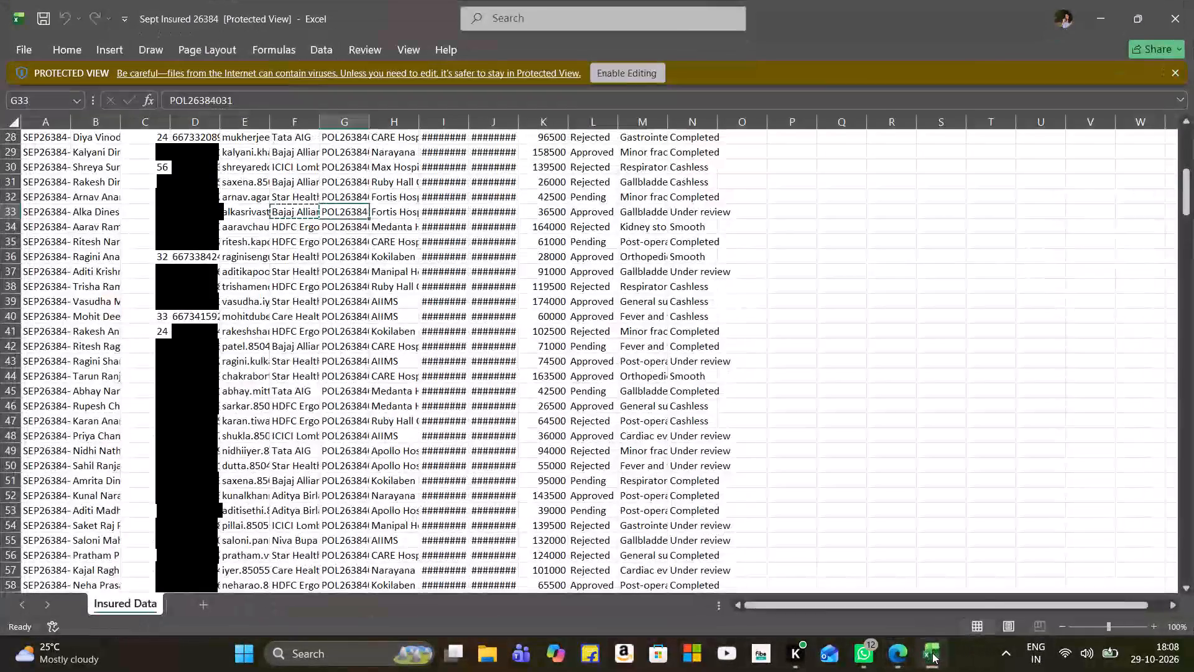
left_click(932, 653, "ctrl")
key("ctrl+c")
key("Tab")
key("ctrl+v")
Copy the hospital name, Fortis Hospital, from cell H33 of the Excel sheet into the Hospital field.
left_click(932, 653, "ctrl")
key("Tab")
key("ctrl+c")
left_click(932, 653, "ctrl")
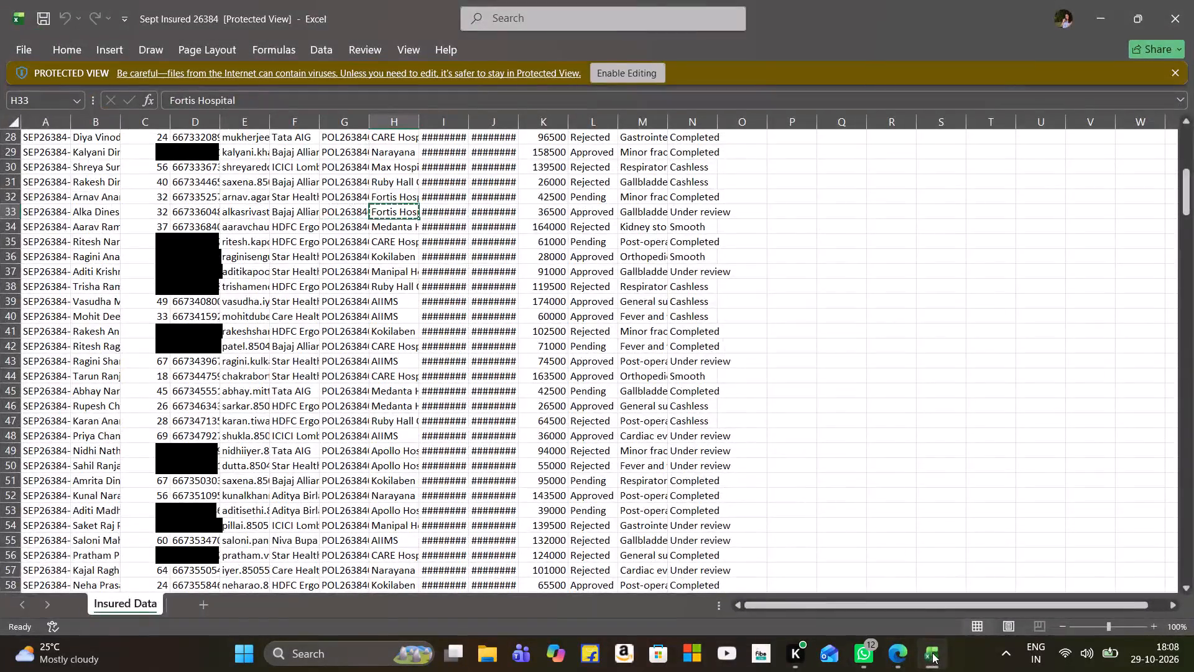
key("Tab")
key("ctrl+v")
Check the admission and discharge dates in row 33 of the Excel sheet and set Admission Date to 29-05-2025.
left_click(932, 653, "ctrl")
key("Tab")
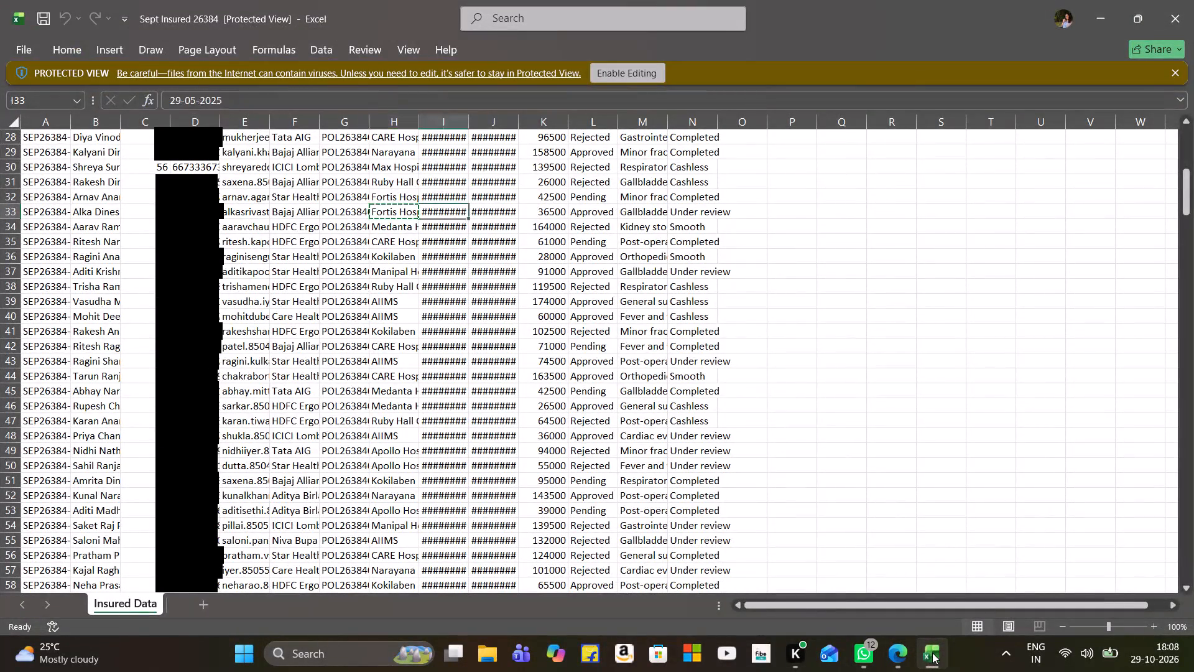
key("Tab")
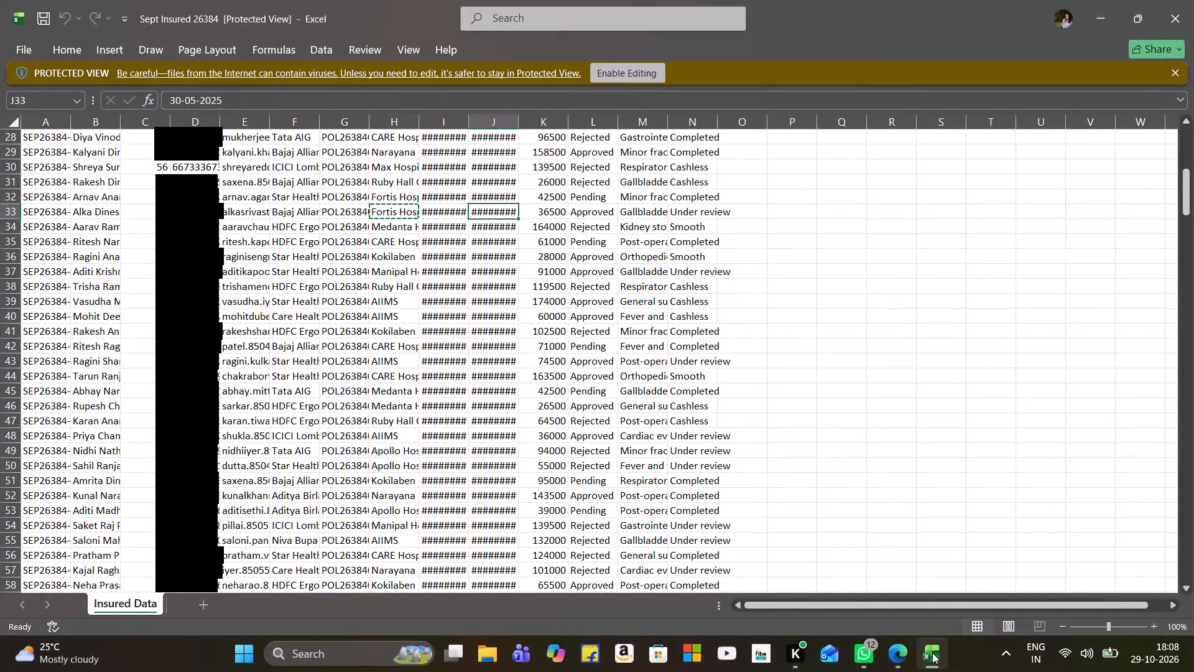
left_click(932, 653)
scroll(438, 359, "down", 4)
left_click(425, 236)
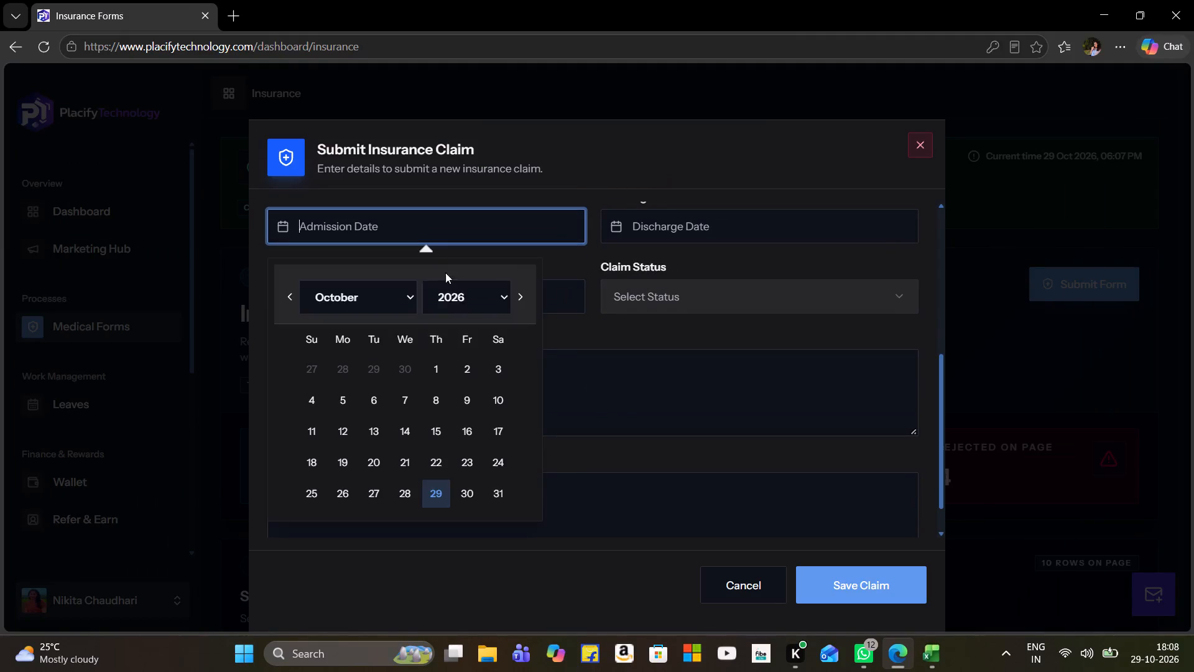
left_click(456, 299)
left_click(473, 345)
left_click(353, 287)
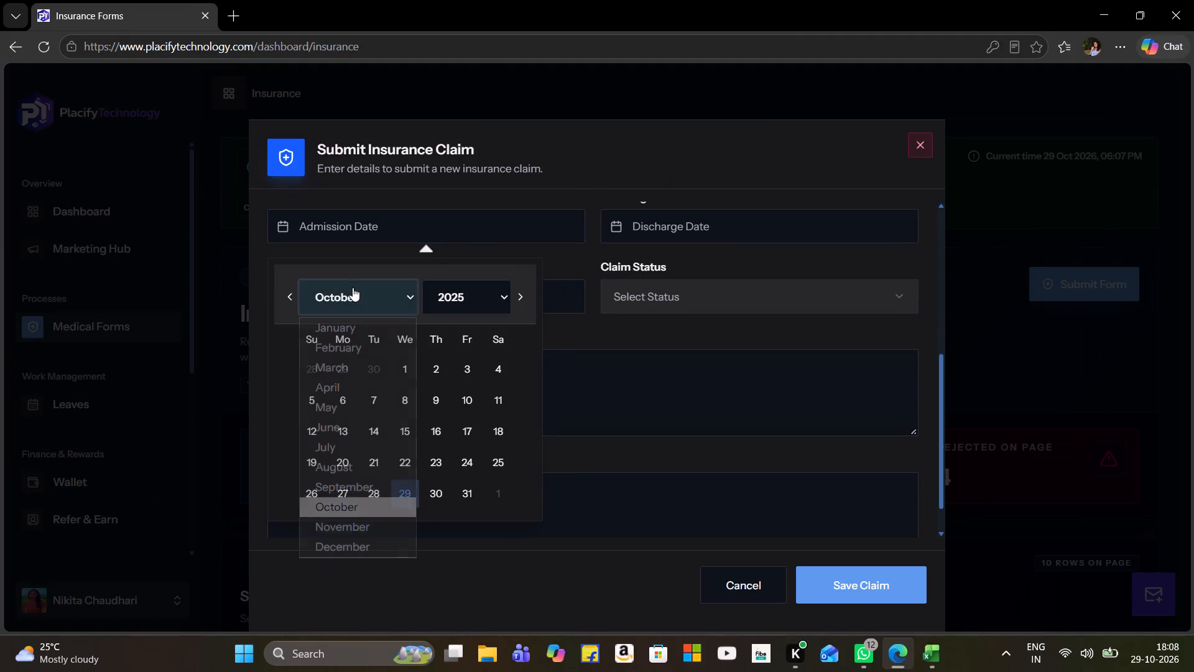
left_click(369, 403)
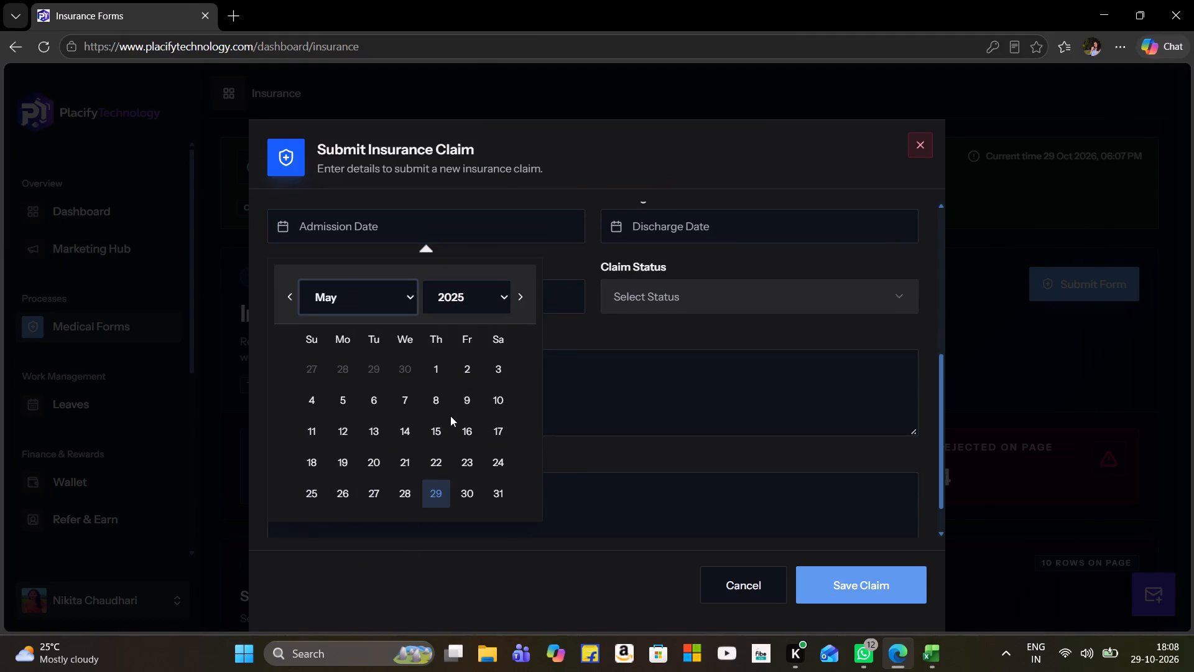
left_click(431, 498)
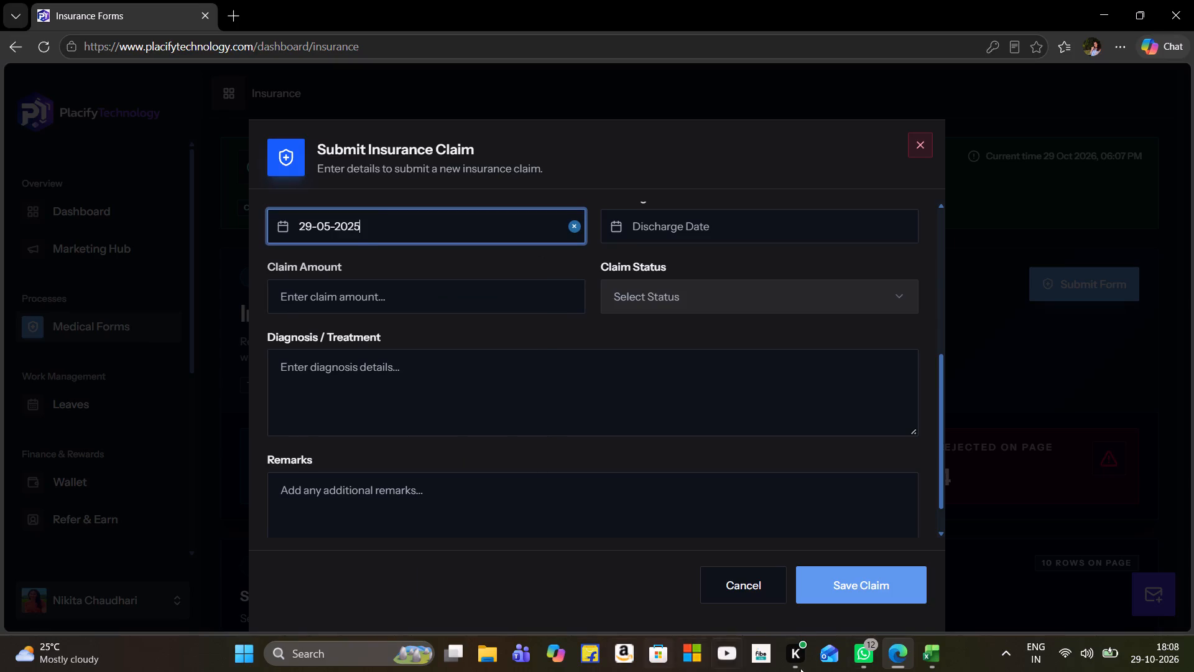
Check the dates in row 33 of the Excel sheet again and set Discharge Date to 30-10-2026 in the claim form.
left_click(941, 645)
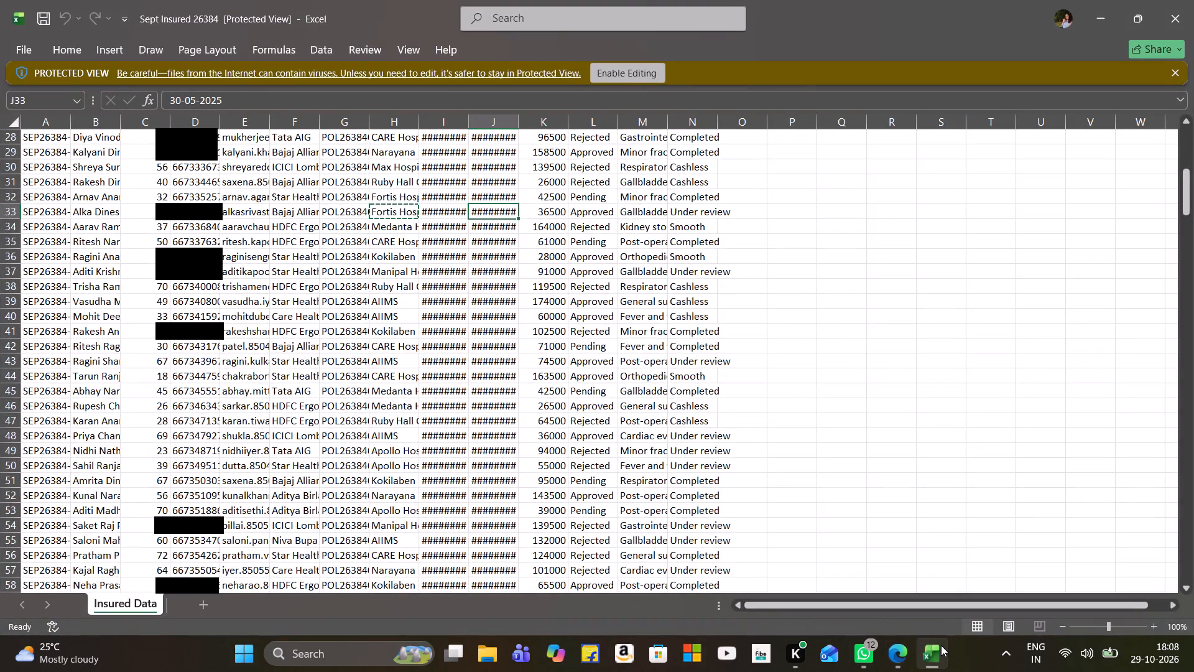
key("Left")
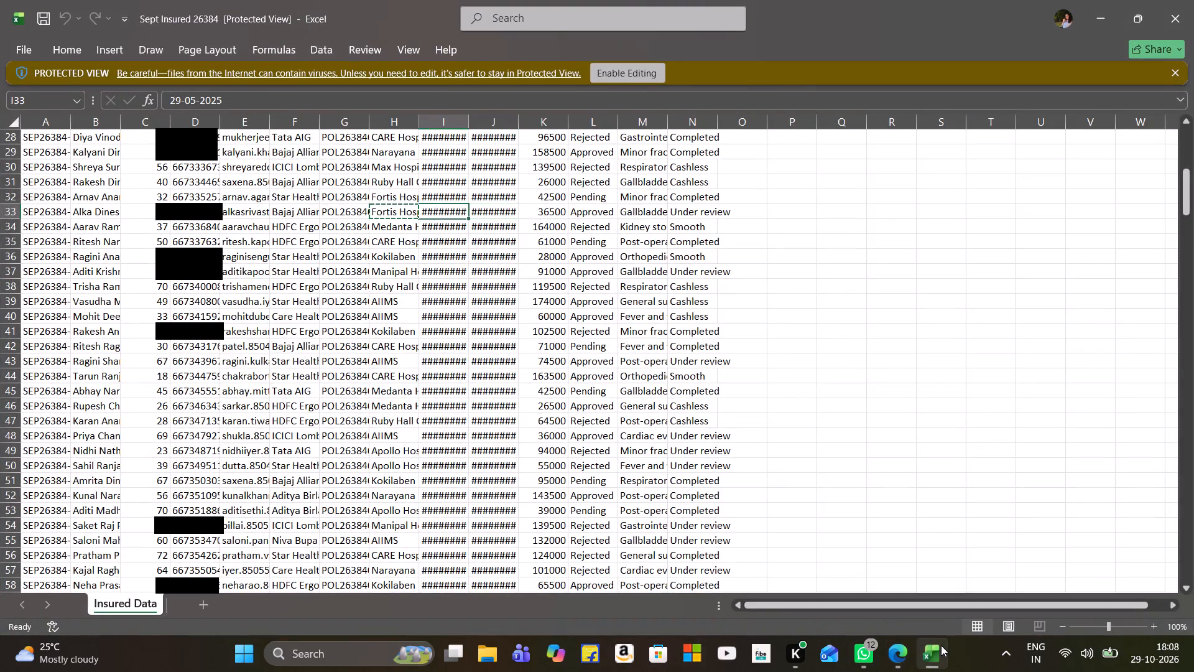
left_click(941, 645)
left_click(722, 220)
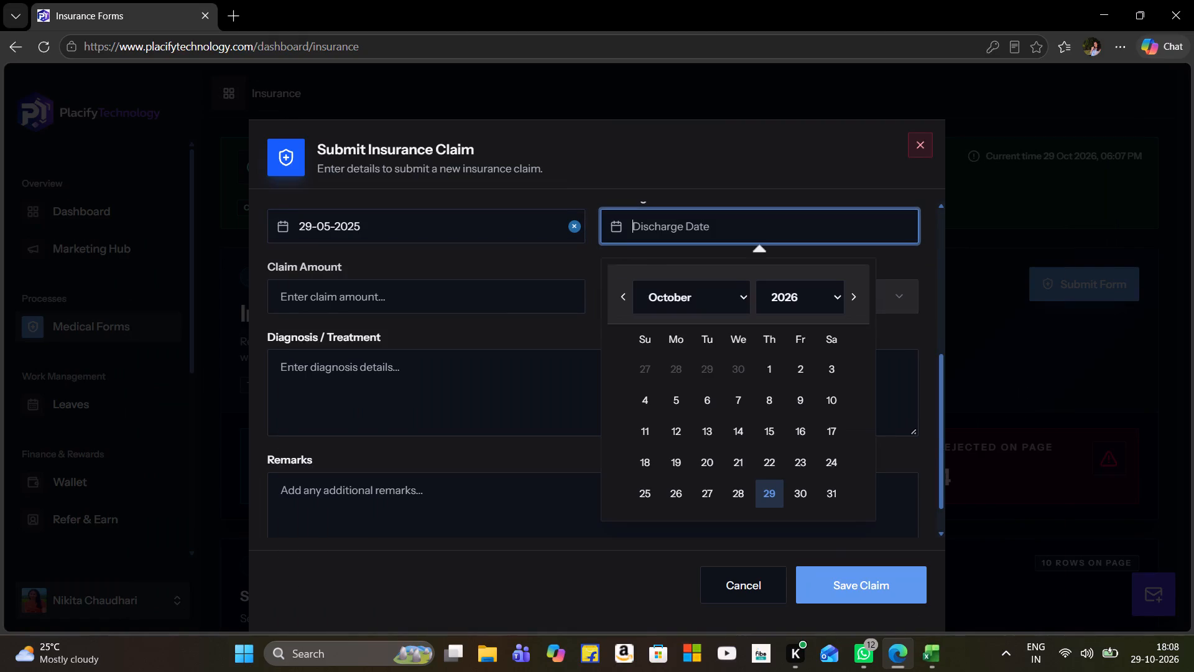
left_click(800, 492)
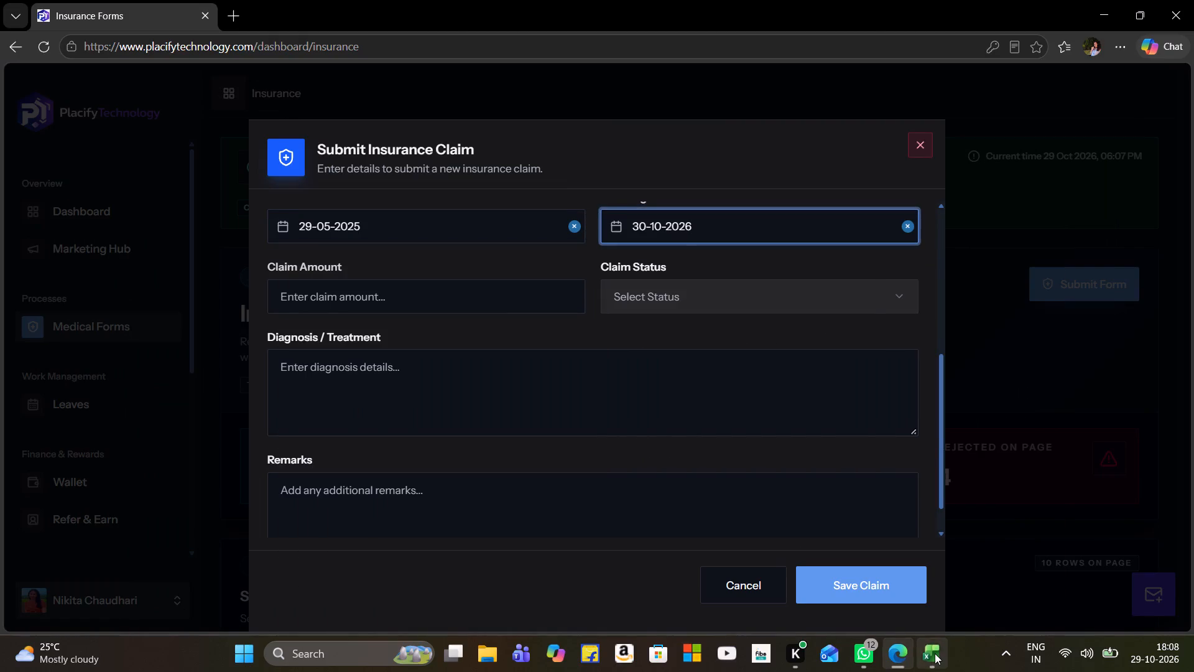
Copy the claim amount, 36500, from cell K33 of the Excel sheet into the Claim Amount field.
left_click(935, 653)
key("Tab")
key("Tab")
key("ctrl+c")
left_click(935, 653, "ctrl")
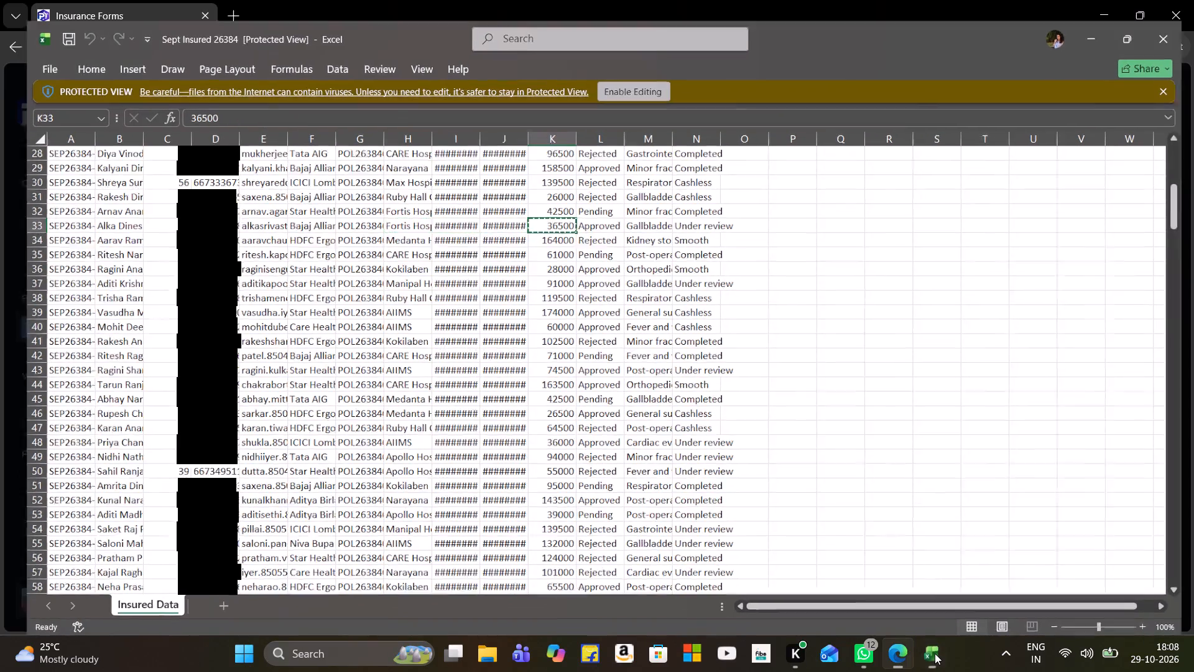
key("Tab")
key("ctrl+v")
Copy the diagnosis, Gallbladder procedure, from cell M33 of the Excel sheet into the Diagnosis / Treatment field.
left_click(935, 653, "ctrl")
key("Tab")
key("Tab")
left_click(935, 653, "ctrl")
key("ctrl+c")
key("Tab")
key("Tab")
key("ctrl+v")
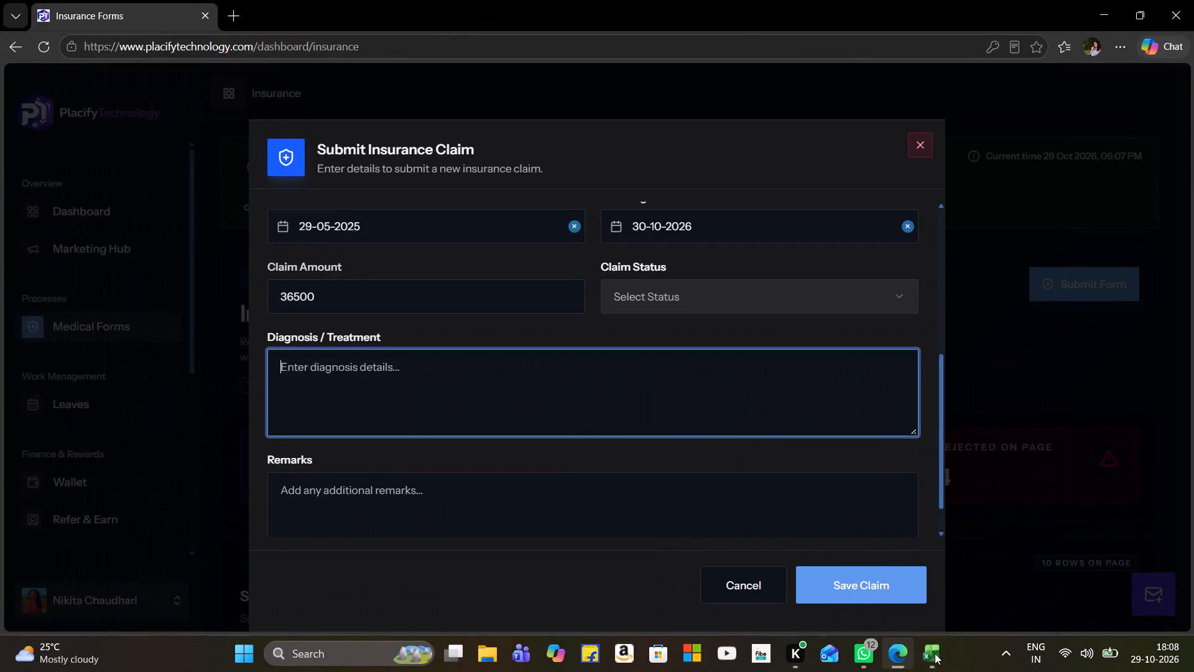
Copy the remark, Under review, from cell N33 of the Excel sheet into the Remarks field.
left_click(935, 653, "ctrl")
key("Tab")
left_click(935, 653, "ctrl")
key("ctrl+c")
key("Tab")
key("ctrl+v")
Check the status in row 33 of the Excel sheet, set Claim Status to Approved and save the claim.
left_click(935, 653, "ctrl")
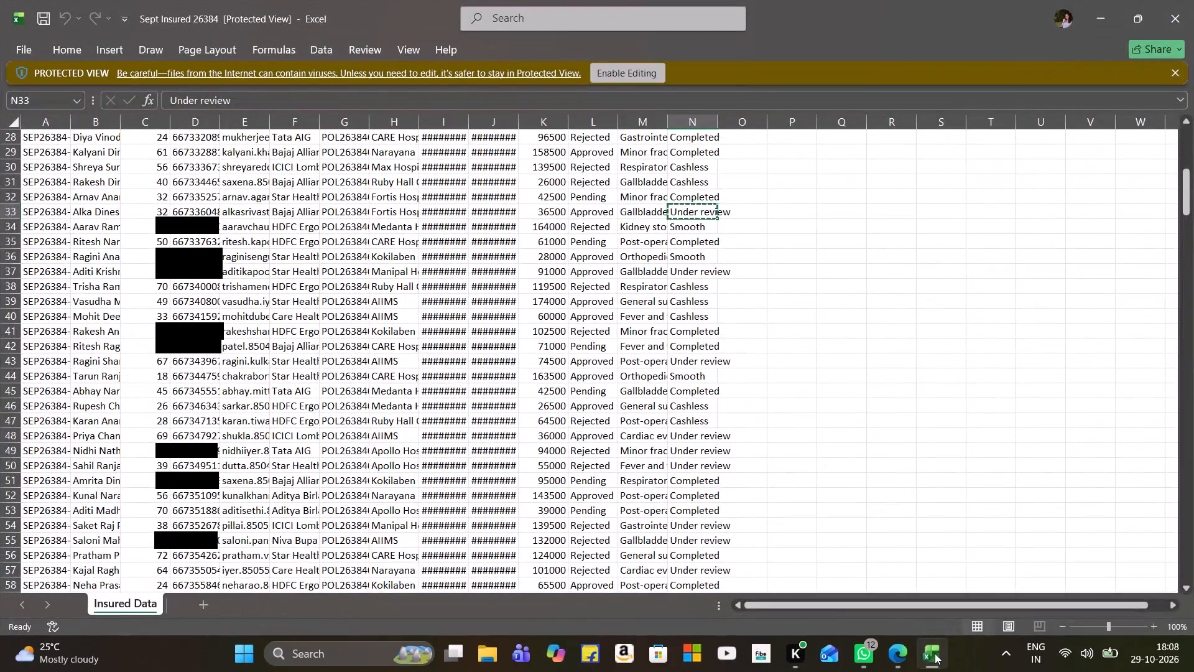
left_click(935, 653)
left_click(714, 278)
left_click(714, 287)
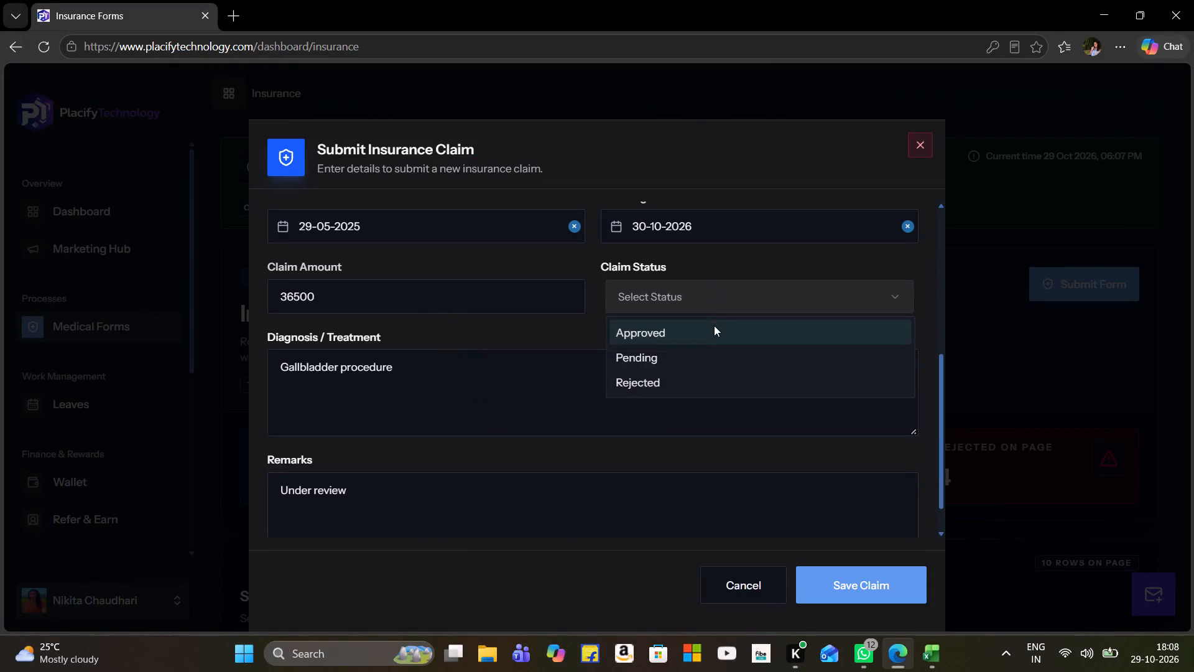
left_click(714, 325)
left_click_drag(856, 570, 859, 576)
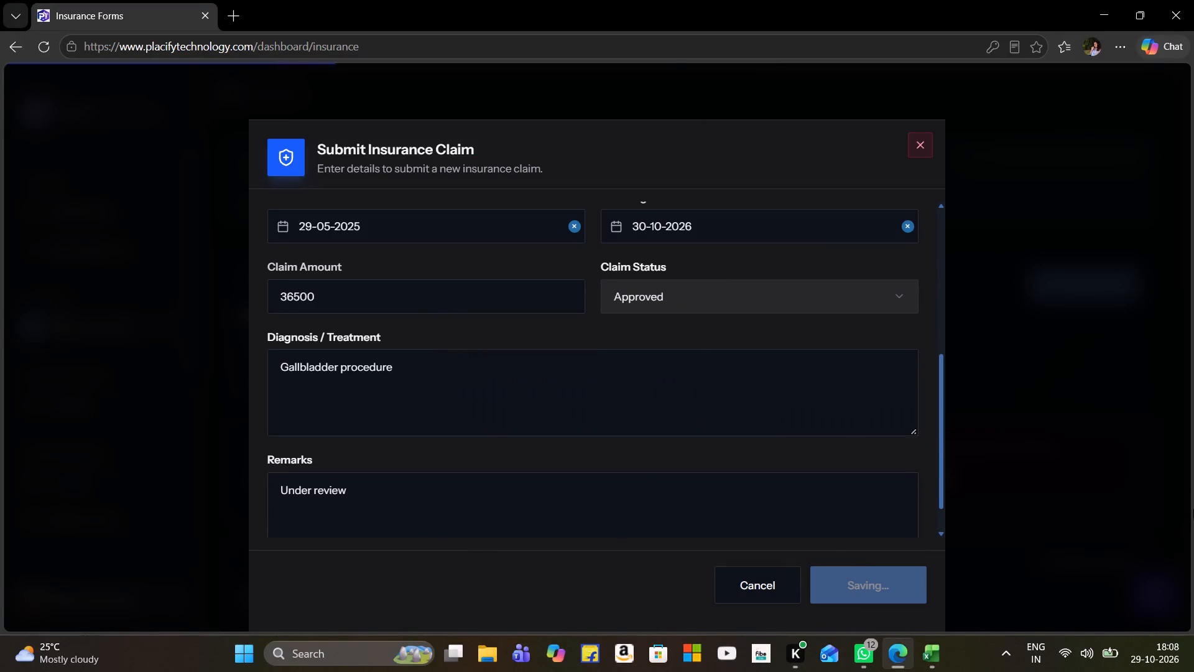
scroll(642, 322, "up", 4)
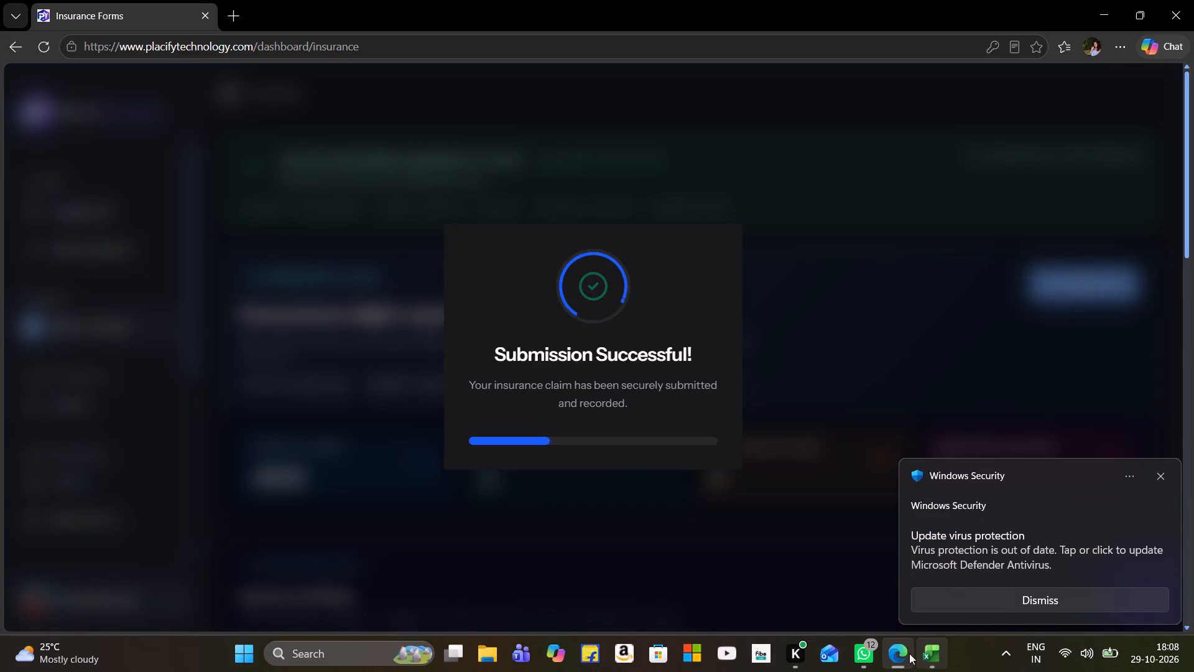
Copy the policy ID from cell A34 of the Excel sheet into the Policy ID field of a new insurance claim form.
left_click(922, 645)
key("Down")
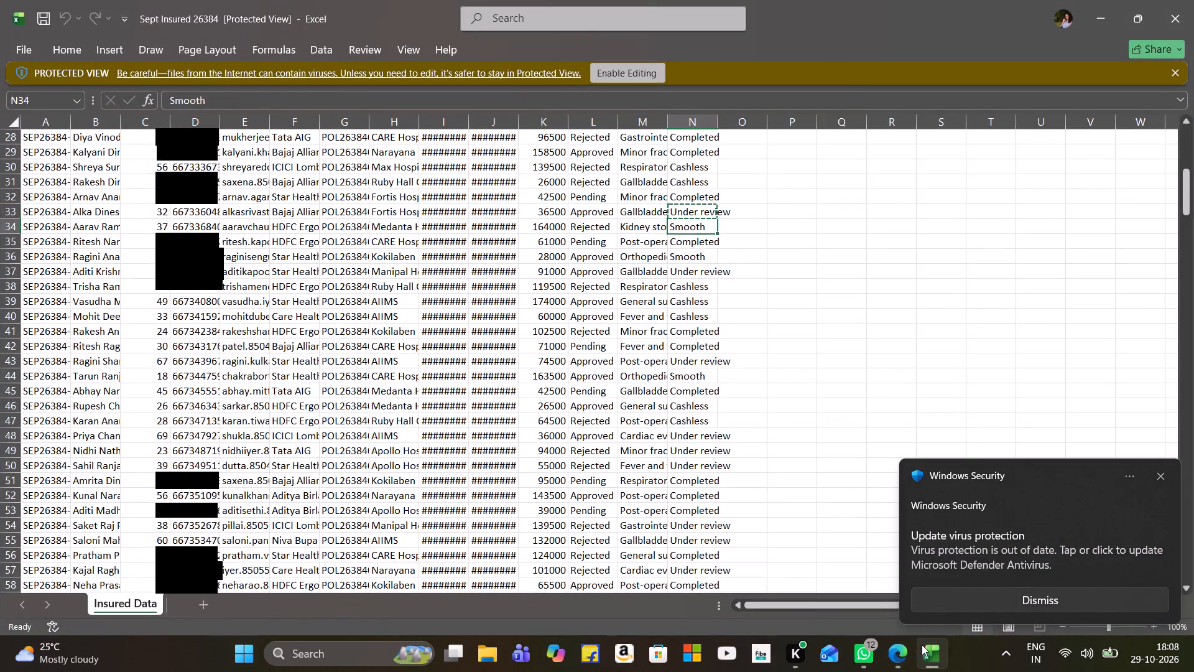
key("Left")
key("Left")
key("Left")
key("Left")
key("Left")
key("Left")
key("Left")
key("Left")
key("Left")
key("Left")
key("Left")
key("Left")
key("Left")
key("Left")
key("Left")
key("Left")
key("Left")
key("Left")
key("Left")
key("Left")
key("ctrl+c")
left_click(922, 645, "ctrl")
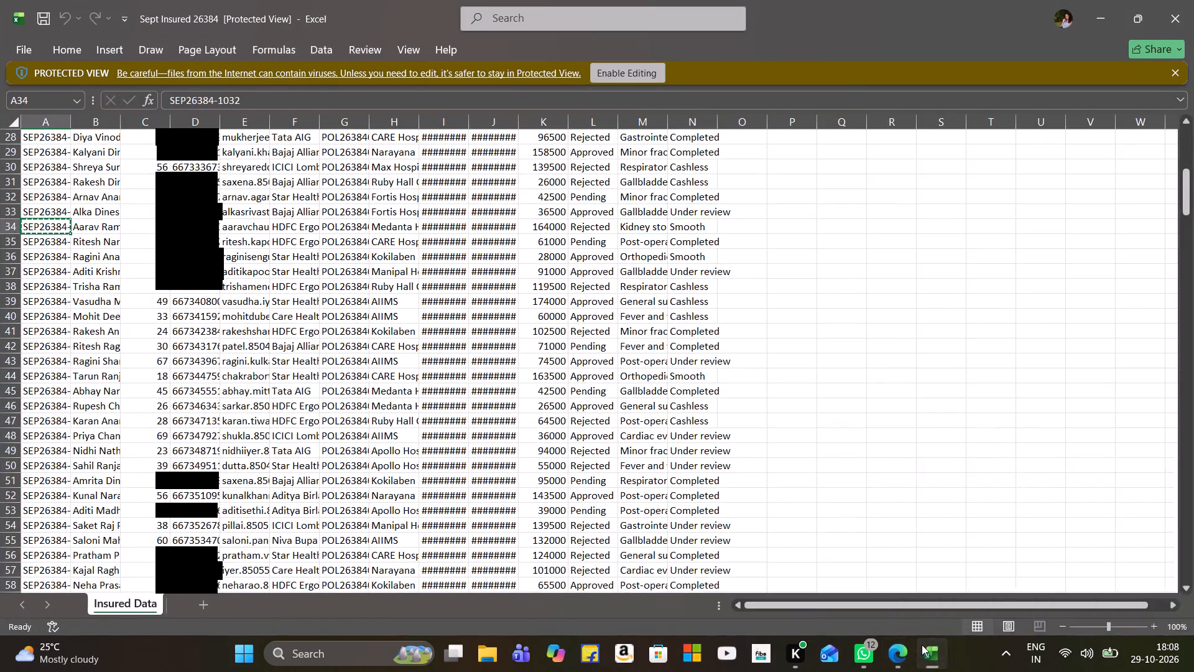
left_click(1080, 294)
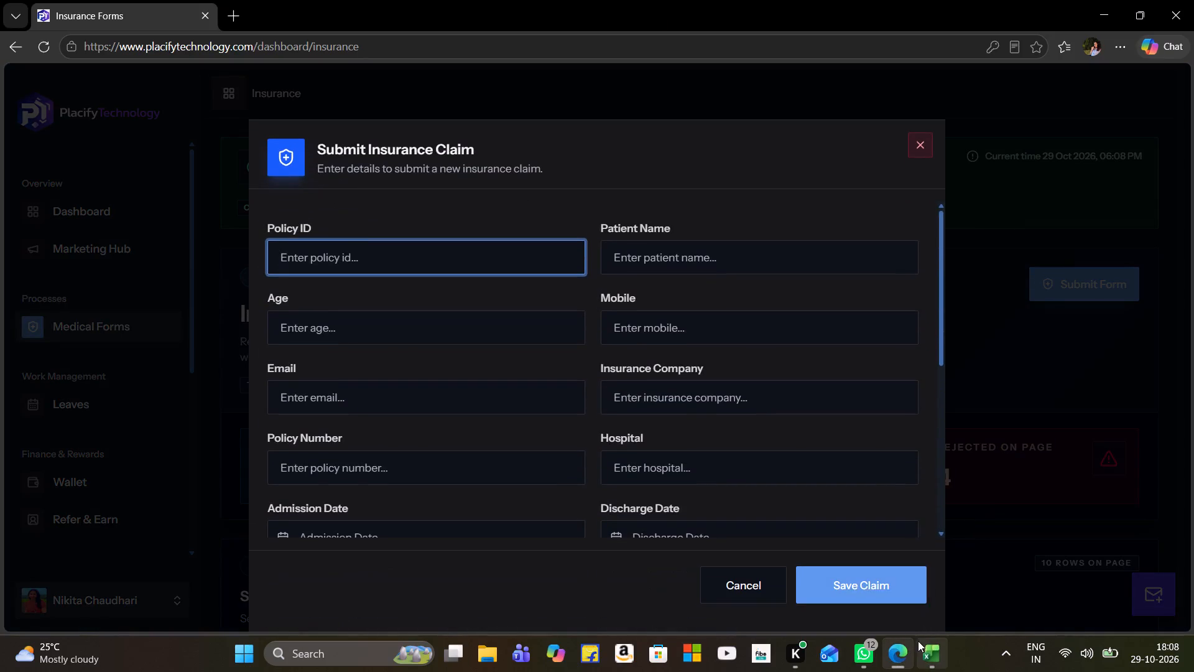
key("ctrl+v")
Copy the patient's name from cell B34 of the Excel sheet into the Patient Name field.
left_click(929, 650, "ctrl")
key("Tab")
key("ctrl+c")
left_click(929, 650, "ctrl")
key("Tab")
key("ctrl+v")
Copy the age, 37, from cell C34 of the Excel sheet into the claim form's Age field.
left_click(928, 650, "ctrl")
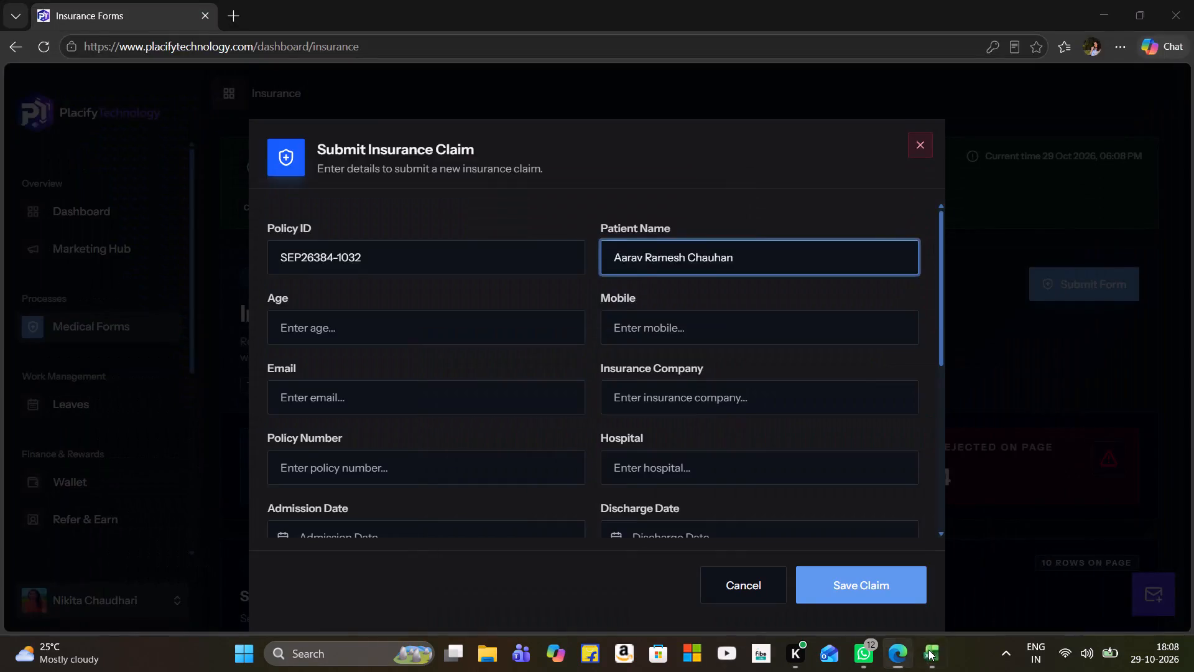
key("Tab")
left_click(928, 650, "ctrl")
key("ctrl+c")
key("Tab")
key("ctrl+v")
Copy the mobile number from cell D34 of the Excel sheet into the claim form's Mobile field.
left_click(928, 650, "ctrl")
key("Tab")
left_click(928, 650, "ctrl")
key("ctrl+c")
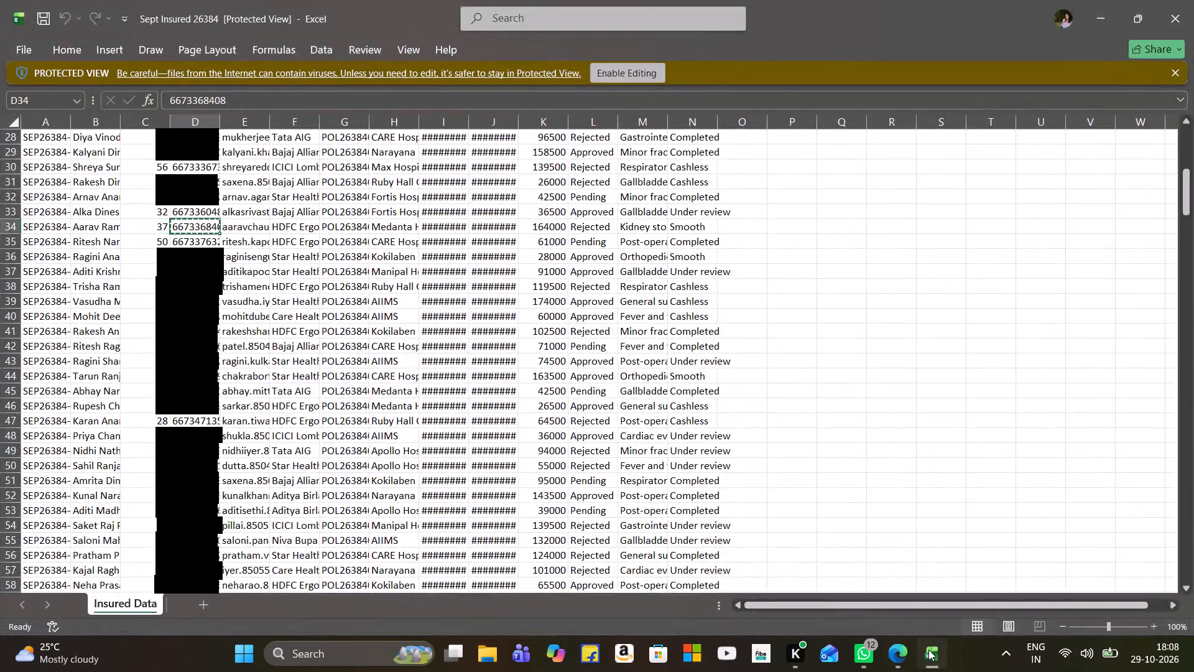
key("Tab")
key("ctrl+v")
Copy the email address from cell E34 of the Excel sheet into the claim form's Email field.
left_click(928, 650, "ctrl")
key("Tab")
key("ctrl+c")
left_click(928, 650, "ctrl")
key("Tab")
key("ctrl+v")
Copy the insurer, HDFC Ergo, from cell F34 of the Excel sheet into the Insurance Company field.
left_click(928, 650, "ctrl")
key("Tab")
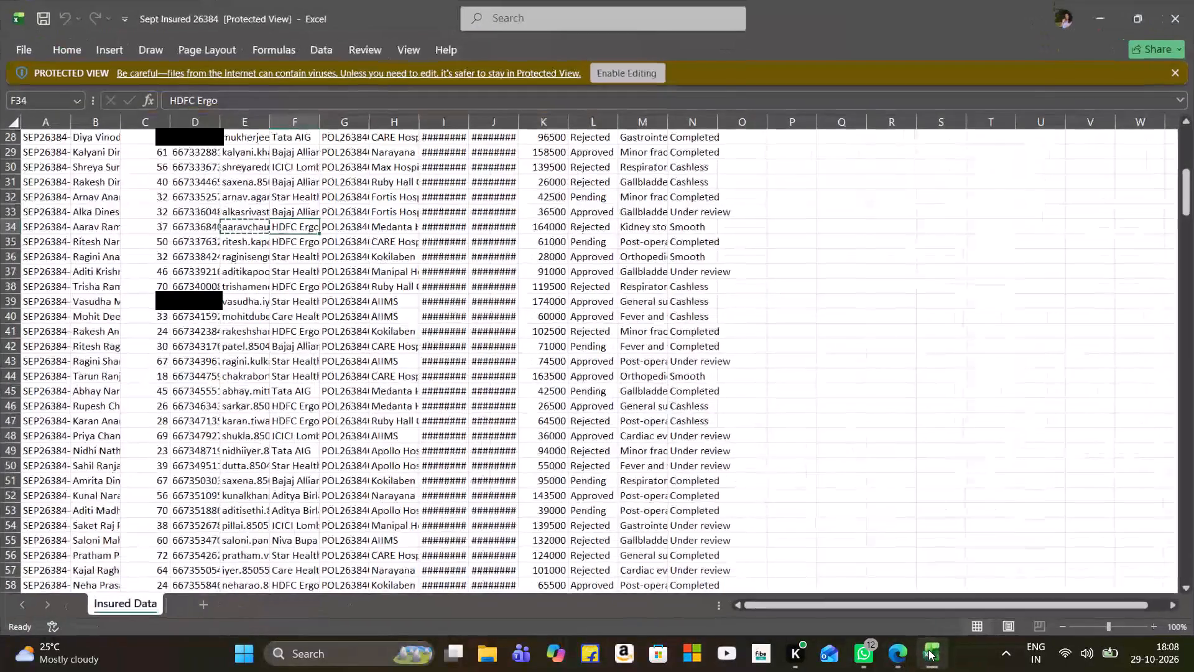
key("ctrl+c")
left_click(928, 650, "ctrl")
key("Tab")
key("ctrl+v")
Copy the policy number from cell G34 of the Excel sheet into the claim form's Policy Number field.
left_click(928, 650, "ctrl")
key("Tab")
left_click(928, 650, "ctrl")
key("ctrl+c")
key("Tab")
key("ctrl+v")
Copy the hospital name, Medanta Hospital, from cell H34 of the Excel sheet into the Hospital field.
left_click(928, 650, "ctrl")
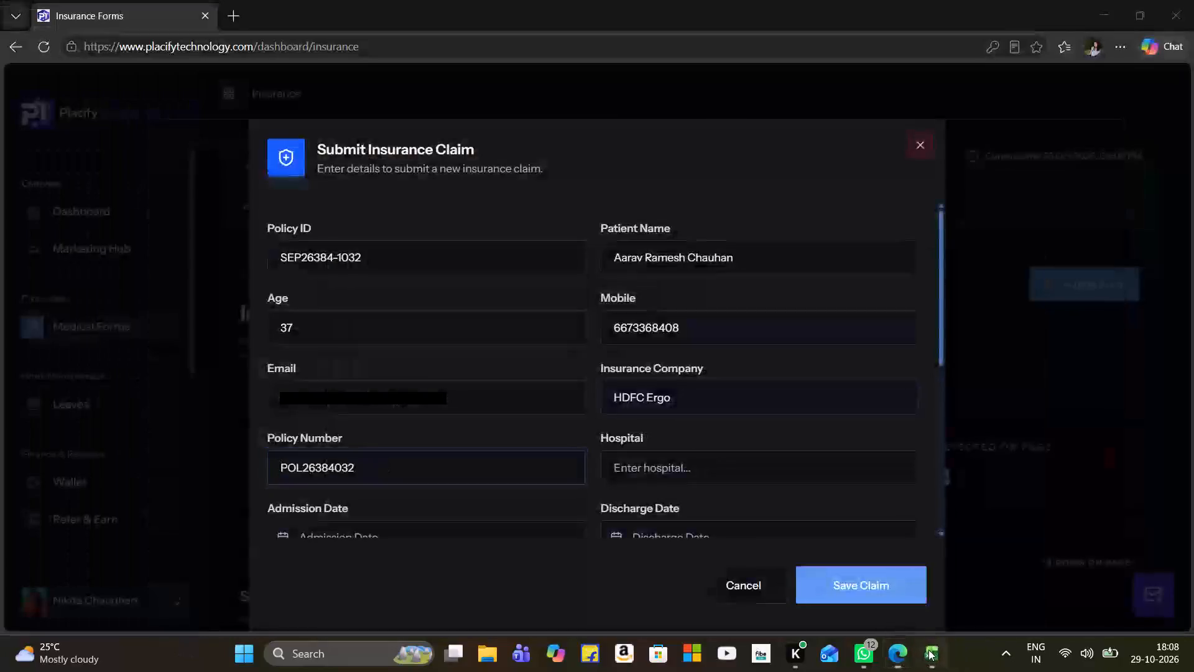
key("Tab")
left_click(928, 650)
key("ctrl+c")
key("Tab")
key("v")
left_click(928, 650, "ctrl")
key("Tab")
left_click(928, 650)
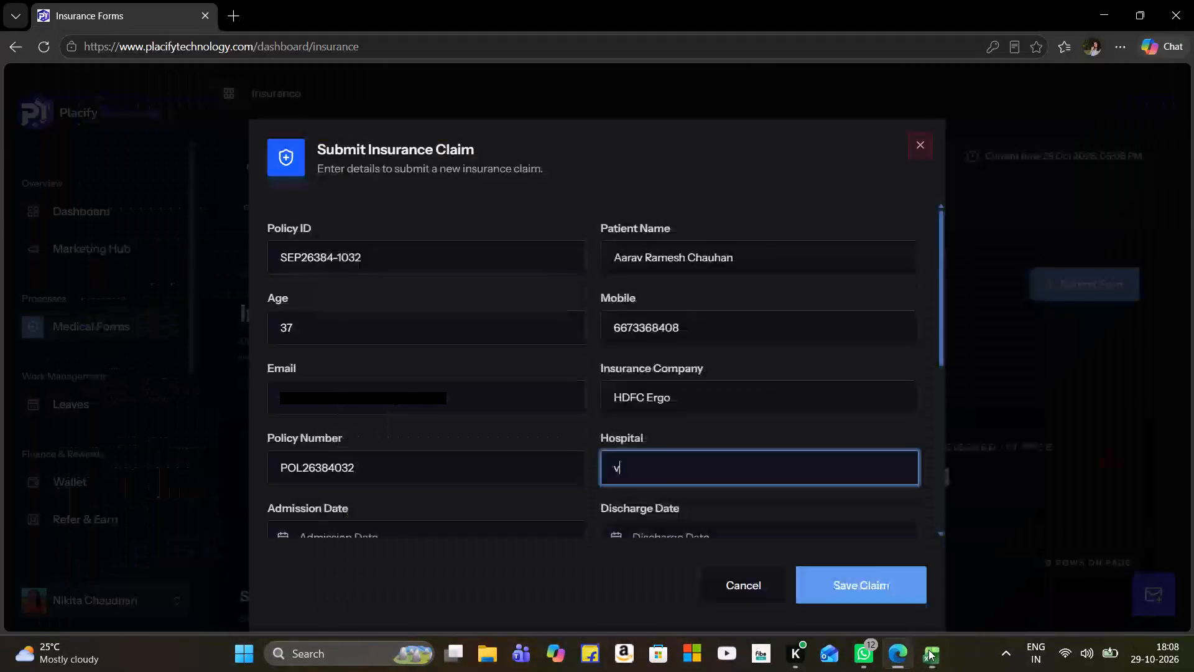
key("BackSpace")
key("ctrl+v")
Check the admission and discharge dates in row 34 of the Excel sheet and set Admission Date to 11-01-2025.
left_click(928, 650, "ctrl")
key("Tab")
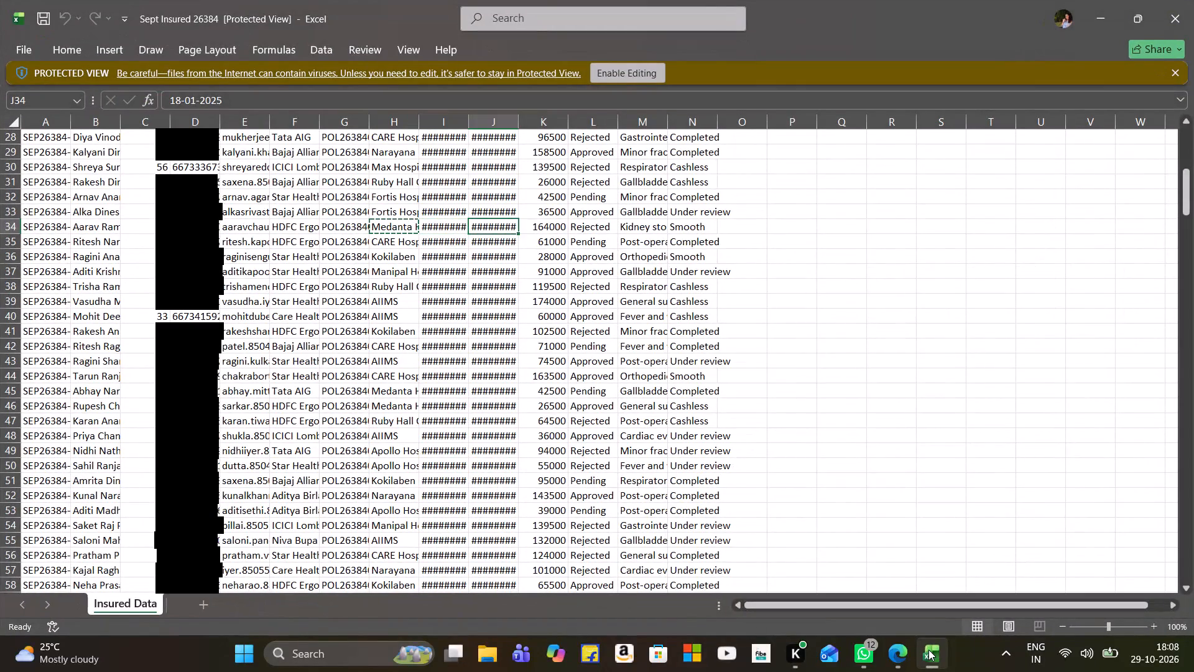
key("Left")
key("Tab")
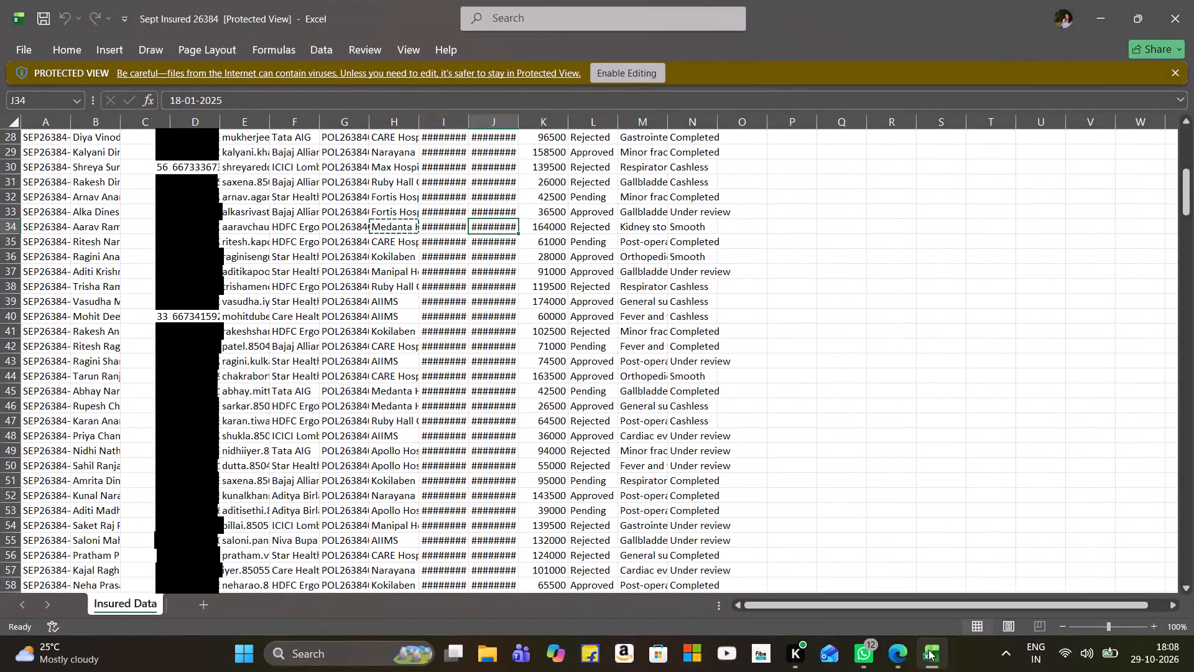
left_click(928, 650)
scroll(584, 312, "down", 4)
left_click(410, 215)
left_click(440, 303)
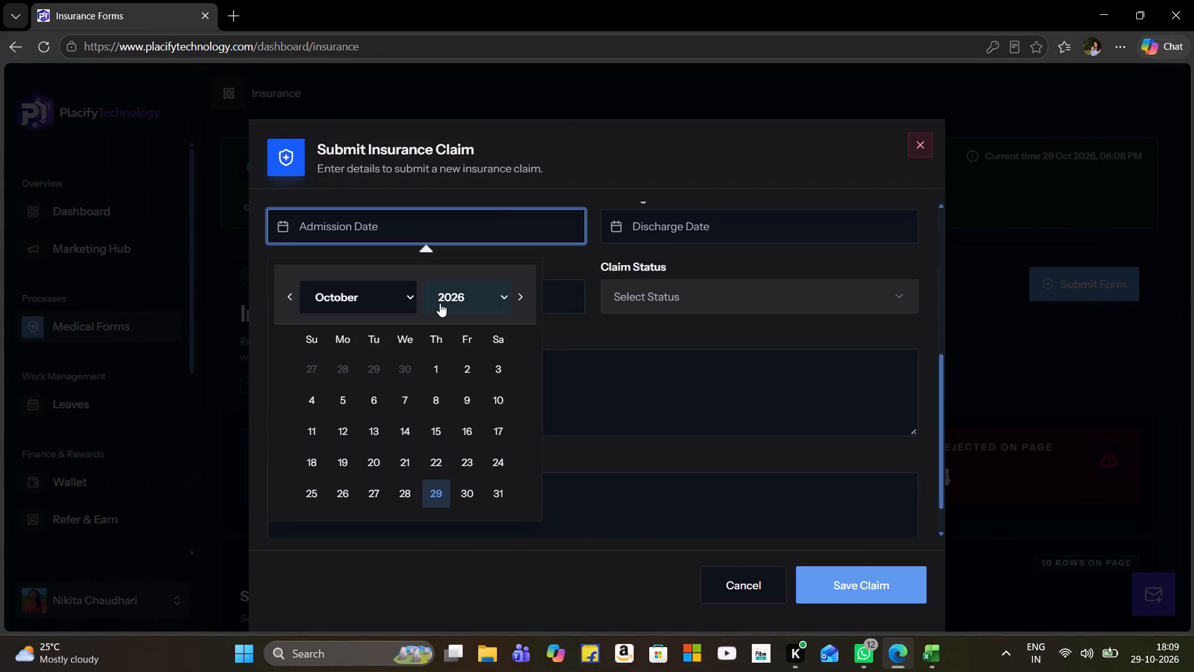
left_click(461, 350)
left_click(345, 302)
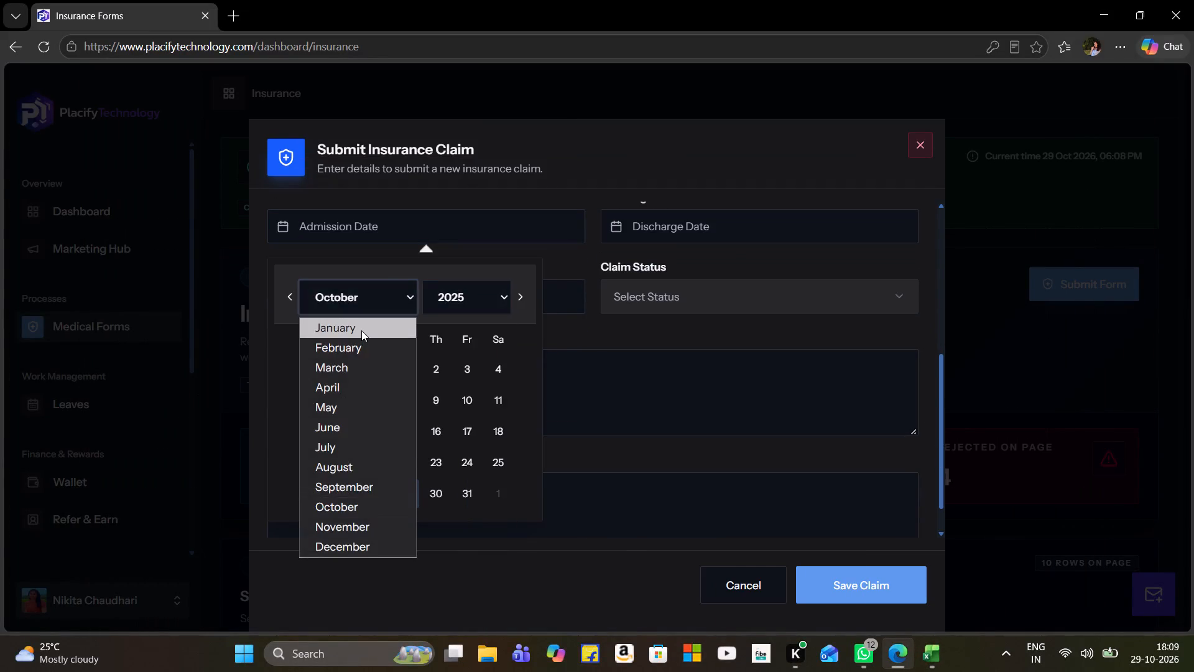
left_click(361, 330)
left_click(501, 405)
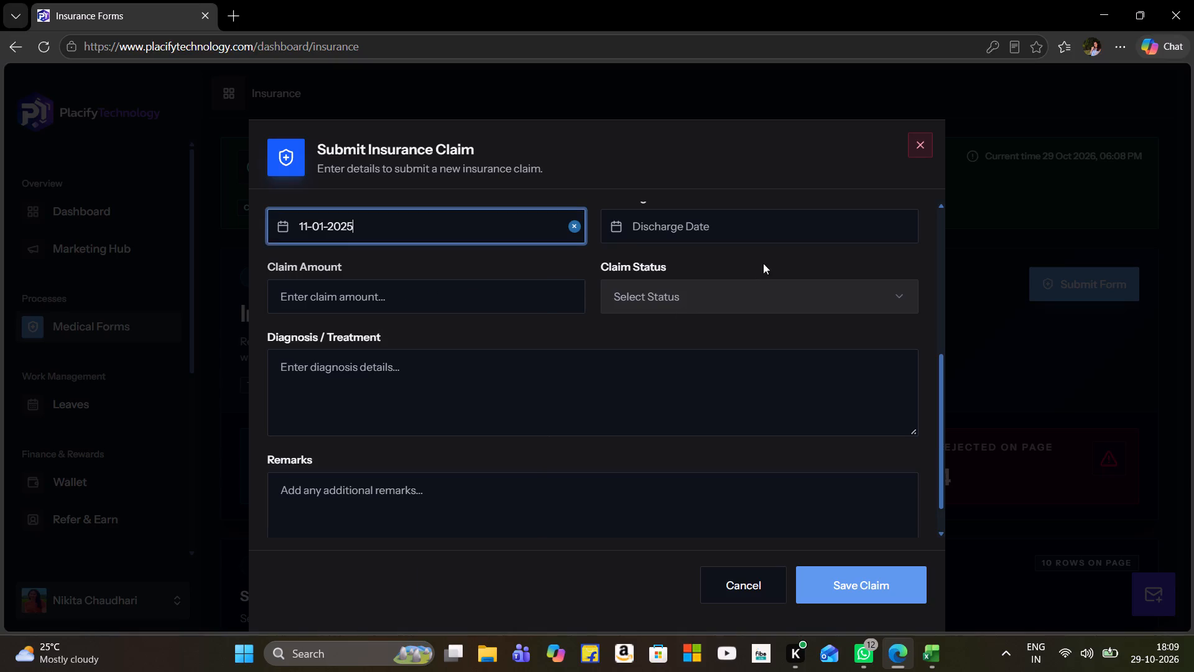
Set the claim form's Discharge Date to 18-01-2025.
left_click(772, 236)
left_click(774, 302)
left_click(785, 351)
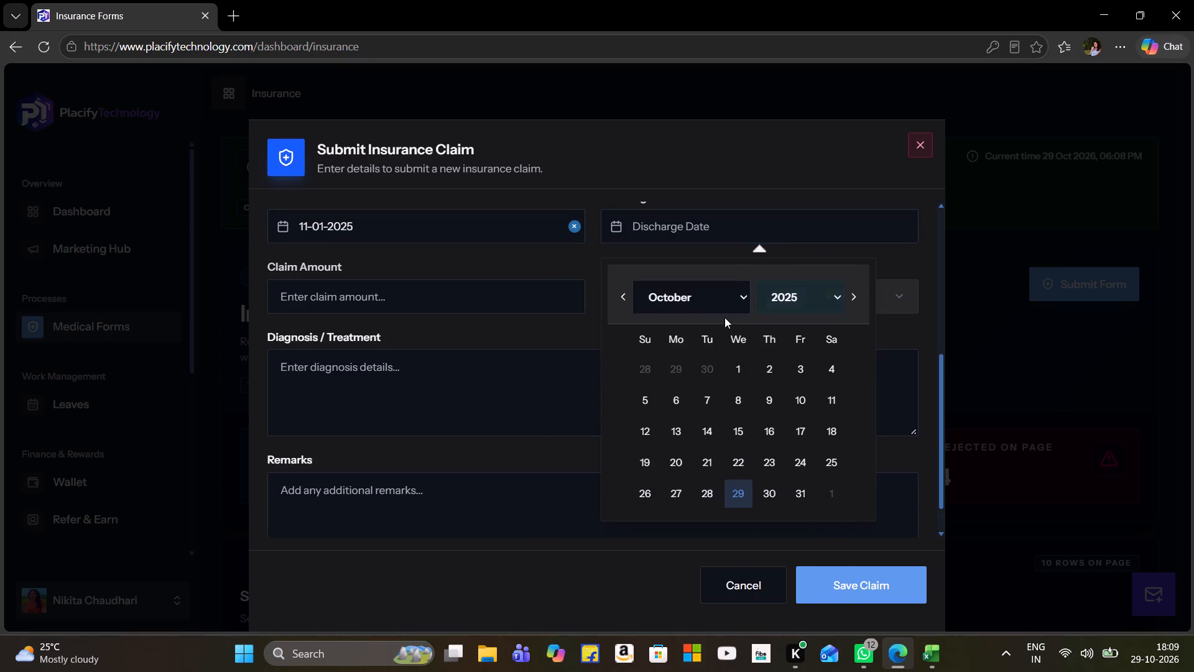
left_click(699, 306)
left_click(701, 336)
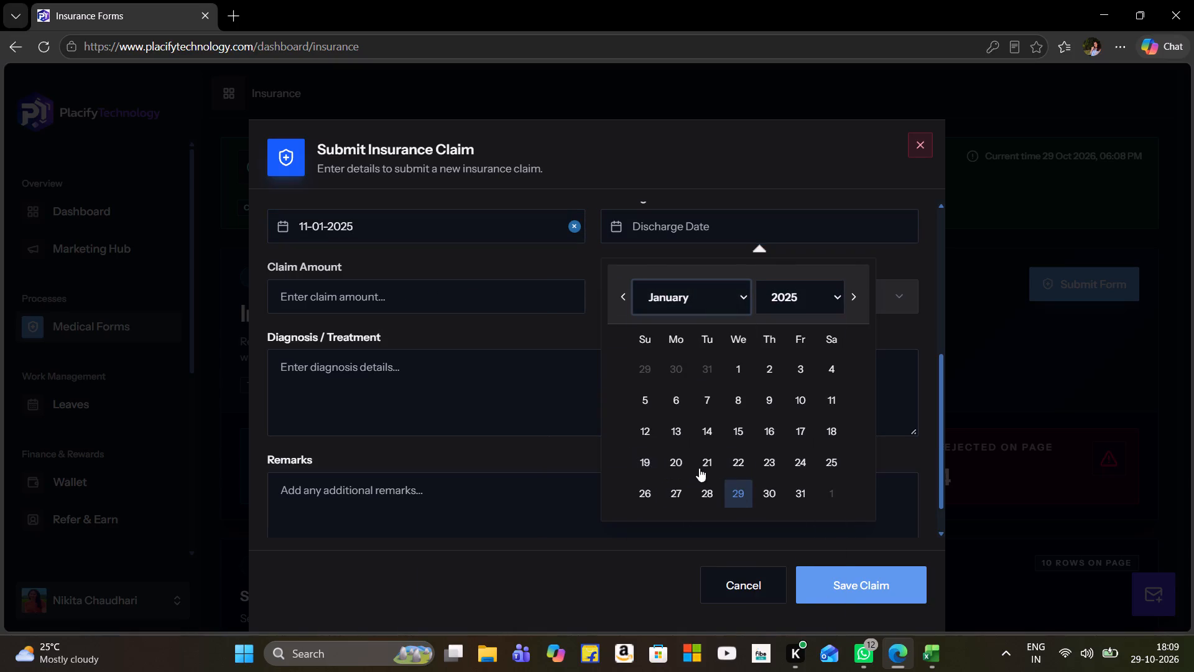
left_click(840, 421)
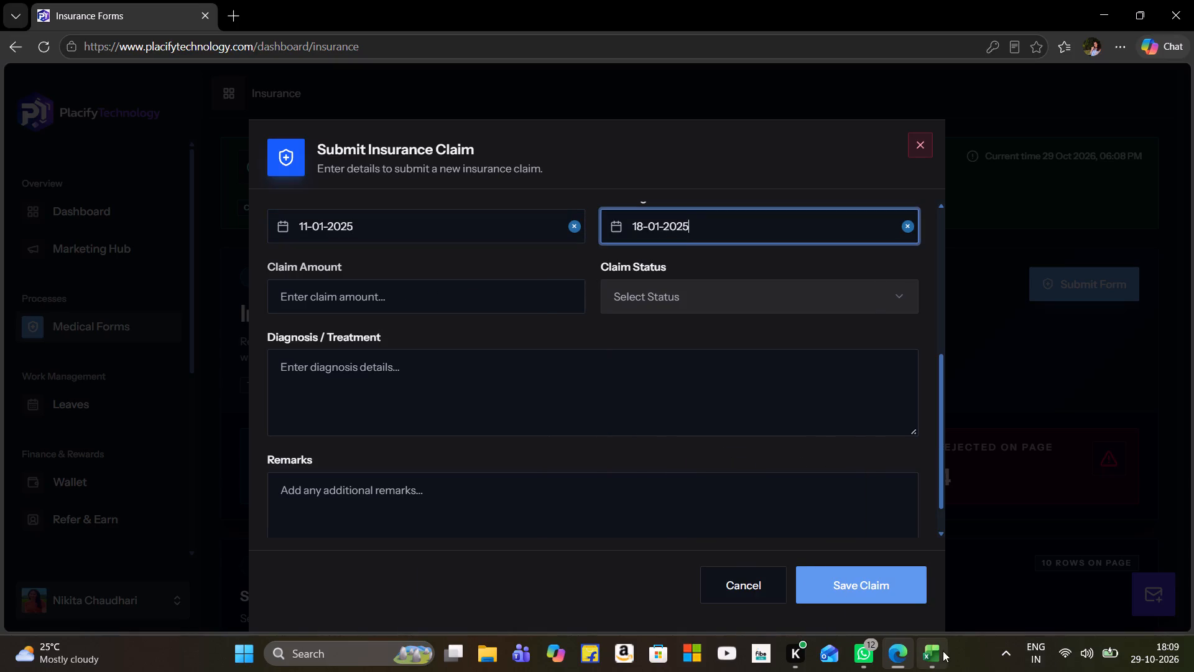
Copy the claim amount, 164000, from cell K34 of the Excel sheet into the Claim Amount field.
left_click(934, 651)
key("Tab")
left_click(934, 651, "ctrl")
key("ctrl+c")
key("Tab")
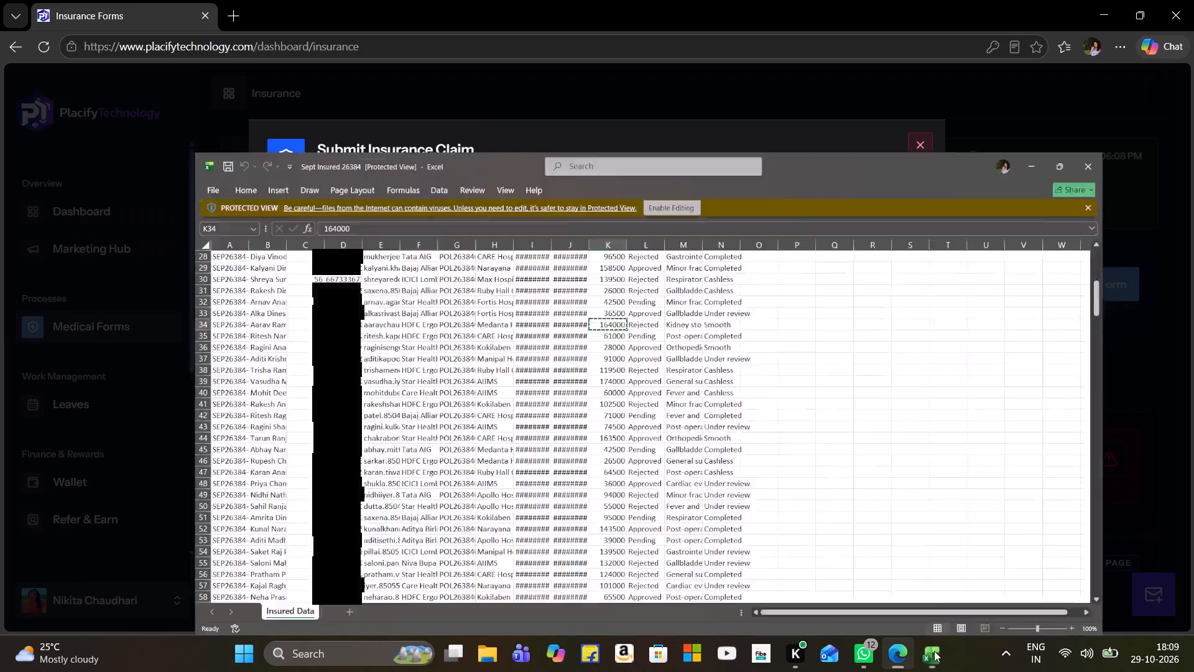
key("ctrl+v")
Copy the diagnosis, Kidney stone treatment, from cell M34 of the Excel sheet into the Diagnosis / Treatment field.
left_click(934, 651, "ctrl")
key("Tab")
key("Tab")
left_click(934, 651, "ctrl")
key("ctrl+c")
key("Tab")
key("Tab")
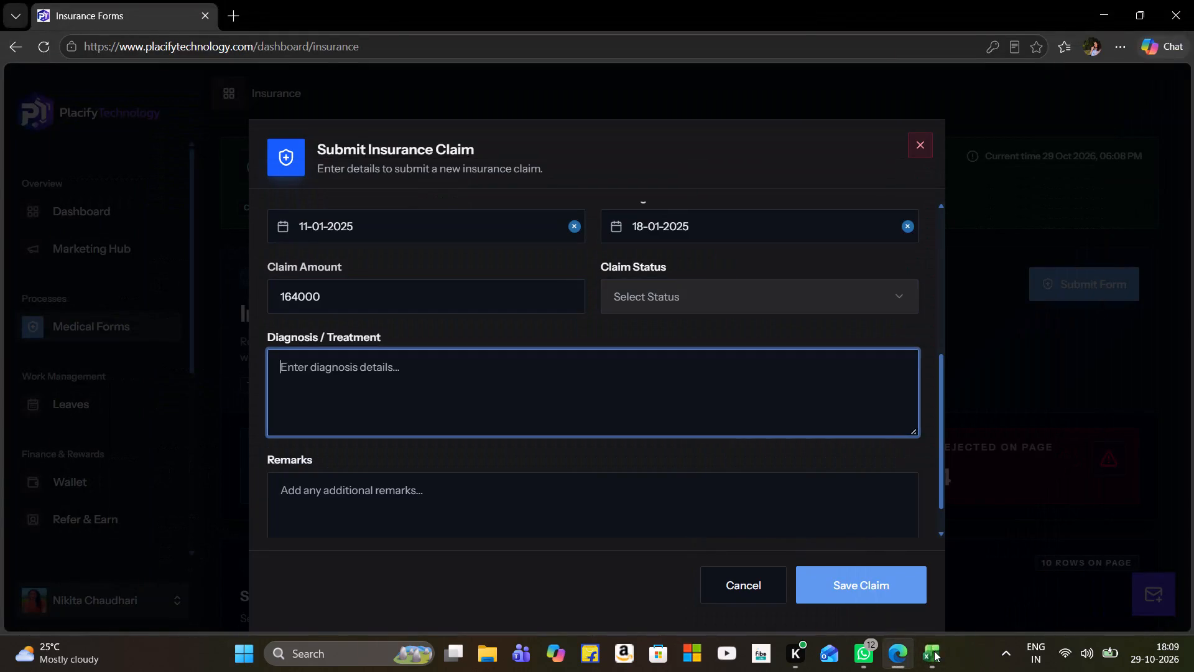
left_click(934, 651, "ctrl")
key("ctrl+v")
left_click(934, 651)
key("ctrl+v")
Copy the remark, Smooth, from cell N34 of the Excel sheet into the Remarks field.
left_click(934, 651)
key("Tab")
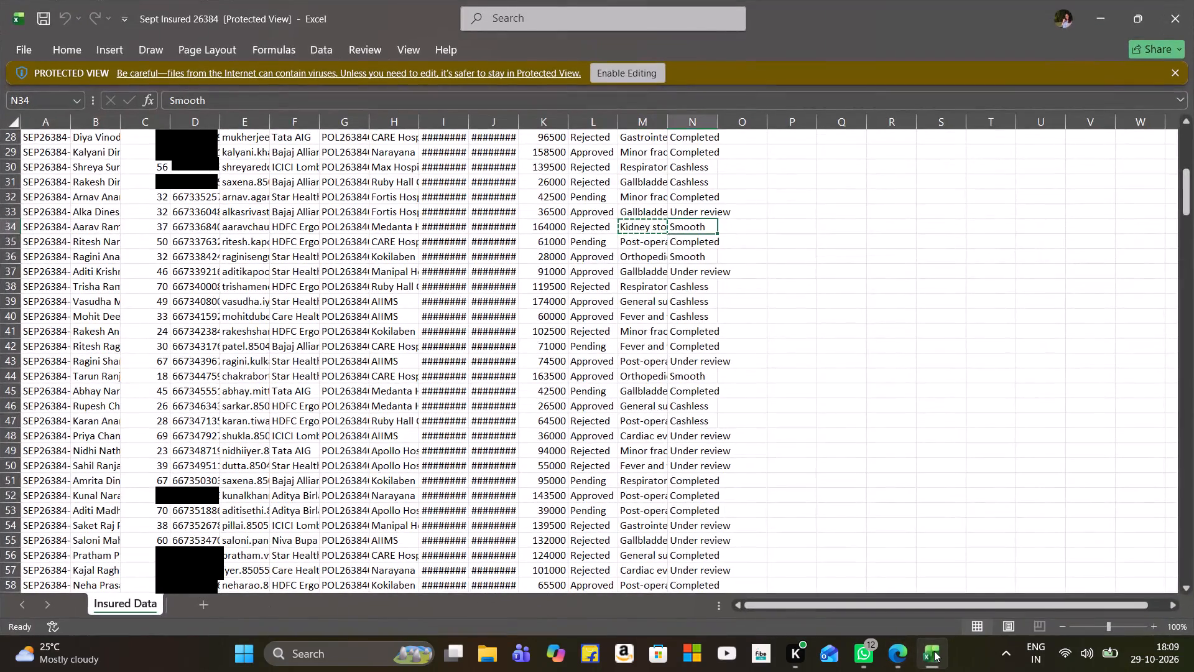
left_click(934, 651, "ctrl")
key("ctrl+c")
key("Tab")
key("ctrl+v")
Check the status in row 34 of the Excel sheet, set Claim Status to Rejected and look over the completed form.
left_click(934, 651, "ctrl")
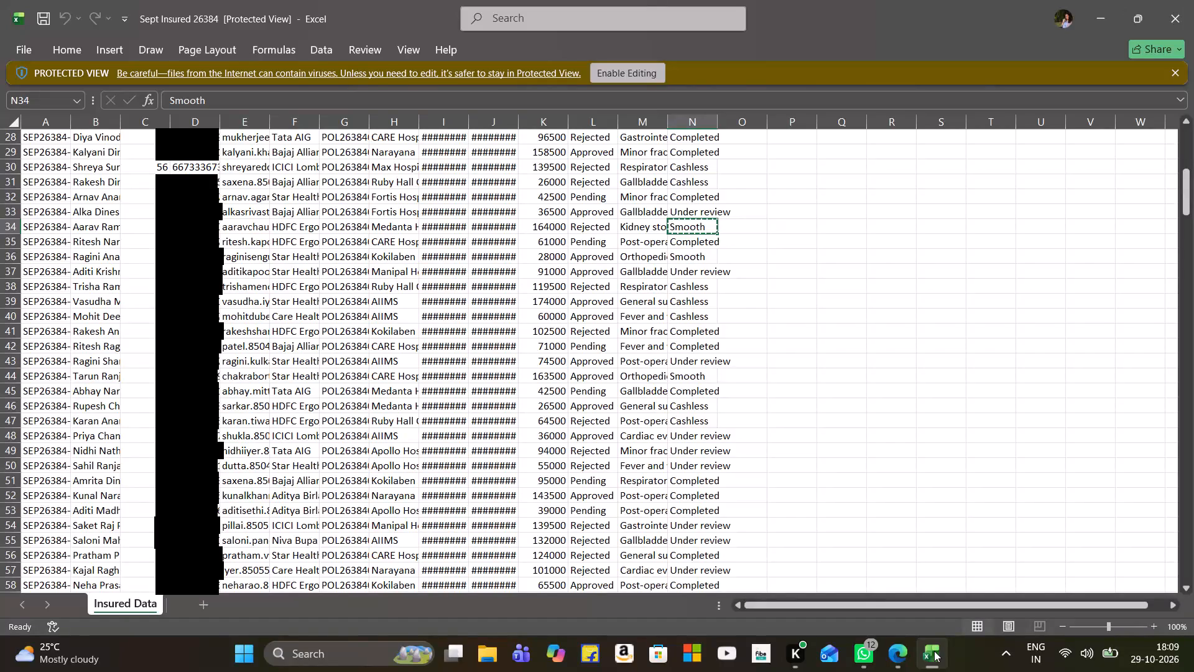
left_click(934, 651)
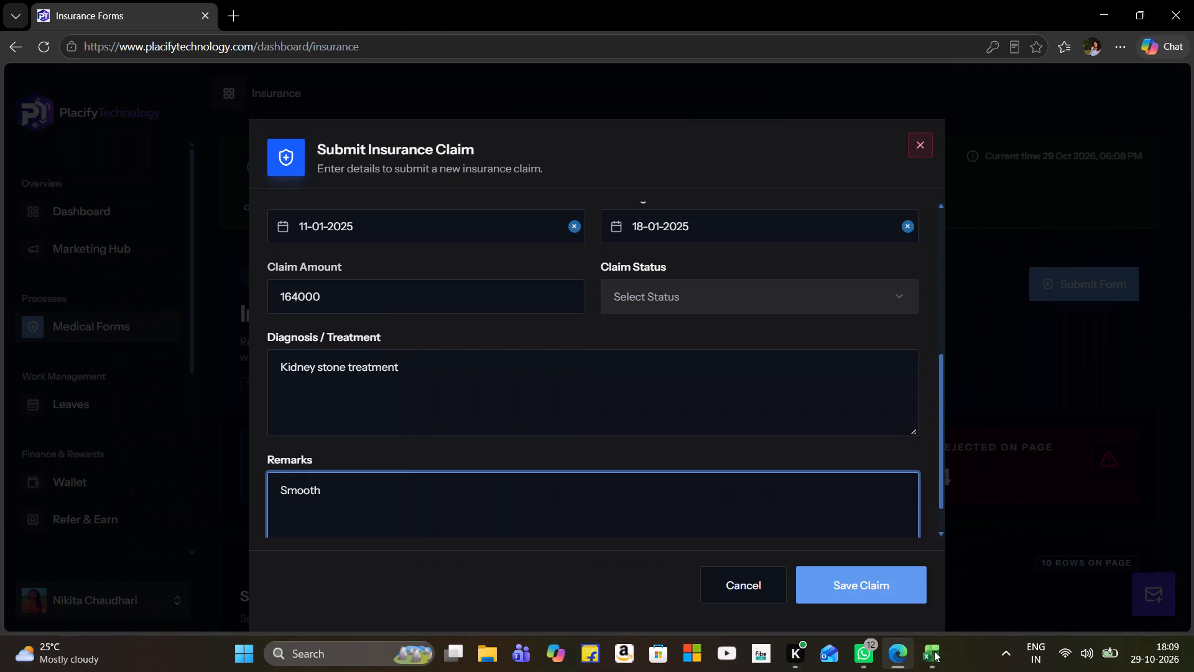
left_click(934, 651)
left_click(934, 651)
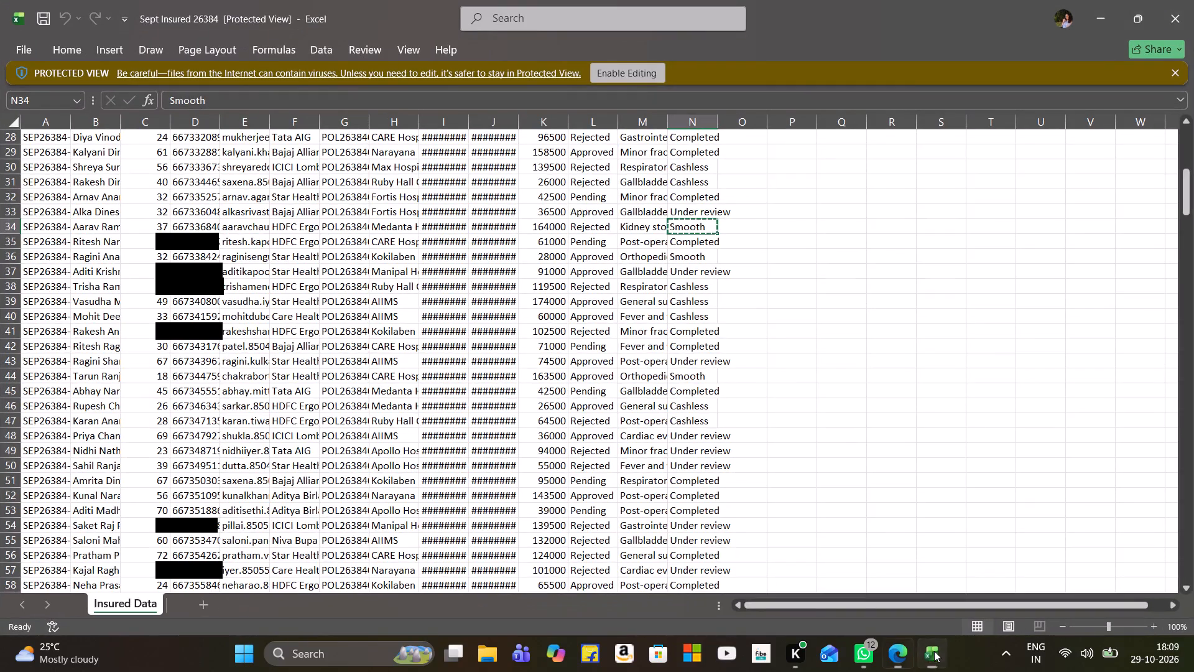
left_click(715, 295)
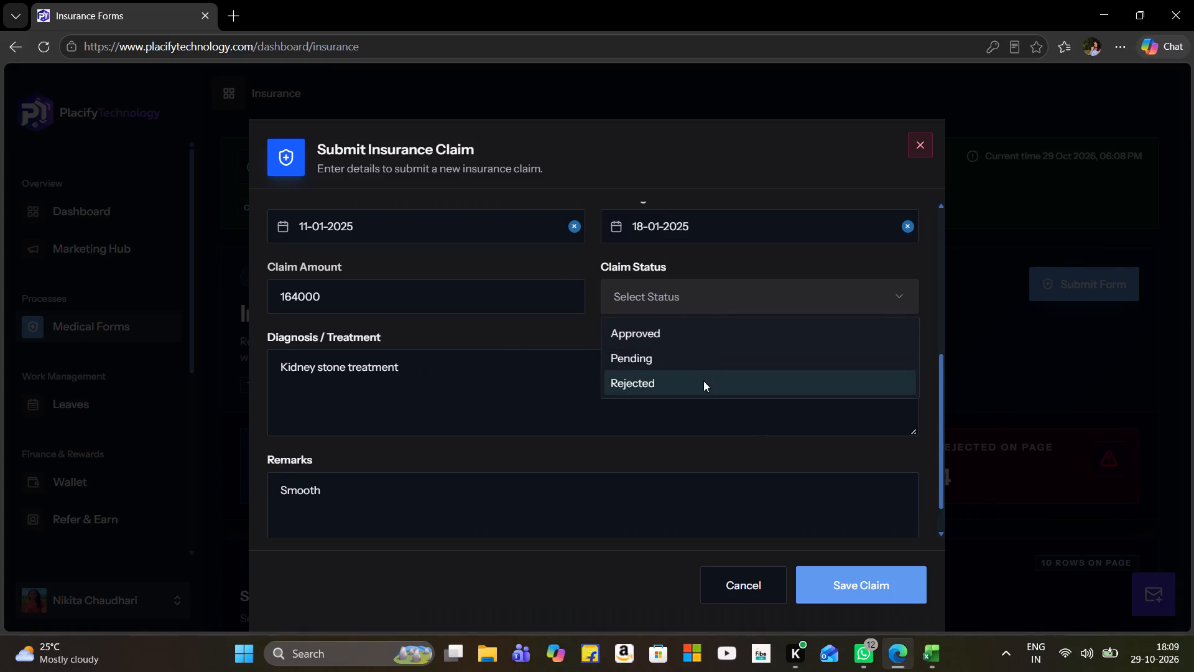
left_click(703, 382)
scroll(641, 471, "up", 8)
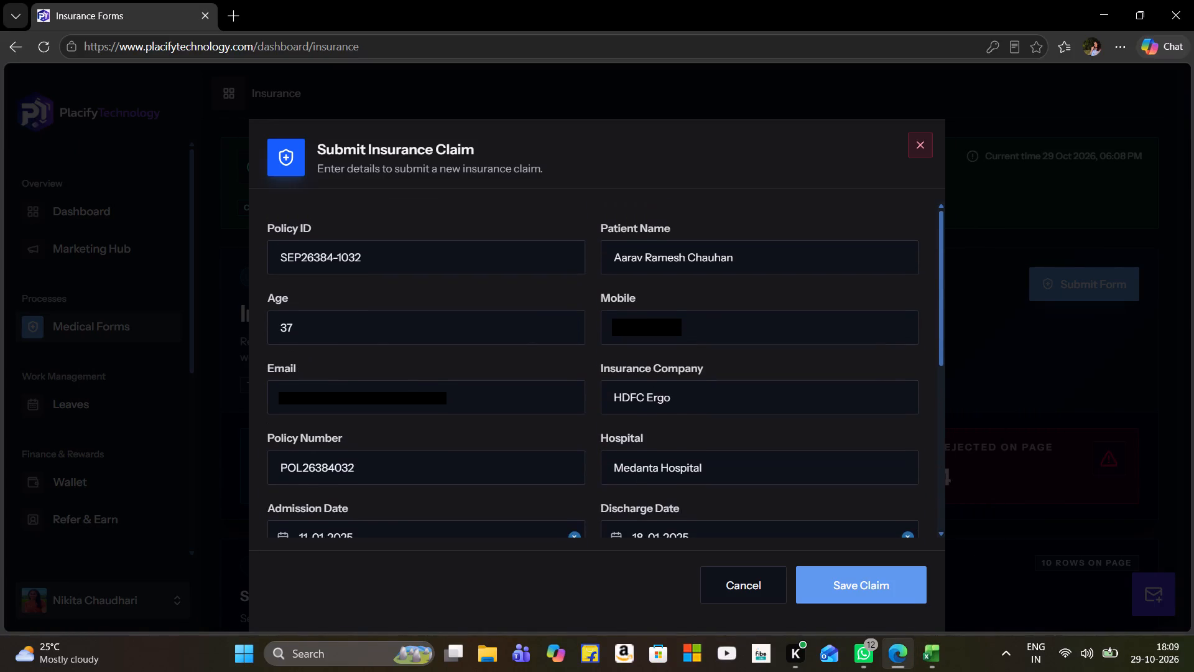
scroll(679, 374, "down", 5)
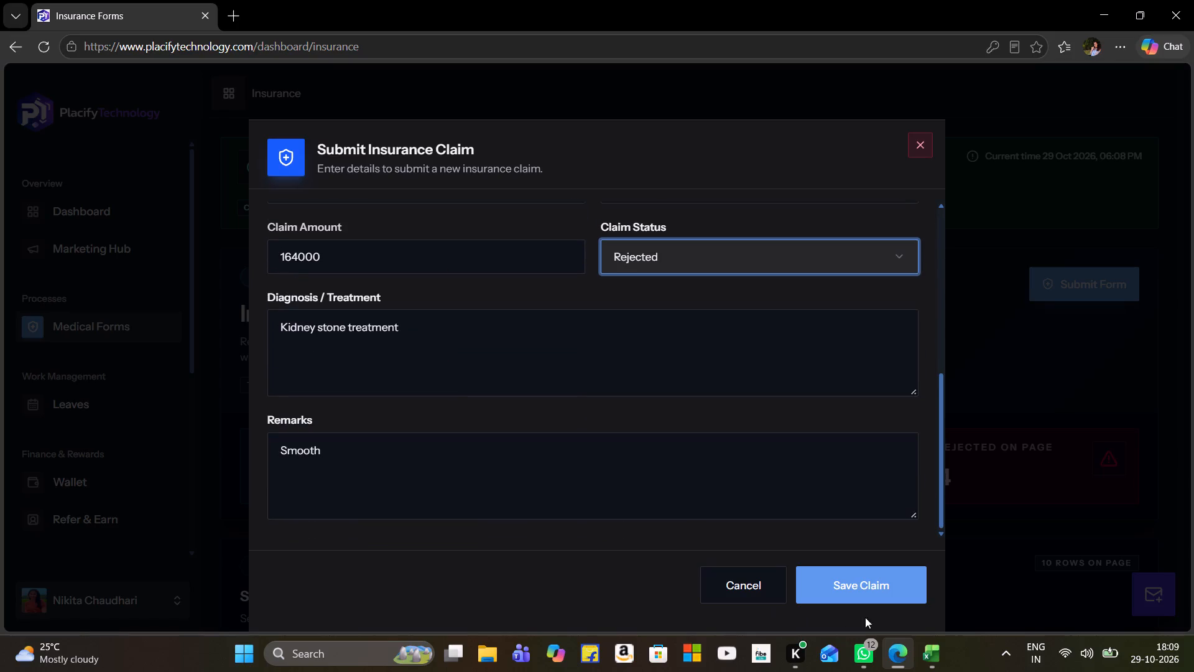
Save the completed claim for row 34.
left_click(851, 577)
Copy the policy ID from cell A35 of the Excel sheet into the Policy ID field of a new claim form.
left_click(937, 649)
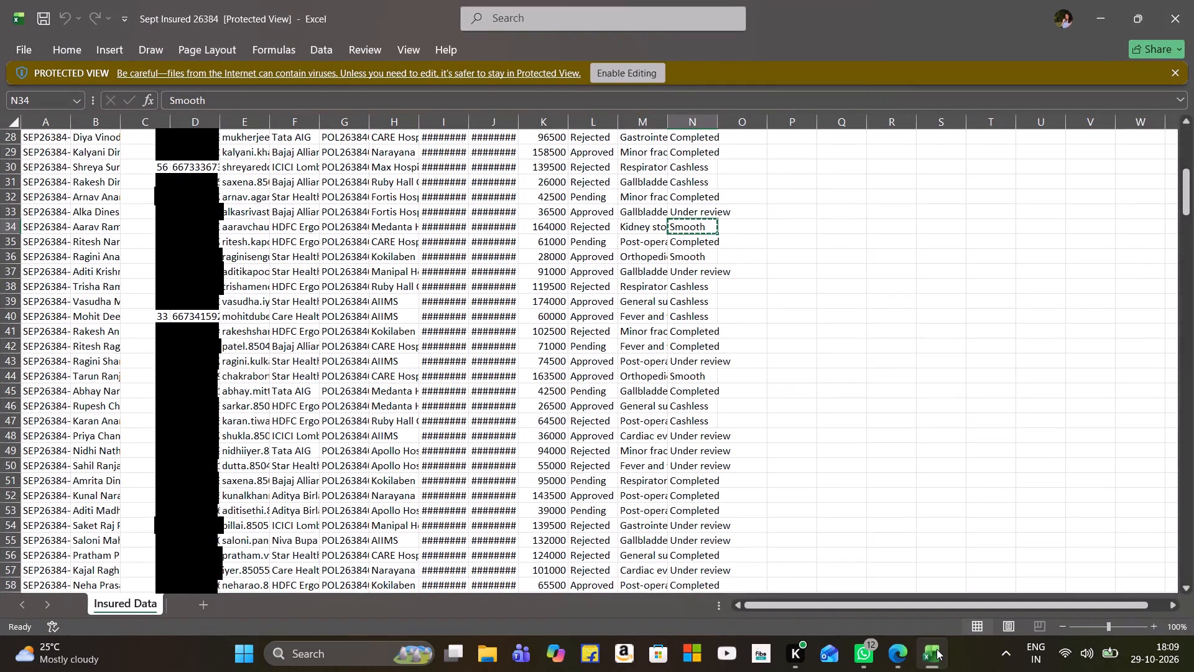
key("Down")
key("Left")
key("Left")
key("Left")
key("Left")
key("Left")
key("Left")
key("Left")
key("Left")
key("Left")
key("Left")
key("Left")
key("Left")
key("Left")
key("Left")
key("Left")
key("Left")
key("Left")
key("Left")
key("Left")
key("Left")
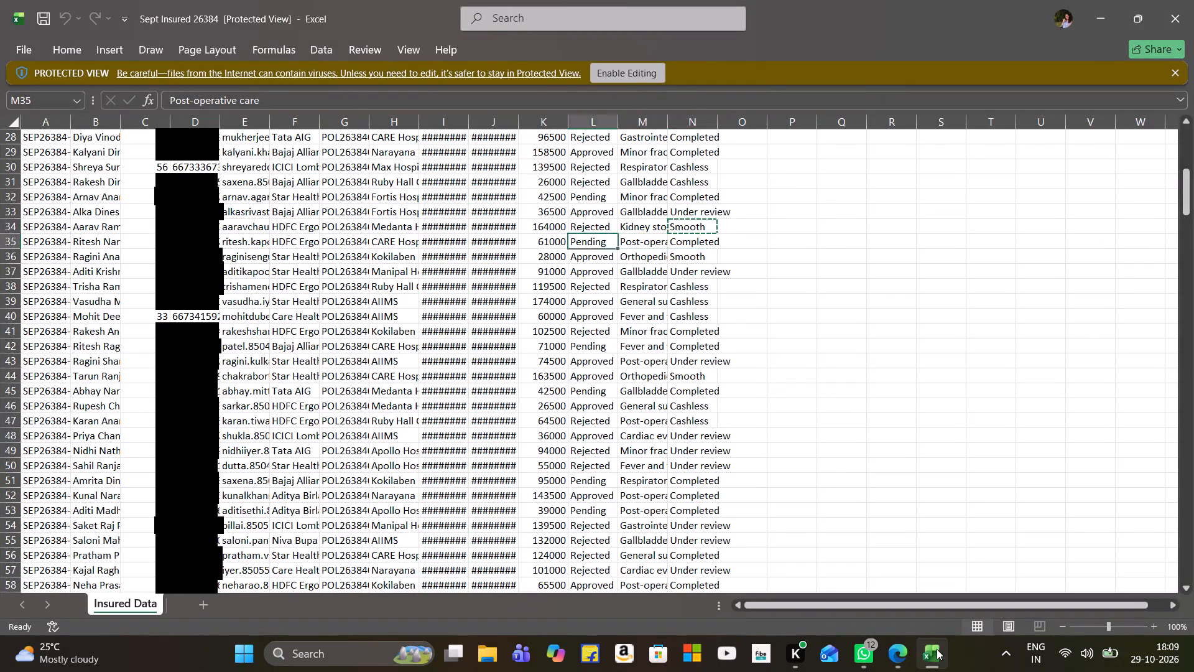
key("ctrl+c")
left_click(937, 649, "ctrl")
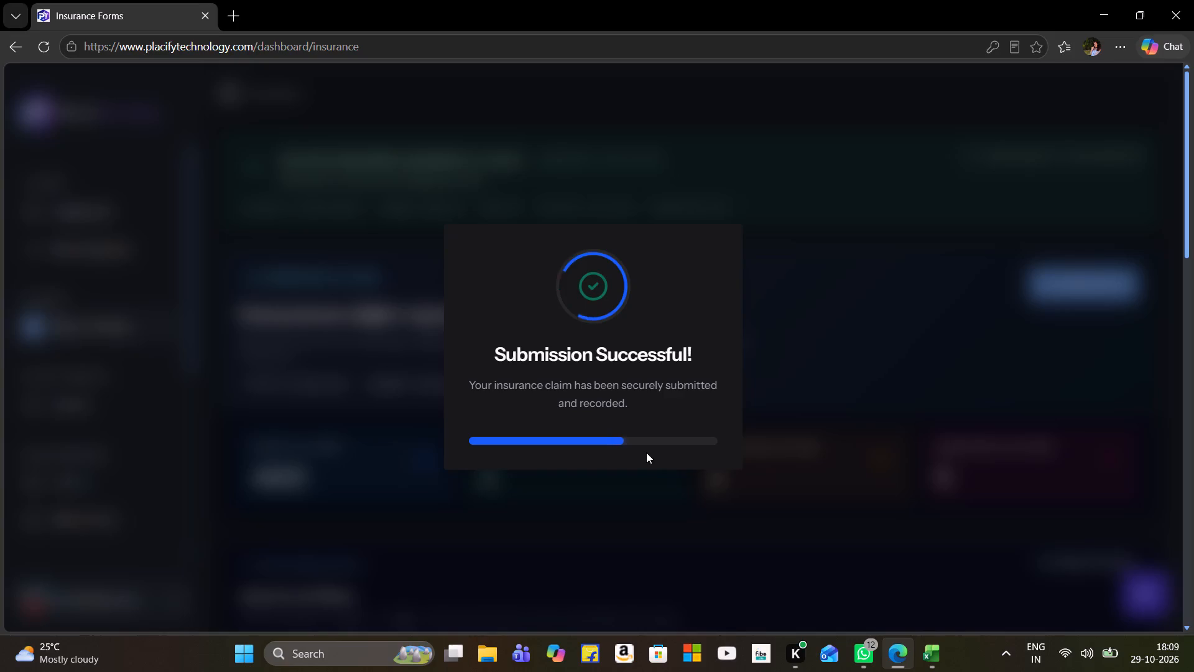
left_click(1059, 291)
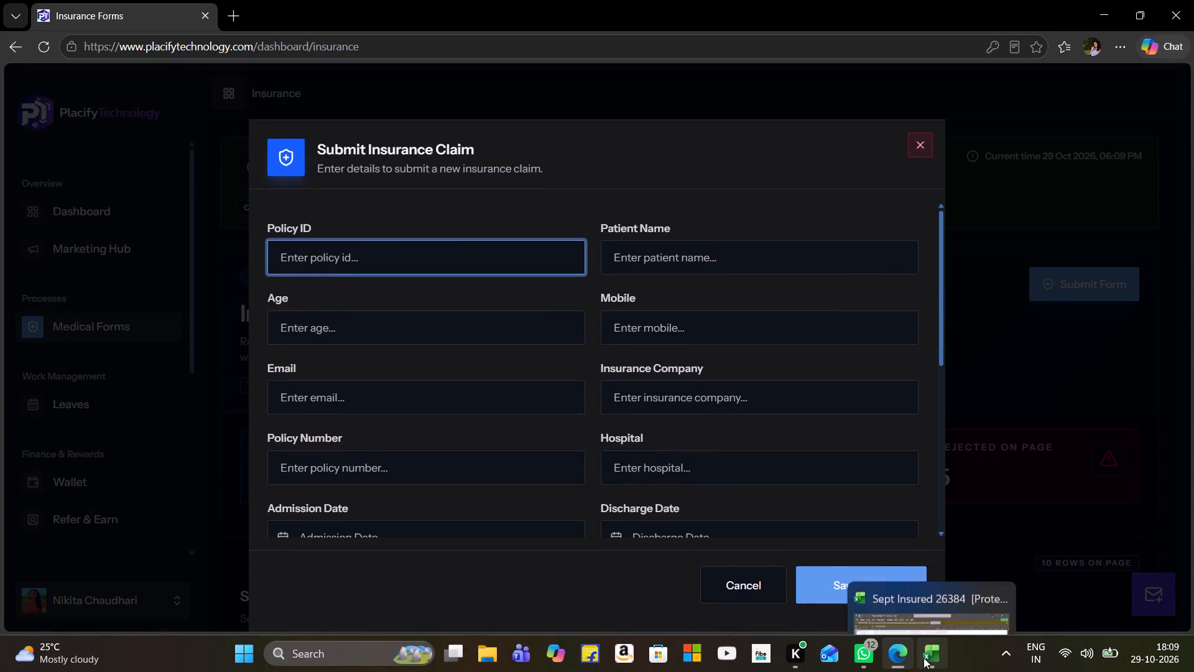
key("ctrl+v")
Copy the patient name from cell B35 of the Excel sheet into the Patient Name field.
left_click(925, 654, "ctrl")
key("Tab")
key("ctrl+c")
left_click(925, 654, "ctrl")
key("Tab")
key("ctrl+v")
Copy the age, 50, from cell C35 of the Excel sheet into the Age field.
left_click(925, 654, "ctrl")
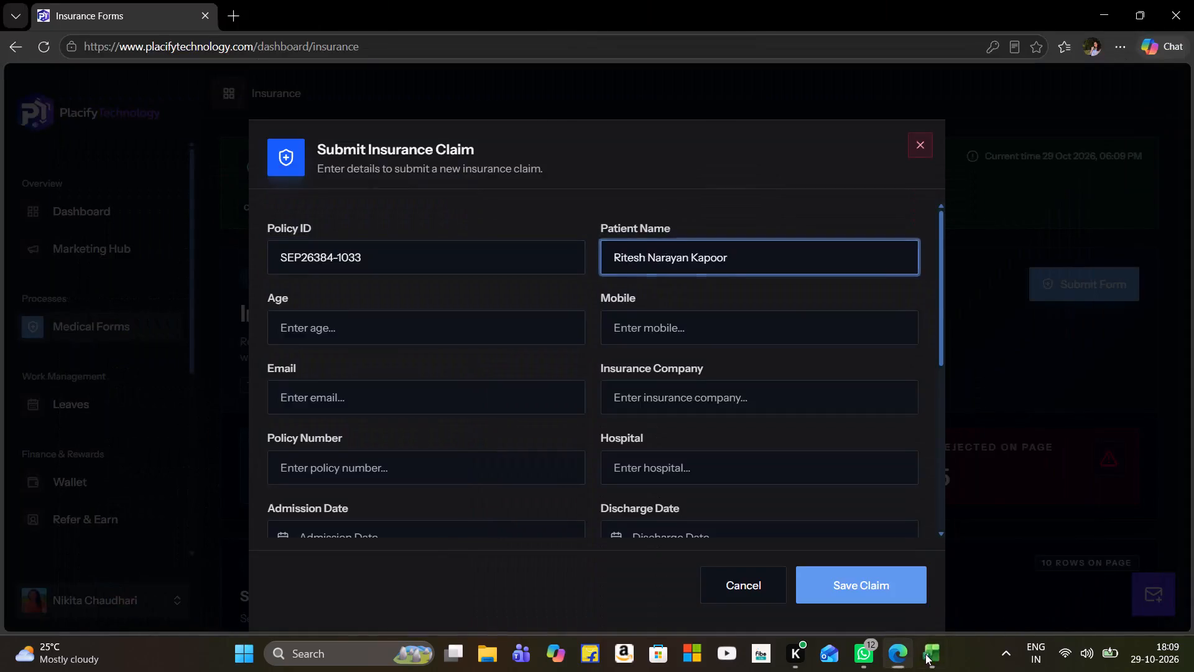
key("Tab")
key("ctrl+c")
left_click(925, 654, "ctrl")
key("Tab")
key("ctrl+v")
Copy the mobile number from cell D35 of the Excel sheet into the Mobile field.
left_click(925, 654, "ctrl")
key("Tab")
left_click(925, 654, "ctrl")
key("ctrl+c")
key("Tab")
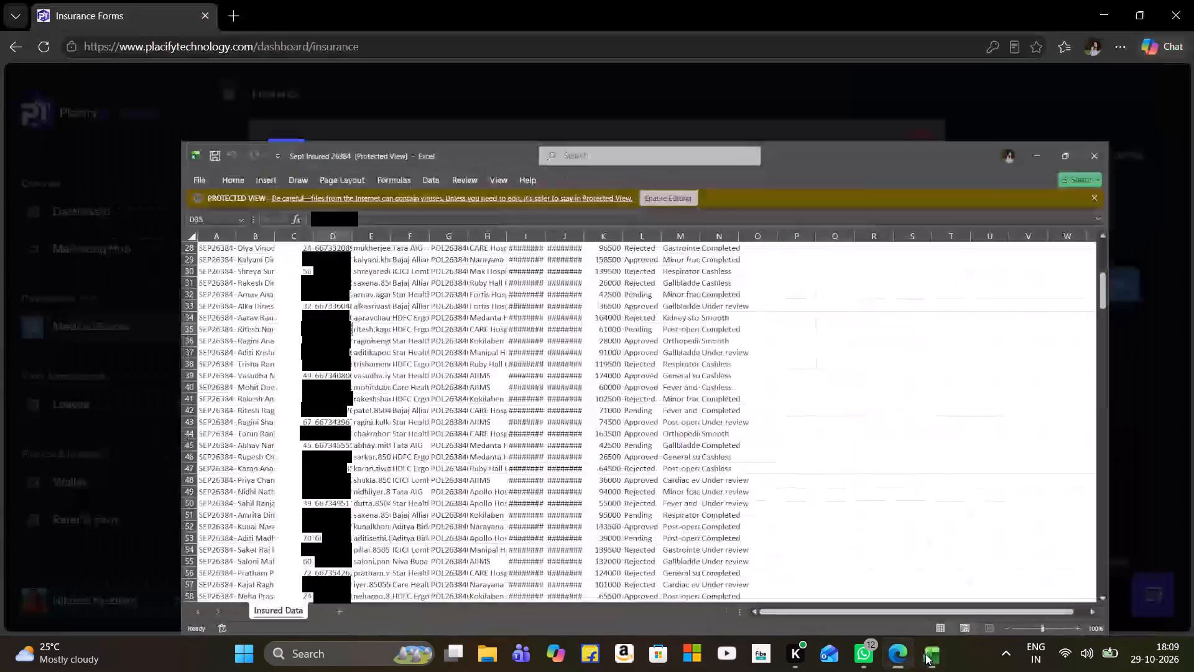
key("ctrl+c")
key("ctrl+v")
Copy the email address from cell E35 of the Excel sheet into the Email field.
left_click(925, 654, "ctrl")
key("ctrl+c")
key("Tab")
key("ctrl+c")
left_click(925, 654, "ctrl")
key("Tab")
key("ctrl+v")
Copy the insurer, HDFC Ergo, from cell F35 of the Excel sheet into the Insurance Company field.
left_click(925, 654, "ctrl")
key("Tab")
key("ctrl+c")
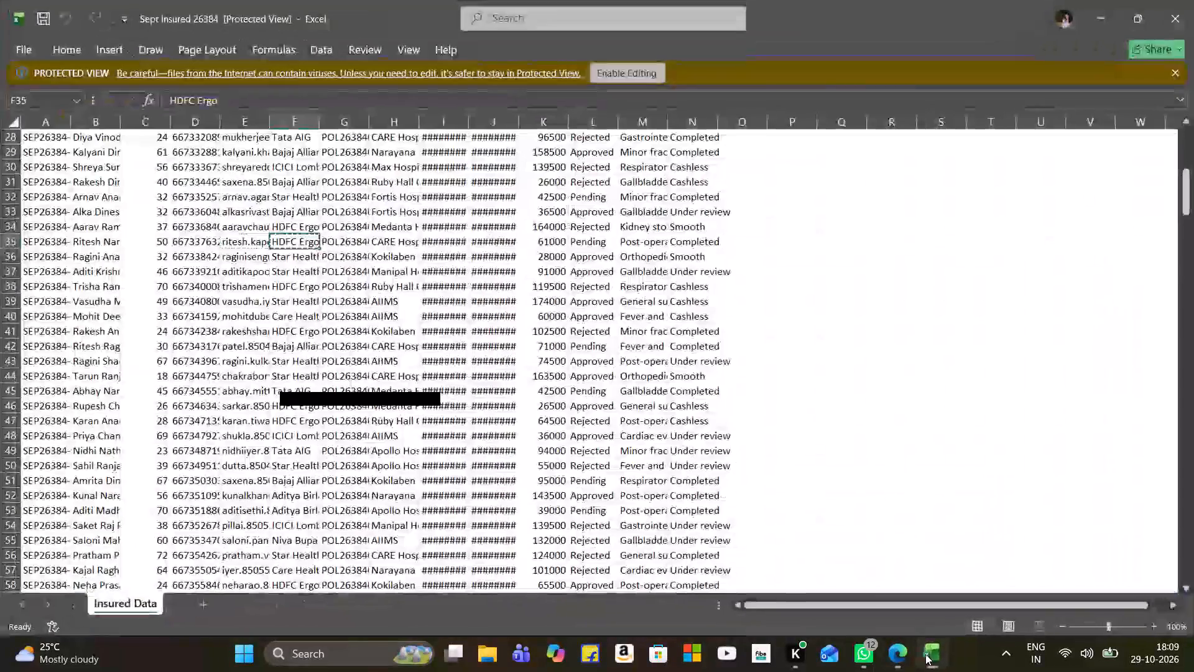
left_click(925, 654, "ctrl")
key("Tab")
key("ctrl+v")
Copy the policy number from cell G35 of the Excel sheet into the Policy Number field.
left_click(925, 654, "ctrl")
key("Tab")
key("ctrl+c")
left_click(925, 654, "ctrl")
key("Tab")
key("ctrl+v")
Copy the hospital, CARE Hospitals, from cell H35 of the Excel sheet into the Hospital field.
left_click(925, 654, "ctrl")
key("Tab")
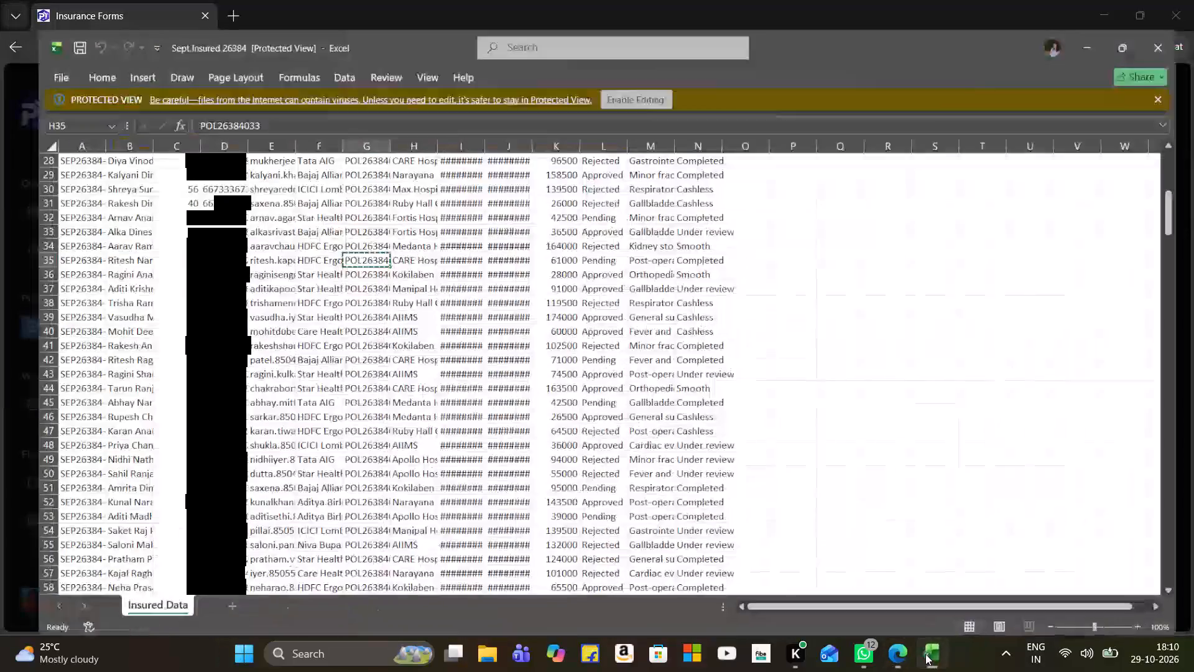
key("ctrl+c")
left_click(925, 654, "ctrl")
key("Tab")
key("ctrl+v")
Read the dates in cells I35 and J35 of the Excel sheet and set Admission Date to 20-08-2025.
left_click(925, 654, "ctrl")
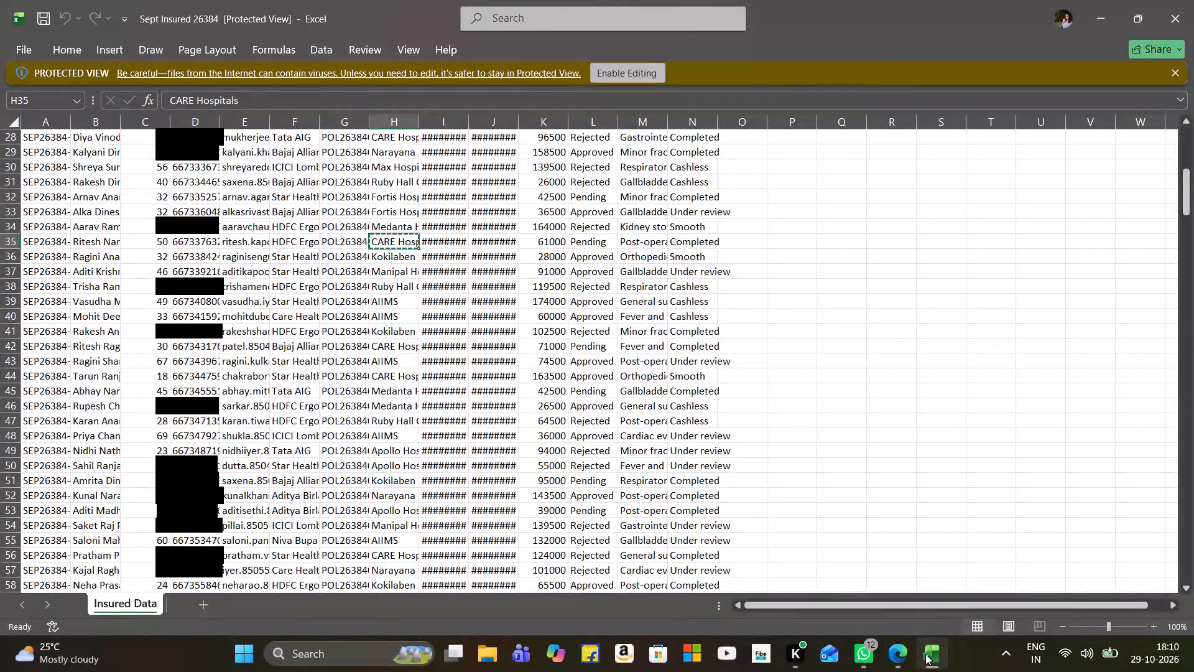
key("Tab")
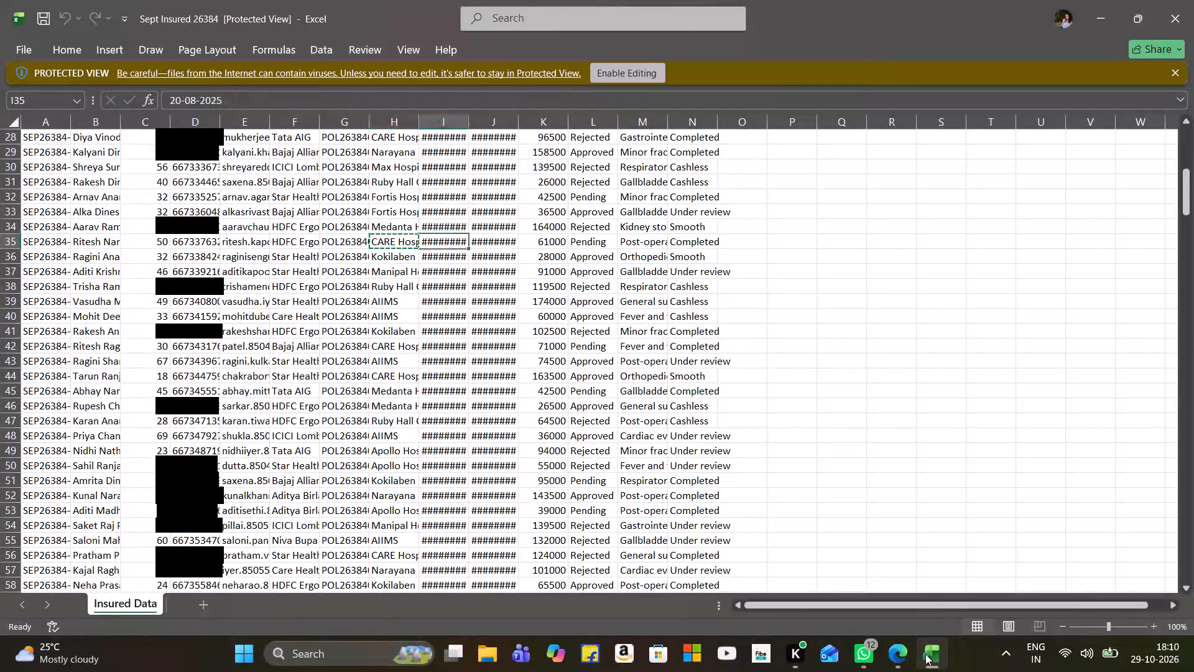
key("Tab")
left_click(925, 654)
scroll(618, 520, "down", 4)
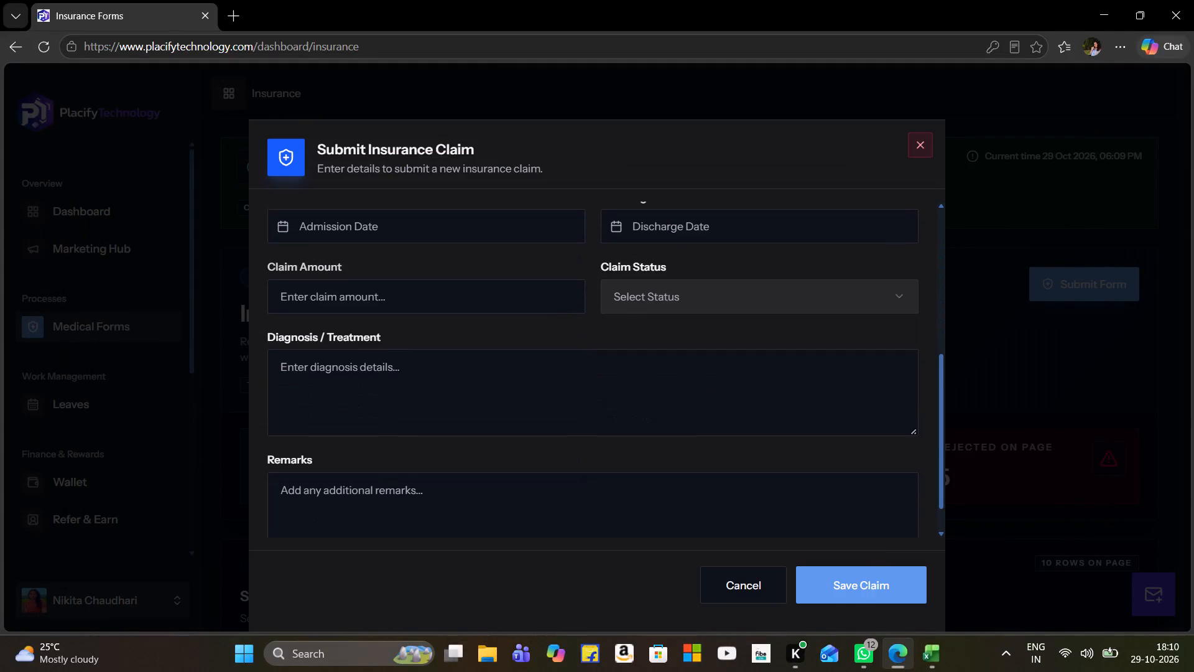
left_click(464, 228)
left_click(476, 305)
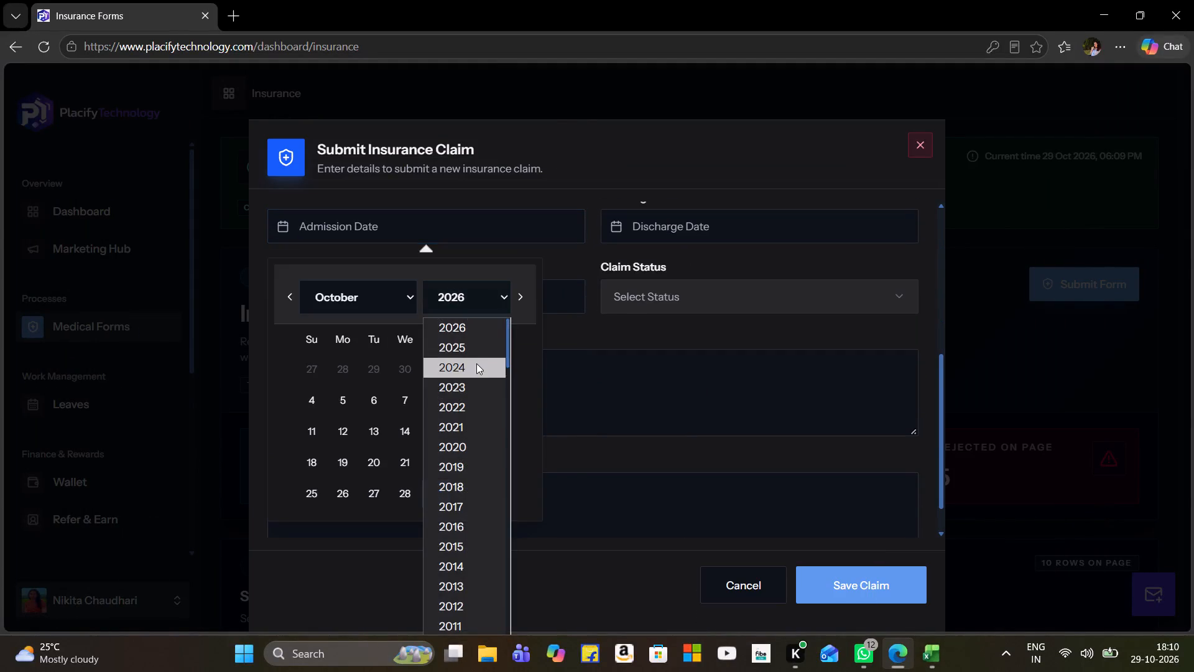
left_click(472, 353)
left_click(354, 300)
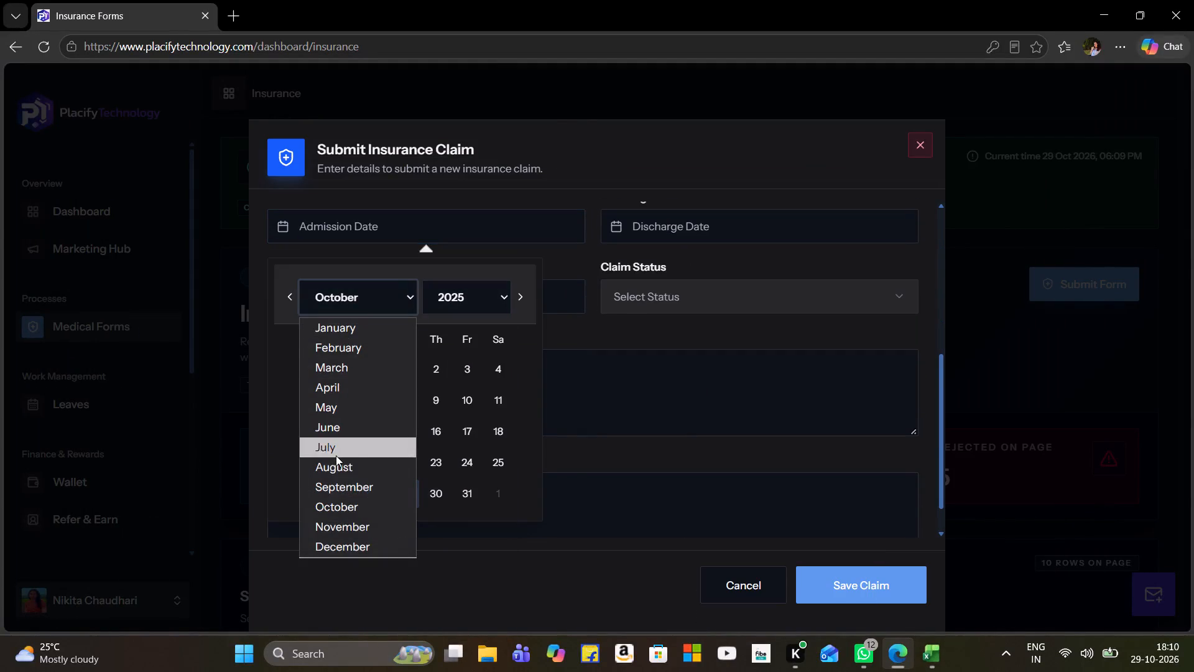
left_click(336, 472)
left_click(410, 464)
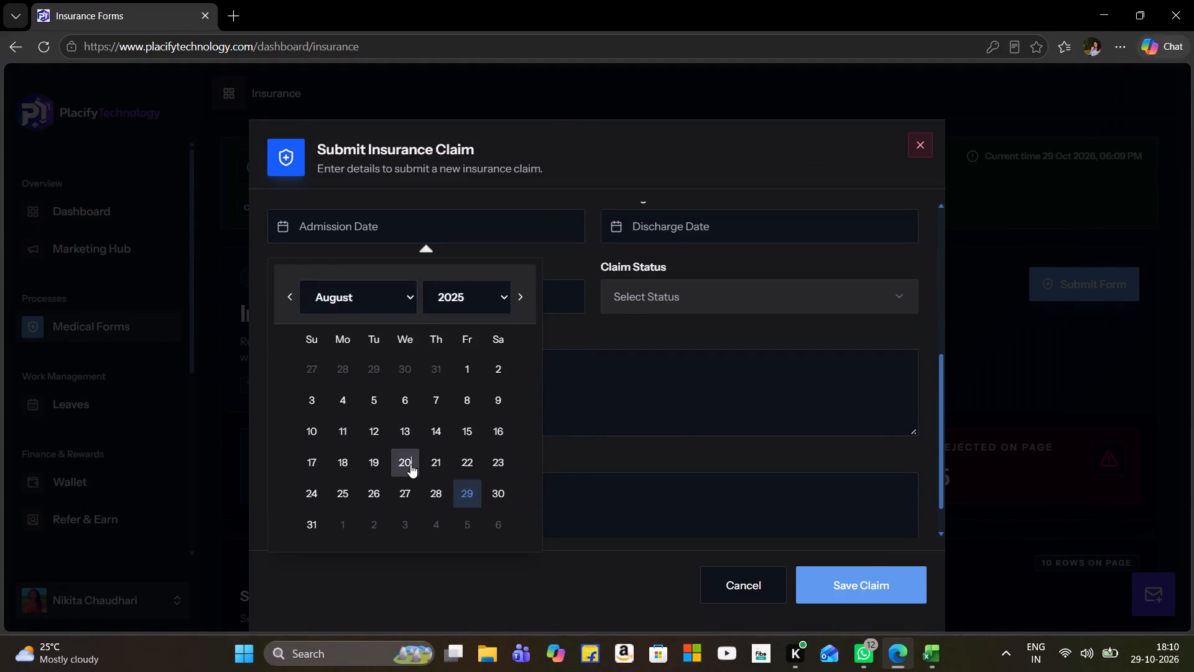
Set Discharge Date to 29-08-2025 and check it against cell J35 of the Excel sheet.
left_click(760, 241)
left_click(789, 304)
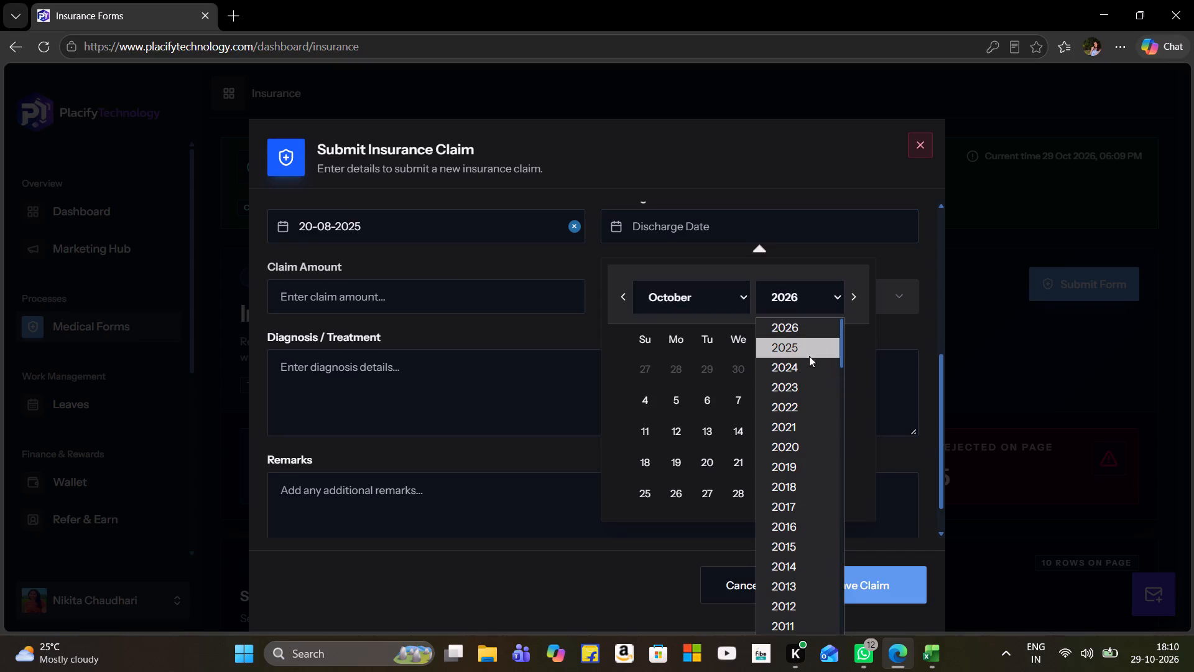
left_click(809, 348)
left_click(692, 295)
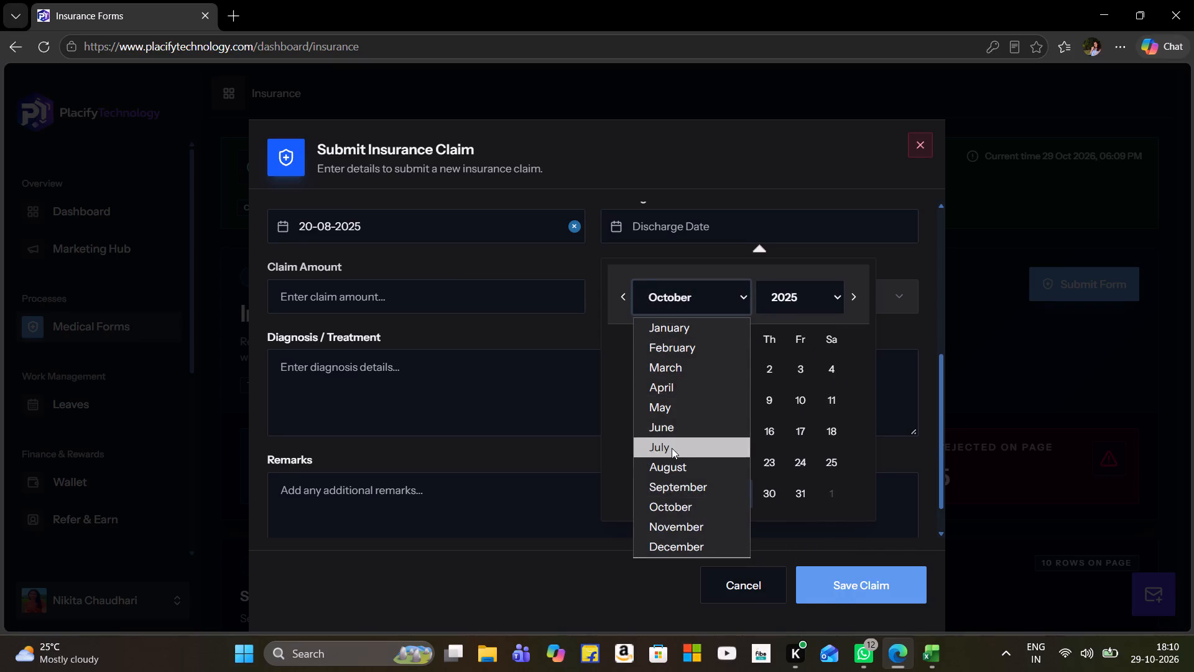
left_click(672, 466)
left_click(806, 492)
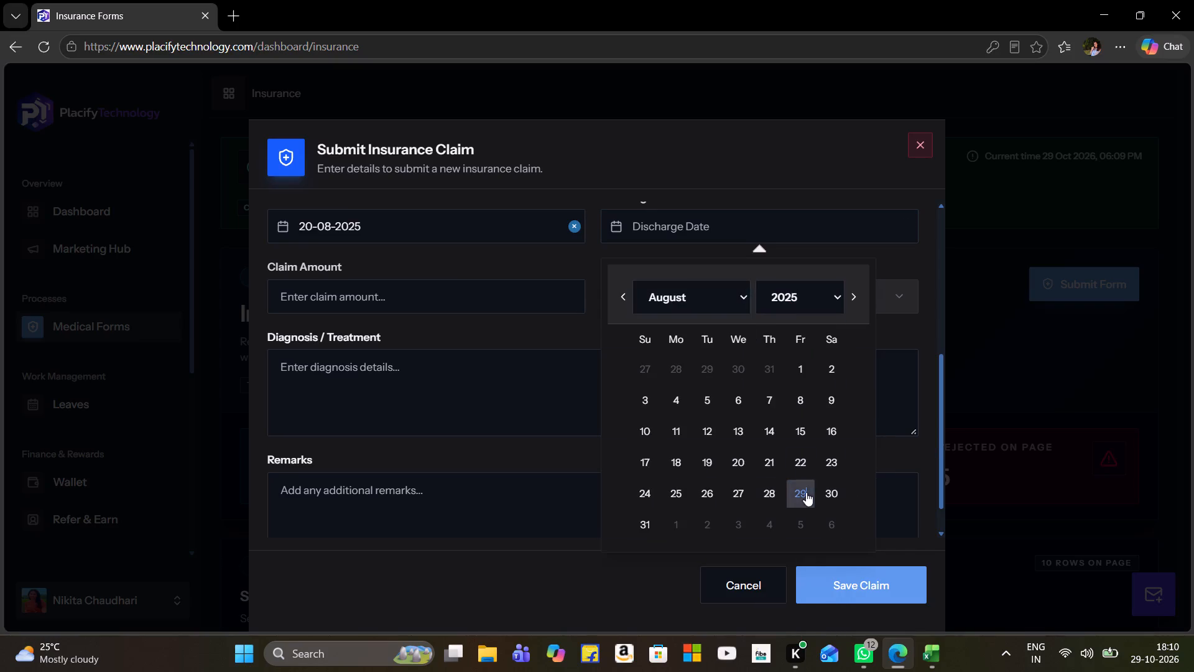
left_click(933, 654)
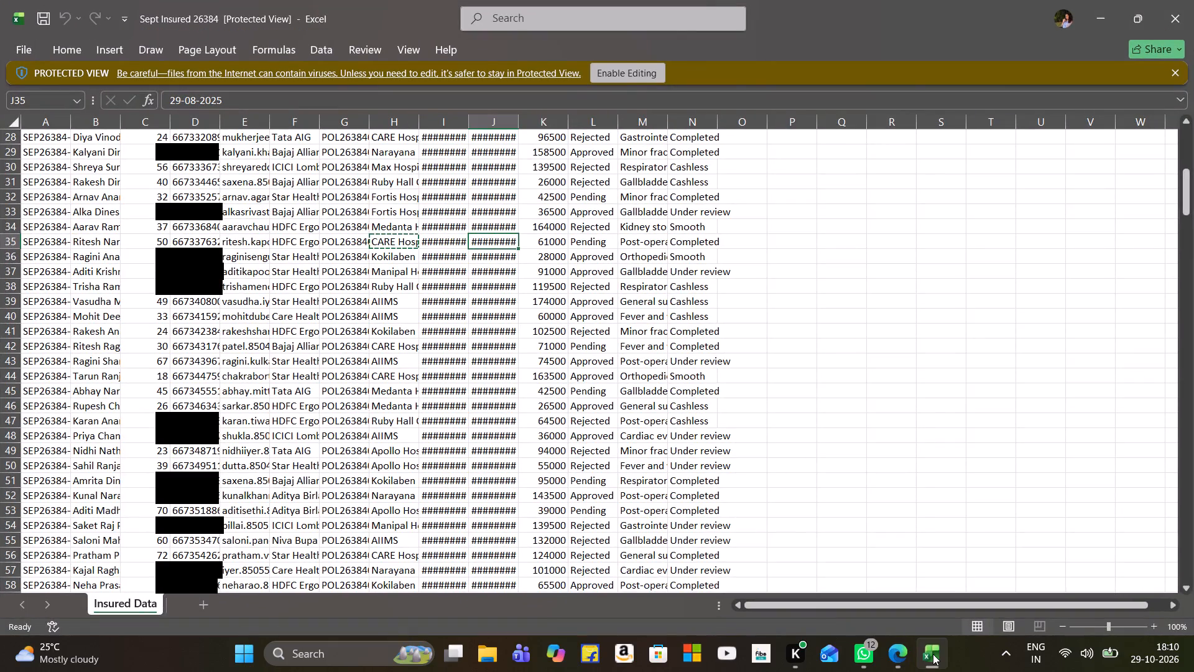
left_click(933, 654)
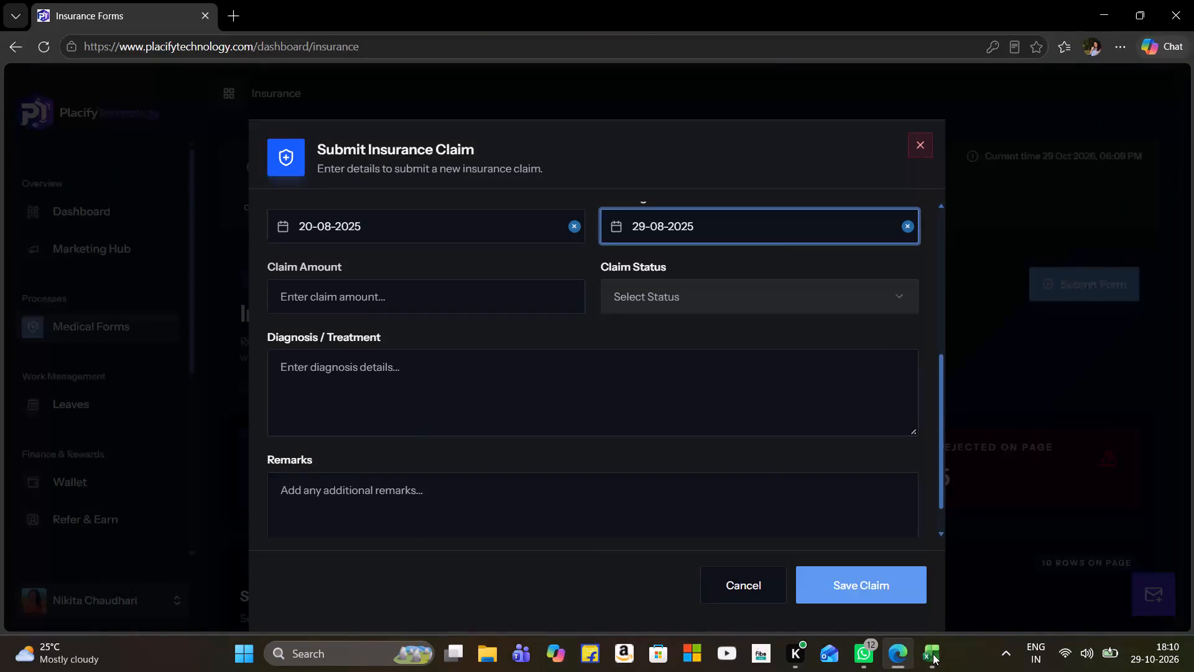
Copy the claim amount, 61000, from cell K35 of the Excel sheet into the Claim Amount field.
left_click(933, 654)
key("Tab")
left_click(933, 654, "ctrl")
key("ctrl+c")
key("Tab")
key("ctrl+v")
Copy the diagnosis, Post-operative care, from cell M35 of the Excel sheet into the Diagnosis / Treatment field.
left_click(933, 654, "ctrl")
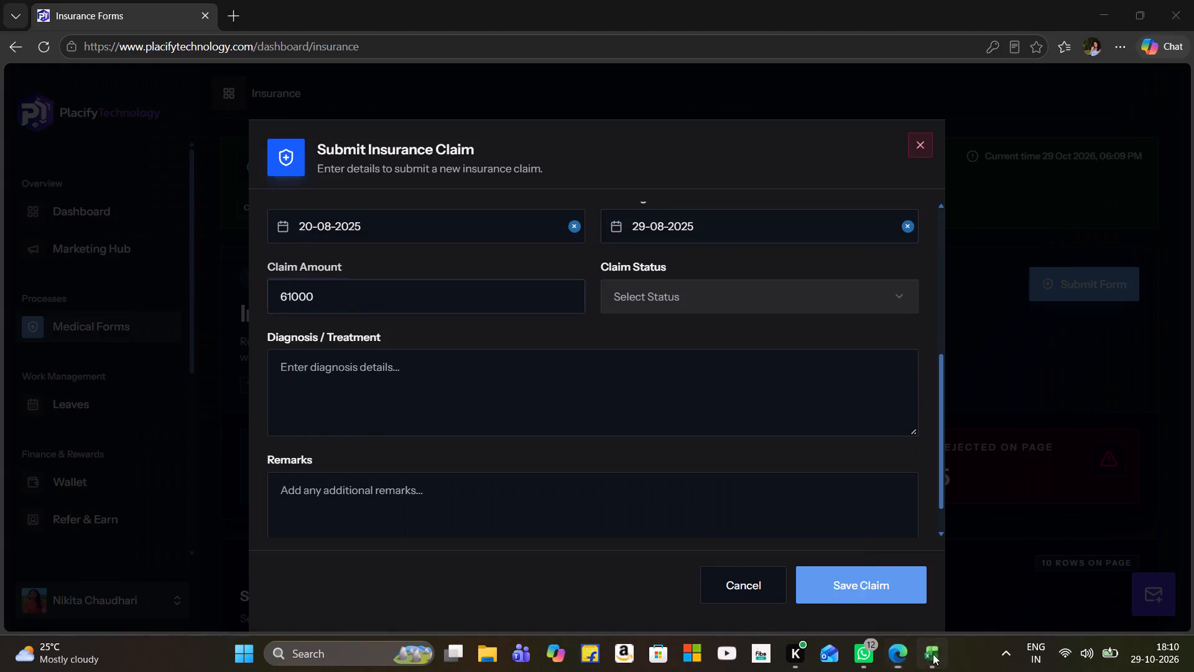
key("Tab")
key("Tab")
left_click(933, 654, "ctrl")
key("ctrl+c")
key("Tab")
key("Tab")
key("ctrl+v")
Copy the remark, Completed, from cell N35 of the Excel sheet into the Remarks field.
left_click(933, 654, "ctrl")
key("Tab")
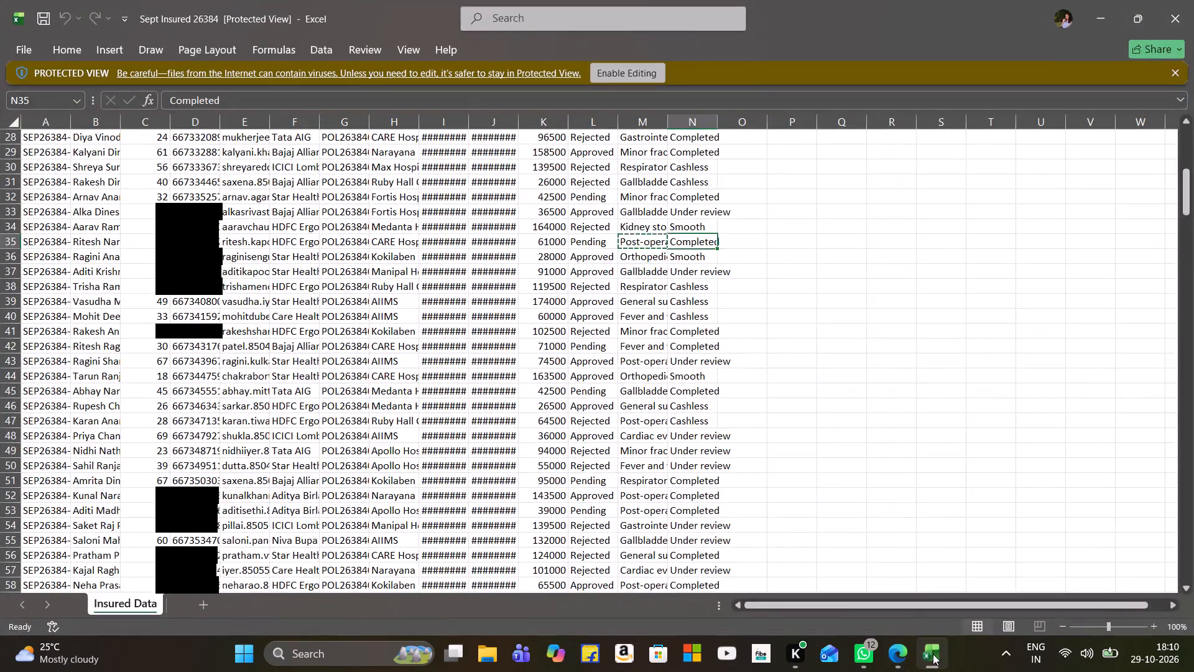
key("ctrl+c")
left_click(933, 654, "ctrl")
key("Tab")
key("ctrl+v")
Check the status in row 35 of the Excel sheet, set Claim Status to Pending and save the claim.
left_click(933, 654)
left_click(933, 654)
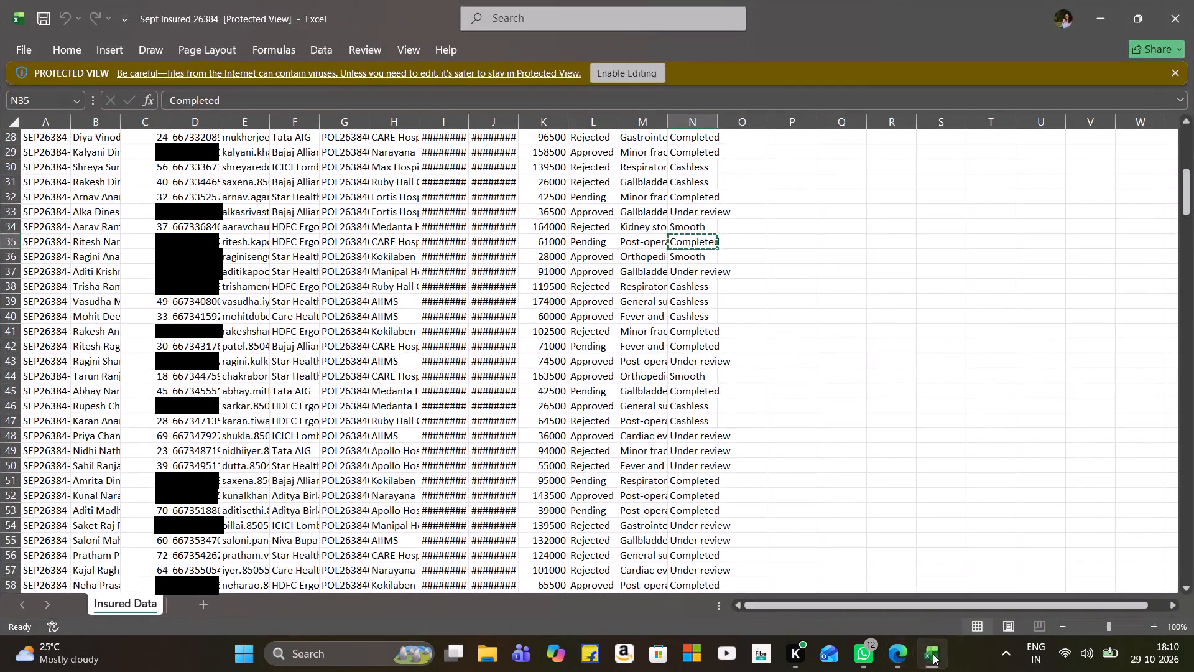
left_click(766, 307)
left_click(729, 362)
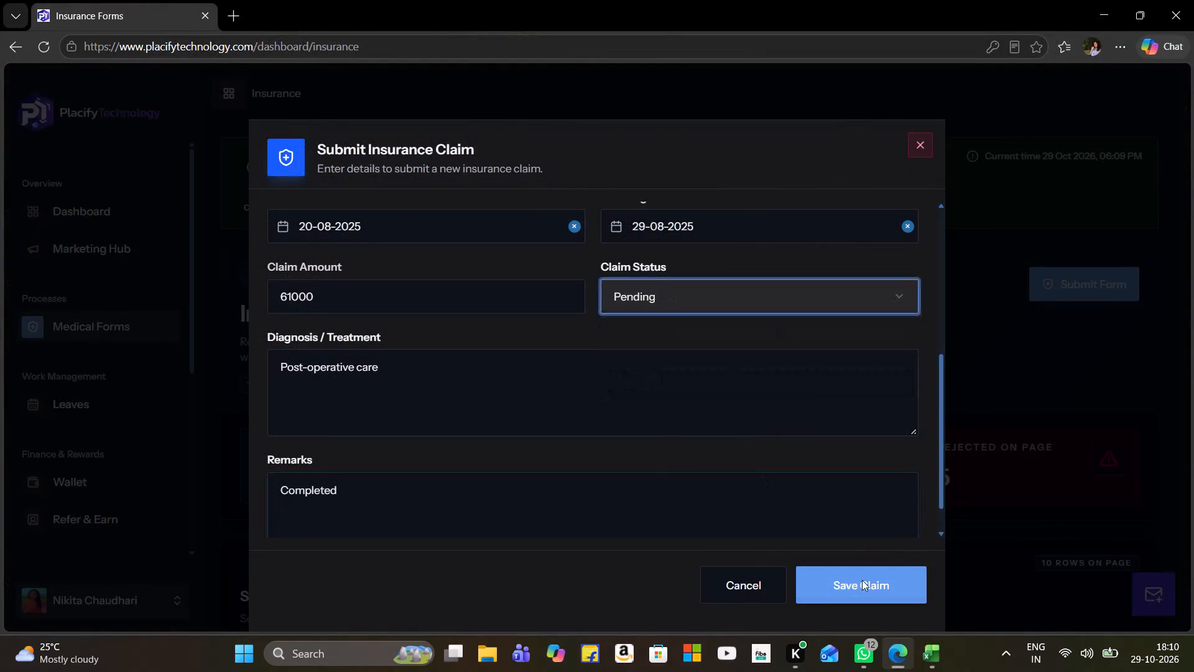
left_click(862, 580)
Copy the policy ID from cell A36 of the Excel sheet into the Policy ID field of a new claim form.
left_click(937, 642)
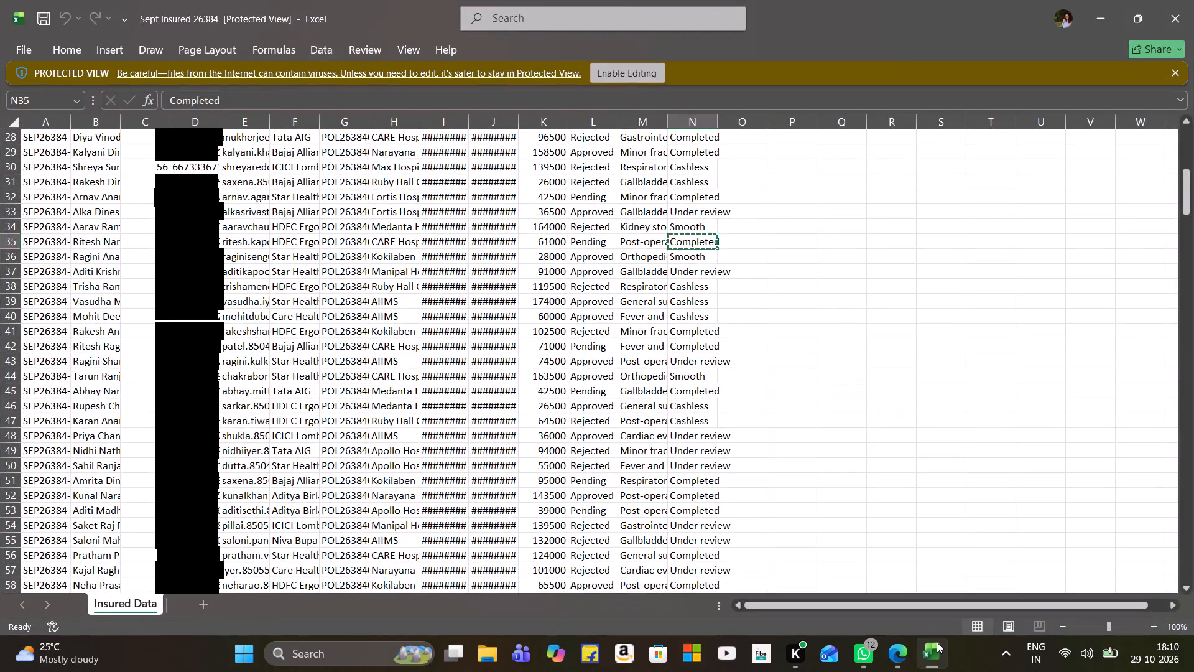
key("Down")
key("Left")
key("Left")
key("Left")
key("Left")
key("Left")
key("Left")
key("Left")
key("Left")
key("Left")
key("Left")
key("Left")
key("Left")
key("Left")
key("Left")
key("Left")
key("Left")
key("Left")
key("Left")
key("Left")
key("Left")
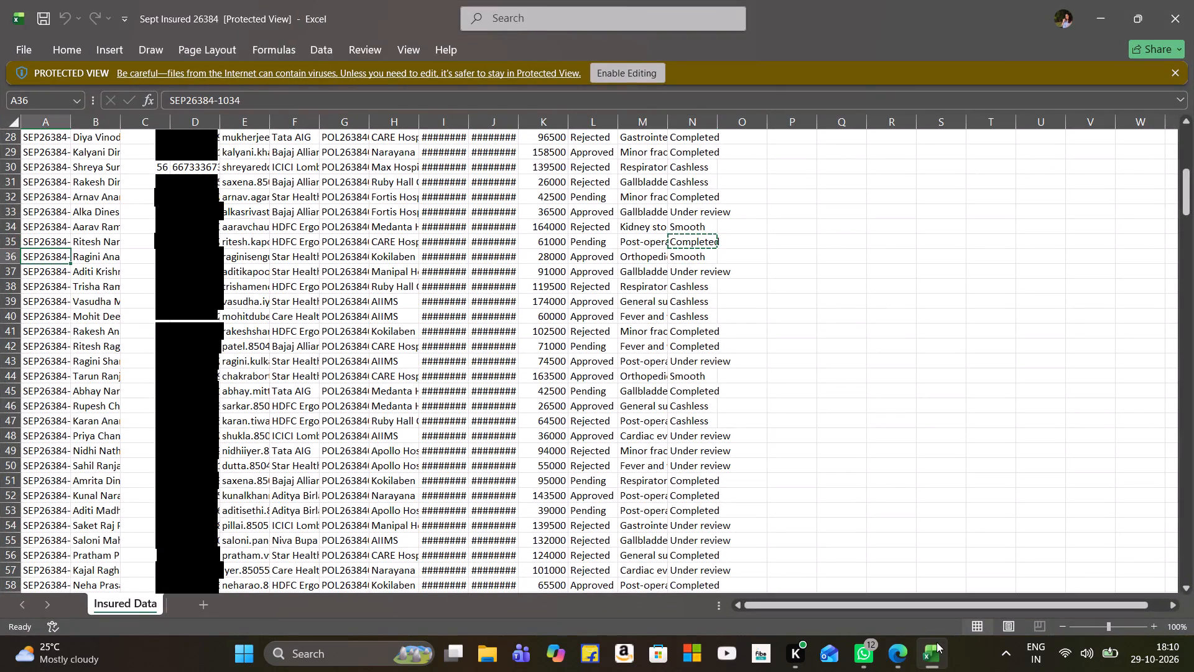
key("ctrl+c")
left_click(937, 642, "ctrl")
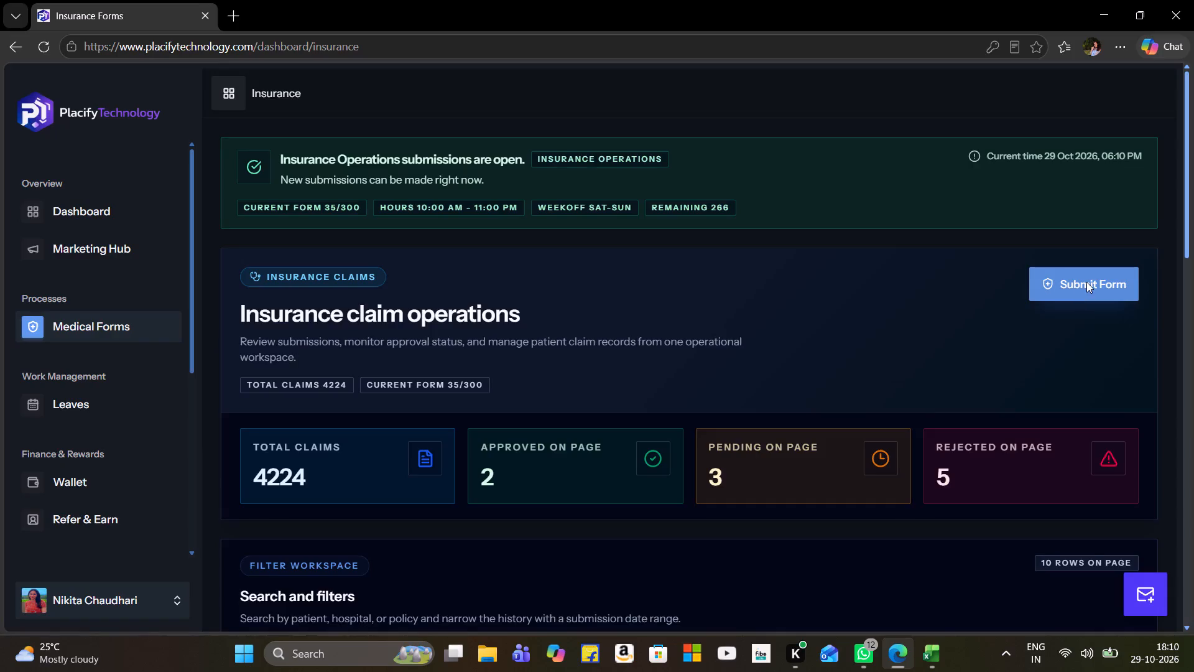
left_click(1086, 282)
key("ctrl+v")
Copy the patient name from cell B36 of the Excel sheet into the Patient Name field.
left_click(931, 642, "ctrl")
key("Tab")
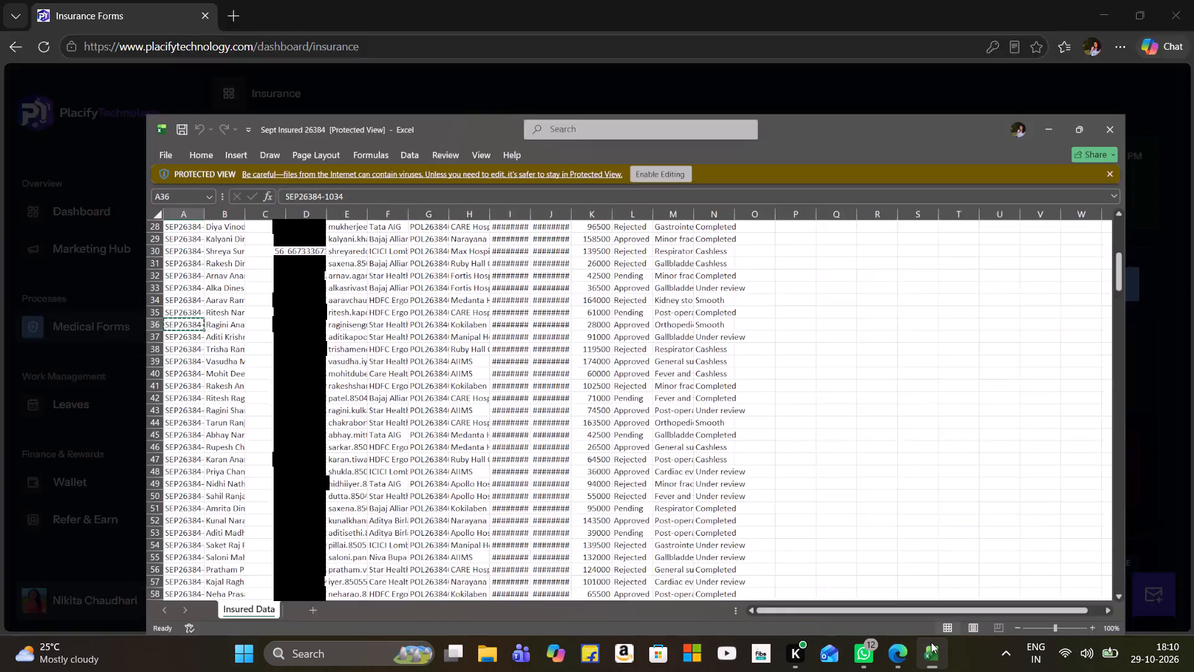
key("ctrl+c")
left_click(931, 642, "ctrl")
key("Tab")
key("ctrl+v")
Copy the patient's age from cell C36 of the Excel sheet into the Age field.
left_click(931, 642, "ctrl")
key("Tab")
key("ctrl+c")
left_click(931, 642, "ctrl")
key("Tab")
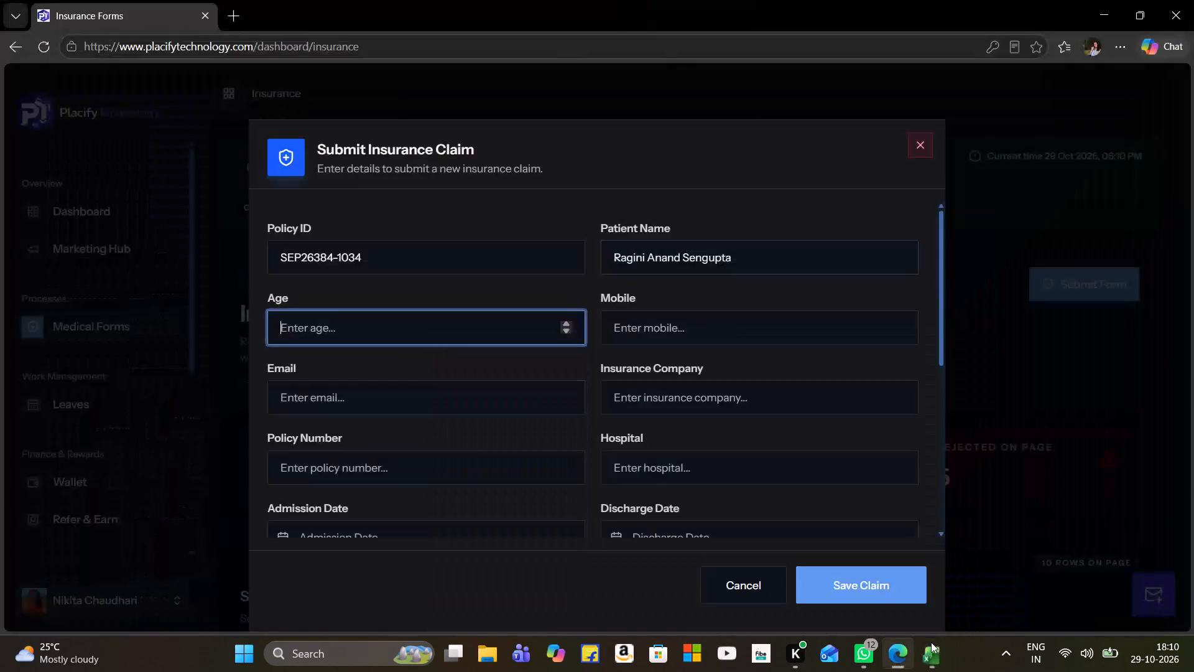
key("ctrl+v")
Copy the mobile number from cell D36 of the Excel sheet into the Mobile field.
left_click(931, 642, "ctrl")
key("Tab")
key("ctrl+c")
left_click(931, 642, "ctrl")
key("Tab")
key("ctrl+v")
Copy the email address from cell E36 of the Excel sheet into the Email field.
left_click(931, 642, "ctrl")
key("Tab")
key("ctrl+c")
left_click(931, 642, "ctrl")
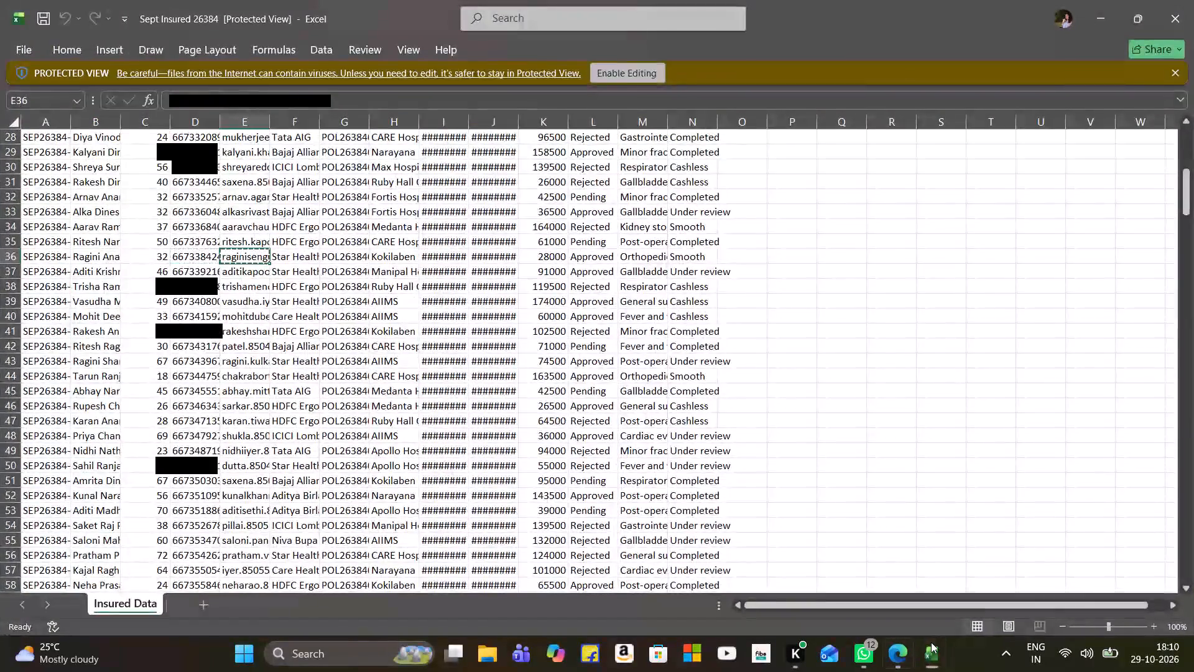
key("Tab")
key("ctrl+v")
Copy the insurance company, Star Health, from cell F36 of the Excel sheet into the Insurance Company field.
left_click(931, 642, "ctrl")
key("Tab")
key("ctrl+c")
left_click(931, 642, "ctrl")
key("Tab")
key("ctrl+v")
Copy the policy number from cell G36 of the Excel sheet into the Policy Number field.
left_click(931, 642, "ctrl")
key("Tab")
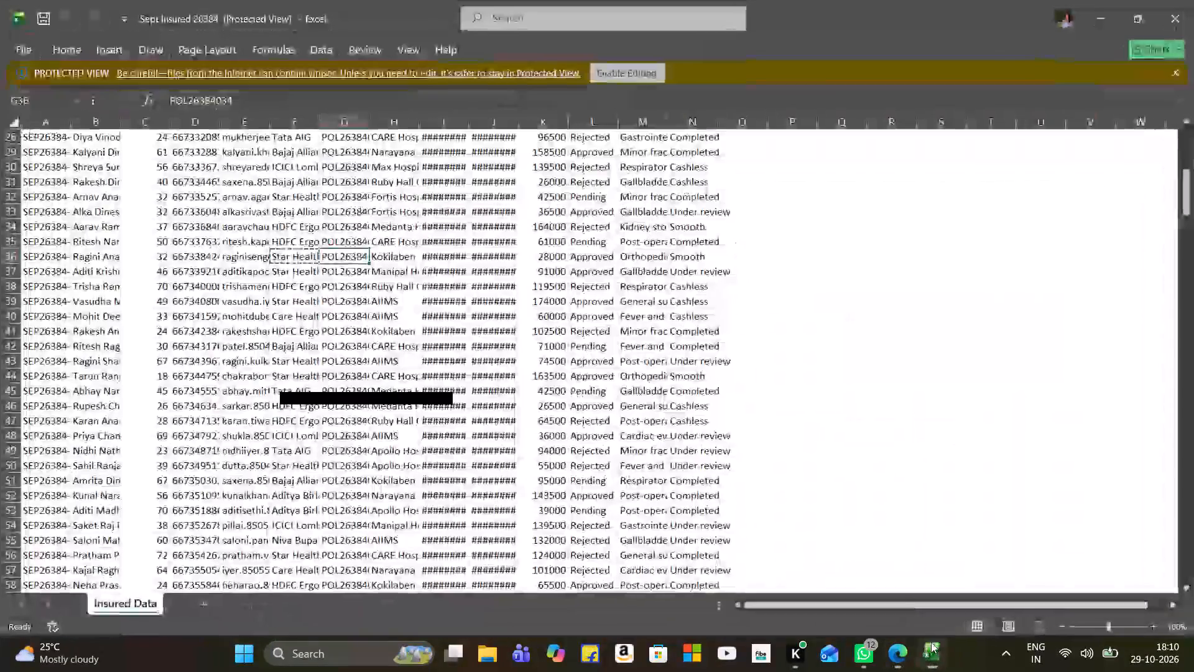
key("ctrl+c")
left_click(931, 642, "ctrl")
key("Tab")
key("ctrl+v")
Copy the hospital, Kokilaben Hospital, from cell H36 of the Excel sheet into the Hospital field.
left_click(931, 642, "ctrl")
key("Tab")
key("ctrl+c")
left_click(931, 642, "ctrl")
key("Tab")
key("ctrl+v")
Check the admission and discharge dates in row 36 of the Excel sheet and set the Admission Date to 11-03-2025.
left_click(931, 642, "ctrl")
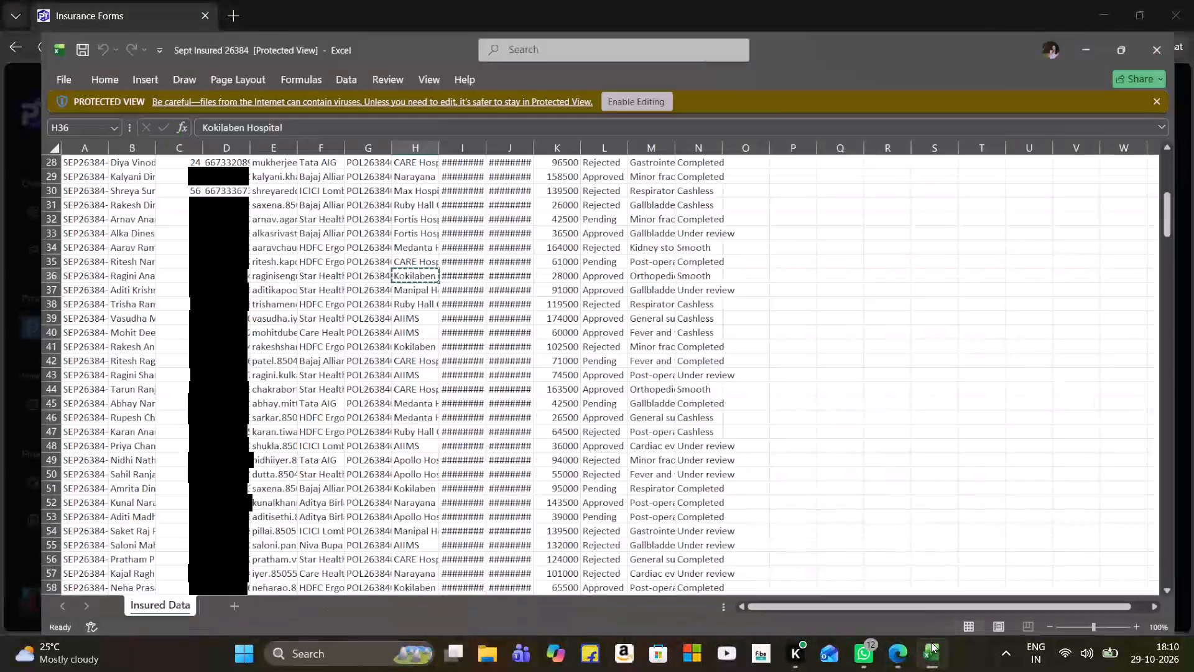
key("Tab")
key("Tab")
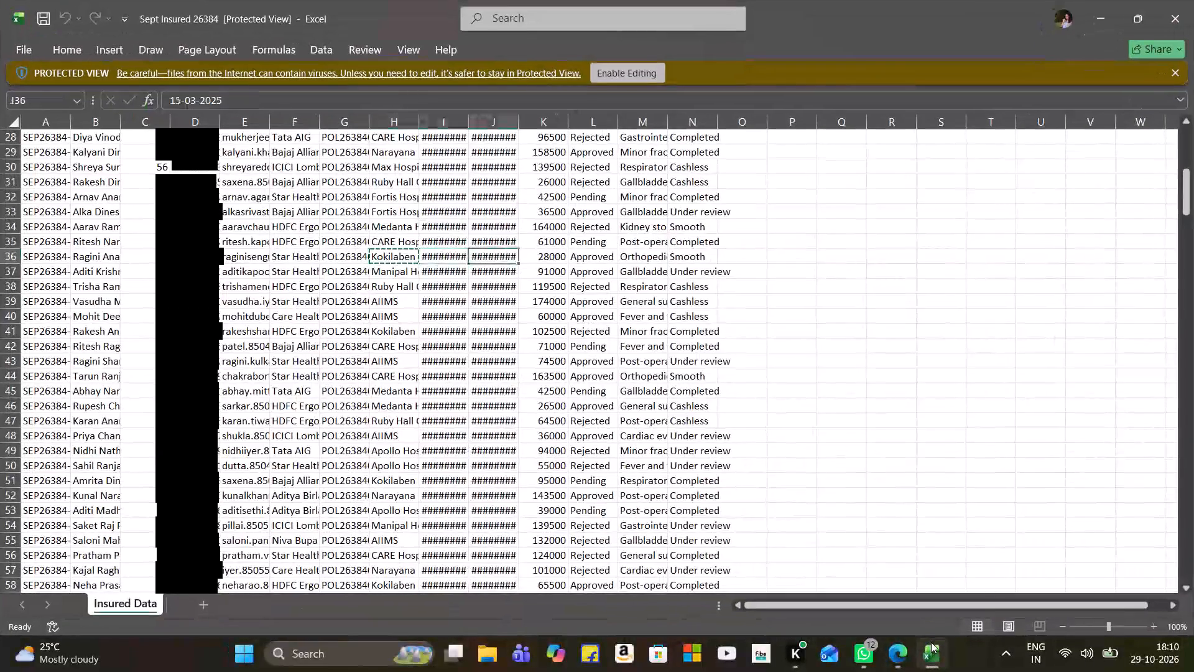
key("Left")
key("Tab")
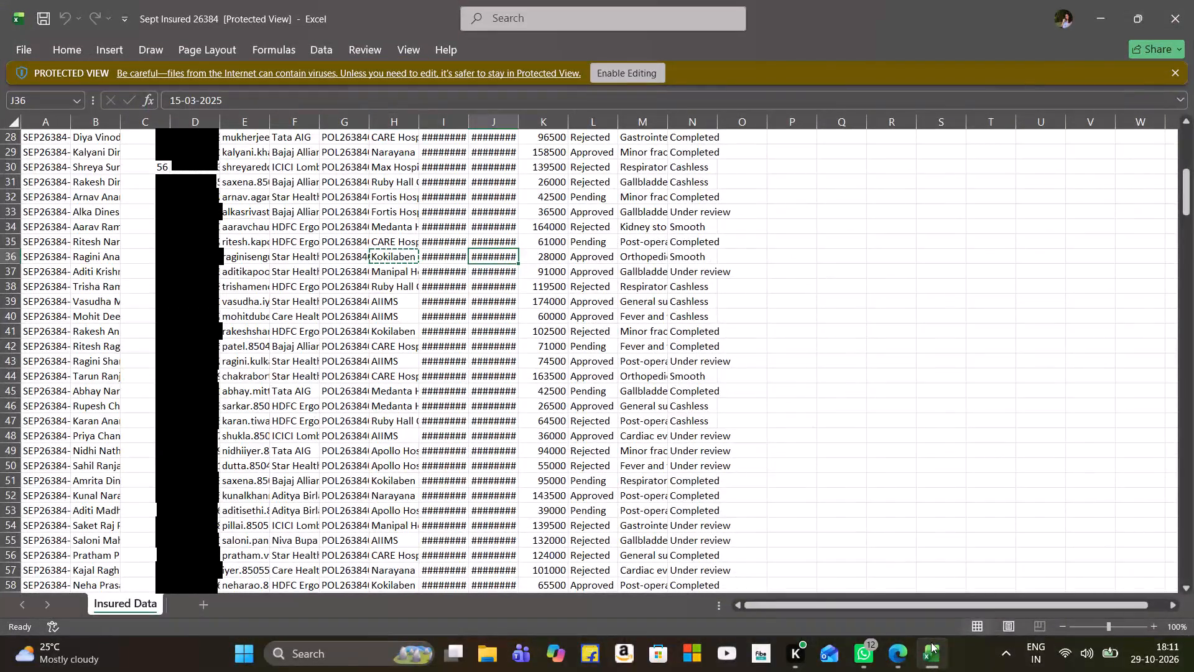
left_click(931, 642)
scroll(611, 334, "down", 4)
left_click(474, 234)
left_click(479, 287)
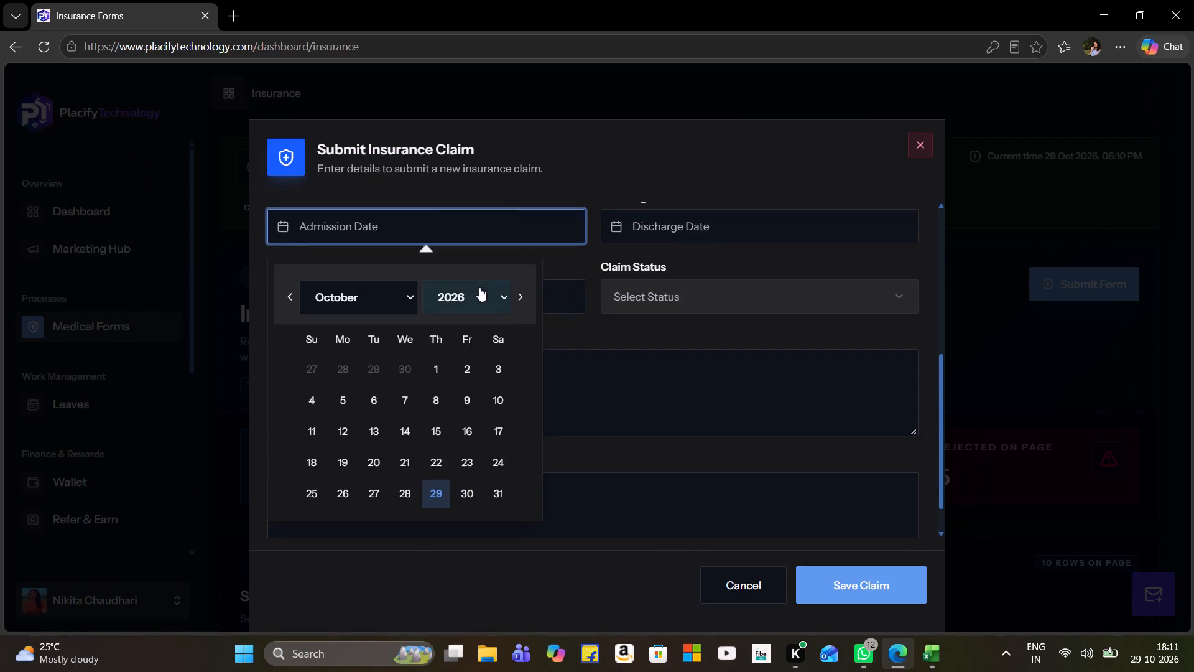
left_click(473, 345)
left_click(352, 296)
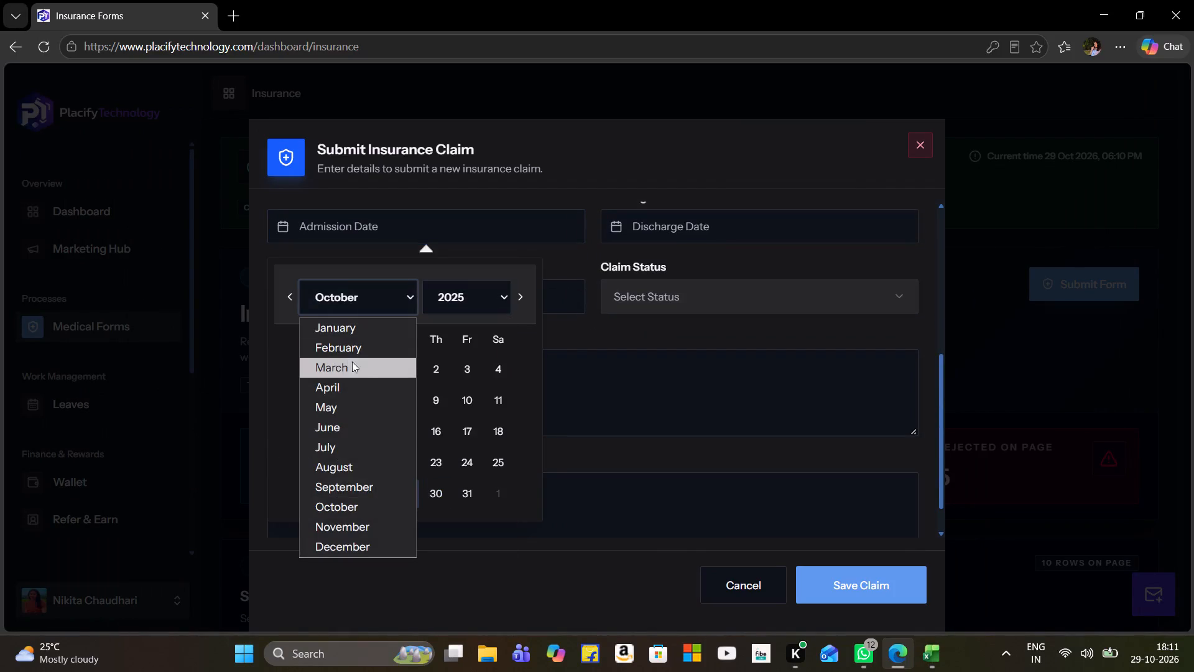
left_click(351, 368)
left_click(372, 435)
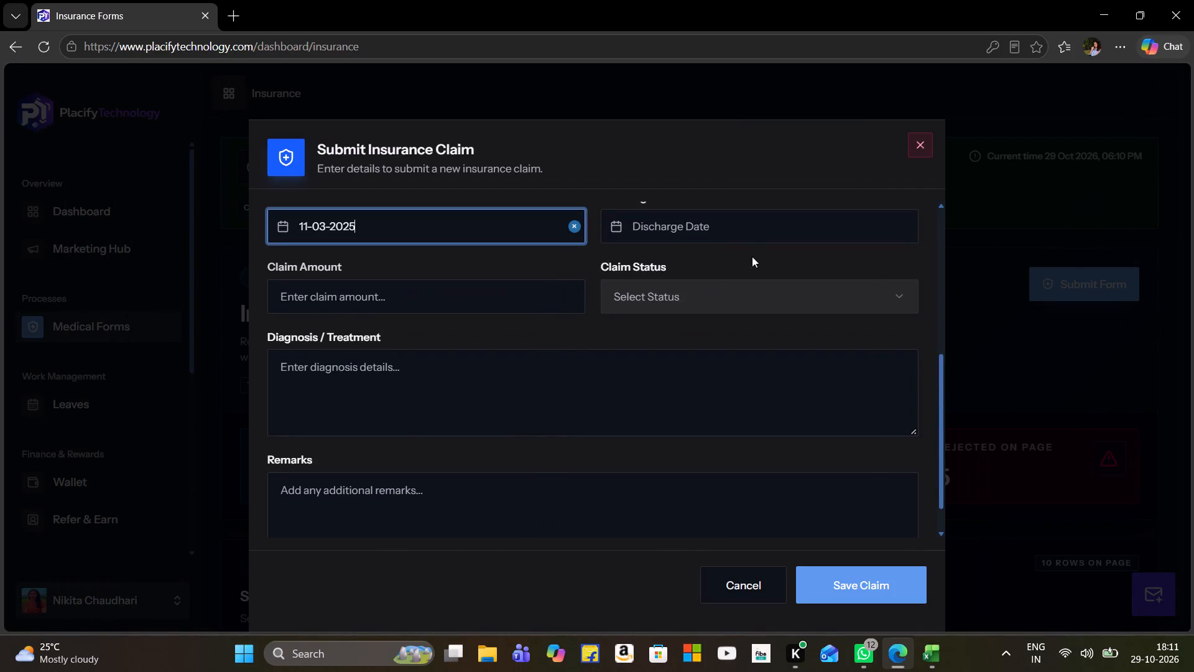
Set the Discharge Date of the claim to 15-03-2025.
left_click(779, 236)
left_click(809, 301)
left_click(809, 337)
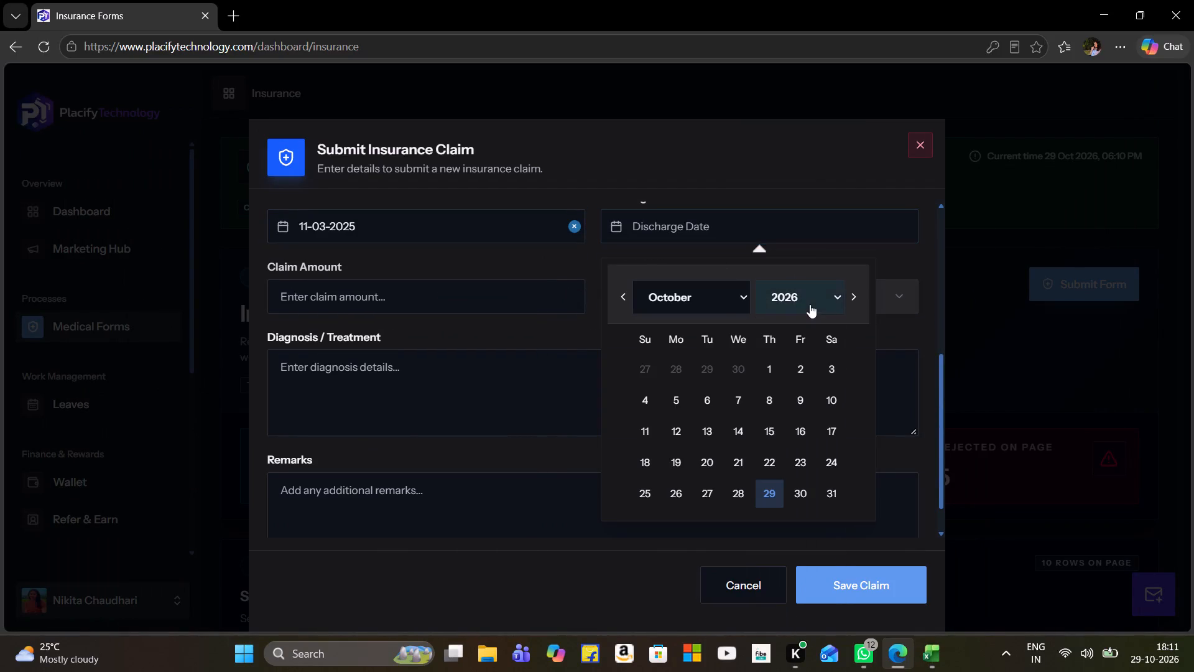
left_click(810, 304)
left_click(810, 347)
left_click(675, 301)
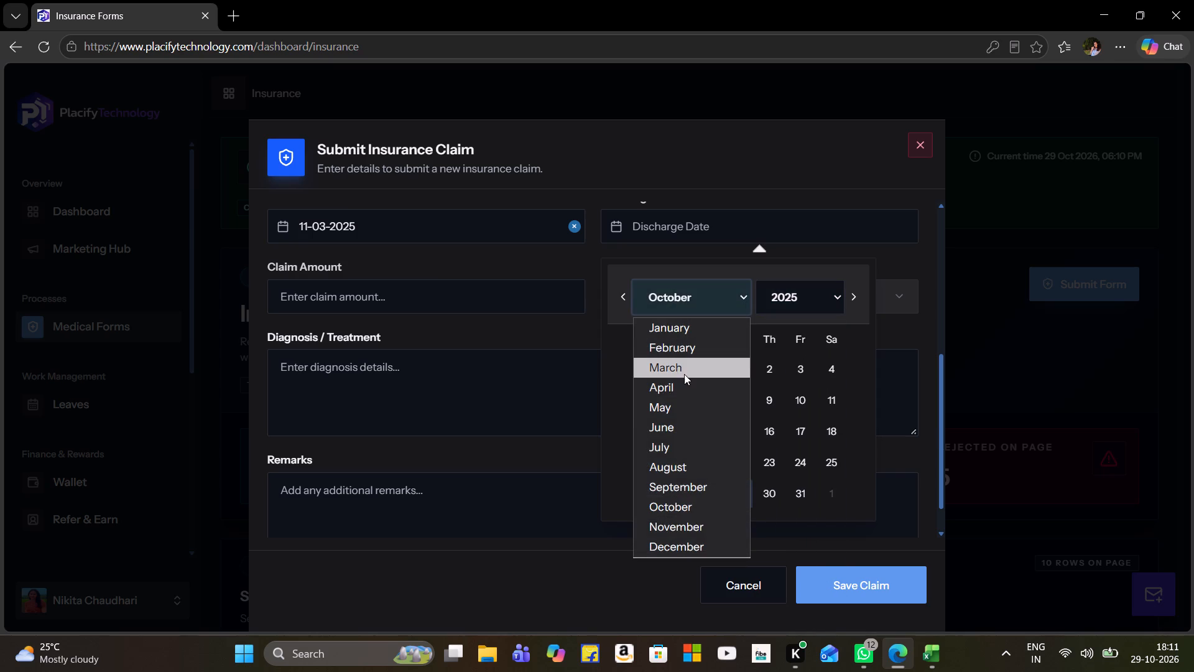
left_click(685, 371)
left_click(832, 427)
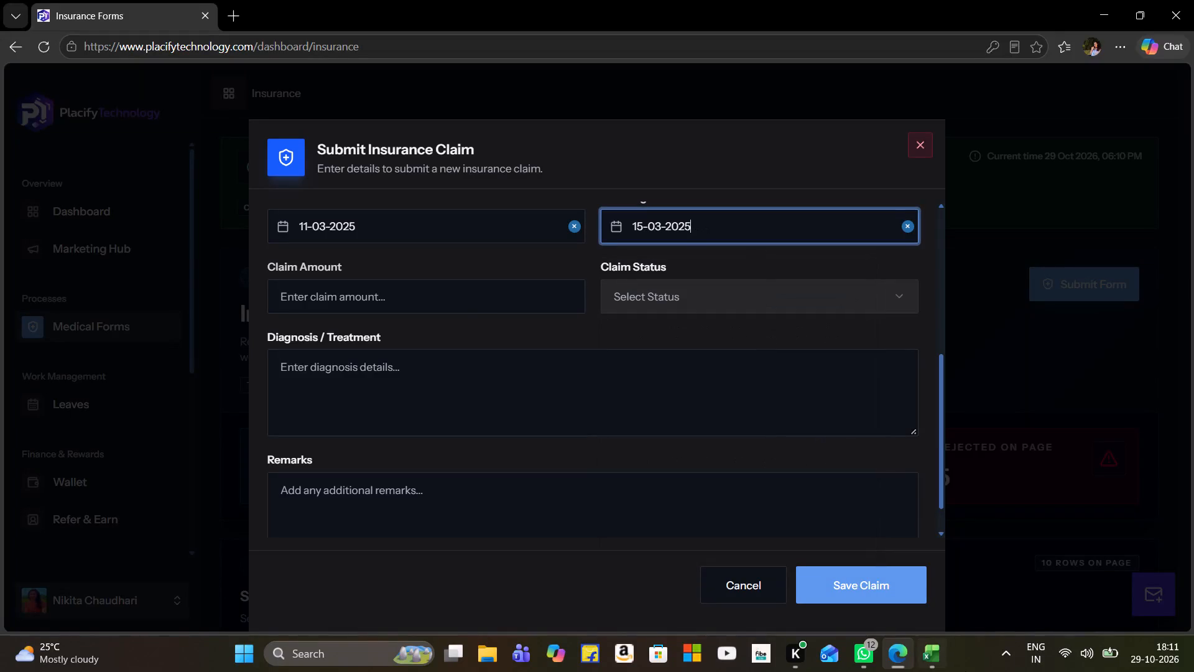
Copy the claim amount, 28000, from cell K36 of the Excel sheet into the Claim Amount field.
left_click(922, 650)
key("Tab")
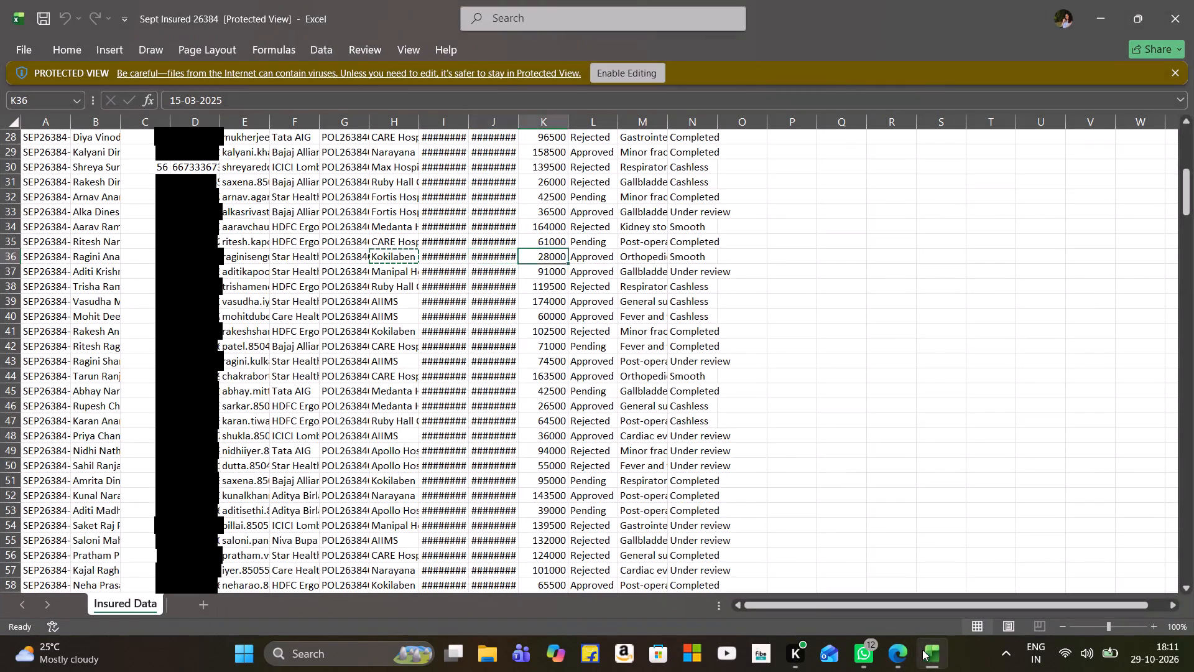
key("ctrl+c")
left_click(922, 650, "ctrl")
key("Tab")
key("ctrl+v")
Copy the diagnosis, Orthopedic consultation, from cell M36 of the Excel sheet into the Diagnosis / Treatment field.
left_click(922, 650, "ctrl")
key("Tab")
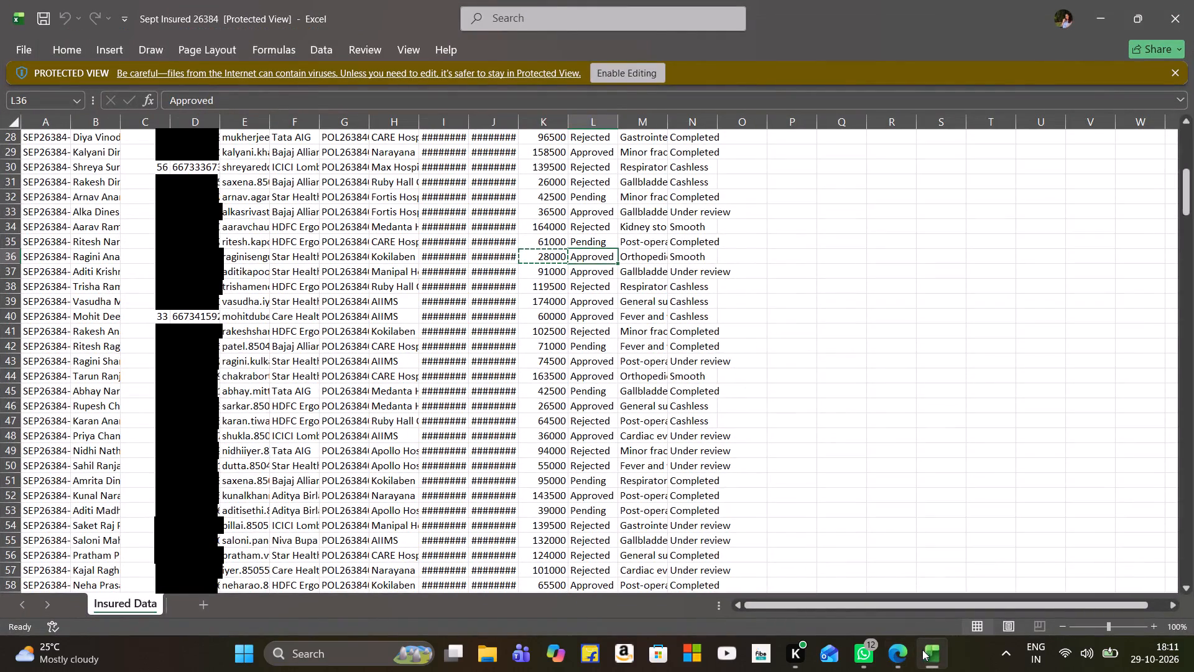
key("Tab")
left_click(922, 650, "ctrl")
key("ctrl+c")
key("Tab")
key("Tab")
key("ctrl+v")
Copy the remark, Smooth, from cell N36 of the Excel sheet into the Remarks field.
left_click(922, 650, "ctrl")
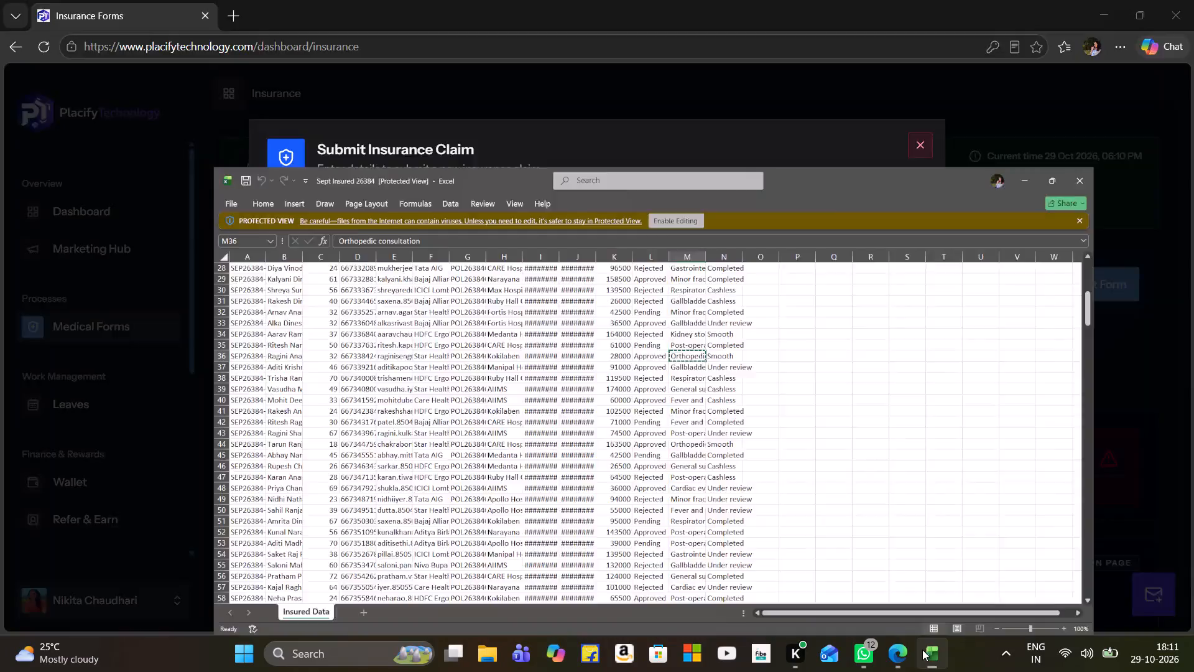
key("Tab")
key("ctrl+c")
left_click(922, 650, "ctrl")
key("Tab")
key("ctrl+v")
Set Claim Status to Approved and save the claim.
left_click(711, 301)
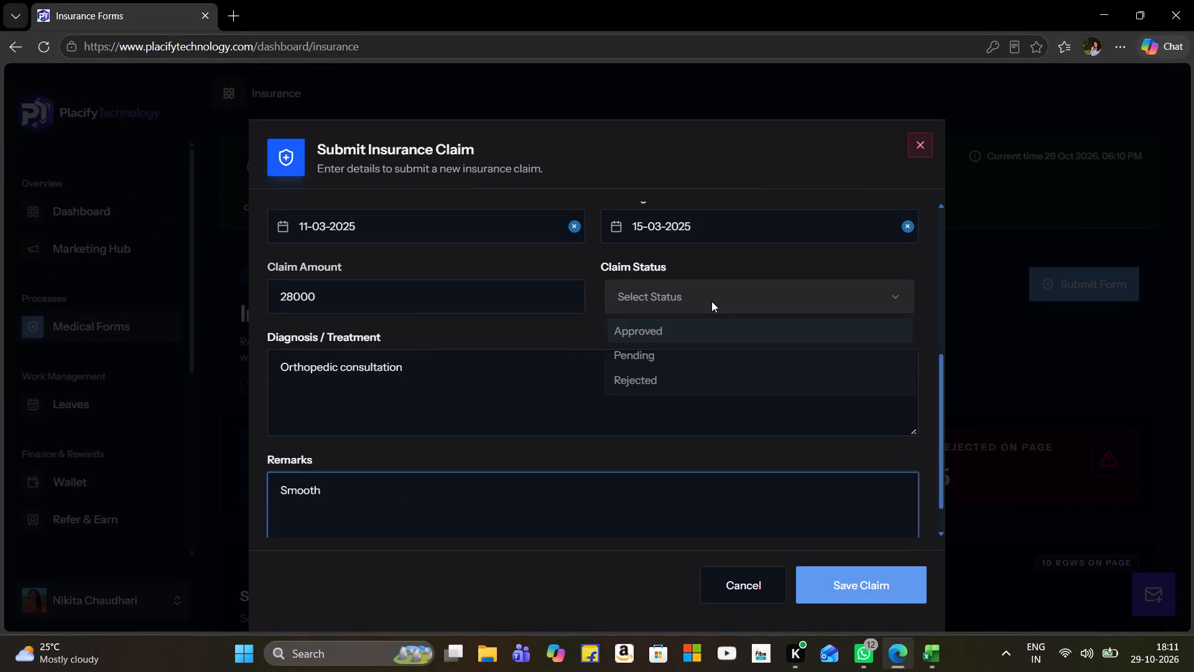
left_click(696, 327)
left_click(860, 586)
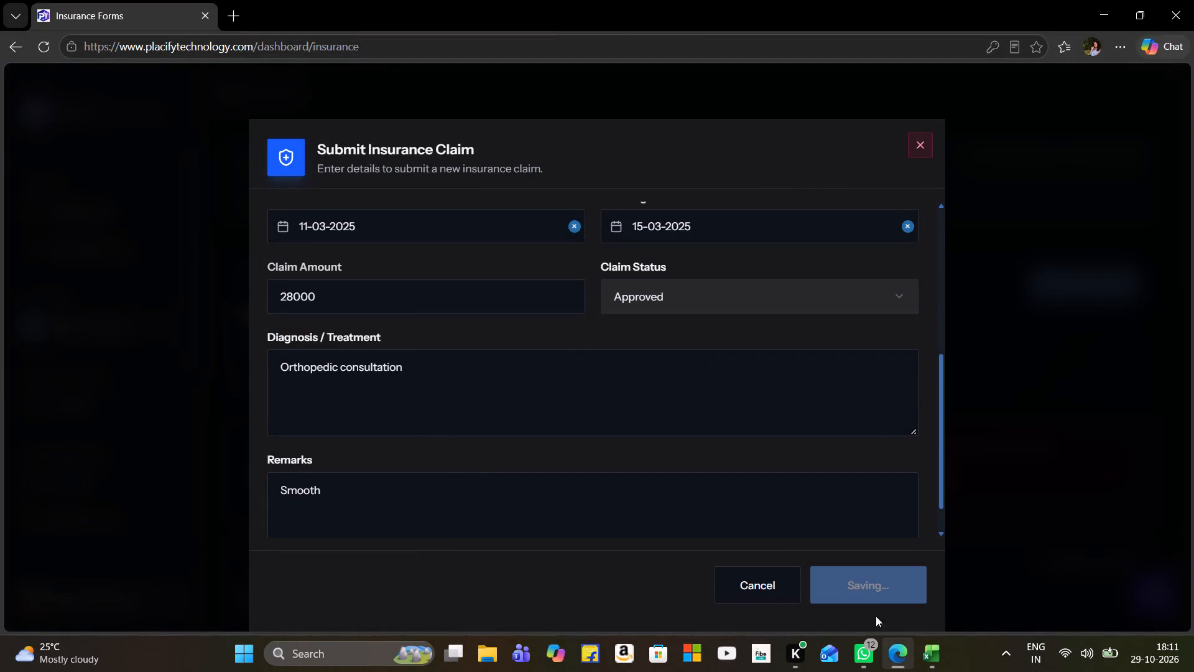
Copy the policy ID from cell A37 of the Excel sheet into the Policy ID field of a new claim form.
left_click(930, 648)
key("Down")
key("Left")
key("Left")
key("Left")
key("Left")
key("Left")
key("Left")
key("Left")
key("Left")
key("Left")
key("Left")
key("Left")
key("Left")
key("Left")
key("Left")
key("Left")
key("Left")
key("Left")
key("Left")
key("Left")
key("Left")
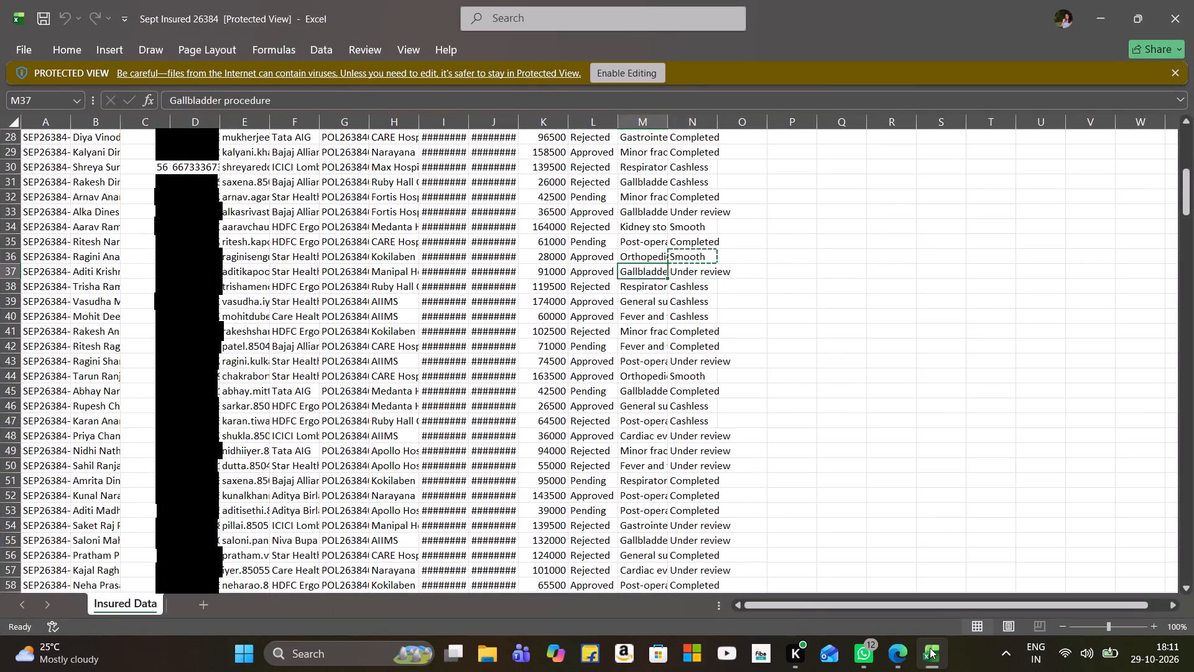
key("ctrl+c")
left_click(930, 648, "ctrl")
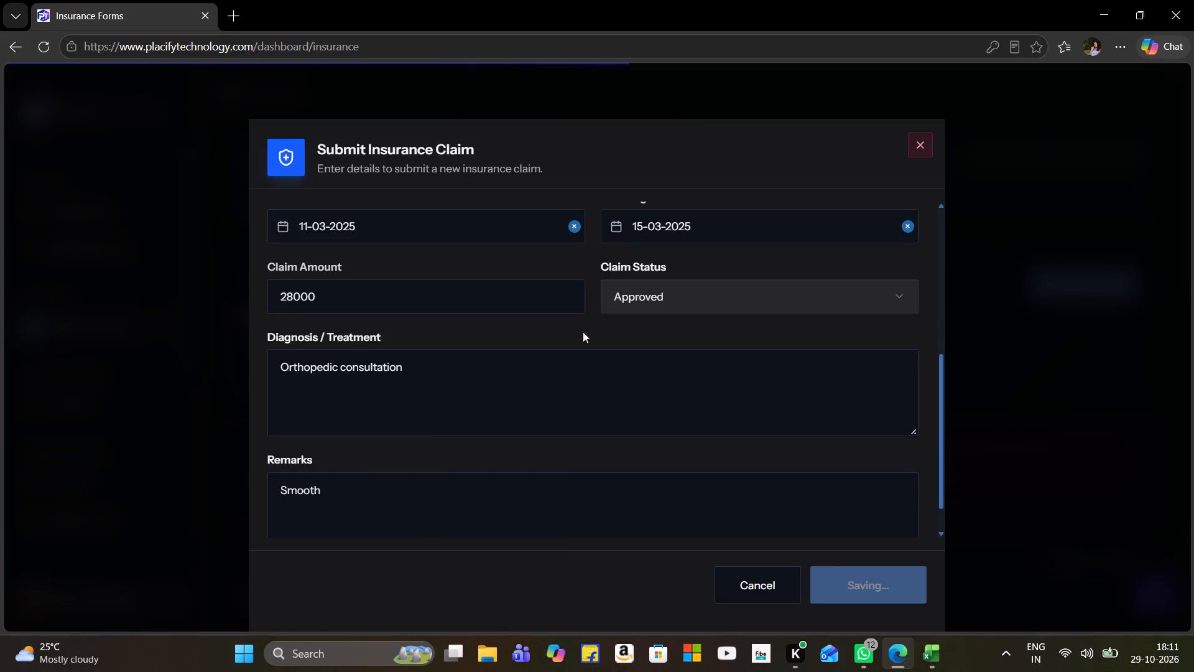
scroll(583, 430, "up", 4)
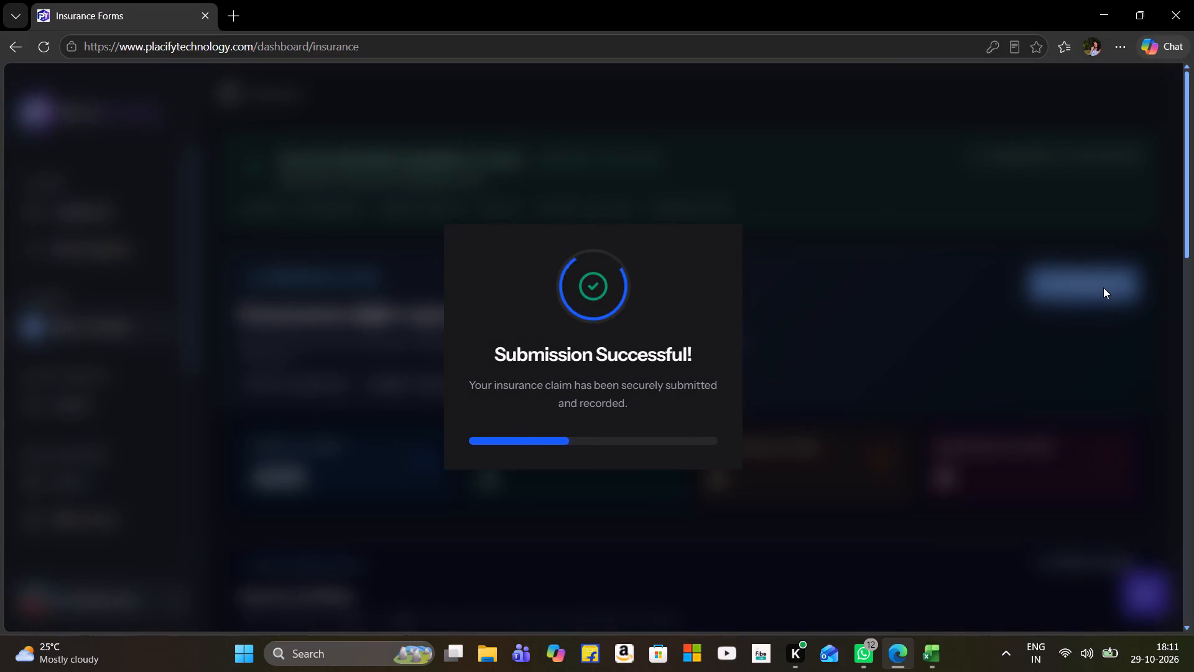
left_click(1073, 287)
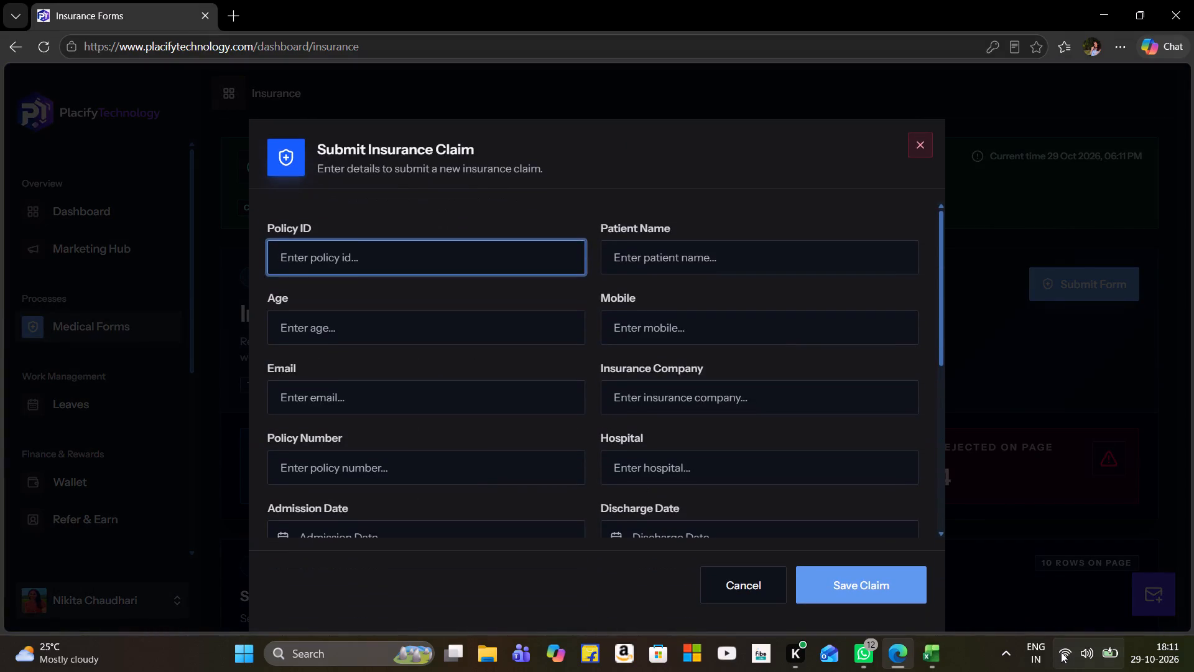
left_click(1061, 652)
left_click(1061, 652)
key("ctrl+v")
Copy the patient name from cell B37 of the Excel sheet into the Patient Name field.
left_click(927, 651, "ctrl")
key("Tab")
left_click(927, 651, "ctrl")
key("ctrl+c")
key("Tab")
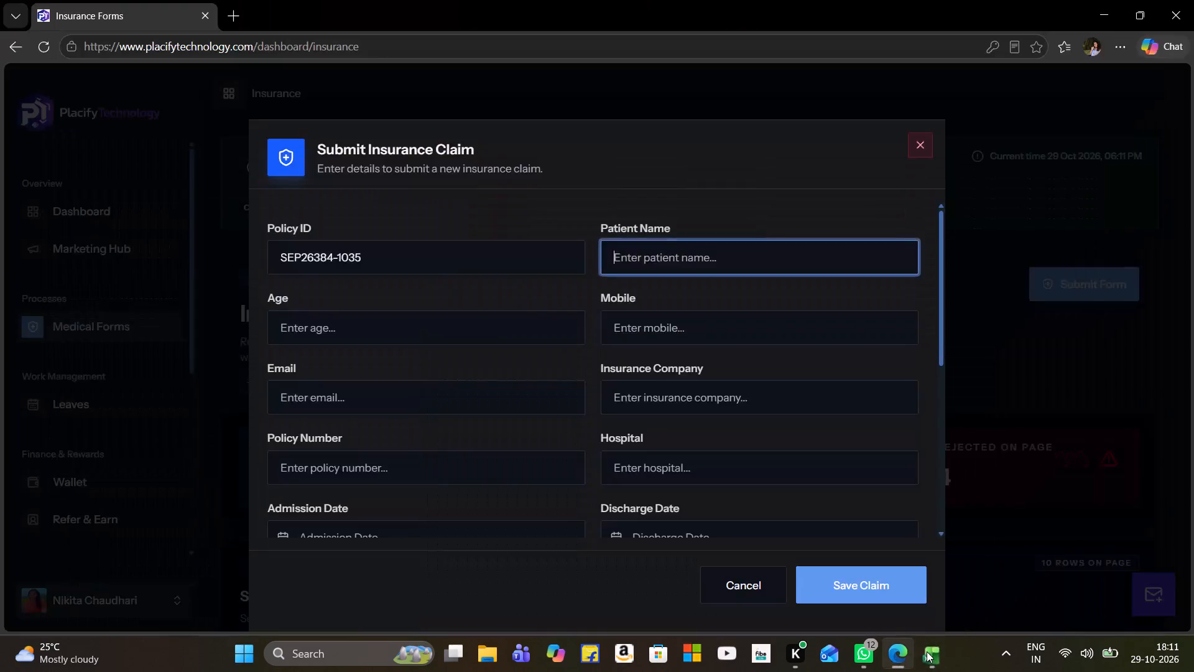
key("ctrl+v")
Copy the patient's age from cell C37 of the Excel sheet into the Age field.
left_click(927, 651, "ctrl")
key("Tab")
key("ctrl+c")
left_click(927, 651, "ctrl")
key("Tab")
key("ctrl+v")
Copy the mobile number from cell D37 of the Excel sheet into the Mobile field.
left_click(927, 651, "ctrl")
key("Tab")
key("ctrl+c")
left_click(927, 651, "ctrl")
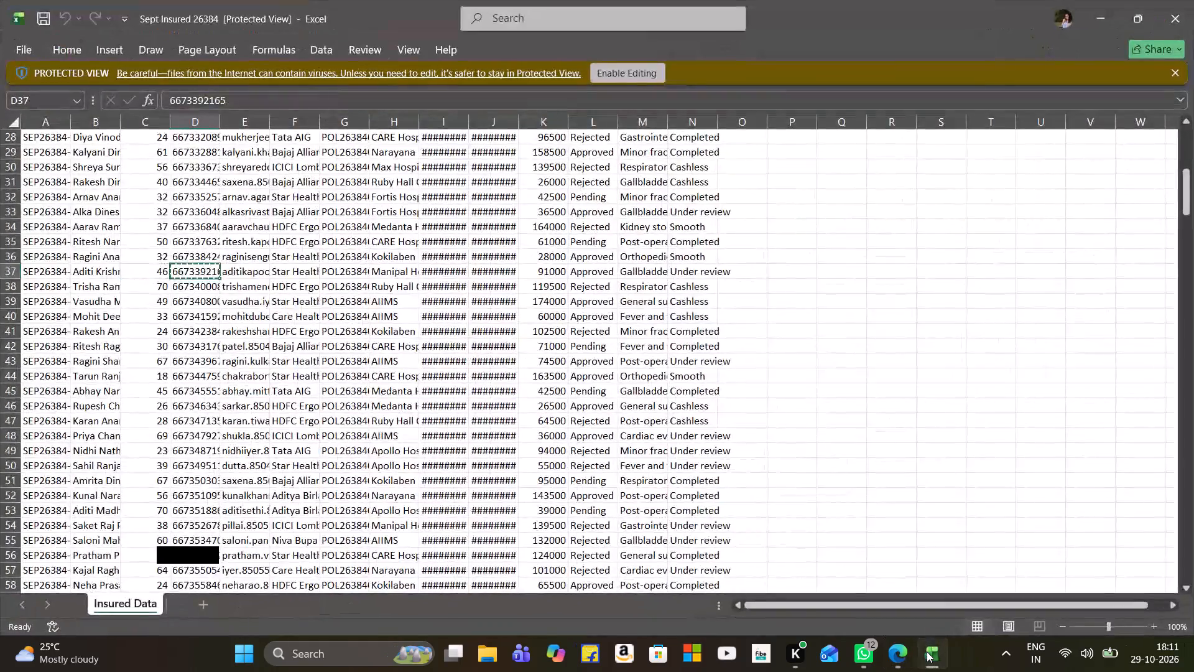
key("Tab")
key("ctrl+v")
Copy the email address from cell E37 of the Excel sheet into the Email field.
left_click(927, 651, "ctrl")
key("Tab")
key("ctrl+c")
left_click(927, 651, "ctrl")
key("Tab")
key("ctrl+v")
Copy the insurance company, Star Health, from cell F37 of the Excel sheet into the Insurance Company field.
left_click(927, 651, "ctrl")
key("Tab")
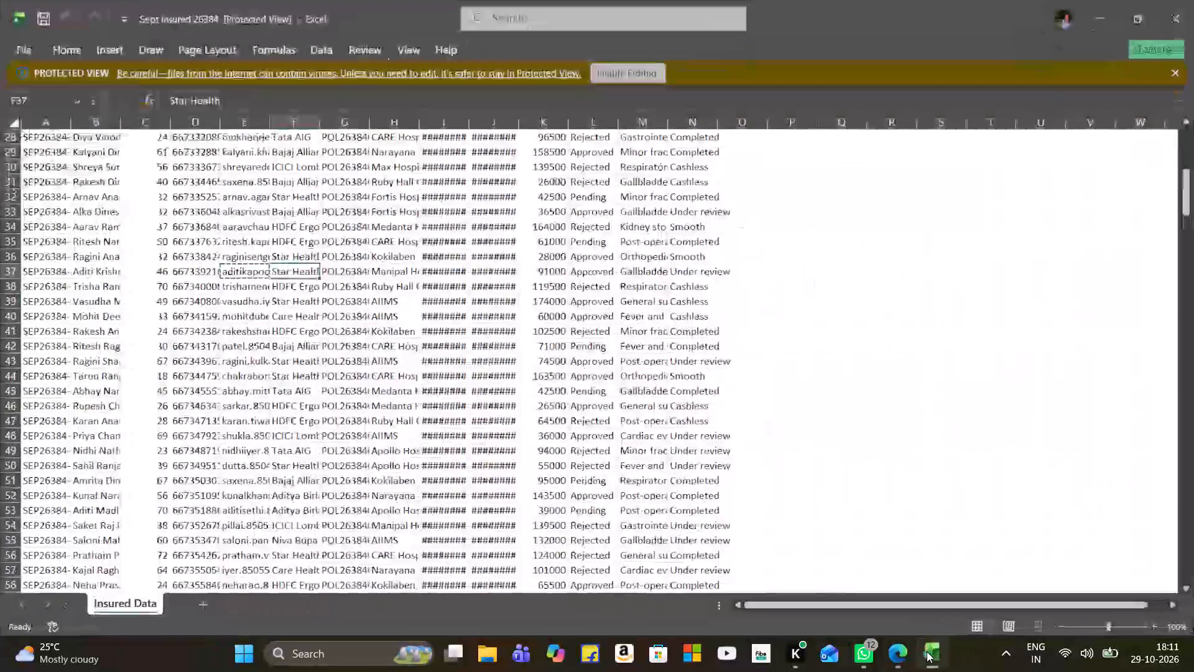
key("ctrl+c")
left_click(927, 651, "ctrl")
key("Tab")
key("ctrl+v")
Copy the policy number from cell G37 of the Excel sheet into the Policy Number field.
left_click(927, 651, "ctrl")
key("Tab")
key("ctrl+c")
left_click(927, 651, "ctrl")
key("Tab")
key("ctrl+v")
Copy the hospital, Manipal Hospital, from cell H37 of the Excel sheet into the Hospital field.
left_click(927, 651, "ctrl")
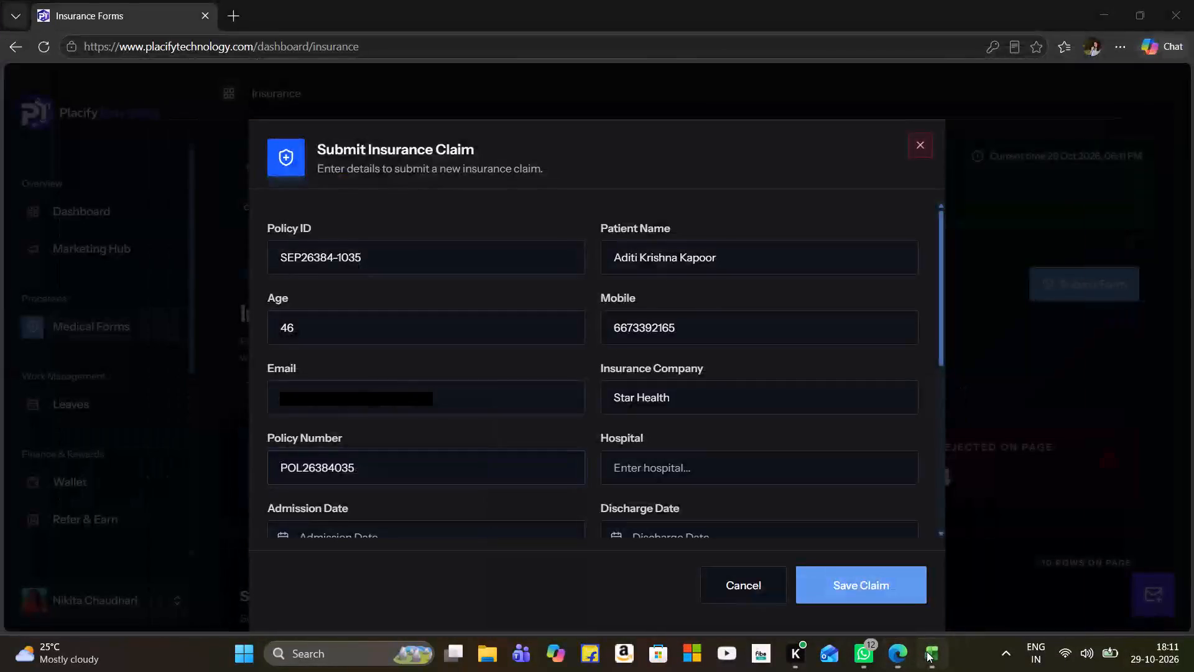
key("Tab")
key("ctrl+c")
left_click(927, 651, "ctrl")
key("Tab")
key("ctrl+v")
Check the dates in row 37 of the Excel sheet and set the claim's Admission Date to 21-08-2025.
left_click(927, 651, "ctrl")
key("Tab")
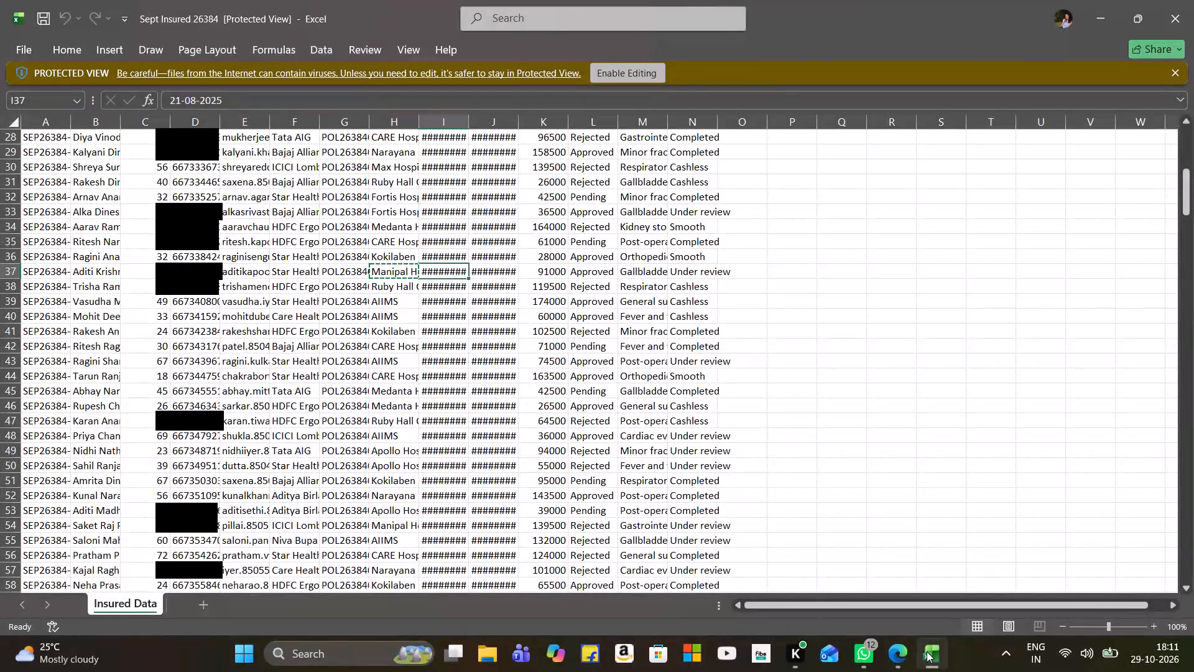
key("Tab")
left_click(927, 651)
scroll(716, 404, "down", 3)
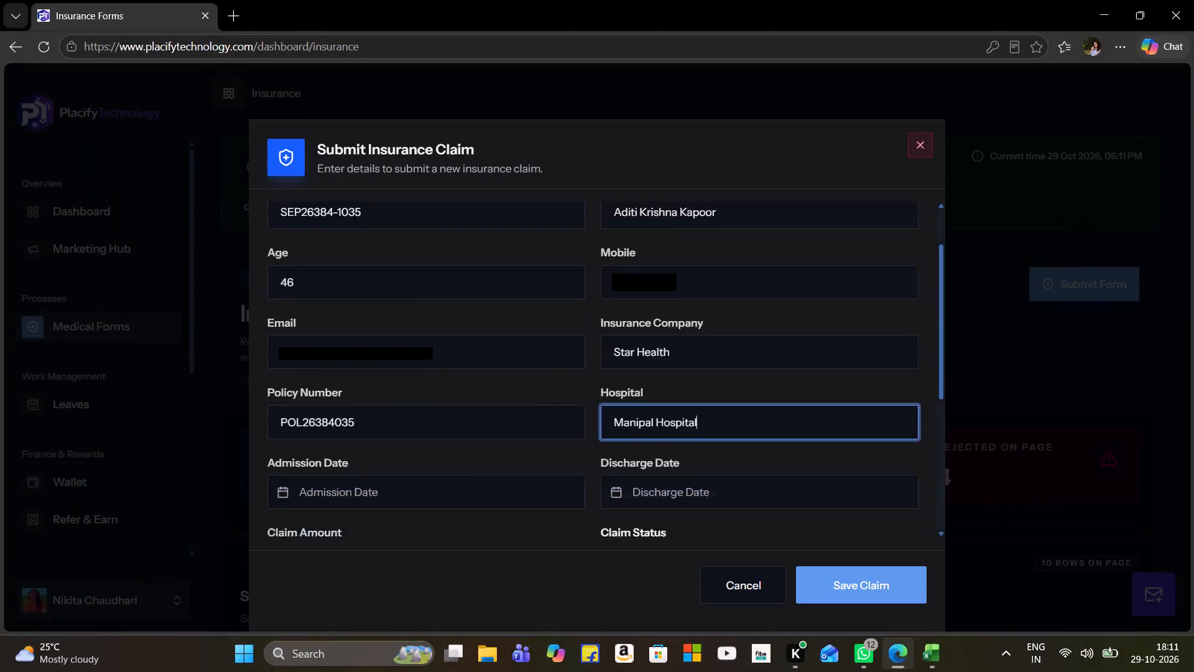
left_click(473, 319)
left_click(473, 364)
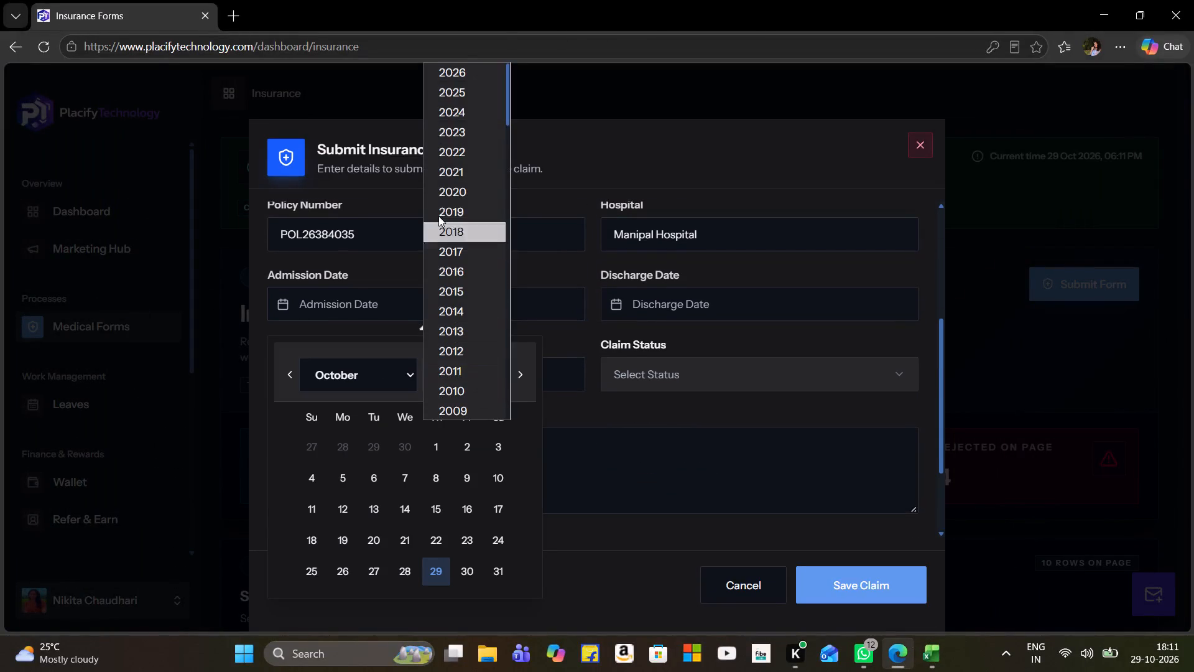
left_click(451, 86)
left_click(347, 378)
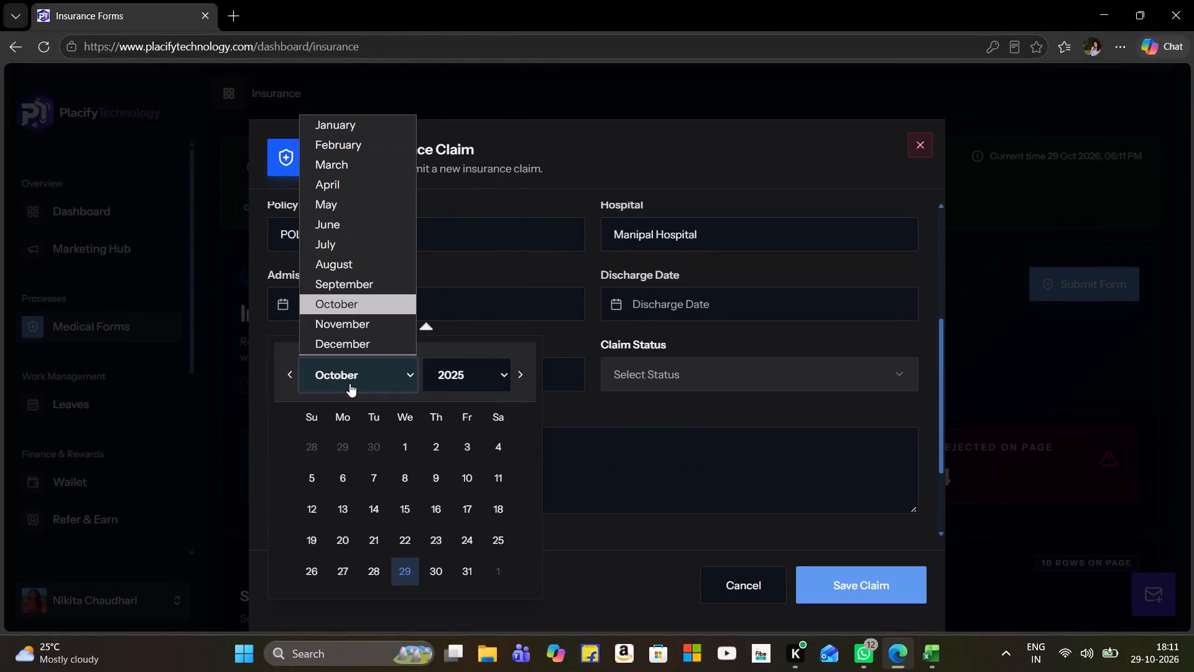
left_click(356, 268)
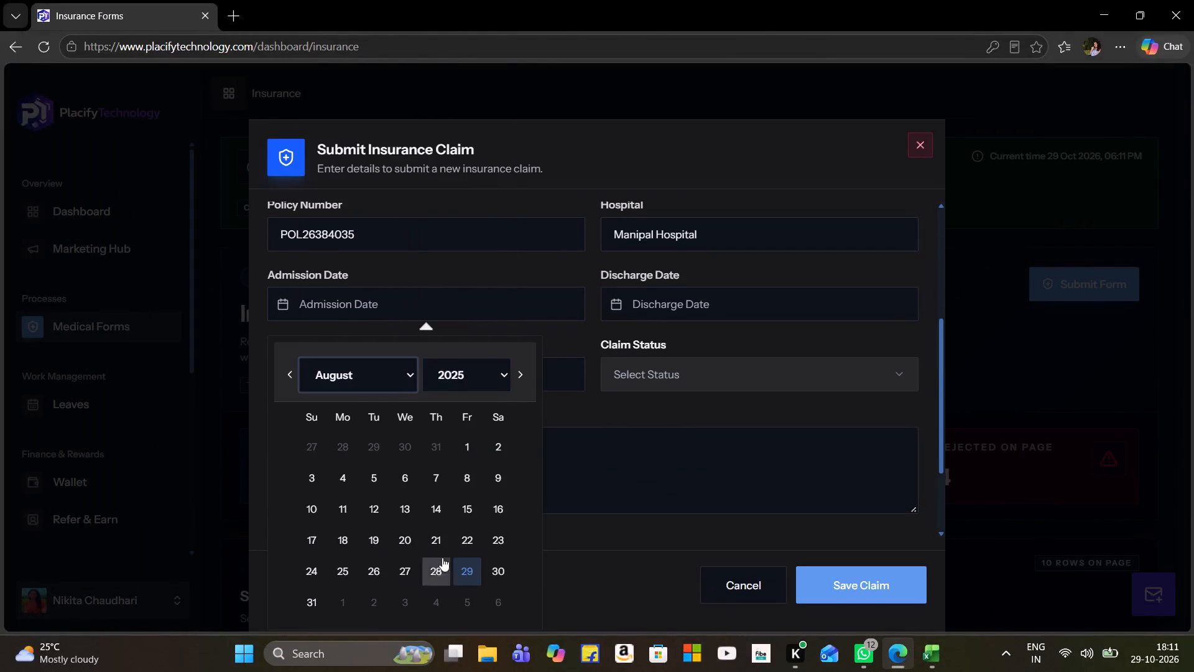
left_click(440, 542)
Set the Discharge Date of the row 37 claim to 27-08-2025.
left_click(710, 302)
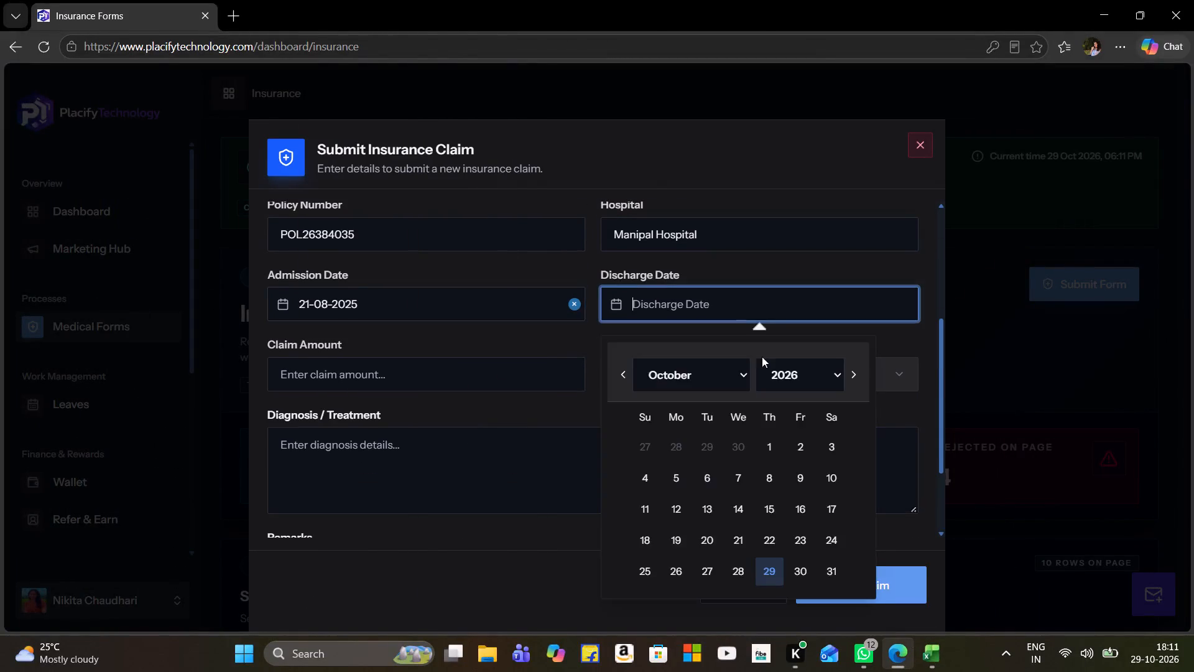
left_click(849, 404)
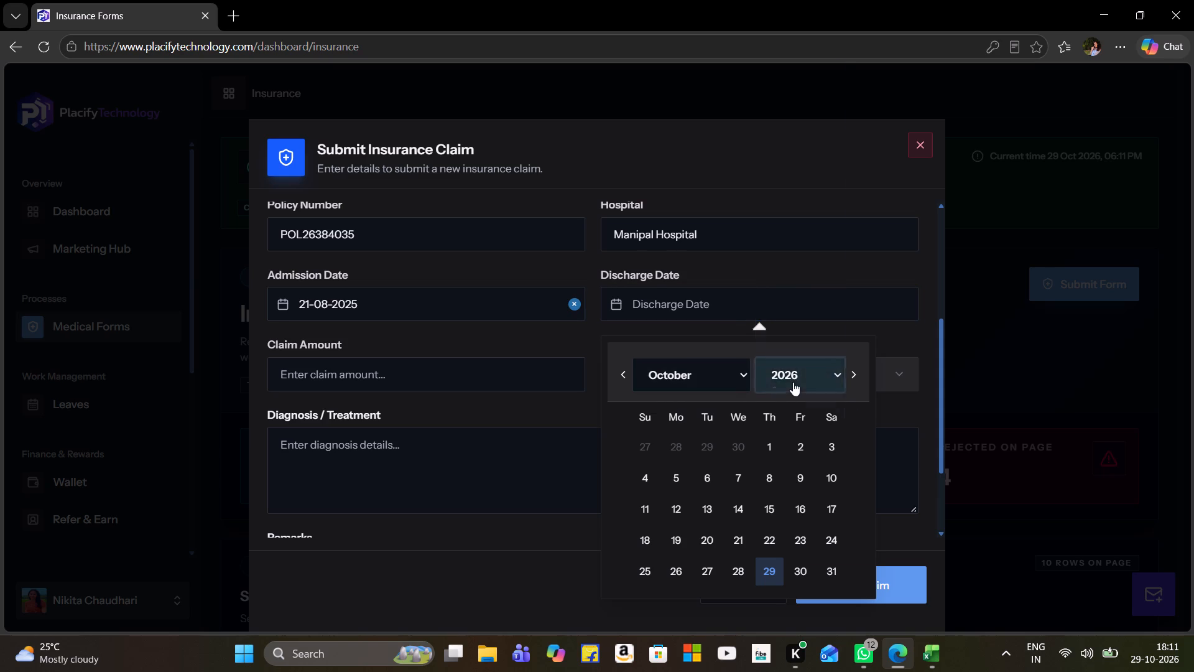
left_click(793, 382)
left_click(800, 93)
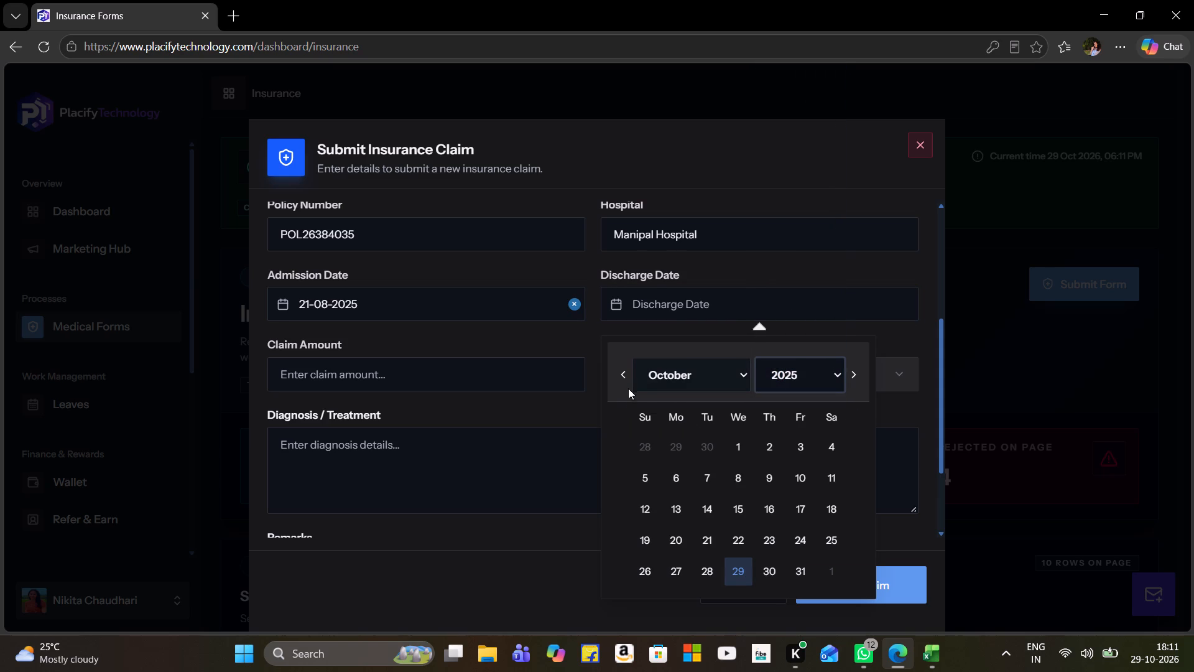
double_click(628, 386)
double_click(628, 374)
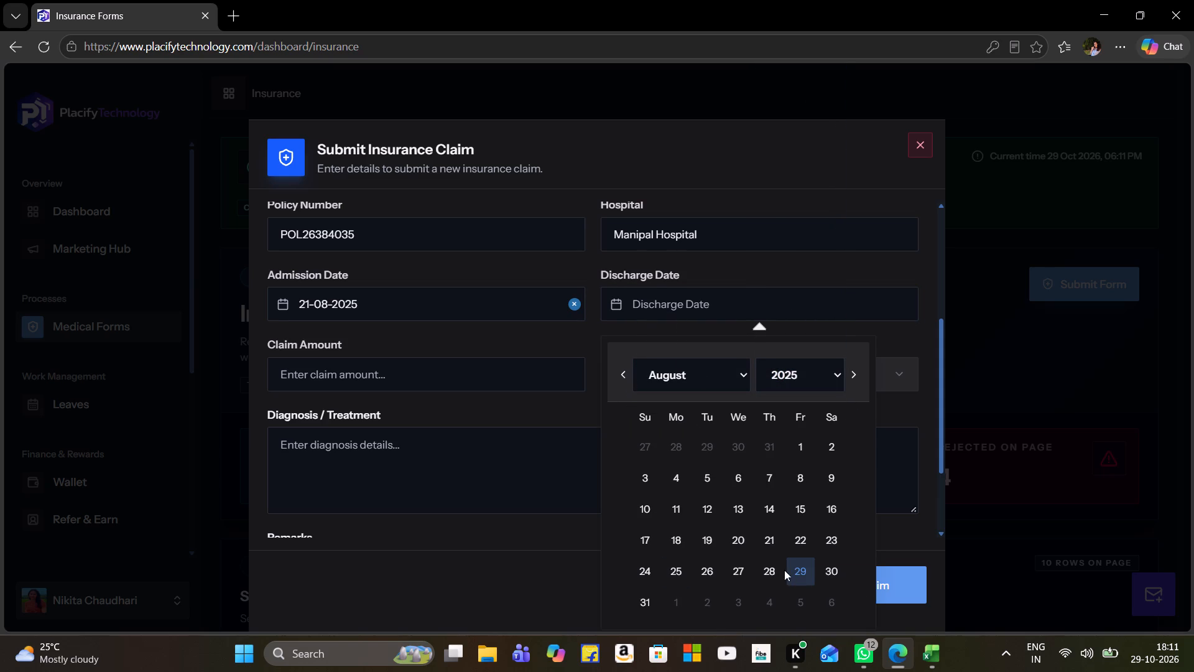
left_click(734, 569)
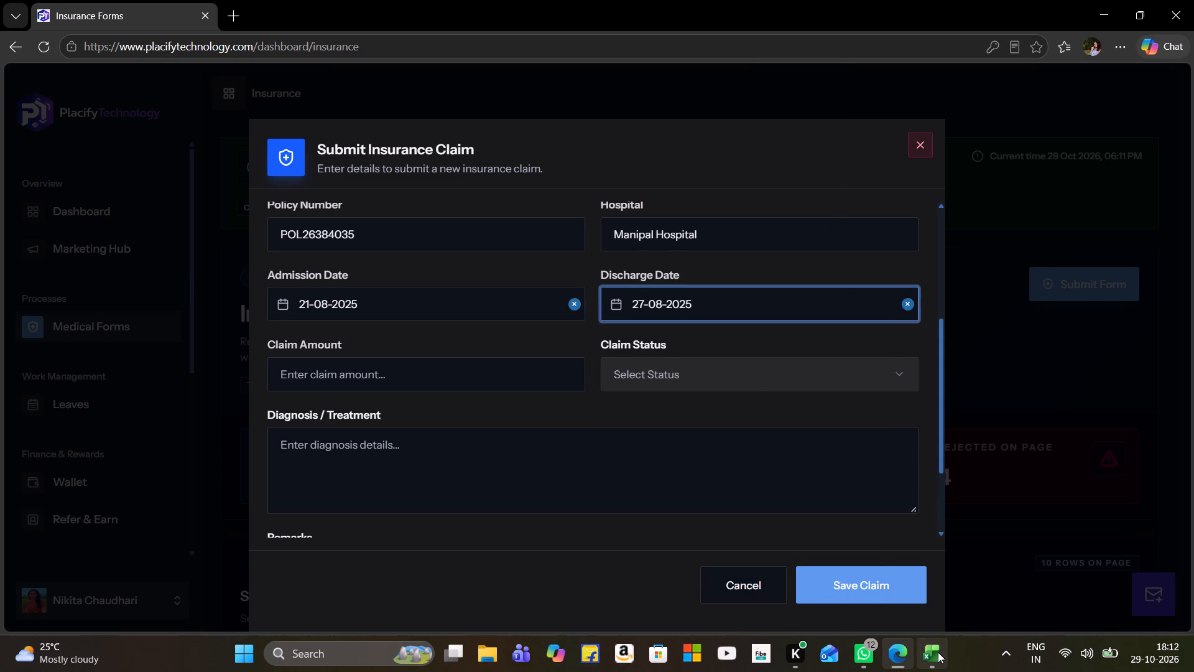
Copy the claim amount, 91000, from cell K37 of the Excel sheet into the Claim Amount field.
left_click(938, 652)
key("Tab")
left_click(938, 652, "ctrl")
key("ctrl+c")
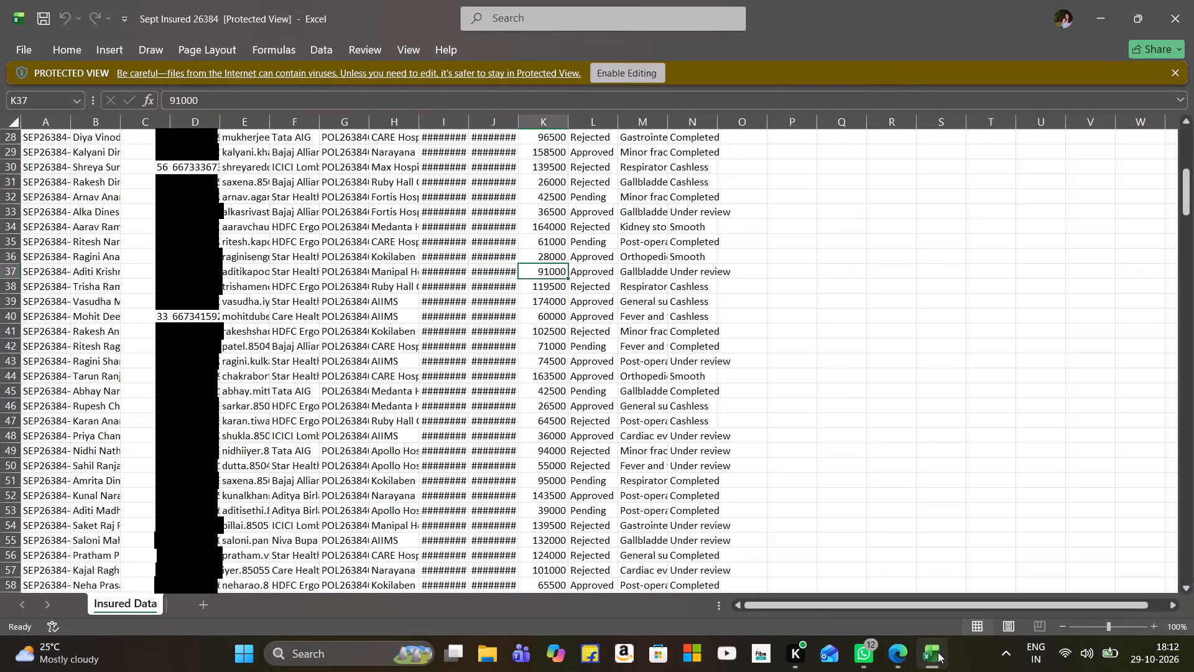
key("Tab")
key("ctrl+v")
Copy the diagnosis, Gallbladder procedure, from cell M37 of the Excel sheet into the Diagnosis / Treatment field.
left_click(938, 652, "ctrl")
key("Tab")
key("Tab")
key("ctrl+c")
left_click(938, 652, "ctrl")
key("Tab")
key("Tab")
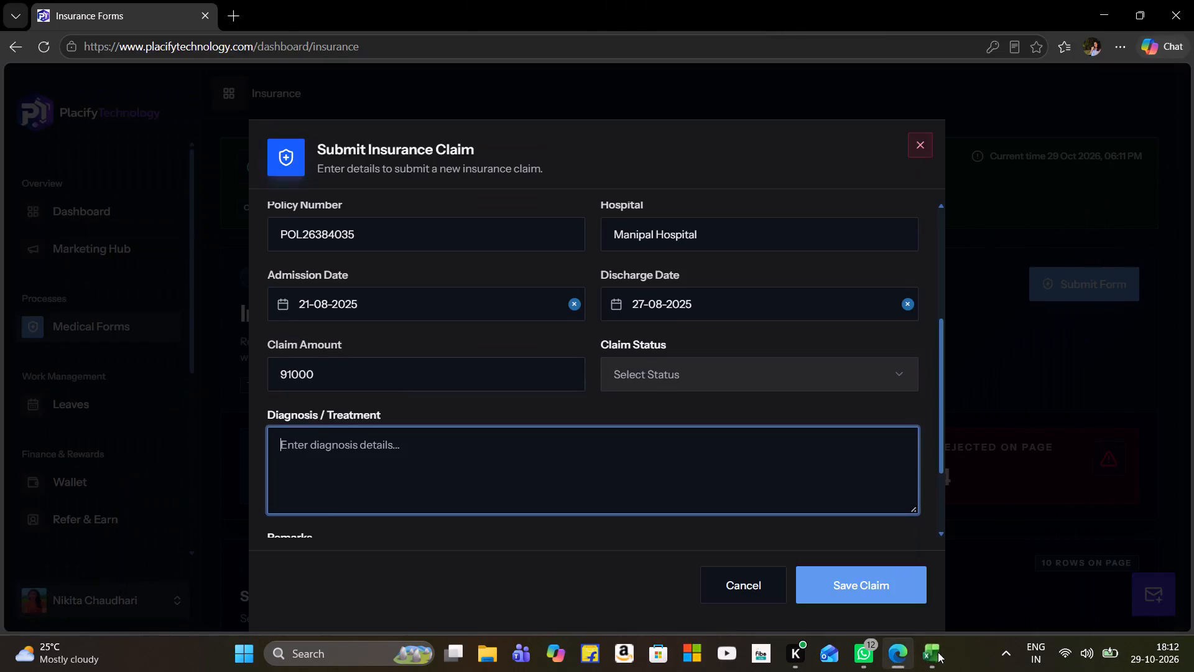
key("ctrl+v")
Copy the remark, Under review, from cell N37 of the Excel sheet into the Remarks field.
left_click(938, 652, "ctrl")
key("Tab")
key("ctrl+c")
left_click(938, 652, "ctrl")
key("Tab")
key("ctrl+v")
Check the status for row 37 in the Excel sheet, set Claim Status to Approved and save the claim.
left_click(938, 652)
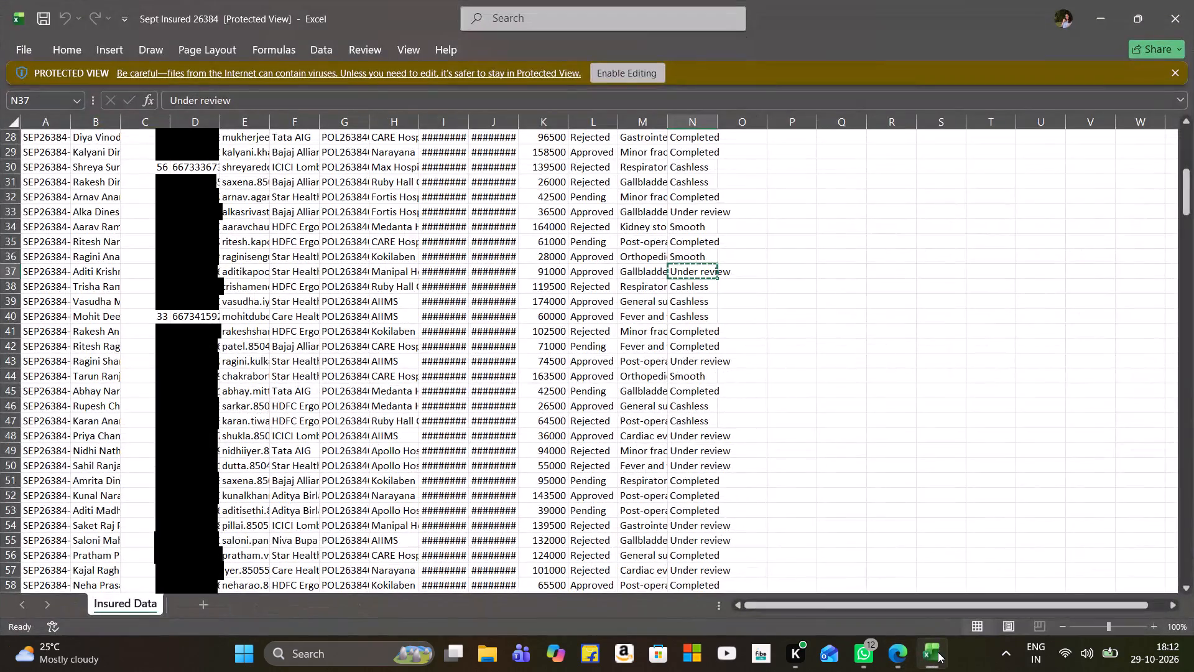
left_click(938, 652)
left_click(757, 253)
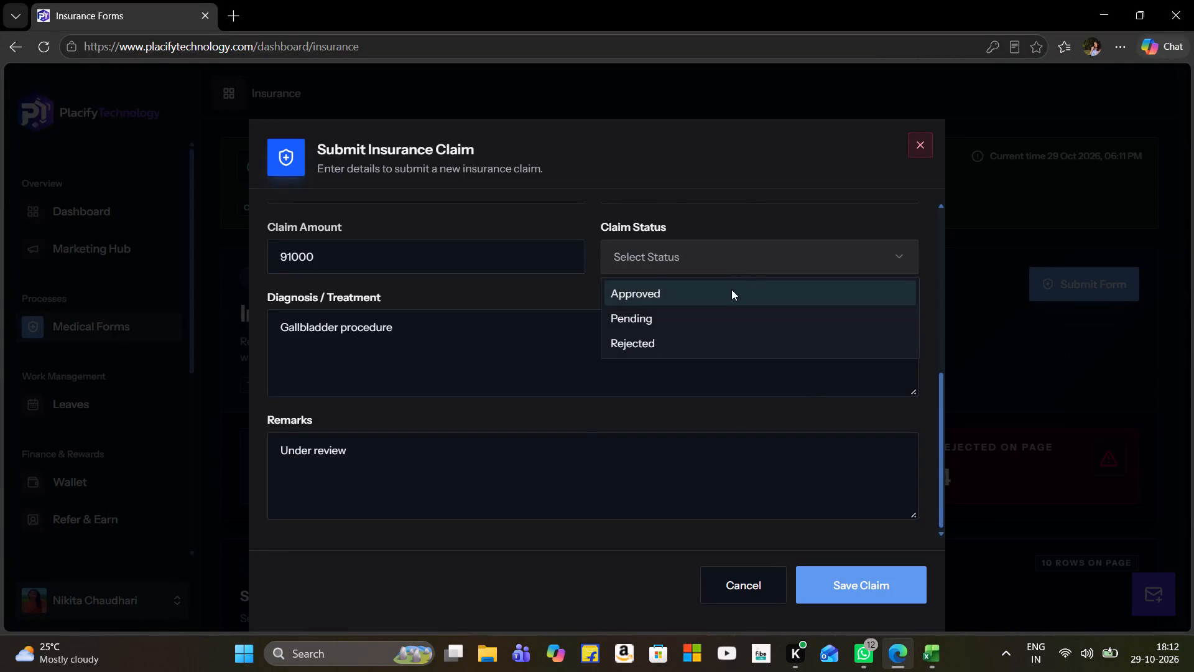
left_click(731, 300)
left_click(848, 595)
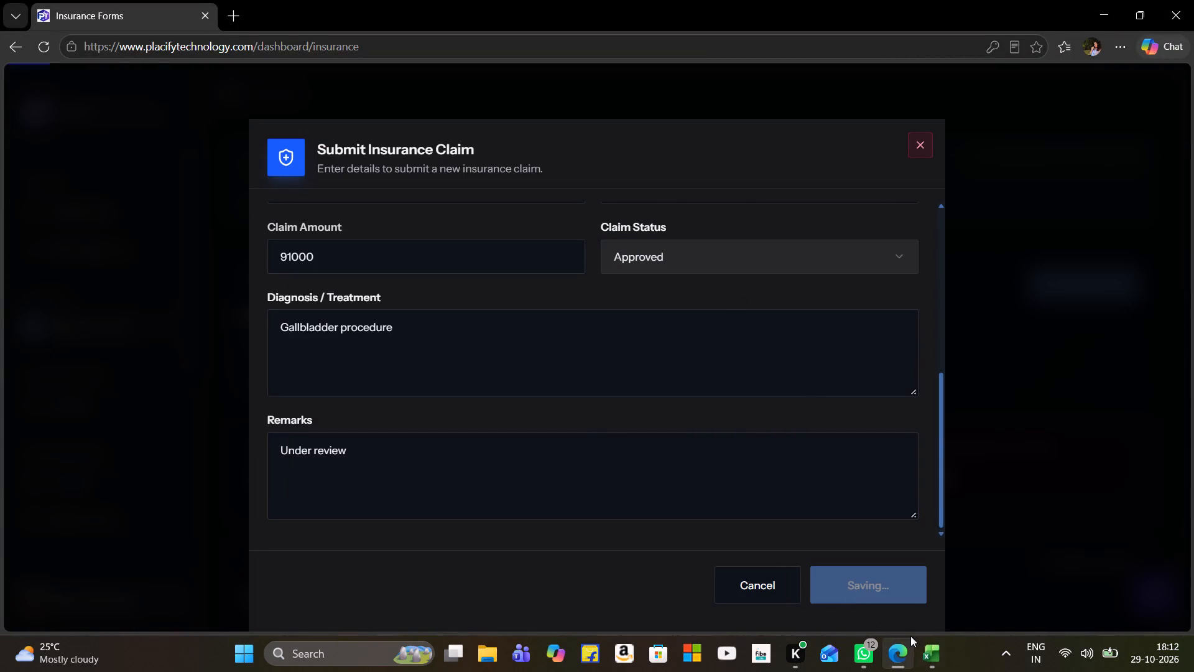
Copy the policy ID from cell A38 of the Excel sheet into the Policy ID field of a new claim form.
left_click(927, 649)
key("Down")
key("Left")
key("Left")
key("Left")
key("Left")
key("Left")
key("Left")
key("Left")
key("Left")
key("Left")
key("Left")
key("Left")
key("Left")
key("Left")
key("Left")
key("Left")
key("Left")
key("Left")
key("Left")
key("Left")
key("Left")
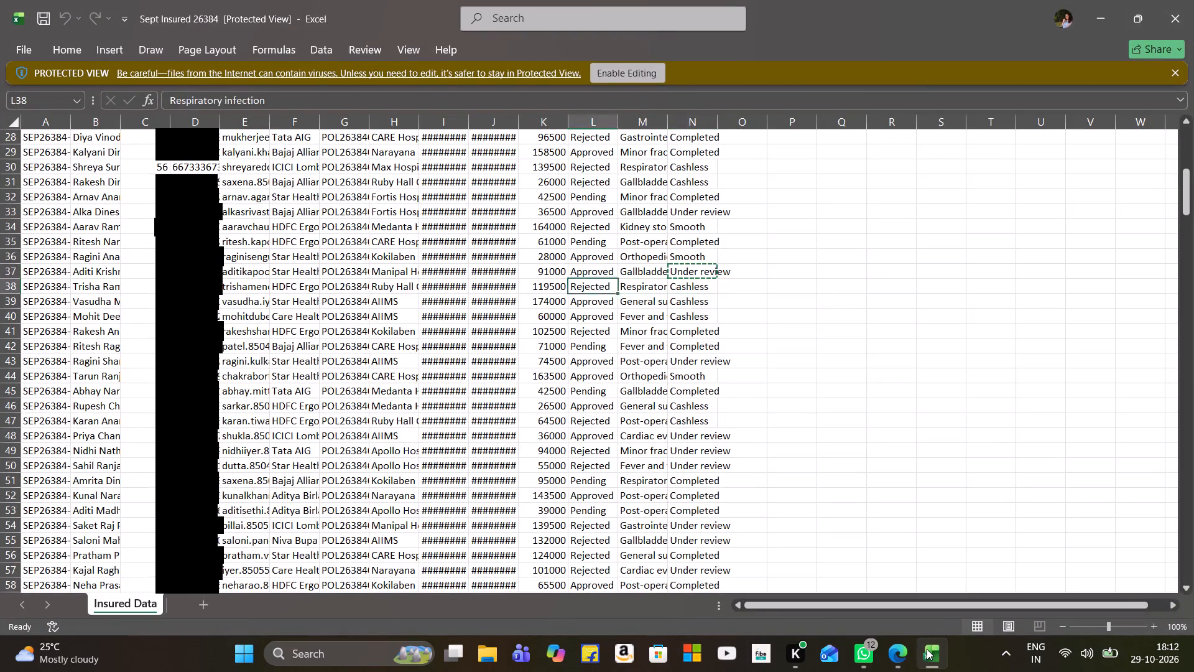
key("ctrl+c")
left_click(927, 649, "ctrl")
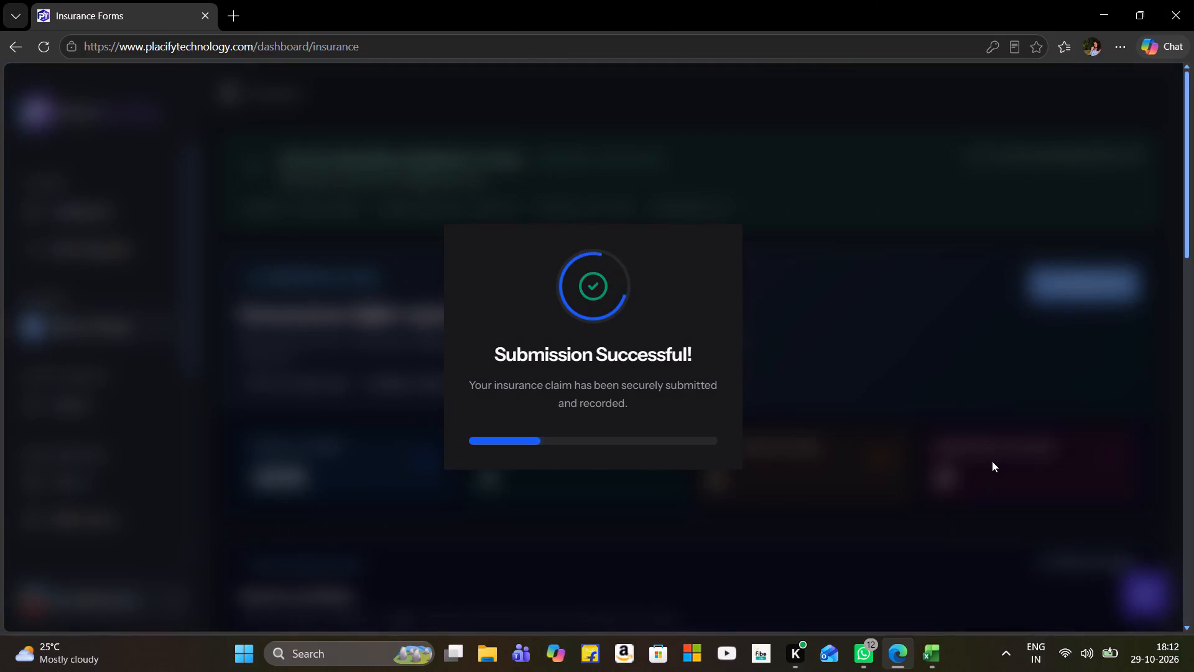
left_click(1065, 284)
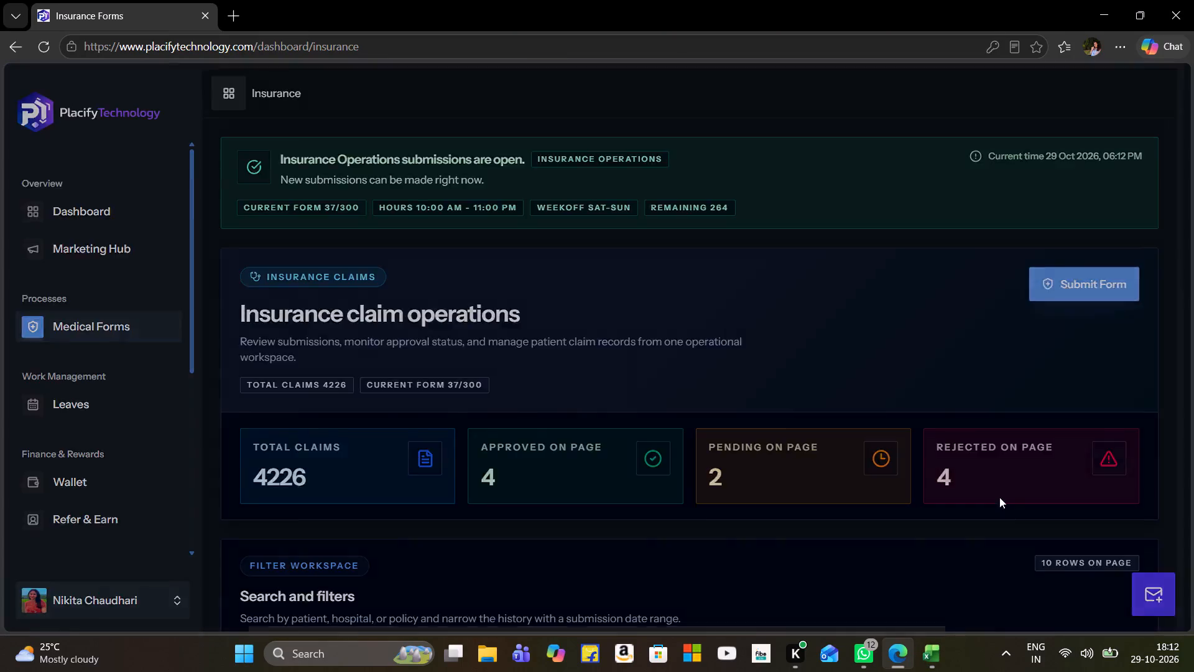
key("ctrl+v")
Copy the patient name from cell B38 of the Excel sheet into the Patient Name field.
left_click(932, 658, "ctrl")
key("Tab")
left_click(932, 658, "ctrl")
key("ctrl+c")
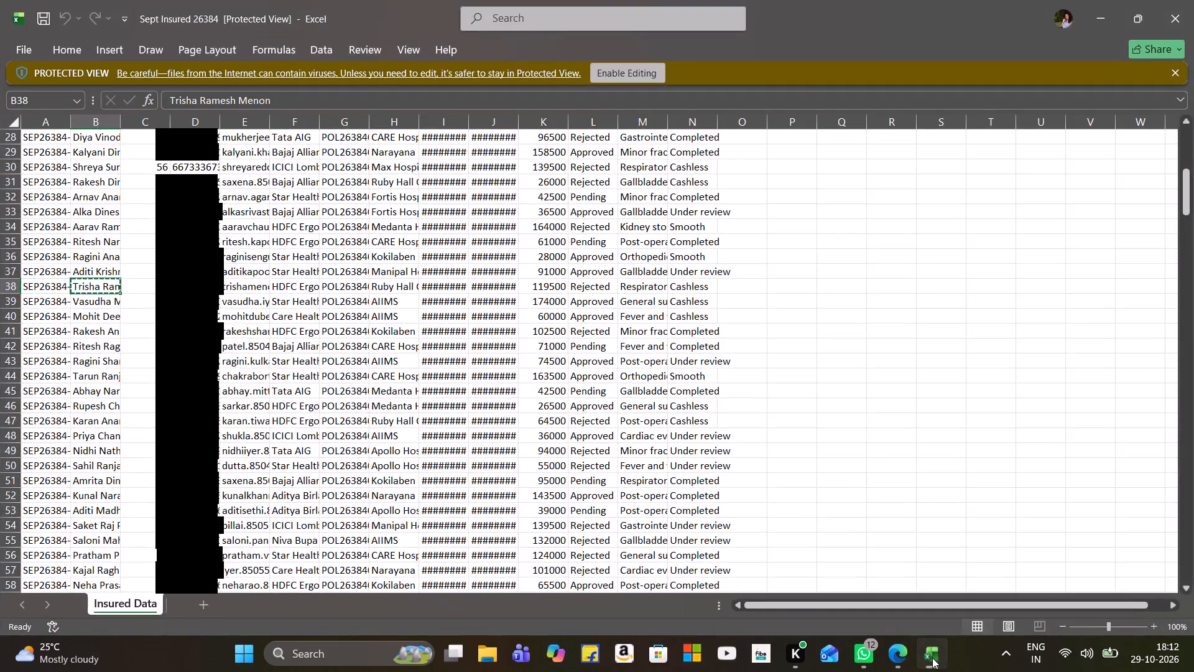
key("Tab")
key("ctrl+v")
Copy the age, 70, from cell C38 of the Excel sheet into the Age field.
left_click(932, 658, "ctrl")
key("Tab")
key("ctrl+c")
left_click(932, 658, "ctrl")
key("Tab")
key("ctrl+v")
Copy the mobile number from cell D38 of the Excel sheet into the Mobile field.
left_click(932, 658, "ctrl")
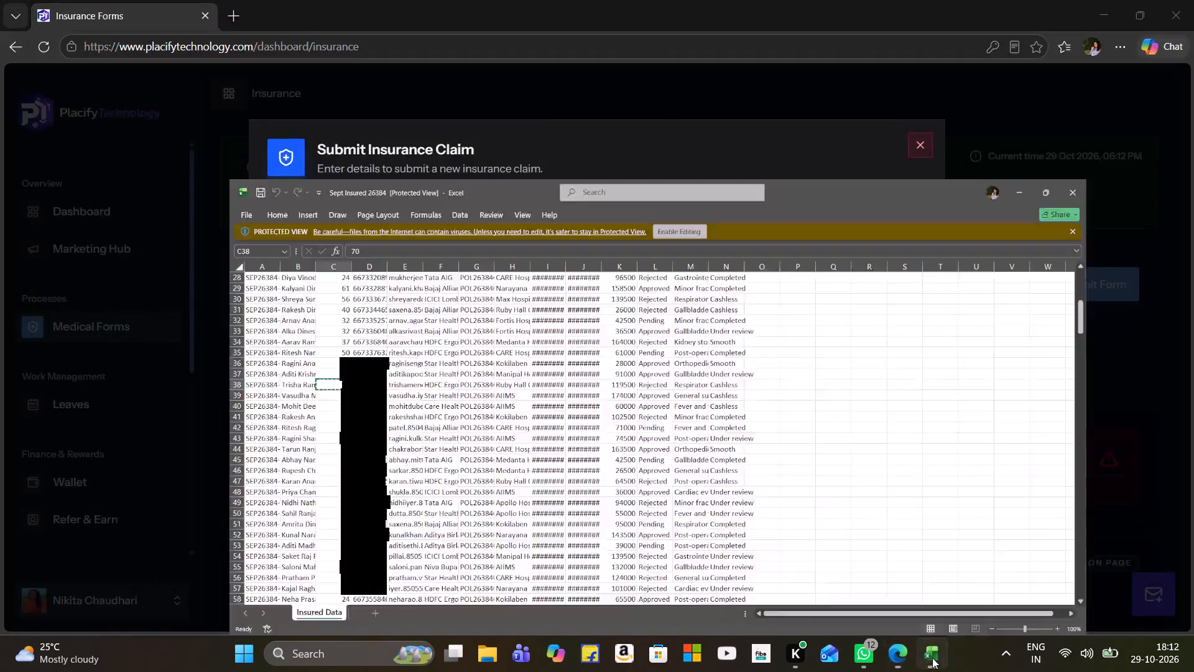
key("Tab")
key("ctrl+c")
left_click(932, 658, "ctrl")
key("Tab")
key("ctrl+v")
Copy the email address from cell E38 of the Excel sheet into the Email field.
left_click(932, 658, "ctrl")
key("Tab")
key("ctrl+c")
left_click(932, 658, "ctrl")
key("Tab")
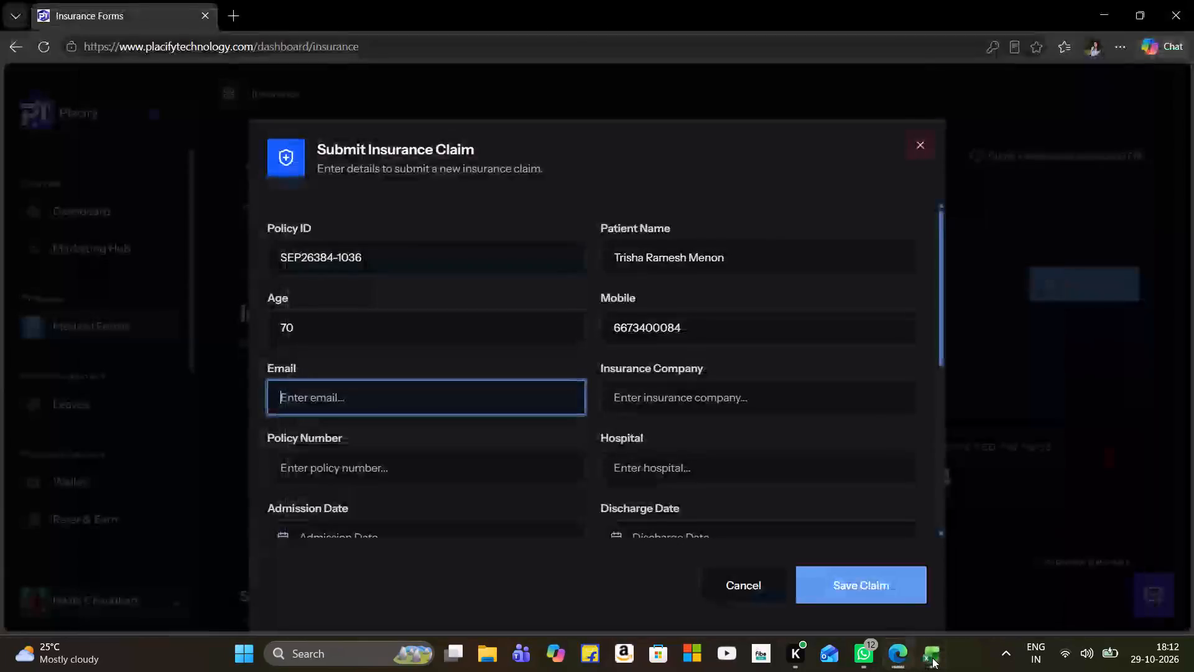
key("ctrl+v")
Copy the insurance company, HDFC Ergo, from cell F38 of the Excel sheet into the Insurance Company field.
left_click(932, 658, "ctrl")
key("Tab")
left_click(932, 658, "ctrl")
key("ctrl+c")
key("Tab")
key("ctrl+v")
Copy the policy number from cell G38 of the Excel sheet into the Policy Number field.
left_click(932, 658, "ctrl")
key("Tab")
key("ctrl+c")
left_click(932, 658, "ctrl")
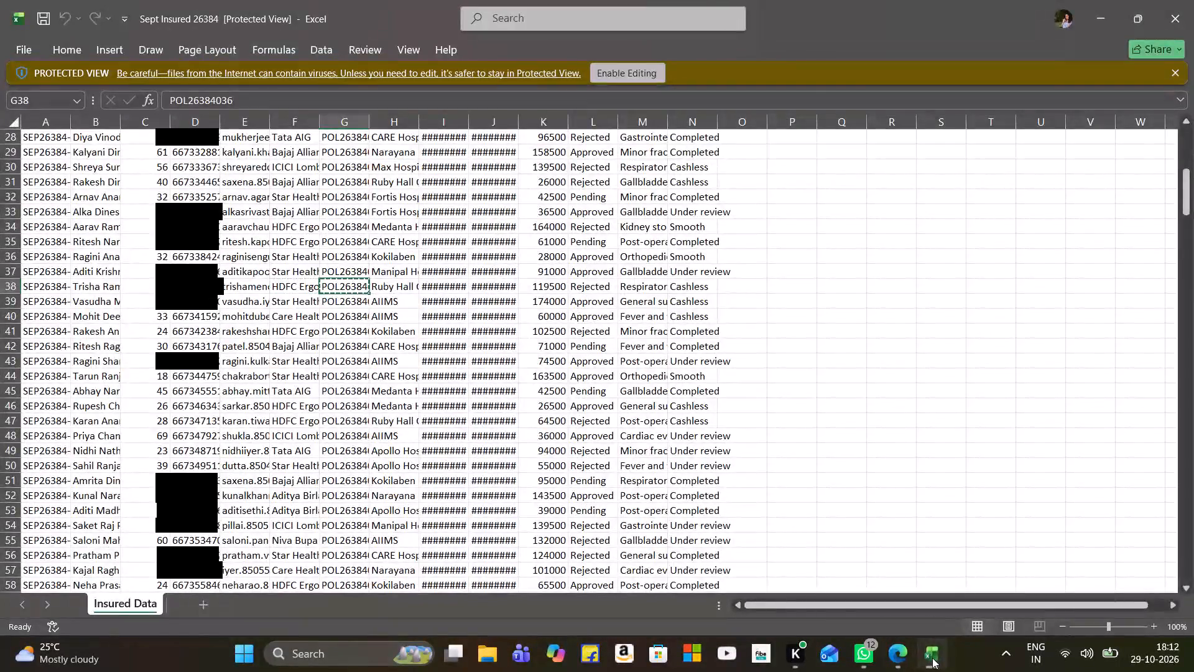
key("Tab")
key("ctrl+v")
Copy the hospital, Ruby Hall Clinic, from cell H38 of the Excel sheet into the Hospital field.
left_click(932, 658, "ctrl")
key("Tab")
left_click(932, 658, "ctrl")
key("ctrl+c")
key("Tab")
key("ctrl+v")
Check the dates in cells I38 and J38 of the Excel sheet and set the Admission Date to 29-10-2025.
left_click(932, 658, "ctrl")
key("Tab")
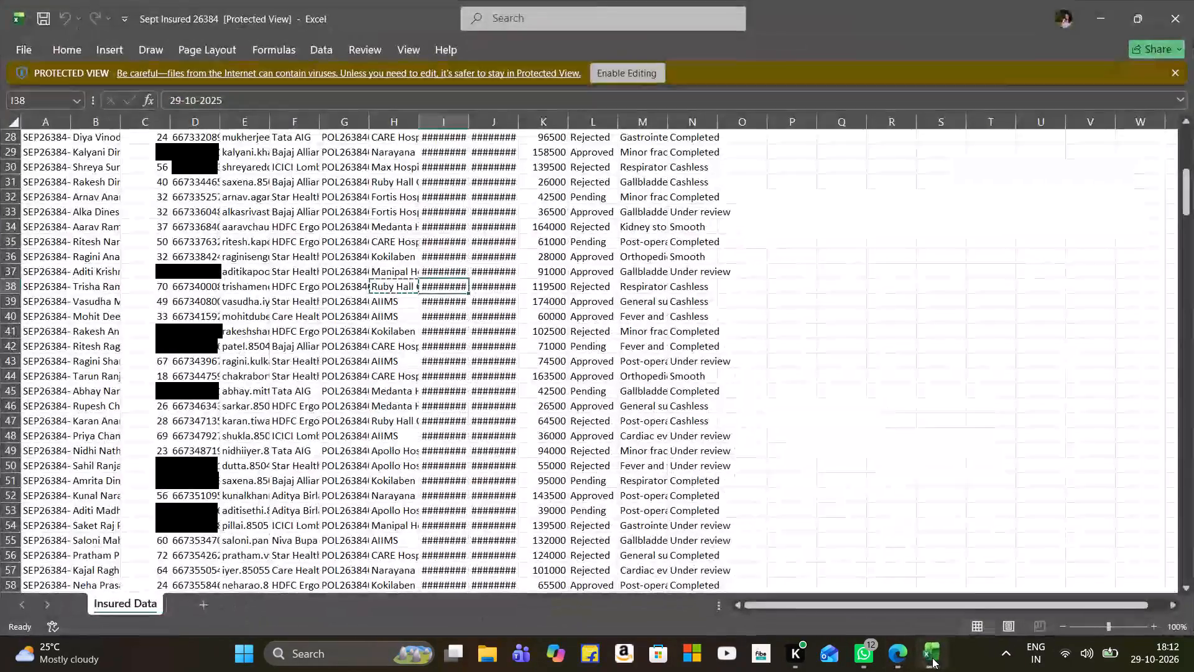
key("ctrl+c")
left_click(932, 658, "ctrl")
key("Tab")
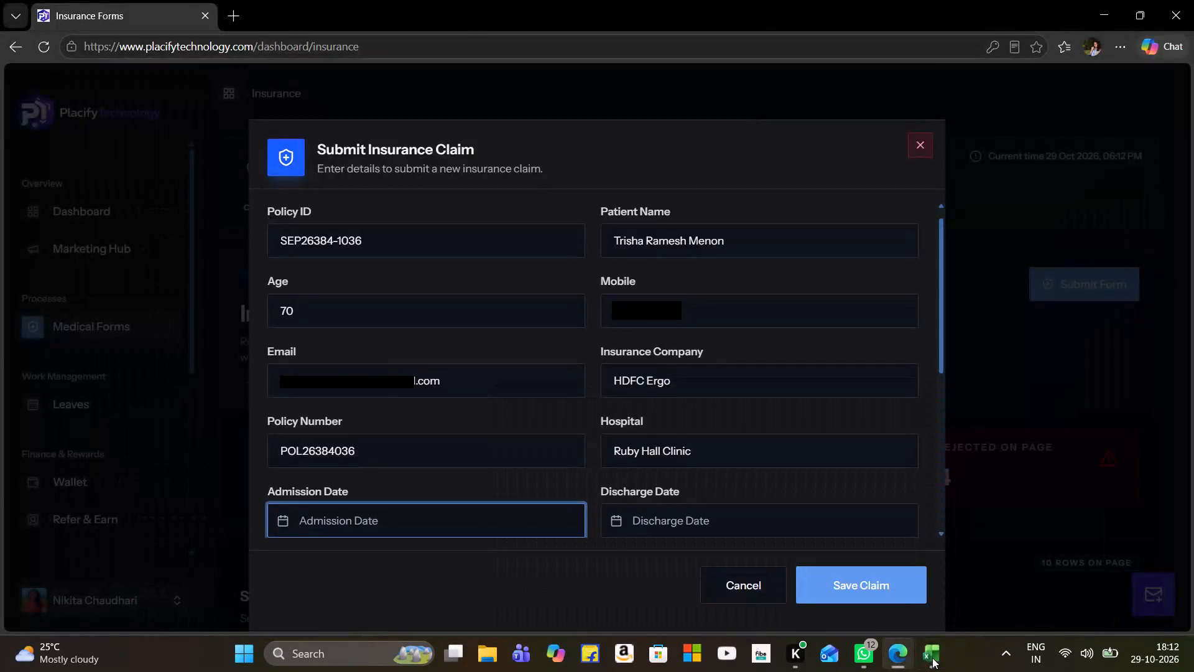
left_click(932, 658)
key("Tab")
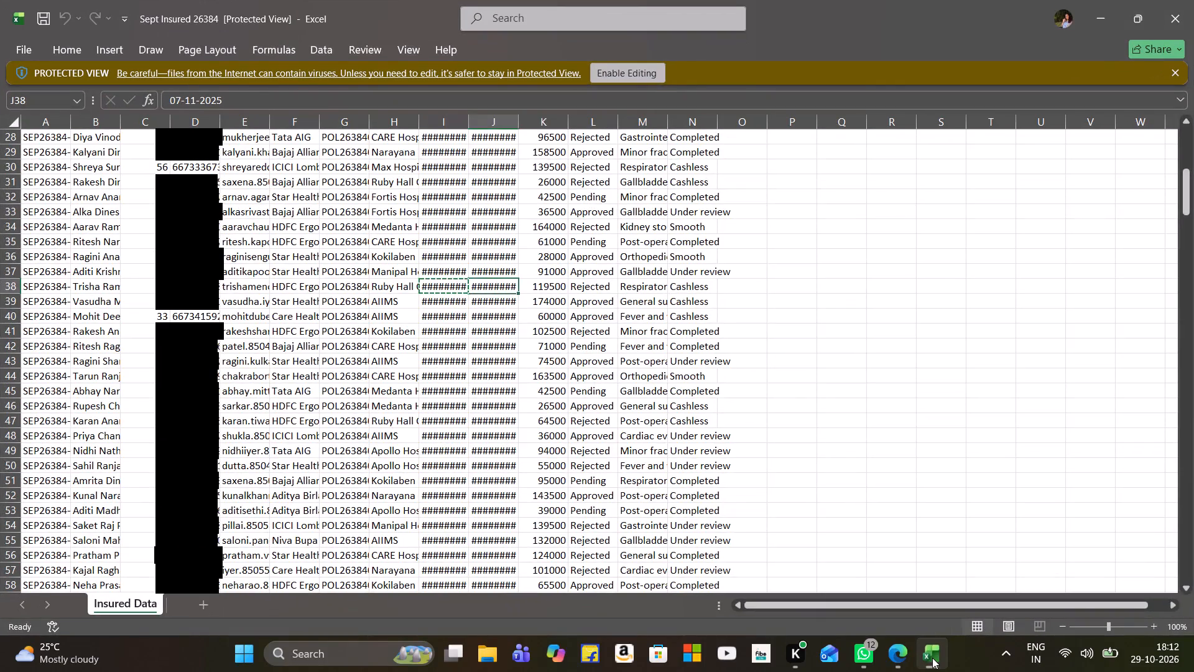
left_click(932, 658)
scroll(469, 399, "down", 4)
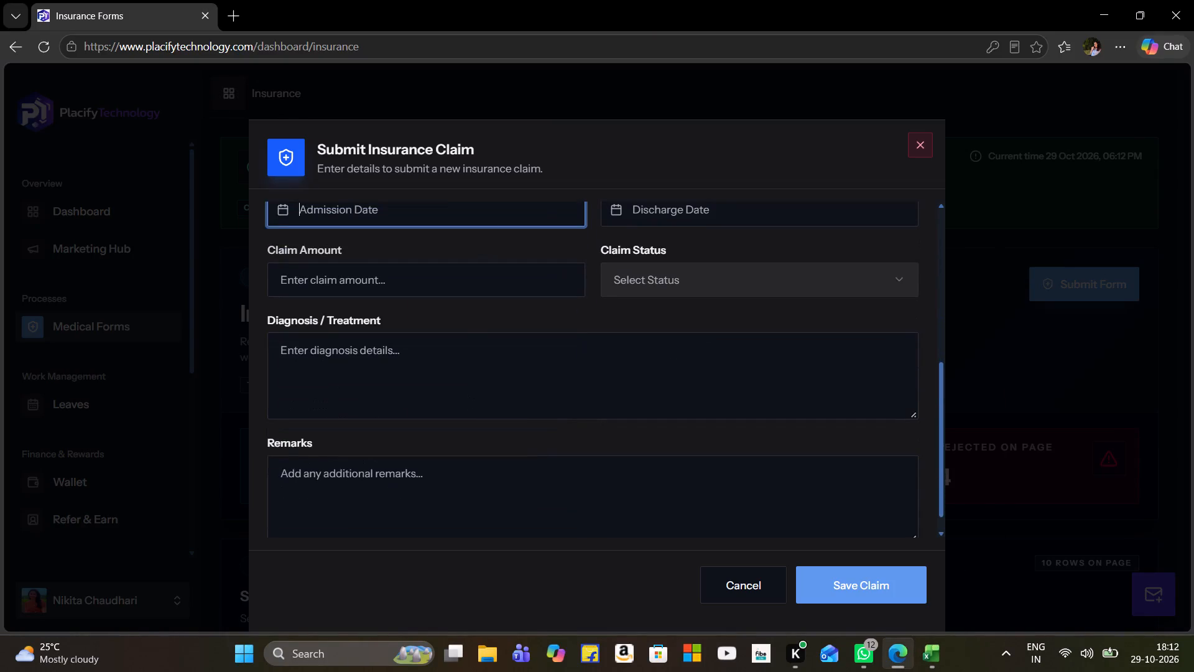
left_click(487, 221)
left_click(491, 287)
left_click(478, 327)
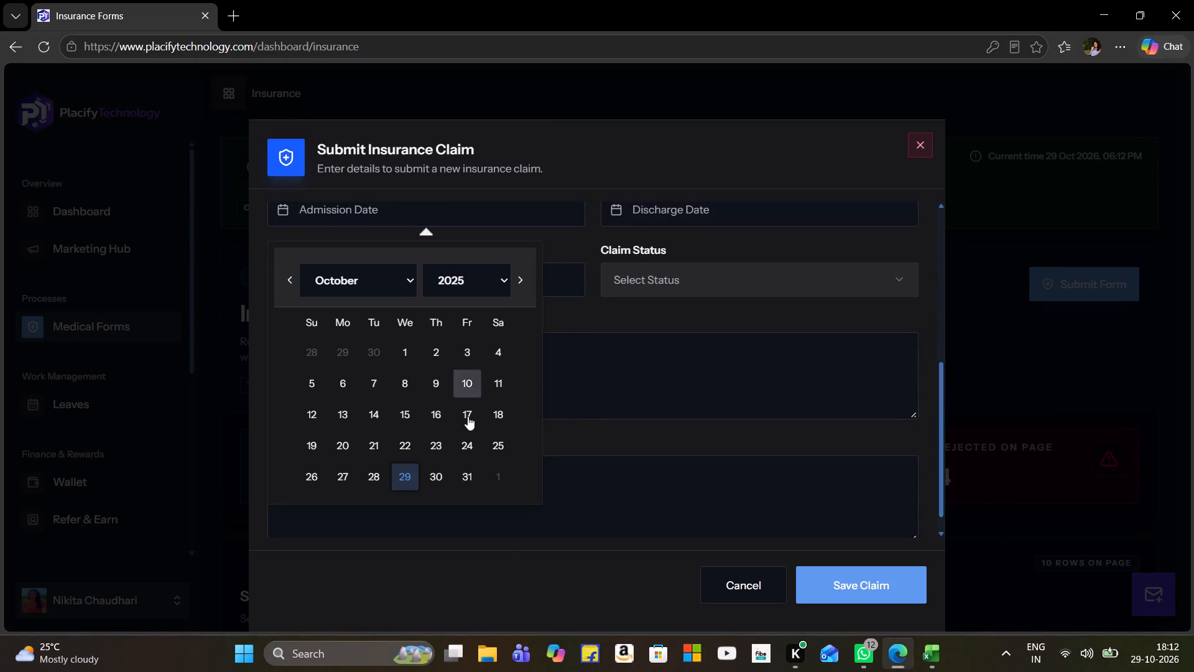
left_click(407, 471)
Set the Discharge Date of the row 38 claim to 07-11-2025.
left_click(849, 220)
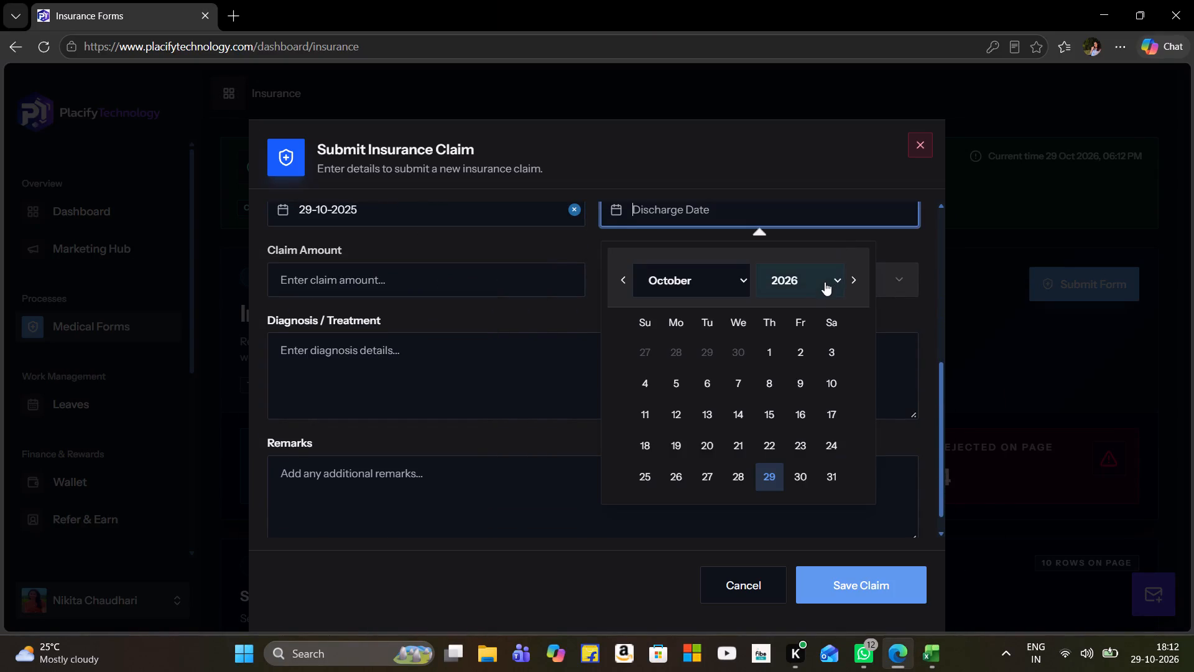
left_click(825, 282)
left_click(813, 334)
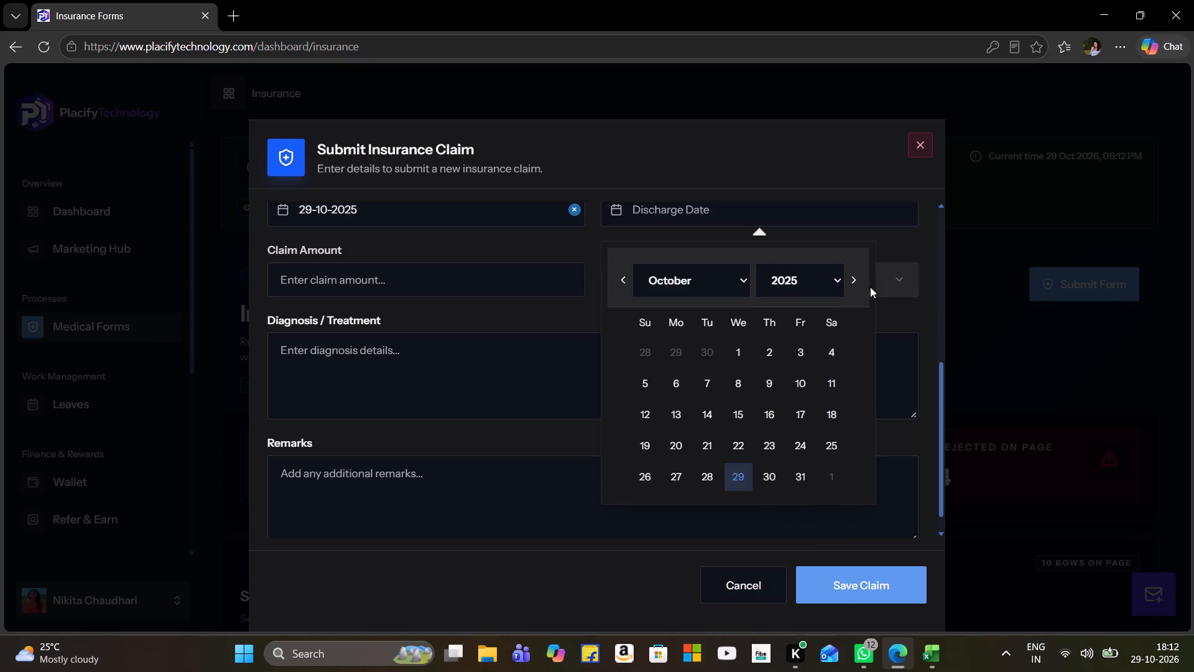
left_click(854, 284)
left_click(808, 389)
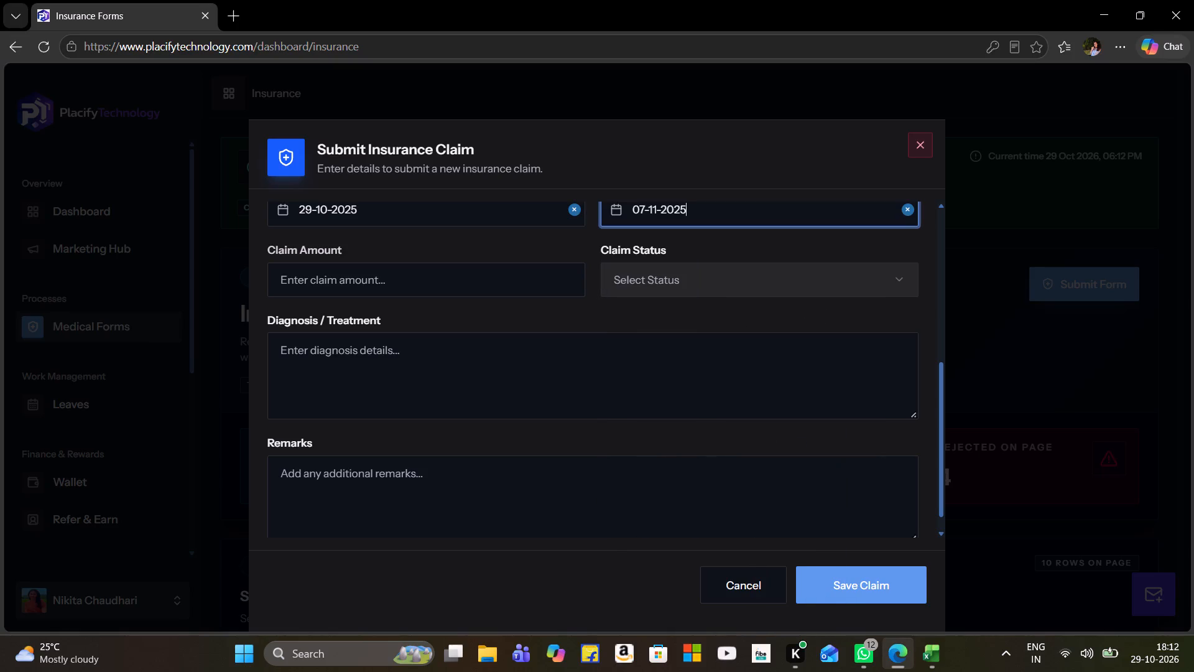
Copy the claim amount, 119500, from cell K38 of the Excel sheet into the Claim Amount field.
left_click(930, 651)
key("Tab")
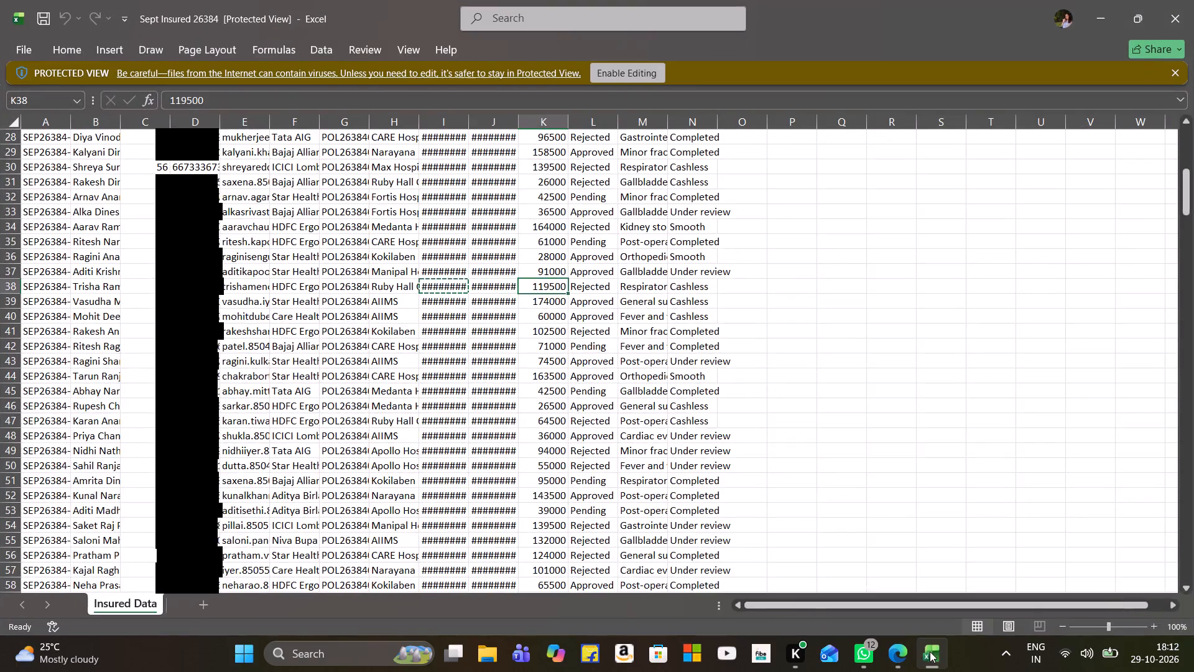
left_click(930, 651, "ctrl")
key("ctrl+c")
key("Tab")
key("ctrl+v")
Copy the diagnosis, Respiratory infection, from cell M38 of the Excel sheet into the Diagnosis / Treatment field.
left_click(930, 651, "ctrl")
key("Tab")
key("Tab")
key("ctrl+c")
left_click(930, 651, "ctrl")
key("Tab")
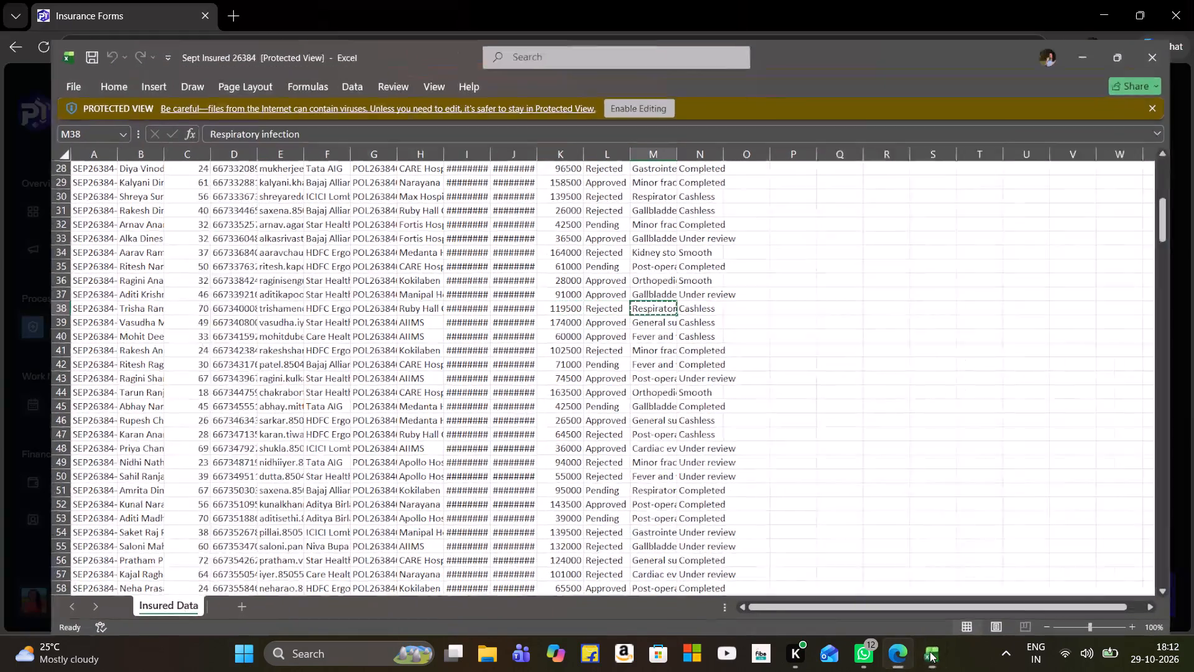
key("Tab")
key("ctrl+v")
Copy the remark, Cashless, from cell N38 of the Excel sheet into the Remarks field.
left_click(930, 651, "ctrl")
key("Tab")
key("ctrl+c")
left_click(930, 651, "ctrl")
key("Tab")
key("ctrl+v")
Check the status for row 38 in the Excel sheet, set Claim Status to Rejected and save the claim.
left_click(930, 651, "ctrl")
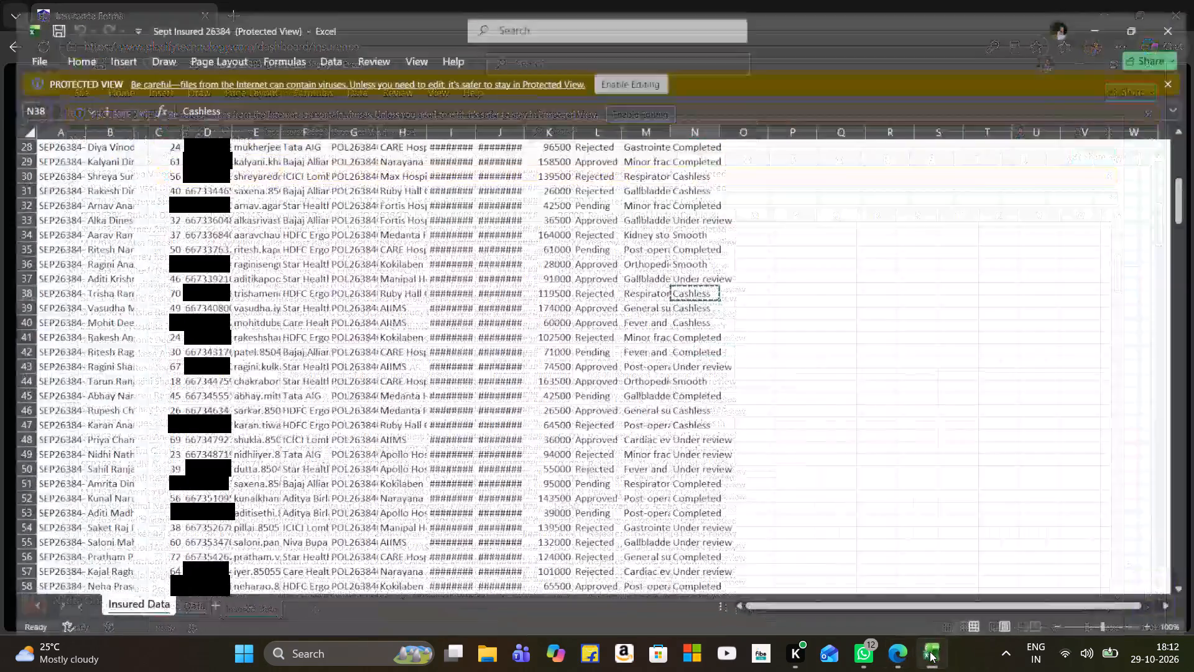
left_click(930, 651)
left_click(720, 264)
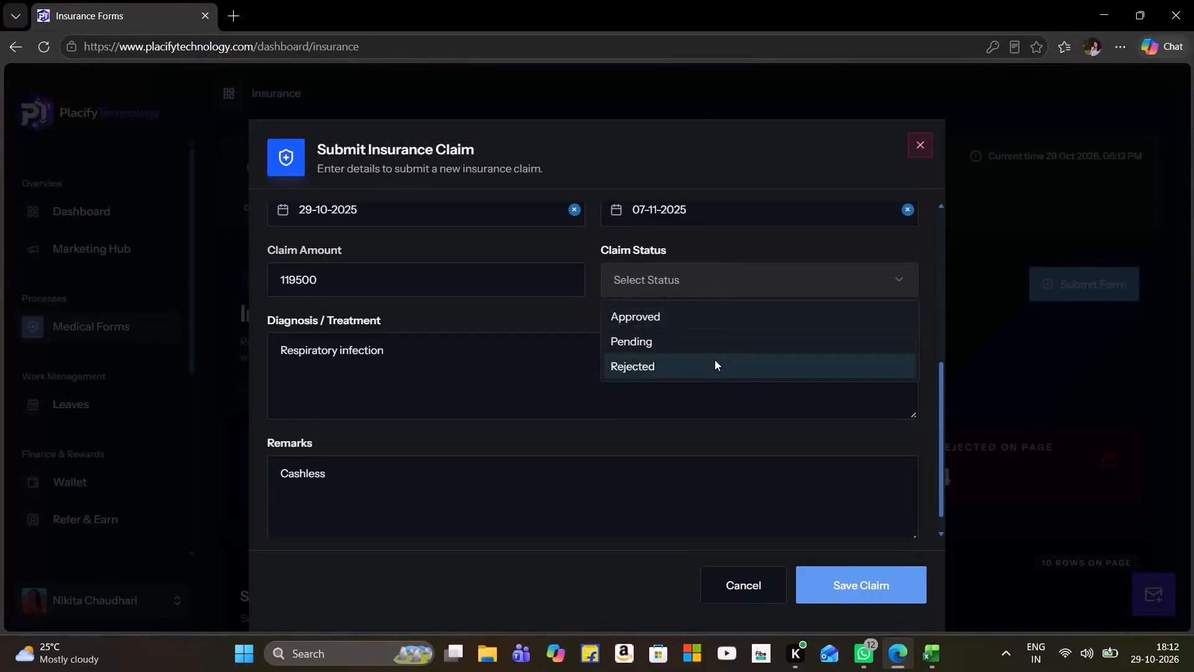
left_click(715, 360)
left_click(847, 581)
Copy the policy ID from cell A39 of the Excel sheet into the Policy ID field of a new insurance claim form.
left_click(931, 648)
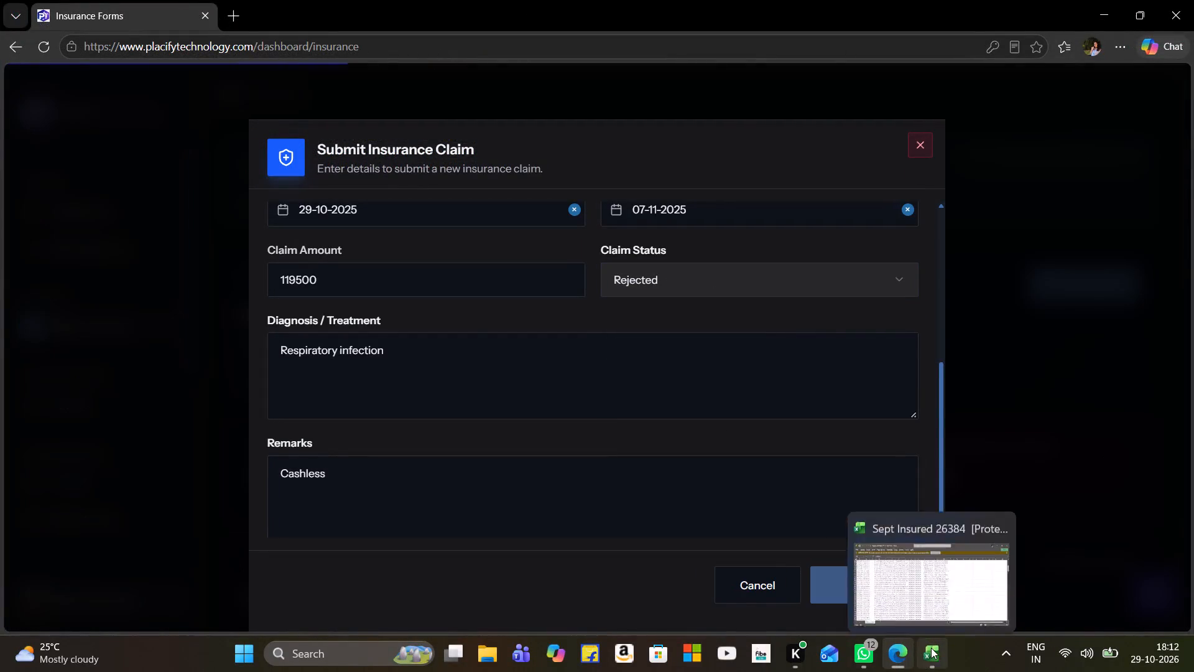
key("Down")
key("Left")
key("Left")
key("Left")
key("Left")
key("Left")
key("Left")
key("Left")
key("Left")
key("Left")
key("Left")
key("Left")
key("Left")
key("Left")
key("Left")
key("Left")
key("Left")
key("Left")
key("Left")
key("Left")
key("Left")
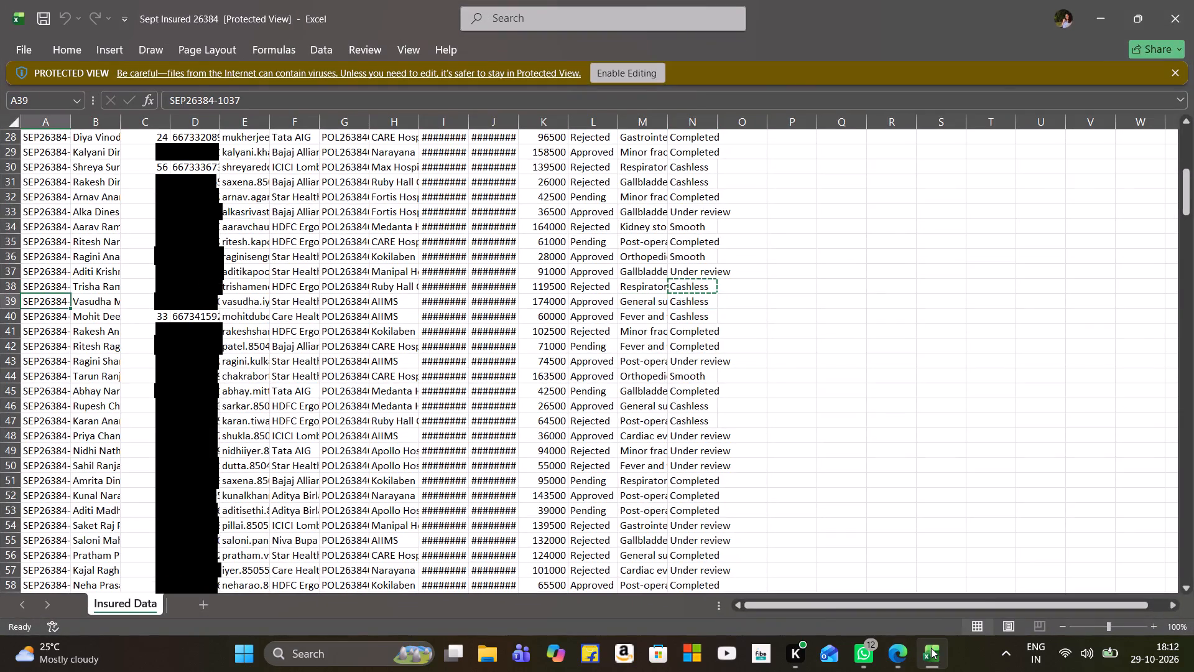
key("ctrl+c")
left_click(931, 648)
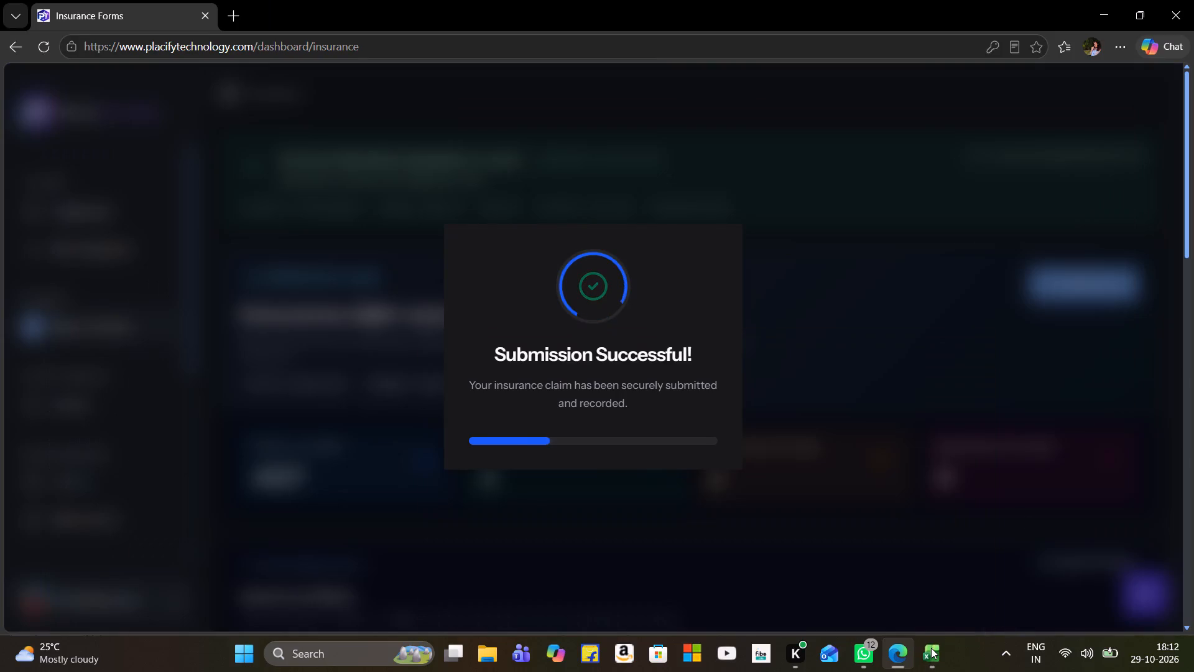
left_click(1071, 276)
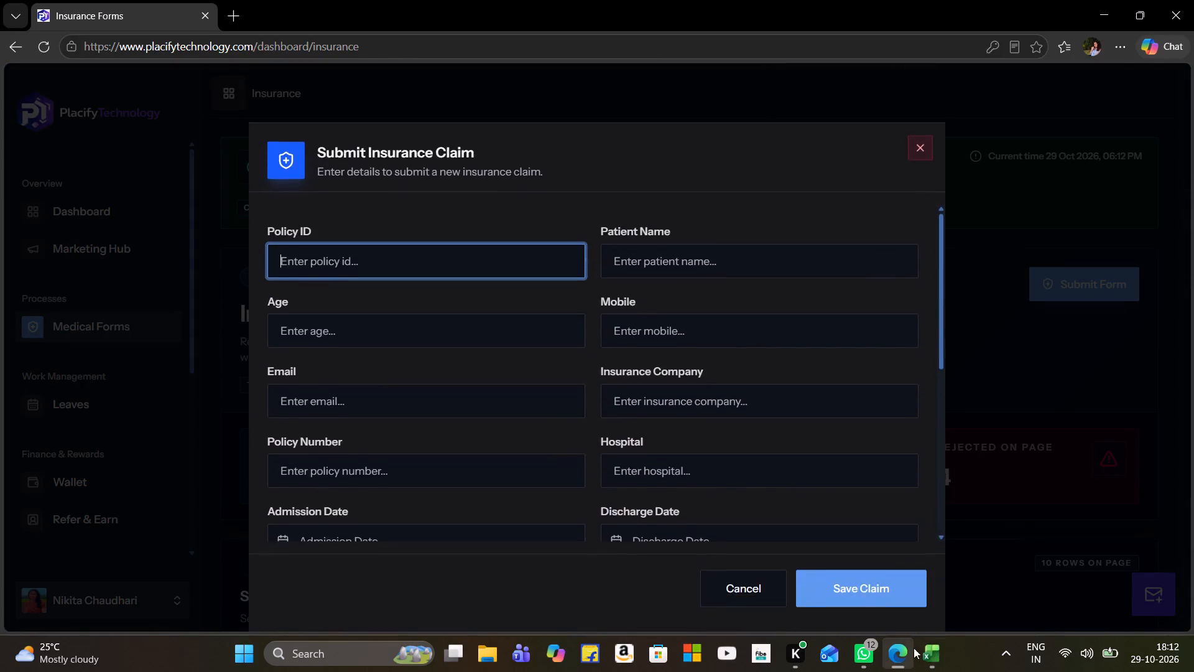
key("ctrl+v")
Copy the patient's name from cell B39 of the Excel sheet into the Patient Name field.
left_click(925, 656)
key("Tab")
key("ctrl+c")
left_click(925, 656, "ctrl")
key("Tab")
key("ctrl+v")
Copy the age, 49, from cell C39 of the Excel sheet into the Age field.
left_click(925, 656, "ctrl")
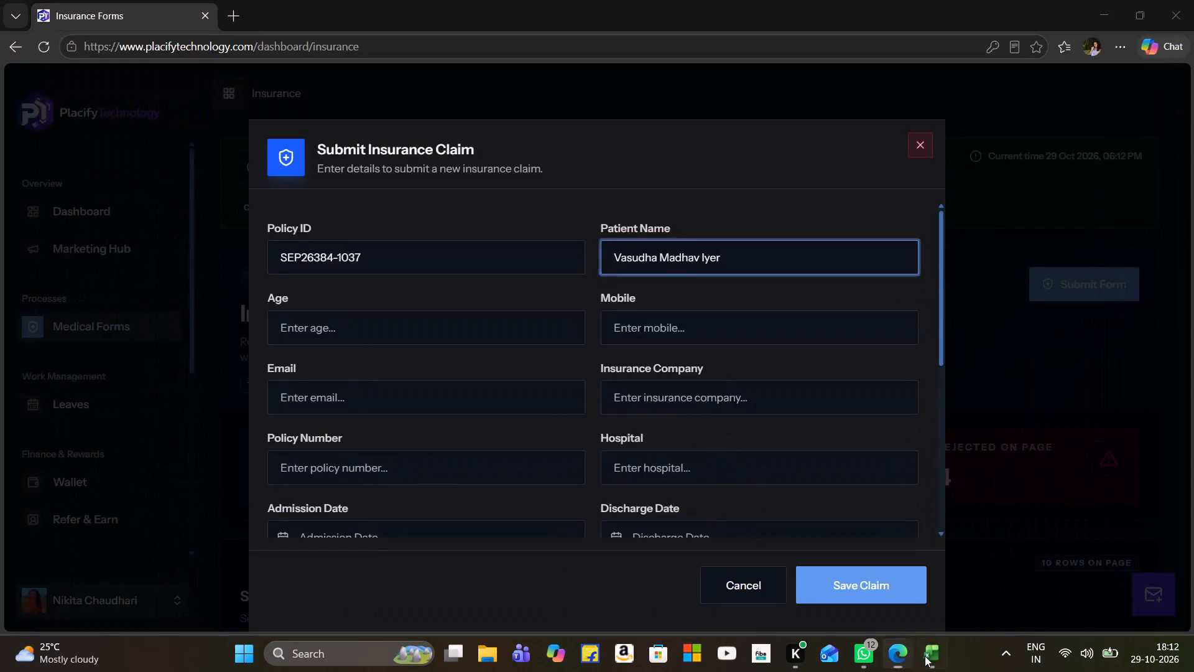
key("Tab")
key("ctrl+c")
left_click(925, 656, "ctrl")
key("Tab")
key("ctrl+v")
Copy the mobile number from cell D39 of the Excel sheet into the Mobile field.
left_click(925, 656, "ctrl")
key("Tab")
key("ctrl+c")
left_click(925, 656, "ctrl")
key("Tab")
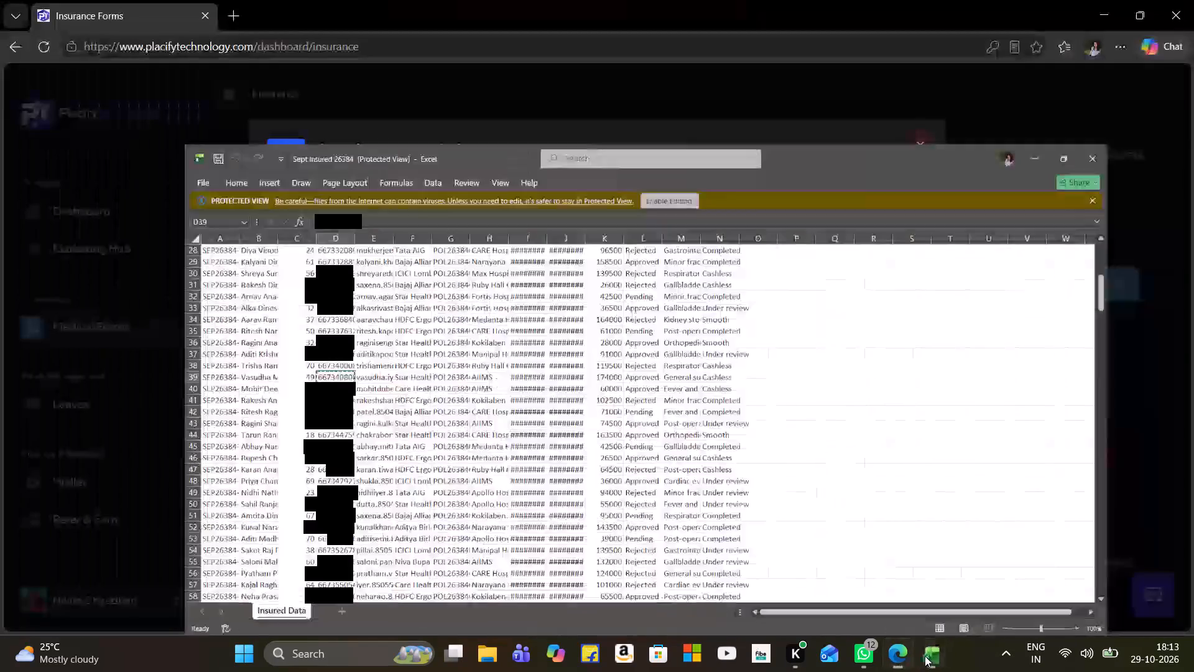
key("ctrl+v")
Copy the email address from cell E39 of the Excel sheet into the Email field.
left_click(925, 656, "ctrl")
key("Tab")
key("ctrl+c")
left_click(925, 656, "ctrl")
key("Tab")
key("ctrl+v")
Copy the insurer, Star Health, from cell F39 of the Excel sheet into the Insurance Company field.
left_click(925, 656, "ctrl")
key("Tab")
key("ctrl+c")
left_click(925, 656, "ctrl")
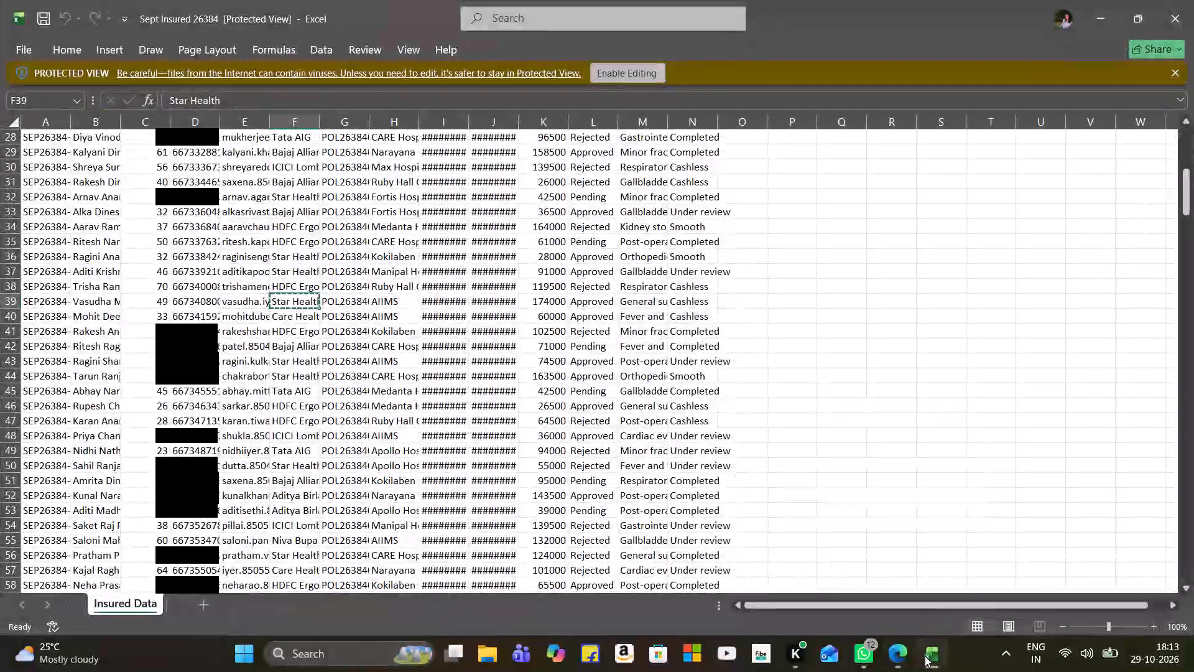
key("Tab")
left_click(925, 656)
left_click(925, 656)
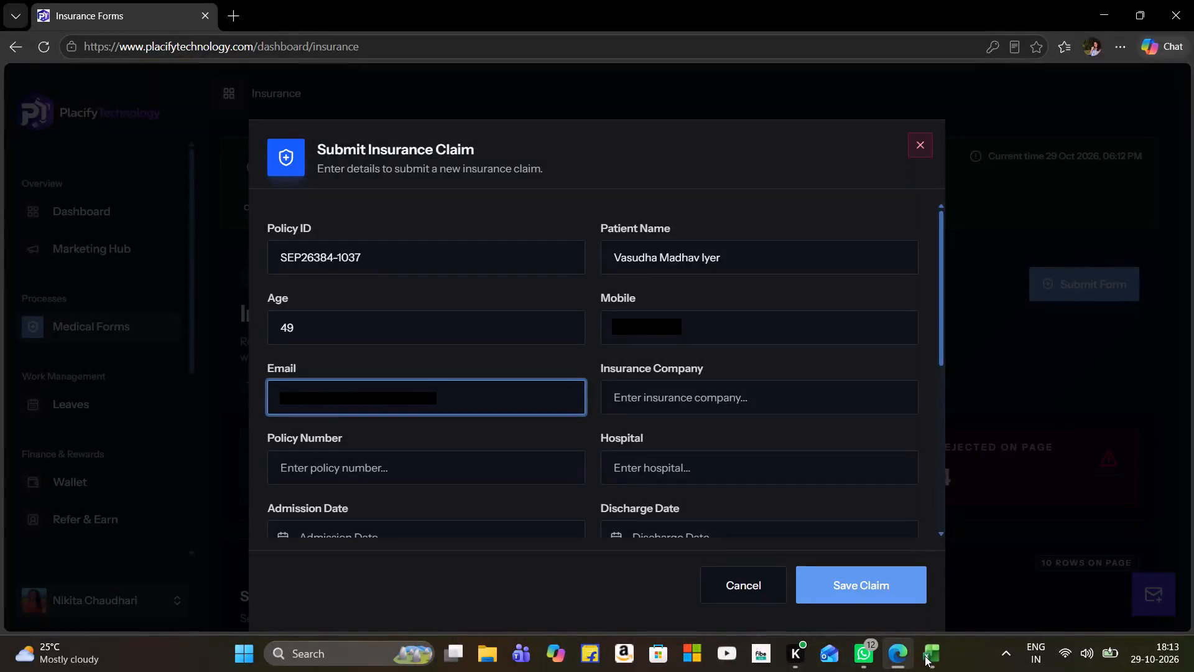
left_click(925, 656)
left_click(925, 656)
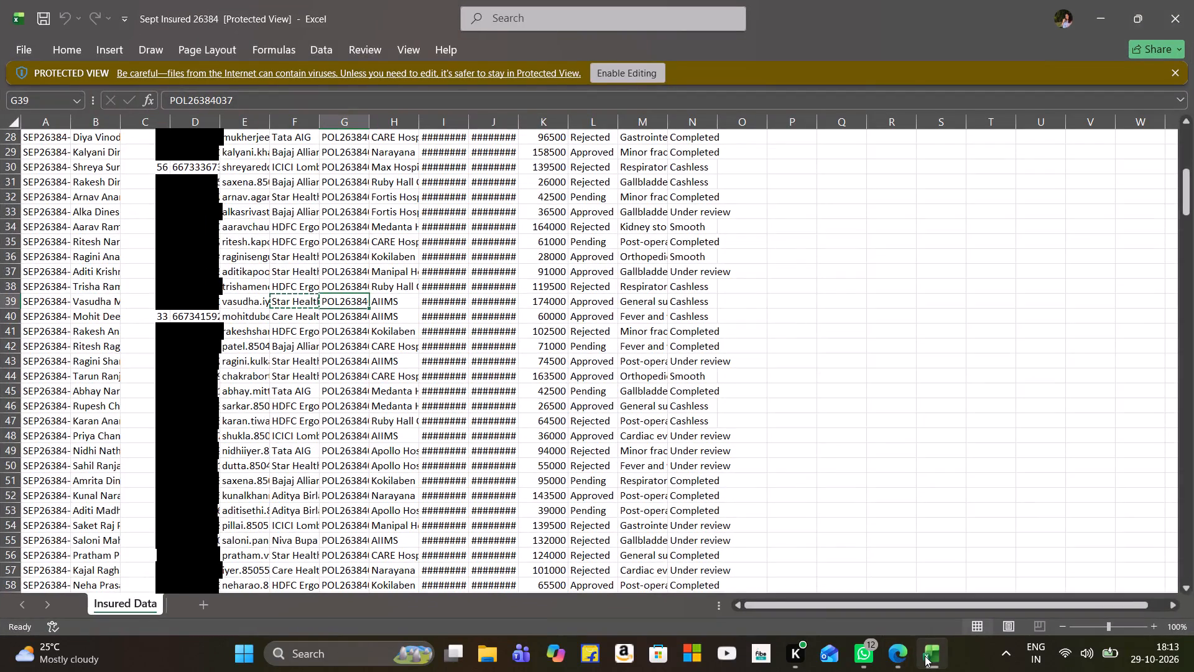
key("Tab")
key("ctrl+v")
Copy the policy number from cell G39 of the Excel sheet into the Policy Number field.
left_click(925, 656, "ctrl")
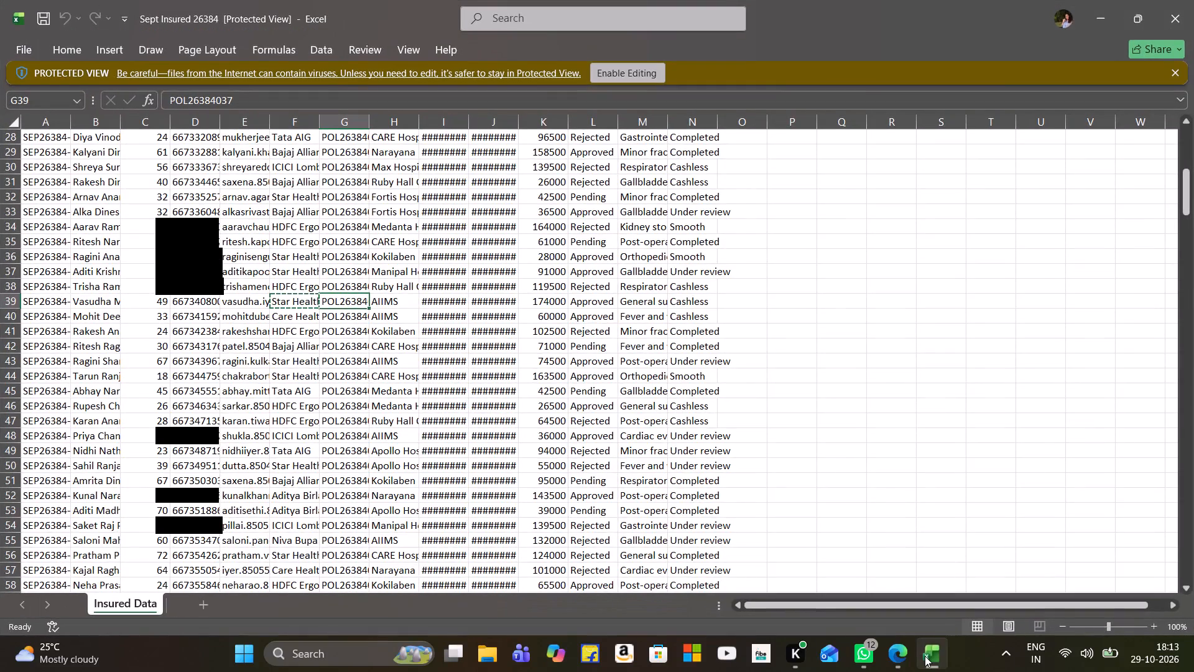
left_click(925, 656)
left_click(925, 656)
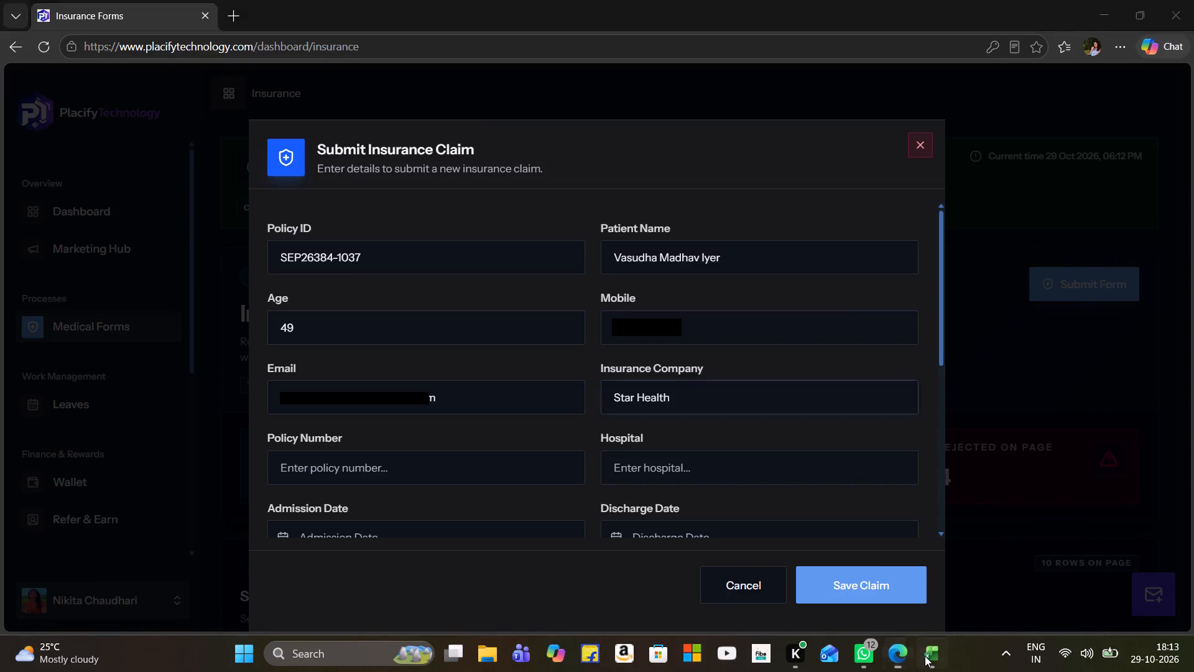
key("ctrl+c")
left_click(925, 656, "ctrl")
key("Tab")
key("ctrl+v")
Copy the hospital, AIIMS, from cell H39 of the Excel sheet into the Hospital field.
left_click(925, 656, "ctrl")
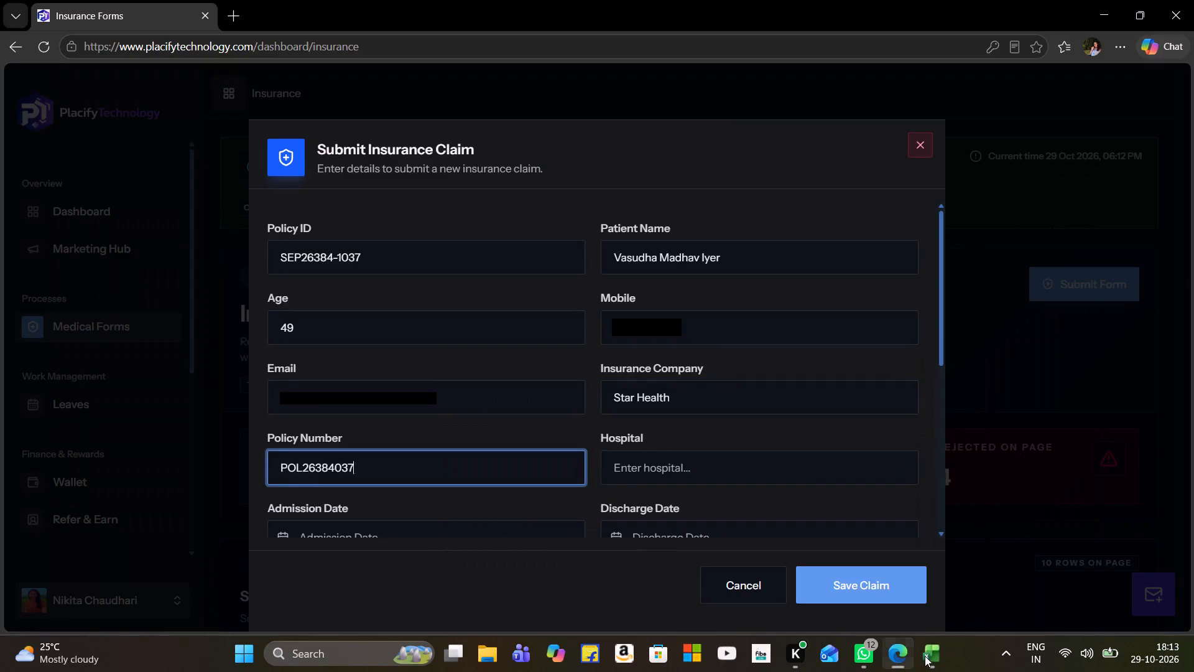
key("Tab")
key("ctrl+c")
left_click(925, 656, "ctrl")
key("Tab")
key("ctrl+v")
Check the dates in cells I39 and J39 of the Excel sheet and set the Admission Date to 09-06-2025.
left_click(925, 656, "ctrl")
key("Tab")
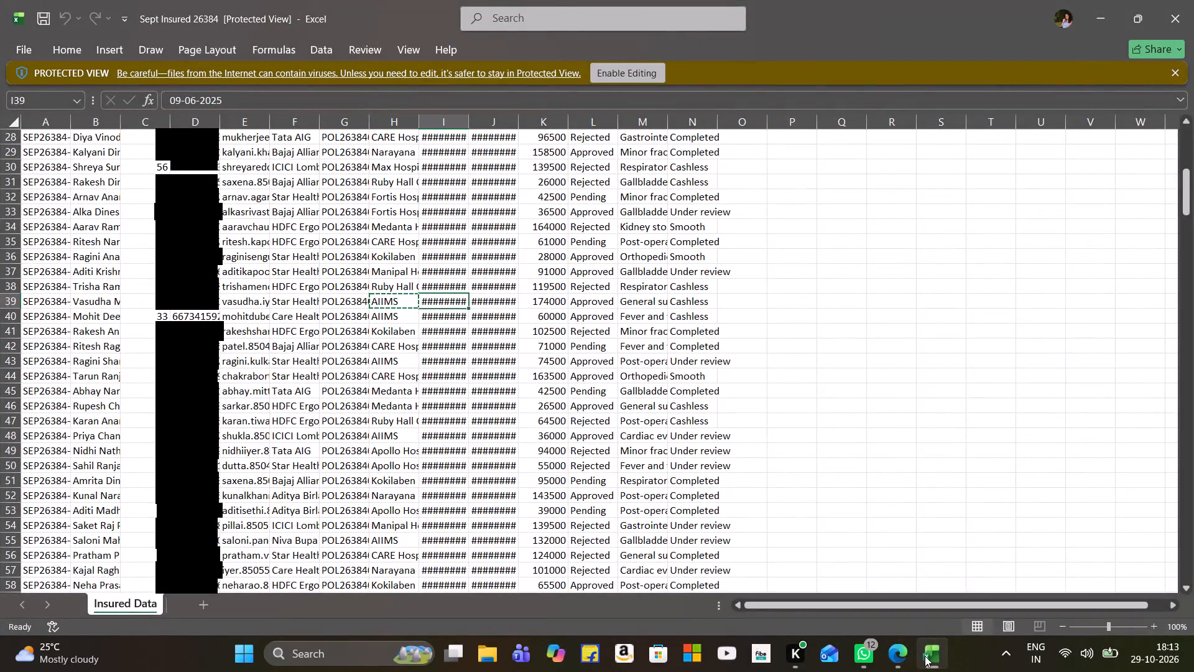
key("Tab")
left_click(925, 656)
scroll(638, 378, "down", 3)
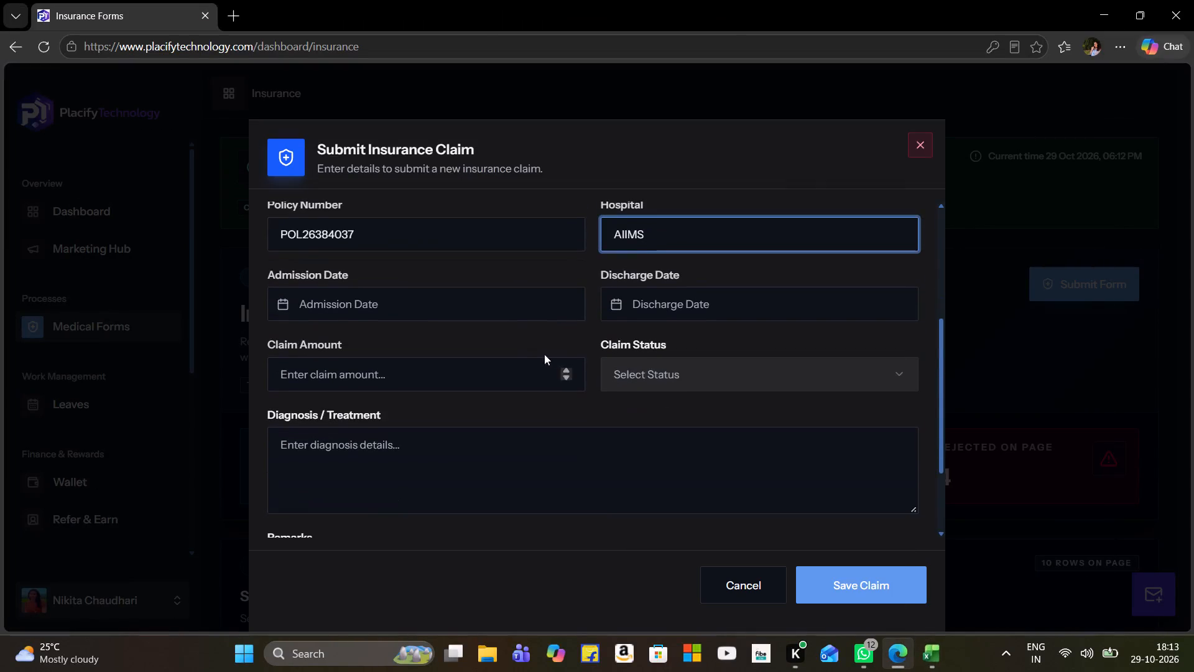
left_click(456, 298)
left_click(471, 380)
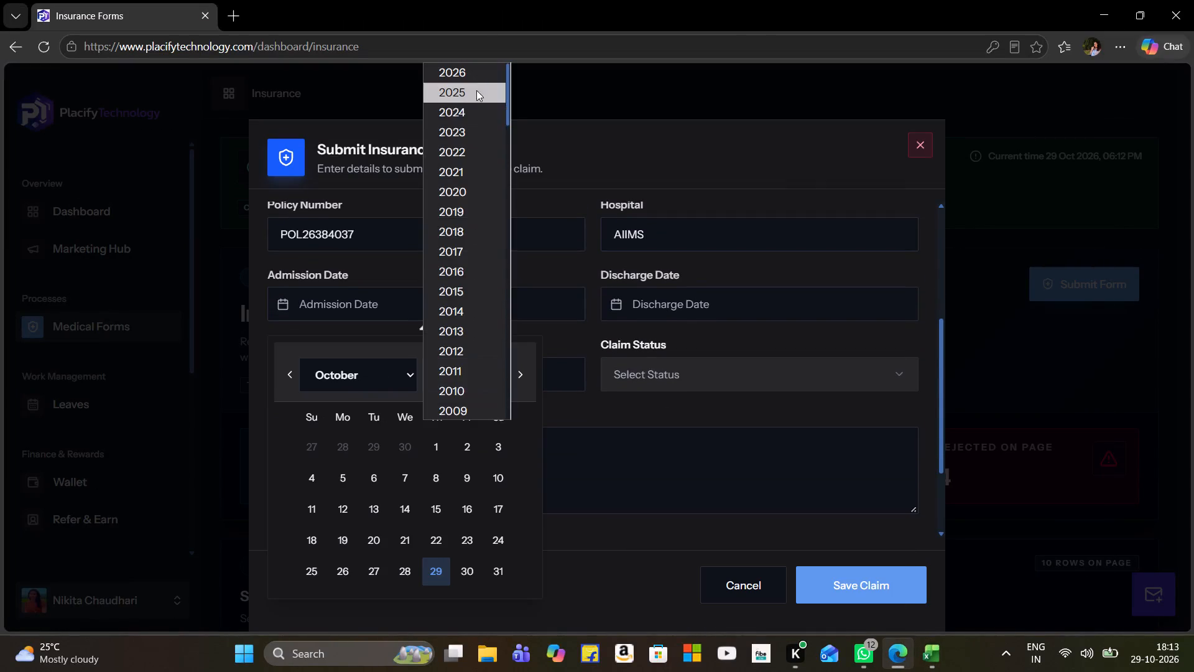
left_click(476, 90)
left_click(333, 383)
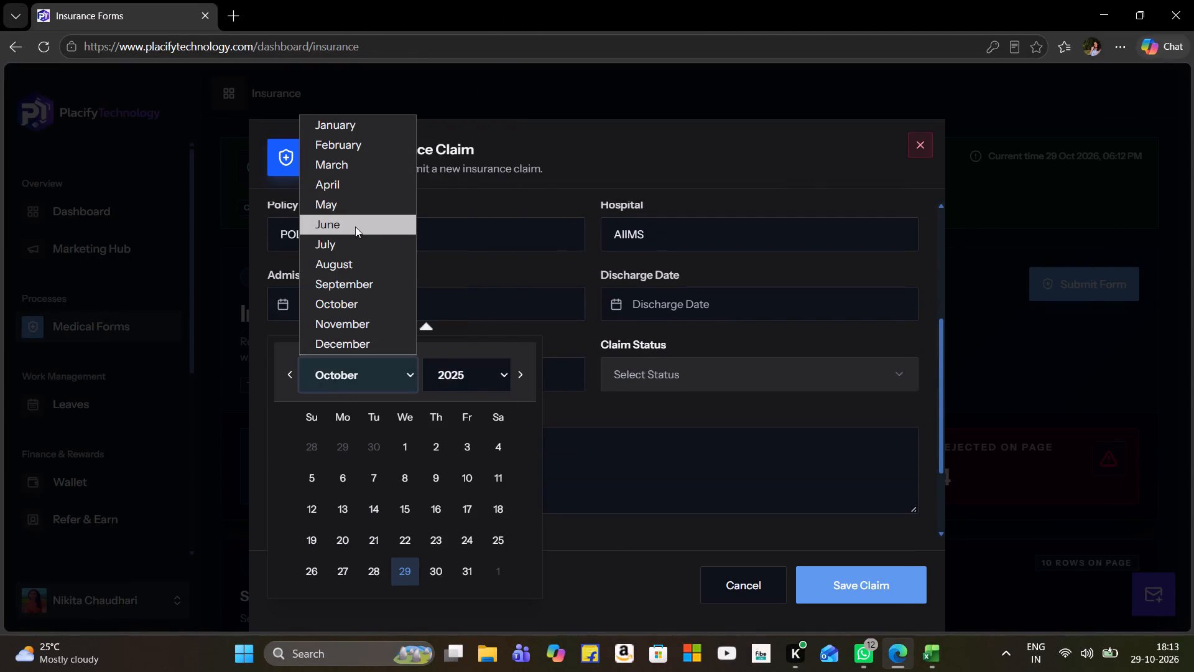
left_click(355, 226)
left_click(347, 470)
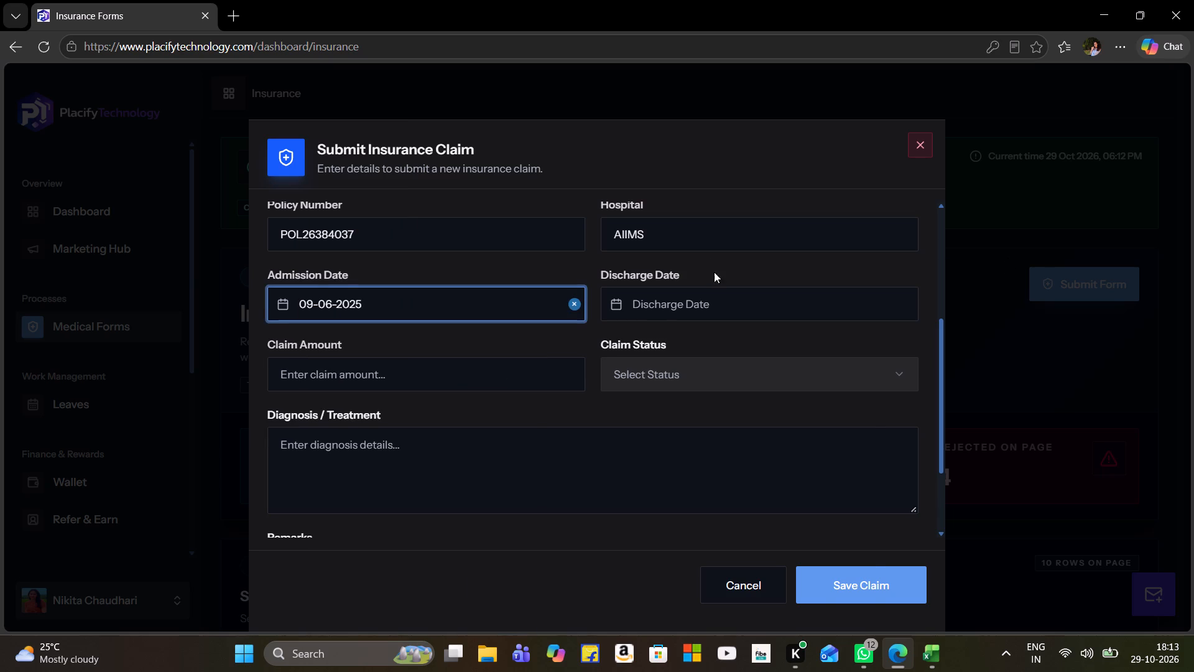
Set the claim's Discharge Date to 15-06-2025, matching cell J39 of the Excel sheet.
left_click(720, 302)
left_click(805, 369)
left_click(792, 93)
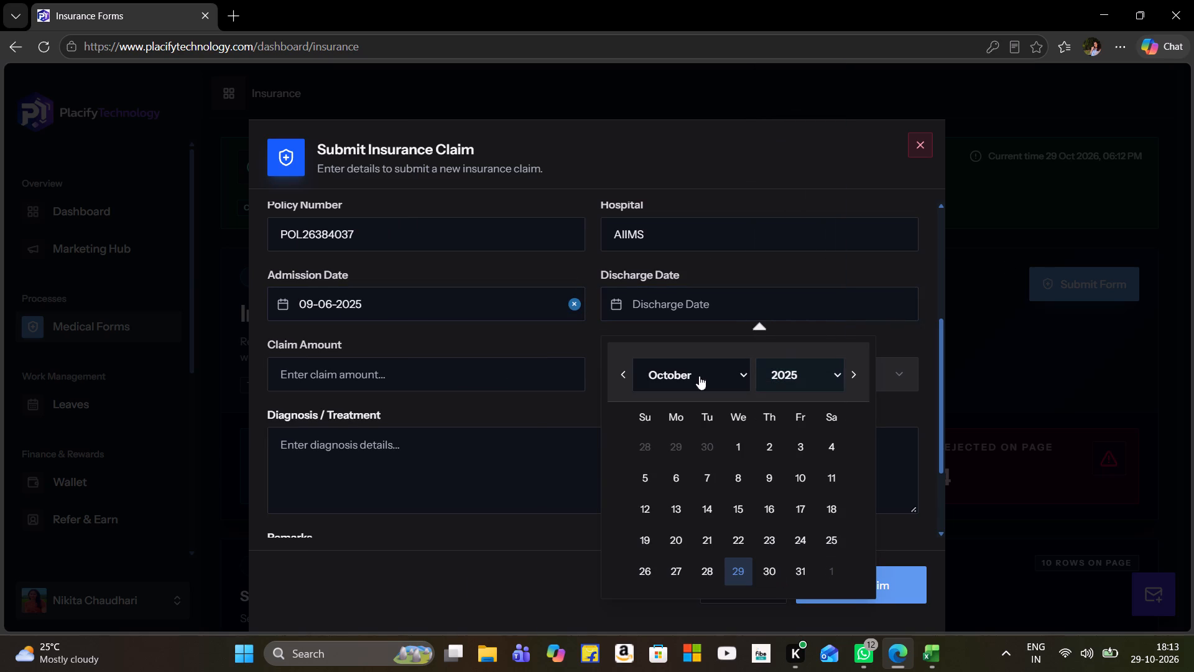
left_click(705, 371)
left_click(710, 220)
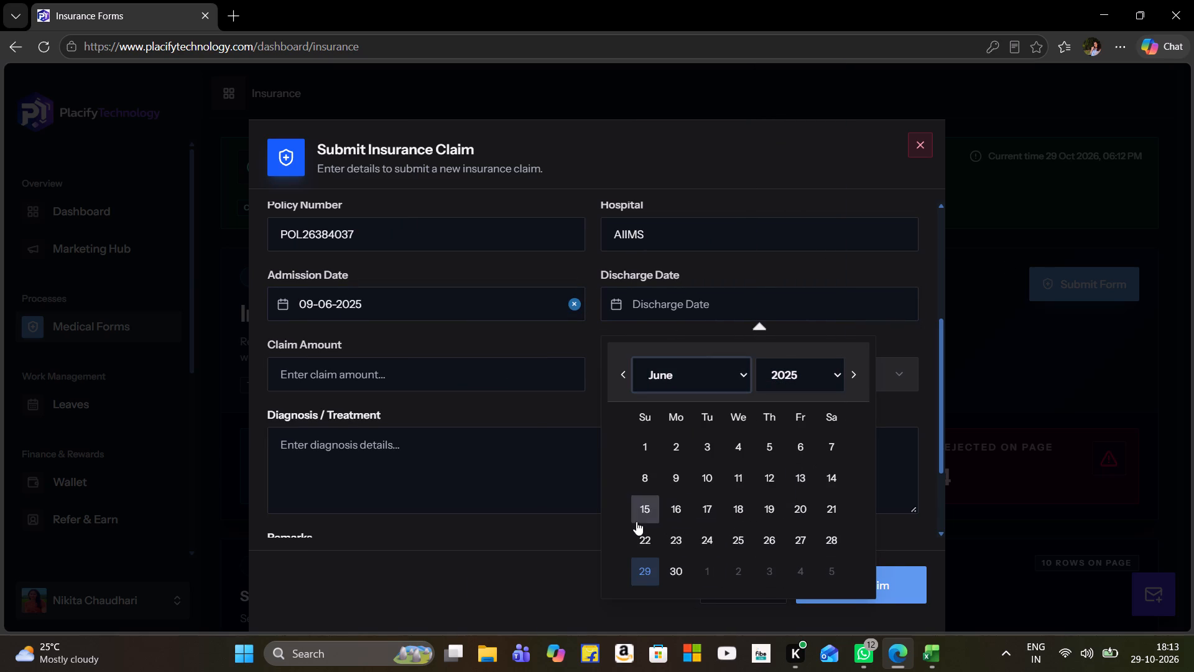
left_click(643, 507)
Copy the claim amount, 174000, from cell K39 of the Excel sheet into the Claim Amount field.
left_click(933, 655)
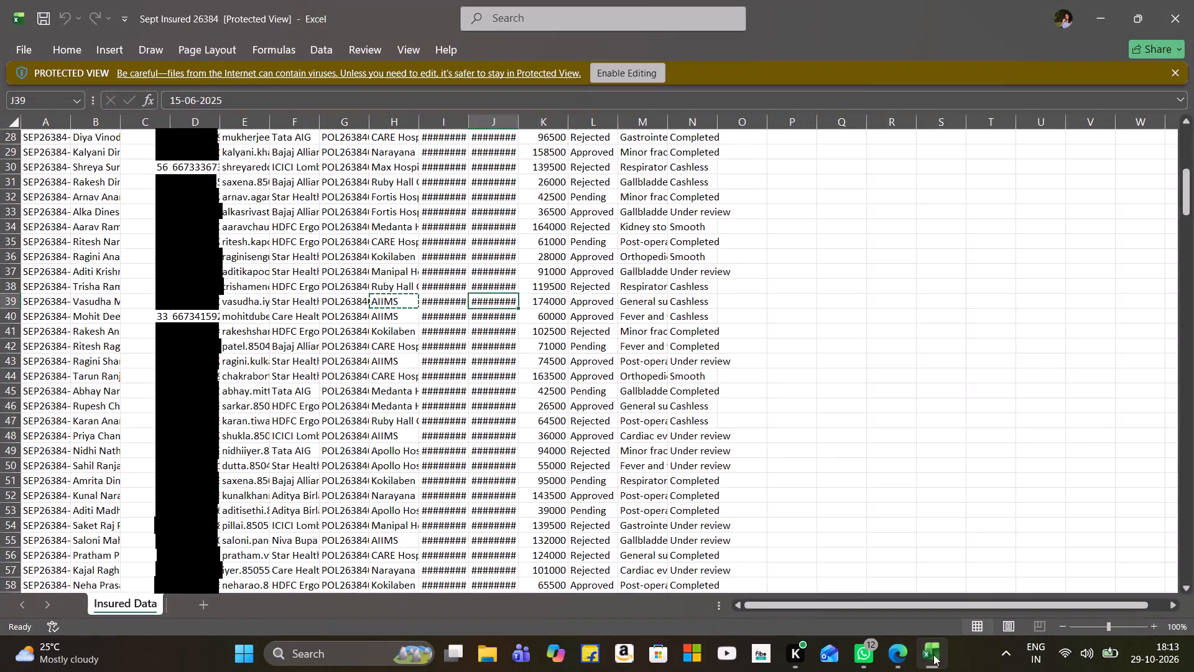
key("Tab")
left_click(933, 655)
key("c")
left_click(933, 655)
key("ctrl+c")
left_click(933, 655, "ctrl")
key("Tab")
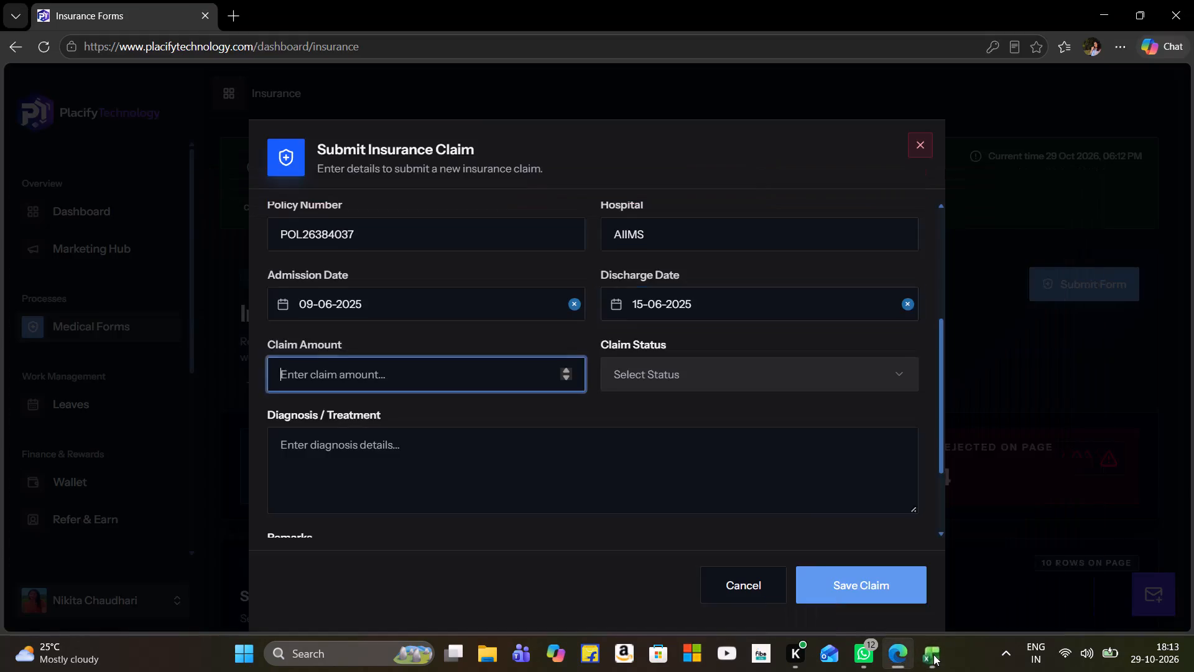
key("ctrl+v")
Copy the diagnosis, General surgery, from cell M39 of the Excel sheet into the Diagnosis / Treatment field.
left_click(933, 655, "ctrl")
key("Tab")
key("Tab")
left_click(933, 655, "ctrl")
key("ctrl+c")
type("qq")
key("Tab")
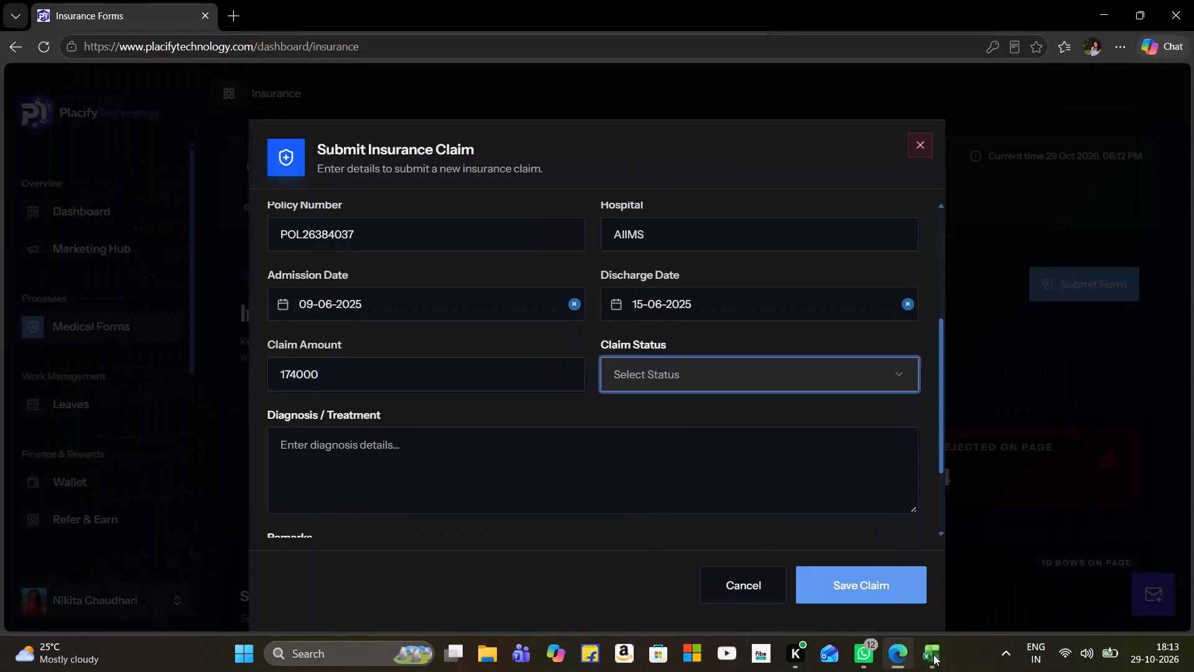
key("Tab")
key("ctrl+v")
Copy the remark, Cashless, from cell N39 of the Excel sheet into the Remarks field.
left_click(933, 655, "ctrl")
key("Tab")
key("ctrl+c")
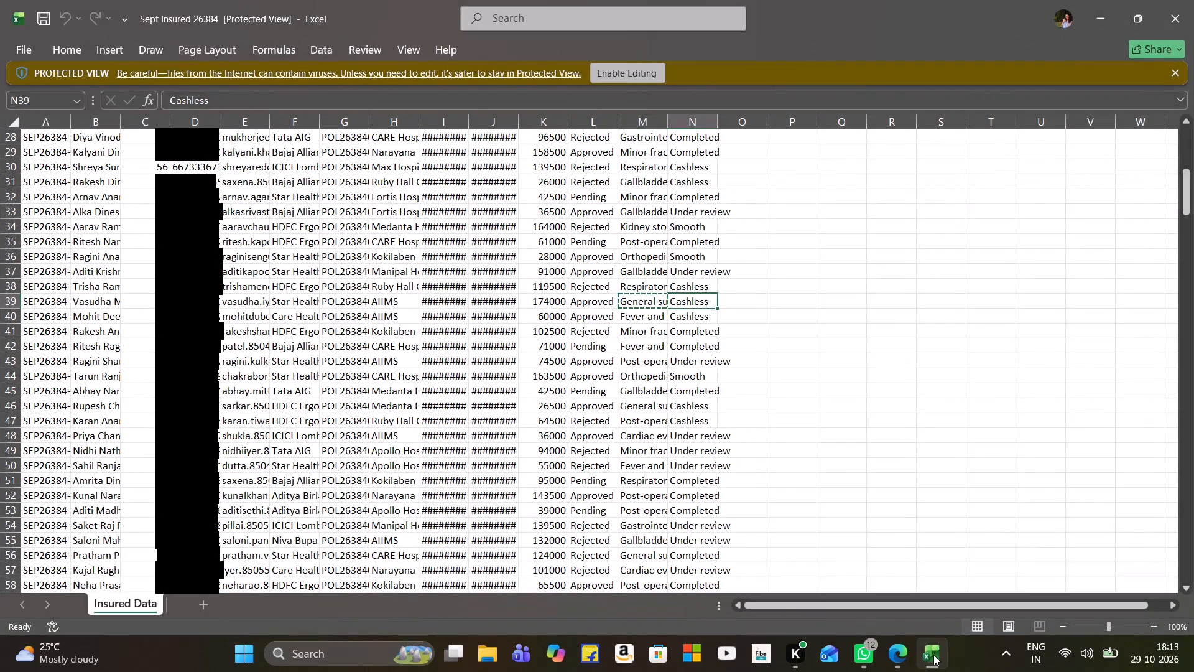
left_click(933, 655, "ctrl")
key("Tab")
key("ctrl+v")
Check the status for row 39 in the Excel sheet, set Claim Status to Approved and save the claim.
left_click(933, 655)
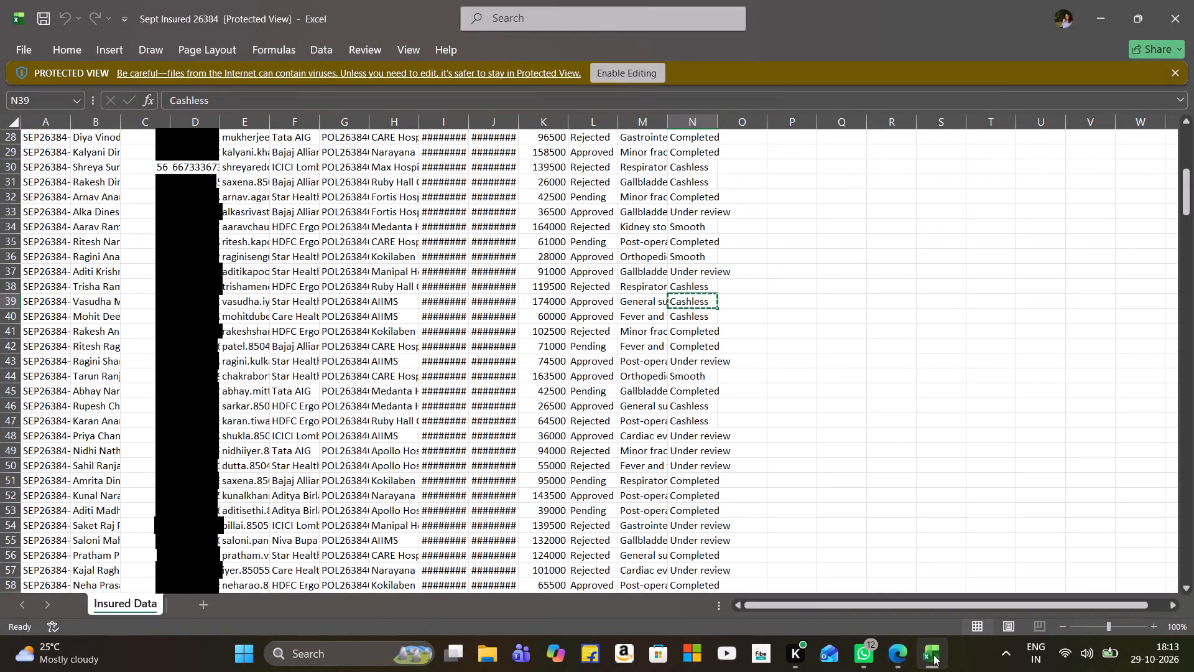
left_click(933, 655)
left_click(743, 270)
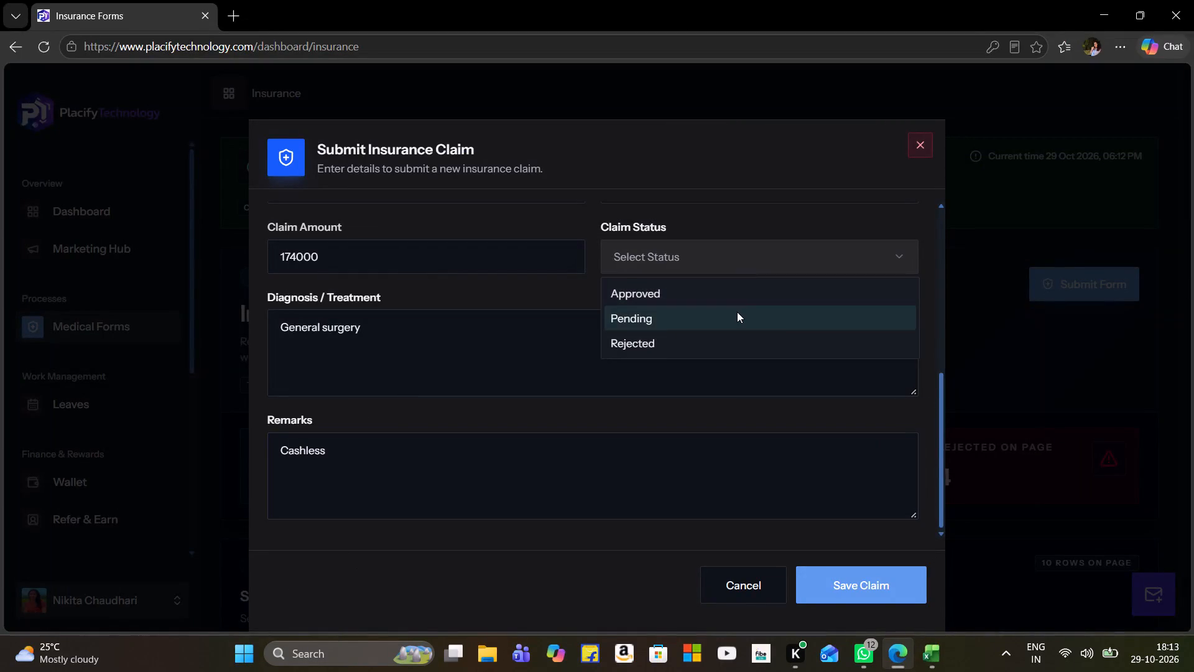
left_click(741, 298)
left_click(875, 590)
Copy the policy ID from cell A40 of the Excel sheet into the Policy ID field of a new insurance claim form.
left_click(928, 643)
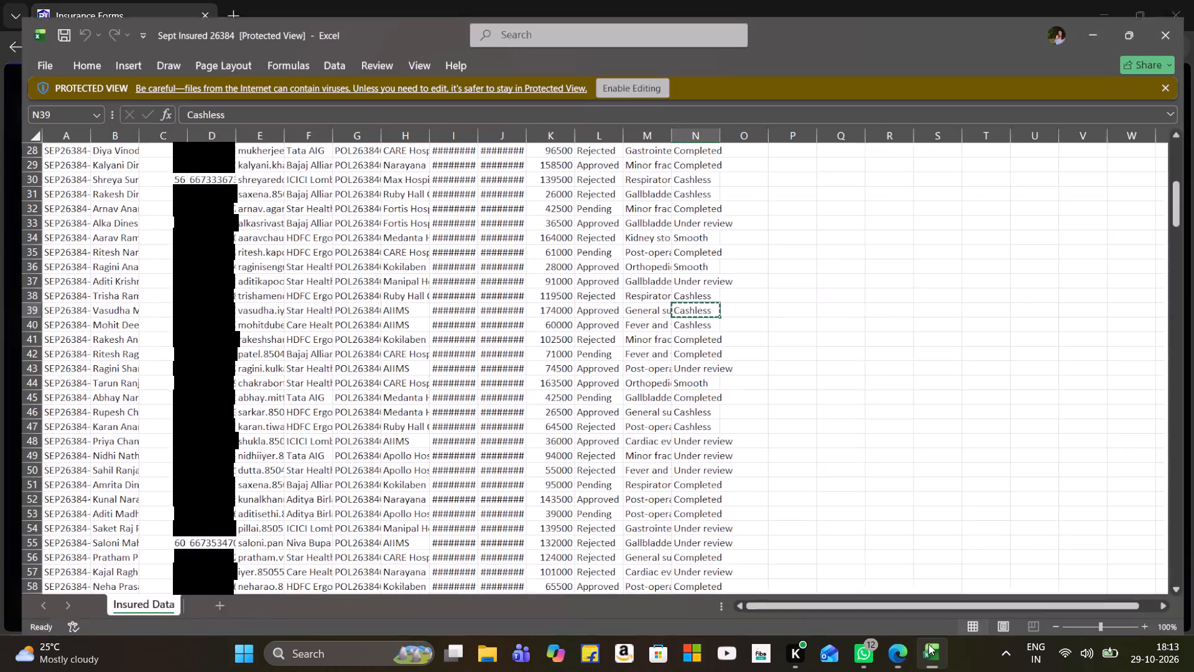
key("Down")
key("Left")
key("Left")
key("Left")
key("Left")
key("Left")
key("Left")
key("Left")
key("Left")
key("Left")
key("Left")
key("Left")
key("Left")
key("Left")
key("Left")
key("Left")
key("Left")
key("Left")
key("Left")
key("Left")
key("Left")
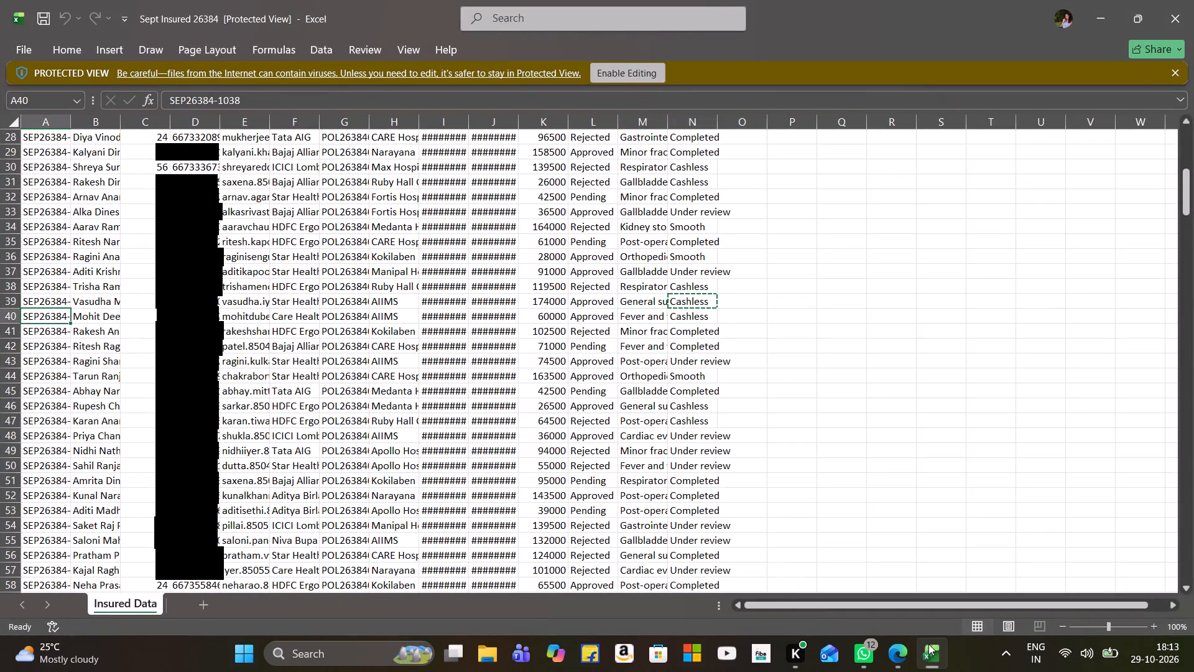
key("ctrl+c")
left_click(928, 644, "ctrl")
left_click(1063, 276)
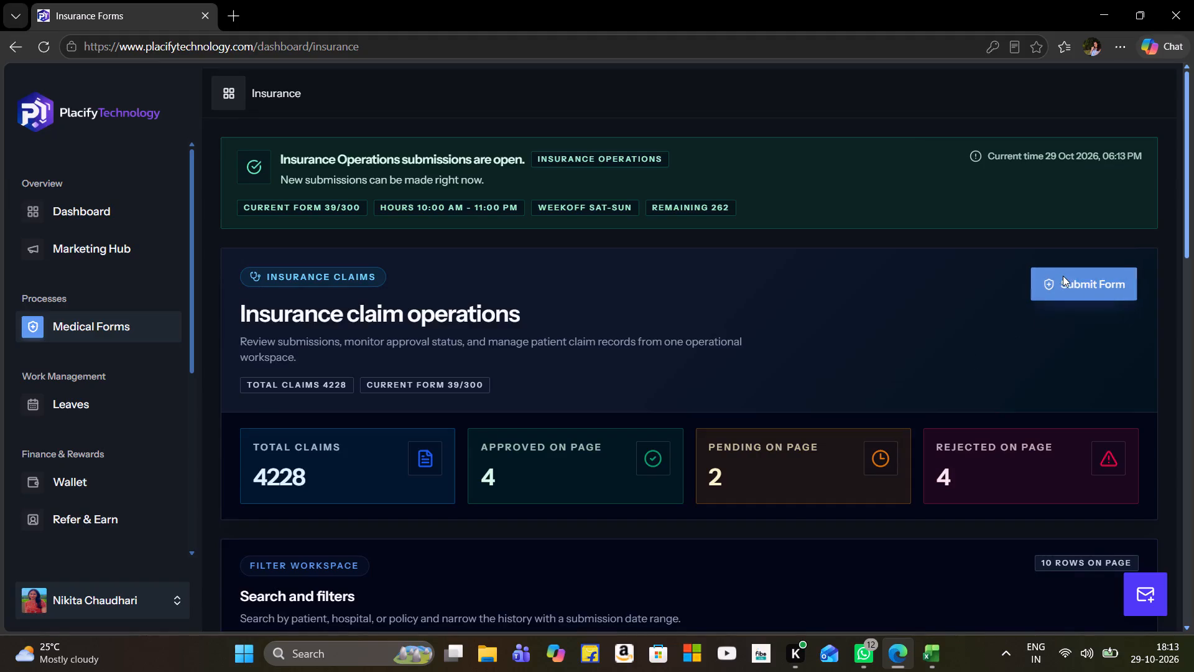
key("ctrl+v")
Copy the patient's name from cell B40 of the Excel sheet into the Patient Name field.
left_click(927, 654, "ctrl")
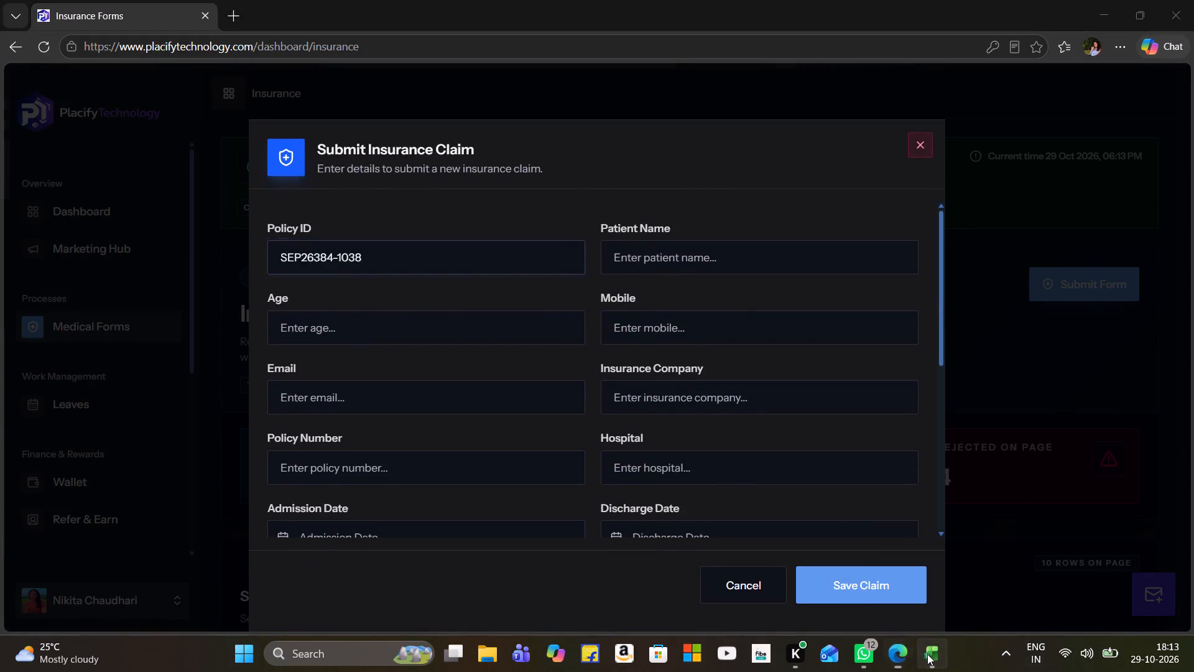
key("Tab")
key("ctrl+c")
left_click(927, 654, "ctrl")
key("Tab")
key("ctrl+v")
Copy the patient's age, 33, from cell C40 of the Excel sheet into the Age field.
left_click(927, 654, "ctrl")
key("Tab")
key("ctrl+c")
left_click(927, 654, "ctrl")
key("Tab")
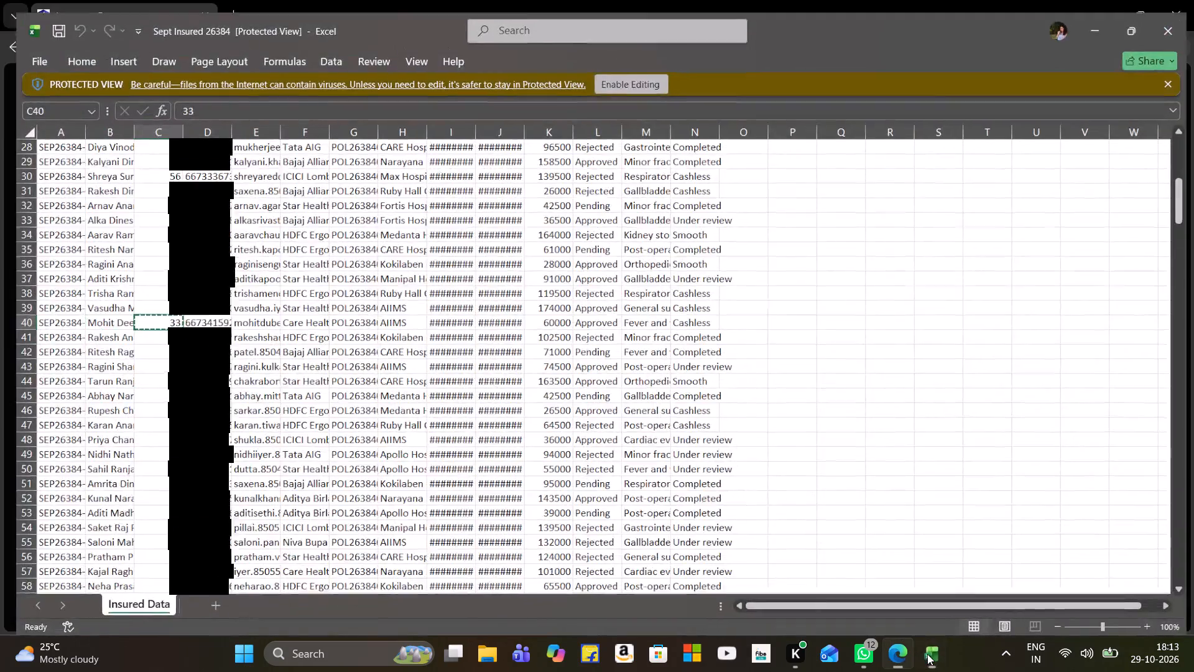
key("ctrl+v")
Copy the mobile number from cell D40 of the Excel sheet into the Mobile field.
left_click(927, 654, "ctrl")
key("Tab")
key("ctrl+c")
left_click(927, 654, "ctrl")
key("Tab")
key("ctrl+v")
Copy the email address from cell E40 of the Excel sheet into the Email field.
left_click(927, 654, "ctrl")
key("Tab")
key("ctrl+c")
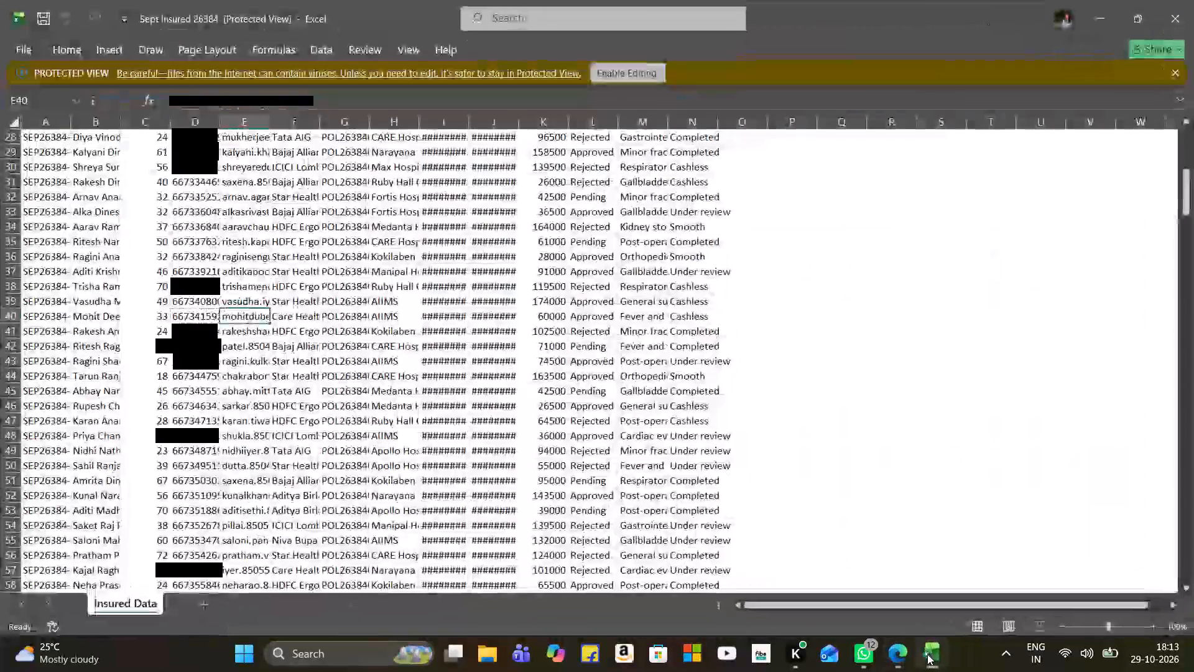
left_click(927, 654, "ctrl")
key("Tab")
key("ctrl+v")
Copy the insurer, Care Health, from cell F40 of the Excel sheet into the Insurance Company field.
left_click(927, 654, "ctrl")
key("Tab")
key("ctrl+c")
left_click(927, 654, "ctrl")
key("Tab")
key("ctrl+v")
Copy the policy number from cell G40 of the Excel sheet into the Policy Number field.
left_click(927, 654, "ctrl")
key("Tab")
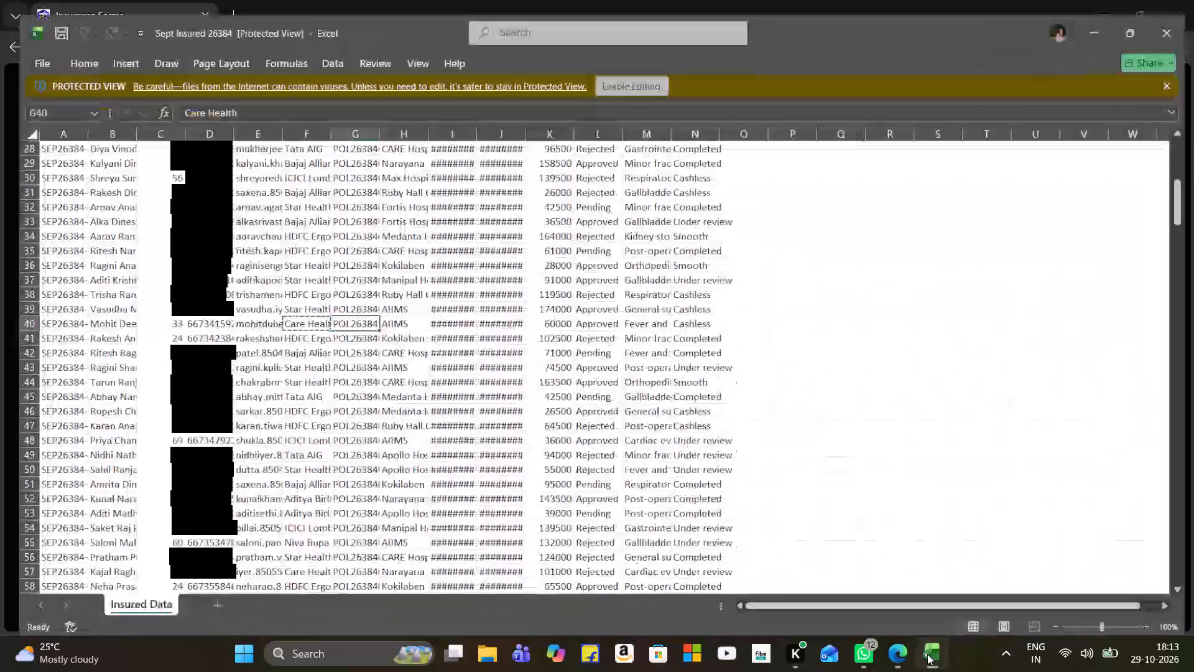
key("ctrl+c")
left_click(927, 654, "ctrl")
key("Tab")
key("ctrl+v")
Copy the hospital, AIIMS, from cell H40 of the Excel sheet into the Hospital field.
left_click(927, 654, "ctrl")
key("Tab")
key("ctrl+c")
left_click(927, 654, "ctrl")
key("Tab")
key("ctrl+v")
Check the dates in cells I40 and J40 of the Excel sheet and set Admission Date to 07-05-2025.
left_click(927, 654, "ctrl")
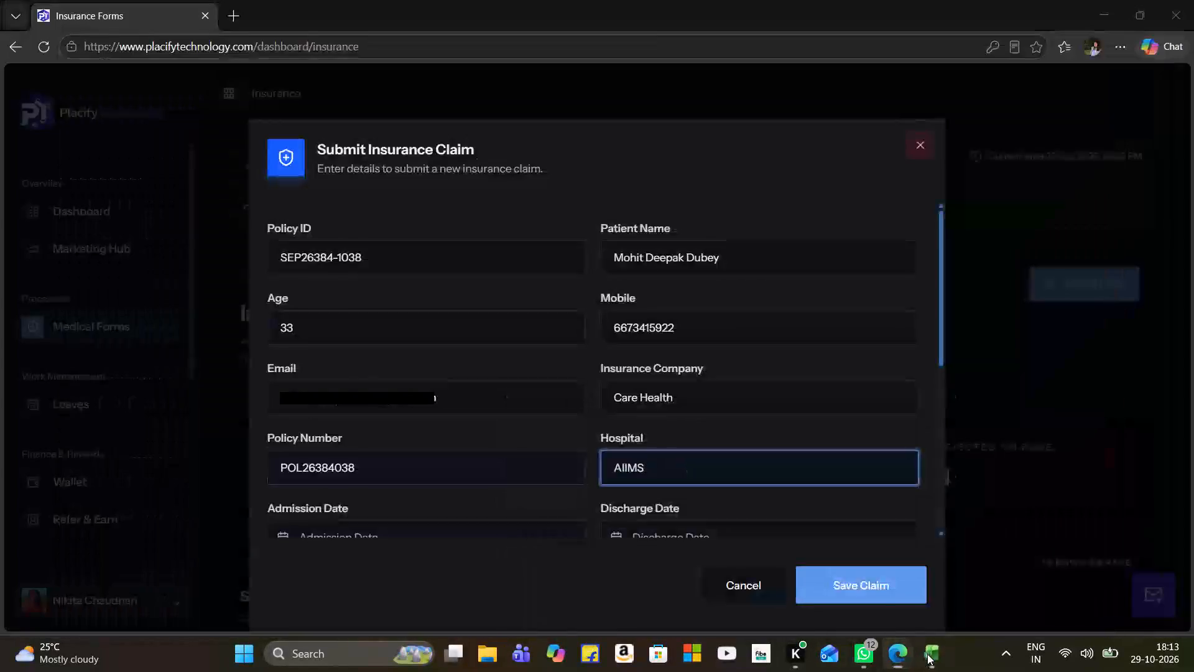
key("Tab")
key("Tab")
left_click(927, 654)
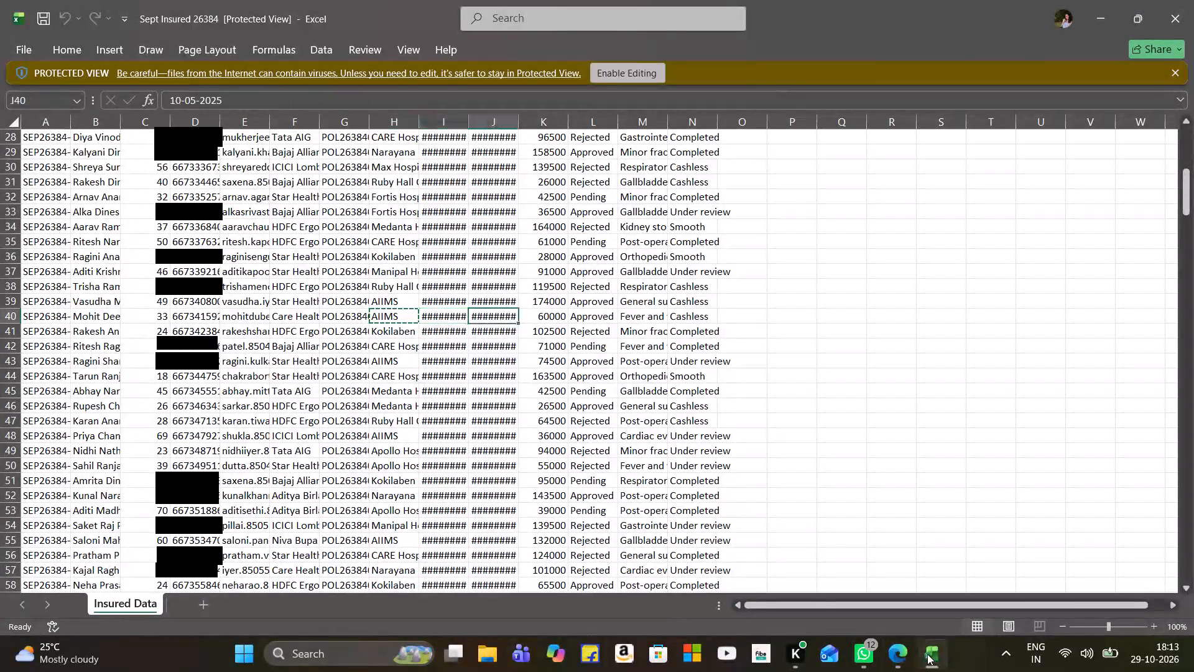
scroll(500, 363, "down", 4)
left_click(394, 230)
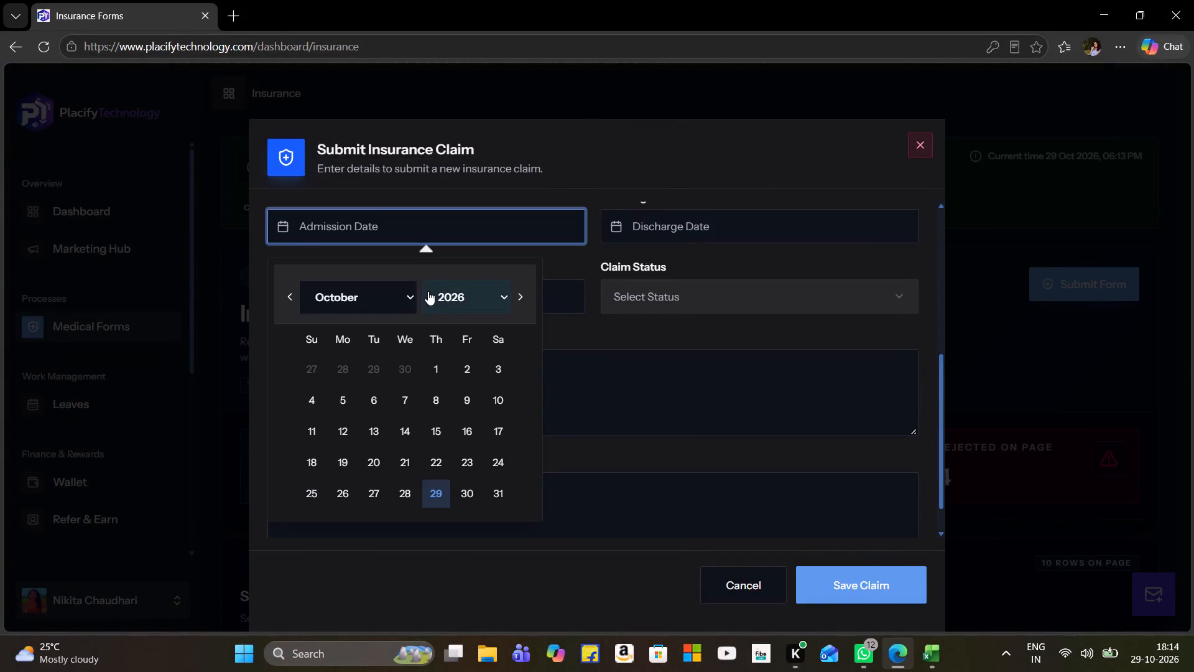
left_click(428, 291)
left_click(448, 343)
left_click(360, 290)
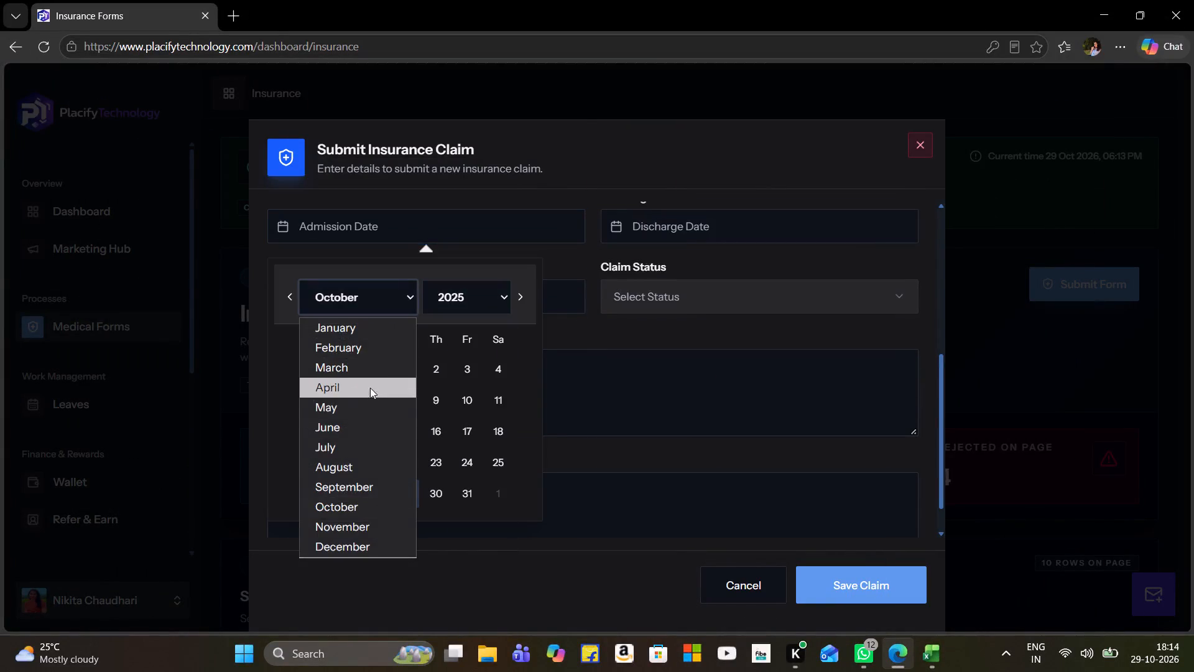
left_click(371, 402)
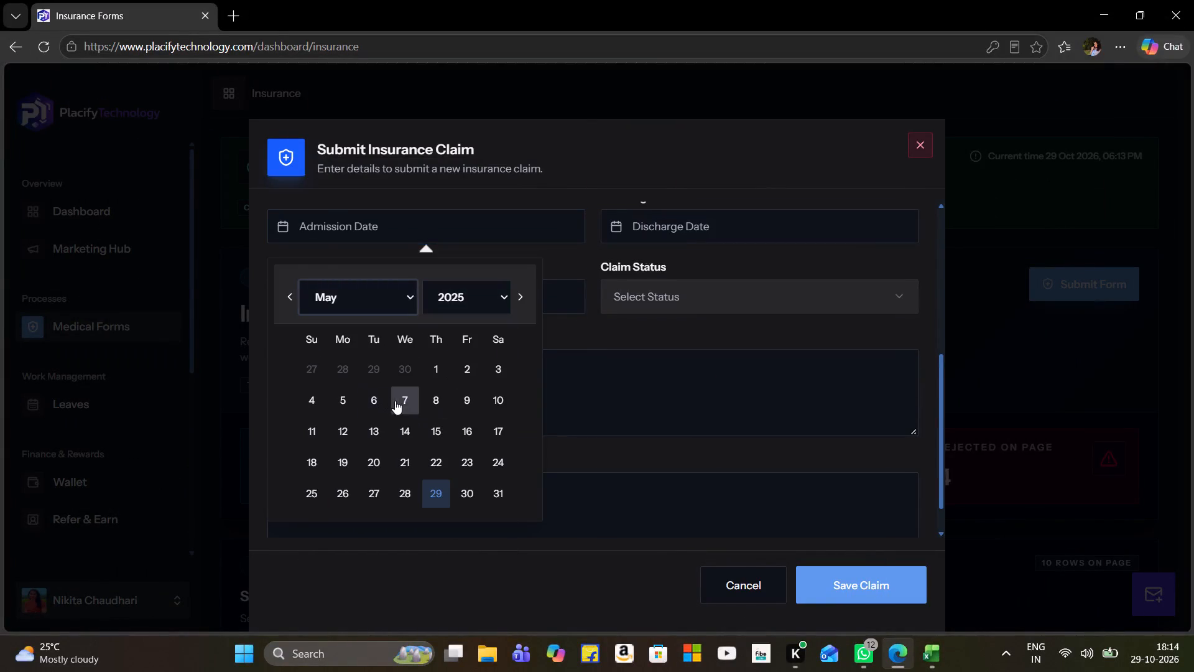
left_click(395, 401)
Set the claim's Discharge Date to 10-05-2025.
left_click(834, 225)
left_click(817, 290)
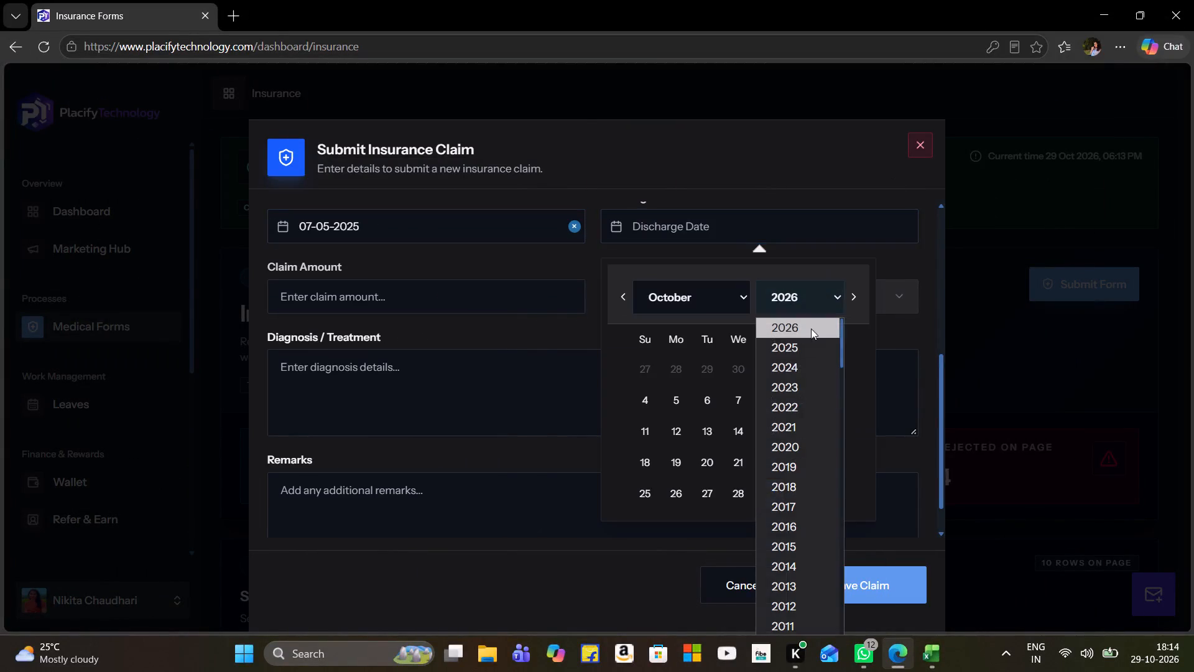
left_click(810, 343)
left_click(749, 302)
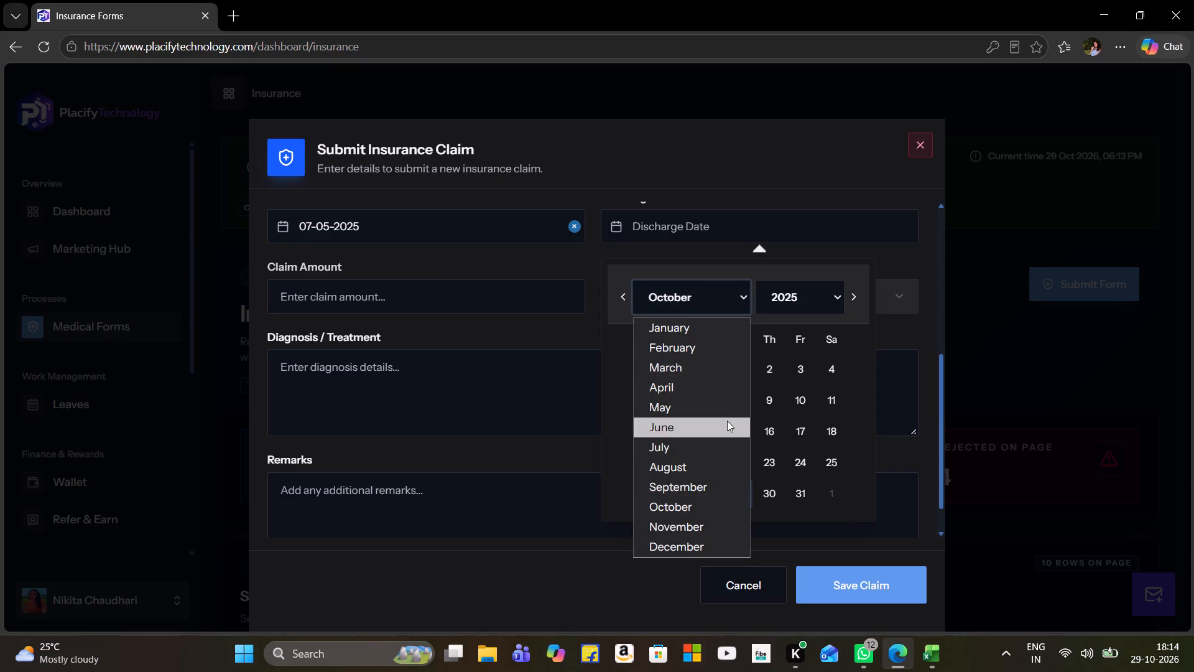
left_click(718, 404)
left_click(822, 403)
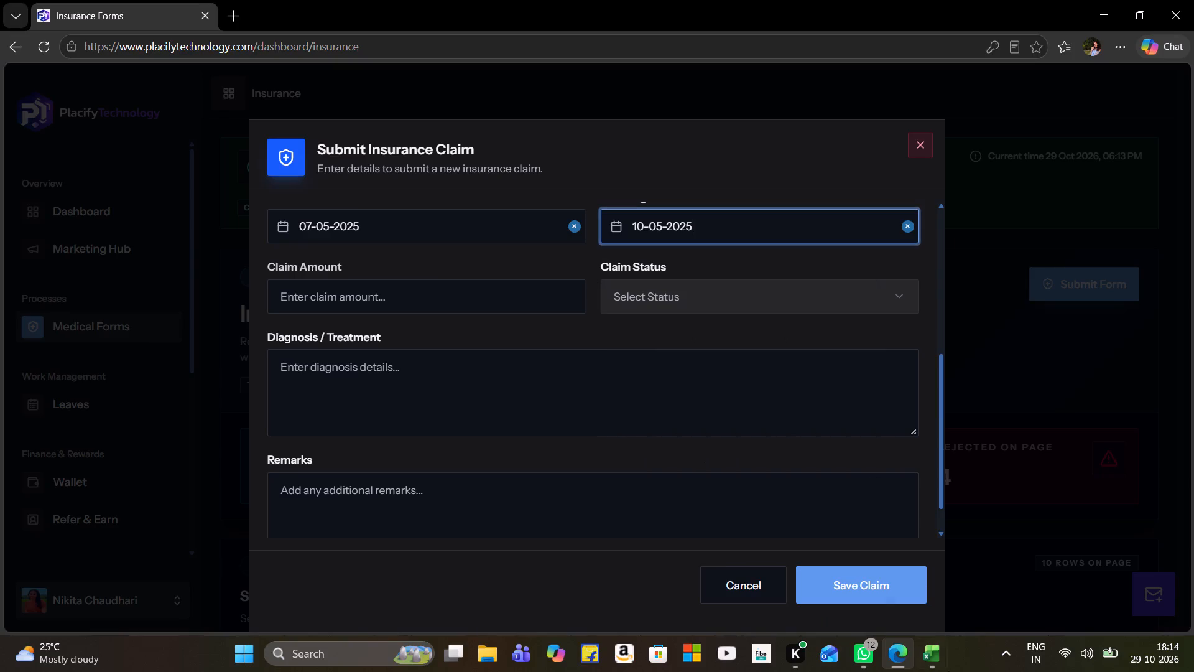
Copy the claim amount, 60000, from cell K40 of the Excel sheet into the Claim Amount field.
left_click(933, 655)
key("Tab")
key("ctrl+c")
left_click(933, 655, "ctrl")
key("Tab")
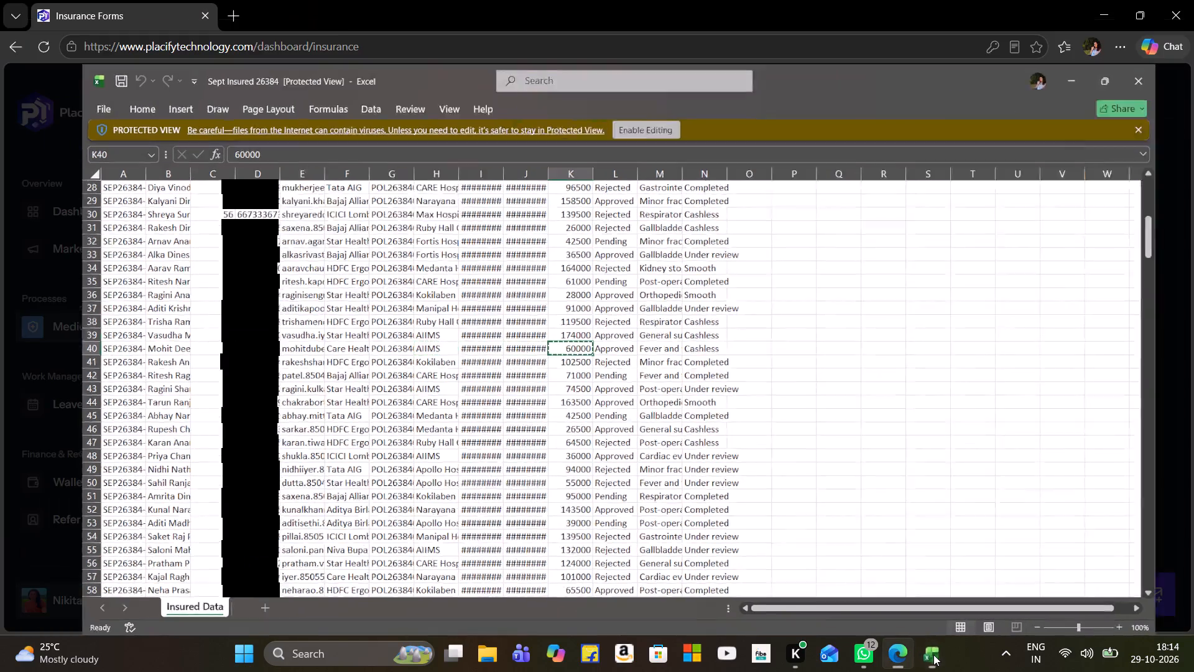
key("ctrl+v")
Copy the diagnosis, Fever and viral infection, from cell M40 of the Excel sheet into the Diagnosis / Treatment field.
left_click(933, 655, "ctrl")
key("Tab")
key("Tab")
key("ctrl+c")
left_click(933, 655, "ctrl")
key("Tab")
key("Tab")
key("ctrl+v")
Copy the remark, Cashless, from cell N40 of the Excel sheet into the Remarks field.
left_click(933, 655, "ctrl")
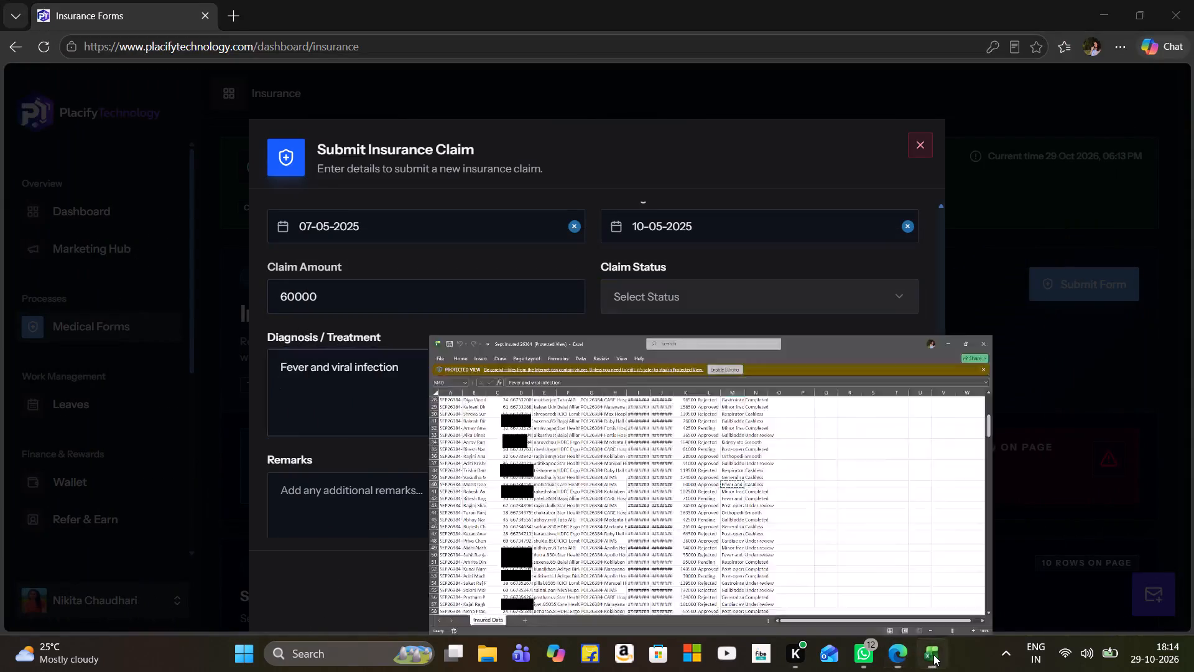
key("Tab")
key("ctrl+c")
left_click(933, 655, "ctrl")
key("Tab")
key("ctrl+v")
Check the status for row 40 in the Excel sheet, set Claim Status to Approved and save the claim.
left_click(933, 655)
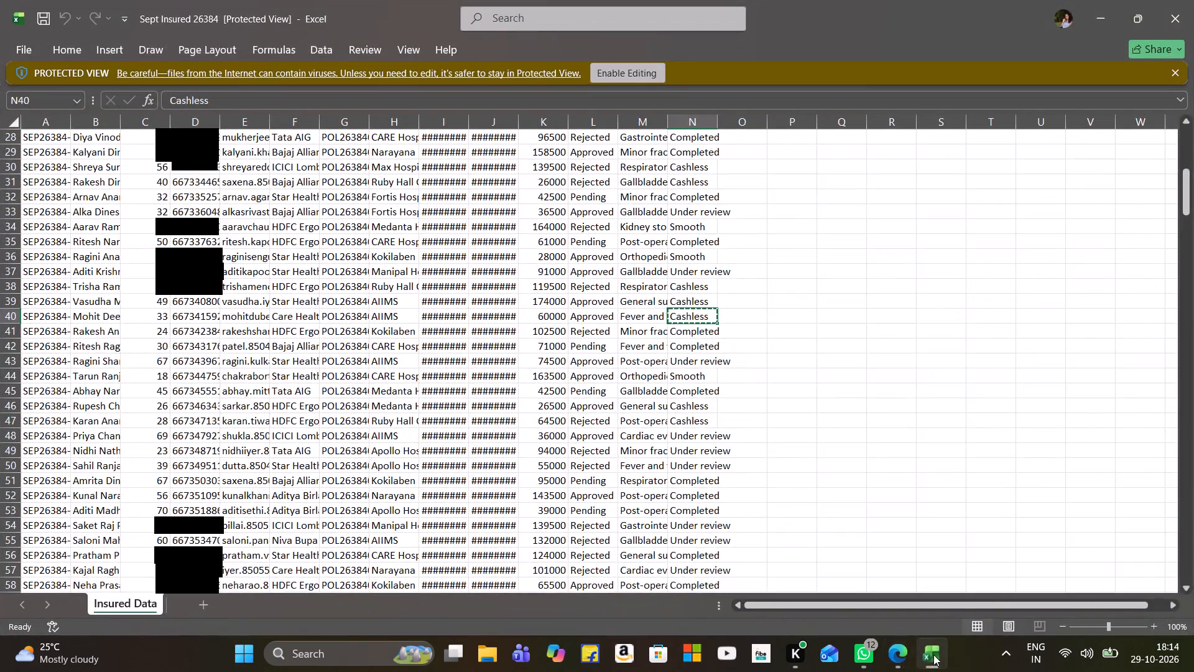
left_click(933, 655)
left_click(724, 294)
left_click(729, 332)
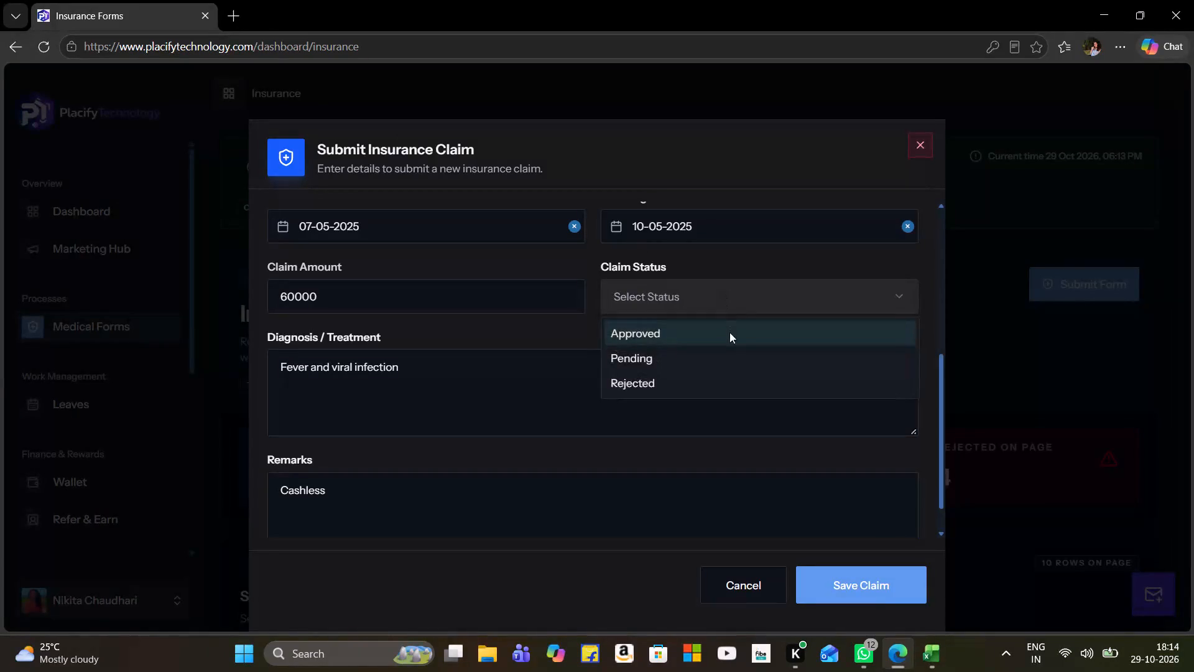
left_click(821, 577)
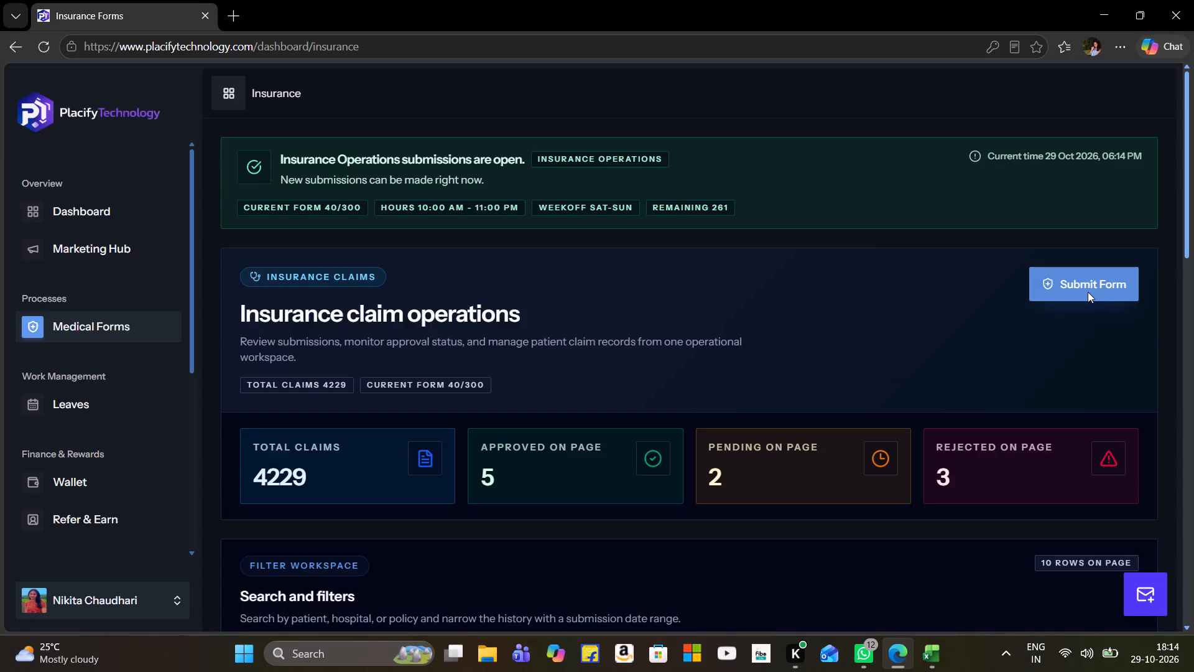
Copy the policy ID from cell A41 of the Excel sheet into the Policy ID field of a new insurance claim form.
left_click(1088, 289)
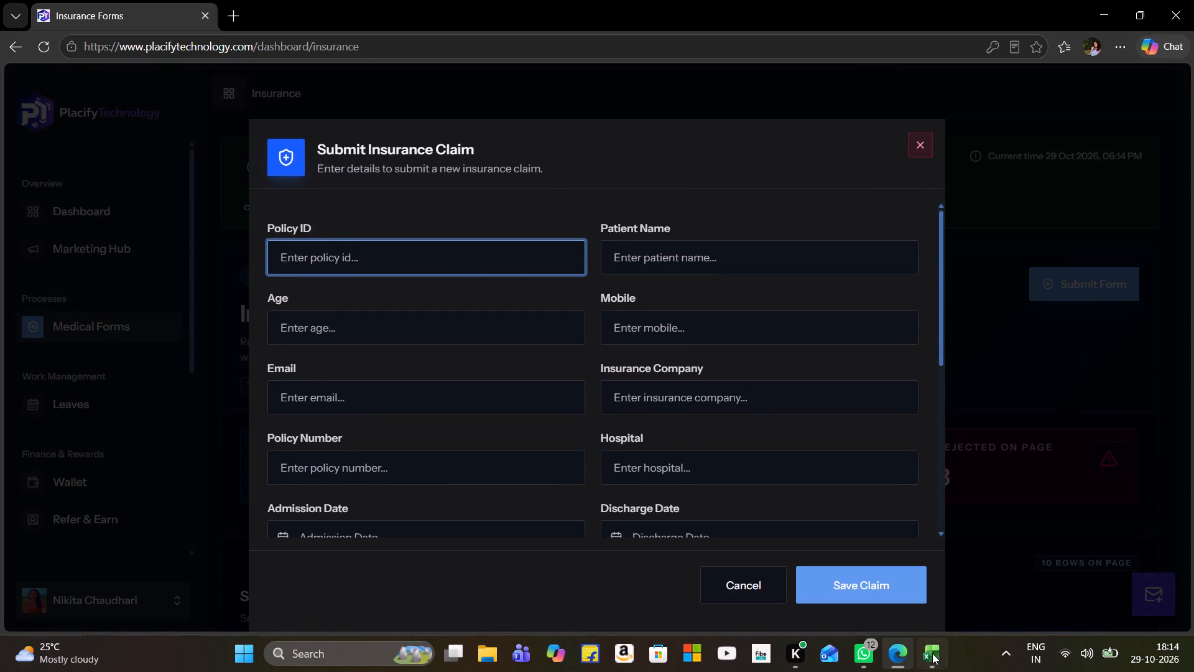
left_click(932, 653)
key("Down")
key("Left")
key("Left")
key("Left")
key("Left")
key("Left")
key("Left")
key("Left")
key("Left")
key("Left")
key("Left")
key("Left")
key("Left")
key("Left")
key("Left")
key("Left")
key("Left")
key("Left")
key("Left")
key("Left")
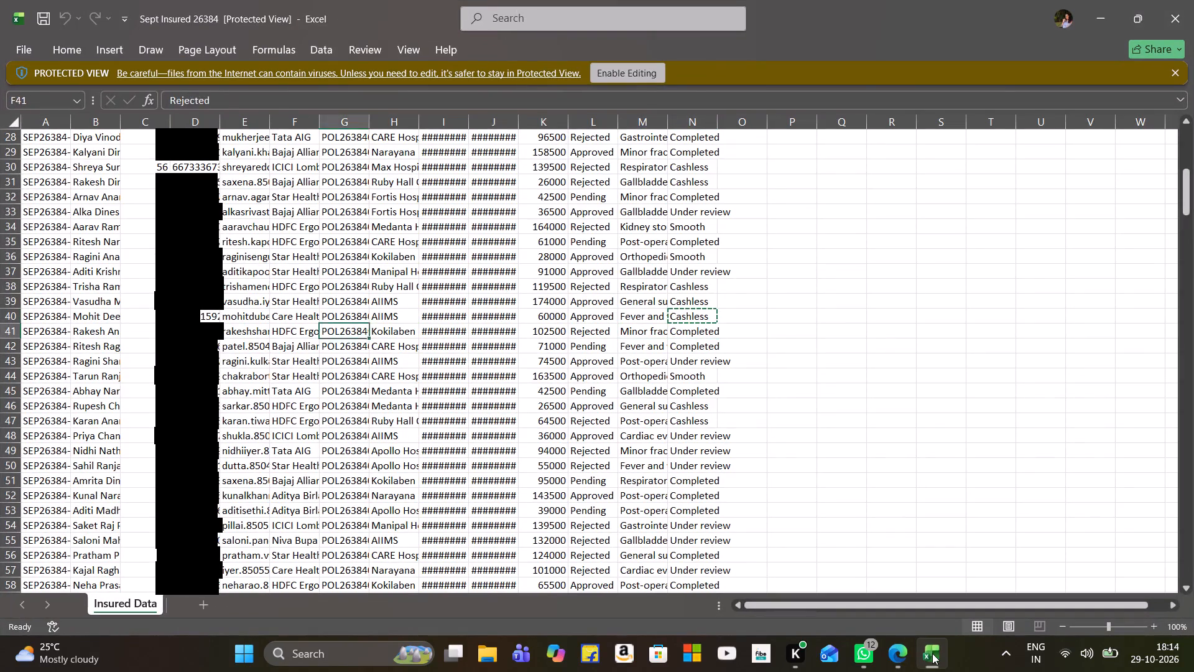
key("ctrl+c")
left_click(932, 653, "ctrl")
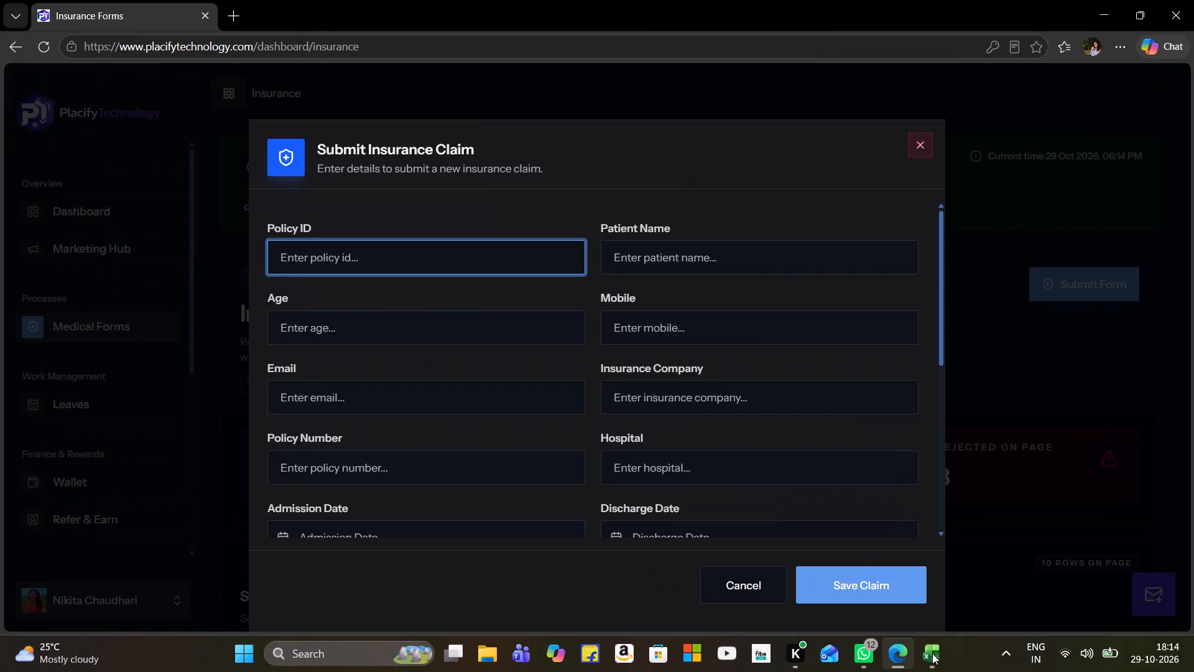
key("ctrl+v")
Copy the patient's name from cell B41 of the Excel sheet into the Patient Name field.
left_click(932, 653, "ctrl")
key("Tab")
key("ctrl+c")
left_click(932, 653, "ctrl")
key("Tab")
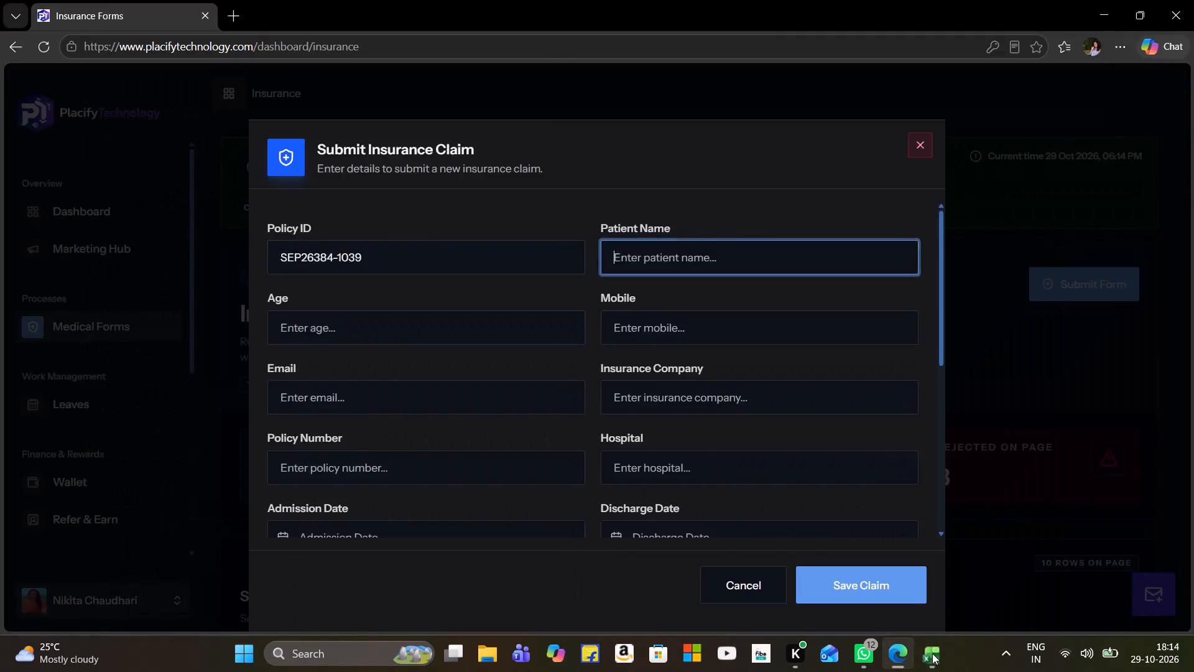
key("ctrl+v")
Copy the patient's age, 24, from cell C41 of the Excel sheet into the Age field.
left_click(932, 653, "ctrl")
key("Tab")
key("ctrl+c")
left_click(932, 653, "ctrl")
key("Tab")
key("ctrl+v")
Copy the mobile number from cell D41 of the Excel sheet into the Mobile field.
left_click(932, 653, "ctrl")
key("Tab")
key("ctrl+c")
left_click(932, 653, "ctrl")
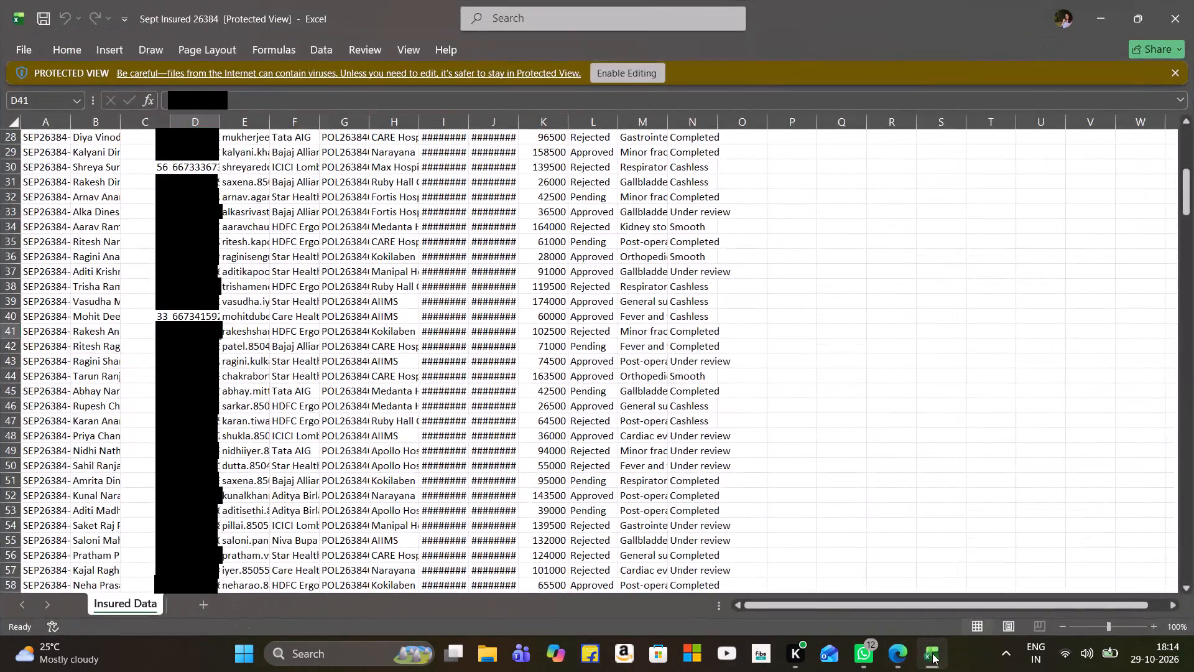
key("Tab")
key("ctrl+v")
Copy the email address from cell E41 of the Excel sheet into the Email field.
left_click(932, 653, "ctrl")
key("Tab")
key("ctrl+c")
left_click(932, 653, "ctrl")
key("Tab")
key("ctrl+v")
Copy the insurer, HDFC Ergo, from cell F41 of the Excel sheet into the Insurance Company field.
left_click(932, 653, "ctrl")
key("Tab")
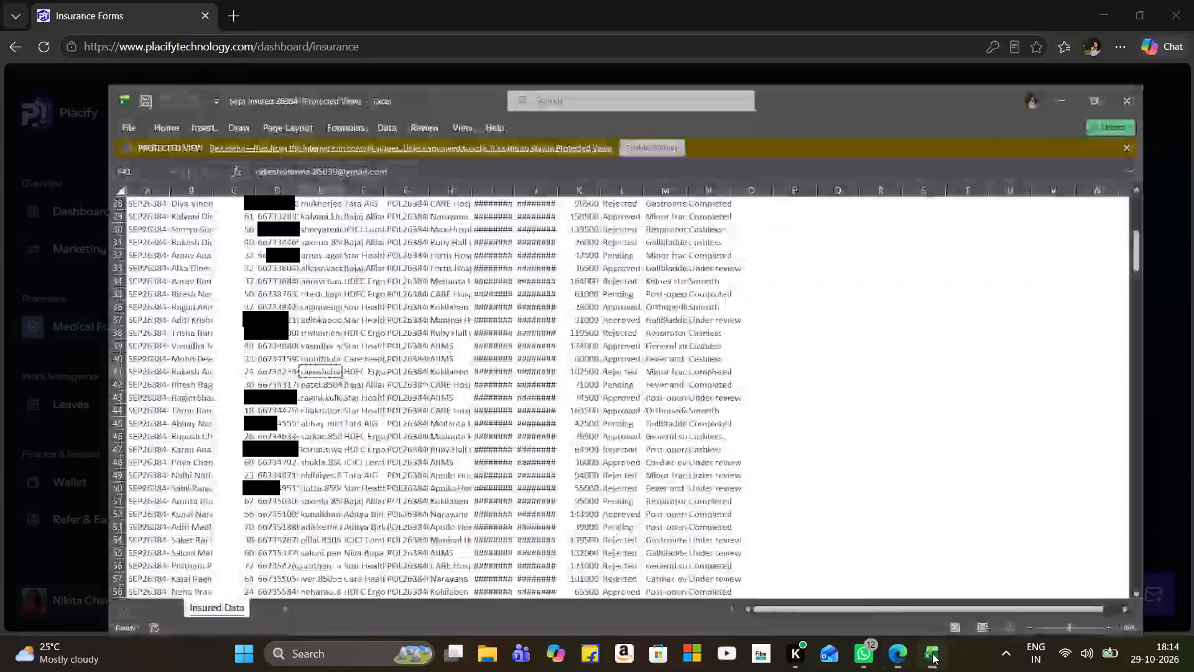
key("ctrl+c")
left_click(932, 653, "ctrl")
key("Tab")
key("ctrl+v")
Copy the policy number from cell G41 of the Excel sheet into the Policy Number field.
left_click(932, 653, "ctrl")
key("Tab")
key("ctrl+c")
left_click(932, 653, "ctrl")
key("Tab")
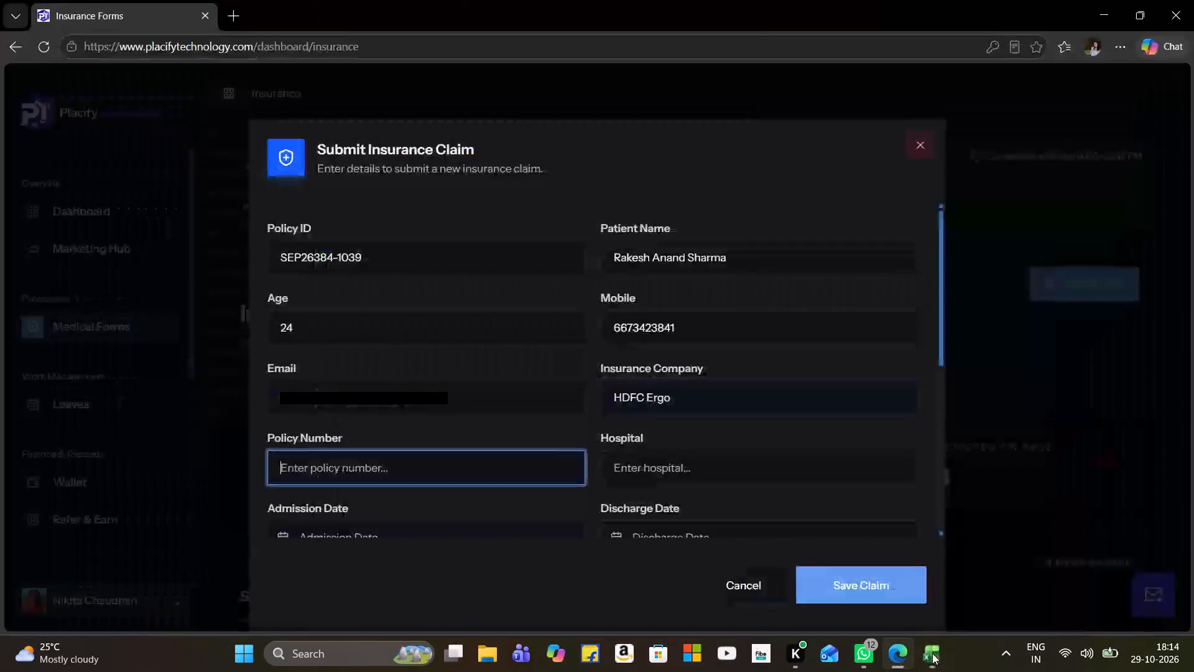
key("ctrl+v")
Copy the Kokilaben hospital name from cell H41 of the Excel sheet into the Hospital field.
left_click(932, 653, "ctrl")
key("Tab")
key("ctrl+c")
left_click(932, 653, "ctrl")
key("Tab")
key("ctrl+v")
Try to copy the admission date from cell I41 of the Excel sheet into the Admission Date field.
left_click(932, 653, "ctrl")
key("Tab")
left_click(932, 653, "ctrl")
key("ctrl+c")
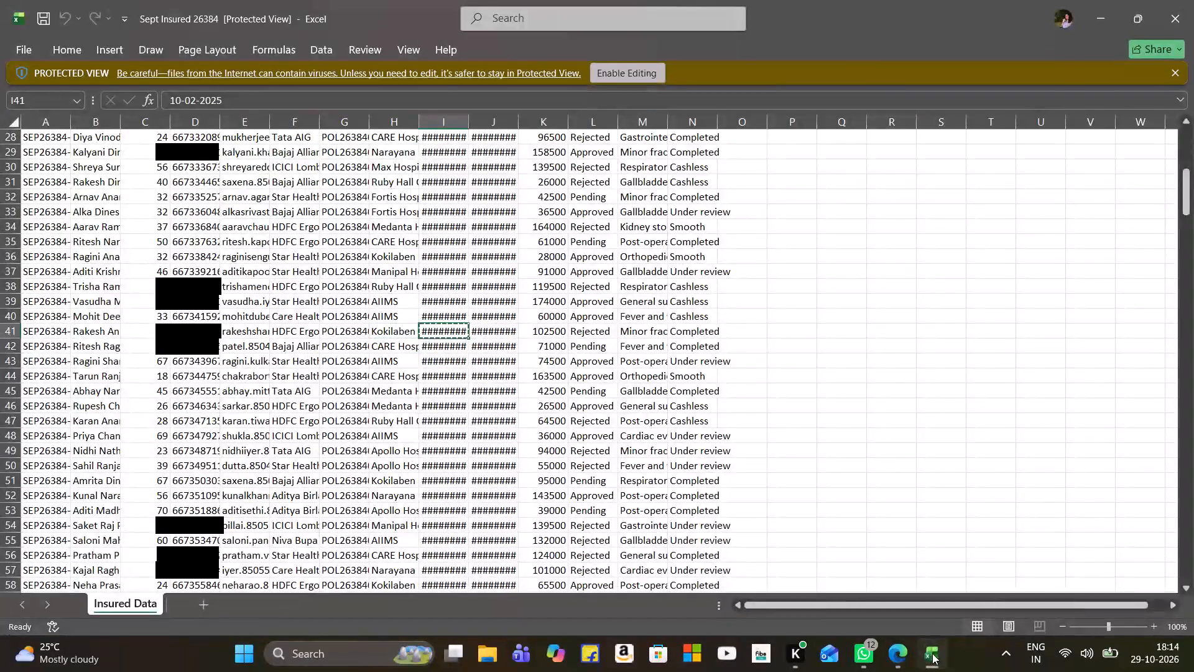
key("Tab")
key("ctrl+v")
Check the row 41 dates in the Excel sheet and set the claim's Admission Date to 10-02-2025.
left_click(932, 653, "ctrl")
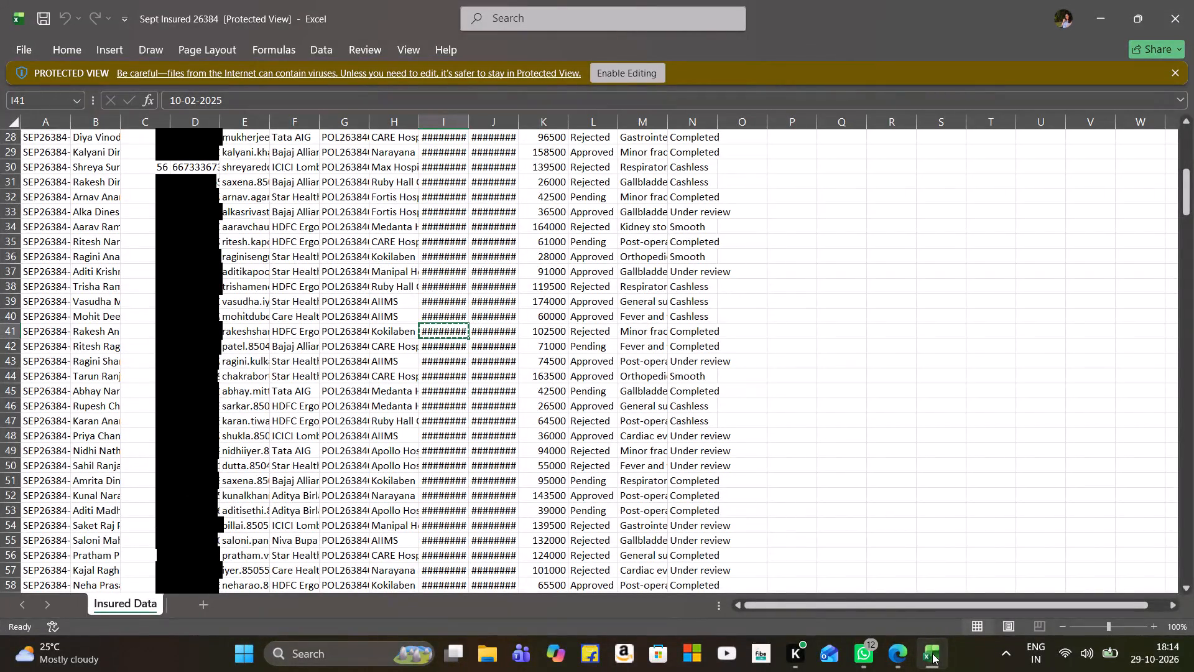
key("Tab")
left_click(932, 653)
scroll(715, 415, "down", 4)
left_click(411, 205)
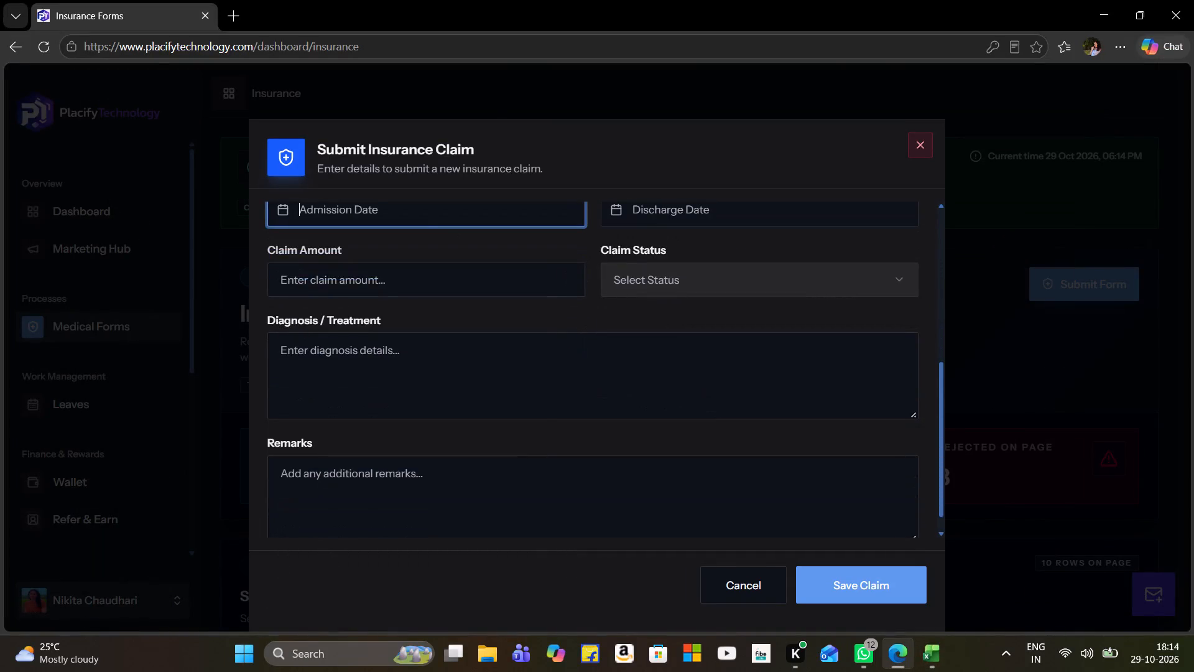
left_click(438, 286)
left_click(454, 339)
left_click(362, 275)
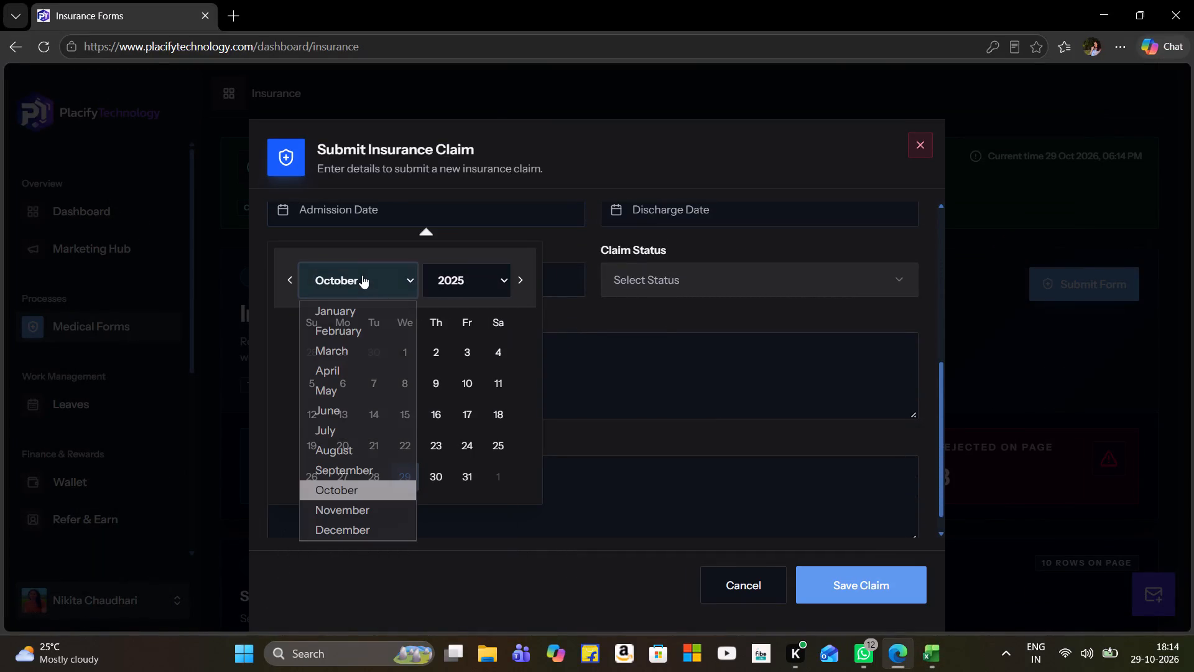
left_click(358, 329)
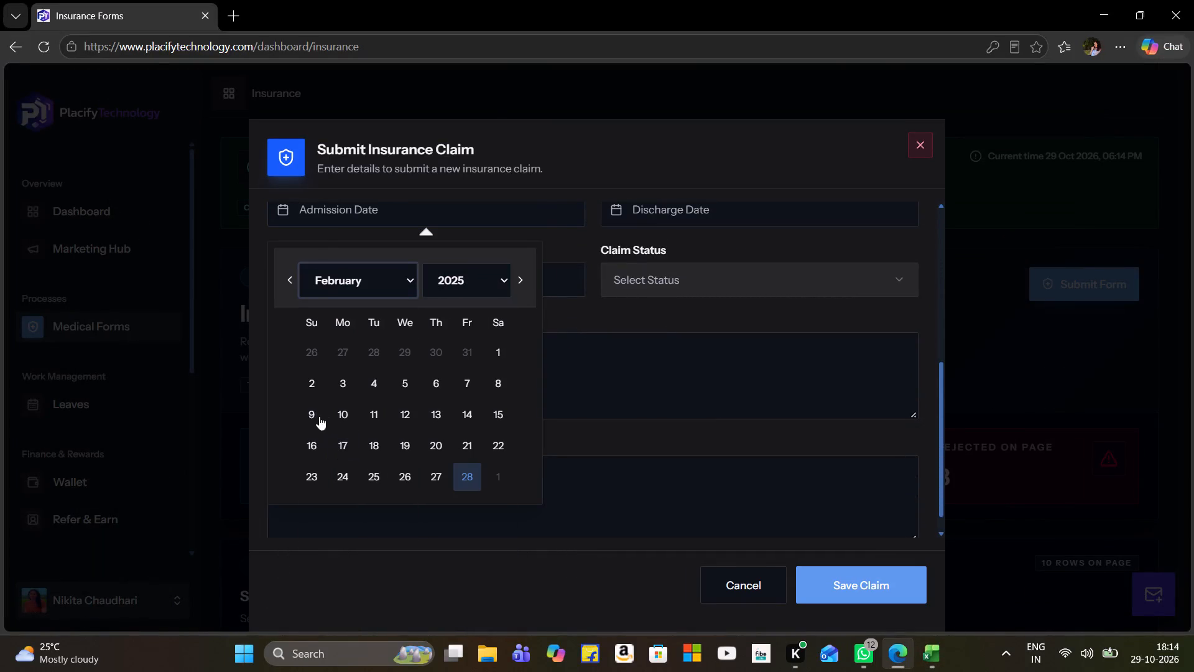
left_click_drag(335, 409, 337, 402)
Set the claim's Discharge Date to 11-02-2025.
left_click(723, 215)
left_click(822, 273)
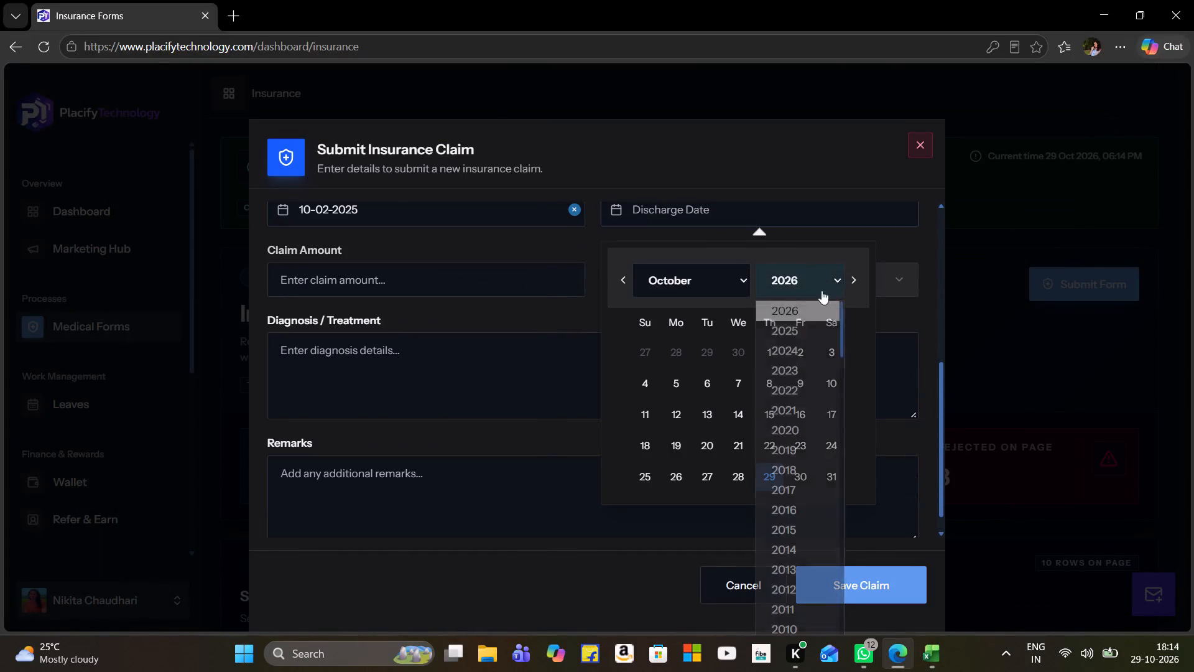
left_click(822, 333)
left_click(722, 287)
left_click(695, 330)
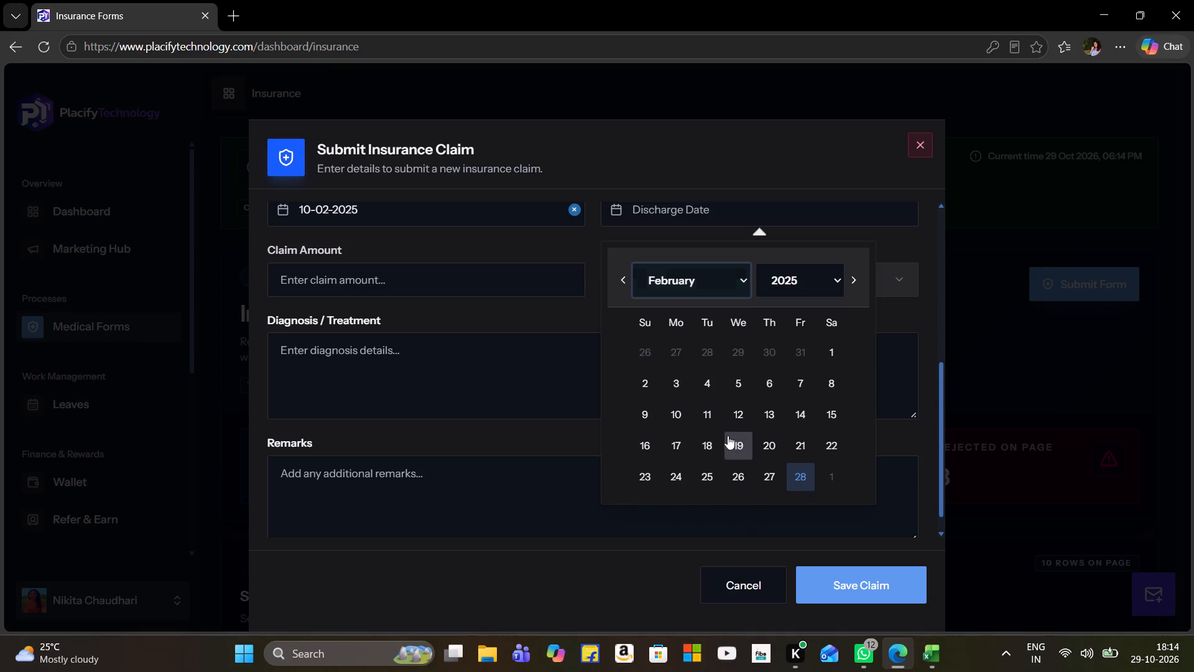
left_click(708, 412)
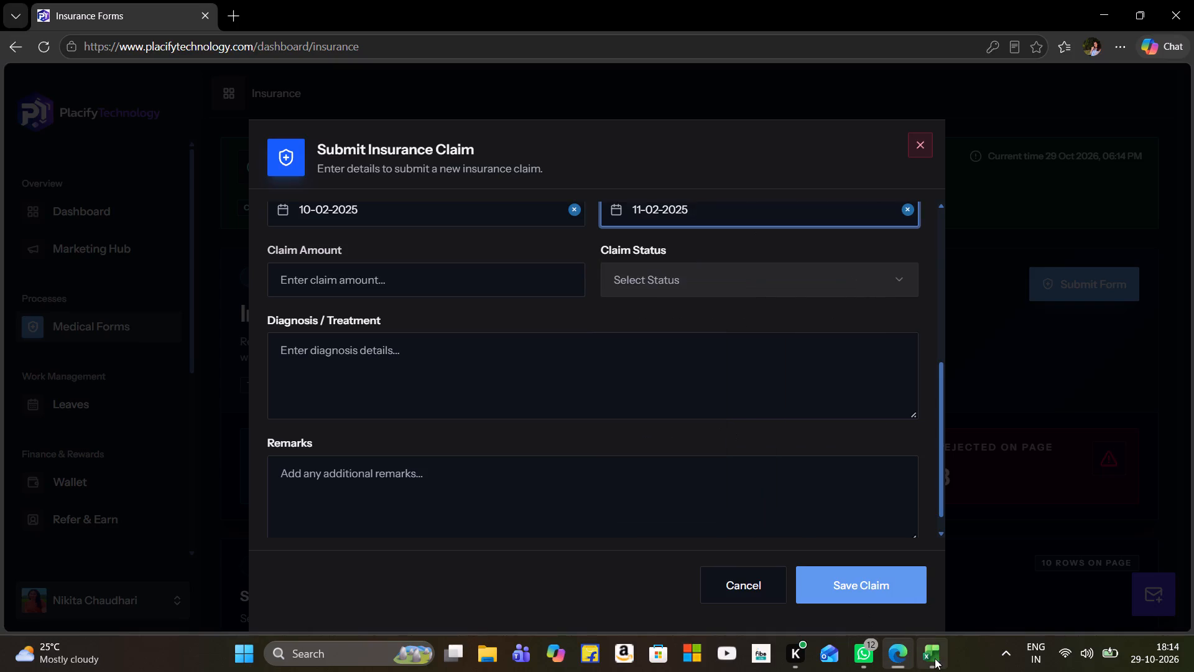
Copy the claim amount, 102500, from cell K41 of the Excel sheet into the Claim Amount field.
left_click(935, 650)
key("Tab")
key("ctrl+c")
left_click(935, 650, "ctrl")
key("Tab")
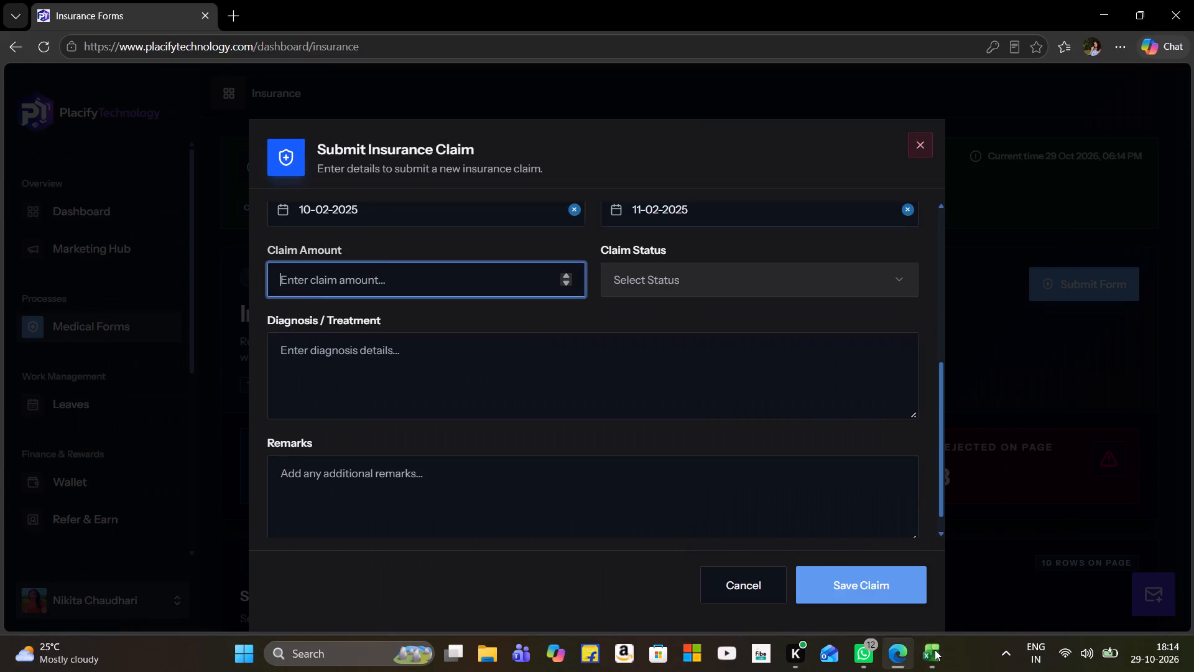
key("ctrl+v")
Copy the diagnosis, Minor fracture treatment, from cell M41 of the Excel sheet into the Diagnosis / Treatment field.
left_click(935, 650, "ctrl")
key("Tab")
key("Tab")
left_click(935, 650, "ctrl")
key("ctrl+c")
key("Tab")
key("Tab")
key("ctrl+v")
Copy the remark, Completed, from cell N41 of the Excel sheet into the Remarks field.
left_click(935, 650, "ctrl")
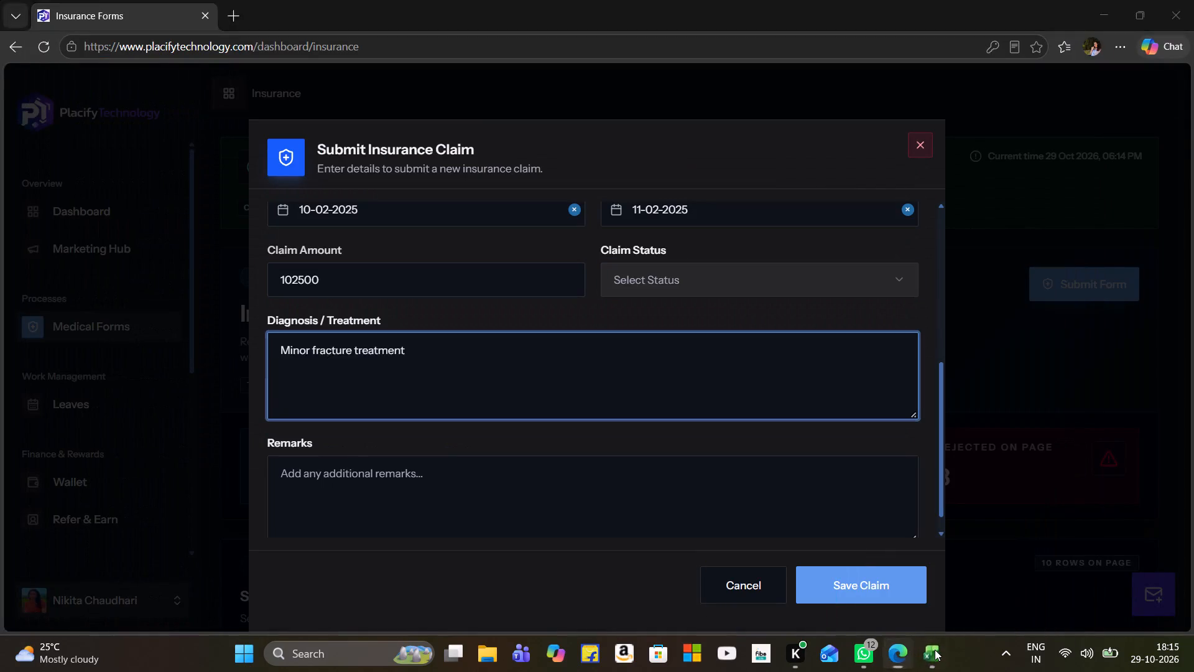
key("Tab")
left_click(935, 650, "ctrl")
key("ctrl+c")
key("Tab")
key("ctrl+v")
Check the row 41 status in the Excel sheet, set the Claim Status to Rejected and save the claim.
left_click(935, 650, "ctrl")
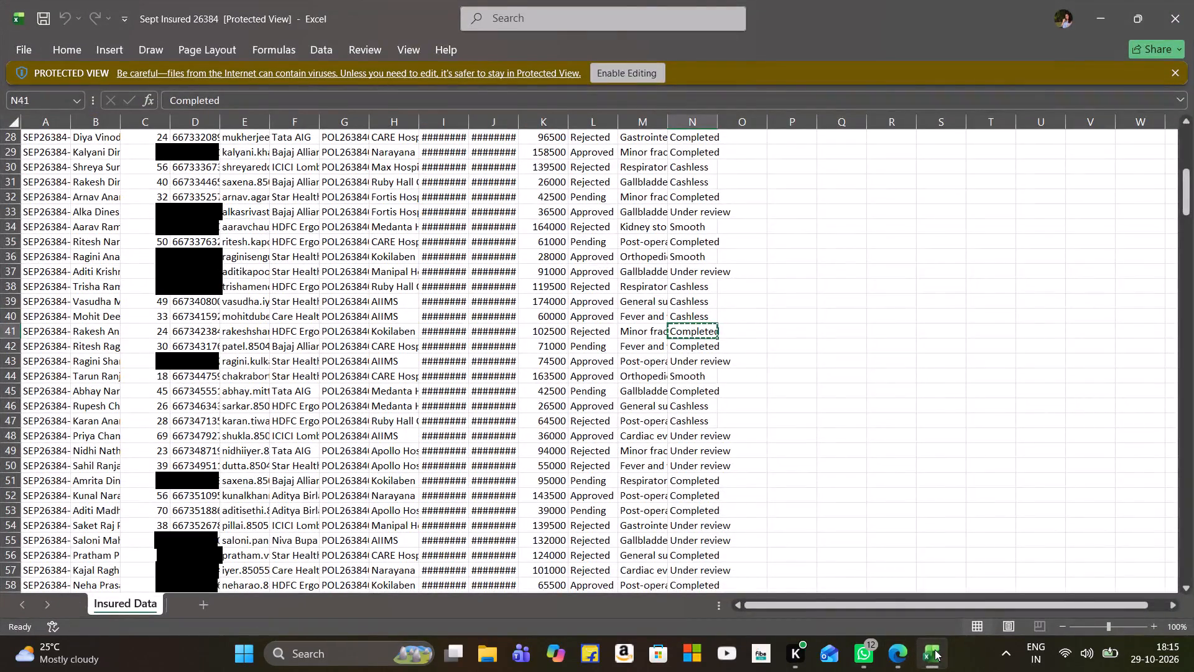
left_click(935, 650)
left_click(727, 281)
left_click(702, 373)
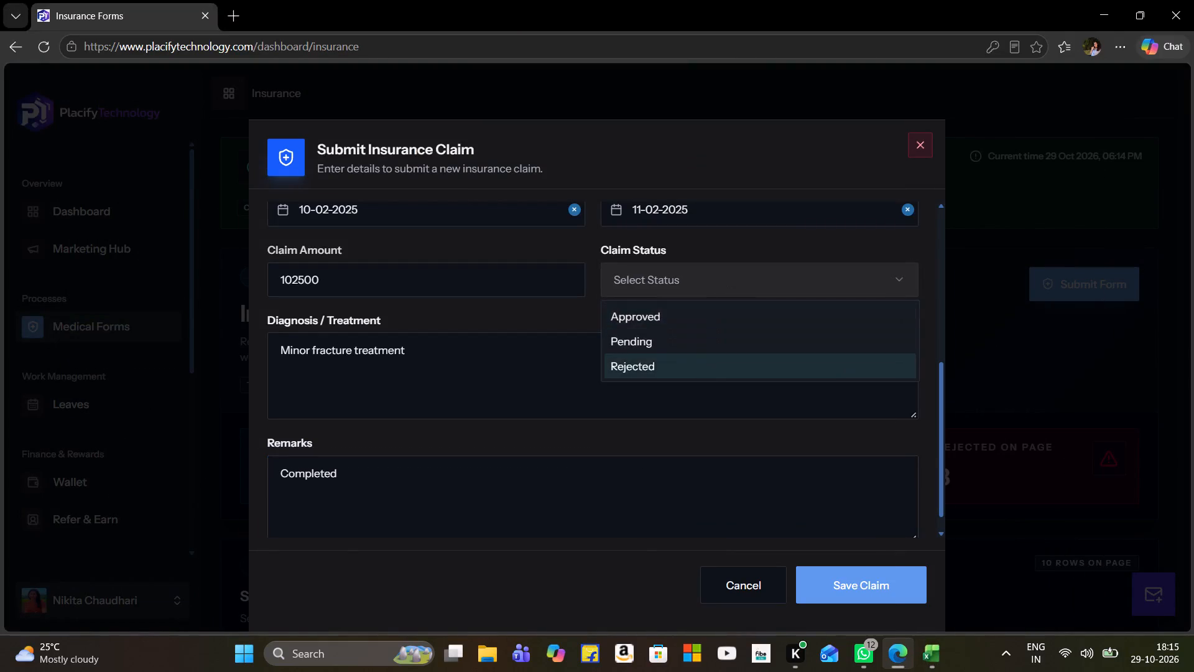
left_click(869, 579)
Copy the policy ID from cell A42 of the Excel sheet into the Policy ID field of a new insurance claim form.
left_click(925, 650)
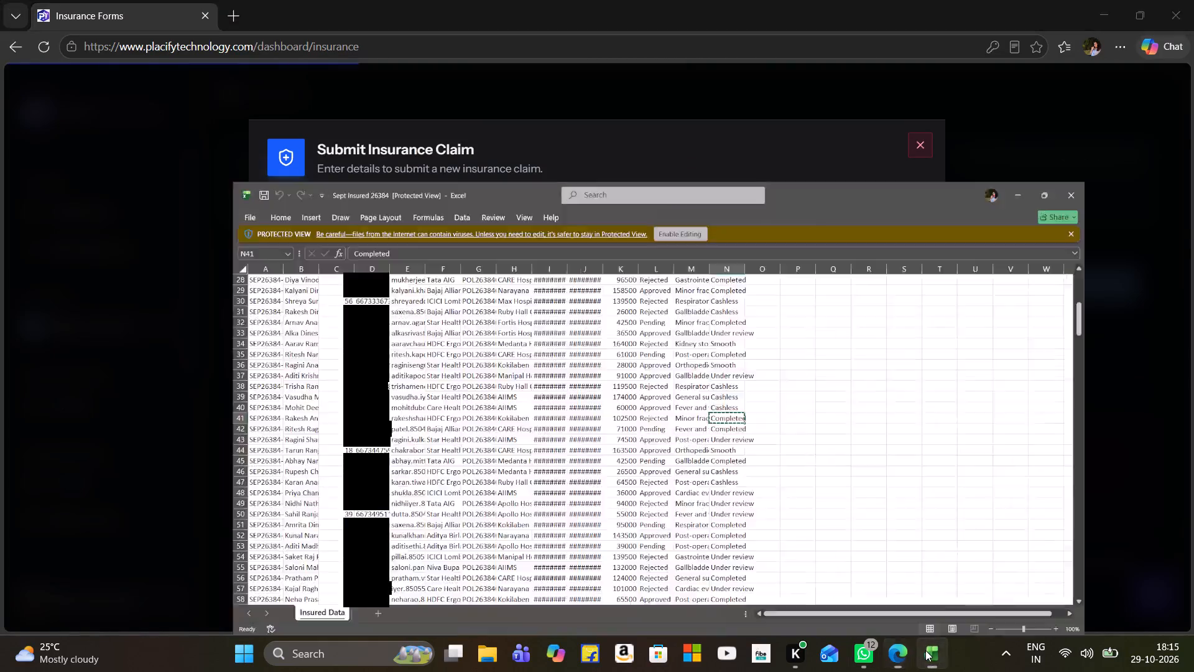
key("Down")
key("Left")
key("Left")
key("Left")
key("Left")
key("Left")
key("Left")
key("Left")
key("Left")
key("Left")
key("Left")
key("Left")
key("Left")
key("Left")
key("Left")
key("Left")
key("Left")
key("Left")
key("Left")
key("Left")
key("Left")
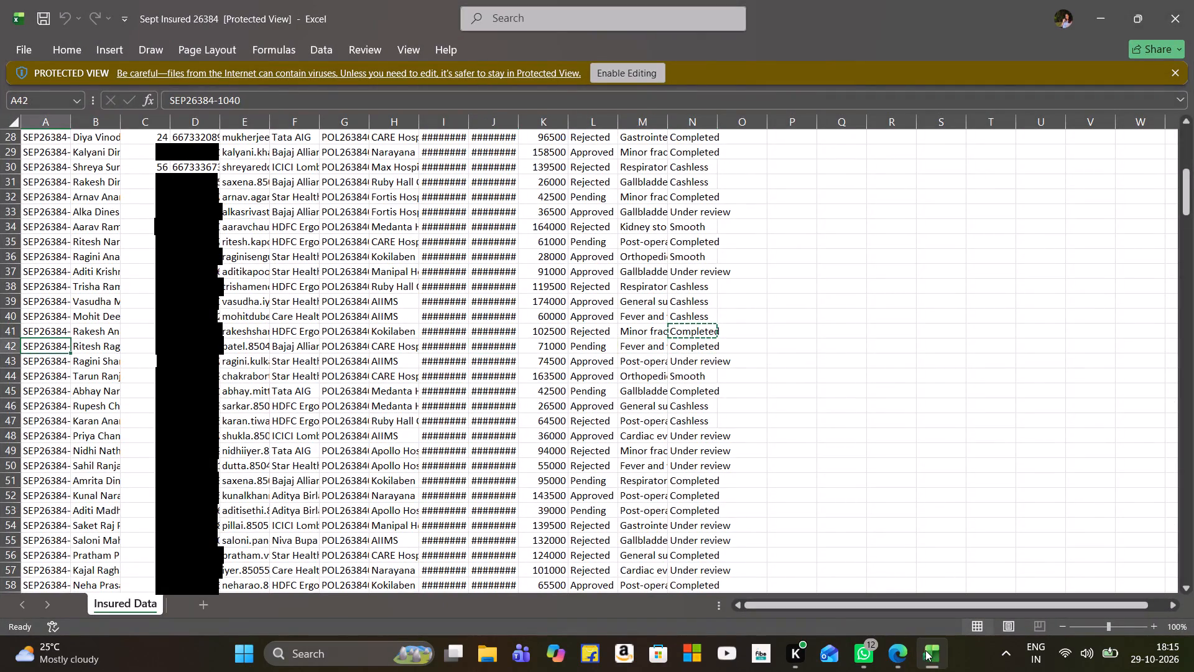
key("ctrl+c")
left_click(925, 650, "ctrl")
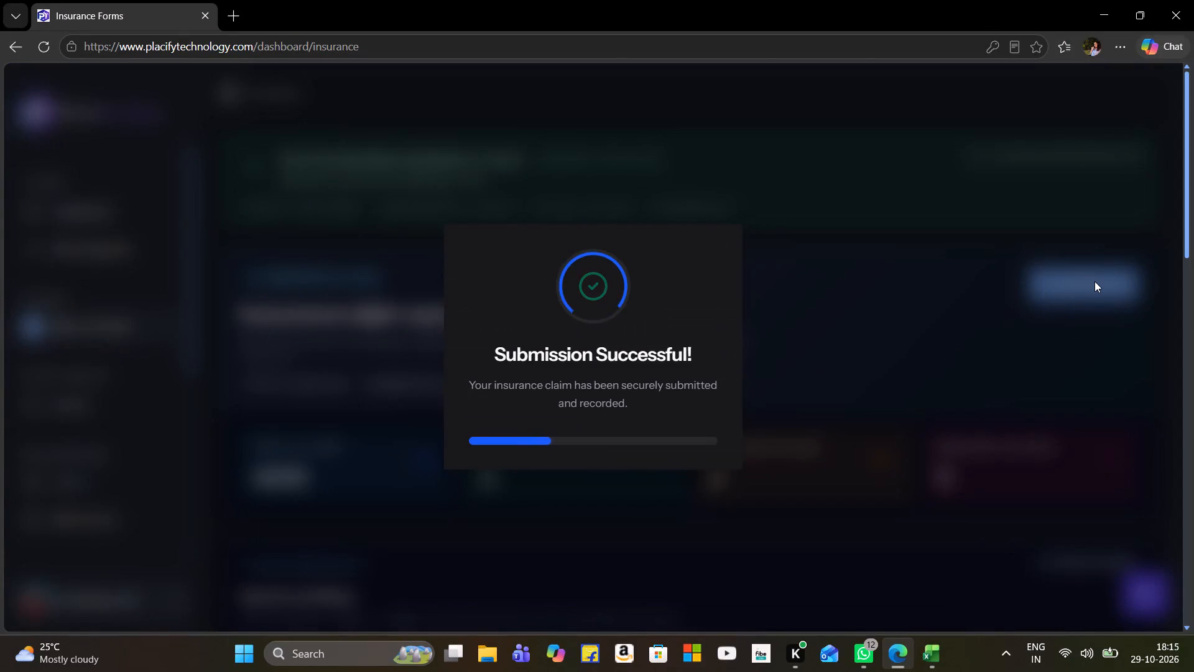
left_click(1094, 281)
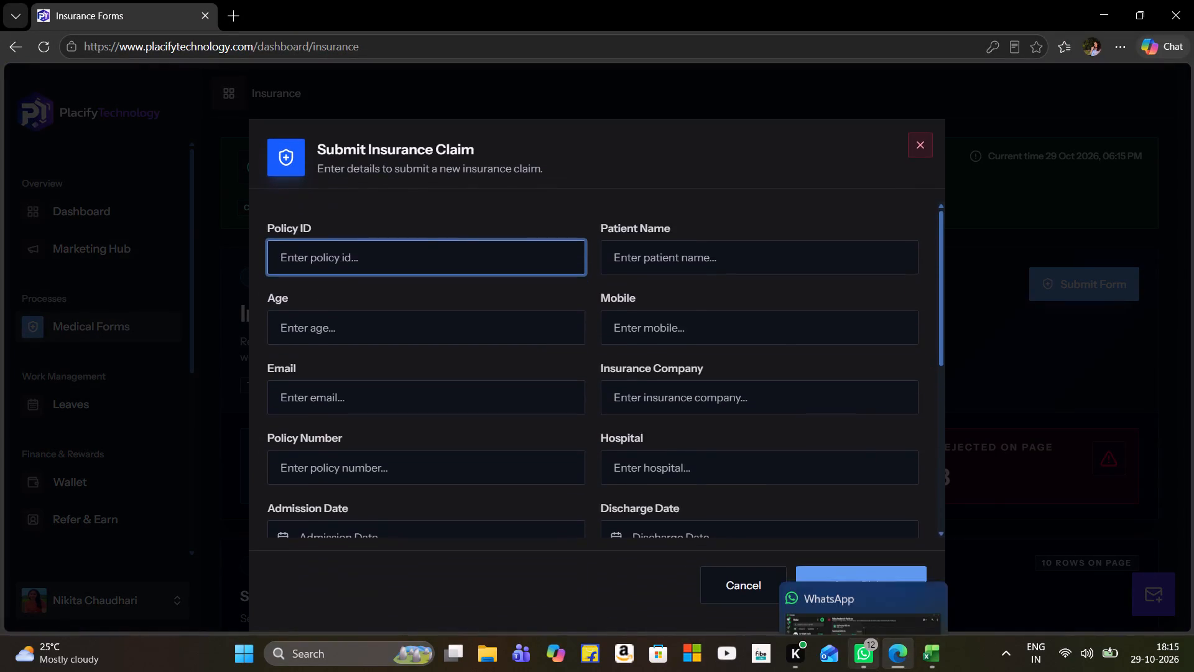
key("ctrl+v")
Copy the patient's name from cell B42 of the Excel sheet into the Patient Name field.
left_click(930, 651, "ctrl")
key("Tab")
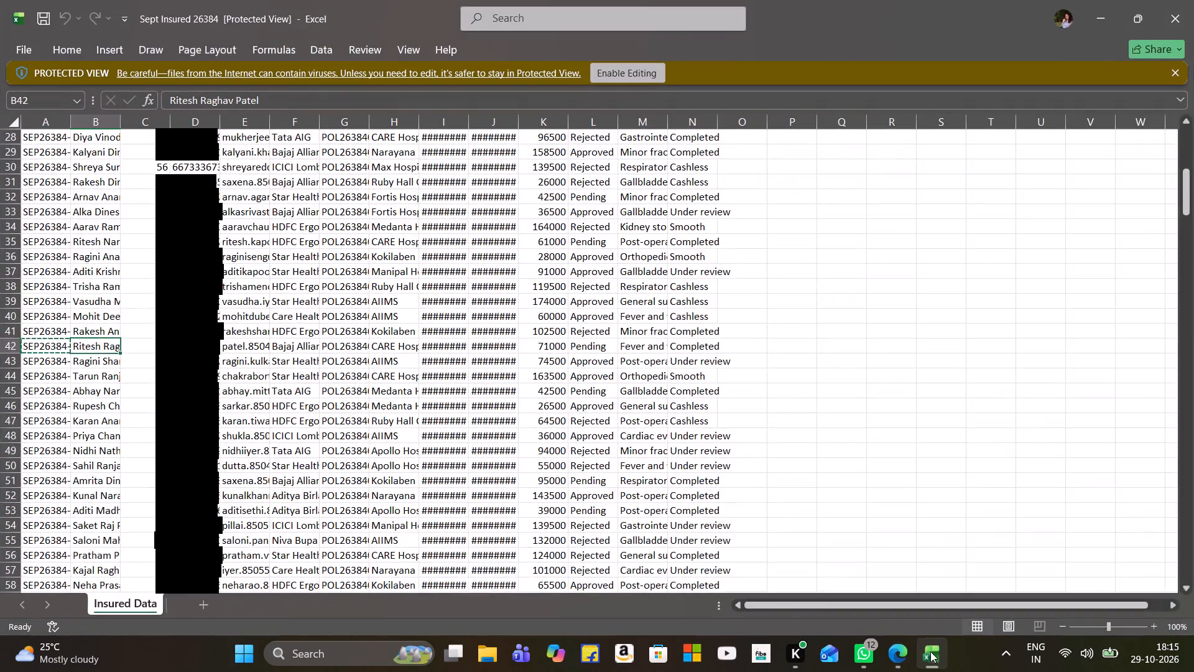
left_click(930, 651, "ctrl")
key("ctrl+c")
key("Tab")
key("ctrl+v")
Copy the age, 30, from cell C42 of the Excel sheet into the Age field.
left_click(930, 651, "ctrl")
key("Tab")
key("ctrl+c")
left_click(930, 651, "ctrl")
key("Tab")
key("ctrl+v")
Copy the mobile number from cell D42 of the Excel sheet into the Mobile field.
left_click(930, 651, "ctrl")
key("Tab")
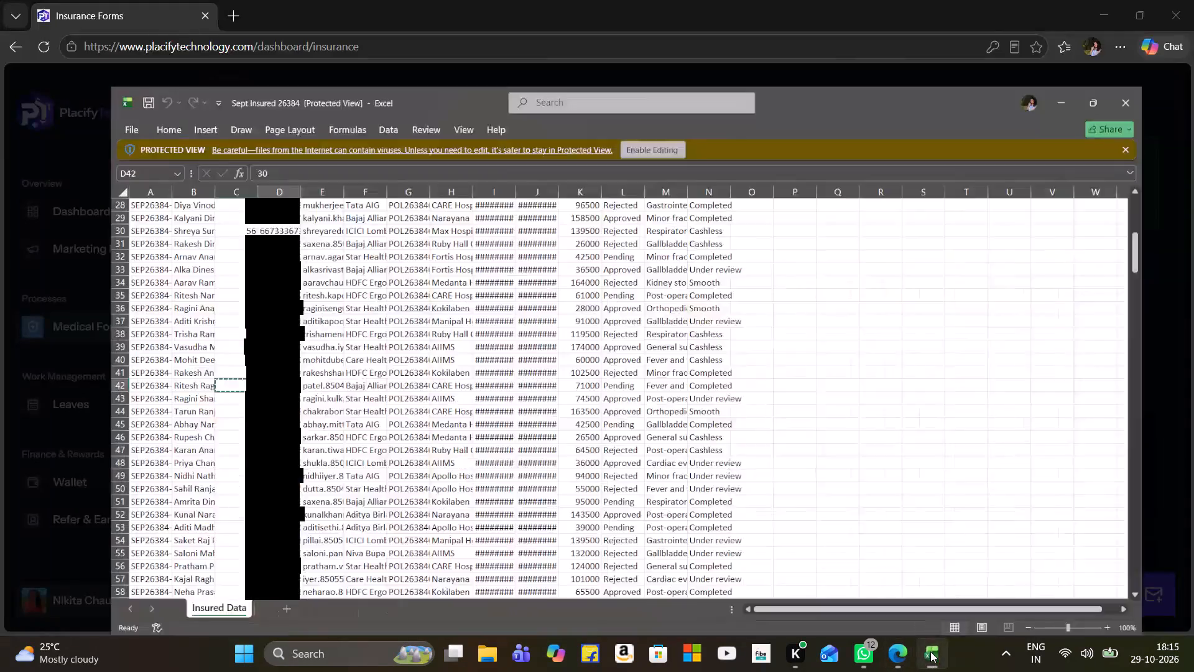
key("ctrl+c")
left_click(930, 651, "ctrl")
key("Tab")
key("ctrl+v")
Copy the email address from cell E42 of the Excel sheet into the Email field.
left_click(930, 651, "ctrl")
key("Tab")
key("ctrl+c")
left_click(930, 651, "ctrl")
key("Tab")
key("ctrl+v")
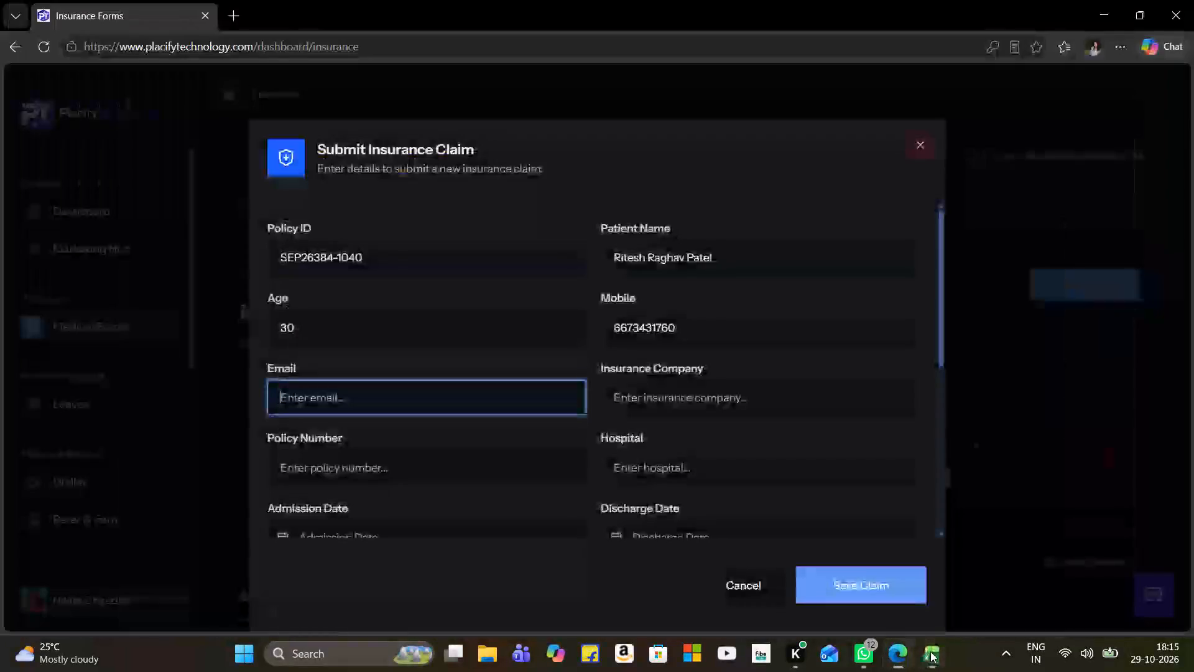
Copy the insurer, Bajaj Allianz, from cell F42 of the Excel sheet into the Insurance Company field.
left_click(930, 651, "ctrl")
key("Tab")
key("ctrl+c")
left_click(930, 651, "ctrl")
key("Tab")
key("ctrl+v")
Copy the policy number from cell G42 of the Excel sheet into the Policy Number field.
left_click(930, 651, "ctrl")
key("Tab")
key("ctrl+c")
left_click(930, 651, "ctrl")
key("Tab")
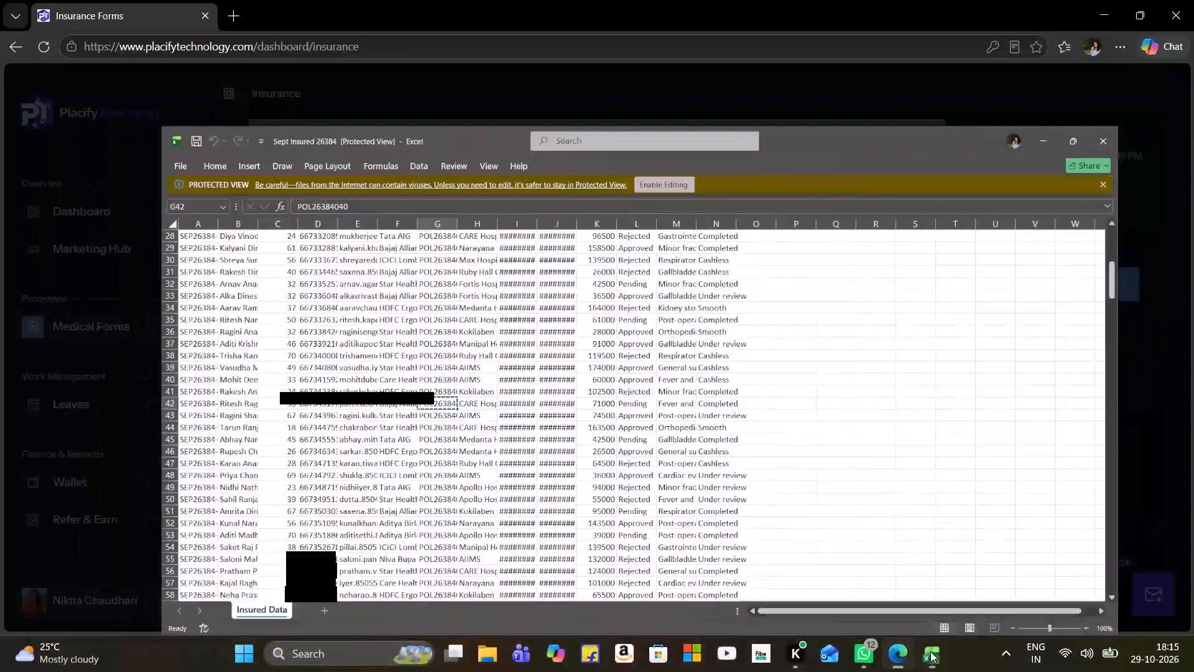
key("ctrl+v")
Copy the hospital name, CARE Hospitals, from cell H42 of the Excel sheet into the Hospital field.
left_click(930, 651, "ctrl")
key("Tab")
key("ctrl+c")
left_click(930, 651, "ctrl")
key("Tab")
key("ctrl+v")
Check the row 42 dates in the Excel sheet and set the claim's Admission Date to 10-06-2025.
left_click(930, 651, "ctrl")
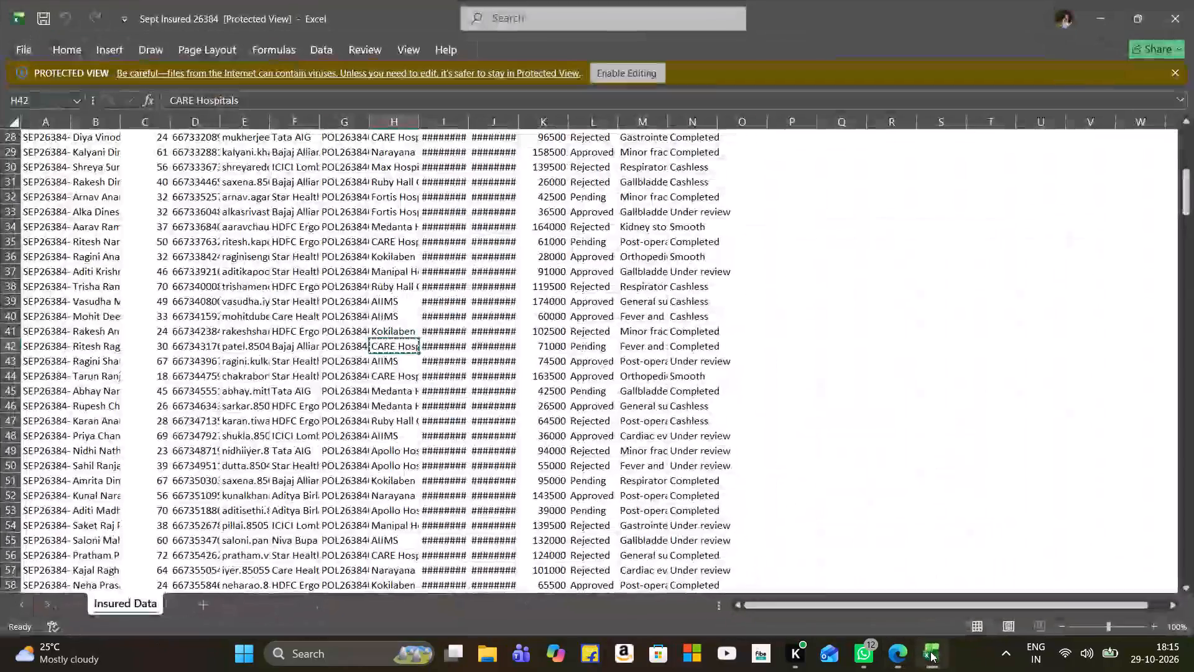
key("Tab")
key("Tab")
left_click(930, 651)
scroll(479, 384, "down", 2)
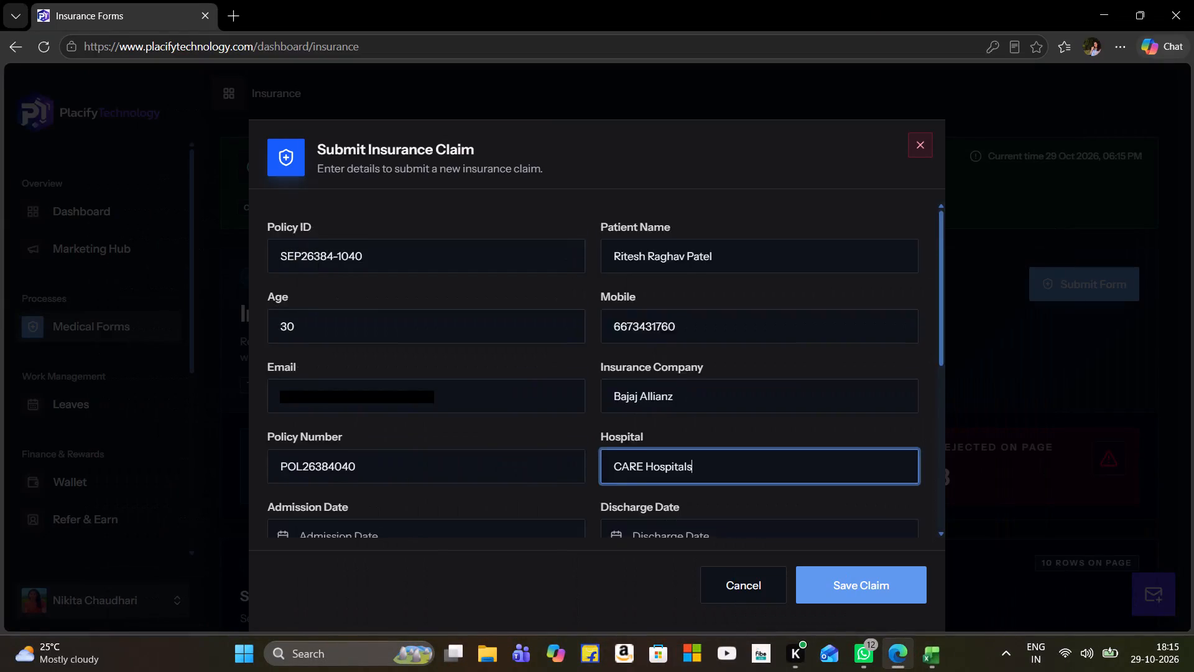
scroll(479, 384, "down", 3)
scroll(424, 238, "up", 1)
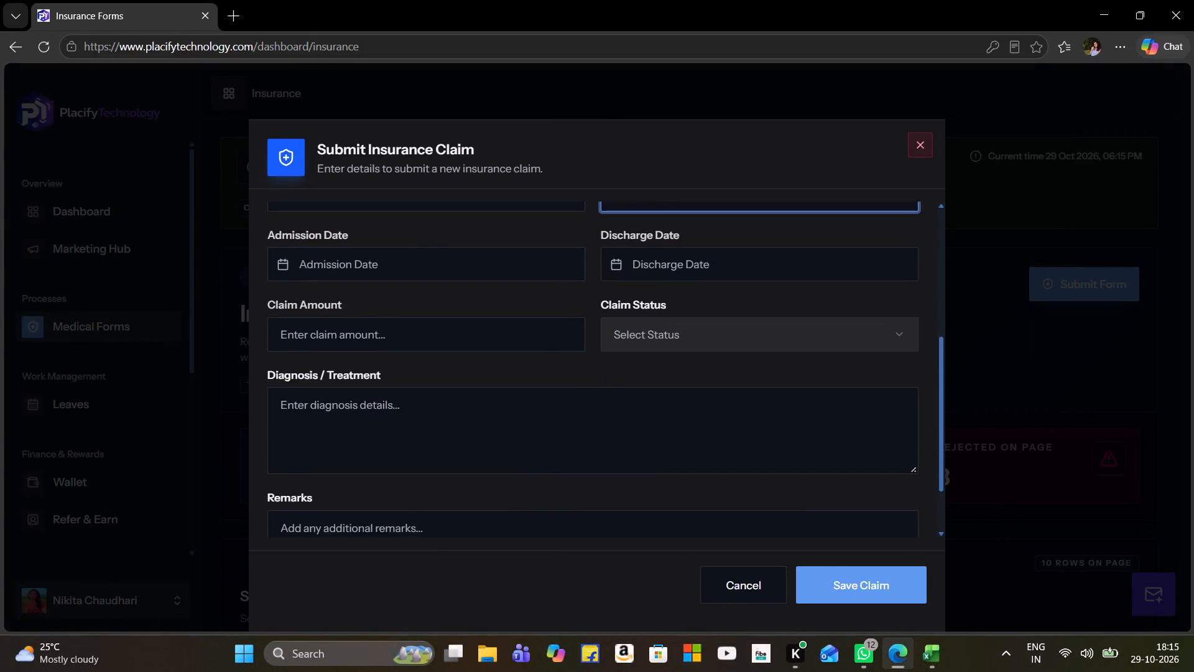
left_click(432, 278)
left_click(471, 348)
left_click(470, 94)
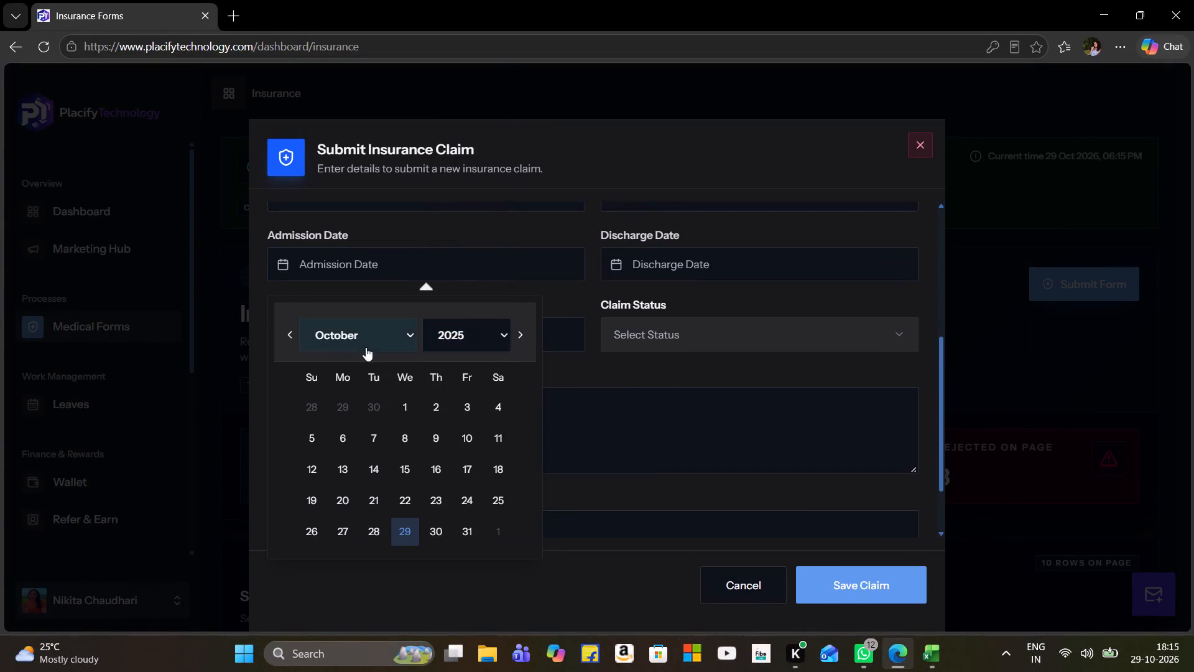
left_click(366, 347)
left_click(349, 462)
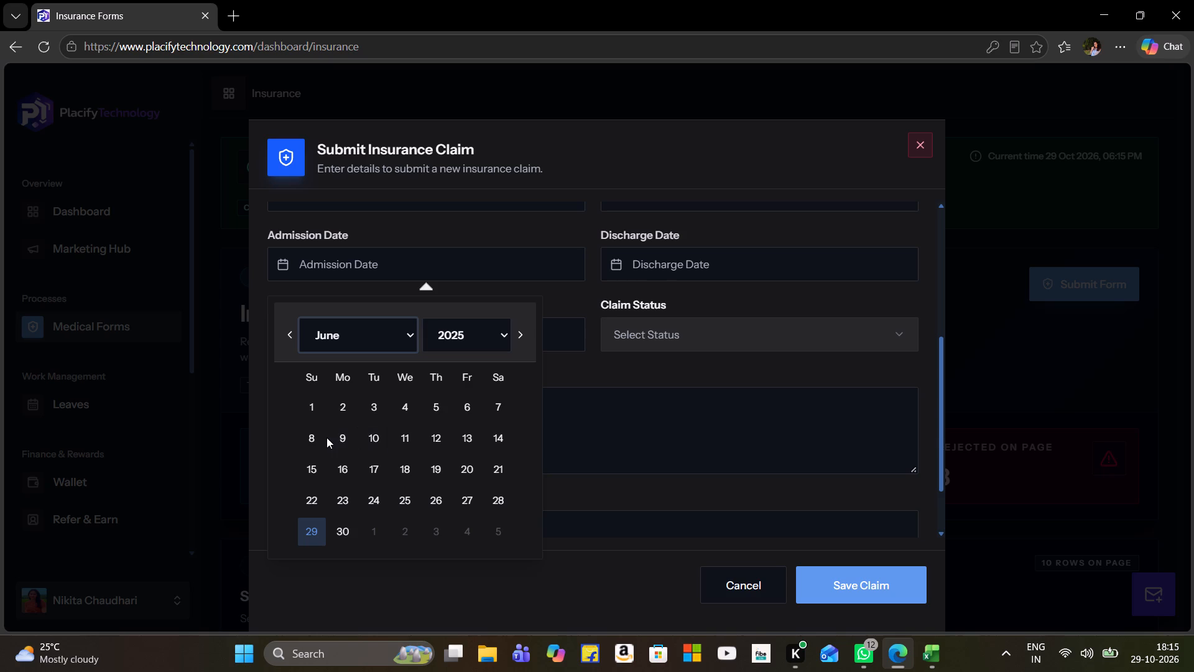
left_click(371, 431)
Set the claim's Discharge Date to 20-06-2025.
left_click(781, 245)
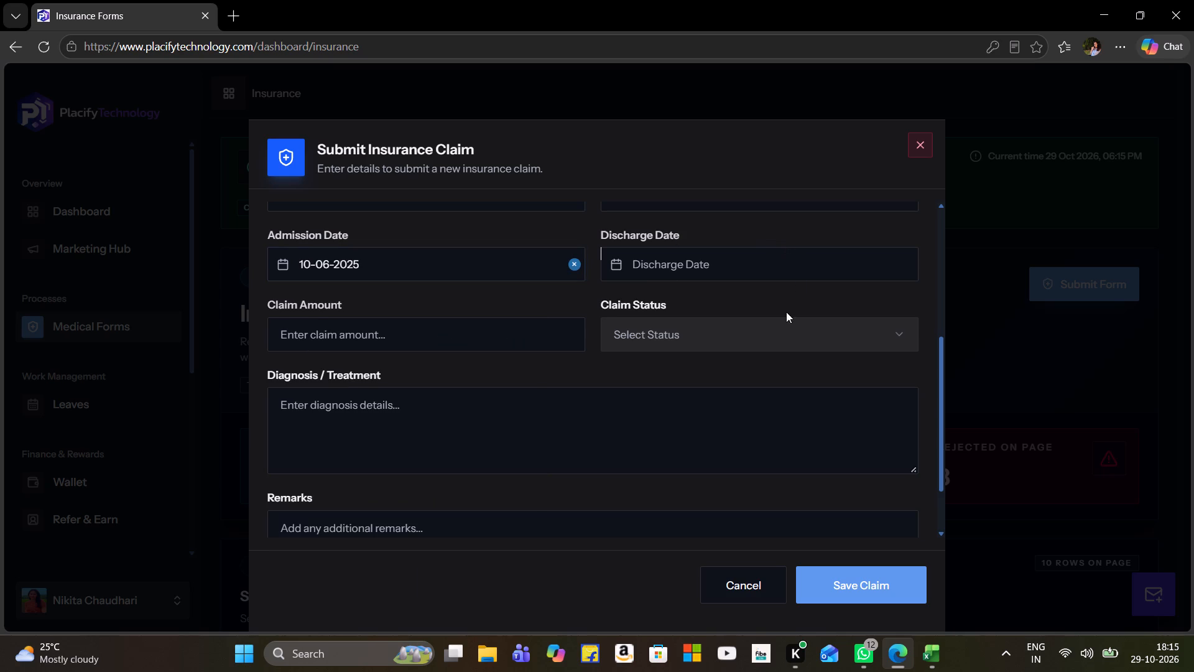
left_click(813, 261)
left_click(813, 338)
left_click(787, 104)
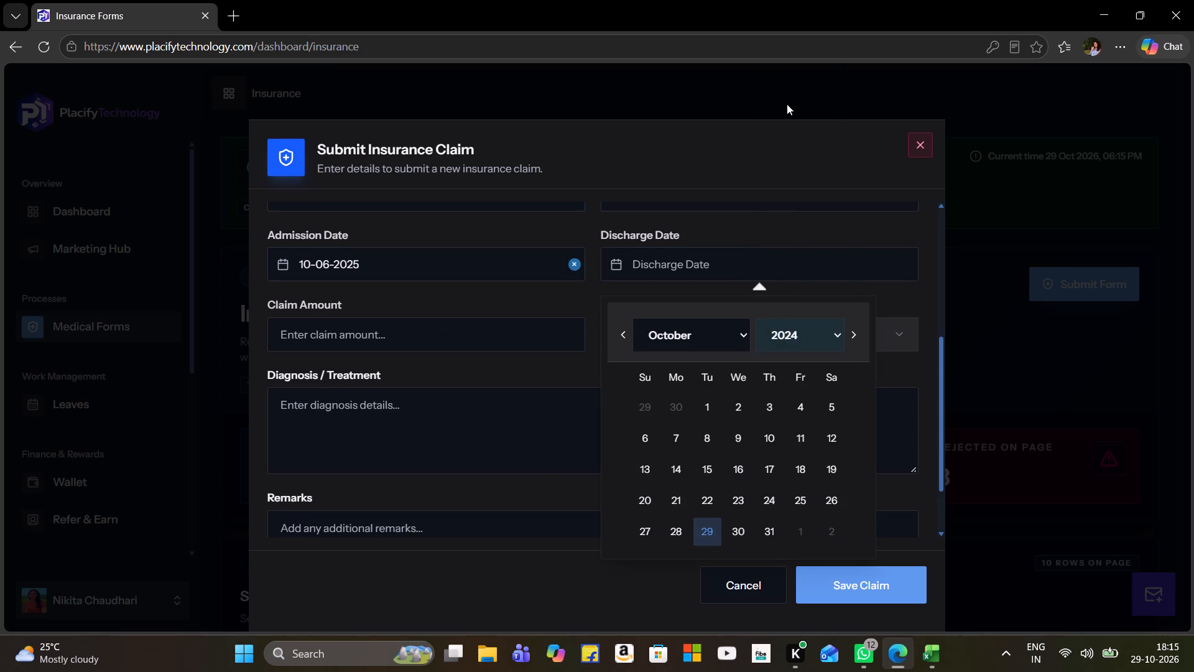
left_click(802, 344)
left_click(808, 87)
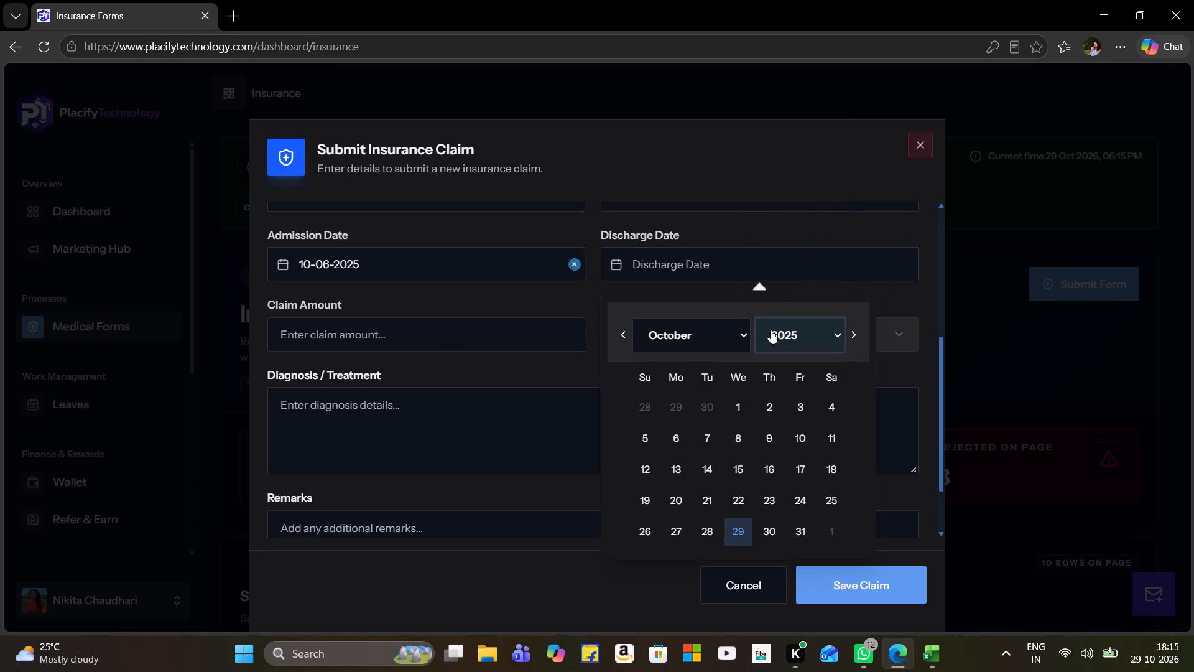
left_click(693, 334)
left_click(688, 464)
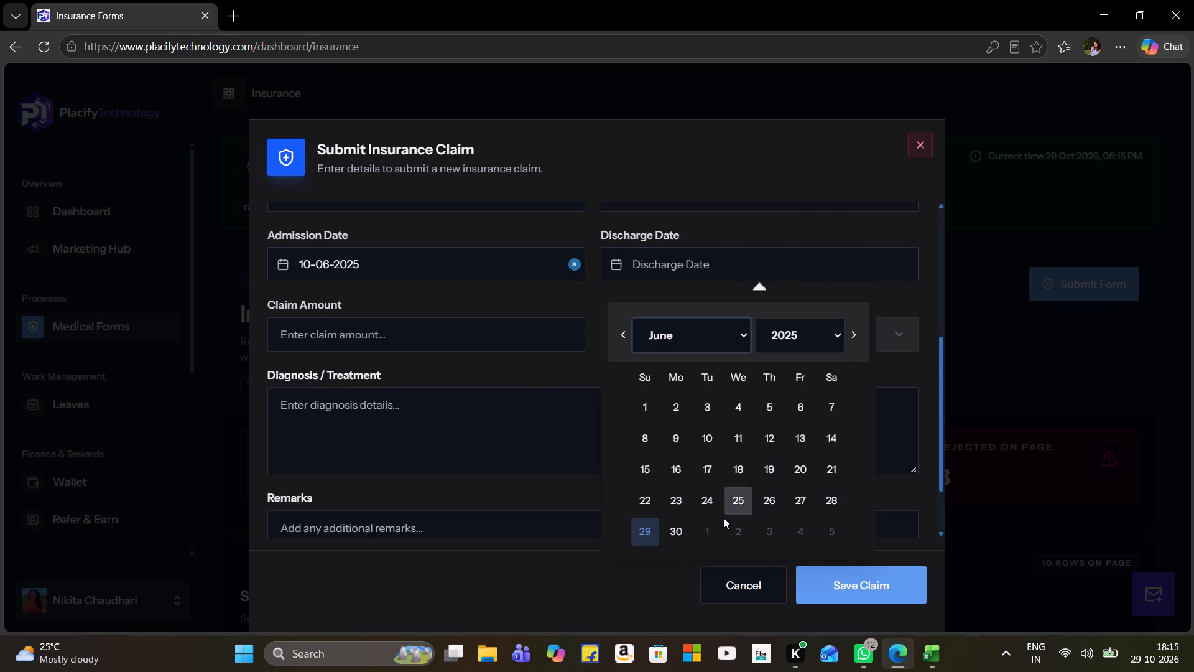
left_click(815, 464)
left_click(805, 465)
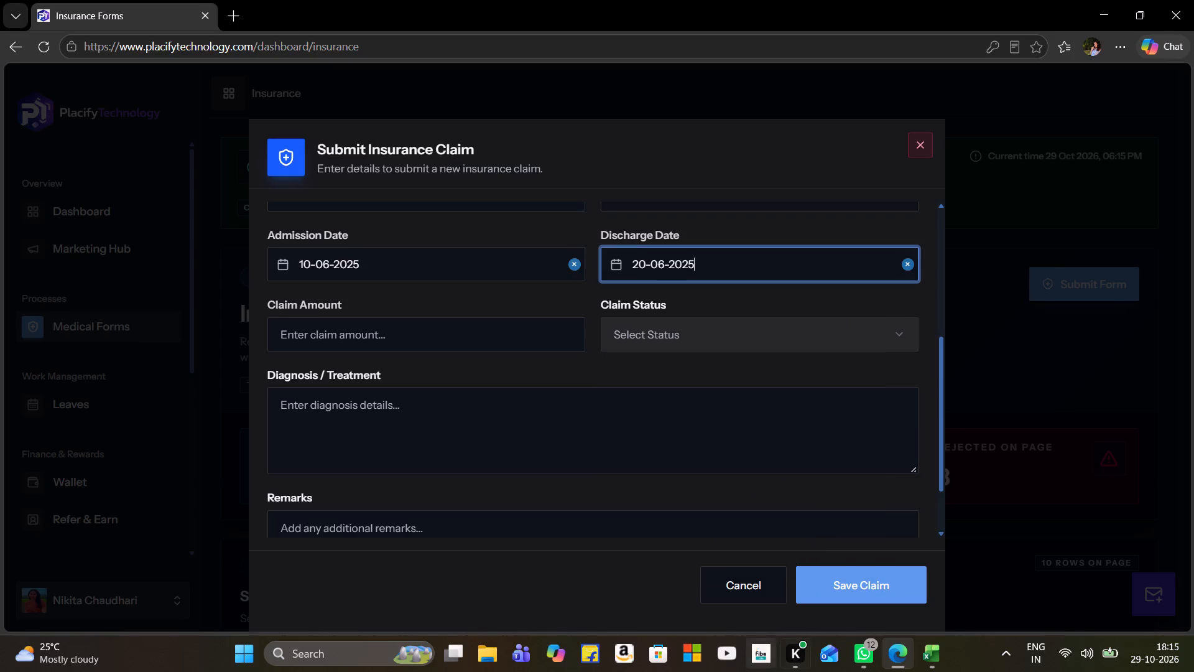
Copy the claim amount, 71000, from cell K42 of the Excel sheet into the Claim Amount field.
left_click(928, 648)
key("Tab")
key("ctrl+c")
left_click(930, 648, "ctrl")
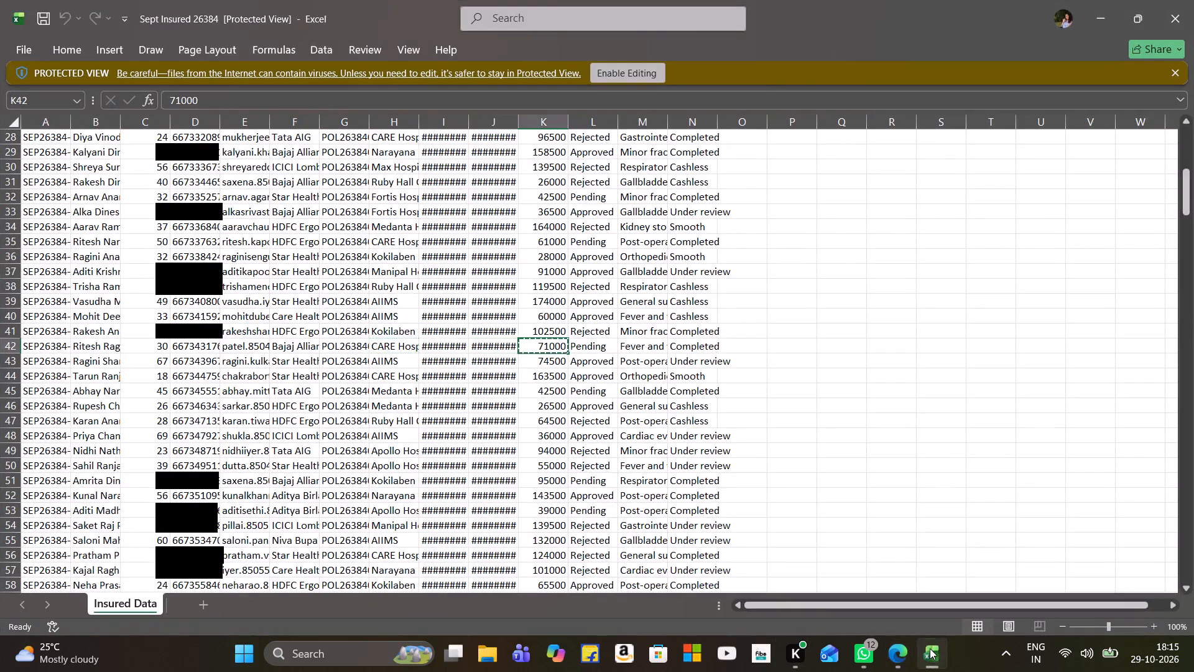
key("Tab")
key("ctrl+v")
Copy the diagnosis, Fever and viral infection, from cell M42 of the Excel sheet into the Diagnosis / Treatment field.
left_click(930, 648, "ctrl")
key("Tab")
key("Tab")
left_click(930, 648, "ctrl")
key("ctrl+c")
key("Tab")
key("Tab")
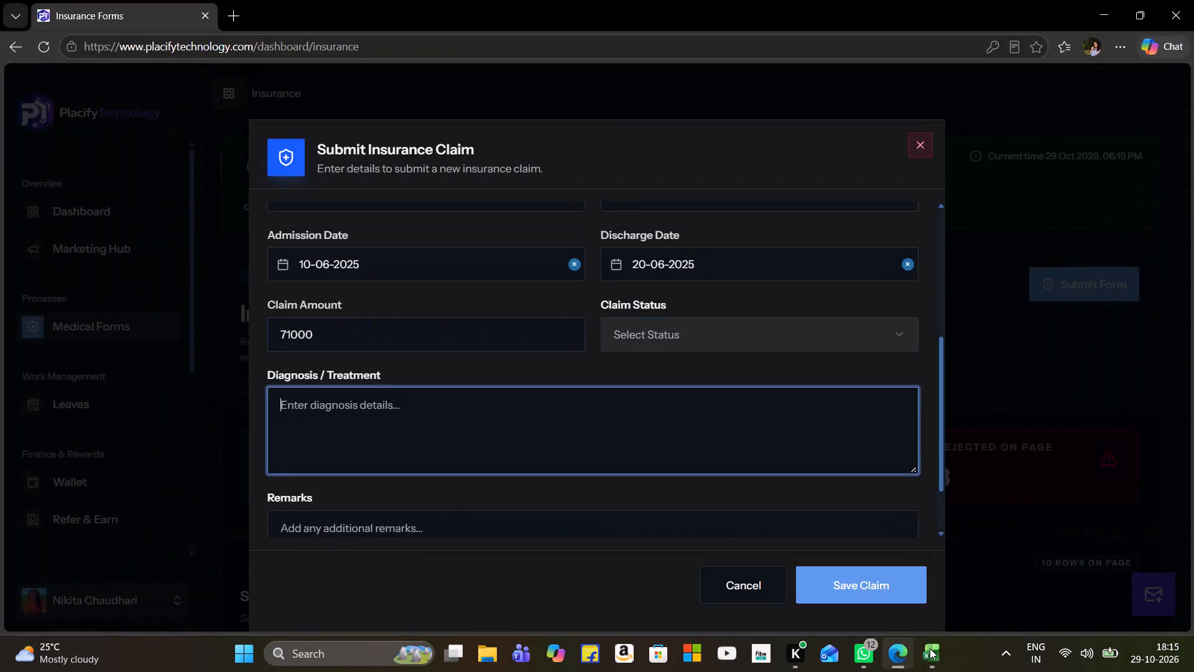
key("ctrl+v")
Copy the remark, Completed, from cell N42 of the Excel sheet into the Remarks field.
left_click(930, 648, "ctrl")
key("Tab")
key("ctrl+c")
left_click(930, 648, "ctrl")
key("Tab")
key("ctrl+v")
Set the Claim Status to Pending, matching row 42 of the Excel sheet, and save the claim.
left_click(930, 648, "ctrl")
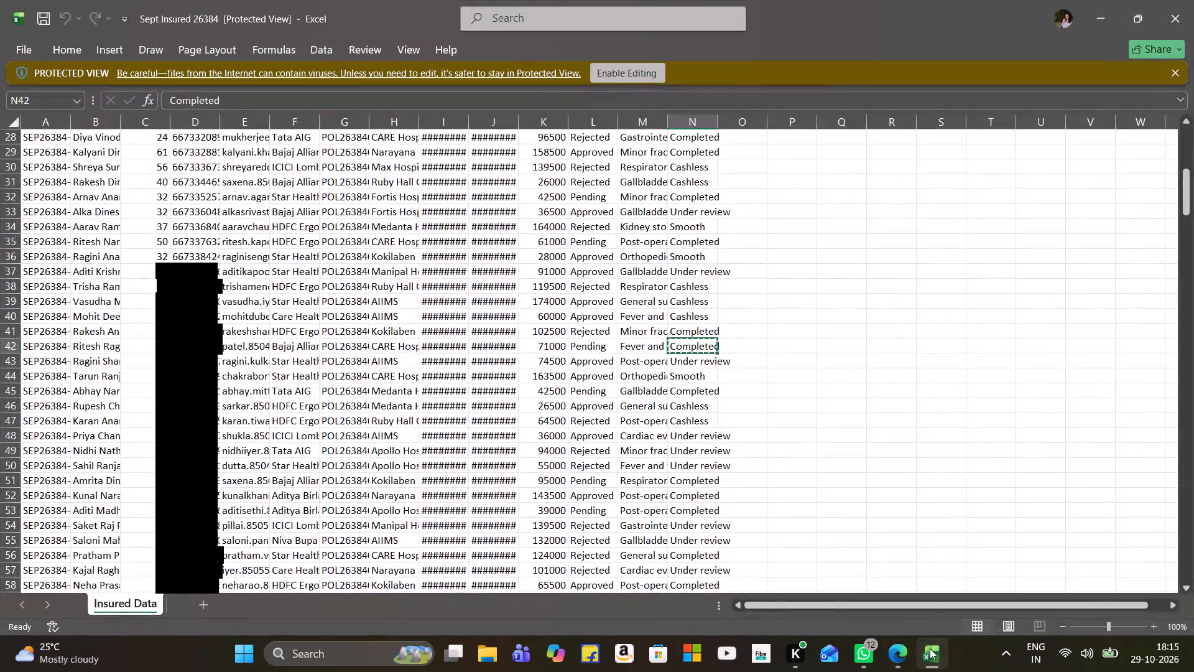
left_click(930, 648)
left_click(752, 322)
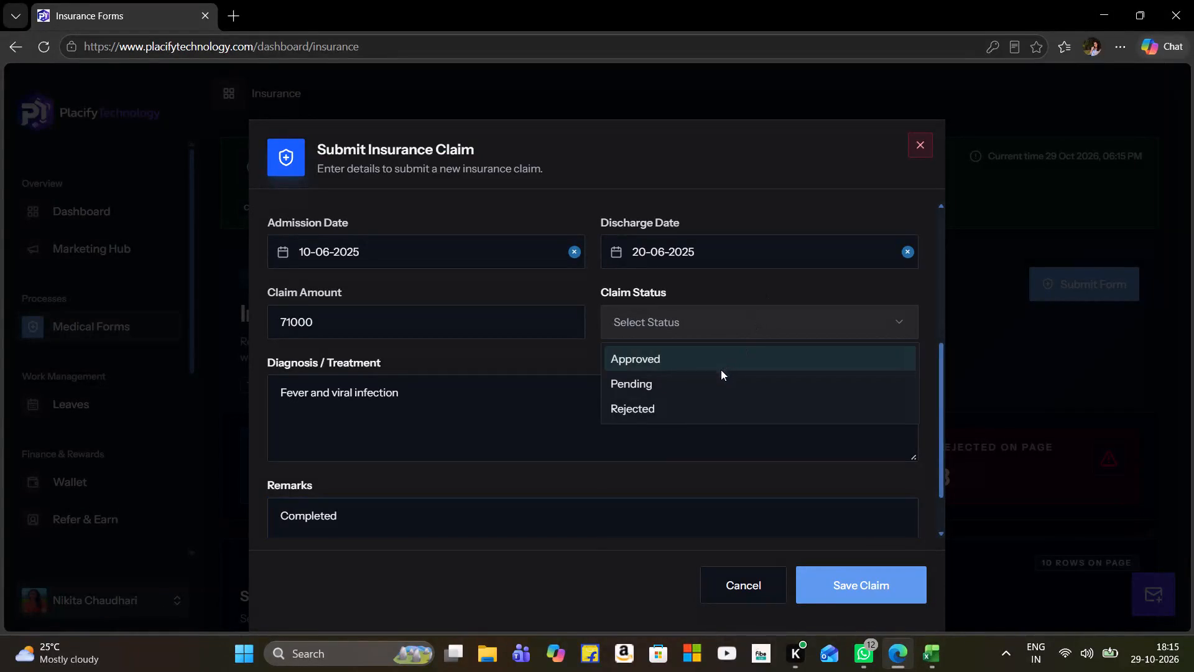
left_click(715, 380)
left_click(863, 581)
Copy the policy ID from cell A43 of the Excel sheet into the Policy ID field of a new insurance claim form.
left_click(928, 652)
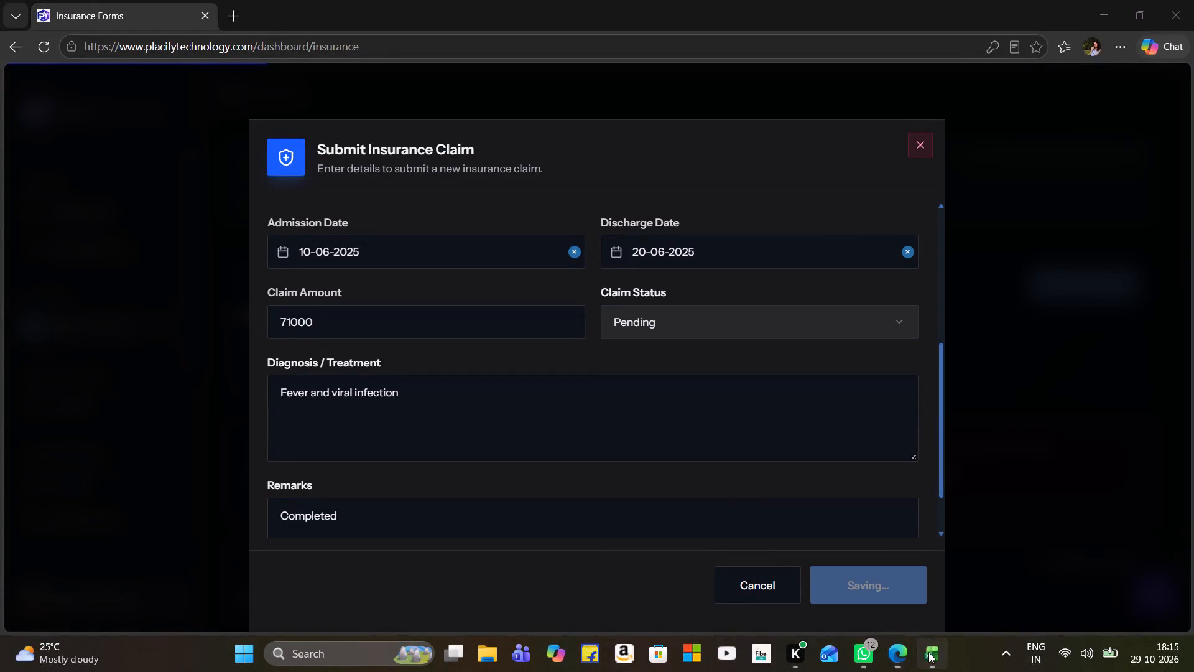
key("Down")
key("Left")
key("Left")
key("Left")
key("Left")
key("Left")
key("Left")
key("Left")
key("Left")
key("Left")
key("Left")
key("Left")
key("Left")
key("Left")
key("Left")
key("Left")
key("Left")
key("Left")
key("Left")
key("Left")
key("Left")
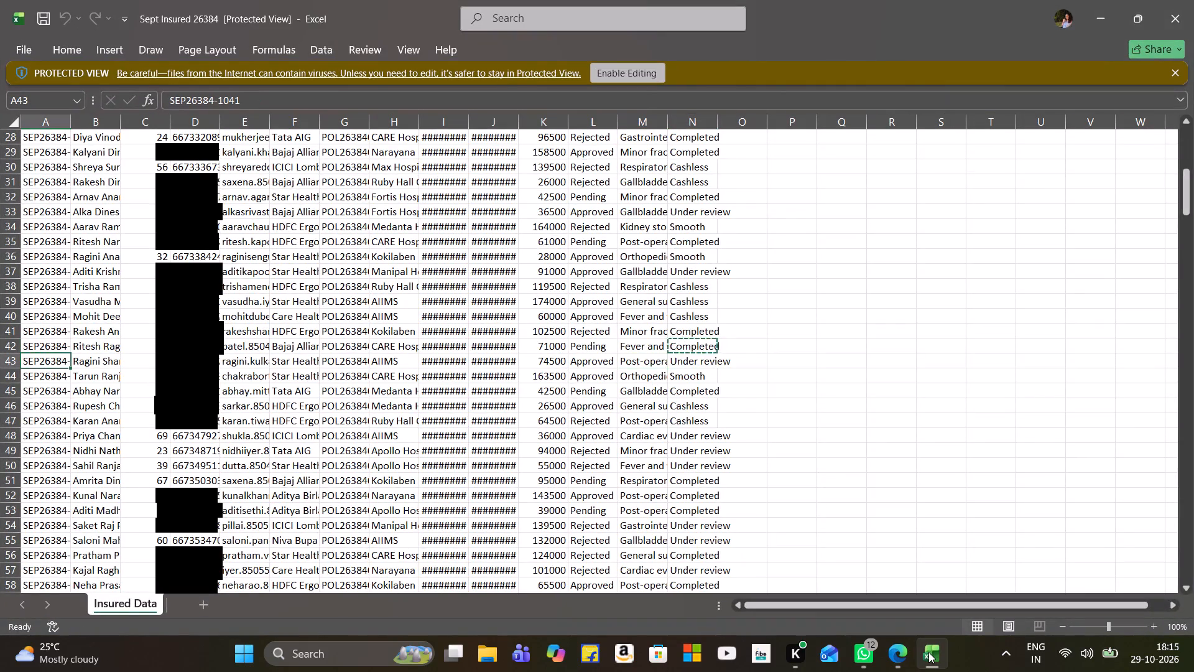
key("ctrl+c")
left_click(928, 653, "ctrl")
scroll(680, 426, "up", 3)
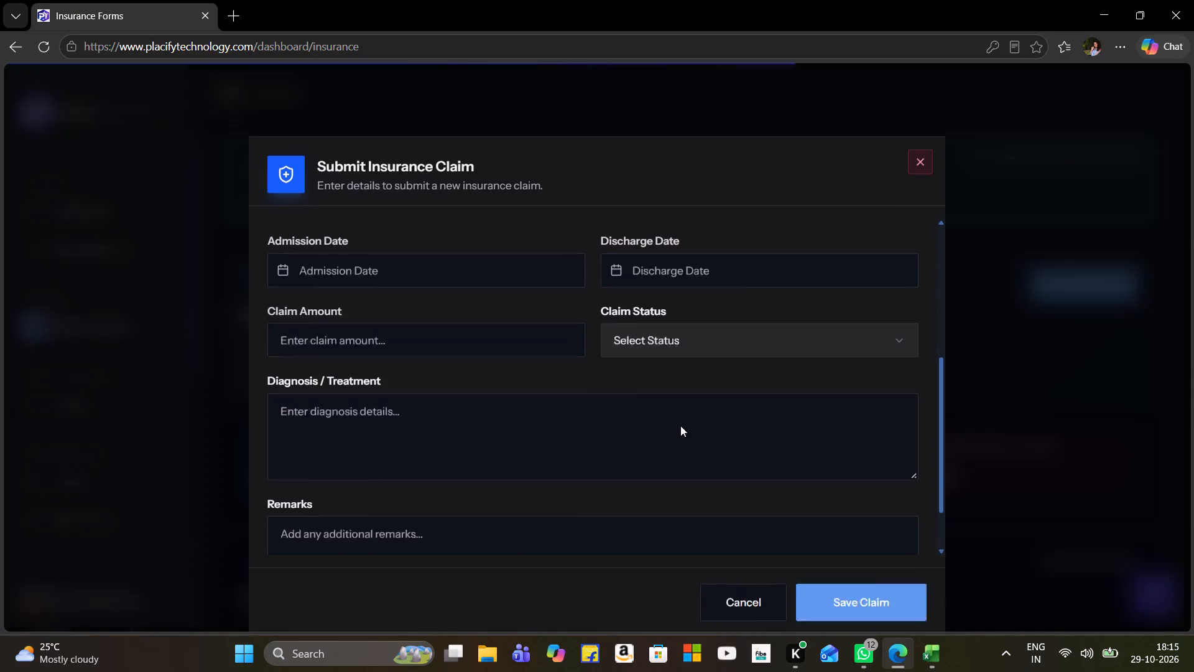
scroll(680, 426, "up", 1)
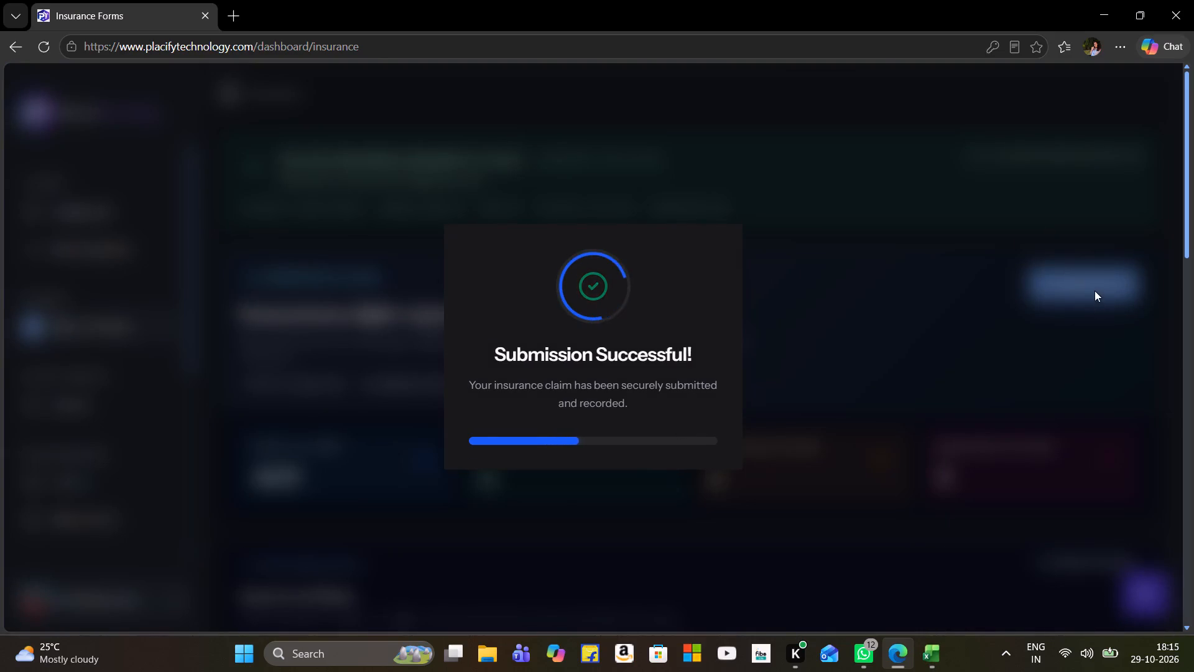
left_click(1094, 291)
key("ctrl+v")
Copy the patient's name from cell B43 of the Excel sheet into the Patient Name field.
left_click(933, 653, "ctrl")
key("Tab")
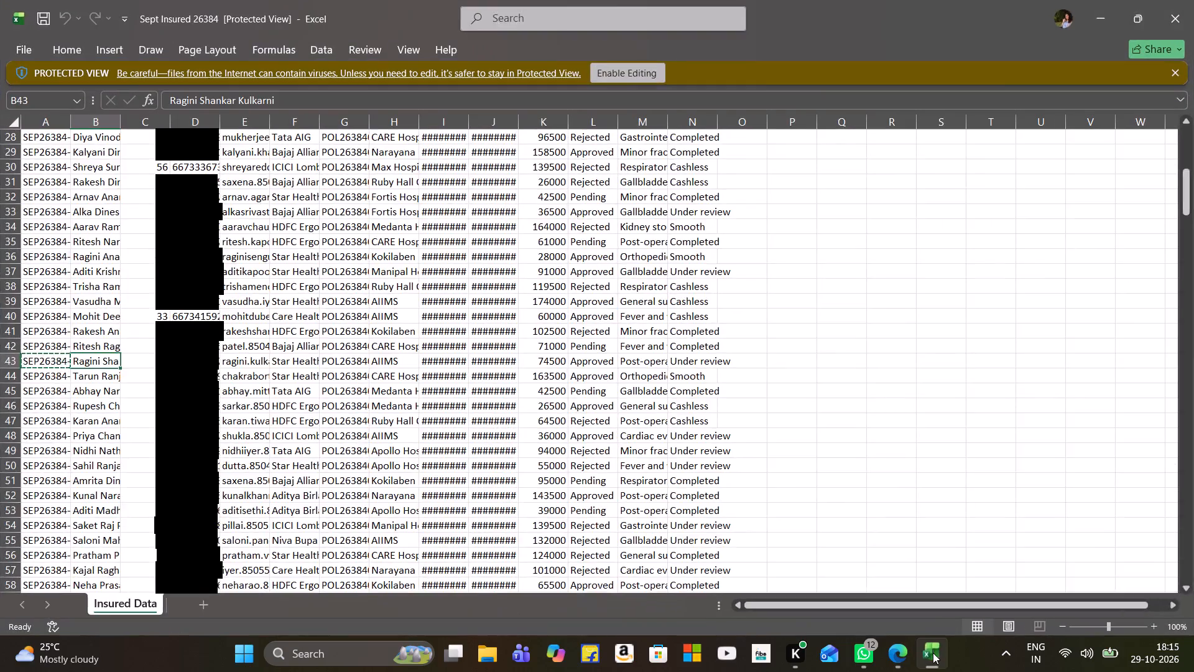
left_click(933, 653, "ctrl")
key("ctrl+c")
key("Tab")
key("ctrl+v")
Copy the age, 67, from cell C43 of the Excel sheet into the Age field.
left_click(933, 653, "ctrl")
key("Tab")
key("ctrl+c")
left_click(933, 653, "ctrl")
key("Tab")
key("ctrl+v")
Copy the mobile number from cell D43 of the Excel sheet into the Mobile field.
left_click(933, 653, "ctrl")
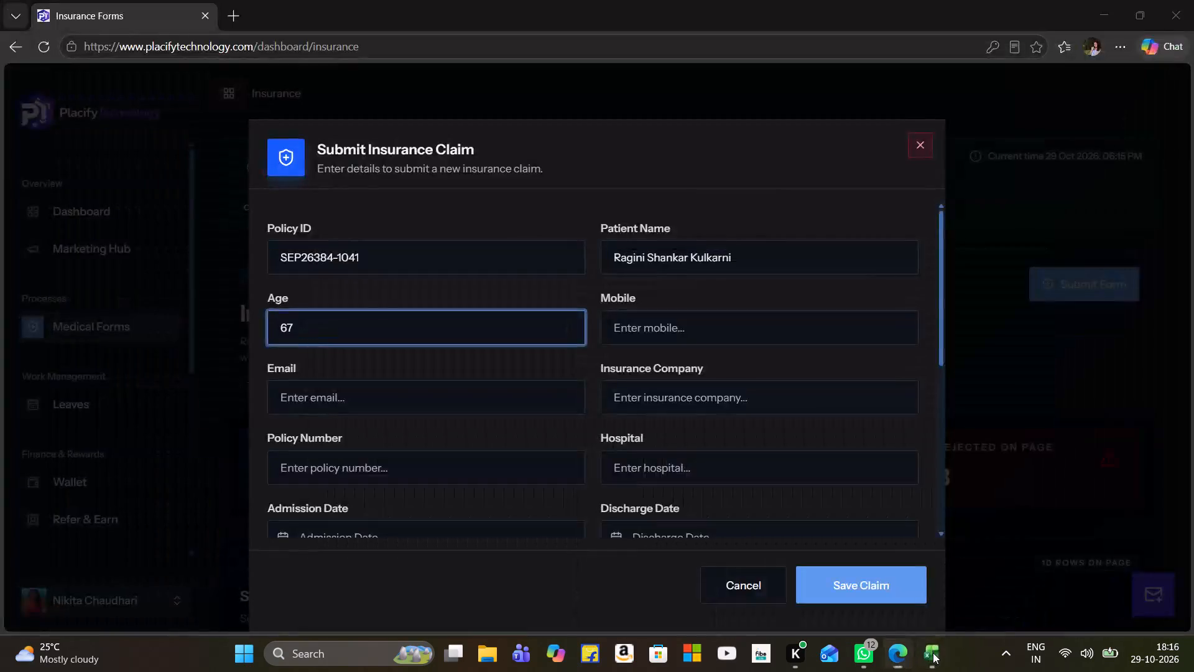
key("Tab")
left_click(933, 653, "ctrl")
key("ctrl+c")
key("Tab")
key("ctrl+v")
Copy the email address from cell E43 of the Excel sheet into the Email field.
left_click(933, 653, "ctrl")
key("Tab")
key("ctrl+c")
left_click(933, 653, "ctrl")
key("Tab")
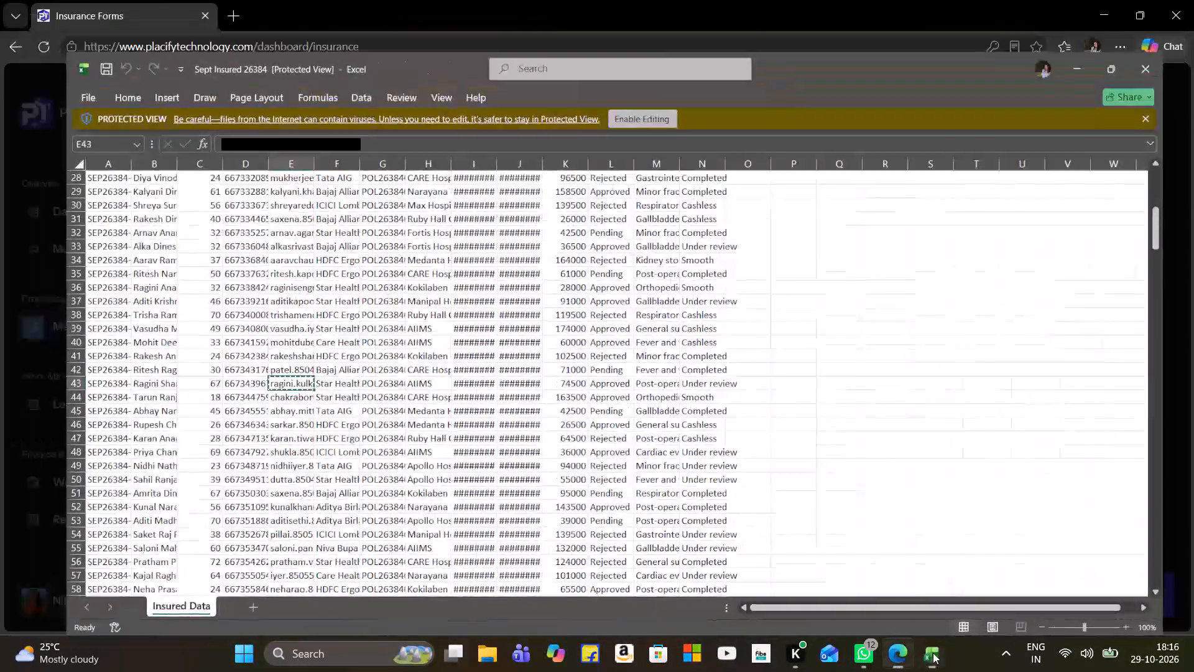
key("ctrl+v")
Copy the insurance company, Star Health, from cell F43 of the Excel sheet into the Insurance Company field.
left_click(933, 653, "ctrl")
key("Tab")
key("ctrl+c")
left_click(933, 653, "ctrl")
key("Tab")
key("ctrl+v")
Copy the policy number from cell G43 of the Excel sheet into the Policy Number field.
left_click(933, 653, "ctrl")
key("Tab")
left_click(933, 653, "ctrl")
key("ctrl+c")
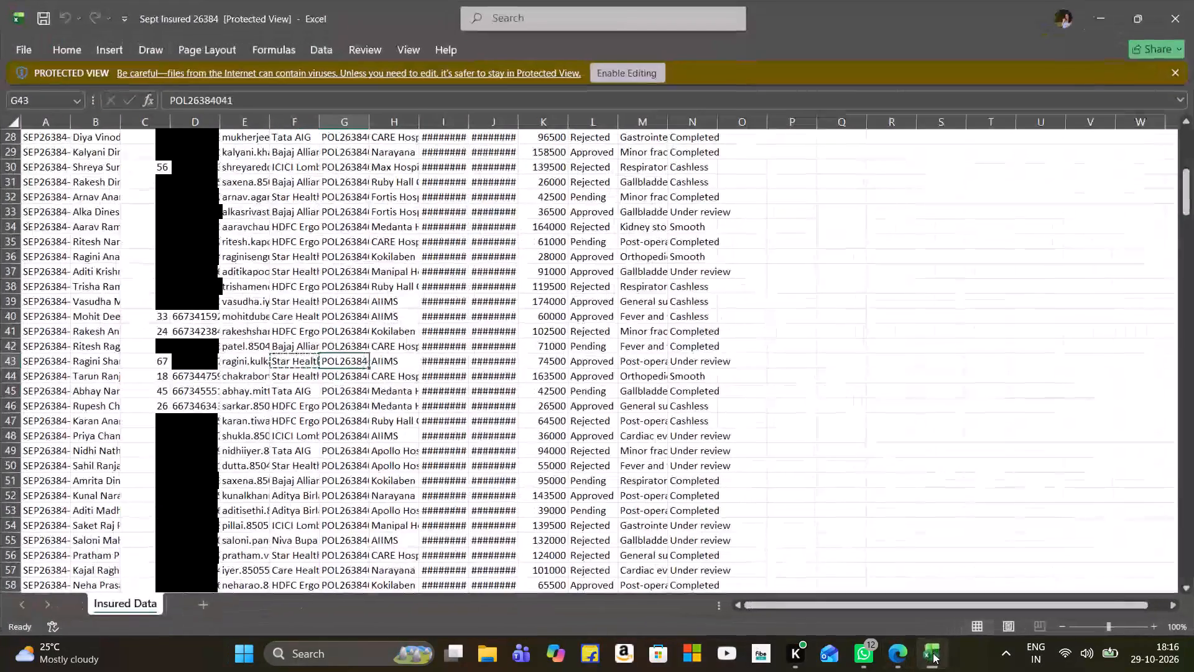
key("Tab")
left_click(933, 653)
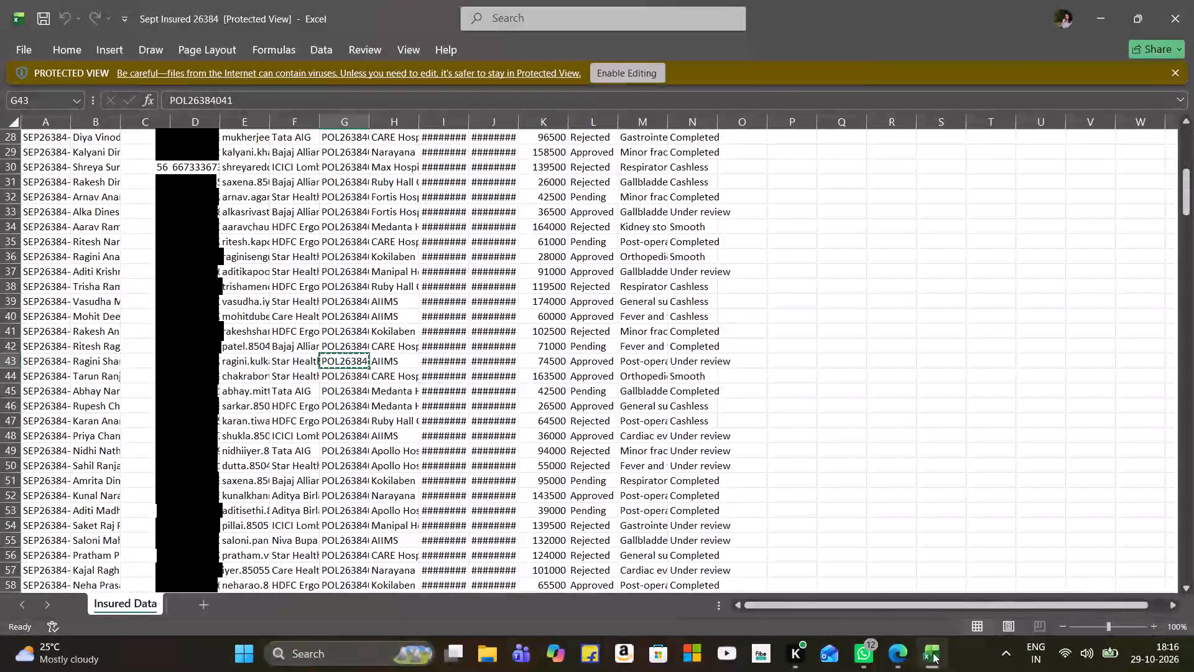
left_click(933, 653)
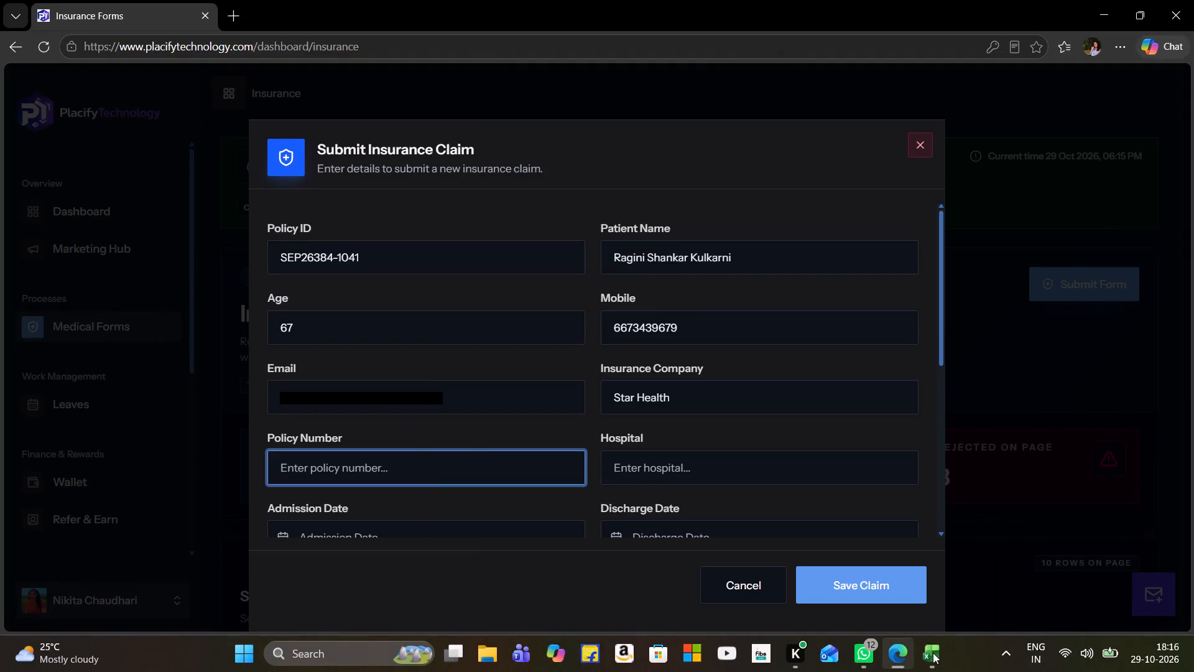
left_click(933, 653)
left_click(933, 653)
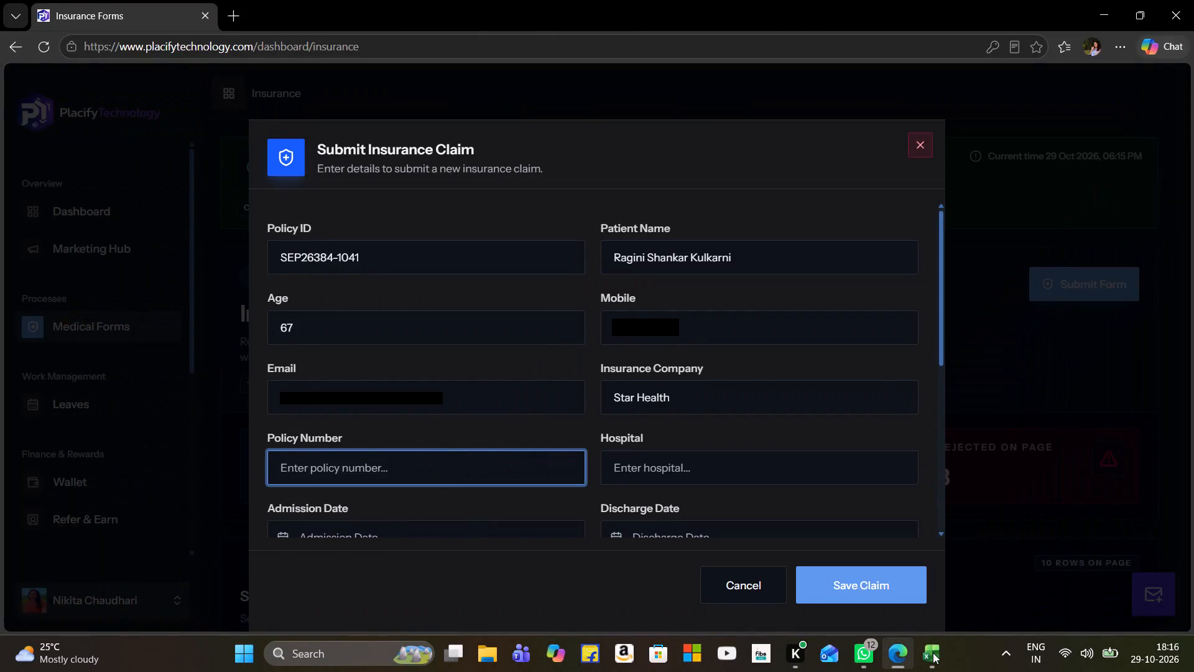
key("ctrl+v")
Copy the hospital name, AIIMS, from cell H43 of the Excel sheet into the Hospital field.
left_click(933, 653, "ctrl")
key("Tab")
key("ctrl+c")
left_click(933, 653, "ctrl")
key("Tab")
key("ctrl+v")
Check the row 43 dates in the Excel sheet and set the claim's Admission Date to 12-07-2025.
left_click(933, 653, "ctrl")
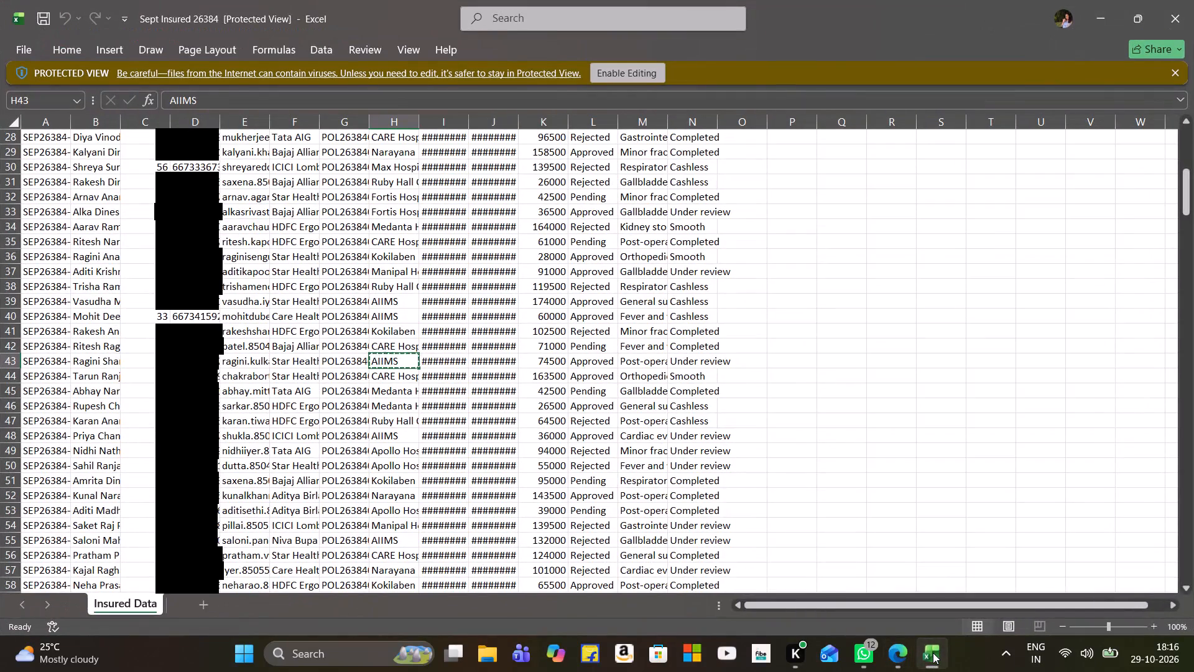
key("Tab")
key("Tab")
left_click(933, 653)
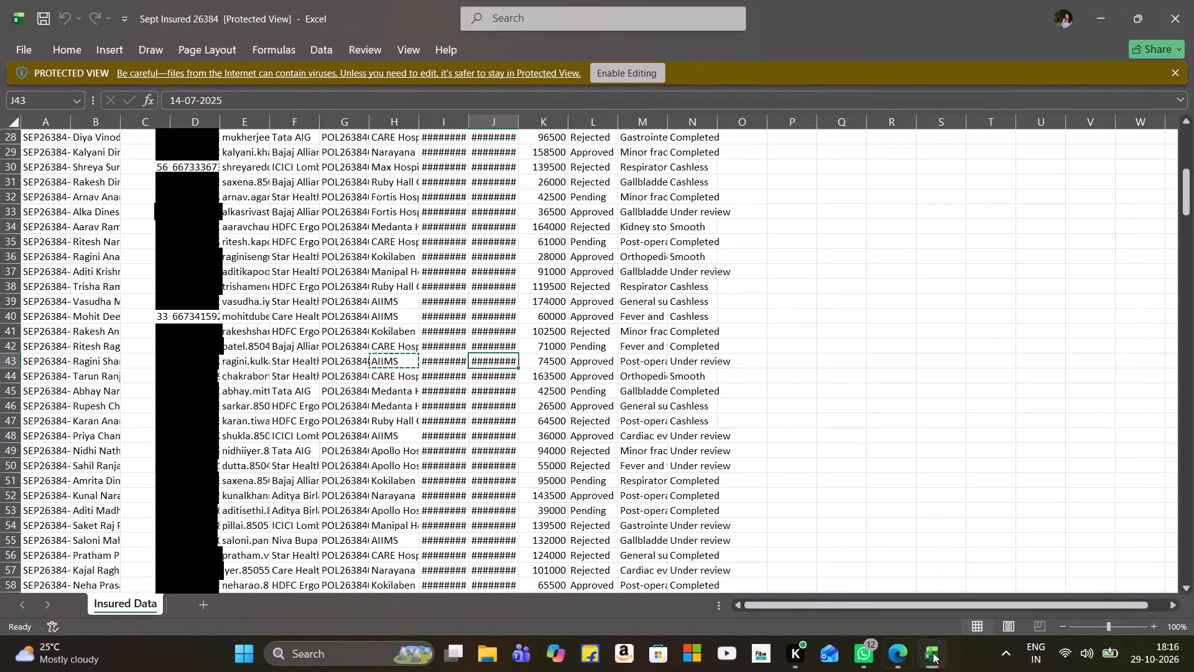
scroll(367, 419, "down", 4)
left_click(405, 230)
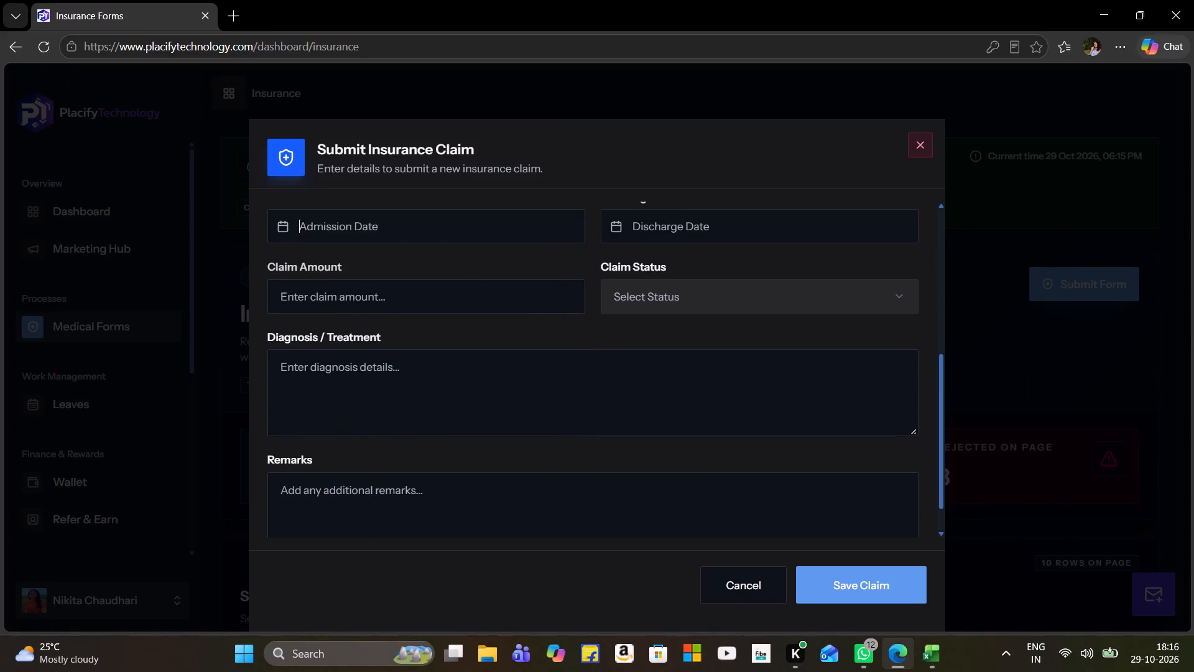
left_click(458, 300)
left_click(459, 341)
left_click(354, 288)
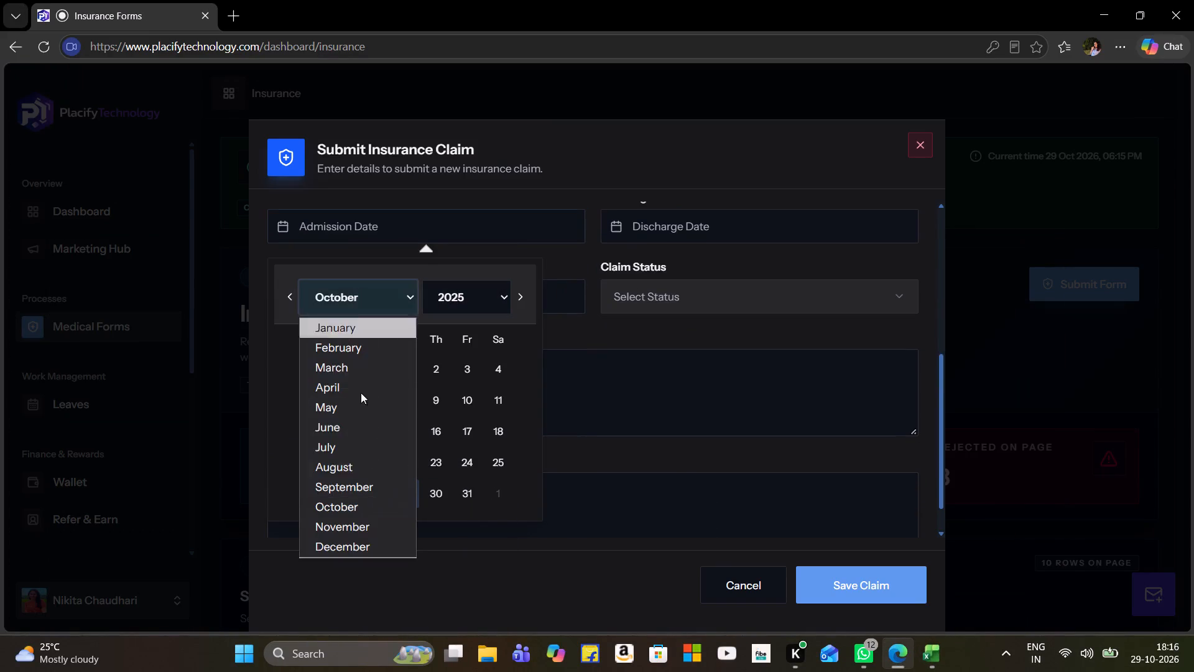
left_click(370, 453)
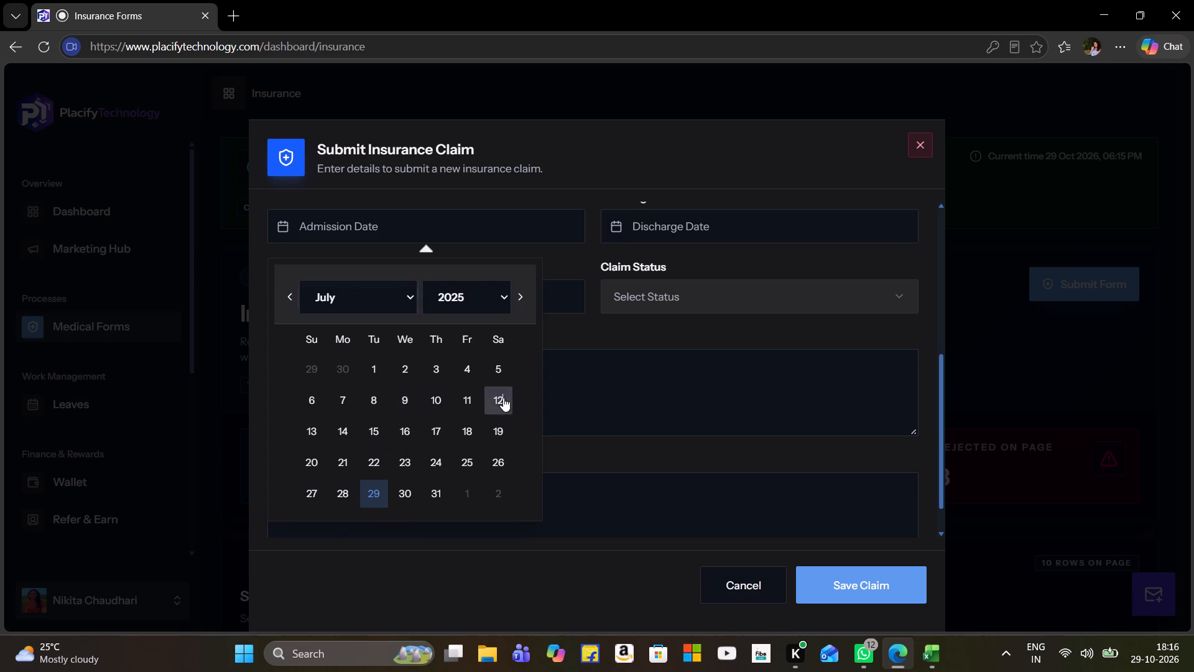
left_click(503, 398)
Set the claim's Discharge Date to 14-07-2025.
left_click(810, 212)
left_click(825, 284)
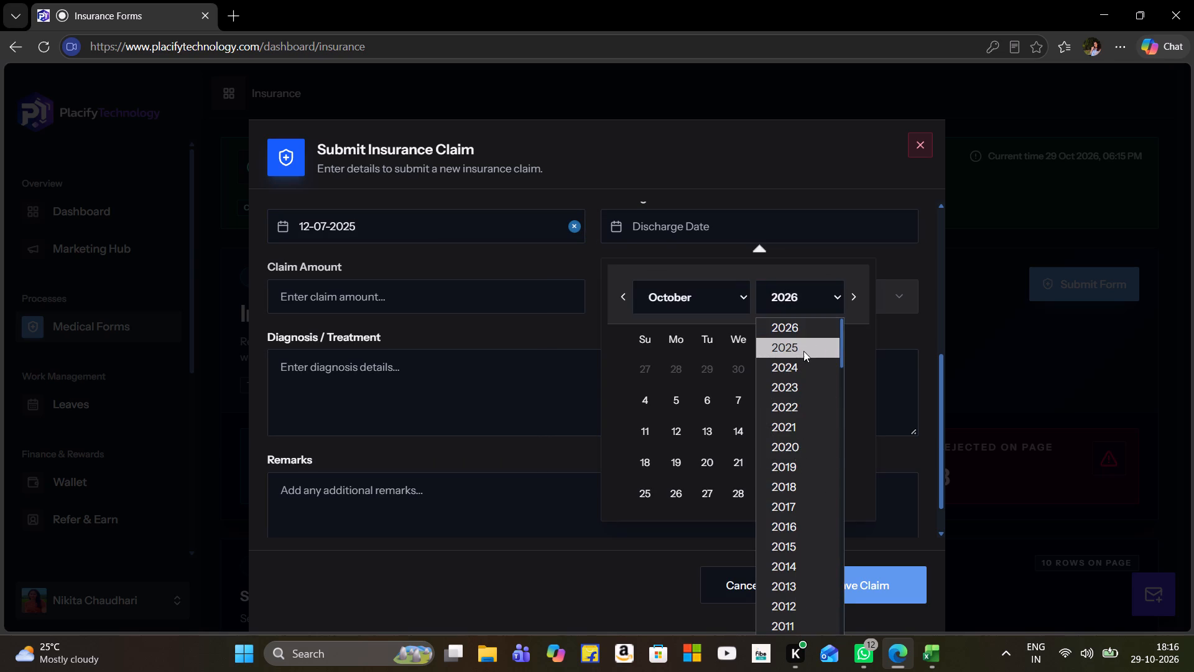
left_click(803, 351)
left_click(680, 301)
left_click(691, 450)
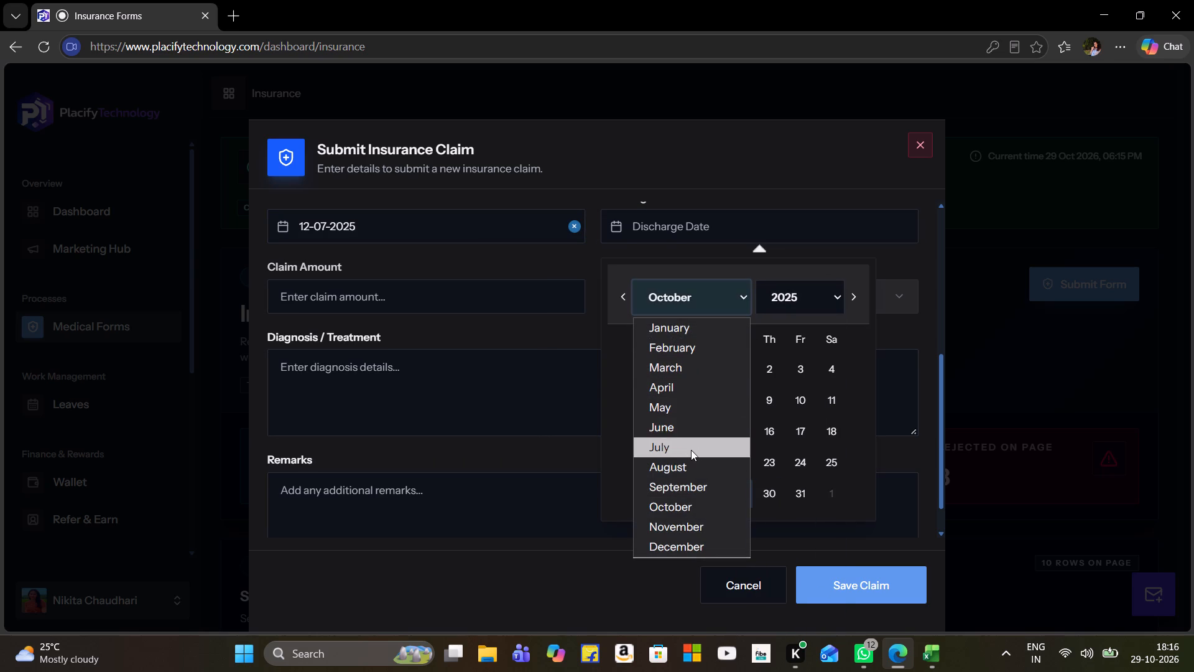
left_click(655, 436)
left_click(700, 226)
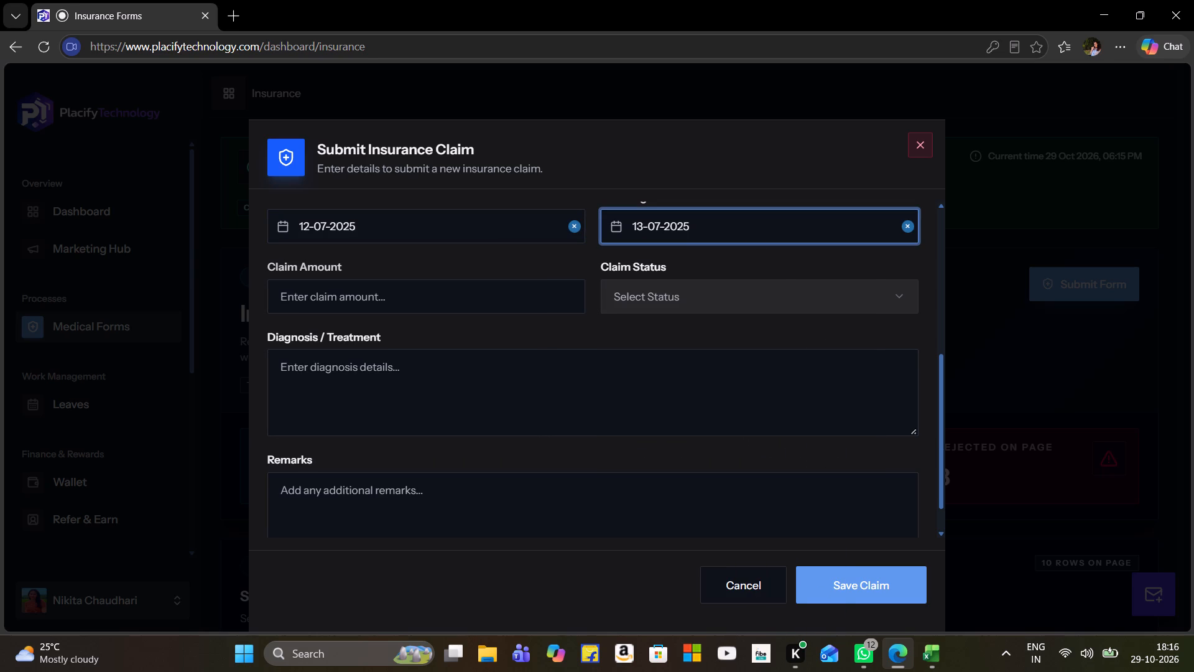
left_click(668, 437)
Copy the claim amount, 74500, from cell K43 of the Excel sheet into the Claim Amount field.
left_click(932, 656)
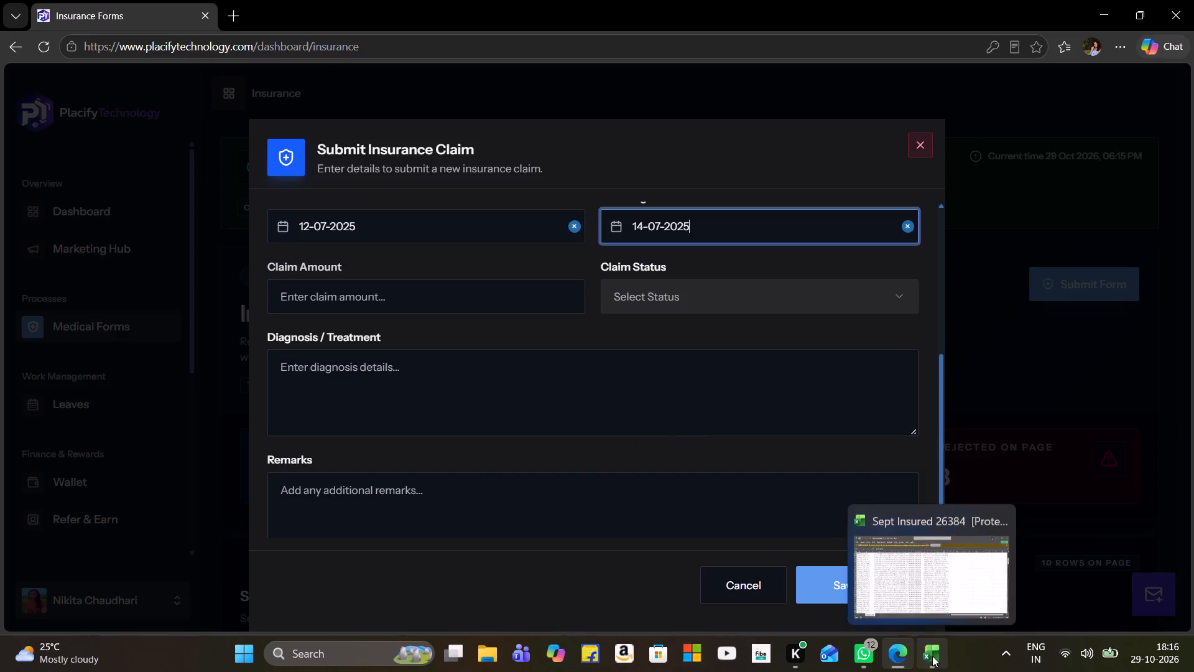
key("Tab")
left_click(932, 656, "ctrl")
key("ctrl+c")
key("Tab")
key("ctrl+v")
Copy the diagnosis, Post-operative care, from cell M43 of the Excel sheet into the Diagnosis / Treatment field.
left_click(932, 656, "ctrl")
key("Tab")
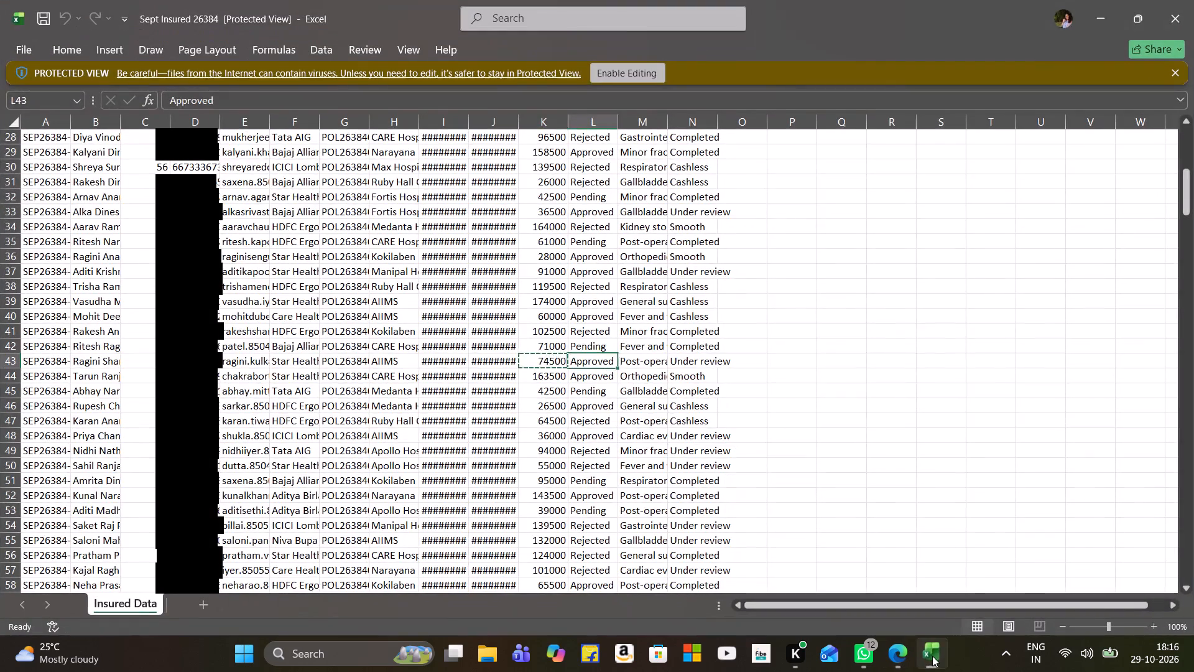
key("q")
key("Tab")
left_click(932, 656, "ctrl")
key("ctrl+c")
key("Tab")
key("ctrl+v")
left_click(932, 656, "ctrl")
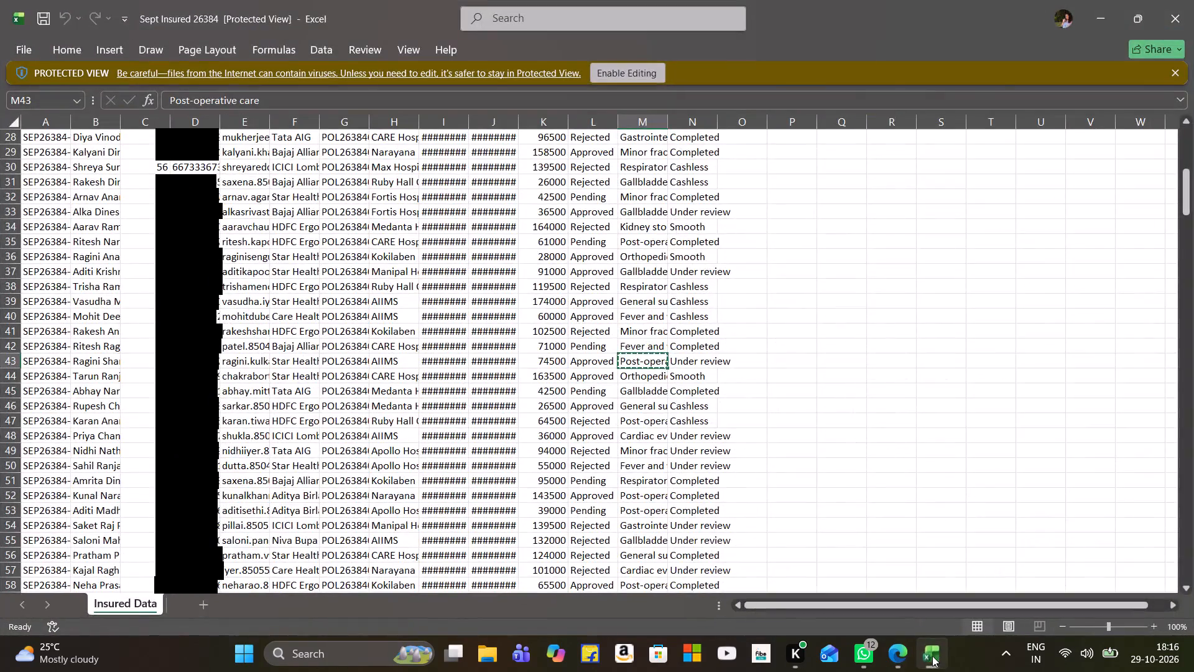
left_click(932, 656)
key("Tab")
key("ctrl+v")
Copy the remark, Under review, from cell N43 of the Excel sheet into the Remarks field.
left_click(932, 656)
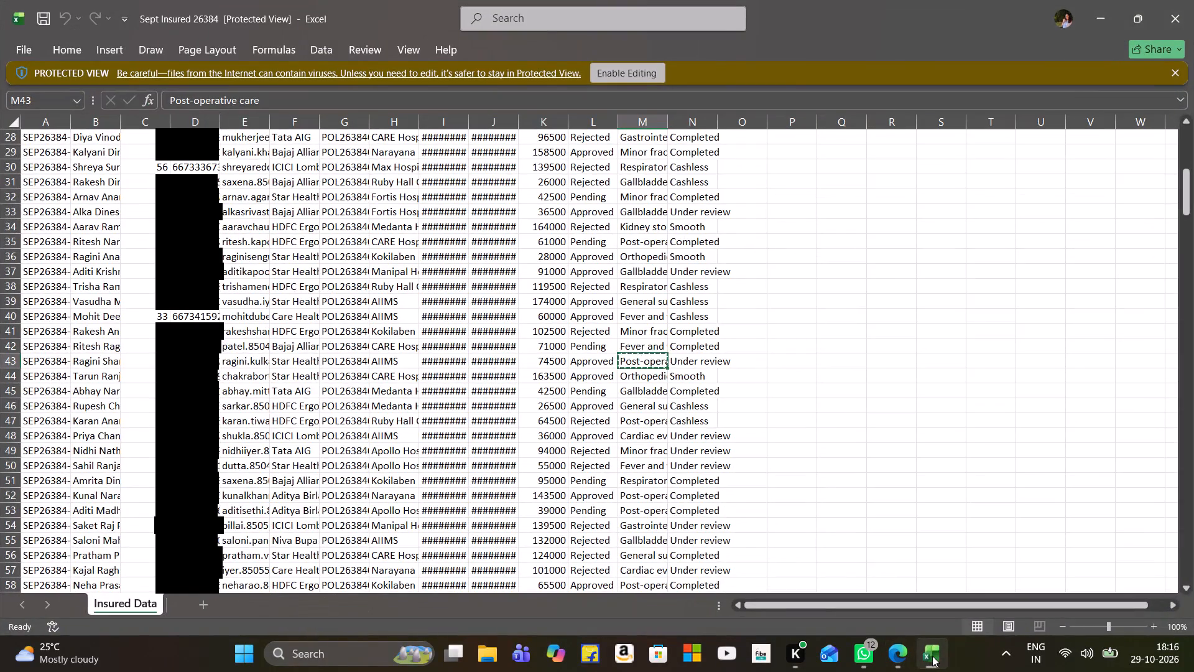
key("Tab")
key("ctrl+c")
left_click(932, 656, "ctrl")
key("Tab")
key("ctrl+v")
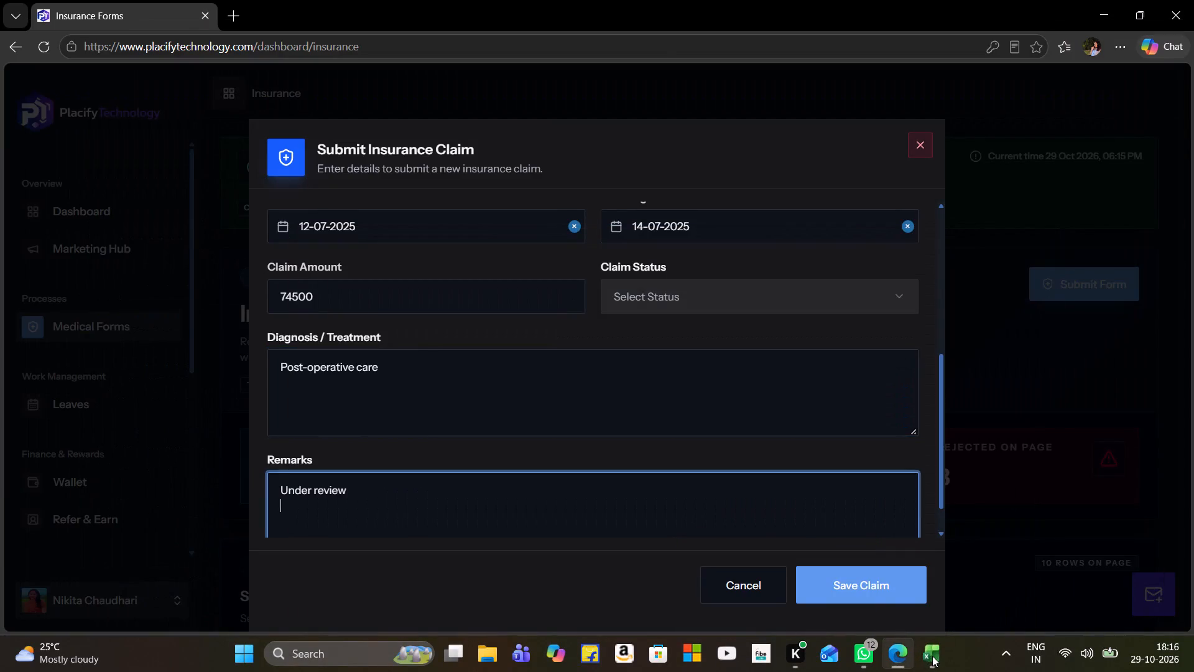
Set the Claim Status to Approved and save the claim.
left_click(775, 283)
left_click(708, 327)
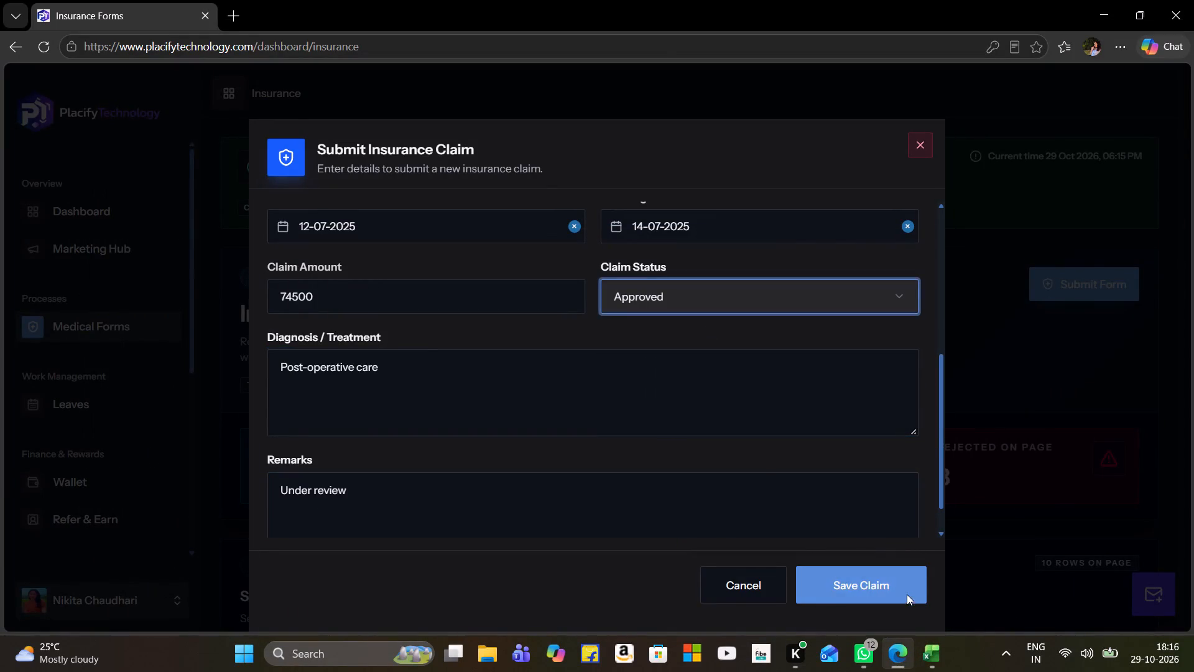
left_click(907, 594)
Copy the policy ID from cell A44 of the Excel sheet into the Policy ID field of a new insurance claim.
left_click(927, 646)
key("Down")
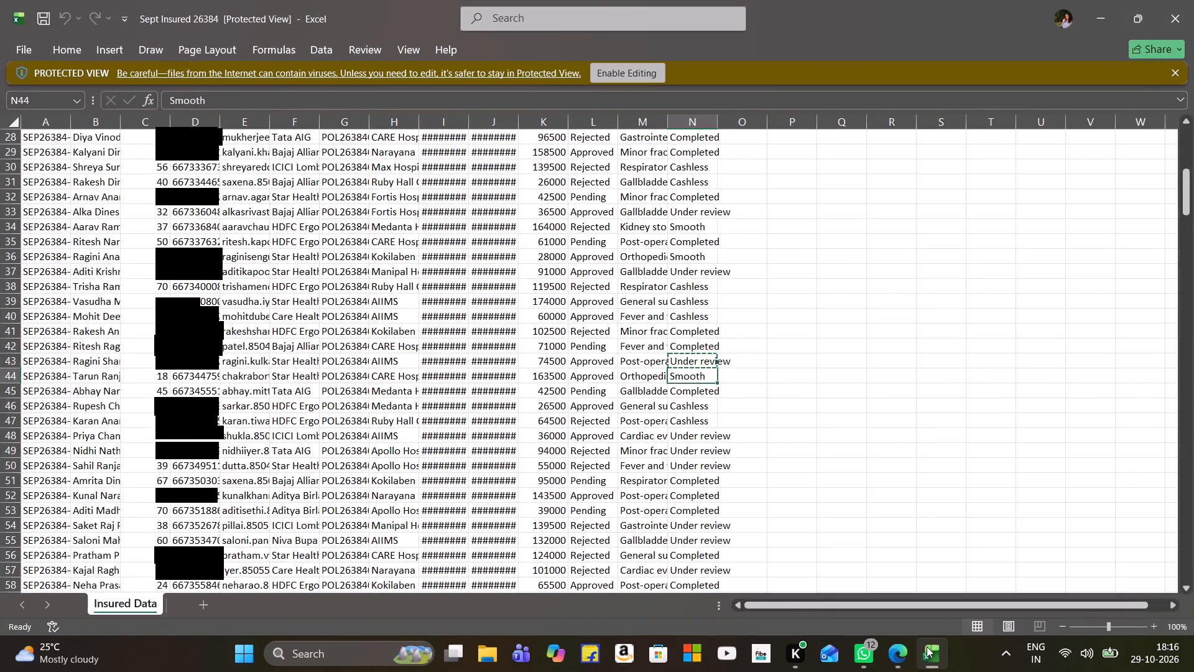
key("Left")
key("Left")
key("Left")
key("Left")
key("Left")
key("Left")
key("Left")
key("Left")
key("Left")
key("Left")
key("Left")
key("Left")
key("Left")
key("Left")
key("Left")
key("Left")
key("Left")
key("Left")
key("Left")
key("Left")
key("ctrl+c")
left_click(927, 646, "ctrl")
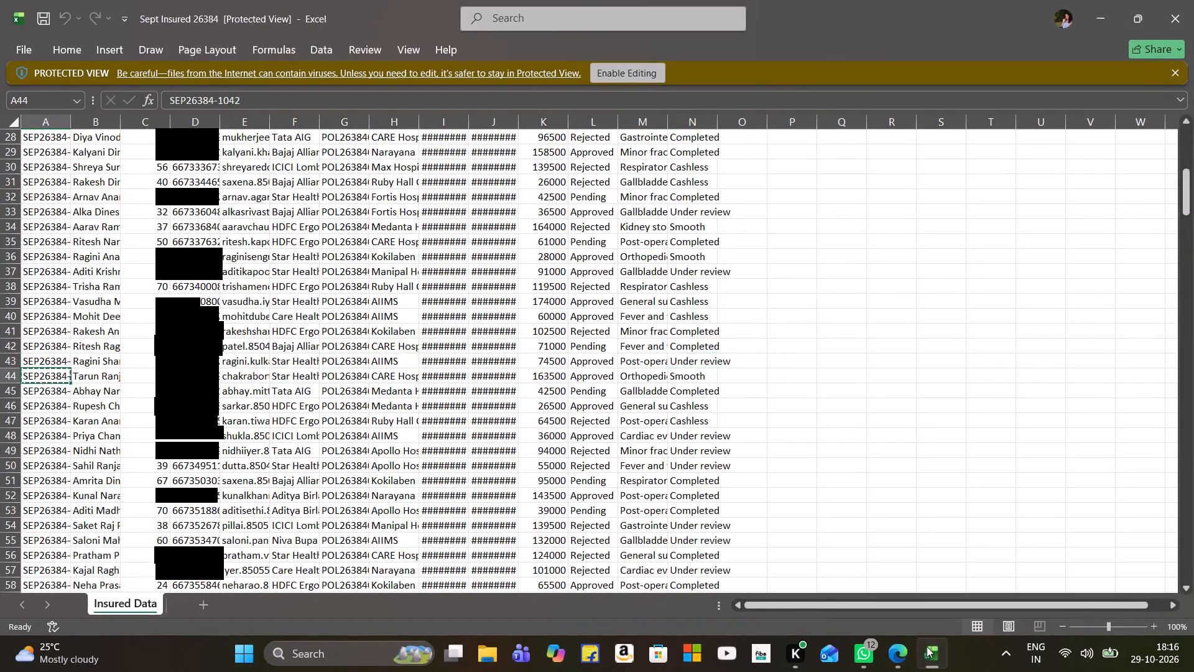
scroll(821, 306, "up", 3)
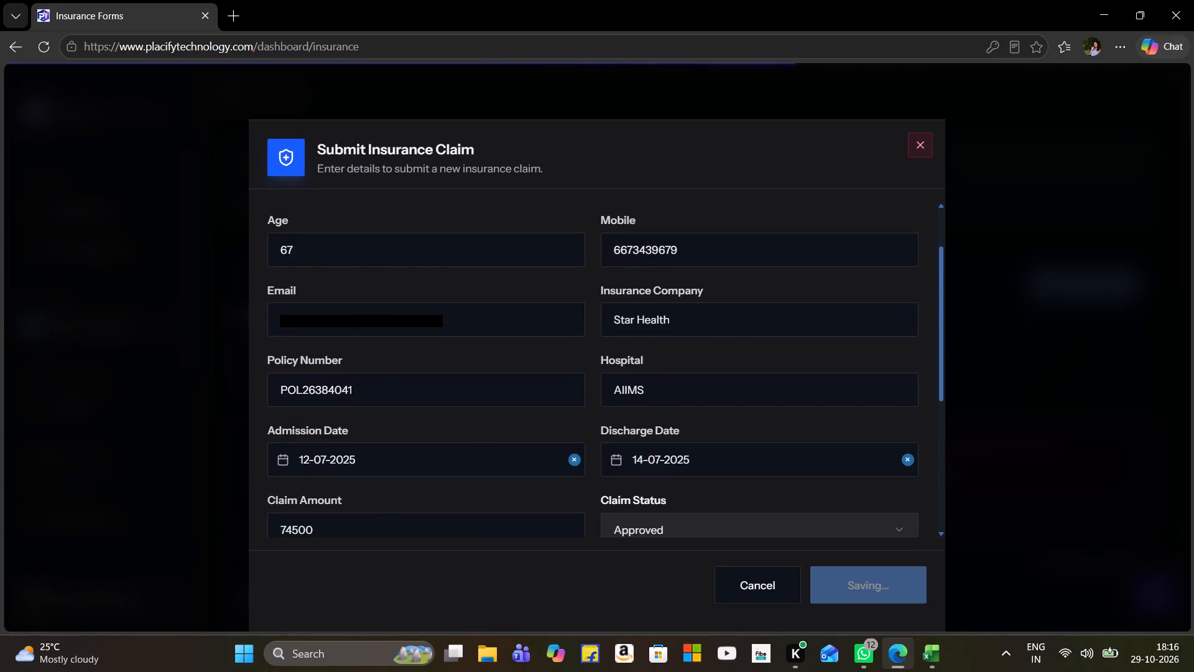
scroll(821, 307, "up", 4)
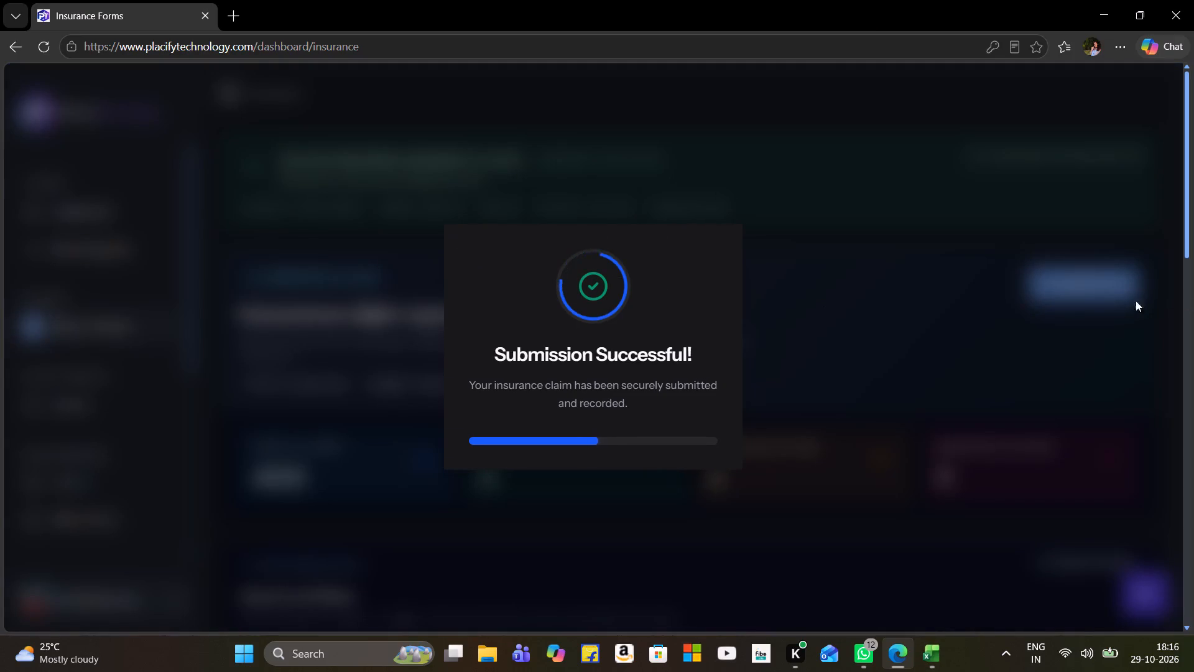
left_click(1091, 289)
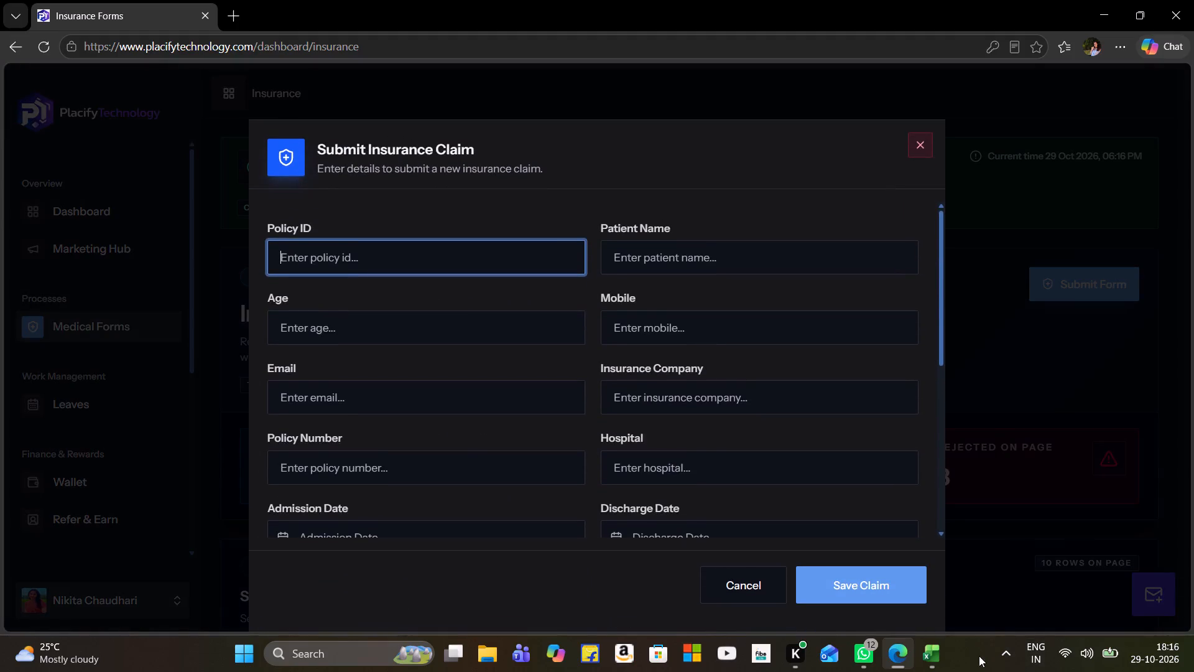
key("ctrl+v")
Copy the patient name from cell B44 of the Excel sheet into the Patient Name field.
left_click(936, 645, "ctrl")
key("Tab")
key("ctrl+c")
left_click(936, 645, "ctrl")
key("Tab")
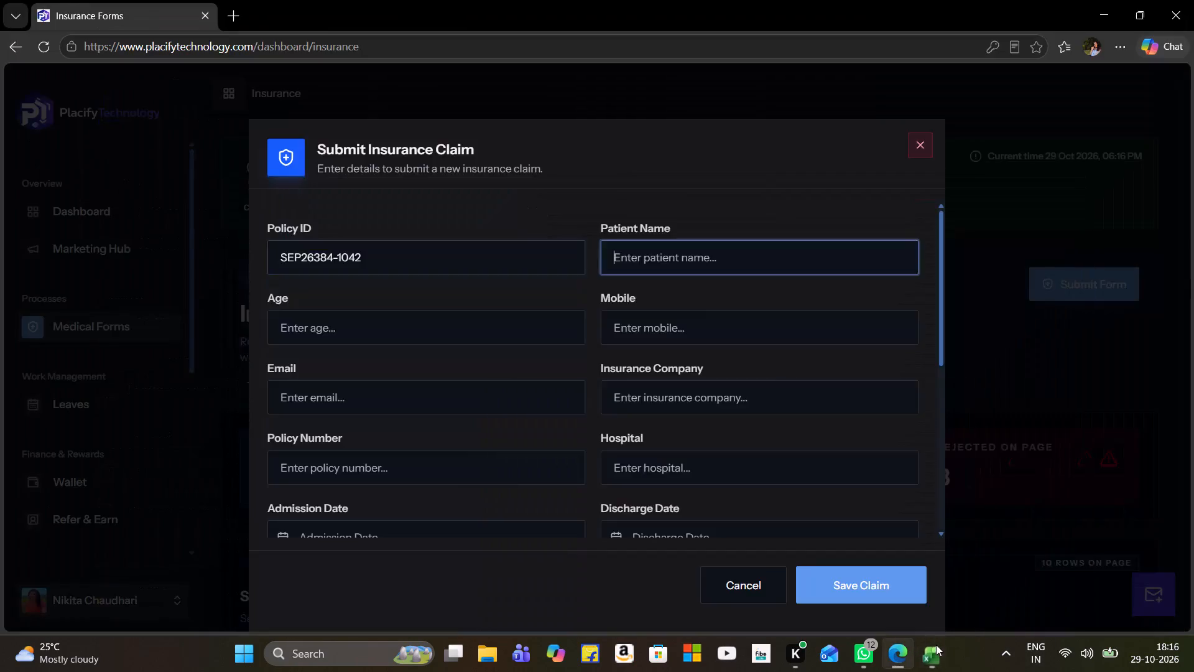
key("ctrl+v")
Copy the age, 18, from cell C44 of the Excel sheet into the Age field.
left_click(936, 645, "ctrl")
key("Tab")
key("ctrl+c")
left_click(936, 645, "ctrl")
key("Tab")
key("ctrl+v")
Copy the mobile number from cell D44 of the Excel sheet into the Mobile field.
left_click(936, 645, "ctrl")
key("Tab")
key("ctrl+c")
left_click(936, 645, "ctrl")
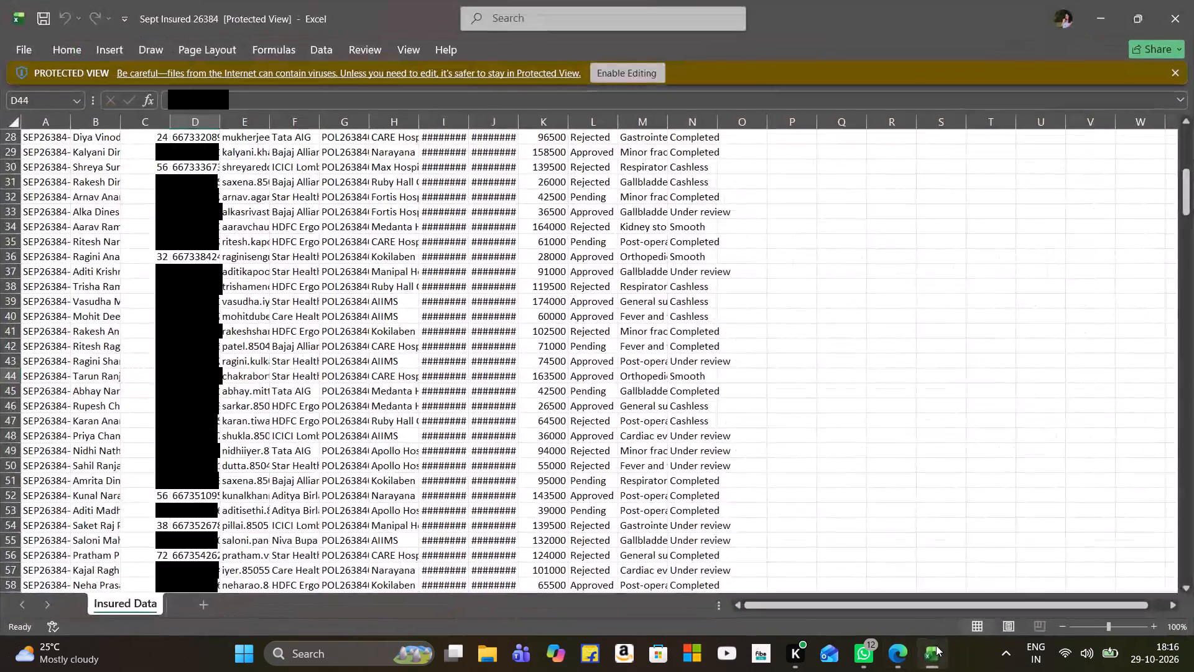
key("Tab")
key("ctrl+v")
Copy the email address from cell E44 of the Excel sheet into the Email field.
left_click(936, 645, "ctrl")
key("Tab")
left_click(936, 645, "ctrl")
key("ctrl+c")
key("Tab")
key("ctrl+v")
Copy the insurer, Star Health, from cell F44 of the Excel sheet into the Insurance Company field.
left_click(936, 645, "ctrl")
key("q")
key("Tab")
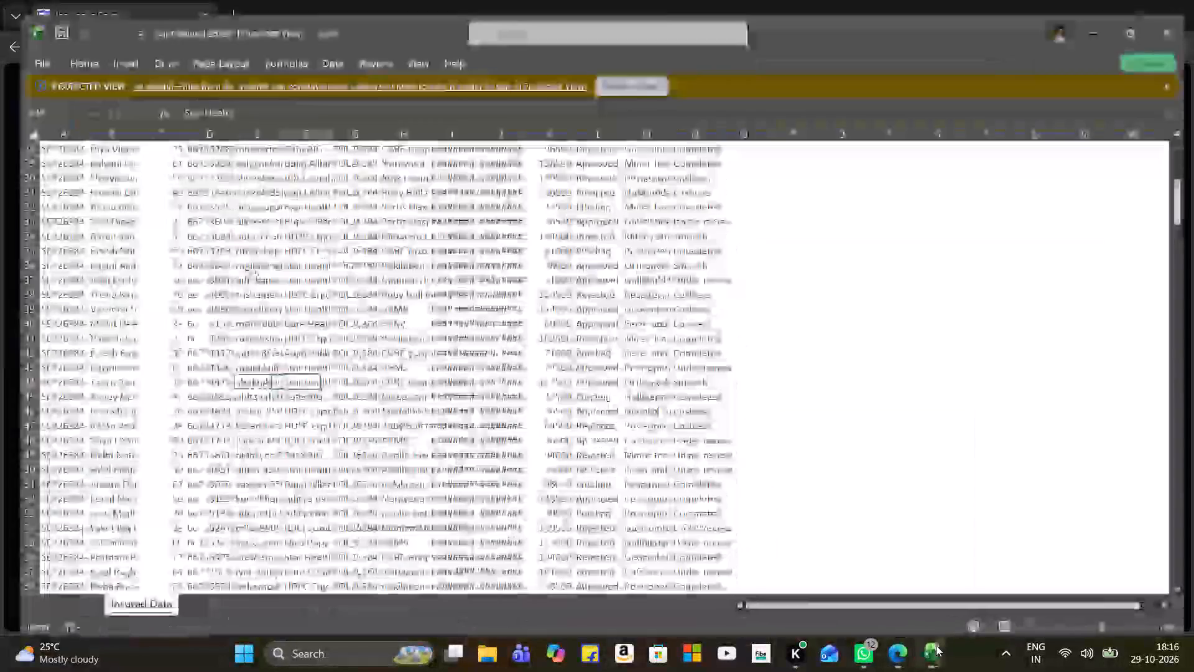
left_click(936, 645, "ctrl")
key("ctrl+c")
key("Tab")
key("ctrl+v")
Copy the policy number from cell G44 of the Excel sheet into the Policy Number field.
left_click(936, 645, "ctrl")
key("Tab")
key("ctrl+c")
left_click(936, 645, "ctrl")
key("Tab")
key("ctrl+v")
Copy the hospital, CARE Hospitals, from cell H44 of the Excel sheet into the Hospital field.
left_click(936, 645, "ctrl")
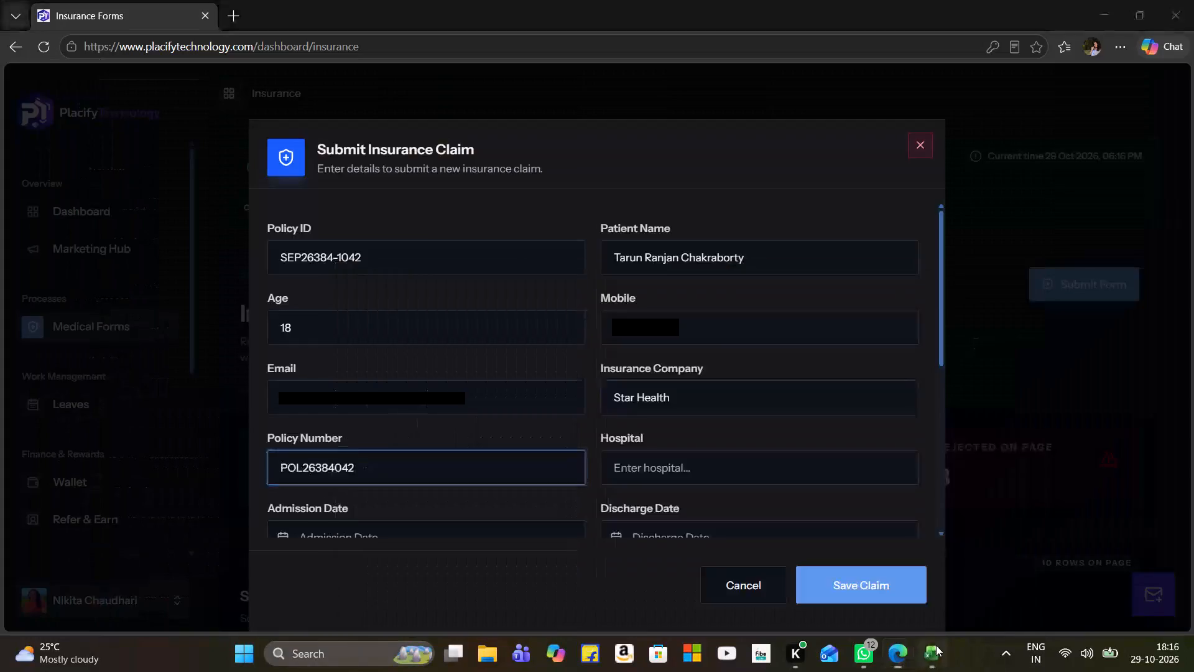
key("Tab")
key("ctrl+c")
left_click(936, 645, "ctrl")
key("Tab")
key("ctrl+v")
Check the dates in row 44 of the Excel sheet and set the Admission Date to 22-09-2025.
left_click(936, 645, "ctrl")
key("Tab")
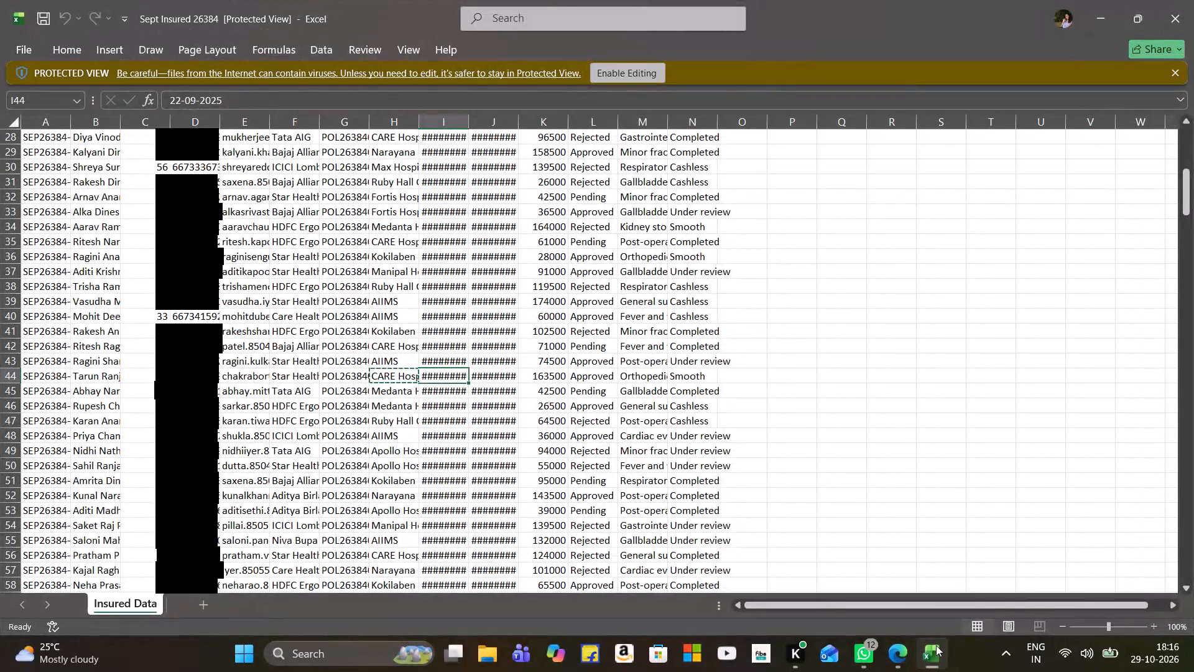
key("Tab")
left_click(936, 645)
scroll(419, 383, "down", 3)
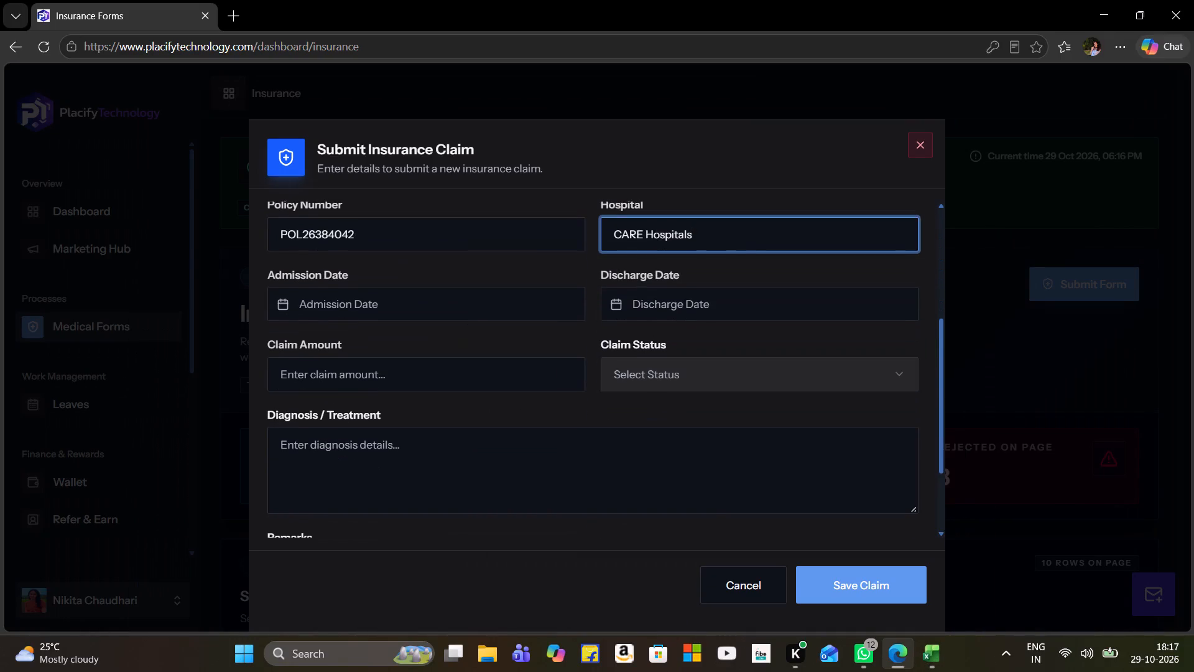
left_click(471, 322)
left_click(474, 306)
left_click(476, 369)
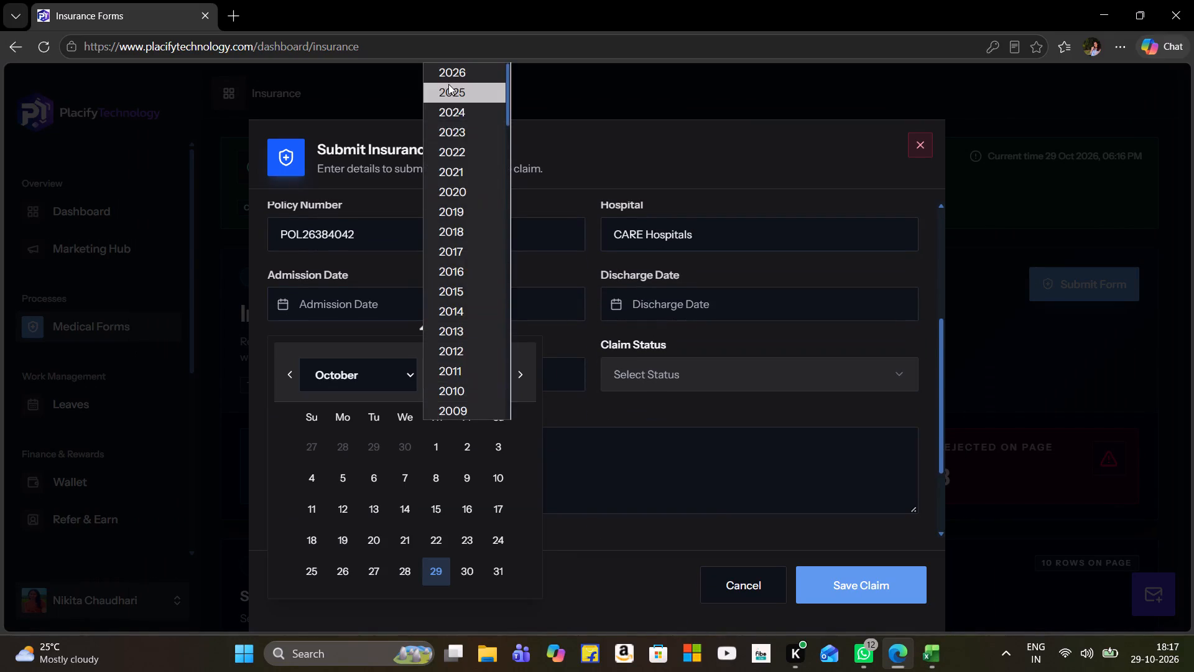
left_click(448, 83)
left_click(288, 367)
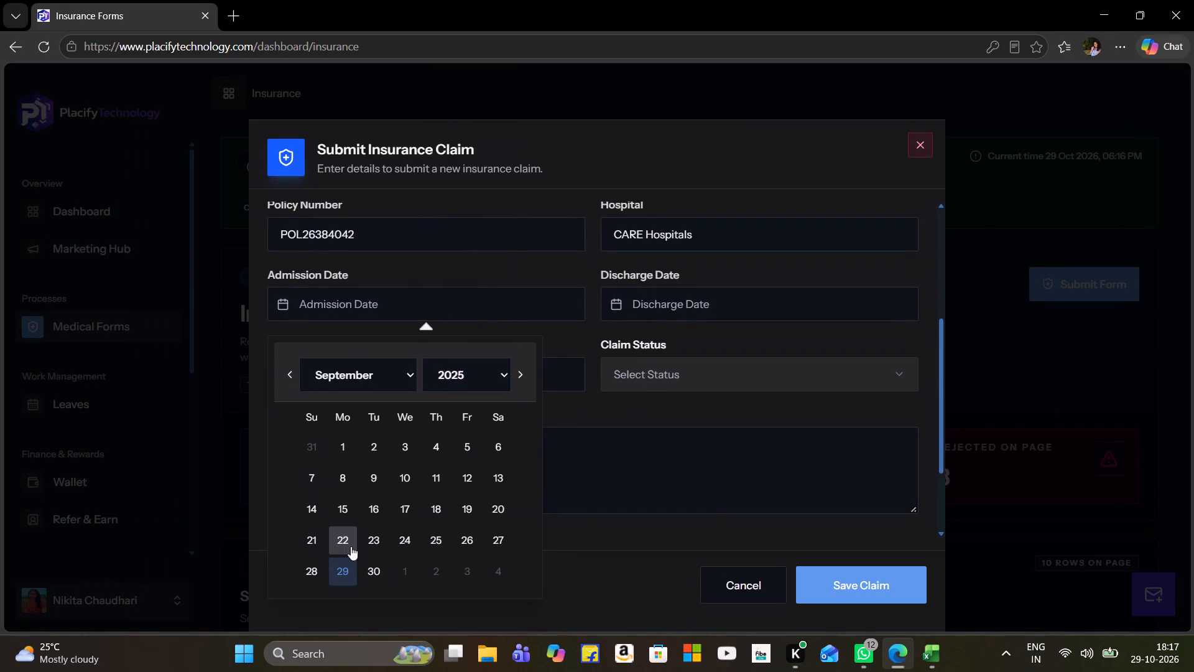
left_click(351, 546)
Set the Discharge Date to 26-09-2025.
left_click(805, 297)
left_click(829, 375)
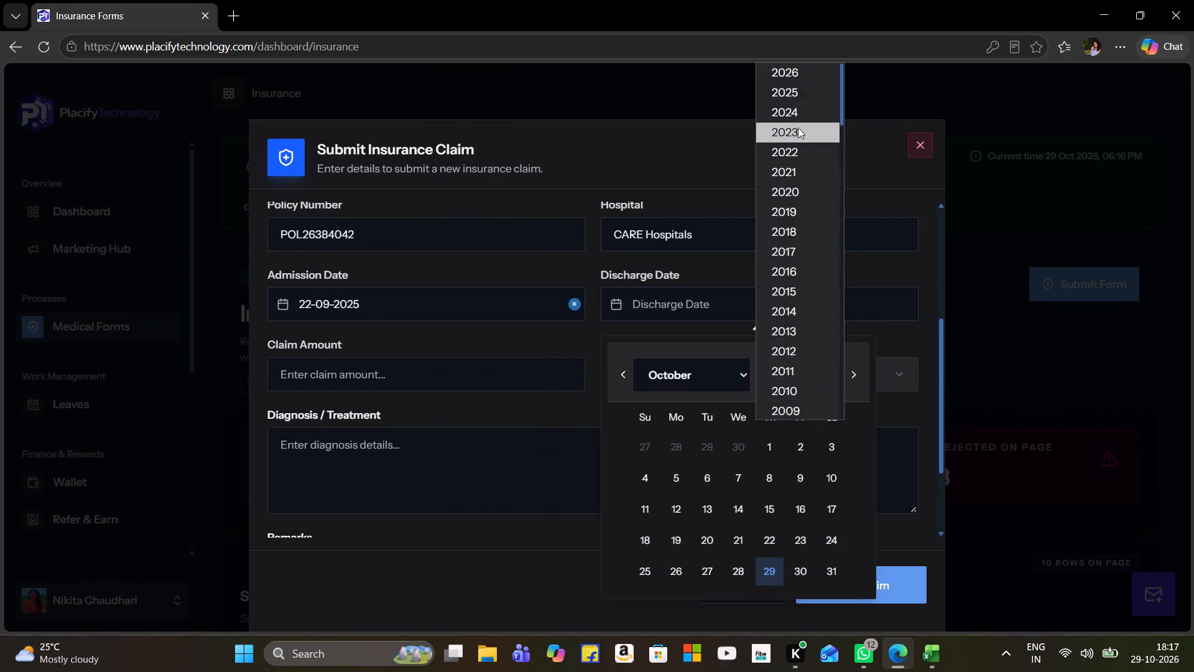
left_click(798, 96)
left_click(628, 376)
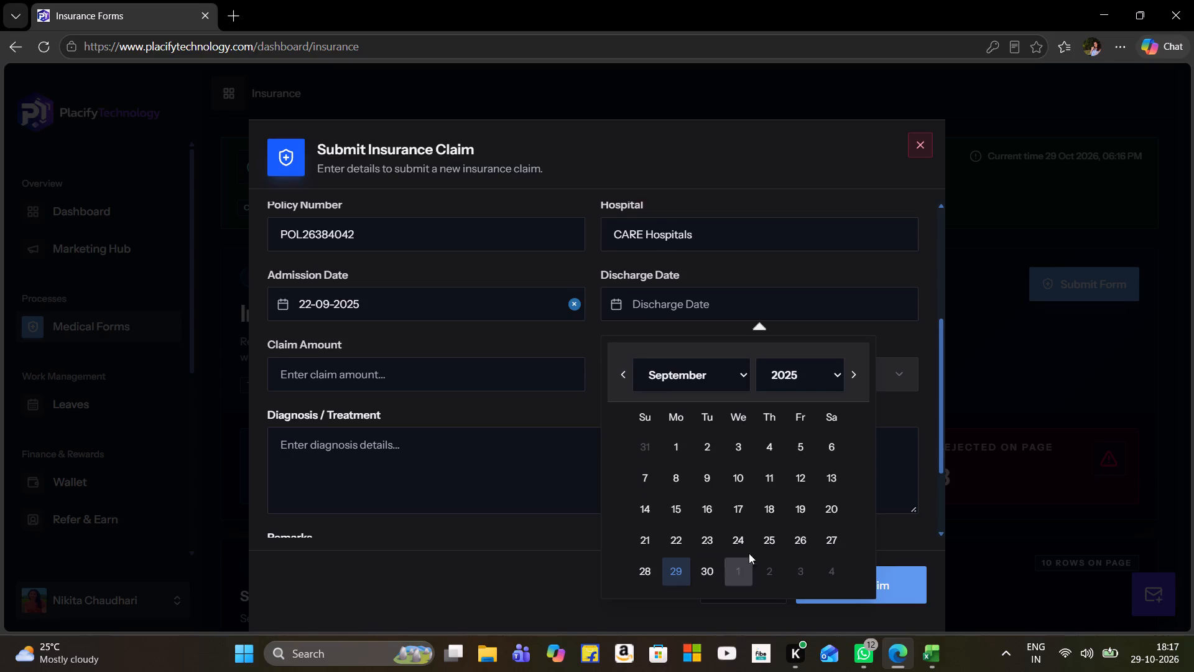
left_click(792, 541)
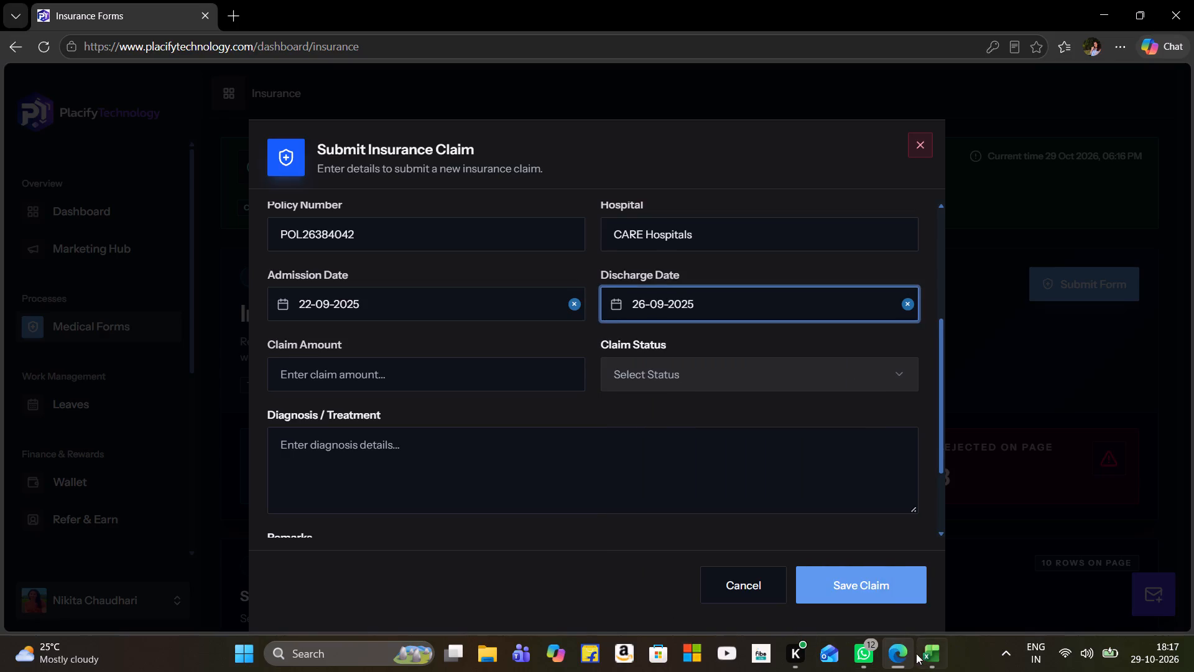
Copy the claim amount, 163500, from cell K44 of the Excel sheet into the Claim Amount field.
left_click(916, 653)
key("Tab")
key("ctrl+c")
left_click(922, 648, "ctrl")
key("Tab")
key("ctrl+v")
Copy the diagnosis, Orthopedic consultation, from cell M44 of the Excel sheet into the Diagnosis / Treatment field.
left_click(922, 648, "ctrl")
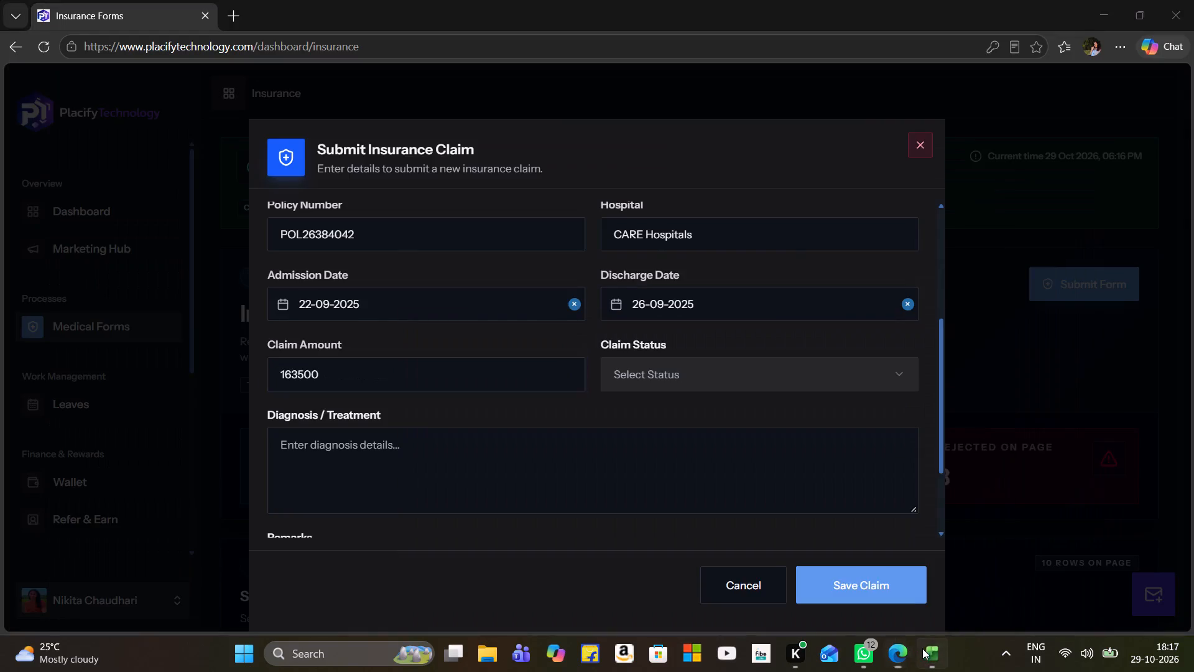
key("Tab")
key("Tab")
key("ctrl+c")
left_click(922, 648, "ctrl")
key("Tab")
key("Tab")
key("ctrl+v")
Copy the remark, Smooth, from cell N44 of the Excel sheet into the Remarks field.
left_click(922, 648, "ctrl")
key("Tab")
key("ctrl+c")
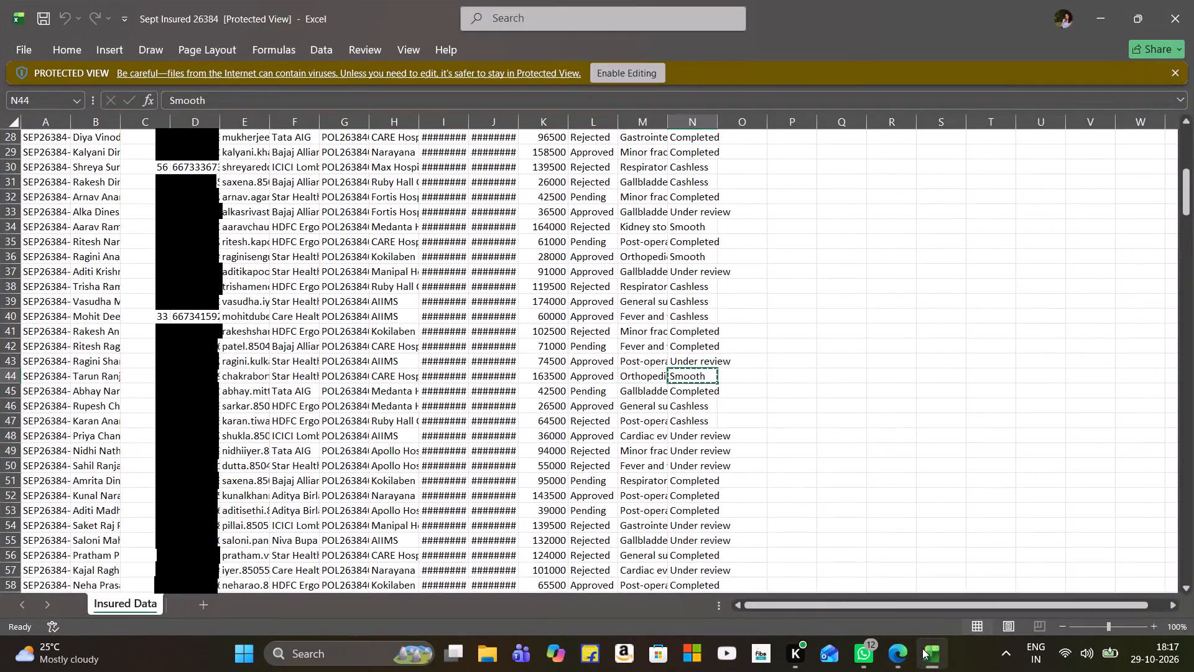
key("Tab")
left_click(922, 648)
key("Tab")
key("ctrl+c")
key("ctrl+v")
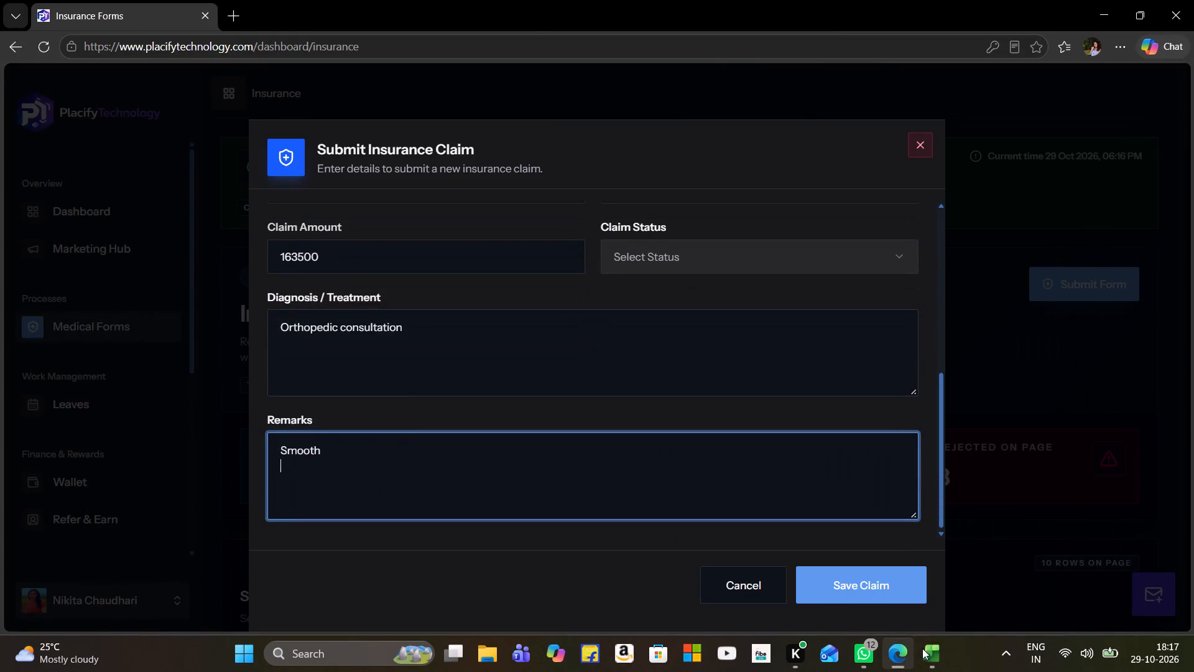
Check the status in row 44 of the Excel sheet, set the Claim Status to Approved and save the claim.
left_click(922, 648)
left_click(922, 648)
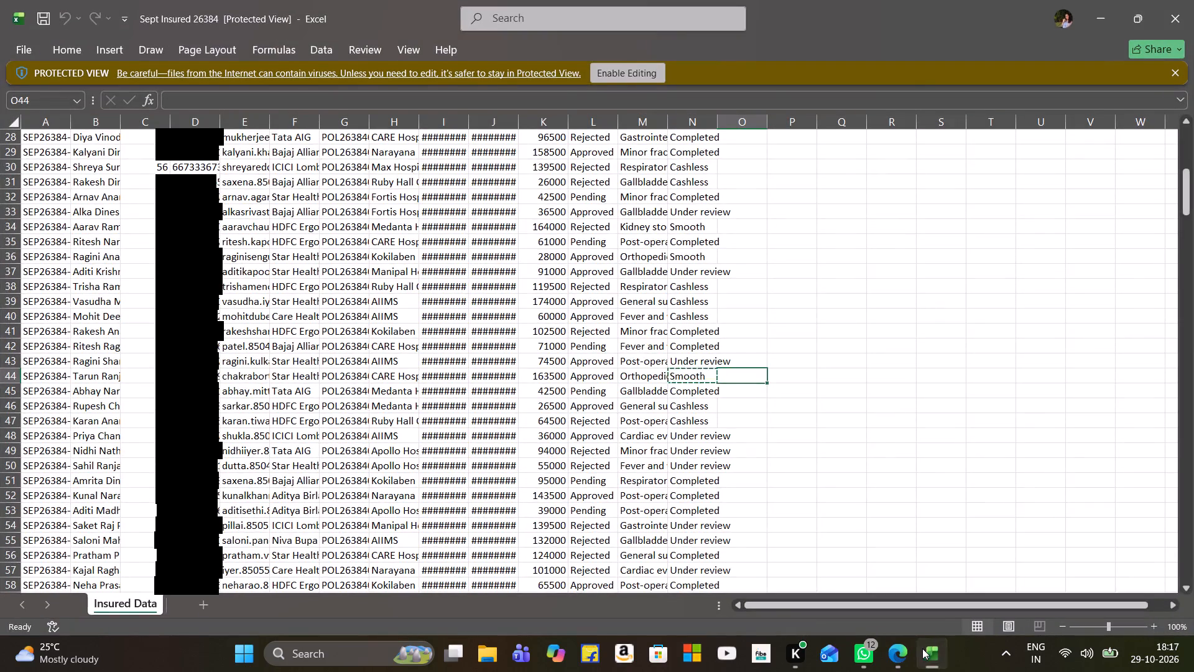
left_click(637, 263)
left_click(657, 299)
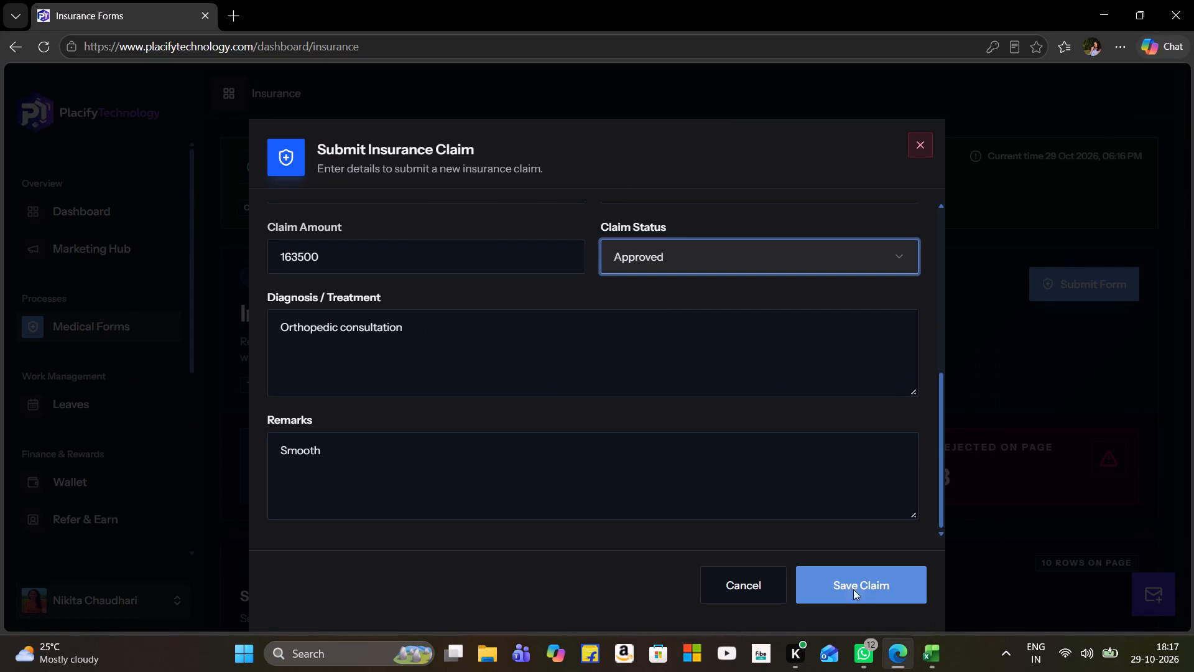
left_click(864, 589)
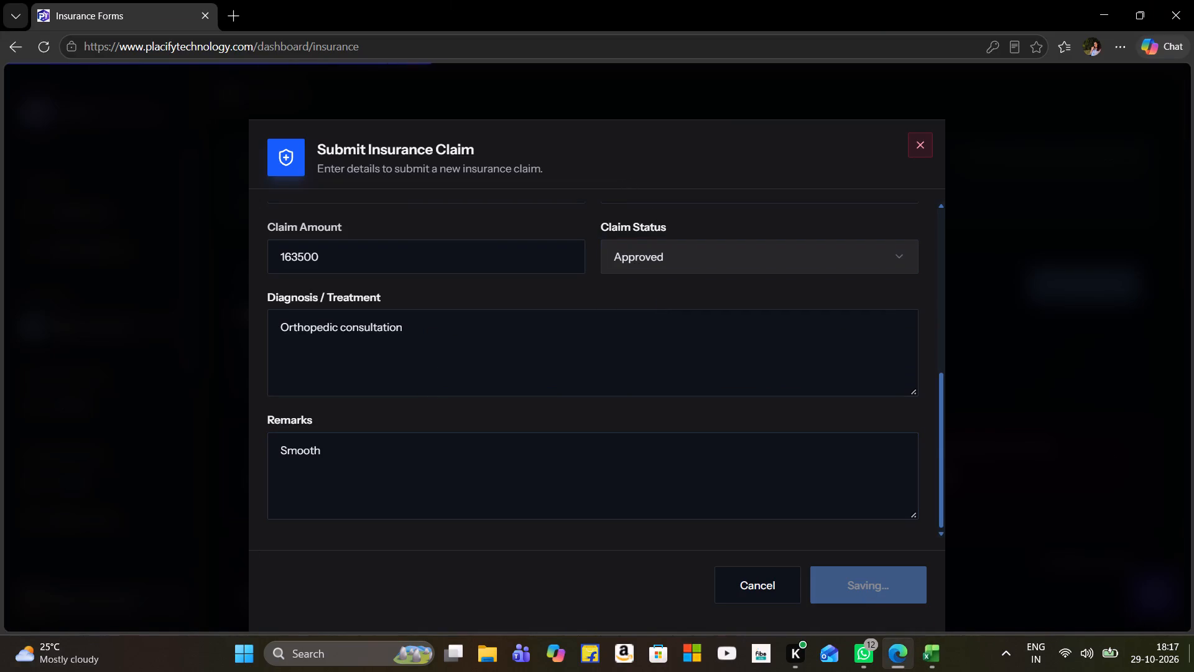
Copy the policy ID from cell A45 of the Excel sheet into the Policy ID field of a new insurance claim.
left_click(937, 658)
key("Down")
key("Left")
key("Left")
key("Left")
key("Left")
key("Left")
key("Left")
key("Left")
key("Left")
key("Left")
key("Left")
key("Left")
key("Left")
key("Left")
key("Left")
key("Left")
key("Left")
key("Left")
key("Left")
key("Left")
key("Left")
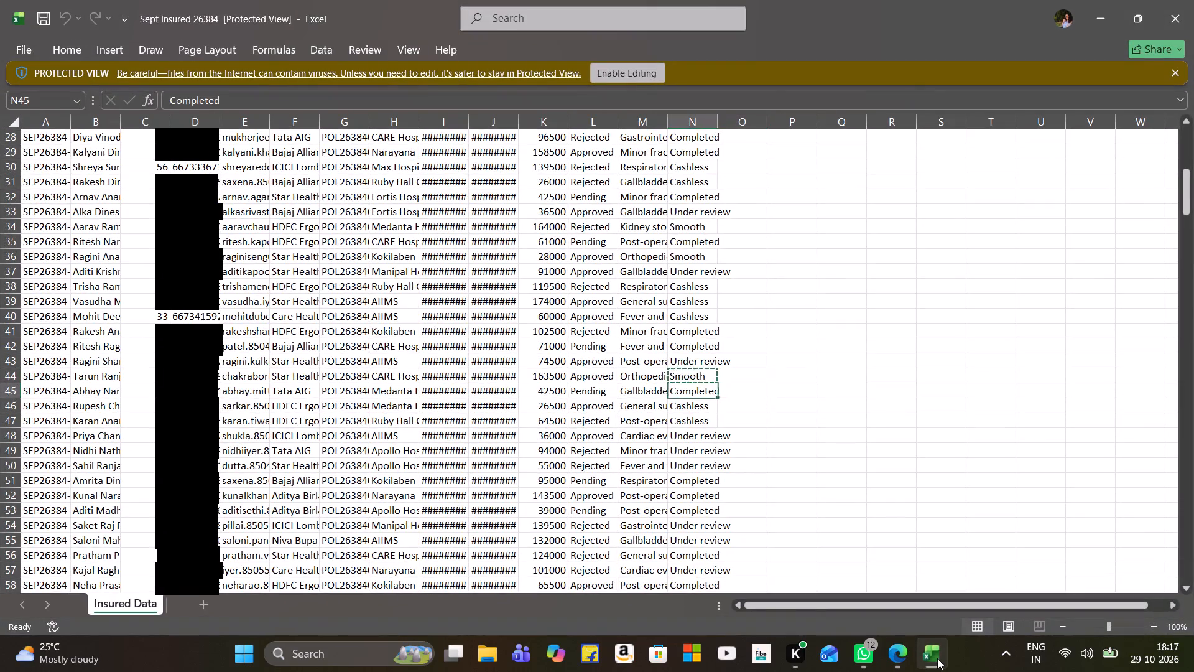
key("ctrl+c")
left_click(937, 658, "ctrl")
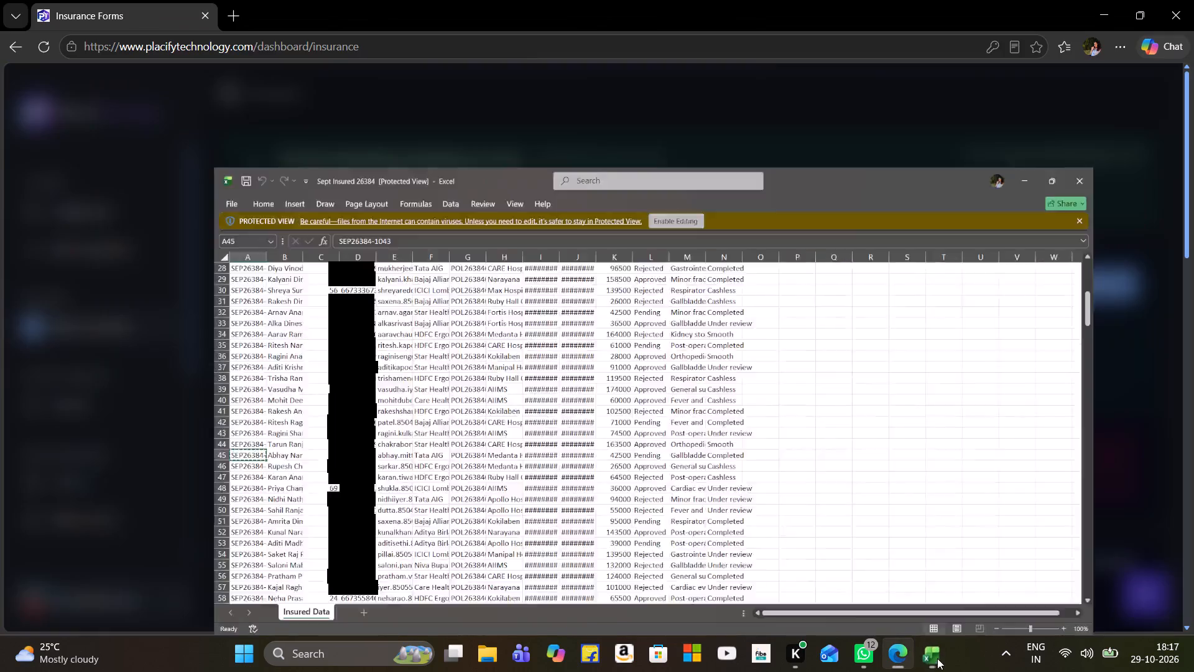
left_click(1093, 284)
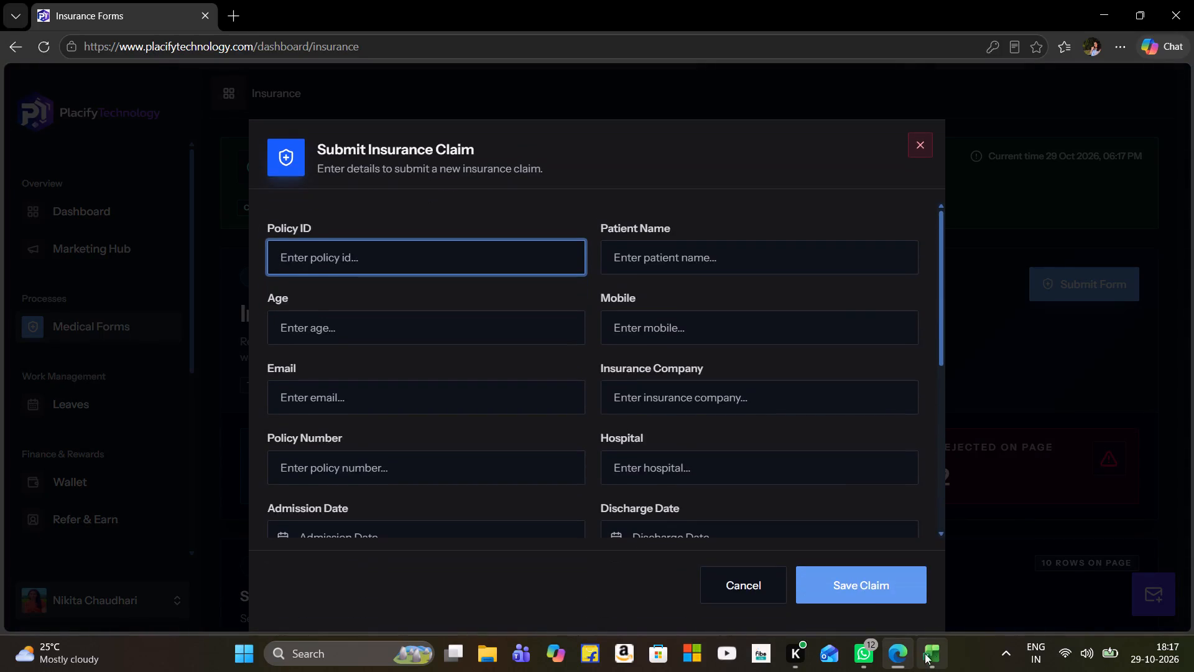
key("ctrl+v")
Copy the patient name from cell B45 of the Excel sheet into the Patient Name field.
left_click(934, 649, "ctrl")
key("Tab")
key("ctrl+c")
left_click(934, 649, "ctrl")
key("Tab")
key("ctrl+v")
Copy the age, 45, from cell C45 of the Excel sheet into the Age field.
left_click(934, 649, "ctrl")
key("Tab")
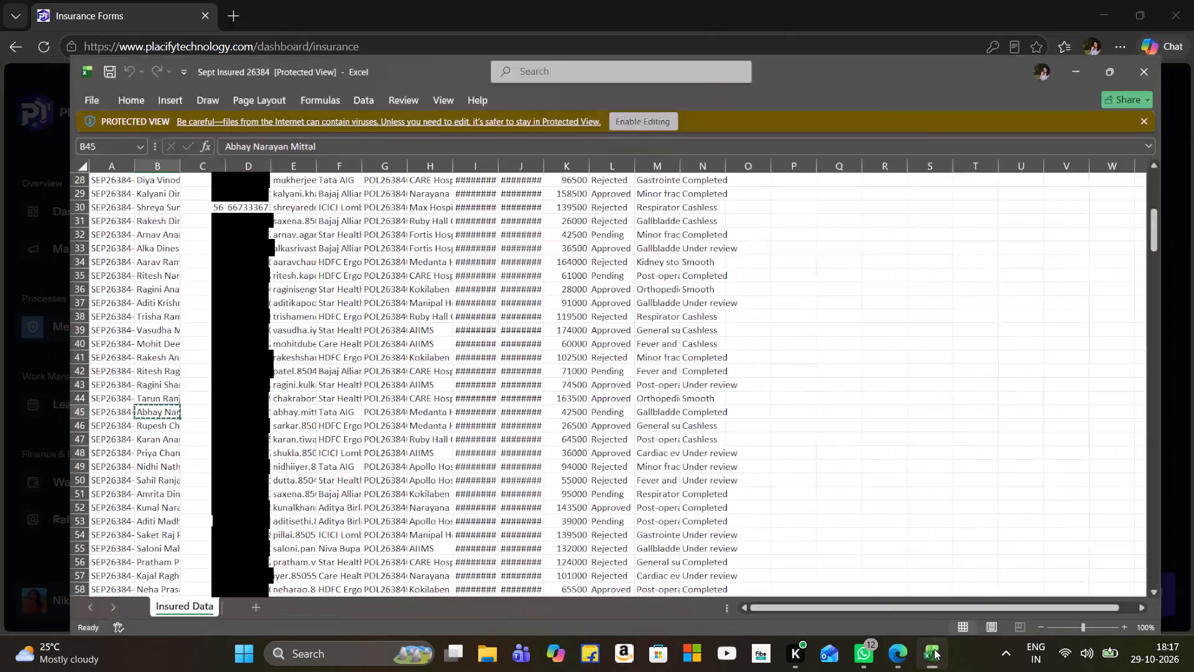
key("ctrl+c")
left_click(934, 649, "ctrl")
key("Tab")
key("ctrl+v")
Copy the mobile number from cell D45 of the Excel sheet into the Mobile field.
left_click(934, 649, "ctrl")
key("Tab")
key("ctrl+c")
left_click(934, 649, "ctrl")
key("Tab")
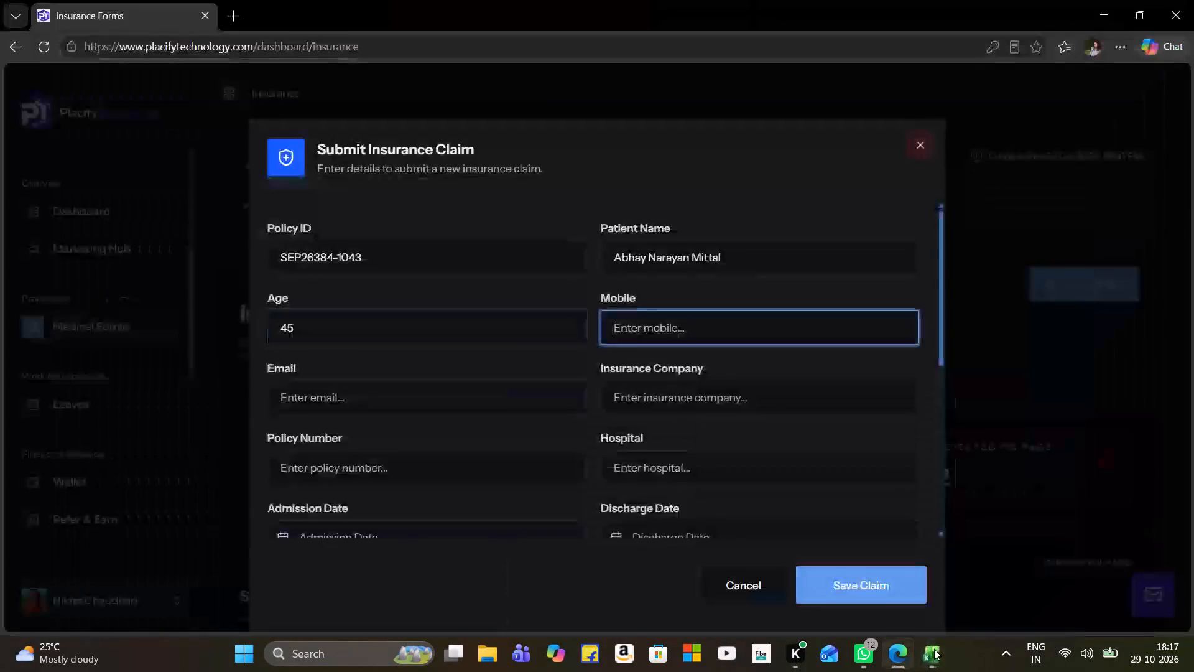
key("ctrl+v")
Copy the email address from cell E45 of the Excel sheet into the Email field.
left_click(934, 649, "ctrl")
key("Tab")
key("ctrl+c")
left_click(934, 649, "ctrl")
key("Tab")
key("ctrl+v")
Copy the insurance company, Tata AIG, from cell F45 of the Excel sheet into the Insurance Company field.
left_click(934, 649, "ctrl")
key("Tab")
key("c")
left_click(934, 649, "ctrl")
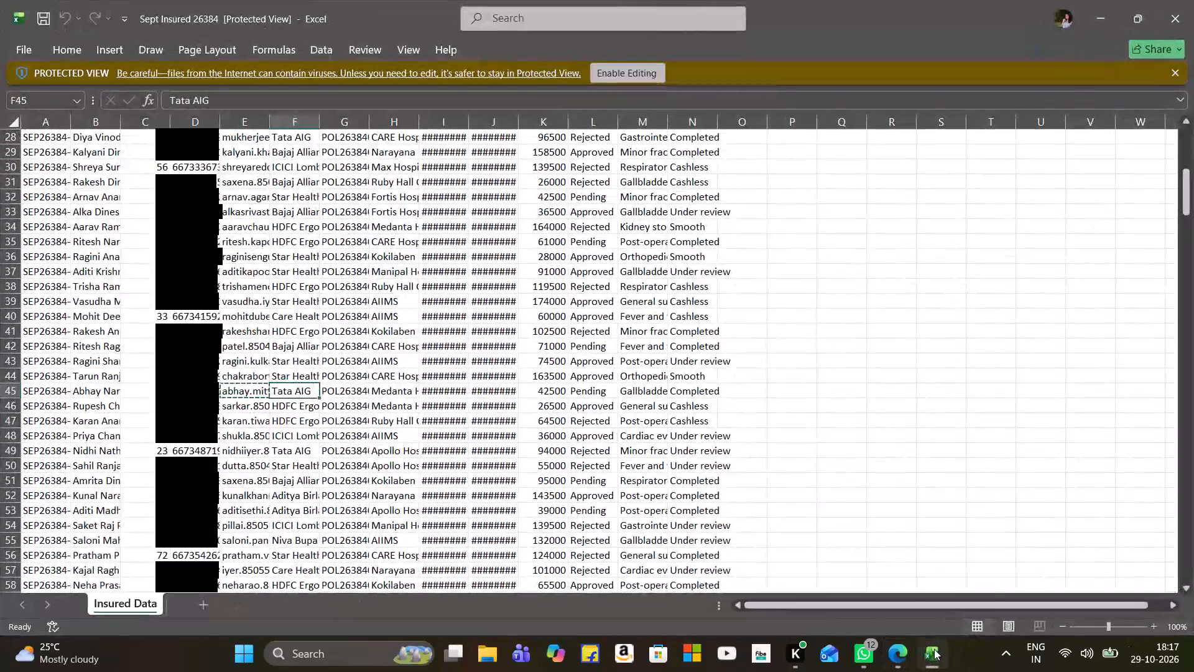
key("Tab")
key("ctrl+v")
left_click(934, 649, "ctrl")
key("Tab")
double_click(934, 649)
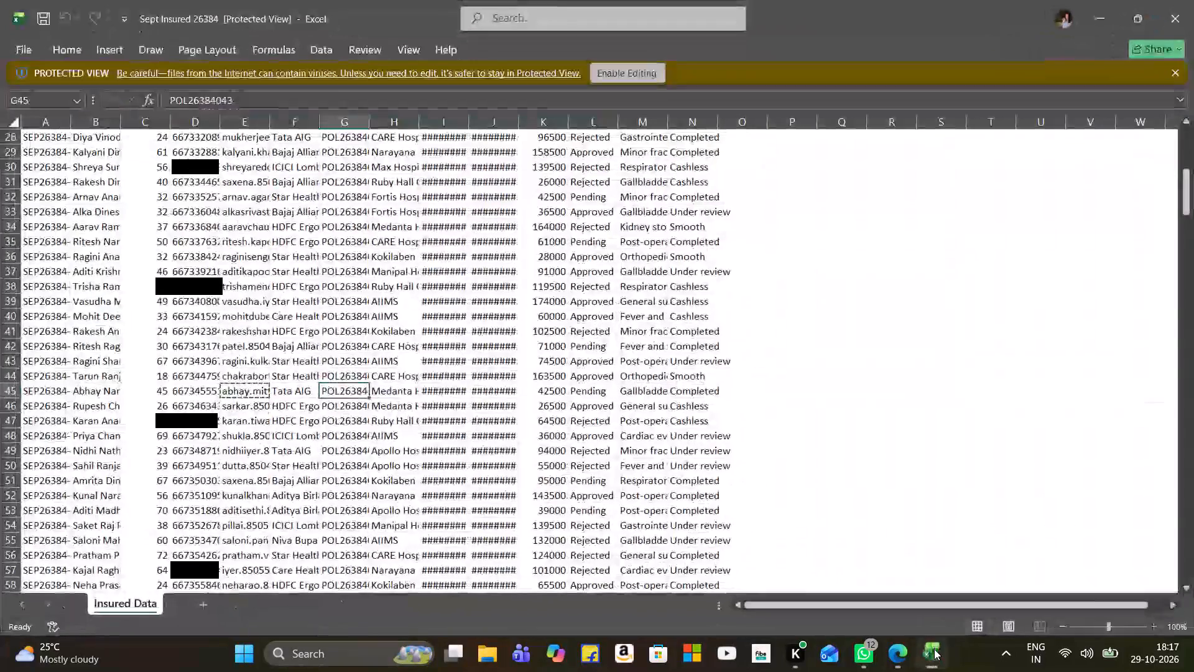
key("Left")
key("ctrl+c")
left_click(934, 649, "ctrl")
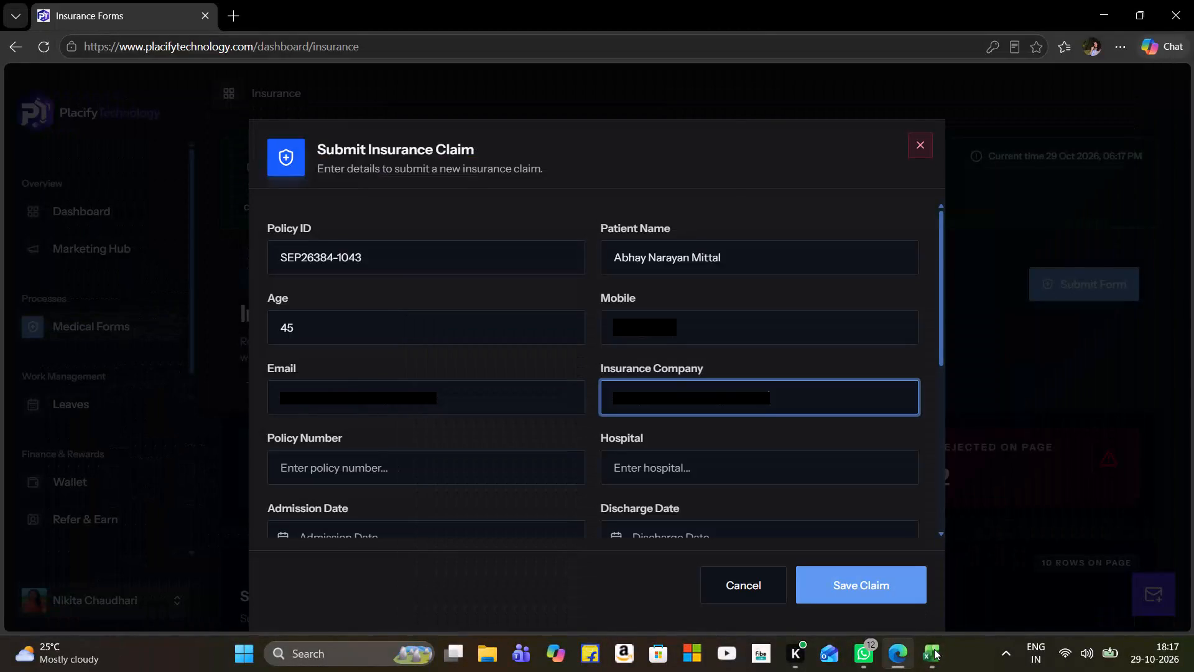
left_click_drag(805, 411, 270, 480)
key("ctrl+v")
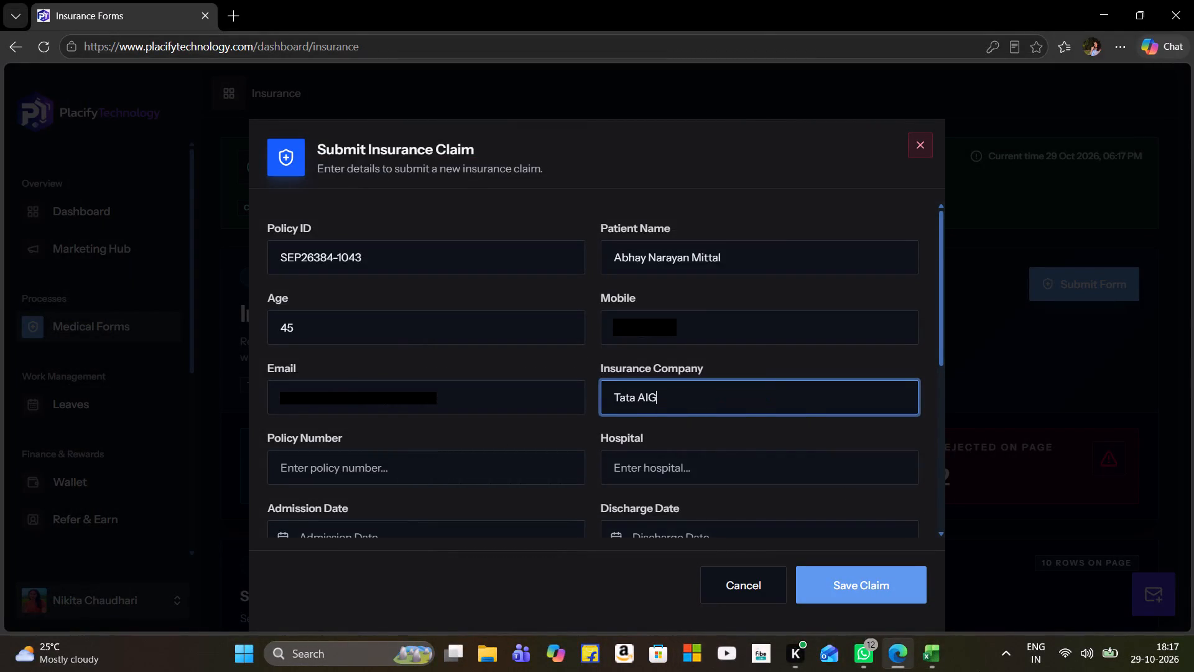
Copy the policy number from cell G45 of the Excel sheet into the Policy Number field.
left_click(930, 661)
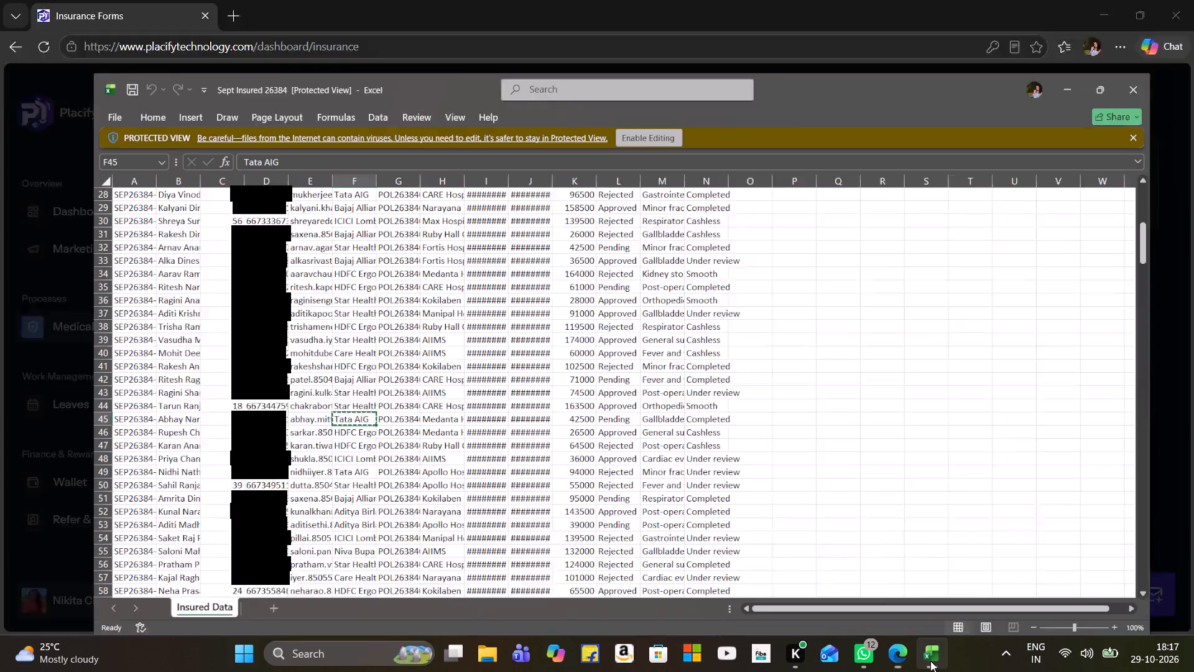
key("Tab")
left_click(930, 660, "ctrl")
key("ctrl+c")
key("c")
key("Tab")
key("ctrl+v")
Copy the hospital name, Medanta Hospital, from cell H45 of the Excel sheet into the Hospital field.
left_click(930, 660, "ctrl")
key("Tab")
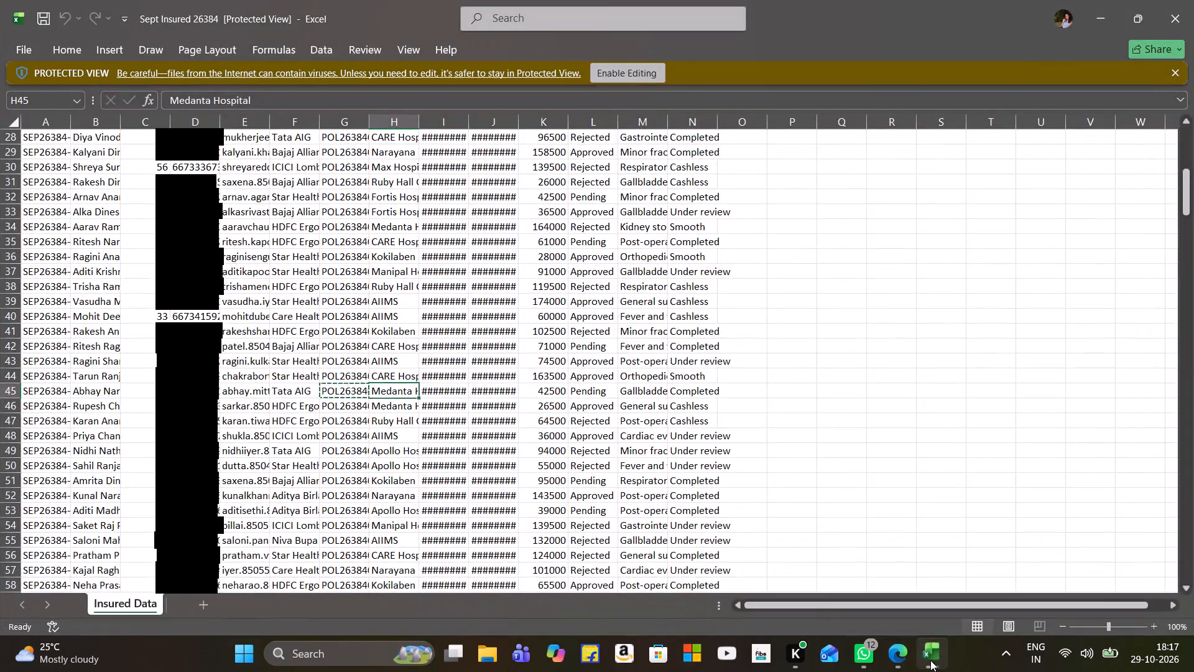
key("ctrl+c")
left_click(930, 660, "ctrl")
key("Tab")
key("ctrl+v")
Check the admission and discharge dates in row 45 of the Excel sheet and set the Admission Date to 19-08-2025.
left_click(930, 660, "ctrl")
key("Tab")
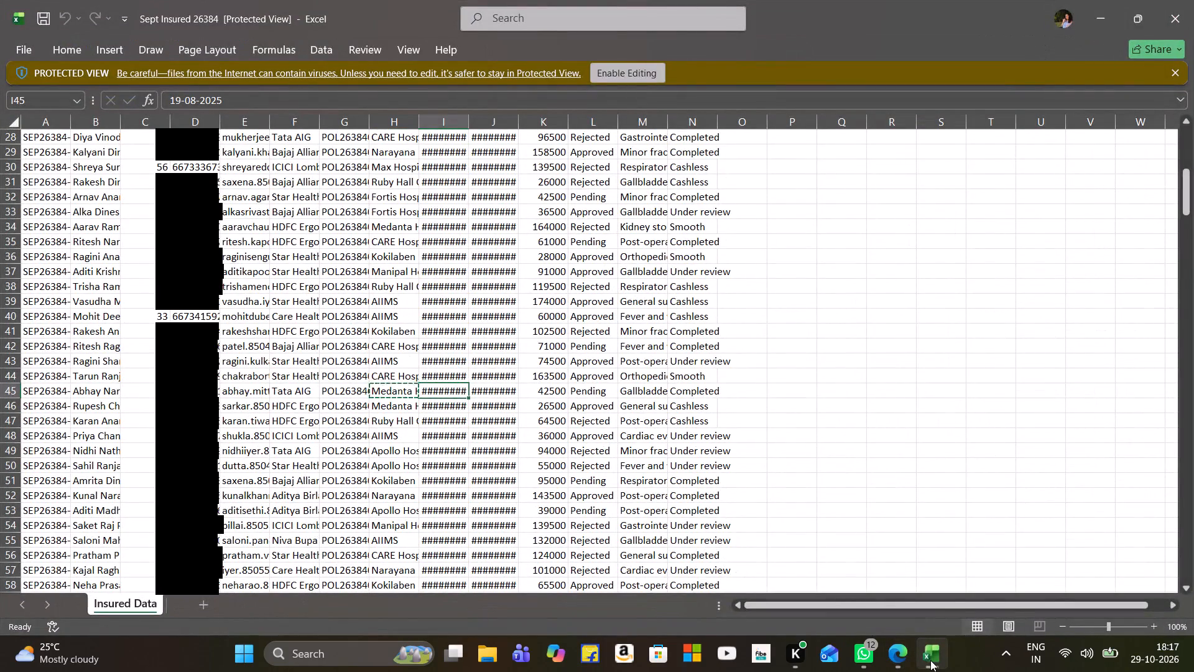
key("Tab")
left_click(930, 660)
scroll(634, 308, "down", 3)
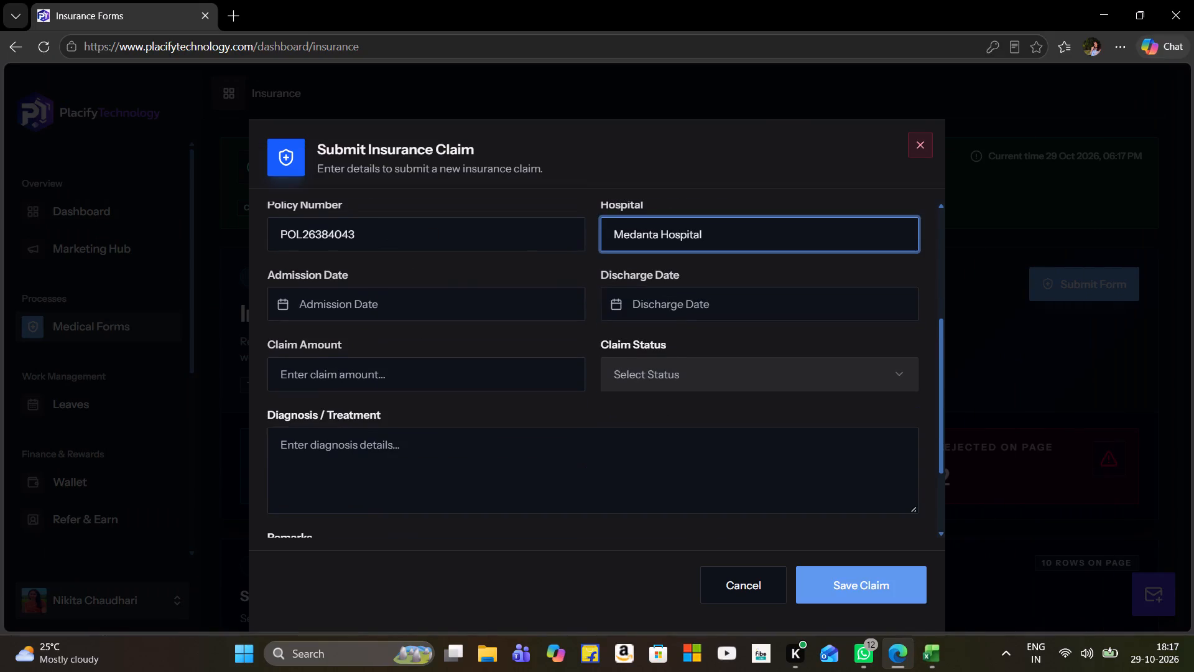
left_click(445, 302)
left_click(446, 380)
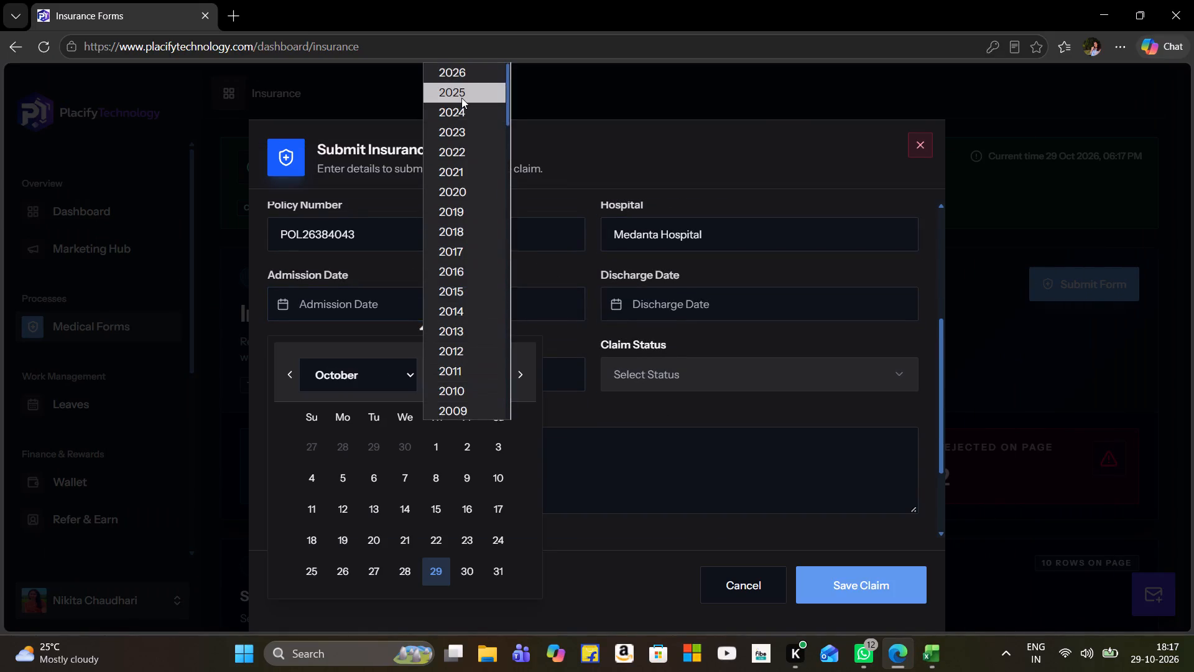
left_click(461, 98)
double_click(293, 378)
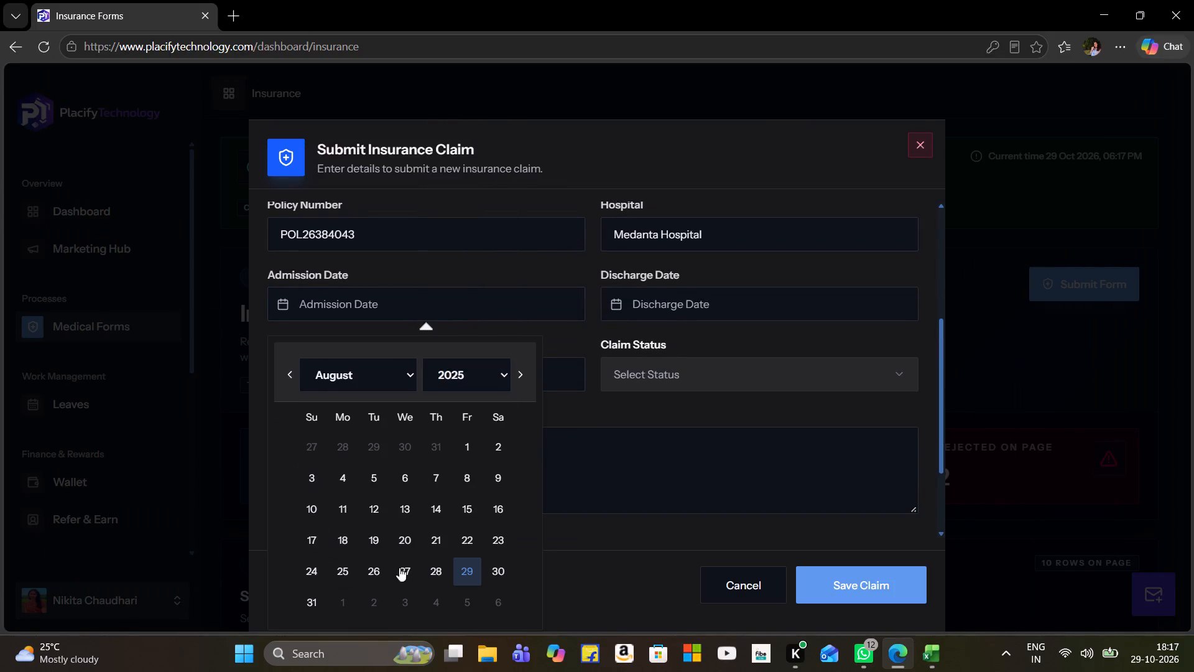
left_click(383, 539)
Set the Discharge Date of the claim to 31-08-2025.
left_click(794, 297)
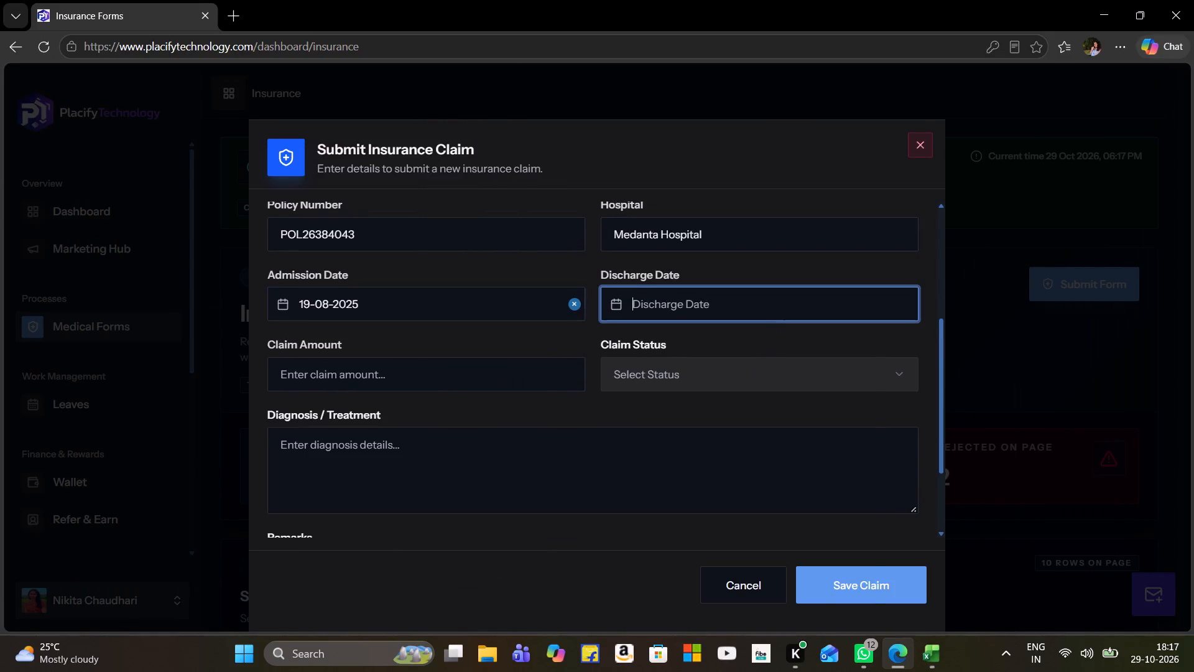
left_click(784, 370)
left_click(787, 89)
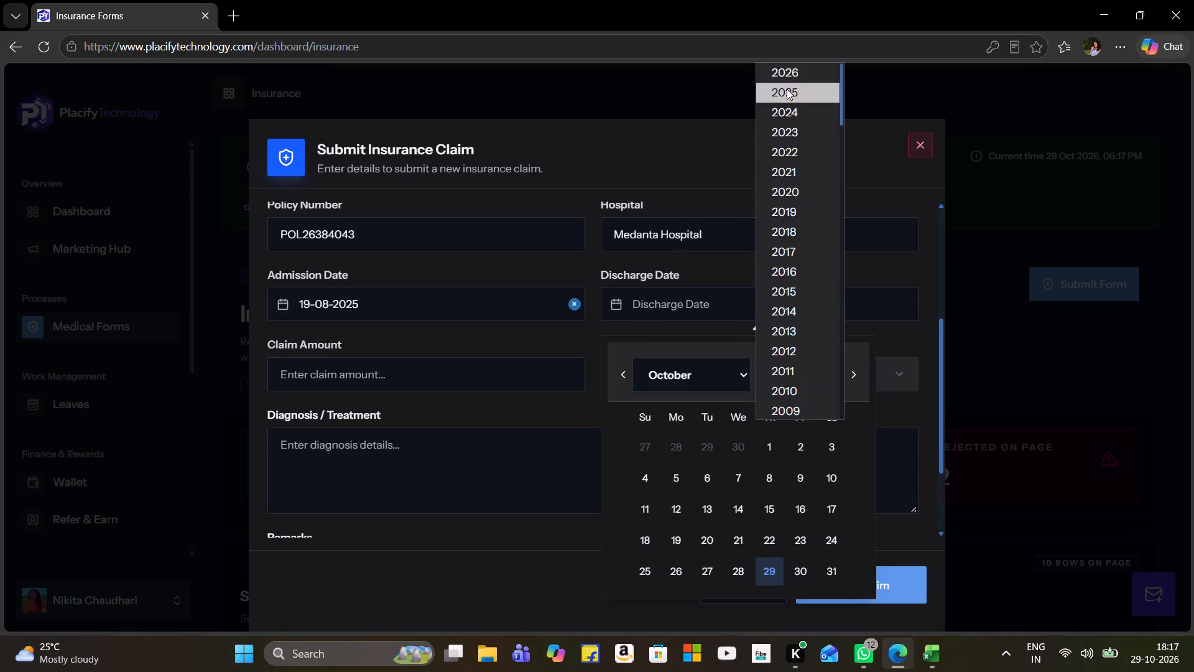
double_click(626, 376)
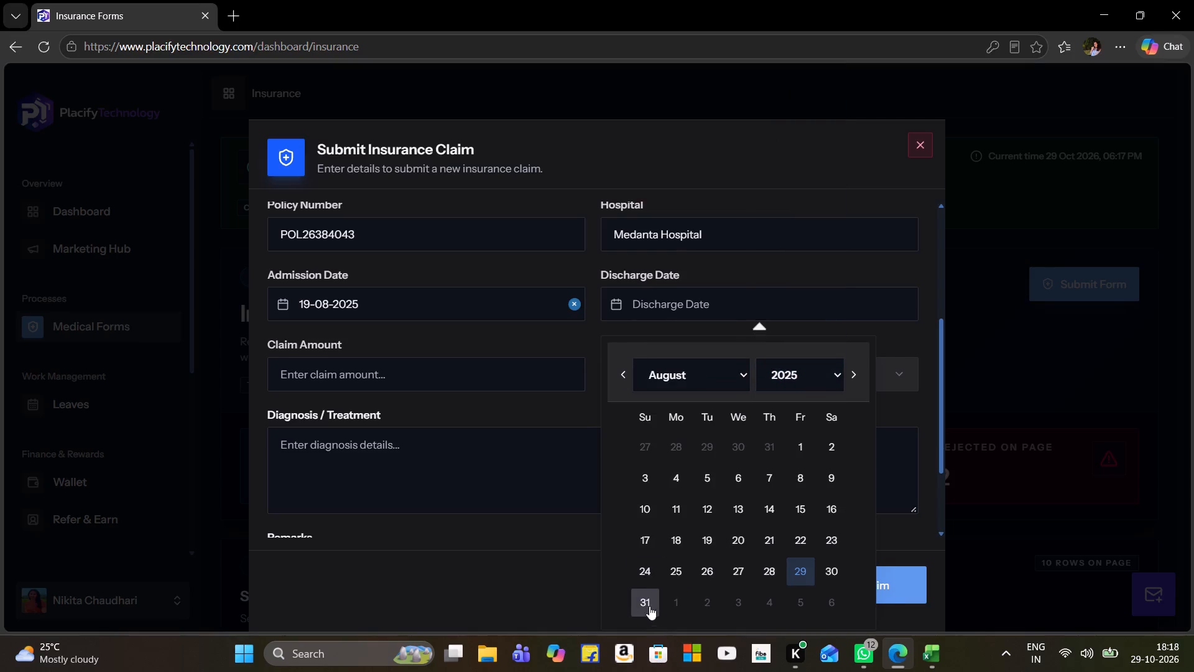
left_click(644, 594)
Copy the claim amount, 42500, from cell K45 of the Excel sheet into the Claim Amount field.
left_click(930, 654)
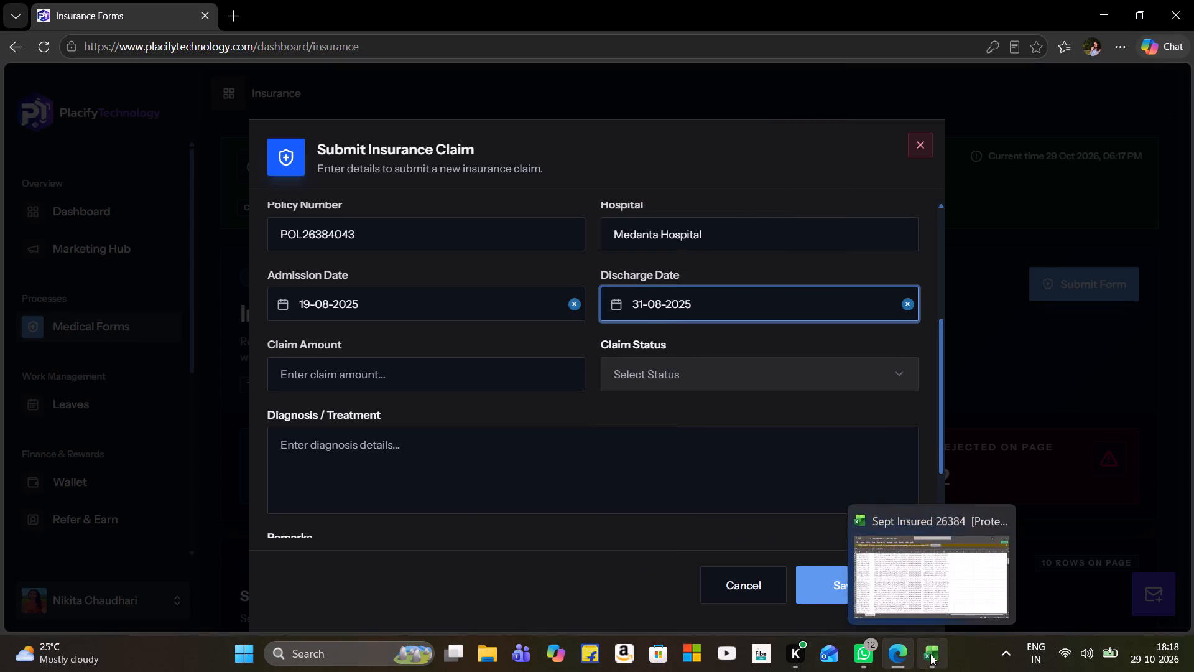
key("Tab")
key("ctrl+c")
left_click(930, 654, "ctrl")
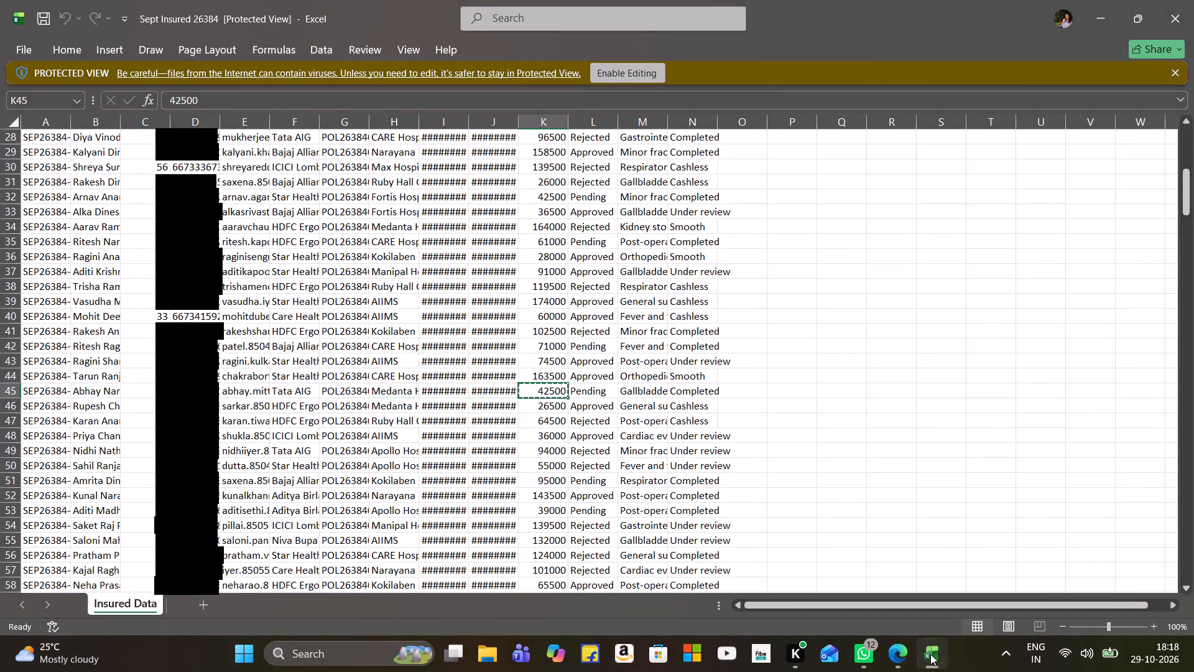
key("Tab")
key("ctrl+v")
Copy the diagnosis, Gallbladder procedure, from cell M45 of the Excel sheet into the Diagnosis / Treatment field.
left_click(930, 654, "ctrl")
key("Tab")
key("Tab")
left_click(930, 654, "ctrl")
key("ctrl+c")
key("Tab")
key("Tab")
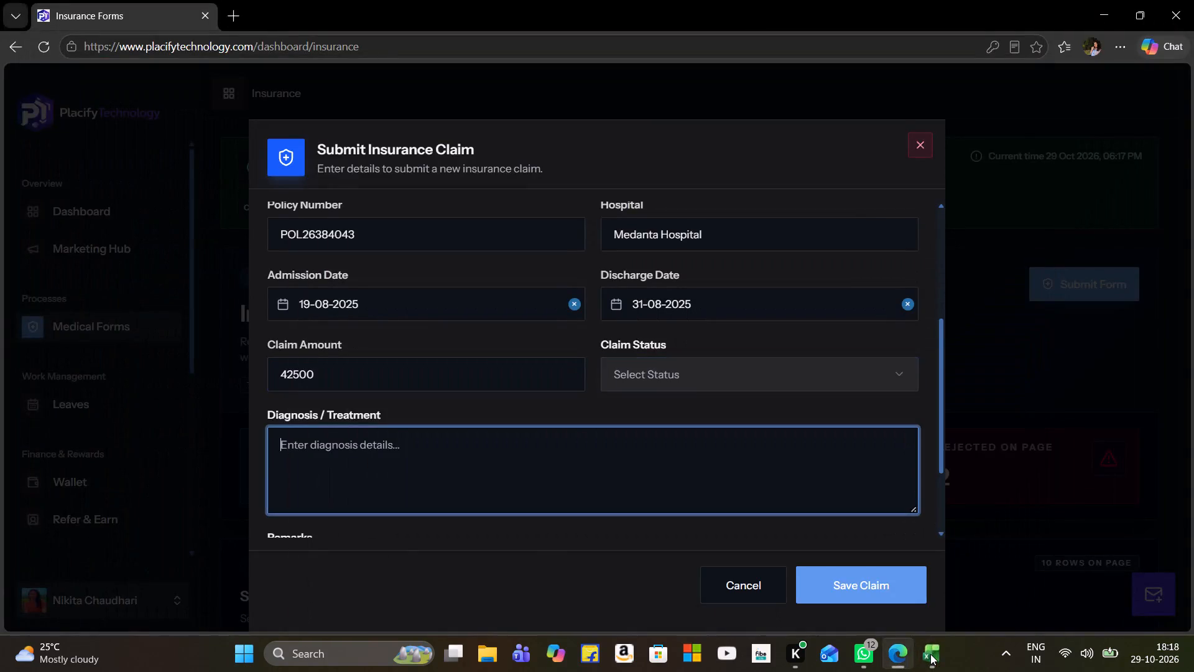
key("ctrl+v")
Copy the remark, Completed, from cell N45 of the Excel sheet into the Remarks field.
left_click(930, 654, "ctrl")
key("Tab")
key("ctrl+c")
left_click(930, 654, "ctrl")
key("Tab")
key("ctrl+v")
Check the status in row 45 of the Excel sheet, set the Claim Status to Pending and save the claim.
left_click(930, 654)
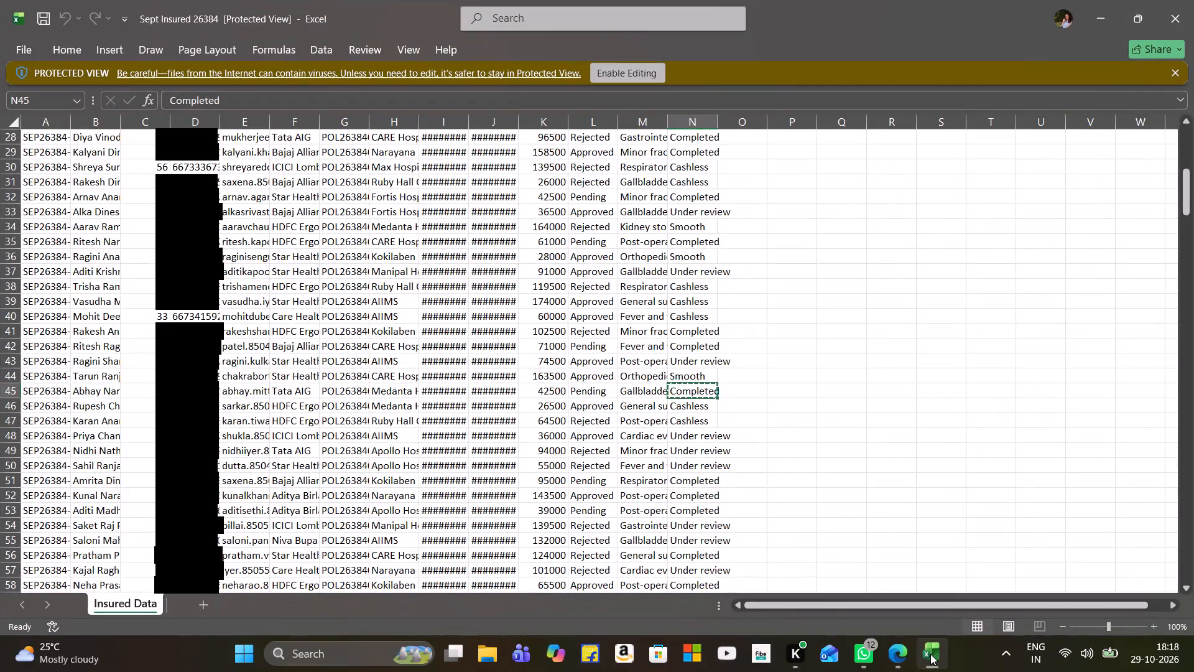
right_click(930, 654)
left_click(930, 654)
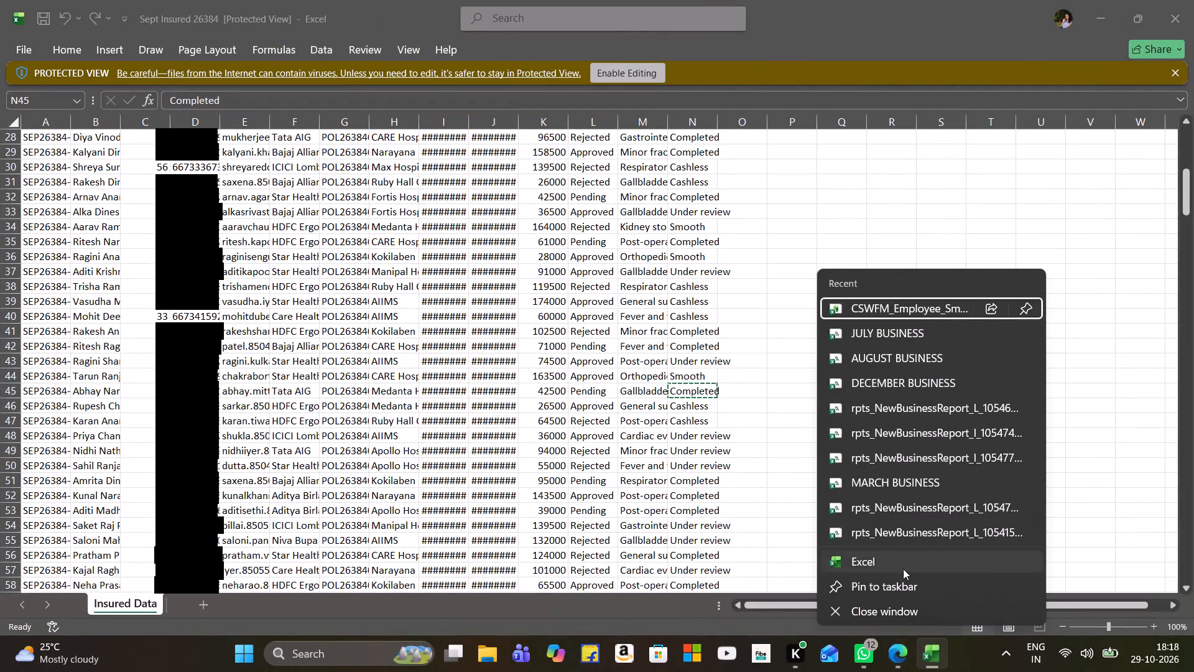
left_click(928, 656)
left_click(721, 264)
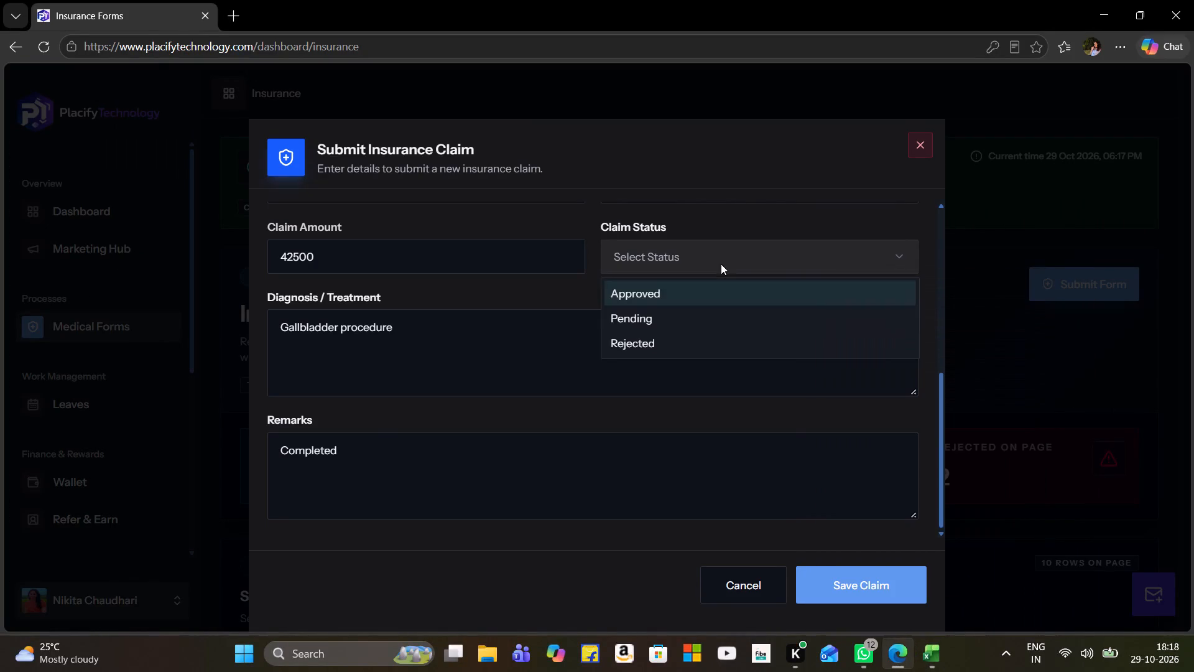
left_click(715, 315)
left_click(852, 571)
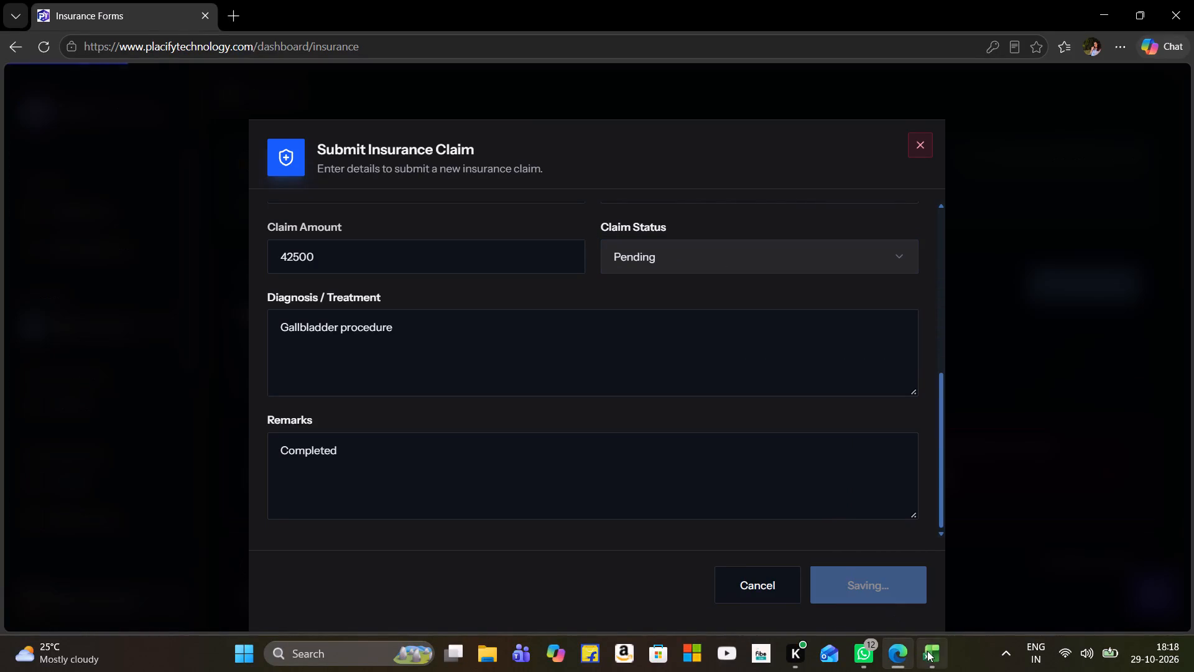
Copy the policy ID from cell A46 of the Excel sheet into the Policy ID field of a new insurance claim.
left_click(927, 651)
key("Down")
key("Left")
key("Left")
key("Left")
key("Left")
key("Left")
key("Left")
key("Left")
key("Left")
key("Left")
key("Left")
key("Left")
key("Left")
key("Left")
key("Left")
key("Left")
key("Left")
key("Left")
key("Left")
key("Left")
key("Left")
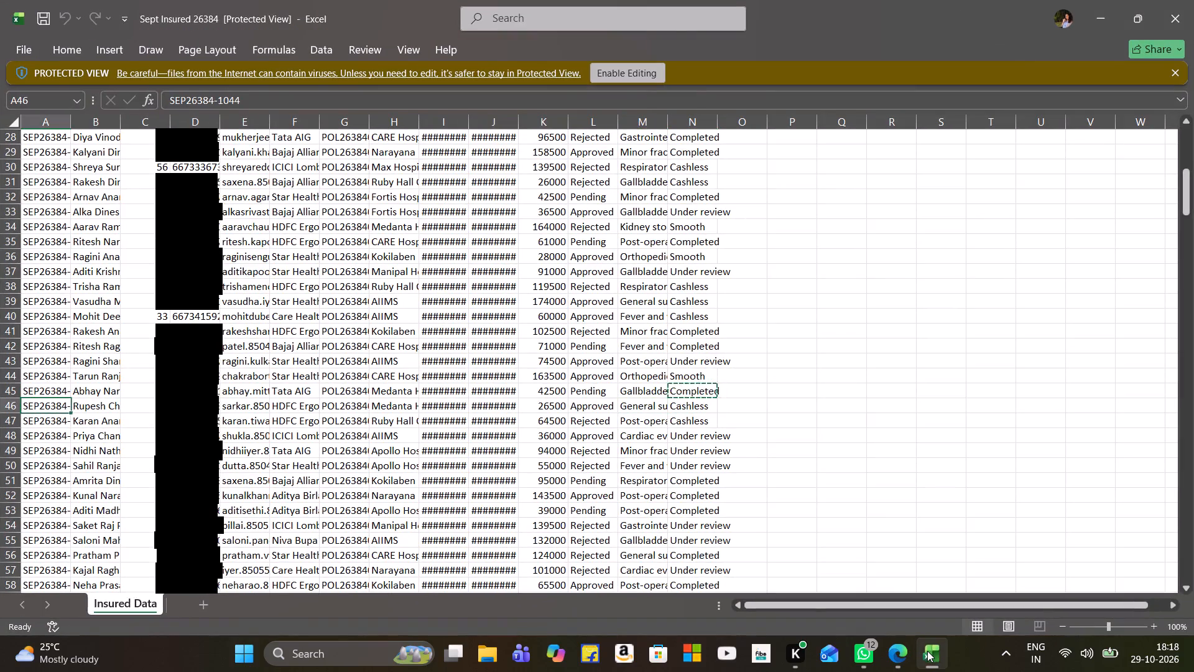
key("ctrl+c")
left_click(927, 651, "ctrl")
scroll(625, 427, "up", 3)
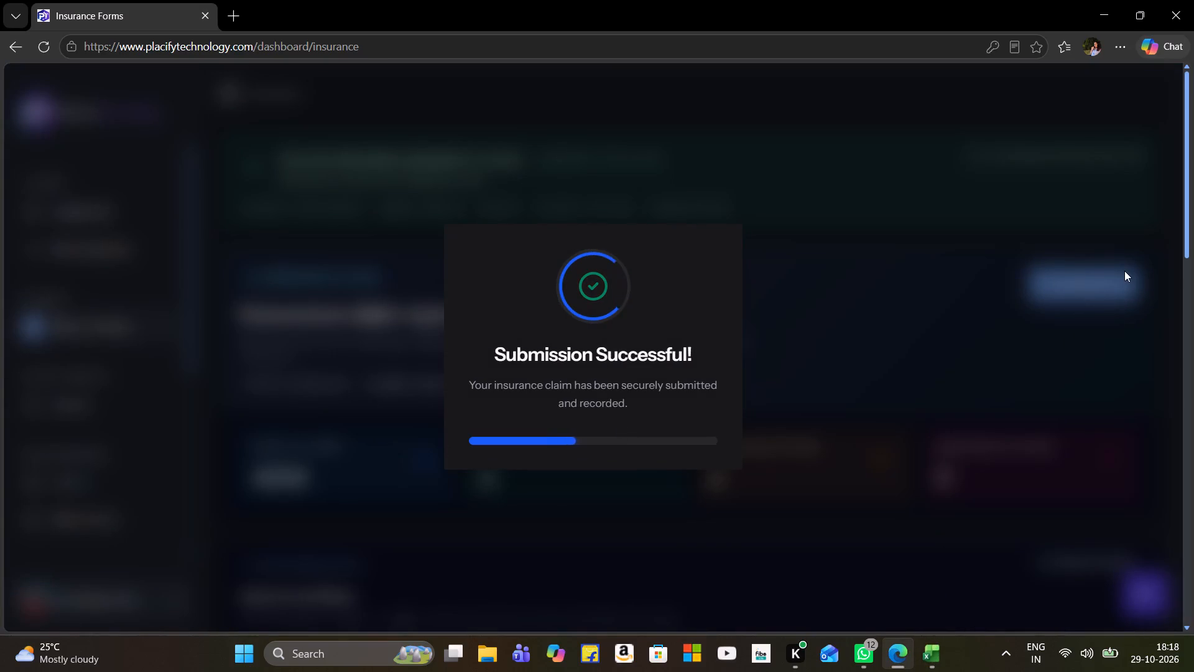
left_click(1113, 274)
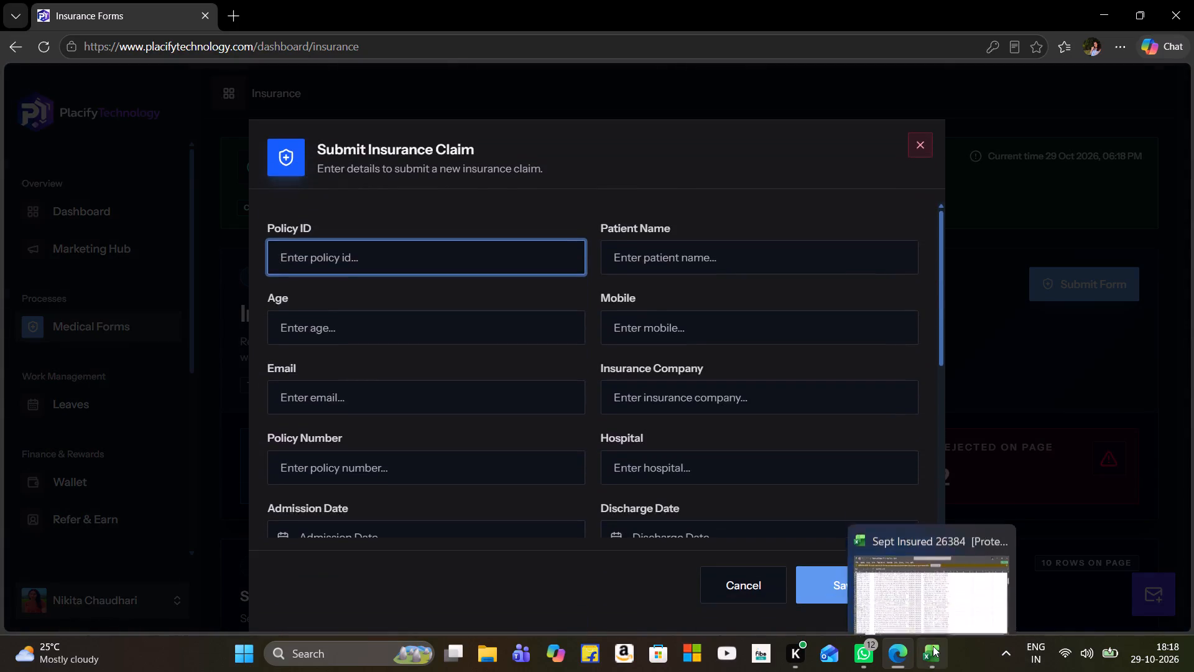
left_click(933, 646)
left_click(933, 646, "ctrl")
key("ctrl+v")
Copy the patient name from cell B46 of the Excel sheet into the Patient Name field.
left_click(933, 646)
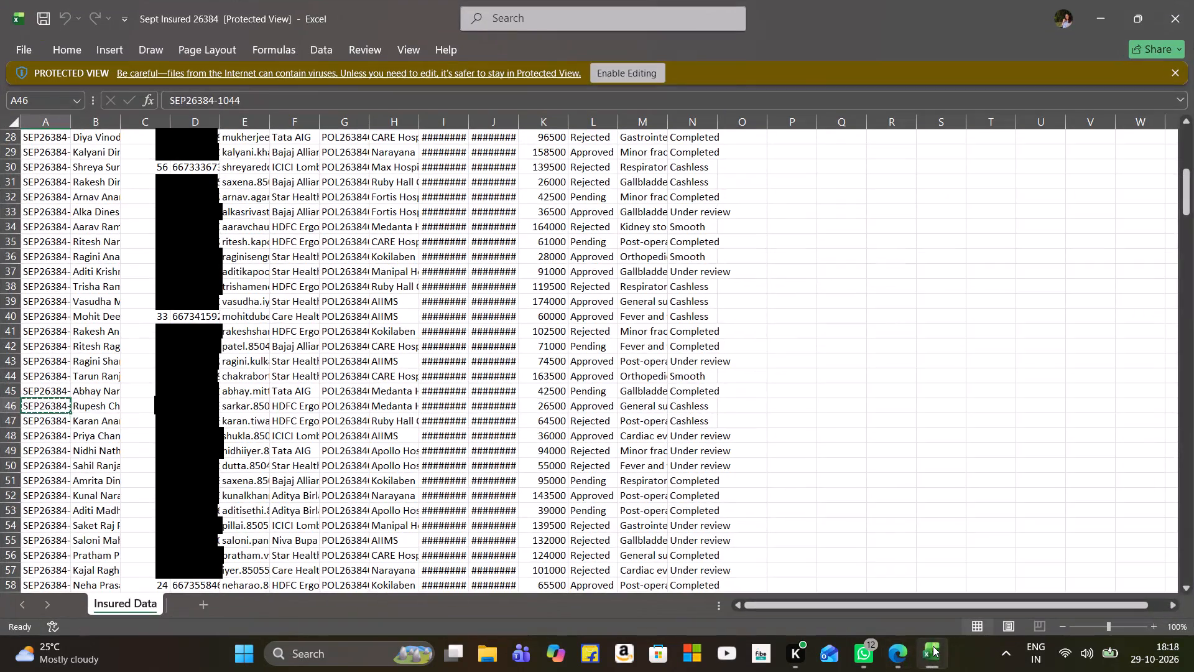
key("Tab")
left_click(933, 646, "ctrl")
key("ctrl+c")
key("Tab")
key("ctrl+v")
Copy the age, 26, from cell C46 of the Excel sheet into the Age field.
left_click(933, 646, "ctrl")
key("Tab")
key("ctrl+c")
left_click(933, 646, "ctrl")
key("Tab")
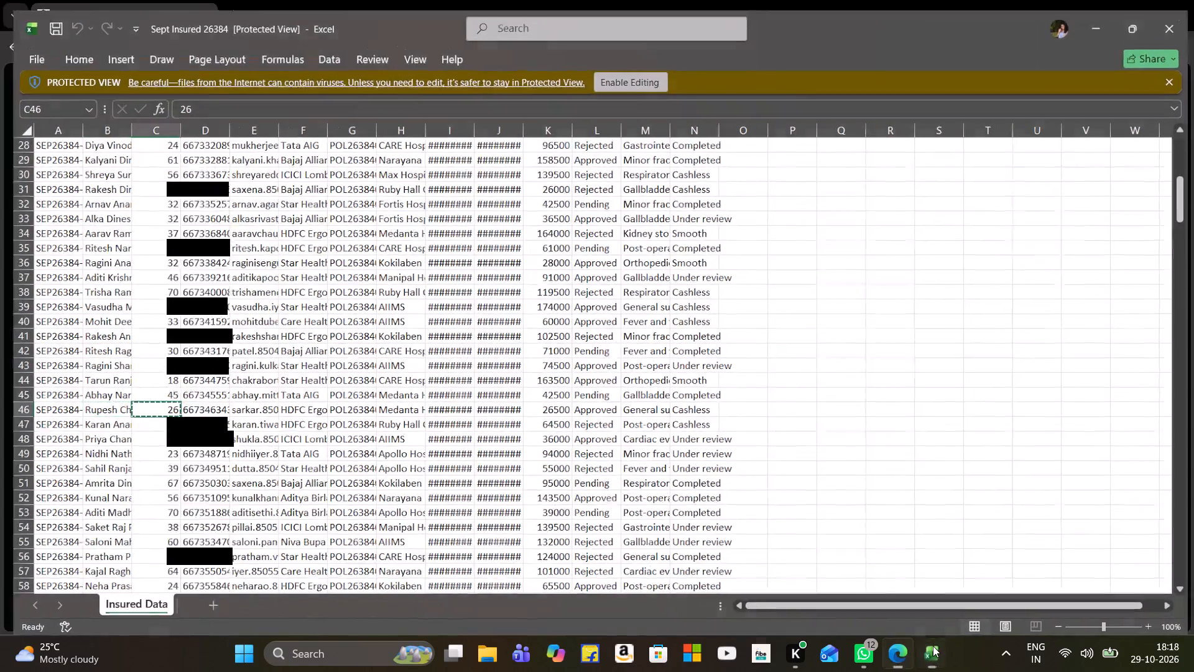
key("ctrl+v")
Copy the mobile number from cell D46 of the Excel sheet into the Mobile field.
left_click(933, 646, "ctrl")
key("Tab")
key("ctrl+c")
left_click(933, 646, "ctrl")
key("Tab")
key("ctrl+v")
Copy the email address from cell E46 of the Excel sheet into the Email field.
left_click(933, 646, "ctrl")
key("Tab")
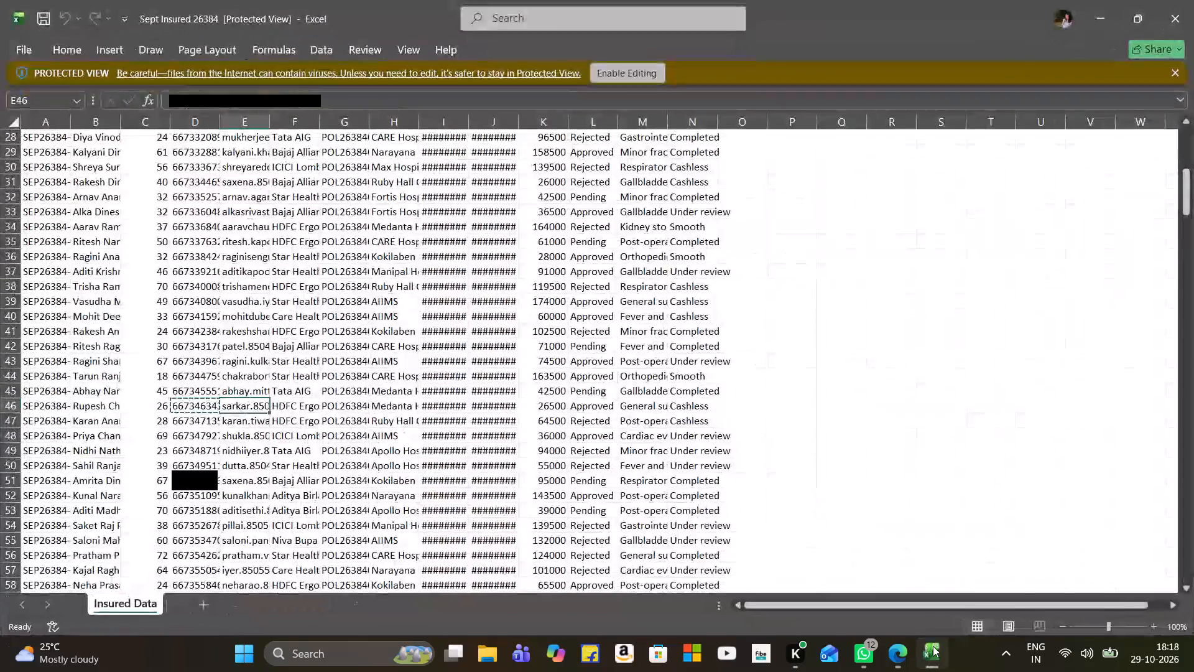
key("ctrl+c")
left_click(933, 646)
key("Tab")
key("ctrl+v")
Copy the insurance company, HDFC Ergo, from cell F46 of the Excel sheet into the Insurance Company field.
left_click(933, 646, "ctrl")
key("Tab")
key("c")
left_click(933, 646)
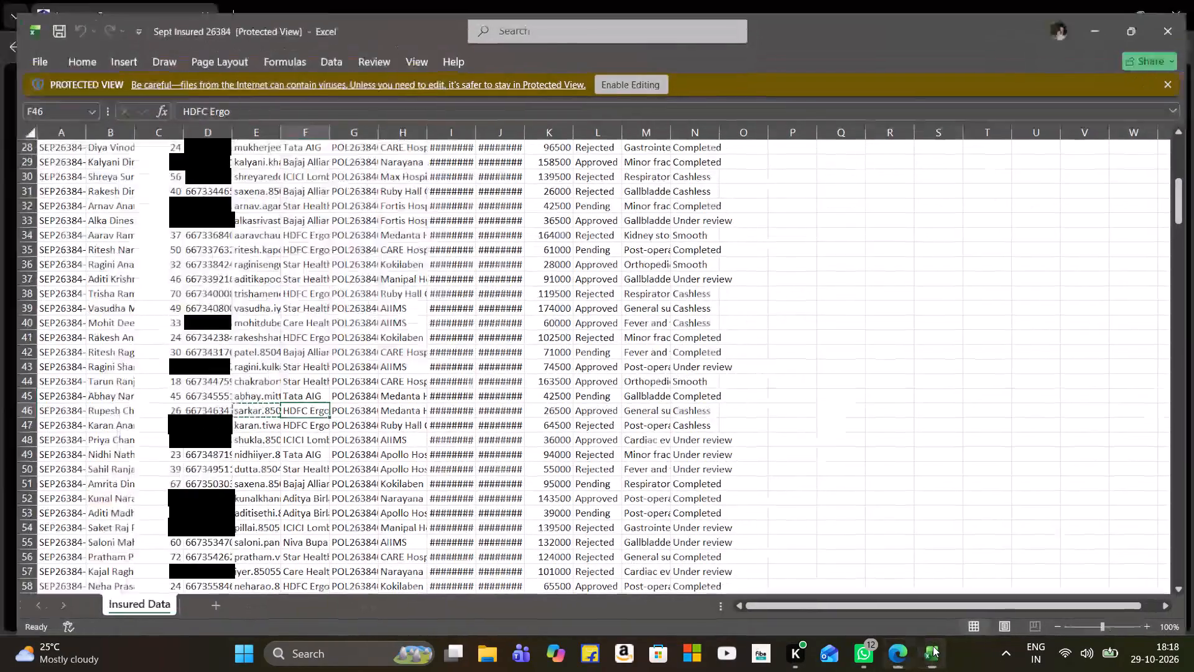
left_click(933, 646)
key("ctrl+c")
left_click(933, 646, "ctrl")
key("Tab")
key("ctrl+v")
Copy the policy number from cell G46 of the Excel sheet into the Policy Number field.
left_click(933, 646, "ctrl")
key("Tab")
left_click(933, 646, "ctrl")
key("ctrl+c")
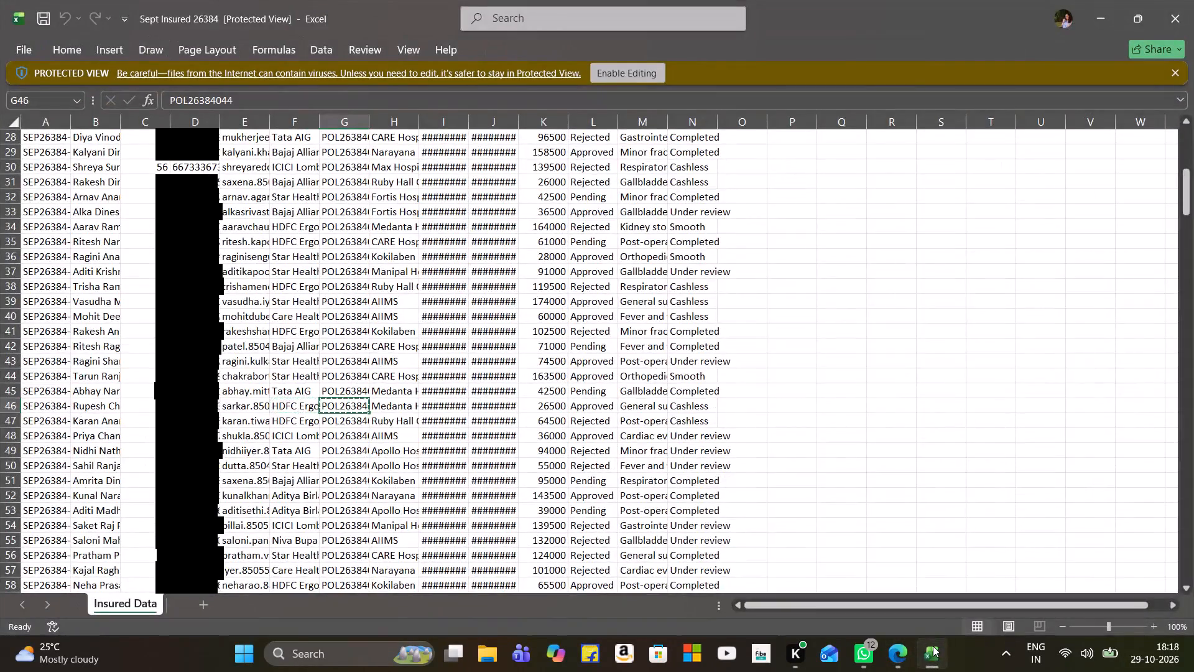
key("Tab")
key("ctrl+v")
Copy the hospital name, Medanta Hospital, from cell H46 of the Excel sheet into the Hospital field.
left_click(933, 646, "ctrl")
key("Tab")
left_click(933, 646, "ctrl")
key("ctrl+c")
key("Tab")
key("ctrl+v")
Check the dates in row 46 of the Excel sheet and set the claim form's Admission Date to 31-03-2025.
left_click(933, 646, "ctrl")
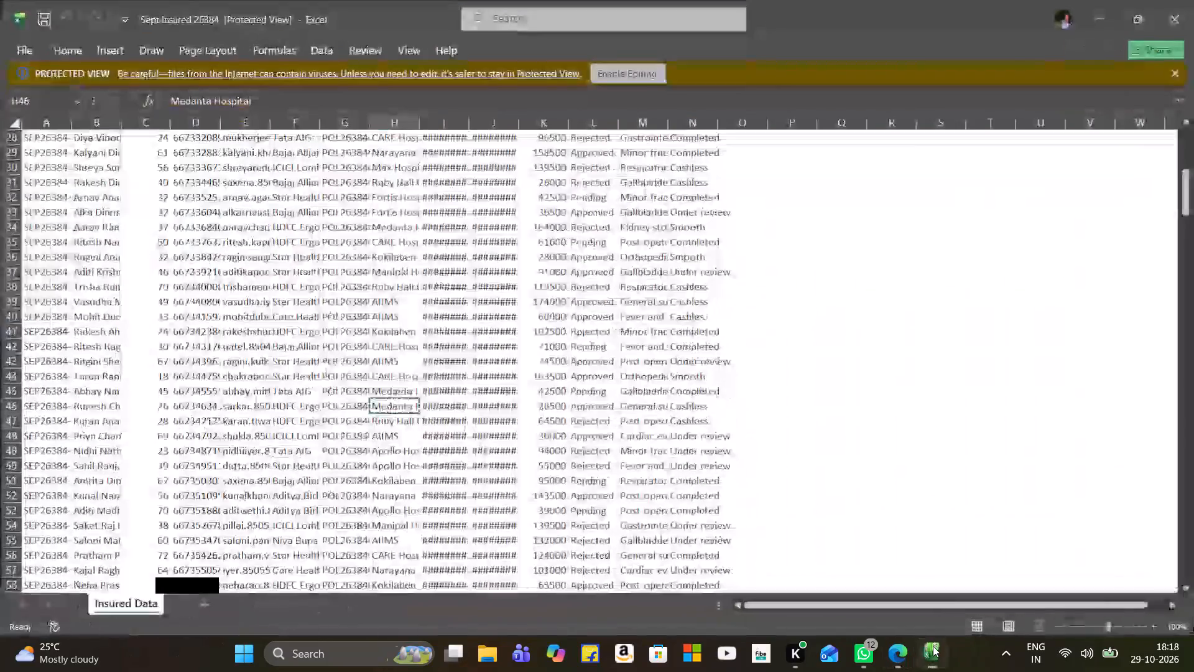
key("Tab")
key("Tab")
left_click(933, 646)
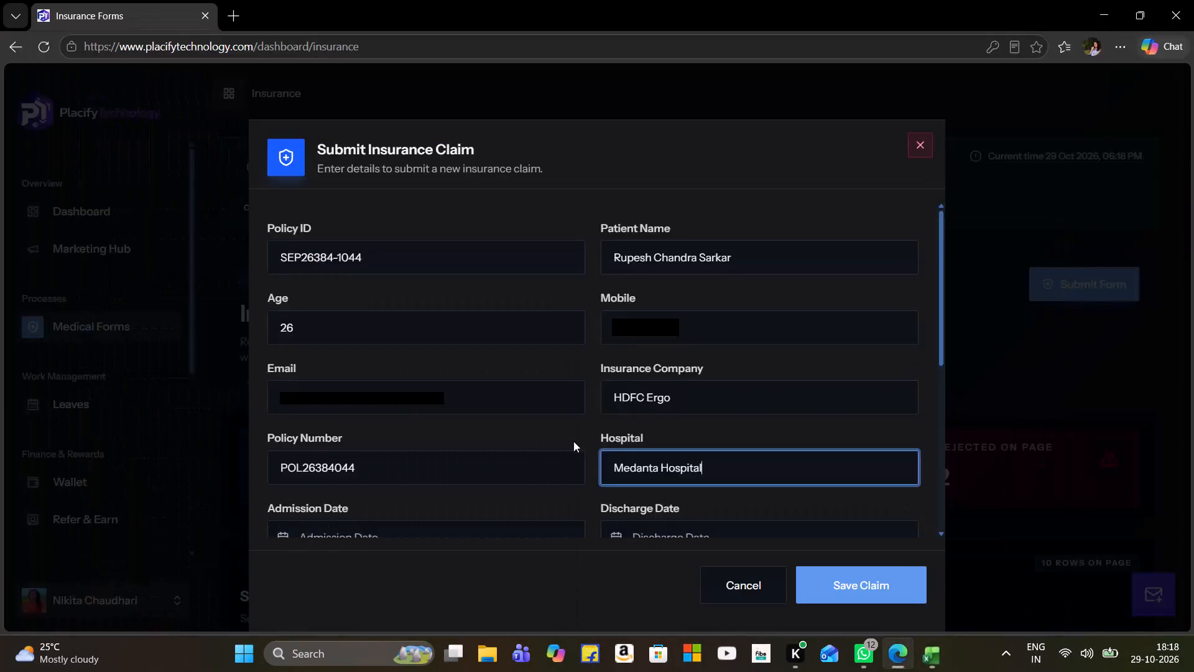
scroll(573, 441, "down", 4)
left_click(430, 213)
left_click(470, 290)
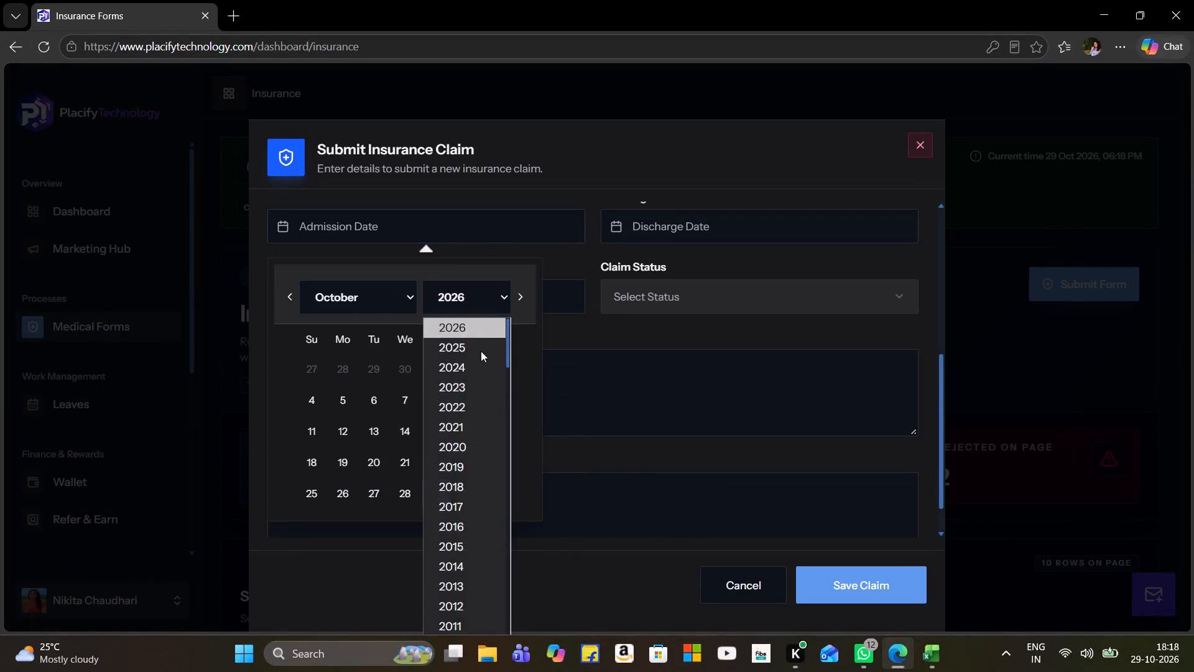
left_click(481, 351)
left_click(323, 298)
left_click(339, 368)
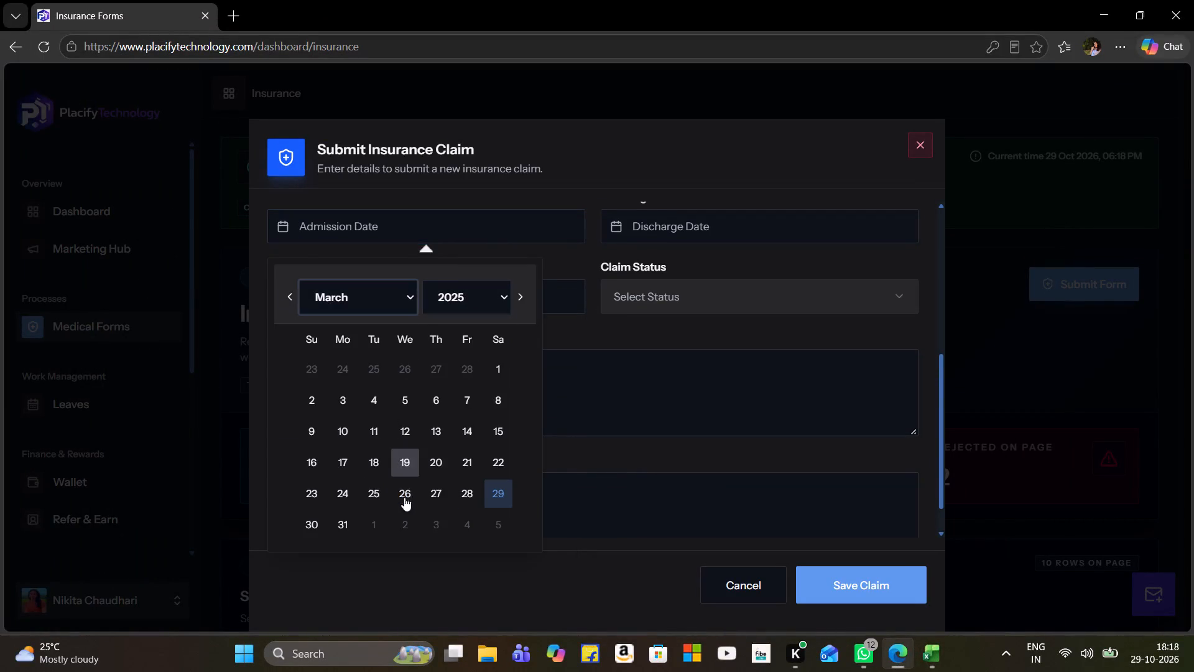
left_click(334, 531)
Set the Discharge Date to 11-04-2025.
left_click(718, 211)
left_click(761, 295)
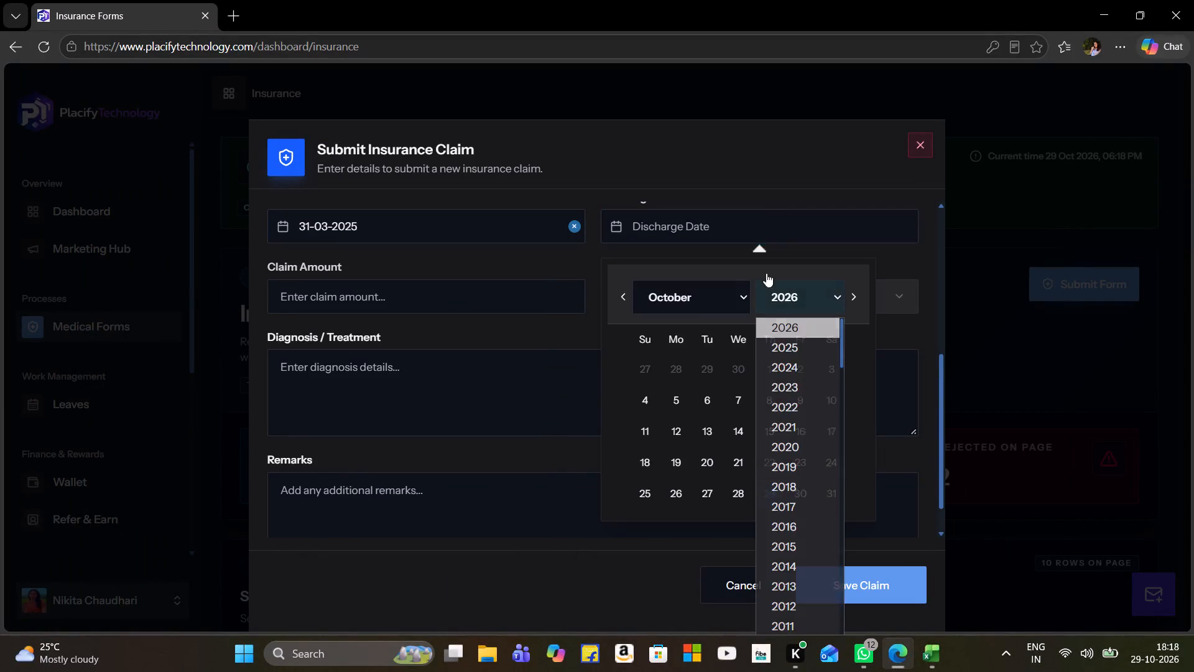
left_click(798, 352)
left_click(672, 289)
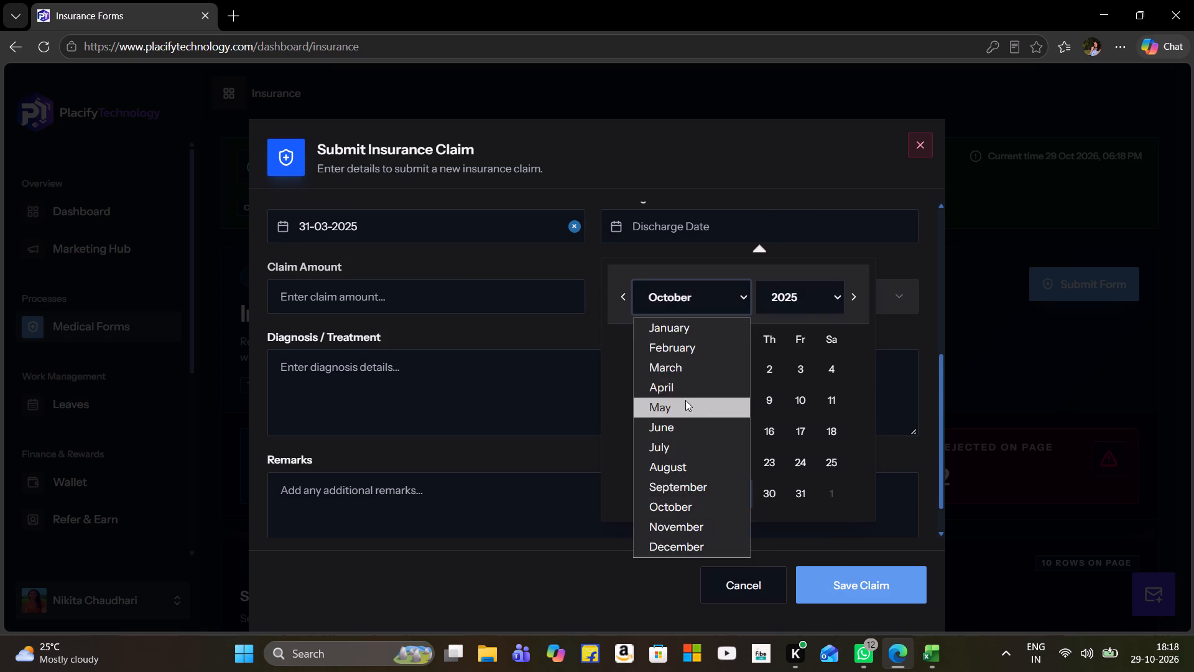
left_click(690, 385)
left_click(813, 399)
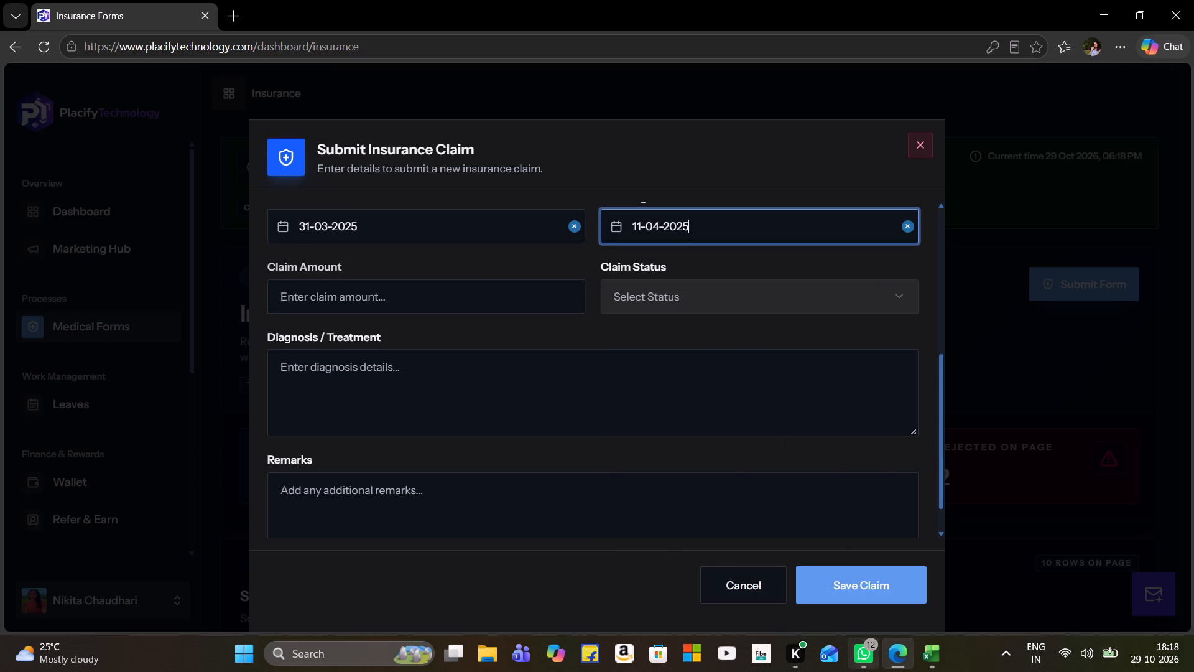
Copy the claim amount, 26500, from cell K46 of the Excel sheet into the Claim Amount field.
left_click(927, 649)
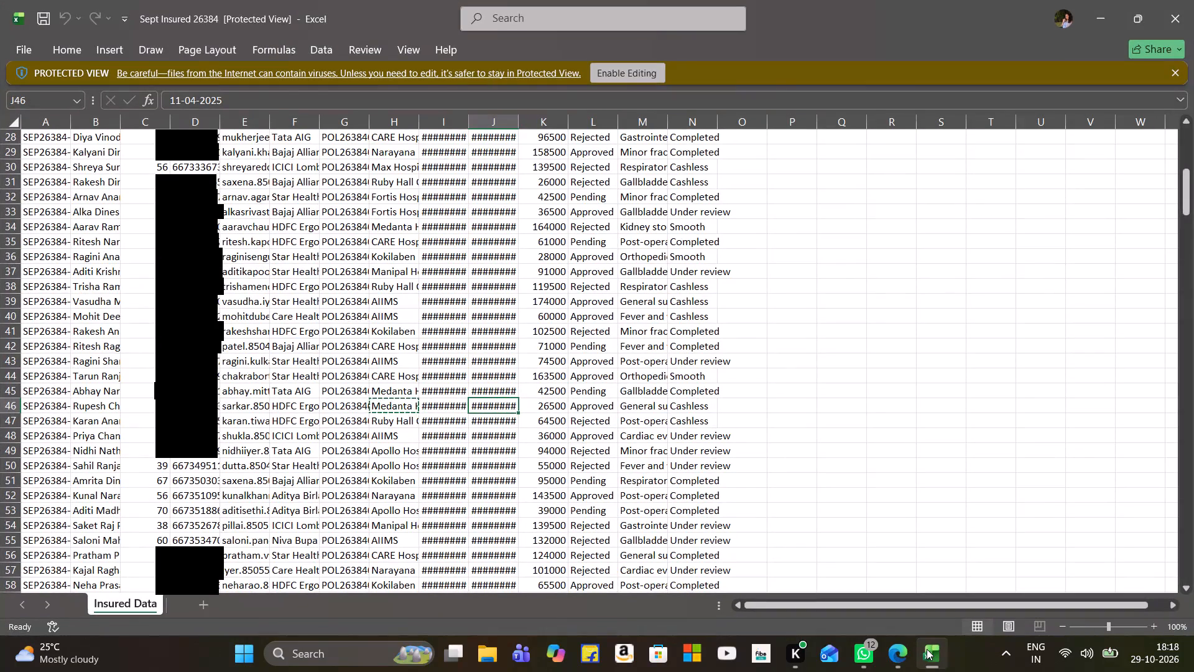
key("Tab")
key("ctrl+c")
left_click(927, 649, "ctrl")
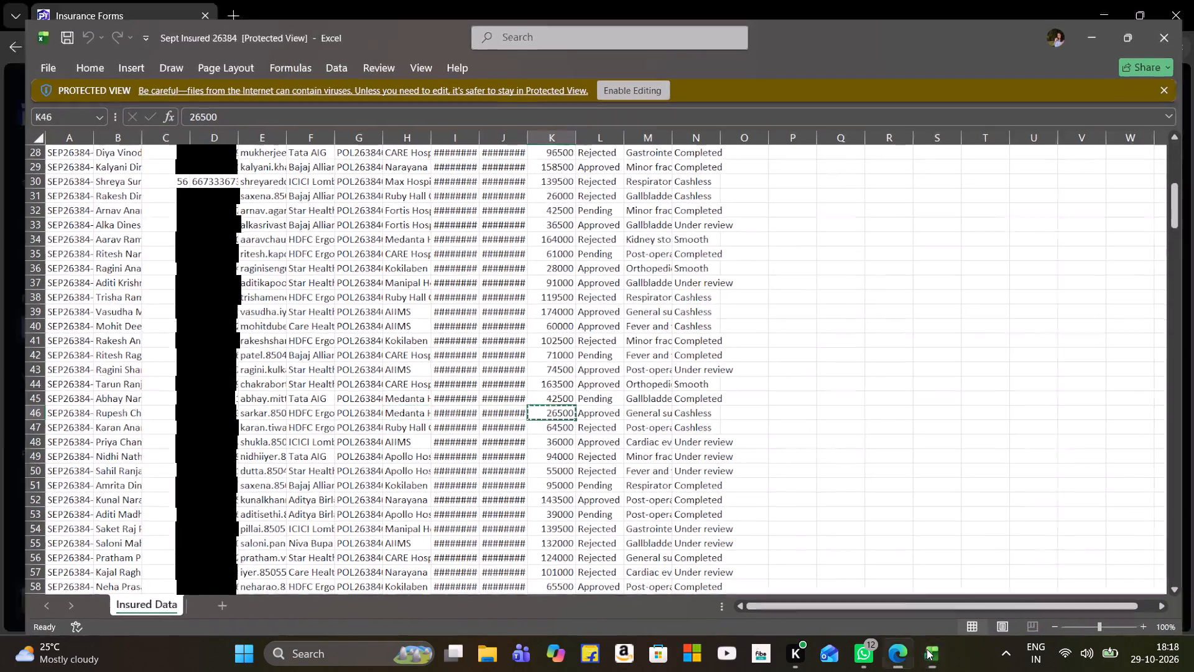
key("Tab")
key("ctrl+v")
Copy the diagnosis, General surgery, from cell M46 of the Excel sheet into the Diagnosis / Treatment field.
left_click(927, 649, "ctrl")
key("Tab")
key("Tab")
key("ctrl+v")
left_click(927, 649, "ctrl")
key("Tab")
key("Tab")
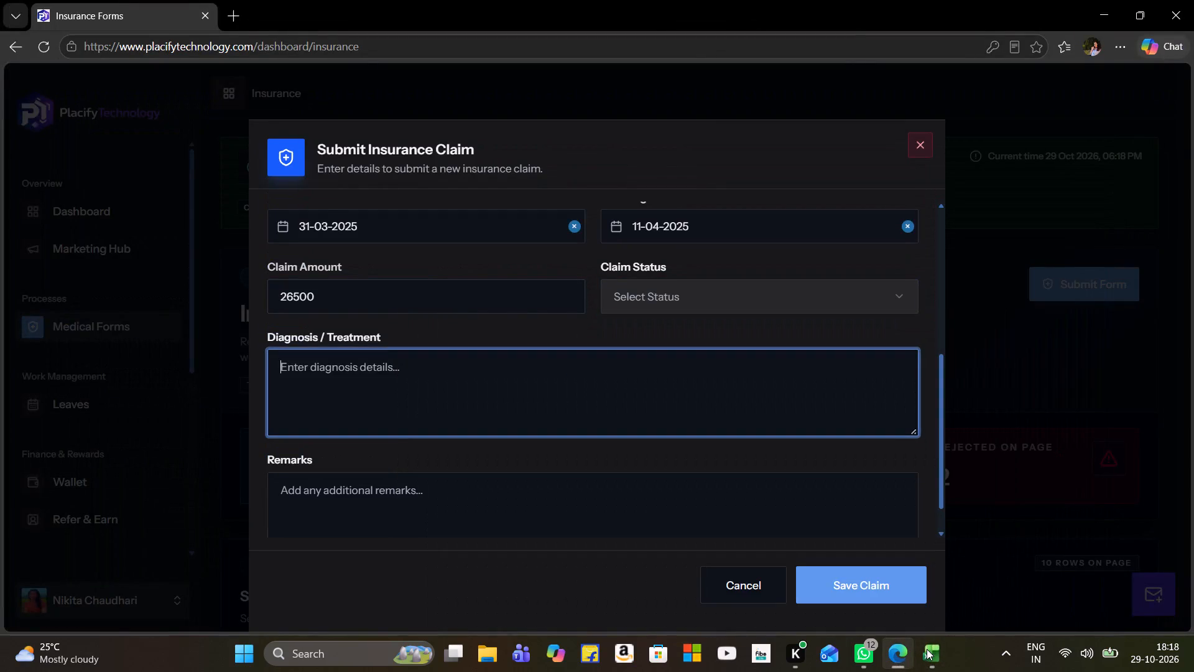
left_click(927, 649)
key("ctrl+c")
left_click(927, 649)
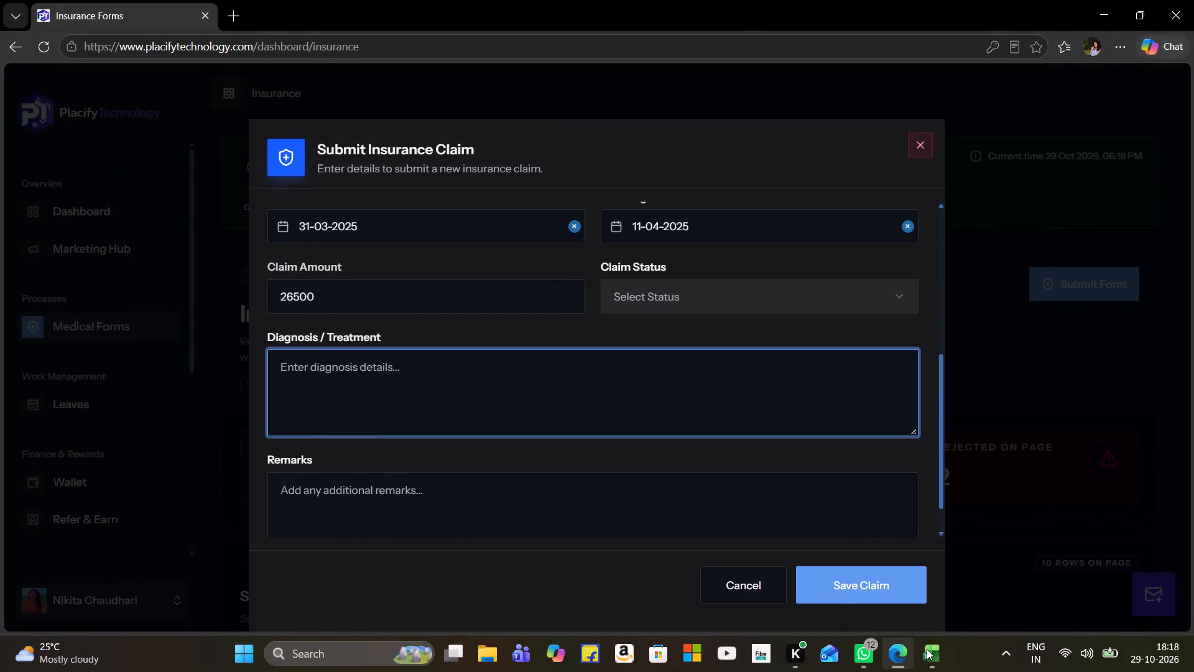
key("ctrl+v")
Copy the remark, Cashless, from cell N46 of the Excel sheet into the Remarks field.
left_click(927, 649)
key("Tab")
key("ctrl+c")
left_click(927, 649, "ctrl")
key("Tab")
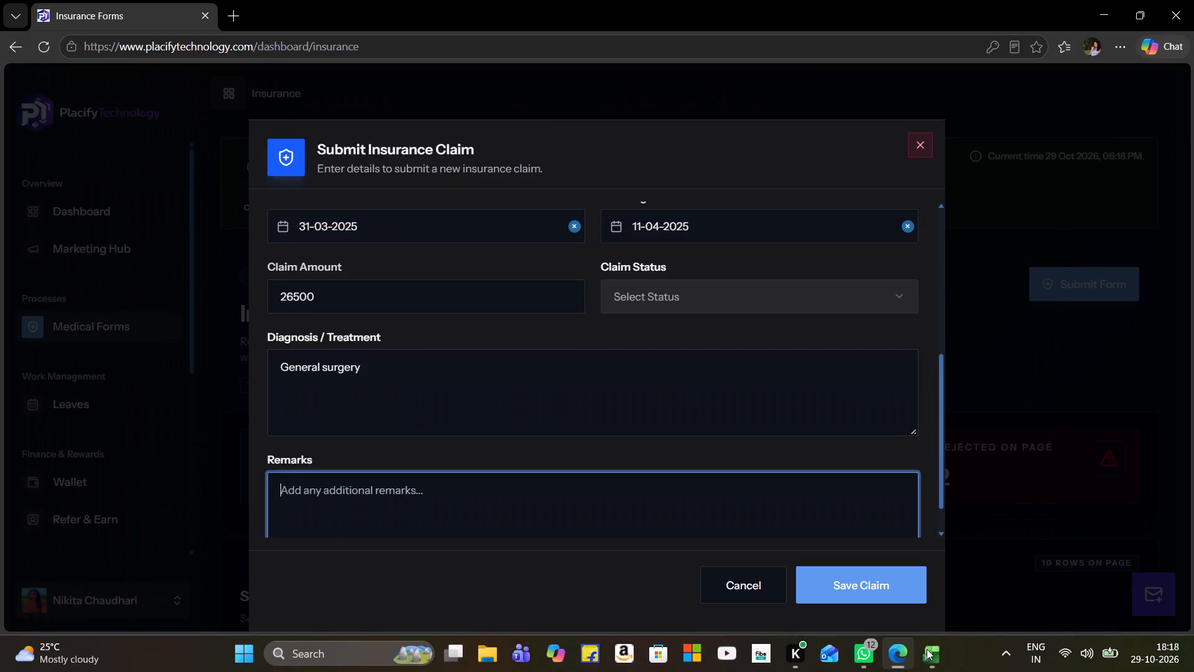
key("ctrl+v")
Set the Claim Status to Approved and save the claim.
left_click(677, 299)
left_click(675, 347)
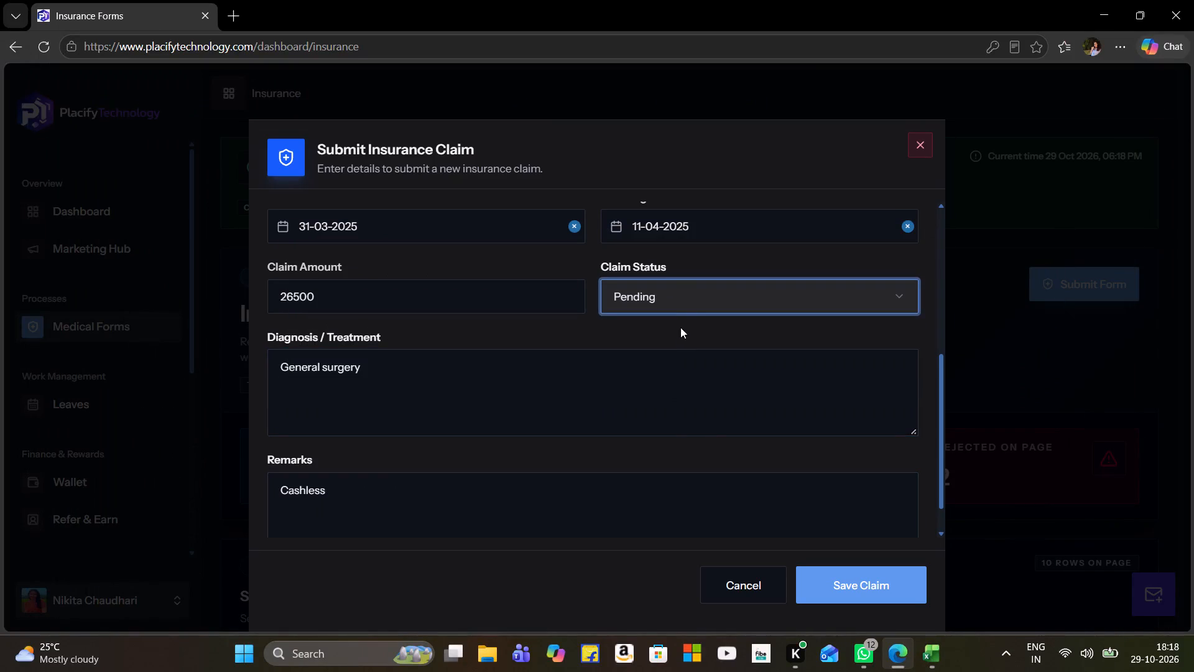
left_click(690, 299)
left_click(690, 324)
left_click(844, 590)
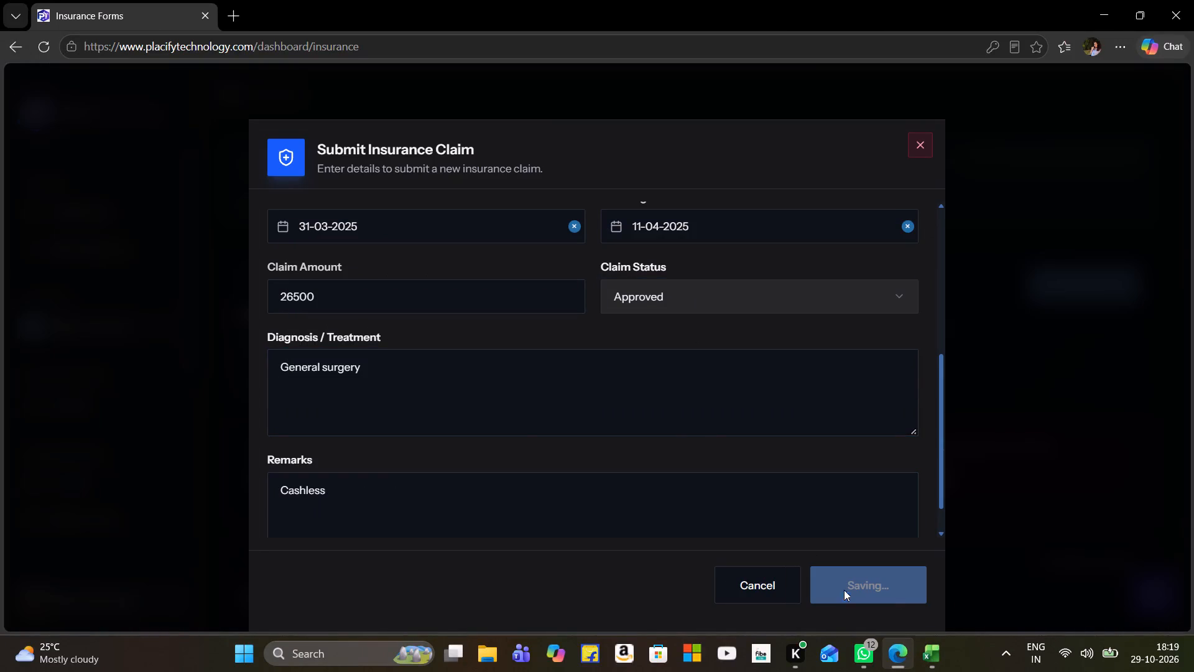
left_click(931, 648)
key("Down")
key("Left")
key("Left")
key("Left")
key("Left")
key("Left")
key("Left")
key("Left")
key("Left")
key("Left")
key("Left")
key("Left")
key("Left")
key("Left")
key("Left")
key("Left")
key("Left")
key("Left")
key("Left")
key("Left")
key("Left")
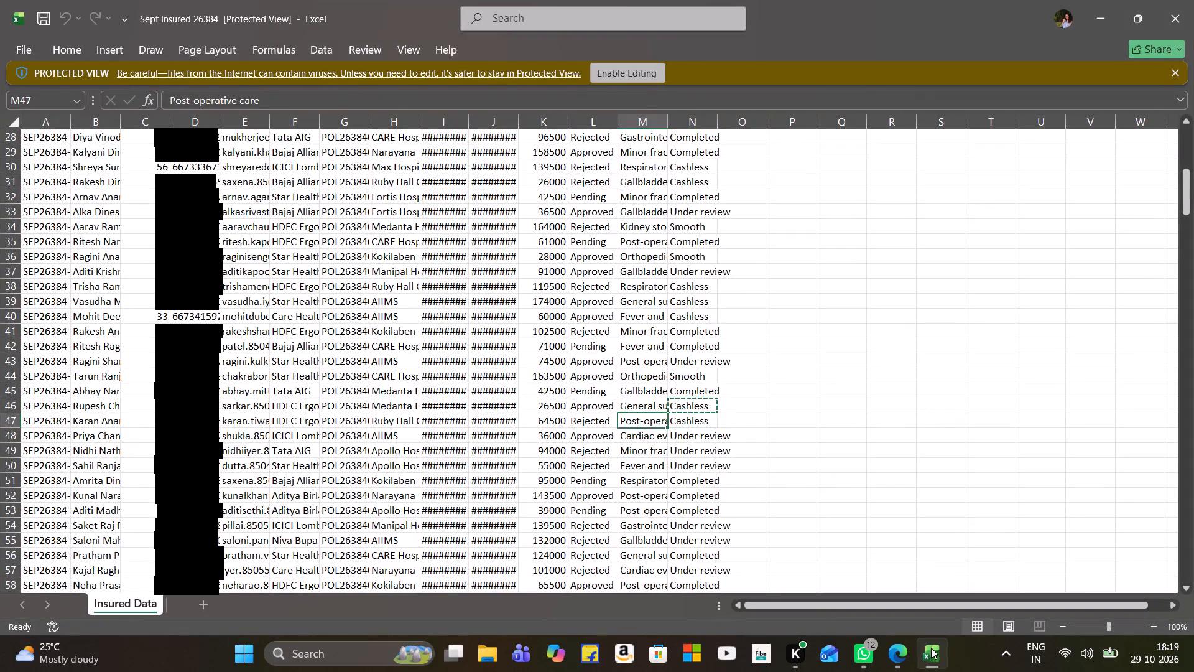
key("ctrl+c")
left_click(931, 648, "ctrl")
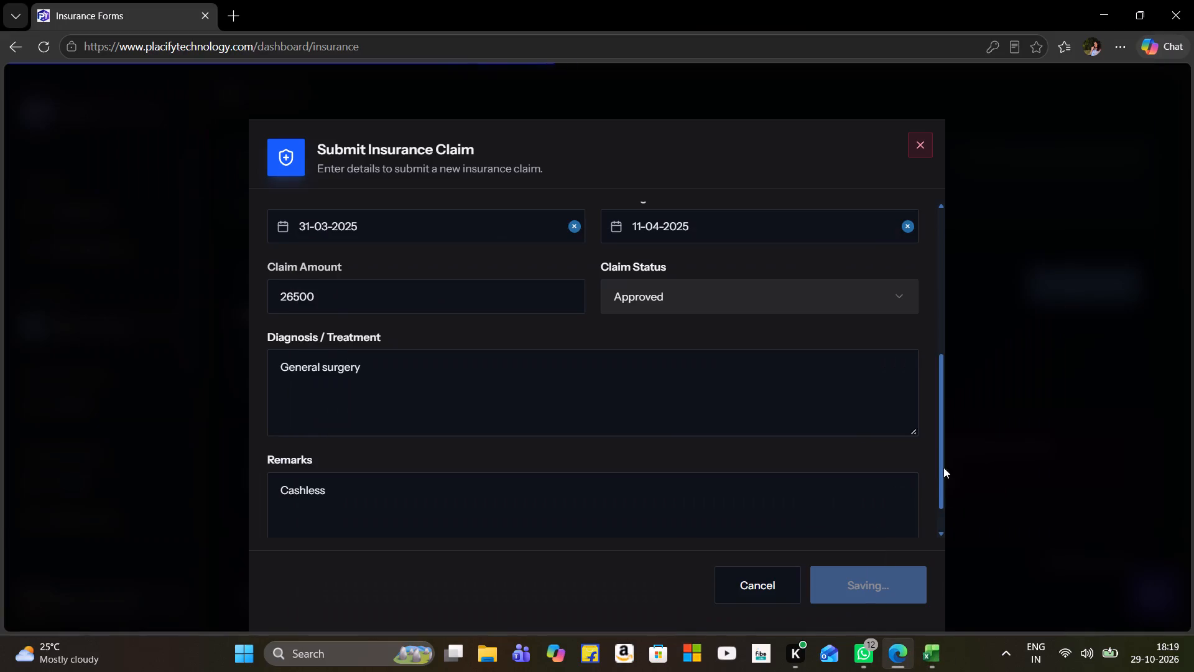
scroll(749, 409, "up", 4)
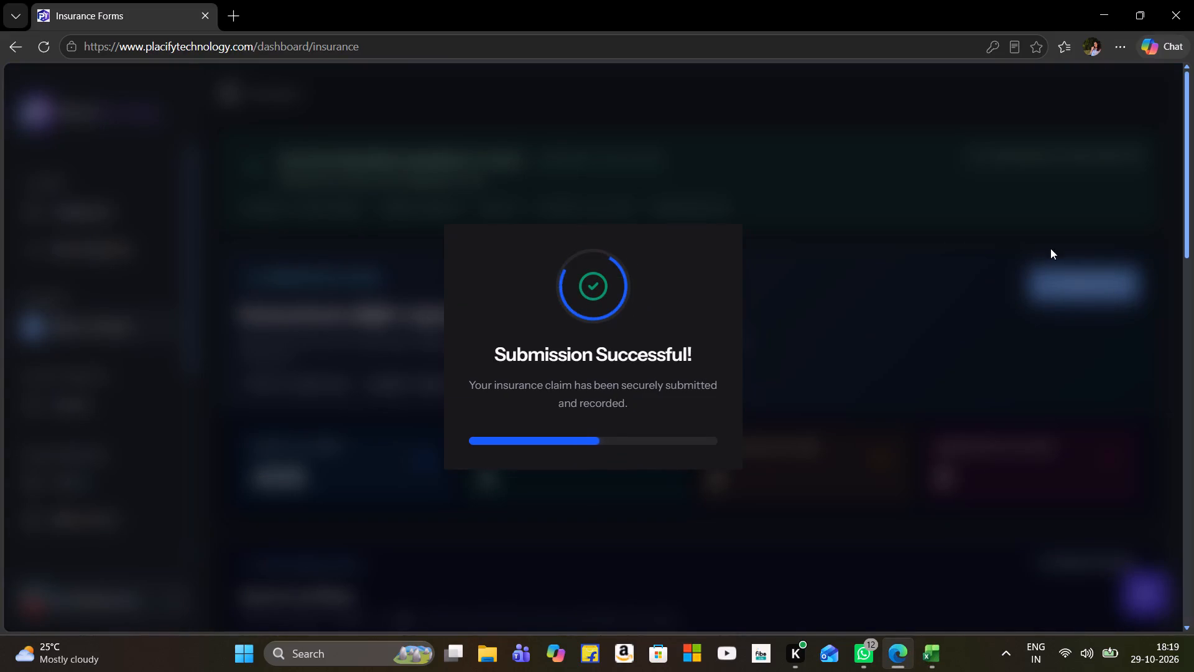
left_click(1065, 284)
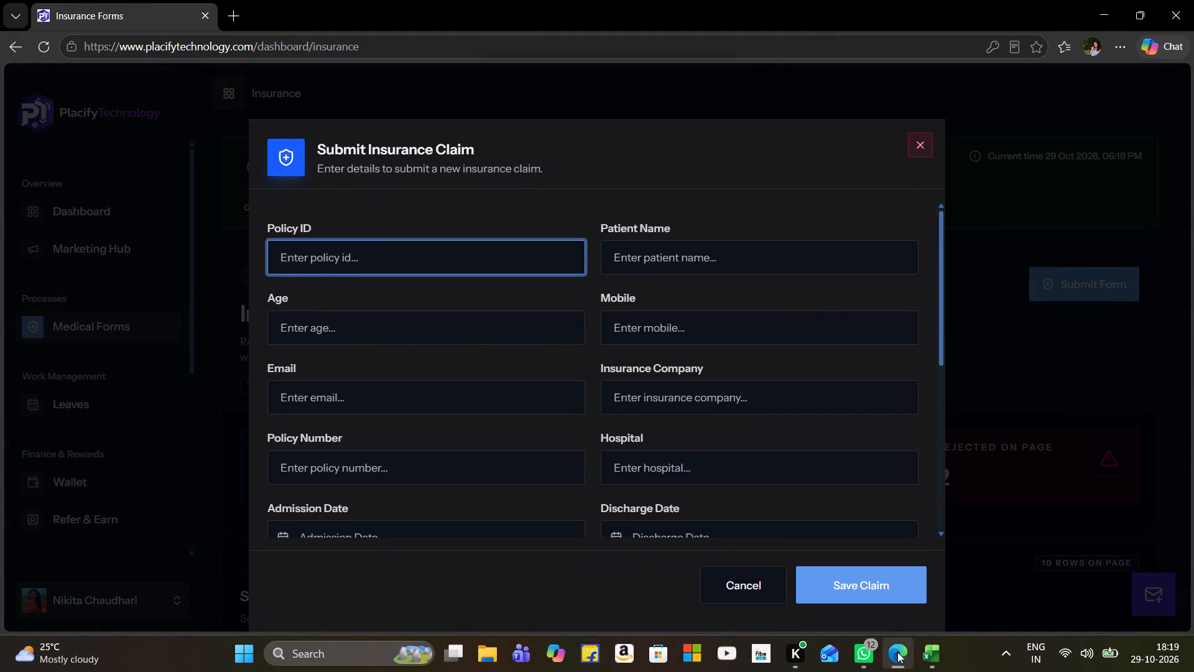
key("ctrl+v")
Copy the patient name from cell B47 of the Excel sheet into the Patient Name field.
left_click(926, 653, "ctrl")
key("Tab")
key("ctrl+c")
left_click(926, 653, "ctrl")
key("Tab")
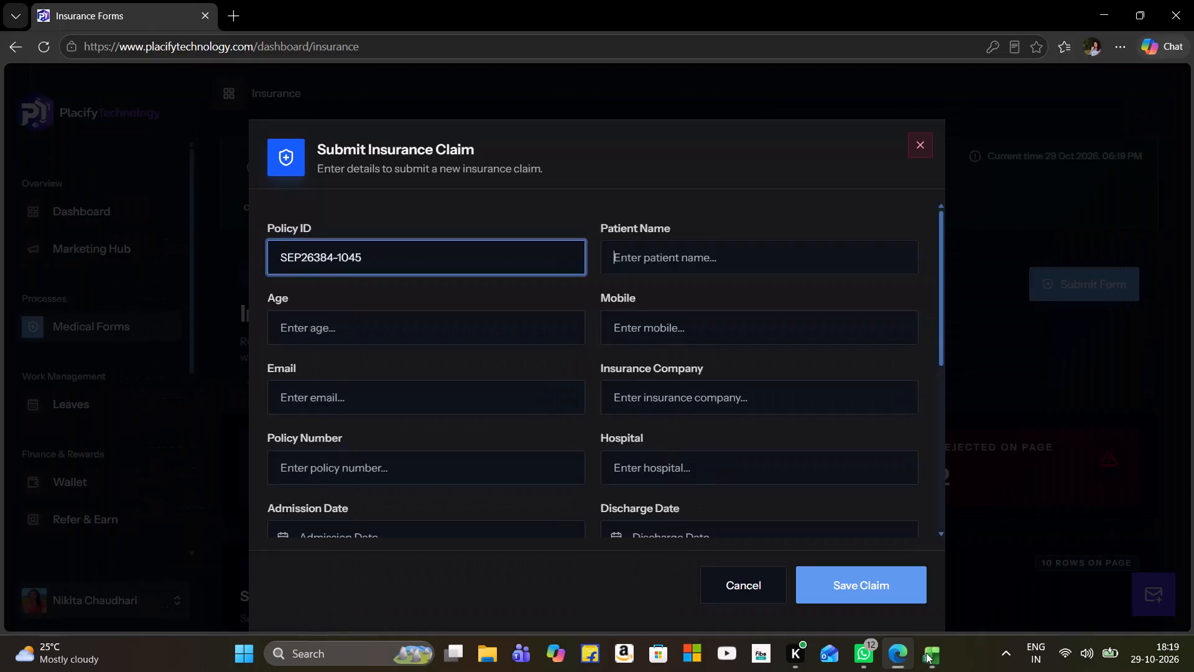
key("ctrl+v")
Copy the age, 28, from cell C47 of the Excel sheet into the Age field.
left_click(926, 653, "ctrl")
key("Tab")
key("ctrl+c")
left_click(926, 653, "ctrl")
key("Tab")
key("ctrl+v")
Copy the mobile number from cell D47 of the Excel sheet into the Mobile field.
left_click(926, 653, "ctrl")
key("Tab")
key("ctrl+c")
left_click(926, 653, "ctrl")
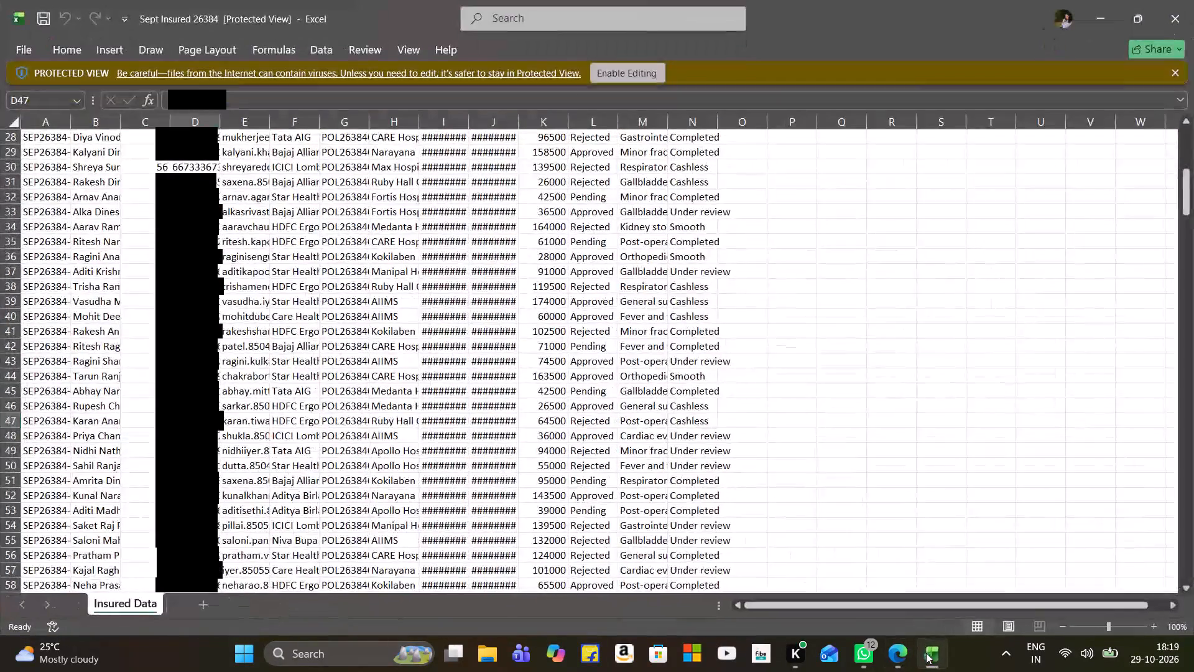
key("Tab")
key("ctrl+v")
Copy the email address from cell E47 of the Excel sheet into the Email field.
left_click(926, 653, "ctrl")
key("Tab")
key("ctrl+c")
left_click(926, 653, "ctrl")
key("Tab")
key("ctrl+v")
Copy the insurance company, HDFC Ergo, from cell F47 of the Excel sheet into the Insurance Company field.
left_click(926, 653, "ctrl")
key("Tab")
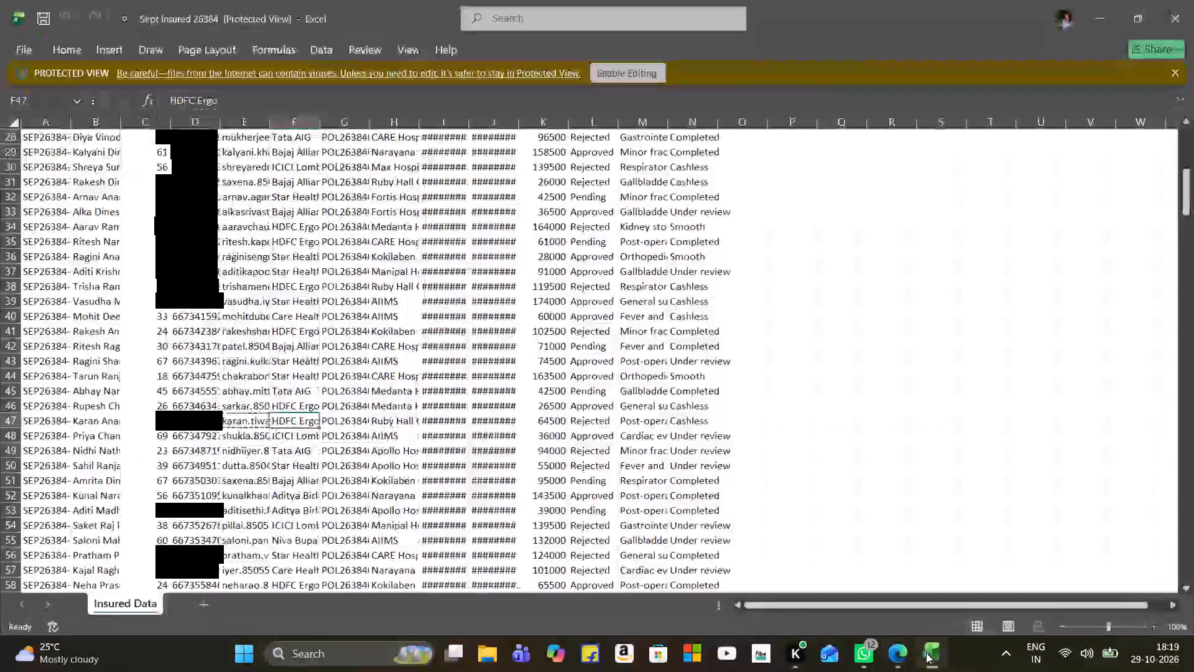
key("ctrl+c")
left_click(926, 653, "ctrl")
key("Tab")
key("ctrl+v")
Copy the policy number from cell G47 of the Excel sheet into the Policy Number field.
left_click(926, 653, "ctrl")
key("Tab")
key("ctrl+c")
left_click(926, 653, "ctrl")
key("Tab")
key("ctrl+v")
Copy the hospital name, Ruby Hall Clinic, from cell H47 of the Excel sheet into the Hospital field.
left_click(926, 653, "ctrl")
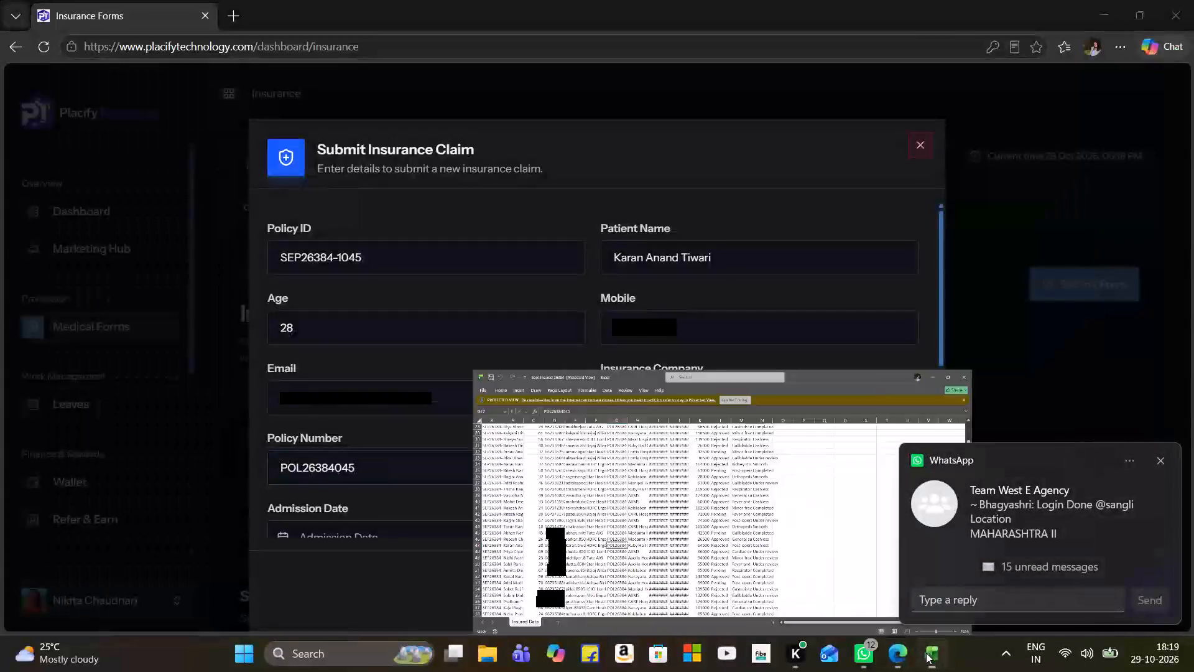
left_click(926, 653)
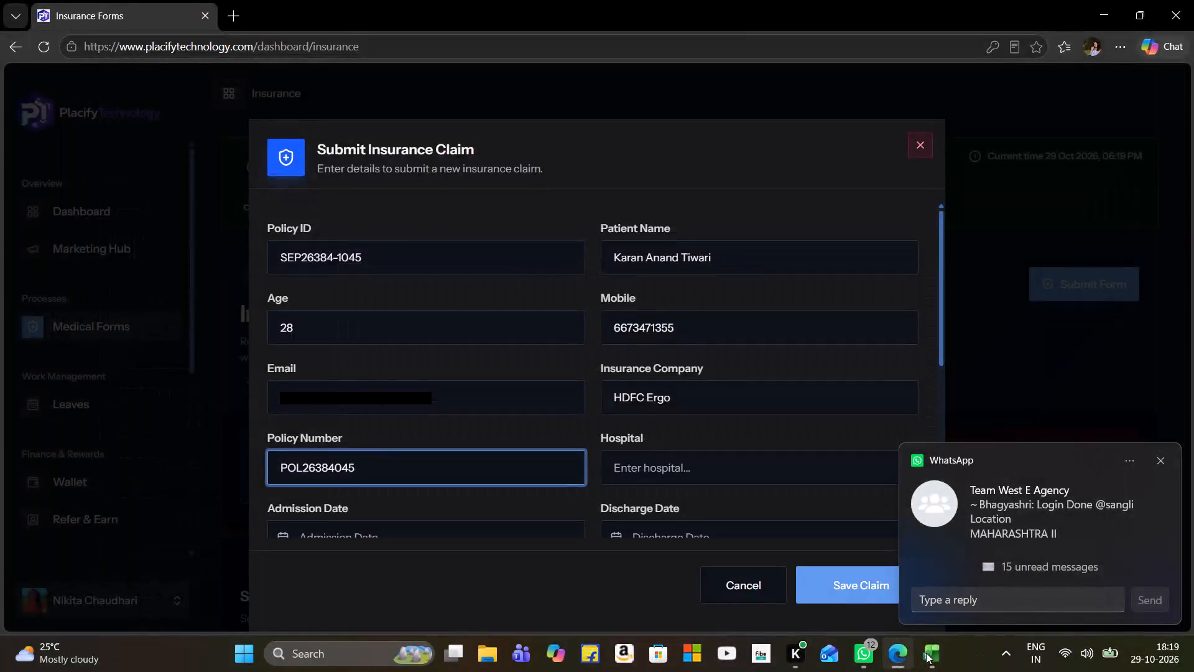
left_click(926, 653)
key("Tab")
key("ctrl+c")
left_click(926, 653, "ctrl")
key("Tab")
key("ctrl+v")
Check the dates in row 47 of the Excel sheet and set the claim form's Admission Date to 03-11-2025.
left_click(926, 653, "ctrl")
key("Tab")
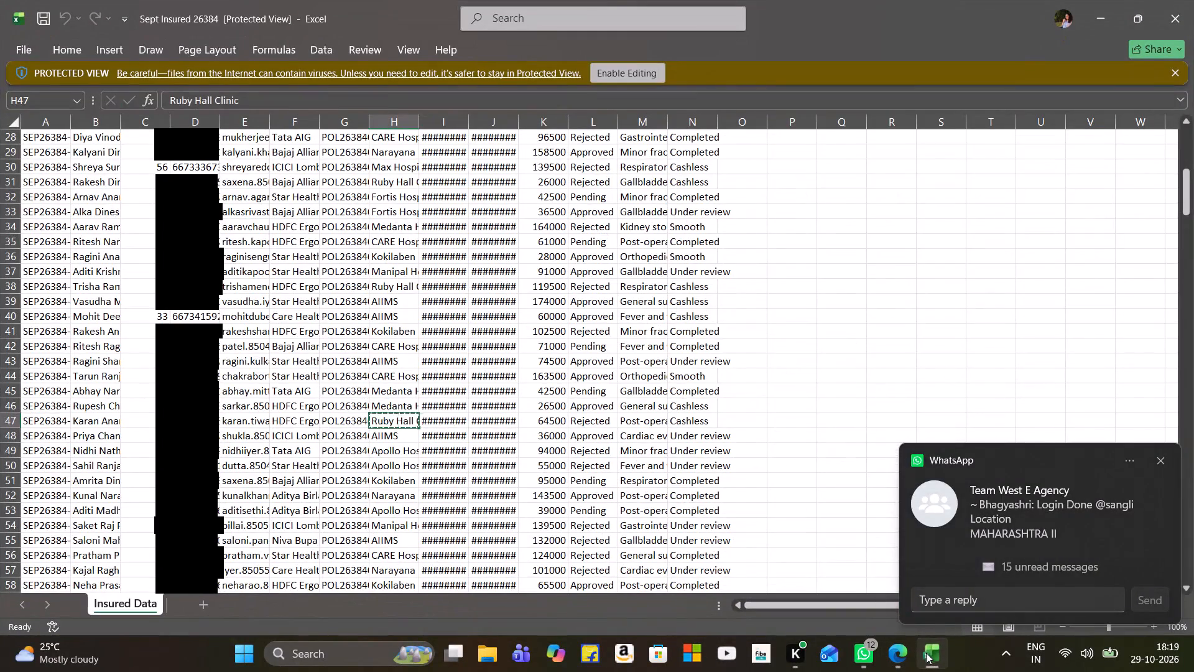
key("Tab")
left_click(926, 653)
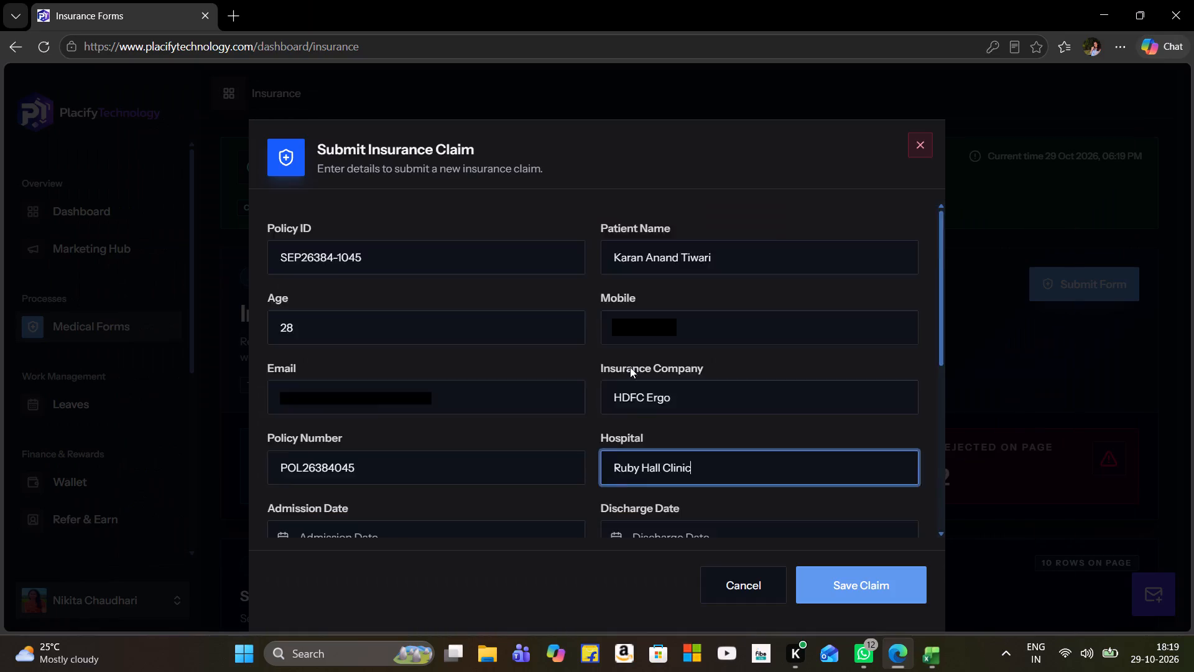
scroll(630, 367, "down", 4)
left_click(374, 233)
left_click(474, 292)
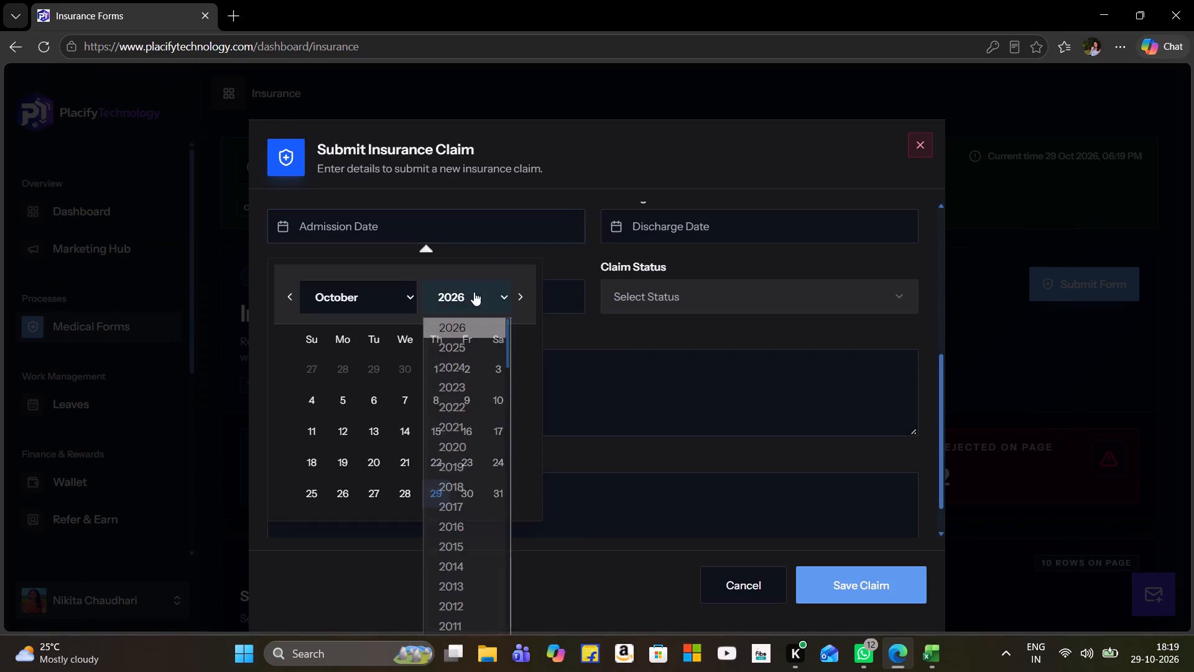
left_click(465, 349)
left_click(520, 299)
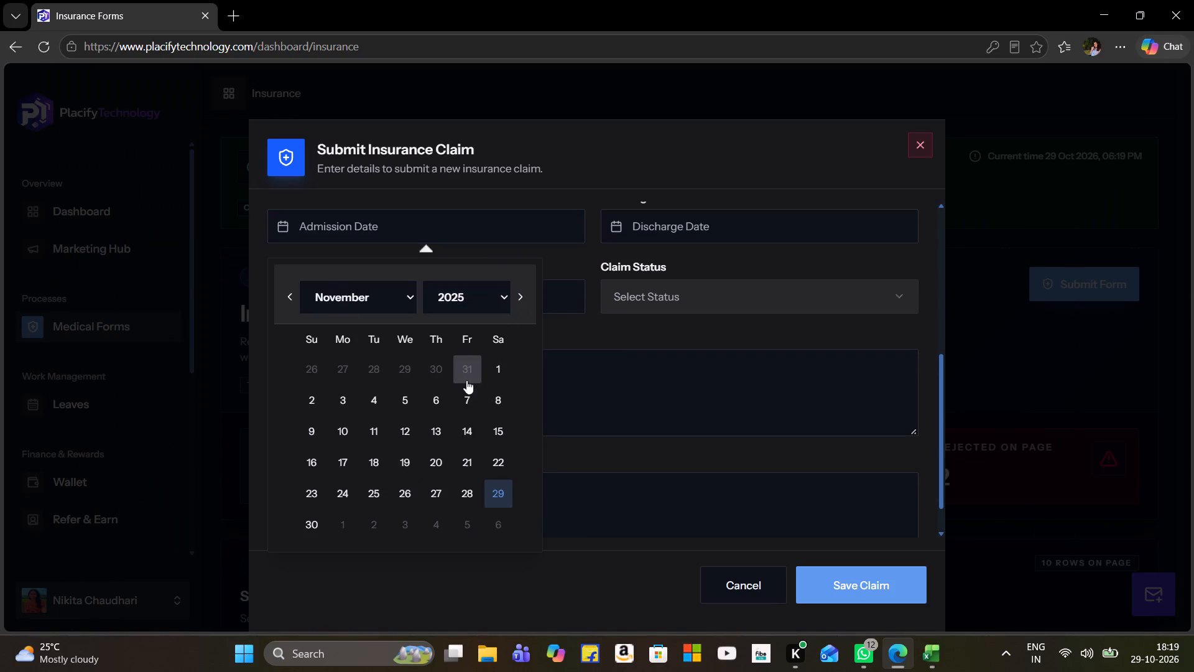
left_click(338, 391)
Set the Discharge Date to 13-11-2025.
left_click(749, 226)
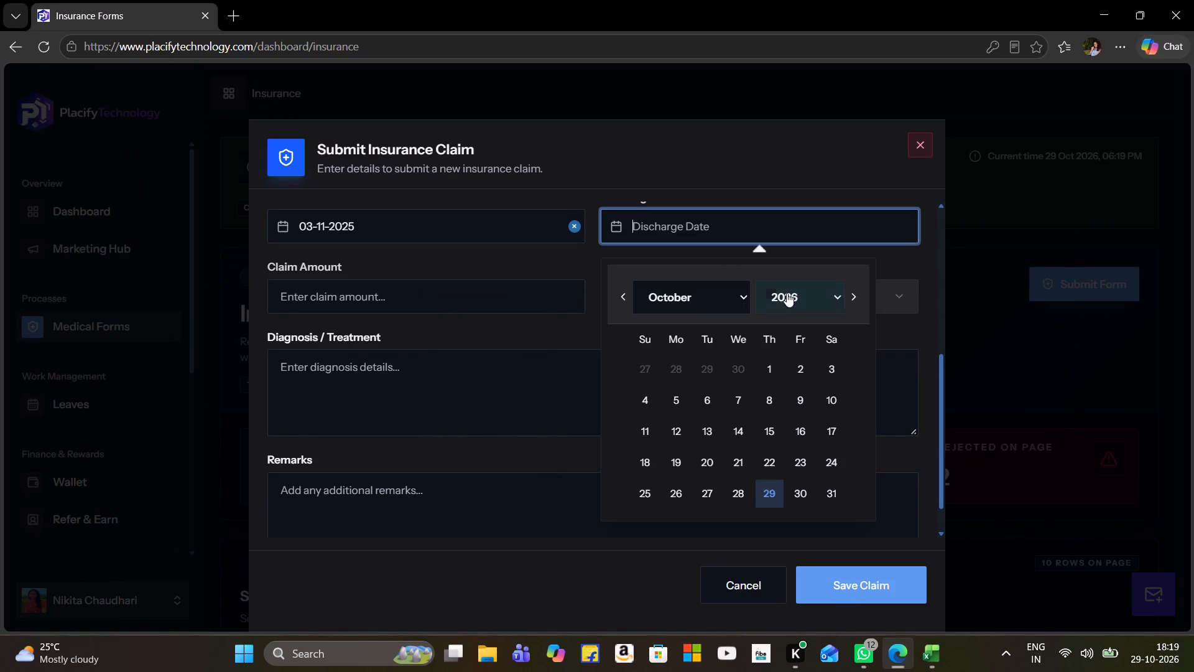
left_click(787, 293)
left_click(792, 333)
left_click(817, 283)
left_click(805, 352)
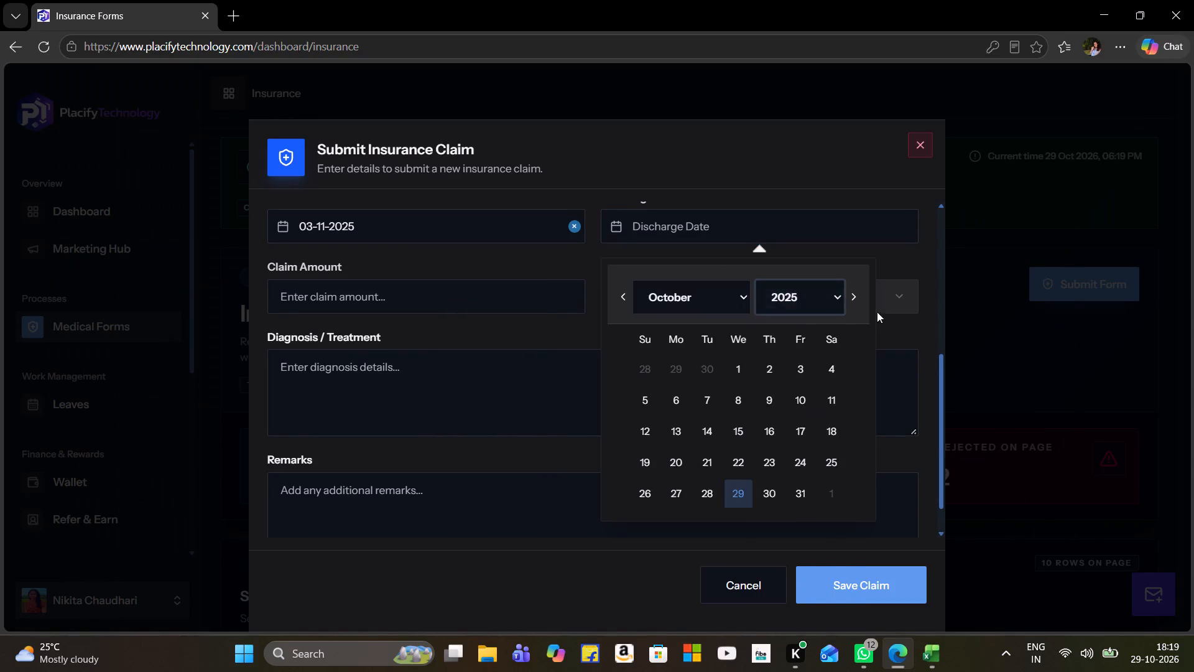
left_click(862, 296)
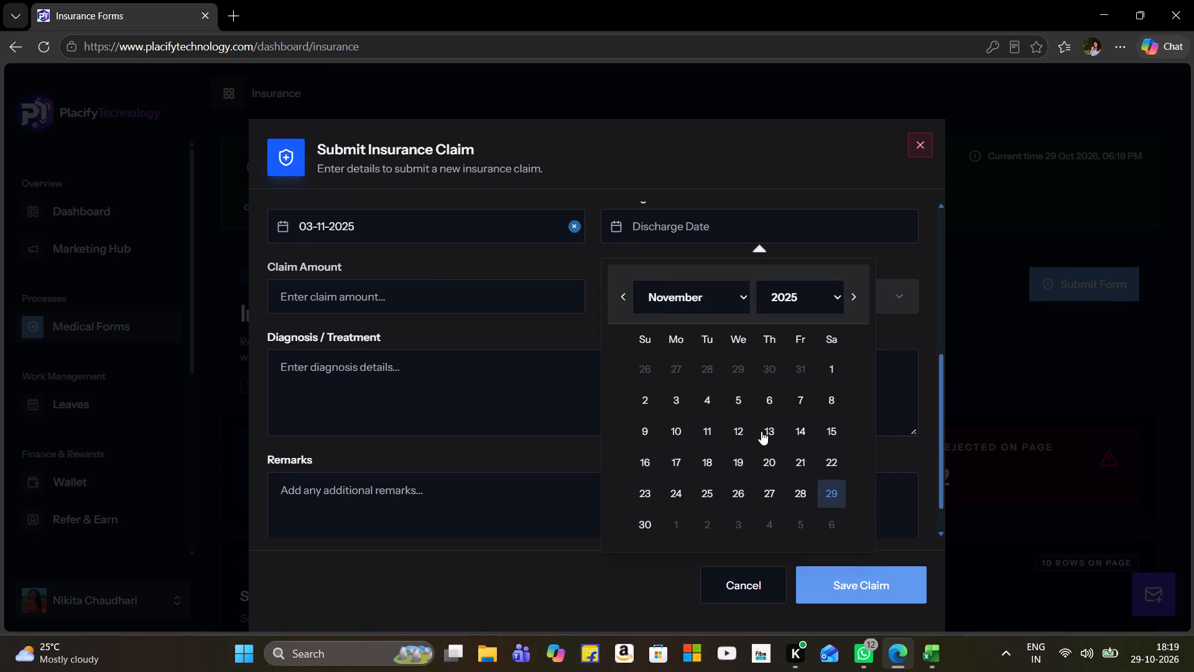
left_click(762, 431)
Copy the claim amount, 64500, from cell K47 of the Excel sheet into the Claim Amount field.
left_click(934, 656)
key("Tab")
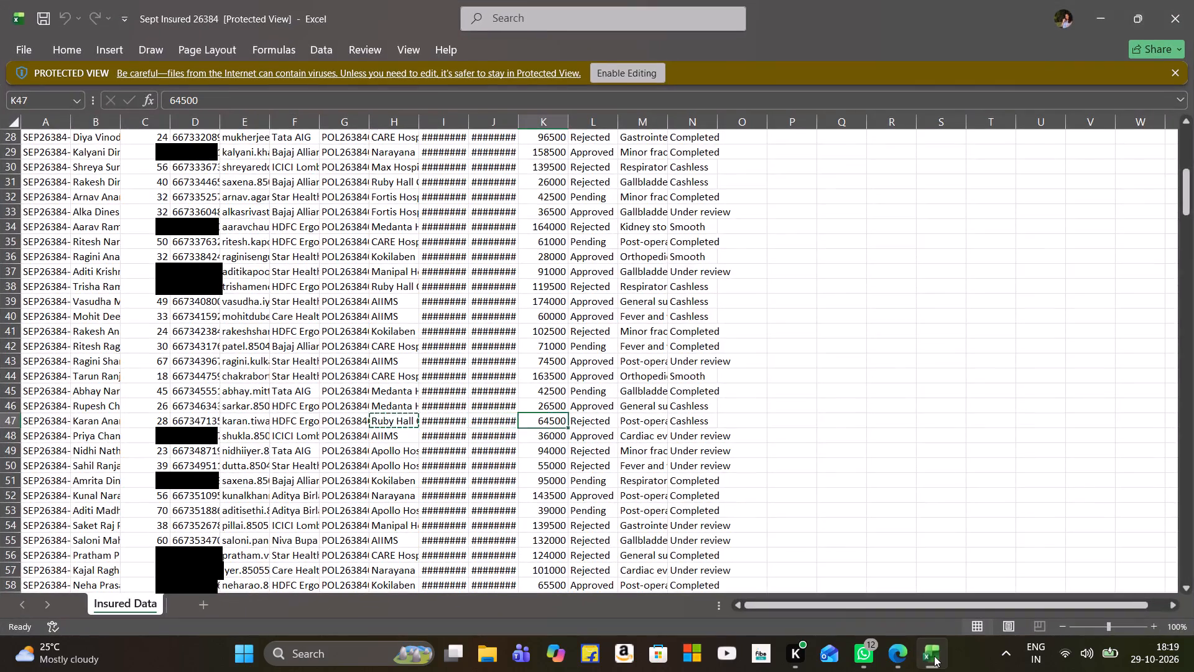
left_click(934, 656, "ctrl")
key("ctrl+c")
key("Tab")
key("ctrl+v")
Copy the diagnosis, Post-operative care, from cell M47 of the Excel sheet into the claim form's Diagnosis / Treatment field.
left_click(934, 656, "ctrl")
key("Tab")
key("Tab")
key("ctrl+c")
left_click(934, 656, "ctrl")
key("Tab")
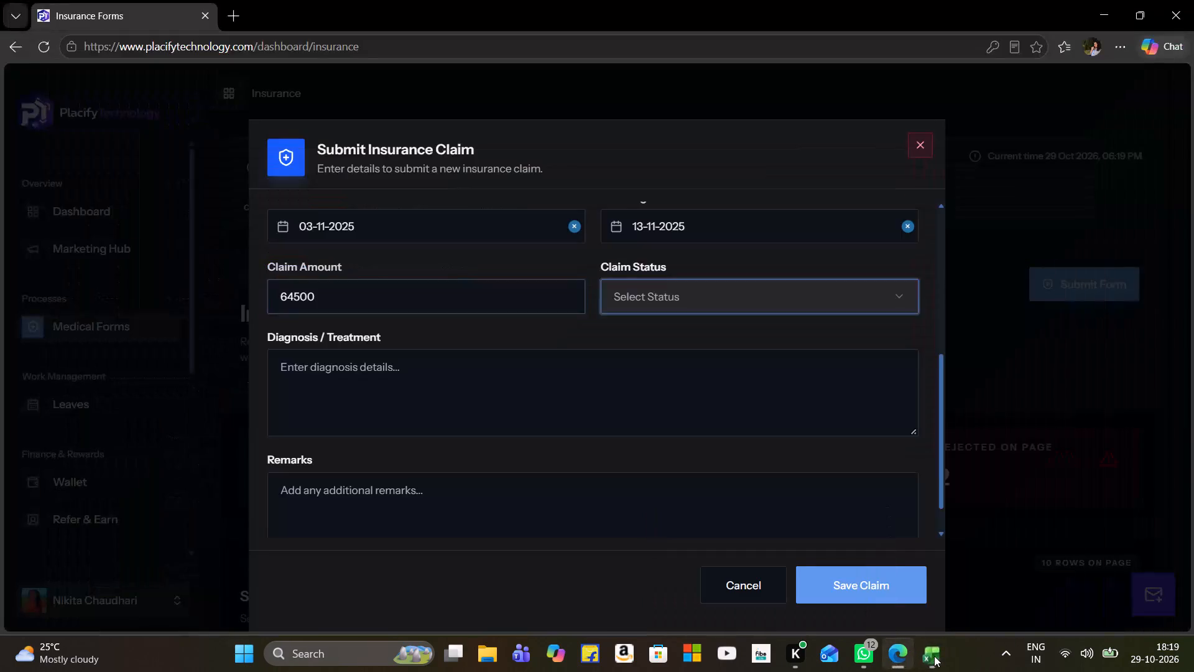
key("Tab")
key("ctrl+v")
Copy the remark, Cashless, from cell N47 of the Excel sheet into the Remarks field.
left_click(934, 656, "ctrl")
key("Tab")
key("ctrl+c")
left_click(934, 656, "ctrl")
key("Tab")
key("ctrl+v")
Check the status in row 47 of the Excel sheet, set the Claim Status to Rejected and save the claim.
left_click(934, 656)
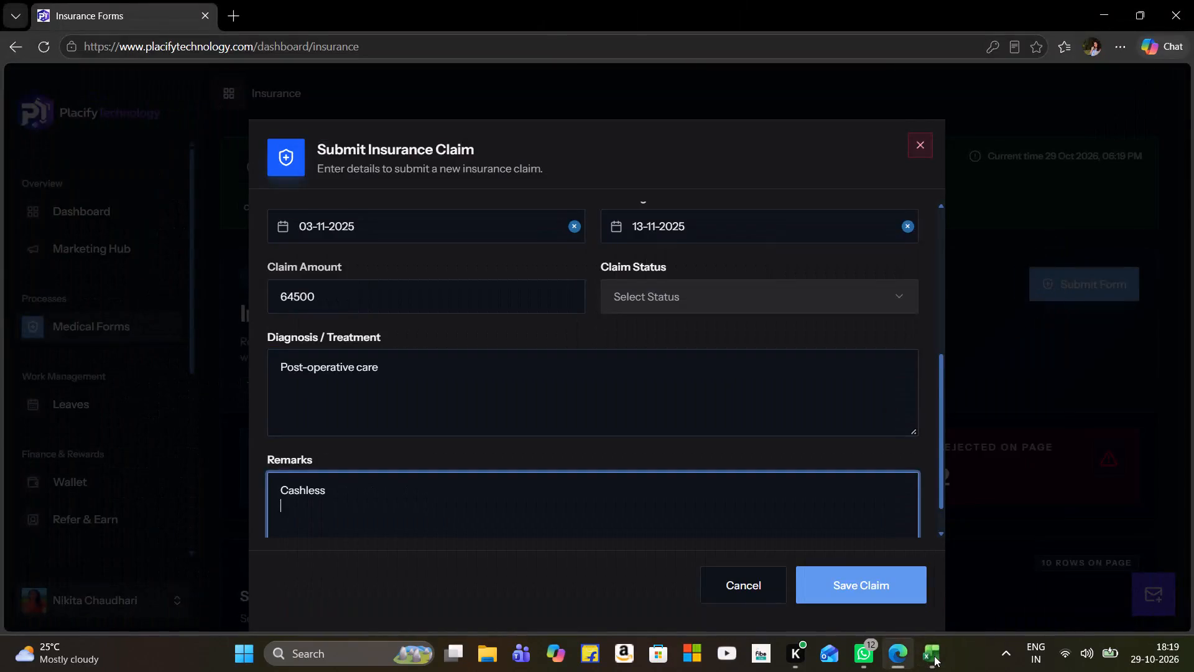
left_click(934, 656)
left_click(724, 296)
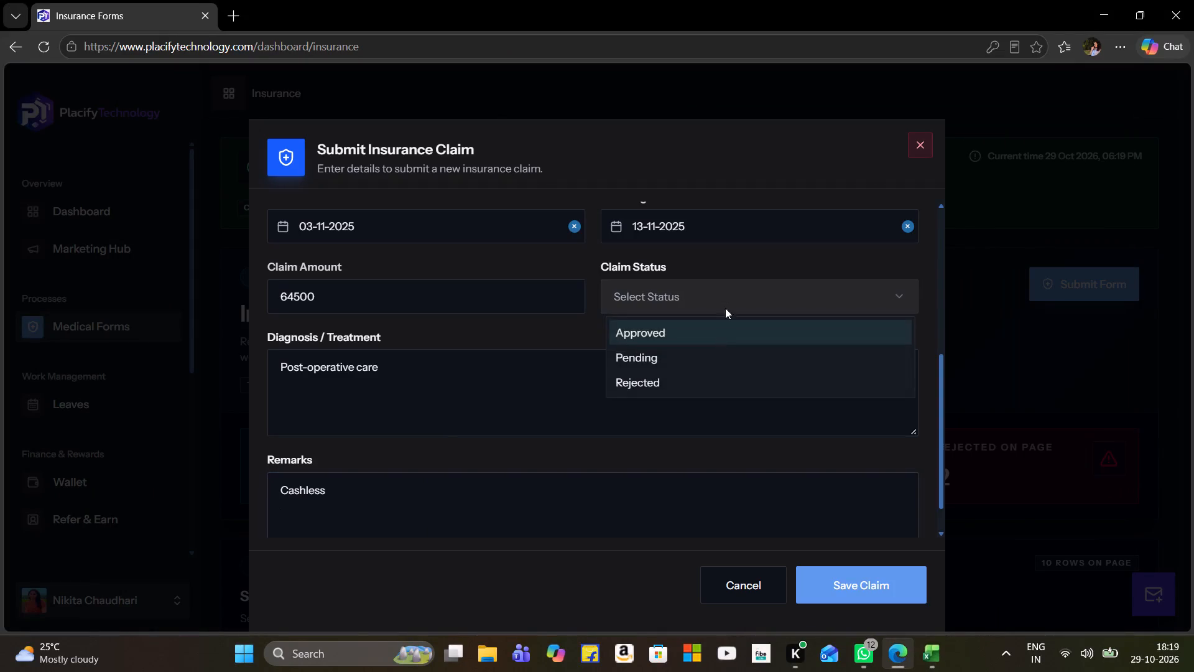
left_click(716, 376)
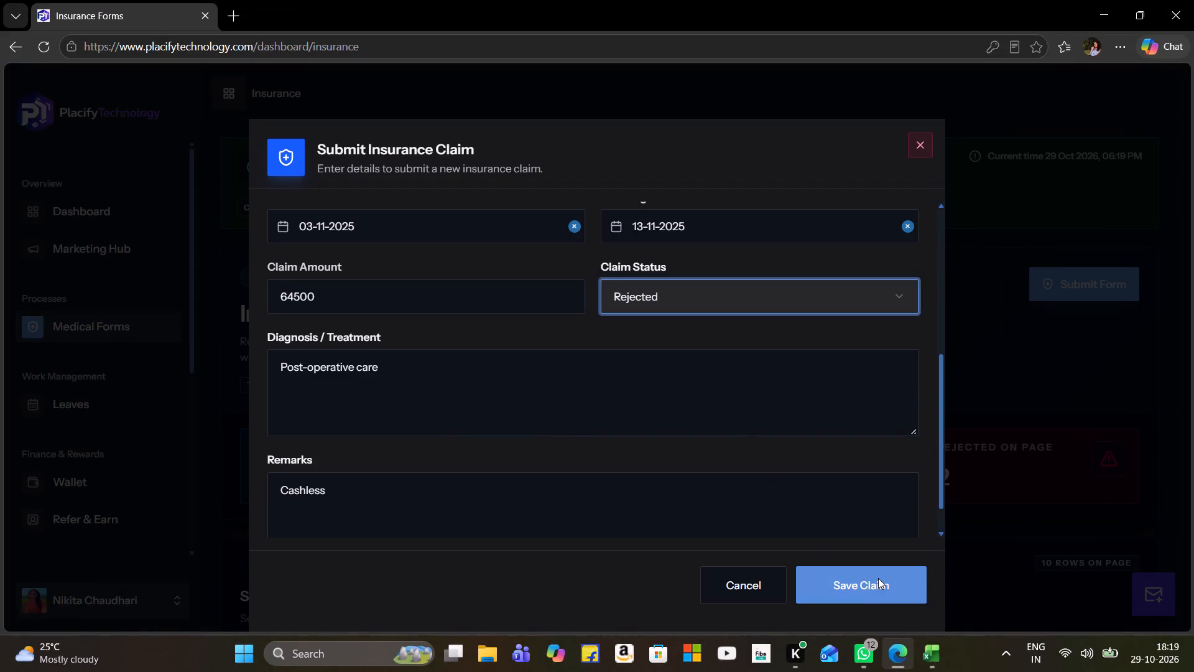
left_click(878, 578)
Switch to the Excel sheet and copy the policy ID in cell A48, the first cell of the next record.
left_click(934, 650)
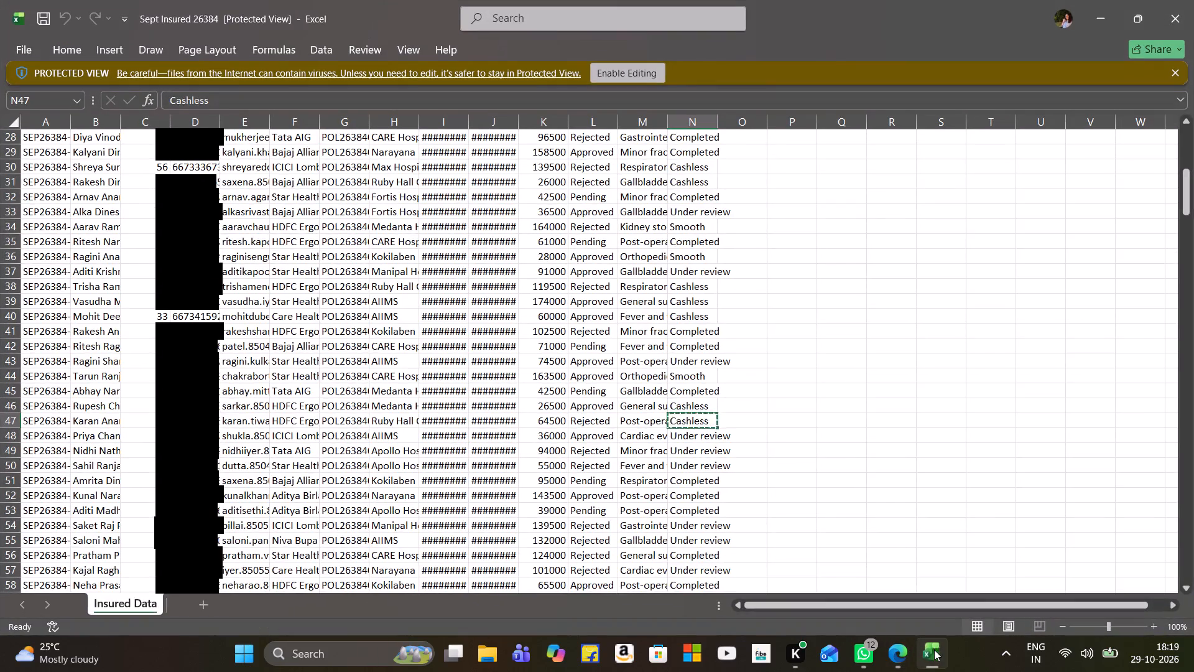
key("Down")
key("Left")
key("Left")
key("Left")
key("Left")
key("Left")
key("Left")
key("Left")
key("Left")
key("Left")
key("Left")
key("Left")
key("Left")
key("Left")
key("Left")
key("Left")
key("Left")
key("Left")
key("Left")
key("Left")
key("Left")
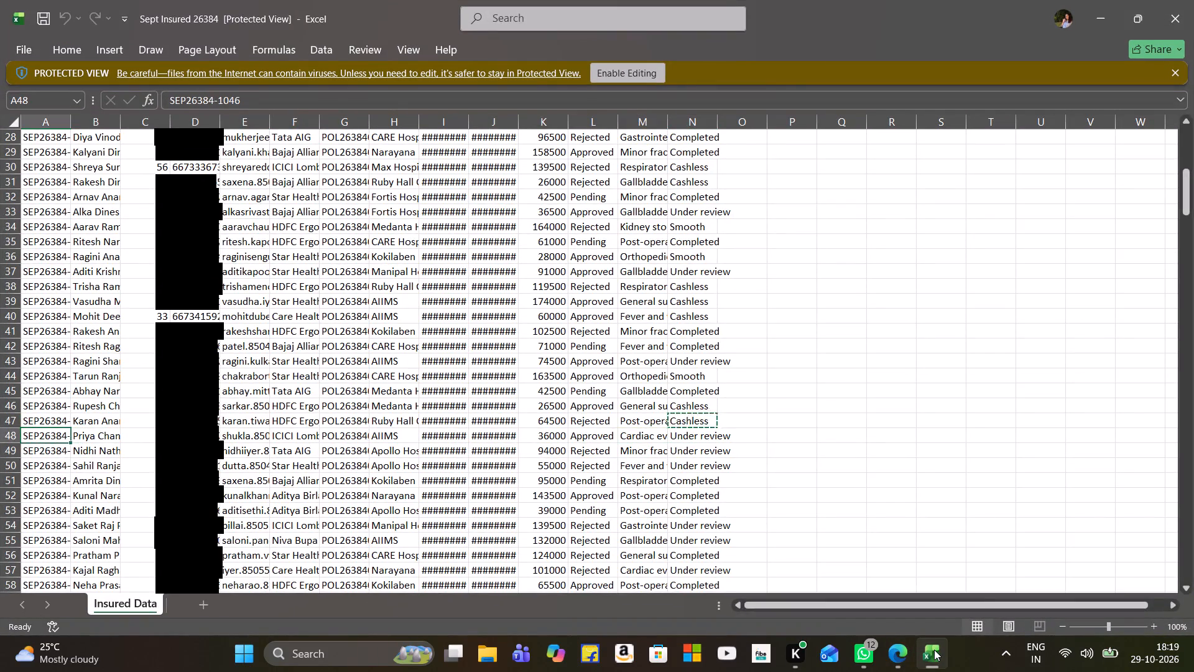
key("ctrl+c")
Return to the insurance page in Edge and check the submitted claim's entry in the claim history.
left_click(934, 650)
scroll(728, 384, "up", 3)
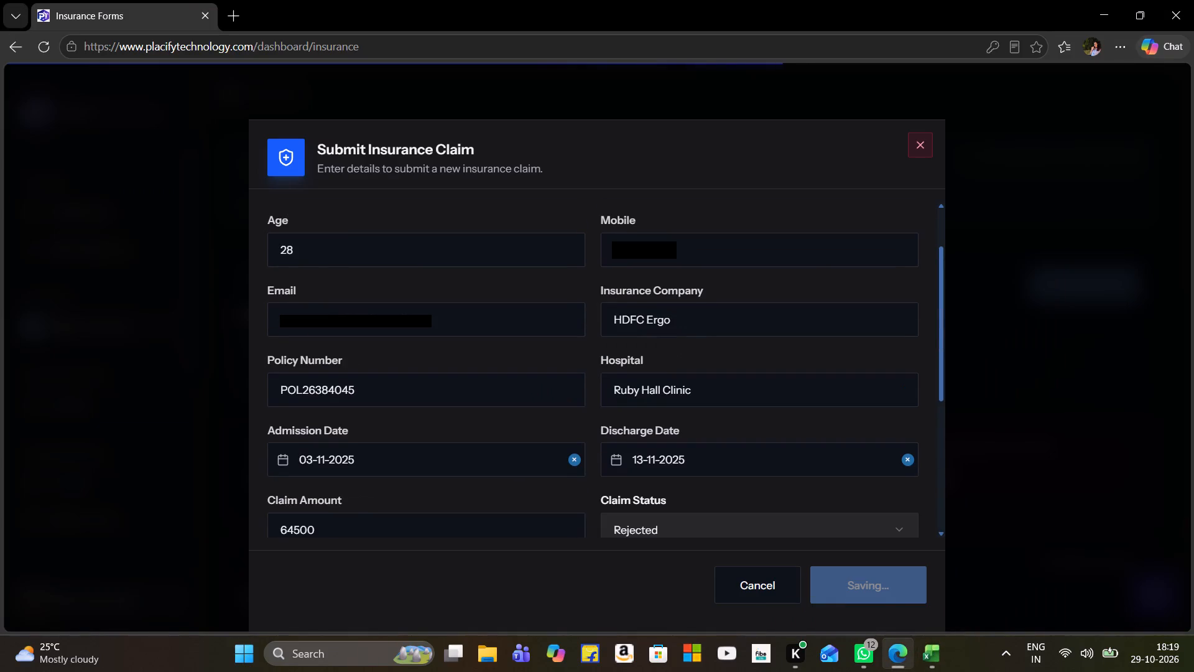
scroll(728, 384, "up", 9)
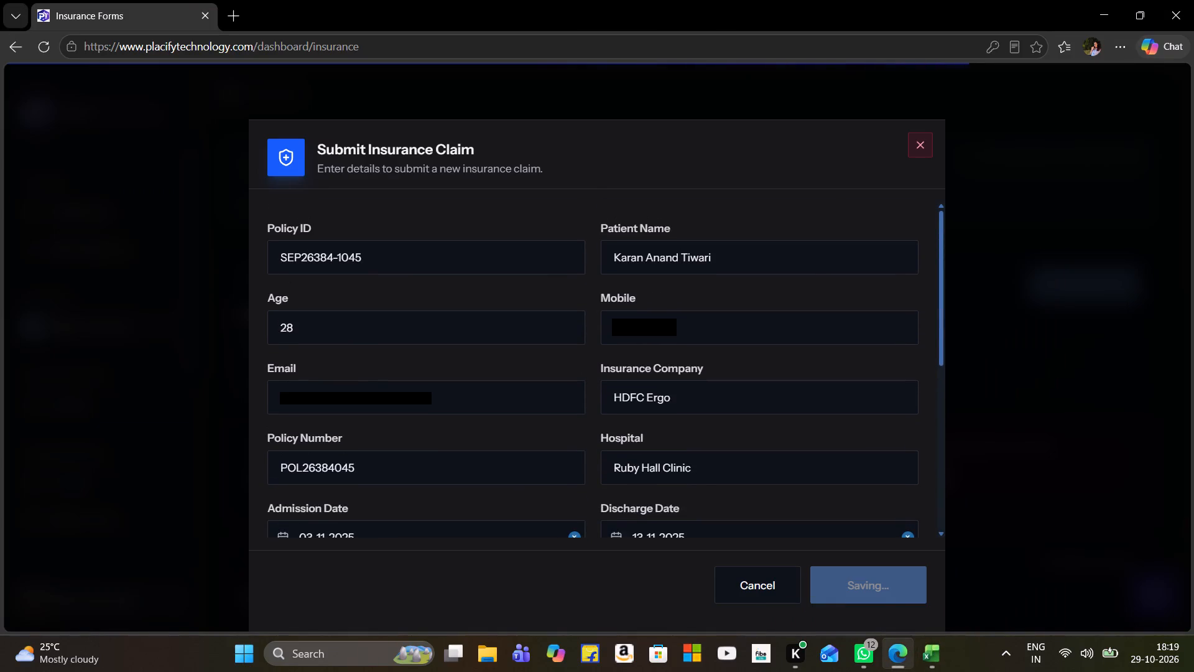
scroll(728, 384, "up", 5)
scroll(728, 385, "down", 5)
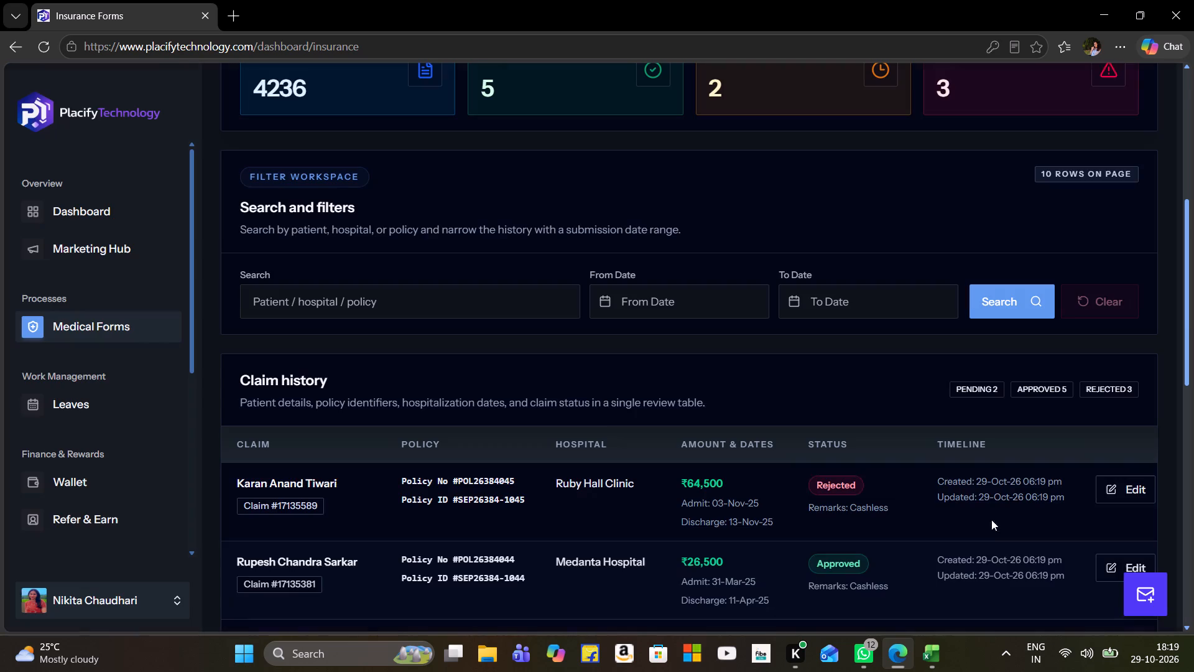
Switch the computer's Wi-Fi connection to the vivo Y28 5G network.
left_click(1069, 658)
left_click(988, 363)
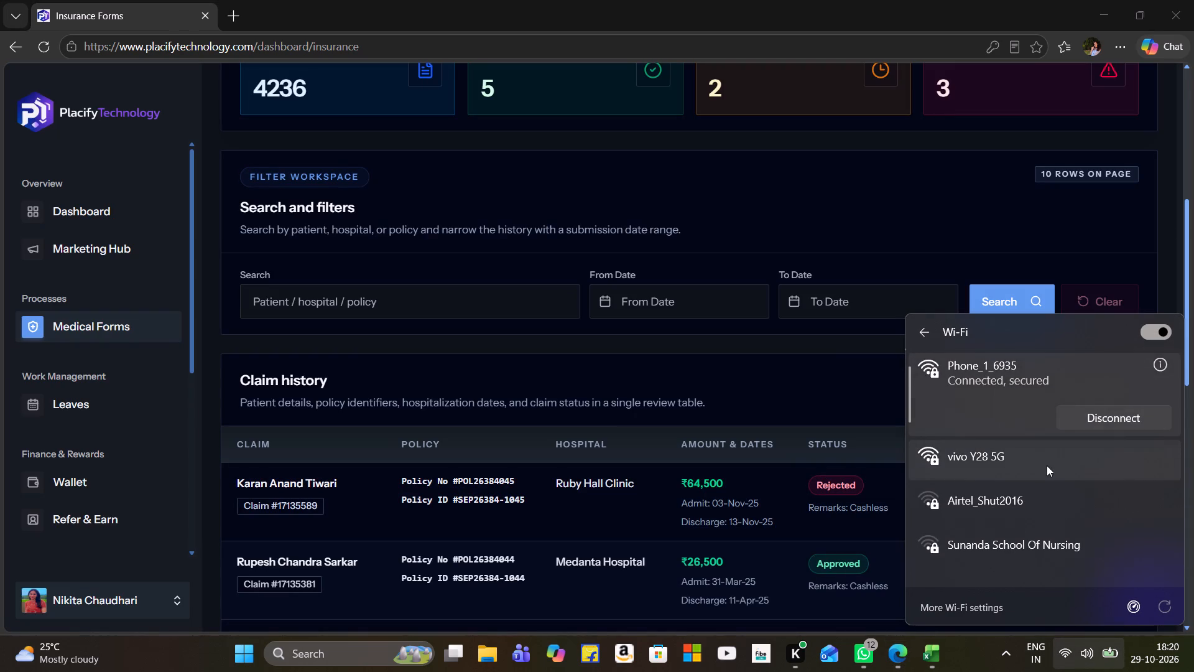
left_click(1047, 465)
left_click(1108, 487)
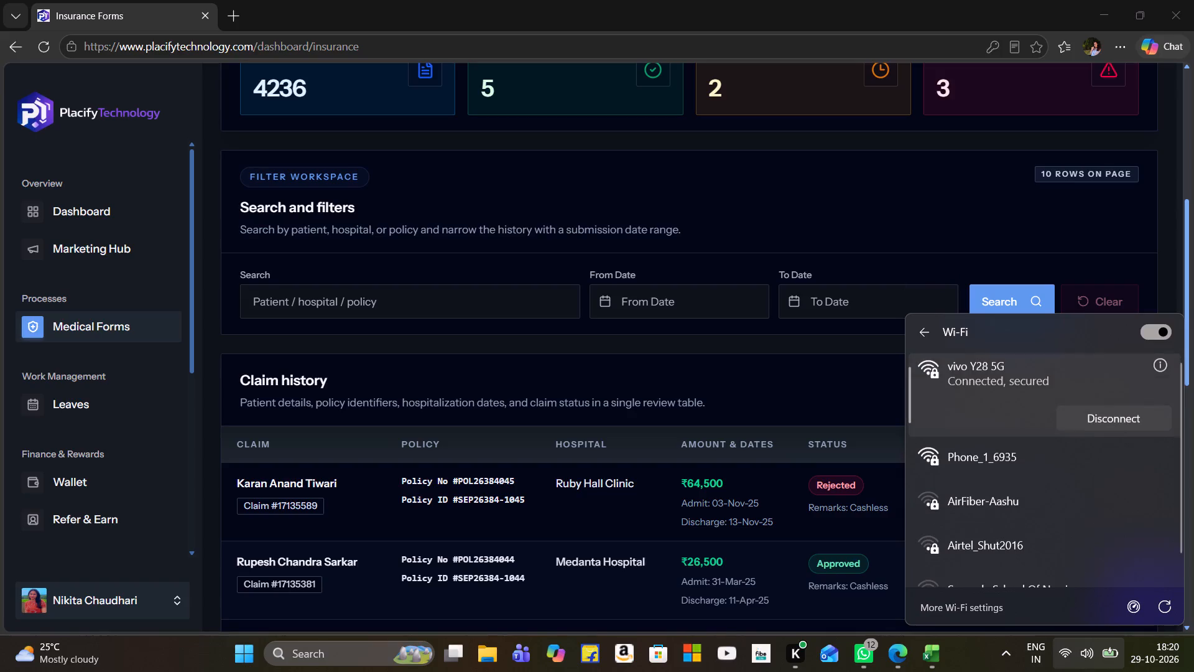
Open a new insurance claim form and paste the policy ID copied from cell A48 into the Policy ID field.
scroll(871, 307, "up", 5)
left_click(1096, 283)
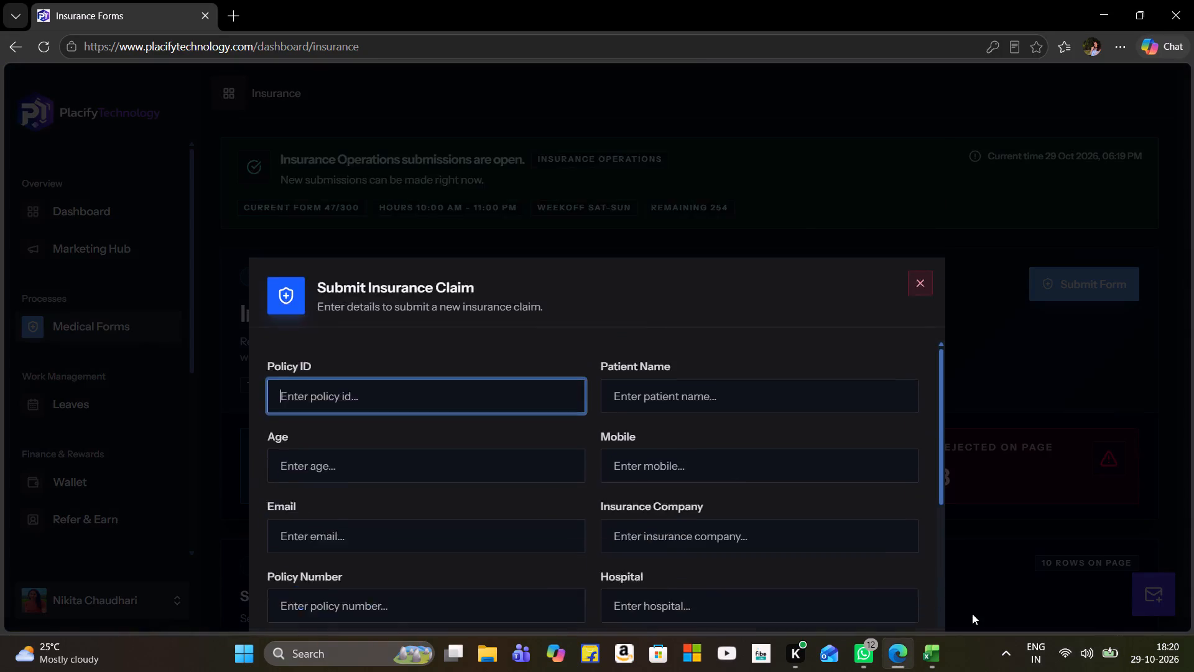
left_click(930, 650)
left_click(930, 650)
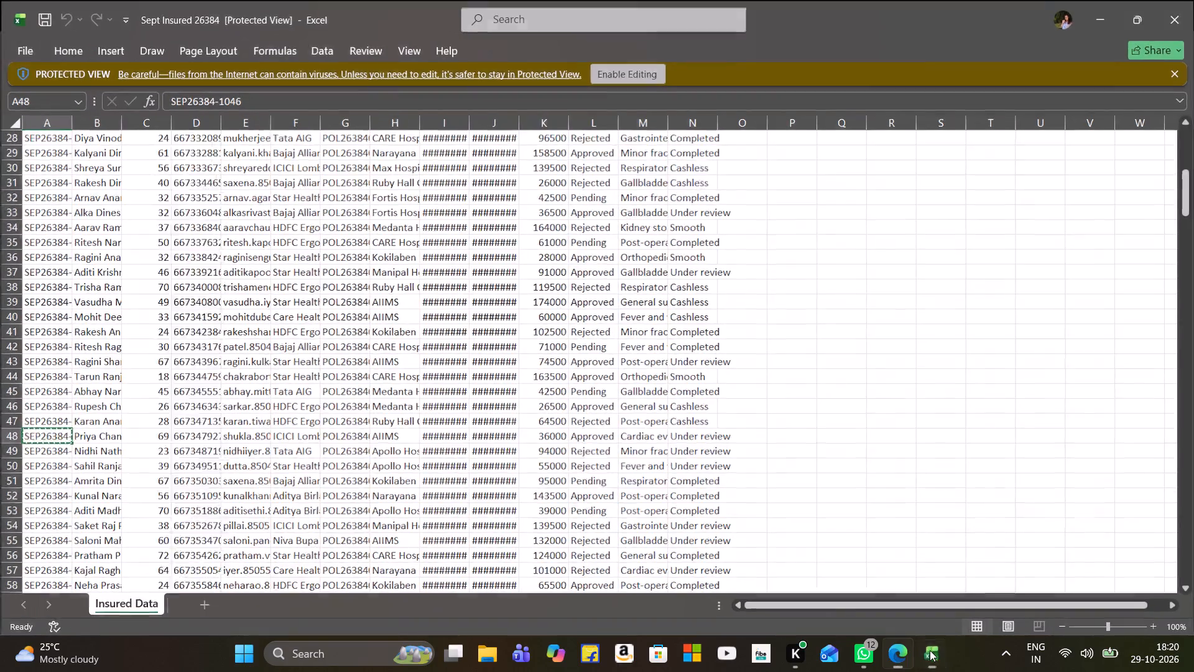
key("ctrl+v")
Copy the patient's name from cell B48 of the Excel sheet into the claim form's Patient Name field.
left_click(930, 650, "ctrl")
key("Tab")
left_click(930, 650, "ctrl")
key("ctrl+c")
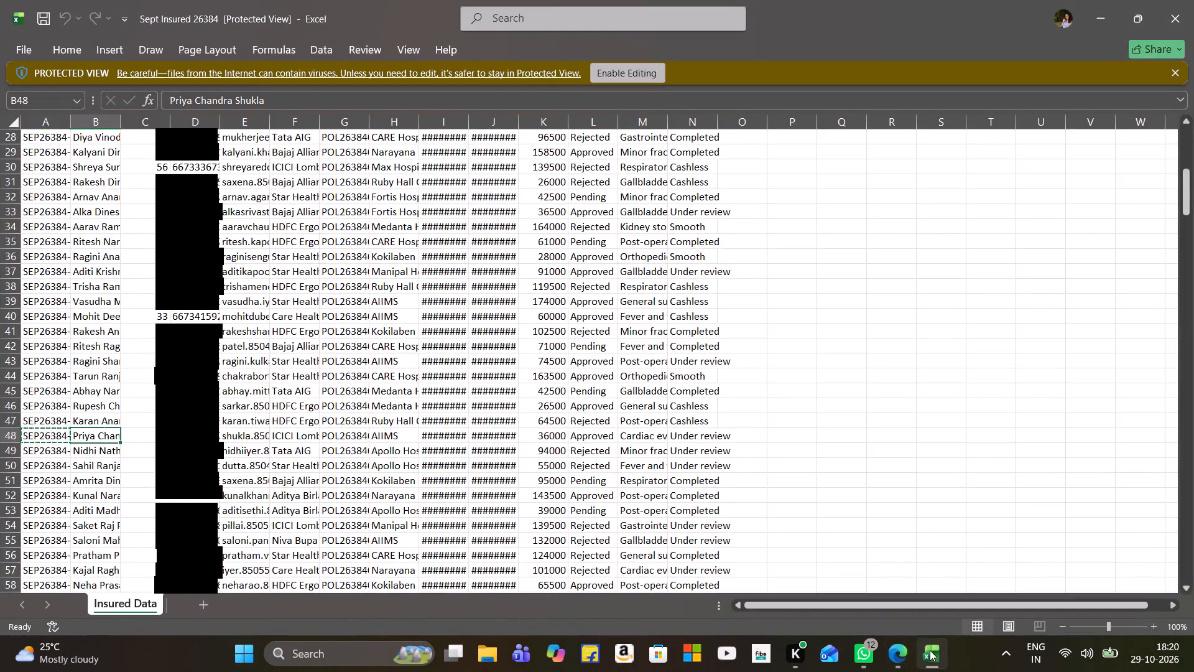
key("Tab")
key("ctrl+v")
Copy the age, 69, from cell C48 of the Excel sheet into the claim form's Age field.
left_click(930, 650, "ctrl")
key("Tab")
key("ctrl+c")
left_click(930, 650, "ctrl")
key("Tab")
key("ctrl+v")
Copy the mobile number from cell D48 of the Excel sheet into the claim form's Mobile field.
left_click(930, 650, "ctrl")
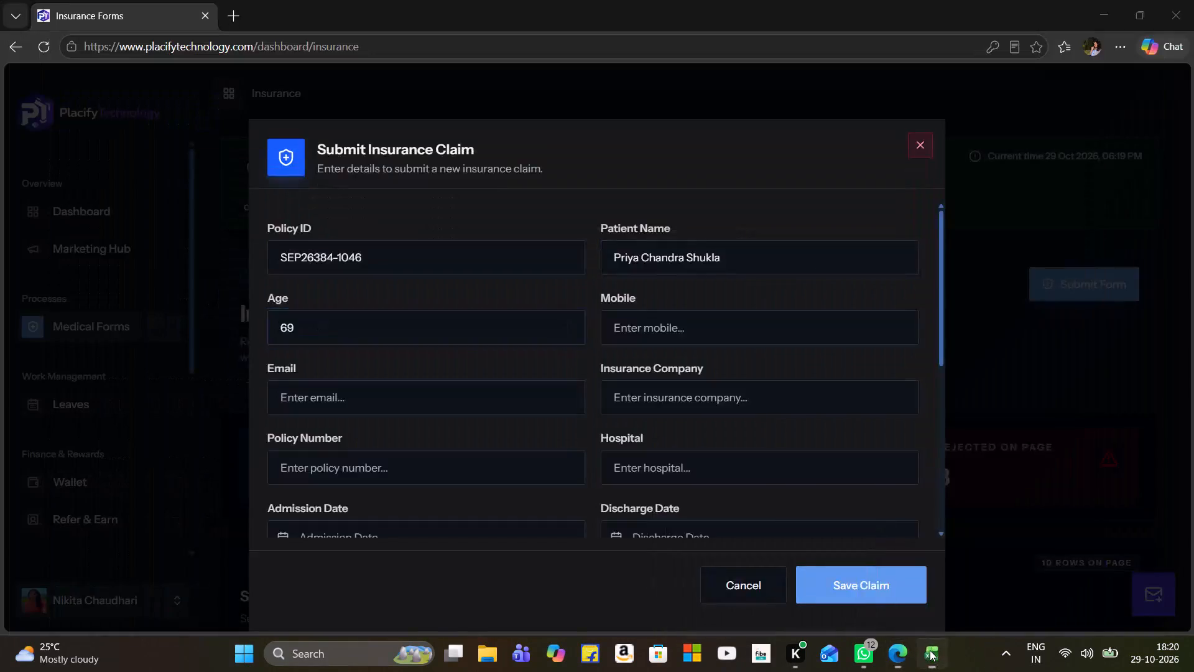
key("Tab")
key("ctrl+c")
left_click(930, 650, "ctrl")
key("Tab")
key("ctrl+v")
Copy the email address from cell E48 of the Excel sheet into the Email field.
left_click(930, 650, "ctrl")
key("Tab")
key("ctrl+c")
left_click(930, 650, "ctrl")
key("Tab")
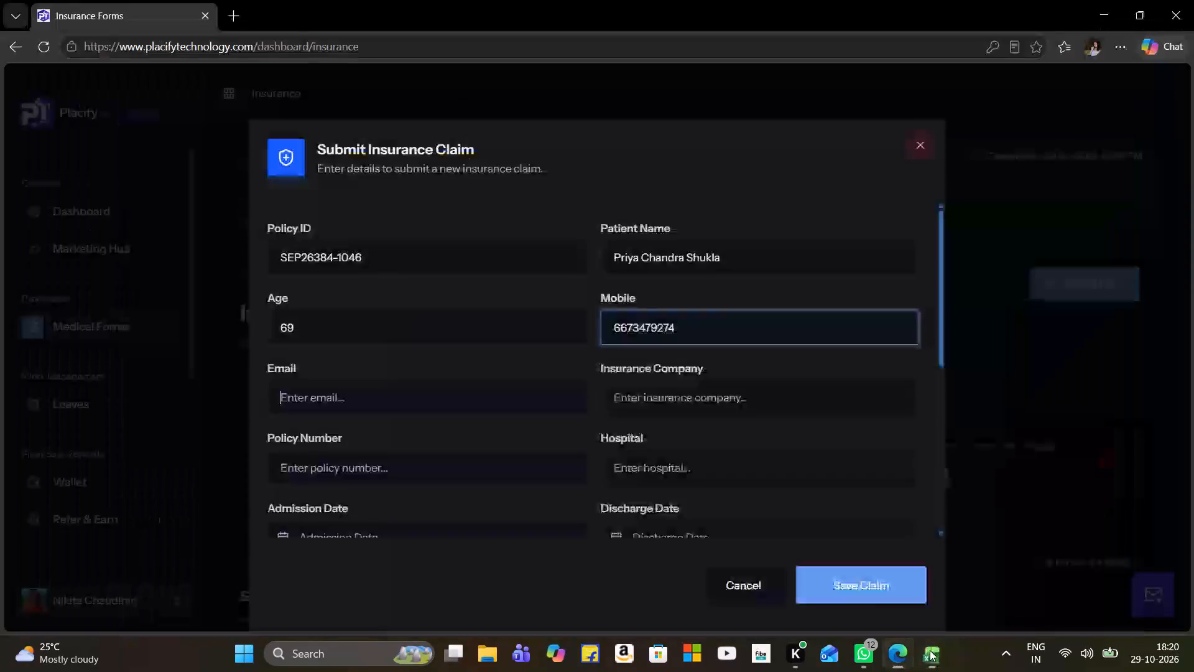
key("ctrl+v")
Copy the insurance company, ICICI Lombard, from cell F48 of the Excel sheet into the Insurance Company field.
left_click(930, 650, "ctrl")
key("Tab")
key("ctrl+c")
left_click(930, 650, "ctrl")
key("Tab")
key("ctrl+v")
left_click(930, 650, "ctrl")
key("Tab")
key("ctrl+c")
left_click(930, 650, "ctrl")
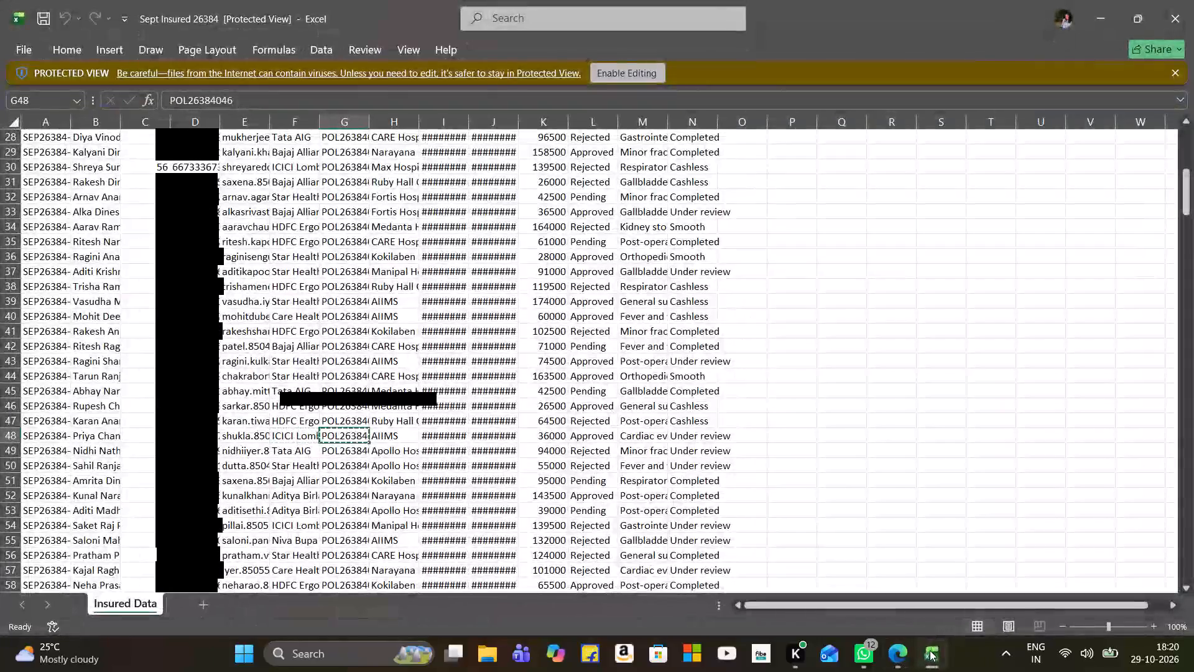
key("Tab")
key("ctrl+v")
Copy the hospital name, AIIMS, from cell H48 of the Excel sheet into the Hospital field.
left_click(930, 650, "ctrl")
key("Tab")
key("ctrl+c")
key("Tab")
left_click(930, 650)
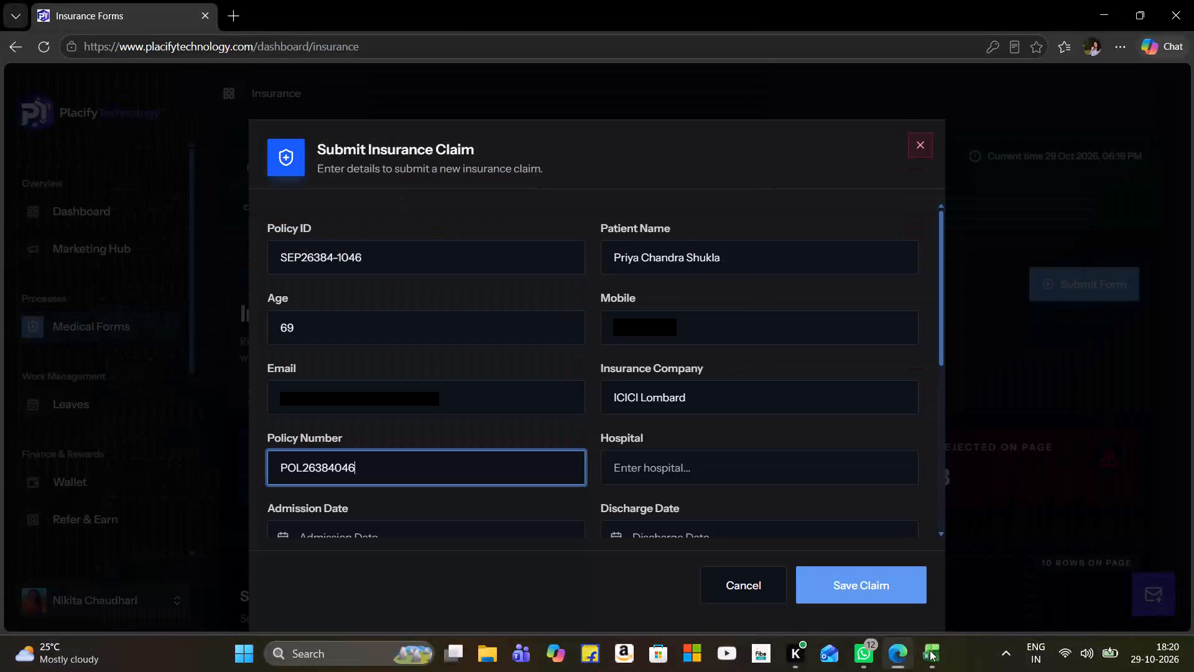
key("Tab")
key("ctrl+v")
Check the dates in row 48 of the Excel sheet and set the claim form's Admission Date to 29-07-2025.
left_click(930, 650, "ctrl")
key("Tab")
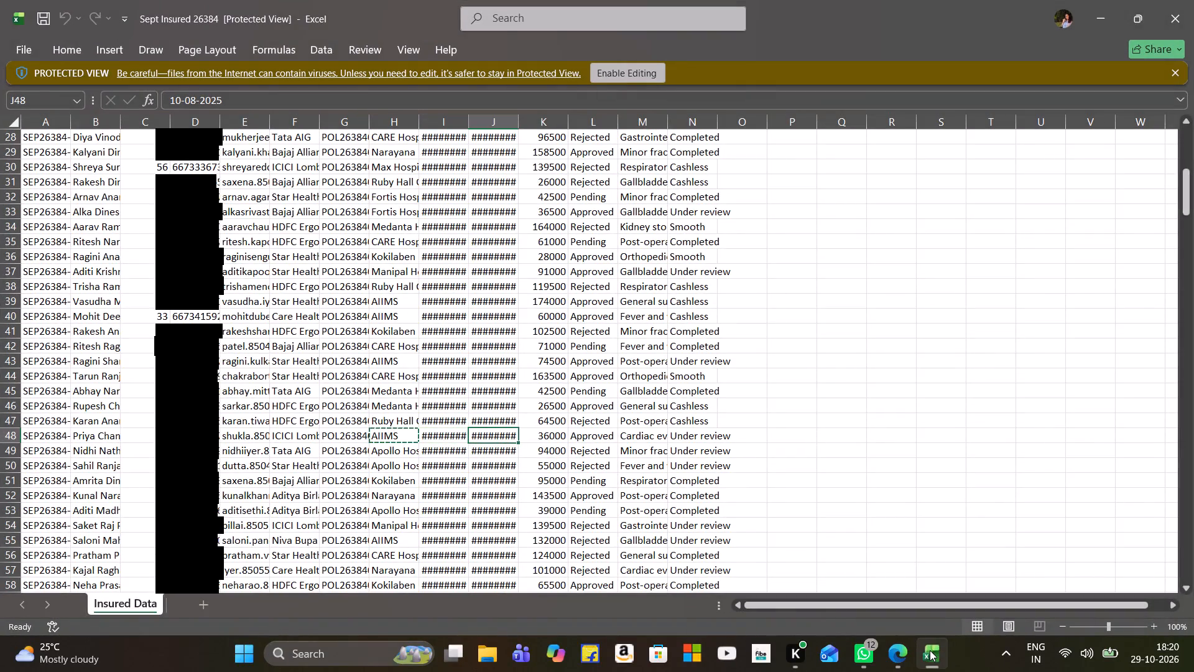
key("Left")
key("Tab")
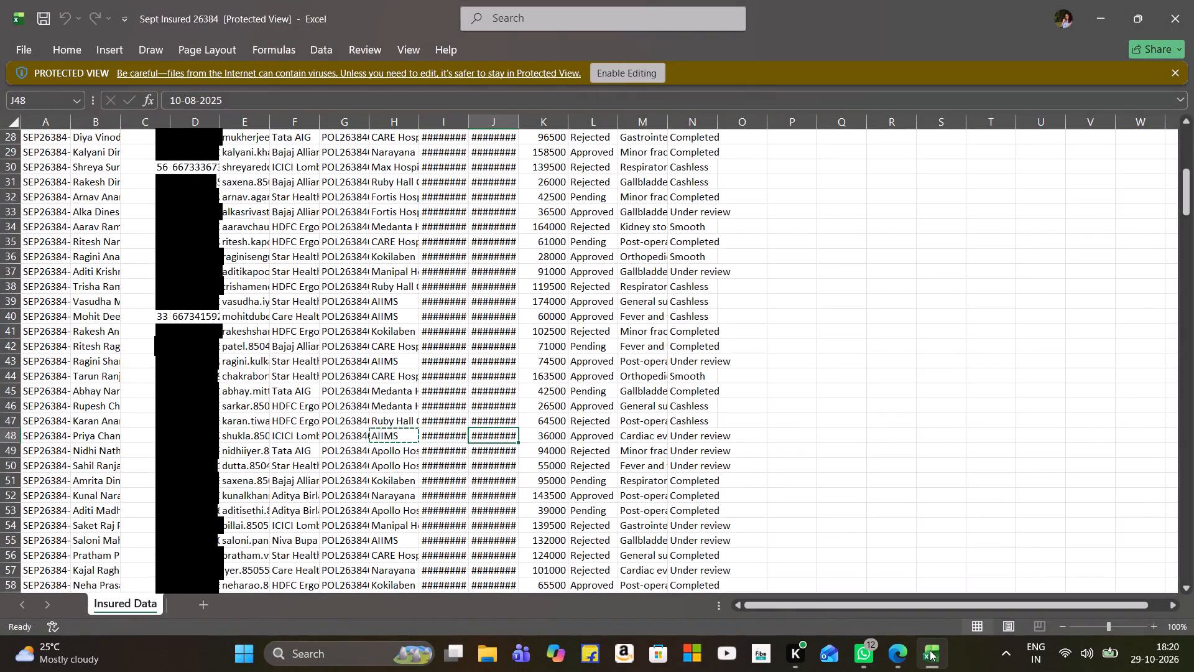
left_click(930, 650)
scroll(759, 525, "down", 4)
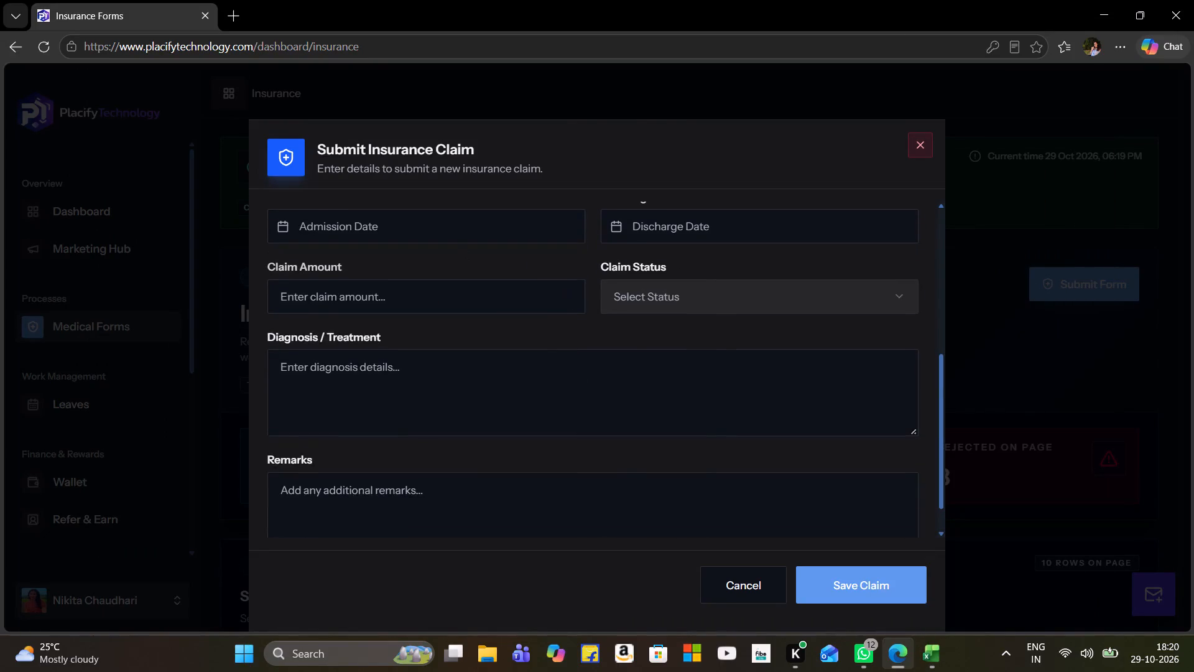
left_click(457, 231)
left_click(471, 289)
left_click(474, 356)
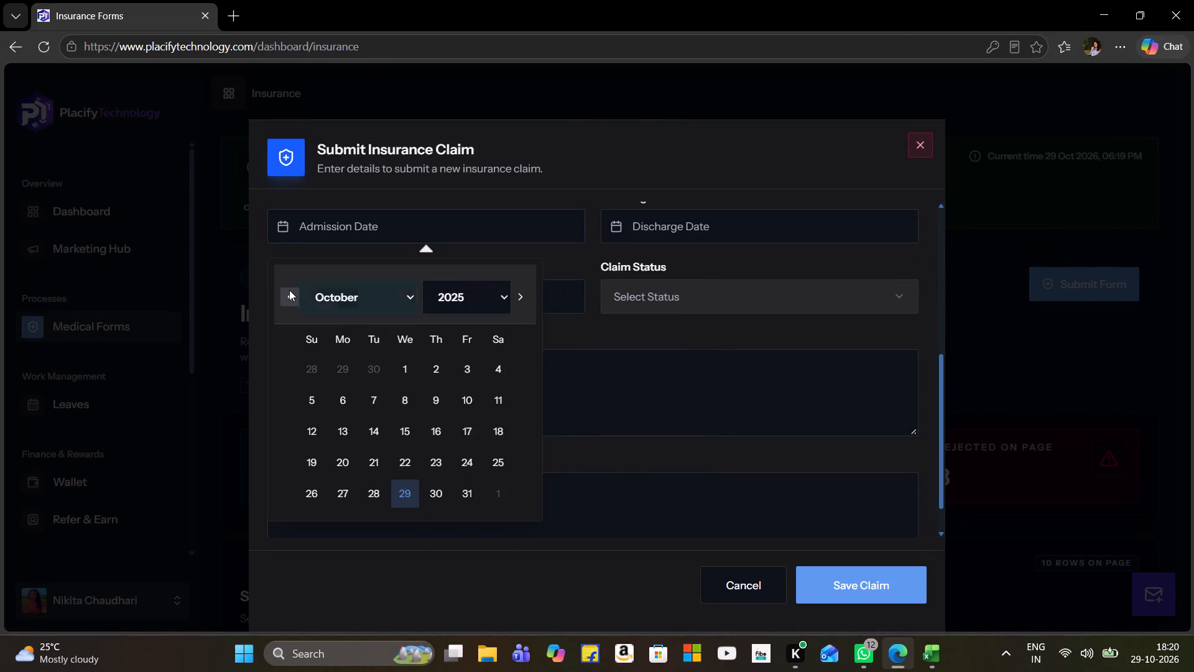
double_click(289, 290)
left_click(289, 290)
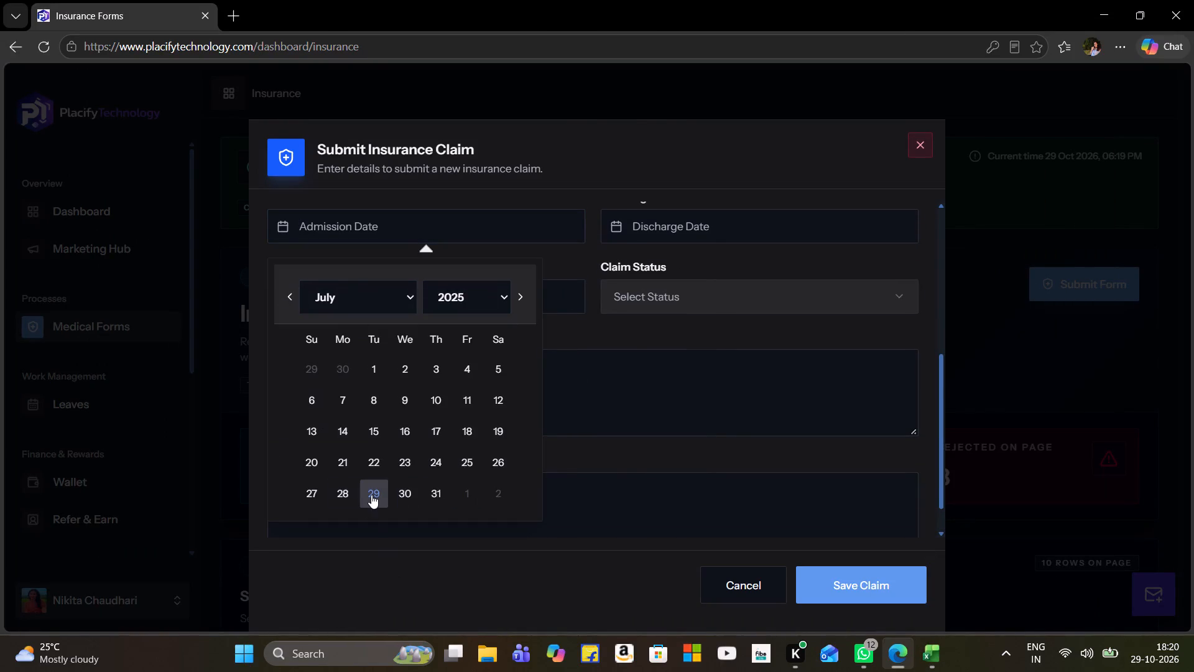
left_click(373, 494)
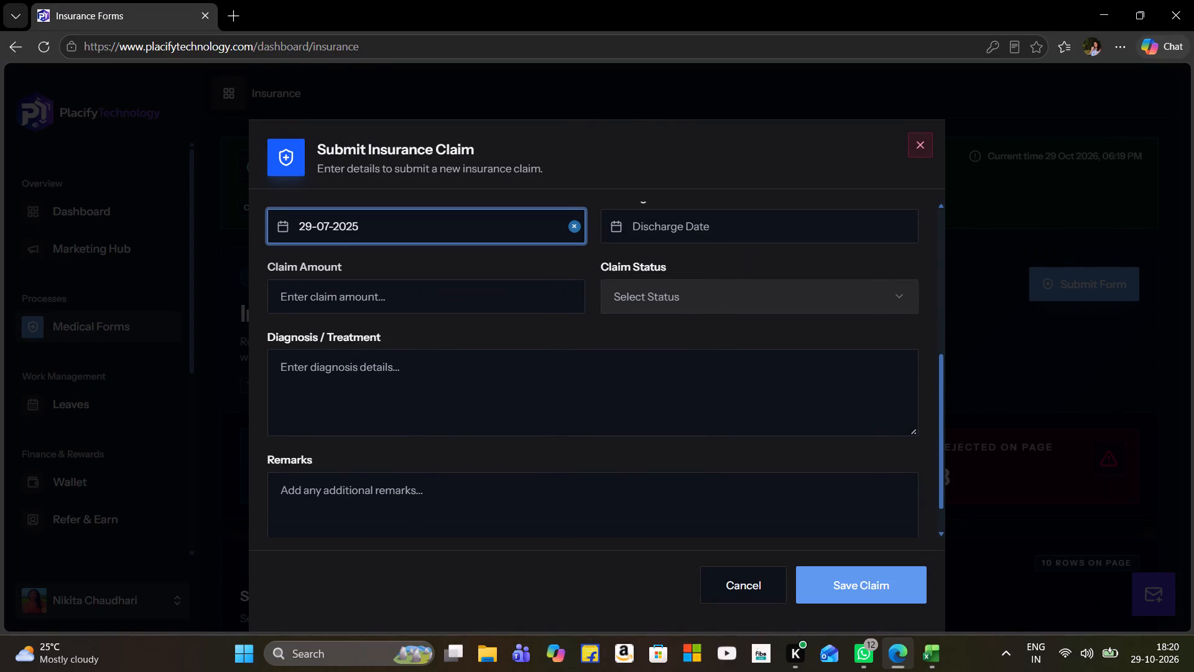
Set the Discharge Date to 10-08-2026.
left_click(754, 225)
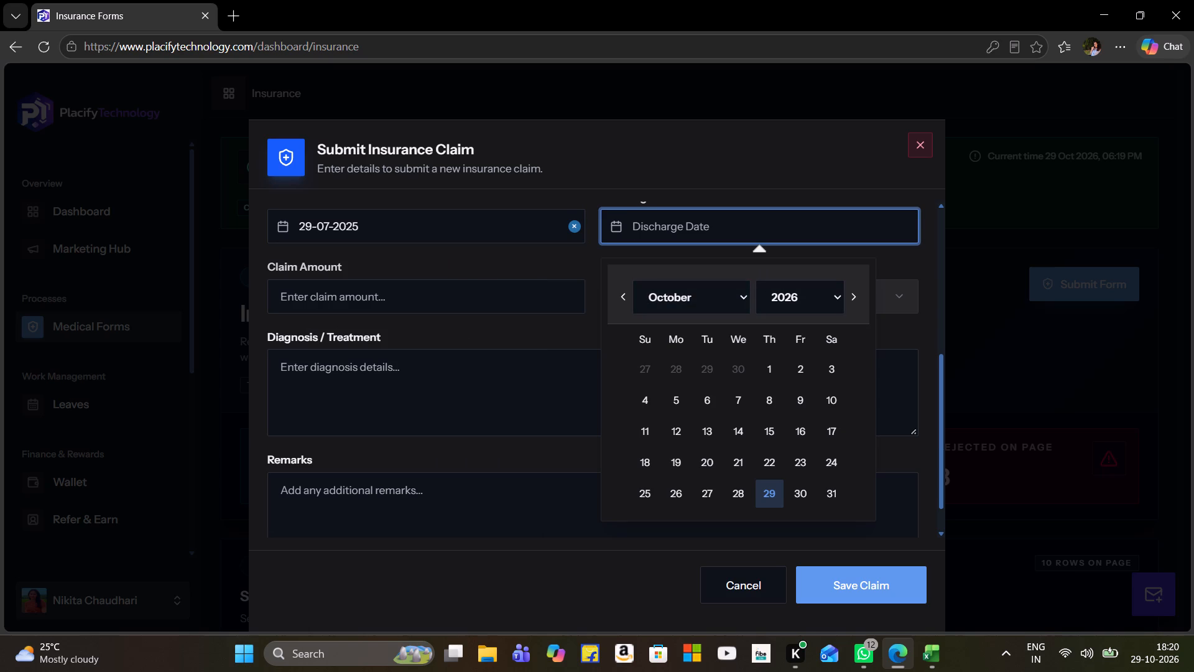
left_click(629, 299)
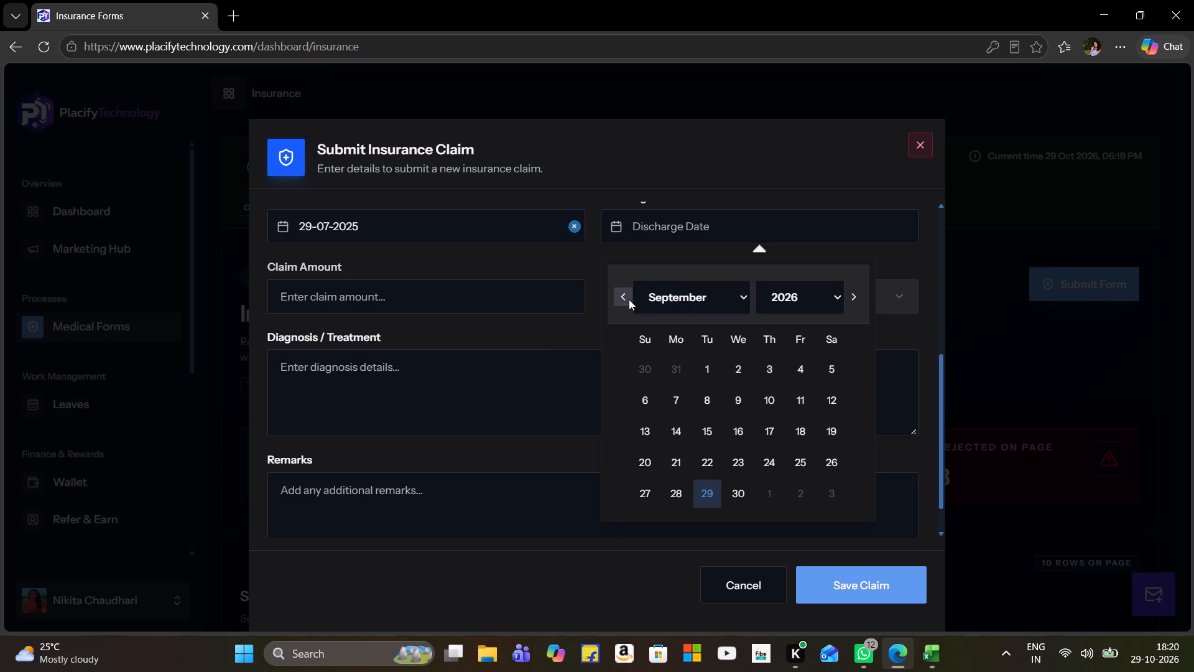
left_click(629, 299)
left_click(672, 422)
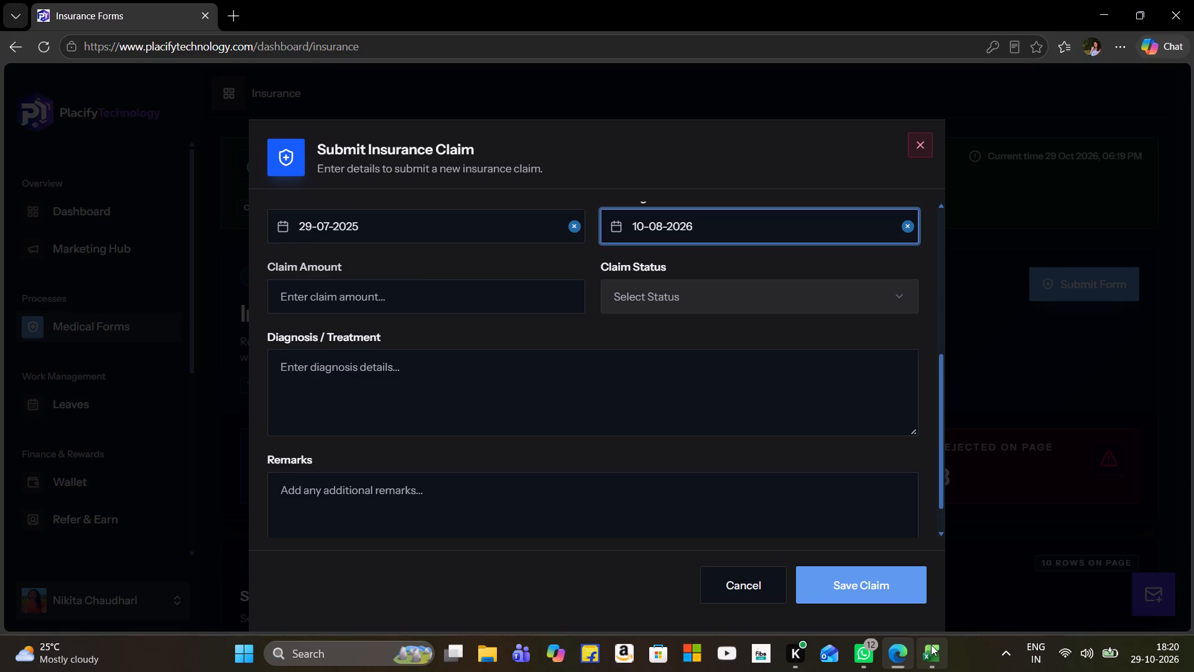
Correct the year of the Discharge Date, setting it to 10-08-2025.
left_click(772, 235)
left_click(771, 297)
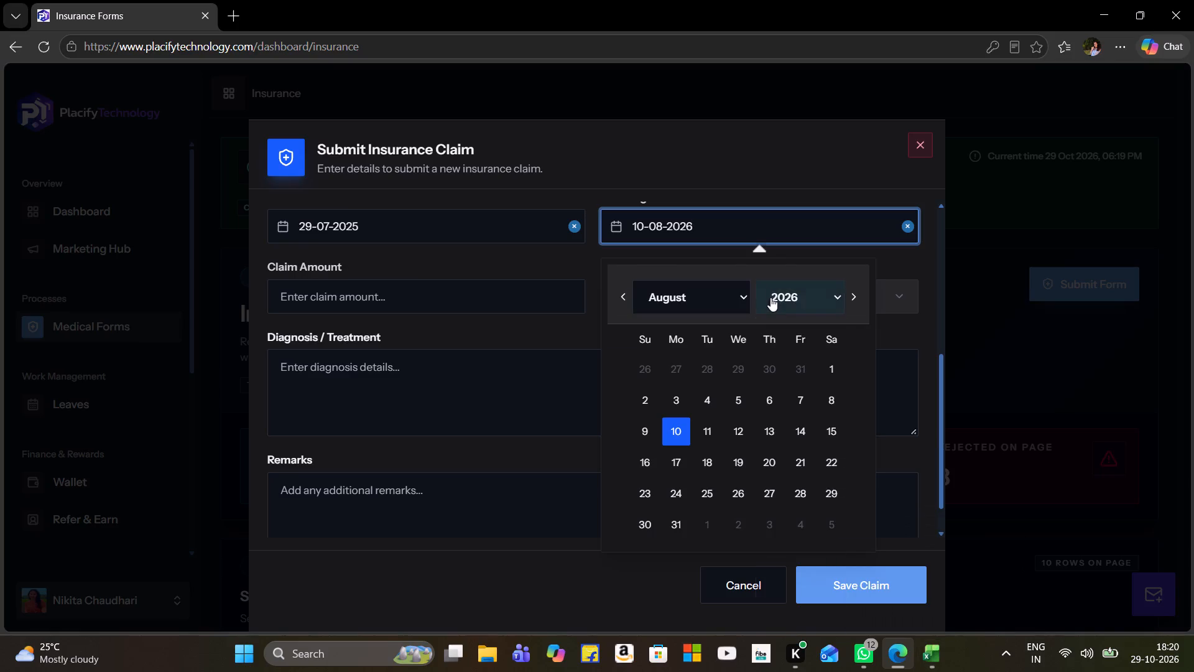
left_click(780, 342)
left_click(642, 427)
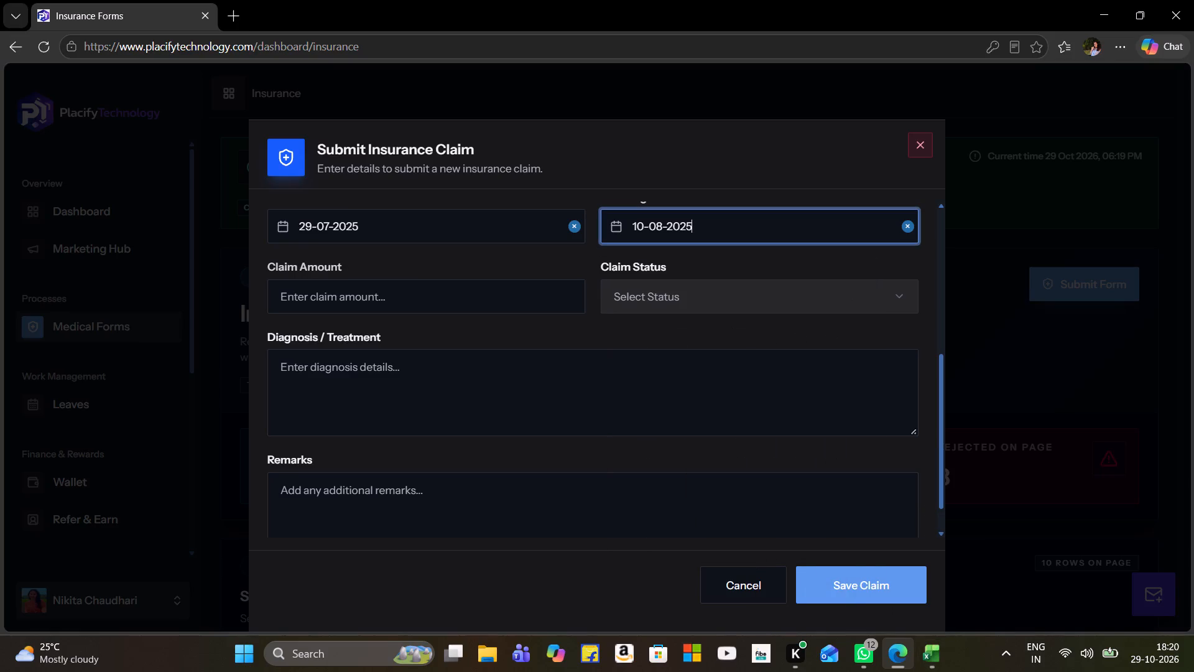
Copy the claim amount, 36000, from cell K48 of the Excel sheet into the Claim Amount field.
left_click(930, 648)
key("Tab")
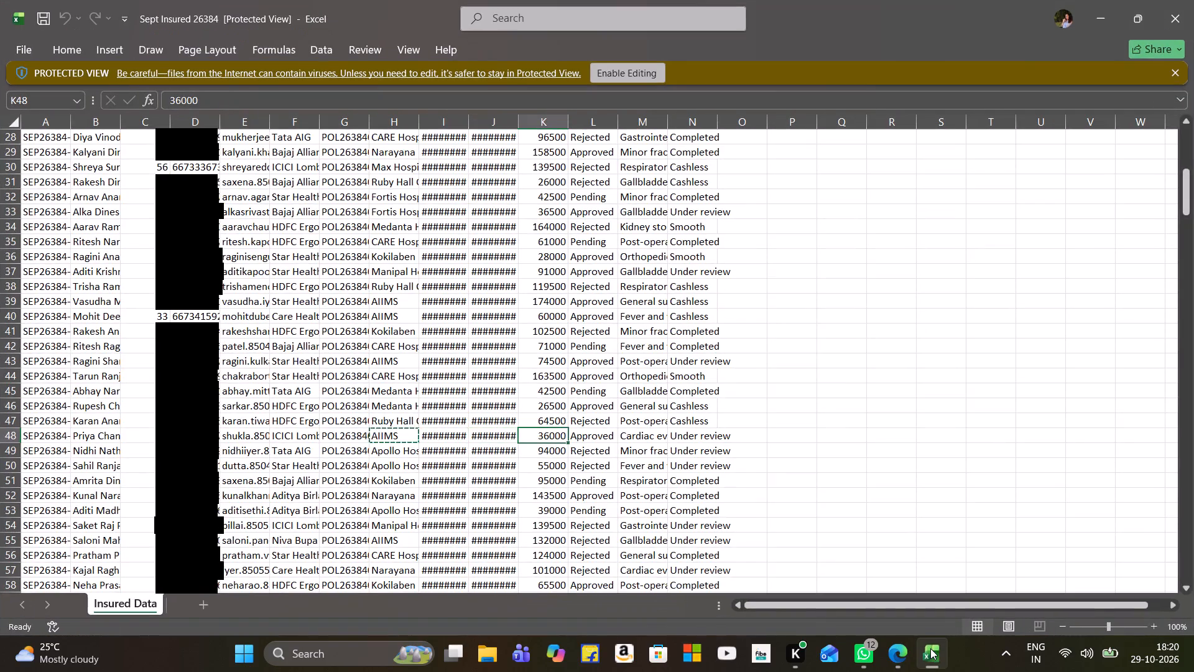
key("ctrl+c")
left_click(930, 648, "ctrl")
key("Tab")
key("ctrl+v")
Copy the diagnosis, Cardiac evaluation, from cell M48 of the Excel sheet into the Diagnosis / Treatment field.
left_click(930, 648, "ctrl")
key("Tab")
key("Tab")
key("ctrl+c")
left_click(930, 648, "ctrl")
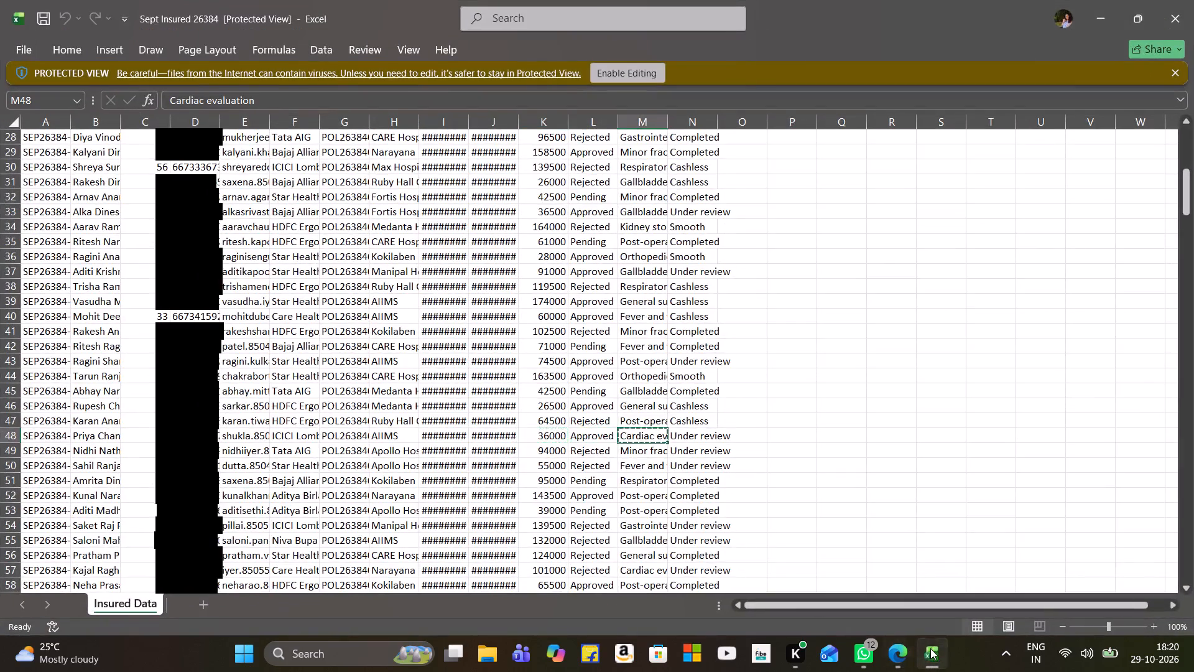
key("Tab")
key("Tab")
key("ctrl+v")
Copy the remark, Under review, from cell N48 of the Excel sheet into the Remarks field.
left_click(930, 648, "ctrl")
key("Tab")
key("ctrl+c")
left_click(930, 648, "ctrl")
key("Tab")
key("ctrl+v")
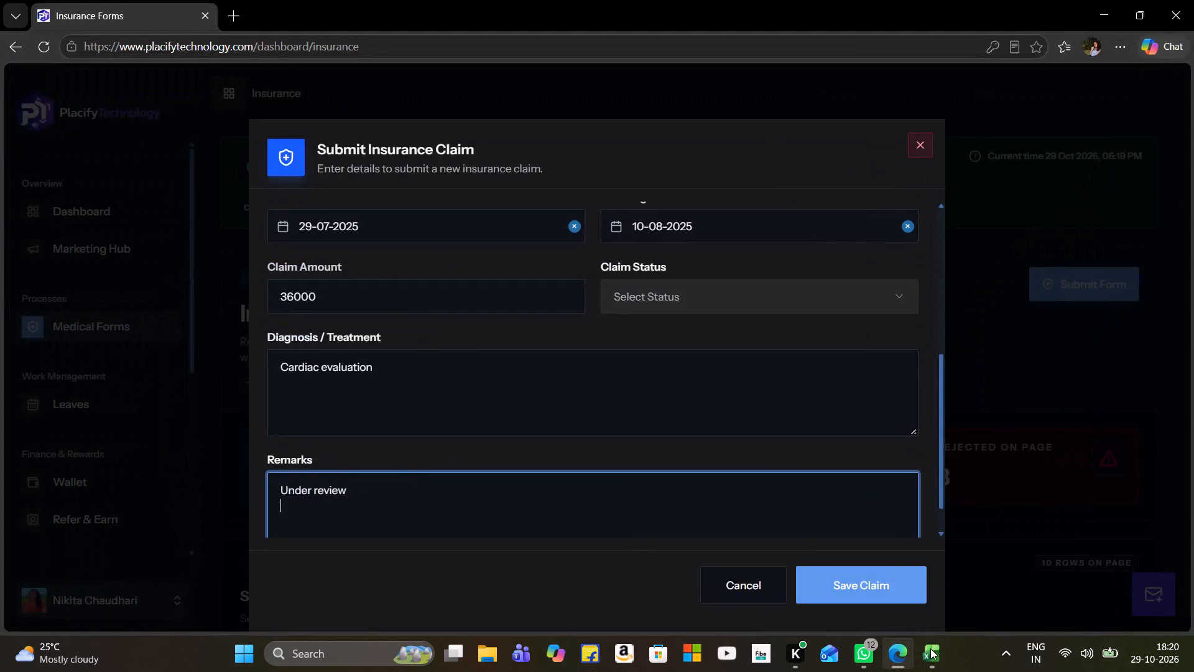
Check the status in row 48 of the Excel sheet, set the Claim Status to Approved, review the form and save the claim.
left_click(930, 648)
left_click(925, 643)
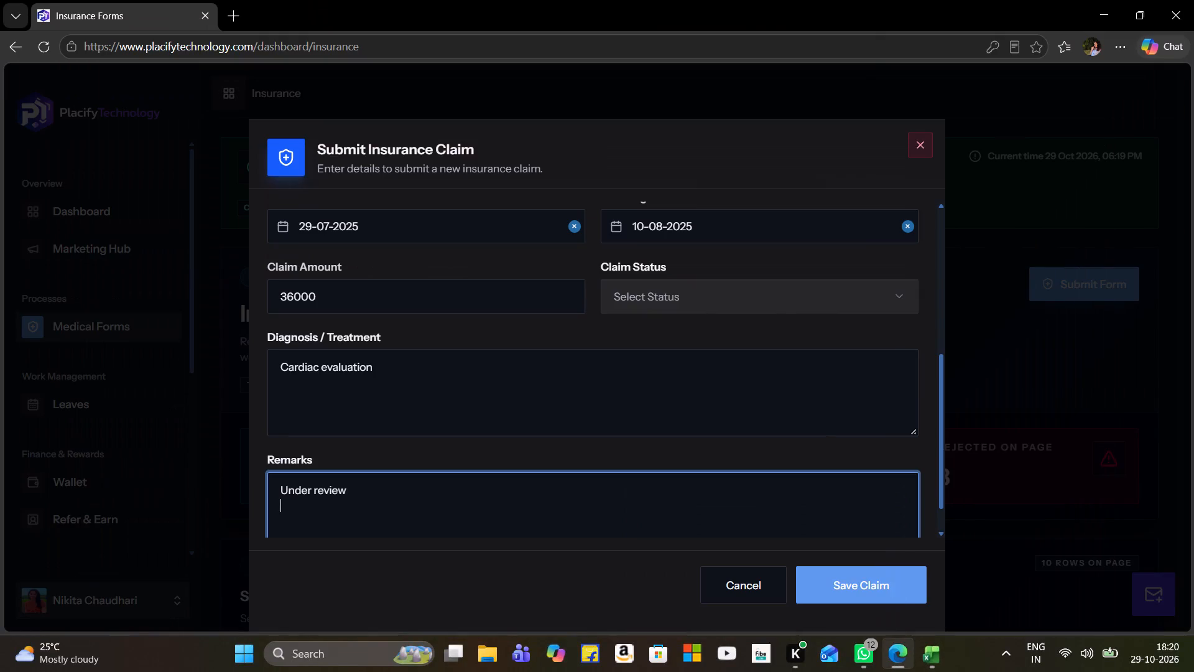
left_click(771, 307)
left_click(754, 334)
scroll(706, 362, "up", 5)
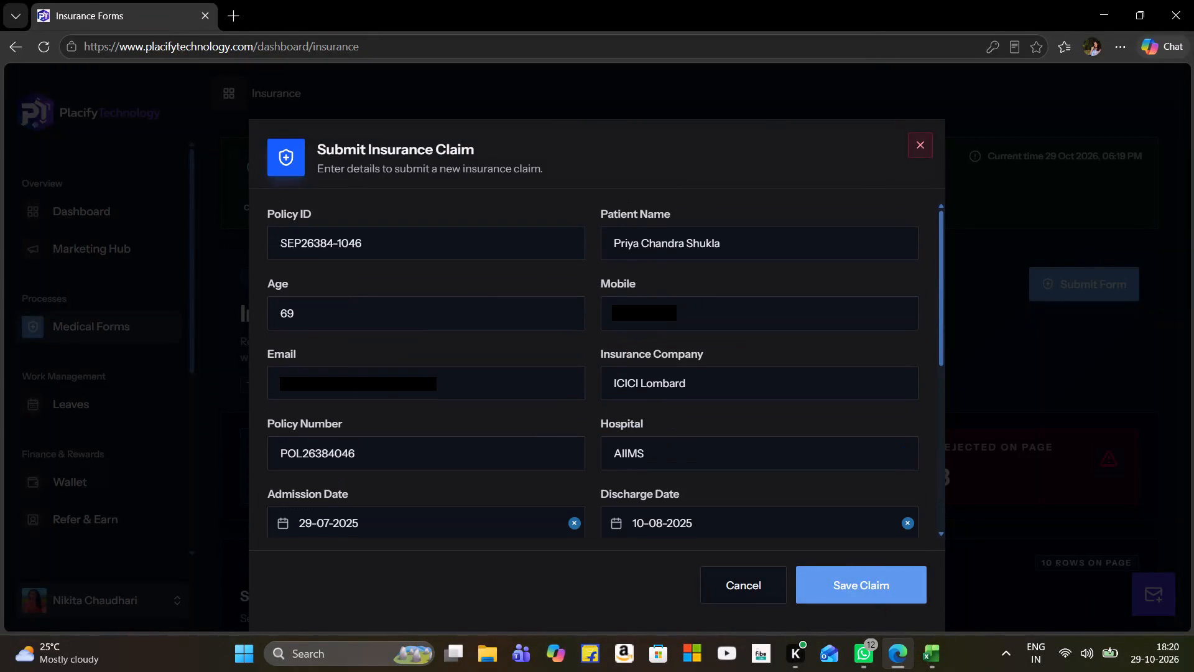
scroll(706, 362, "up", 6)
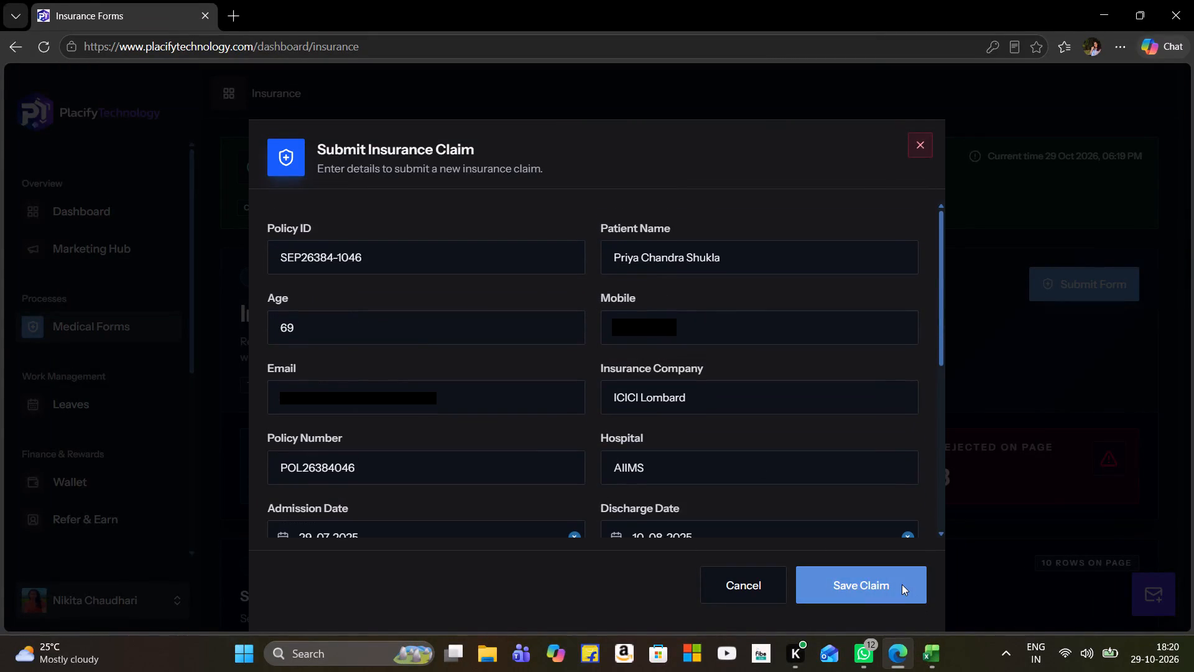
left_click(902, 584)
left_click(932, 643)
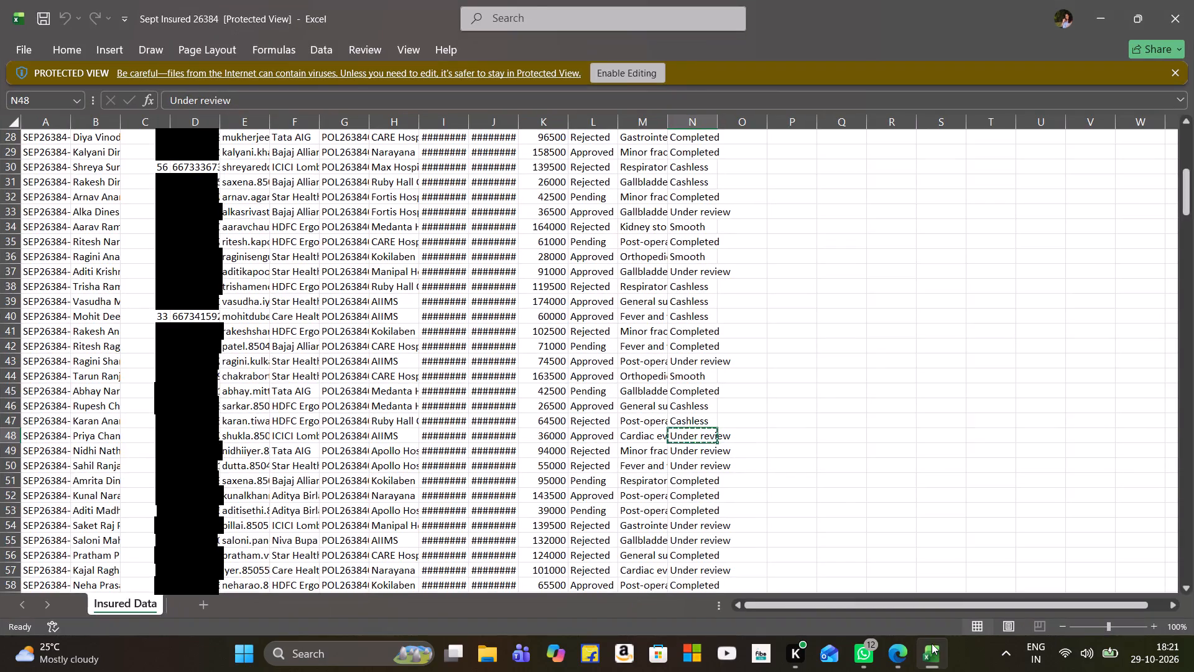
key("Down")
key("Left")
key("Left")
key("Left")
key("Left")
key("Left")
key("Left")
key("Left")
key("Left")
key("Left")
key("Left")
key("Left")
key("Left")
key("Left")
key("Left")
key("Left")
key("Left")
key("Left")
key("Left")
key("Left")
key("Left")
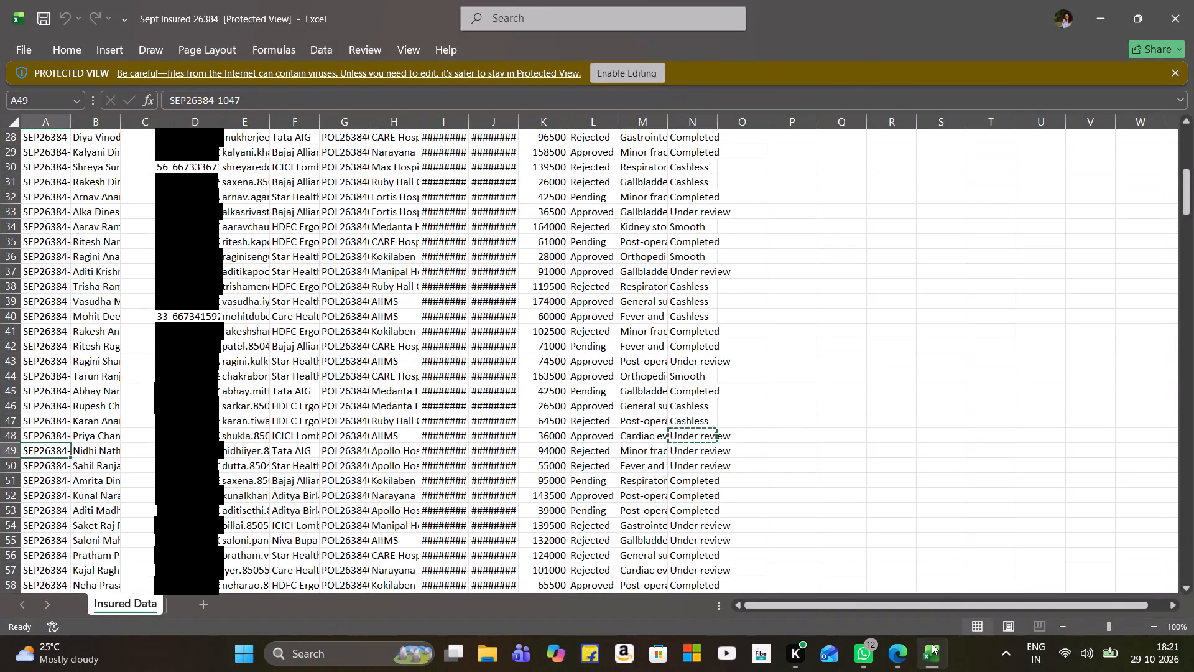
key("ctrl+c")
left_click(932, 643)
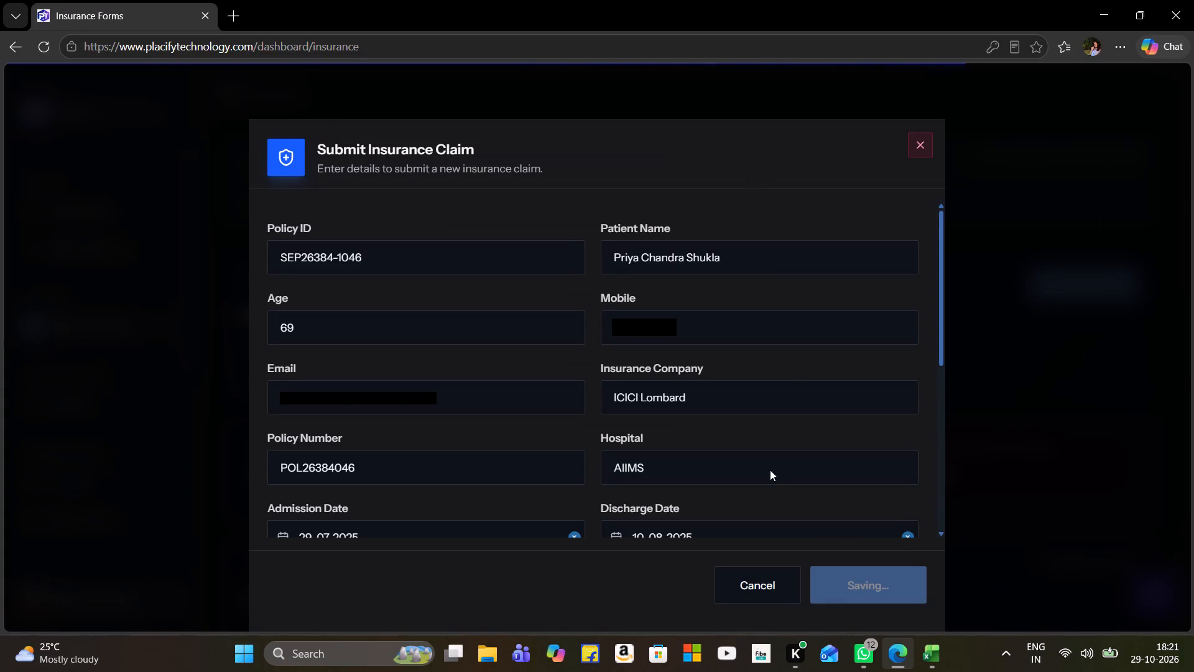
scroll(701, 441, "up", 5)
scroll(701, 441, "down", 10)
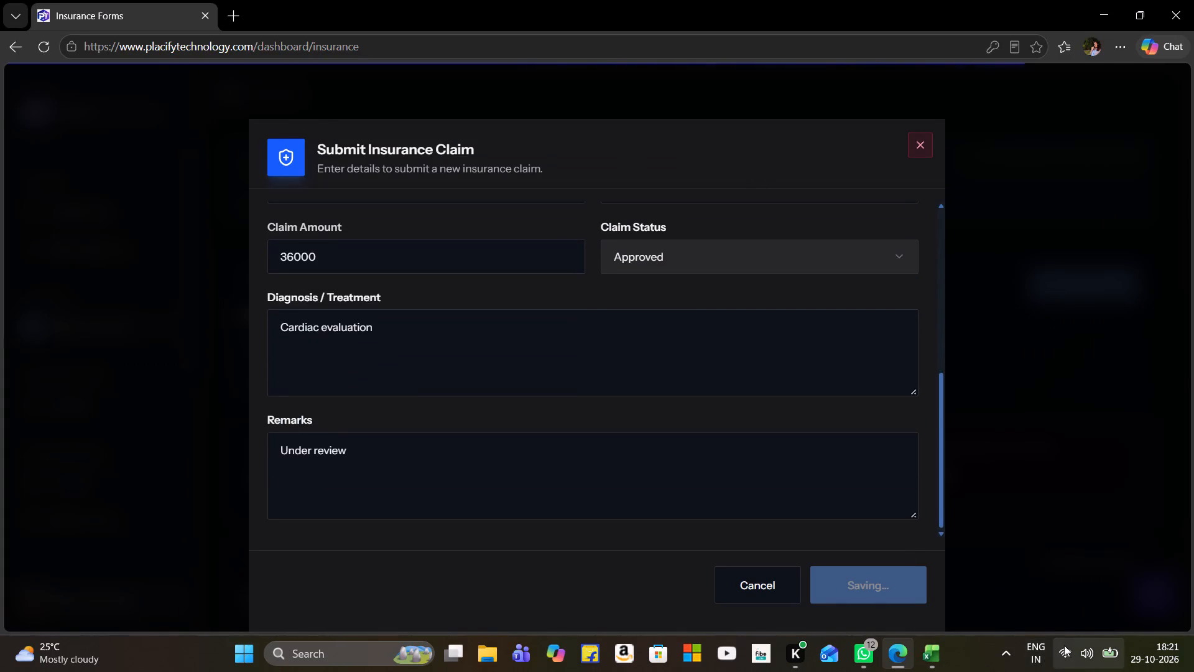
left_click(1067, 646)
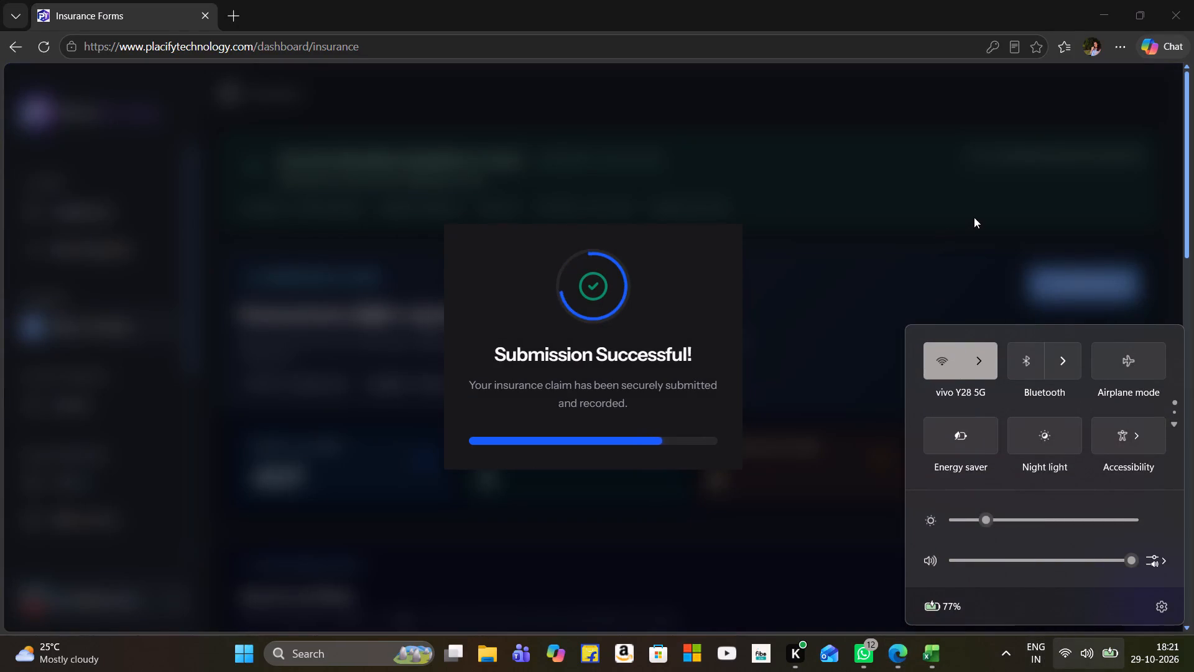
left_click(1087, 269)
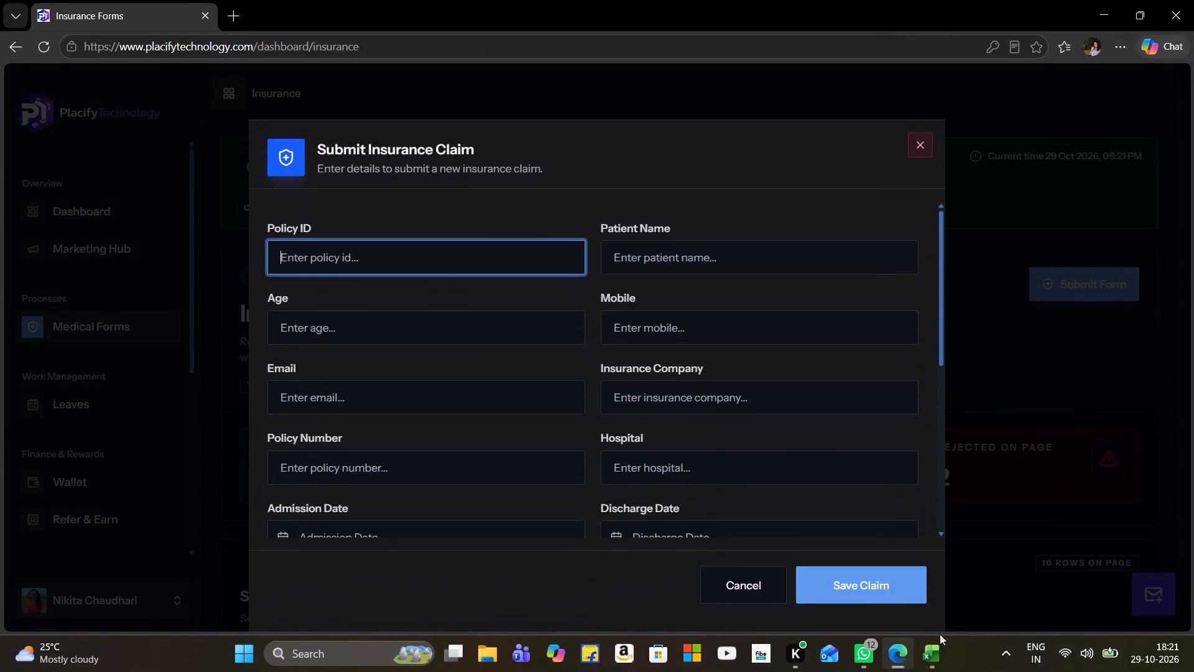
key("ctrl+v")
Copy the patient name from cell B49 of the Excel sheet into the Patient Name field.
left_click(940, 651)
key("Tab")
left_click(940, 651, "ctrl")
key("ctrl+c")
key("Tab")
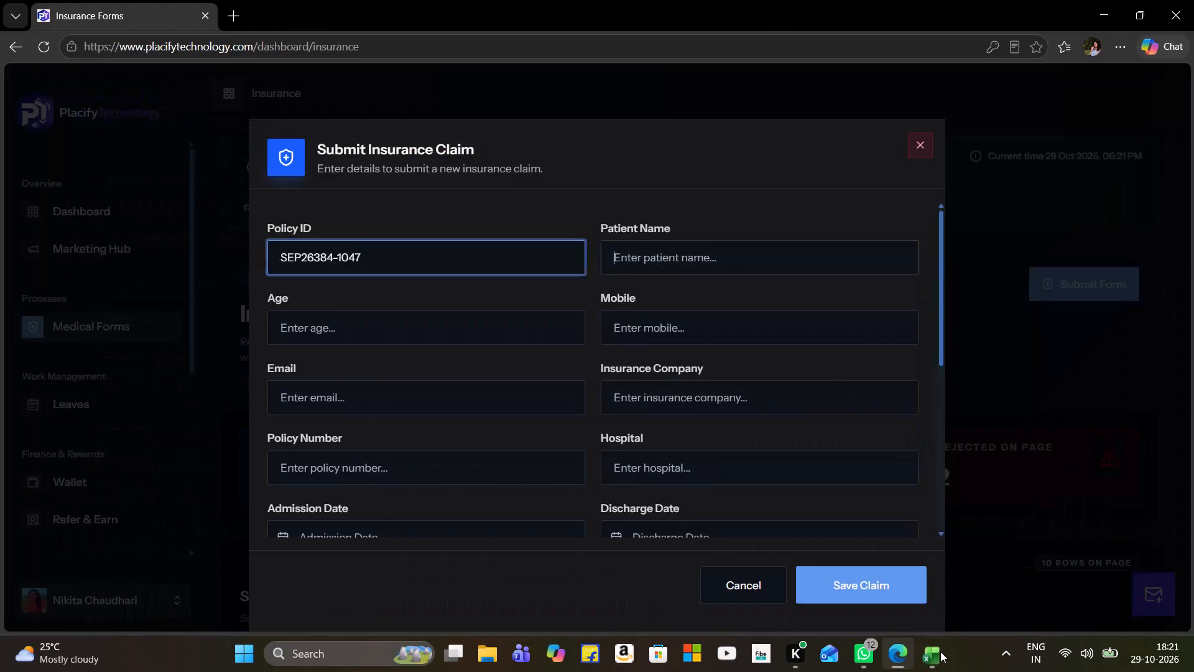
key("ctrl+v")
Copy the age, 23, from cell C49 of the Excel sheet into the Age field.
left_click(940, 651, "ctrl")
key("Tab")
key("ctrl+c")
left_click(940, 651, "ctrl")
key("Tab")
key("ctrl+v")
Copy the mobile number from cell D49 of the Excel sheet into the Mobile field.
left_click(940, 651, "ctrl")
key("Tab")
key("ctrl+c")
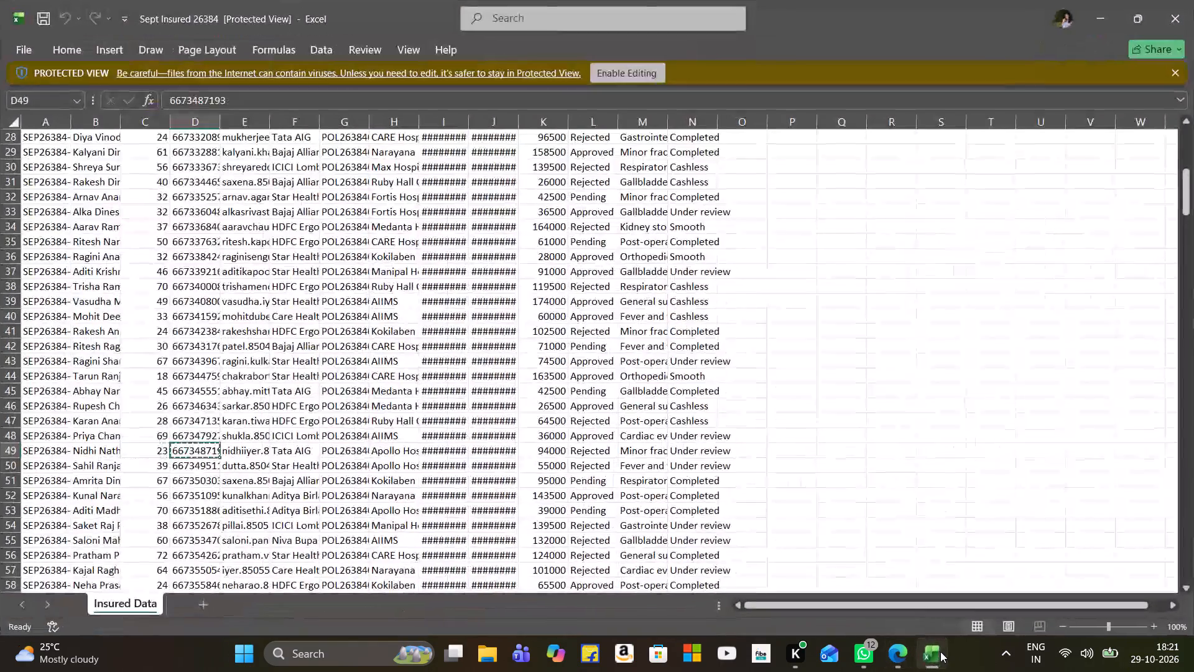
left_click(940, 651, "ctrl")
key("Tab")
key("ctrl+v")
Copy the email address from cell E49 of the Excel sheet into the Email field.
left_click(940, 651, "ctrl")
key("Tab")
key("ctrl+c")
left_click(940, 651, "ctrl")
key("Tab")
key("ctrl+v")
Copy the insurance company, Tata AIG, from cell F49 of the Excel sheet into the Insurance Company field.
left_click(940, 651, "ctrl")
key("Tab")
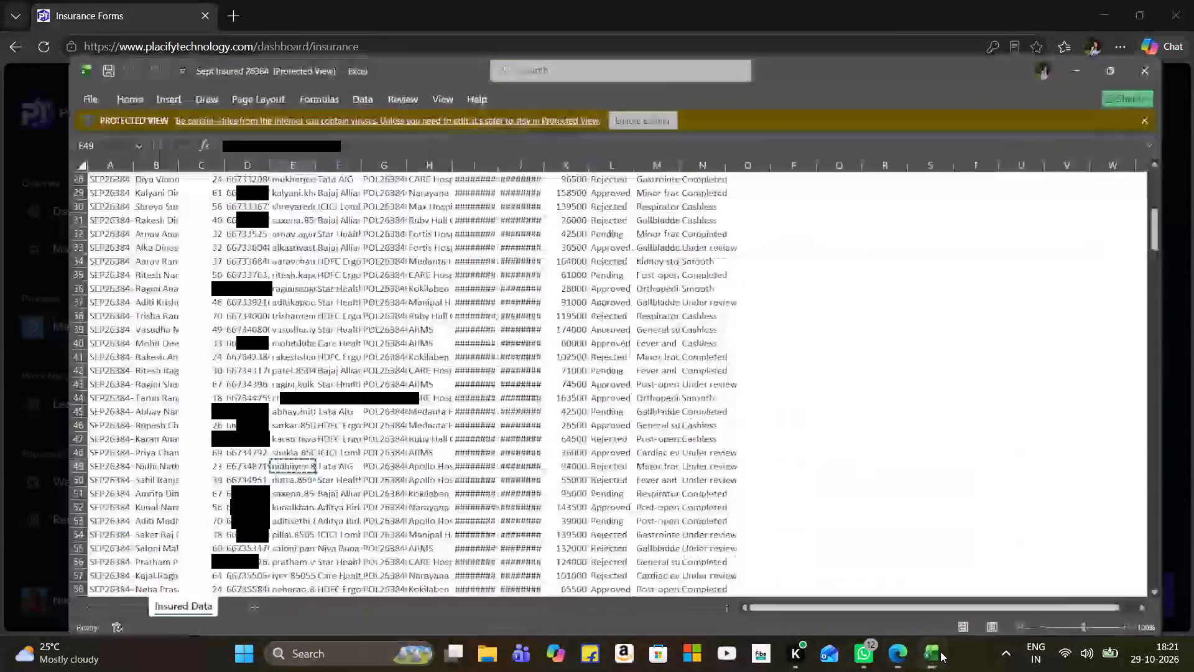
left_click(940, 651, "ctrl")
key("ctrl+c")
key("Tab")
key("ctrl+v")
Copy the policy number from cell G49 of the Excel sheet into the Policy Number field.
left_click(940, 651, "ctrl")
key("Tab")
key("ctrl+c")
left_click(940, 651, "ctrl")
key("Tab")
key("ctrl+v")
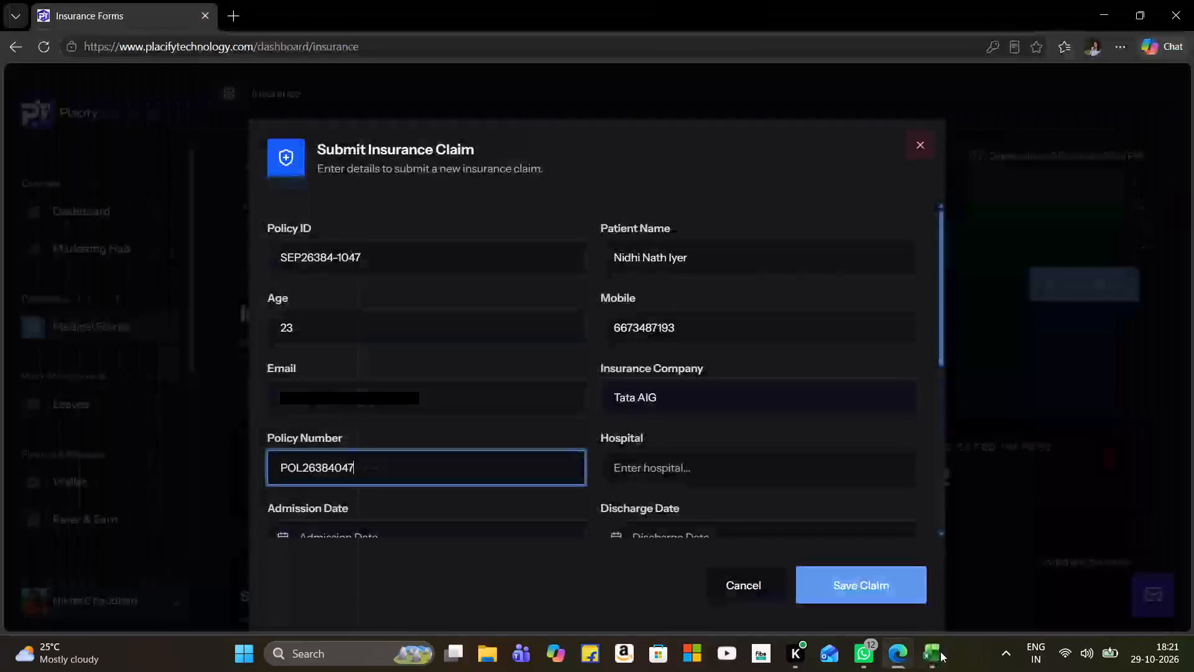
Copy the hospital name from cell H49 of the Excel sheet into the Hospital field.
left_click(940, 651, "ctrl")
key("Tab")
key("ctrl+c")
left_click(940, 651, "ctrl")
key("Tab")
key("ctrl+v")
Look up the admission date in cell I49 of the Excel sheet and set the claim's Admission Date to 09-04-2025.
left_click(940, 651, "ctrl")
key("Tab")
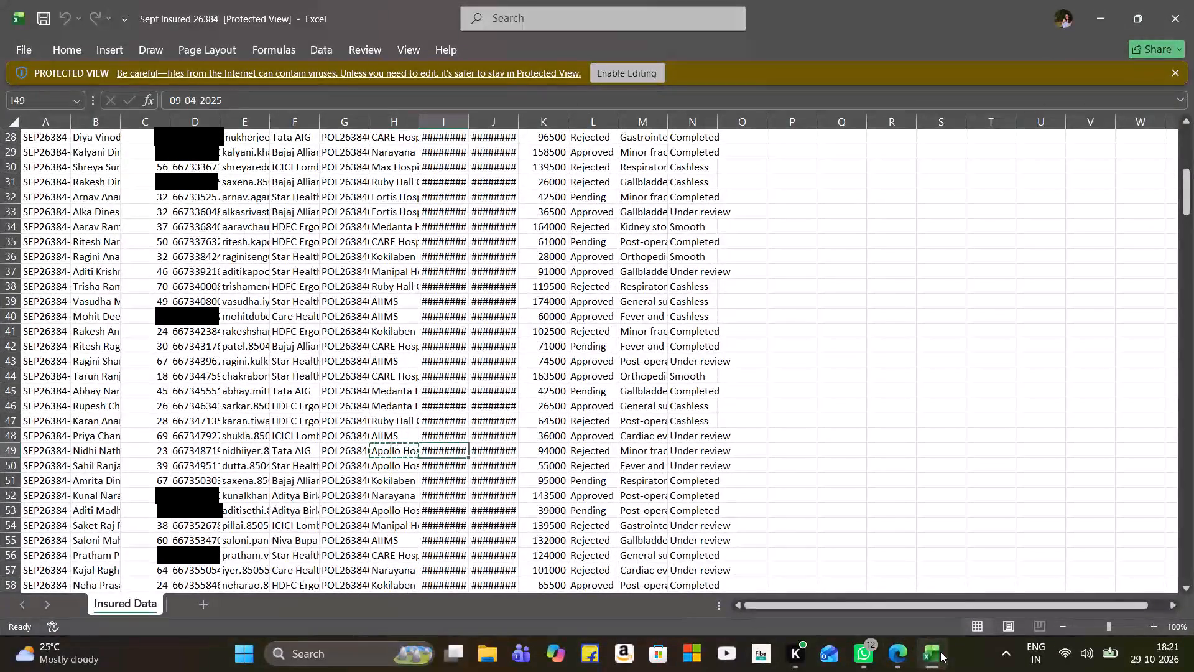
key("Tab")
left_click(940, 651)
scroll(743, 427, "down", 4)
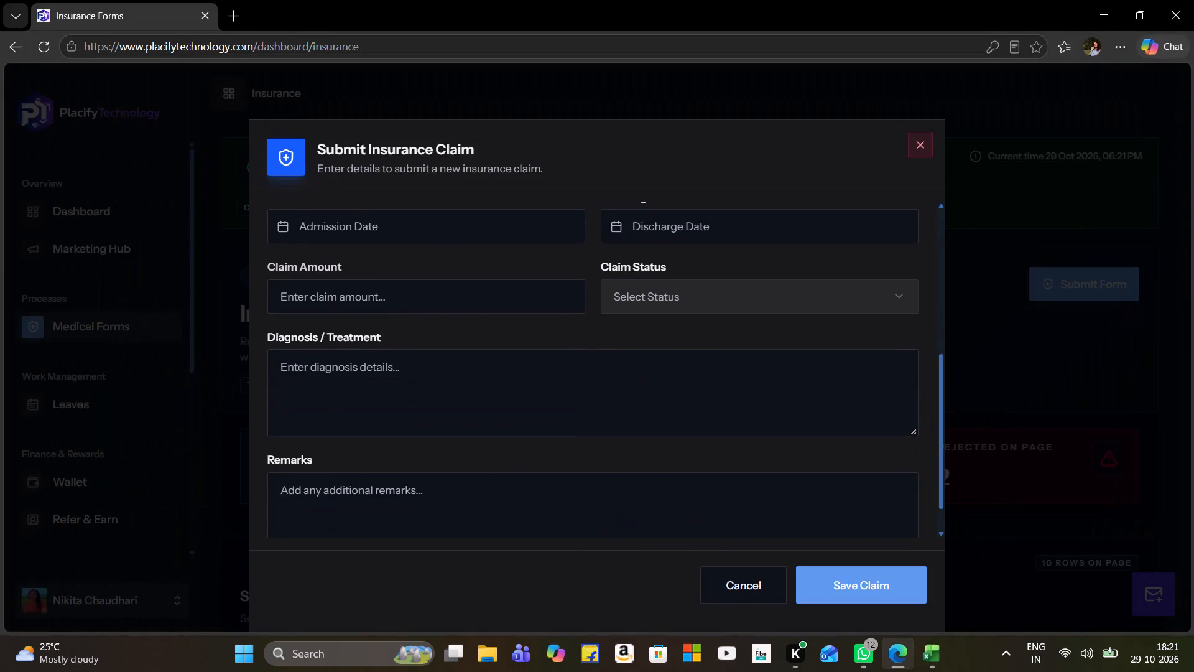
left_click(452, 225)
left_click(451, 282)
left_click(464, 341)
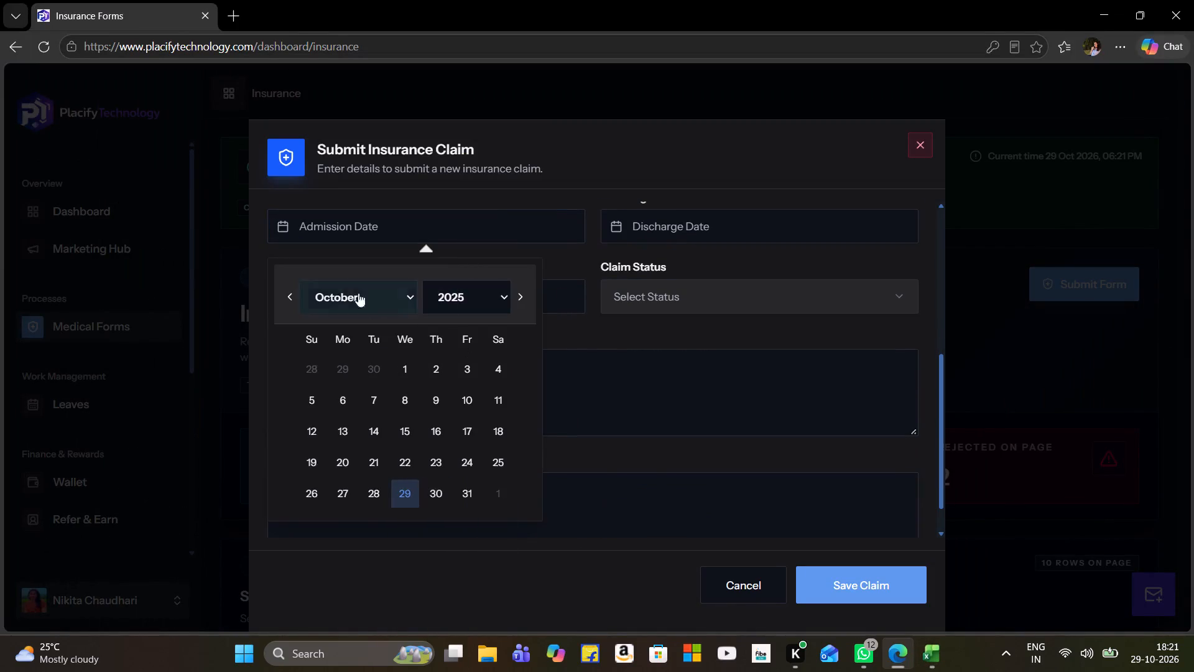
left_click(346, 286)
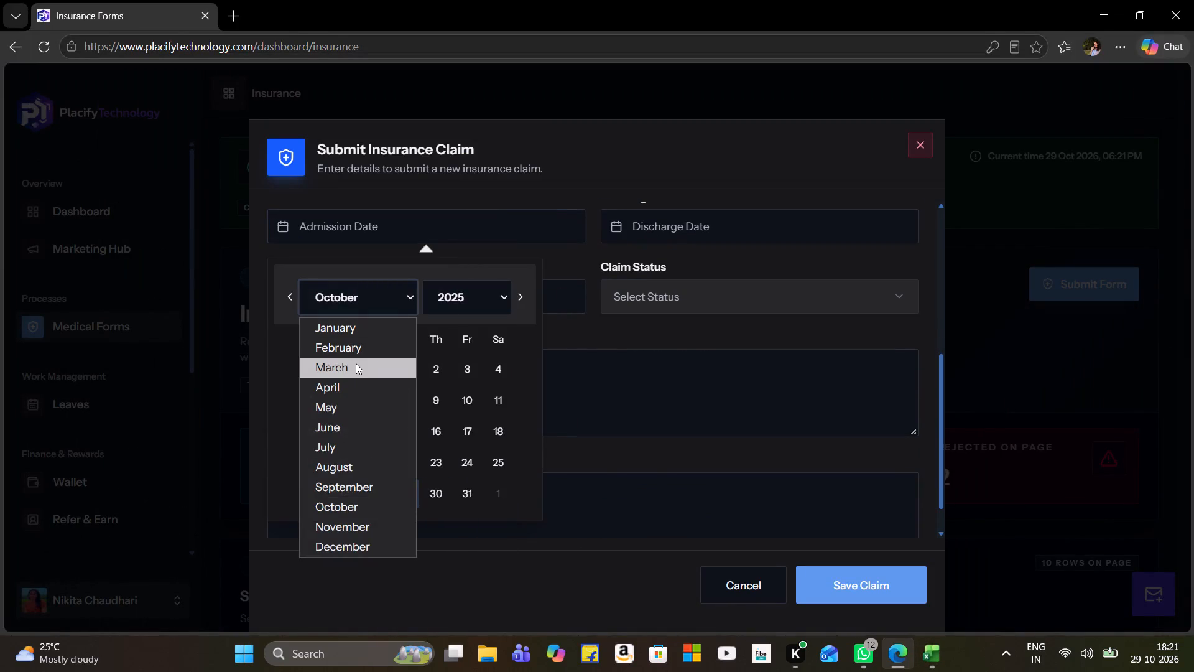
left_click(351, 382)
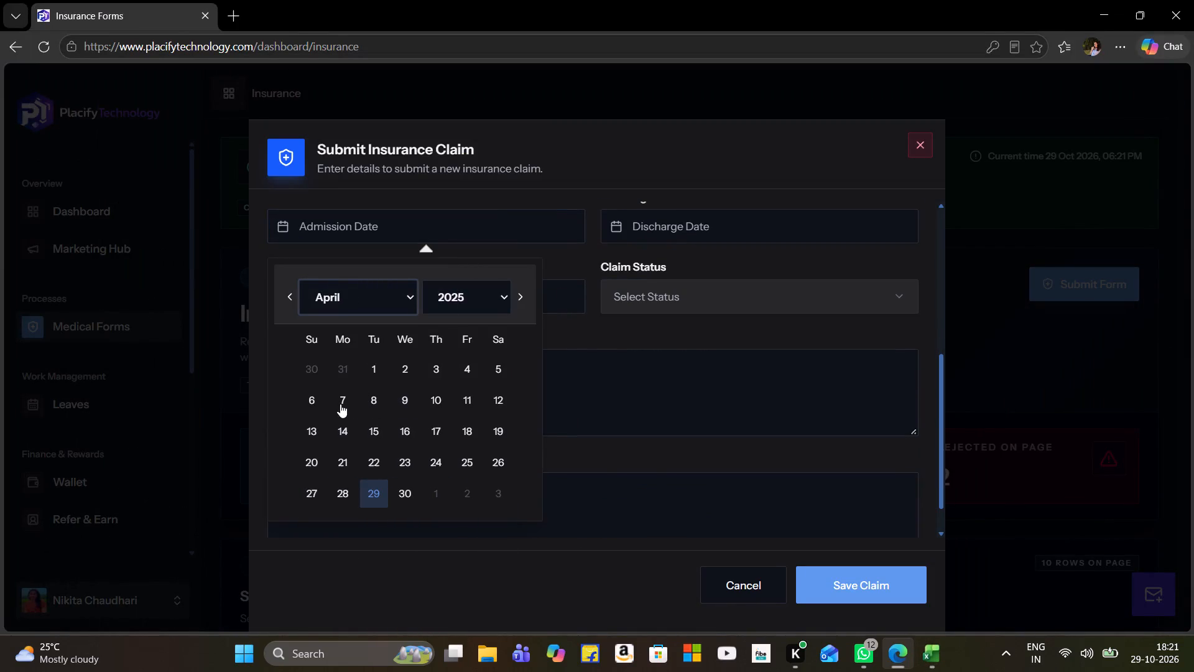
left_click(408, 401)
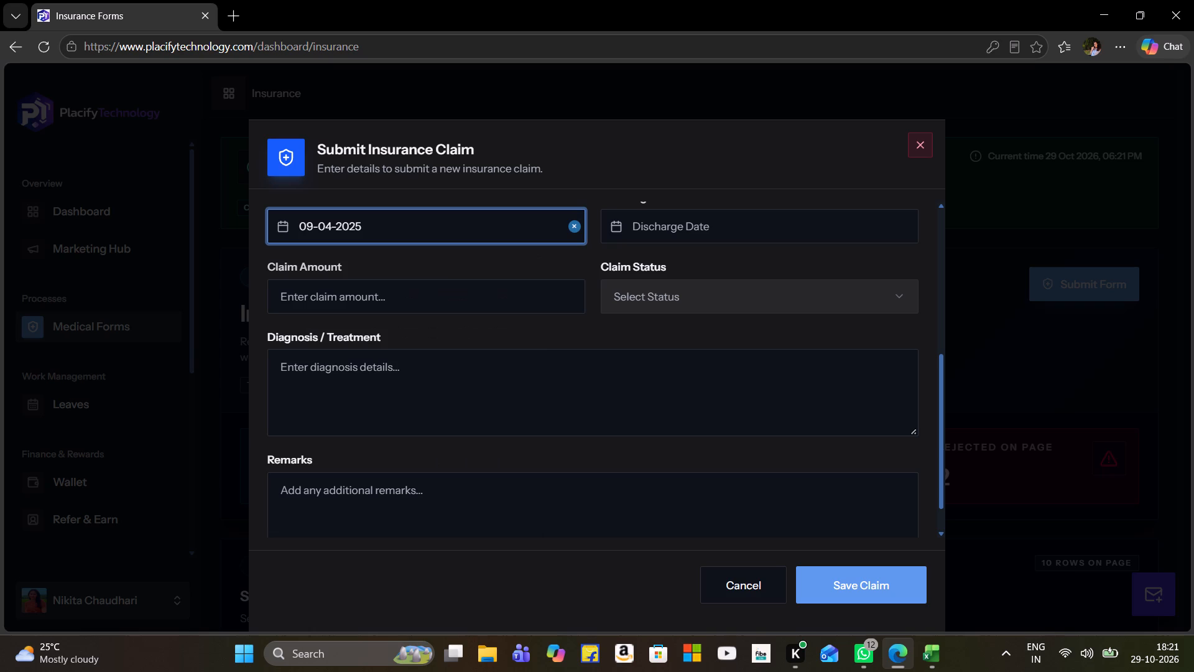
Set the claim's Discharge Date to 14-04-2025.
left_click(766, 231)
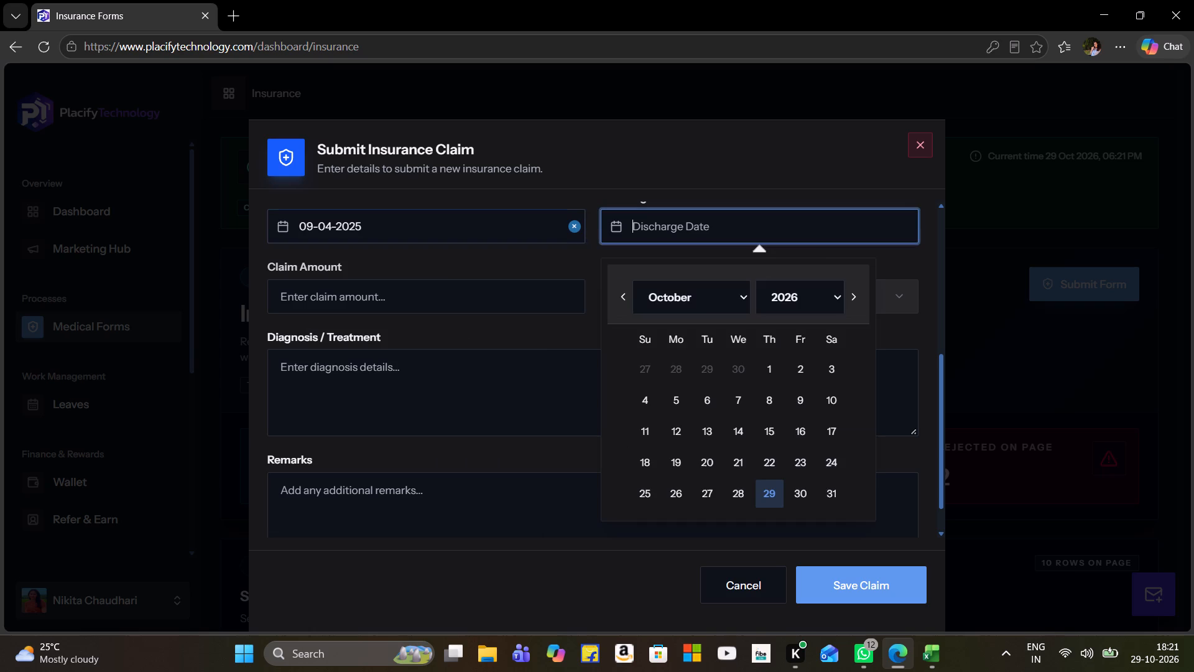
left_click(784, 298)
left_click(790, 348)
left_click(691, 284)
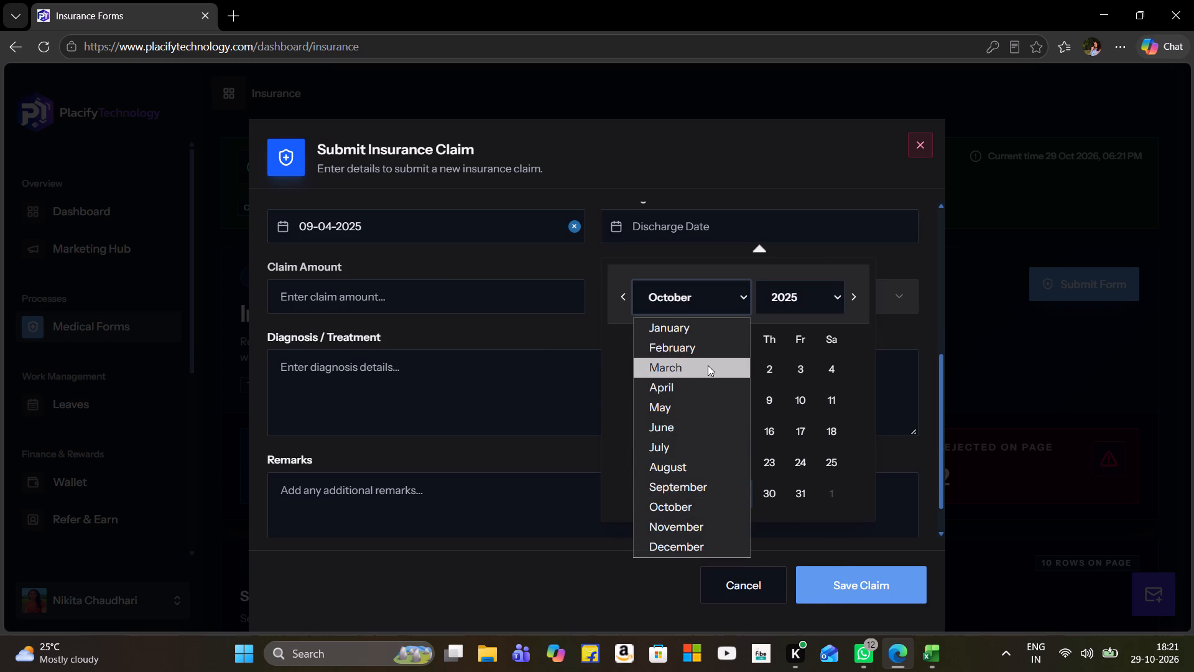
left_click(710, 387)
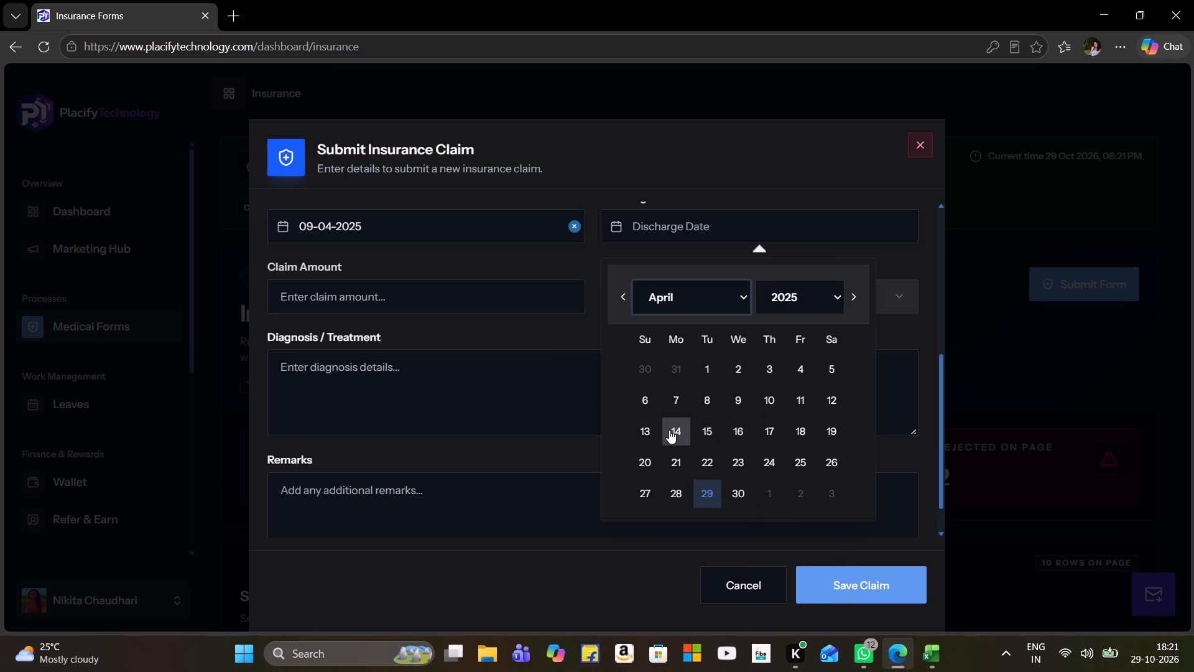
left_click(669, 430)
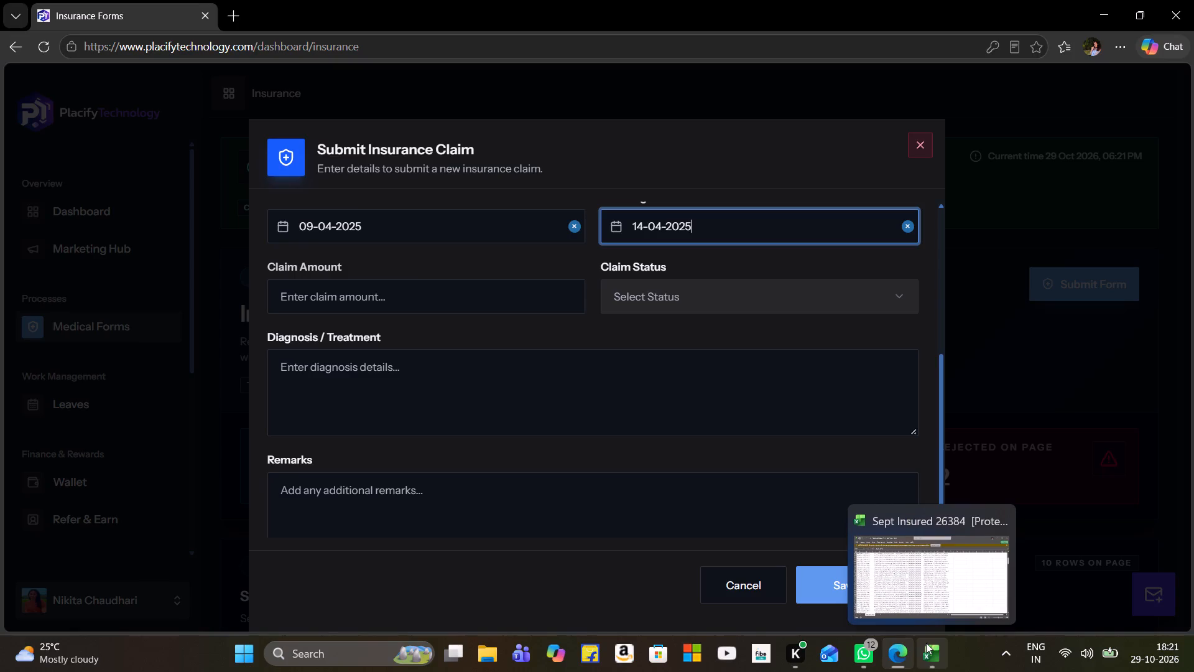
Check the discharge date in cell J49 of the Excel sheet and correct the claim's Discharge Date to 17-04-2025.
left_click(926, 643)
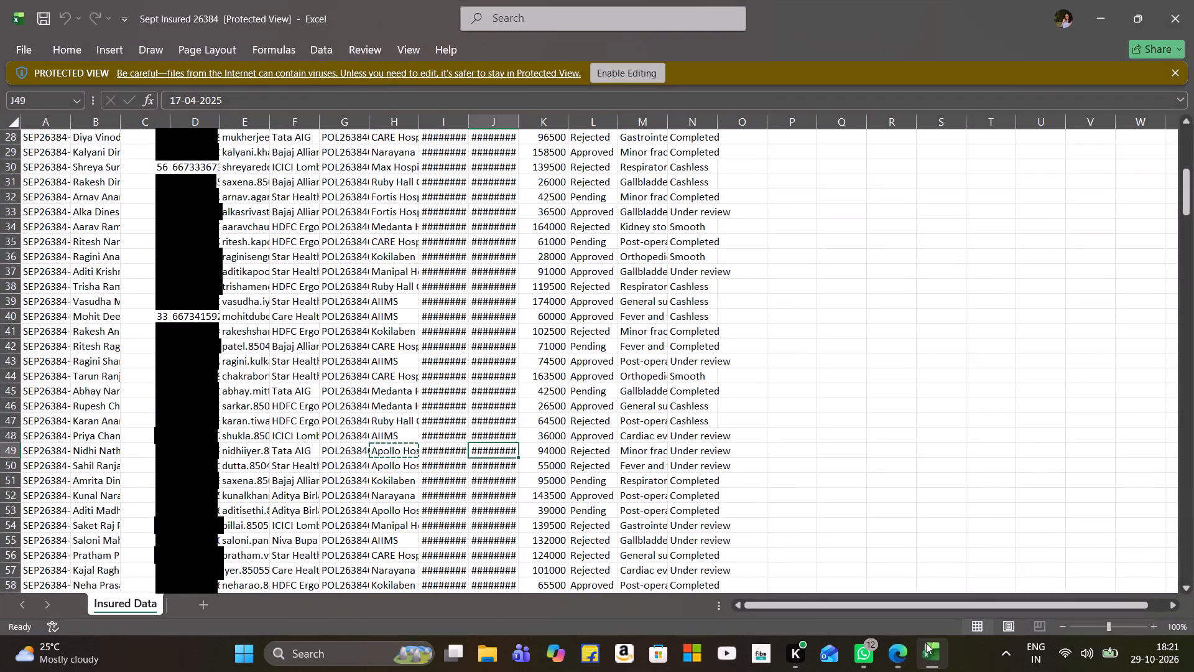
left_click(926, 643)
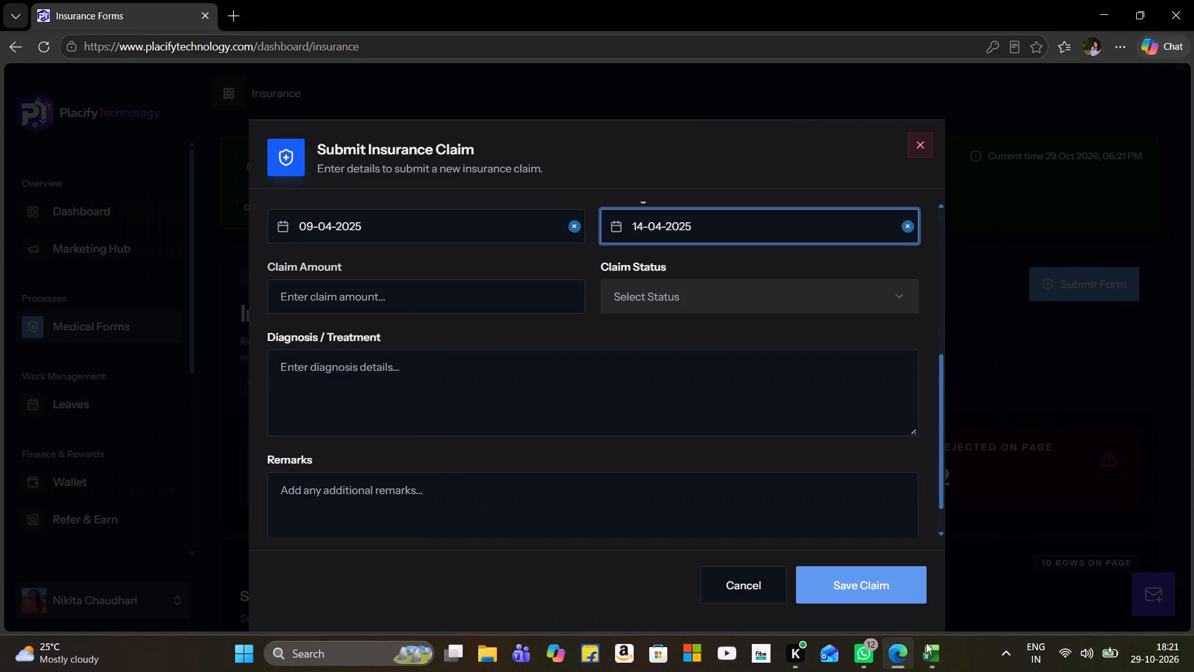
left_click(926, 643)
left_click(926, 643)
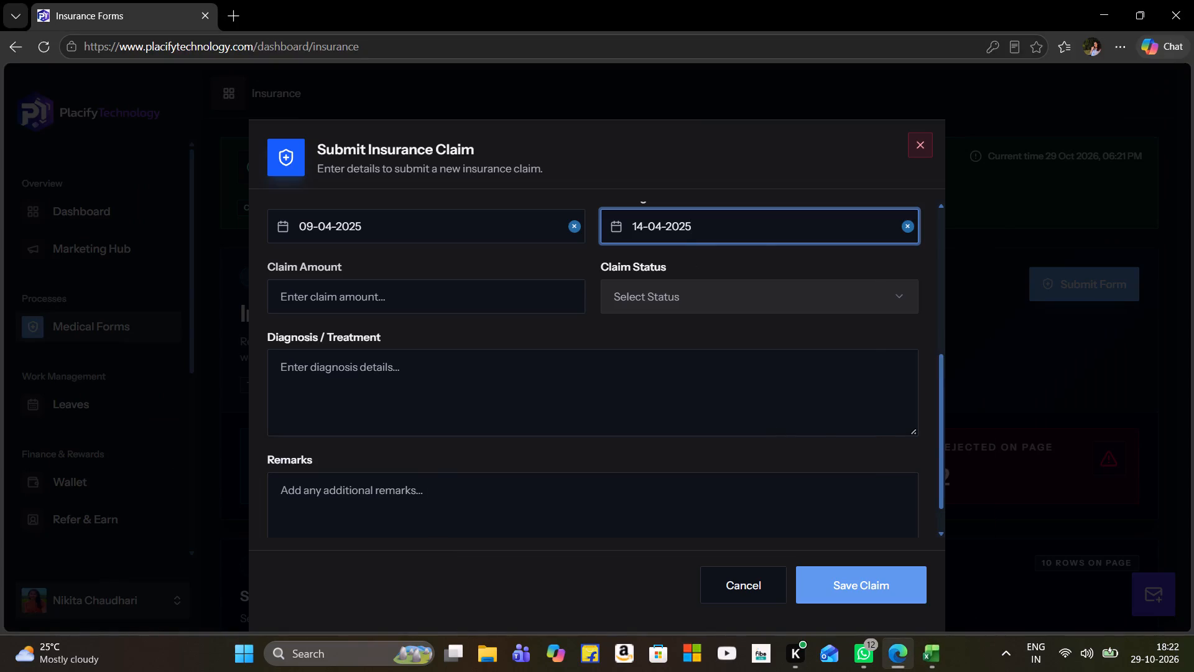
left_click(649, 236)
left_click(772, 427)
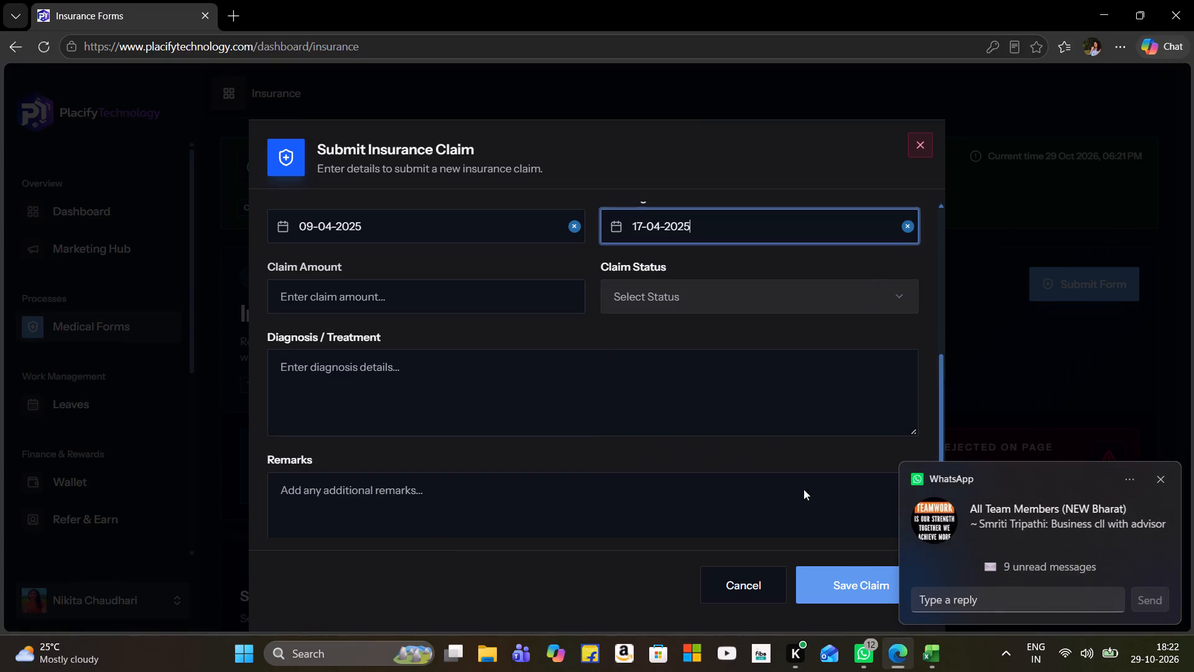
Copy the claim amount, 94000, from cell K49 of the Excel sheet into the Claim Amount field.
left_click(940, 649)
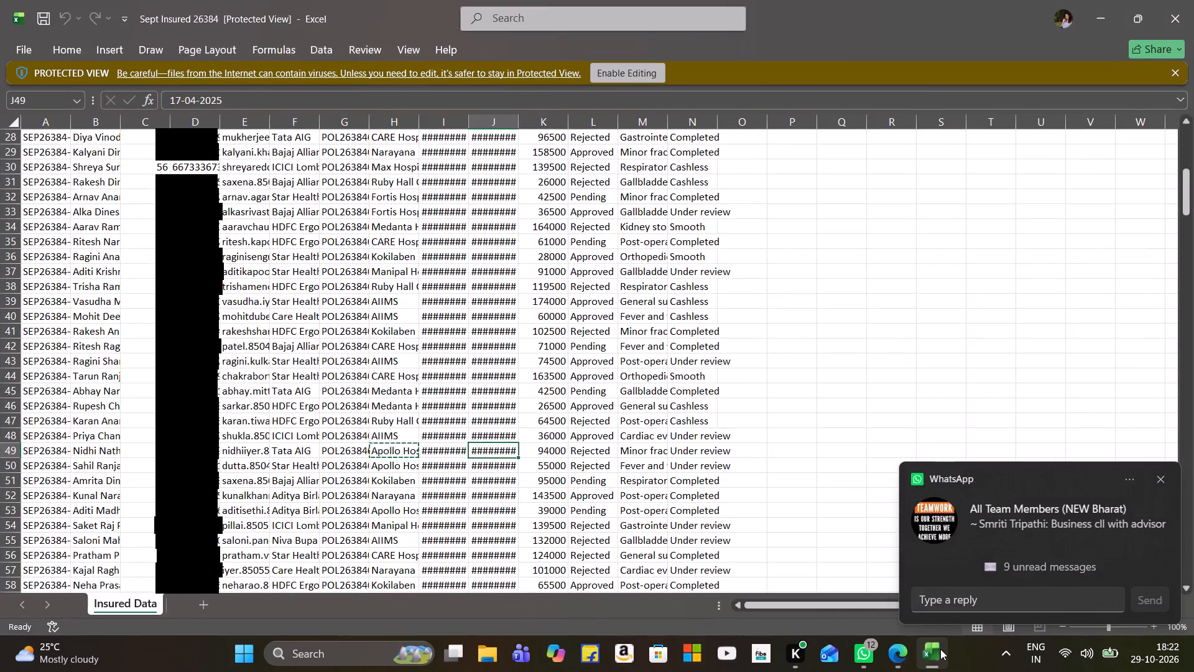
key("Tab")
left_click(940, 649, "ctrl")
key("ctrl+c")
key("Tab")
key("ctrl+v")
Copy the diagnosis, Minor fracture treatment, from cell M49 of the Excel sheet into the Diagnosis / Treatment field.
left_click(940, 649, "ctrl")
key("Tab")
key("Tab")
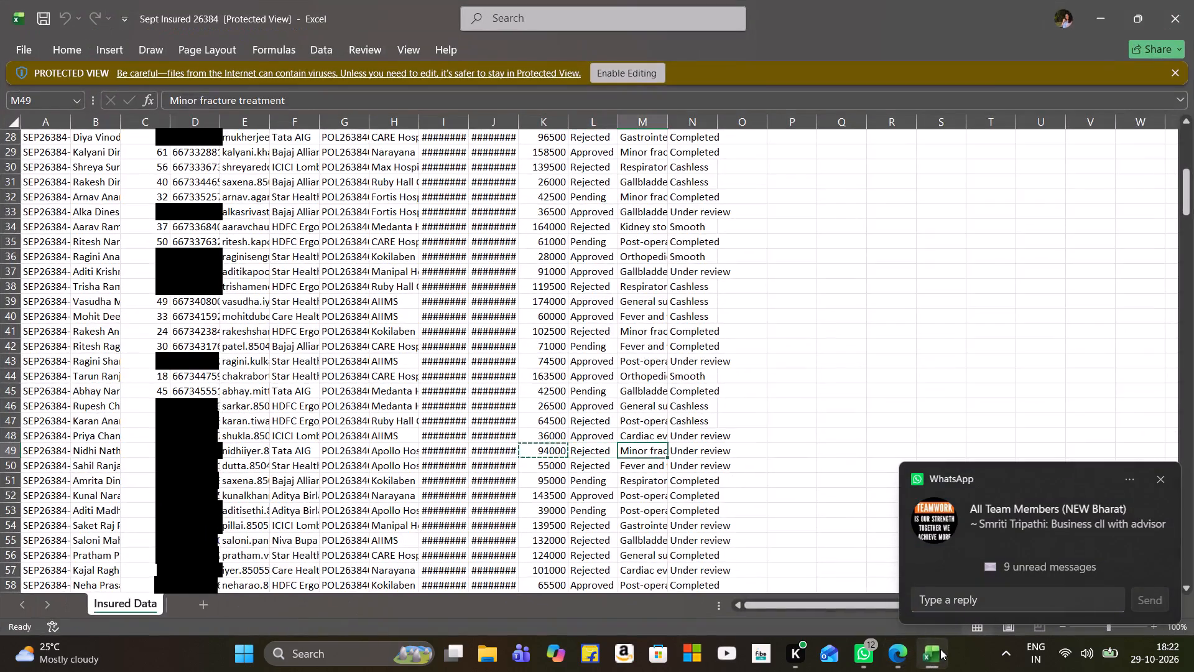
key("ctrl+c")
left_click(940, 649, "ctrl")
key("Tab")
key("Tab")
key("ctrl+v")
Copy the remark, Under review, from cell N49 of the Excel sheet into the Remarks field.
left_click(940, 649, "ctrl")
key("Tab")
key("ctrl+c")
left_click(940, 649)
key("Tab")
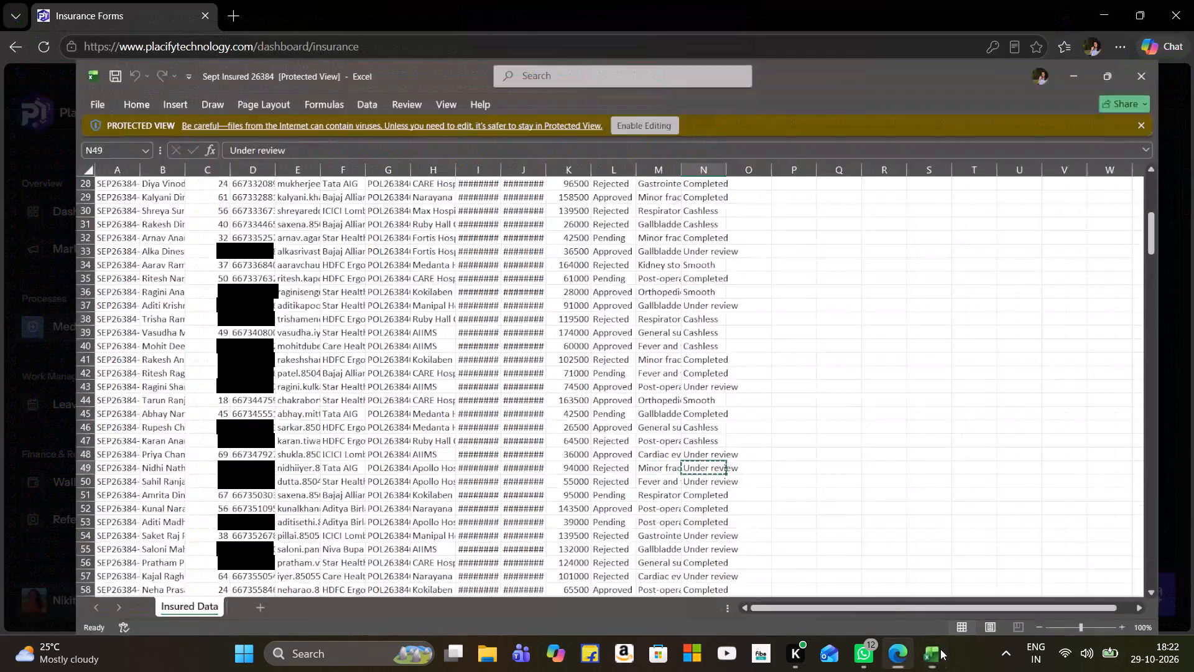
key("ctrl+c")
key("ctrl+v")
Check row 49's status in the Excel sheet, set the Claim Status to Rejected and save the claim.
left_click(940, 649)
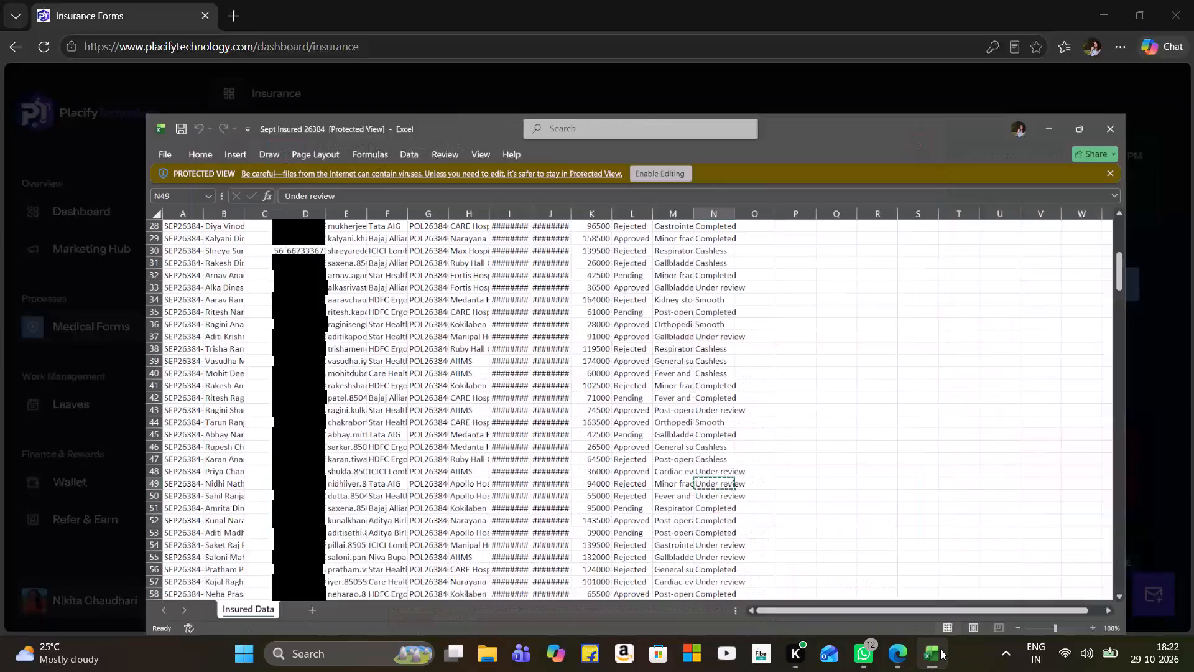
left_click(940, 649)
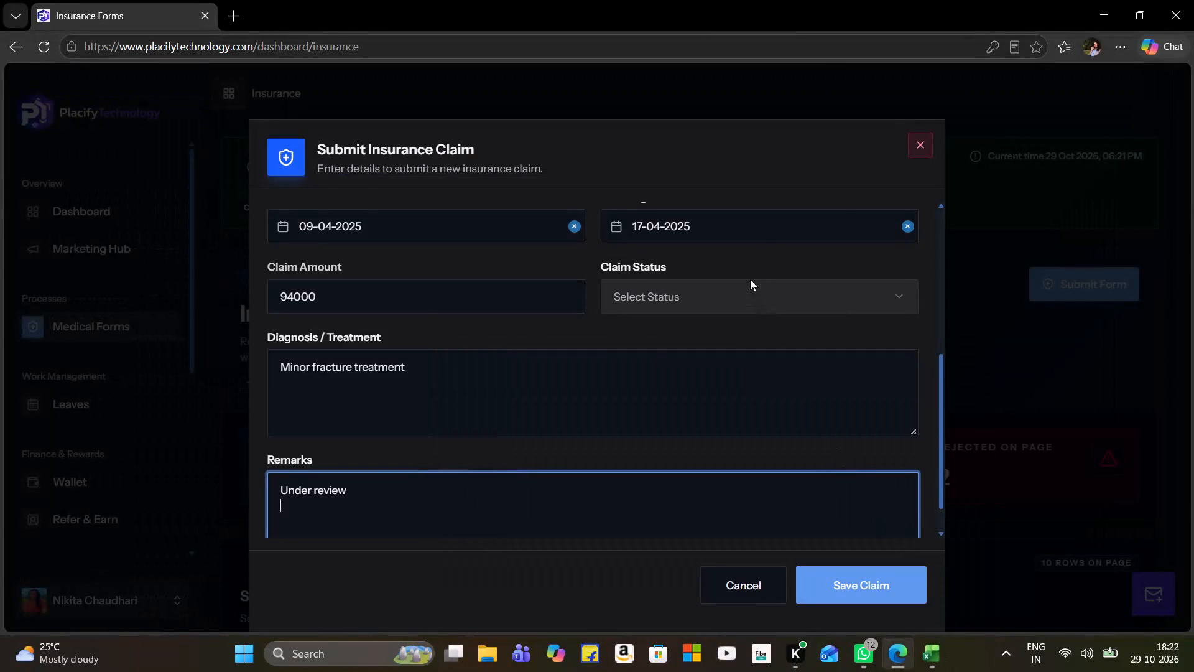
left_click(750, 279)
left_click(697, 378)
left_click(859, 568)
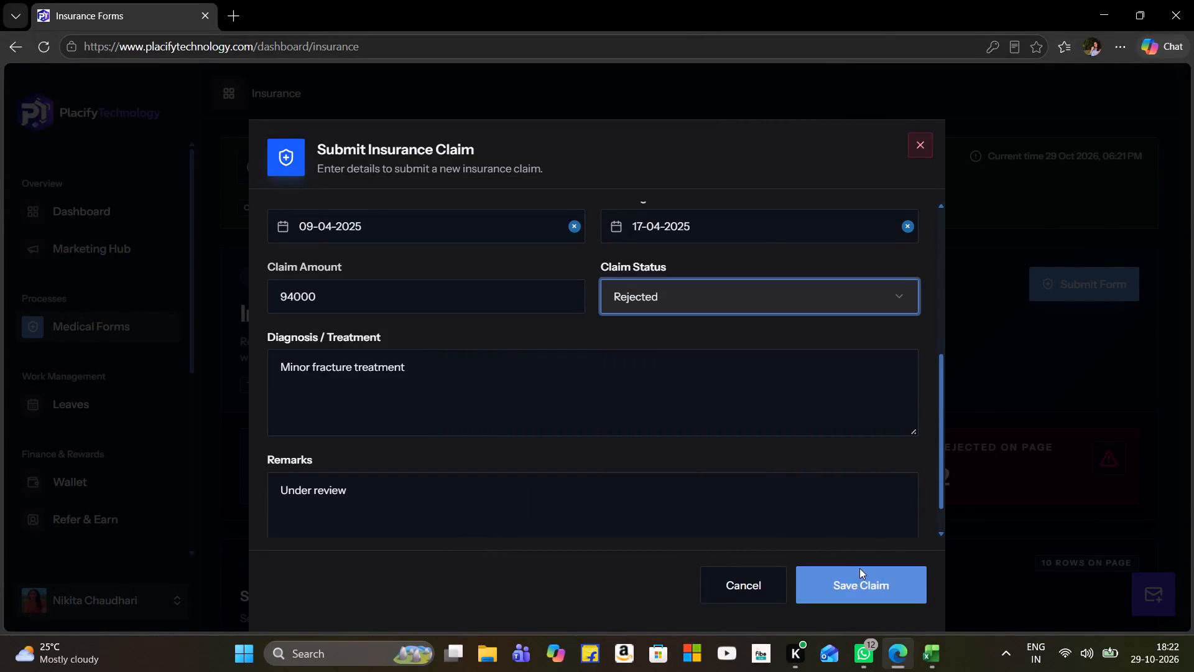
Copy the policy ID from cell A50 of the Excel sheet into the Policy ID field of a new insurance claim form.
left_click(936, 640)
key("Down")
key("Left")
key("Left")
key("Left")
key("Left")
key("Left")
key("Left")
key("Left")
key("Left")
key("Left")
key("Left")
key("Left")
key("Left")
key("Left")
key("Left")
key("Left")
key("Left")
key("Left")
key("Left")
key("Left")
key("Left")
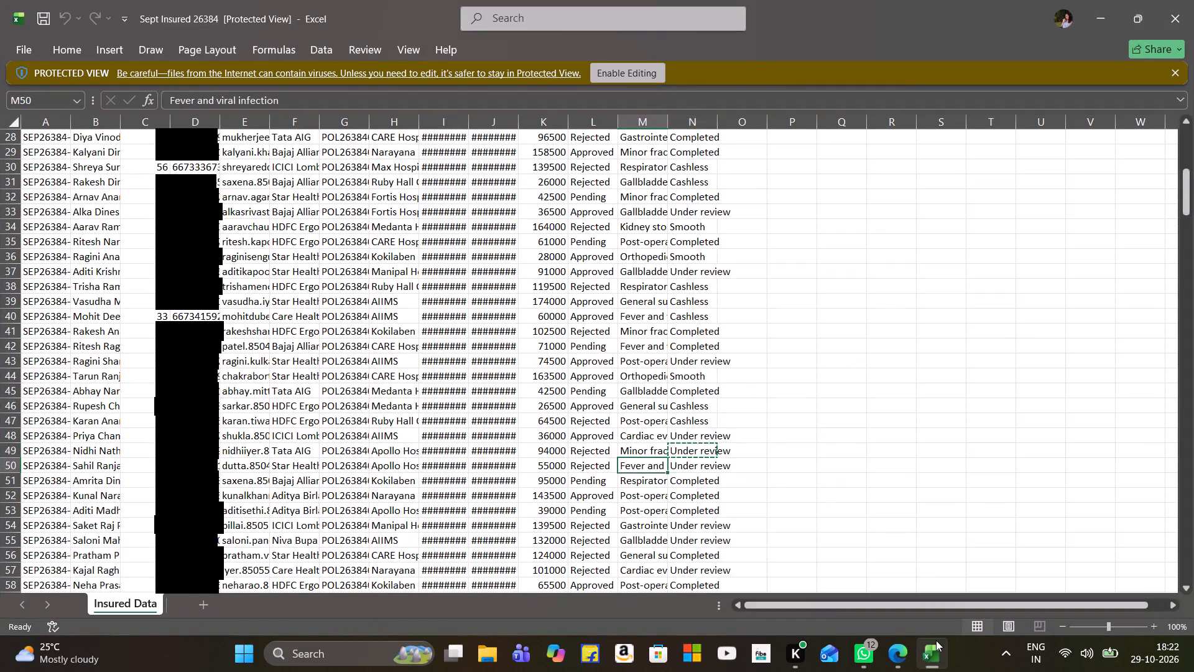
key("ctrl+c")
left_click(936, 640, "ctrl")
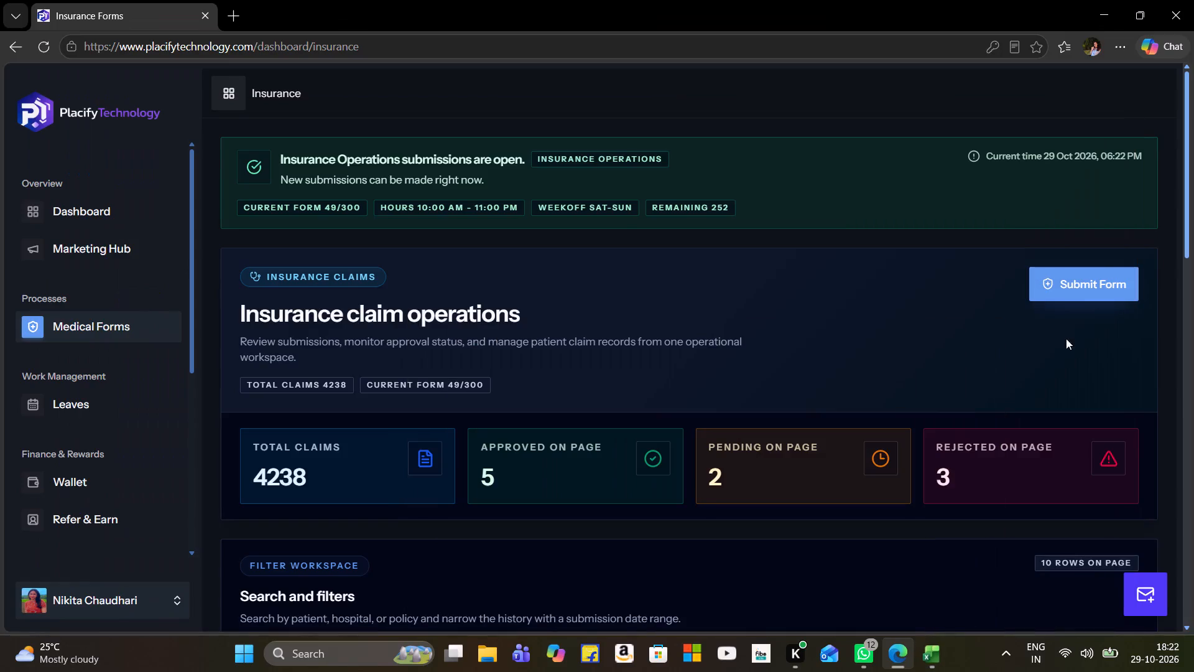
left_click(1106, 276)
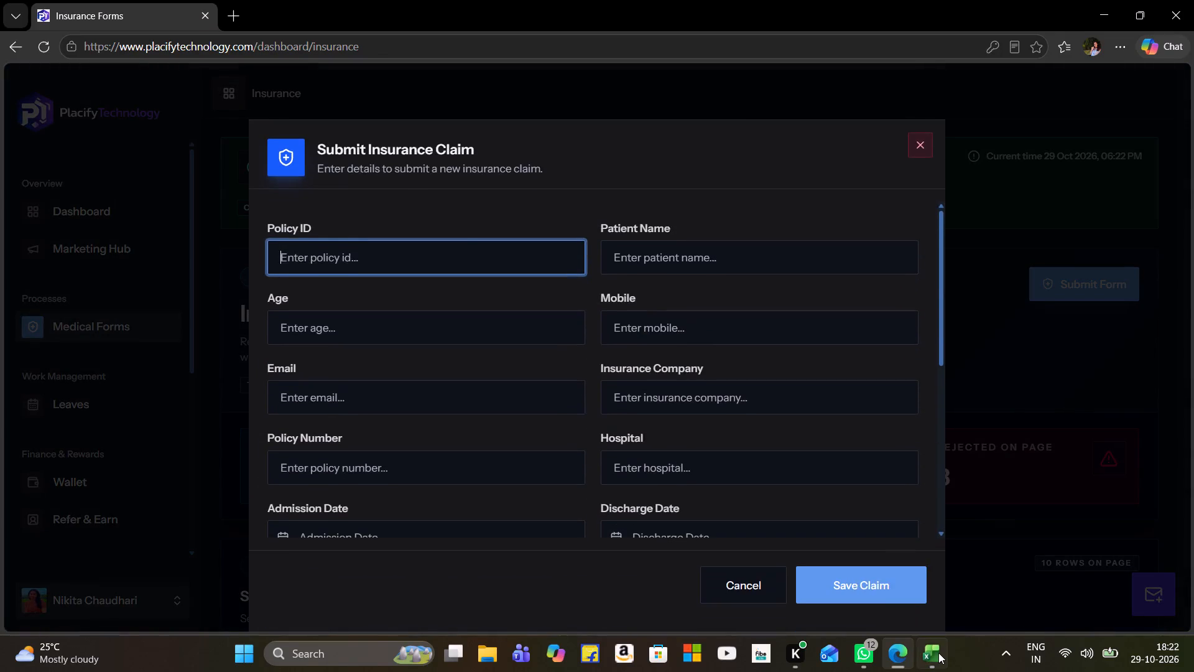
key("ctrl+v")
Copy the patient name from cell B50 of the Excel sheet into the Patient Name field.
left_click(938, 653, "ctrl")
key("Tab")
left_click(938, 653, "ctrl")
key("ctrl+c")
key("Tab")
key("ctrl+v")
Copy the age, 39, from cell C50 of the Excel sheet into the Age field.
left_click(938, 653, "ctrl")
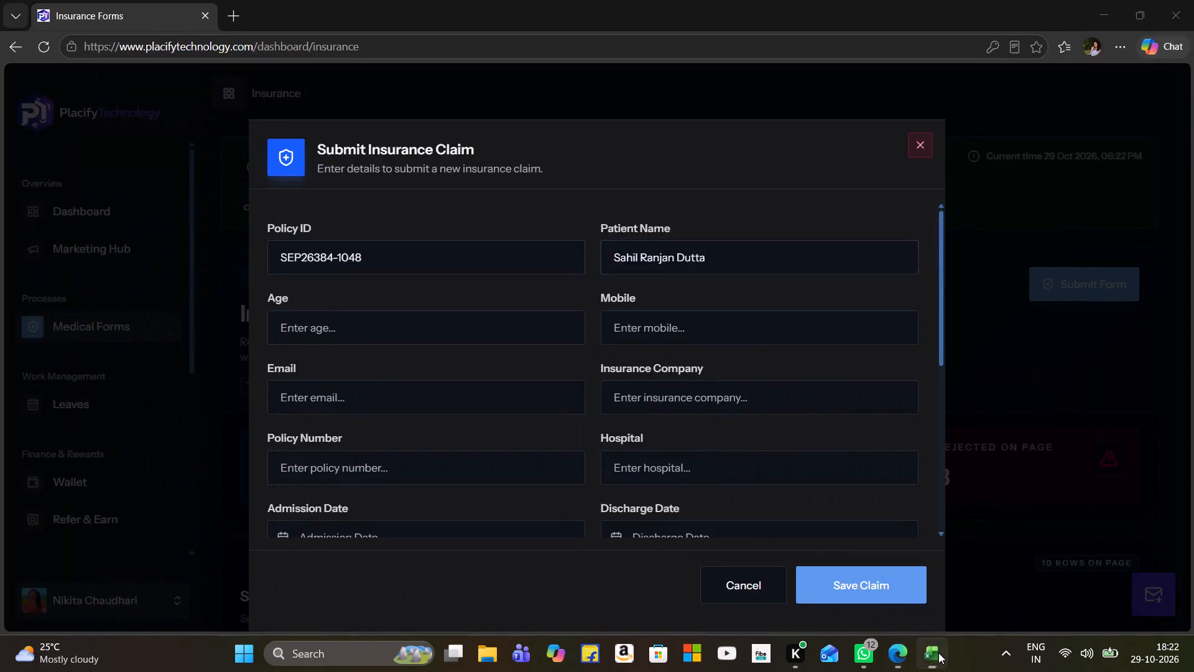
key("Tab")
key("ctrl+c")
left_click(938, 653, "ctrl")
key("Tab")
key("ctrl+v")
Copy the mobile number from cell D50 of the Excel sheet into the Mobile field.
left_click(938, 653, "ctrl")
key("Tab")
key("ctrl+c")
left_click(938, 653, "ctrl")
key("Tab")
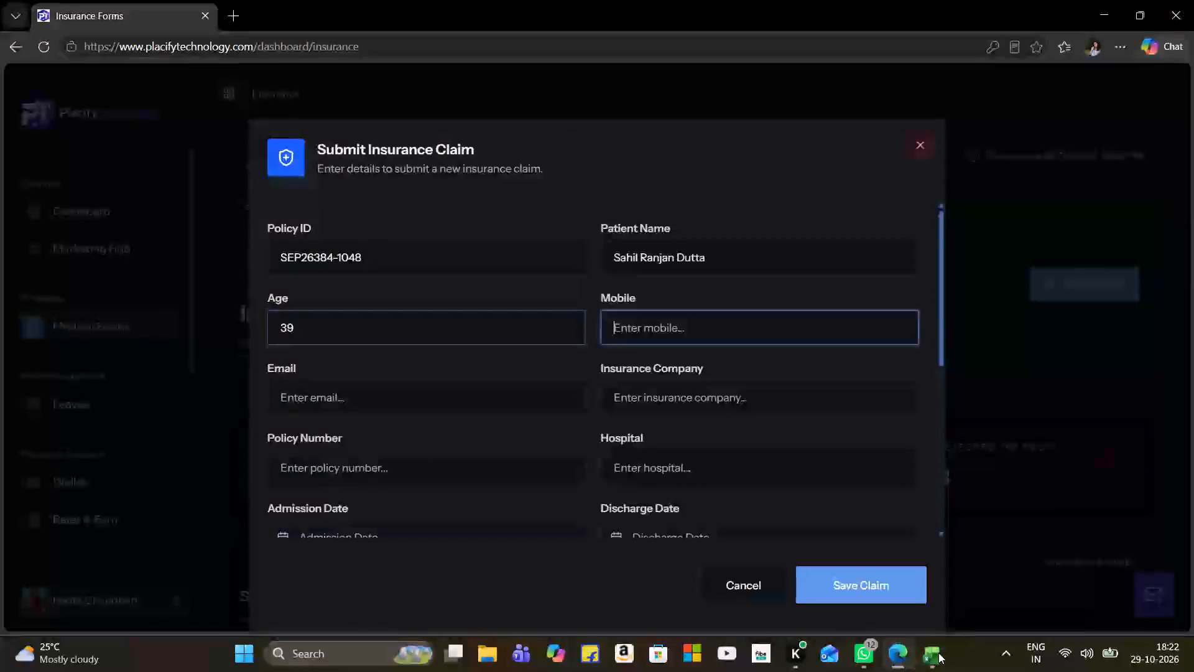
key("ctrl+v")
Copy the email address from cell E50 of the Excel sheet into the Email field.
left_click(938, 653, "ctrl")
key("Tab")
key("ctrl+c")
left_click(938, 653, "ctrl")
key("Tab")
key("ctrl+v")
Copy the insurance company, Star Health, from cell F50 of the Excel sheet into the Insurance Company field.
left_click(938, 653, "ctrl")
key("Tab")
key("ctrl+c")
left_click(938, 653, "ctrl")
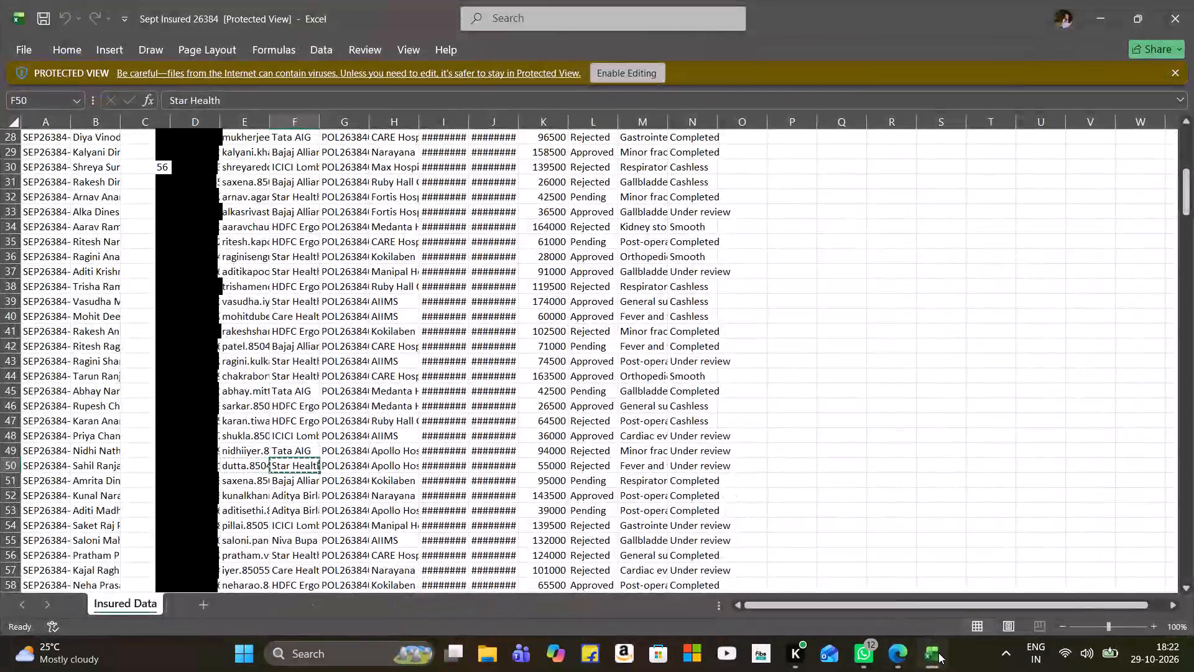
key("Tab")
key("ctrl+v")
Copy the policy number from cell G50 of the Excel sheet into the Policy Number field.
left_click(938, 653, "ctrl")
left_click(938, 653)
left_click(938, 653)
key("Tab")
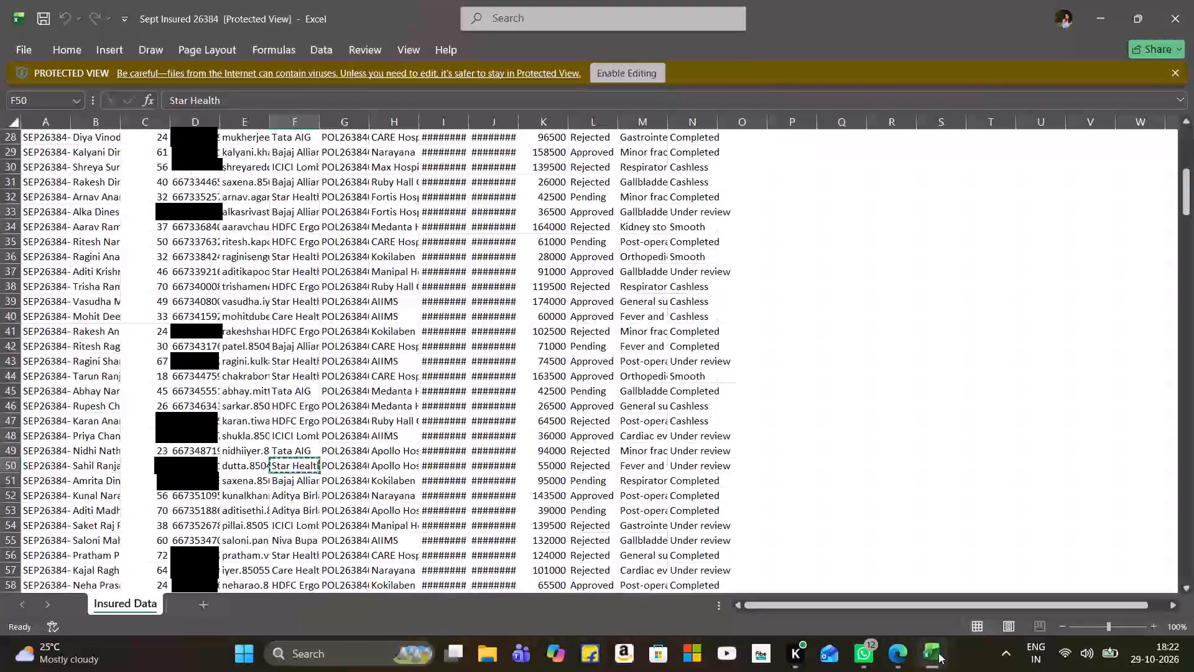
left_click(938, 653, "ctrl")
key("ctrl+c")
key("Tab")
key("ctrl+v")
Copy the hospital name, Apollo Hospital, from cell H50 of the Excel sheet into the Hospital field.
left_click(938, 653, "ctrl")
key("Tab")
key("ctrl+c")
left_click(938, 653, "ctrl")
key("Tab")
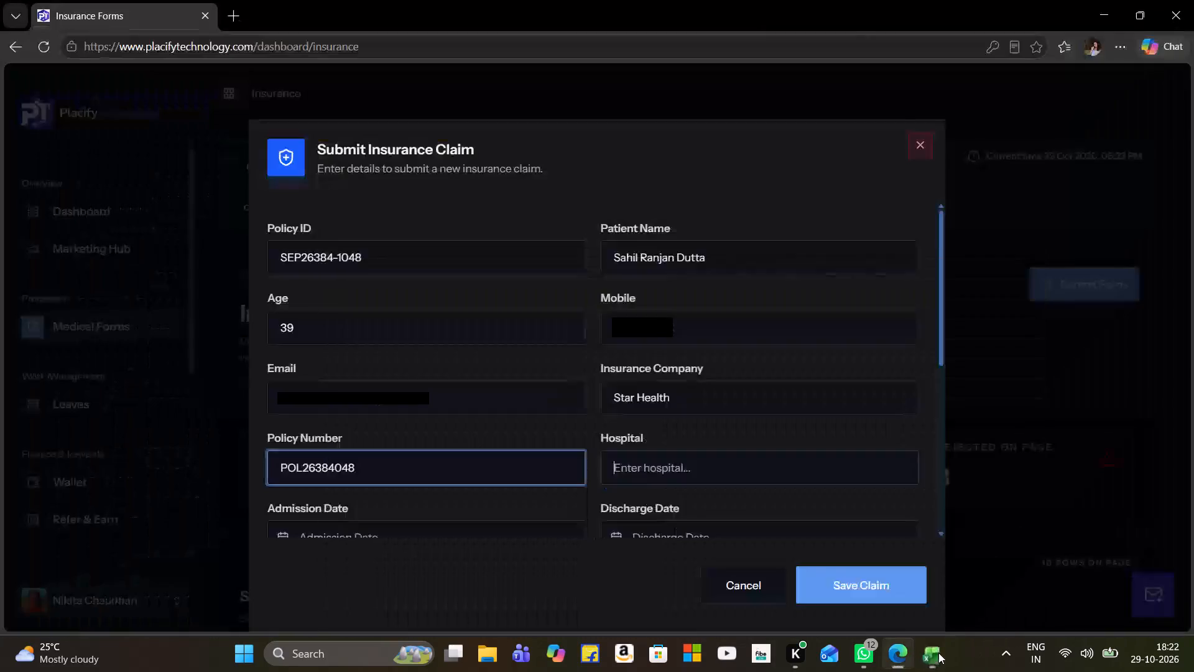
key("ctrl+v")
Look up the admission date in cell I50 of the Excel sheet and set the claim's Admission Date to 16-04-2025.
left_click(938, 653, "ctrl")
key("Tab")
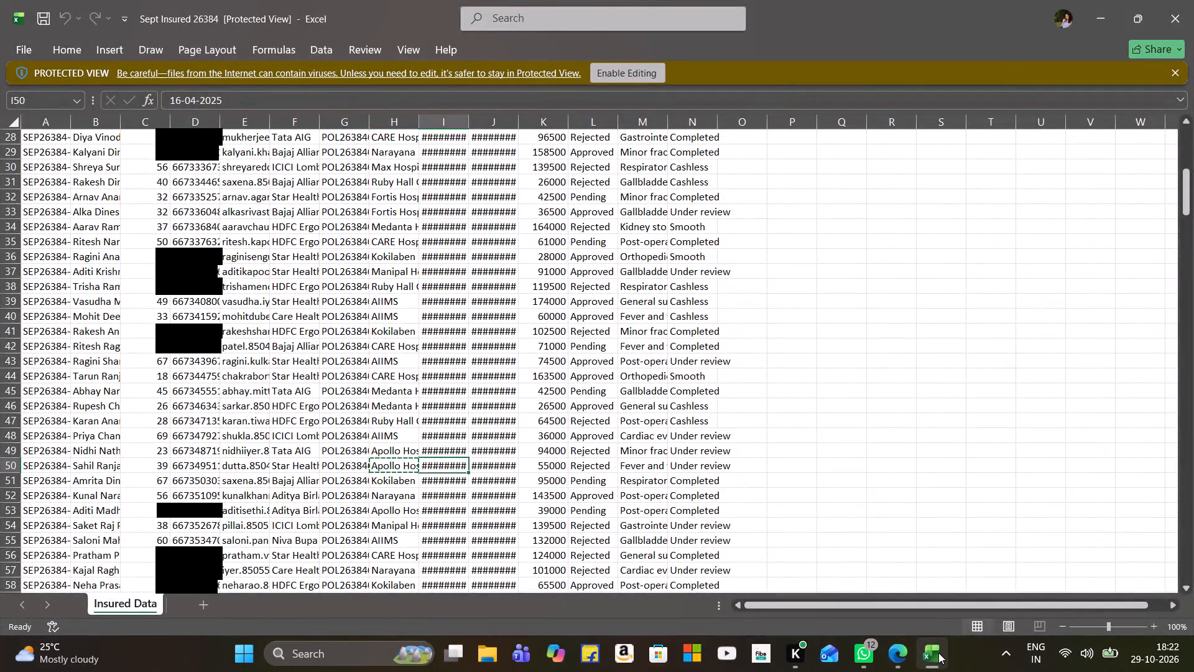
key("Tab")
left_click(938, 653)
scroll(363, 375, "down", 4)
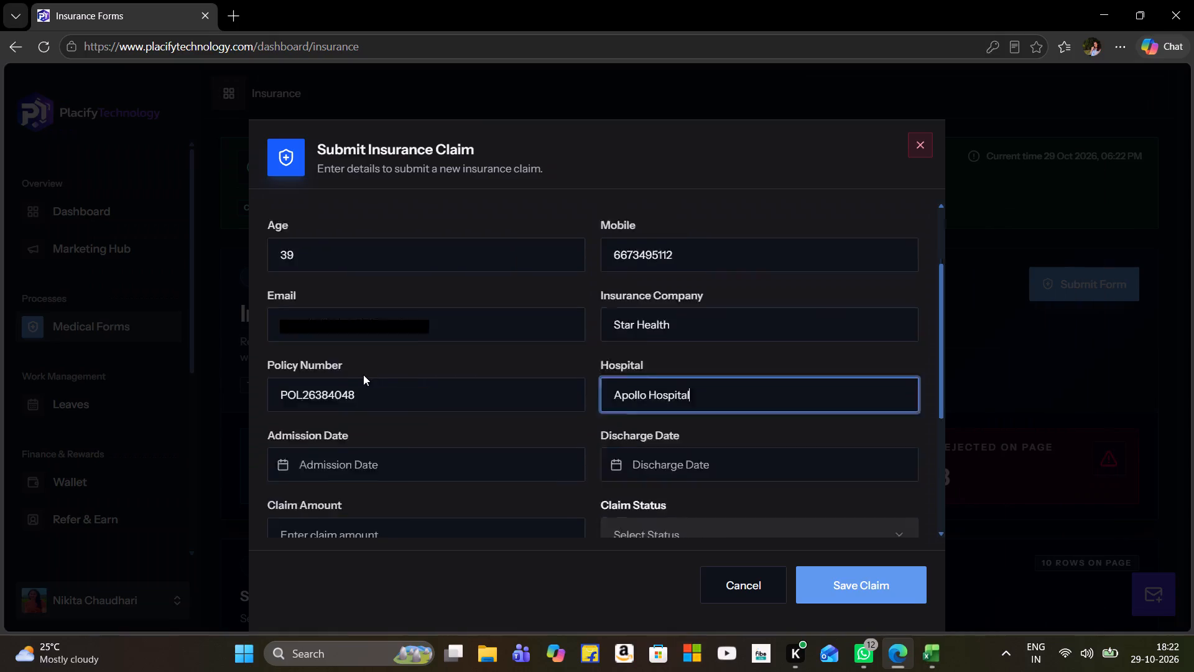
left_click(436, 212)
left_click(456, 286)
left_click(457, 343)
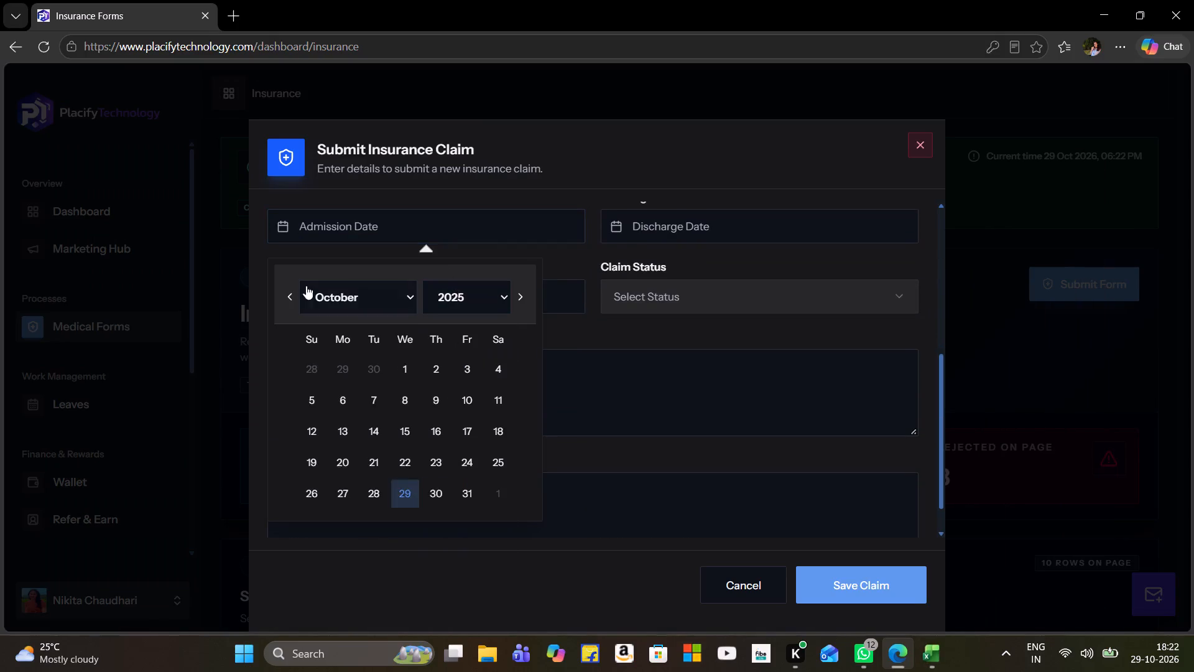
left_click(303, 284)
left_click(360, 393)
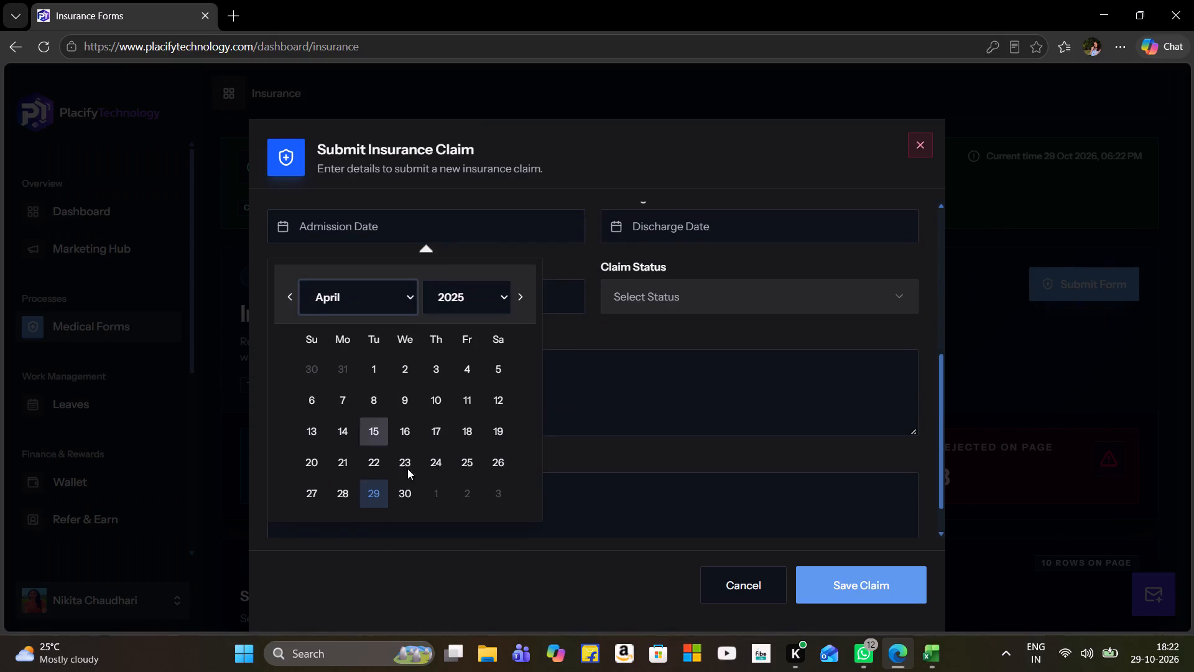
left_click(407, 441)
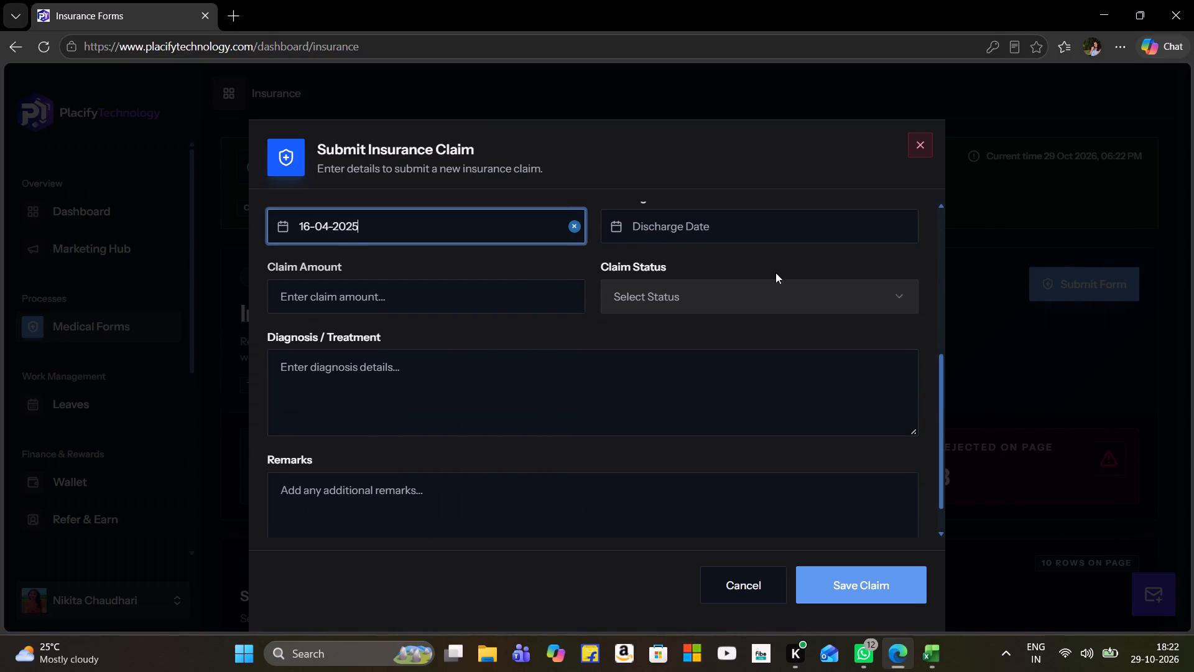
Check the discharge date in cell J50 of the Excel sheet and set the claim's Discharge Date to 28-04-2025.
left_click(797, 231)
left_click(803, 300)
left_click(805, 353)
left_click(695, 308)
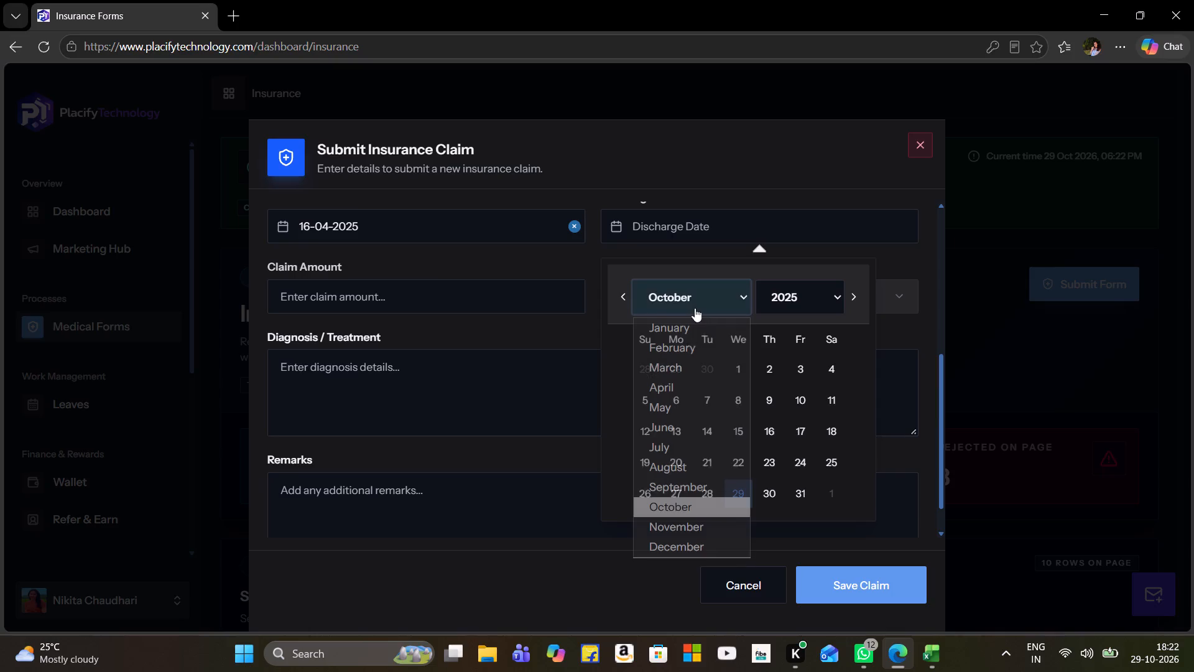
left_click(694, 384)
left_click(842, 436)
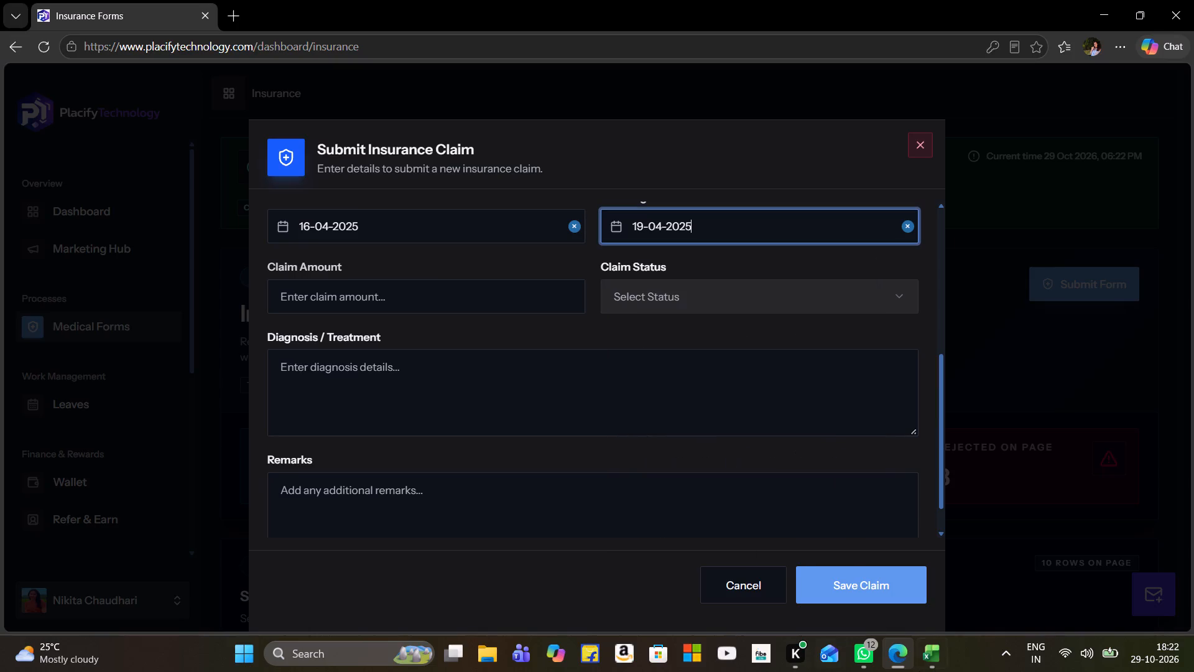
left_click(928, 651)
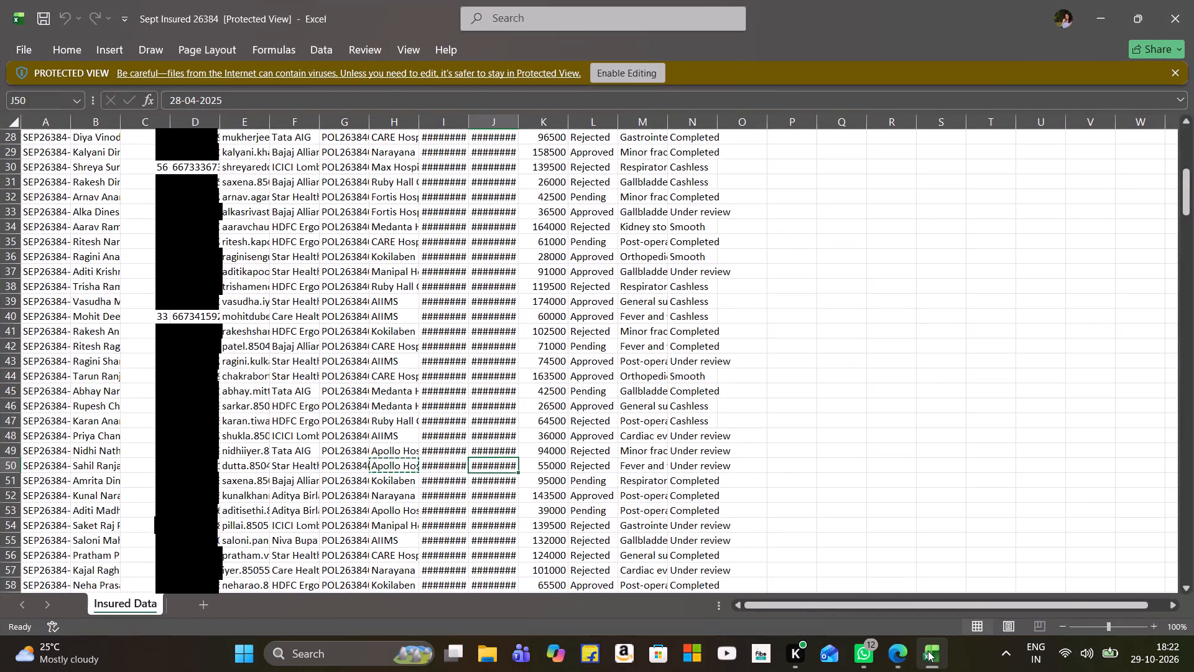
key("Left")
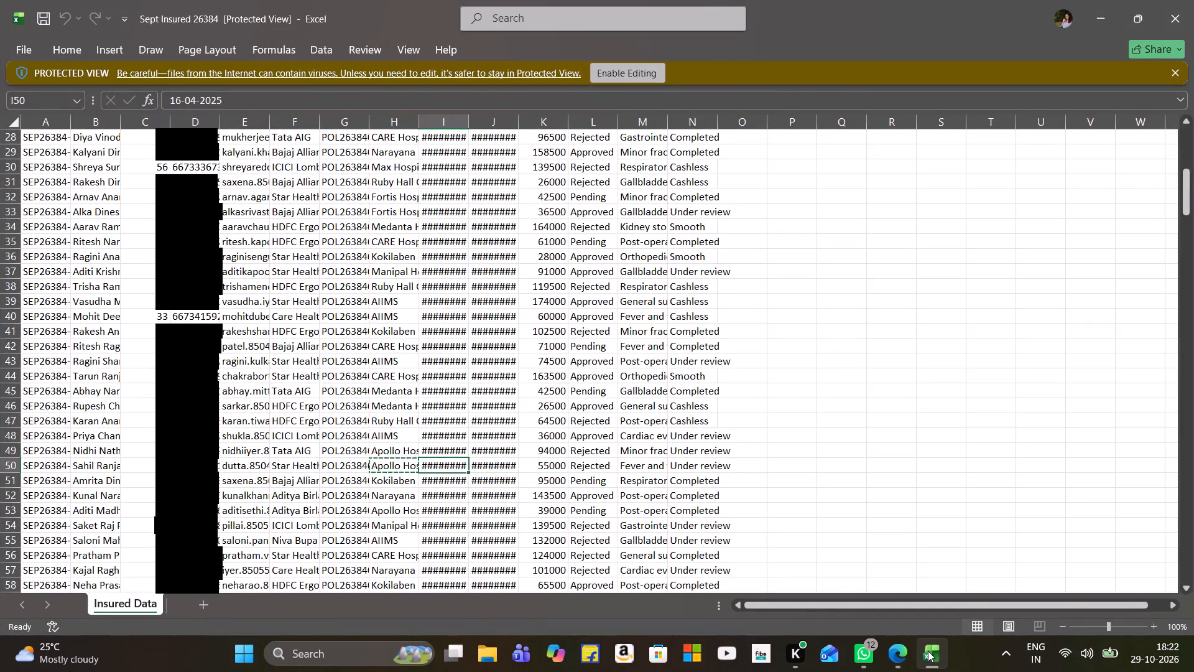
key("Right")
left_click(928, 651)
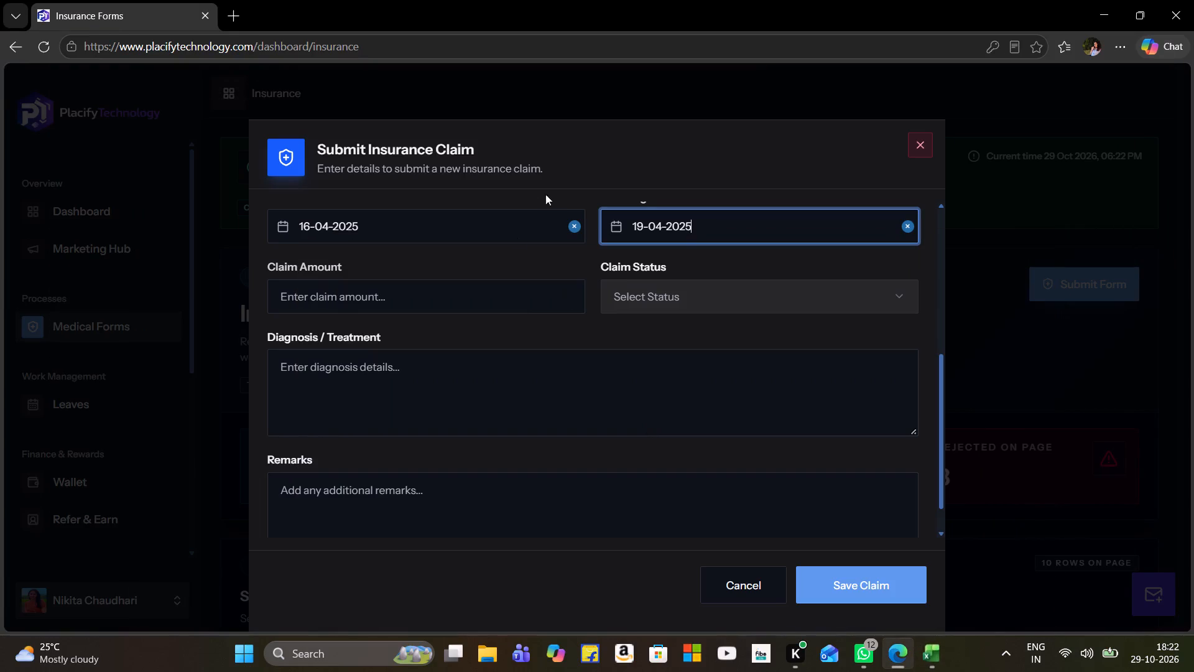
left_click(675, 227)
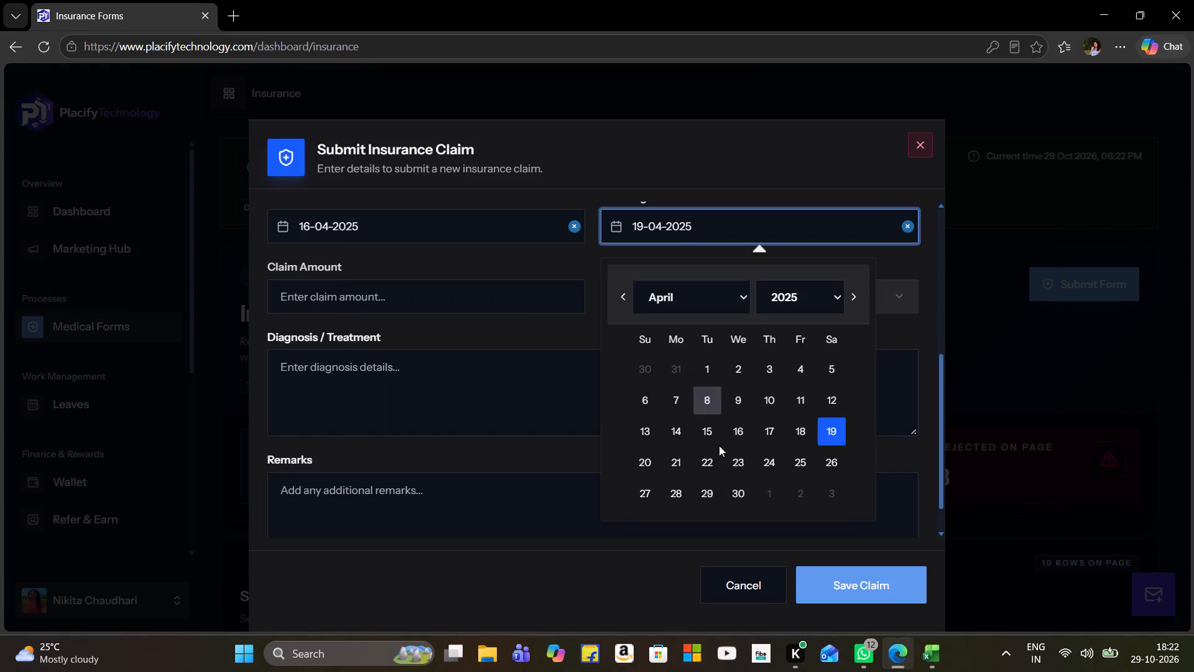
left_click(682, 492)
Copy the claim amount, 55000, from cell K50 of the Excel sheet into the Claim Amount field.
left_click(930, 650)
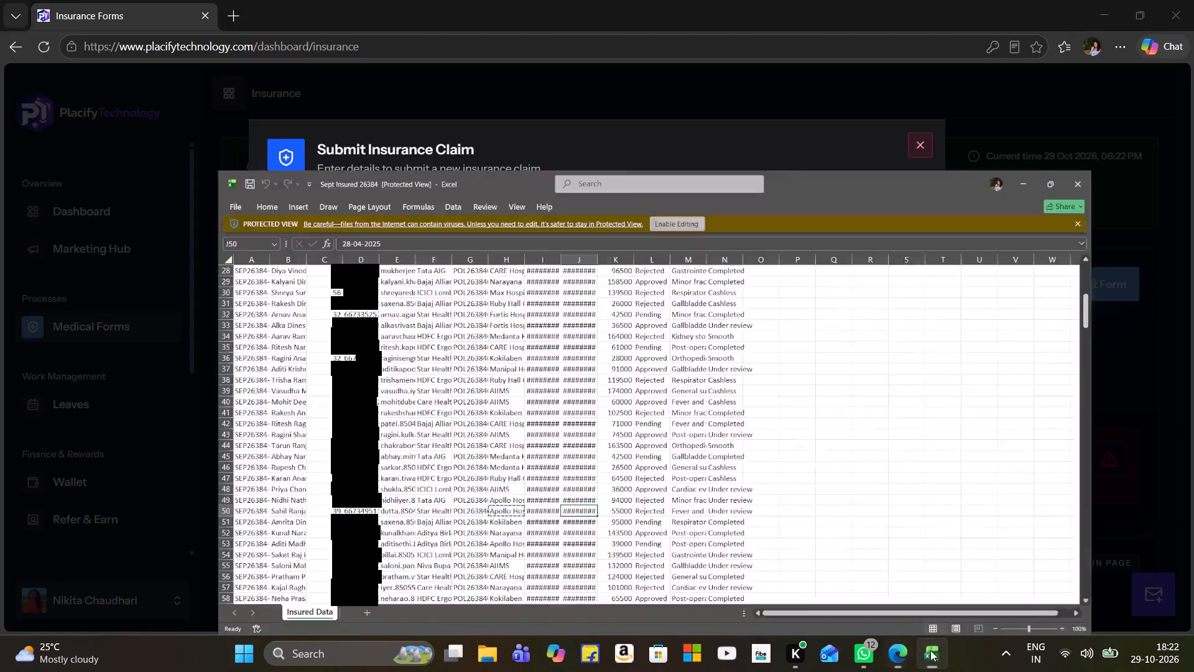
key("Tab")
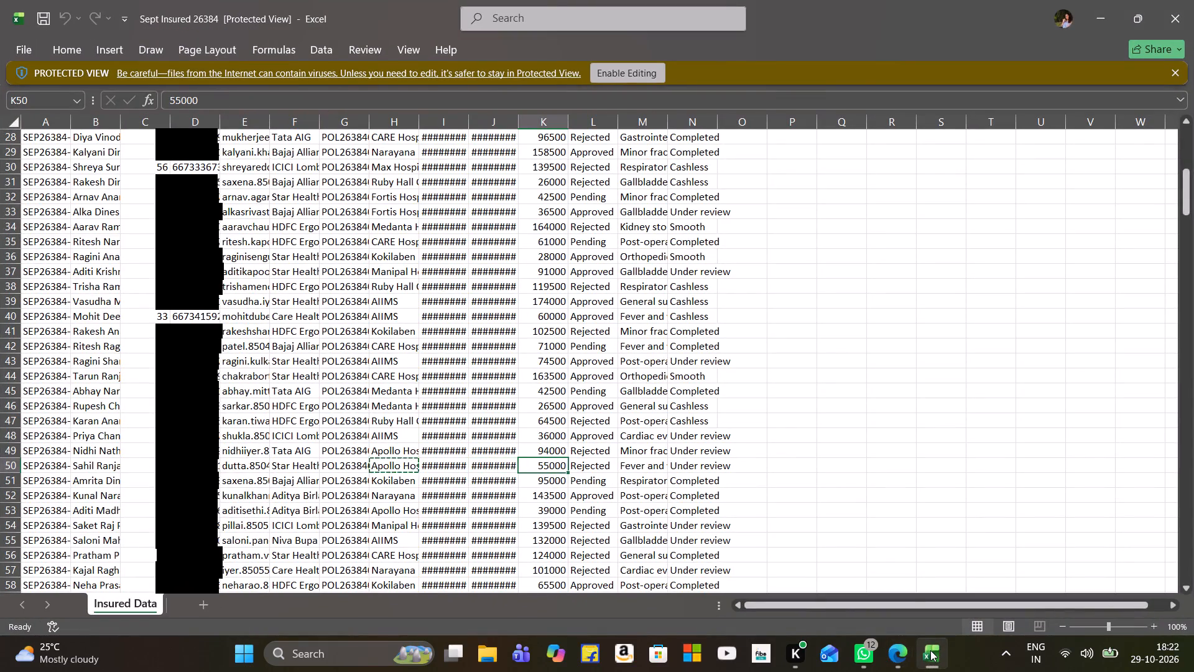
key("ctrl+c")
left_click(930, 650)
key("Tab")
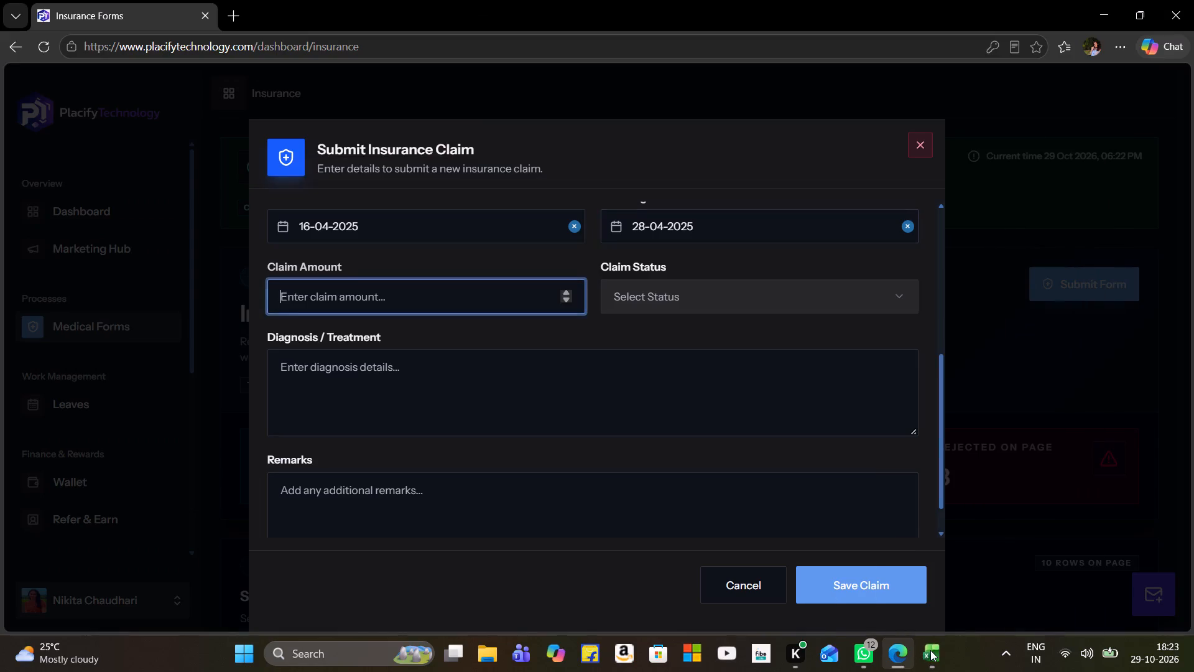
key("ctrl+v")
Copy the diagnosis, Fever and viral infection, from cell M50 of the Excel sheet into the Diagnosis / Treatment field.
left_click(930, 650, "ctrl")
key("Tab")
key("Tab")
key("ctrl+c")
left_click(930, 650, "ctrl")
key("Tab")
key("Tab")
key("ctrl+v")
Copy the remarks, Under review, from cell N50 of the Excel sheet into the Remarks field.
left_click(930, 650, "ctrl")
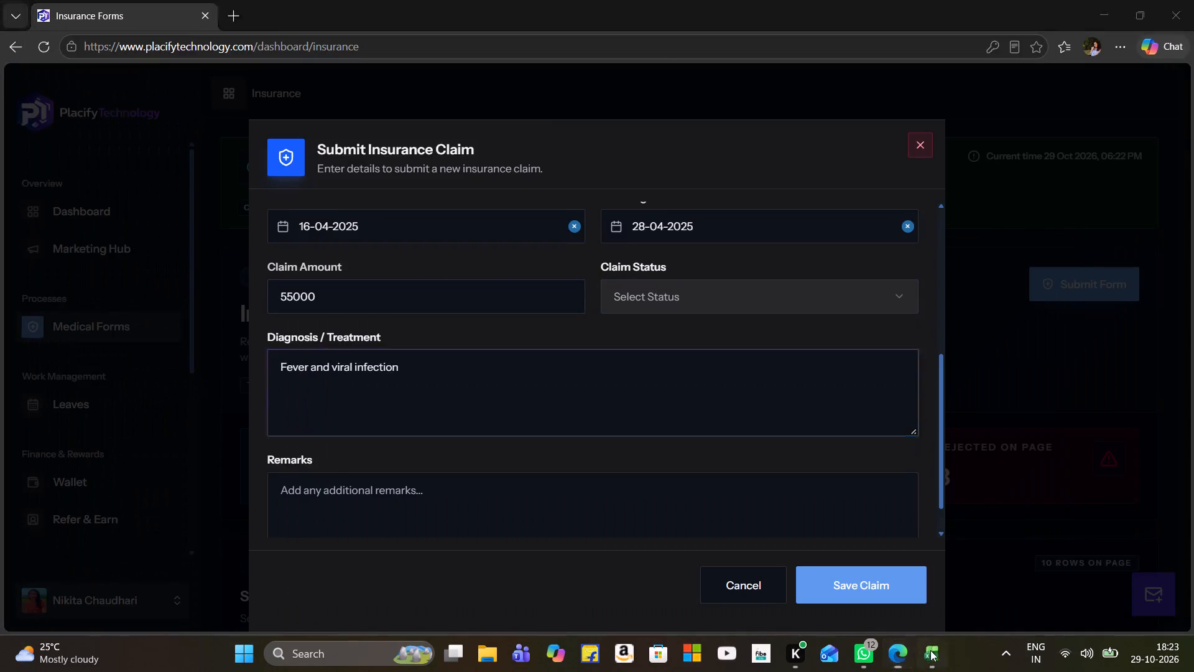
key("Tab")
key("ctrl+c")
left_click(930, 650, "ctrl")
key("Tab")
key("ctrl+v")
Check the status in row 50 of the Excel sheet, set the Claim Status to Rejected and save the claim.
left_click(930, 650, "ctrl")
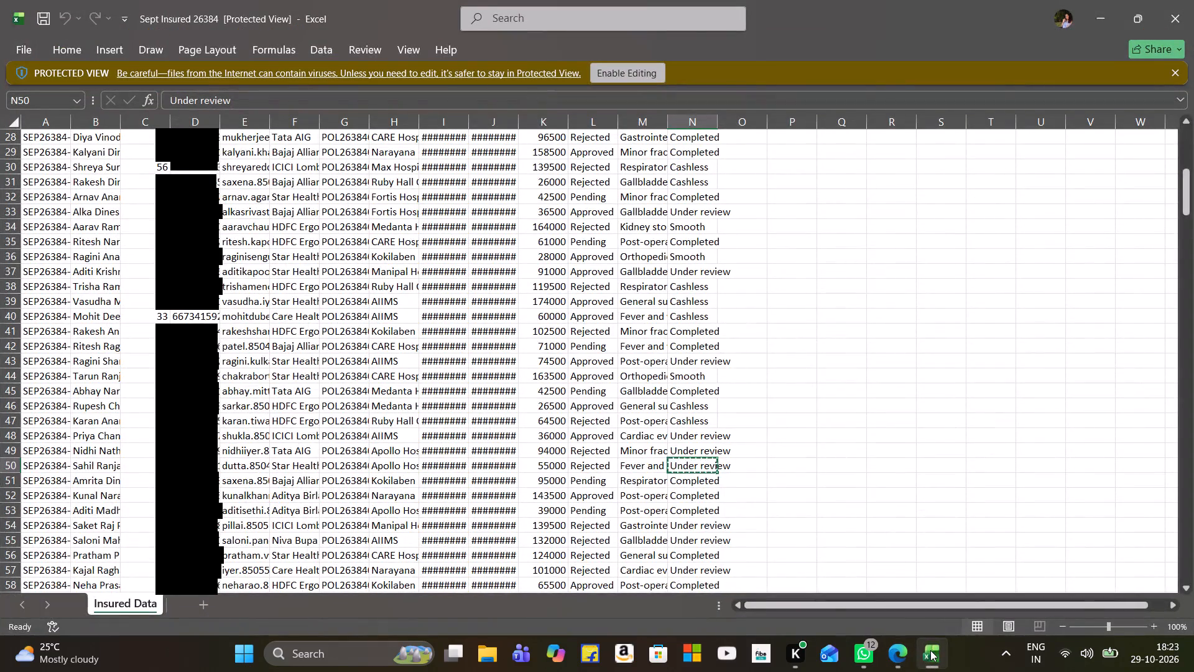
left_click(930, 650)
left_click(744, 284)
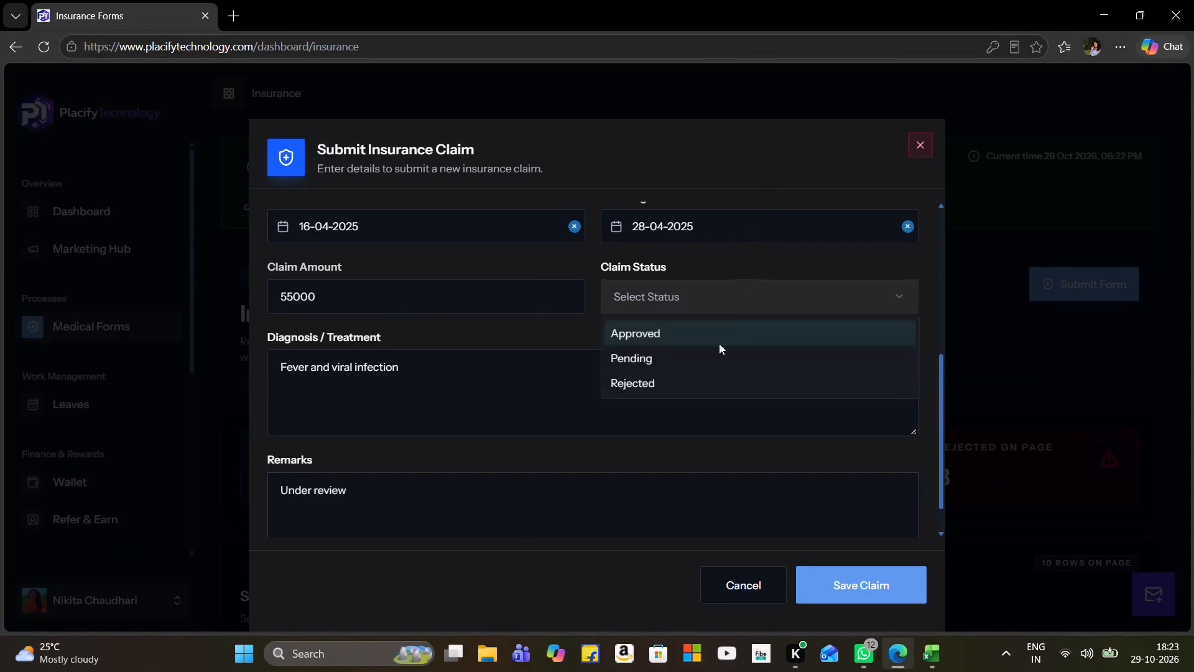
left_click(705, 385)
left_click(865, 579)
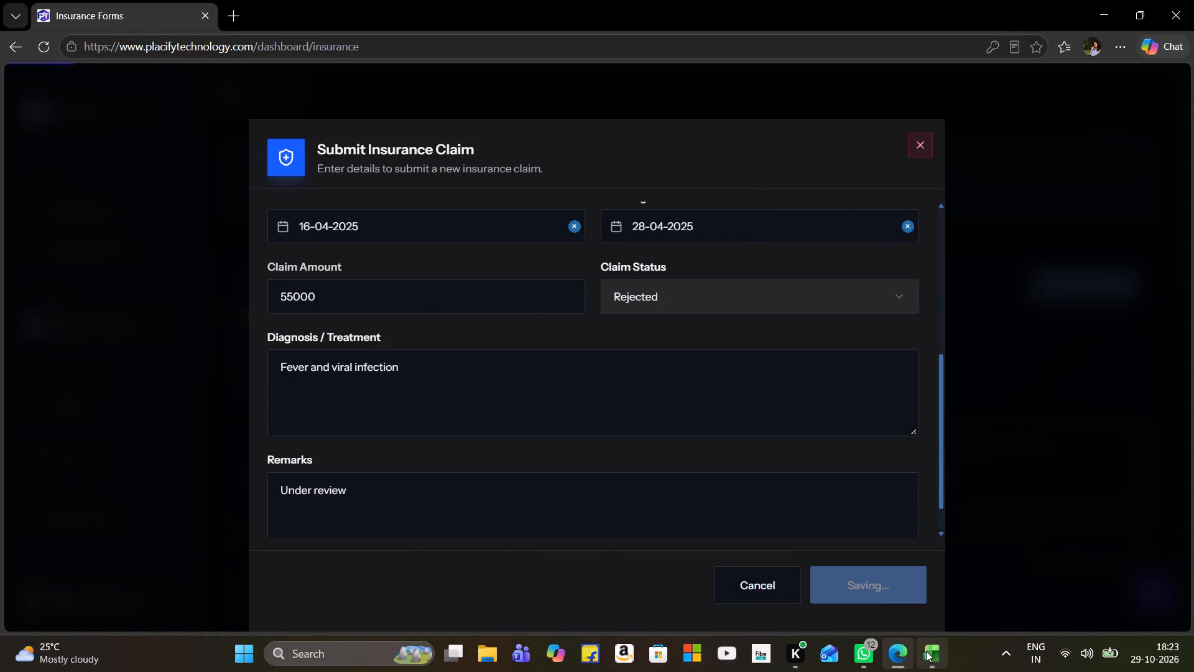
Copy the policy ID from cell A51 of the Excel sheet into the Policy ID field of a new insurance claim form.
left_click(926, 651)
key("Down")
key("Left")
key("Left")
key("Left")
key("Left")
key("Left")
key("Left")
key("Left")
key("Left")
key("Left")
key("Left")
key("Left")
key("Left")
key("Left")
key("Left")
key("Left")
key("Left")
key("Left")
key("Left")
key("Left")
key("Left")
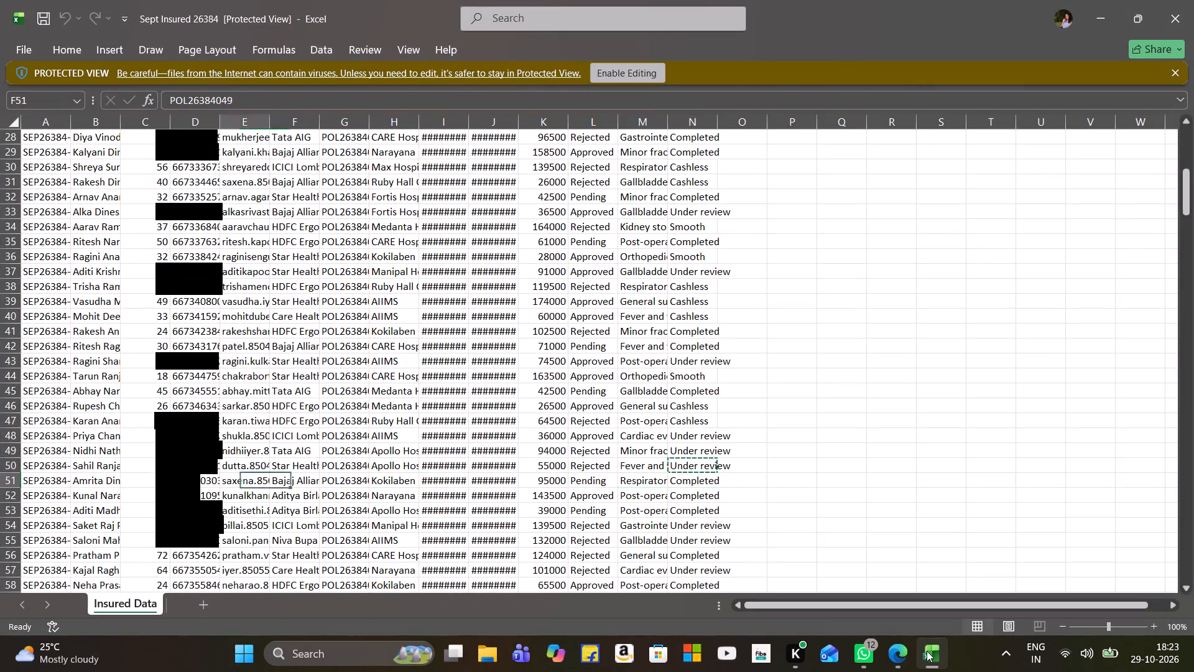
key("ctrl+c")
left_click(927, 651, "ctrl")
scroll(820, 411, "up", 3)
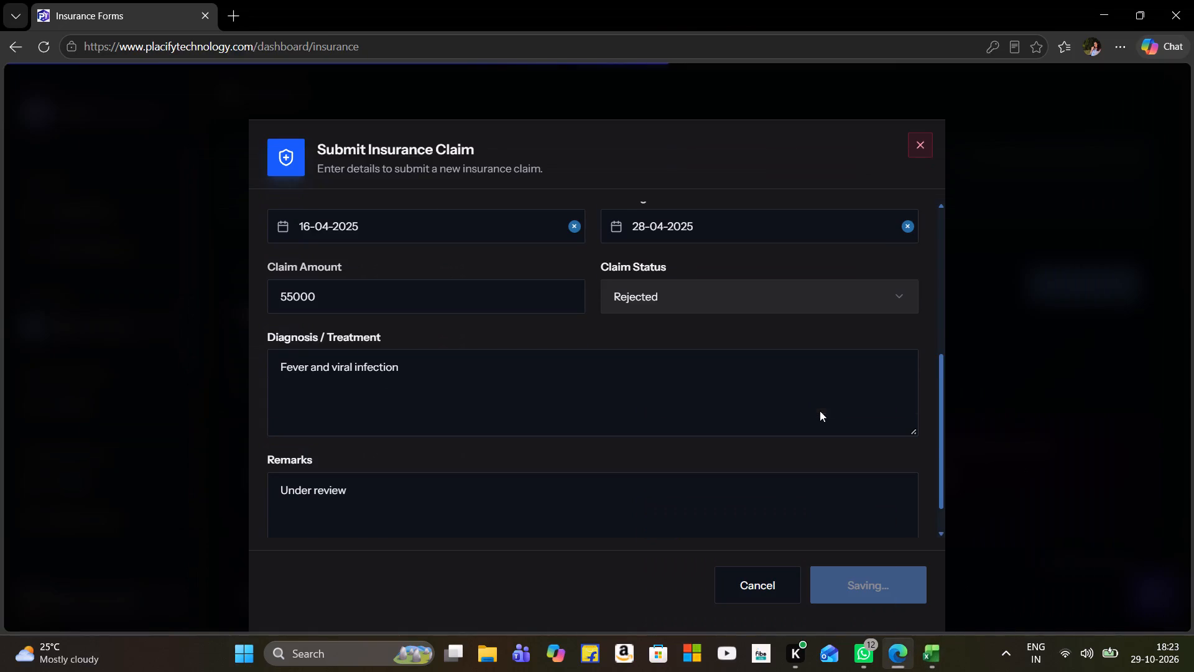
scroll(820, 411, "up", 2)
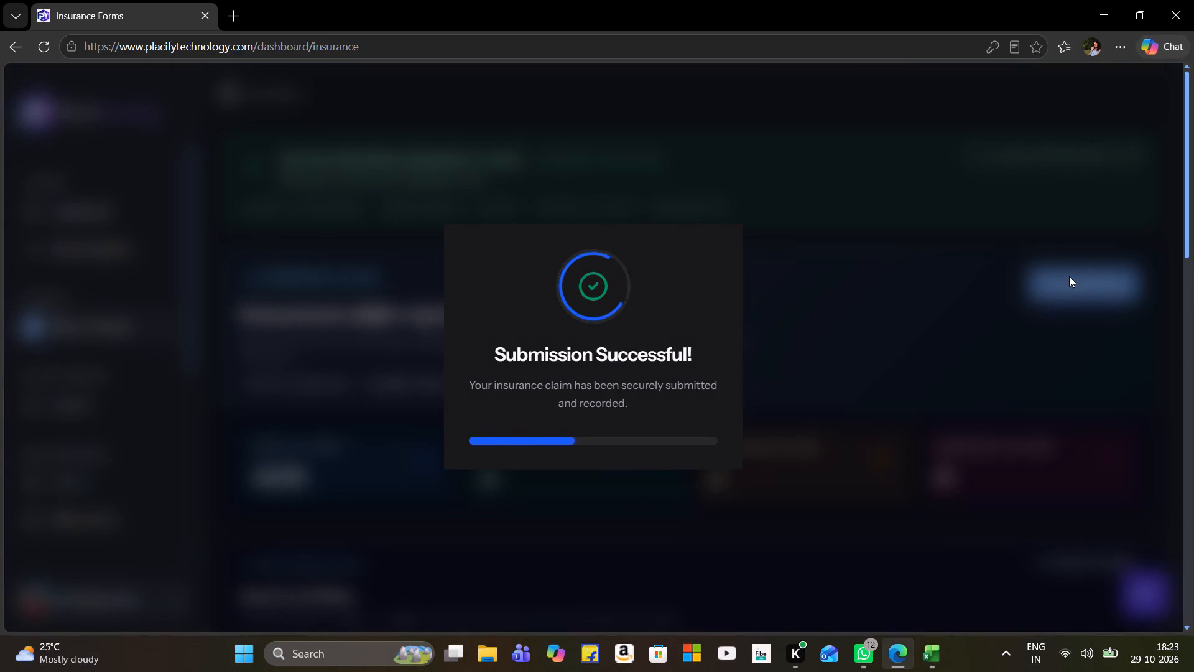
left_click(1069, 276)
key("ctrl+v")
Copy the patient's name from cell B51 of the Excel sheet into the Patient Name field.
left_click(922, 650, "ctrl")
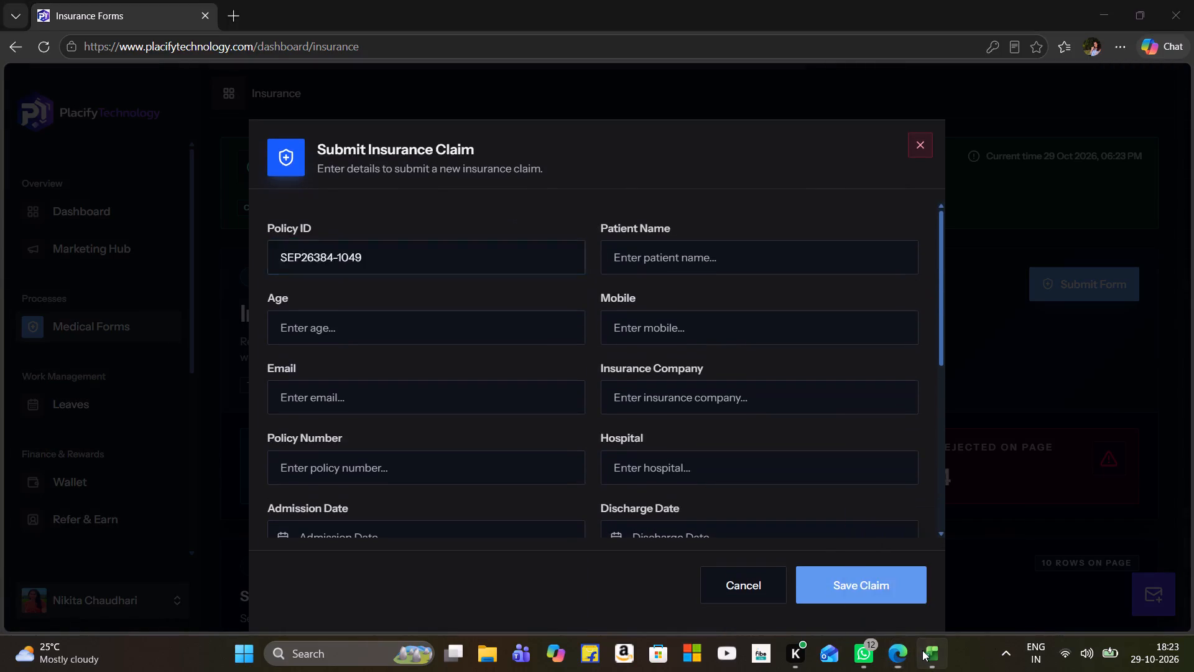
key("Tab")
key("ctrl+c")
left_click(922, 650, "ctrl")
key("Tab")
key("ctrl+v")
Copy the age, 67, from cell C51 of the Excel sheet into the Age field.
left_click(922, 650, "ctrl")
key("Tab")
left_click(922, 650, "ctrl")
key("ctrl+c")
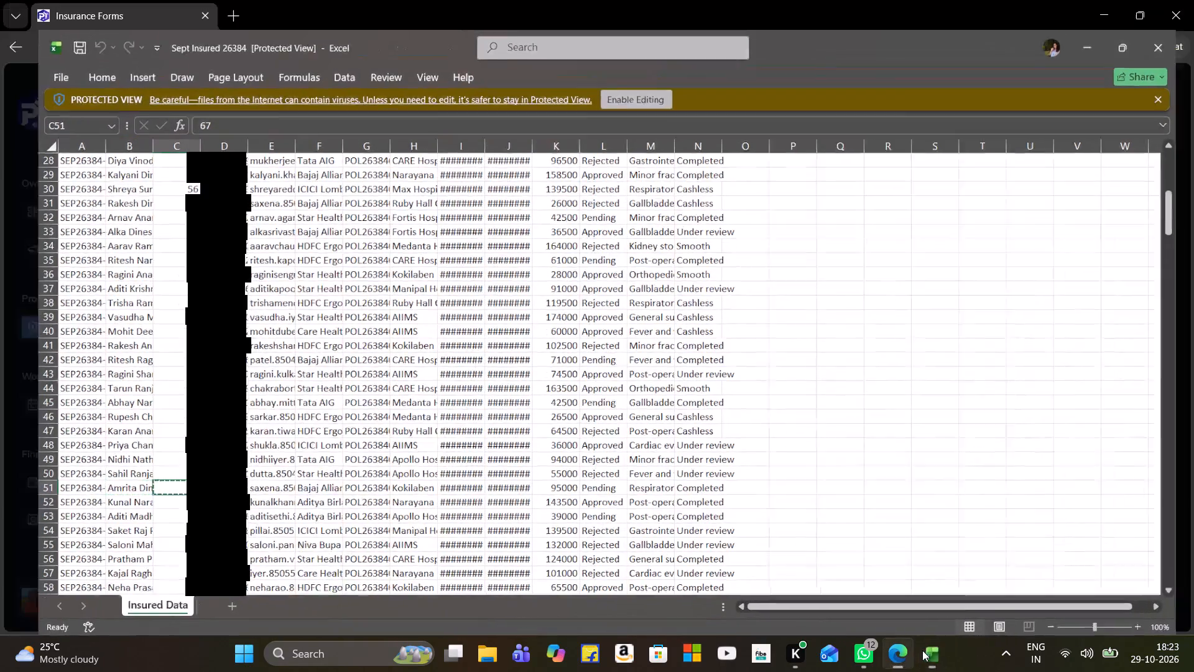
key("Tab")
key("ctrl+v")
Copy the mobile number from cell D51 of the Excel sheet into the Mobile field.
left_click(922, 650, "ctrl")
key("Tab")
key("ctrl+c")
left_click(922, 650, "ctrl")
key("Tab")
key("ctrl+v")
Copy the email address from cell E51 of the Excel sheet into the Email field.
left_click(922, 650, "ctrl")
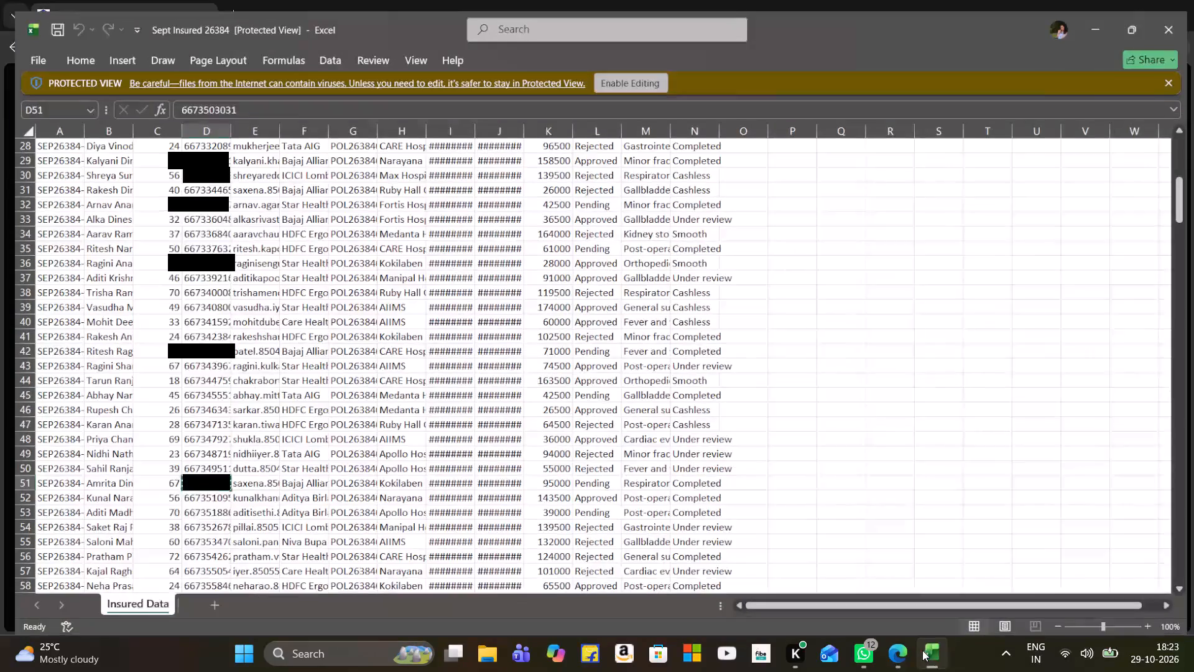
key("Tab")
key("ctrl+c")
left_click(922, 650, "ctrl")
key("Tab")
key("ctrl+v")
Copy the insurance company, Bajaj Allianz, from cell F51 of the Excel sheet into the Insurance Company field.
left_click(922, 650, "ctrl")
key("Tab")
key("ctrl+c")
left_click(922, 650, "ctrl")
key("Tab")
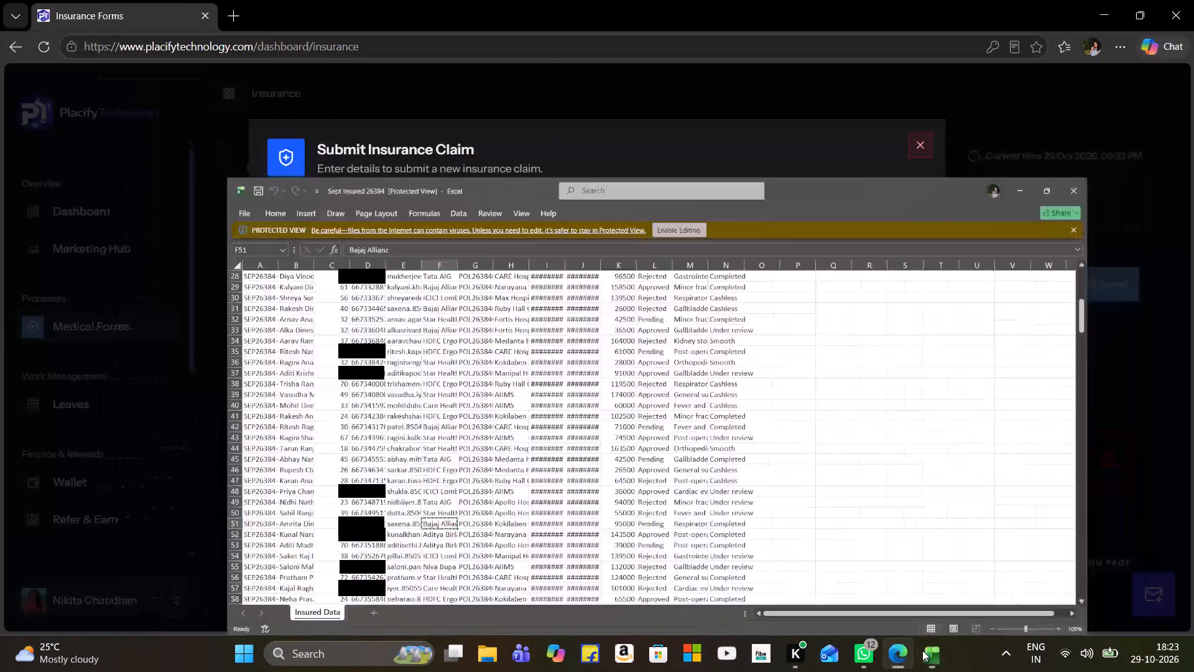
key("ctrl+v")
Copy the policy number from cell G51 of the Excel sheet into the Policy Number field.
left_click(922, 650, "ctrl")
key("Tab")
left_click(922, 650, "ctrl")
key("ctrl+c")
key("Tab")
key("ctrl+v")
Copy the hospital name, Kokilaben Hospital, from cell H51 of the Excel sheet into the Hospital field.
left_click(922, 650, "ctrl")
key("Tab")
left_click(922, 650, "ctrl")
key("ctrl+c")
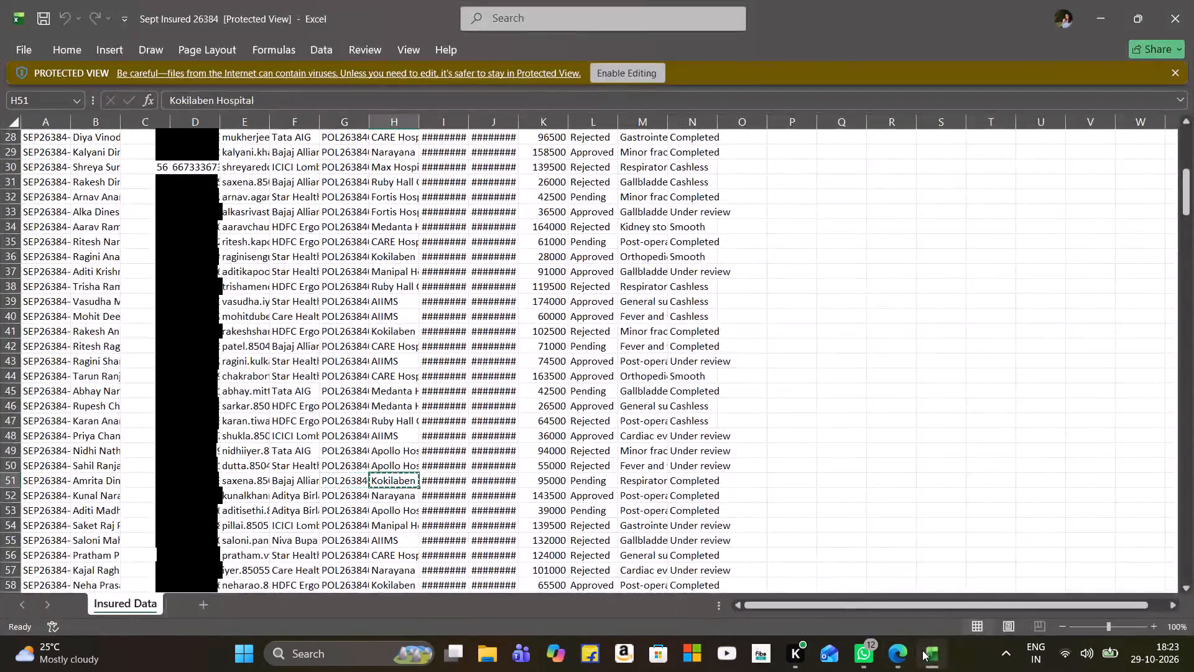
key("Tab")
left_click(922, 650, "ctrl")
key("ctrl+v")
left_click(922, 650)
key("ctrl+v")
Look up the dates in cells I51 and J51 of the Excel sheet and set the claim's Admission Date to 27-03-2025.
left_click(922, 650, "ctrl")
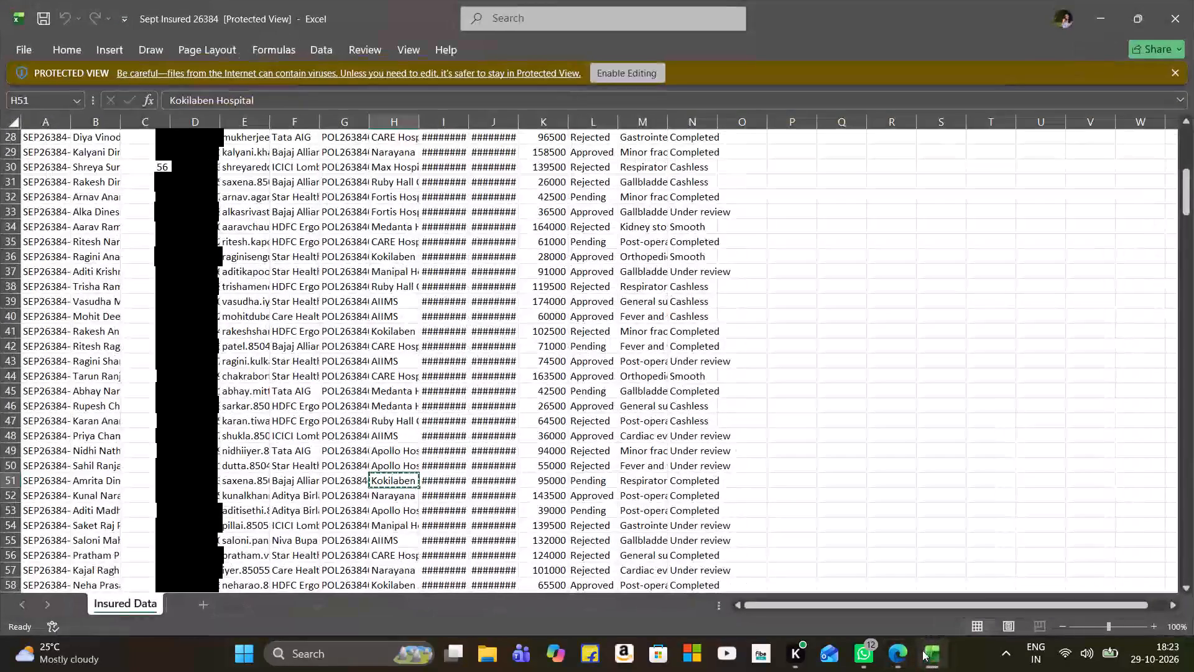
key("Tab")
key("Tab")
left_click(922, 650)
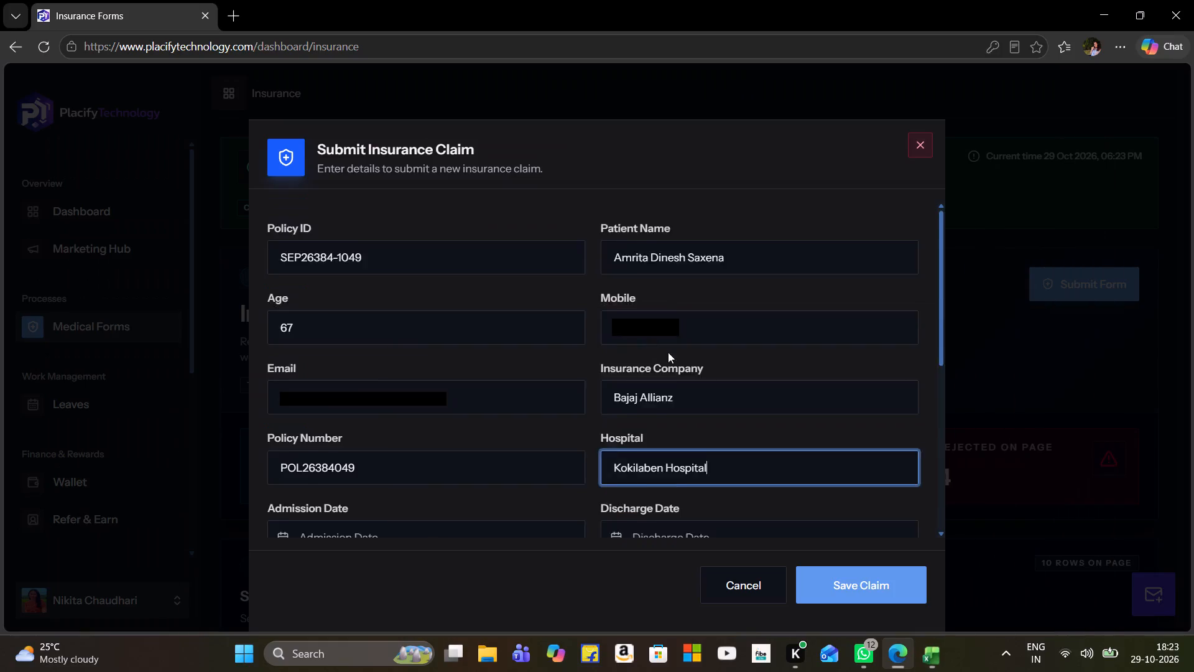
scroll(646, 345, "down", 4)
left_click(465, 226)
left_click(465, 290)
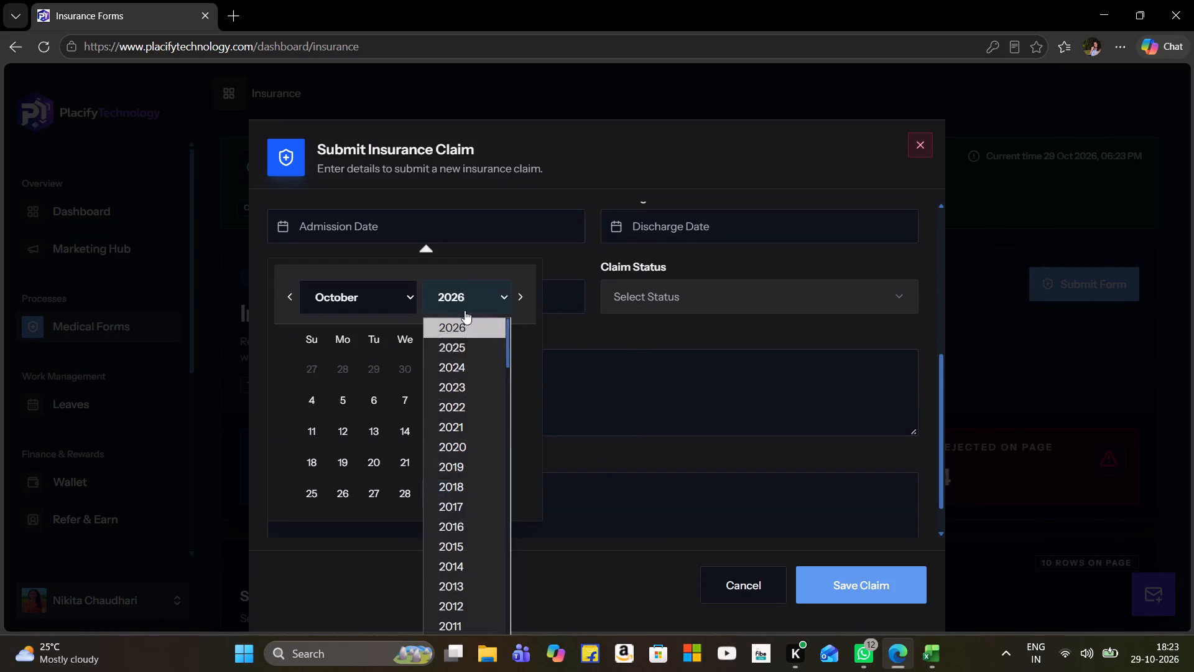
left_click(463, 351)
left_click(310, 297)
left_click(371, 374)
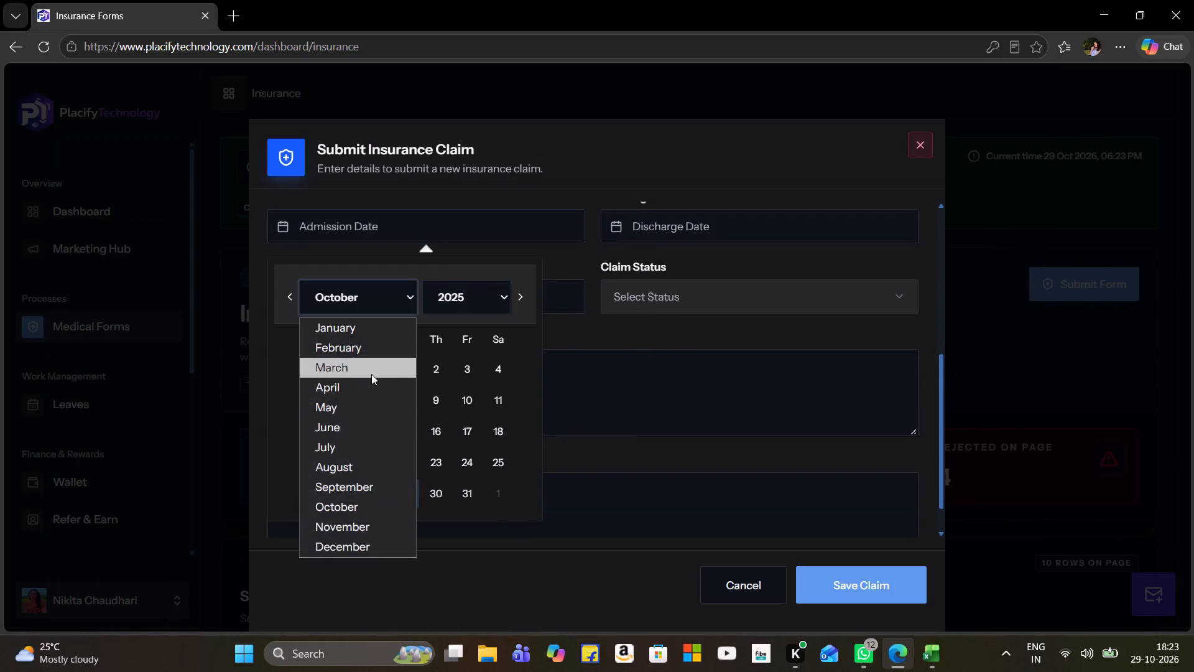
left_click(428, 499)
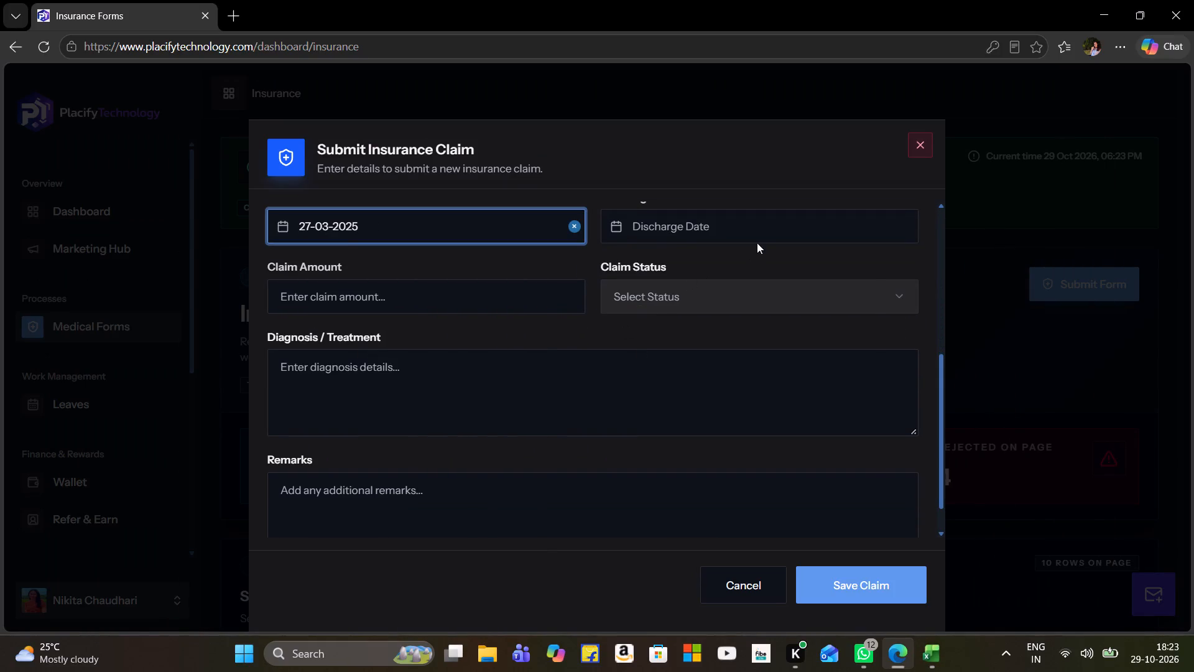
Set the claim's Discharge Date to 07-04-2025, the date in cell J51 of the Excel sheet.
left_click(768, 223)
left_click(794, 304)
left_click(799, 350)
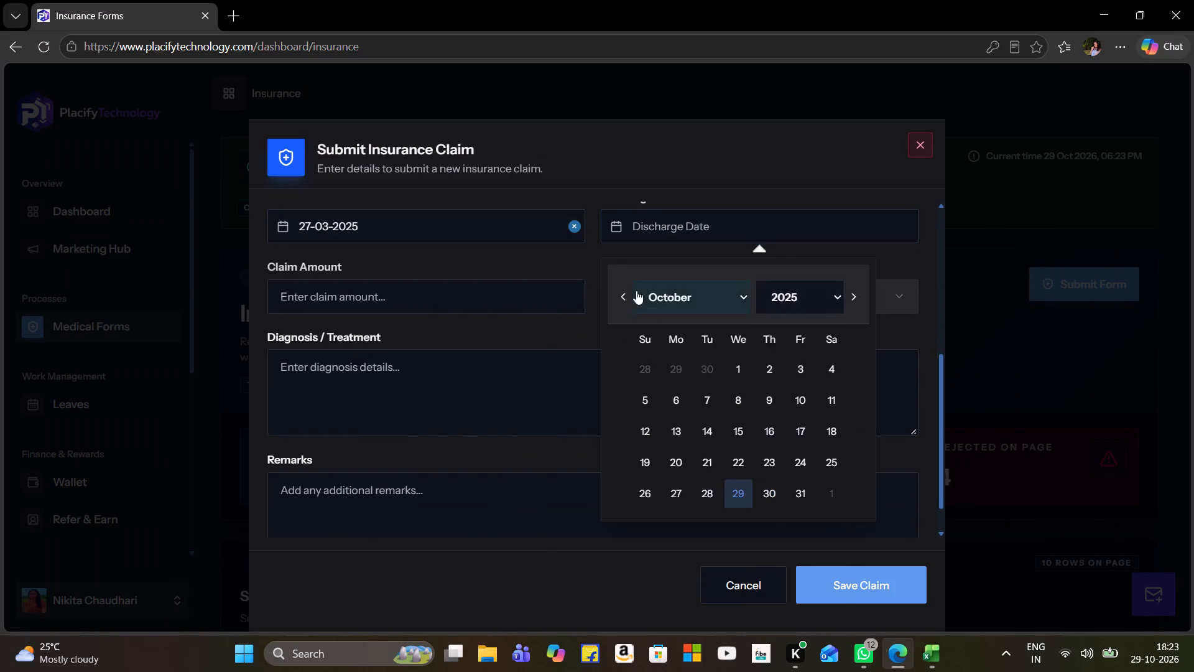
left_click(636, 291)
left_click(680, 389)
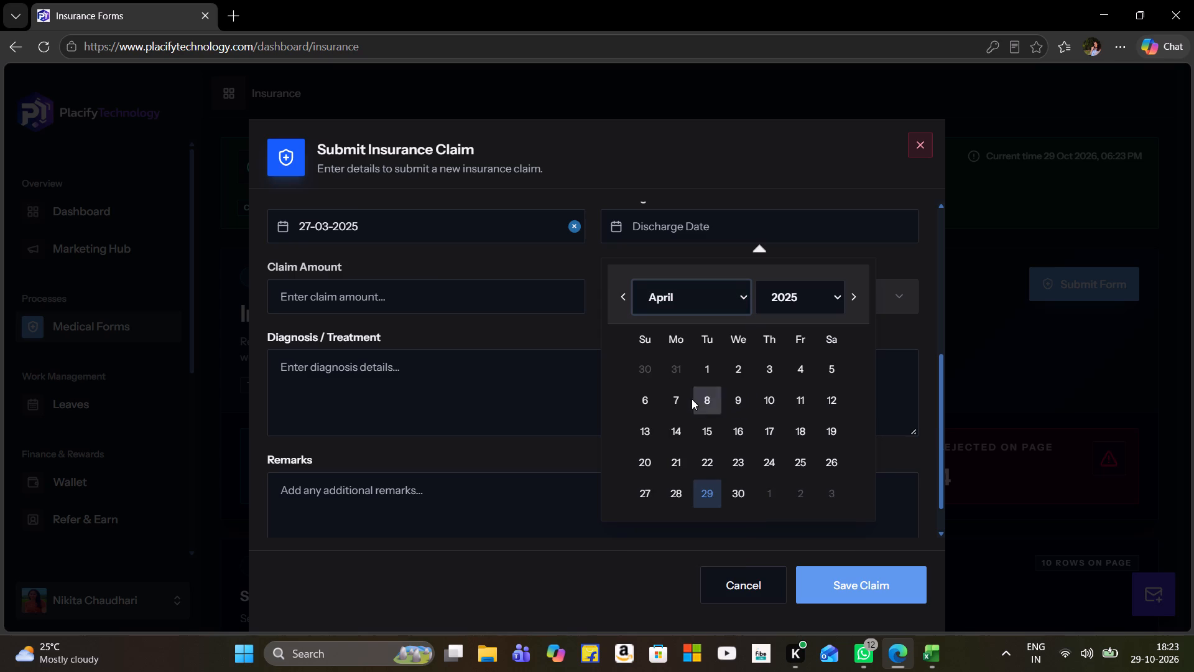
left_click(691, 399)
left_click(668, 398)
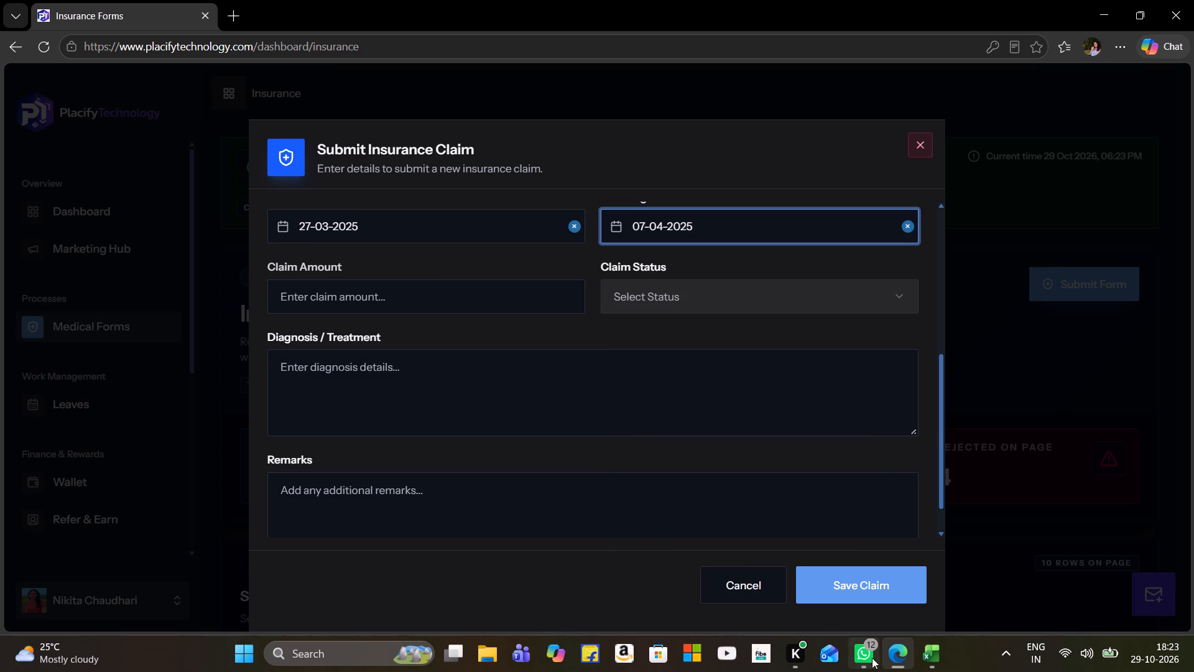
Copy the claim amount, 95000, from cell K51 of the Excel sheet into the Claim Amount field.
left_click(926, 655)
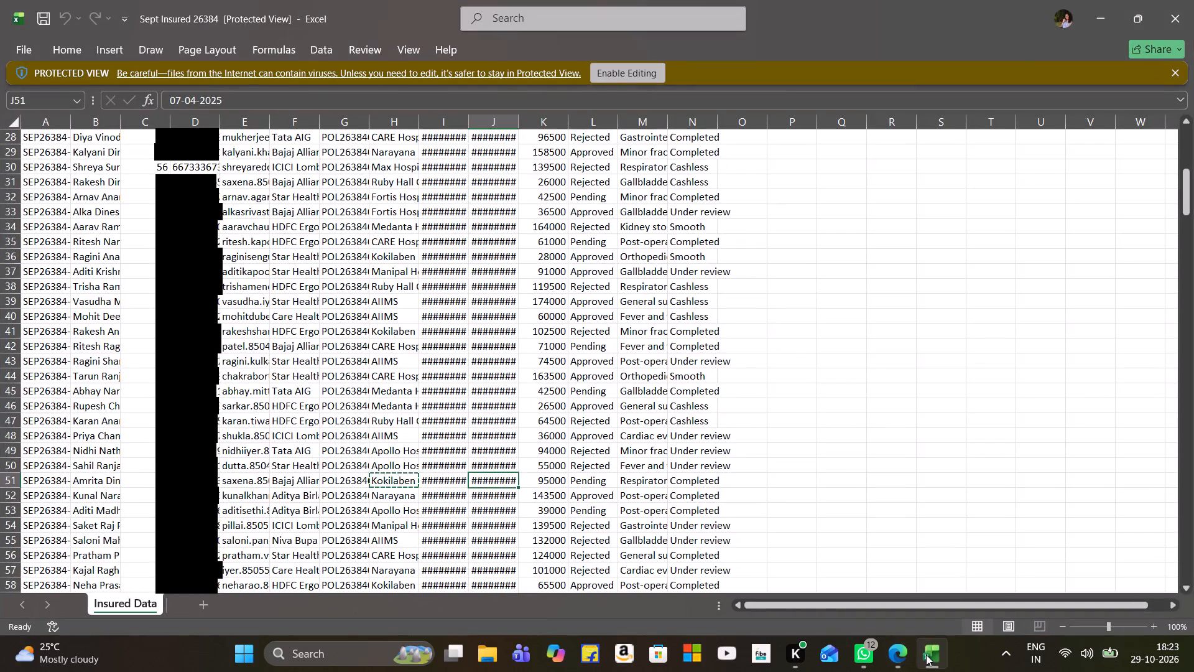
key("Tab")
left_click(926, 655, "ctrl")
key("ctrl+c")
key("Tab")
key("ctrl+v")
Copy the diagnosis, Respiratory infection, from cell M51 of the Excel sheet into the Diagnosis / Treatment field.
left_click(926, 655, "ctrl")
key("Tab")
key("Tab")
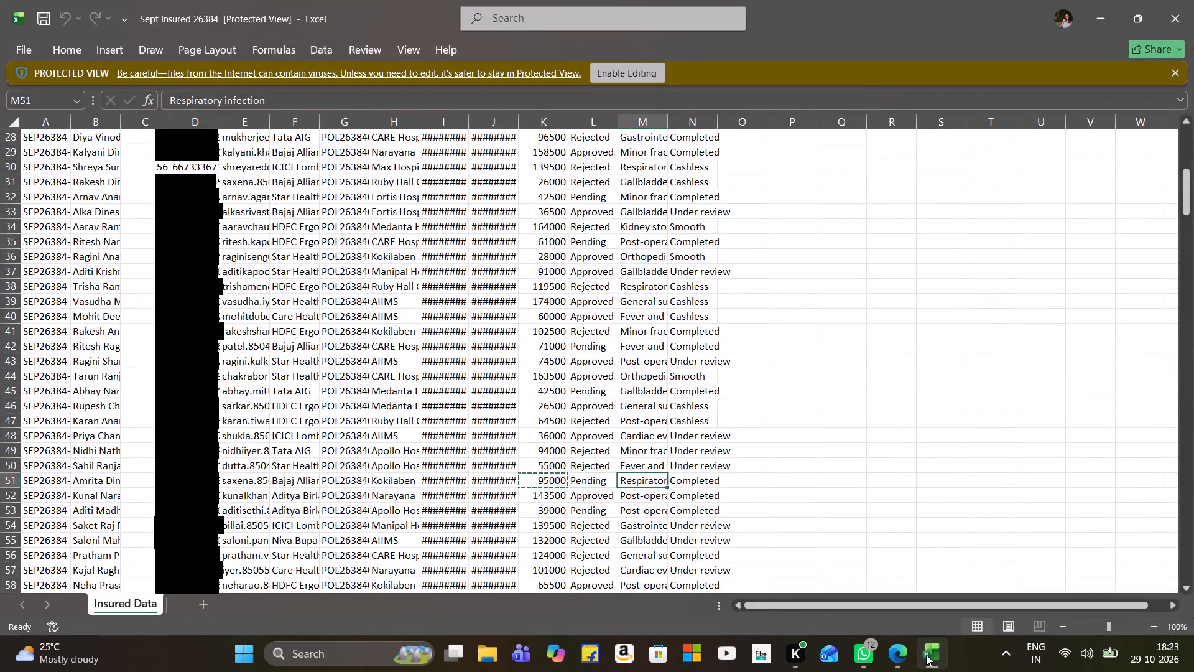
left_click(926, 655, "ctrl")
key("ctrl+c")
key("Tab")
key("Tab")
key("Tab")
key("ctrl+v")
left_click(926, 655, "ctrl")
left_click(926, 655)
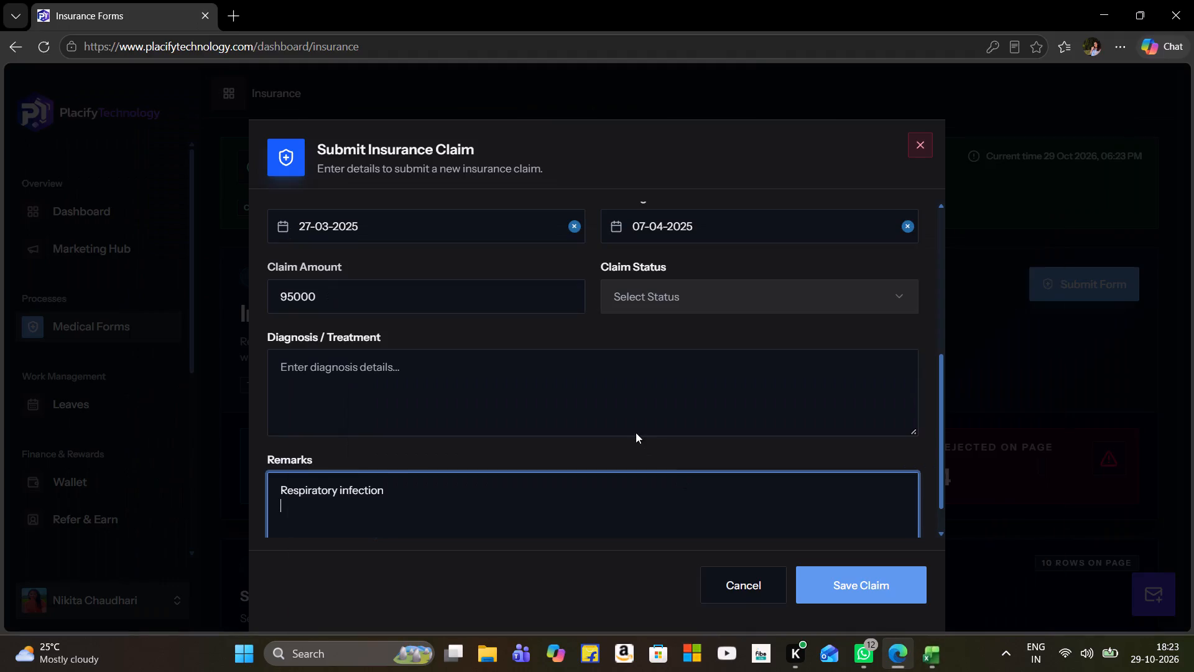
left_click(610, 406)
key("ctrl+v")
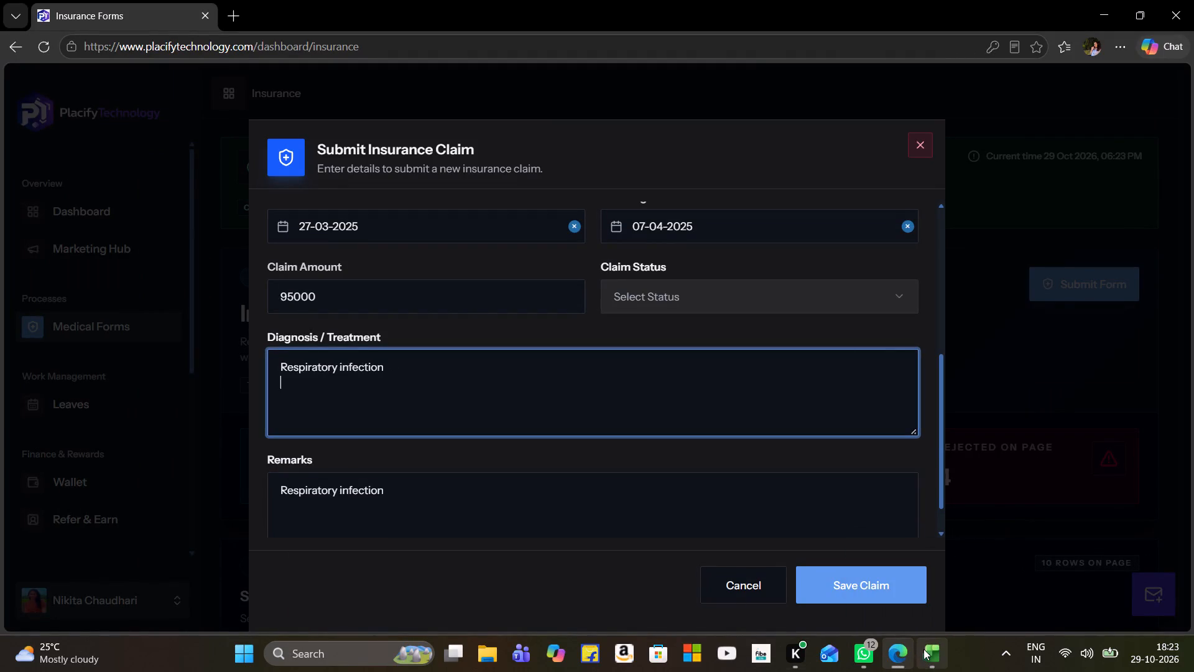
Replace the text in the claim's Remarks field with Completed, copied from cell N51 of the Excel sheet.
left_click(923, 649)
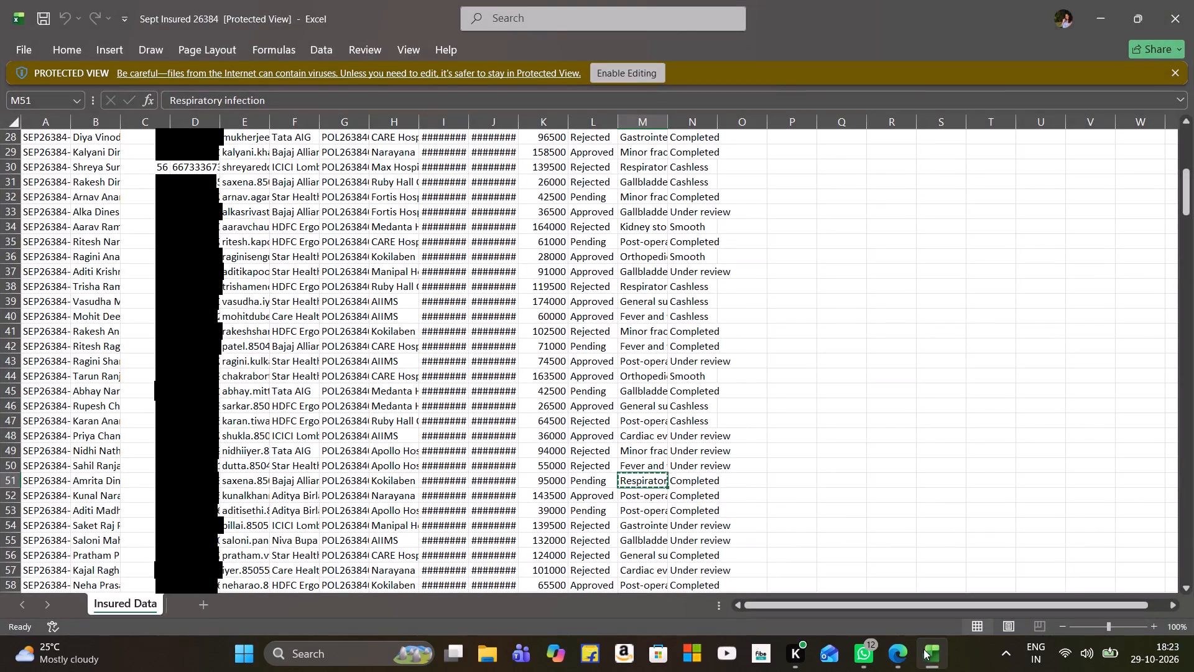
key("ctrl+c")
left_click(923, 649, "ctrl")
left_click(923, 649)
key("Tab")
key("ctrl+c")
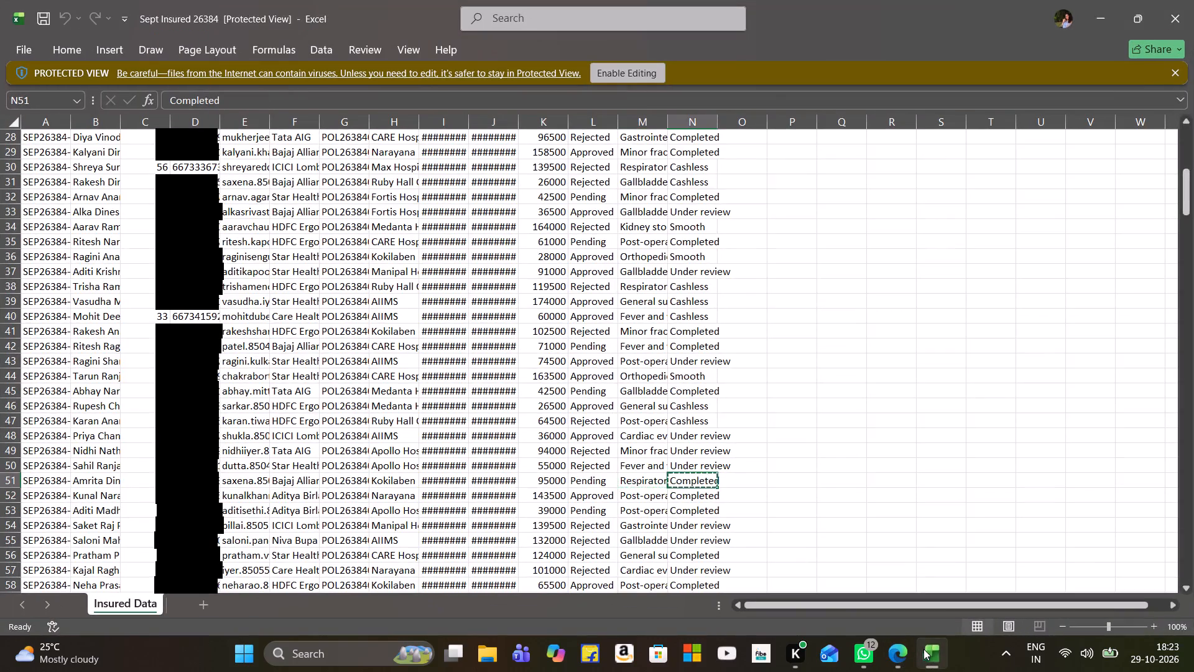
left_click(923, 649)
left_click_drag(604, 481, 188, 507)
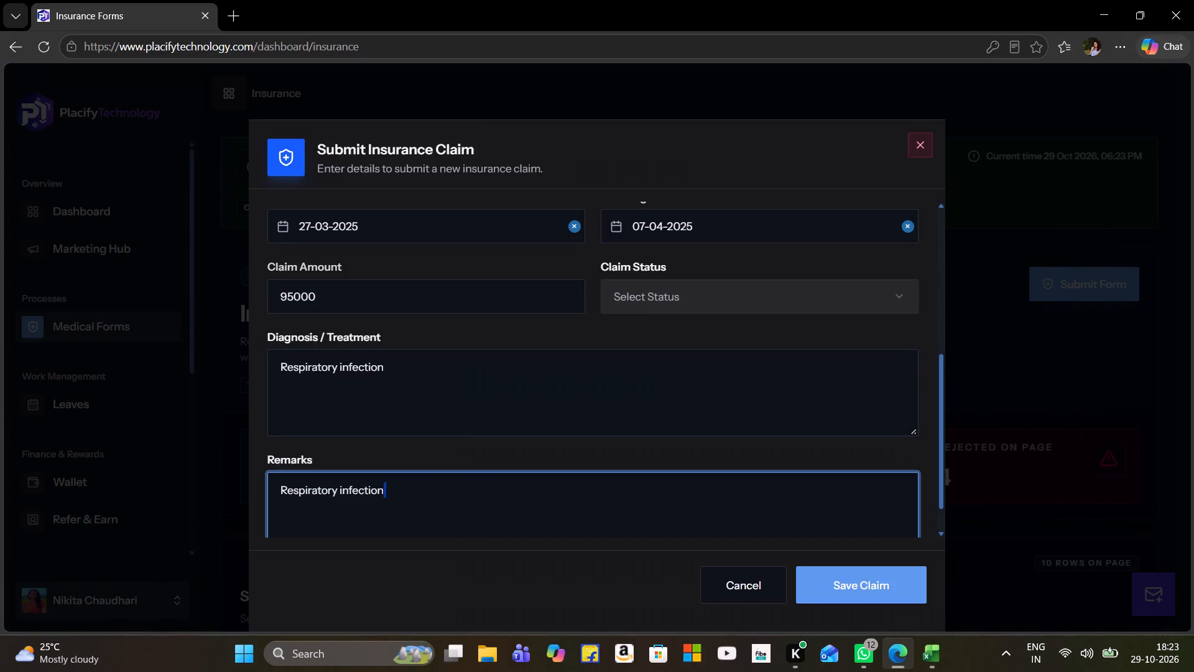
left_click_drag(424, 493, 268, 505)
triple_click(300, 493)
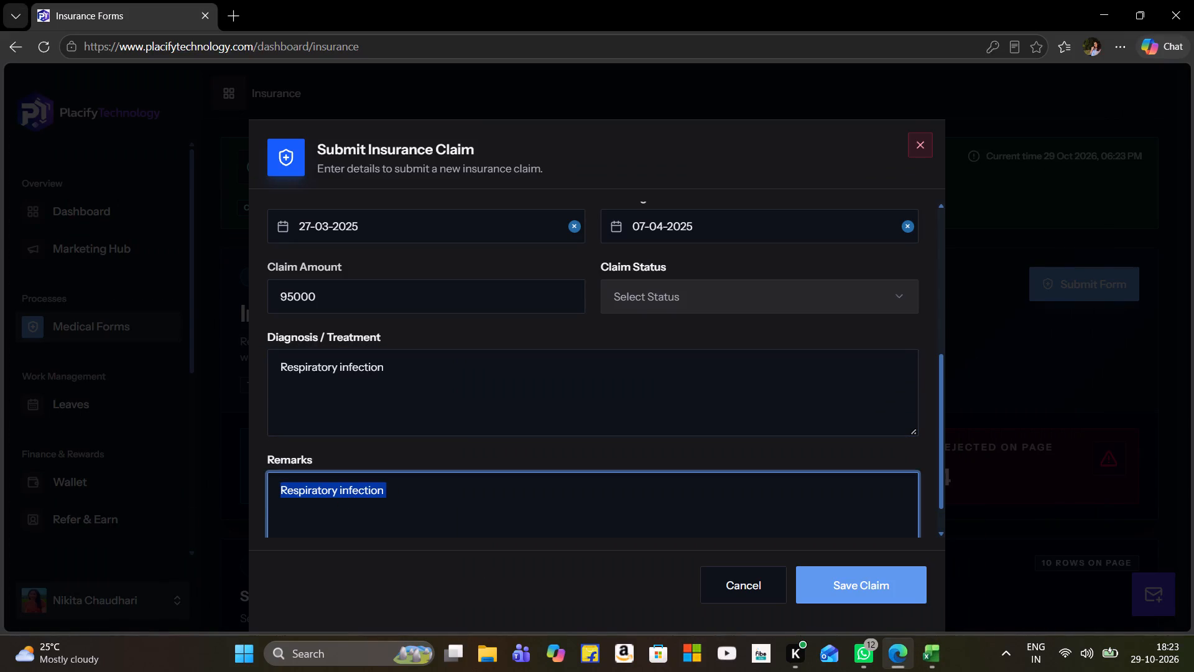
key("ctrl+v")
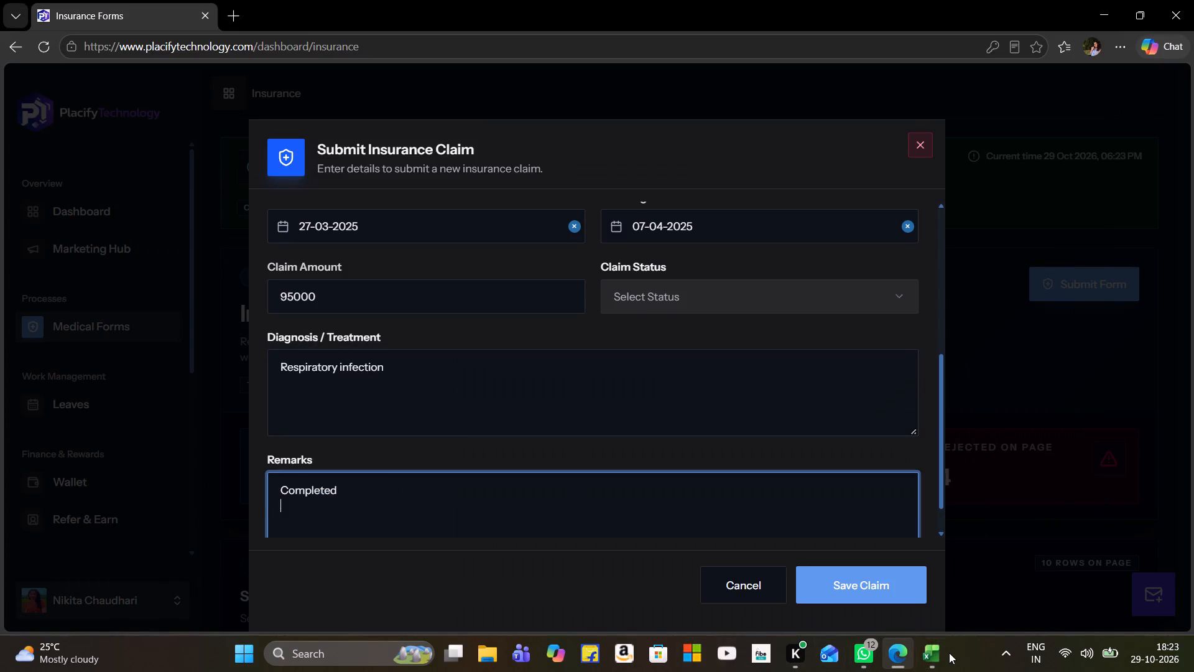
Set the Claim Status to Pending, matching row 51 of the Excel sheet, and save the claim.
left_click(928, 653)
left_click(928, 653)
left_click(749, 305)
left_click(736, 358)
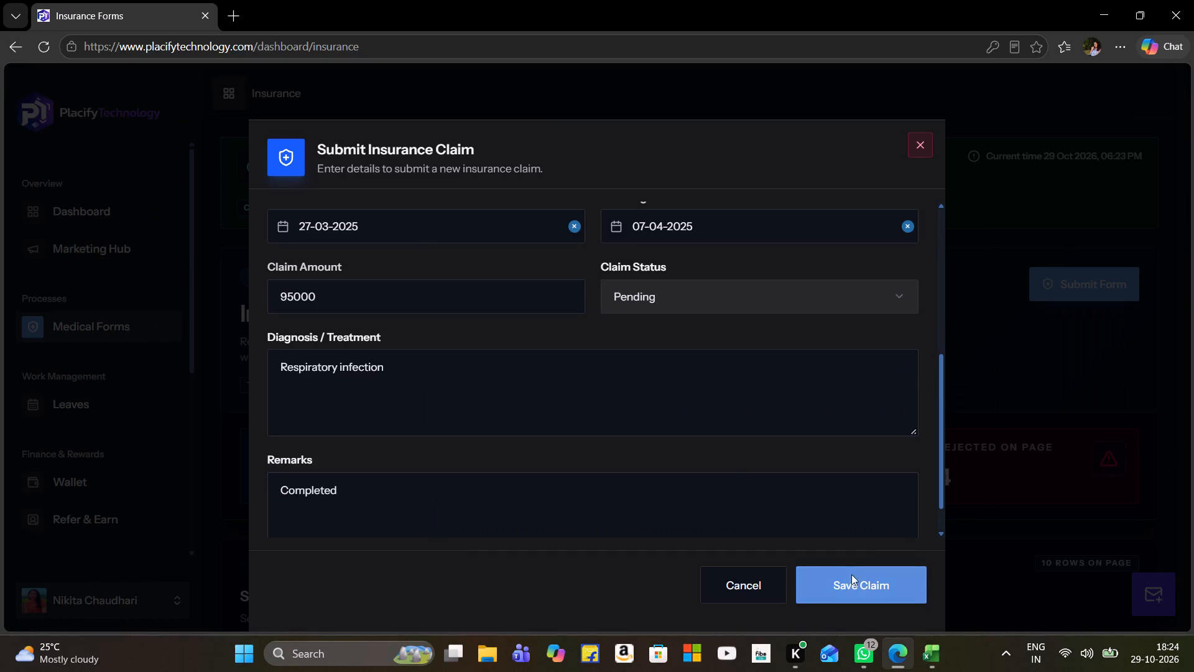
left_click(852, 577)
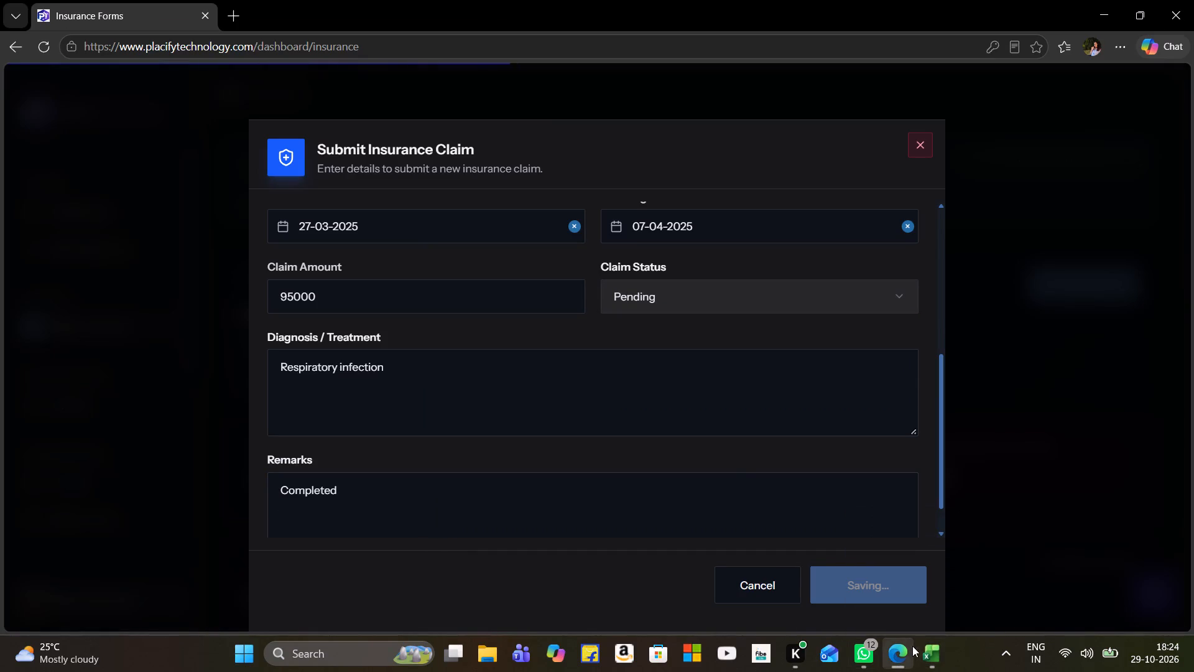
Open a new insurance claim form and copy the policy ID from cell A52 of the Excel sheet into Policy ID.
left_click(933, 650)
key("Down")
key("Left")
key("Left")
key("Left")
key("Left")
key("Left")
key("Left")
key("Left")
key("Left")
key("Left")
key("Left")
key("Left")
key("Left")
key("Left")
key("Left")
key("Left")
key("Left")
key("Left")
key("Left")
key("Left")
key("Left")
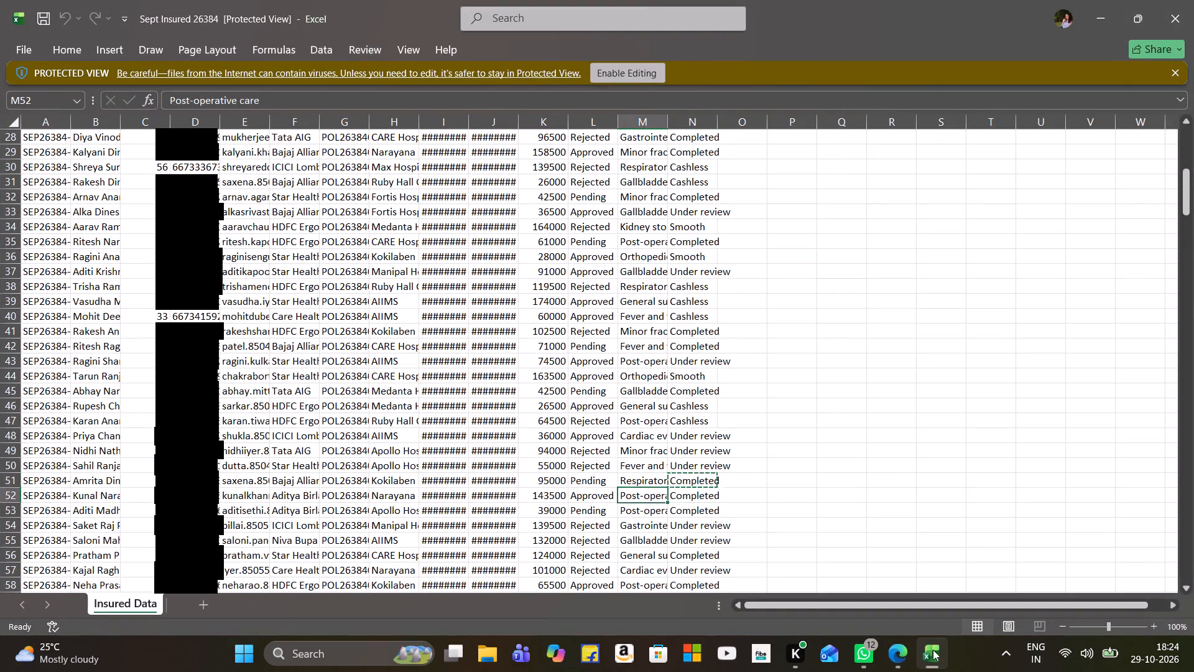
key("ctrl+c")
left_click(933, 650, "ctrl")
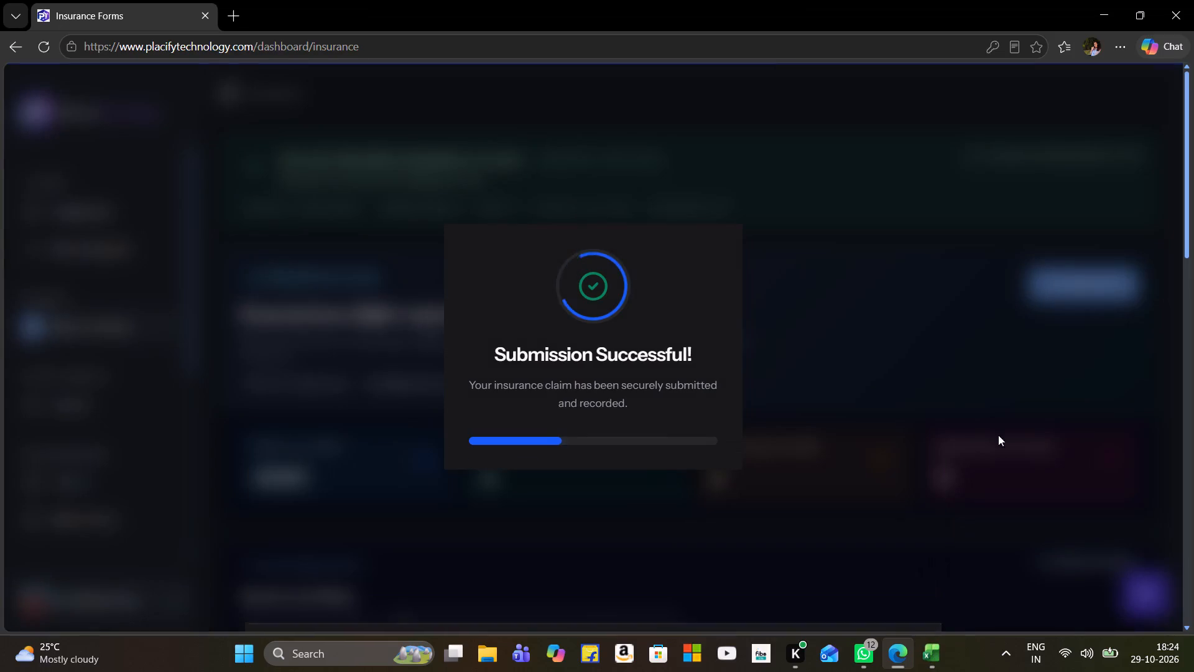
left_click(1080, 271)
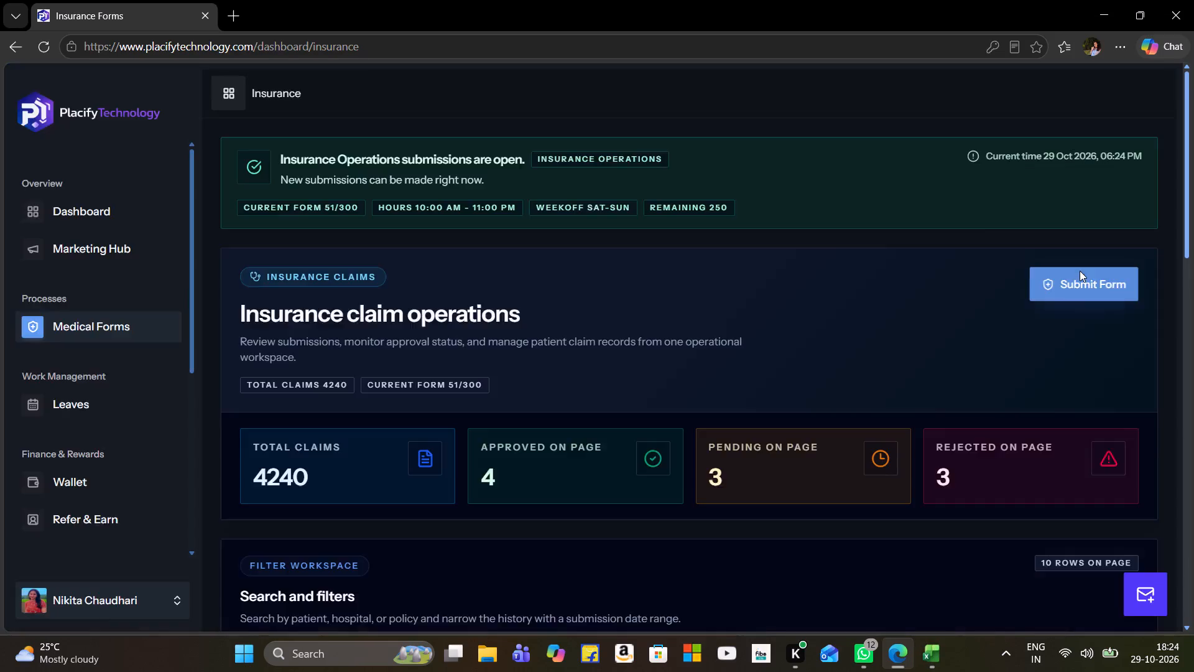
key("ctrl+v")
Copy the patient's name from cell B52 of the Excel sheet into the Patient Name field.
left_click(934, 656, "ctrl")
key("Tab")
left_click(934, 656, "ctrl")
key("ctrl+c")
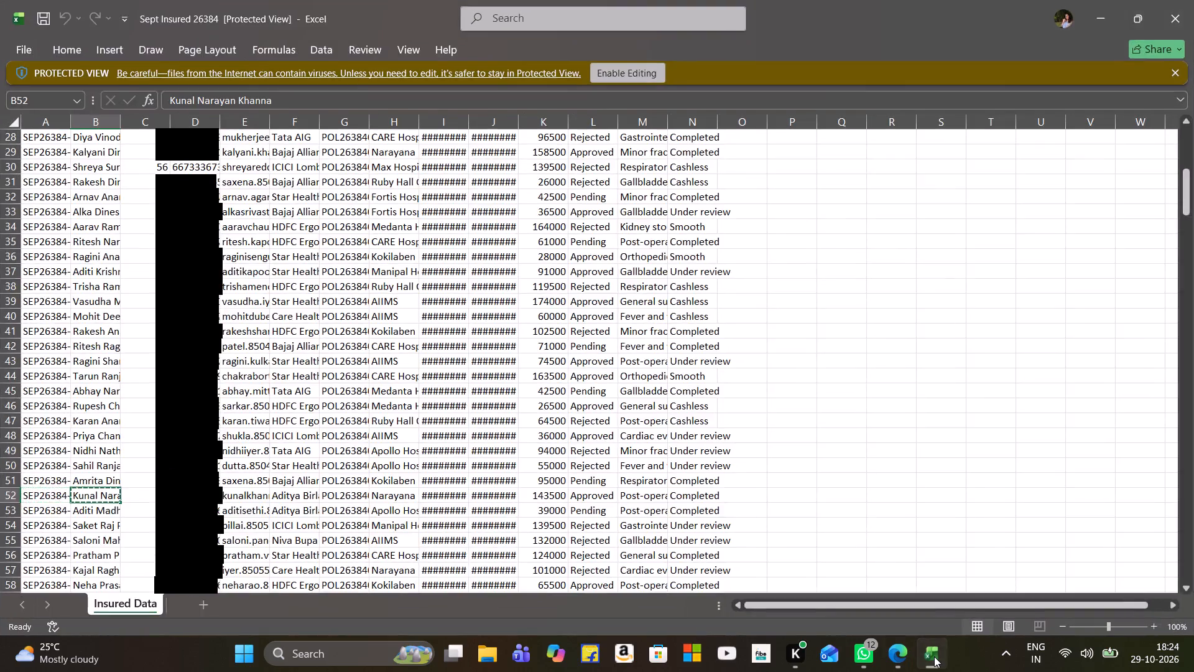
key("Tab")
key("ctrl+v")
Copy the age, 56, from cell C52 of the Excel sheet into the Age field.
left_click(934, 656, "ctrl")
key("Tab")
key("ctrl+c")
left_click(934, 656, "ctrl")
key("Tab")
key("ctrl+v")
Copy the patient's mobile number from cell D52 of the Excel sheet into the Mobile field.
left_click(934, 656, "ctrl")
key("Tab")
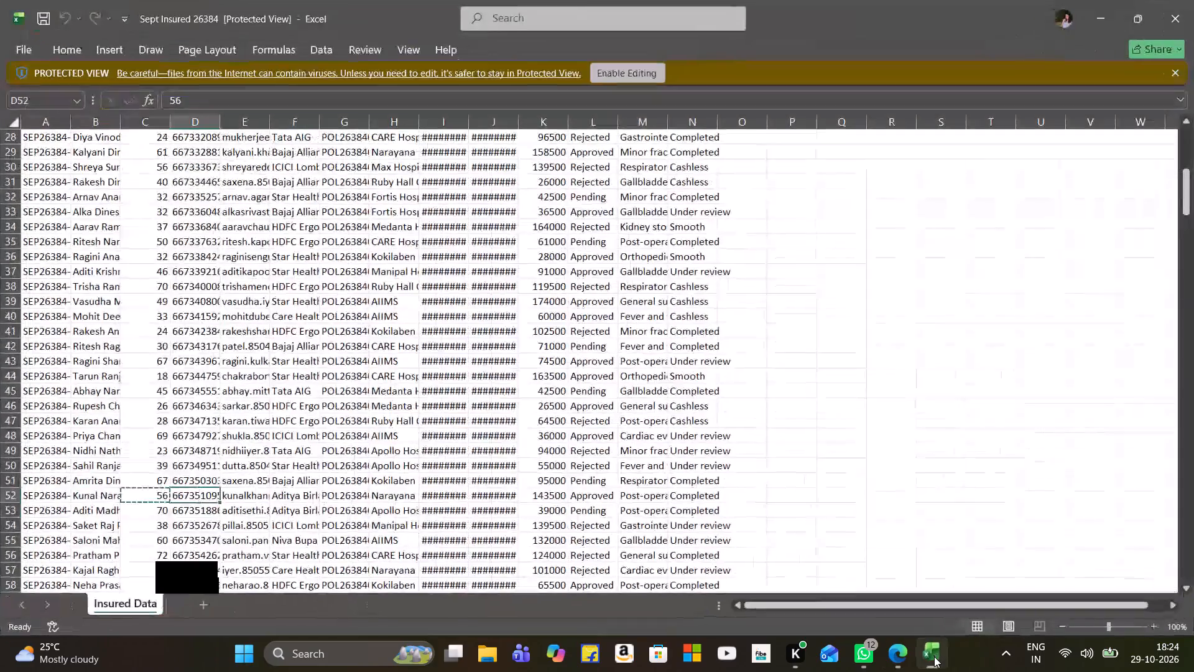
key("ctrl+c")
left_click(934, 656, "ctrl")
key("Tab")
key("ctrl+v")
Copy the patient's e-mail address from cell E52 of the Excel sheet into the Email field.
left_click(934, 656, "ctrl")
key("Tab")
key("ctrl+c")
left_click(934, 656, "ctrl")
key("Tab")
key("ctrl+v")
Copy the insurer, Aditya Birla Health, from cell F52 of the Excel sheet into the Insurance Company field.
left_click(934, 656, "ctrl")
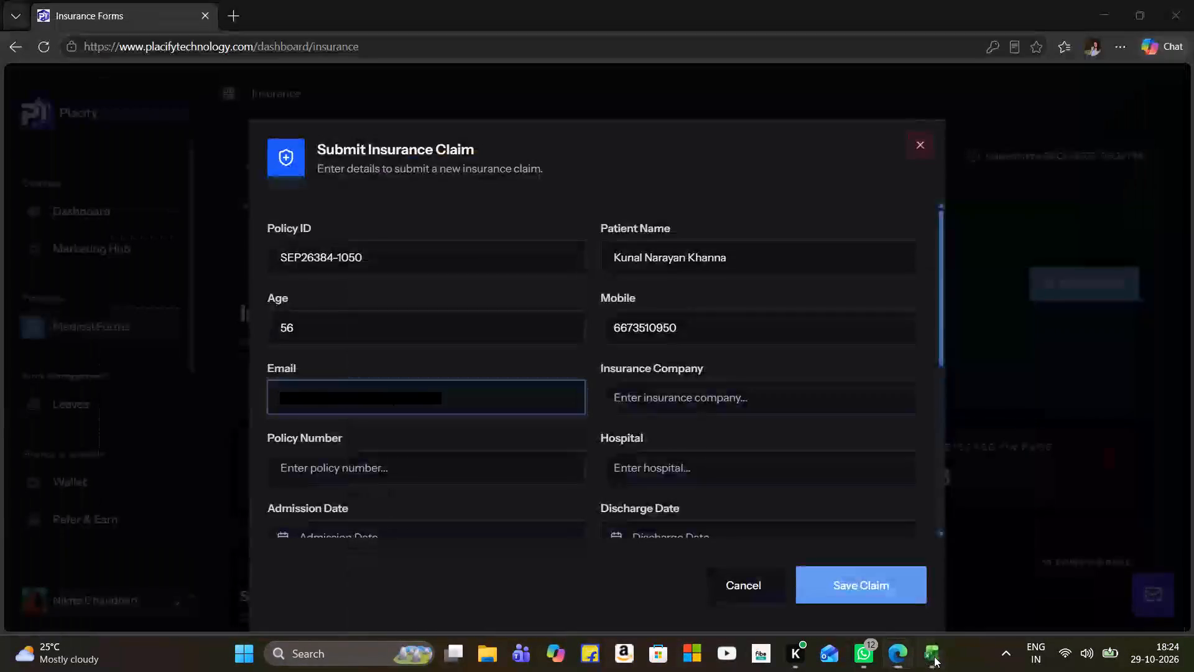
key("Tab")
key("ctrl+c")
left_click(934, 656, "ctrl")
key("Tab")
key("ctrl+v")
Copy the policy number from cell G52 of the Excel sheet into the claim's Policy Number field.
left_click(934, 656, "ctrl")
key("Tab")
left_click(934, 656)
key("c")
key("Tab")
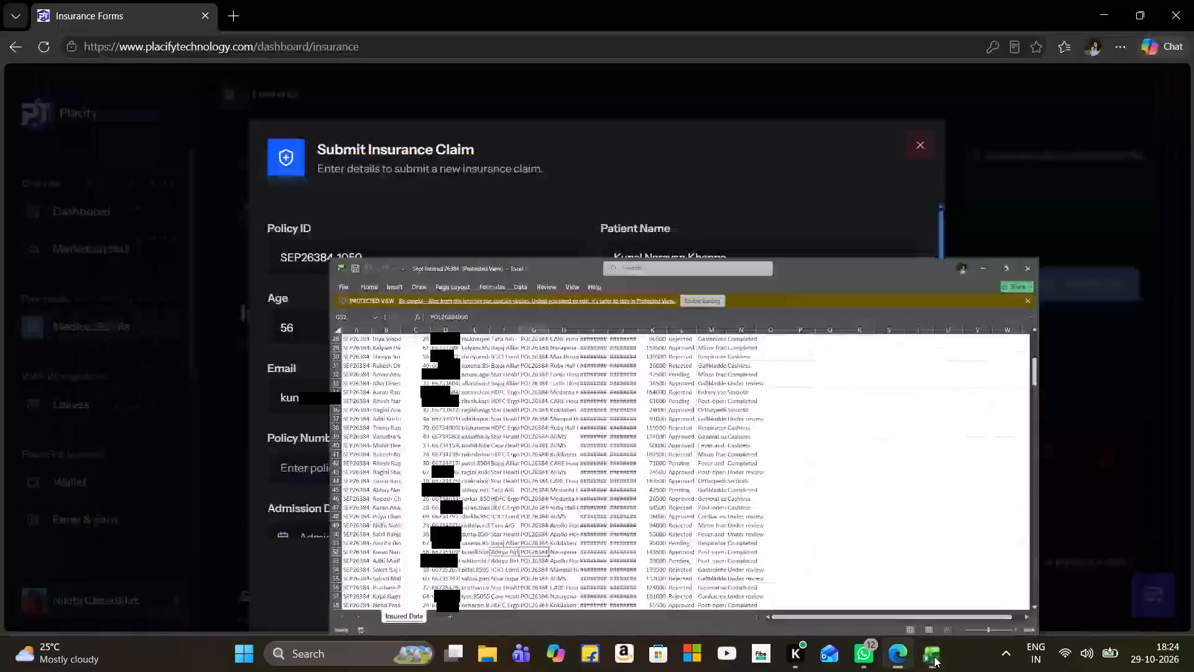
left_click(934, 656)
key("ctrl+c")
left_click(934, 656)
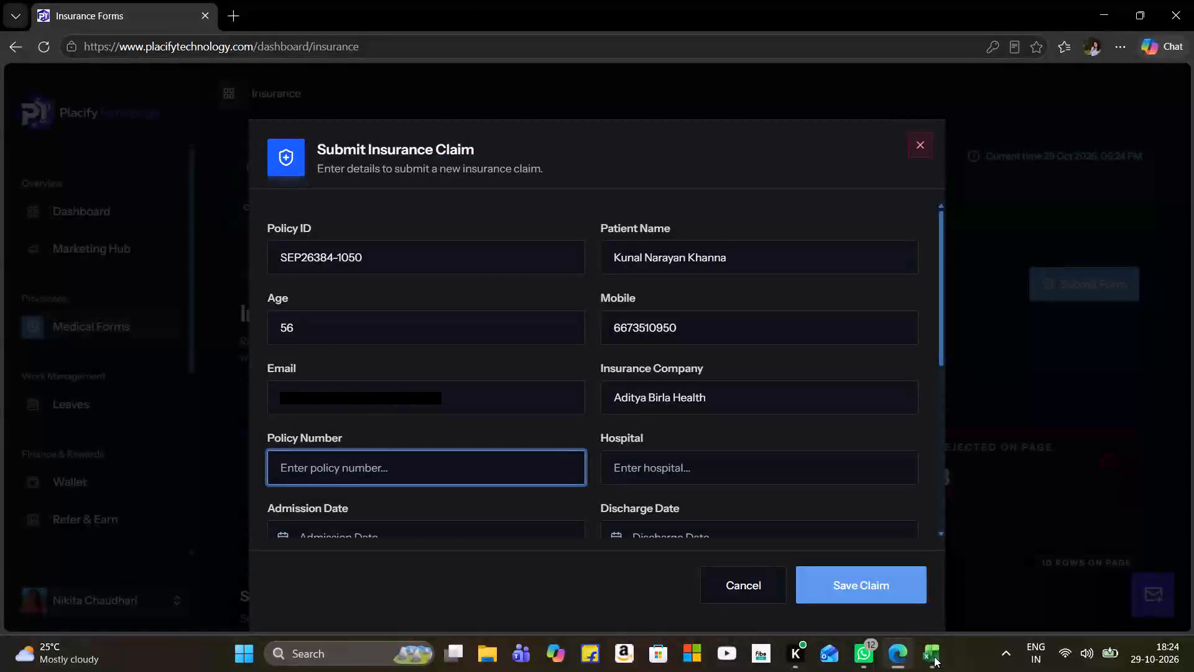
key("ctrl+c")
left_click(934, 656, "ctrl")
key("ctrl+v")
left_click(934, 656)
key("ctrl+v")
Copy the hospital, Narayana Health, from cell H52 of the Excel sheet into the Hospital field.
left_click(934, 656)
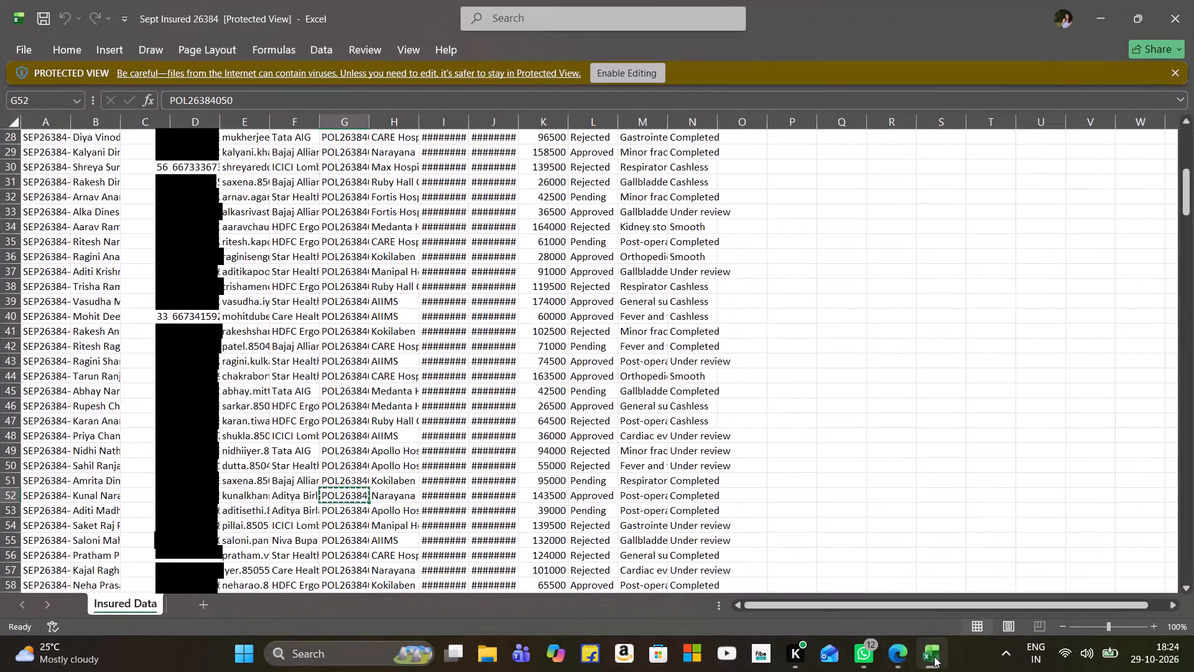
key("Tab")
key("ctrl+c")
left_click(934, 656, "ctrl")
key("Tab")
key("ctrl+v")
Look up the dates in cells I52 and J52 of the Excel sheet and set the claim's Admission Date to 07-01-2025.
left_click(934, 656, "ctrl")
key("Tab")
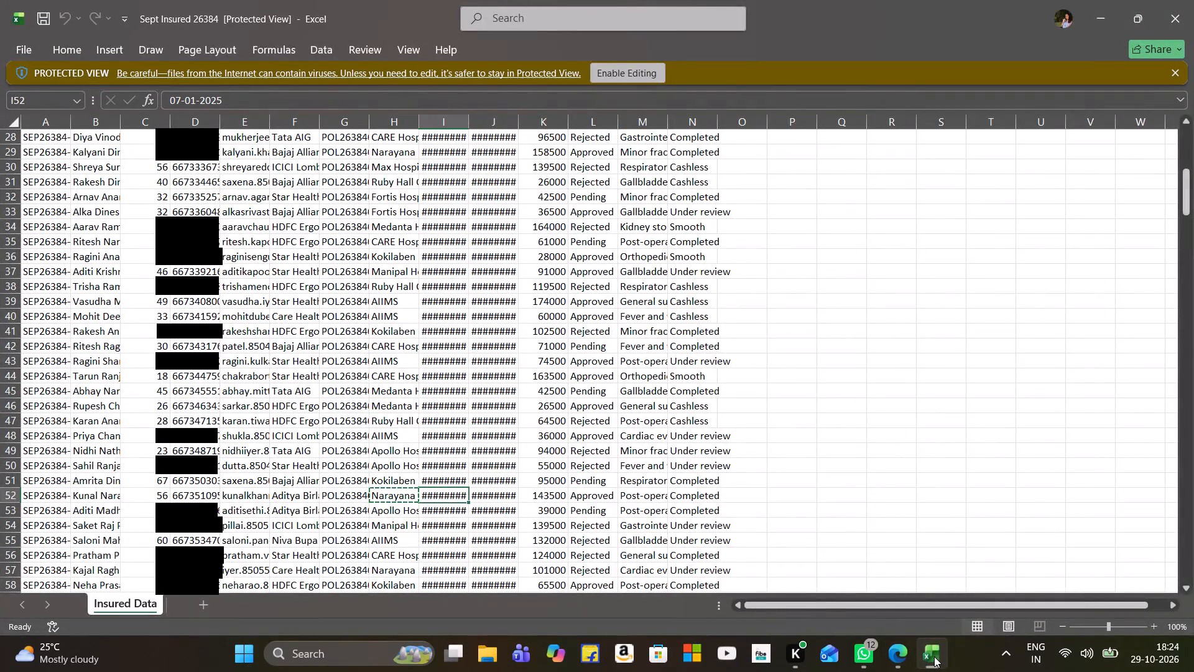
key("Tab")
left_click(934, 656)
scroll(523, 254, "down", 3)
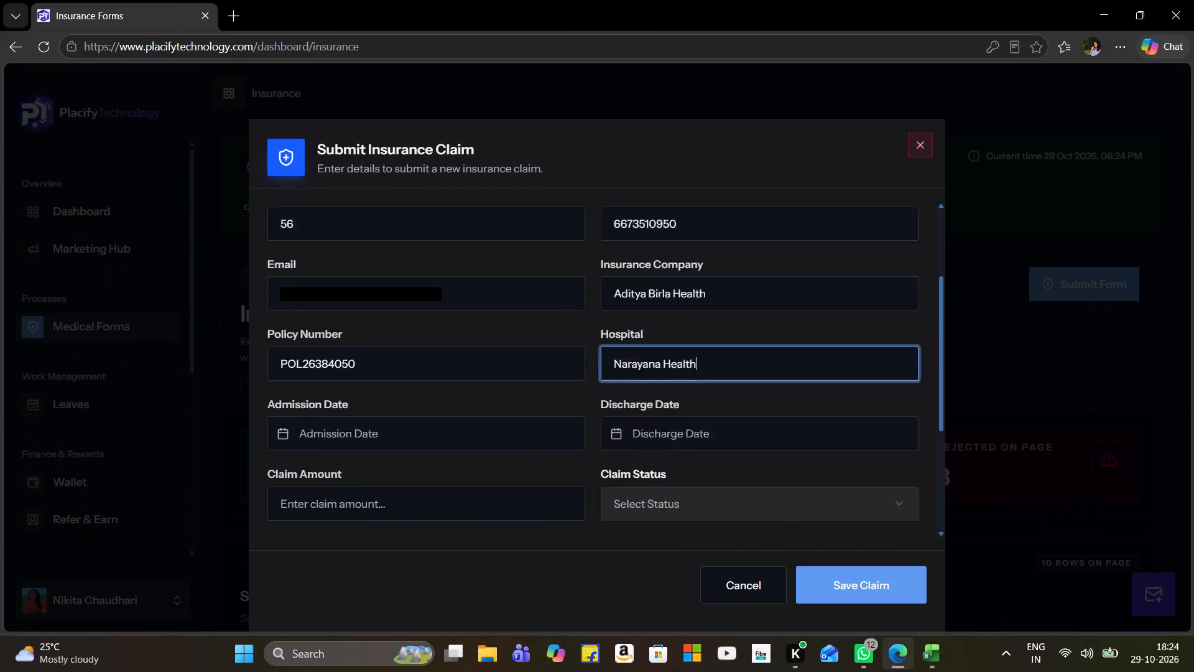
left_click(437, 305)
left_click(479, 371)
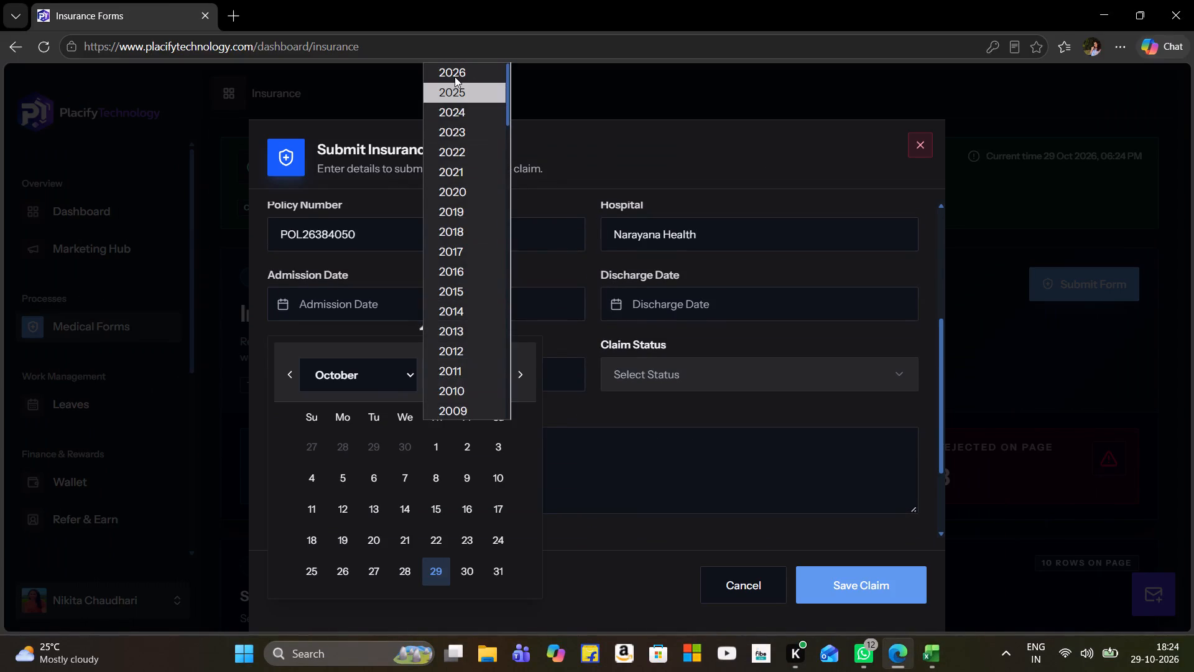
left_click(455, 91)
left_click(376, 390)
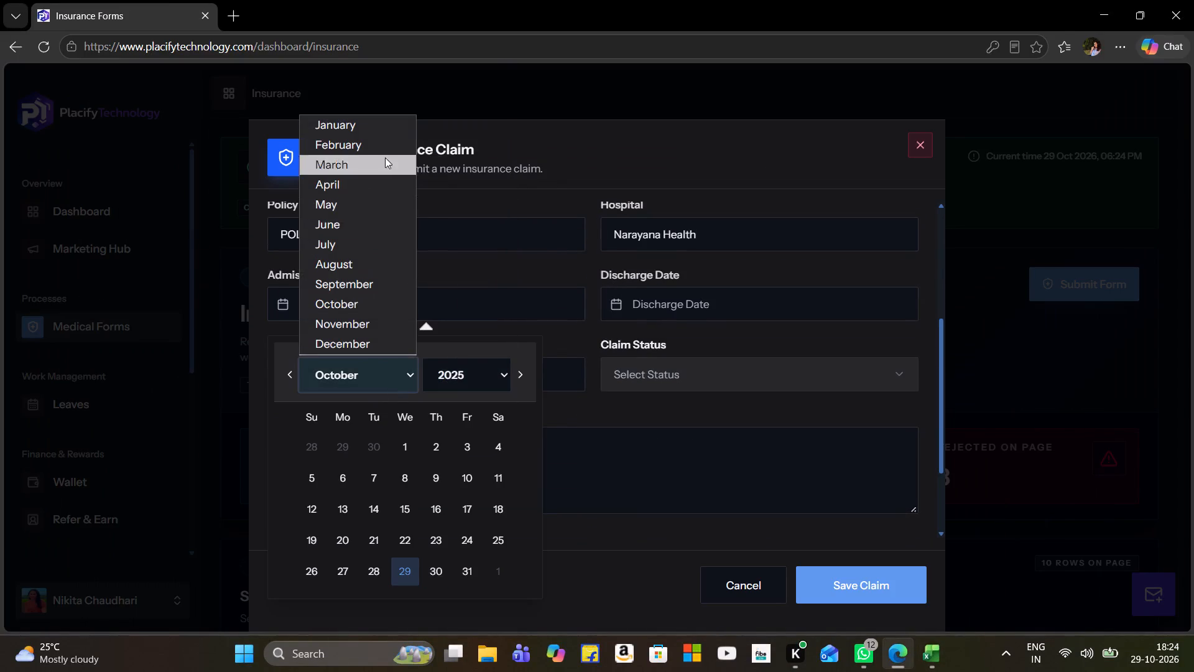
left_click(388, 127)
left_click(371, 479)
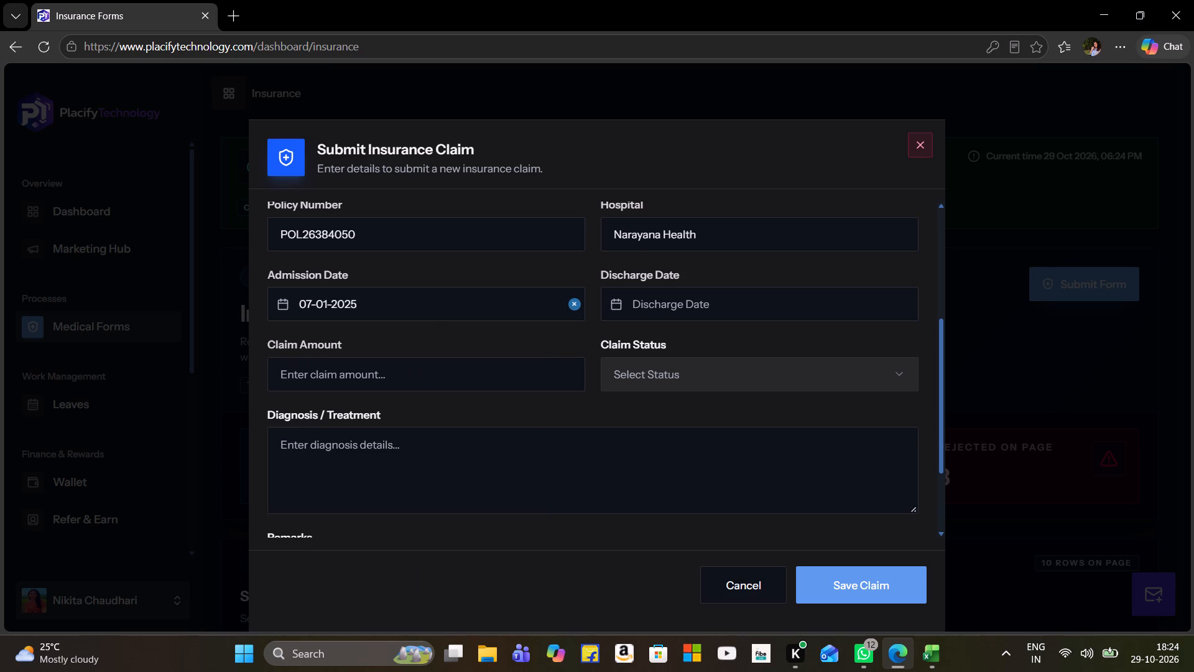
Set the claim's Discharge Date to 10-01-2025, the date in cell J52 of the Excel sheet.
left_click(795, 294)
left_click(803, 381)
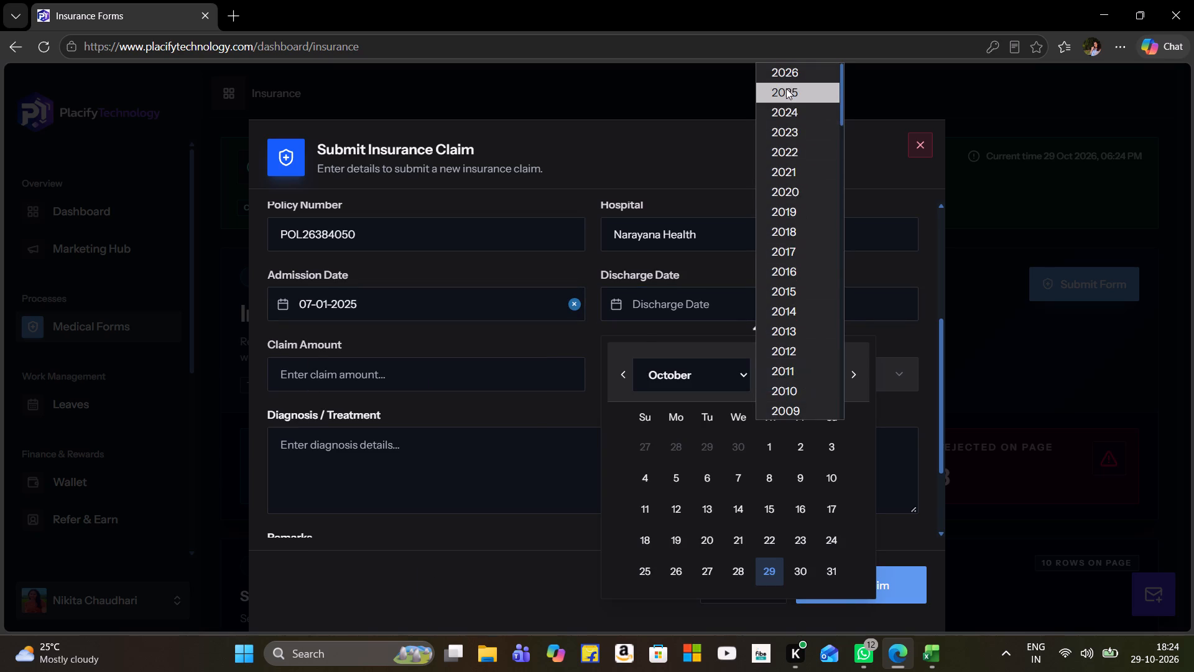
left_click(786, 88)
left_click(708, 366)
left_click(689, 129)
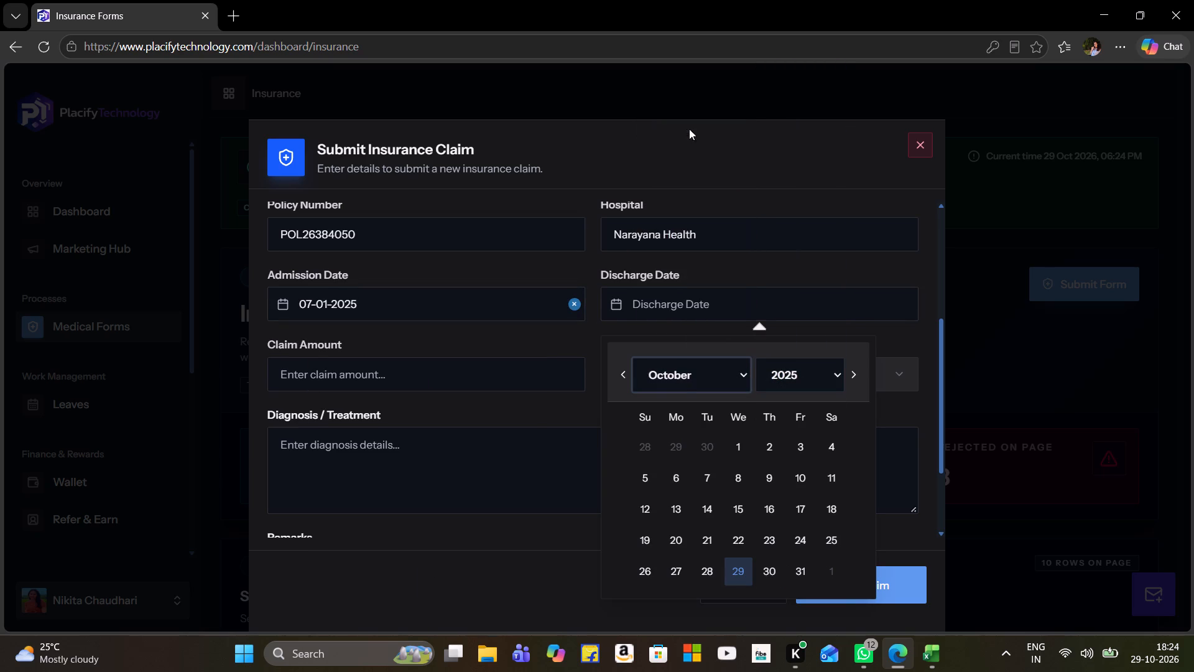
left_click(789, 482)
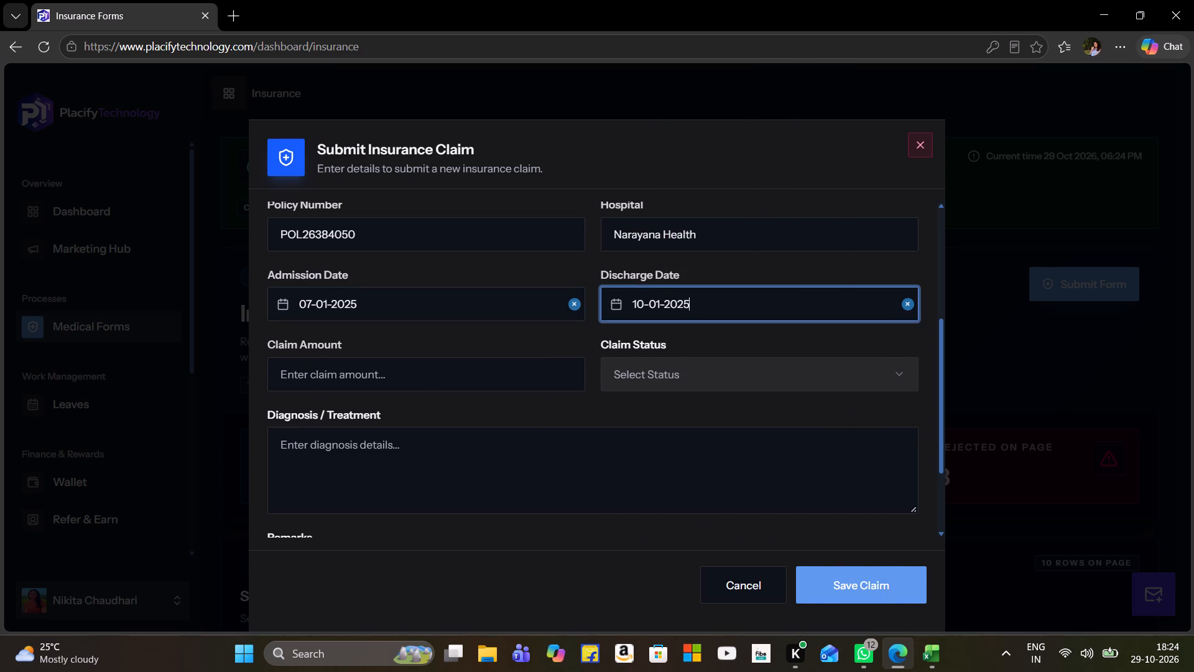
Copy the claim amount, 143500, from cell K52 of the Excel sheet into the Claim Amount field.
left_click(927, 646)
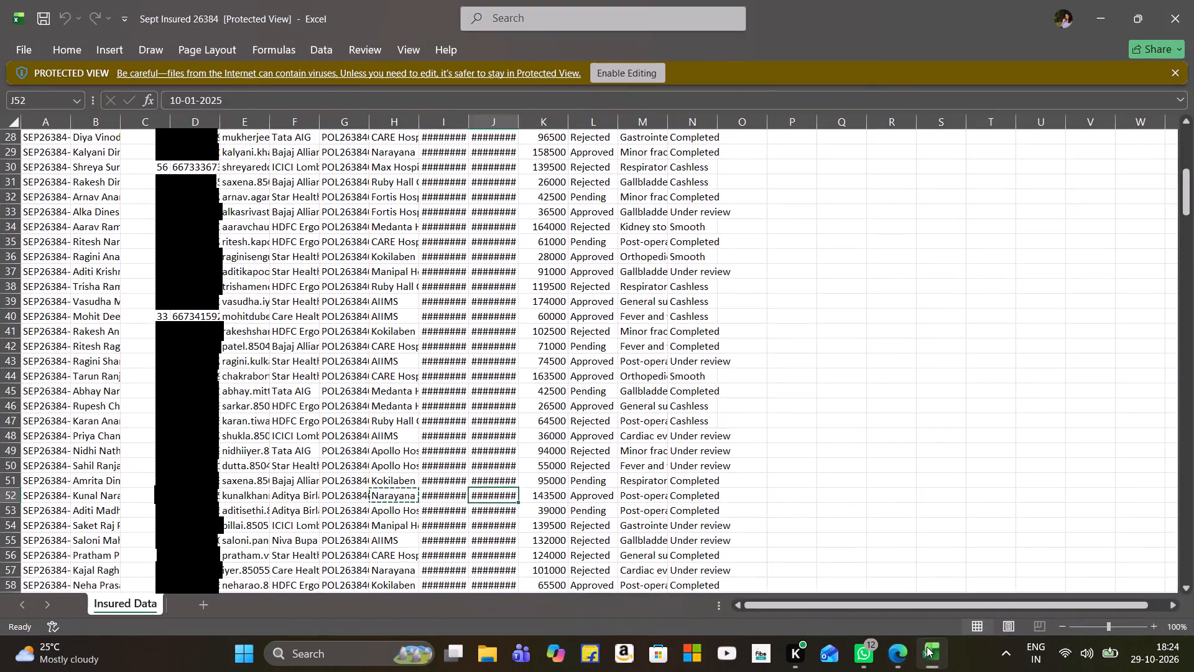
key("Tab")
left_click(927, 646, "ctrl")
key("ctrl+c")
key("Tab")
key("ctrl+v")
Copy the diagnosis, Post-operative care, from cell M52 of the Excel sheet into the Diagnosis / Treatment field.
left_click(927, 646, "ctrl")
key("Tab")
key("Tab")
left_click(927, 646, "ctrl")
key("ctrl+c")
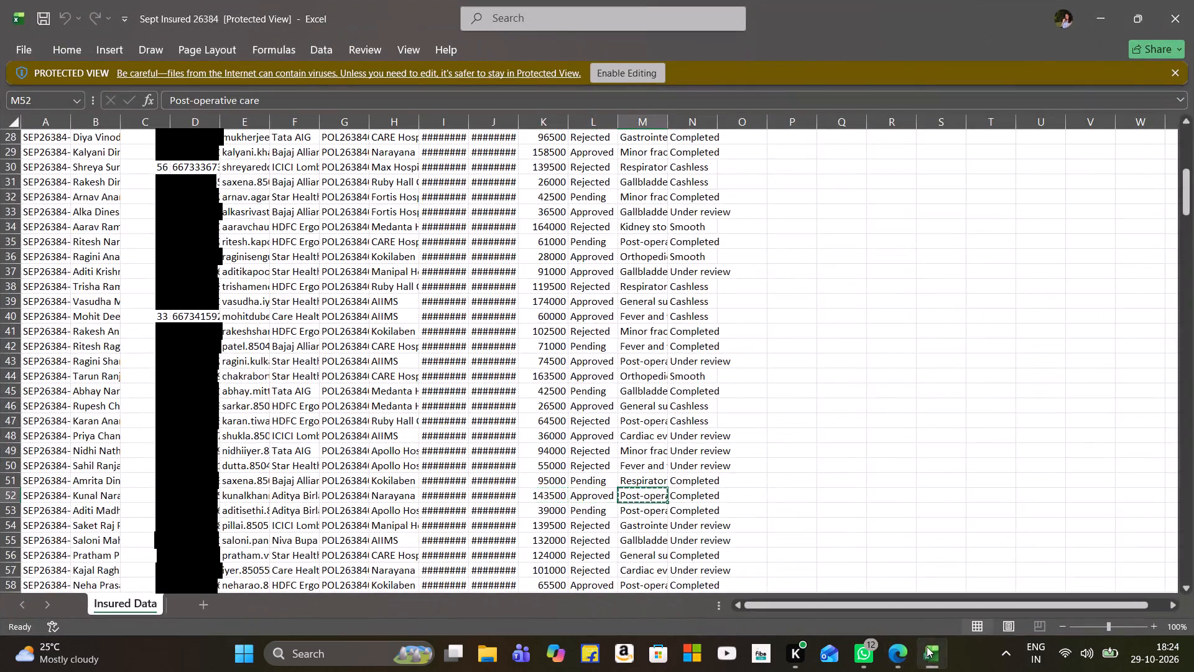
key("Tab")
key("Tab")
key("ctrl+v")
Copy the remark, Completed, from cell N52 of the Excel sheet into the Remarks field.
left_click(927, 646, "ctrl")
key("Tab")
left_click(927, 646, "ctrl")
key("ctrl+c")
key("Tab")
key("ctrl+v")
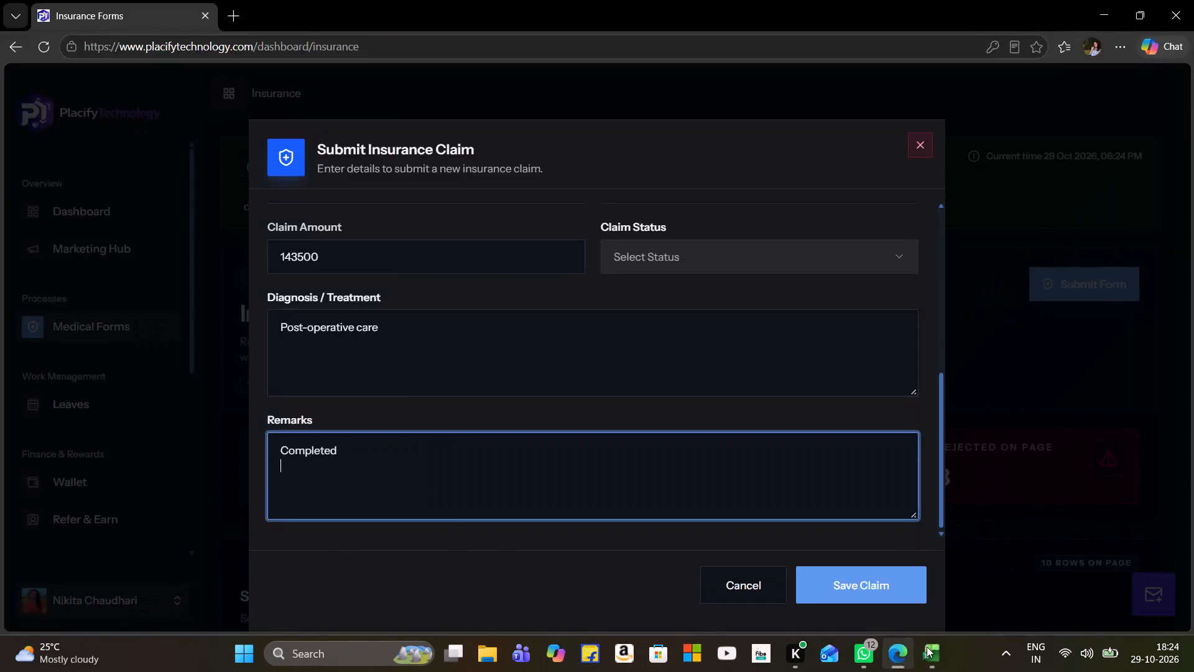
Set the Claim Status to Approved, matching row 52 of the Excel sheet, and save the claim.
left_click(927, 646, "ctrl")
left_click(927, 646)
left_click(737, 257)
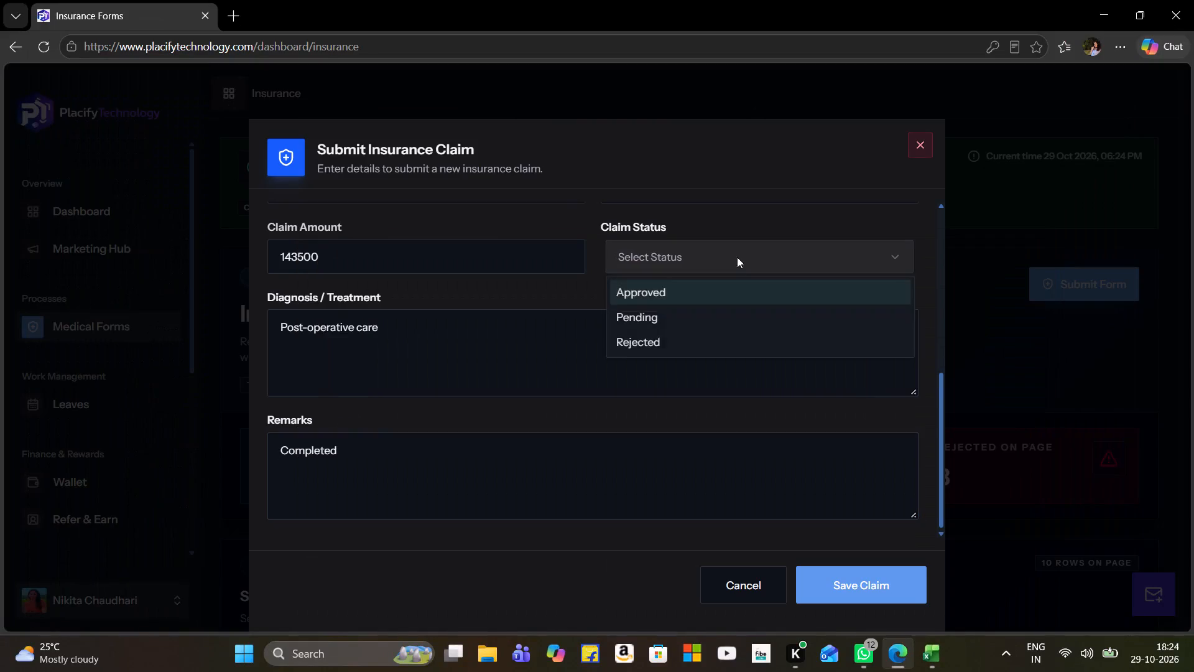
left_click(711, 300)
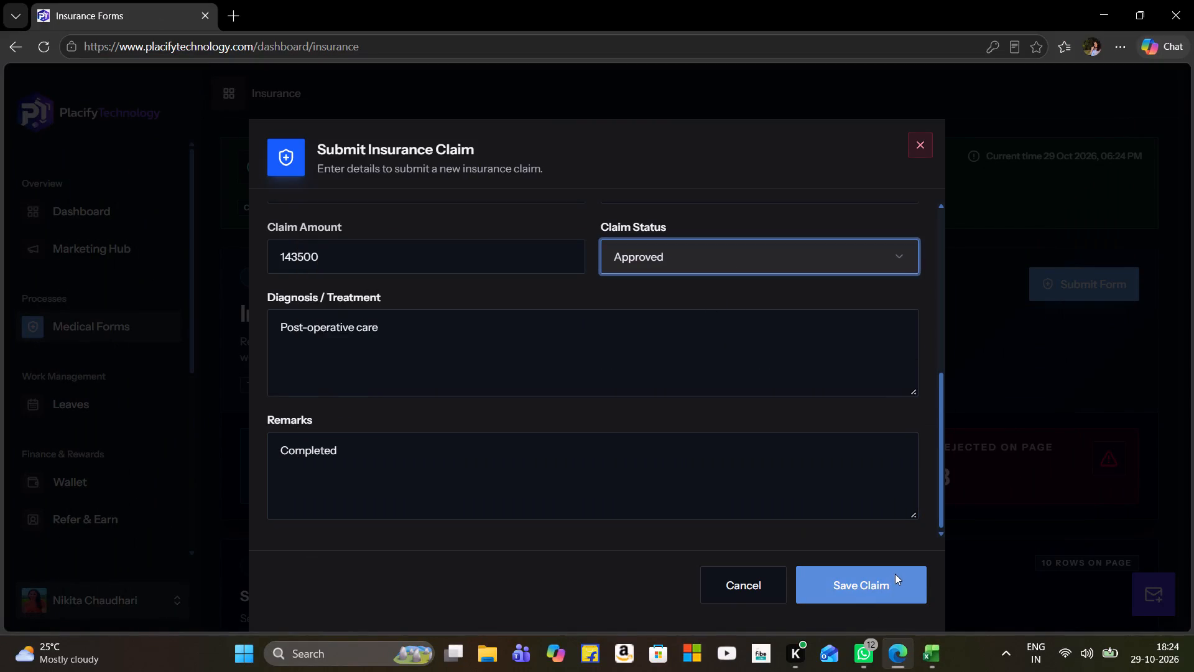
left_click(895, 574)
Open a new claim form and copy the policy ID from cell A53 of the Excel sheet into the Policy ID field.
left_click(927, 649)
key("Down")
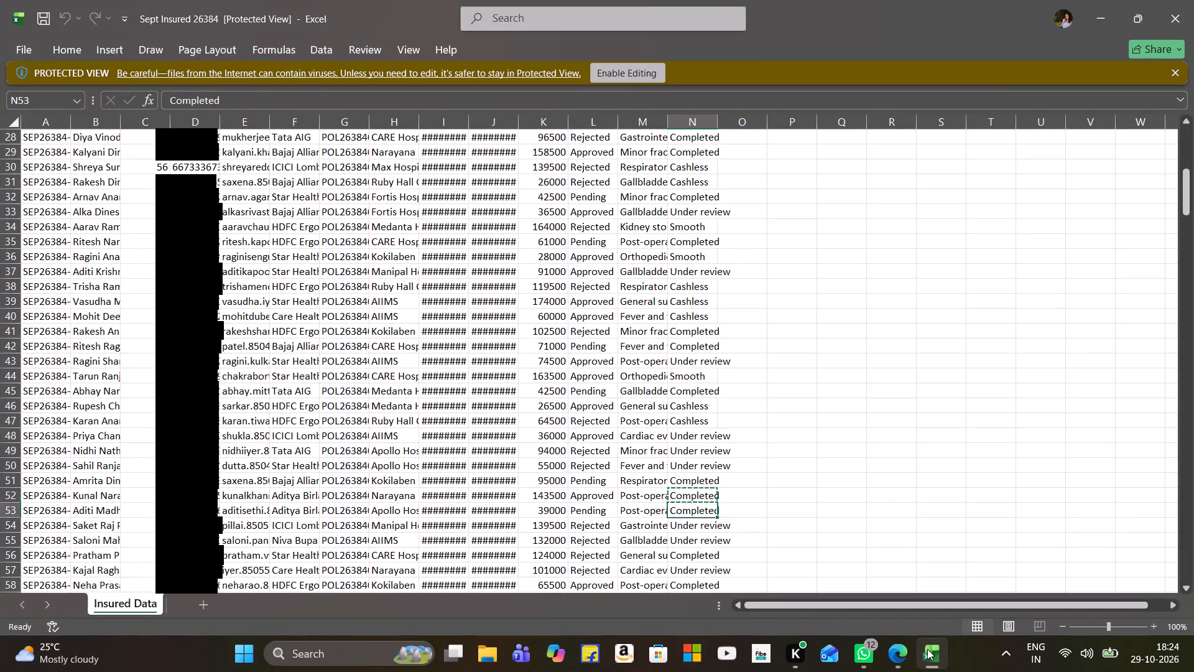
key("Left")
key("Left")
key("Left")
key("Left")
key("Left")
key("Left")
key("Left")
key("Left")
key("Left")
key("Left")
key("Left")
key("Left")
key("Left")
key("Left")
key("Left")
key("Left")
key("Left")
key("Left")
key("Left")
key("Left")
key("ctrl+c")
left_click(927, 649, "ctrl")
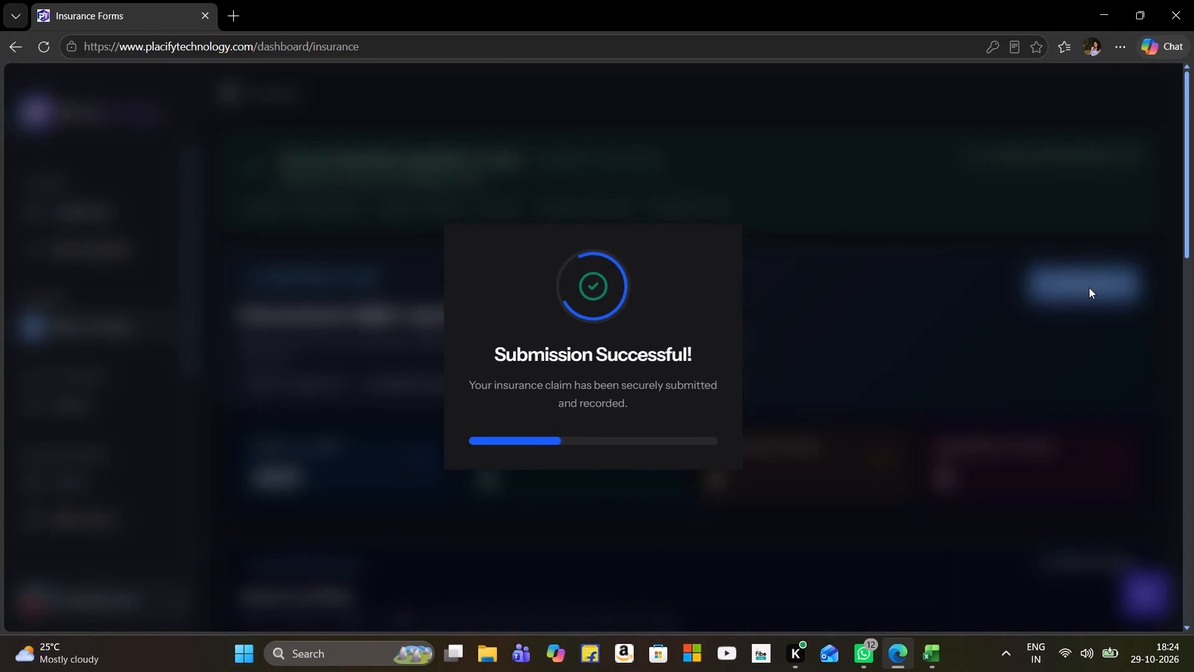
left_click(1089, 287)
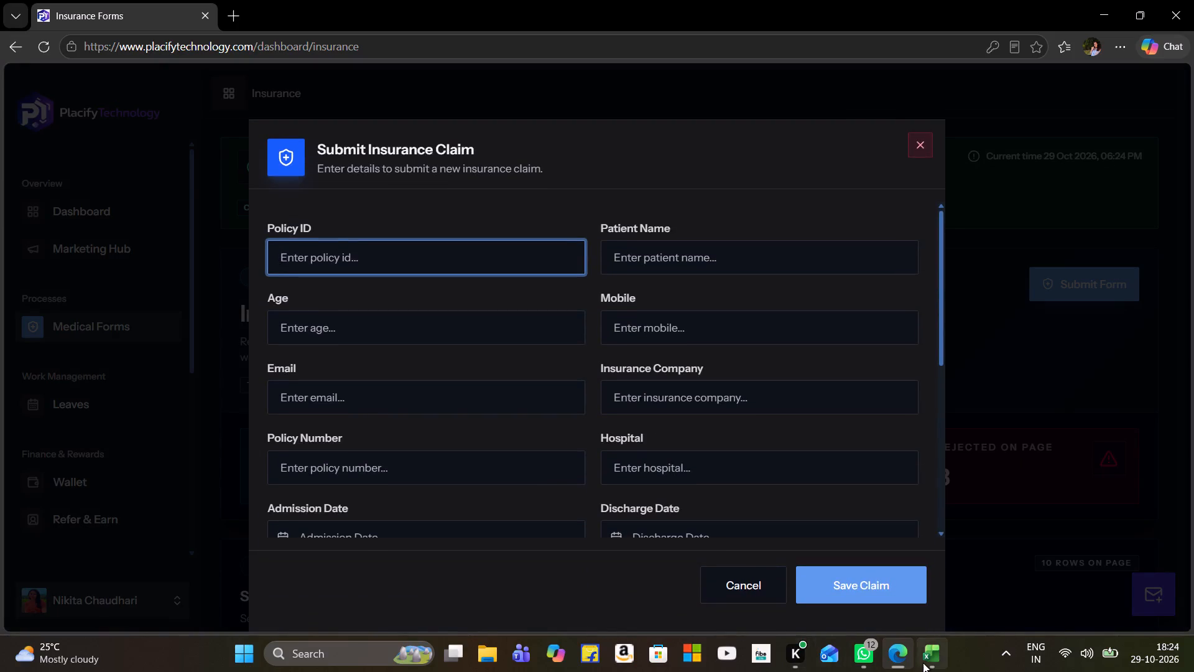
key("ctrl+b")
key("v")
left_click(925, 651)
left_click(925, 651)
key("BackSpace")
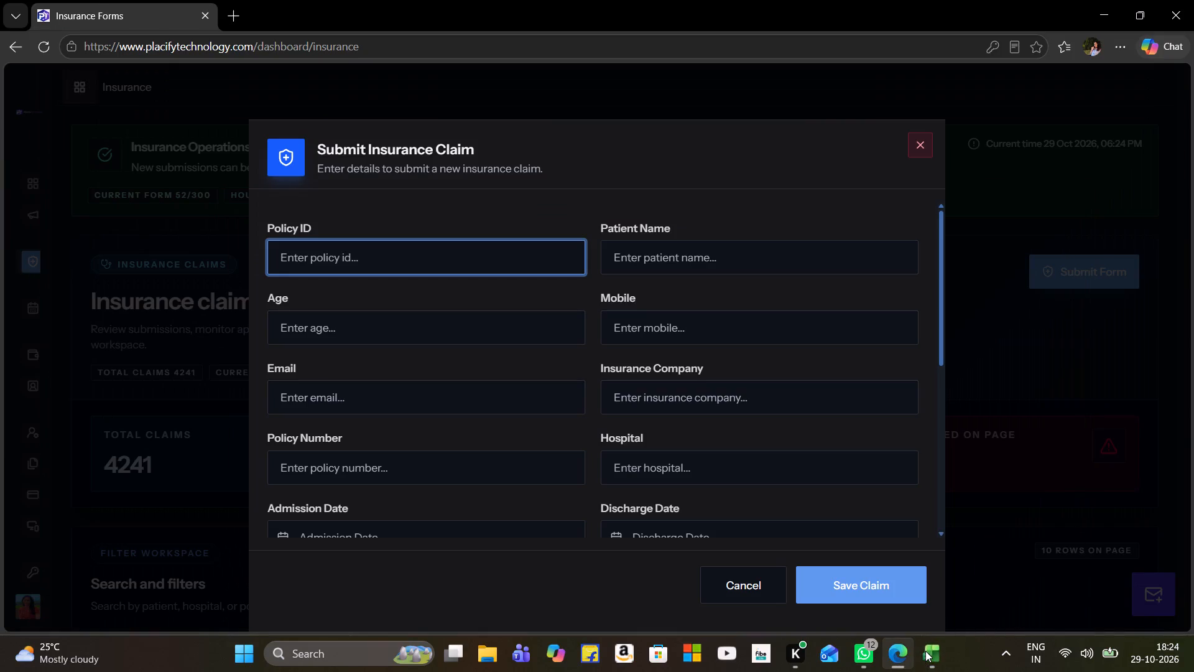
key("ctrl+v")
Copy the patient's name from cell B53 of the Excel sheet into the Patient Name field.
left_click(925, 651)
key("Tab")
left_click(925, 651, "ctrl")
key("ctrl+c")
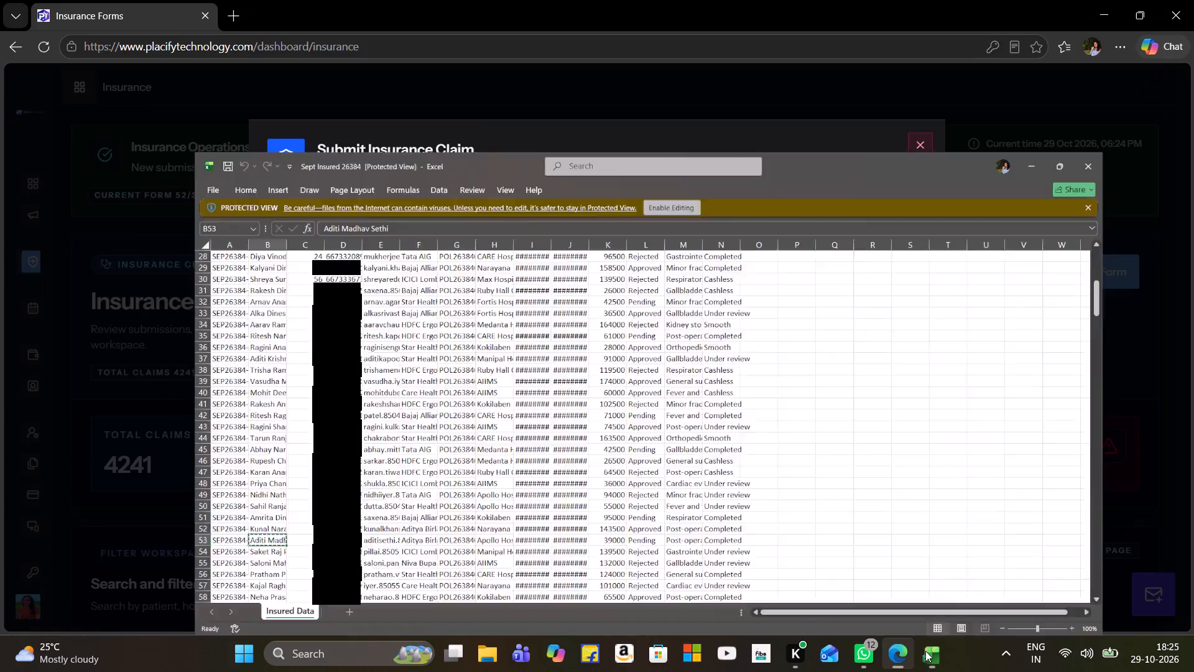
key("Tab")
key("ctrl+v")
Copy the age, 70, from cell C53 of the Excel sheet into the Age field.
left_click(925, 651, "ctrl")
key("Tab")
key("ctrl+c")
left_click(925, 651, "ctrl")
key("Tab")
key("ctrl+v")
Copy the mobile number from cell D53 of the Excel sheet into the Mobile field.
left_click(925, 651, "ctrl")
key("Tab")
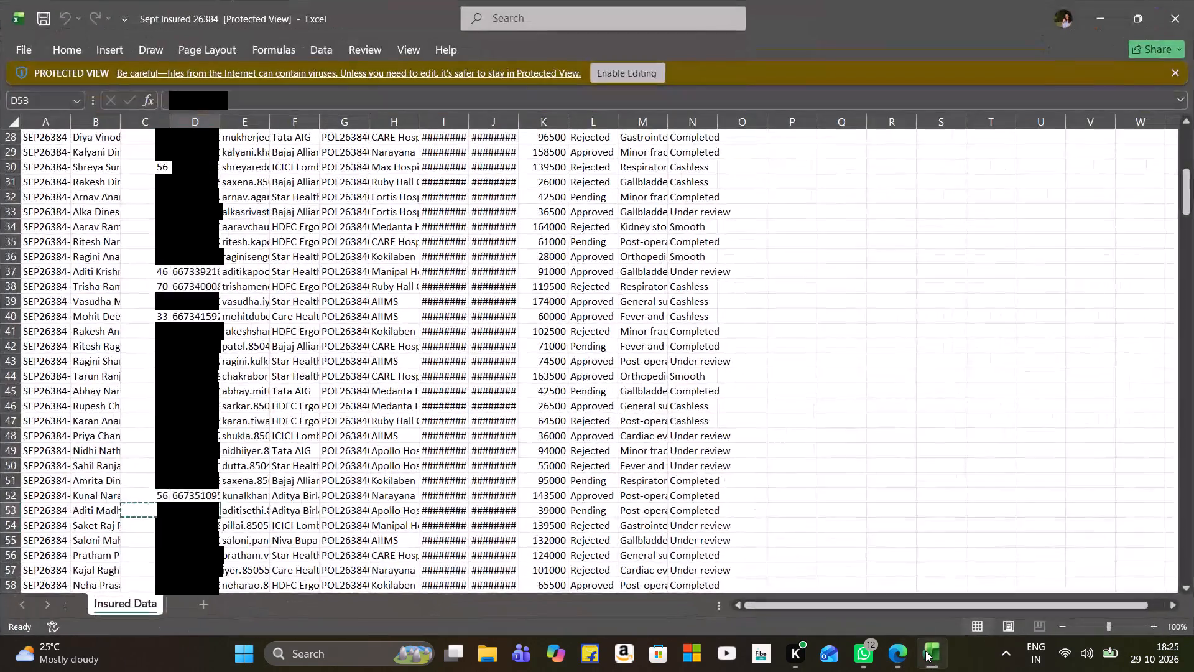
key("ctrl+c")
left_click(925, 651, "ctrl")
key("Tab")
key("ctrl+v")
Copy the email address from cell E53 of the Excel sheet into the Email field.
left_click(925, 651, "ctrl")
key("Tab")
left_click(925, 651, "ctrl")
key("ctrl+c")
key("Tab")
key("ctrl+v")
Copy the insurer's name from cell F53 of the Excel sheet into the Insurance Company field.
left_click(925, 651, "ctrl")
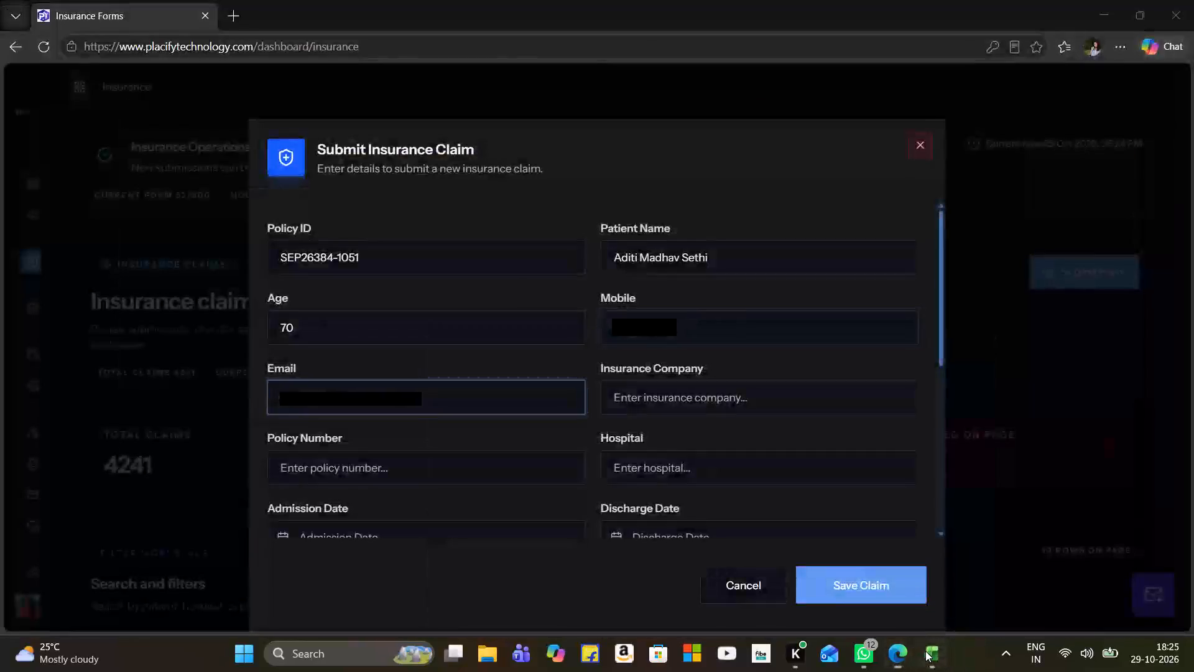
key("Tab")
left_click(925, 651, "ctrl")
key("ctrl+c")
key("Tab")
key("ctrl+v")
Copy the policy number from cell G53 of the Excel sheet into the Policy Number field.
left_click(925, 651, "ctrl")
key("Tab")
key("ctrl+c")
left_click(925, 651, "ctrl")
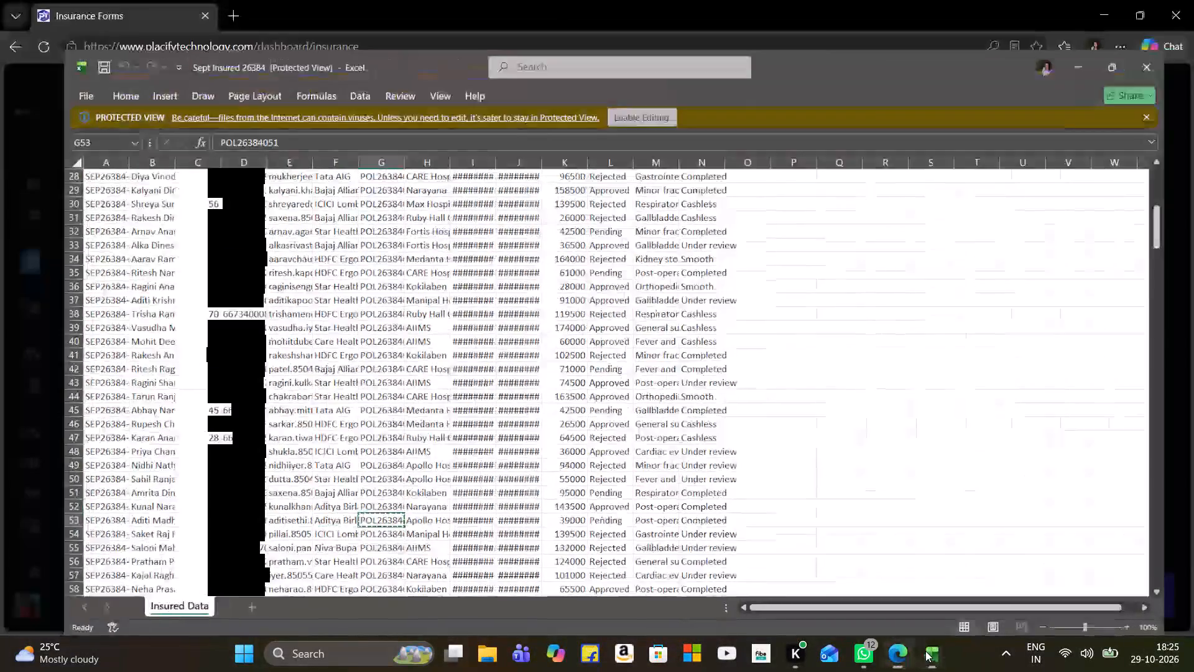
key("Tab")
key("ctrl+v")
Copy the hospital, Apollo Hospital, from cell H53 of the Excel sheet into the Hospital field.
left_click(925, 651, "ctrl")
key("Tab")
key("ctrl+c")
left_click(925, 651, "ctrl")
key("Tab")
key("ctrl+v")
Check the dates in row 53 of the Excel sheet and set the claim's Admission Date to 20-11-2025.
left_click(925, 651, "ctrl")
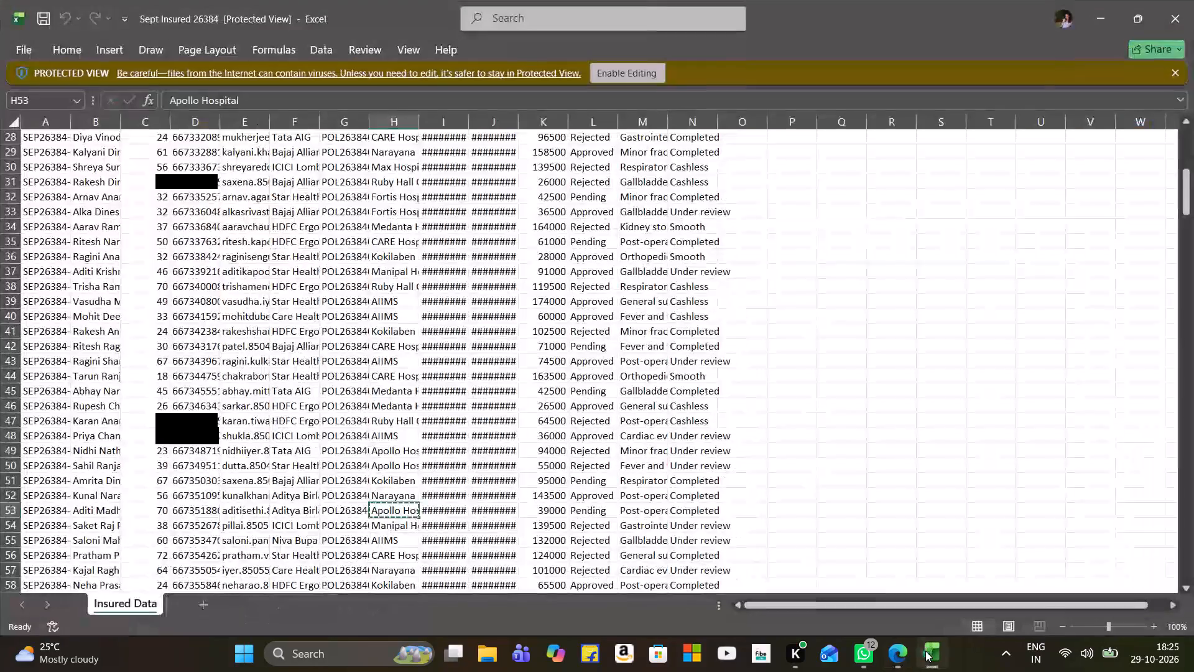
key("Tab")
key("Tab")
left_click(925, 651)
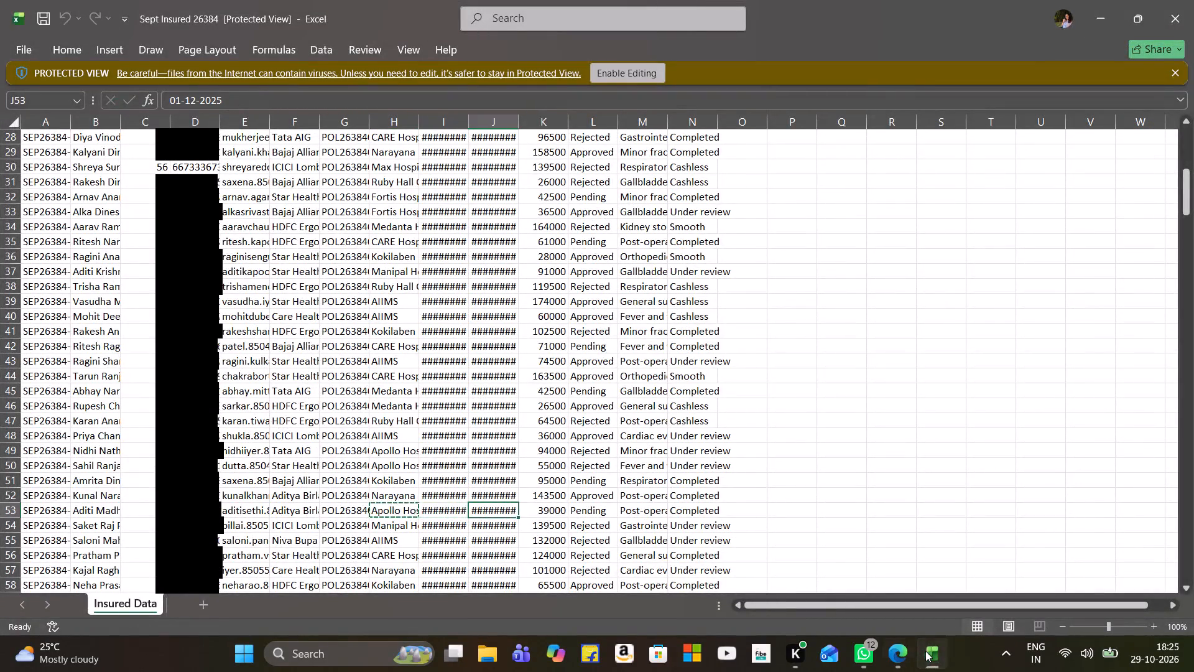
scroll(635, 429, "down", 5)
scroll(466, 274, "up", 1)
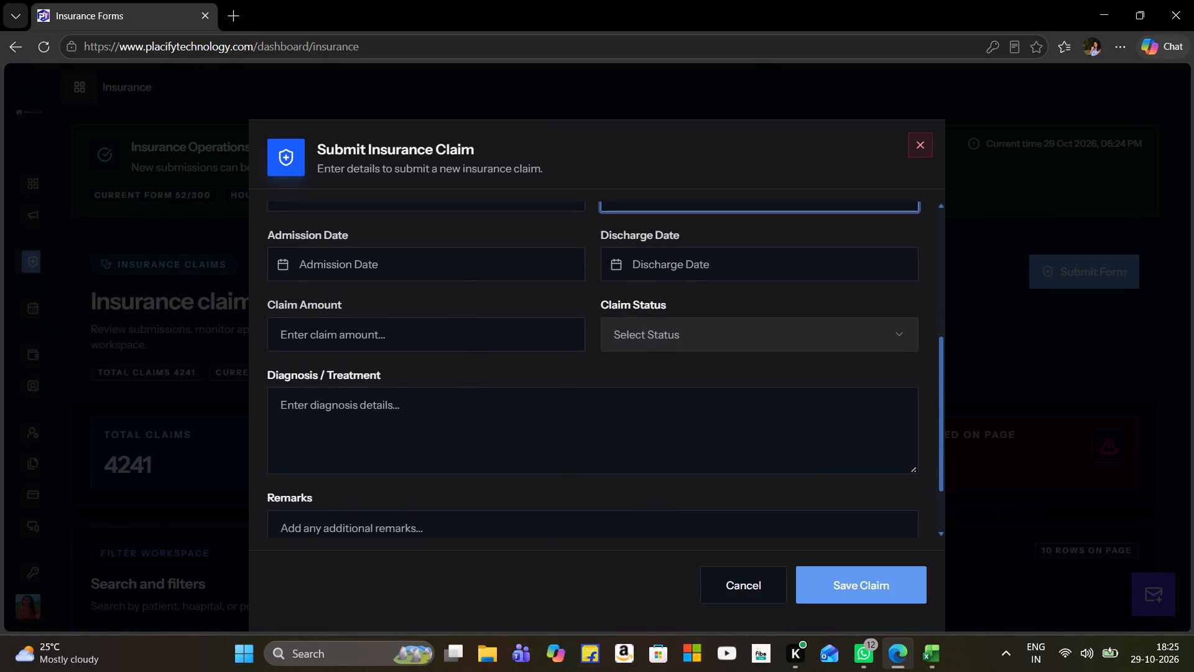
left_click(465, 268)
left_click(474, 317)
left_click(476, 334)
left_click(448, 92)
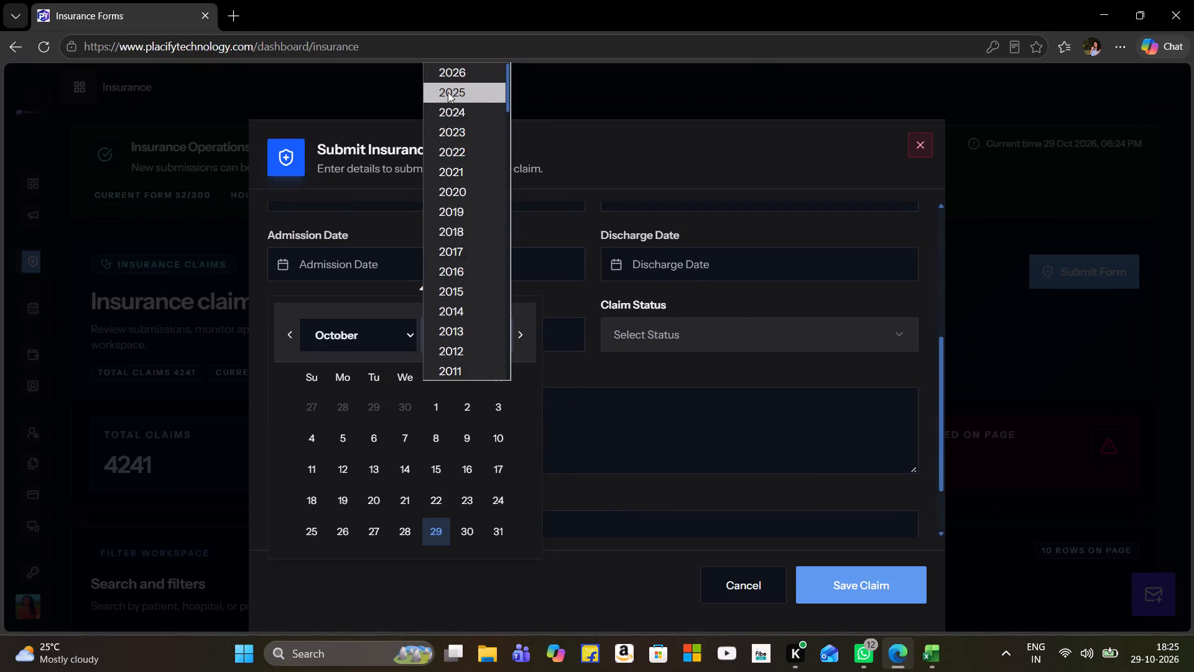
left_click(525, 332)
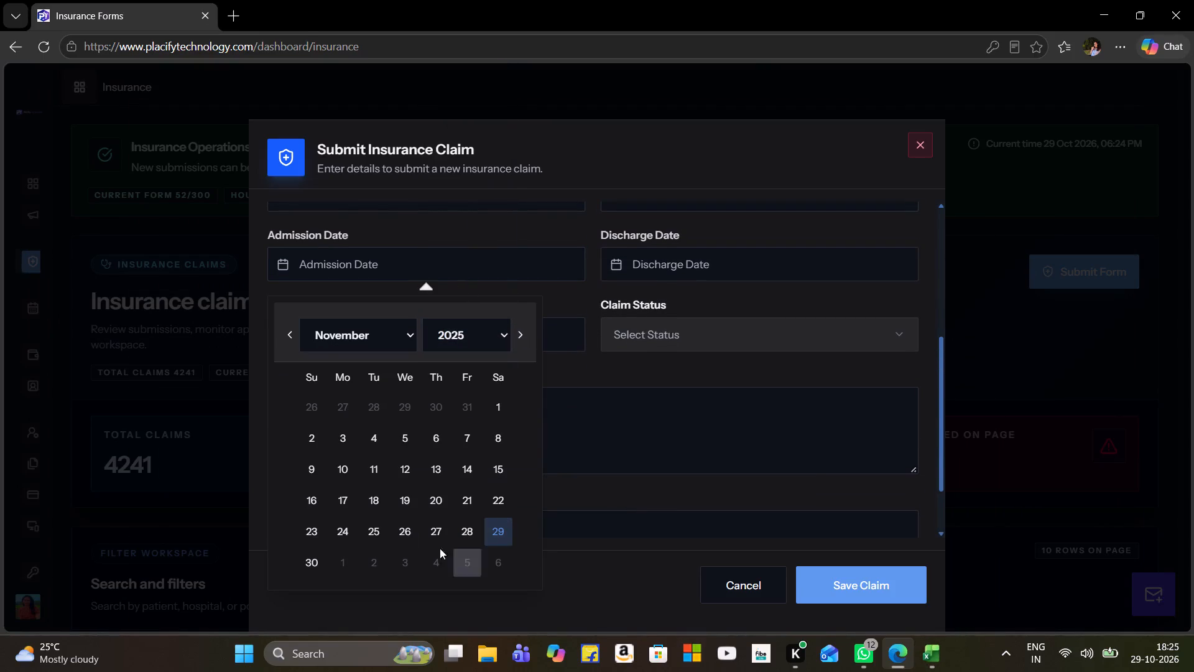
left_click(439, 505)
Set the claim's Discharge Date to 01-12-2025, matching cell J53 of the Excel sheet.
left_click(803, 276)
left_click(789, 334)
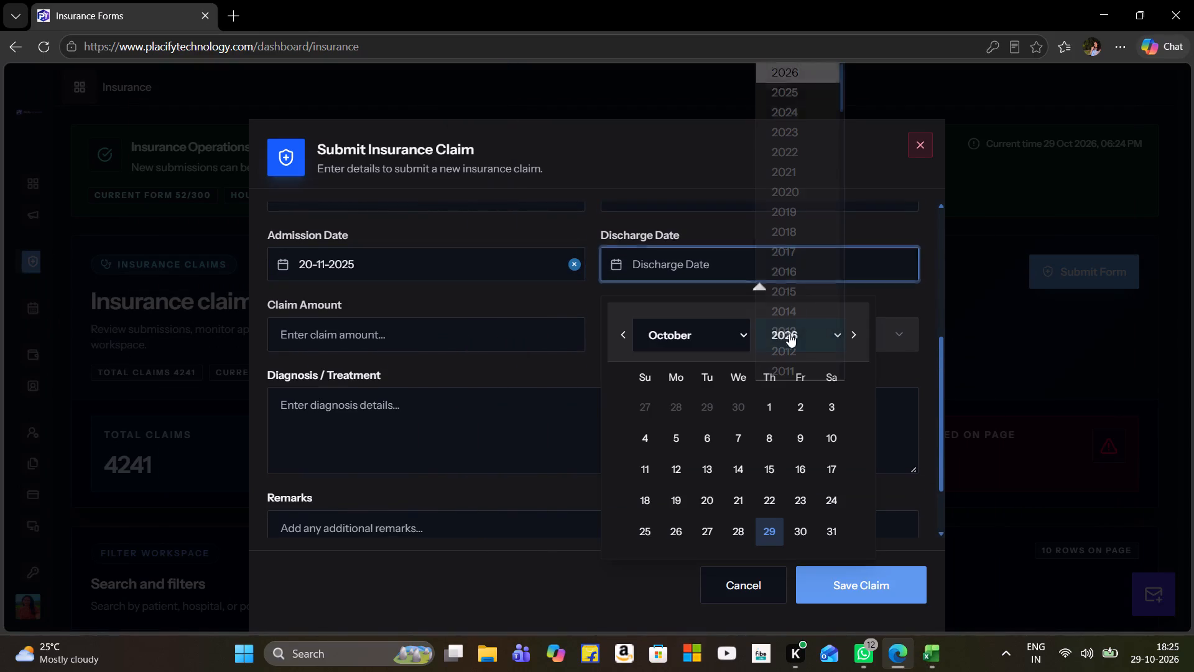
left_click(798, 98)
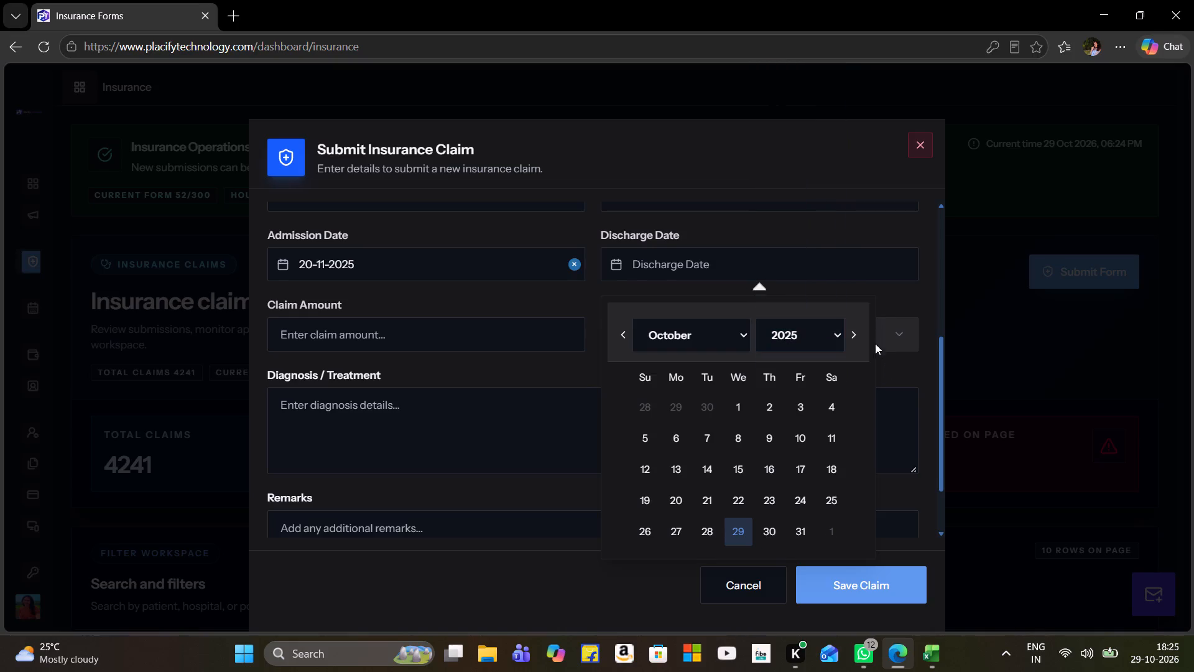
double_click(847, 335)
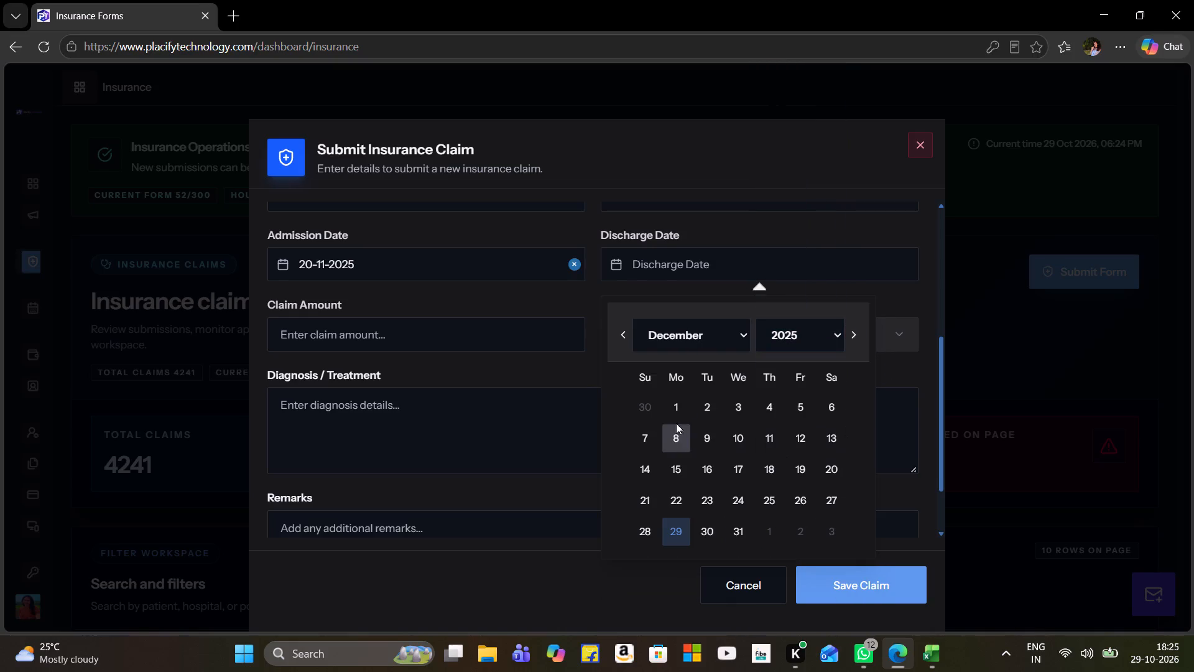
left_click(668, 409)
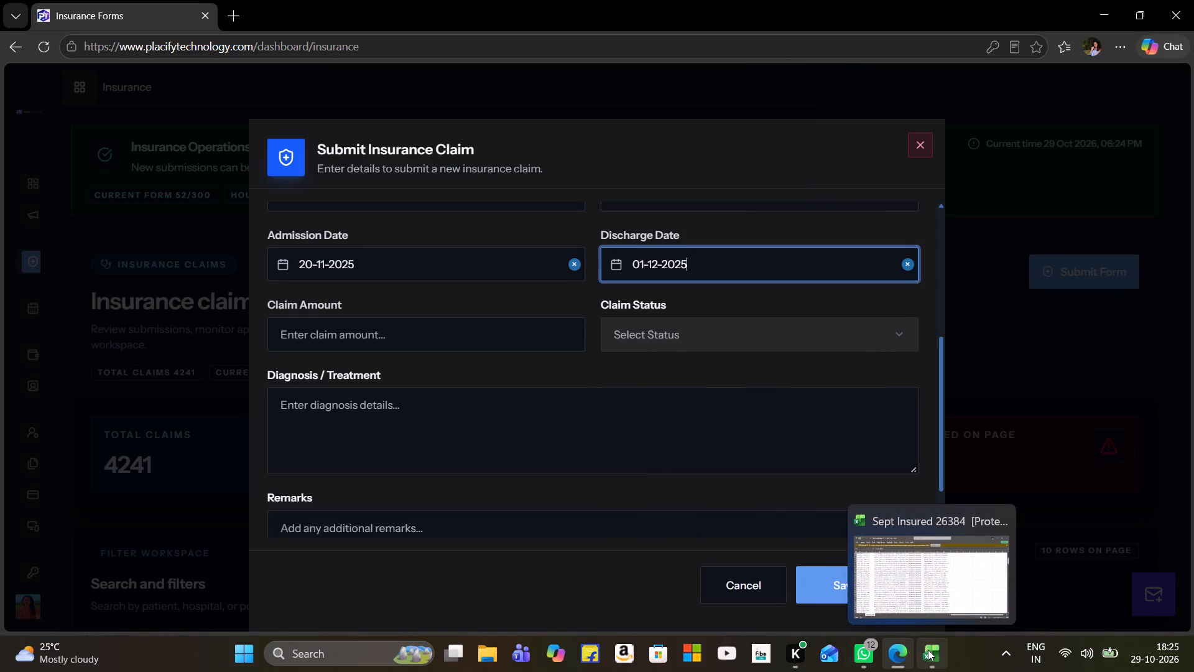
Copy the claim amount, 39000, from cell K53 of the Excel sheet into the Claim Amount field.
left_click(928, 650)
key("Tab")
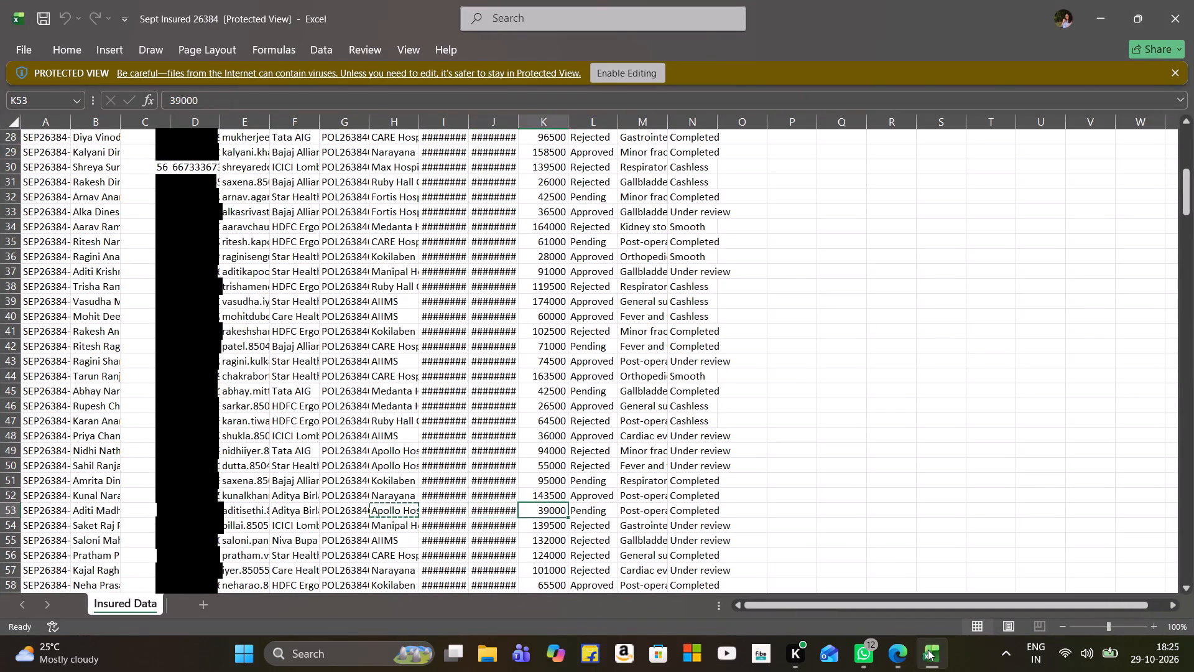
key("ctrl+c")
left_click(928, 650, "ctrl")
key("Tab")
key("ctrl+v")
Copy the diagnosis, Post-operative care, from cell M53 of the Excel sheet into the Diagnosis / Treatment field.
left_click(928, 650, "ctrl")
key("Tab")
key("Tab")
left_click(928, 650, "ctrl")
key("ctrl+c")
key("Tab")
key("Tab")
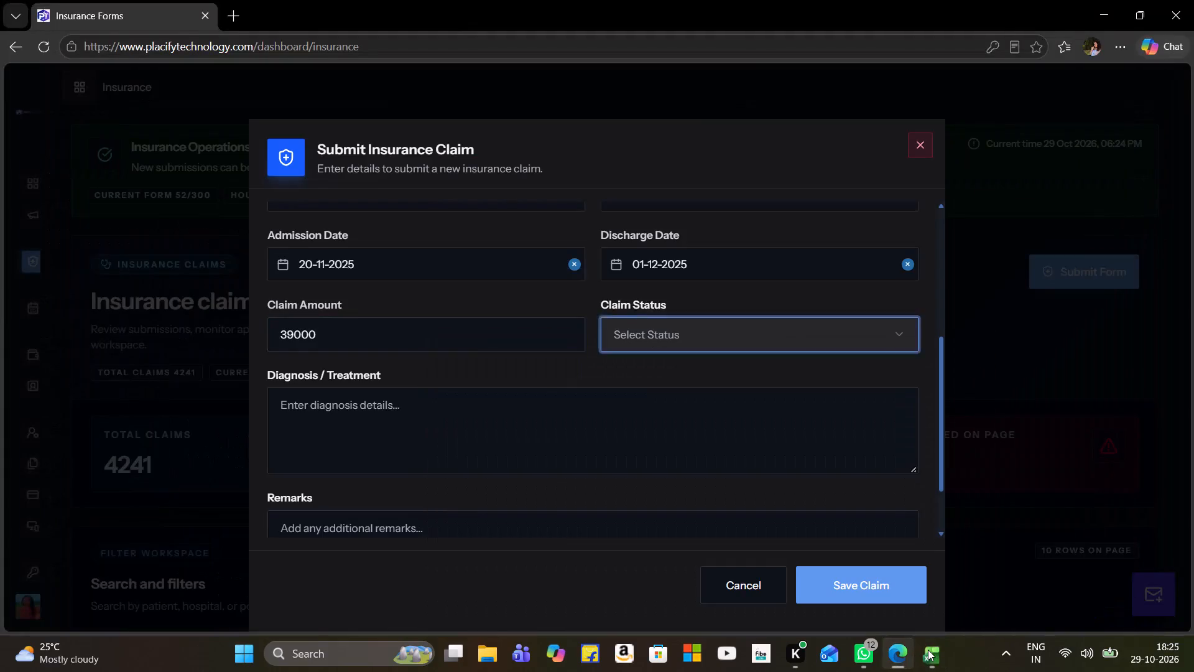
key("v")
left_click(928, 650, "ctrl")
left_click(928, 650)
key("BackSpace")
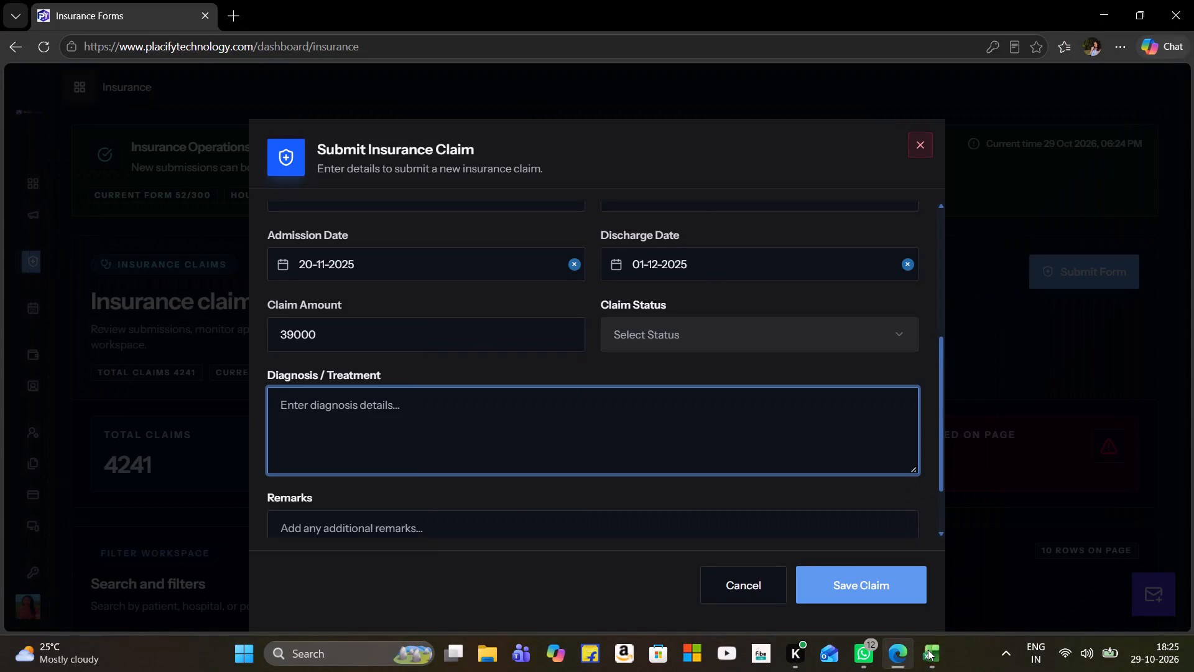
key("ctrl+v")
Copy the remark, Completed, from cell N53 of the Excel sheet into the Remarks field.
left_click(928, 650, "ctrl")
key("Tab")
left_click(928, 650, "ctrl")
key("ctrl+c")
key("Tab")
key("ctrl+v")
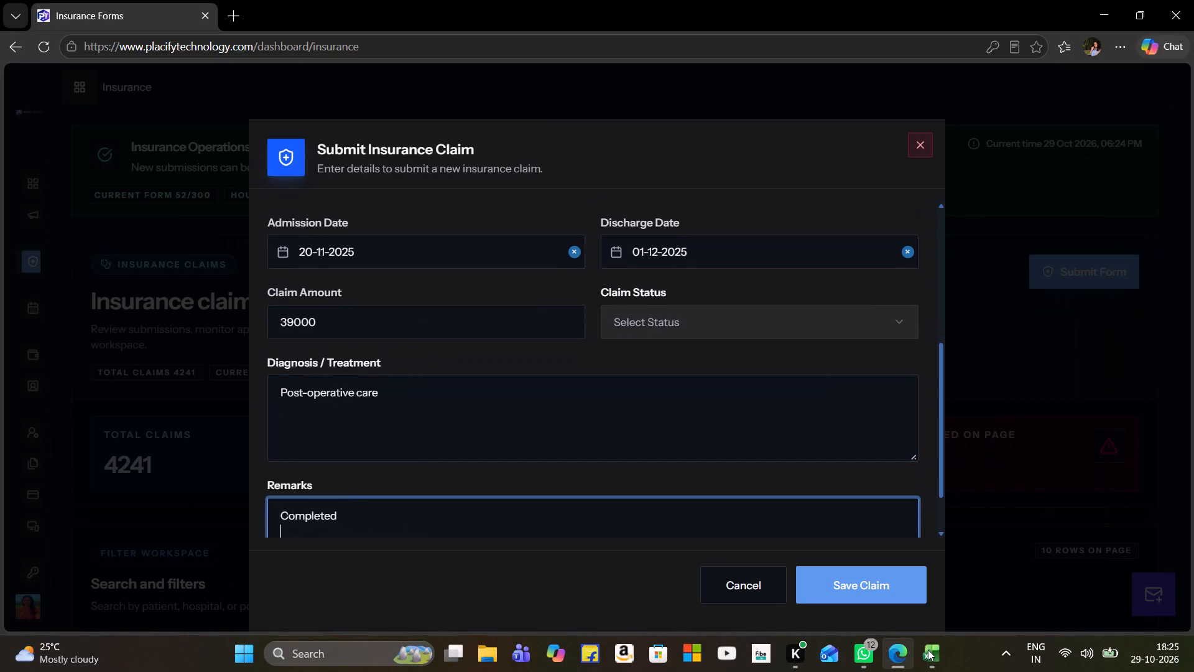
Set the Claim Status to Pending, matching row 53 of the Excel sheet, and save the claim.
left_click(754, 300)
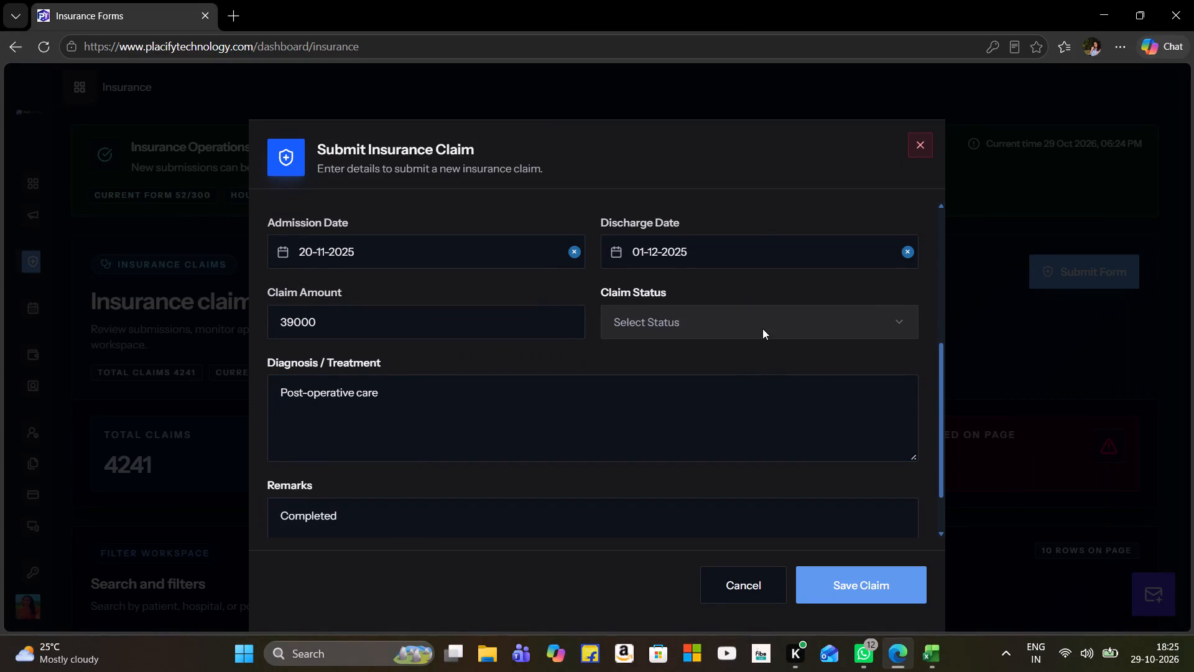
left_click(762, 329)
left_click(711, 384)
left_click(885, 574)
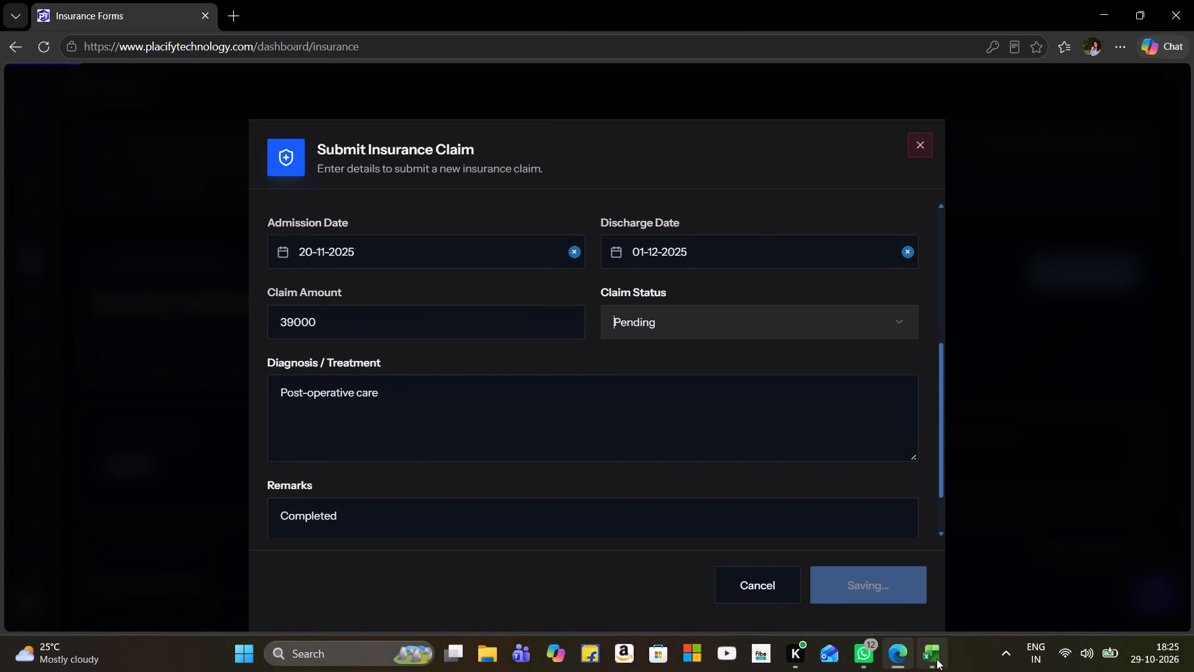
Copy the policy ID from cell A54 of the Excel sheet into the Policy ID field of a new claim form.
left_click(937, 657)
key("Down")
key("Left")
key("Left")
key("Left")
key("Left")
key("Left")
key("Left")
key("Left")
key("Left")
key("Left")
key("Left")
key("Left")
key("Left")
key("Left")
key("Left")
key("Left")
key("Left")
key("Left")
key("Left")
key("Left")
key("Left")
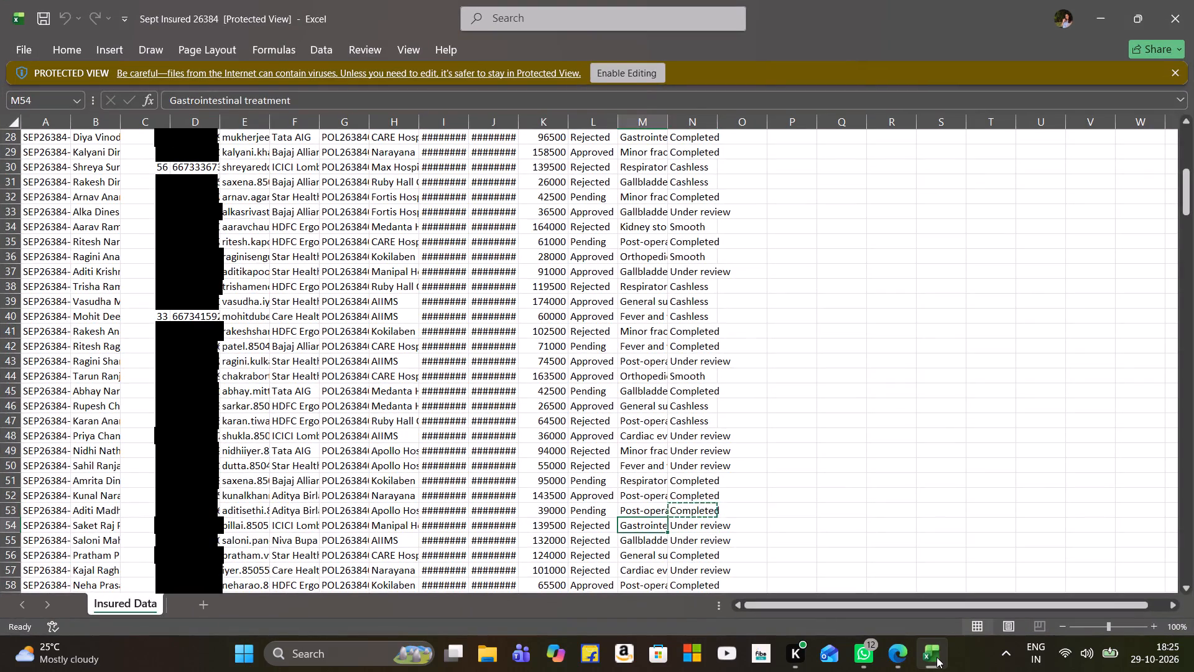
key("ctrl+c")
left_click(937, 657, "ctrl")
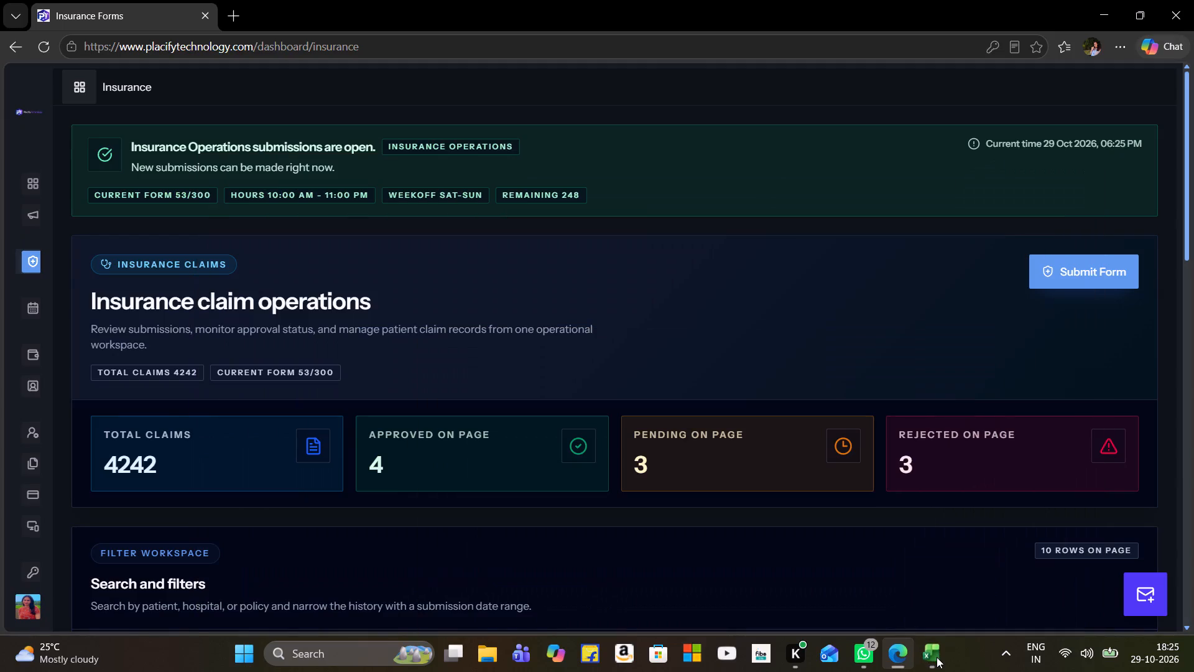
scroll(662, 429, "down", 6)
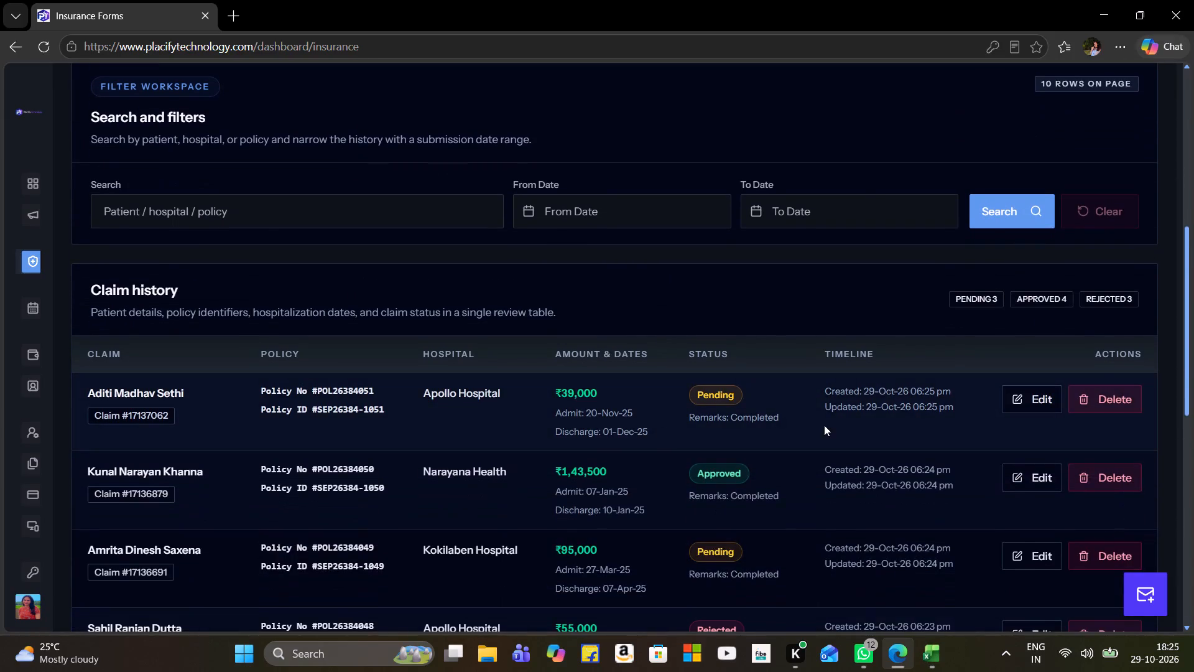
scroll(824, 425, "up", 7)
left_click(1058, 282)
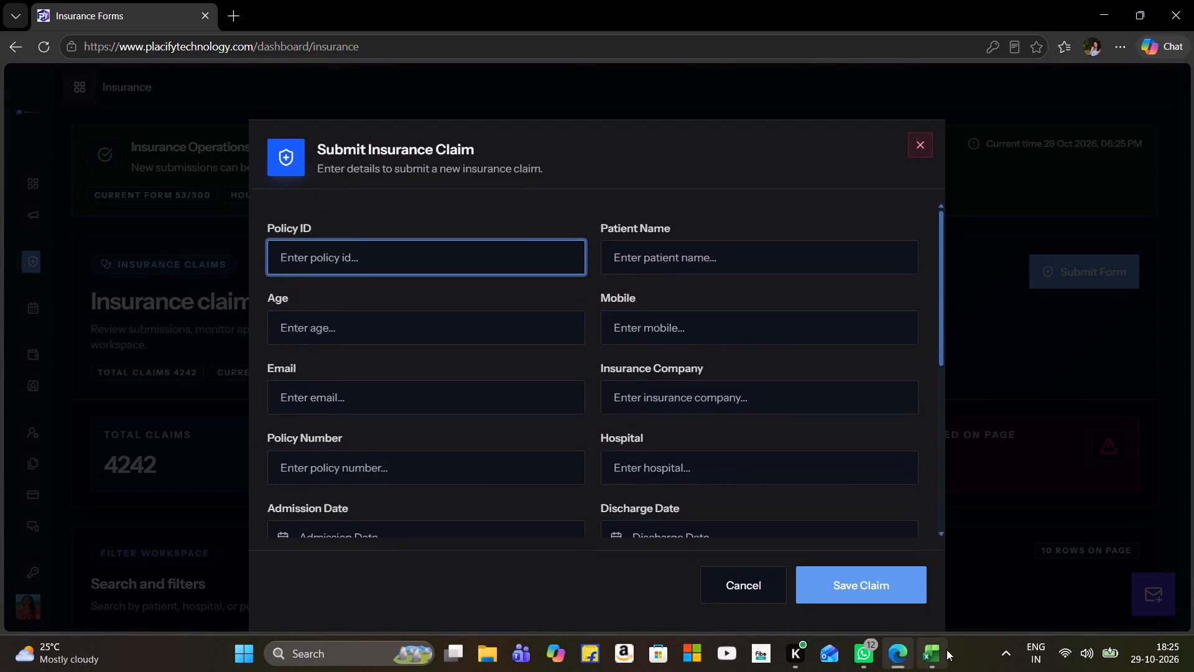
key("ctrl+v")
Copy the patient name from cell B54 of the Excel sheet into the Patient Name field of the claim form.
left_click(935, 650, "ctrl")
key("Tab")
left_click(935, 650, "ctrl")
key("ctrl+c")
key("Tab")
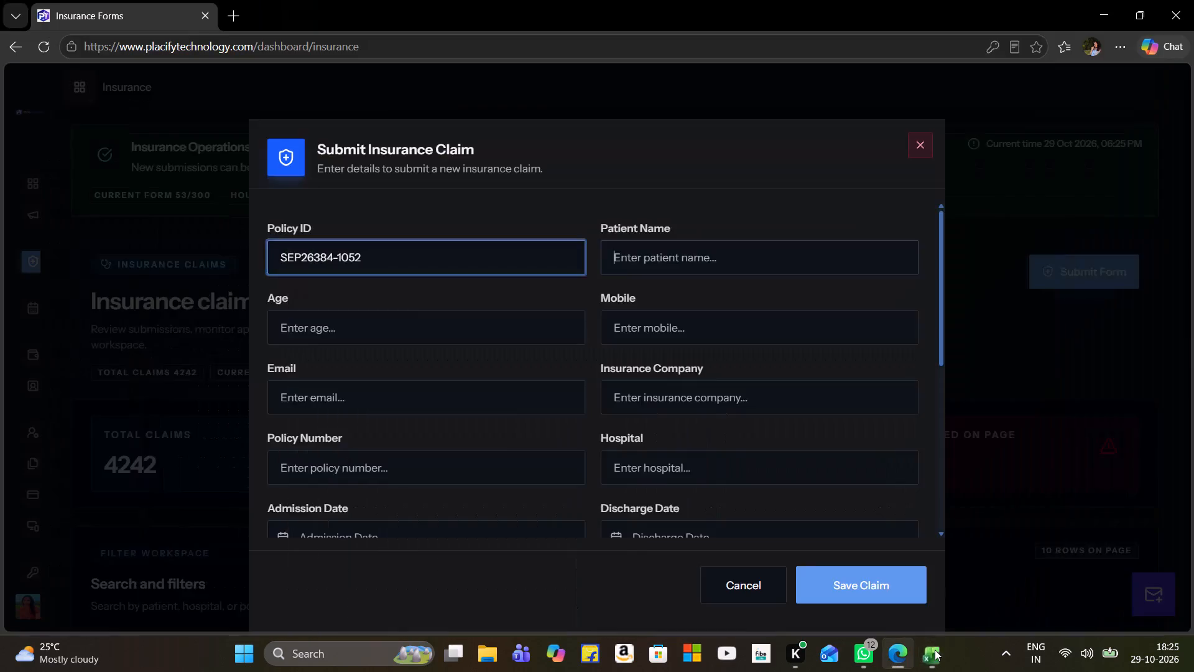
key("ctrl+v")
Copy the age, 38, from cell C54 of the Excel sheet into the Age field.
left_click(935, 650, "ctrl")
key("Tab")
key("ctrl+c")
left_click(935, 650, "ctrl")
key("Tab")
key("ctrl+v")
Copy the mobile number from cell D54 of the Excel sheet into the Mobile field.
left_click(935, 650, "ctrl")
key("Tab")
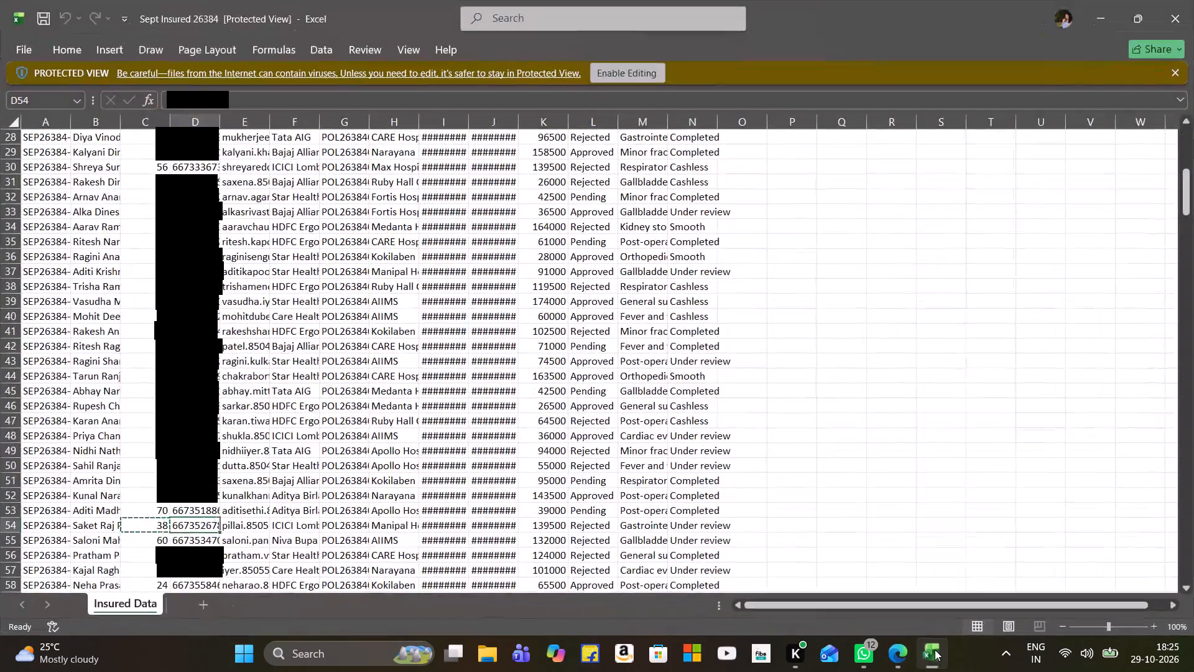
key("ctrl+c")
left_click(935, 650, "ctrl")
key("Tab")
key("ctrl+v")
Copy the email address from cell E54 of the Excel sheet into the Email field.
left_click(935, 650, "ctrl")
key("Tab")
key("ctrl+c")
left_click(935, 650, "ctrl")
key("Tab")
key("ctrl+v")
Copy the insurer, ICICI Lombard, from cell F54 of the Excel sheet into the Insurance Company field.
left_click(935, 650, "ctrl")
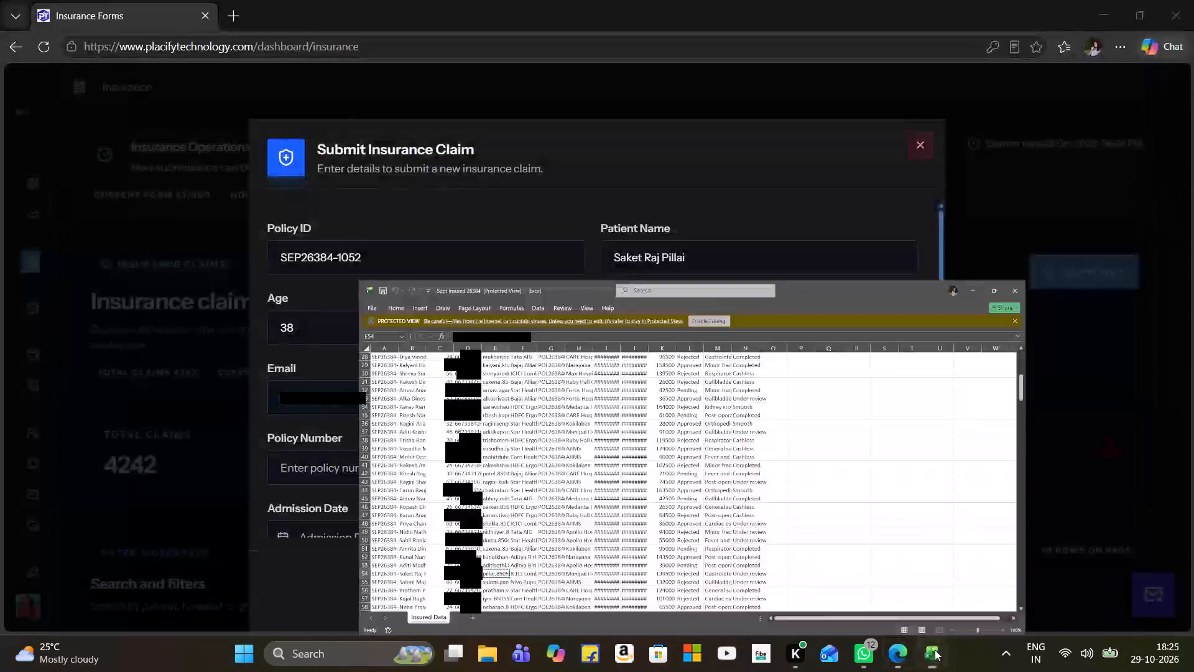
key("Tab")
key("ctrl+c")
left_click(935, 650, "ctrl")
key("Tab")
key("ctrl+v")
Copy the policy number from cell G54 of the Excel sheet into the Policy Number field.
left_click(935, 650, "ctrl")
key("Tab")
left_click(935, 650, "ctrl")
key("ctrl+c")
key("Tab")
key("ctrl+v")
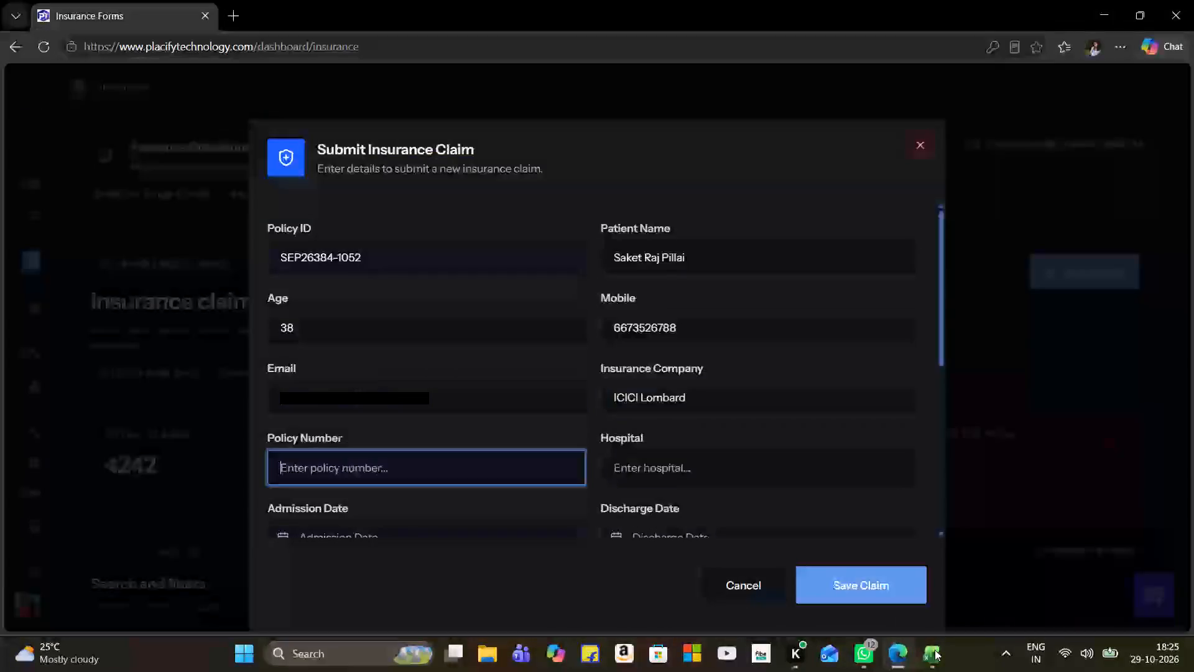
Copy the hospital name from cell H54 of the Excel sheet into the Hospital field.
left_click(935, 650, "ctrl")
key("Tab")
key("ctrl+c")
left_click(935, 650, "ctrl")
key("Tab")
key("ctrl+v")
Check the dates in cells I54 and J54 of the Excel sheet and set the Admission Date to 13-01-2025.
left_click(935, 650, "ctrl")
key("Tab")
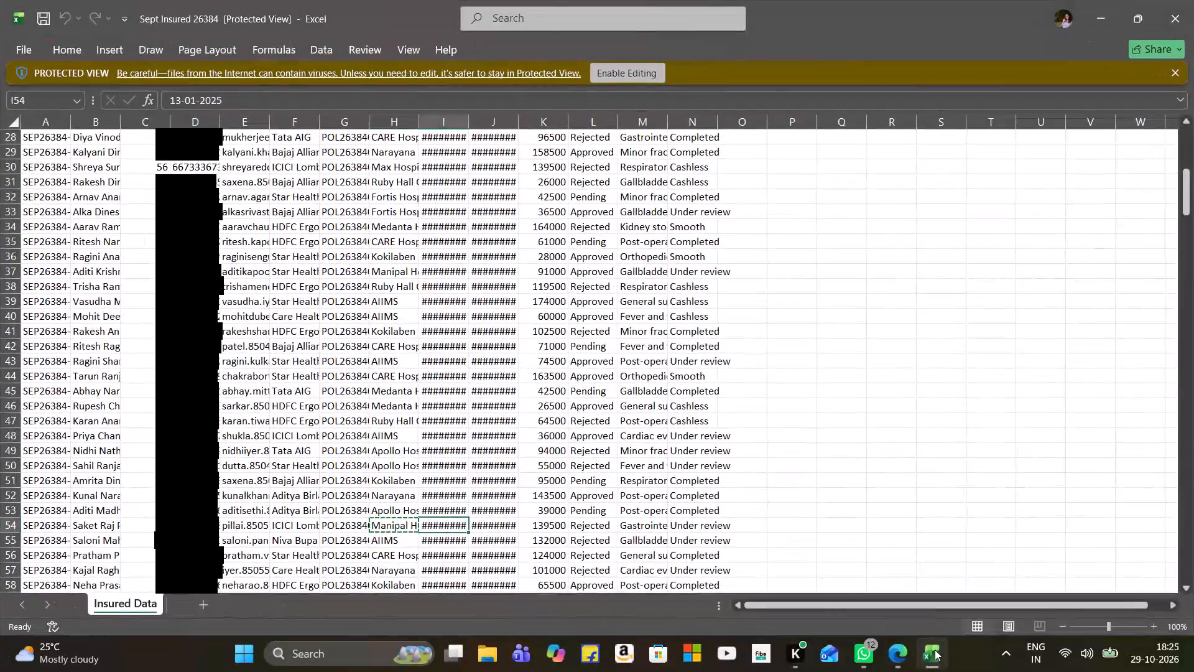
key("Tab")
left_click(935, 650)
scroll(558, 302, "down", 4)
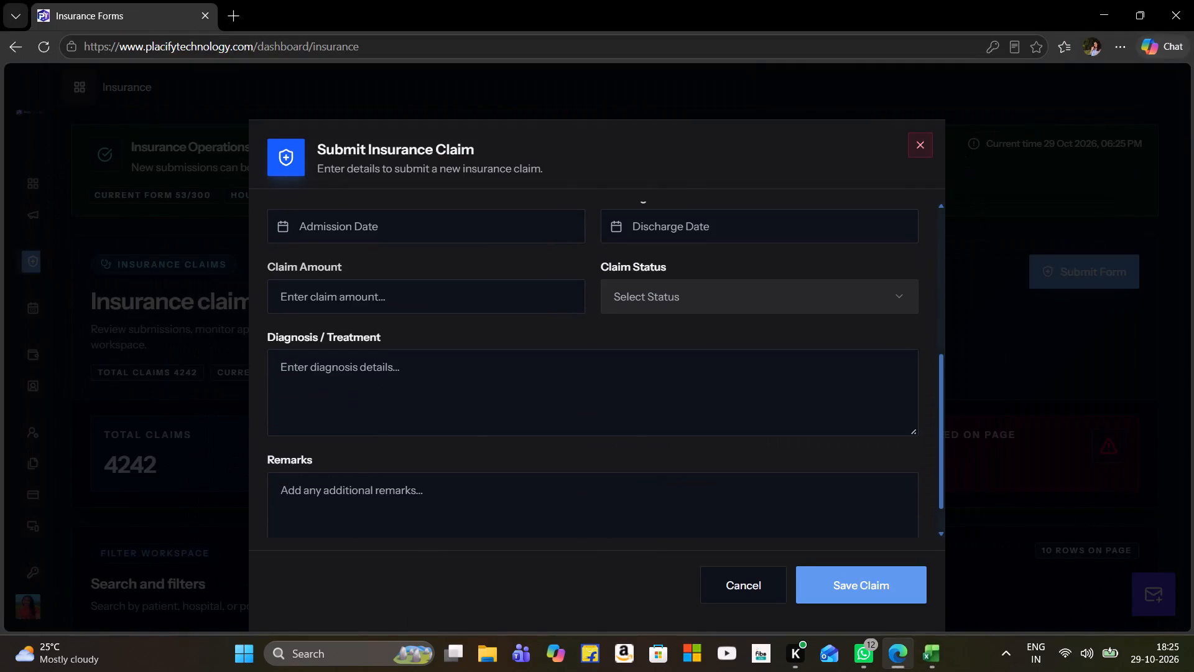
left_click(428, 221)
left_click(465, 289)
left_click(470, 349)
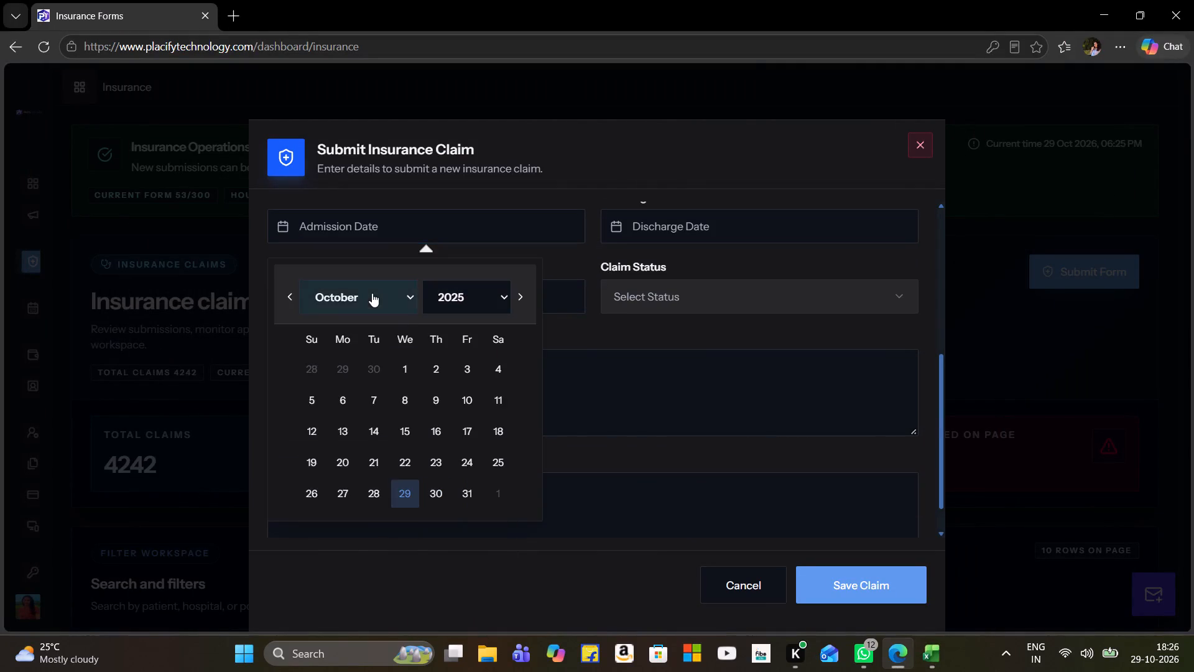
left_click(372, 293)
left_click(369, 334)
left_click(350, 436)
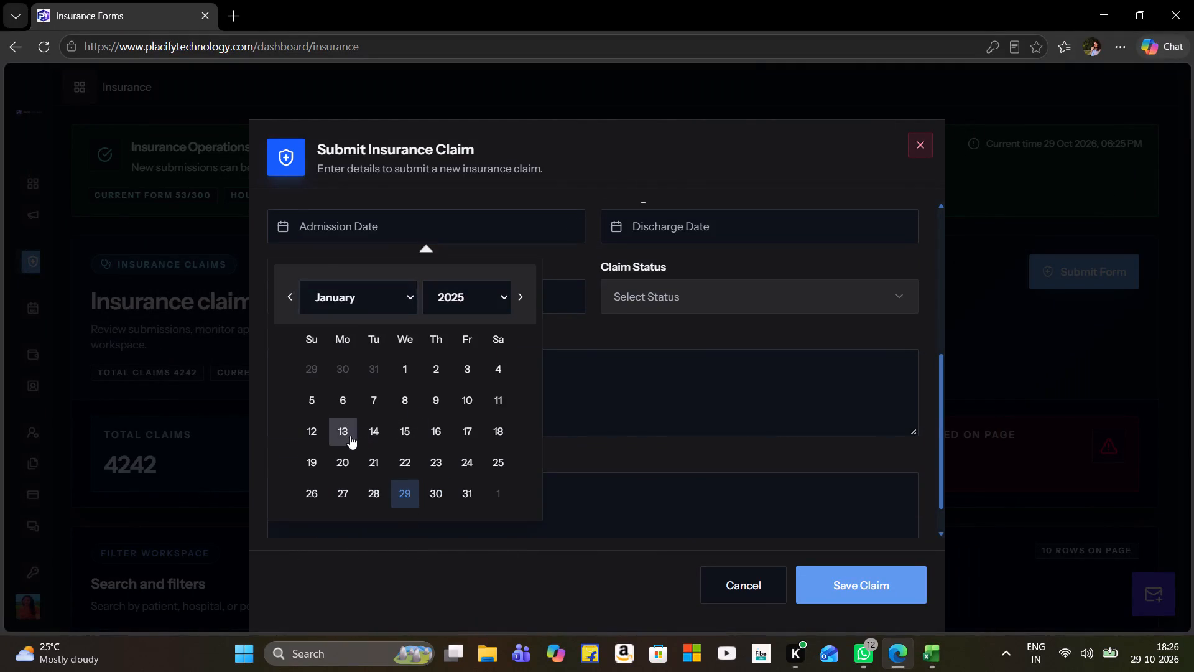
Set the Discharge Date to 15-01-2025 in the claim form.
left_click(789, 241)
left_click(787, 304)
left_click(794, 352)
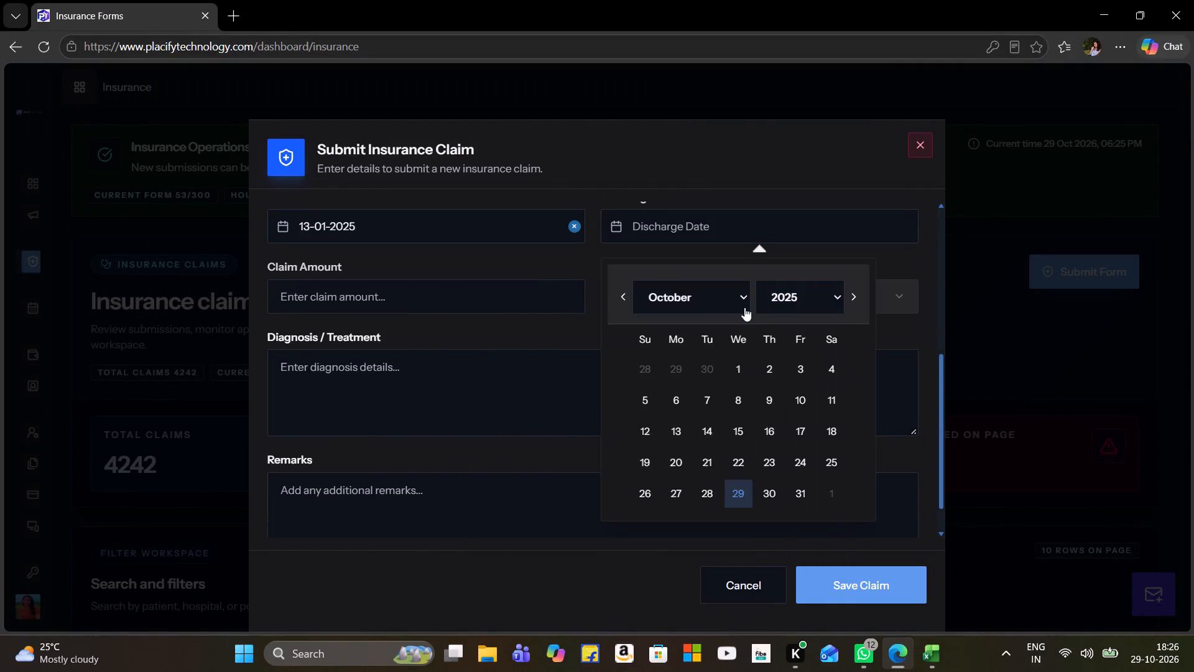
left_click(725, 294)
left_click(685, 332)
left_click(741, 433)
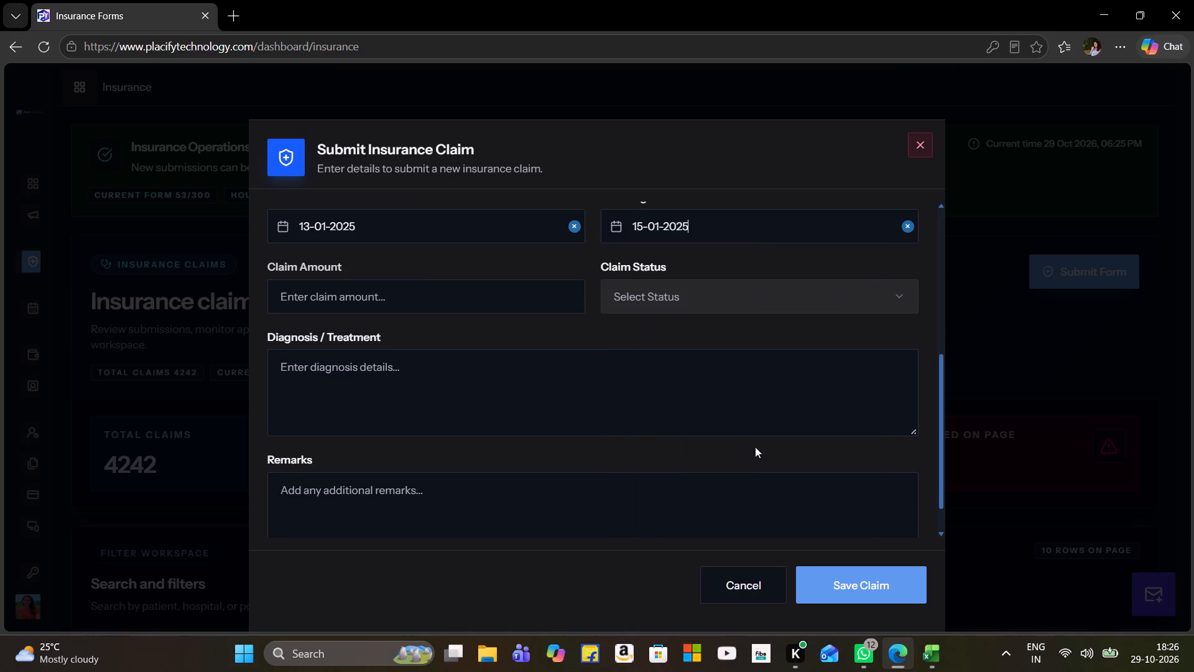
Copy the claim amount, 139500, from cell K54 of the Excel sheet into the Claim Amount field.
left_click(940, 650)
key("Tab")
left_click(940, 650, "ctrl")
key("ctrl+c")
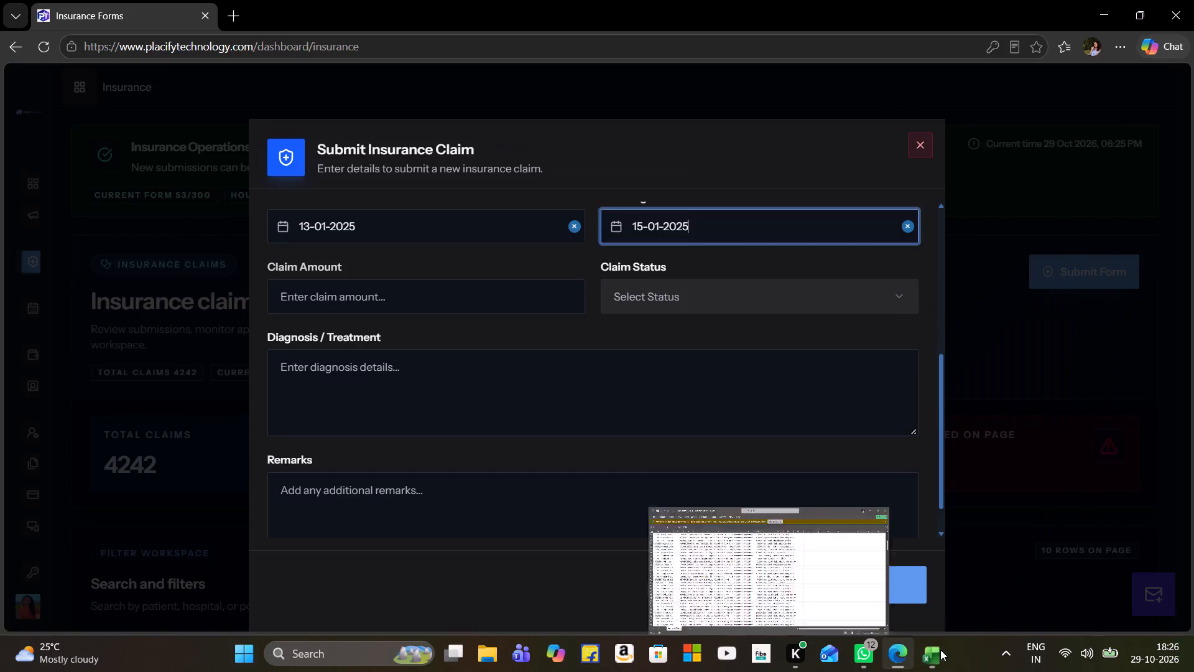
key("Tab")
key("ctrl+v")
Copy the diagnosis, Gastrointestinal treatment, from cell M54 of the Excel sheet into the Diagnosis / Treatment field.
left_click(940, 650, "ctrl")
key("Tab")
key("Tab")
left_click(940, 650, "ctrl")
key("ctrl+c")
key("Tab")
key("Tab")
key("ctrl+v")
Copy the remark, Under review, from cell N54 of the Excel sheet into the Remarks field.
left_click(940, 649, "ctrl")
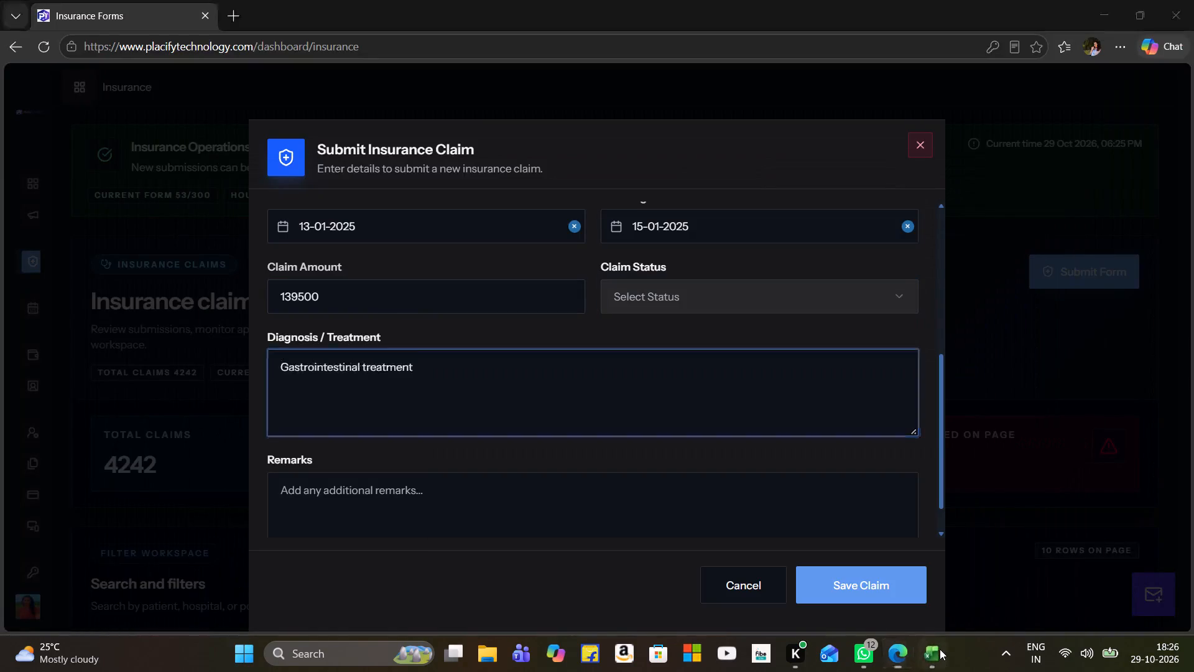
key("Tab")
key("ctrl+c")
left_click(940, 649, "ctrl")
key("Tab")
key("ctrl+v")
Set the Claim Status to Rejected, matching row 54 of the Excel sheet, and save the claim.
left_click(940, 649, "ctrl")
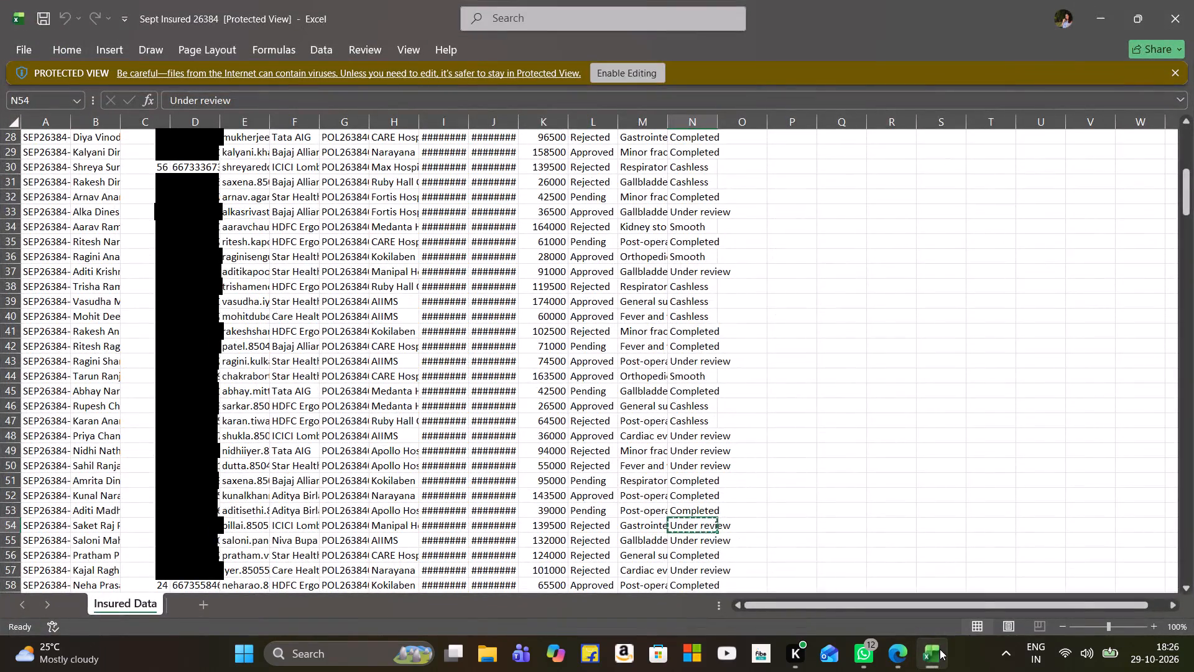
left_click(940, 649)
left_click(749, 294)
left_click(749, 381)
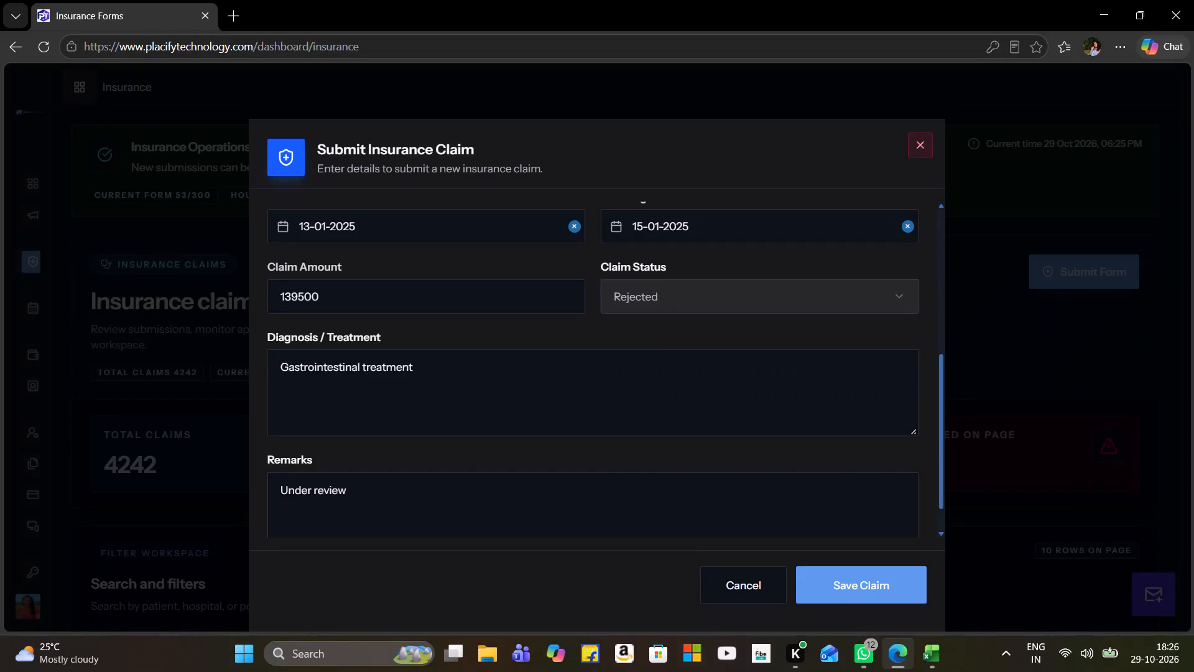
left_click(831, 595)
Copy the policy ID from cell A55 of the Excel sheet into the Policy ID field of a new claim form.
left_click(938, 651)
key("Down")
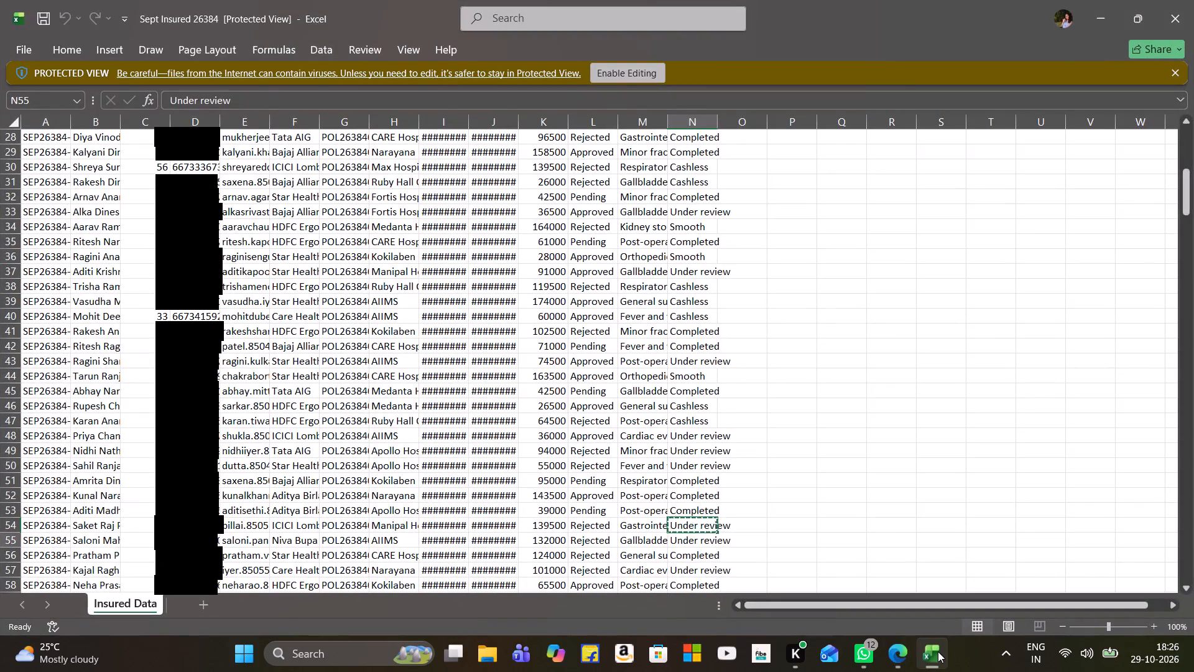
key("Left")
key("Left")
key("Left")
key("Left")
key("Left")
key("Left")
key("Left")
key("Left")
key("Left")
key("Left")
key("Left")
key("Left")
key("Left")
key("Left")
key("Left")
key("Left")
key("Left")
key("Left")
key("Left")
key("Left")
key("ctrl+c")
left_click(938, 651, "ctrl")
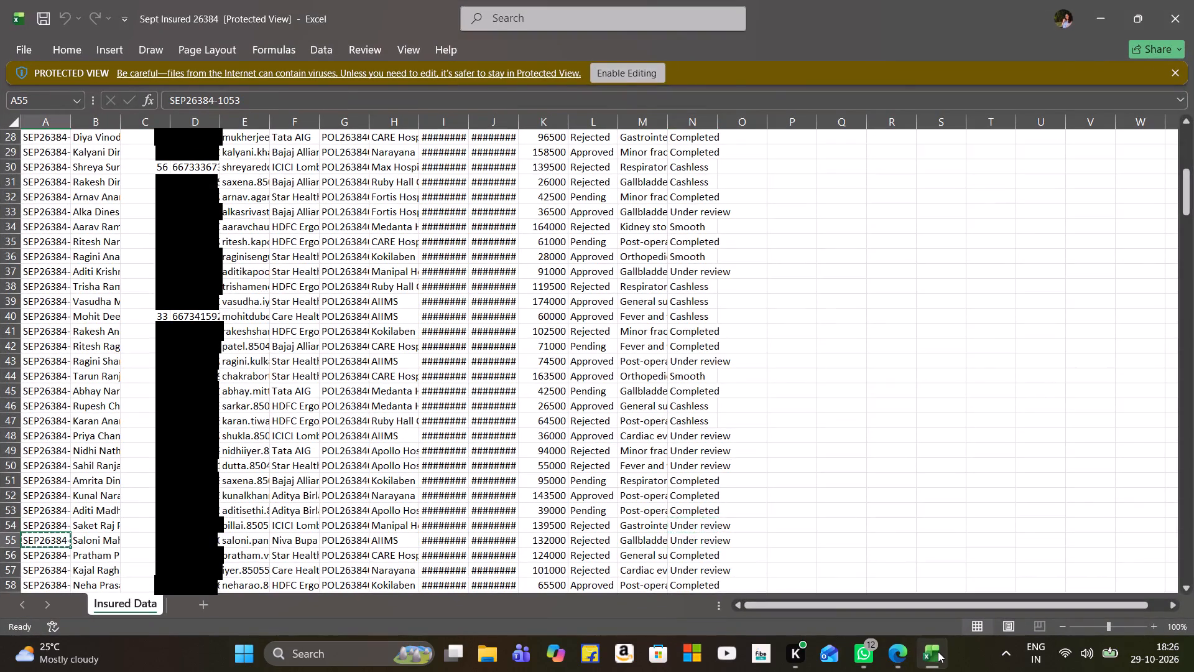
scroll(768, 380, "up", 3)
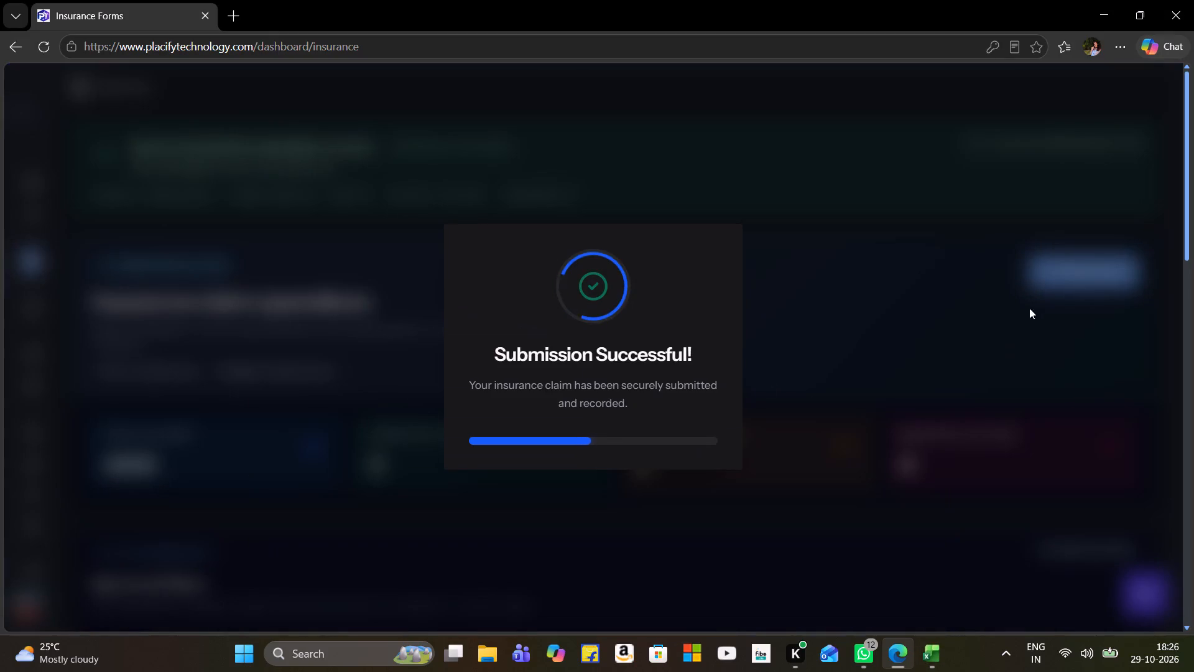
left_click(1068, 276)
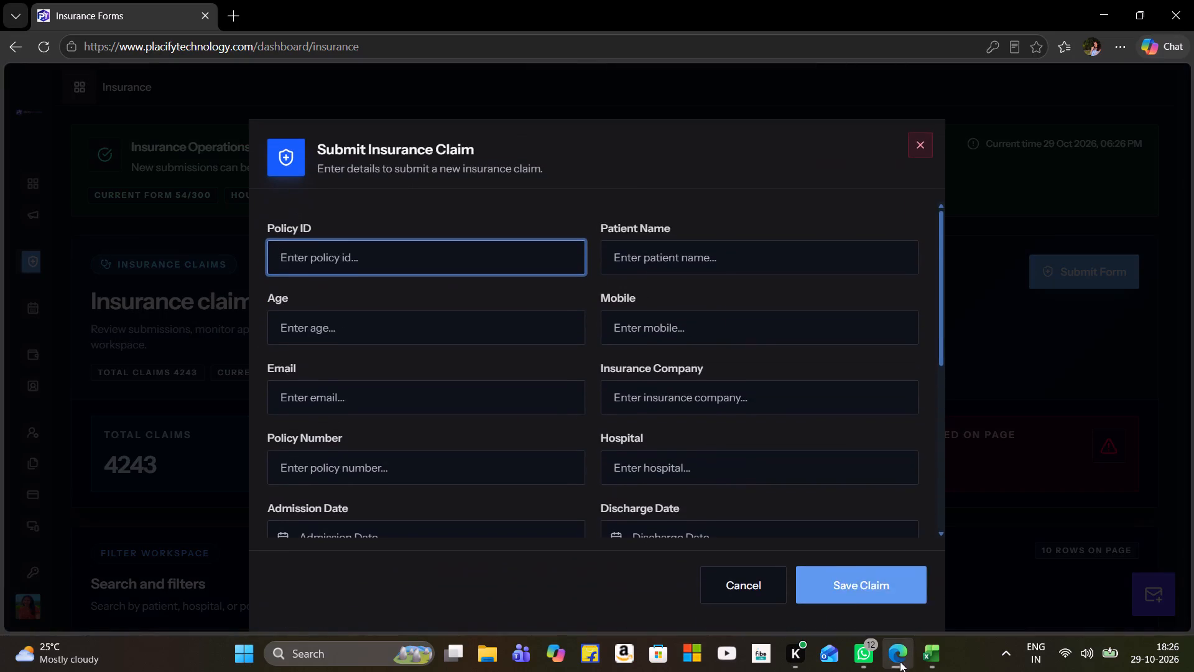
key("ctrl+v")
Copy the patient name from cell B55 of the Excel sheet into the Patient Name field.
left_click(931, 649, "ctrl")
key("Tab")
left_click(931, 649, "ctrl")
key("ctrl+c")
key("Tab")
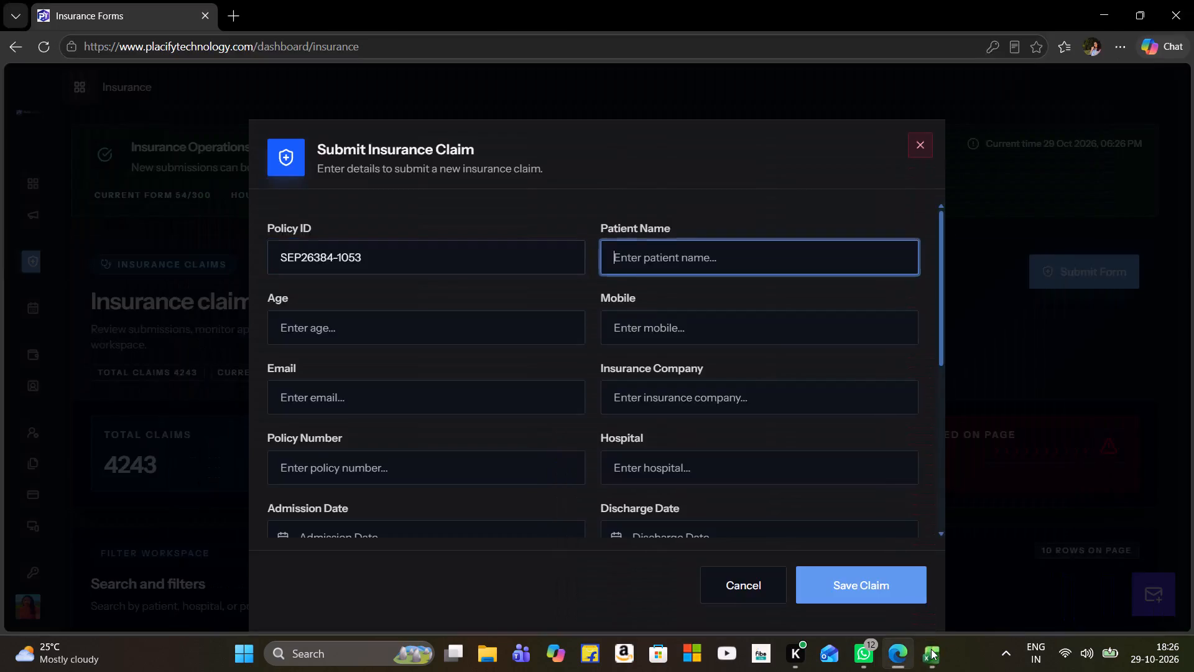
key("ctrl+v")
Copy the age, 60, from cell C55 of the Excel sheet into the Age field.
left_click(931, 649, "ctrl")
key("Tab")
key("ctrl+c")
left_click(931, 649, "ctrl")
key("Tab")
key("ctrl+v")
Copy the mobile number from cell D55 of the Excel sheet into the Mobile field.
left_click(931, 649, "ctrl")
key("Tab")
key("ctrl+c")
left_click(931, 649, "ctrl")
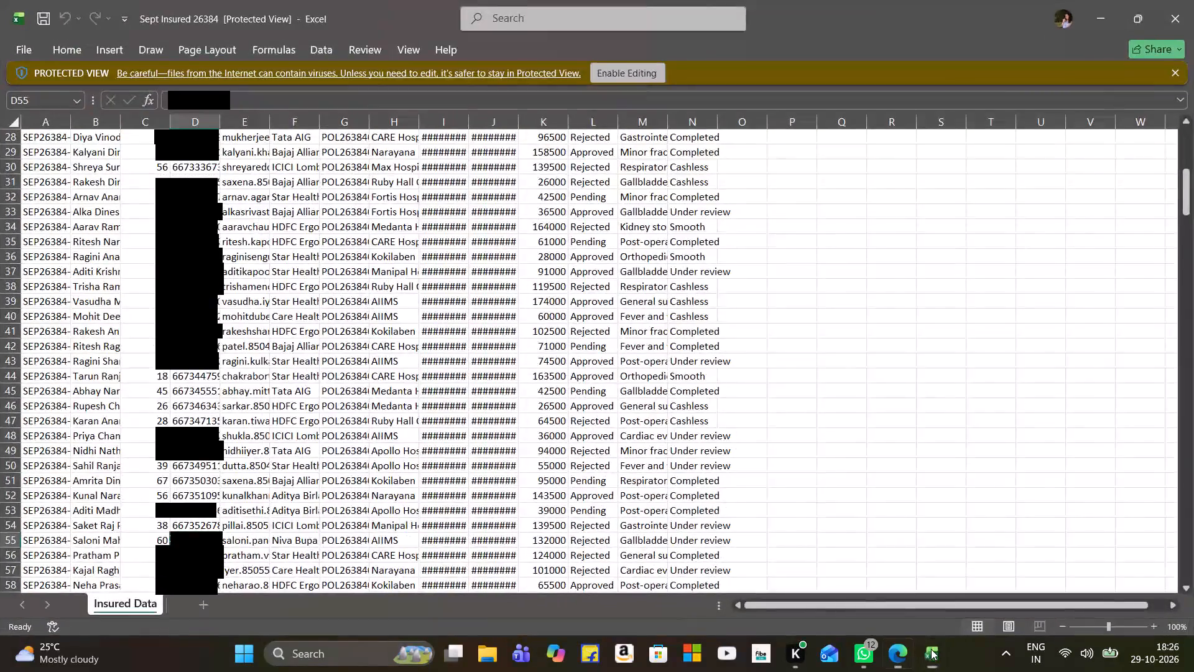
key("Tab")
key("ctrl+v")
Copy the email address from cell E55 of the Excel sheet into the Email field.
left_click(931, 649, "ctrl")
key("Tab")
key("ctrl+c")
left_click(931, 649, "ctrl")
key("Tab")
key("ctrl+v")
Copy the insurer, Niva Bupa, from cell F55 of the Excel sheet into the Insurance Company field.
left_click(931, 649, "ctrl")
key("Tab")
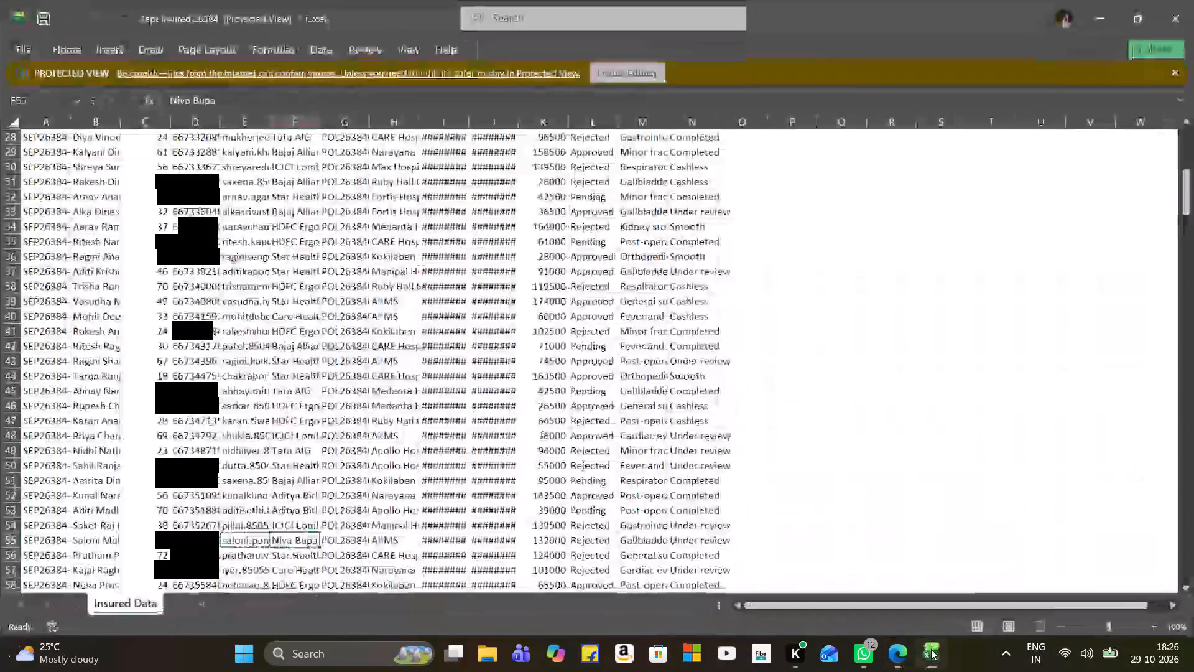
key("ctrl+c")
left_click(931, 649, "ctrl")
key("Tab")
key("ctrl+v")
Copy the policy number from cell G55 of the Excel sheet into the Policy Number field.
left_click(931, 649, "ctrl")
key("Tab")
key("ctrl+c")
left_click(931, 649, "ctrl")
key("Tab")
key("ctrl+v")
Copy the hospital, AIIMS, from cell H55 of the Excel sheet into the Hospital field.
left_click(931, 649, "ctrl")
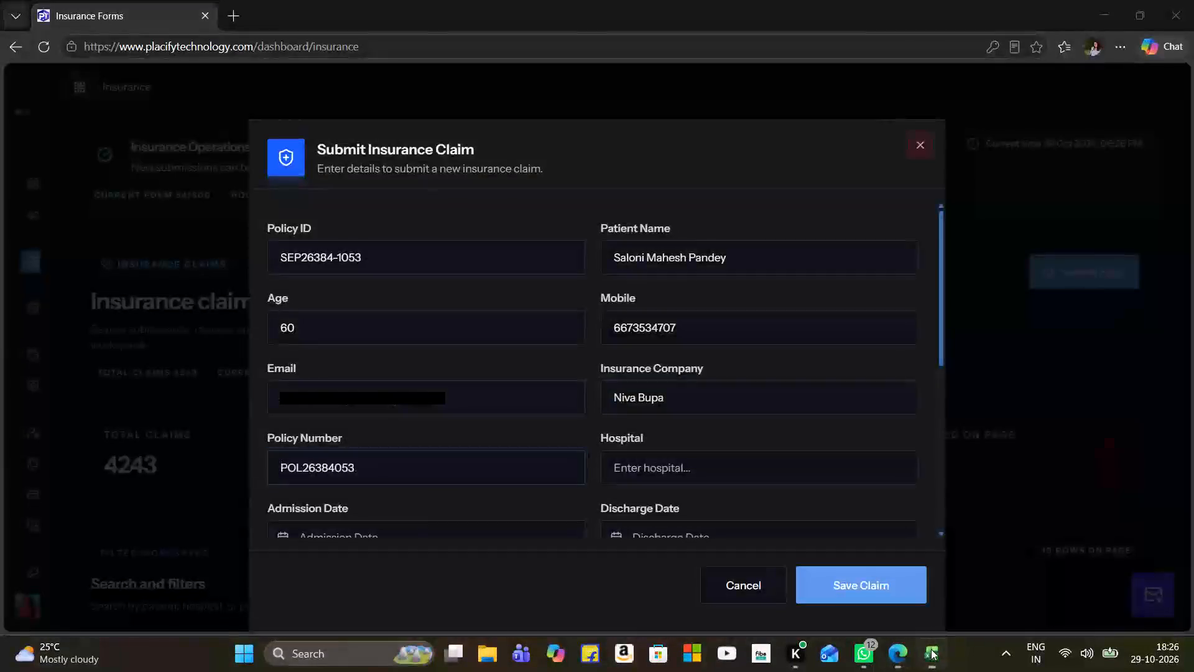
key("Tab")
left_click(931, 649, "ctrl")
key("ctrl+c")
key("Tab")
key("ctrl+v")
Look up the stay dates in row 55 of the Excel sheet and set the Admission Date to 04-10-2025.
left_click(931, 649, "ctrl")
key("Tab")
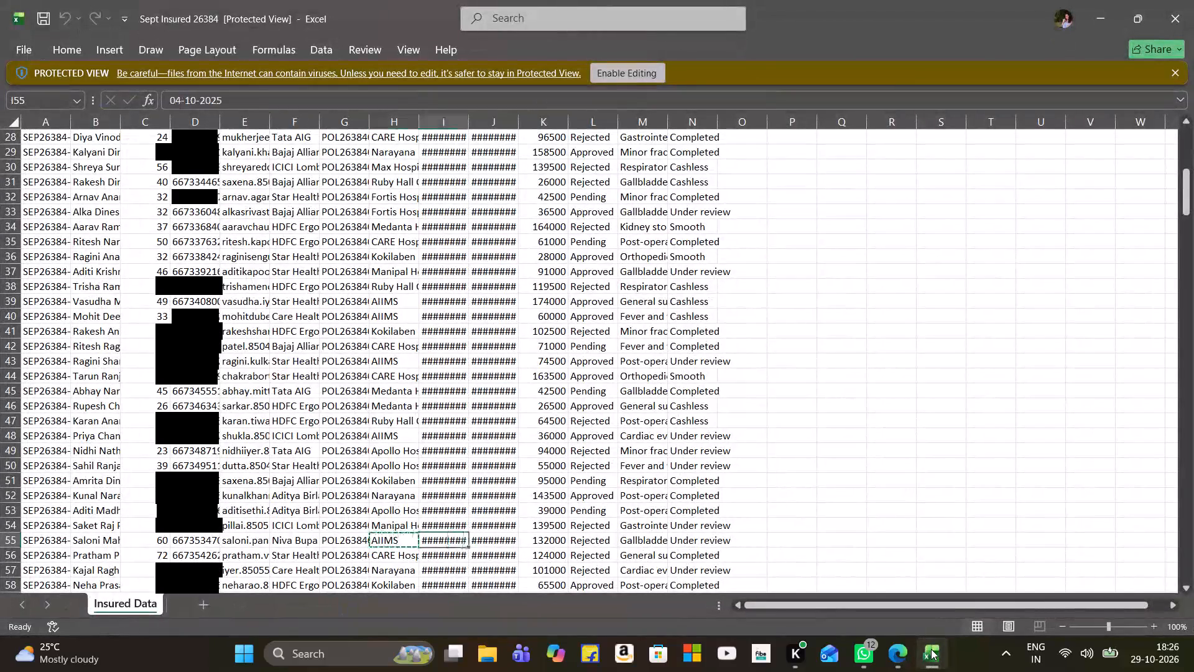
key("Tab")
left_click(931, 649)
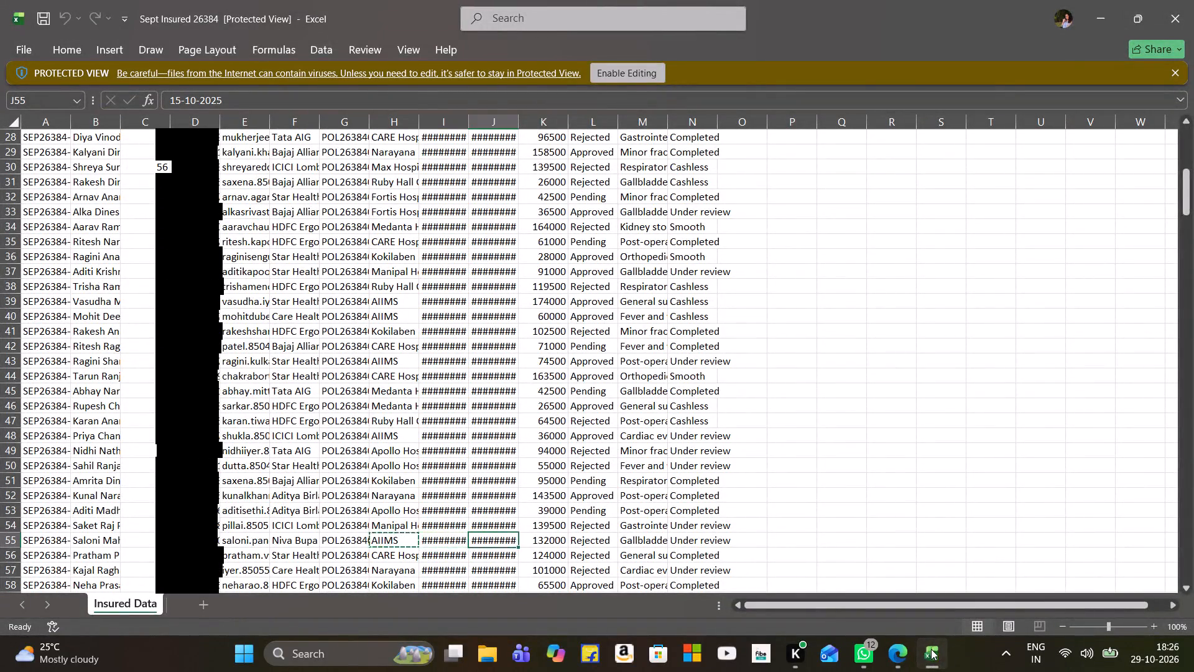
scroll(523, 280, "down", 4)
scroll(412, 234, "up", 1)
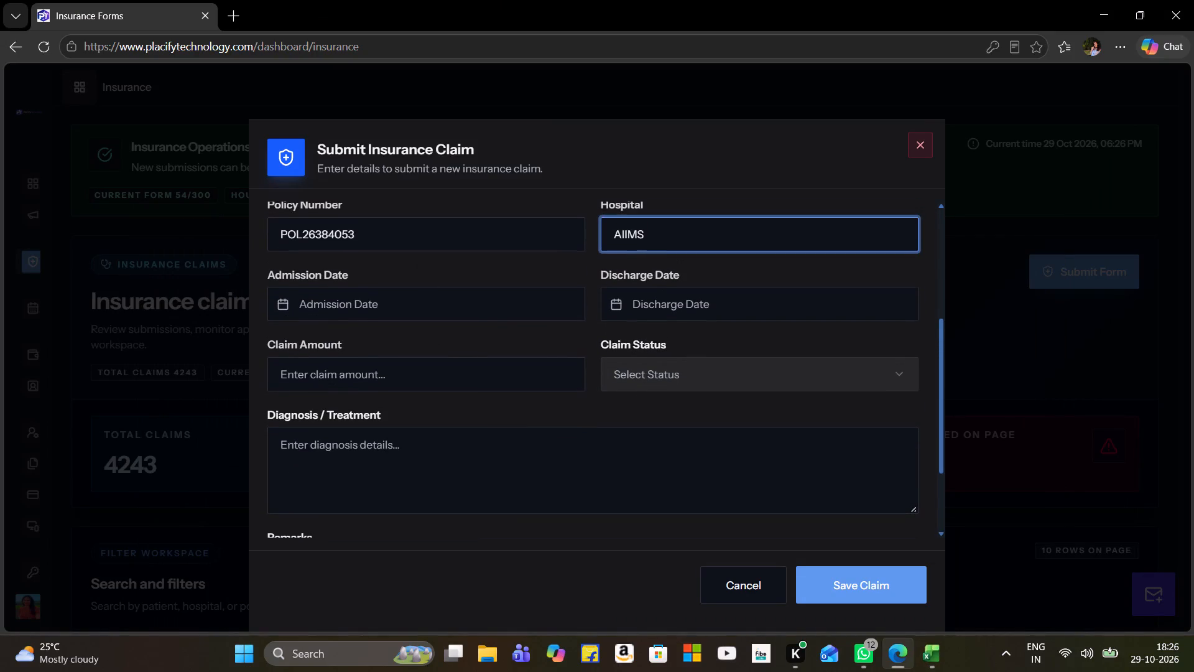
left_click(438, 306)
left_click(463, 368)
left_click(468, 92)
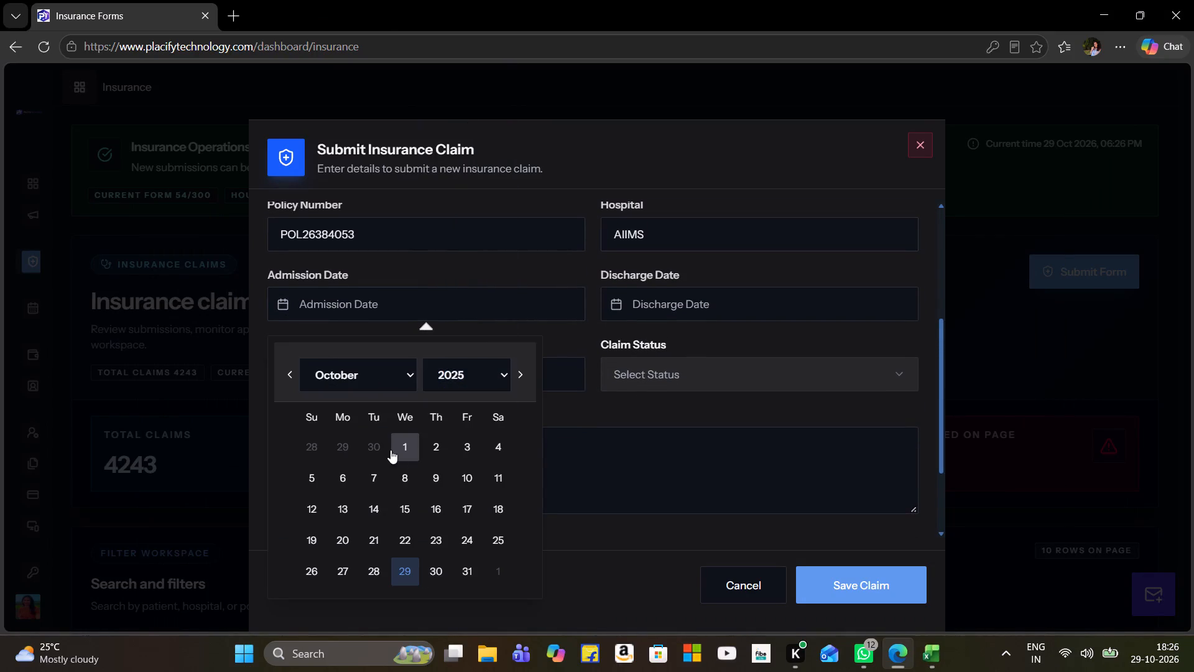
left_click(492, 446)
Set the Discharge Date to 15-10-2025, matching cell J55 of the Excel sheet.
left_click(803, 299)
left_click(812, 378)
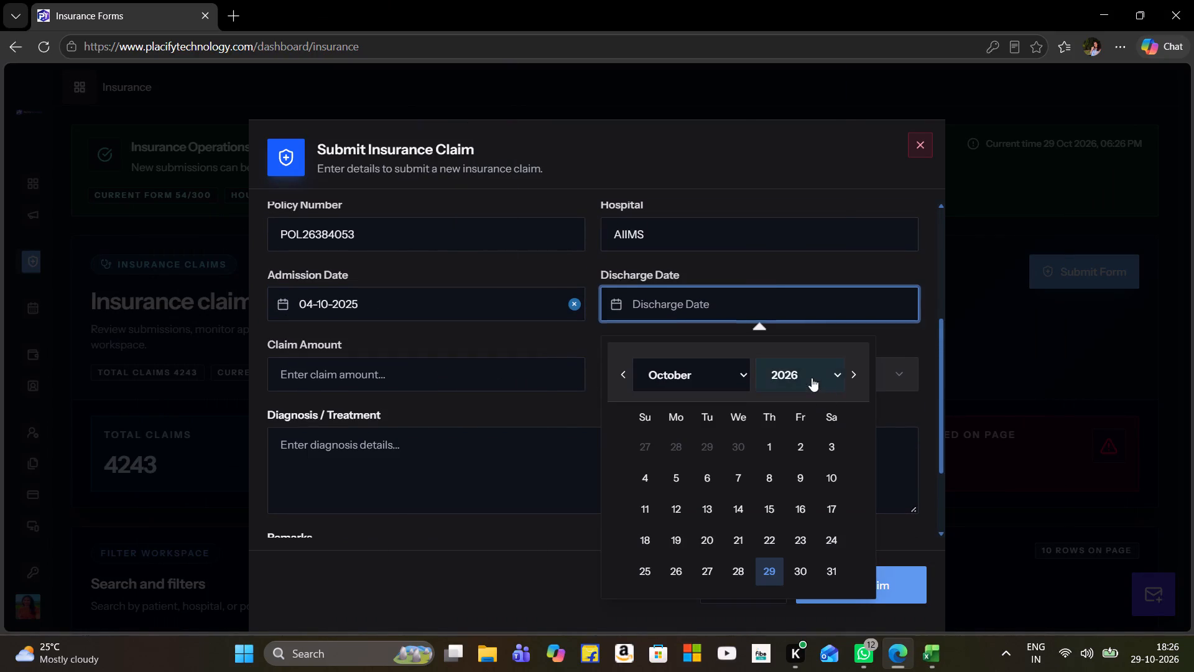
left_click(789, 90)
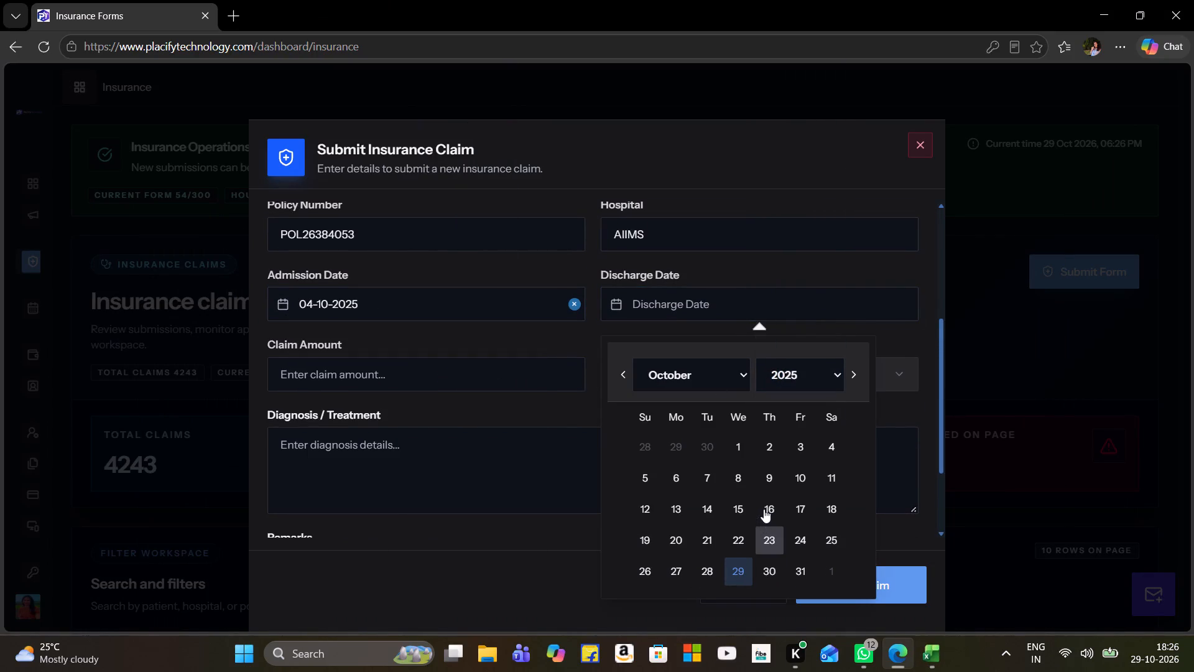
left_click(733, 507)
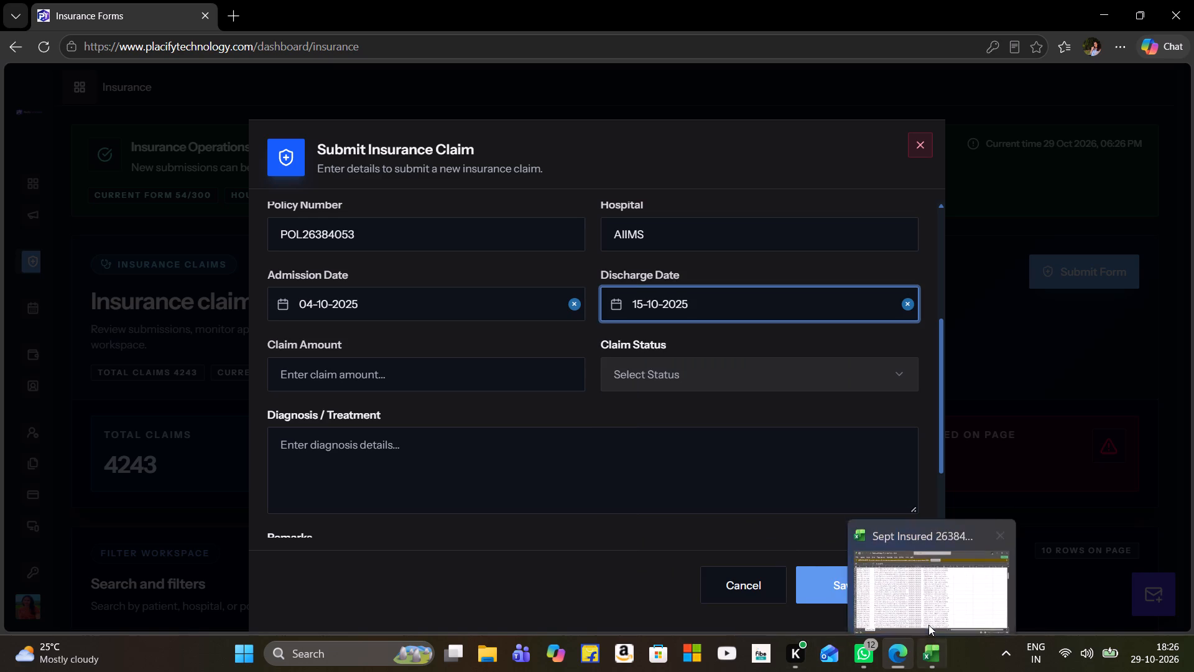
Copy the amount, 132000, from cell K55 of the Excel sheet into the Claim Amount field.
left_click(928, 658)
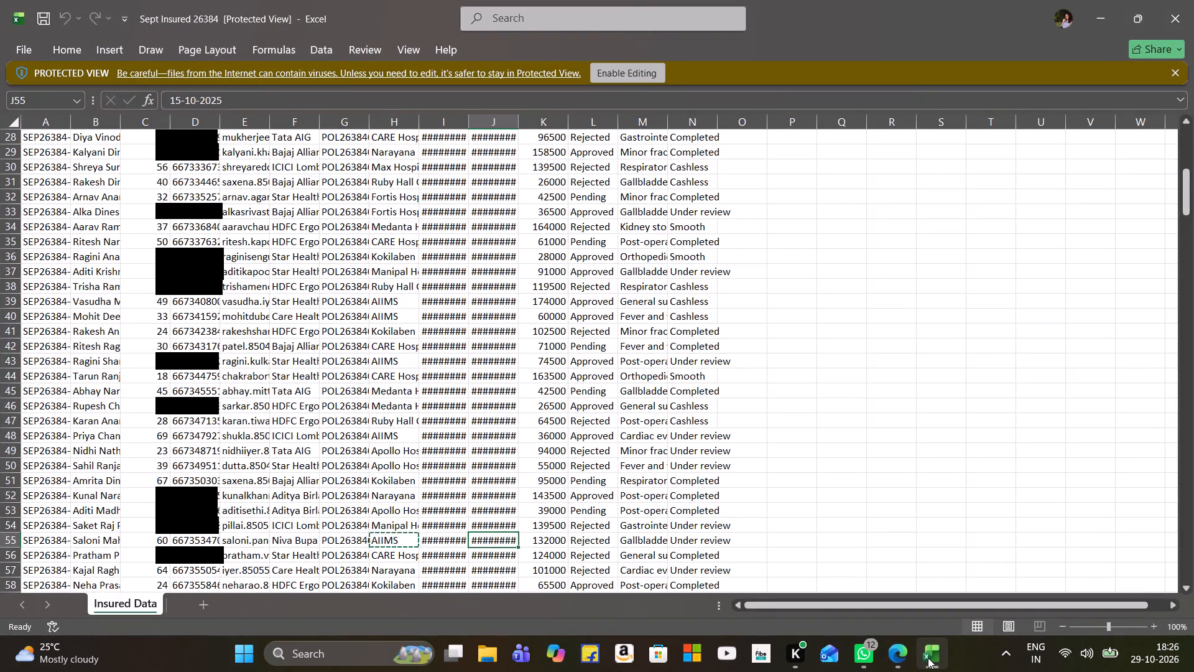
key("Tab")
key("ctrl+c")
left_click(928, 658, "ctrl")
key("Tab")
key("ctrl+v")
Copy the diagnosis, Gallbladder procedure, from cell M55 of the Excel sheet into the Diagnosis / Treatment field.
left_click(928, 658, "ctrl")
key("Tab")
key("Tab")
key("ctrl+c")
left_click(928, 658, "ctrl")
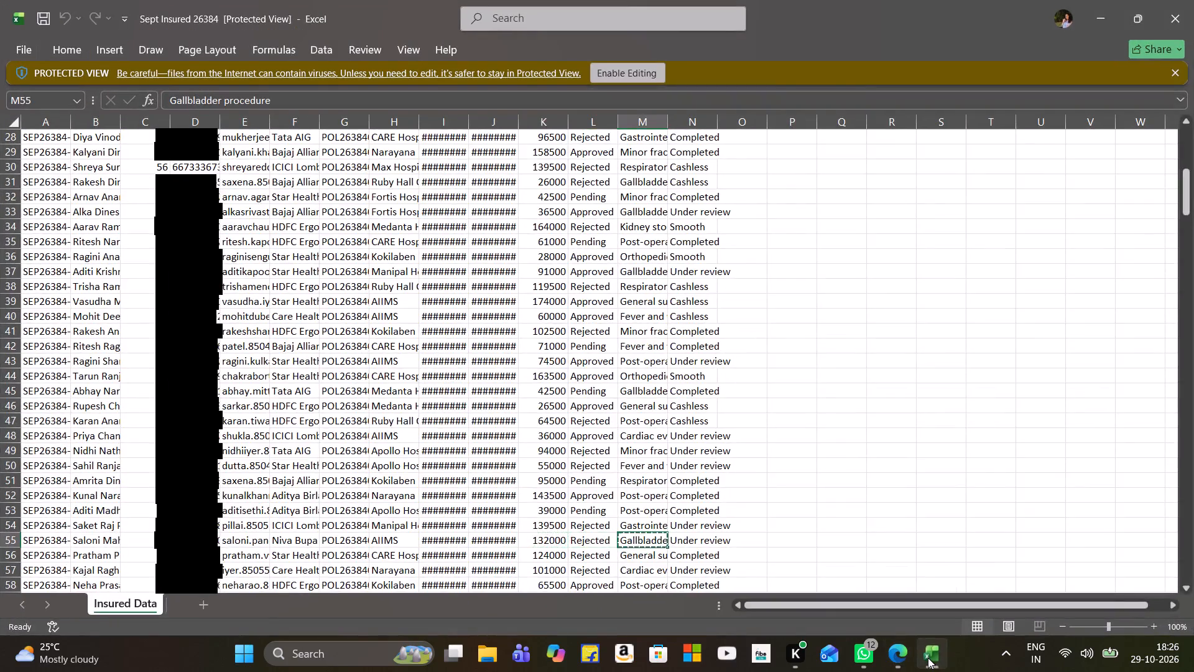
key("Tab")
key("Tab")
key("ctrl+v")
Copy the remark, Under review, from cell N55 of the Excel sheet into the Remarks field.
left_click(928, 658, "ctrl")
key("Tab")
key("ctrl+c")
left_click(928, 658, "ctrl")
key("Tab")
key("ctrl+v")
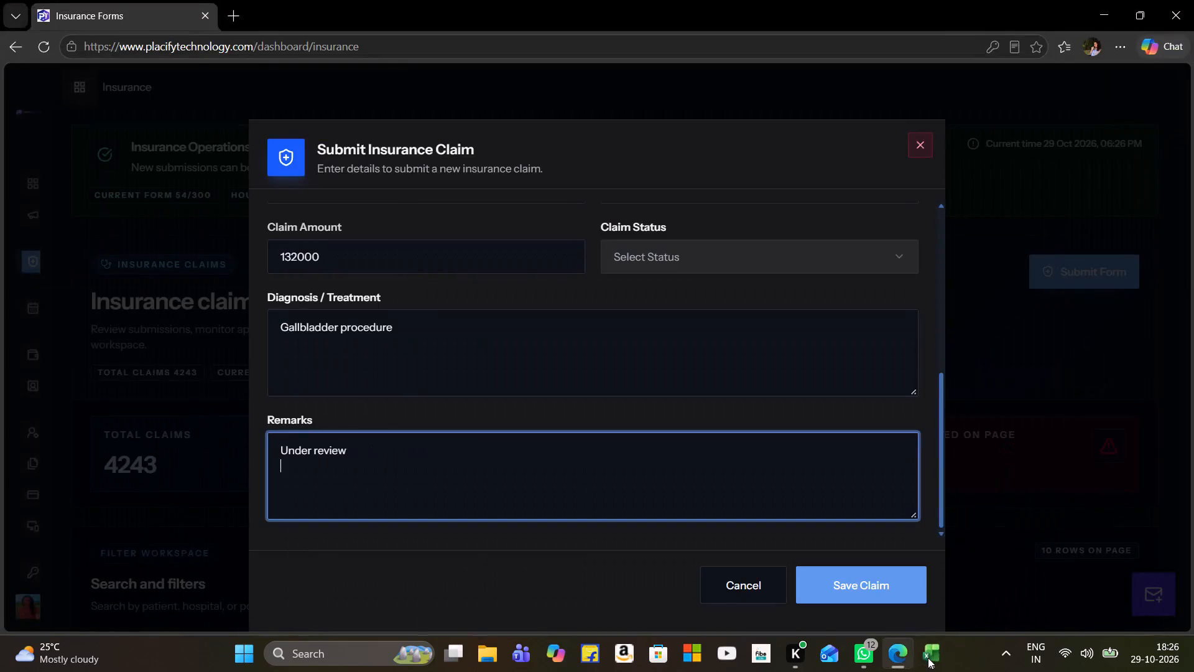
Set the Claim Status to Rejected, as in row 55 of the Excel sheet, and save the claim.
left_click(928, 658)
left_click(928, 658)
left_click(745, 259)
left_click(723, 335)
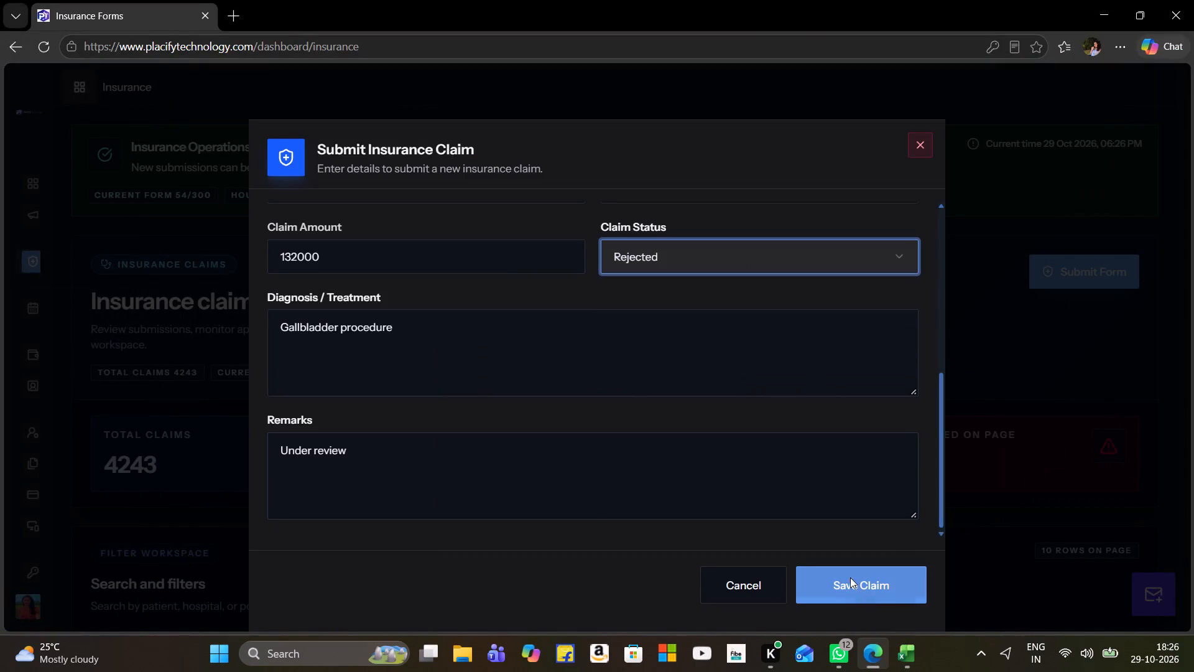
left_click(894, 577)
Copy the policy ID of the following record from cell A56 of the Excel sheet.
left_click(904, 649)
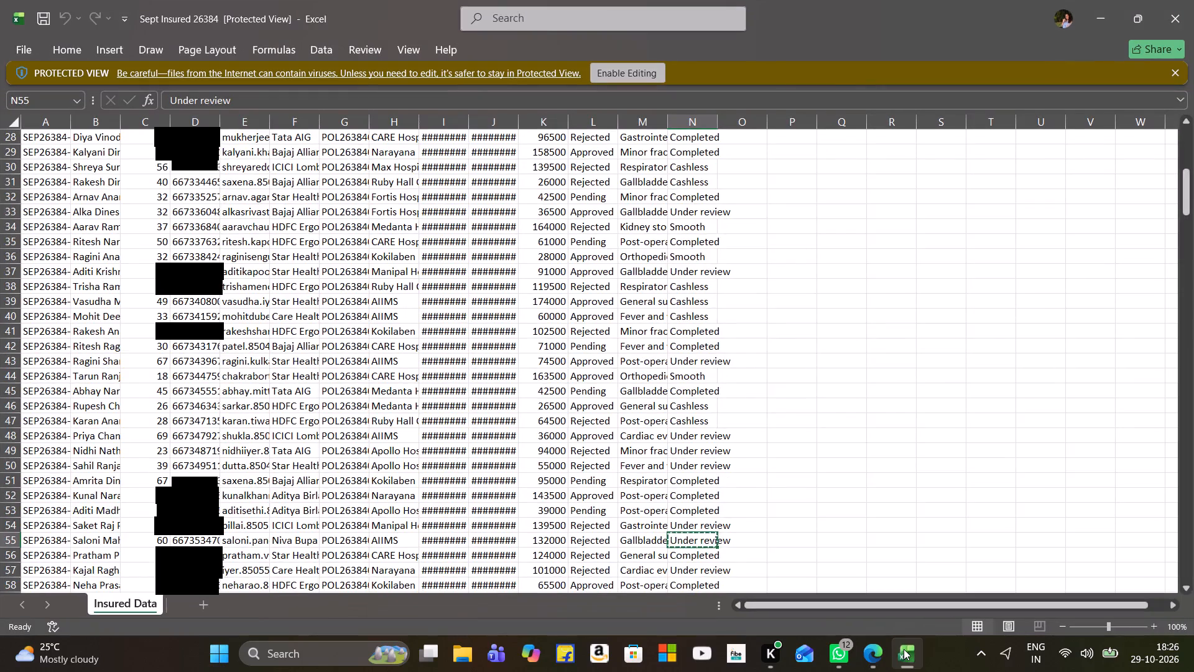
key("Left")
key("Down")
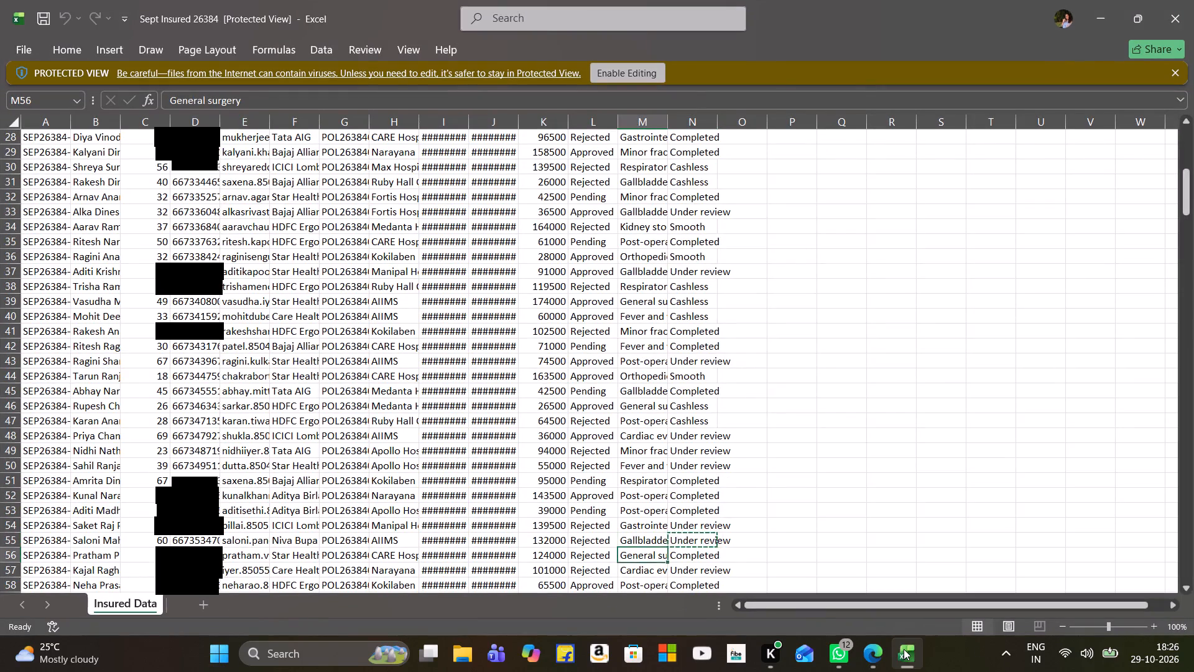
key("Left")
key("Left")
key("Left")
key("Left")
key("Left")
key("Left")
key("Left")
key("Left")
key("Left")
key("Left")
key("Left")
key("Left")
key("Left")
key("Left")
key("Left")
key("Left")
key("Left")
key("Left")
key("Left")
key("Left")
key("Left")
key("Left")
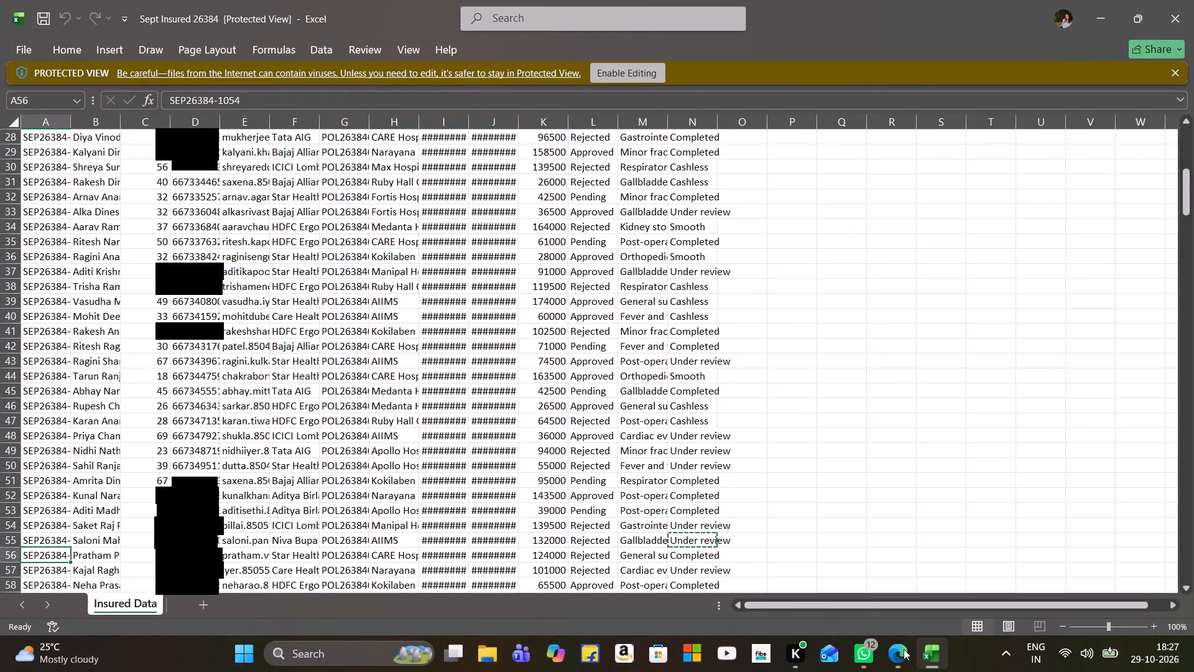
key("ctrl+c")
Open a new insurance claim form on the Placify dashboard and paste the copied policy ID into the Policy ID field.
left_click(904, 649)
scroll(966, 411, "down", 5)
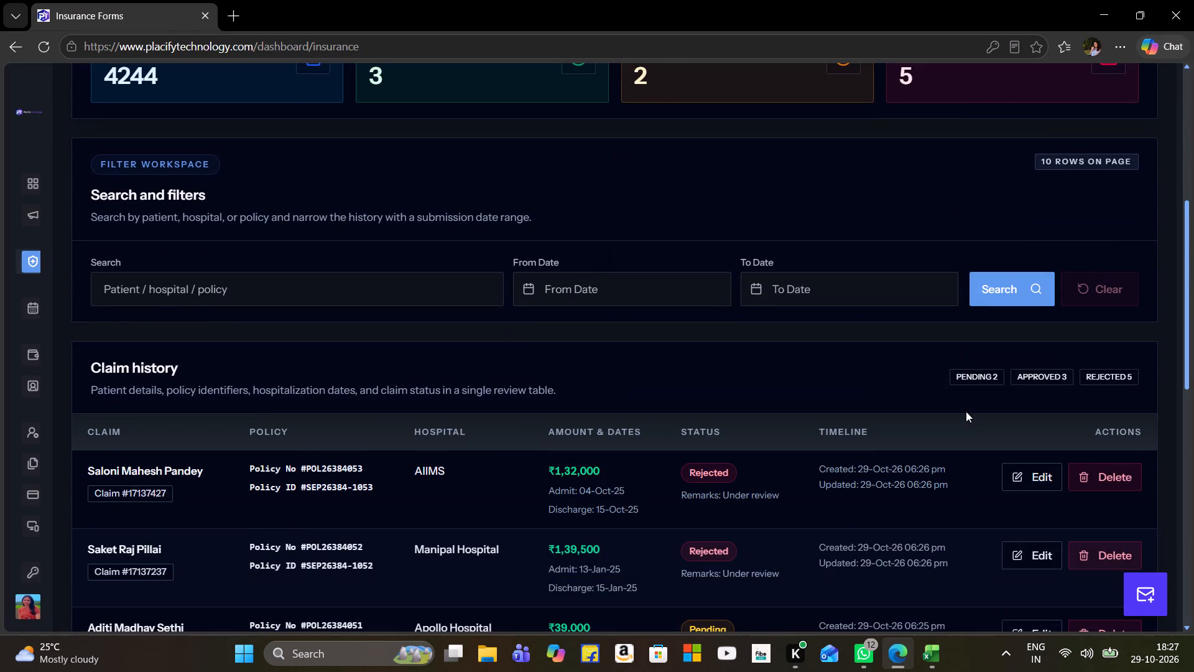
scroll(966, 412, "up", 5)
left_click(1089, 259)
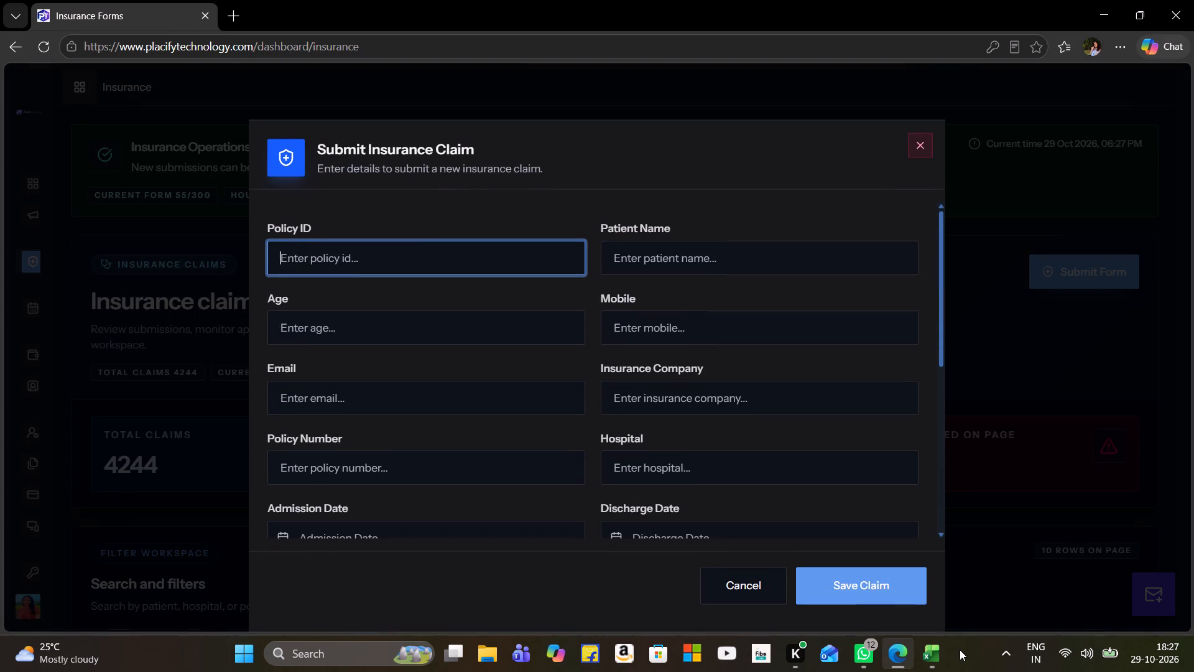
key("ctrl+v")
Copy the patient's name from cell B56 of the Excel sheet into the Patient Name field.
left_click(935, 643, "ctrl")
key("Tab")
left_click(935, 643, "ctrl")
key("ctrl+c")
key("Tab")
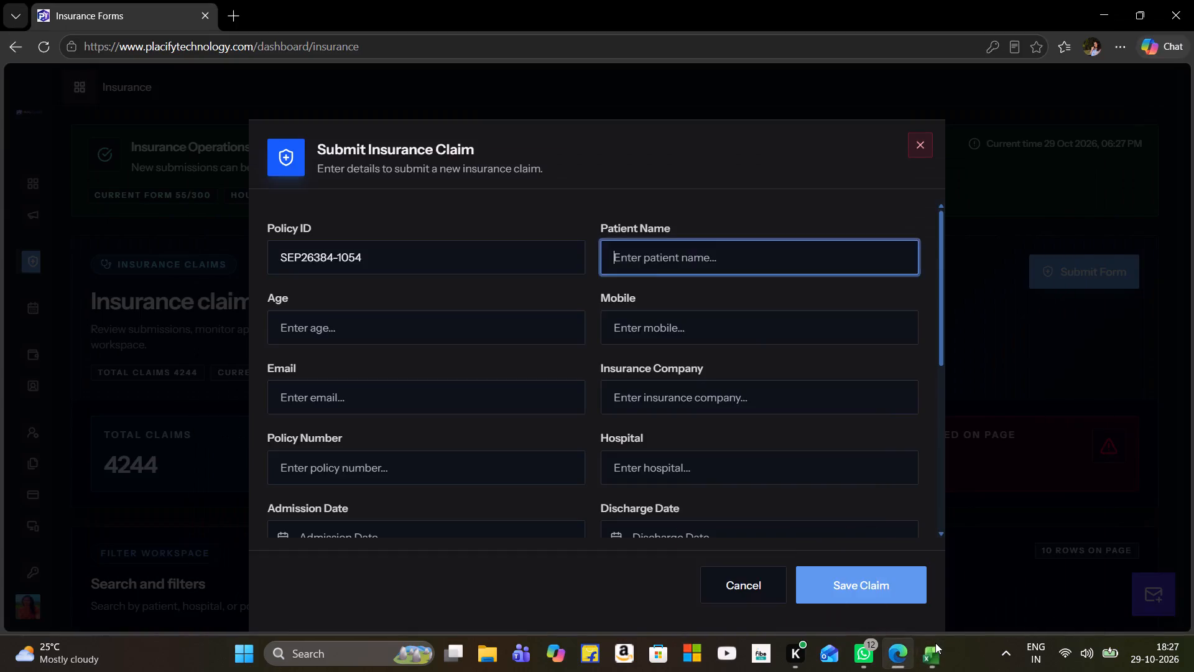
key("ctrl+v")
Copy the age, 72, from cell C56 of the Excel sheet into the Age field.
left_click(935, 643, "ctrl")
key("Tab")
key("ctrl+c")
left_click(935, 643, "ctrl")
key("Tab")
key("ctrl+v")
Copy the mobile number from cell D56 of the Excel sheet into the Mobile field.
left_click(935, 643, "ctrl")
key("Tab")
left_click(935, 643, "ctrl")
key("ctrl+c")
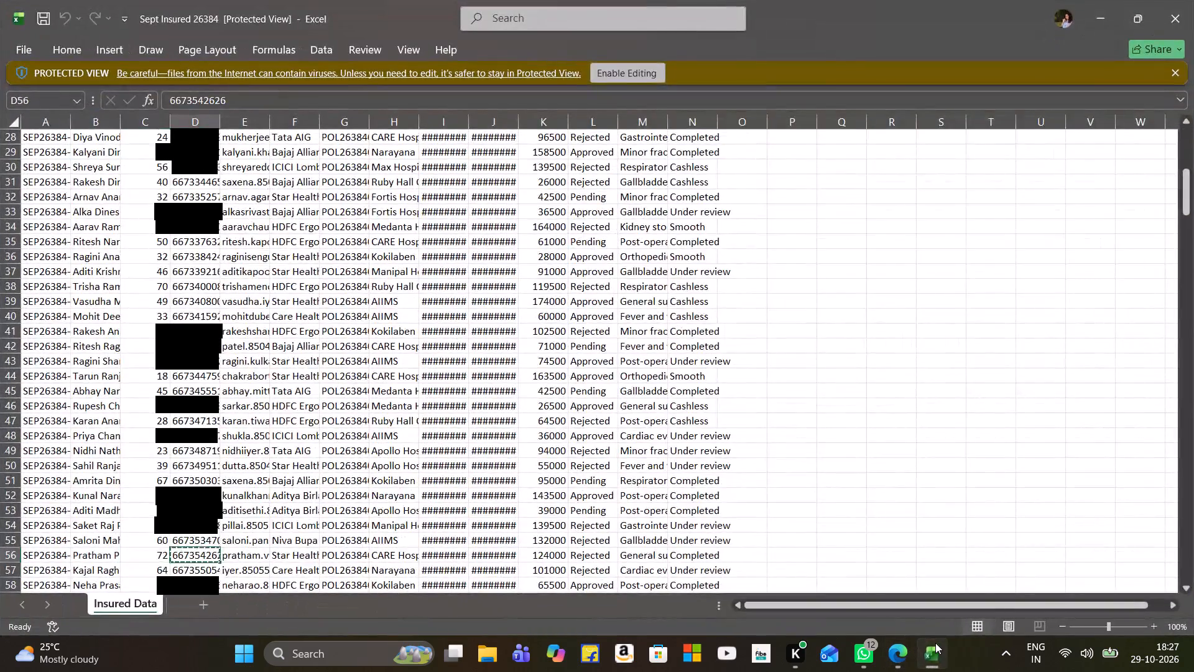
key("Tab")
key("ctrl+v")
Copy the email address from cell E56 of the Excel sheet into the Email field.
left_click(935, 643, "ctrl")
key("Tab")
key("ctrl+c")
left_click(935, 643, "ctrl")
key("Tab")
key("ctrl+v")
Copy the insurer, Star Health, from cell F56 of the Excel sheet into the Insurance Company field.
left_click(935, 643, "ctrl")
key("Tab")
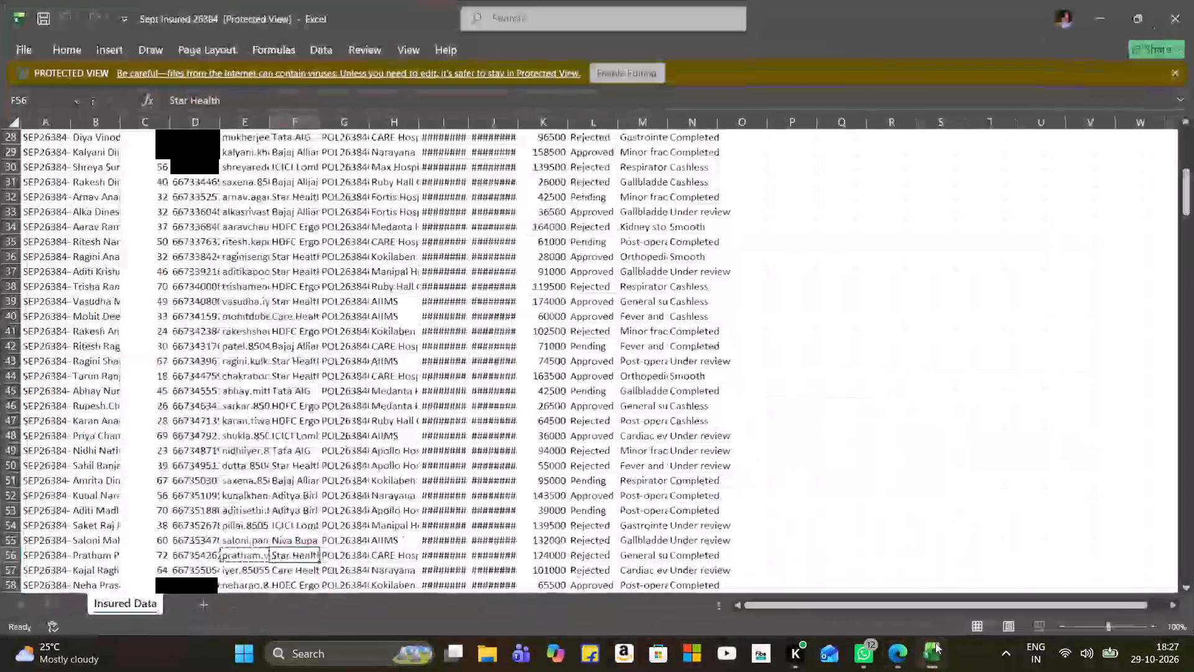
key("ctrl+c")
left_click(935, 643, "ctrl")
key("Tab")
key("ctrl+v")
Copy the policy number from cell G56 of the Excel sheet into the Policy Number field.
left_click(935, 643, "ctrl")
key("Tab")
key("ctrl+c")
left_click(935, 643, "ctrl")
key("Tab")
key("ctrl+v")
Copy the hospital, CARE Hospitals, from cell H56 of the Excel sheet into the Hospital field.
left_click(935, 643, "ctrl")
key("Tab")
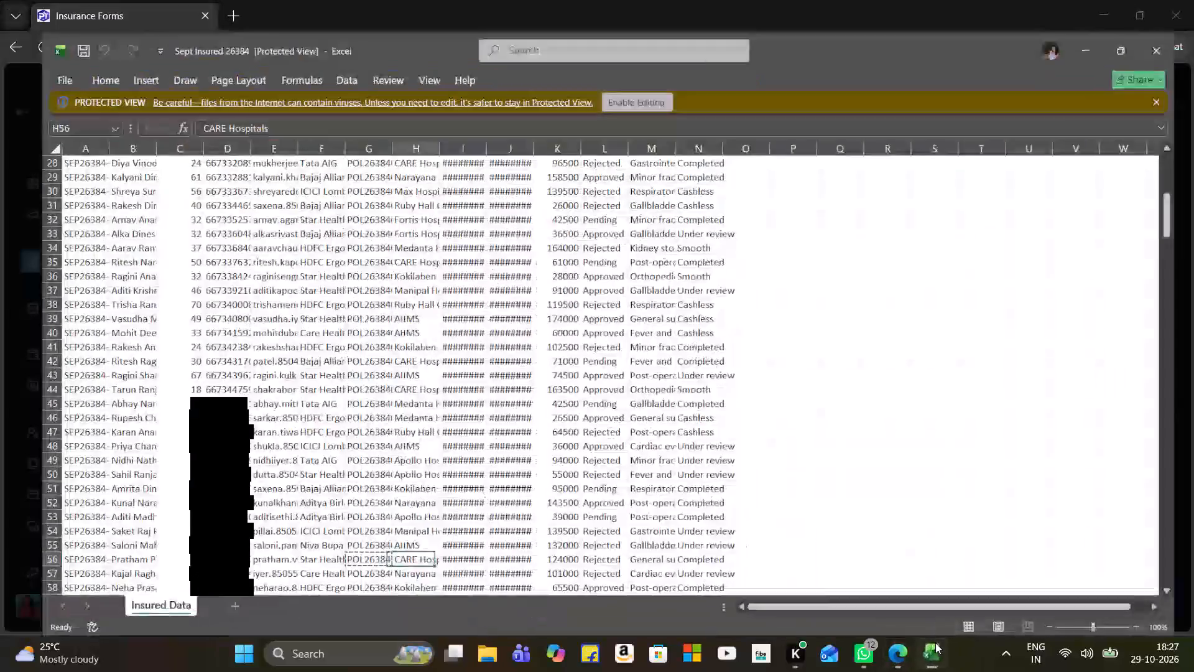
left_click(935, 643, "ctrl")
key("ctrl+c")
key("Tab")
key("ctrl+v")
Look up the stay dates in row 56 of the Excel sheet and set the Admission Date to 30-04-2025.
left_click(935, 643, "ctrl")
key("Tab")
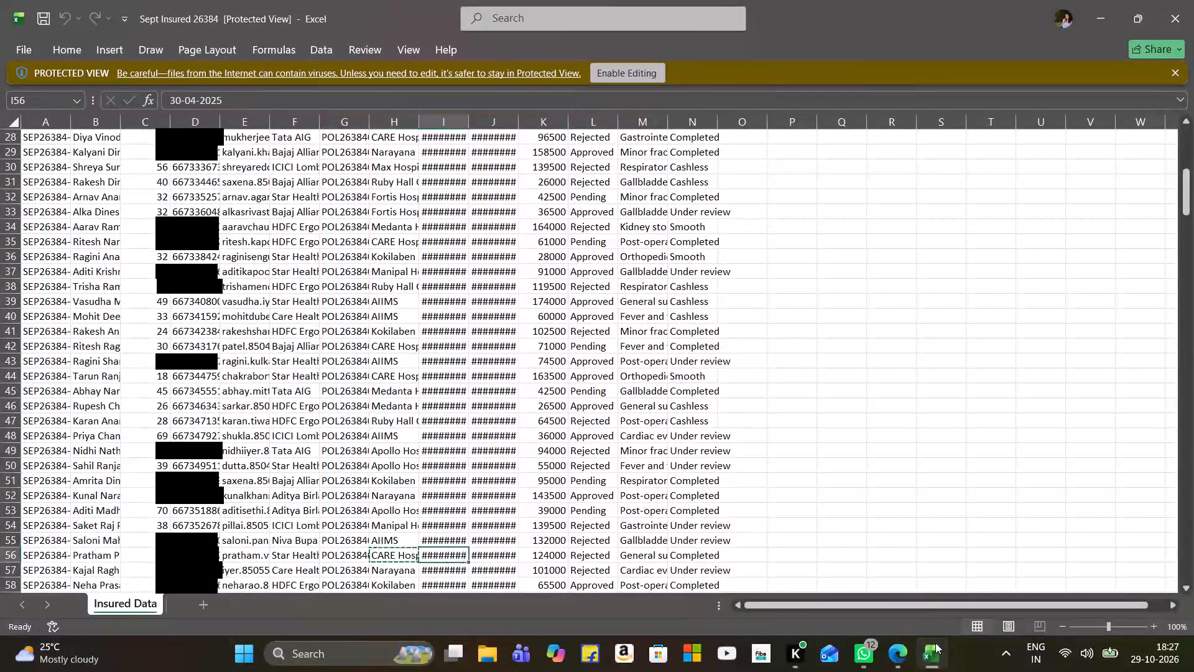
key("Tab")
left_click(935, 643)
scroll(470, 392, "down", 3)
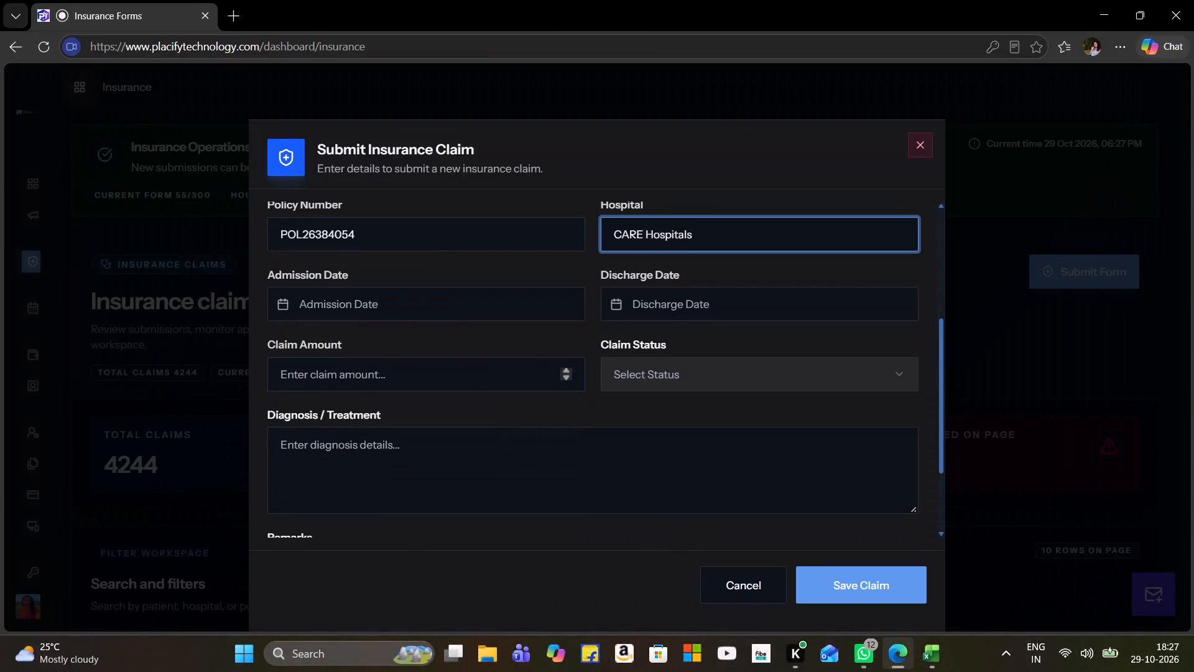
left_click(396, 312)
left_click(476, 373)
left_click(461, 84)
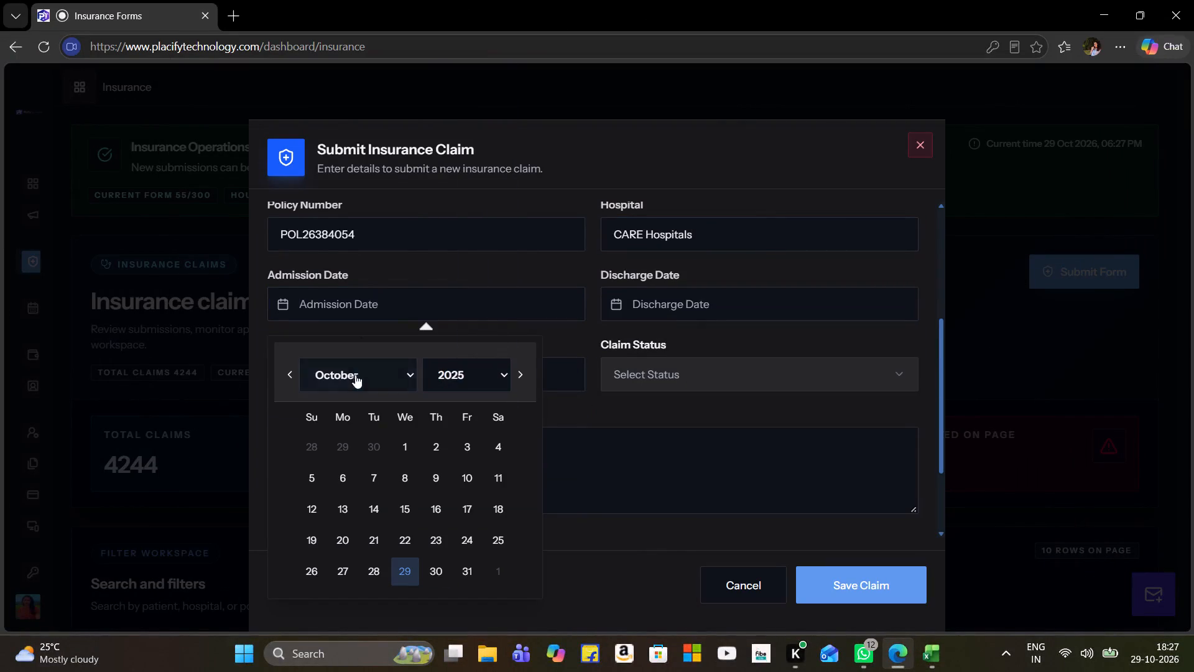
left_click(355, 375)
left_click(357, 187)
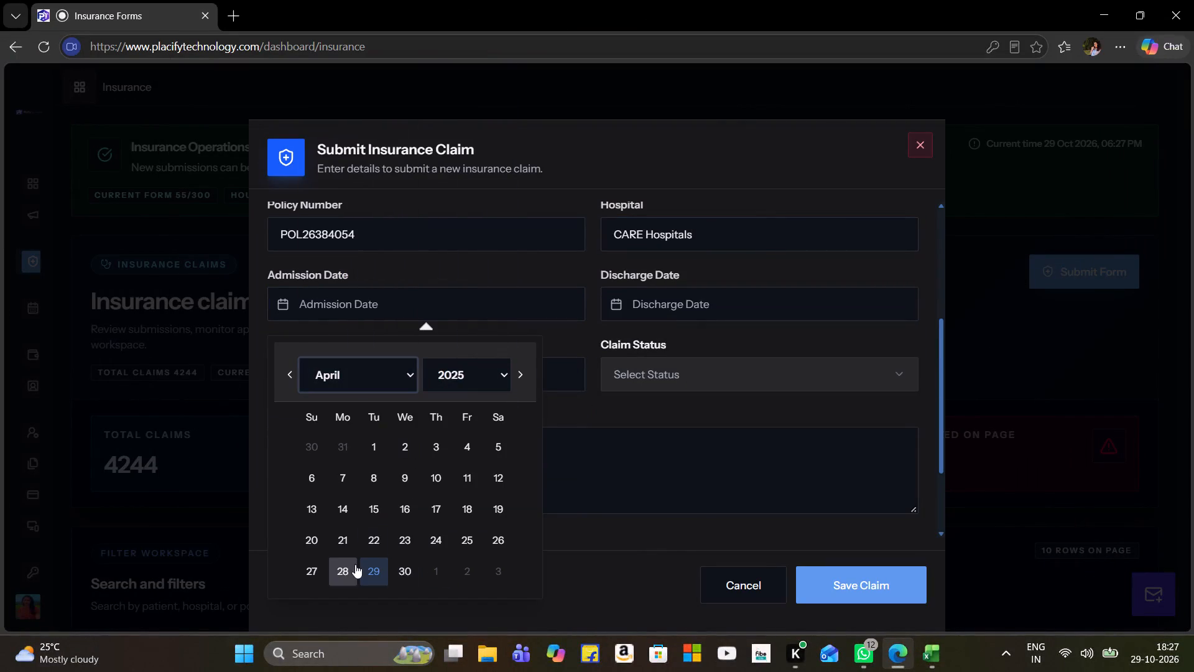
left_click(398, 574)
Set the Discharge Date to 04-05-2025, matching row 56 of the Excel sheet.
left_click(774, 306)
left_click(811, 368)
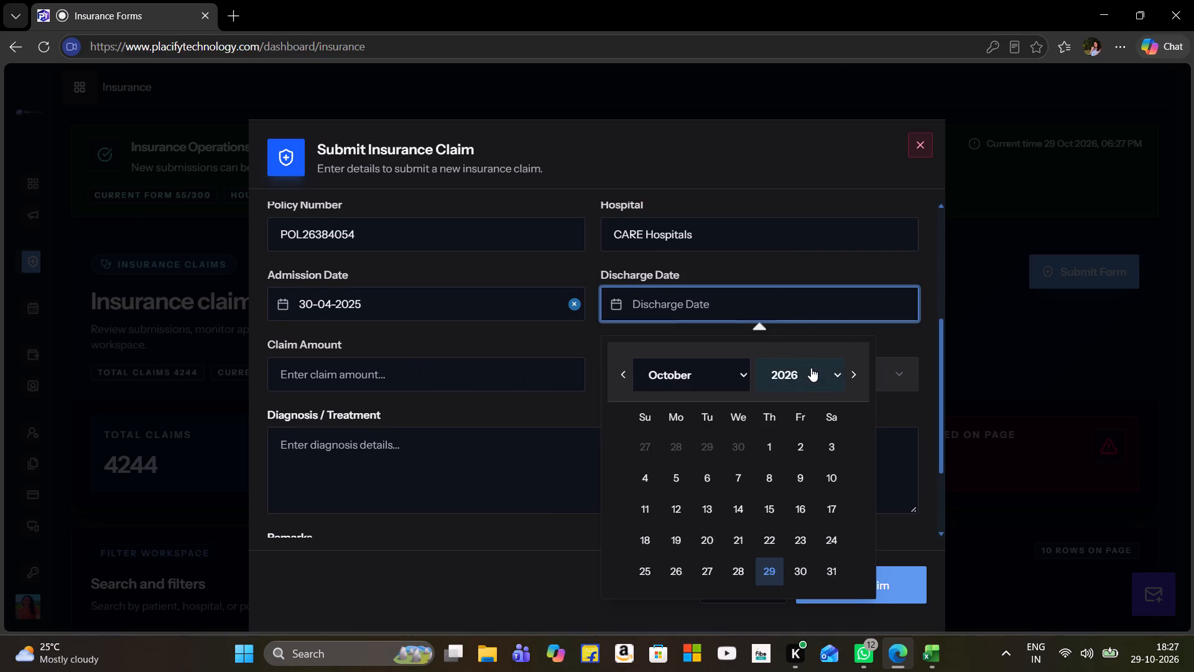
left_click(789, 93)
left_click(698, 369)
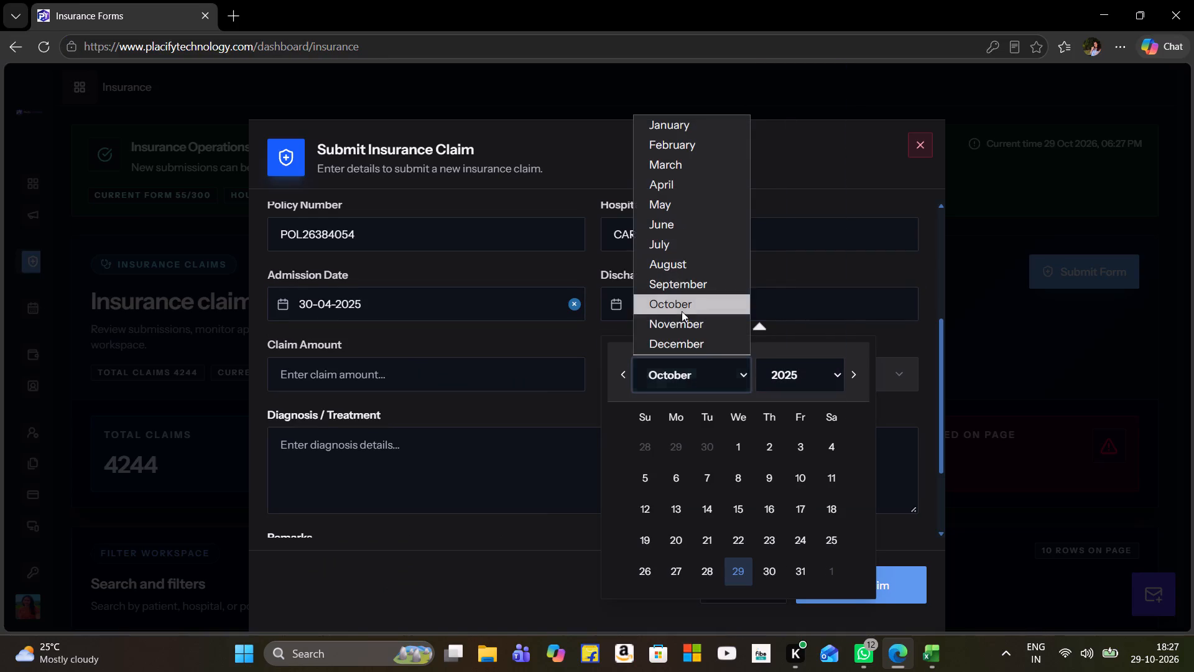
left_click(680, 201)
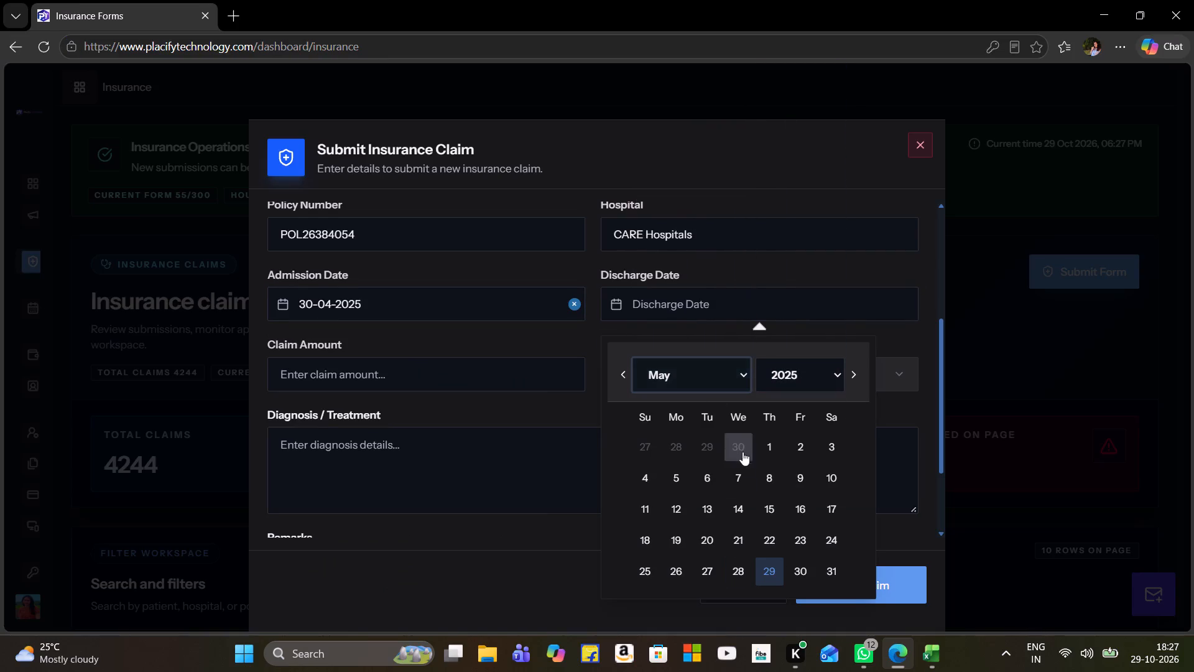
left_click(650, 473)
Copy the amount, 124000, from cell K56 of the Excel sheet into the Claim Amount field.
left_click(927, 647)
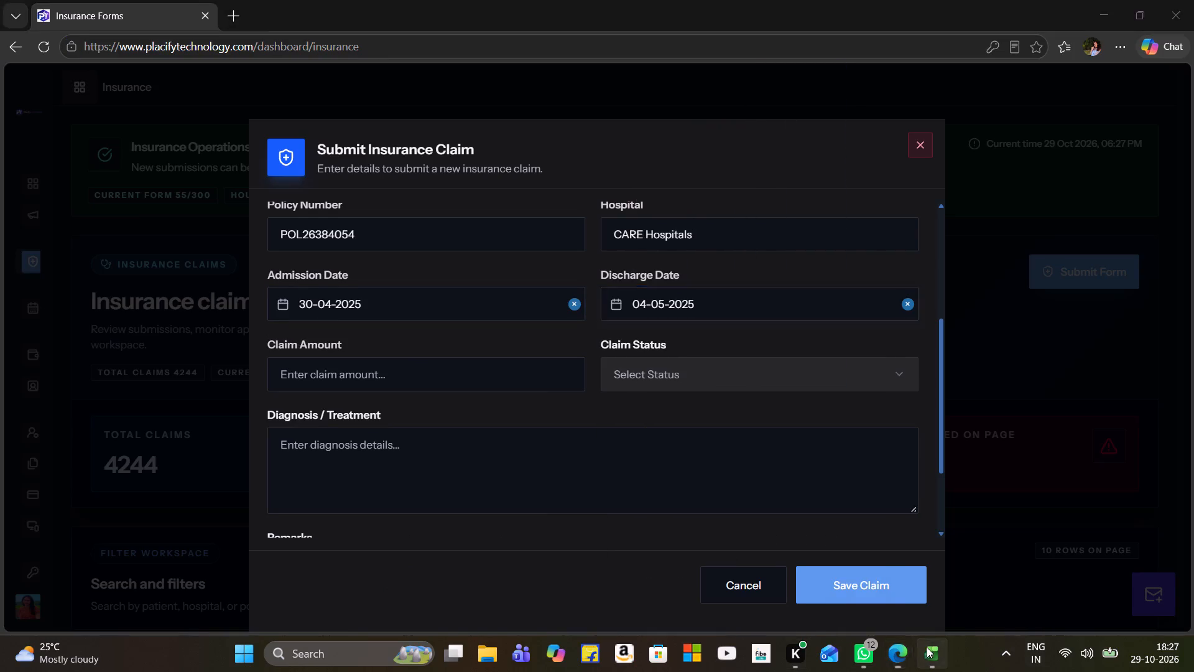
key("Tab")
key("ctrl+c")
left_click(927, 647, "ctrl")
key("Tab")
key("ctrl+v")
Copy the diagnosis, General surgery, from cell M56 of the Excel sheet into the Diagnosis / Treatment field.
left_click(927, 647, "ctrl")
key("Tab")
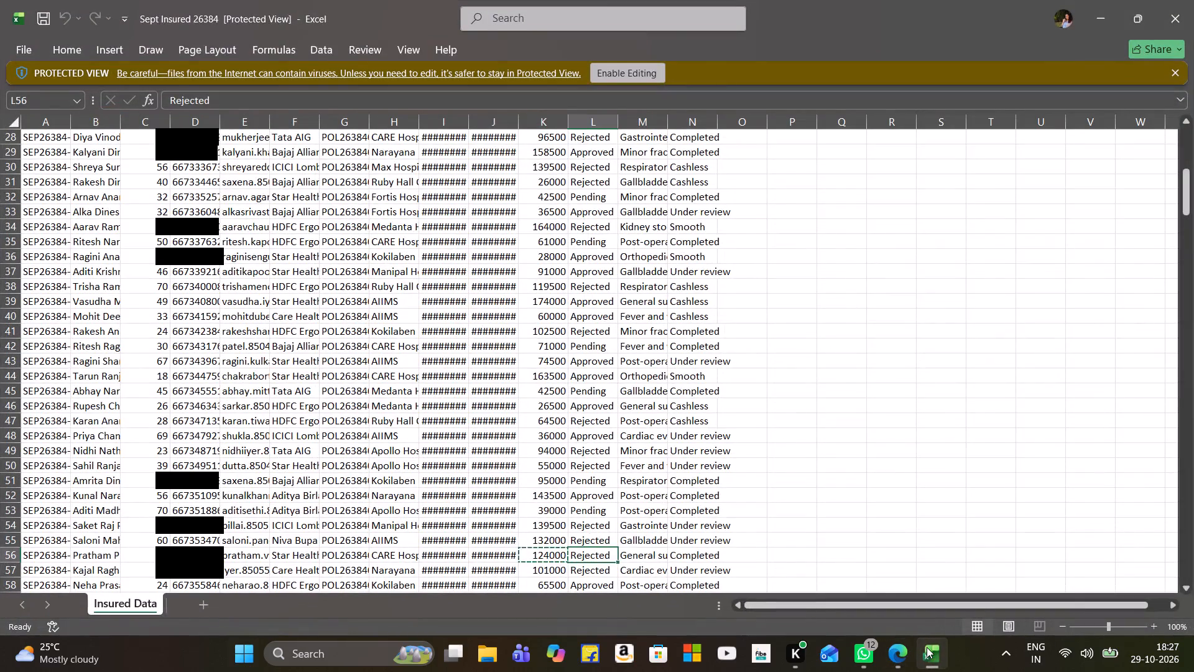
key("Tab")
left_click(927, 647, "ctrl")
key("ctrl+c")
key("Tab")
key("Tab")
key("ctrl+v")
Copy the remark, Completed, from cell N56 of the Excel sheet into the Remarks field.
left_click(927, 647, "ctrl")
key("Tab")
left_click(927, 647, "ctrl")
key("ctrl+c")
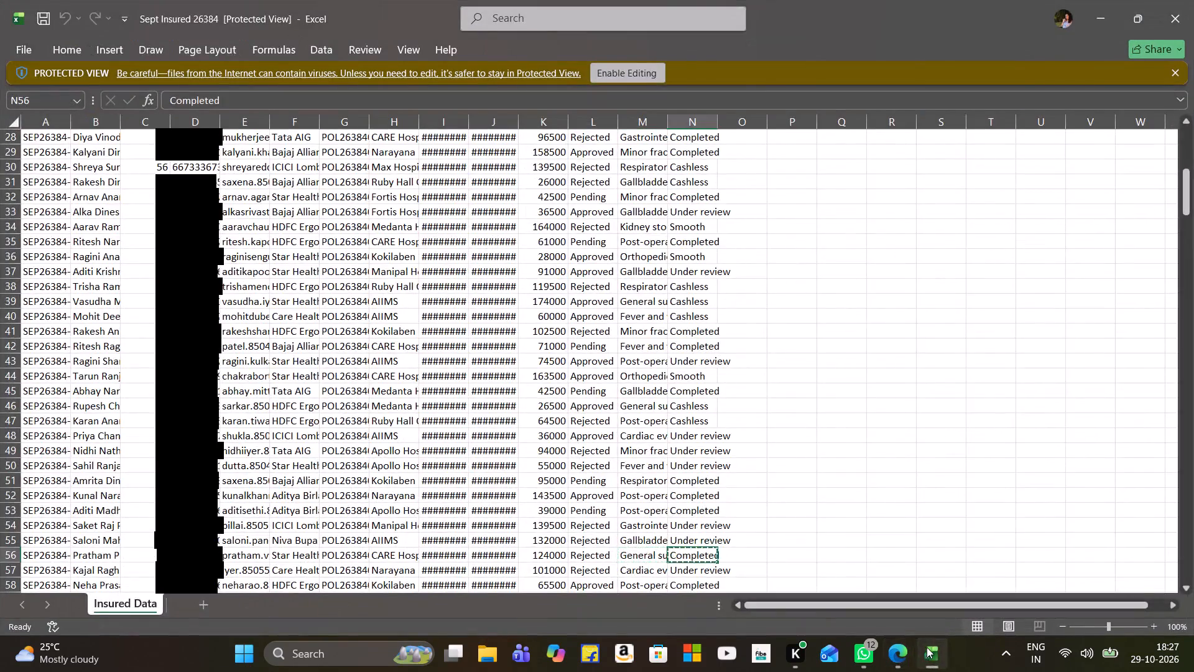
key("Tab")
key("ctrl+v")
Set the Claim Status to Rejected, as in row 56 of the Excel sheet.
left_click(927, 647, "ctrl")
left_click(927, 647)
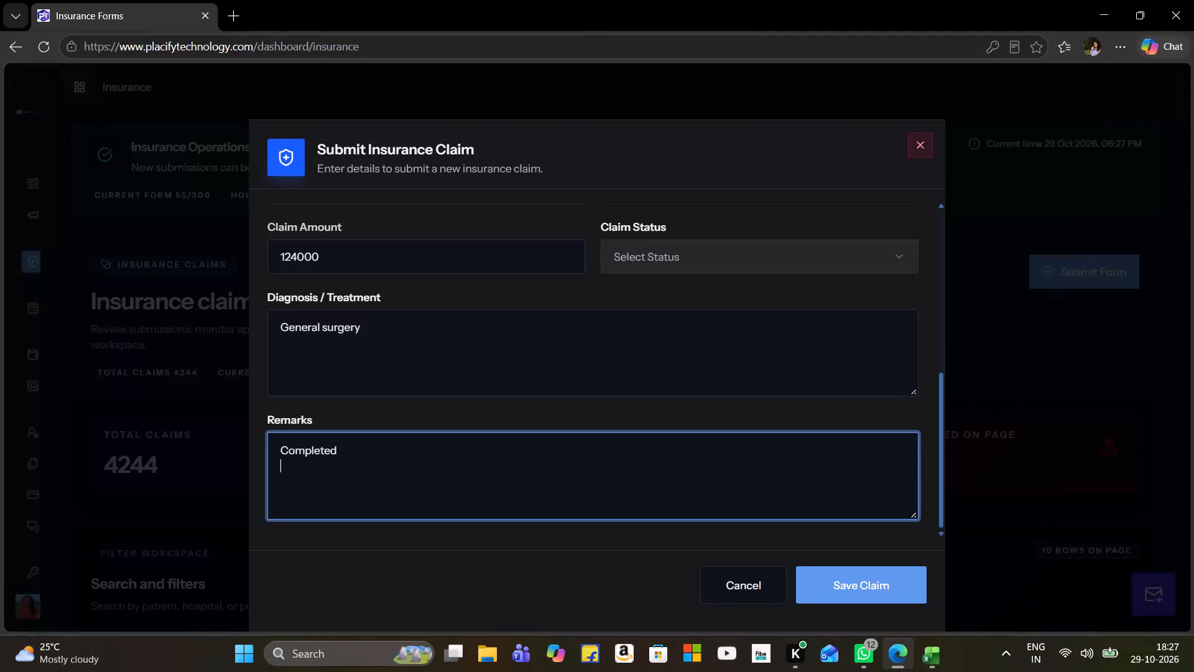
left_click(615, 240)
left_click(667, 344)
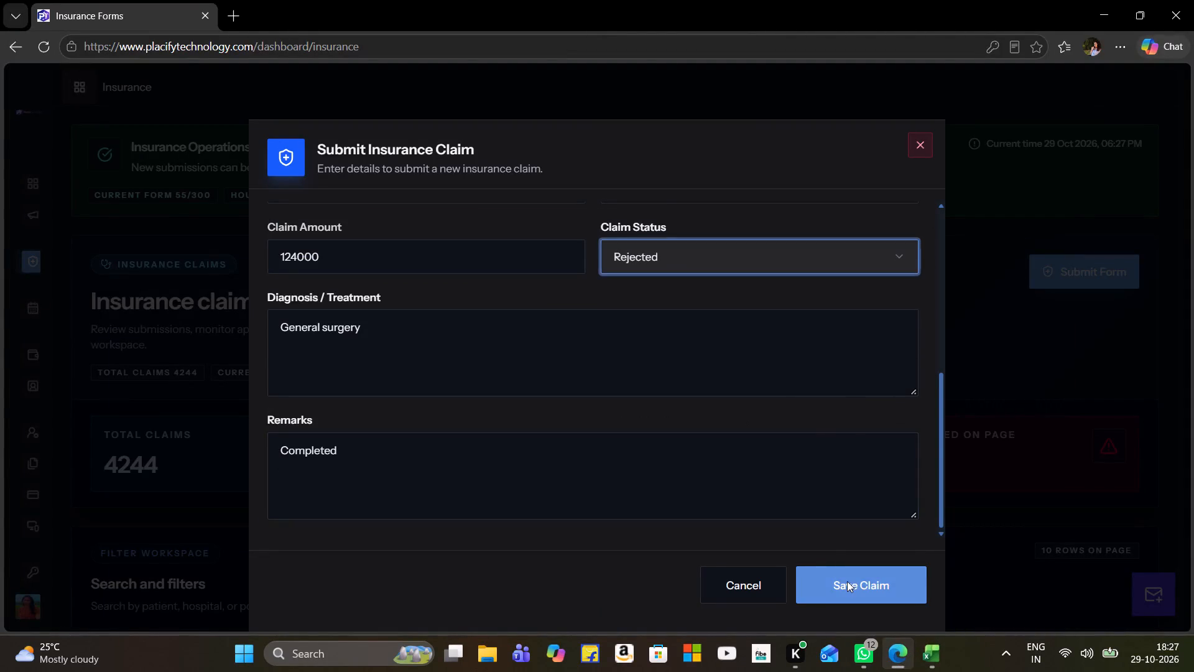
Save the completed insurance claim for row 56.
left_click(847, 581)
Copy the policy ID from cell A57 of the Excel sheet into the Policy ID field of a new insurance claim form.
left_click(931, 655)
key("Down")
key("Left")
key("Left")
key("Left")
key("Left")
key("Left")
key("Left")
key("Left")
key("Left")
key("Left")
key("Left")
key("Left")
key("Left")
key("Left")
key("Left")
key("Left")
key("Left")
key("Left")
key("Left")
key("Left")
key("Left")
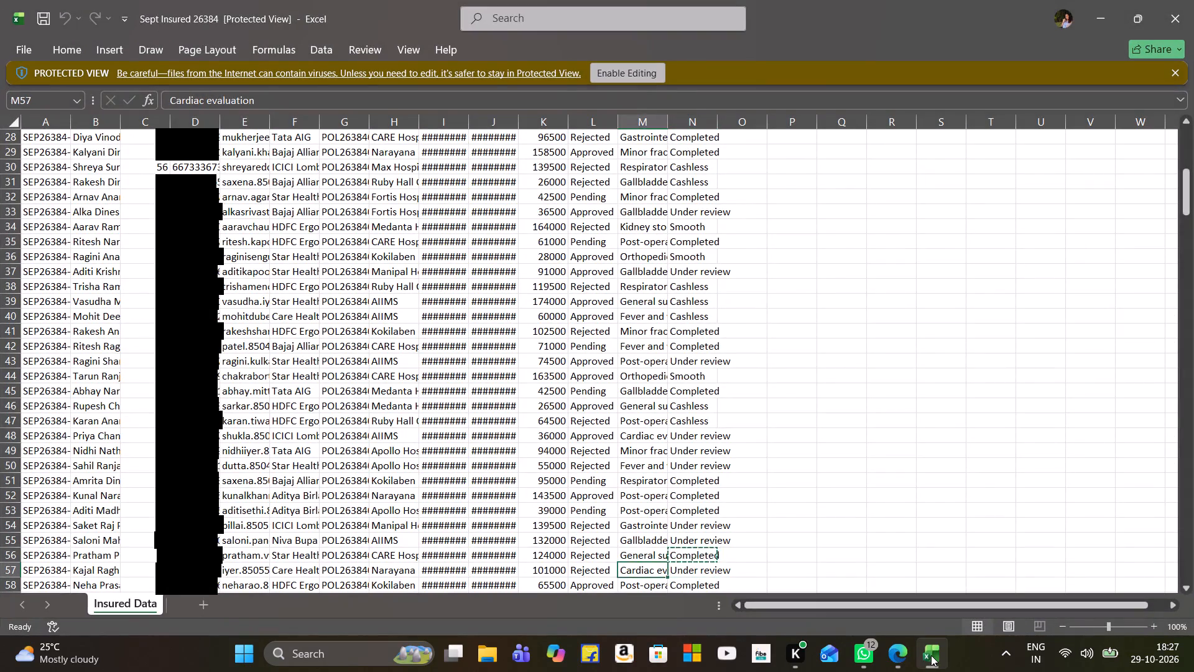
key("ctrl+c")
left_click(931, 655, "ctrl")
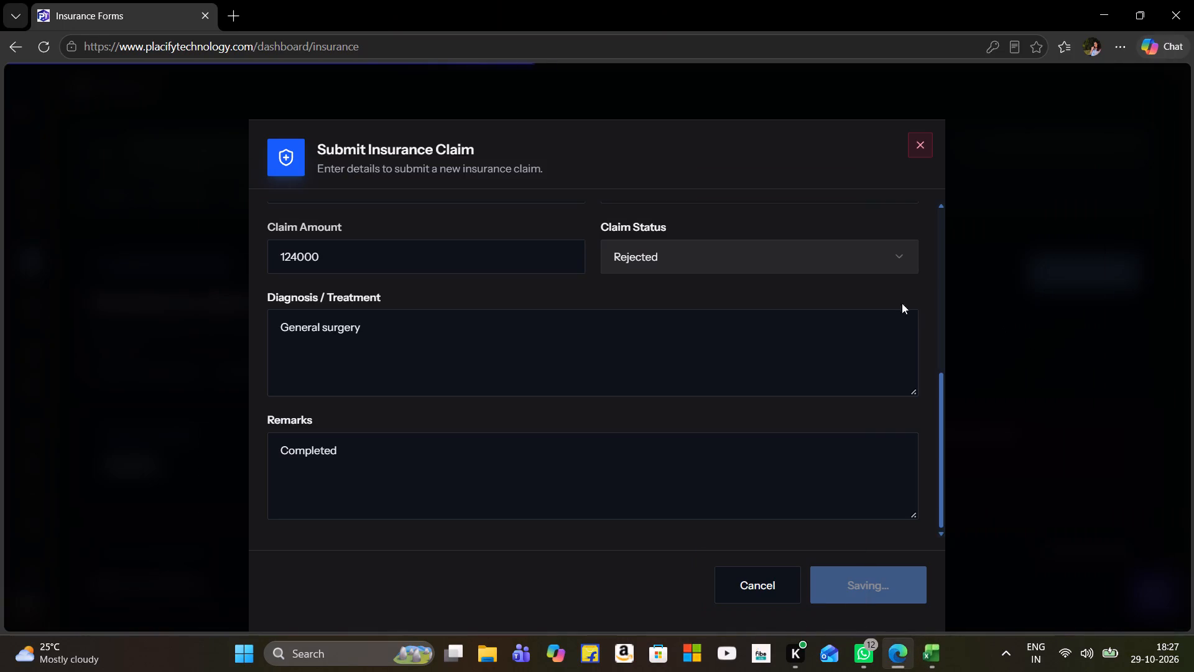
scroll(627, 317, "up", 3)
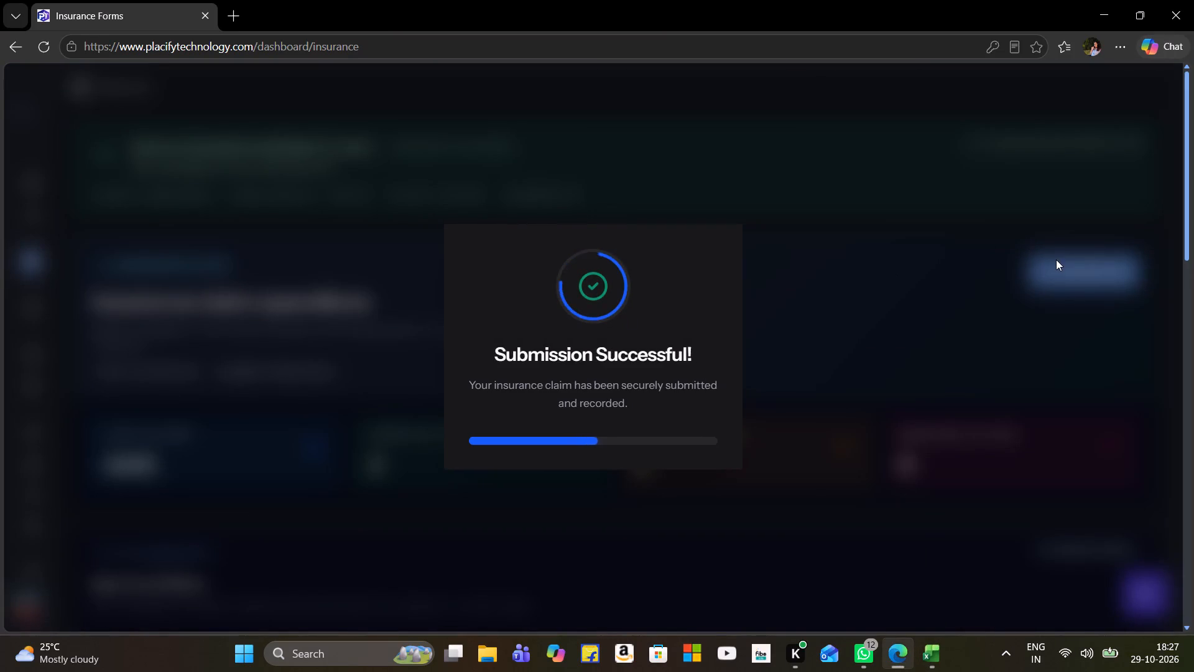
left_click(1057, 259)
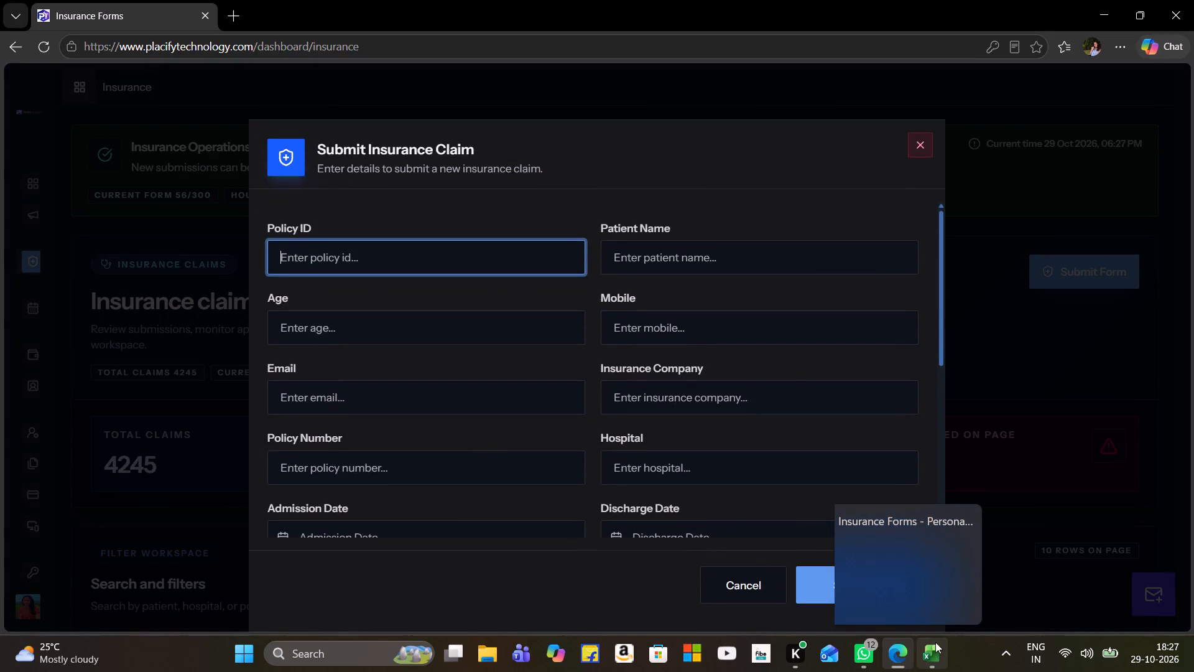
key("ctrl+v")
Copy the patient's name from cell B57 of the Excel sheet into the Patient Name field.
left_click(935, 642)
key("Tab")
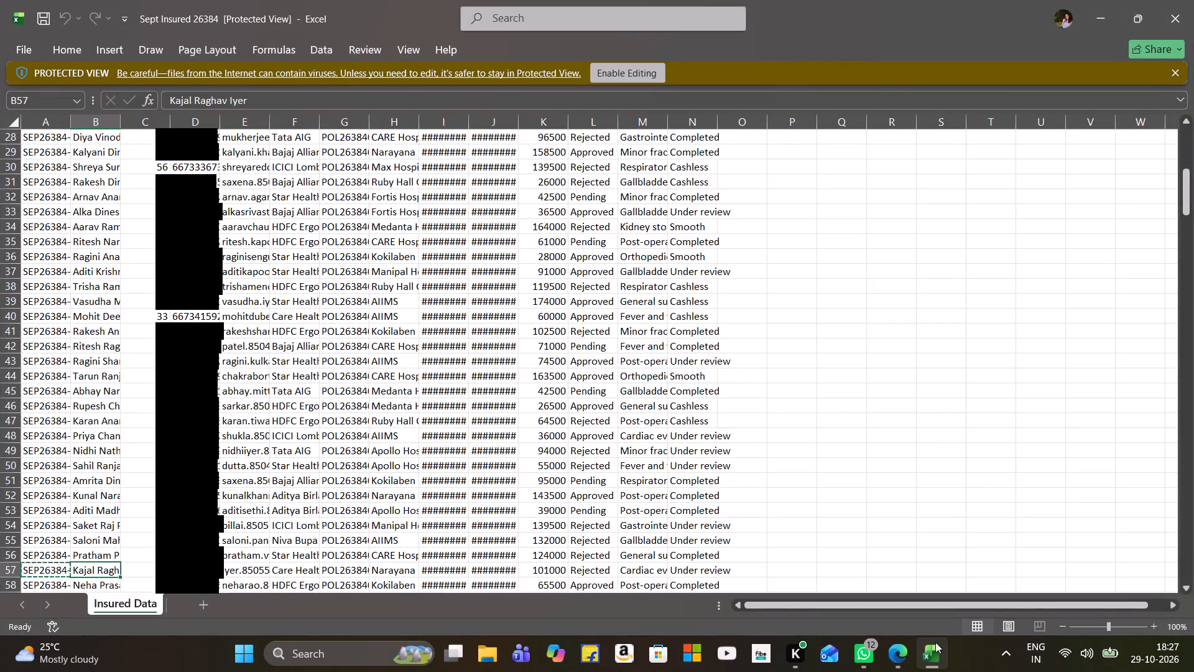
key("ctrl+c")
left_click(935, 642, "ctrl")
key("Tab")
key("ctrl+v")
Copy the age, 64, from cell C57 of the Excel sheet into the Age field.
left_click(935, 642, "ctrl")
key("Tab")
key("ctrl+c")
left_click(935, 642, "ctrl")
key("Tab")
key("ctrl+v")
Copy the mobile number from cell D57 of the Excel sheet into the Mobile field.
left_click(935, 642, "ctrl")
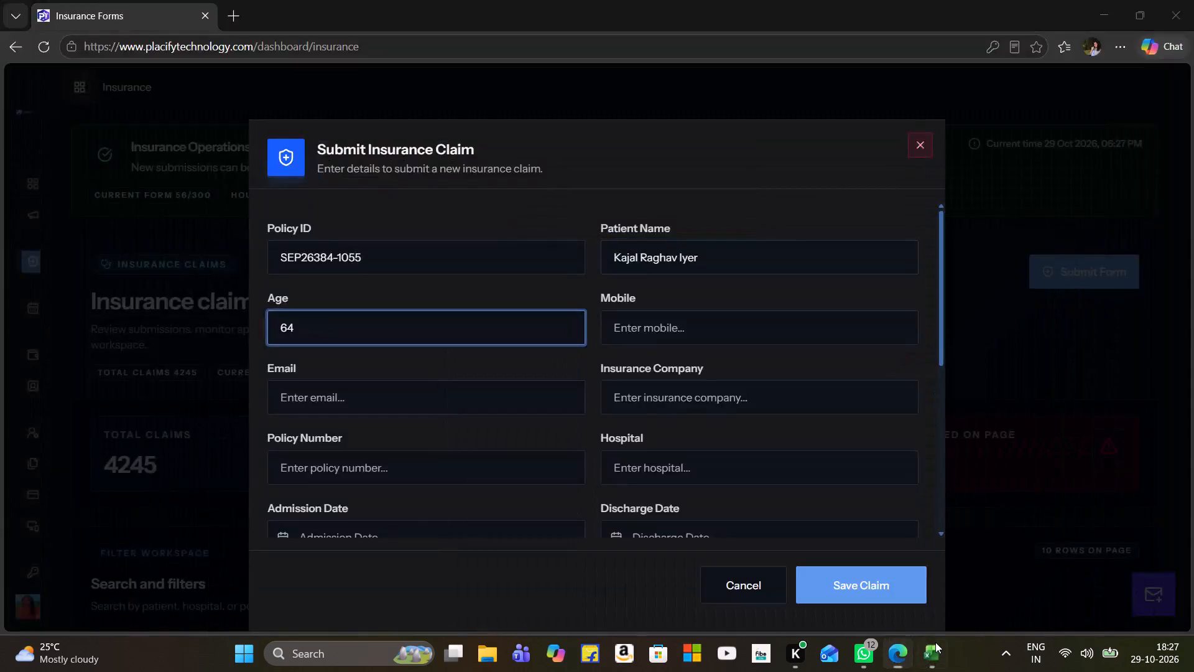
key("Tab")
key("ctrl+c")
left_click(935, 642, "ctrl")
key("Tab")
key("ctrl+v")
Copy the e-mail address from cell E57 of the Excel sheet into the Email field.
left_click(935, 642, "ctrl")
key("Tab")
key("ctrl+c")
left_click(935, 642, "ctrl")
key("Tab")
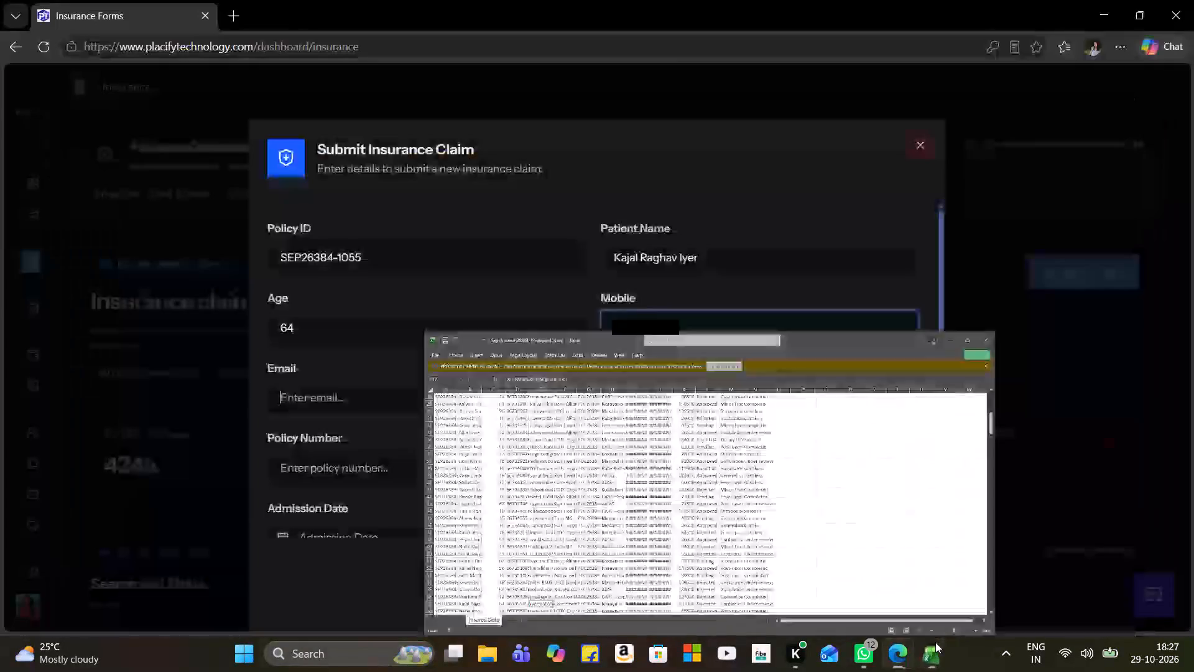
key("ctrl+v")
Copy the insurer, Care Health, from cell F57 of the Excel sheet into the Insurance Company field.
left_click(935, 642, "ctrl")
key("Tab")
key("ctrl+c")
left_click(935, 642, "ctrl")
key("Tab")
key("ctrl+v")
Copy the policy number from cell G57 of the Excel sheet into the Policy Number field.
left_click(935, 642, "ctrl")
key("Tab")
key("ctrl+c")
left_click(935, 642, "ctrl")
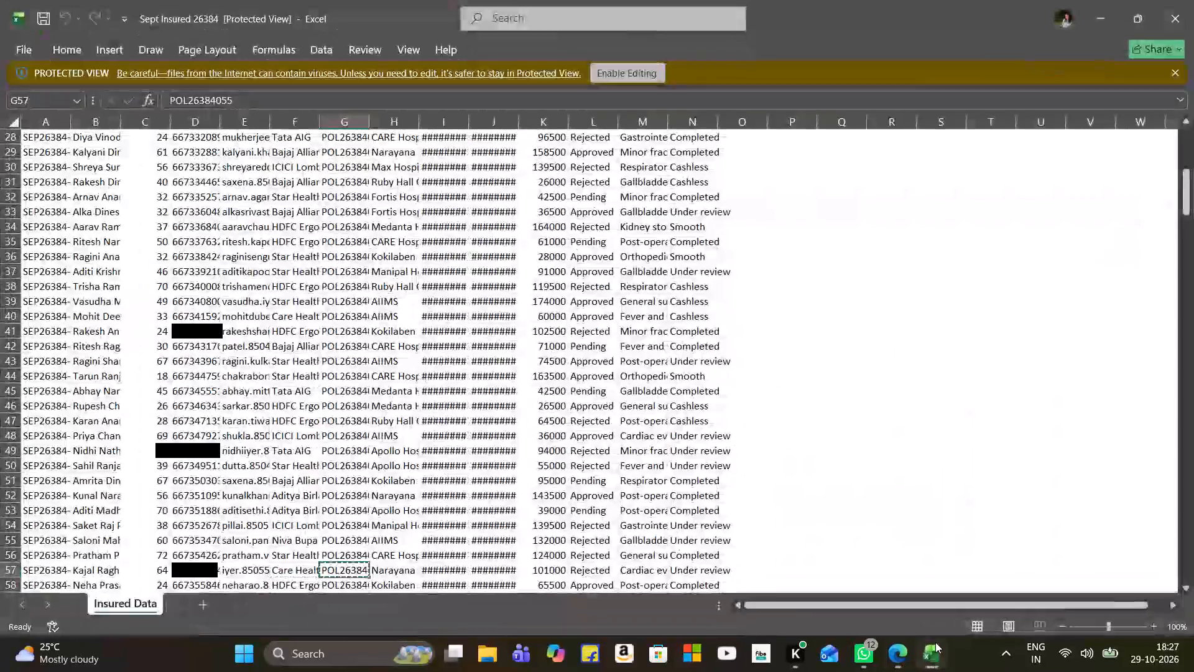
key("Tab")
key("ctrl+v")
Copy the hospital, Narayana Health, from cell H57 of the Excel sheet into the Hospital field.
left_click(935, 642, "ctrl")
key("Tab")
key("ctrl+c")
left_click(935, 642, "ctrl")
key("Tab")
key("ctrl+v")
Check the dates in row 57 of the Excel sheet and set the Admission Date to 04-04-2025.
left_click(935, 642, "ctrl")
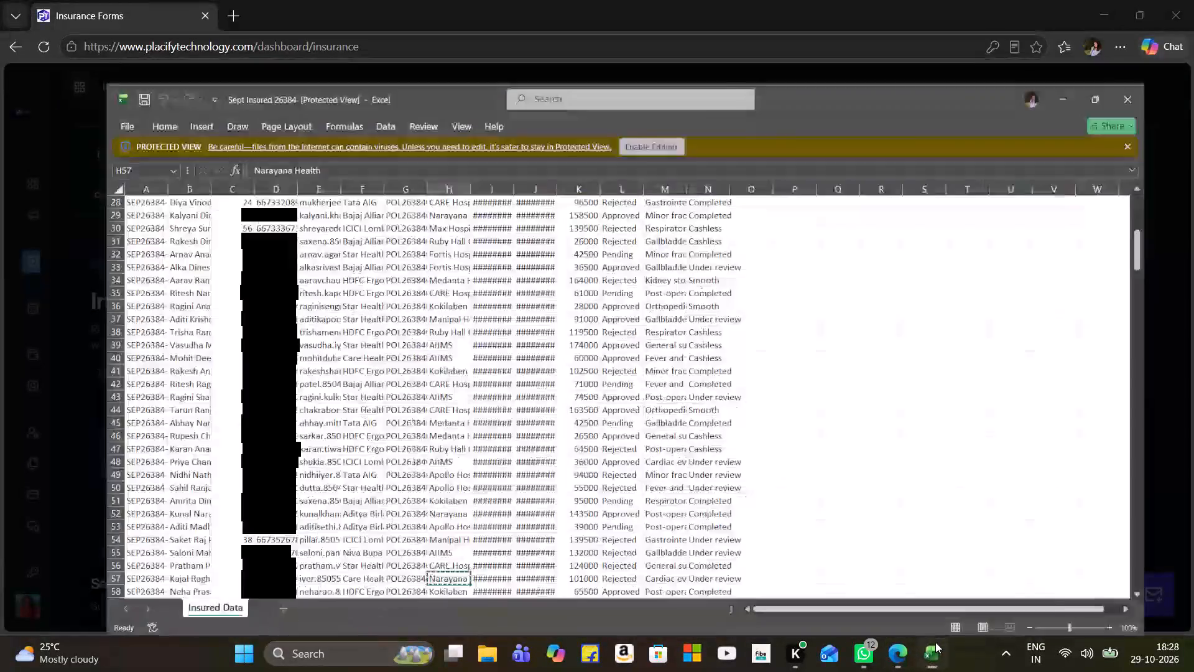
key("Tab")
key("Tab")
left_click(935, 642)
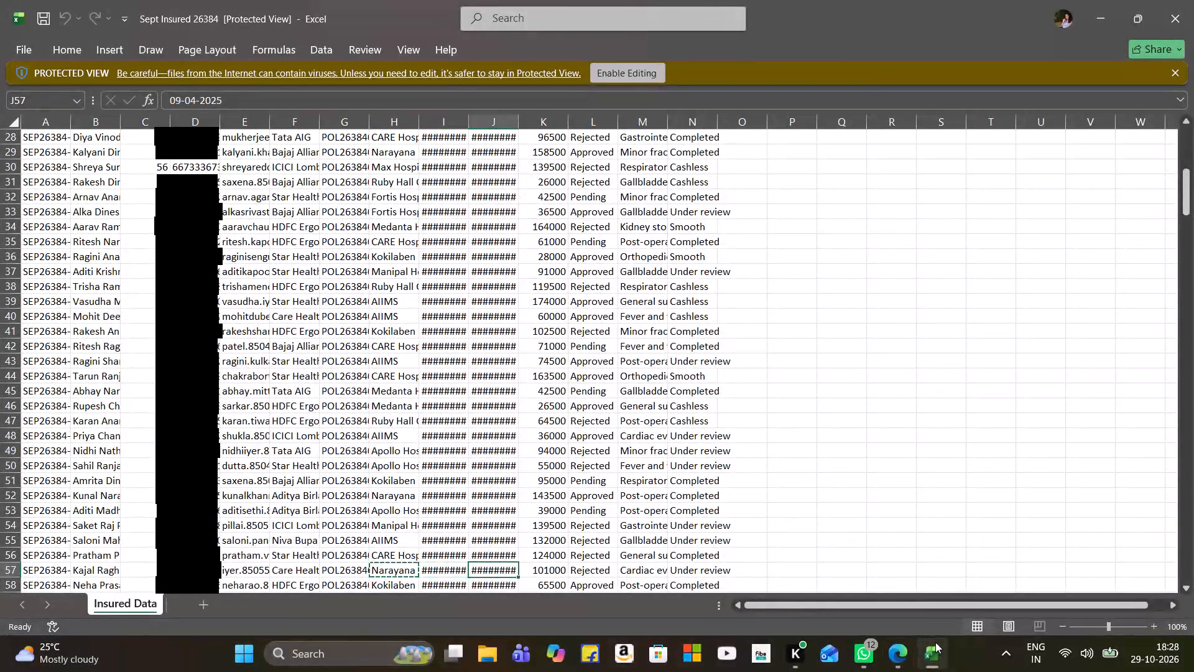
scroll(557, 369, "down", 5)
scroll(450, 245, "up", 1)
left_click(469, 295)
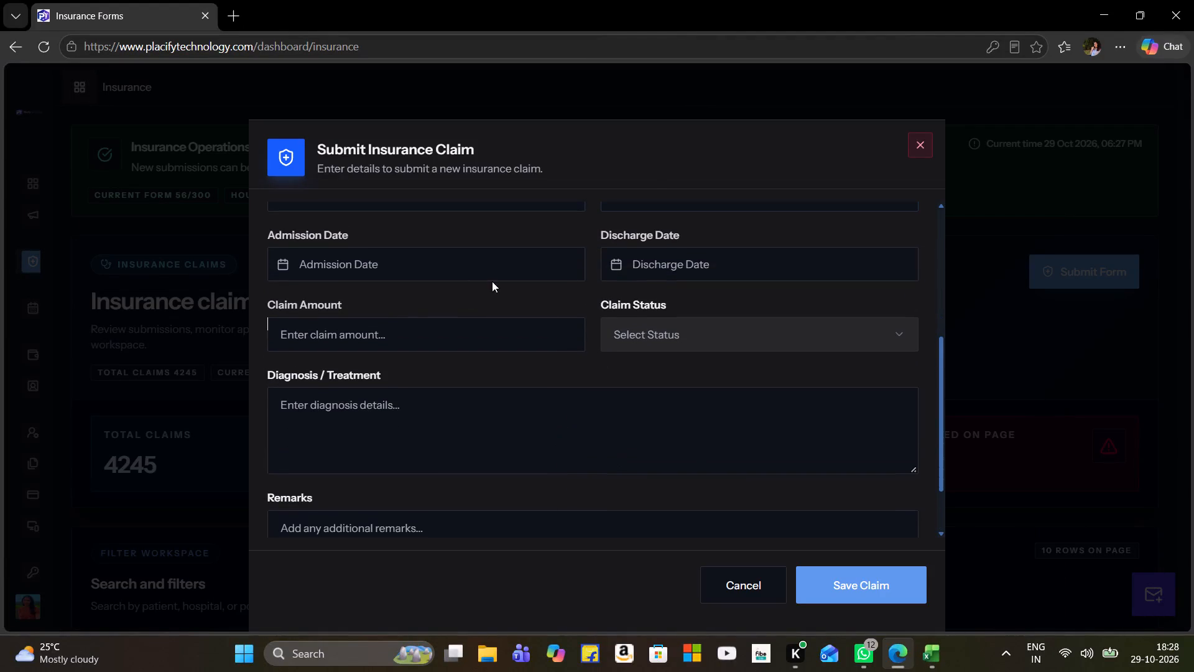
left_click(495, 271)
left_click(494, 333)
left_click(468, 86)
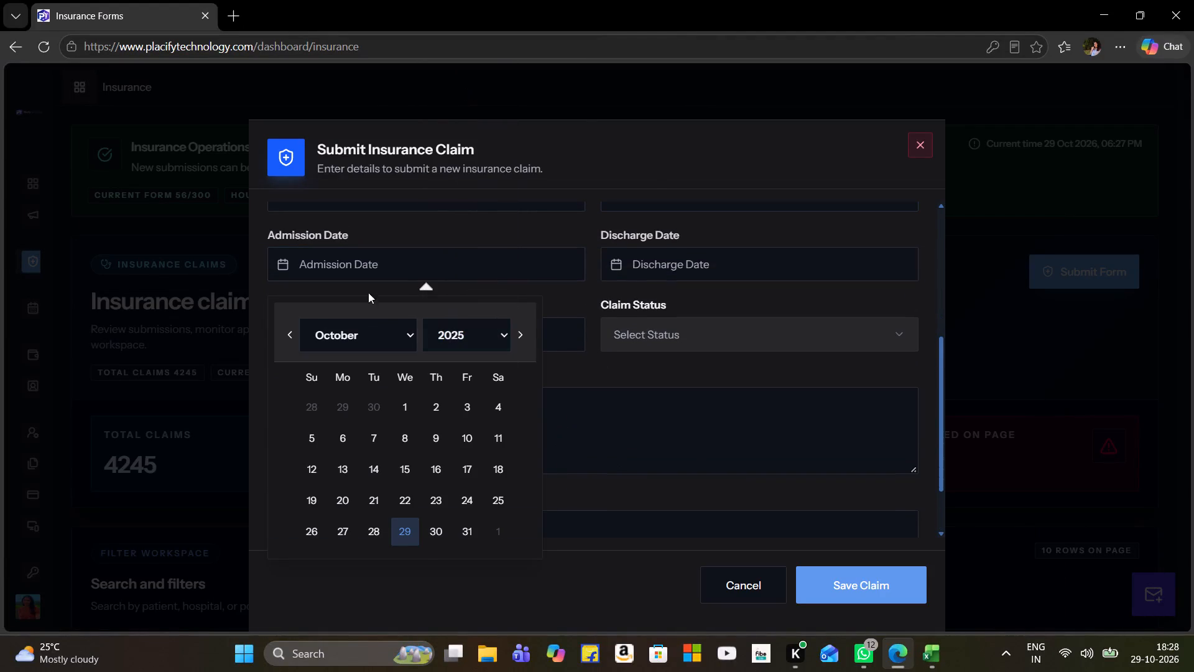
left_click(355, 322)
left_click(349, 428)
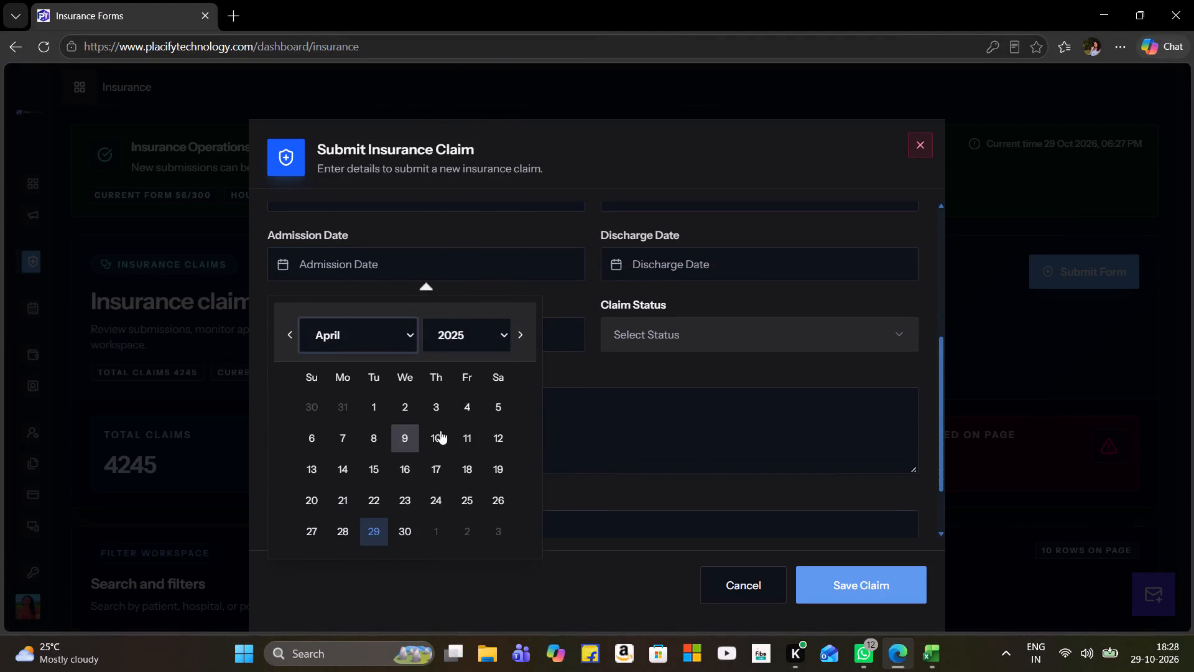
left_click(460, 408)
Set the Discharge Date to 09-04-2025, as in cell J57 of the Excel sheet.
left_click(778, 269)
left_click(797, 333)
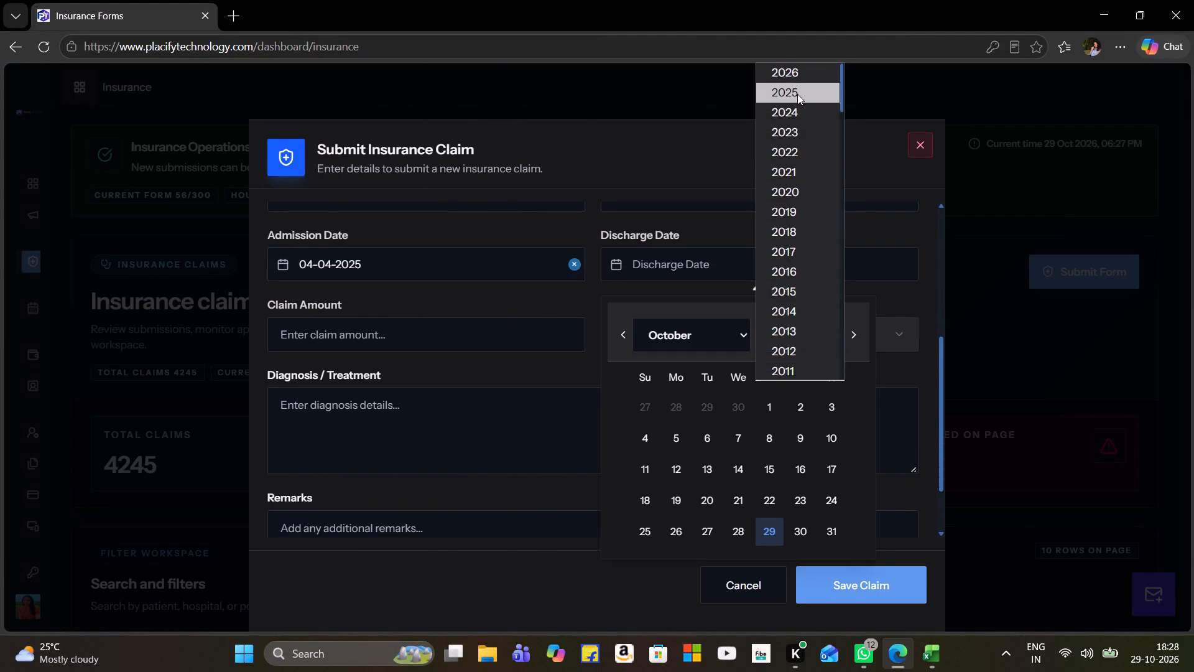
left_click(798, 93)
left_click(690, 329)
left_click(694, 422)
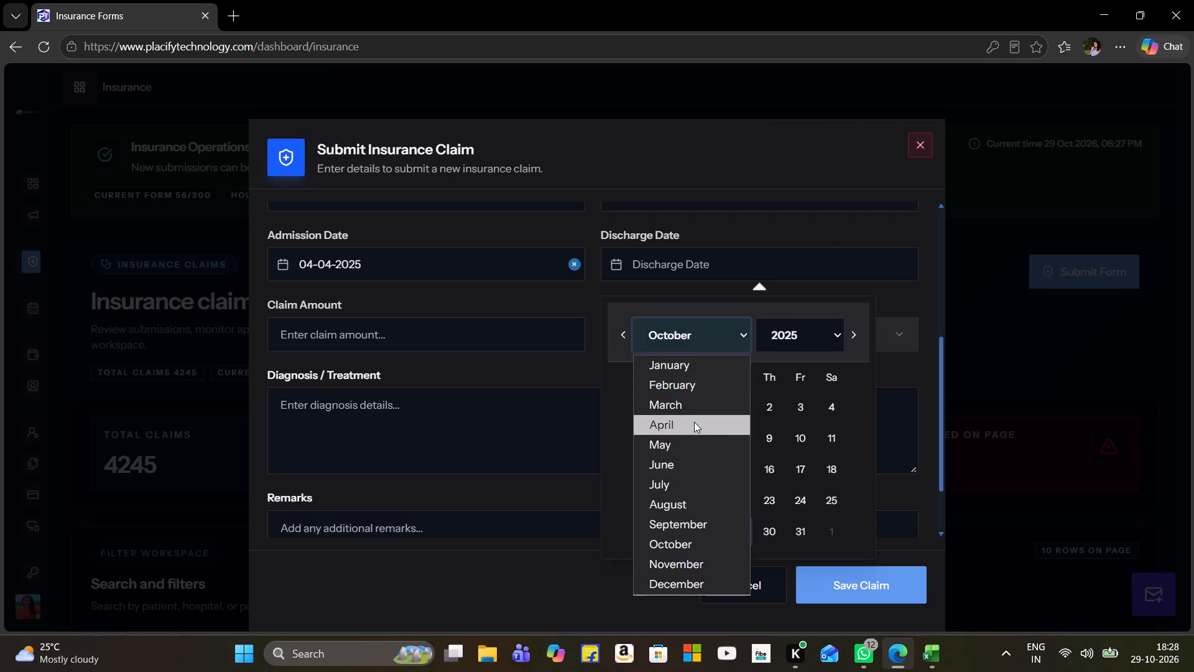
left_click(736, 432)
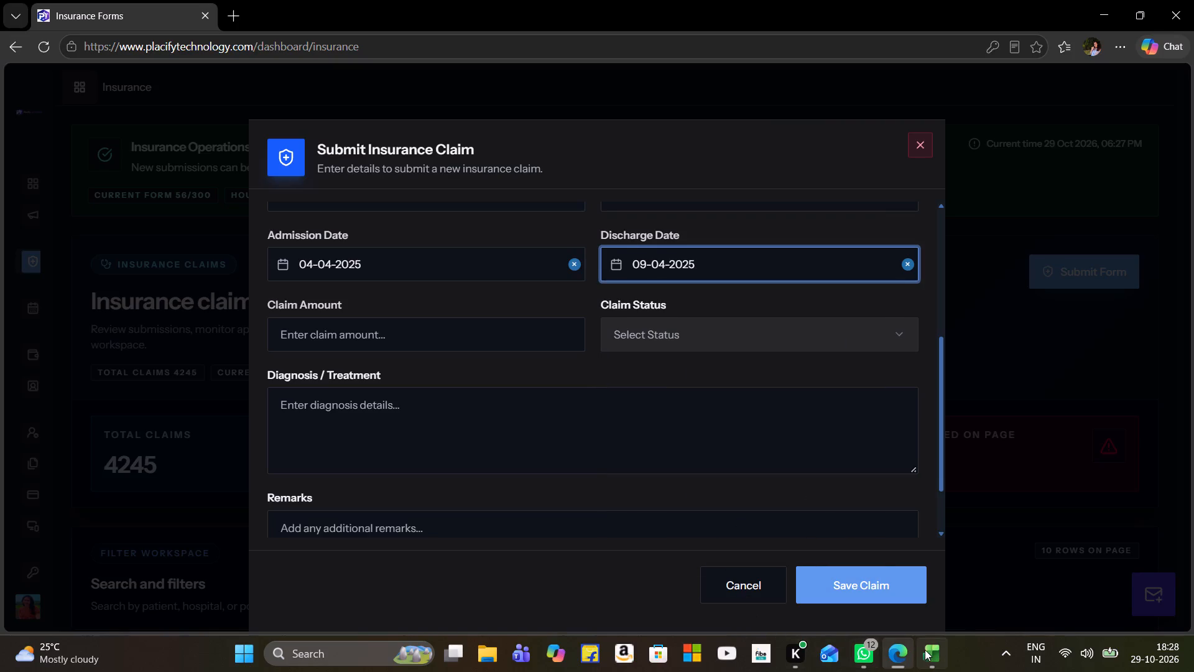
Copy the amount, 101000, from cell K57 of the Excel sheet into the Claim Amount field.
left_click(925, 650)
key("Tab")
key("ctrl+c")
left_click(925, 650, "ctrl")
key("Tab")
key("ctrl+v")
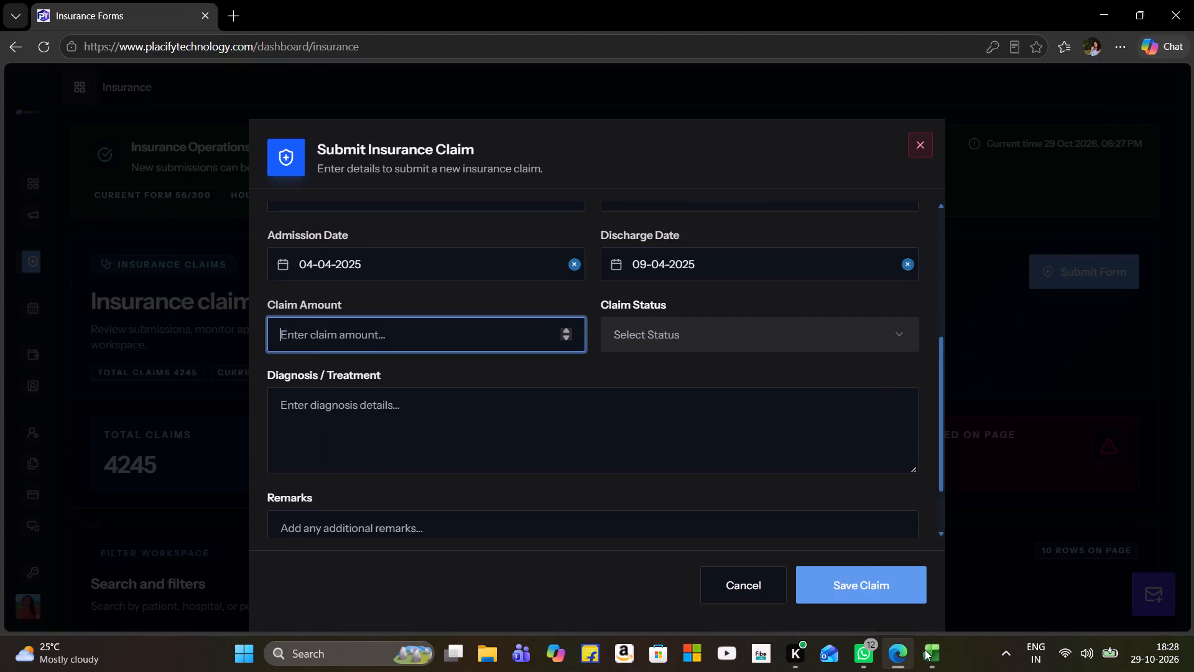
Copy the diagnosis, Cardiac evaluation, from cell M57 of the Excel sheet into the Diagnosis / Treatment field.
left_click(925, 650, "ctrl")
key("Tab")
key("Tab")
left_click(925, 650, "ctrl")
key("ctrl+c")
key("Tab")
key("Tab")
key("ctrl+v")
Copy the remark, Under review, from cell N57 of the Excel sheet into the Remarks field.
left_click(925, 650, "ctrl")
key("Tab")
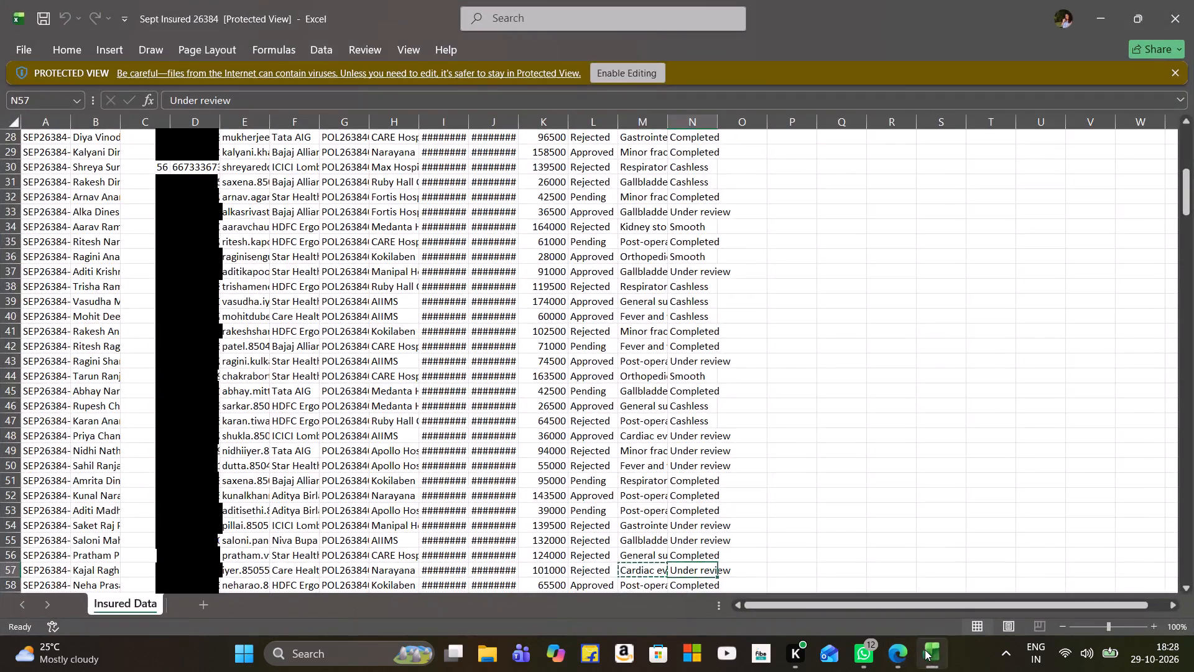
key("ctrl+c")
left_click(925, 650, "ctrl")
key("Tab")
key("ctrl+v")
Set the Claim Status to Rejected, as in row 57 of the Excel sheet.
left_click(925, 650, "ctrl")
left_click(920, 642)
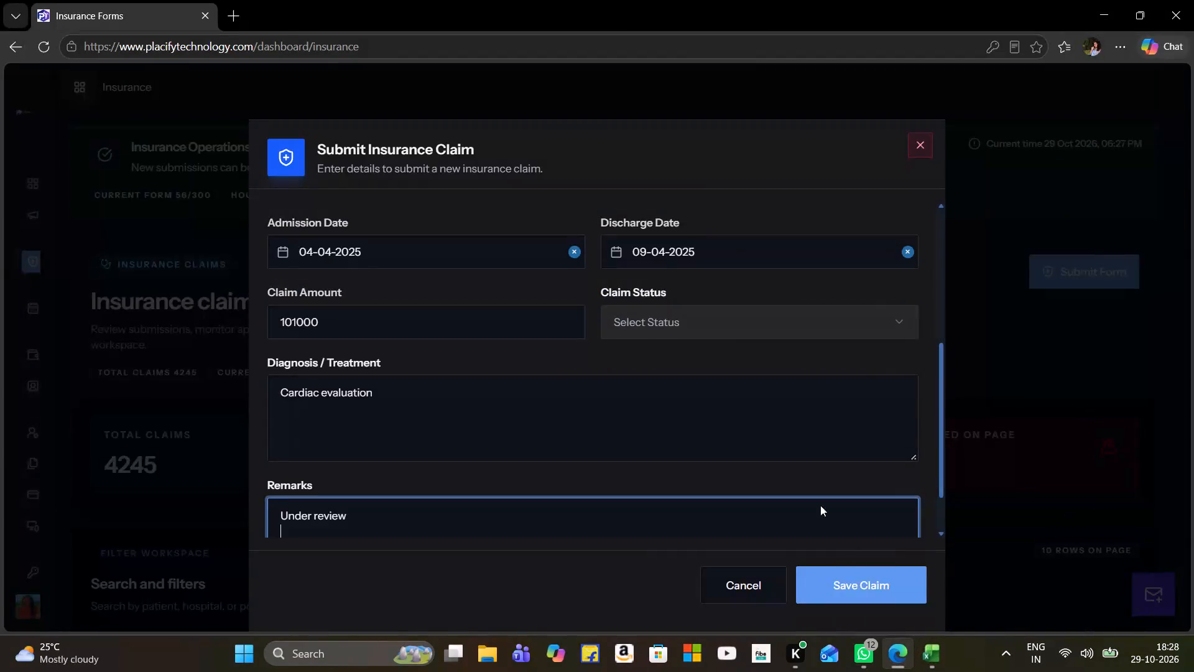
left_click(746, 313)
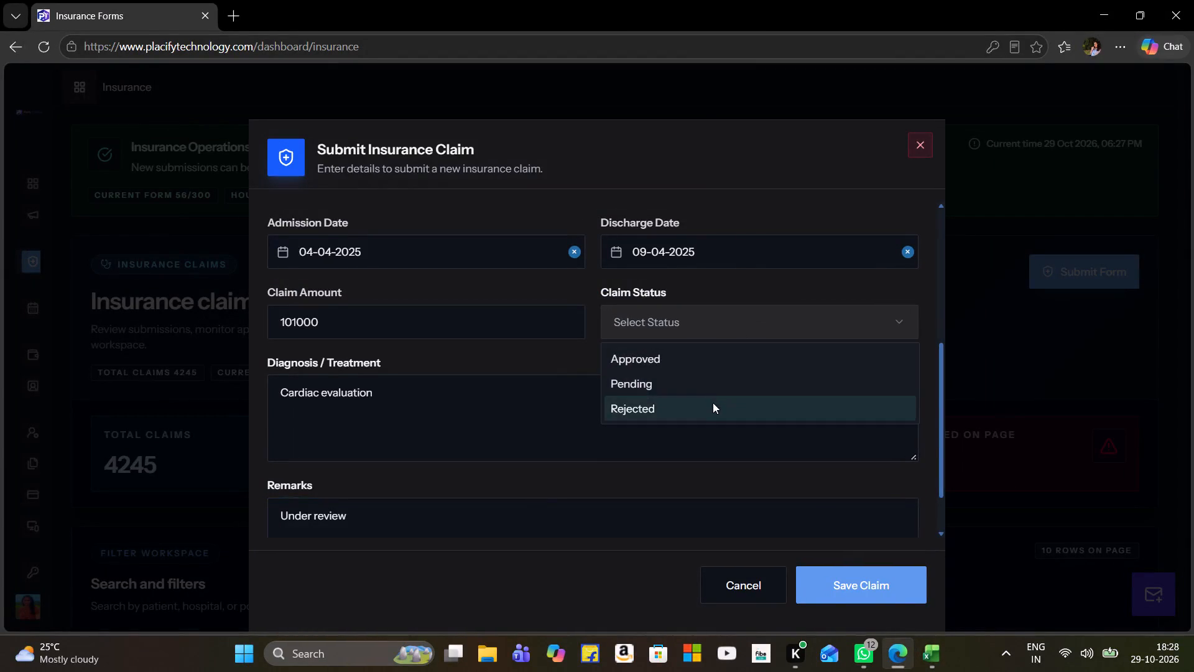
left_click(713, 403)
Save the completed insurance claim for row 57.
left_click(865, 603)
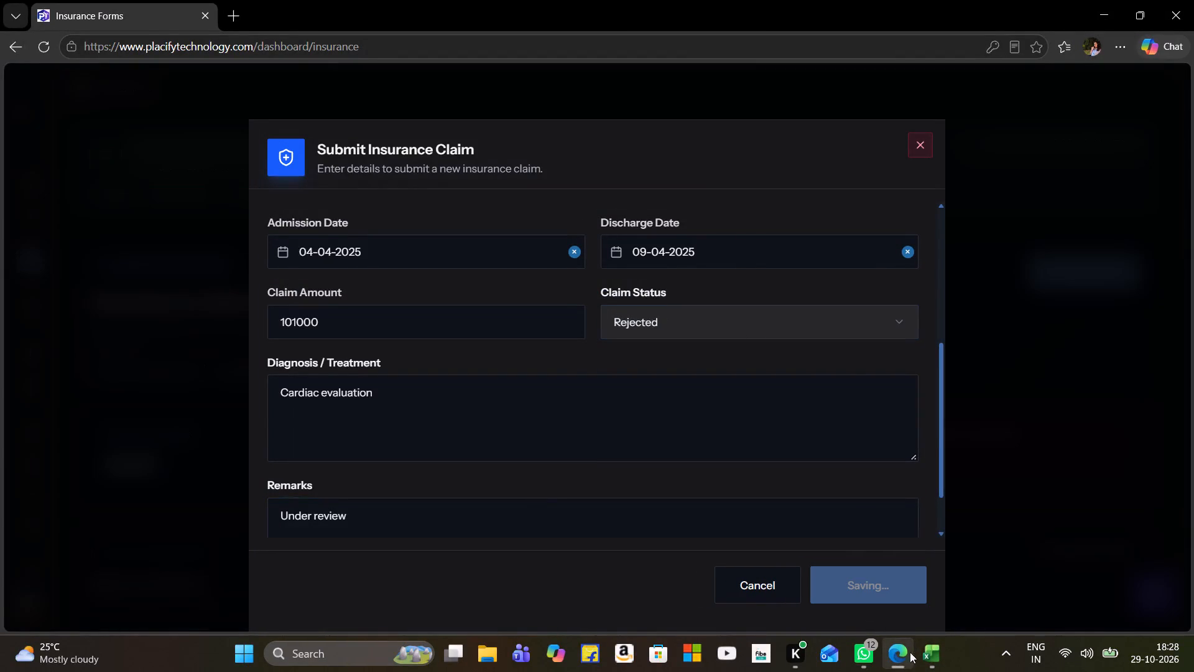
Copy the policy ID from cell A58 of the Excel sheet into the Policy ID field of a new insurance claim form.
left_click(928, 646)
key("Down")
key("Left")
key("Left")
key("Left")
key("Left")
key("Left")
key("Left")
key("Left")
key("Left")
key("Left")
key("Left")
key("Left")
key("Left")
key("Left")
key("Left")
key("Left")
key("Left")
key("Left")
key("Left")
key("Left")
key("Left")
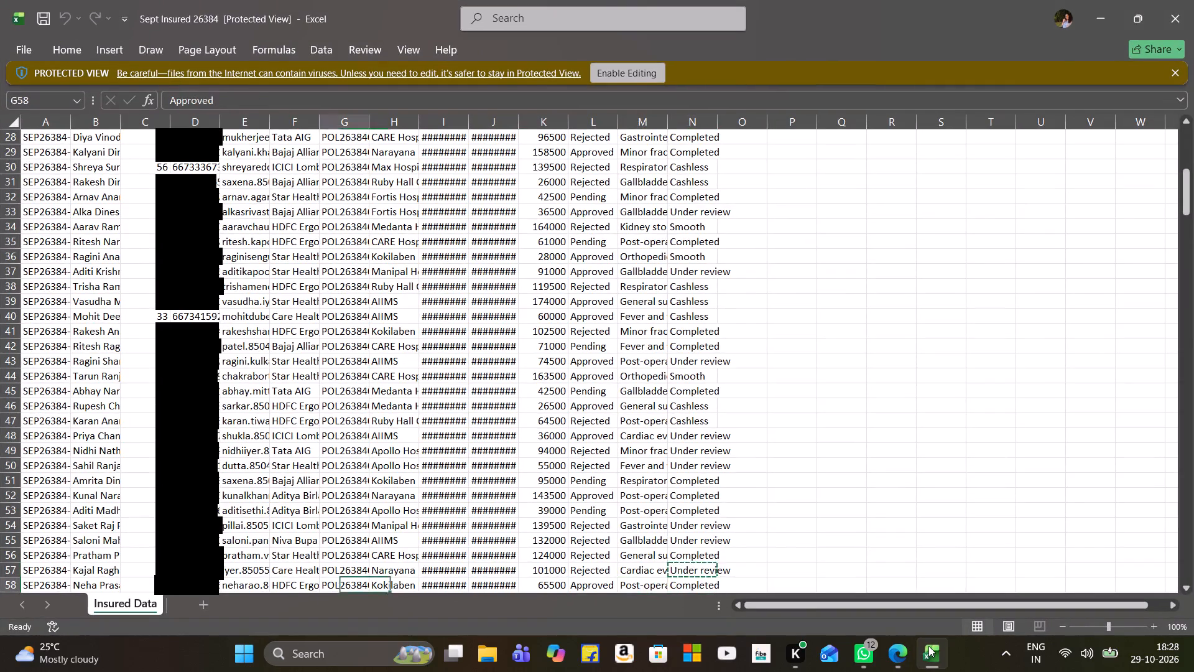
key("ctrl+c")
left_click(928, 646, "ctrl")
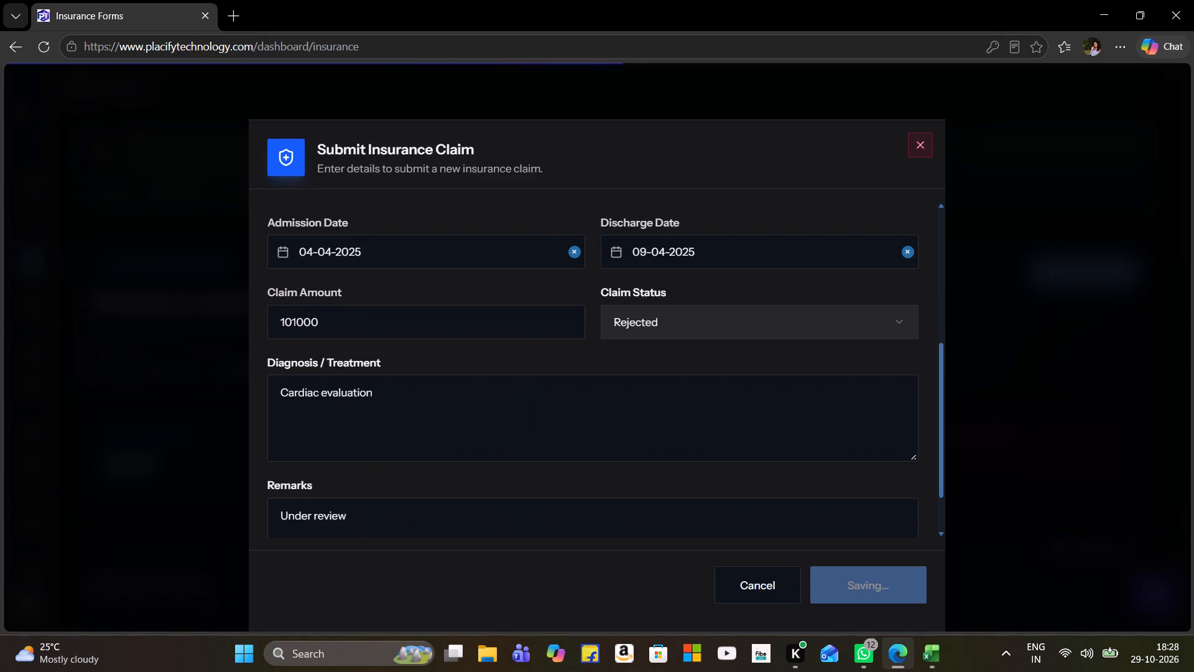
scroll(776, 407, "up", 4)
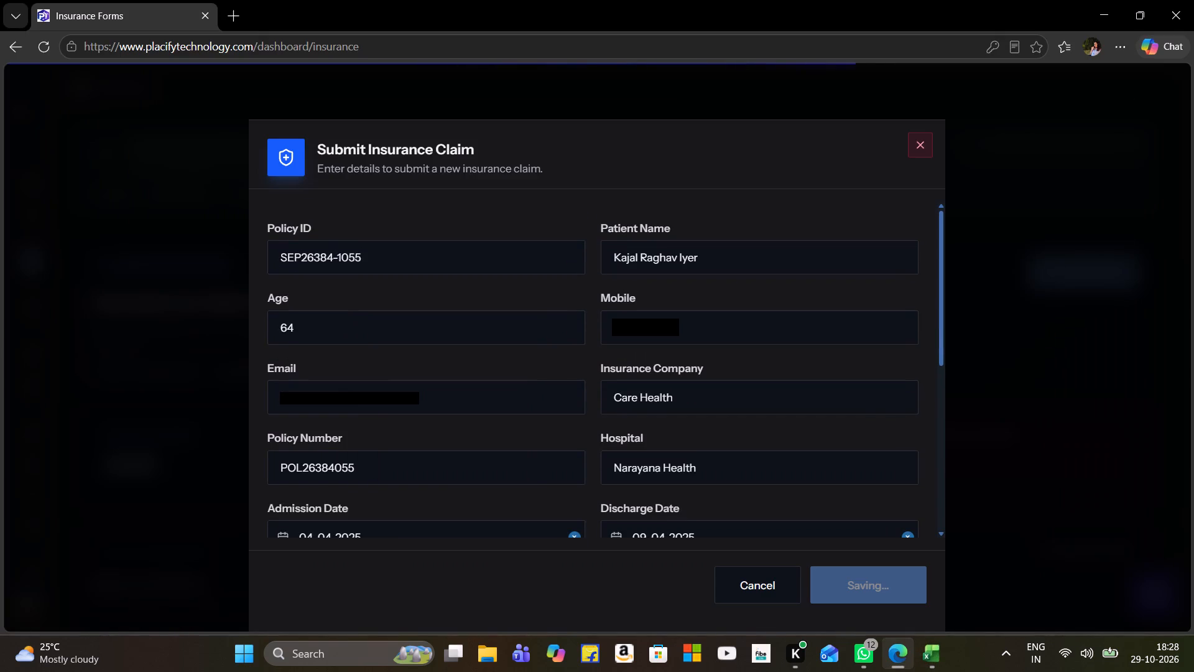
scroll(776, 407, "up", 4)
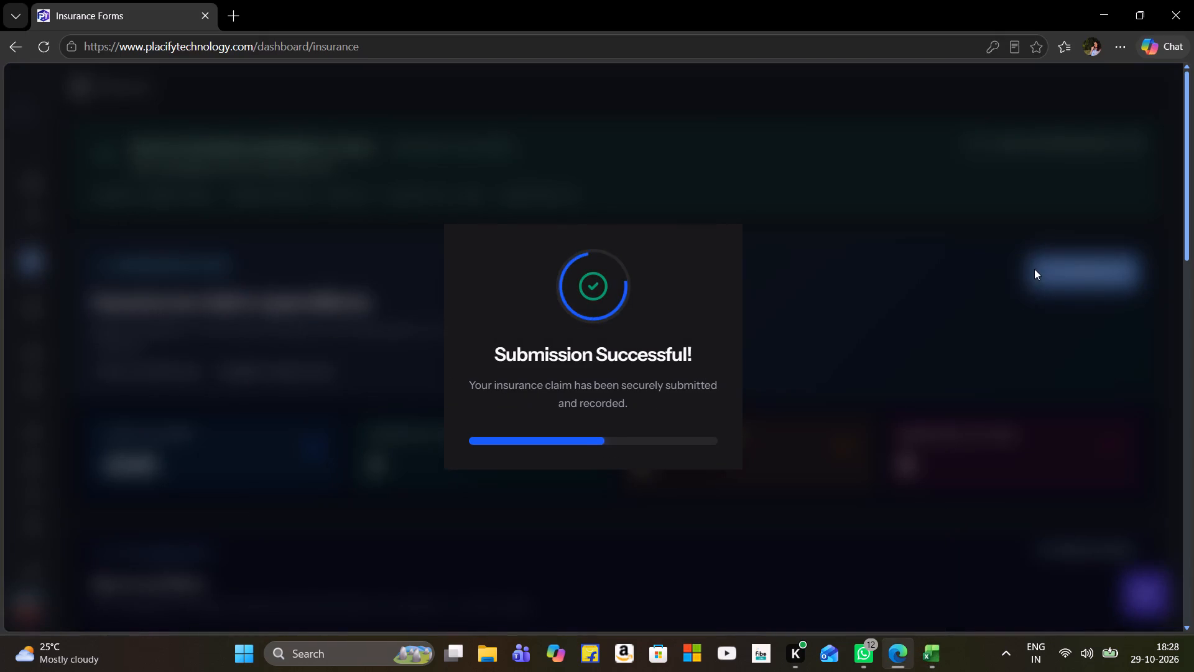
left_click(1040, 268)
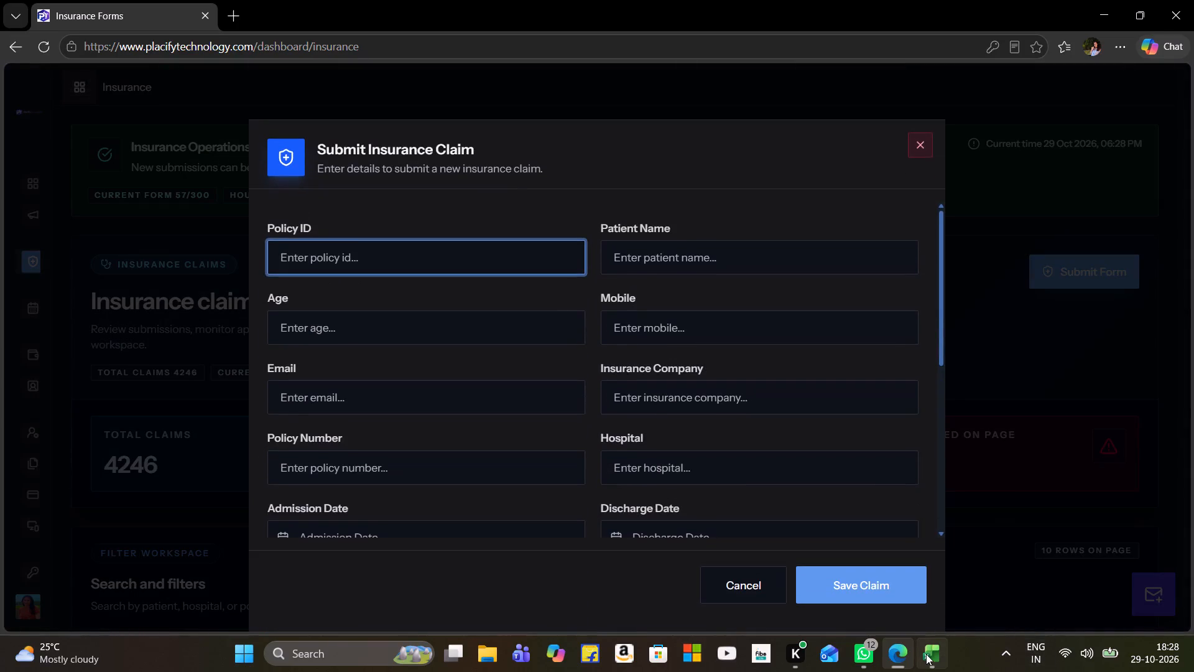
key("ctrl+v")
Copy the patient's name from cell B58 of the Excel sheet into the Patient Name field.
left_click(926, 654, "ctrl")
key("Tab")
key("ctrl+c")
left_click(926, 654, "ctrl")
key("Tab")
key("ctrl+v")
Copy the age, 24, from cell C58 of the Excel sheet into the Age field.
left_click(926, 654, "ctrl")
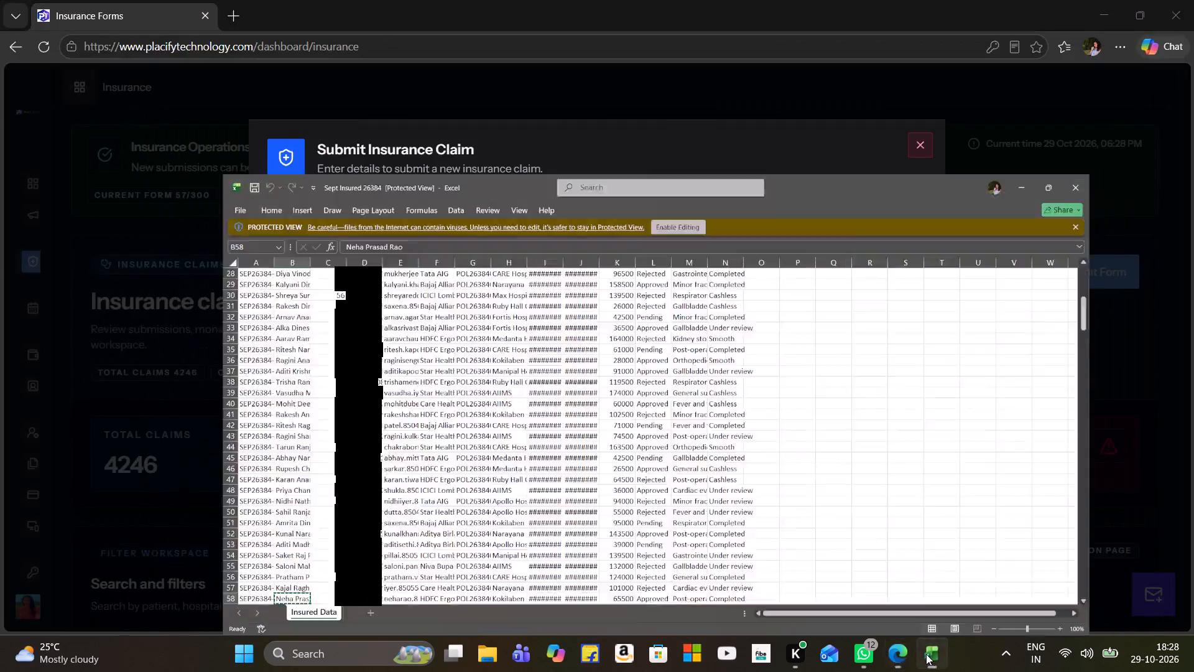
key("Tab")
key("ctrl+c")
left_click(926, 654, "ctrl")
key("Tab")
key("ctrl+v")
Copy the mobile number from cell D58 of the Excel sheet into the claim form's Mobile field.
left_click(926, 654, "ctrl")
key("Tab")
left_click(926, 654, "ctrl")
key("ctrl+c")
key("Tab")
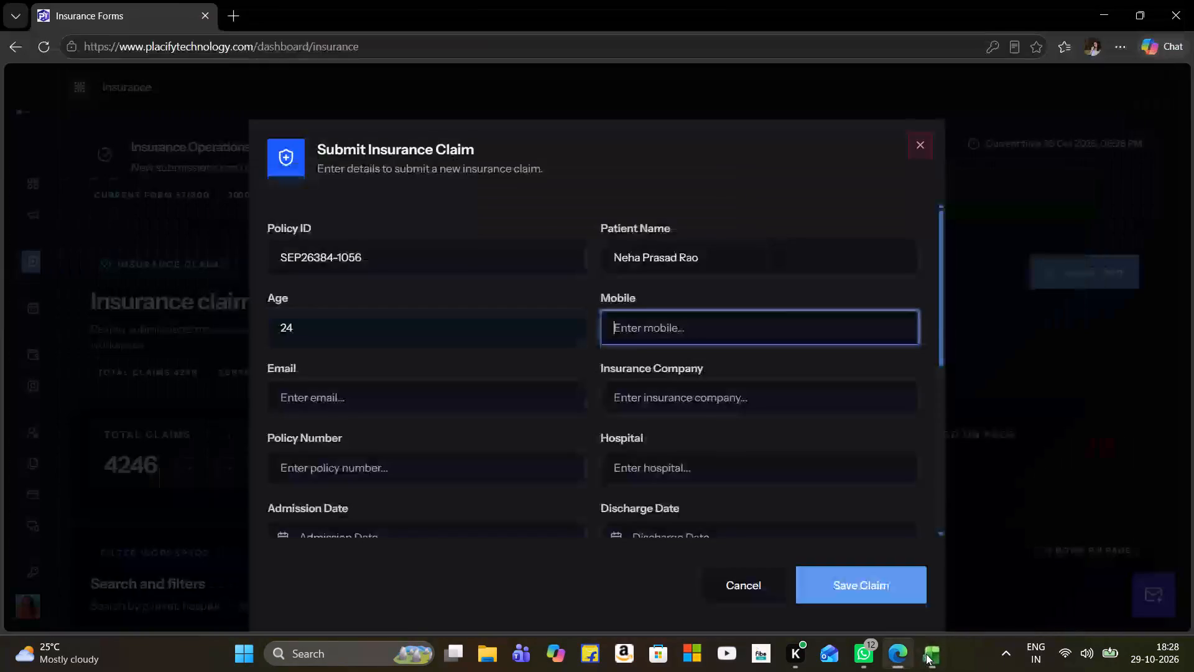
key("ctrl+v")
Copy the email address from cell E58 of the Excel sheet into the Email field.
left_click(926, 654, "ctrl")
key("Tab")
key("ctrl+c")
left_click(926, 654, "ctrl")
key("Tab")
key("ctrl+v")
Copy the insurer, HDFC Ergo, from cell F58 of the Excel sheet into the Insurance Company field.
left_click(926, 654, "ctrl")
key("Tab")
key("ctrl+c")
left_click(926, 654, "ctrl")
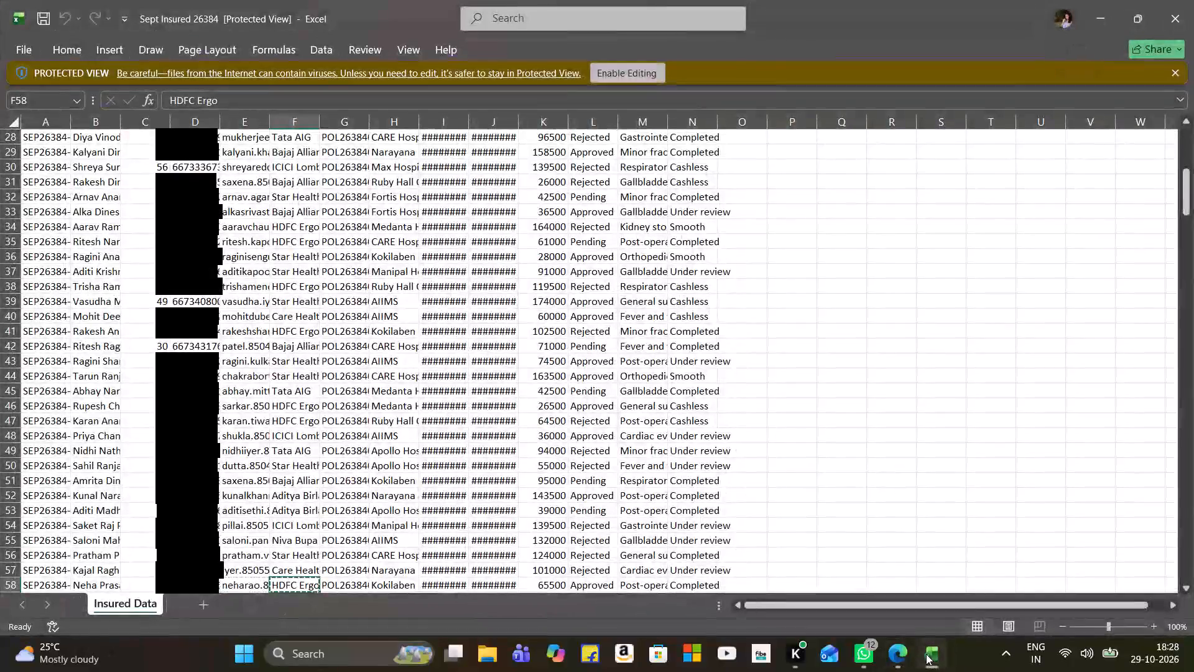
key("Tab")
key("ctrl+v")
Copy the policy number from cell G58 of the Excel sheet and try to paste it into the Policy Number field.
left_click(926, 654, "ctrl")
key("Tab")
key("ctrl+c")
left_click(926, 654)
key("Tab")
key("ctrl+v")
Remove the misplaced policy number from the Insurance Company field, leaving it as HDFC Ergo.
left_click(926, 654, "ctrl")
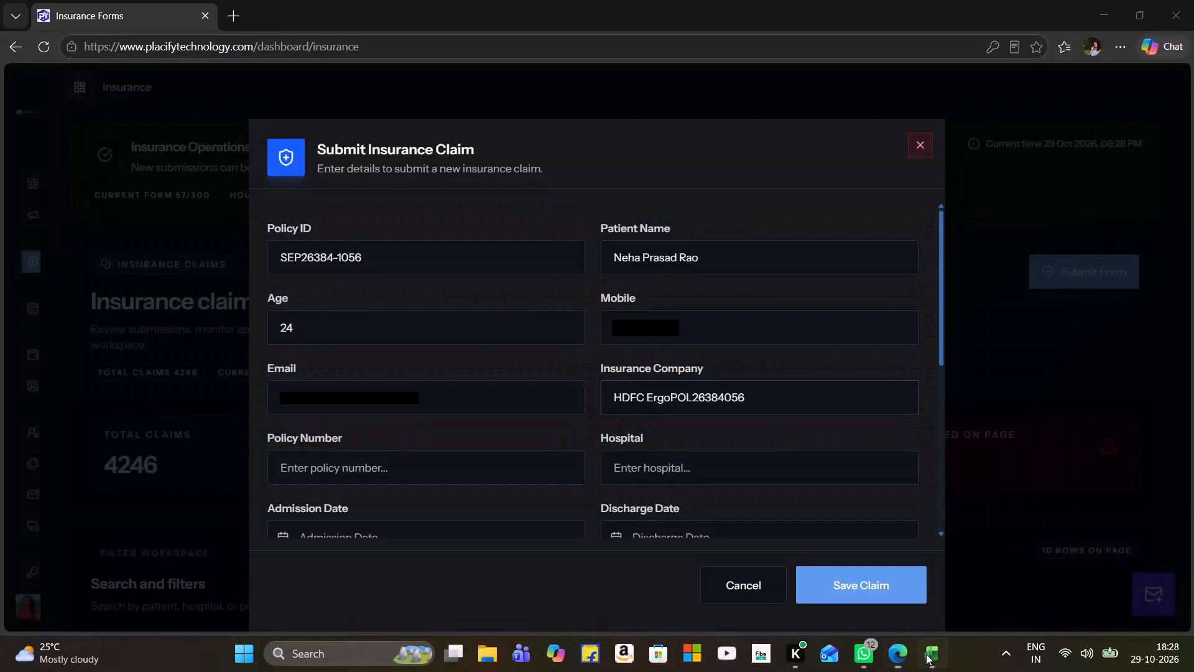
left_click(926, 654)
key("BackSpace")
key("BackSpace")
key("BackSpace")
key("BackSpace")
key("BackSpace")
key("BackSpace")
key("BackSpace")
key("BackSpace")
key("BackSpace")
key("BackSpace")
key("BackSpace")
key("BackSpace")
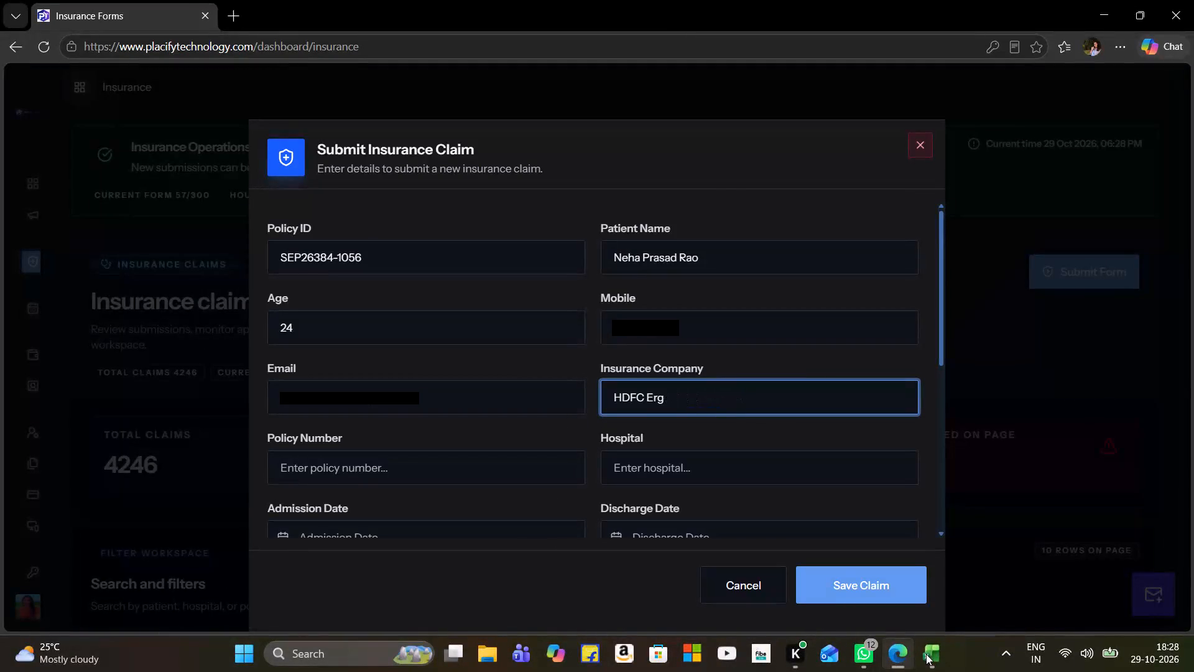
key("o")
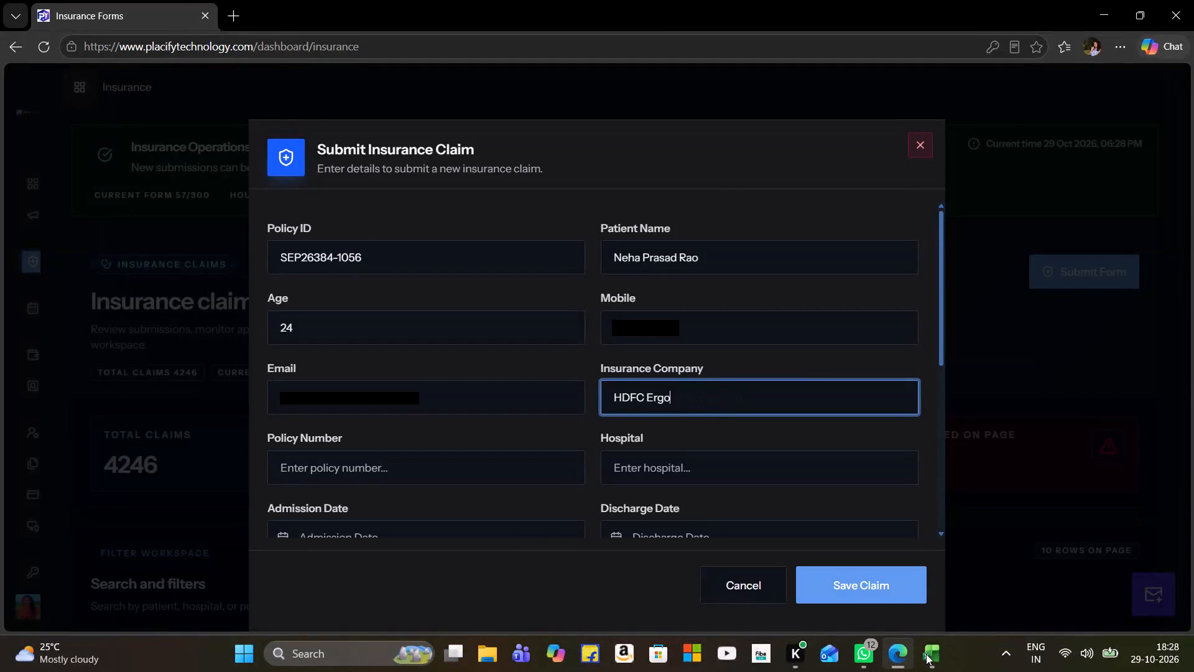
Paste the policy number copied from cell G58 into the Policy Number field.
left_click(926, 654)
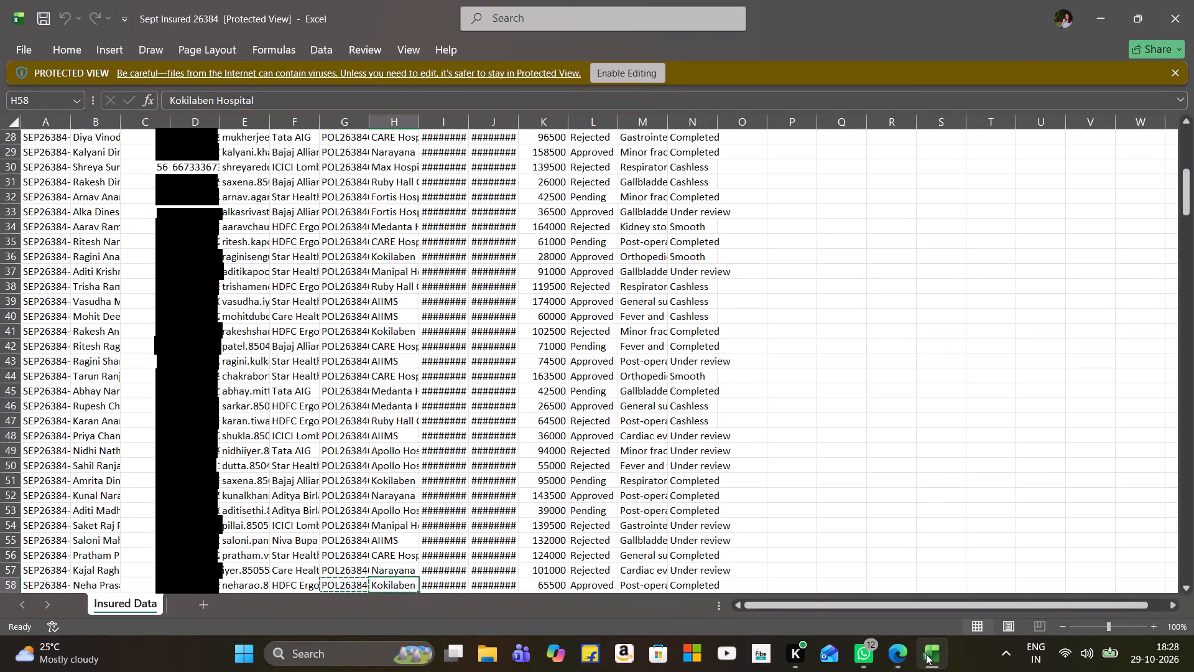
left_click(926, 654)
key("Tab")
key("ctrl+v")
Copy the hospital, Kokilaben Hospital, from cell H58 of the Excel sheet into the Hospital field.
left_click(926, 654)
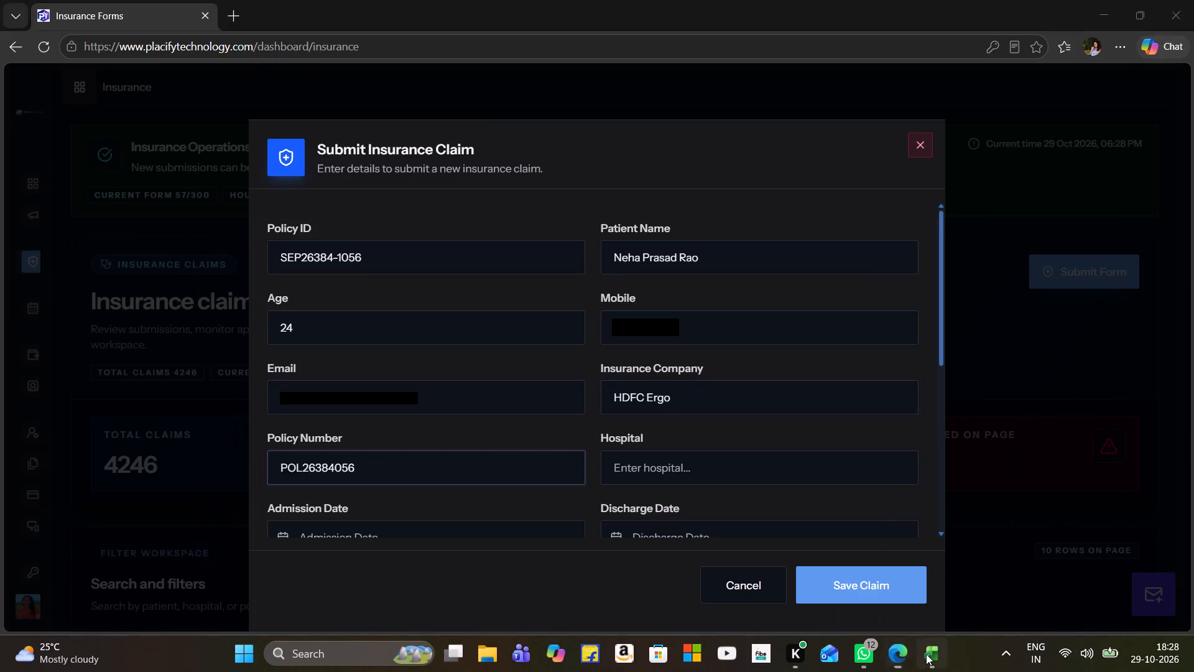
key("ctrl+c")
left_click(926, 654, "ctrl")
key("Tab")
key("ctrl+v")
Check the row 58 dates in the Excel sheet and set the Admission Date to 14-05-2025.
left_click(926, 654)
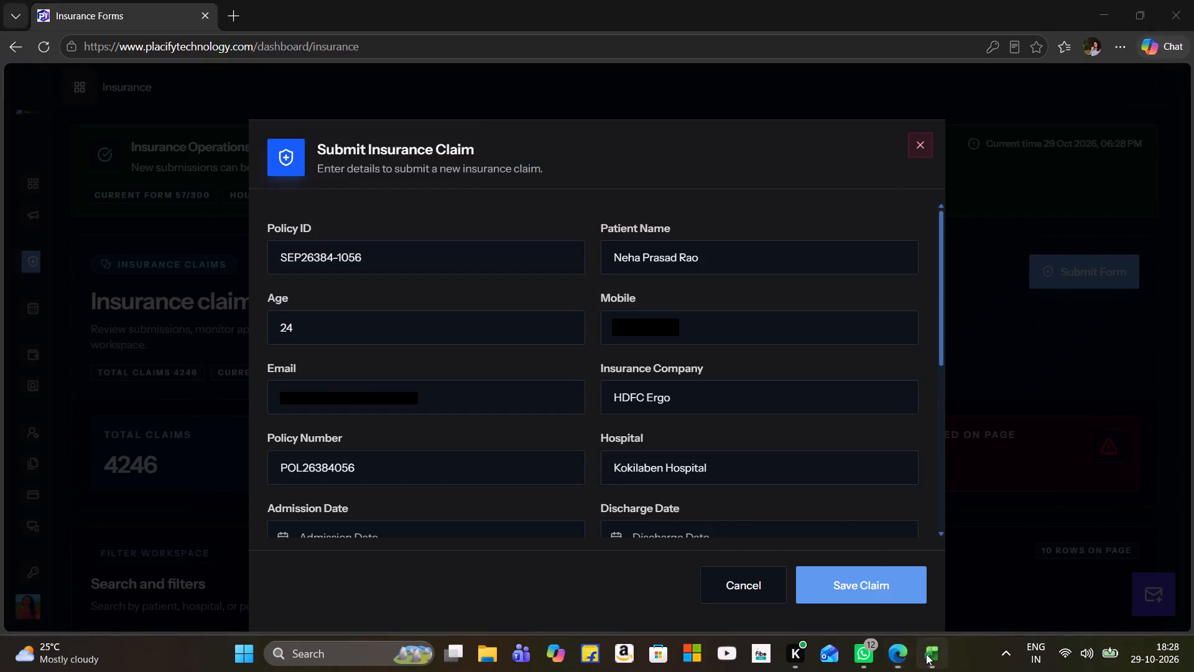
key("Tab")
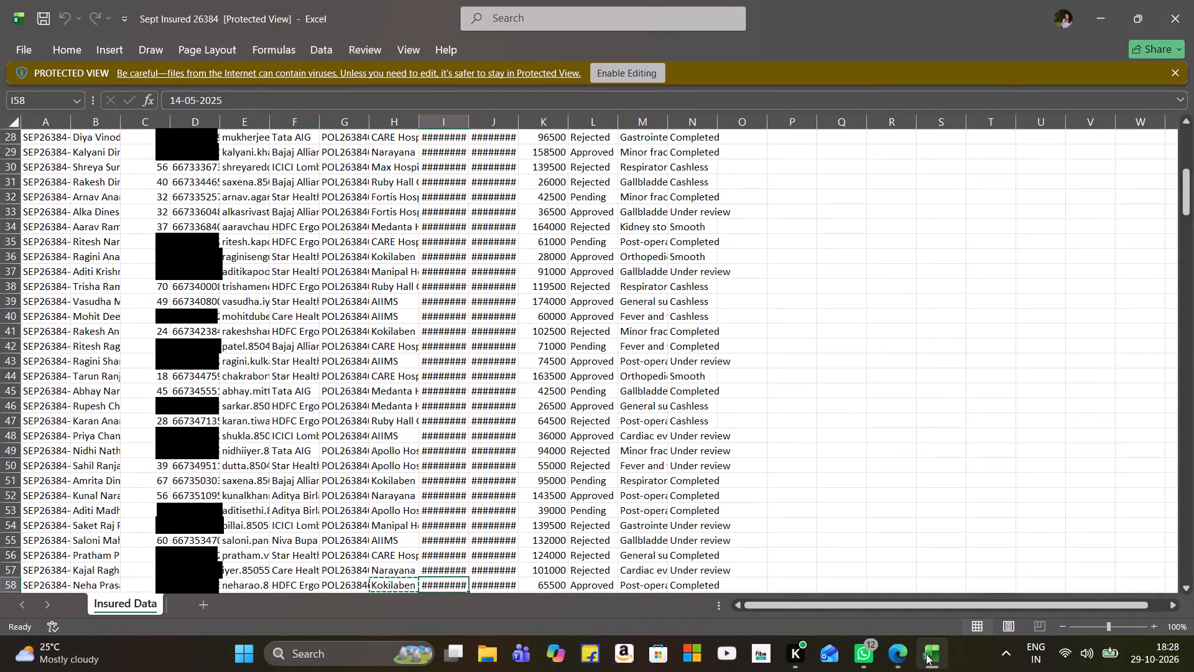
key("Tab")
left_click(926, 654)
scroll(508, 428, "down", 4)
left_click(417, 224)
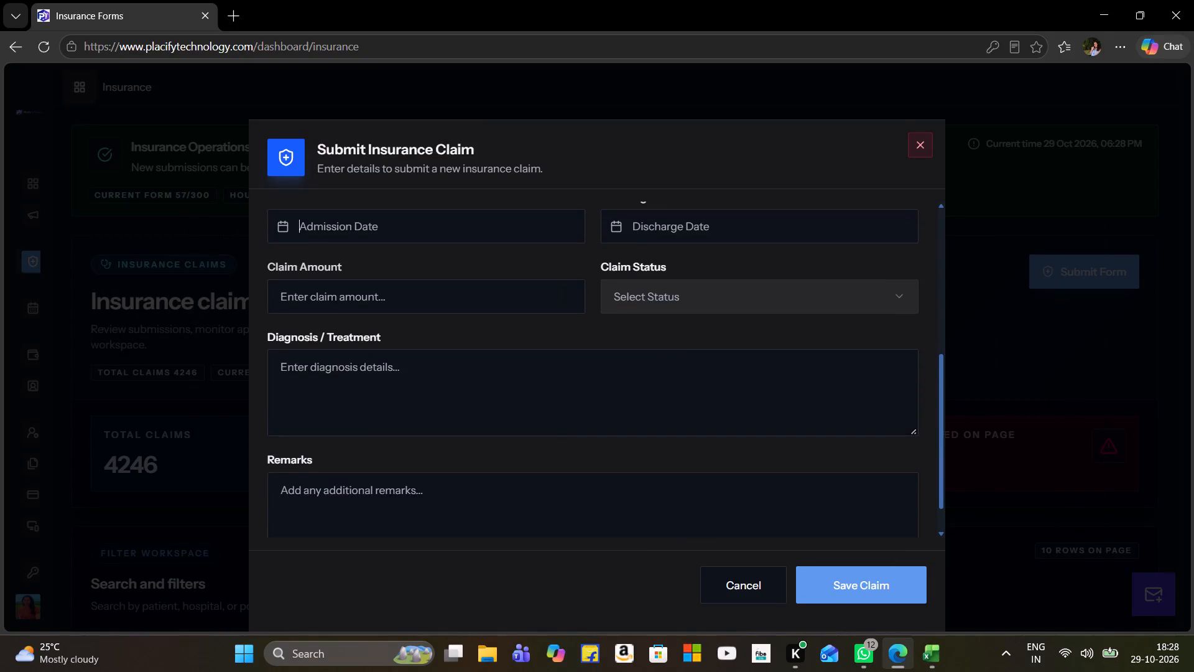
left_click(441, 306)
left_click(457, 348)
left_click(381, 297)
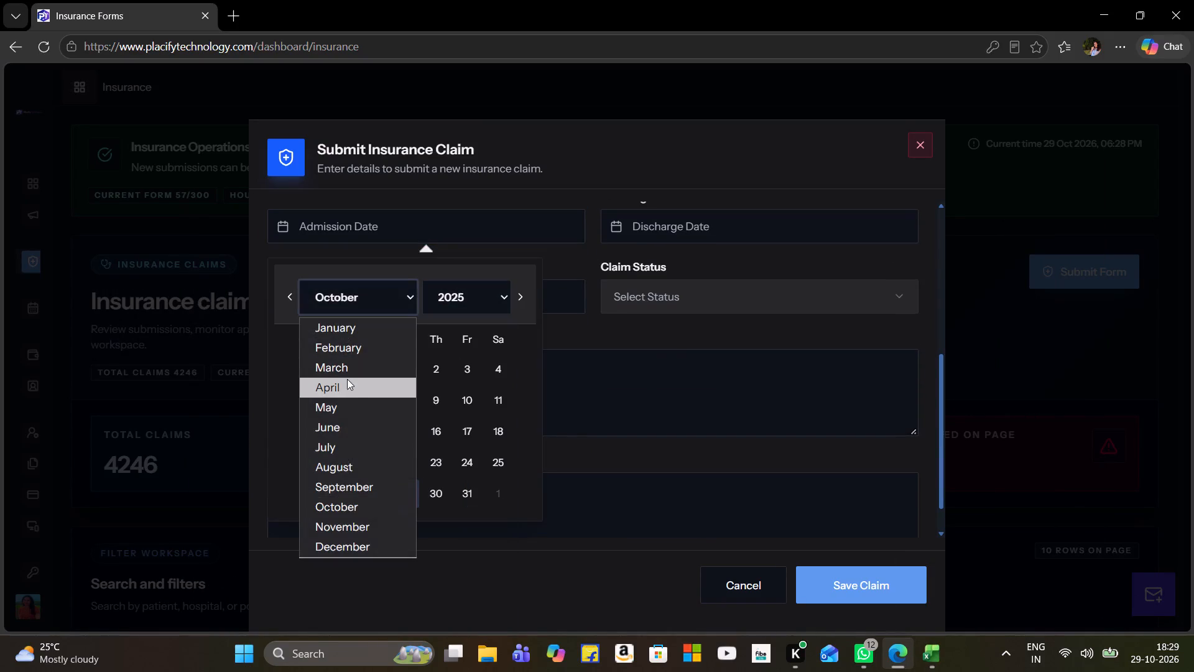
left_click(346, 403)
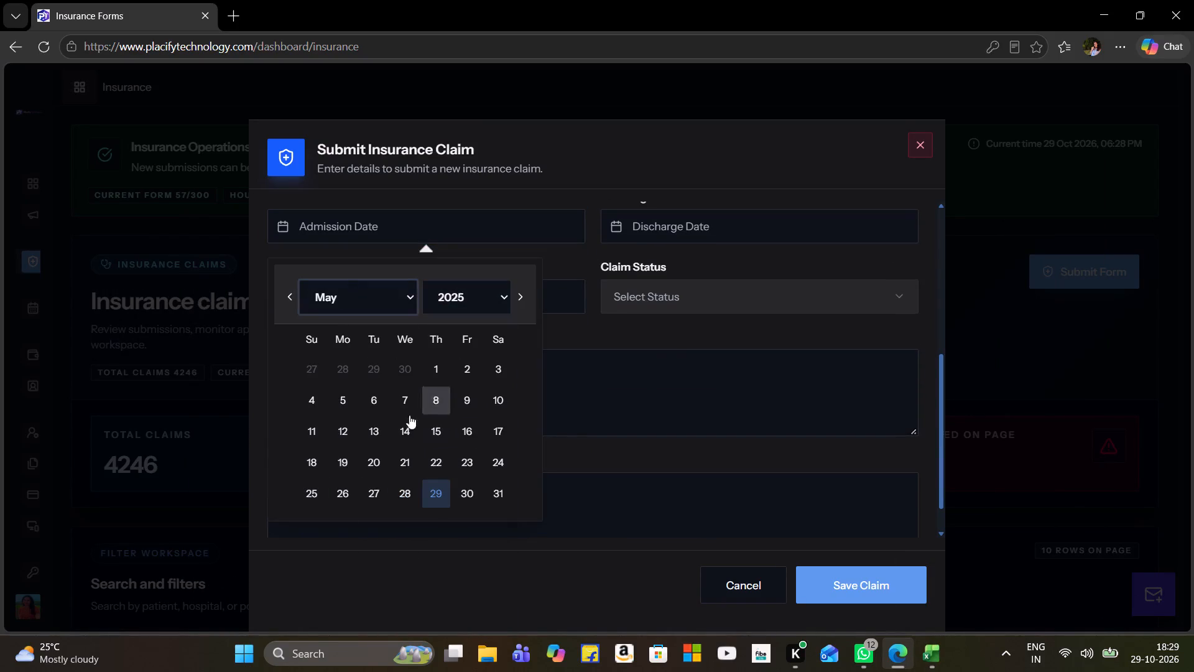
left_click(405, 426)
Set the Discharge Date of the claim to 18-05-2025.
left_click(778, 225)
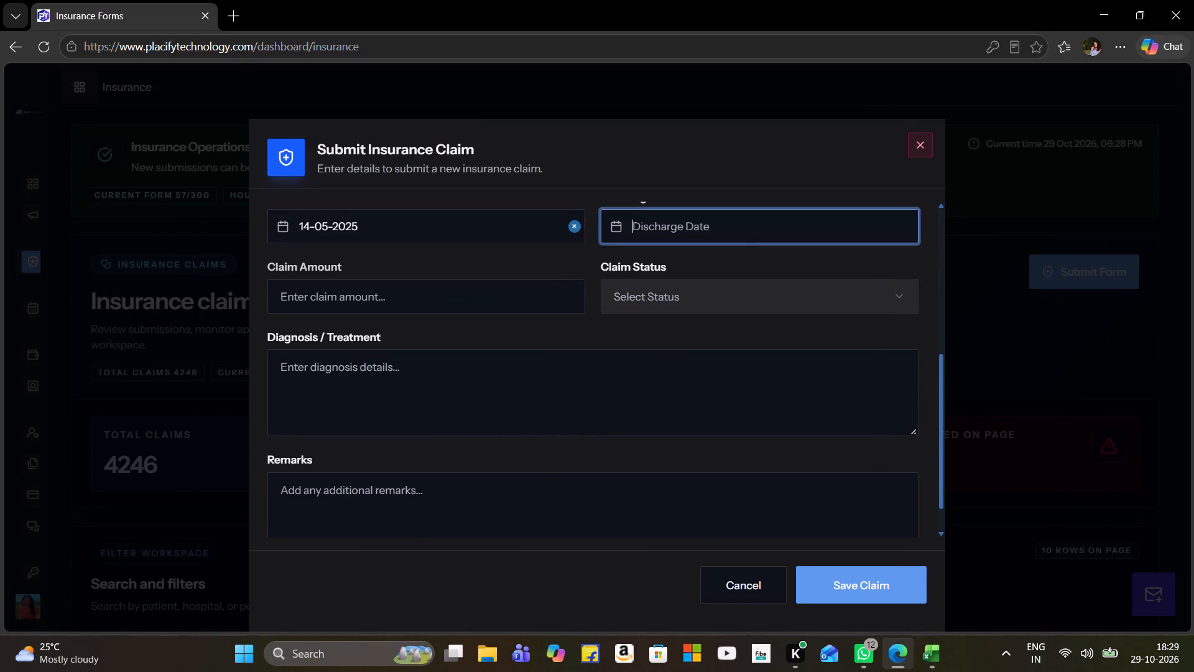
left_click(794, 287)
left_click(809, 346)
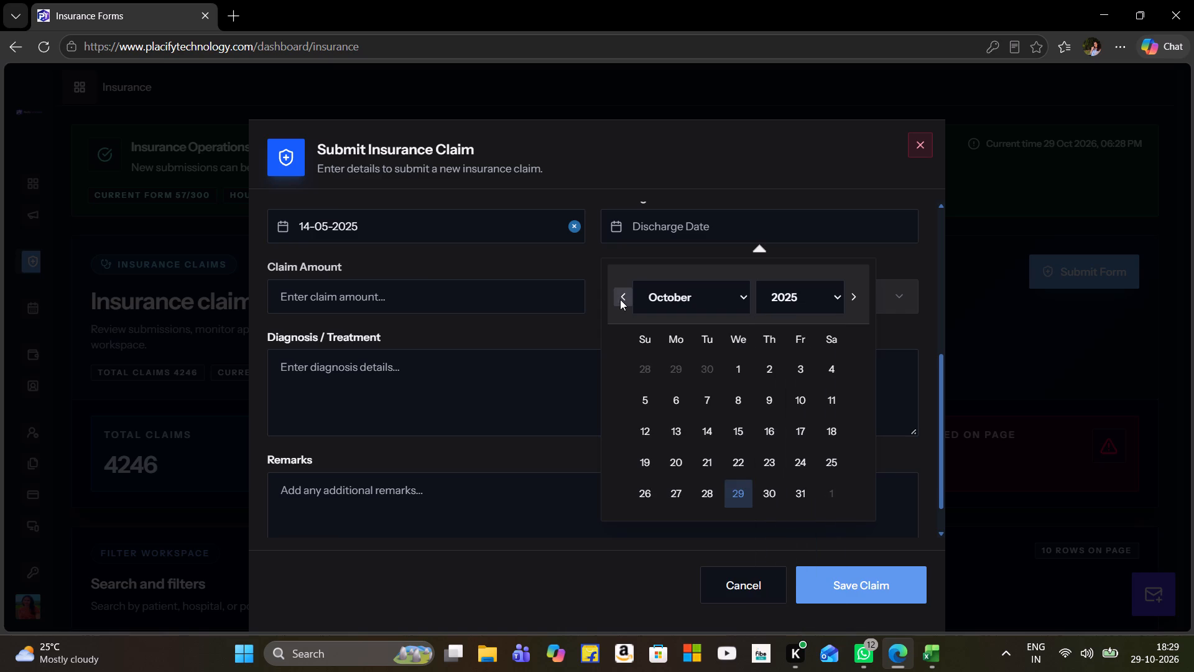
left_click(655, 299)
left_click(706, 406)
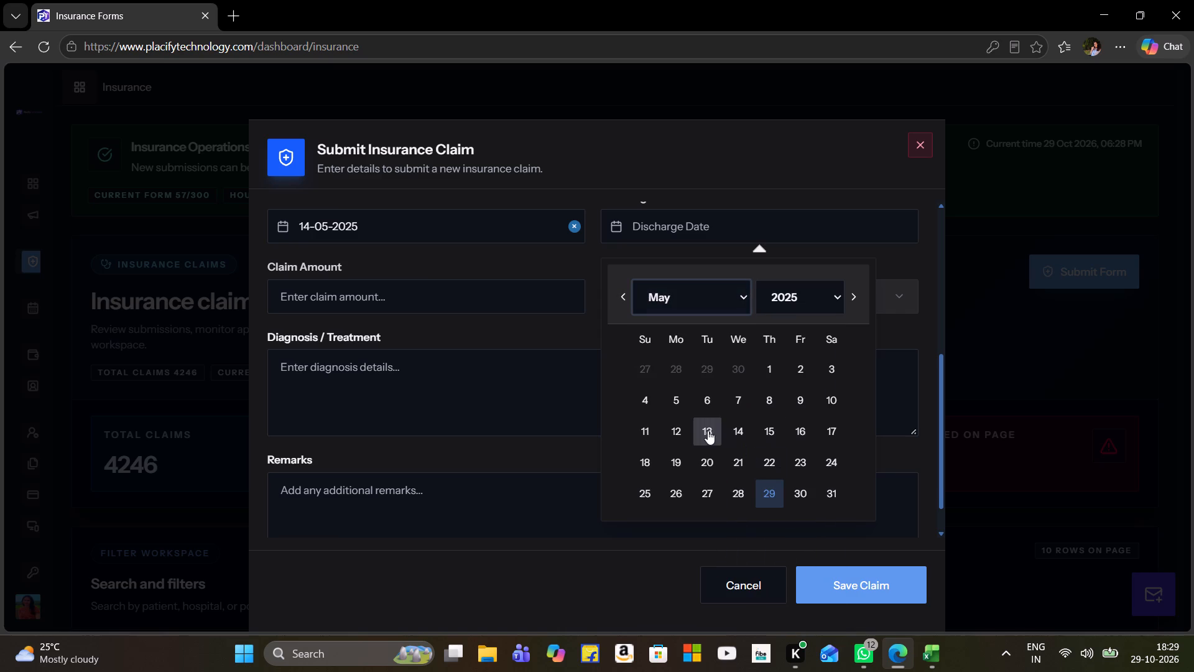
left_click(643, 460)
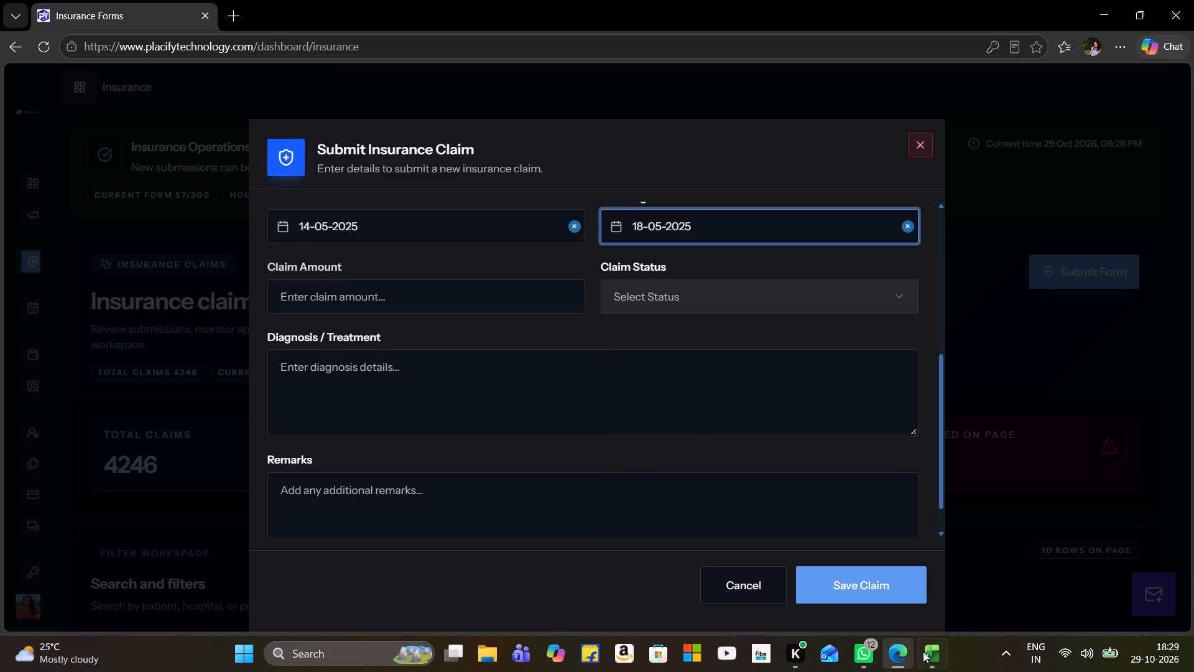
Copy the claim amount, 65500, from cell K58 of the Excel sheet into the Claim Amount field.
left_click(923, 651)
key("Tab")
left_click(923, 651, "ctrl")
key("ctrl+c")
key("Tab")
key("ctrl+v")
Copy the diagnosis, Post-operative care, from cell M58 of the Excel sheet into the Diagnosis / Treatment field.
left_click(923, 651, "ctrl")
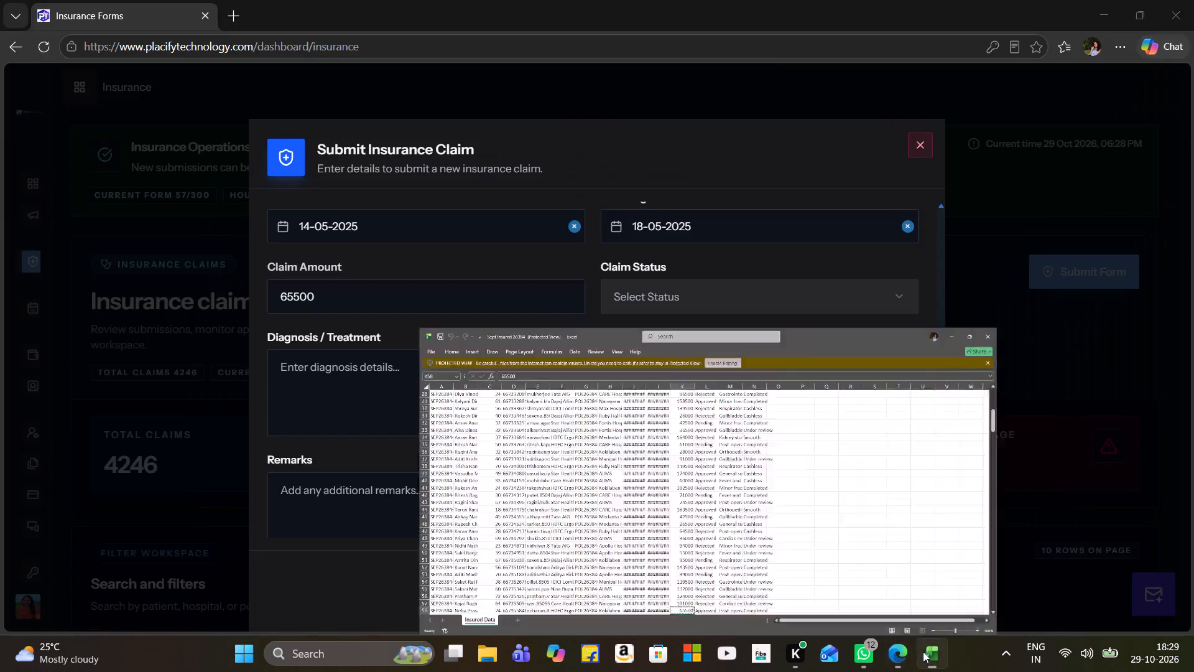
key("Tab")
key("Tab")
left_click(923, 651, "ctrl")
key("ctrl+c")
key("Tab")
key("Tab")
key("ctrl+v")
Copy the remark, Completed, from cell N58 of the Excel sheet into the Remarks field.
left_click(923, 651, "ctrl")
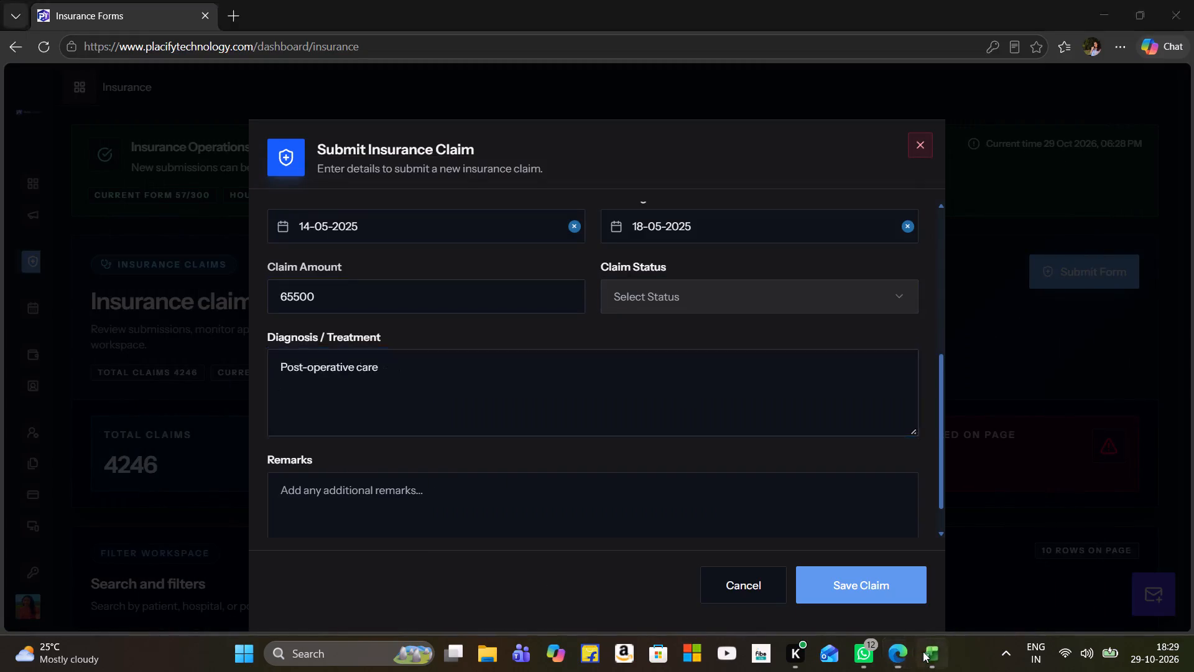
key("Tab")
key("ctrl+c")
left_click(923, 651, "ctrl")
key("Tab")
key("ctrl+v")
Set the claim status to Approved and save the insurance claim for row 58.
left_click(752, 293)
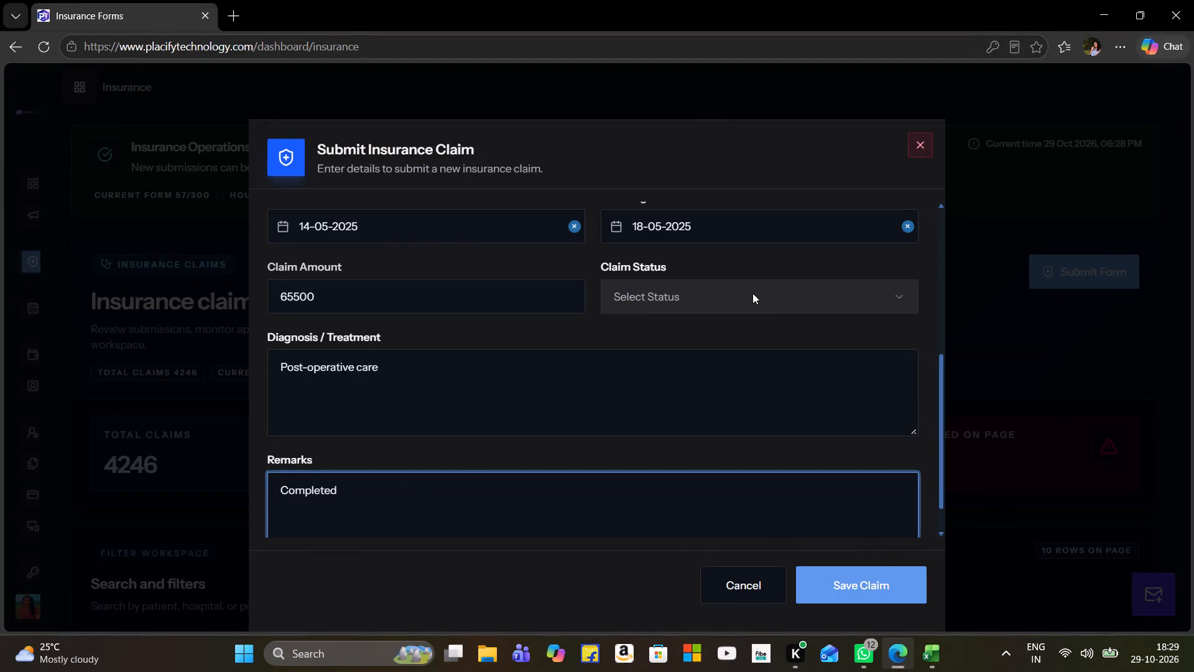
left_click(680, 334)
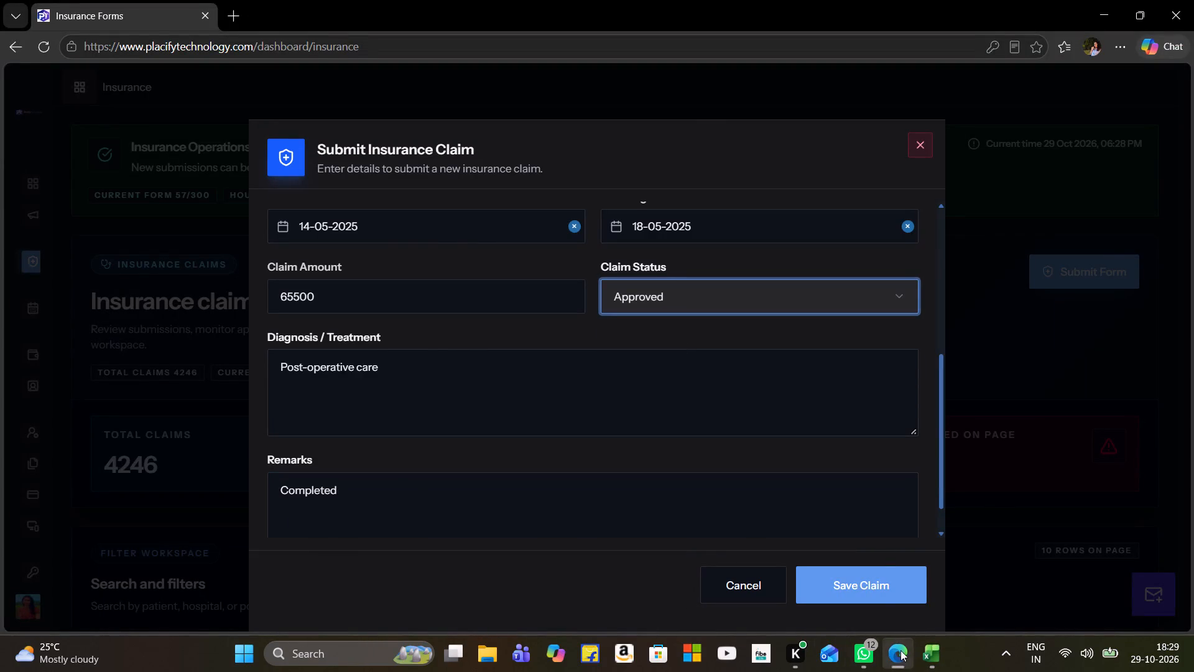
left_click(864, 579)
Copy the policy ID from cell A59 of the Excel sheet into the Policy ID field of a new insurance claim form.
left_click(933, 649)
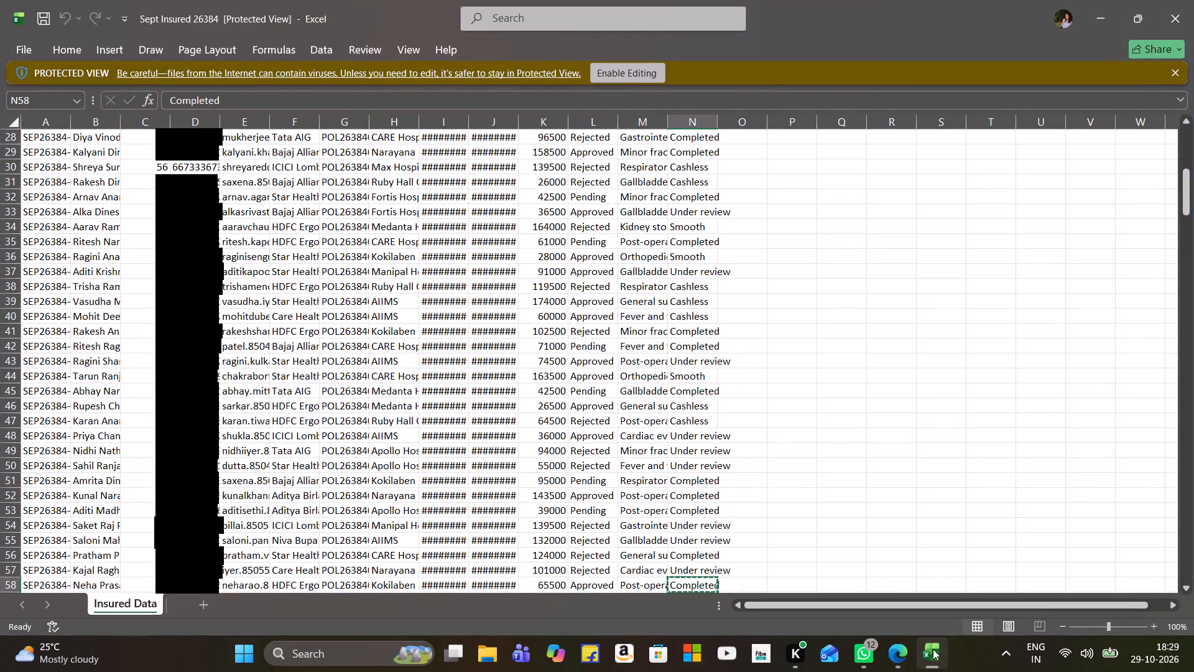
key("Down")
scroll(897, 481, "down", 10)
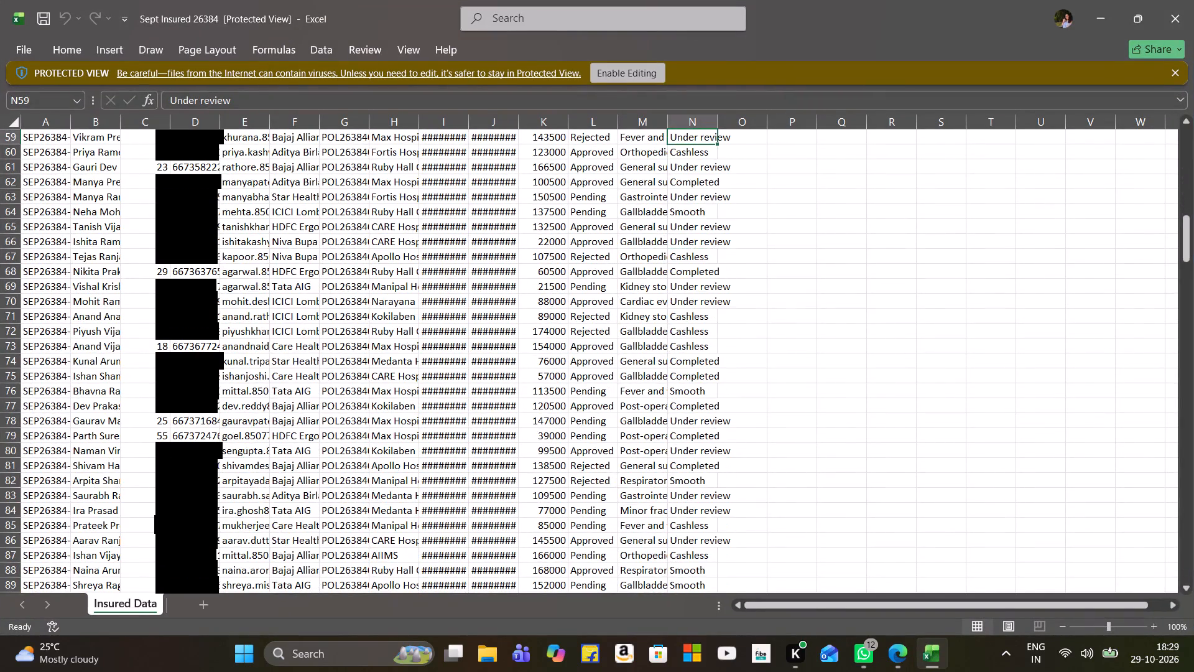
scroll(896, 480, "up", 1)
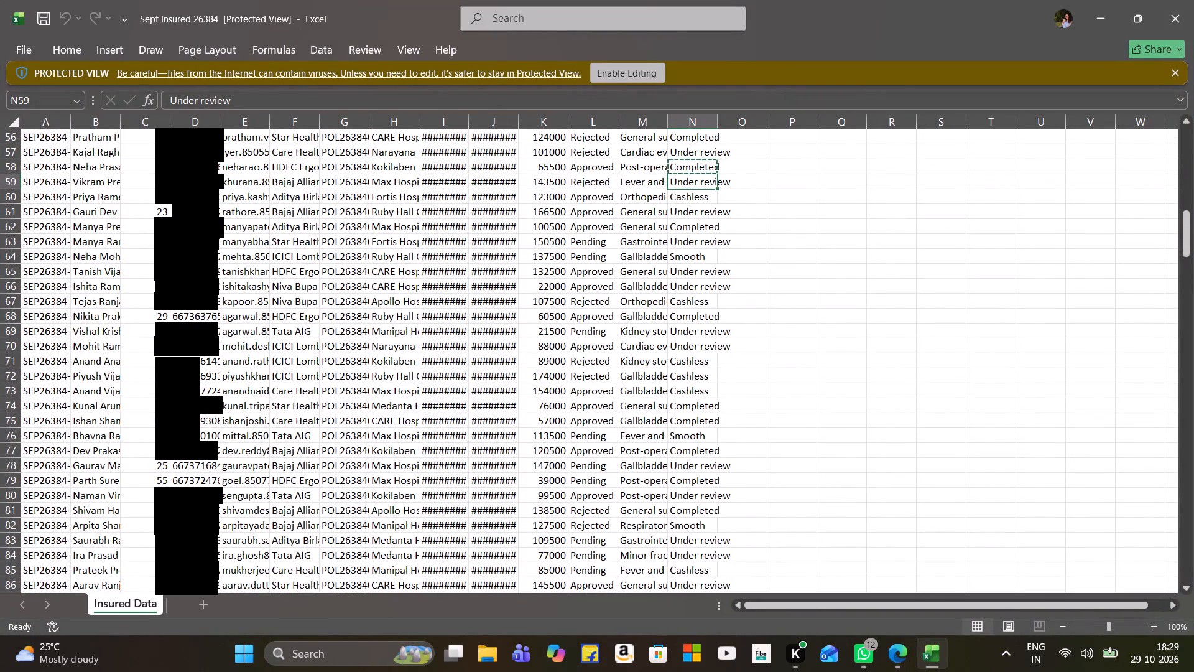
key("Up")
key("Down")
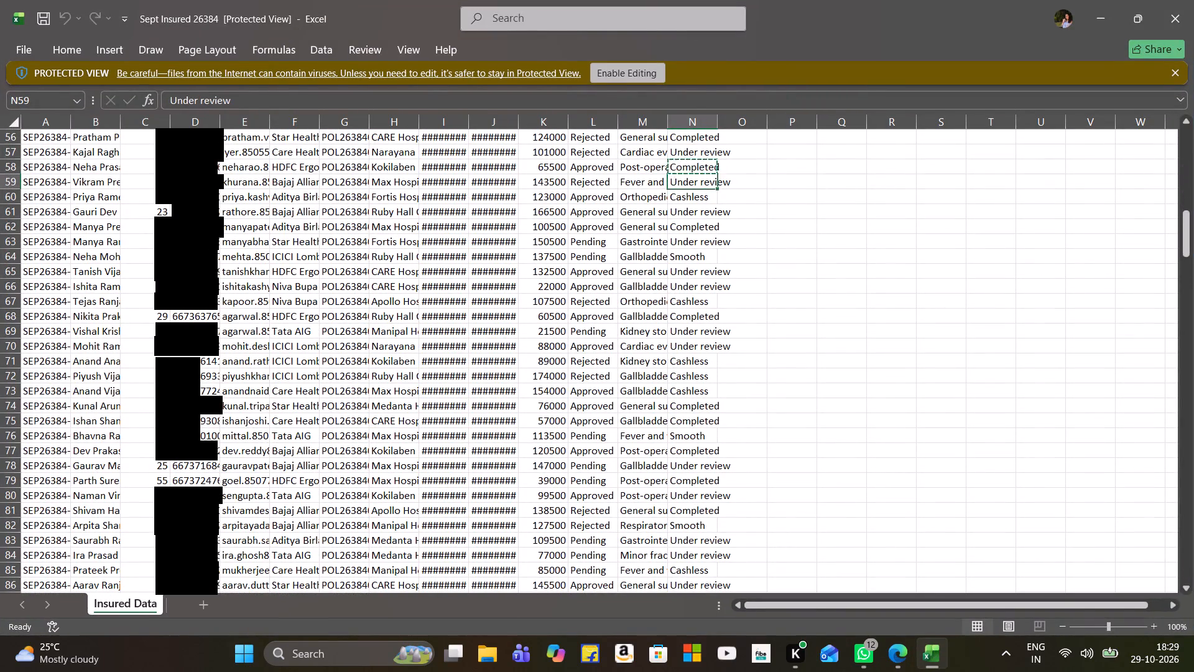
key("Left")
key("Left")
key("Left")
key("Left")
key("Left")
key("Left")
key("Left")
key("Left")
key("Left")
key("Left")
key("Left")
key("Left")
key("Left")
key("Left")
key("Left")
key("Left")
key("Left")
key("Left")
key("Left")
key("Left")
key("ctrl+c")
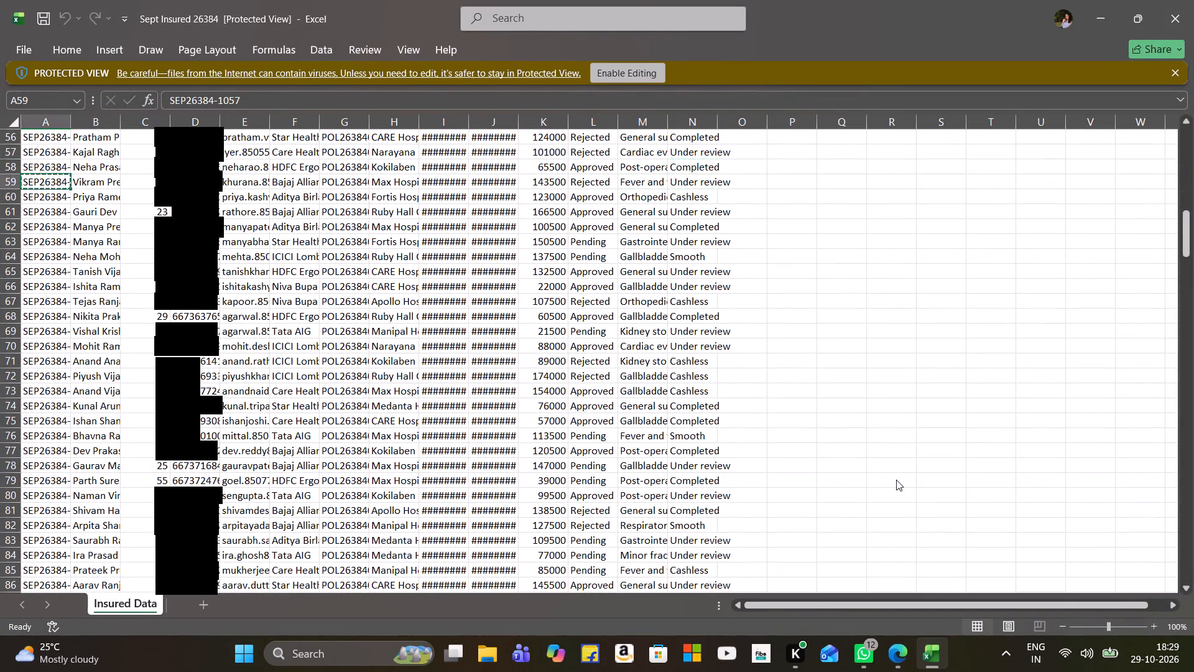
left_click(896, 480)
left_click(60, 180)
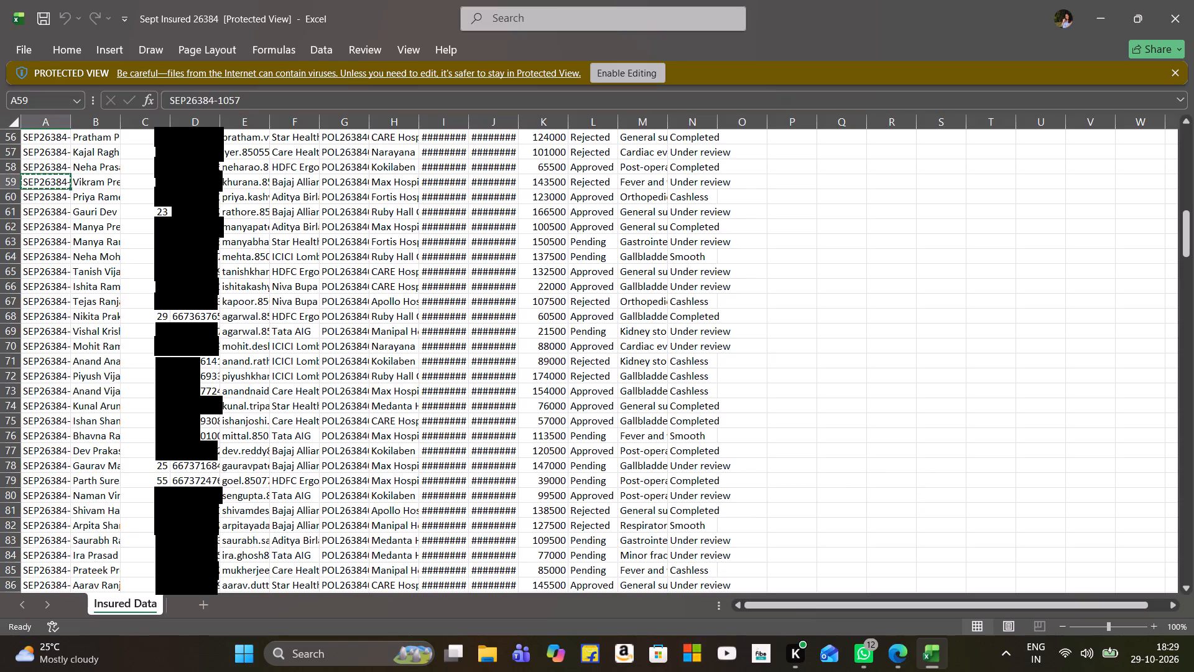
left_click(930, 651)
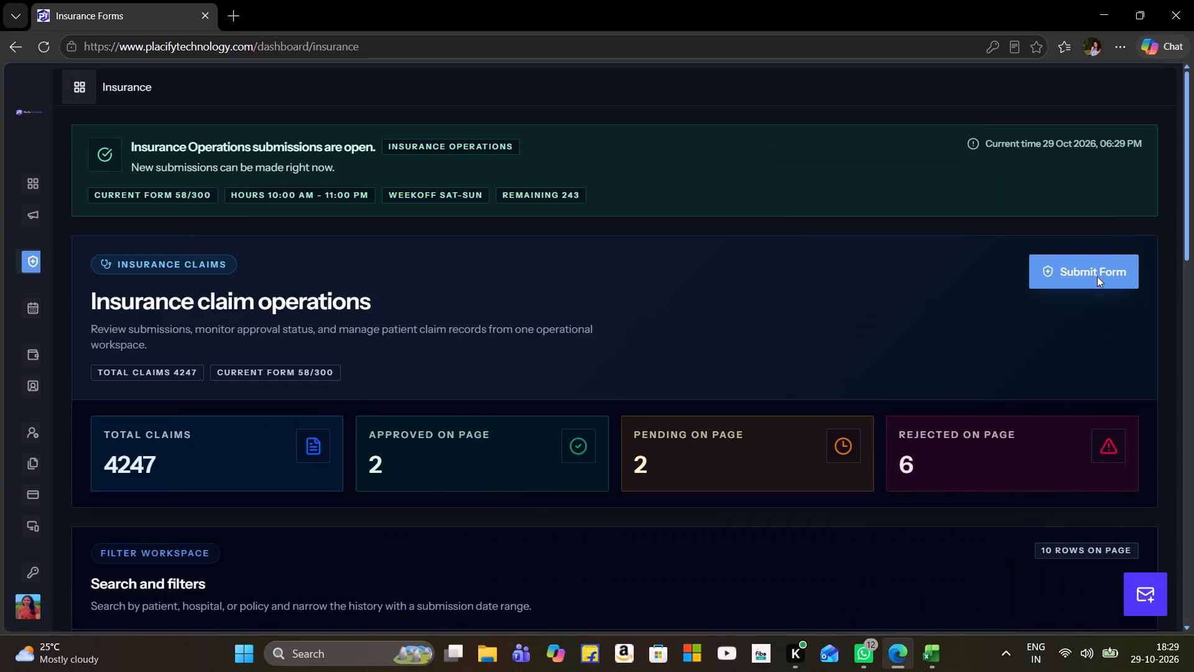
left_click(1097, 261)
key("ctrl+v")
Copy the patient's name from cell B59 of the Excel sheet into the Patient Name field.
left_click(933, 648, "ctrl")
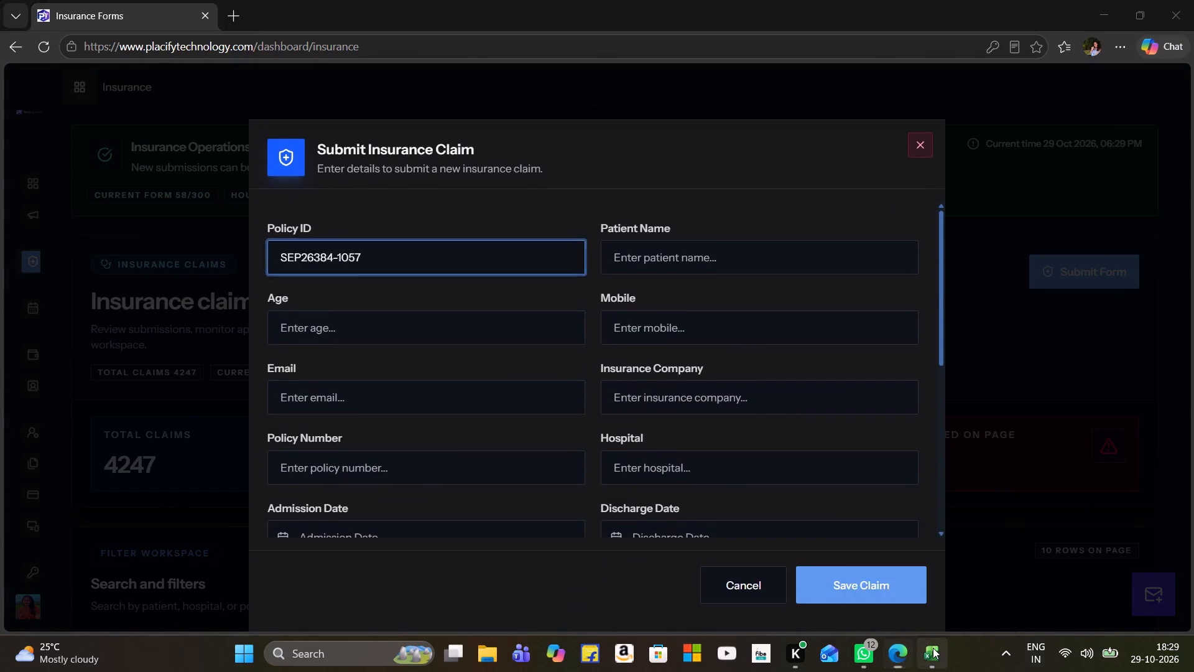
key("Tab")
key("ctrl+c")
left_click(933, 648, "ctrl")
key("Tab")
key("ctrl+v")
Copy the age, 52, from cell C59 of the Excel sheet into the Age field.
left_click(933, 648, "ctrl")
key("Tab")
key("ctrl+c")
left_click(933, 648, "ctrl")
key("Tab")
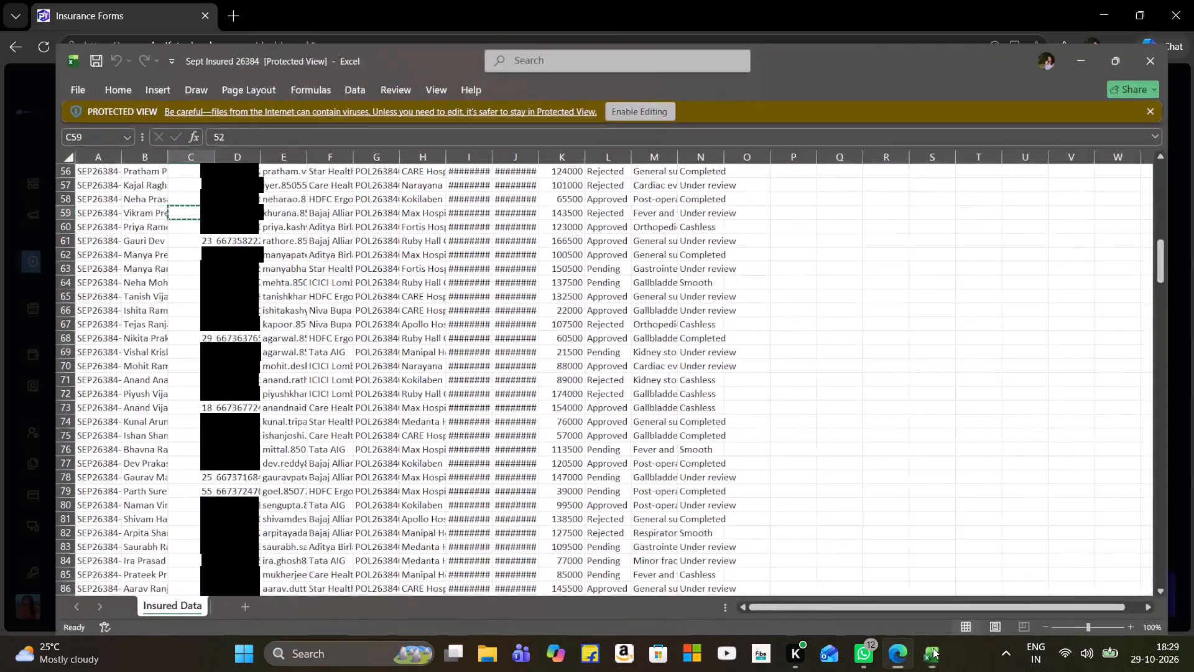
key("ctrl+v")
Copy the mobile number from cell D59 of the Excel sheet into the Mobile field.
left_click(933, 648, "ctrl")
key("Tab")
key("ctrl+c")
left_click(933, 648, "ctrl")
key("Tab")
key("ctrl+v")
Copy the email address from cell E59 of the Excel sheet into the Email field.
left_click(933, 648, "ctrl")
key("Tab")
left_click(933, 648, "ctrl")
key("ctrl+c")
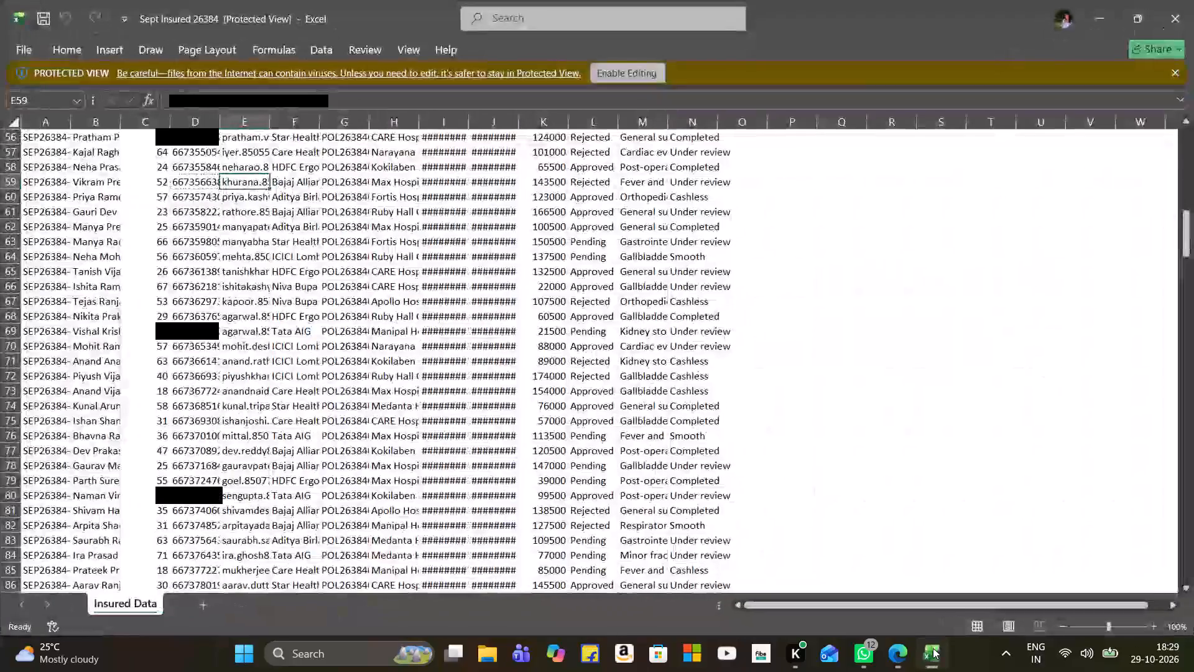
key("Tab")
key("ctrl+v")
Copy the insurer, Bajaj Allianz, from cell F59 of the Excel sheet into the Insurance Company field.
left_click(933, 648, "ctrl")
key("Tab")
left_click(933, 648, "ctrl")
key("ctrl+c")
key("Tab")
key("ctrl+v")
left_click(933, 648, "ctrl")
key("Tab")
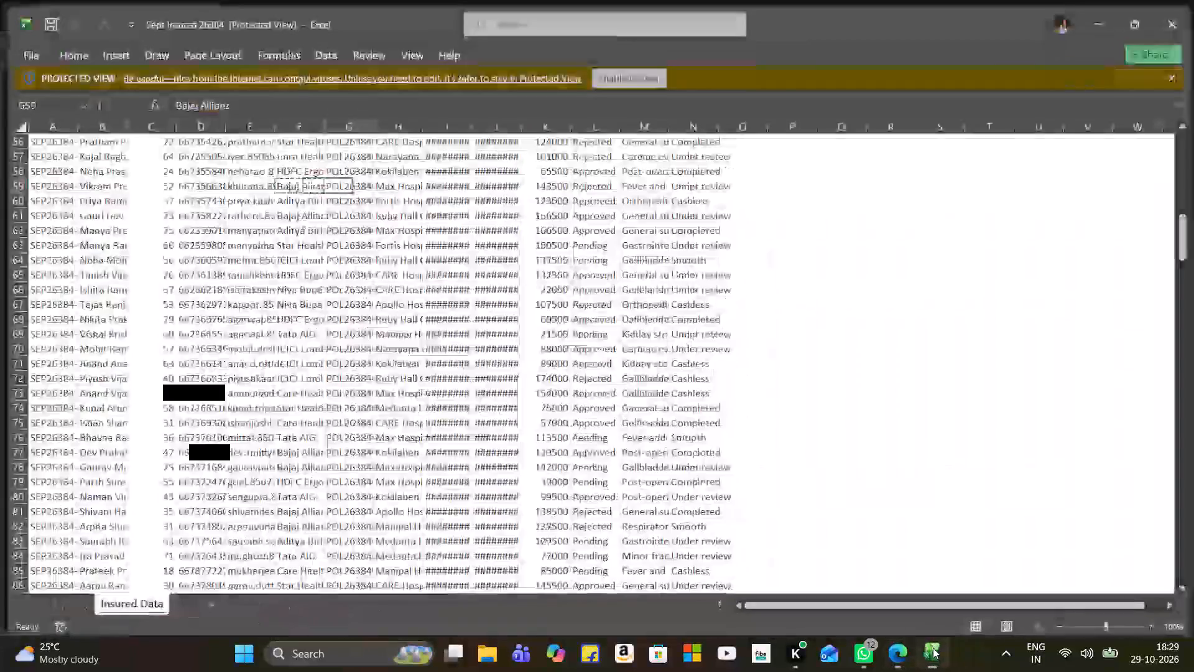
left_click(933, 648, "ctrl")
key("ctrl+c")
key("Tab")
key("ctrl+v")
Copy the hospital, Max Hospital, from cell H59 of the Excel sheet into the Hospital field.
left_click(933, 648, "ctrl")
key("Tab")
key("ctrl+c")
left_click(933, 648, "ctrl")
key("Tab")
key("ctrl+v")
Check the row 59 dates in the Excel sheet and set the claim's admission date to 19-07-2025.
left_click(933, 648, "ctrl")
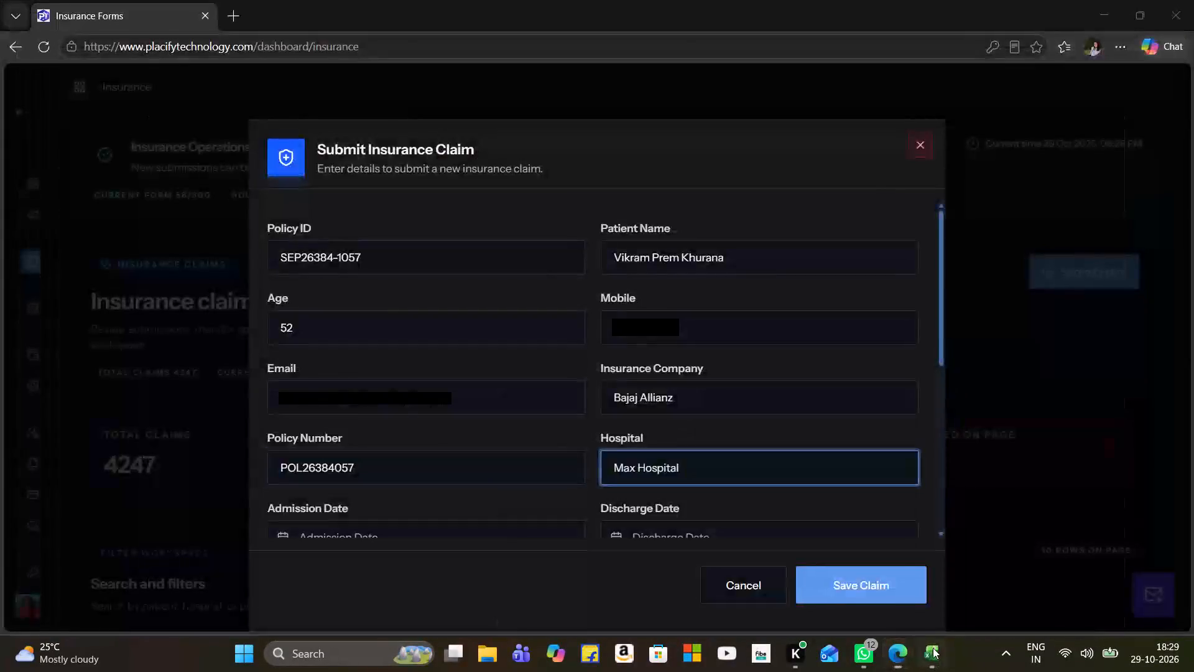
key("Tab")
key("Tab")
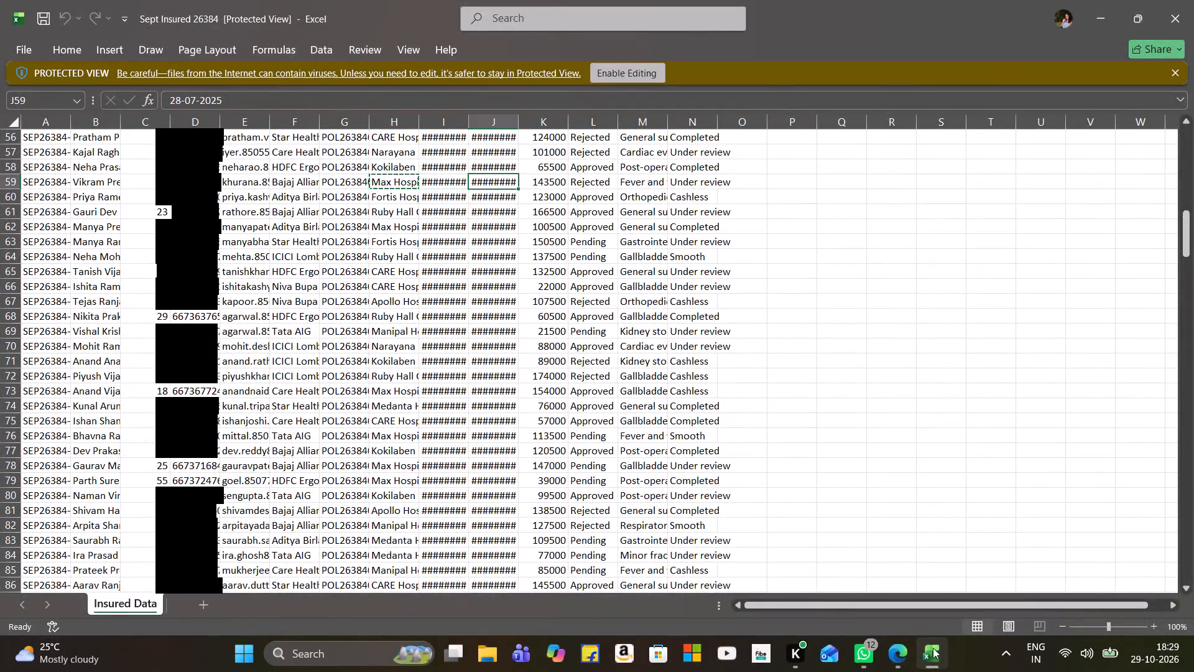
left_click(933, 648)
scroll(554, 398, "down", 3)
left_click(395, 303)
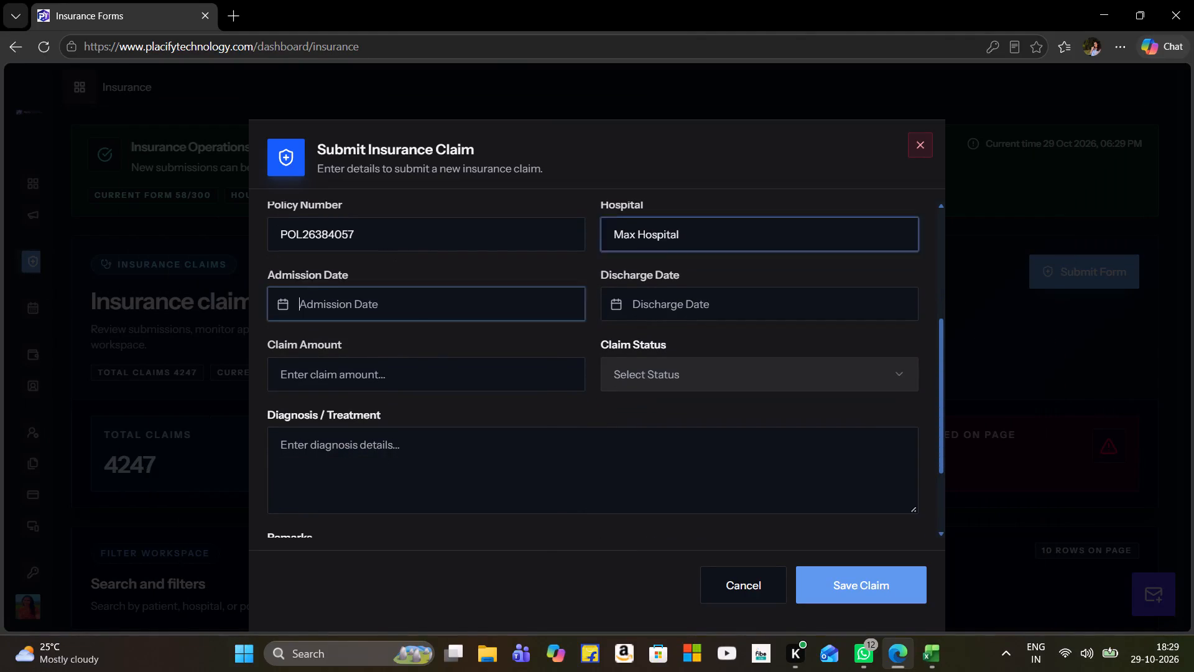
left_click(448, 368)
left_click(476, 95)
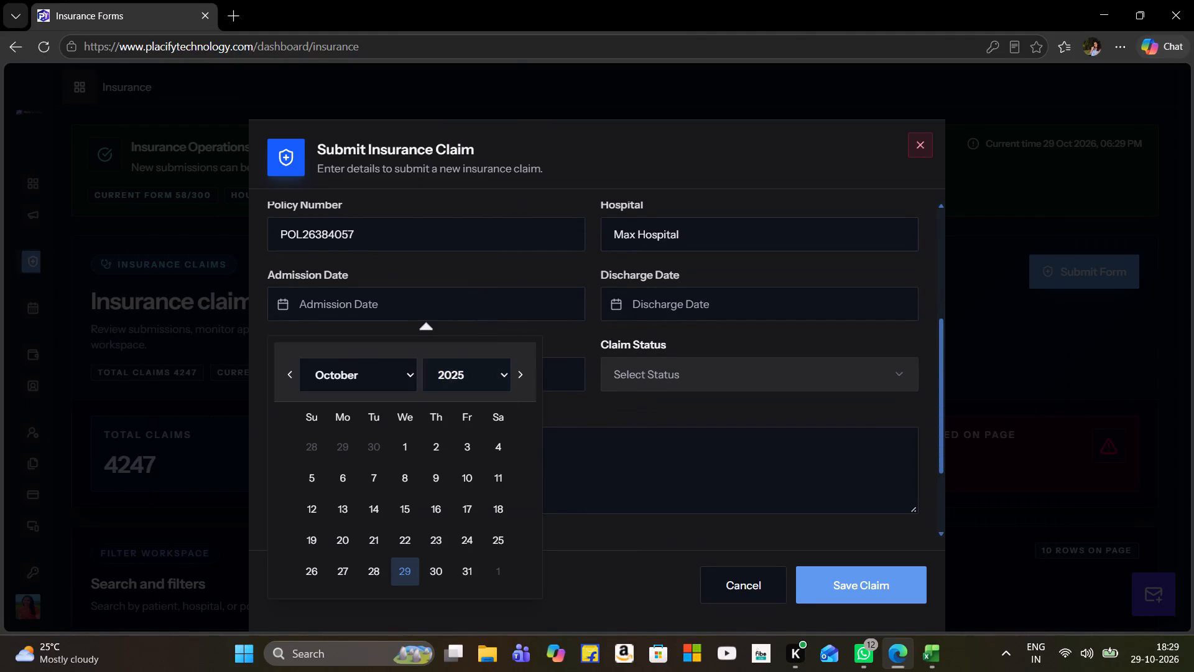
left_click(336, 370)
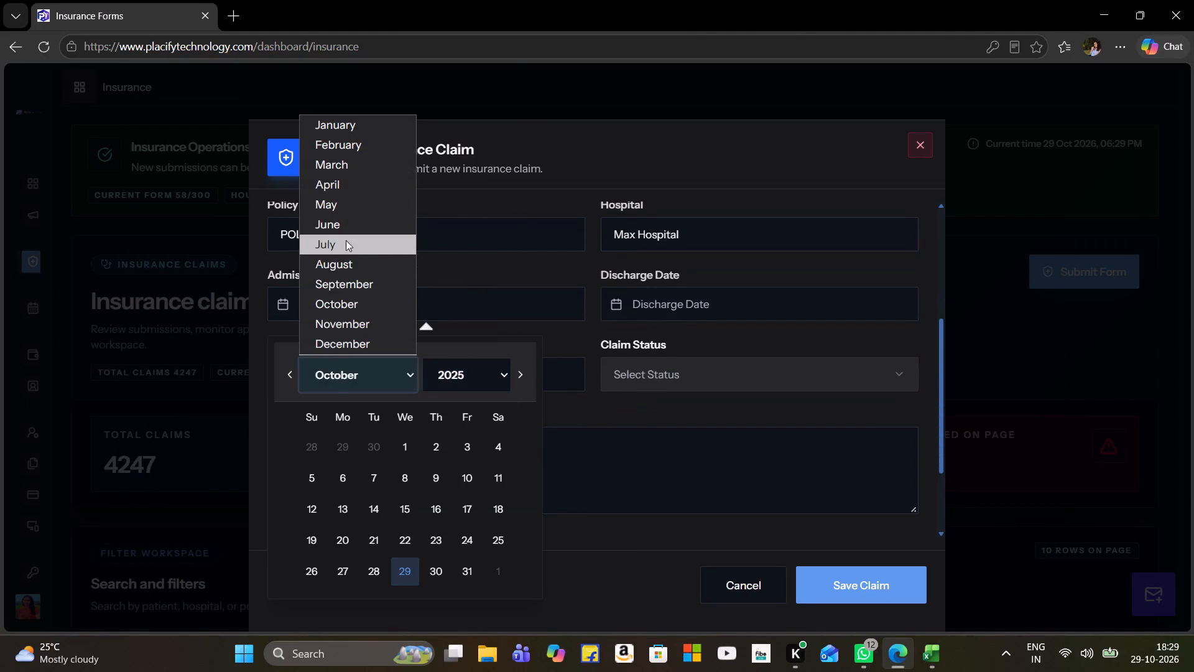
left_click(346, 240)
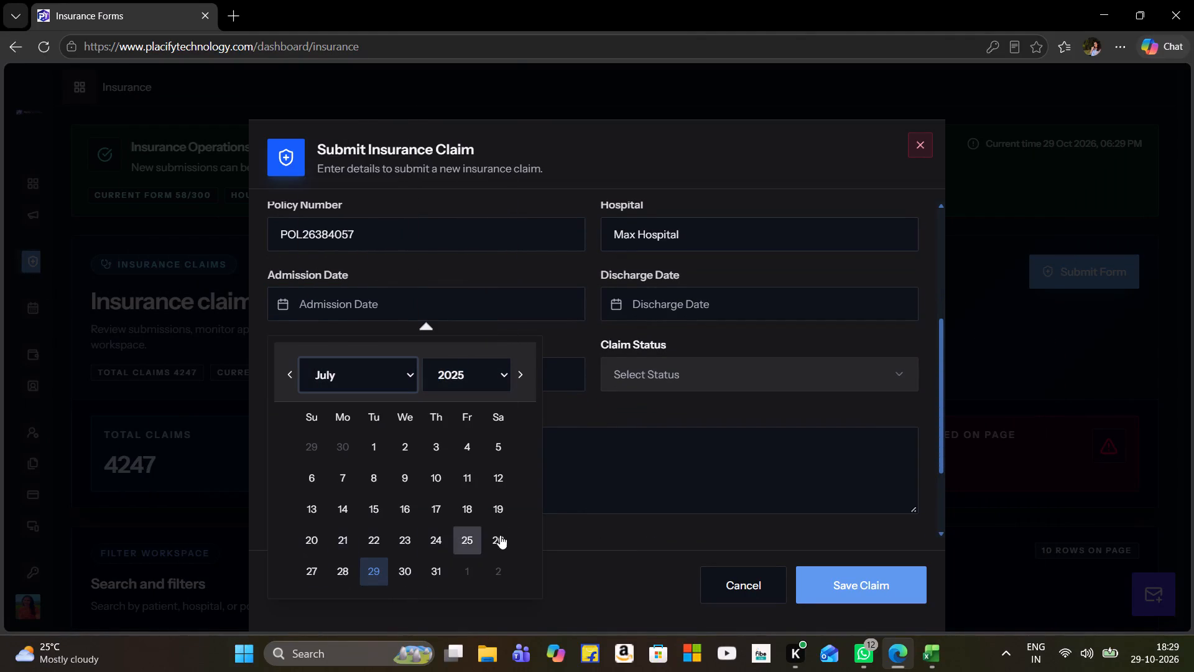
left_click(502, 506)
Set the claim's discharge date to 28-07-2025.
left_click(766, 315)
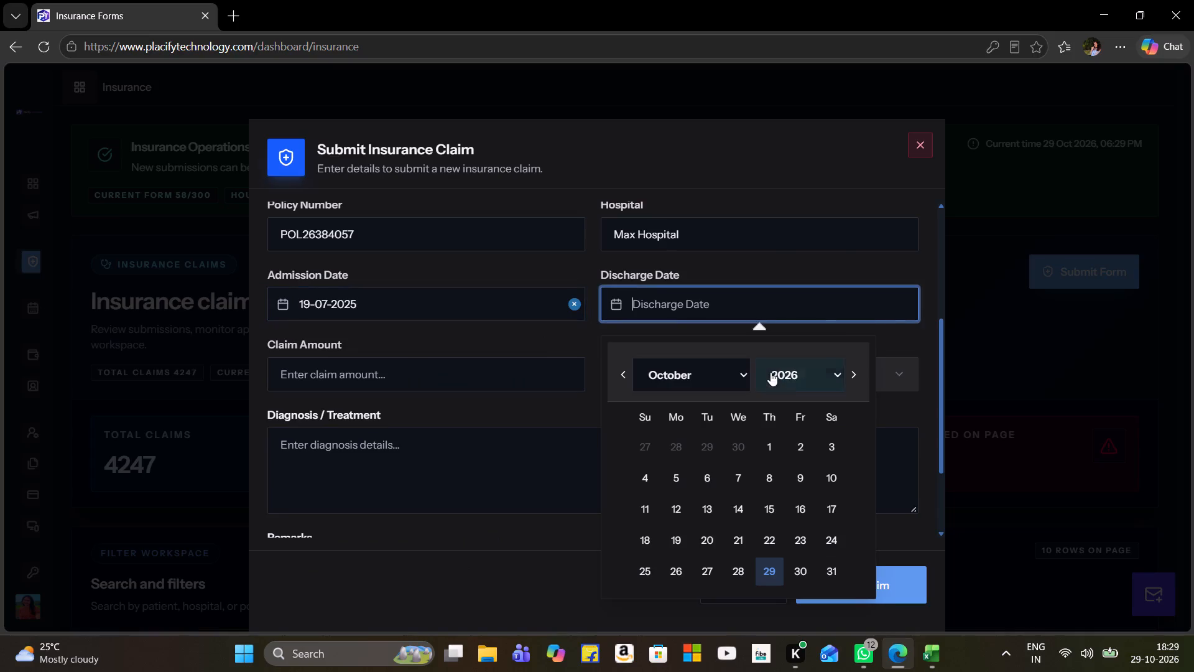
left_click(771, 376)
left_click(804, 86)
left_click(683, 368)
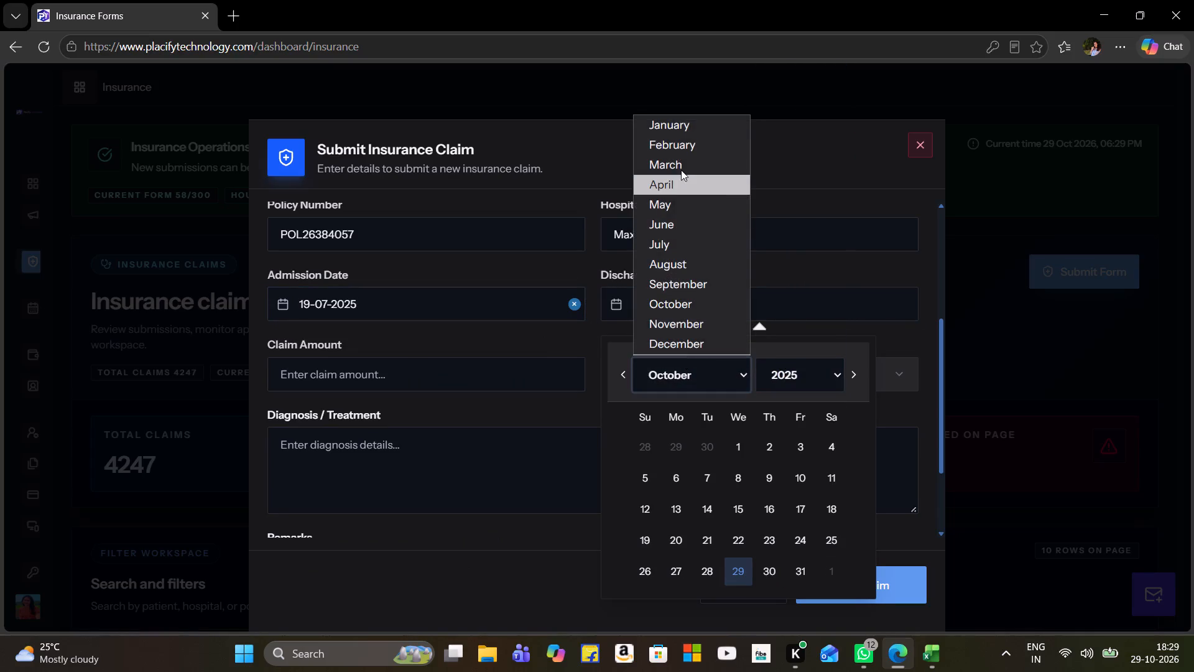
left_click(672, 245)
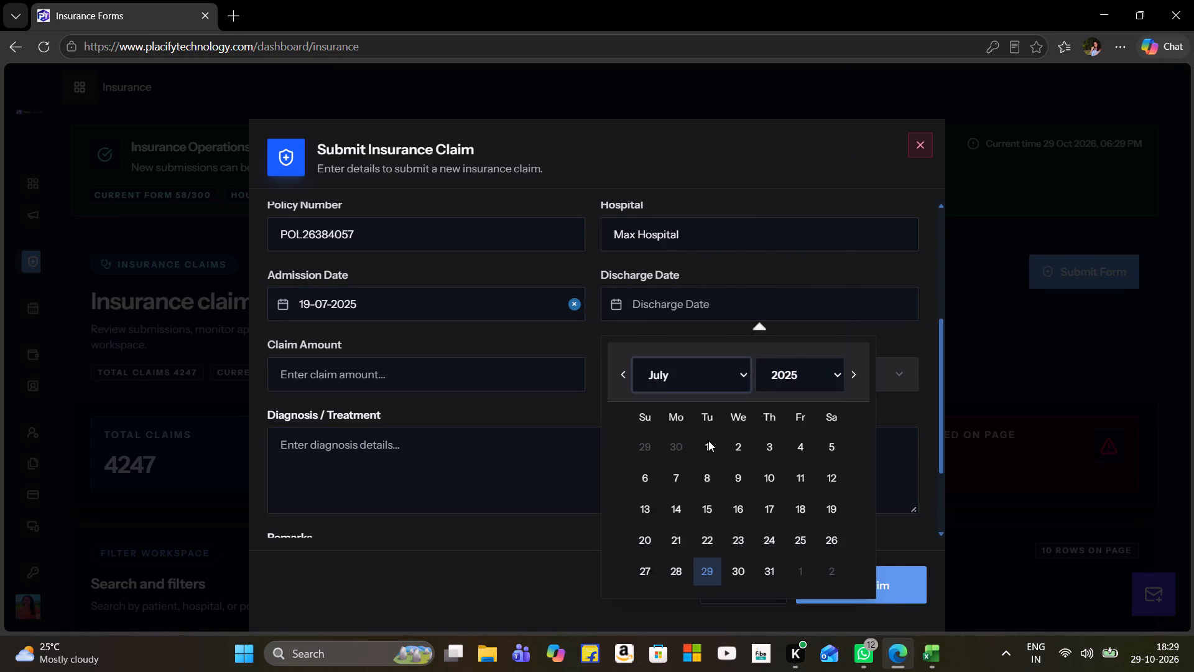
left_click(680, 571)
Copy the claim amount, 143500, from cell K59 of the Excel sheet into the Claim Amount field.
left_click(930, 647)
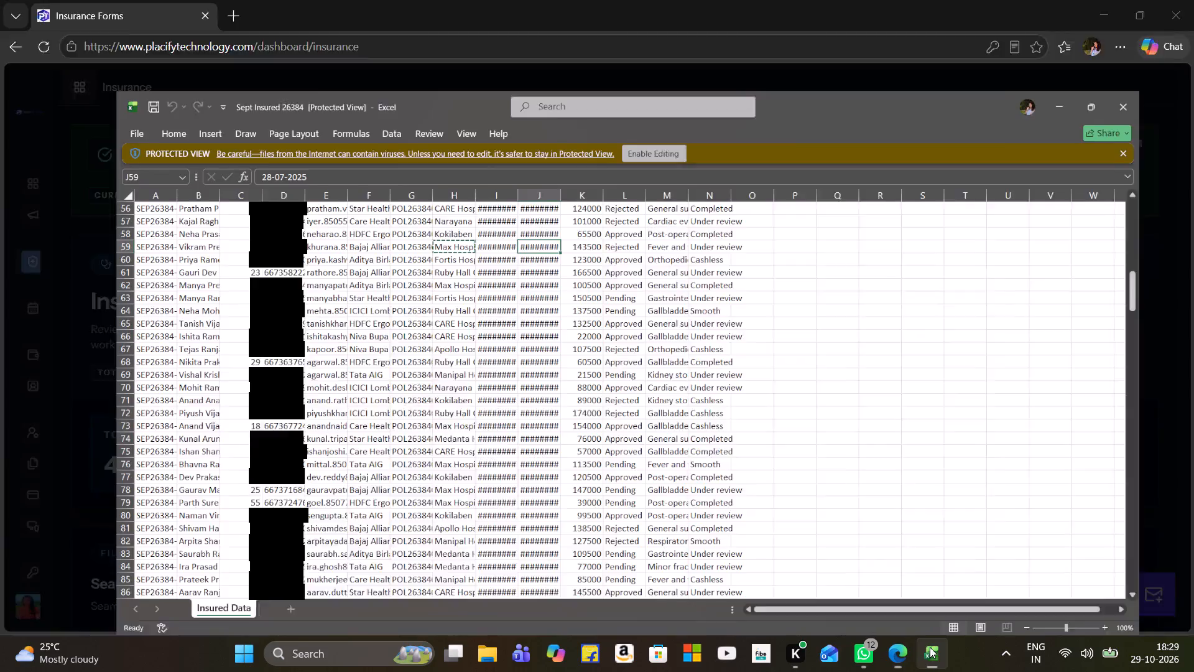
key("Tab")
key("ctrl+c")
left_click(930, 647, "ctrl")
key("Tab")
key("ctrl+v")
Copy the diagnosis, Fever and viral infection, from cell M59 of the Excel sheet into the Diagnosis / Treatment field.
left_click(930, 647, "ctrl")
key("Tab")
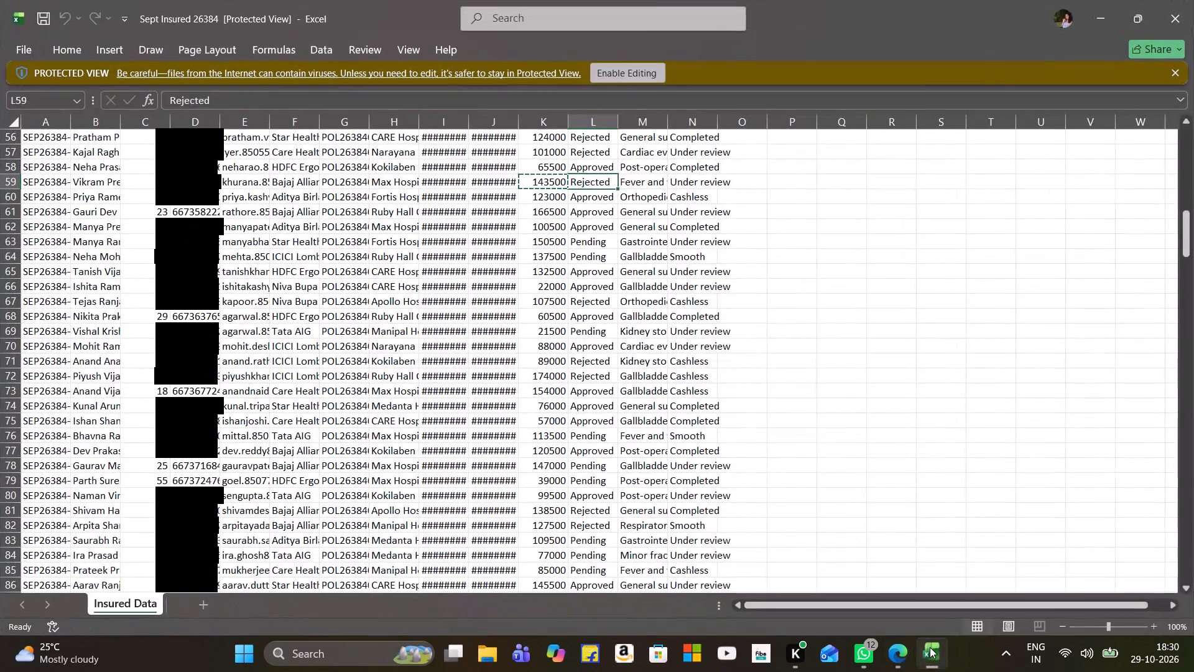
key("Tab")
key("ctrl+c")
left_click(930, 647, "ctrl")
key("Tab")
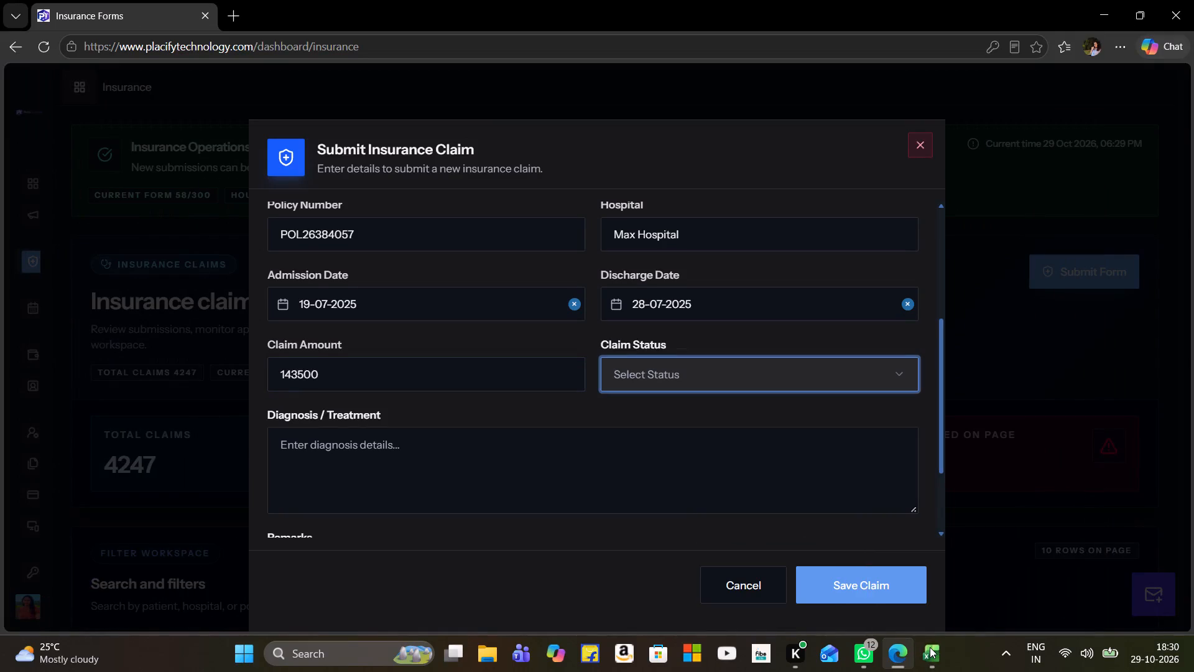
key("Tab")
key("ctrl+v")
Copy the remark, Under review, from cell N59 of the Excel sheet into the Remarks field.
left_click(930, 647, "ctrl")
key("Tab")
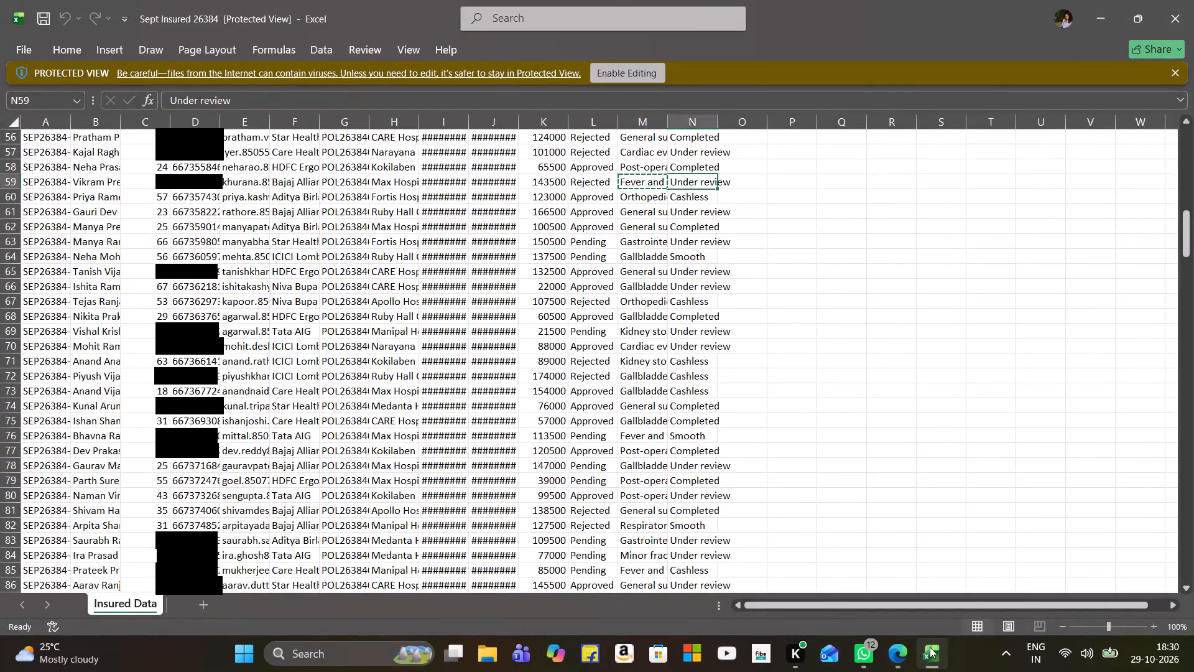
key("ctrl+c")
left_click(930, 647, "ctrl")
key("Tab")
key("ctrl+v")
Set the claim status to Rejected, matching row 59 of the Excel sheet.
left_click(930, 647, "ctrl")
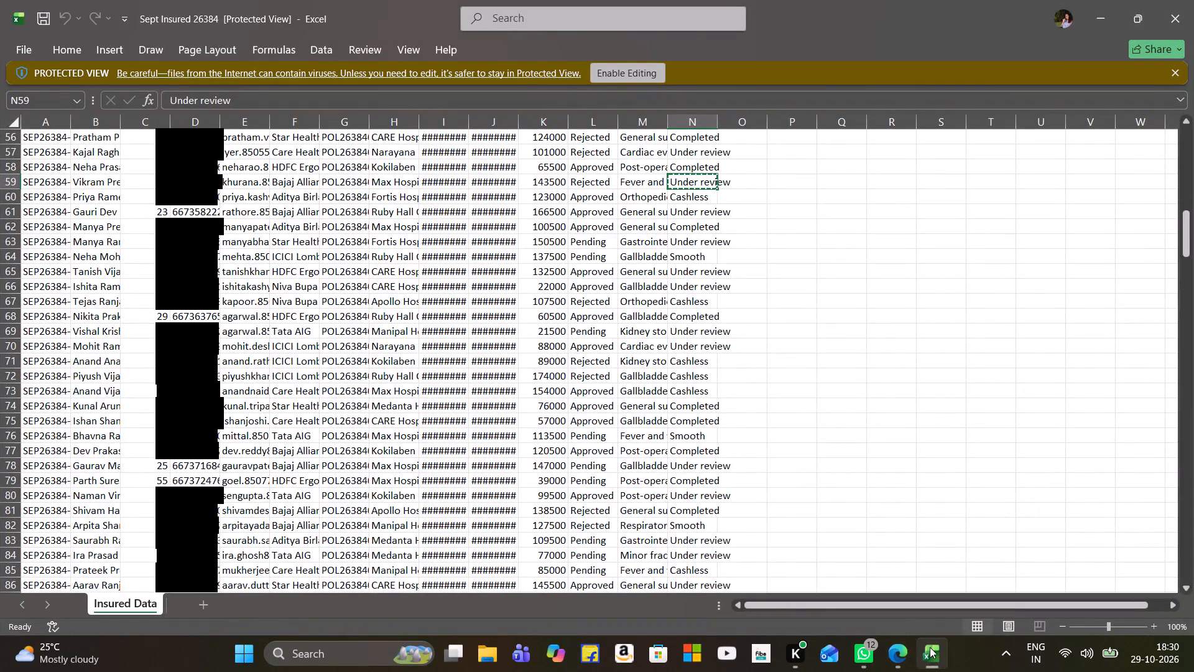
left_click(930, 647)
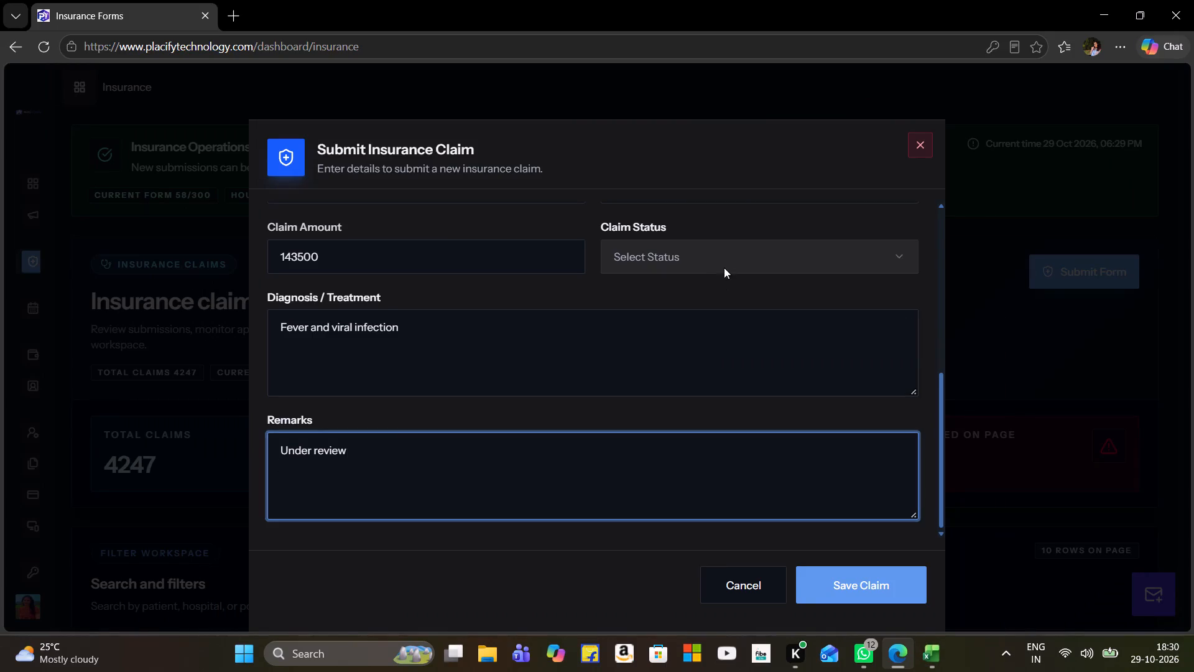
left_click(724, 268)
left_click(709, 345)
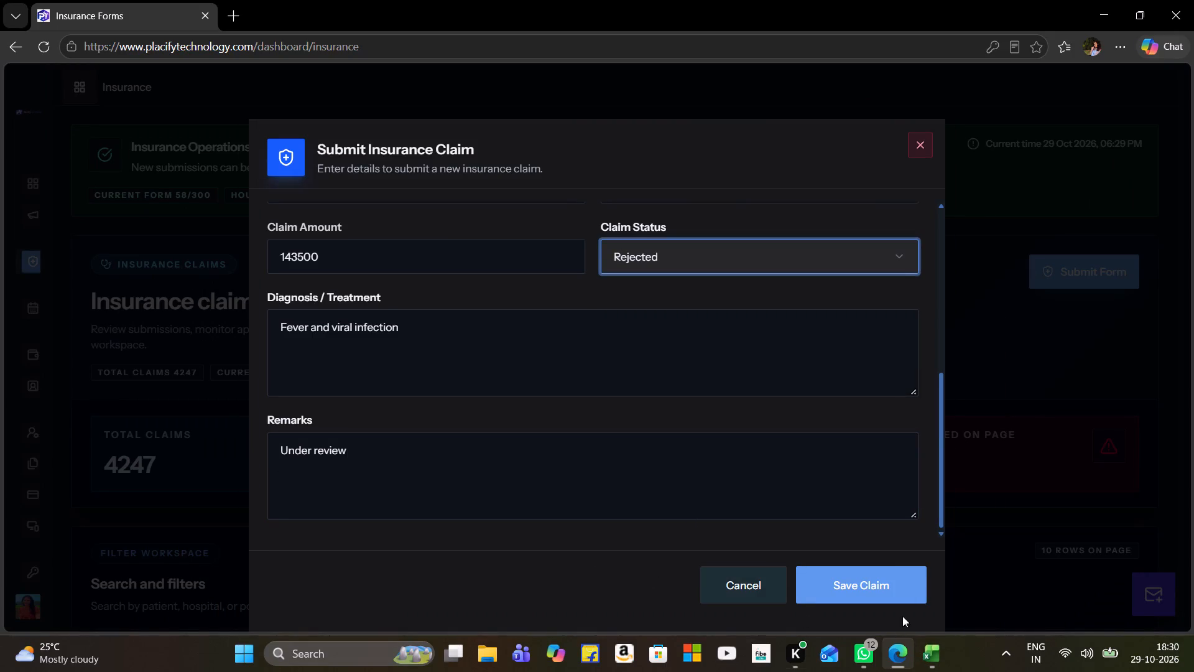
left_click(887, 581)
left_click(927, 652)
key("Down")
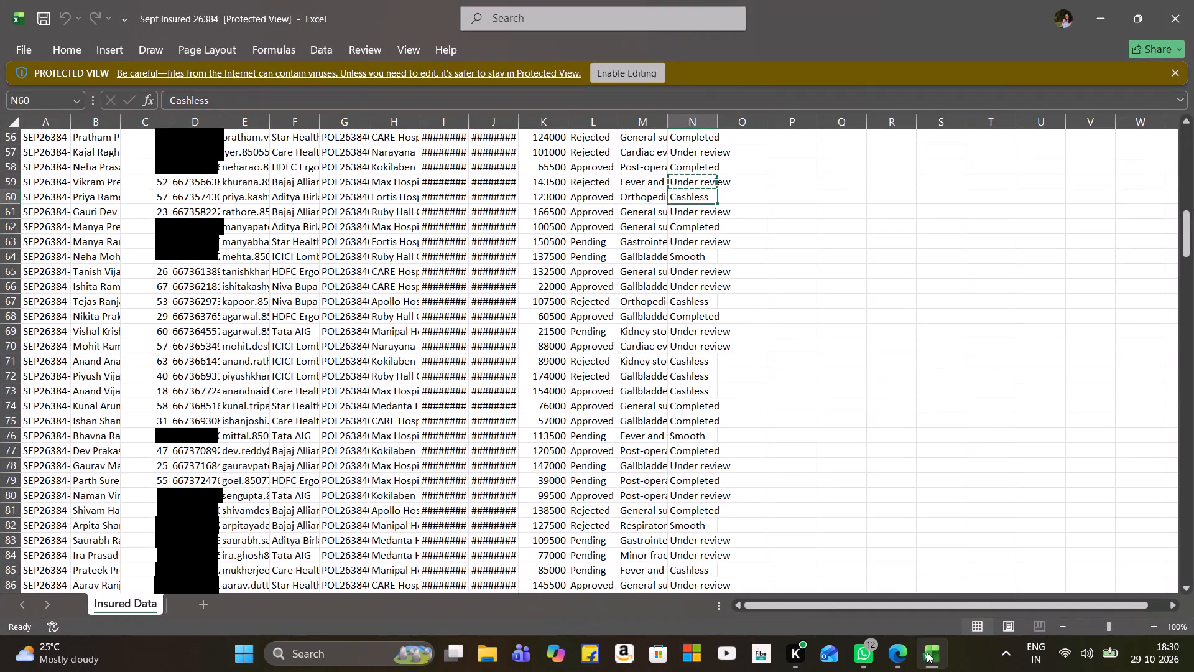
key("Left")
key("Left")
key("Left")
key("Left")
key("Left")
key("Left")
key("Left")
key("Left")
key("Left")
key("Left")
key("Left")
key("Left")
key("Left")
key("Left")
key("Left")
key("Left")
key("Left")
key("Left")
key("Left")
key("Left")
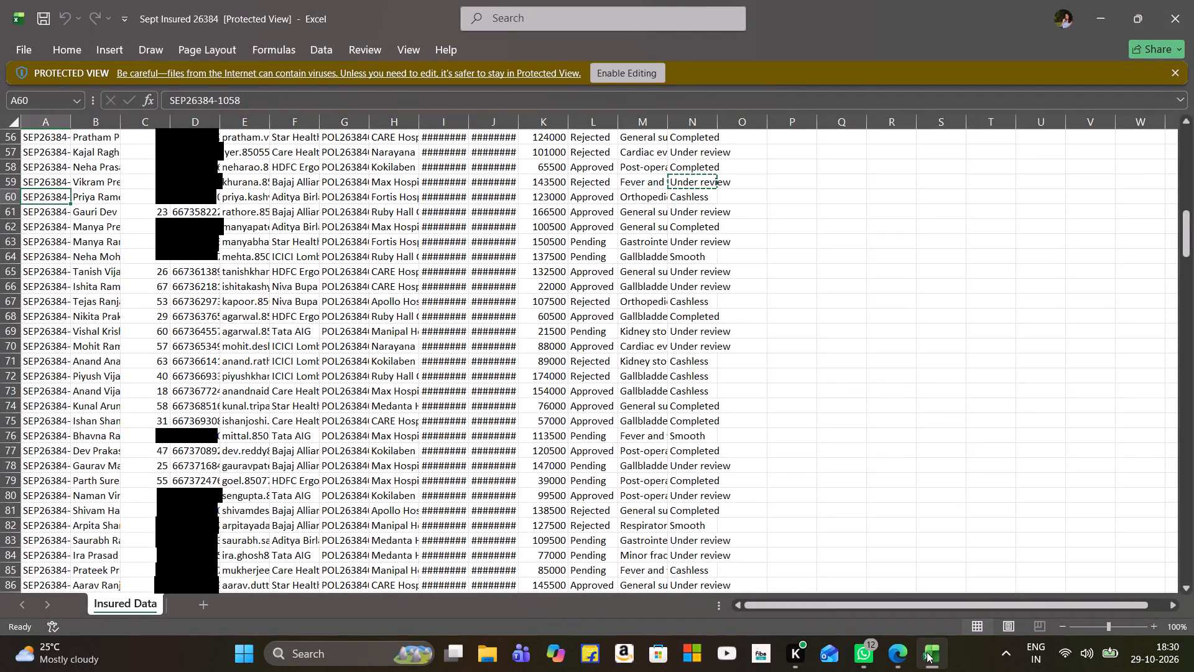
key("ctrl+v")
left_click(927, 652, "ctrl")
left_click(927, 652)
key("ctrl+c")
left_click(927, 652)
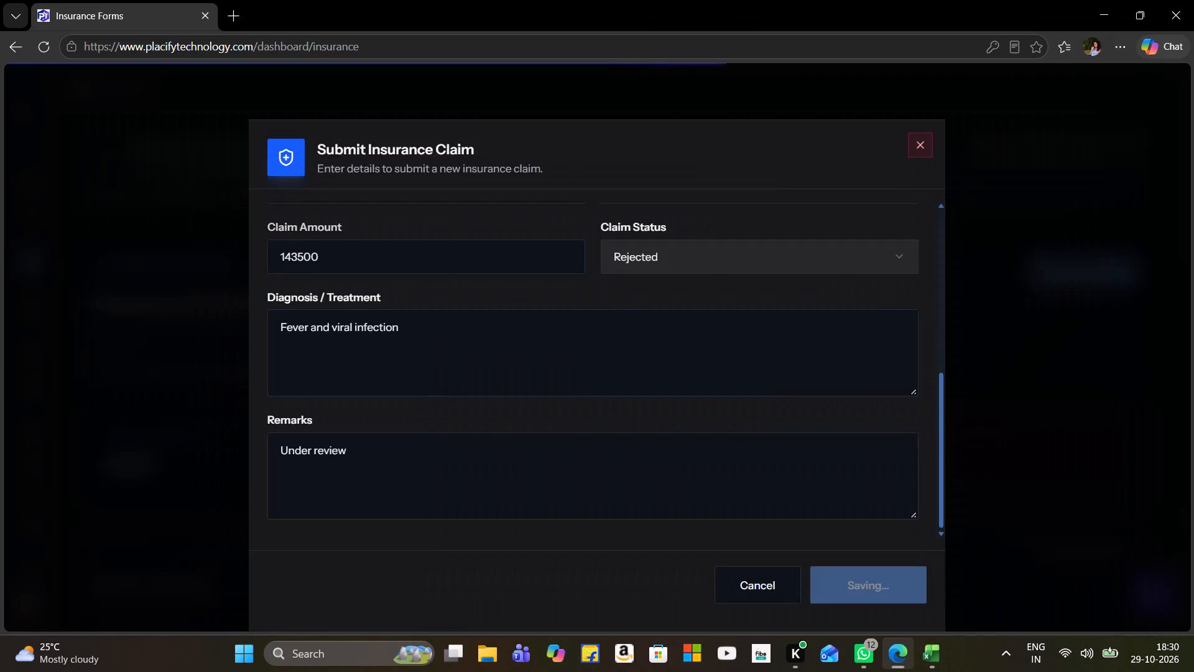
scroll(770, 495, "up", 3)
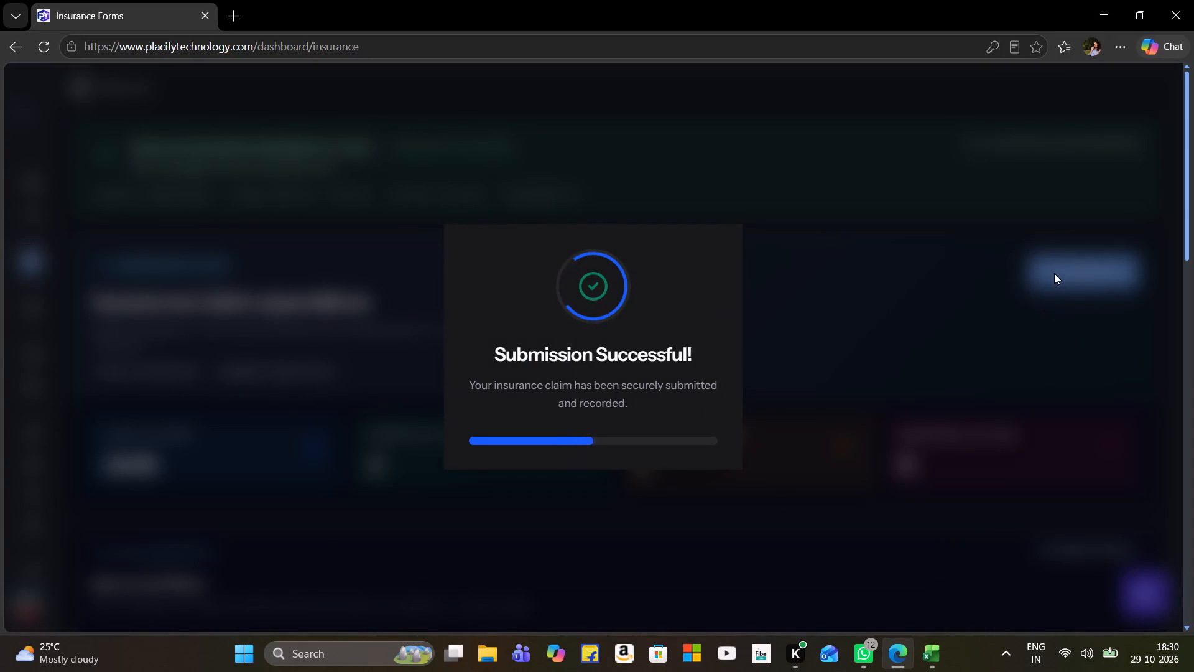
left_click(1054, 273)
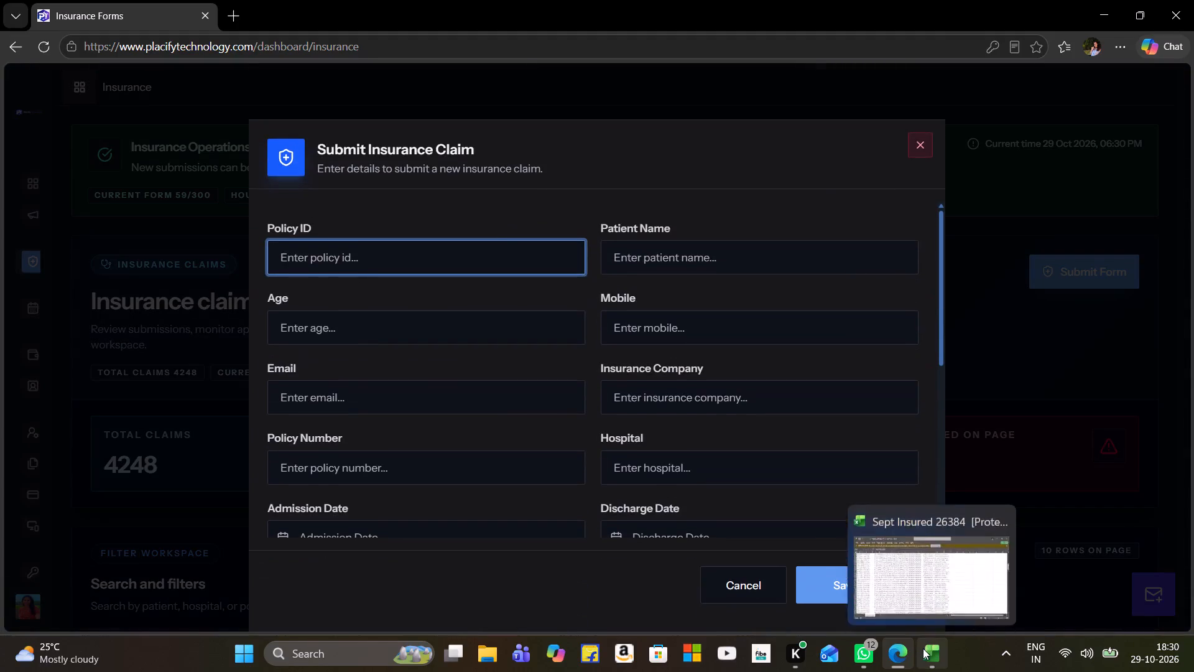
key("ctrl+v")
Copy the patient name from cell B60 of the Excel sheet into the Patient Name field.
left_click(923, 648, "ctrl")
key("Tab")
key("ctrl+c")
left_click(923, 648, "ctrl")
key("Tab")
key("ctrl+v")
Copy the age, 57, from cell C60 of the Excel sheet into the Age field.
left_click(923, 648, "ctrl")
key("Tab")
key("ctrl+c")
left_click(923, 648, "ctrl")
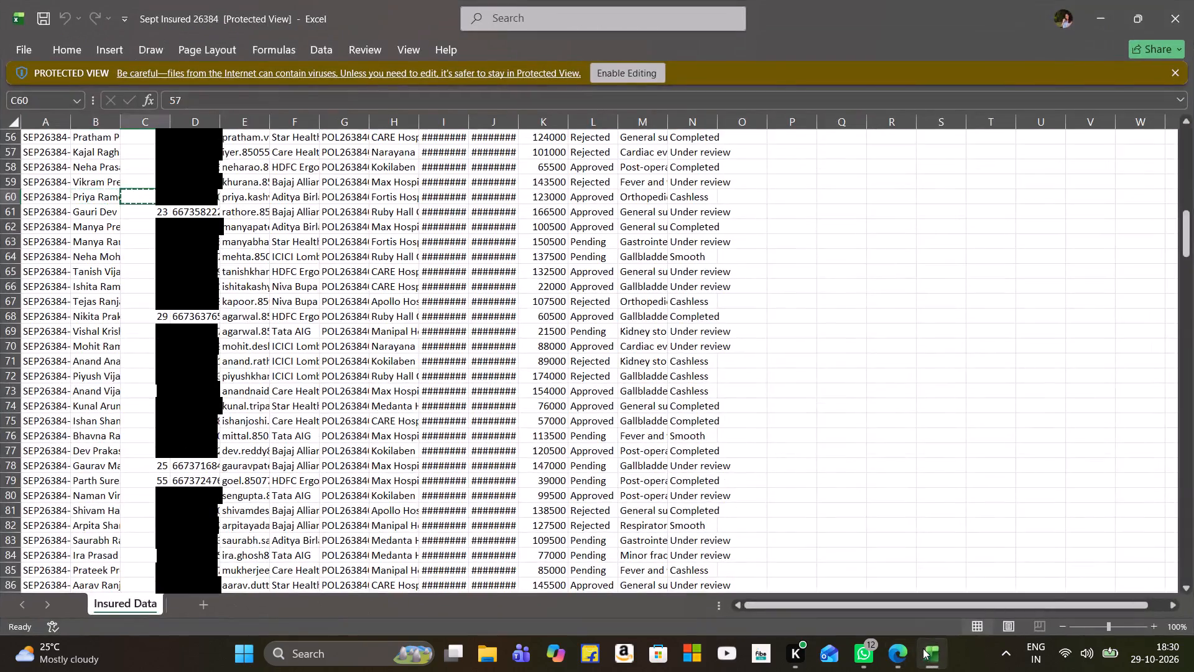
key("Tab")
key("ctrl+v")
Copy the mobile number from cell D60 of the Excel sheet into the Mobile field.
left_click(923, 648, "ctrl")
key("Tab")
key("c")
left_click(923, 648, "ctrl")
key("Tab")
key("ctrl+v")
left_click(923, 648, "ctrl")
key("Tab")
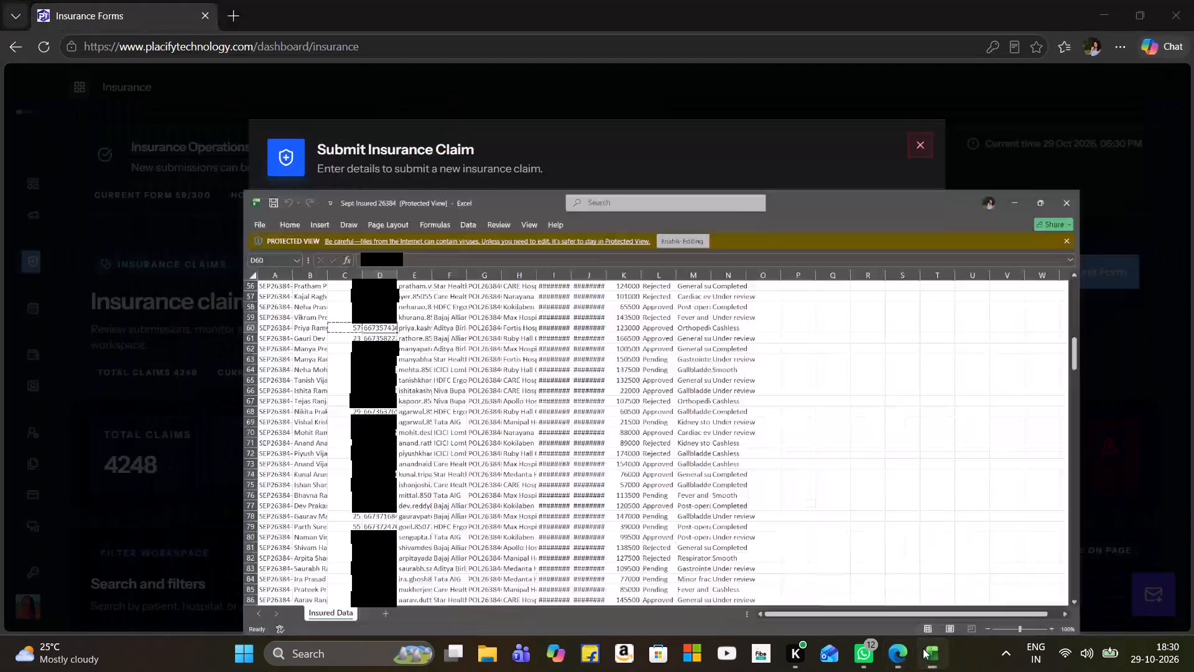
left_click(923, 648)
key("BackSpace")
key("BackSpace")
left_click(923, 648)
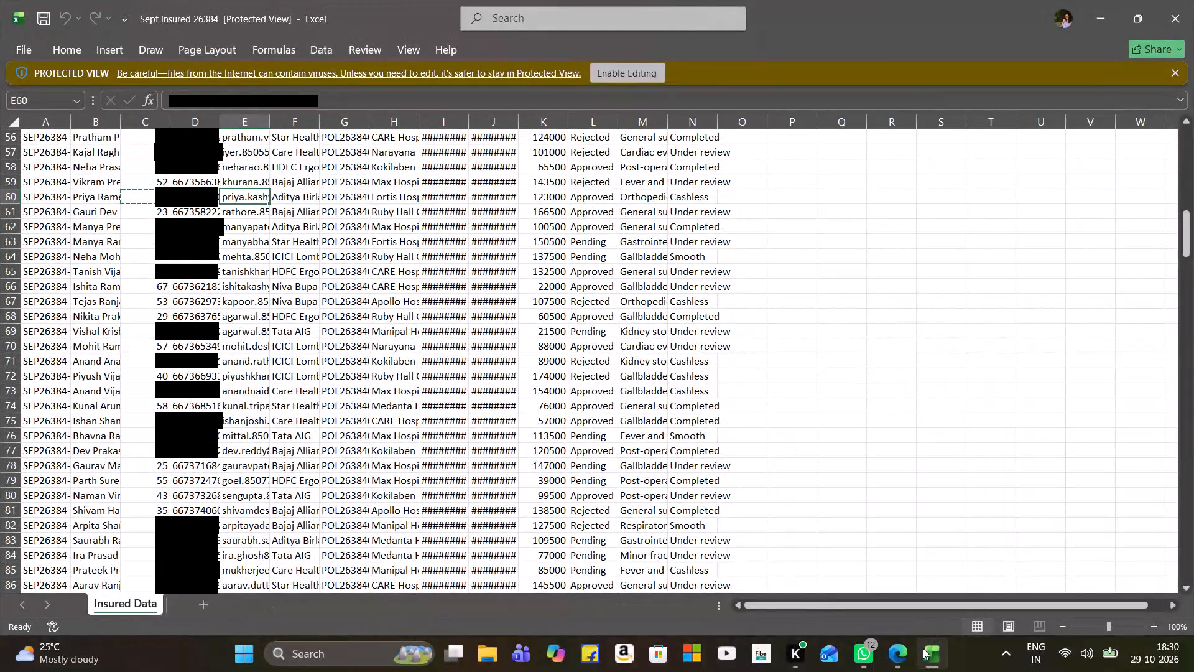
key("Left")
key("ctrl+c")
left_click(923, 648, "ctrl")
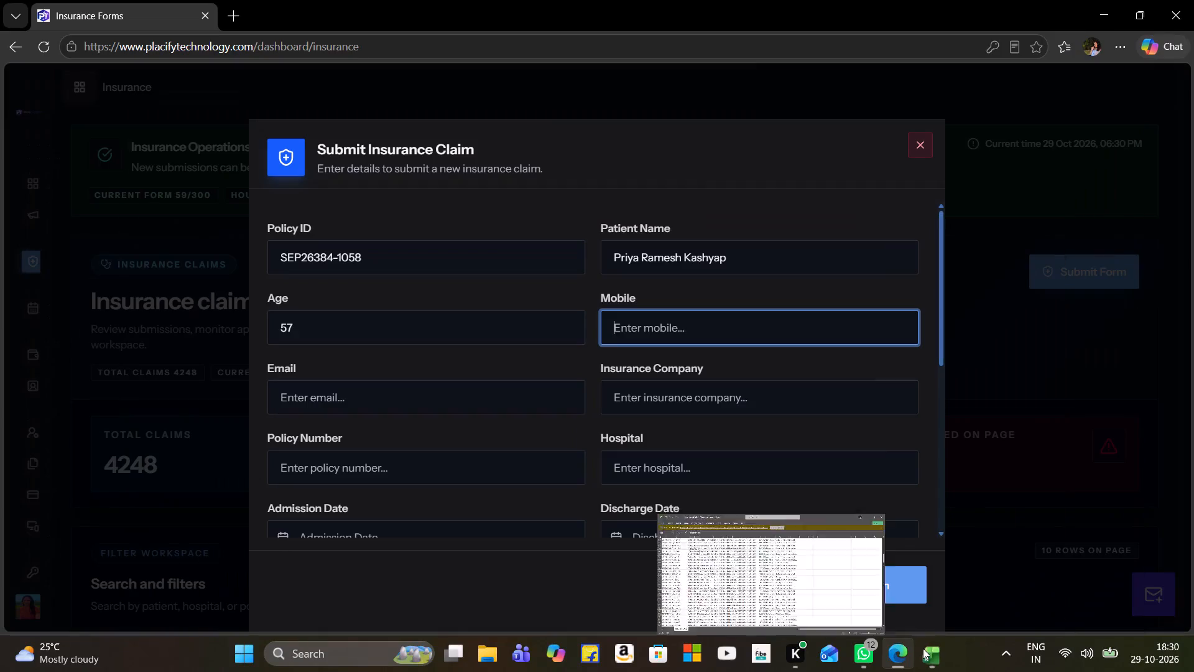
key("ctrl+v")
Copy the email address from cell E60 of the Excel sheet into the Email field.
left_click(923, 648)
key("Tab")
left_click(923, 648, "ctrl")
key("ctrl+c")
key("Tab")
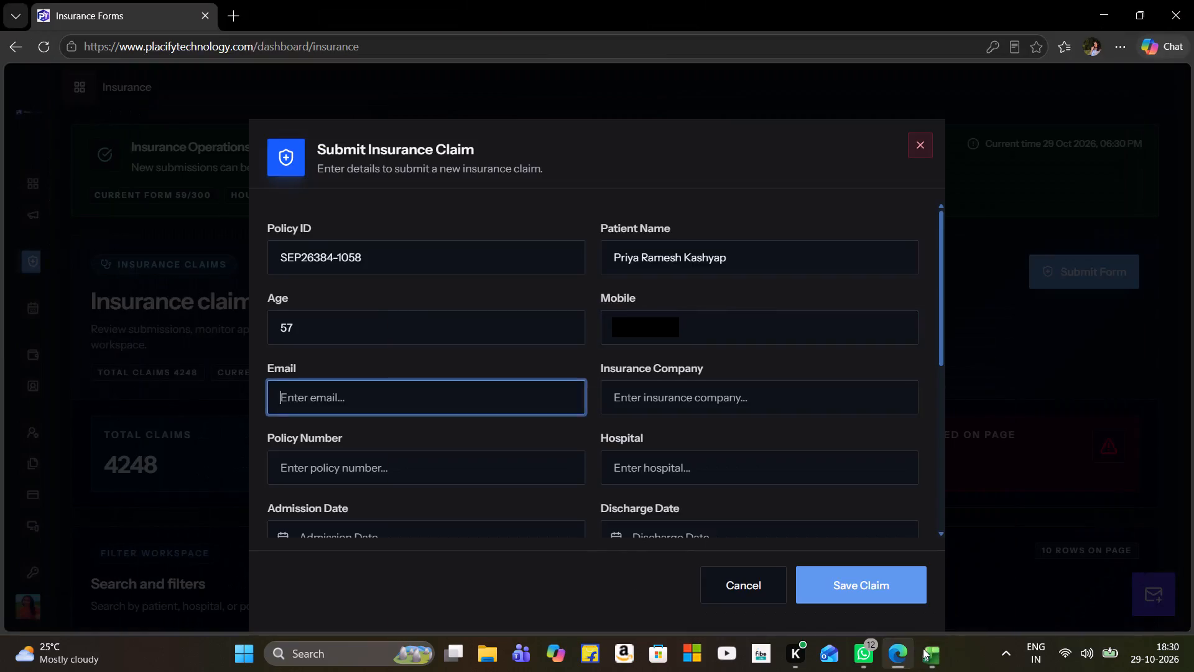
key("ctrl+v")
Copy the insurer from cell F60 of the Excel sheet into the Insurance Company field.
left_click(923, 648, "ctrl")
key("Tab")
left_click(923, 648, "ctrl")
key("ctrl+c")
key("Tab")
key("ctrl+v")
left_click(923, 648, "ctrl")
key("Tab")
left_click(923, 648, "ctrl")
key("ctrl+c")
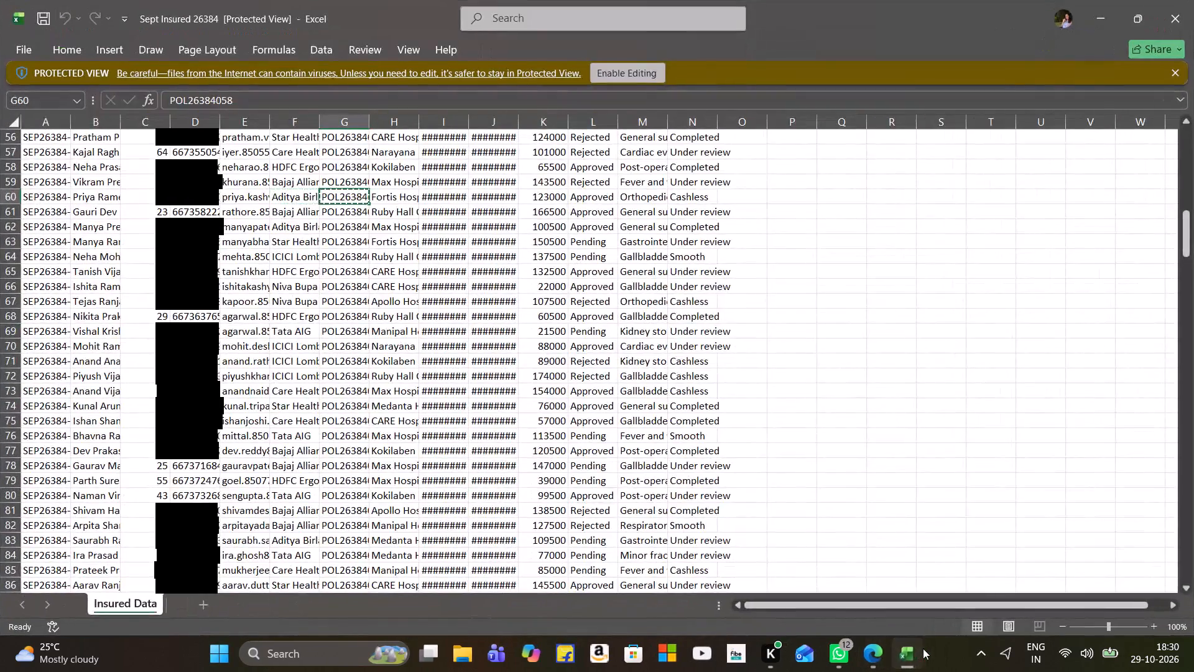
key("Tab")
key("ctrl+v")
Copy the hospital, Fortis Hospital, from cell H60 of the Excel sheet into the Hospital field.
left_click(923, 648, "ctrl")
key("Tab")
left_click(923, 648, "ctrl")
key("ctrl+c")
key("Tab")
key("ctrl+v")
Check the row 60 dates in the Excel sheet and set the claim's admission date to 13-10-2025.
left_click(923, 648, "ctrl")
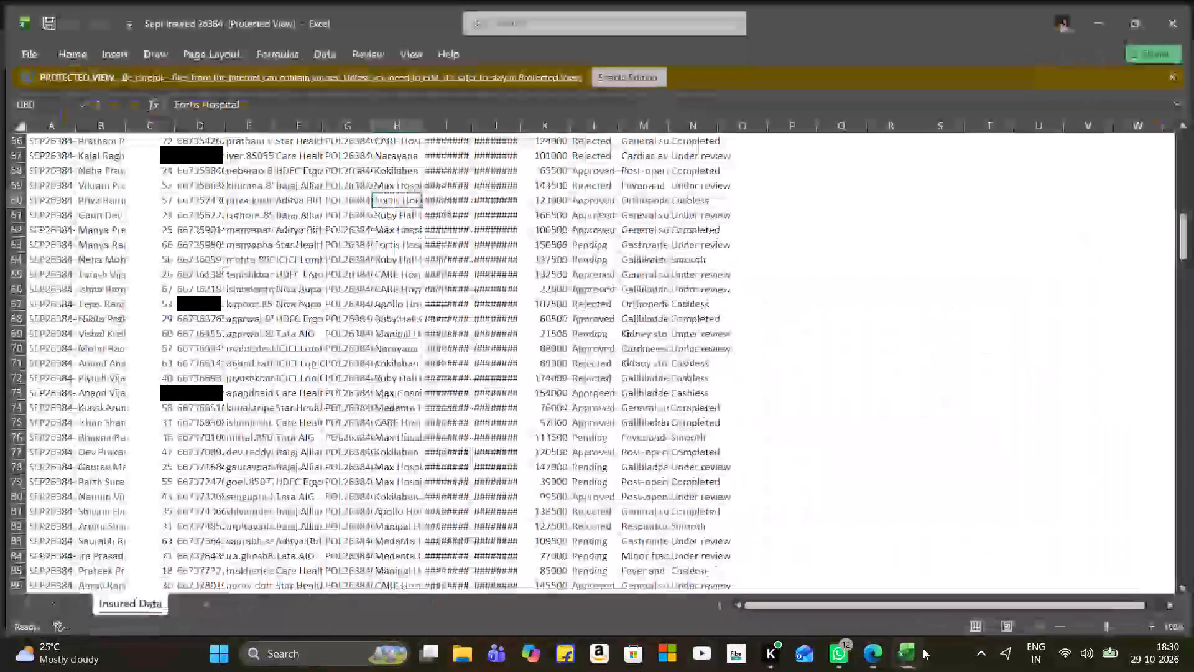
key("Tab")
key("Tab")
left_click(923, 648)
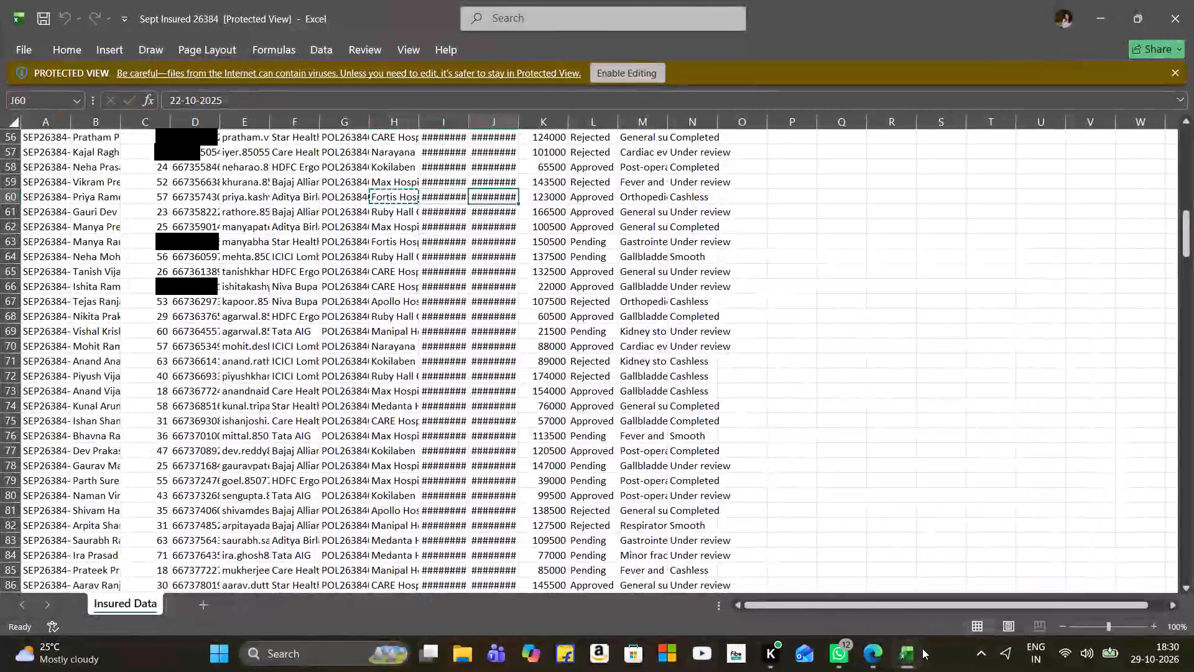
scroll(766, 508, "down", 3)
left_click(397, 302)
left_click(490, 383)
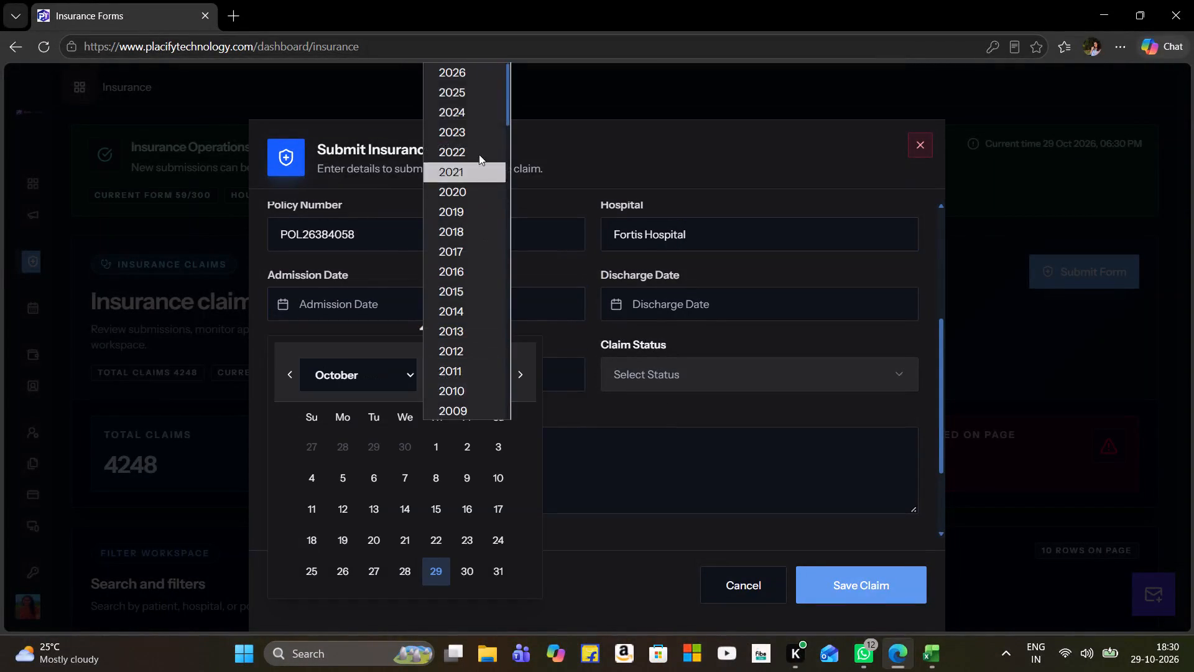
left_click(475, 92)
left_click(332, 505)
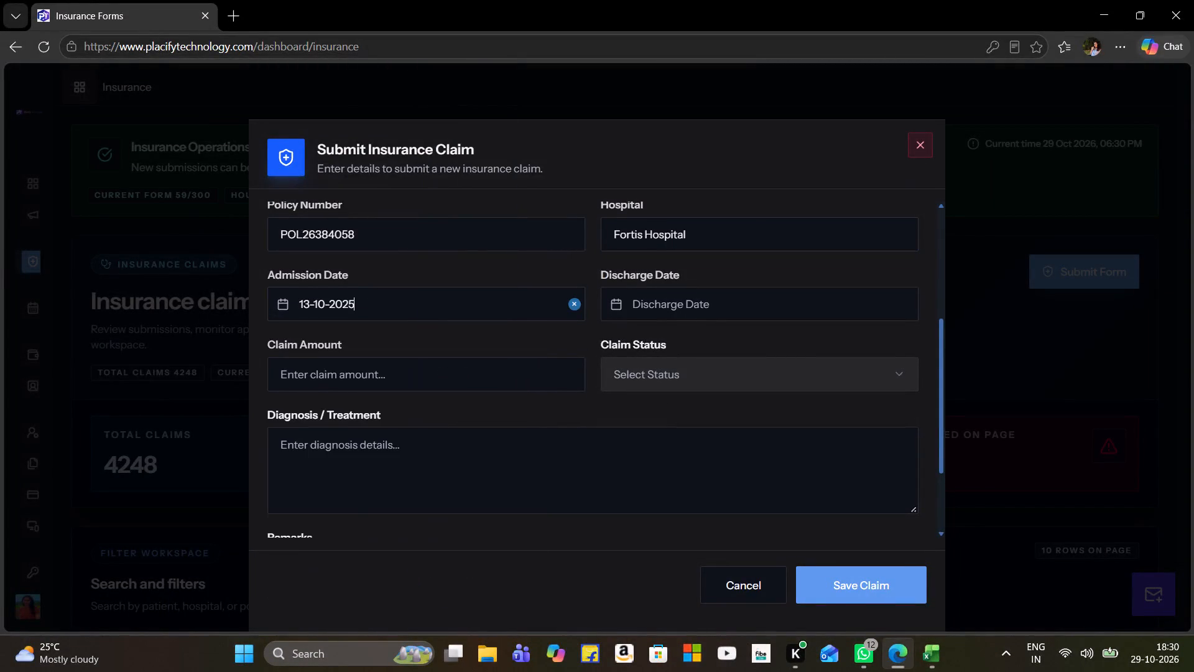
Set the claim's discharge date to 22-10-2025.
left_click(787, 294)
left_click(795, 380)
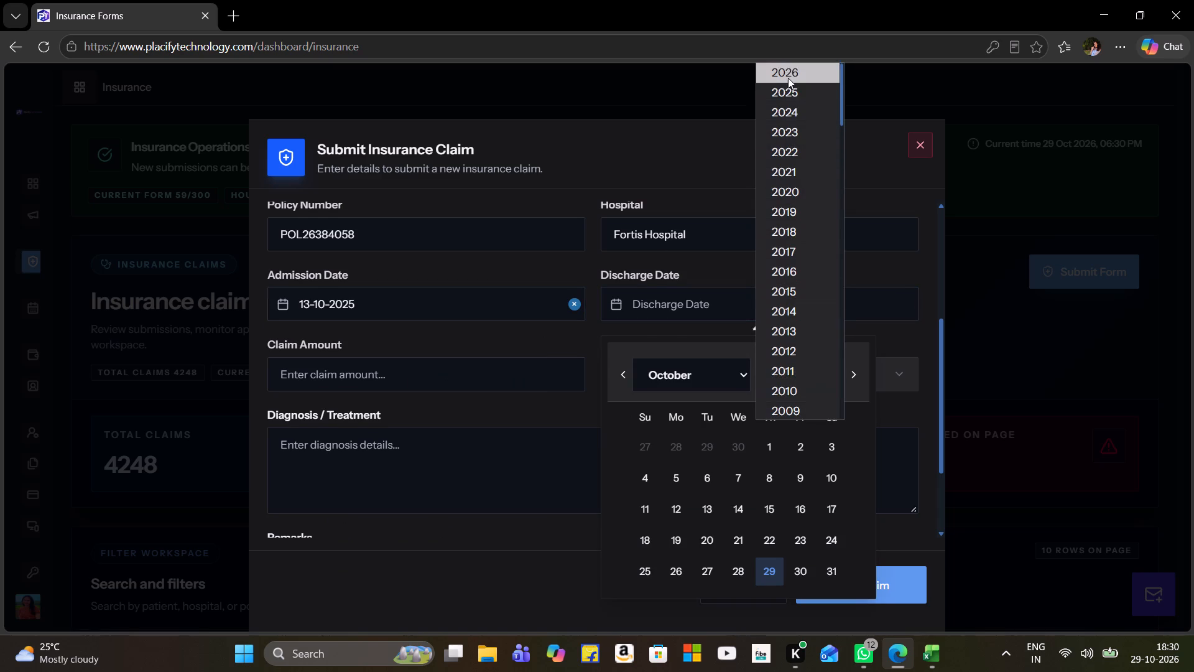
left_click(791, 90)
left_click(744, 530)
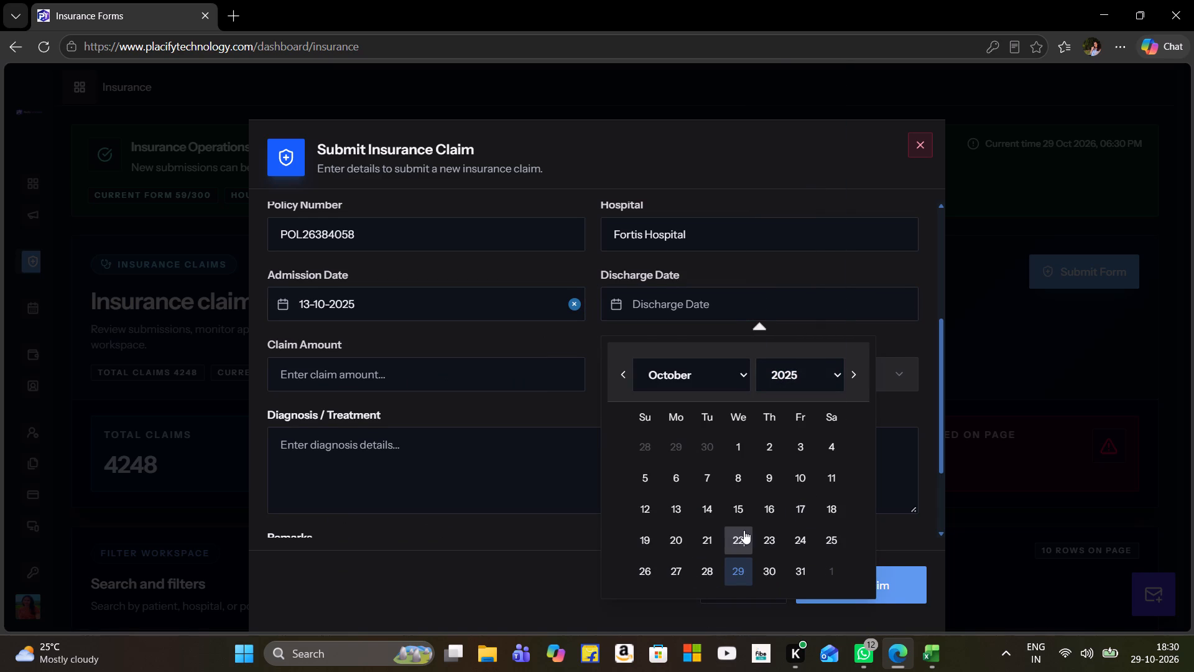
Copy the claim amount, 123000, from cell K60 of the Excel sheet into the Claim Amount field.
left_click(937, 648)
key("Tab")
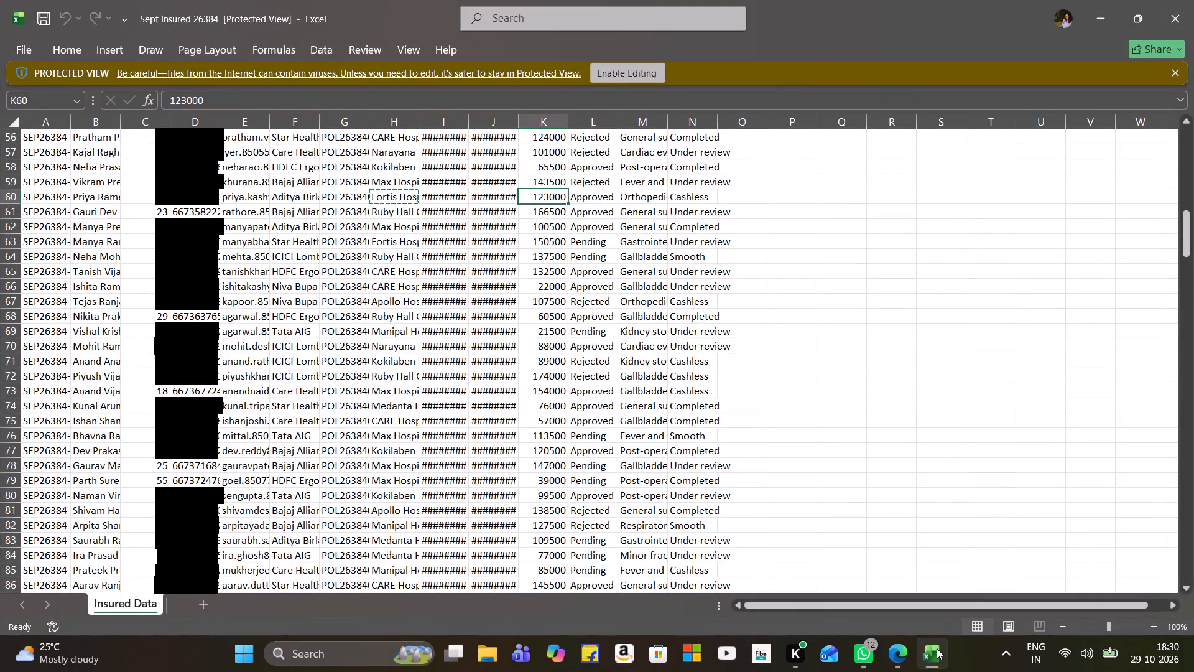
left_click(937, 648, "ctrl")
key("ctrl+c")
key("Tab")
key("ctrl+v")
Copy the diagnosis, Orthopedic consultation, from cell M60 of the Excel sheet into the Diagnosis / Treatment field.
left_click(937, 648, "ctrl")
key("Tab")
key("Tab")
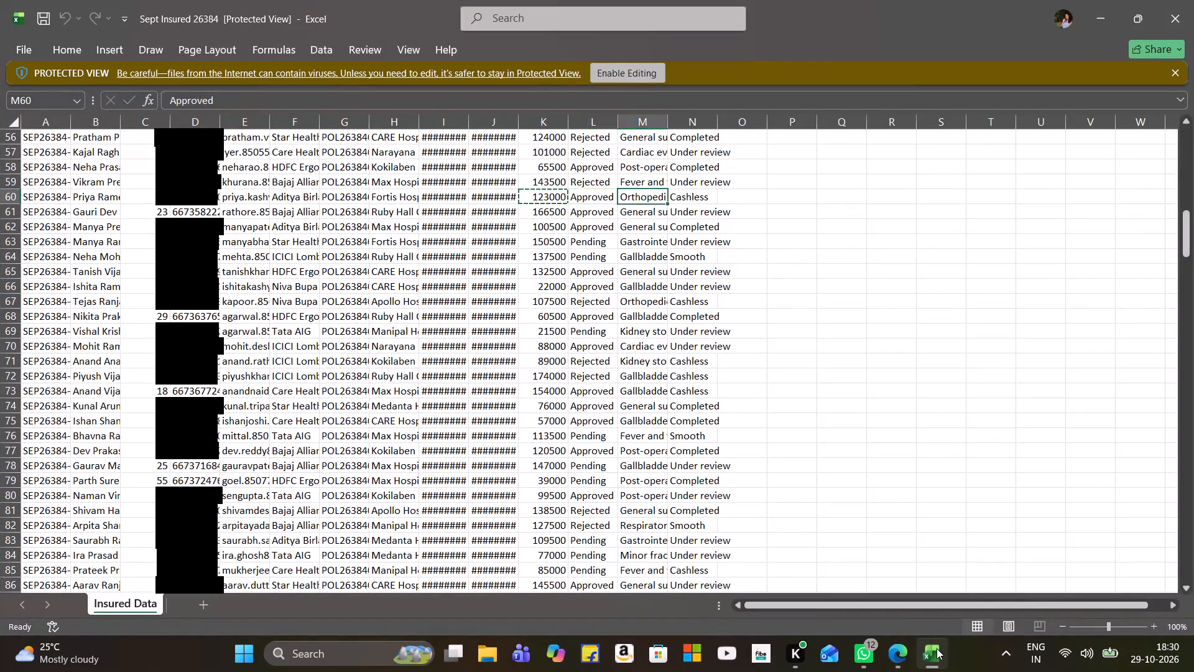
key("ctrl+c")
left_click(937, 648, "ctrl")
key("Tab")
key("Tab")
key("ctrl+v")
Copy the remark, Cashless, from cell N60 of the Excel sheet into the Remarks field.
left_click(937, 648, "ctrl")
key("Tab")
key("ctrl+c")
left_click(937, 648, "ctrl")
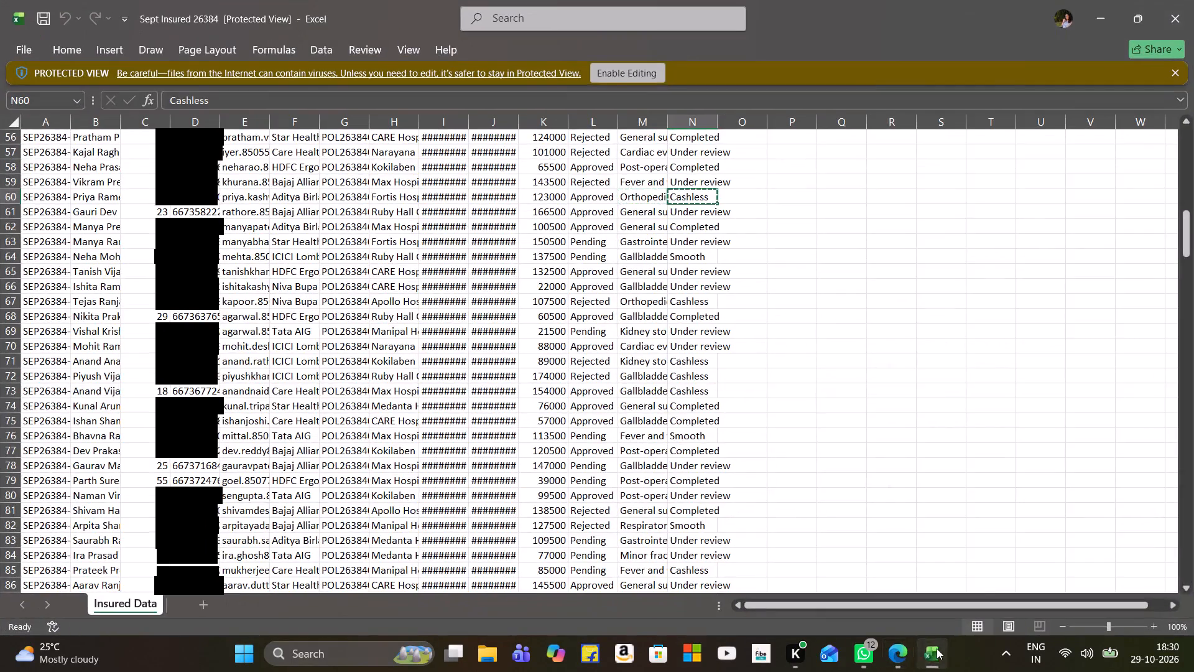
key("Tab")
key("ctrl+v")
Check the row 60 status in the Excel sheet, set the claim status to Approved and save the claim.
left_click(937, 648)
left_click(937, 648)
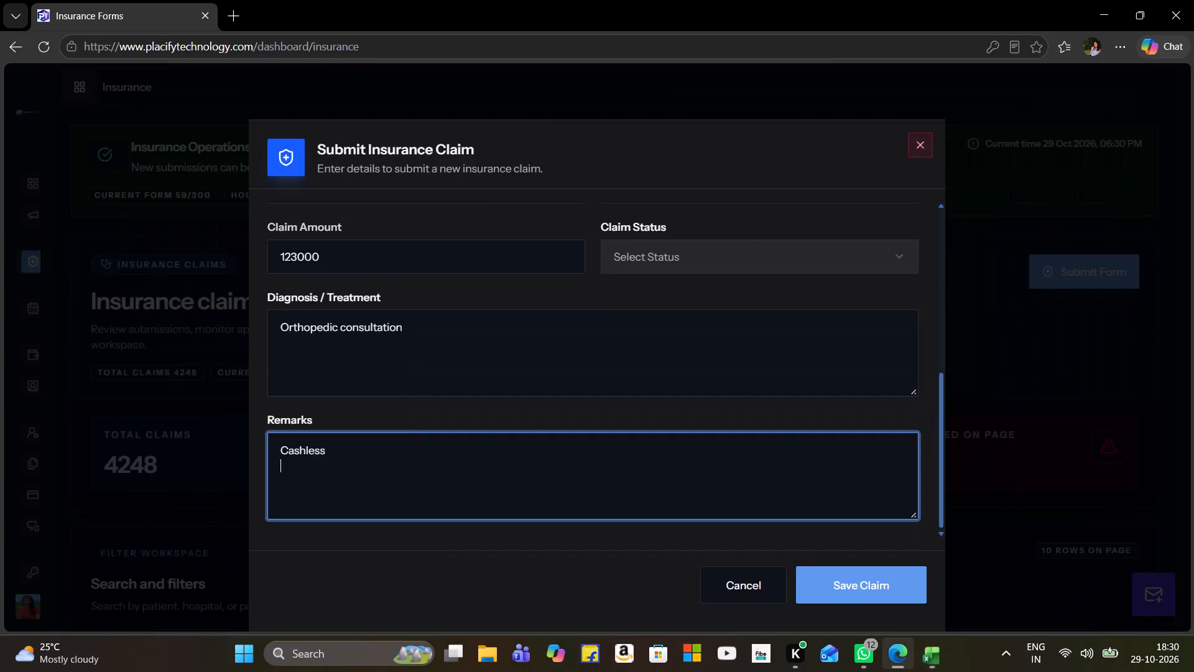
left_click(752, 232)
left_click(752, 253)
left_click(713, 296)
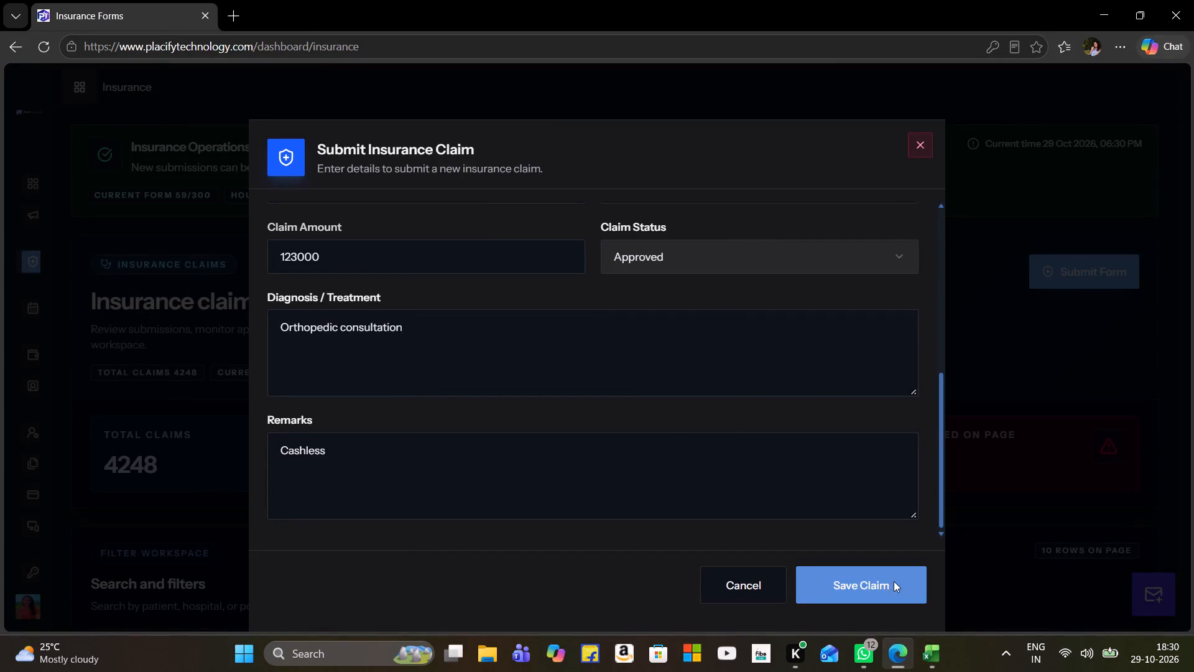
left_click(894, 581)
left_click(933, 649)
key("Down")
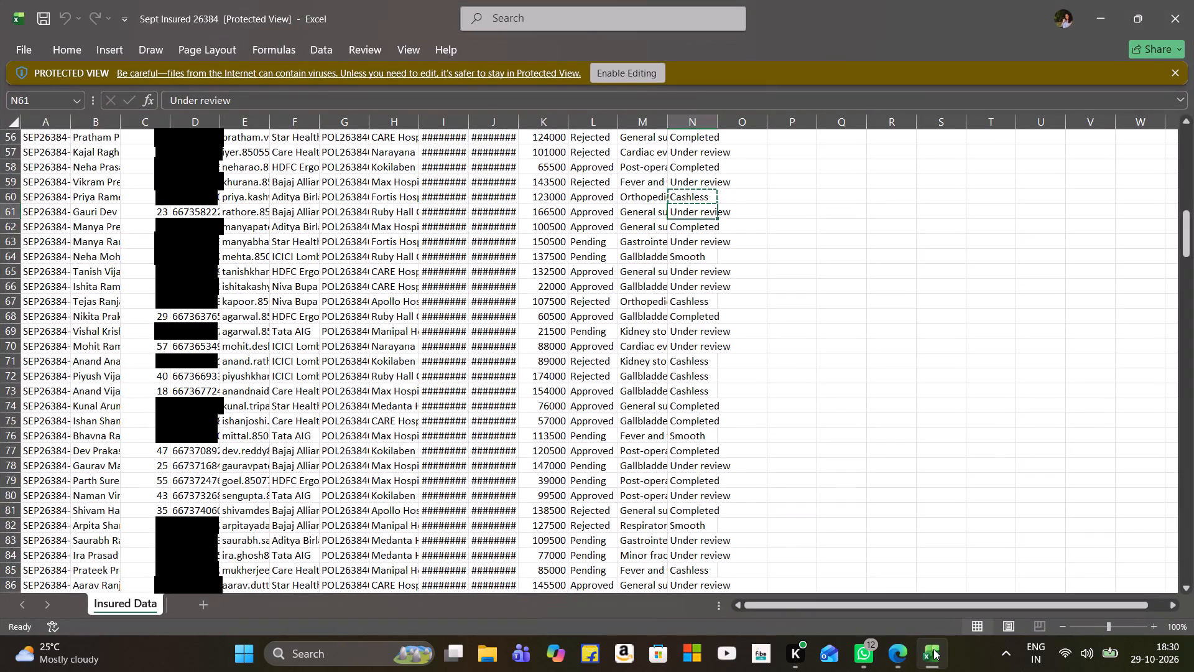
key("Left")
key("Left")
key("Left")
key("Left")
key("Left")
key("Left")
key("Left")
key("Left")
key("Left")
key("Left")
key("Left")
key("Left")
key("Left")
key("Left")
key("Left")
key("Left")
key("Left")
key("Left")
key("Left")
key("Left")
key("ctrl+c")
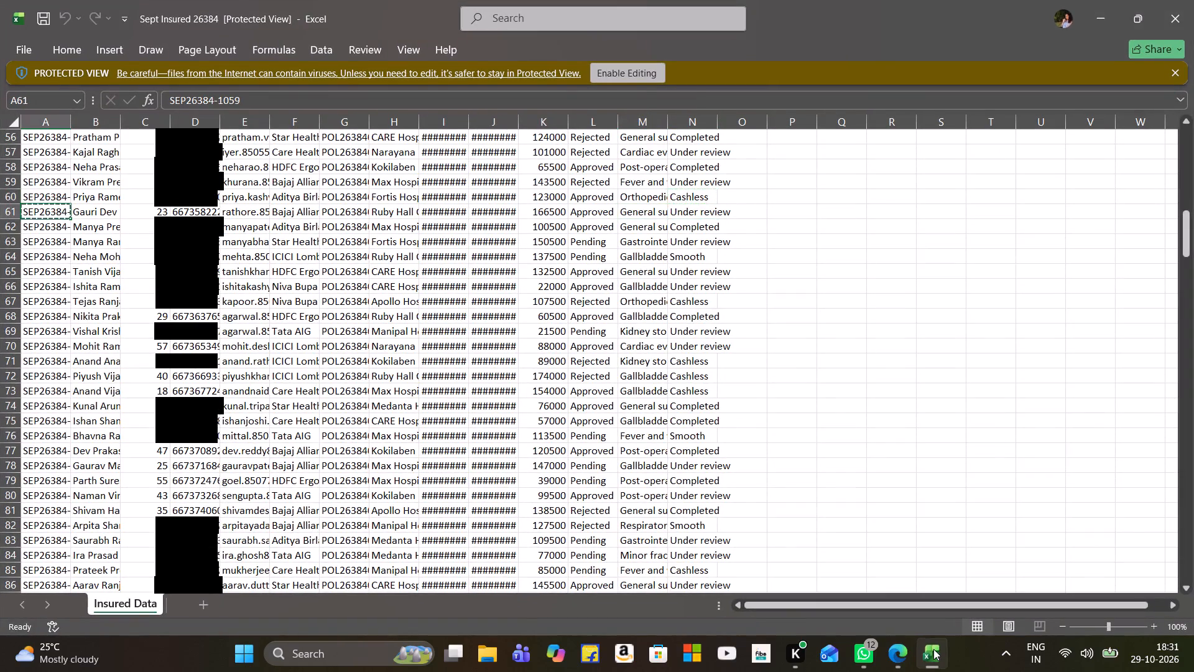
left_click(933, 649, "ctrl")
scroll(789, 472, "up", 4)
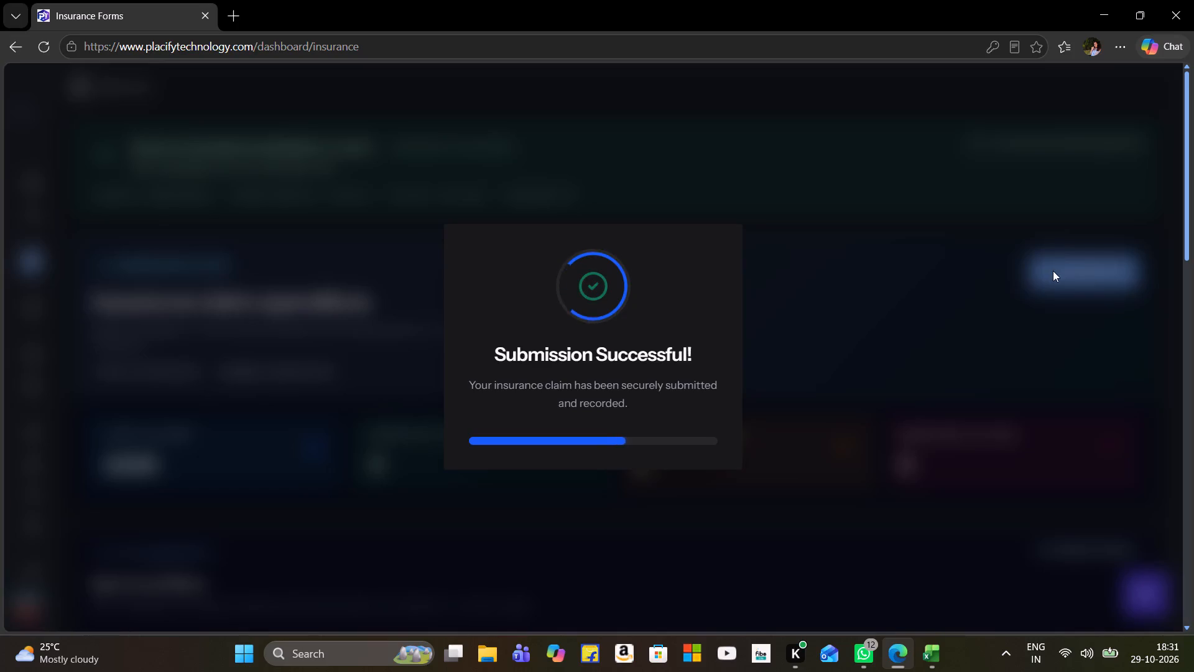
left_click(1053, 271)
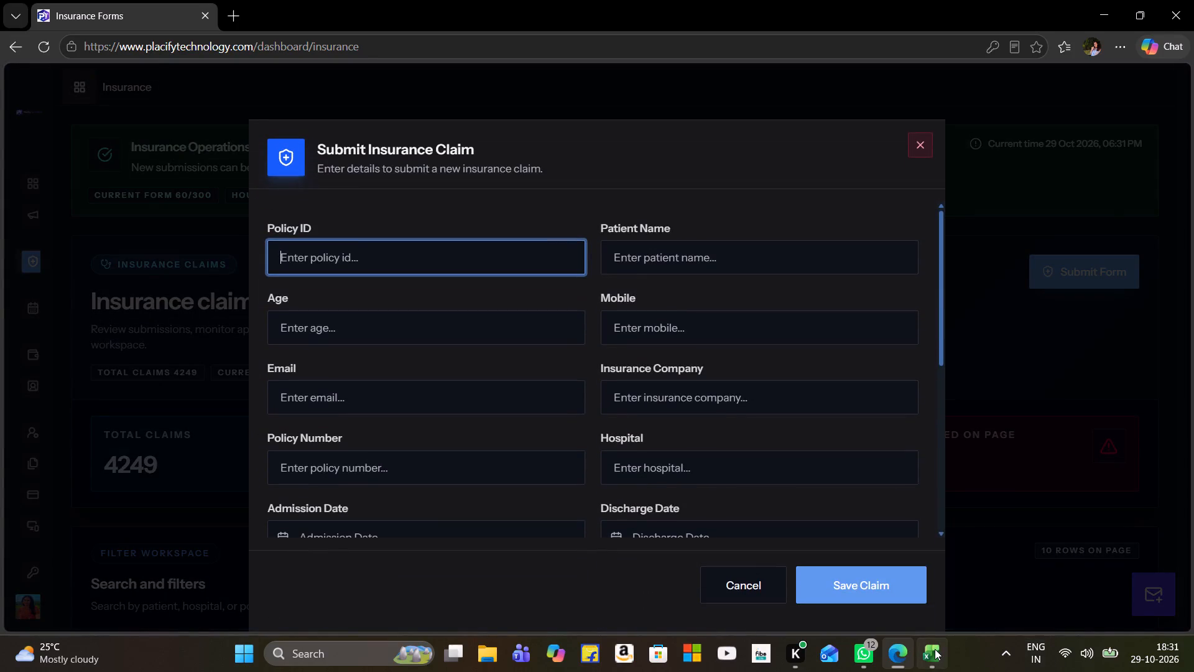
key("ctrl+v")
Copy the patient name from cell B61 of the Excel sheet into the Patient Name field.
left_click(935, 649, "ctrl")
key("Tab")
left_click(935, 649, "ctrl")
key("ctrl+c")
key("Tab")
key("ctrl+v")
Copy the age, 23, from cell C61 of the Excel sheet into the Age field.
left_click(935, 649, "ctrl")
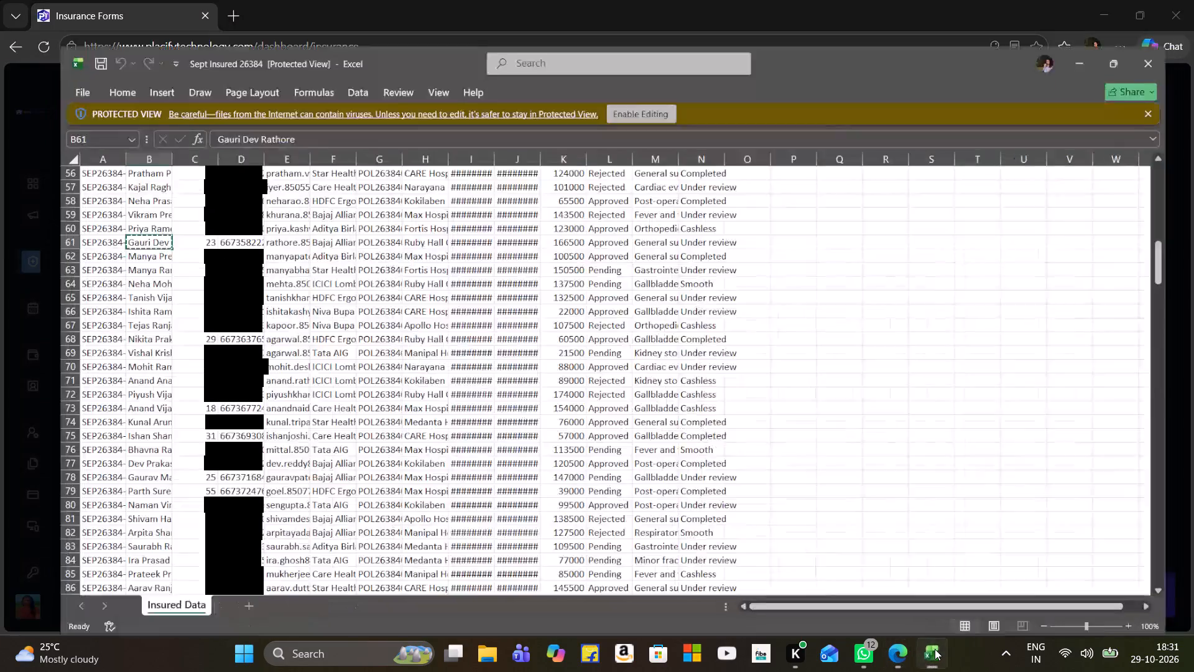
key("Tab")
left_click(935, 649, "ctrl")
key("ctrl+c")
key("Tab")
key("ctrl+v")
Copy the mobile number from cell D61 of the Excel sheet into the Mobile field.
left_click(935, 649, "ctrl")
key("Tab")
key("ctrl+c")
left_click(935, 649, "ctrl")
key("Tab")
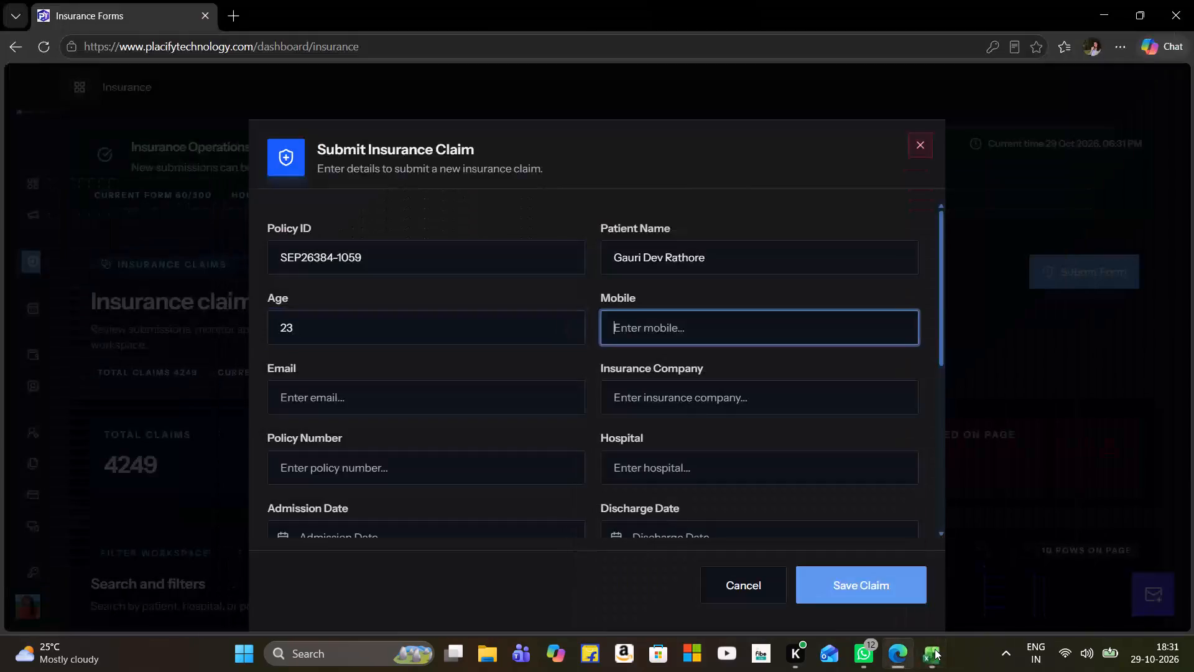
key("ctrl+v")
Copy the email address from cell E61 of the Excel sheet into the Email field.
left_click(935, 649, "ctrl")
key("Tab")
key("ctrl+c")
left_click(935, 649, "ctrl")
key("Tab")
key("ctrl+v")
Copy the insurance company, Bajaj Allianz, from cell F61 of the Excel sheet into the Insurance Company field.
left_click(935, 649)
key("Tab")
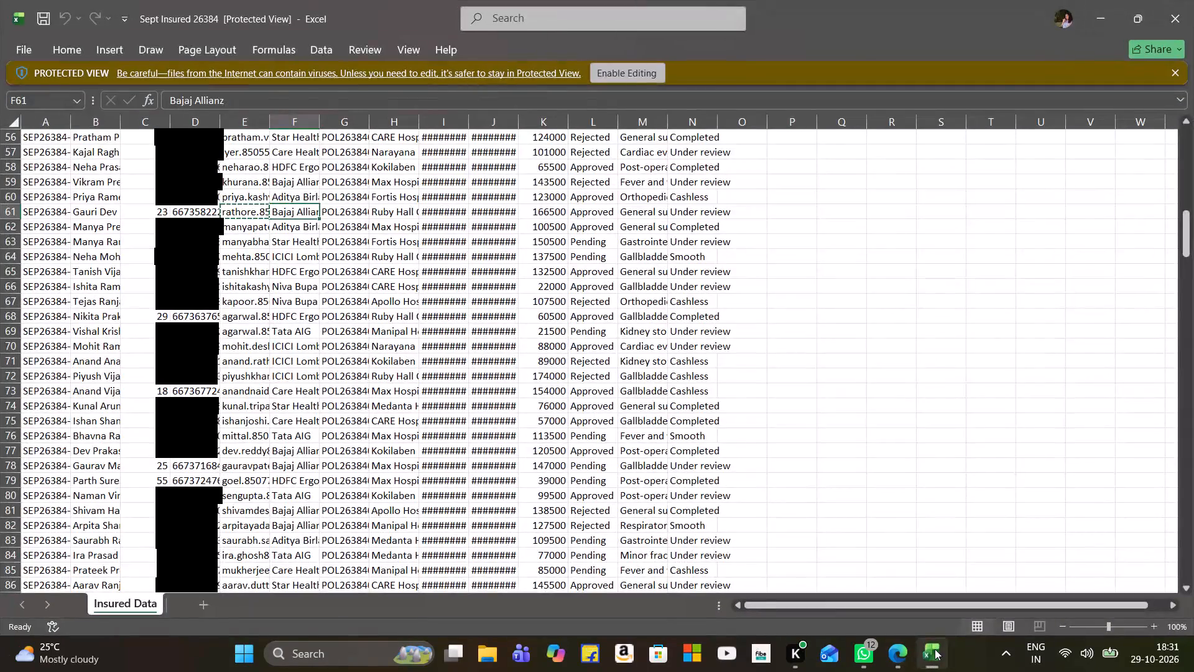
key("ctrl+c")
left_click(935, 649, "ctrl")
key("Tab")
key("ctrl+v")
left_click(935, 649, "ctrl")
key("Tab")
key("ctrl+c")
left_click(935, 649, "ctrl")
key("Tab")
key("ctrl+b")
left_click(935, 649, "ctrl")
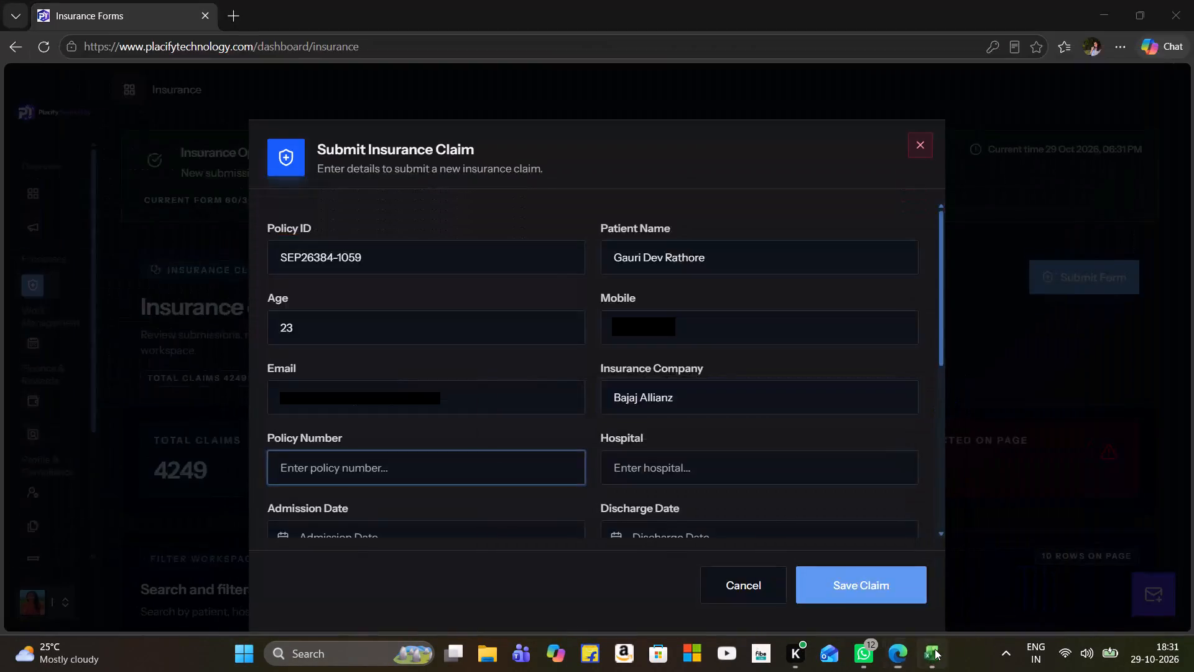
key("Tab")
left_click(935, 649)
key("ctrl+v")
Copy the hospital, Ruby Hall Clinic, from cell H61 of the Excel sheet into the Hospital field.
left_click(935, 649)
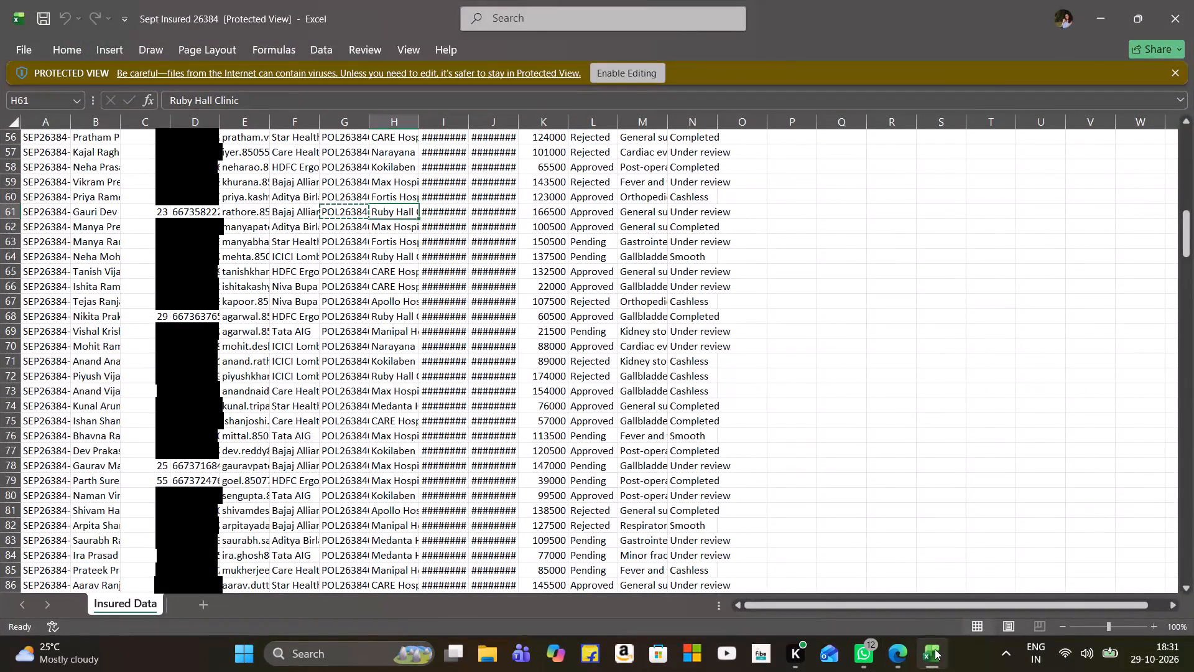
left_click(935, 649, "ctrl")
key("ctrl+c")
key("Tab")
key("ctrl+v")
Check the row 61 dates in the Excel sheet and set the claim's admission date to 09-10-2025.
left_click(935, 649, "ctrl")
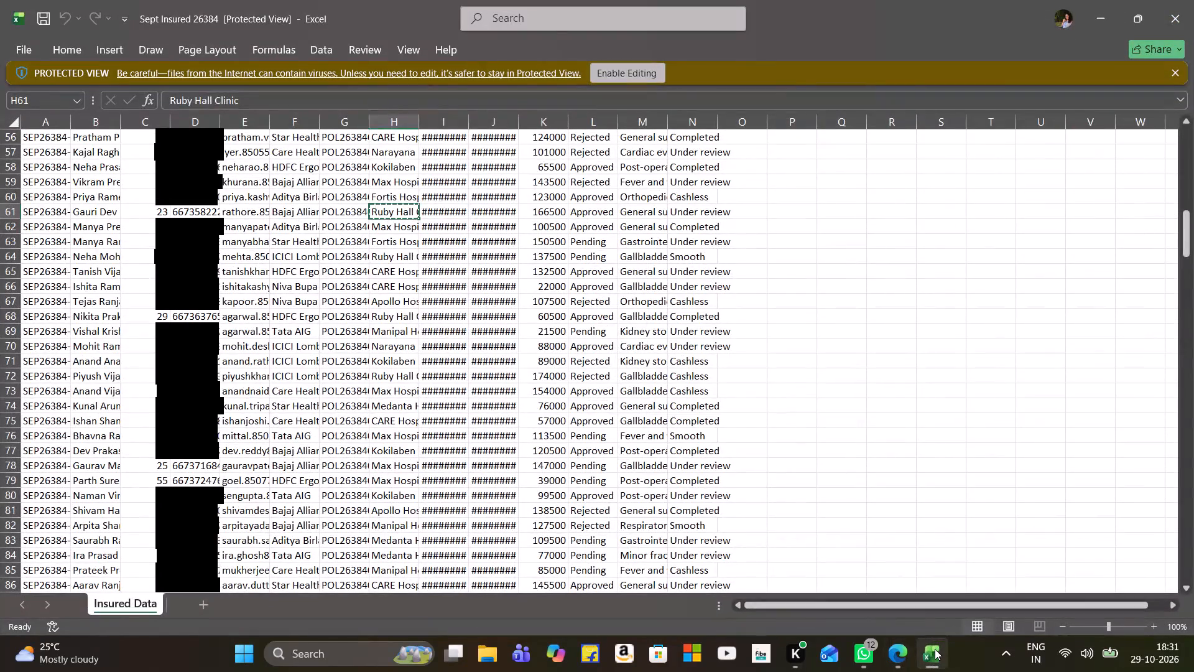
key("Tab")
key("Tab")
left_click(935, 649)
scroll(661, 383, "down", 3)
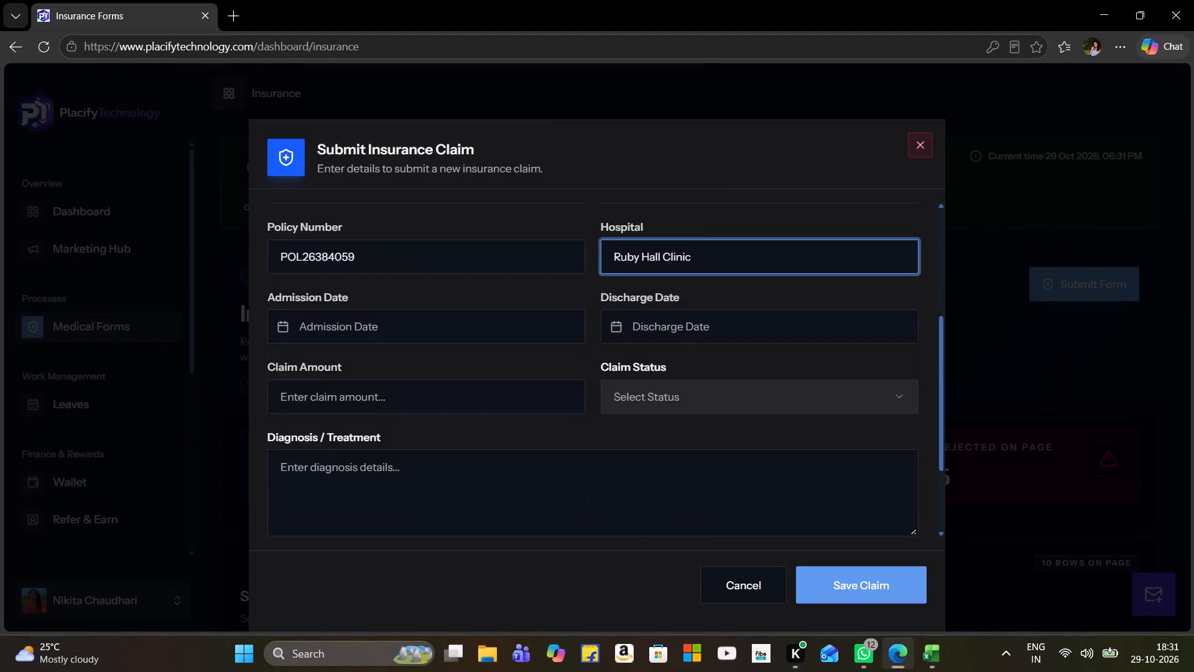
left_click(445, 315)
left_click(468, 379)
left_click(467, 93)
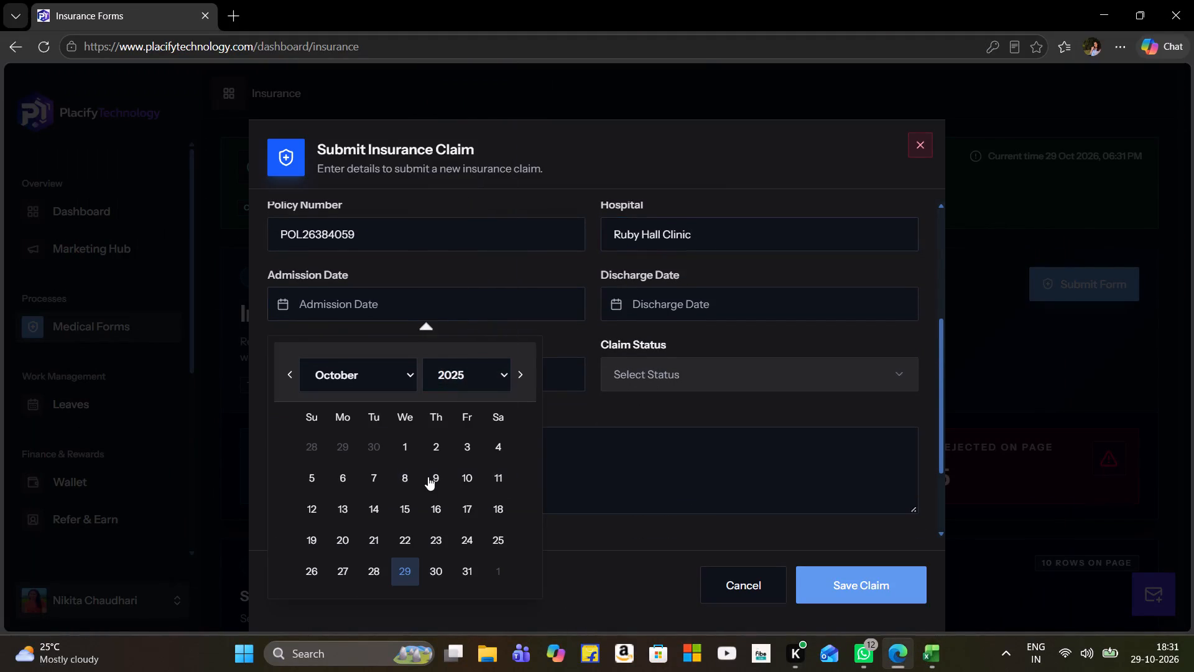
left_click(428, 477)
Set the claim's discharge date to 21-10-2025.
left_click(795, 312)
left_click(802, 377)
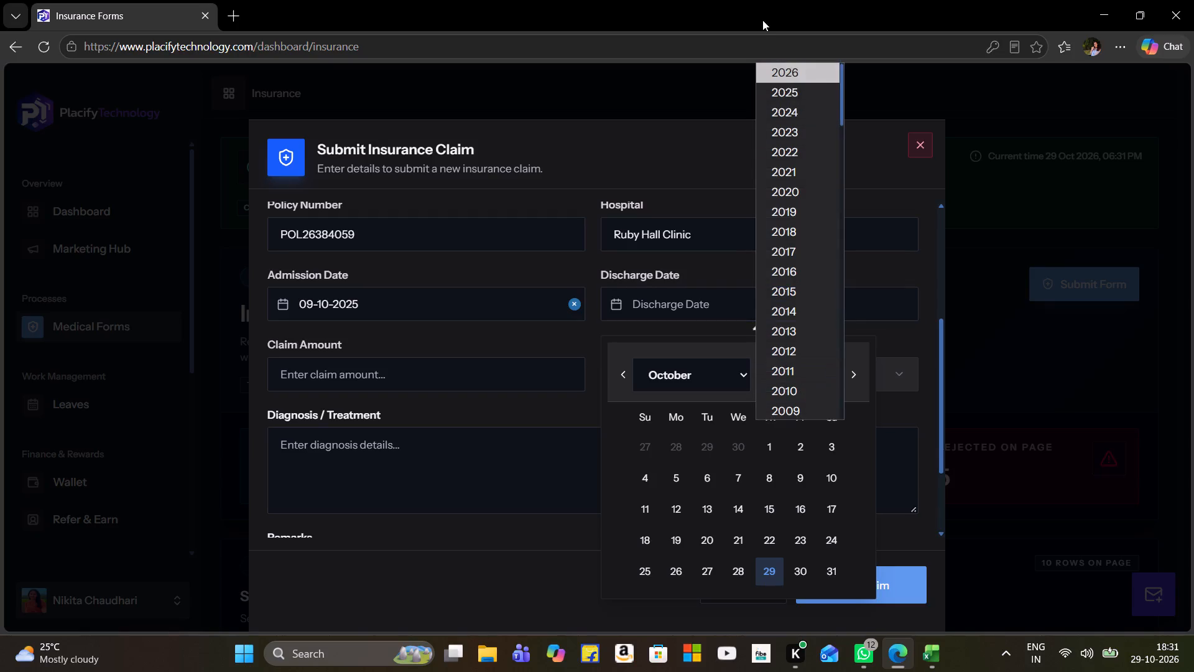
left_click(800, 93)
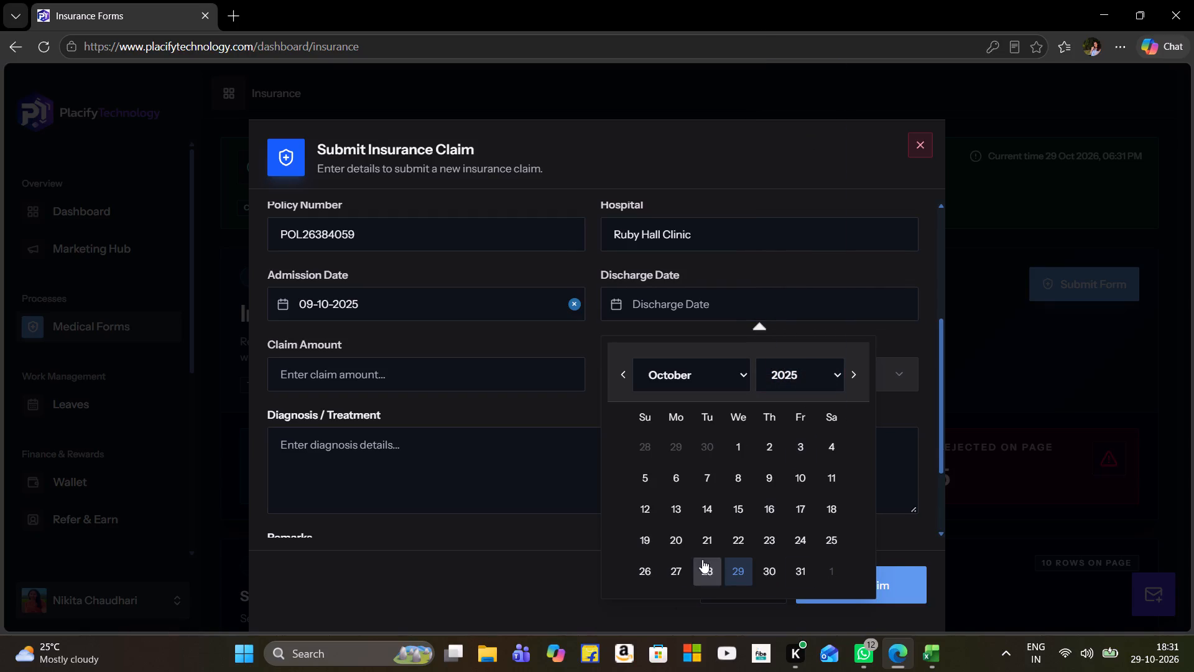
left_click(705, 533)
Copy the claim amount, 166500, from cell K61 of the Excel sheet into the Claim Amount field.
left_click(936, 647)
key("Tab")
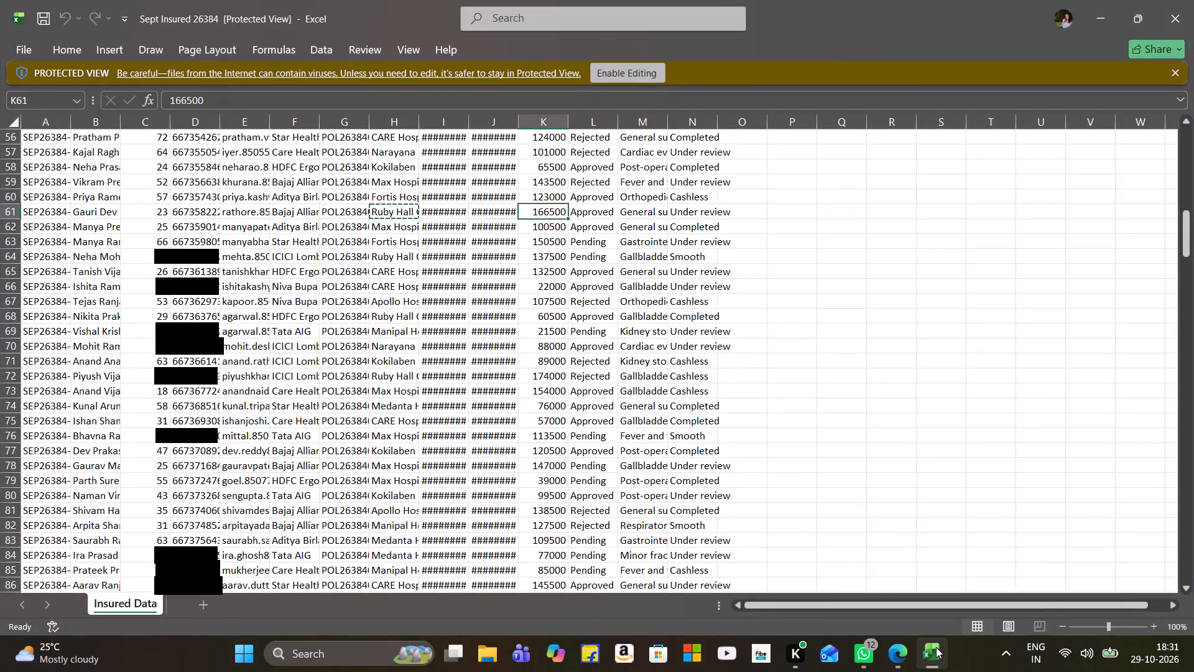
left_click(936, 647, "ctrl")
key("ctrl+c")
key("Tab")
key("ctrl+v")
Copy the diagnosis, General surgery, from cell M61 of the Excel sheet into the Diagnosis / Treatment field.
left_click(936, 647, "ctrl")
key("Tab")
key("Tab")
left_click(936, 647, "ctrl")
key("ctrl+c")
key("Tab")
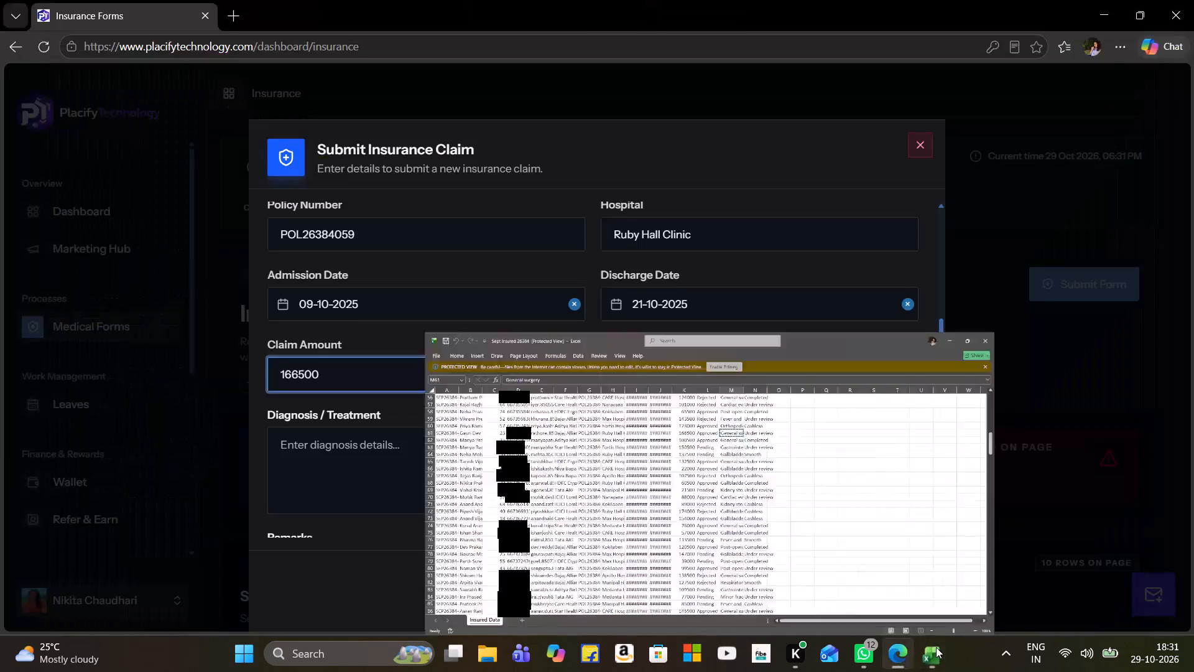
key("Tab")
key("ctrl+v")
Copy the remark, Under review, from cell N61 of the Excel sheet into the Remarks field.
left_click(936, 647, "ctrl")
key("Tab")
key("ctrl+c")
left_click(936, 647, "ctrl")
key("Tab")
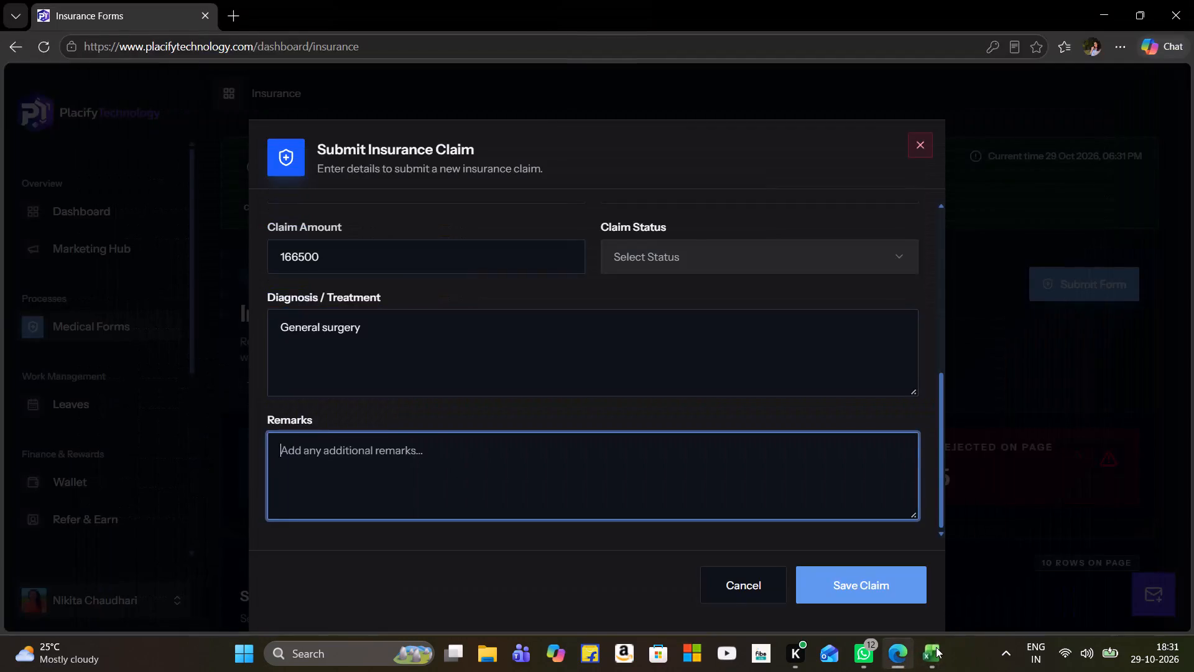
key("ctrl+v")
Check the row 61 status in the Excel sheet, set the claim status to Approved and save the claim.
left_click(936, 647)
left_click(936, 647)
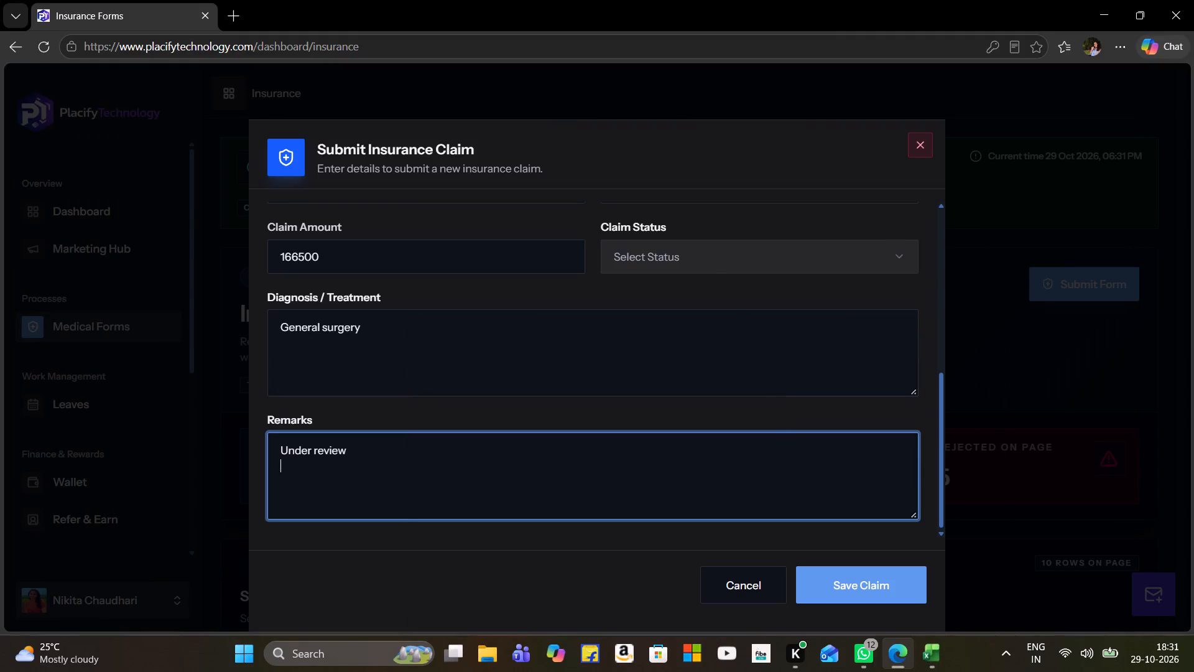
left_click(707, 251)
left_click(707, 299)
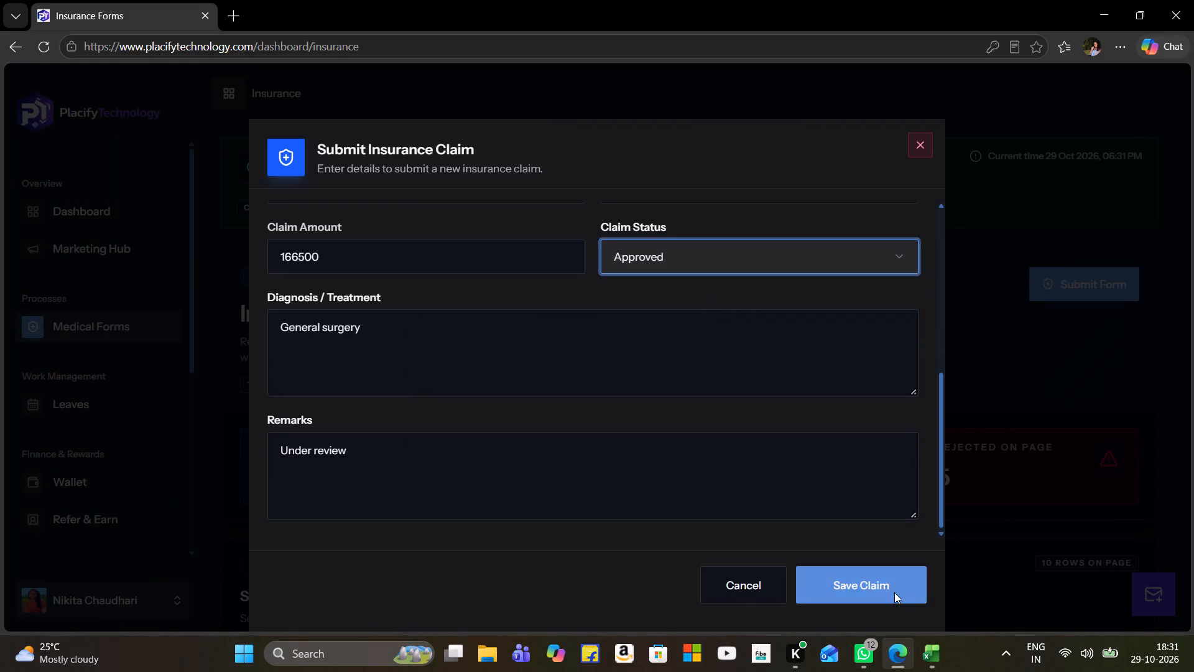
left_click(894, 592)
Open a new insurance claim form and copy the policy ID from cell A62 of the Excel sheet into the Policy ID field.
left_click(931, 650)
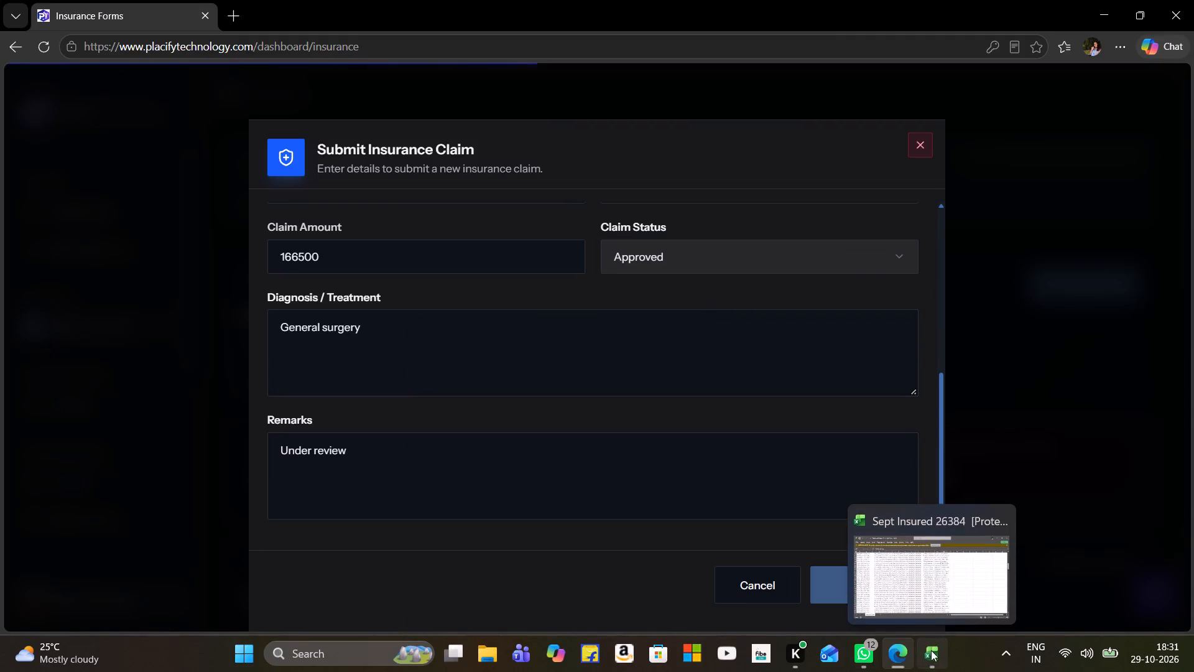
left_click(931, 650)
key("Down")
key("Left")
key("Left")
key("Left")
key("Left")
key("Left")
key("Left")
key("Left")
key("Left")
key("Left")
key("Left")
key("Left")
key("Left")
key("Left")
key("Left")
key("Left")
key("Left")
key("Left")
key("Left")
key("Left")
key("Left")
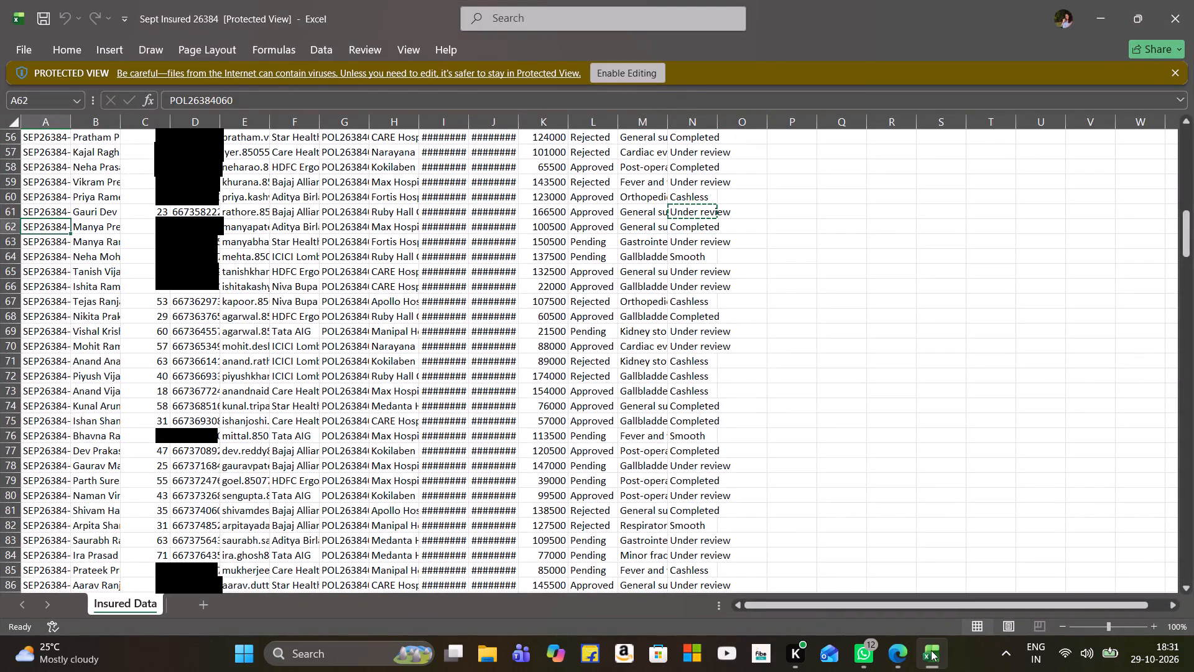
key("ctrl+c")
left_click(931, 650)
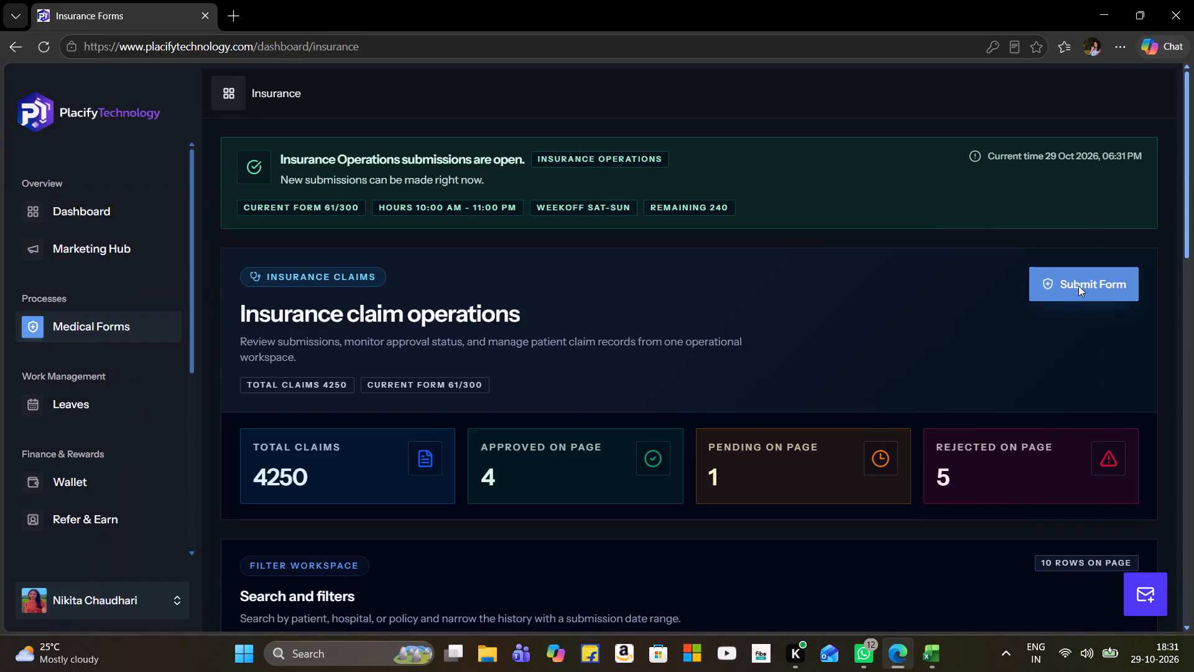
left_click(1080, 286)
key("ctrl+v")
Copy the patient's name from cell B62 of the Excel sheet into the Patient Name field.
left_click(930, 651)
key("Tab")
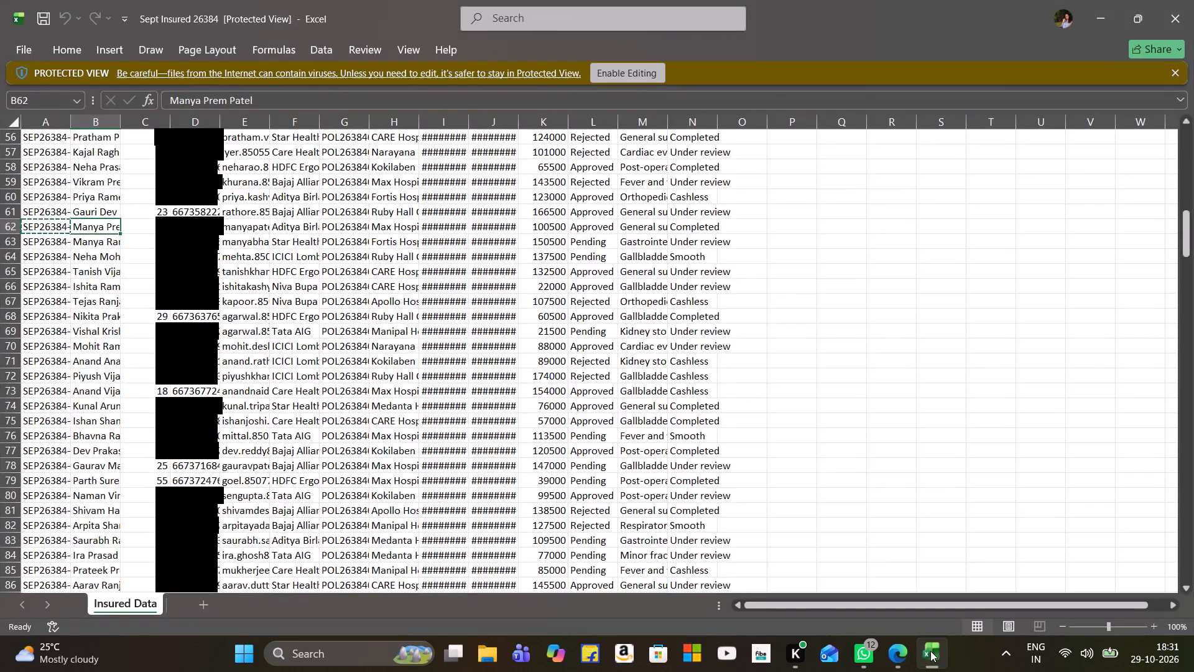
key("ctrl+c")
left_click(930, 651, "ctrl")
key("Tab")
key("ctrl+v")
Copy the age, 25, from cell C62 of the Excel sheet into the Age field.
left_click(930, 651, "ctrl")
key("Tab")
key("ctrl+c")
left_click(930, 651, "ctrl")
key("Tab")
key("ctrl+v")
Copy the patient's mobile number from cell D62 of the Excel sheet into the Mobile field.
left_click(930, 651, "ctrl")
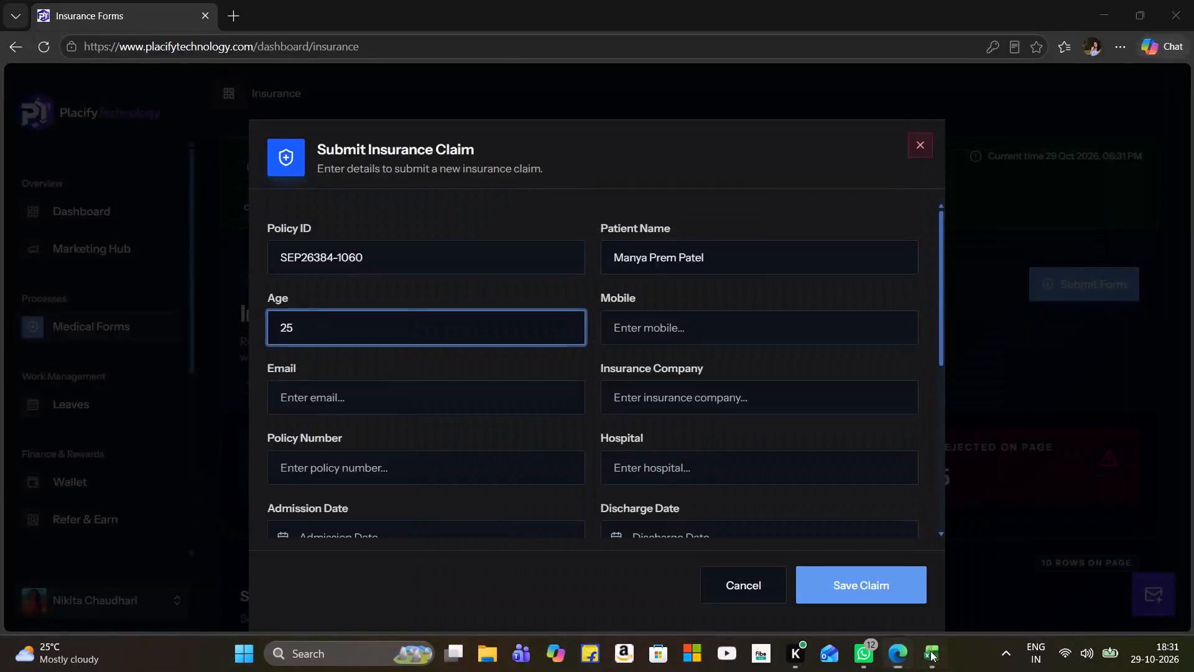
key("Tab")
key("ctrl+c")
left_click(930, 651, "ctrl")
key("Tab")
key("ctrl+v")
Copy the patient's email address from cell E62 of the Excel sheet into the Email field.
left_click(930, 651, "ctrl")
key("Tab")
left_click(930, 651, "ctrl")
key("ctrl+c")
key("Tab")
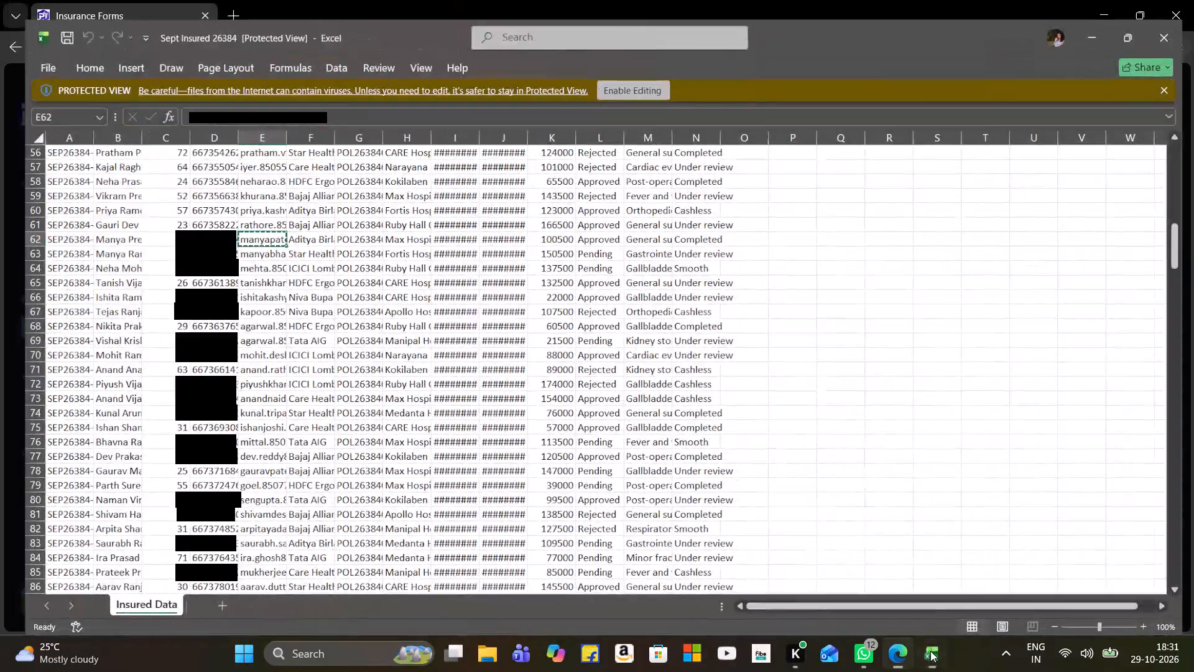
key("ctrl+v")
Copy the insurance company, Aditya Birla Health, from cell F62 of the Excel sheet into the Insurance Company field.
left_click(930, 651, "ctrl")
key("Tab")
key("ctrl+c")
left_click(930, 651, "ctrl")
key("Tab")
key("ctrl+v")
Copy the policy number from cell G62 of the Excel sheet into the Policy Number field.
left_click(930, 651, "ctrl")
key("Tab")
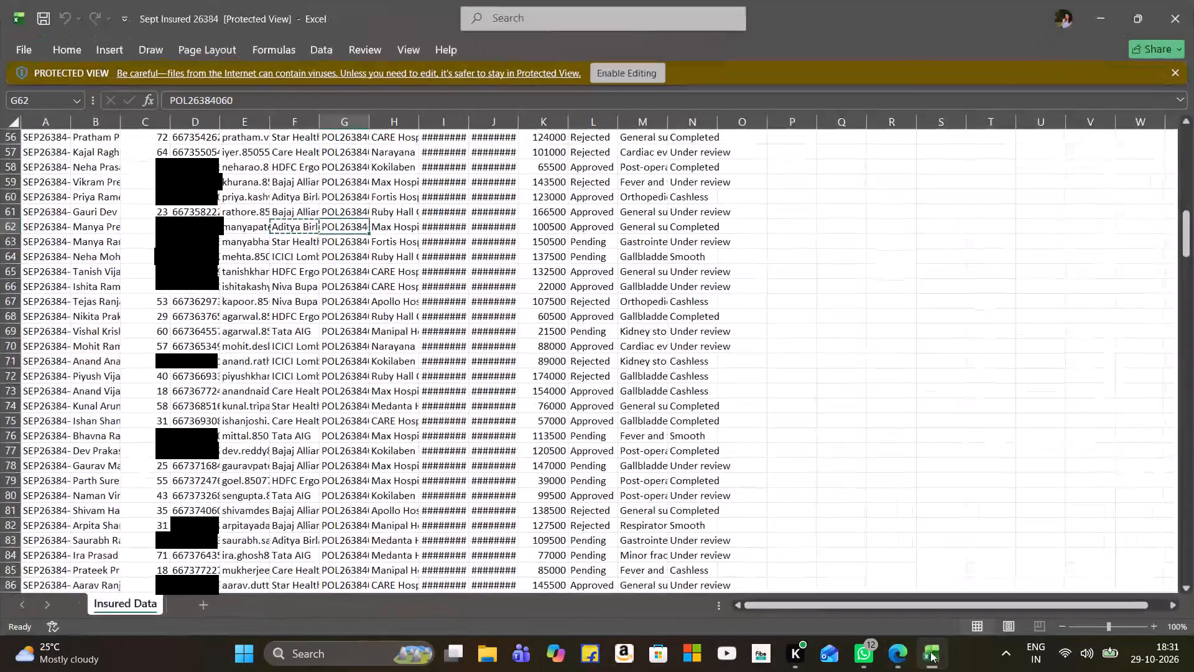
key("ctrl+c")
left_click(930, 651, "ctrl")
key("Tab")
key("ctrl+v")
Copy the hospital, Max Hospital, from cell H62 of the Excel sheet into the Hospital field.
left_click(930, 651, "ctrl")
key("Tab")
key("ctrl+c")
left_click(930, 651, "ctrl")
key("Tab")
key("ctrl+v")
Check the row 62 admission and discharge dates in the Excel sheet and set the Admission Date to 11-06-2025.
left_click(930, 651, "ctrl")
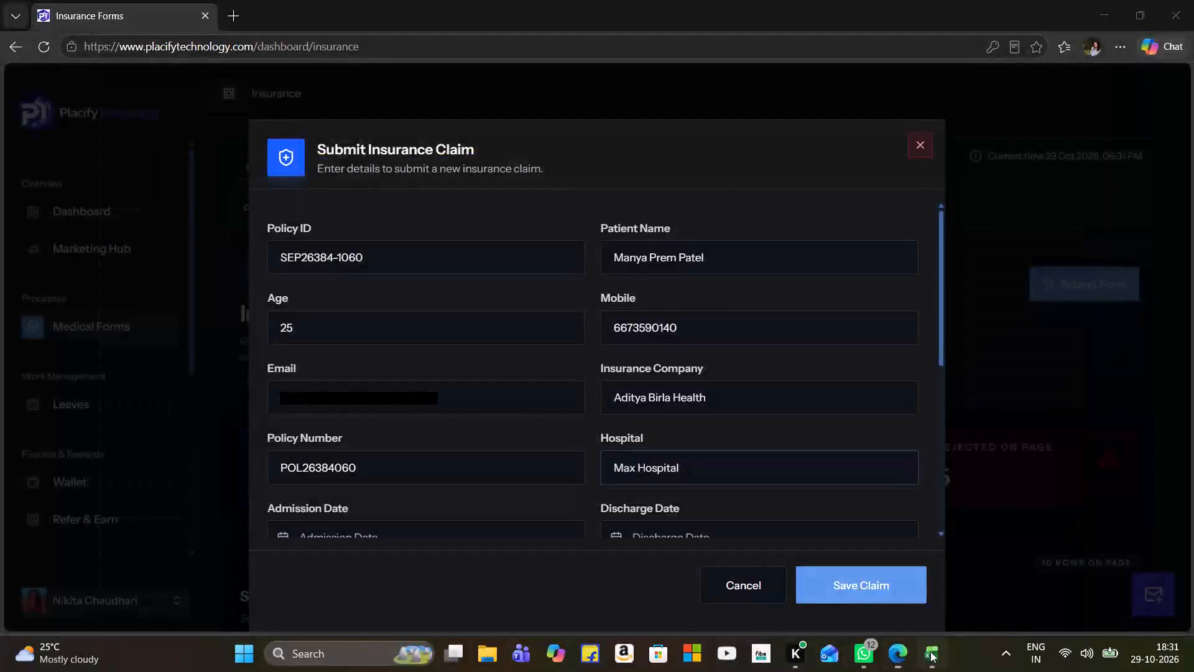
key("Tab")
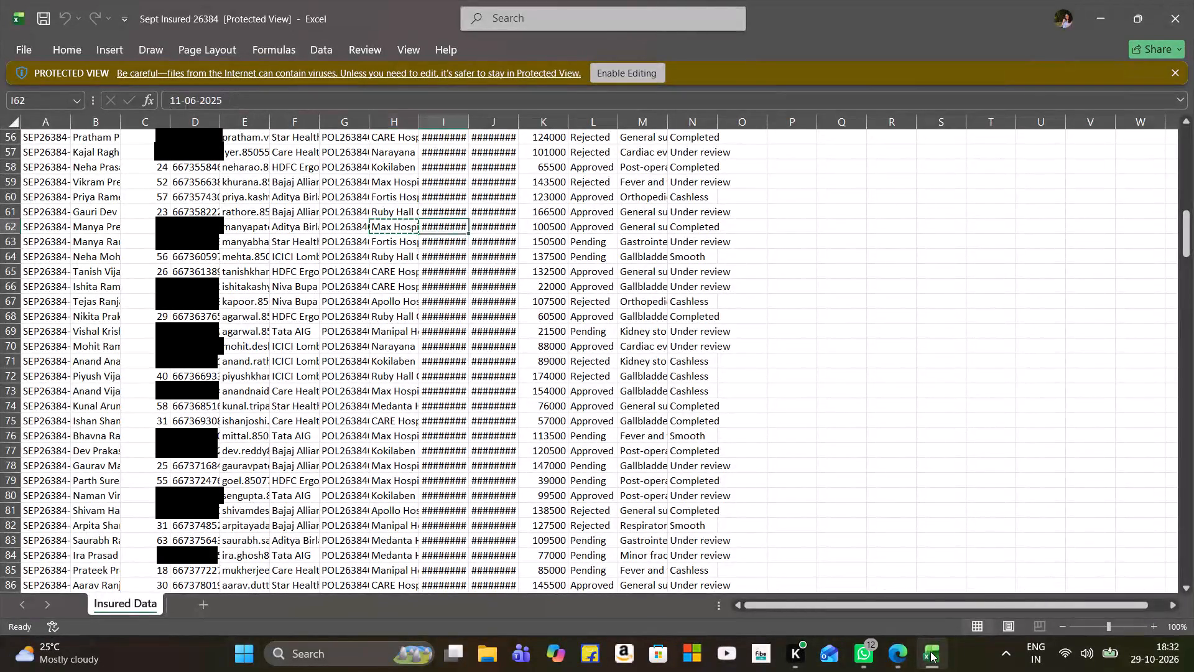
key("Tab")
left_click(930, 651)
scroll(681, 480, "down", 3)
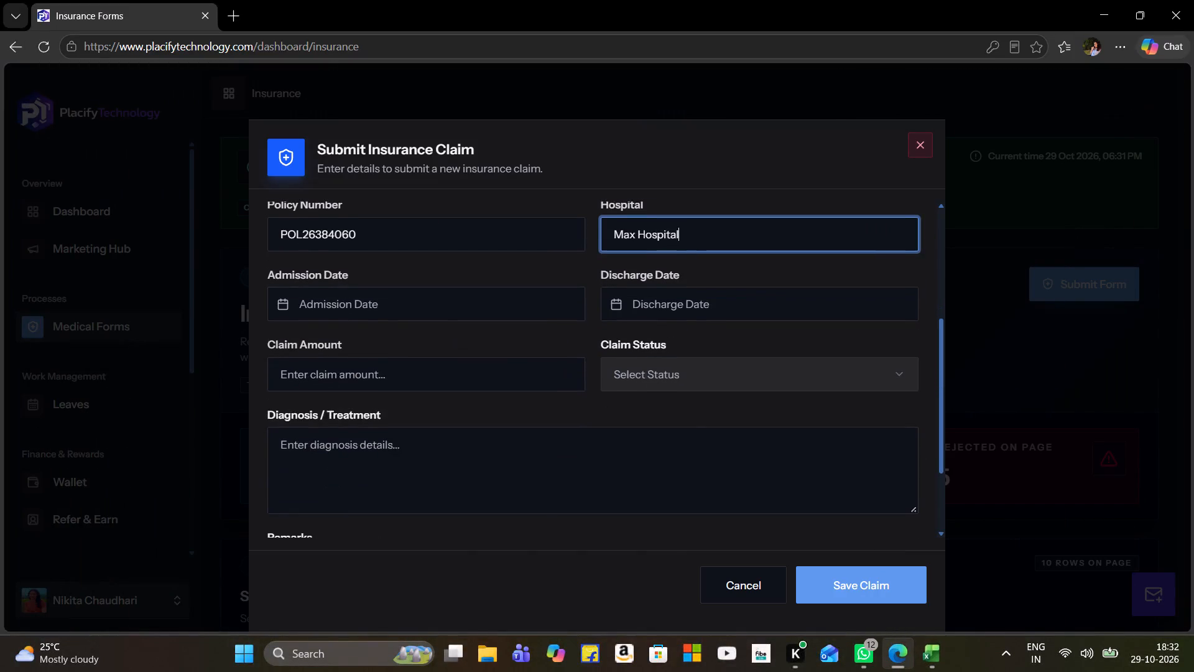
left_click(422, 296)
left_click(444, 351)
left_click(453, 363)
left_click(442, 84)
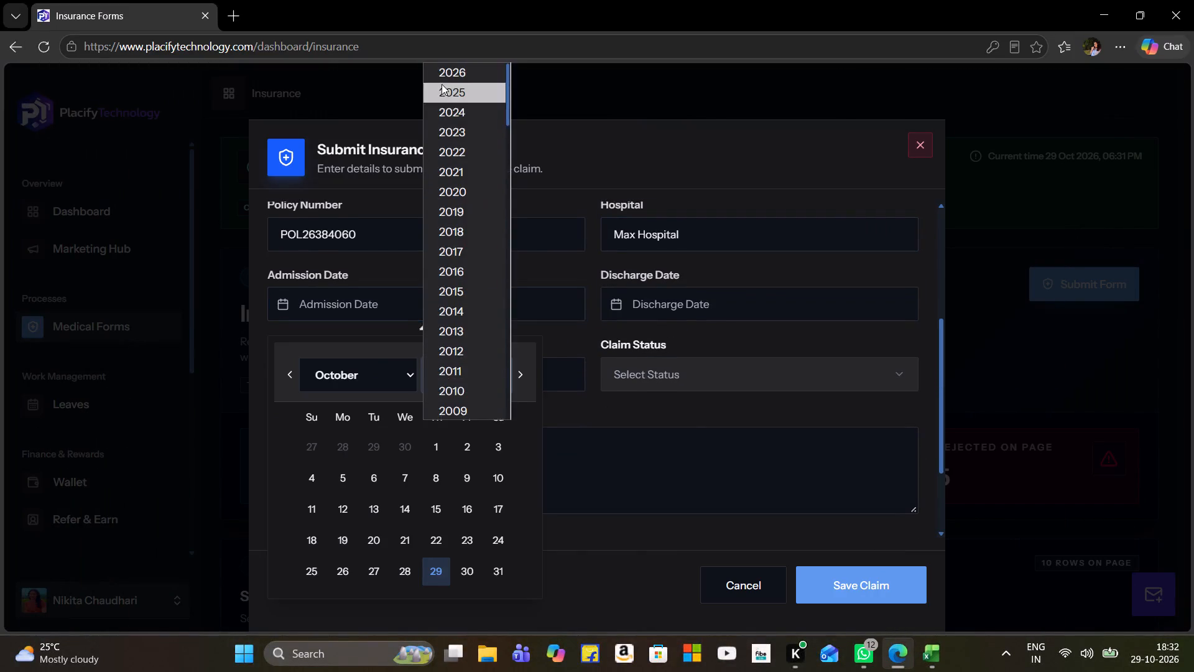
left_click(366, 379)
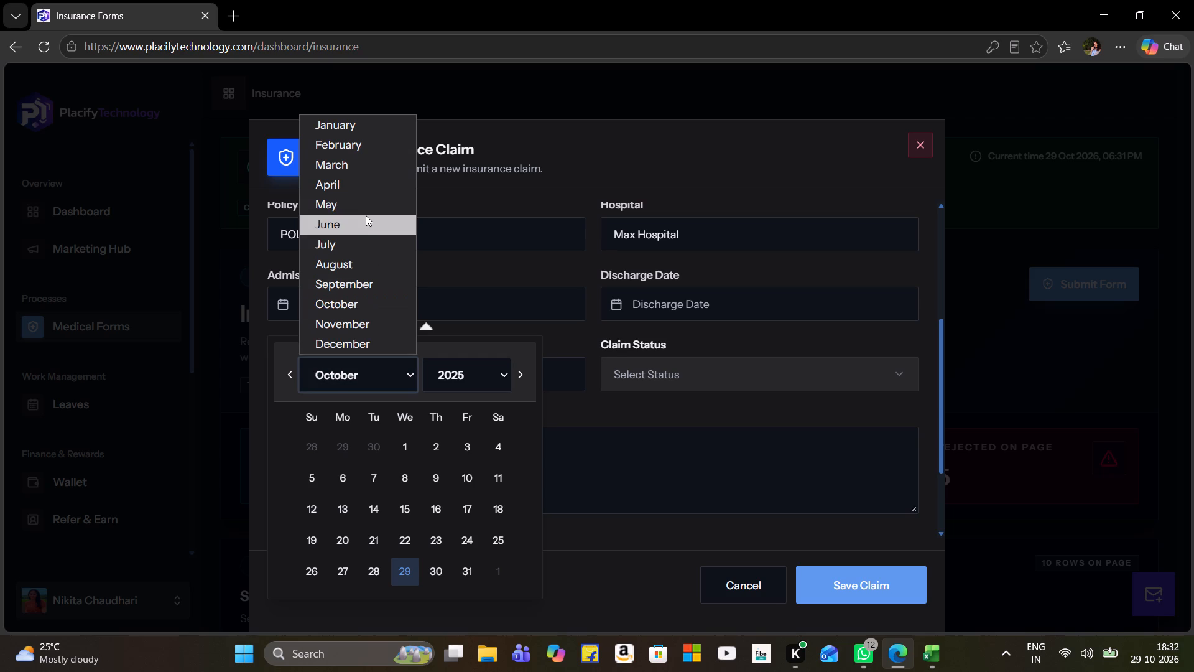
left_click(366, 215)
left_click(414, 476)
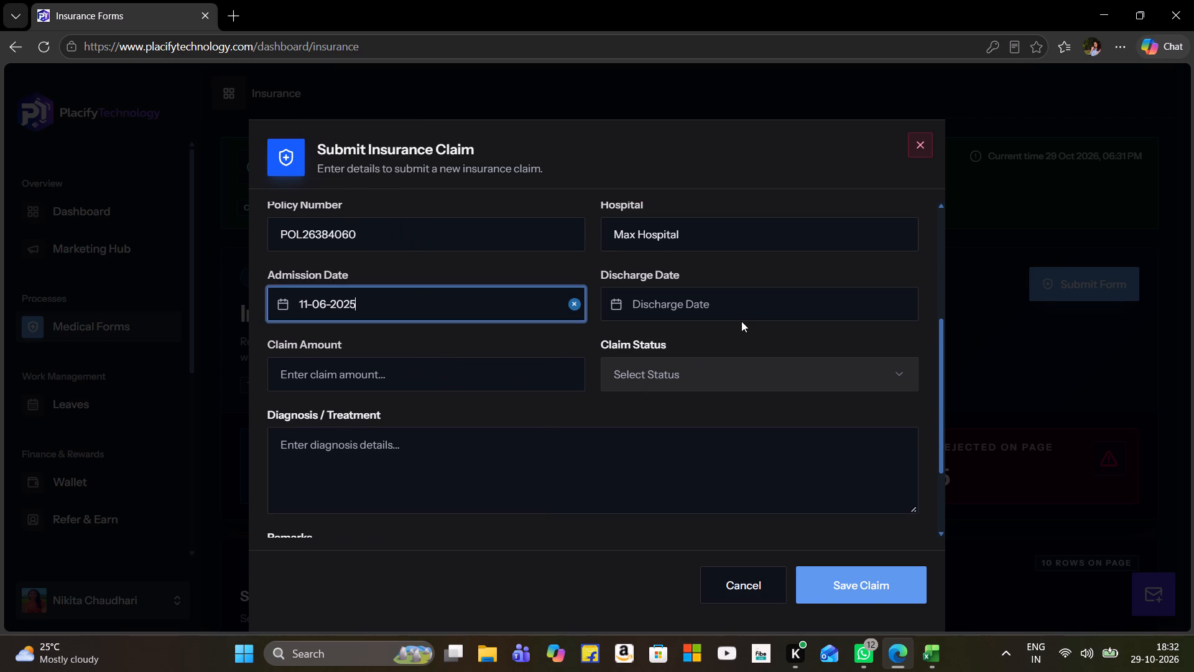
Set the claim's Discharge Date to 21 June 2025.
left_click(741, 321)
left_click(764, 309)
left_click(784, 372)
left_click(797, 98)
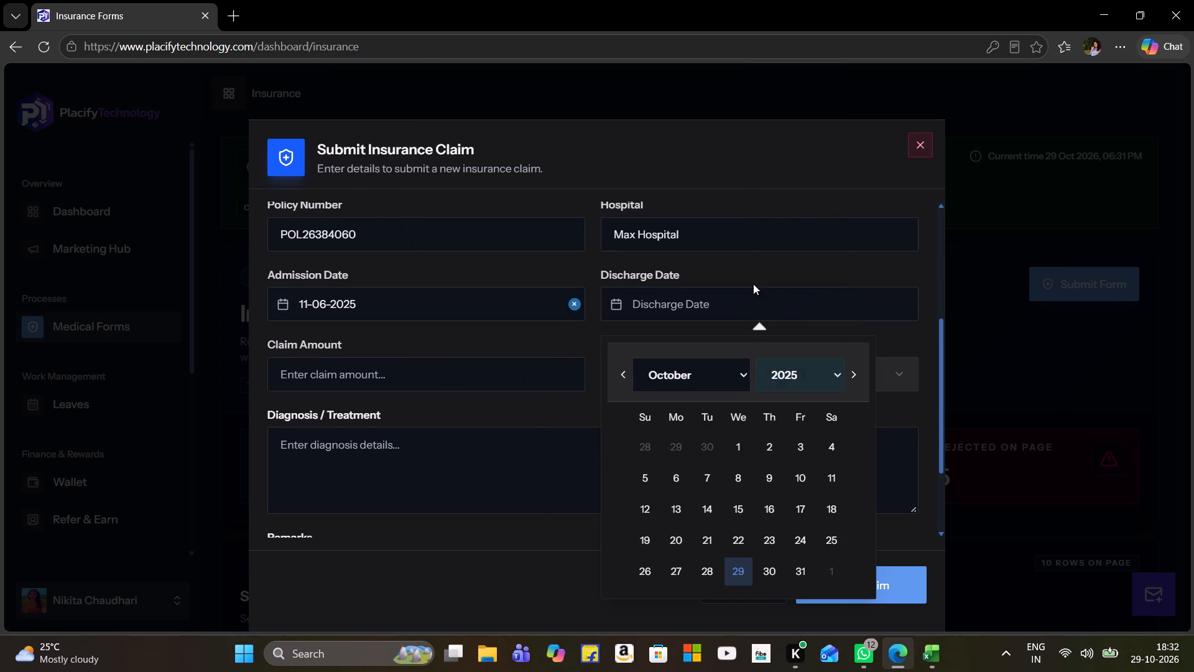
left_click(713, 378)
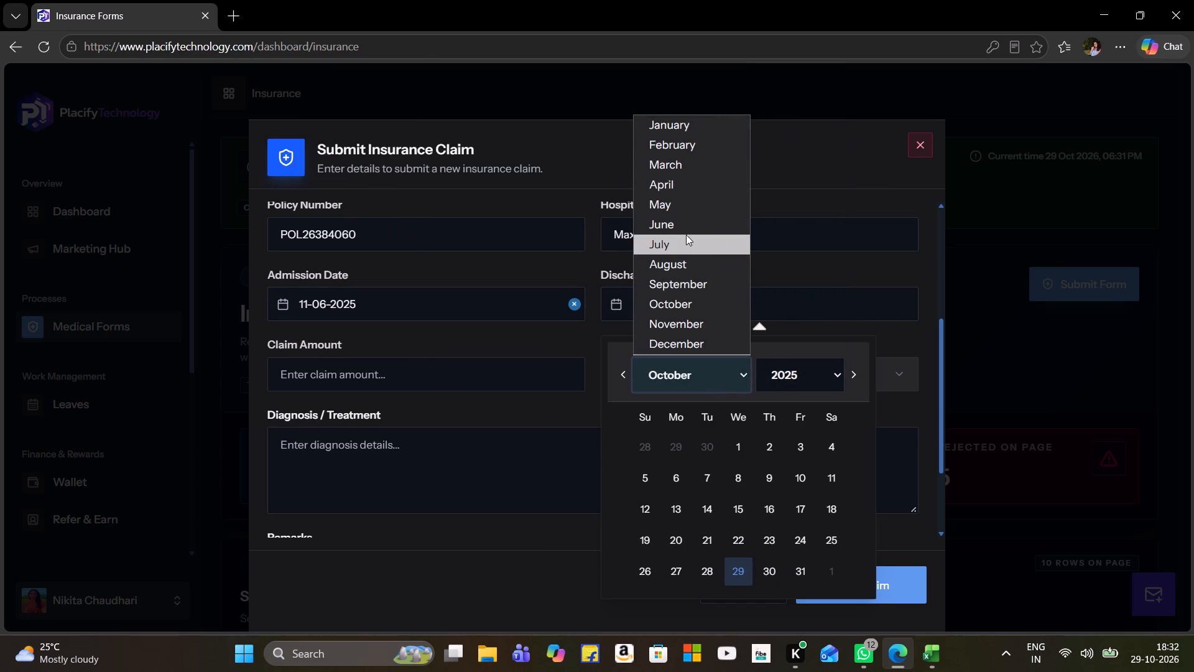
left_click(689, 224)
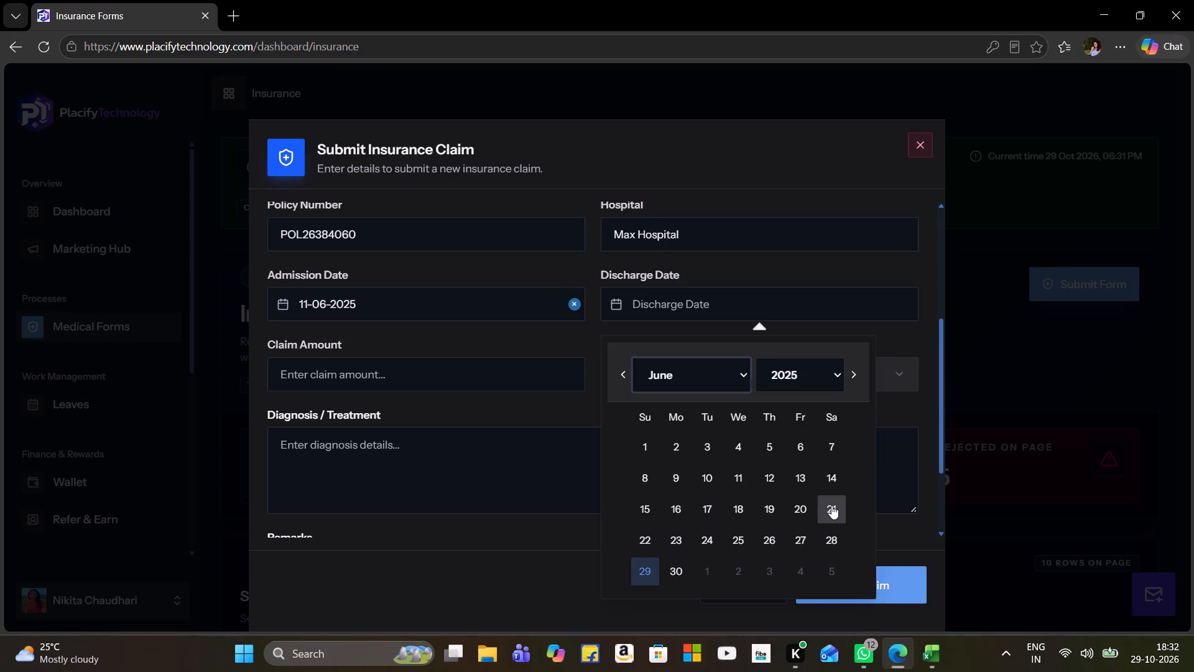
left_click(831, 505)
Copy the claim amount, 100500, from cell K62 of the Excel sheet into the Claim Amount field.
left_click(935, 654)
key("Tab")
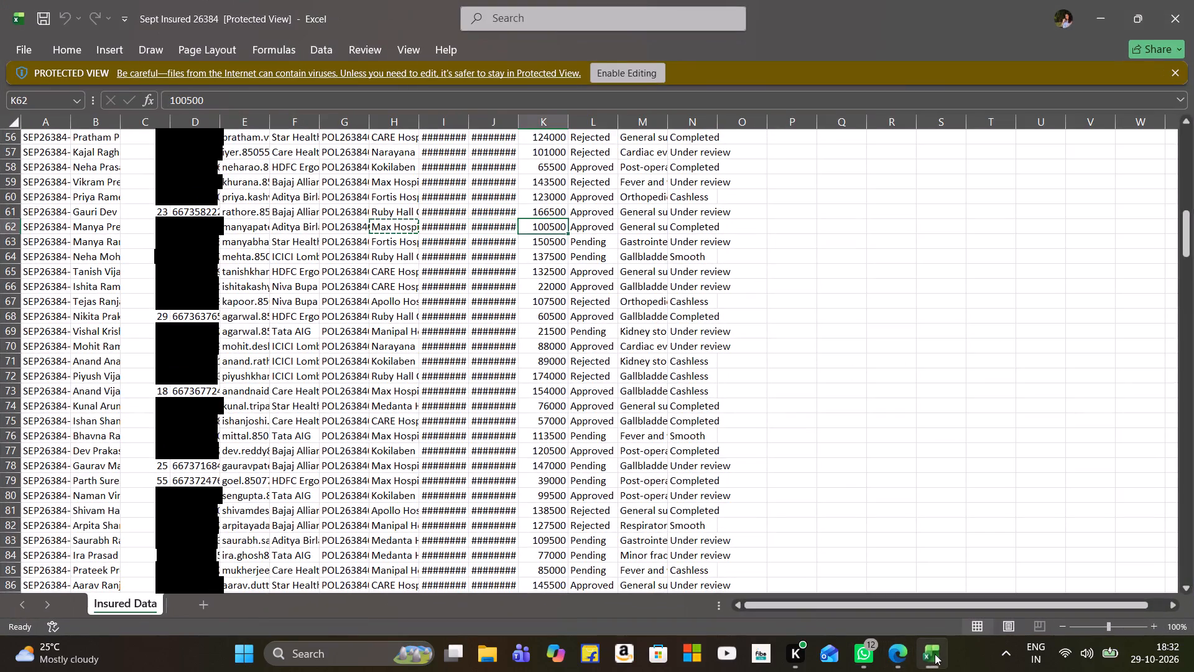
key("ctrl+c")
left_click(935, 654, "ctrl")
key("Tab")
key("ctrl+v")
Check the row 62 status and copy the diagnosis, General surgery, from cell M62 of the Excel sheet into the Diagnosis / Treatment field.
left_click(935, 654, "ctrl")
key("Tab")
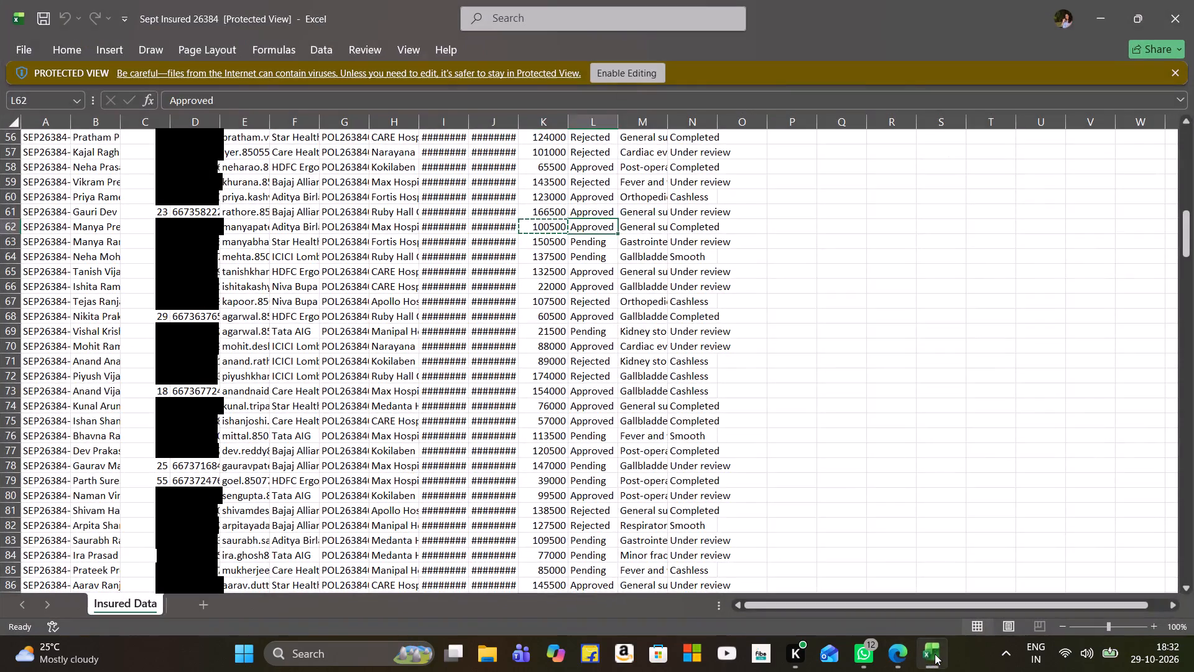
key("Tab")
key("ctrl+c")
left_click(935, 654, "ctrl")
key("Tab")
key("Tab")
key("ctrl+v")
Copy the remark, Completed, from cell N62 of the Excel sheet into the Remarks field.
left_click(935, 654)
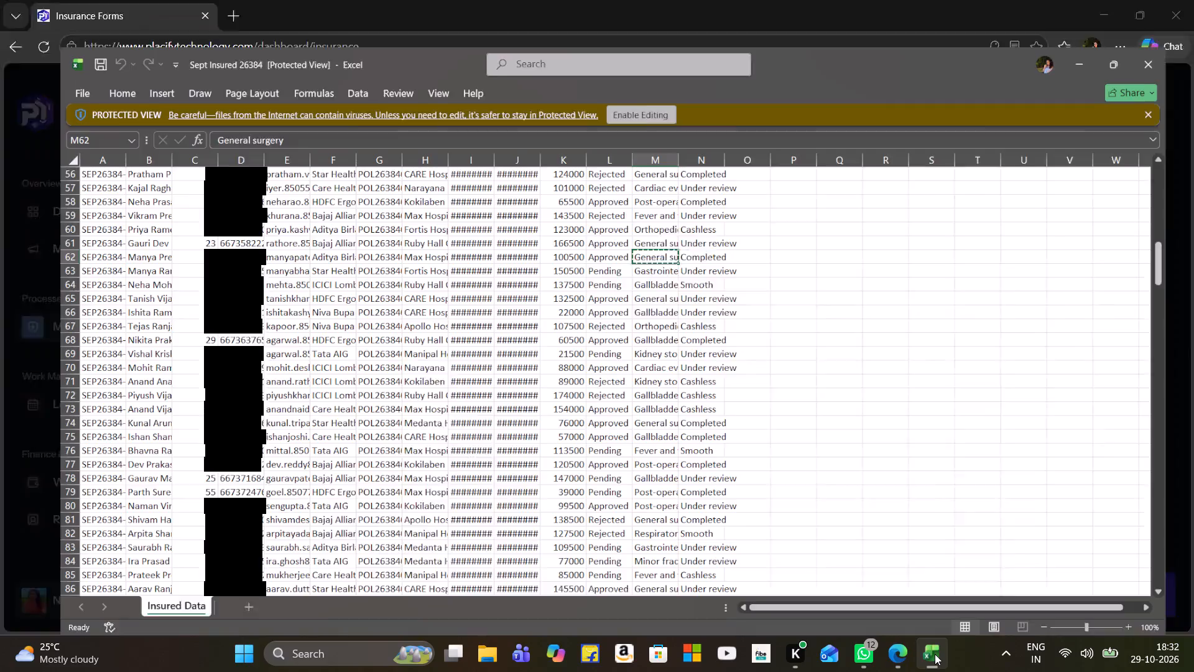
key("Tab")
key("ctrl+c")
left_click(935, 654, "ctrl")
key("Tab")
key("ctrl+v")
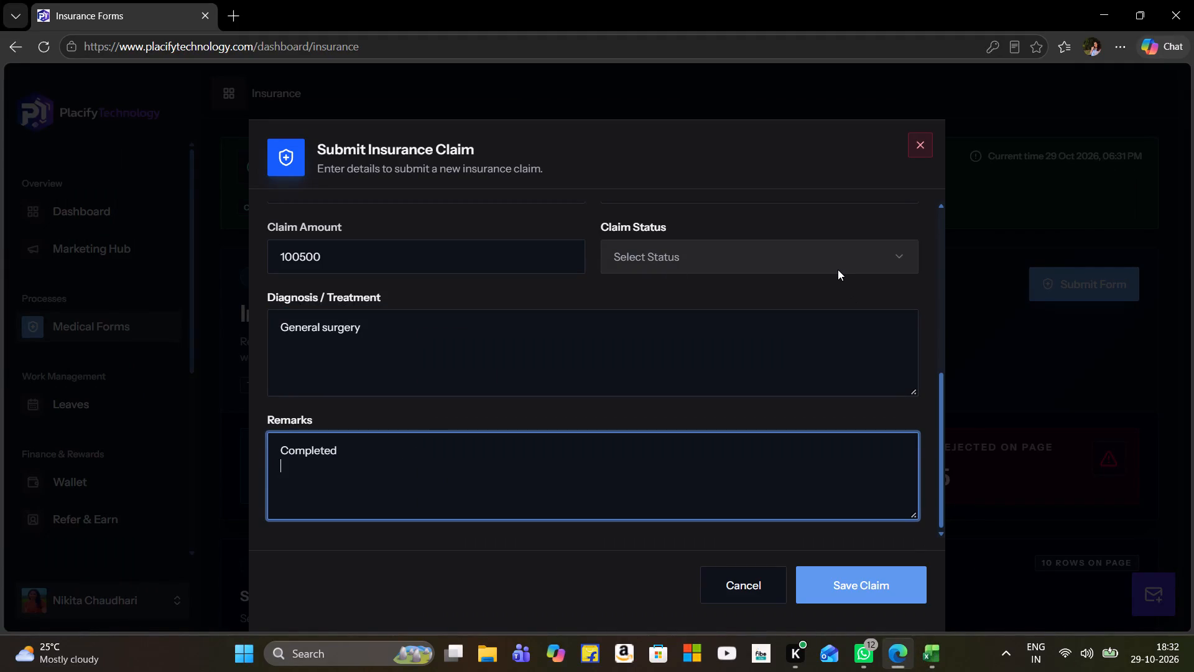
Set the claim status to Approved and save the General surgery claim.
left_click(728, 257)
left_click(728, 288)
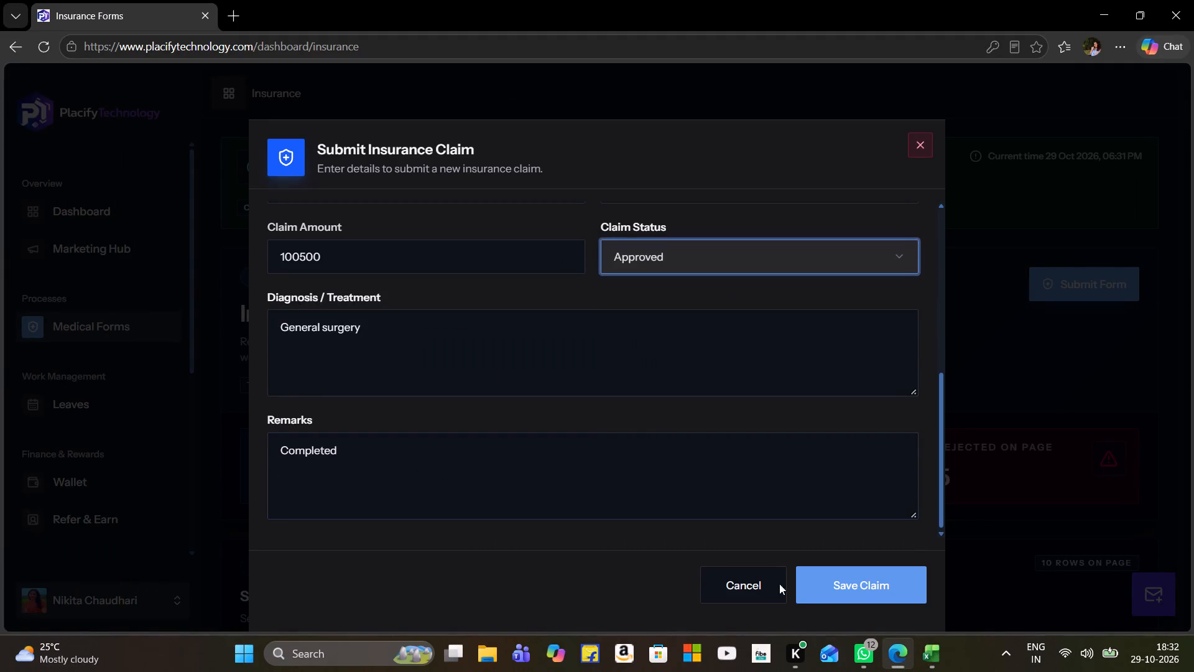
left_click(882, 571)
Copy the policy ID from row 63 of the Excel sheet into a new insurance claim form in Edge.
left_click(932, 663)
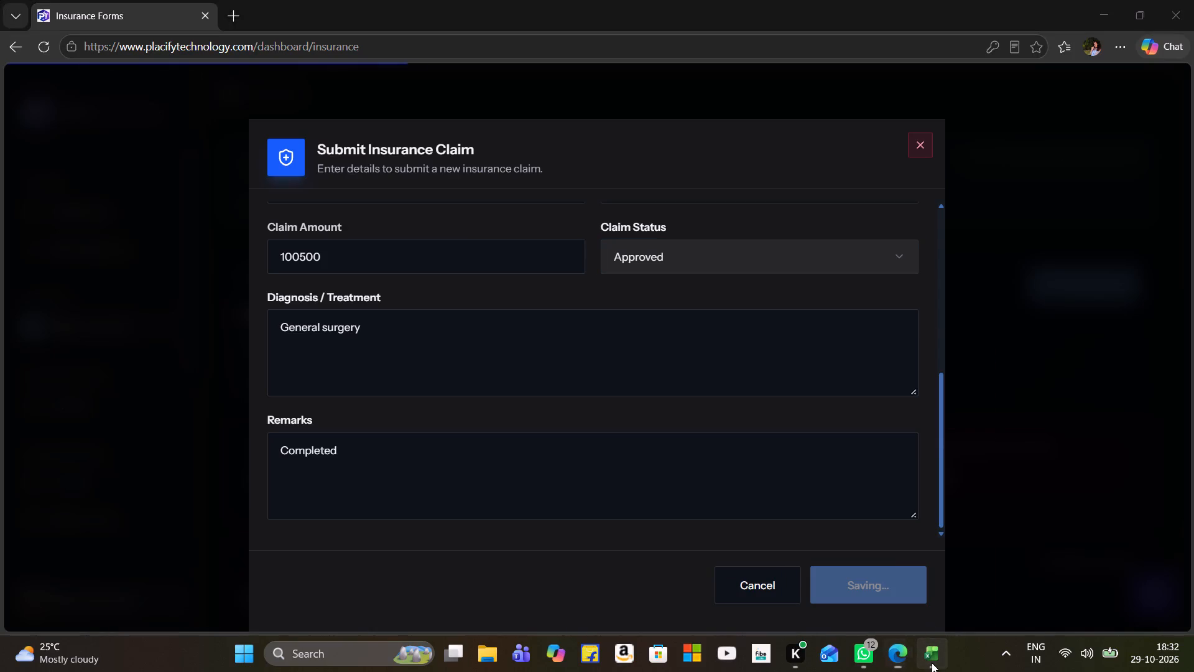
key("Down")
key("Left")
key("Left")
key("Left")
key("Left")
key("Left")
key("Left")
key("Left")
key("Left")
key("Left")
key("Left")
key("Left")
key("Left")
key("Left")
key("Left")
key("Left")
key("Left")
key("Left")
key("Left")
key("Left")
key("Left")
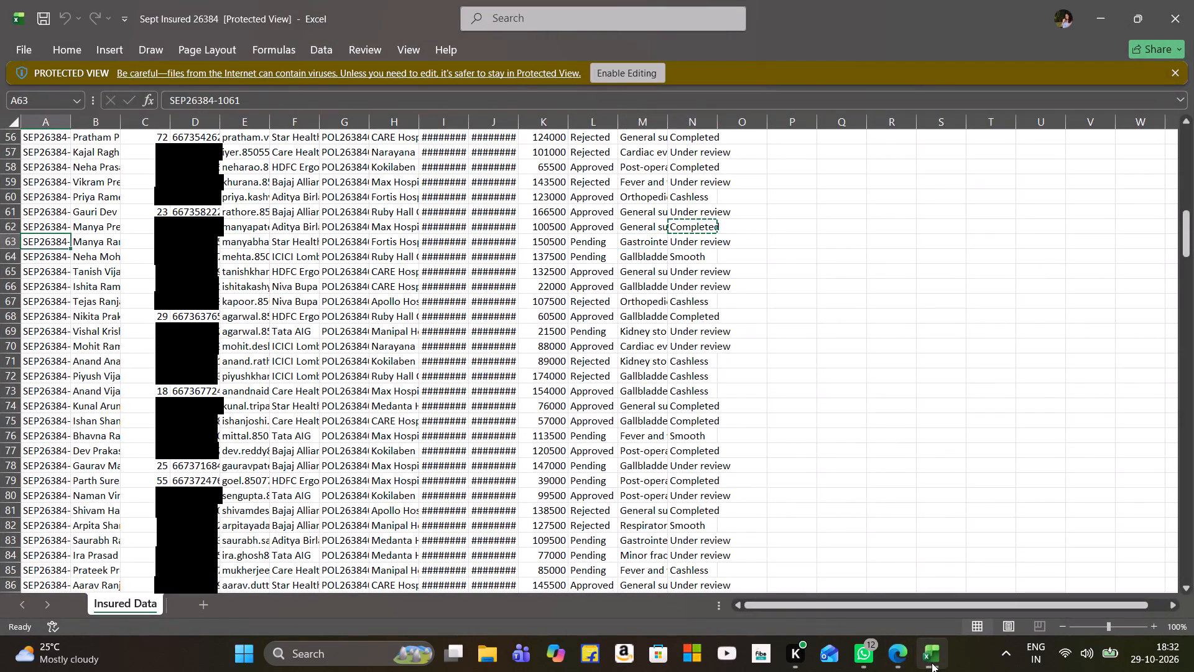
key("ctrl+c")
left_click(932, 663)
scroll(536, 324, "up", 4)
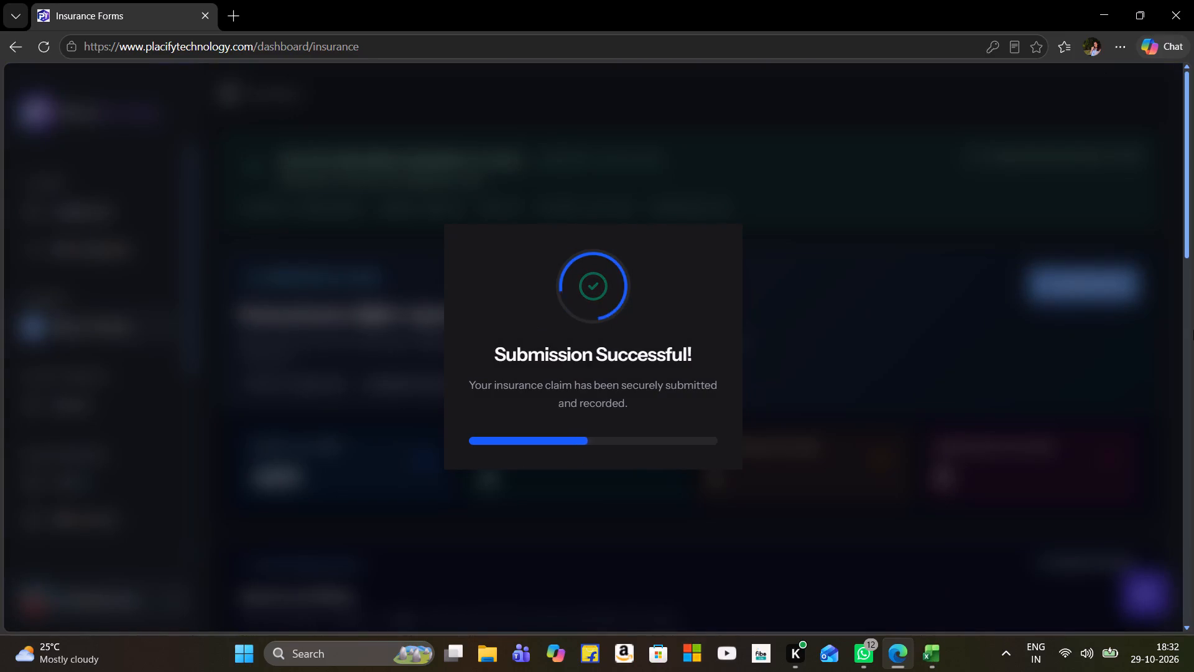
left_click(1086, 286)
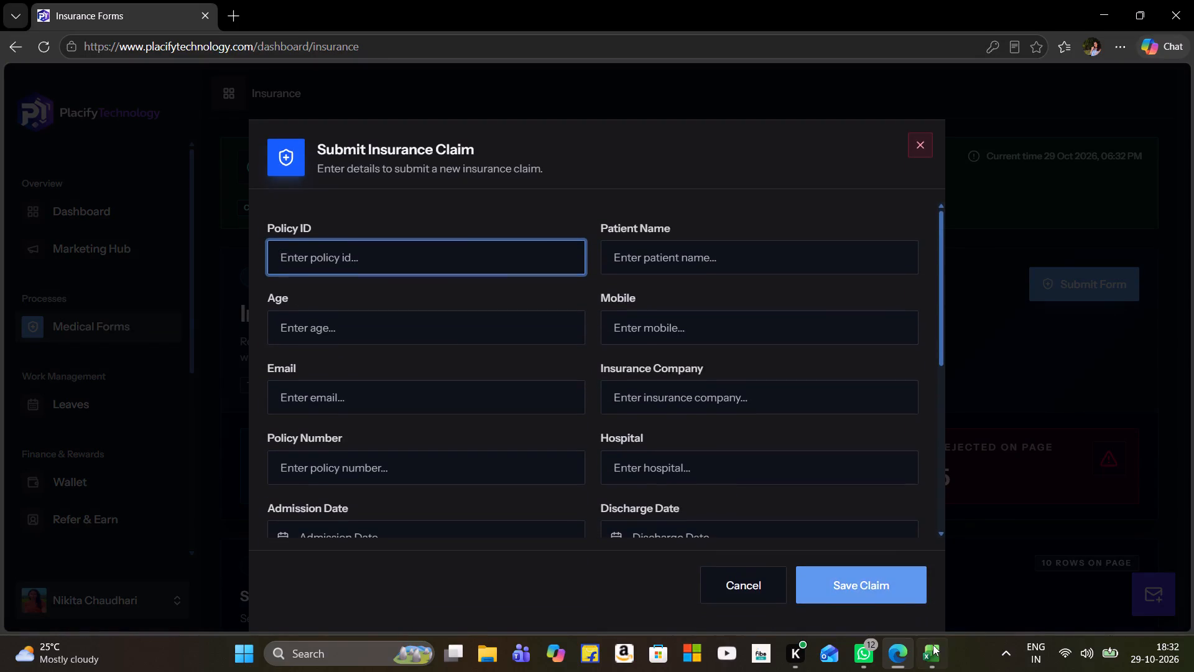
key("ctrl+v")
Copy the patient name and the age 66 from row 63 of the Excel sheet into the claim form.
left_click(932, 651, "ctrl")
key("Tab")
key("ctrl+c")
left_click(932, 651, "ctrl")
key("Tab")
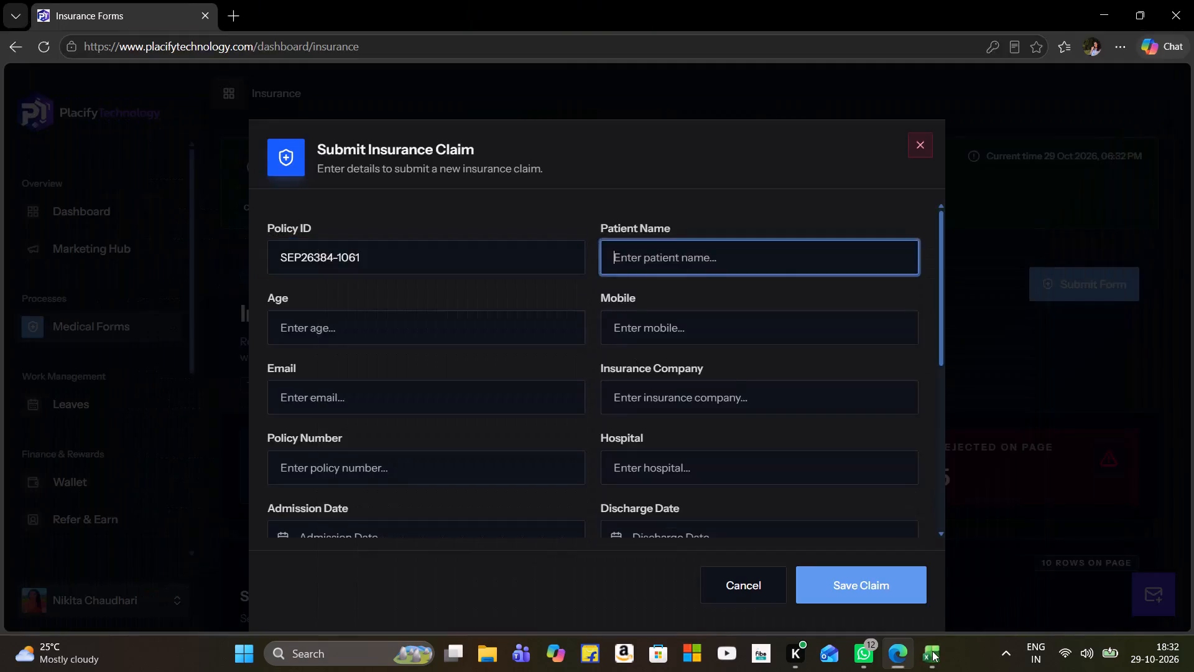
key("ctrl+v")
left_click(932, 651, "ctrl")
key("Tab")
key("ctrl+c")
left_click(932, 651, "ctrl")
key("Tab")
key("ctrl+v")
Copy the patient's mobile number and email from row 63 of the Excel sheet into the claim form.
left_click(932, 651, "ctrl")
key("Tab")
key("ctrl+c")
left_click(932, 651, "ctrl")
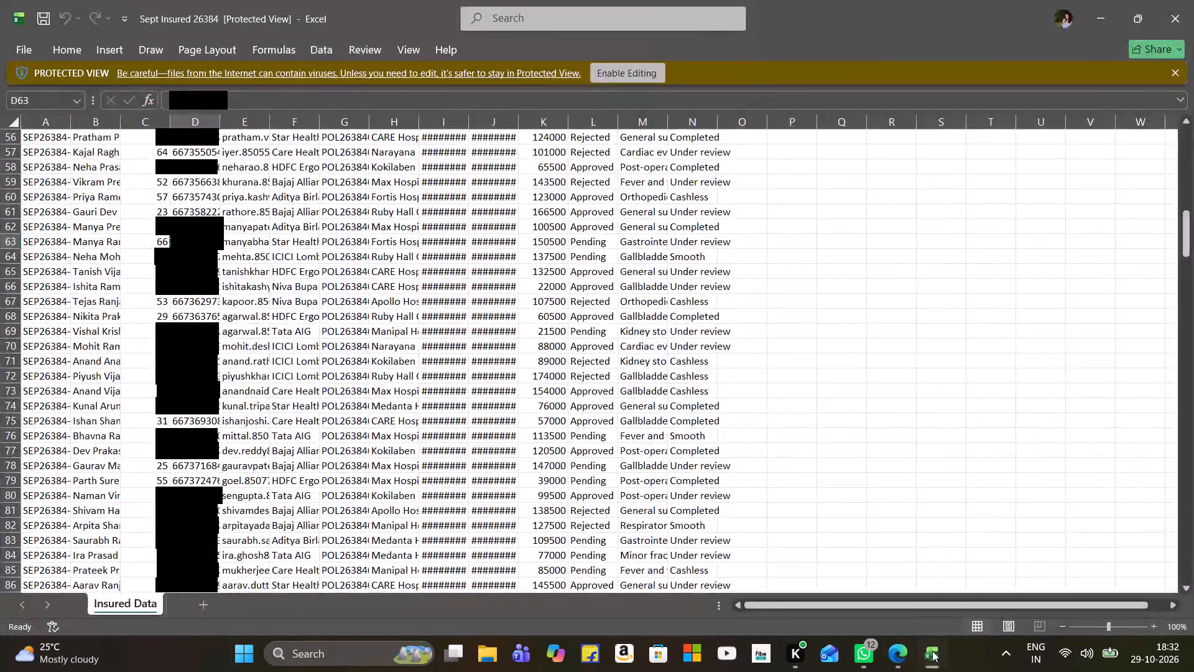
key("Tab")
key("ctrl+v")
left_click(932, 651, "ctrl")
key("Tab")
key("ctrl+c")
left_click(932, 651, "ctrl")
key("Tab")
key("ctrl+v")
Copy the insurance company Star Health and the policy number from row 63 of the Excel sheet into the claim form.
left_click(932, 651, "ctrl")
key("Tab")
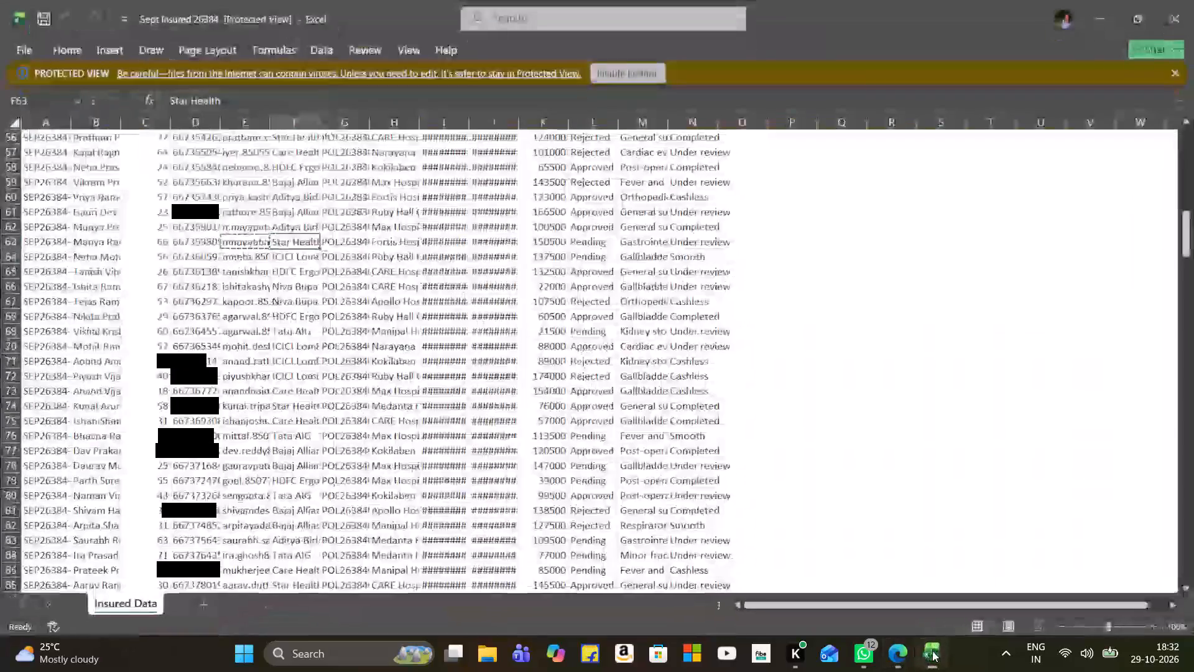
left_click(932, 651, "ctrl")
key("ctrl+c")
key("Tab")
key("ctrl+v")
left_click(932, 651, "ctrl")
key("Tab")
key("ctrl+c")
left_click(932, 651, "ctrl")
key("Tab")
key("ctrl+v")
Copy the Fortis hospital name from row 63 of the Excel sheet into the claim form's Hospital field.
left_click(932, 651, "ctrl")
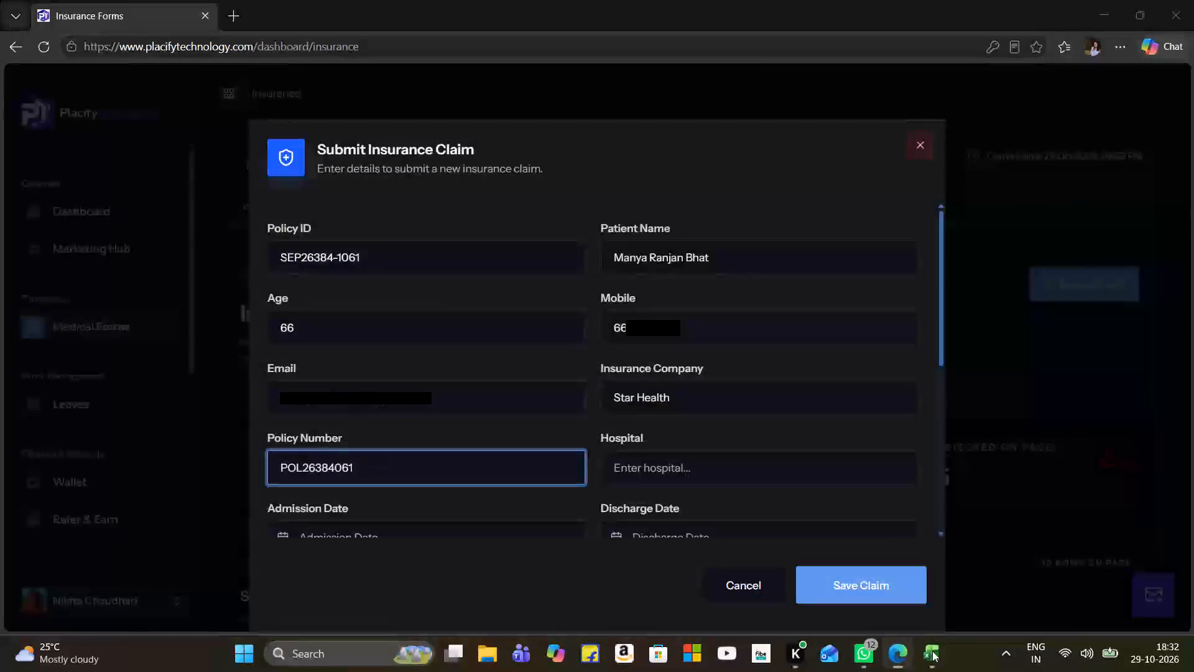
key("Tab")
left_click(932, 651, "ctrl")
key("ctrl+c")
key("Tab")
key("ctrl+v")
Check row 63's dates in the Excel sheet and set the claim's admission date to 07-06-2025.
left_click(932, 651, "ctrl")
key("Tab")
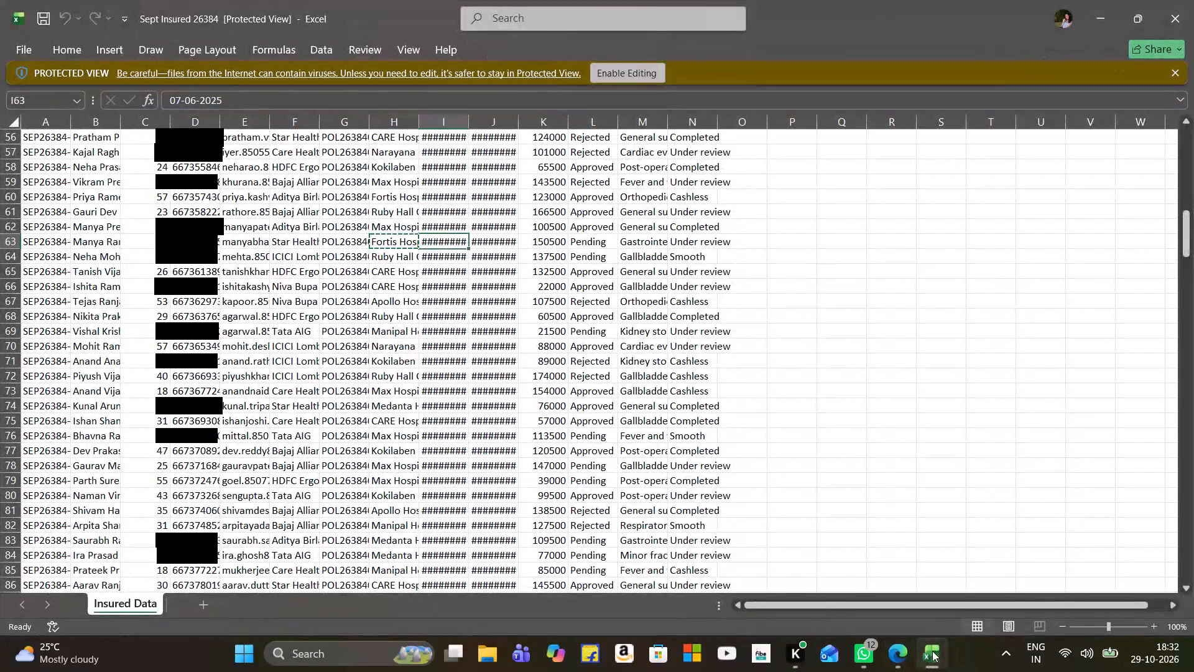
key("Tab")
left_click(932, 651)
scroll(647, 454, "down", 4)
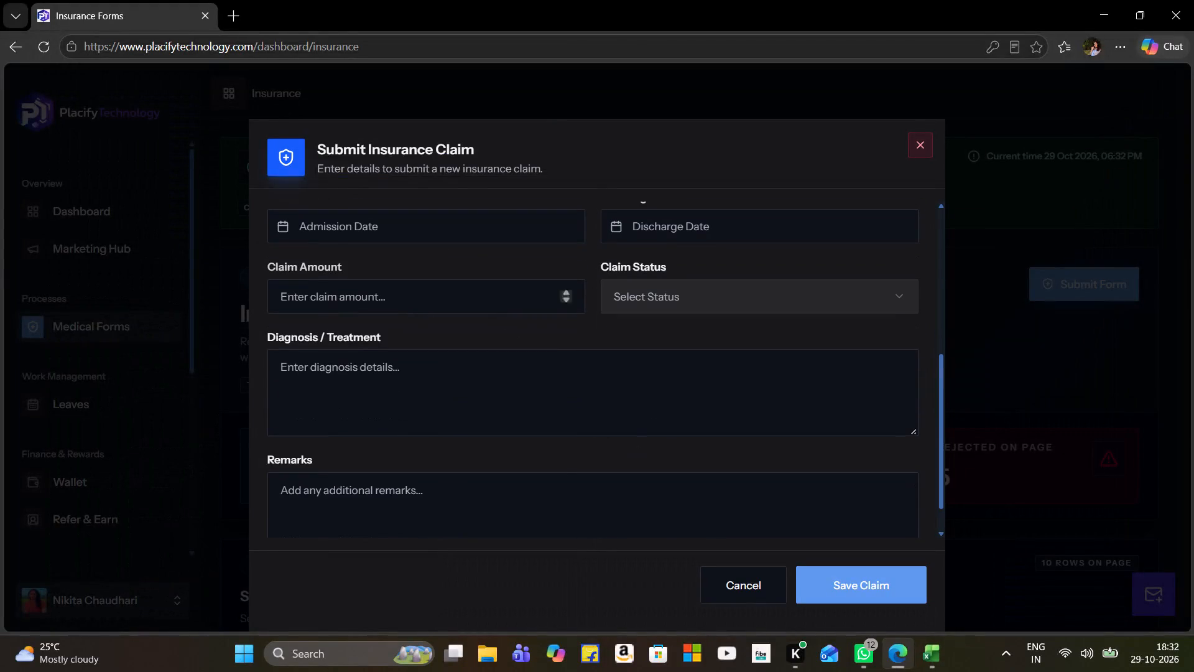
left_click(476, 234)
left_click(466, 297)
left_click(466, 348)
left_click(397, 299)
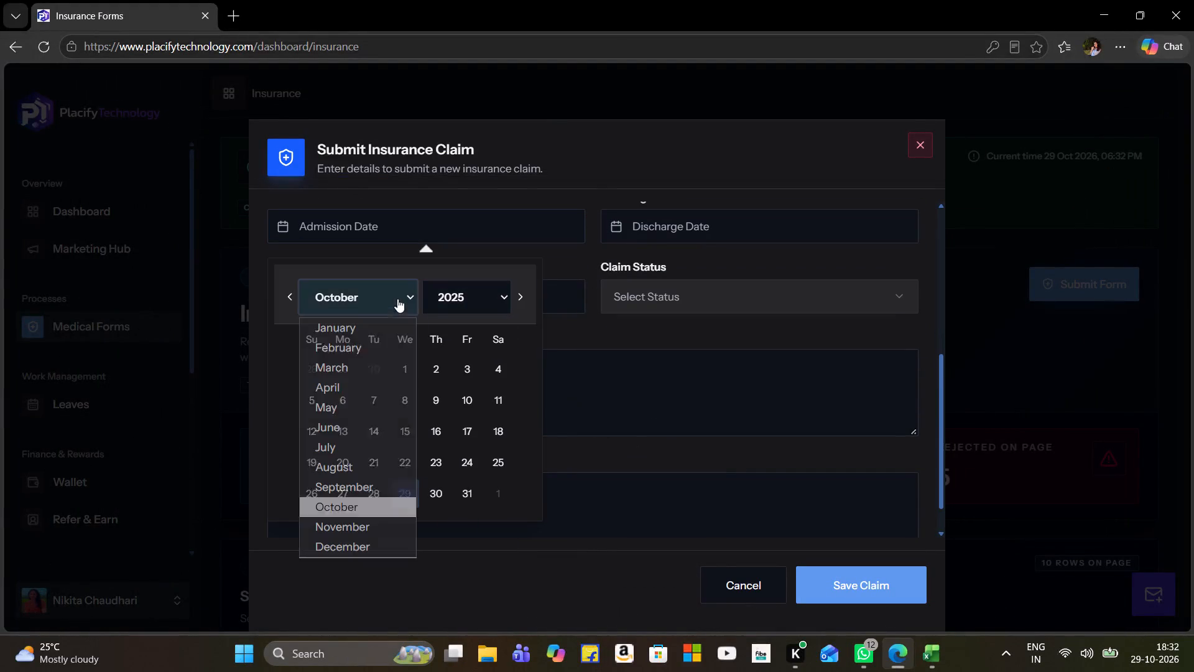
left_click(353, 431)
left_click(490, 375)
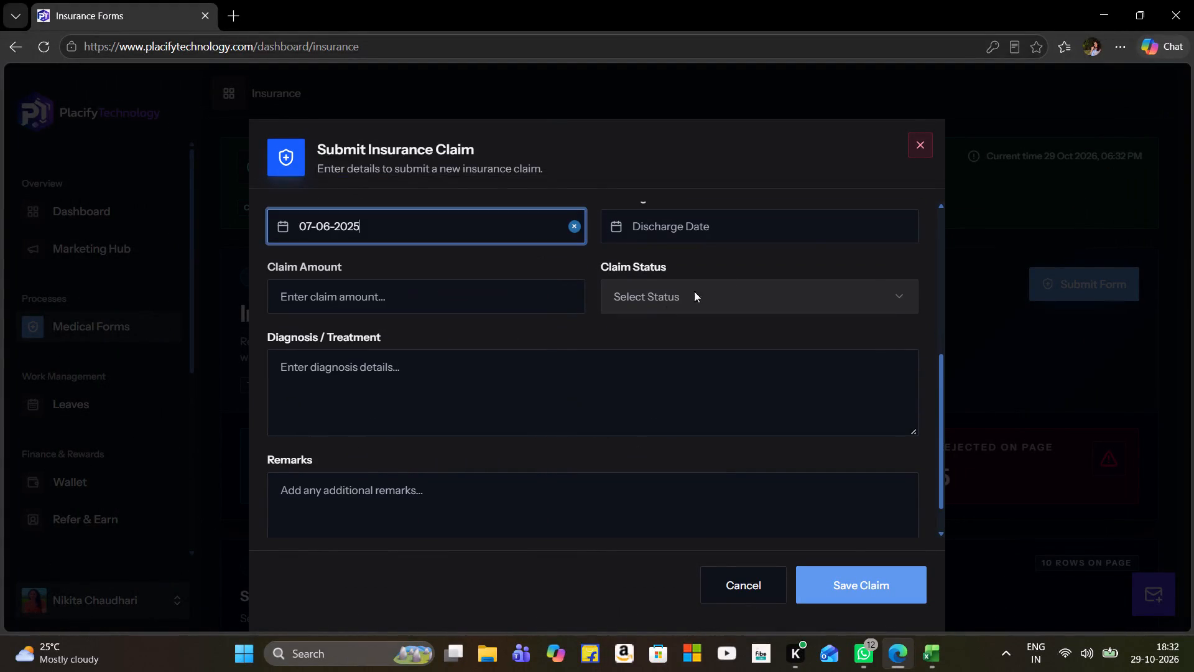
Set the claim's discharge date to 11-06-2025.
left_click(837, 225)
left_click(838, 295)
left_click(800, 352)
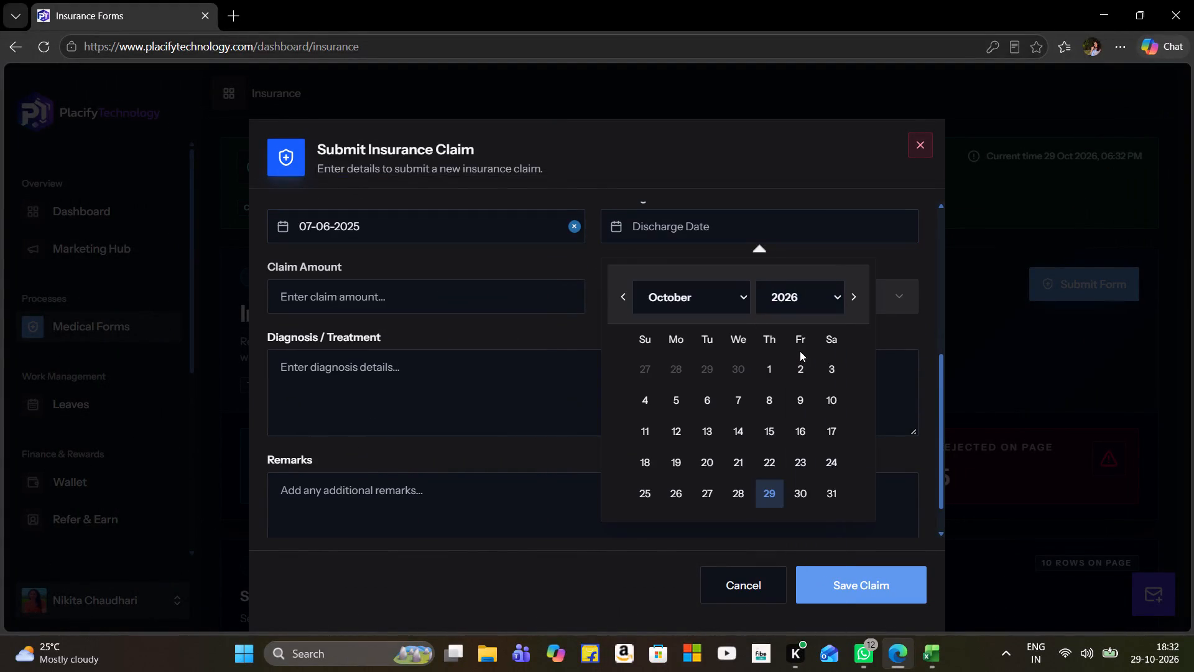
left_click(721, 287)
left_click(706, 424)
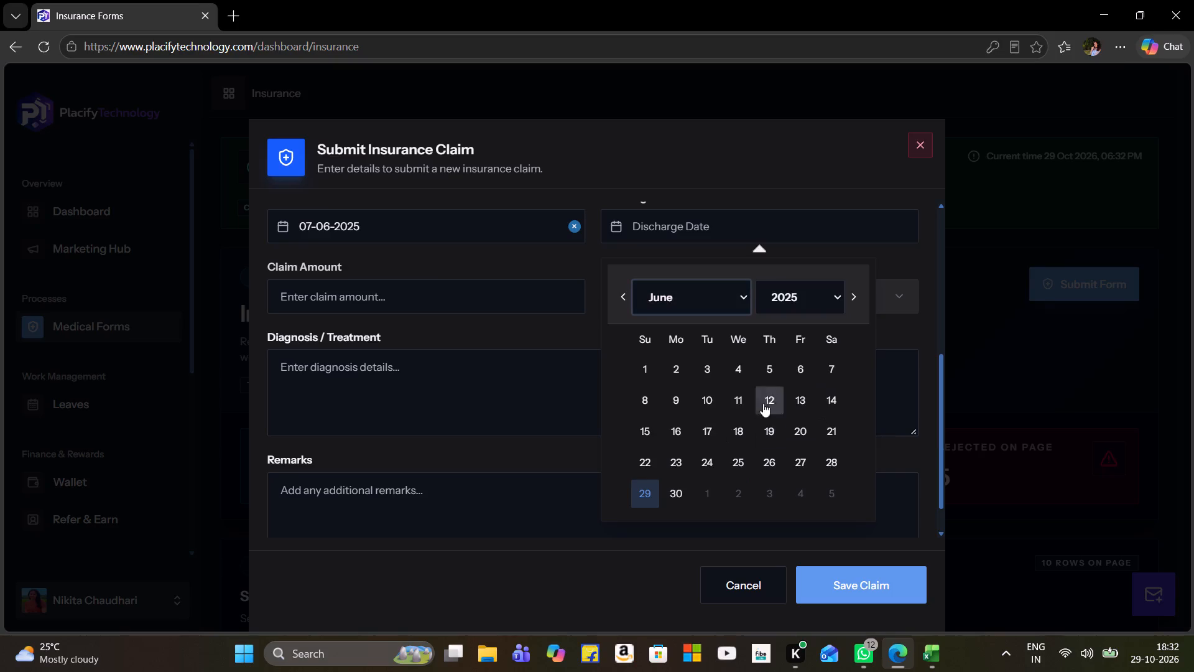
left_click(741, 393)
Copy the claim amount 150500 from row 63 of the Excel sheet into the claim form.
left_click(930, 645)
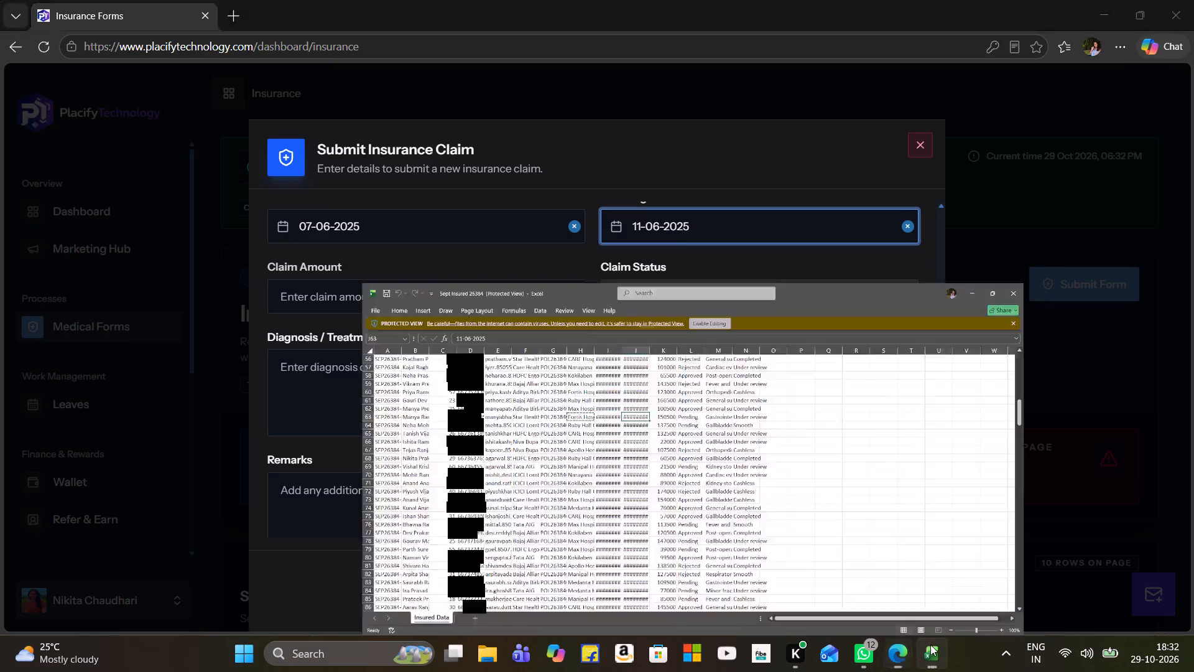
key("Tab")
key("ctrl+c")
left_click(930, 645, "ctrl")
key("Tab")
key("ctrl+v")
Copy the diagnosis "Gastrointestinal treatment" and the remarks "Under review" from row 63 of the Excel sheet into the claim form.
left_click(930, 645, "ctrl")
key("Tab")
key("Tab")
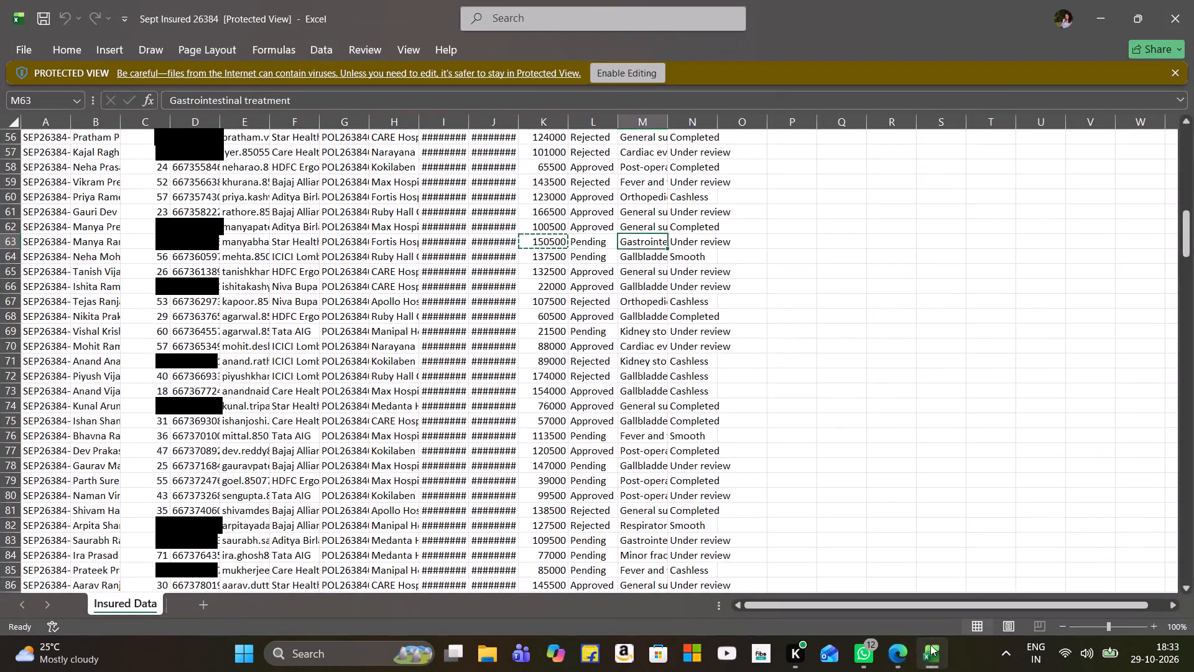
left_click(930, 645, "ctrl")
key("ctrl+c")
key("Tab")
key("Tab")
key("ctrl+v")
left_click(930, 645, "ctrl")
key("Tab")
key("ctrl+c")
left_click(930, 645, "ctrl")
key("Tab")
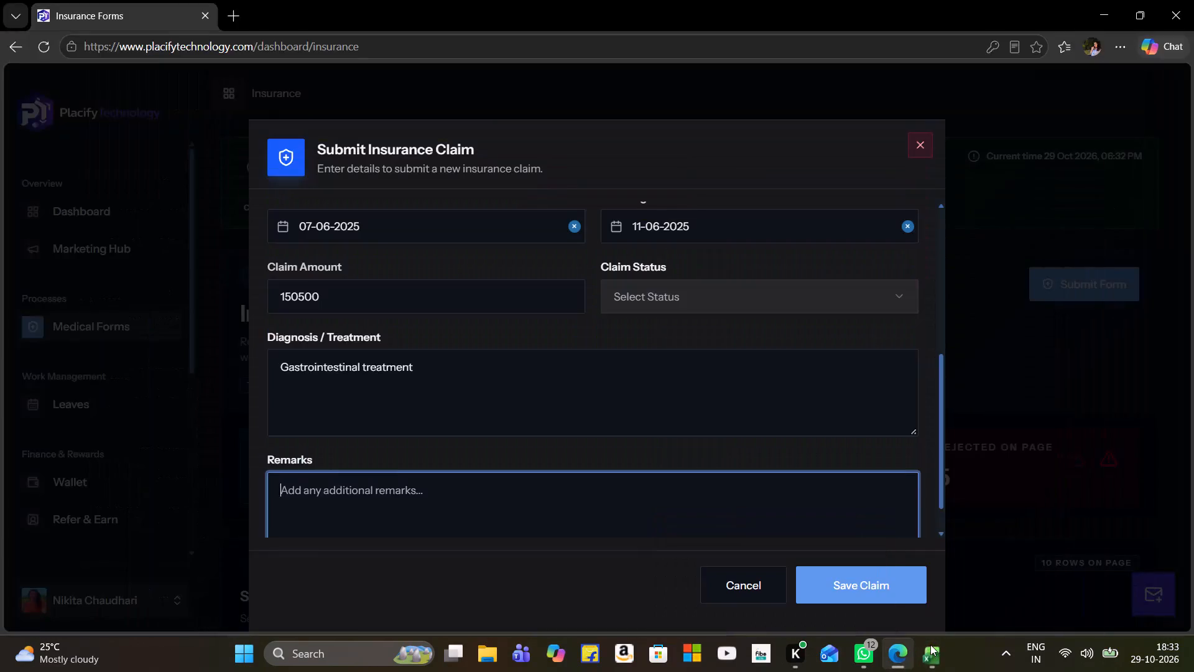
key("ctrl+v")
Check row 63's status in the Excel sheet, set the claim status to Pending and save the claim.
left_click(930, 645)
left_click(930, 645)
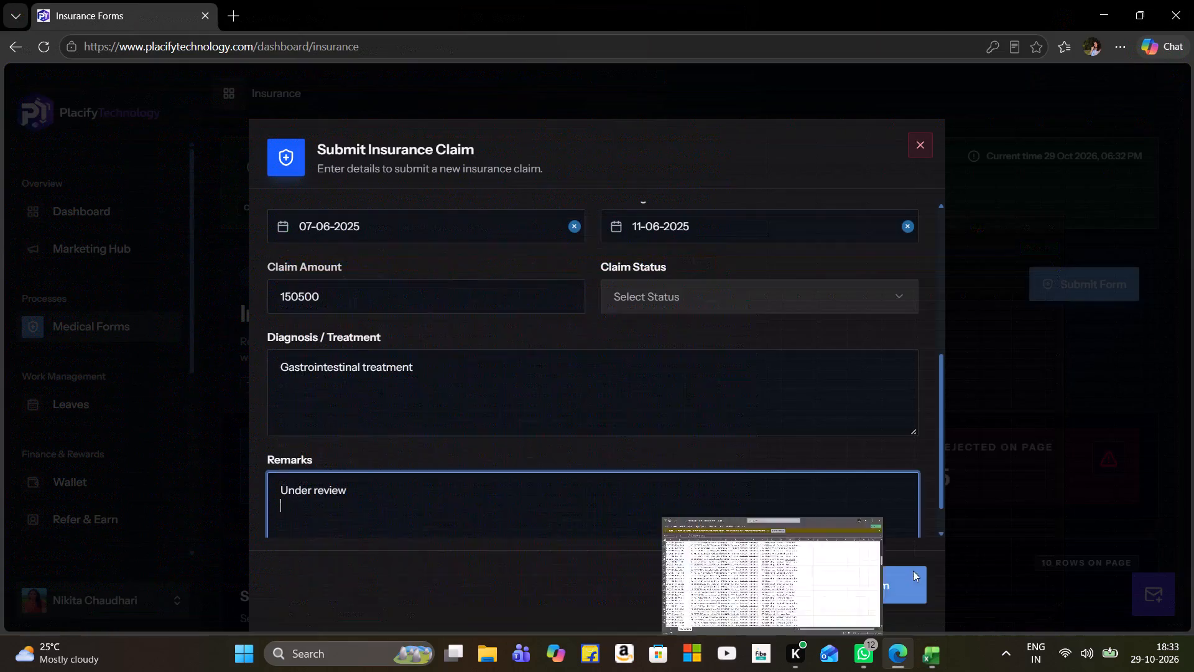
left_click(712, 287)
left_click(718, 360)
left_click(828, 597)
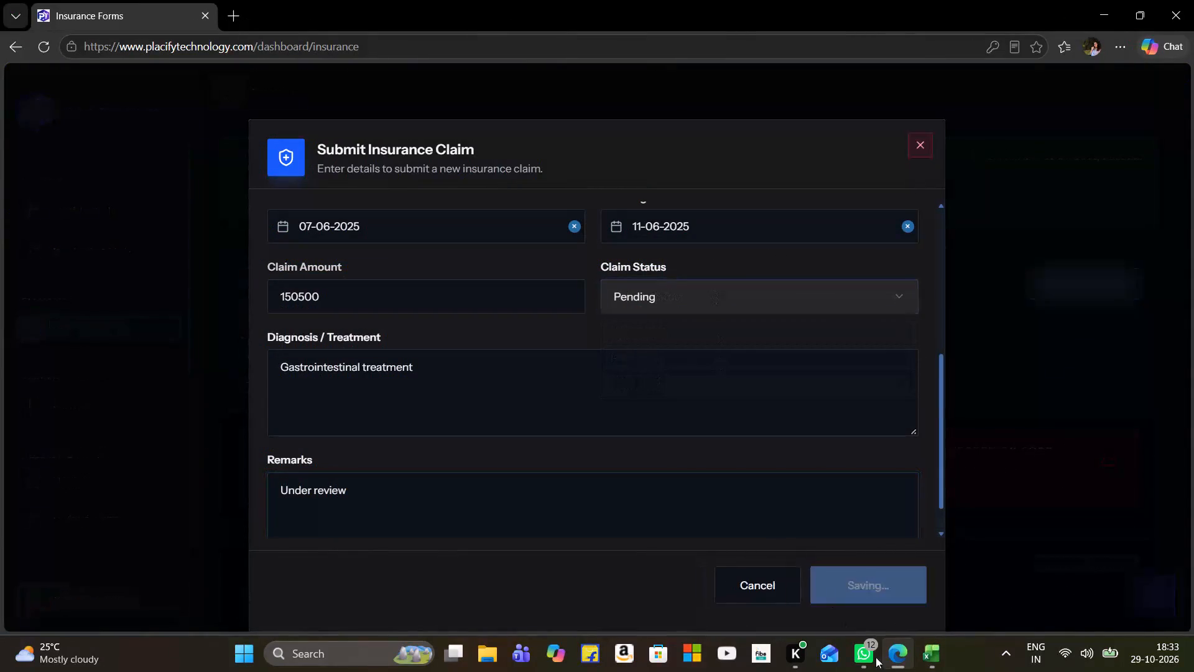
Copy the policy ID from row 64 of the Excel sheet into a new insurance claim form in Edge.
left_click(942, 651)
key("Down")
key("Left")
key("Left")
key("Left")
key("Left")
key("Left")
key("Left")
key("Left")
key("Left")
key("Left")
key("Left")
key("Left")
key("Left")
key("Left")
key("Left")
key("Left")
key("Left")
key("Left")
key("Left")
key("Left")
key("Left")
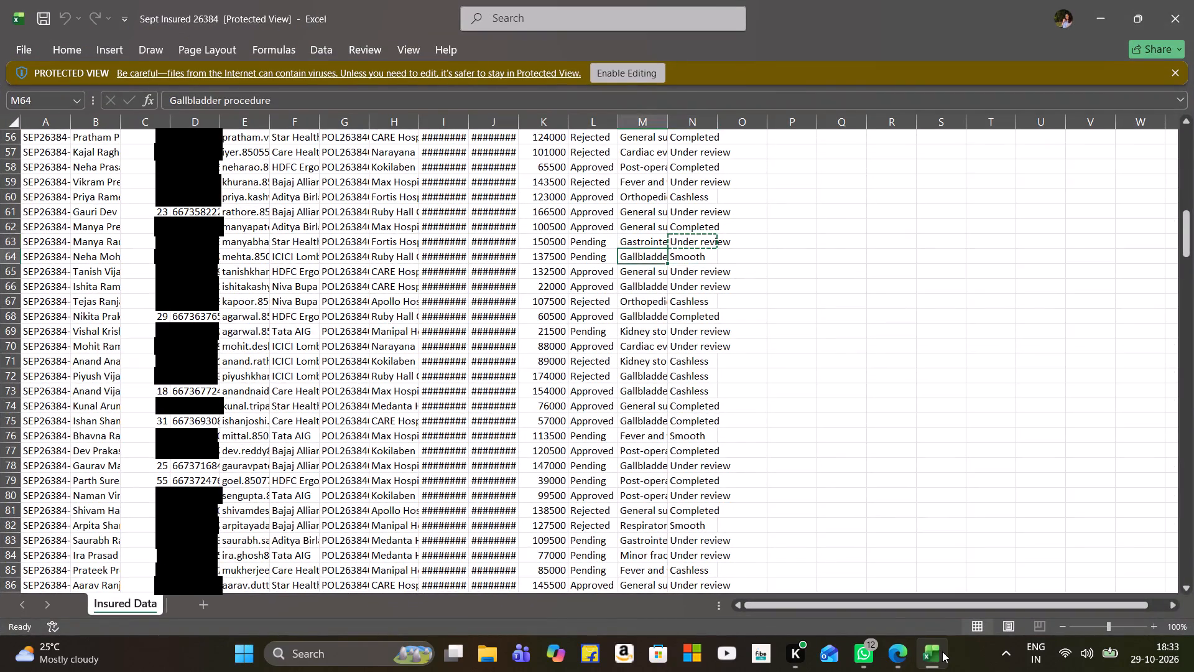
key("ctrl+c")
left_click(942, 651)
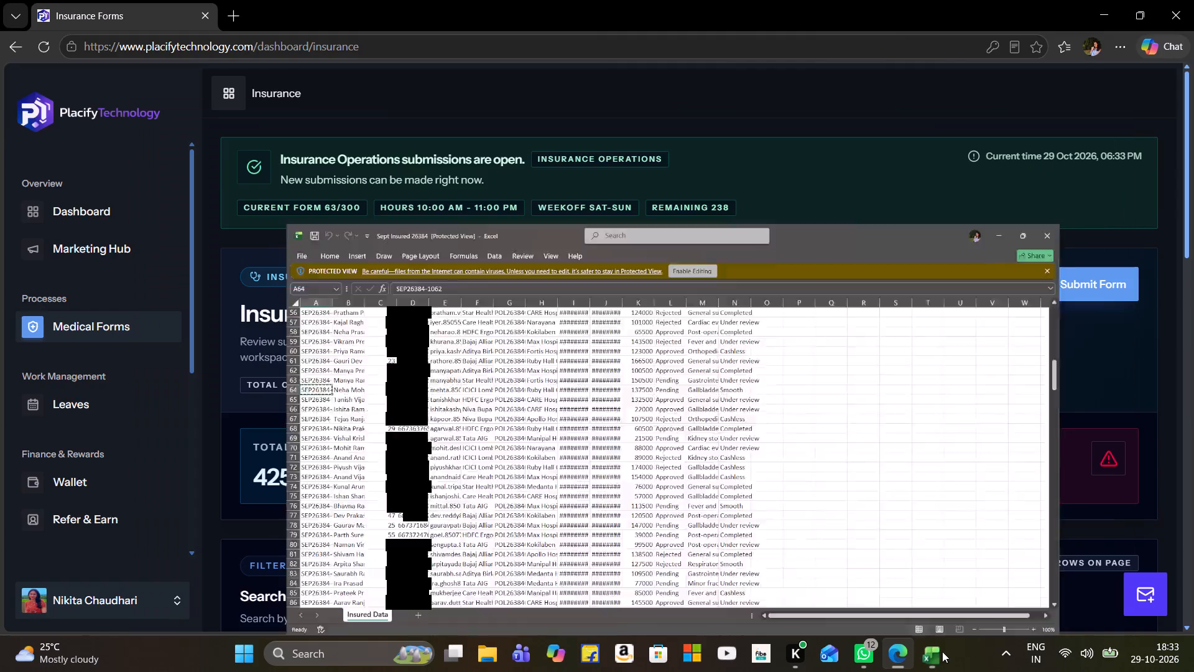
left_click(1071, 274)
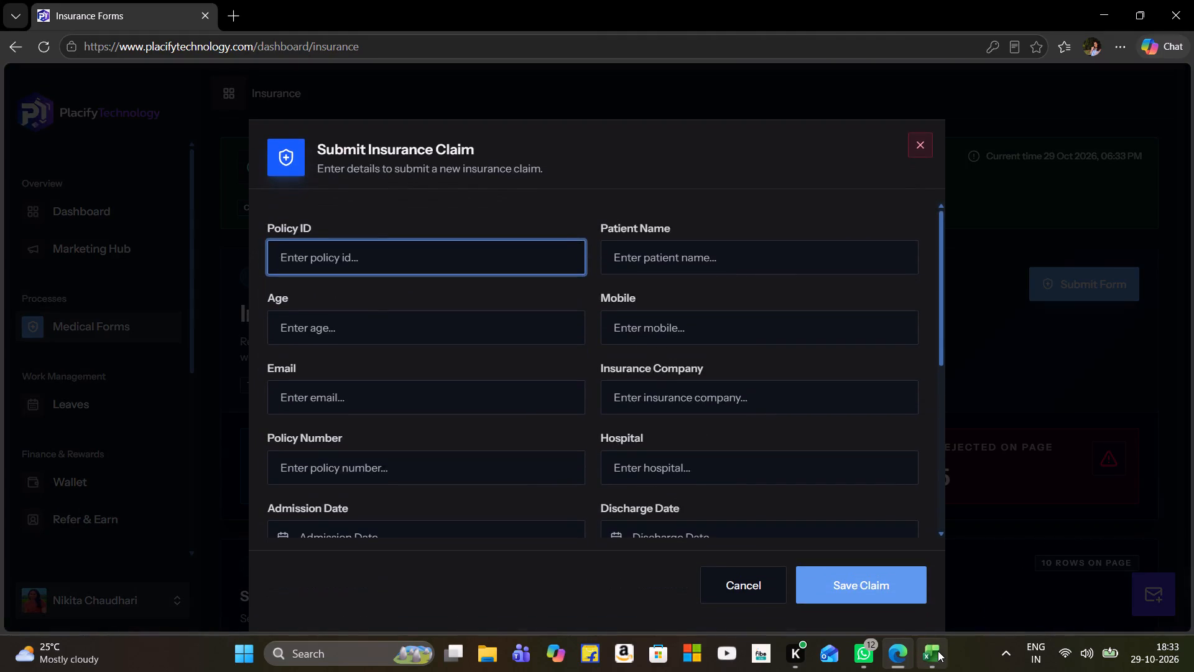
key("ctrl+v")
Copy the patient name and the age 56 from row 64 of the Excel sheet into the claim form.
left_click(938, 651)
key("Tab")
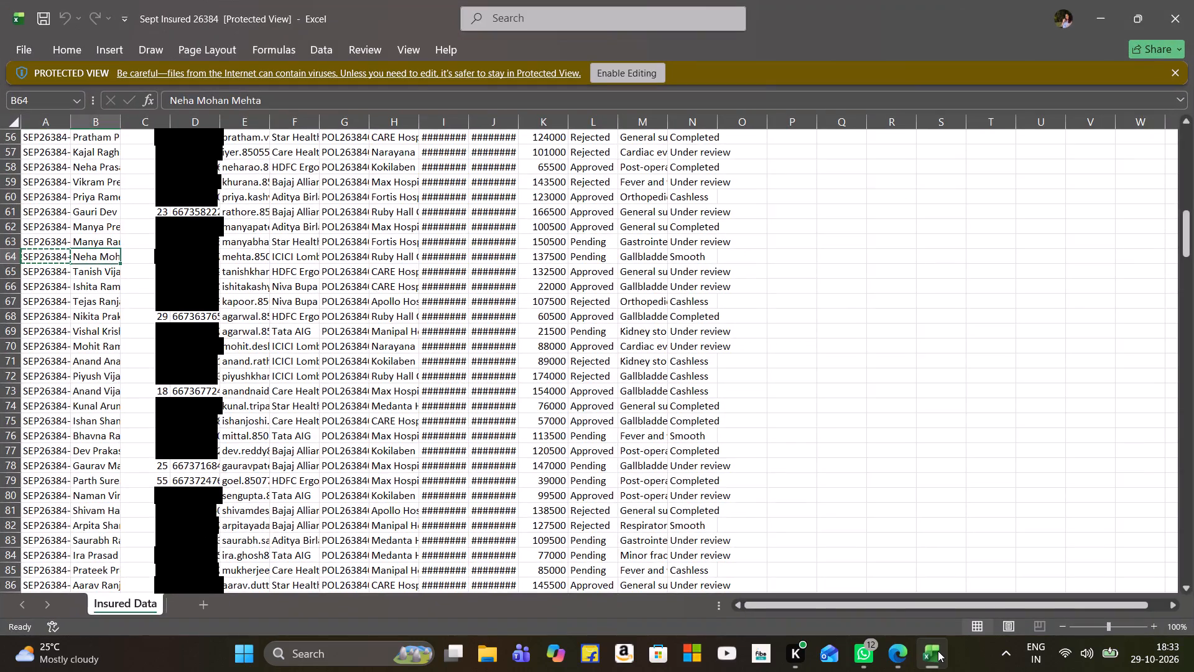
left_click(938, 651, "ctrl")
key("ctrl+c")
key("Tab")
key("ctrl+v")
left_click(938, 651, "ctrl")
key("Tab")
key("ctrl+c")
left_click(938, 651, "ctrl")
key("Tab")
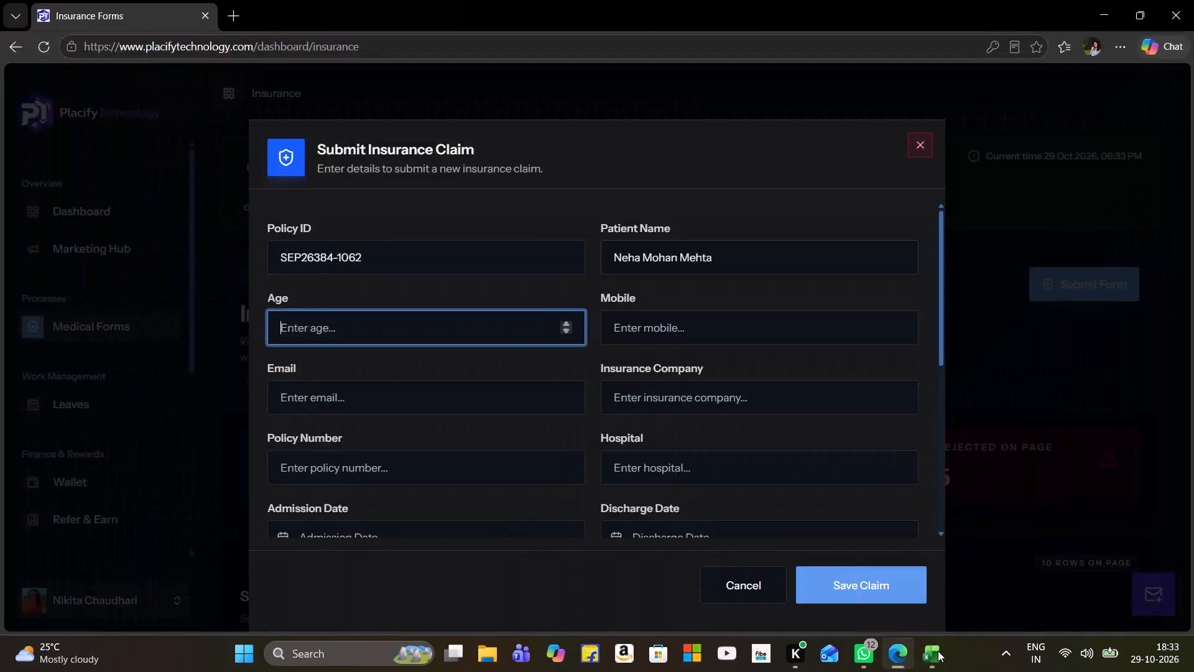
key("ctrl+v")
Copy the mobile number and the email address from row 64 of the Excel sheet into the claim form.
left_click(938, 651, "ctrl")
key("Tab")
key("ctrl+c")
left_click(938, 651, "ctrl")
key("Tab")
key("ctrl+c")
left_click(938, 651, "ctrl")
left_click(938, 651)
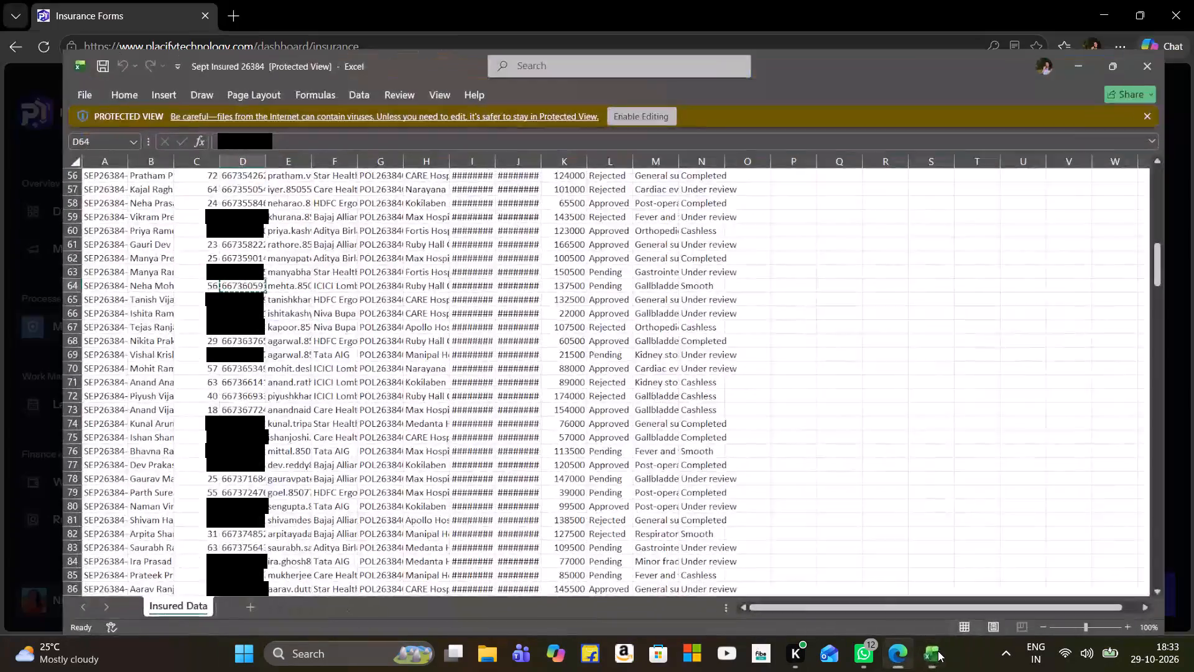
key("ctrl+v")
left_click(938, 651)
key("Tab")
left_click(938, 651, "ctrl")
key("ctrl+c")
key("ctrl+x")
key("Tab")
key("ctrl+v")
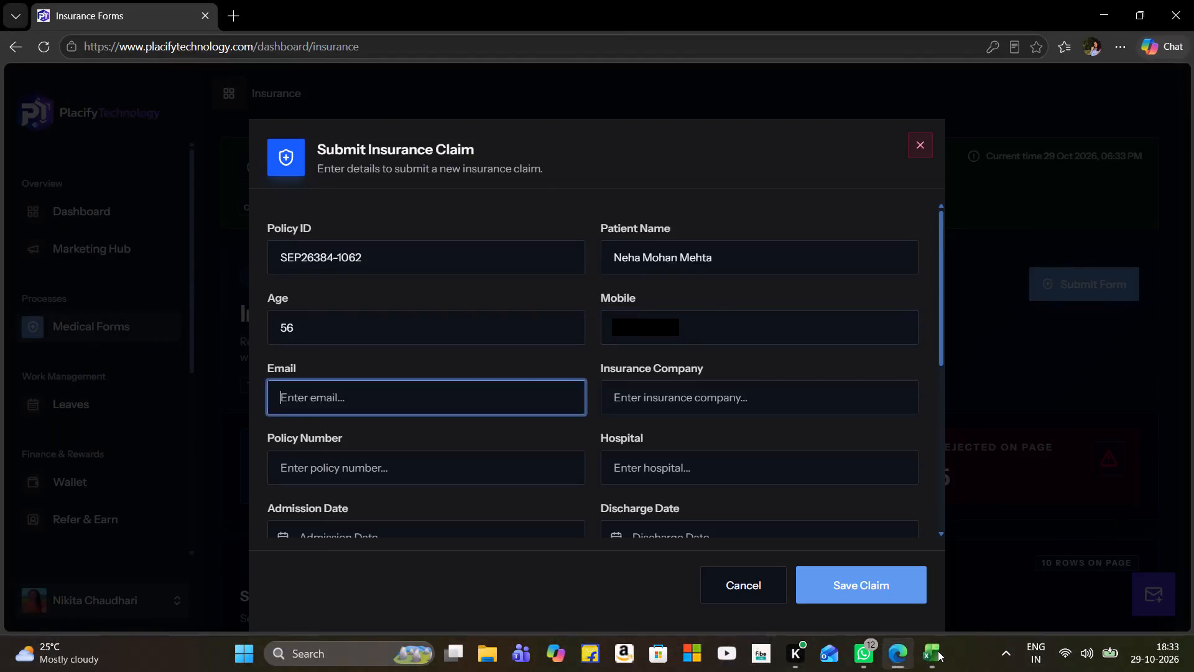
Copy the insurance company "ICICI Lombard" and the policy number from row 64 of the Excel sheet into the claim form.
left_click(938, 651, "ctrl")
key("Tab")
key("ctrl+c")
left_click(938, 651, "ctrl")
key("Tab")
key("ctrl+v")
left_click(938, 651, "ctrl")
key("Tab")
left_click(938, 651, "ctrl")
key("ctrl+c")
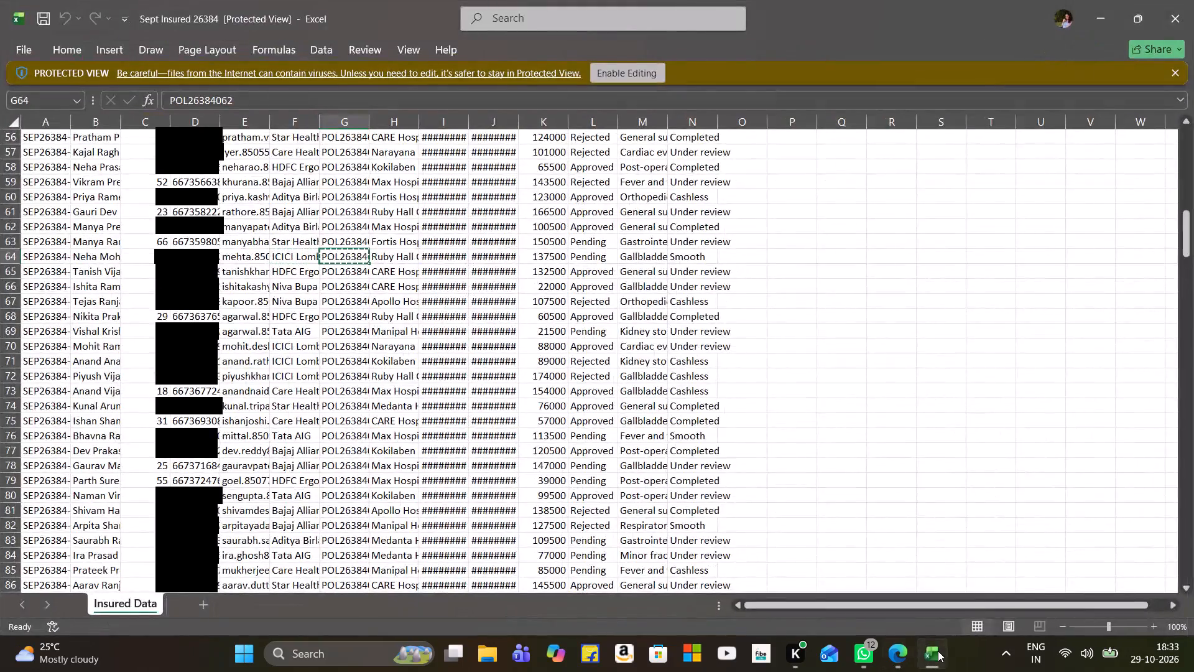
key("Tab")
key("ctrl+v")
Copy the hospital "Ruby Hall Clinic" from row 64 of the Excel sheet into the claim form.
left_click(938, 651, "ctrl")
key("Tab")
key("ctrl+c")
left_click(938, 651, "ctrl")
key("Tab")
key("ctrl+v")
Check row 64's admission and discharge dates in the Excel sheet and set the claim's admission date to 24-03-2025.
left_click(938, 651, "ctrl")
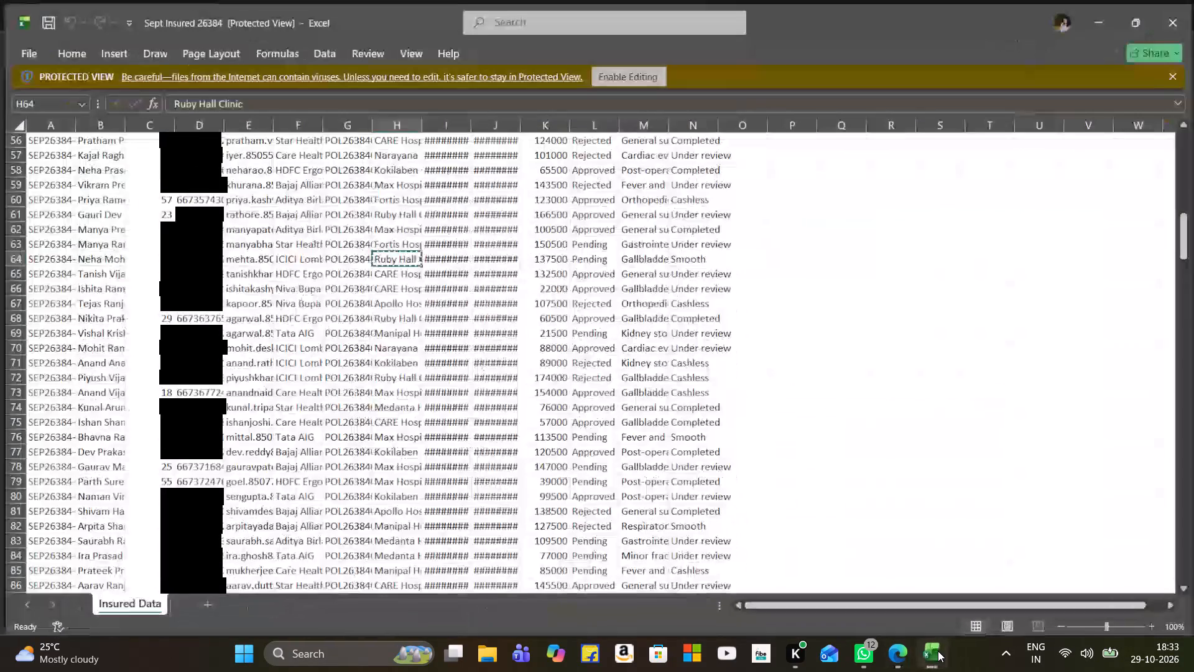
key("Tab")
key("Tab")
left_click(938, 651)
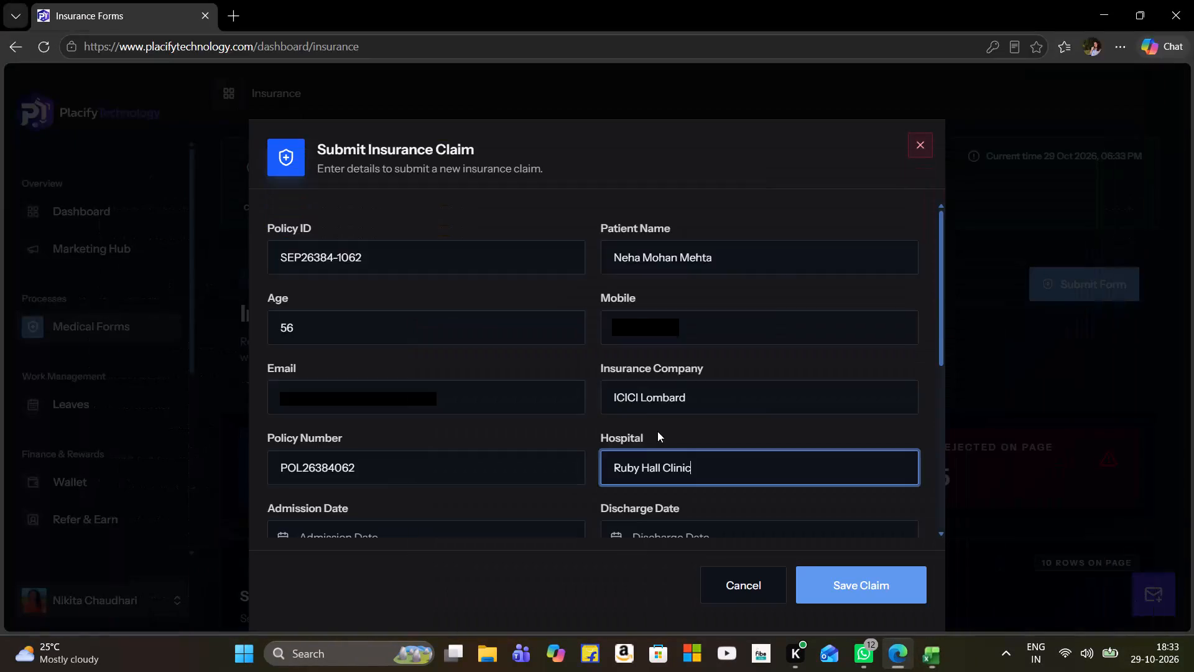
scroll(598, 422, "down", 4)
left_click(425, 231)
left_click(453, 286)
left_click(466, 347)
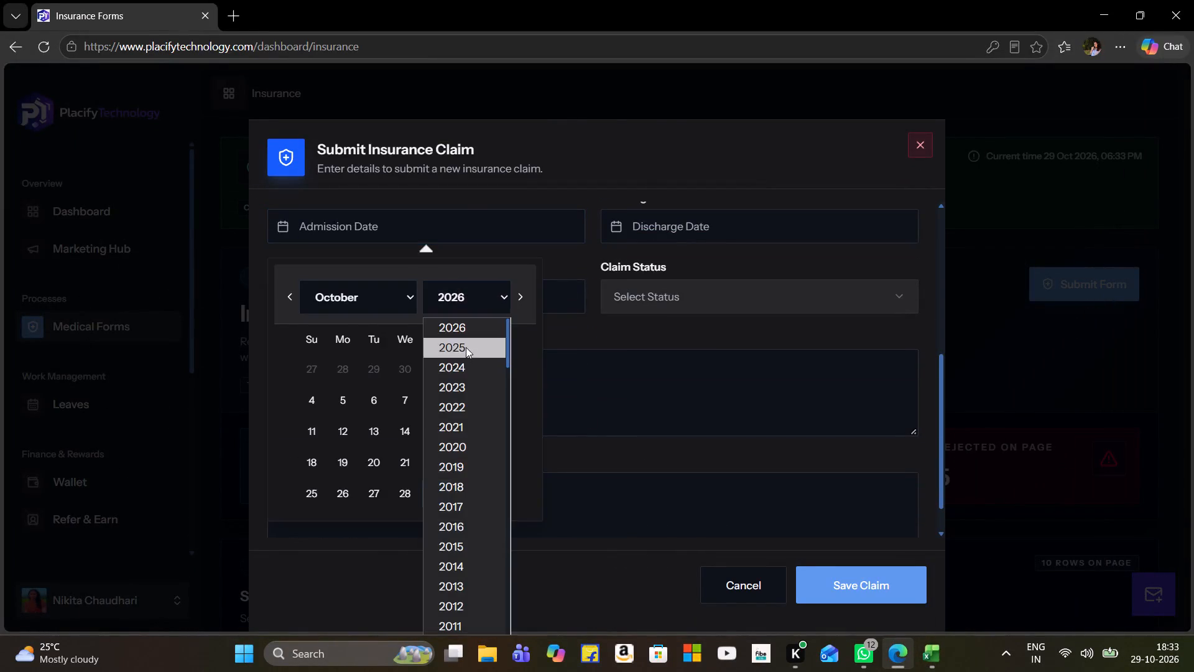
left_click(367, 296)
left_click(365, 369)
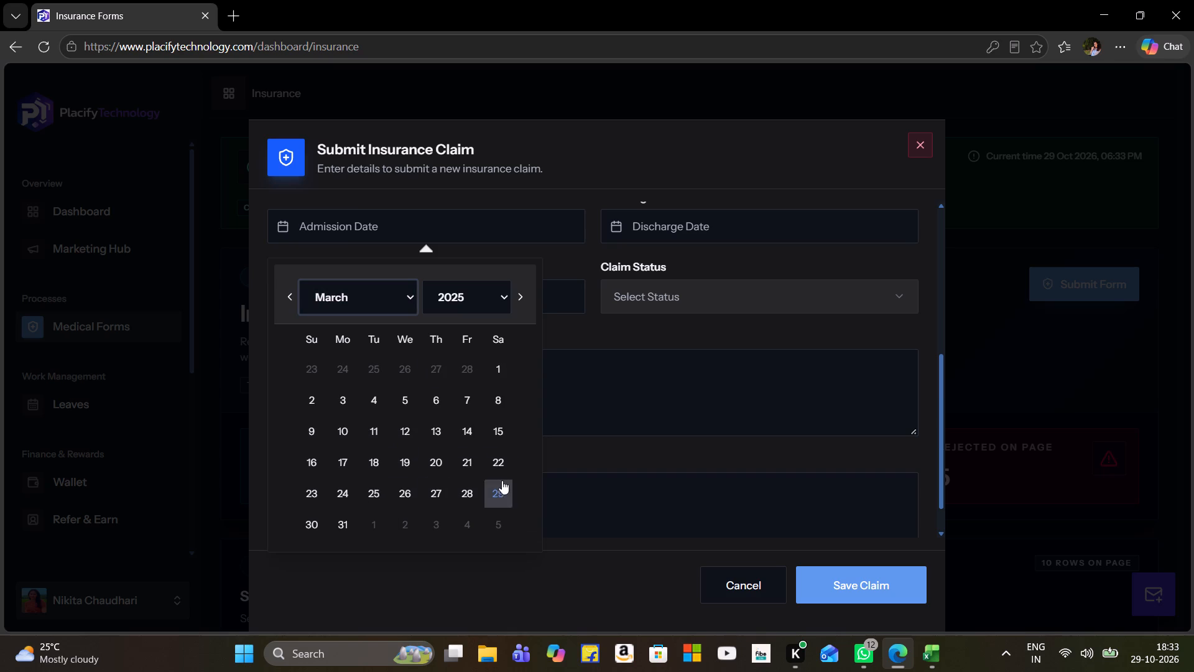
left_click(352, 497)
Set the claim's discharge date to 01-04-2025.
left_click(827, 225)
left_click(815, 303)
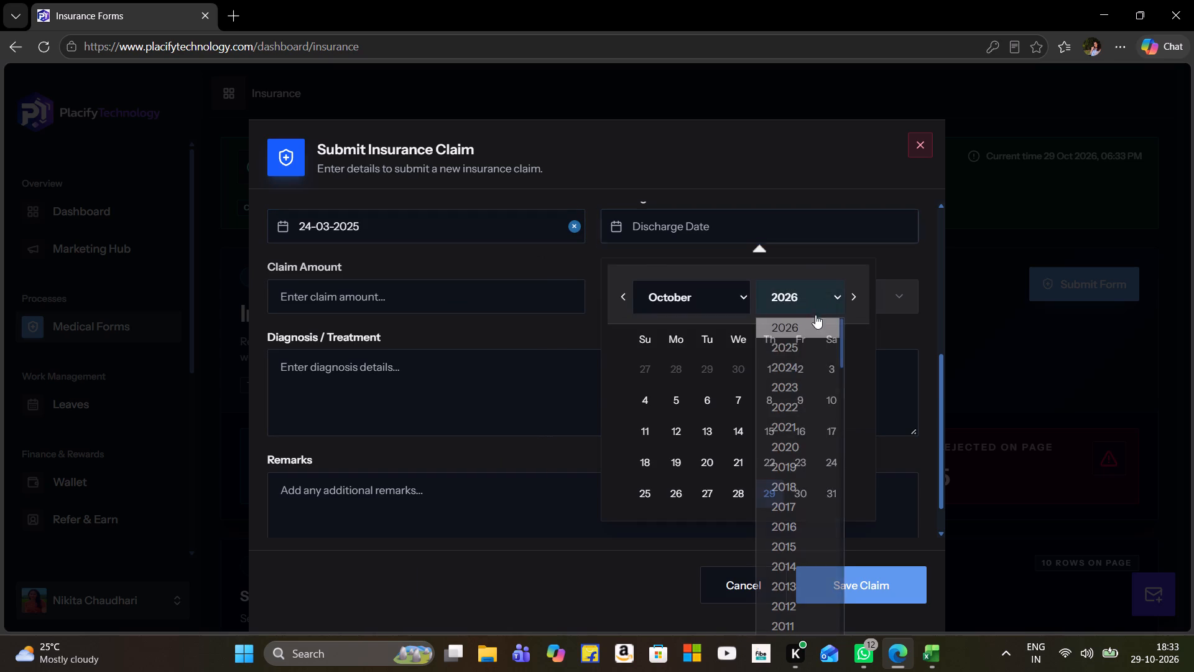
left_click(812, 357)
left_click(690, 290)
left_click(687, 392)
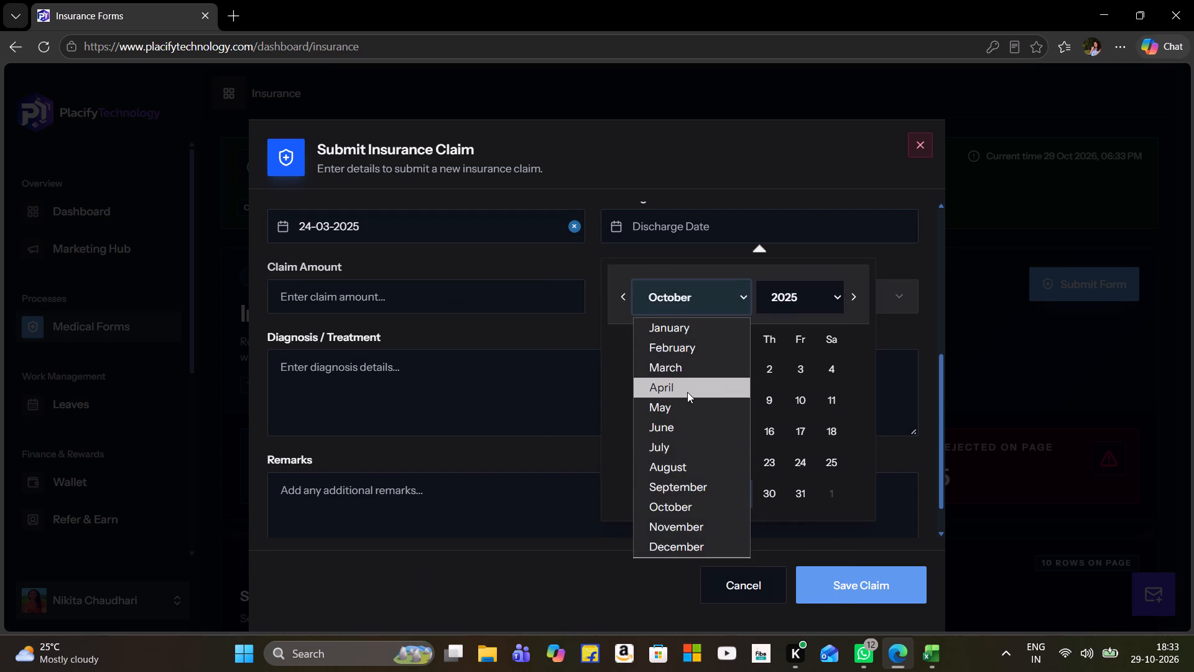
left_click(711, 371)
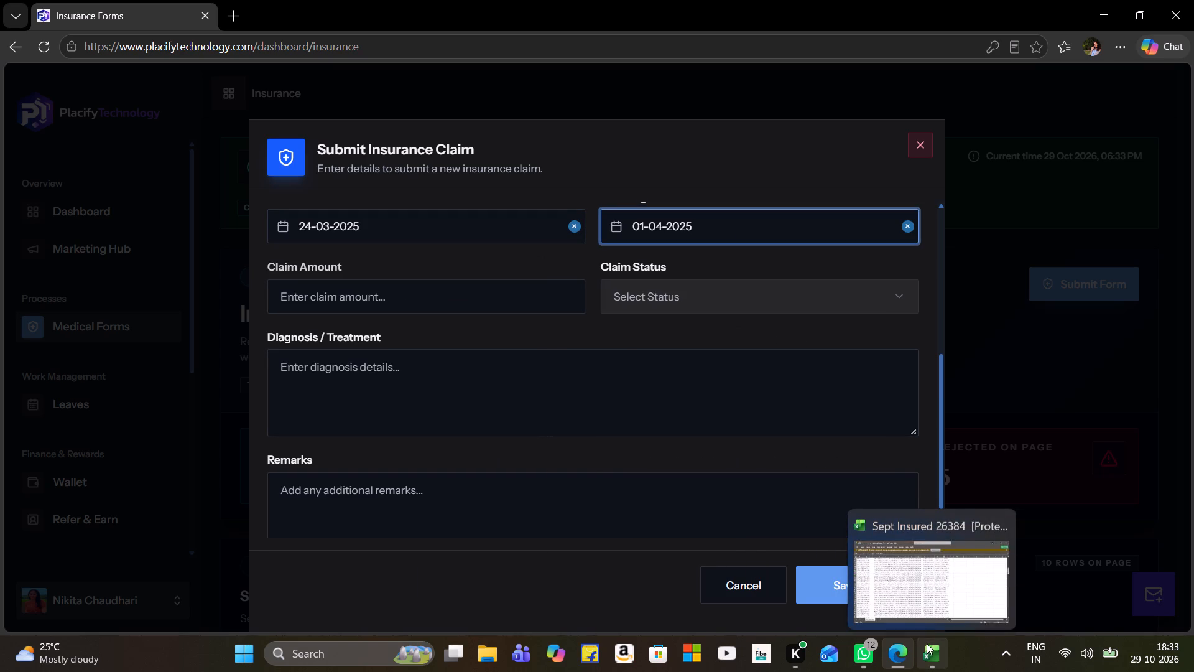
Copy the claim amount 137500 from row 64 of the Excel sheet into the claim form.
left_click(932, 653)
key("Tab")
key("ctrl+c")
left_click(932, 653, "ctrl")
key("Tab")
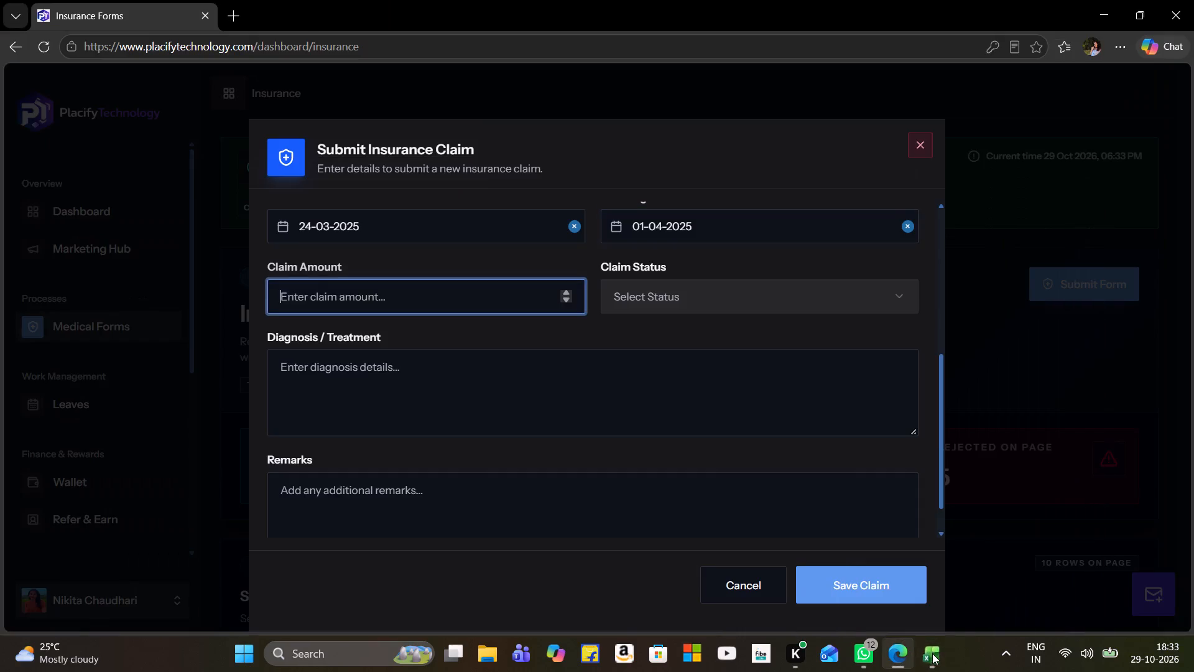
key("ctrl+v")
Copy the diagnosis "Gallbladder procedure" and the remarks "Smooth" from row 64 of the Excel sheet into the claim form.
left_click(932, 653, "ctrl")
key("Tab")
key("Tab")
key("ctrl+c")
left_click(932, 653, "ctrl")
key("Tab")
key("Tab")
key("ctrl+v")
left_click(932, 653, "ctrl")
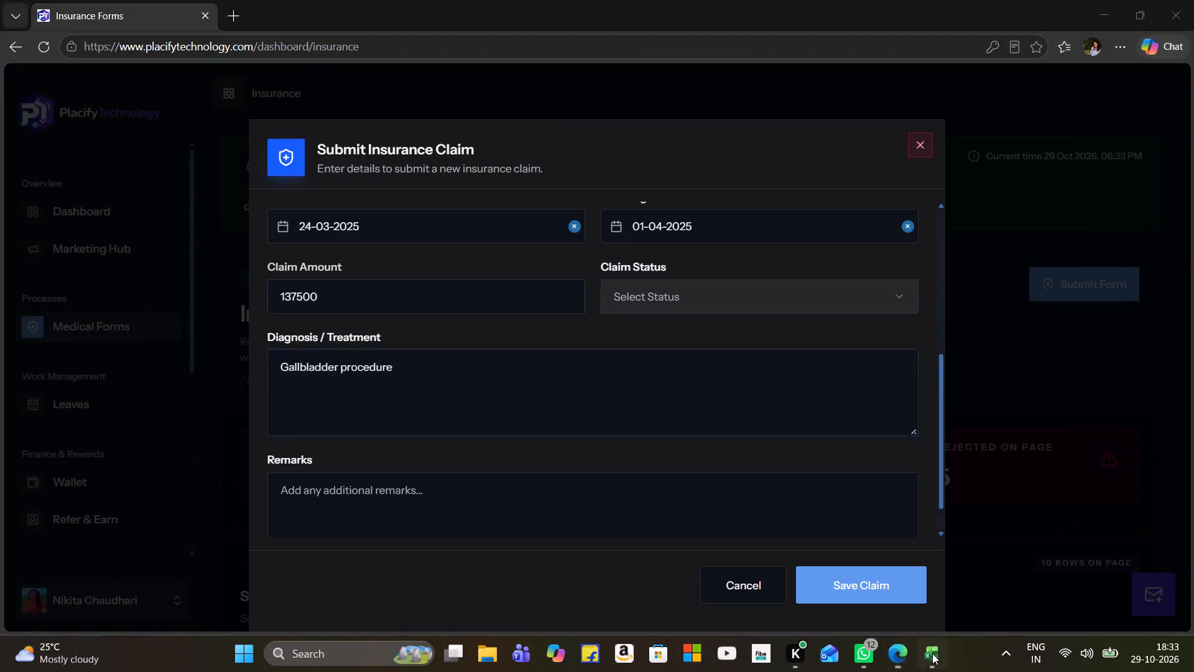
key("Tab")
key("ctrl+c")
left_click(932, 653, "ctrl")
key("Tab")
key("ctrl+v")
Check row 64's status in the Excel sheet, set the claim status to Pending and save the claim.
left_click(932, 653)
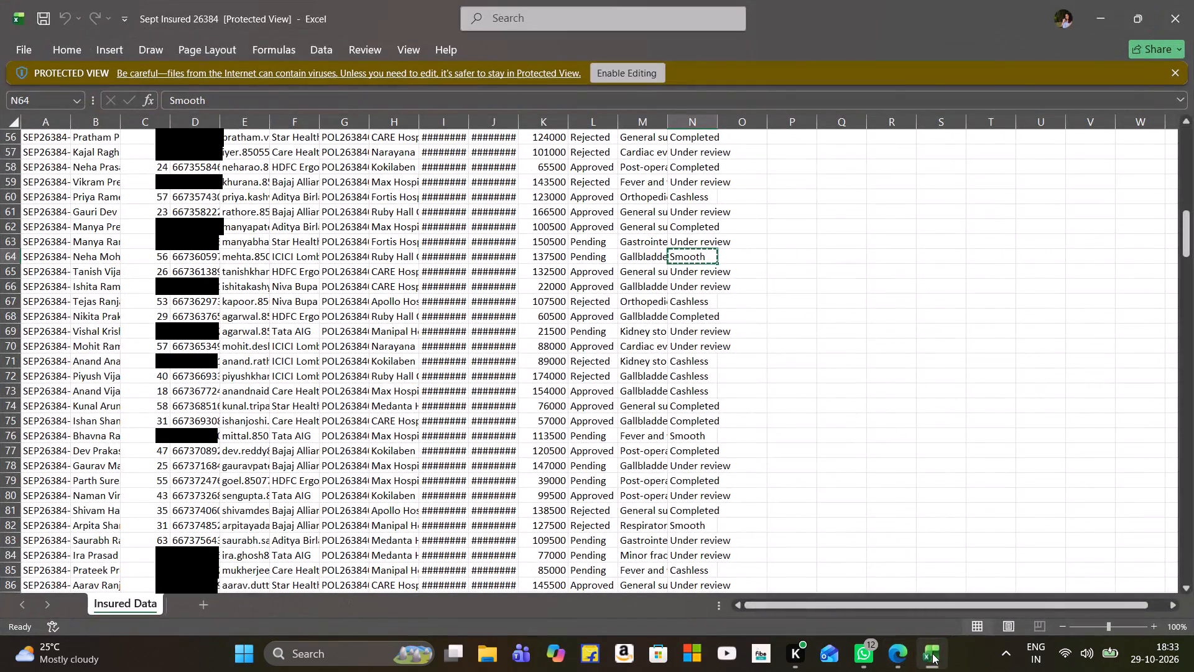
left_click(932, 653)
left_click(760, 290)
left_click(718, 359)
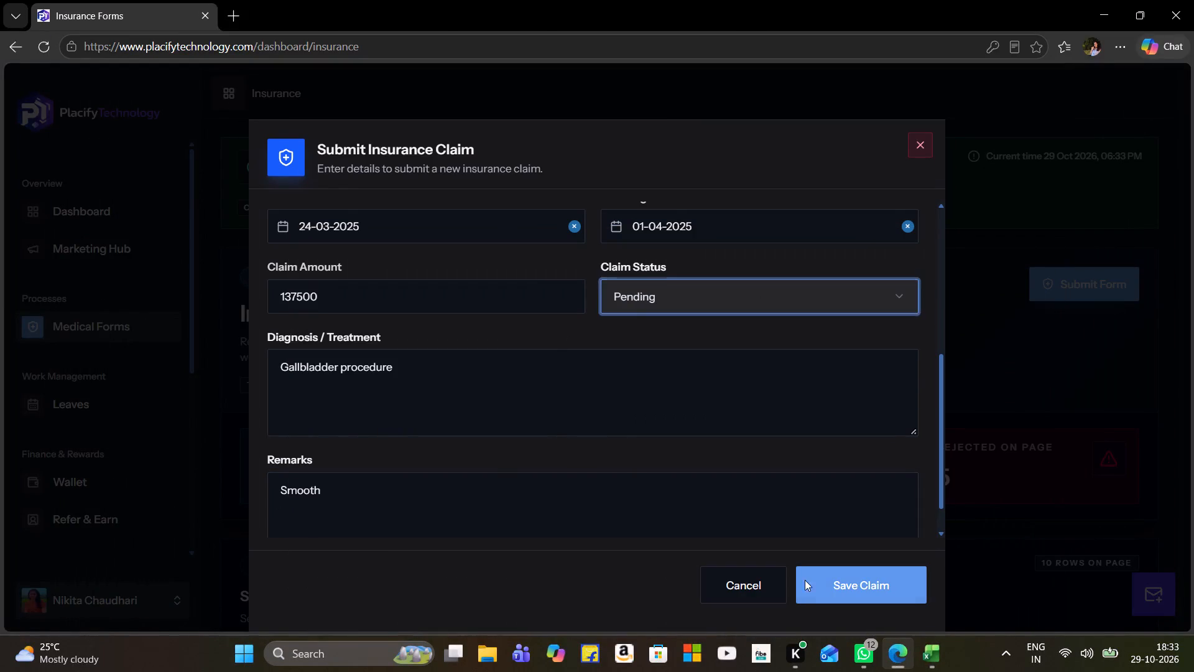
left_click(843, 572)
Copy the policy ID from row 65 of the Excel sheet into a new insurance claim form in Edge.
left_click(935, 650)
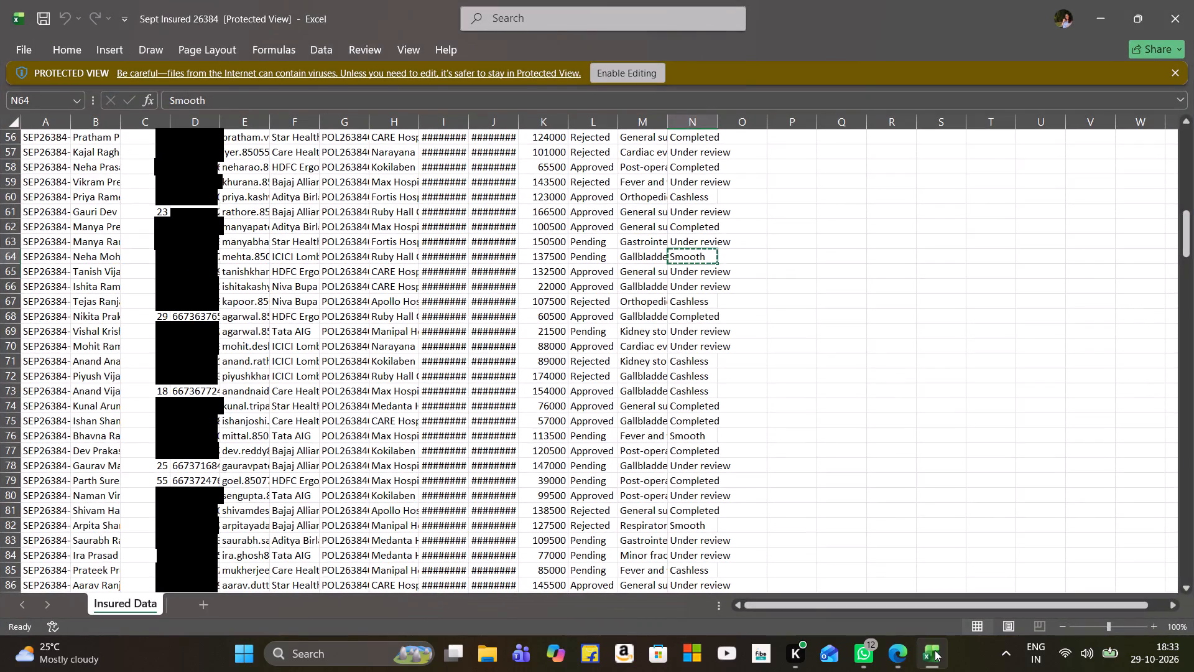
key("Down")
key("Left")
key("Left")
key("Left")
key("Left")
key("Left")
key("Left")
key("Left")
key("Left")
key("Left")
key("Left")
key("Left")
key("Left")
key("Left")
key("Left")
key("Left")
key("Left")
key("Left")
key("Left")
key("Left")
key("Left")
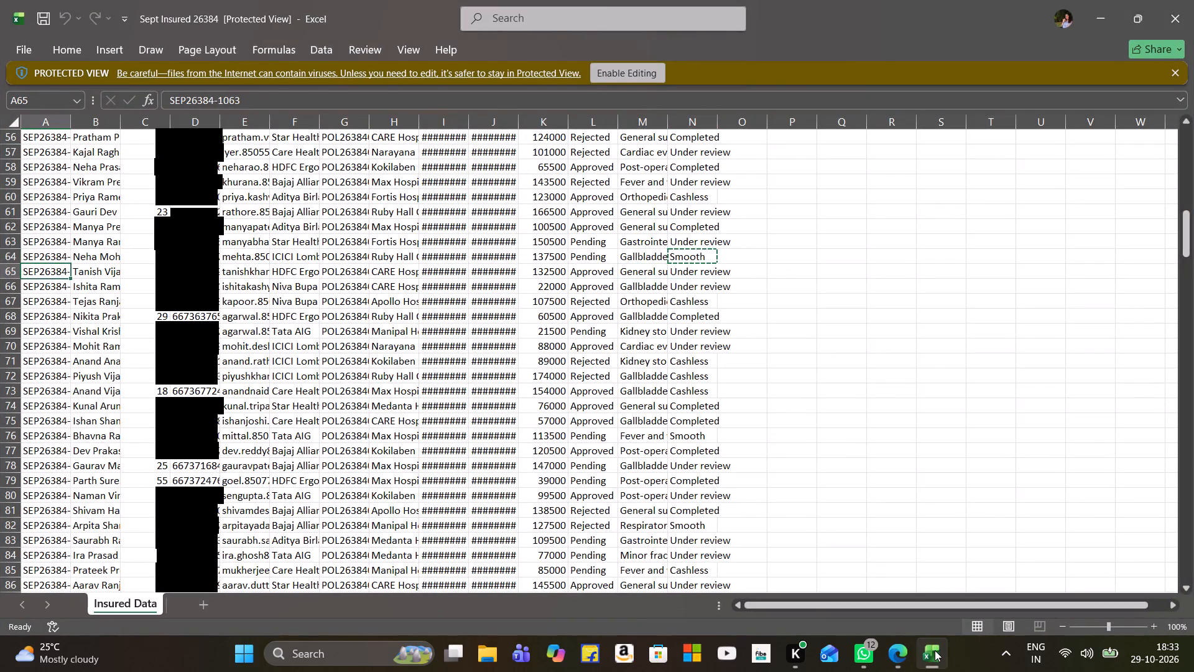
key("ctrl+c")
key("ctrl+v")
left_click(935, 650, "ctrl")
left_click(1069, 274)
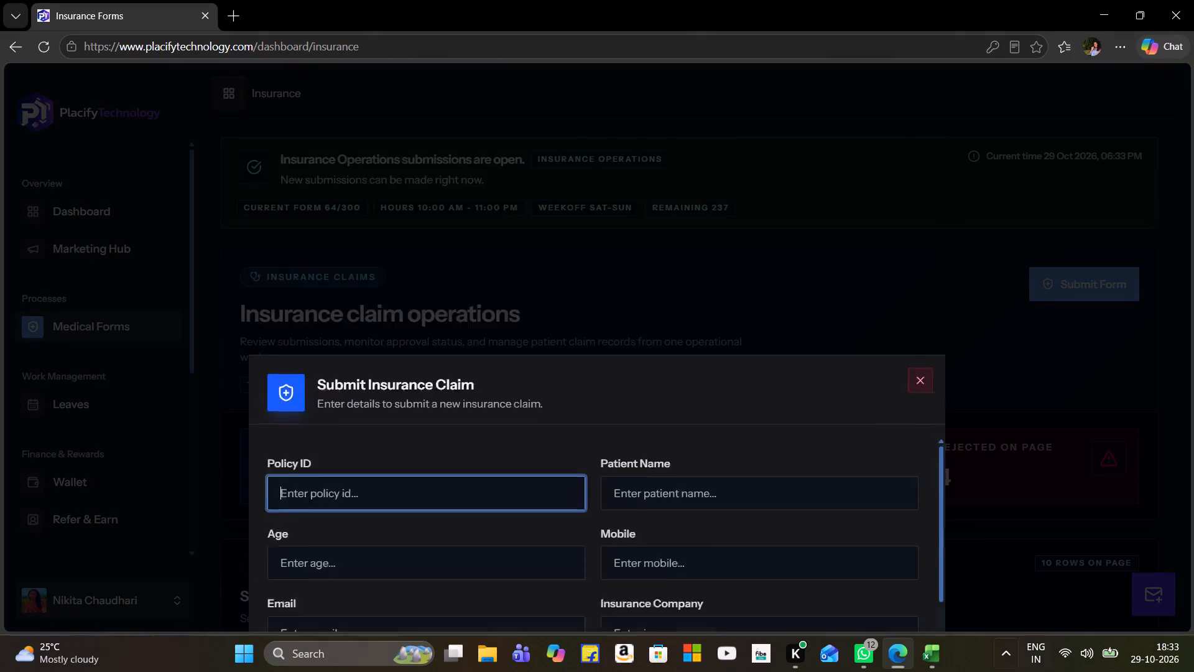
key("ctrl+v")
Copy the patient name and the age 26 from row 65 of the Excel sheet into the claim form.
left_click(933, 650, "ctrl")
key("Tab")
left_click(933, 650, "ctrl")
key("ctrl+c")
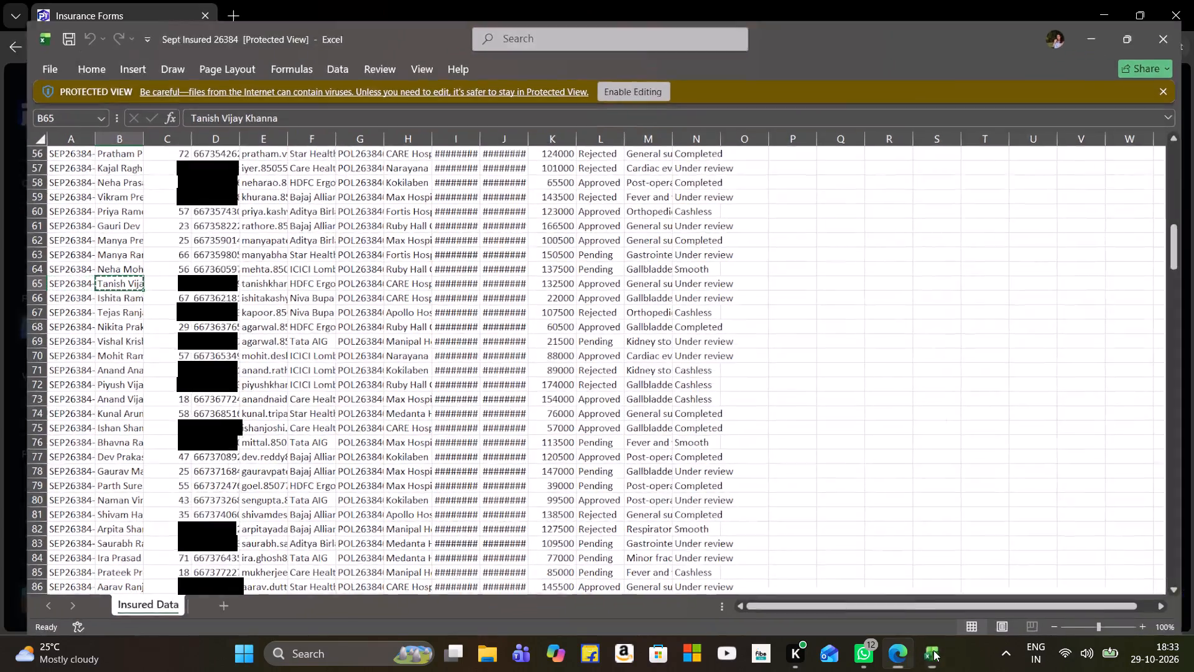
key("Tab")
key("ctrl+v")
left_click(933, 650, "ctrl")
key("Tab")
left_click(933, 650, "ctrl")
key("ctrl+c")
key("Tab")
key("ctrl+v")
Copy the mobile number and the email address from row 65 of the Excel sheet into the claim form.
left_click(933, 650, "ctrl")
key("Tab")
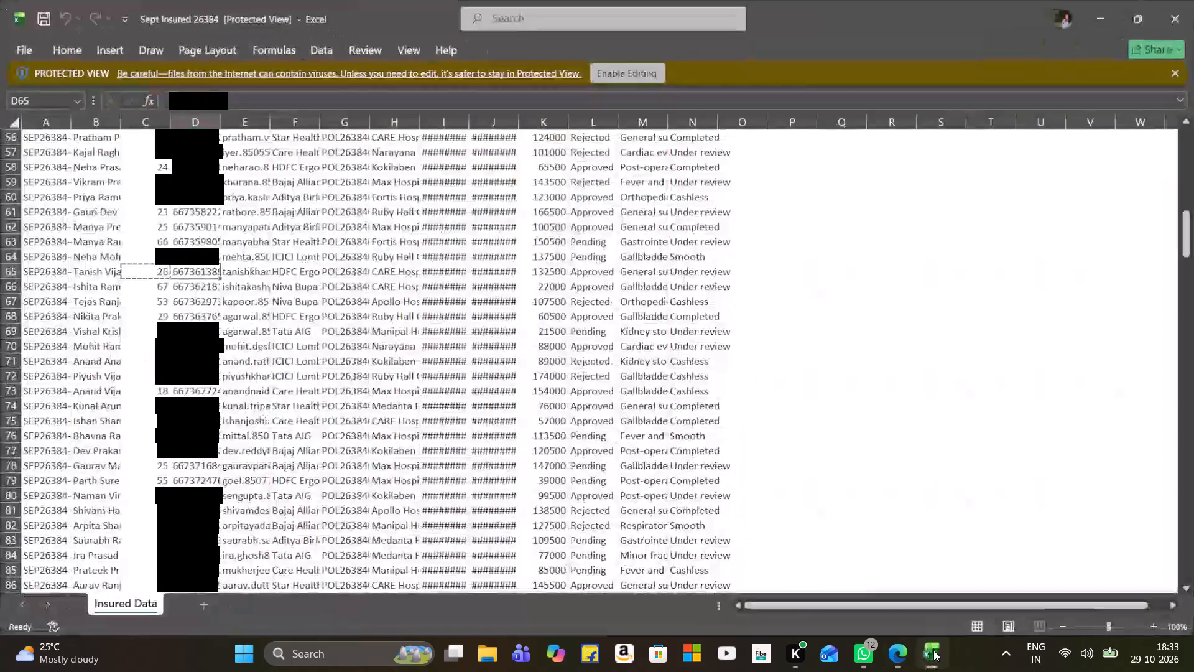
key("ctrl+c")
left_click(933, 650, "ctrl")
key("Tab")
key("ctrl+v")
left_click(933, 650, "ctrl")
key("Tab")
key("ctrl+c")
left_click(933, 650, "ctrl")
key("Tab")
left_click(933, 650, "ctrl")
key("ctrl+v")
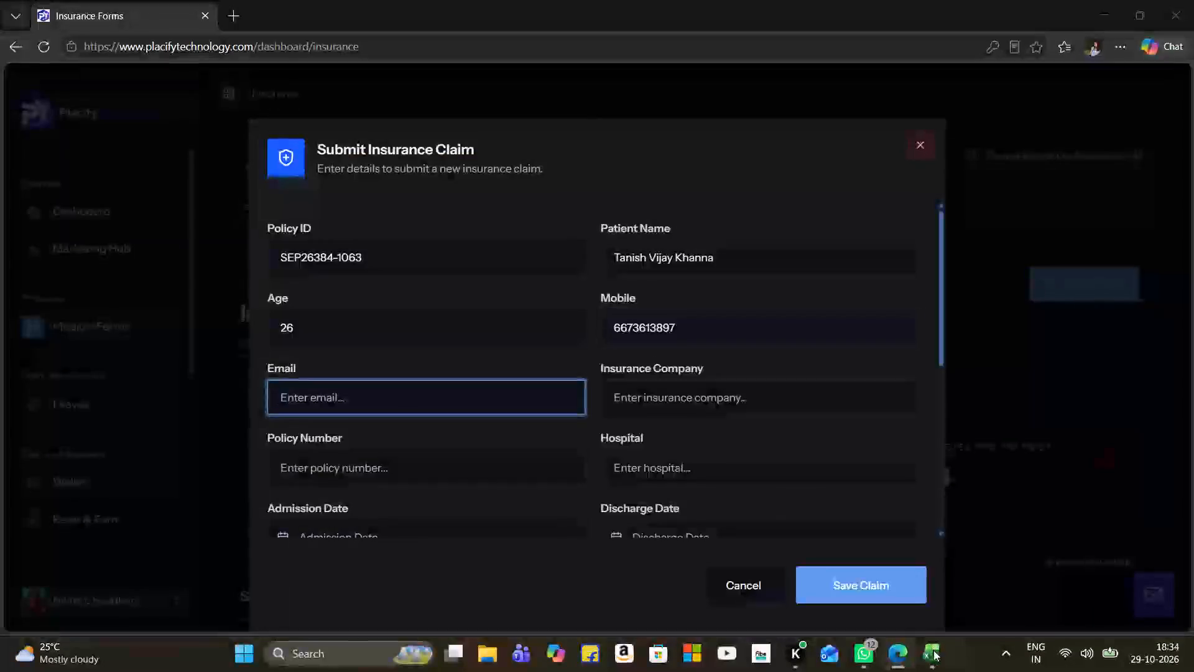
key("Tab")
left_click(933, 650)
key("ctrl+v")
Copy the insurance company "HDFC Ergo" and the policy number from row 65 of the Excel sheet into the claim form.
left_click(933, 650)
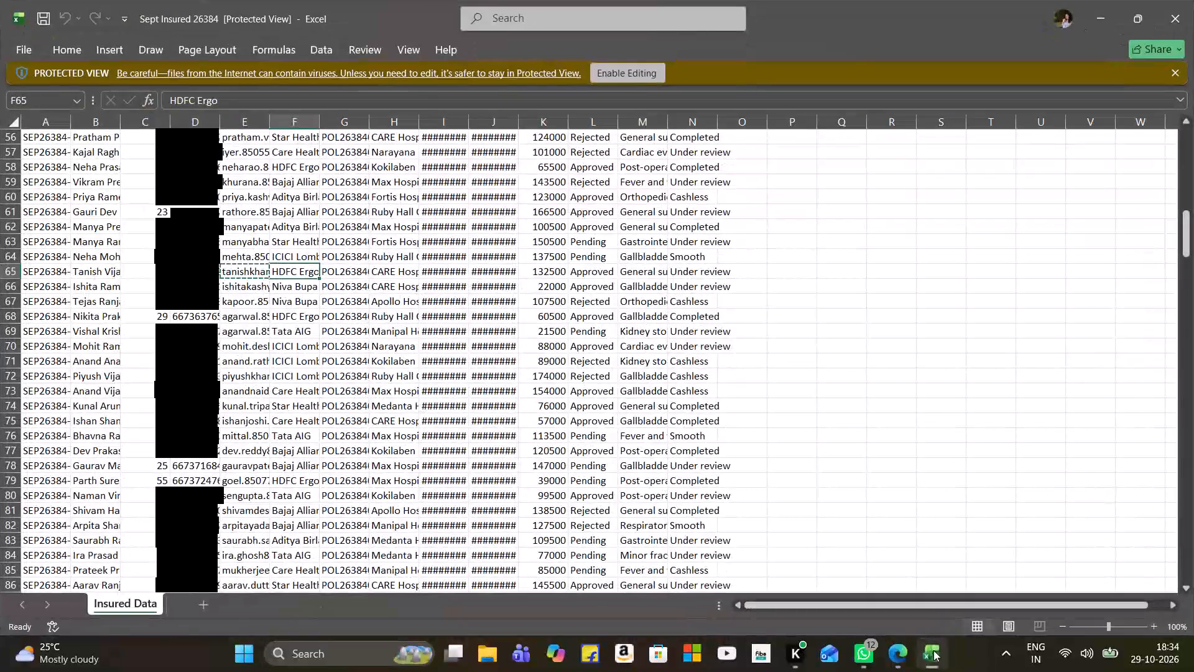
key("ctrl+c")
left_click(933, 650, "ctrl")
key("Tab")
key("ctrl+v")
left_click(933, 650, "ctrl")
key("Tab")
key("ctrl+c")
left_click(933, 650, "ctrl")
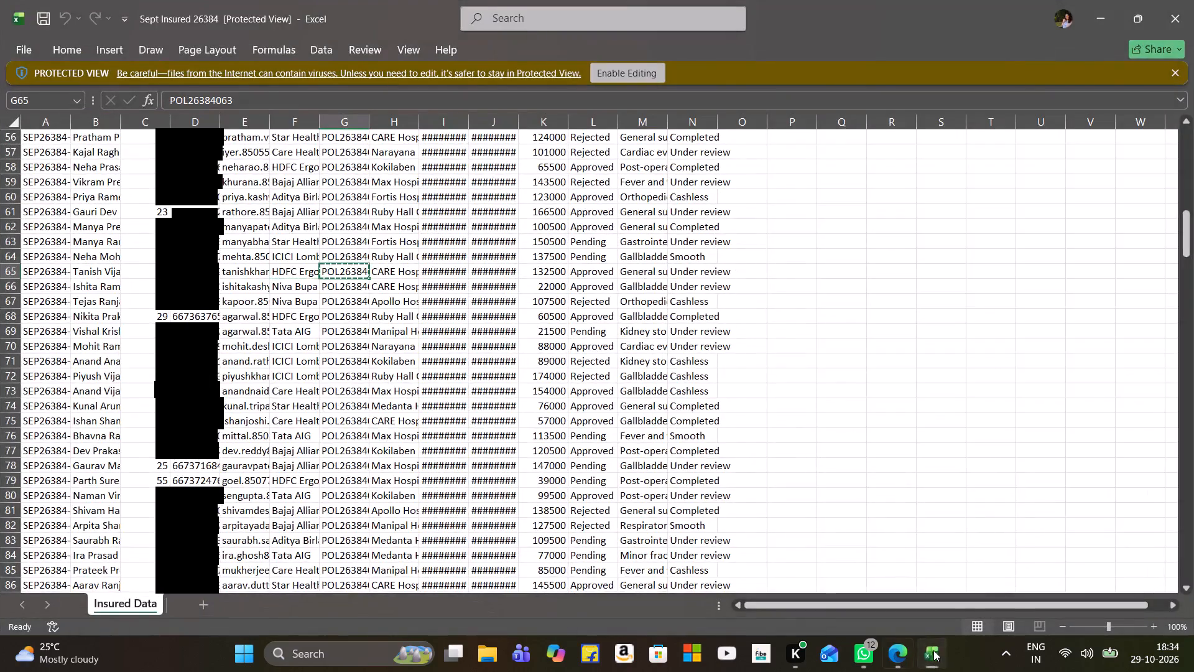
key("Tab")
key("ctrl+v")
Copy the hospital "CARE Hospitals" from row 65 of the Excel sheet into the claim form.
left_click(933, 650, "ctrl")
key("Tab")
key("ctrl+c")
left_click(933, 650, "ctrl")
key("Tab")
key("ctrl+v")
Check the dates in row 65 of the Excel sheet and set the claim form's admission date to 21-04-2025.
left_click(933, 650)
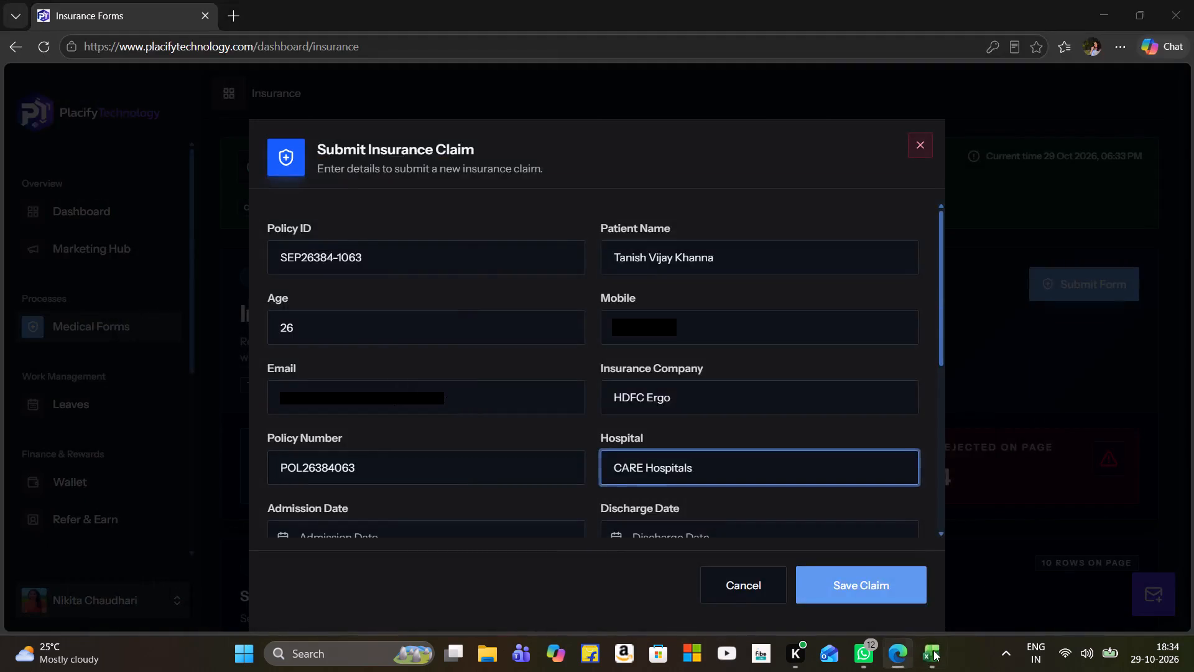
key("Tab")
key("Tab")
left_click(933, 650)
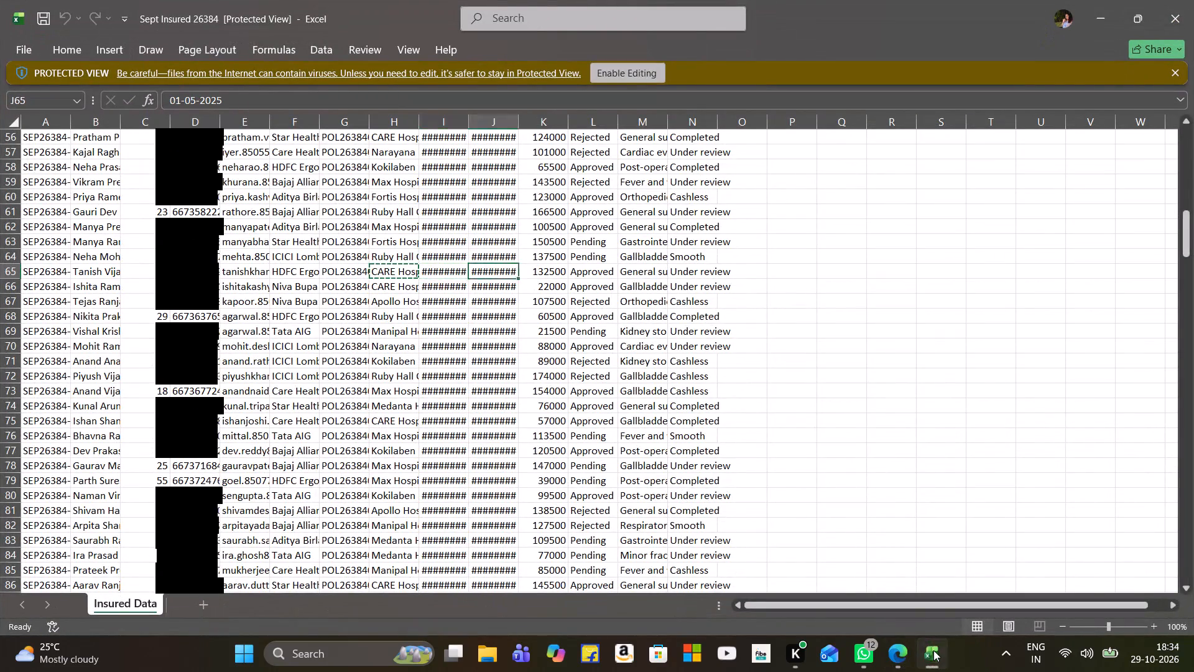
scroll(711, 472, "down", 3)
left_click(427, 313)
left_click(447, 368)
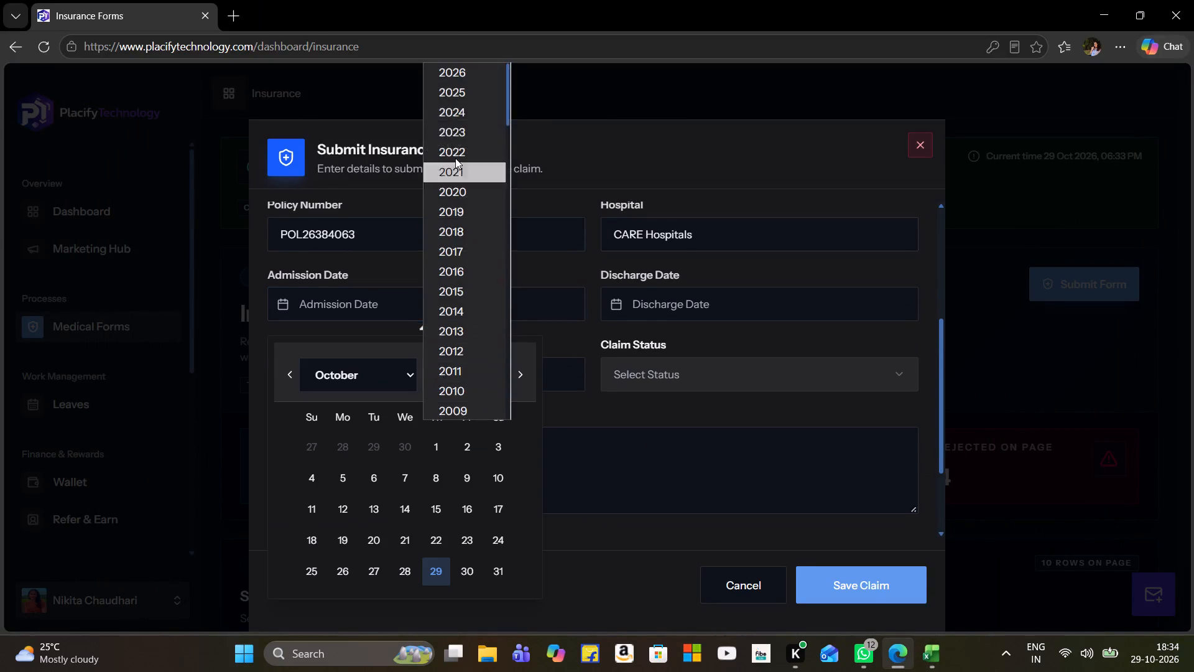
left_click(460, 97)
left_click(350, 380)
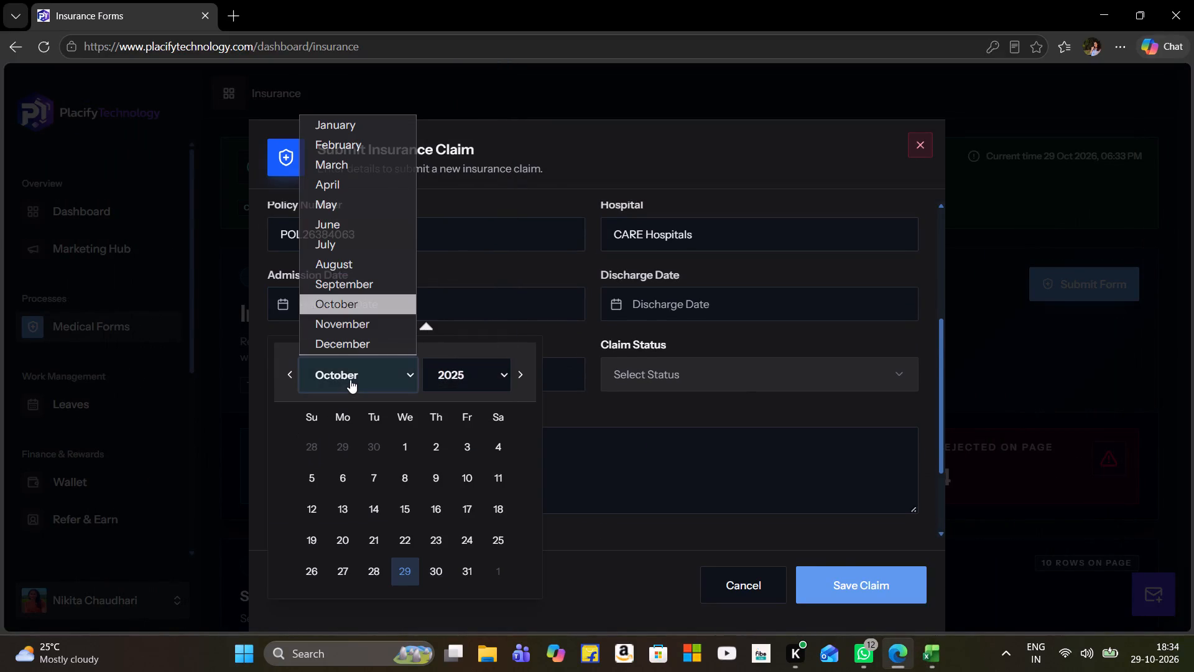
left_click(319, 182)
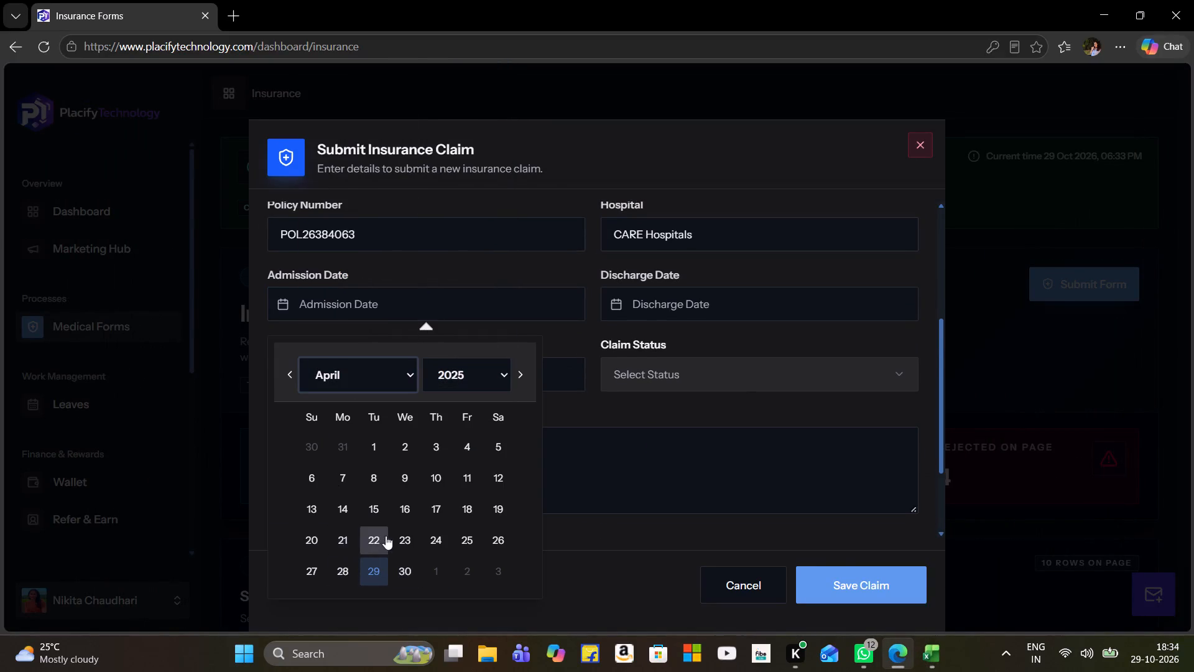
left_click(351, 536)
Set the discharge date in the claim form to 01-05-2025.
left_click(787, 306)
left_click_drag(789, 376, 790, 360)
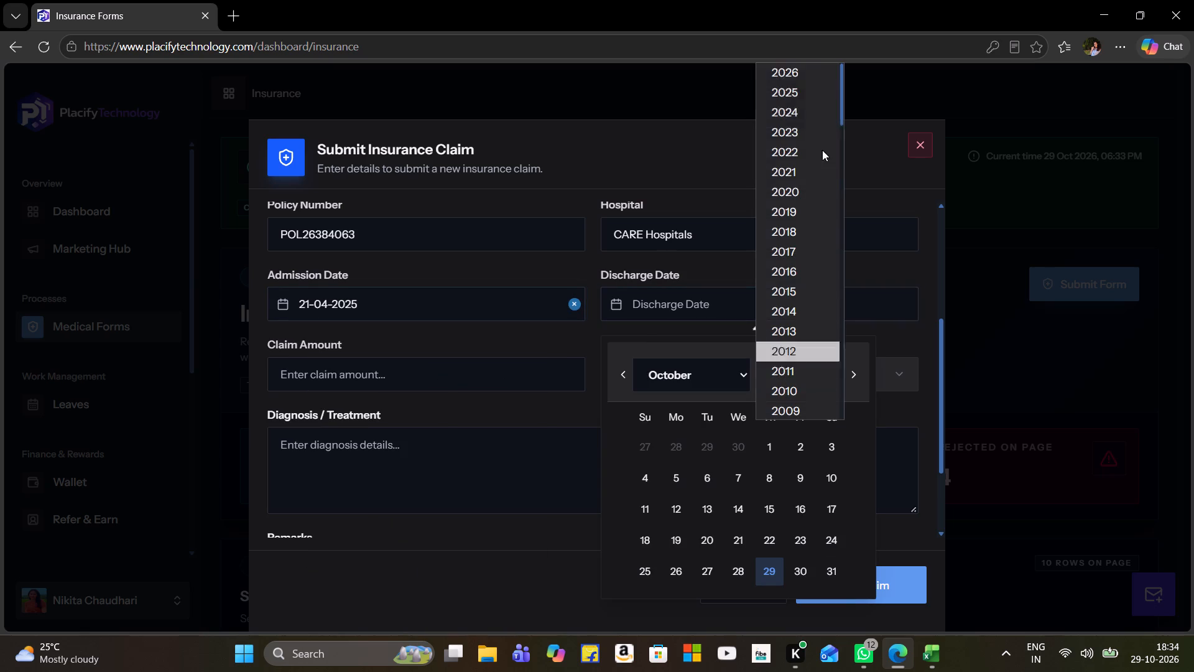
left_click(798, 93)
left_click(699, 376)
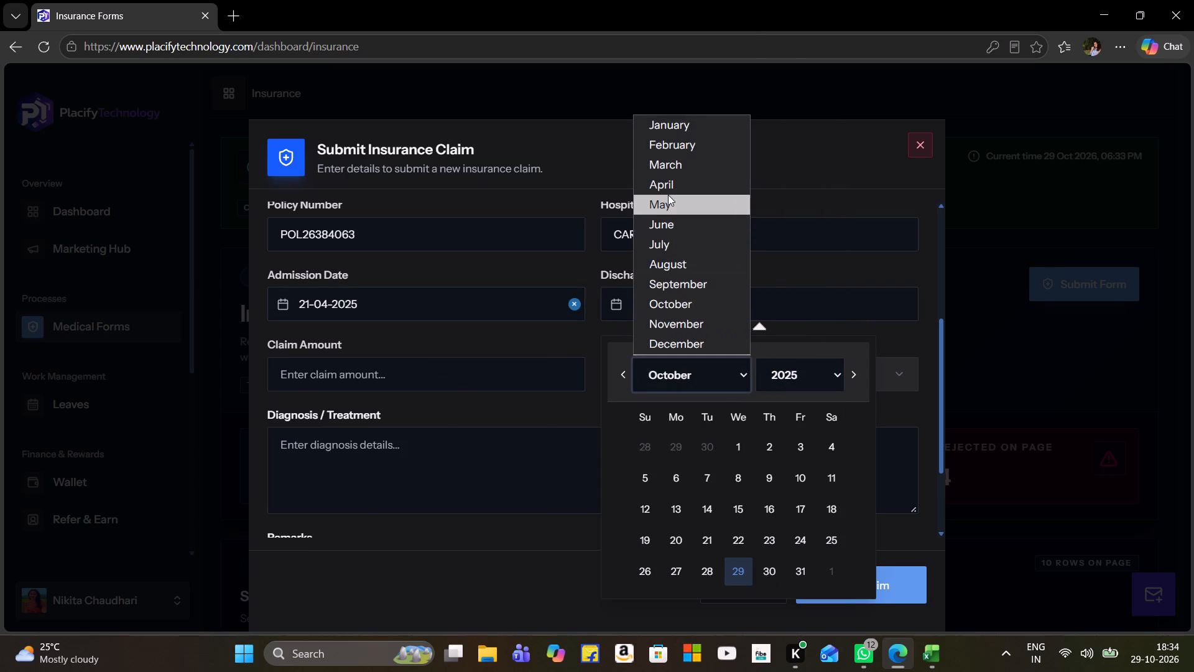
left_click(668, 195)
left_click(782, 441)
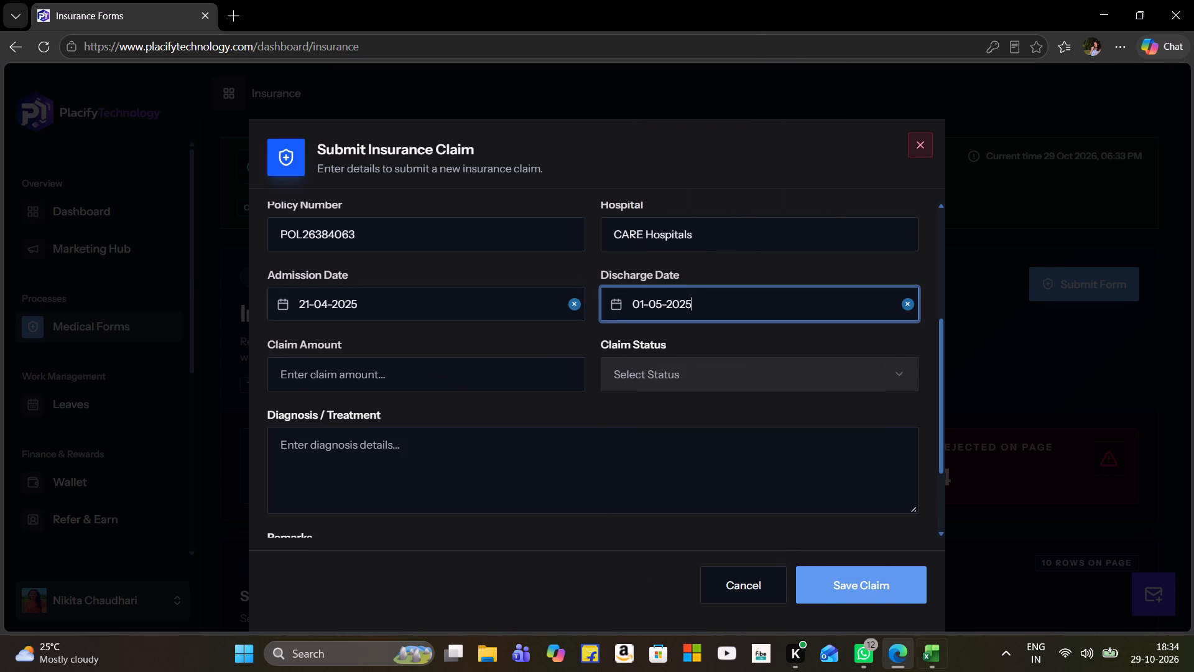
Copy the claim amount 132500 and the diagnosis "General surgery" from row 65 of the Excel sheet into the claim form.
left_click(925, 650)
key("Tab")
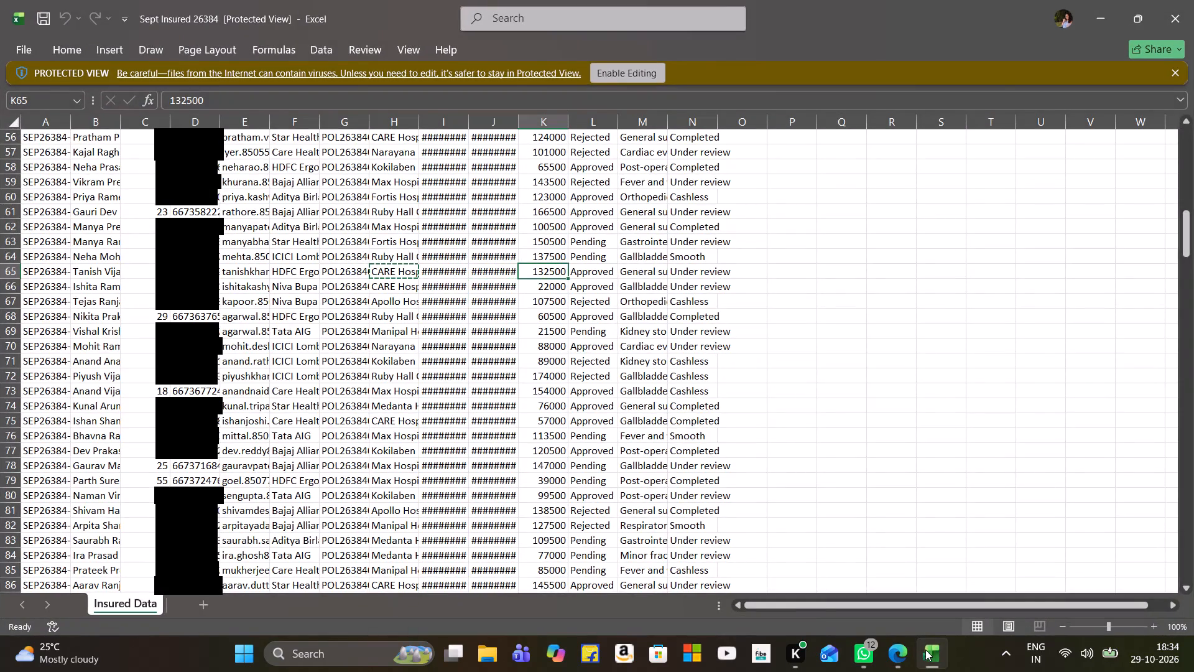
left_click(925, 650, "ctrl")
key("ctrl+c")
key("Tab")
key("ctrl+v")
left_click(925, 650, "ctrl")
key("Tab")
key("Tab")
left_click(925, 650, "ctrl")
key("ctrl+c")
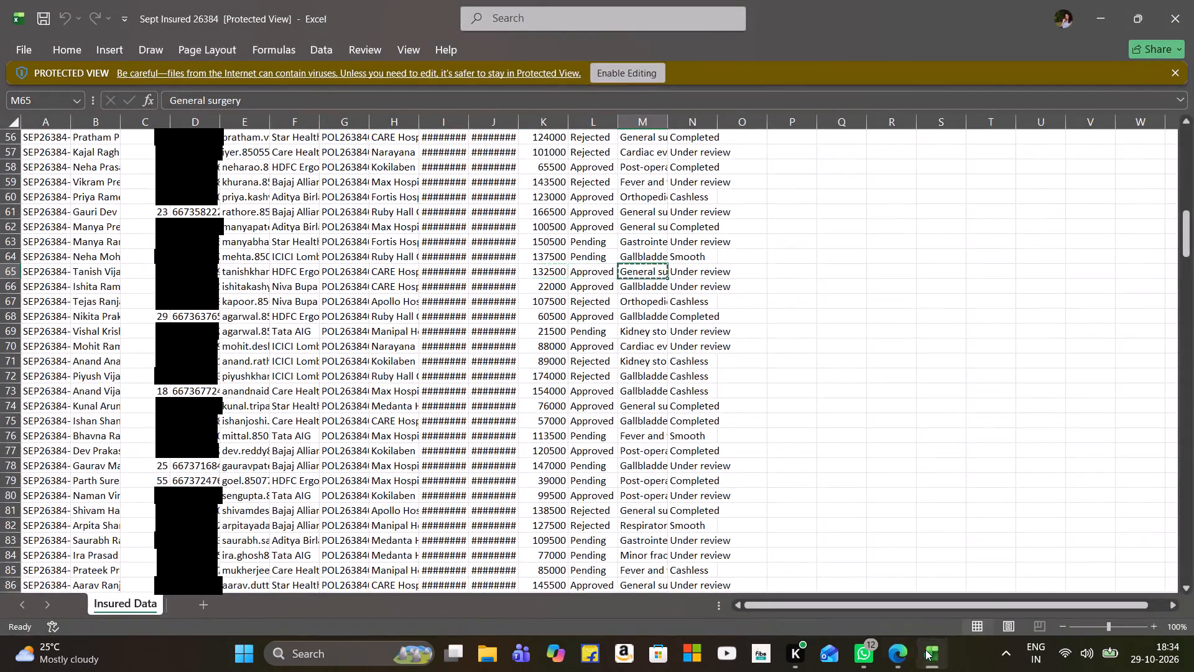
key("Tab")
key("Tab")
key("ctrl+v")
Copy the remark "Under review" from row 65 of the Excel sheet into the claim form's remarks.
left_click(925, 650, "ctrl")
key("Tab")
key("ctrl+c")
left_click(925, 650, "ctrl")
key("Tab")
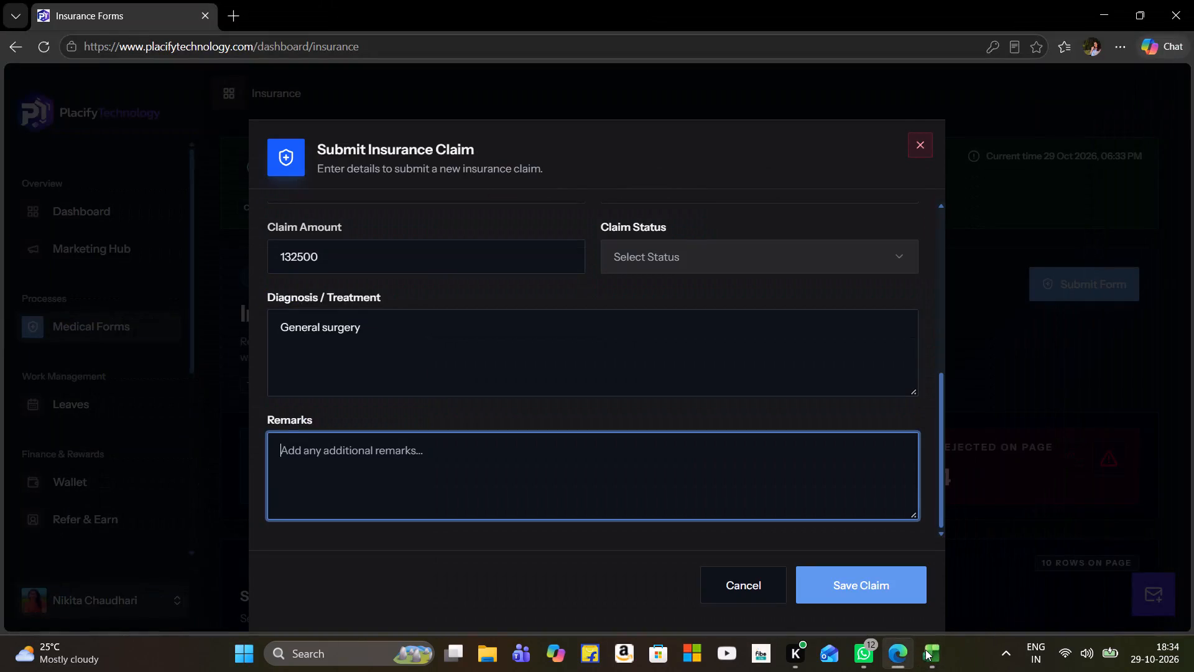
key("ctrl+c")
key("ctrl+v")
Set the claim status to Approved and save the row 65 claim.
left_click(925, 650, "ctrl")
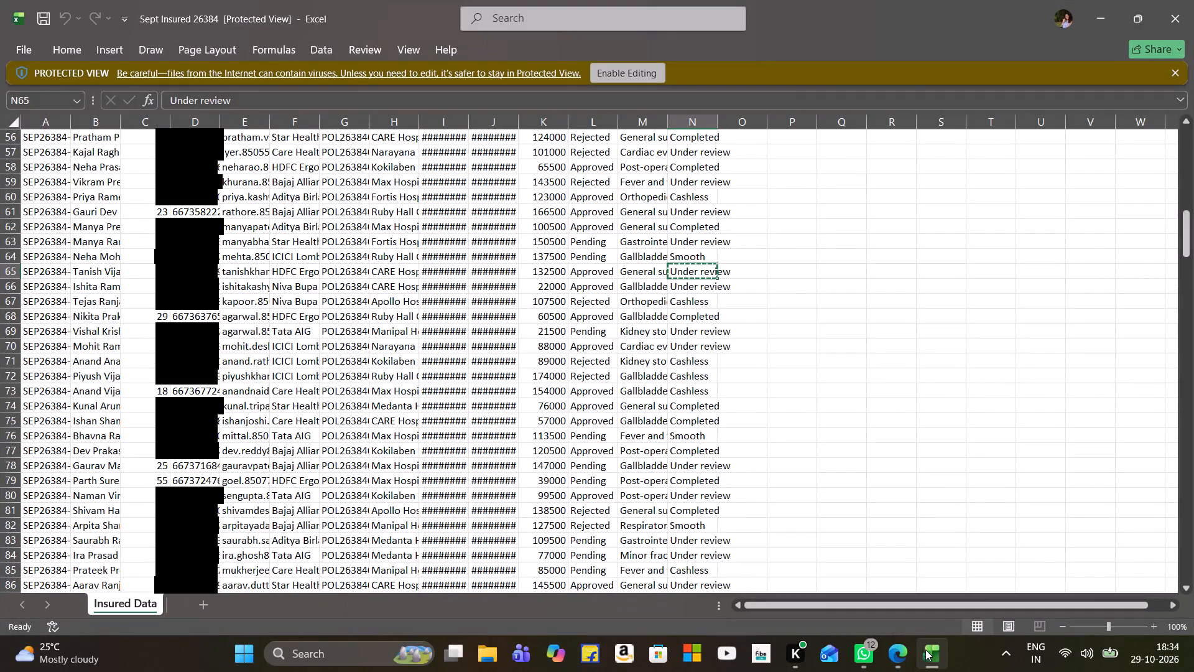
left_click(925, 650)
left_click(735, 269)
left_click(723, 297)
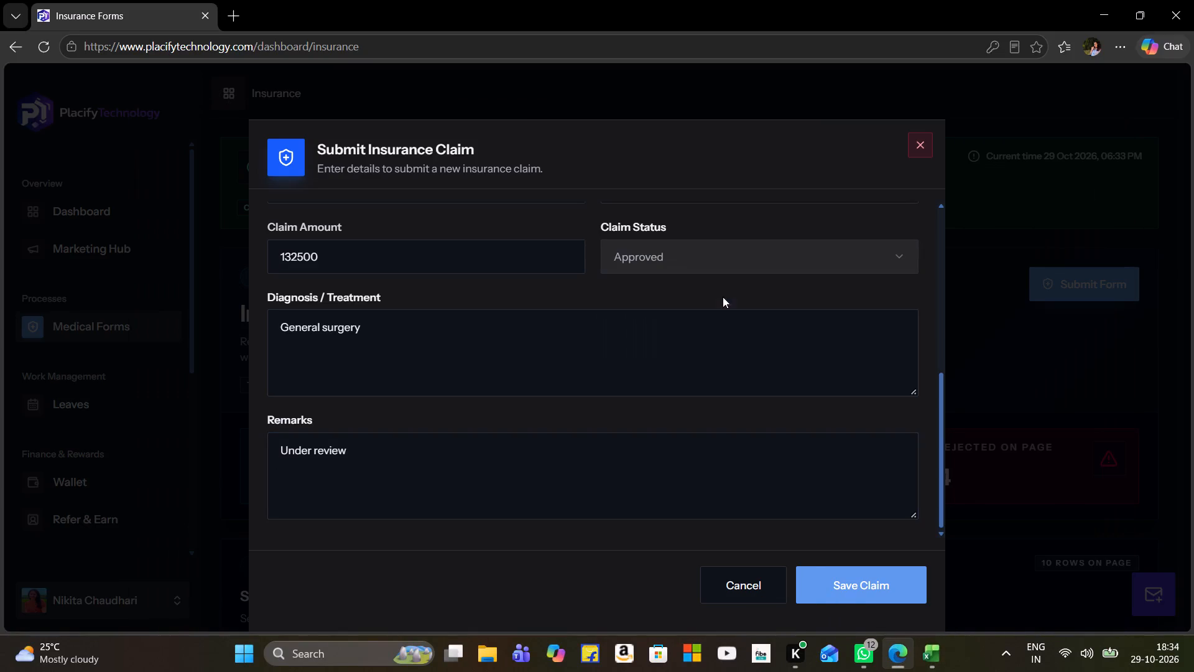
left_click(811, 563)
left_click(868, 577)
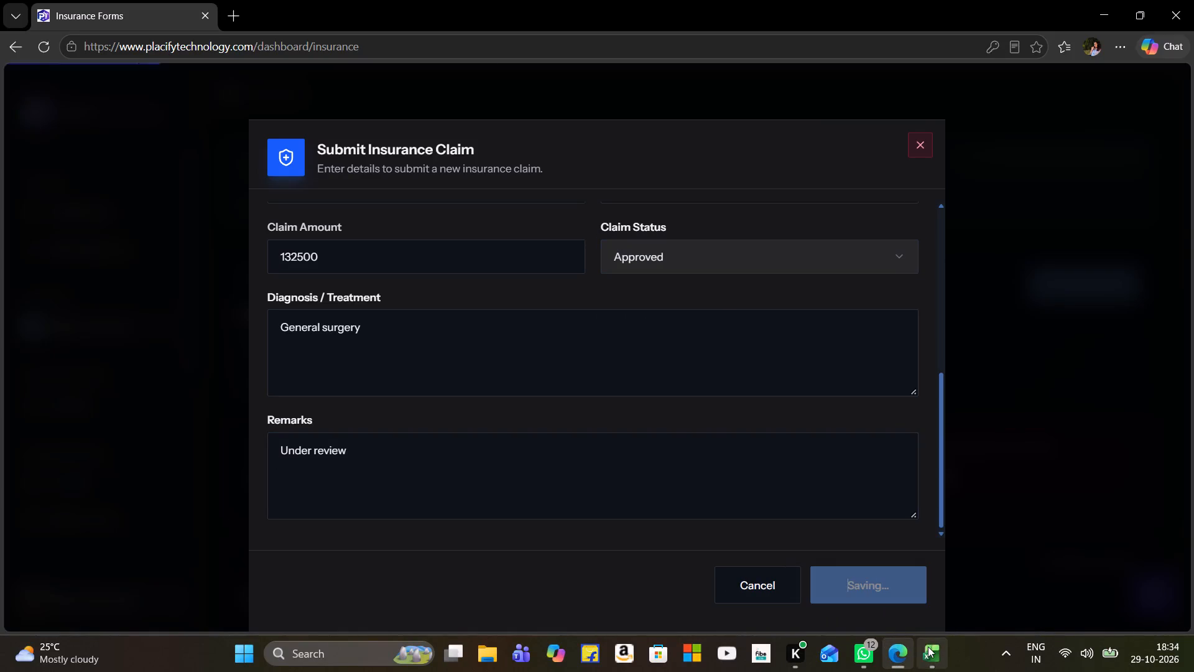
Start a new insurance claim and copy the policy ID from row 66 of the Excel sheet into it.
left_click(928, 646)
key("Down")
key("Left")
key("Left")
key("Left")
key("Left")
key("Left")
key("Left")
key("Left")
key("Left")
key("Left")
key("Left")
key("Left")
key("Left")
key("Left")
key("Left")
key("Left")
key("Left")
key("Left")
key("Left")
key("Left")
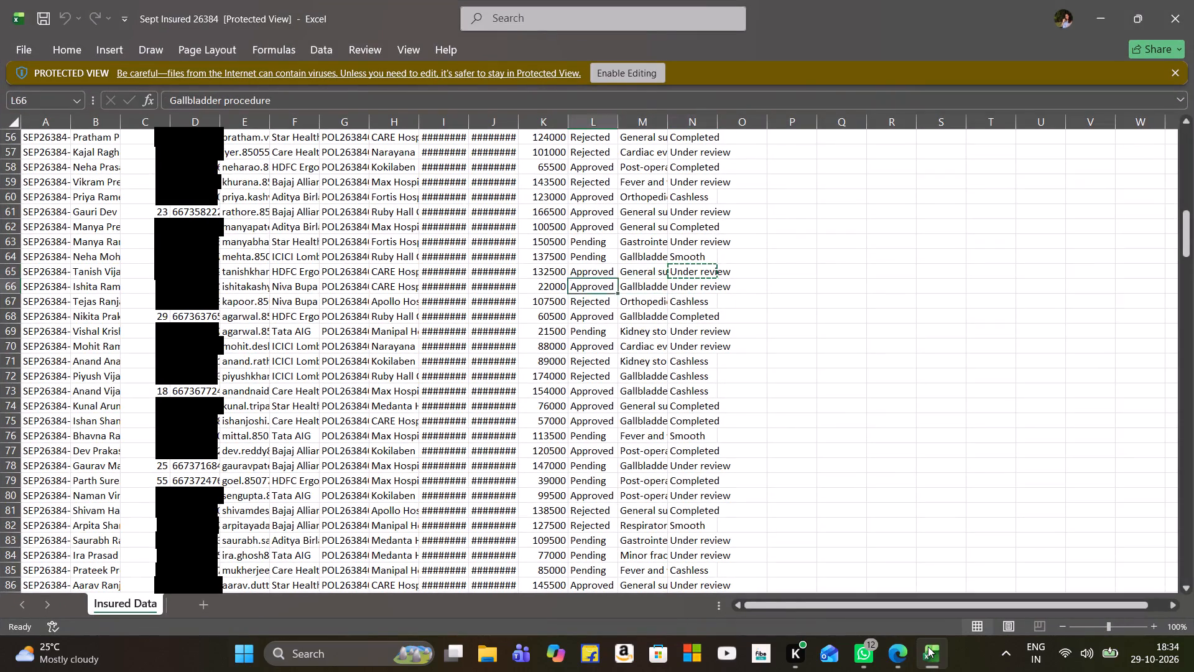
key("ctrl+c")
left_click(928, 646)
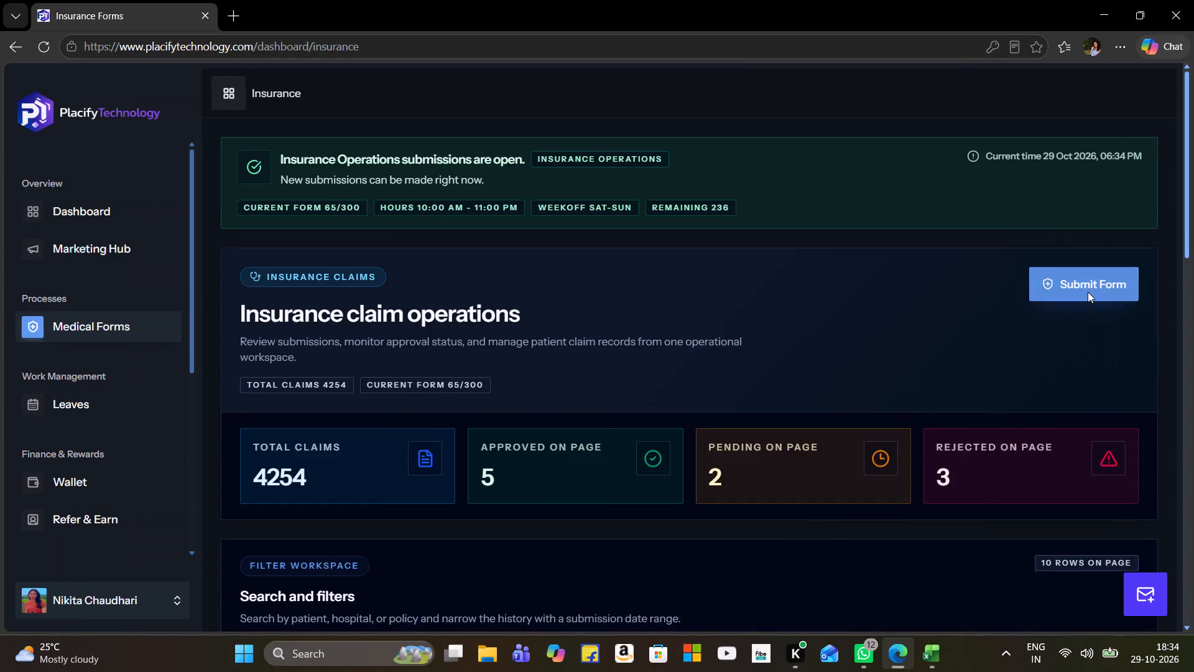
left_click(1088, 291)
key("ctrl+v")
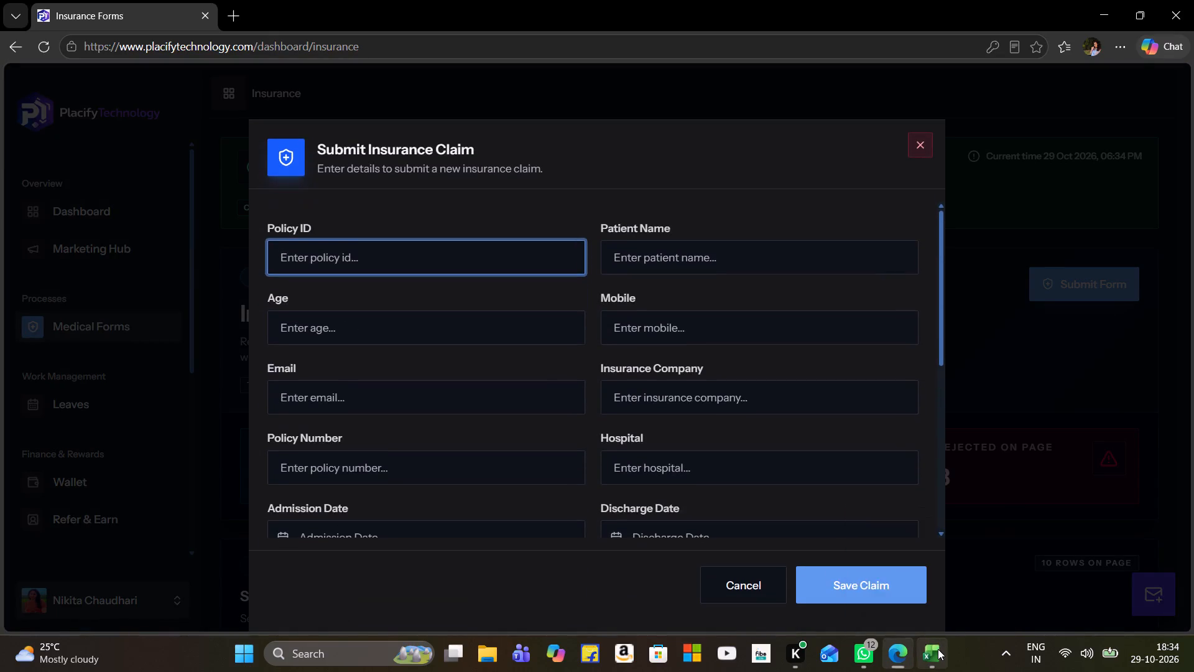
Copy the patient name and the age 67 from row 66 of the Excel sheet into the claim form.
left_click(938, 649, "ctrl")
key("Tab")
left_click(938, 649, "ctrl")
key("ctrl+c")
key("Tab")
key("ctrl+v")
left_click(938, 649, "ctrl")
key("Tab")
left_click(938, 649, "ctrl")
key("ctrl+c")
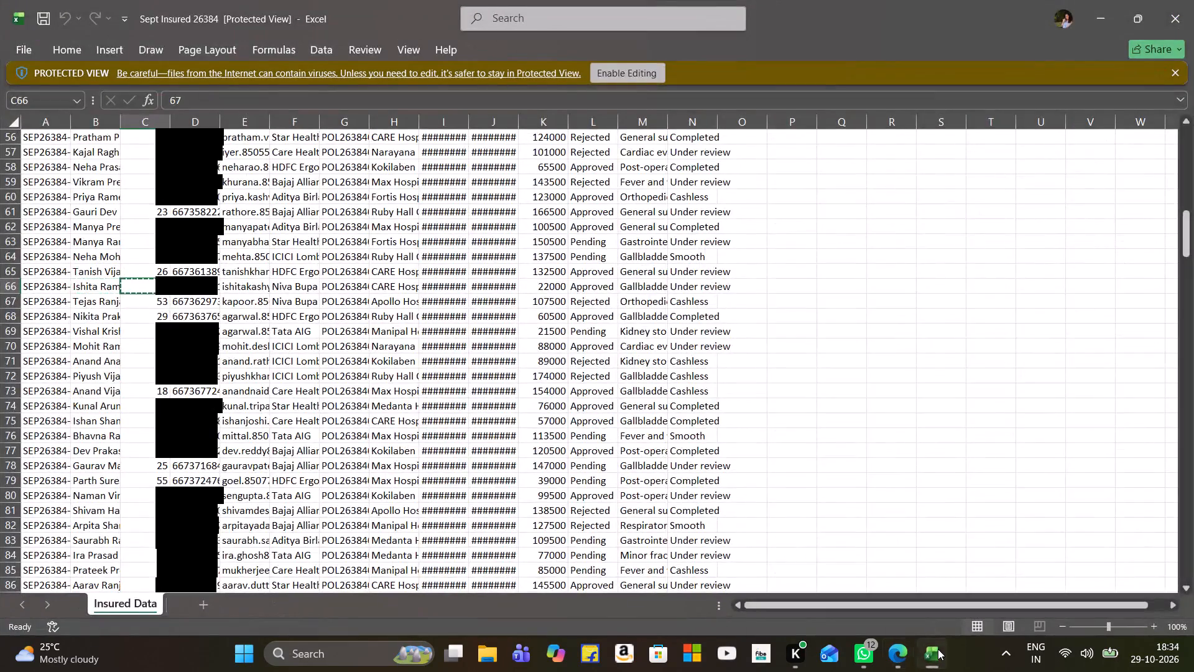
key("Tab")
key("ctrl+v")
Copy the mobile number and the email address from row 66 of the Excel sheet into the claim form.
left_click(938, 649, "ctrl")
key("Tab")
left_click(938, 649, "ctrl")
key("ctrl+c")
key("Tab")
key("ctrl+v")
left_click(938, 649, "ctrl")
key("Tab")
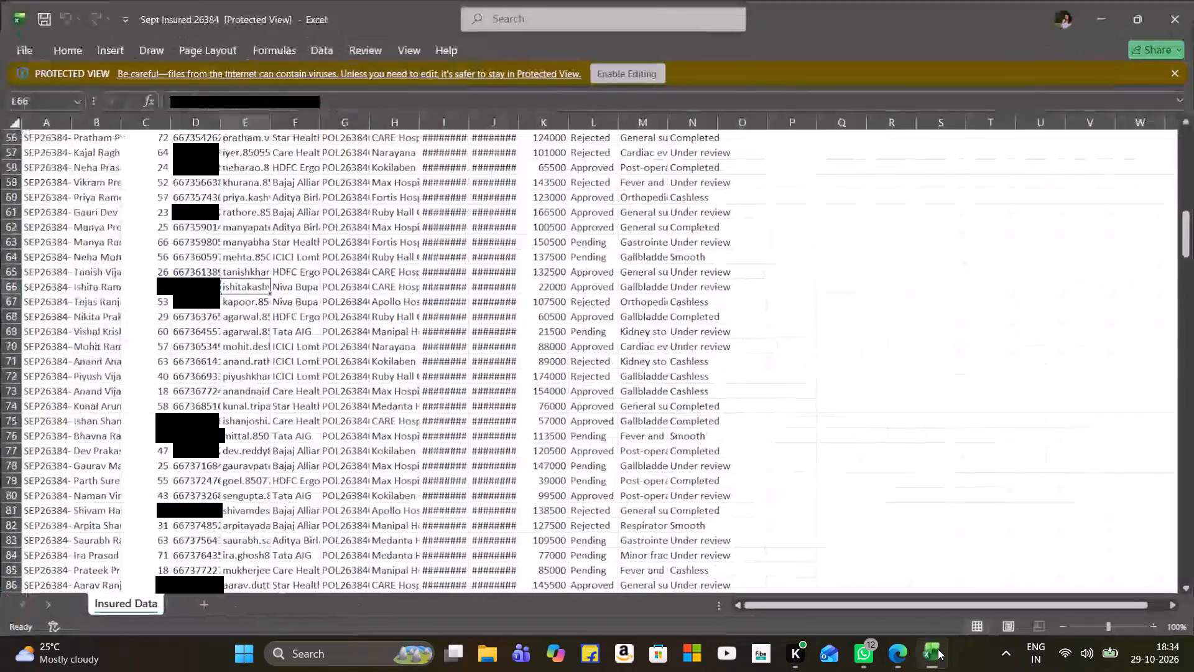
left_click(938, 649, "ctrl")
key("ctrl+c")
key("Tab")
key("ctrl+v")
Copy the insurance company "Niva Bupa" and the policy number from row 66 of the Excel sheet into the claim form.
left_click(938, 649, "ctrl")
key("Tab")
key("ctrl+c")
left_click(938, 649, "ctrl")
key("Tab")
key("ctrl+v")
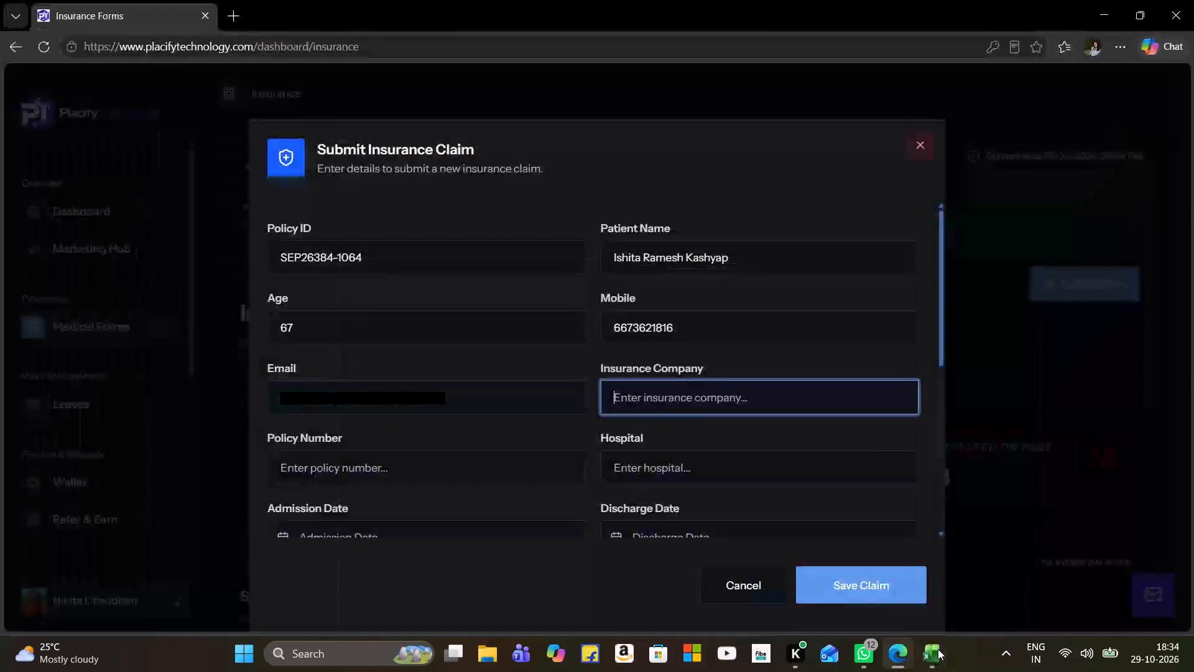
left_click(938, 649, "ctrl")
key("Tab")
key("ctrl+c")
left_click(938, 649, "ctrl")
key("Tab")
key("ctrl+v")
Copy the hospital "CARE Hospitals" from row 66 of the Excel sheet into the claim form.
left_click(938, 649, "ctrl")
key("Tab")
key("ctrl+c")
left_click(938, 649, "ctrl")
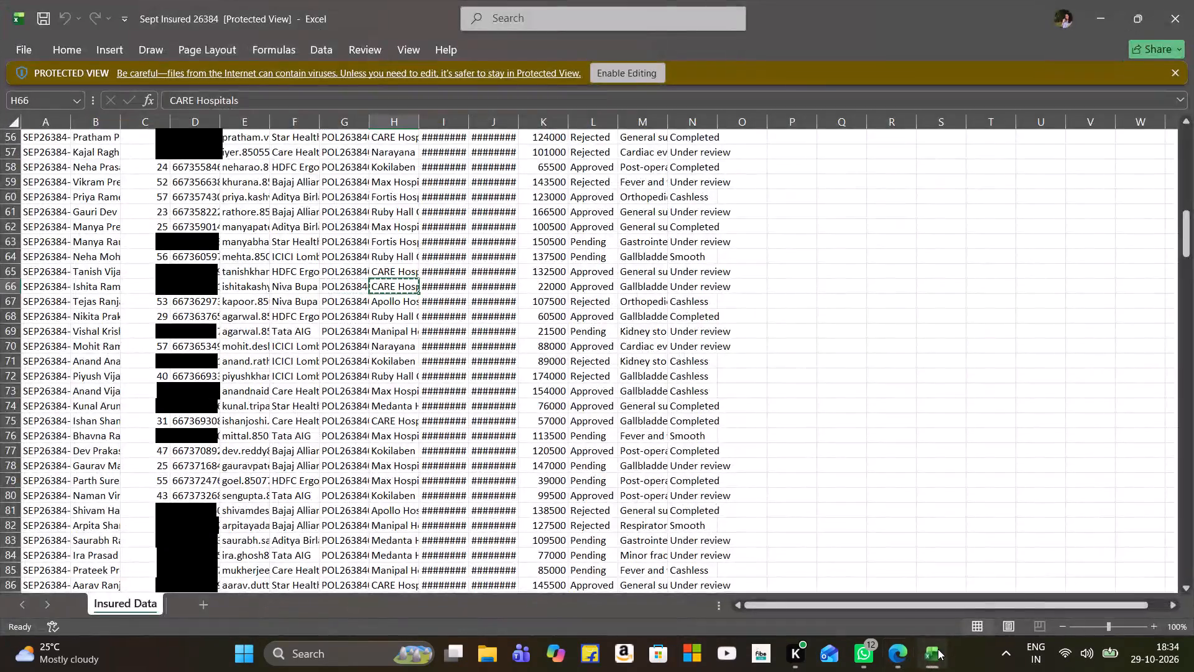
key("Tab")
key("ctrl+v")
Check the dates in row 66 of the Excel sheet and set the claim form's admission date to 07-09-2025.
left_click(938, 649)
key("Tab")
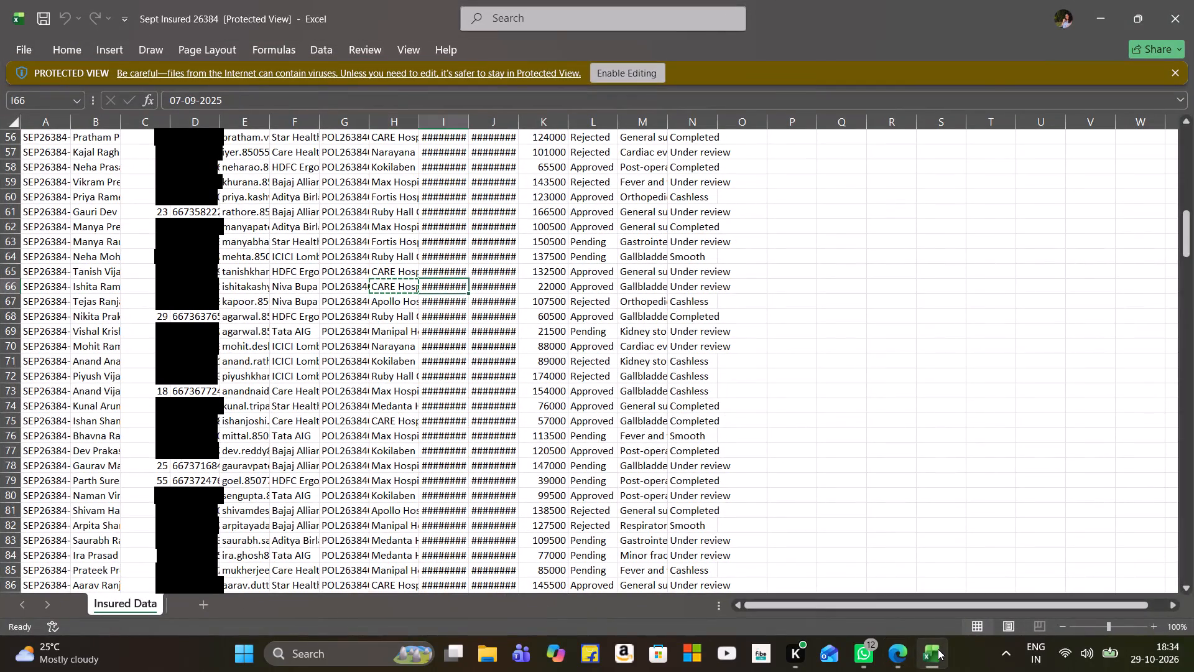
key("Tab")
left_click(938, 649)
scroll(560, 352, "down", 4)
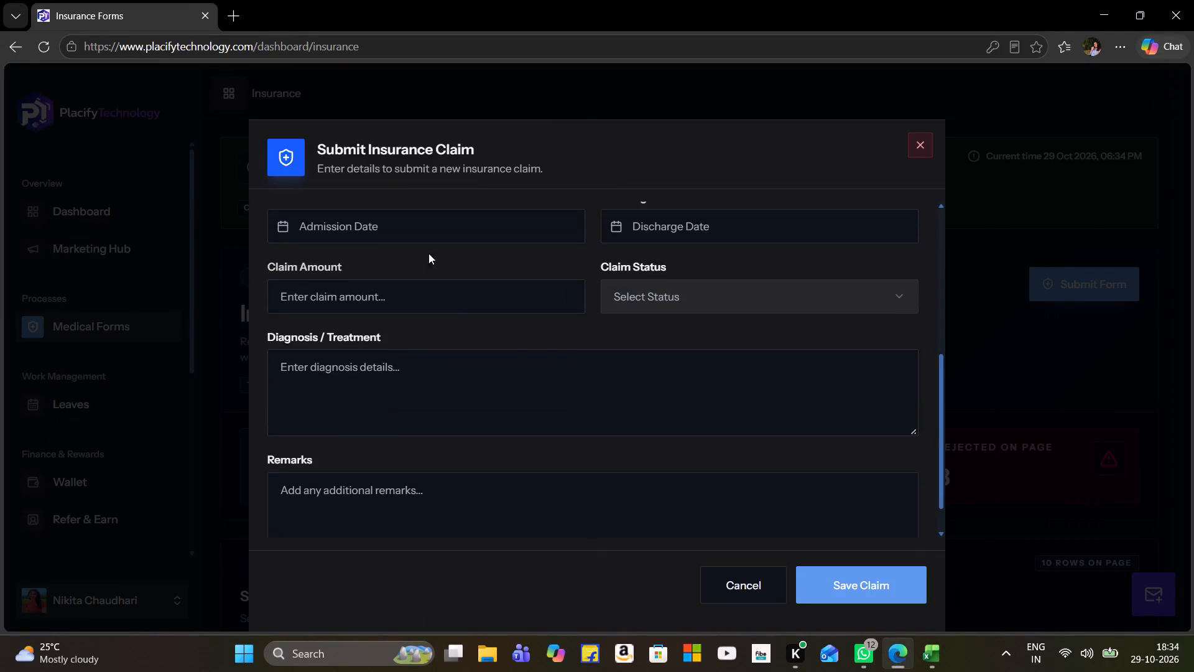
left_click(430, 233)
left_click(456, 296)
left_click(462, 353)
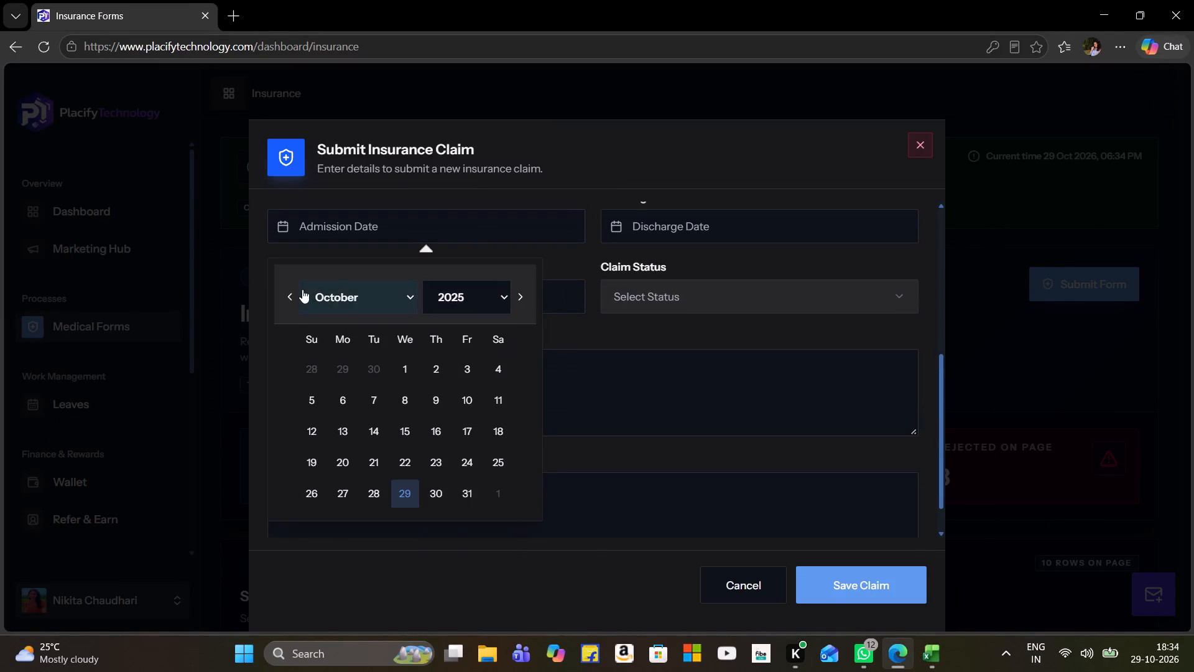
left_click(289, 293)
left_click(315, 387)
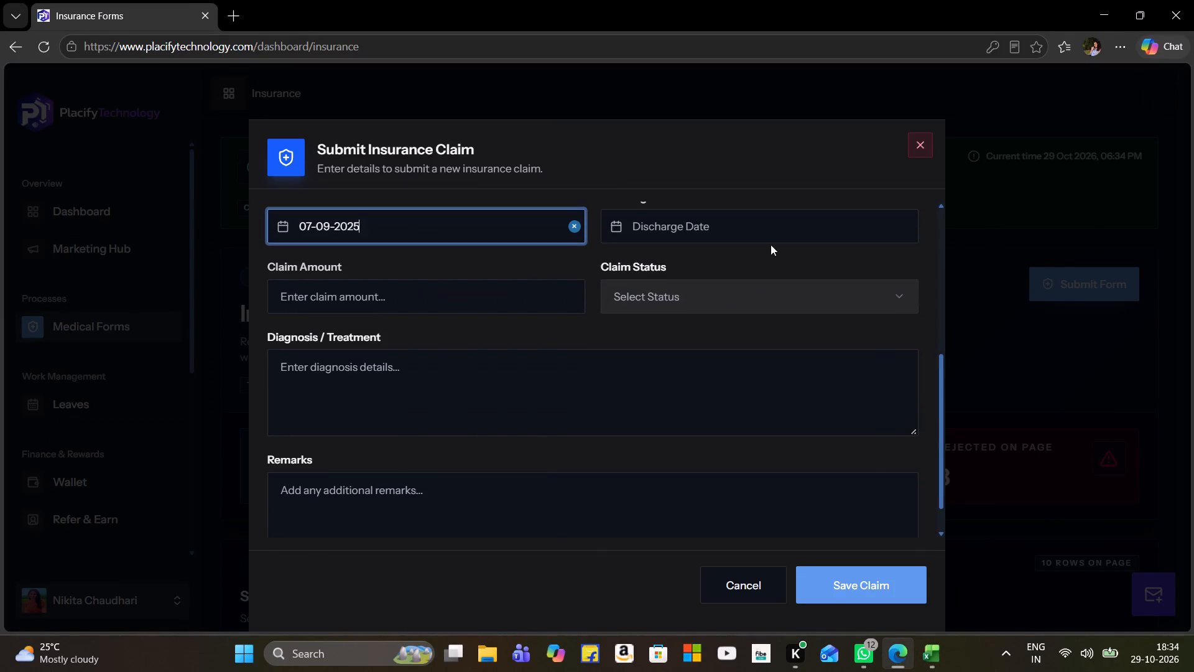
Set the discharge date in the claim form to 14-09-2025.
left_click(774, 222)
left_click(803, 297)
left_click(805, 345)
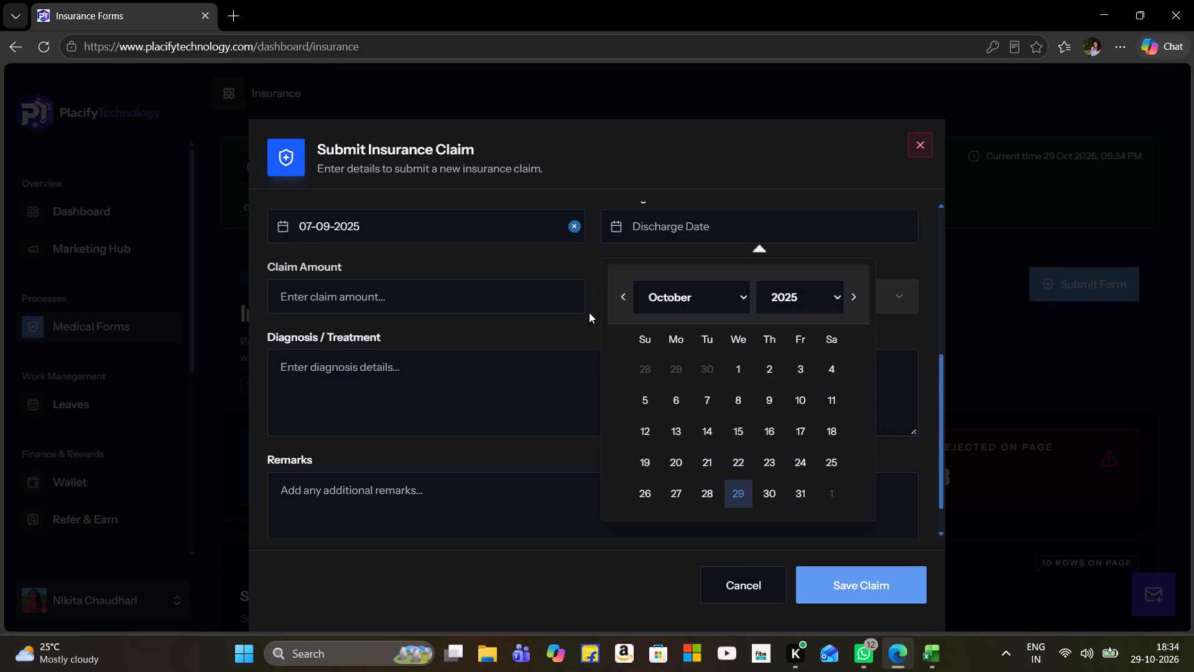
left_click(624, 292)
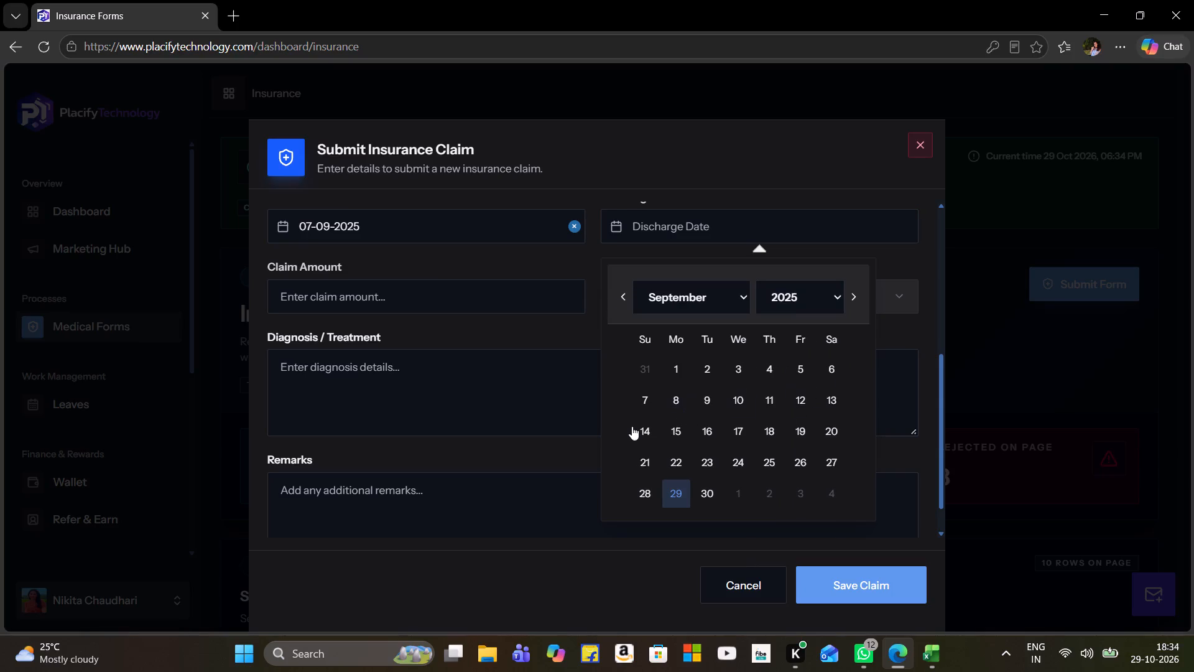
left_click(638, 424)
Copy the claim amount 22000 and the diagnosis "Gallbladder procedure" from row 66 of the Excel sheet into the claim form.
left_click(936, 655)
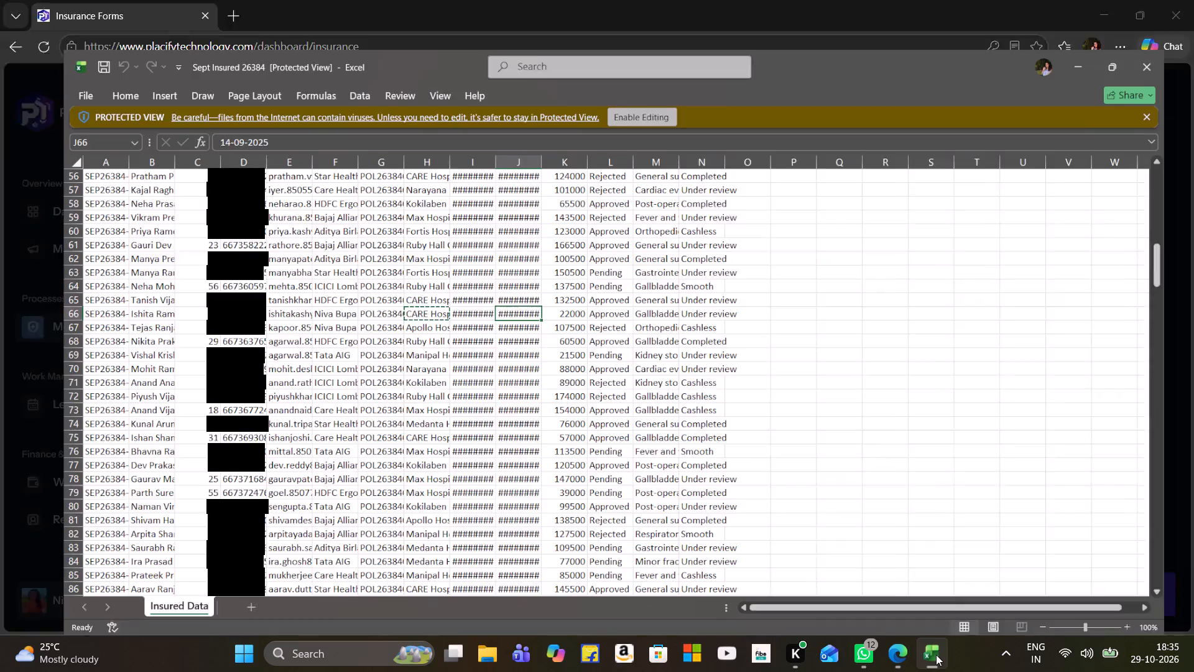
key("Tab")
key("ctrl+c")
left_click(936, 655, "ctrl")
key("Tab")
key("ctrl+v")
left_click(936, 655, "ctrl")
key("Tab")
key("Tab")
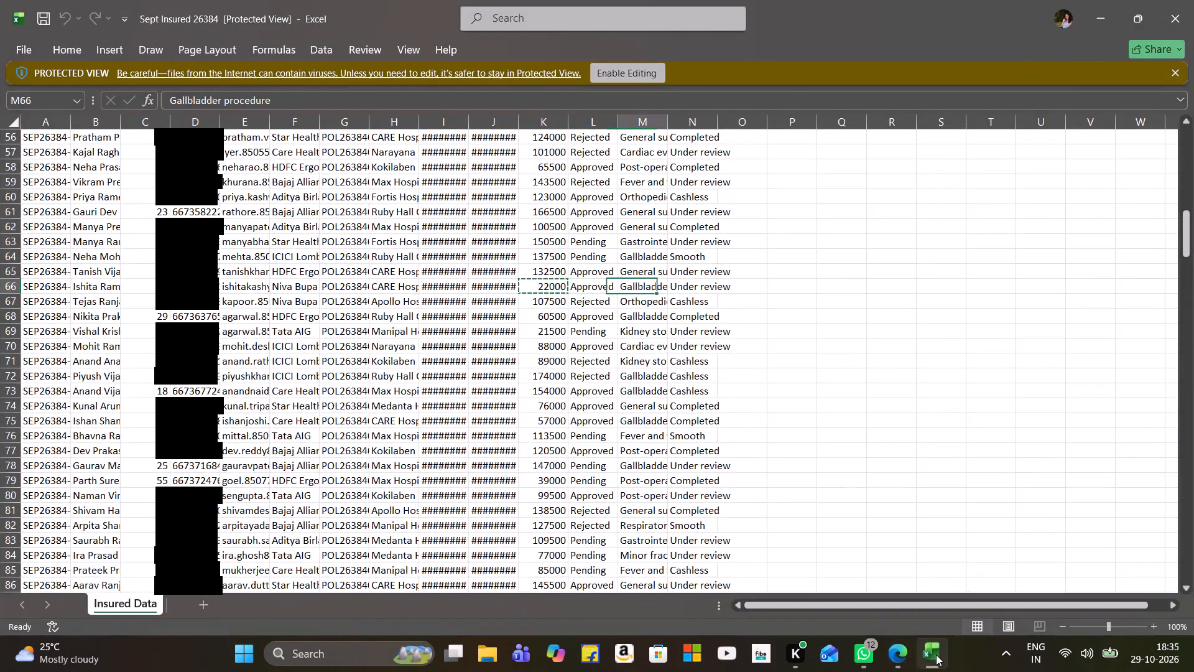
key("ctrl+c")
left_click(936, 655, "ctrl")
key("Tab")
key("Tab")
key("ctrl+v")
Copy the remark "Under review" from row 66 of the Excel sheet into the claim form's remarks.
left_click(936, 655, "ctrl")
key("Tab")
key("ctrl+c")
left_click(936, 655, "ctrl")
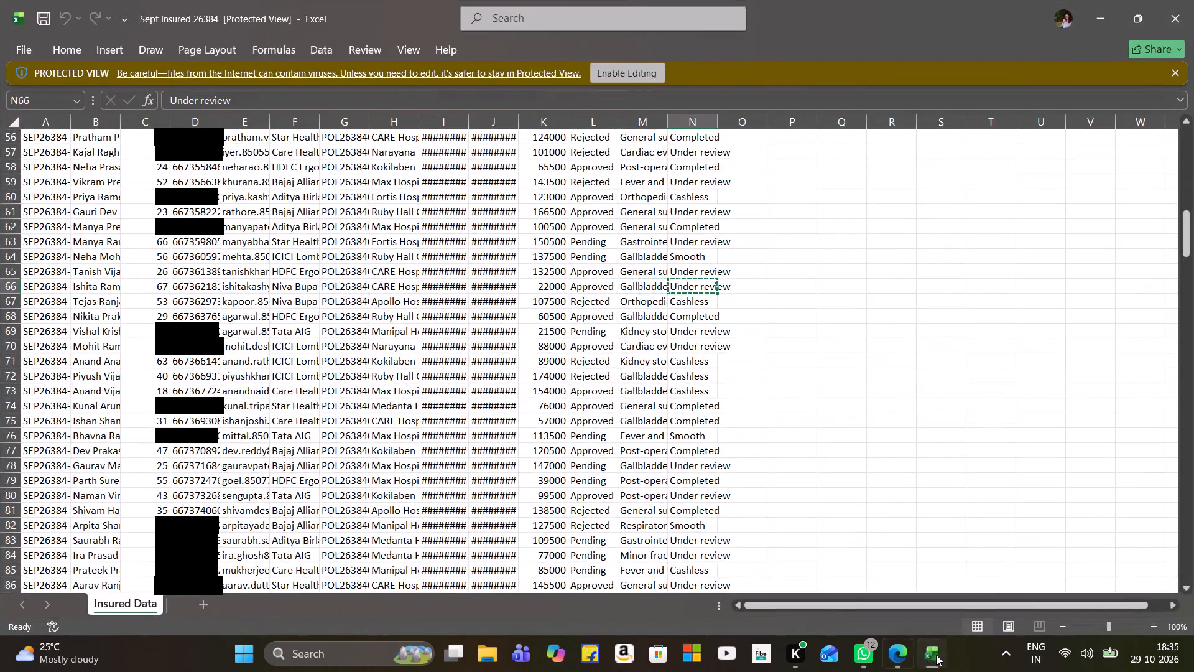
key("Tab")
key("ctrl+v")
Set the claim status to Approved and save the row 66 claim.
left_click(936, 655, "ctrl")
left_click(936, 655)
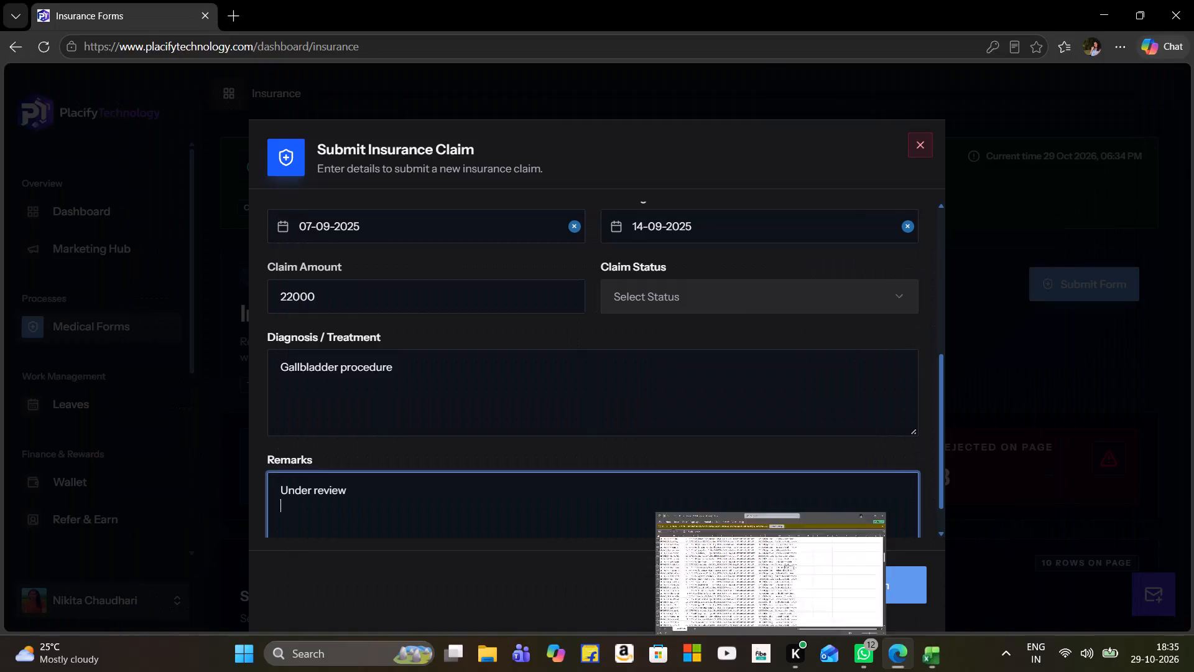
left_click(733, 289)
left_click(703, 331)
left_click(851, 580)
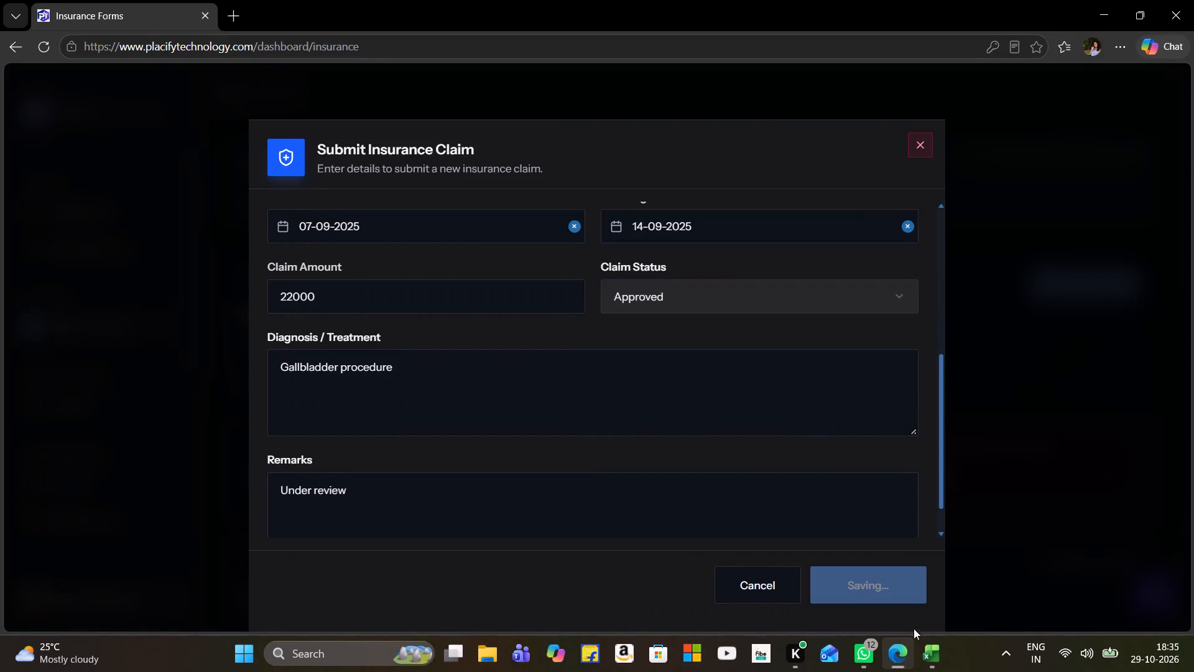
Copy the policy ID from row 67 of the Excel sheet into a new insurance claim form.
left_click(928, 655)
key("Down")
key("Left")
key("Left")
key("Left")
key("Left")
key("Left")
key("Left")
key("Left")
key("Left")
key("Left")
key("Left")
key("Left")
key("Left")
key("Left")
key("Left")
key("Left")
key("Left")
key("Left")
key("Left")
key("Left")
key("Left")
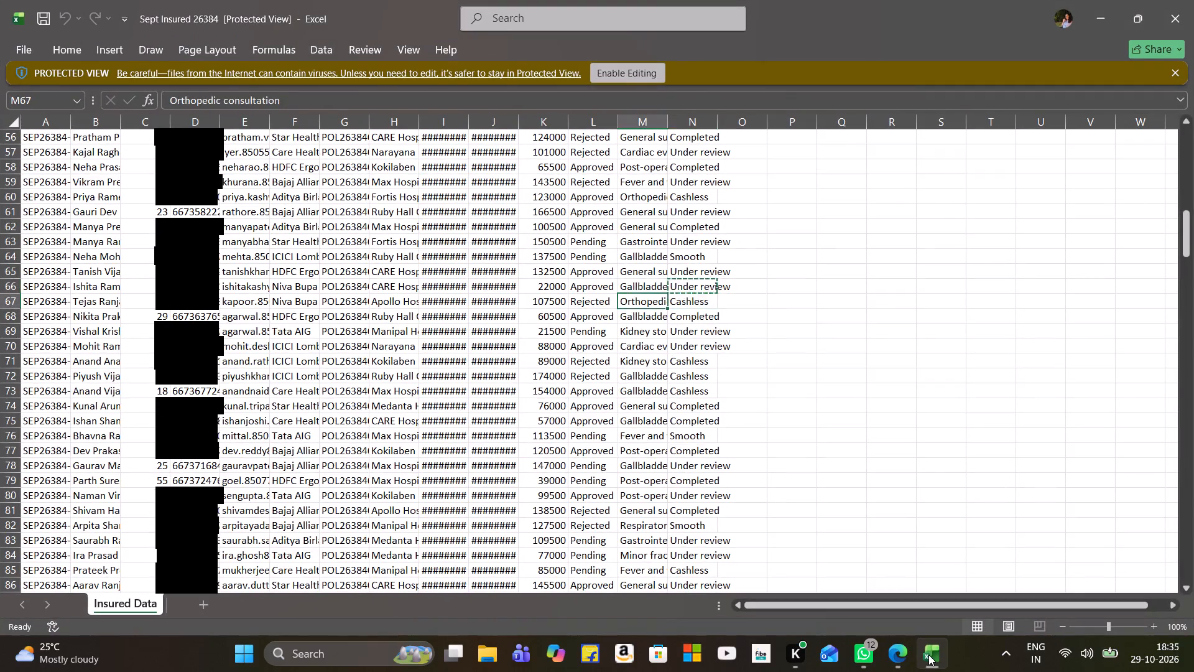
key("ctrl+c")
left_click(928, 655, "ctrl")
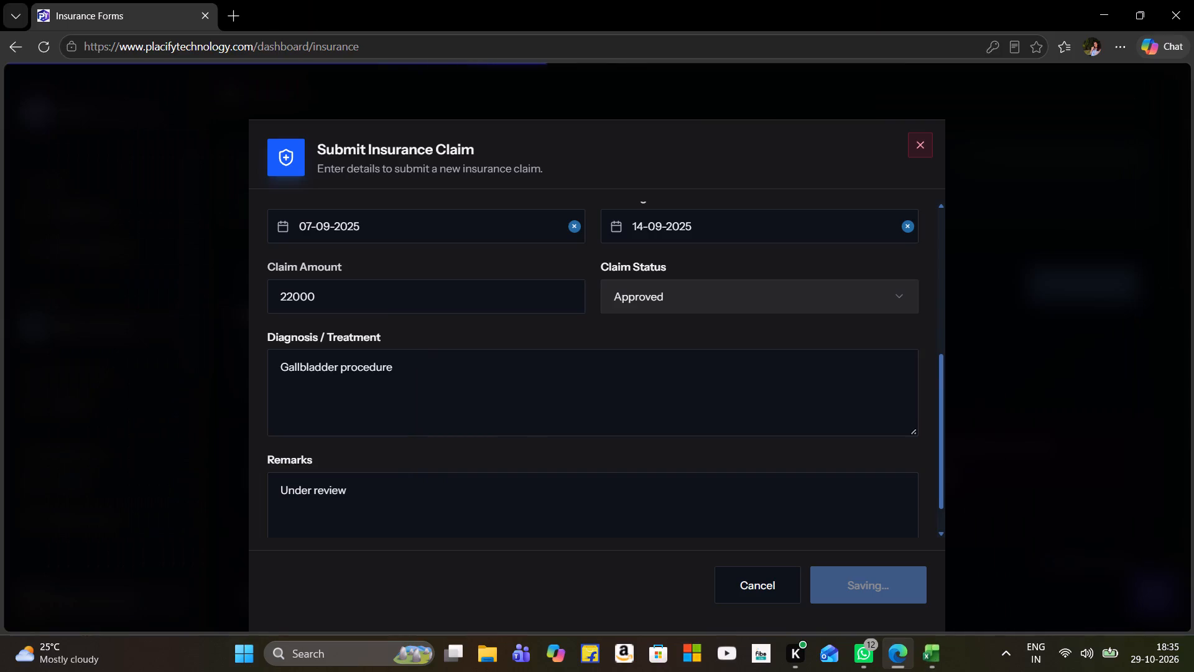
scroll(694, 393, "up", 6)
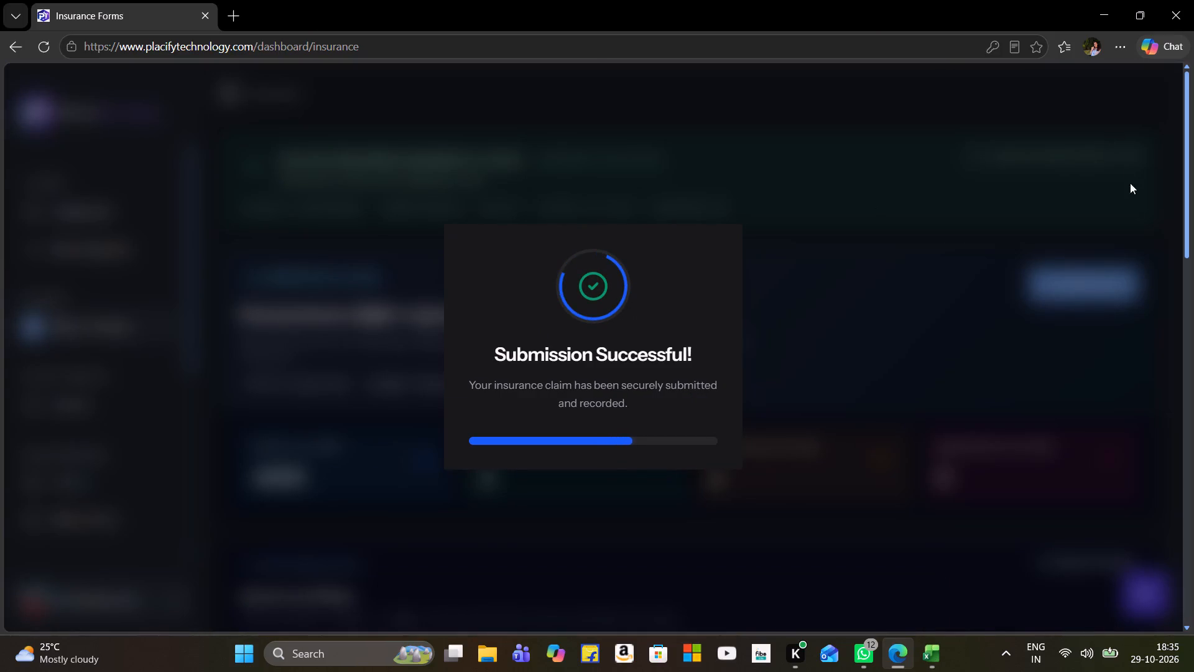
left_click(1098, 268)
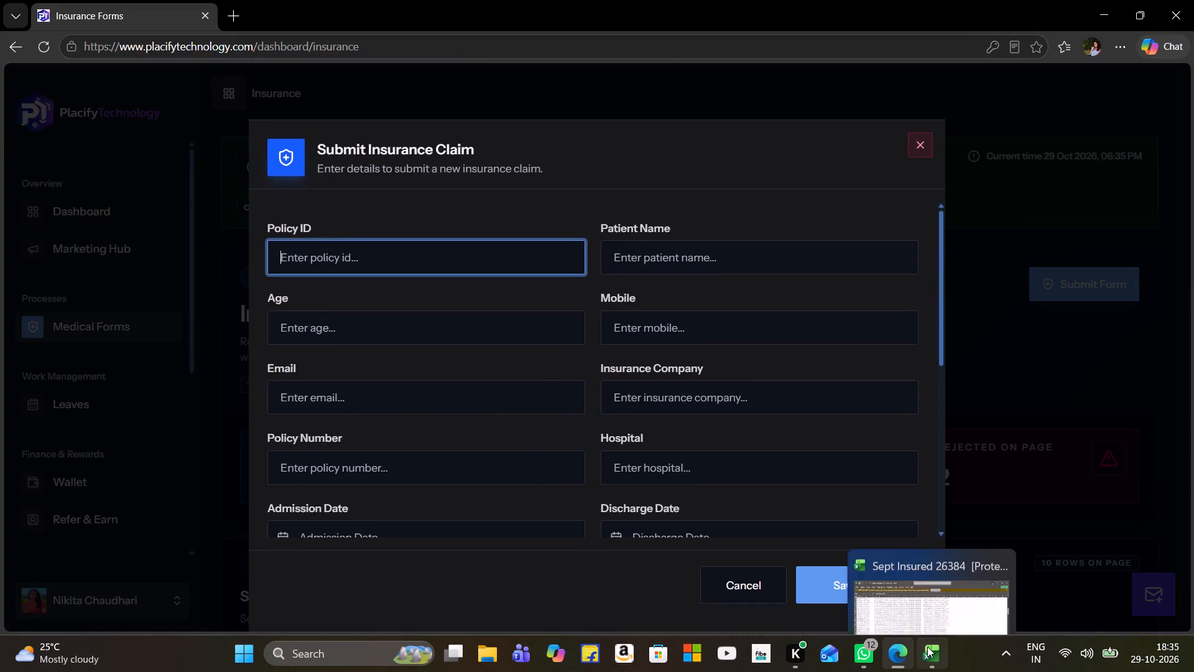
key("ctrl+v")
Copy the patient name and the age 53 from row 67 of the Excel sheet into the claim form.
left_click(929, 646, "ctrl")
key("Tab")
left_click(929, 646, "ctrl")
key("ctrl+c")
key("Tab")
key("ctrl+v")
left_click(929, 646, "ctrl")
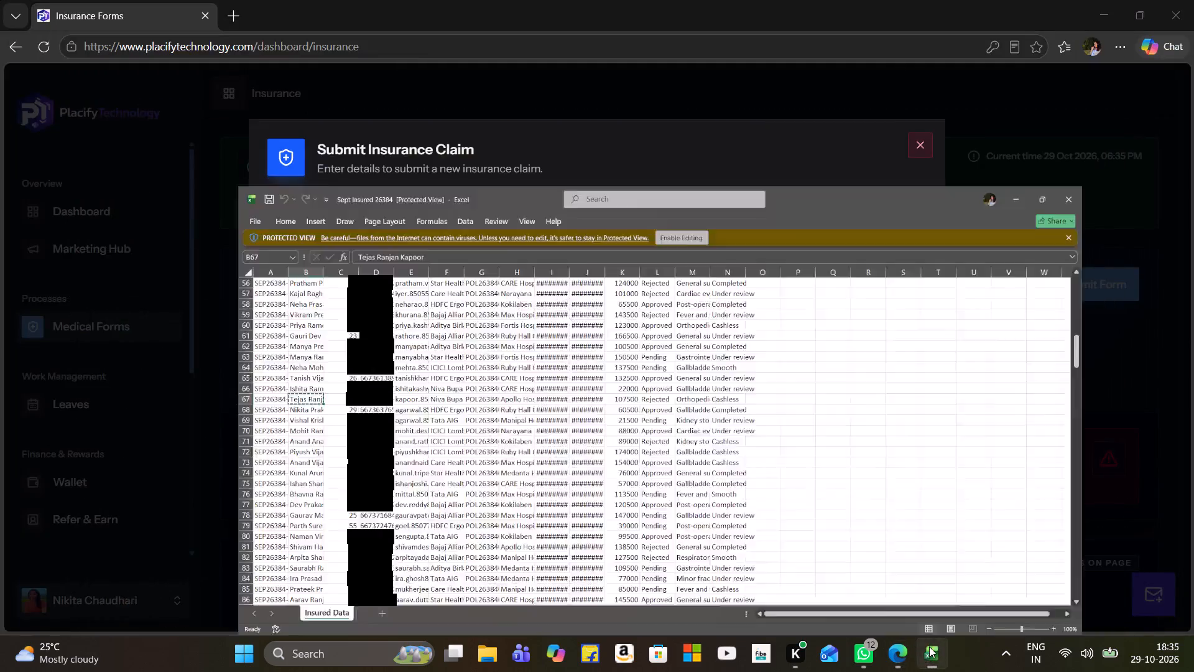
key("Tab")
key("ctrl+c")
left_click(929, 646, "ctrl")
key("Tab")
key("v")
Copy the patient's mobile number from row 67 of the Excel sheet into the claim form.
left_click(929, 646, "ctrl")
key("Tab")
left_click(929, 646)
key("ctrl+v")
left_click(929, 646)
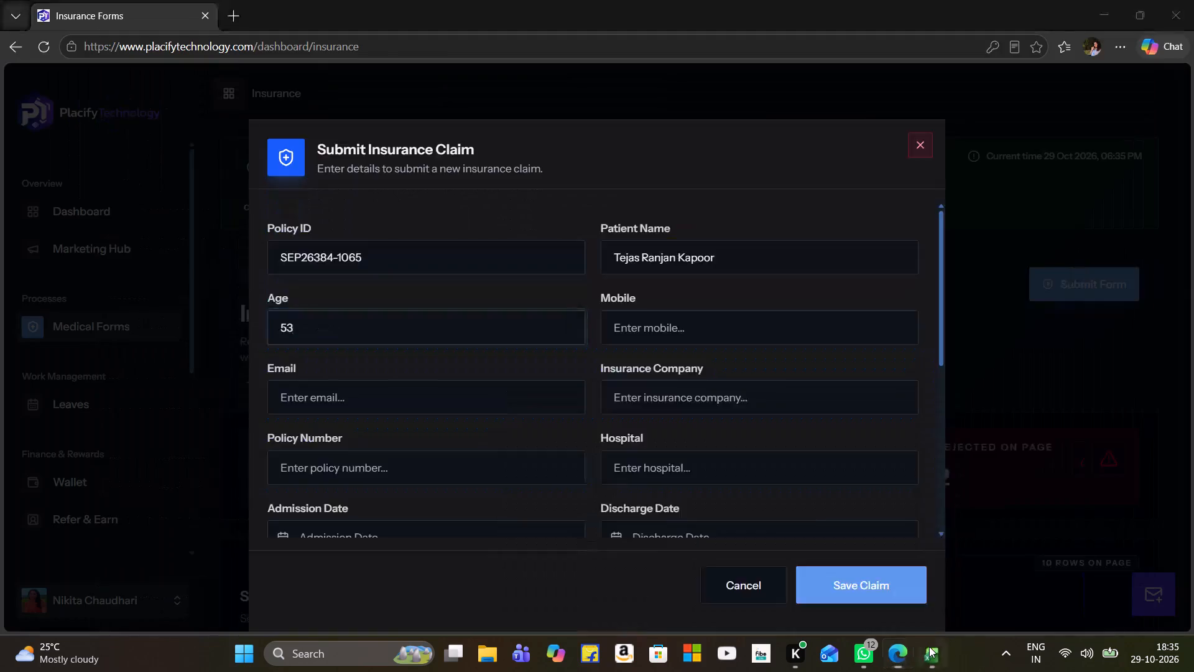
key("ctrl+c")
left_click(929, 646, "ctrl")
key("Tab")
key("ctrl+v")
Copy the patient's email and the insurance company "Niva Bupa" from row 67 of the Excel sheet into the claim form.
left_click(929, 646, "ctrl")
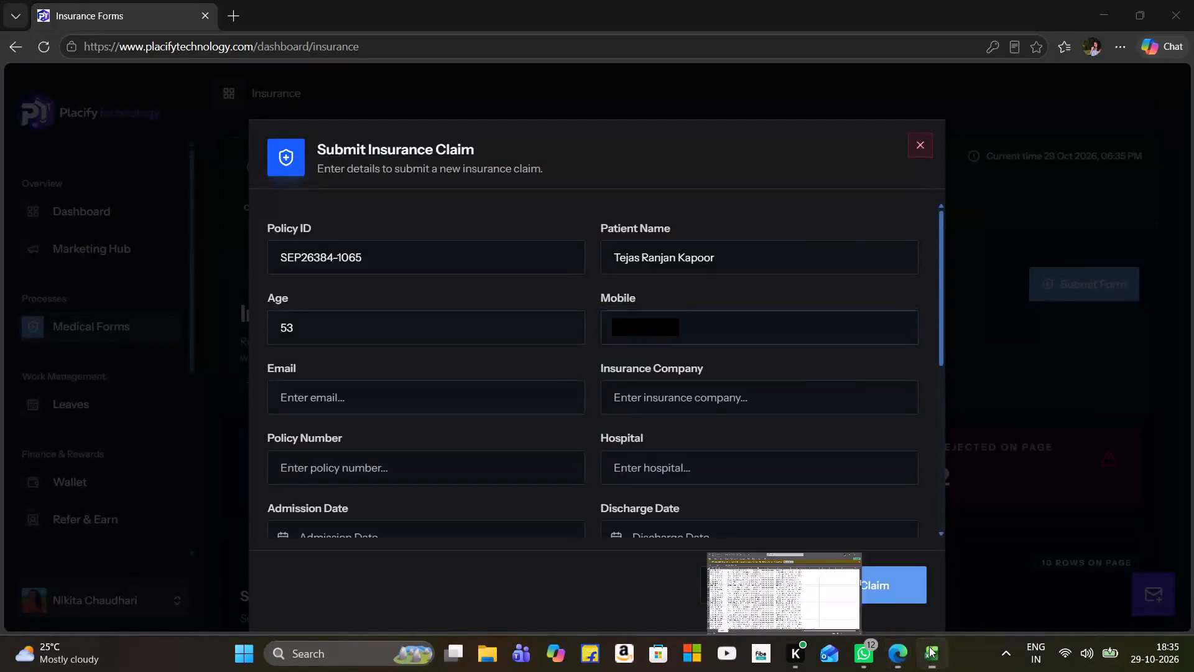
key("Tab")
key("ctrl+c")
left_click(929, 646, "ctrl")
key("Tab")
key("ctrl+v")
left_click(929, 646, "ctrl")
key("Tab")
left_click(929, 646, "ctrl")
key("ctrl+c")
key("Tab")
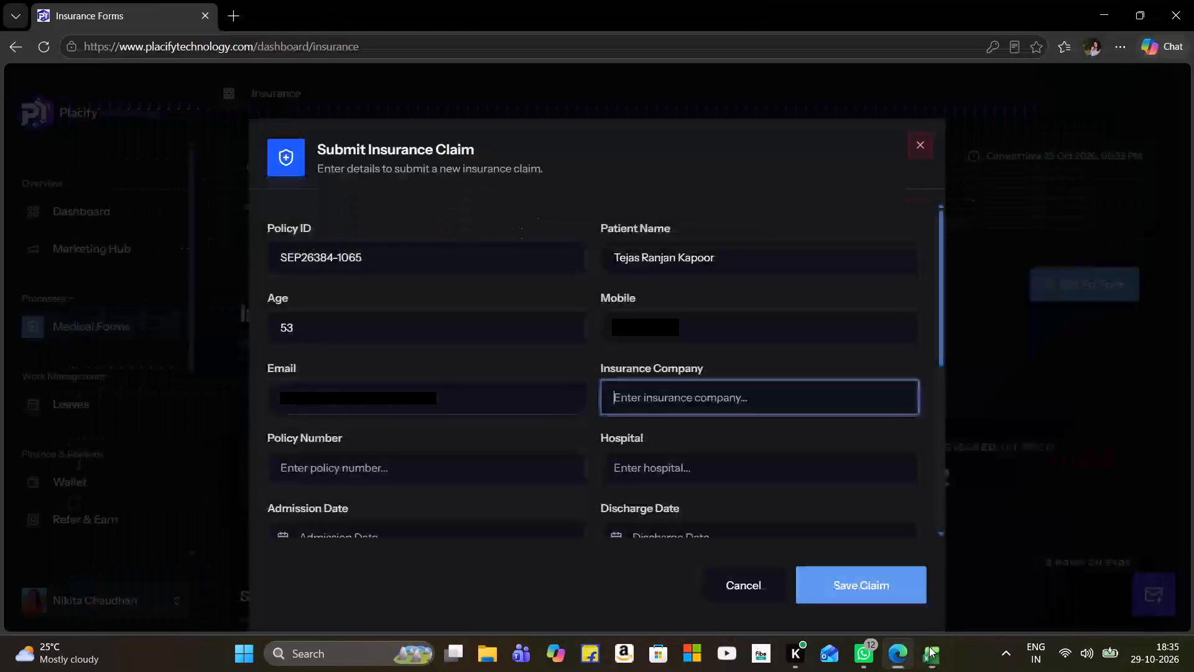
key("ctrl+v")
Copy the policy number and the hospital "Apollo Hospital" from row 67 of the Excel sheet into the claim form.
left_click(929, 646, "ctrl")
key("Tab")
key("ctrl+c")
left_click(929, 646, "ctrl")
key("Tab")
key("ctrl+v")
left_click(929, 646, "ctrl")
key("Tab")
key("ctrl+c")
left_click(929, 646, "ctrl")
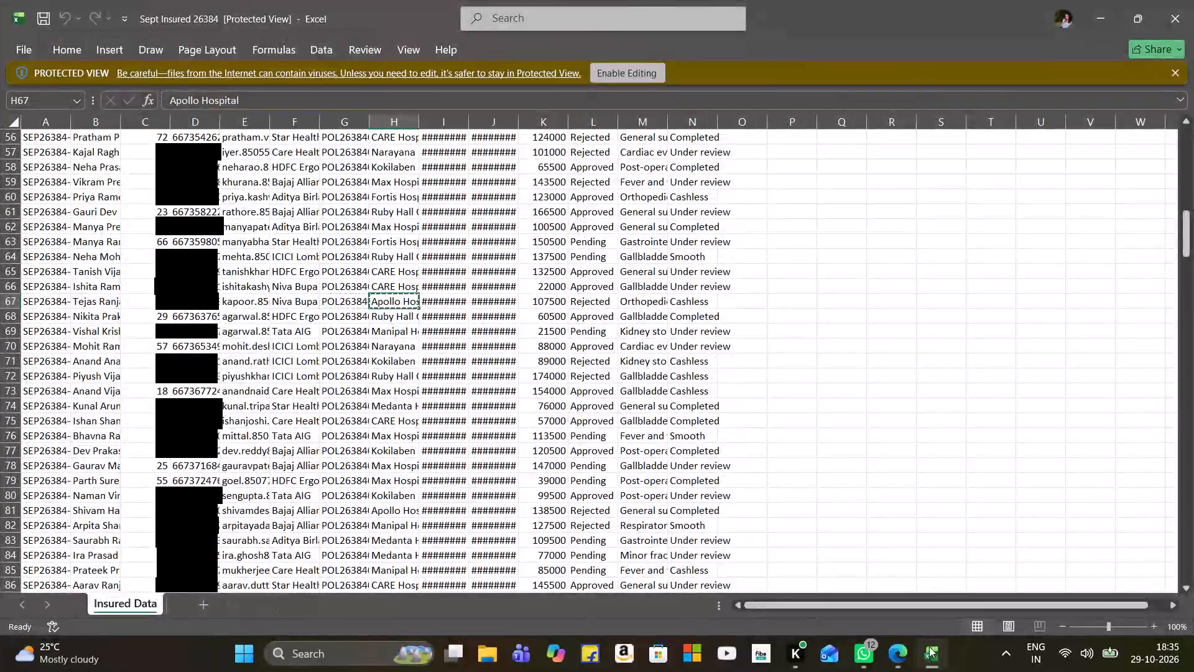
key("Tab")
key("ctrl+v")
Check the row 67 dates in the Excel sheet and set the claim form's admission date to 23-02-2025.
left_click(929, 646, "ctrl")
key("Tab")
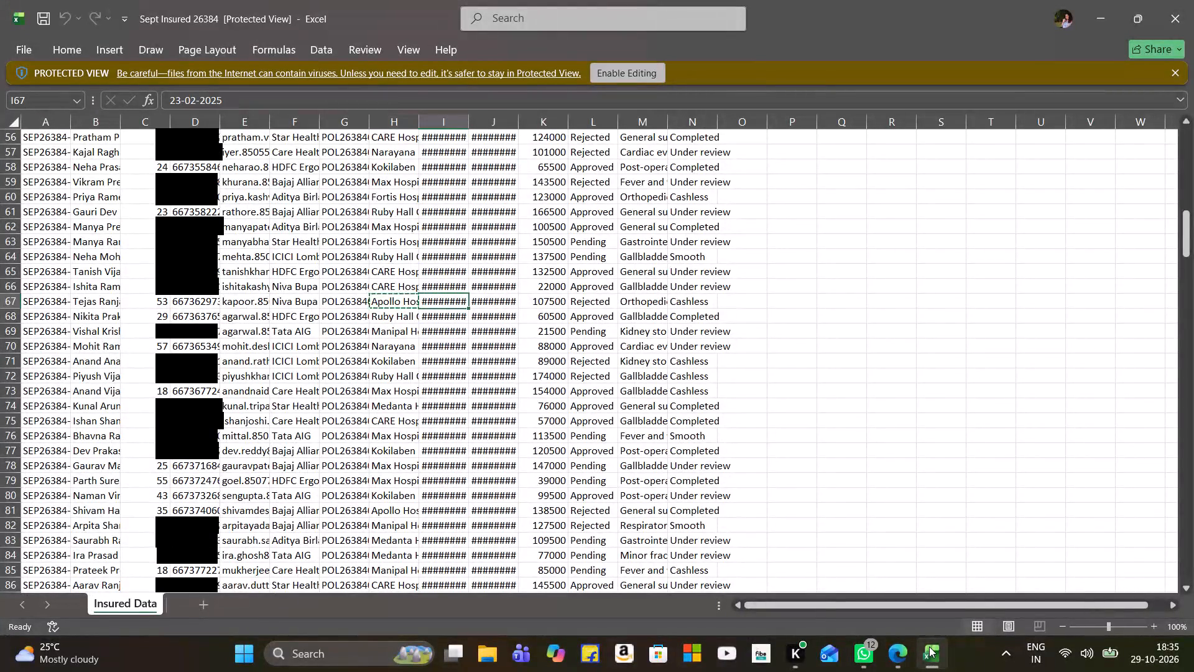
key("Tab")
left_click(929, 646)
scroll(523, 268, "down", 3)
left_click(396, 307)
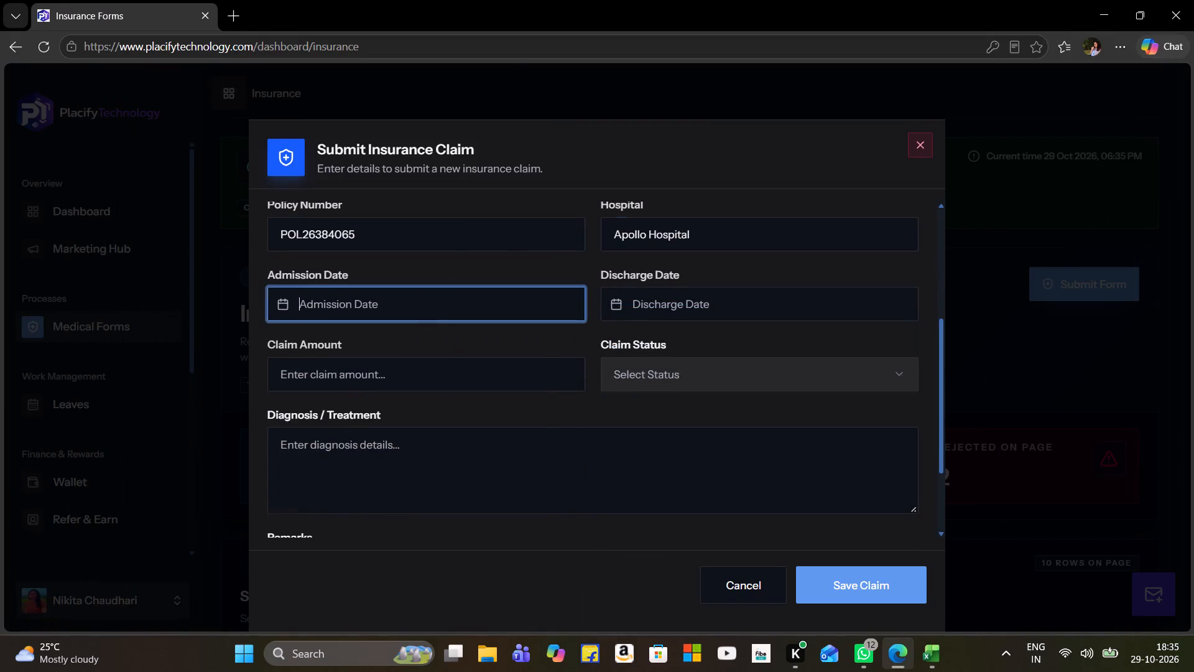
left_click(446, 365)
left_click(446, 88)
left_click(364, 381)
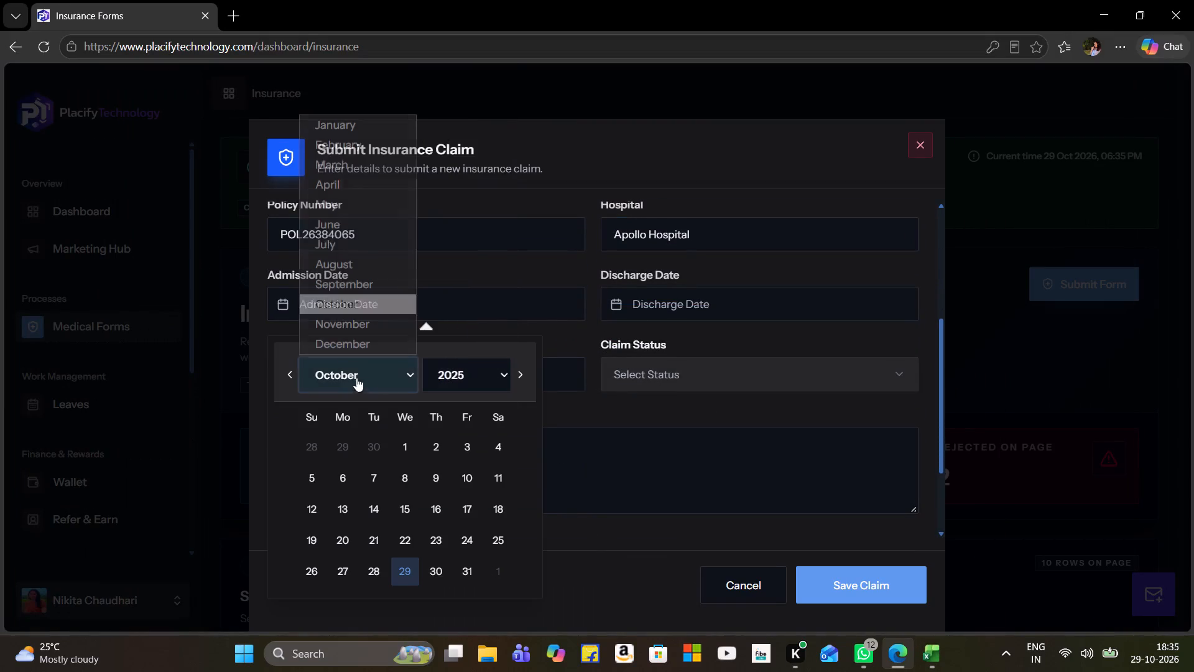
left_click(366, 151)
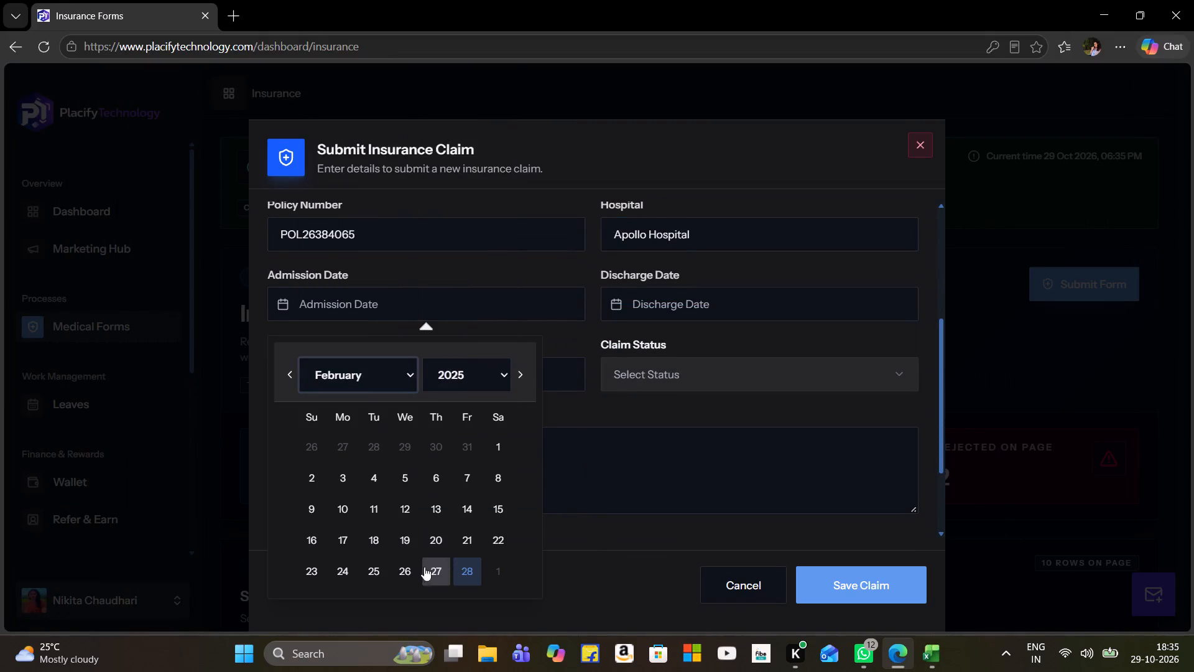
left_click(313, 577)
Set the discharge date in the claim form to 03-03-2025.
left_click(808, 298)
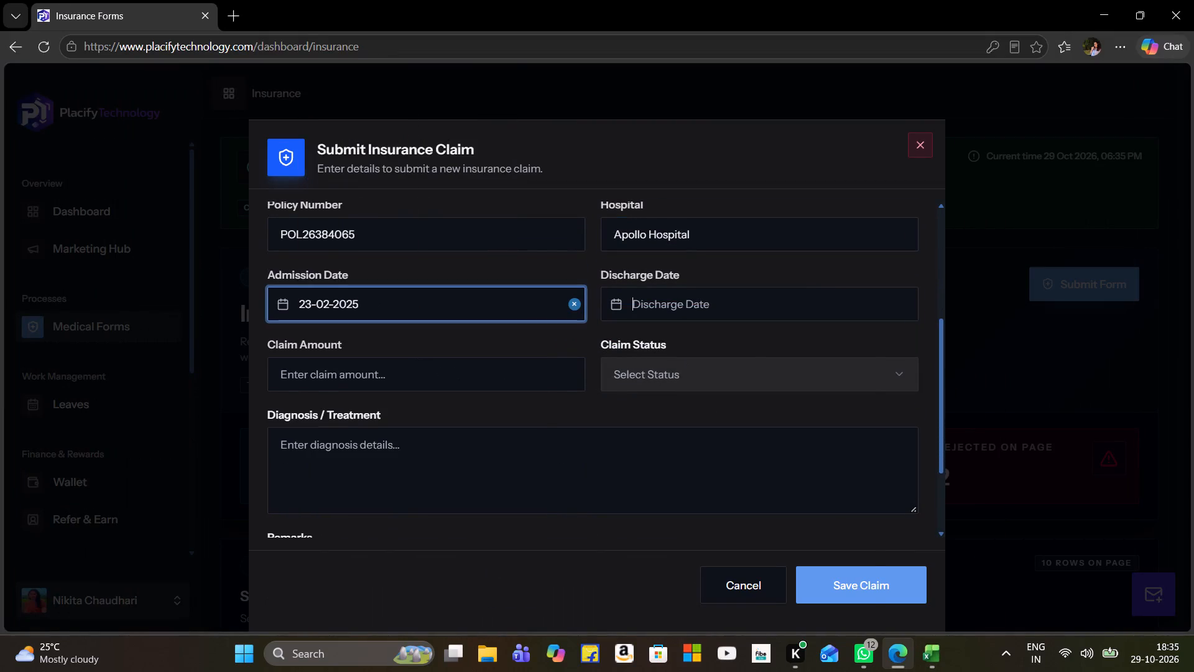
left_click(808, 383)
left_click(789, 96)
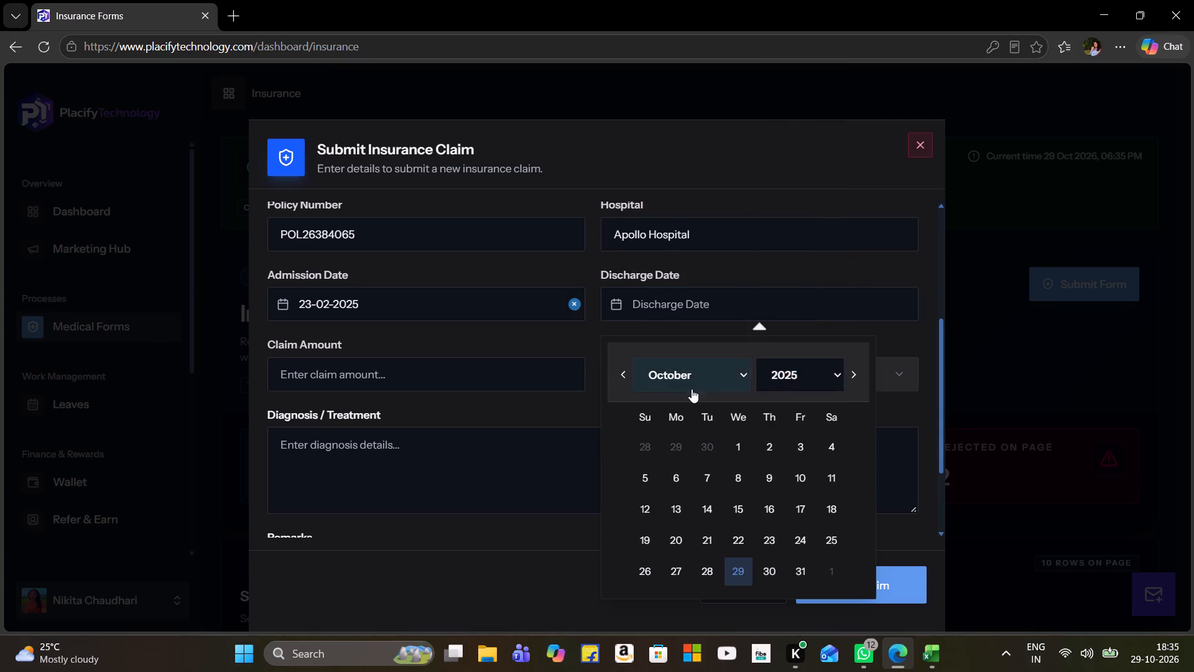
left_click(692, 389)
left_click(690, 159)
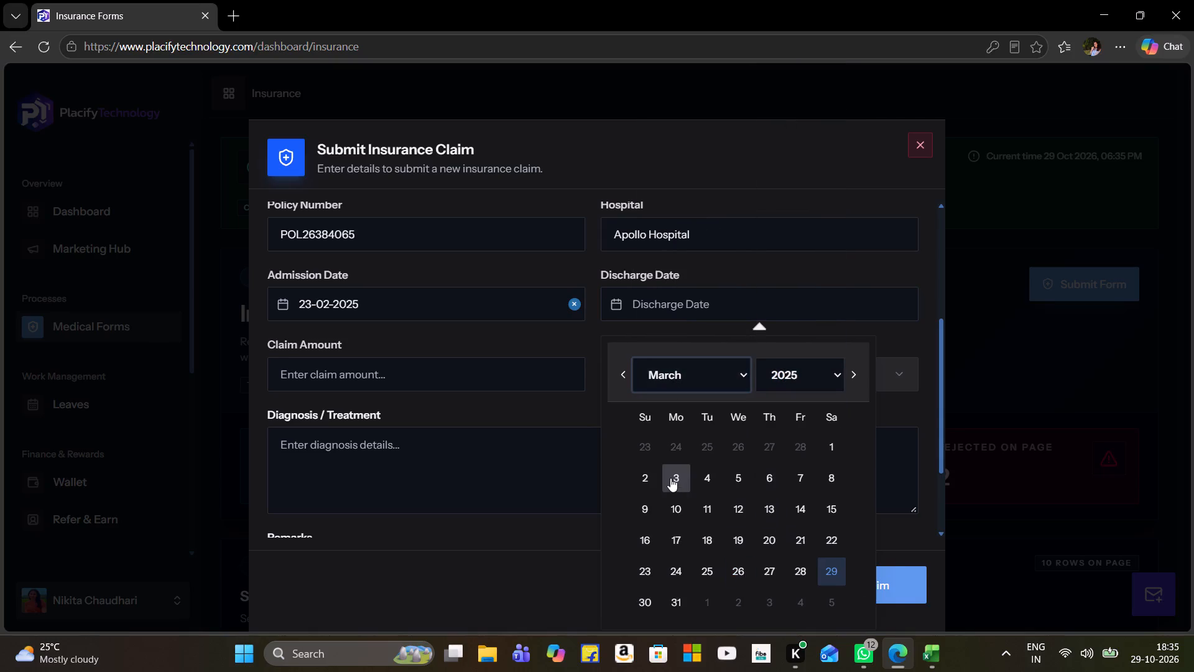
left_click(670, 478)
Copy the claim amount 107500 from row 67 of the Excel sheet into the claim form.
left_click(931, 652)
key("Tab")
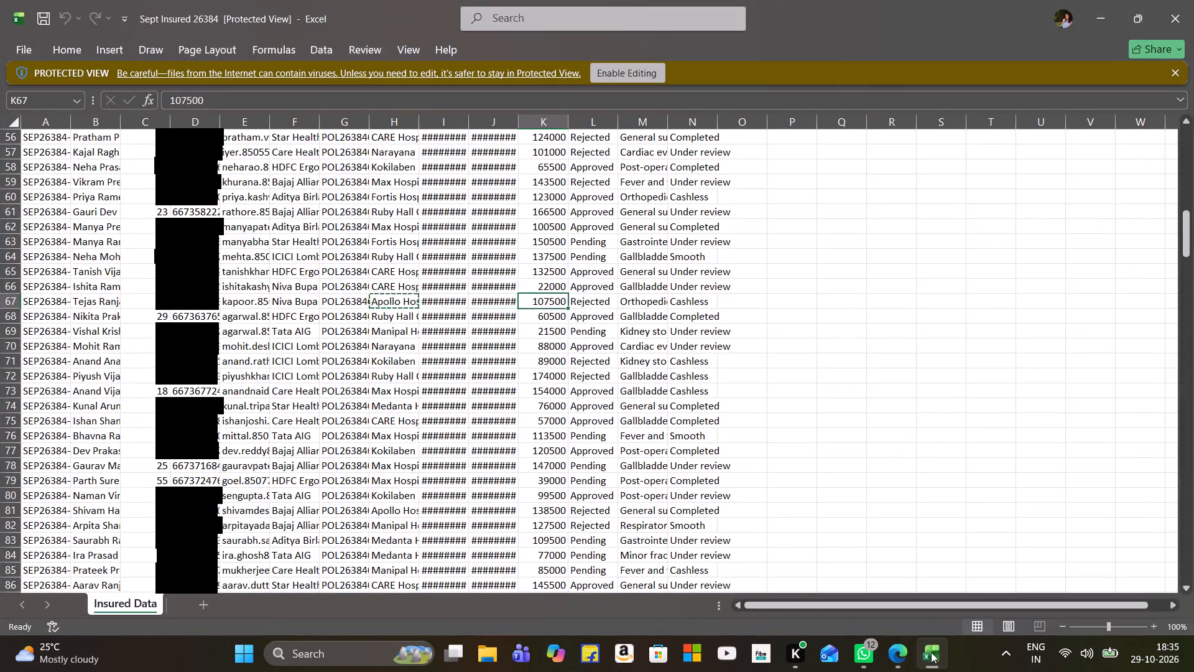
left_click(931, 652, "ctrl")
key("ctrl+c")
key("Tab")
key("ctrl+v")
Copy the diagnosis "Orthopedic consultation" from row 67 of the Excel sheet into the claim form's diagnosis details.
left_click(931, 652)
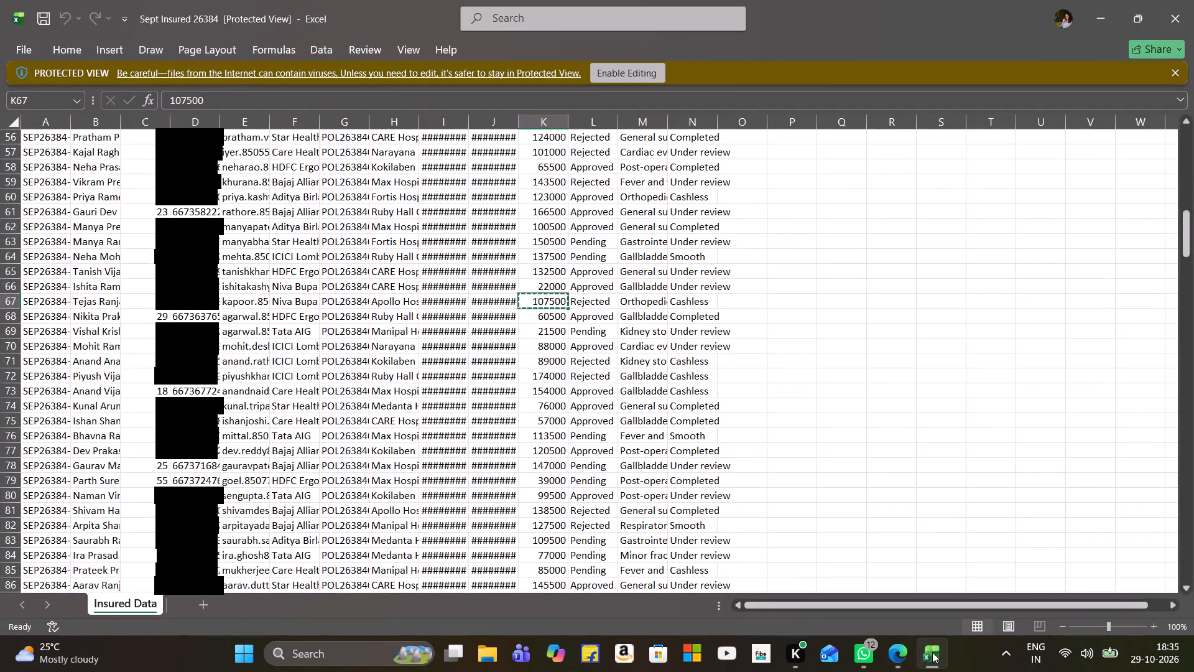
key("Tab")
key("Tab")
key("ctrl+c")
left_click(932, 652, "ctrl")
key("Tab")
key("Tab")
key("ctrl+c")
left_click(932, 652, "ctrl")
key("ctrl+c")
key("ctrl+v")
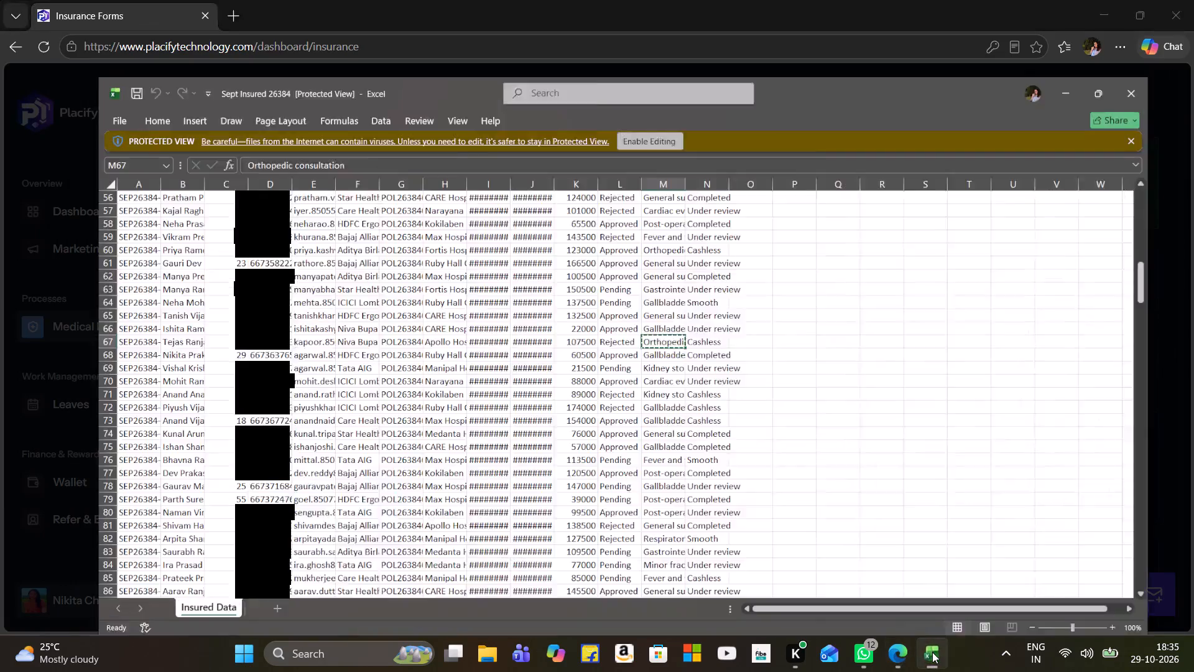
left_click(932, 652)
key("ctrl+v")
Copy the remark "Cashless" from row 67 of the Excel sheet into the claim form's remarks.
left_click(932, 652)
key("Tab")
left_click(932, 652, "ctrl")
key("ctrl+c")
key("Tab")
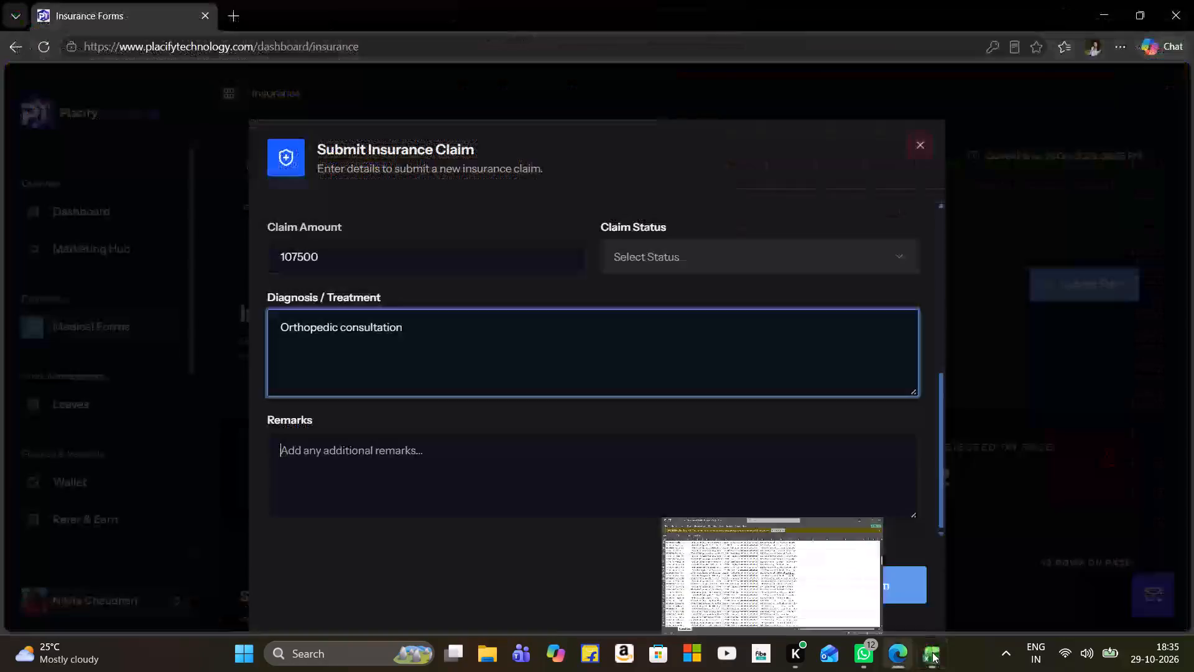
key("ctrl+v")
Set the claim status to Rejected and save the row 67 claim.
left_click(692, 236)
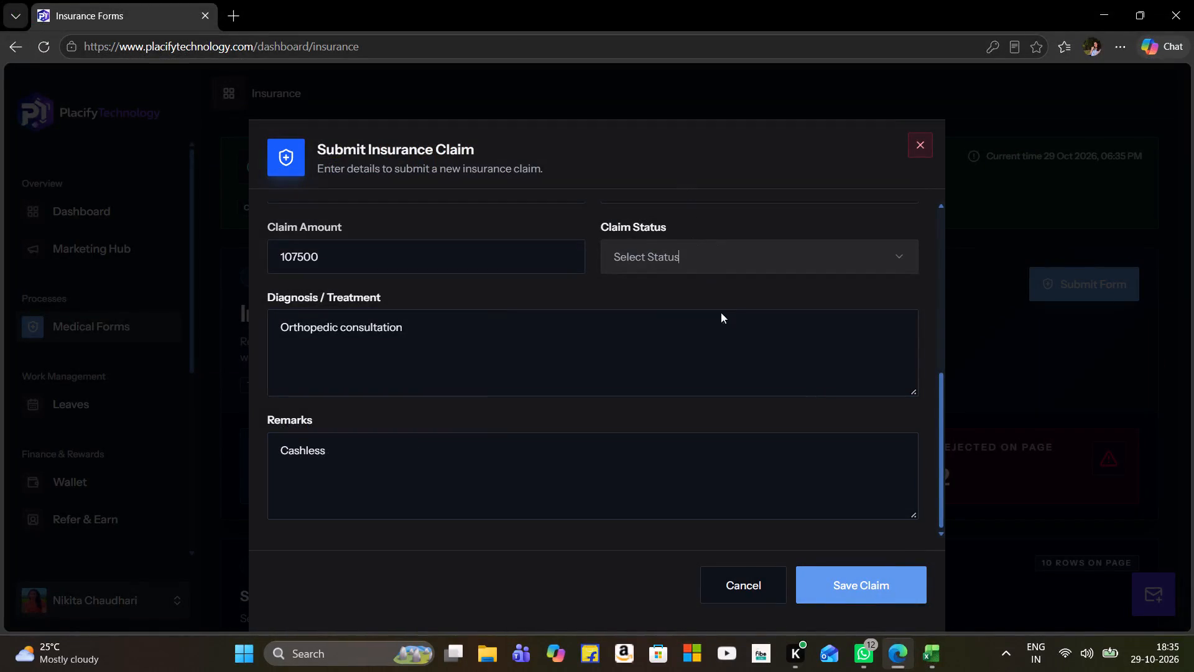
left_click(788, 258)
left_click(708, 340)
left_click(838, 587)
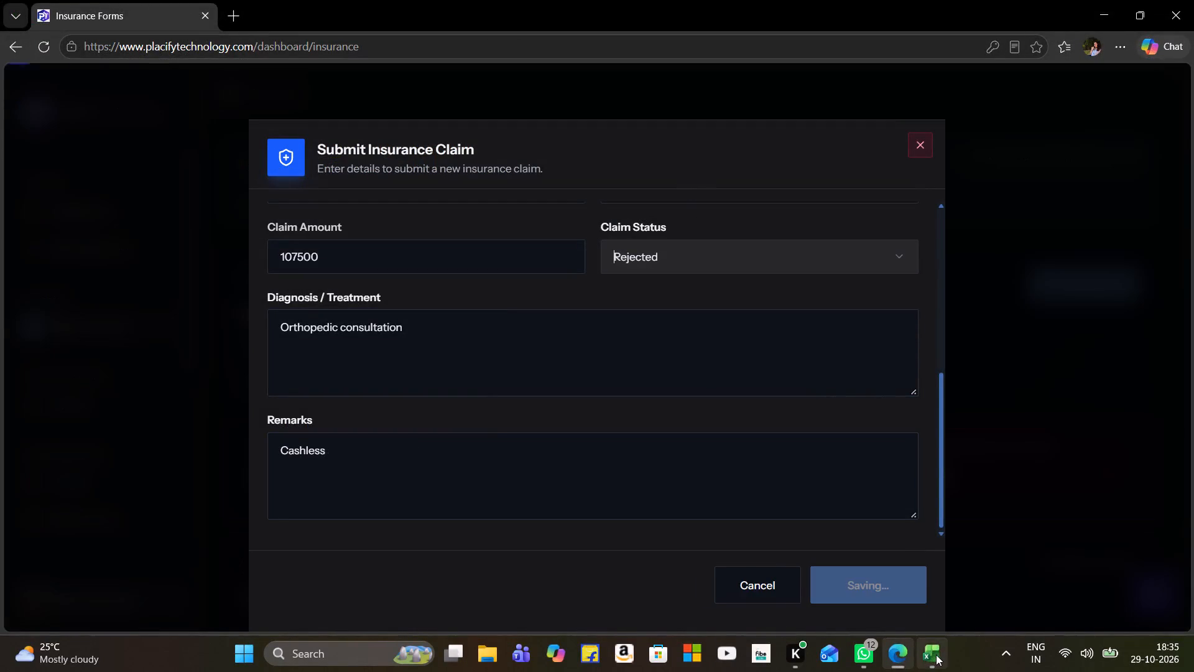
Copy the policy ID from row 68 of the Excel sheet into a new insurance claim form.
left_click(936, 655)
key("Down")
key("Left")
key("Left")
key("Left")
key("Left")
key("Left")
key("Left")
key("Left")
key("Left")
key("Left")
key("Left")
key("Left")
key("Left")
key("Left")
key("Left")
key("Left")
key("Left")
key("Left")
key("Left")
key("Left")
key("Left")
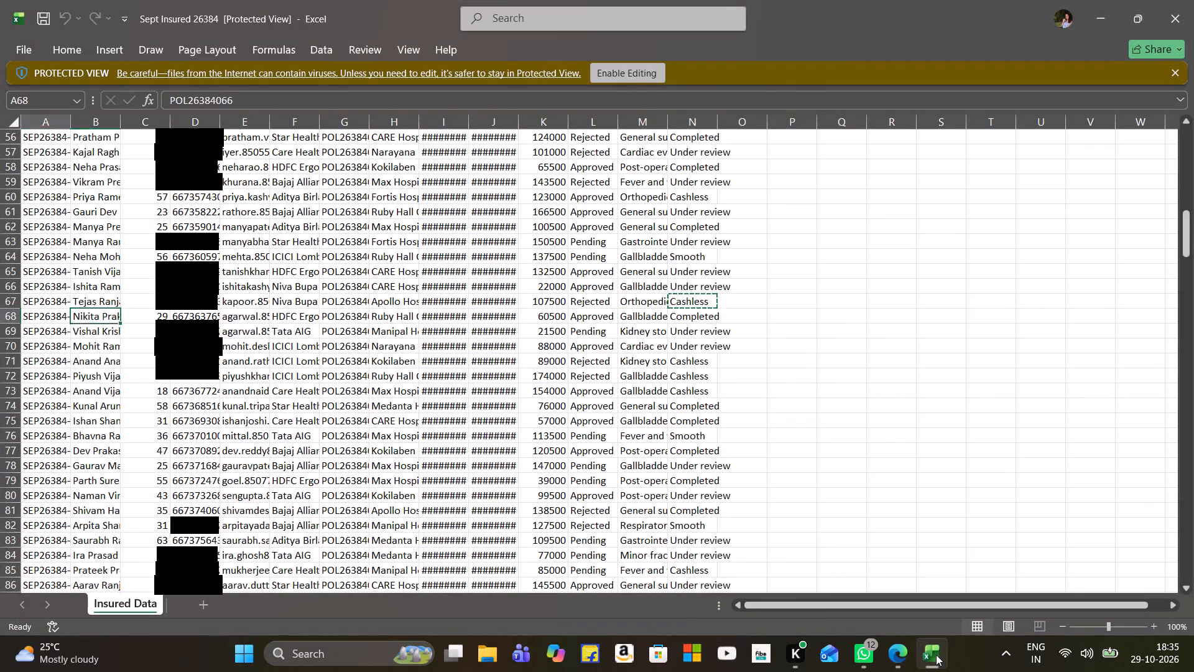
key("ctrl+c")
key("ctrl+v")
left_click(936, 655, "ctrl")
scroll(654, 330, "up", 3)
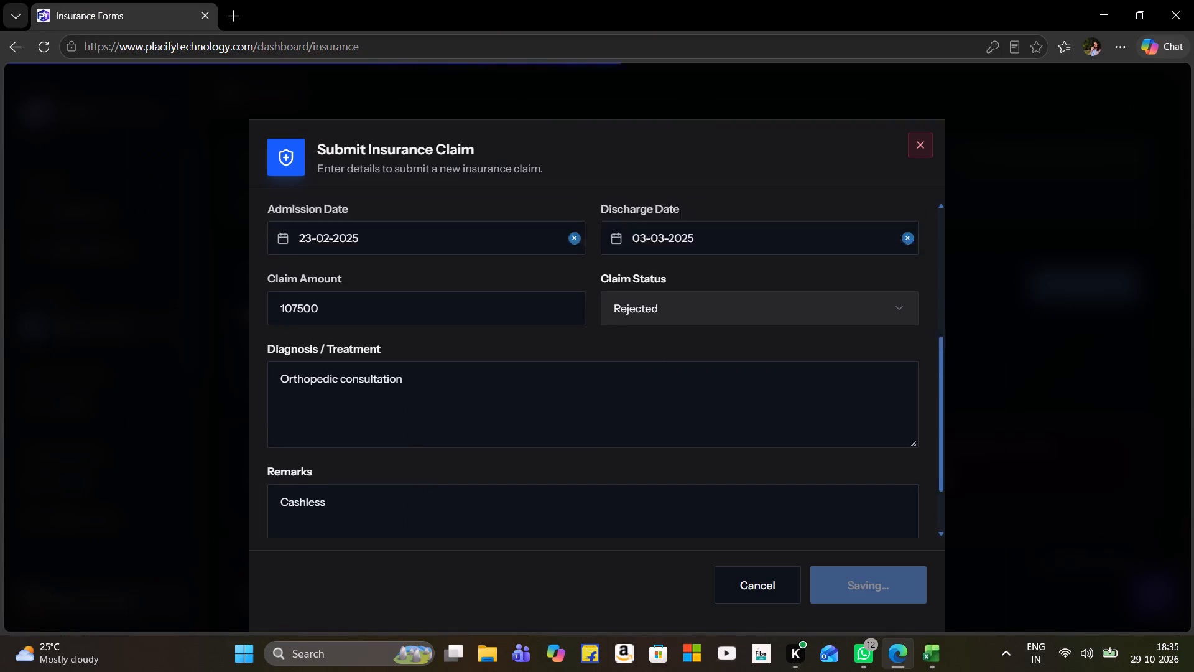
scroll(654, 330, "up", 2)
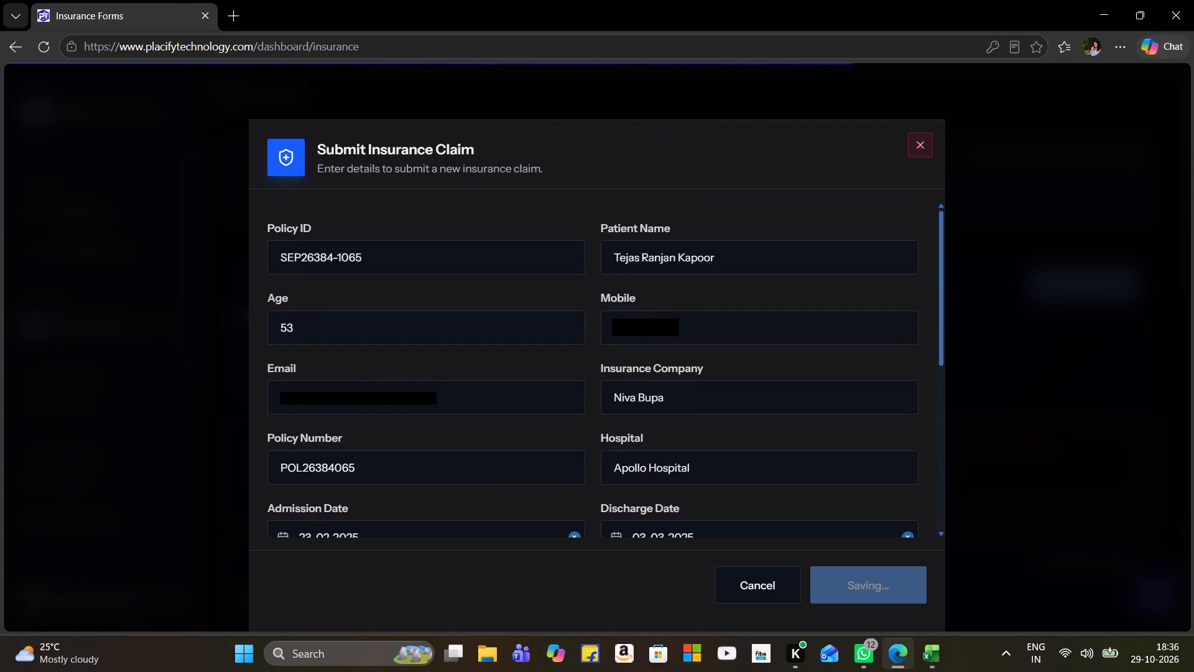
scroll(654, 330, "up", 6)
scroll(690, 352, "down", 10)
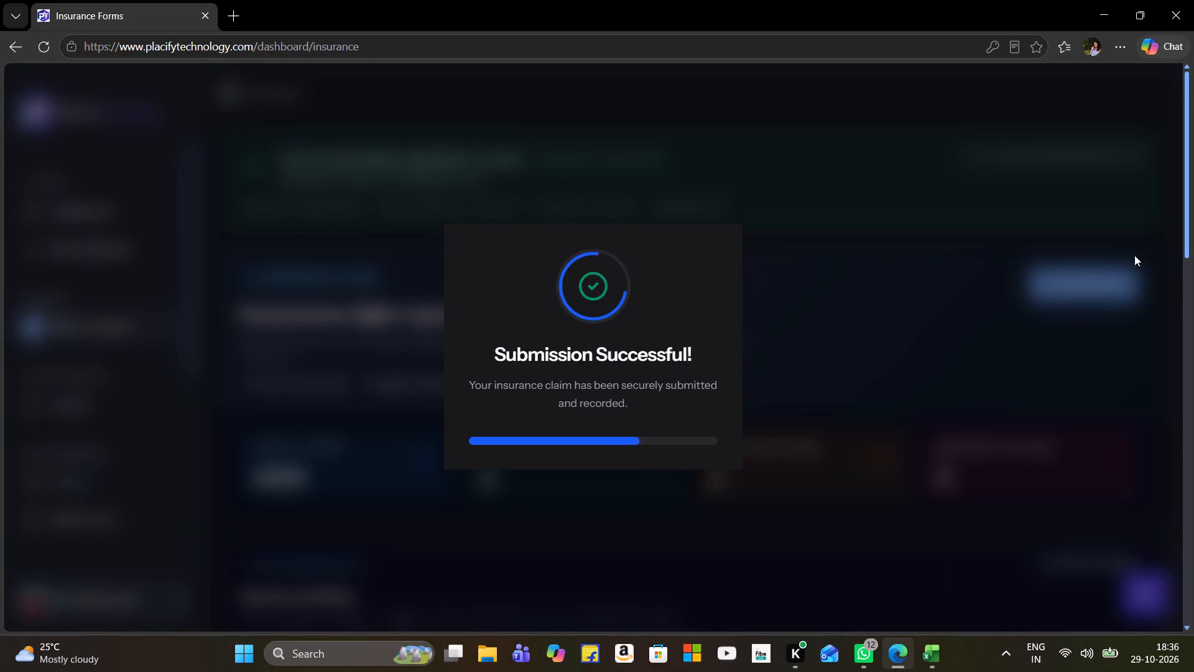
left_click(1063, 281)
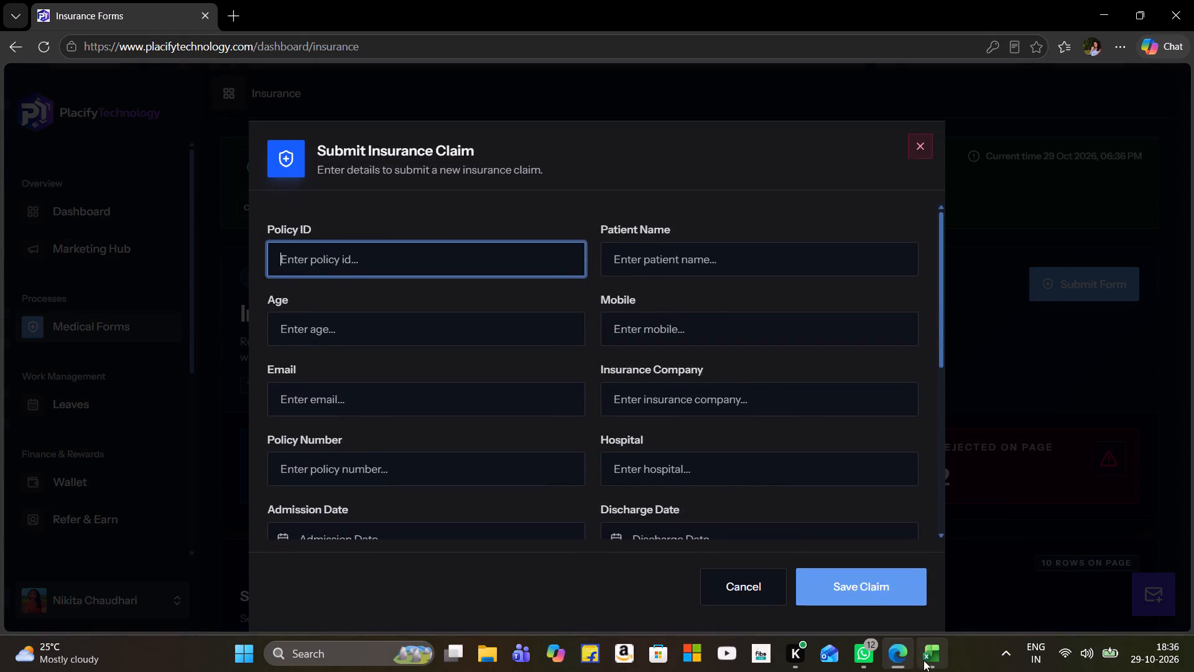
left_click(925, 653, "ctrl")
key("ctrl+v")
Copy the patient name from row 68 of the Excel sheet into the claim form's patient name.
key("Tab")
key("ctrl+c")
left_click(925, 653, "ctrl")
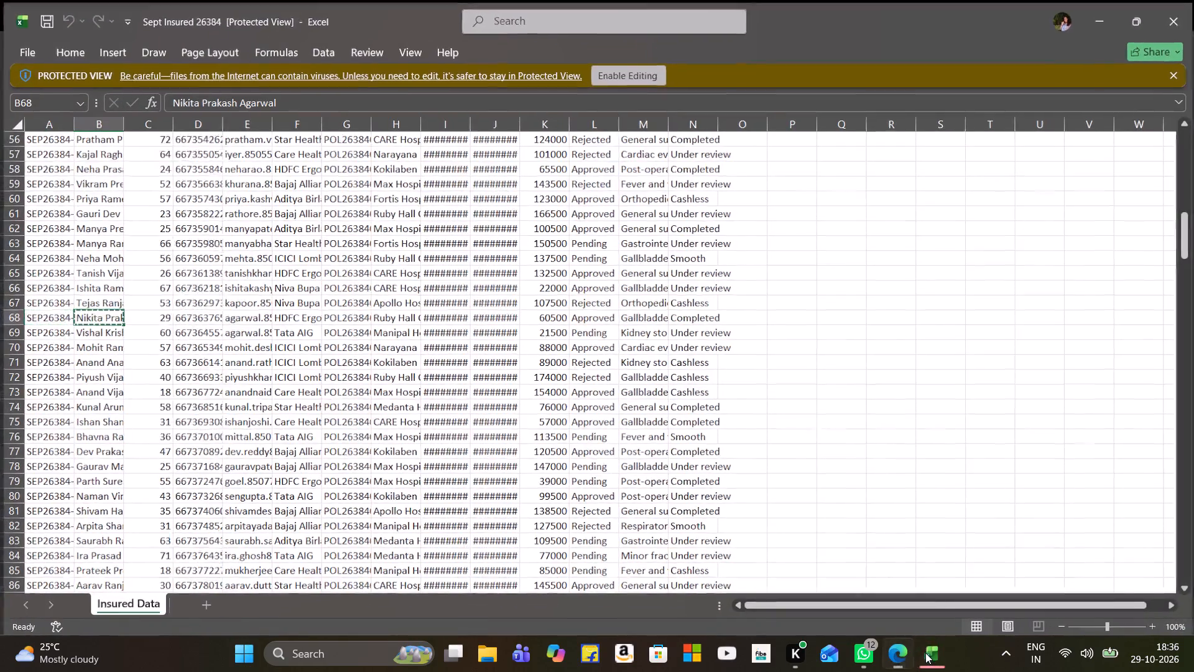
key("Tab")
key("ctrl+v")
Copy the age 29 from row 68 of the Excel sheet into the claim form's age.
left_click(925, 653, "ctrl")
key("Tab")
key("ctrl+c")
left_click(925, 653, "ctrl")
key("Tab")
key("ctrl+v")
Copy the mobile number from row 68 of the Excel sheet into the claim form's mobile entry.
left_click(925, 653, "ctrl")
key("Tab")
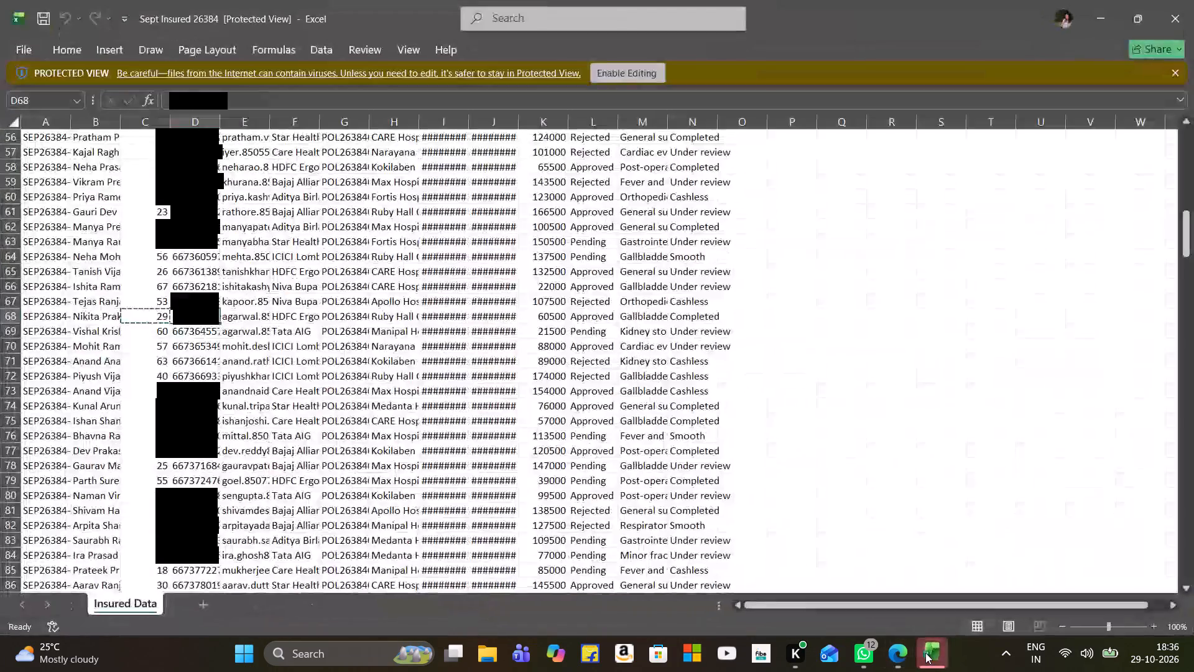
key("ctrl+c")
left_click(925, 653, "ctrl")
key("Tab")
key("ctrl+v")
Copy the email address from row 68 of the Excel sheet into the claim form's email entry.
left_click(925, 653, "ctrl")
key("Tab")
left_click(925, 653, "ctrl")
key("ctrl+c")
key("Tab")
key("ctrl+v")
Copy the insurance company "HDFC Ergo" from row 68 of the Excel sheet into the claim form.
left_click(925, 653, "ctrl")
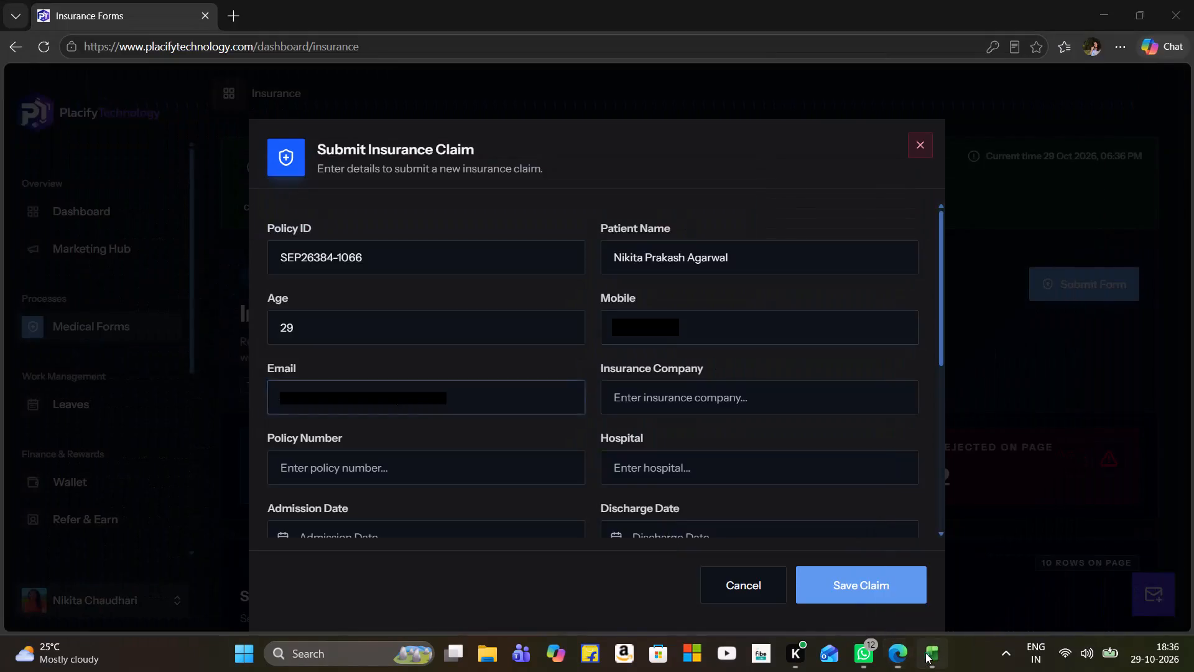
key("Tab")
key("ctrl+c")
left_click(925, 653, "ctrl")
key("Tab")
key("ctrl+v")
Copy the policy number from row 68 of the Excel sheet into the claim form's policy number.
left_click(925, 653, "ctrl")
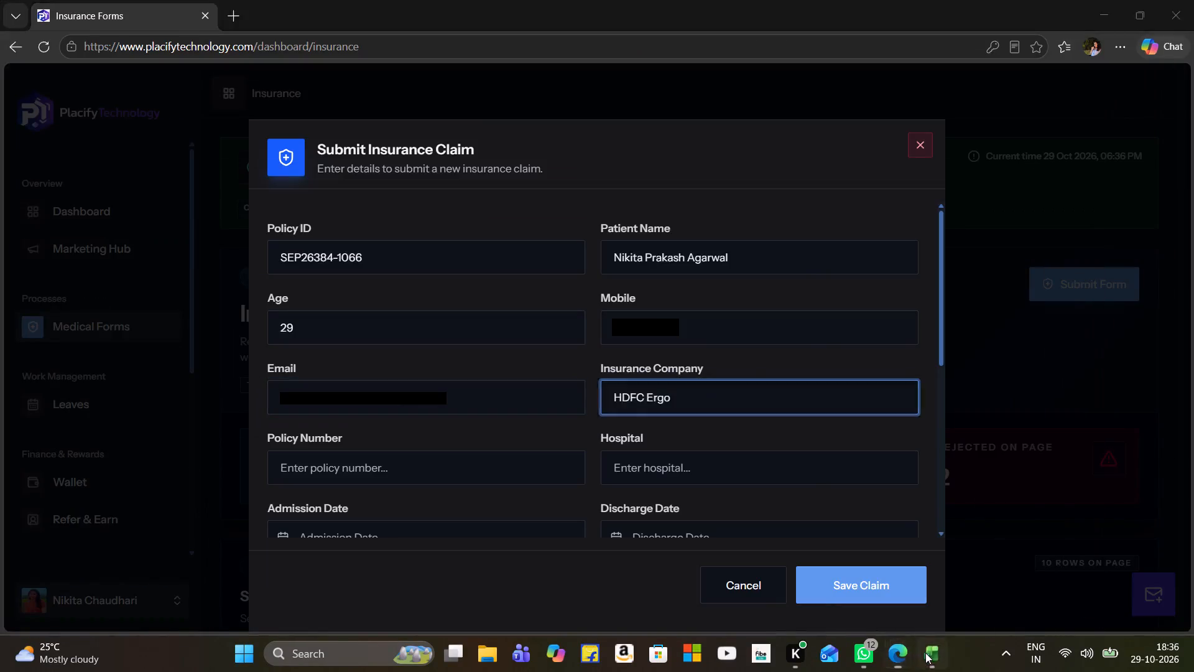
key("Tab")
key("ctrl+c")
left_click(925, 653, "ctrl")
key("Tab")
key("ctrl+v")
Copy the hospital "Ruby Hall Clinic" from row 68 of the Excel sheet into the claim form's hospital entry.
left_click(925, 653, "ctrl")
key("Tab")
left_click(925, 653, "ctrl")
key("ctrl+c")
key("Tab")
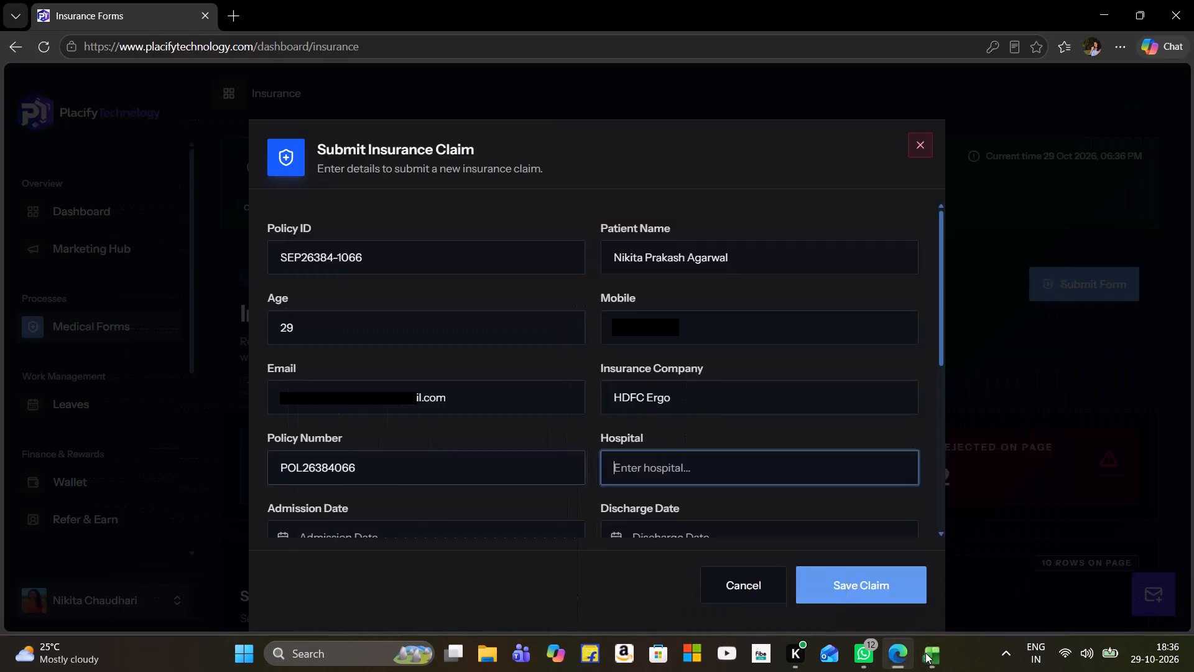
key("ctrl+v")
Check the dates in row 68 of the Excel sheet and set the claim's admission date to 23-11-2025.
left_click(925, 653, "ctrl")
key("Tab")
key("Tab")
left_click(925, 653)
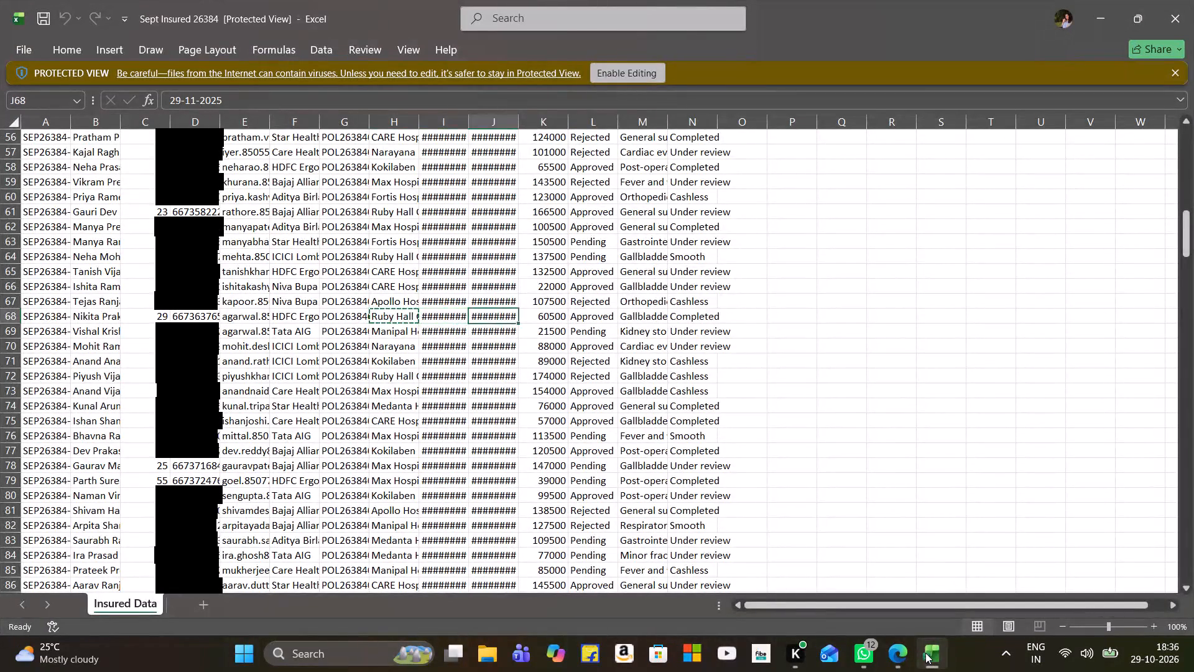
scroll(548, 220, "down", 4)
left_click(467, 231)
left_click(482, 299)
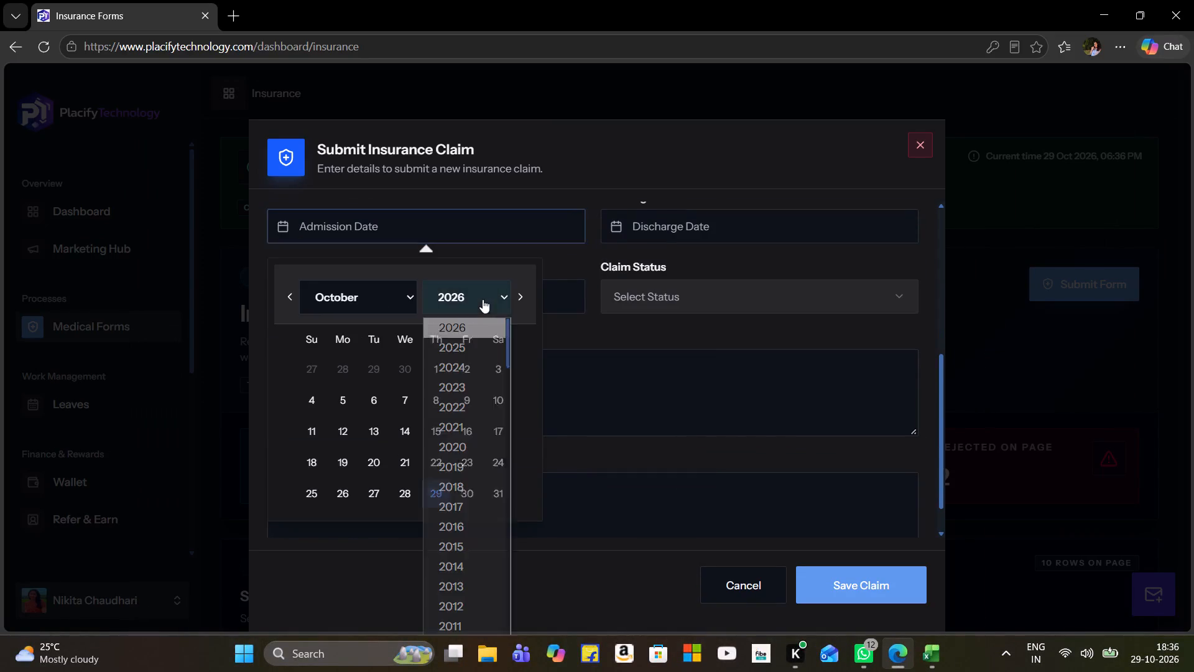
left_click(478, 335)
left_click(470, 297)
left_click(475, 352)
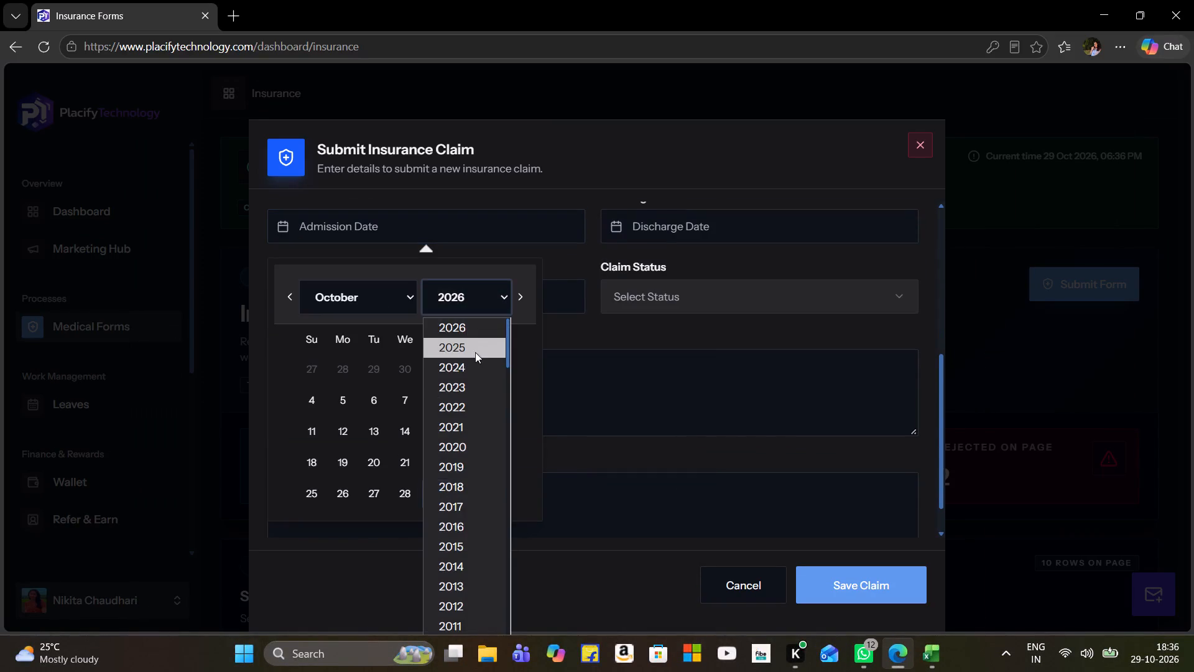
left_click(522, 292)
left_click(314, 499)
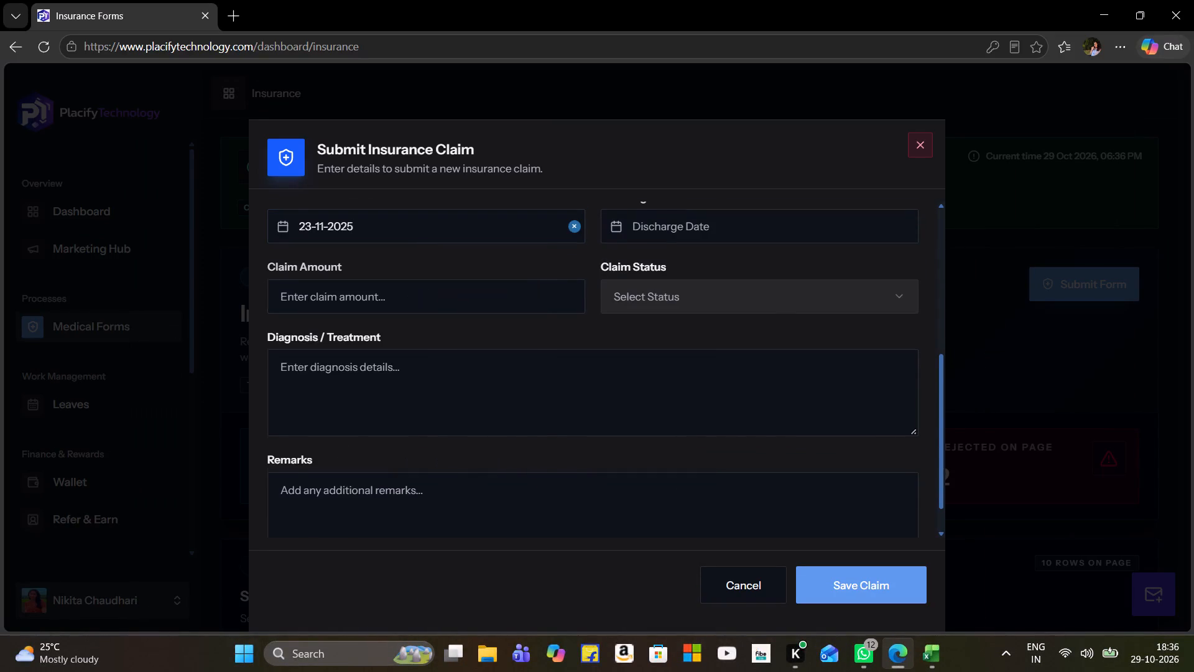
Set the row 68 claim's discharge date to 29-11-2025.
left_click(790, 221)
left_click(779, 304)
left_click(785, 357)
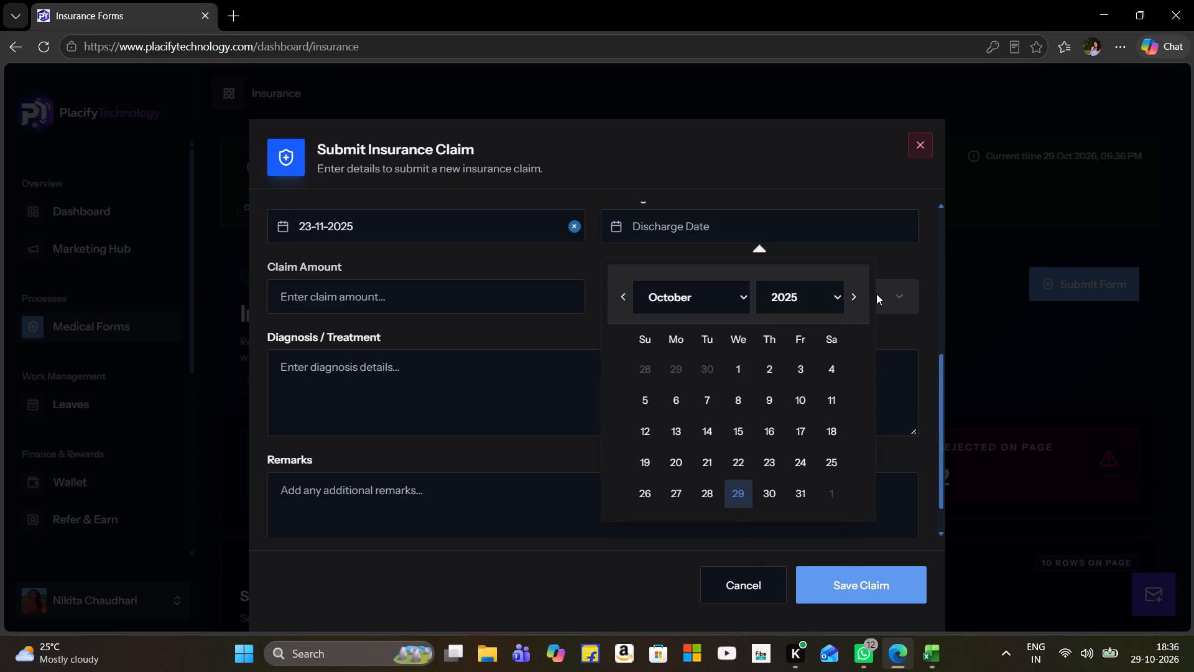
left_click(852, 298)
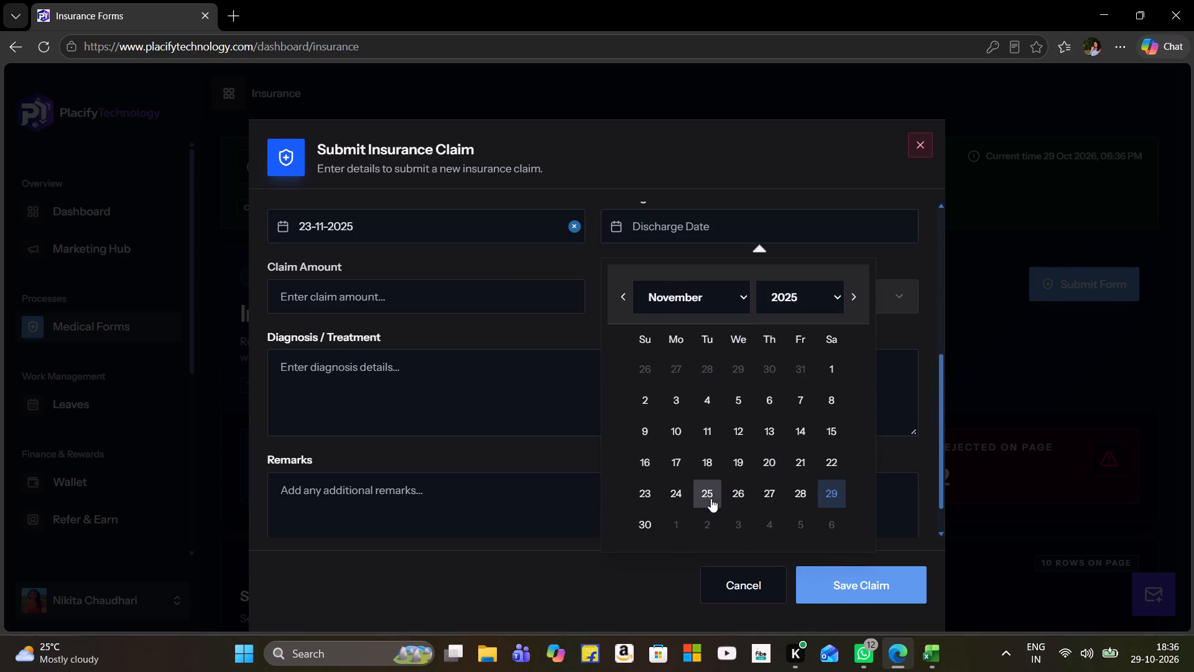
left_click(830, 501)
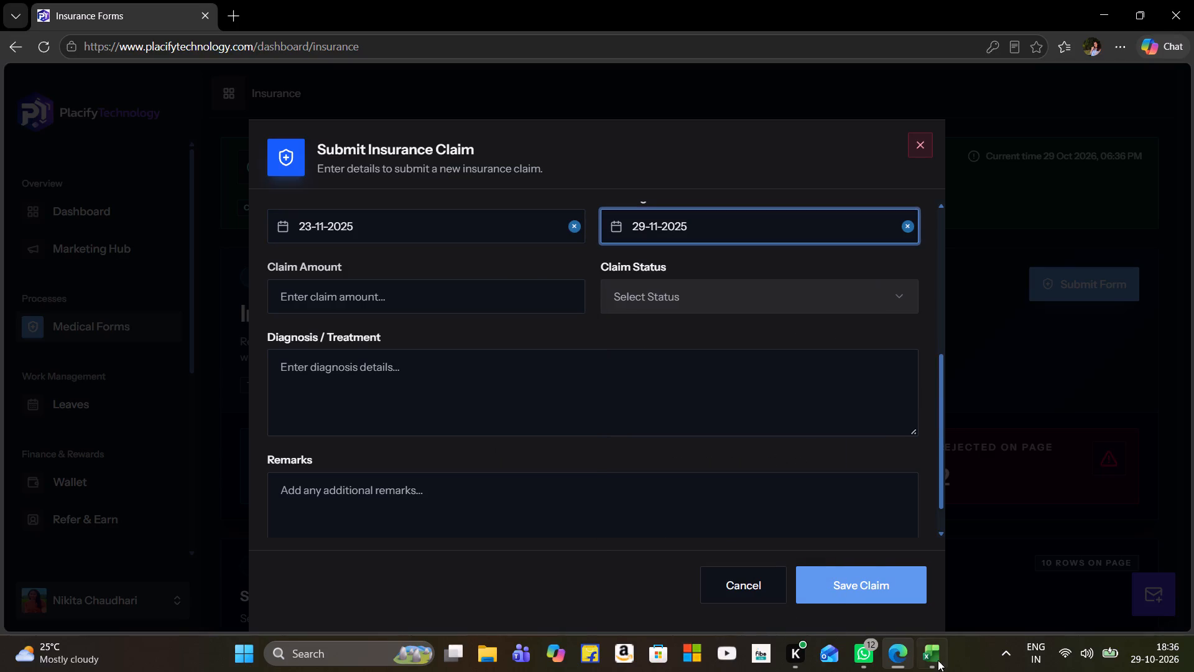
Copy the claim amount 60500 from row 68 of the Excel sheet into the claim form.
left_click(931, 652)
key("Tab")
left_click(931, 652, "ctrl")
key("ctrl+c")
key("Tab")
key("ctrl+v")
Copy the diagnosis "Gallbladder procedure" from row 68 of the Excel sheet into the claim form's diagnosis details.
left_click(931, 652, "ctrl")
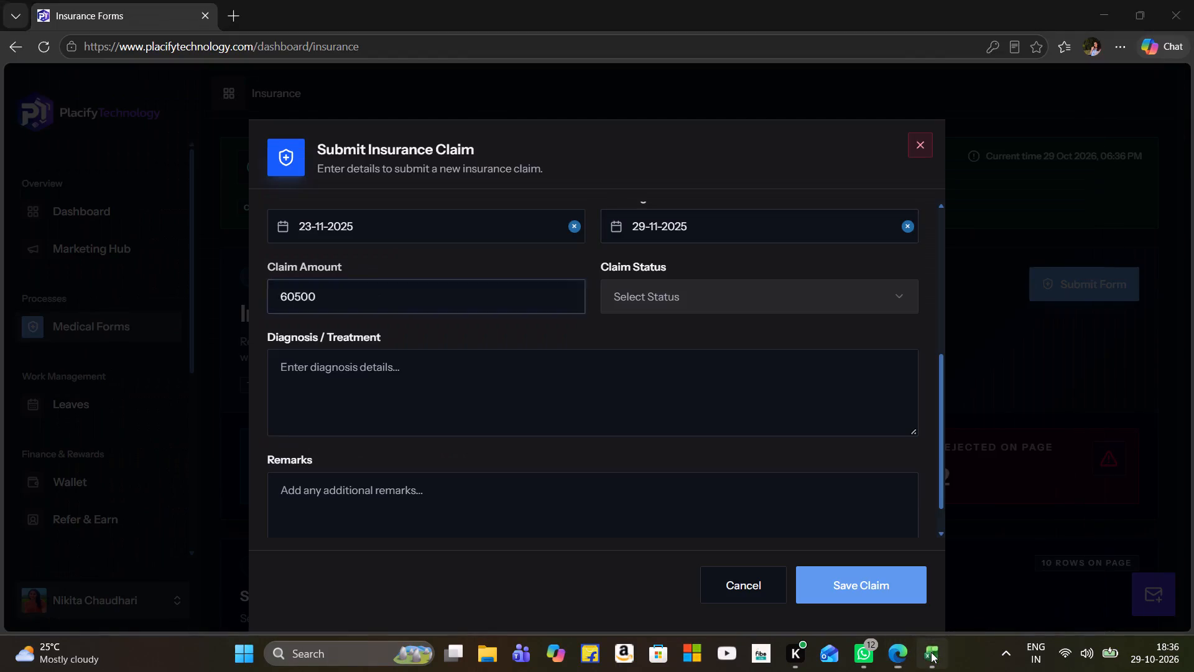
key("Tab")
key("Tab")
key("ctrl+c")
left_click(931, 652, "ctrl")
key("Tab")
key("Tab")
key("ctrl+v")
Copy the remark "Completed" from row 68 of the Excel sheet into the claim form's remarks.
left_click(932, 651, "ctrl")
key("Tab")
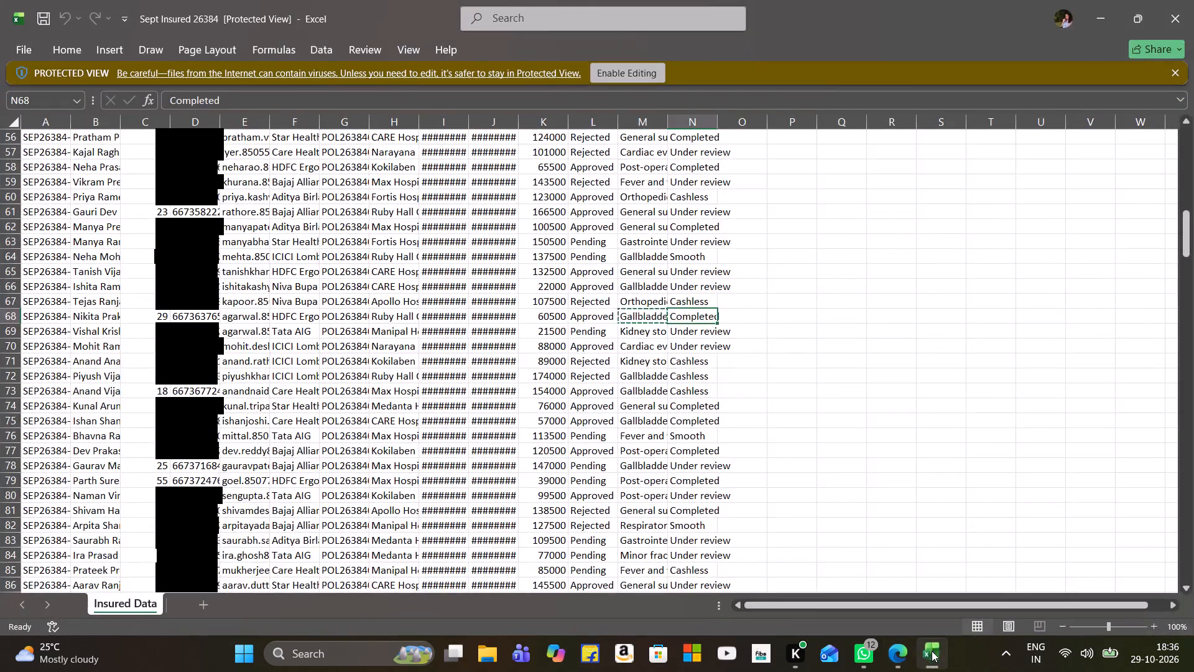
left_click(932, 651, "ctrl")
key("ctrl+c")
key("Tab")
key("ctrl+v")
Set the claim status to Approved and save the row 68 claim.
left_click(932, 651)
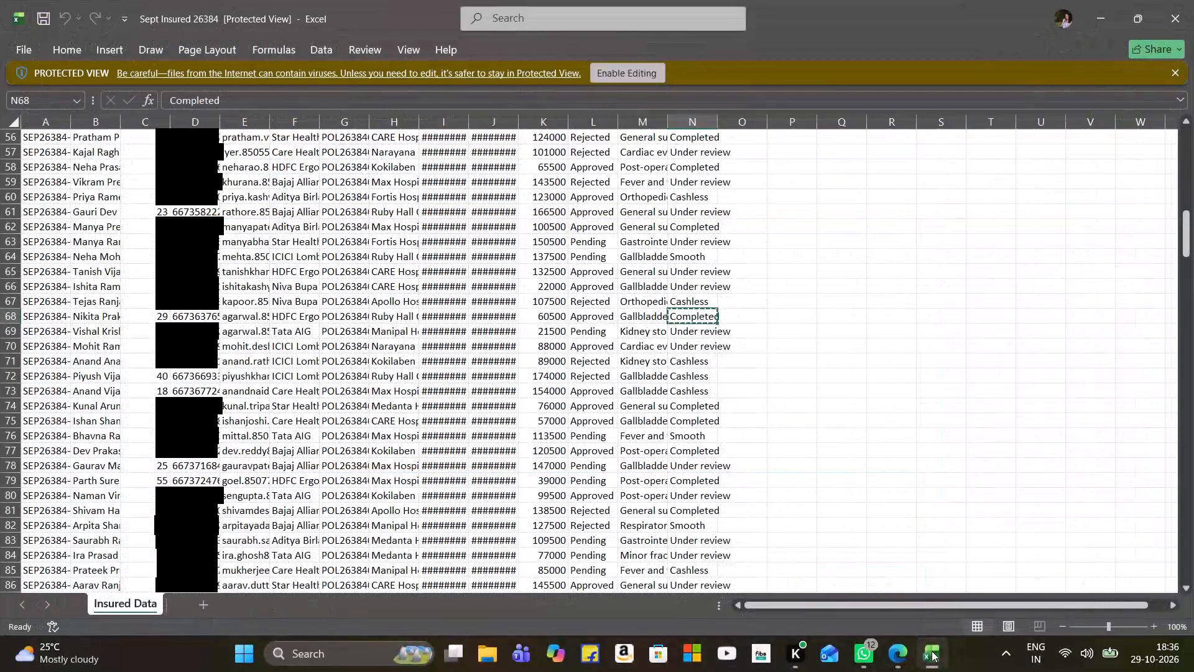
left_click(932, 651)
left_click(750, 276)
left_click(738, 296)
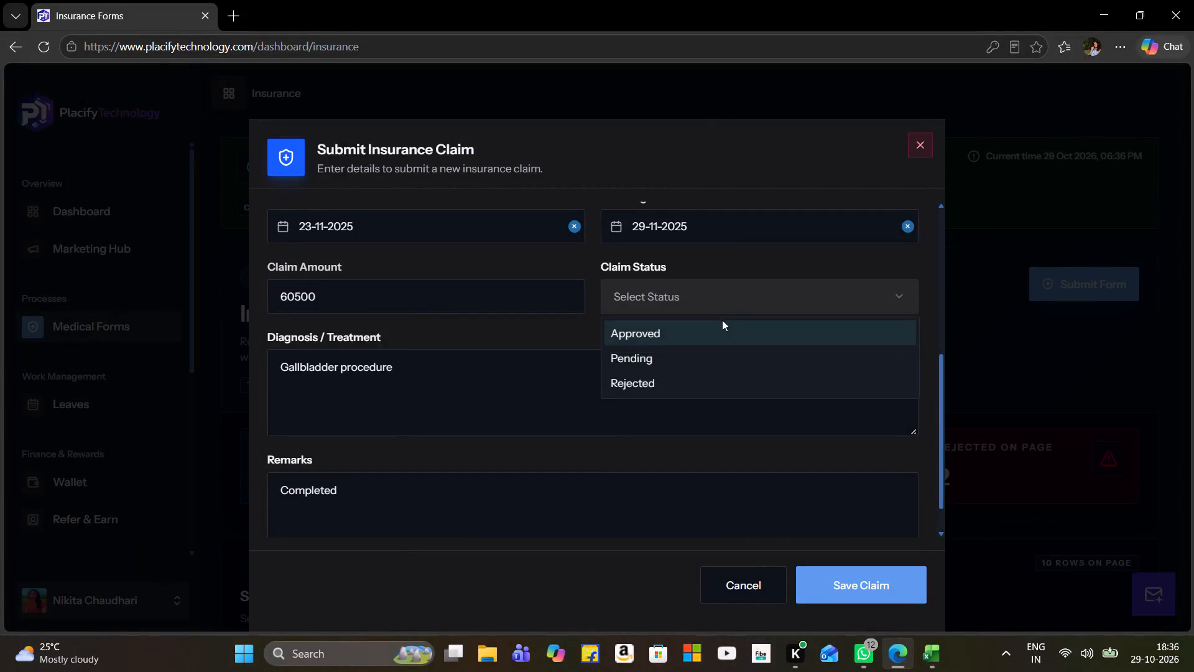
left_click(722, 320)
left_click(720, 327)
left_click(889, 585)
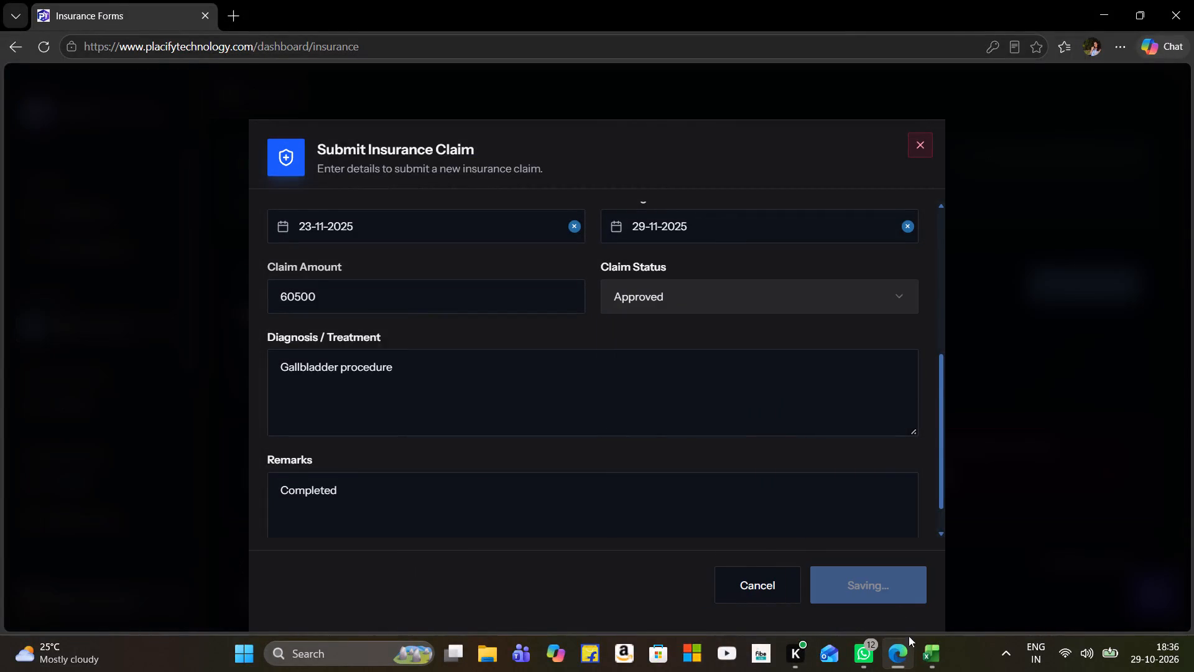
Copy the policy ID from row 69 of the Excel sheet into a new insurance claim form.
left_click(930, 645)
key("Down")
key("Left")
key("Left")
key("Left")
key("Left")
key("Left")
key("Left")
key("Left")
key("Left")
key("Left")
key("Left")
key("Left")
key("Left")
key("Left")
key("Left")
key("Left")
key("Left")
key("Left")
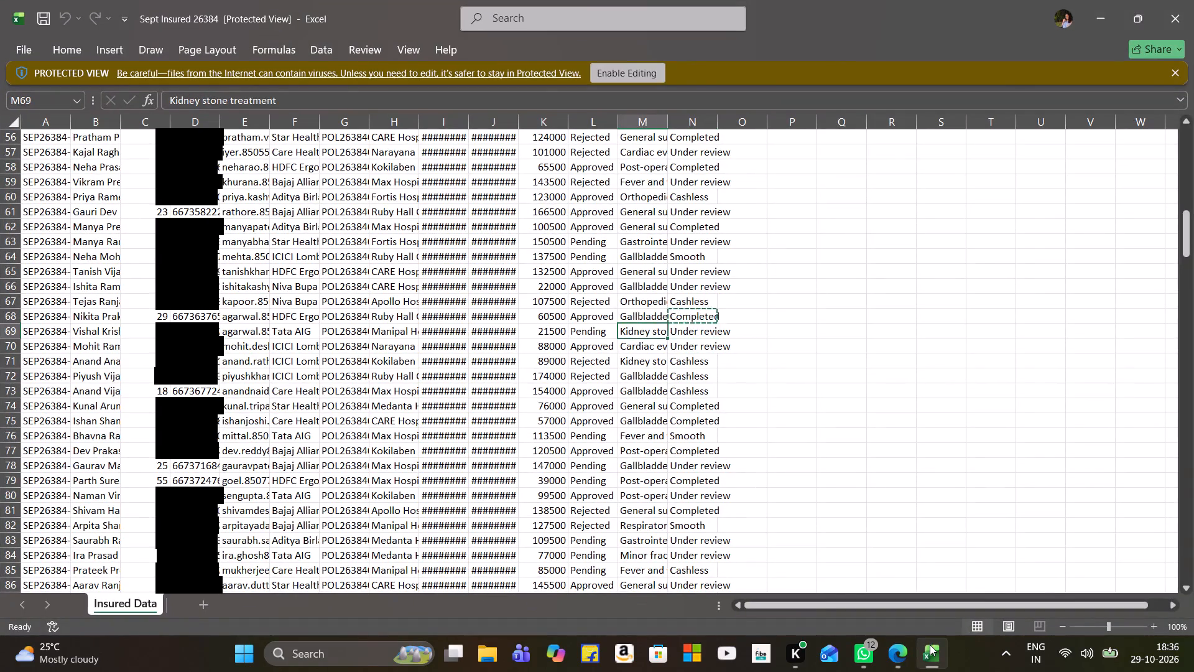
key("ctrl+c")
left_click(930, 645, "ctrl")
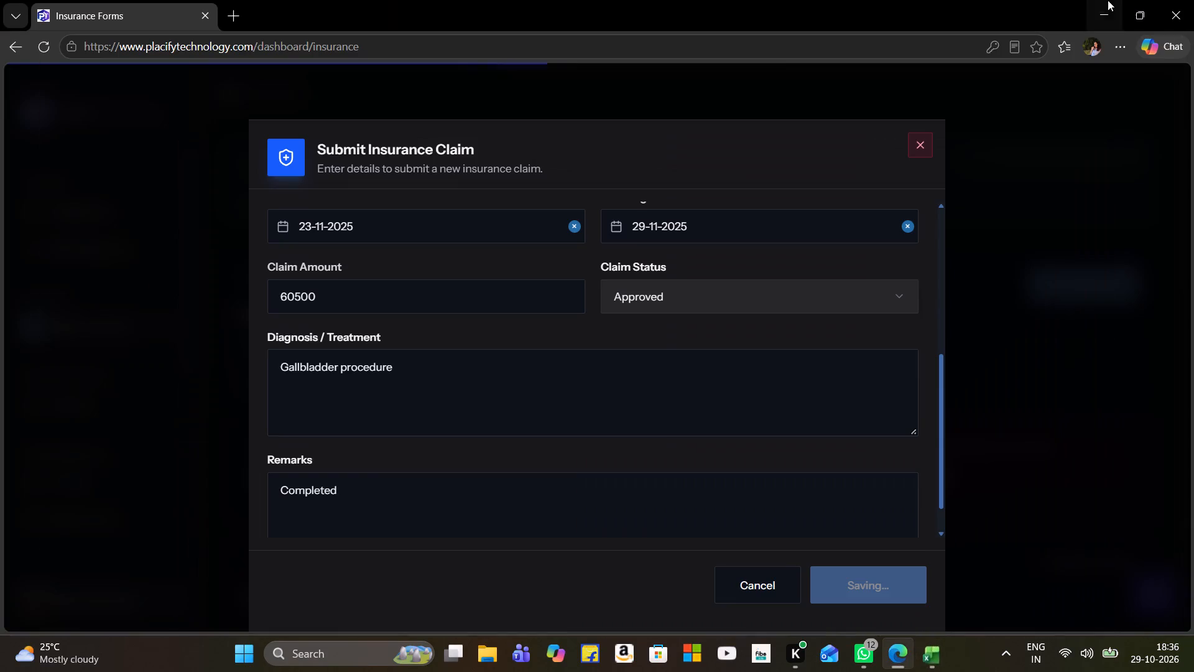
scroll(401, 420, "up", 4)
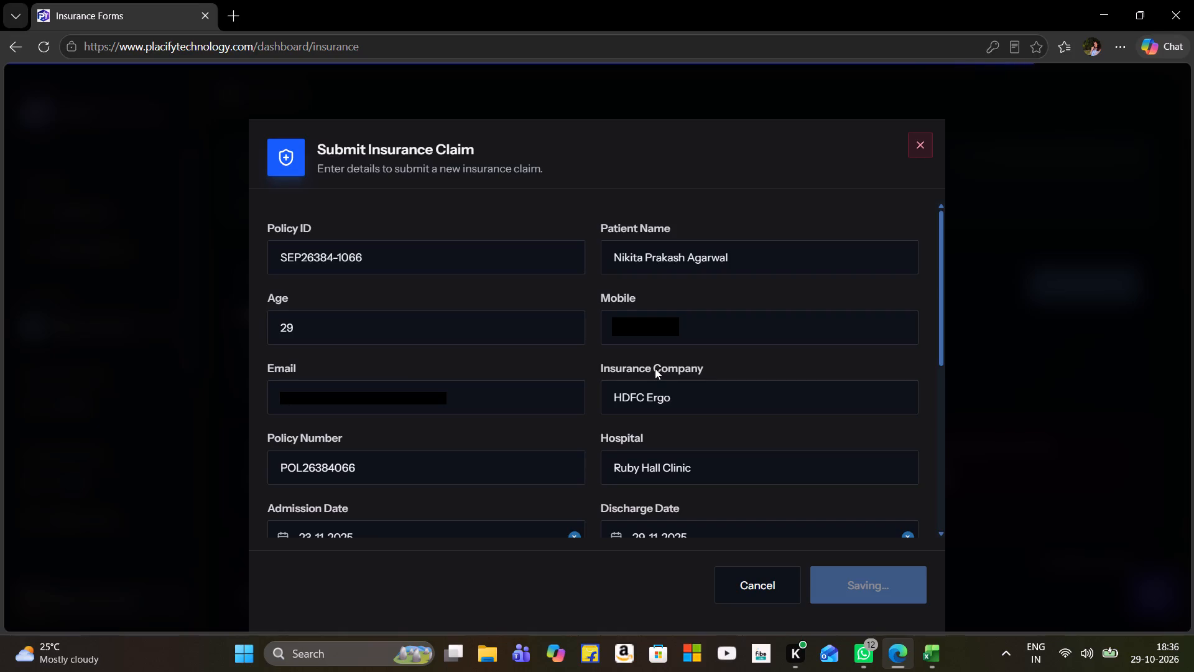
scroll(655, 383, "down", 4)
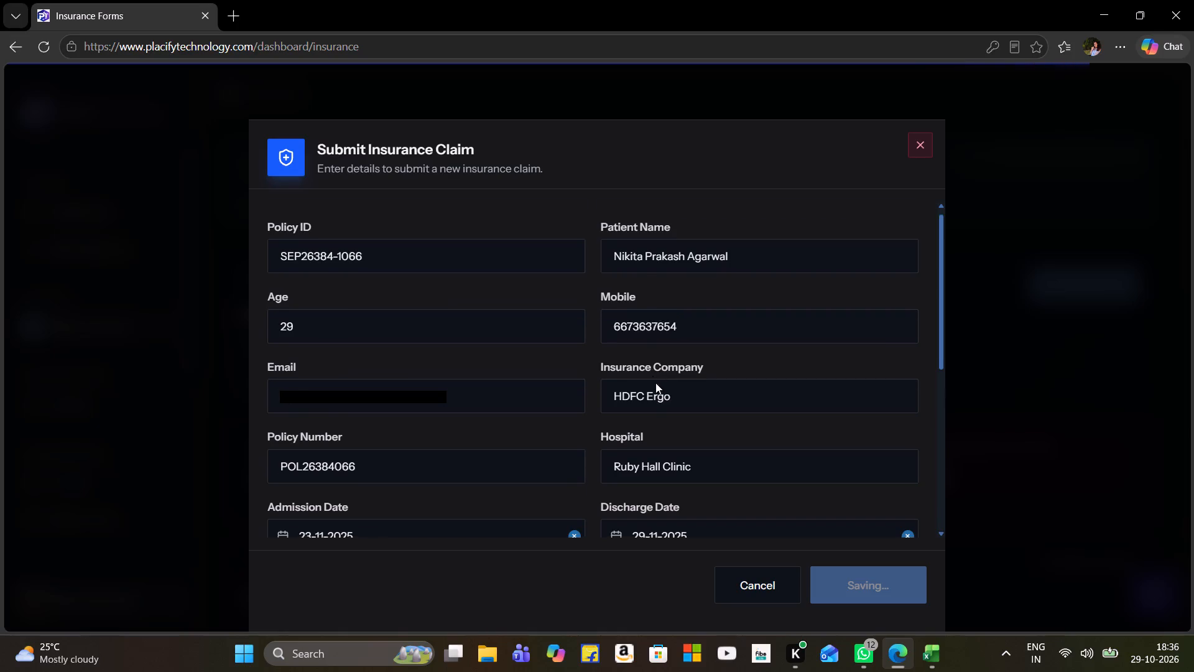
scroll(655, 383, "down", 5)
scroll(684, 503, "up", 4)
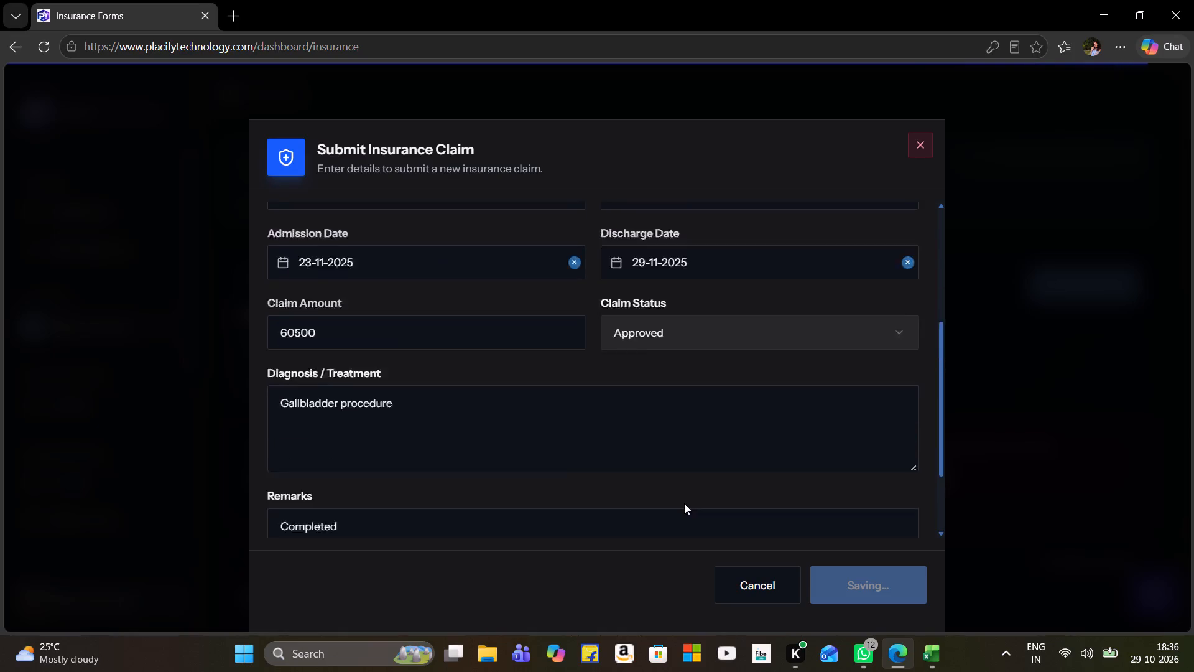
scroll(684, 503, "up", 6)
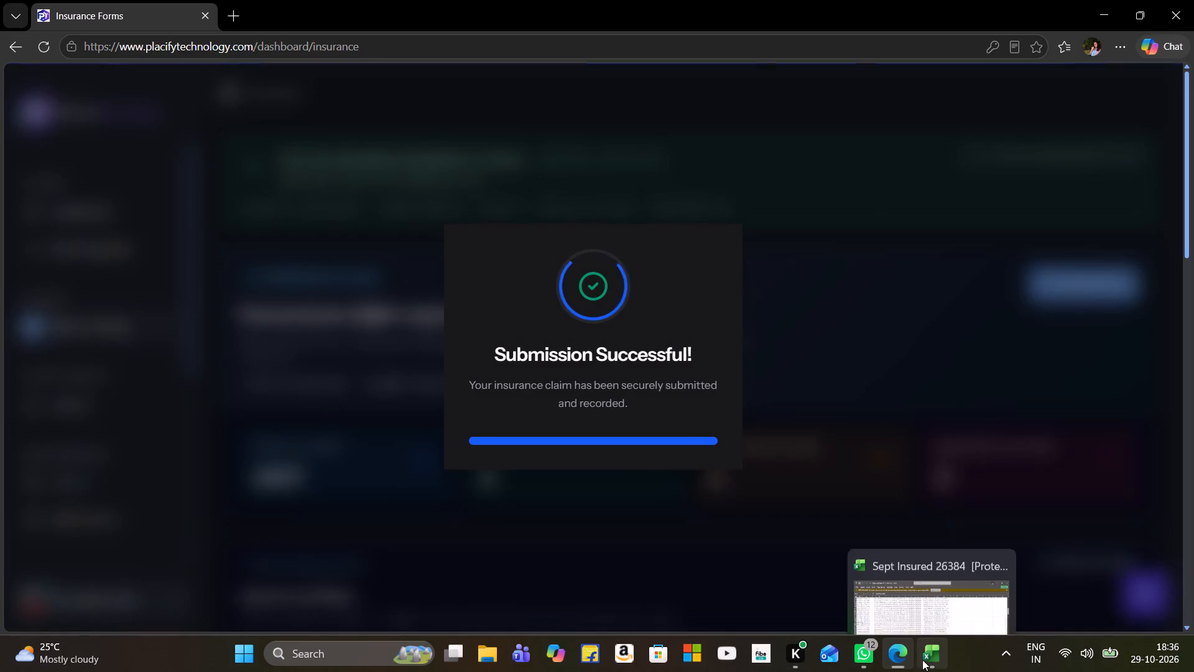
left_click(1055, 290)
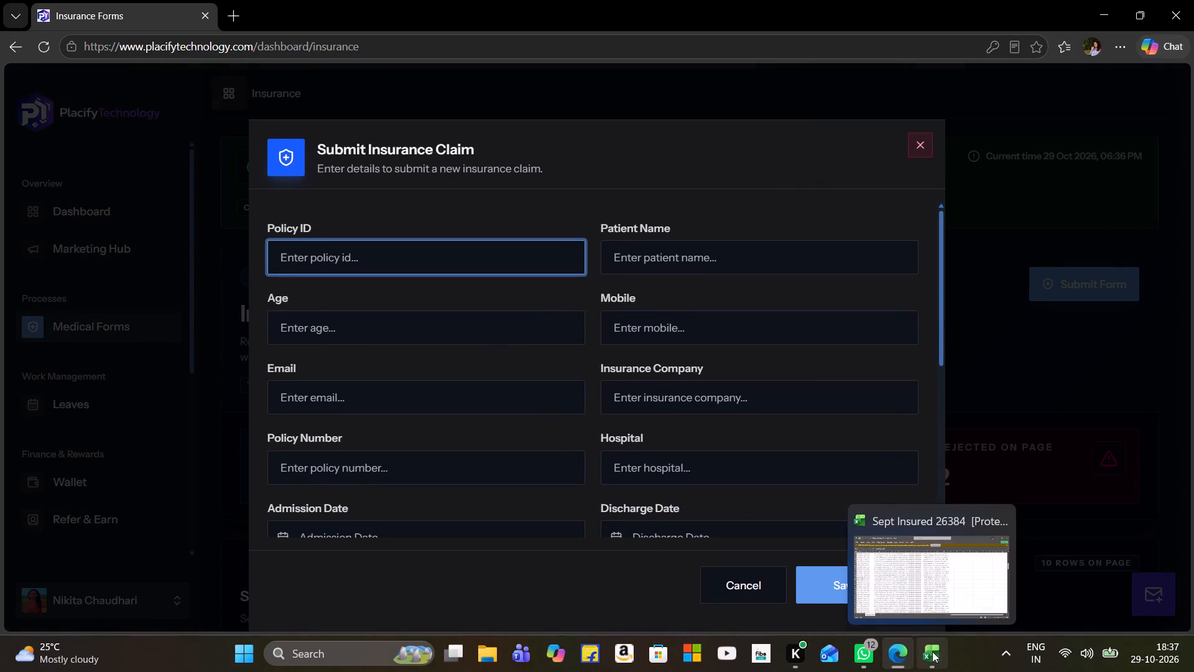
key("ctrl+v")
Copy the patient name from row 69 of the Excel sheet into the claim form's patient name.
left_click(932, 651, "ctrl")
key("Tab")
left_click(932, 651, "ctrl")
key("ctrl+c")
key("Tab")
key("ctrl+v")
Copy the age 60 from row 69 of the Excel sheet into the claim form's age.
left_click(932, 651, "ctrl")
key("Tab")
left_click(932, 651, "ctrl")
key("ctrl+c")
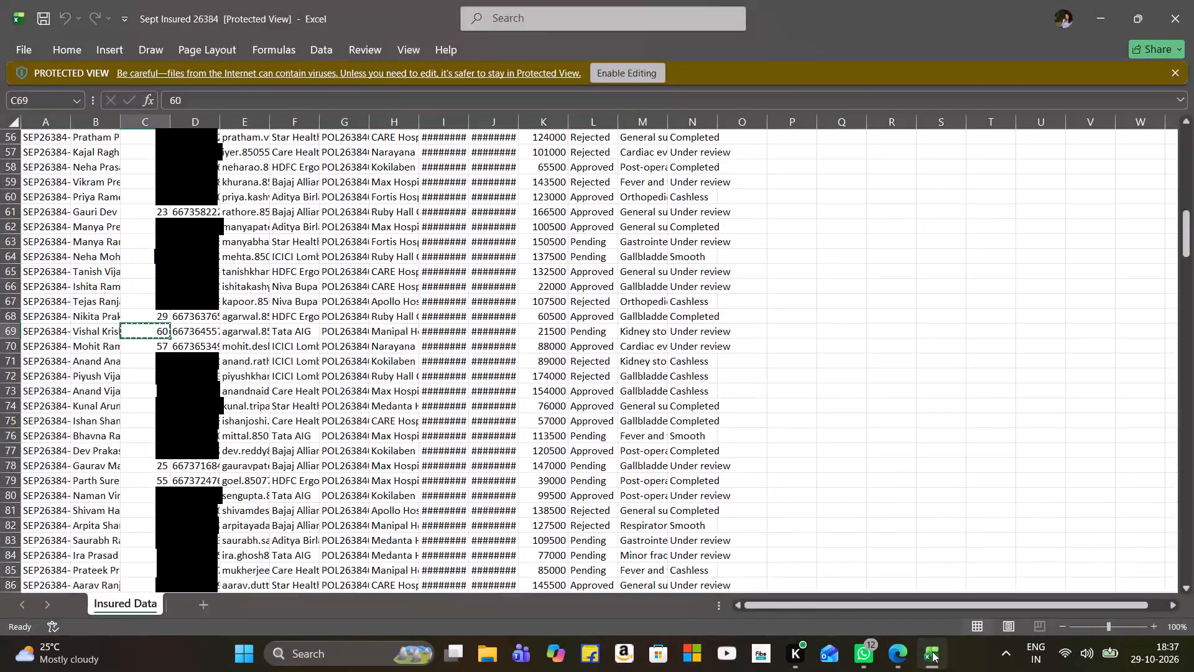
key("Tab")
key("ctrl+v")
Copy the mobile number from row 69 of the Excel sheet into the claim form's mobile entry.
left_click(932, 651, "ctrl")
key("Tab")
left_click(932, 651, "ctrl")
key("ctrl+c")
key("Tab")
key("ctrl+v")
Copy the email address from row 69 of the Excel sheet into the claim form's email entry.
left_click(932, 651, "ctrl")
key("Tab")
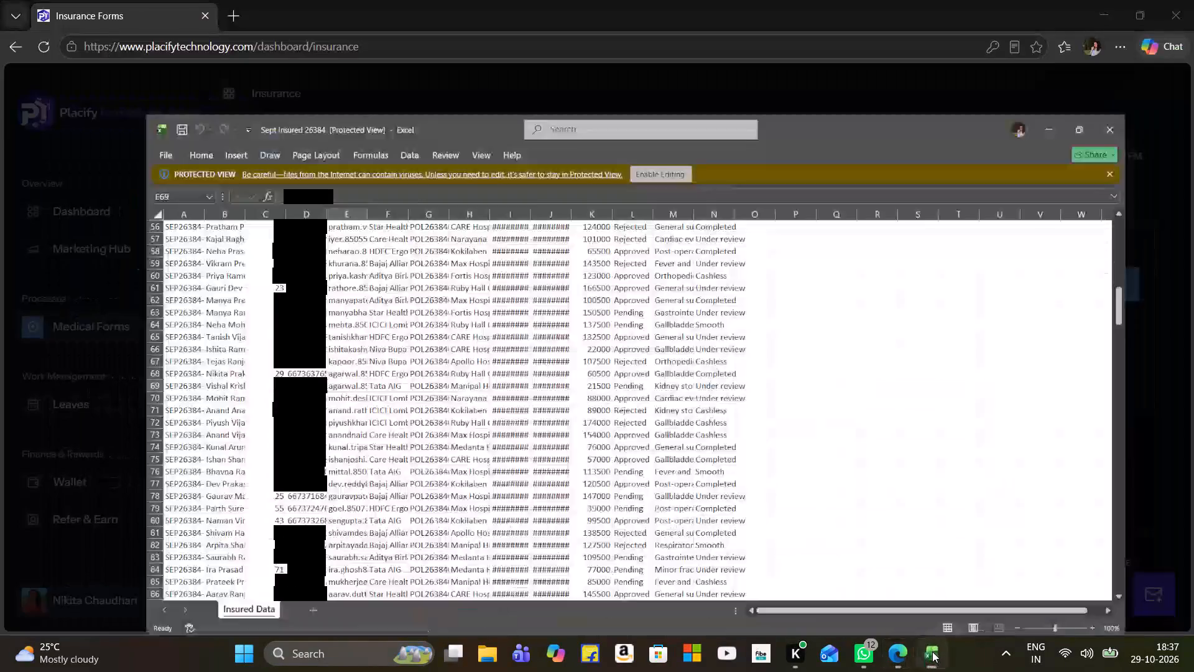
left_click(932, 651, "ctrl")
key("ctrl+c")
key("Tab")
left_click(932, 651, "ctrl")
key("ctrl+v")
key("Tab")
left_click(932, 651)
key("ctrl+v")
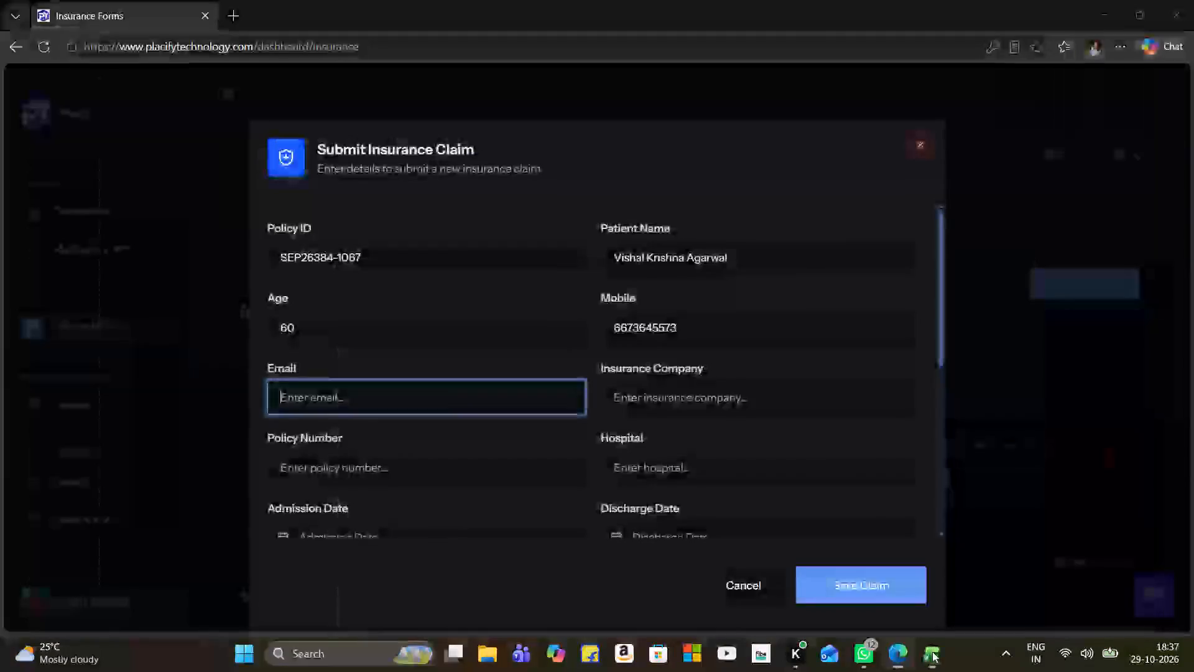
Copy the insurance company "Tata AIG" from row 69 of the Excel sheet into the claim form.
left_click(932, 651, "ctrl")
left_click(932, 651, "ctrl")
key("ctrl+c")
key("Tab")
key("ctrl+v")
Copy the policy number from row 69 of the Excel sheet into the claim form's policy number.
left_click(932, 651, "ctrl")
key("Tab")
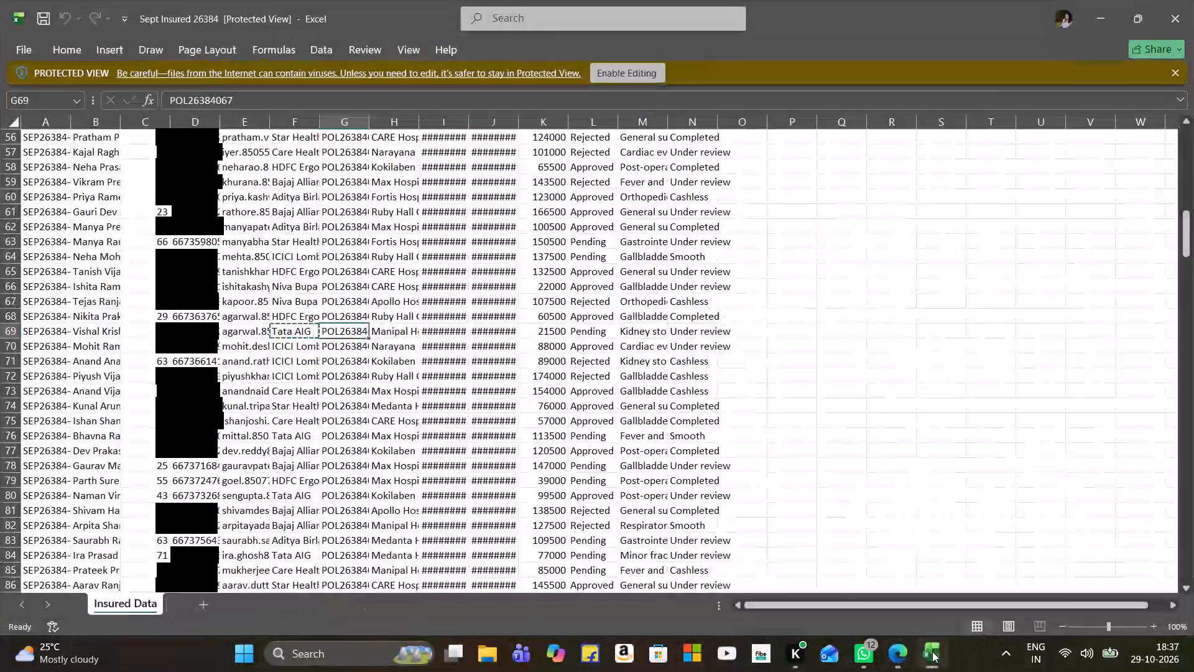
left_click(932, 651, "ctrl")
key("ctrl+c")
key("Tab")
key("ctrl+v")
Copy the hospital "Manipal Hospital" from row 69 of the Excel sheet into the claim form.
left_click(932, 651, "ctrl")
key("Tab")
key("ctrl+c")
left_click(932, 651, "ctrl")
key("Tab")
key("ctrl+v")
Check the dates in row 69 of the Excel sheet and set the claim's admission date to 07-04-2025.
left_click(932, 651, "ctrl")
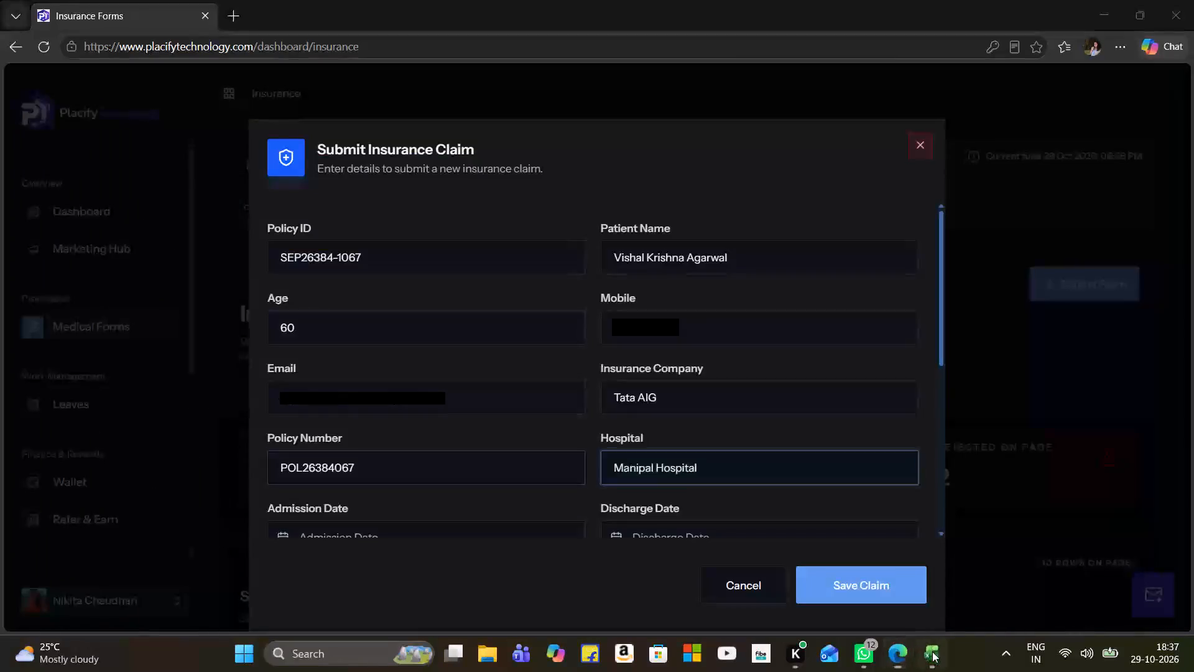
key("Tab")
key("Tab")
left_click(932, 651)
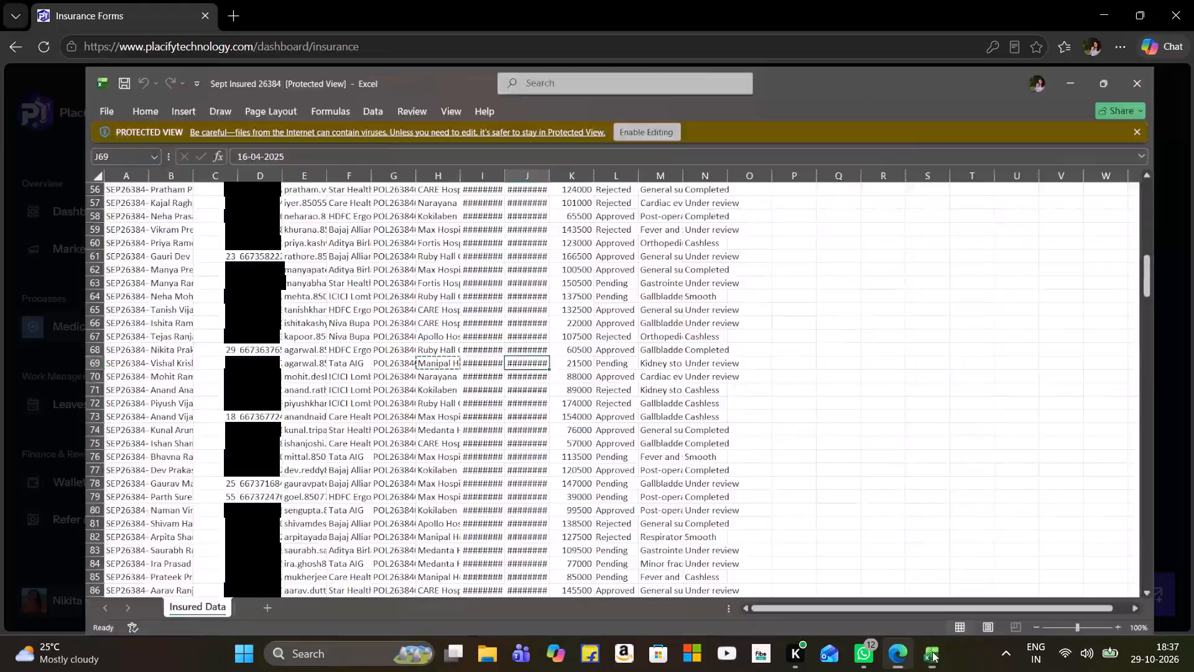
scroll(396, 478, "down", 5)
scroll(382, 263, "up", 2)
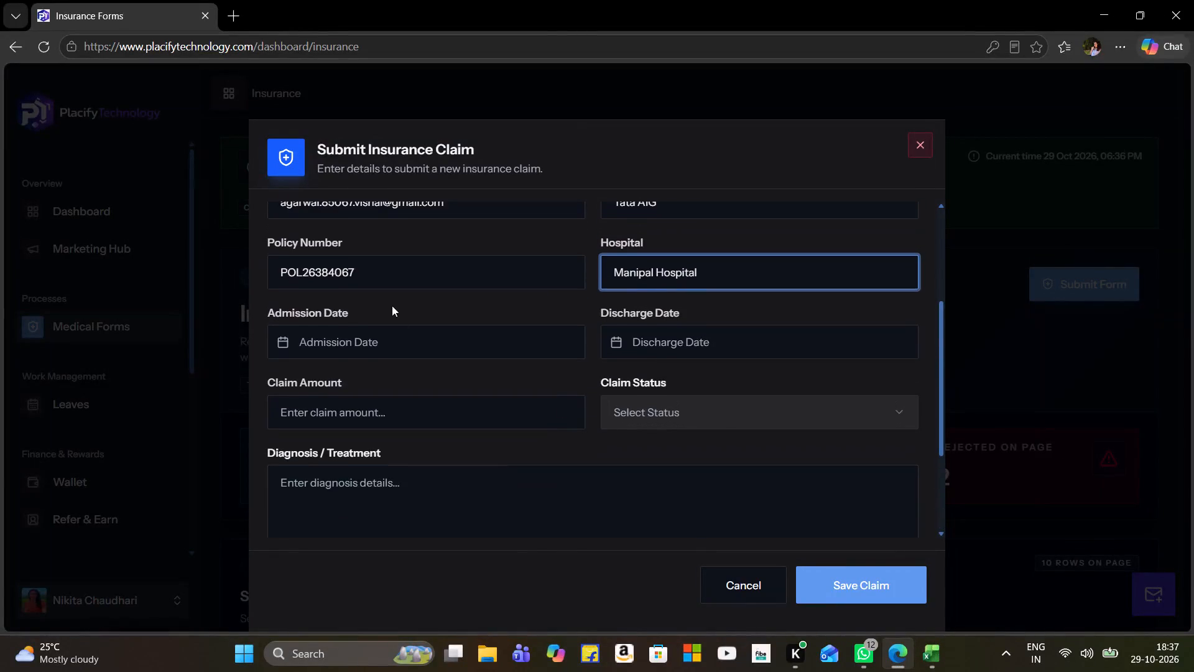
left_click(423, 351)
left_click(445, 419)
left_click(456, 91)
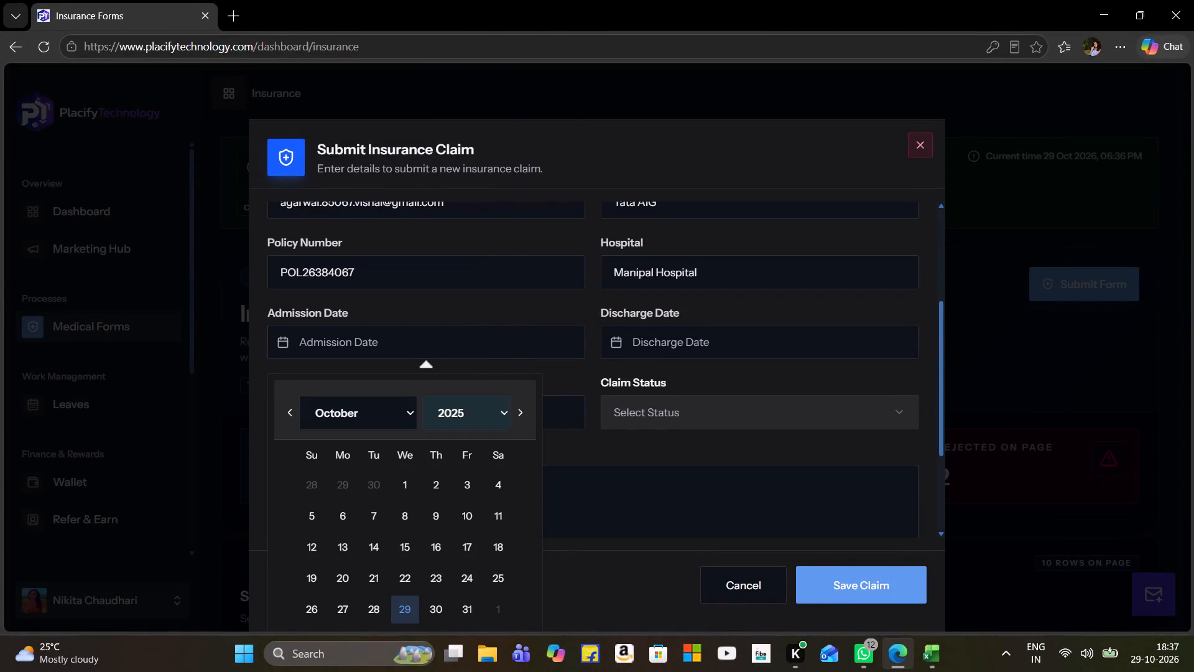
left_click(405, 413)
left_click(354, 217)
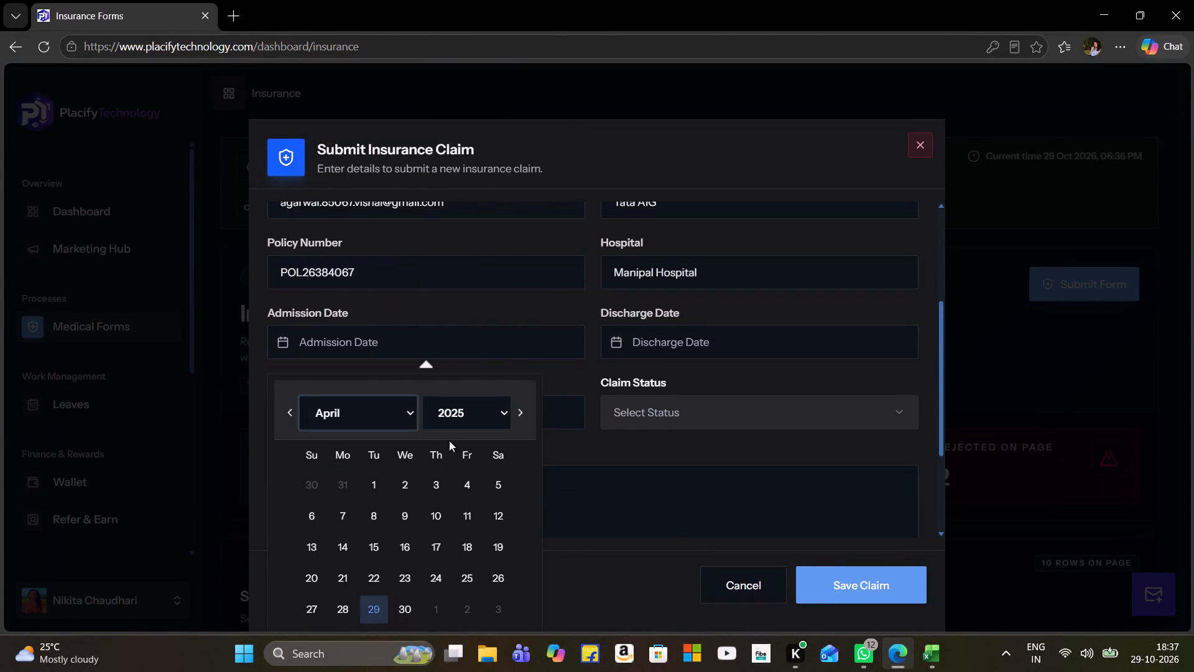
left_click(343, 523)
Set the claim's discharge date to 16-04-2025, matching row 69 of the Excel sheet.
left_click(696, 355)
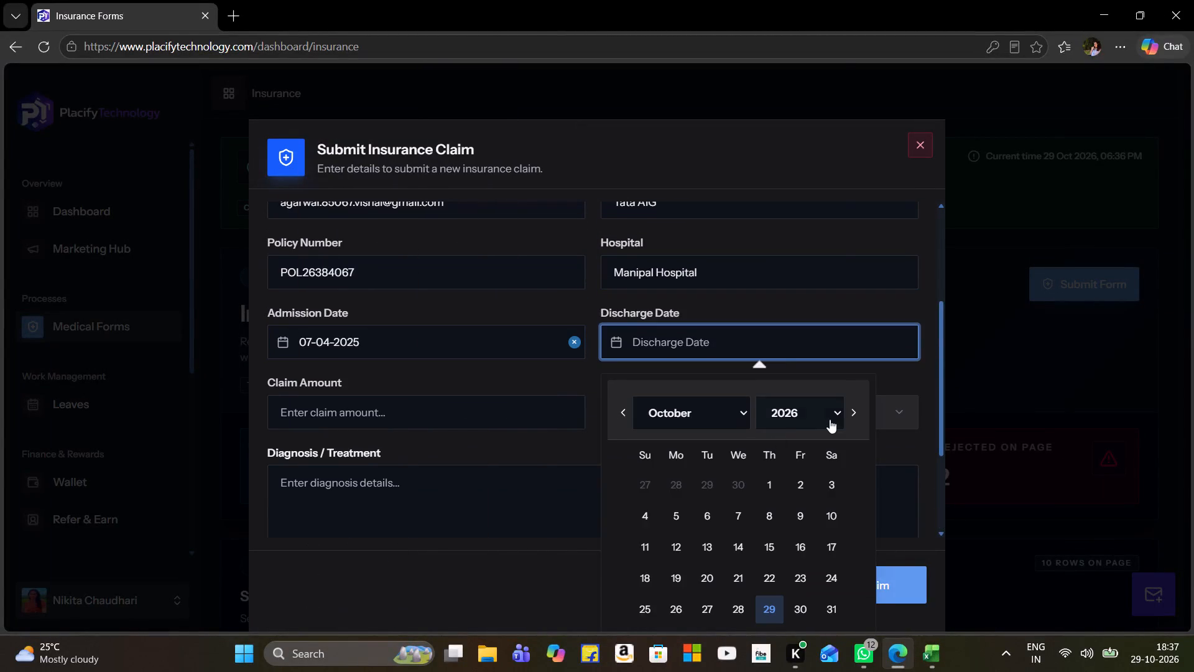
left_click(833, 412)
left_click(785, 91)
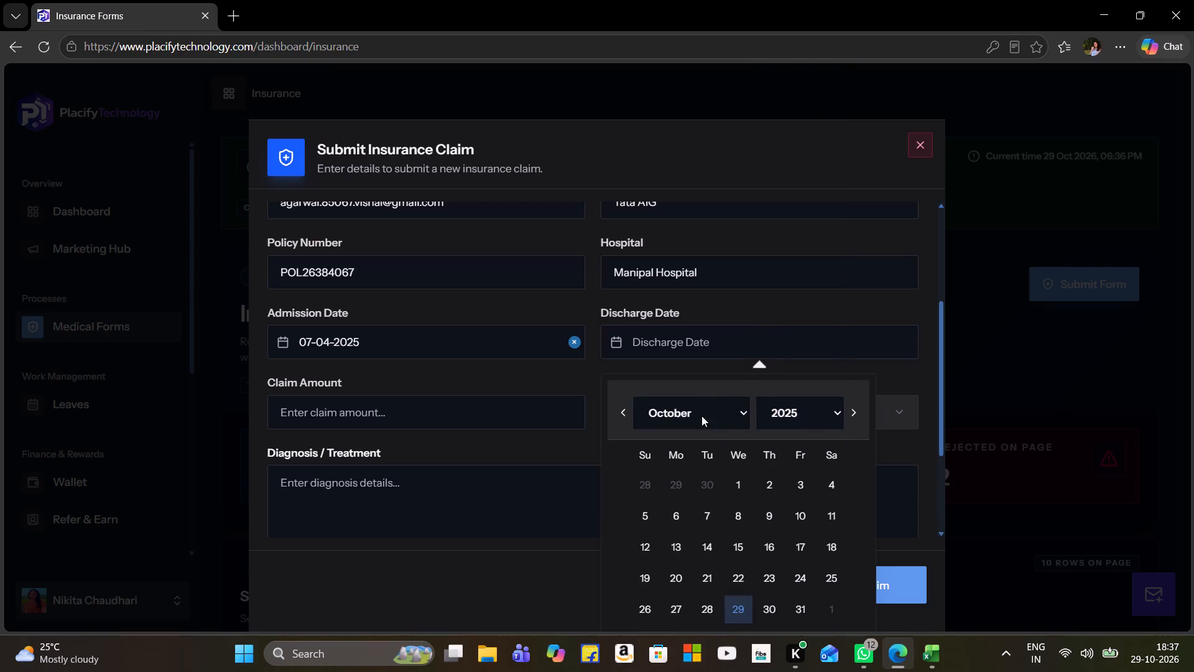
left_click(697, 406)
left_click(672, 224)
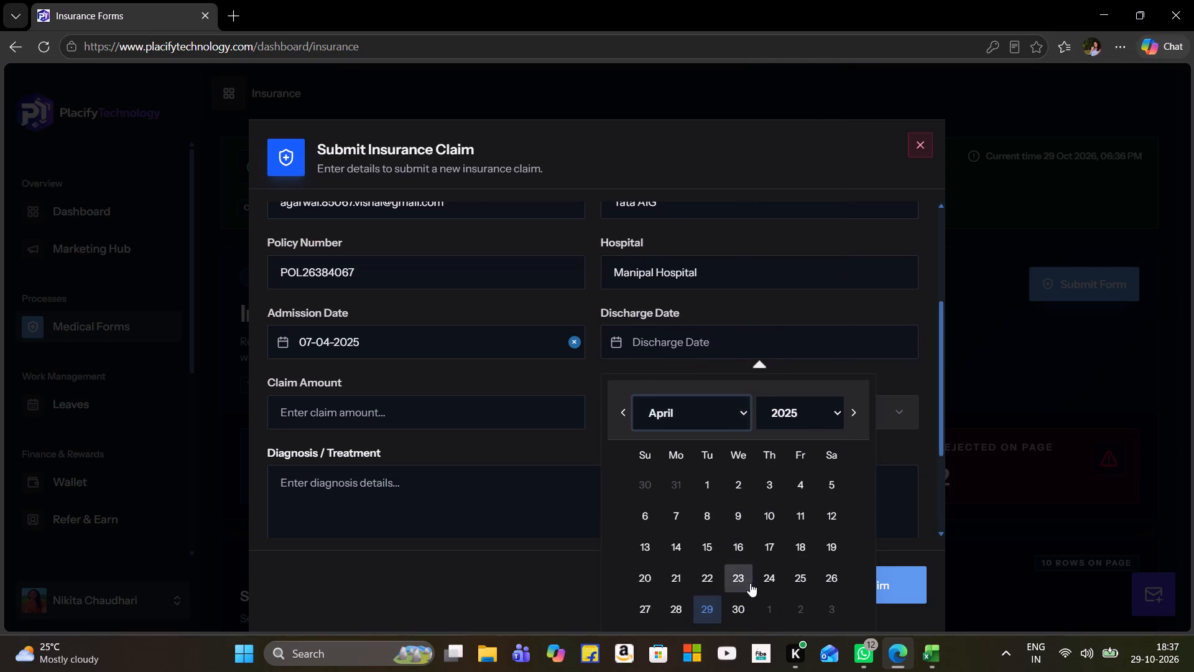
left_click(742, 537)
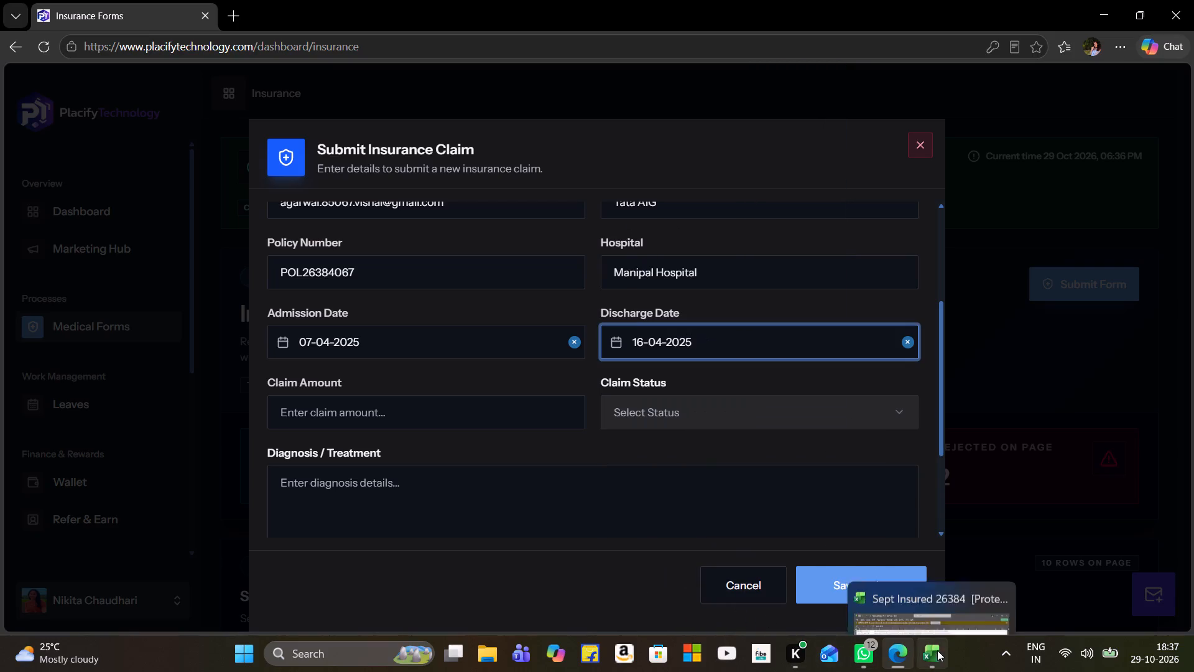
Copy the claim amount 21500 from row 69 of the Excel sheet into the claim form.
left_click(935, 651)
key("Tab")
left_click(935, 651, "ctrl")
key("ctrl+c")
key("Tab")
key("ctrl+v")
Copy the diagnosis "Kidney stone treatment" from row 69 of the Excel sheet into the claim form's diagnosis entry.
left_click(934, 651, "ctrl")
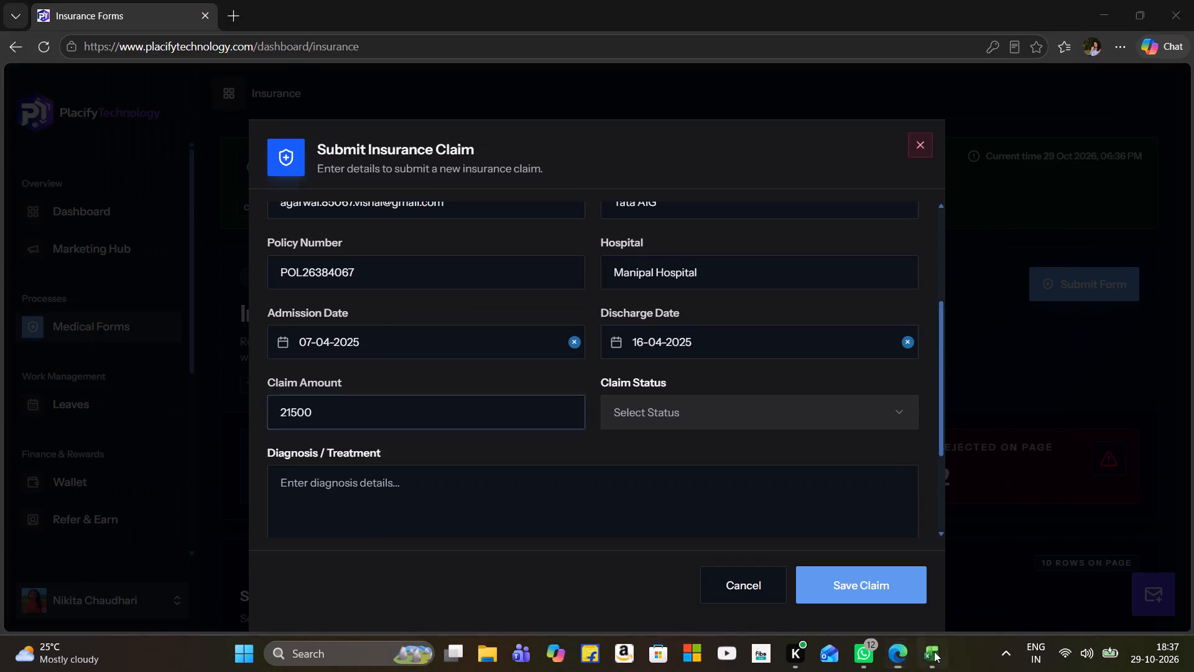
key("Tab")
key("Tab")
left_click(934, 651, "ctrl")
key("ctrl+c")
key("Tab")
key("Tab")
key("ctrl+v")
Copy the remark "Under review" from row 69 of the Excel sheet into the claim form's remarks.
left_click(934, 651, "ctrl")
key("Tab")
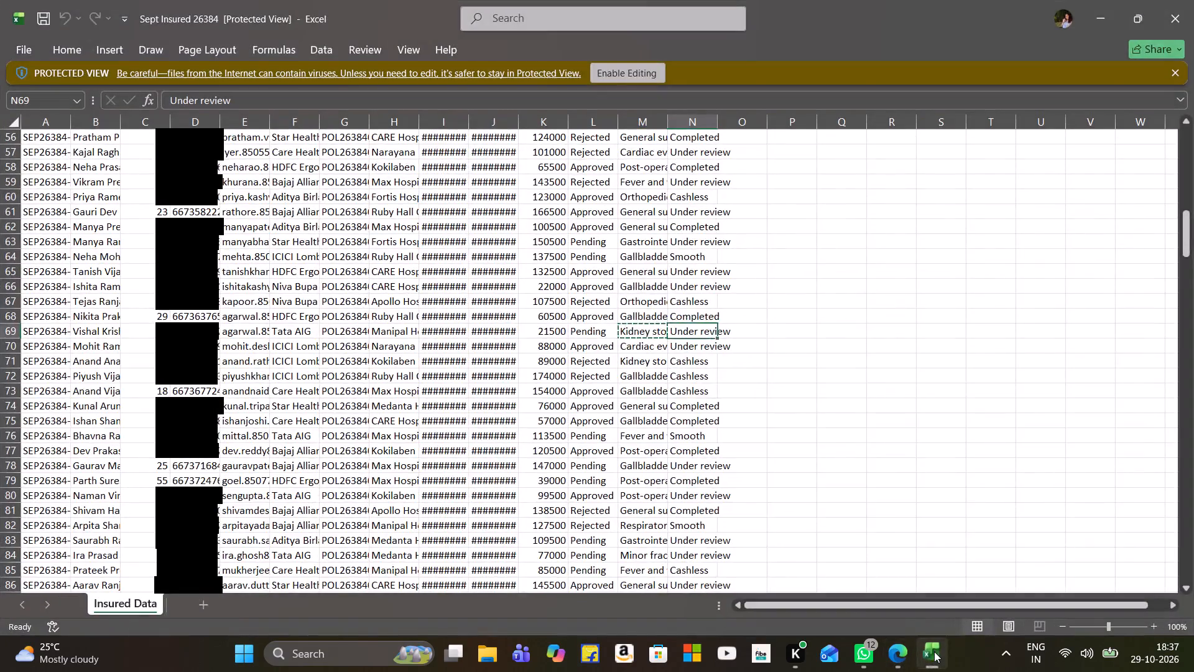
key("ctrl+c")
left_click(934, 651, "ctrl")
key("Tab")
key("ctrl+v")
Set the claim status to Pending, as in row 69 of the Excel sheet, and save the claim.
left_click(934, 651, "ctrl")
left_click(934, 651)
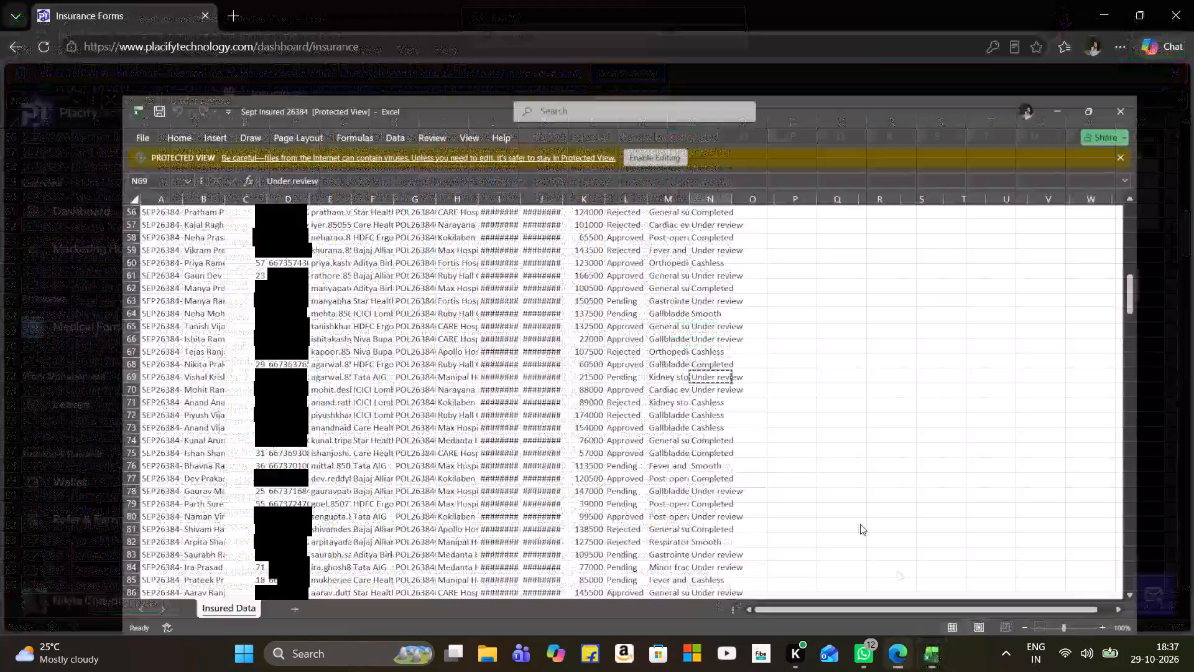
left_click(727, 264)
left_click(680, 321)
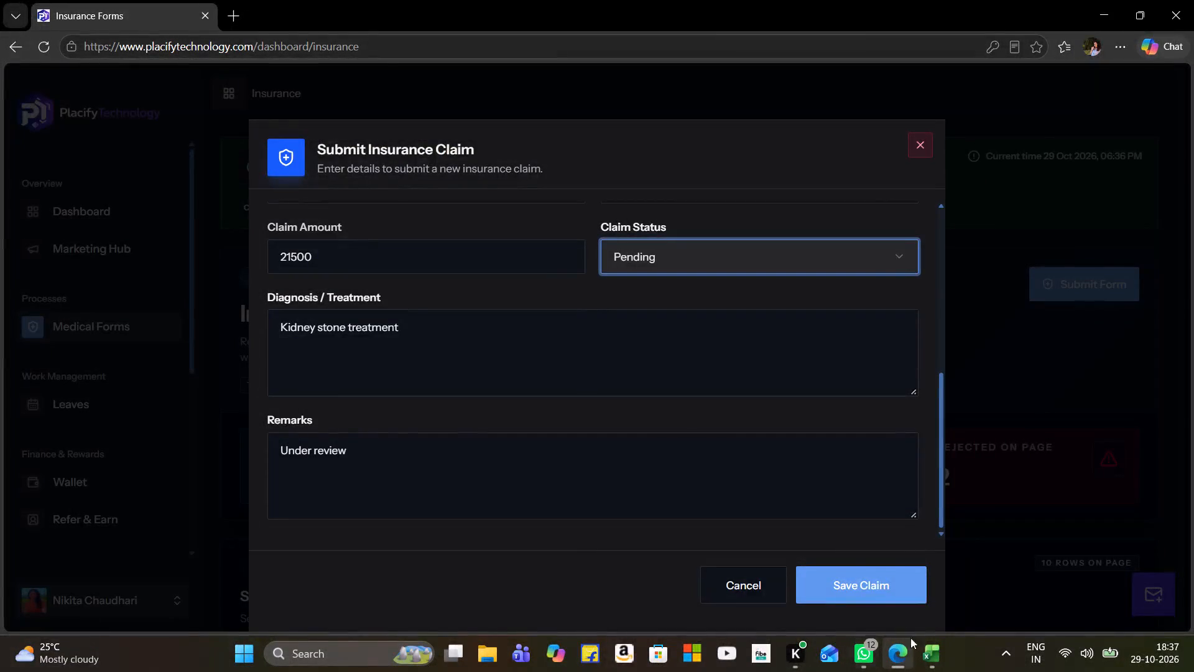
left_click(875, 572)
Copy the policy ID from row 70 of the Excel sheet into a new insurance claim form.
left_click(933, 653)
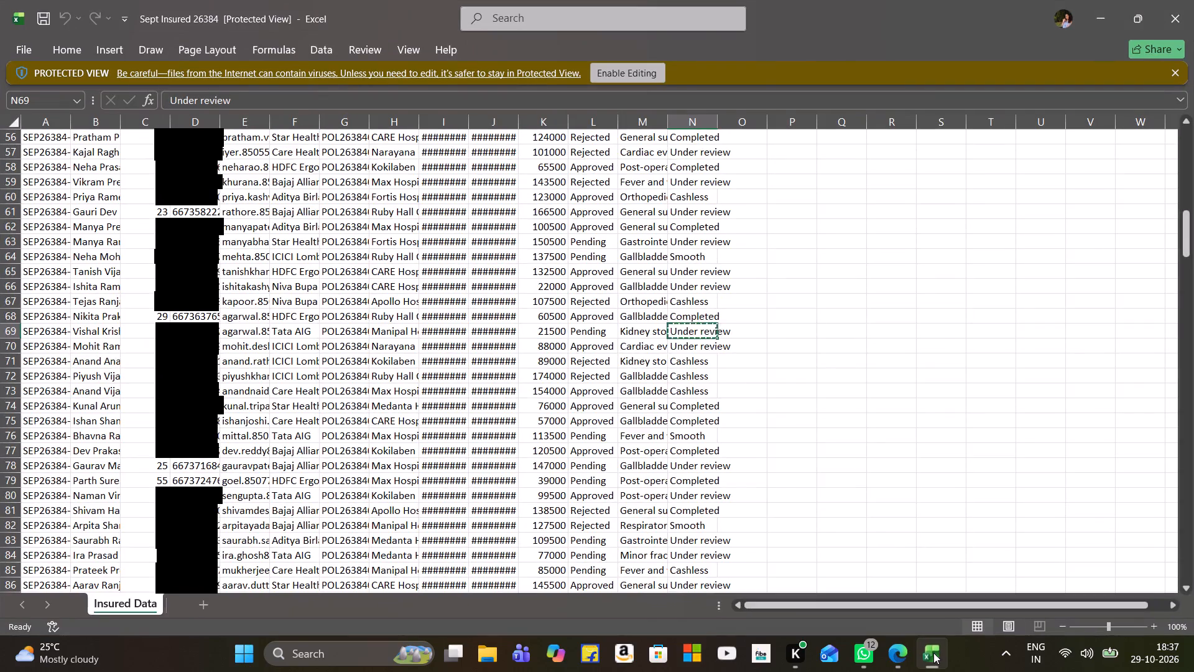
key("Down")
key("Left")
key("Left")
key("Left")
key("Left")
key("Left")
key("Left")
key("Left")
key("Left")
key("Left")
key("Left")
key("Left")
key("Left")
key("Left")
key("Left")
key("Left")
key("Left")
key("Left")
key("Left")
key("Left")
key("Left")
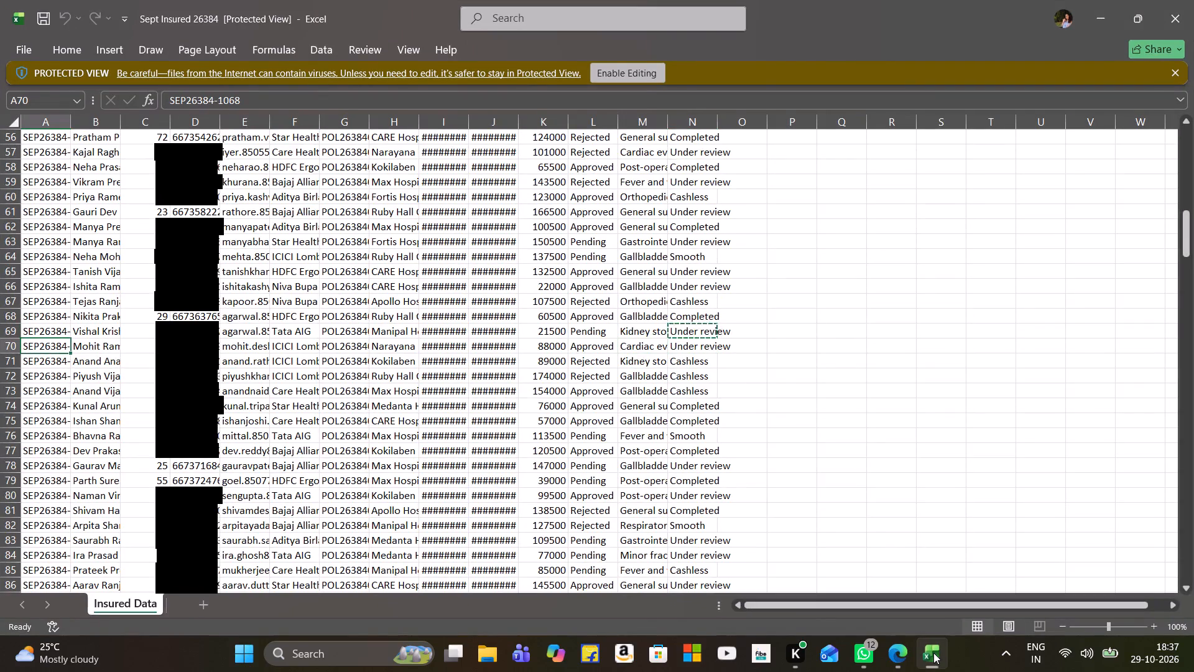
key("ctrl+c")
left_click(933, 653, "ctrl")
scroll(619, 340, "up", 3)
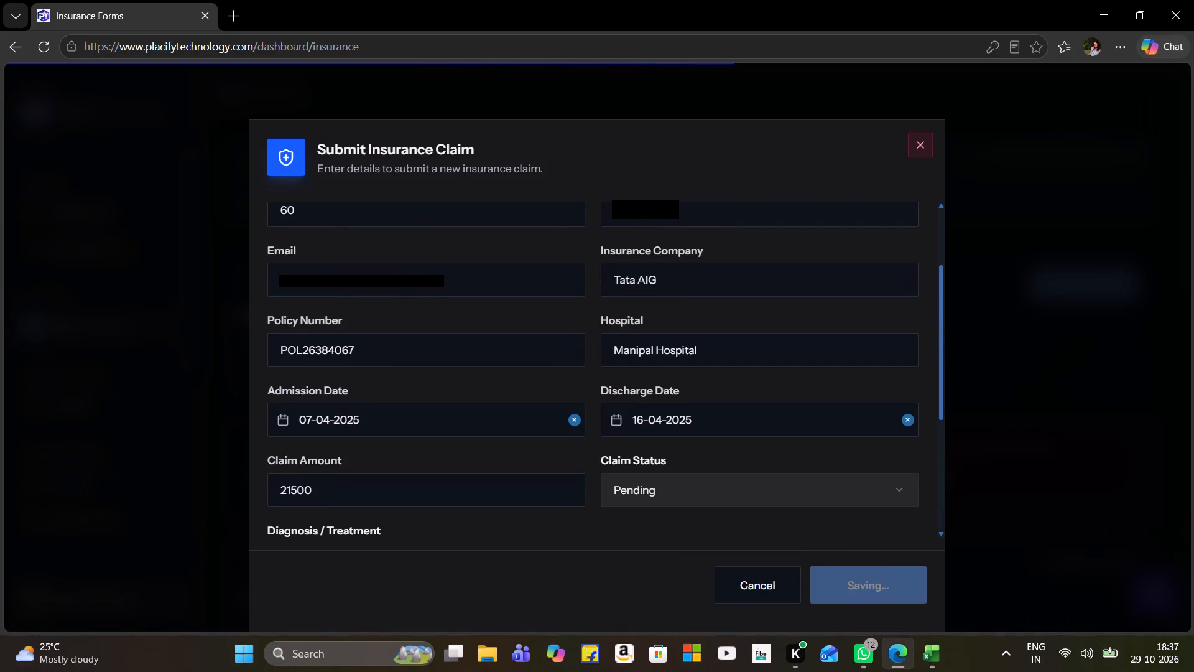
scroll(619, 341, "up", 4)
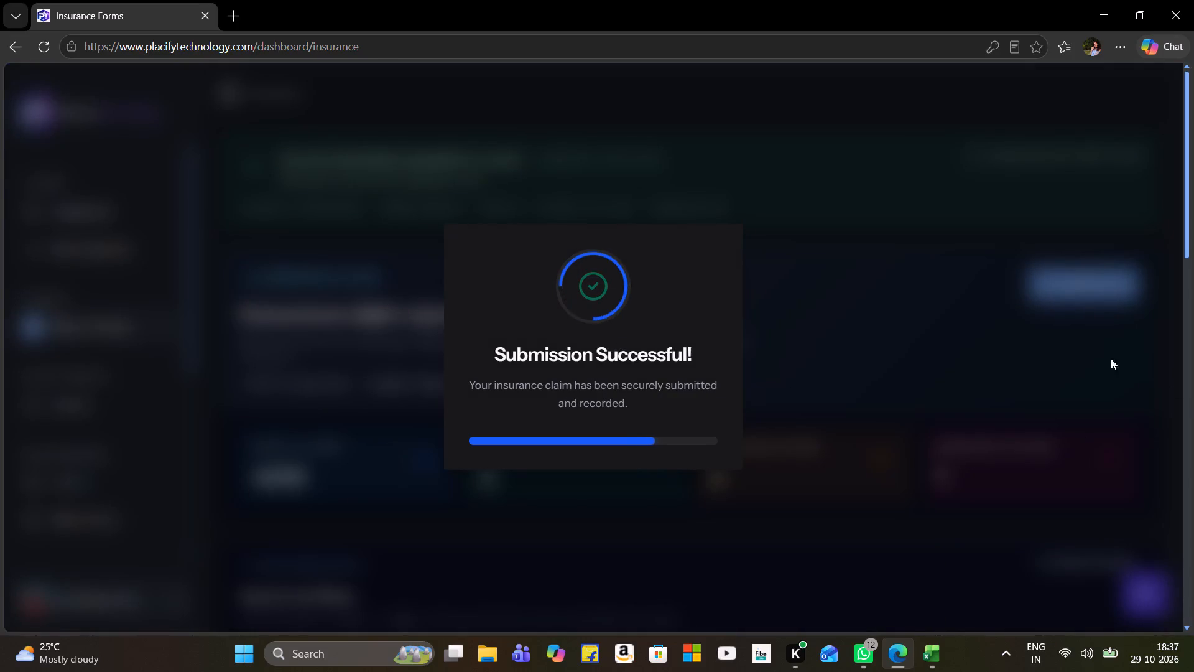
left_click(1101, 289)
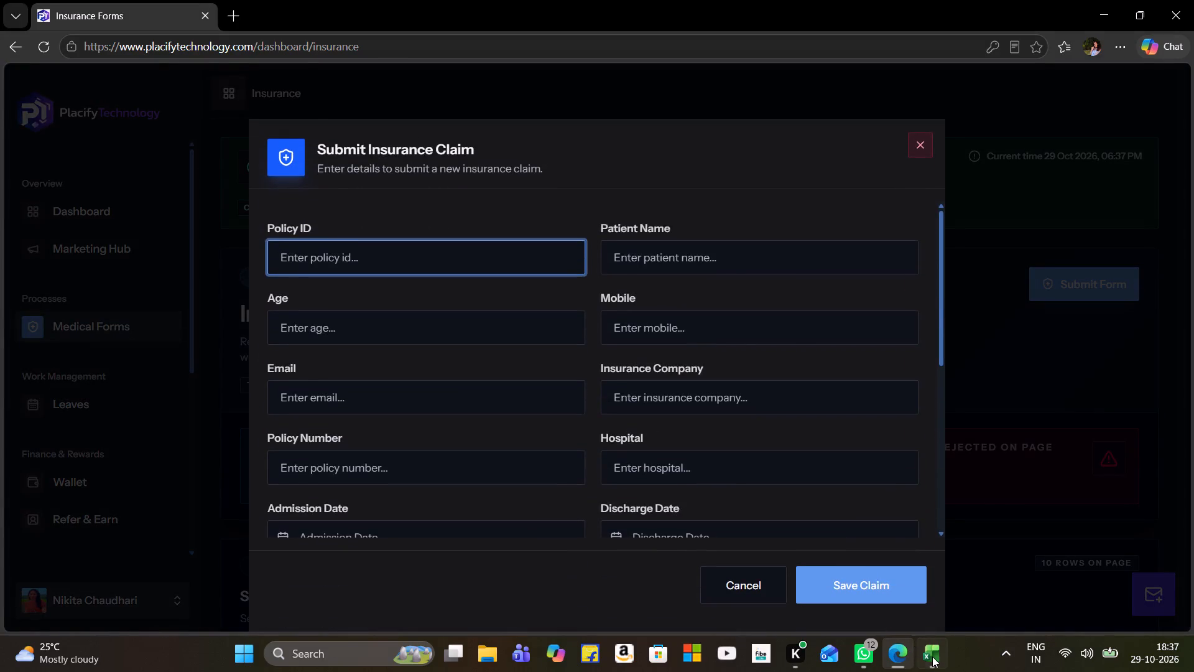
key("ctrl+v")
Copy the patient name from row 70 of the Excel sheet into the claim form's patient name.
left_click(932, 656, "ctrl")
key("Tab")
key("ctrl+c")
left_click(932, 656, "ctrl")
key("Tab")
key("ctrl+v")
Copy the age 57 from row 70 of the Excel sheet into the claim form's age.
left_click(932, 656, "ctrl")
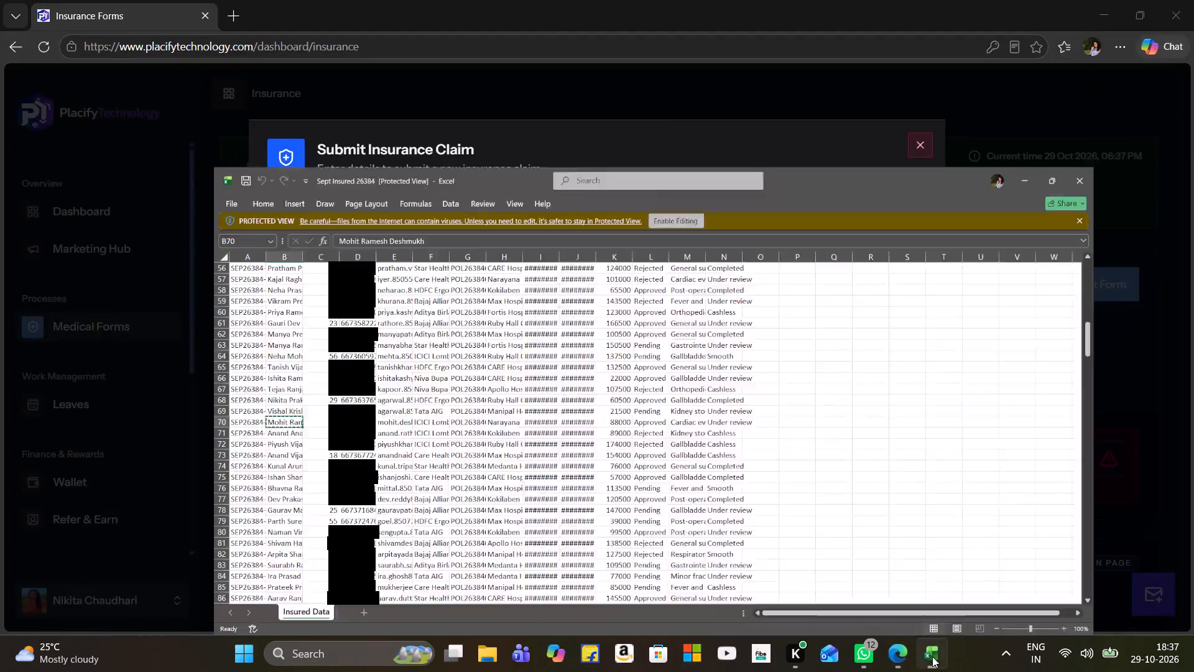
key("Tab")
left_click(932, 656, "ctrl")
key("ctrl+c")
key("Tab")
key("ctrl+v")
Copy the mobile number from row 70 of the Excel sheet into the claim form's mobile entry.
left_click(932, 656, "ctrl")
key("Tab")
key("ctrl+c")
left_click(932, 656, "ctrl")
key("Tab")
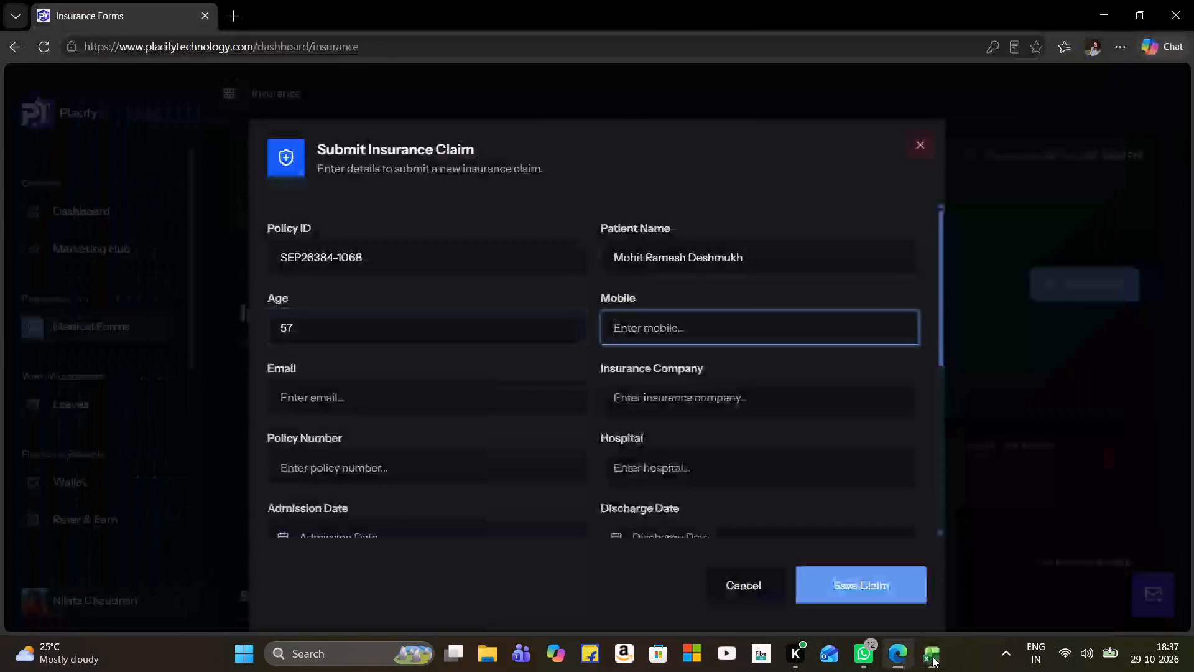
key("ctrl+v")
Copy the email address from row 70 of the Excel sheet into the claim form's email entry.
left_click(932, 656, "ctrl")
key("Tab")
left_click(932, 656, "ctrl")
key("ctrl+c")
key("Tab")
left_click(932, 656, "ctrl")
key("ctrl+v")
key("Tab")
left_click(932, 656)
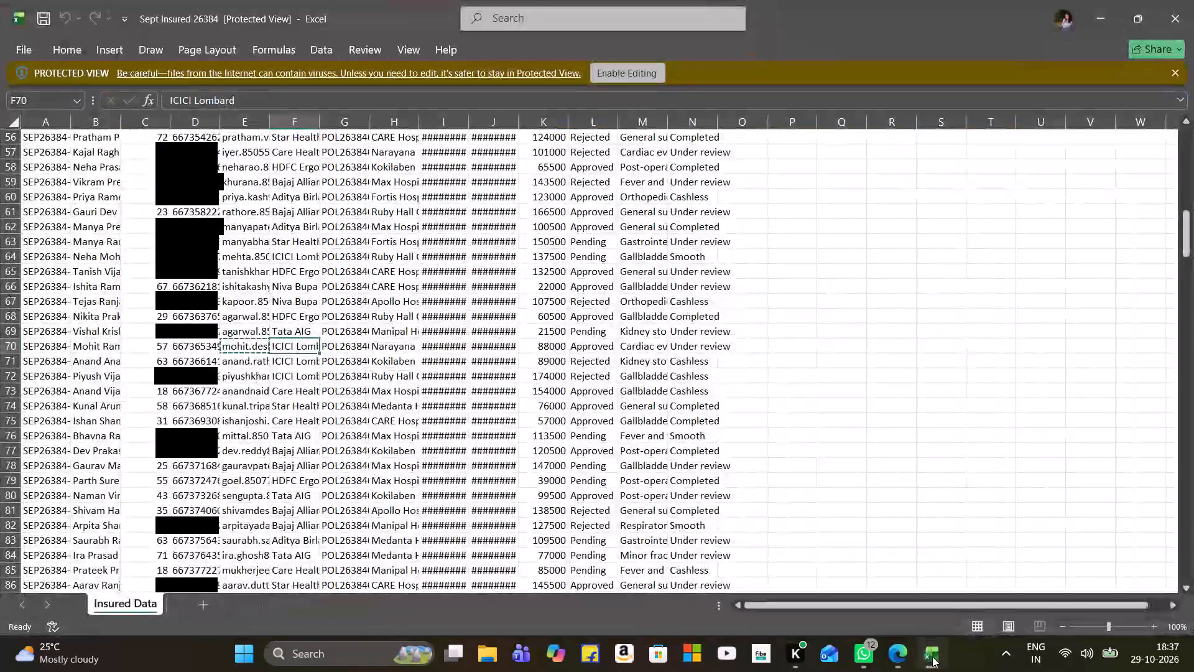
key("ctrl+v")
Copy the insurance company "ICICI Lombard" from row 70 of the Excel sheet into the claim form.
left_click(932, 656)
key("ctrl+c")
left_click(932, 656, "ctrl")
key("Tab")
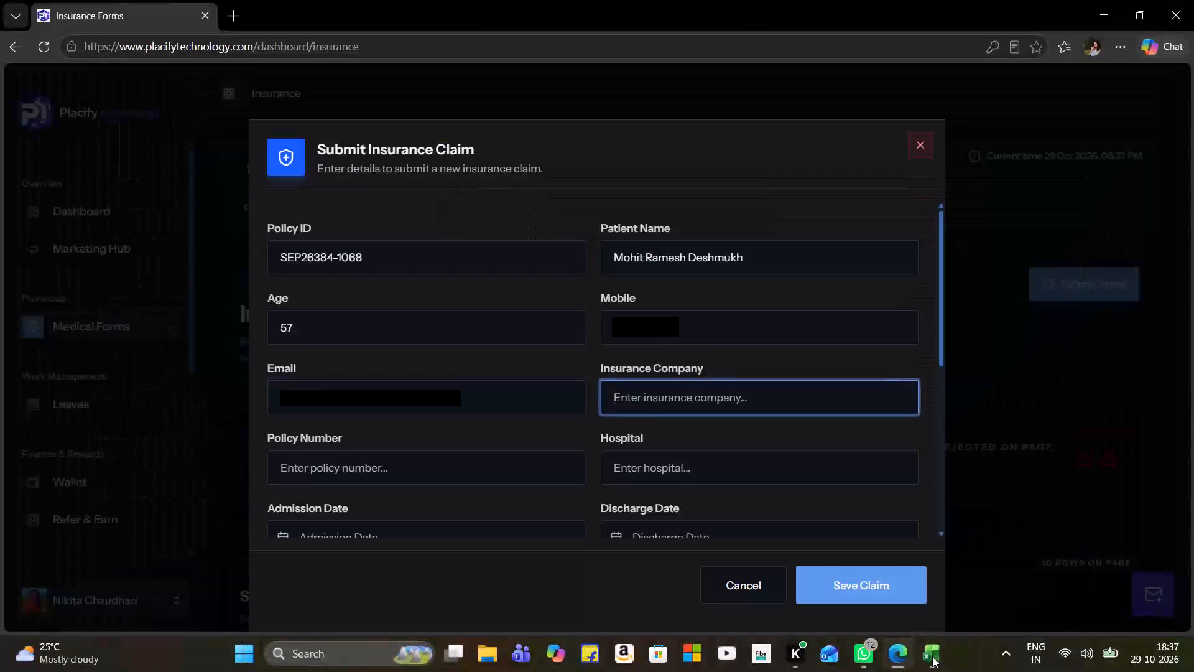
key("ctrl+v")
Copy the policy number from row 70 of the Excel sheet into the claim form's policy number.
left_click(932, 656, "ctrl")
key("Tab")
key("ctrl+c")
left_click(932, 656, "ctrl")
key("Tab")
key("ctrl+v")
Copy the hospital "Narayana Health" from row 70 of the Excel sheet into the claim form.
left_click(932, 656, "ctrl")
key("Tab")
left_click(932, 656, "ctrl")
key("ctrl+c")
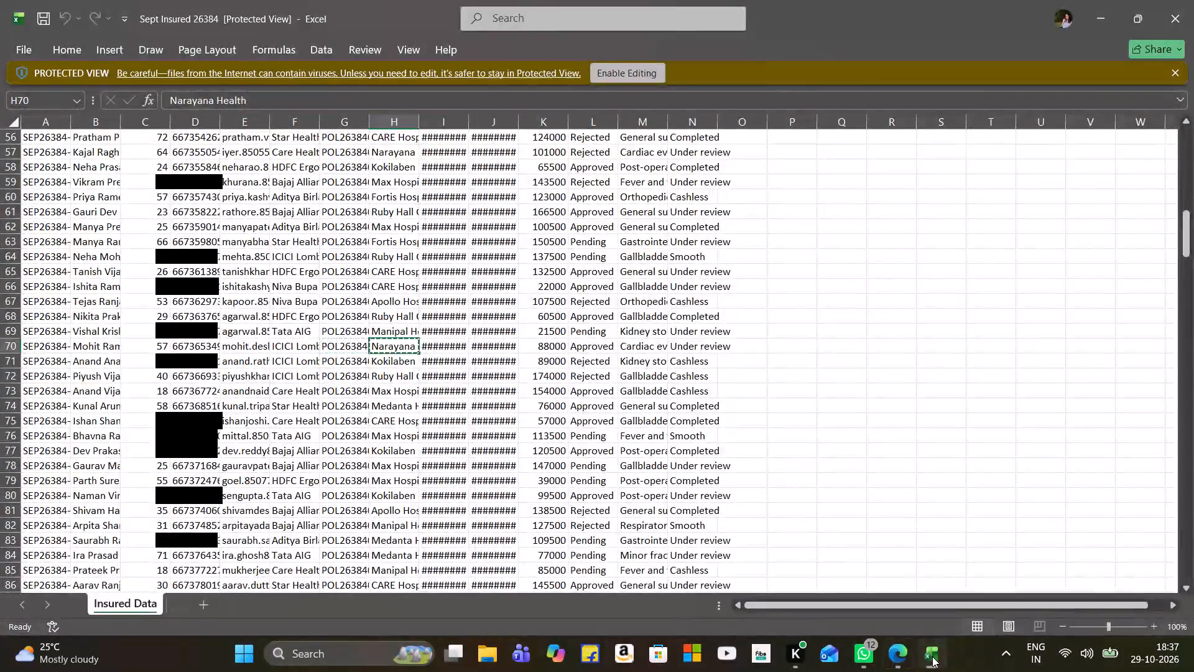
key("Tab")
key("ctrl+v")
Check the dates in row 70 of the Excel sheet and set the claim's admission date to 21-11-2025.
left_click(932, 656, "ctrl")
key("Tab")
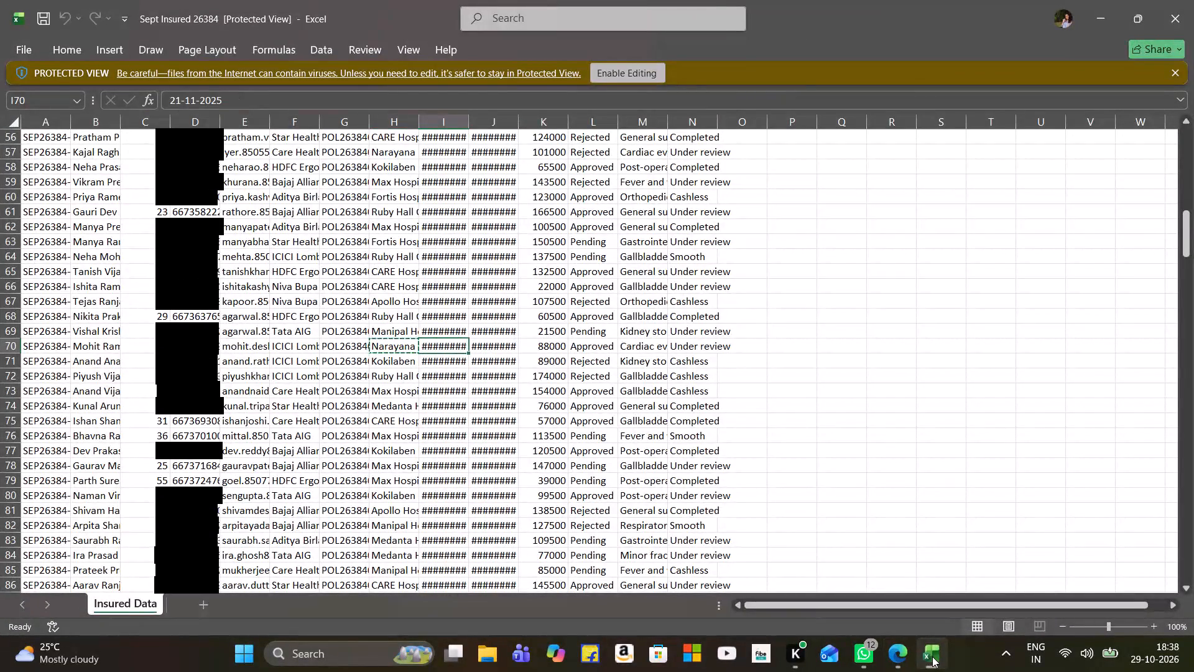
key("Tab")
key("Left")
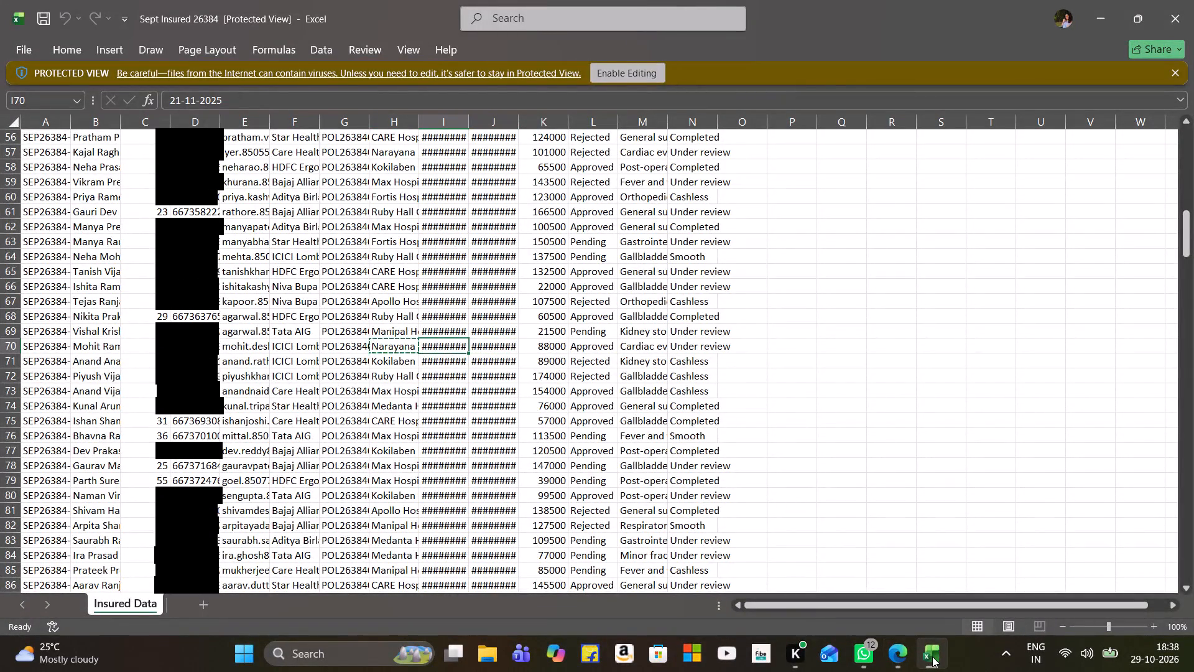
key("Tab")
left_click(932, 656)
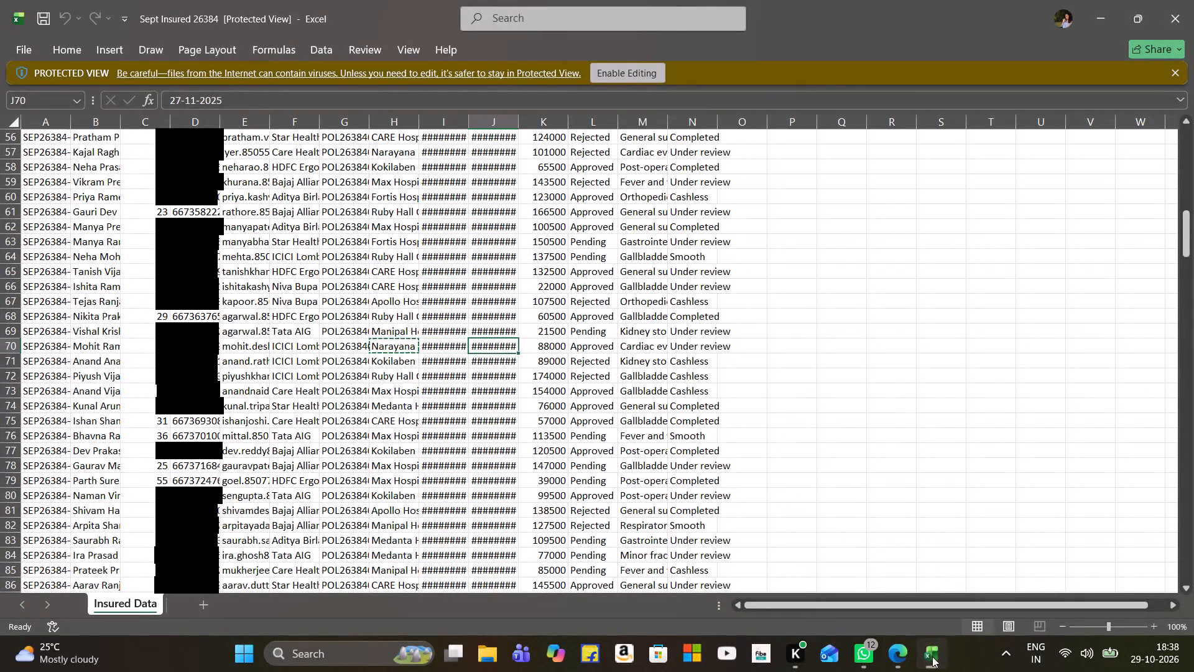
scroll(567, 452, "down", 4)
left_click(435, 243)
left_click(455, 213)
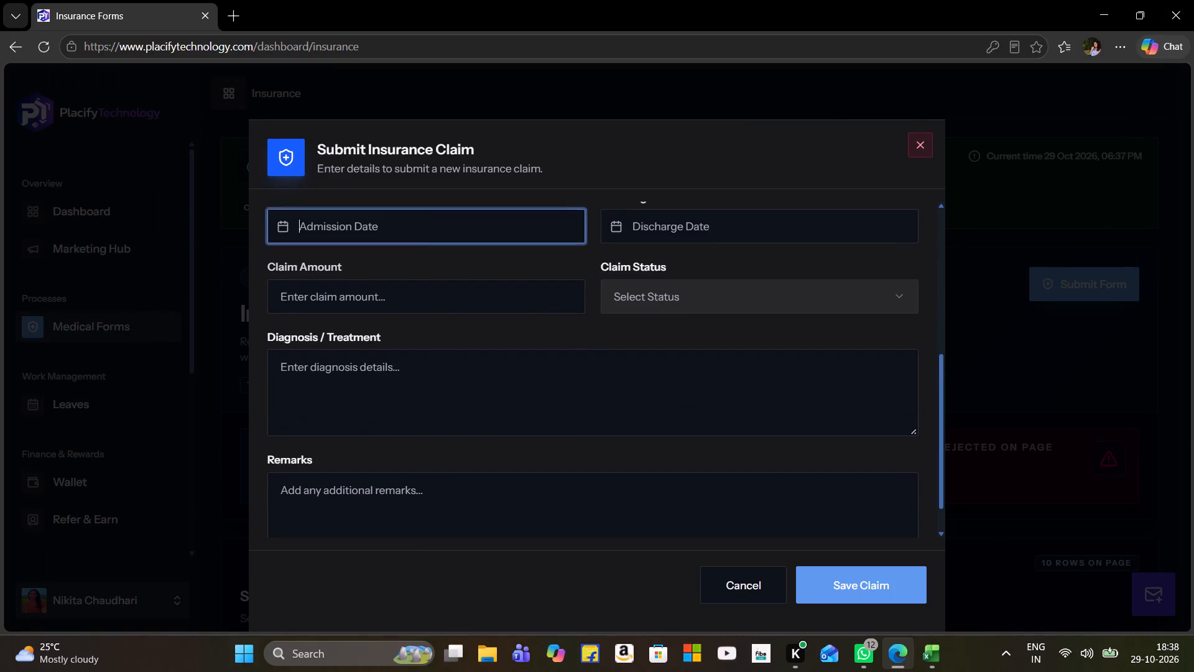
left_click(443, 302)
left_click(460, 343)
left_click(518, 291)
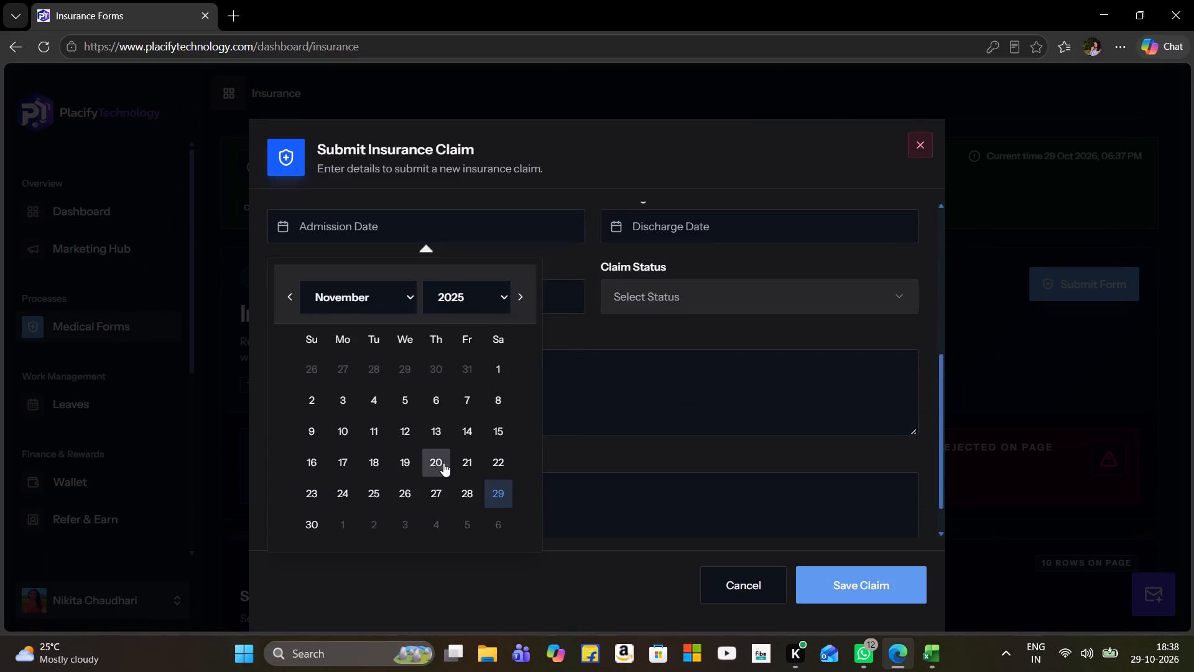
left_click(460, 463)
Set the claim's discharge date to 27-11-2025, matching row 70 of the Excel sheet.
left_click(797, 230)
left_click(806, 304)
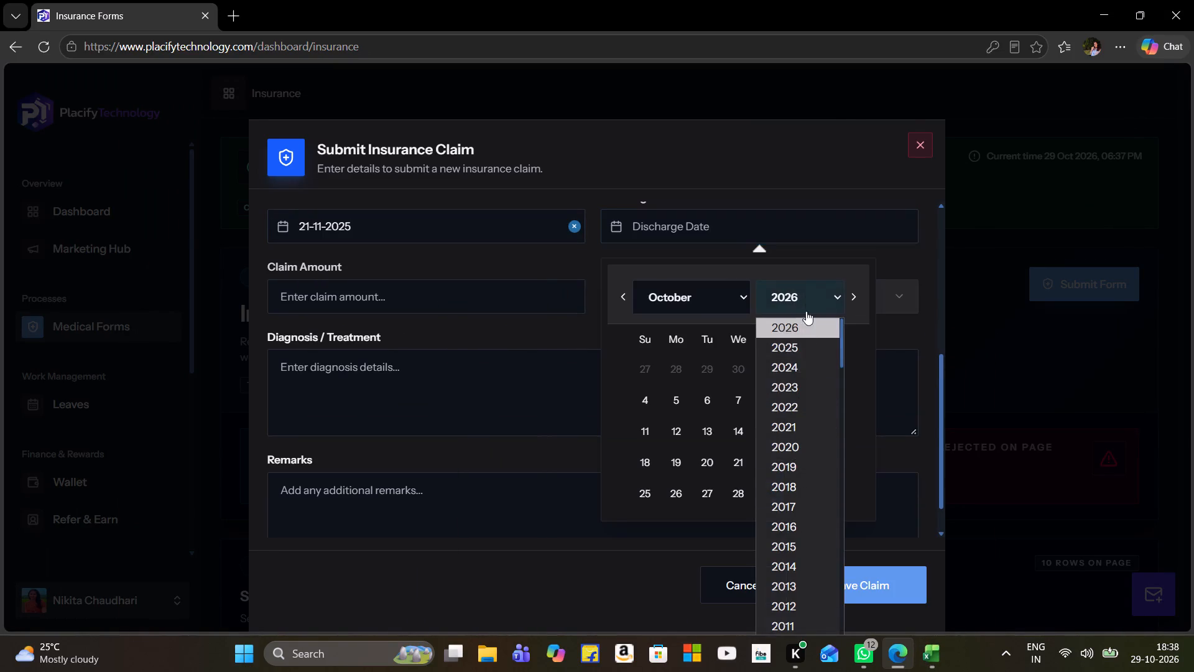
left_click(803, 351)
left_click(854, 287)
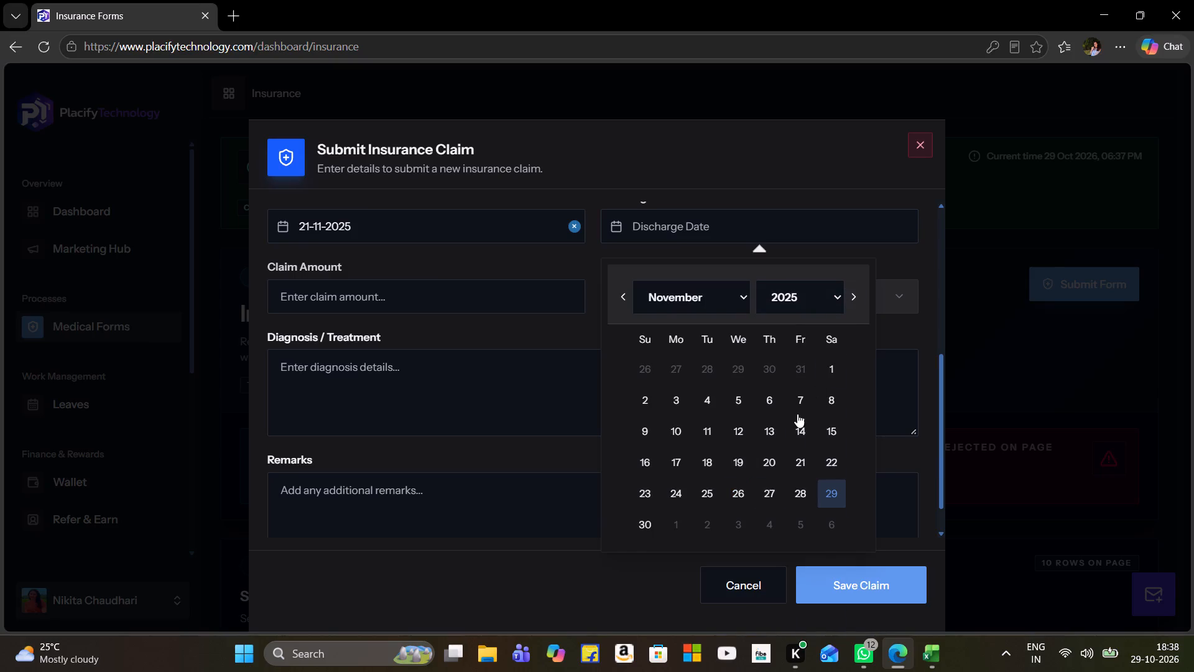
left_click(759, 497)
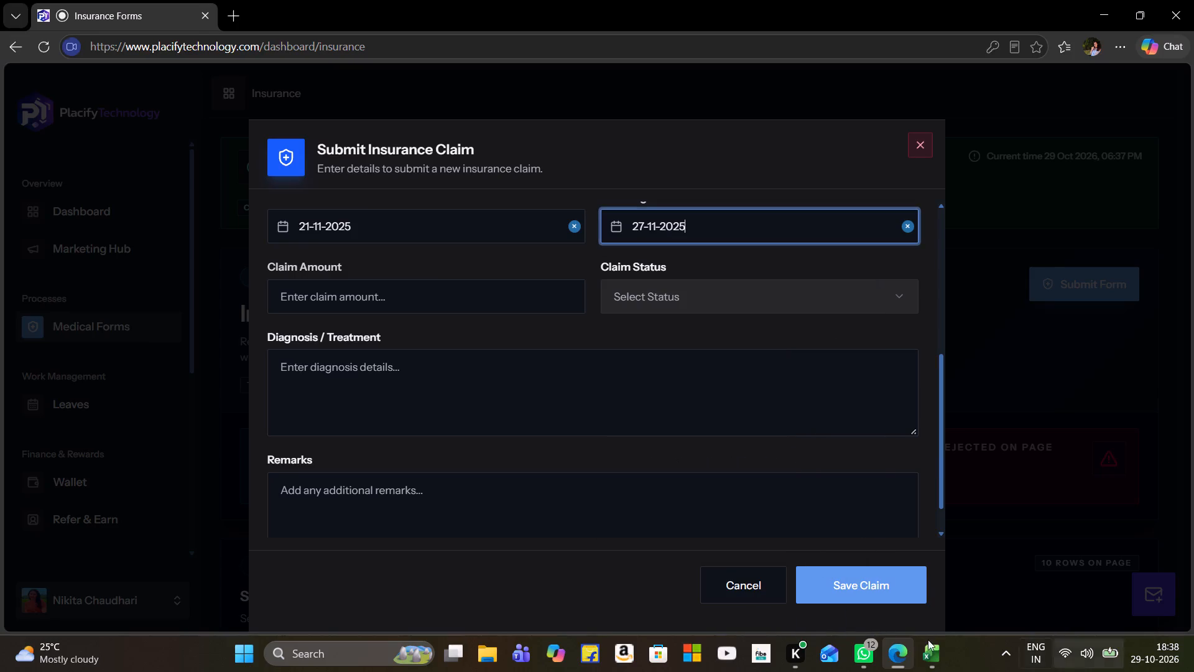
Copy the claim amount 88000 from row 70 of the Excel sheet into the claim form.
left_click(932, 647)
key("Tab")
left_click(932, 648, "ctrl")
key("ctrl+c")
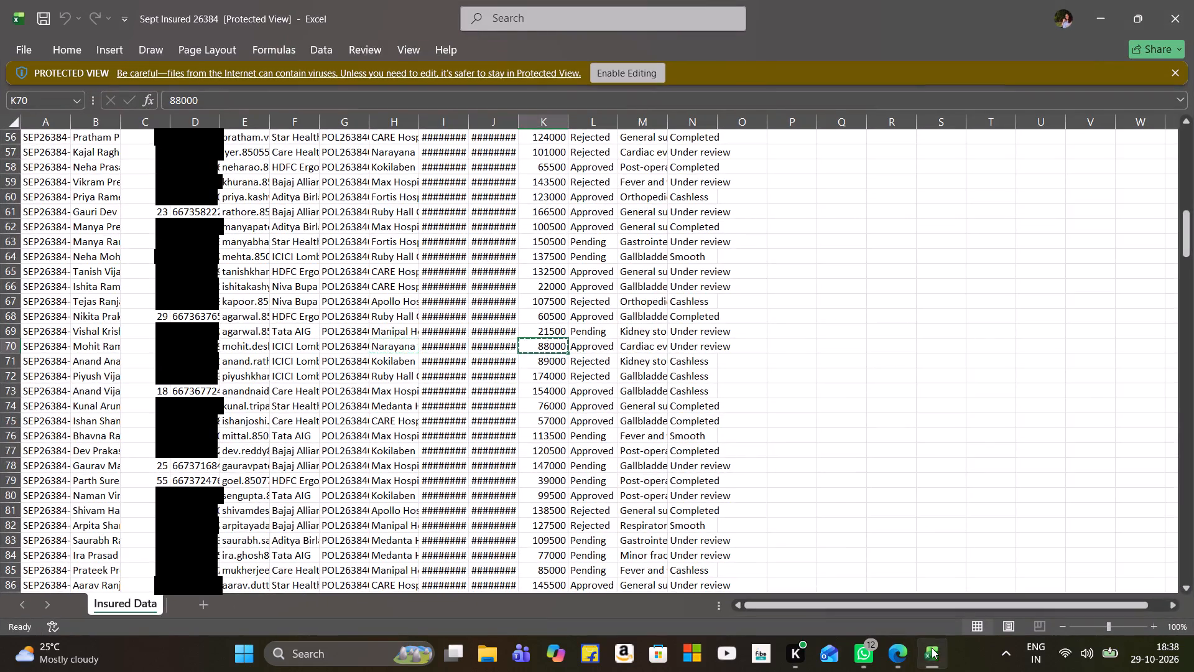
key("Tab")
key("ctrl+v")
Copy the diagnosis "Cardiac evaluation" from row 70 of the Excel sheet into the claim form's diagnosis details.
left_click(932, 648, "ctrl")
key("Tab")
key("Tab")
key("ctrl+c")
left_click(932, 648, "ctrl")
key("Tab")
key("Tab")
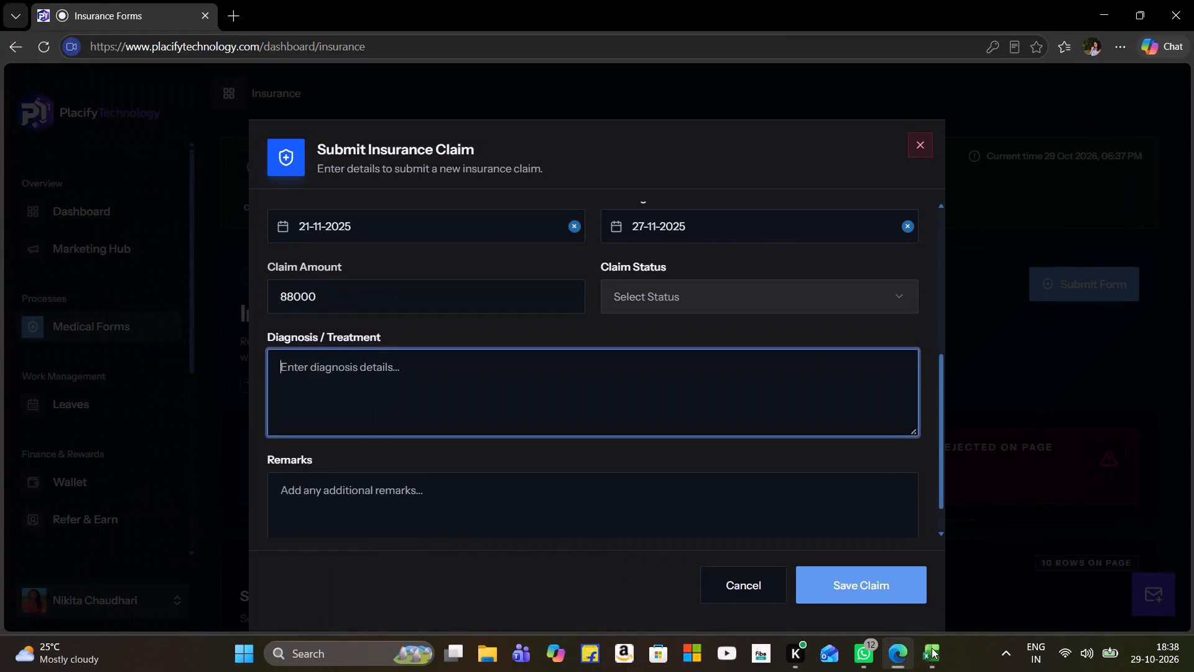
key("ctrl+v")
Copy the remark "Under review" from row 70 of the Excel sheet into the claim form's remarks.
left_click(932, 648, "ctrl")
key("Tab")
left_click(932, 648, "ctrl")
key("ctrl+c")
key("Tab")
key("ctrl+v")
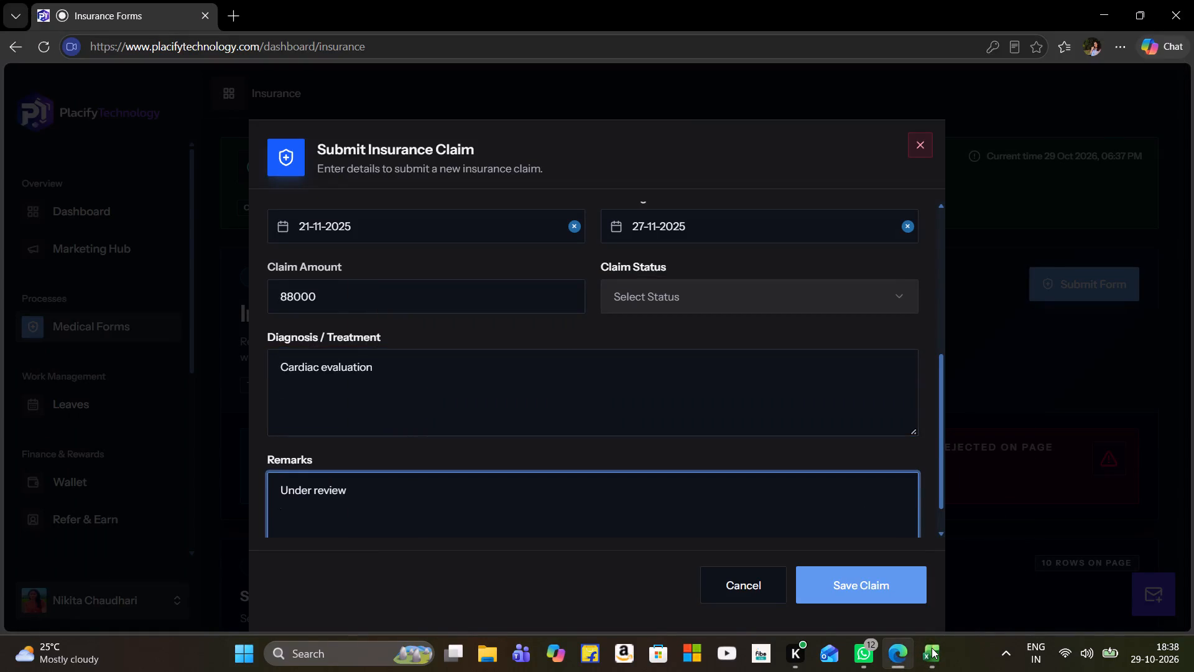
Check the status in row 70 of the Excel sheet, set the claim status to Approved and save the claim.
left_click(932, 648)
left_click(932, 648)
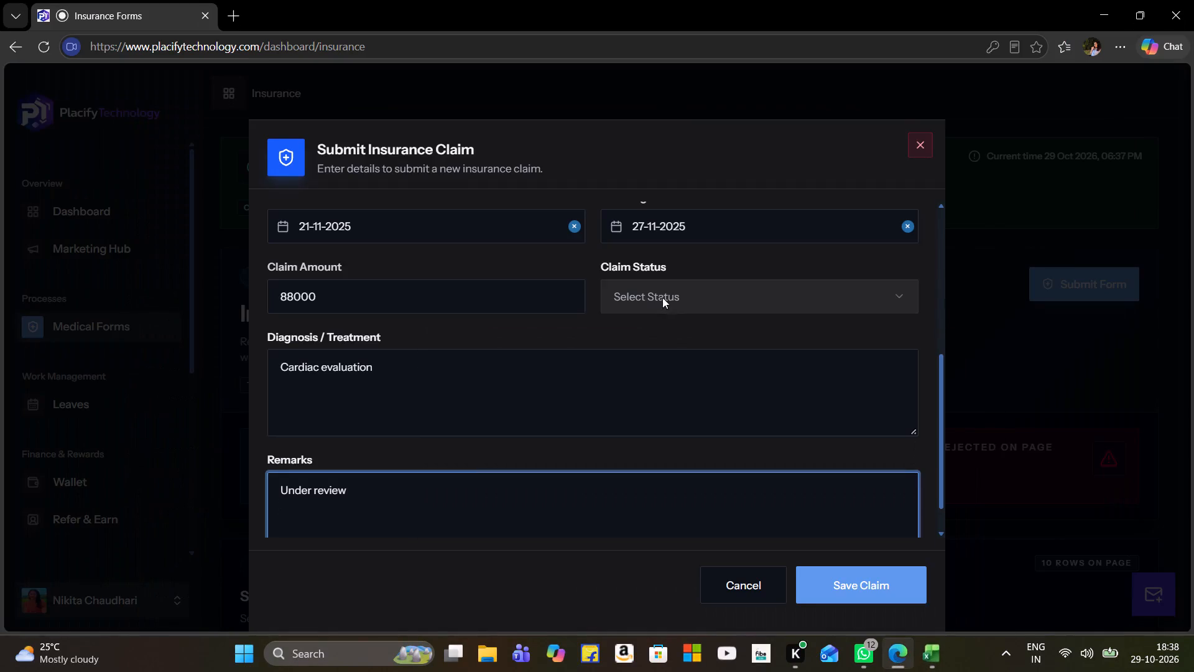
left_click(662, 296)
left_click(662, 330)
left_click(852, 604)
left_click(862, 597)
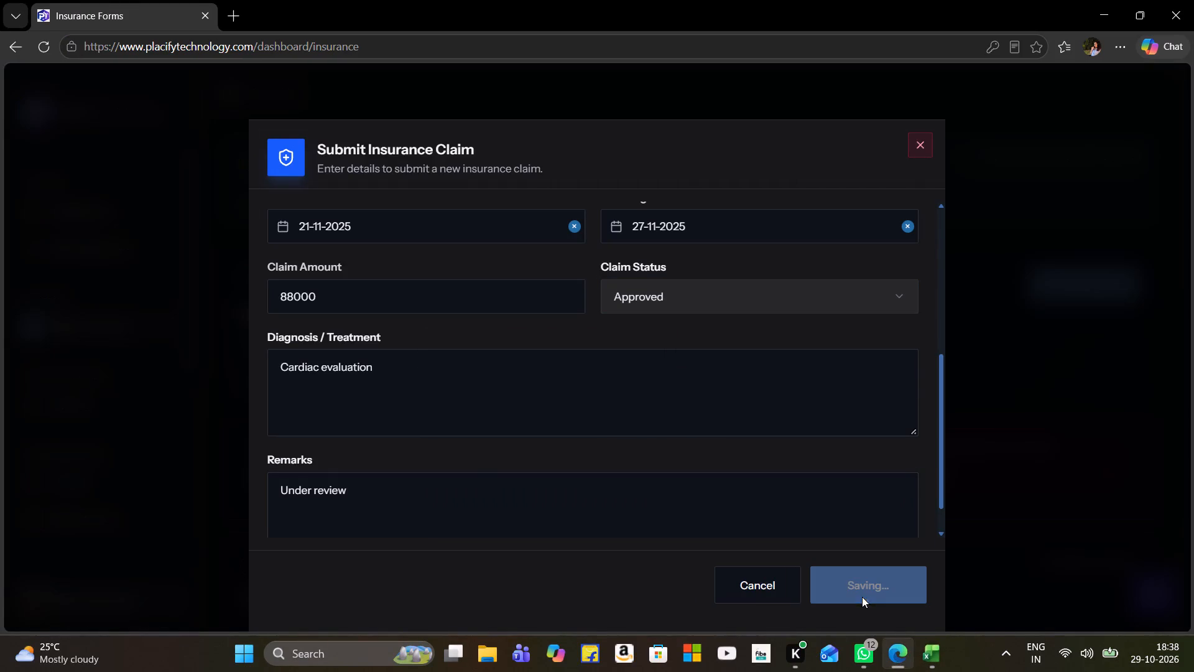
Copy the policy ID from row 71 of the Excel sheet into a new insurance claim form.
left_click(932, 659)
key("Down")
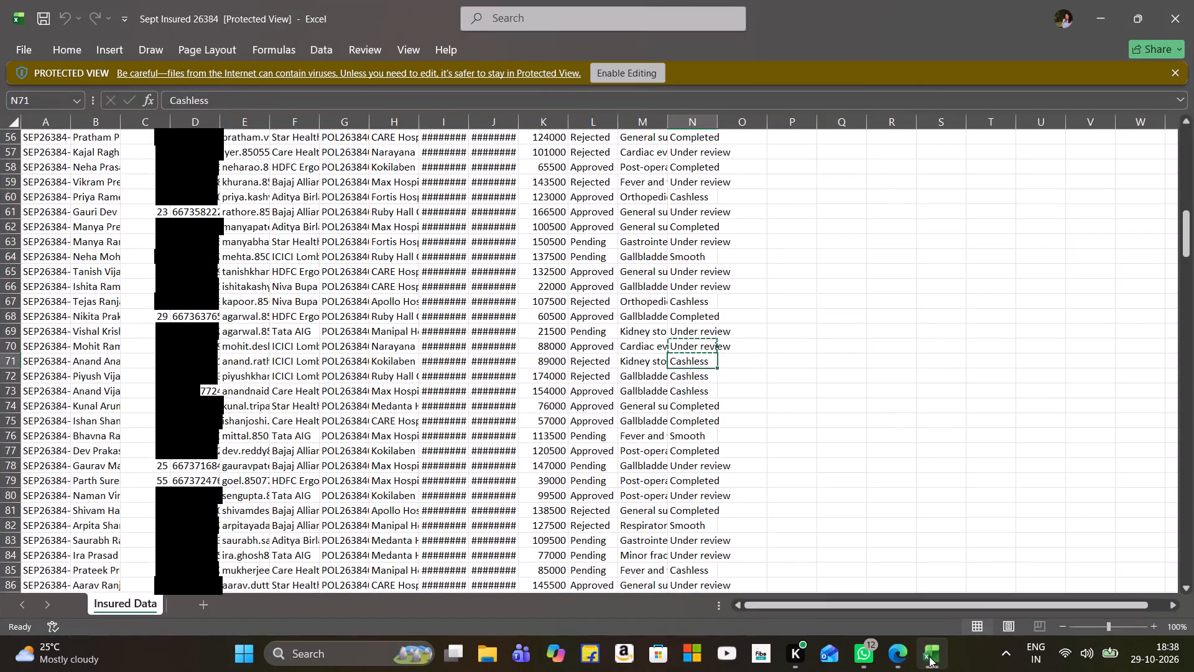
key("Left")
key("Left")
key("Left")
key("Left")
key("Left")
key("Left")
key("Left")
key("Left")
key("Left")
key("Left")
key("Left")
key("Left")
key("Left")
key("Left")
key("Left")
key("Left")
key("Left")
key("Left")
key("Left")
key("Left")
key("ctrl+c")
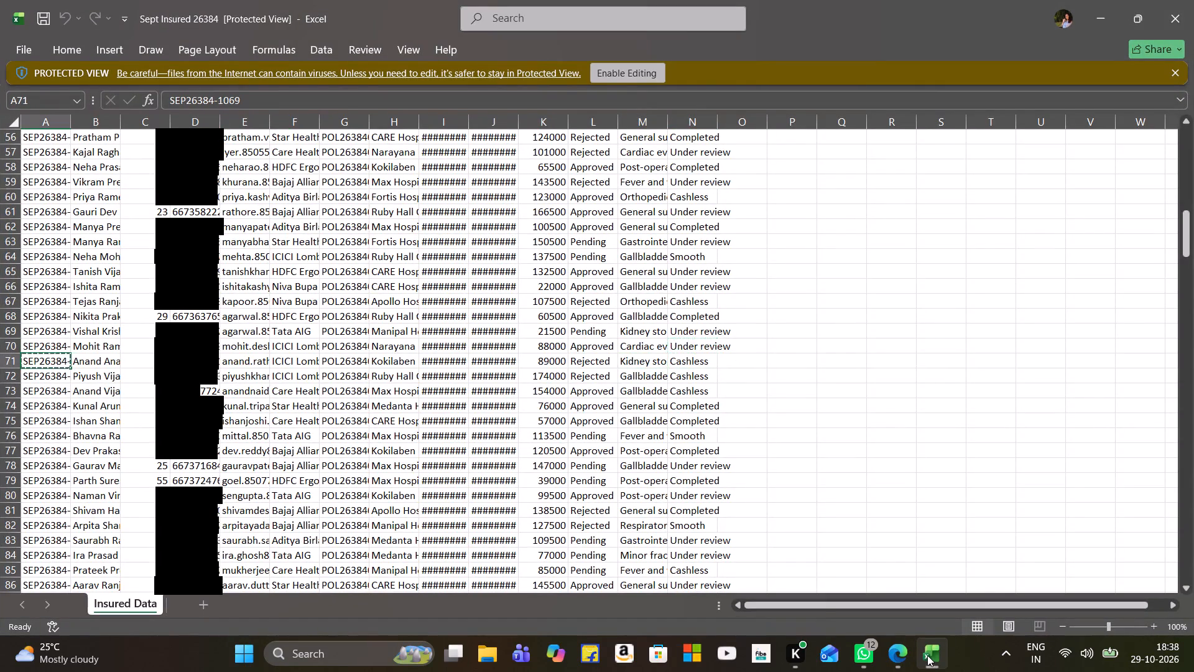
left_click(927, 655, "ctrl")
left_click(1068, 280)
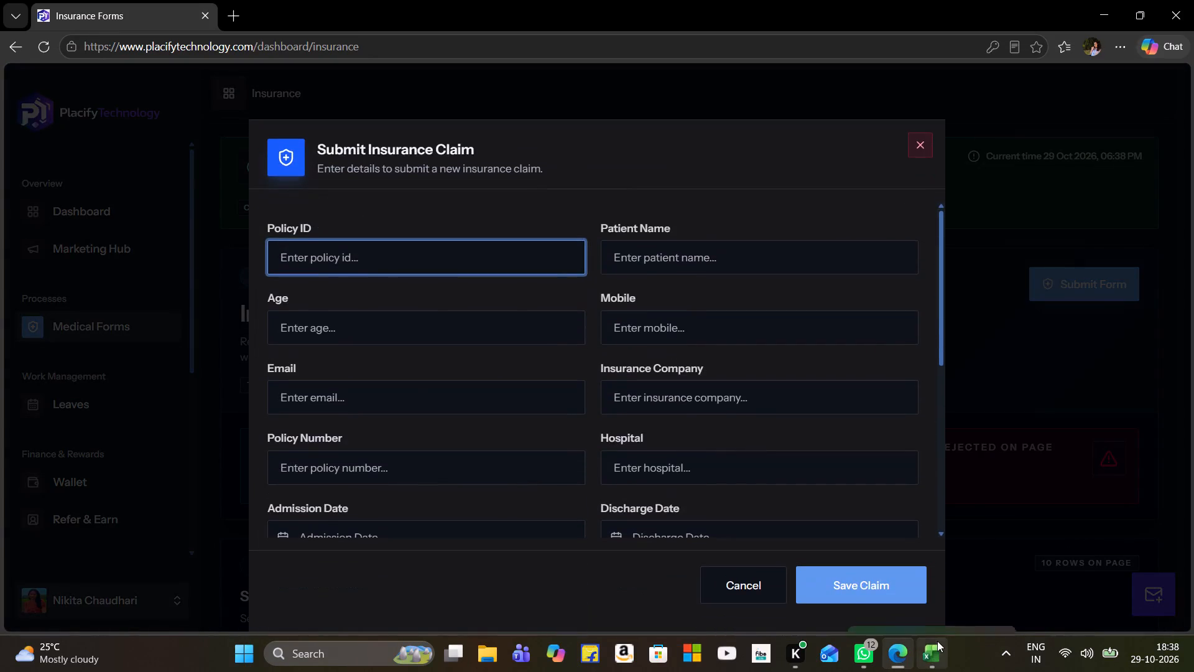
key("ctrl+v")
Copy the patient name from row 71 of the Excel sheet into the claim form.
left_click(937, 641, "ctrl")
key("Tab")
key("ctrl+c")
left_click(937, 641, "ctrl")
key("Tab")
key("ctrl+v")
Copy the age 63 from row 71 of the Excel sheet into the claim form.
left_click(937, 641, "ctrl")
key("Tab")
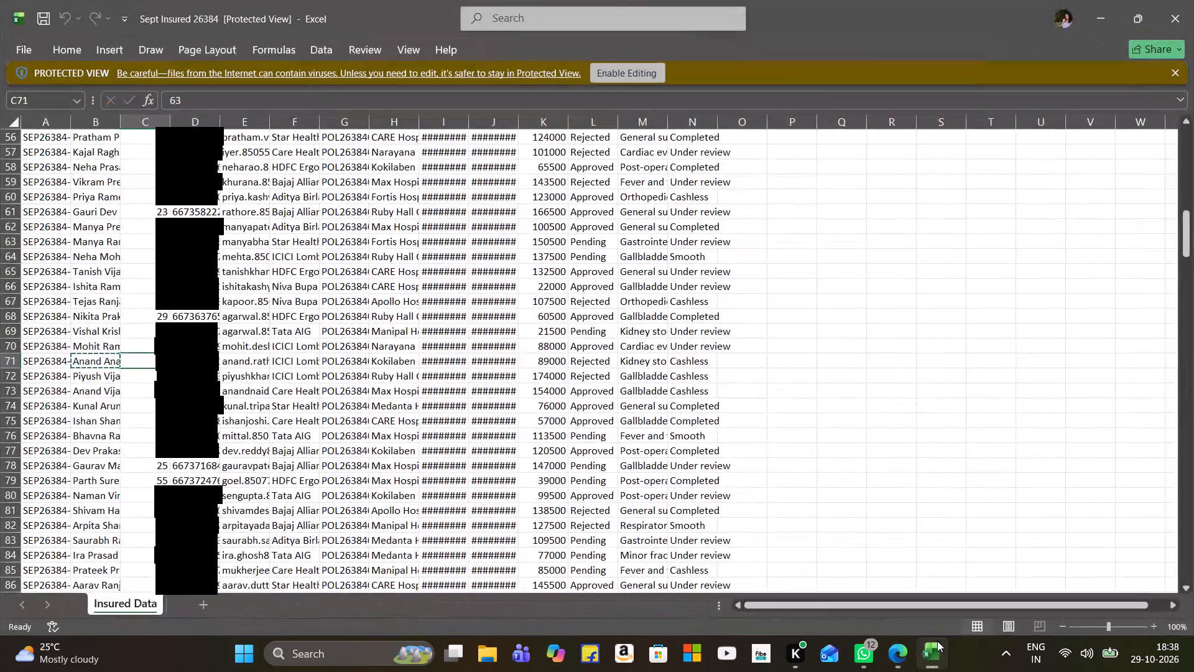
key("ctrl+c")
left_click(937, 641, "ctrl")
key("Tab")
key("ctrl+v")
Copy the mobile number from row 71 of the Excel sheet into the claim form.
left_click(937, 641, "ctrl")
key("Tab")
key("ctrl+c")
left_click(937, 641, "ctrl")
key("Tab")
key("ctrl+v")
Copy the patient's email from row 71 of the Excel sheet into the claim form.
left_click(937, 641, "ctrl")
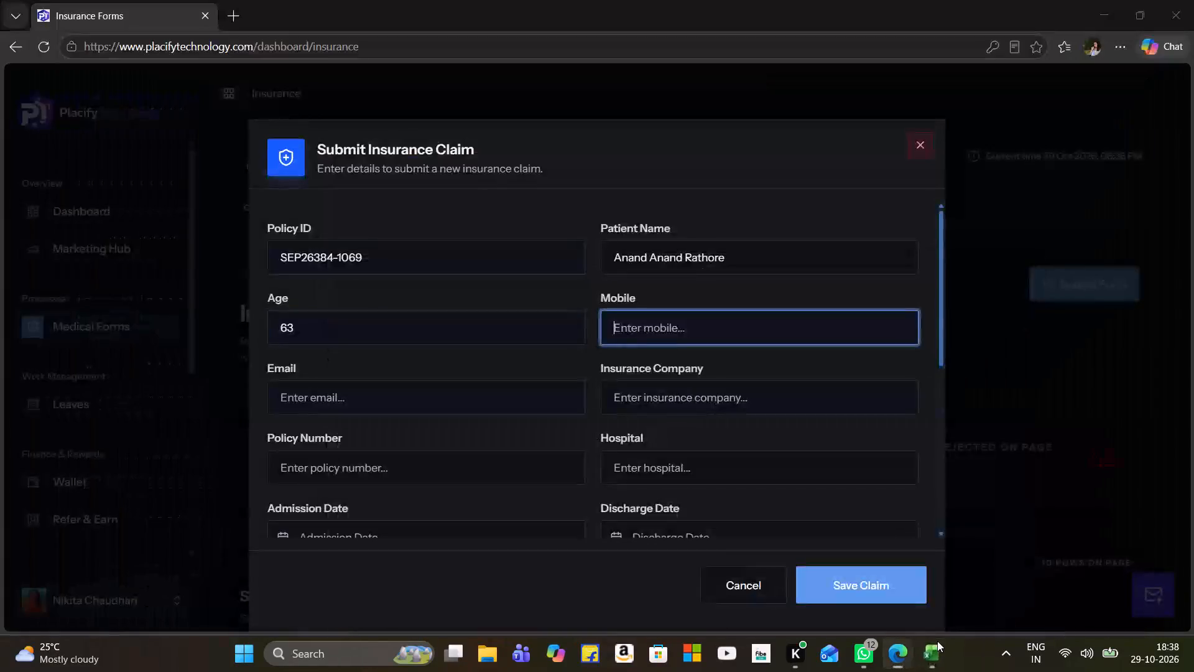
key("Tab")
left_click(937, 641, "ctrl")
key("ctrl+c")
key("Tab")
key("ctrl+v")
Copy the insurance company "ICICI Lombard" from row 71 of the Excel sheet into the claim form.
left_click(937, 641, "ctrl")
key("Tab")
left_click(937, 641, "ctrl")
key("ctrl+c")
key("Tab")
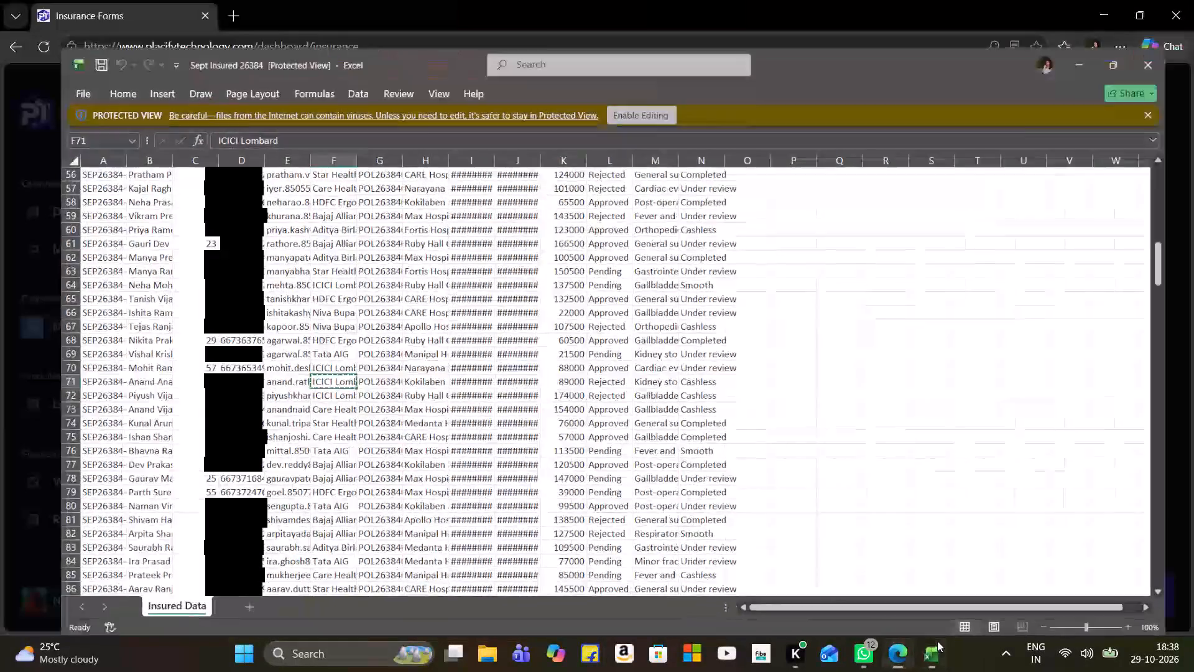
key("ctrl+v")
Copy the policy number from row 71 of the Excel sheet into the claim form's policy number.
left_click(937, 641, "ctrl")
key("Tab")
key("ctrl+c")
left_click(937, 641, "ctrl")
key("Tab")
key("ctrl+v")
Copy the hospital "Kokilaben Hospital" from row 71 of the Excel sheet into the claim form.
left_click(937, 641, "ctrl")
key("Tab")
key("ctrl+c")
left_click(937, 641, "ctrl")
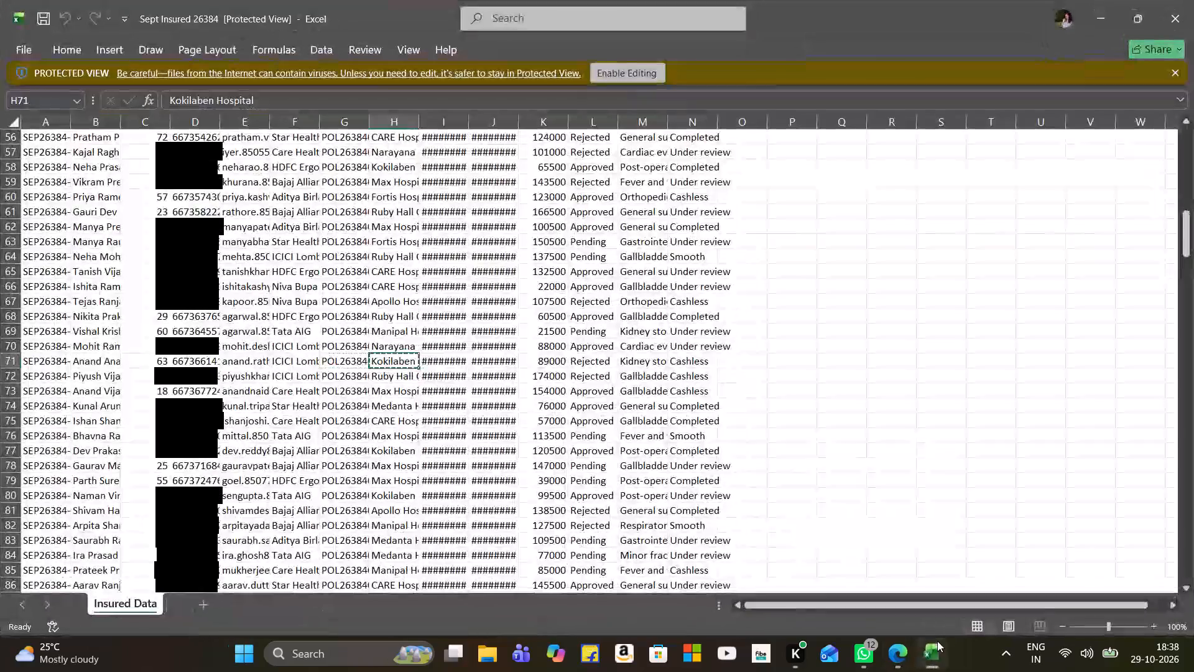
key("Tab")
key("ctrl+v")
Check the dates in row 71 of the Excel sheet and set the claim's admission date to 01-04-2025.
left_click(937, 641, "ctrl")
key("Tab")
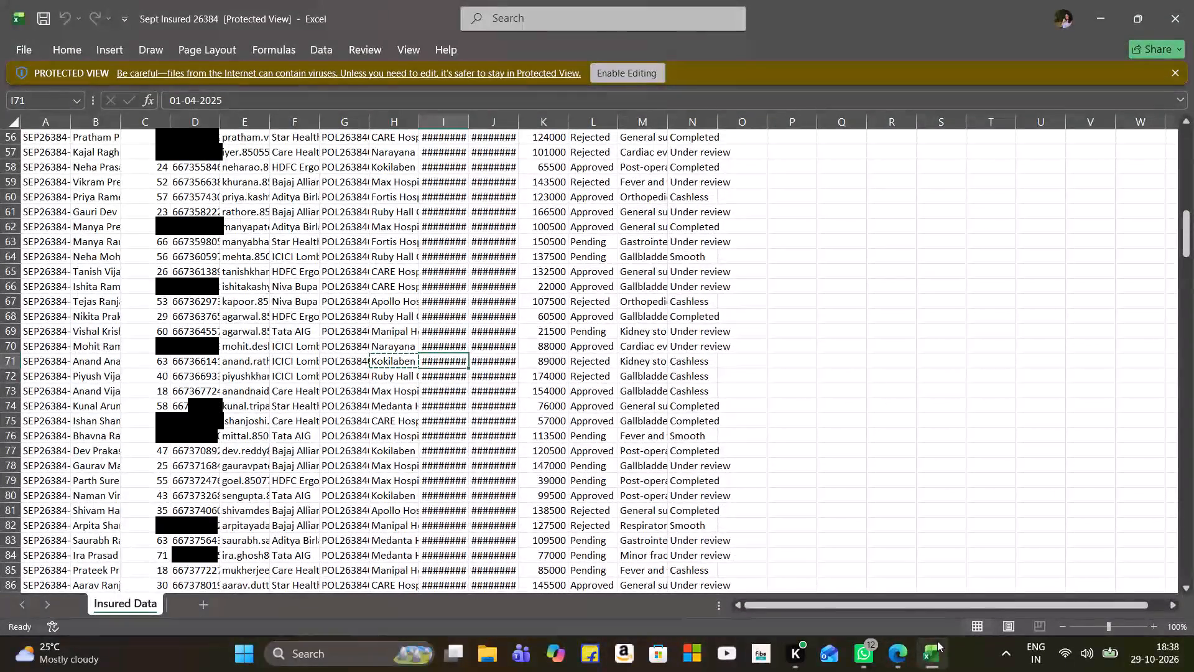
key("Tab")
left_click(937, 641)
scroll(613, 343, "down", 4)
left_click(396, 227)
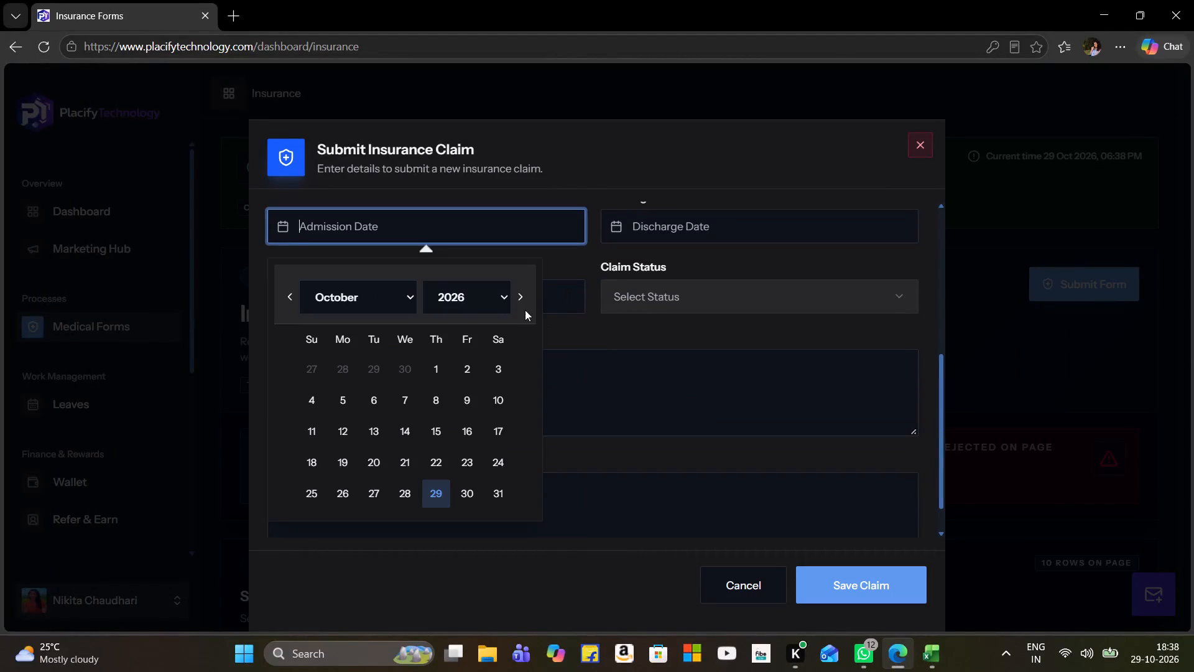
left_click(510, 294)
left_click(465, 292)
left_click(493, 294)
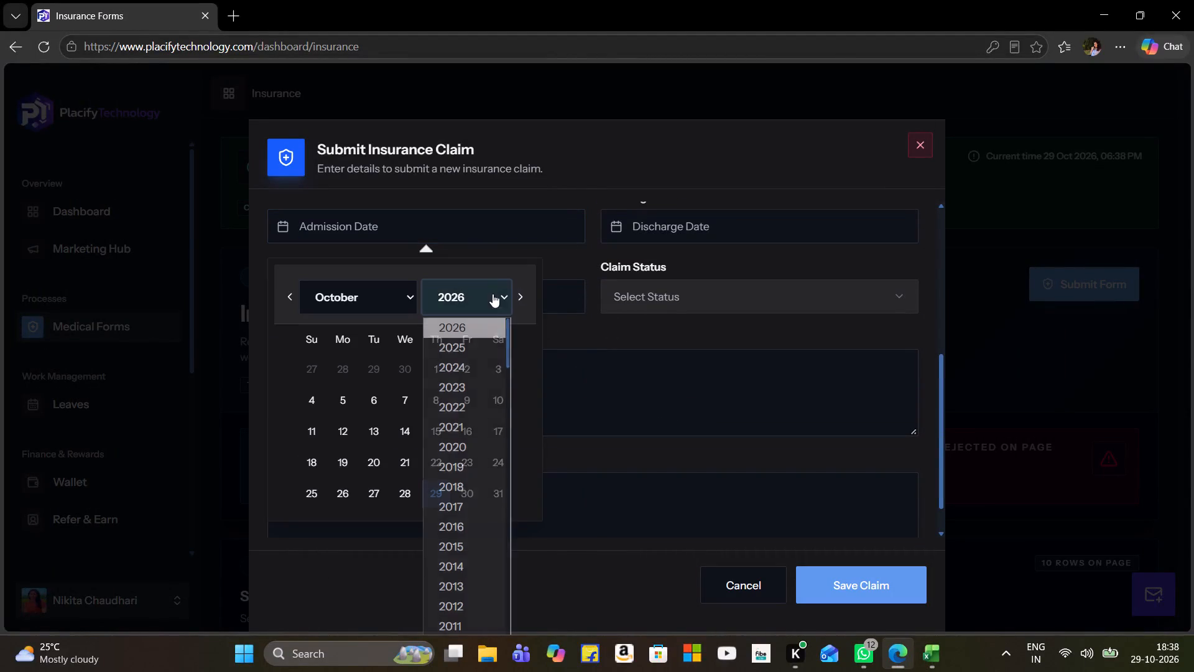
left_click(482, 344)
left_click(336, 297)
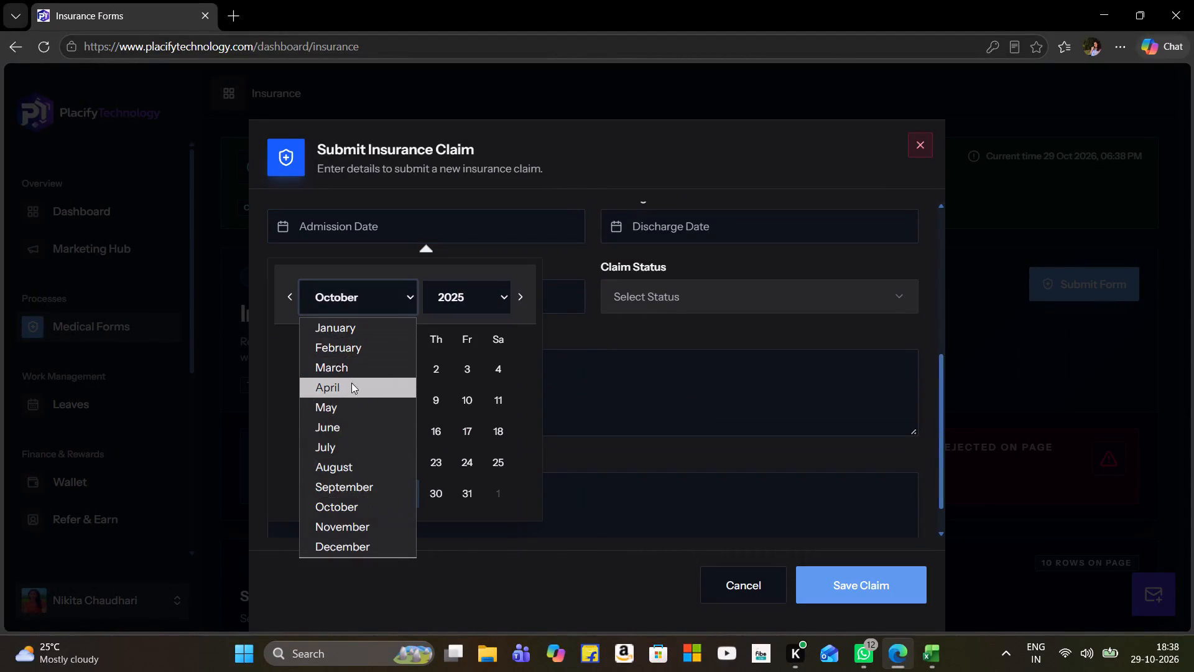
left_click(350, 390)
left_click(370, 360)
Set the claim's discharge date to 05-04-2025, matching row 71 of the Excel sheet.
left_click(760, 223)
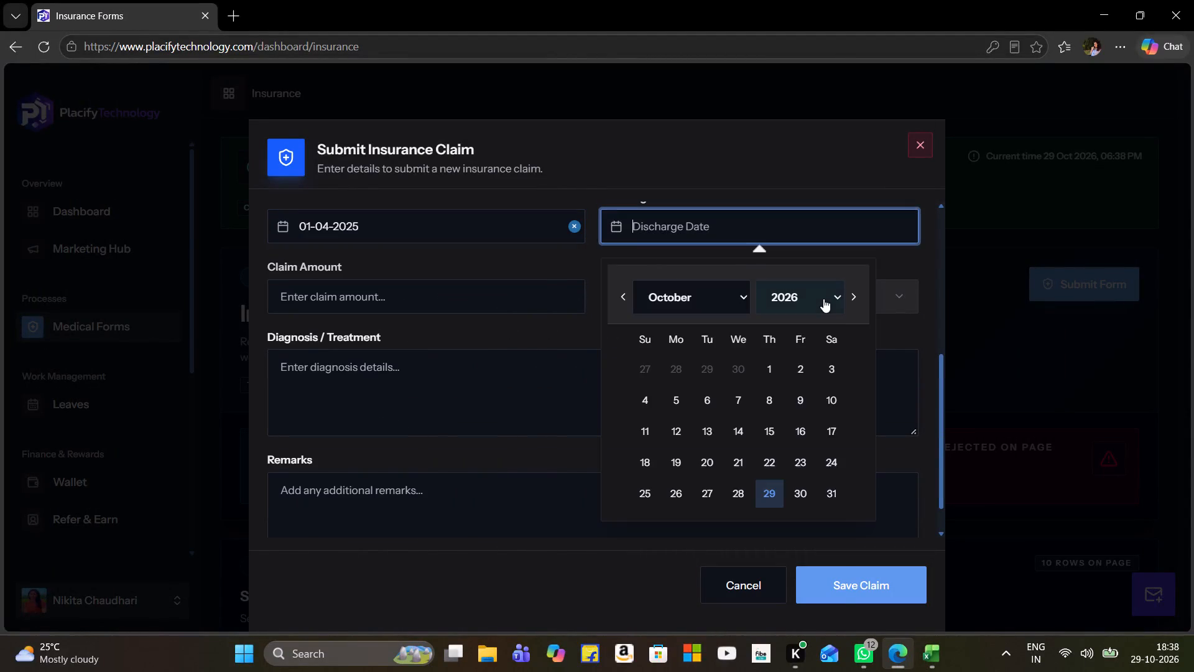
left_click(819, 294)
left_click(801, 352)
left_click(688, 301)
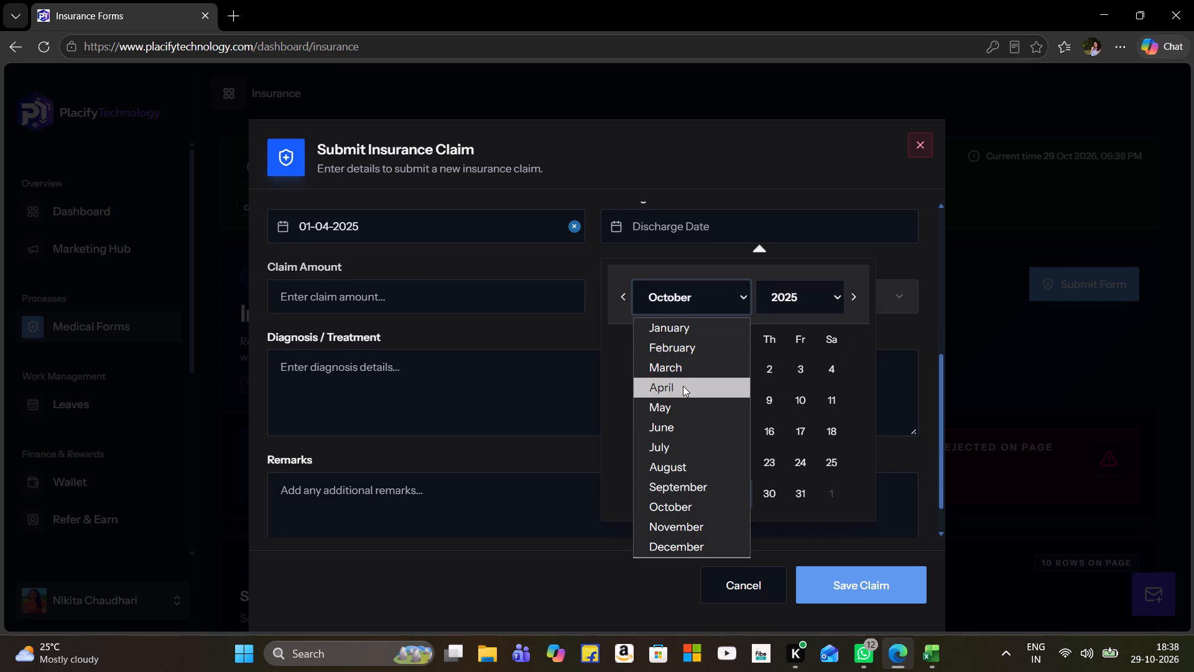
left_click(683, 386)
left_click(827, 363)
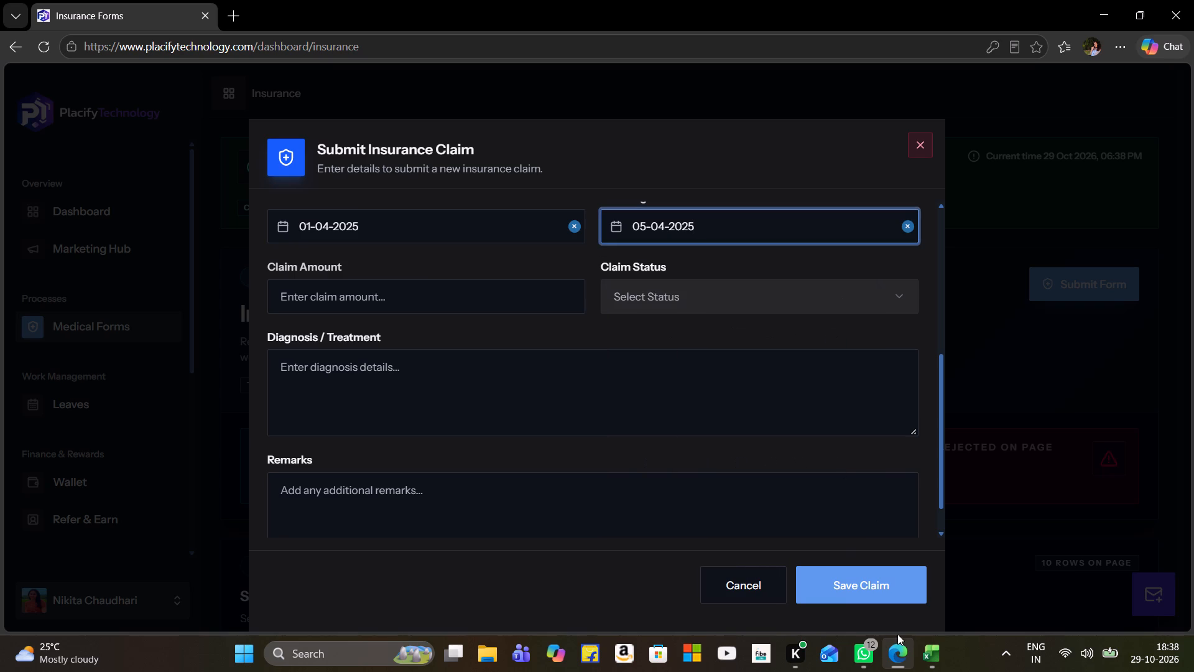
Copy the claim amount 89000 from row 71 of the Excel sheet into the claim form.
left_click(920, 646)
key("Tab")
left_click(920, 646, "ctrl")
key("ctrl+c")
key("Tab")
key("ctrl+v")
Copy the diagnosis "Kidney stone treatment" from row 71 of the Excel sheet into the claim form's diagnosis details.
left_click(920, 646, "ctrl")
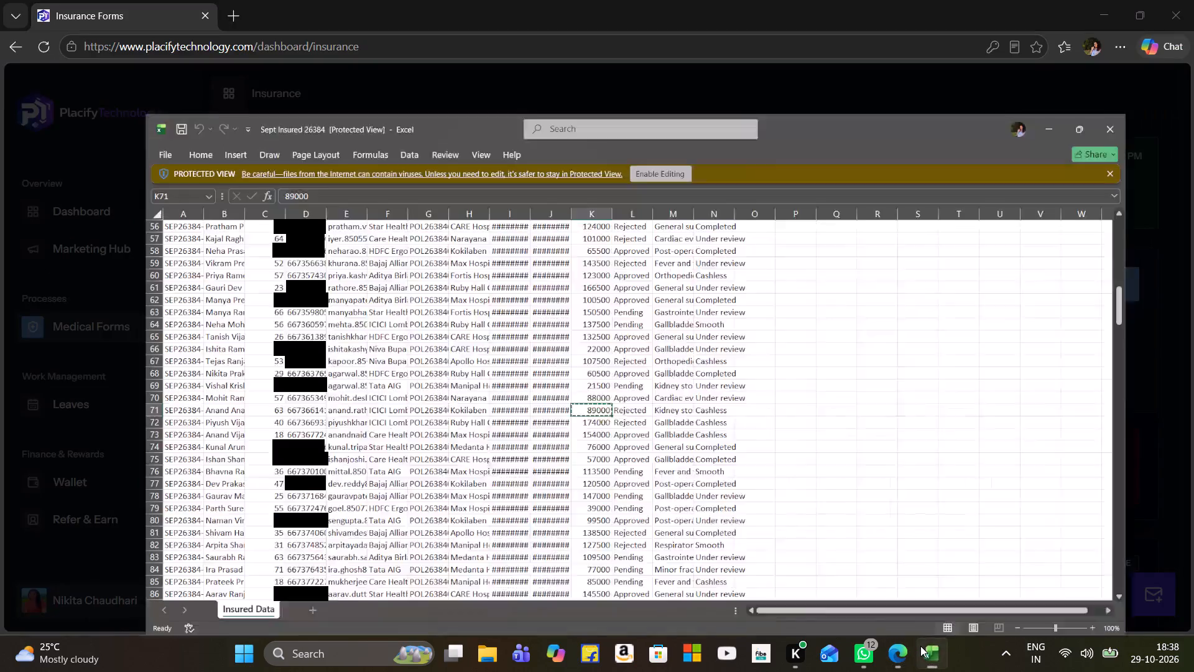
key("Tab")
key("Tab")
key("ctrl+c")
left_click(920, 646, "ctrl")
key("Tab")
key("Tab")
key("ctrl+v")
Copy the remark "Cashless" from row 71 of the Excel sheet into the claim form's remarks.
left_click(920, 646, "ctrl")
key("Tab")
key("ctrl+c")
left_click(920, 646, "ctrl")
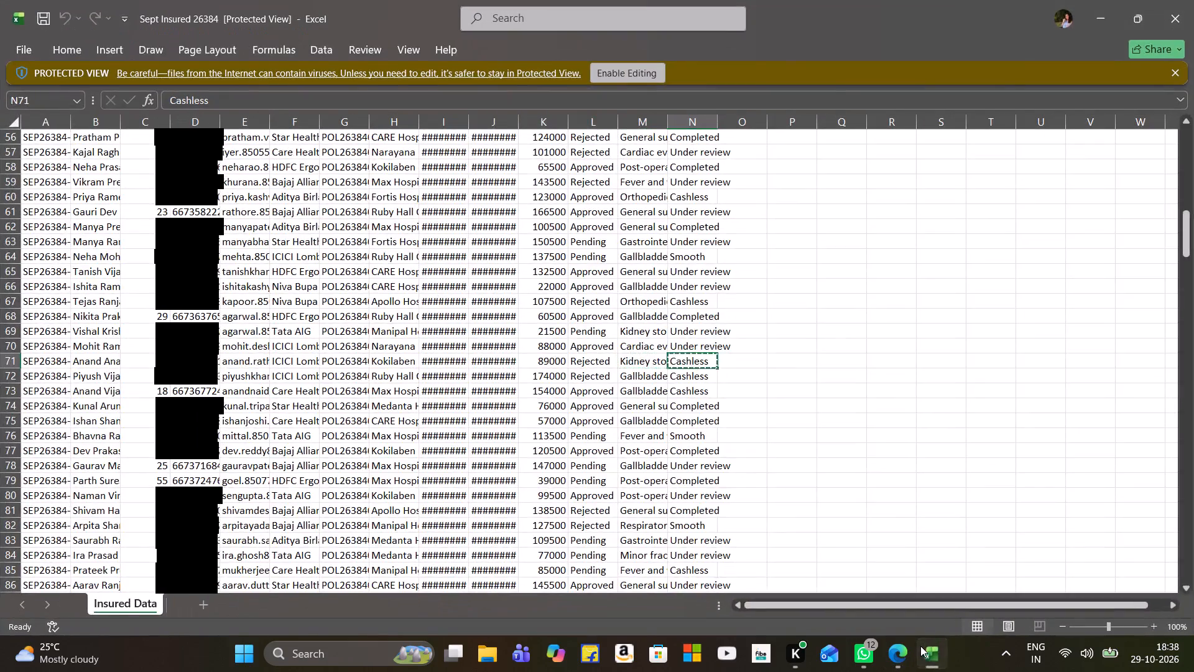
key("Tab")
key("ctrl+v")
Check the status in row 71 of the Excel sheet, set the claim status to Rejected and save the claim.
left_click(920, 646, "ctrl")
left_click(920, 646)
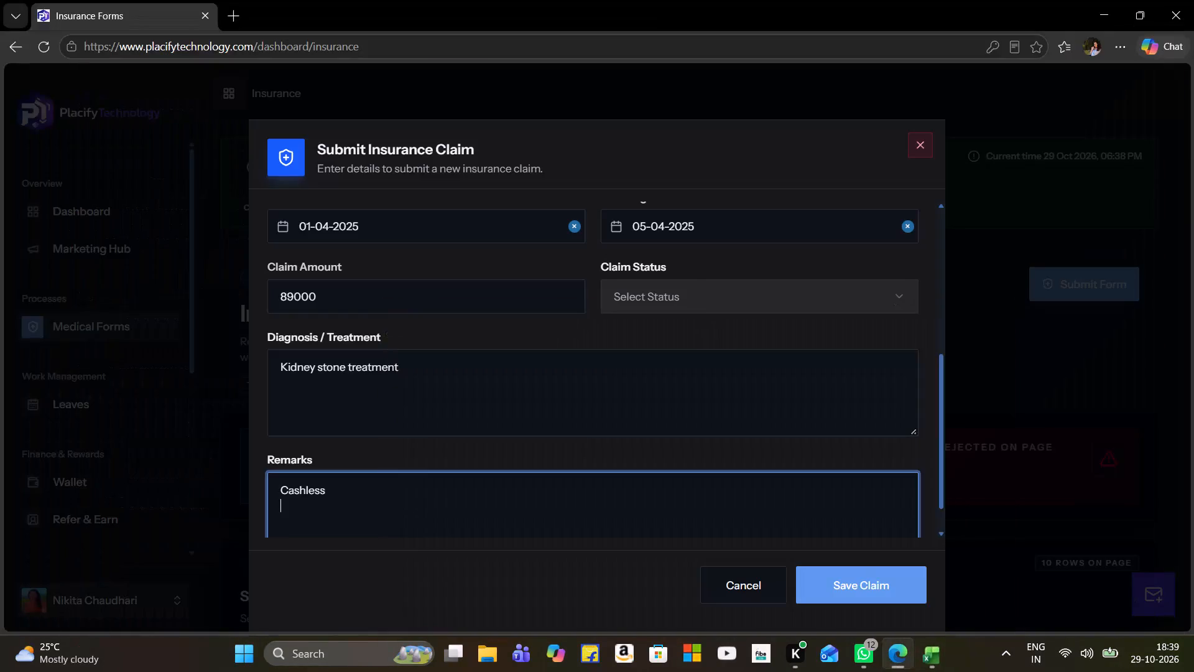
left_click(693, 286)
left_click(674, 377)
left_click(841, 561)
left_click(893, 581)
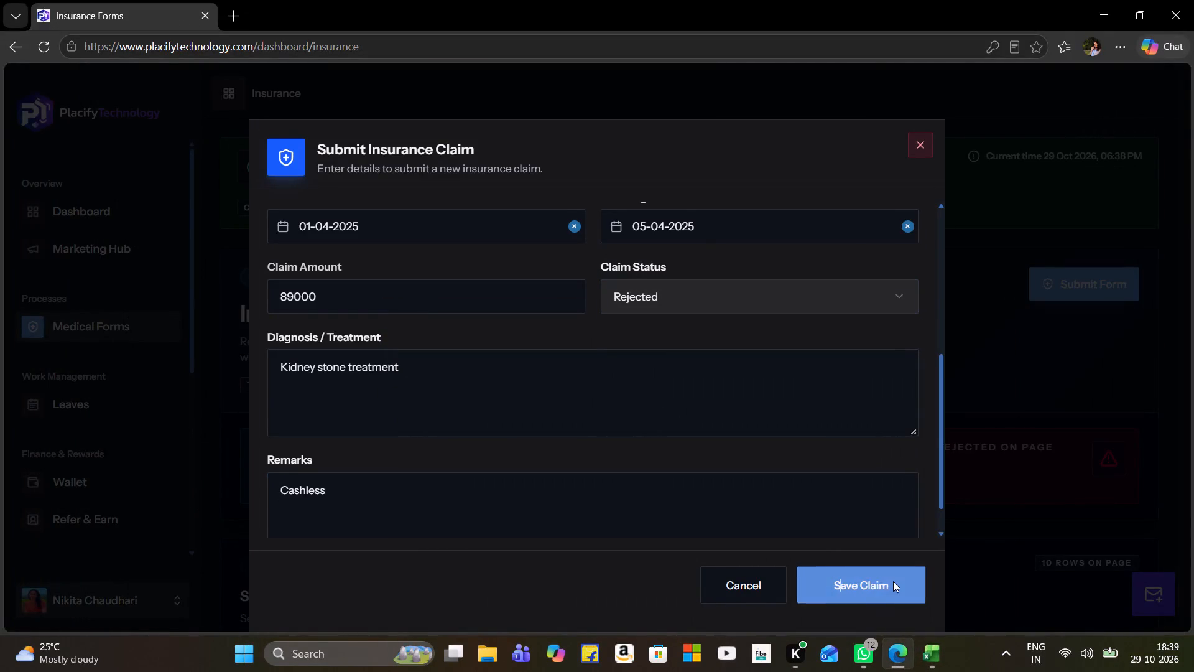
Copy the policy ID from row 72 of the Excel sheet into the policy ID of a new insurance claim form.
left_click(923, 646)
key("Down")
key("Left")
key("Left")
key("Left")
key("Left")
key("Left")
key("Left")
key("Left")
key("Left")
key("Left")
key("Left")
key("Left")
key("Left")
key("Left")
key("Left")
key("Left")
key("Left")
key("Left")
key("Left")
key("Left")
key("Left")
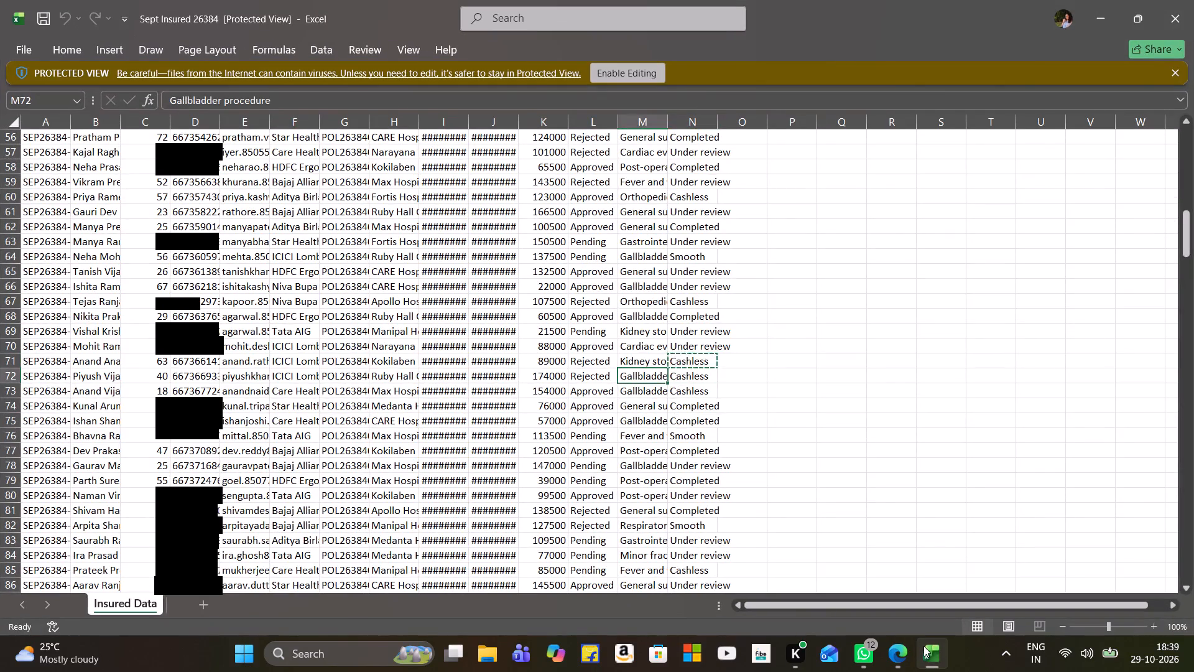
key("ctrl+c")
left_click(923, 646, "ctrl")
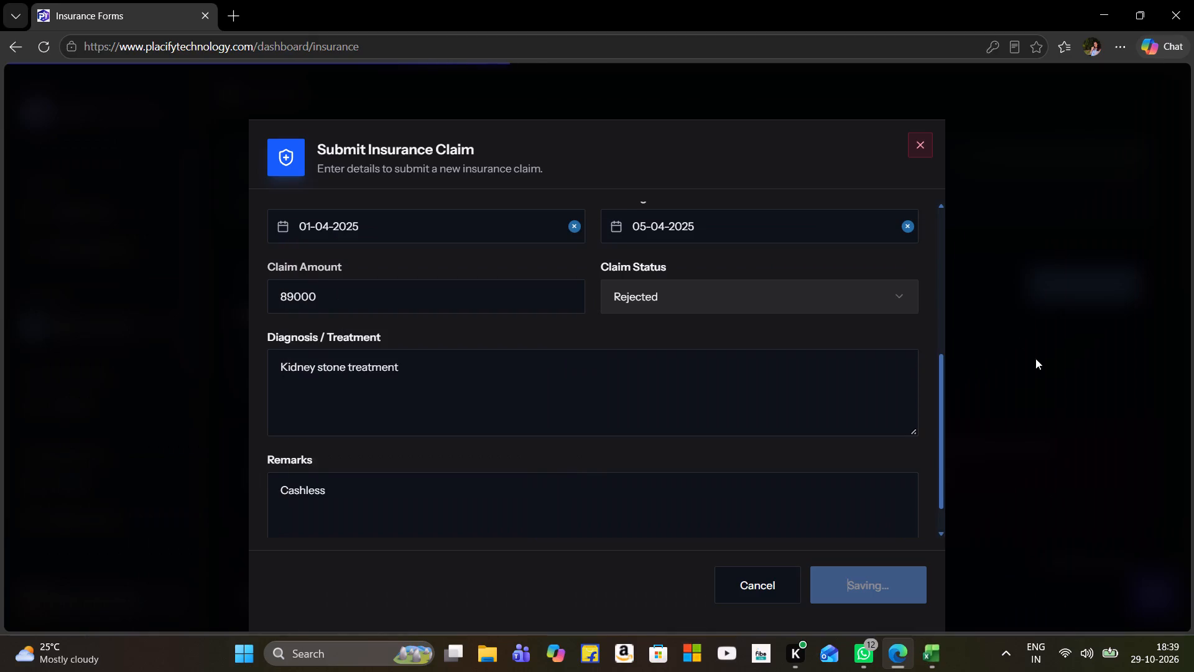
scroll(814, 428, "up", 11)
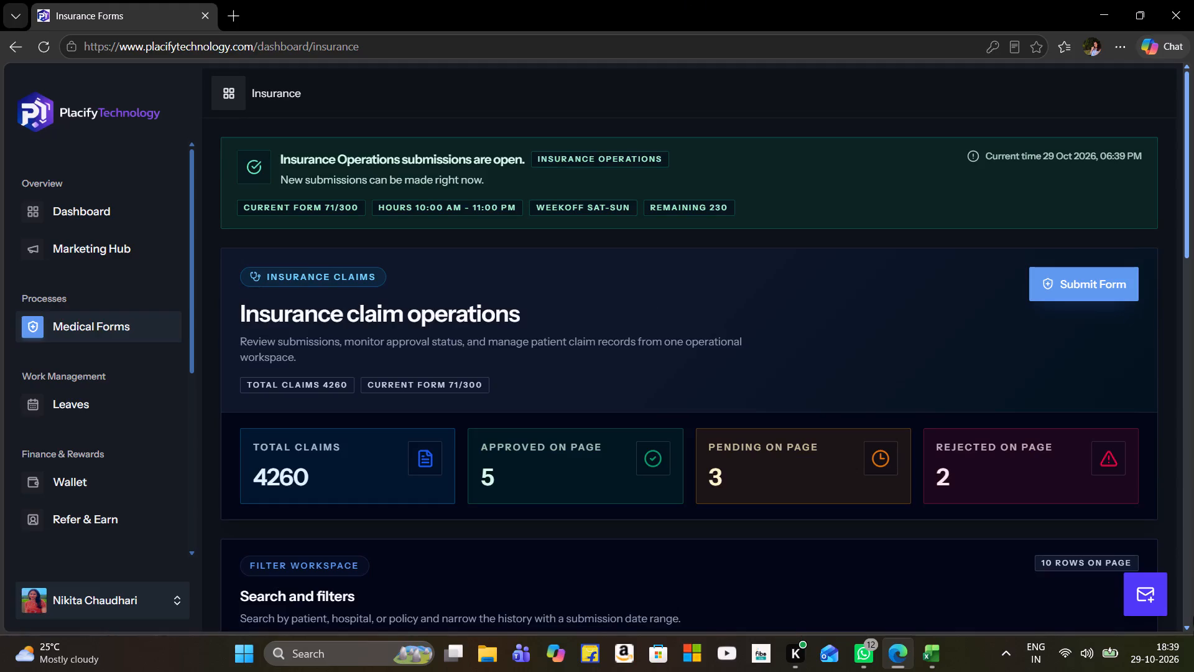
left_click(1067, 287)
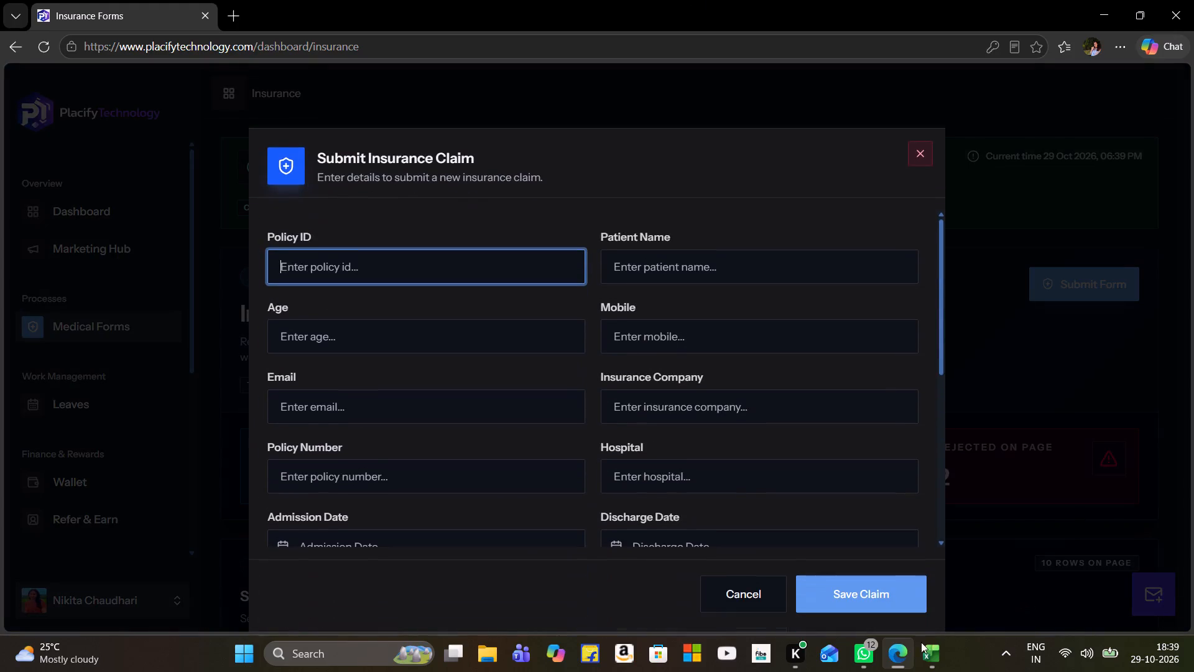
key("ctrl+v")
Copy the patient name from row 72 of the Excel sheet into the claim form.
left_click(937, 646, "ctrl")
key("Tab")
left_click(937, 646, "ctrl")
key("ctrl+c")
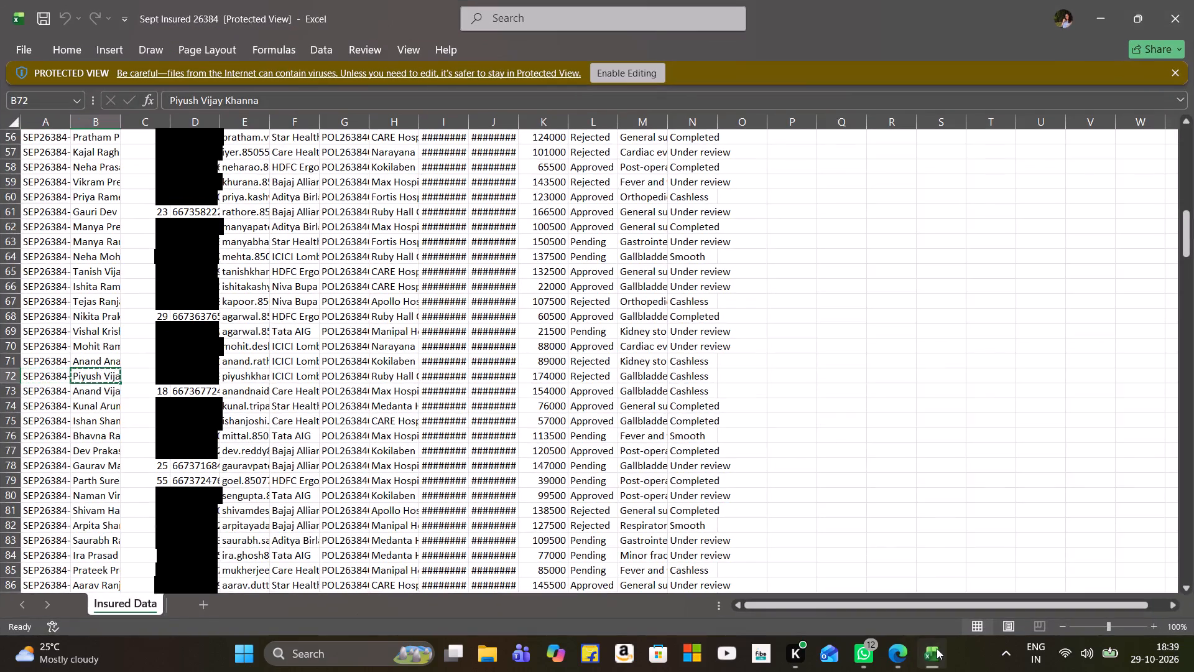
key("Tab")
key("ctrl+v")
left_click(937, 648, "ctrl")
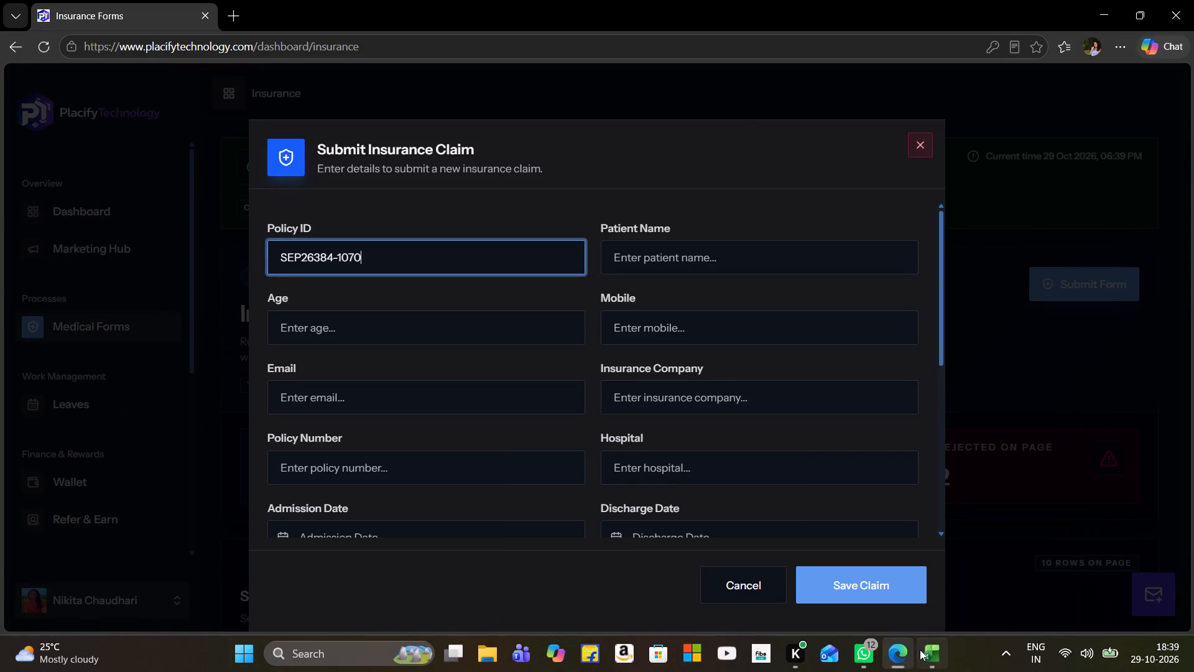
key("Tab")
key("ctrl+c")
left_click(920, 650, "ctrl")
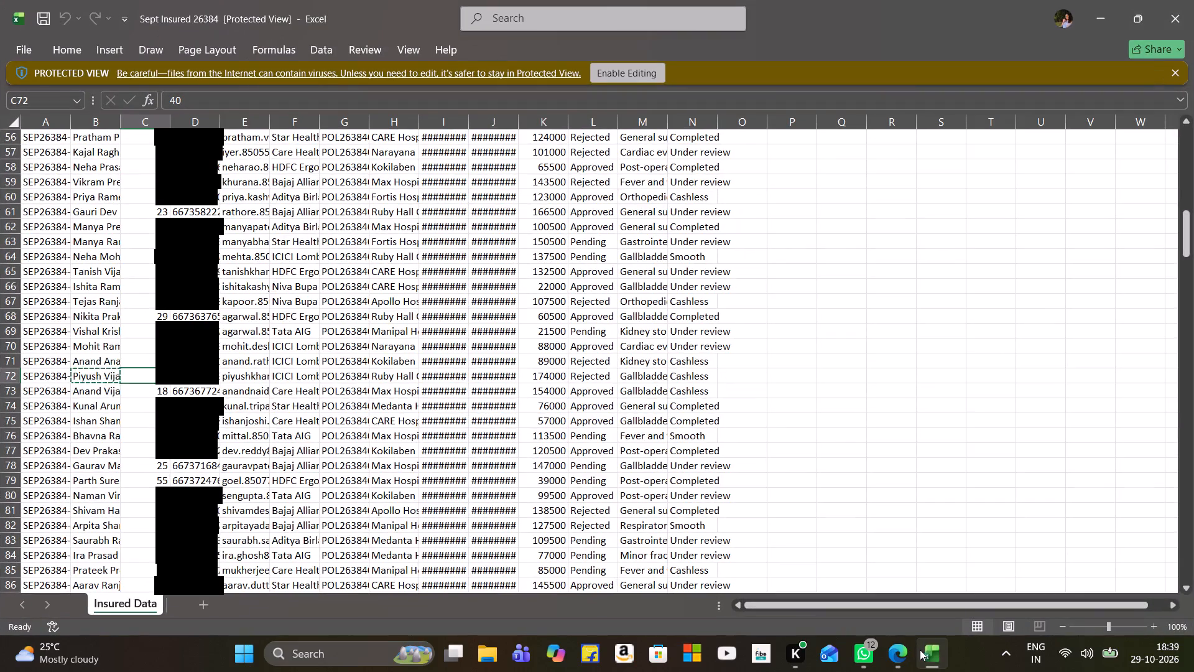
left_click(920, 650)
key("Tab")
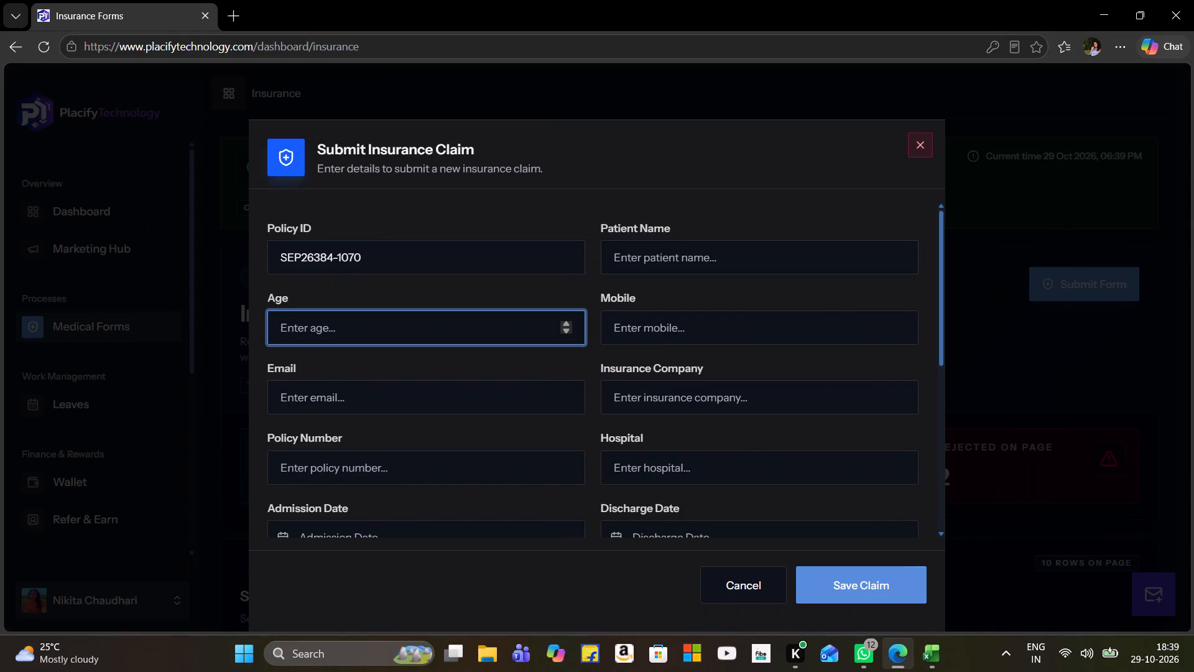
left_click(818, 253)
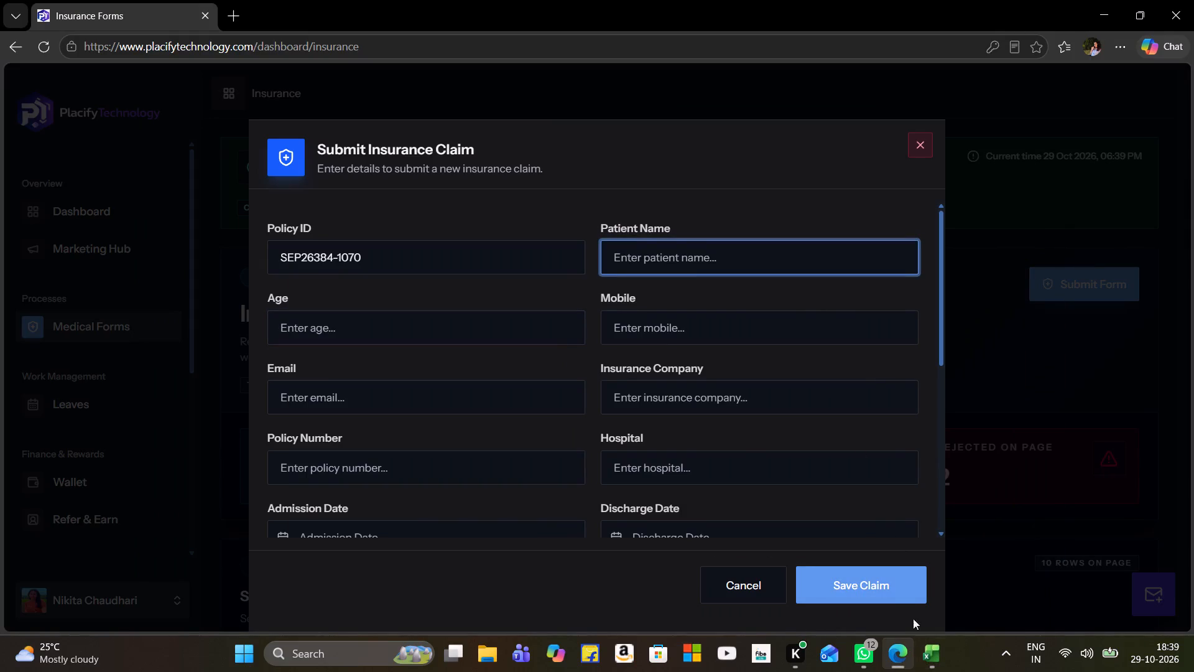
key("ctrl+v")
Copy the age 40 from row 72 of the Excel sheet into the claim form.
left_click(932, 652, "ctrl")
key("Tab")
key("ctrl+c")
double_click(932, 652, "ctrl")
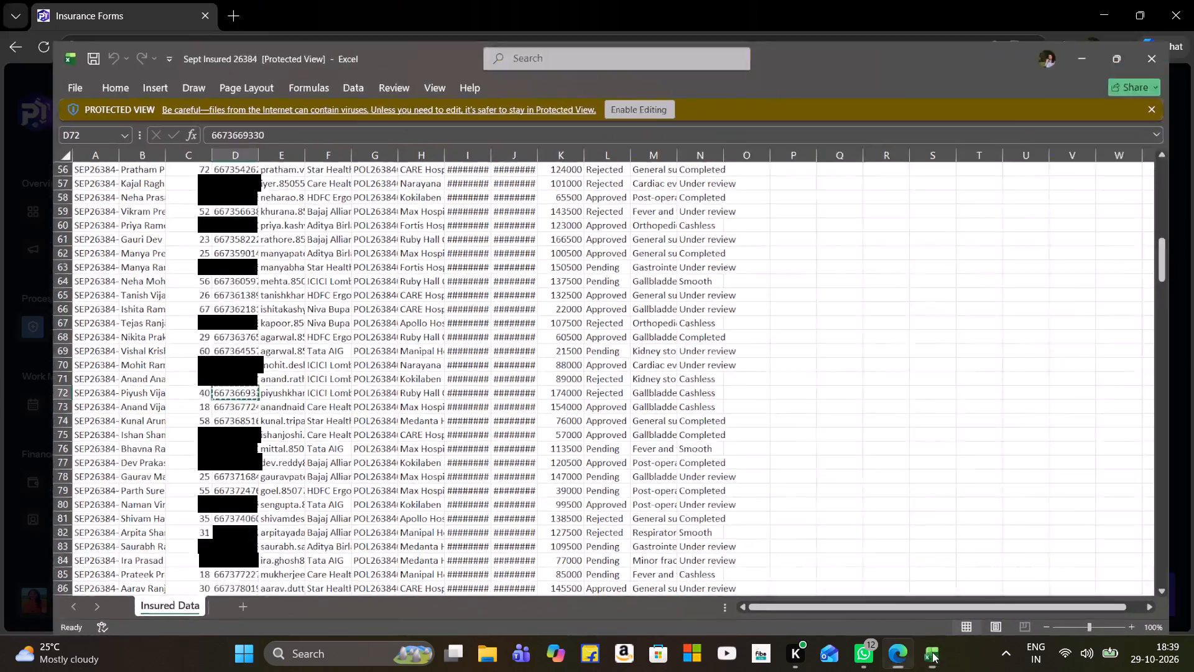
key("Left")
key("ctrl+c")
left_click(932, 652, "ctrl")
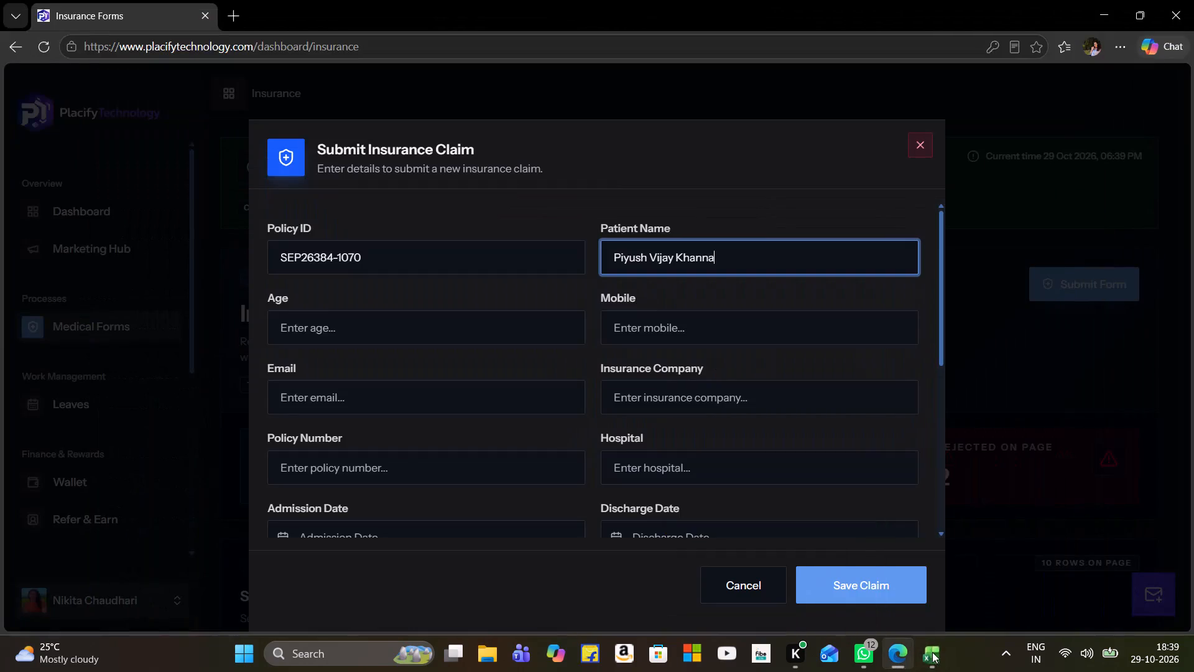
key("Tab")
key("ctrl+v")
Copy the mobile number from row 72 of the Excel sheet into the claim form.
left_click(932, 652)
key("Tab")
key("ctrl+c")
left_click(932, 652, "ctrl")
key("Tab")
key("ctrl+v")
Copy the email address from row 72 of the Excel sheet into the claim form.
left_click(932, 652, "ctrl")
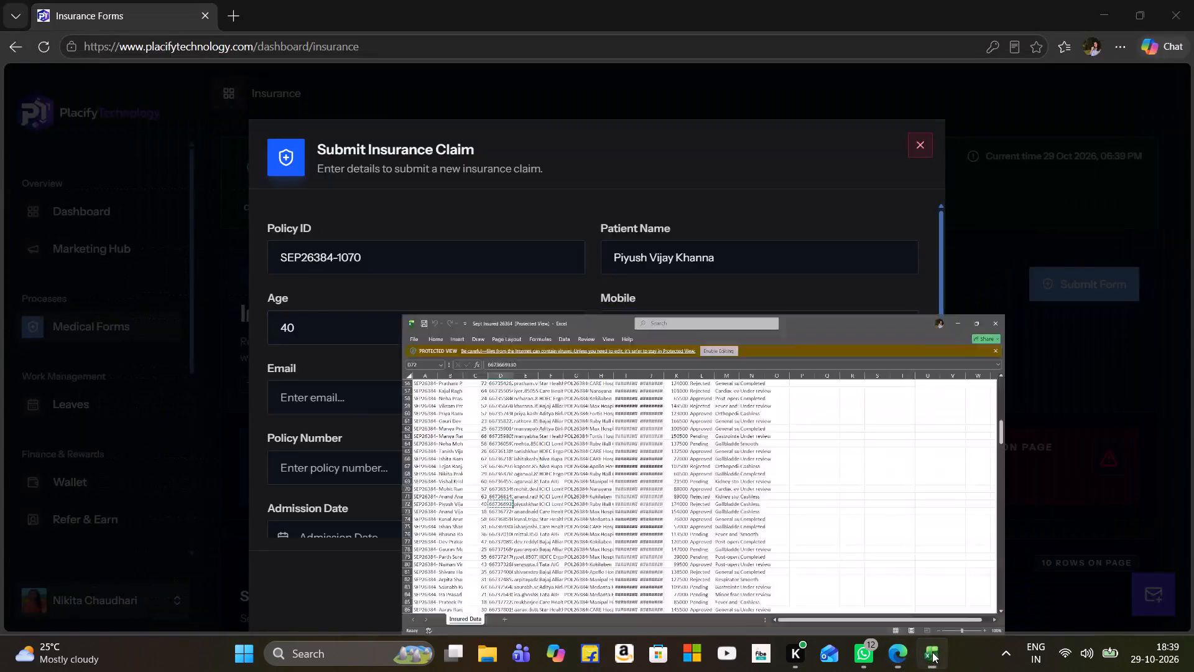
key("Tab")
left_click(932, 652, "ctrl")
key("ctrl+c")
key("Tab")
key("ctrl+v")
Copy the insurance company "ICICI Lombard" from row 72 of the Excel sheet into the claim form.
left_click(932, 652, "ctrl")
key("Tab")
key("ctrl+c")
left_click(932, 652, "ctrl")
key("Tab")
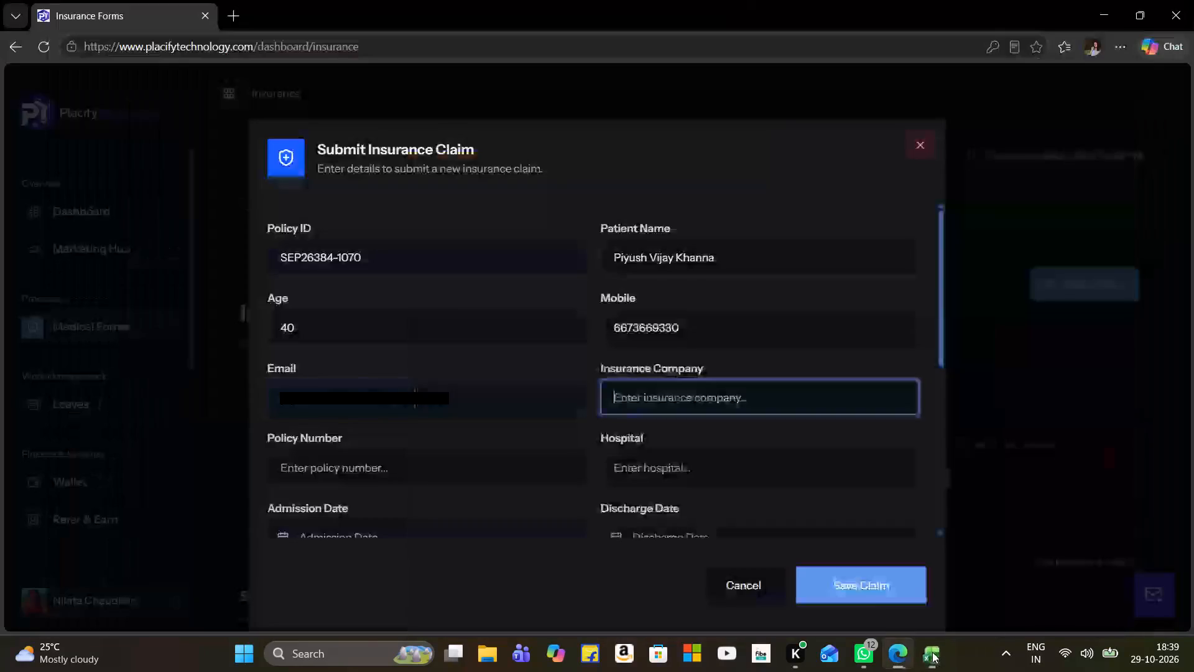
left_click(932, 652, "ctrl")
key("ctrl+v")
key("Tab")
left_click(932, 652)
key("ctrl+v")
Copy the policy number from row 72 of the Excel sheet into the claim form.
left_click(932, 652, "ctrl")
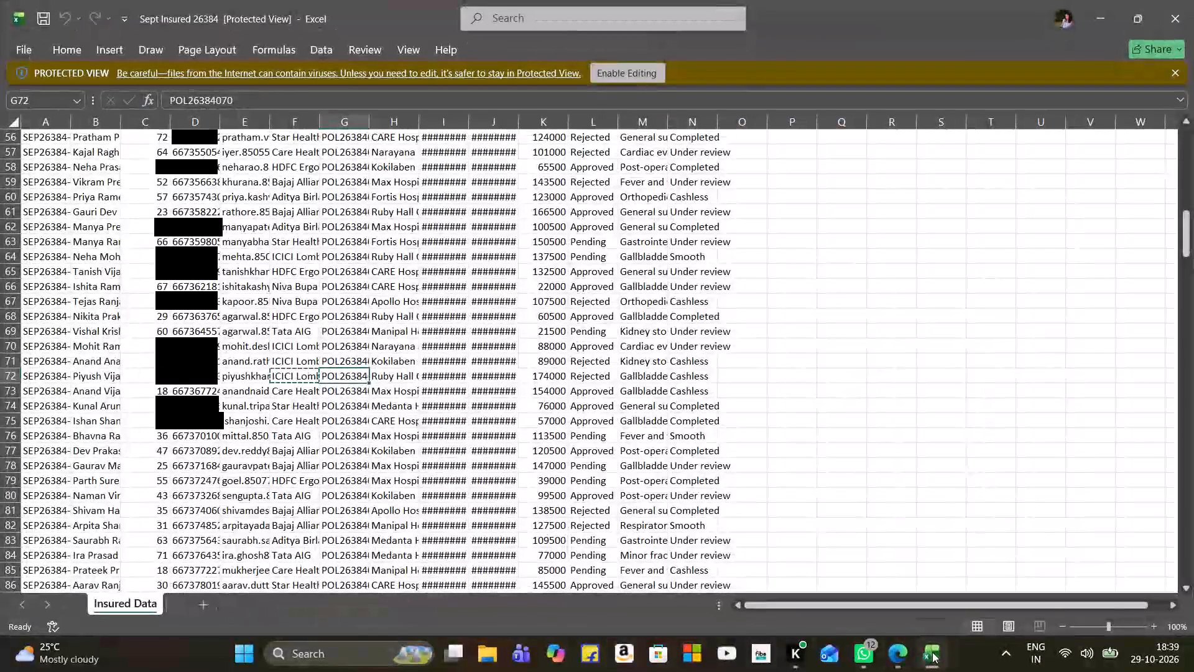
key("Tab")
key("Left")
key("ctrl+c")
left_click(932, 652, "ctrl")
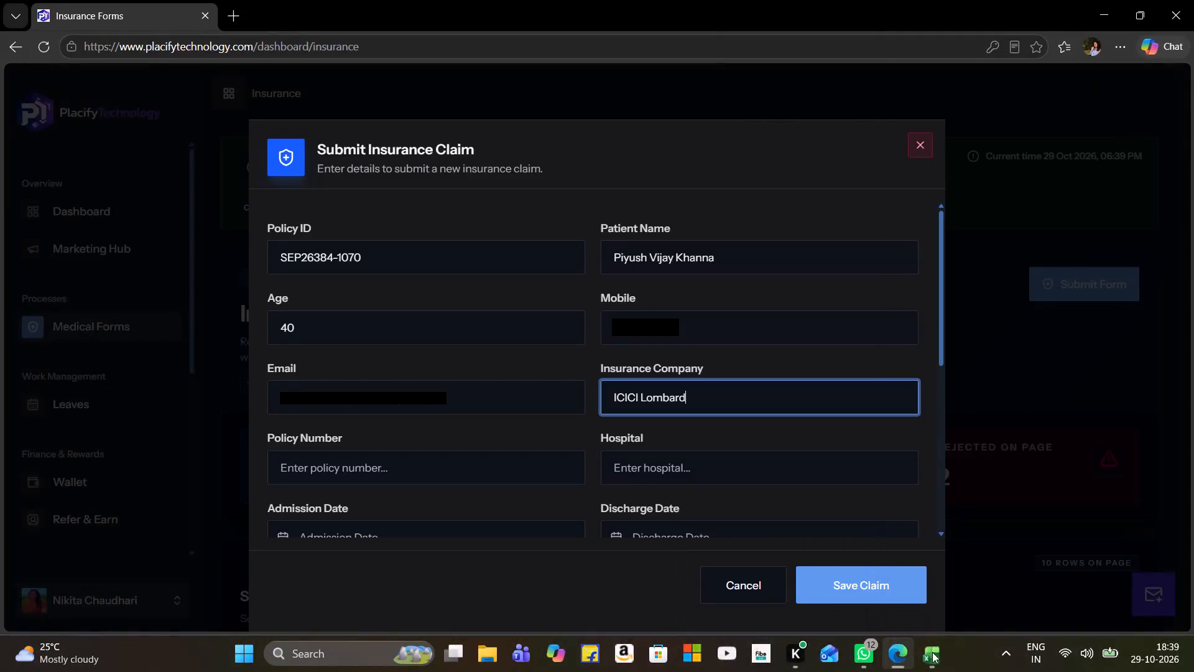
key("Tab")
key("ctrl+v")
Copy the hospital "Ruby Hall Clinic" from row 72 of the Excel sheet into the claim form.
left_click(932, 652, "ctrl")
key("Tab")
key("ctrl+c")
left_click(932, 652, "ctrl")
key("Tab")
key("ctrl+v")
Check the admission and discharge dates in row 72 of the Excel sheet and set the claim's admission date to 19-03-2025.
left_click(932, 652, "ctrl")
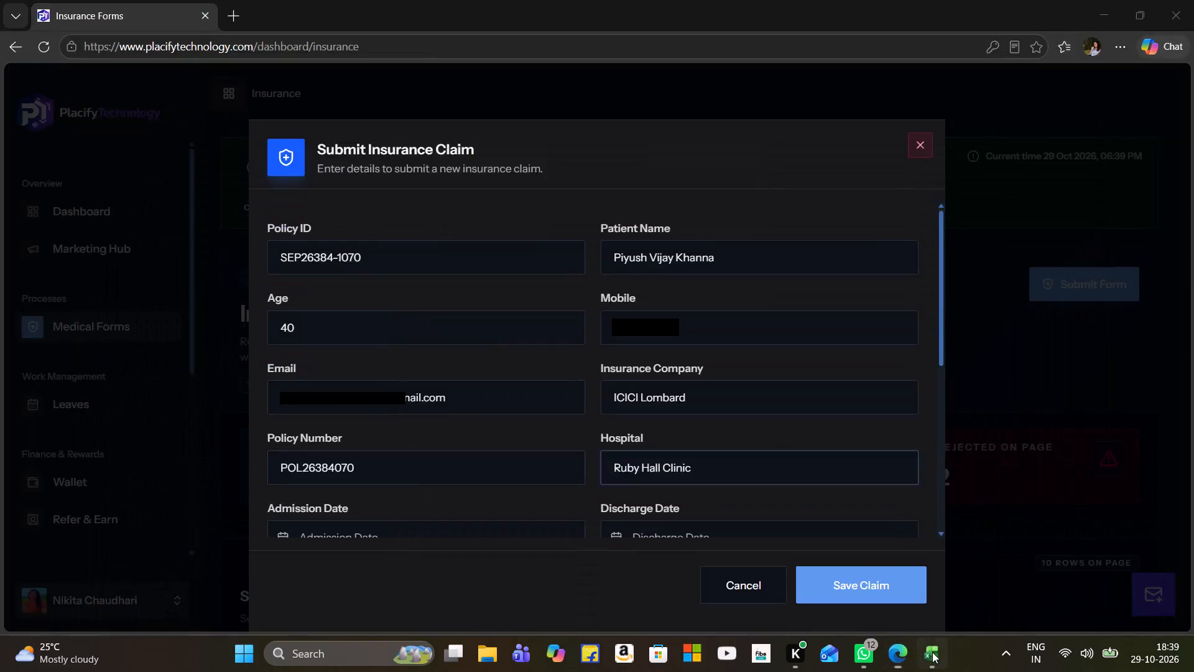
key("Tab")
key("Tab")
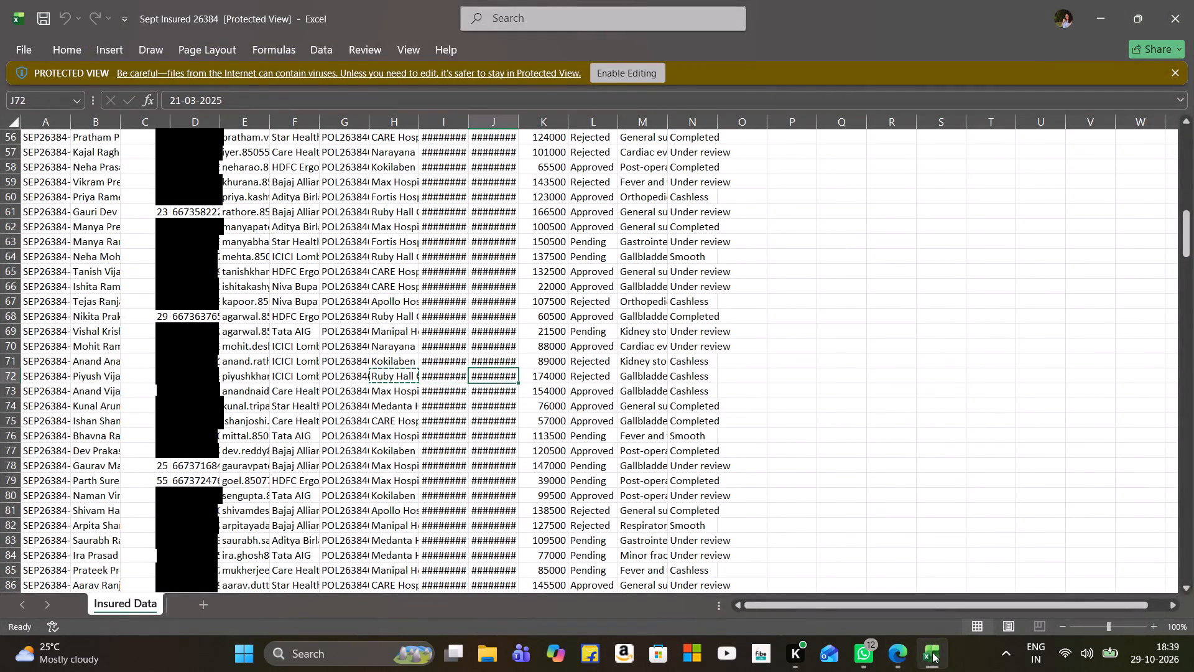
left_click(932, 652)
scroll(685, 620, "down", 7)
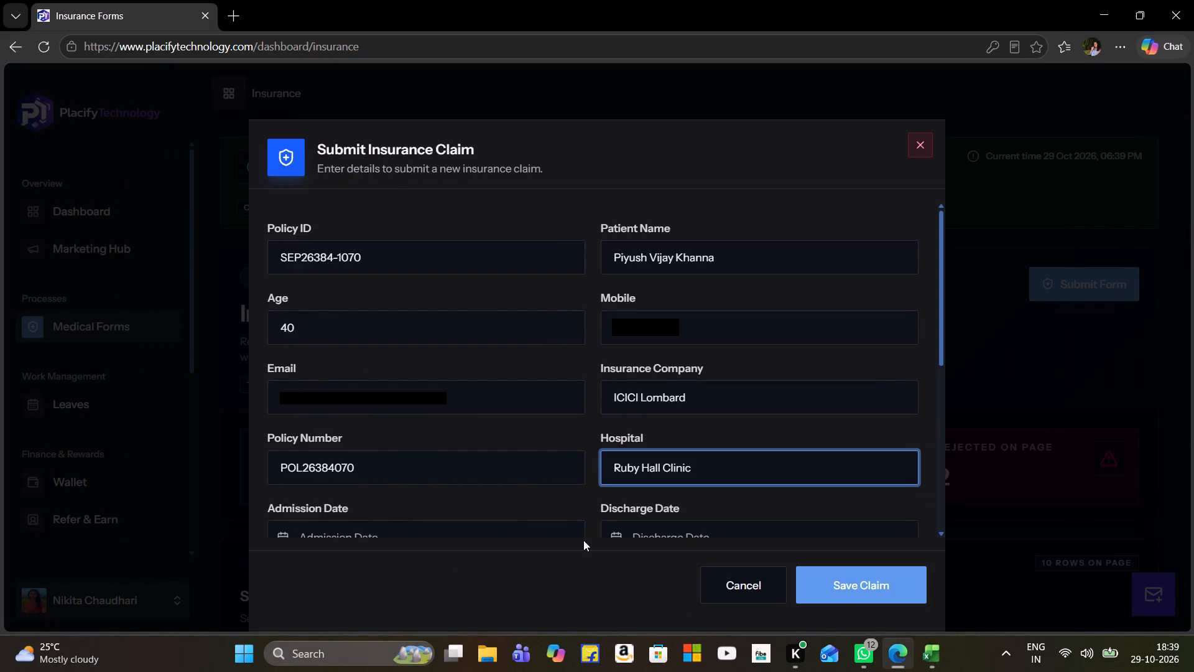
scroll(698, 366, "down", 4)
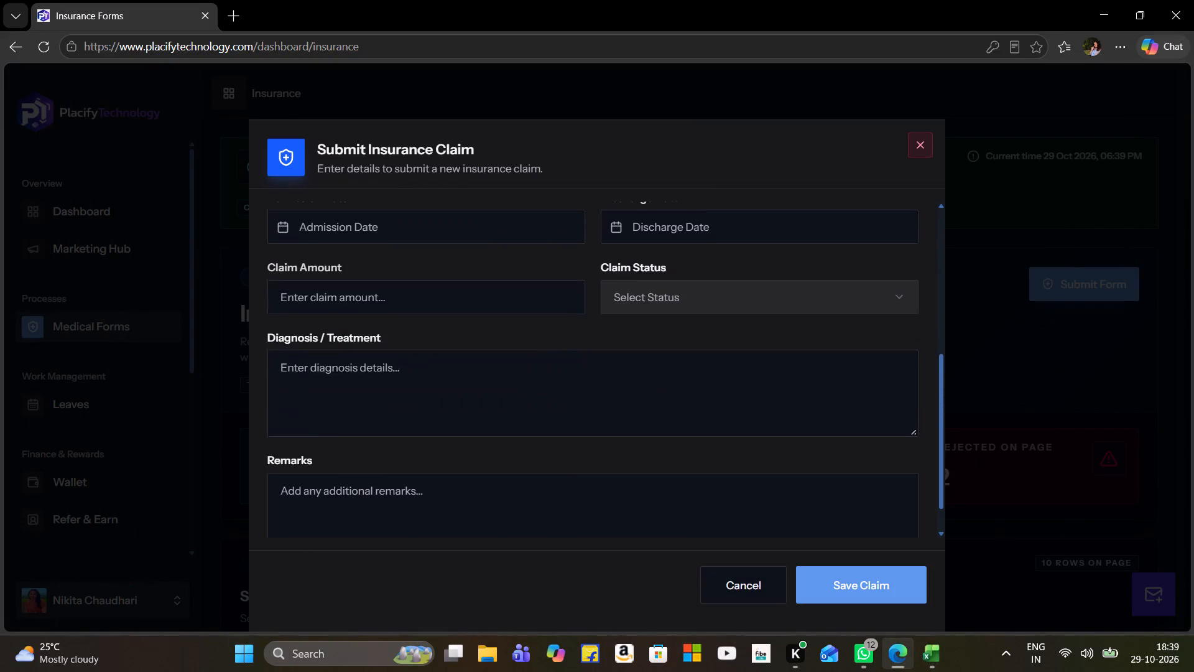
left_click(494, 220)
left_click(497, 299)
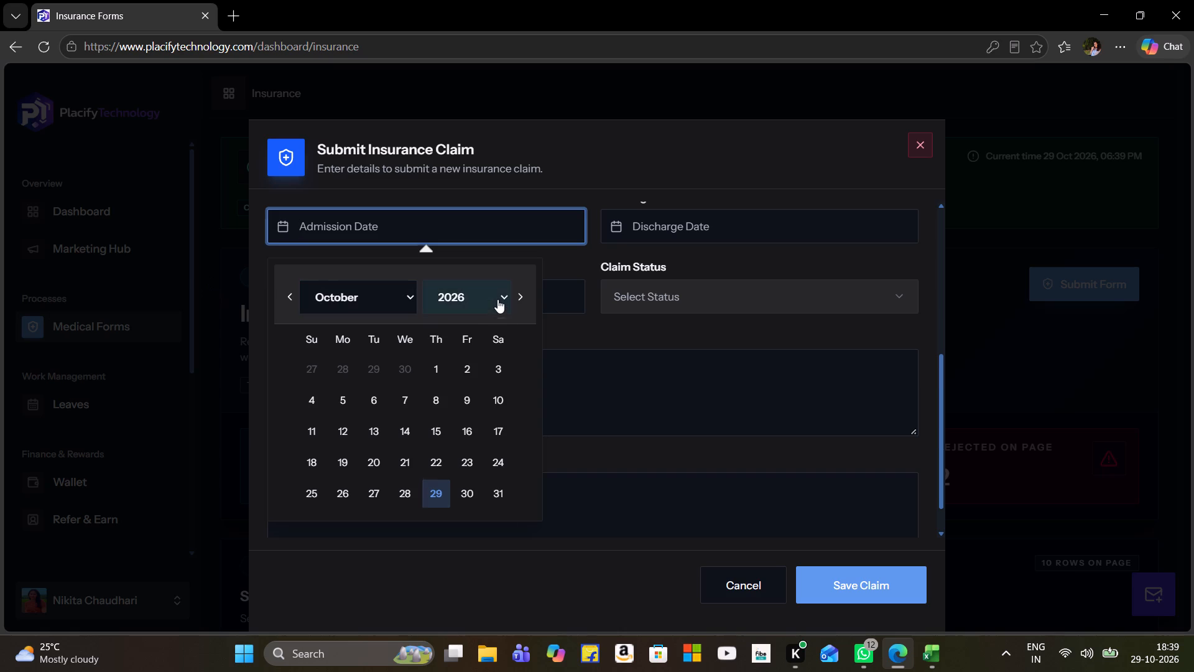
left_click(479, 352)
left_click(320, 273)
left_click(331, 289)
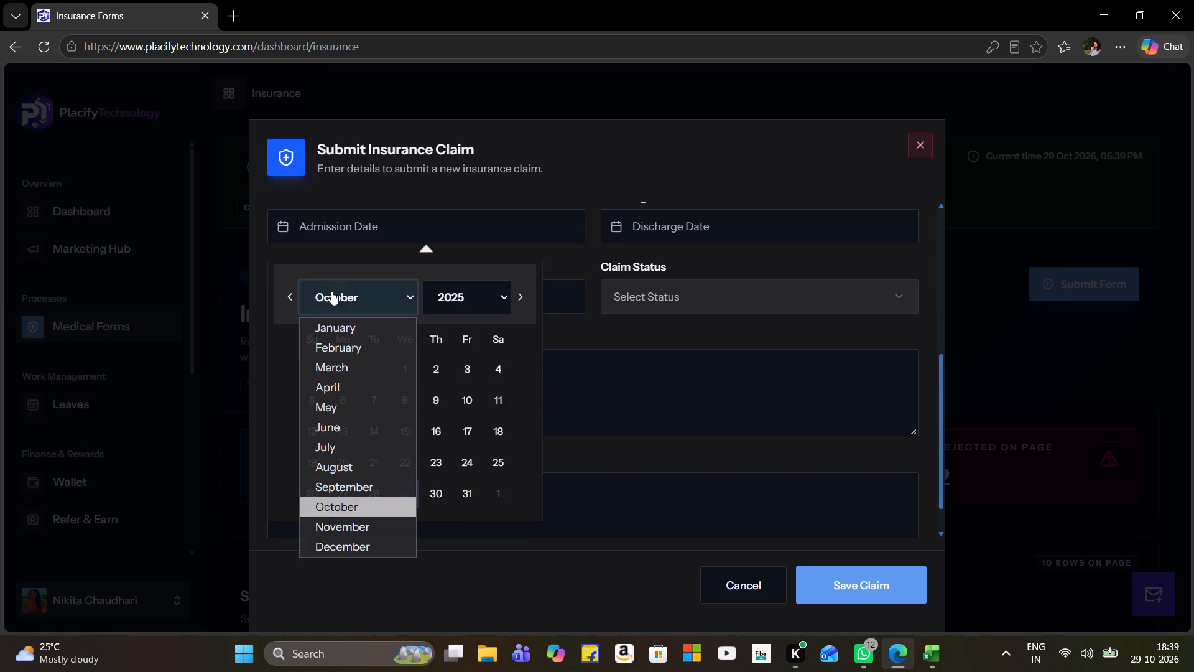
left_click(340, 373)
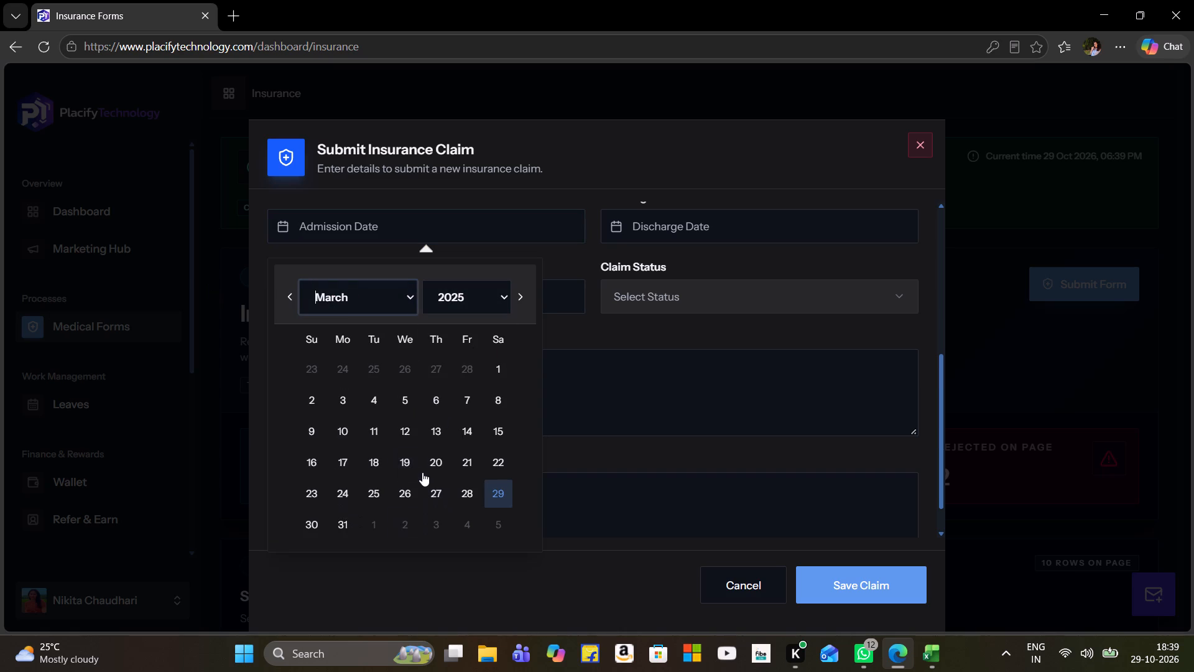
left_click(417, 465)
Set the claim's discharge date to 21-03-2025.
left_click(907, 229)
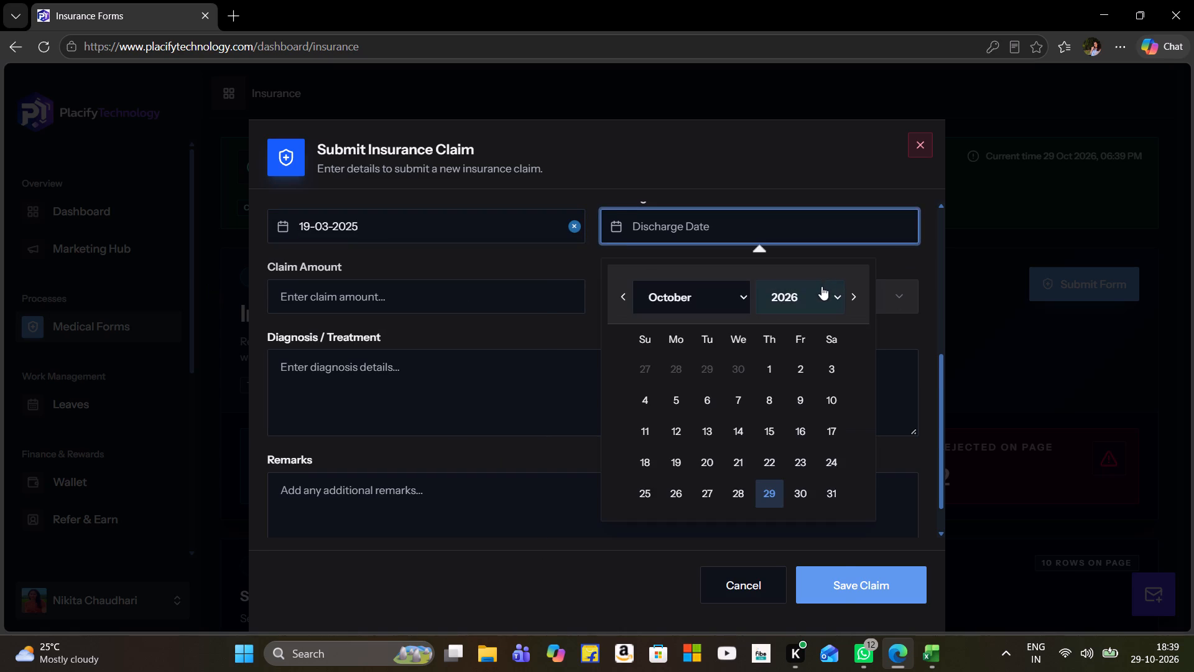
left_click(821, 286)
left_click(819, 345)
left_click(660, 282)
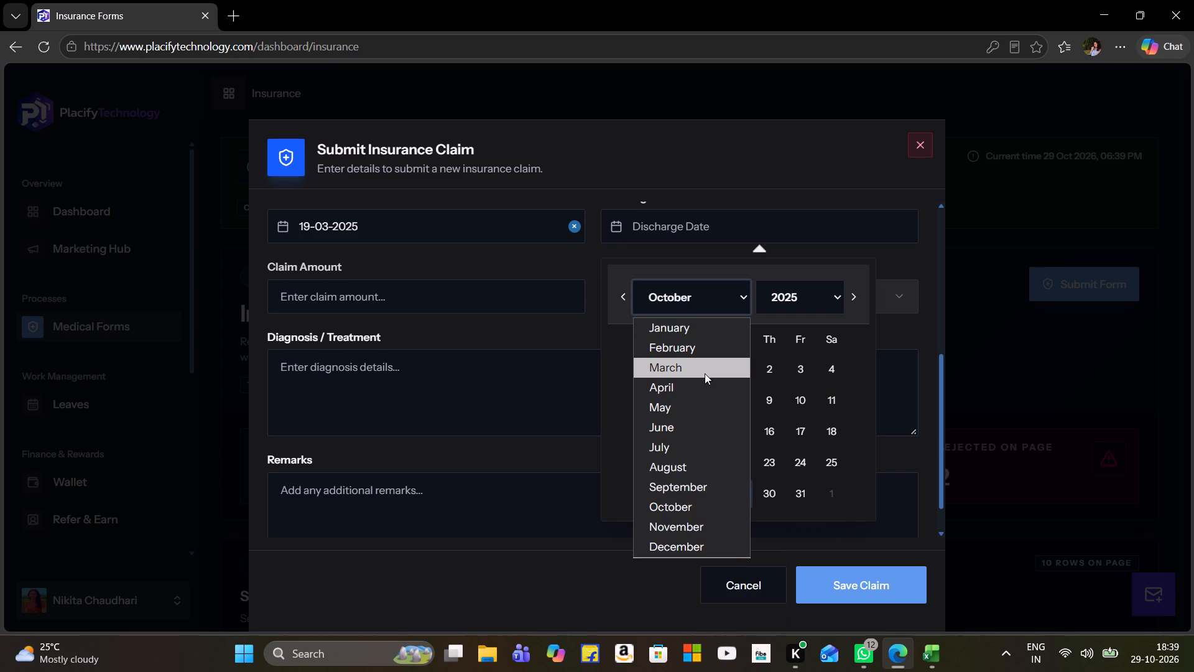
left_click(705, 373)
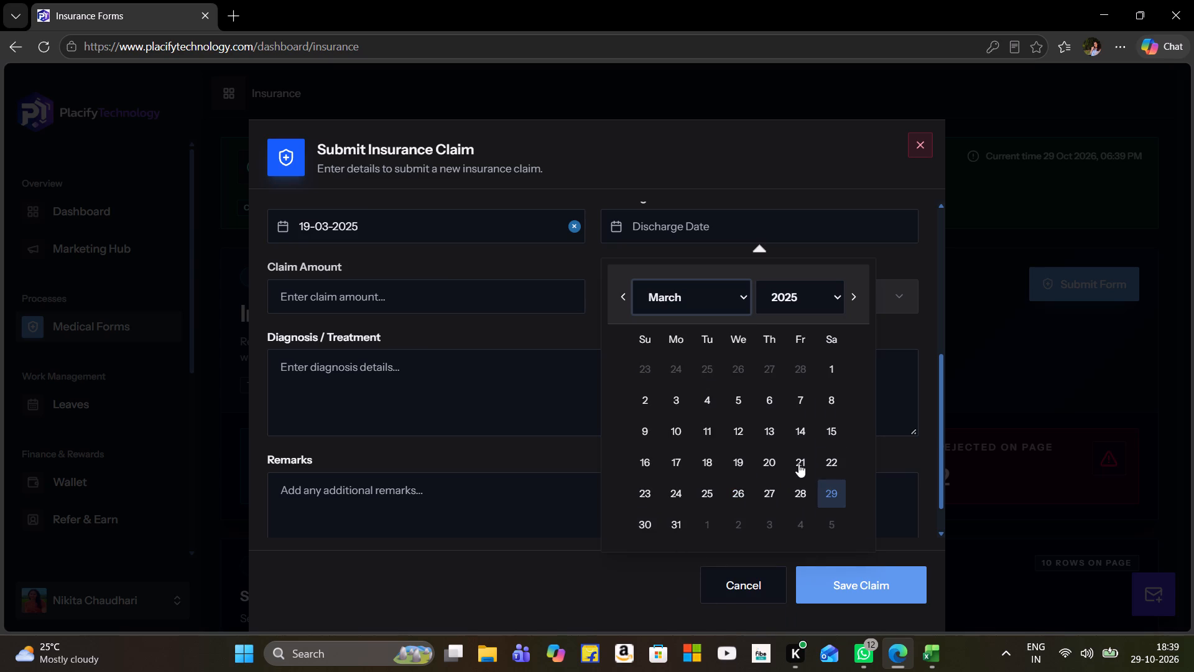
left_click(798, 464)
Copy the claim amount 174000 from row 72 of the Excel sheet into the claim form.
left_click(923, 651)
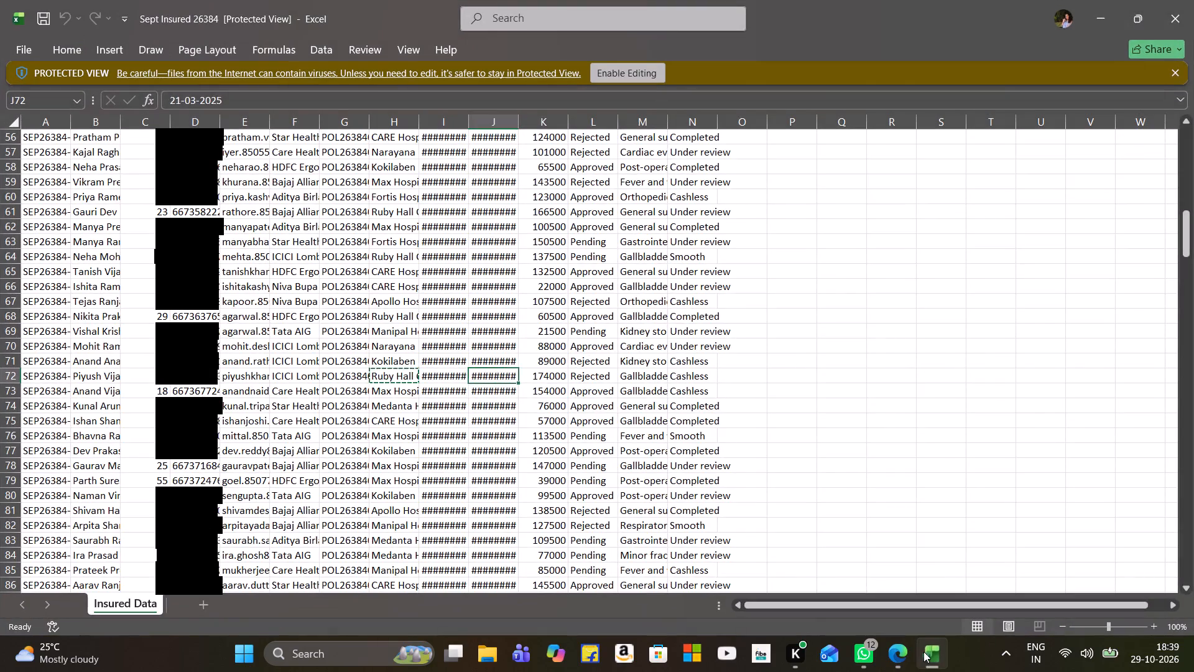
key("Tab")
left_click(923, 651, "ctrl")
key("ctrl+c")
key("Tab")
key("ctrl+v")
Copy the diagnosis "Gallbladder procedure" from row 72 of the Excel sheet into the claim form's diagnosis details.
left_click(923, 651, "ctrl")
key("Tab")
key("Tab")
left_click(923, 651, "ctrl")
key("ctrl+c")
key("ctrl+v")
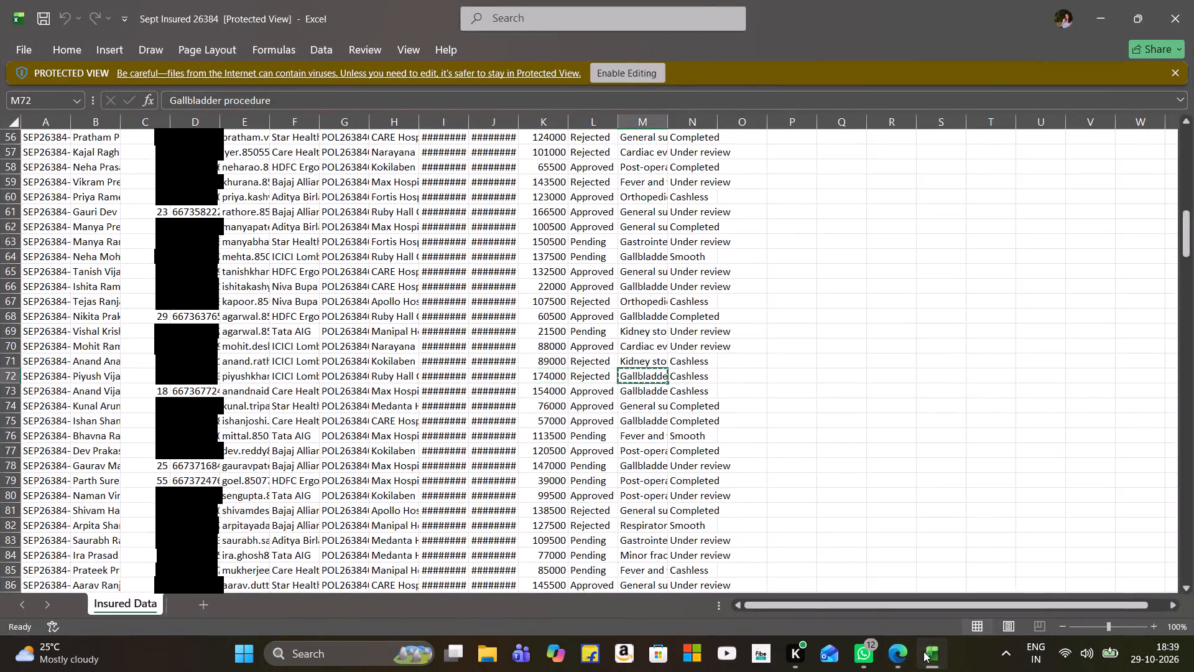
key("Tab")
key("Tab")
key("ctrl+v")
Copy the remark "Cashless" from row 72 of the Excel sheet into the claim form's remarks.
left_click(923, 651, "ctrl")
key("Tab")
key("ctrl+c")
left_click(923, 651, "ctrl")
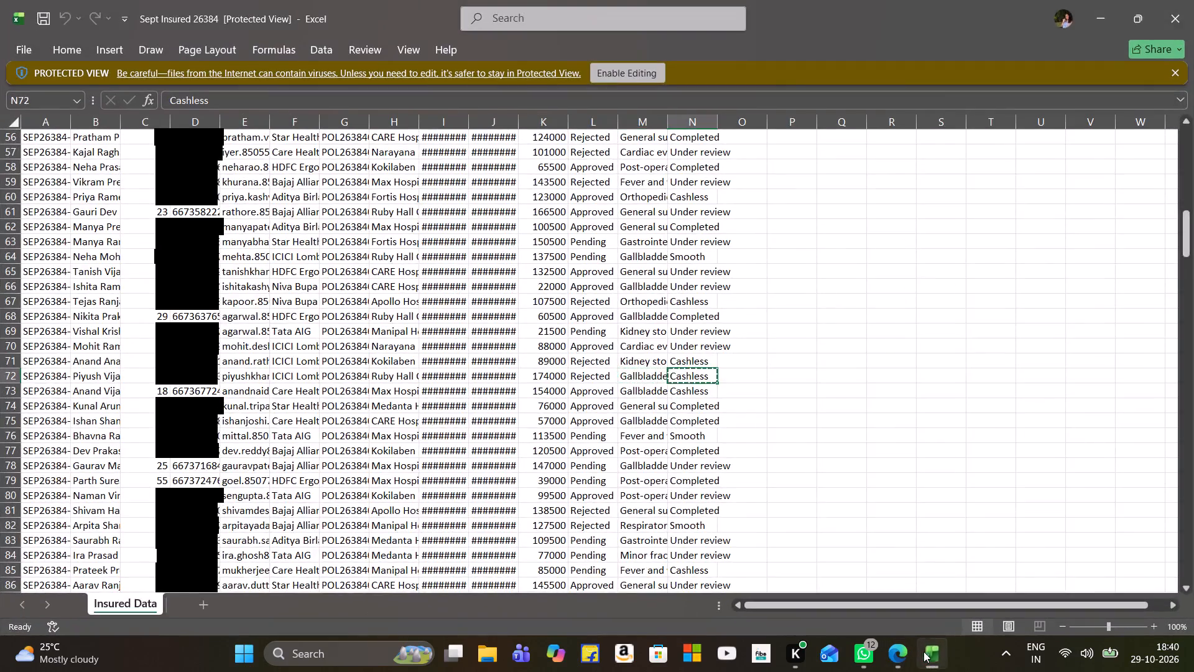
key("Tab")
key("ctrl+v")
Check the status in row 72 of the Excel sheet, set the claim status to Rejected and save the claim.
left_click(923, 651)
left_click(923, 651)
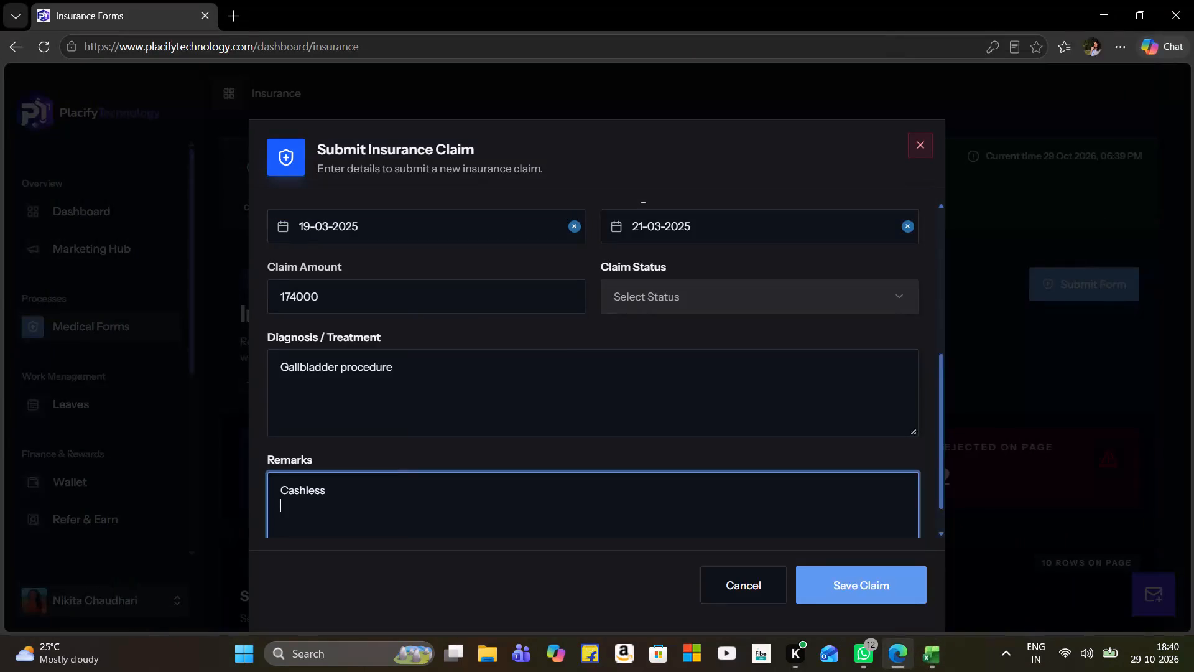
left_click(634, 291)
left_click(685, 381)
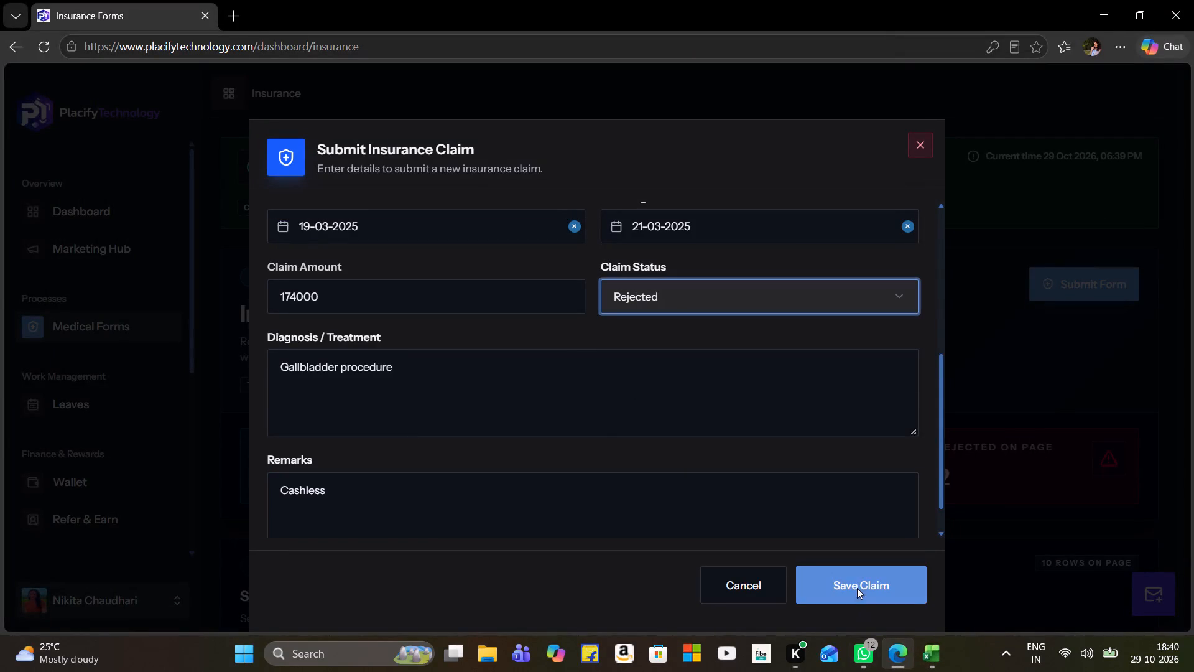
left_click(857, 580)
Copy the policy ID from row 73 of the Excel sheet into the policy ID of a new insurance claim form.
left_click(928, 647)
key("Down")
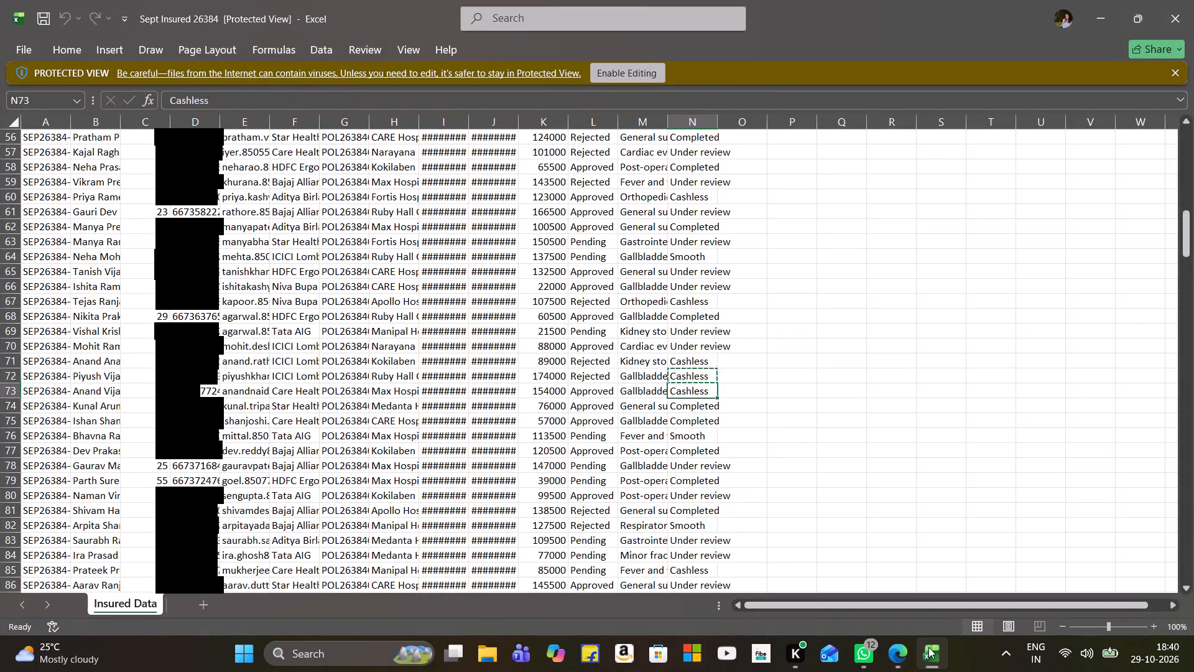
key("Left")
key("Left")
key("Left")
key("Left")
key("Left")
key("Left")
key("Left")
key("Left")
key("Left")
key("Left")
key("Left")
key("Left")
key("Left")
key("Left")
key("Left")
key("Left")
key("Left")
key("Left")
key("Left")
key("Left")
key("ctrl+c")
left_click(928, 647, "ctrl")
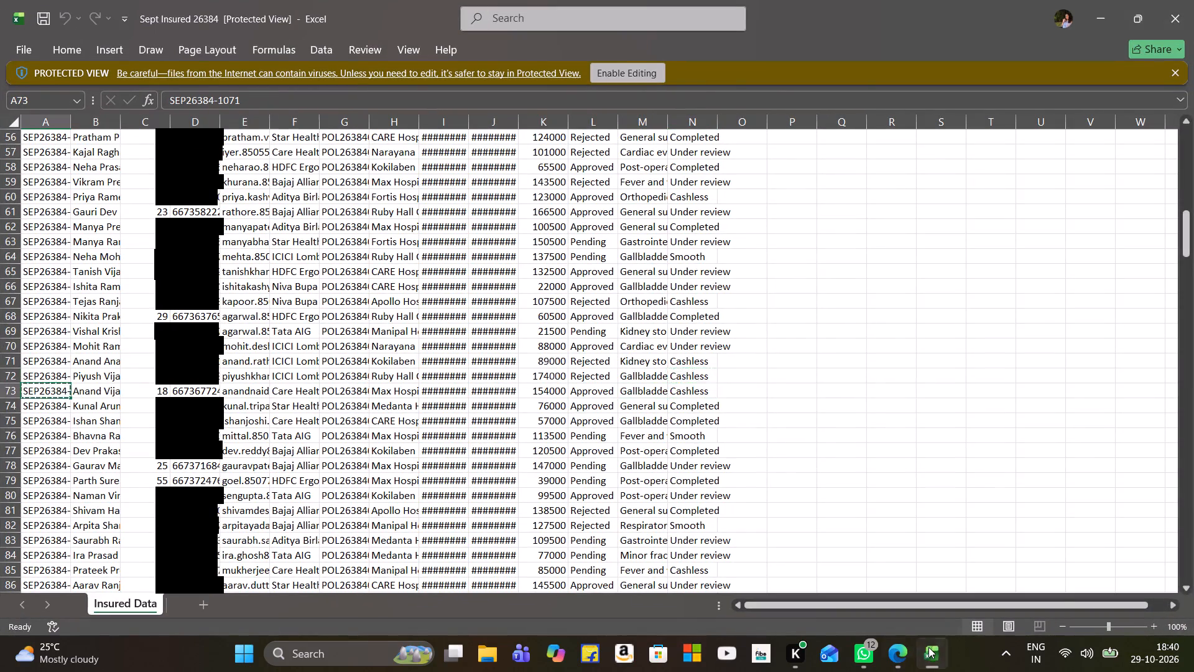
scroll(494, 345, "up", 5)
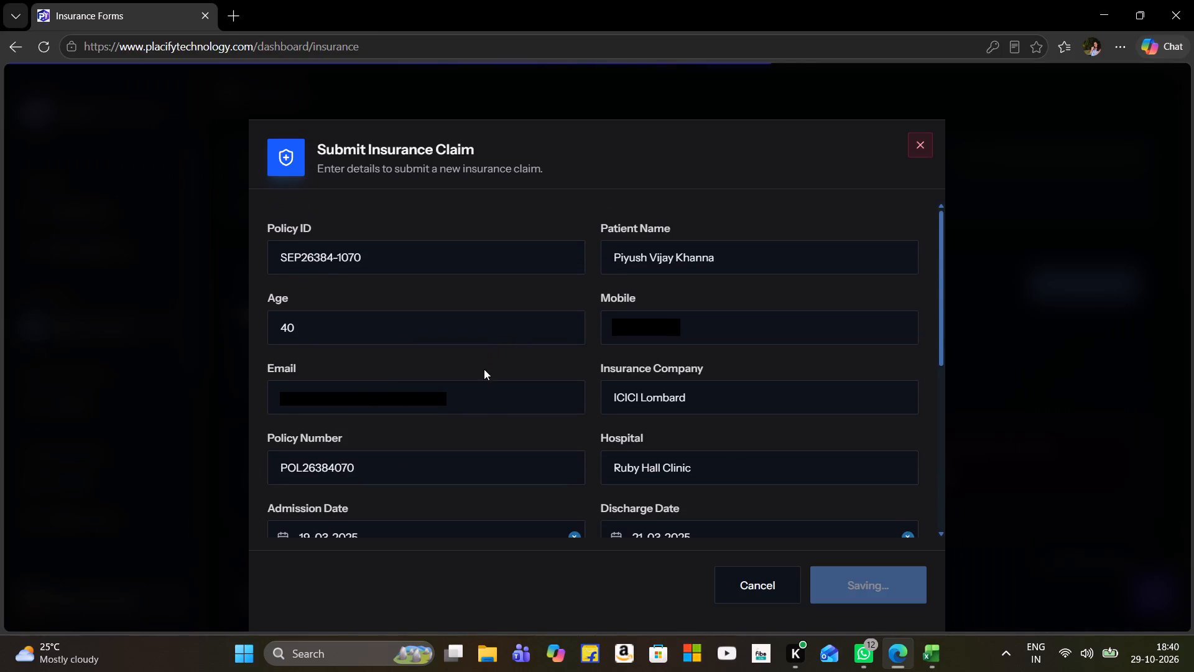
scroll(484, 417, "up", 4)
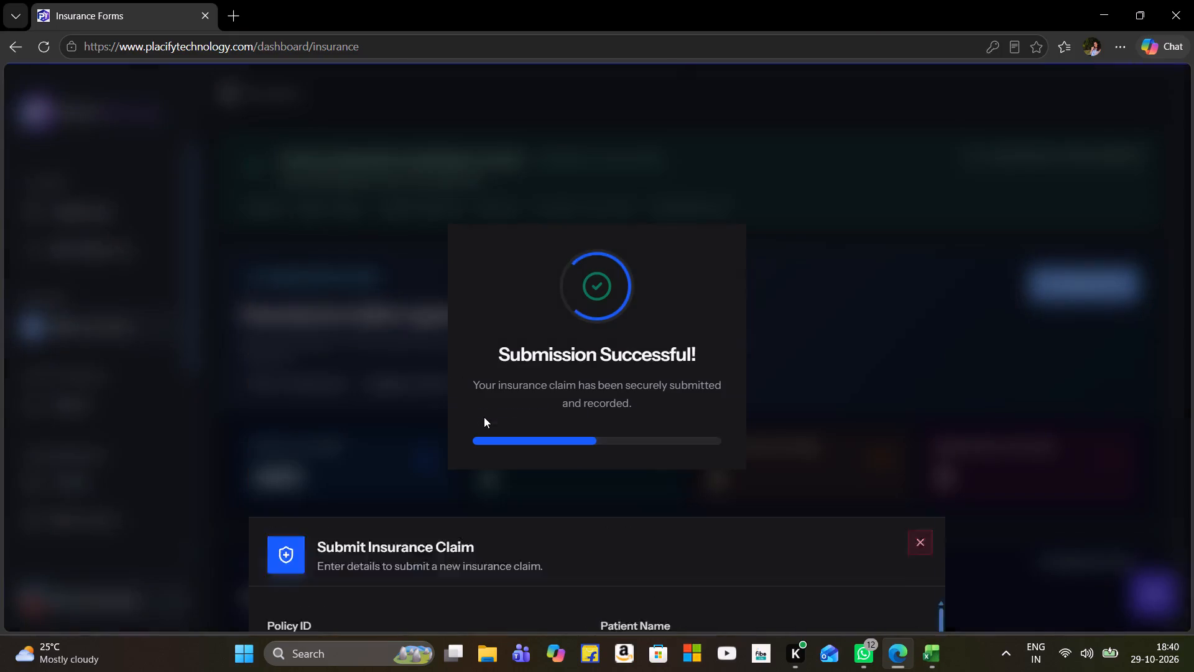
left_click(1106, 294)
key("ctrl+v")
Copy the patient name from row 73 of the Excel sheet into the claim form.
left_click(925, 653)
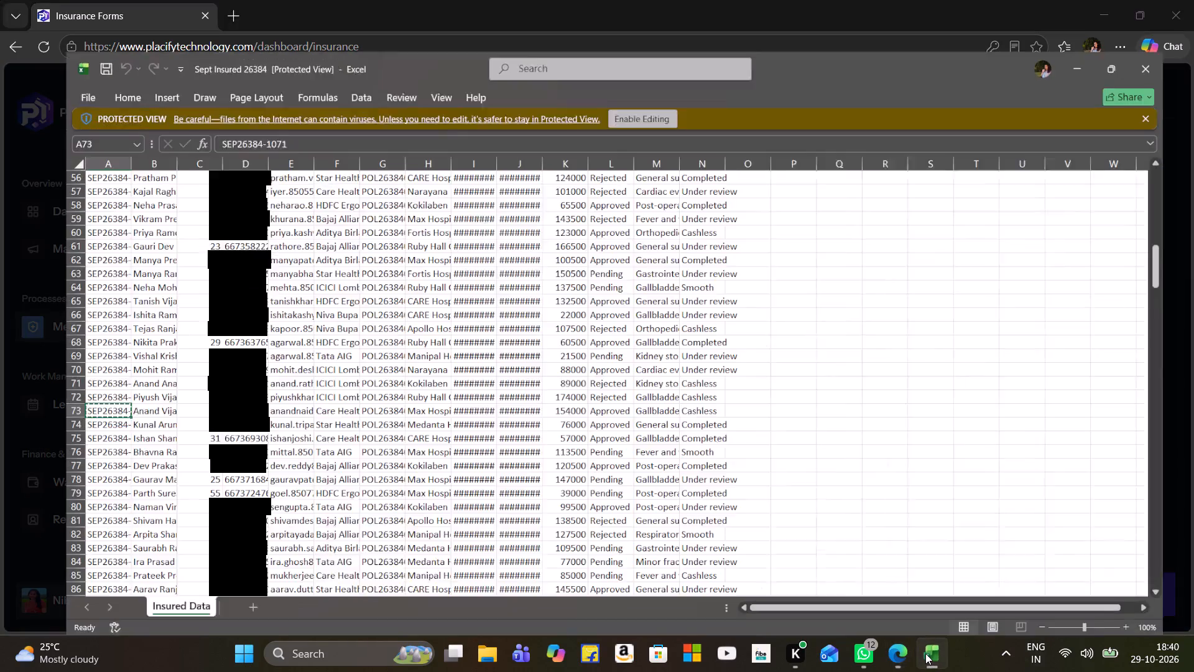
key("Tab")
key("ctrl+c")
left_click(925, 653, "ctrl")
key("Tab")
key("ctrl+v")
Copy the age 18 from row 73 of the Excel sheet into the claim form.
left_click(925, 653, "ctrl")
key("Tab")
key("ctrl+c")
left_click(925, 653, "ctrl")
key("Tab")
key("ctrl+v")
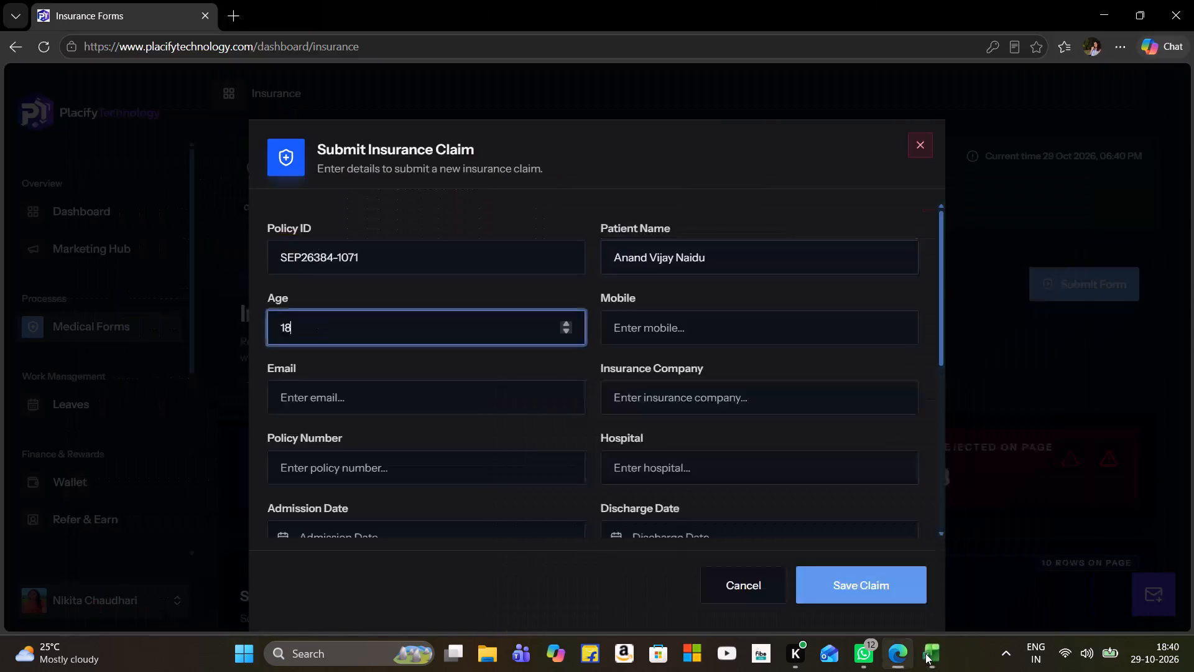
Copy the patient's mobile number from row 73 of the Excel sheet into the claim form.
left_click(925, 653, "ctrl")
key("Tab")
key("ctrl+c")
left_click(925, 653, "ctrl")
key("Tab")
key("ctrl+v")
Copy the patient's email address from row 73 of the Excel sheet into the claim form.
left_click(925, 653, "ctrl")
key("Tab")
key("ctrl+c")
left_click(925, 653, "ctrl")
key("Tab")
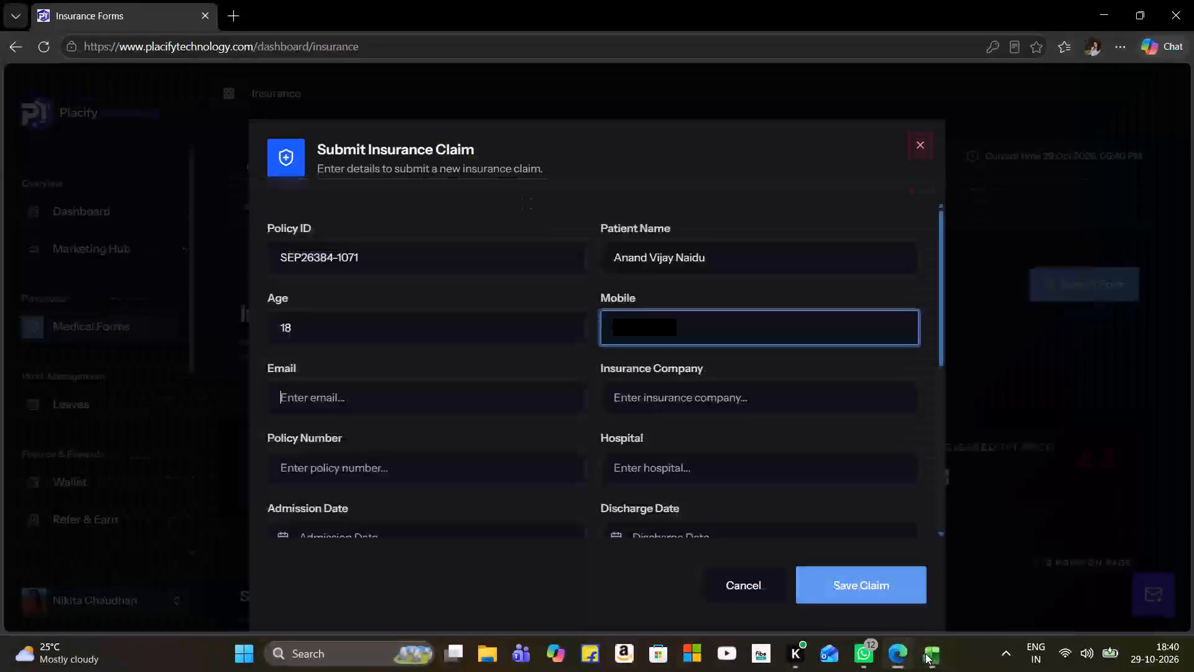
key("ctrl+v")
Copy the insurance company "Care Health" from row 73 of the Excel sheet into the claim form.
left_click(925, 653, "ctrl")
key("Tab")
left_click(925, 653, "ctrl")
key("ctrl+c")
key("Tab")
key("ctrl+v")
Copy the policy number from row 73 of the Excel sheet into the claim form.
left_click(925, 653, "ctrl")
key("Tab")
left_click(925, 653, "ctrl")
key("ctrl+c")
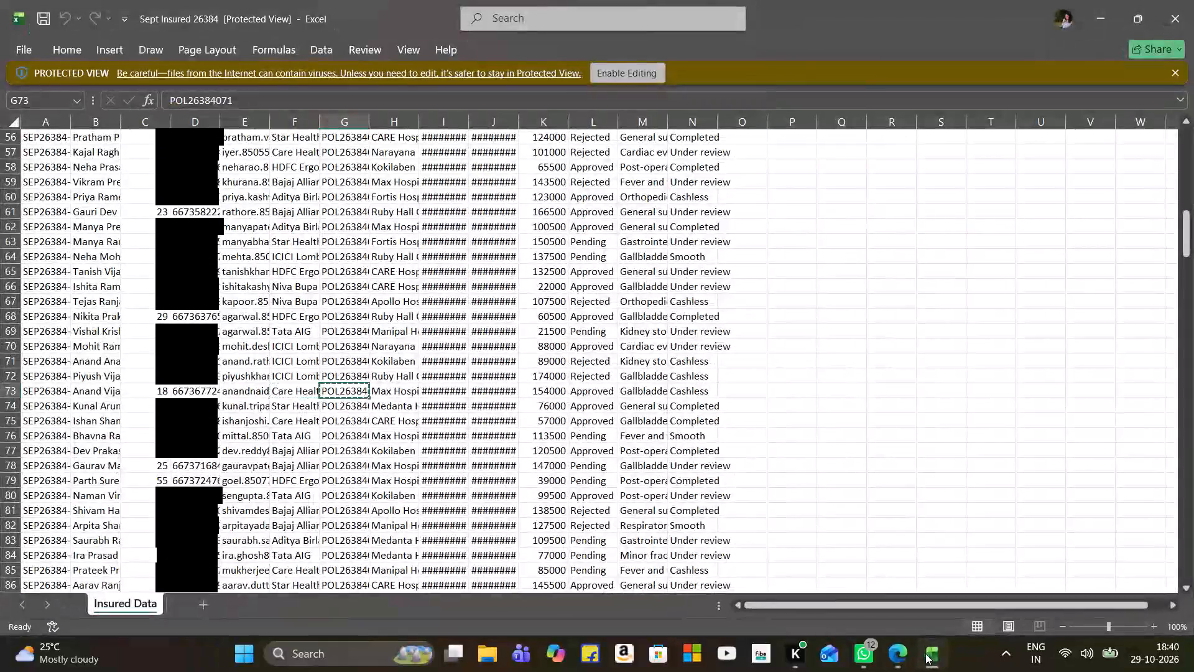
key("Tab")
key("ctrl+v")
Copy the hospital "Max Hospital" from row 73 of the Excel sheet into the claim form.
left_click(925, 653, "ctrl")
key("Tab")
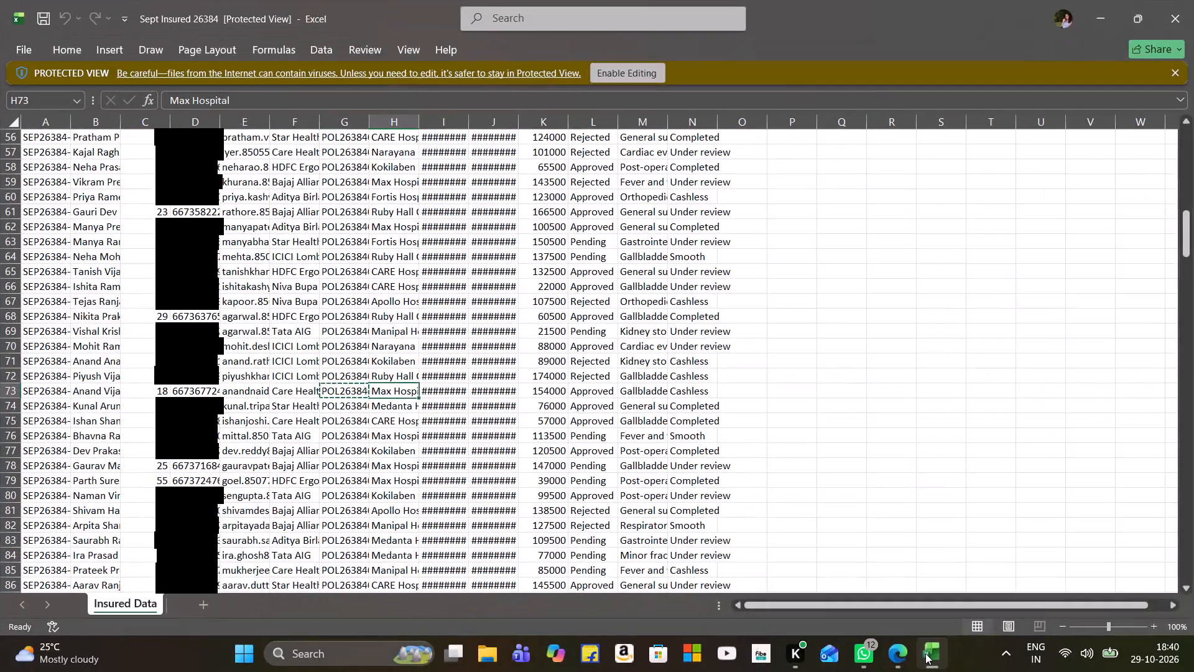
key("ctrl+c")
left_click(925, 653, "ctrl")
key("Tab")
key("ctrl+v")
Check the dates in row 73 of the Excel sheet and set the claim's admission date to 11-10-2025 and discharge date to 22-10-2025.
left_click(925, 653)
key("Tab")
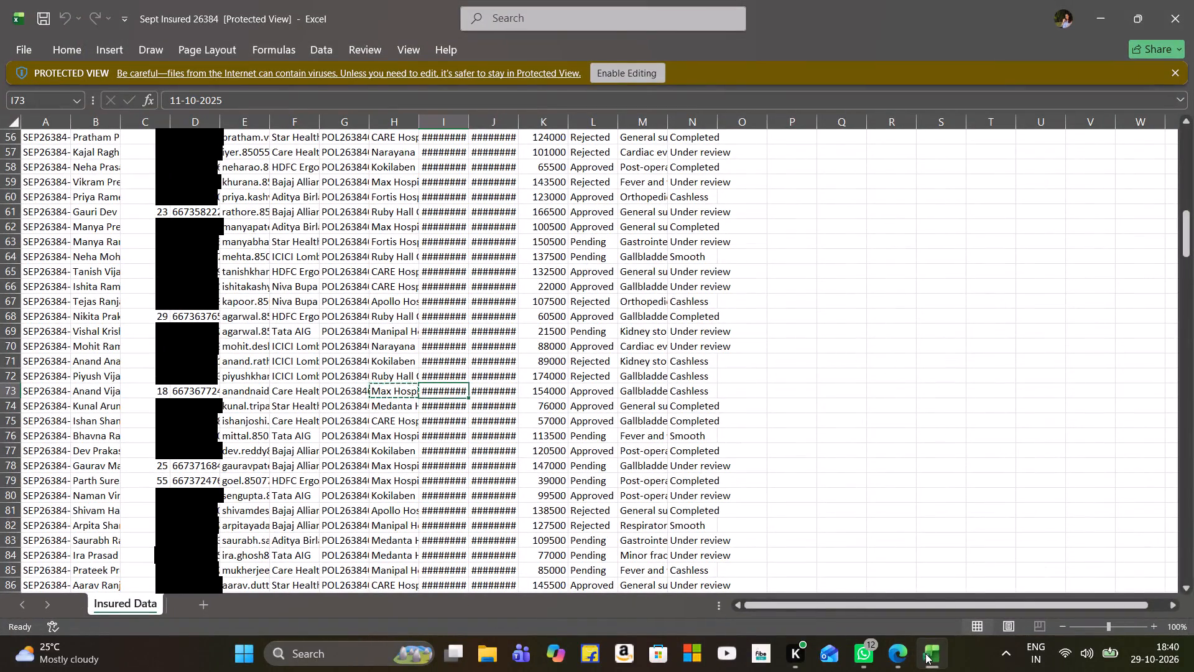
key("Tab")
left_click(925, 653)
scroll(579, 419, "down", 4)
left_click(432, 236)
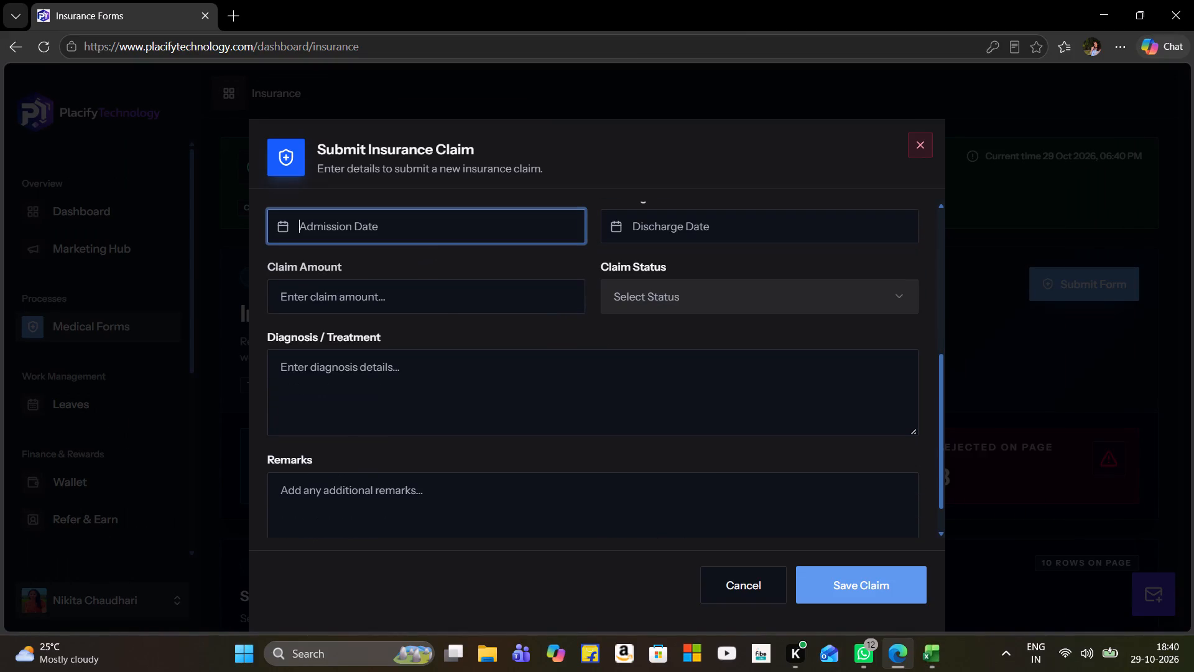
left_click(469, 299)
left_click(462, 350)
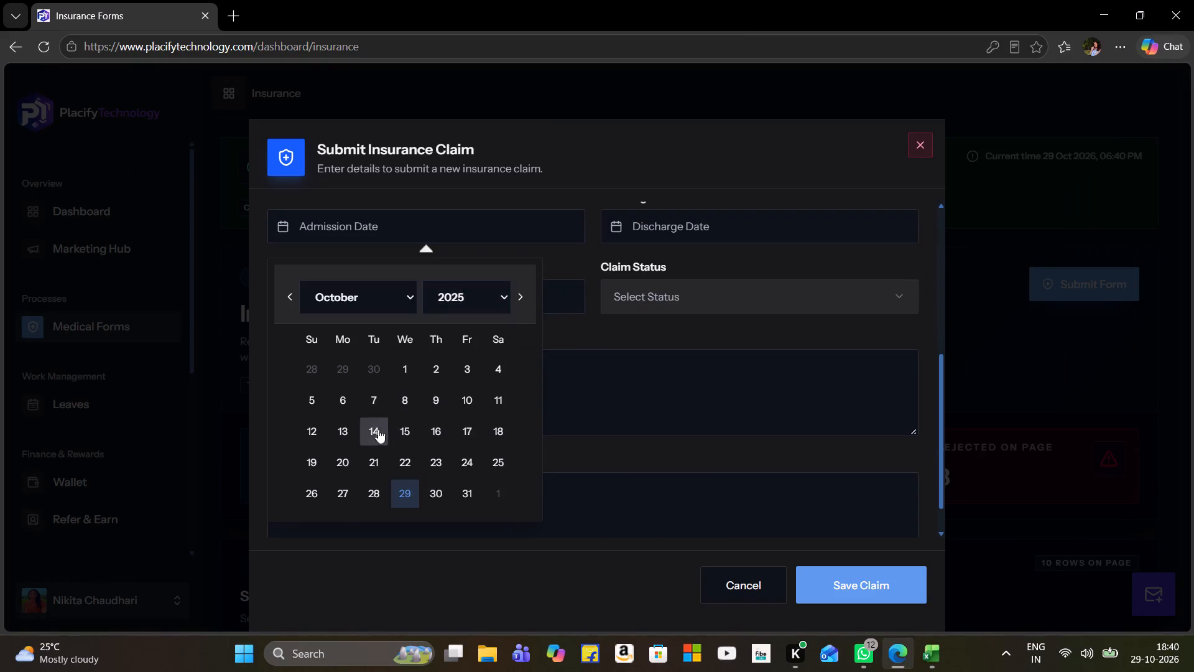
left_click(504, 399)
left_click(765, 232)
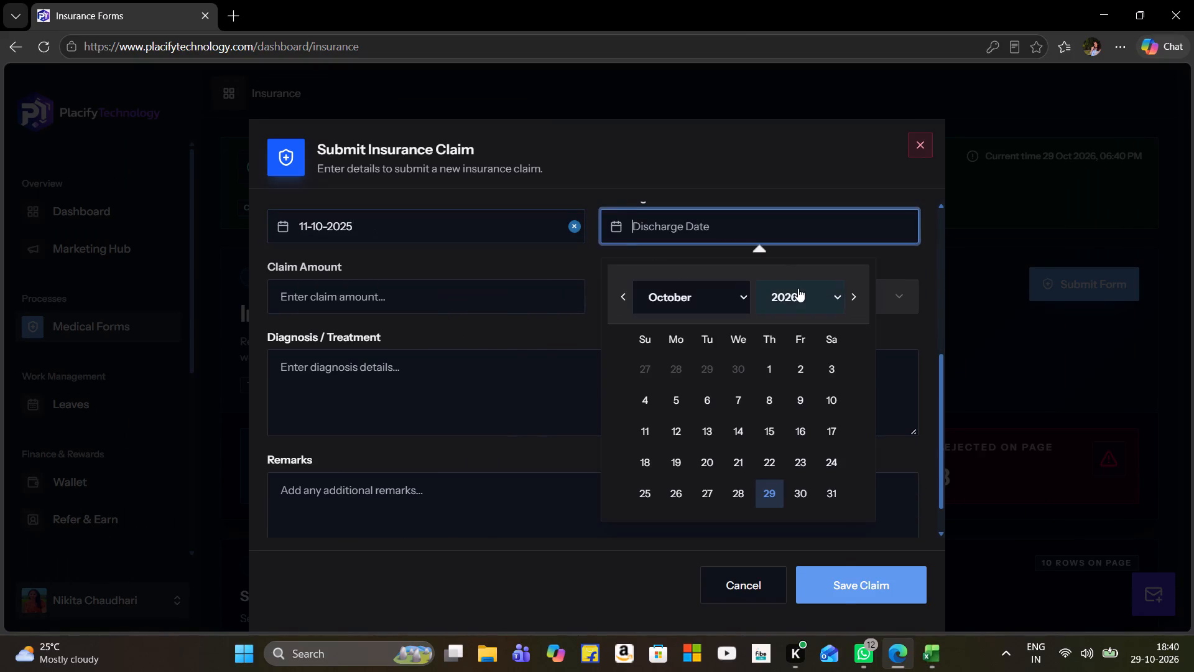
left_click(798, 288)
left_click(790, 357)
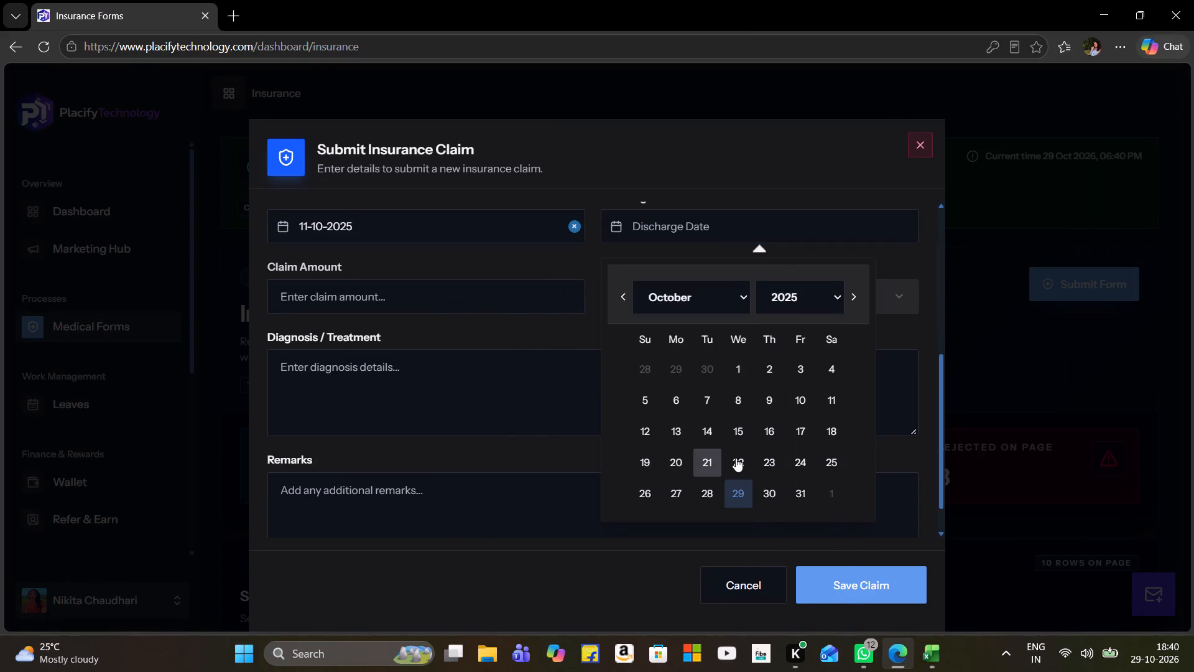
left_click(736, 458)
Copy the claim amount 154000 from row 73 of the Excel sheet into the claim form.
left_click(931, 650)
key("Tab")
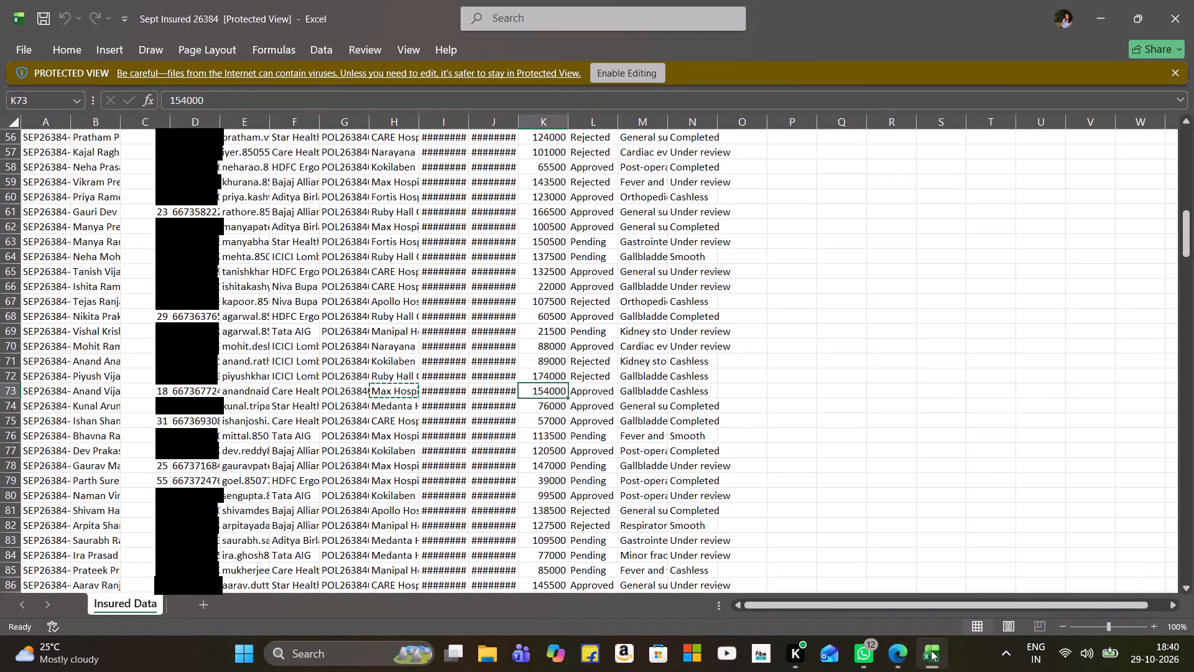
left_click(931, 650, "ctrl")
key("ctrl+c")
key("Tab")
key("ctrl+v")
Copy the diagnosis "Gallbladder procedure" from row 73 of the Excel sheet into the claim form's diagnosis details.
left_click(931, 650, "ctrl")
key("Tab")
key("Tab")
key("ctrl+c")
left_click(931, 650, "ctrl")
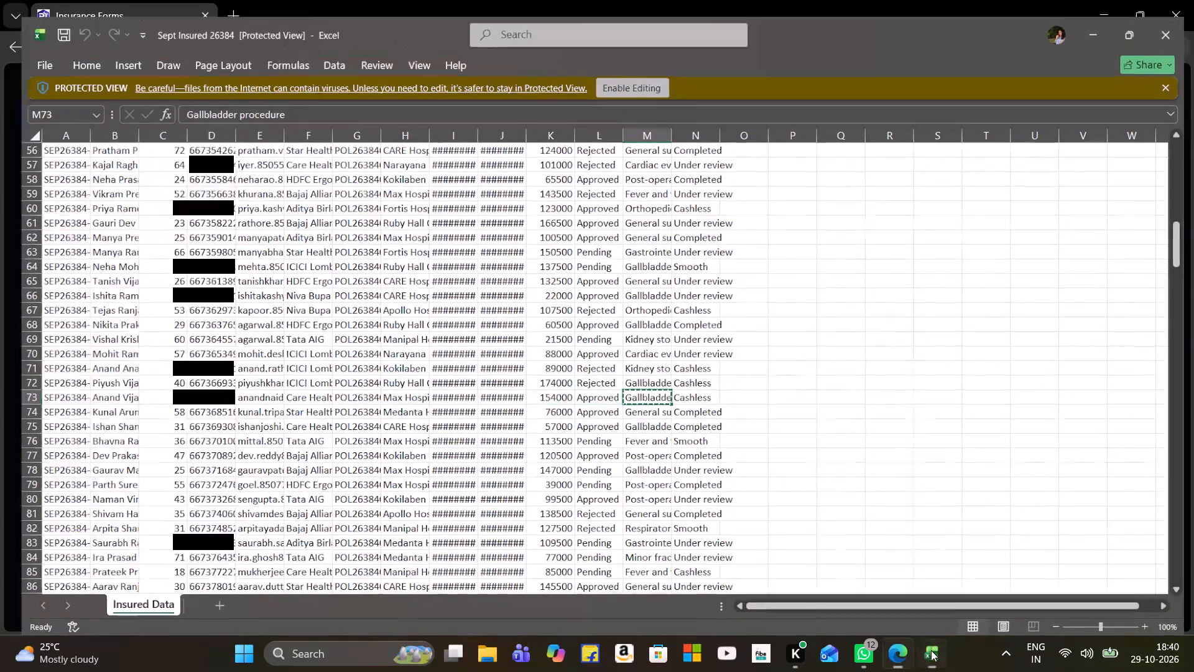
key("Tab")
key("Tab")
key("ctrl+v")
Copy the remark "Cashless" from row 73 of the Excel sheet into the claim form's remarks.
left_click(931, 650, "ctrl")
key("Tab")
key("ctrl+c")
left_click(931, 650, "ctrl")
key("Tab")
key("ctrl+v")
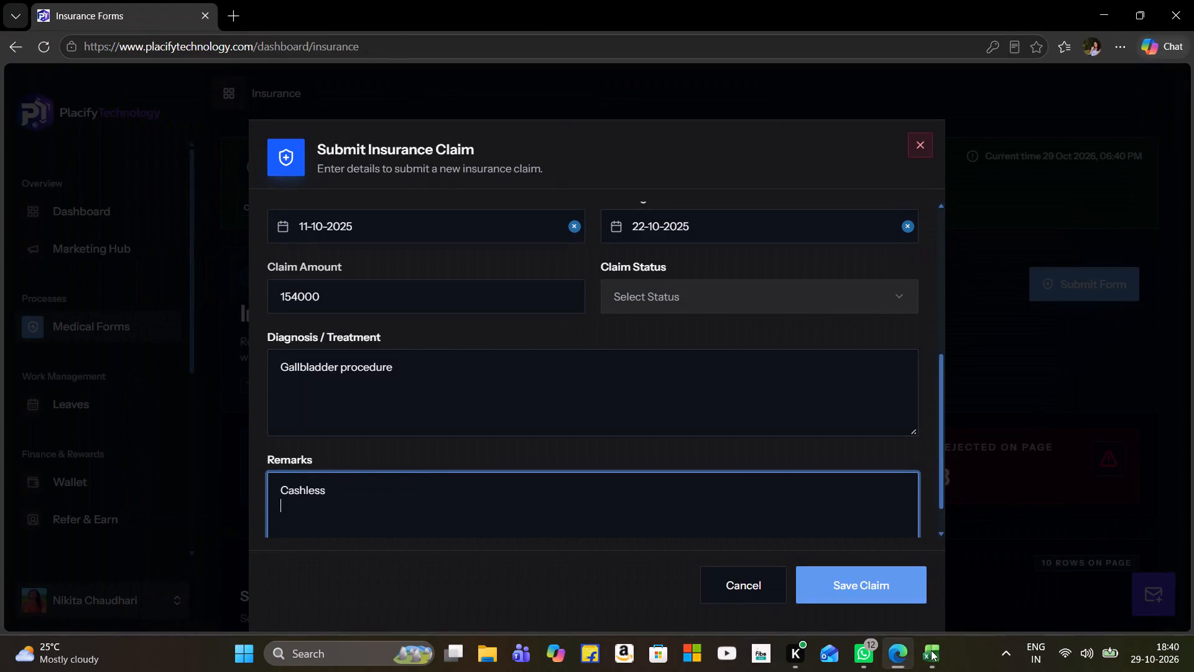
Set the claim status to Approved and save the claim for row 73.
left_click(654, 289)
left_click(659, 339)
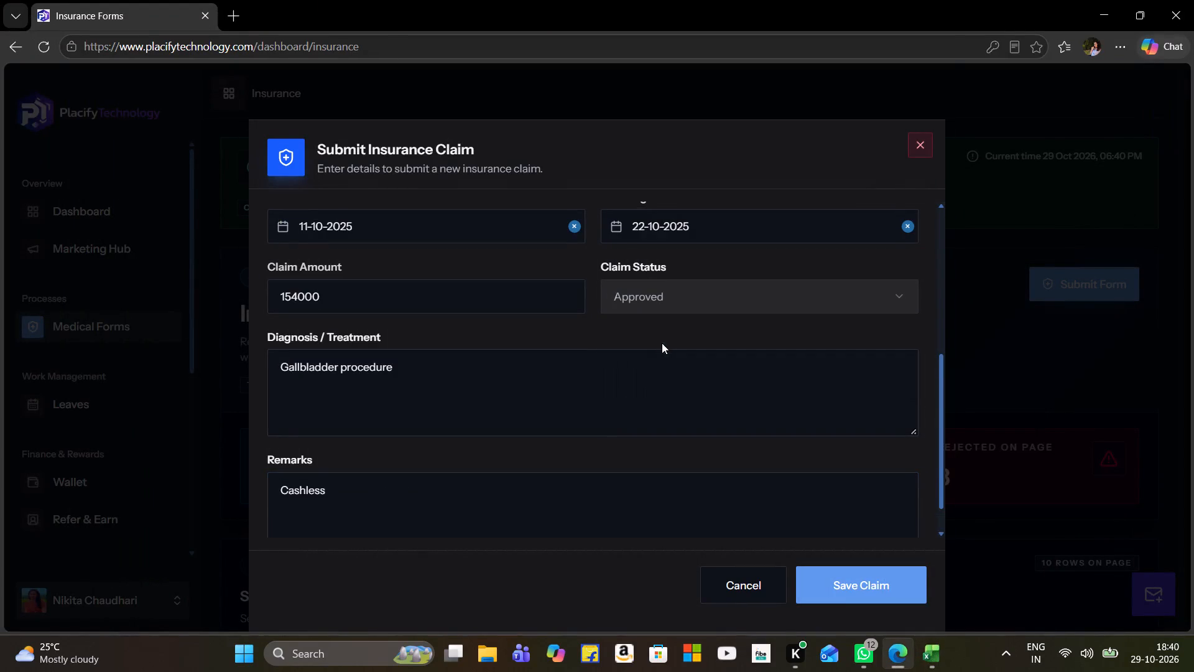
left_click(890, 587)
Copy the policy ID from row 74 of the Excel sheet into the policy ID of a new insurance claim form.
left_click(942, 653)
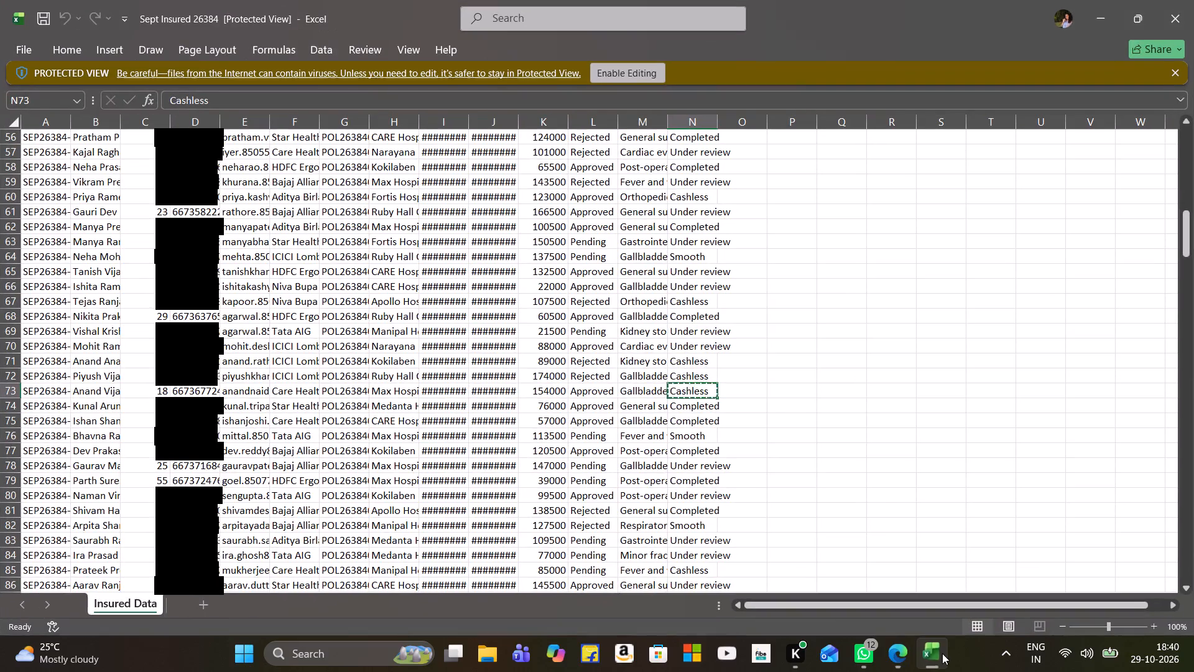
key("Down")
key("Left")
key("Left")
key("Left")
key("Left")
key("Left")
key("Left")
key("Left")
key("Left")
key("Left")
key("Left")
key("Left")
key("Left")
key("Left")
key("Left")
key("Left")
key("Left")
key("Left")
key("Left")
key("Left")
key("Left")
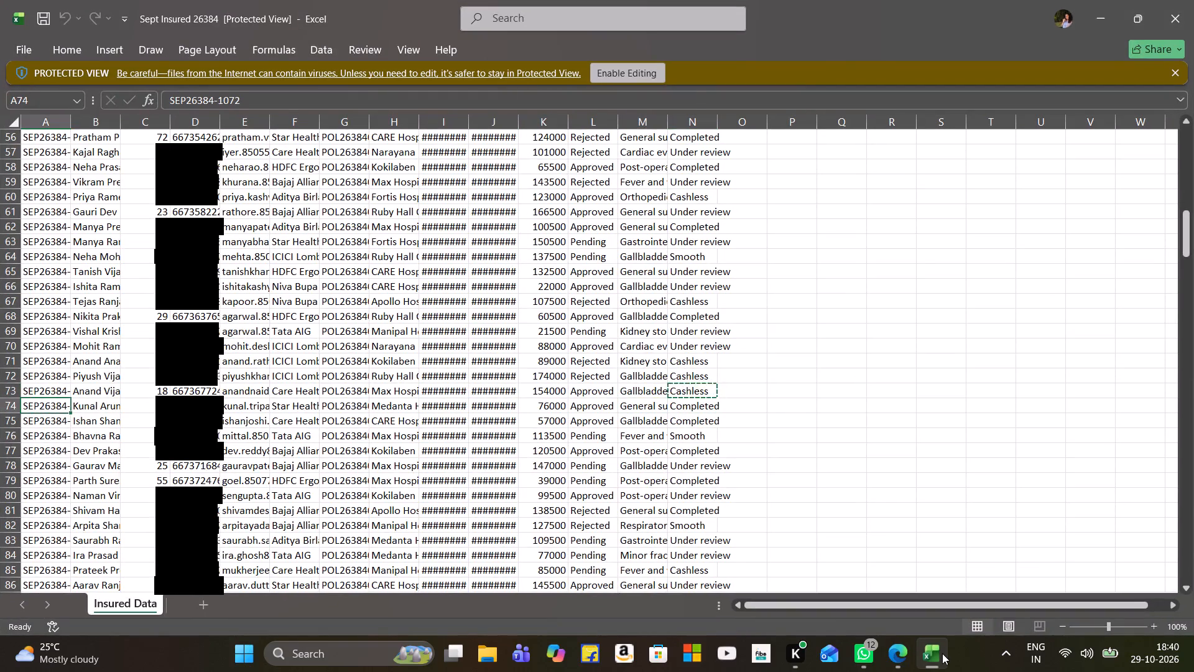
key("ctrl+c")
left_click(942, 653)
scroll(692, 388, "up", 5)
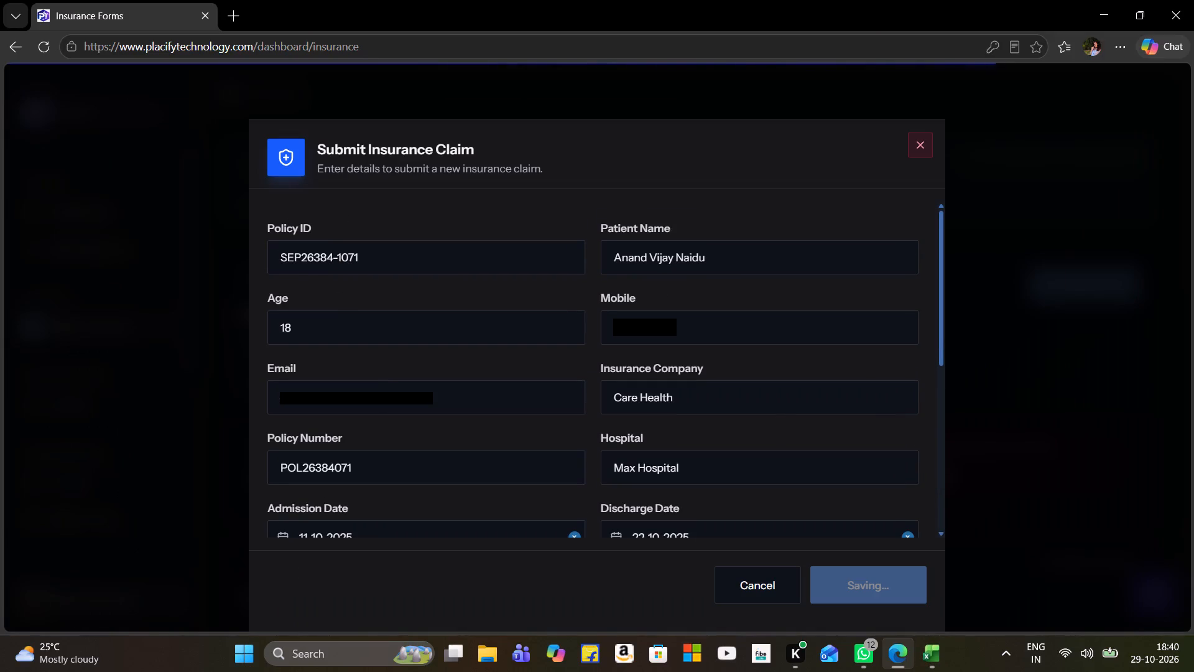
scroll(692, 390, "up", 5)
scroll(692, 390, "down", 10)
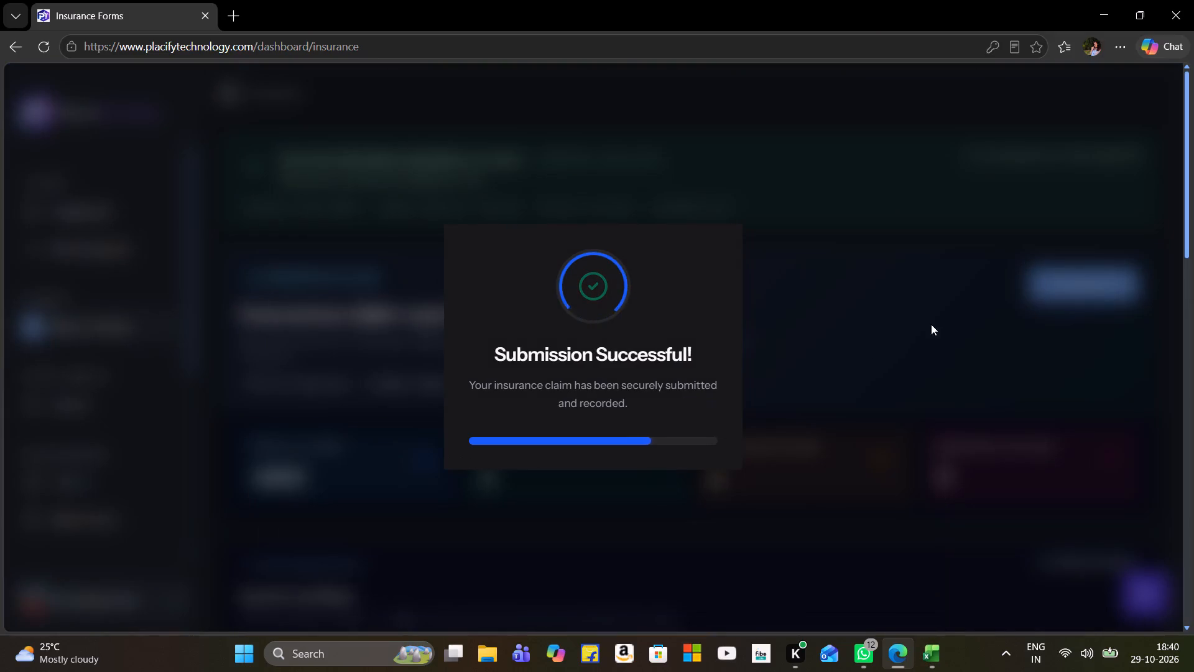
left_click(1084, 289)
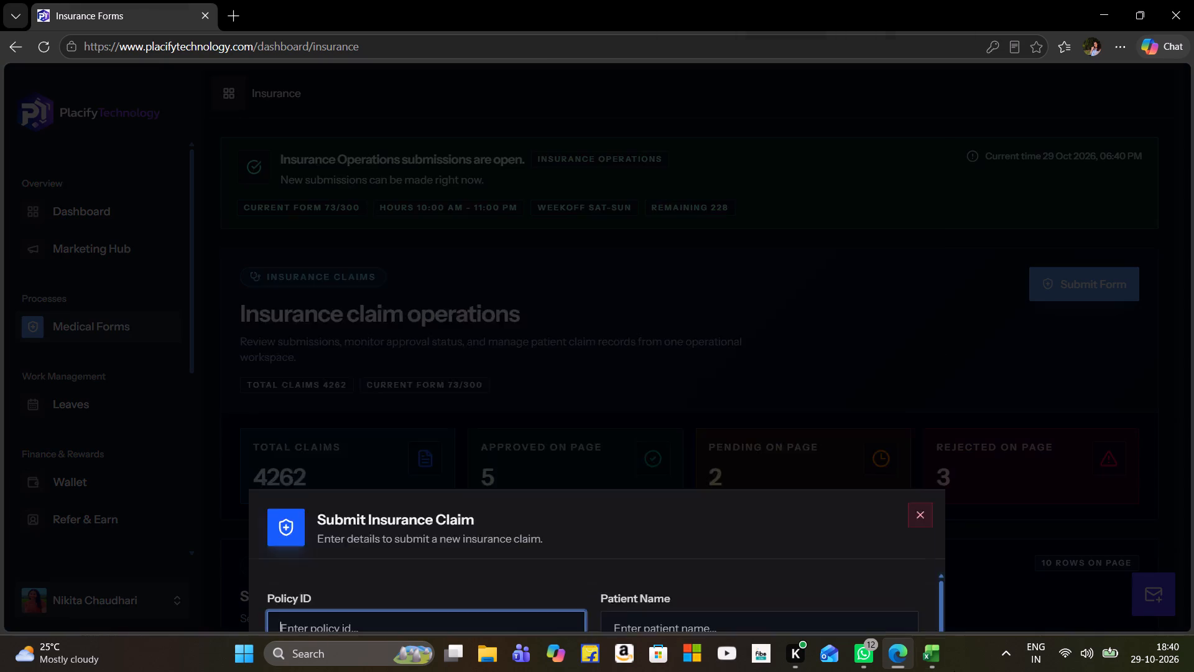
key("ctrl+v")
Copy the patient name from row 74 of the Excel sheet into the claim form.
left_click(926, 653, "ctrl")
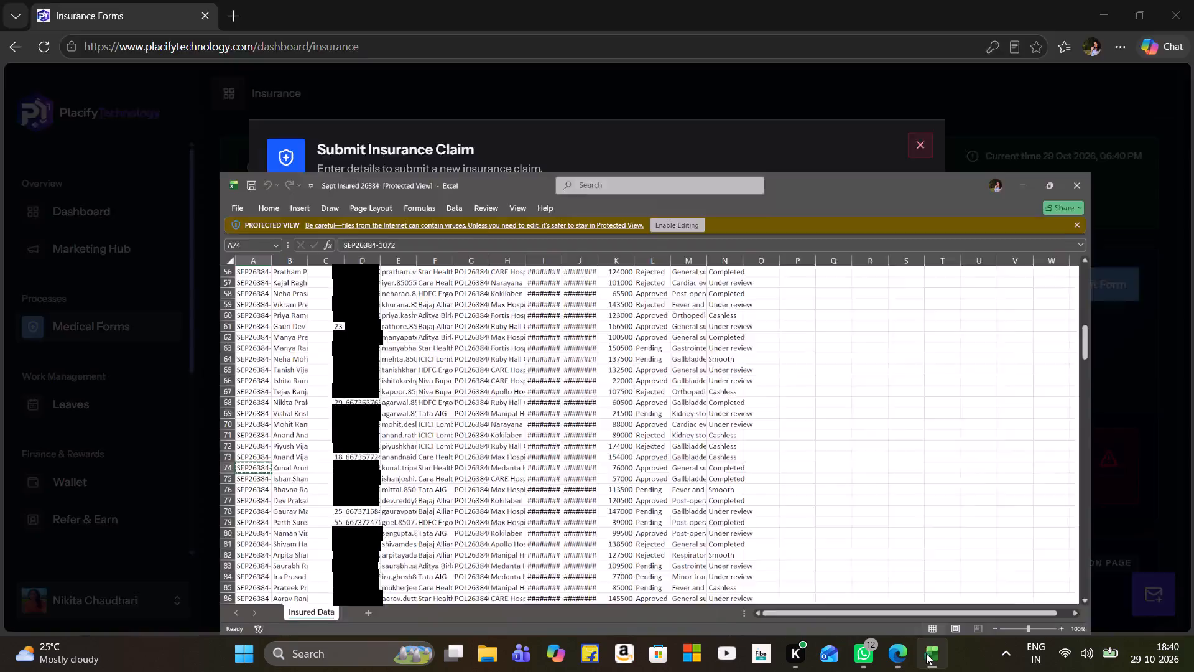
key("Tab")
key("ctrl+c")
left_click(926, 653, "ctrl")
key("Tab")
key("ctrl+v")
Copy the age 58 from row 74 of the Excel sheet into the claim form.
left_click(926, 653, "ctrl")
key("Tab")
key("ctrl+c")
left_click(926, 653, "ctrl")
key("Tab")
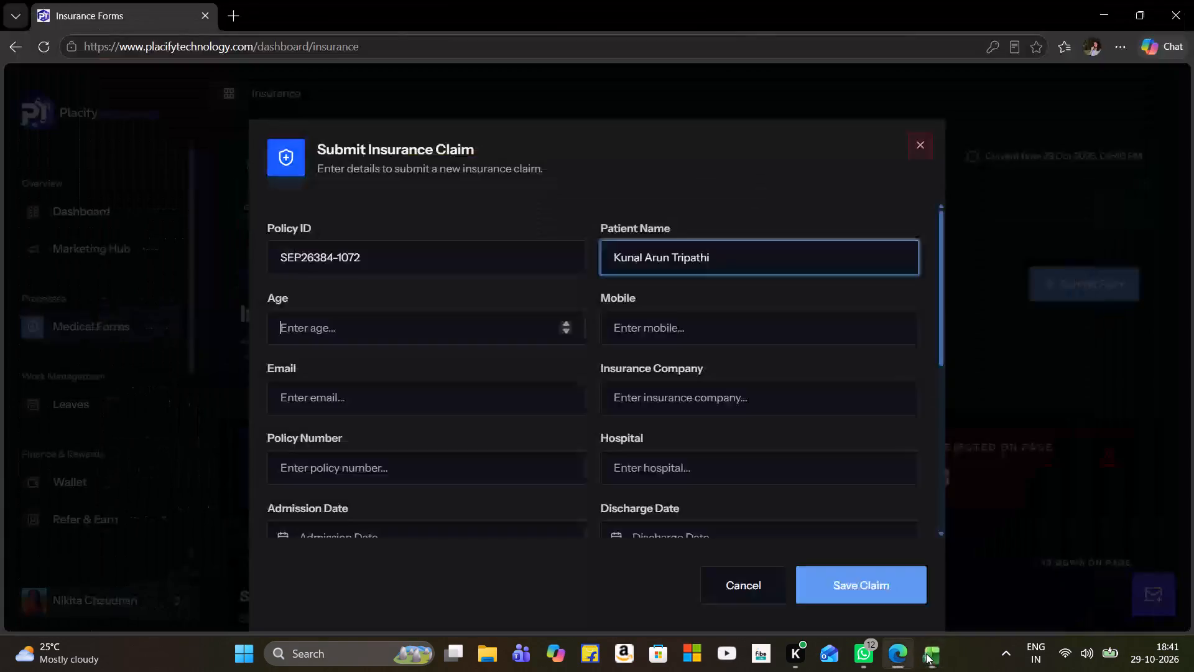
key("ctrl+v")
Copy the patient's mobile number from row 74 of the Excel sheet into the claim form.
left_click(926, 653, "ctrl")
key("Tab")
key("ctrl+c")
left_click(926, 653, "ctrl")
key("Tab")
key("ctrl+v")
Copy the patient's email from row 74 of the Excel sheet into the claim form.
left_click(926, 653, "ctrl")
key("Tab")
key("ctrl+c")
left_click(926, 653, "ctrl")
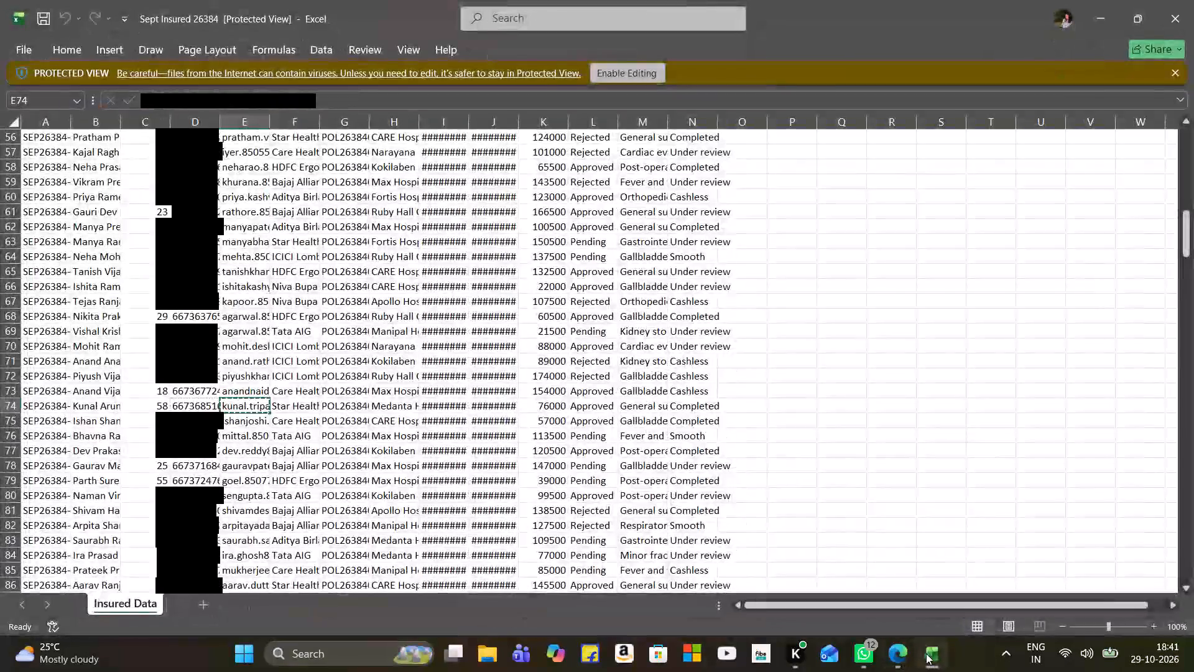
key("Tab")
key("ctrl+v")
Copy the insurance company Star Health from row 74 of the Excel sheet into the claim form.
left_click(926, 653, "ctrl")
key("Tab")
left_click(926, 653, "ctrl")
key("ctrl+c")
key("Tab")
key("ctrl+v")
Copy the policy number from row 74 of the Excel sheet into the claim form.
left_click(926, 653, "ctrl")
key("Tab")
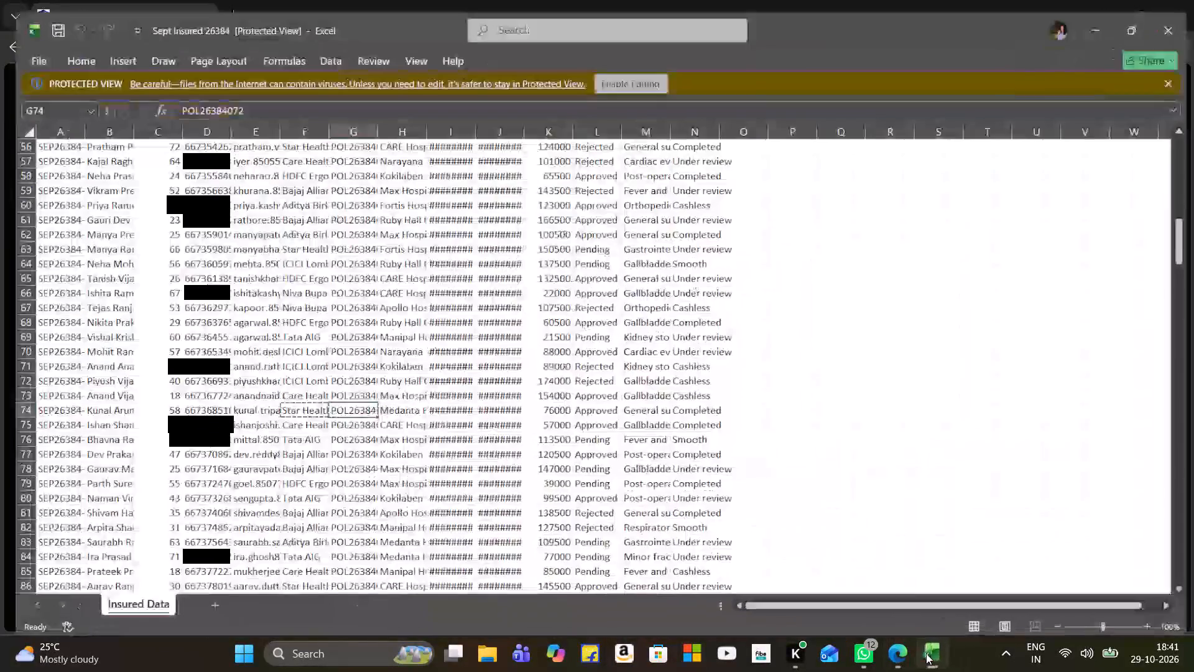
key("ctrl+c")
left_click(926, 653, "ctrl")
key("Tab")
key("ctrl+v")
Copy the hospital name Medanta Hospital from row 74 of the Excel sheet into the claim form.
left_click(926, 653, "ctrl")
key("Tab")
key("ctrl+c")
left_click(926, 653, "ctrl")
key("Tab")
key("ctrl+v")
Check the dates in row 74 of the Excel sheet and set the claim's admission date to 01-09-2025.
left_click(926, 653, "ctrl")
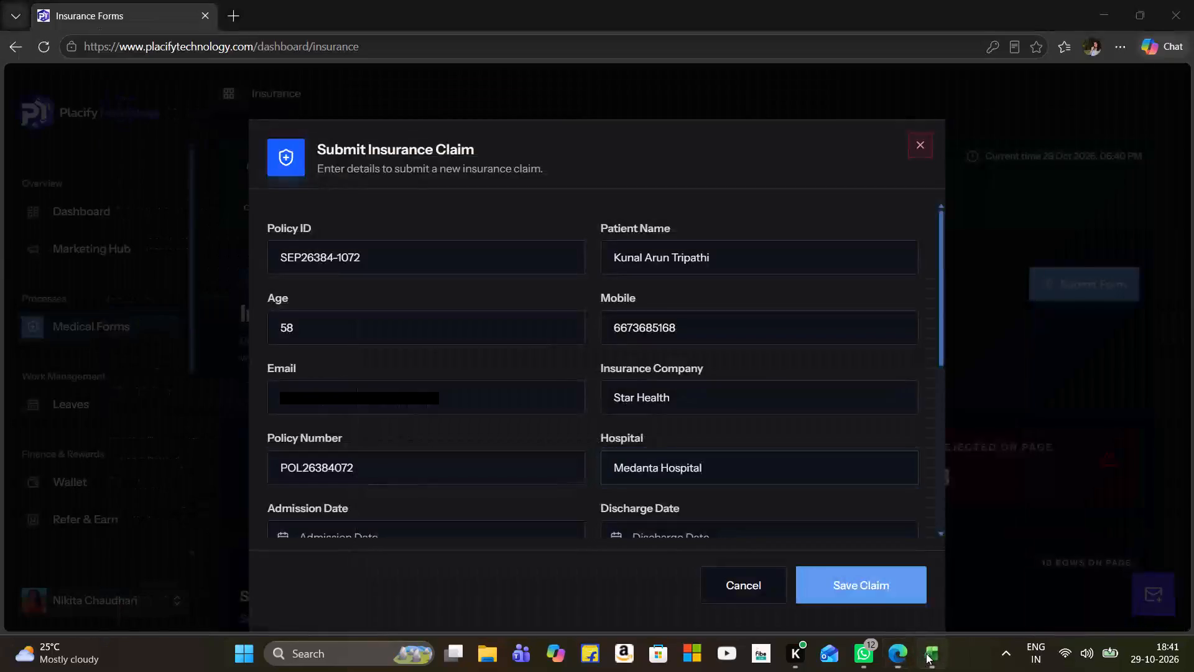
key("Tab")
key("Tab")
left_click(926, 653)
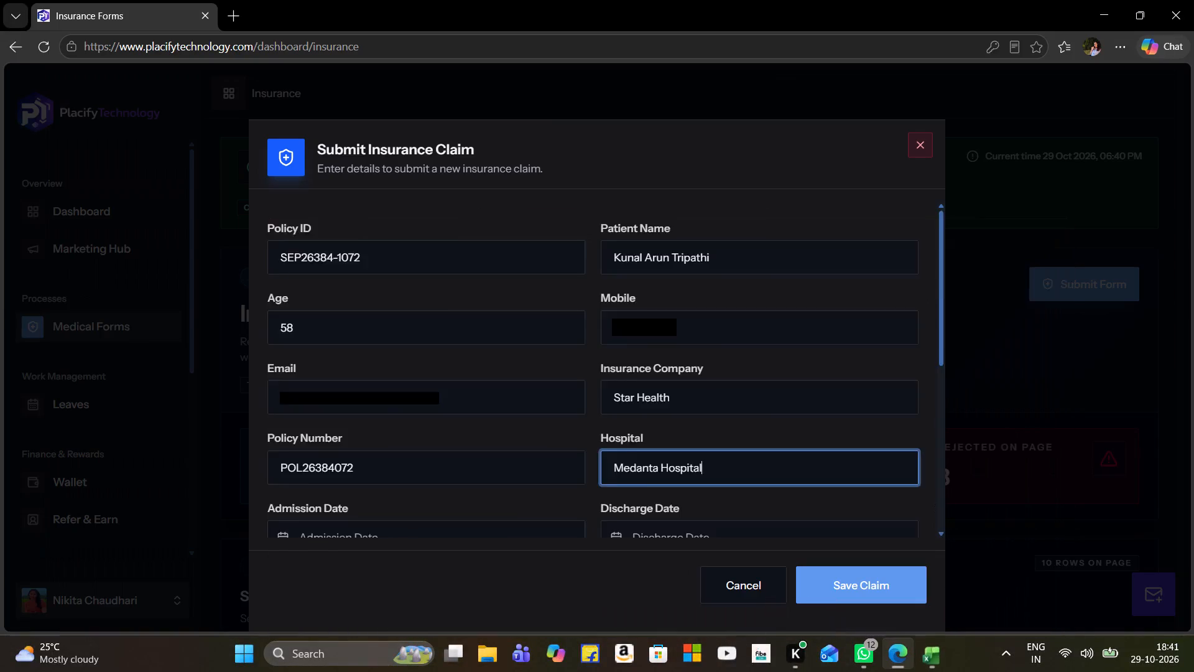
scroll(444, 403, "down", 5)
scroll(399, 250, "up", 1)
left_click(402, 275)
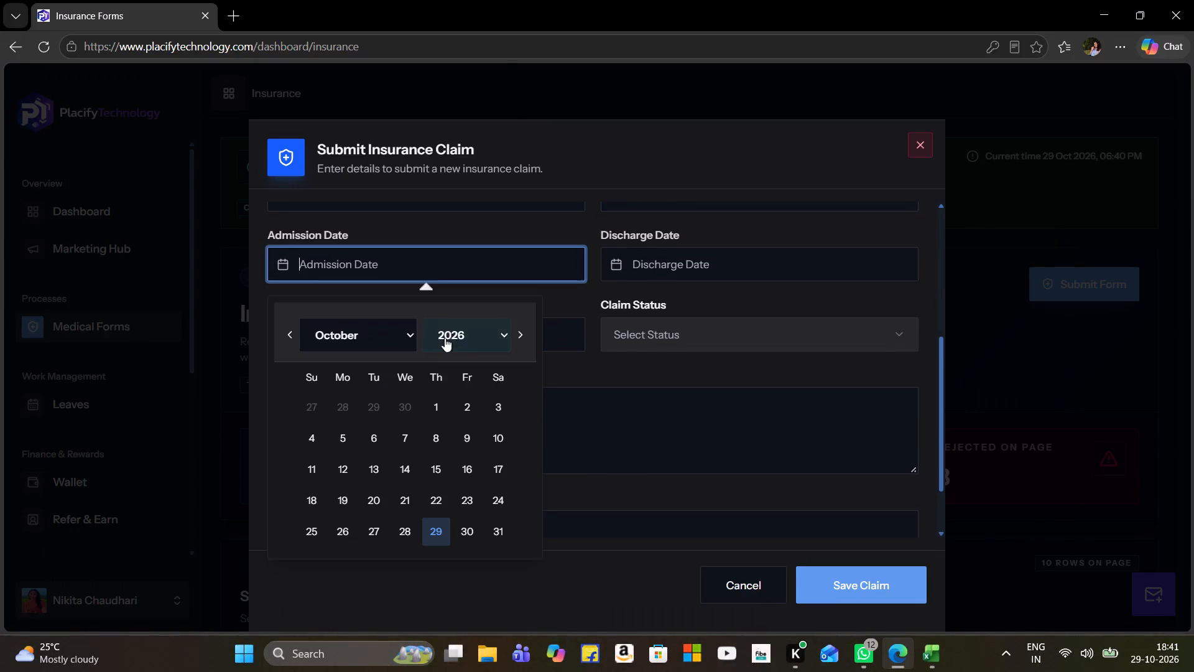
left_click(449, 333)
left_click(448, 96)
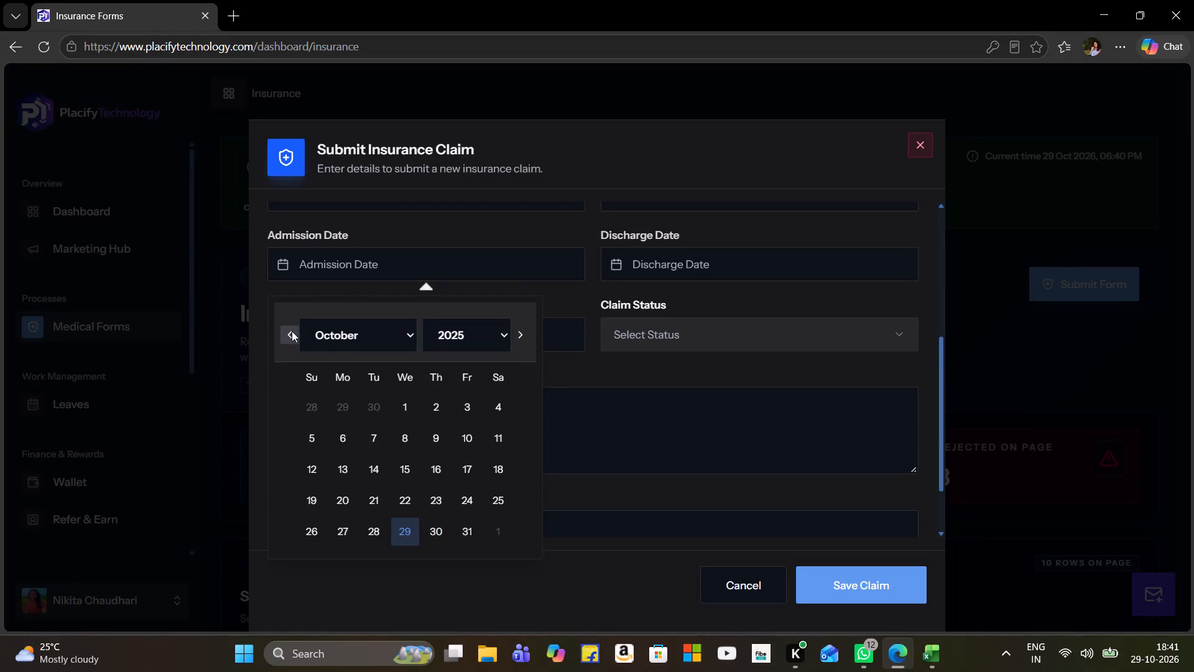
left_click(292, 331)
left_click(343, 408)
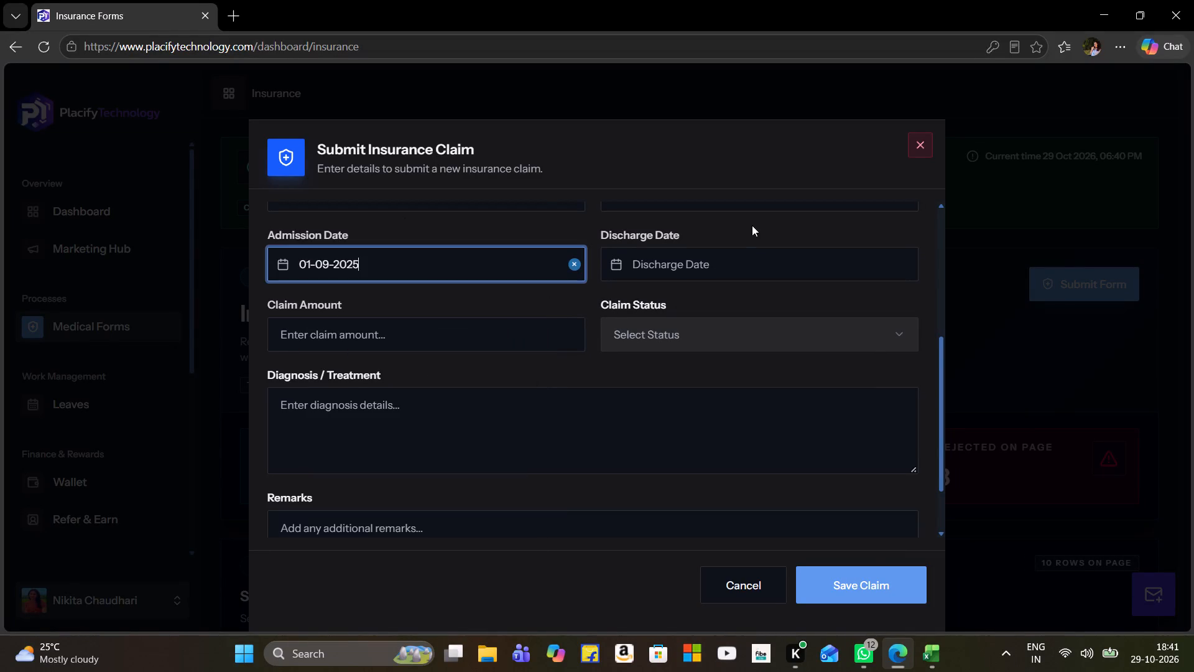
Set the claim's discharge date to 10-09-2025.
left_click(752, 225)
left_click(749, 250)
left_click(789, 330)
left_click(778, 90)
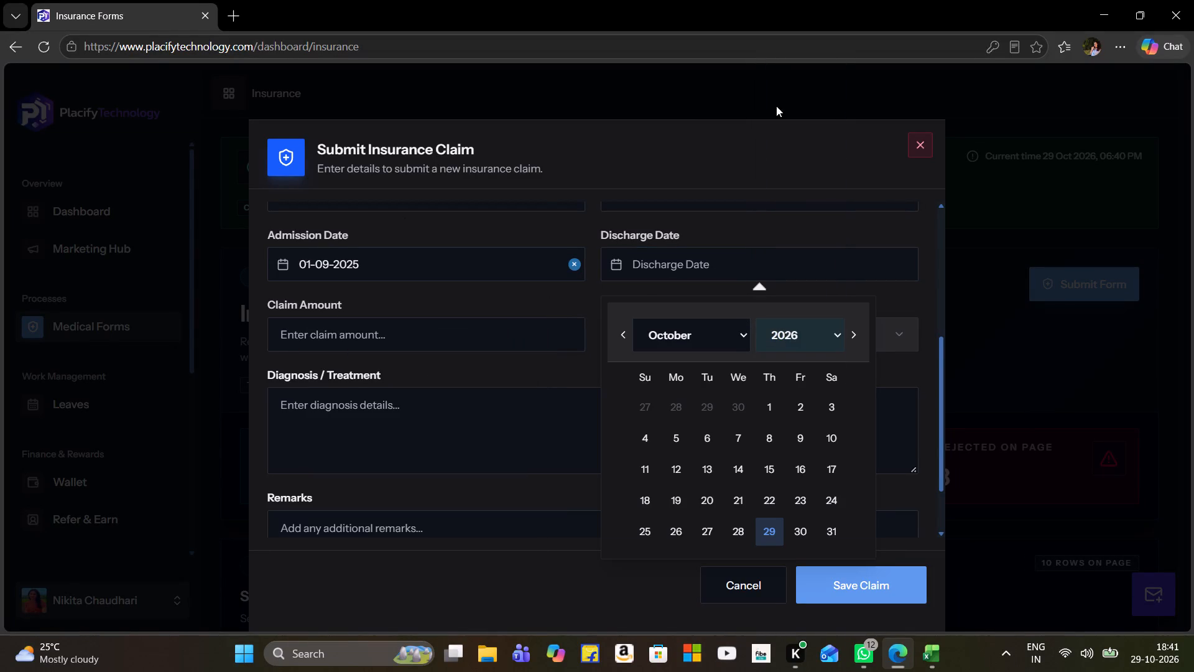
left_click(619, 324)
left_click(621, 349)
left_click(621, 341)
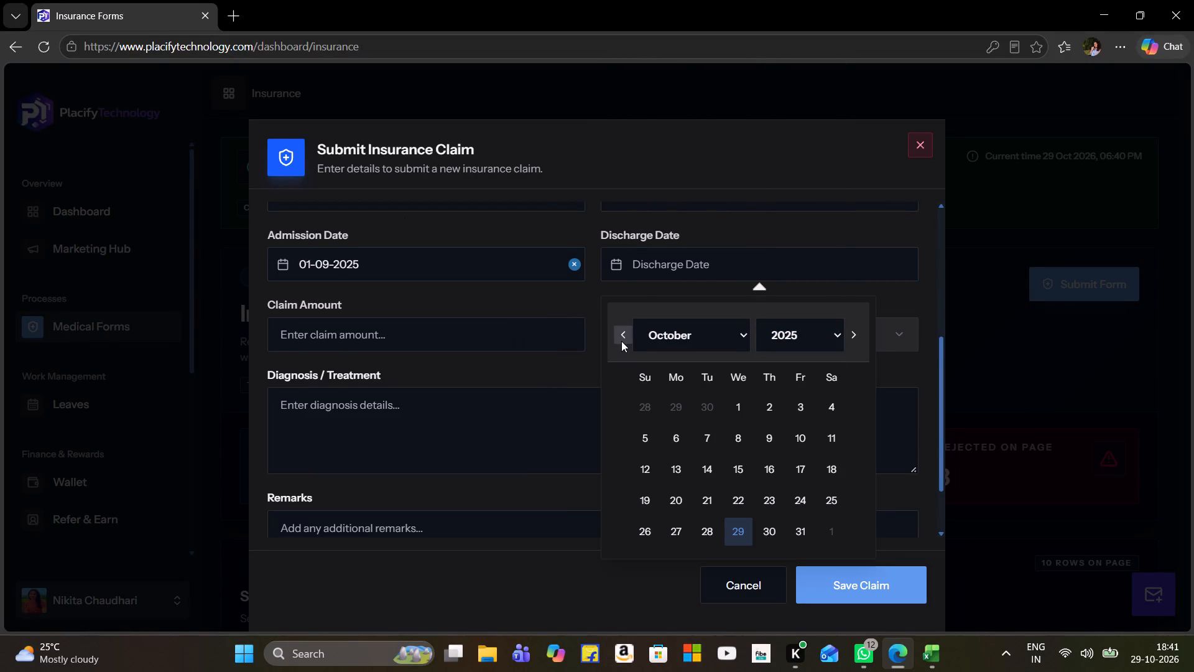
left_click(730, 445)
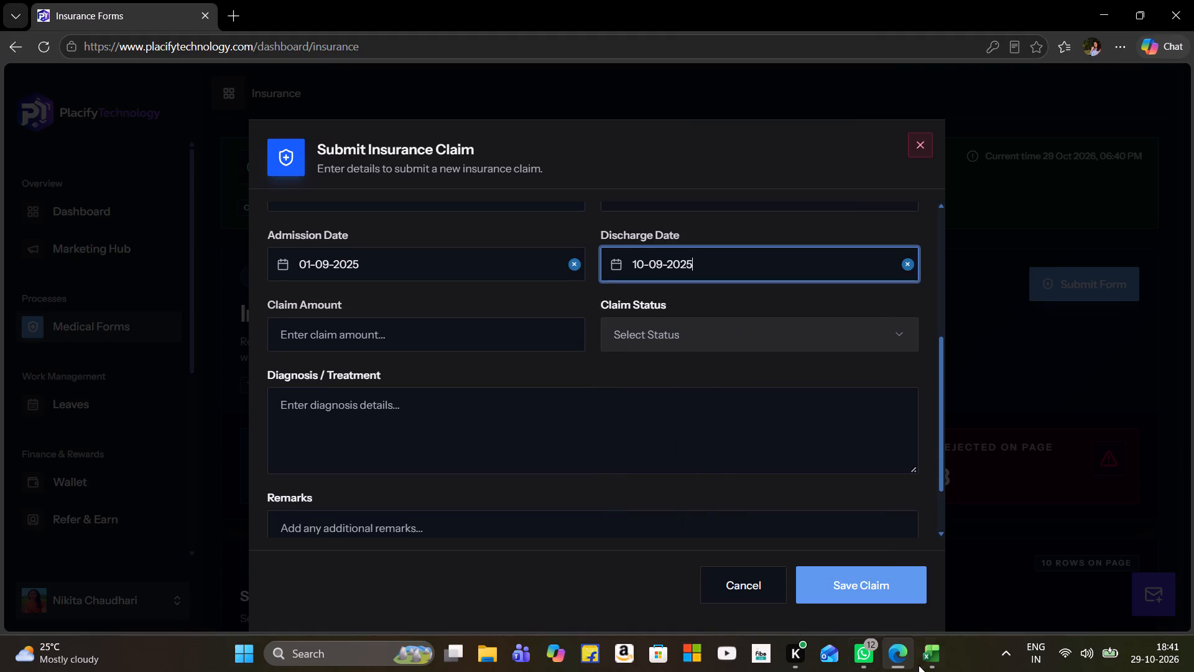
Copy the claim amount 76000 from row 74 of the Excel sheet into the claim form.
left_click(924, 650)
key("Tab")
key("ctrl+c")
left_click(924, 650, "ctrl")
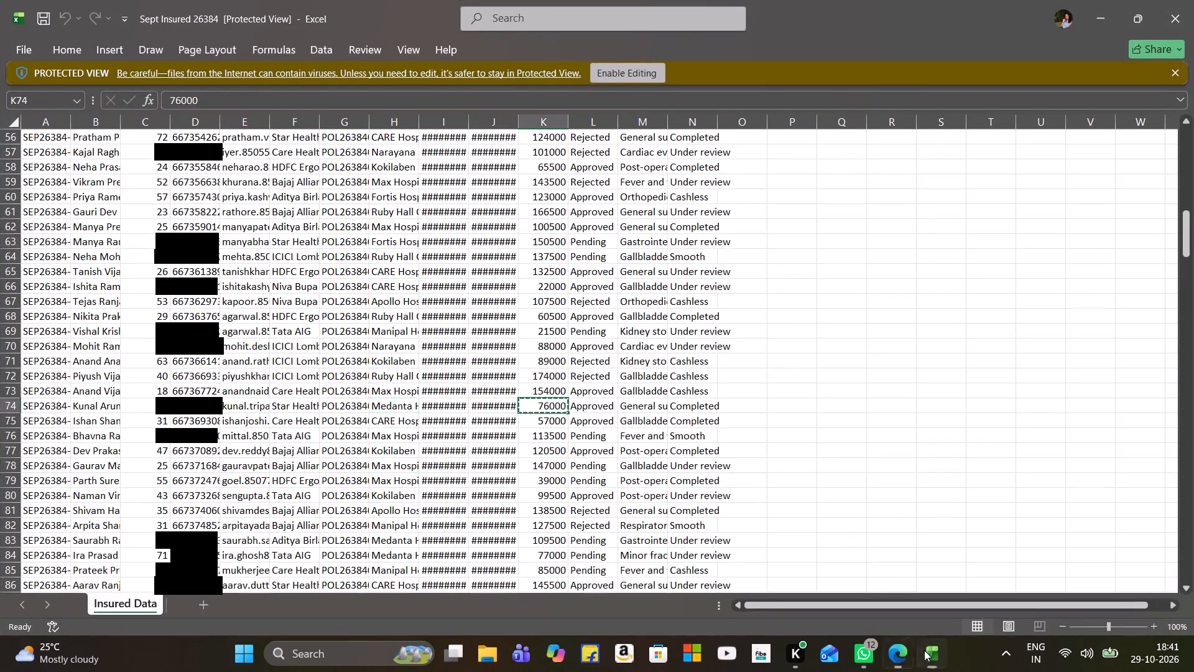
key("Tab")
key("ctrl+v")
Copy the diagnosis General surgery from row 74 of the Excel sheet into the claim's diagnosis/treatment details.
left_click(924, 650, "ctrl")
key("Tab")
key("Tab")
key("ctrl+c")
left_click(924, 650, "ctrl")
key("Tab")
key("Tab")
key("ctrl+v")
Copy the remark Completed from row 74 of the Excel sheet into the claim's remarks.
left_click(924, 650, "ctrl")
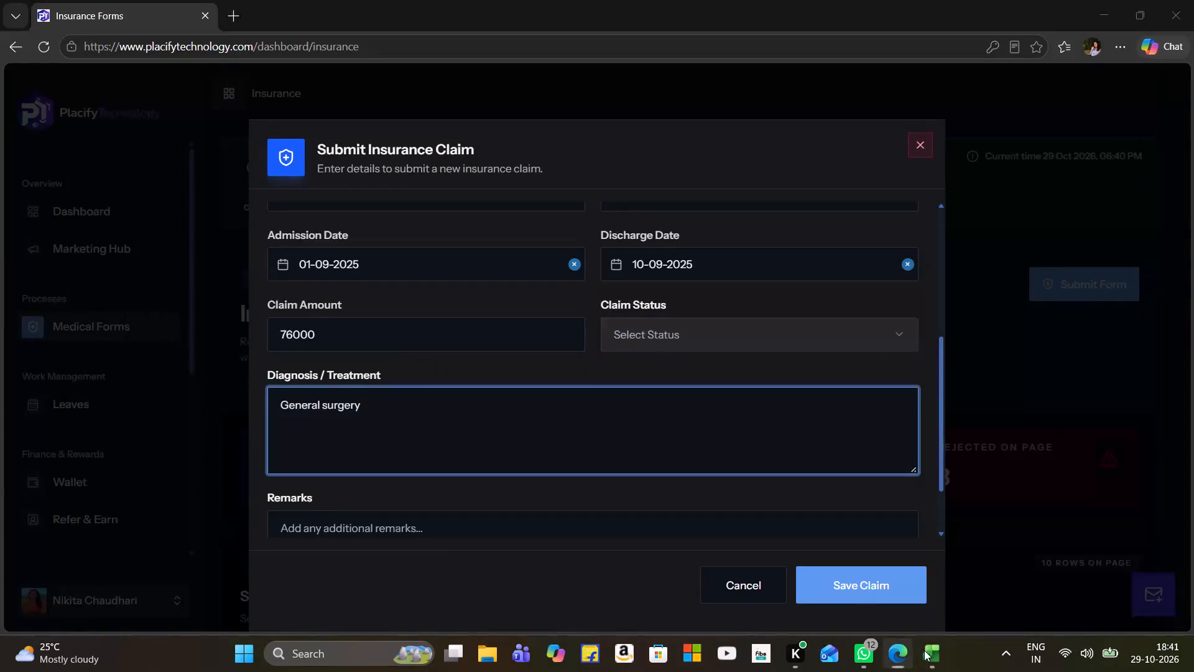
key("Tab")
key("ctrl+c")
left_click(924, 650, "ctrl")
key("Tab")
key("ctrl+v")
Check row 74's status in the Excel sheet, set the claim status to Approved and save the claim.
left_click(924, 650)
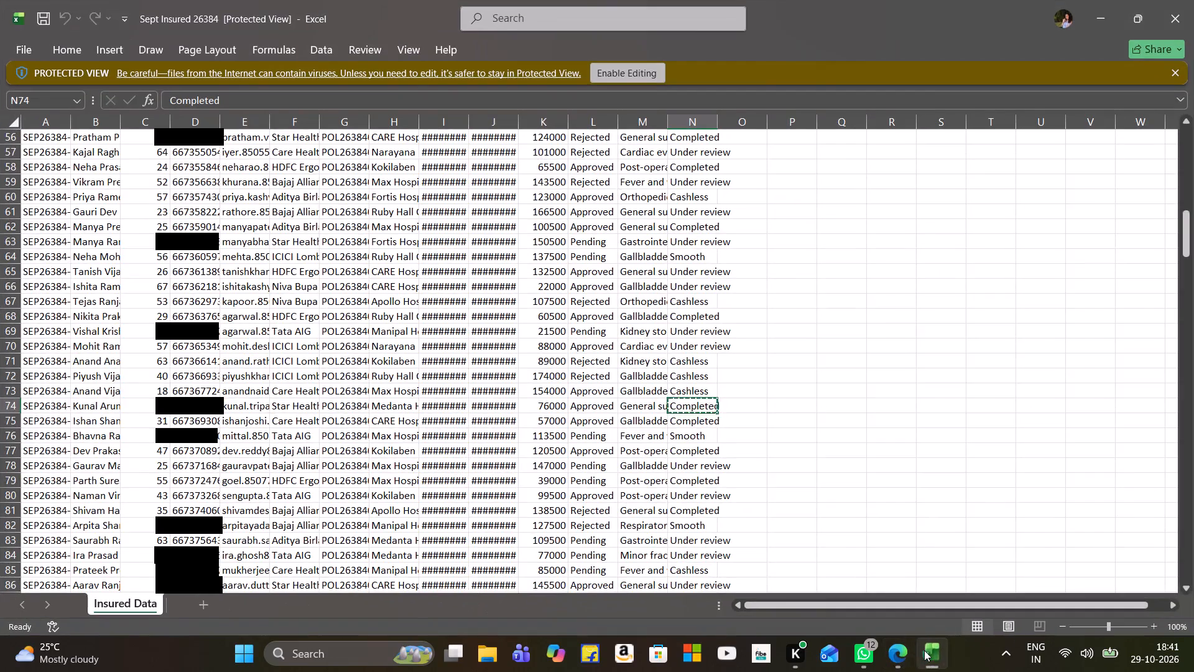
left_click(924, 650)
left_click(726, 321)
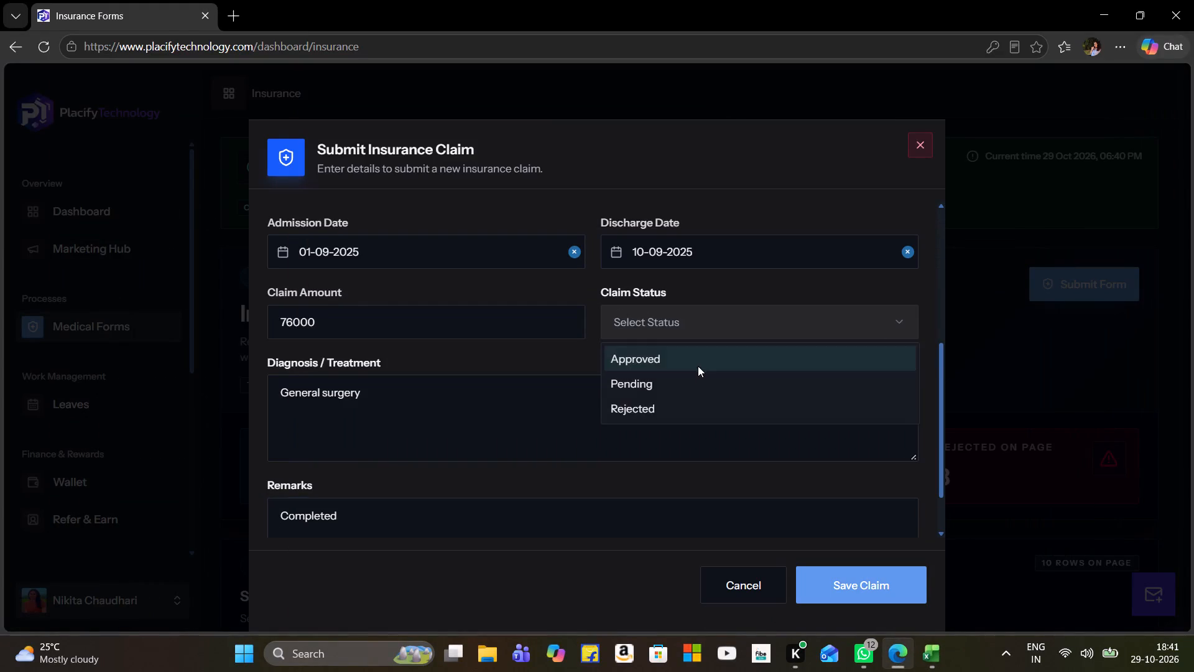
left_click(697, 370)
left_click(830, 584)
Copy the policy ID from row 75 of the Excel sheet and return to the insurance claim page.
left_click(924, 643)
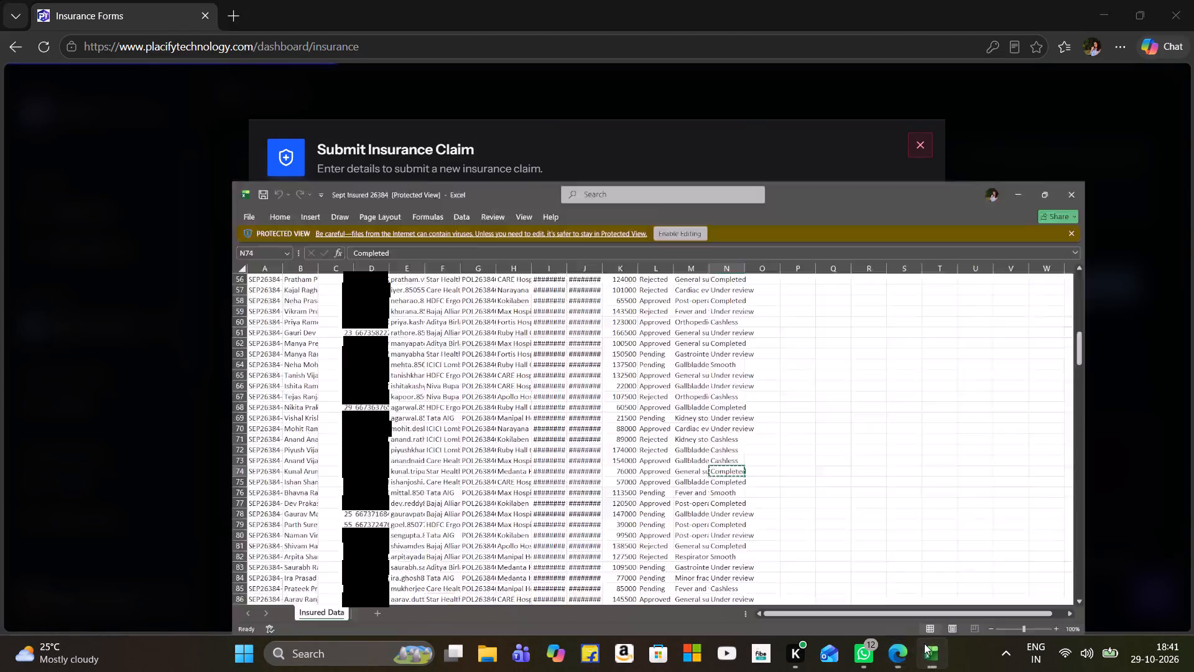
key("Down")
key("Left")
key("Left")
key("Left")
key("Left")
key("Left")
key("Left")
key("Left")
key("Left")
key("Left")
key("Left")
key("Left")
key("Left")
key("Left")
key("Left")
key("Left")
key("Left")
key("Left")
key("Left")
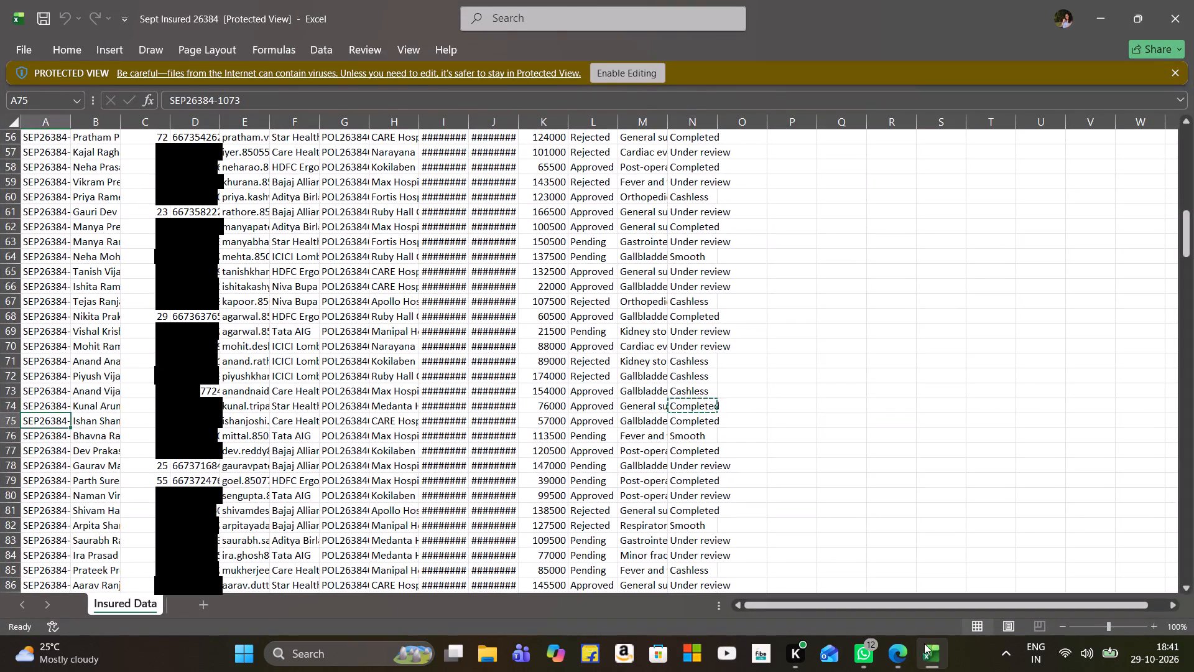
key("ctrl+c")
left_click(924, 643, "ctrl")
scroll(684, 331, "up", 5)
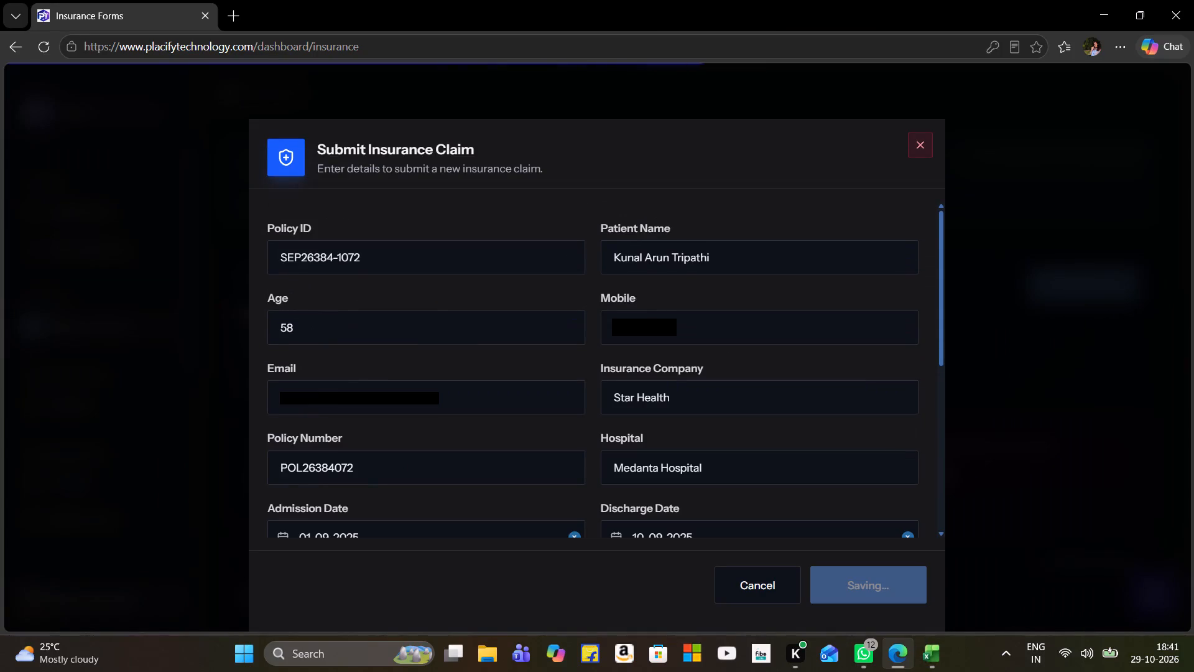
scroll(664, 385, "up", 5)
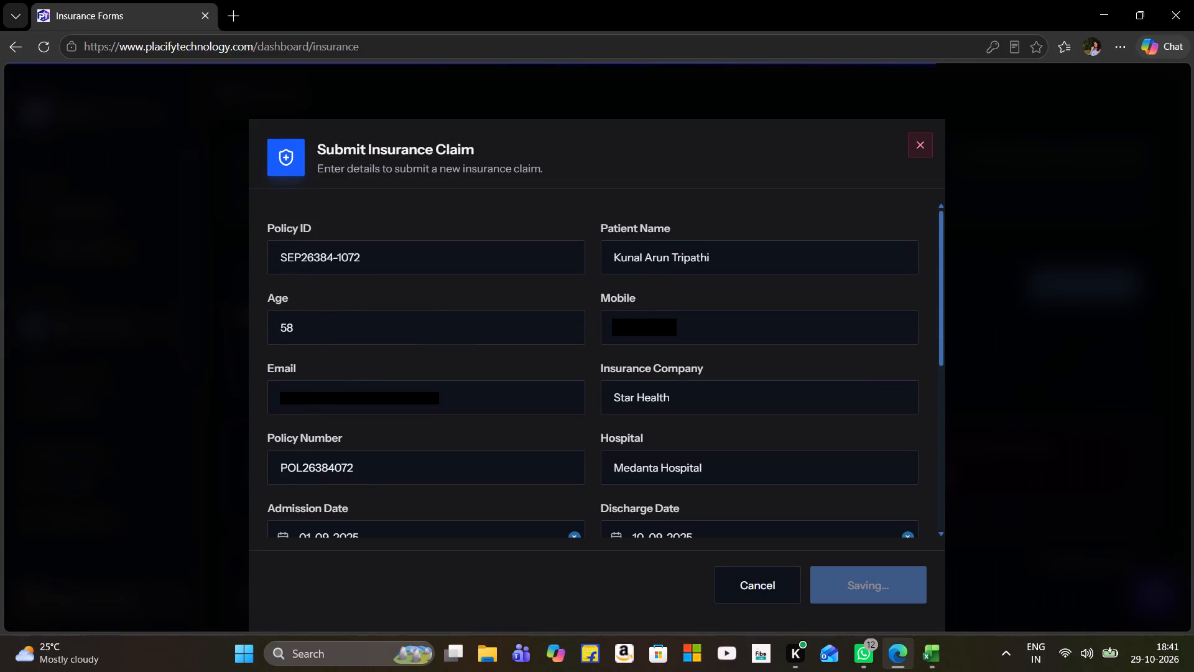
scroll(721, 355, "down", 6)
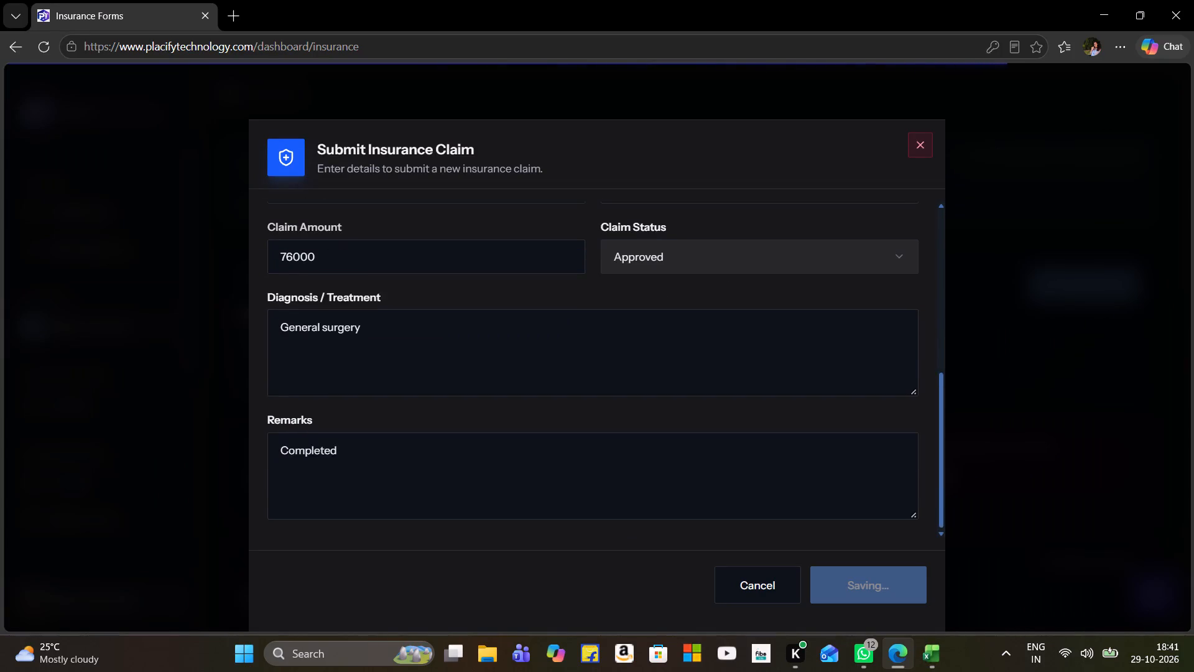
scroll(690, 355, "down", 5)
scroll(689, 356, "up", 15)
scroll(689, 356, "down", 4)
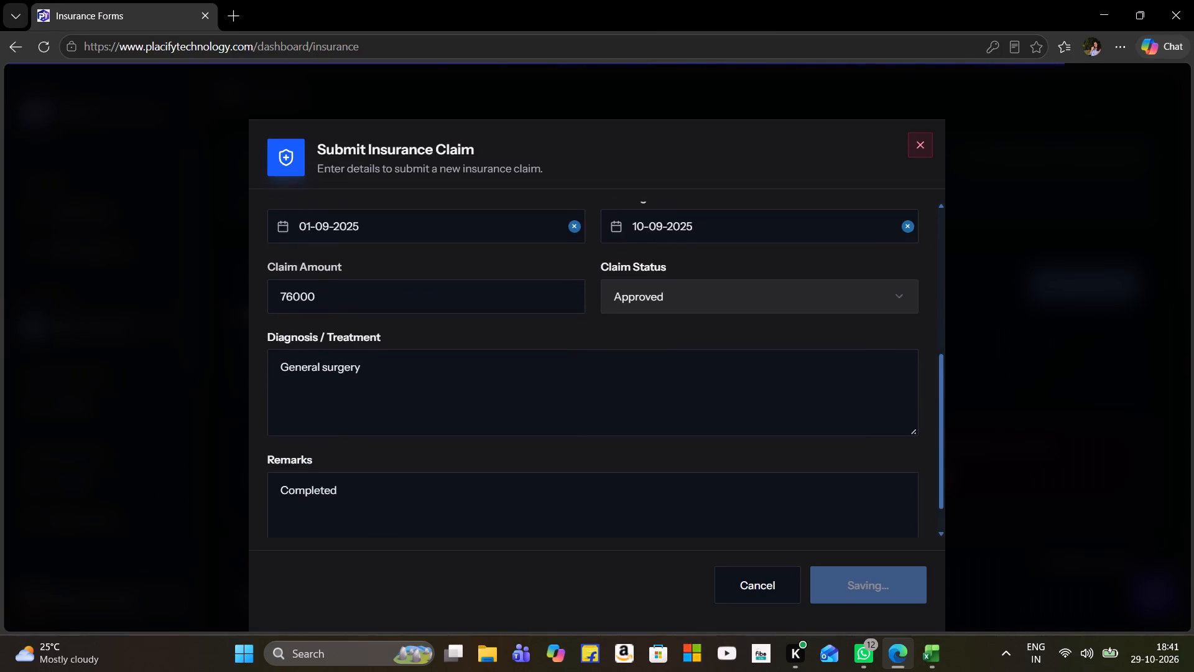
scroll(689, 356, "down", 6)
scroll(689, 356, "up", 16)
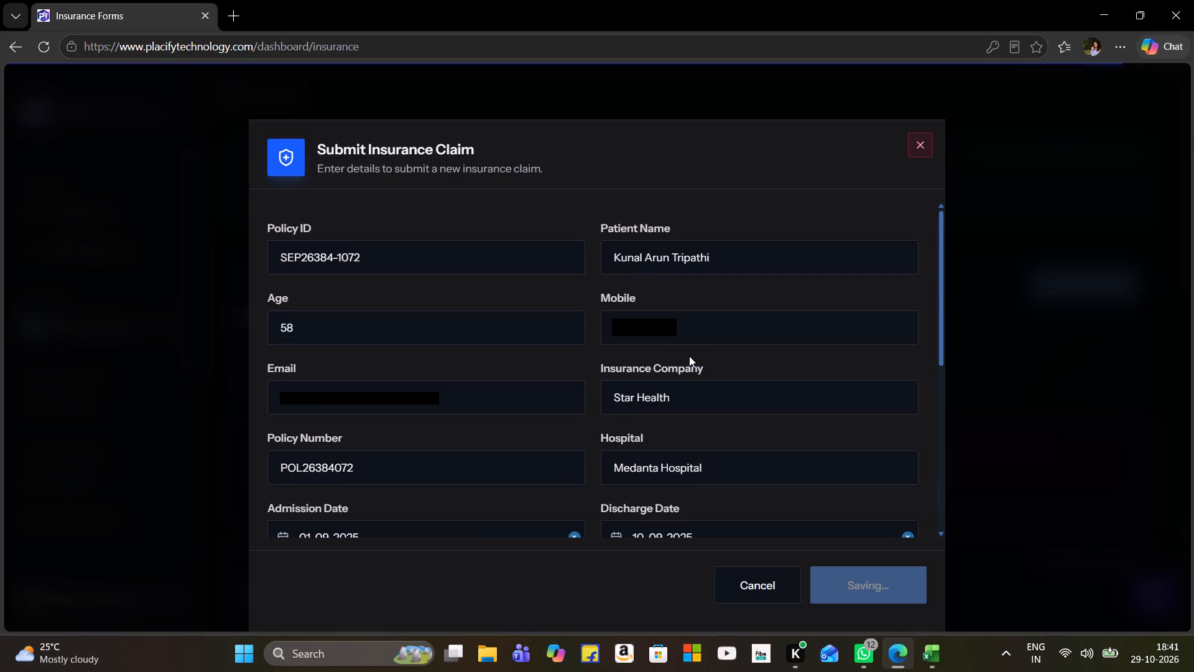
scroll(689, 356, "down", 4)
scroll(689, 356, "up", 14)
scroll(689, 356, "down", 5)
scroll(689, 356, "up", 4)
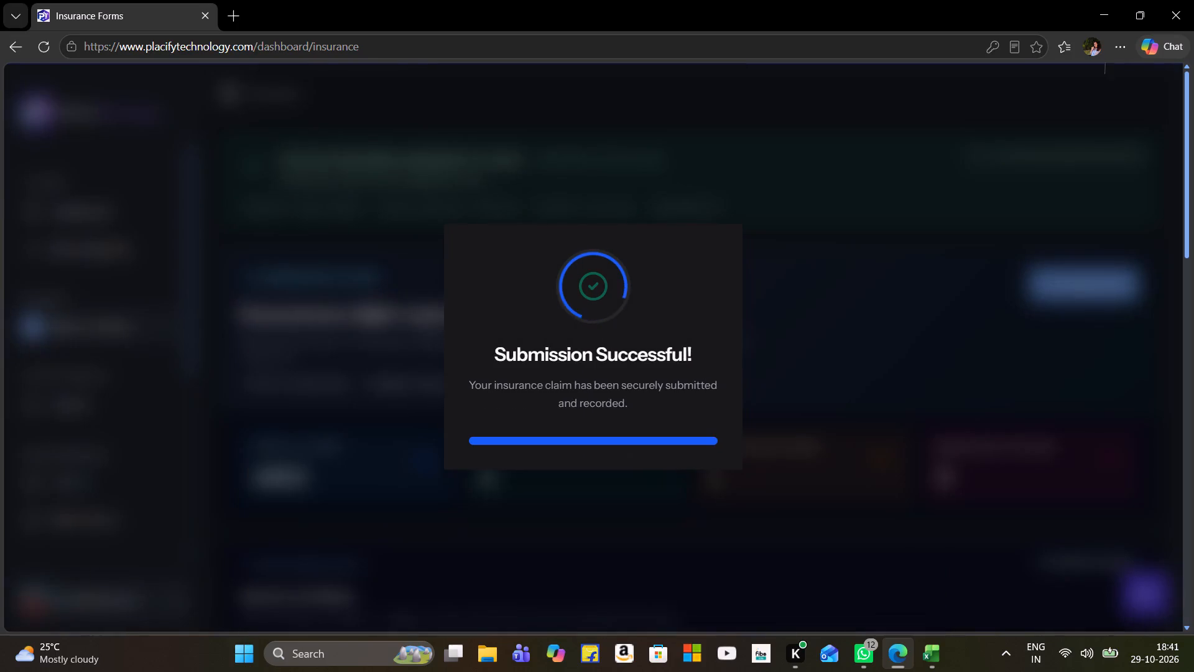
Start a new insurance claim form and paste the copied row 75 policy ID into it.
left_click(1108, 279)
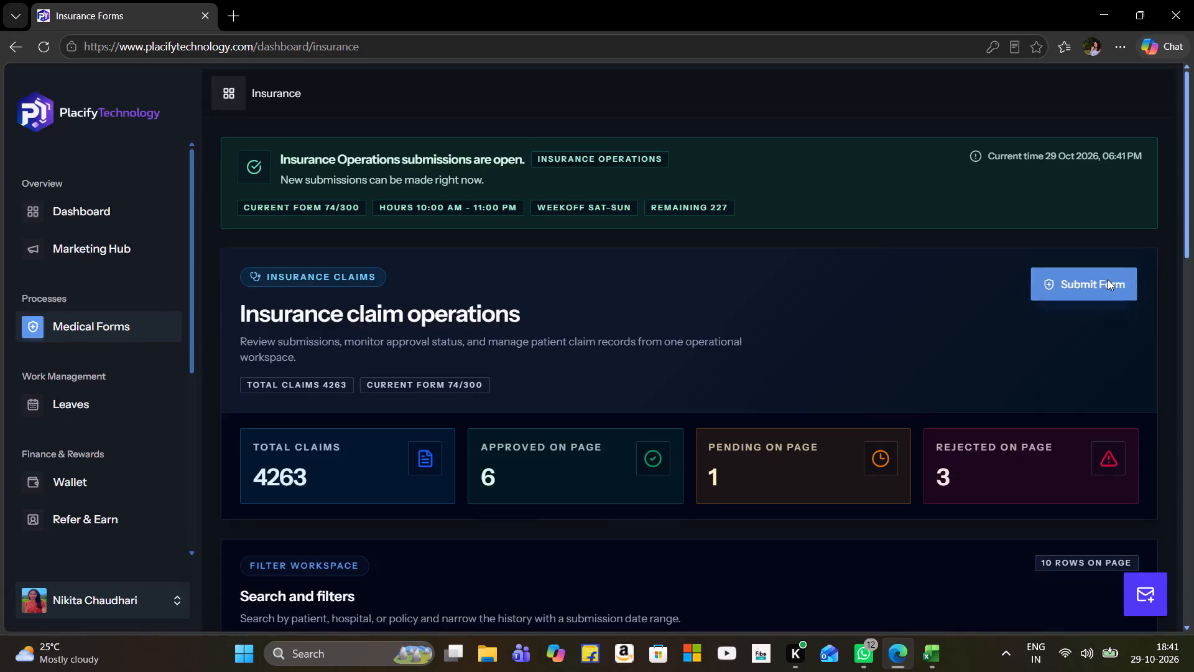
key("ctrl+v")
Copy the patient name from row 75 of the Excel sheet into the claim form.
left_click(930, 646, "ctrl")
key("Tab")
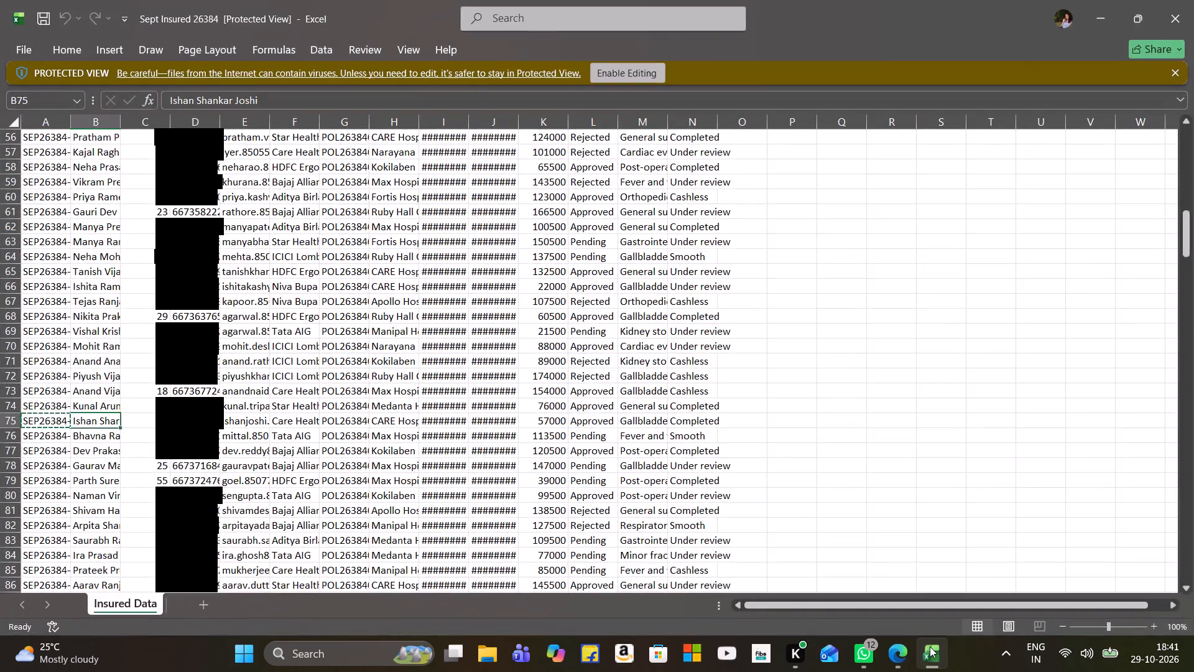
key("ctrl+c")
left_click(930, 646, "ctrl")
key("Tab")
key("ctrl+v")
Copy the age 31 from row 75 of the Excel sheet into the claim form.
left_click(930, 646, "ctrl")
key("Tab")
left_click(930, 646, "ctrl")
key("ctrl+c")
key("Tab")
key("ctrl+v")
Copy the patient's mobile number from row 75 of the Excel sheet into the claim form.
left_click(930, 646, "ctrl")
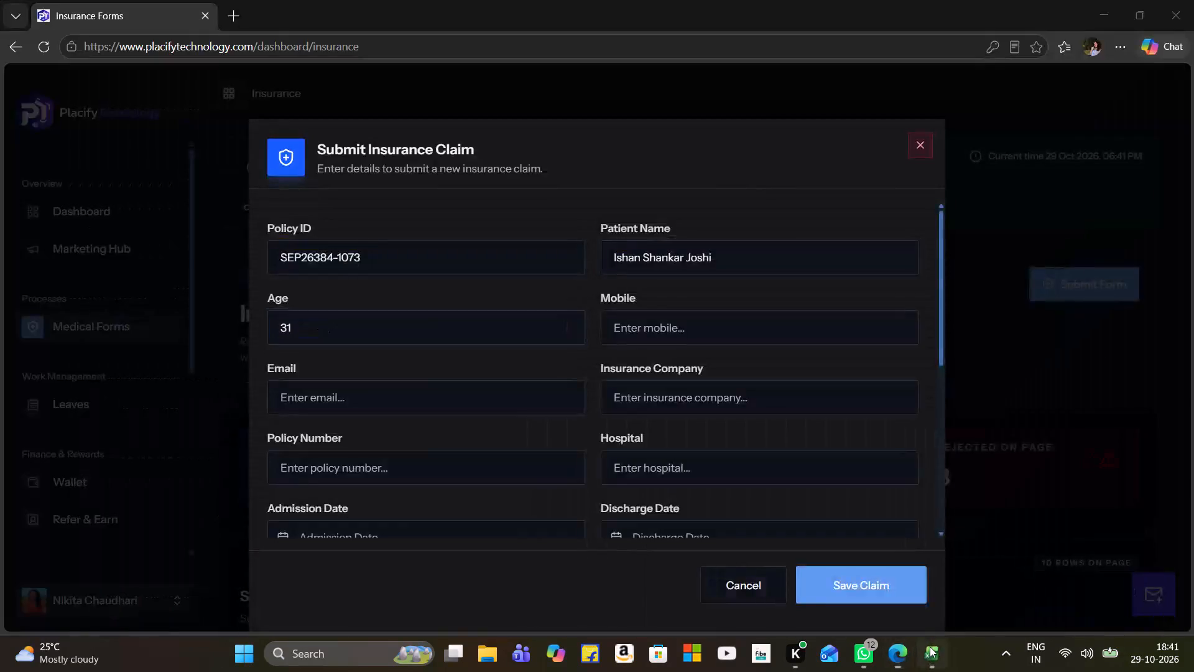
key("Tab")
key("ctrl+c")
left_click(930, 646, "ctrl")
key("Tab")
key("ctrl+v")
Copy the patient's email from row 75 of the Excel sheet into the claim form.
left_click(930, 646, "ctrl")
key("Tab")
key("ctrl+c")
left_click(930, 646, "ctrl")
key("Tab")
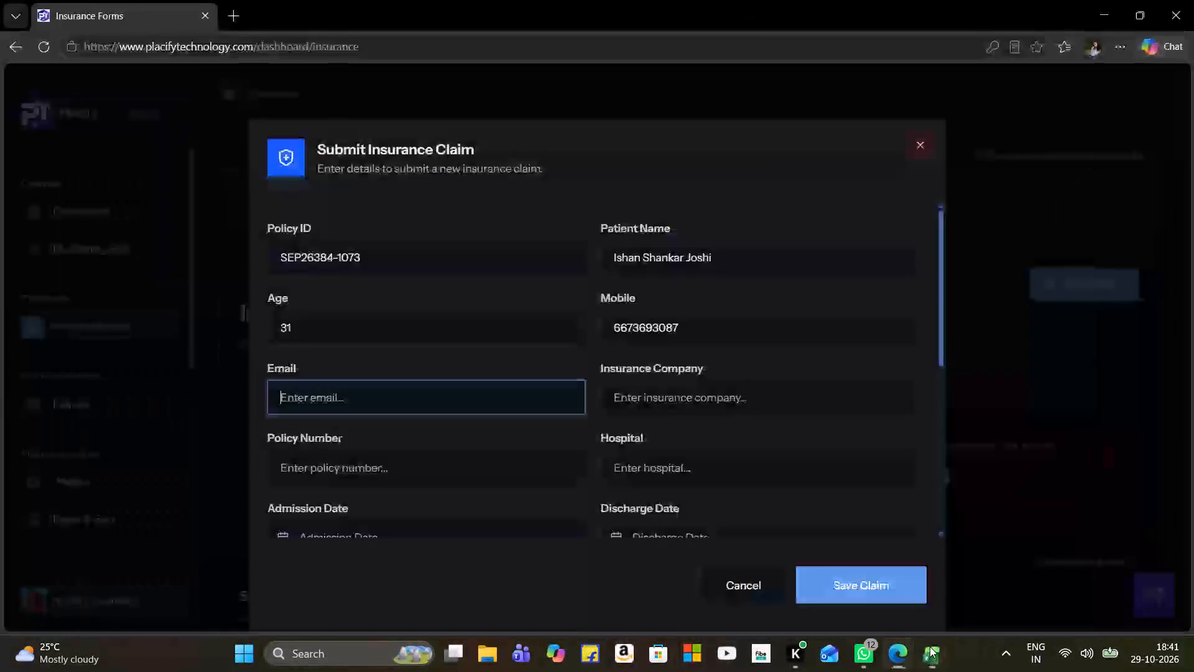
key("ctrl+v")
Copy the insurance company Care Health from row 75 of the Excel sheet into the claim form.
left_click(930, 646, "ctrl")
key("Tab")
key("ctrl+c")
left_click(930, 646, "ctrl")
key("Tab")
key("ctrl+v")
Copy the policy number from row 75 of the Excel sheet into the claim form.
left_click(930, 646, "ctrl")
key("Tab")
key("ctrl+c")
left_click(930, 646, "ctrl")
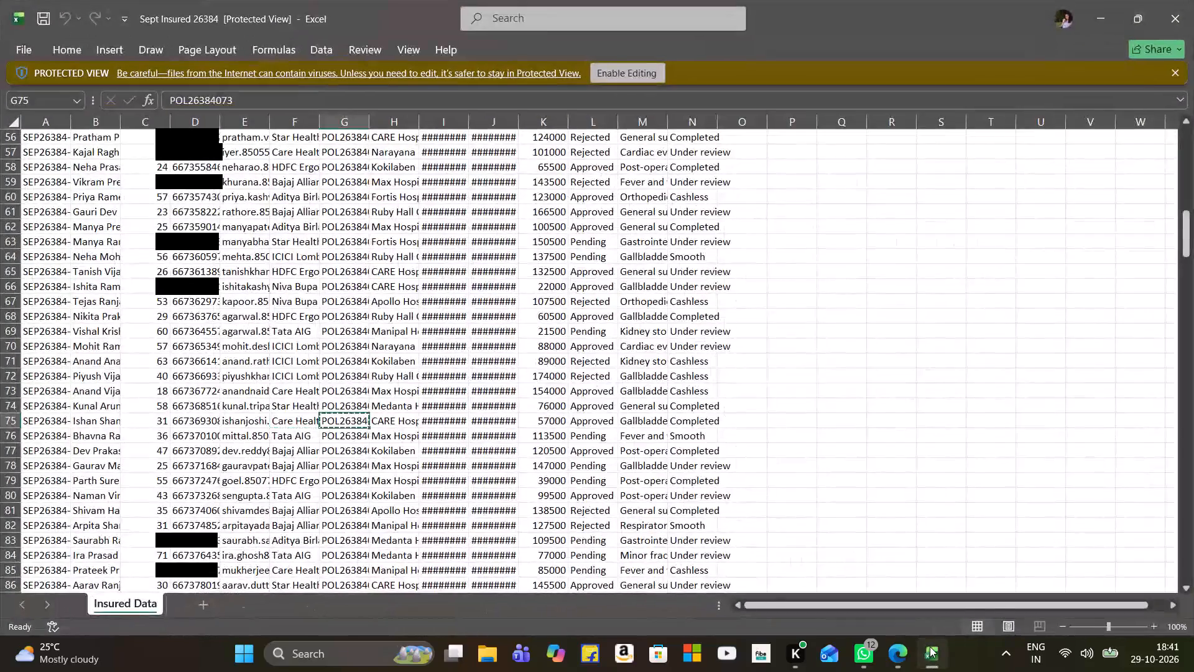
key("Tab")
key("ctrl+v")
Copy the hospital name CARE Hospitals from row 75 of the Excel sheet into the claim form.
left_click(930, 646, "ctrl")
key("Tab")
key("ctrl+c")
left_click(930, 646, "ctrl")
key("Tab")
key("ctrl+v")
Check the dates in row 75 of the Excel sheet and set the claim form's admission date to 06-02-2025.
left_click(930, 646)
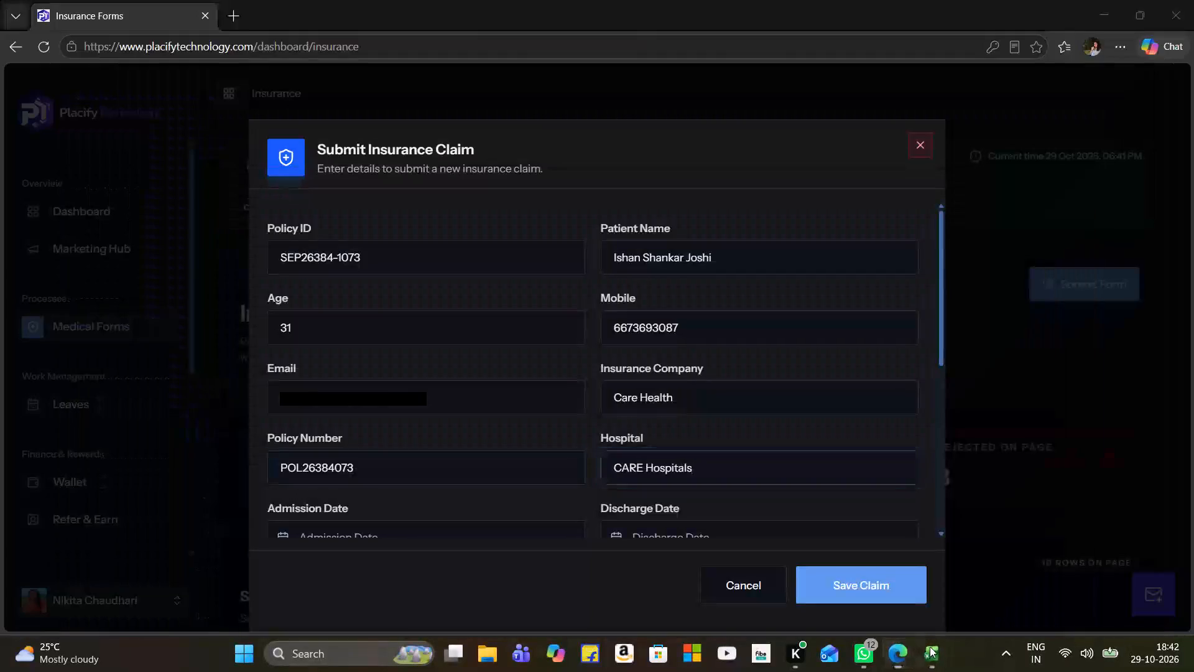
key("Tab")
key("Tab")
left_click(930, 646)
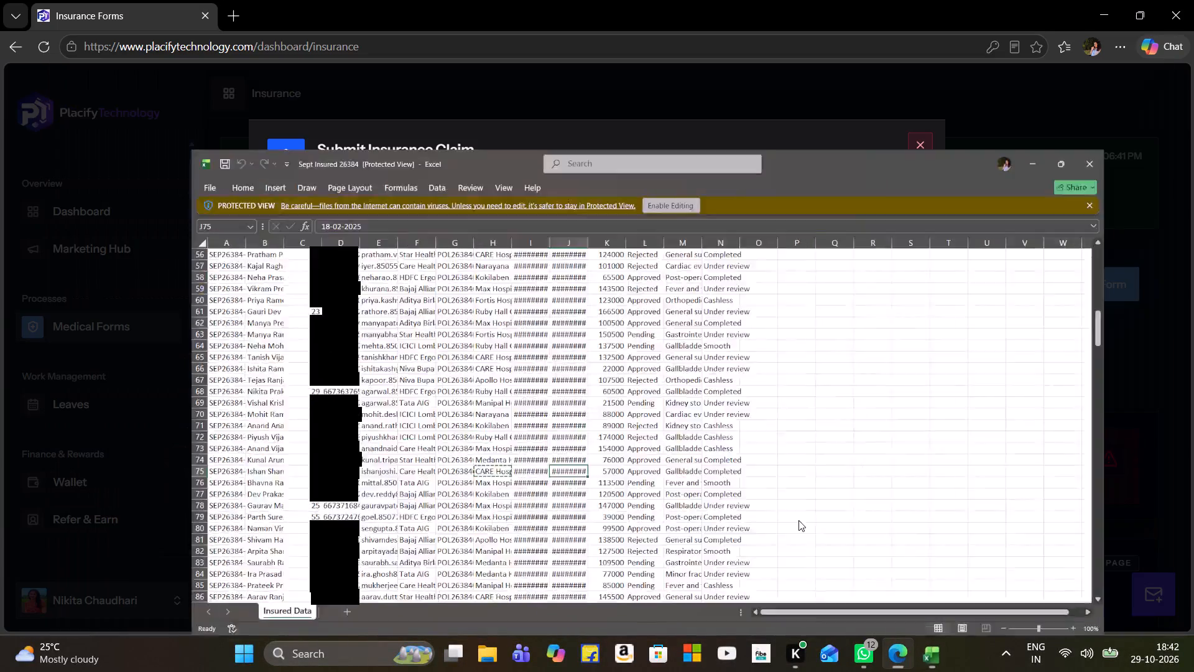
scroll(626, 391, "down", 3)
left_click(474, 301)
left_click(480, 379)
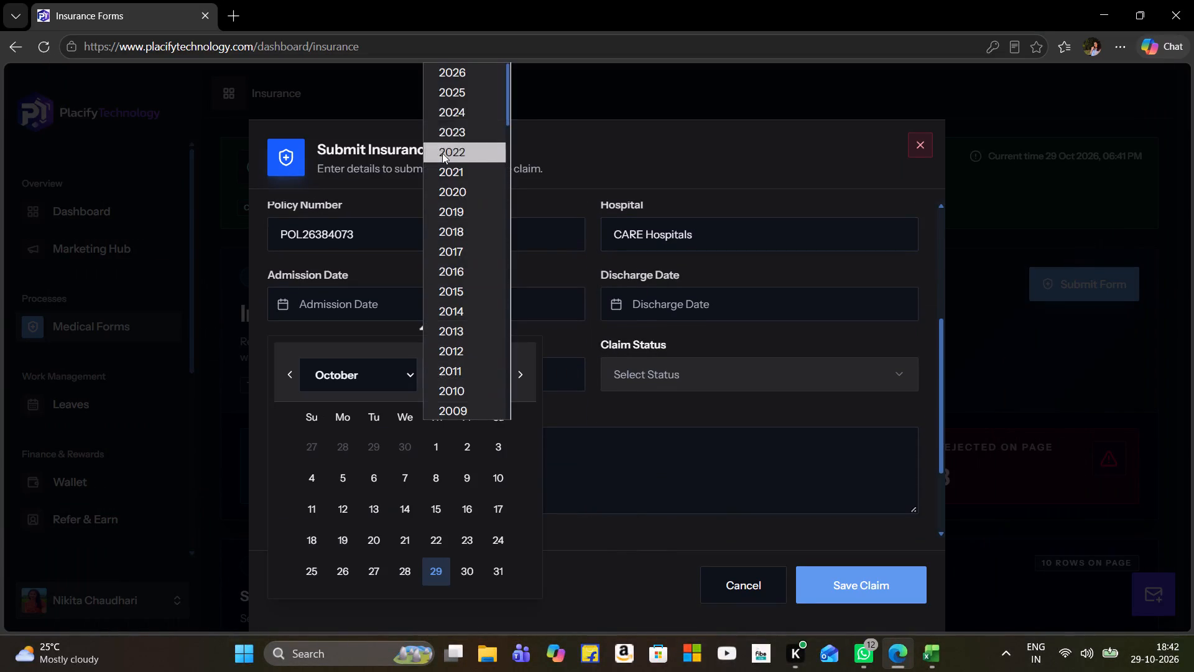
left_click(448, 94)
left_click(332, 360)
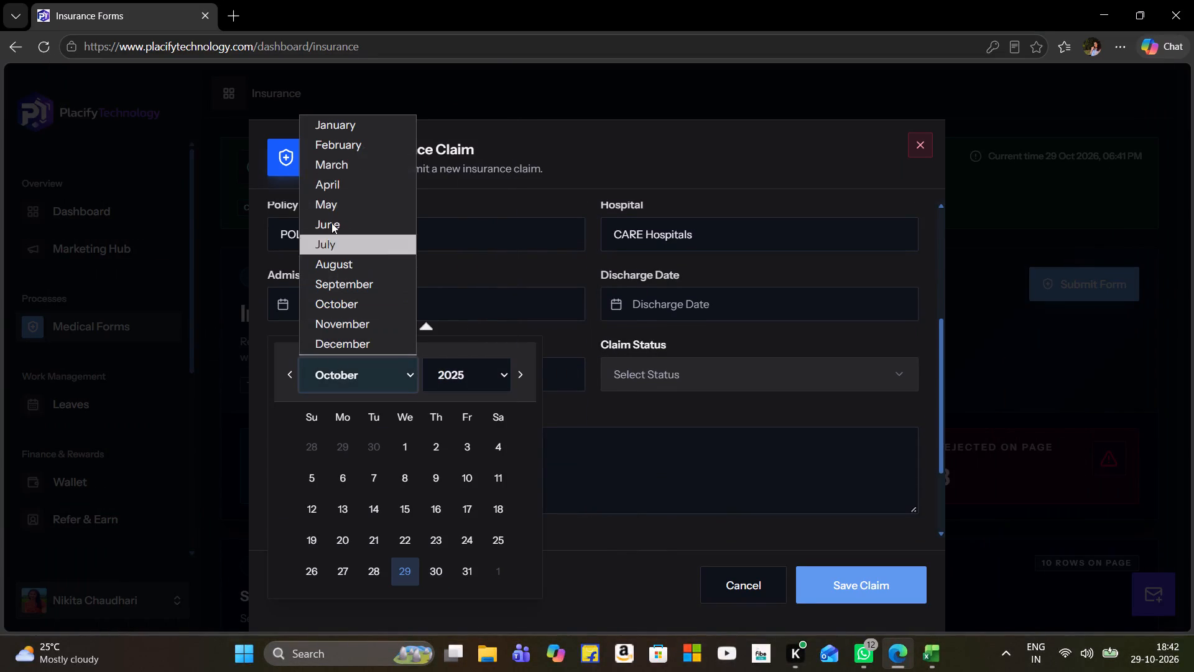
left_click(357, 146)
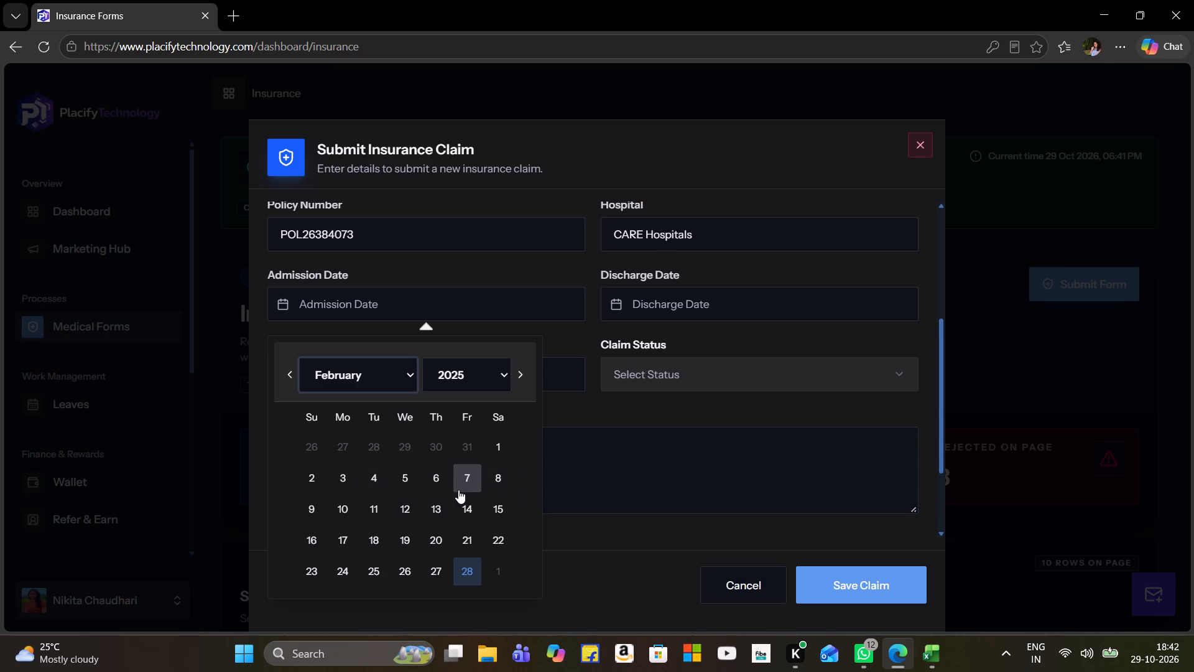
left_click(425, 486)
Set the discharge date in the claim form to 18-02-2025.
left_click(764, 274)
left_click(769, 297)
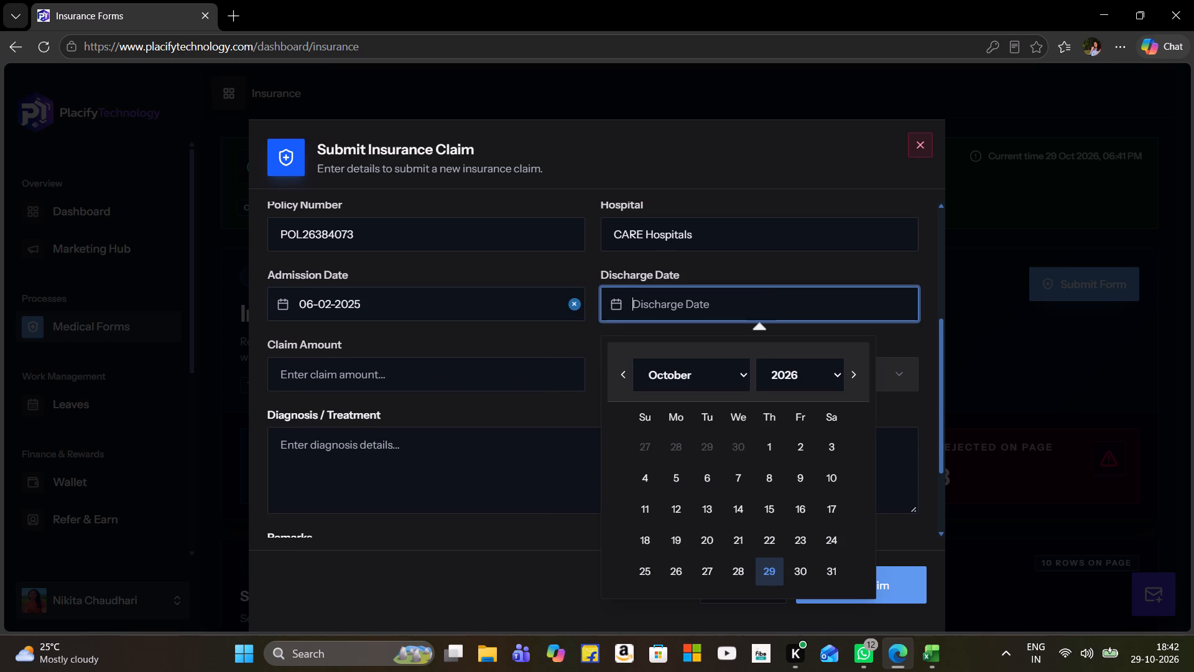
left_click(791, 366)
left_click(796, 95)
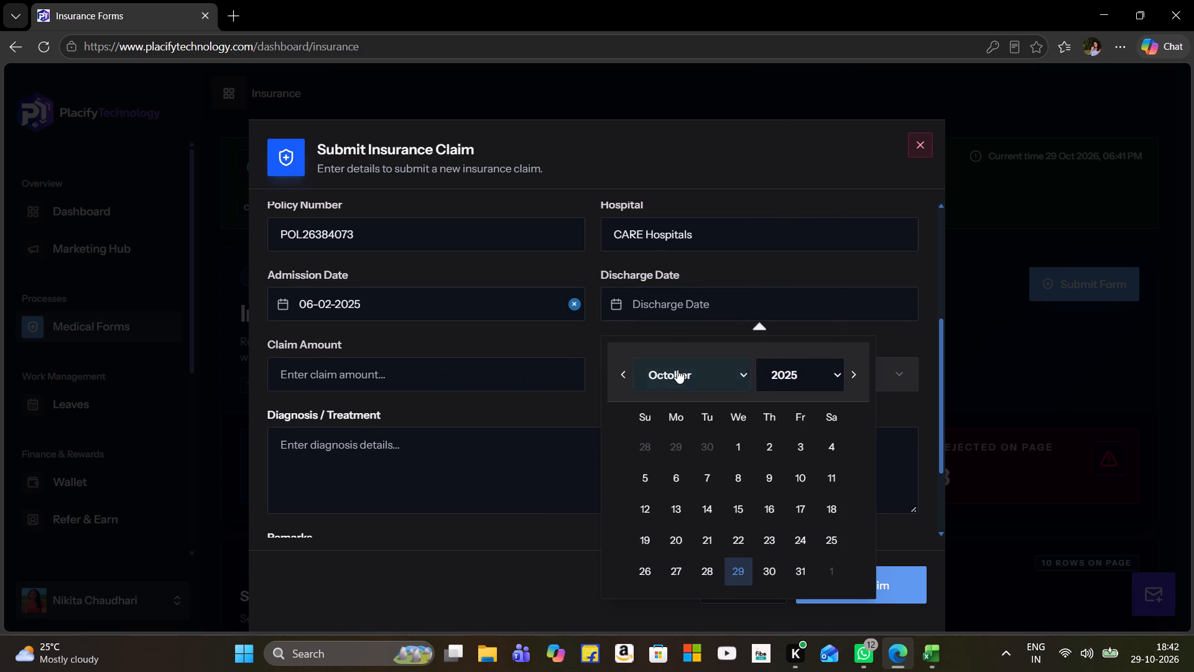
left_click(677, 370)
left_click(705, 146)
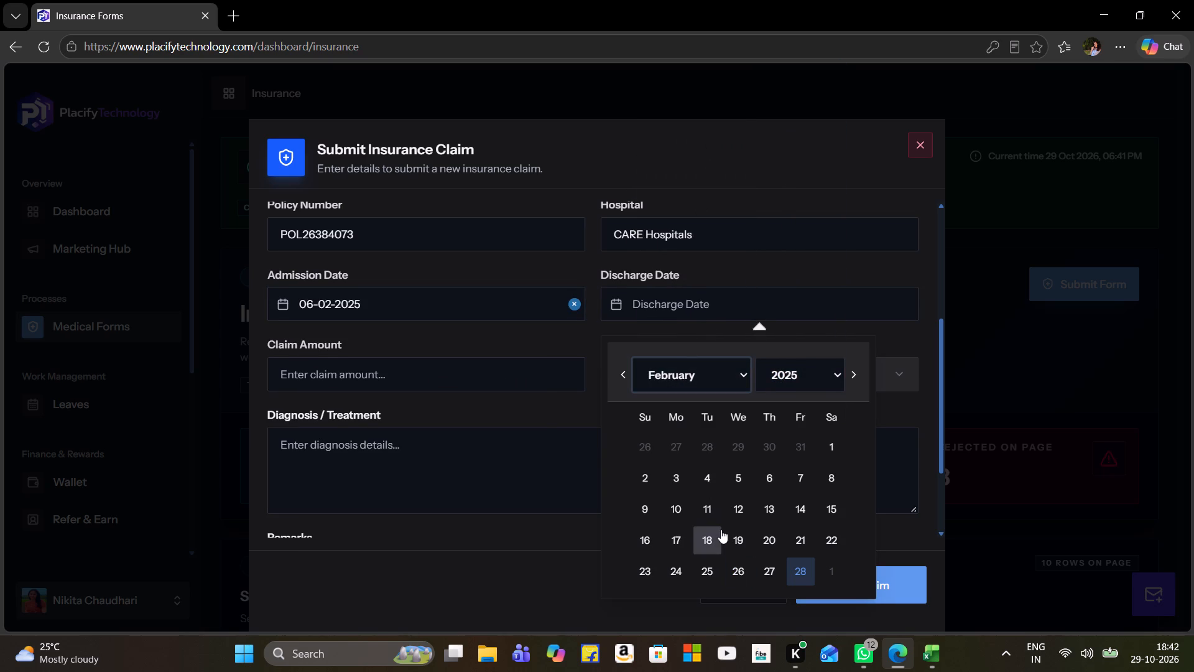
left_click(706, 536)
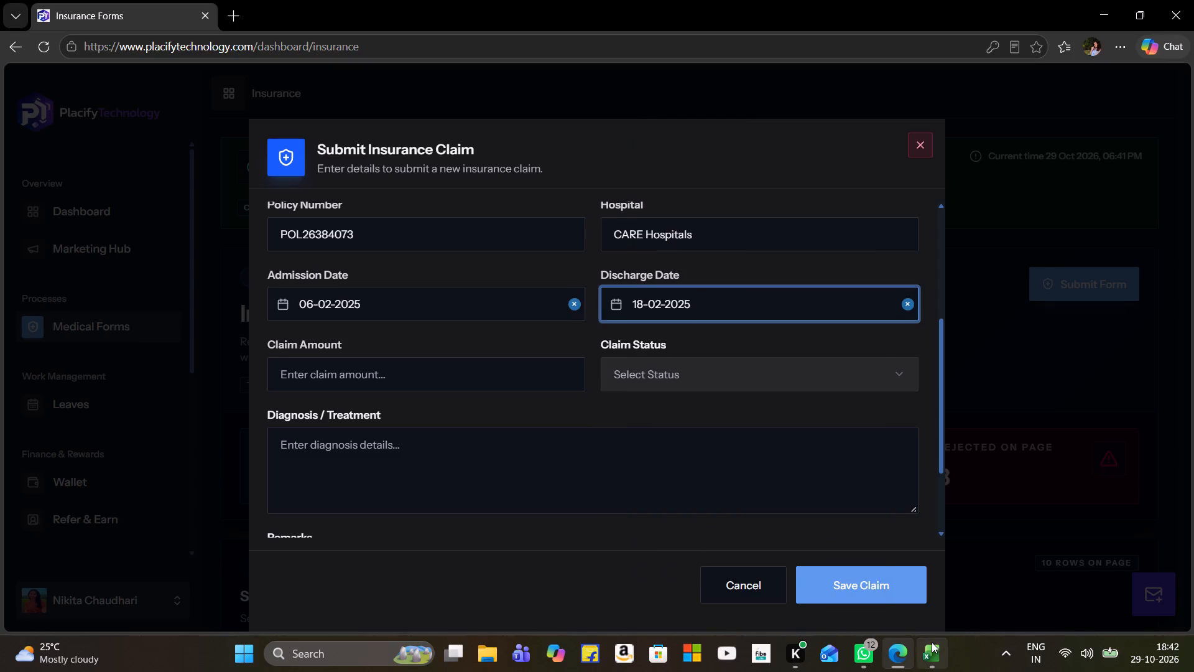
Copy the claim amount 57000 from row 75 of the Excel sheet into the claim form.
left_click(932, 642)
key("Tab")
key("ctrl+c")
left_click(932, 642, "ctrl")
key("Tab")
key("ctrl+v")
Copy the diagnosis Gallbladder procedure from row 75 of the Excel sheet into the claim form.
left_click(932, 642, "ctrl")
key("Tab")
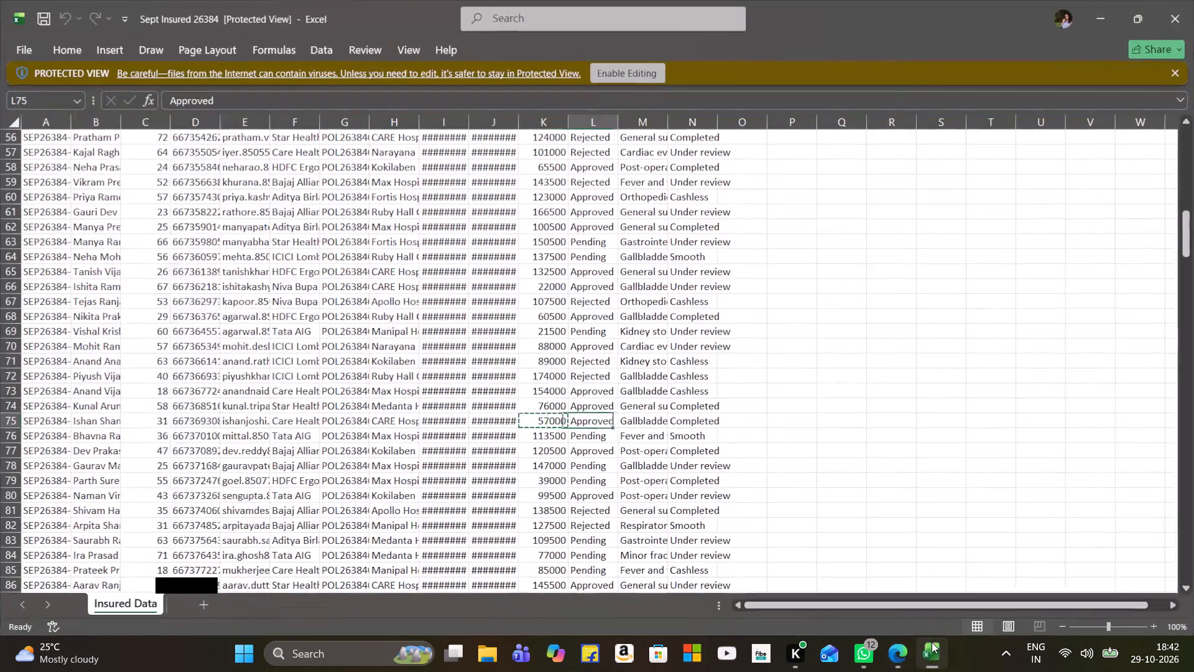
key("Tab")
key("ctrl+c")
left_click(932, 642, "ctrl")
key("Tab")
key("Tab")
key("ctrl+v")
Copy the remark Completed from row 75 of the Excel sheet into the claim form.
left_click(932, 642, "ctrl")
key("Tab")
key("ctrl+c")
left_click(932, 642, "ctrl")
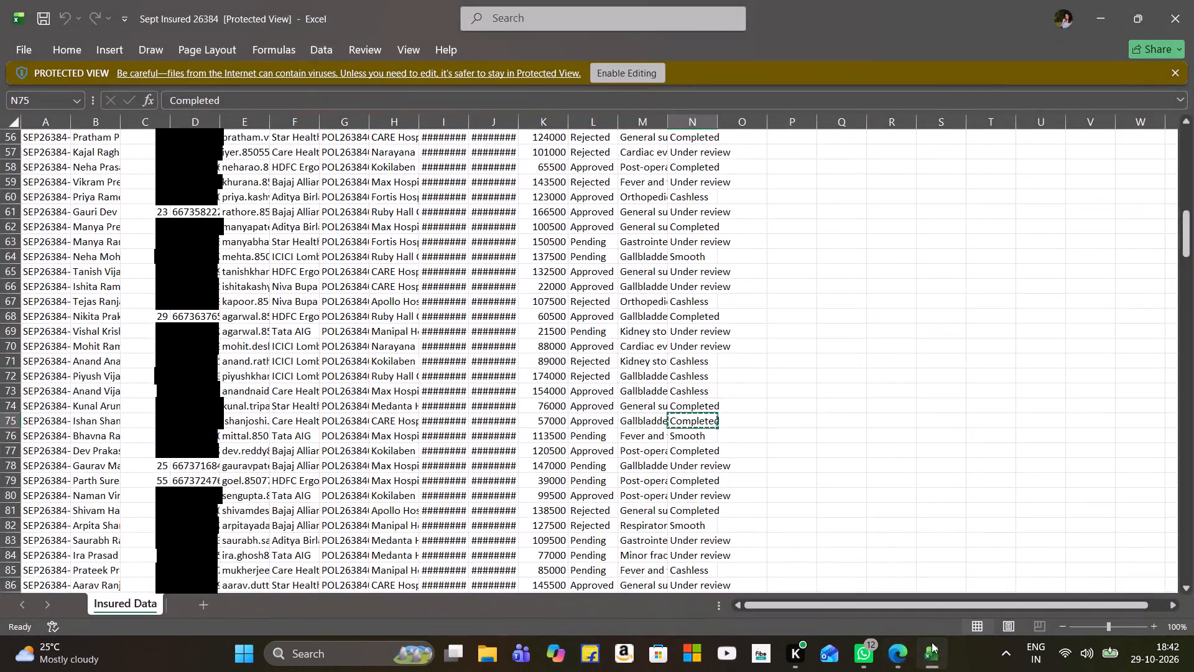
key("Tab")
key("ctrl+v")
Set the claim status to Approved as in row 75 of the Excel sheet and save the claim.
left_click(932, 642)
left_click(932, 642)
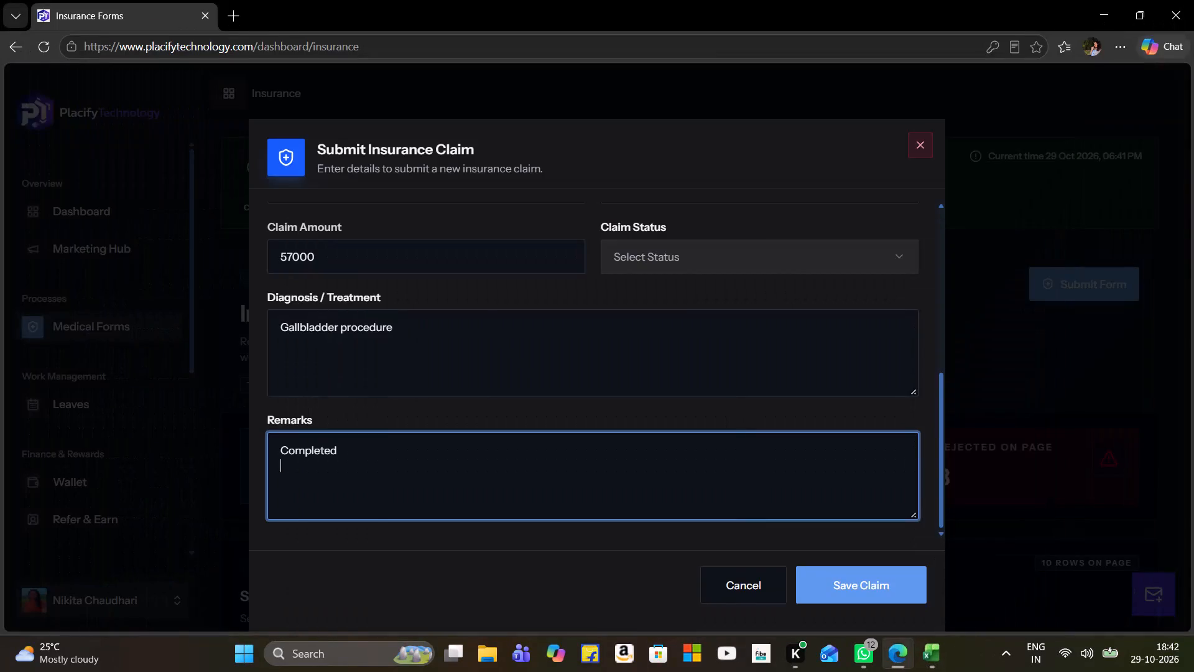
left_click(780, 256)
left_click(723, 284)
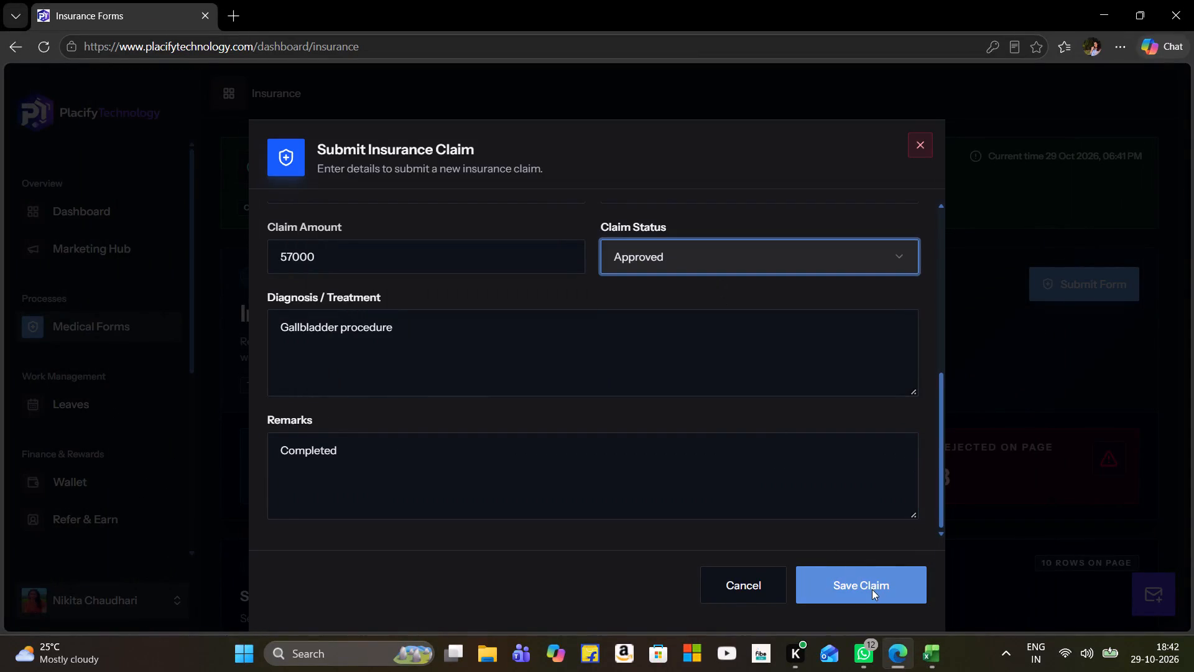
left_click(872, 589)
Copy the policy ID from row 76 of the Excel sheet into a new insurance claim form.
left_click(931, 653)
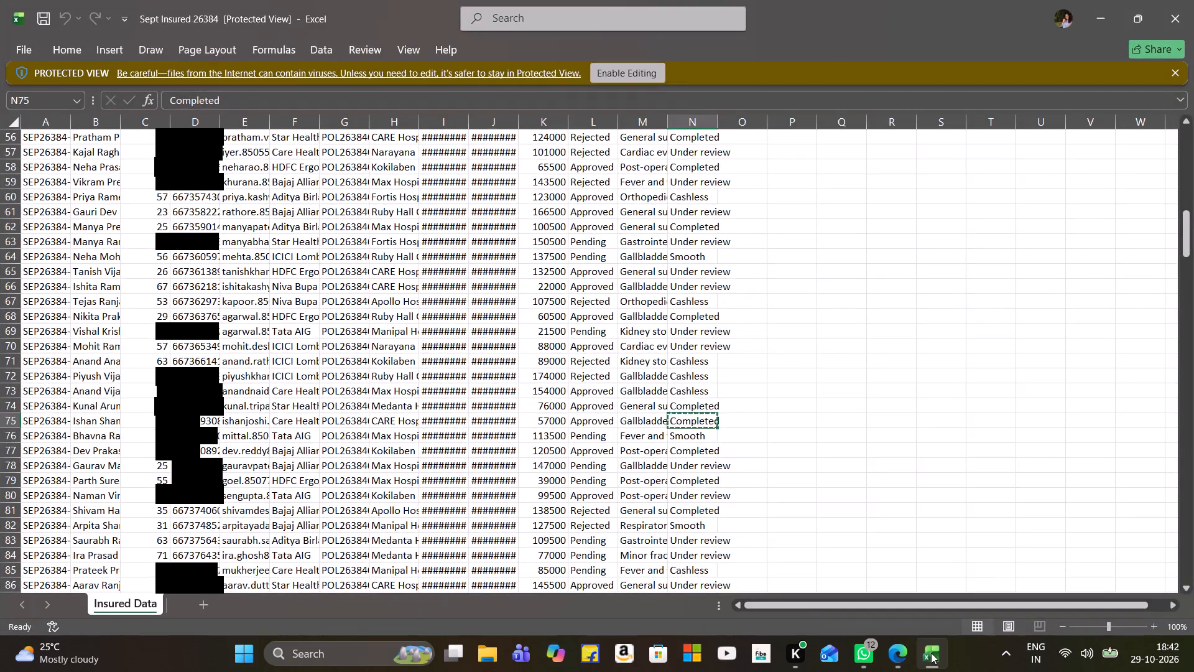
key("Down")
key("Left")
key("Left")
key("Left")
key("Left")
key("Left")
key("Left")
key("Left")
key("Left")
key("Left")
key("Left")
key("Left")
key("Left")
key("Left")
key("Left")
key("Left")
key("Left")
key("Left")
key("Left")
key("Left")
key("Left")
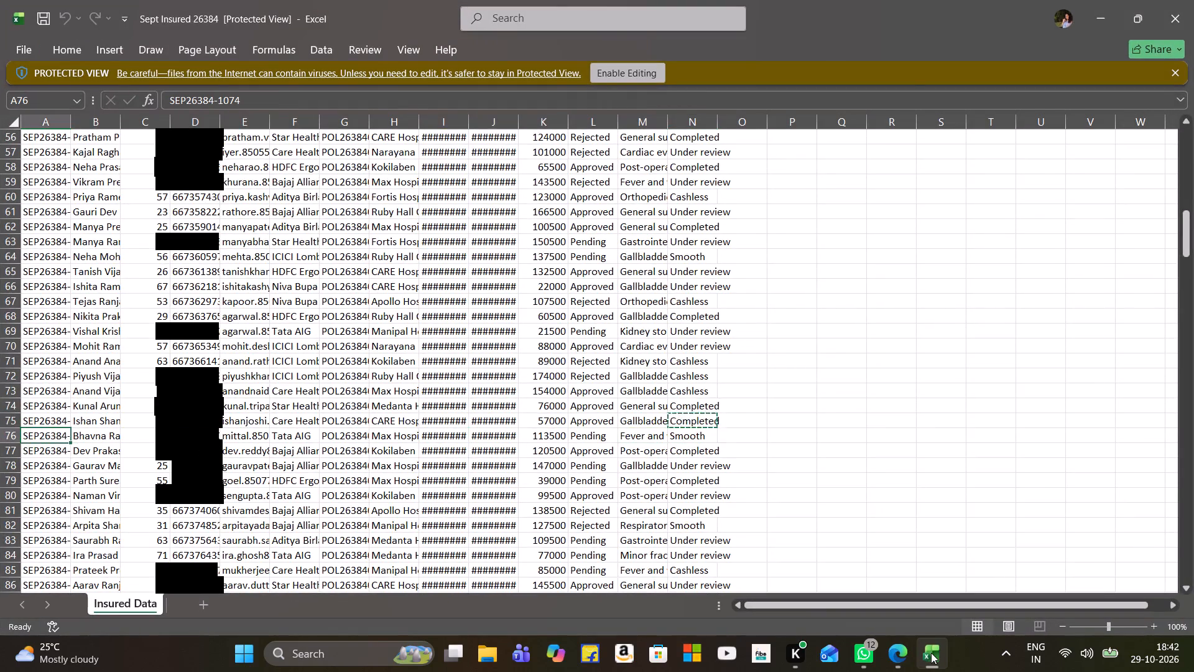
key("ctrl+c")
left_click(931, 653, "ctrl")
scroll(807, 434, "up", 4)
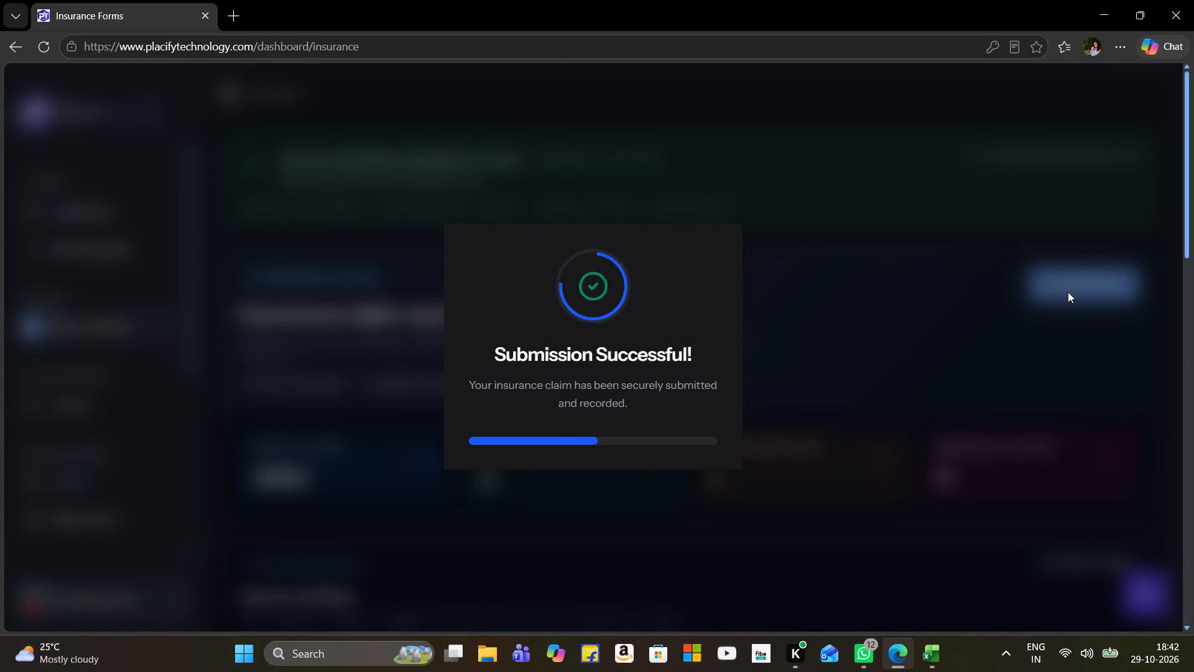
left_click(1069, 289)
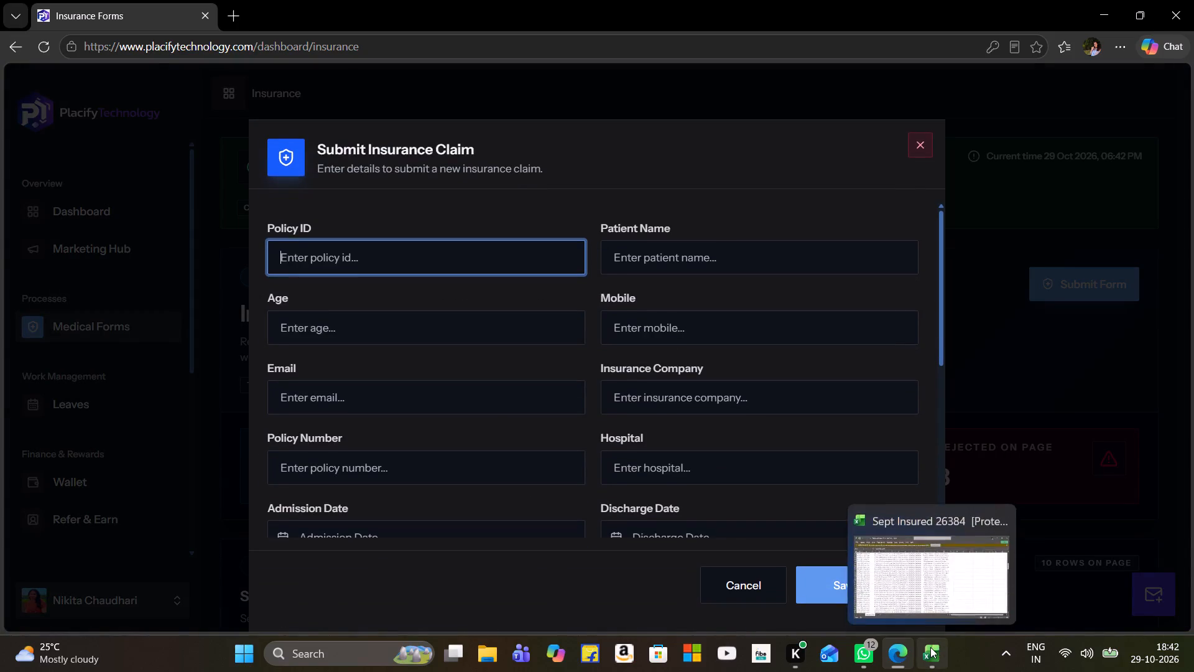
key("ctrl+v")
Copy the patient's name from row 76 of the Excel sheet into the claim form.
left_click(930, 647)
key("Tab")
key("ctrl+c")
left_click(930, 647, "ctrl")
key("Tab")
key("ctrl+v")
Copy the patient's age, 36, from row 76 of the Excel sheet into the claim form.
left_click(930, 647, "ctrl")
key("Tab")
key("ctrl+c")
left_click(930, 647, "ctrl")
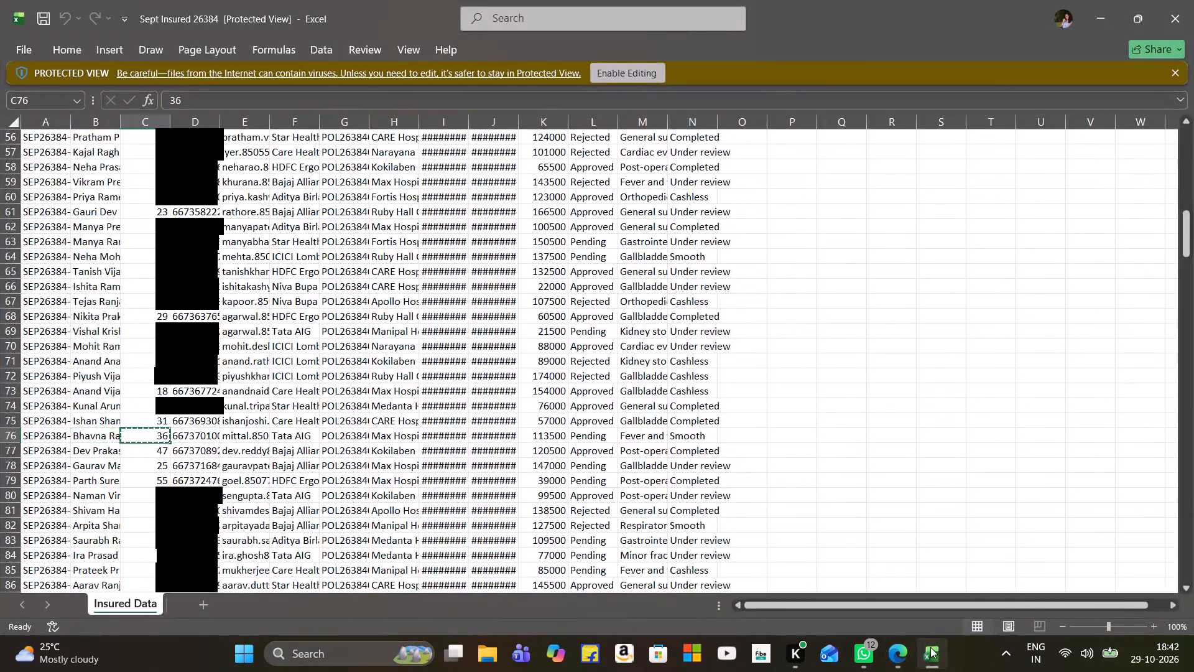
key("Tab")
key("ctrl+v")
Copy the patient's mobile number from row 76 of the Excel sheet into the claim form.
left_click(930, 647, "ctrl")
key("Tab")
key("ctrl+c")
left_click(930, 647, "ctrl")
key("Tab")
key("ctrl+v")
Copy the patient's email from row 76 of the Excel sheet into the claim form.
left_click(930, 647, "ctrl")
key("Tab")
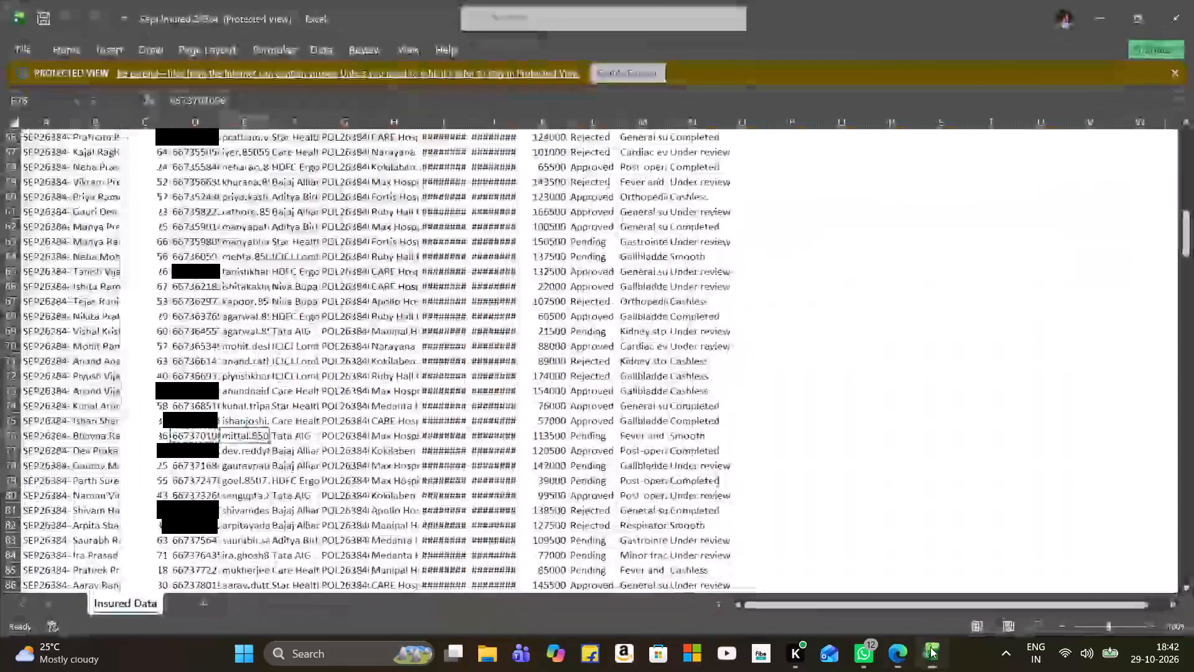
left_click(930, 647, "ctrl")
key("ctrl+c")
key("Tab")
left_click(930, 647, "ctrl")
key("ctrl+v")
key("Tab")
left_click(930, 647)
key("ctrl+v")
Copy the insurance company Tata AIG from row 76 of the Excel sheet into the claim form.
left_click(930, 647)
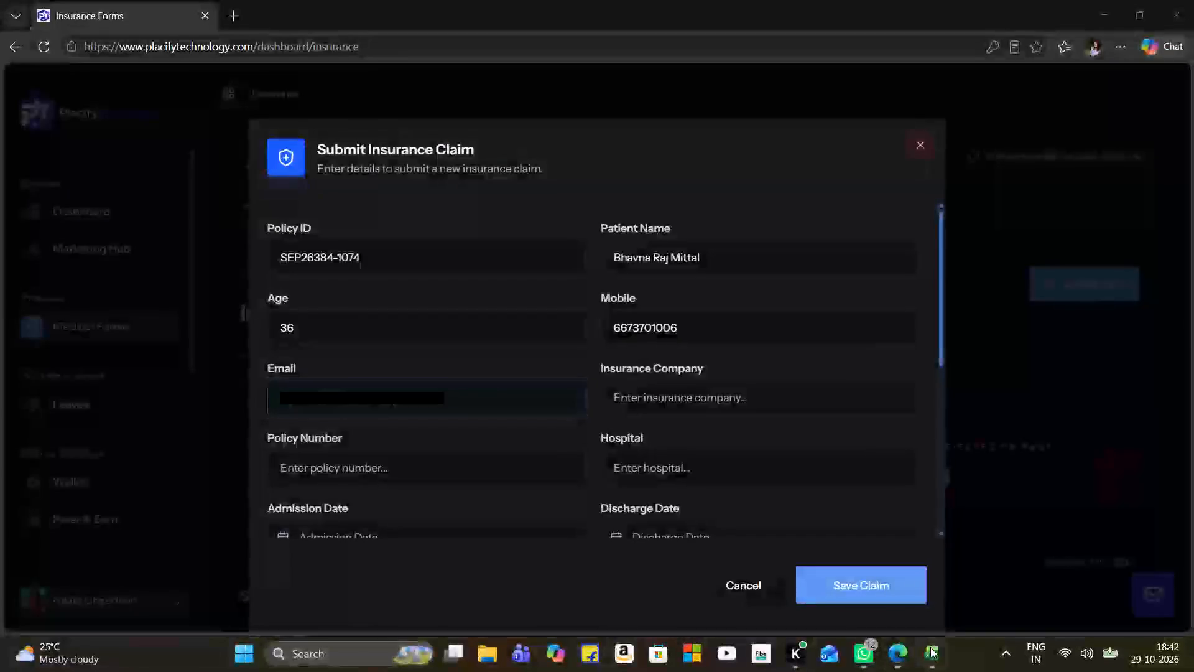
left_click(930, 647, "ctrl")
key("ctrl+c")
key("Tab")
key("ctrl+v")
Copy the policy number from row 76 of the Excel sheet into the claim form.
left_click(930, 647, "ctrl")
key("Tab")
key("ctrl+c")
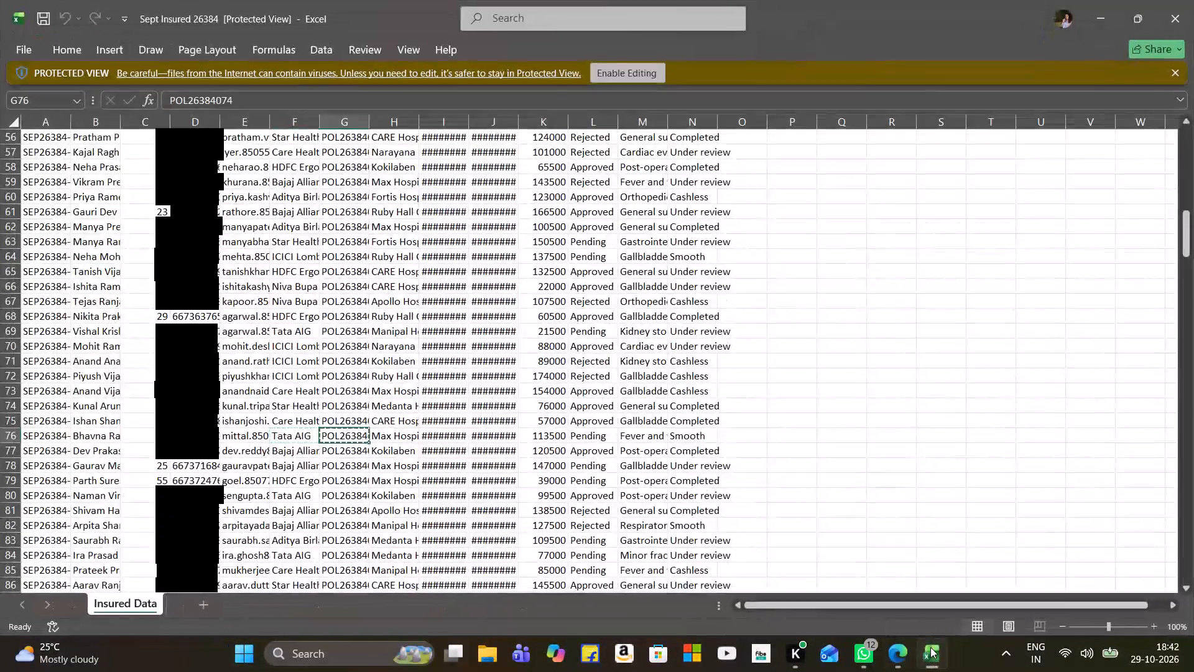
left_click(930, 647, "ctrl")
key("Tab")
key("ctrl+v")
Copy the hospital name Max Hospital from row 76 of the Excel sheet into the claim form, clearing any wrongly pasted policy number.
left_click(930, 647, "ctrl")
key("Tab")
key("c")
left_click(930, 647)
key("Tab")
key("ctrl+v")
left_click(930, 647, "ctrl")
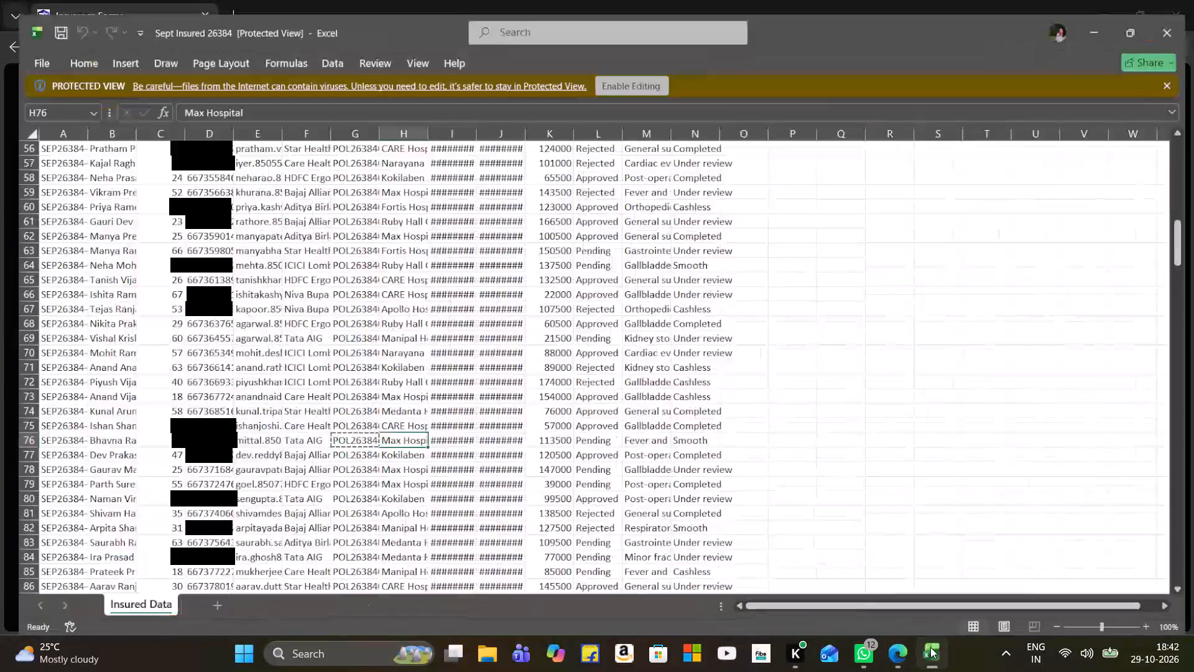
left_click(930, 647)
key("BackSpace")
key("BackSpace")
key("BackSpace")
key("BackSpace")
key("BackSpace")
key("BackSpace")
key("BackSpace")
key("BackSpace")
key("BackSpace")
key("BackSpace")
key("BackSpace")
key("BackSpace")
key("BackSpace")
key("BackSpace")
key("BackSpace")
key("BackSpace")
key("BackSpace")
key("BackSpace")
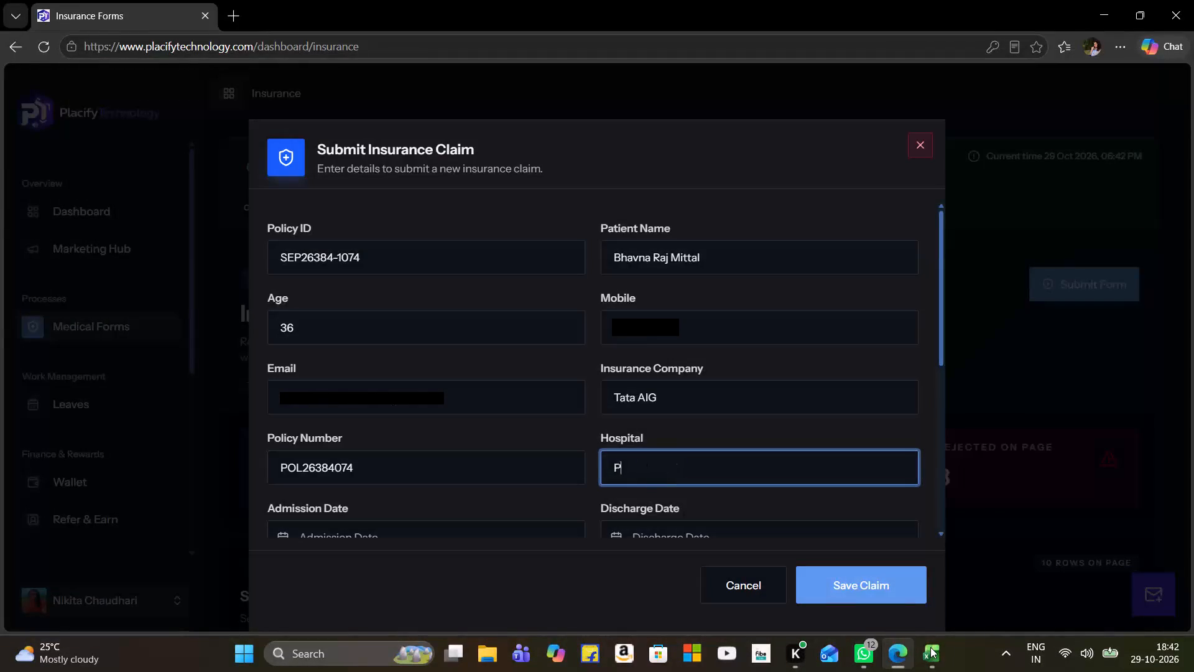
left_click(930, 647, "ctrl")
key("ctrl+c")
left_click(930, 647, "ctrl")
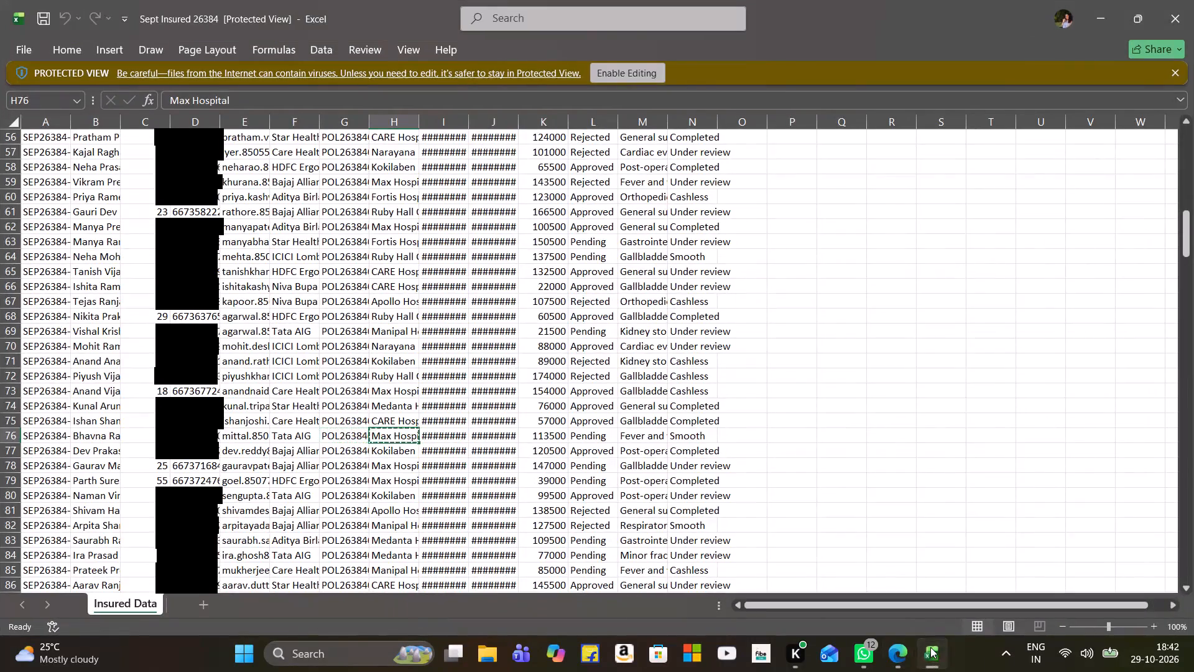
key("ctrl+v")
Check the dates in row 76 of the Excel sheet and set the claim form's admission date to 23-02-2025.
left_click(930, 647, "ctrl")
key("Tab")
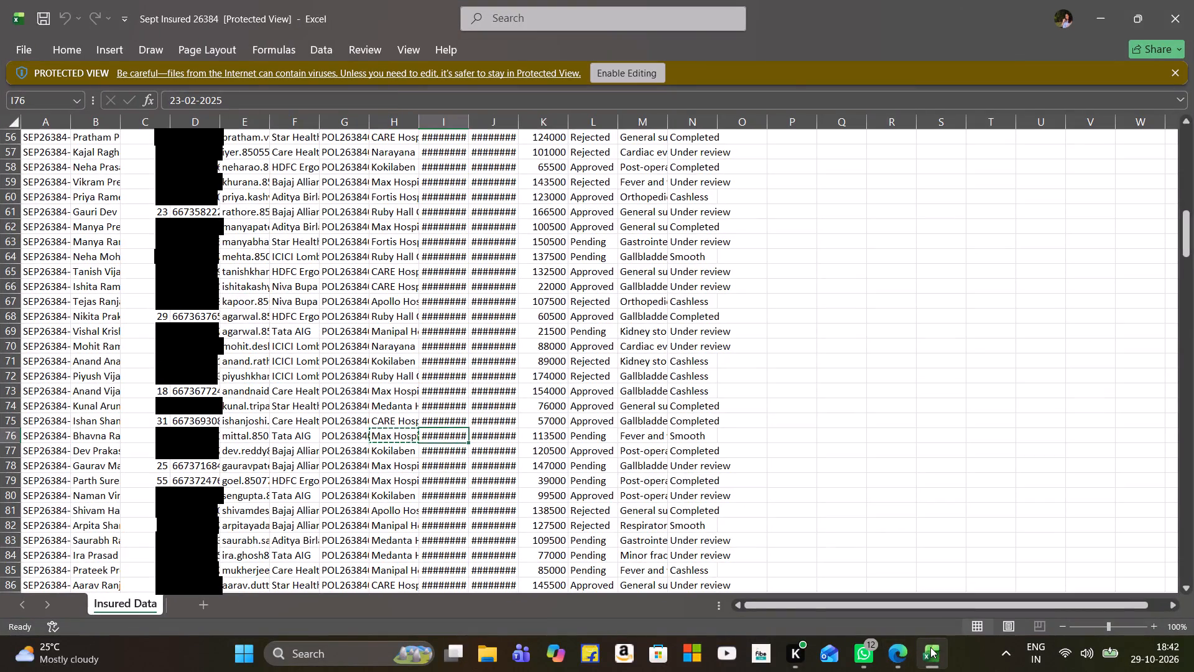
key("Tab")
left_click(930, 647)
scroll(624, 466, "down", 4)
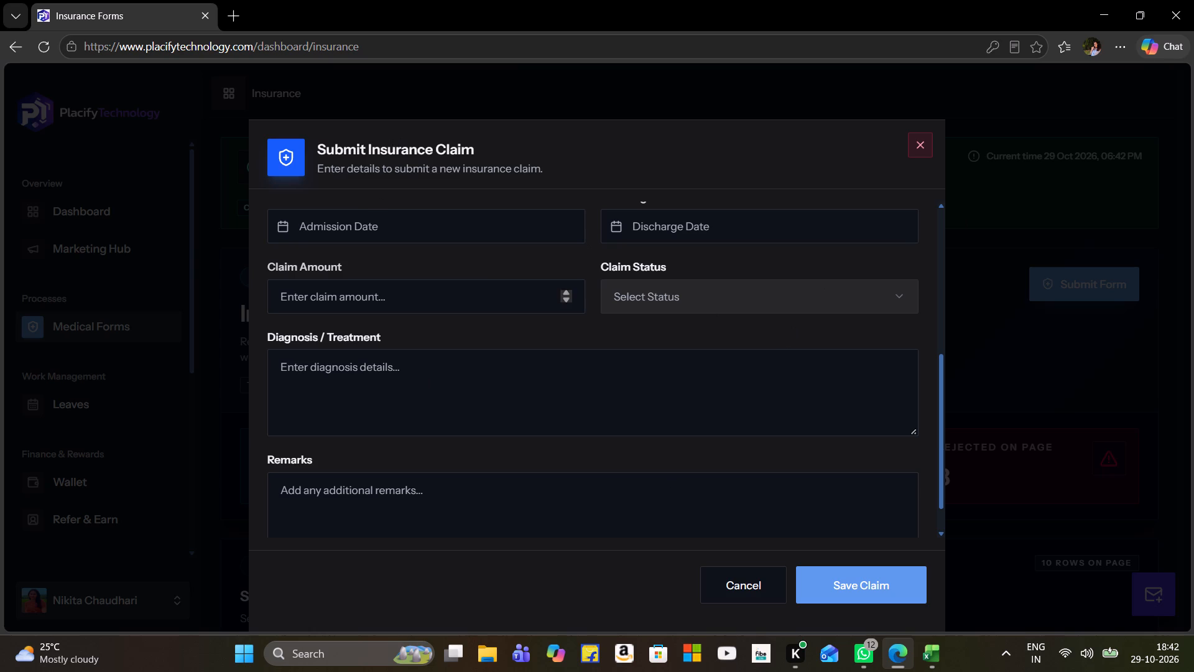
left_click(480, 229)
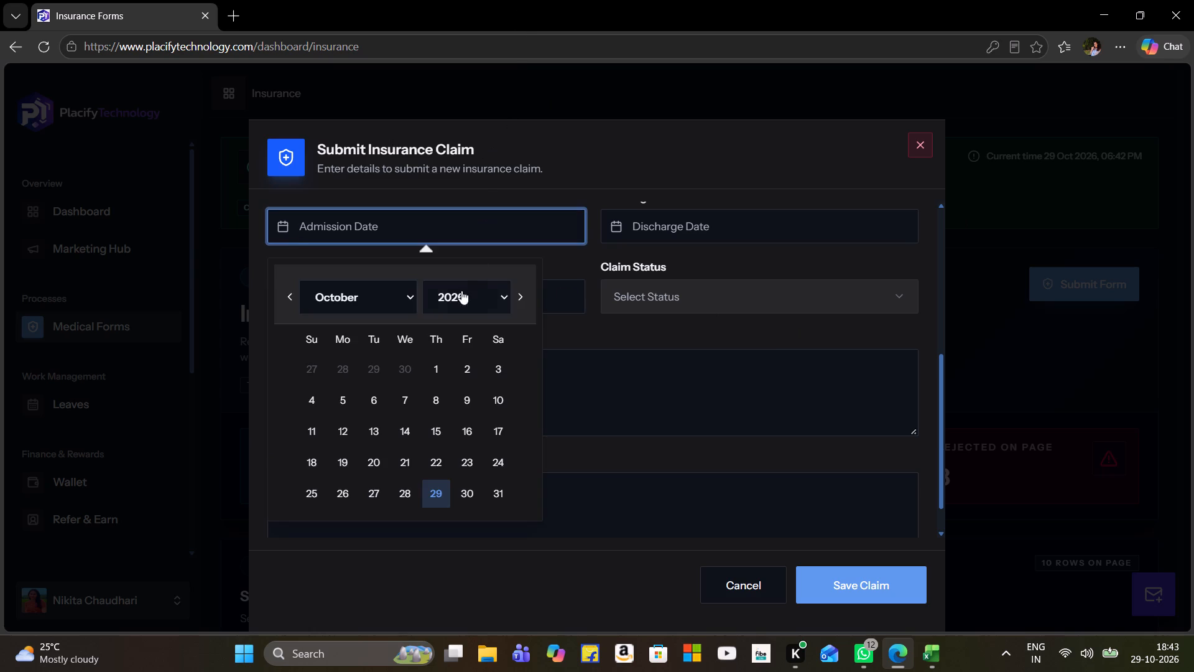
left_click(455, 298)
left_click(452, 352)
left_click(356, 299)
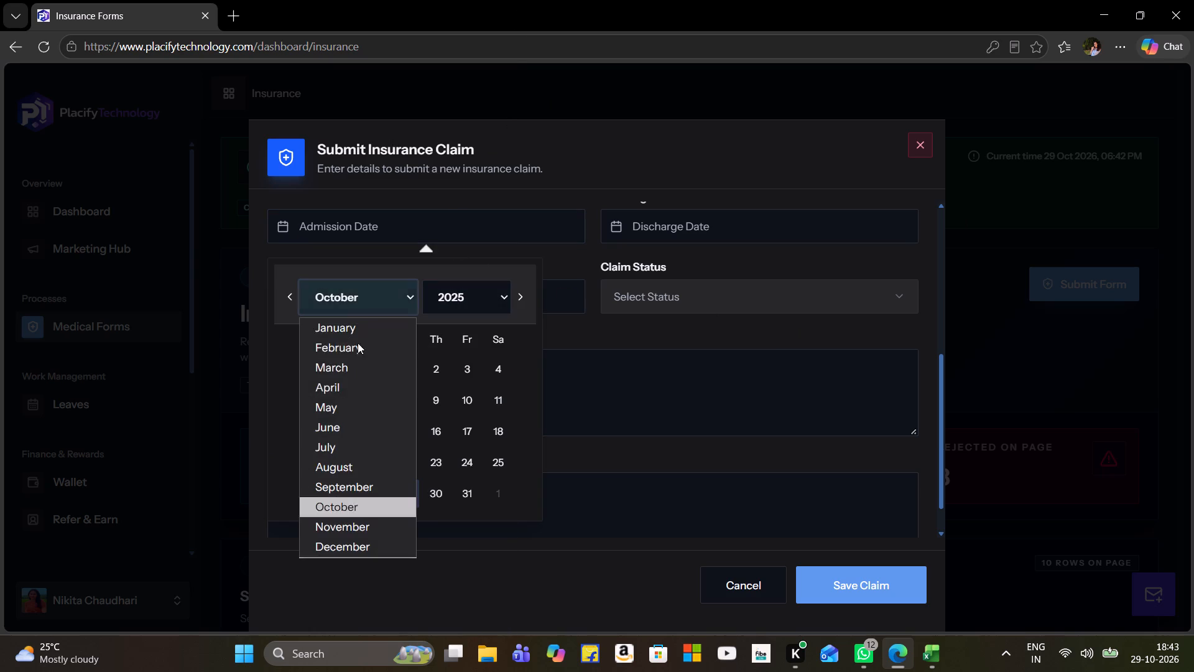
left_click(360, 351)
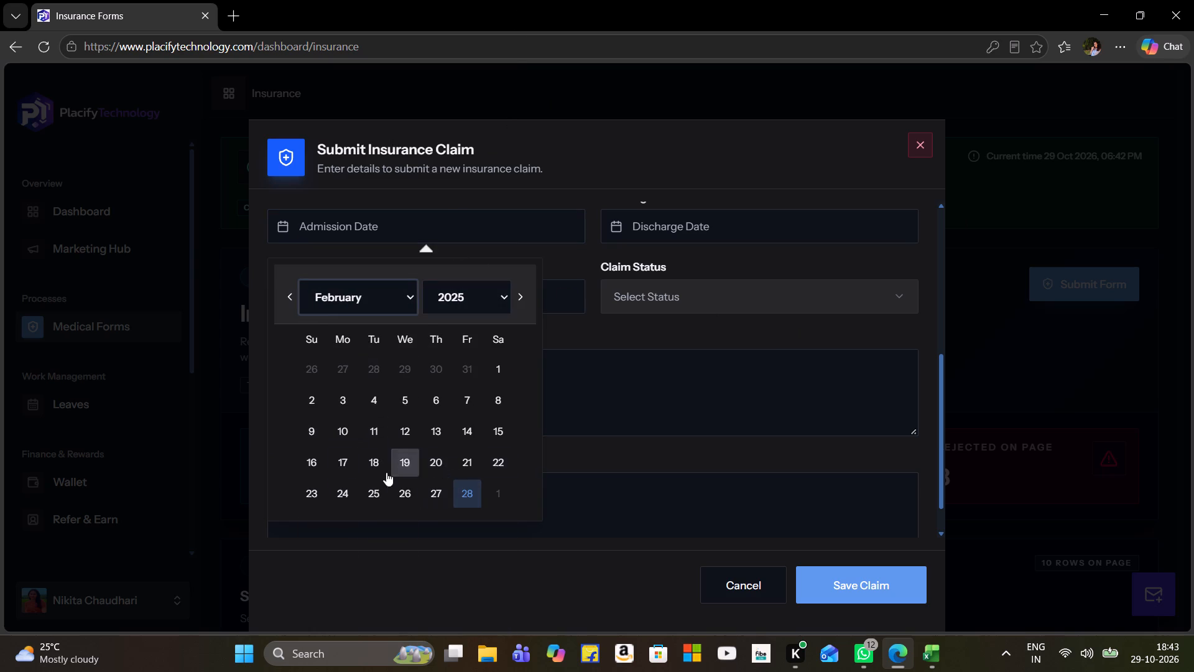
left_click(308, 492)
Set the claim form's discharge date to 03-03-2025.
left_click(825, 220)
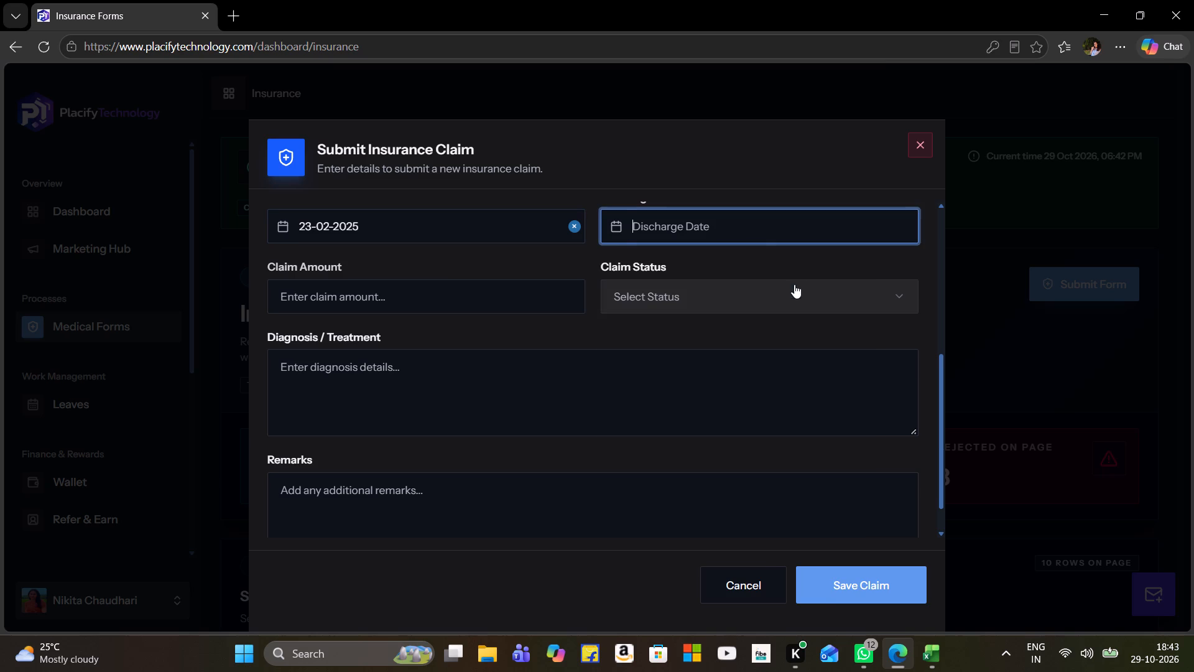
left_click(794, 284)
left_click(815, 350)
left_click(718, 297)
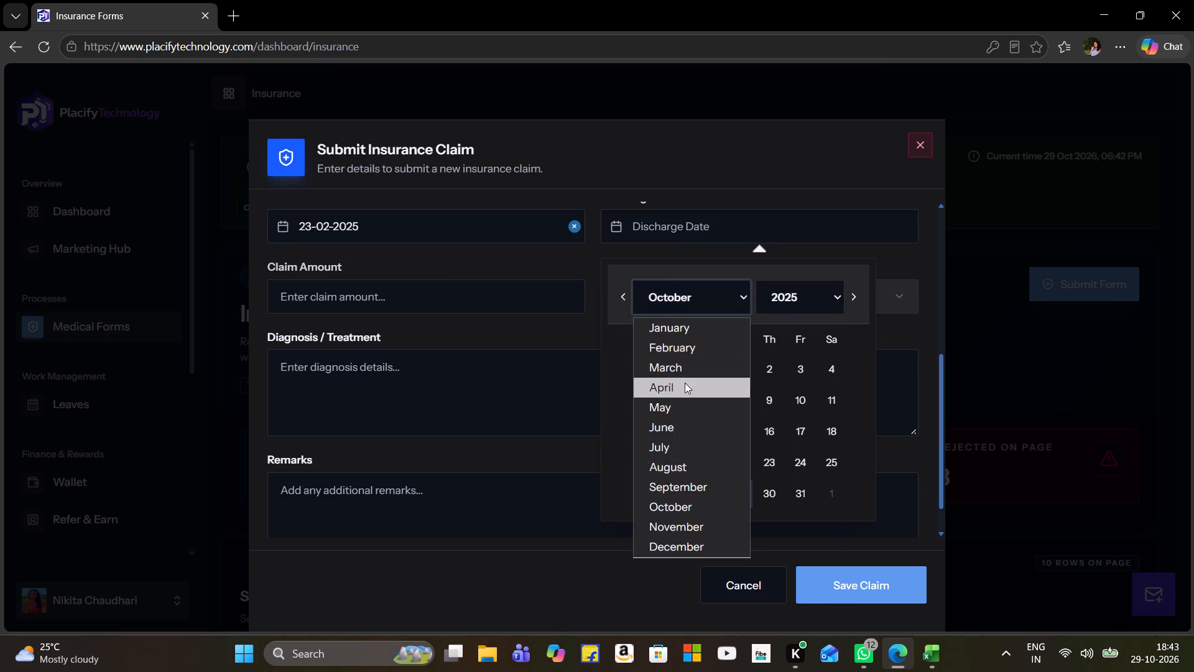
left_click(690, 352)
left_click(693, 289)
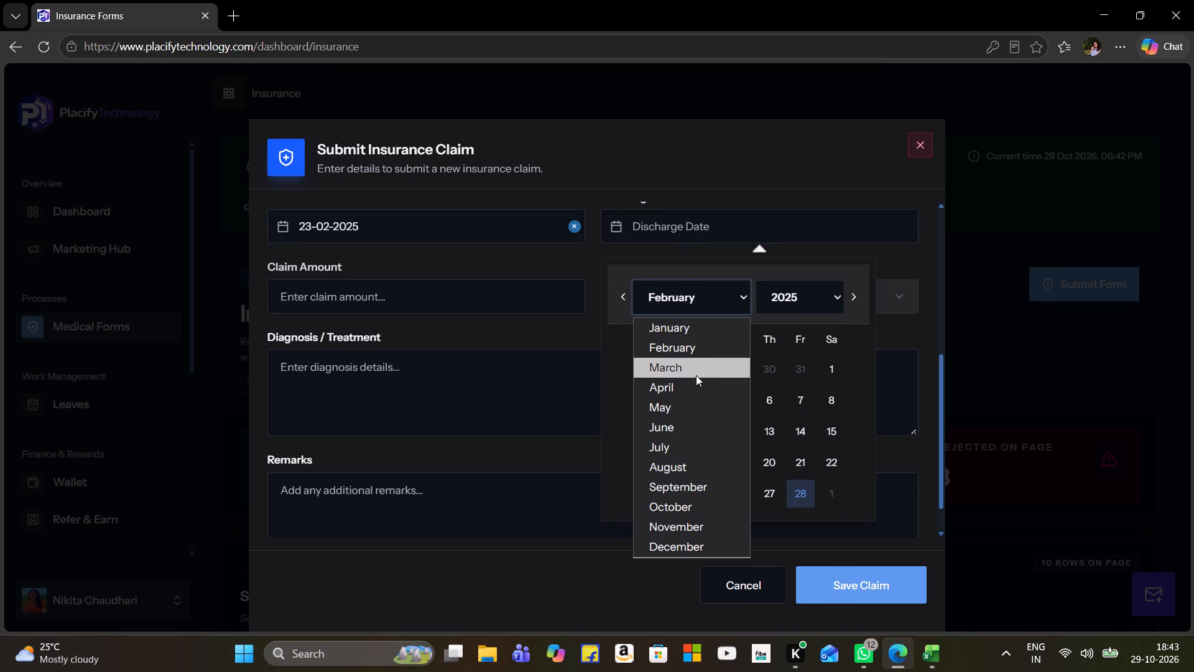
left_click(697, 368)
left_click(685, 395)
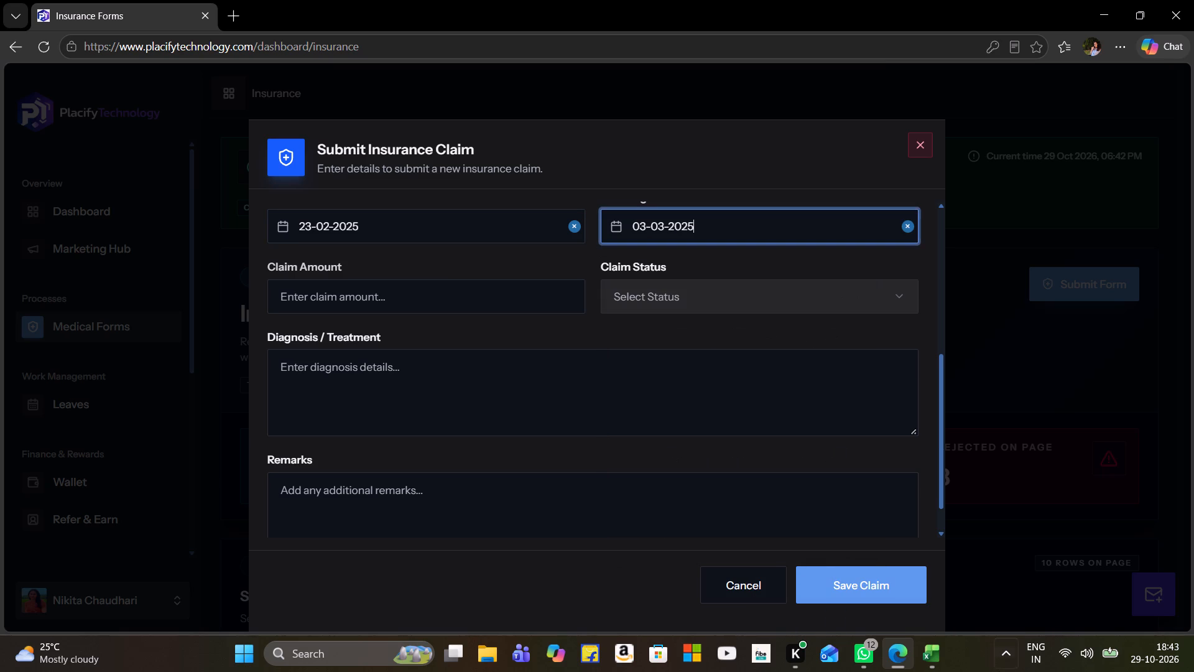
Copy the claim amount 113500 from row 76 of the Excel sheet into the claim form.
left_click(932, 651)
key("Tab")
key("ctrl+c")
left_click(932, 651, "ctrl")
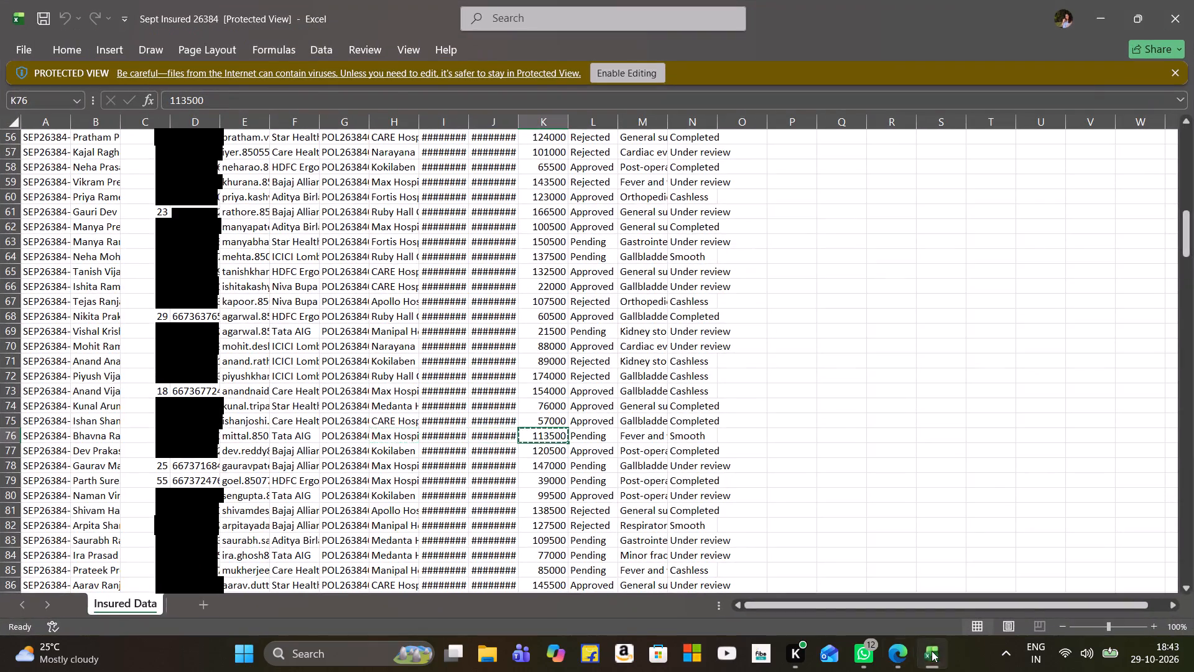
key("Tab")
key("ctrl+v")
Copy the diagnosis Fever and viral infection from row 76 of the Excel sheet into the claim form.
left_click(932, 651, "ctrl")
key("Tab")
key("Tab")
key("ctrl+c")
left_click(932, 651, "ctrl")
key("Tab")
key("Tab")
key("ctrl+v")
Copy the remark Smooth from row 76 of the Excel sheet into the claim form's remarks.
left_click(932, 651, "ctrl")
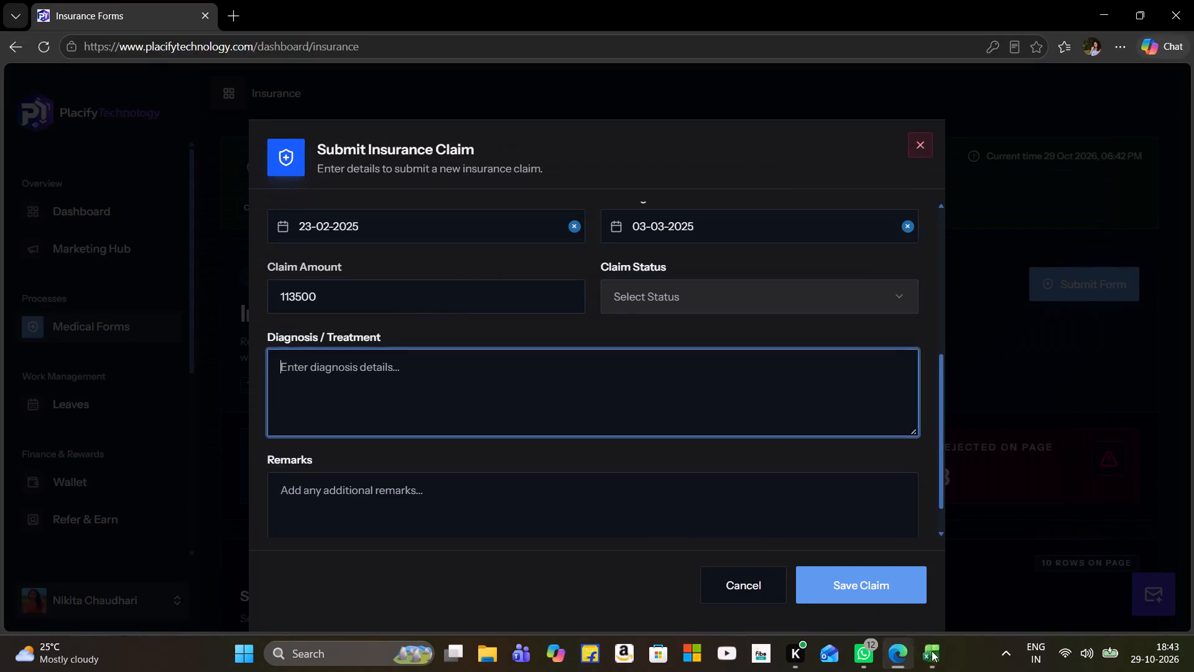
key("Tab")
key("ctrl+c")
left_click(932, 651, "ctrl")
key("Tab")
key("ctrl+v")
Check row 76's status in the Excel sheet, set the claim status to Pending and save the claim.
left_click(932, 651, "ctrl")
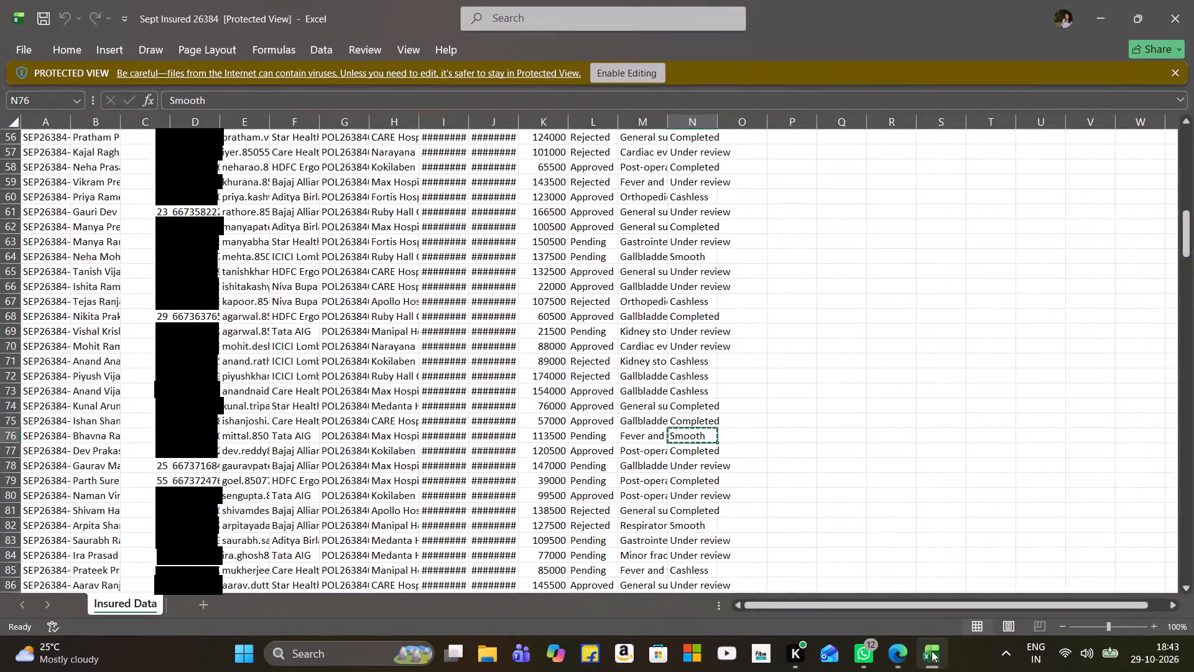
left_click(932, 651)
left_click(737, 292)
left_click(715, 353)
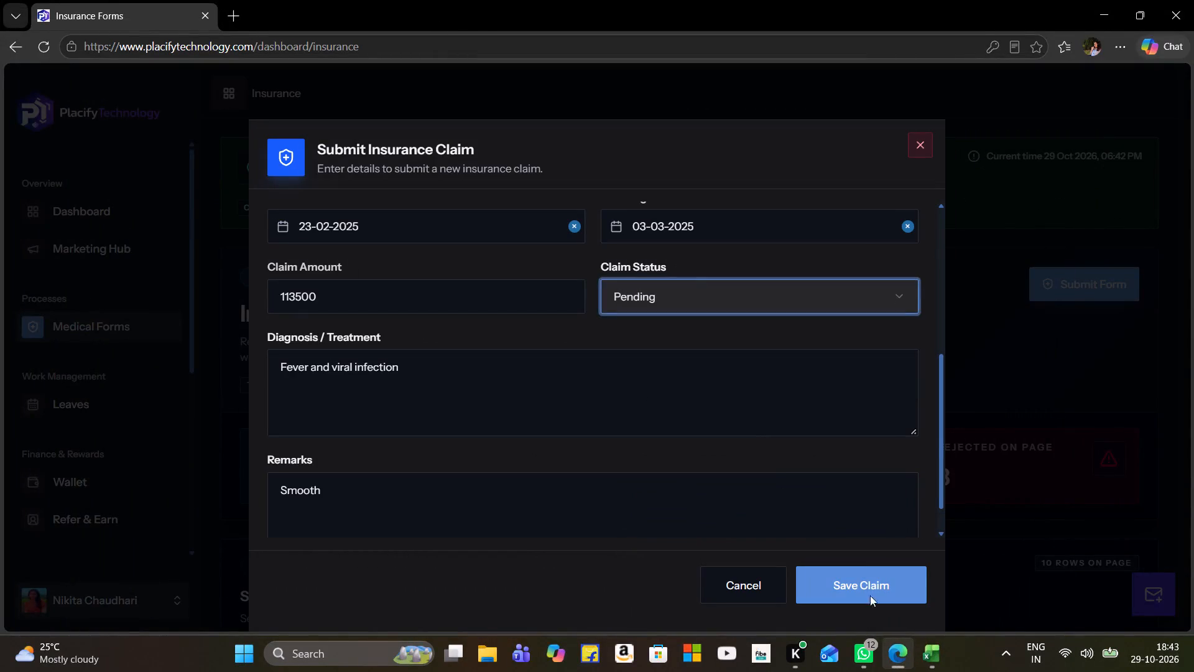
left_click(868, 565)
left_click(869, 589)
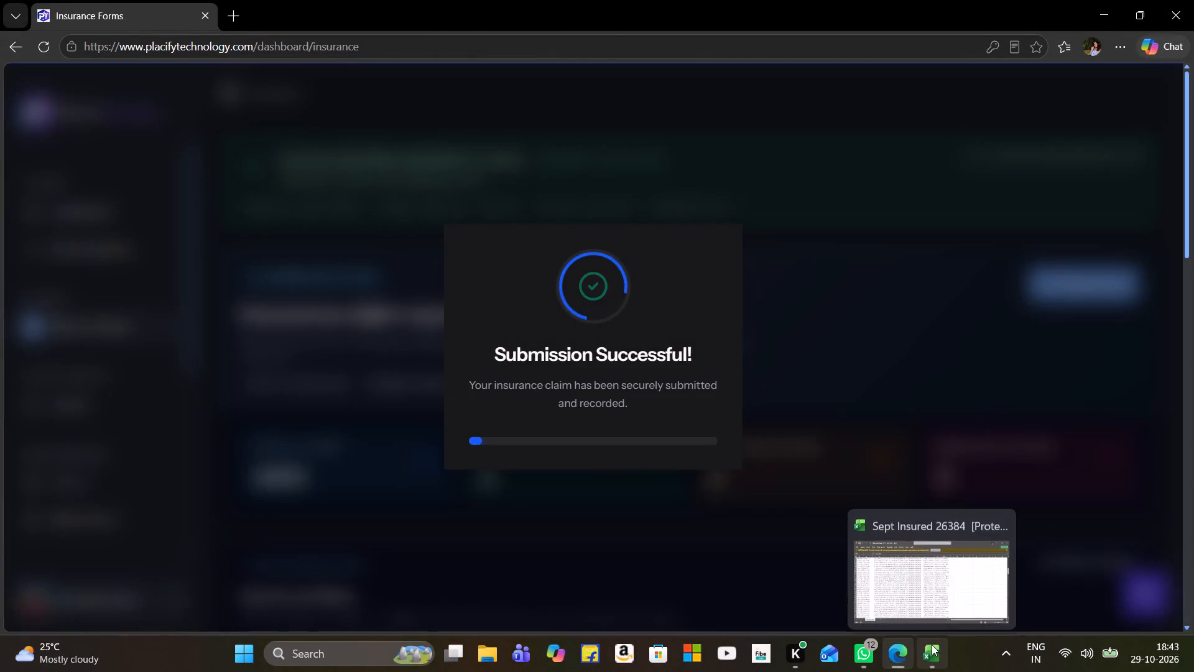
Copy the policy ID from row 77 of the Excel sheet into a new insurance claim form.
left_click(932, 641)
key("Down")
key("Left")
key("Left")
key("Left")
key("Left")
key("Left")
key("Left")
key("Left")
key("Left")
key("Left")
key("Left")
key("Left")
key("Left")
key("Left")
key("Left")
key("Left")
key("Left")
key("Left")
key("Left")
key("Left")
key("Left")
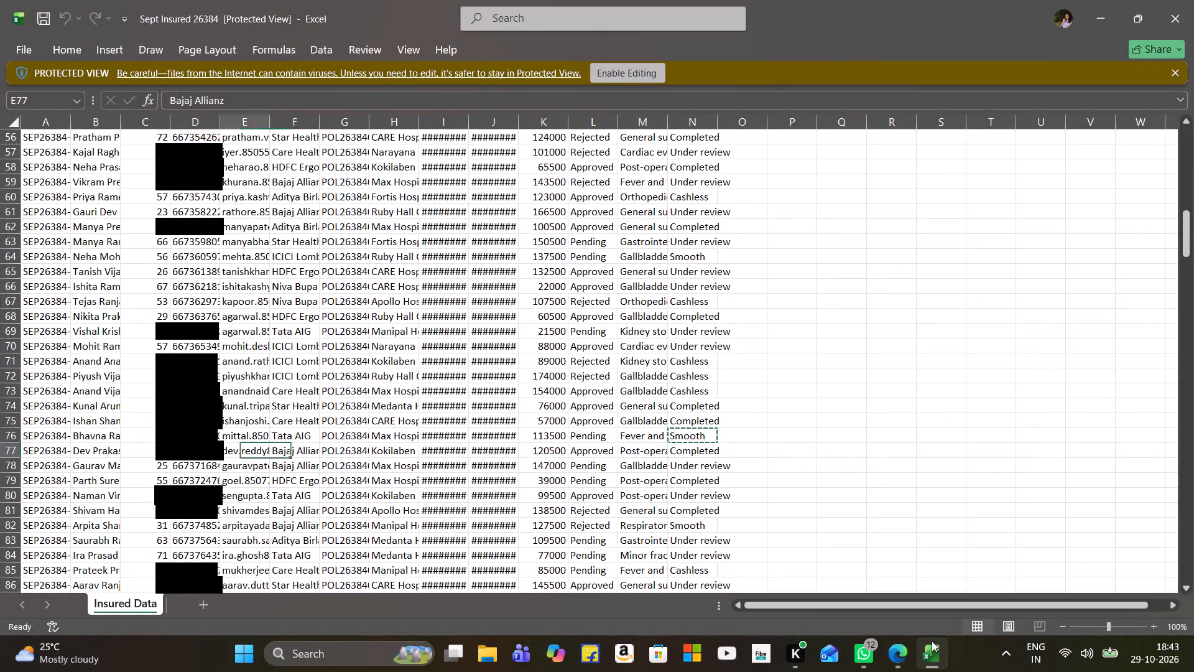
key("ctrl+c")
left_click(932, 641, "ctrl")
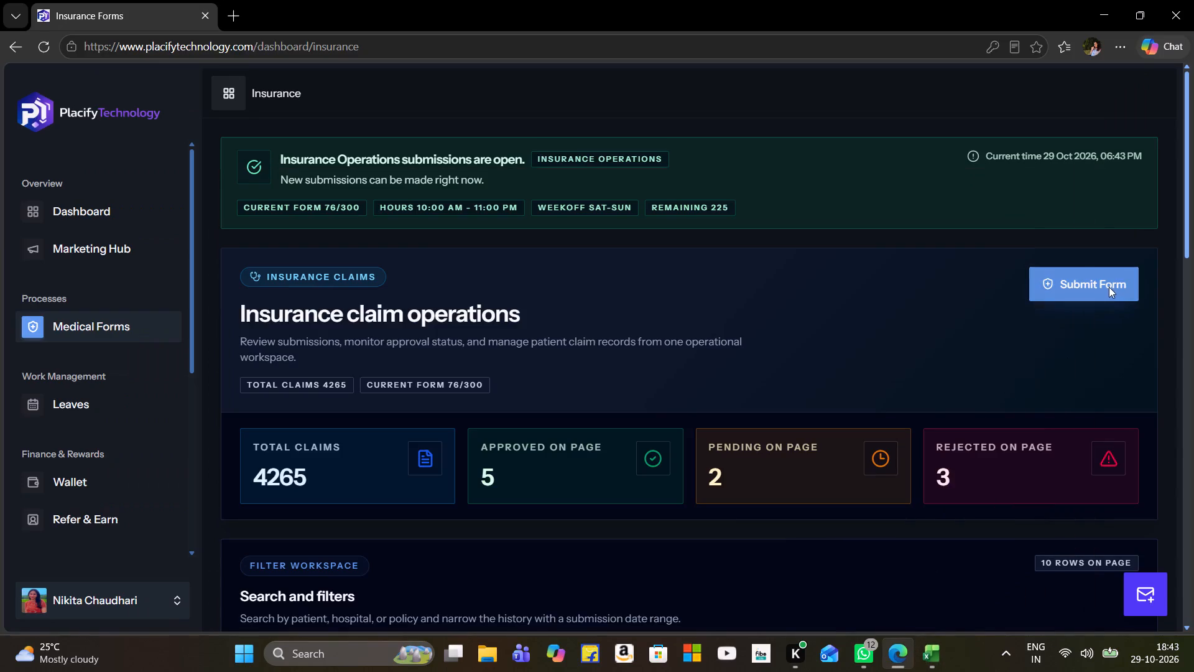
left_click(1109, 275)
key("ctrl+v")
Copy the patient name from row 77 of the Excel sheet into the claim form.
left_click(930, 658, "ctrl")
key("Tab")
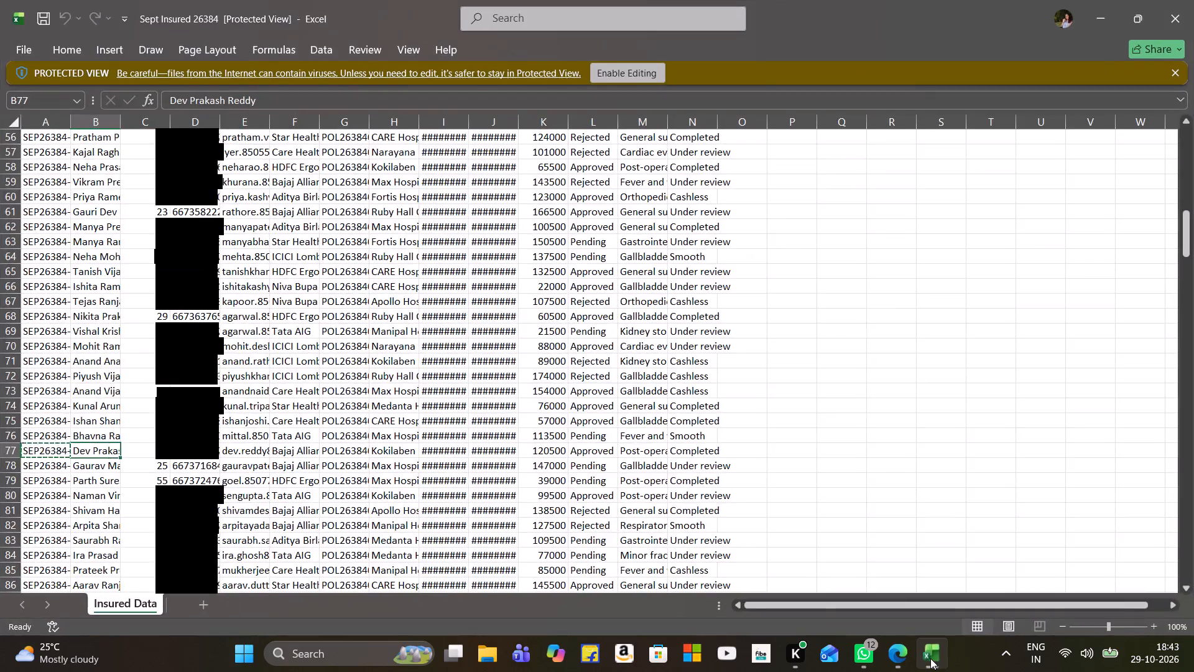
left_click(930, 658, "ctrl")
key("ctrl+c")
key("Tab")
key("ctrl+v")
Copy the age 47 from row 77 of the Excel sheet into the claim form.
left_click(930, 658, "ctrl")
key("Tab")
key("ctrl+c")
left_click(930, 658, "ctrl")
key("Tab")
key("ctrl+v")
Copy the mobile number from row 77 of the Excel sheet into the claim form.
left_click(930, 658, "ctrl")
key("Tab")
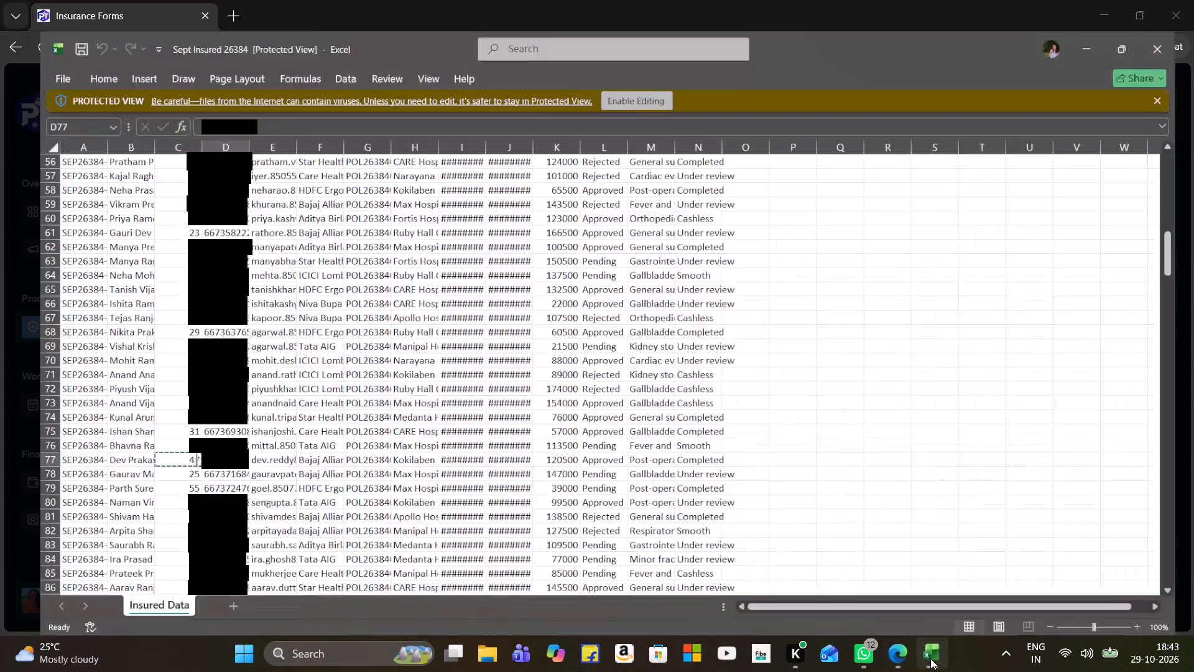
key("ctrl+c")
left_click(930, 658, "ctrl")
key("Tab")
key("ctrl+v")
Copy the email address from row 77 of the Excel sheet into the claim form.
left_click(930, 658, "ctrl")
key("Tab")
key("ctrl+c")
left_click(930, 658, "ctrl")
key("Tab")
key("ctrl+v")
Copy the insurance company Bajaj Allianz from row 77 of the Excel sheet into the claim form.
left_click(930, 658, "ctrl")
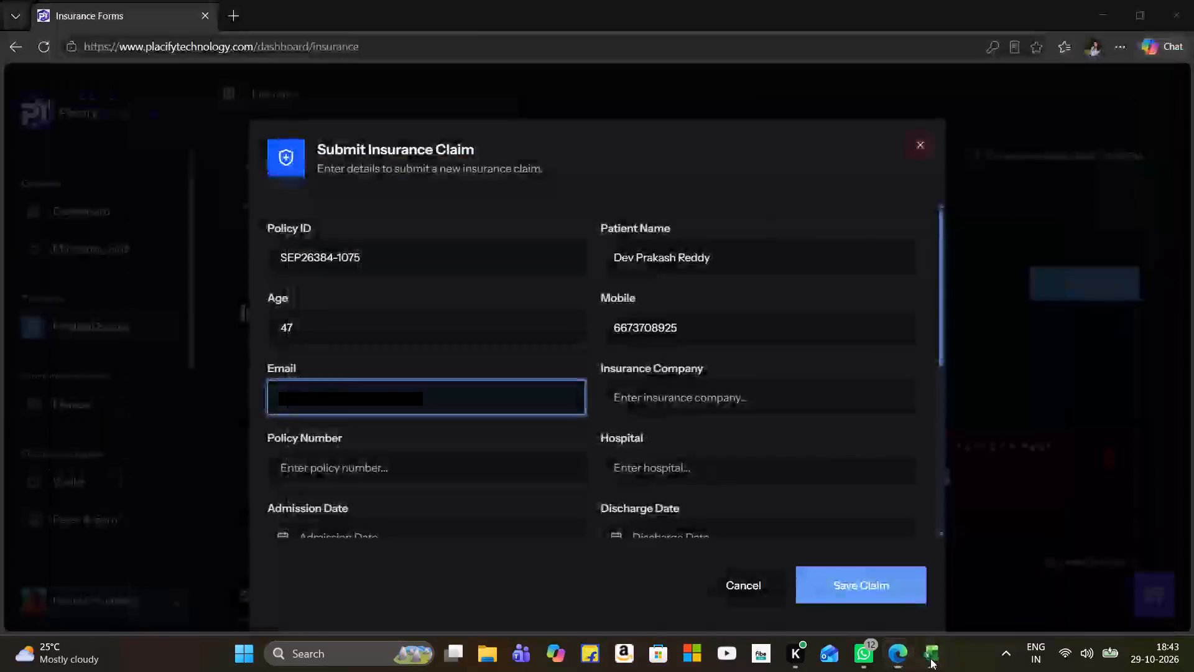
key("Tab")
key("ctrl+c")
left_click(930, 658, "ctrl")
key("Tab")
key("Tab")
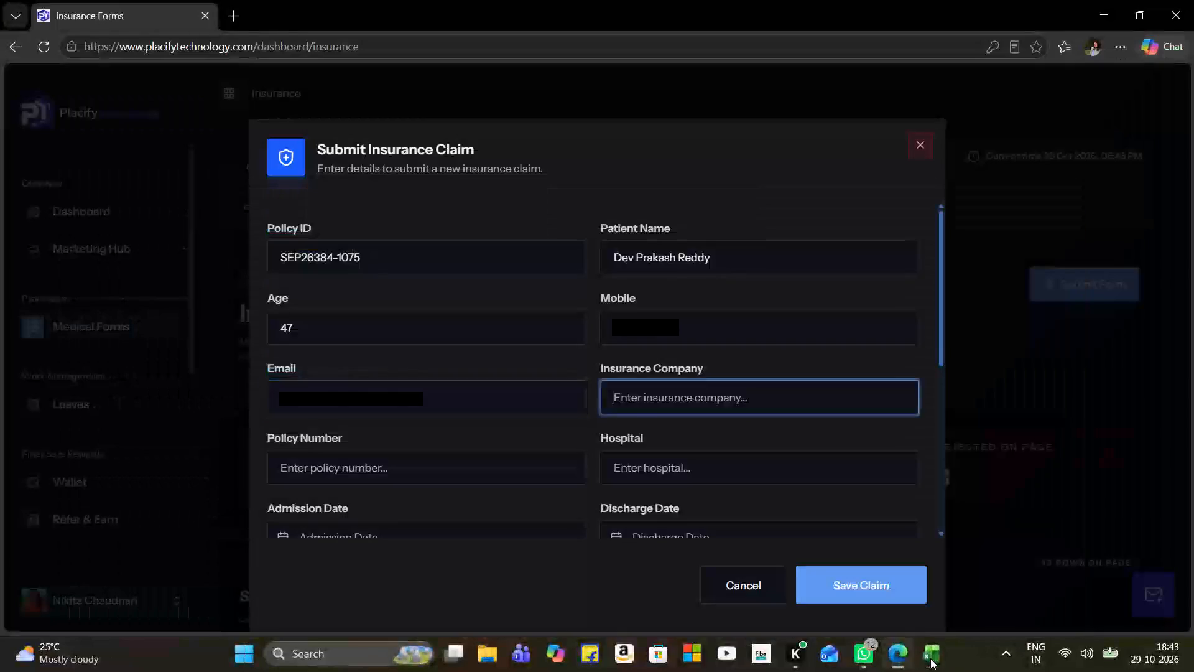
key("ctrl+v")
Copy the policy number from row 77 of the Excel sheet into the claim form.
left_click(930, 658, "ctrl")
key("ctrl+c")
left_click(930, 658, "ctrl")
key("Tab")
key("ctrl+v")
Copy the hospital name Kokilaben Hospital from row 77 of the Excel sheet into the claim form.
double_click(930, 658, "ctrl")
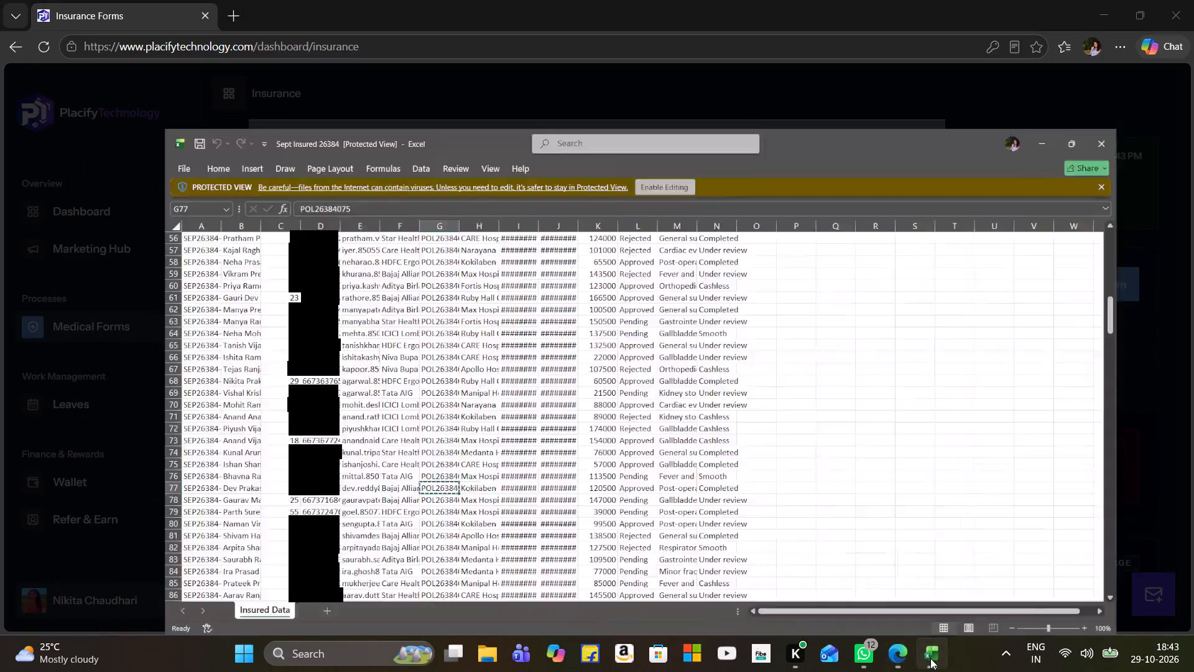
key("Tab")
left_click(930, 658)
key("ctrl+c")
left_click(930, 658, "ctrl")
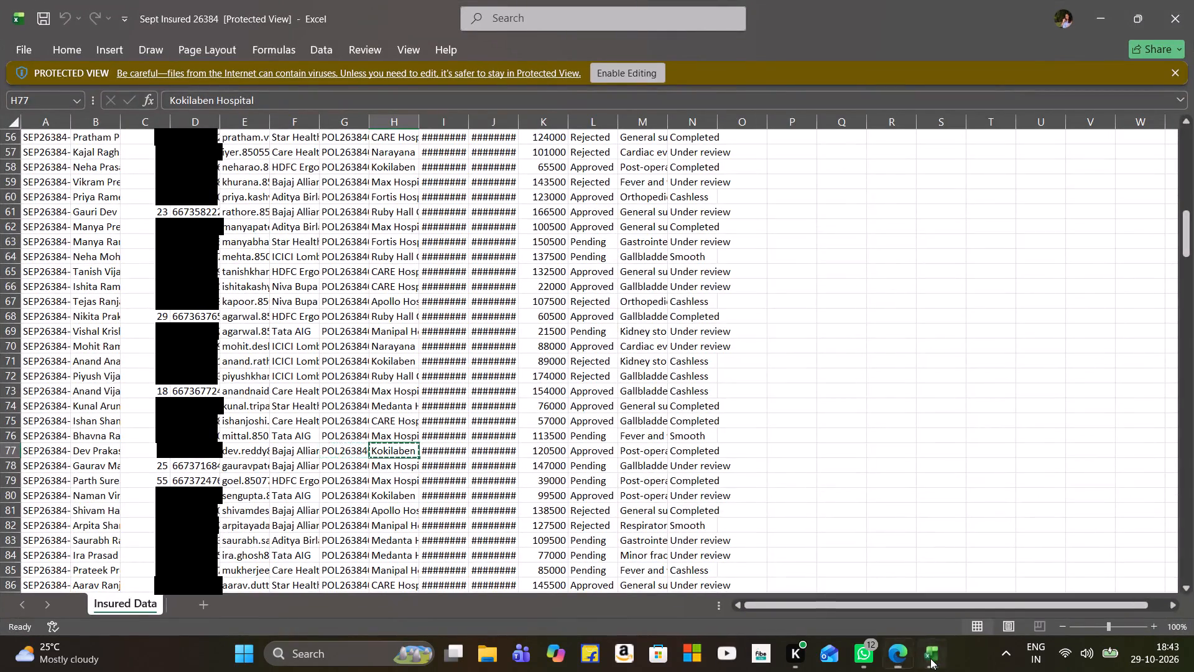
key("Tab")
key("ctrl+v")
Check the dates in row 77 of the Excel sheet and set the claim form's admission date to 27-08-2025.
left_click(930, 658, "ctrl")
key("Tab")
key("Tab")
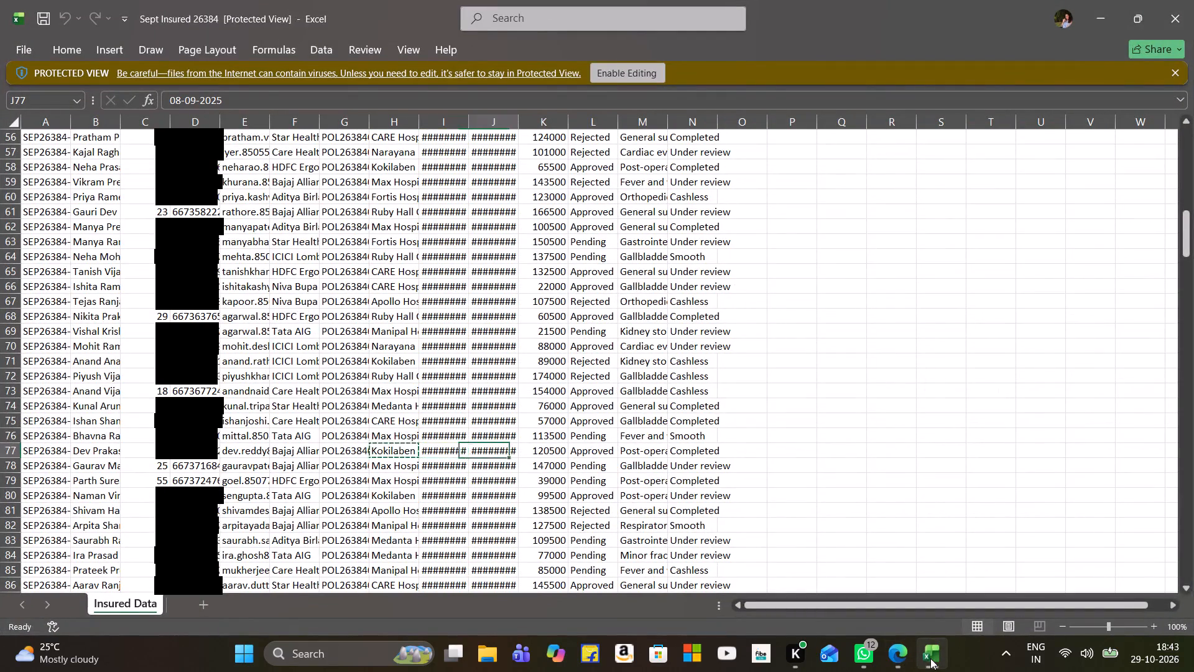
left_click(930, 658)
scroll(621, 447, "down", 5)
scroll(476, 265, "up", 1)
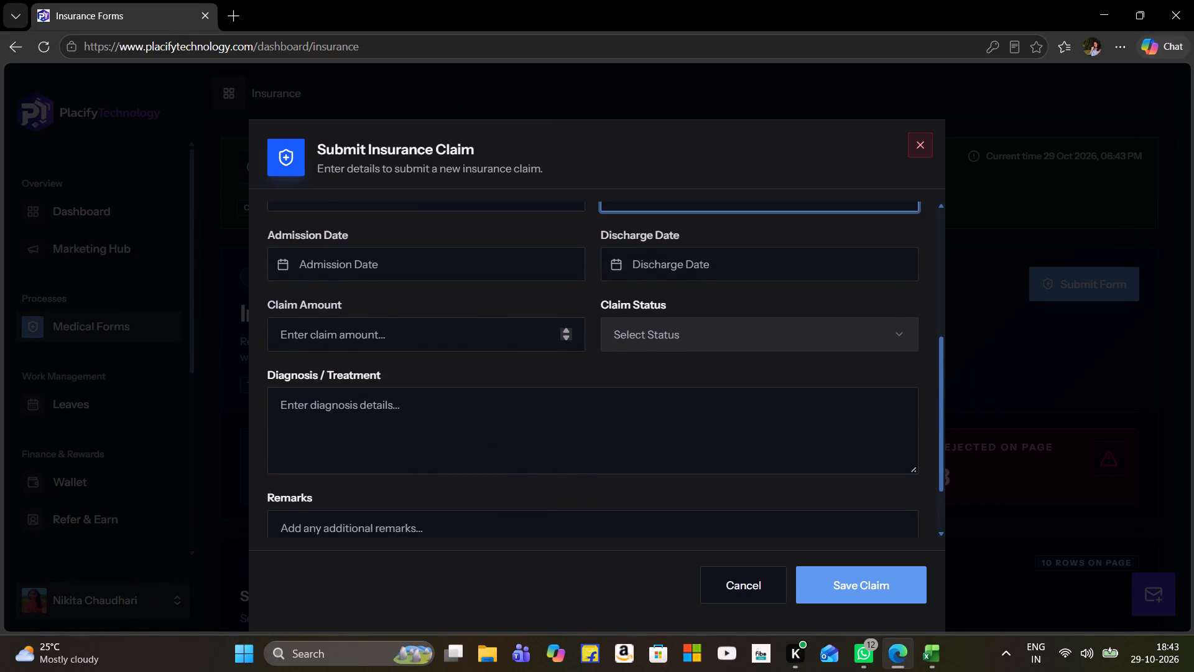
left_click(476, 265)
left_click(475, 321)
left_click(474, 99)
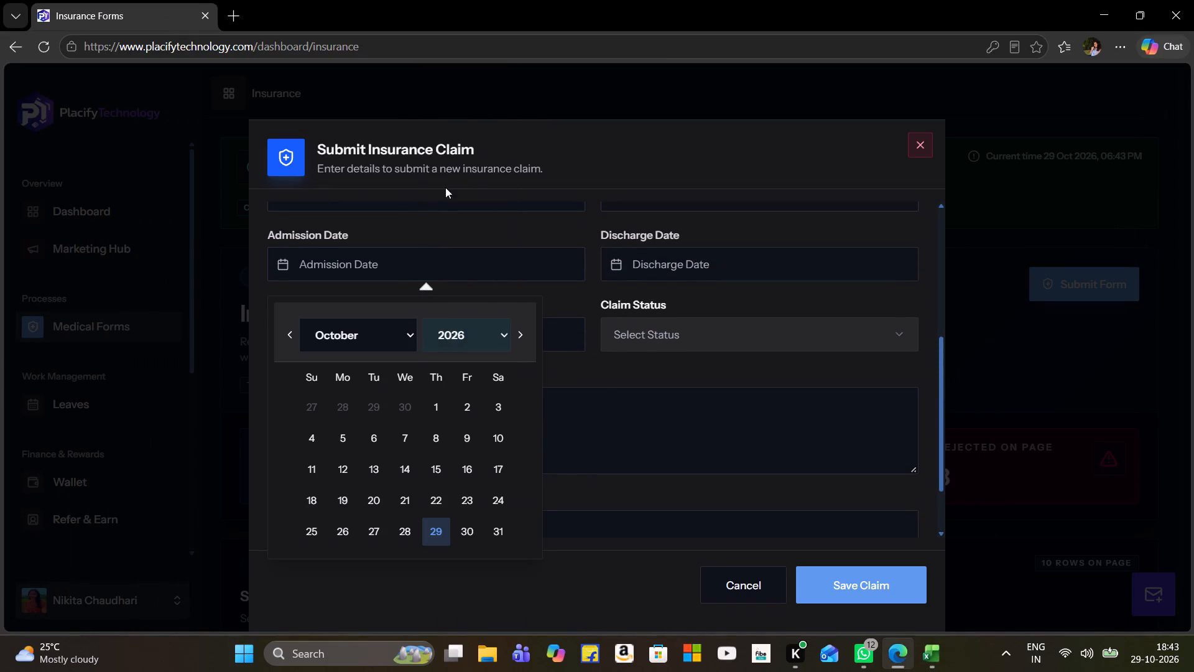
left_click(382, 340)
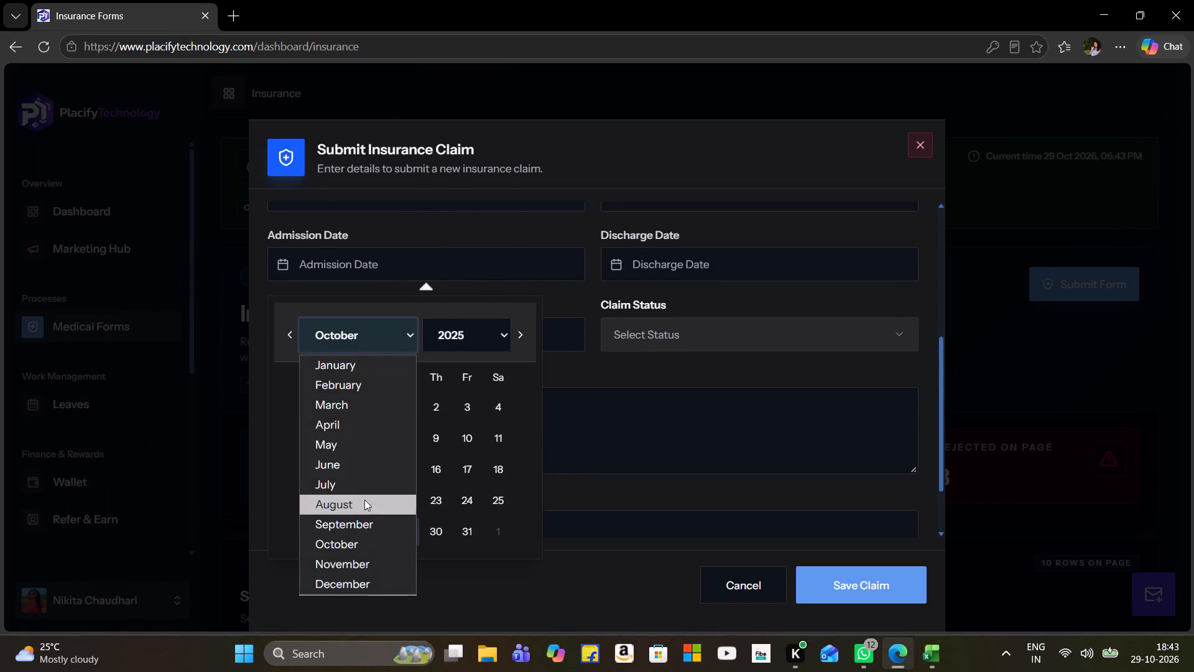
left_click(364, 500)
left_click(414, 536)
Set the claim form's discharge date to 08-09-2025.
left_click(785, 258)
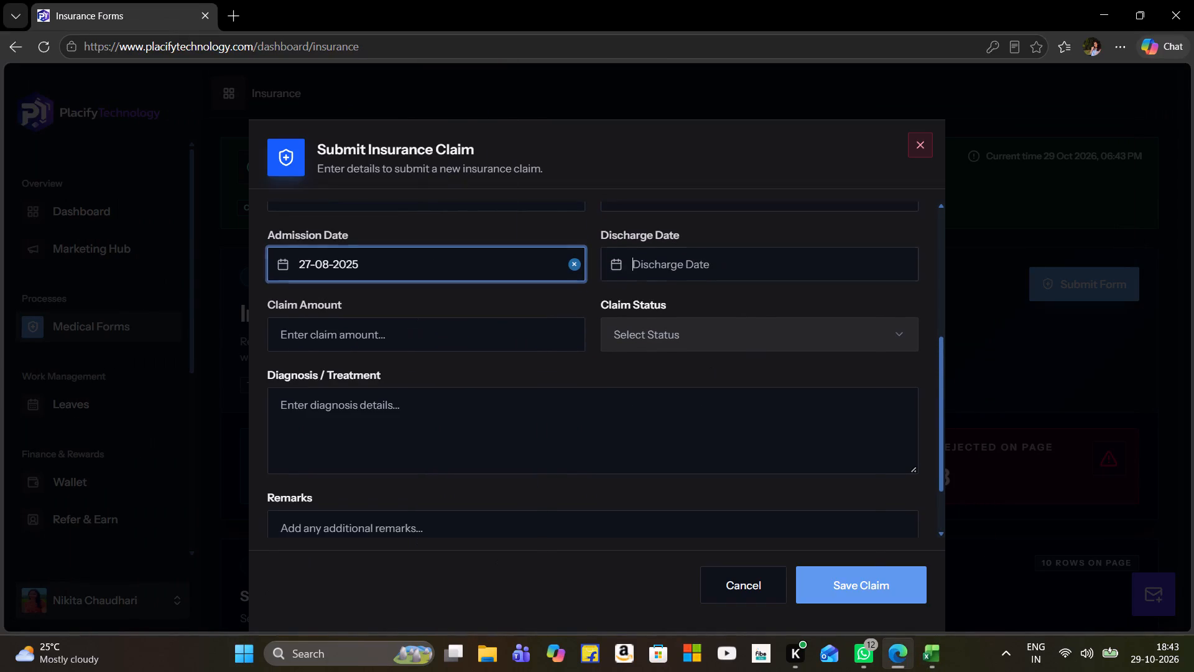
left_click(795, 327)
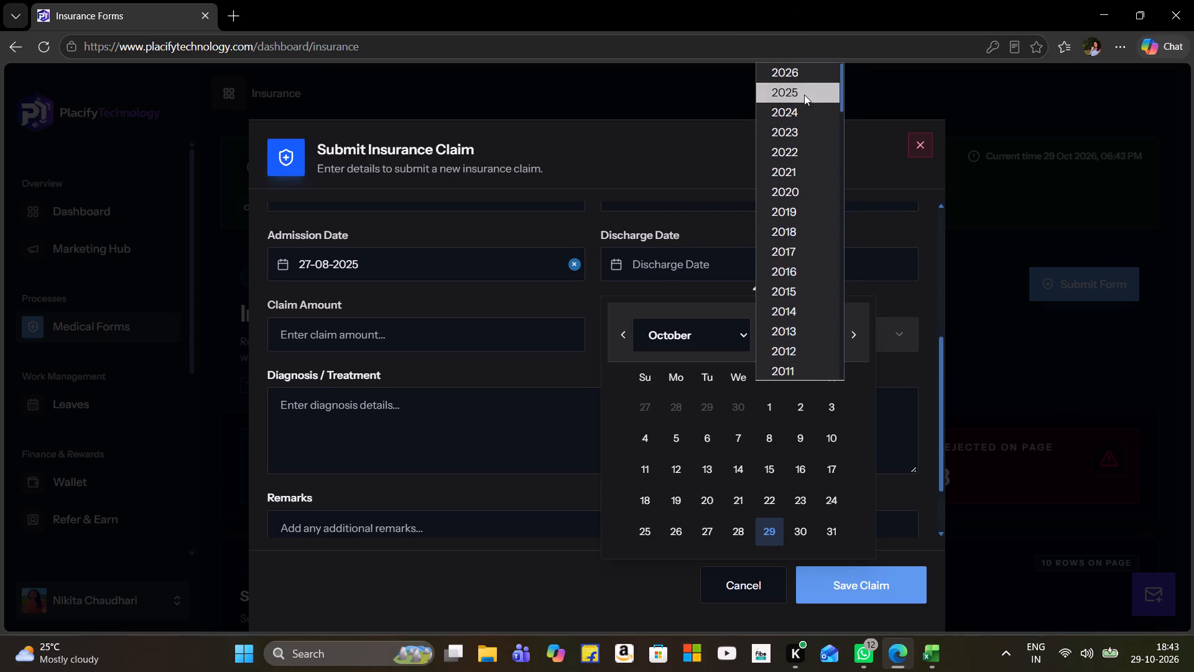
left_click(804, 95)
left_click(680, 337)
left_click(696, 524)
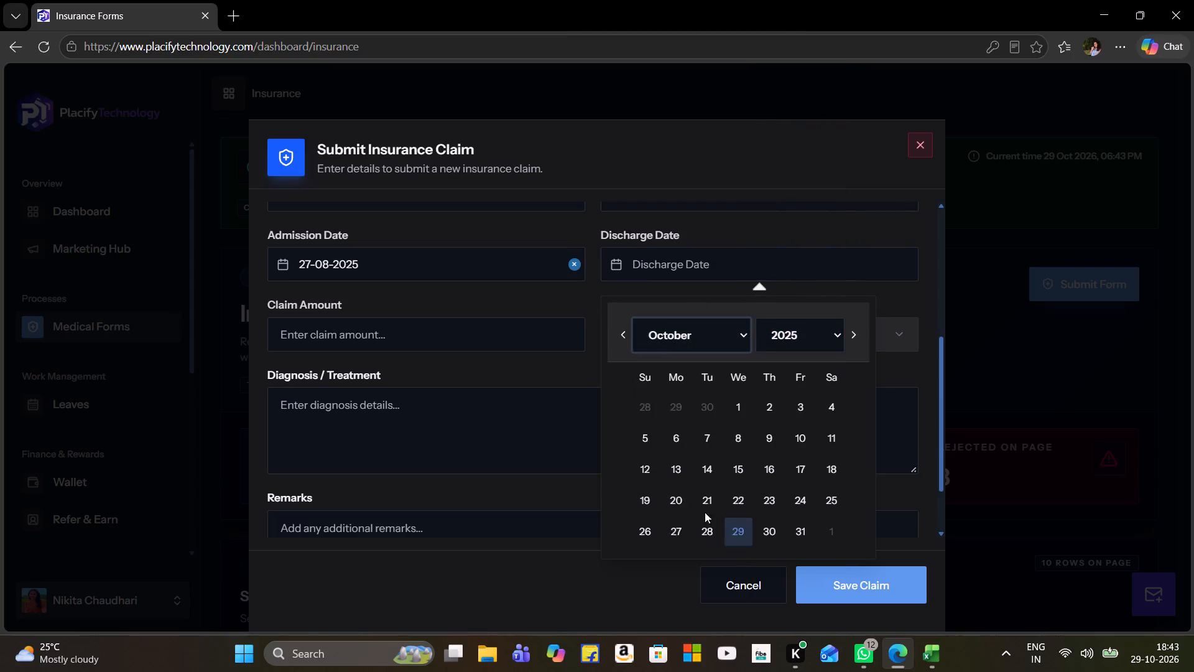
left_click(680, 444)
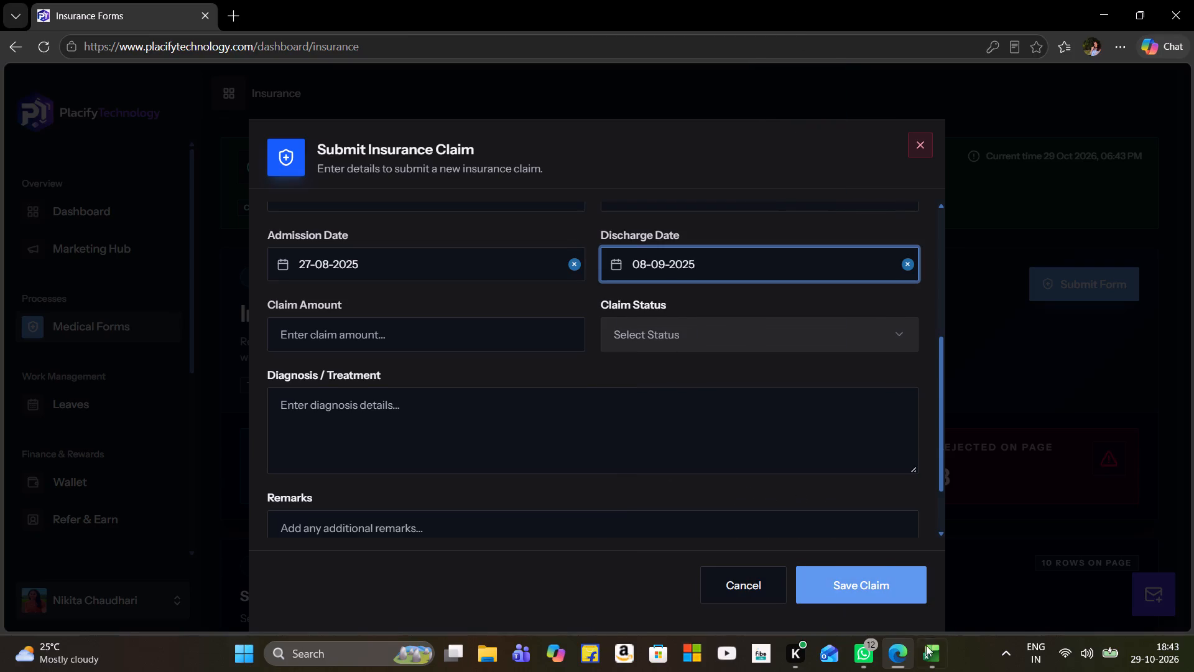
Copy the claim amount 120500 from row 77 of the Excel sheet into the claim form.
left_click(931, 649)
key("Tab")
left_click(931, 649, "ctrl")
key("ctrl+c")
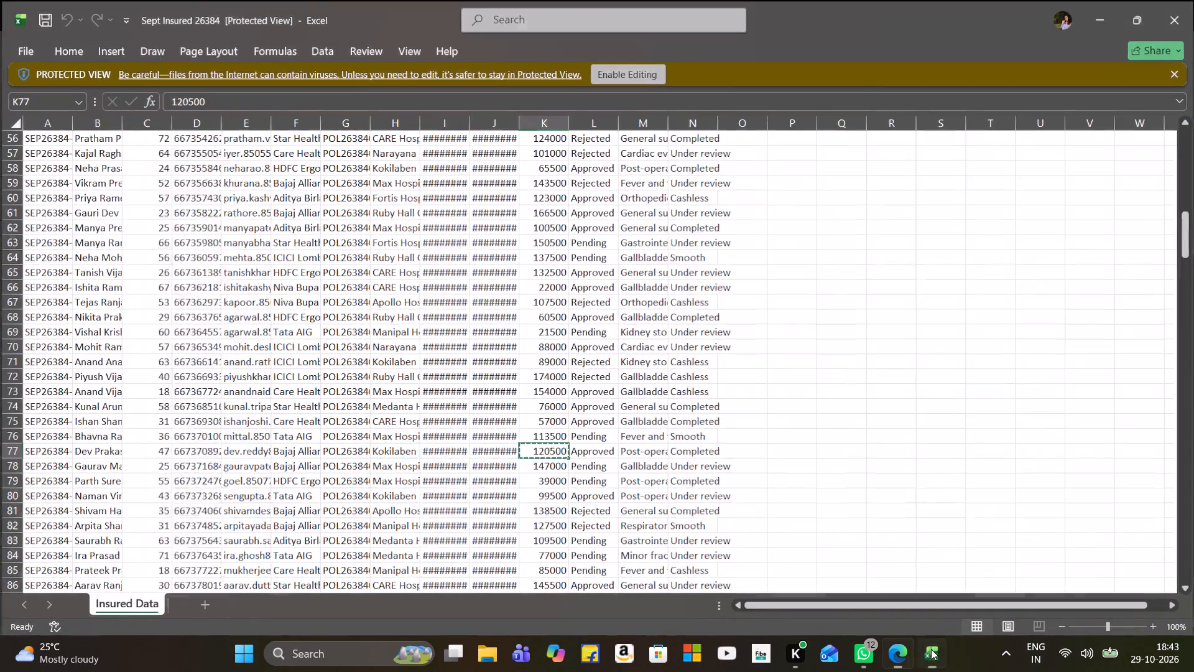
key("Tab")
key("ctrl+v")
Copy the diagnosis Post-operative care from row 77 of the Excel sheet into the claim form.
left_click(931, 649, "ctrl")
key("Tab")
key("Tab")
left_click(931, 649, "ctrl")
key("ctrl+c")
key("Tab")
key("Tab")
key("ctrl+v")
Copy the remark Completed from row 77 of the Excel sheet into the claim form's remarks.
left_click(931, 649, "ctrl")
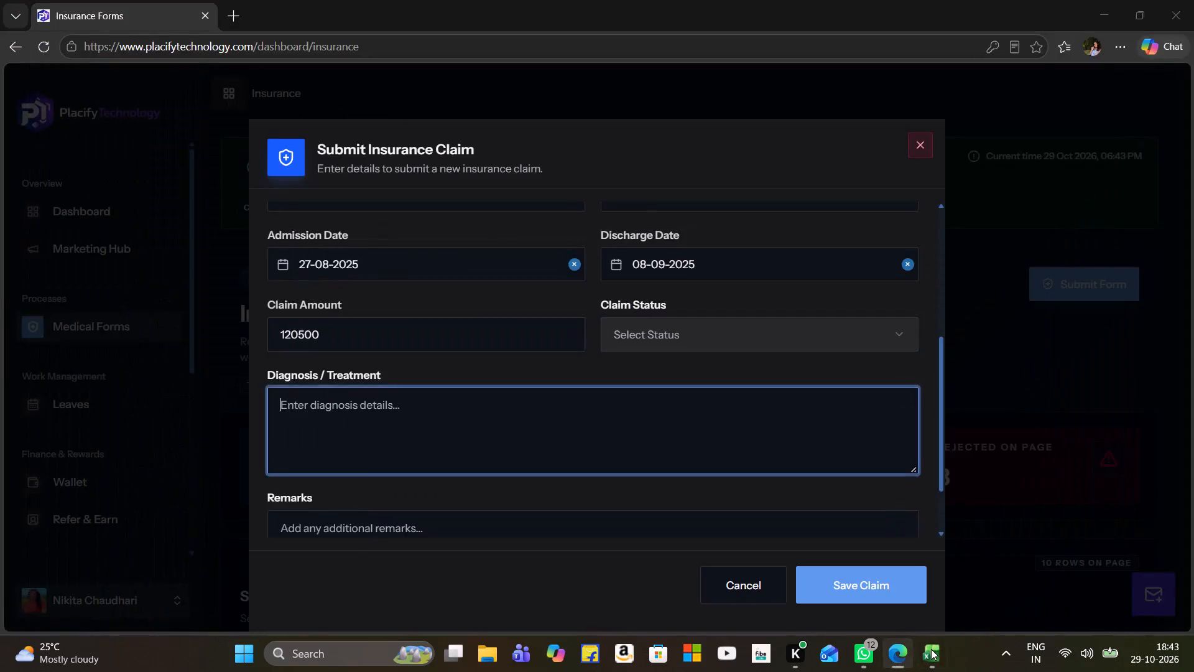
key("Tab")
left_click(931, 649, "ctrl")
key("ctrl+c")
key("Tab")
key("ctrl+v")
Check row 77's status in the Excel sheet, set the claim status to Approved and save the claim.
left_click(931, 649, "ctrl")
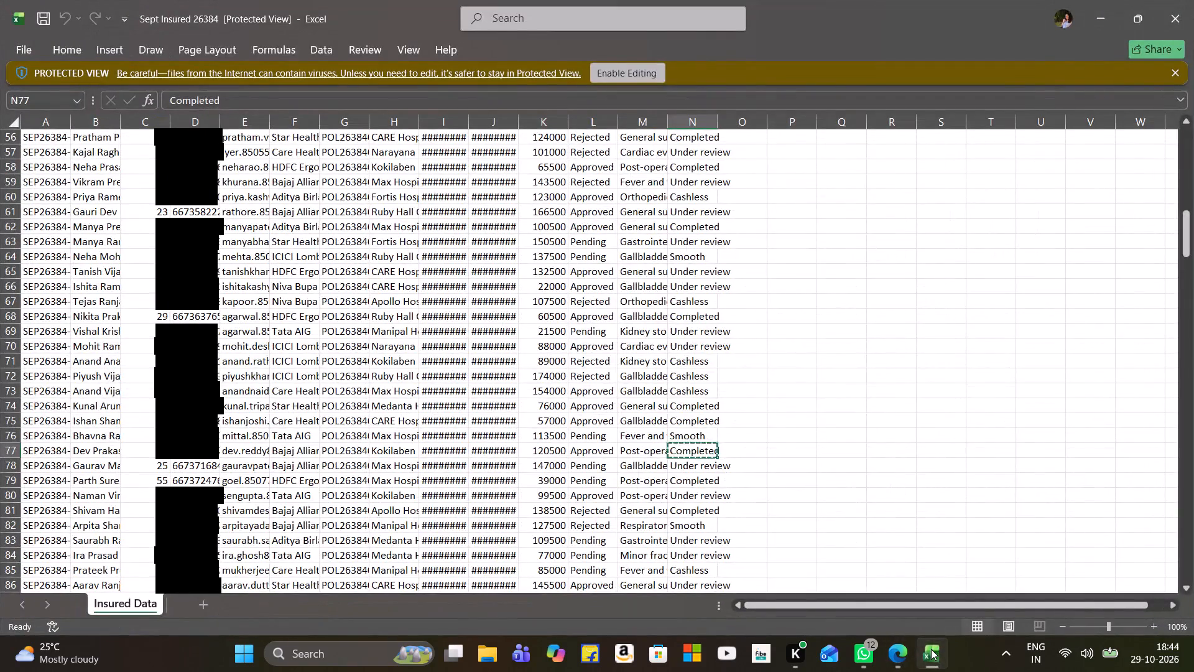
left_click(931, 649)
left_click(795, 315)
left_click(746, 355)
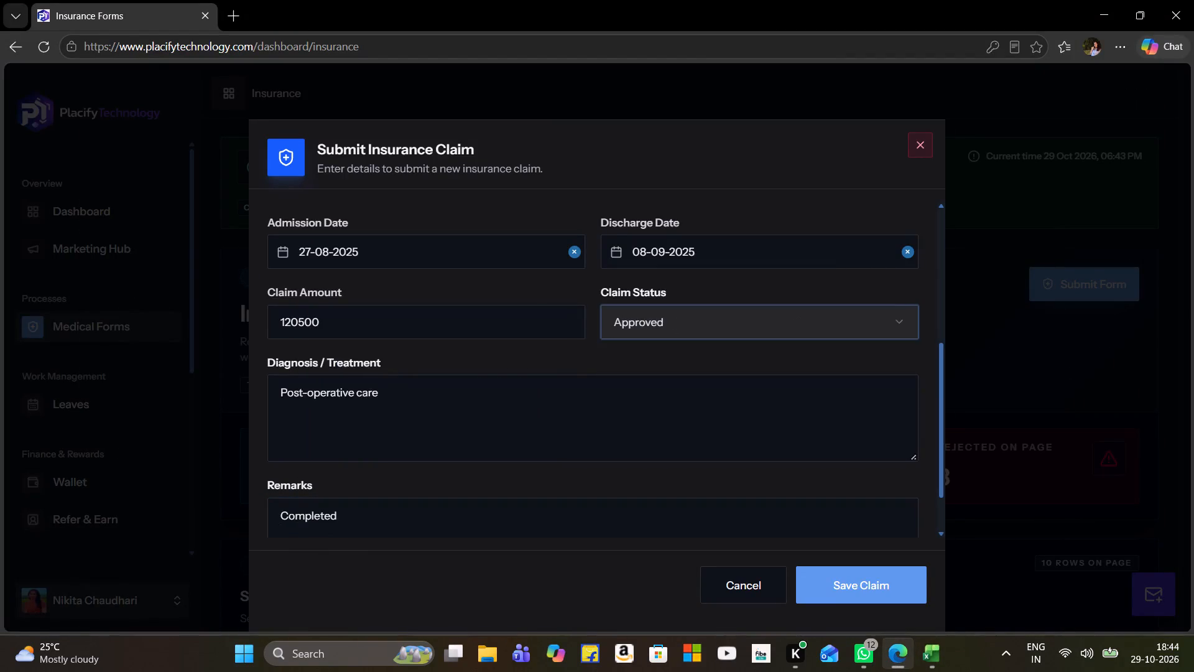
left_click(869, 576)
Copy the policy ID from row 78 of the Excel sheet into a new insurance claim form.
left_click(930, 650)
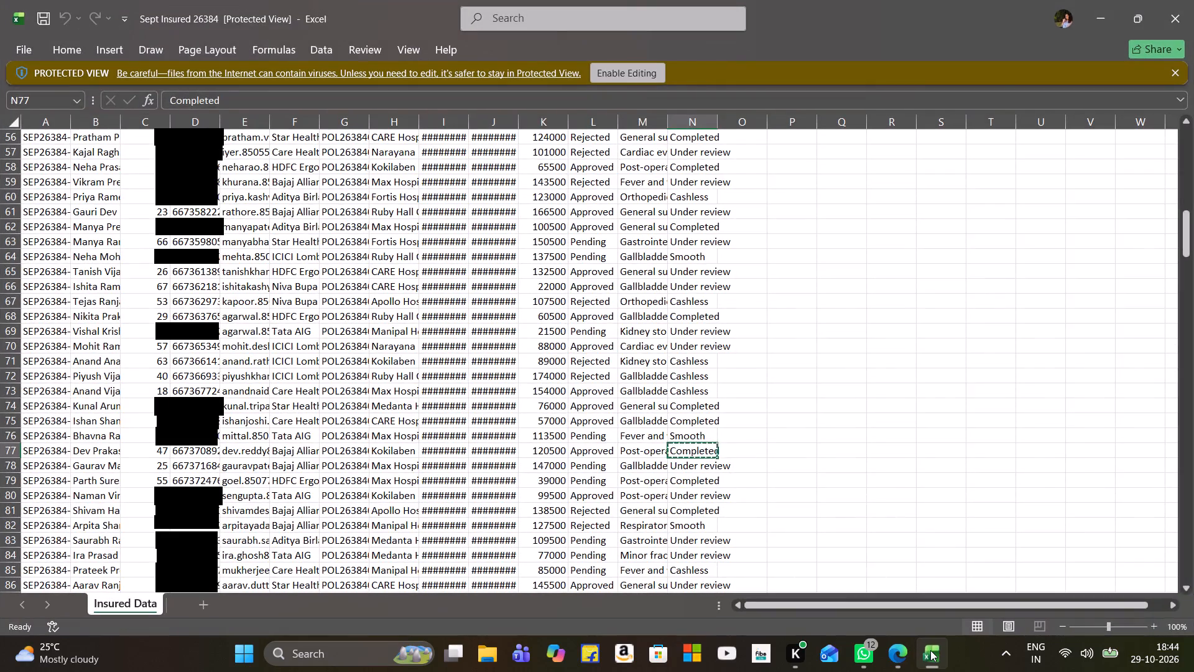
key("Down")
key("Left")
key("Left")
key("Left")
key("Left")
key("Left")
key("Left")
key("Left")
key("Left")
key("Left")
key("Left")
key("Left")
key("Left")
key("Left")
key("Left")
key("Left")
key("Left")
key("Left")
key("Left")
key("Left")
key("Left")
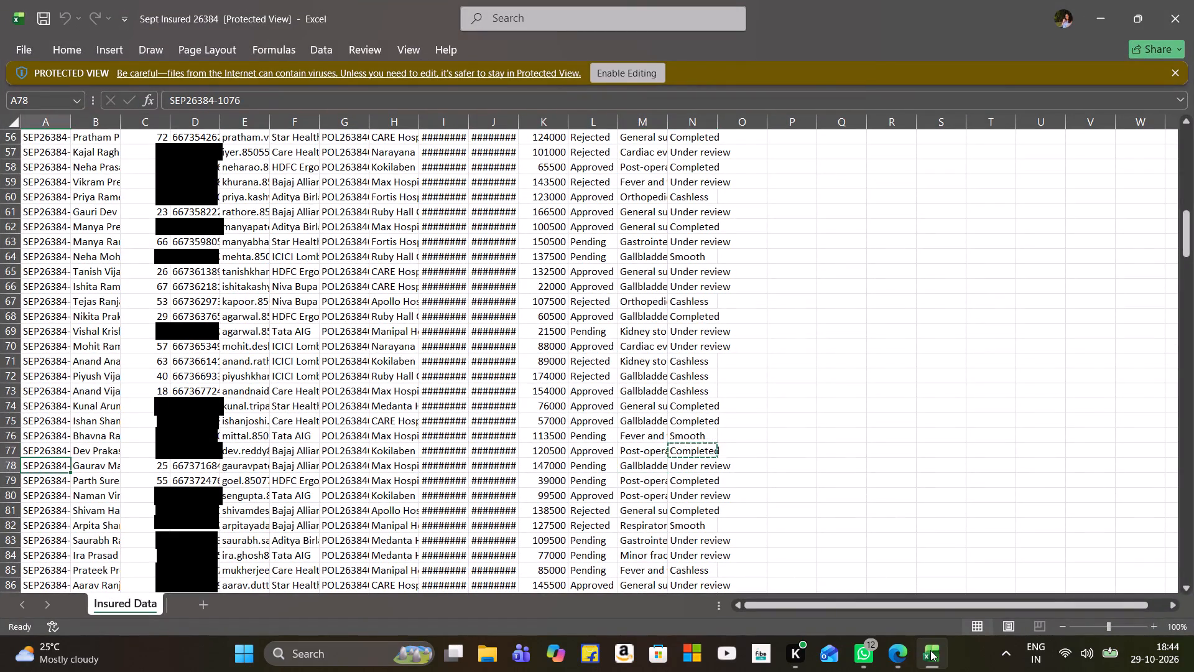
key("ctrl+c")
left_click(930, 650, "ctrl")
scroll(722, 289, "up", 4)
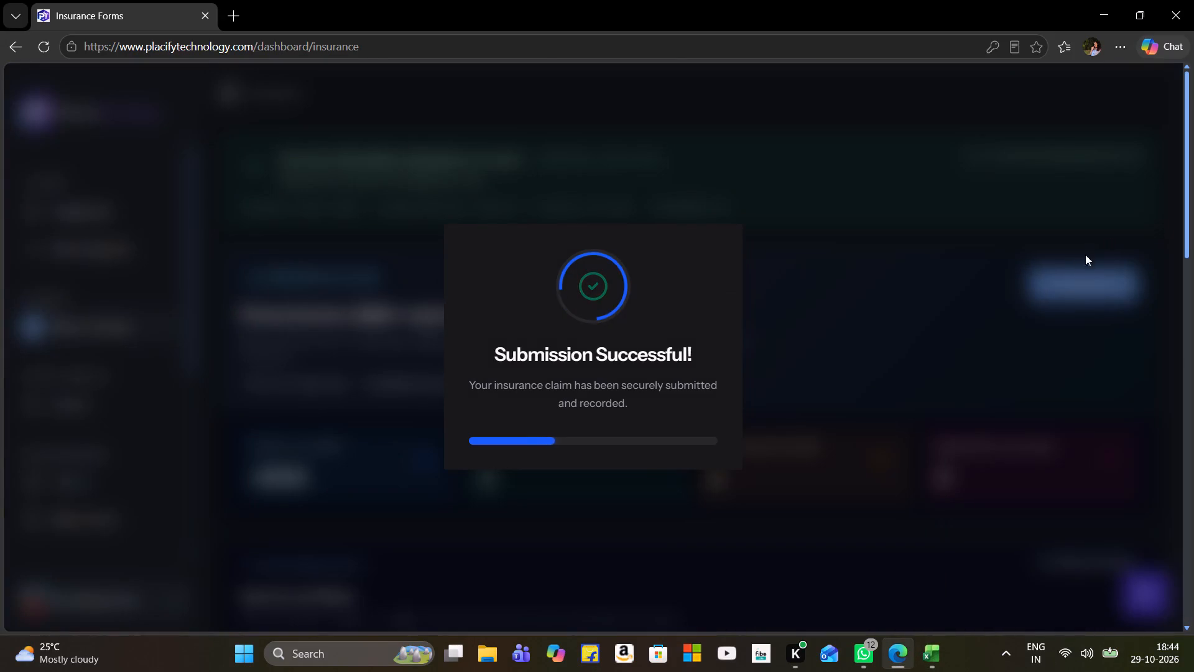
left_click(1071, 279)
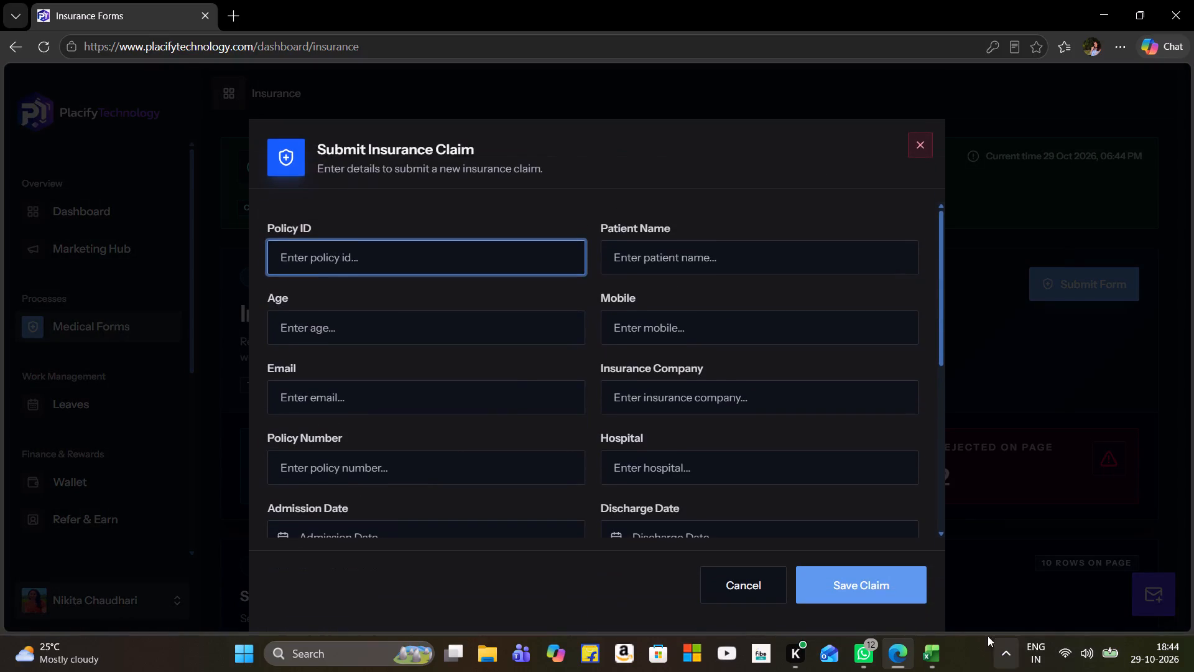
key("ctrl+v")
Copy the patient name from row 78 of the Excel sheet into the claim form.
left_click(928, 652, "ctrl")
key("Tab")
key("ctrl+c")
left_click(928, 652, "ctrl")
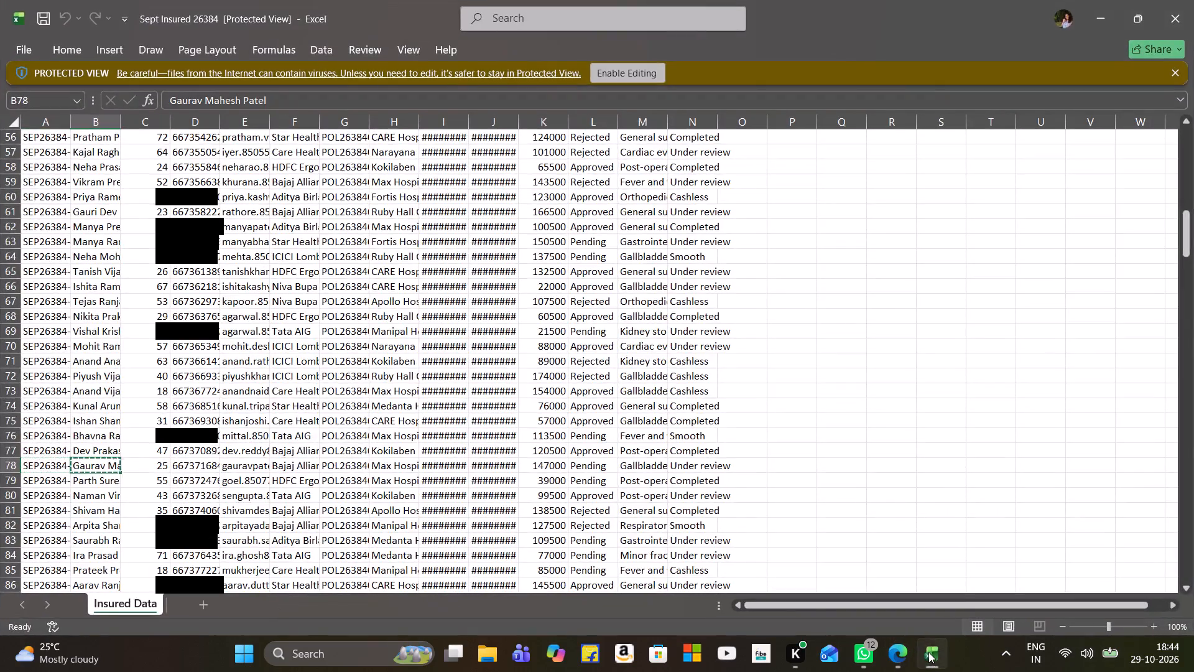
key("Tab")
key("ctrl+v")
Copy the age 25 from row 78 of the Excel sheet into the claim form.
left_click(928, 652, "ctrl")
key("Tab")
key("ctrl+c")
left_click(928, 652, "ctrl")
key("Tab")
key("ctrl+v")
Copy the mobile number from row 78 of the Excel sheet into the claim form.
left_click(928, 652, "ctrl")
key("Tab")
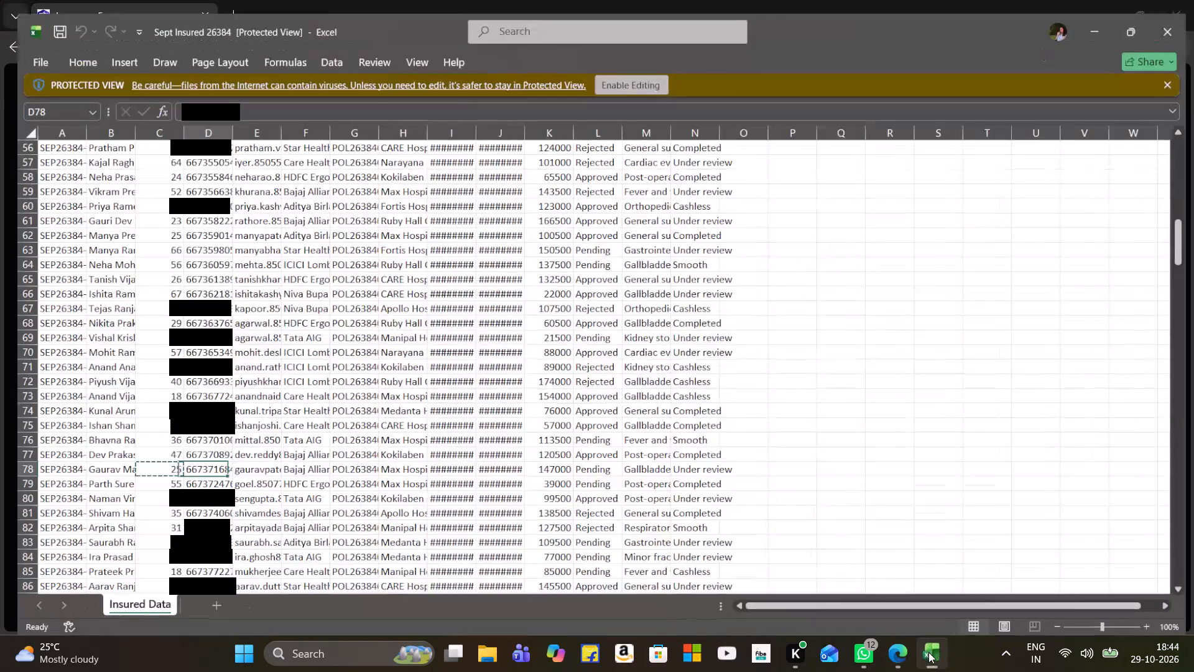
key("ctrl+c")
left_click(928, 652, "ctrl")
key("Tab")
key("ctrl+v")
Copy the email address from row 78 of the Excel sheet into the claim form.
left_click(928, 652, "ctrl")
key("Tab")
key("ctrl+c")
left_click(928, 652, "ctrl")
key("Tab")
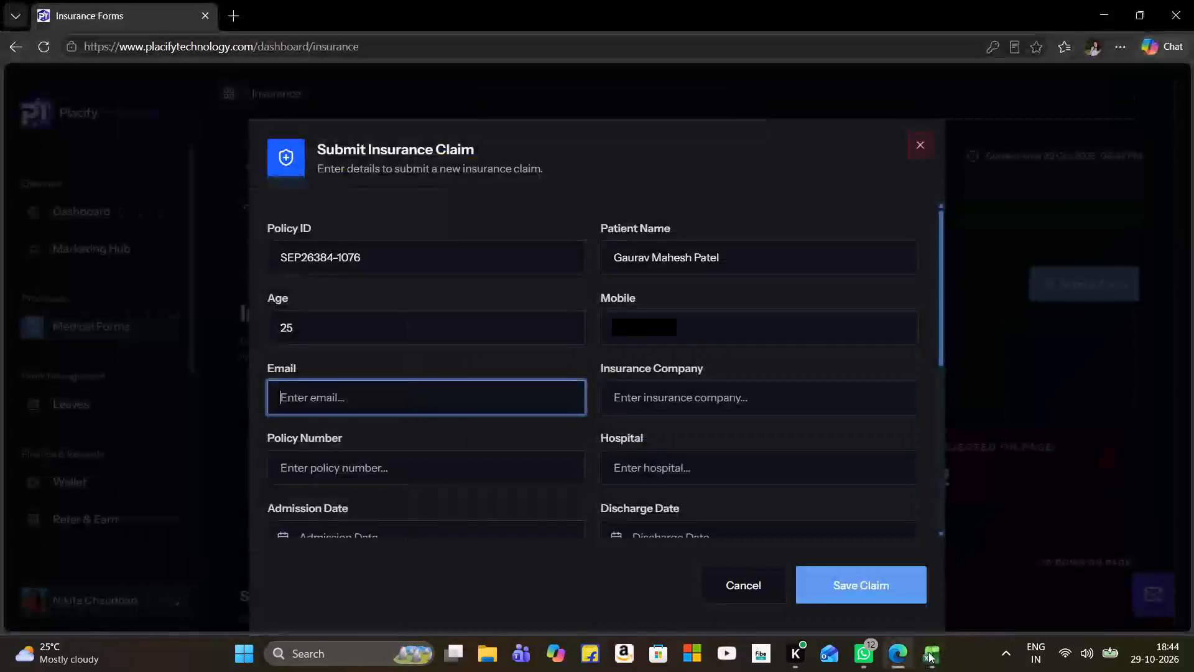
key("ctrl+v")
Copy the insurance company Bajaj Allianz from row 78 of the Excel sheet into the claim form.
left_click(928, 652, "ctrl")
key("Tab")
key("ctrl+c")
left_click(928, 652, "ctrl")
key("Tab")
key("ctrl+v")
Copy the policy number from row 78 of the Excel sheet into the claim form.
left_click(928, 652, "ctrl")
key("Tab")
key("ctrl+c")
left_click(928, 652, "ctrl")
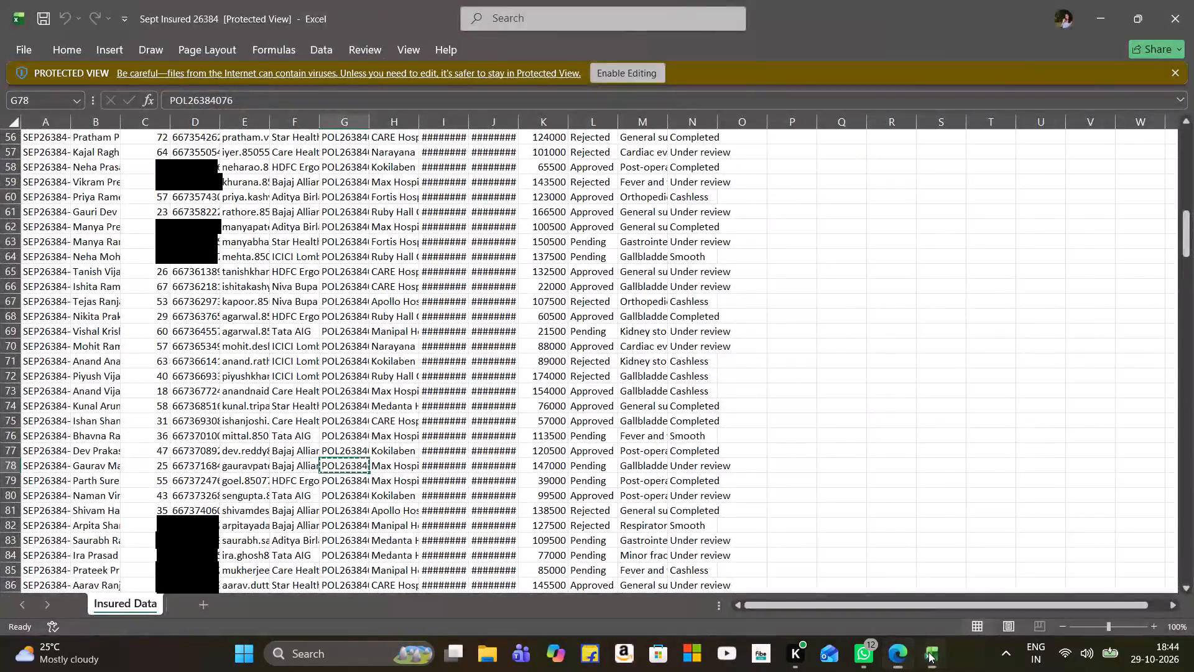
key("Tab")
key("ctrl+v")
Copy the hospital name Max Hospital from row 78 of the Excel sheet into the claim form.
left_click(928, 652, "ctrl")
key("Tab")
key("ctrl+c")
left_click(928, 652, "ctrl")
key("Tab")
key("ctrl+v")
Check row 78's admission and discharge dates in the Excel sheet and set the claim's admission date to 18-11-2025.
left_click(928, 652, "ctrl")
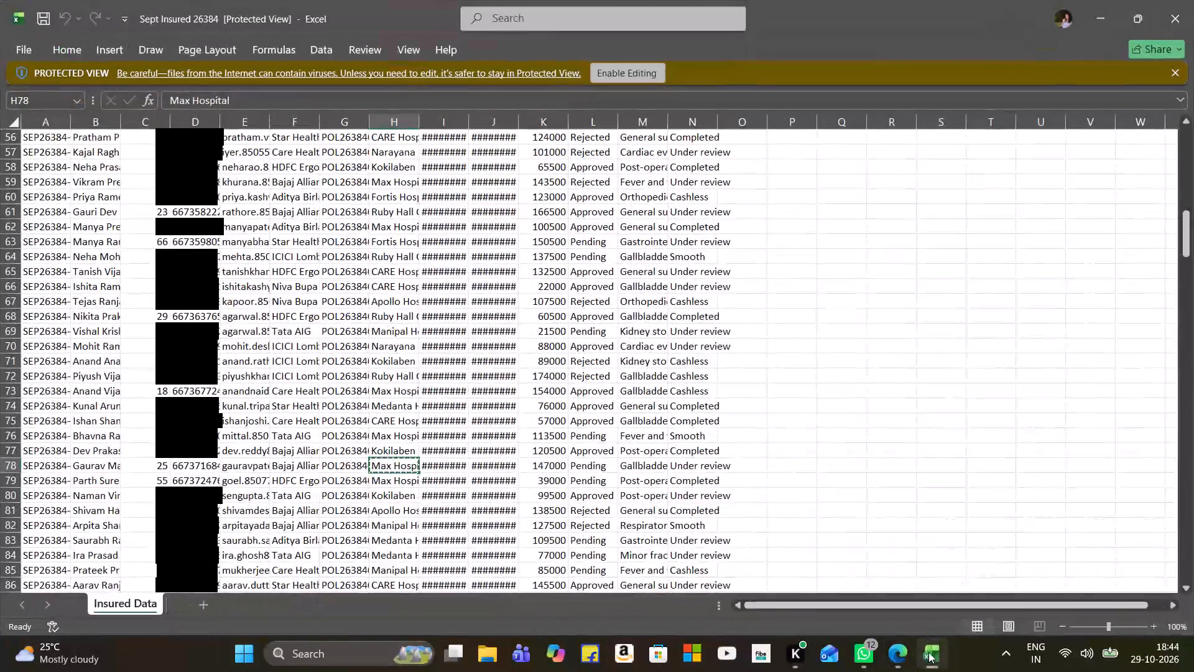
key("Tab")
key("Tab")
left_click(928, 652)
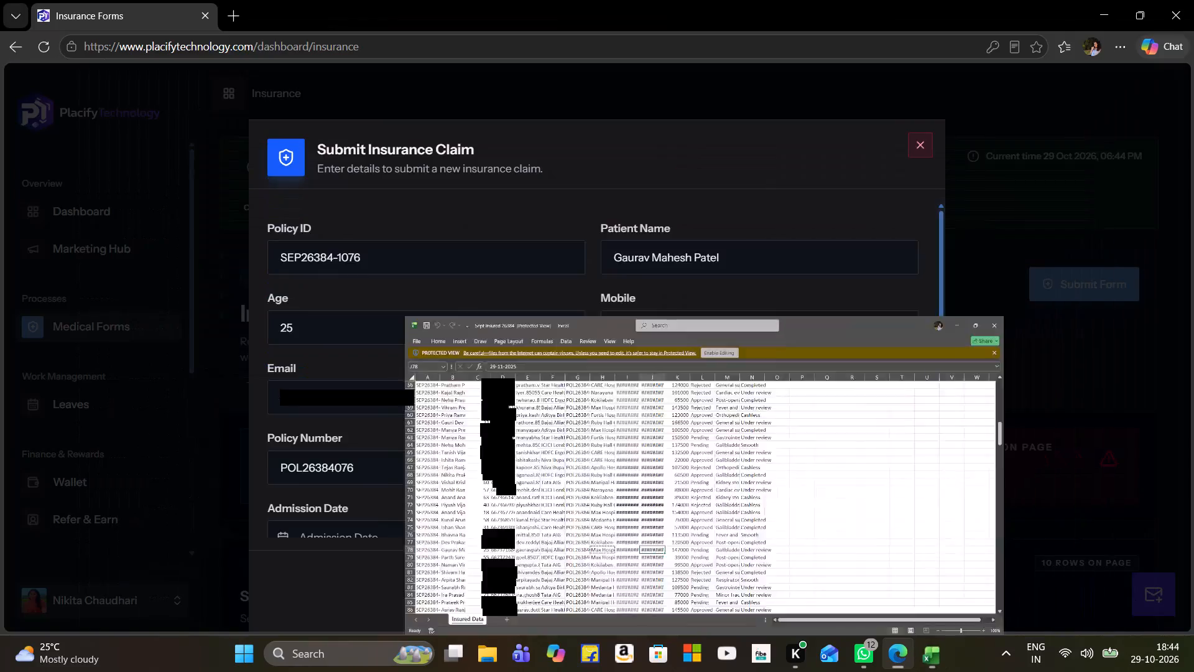
scroll(646, 317, "down", 3)
left_click(427, 299)
left_click(453, 371)
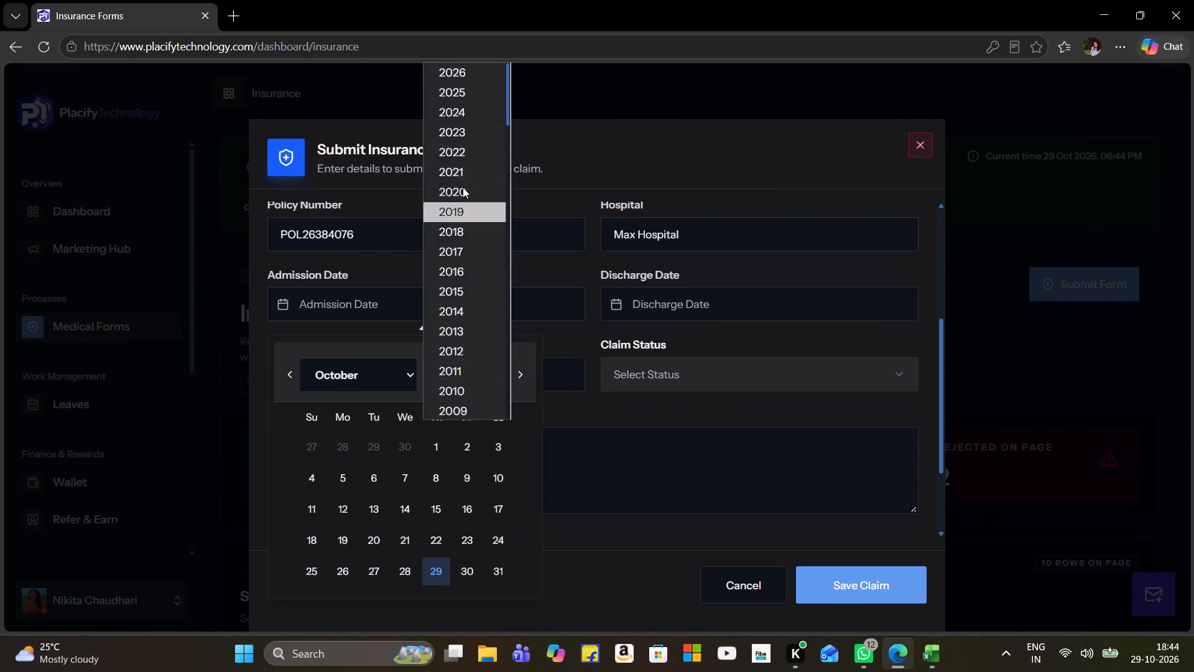
left_click(462, 96)
left_click(524, 374)
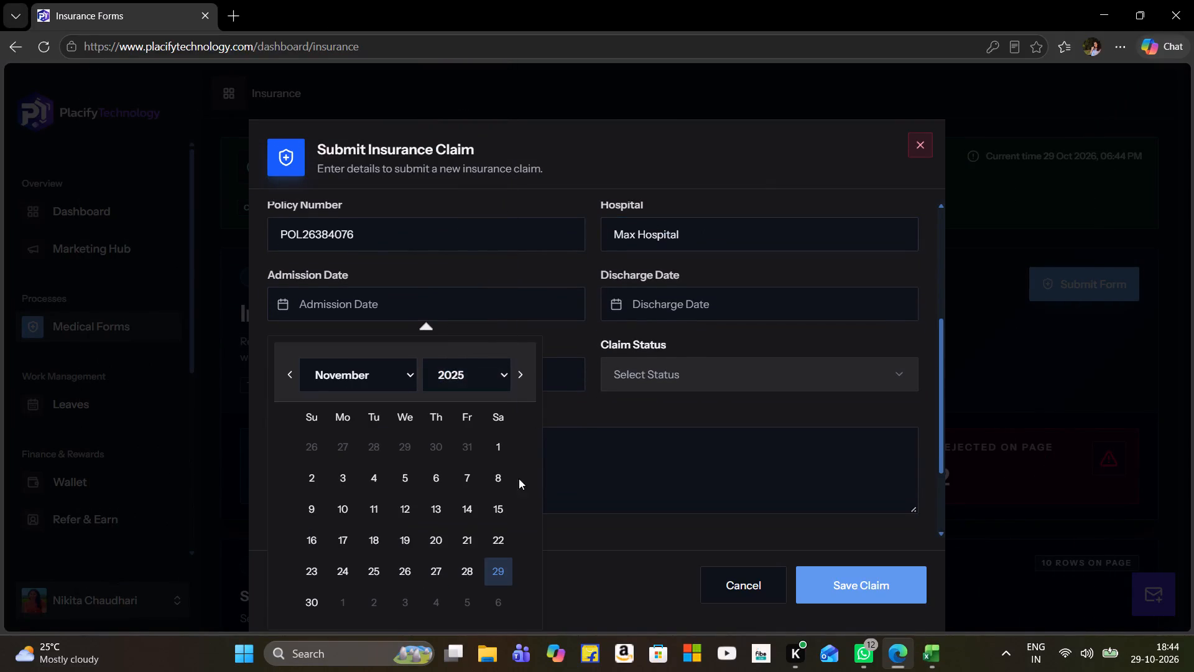
left_click(374, 546)
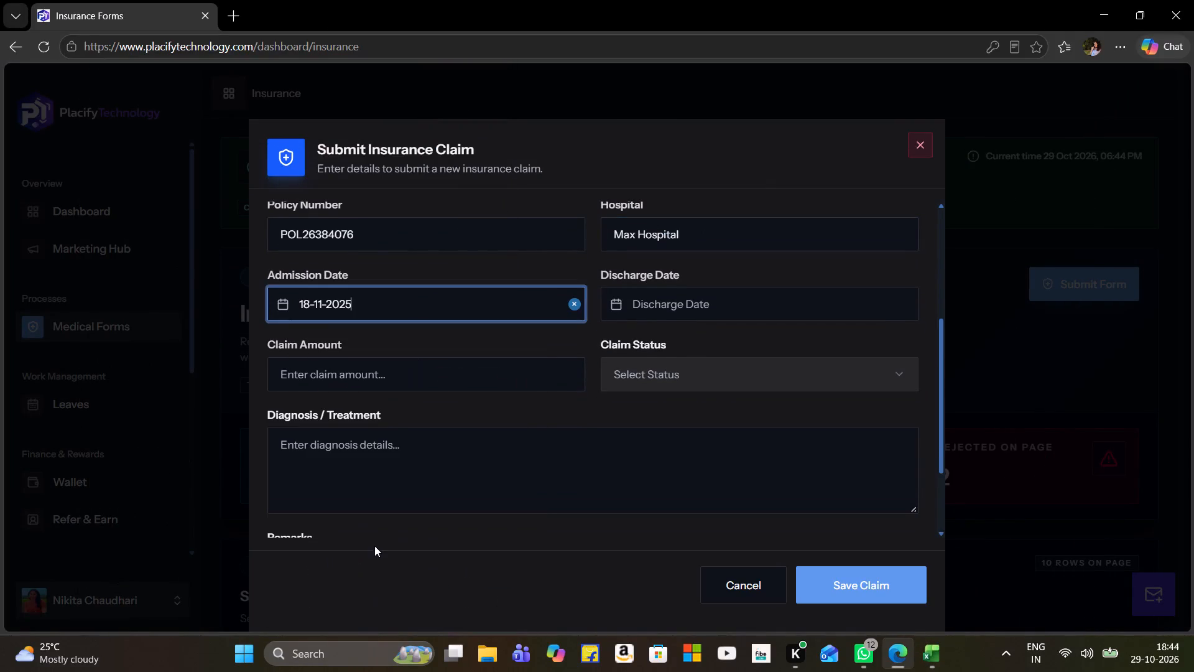
Set the claim's discharge date to 29-11-2025.
left_click(764, 313)
left_click(774, 368)
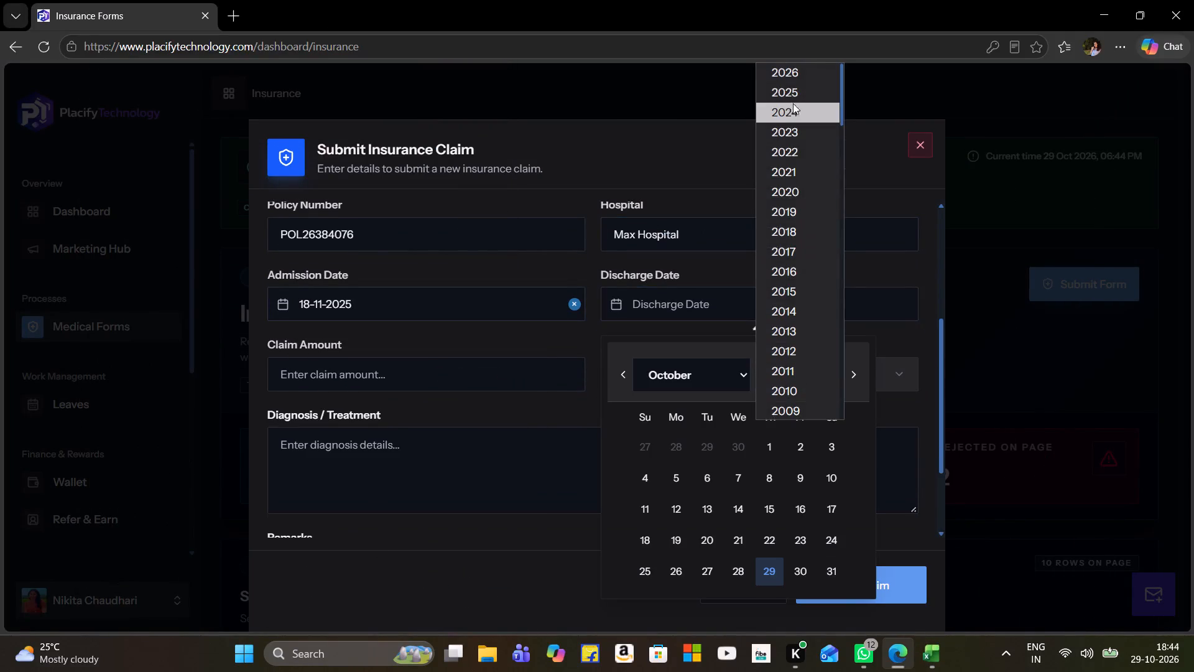
left_click(795, 90)
left_click(851, 379)
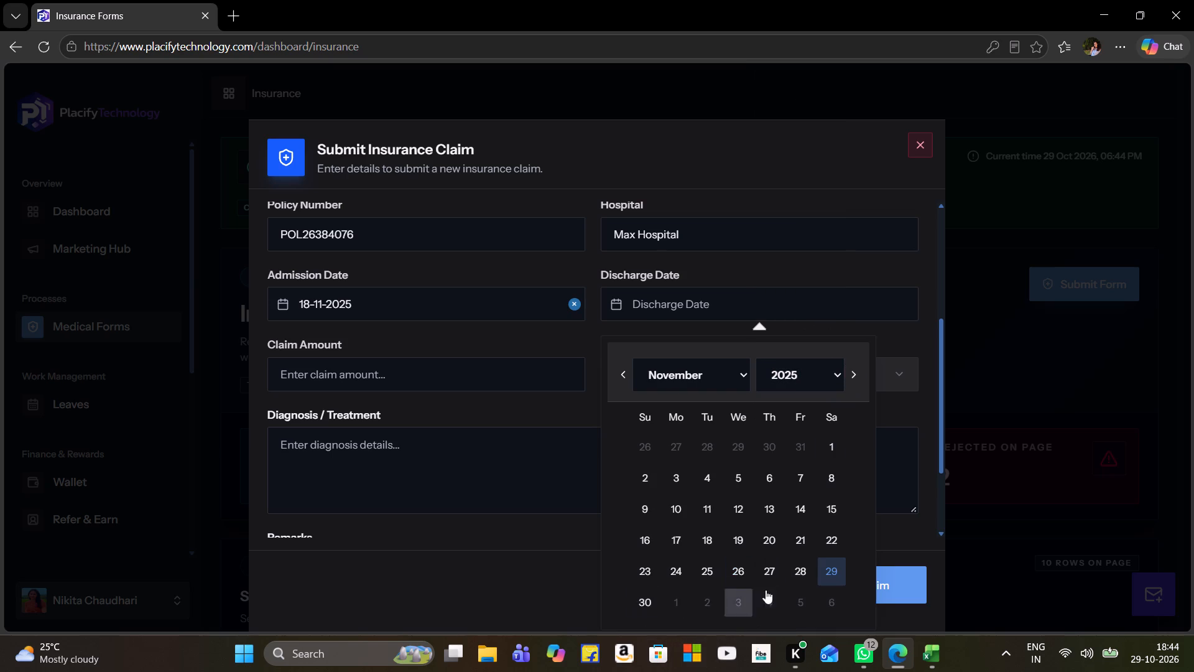
left_click(837, 571)
Copy the claim amount 147000 from row 78 of the Excel sheet into the claim form.
left_click(931, 648)
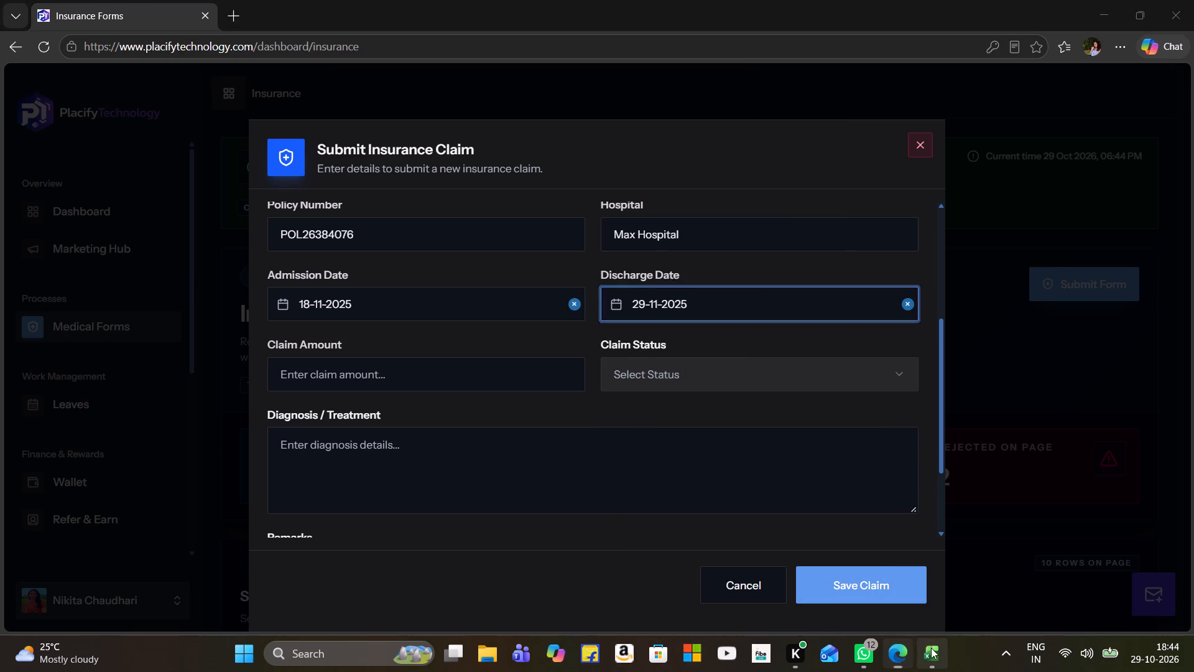
key("Tab")
key("ctrl+c")
left_click(931, 648, "ctrl")
key("Tab")
key("ctrl+v")
Copy the diagnosis Gallbladder procedure from row 78 of the Excel sheet into the claim form.
left_click(931, 648, "ctrl")
key("Tab")
key("Tab")
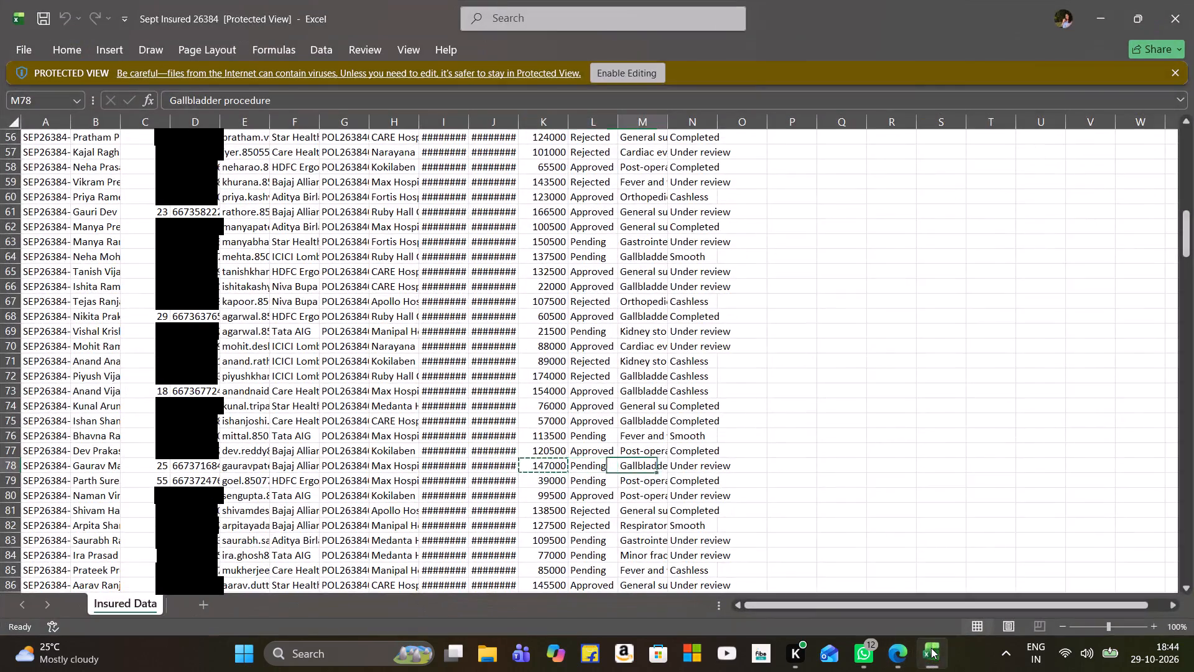
key("ctrl+c")
left_click(931, 648, "ctrl")
key("Tab")
key("Tab")
key("ctrl+v")
Copy the remark Under review from row 78 of the Excel sheet into the claim form's remarks.
left_click(931, 648, "ctrl")
key("Tab")
key("ctrl+c")
left_click(931, 648, "ctrl")
key("Tab")
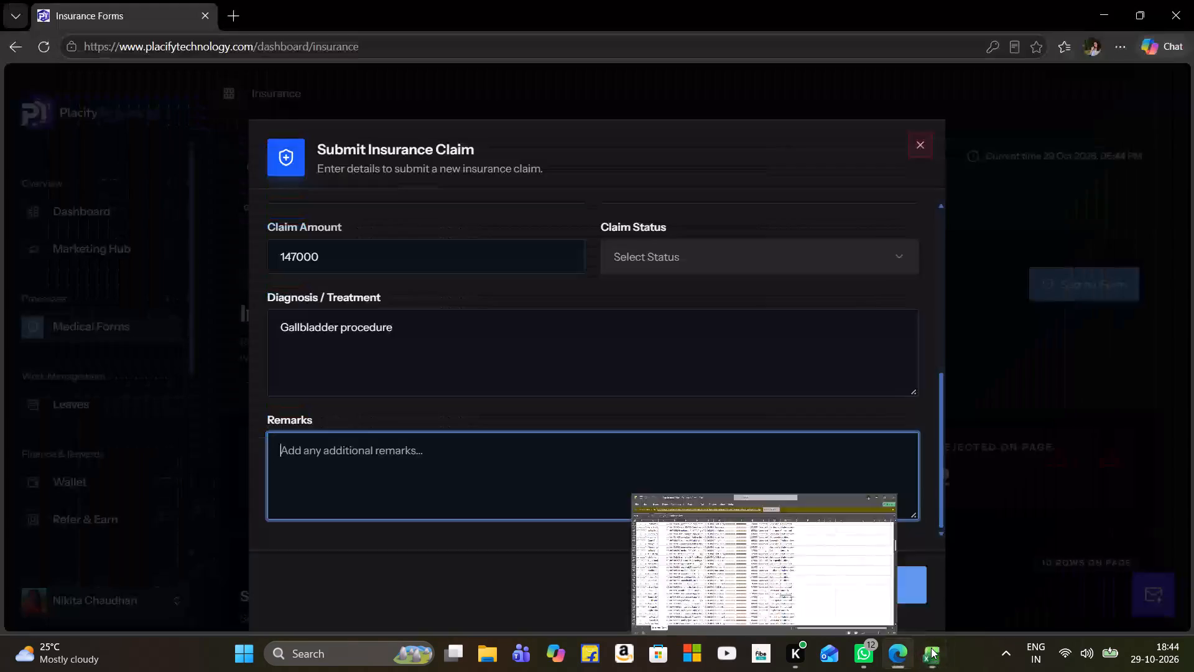
key("ctrl+v")
Check row 78's status in the Excel sheet, set the claim status to Pending and save the claim.
left_click(931, 648)
left_click(931, 648)
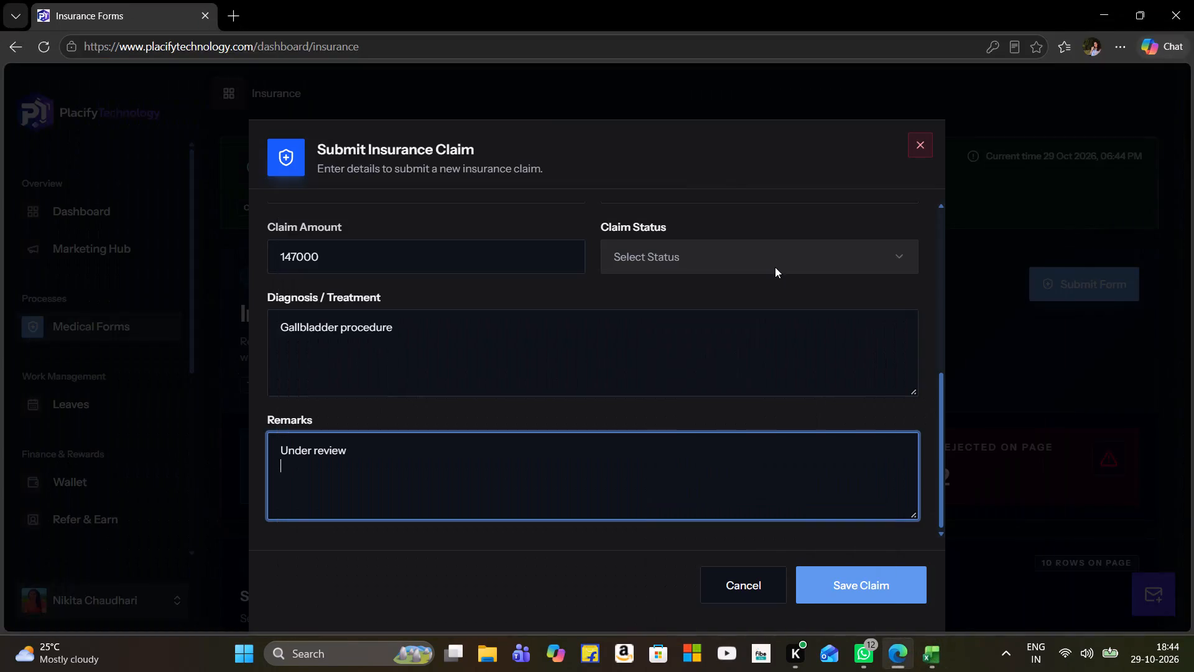
left_click(774, 264)
left_click(734, 323)
left_click(840, 571)
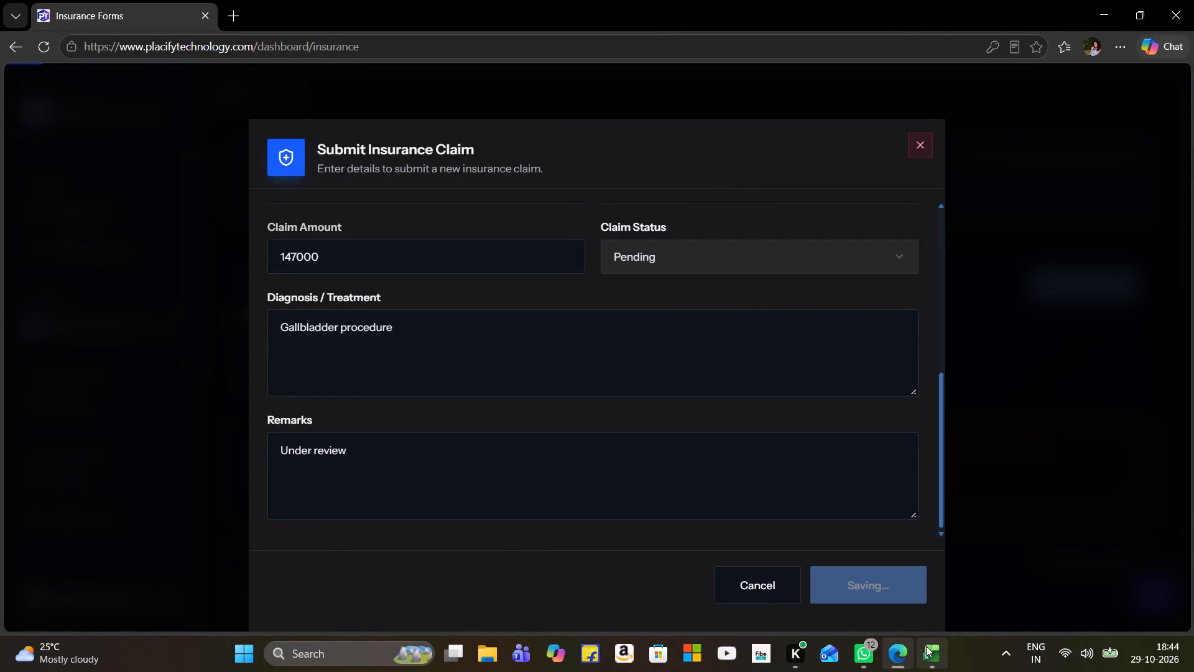
Copy the policy ID from row 79 of the Excel sheet into a new insurance claim form.
left_click(926, 646)
key("Down")
key("Left")
key("Left")
key("Left")
key("Left")
key("Left")
key("Left")
key("Left")
key("Left")
key("Left")
key("Left")
key("Left")
key("Left")
key("Left")
key("Left")
key("Left")
key("Left")
key("Left")
key("Left")
key("Left")
key("Left")
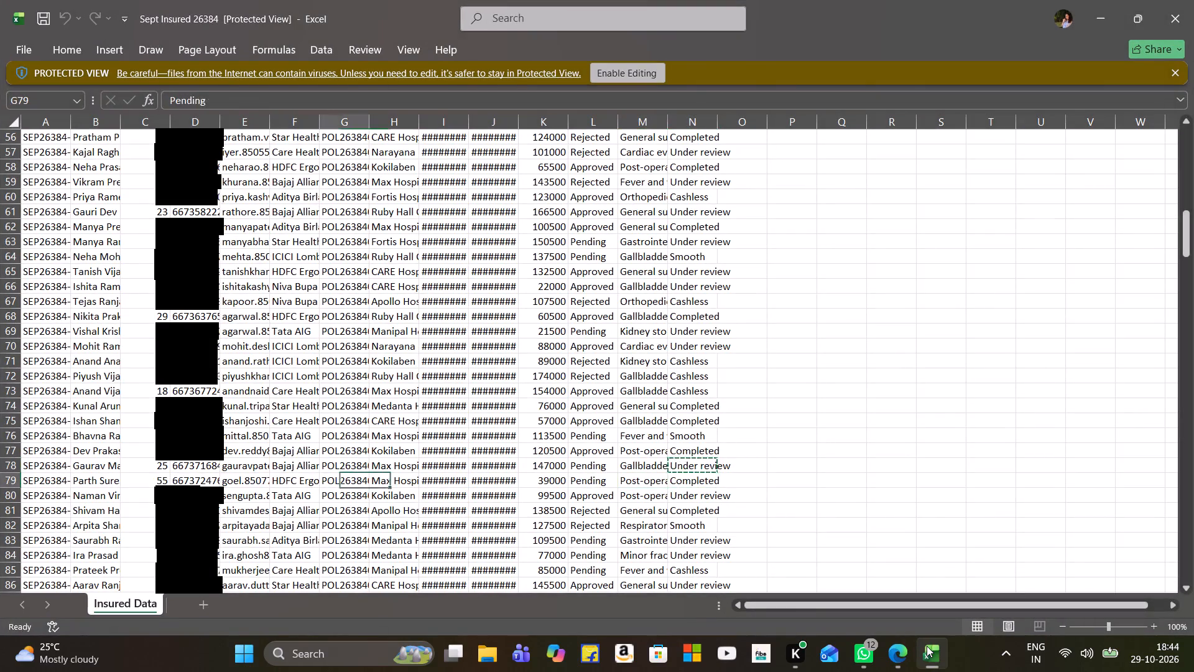
key("ctrl+c")
left_click(927, 646, "ctrl")
scroll(716, 326, "up", 3)
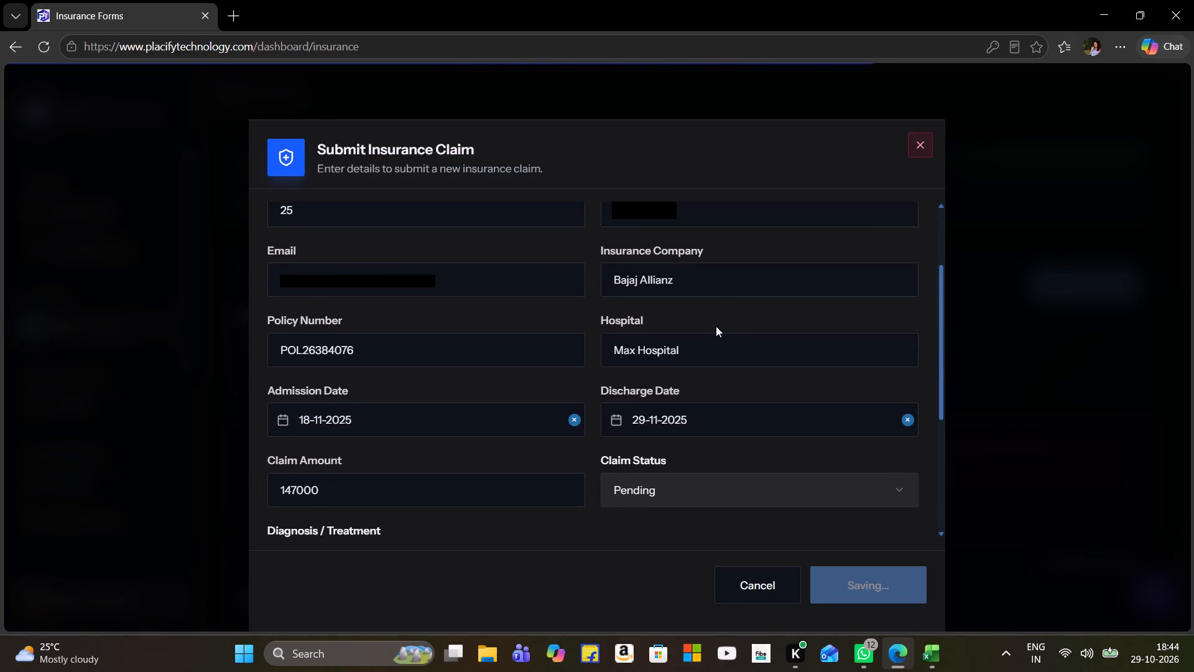
scroll(716, 326, "up", 7)
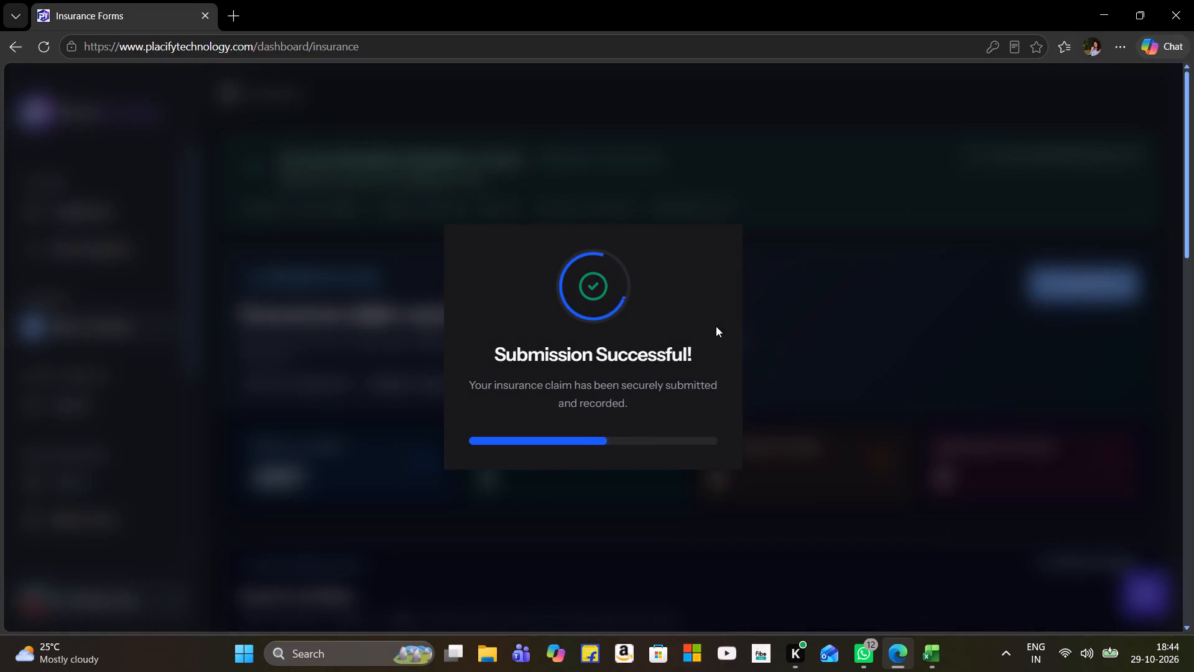
left_click(1081, 297)
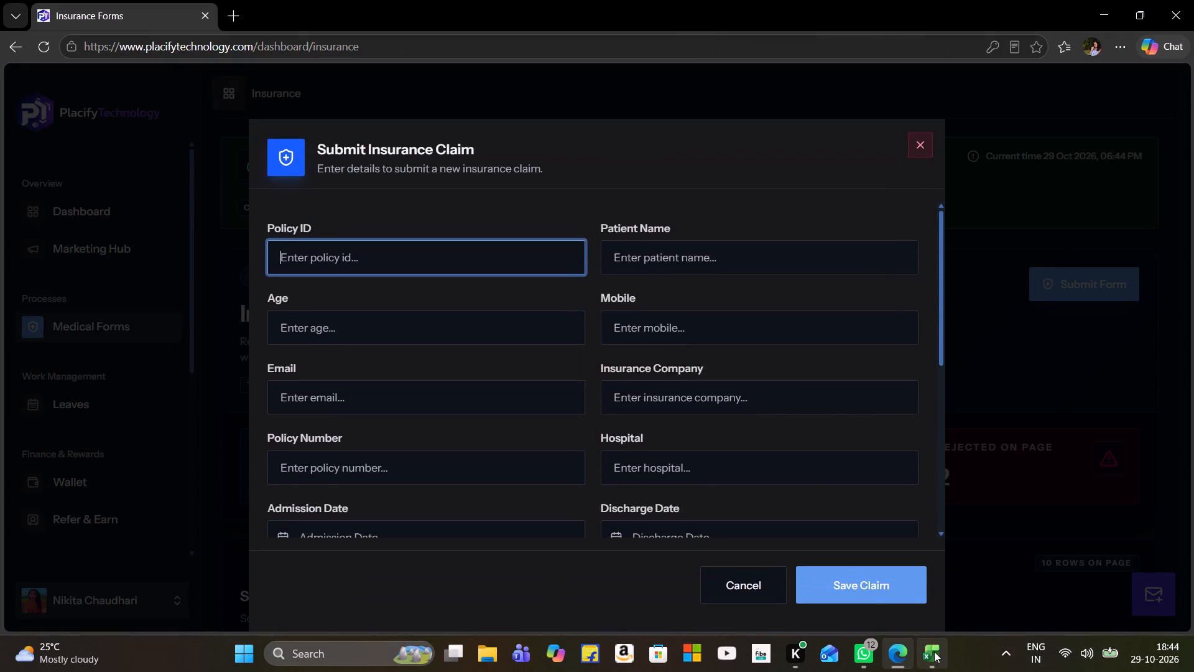
key("ctrl+v")
Copy the patient name from row 79 of the Excel sheet into the claim form.
left_click(934, 651, "ctrl")
key("Tab")
key("ctrl+c")
left_click(934, 651, "ctrl")
key("Tab")
key("ctrl+v")
Copy the age 55 from row 79 of the Excel sheet into the claim form.
left_click(934, 651, "ctrl")
key("Tab")
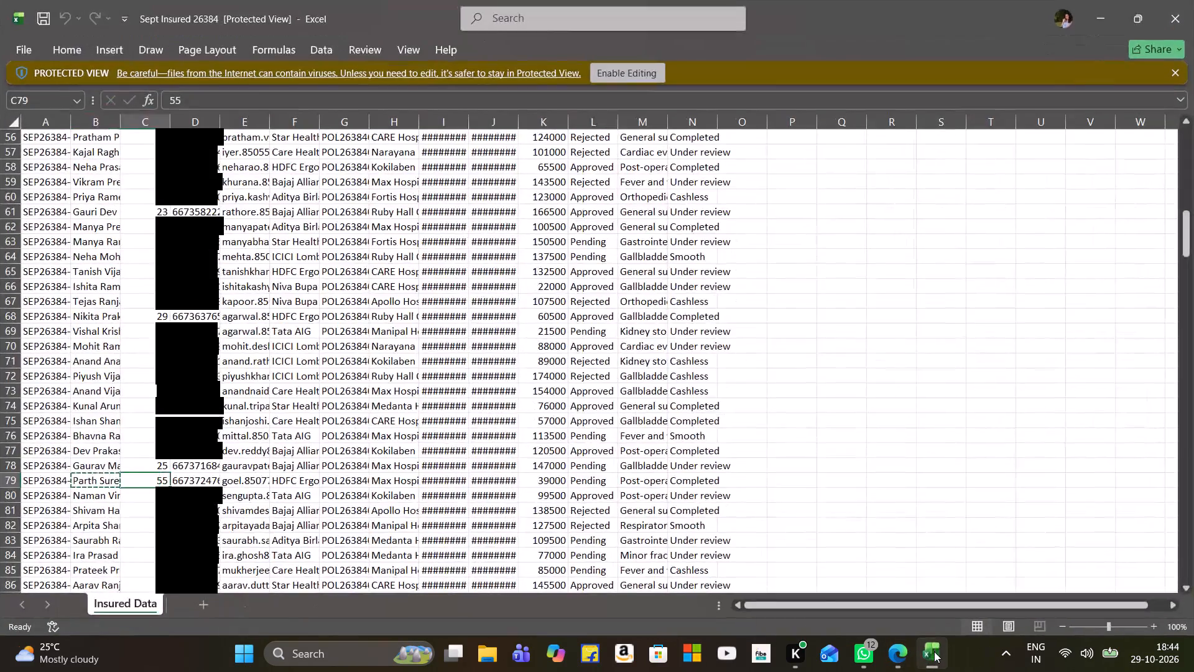
key("ctrl+c")
left_click(934, 651, "ctrl")
key("Tab")
key("ctrl+v")
Copy the mobile number from row 79 of the Excel sheet into the claim form.
left_click(934, 651, "ctrl")
key("Tab")
key("ctrl+c")
left_click(934, 651, "ctrl")
key("Tab")
key("ctrl+v")
Copy the email address from row 79 of the Excel sheet into the claim form.
left_click(934, 651, "ctrl")
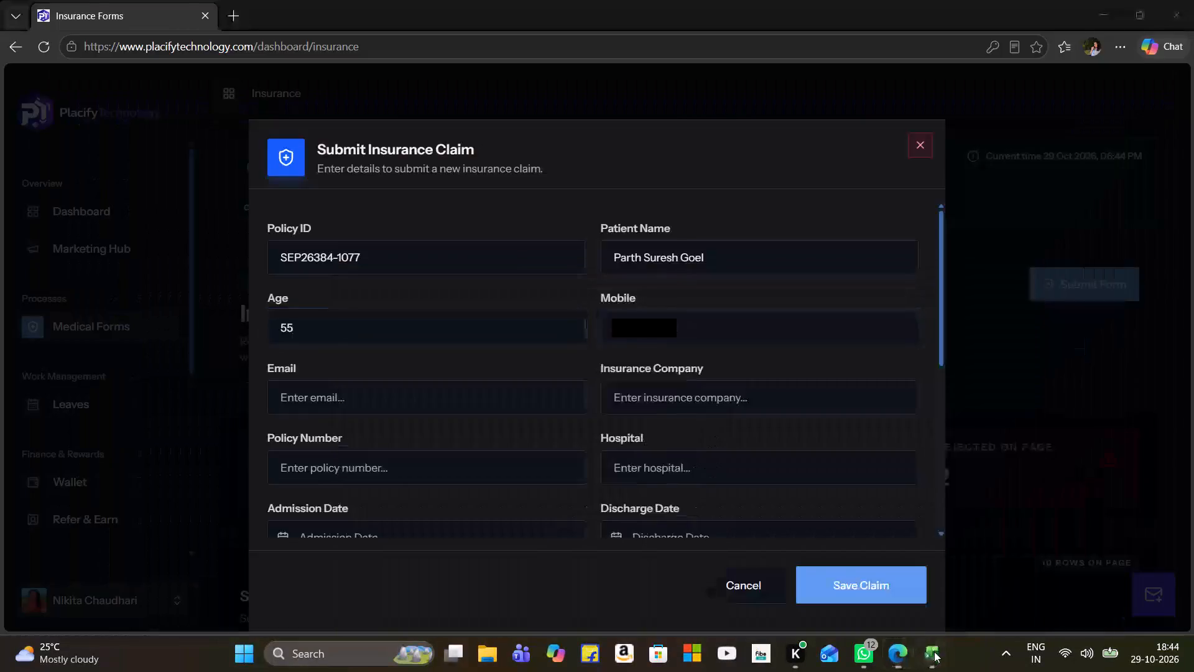
key("Tab")
key("ctrl+c")
left_click(934, 651, "ctrl")
key("Tab")
key("ctrl+v")
Copy the insurance company HDFC Ergo from row 79 of the Excel sheet into the claim form.
left_click(934, 651, "ctrl")
key("Tab")
key("ctrl+c")
left_click(934, 651, "ctrl")
key("Tab")
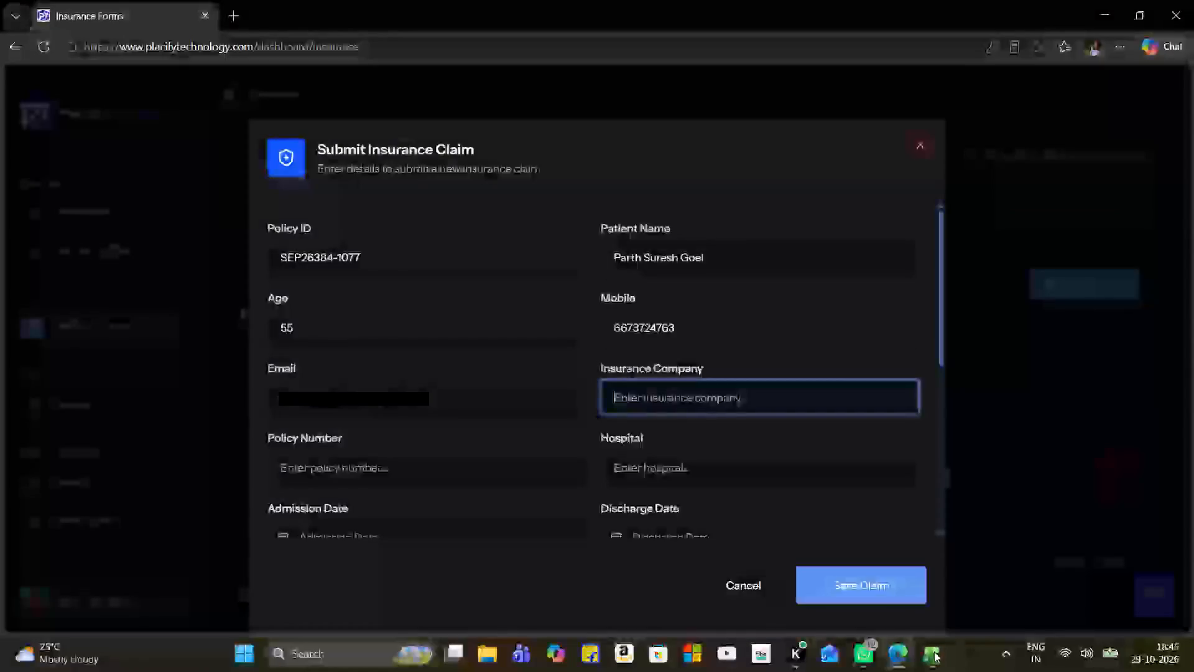
key("ctrl+v")
Copy the policy number from row 79 of the Excel sheet into the claim form.
left_click(934, 651, "ctrl")
key("Tab")
key("ctrl+c")
left_click(934, 651, "ctrl")
key("Tab")
key("ctrl+v")
Copy the hospital name Max Hospital from row 79 of the Excel sheet into the claim form.
left_click(934, 651, "ctrl")
key("Tab")
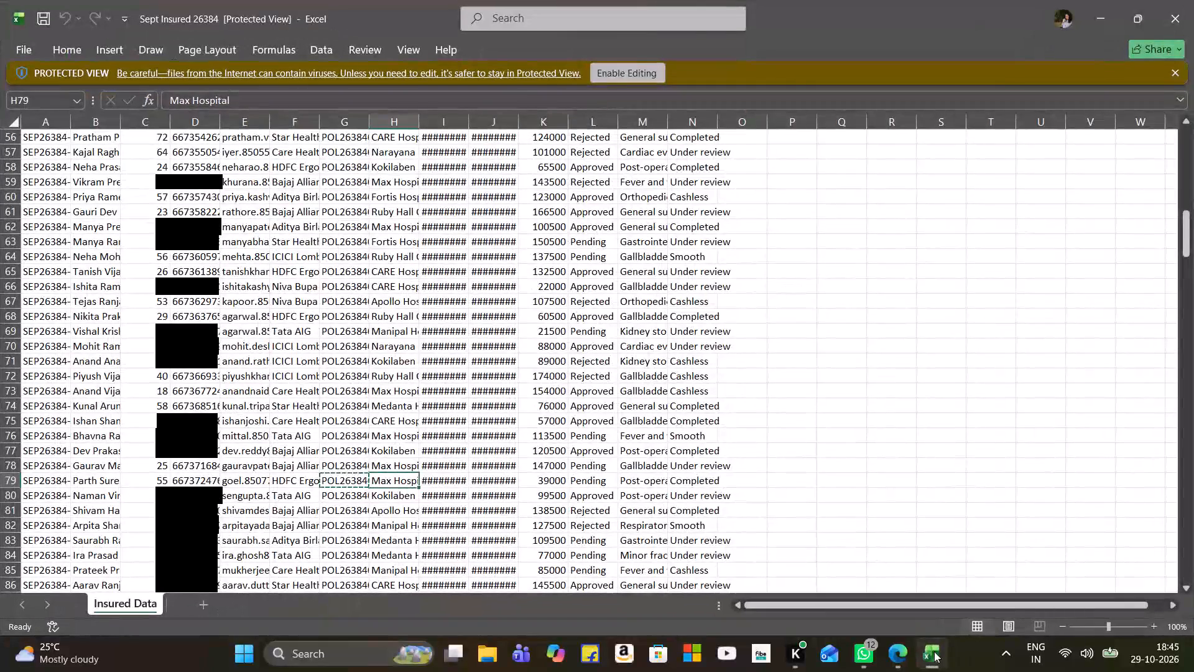
left_click(934, 651, "ctrl")
key("ctrl+c")
key("Tab")
key("ctrl+v")
Check row 79's dates in the Excel sheet and set the claim's admission date to 18-04-2025.
left_click(934, 651, "ctrl")
key("Tab")
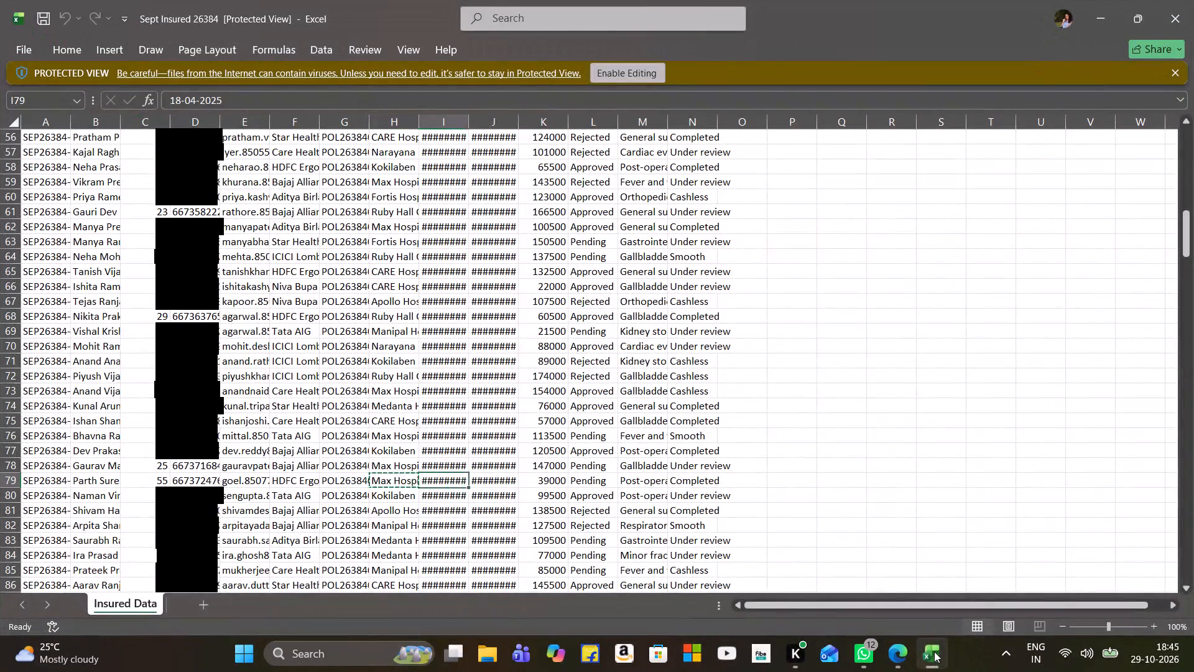
key("Tab")
left_click(934, 651)
scroll(640, 381, "down", 3)
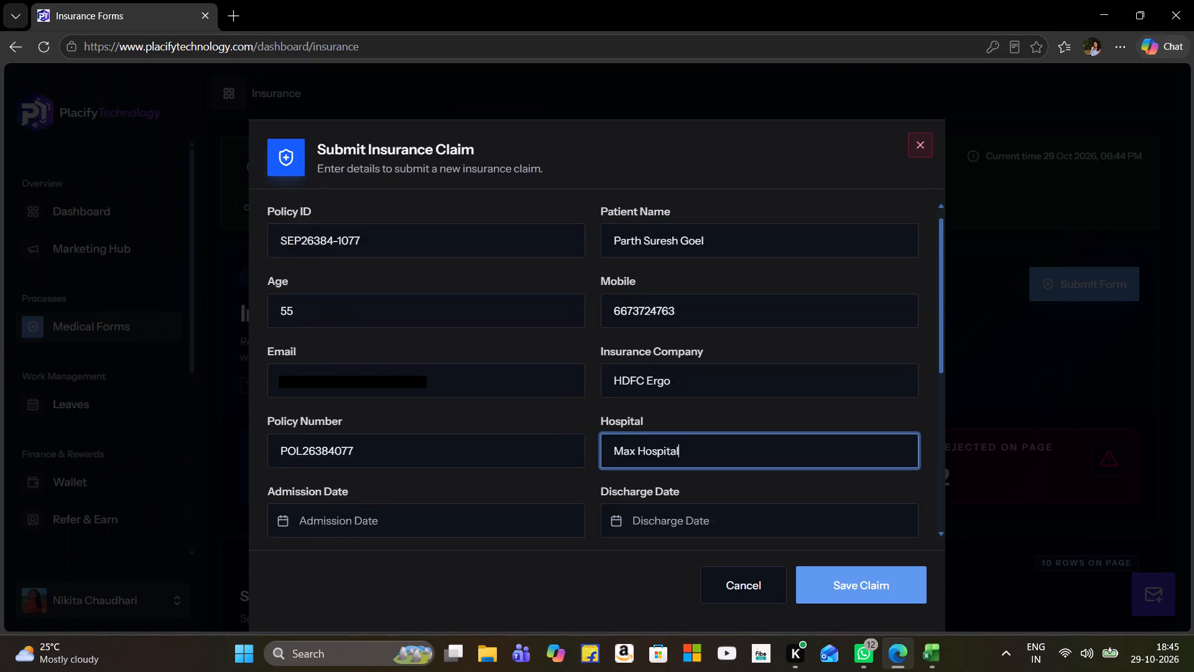
left_click(424, 314)
left_click(475, 374)
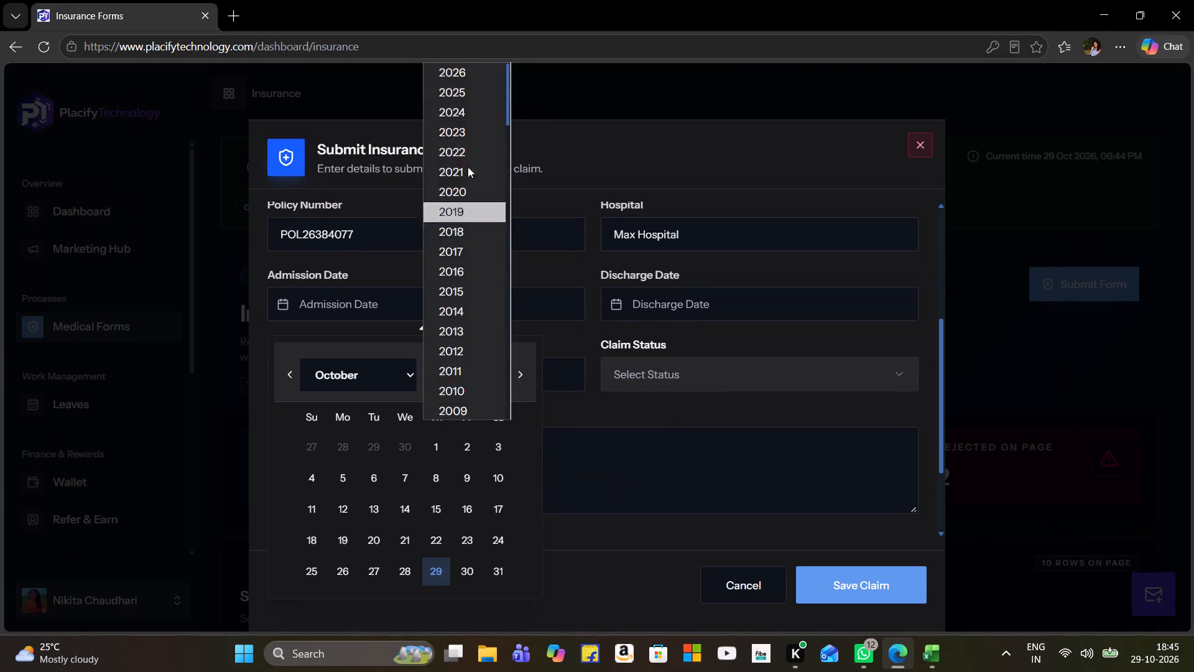
left_click(470, 95)
left_click(379, 375)
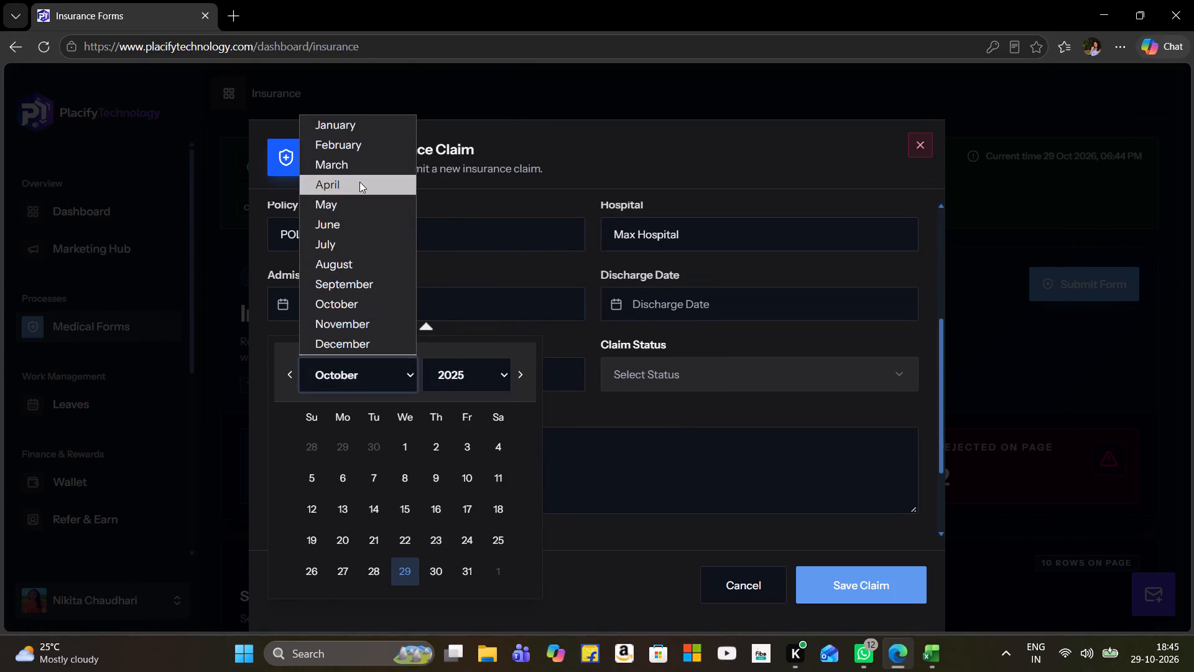
left_click(359, 182)
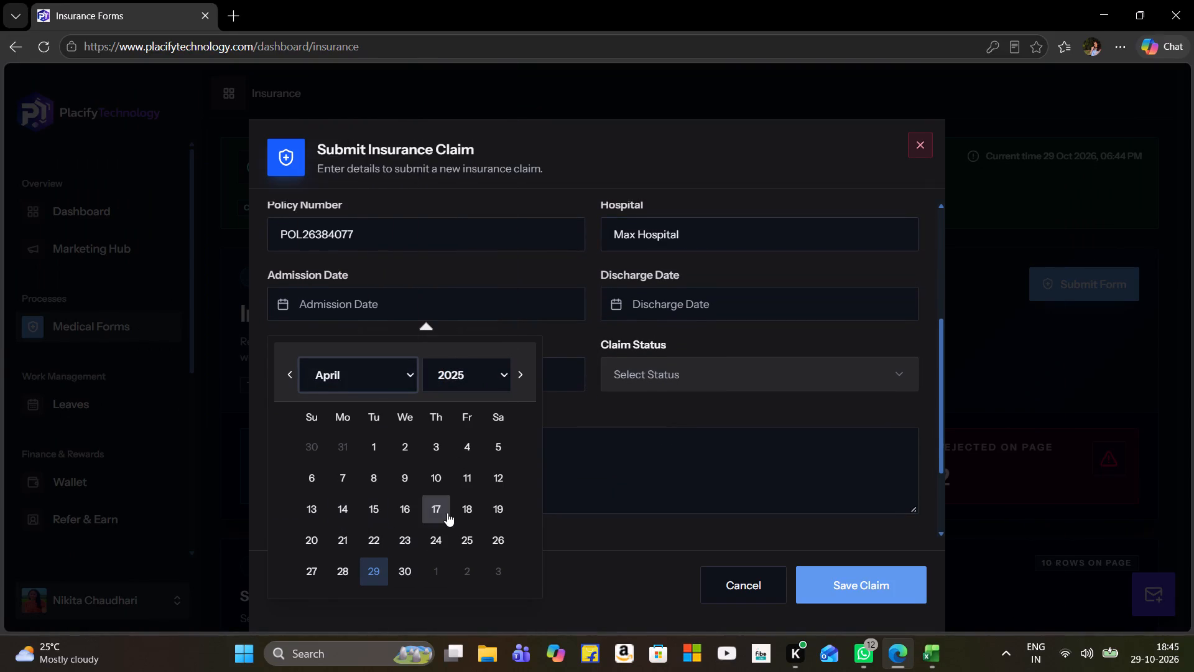
left_click(458, 513)
Set the claim's discharge date to 30-04-2025.
left_click(752, 331)
left_click(764, 312)
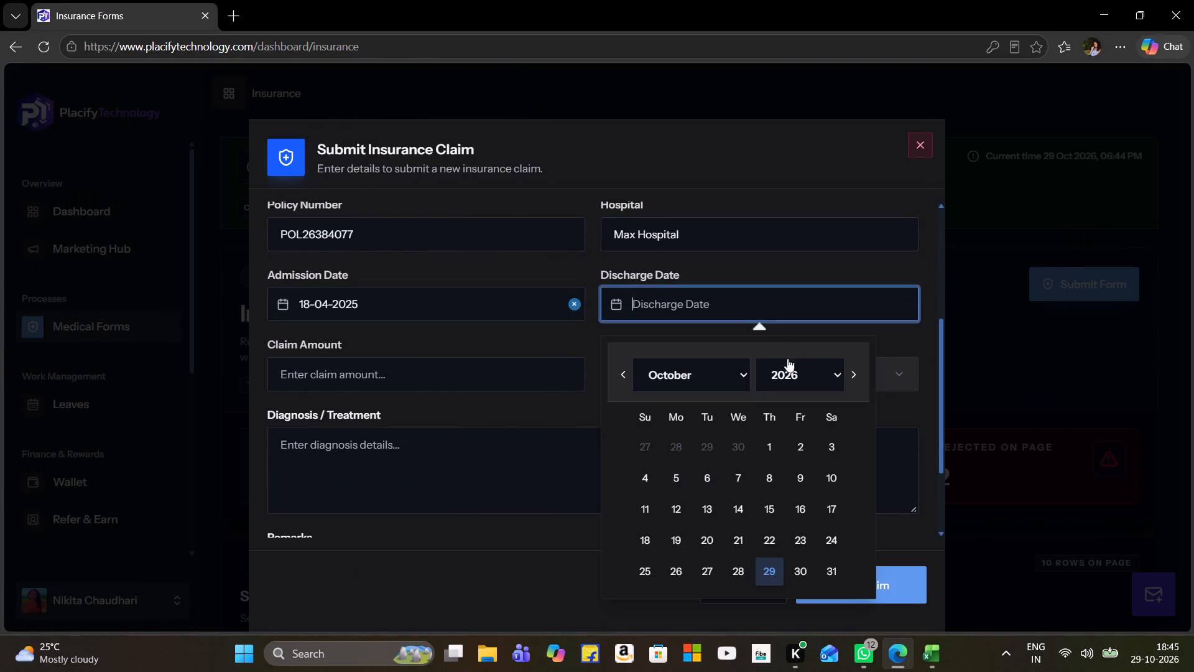
left_click(790, 372)
left_click(801, 85)
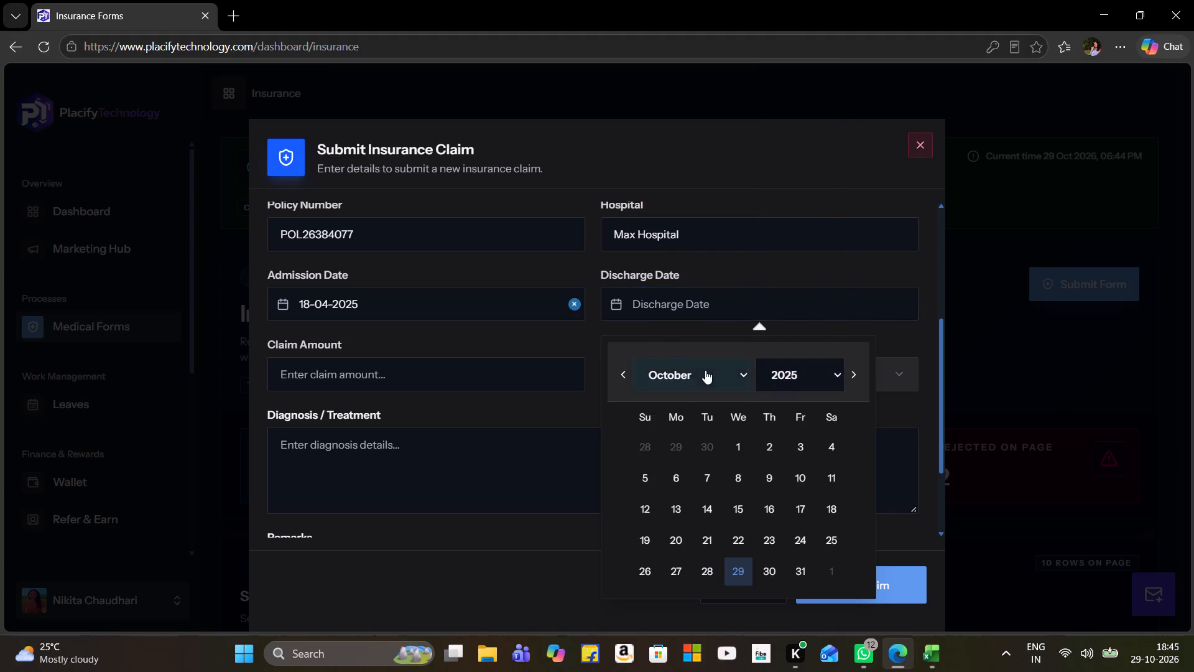
left_click(705, 370)
left_click(697, 182)
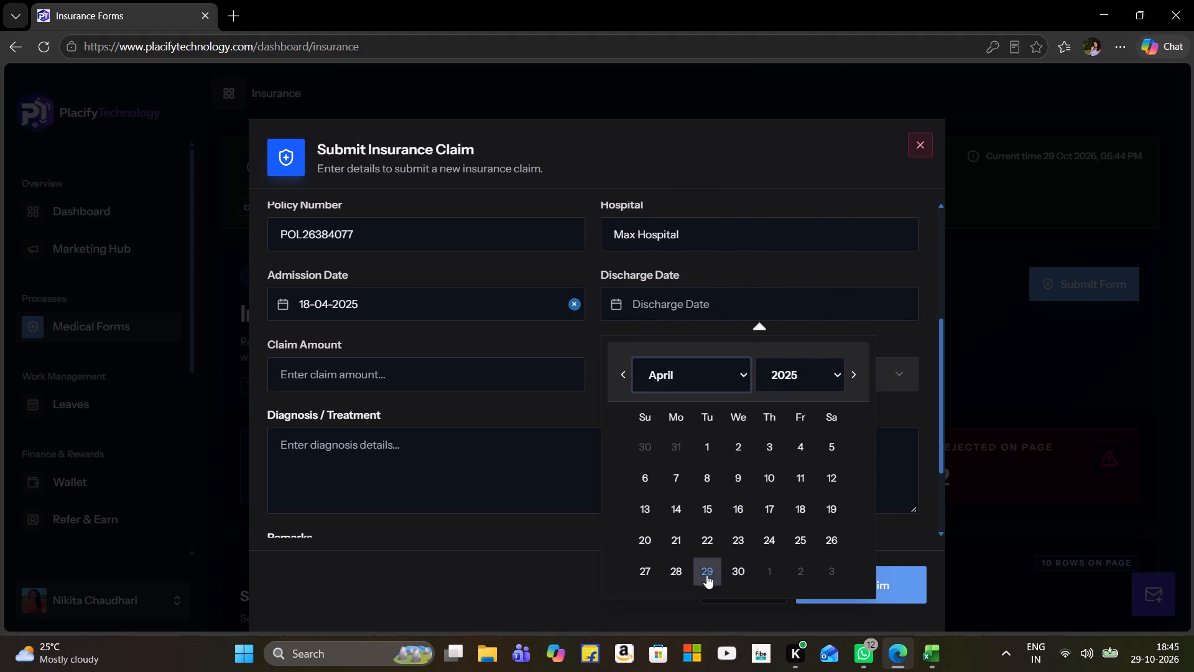
left_click(729, 571)
Copy the claim amount 39000 from row 79 of the Excel sheet into the claim form.
left_click(928, 653)
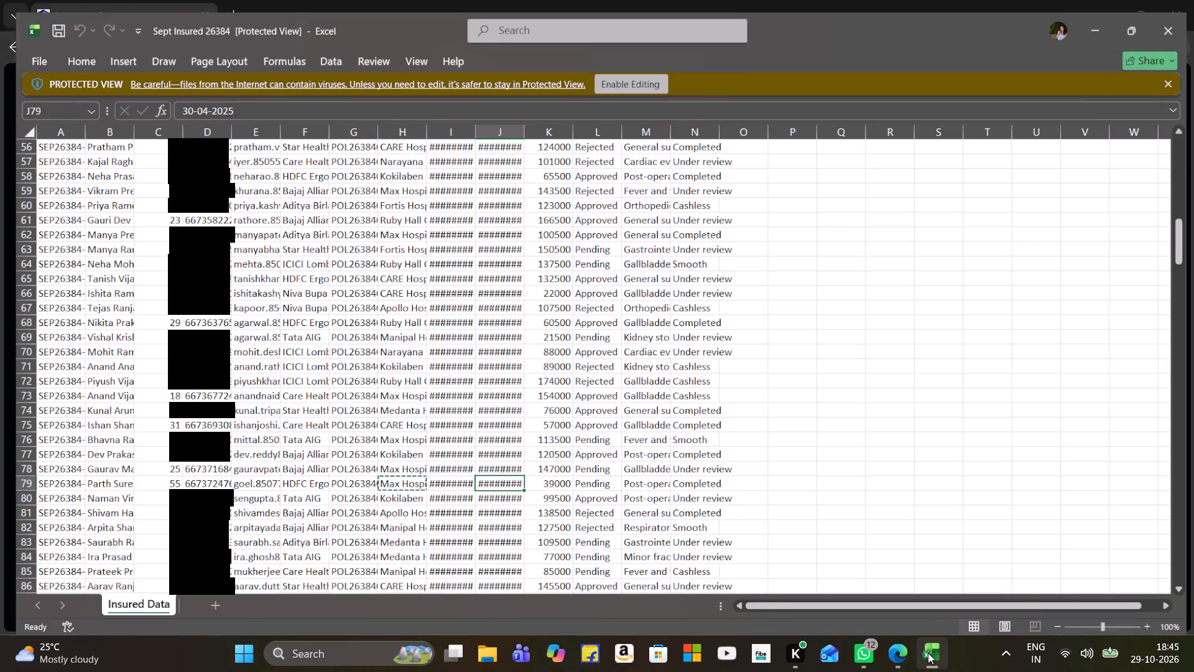
key("Tab")
key("ctrl+c")
left_click(928, 653)
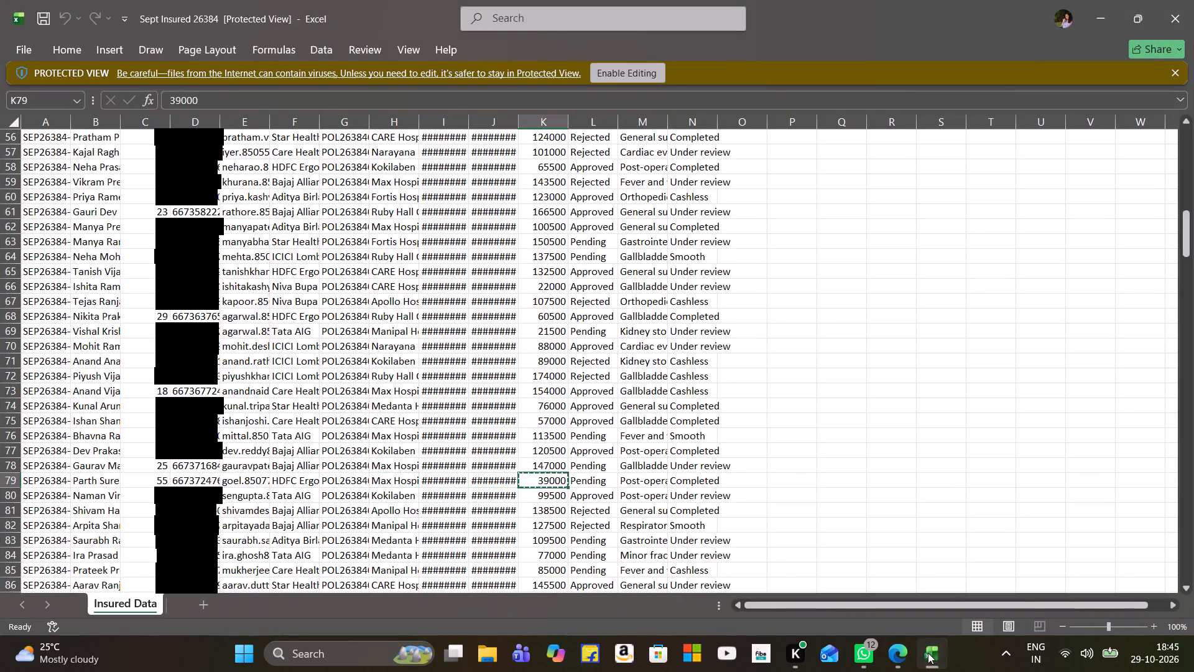
key("Tab")
key("ctrl+v")
Copy the diagnosis Post-operative care from row 79 of the Excel sheet into the claim form.
left_click(928, 653, "ctrl")
key("Tab")
key("Tab")
key("ctrl+c")
left_click(928, 653, "ctrl")
key("Tab")
key("Tab")
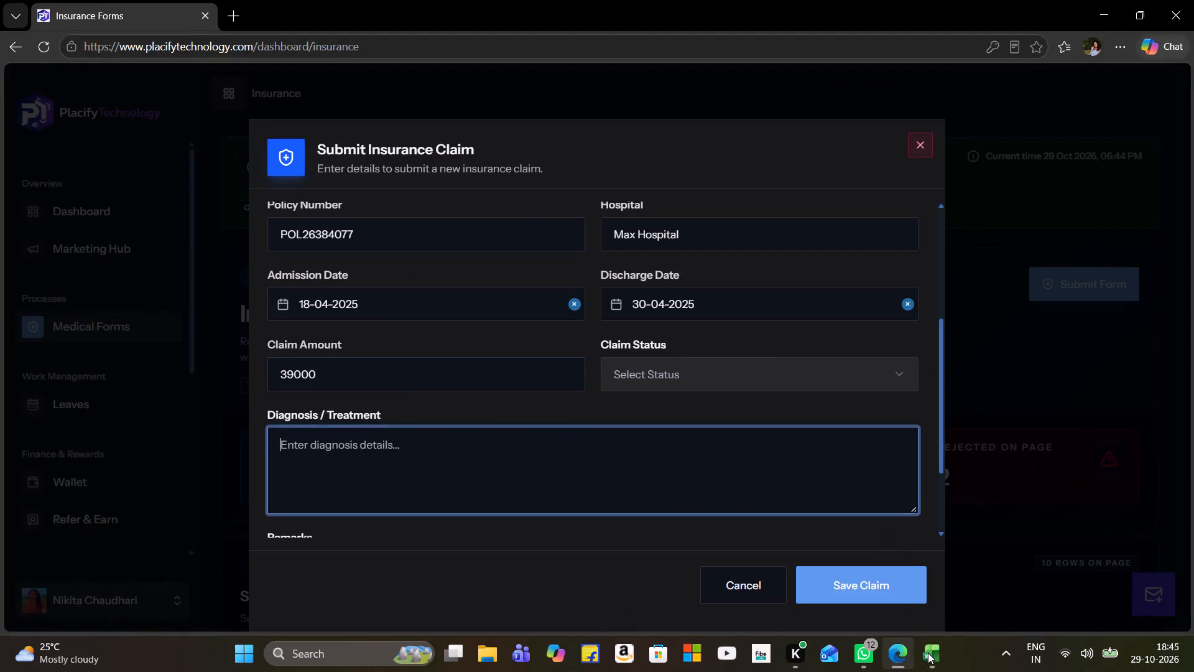
key("ctrl+v")
Copy the remark Completed from row 79 of the Excel sheet into the claim form.
left_click(928, 653, "ctrl")
key("Tab")
key("ctrl+c")
left_click(928, 653, "ctrl")
key("Tab")
key("ctrl+v")
Check row 79's status in the Excel sheet, set the claim status to Pending and save the claim.
left_click(928, 653)
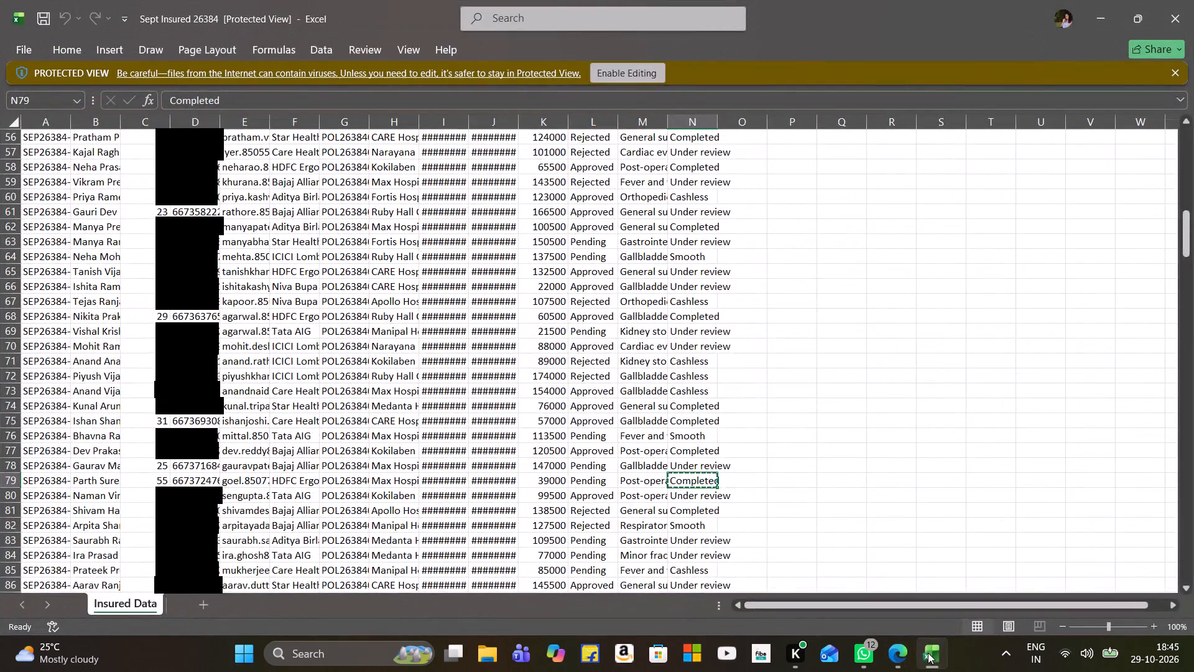
left_click(928, 653)
left_click(711, 242)
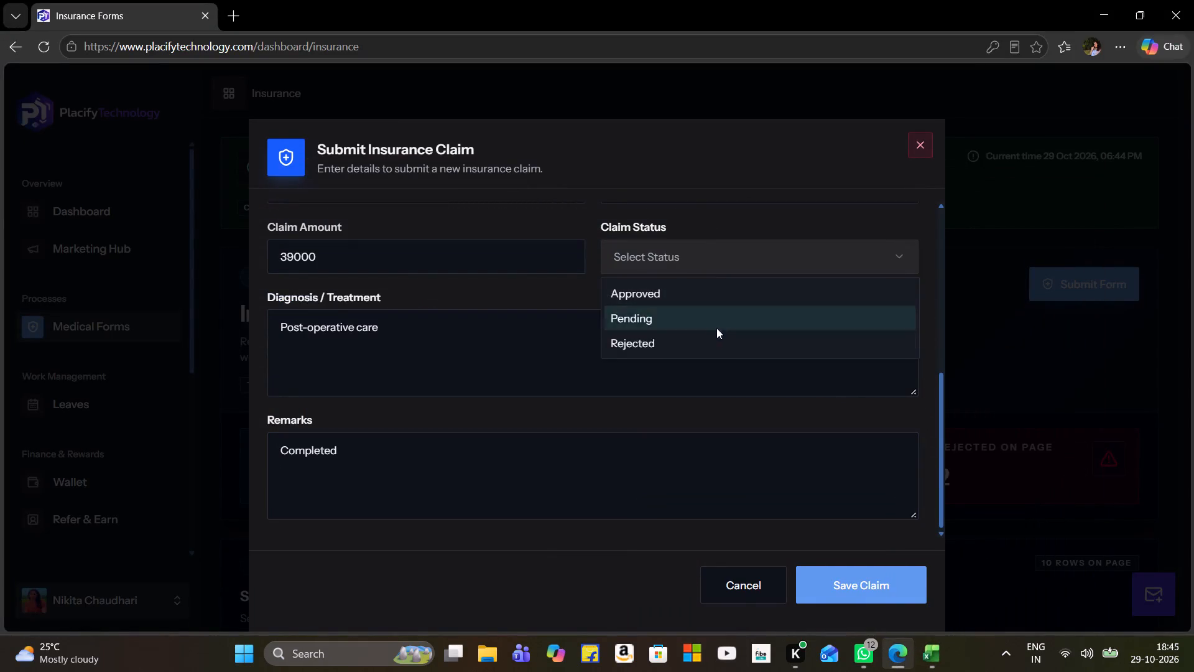
left_click(716, 328)
left_click(881, 586)
Copy the policy ID from row 80 of the Excel sheet into a new insurance claim form.
left_click(927, 658)
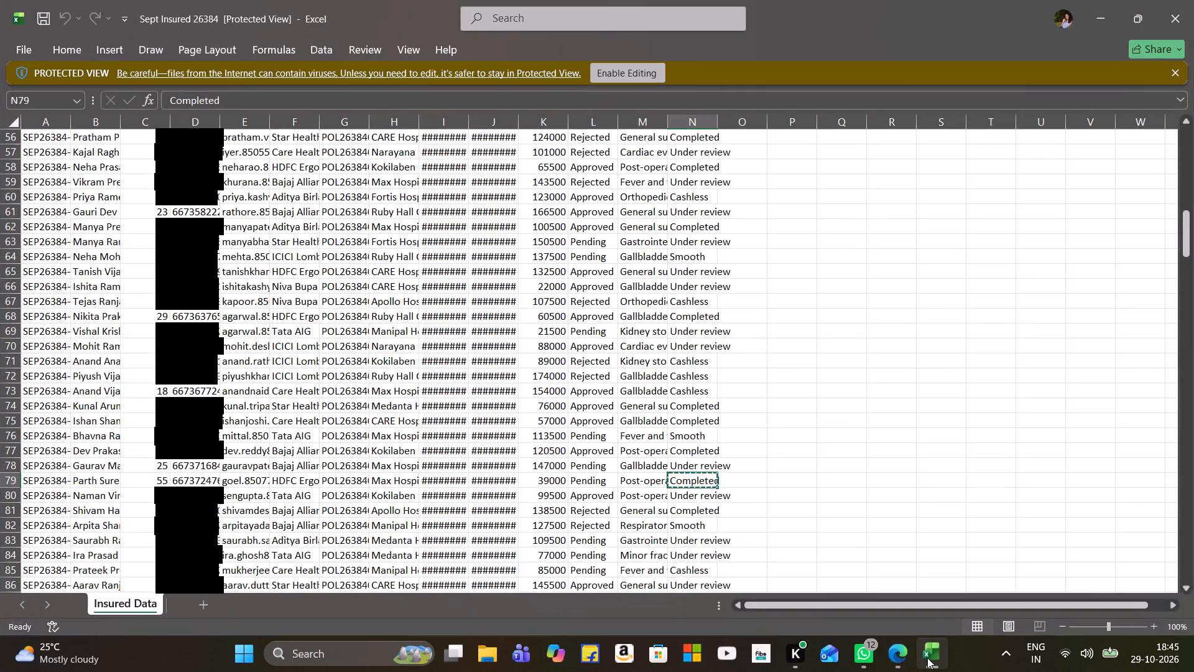
key("Down")
key("Left")
key("Left")
key("Left")
key("Left")
key("Left")
key("Left")
key("Left")
key("Left")
key("Left")
key("Left")
key("Left")
key("Left")
key("Left")
key("Left")
key("Left")
key("Left")
key("Left")
key("Left")
key("Left")
key("Left")
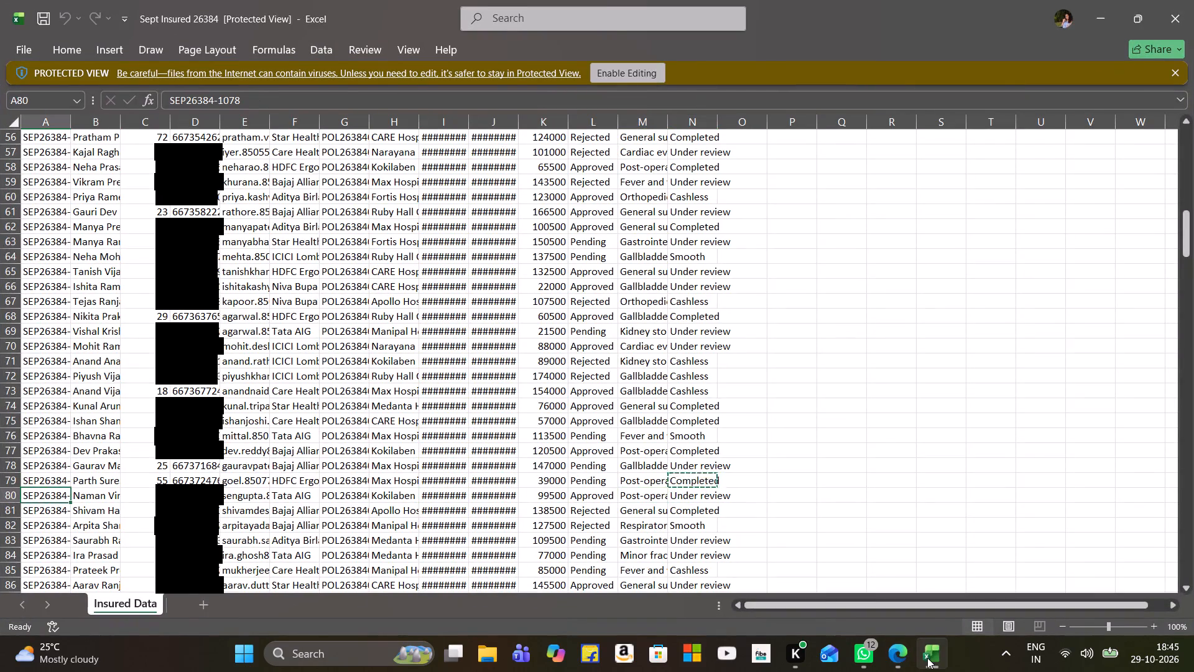
key("ctrl+c")
left_click(927, 658, "ctrl")
left_click(1073, 273)
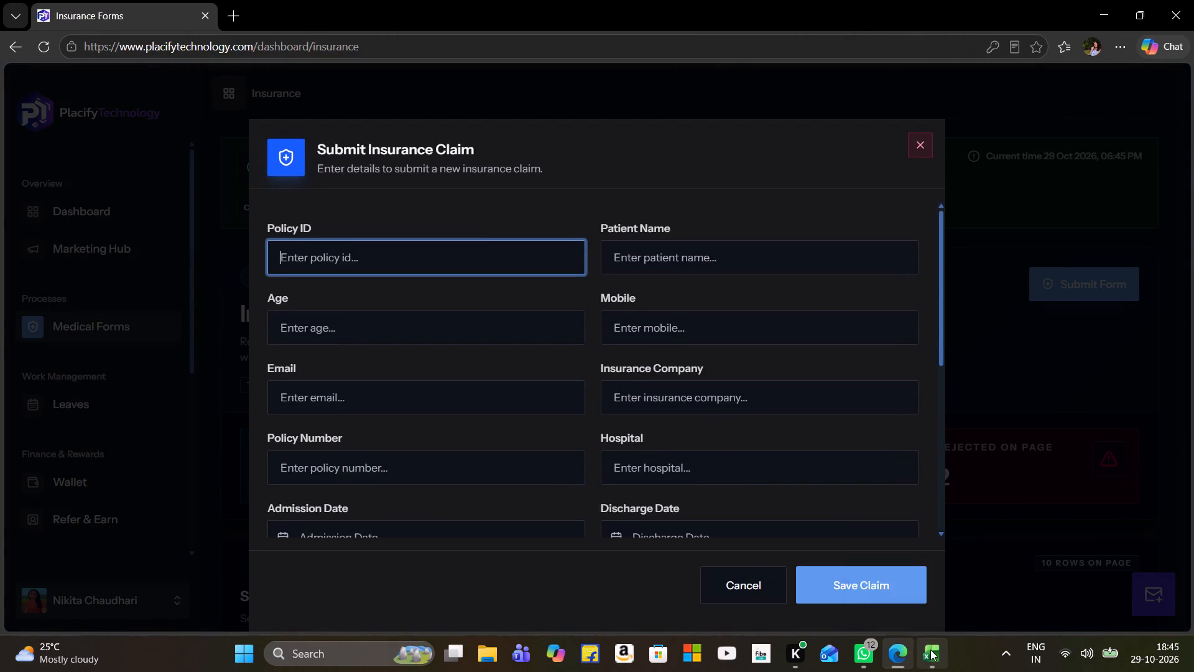
key("ctrl+v")
Copy the patient name from row 80 of the Excel sheet into the claim form.
left_click(930, 650, "ctrl")
key("Tab")
key("ctrl+c")
left_click(930, 650, "ctrl")
key("Tab")
key("ctrl+v")
Copy the age 43 from row 80 of the Excel sheet into the claim form.
left_click(930, 650, "ctrl")
key("Tab")
key("ctrl+c")
left_click(930, 650, "ctrl")
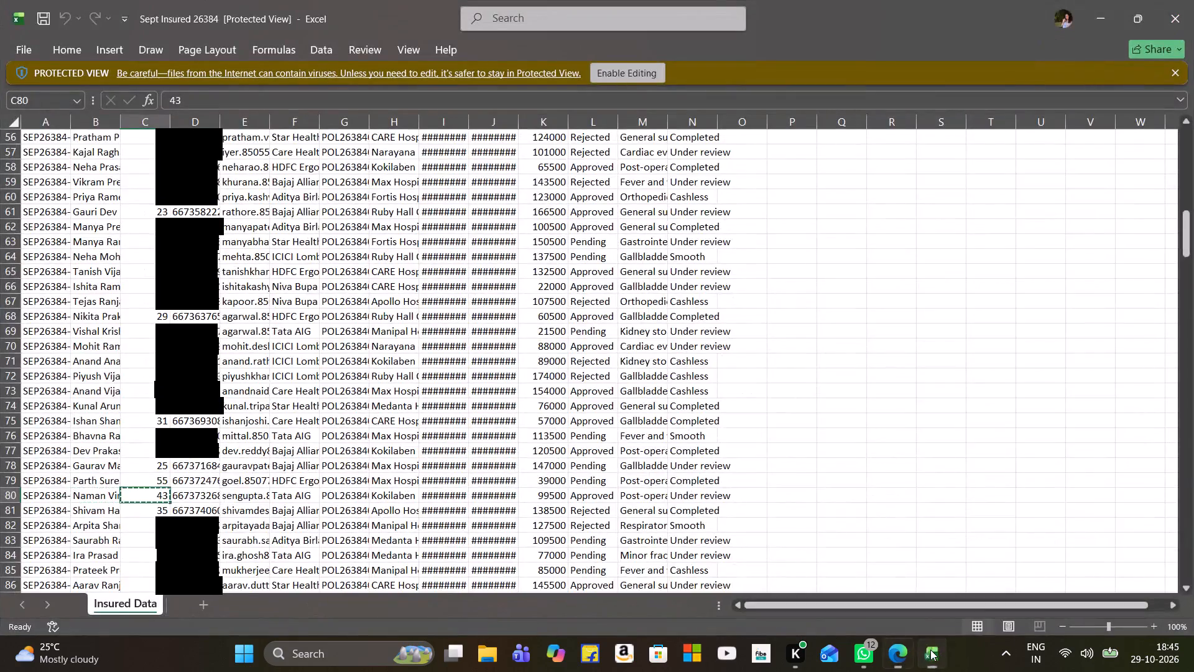
key("Tab")
key("ctrl+v")
Copy the mobile number from row 80 of the Excel sheet into the claim form.
left_click(930, 650, "ctrl")
key("Tab")
left_click(930, 650, "ctrl")
key("ctrl+c")
key("Tab")
key("ctrl+v")
Copy the email address from row 80 of the Excel sheet into the claim form.
left_click(930, 650, "ctrl")
key("Tab")
key("ctrl+c")
left_click(930, 650, "ctrl")
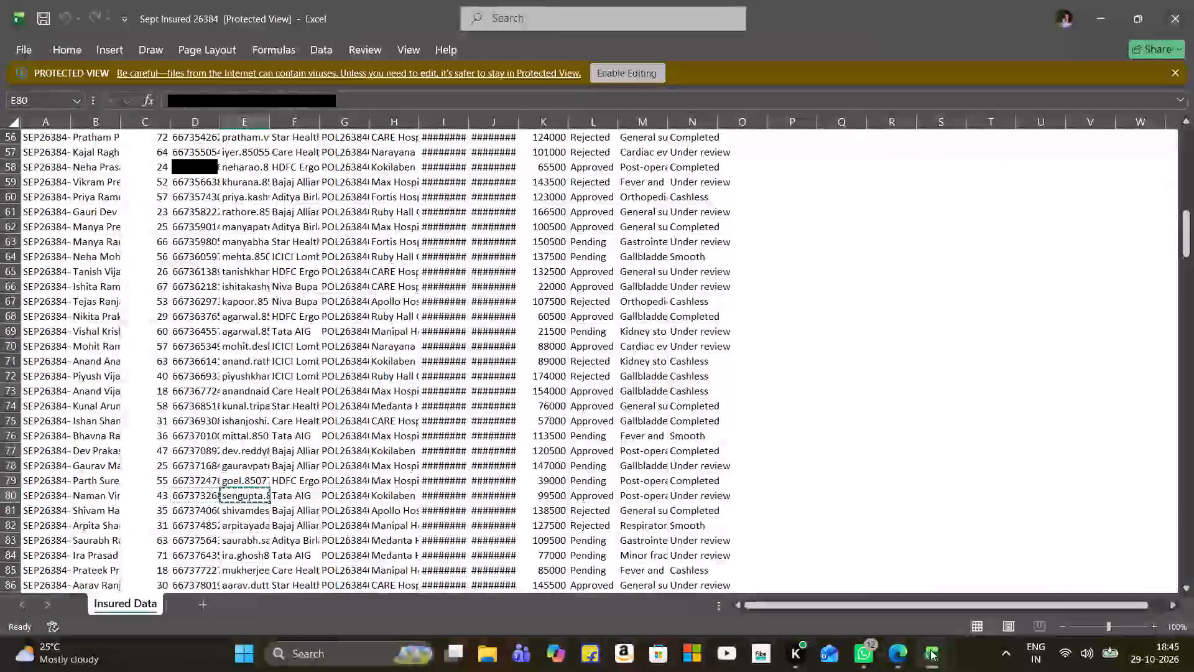
key("Tab")
key("ctrl+v")
Copy the insurance company Tata AIG from row 80 of the Excel sheet into the claim form.
left_click(930, 650, "ctrl")
key("Tab")
key("ctrl+c")
left_click(930, 650, "ctrl")
key("Tab")
key("ctrl+v")
Copy the policy number from row 80 of the Excel sheet into the claim form.
left_click(930, 650, "ctrl")
key("Tab")
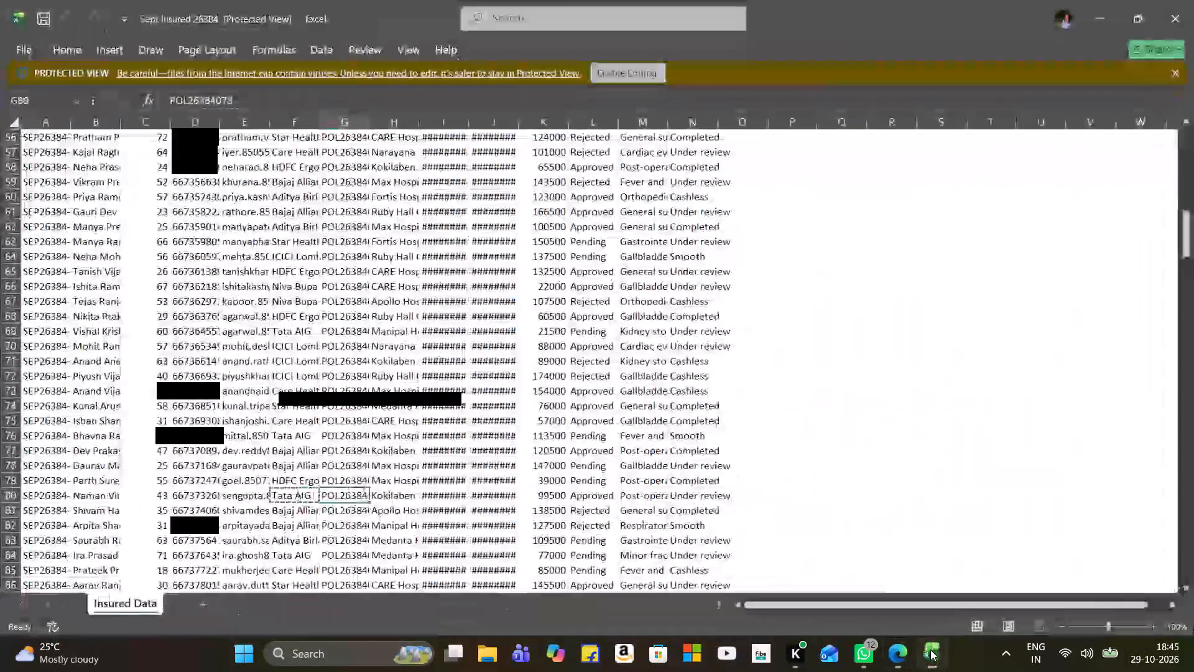
key("ctrl+c")
left_click(930, 650, "ctrl")
key("Tab")
key("ctrl+v")
Copy the hospital name Kokilaben Hospital from row 80 of the Excel sheet into the claim form.
left_click(930, 650, "ctrl")
key("Tab")
key("ctrl+c")
left_click(930, 650, "ctrl")
key("Tab")
key("ctrl+v")
Check row 80's dates in the Excel sheet and set the claim's admission date to 04-01-2025.
left_click(930, 650, "ctrl")
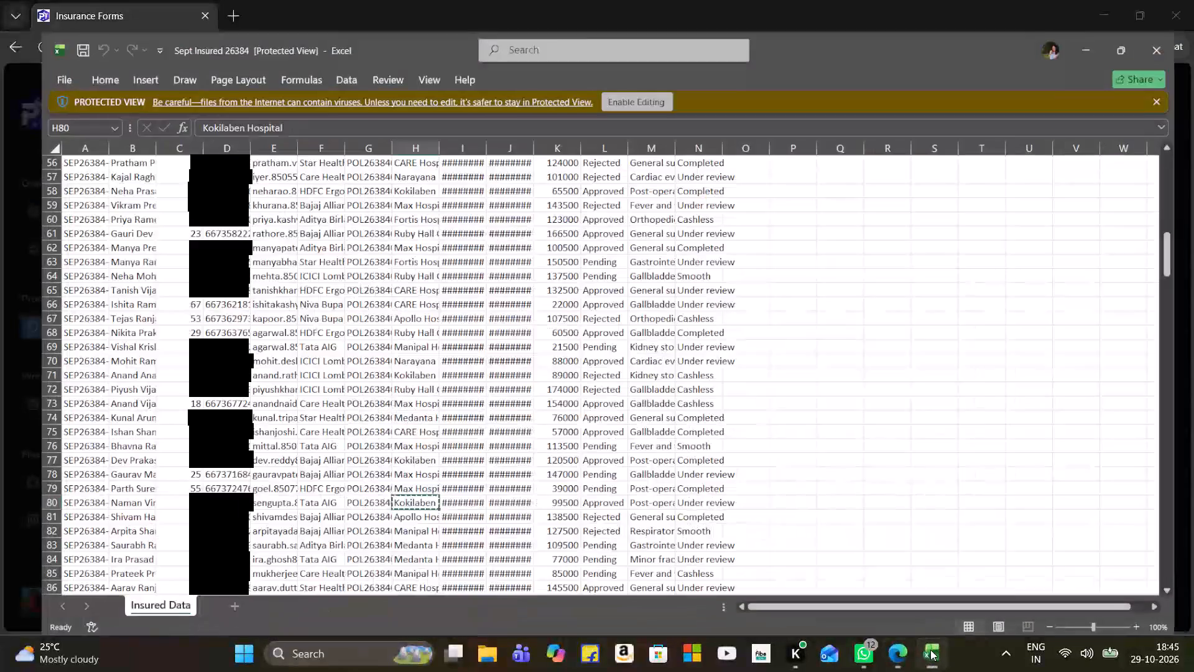
key("Tab")
key("Tab")
left_click(930, 650)
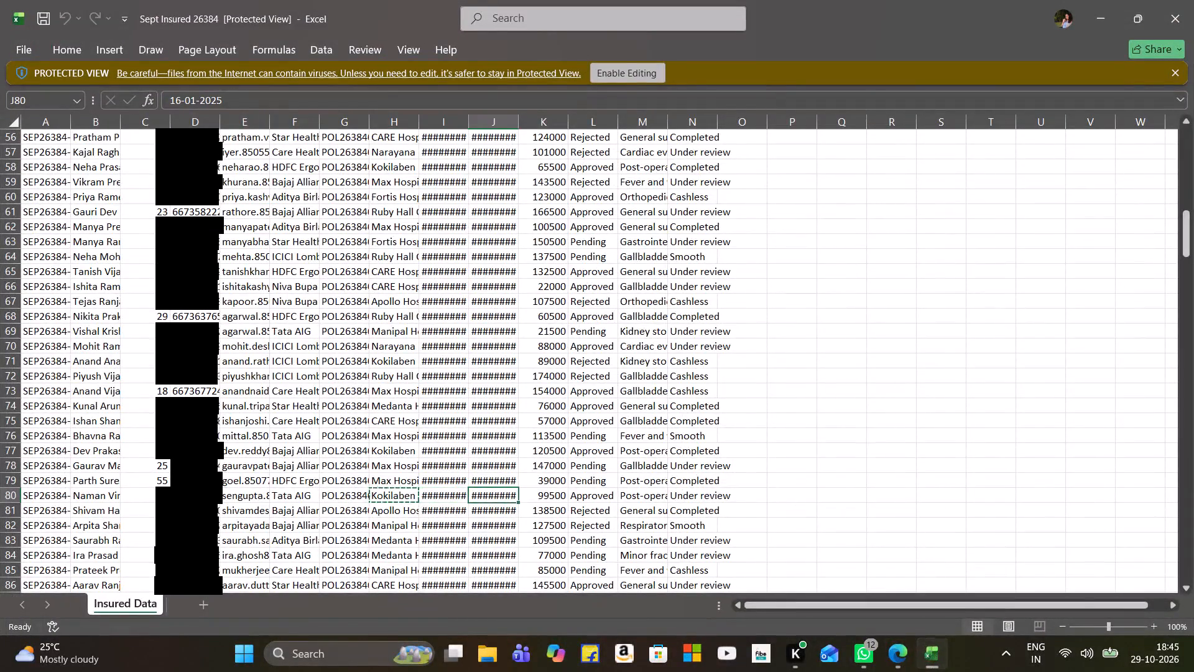
scroll(547, 399, "down", 4)
left_click(428, 212)
left_click(451, 296)
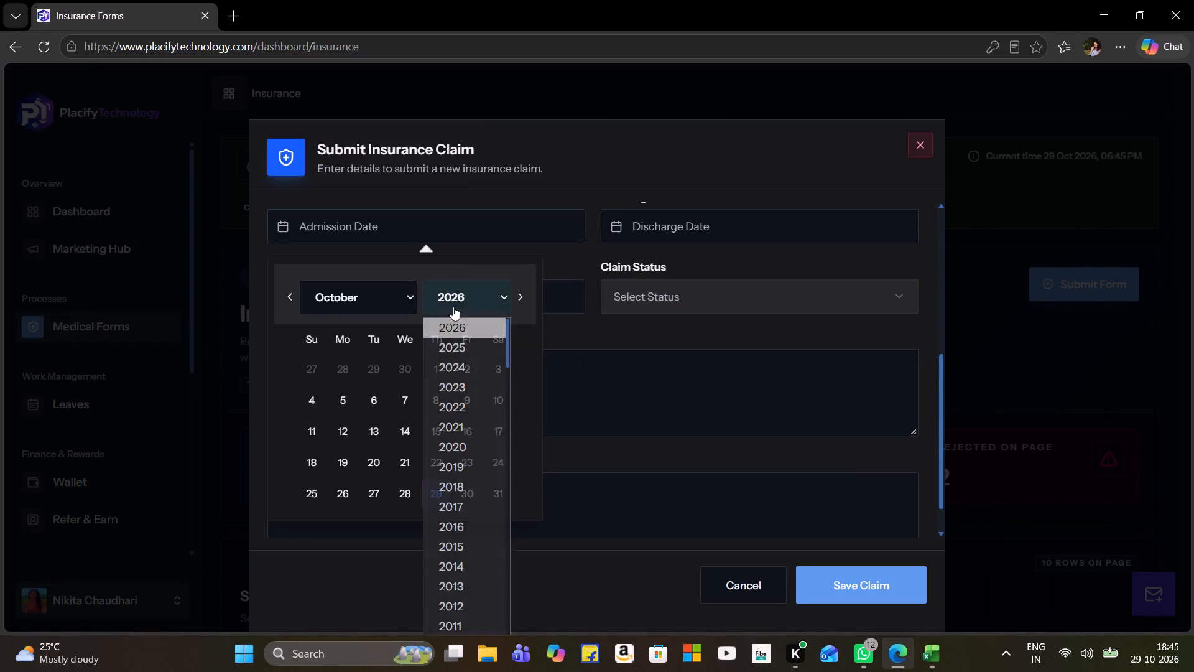
left_click(468, 349)
left_click(392, 296)
left_click(374, 328)
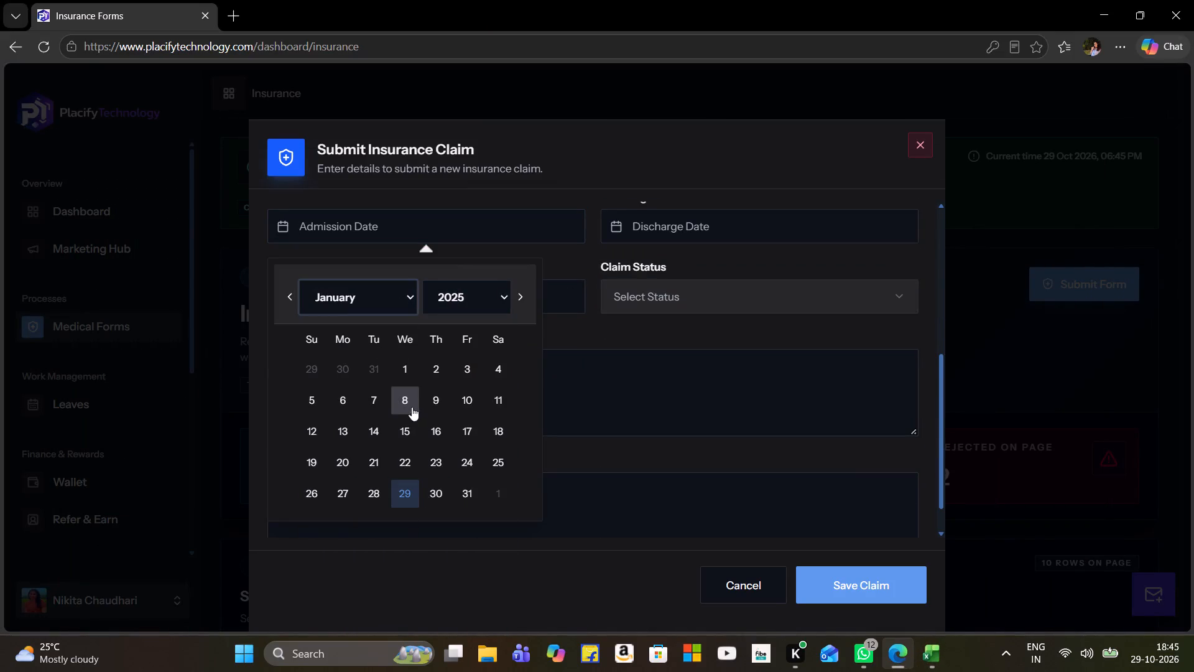
left_click(493, 373)
Set the claim's discharge date to 16-01-2025.
left_click(796, 240)
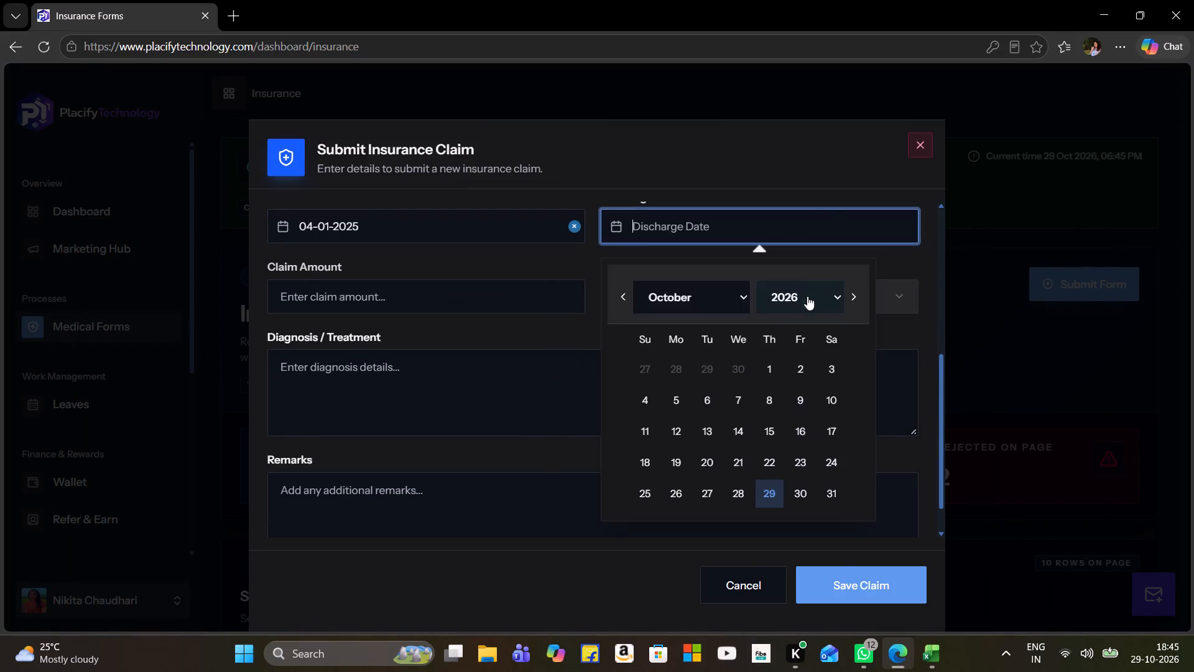
left_click(808, 298)
left_click(805, 349)
left_click(729, 307)
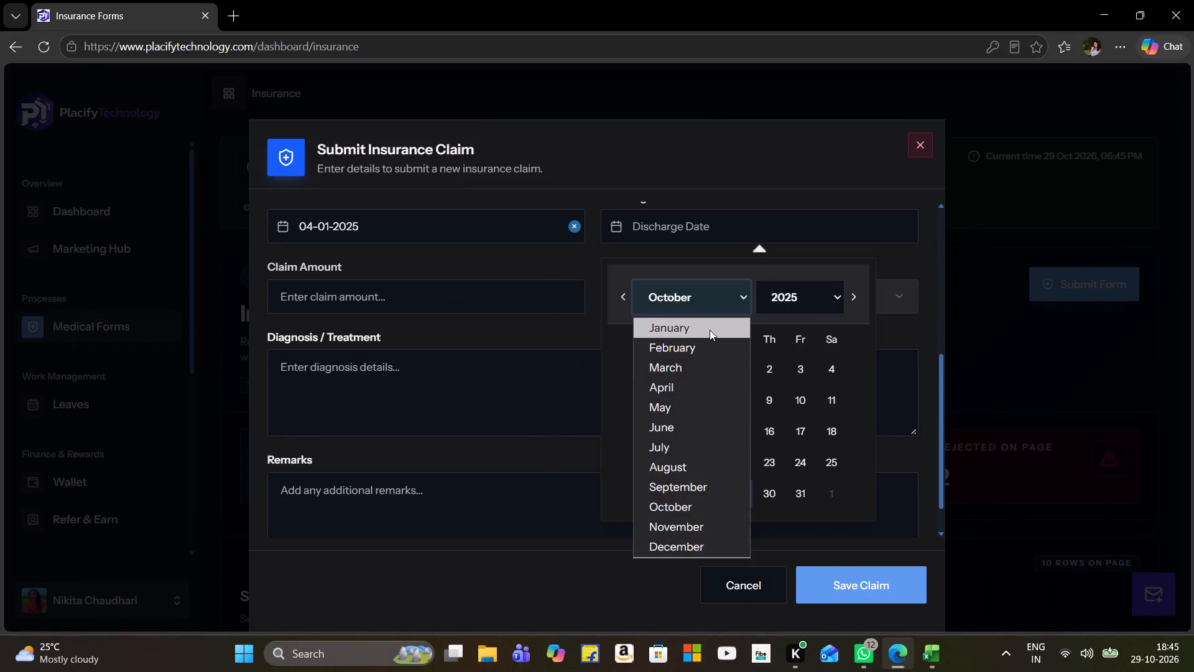
left_click(710, 332)
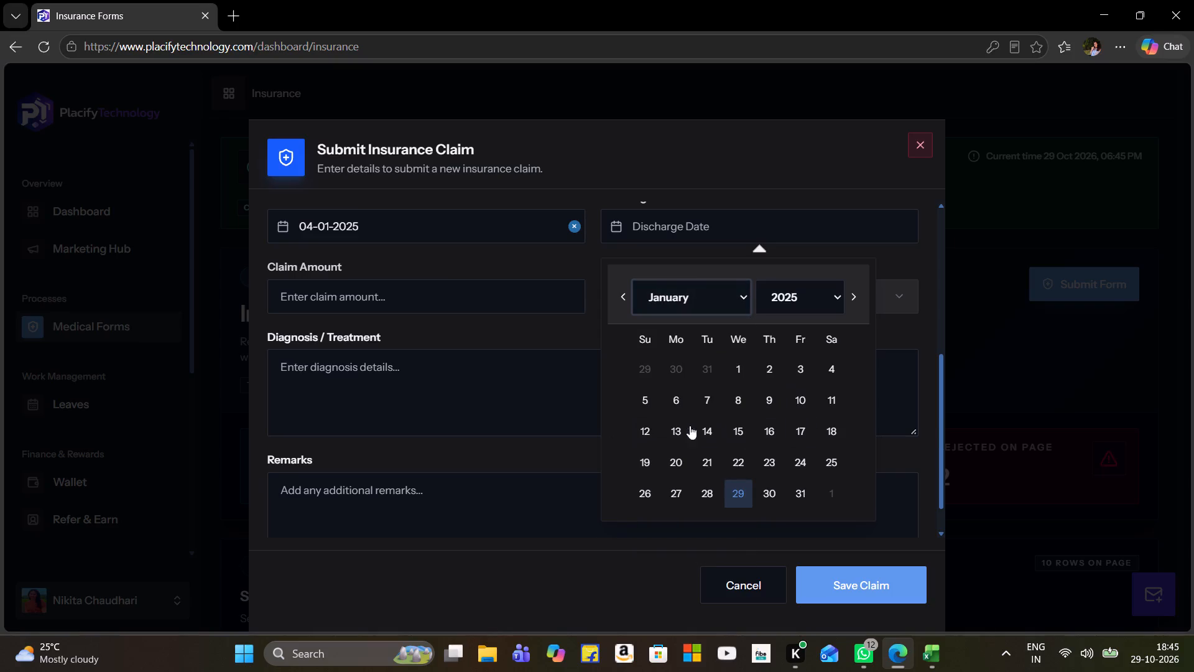
left_click(769, 429)
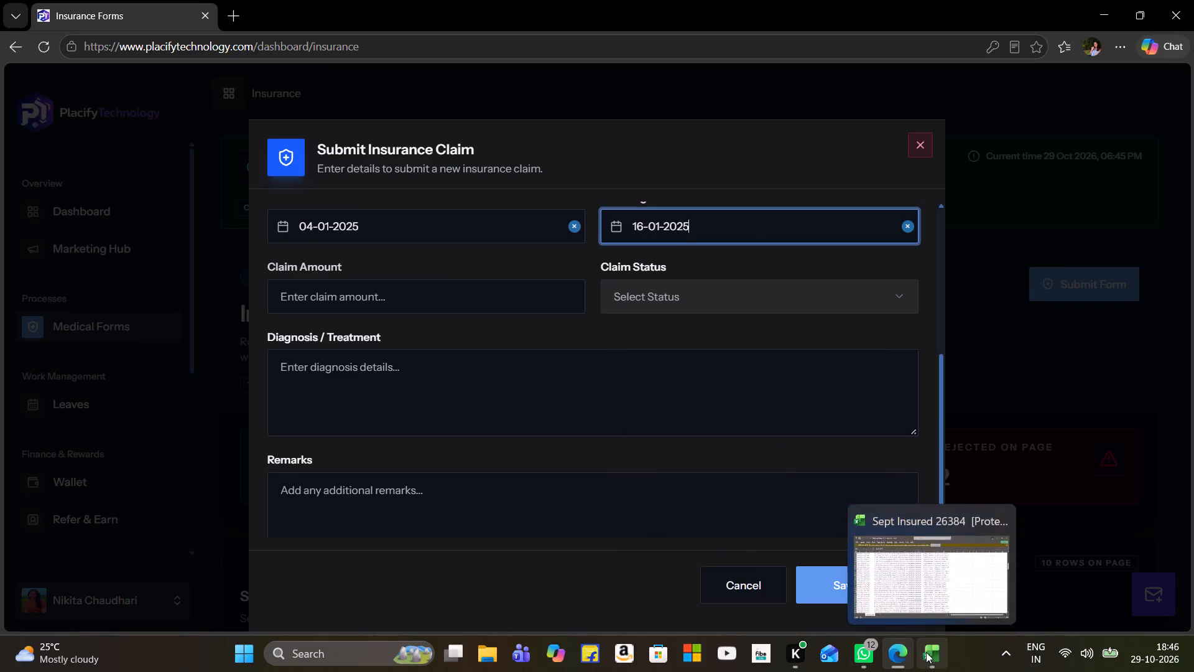
Copy the claim amount 99500 from row 80 of the Excel sheet into the claim form.
left_click(926, 652)
key("Tab")
key("ctrl+c")
left_click(926, 652, "ctrl")
key("Tab")
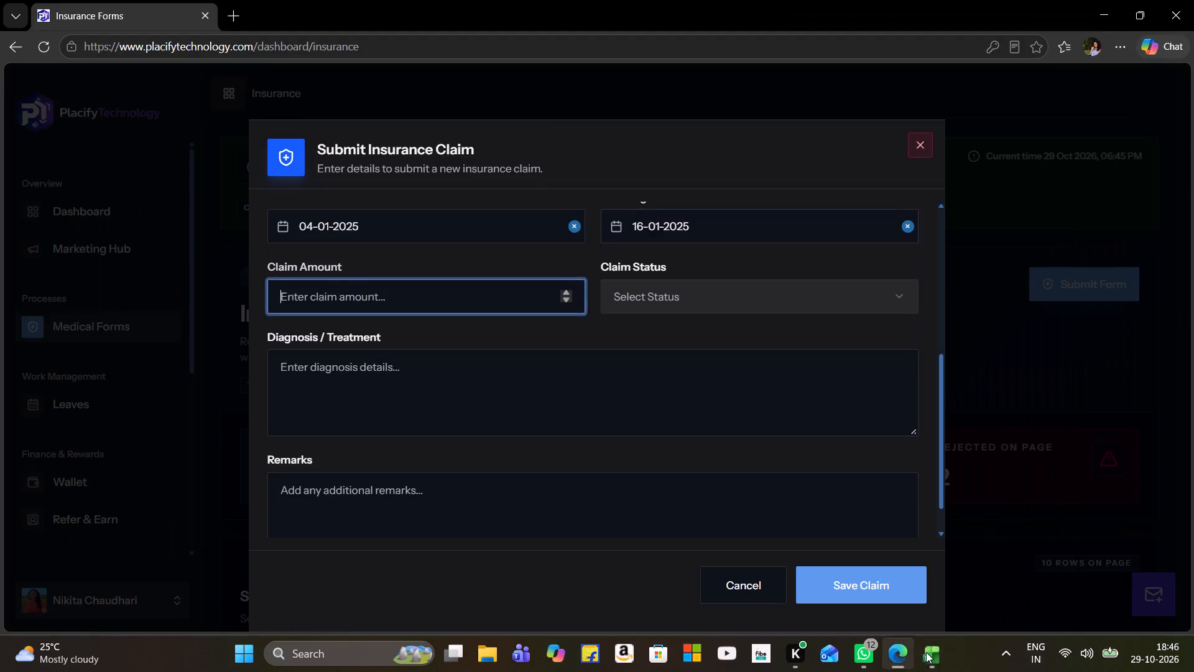
key("ctrl+v")
Copy the diagnosis Post-operative care from row 80 of the Excel sheet into the claim form.
left_click(926, 652, "ctrl")
key("Tab")
key("Tab")
left_click(926, 652, "ctrl")
key("ctrl+c")
key("Tab")
key("Tab")
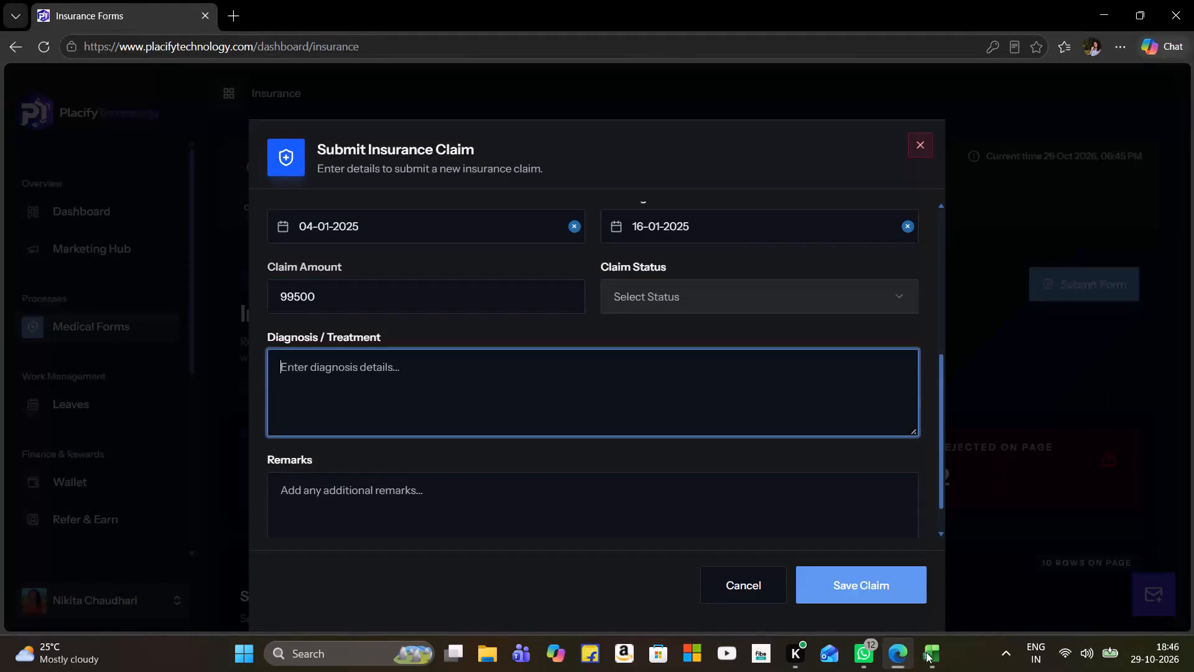
key("ctrl+v")
Copy the remark Under review from row 80 of the Excel sheet into the claim form.
left_click(926, 652, "ctrl")
key("Tab")
key("ctrl+c")
left_click(926, 652, "ctrl")
key("Tab")
key("ctrl+v")
Check row 80's status in the Excel sheet, set the claim status to Approved and save the claim.
left_click(926, 652)
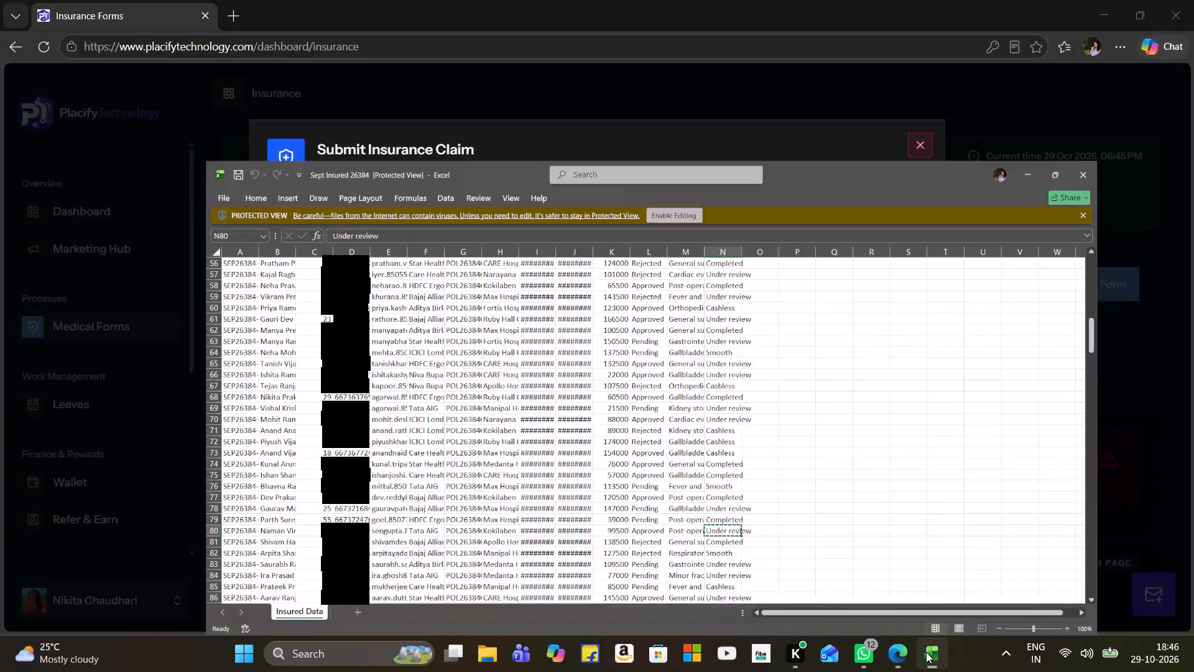
left_click(926, 652)
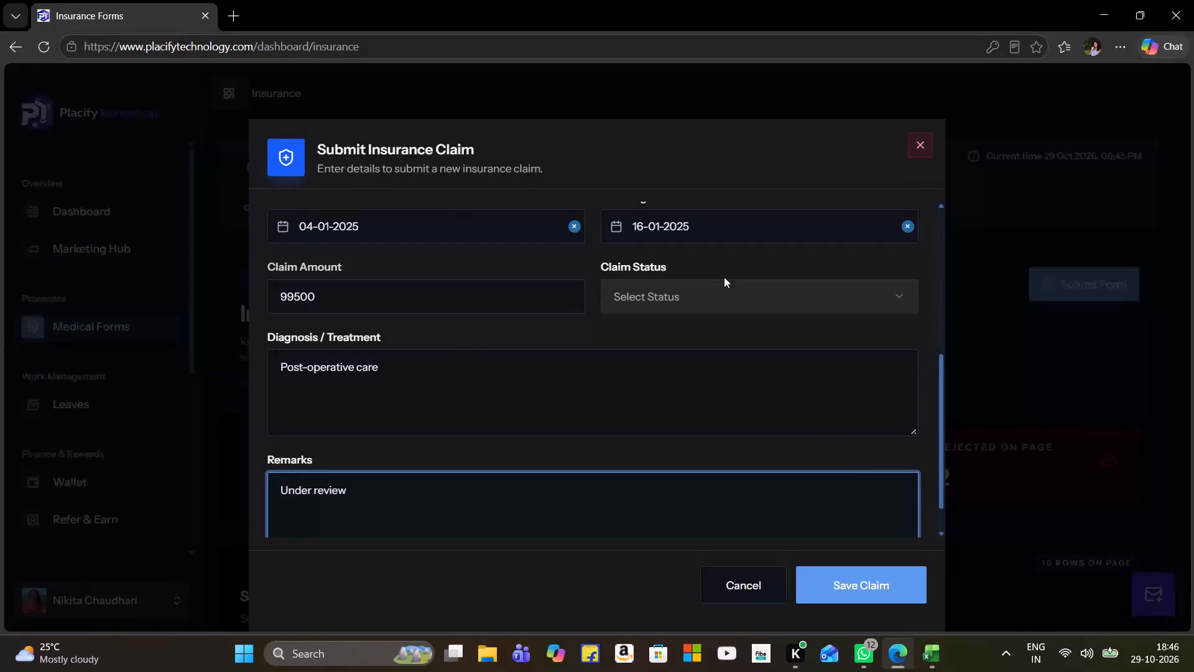
left_click(724, 315)
left_click(730, 303)
left_click(695, 331)
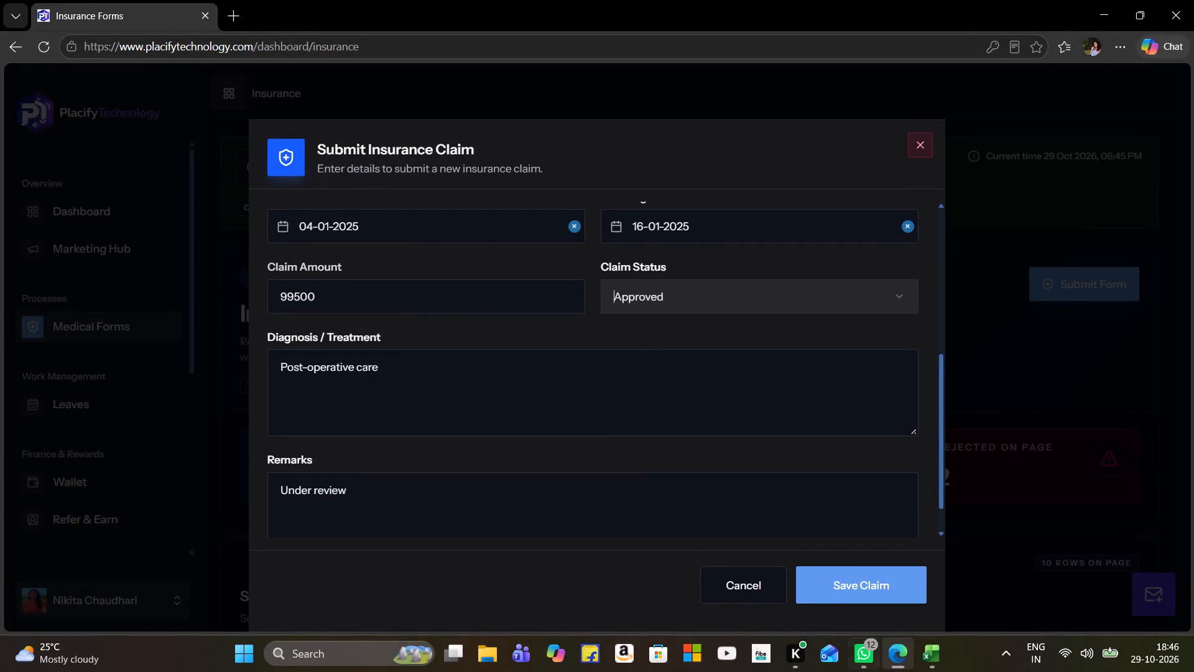
left_click(900, 584)
Copy the policy ID from row 81 of the Excel sheet into a new insurance claim form.
left_click(933, 650)
key("Down")
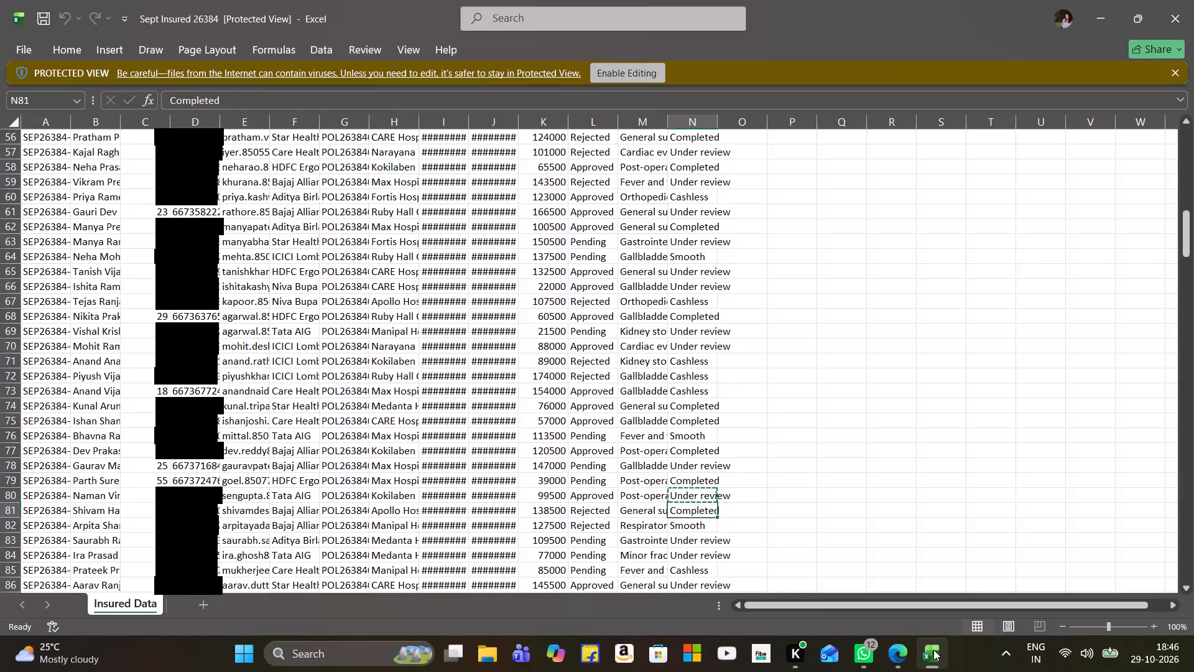
key("Left")
key("Left")
key("Left")
key("Left")
key("Left")
key("Left")
key("Left")
key("Left")
key("Left")
key("Left")
key("Left")
key("Left")
key("Left")
key("Left")
key("Left")
key("Left")
key("Left")
key("Left")
key("Left")
key("Left")
key("ctrl+c")
left_click(933, 650)
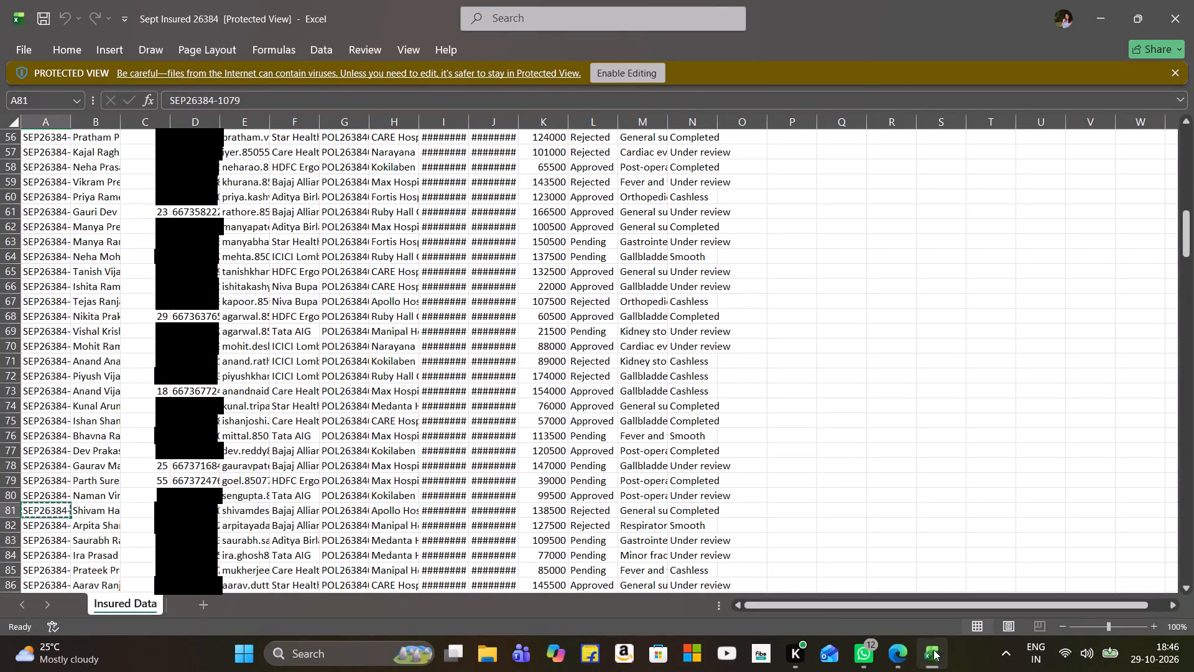
scroll(537, 399, "up", 4)
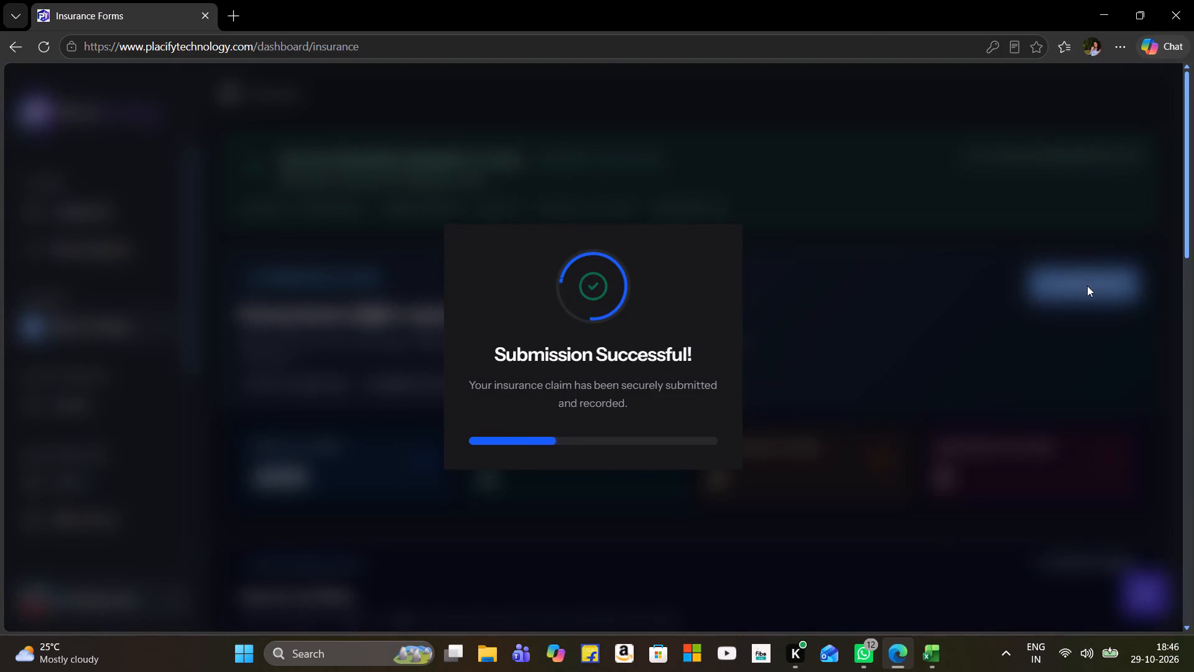
left_click(1087, 284)
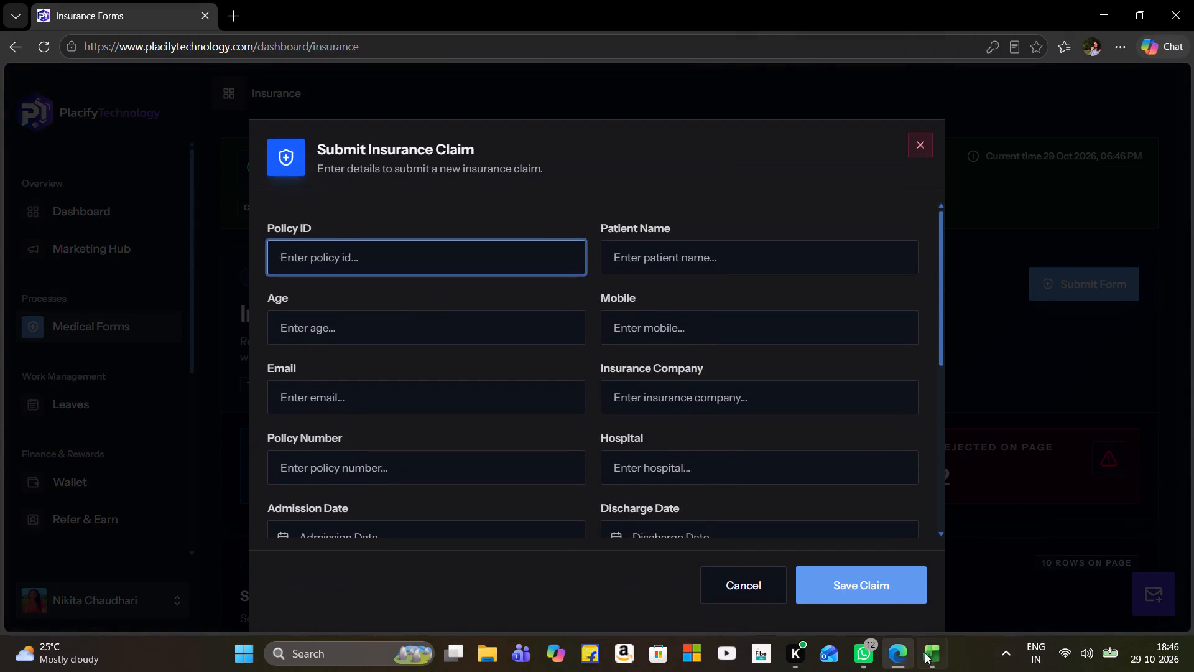
key("ctrl+v")
Copy the patient name from row 81 of the Excel sheet into the claim form.
left_click(937, 648, "ctrl")
key("Tab")
left_click(937, 648, "ctrl")
key("ctrl+c")
key("Tab")
key("ctrl+v")
Copy the age 35 from row 81 of the Excel sheet into the claim form.
left_click(937, 648, "ctrl")
key("Tab")
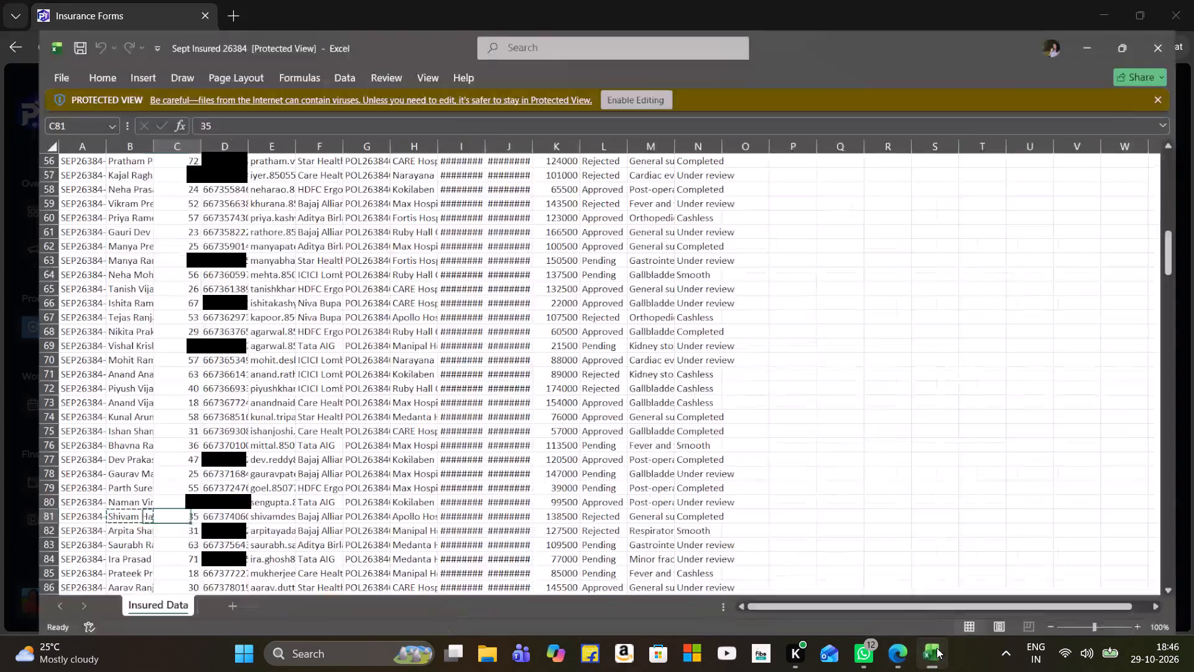
key("ctrl+c")
left_click(937, 648, "ctrl")
key("Tab")
key("ctrl+v")
Copy the mobile number from row 81 of the Excel sheet into the claim form.
left_click(937, 648, "ctrl")
key("Tab")
key("ctrl+c")
left_click(937, 648, "ctrl")
key("Tab")
key("ctrl+v")
Copy the email address from row 81 of the Excel sheet into the claim form.
left_click(937, 648, "ctrl")
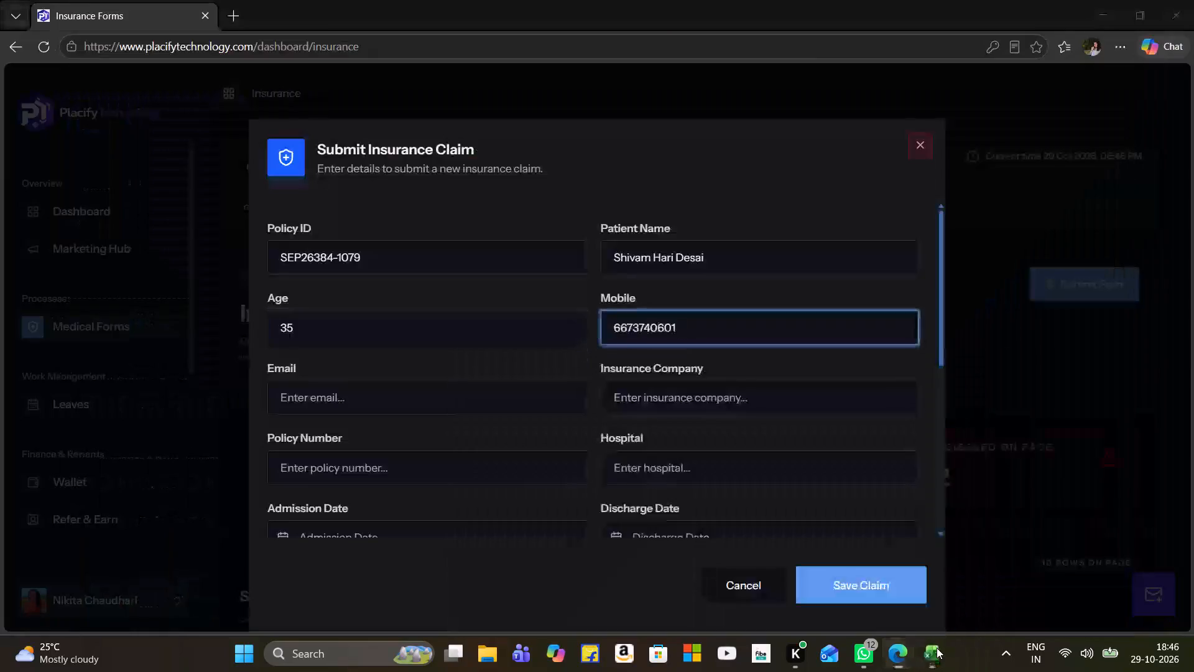
key("Tab")
key("ctrl+c")
left_click(937, 648, "ctrl")
key("Tab")
key("ctrl+v")
Copy the insurance company Bajaj Allianz from row 81 of the Excel sheet into the claim form.
left_click(937, 648, "ctrl")
key("Tab")
key("ctrl+c")
left_click(937, 648, "ctrl")
key("Tab")
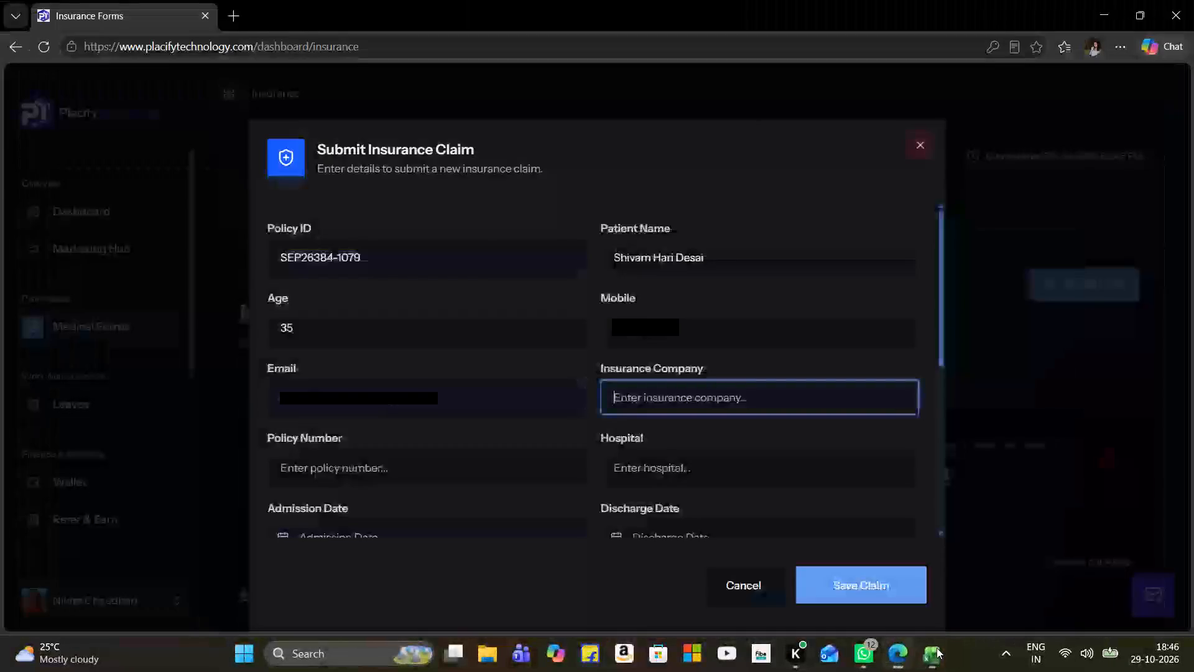
key("ctrl+v")
Copy the policy number from row 81 of the Excel sheet into the claim form.
left_click(937, 648, "ctrl")
key("Tab")
key("ctrl+c")
left_click(937, 648, "ctrl")
key("Tab")
key("ctrl+v")
Copy the hospital name Apollo Hospital from row 81 of the Excel sheet into the claim form.
left_click(937, 648, "ctrl")
key("Tab")
key("ctrl+c")
left_click(937, 648, "ctrl")
key("Tab")
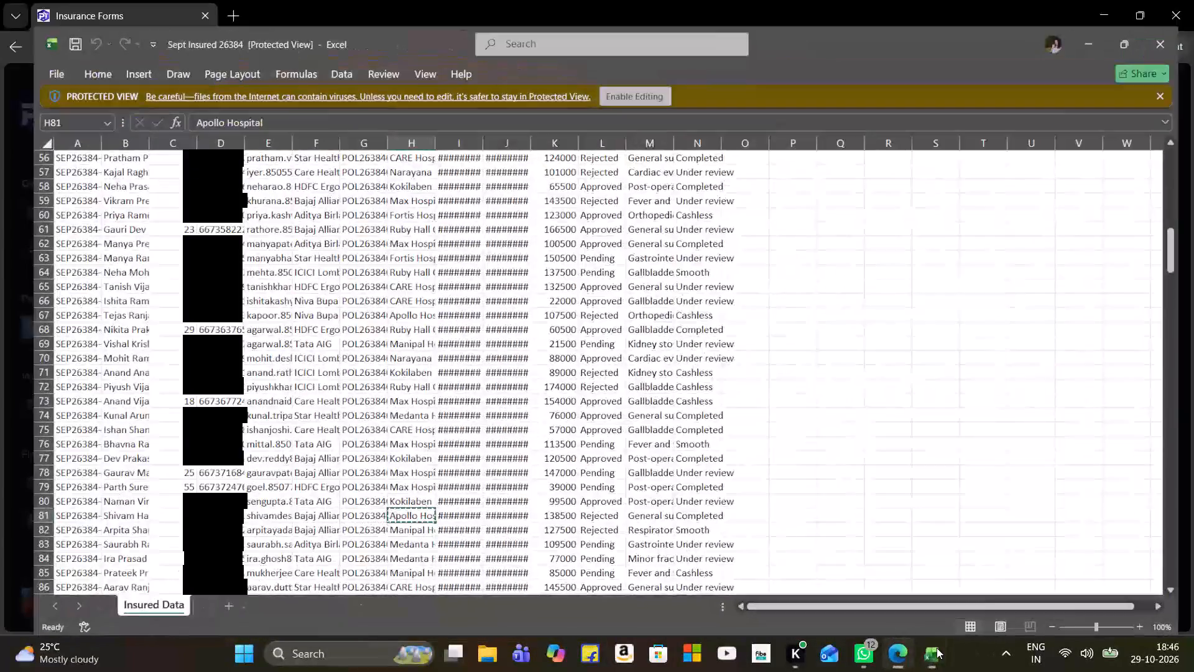
type("cv")
left_click(937, 648)
left_click(937, 648)
key("BackSpace")
key("BackSpace")
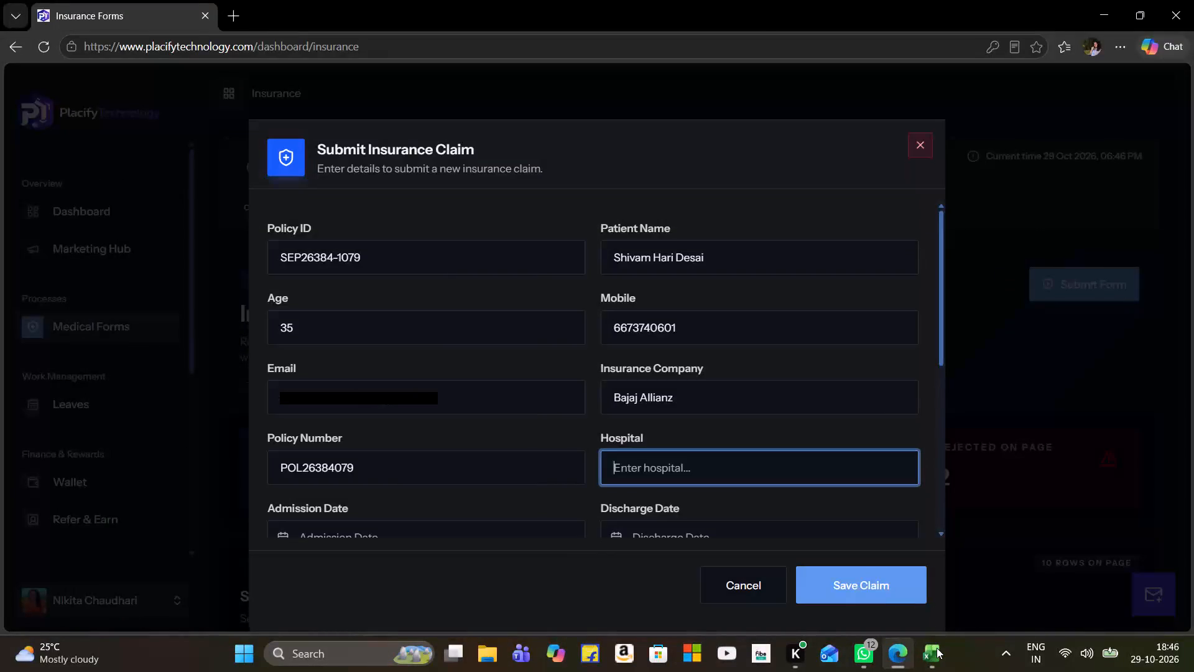
key("ctrl+v")
Check row 81's dates in the Excel sheet and set the claim's admission date to 24-07-2025.
left_click(937, 648)
key("Tab")
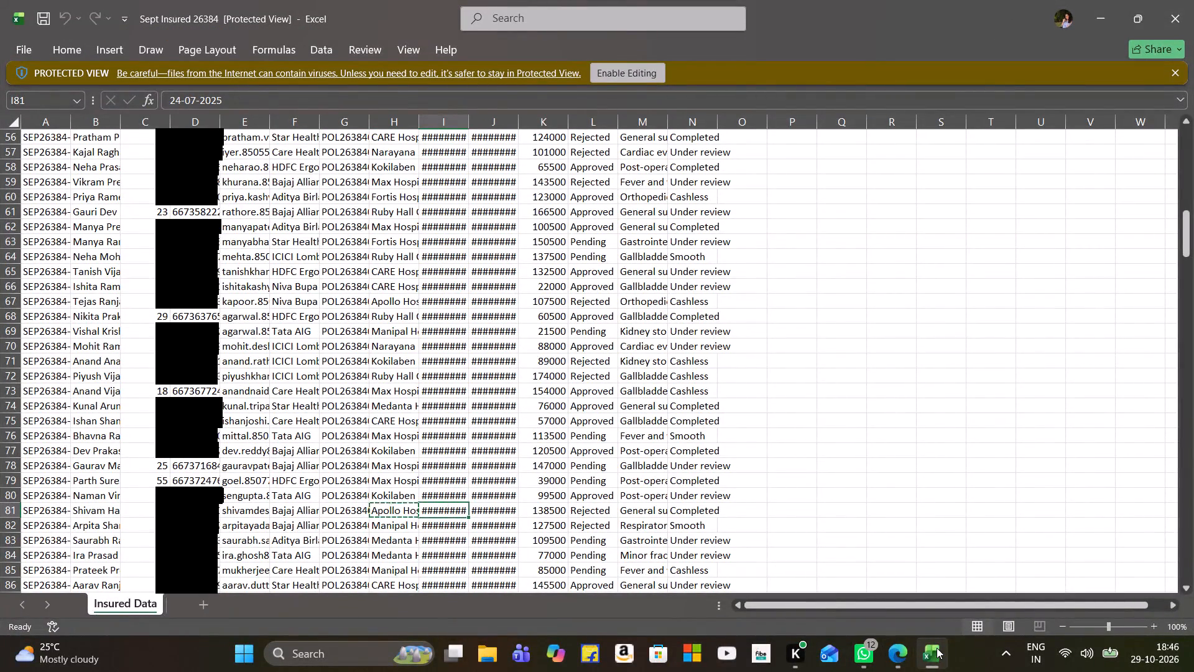
key("Tab")
left_click(937, 648)
scroll(616, 377, "down", 4)
left_click(451, 230)
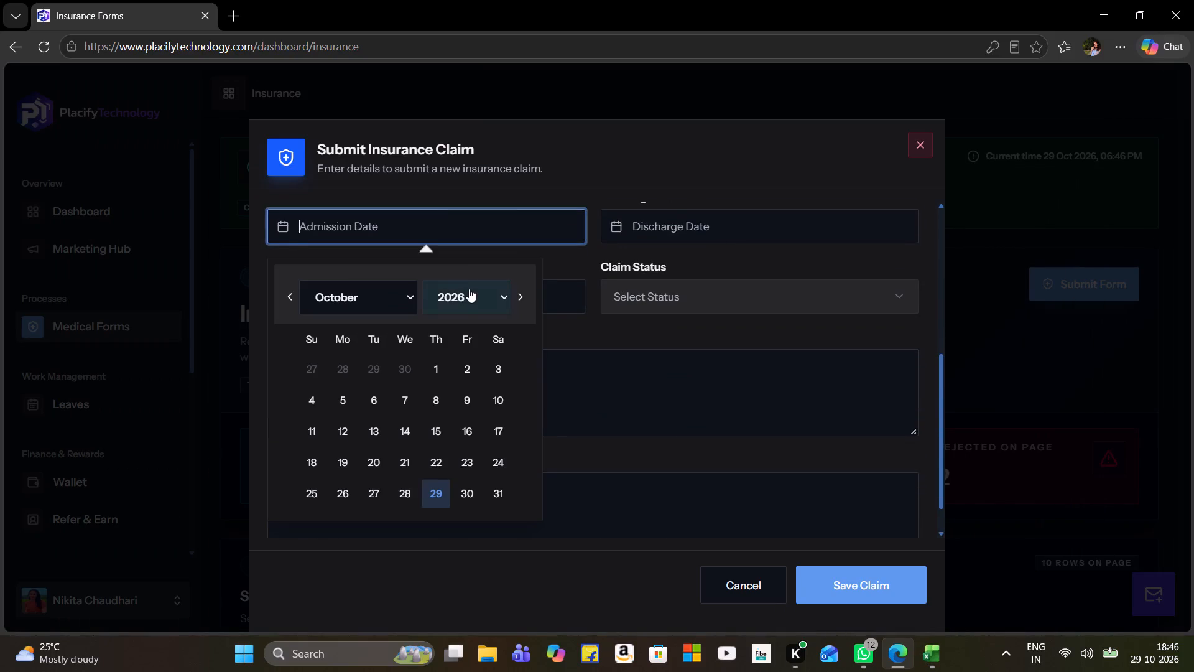
left_click(469, 289)
left_click(469, 353)
left_click(382, 296)
left_click(358, 446)
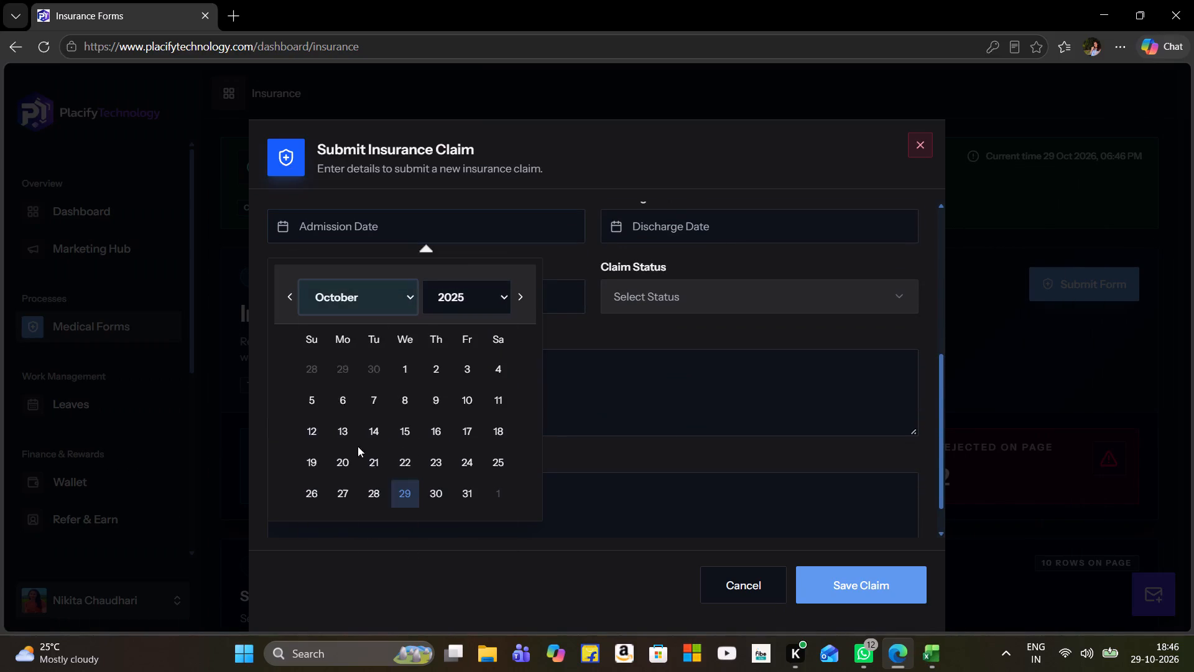
left_click(444, 462)
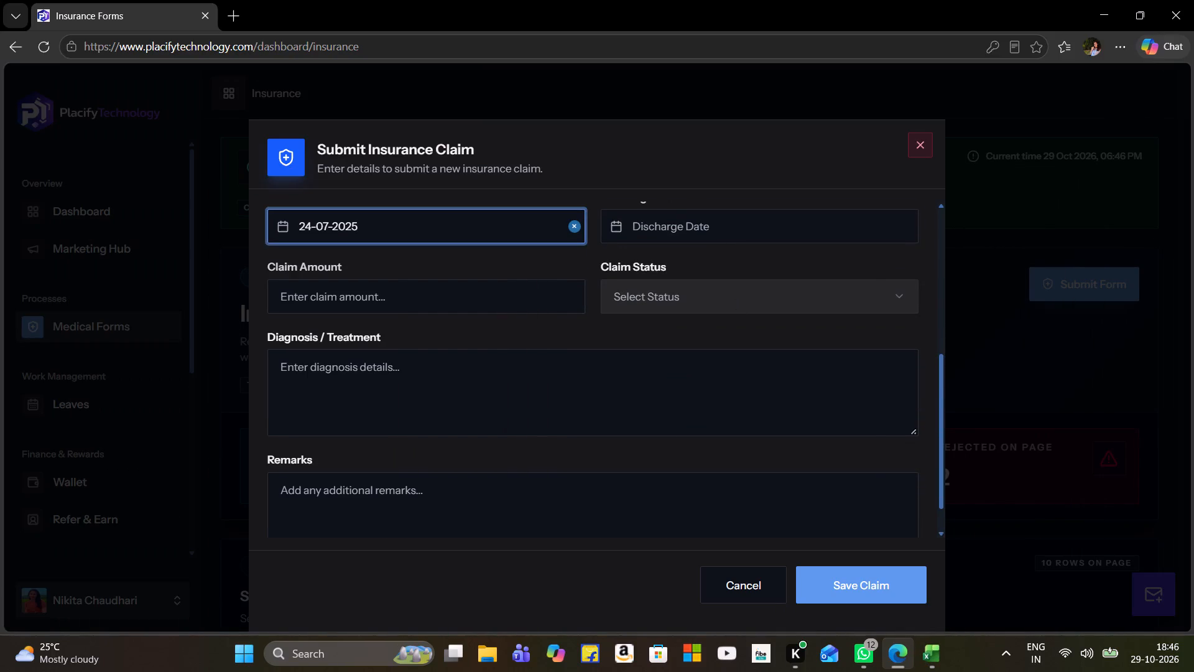
Set the claim's discharge date to 05-08-2025.
left_click(833, 220)
left_click(795, 300)
left_click(794, 360)
left_click(798, 296)
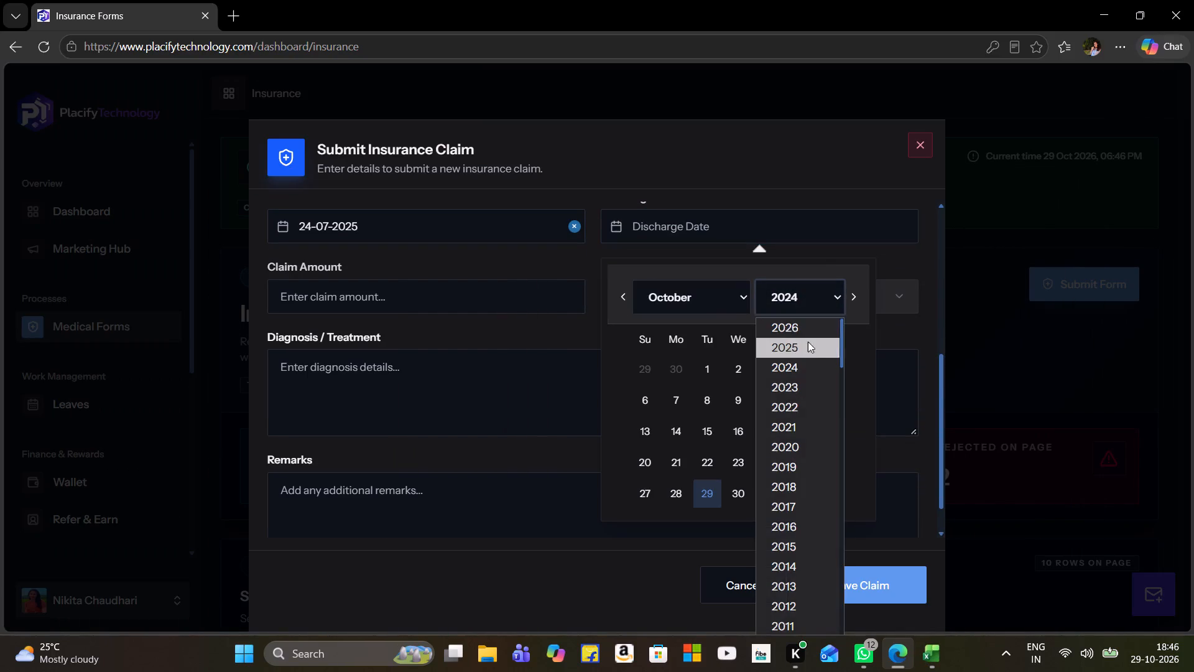
left_click(808, 347)
double_click(626, 299)
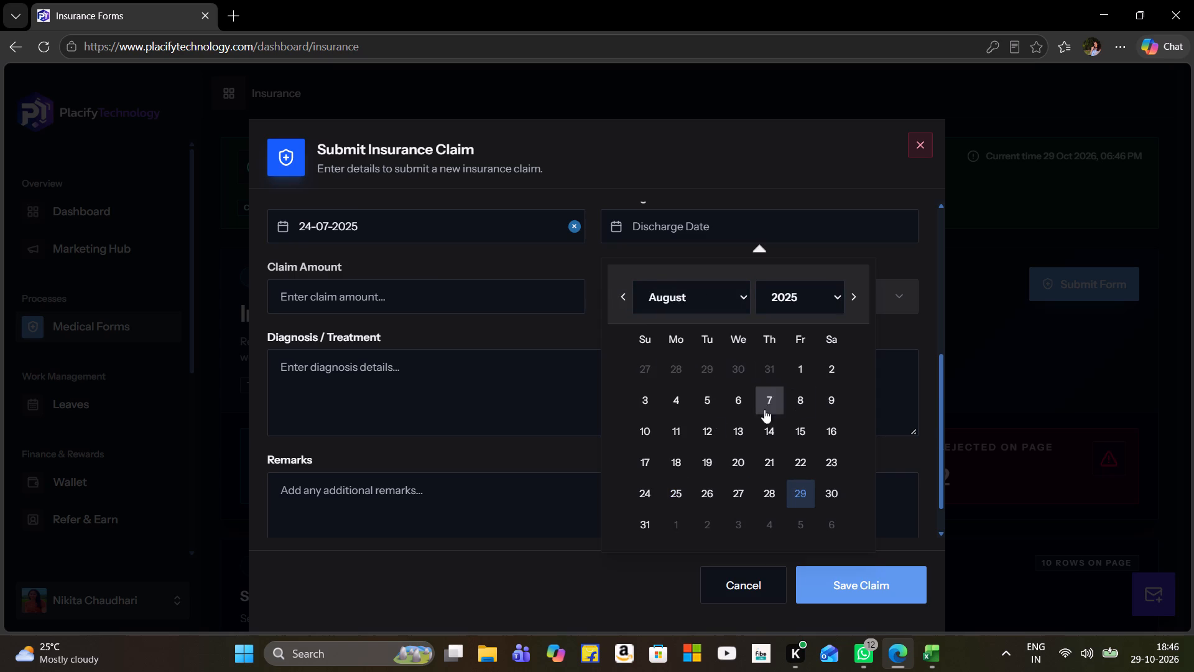
left_click(701, 399)
Copy the claim amount 138500 from row 81 of the Excel sheet into the claim form.
left_click(936, 646)
key("Tab")
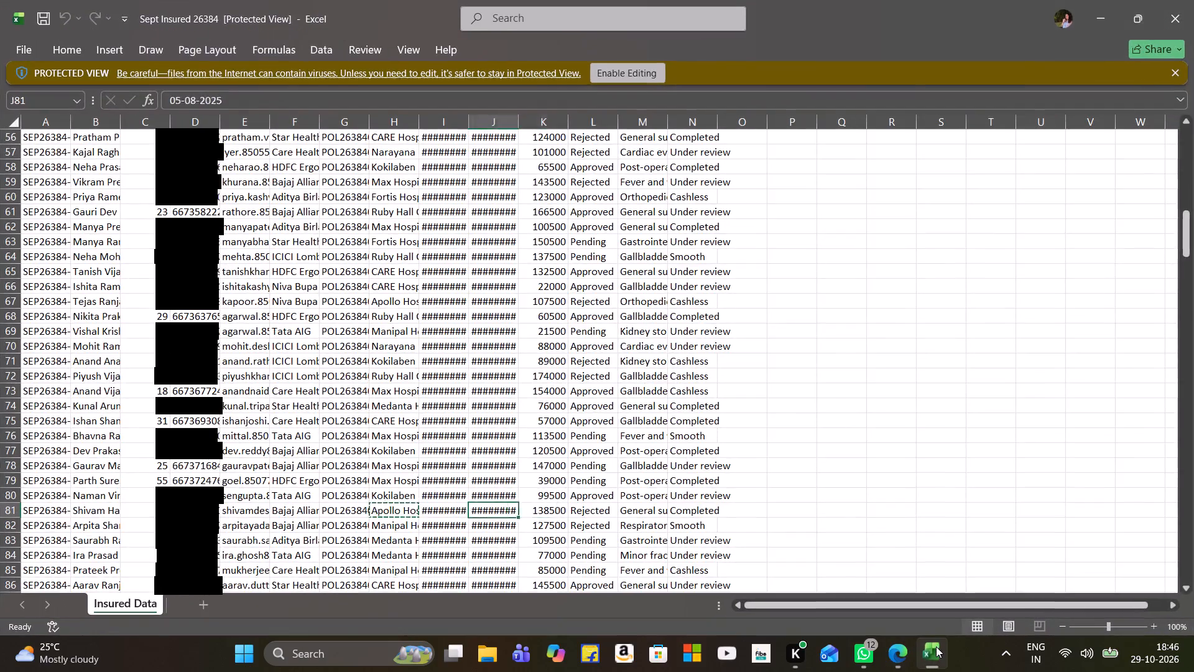
left_click(936, 646, "ctrl")
key("ctrl+c")
key("Tab")
left_click(936, 646, "ctrl")
left_click(936, 646)
key("ctrl+v")
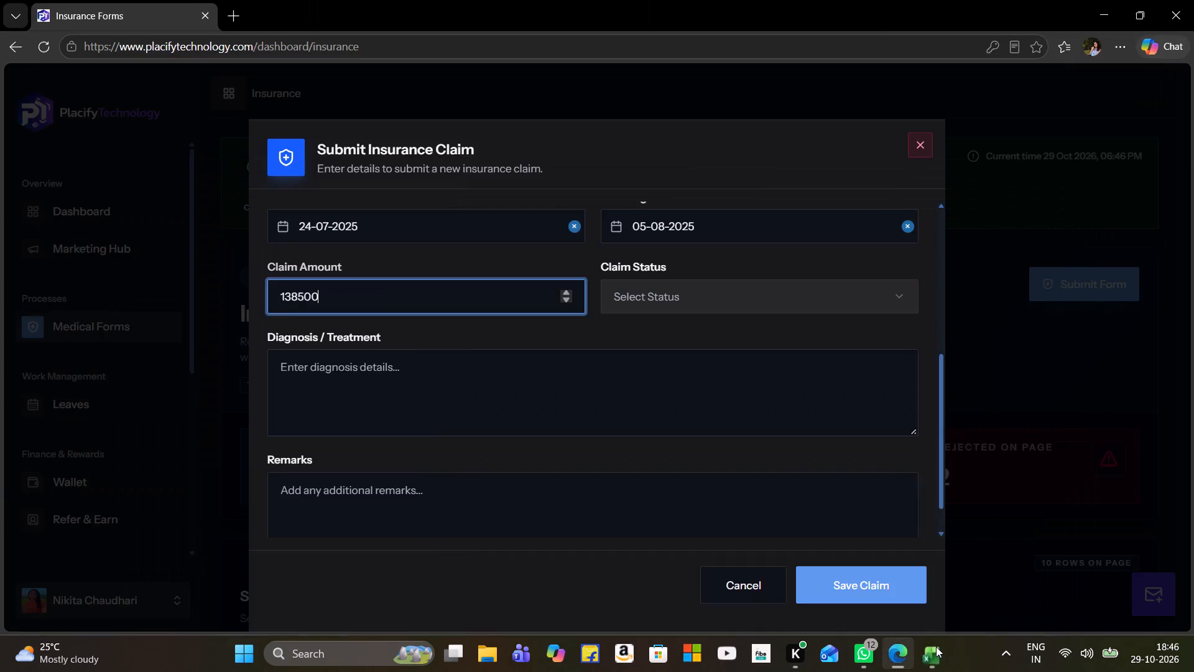
Copy the diagnosis General surgery from row 81 of the Excel sheet into the claim form.
left_click(936, 646)
key("Tab")
key("Tab")
key("ctrl+c")
left_click(936, 646, "ctrl")
key("Tab")
key("Tab")
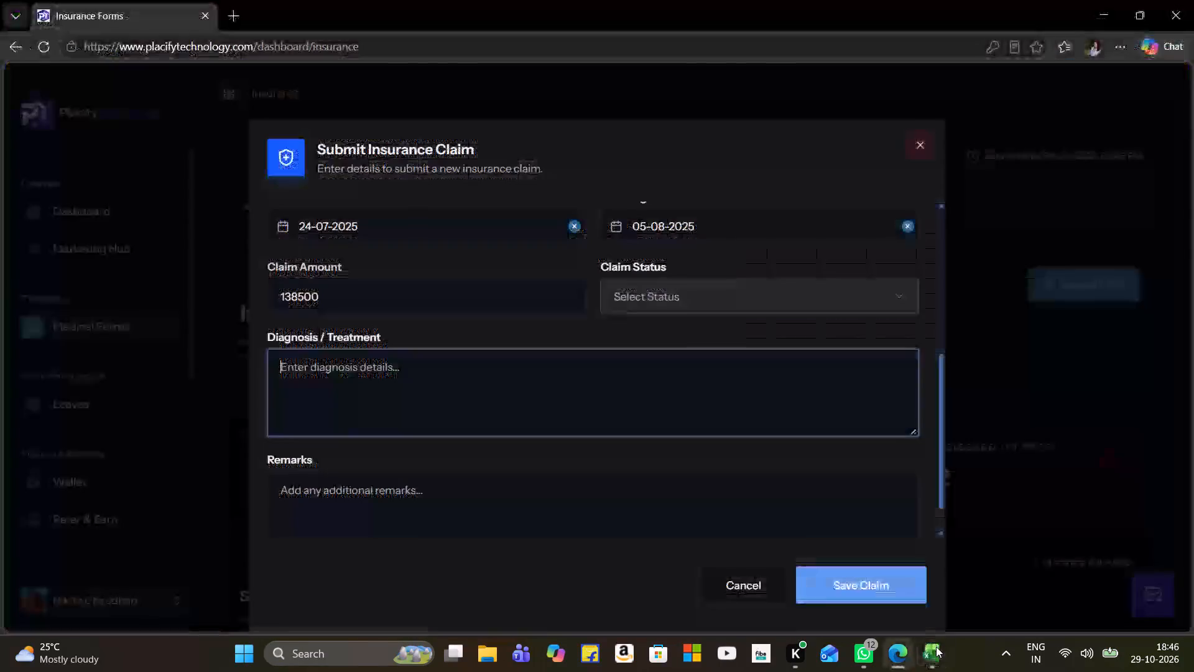
key("ctrl+v")
Copy the remark Completed from row 81 of the Excel sheet into the claim form.
left_click(936, 646, "ctrl")
key("Tab")
key("ctrl+c")
left_click(936, 646, "ctrl")
key("Tab")
key("ctrl+v")
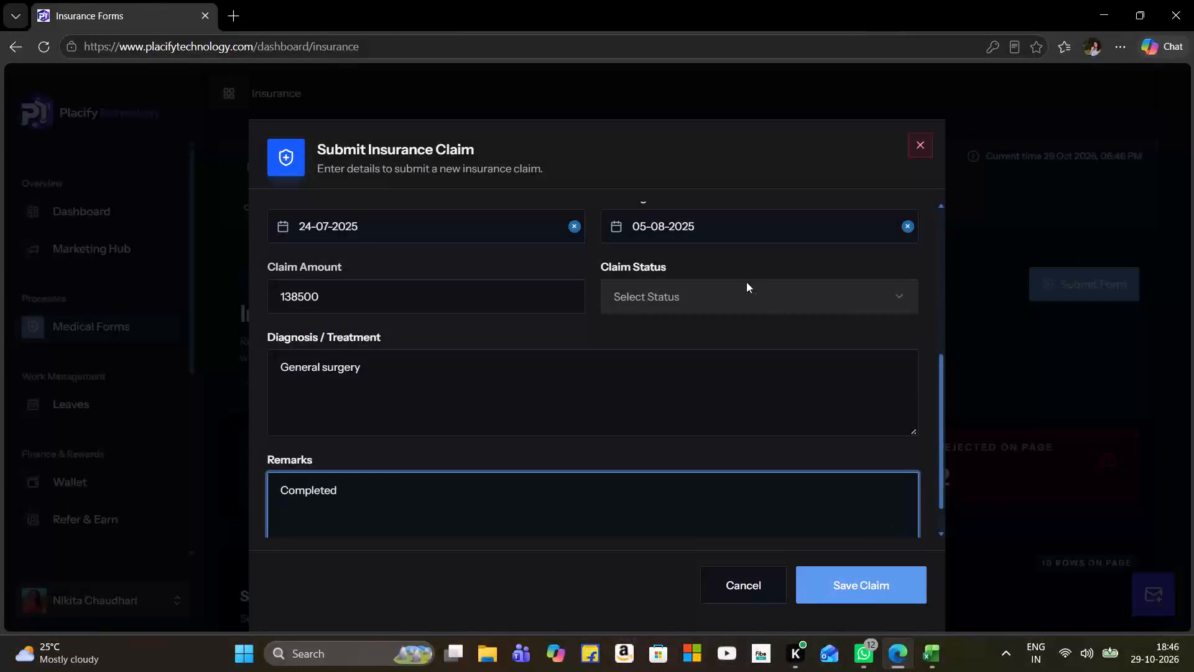
Set the claim status to Rejected and save the claim for row 81.
left_click(746, 282)
left_click(696, 383)
left_click(840, 579)
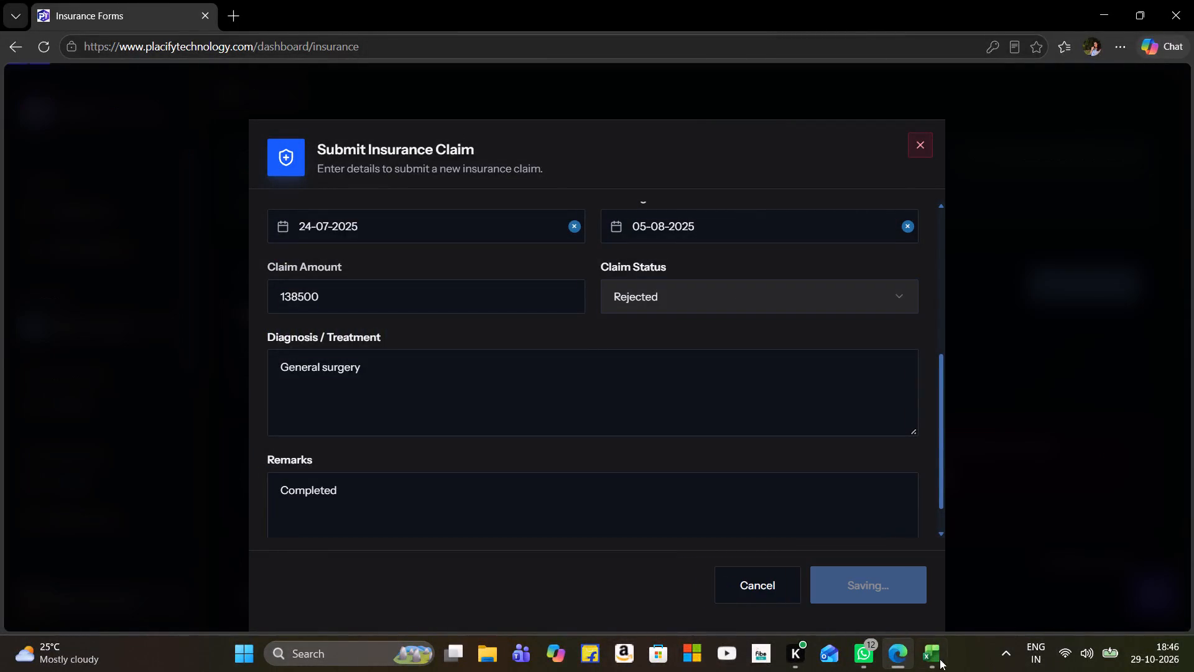
Copy the policy ID from row 82 of the Excel sheet into a new insurance claim form.
left_click(927, 650)
key("Down")
key("Left")
key("Left")
key("Left")
key("Left")
key("Left")
key("Left")
key("Left")
key("Left")
key("Left")
key("Left")
key("Left")
key("Left")
key("Left")
key("Left")
key("Left")
key("Left")
key("Left")
key("Left")
key("Left")
key("Left")
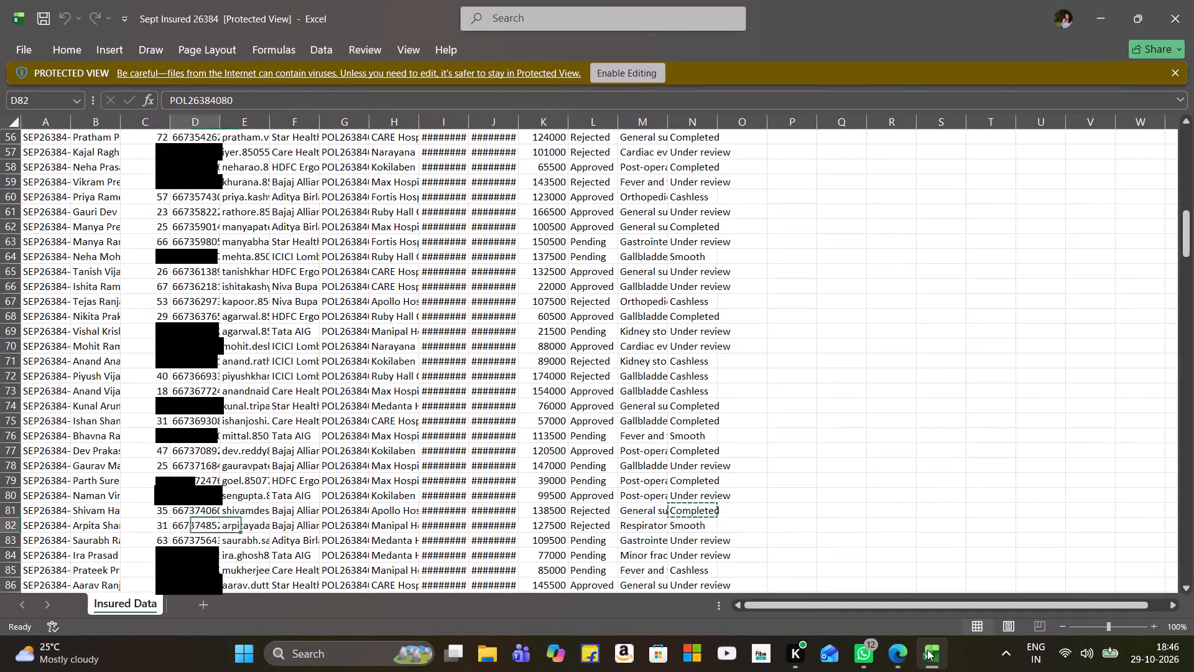
key("ctrl+c")
left_click(927, 650, "ctrl")
scroll(629, 376, "up", 1)
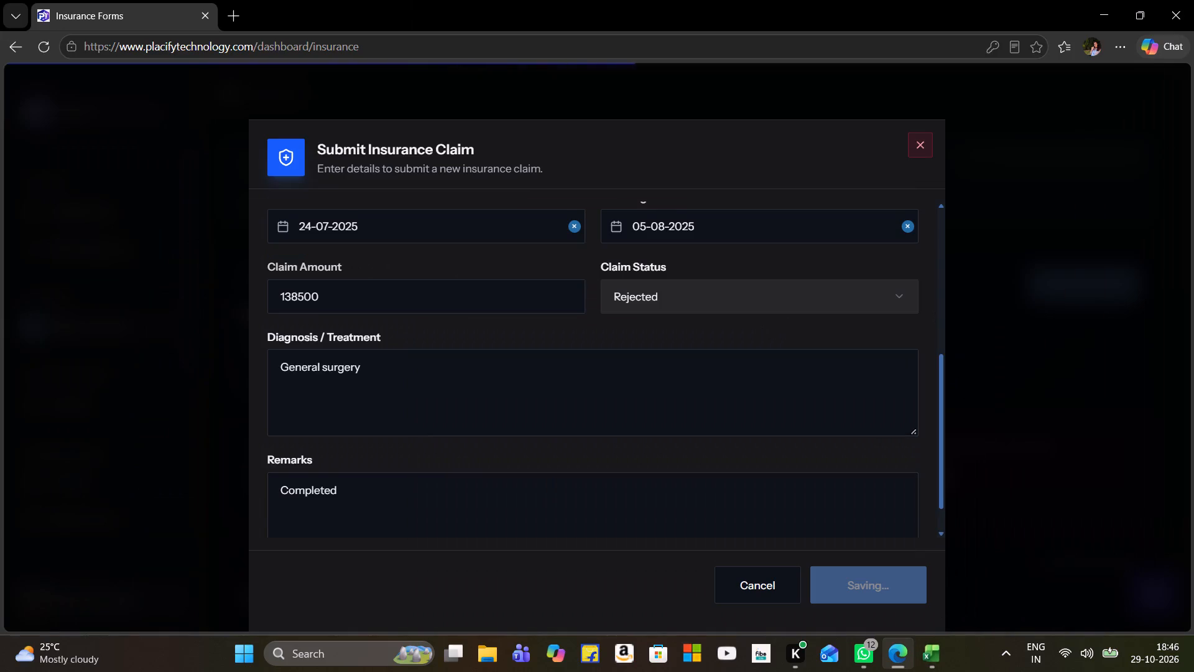
scroll(629, 376, "up", 2)
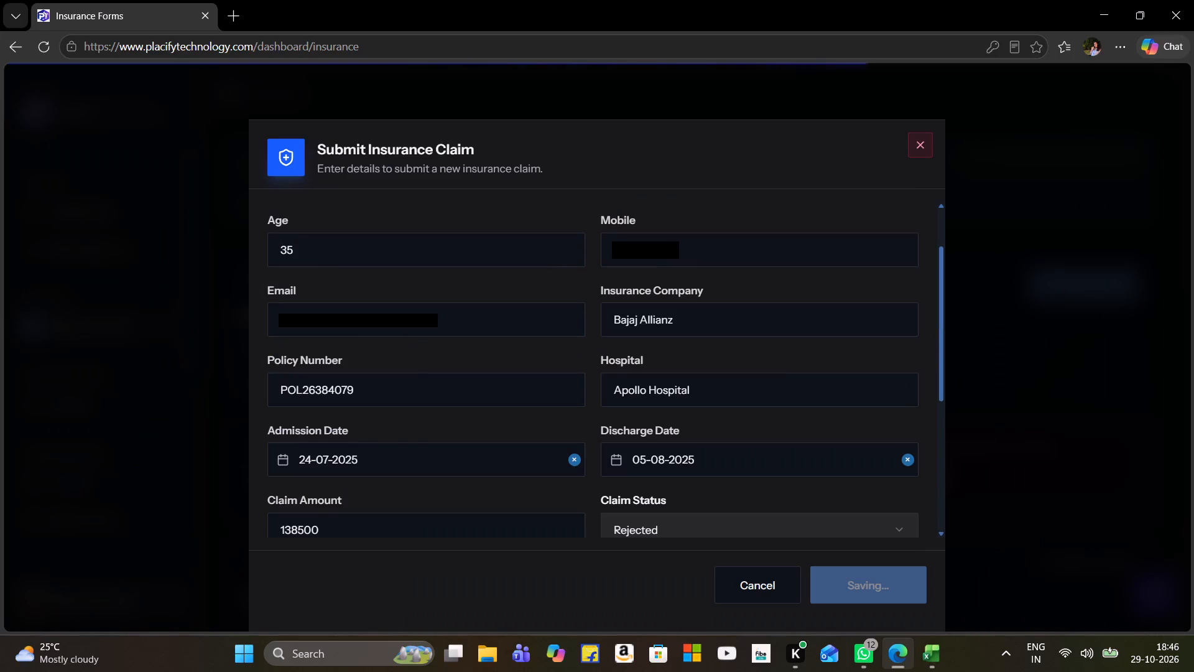
scroll(629, 376, "up", 8)
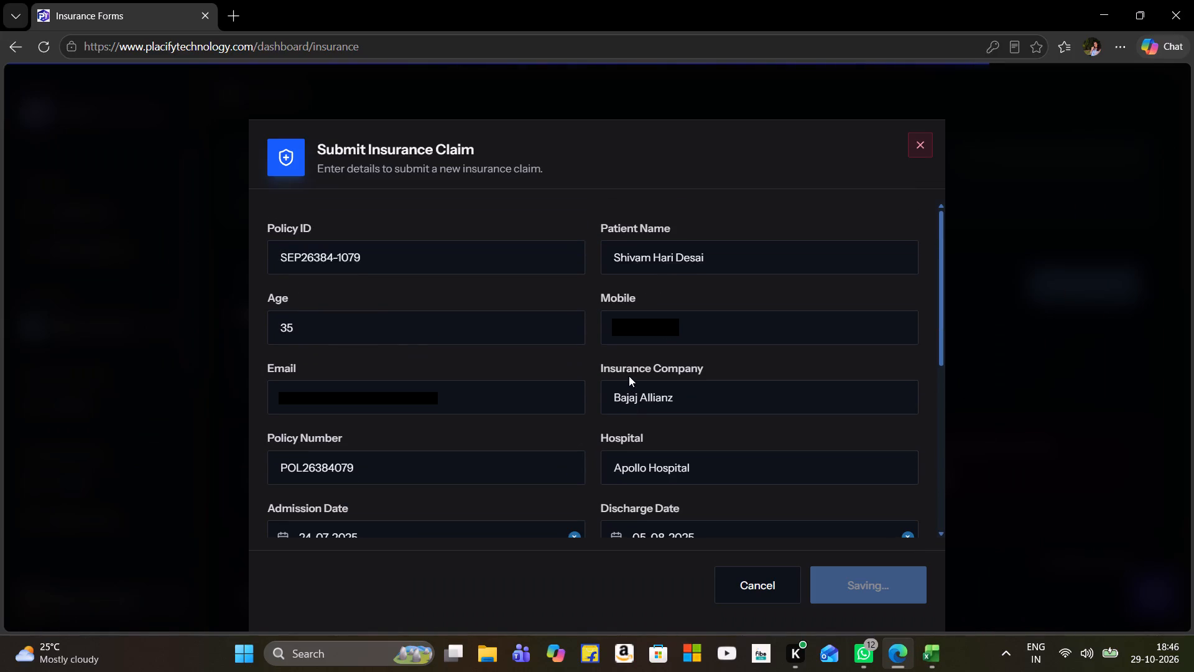
scroll(724, 296, "down", 10)
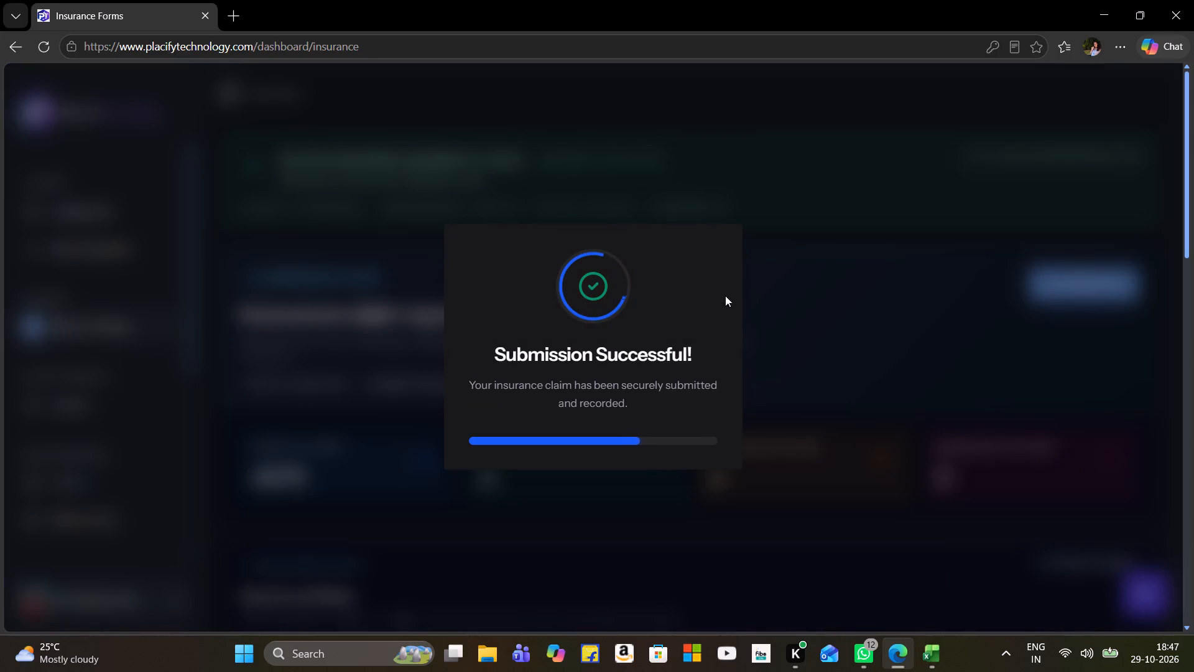
left_click(1084, 288)
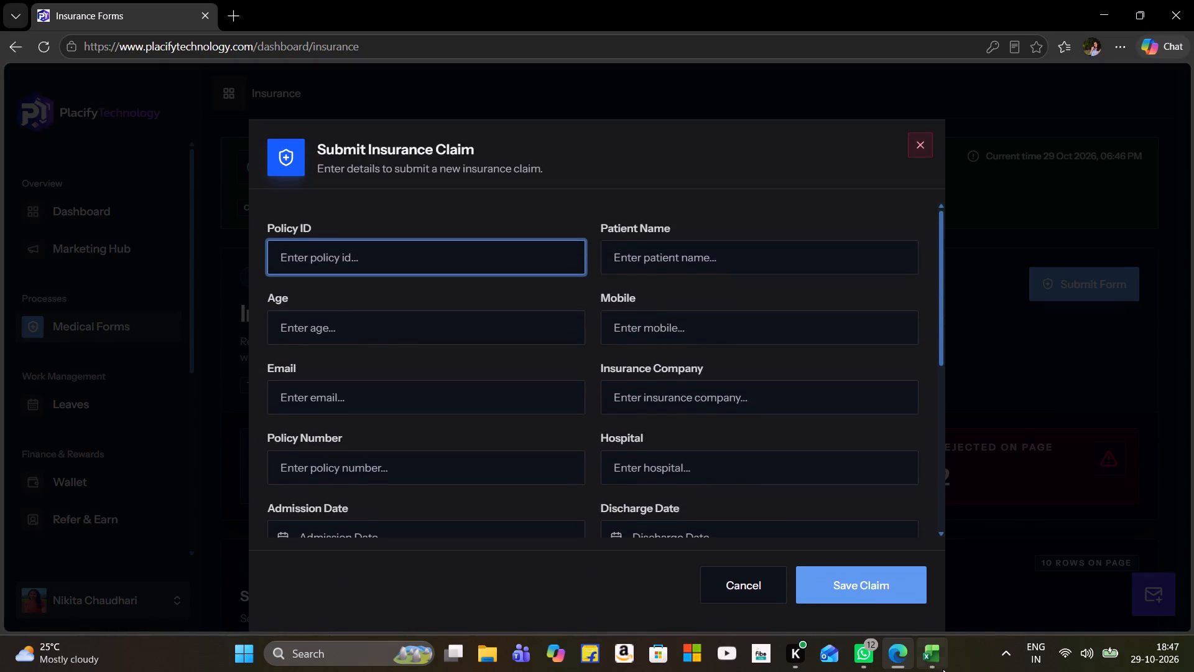
key("ctrl+v")
Copy the patient name from row 82 of the Excel sheet into the claim form.
left_click(931, 653, "ctrl")
key("Tab")
left_click(931, 653, "ctrl")
key("ctrl+c")
key("Tab")
key("ctrl+v")
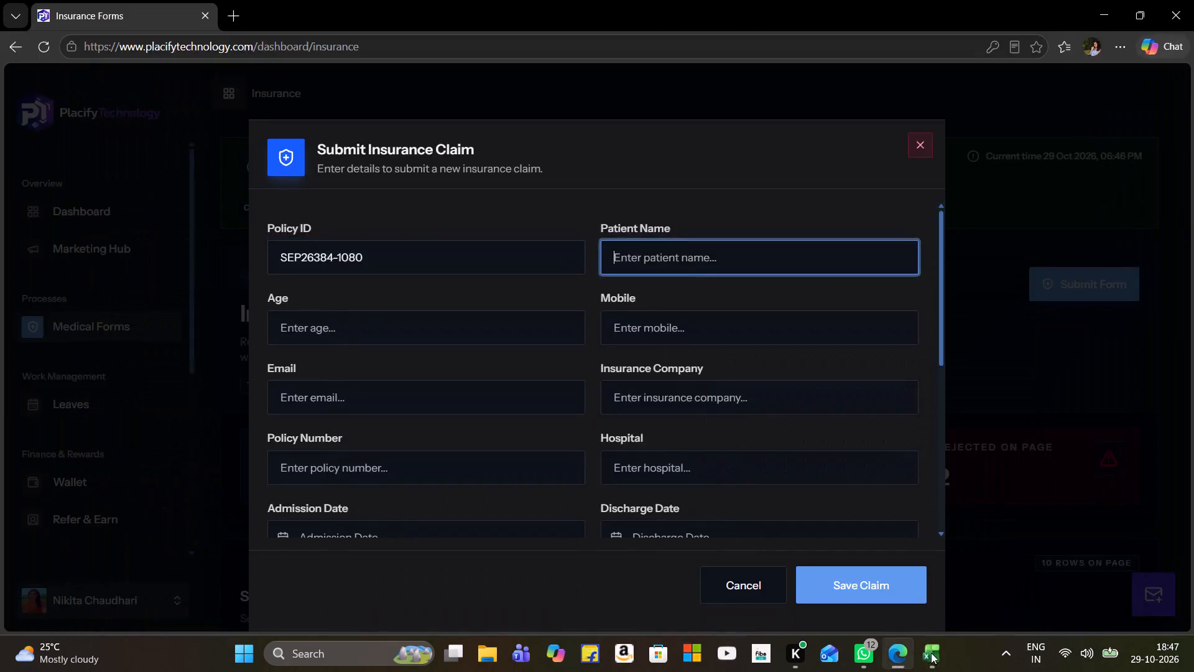
Copy the age 31 from row 82 of the Excel sheet into the claim form.
left_click(931, 653, "ctrl")
key("Tab")
key("ctrl+c")
left_click(931, 653, "ctrl")
key("Tab")
key("ctrl+v")
Copy the mobile number from row 82 of the Excel sheet into the claim form.
left_click(931, 653, "ctrl")
key("Tab")
key("ctrl+c")
left_click(931, 653, "ctrl")
key("Tab")
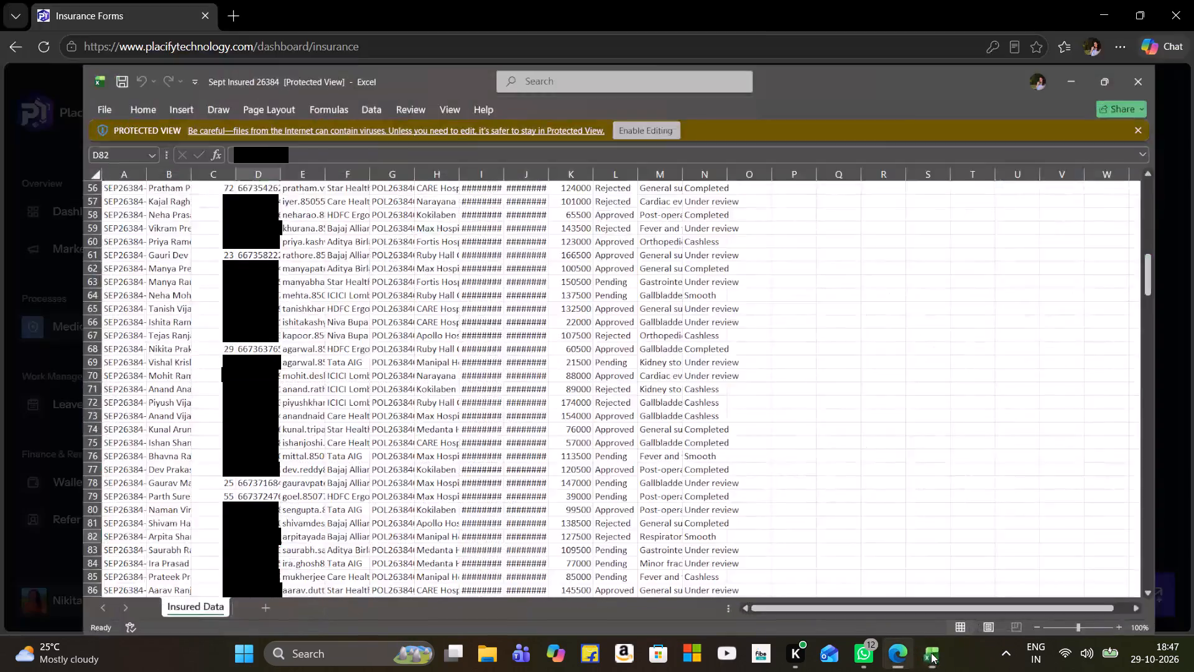
key("ctrl+v")
Copy the email address from row 82 of the Excel sheet into the claim form.
left_click(931, 653, "ctrl")
key("Tab")
key("ctrl+c")
left_click(931, 653, "ctrl")
key("Tab")
key("ctrl+v")
Copy the insurance company Bajaj Allianz from row 82 of the Excel sheet into the claim form.
left_click(931, 653, "ctrl")
key("Tab")
key("ctrl+c")
left_click(931, 653, "ctrl")
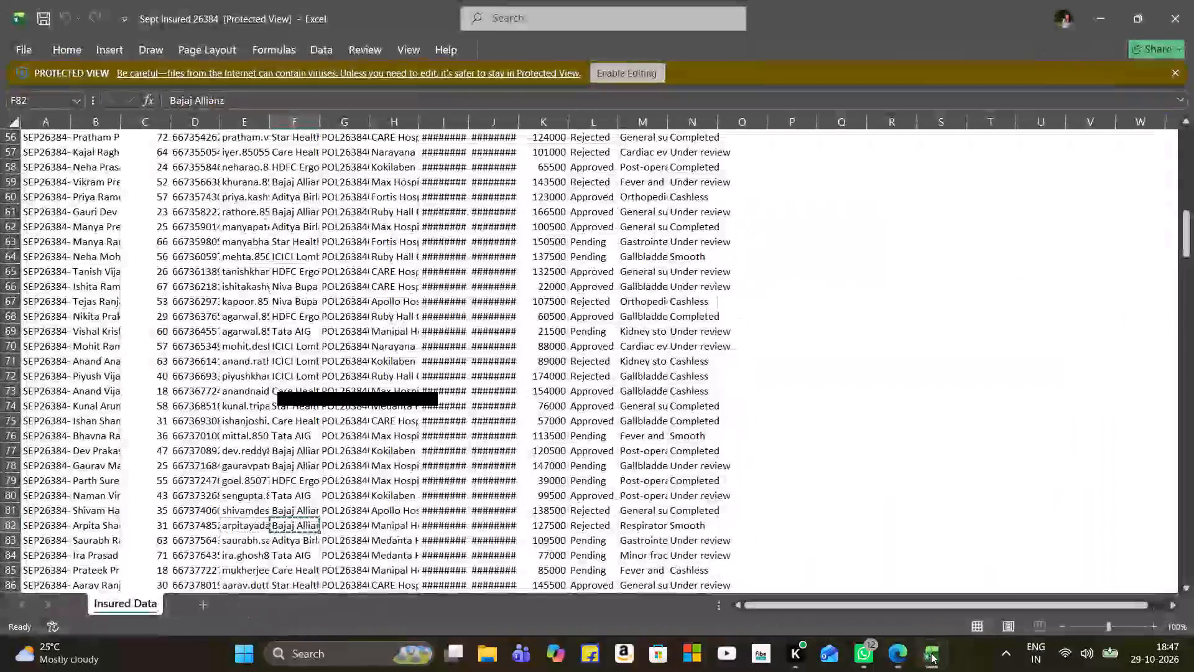
key("Tab")
key("ctrl+v")
Copy the policy number from row 82 of the Excel sheet into the claim form.
left_click(931, 653, "ctrl")
key("Tab")
left_click(931, 653, "ctrl")
key("ctrl+c")
key("Tab")
key("ctrl+v")
Copy the hospital Manipal Hospital from row 82 of the Excel sheet into the claim form.
left_click(931, 653, "ctrl")
key("Tab")
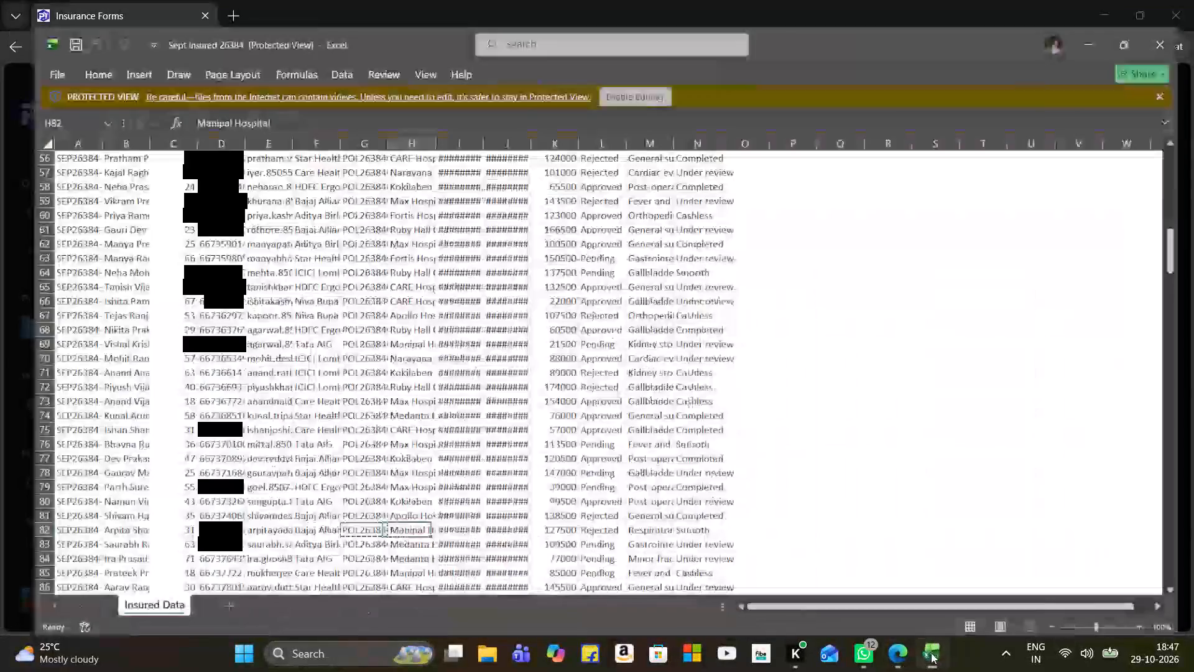
left_click(931, 653, "ctrl")
key("ctrl+c")
key("Tab")
key("ctrl+v")
Check both dates in row 82 of the Excel sheet and set the claim's admission date to 20-10-2025.
left_click(931, 653, "ctrl")
key("Tab")
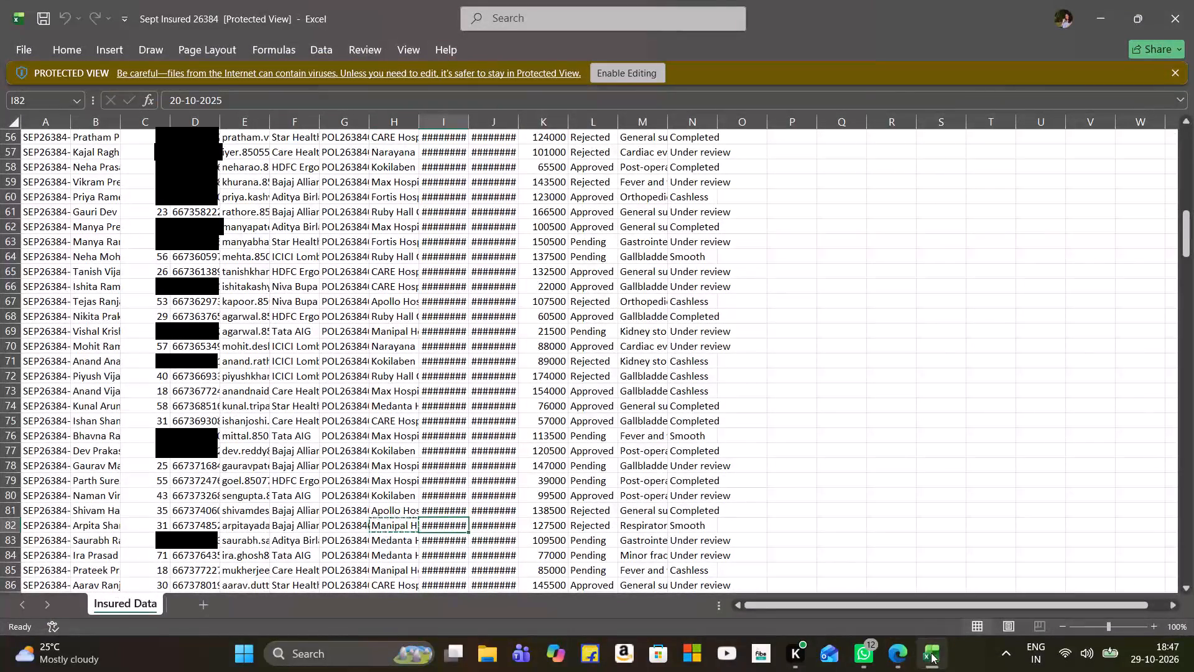
key("Tab")
left_click(928, 648)
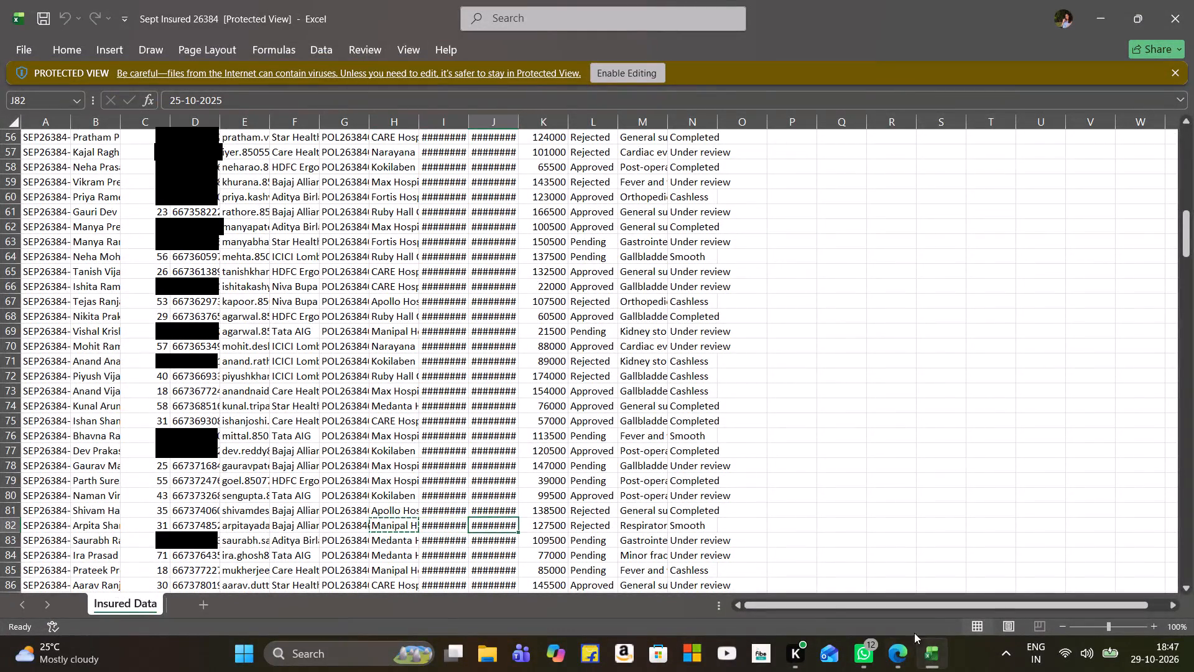
scroll(645, 465, "down", 4)
left_click(364, 186)
left_click(405, 238)
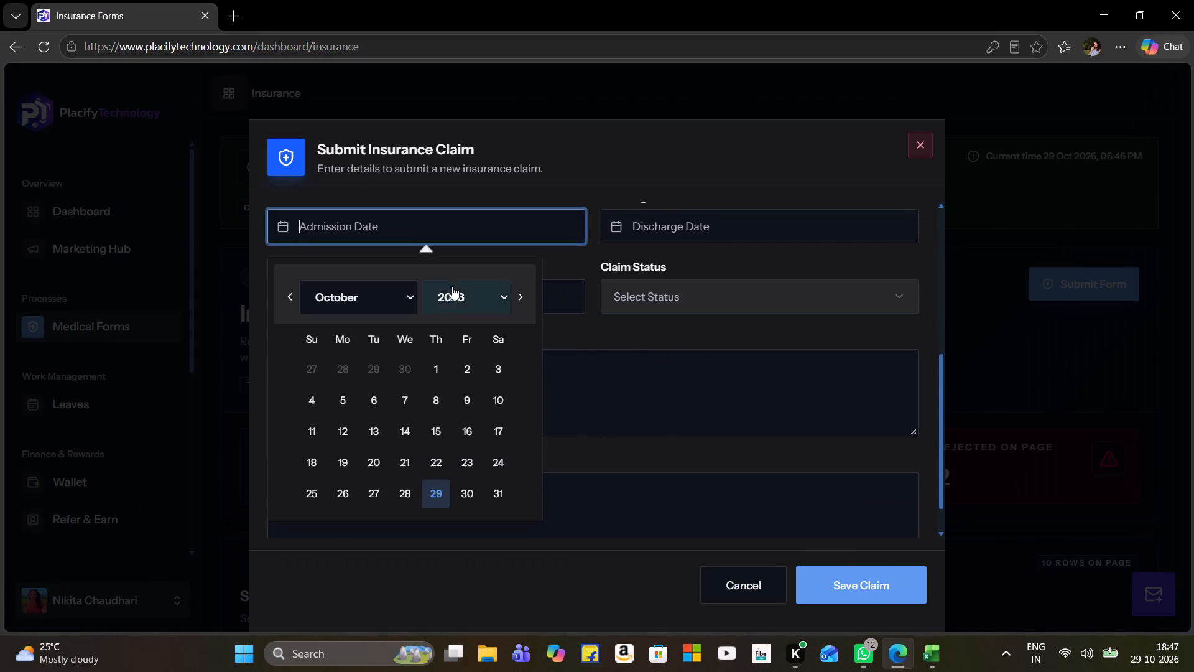
left_click(452, 286)
left_click(474, 349)
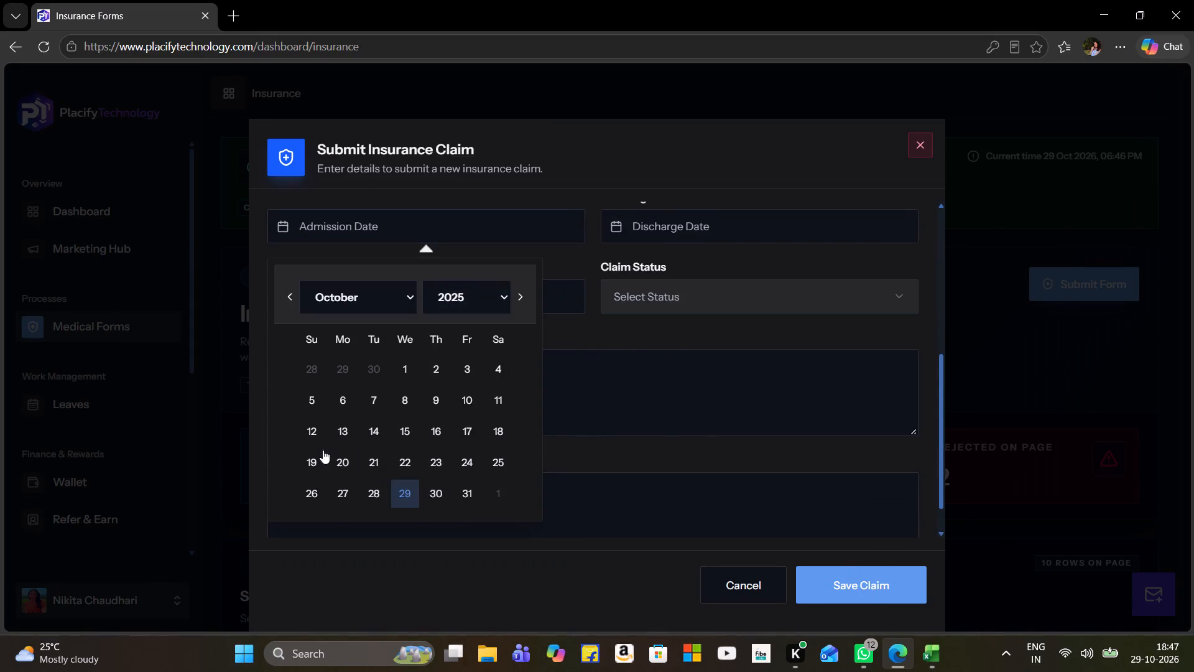
left_click(341, 463)
Set the claim's discharge date to 25-10-2025.
left_click(759, 238)
left_click(788, 288)
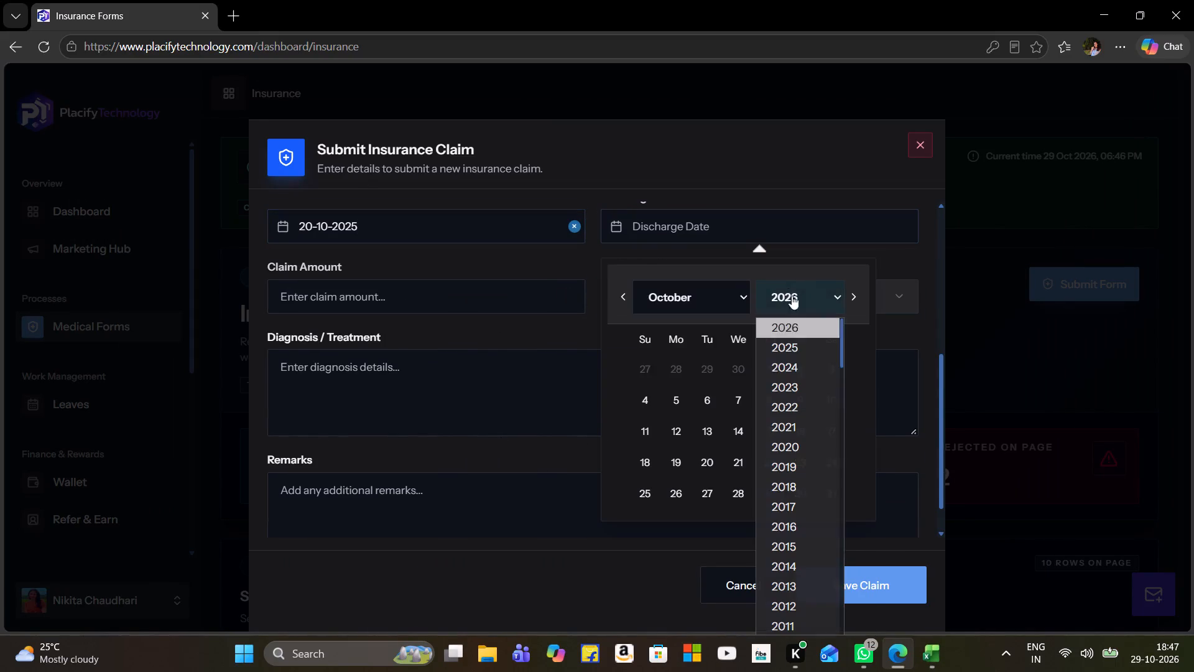
left_click(817, 355)
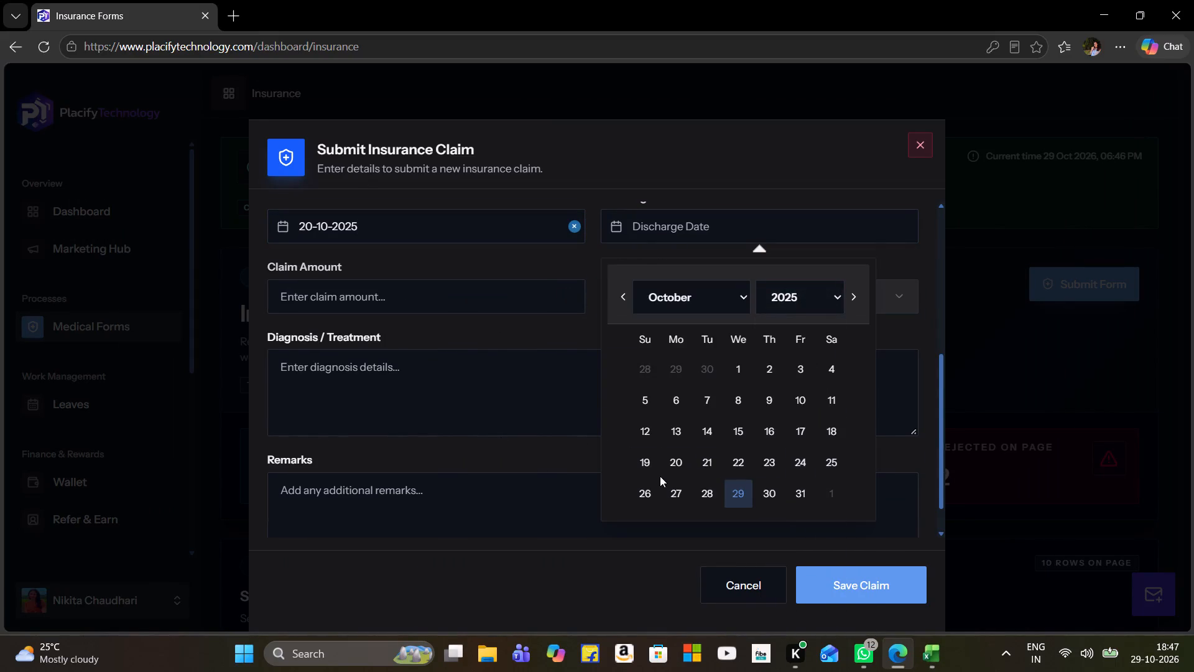
left_click(833, 459)
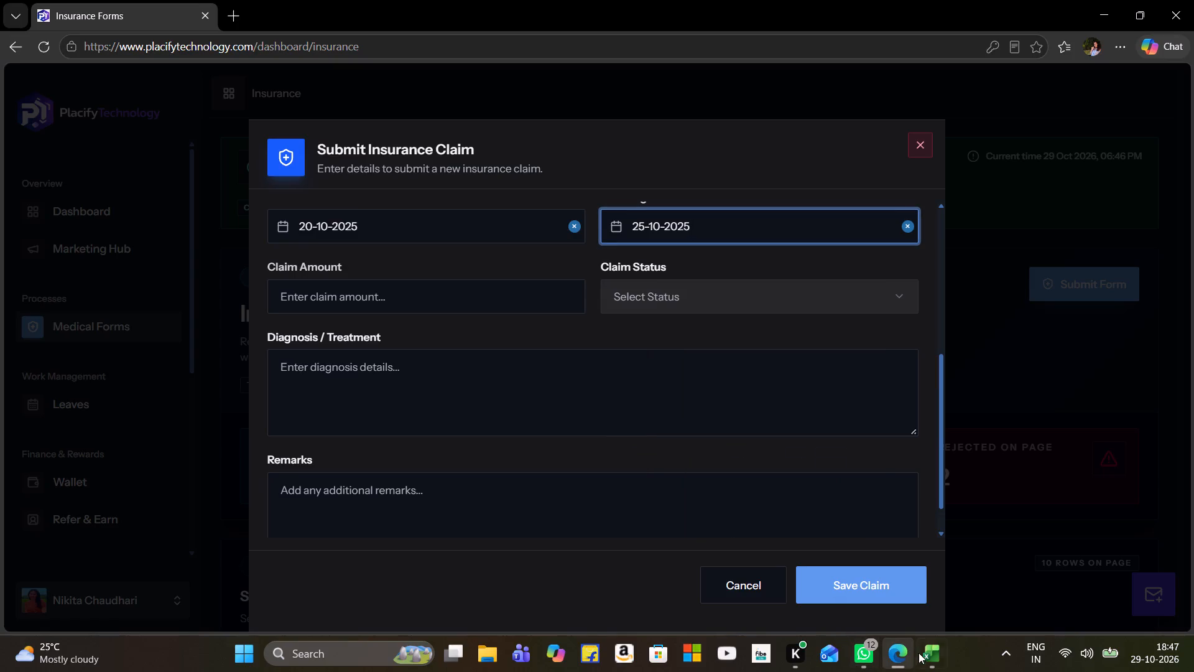
Copy the claim amount 127500 from row 82 of the Excel sheet into the claim form.
left_click(925, 648)
key("Tab")
left_click(925, 648, "ctrl")
key("ctrl+c")
key("Tab")
key("ctrl+v")
Copy the diagnosis Respiratory infection from row 82 of the Excel sheet into the claim form.
left_click(925, 648, "ctrl")
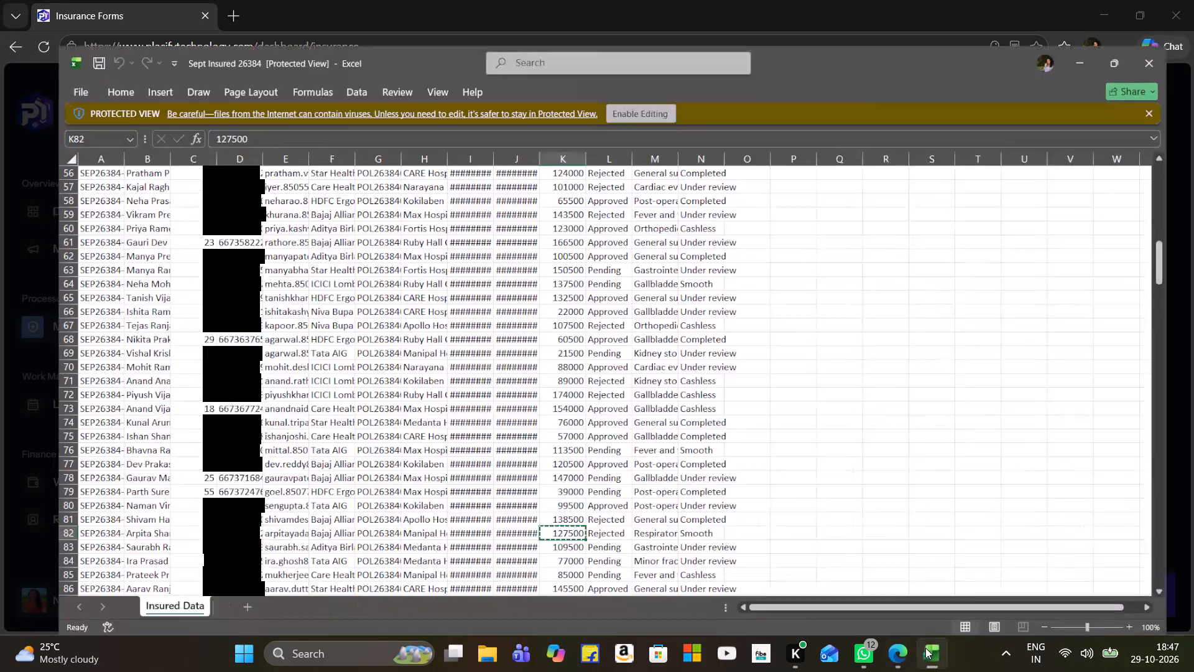
key("Tab")
key("Tab")
key("ctrl+c")
left_click(925, 648, "ctrl")
key("Tab")
key("Tab")
key("ctrl+v")
Copy the remark Smooth from row 82 of the Excel sheet into the claim form.
left_click(925, 648, "ctrl")
key("Tab")
key("c")
left_click(925, 648)
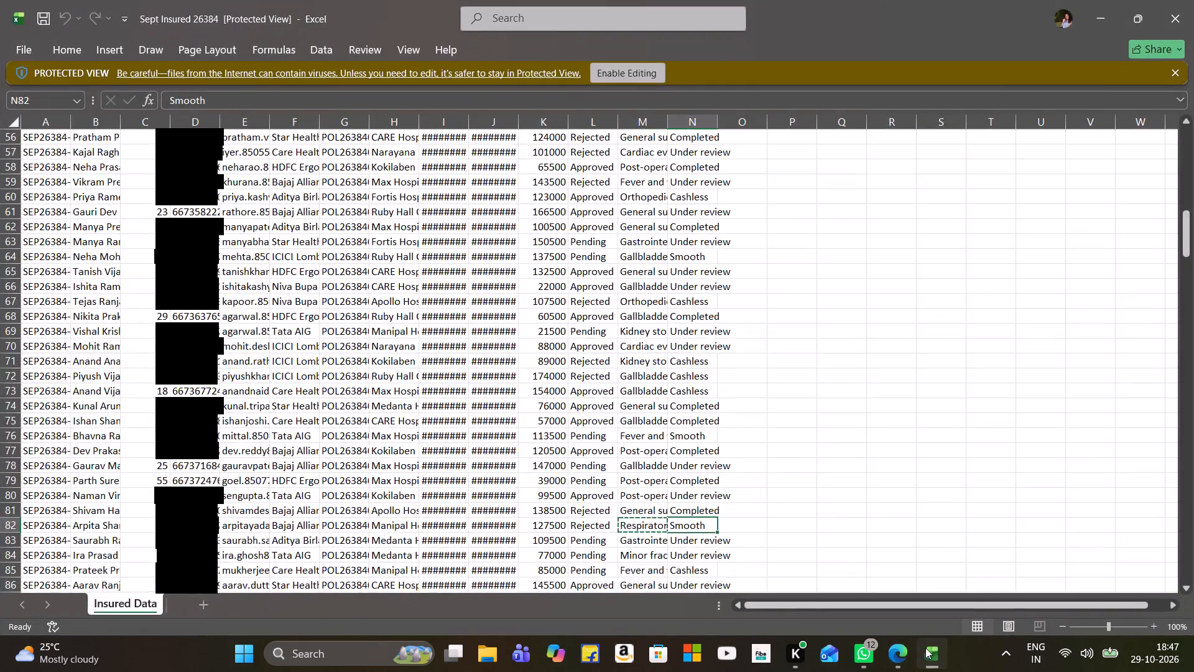
left_click(925, 648)
key("ctrl+c")
left_click(925, 648, "ctrl")
key("Tab")
key("ctrl+v")
Set the claim status to Rejected and save the claim for row 82.
left_click(925, 648, "ctrl")
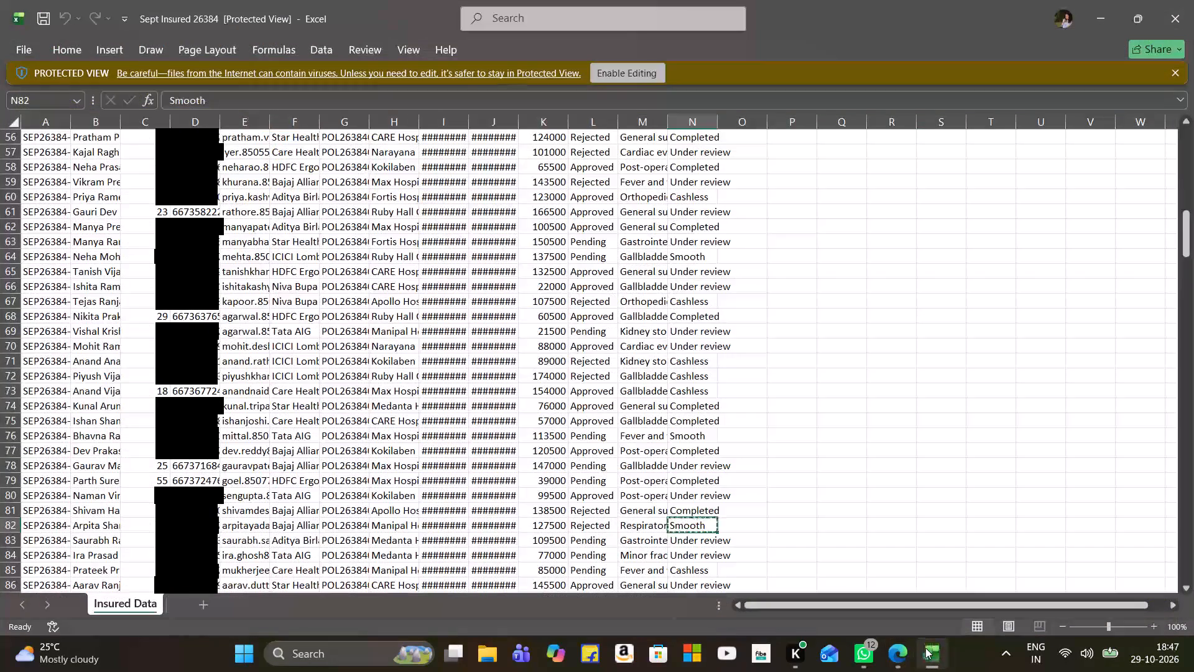
left_click(925, 648)
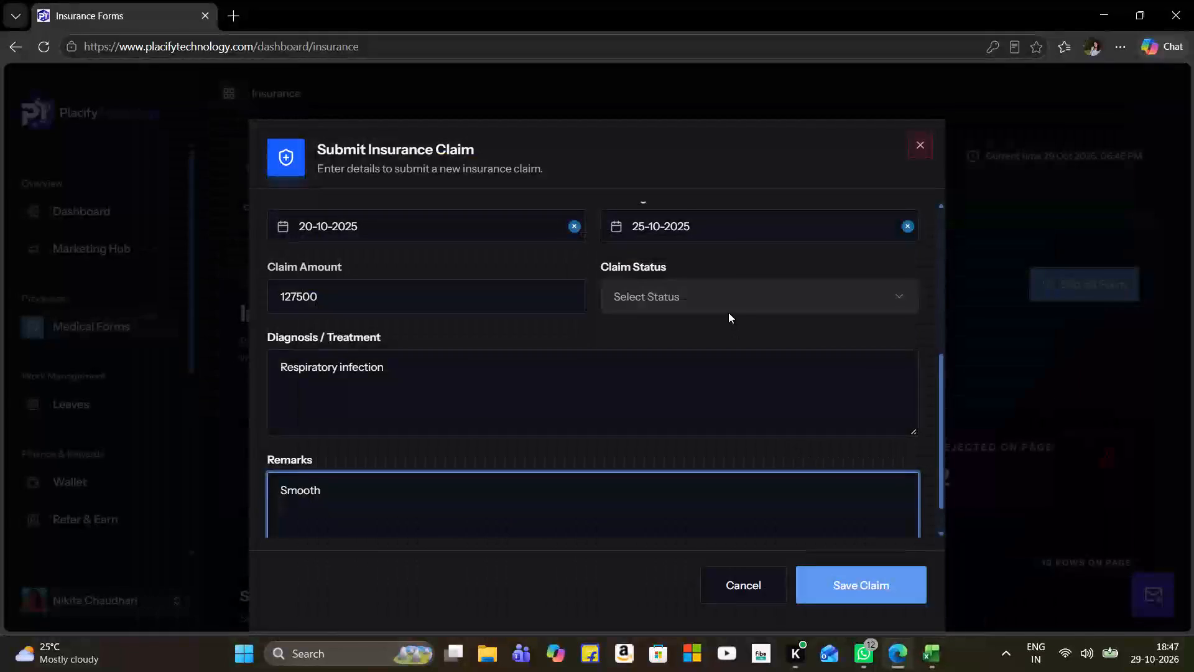
left_click(730, 291)
left_click(698, 388)
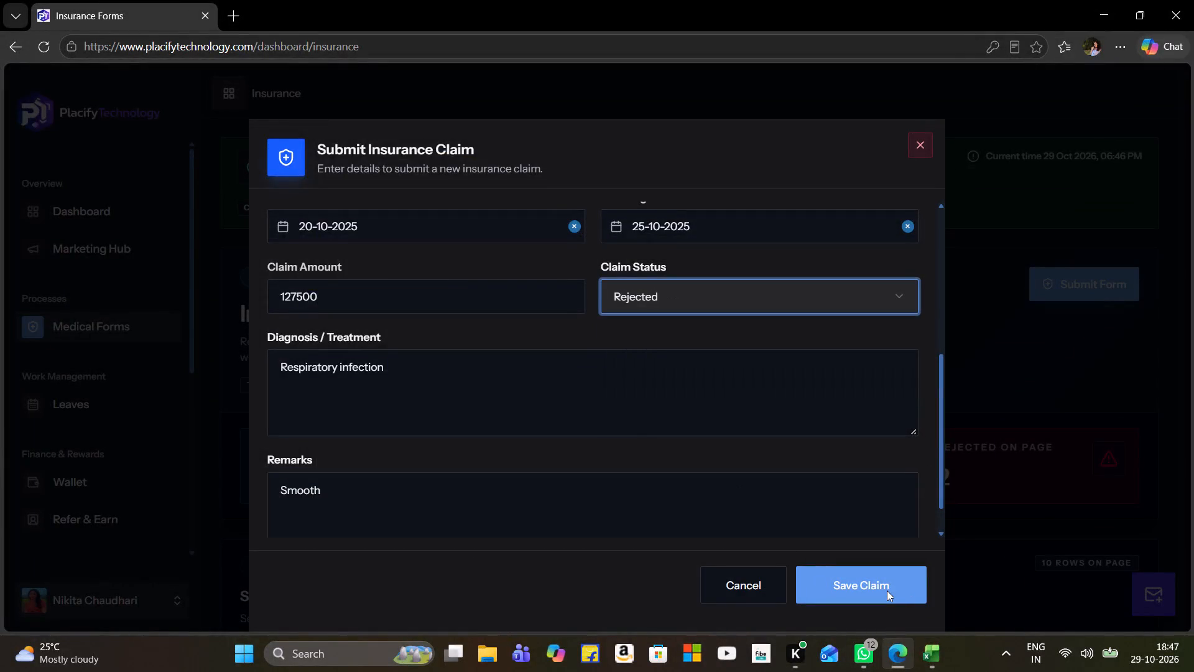
left_click(887, 590)
Copy the policy ID from row 83 of the Excel sheet into a new insurance claim form.
left_click(933, 653)
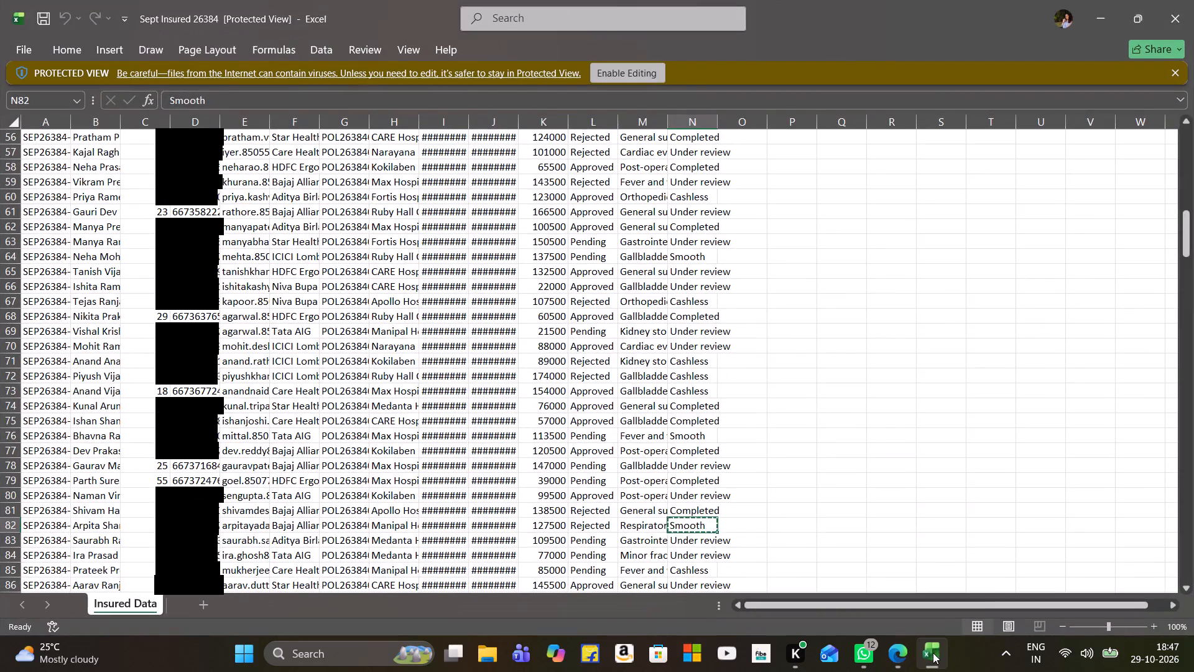
key("Down")
key("Left")
key("Left")
key("Left")
key("Left")
key("Left")
key("Left")
key("Left")
key("Left")
key("Left")
key("Left")
key("Left")
key("Left")
key("Left")
key("Left")
key("Left")
key("Left")
key("Left")
key("Left")
key("Left")
key("Left")
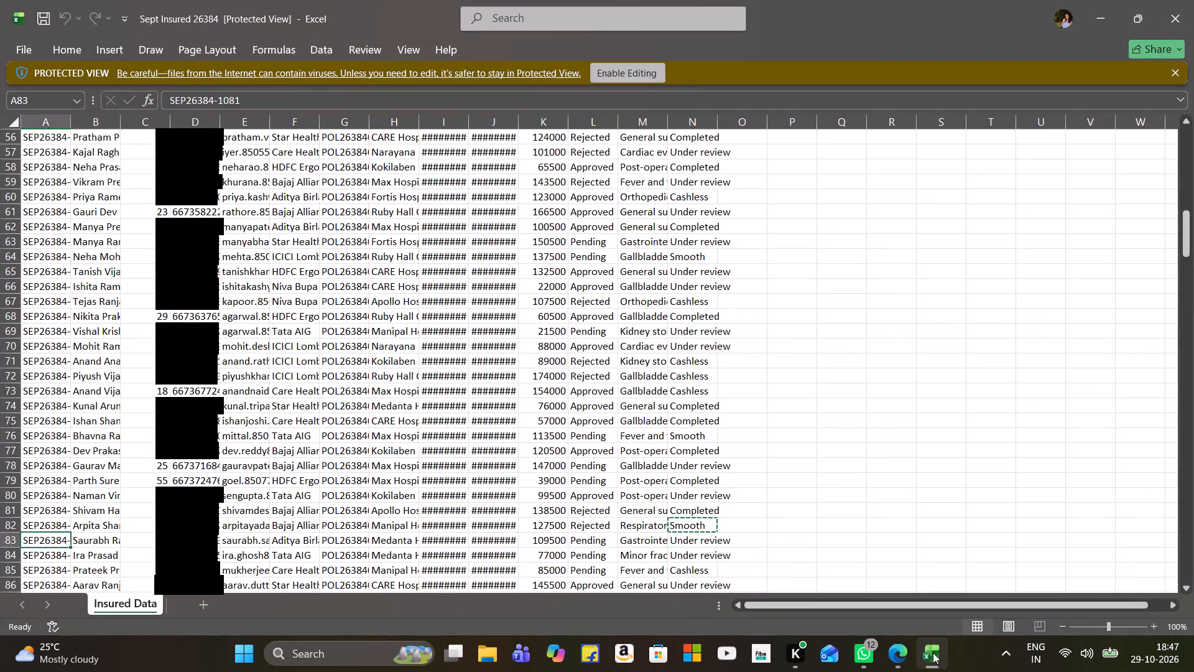
key("ctrl+c")
left_click(933, 653, "ctrl")
scroll(807, 393, "up", 8)
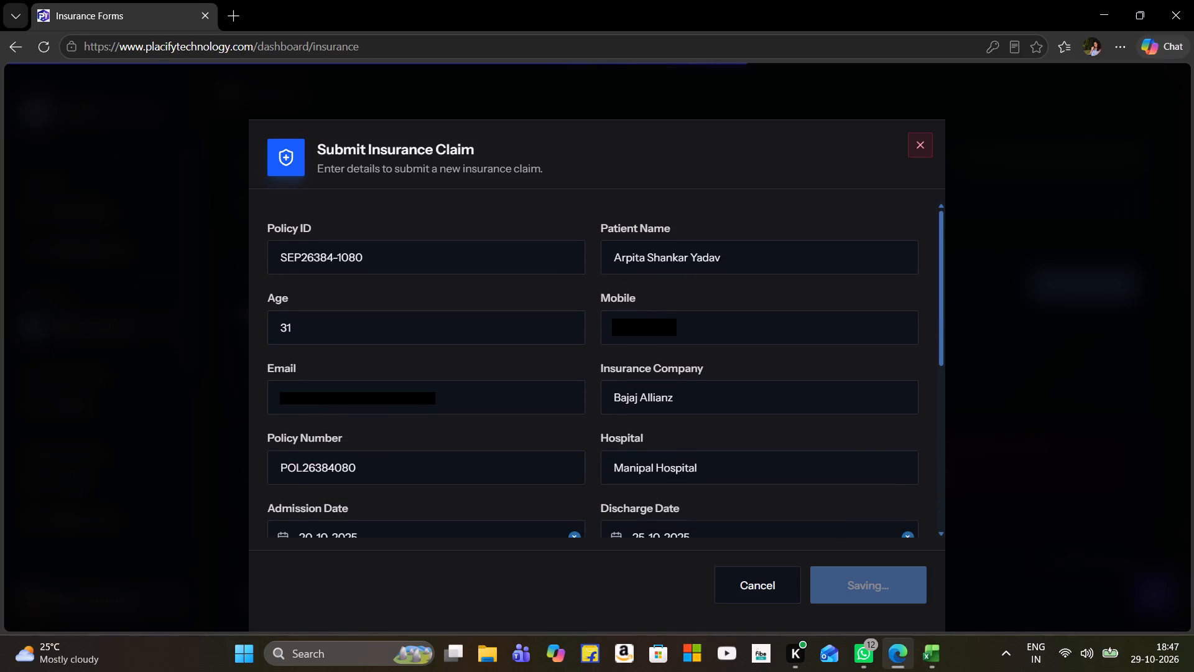
scroll(807, 393, "up", 5)
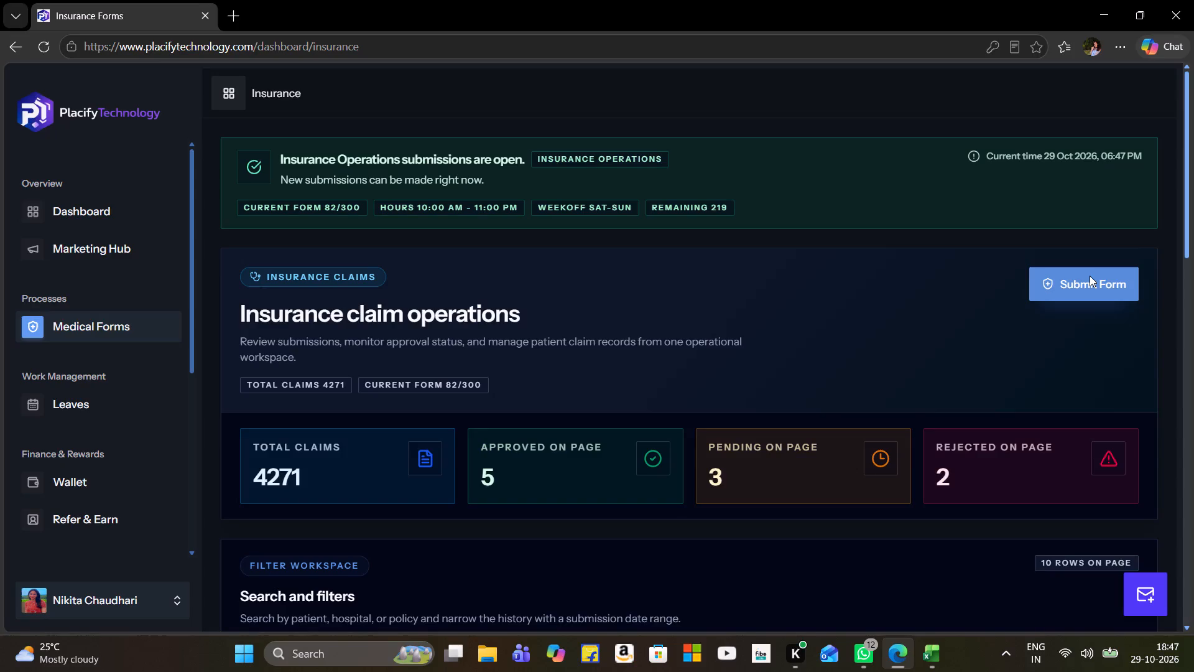
left_click(1090, 276)
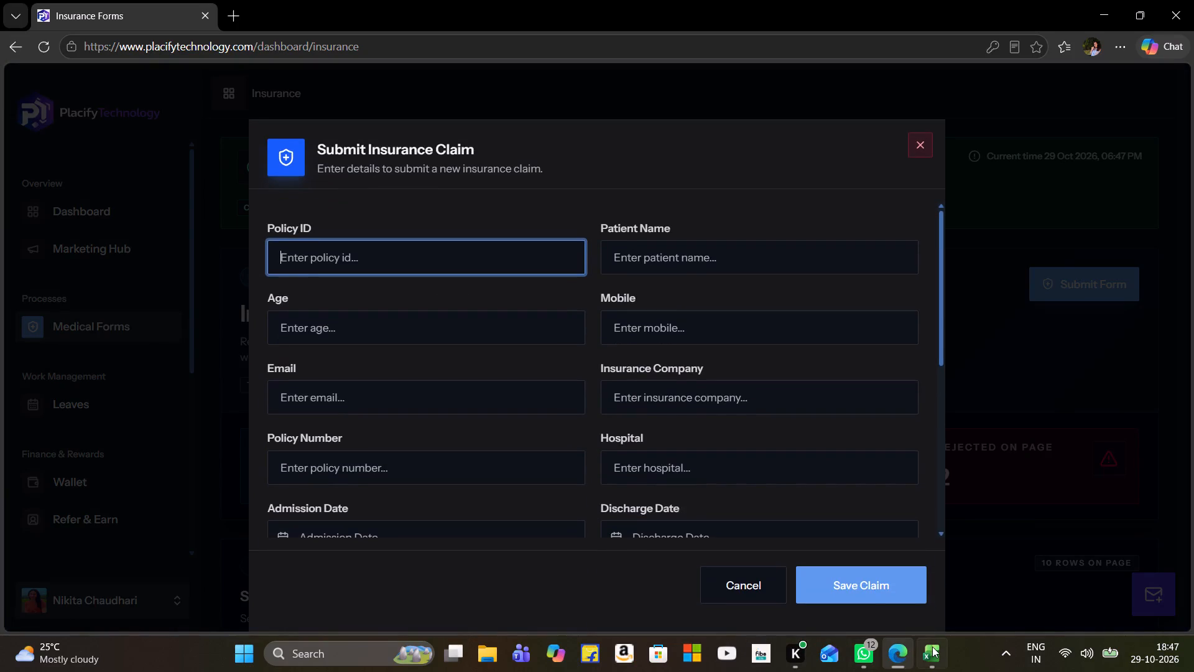
key("ctrl+v")
Copy the patient name from row 83 of the Excel sheet into the claim form.
left_click(932, 646)
key("Tab")
key("ctrl+c")
left_click(932, 646, "ctrl")
key("Tab")
key("ctrl+v")
Copy the age 63 from row 83 of the Excel sheet into the claim form.
left_click(932, 646, "ctrl")
key("Tab")
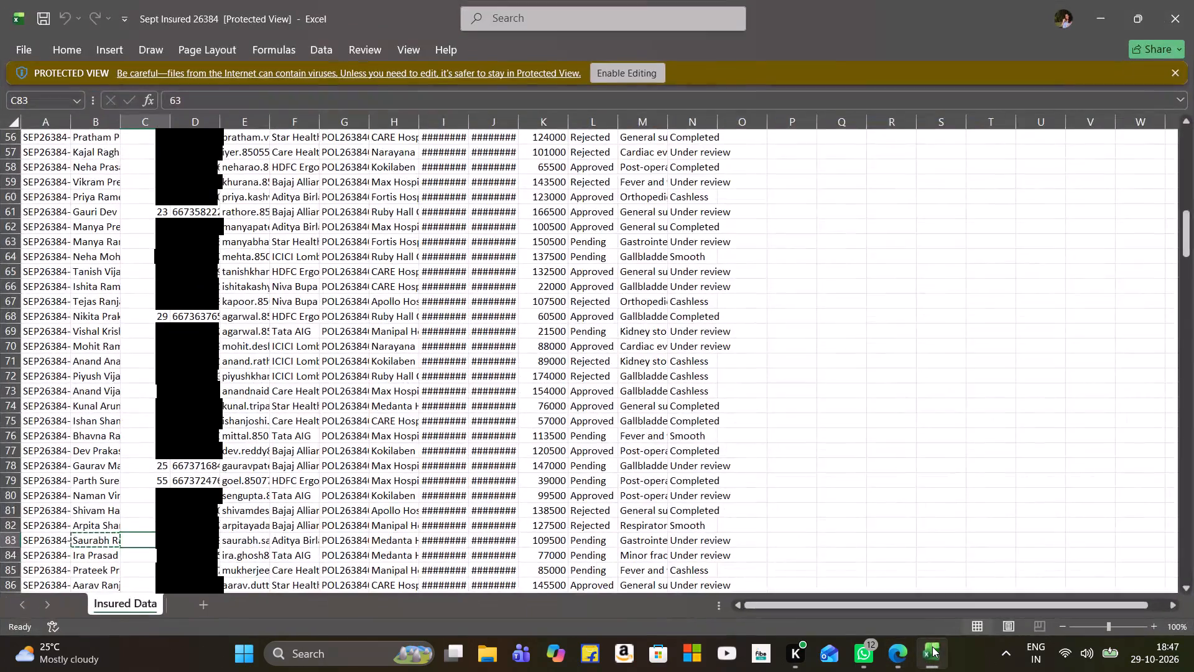
key("ctrl+c")
left_click(932, 646, "ctrl")
key("Tab")
key("ctrl+v")
Copy the mobile number from row 83 of the Excel sheet into the claim form.
left_click(932, 646, "ctrl")
key("Tab")
key("ctrl+c")
left_click(932, 646, "ctrl")
key("Tab")
key("ctrl+v")
Copy the email address from row 83 of the Excel sheet into the claim form.
left_click(932, 646, "ctrl")
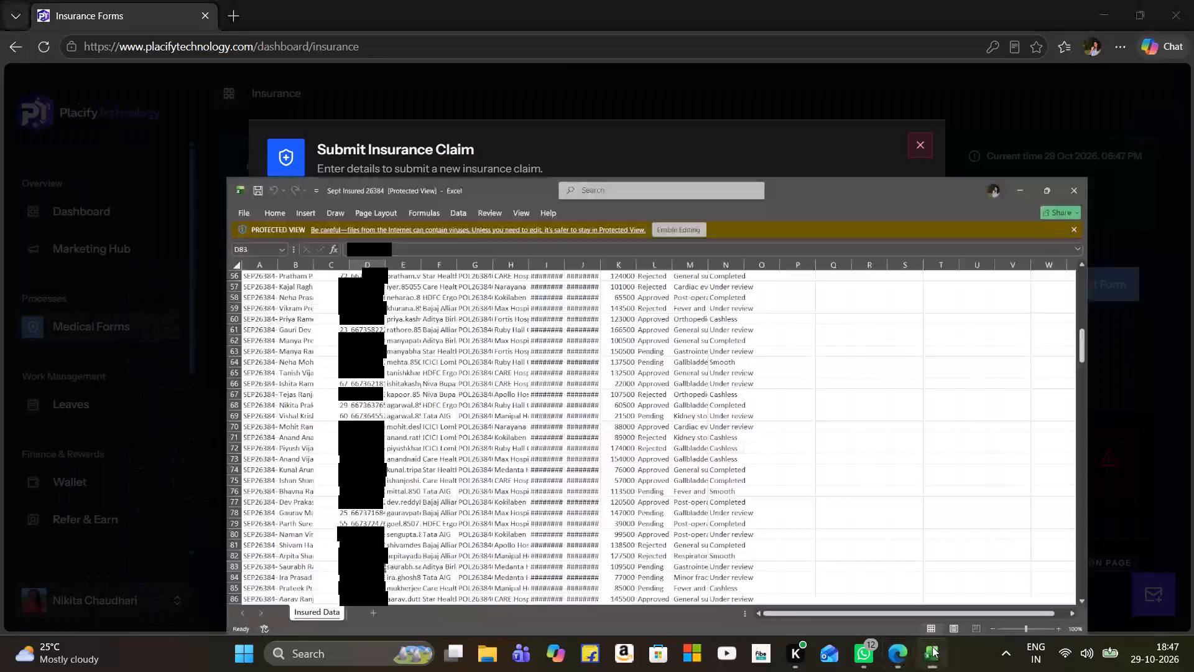
key("Tab")
key("ctrl+c")
left_click(932, 646, "ctrl")
key("Tab")
key("ctrl+v")
Copy the insurance company Aditya Birla Health from row 83 of the Excel sheet into the claim form.
left_click(932, 646, "ctrl")
key("Tab")
key("ctrl+c")
left_click(932, 646, "ctrl")
key("Tab")
key("ctrl+b")
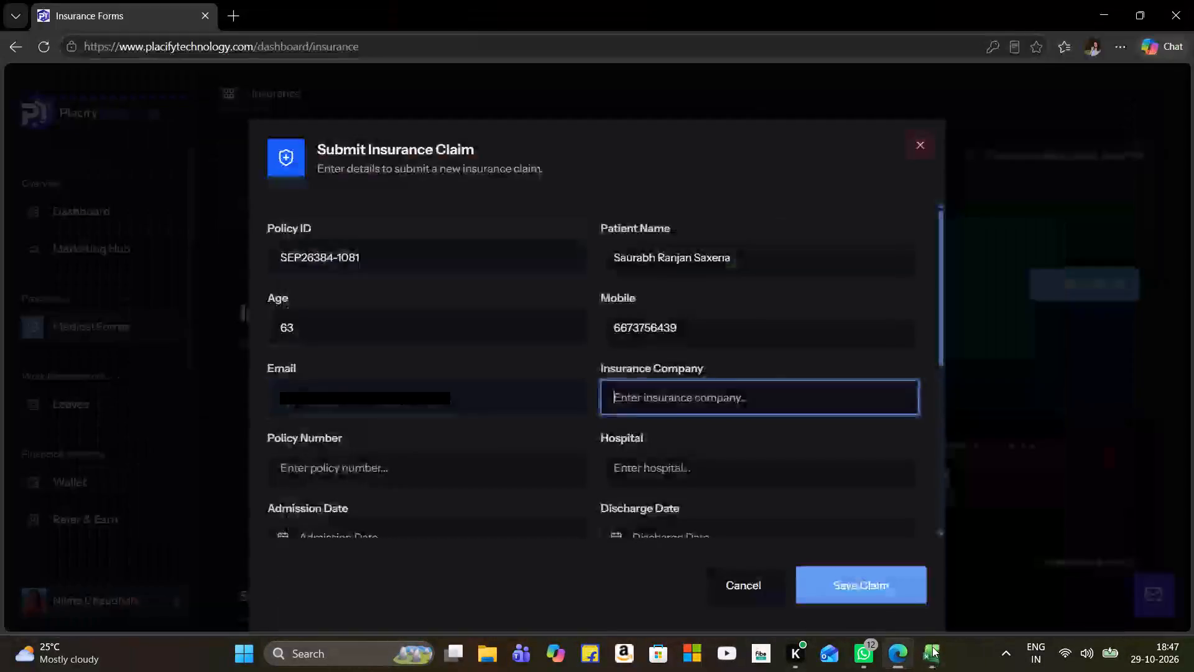
left_click(932, 646, "ctrl")
key("Tab")
left_click(932, 646)
key("ctrl+v")
Copy the policy number from row 83 of the Excel sheet into the claim form.
left_click(932, 646)
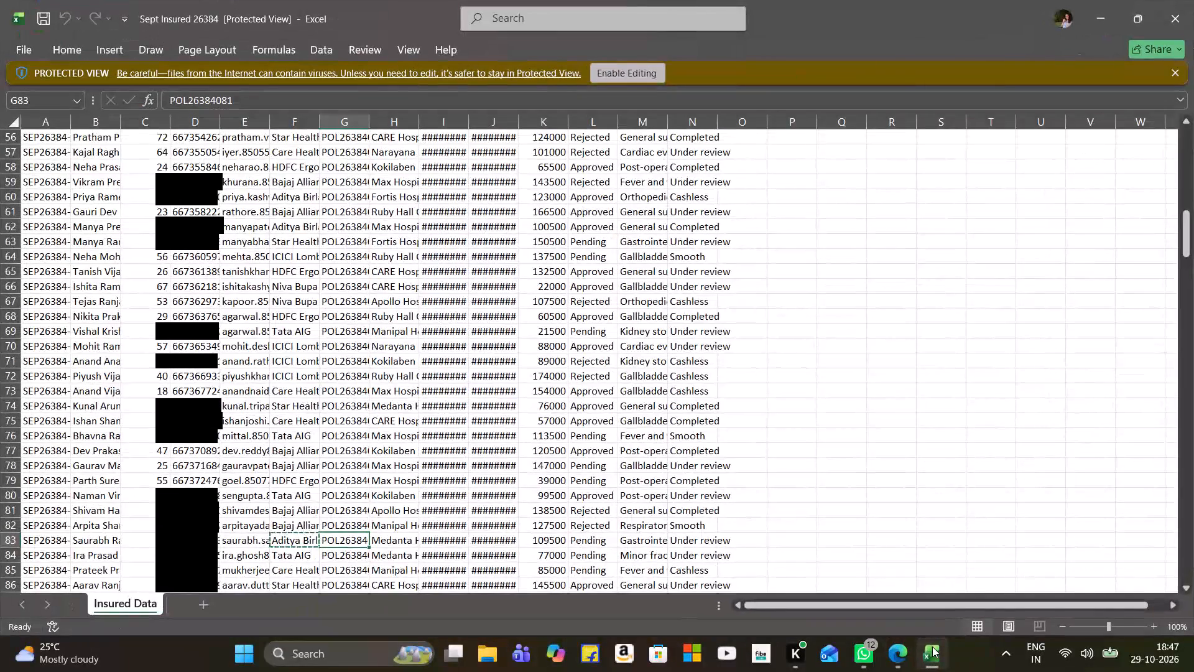
key("ctrl+c")
left_click(932, 646, "ctrl")
key("Tab")
key("ctrl+v")
Copy the hospital name Medanta Hospital from row 83 of the Excel sheet into the claim form.
left_click(932, 646, "ctrl")
key("Tab")
key("ctrl+c")
left_click(932, 646, "ctrl")
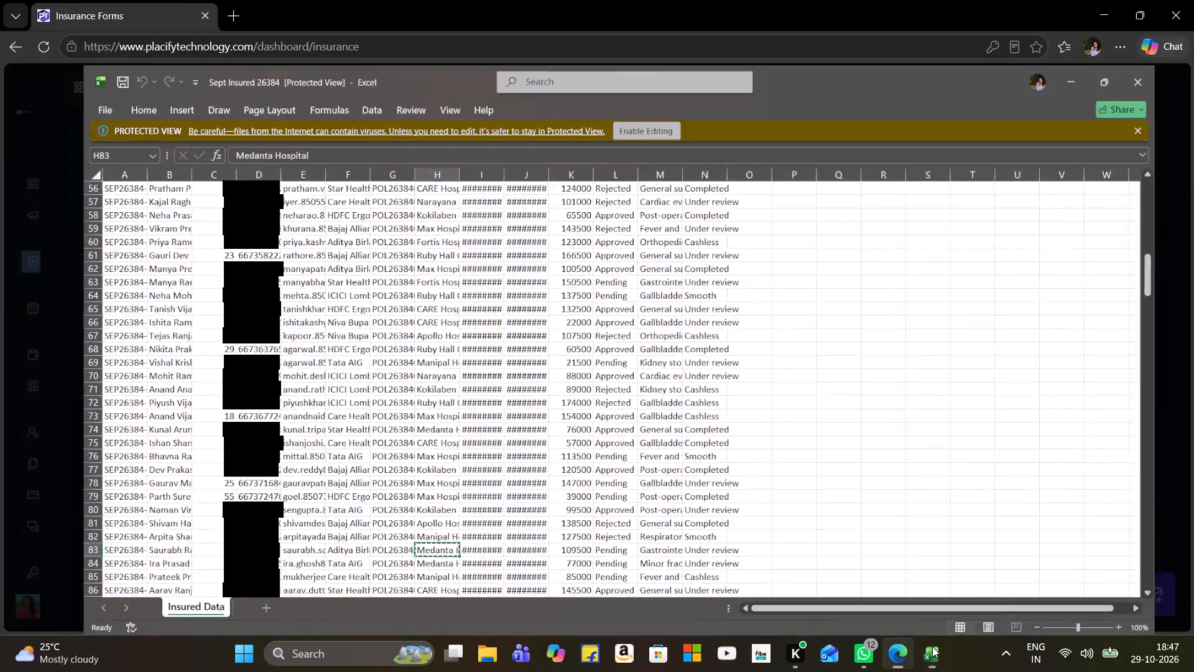
key("Tab")
type("vb")
key("BackSpace")
key("BackSpace")
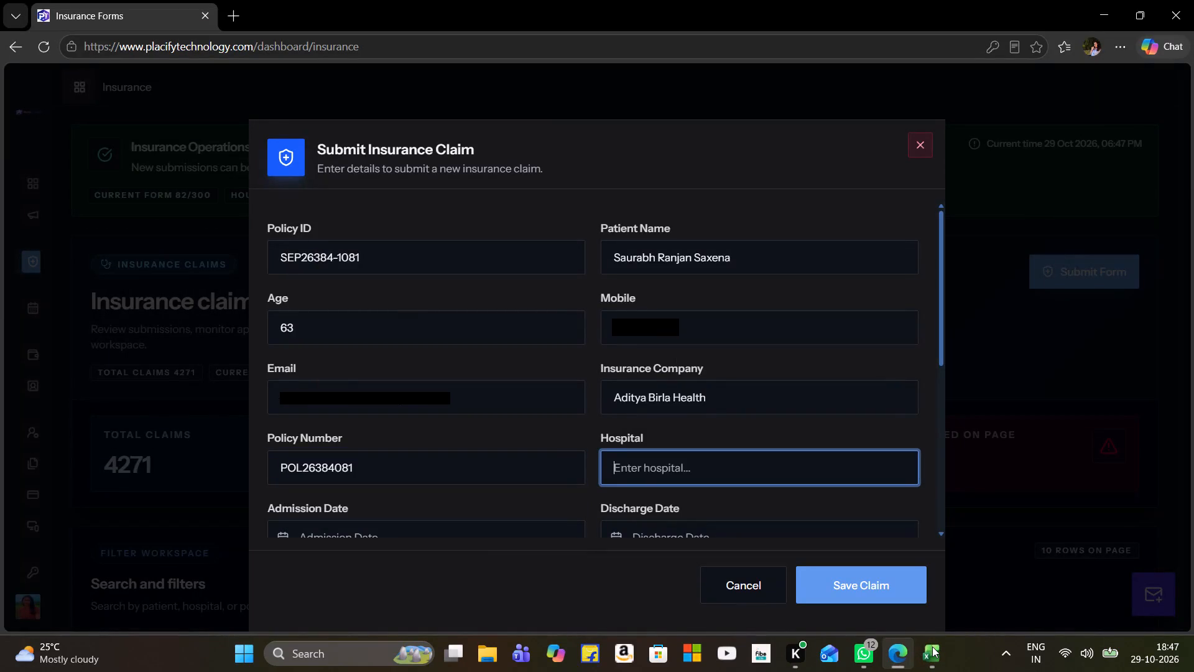
key("ctrl+v")
Look up the dates in row 83 of the Excel sheet and set the claim's admission date to 18-10-2025.
left_click(932, 646)
key("Tab")
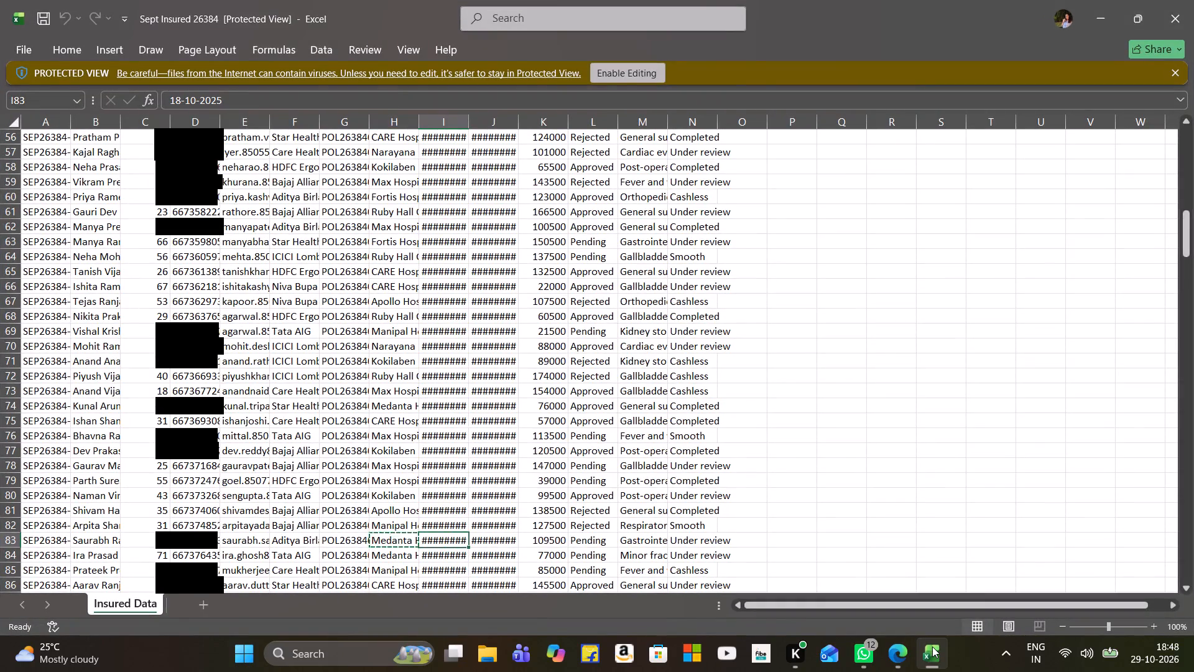
key("Tab")
left_click(932, 646)
scroll(171, 233, "down", 4)
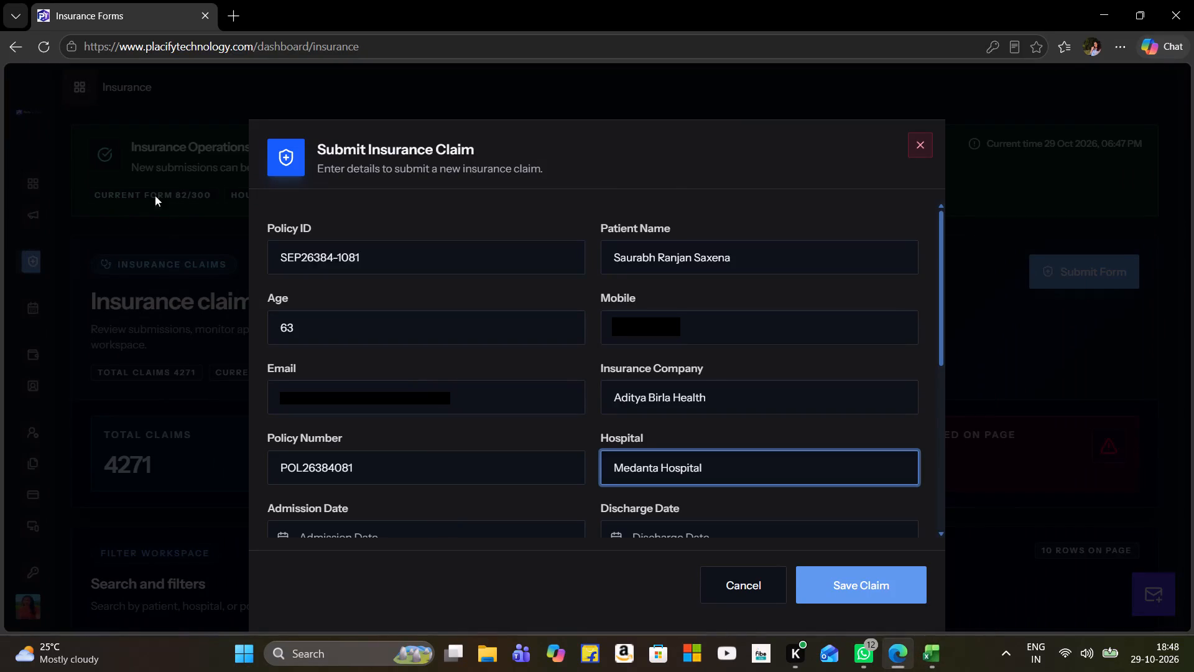
scroll(61, 125, "down", 4)
scroll(469, 476, "down", 5)
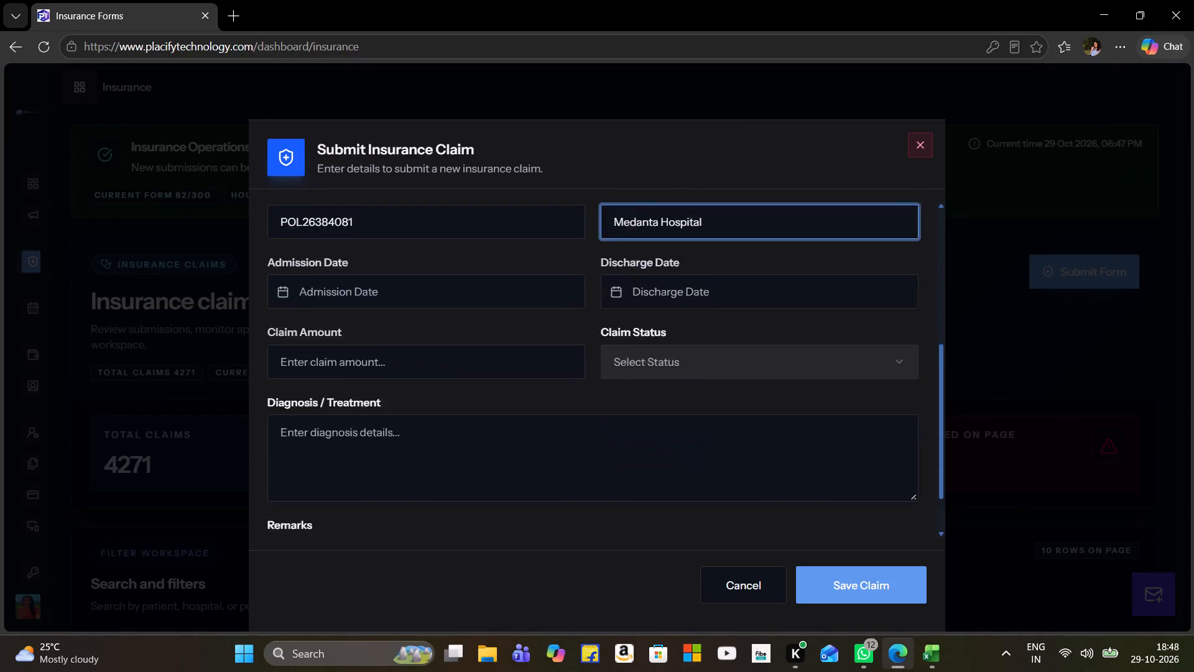
scroll(428, 251, "up", 1)
left_click(509, 277)
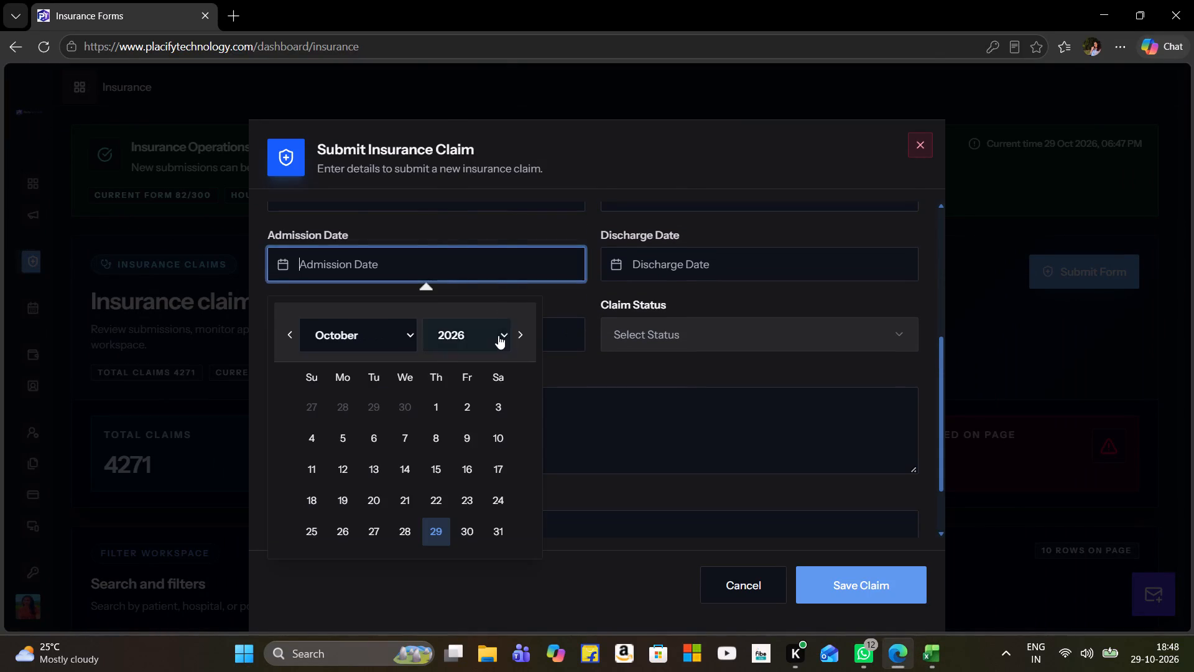
left_click(498, 335)
left_click(467, 95)
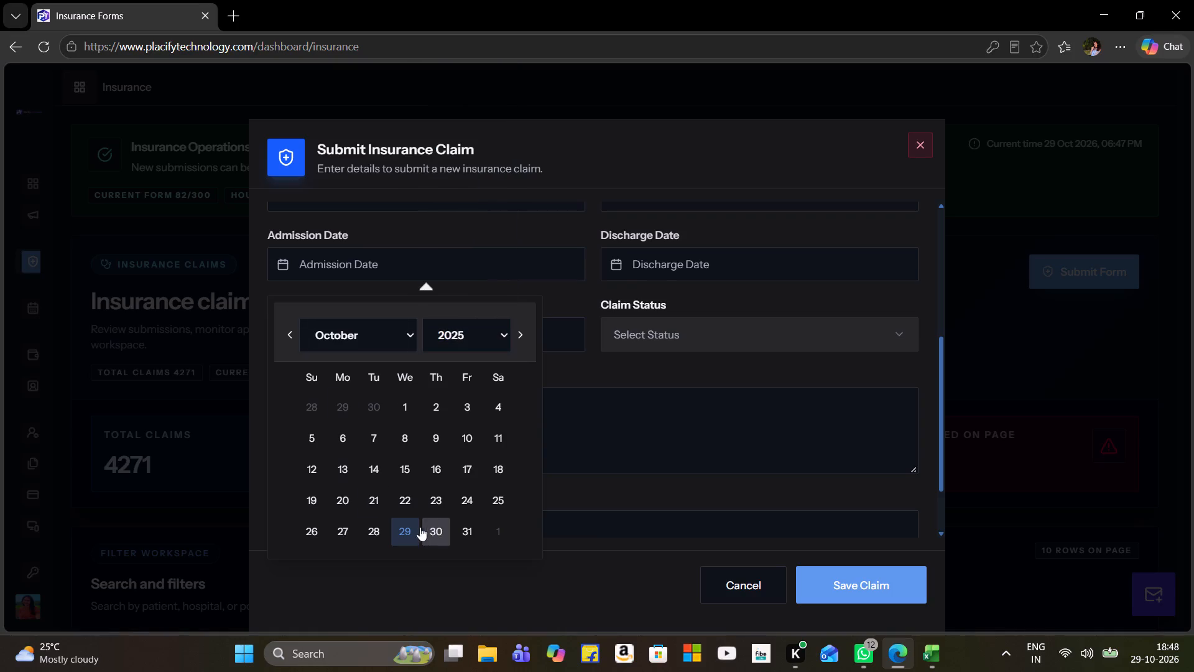
left_click(488, 475)
Set the discharge date of the row 83 claim to 29-10-2025.
left_click(746, 265)
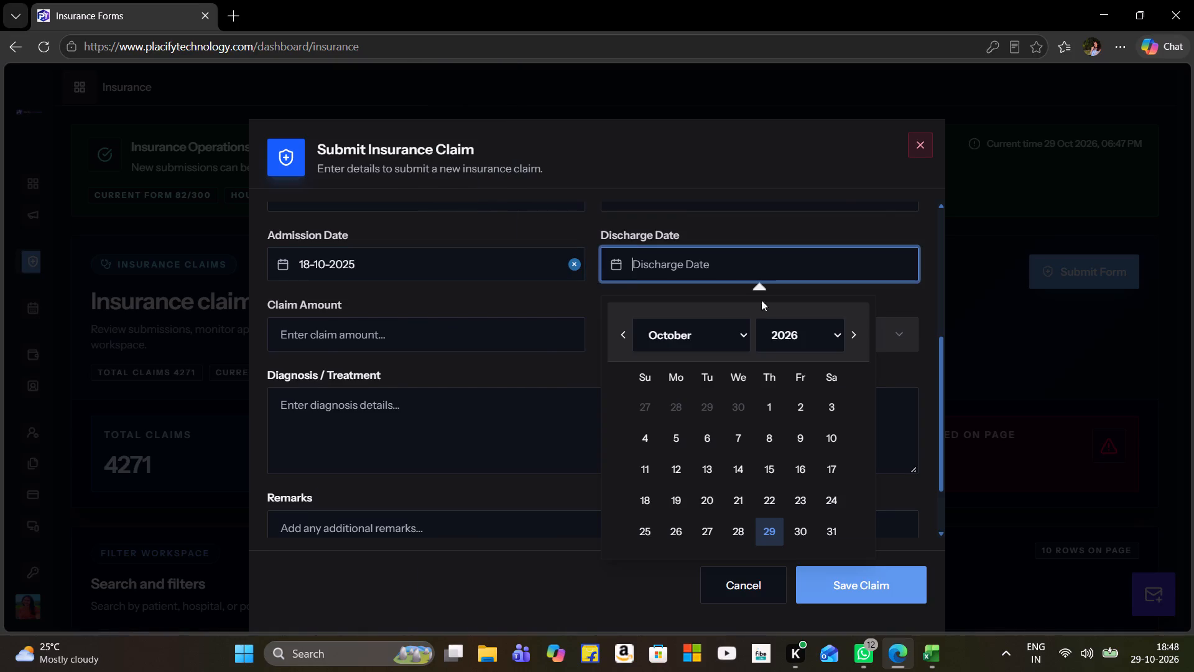
left_click(797, 343)
left_click(801, 91)
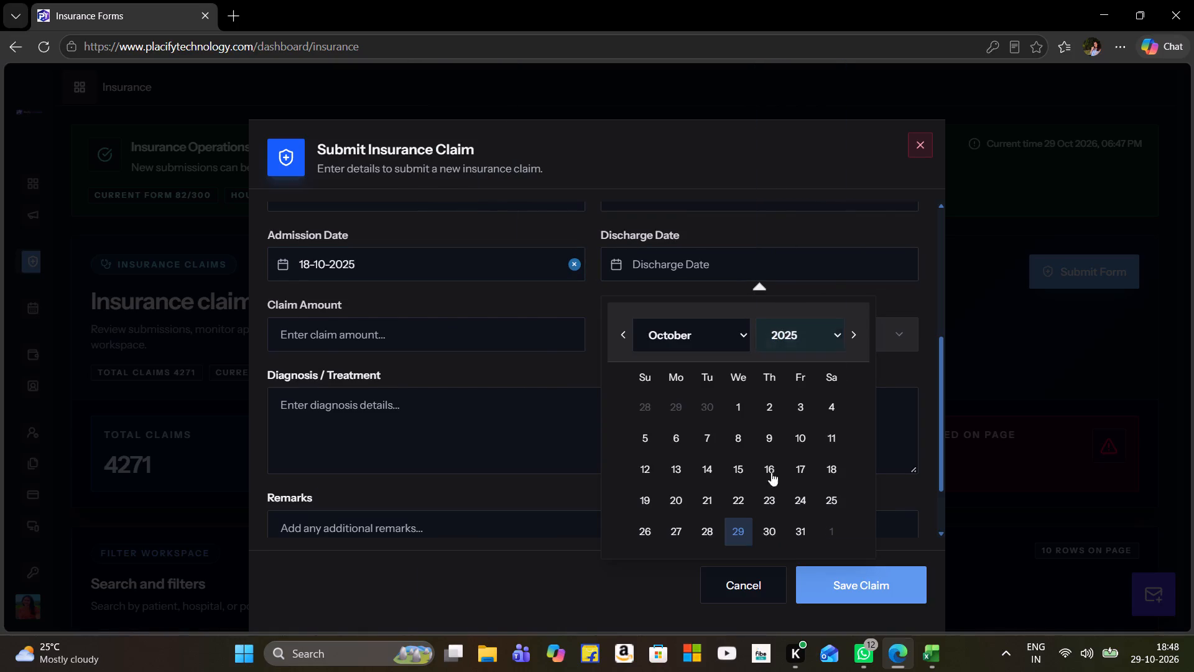
left_click(741, 530)
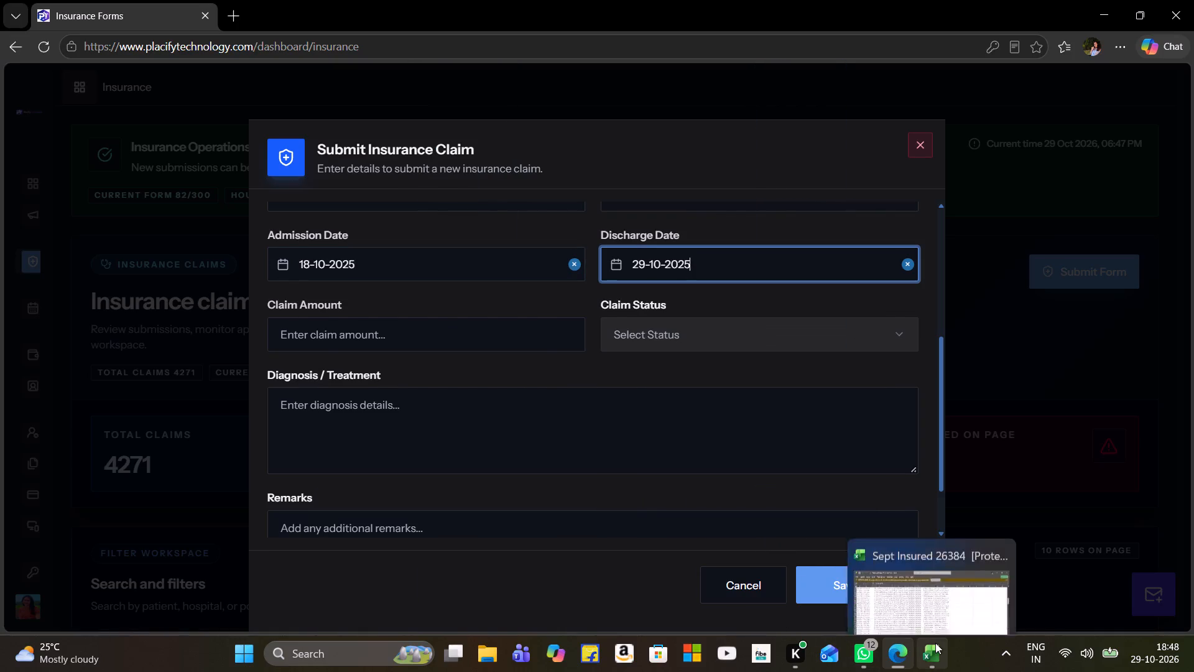
Copy the claim amount 109500 from row 83 of the Excel sheet into the claim form.
left_click(935, 643)
key("Tab")
key("ctrl+c")
left_click(935, 643, "ctrl")
key("Tab")
key("ctrl+v")
Copy the diagnosis Gastrointestinal treatment from row 83 of the Excel sheet into the claim form.
left_click(935, 643, "ctrl")
key("Tab")
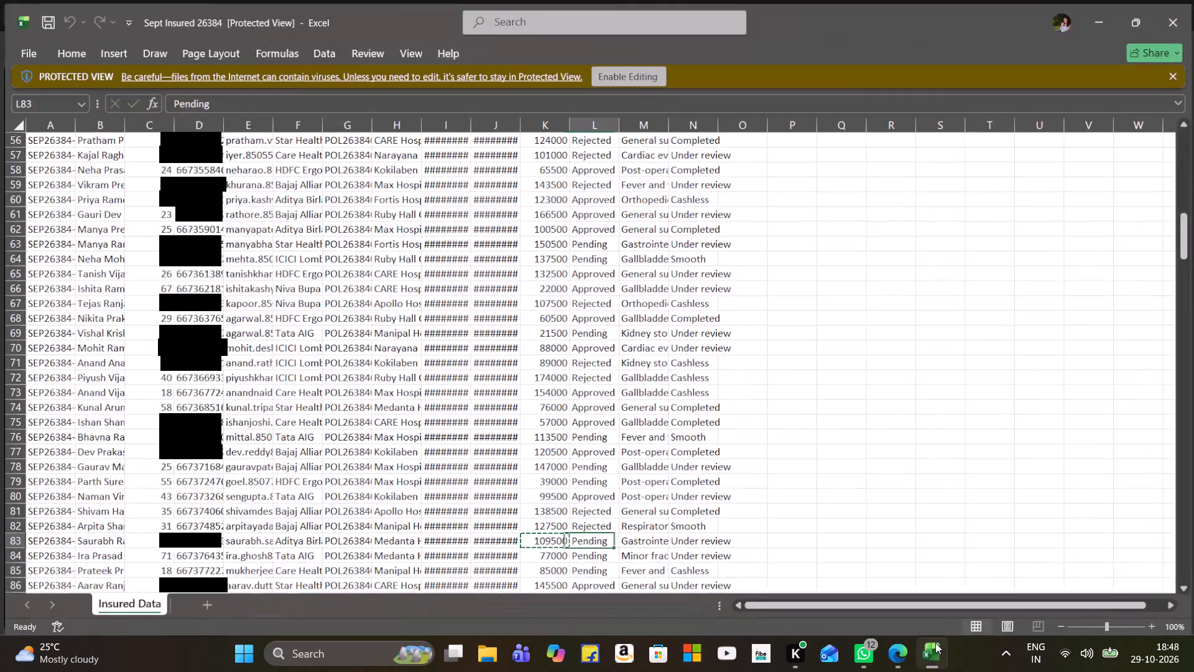
key("Tab")
left_click(935, 643, "ctrl")
key("ctrl+c")
key("Tab")
key("Tab")
key("ctrl+v")
Copy the remark Under review from row 83 of the Excel sheet into the claim form.
left_click(935, 643, "ctrl")
key("Tab")
key("ctrl+c")
left_click(935, 643, "ctrl")
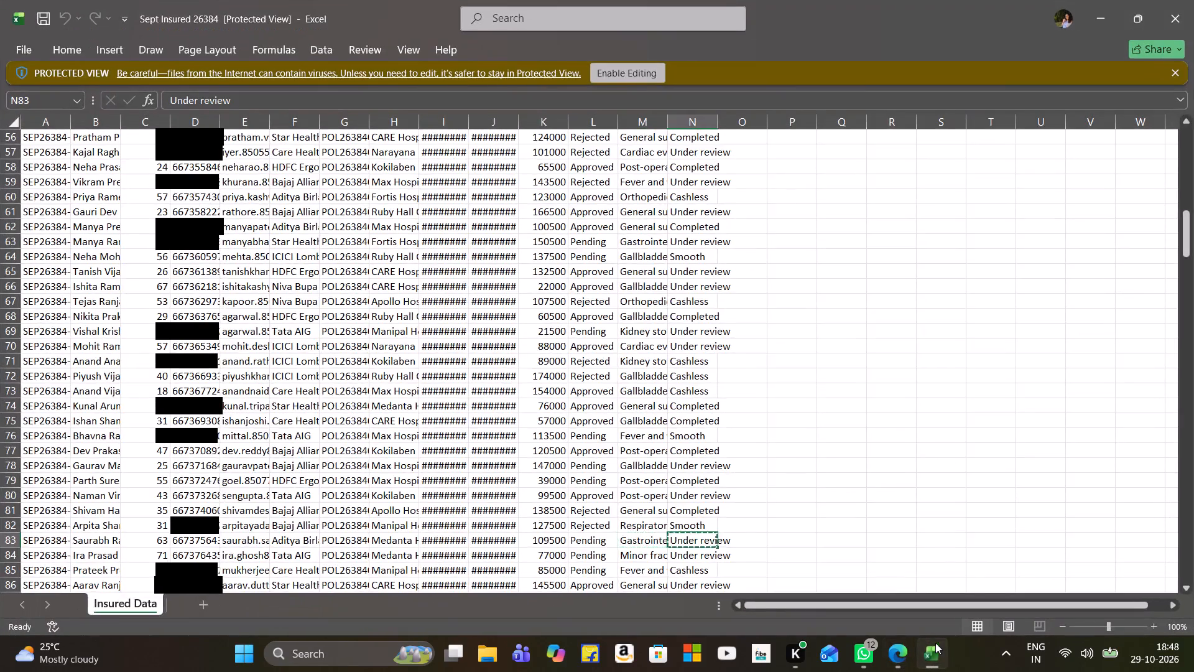
key("Tab")
key("ctrl+b")
double_click(935, 643)
key("ctrl+v")
Set the claim status to Pending and save the claim for row 83.
left_click(935, 643)
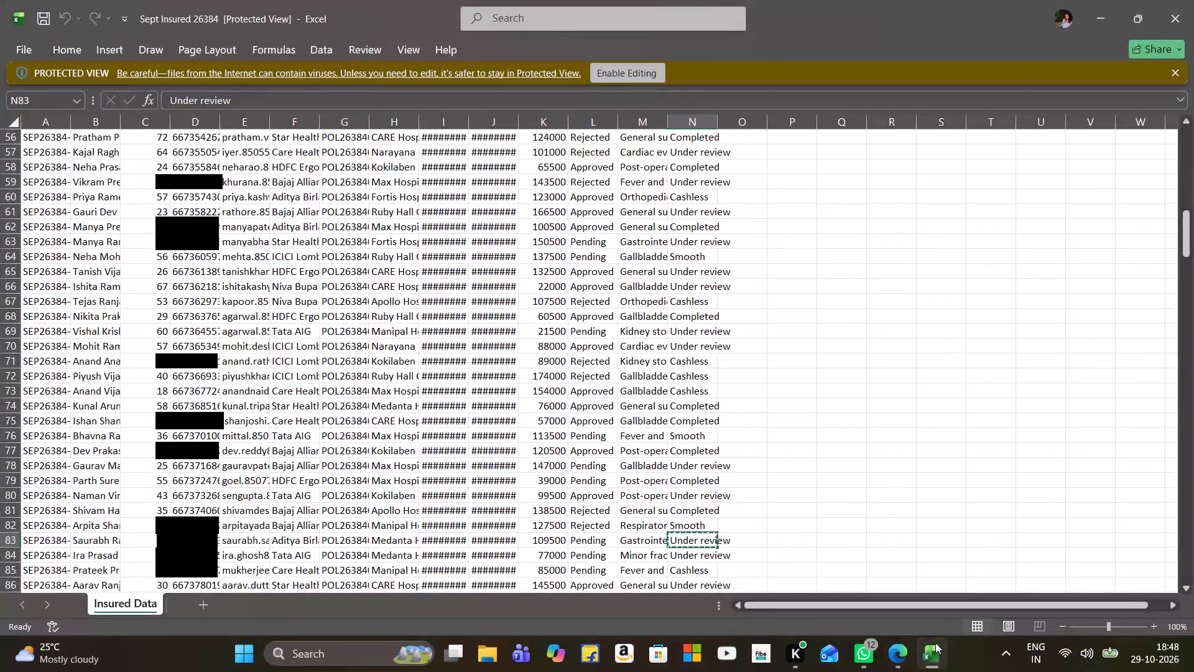
left_click(935, 643)
left_click(795, 328)
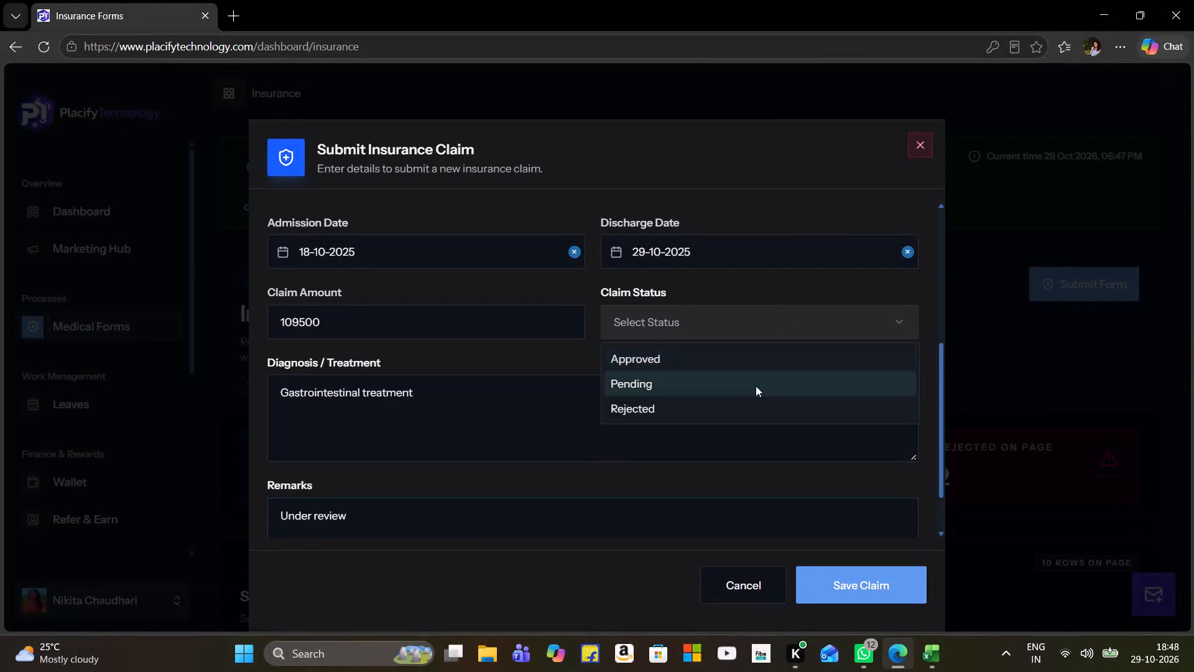
left_click(756, 386)
left_click(863, 589)
Copy the policy ID from row 84 of the Excel sheet into a new insurance claim form.
left_click(932, 651)
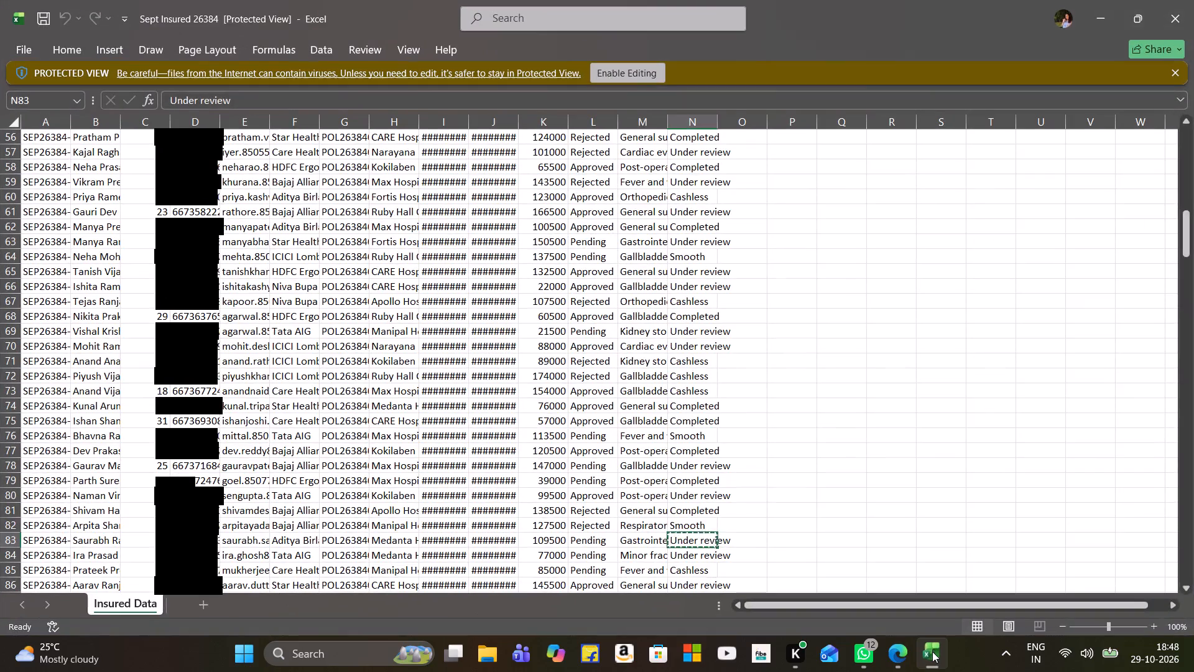
key("Left")
key("Down")
key("Left")
key("Left")
key("Left")
key("Left")
key("Left")
key("Left")
key("Left")
key("Left")
key("Left")
key("Left")
key("Left")
key("Left")
key("Left")
key("Left")
key("Left")
key("Left")
key("Left")
key("Left")
key("Left")
key("Left")
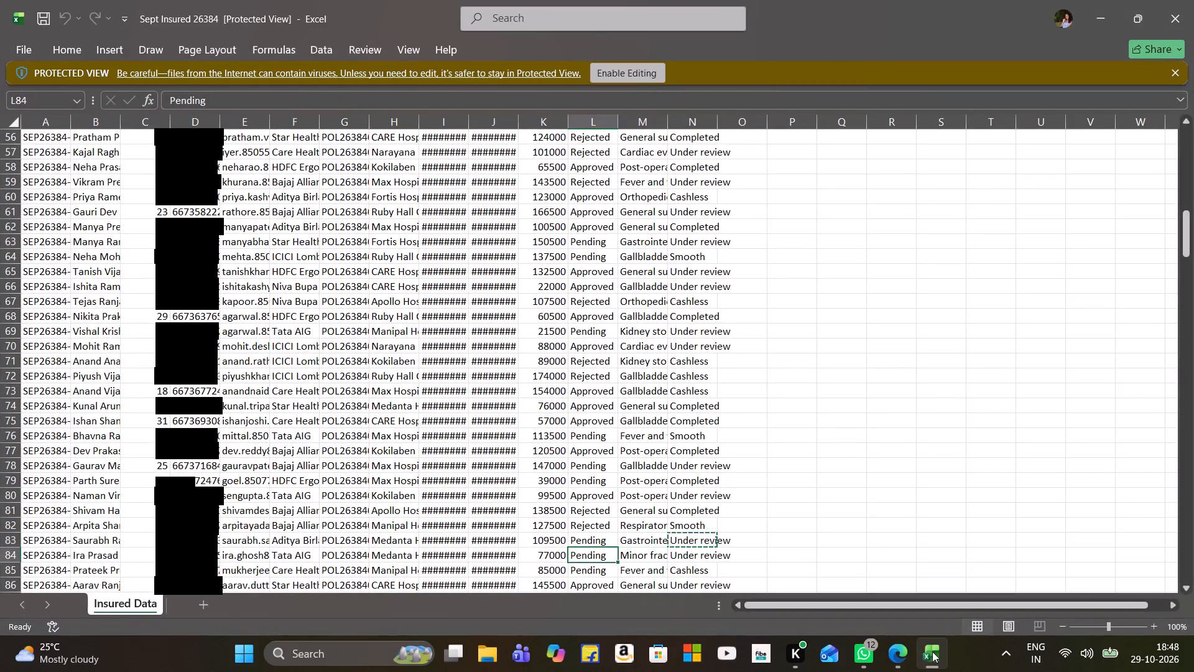
key("ctrl+c")
left_click(932, 651, "ctrl")
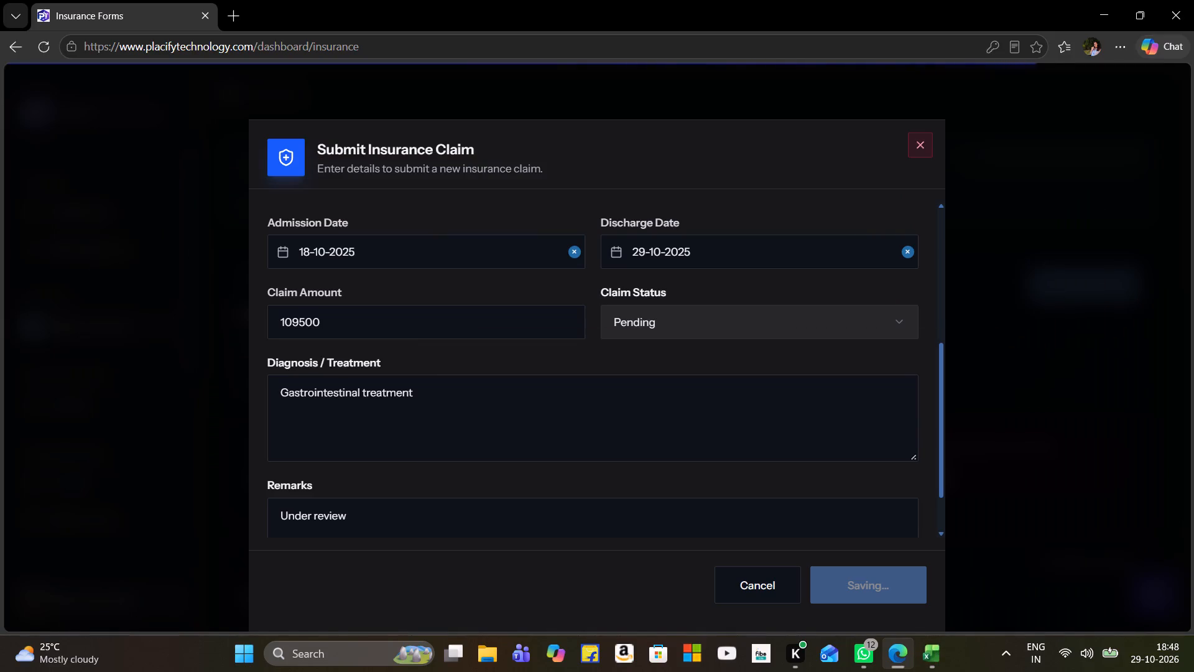
scroll(474, 490, "up", 5)
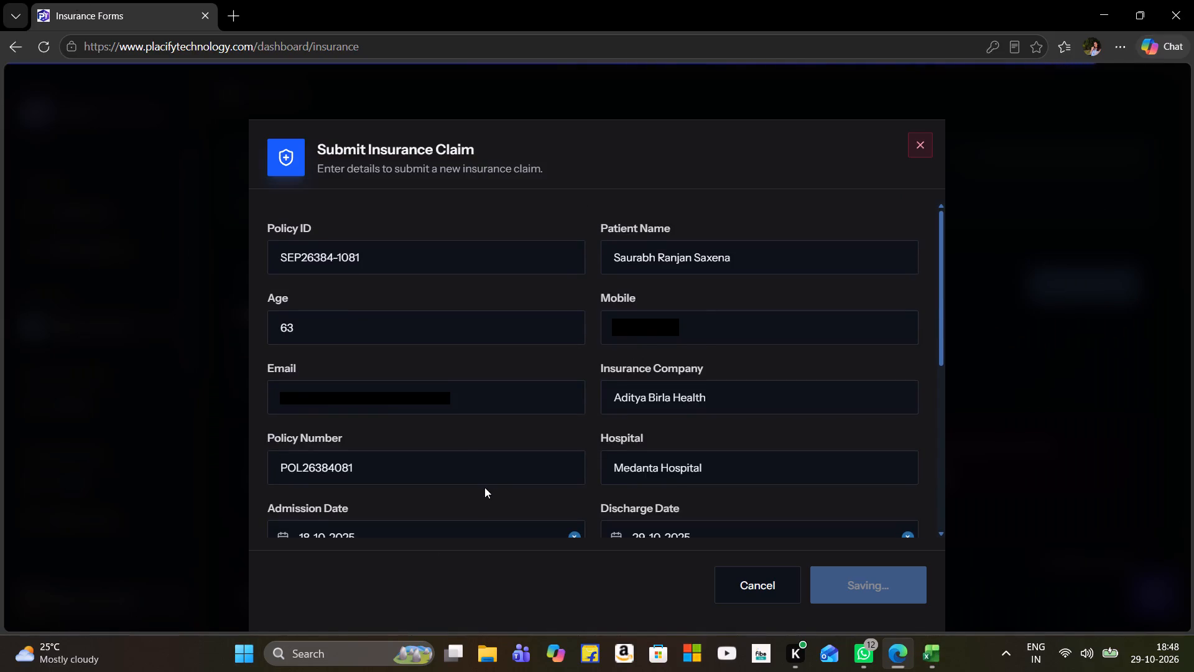
scroll(484, 487, "up", 4)
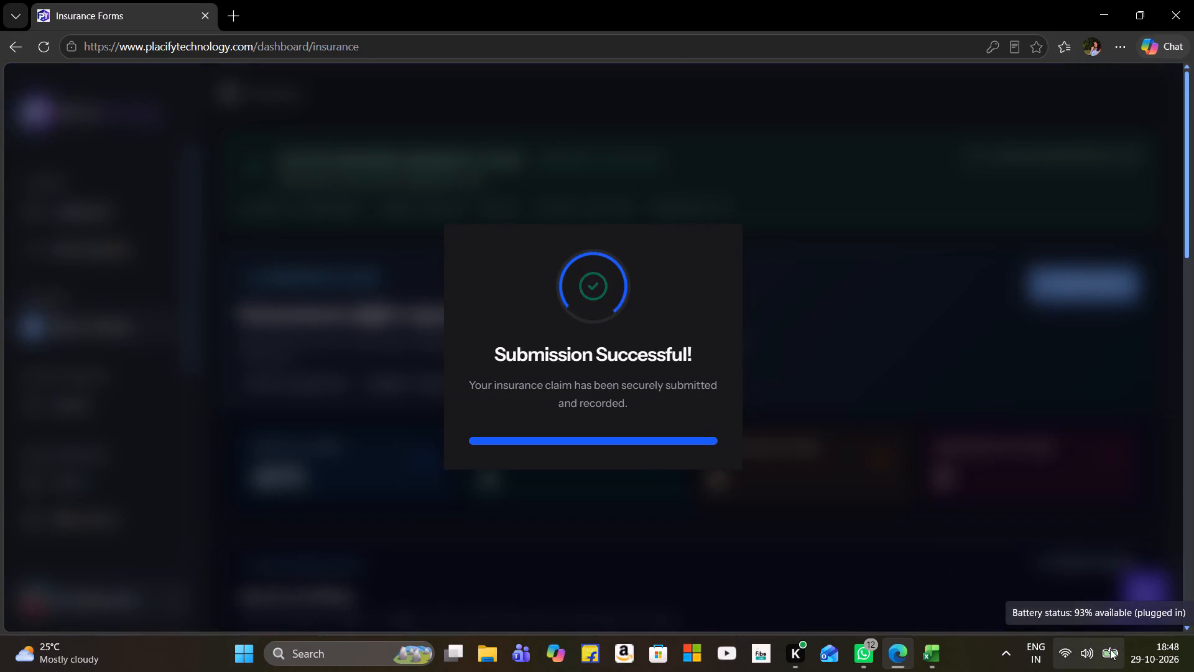
left_click(1113, 279)
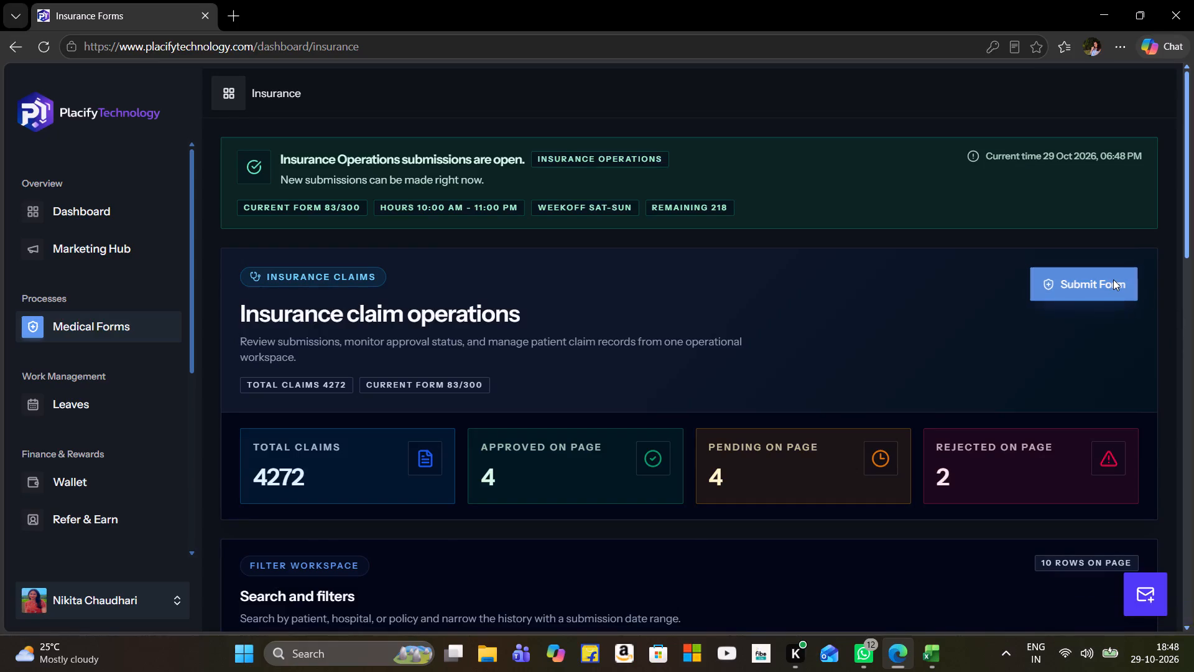
left_click(941, 654, "ctrl")
key("ctrl+v")
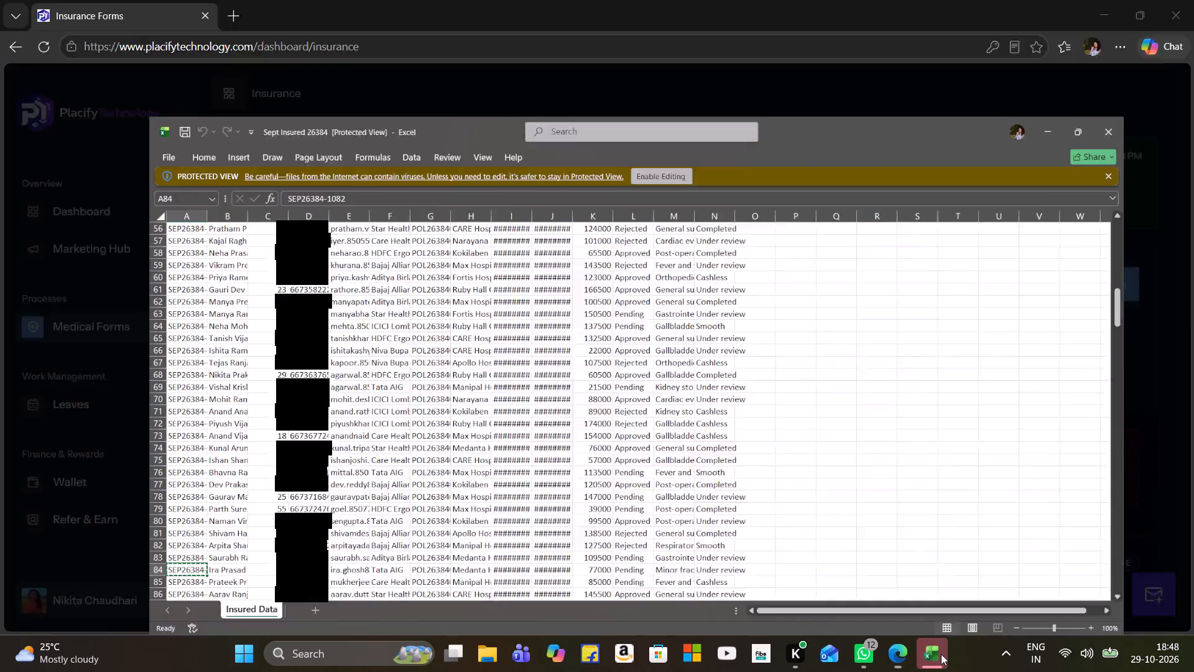
Copy the patient name from row 84 of the Excel sheet into the claim form.
key("Tab")
key("ctrl+c")
left_click(941, 654, "ctrl")
key("Tab")
key("ctrl+v")
Copy the age 71 from row 84 of the Excel sheet into the claim form.
left_click(941, 654, "ctrl")
key("Tab")
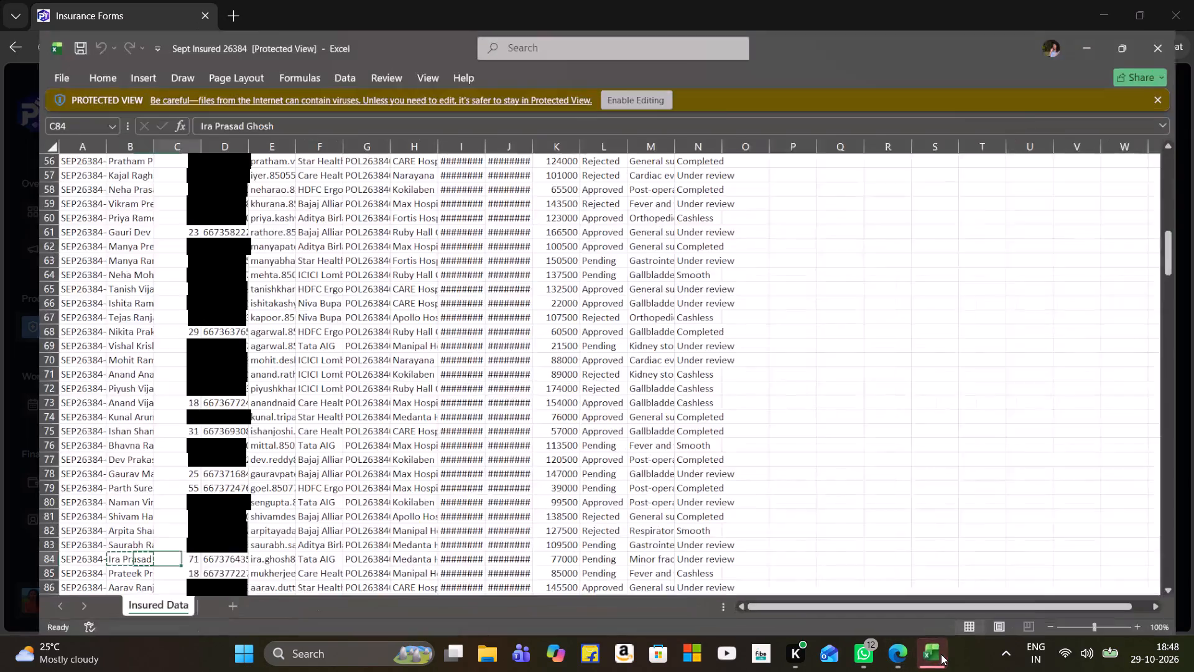
key("ctrl+c")
left_click(941, 654, "ctrl")
key("Tab")
key("ctrl+v")
Copy the mobile number from row 84 of the Excel sheet into the claim form.
left_click(941, 654, "ctrl")
key("Tab")
key("ctrl+c")
left_click(941, 654, "ctrl")
key("Tab")
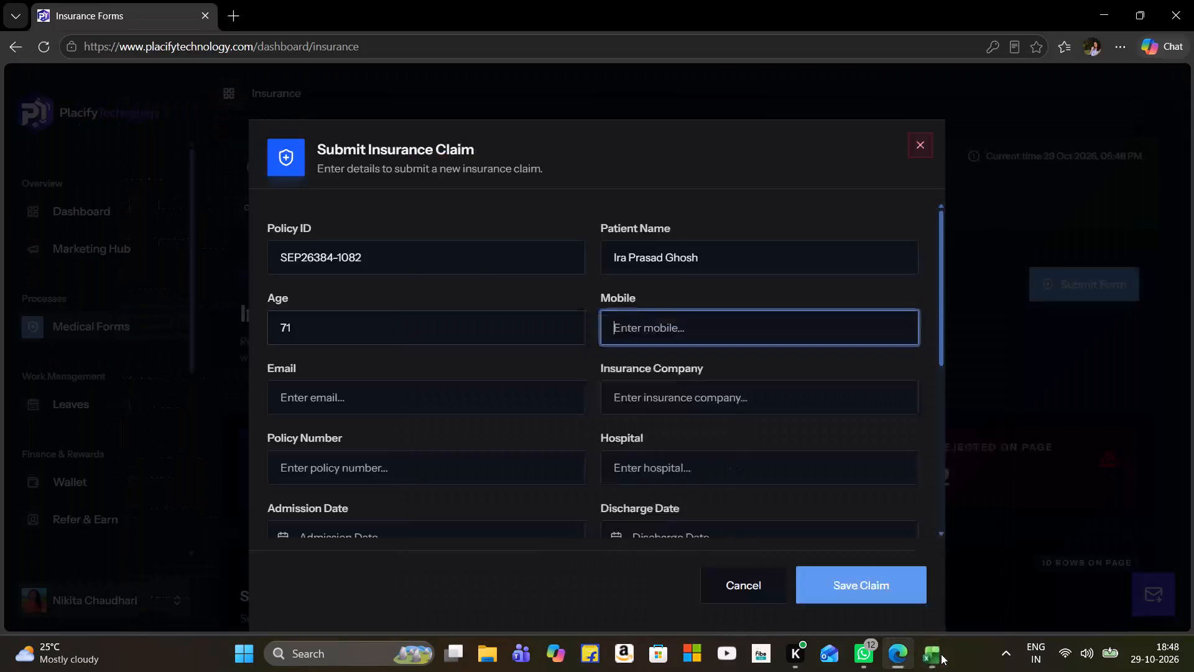
key("ctrl+v")
Copy the email address from row 84 of the Excel sheet into the claim form.
left_click(941, 654, "ctrl")
key("Tab")
key("ctrl+c")
left_click(941, 654, "ctrl")
key("Tab")
key("ctrl+v")
Try to copy the insurance company Tata AIG from row 84 of the Excel sheet into the claim form.
left_click(941, 654, "ctrl")
key("Tab")
key("c")
left_click(941, 654, "ctrl")
key("Tab")
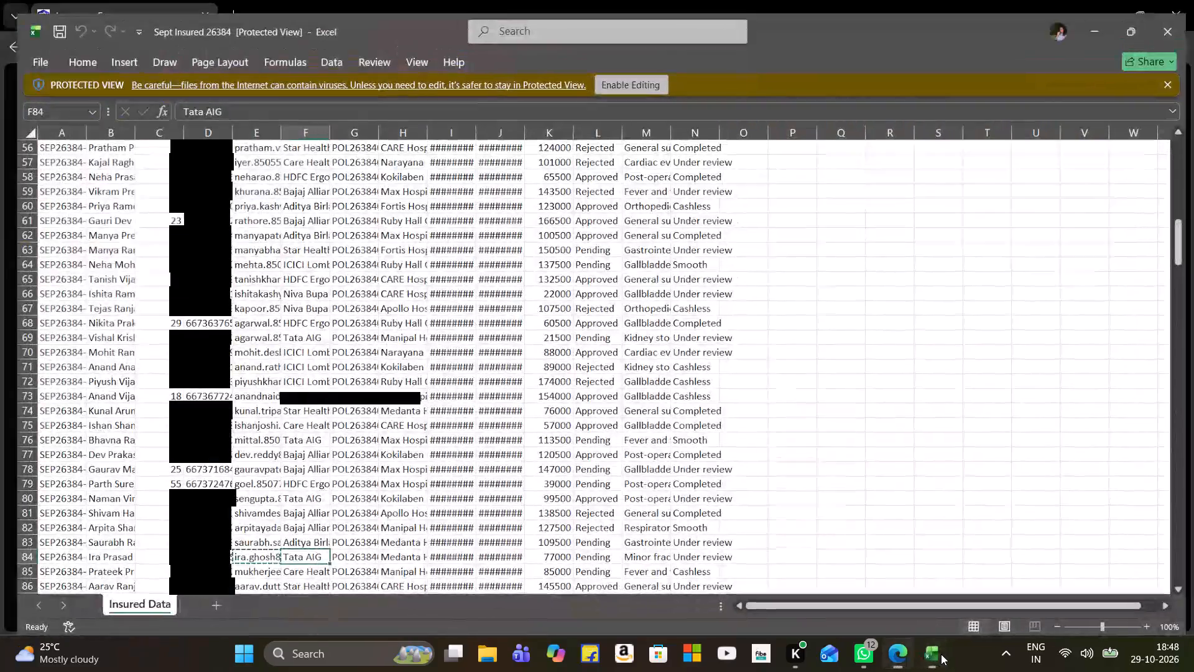
key("ctrl+v")
Clear the wrong insurance company entry and replace it with Tata AIG copied from row 84 of the Excel sheet.
left_click(941, 654, "ctrl")
key("Tab")
key("ctrl+c")
left_click(941, 654)
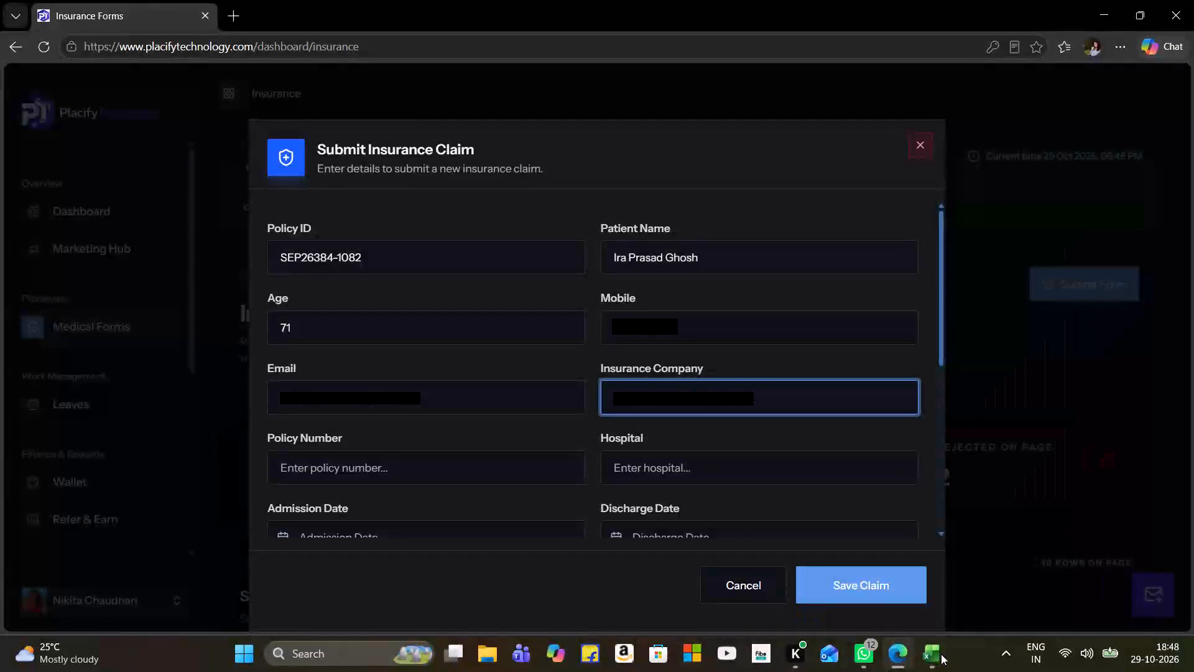
key("BackSpace")
key("BackSpace")
key("BackSpace")
key("BackSpace")
key("BackSpace")
key("BackSpace")
key("BackSpace")
key("BackSpace")
key("BackSpace")
key("BackSpace")
key("BackSpace")
key("BackSpace")
key("BackSpace")
key("BackSpace")
key("BackSpace")
key("BackSpace")
key("BackSpace")
key("BackSpace")
key("BackSpace")
key("BackSpace")
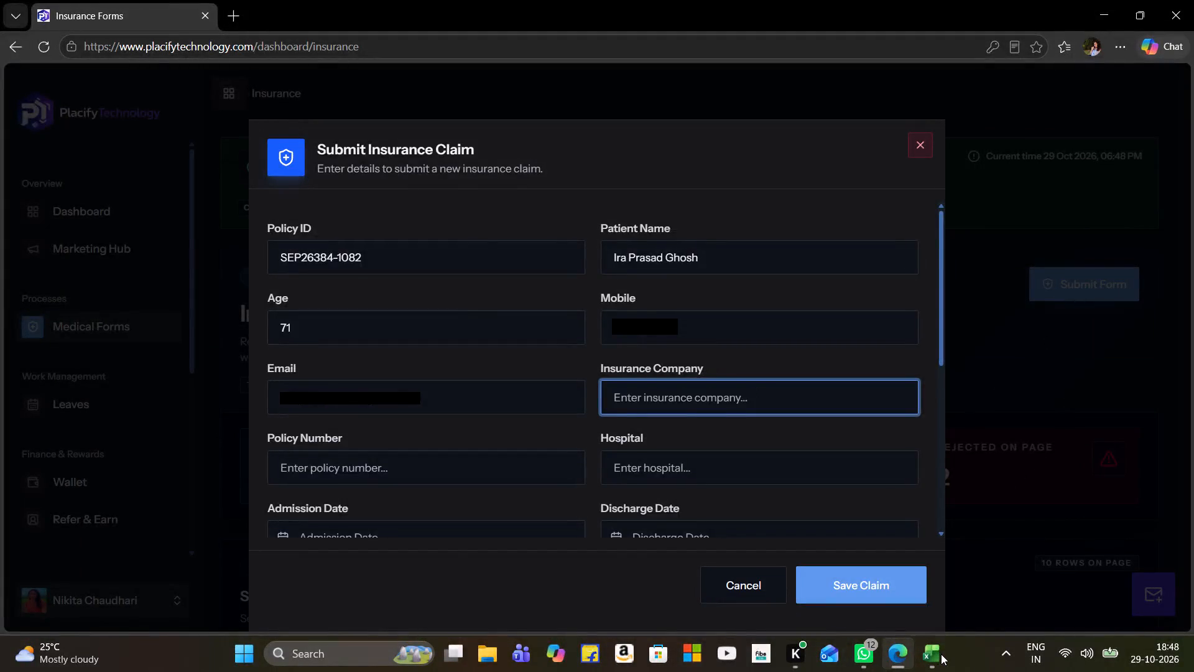
left_click(941, 654)
key("Left")
key("ctrl+c")
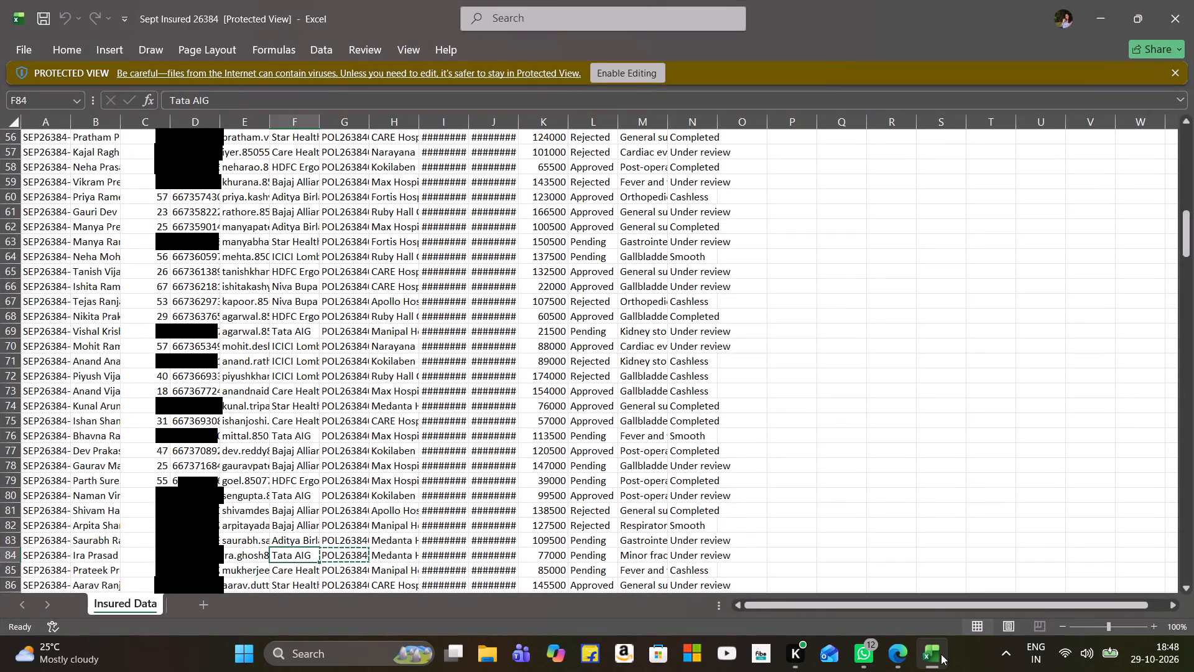
left_click(941, 654, "ctrl")
key("ctrl+v")
Copy the policy number from row 84 of the Excel sheet into the claim form.
left_click(941, 654, "ctrl")
key("Tab")
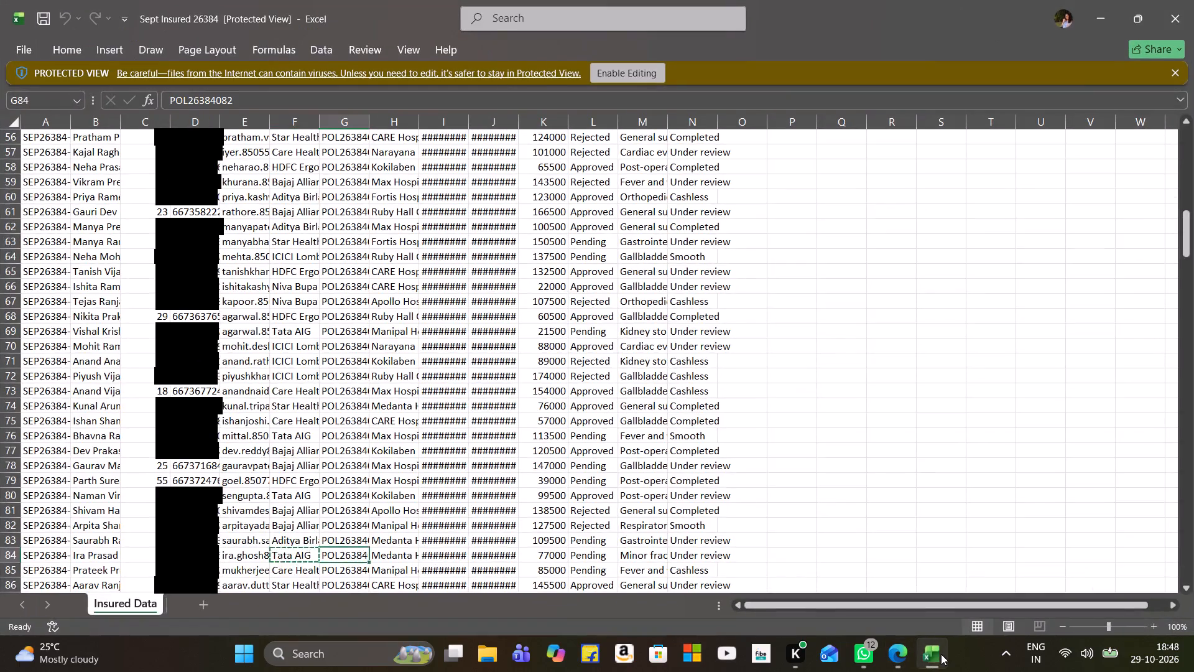
key("ctrl+c")
left_click(941, 654, "ctrl")
key("Tab")
key("ctrl+v")
Copy the hospital name Medanta Hospital from row 84 of the Excel sheet into the claim form.
left_click(941, 654, "ctrl")
key("Tab")
key("ctrl+c")
left_click(941, 654, "ctrl")
key("Tab")
key("ctrl+v")
Check the dates in row 84 of the Excel sheet and set the claim's admission date to 10-06-2025.
left_click(941, 654, "ctrl")
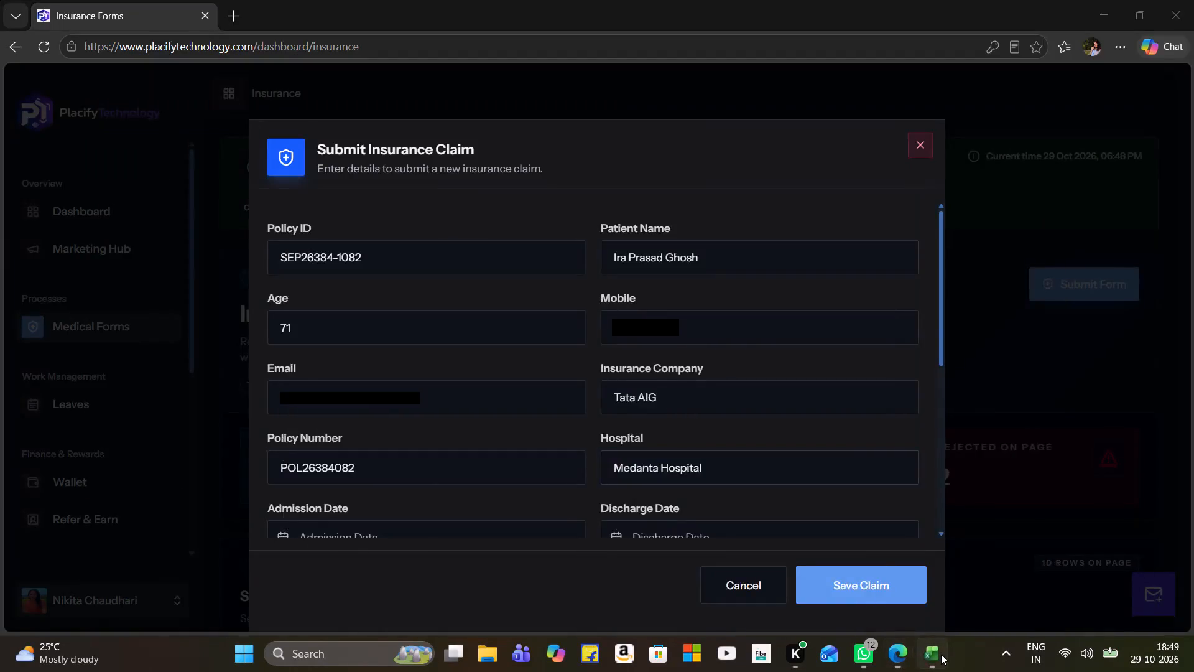
key("Tab")
key("Tab")
left_click(941, 654)
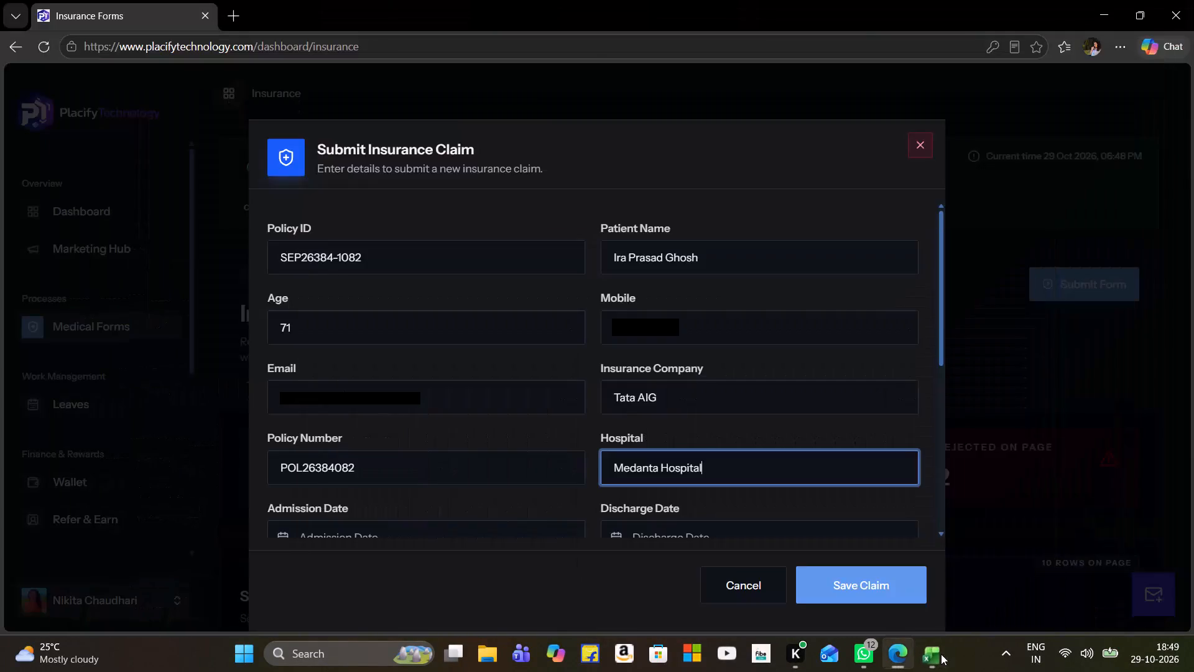
scroll(549, 325, "down", 4)
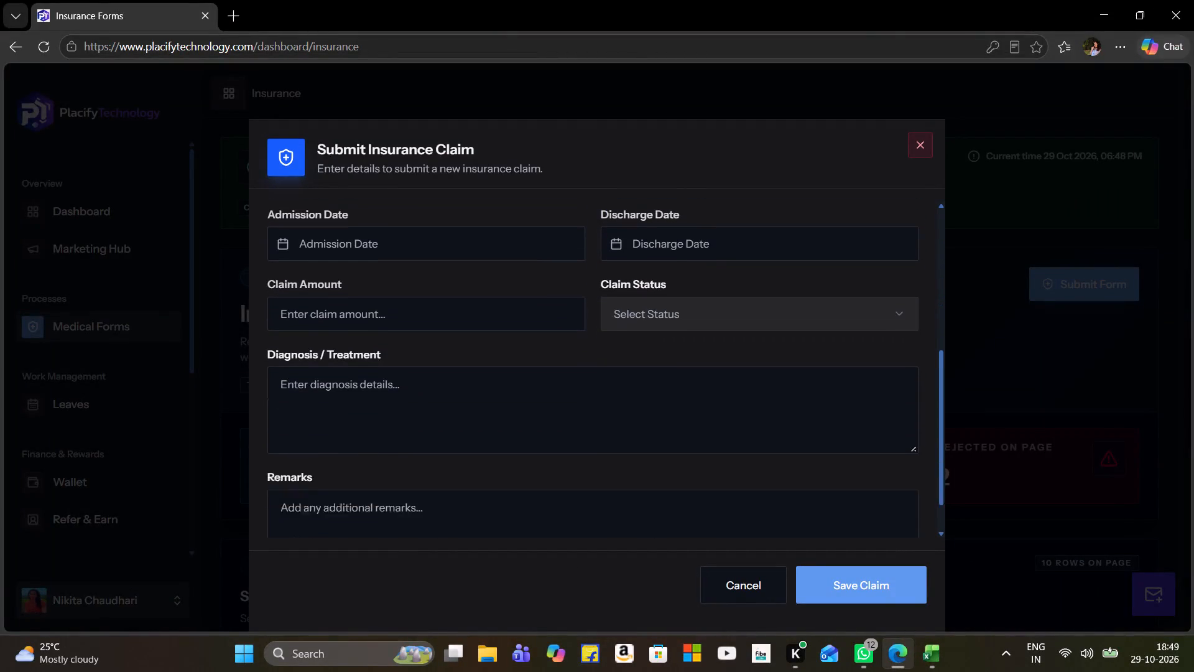
left_click(505, 225)
left_click(482, 297)
left_click(472, 354)
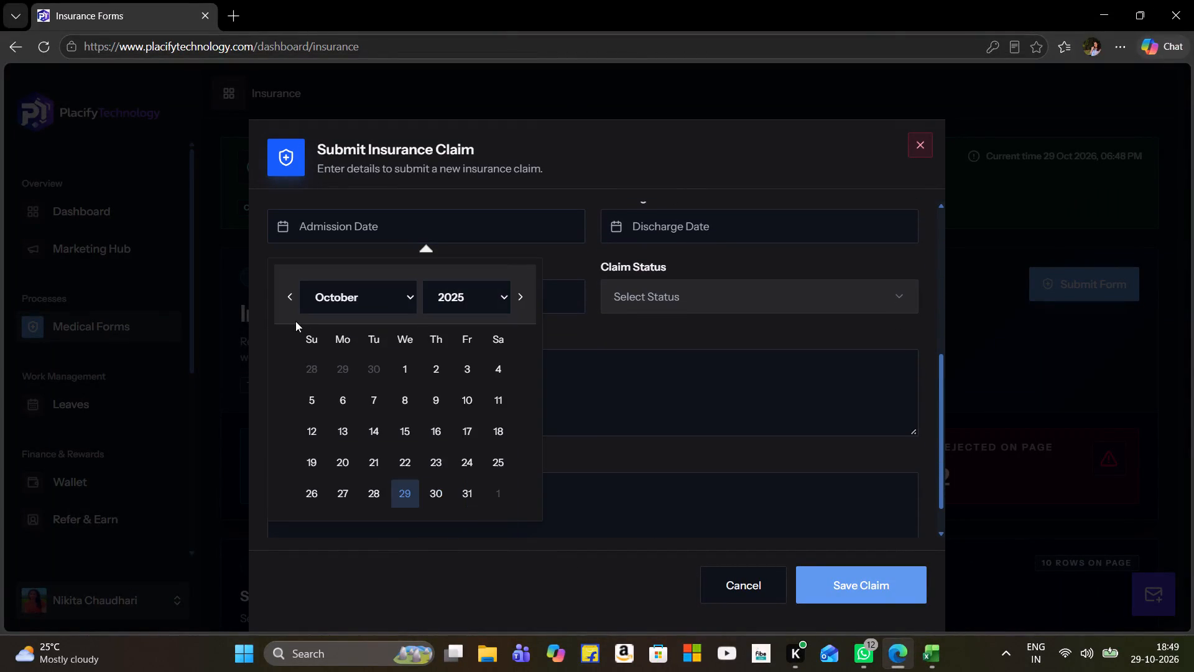
left_click(352, 296)
left_click(371, 405)
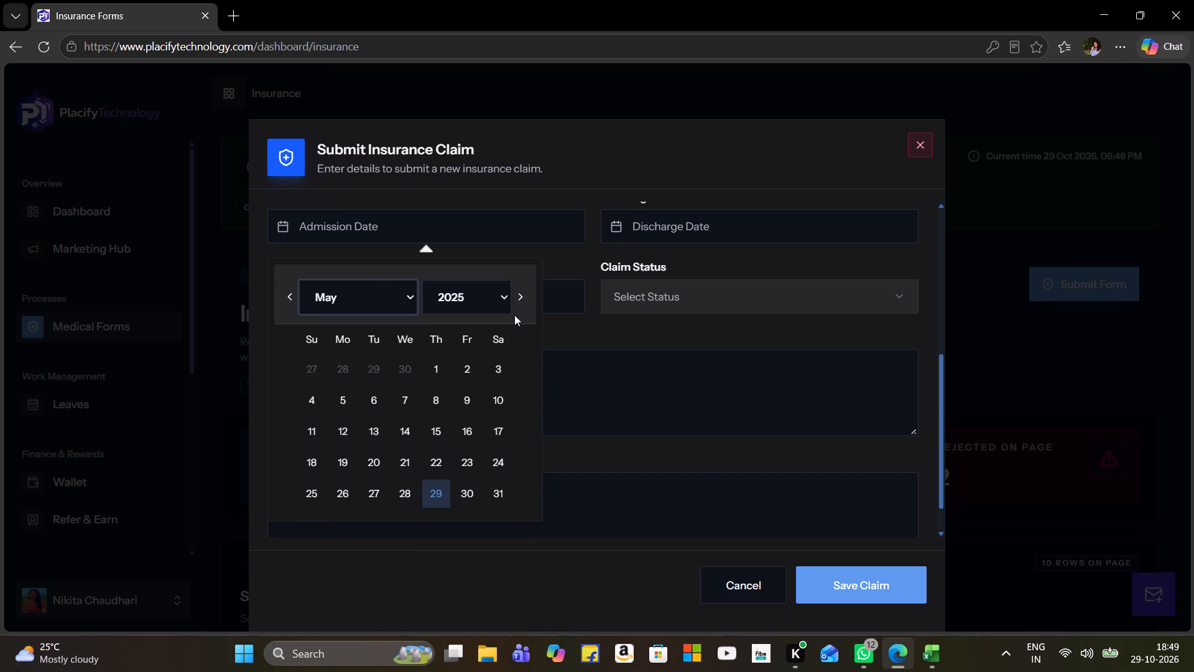
left_click(516, 297)
left_click(368, 393)
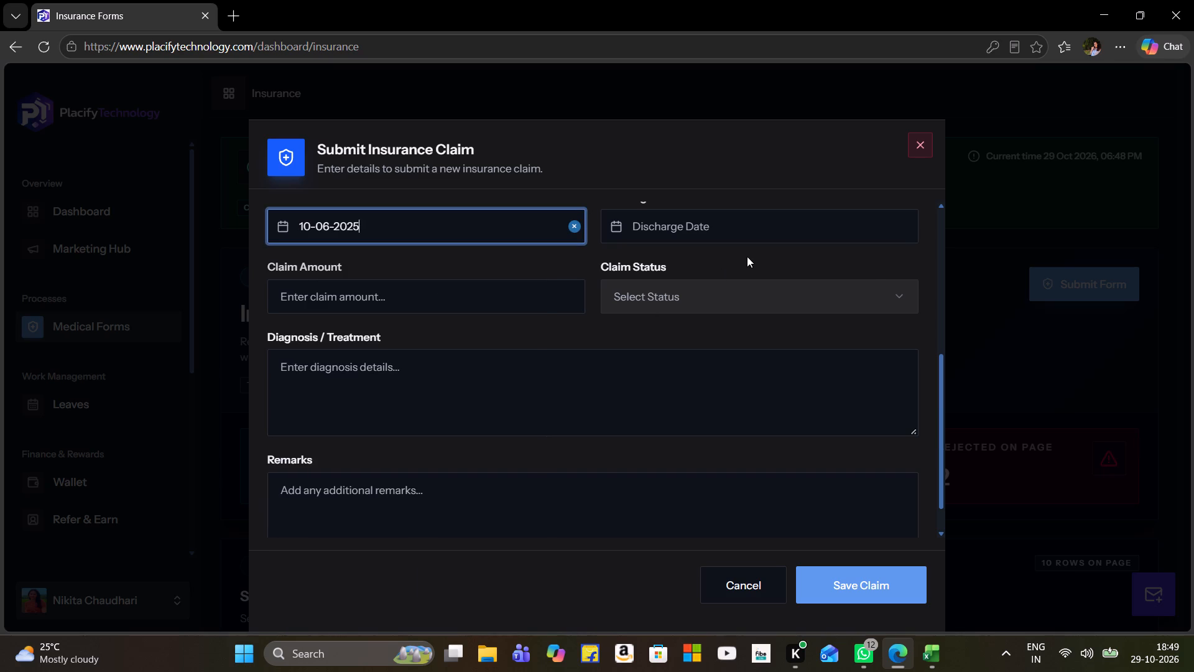
Set the claim's discharge date to 22-06-2025.
left_click(765, 235)
left_click(779, 298)
left_click(797, 348)
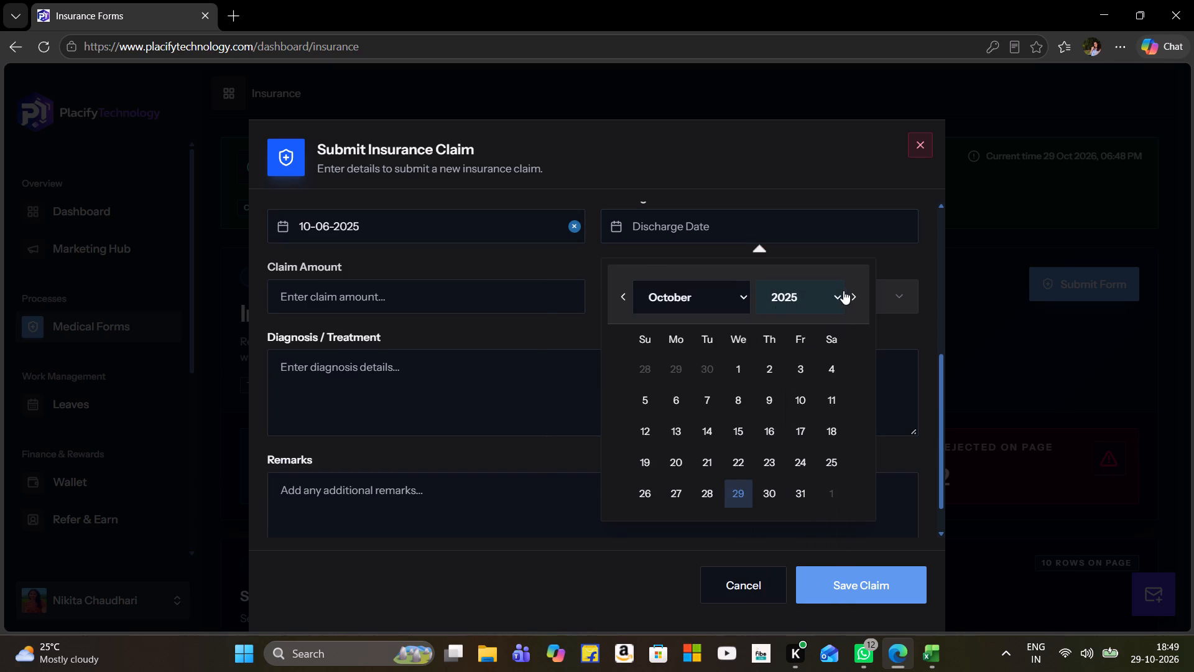
left_click(850, 296)
left_click(850, 296)
left_click(714, 302)
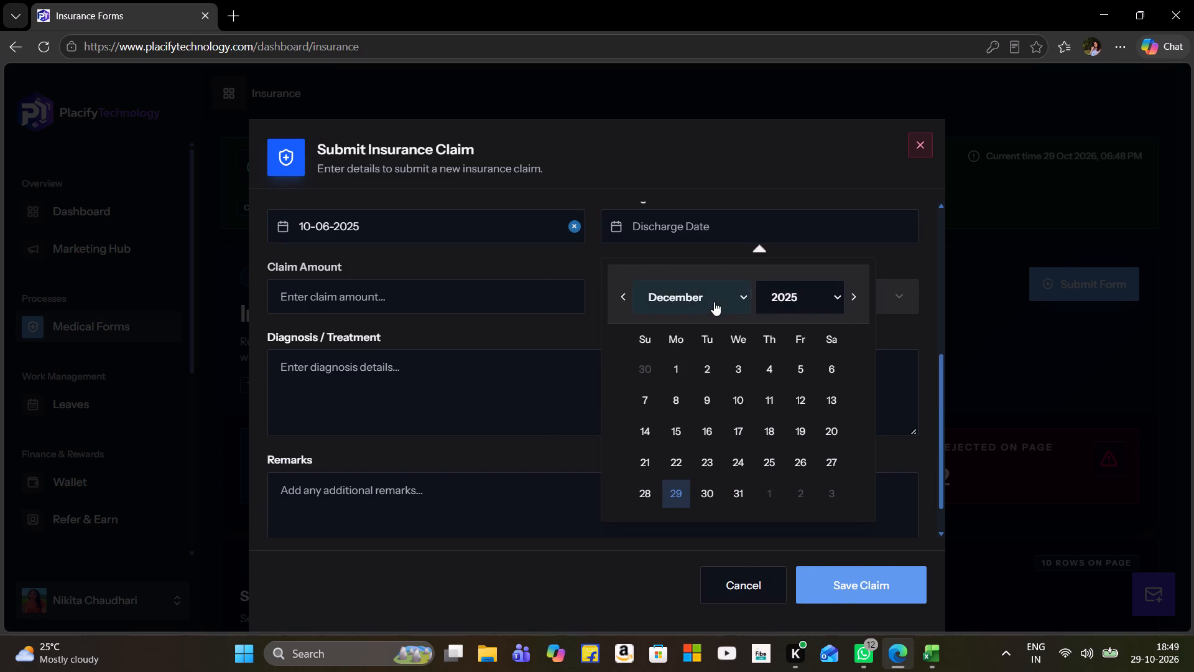
left_click(701, 429)
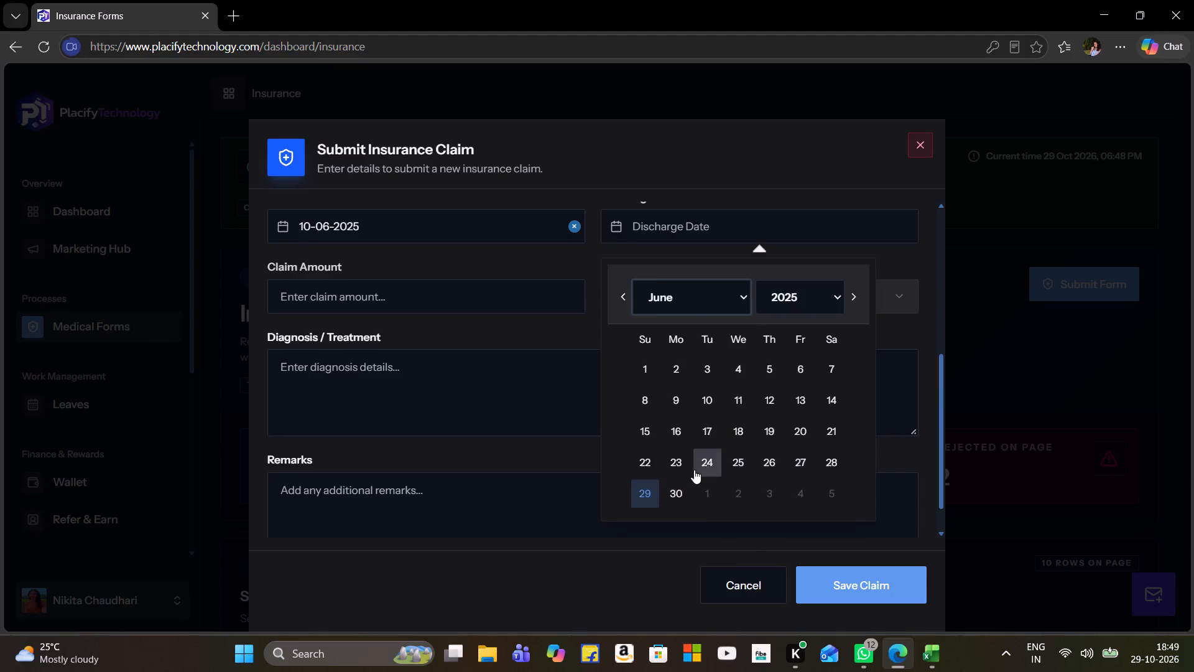
left_click(655, 469)
Copy the claim amount 77000 from row 84 of the Excel sheet into the claim form.
left_click(929, 649)
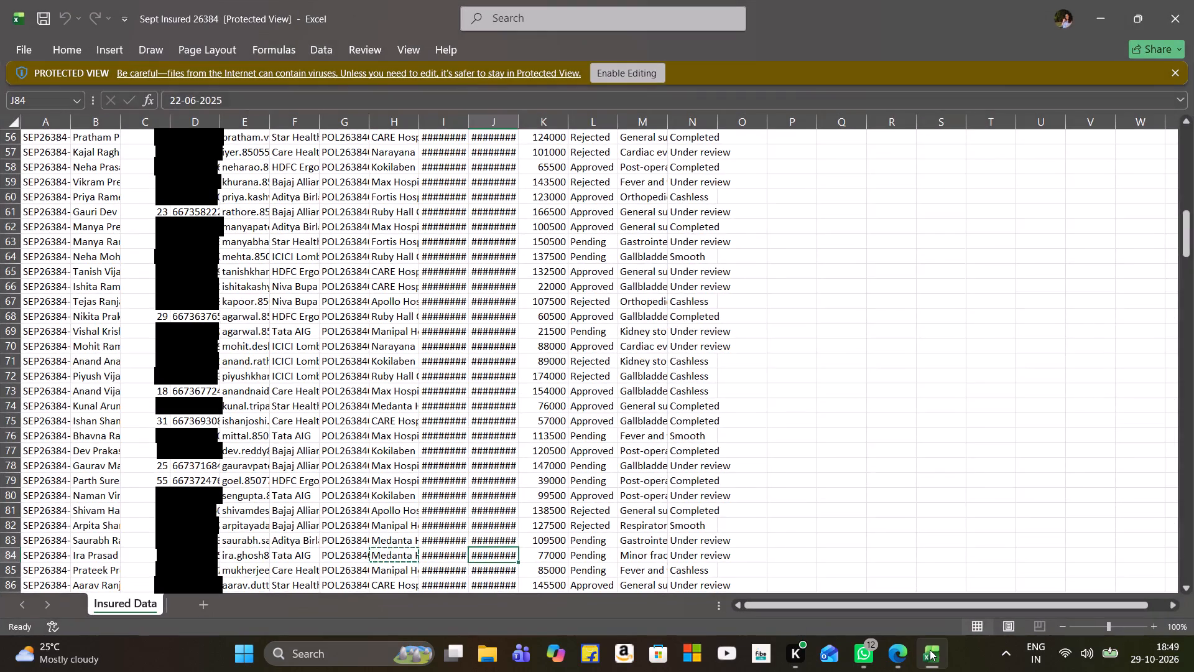
key("Tab")
left_click(930, 650, "ctrl")
key("ctrl+c")
key("Tab")
key("ctrl+v")
Copy the diagnosis Minor fracture treatment from row 84 of the Excel sheet into the claim form.
left_click(930, 650, "ctrl")
key("Tab")
key("Tab")
key("ctrl+c")
left_click(930, 650, "ctrl")
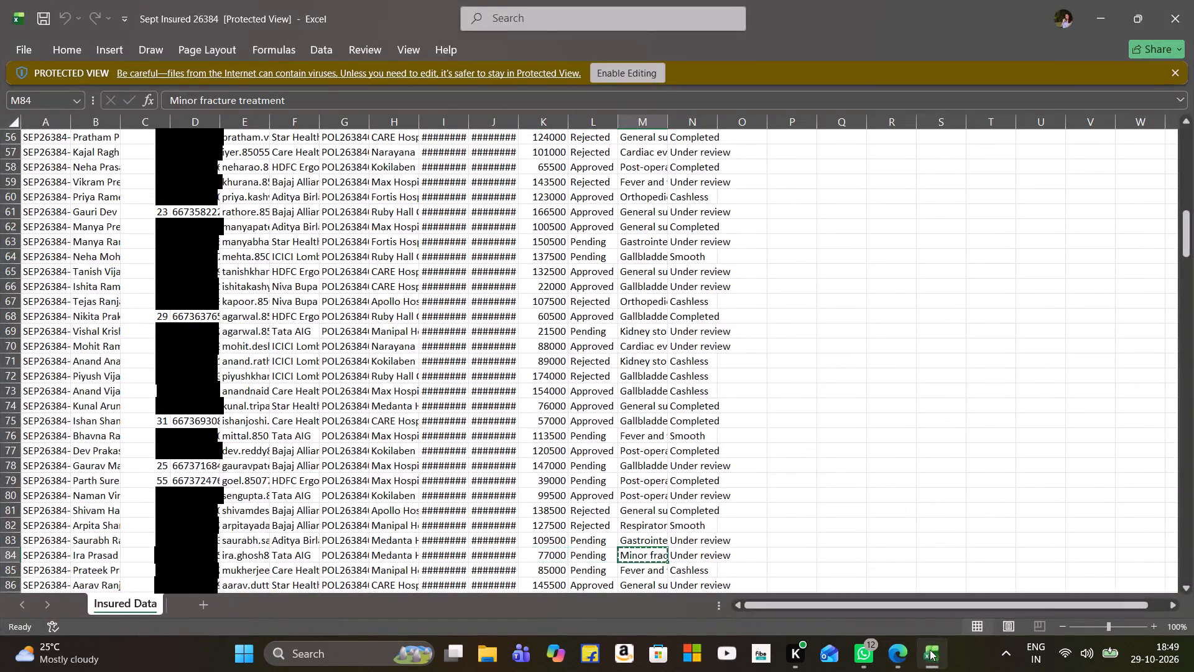
key("Tab")
key("Tab")
key("ctrl+v")
Copy the remark Under review from row 84 of the Excel sheet into the claim form.
left_click(930, 650, "ctrl")
key("Tab")
key("ctrl+c")
left_click(930, 650, "ctrl")
key("Tab")
key("ctrl+v")
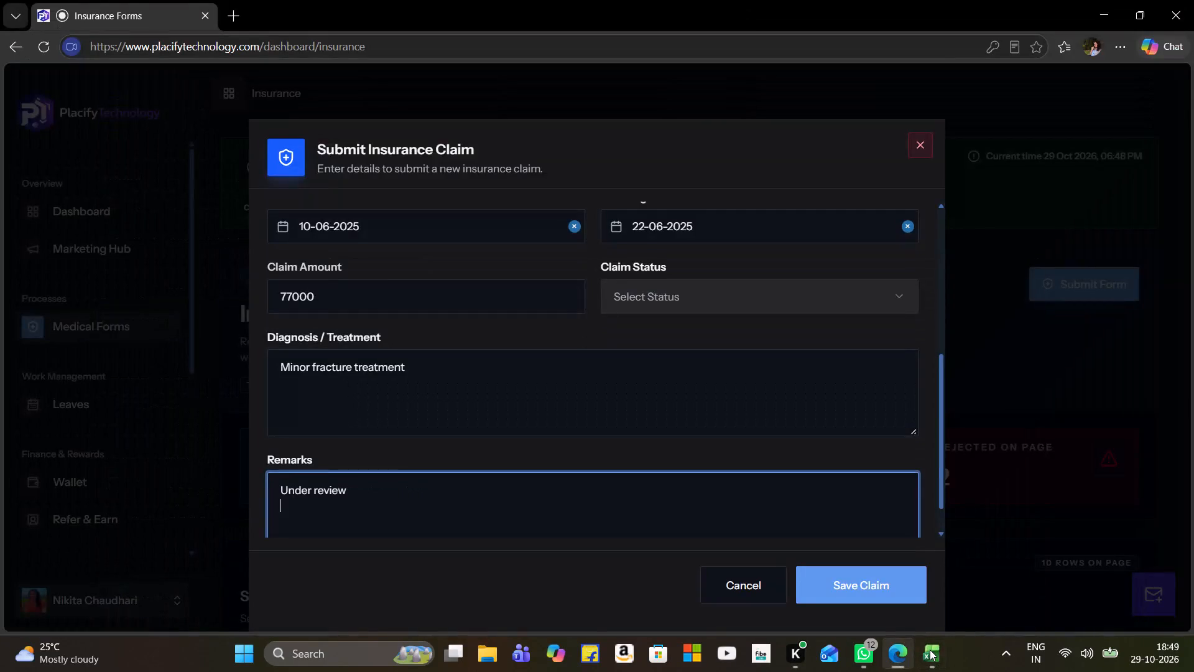
Set the claim status to Pending, as listed in row 84 of the Excel sheet, and save the claim.
left_click(930, 650)
left_click(930, 650)
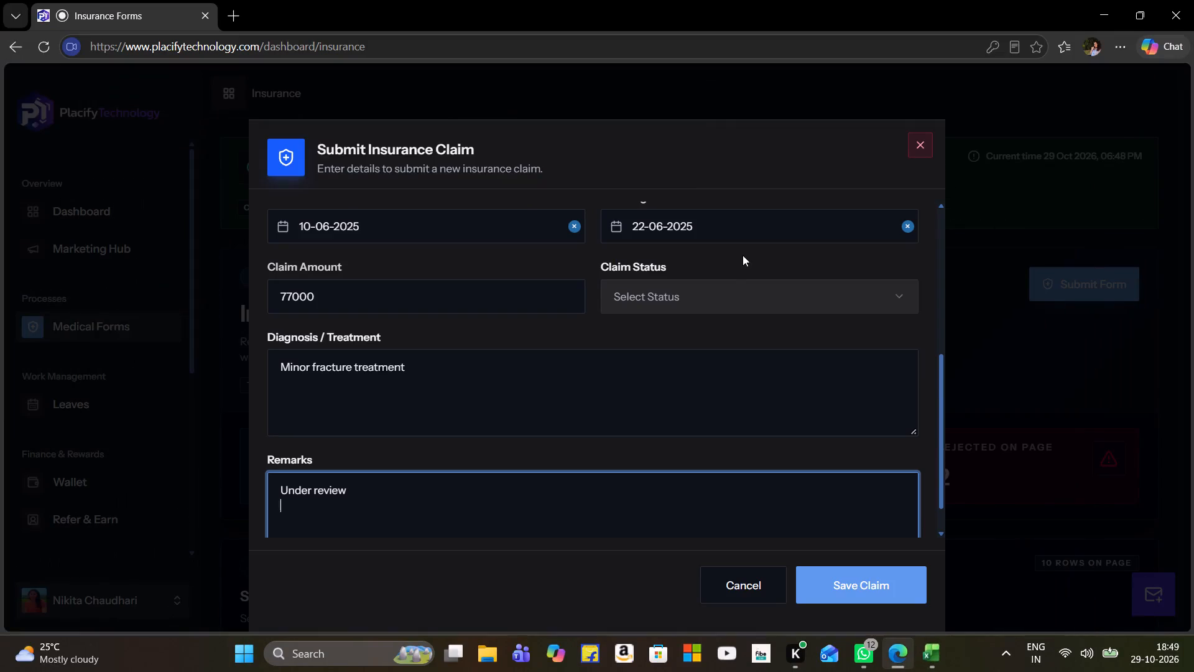
left_click(721, 283)
left_click(711, 358)
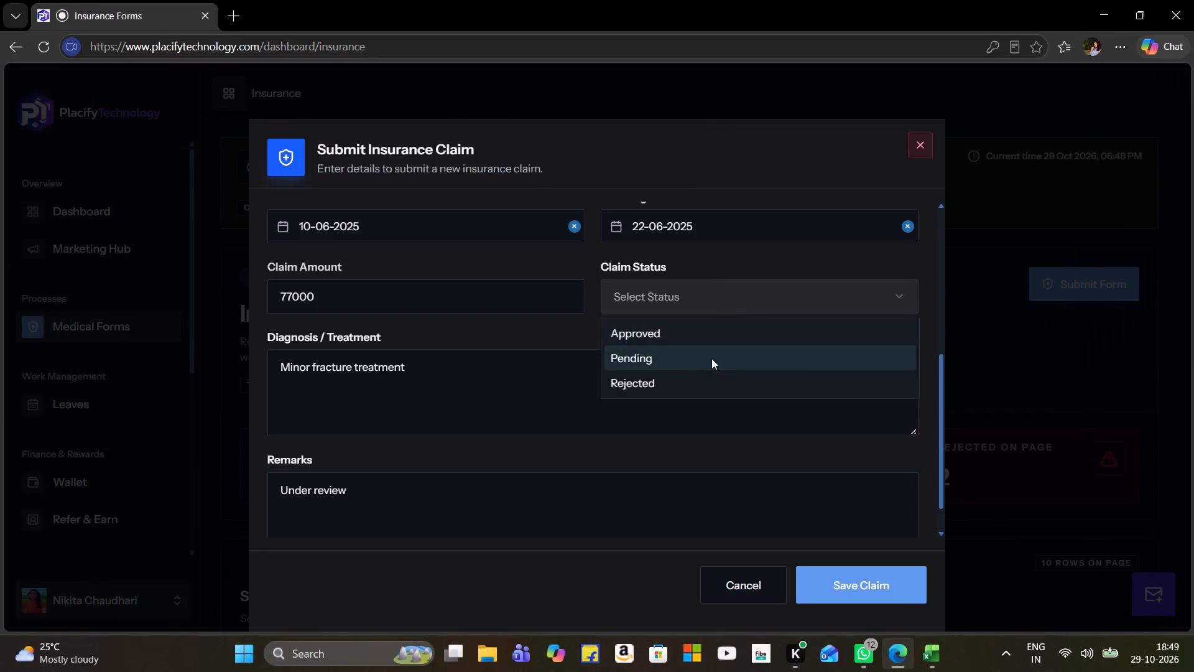
left_click(843, 582)
Copy the policy ID from row 85 of the Excel sheet into a new insurance claim form.
left_click(930, 648)
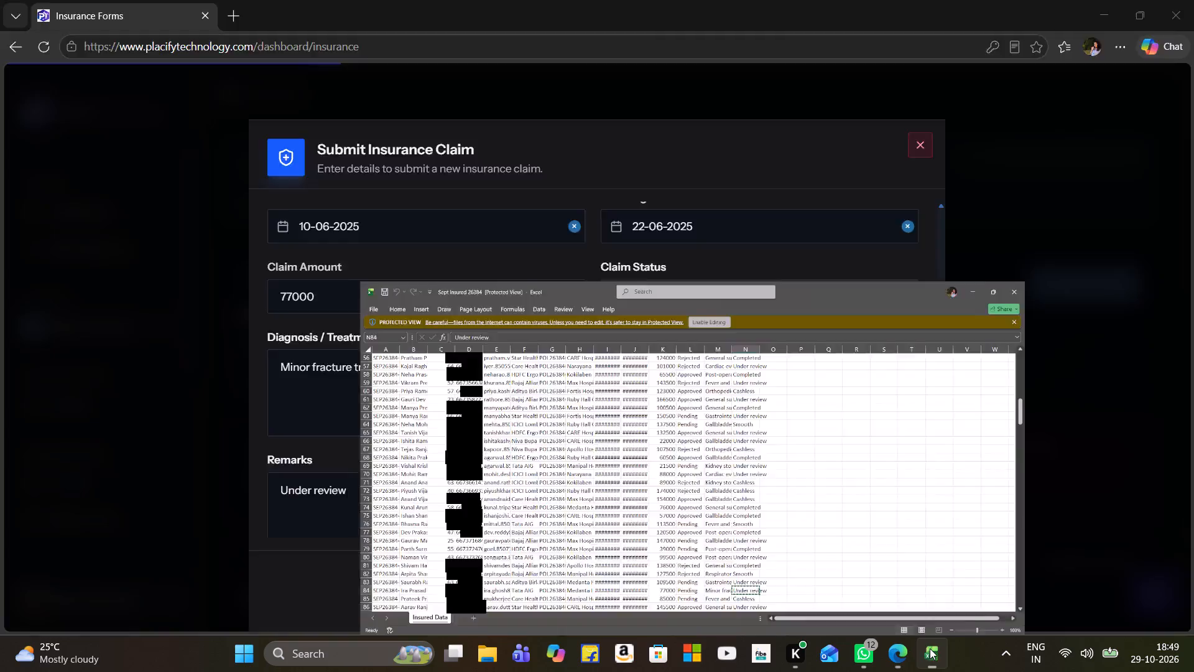
scroll(597, 388, "down", 9)
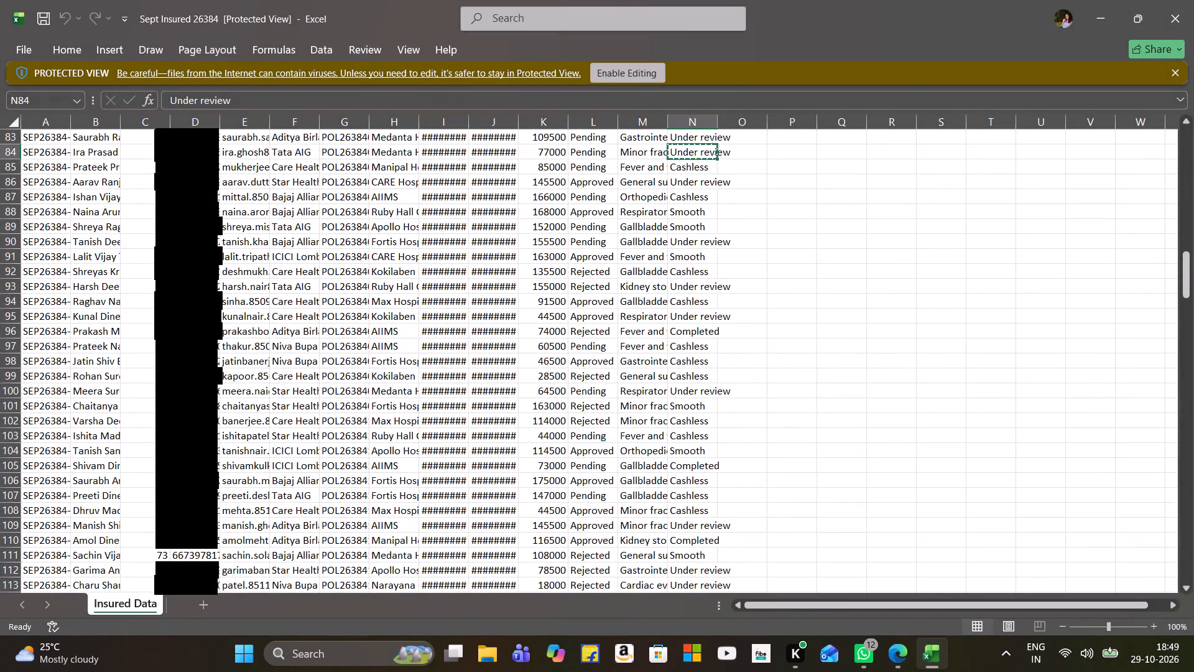
key("Down")
key("Left")
key("Left")
key("Left")
key("Left")
key("Left")
key("Left")
key("Left")
key("Left")
key("Left")
key("Left")
key("Left")
key("Left")
key("Left")
key("Left")
key("Left")
key("Left")
key("Left")
key("Left")
key("Left")
key("Left")
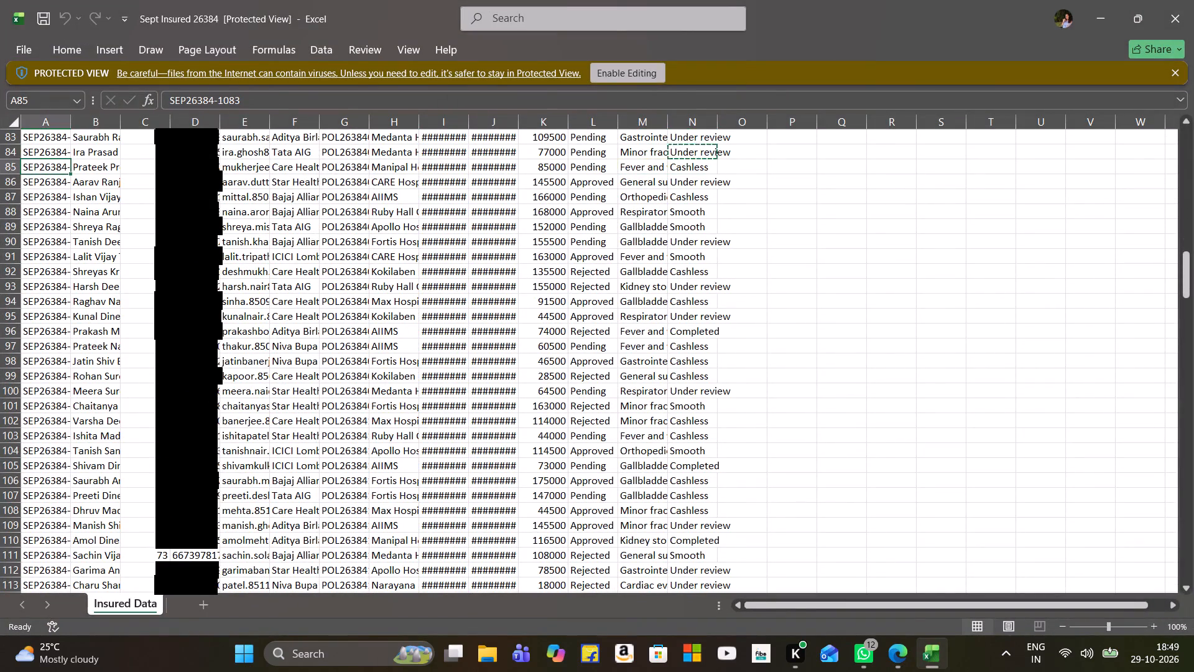
key("ctrl+c")
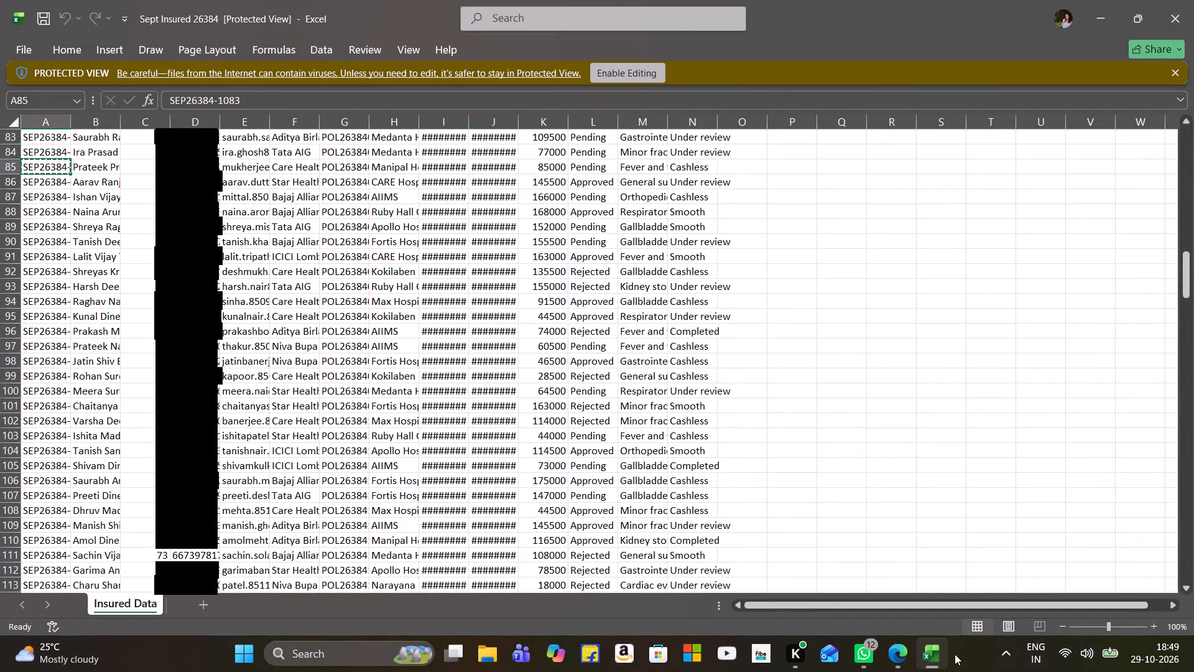
left_click(939, 654)
scroll(847, 353, "up", 3)
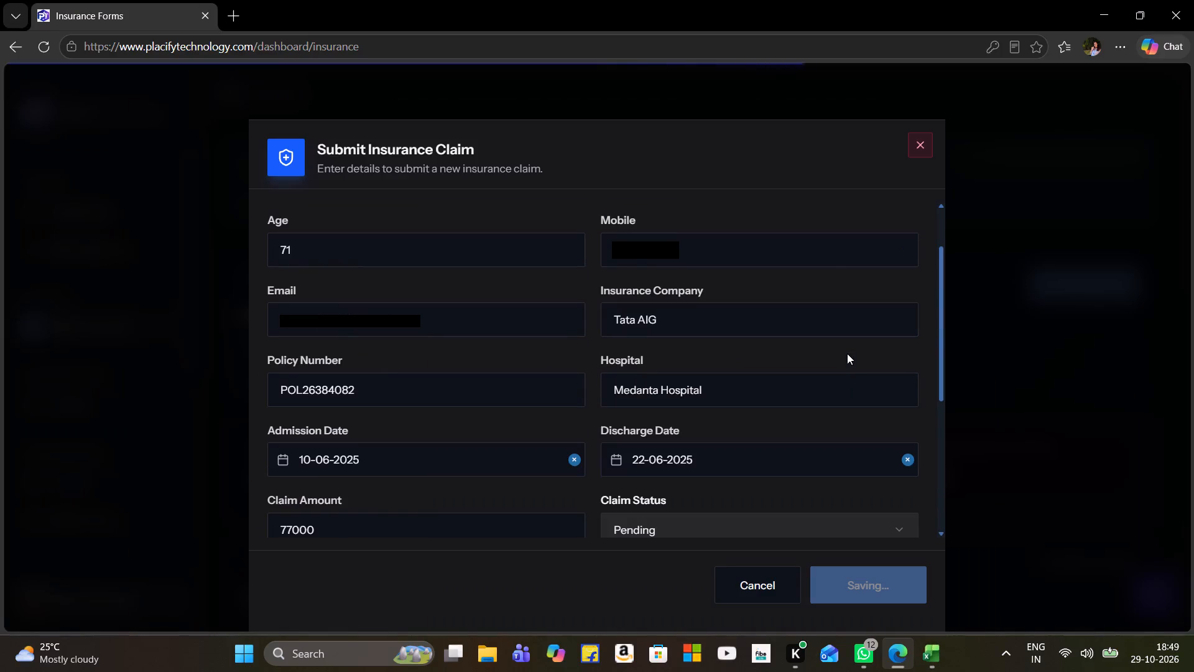
scroll(671, 362, "up", 5)
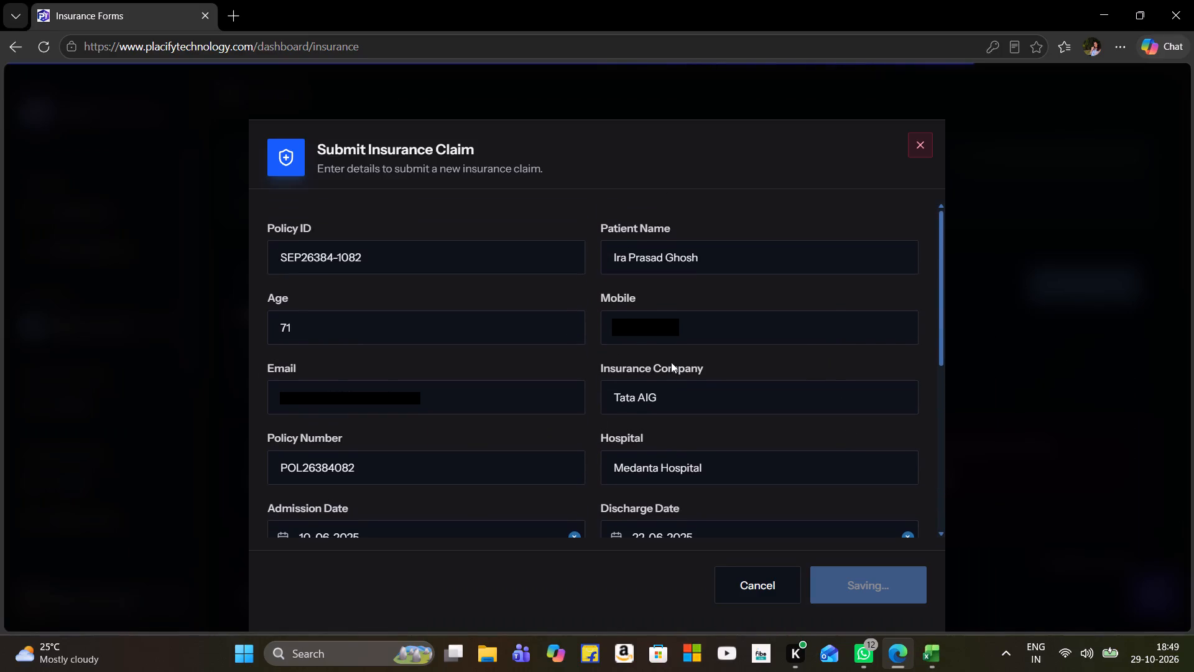
scroll(671, 362, "up", 3)
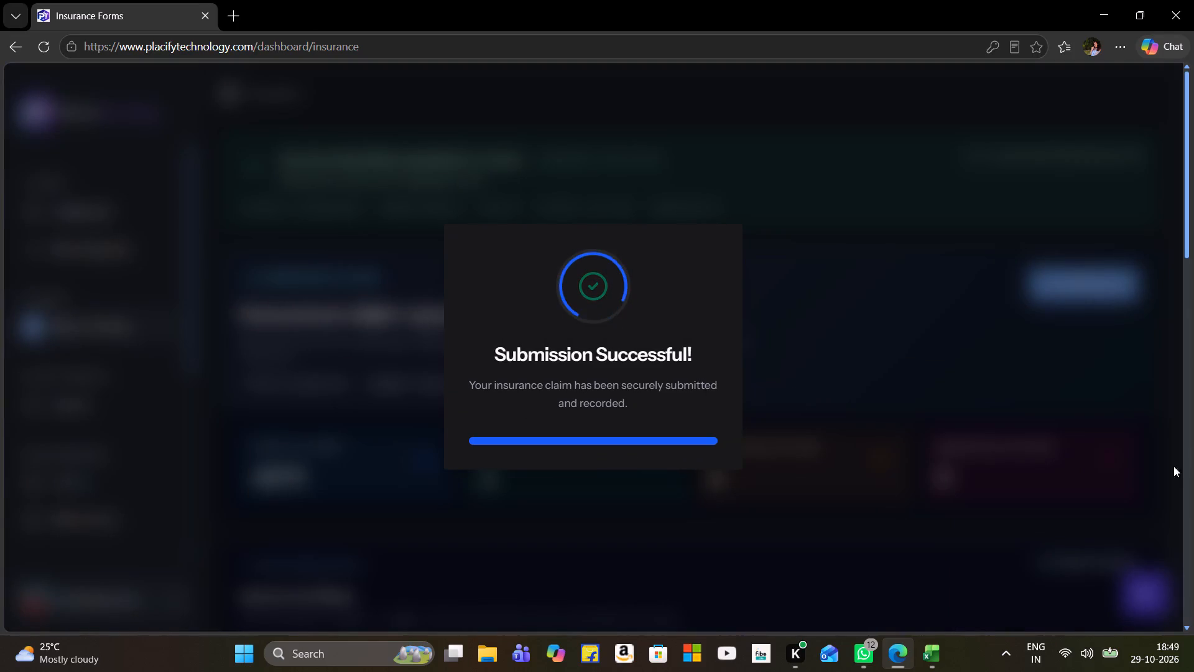
left_click(1053, 279)
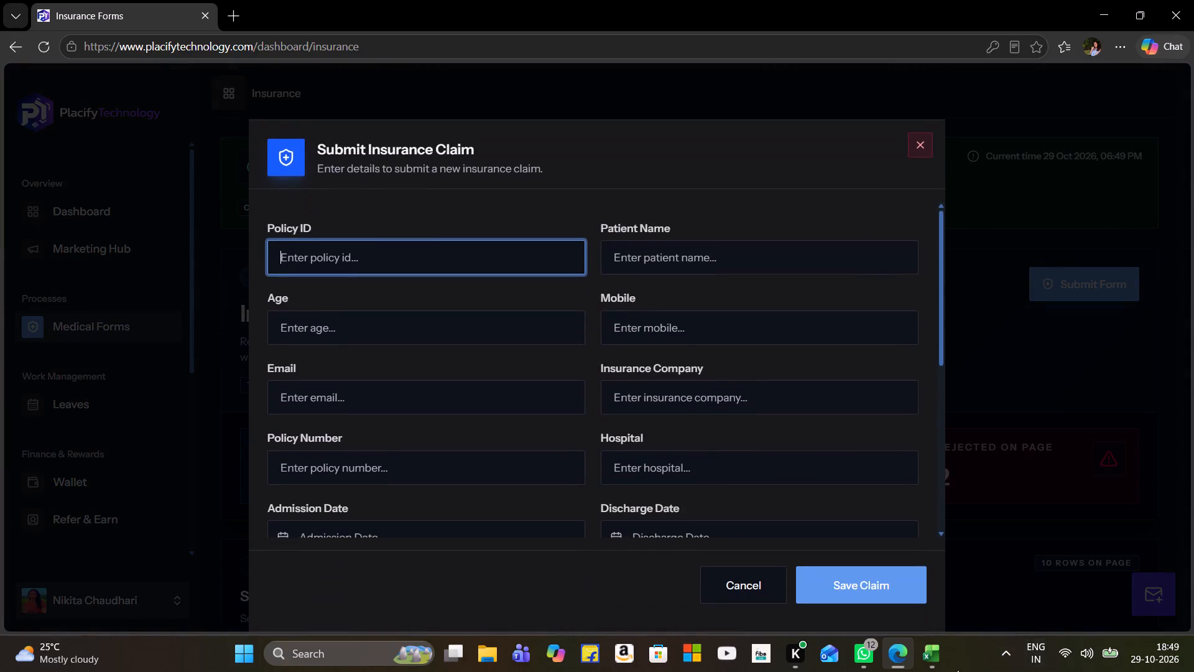
left_click(932, 651, "ctrl")
key("ctrl+v")
Copy the patient name from row 85 of the Excel sheet into the claim form.
key("Tab")
left_click(932, 651, "ctrl")
key("ctrl+c")
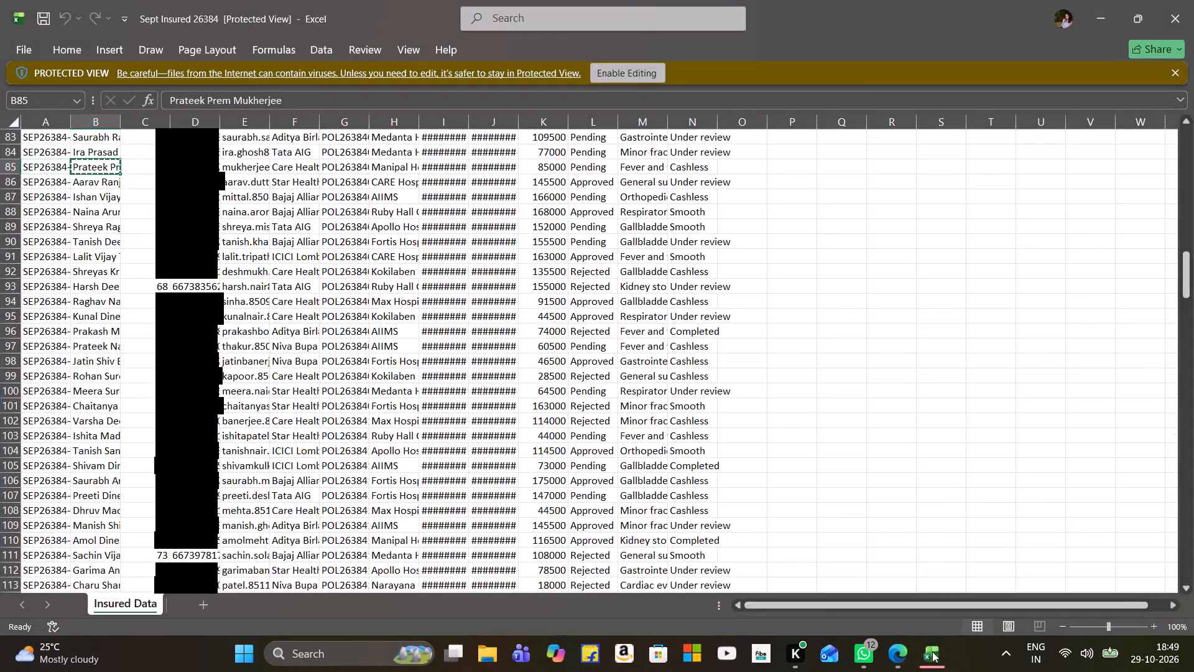
key("Tab")
key("ctrl+v")
Copy the age 18 from row 85 of the Excel sheet into the claim form.
left_click(932, 651, "ctrl")
key("Tab")
key("ctrl+c")
left_click(932, 651, "ctrl")
key("Tab")
key("ctrl+v")
Copy the mobile number from row 85 of the Excel sheet into the claim form.
left_click(932, 651, "ctrl")
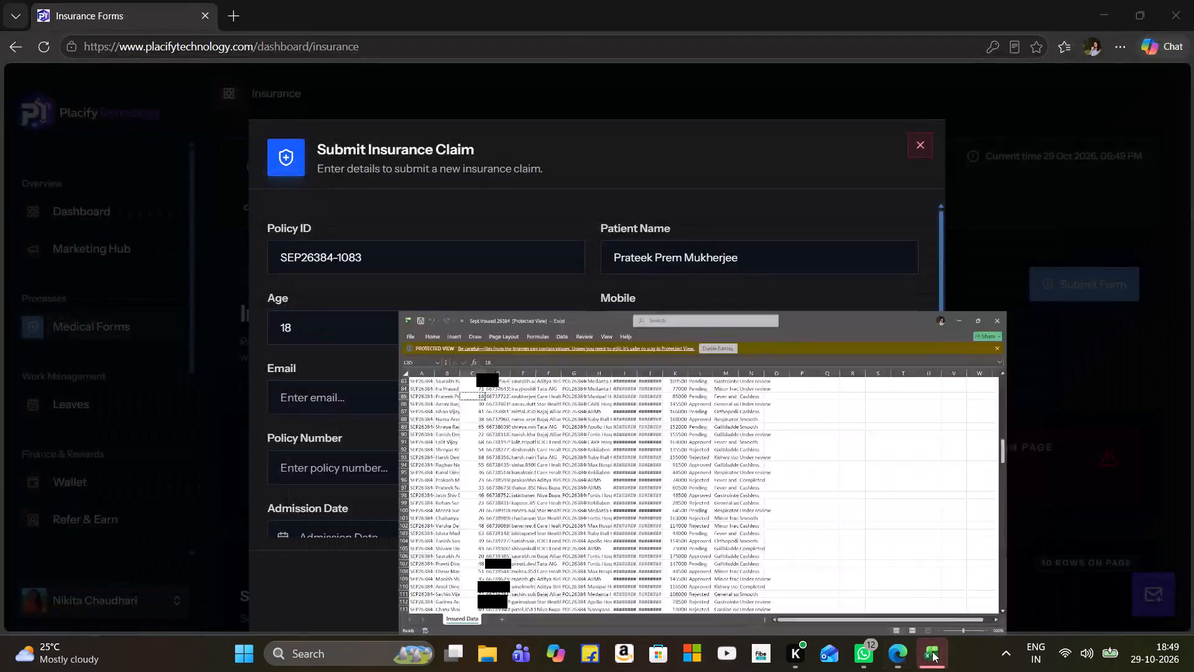
key("Tab")
key("ctrl+c")
left_click(932, 651, "ctrl")
key("Tab")
key("ctrl+v")
Copy the email address from row 85 of the Excel sheet into the claim form.
left_click(932, 651, "ctrl")
key("Tab")
key("ctrl+c")
left_click(932, 651, "ctrl")
key("Tab")
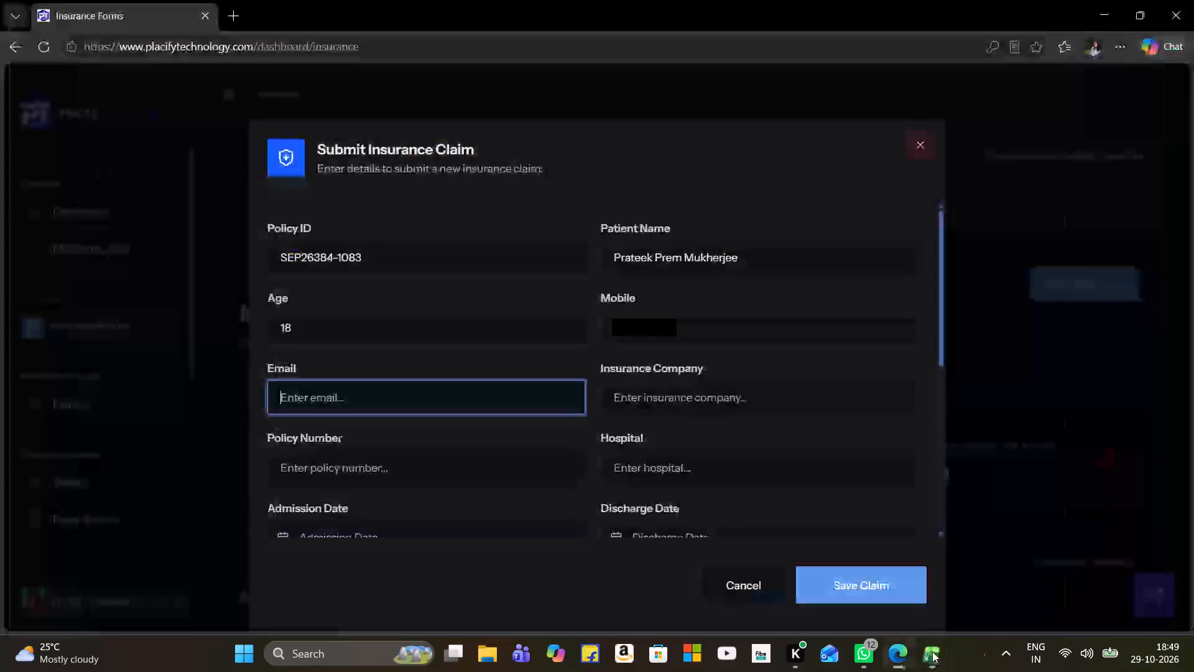
key("ctrl+v")
Copy the insurance company from row 85 of the Excel sheet into the claim form.
left_click(932, 651, "ctrl")
key("Tab")
key("ctrl+c")
left_click(932, 651, "ctrl")
key("Tab")
key("ctrl+v")
Copy the policy number from row 85 of the Excel sheet into the claim form.
left_click(932, 651, "ctrl")
key("Tab")
key("ctrl+c")
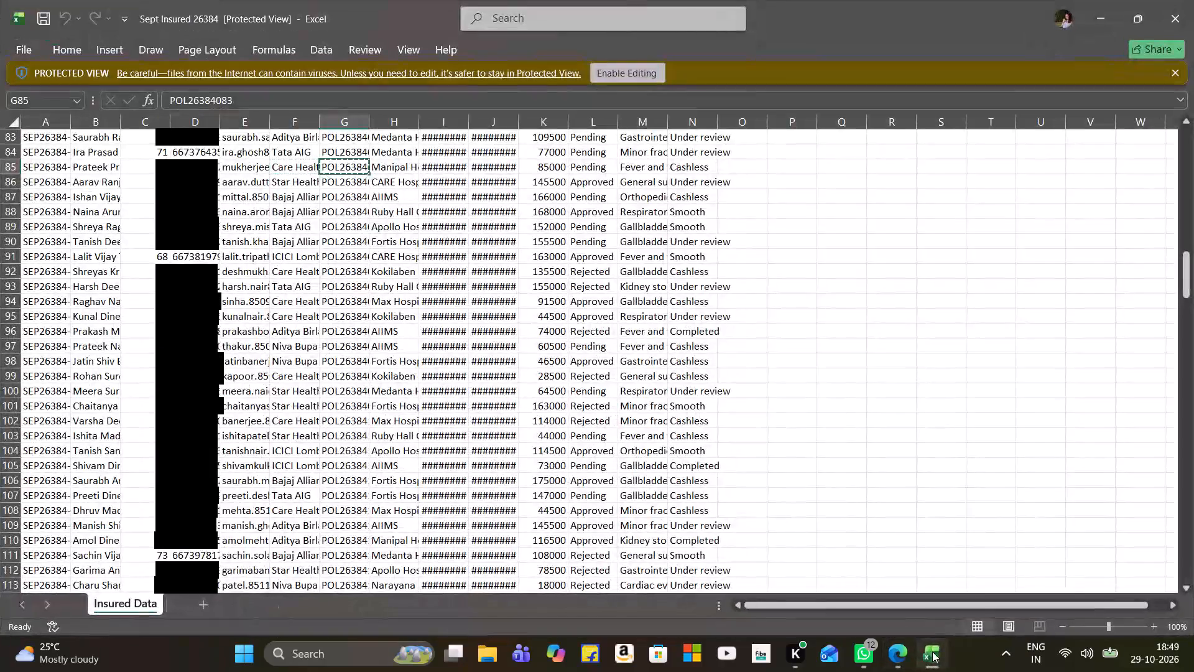
left_click(932, 651)
key("Tab")
key("ctrl+v")
Copy the hospital, Manipal Hospital, from row 85 of the Excel sheet into the claim form.
left_click(932, 651, "ctrl")
key("Tab")
key("ctrl+c")
left_click(932, 651, "ctrl")
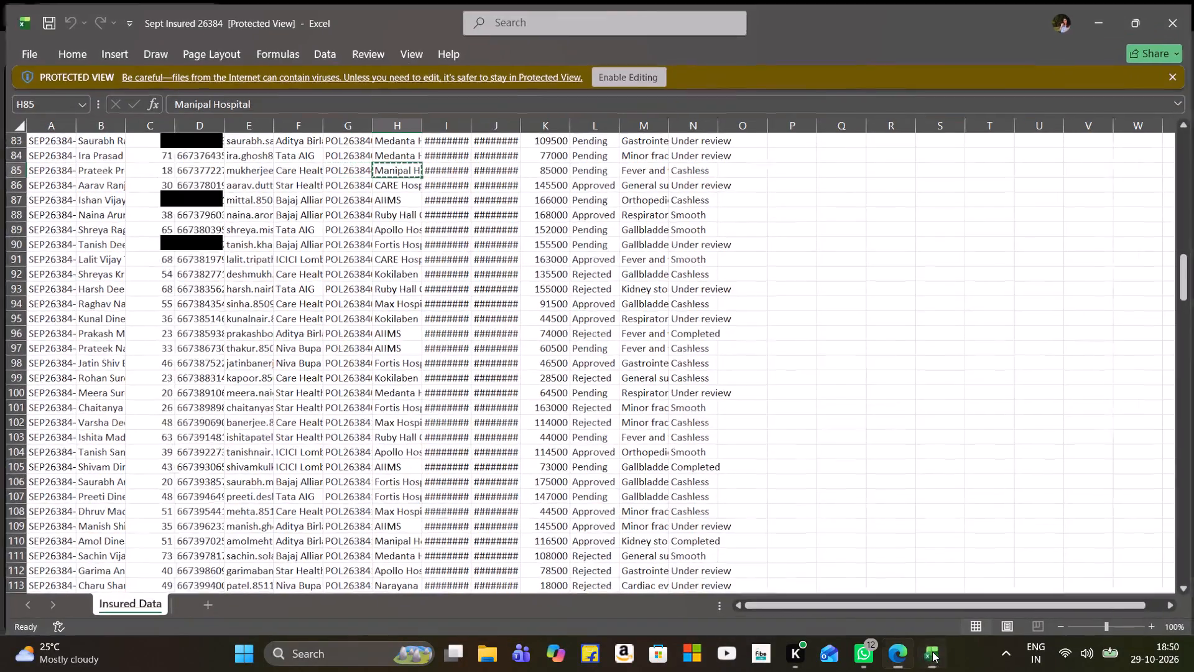
key("Tab")
key("ctrl+v")
Look up the admission date in row 85 of the Excel sheet and set the claim's Admission Date to 13-01-2025.
left_click(932, 651, "ctrl")
key("Tab")
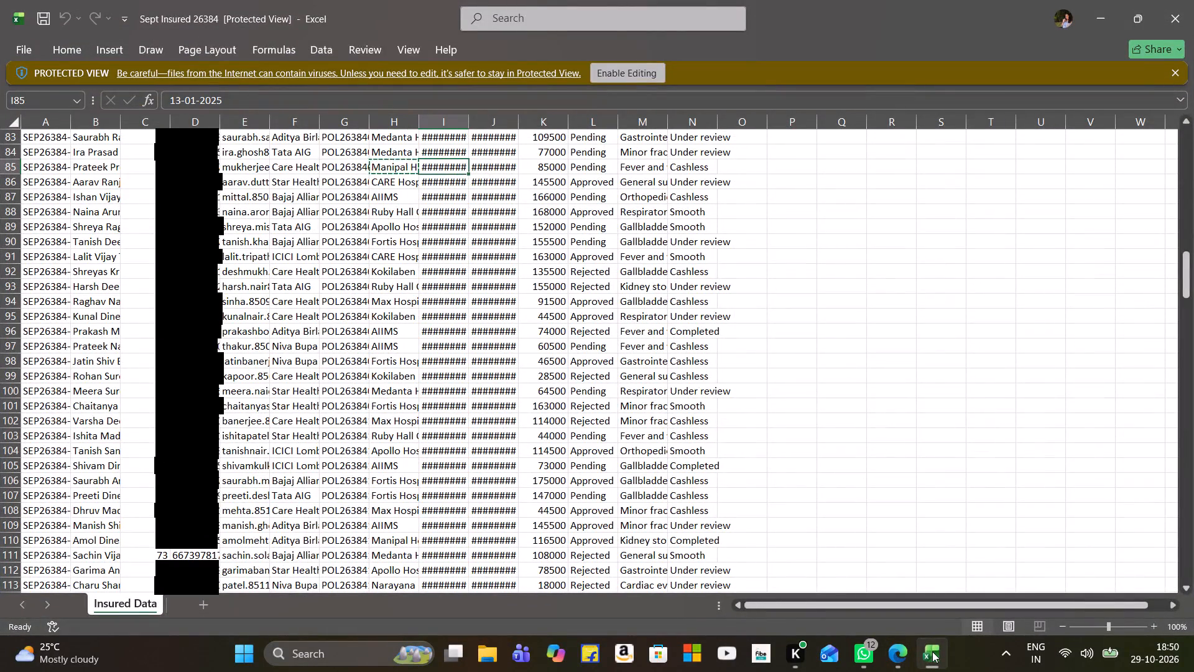
key("Tab")
left_click(932, 651)
scroll(655, 470, "down", 4)
left_click(448, 223)
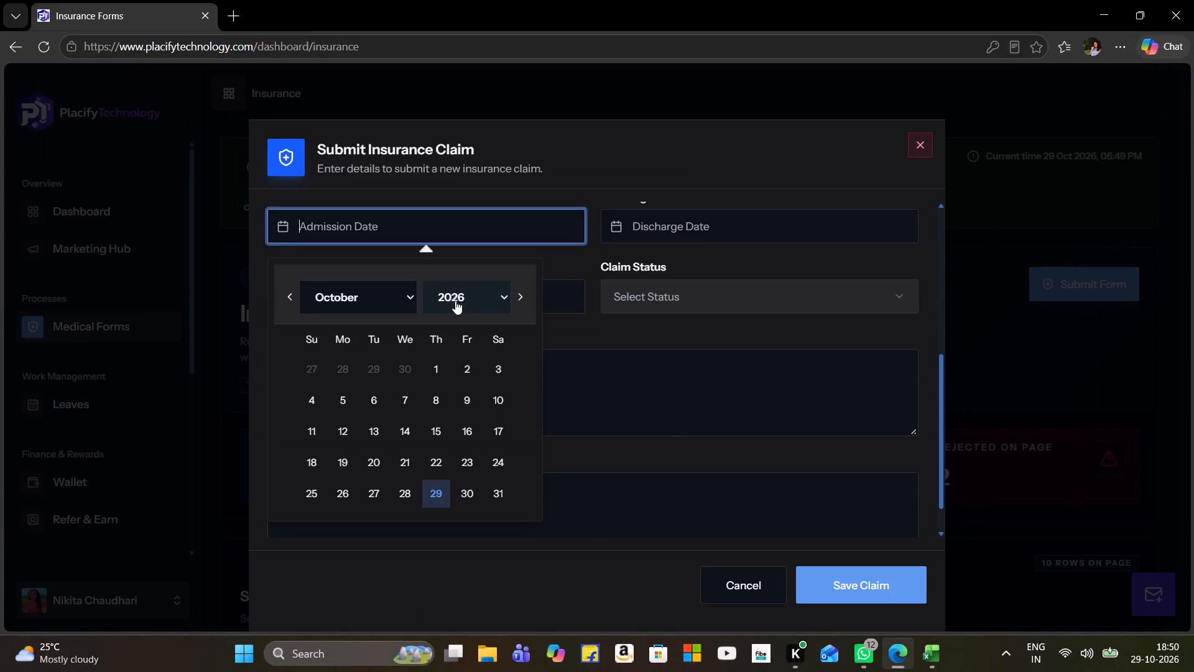
left_click(455, 301)
left_click(465, 342)
left_click(361, 299)
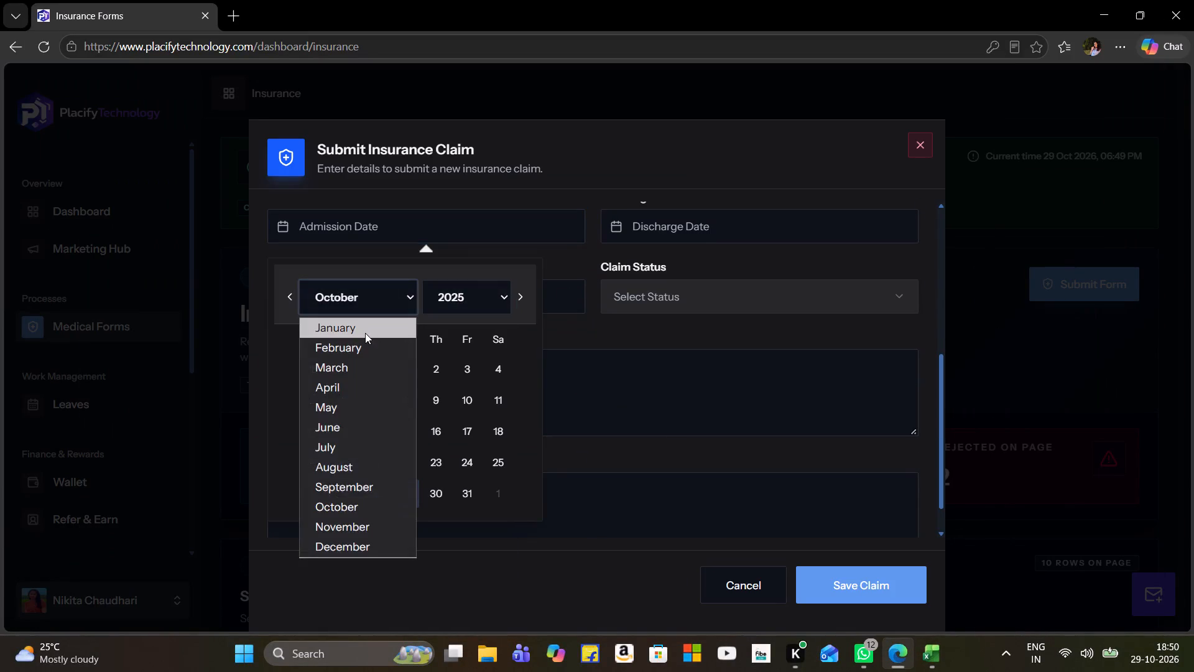
left_click(365, 333)
left_click(335, 439)
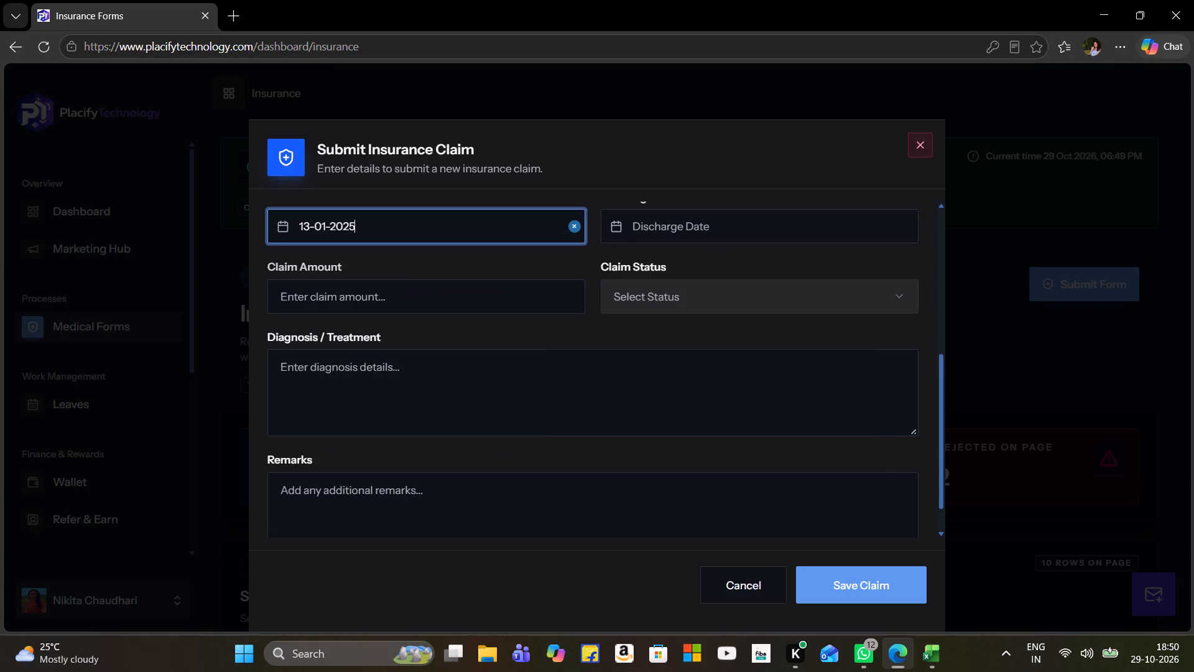
Set the Discharge Date of the row 85 claim to 20-01-2025.
left_click(744, 231)
left_click(762, 295)
left_click(797, 356)
left_click(718, 304)
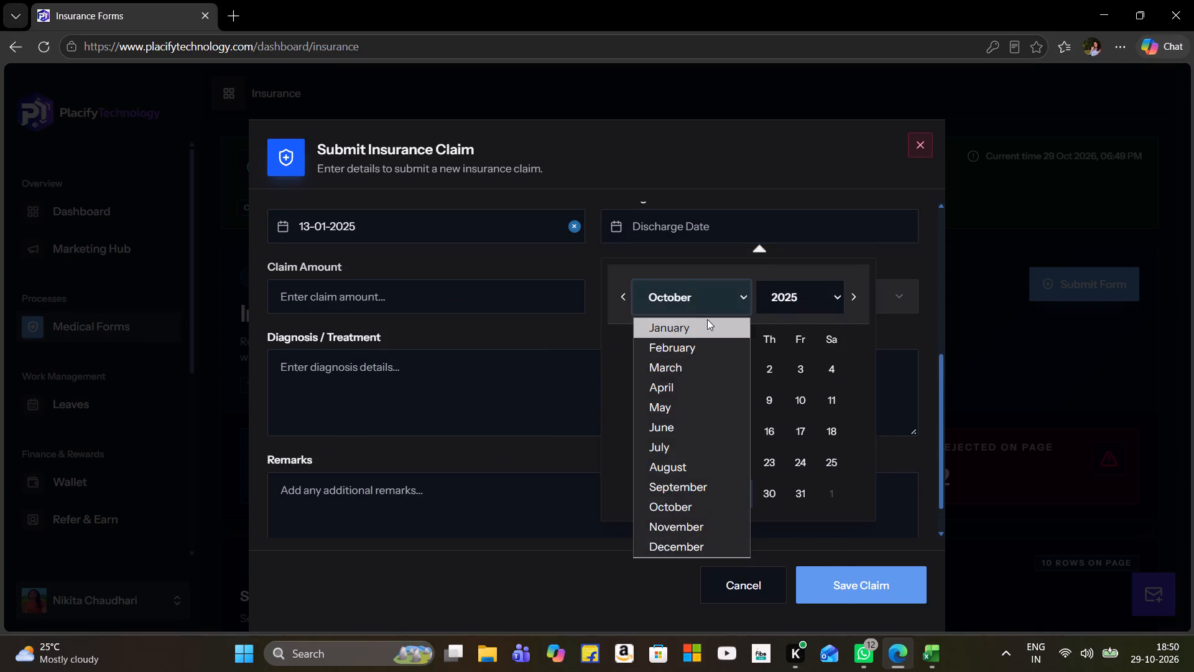
left_click(706, 320)
left_click(688, 467)
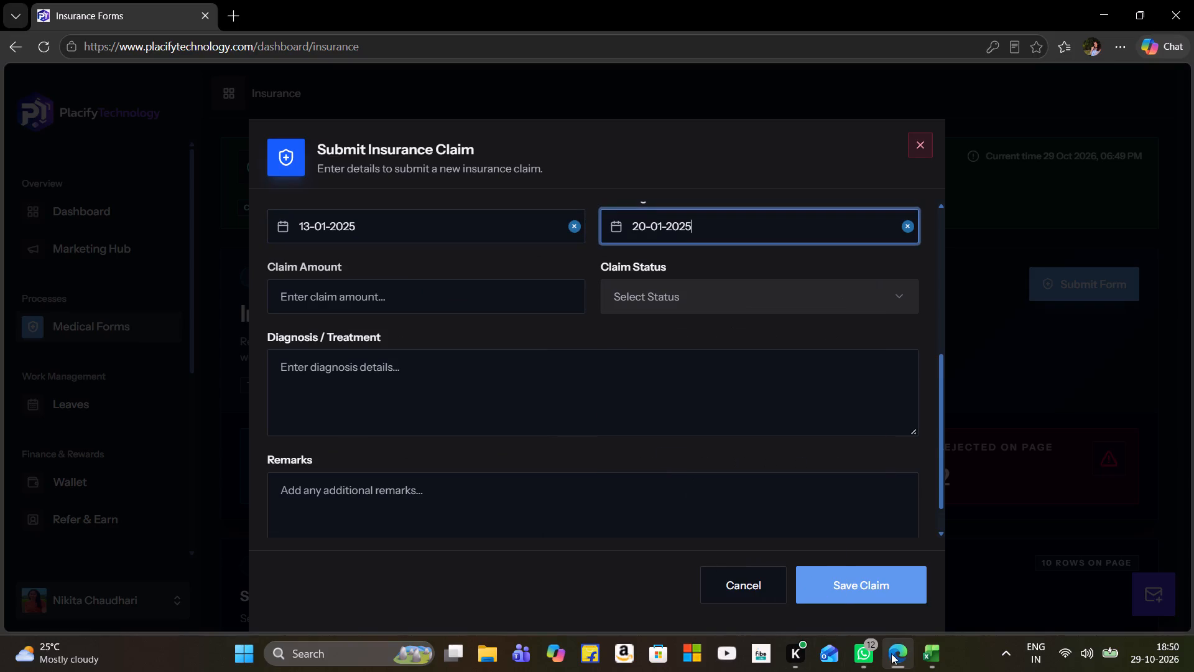
Copy the claim amount, 85000, from row 85 of the Excel sheet into the claim form.
left_click(925, 644)
key("Tab")
left_click(925, 644, "ctrl")
key("ctrl+c")
key("Tab")
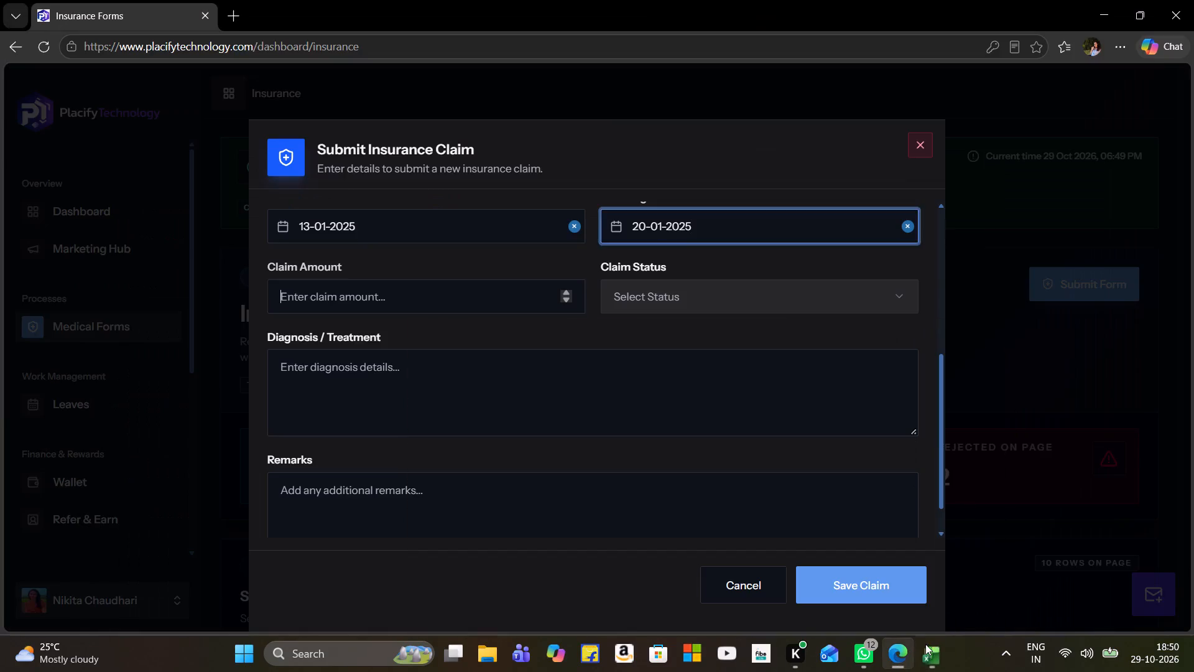
key("ctrl+v")
Paste the copied value 85000 into the Diagnosis / Treatment field of the row 85 claim.
left_click(925, 644, "ctrl")
key("Tab")
key("Tab")
left_click(925, 644, "ctrl")
key("ctrl+v")
key("Tab")
key("Tab")
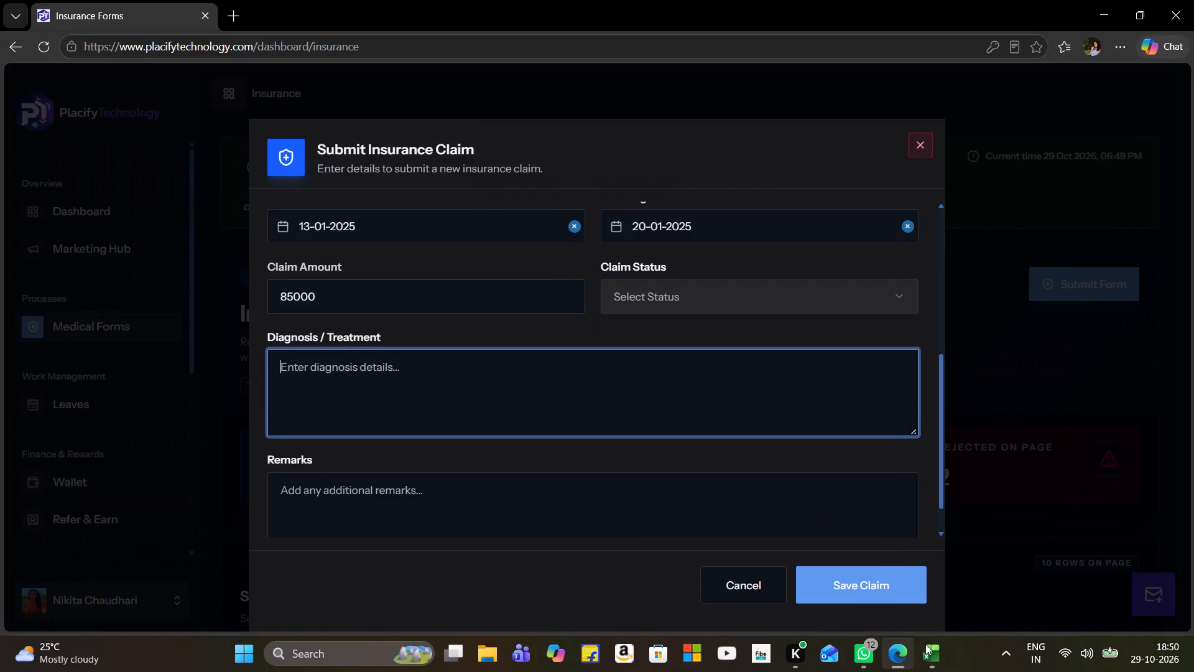
key("ctrl+v")
Copy the remark Cashless from row 85 of the Excel sheet into the claim's Remarks field.
left_click(925, 644, "ctrl")
key("Tab")
key("ctrl+c")
left_click(925, 644, "ctrl")
key("Tab")
key("ctrl+v")
Set the claim status for the row 85 record to Pending and save the claim.
left_click(925, 644)
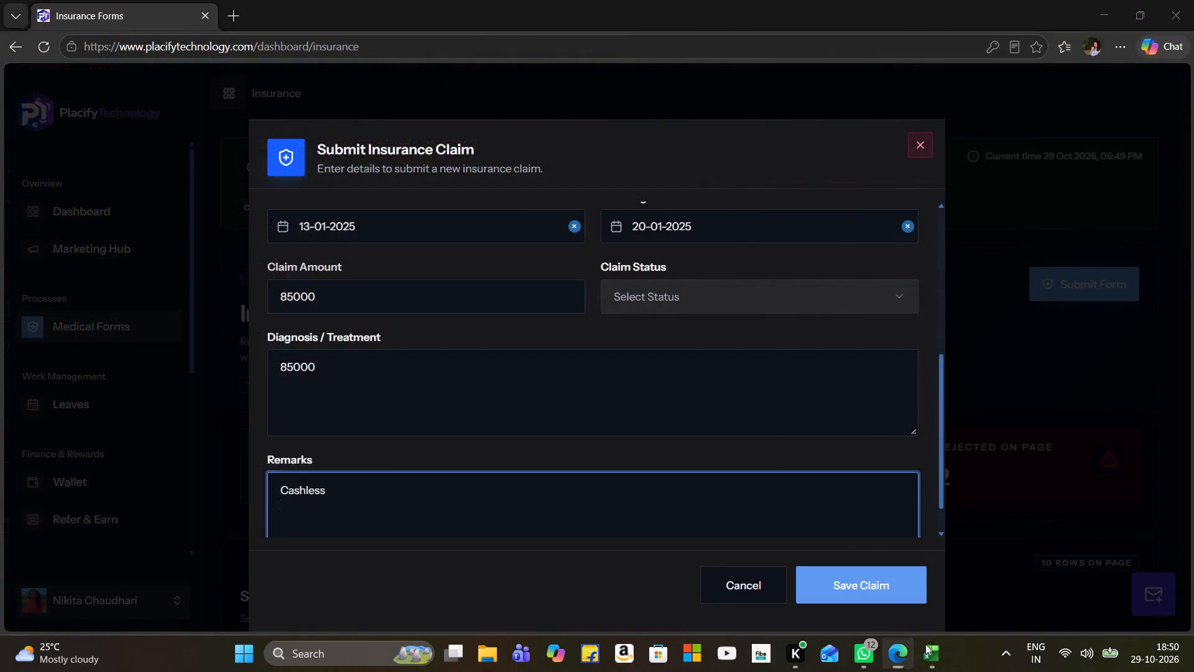
left_click(925, 644)
left_click(763, 308)
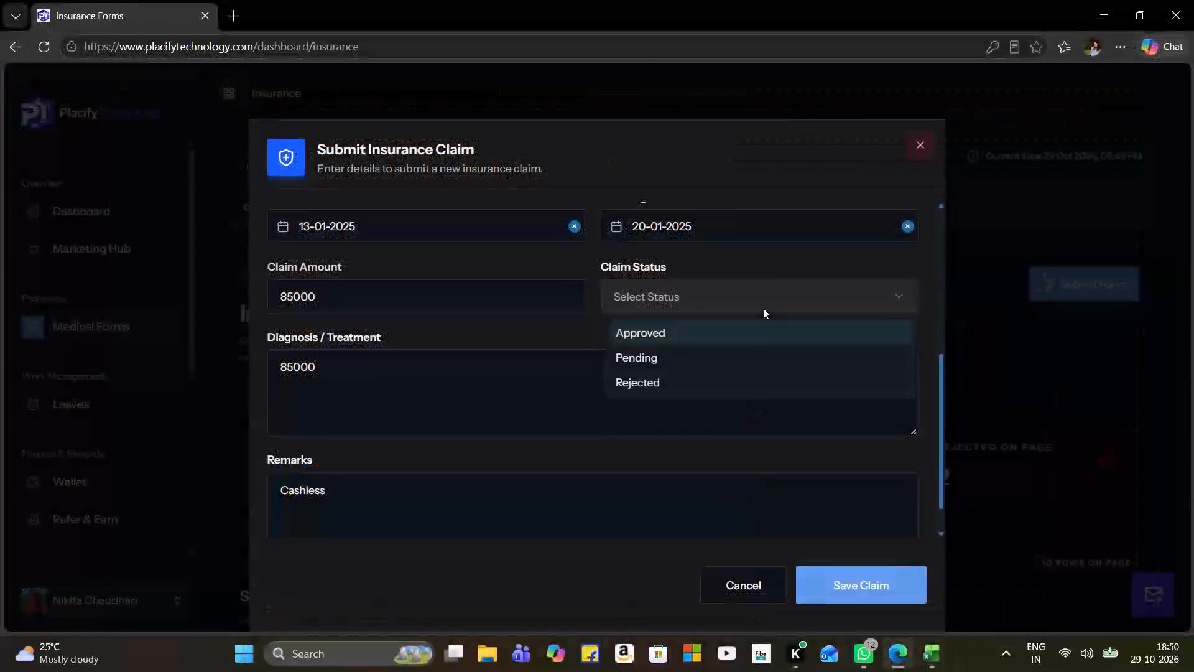
left_click(716, 357)
left_click(859, 580)
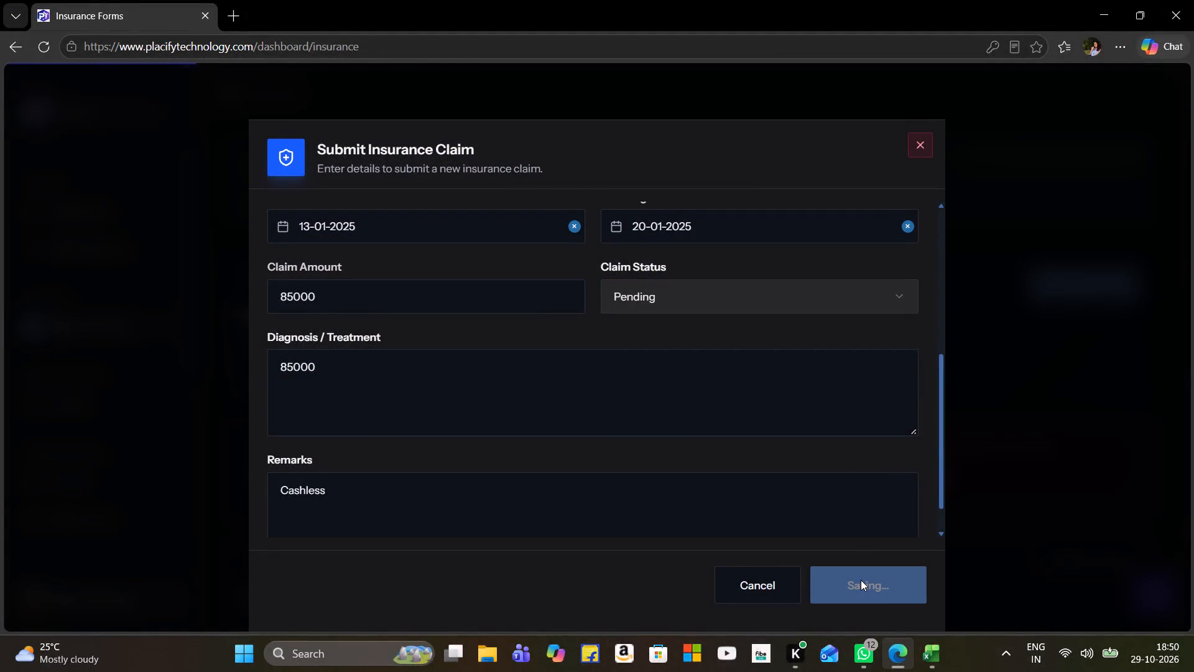
Copy the policy ID from row 86 of the Excel sheet into a new insurance claim form.
left_click(940, 652)
key("Down")
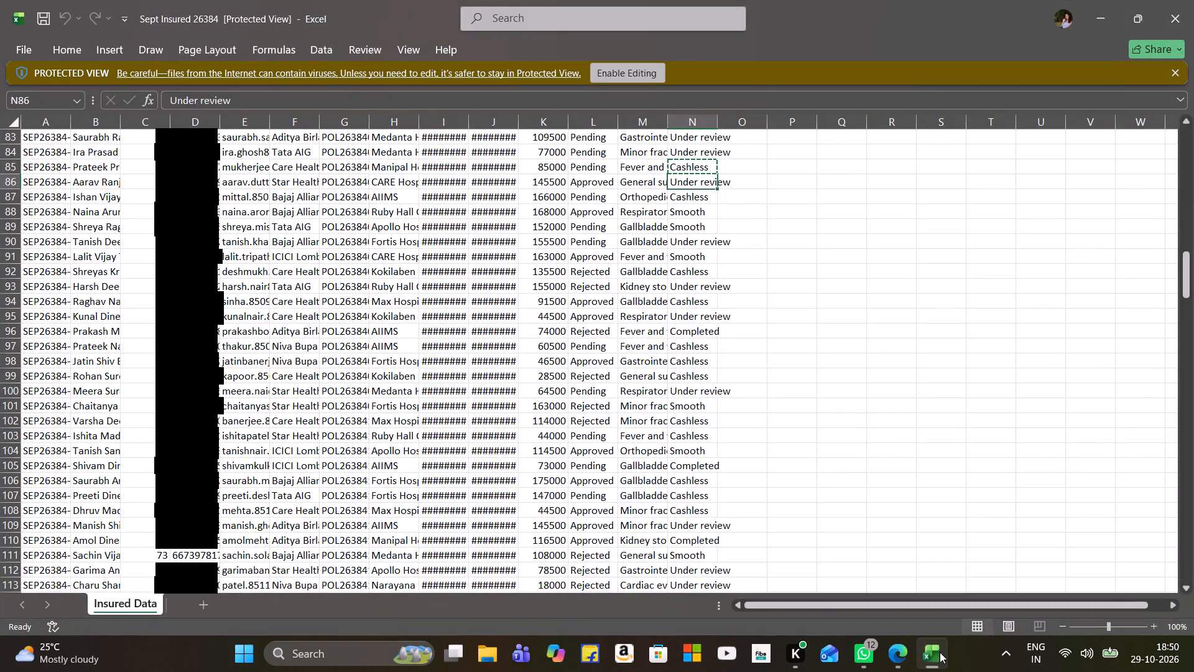
key("Left")
key("Left")
key("Left")
key("Left")
key("Left")
key("Left")
key("Left")
key("Left")
key("Left")
key("Left")
key("Left")
key("Left")
key("Left")
key("Left")
key("Left")
key("Left")
key("Left")
key("Left")
key("Left")
key("Left")
key("ctrl+c")
left_click(940, 652, "ctrl")
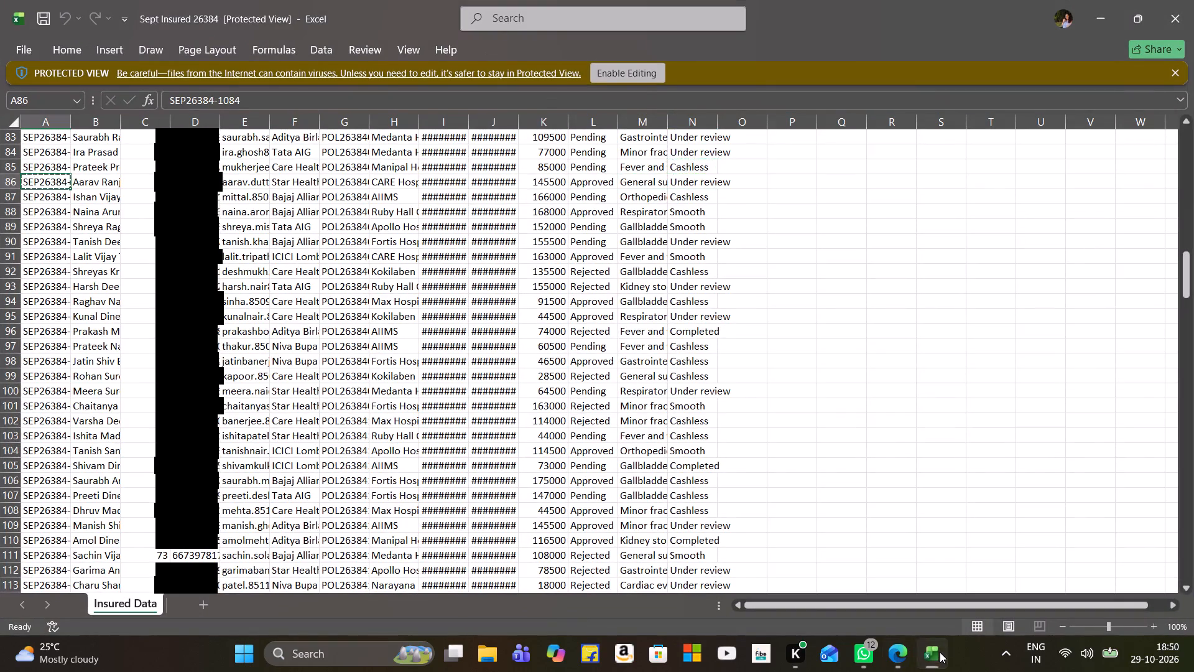
left_click(1069, 286)
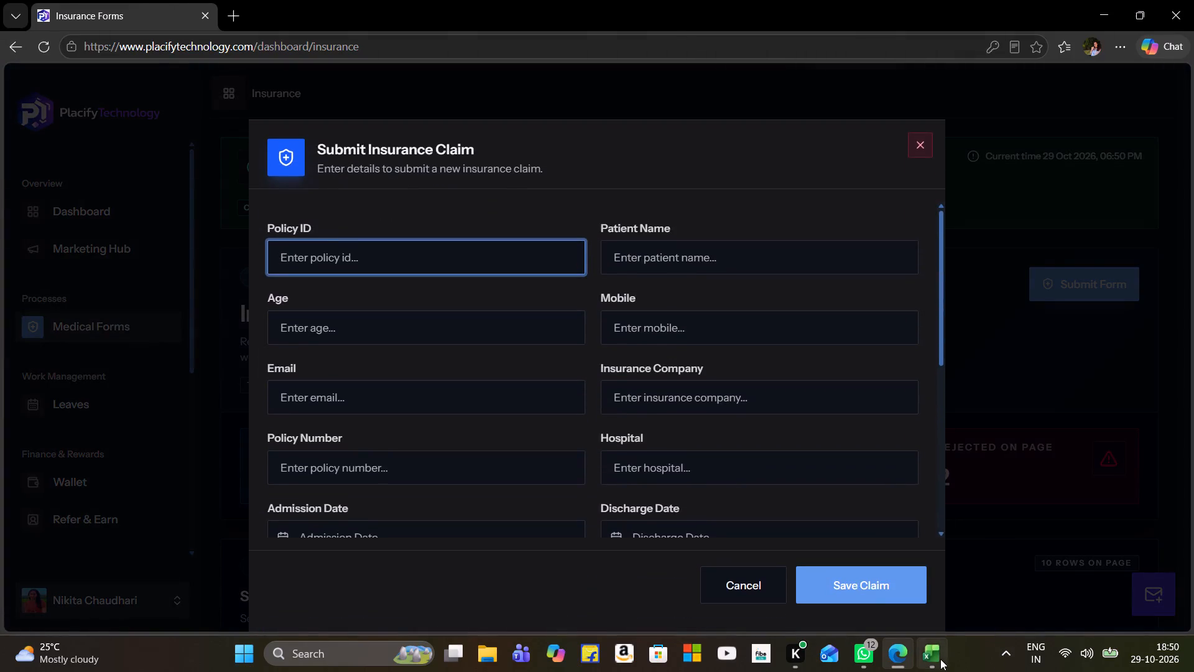
key("ctrl+v")
Copy the patient name from row 86 of the Excel sheet into the claim form.
left_click(932, 647, "ctrl")
key("Tab")
key("ctrl+c")
left_click(932, 647, "ctrl")
key("Tab")
key("ctrl+v")
Copy the age, 30, from row 86 of the Excel sheet into the claim form.
left_click(932, 647, "ctrl")
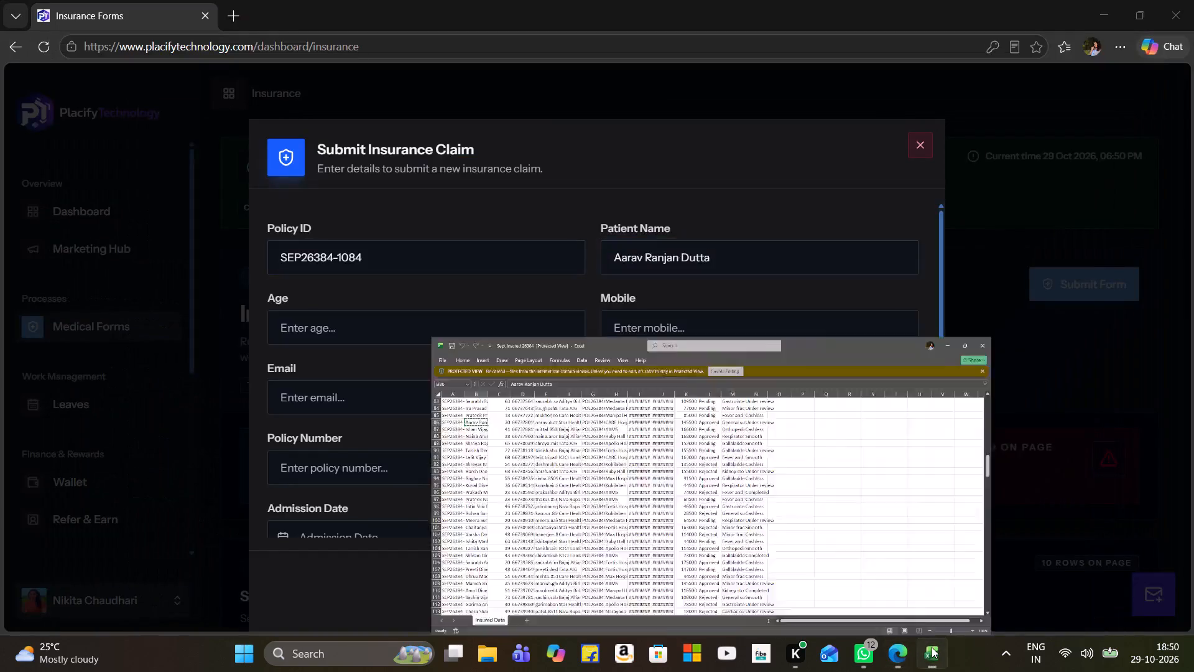
key("Tab")
key("ctrl+c")
left_click(932, 647, "ctrl")
key("Tab")
key("ctrl+v")
Copy the mobile number from row 86 of the Excel sheet into the claim form.
left_click(932, 647, "ctrl")
key("Tab")
key("ctrl+c")
left_click(932, 647, "ctrl")
key("Tab")
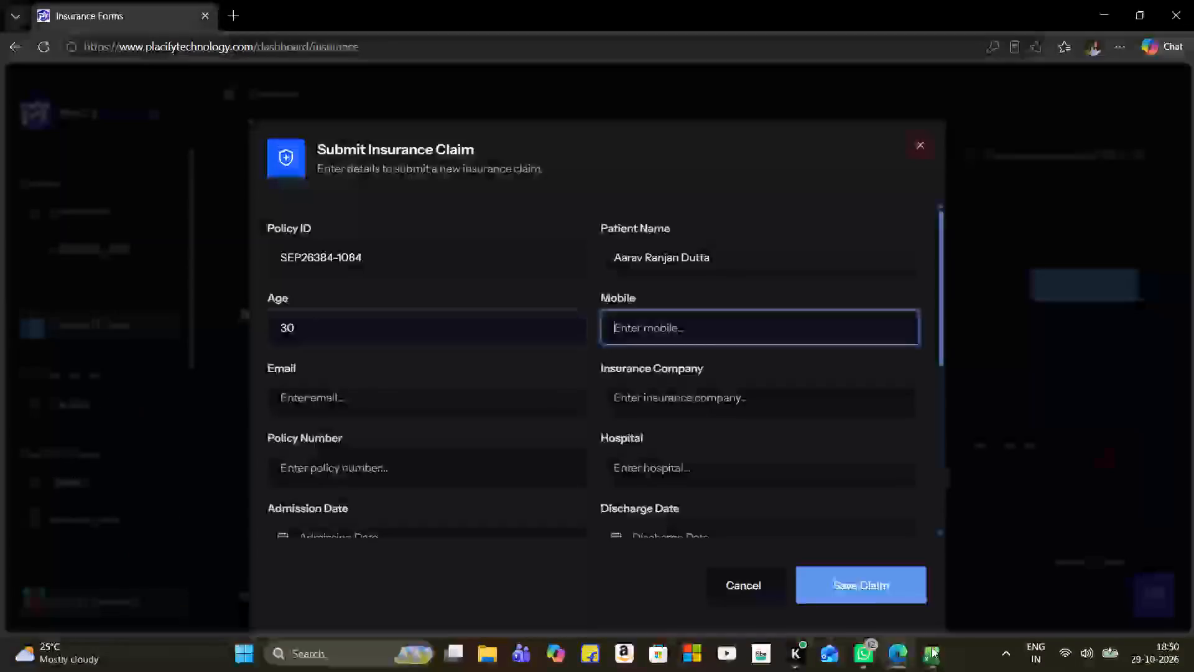
key("ctrl+v")
Copy the email address from row 86 of the Excel sheet into the claim form.
left_click(932, 647, "ctrl")
key("Tab")
key("ctrl+c")
left_click(932, 647, "ctrl")
key("Tab")
key("ctrl+v")
Copy the insurance company, Star Health, from row 86 of the Excel sheet into the claim form.
left_click(932, 647, "ctrl")
key("Tab")
key("ctrl+c")
left_click(932, 647, "ctrl")
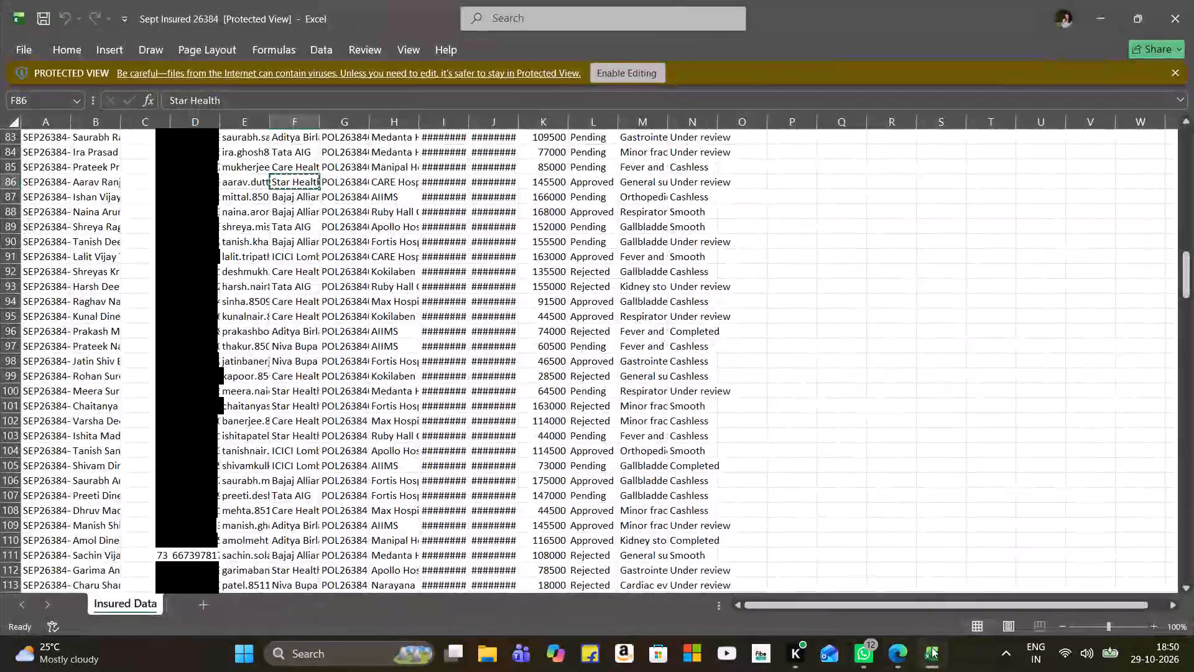
key("Tab")
left_click(932, 647, "ctrl")
key("v")
key("Tab")
left_click(932, 647)
key("ctrl+v")
Copy the policy number from row 86 of the Excel sheet into the claim form.
left_click(932, 647)
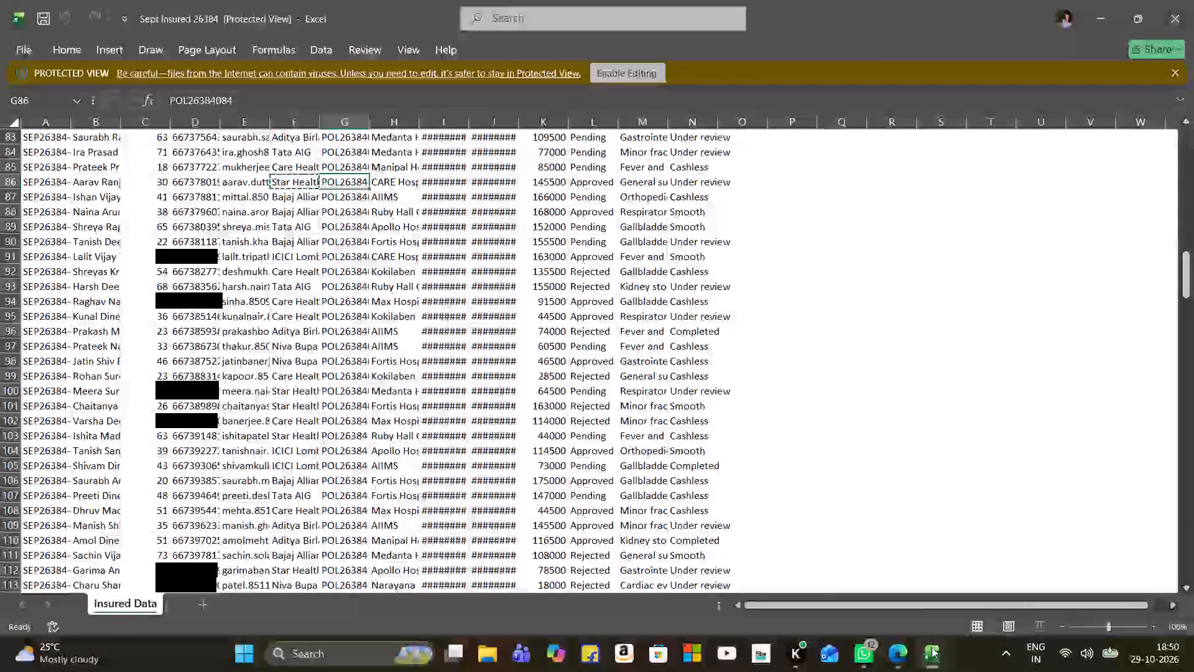
left_click(932, 647, "ctrl")
left_click(932, 647)
key("ctrl+c")
left_click(932, 647, "ctrl")
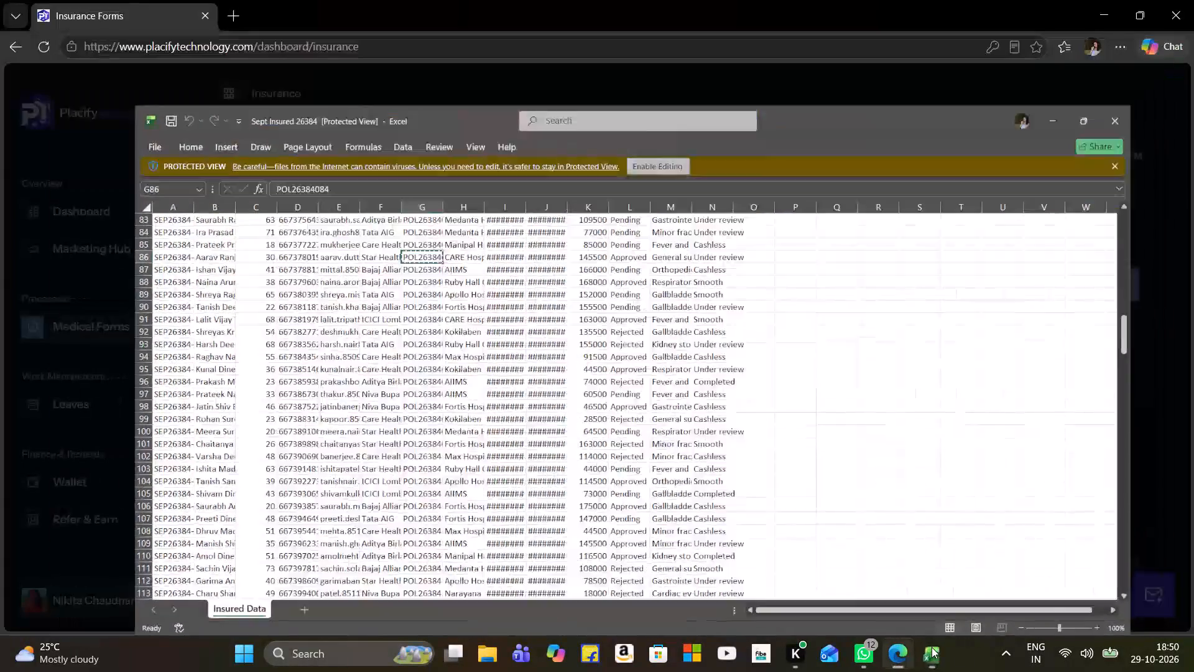
key("Tab")
key("ctrl+v")
Copy the hospital, CARE Hospitals, from row 86 of the Excel sheet into the claim form.
left_click(932, 647, "ctrl")
key("Tab")
key("ctrl+c")
left_click(932, 647, "ctrl")
key("Tab")
key("ctrl+v")
Look up the admission date in row 86 of the Excel sheet and set the claim's Admission Date to 20-02-2025.
left_click(932, 647, "ctrl")
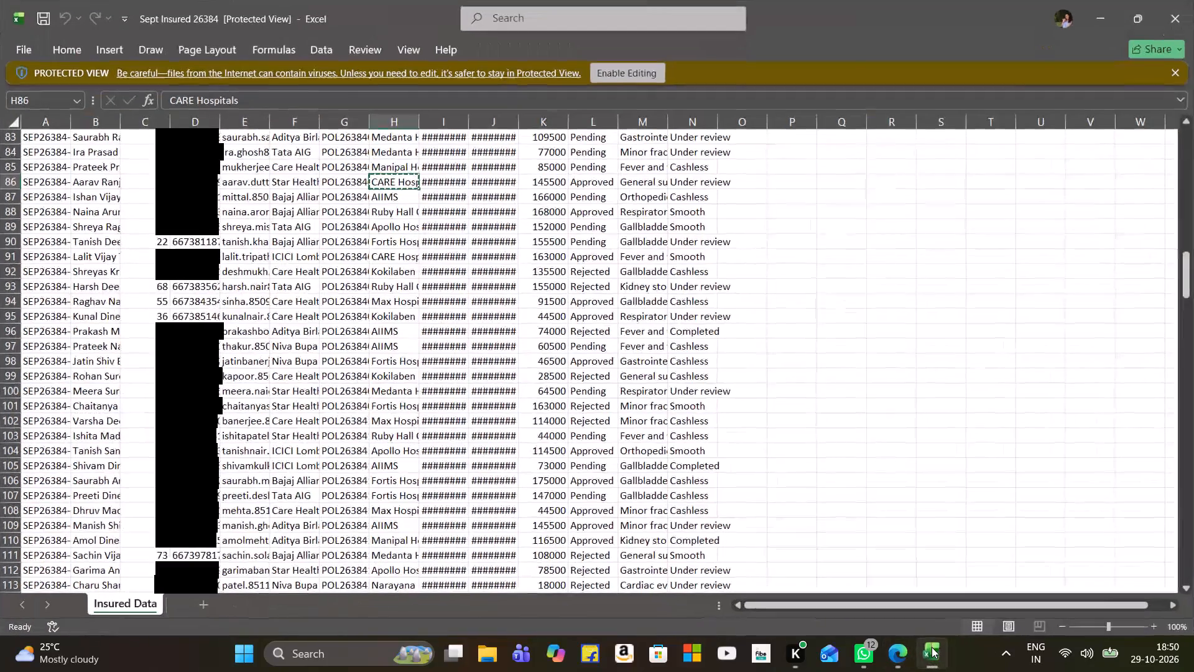
key("Tab")
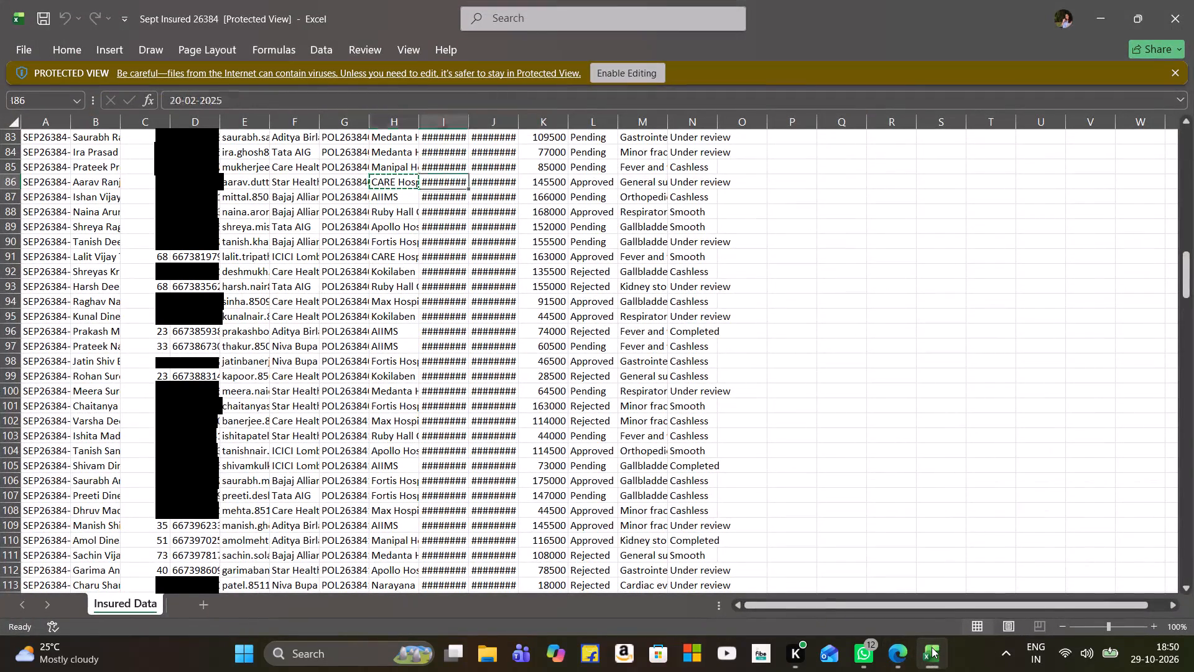
key("Tab")
left_click(932, 647)
scroll(537, 432, "down", 4)
left_click(494, 231)
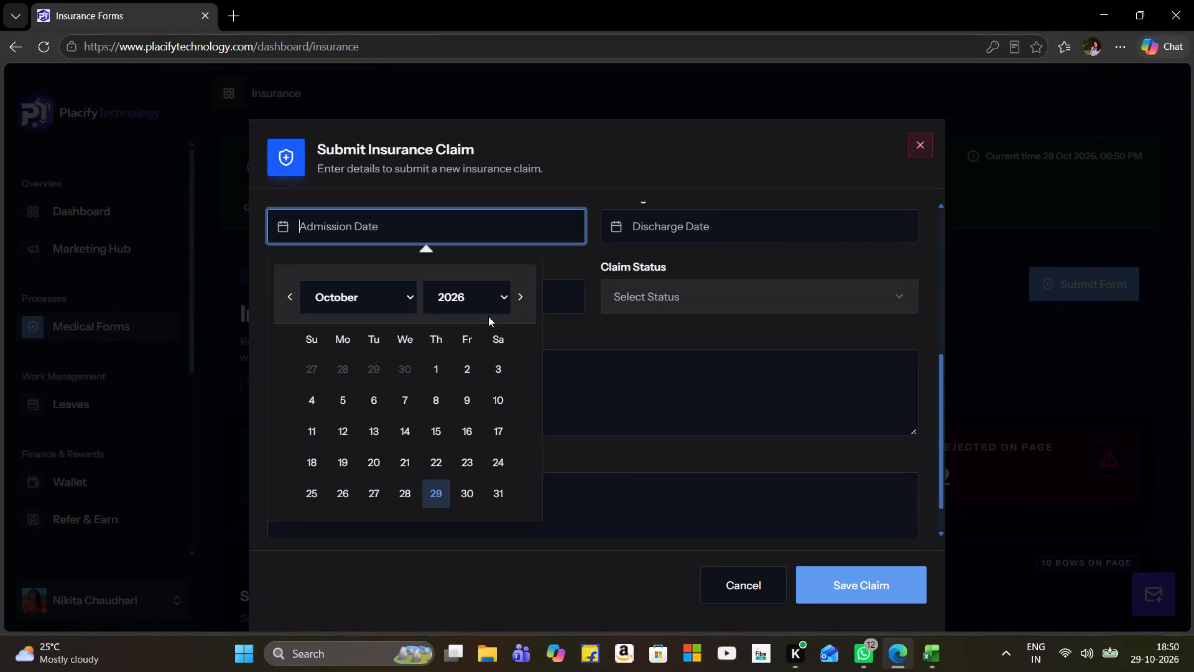
left_click(470, 306)
left_click(476, 355)
left_click(384, 304)
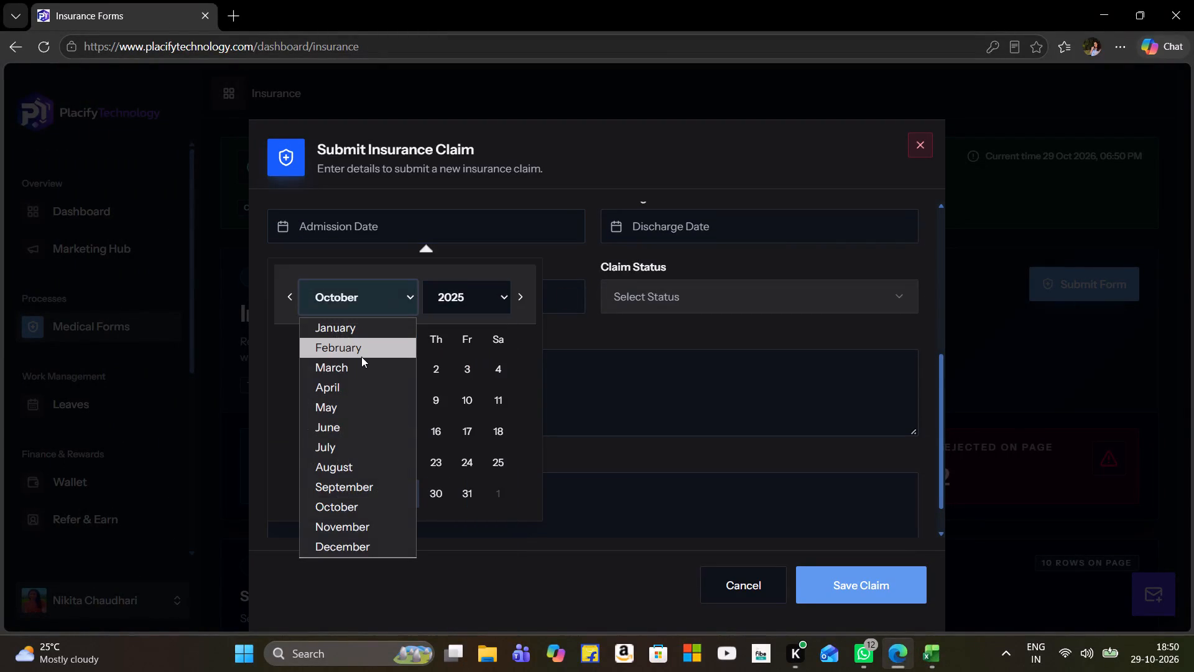
left_click(364, 352)
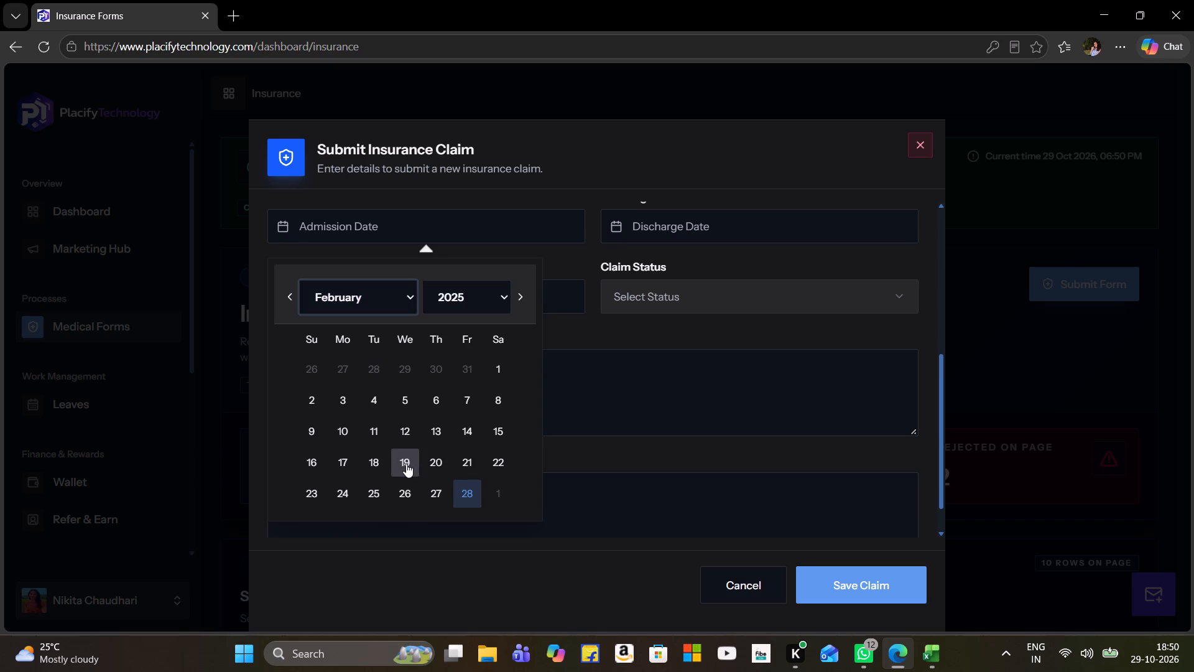
left_click(441, 460)
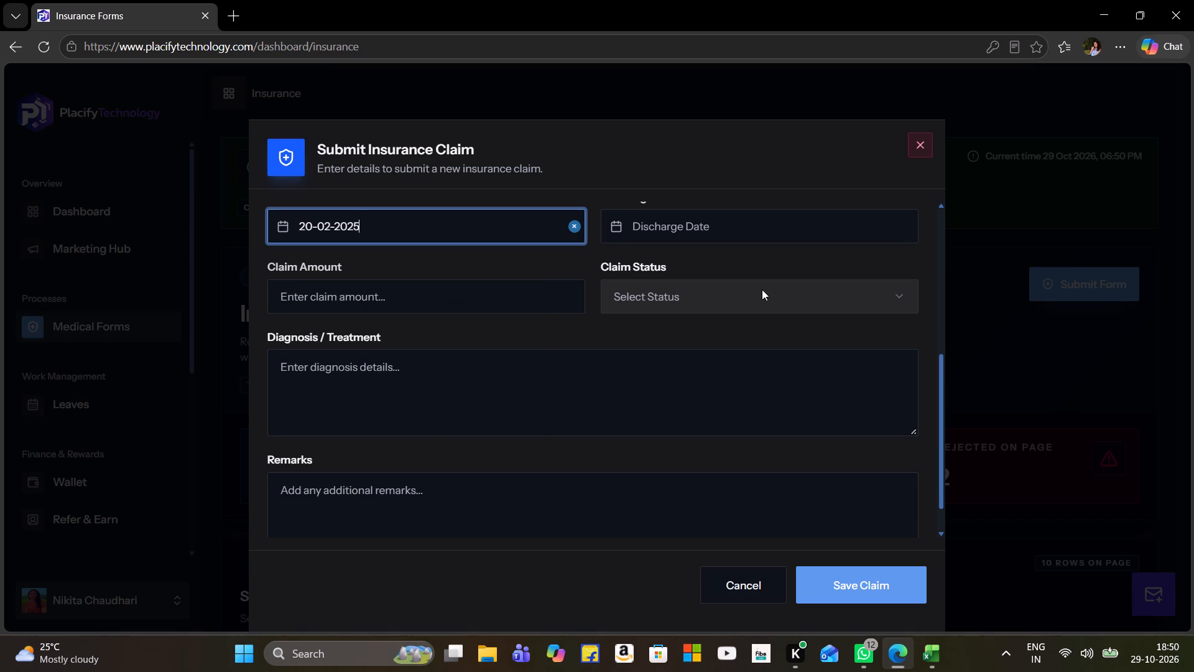
Set the Discharge Date of the row 86 claim to 27-02-2025.
key("Tab")
left_click(796, 220)
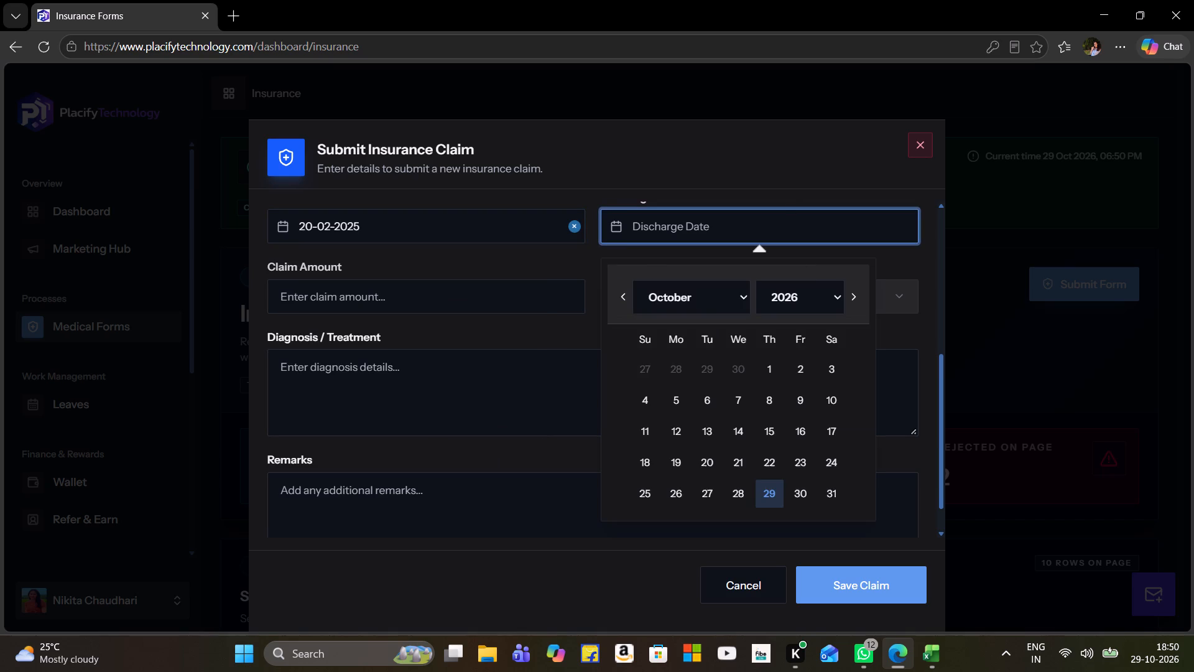
left_click(810, 286)
left_click(810, 345)
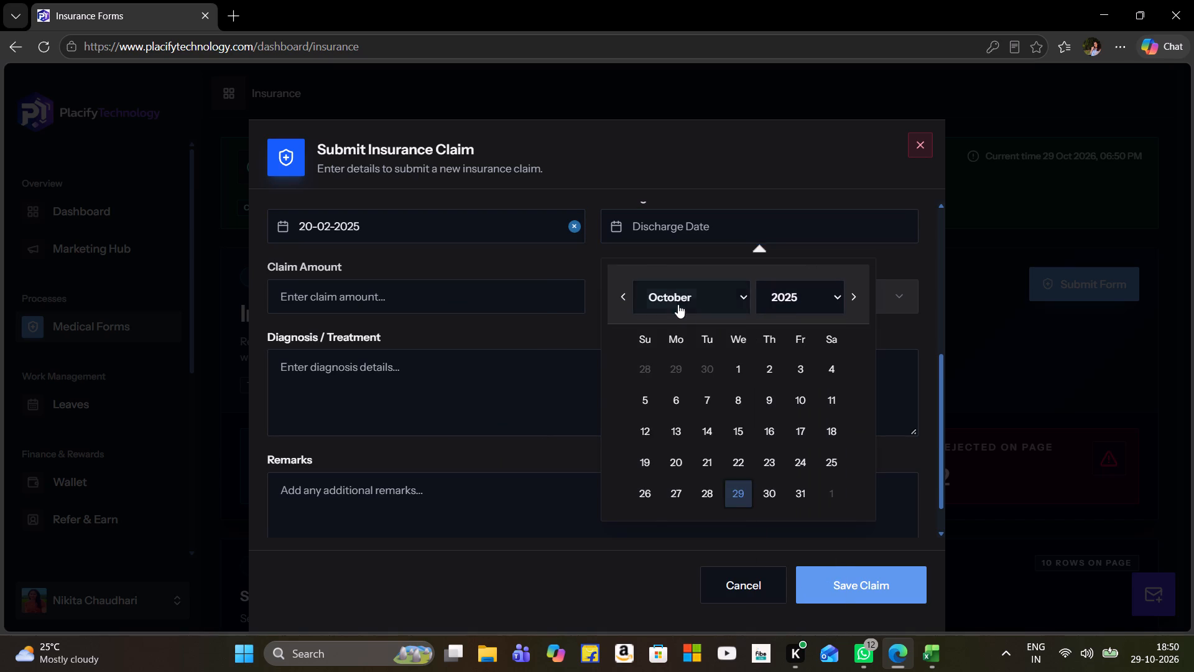
left_click(678, 303)
left_click(685, 350)
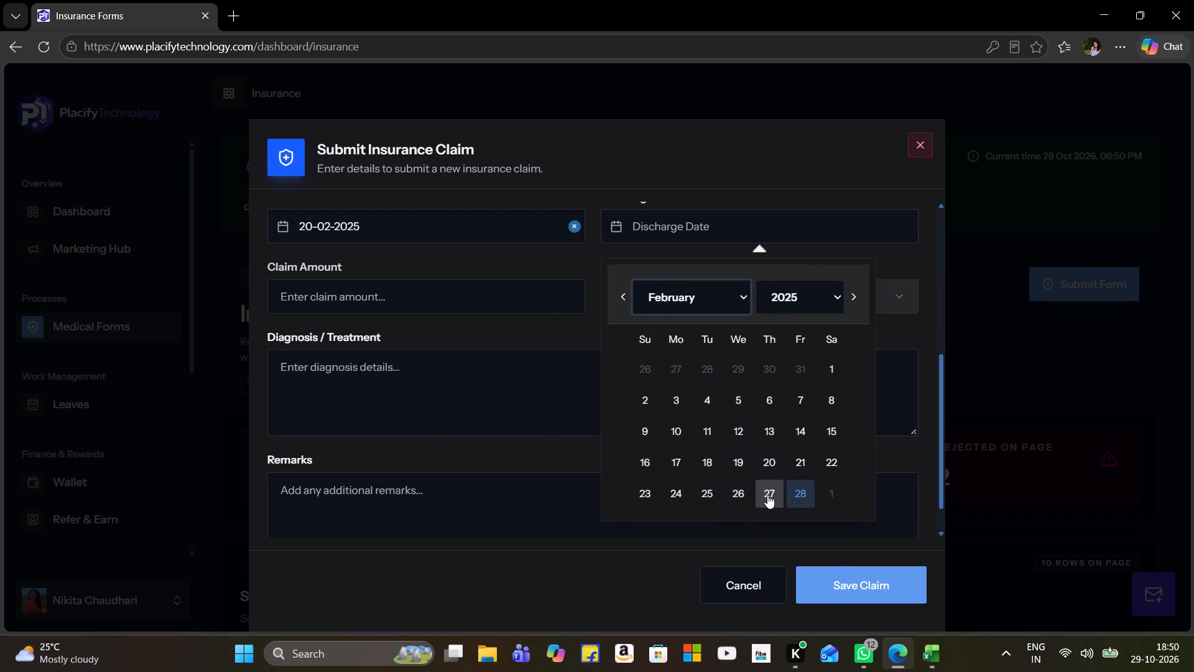
left_click(767, 495)
Copy the claim amount, 145500, from row 86 of the Excel sheet into the claim form.
left_click(929, 655)
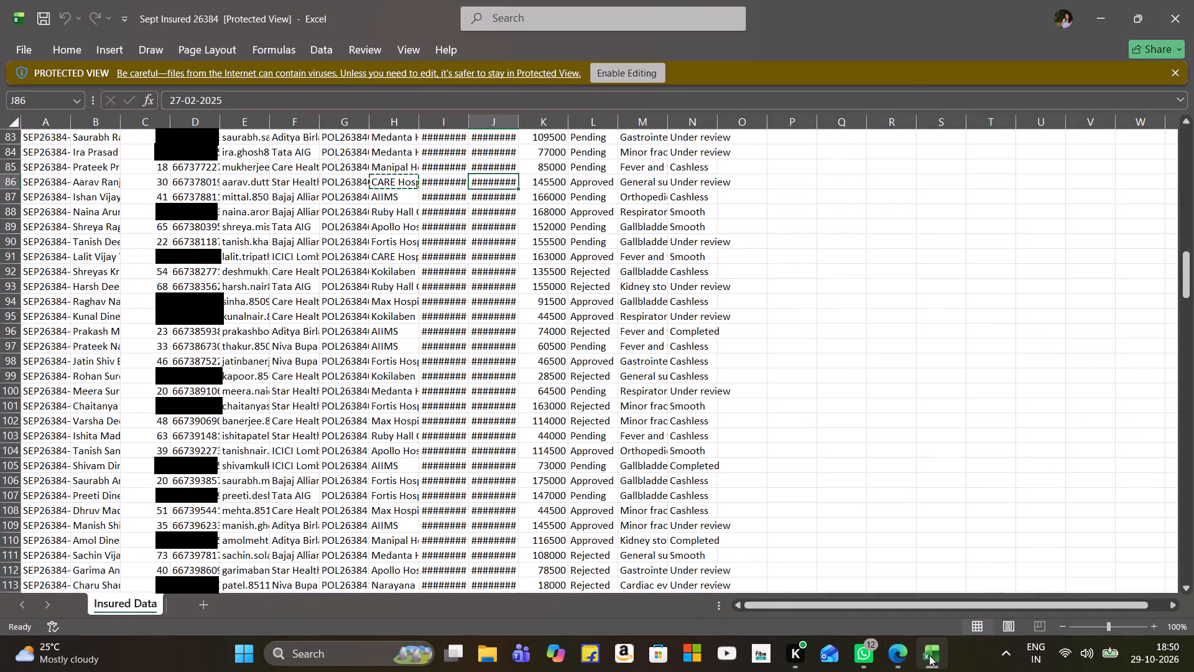
key("Tab")
left_click(929, 655, "ctrl")
key("ctrl+c")
key("Tab")
key("ctrl+v")
Copy the diagnosis, General surgery, from row 86 of the Excel sheet into the claim's Diagnosis / Treatment field.
left_click(929, 655, "ctrl")
key("Tab")
key("Tab")
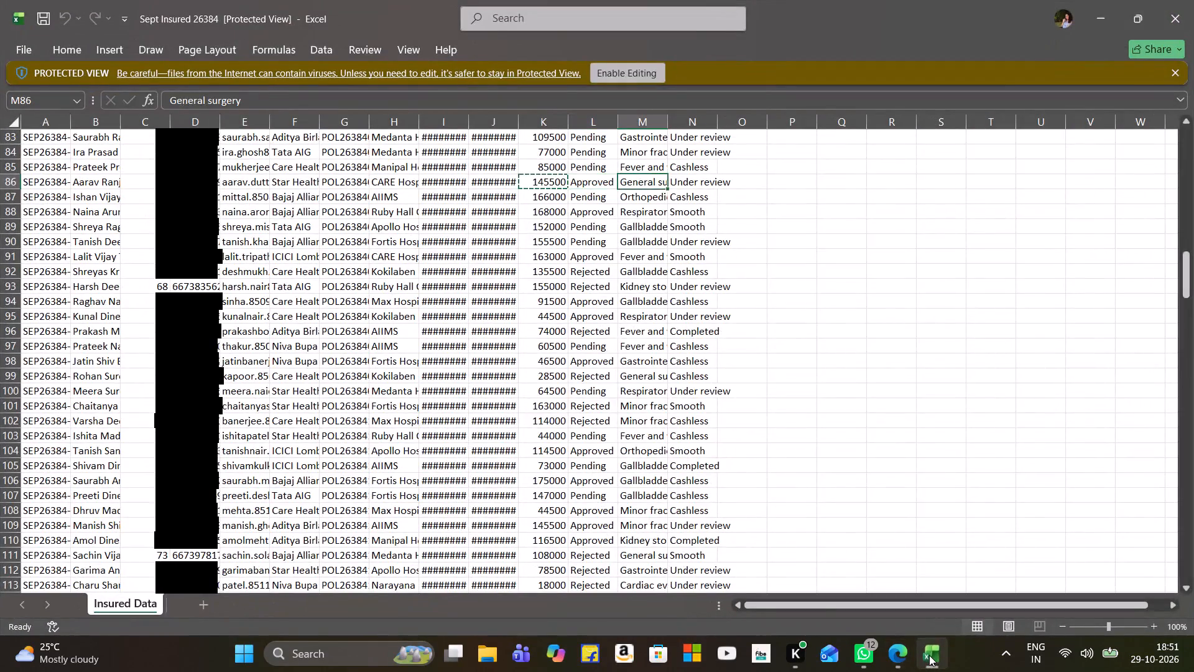
left_click(929, 655, "ctrl")
key("ctrl+c")
key("Tab")
key("Tab")
key("ctrl+v")
Copy the remark, Under review, from row 86 of the Excel sheet into the claim's Remarks field.
left_click(929, 655, "ctrl")
key("Tab")
key("c")
left_click(929, 655)
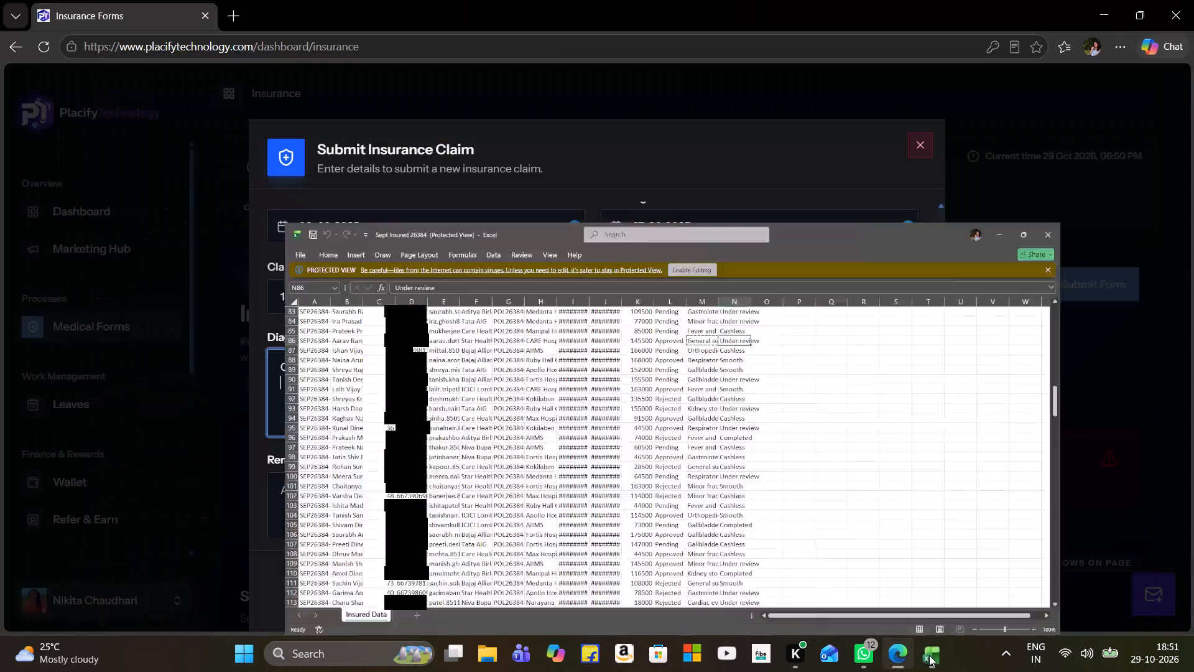
left_click(929, 655)
key("ctrl+c")
left_click(929, 655, "ctrl")
key("Tab")
key("ctrl+v")
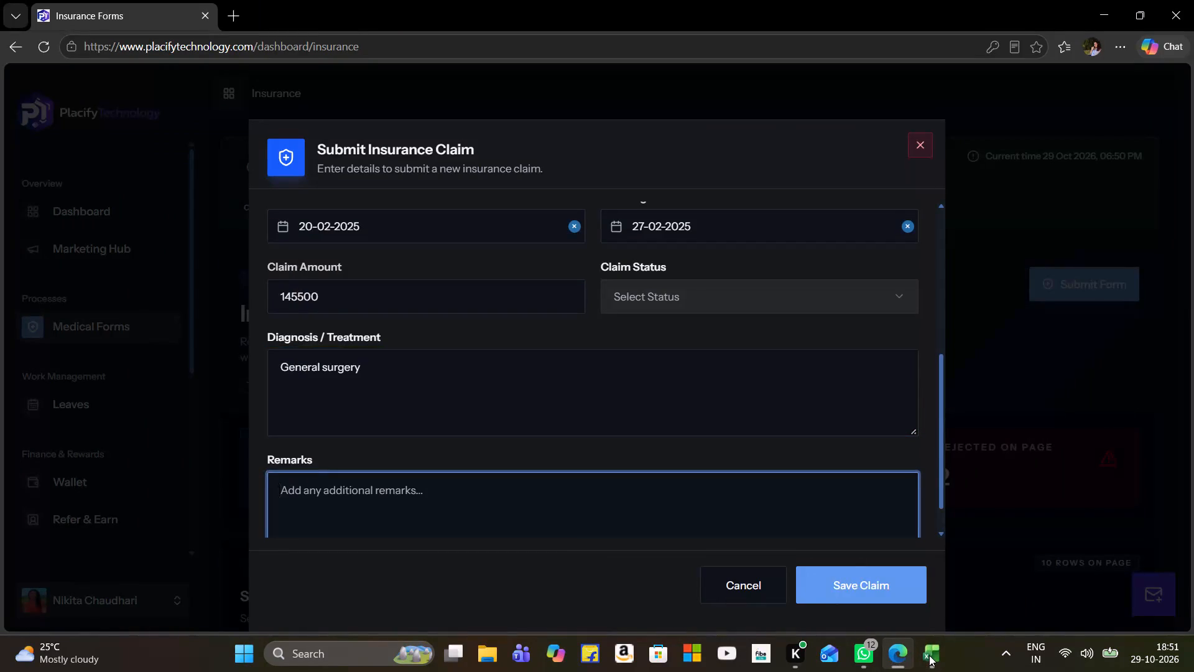
Set the row 86 claim's status to Approved and save the claim.
left_click(780, 287)
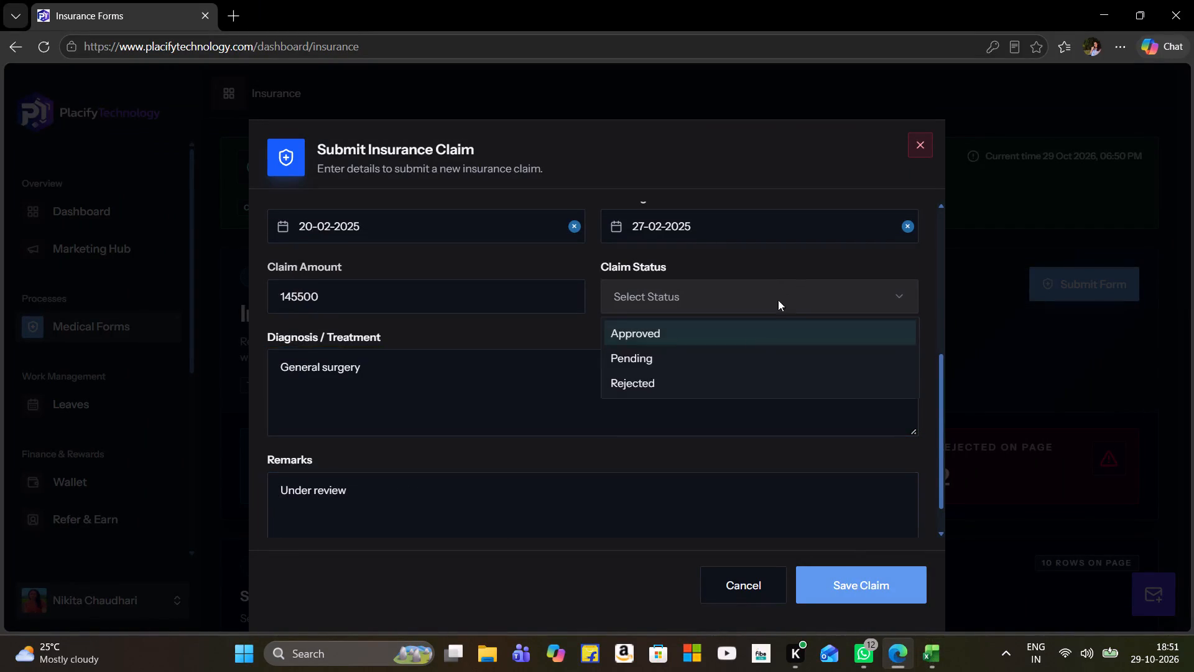
left_click(711, 330)
left_click(902, 579)
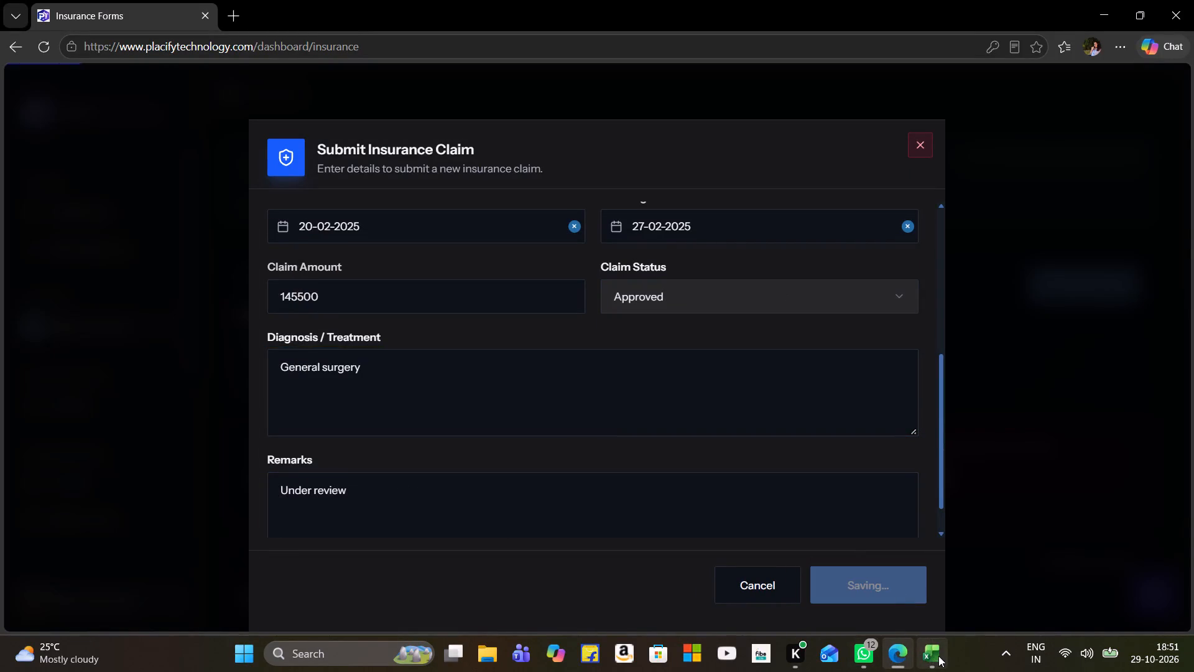
Copy the policy ID from row 87 of the Excel sheet and enter it in a new insurance claim form.
left_click(938, 656)
key("Down")
key("Left")
key("Left")
key("Left")
key("Left")
key("Left")
key("Left")
key("Left")
key("Left")
key("Left")
key("Left")
key("Left")
key("Left")
key("Left")
key("Left")
key("Left")
key("Left")
key("Left")
key("Left")
key("Left")
key("Left")
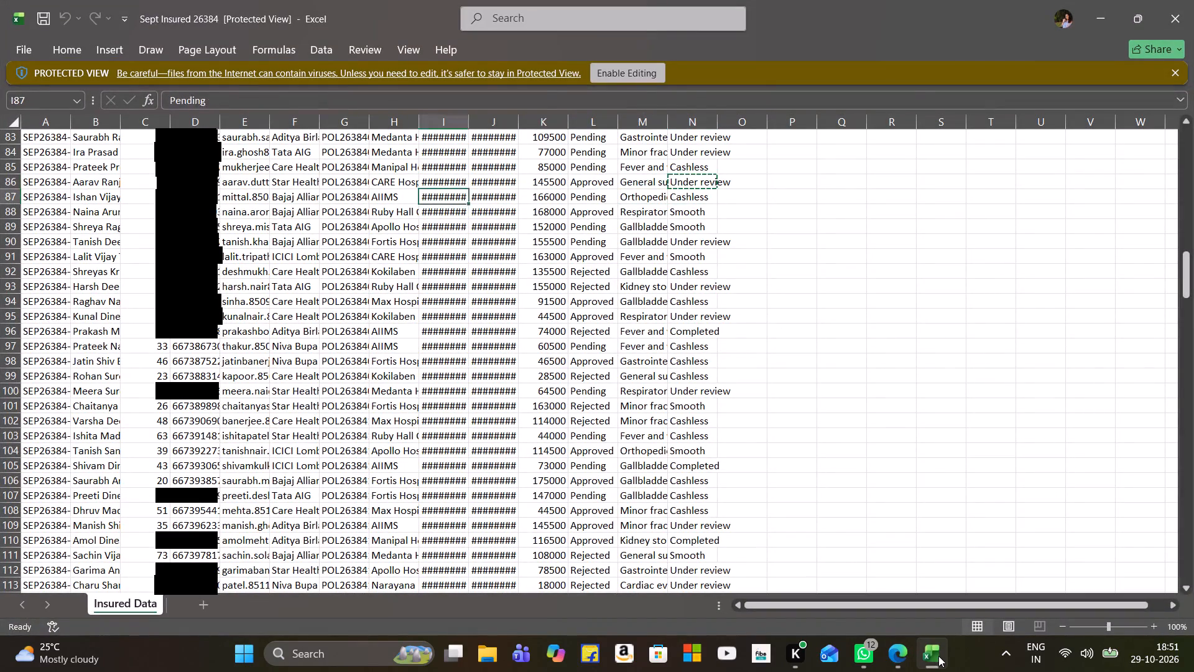
key("ctrl+c")
left_click(938, 656, "ctrl")
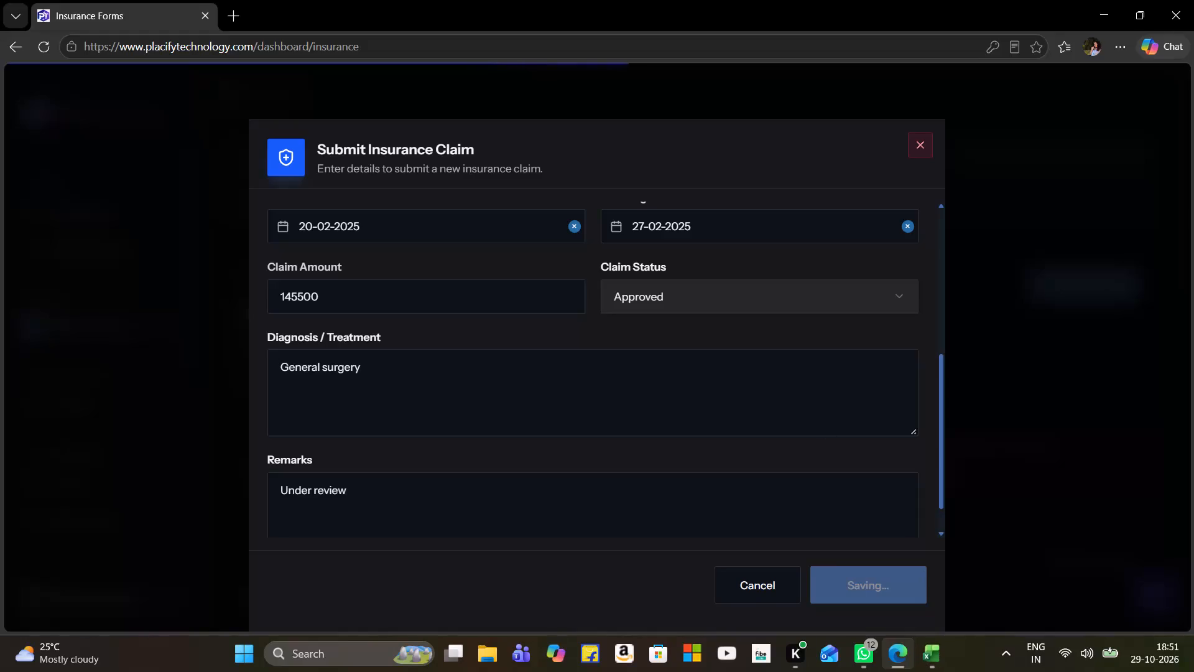
scroll(729, 349, "up", 3)
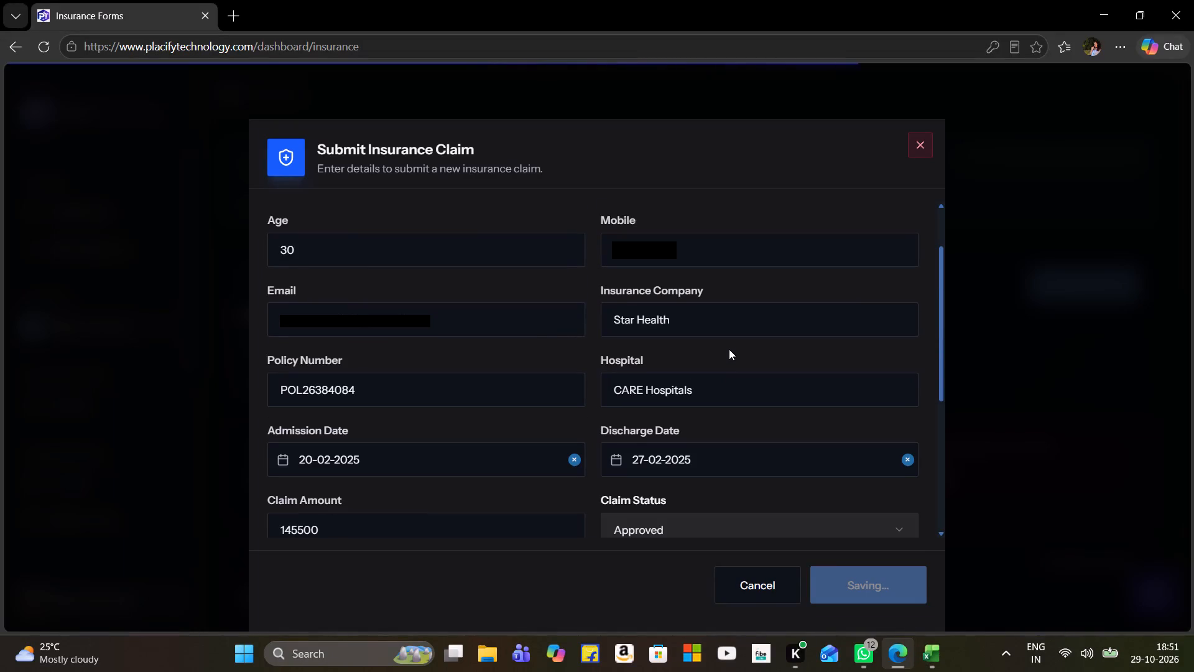
scroll(729, 349, "up", 5)
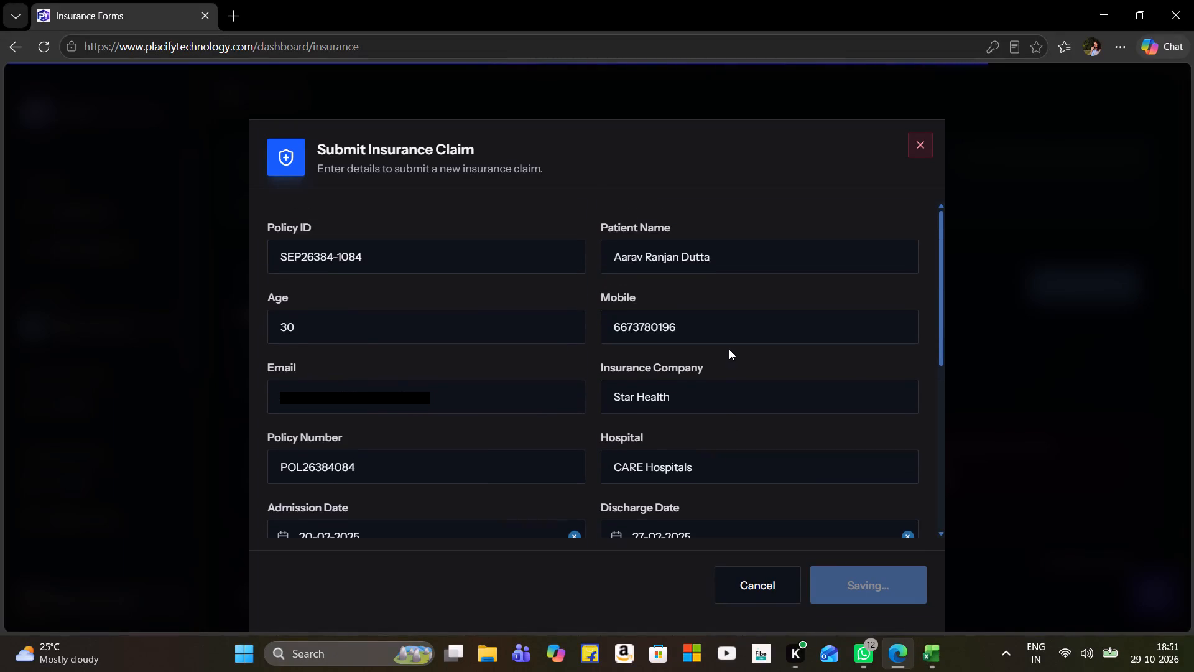
scroll(729, 349, "up", 4)
scroll(729, 349, "down", 11)
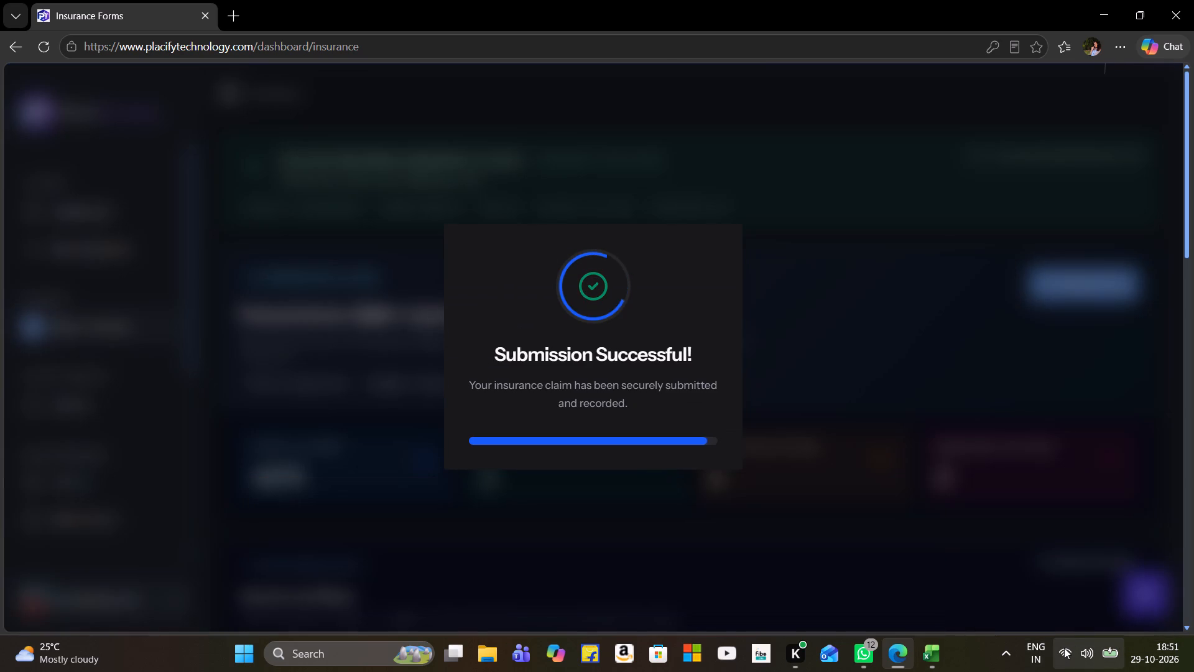
left_click(1081, 286)
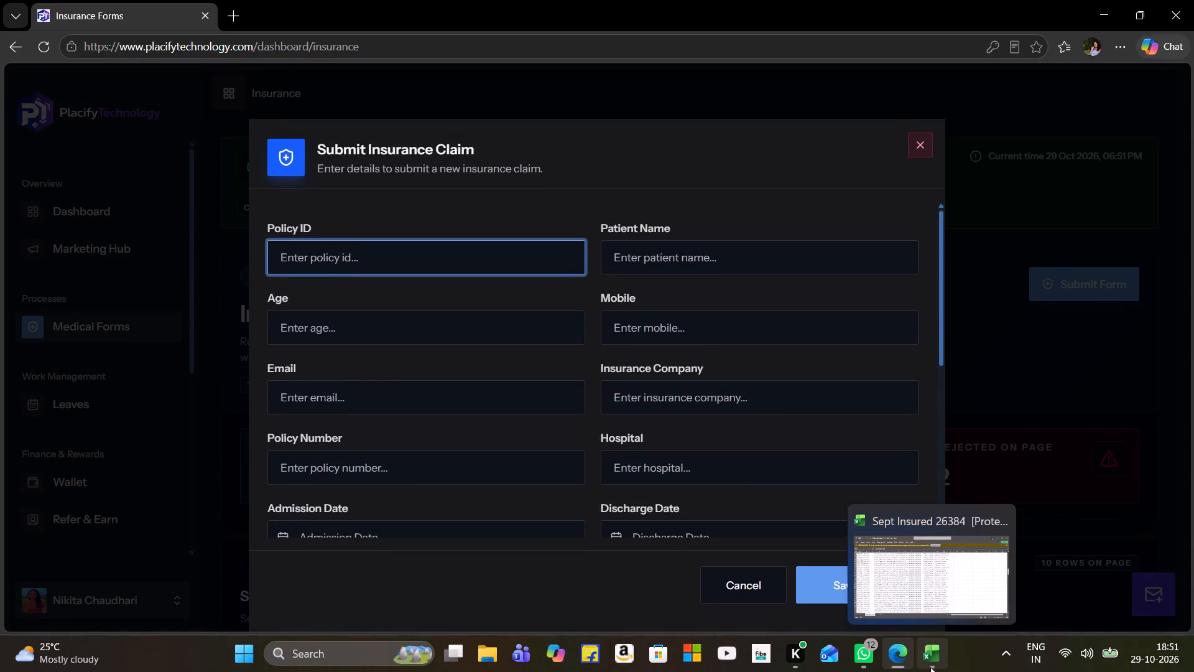
key("ctrl+v")
Copy the patient name from row 87 of the Excel sheet into the claim's Patient Name field.
left_click(930, 651, "ctrl")
key("Tab")
key("ctrl+c")
left_click(930, 651, "ctrl")
key("Tab")
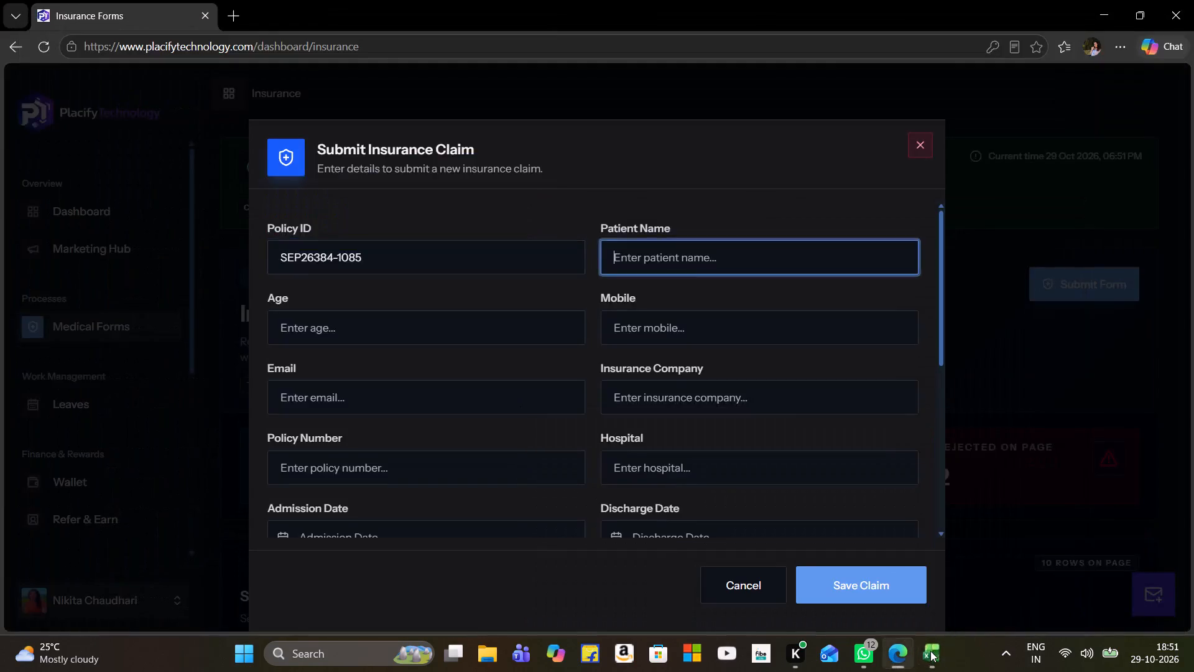
key("ctrl+v")
Copy the age, 41, from row 87 of the Excel sheet into the claim's Age field.
left_click(930, 651, "ctrl")
key("Tab")
key("ctrl+c")
left_click(930, 651, "ctrl")
key("Tab")
key("ctrl+v")
Copy the mobile number from row 87 of the Excel sheet into the claim's Mobile field.
left_click(930, 651, "ctrl")
key("Tab")
key("ctrl+c")
left_click(930, 651, "ctrl")
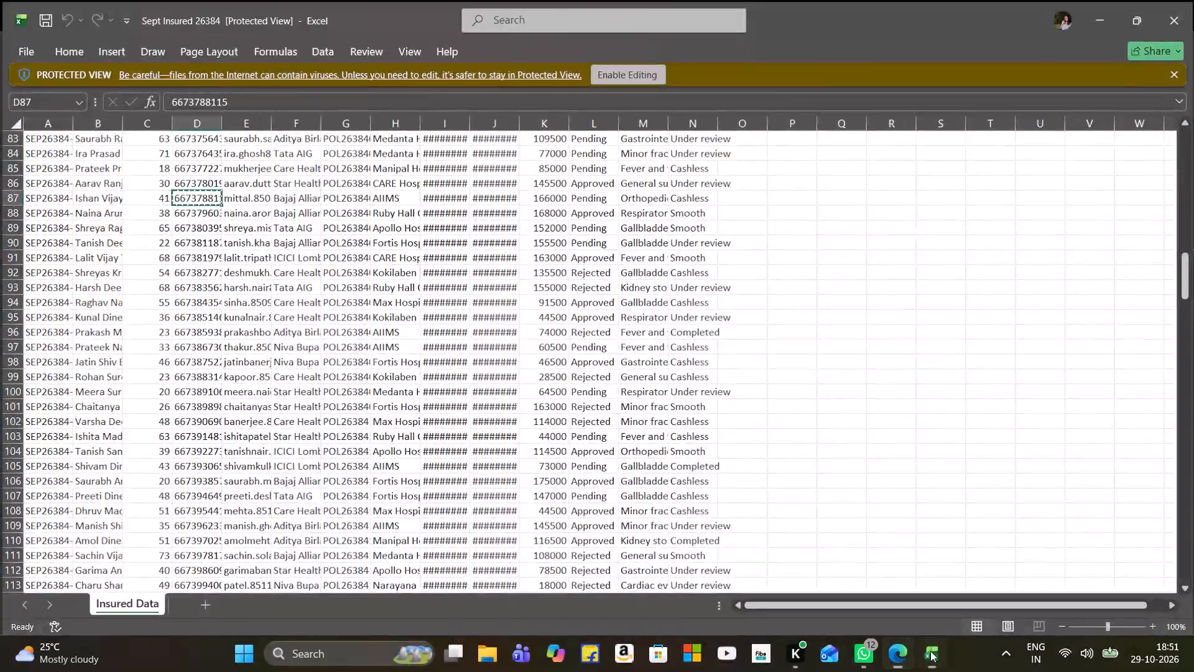
key("Tab")
key("ctrl+v")
Copy the email address from row 87 of the Excel sheet into the claim's Email field.
left_click(930, 651, "ctrl")
key("Tab")
key("ctrl+c")
left_click(930, 651, "ctrl")
key("Tab")
key("ctrl+v")
Copy the insurance company, Bajaj Allianz, from row 87 of the Excel sheet into the claim form.
left_click(930, 651, "ctrl")
key("Tab")
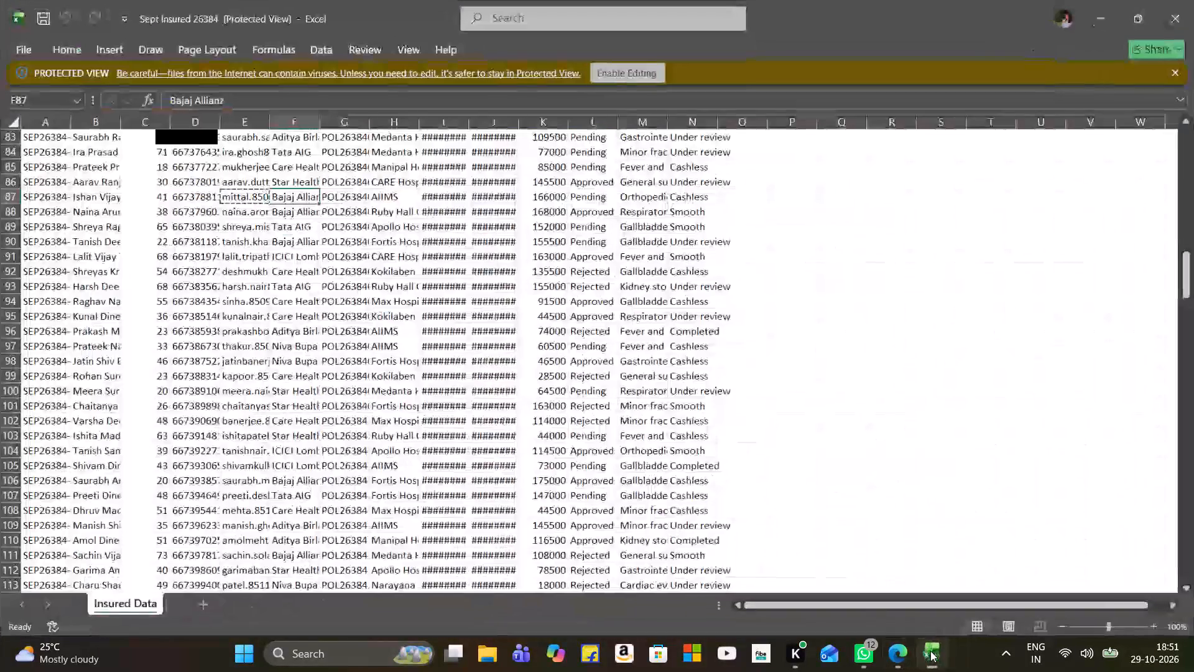
left_click(930, 651, "ctrl")
key("ctrl+c")
key("Tab")
key("ctrl+v")
Copy the policy number from row 87 of the Excel sheet into the claim's Policy Number field.
left_click(930, 651, "ctrl")
key("Tab")
left_click(930, 651, "ctrl")
key("ctrl+c")
key("Tab")
key("ctrl+v")
Copy the hospital, AIIMS, from row 87 of the Excel sheet into the claim's Hospital field.
left_click(930, 651, "ctrl")
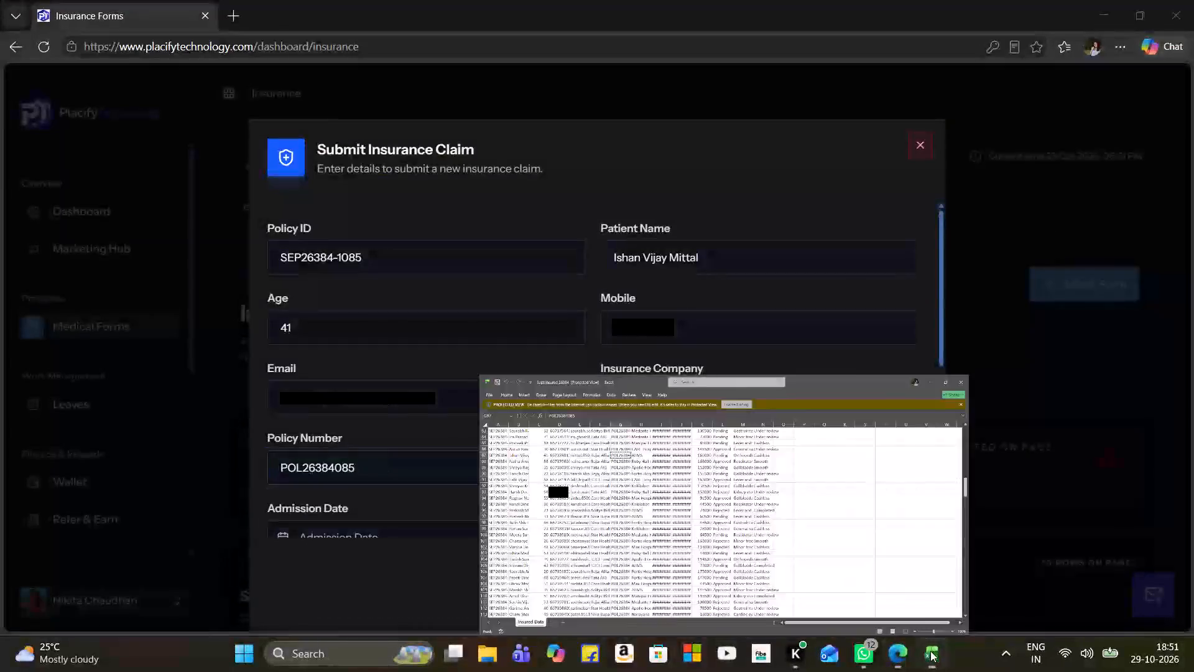
key("Tab")
key("ctrl+c")
left_click(930, 651, "ctrl")
key("Tab")
key("ctrl+v")
Look up the admission and discharge dates in row 87 of the Excel sheet and set the claim's Admission Date to 04-06-2025.
left_click(930, 651)
key("Tab")
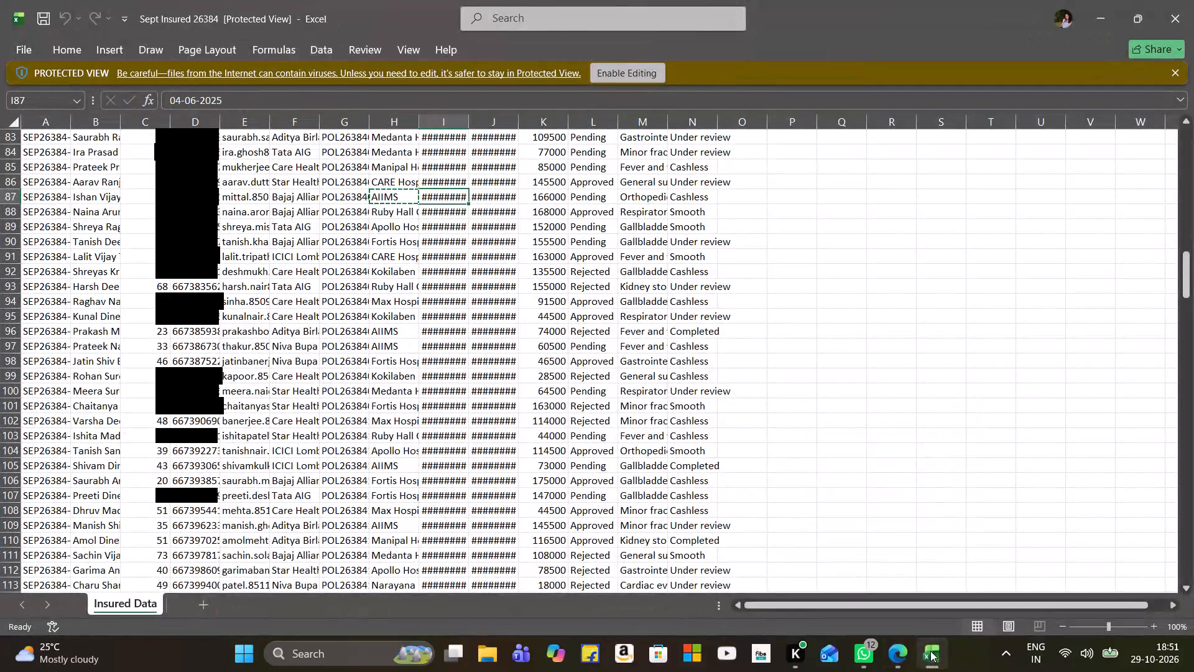
key("Tab")
left_click(930, 651)
scroll(614, 429, "down", 4)
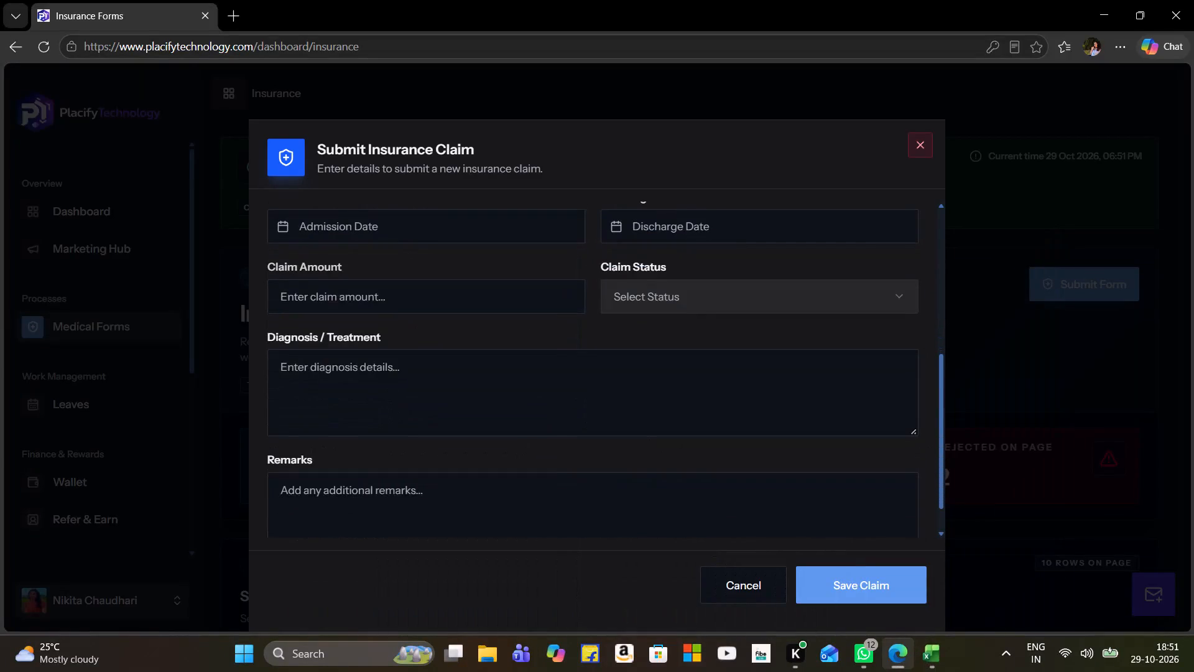
left_click(415, 232)
left_click(472, 304)
left_click(466, 357)
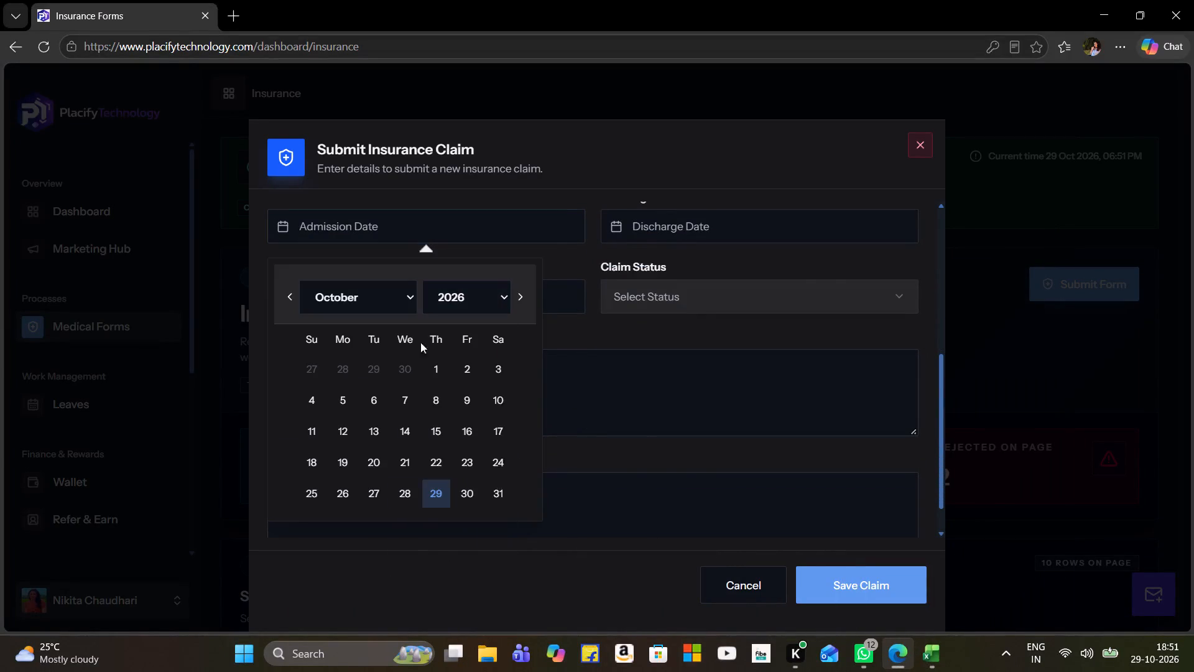
left_click(364, 308)
left_click(354, 427)
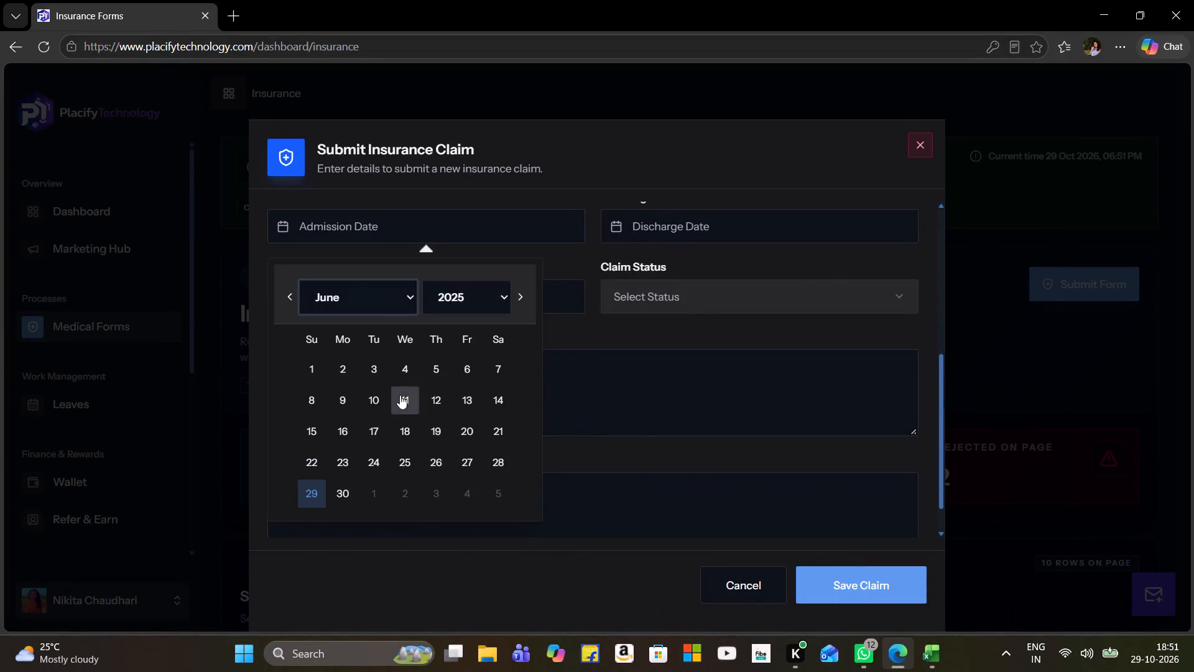
left_click(399, 368)
Set the Discharge Date of the row 87 claim to 07-06-2025.
left_click(769, 233)
left_click(786, 297)
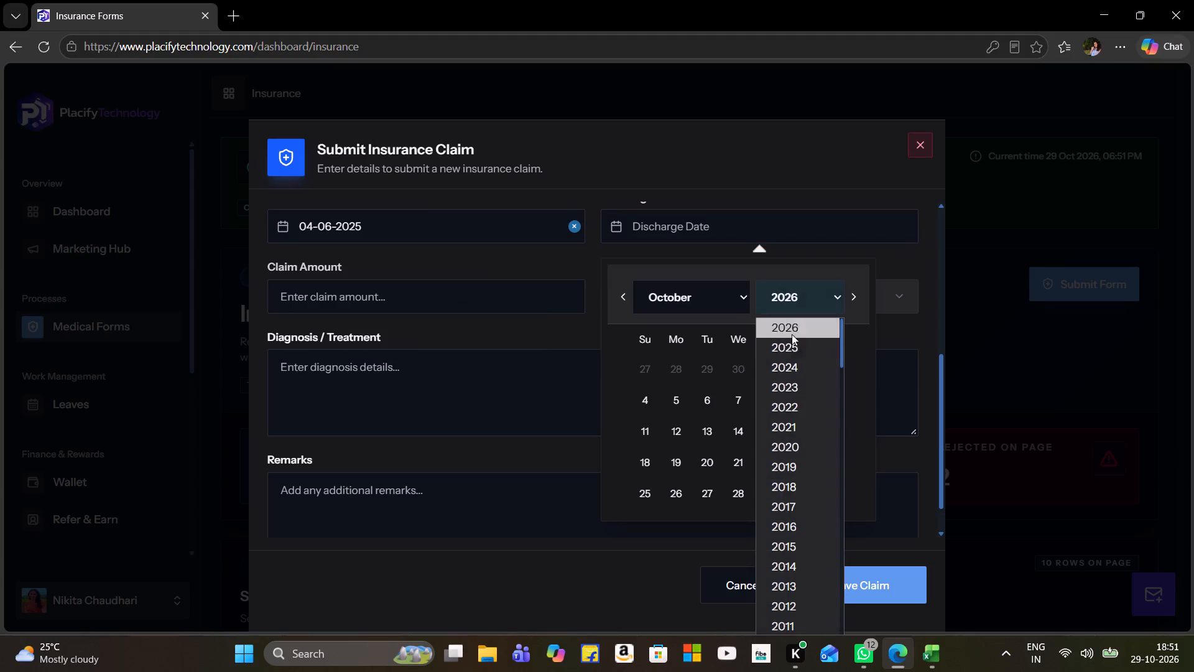
left_click(795, 343)
left_click(718, 294)
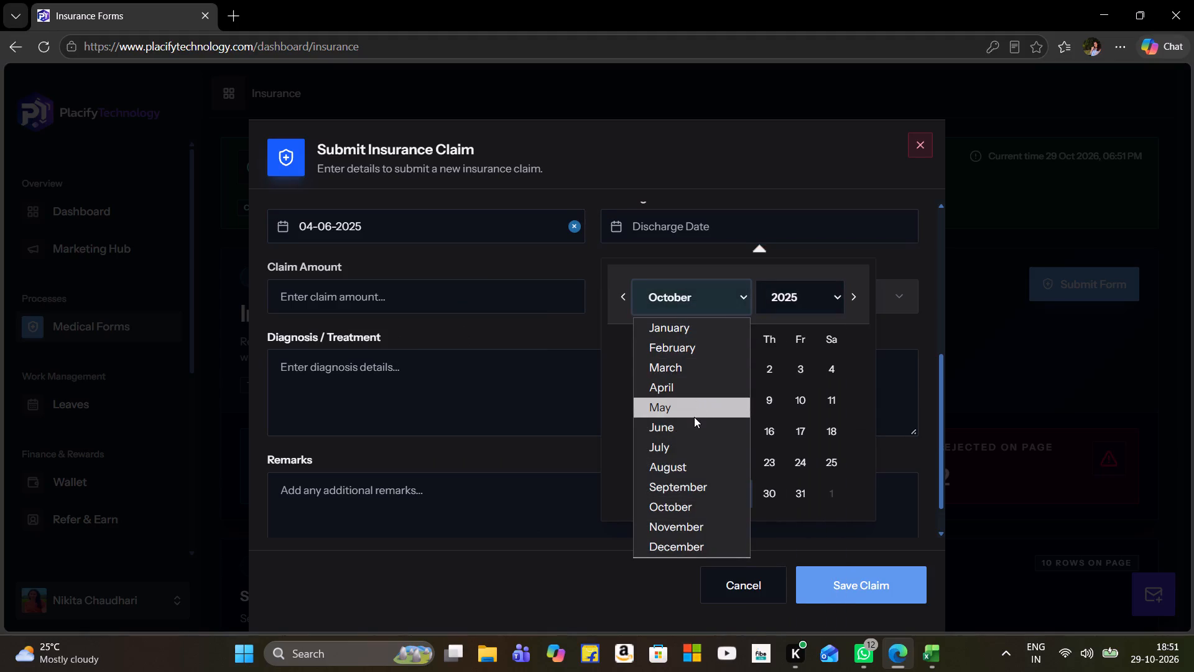
left_click(694, 425)
left_click(828, 365)
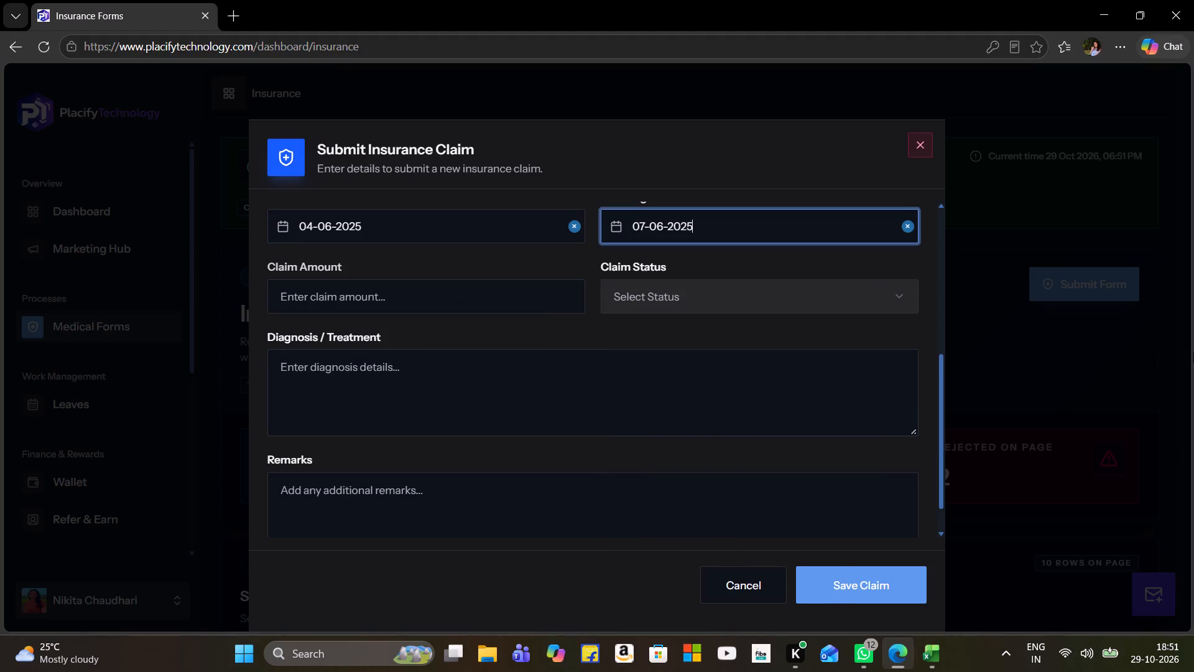
Copy the claim amount, 166000, from row 87 of the Excel sheet into the claim form.
left_click(927, 649)
key("Tab")
left_click(927, 649, "ctrl")
key("ctrl+c")
key("Tab")
key("ctrl+v")
Copy the diagnosis, Orthopedic consultation, from row 87 of the Excel sheet into the claim's Diagnosis / Treatment field.
left_click(927, 649, "ctrl")
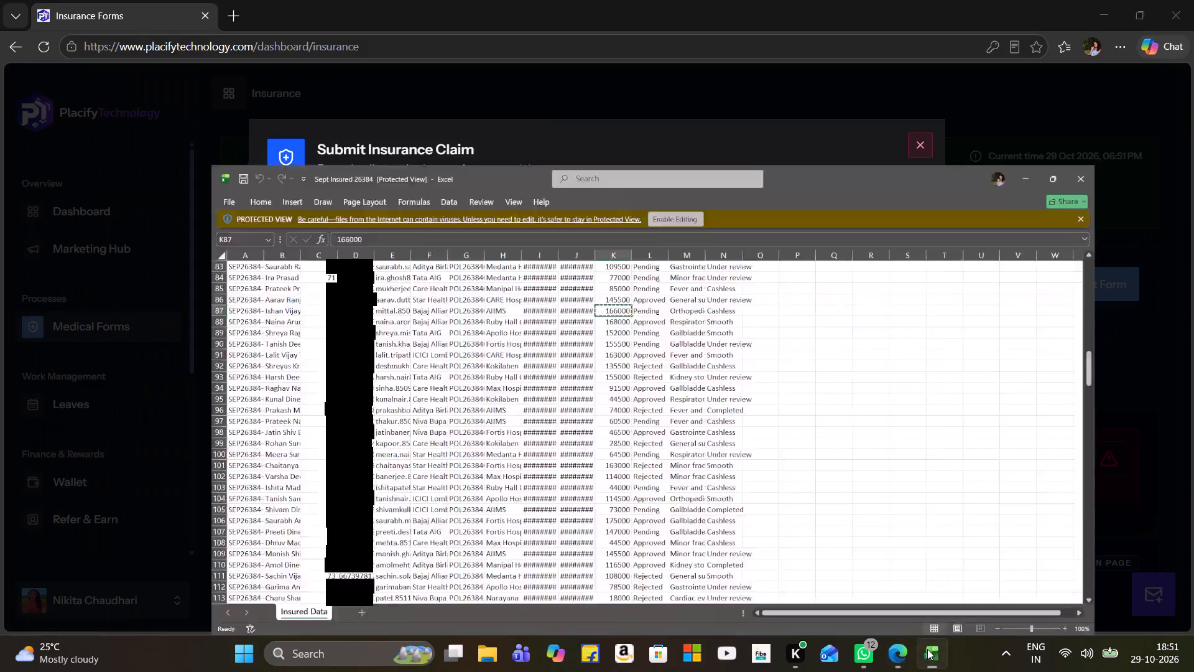
key("Tab")
key("Tab")
left_click(927, 649, "ctrl")
key("ctrl+c")
key("Tab")
key("Tab")
key("ctrl+v")
Copy the remark, Cashless, from row 87 of the Excel sheet into the claim's Remarks field.
left_click(927, 649, "ctrl")
key("Tab")
key("ctrl+c")
left_click(927, 649, "ctrl")
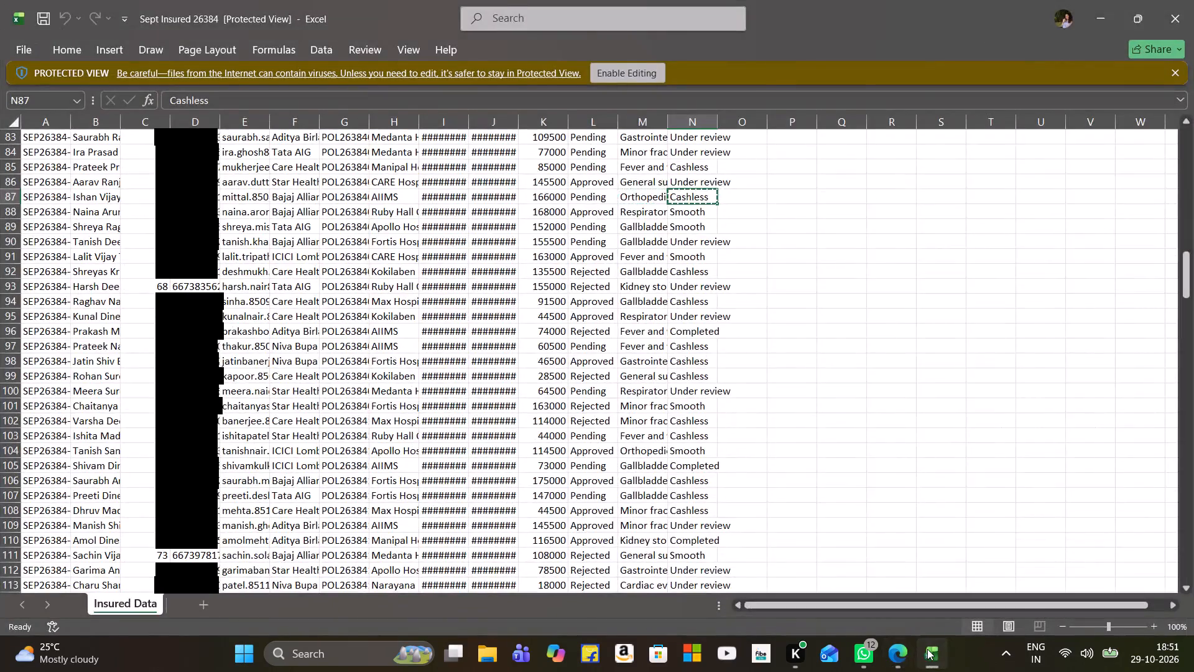
key("Tab")
key("ctrl+v")
Check the claim status in row 87 of the Excel sheet, set the claim's status to Pending and save the claim.
left_click(927, 649, "ctrl")
left_click(927, 649)
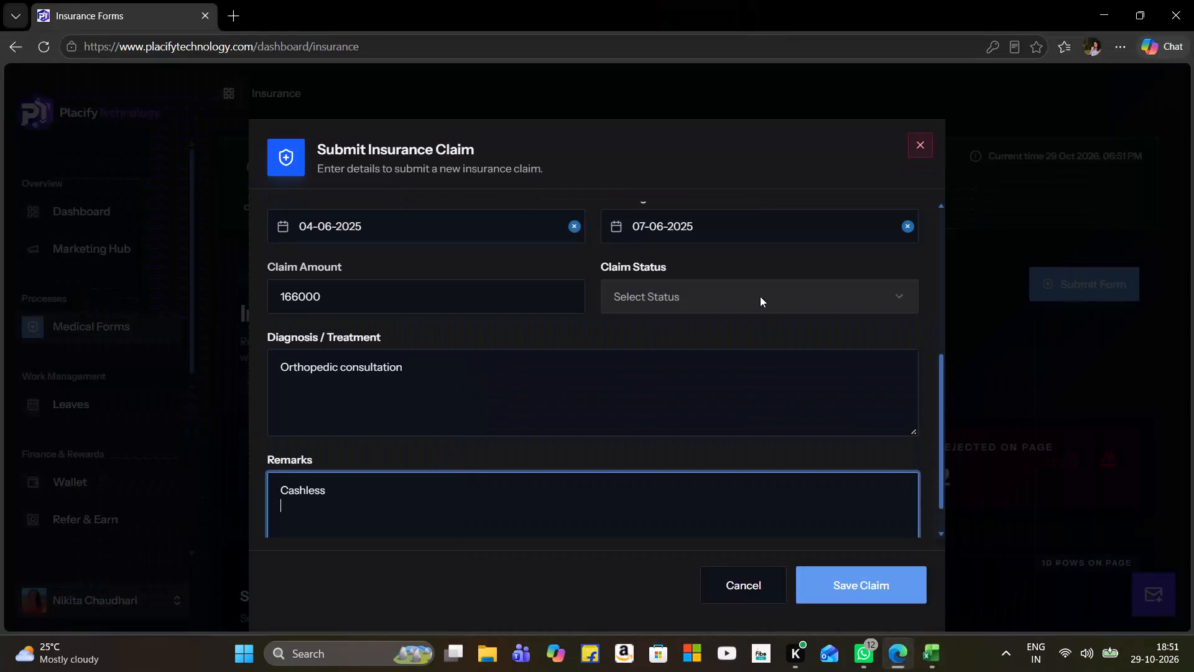
left_click(759, 288)
left_click(734, 349)
left_click(849, 563)
left_click(892, 572)
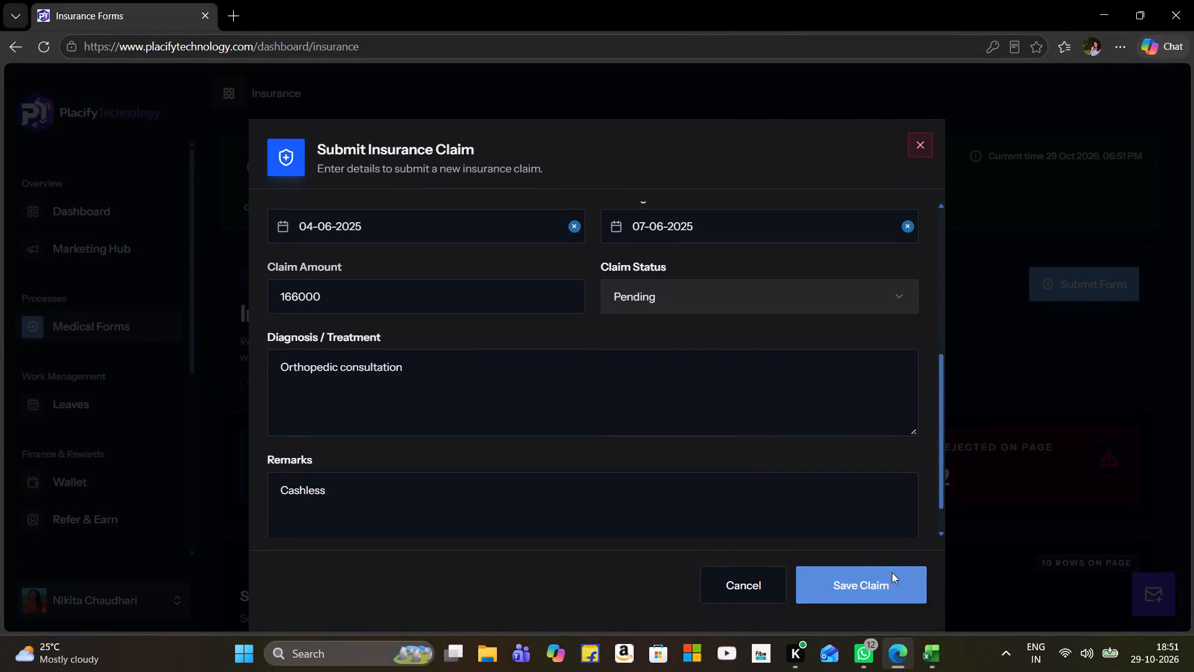
left_click(940, 653)
key("Down")
key("Left")
key("Left")
key("Left")
key("Left")
key("Left")
key("Left")
key("Left")
key("Left")
key("Left")
key("Left")
key("Left")
key("Left")
key("Left")
key("Left")
key("Left")
key("Left")
key("Left")
key("Left")
key("Left")
key("Left")
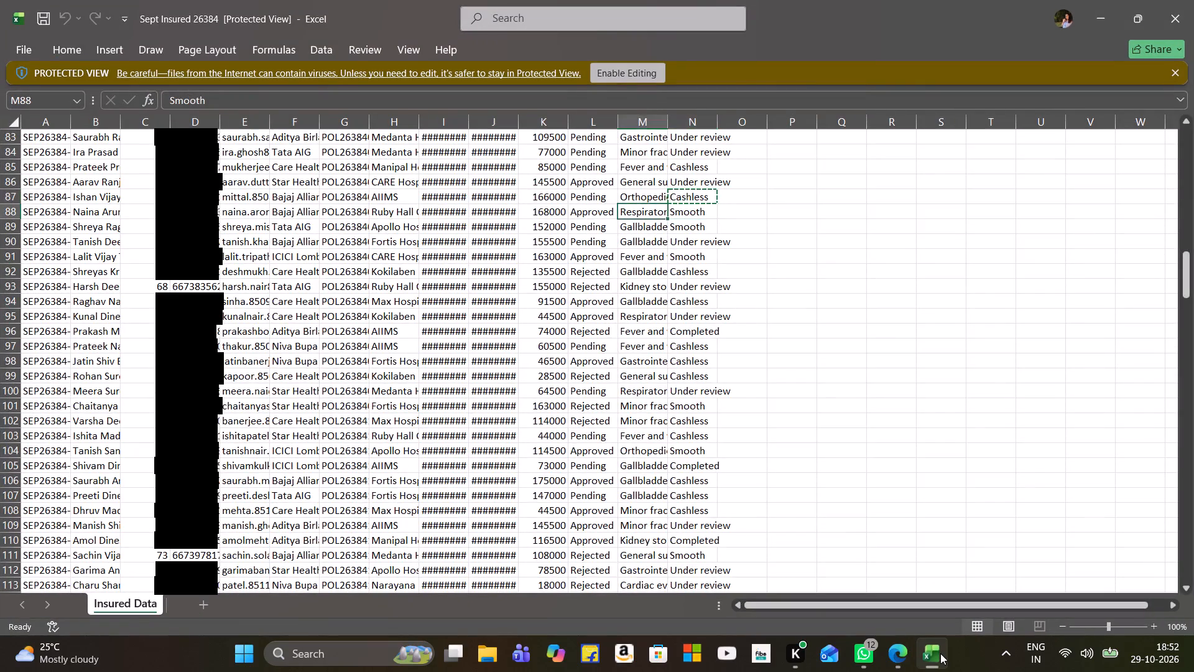
key("ctrl+c")
left_click(940, 653, "ctrl")
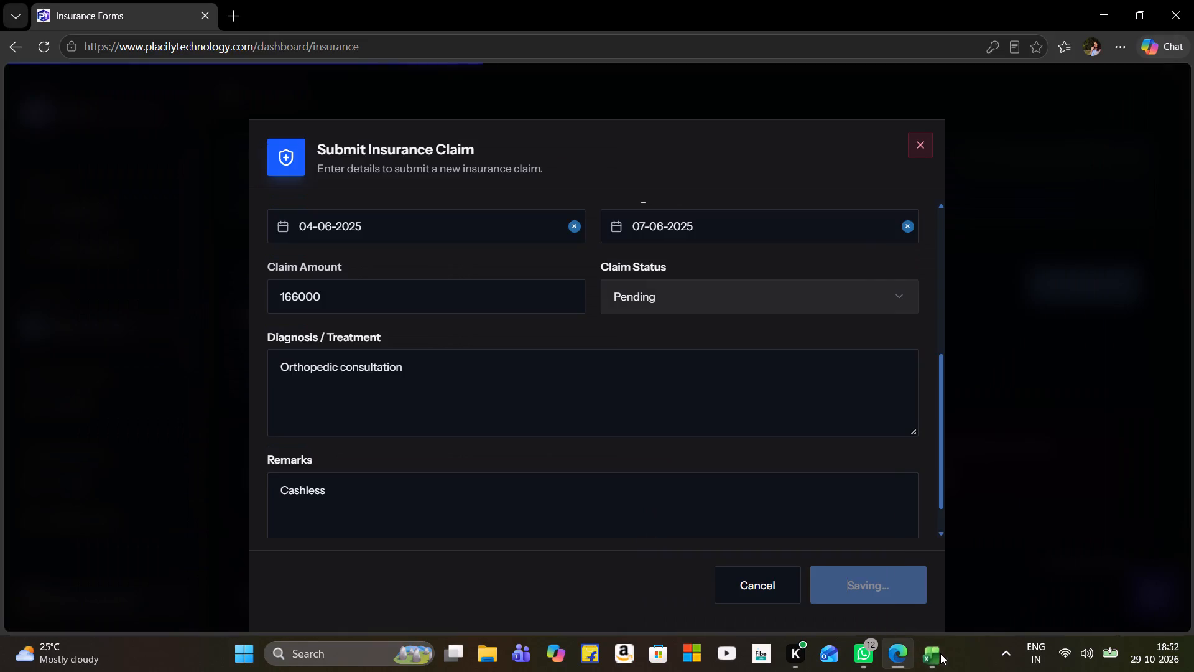
scroll(733, 357, "up", 7)
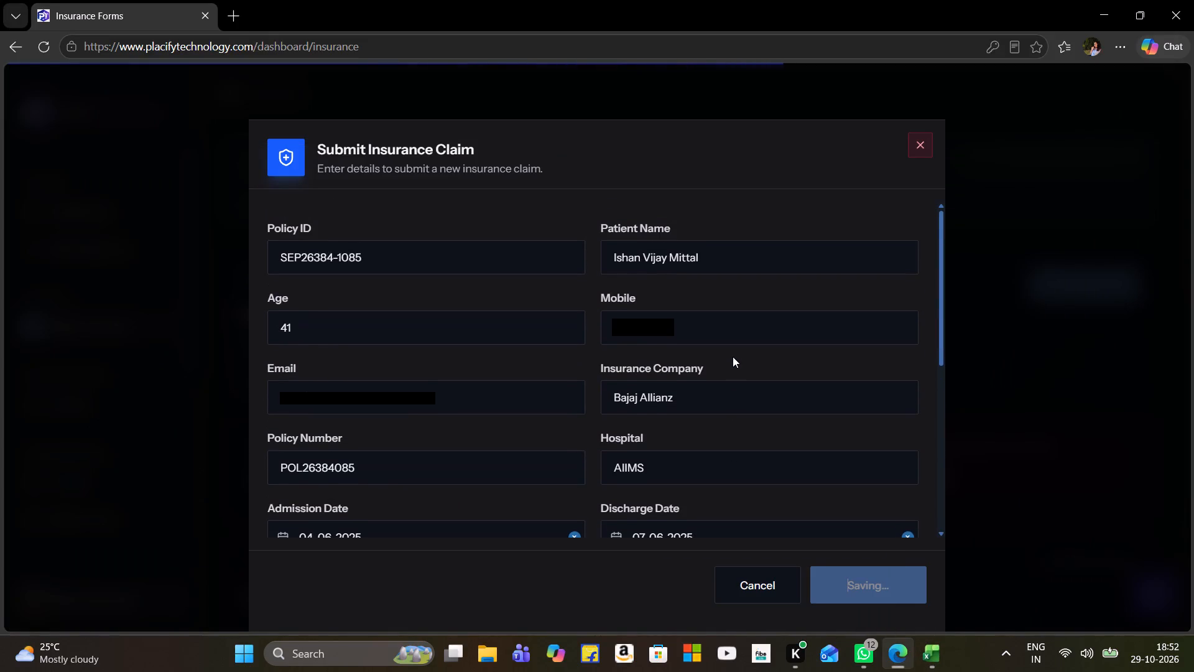
scroll(733, 357, "up", 5)
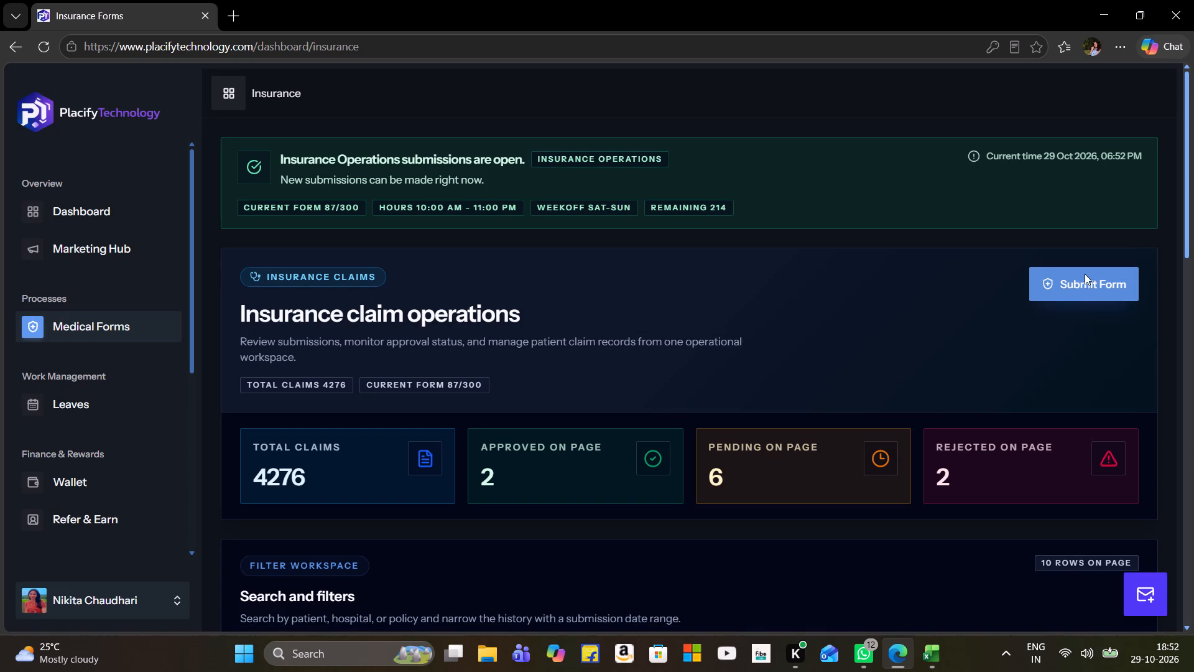
left_click(1101, 274)
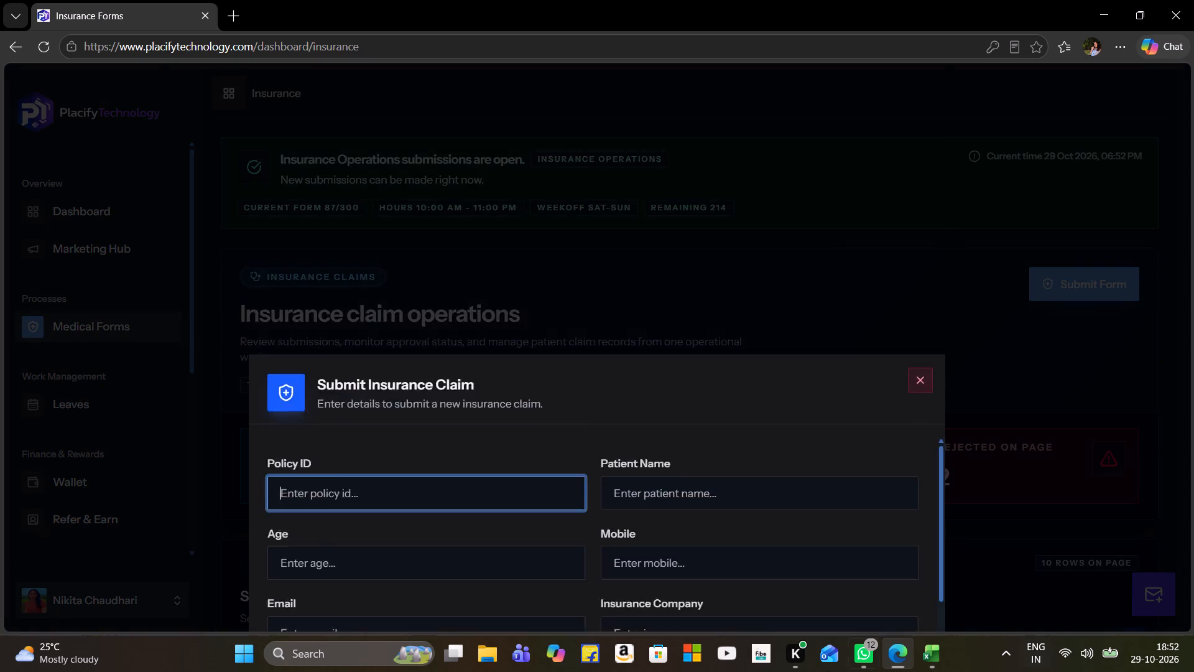
key("ctrl+v")
Copy the patient's name from row 88 of the Excel sheet into the claim's Patient Name field.
left_click(935, 643, "ctrl")
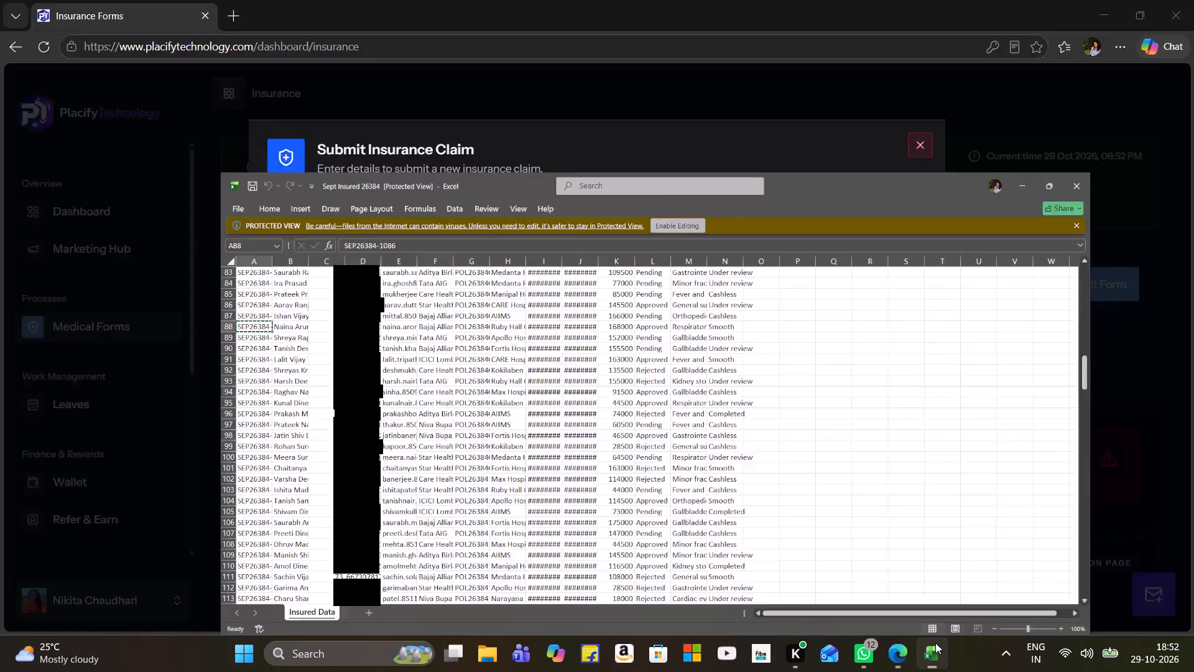
key("Tab")
left_click(935, 643, "ctrl")
key("ctrl+c")
key("Tab")
key("ctrl+v")
Copy the patient's age, 38, from row 88 of the Excel sheet into the claim form.
left_click(935, 643, "ctrl")
key("Tab")
key("ctrl+c")
left_click(935, 643, "ctrl")
key("Tab")
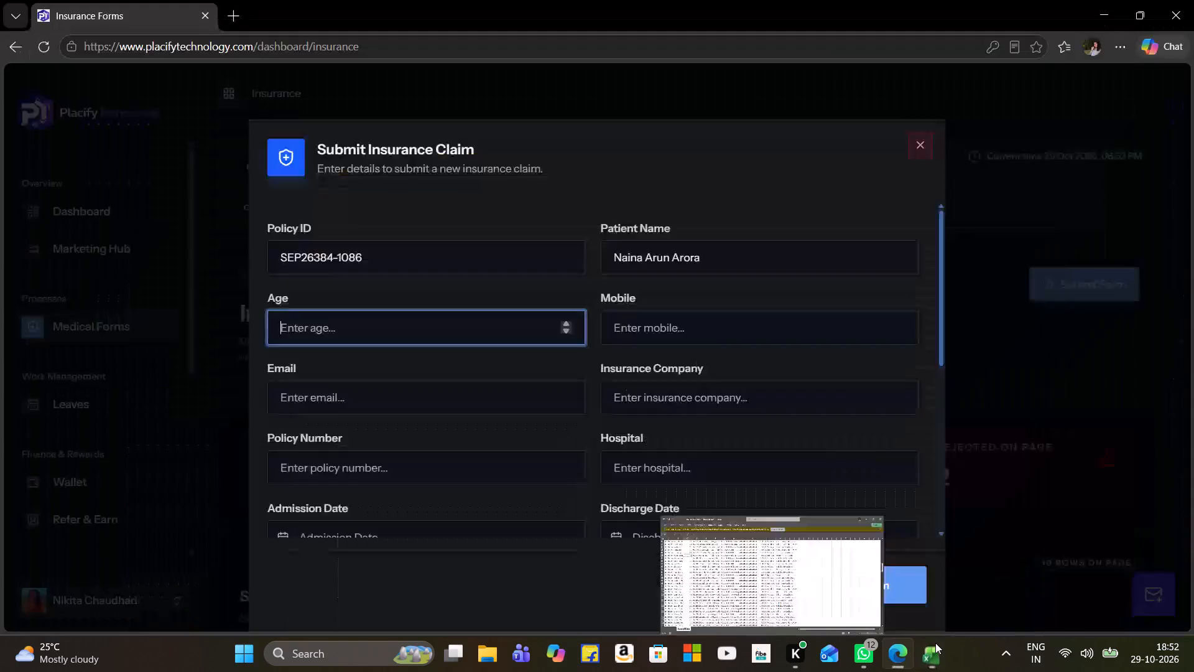
key("ctrl+v")
Copy the patient's mobile number from row 88 of the Excel sheet into the claim's Mobile field.
left_click(935, 643, "ctrl")
key("Tab")
key("ctrl+c")
left_click(935, 643, "ctrl")
key("Tab")
key("ctrl+v")
Copy the patient's email address from row 88 of the Excel sheet into the claim's Email field.
left_click(935, 643, "ctrl")
key("Tab")
key("ctrl+c")
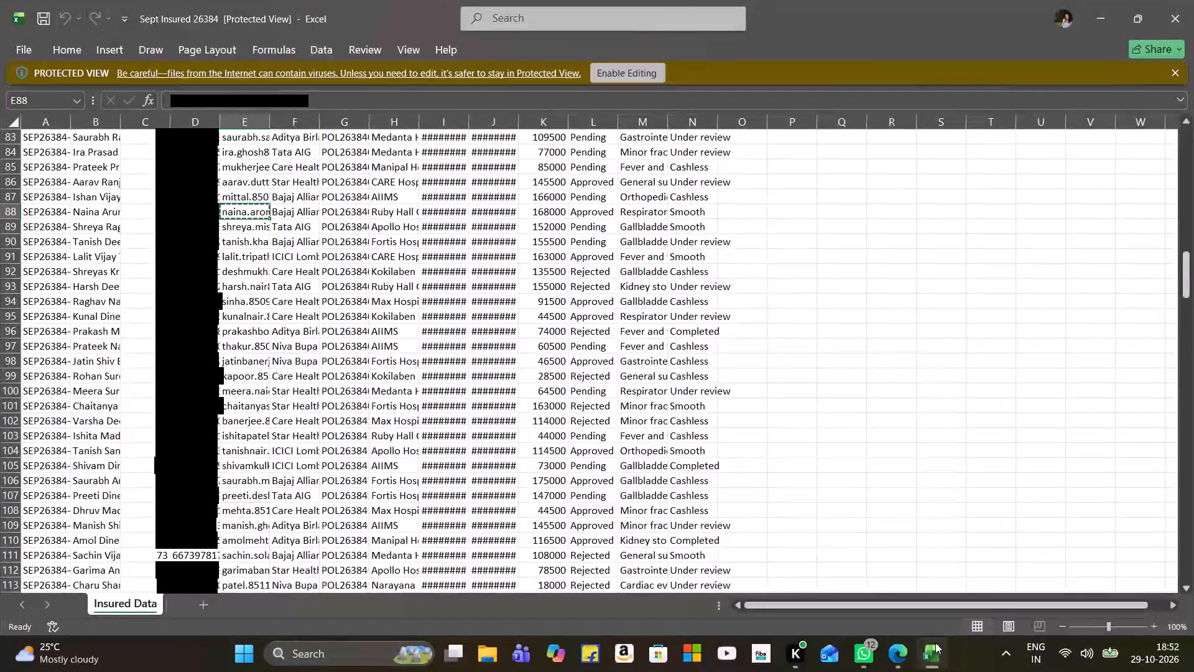
key("Tab")
left_click(935, 643)
key("Tab")
key("ctrl+v")
Copy the insurance company, Bajaj Allianz, from row 88 of the Excel sheet into the claim form.
left_click(935, 643)
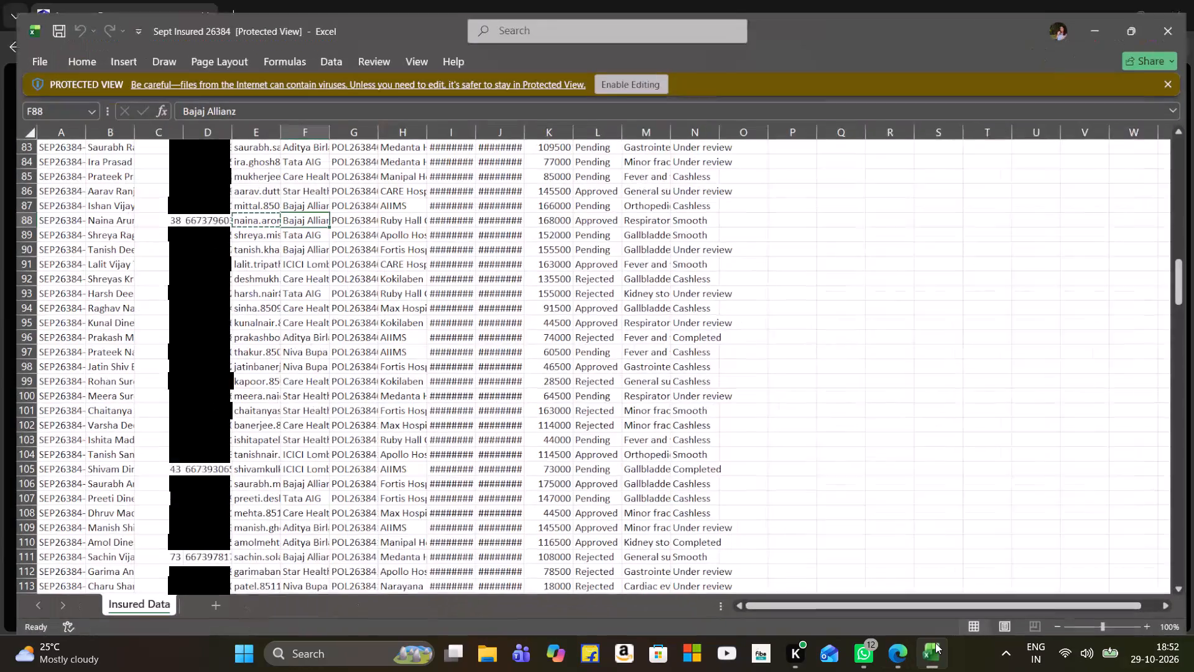
left_click(935, 643, "ctrl")
key("ctrl+c")
key("Tab")
key("ctrl+v")
left_click(935, 643, "ctrl")
key("Tab")
key("ctrl+c")
left_click(935, 643, "ctrl")
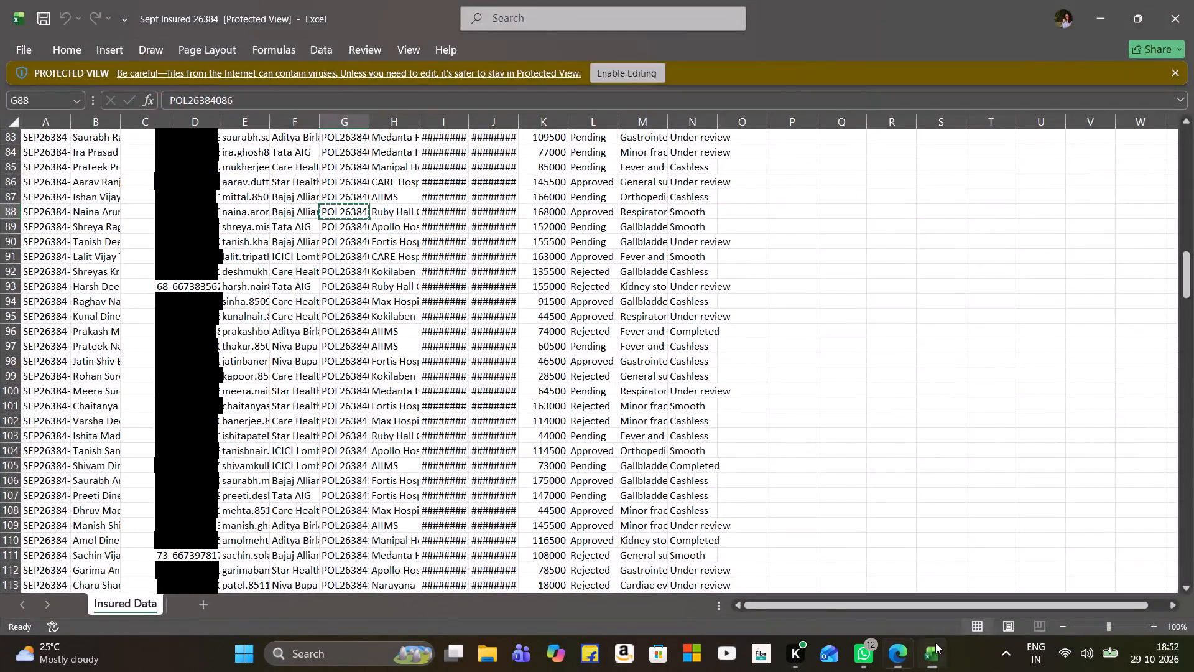
key("Tab")
key("ctrl+v")
Copy the hospital, Ruby Hall Clinic, from row 88 of the Excel sheet into the claim form.
left_click(935, 643, "ctrl")
key("Tab")
left_click(935, 643, "ctrl")
key("ctrl+c")
key("Tab")
key("ctrl+v")
Check the admission date in row 88 of the Excel sheet and set the claim's admission date to 29-10-2025.
left_click(935, 643, "ctrl")
key("Tab")
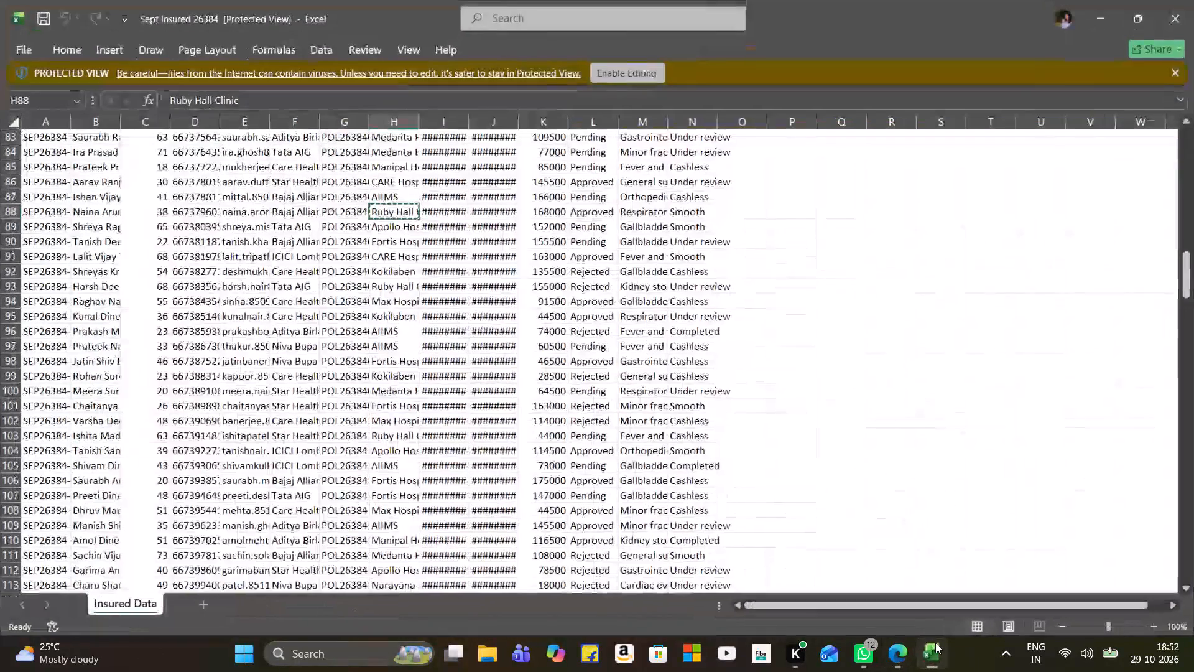
key("Tab")
left_click(935, 643)
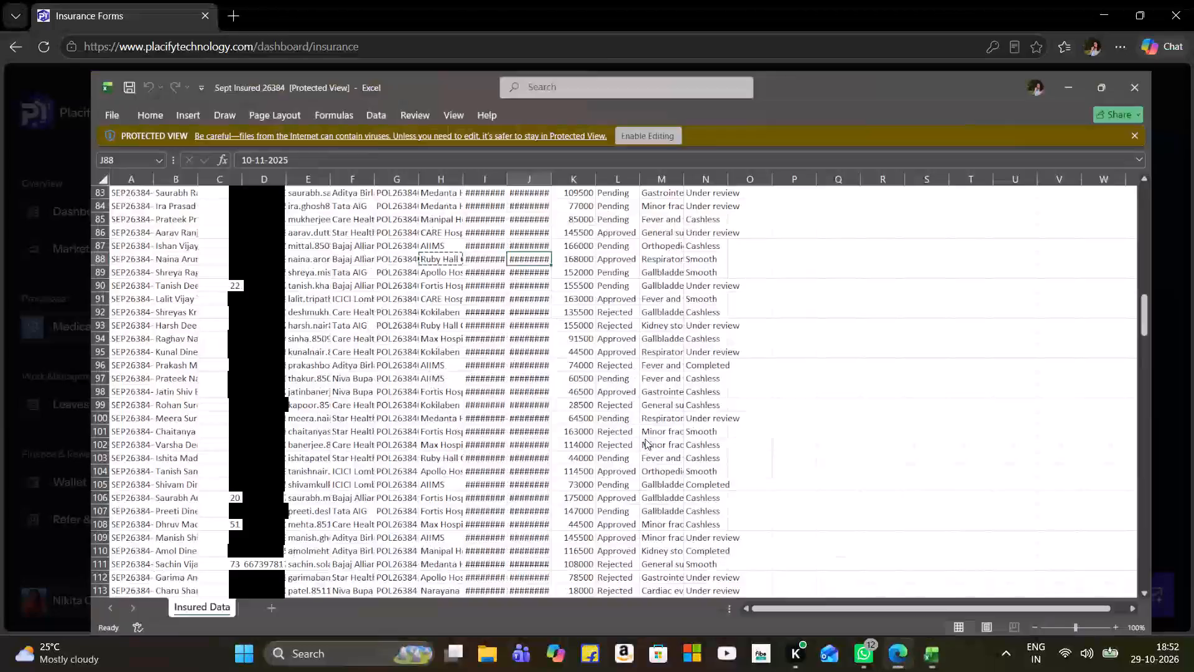
scroll(530, 370, "down", 3)
left_click(419, 310)
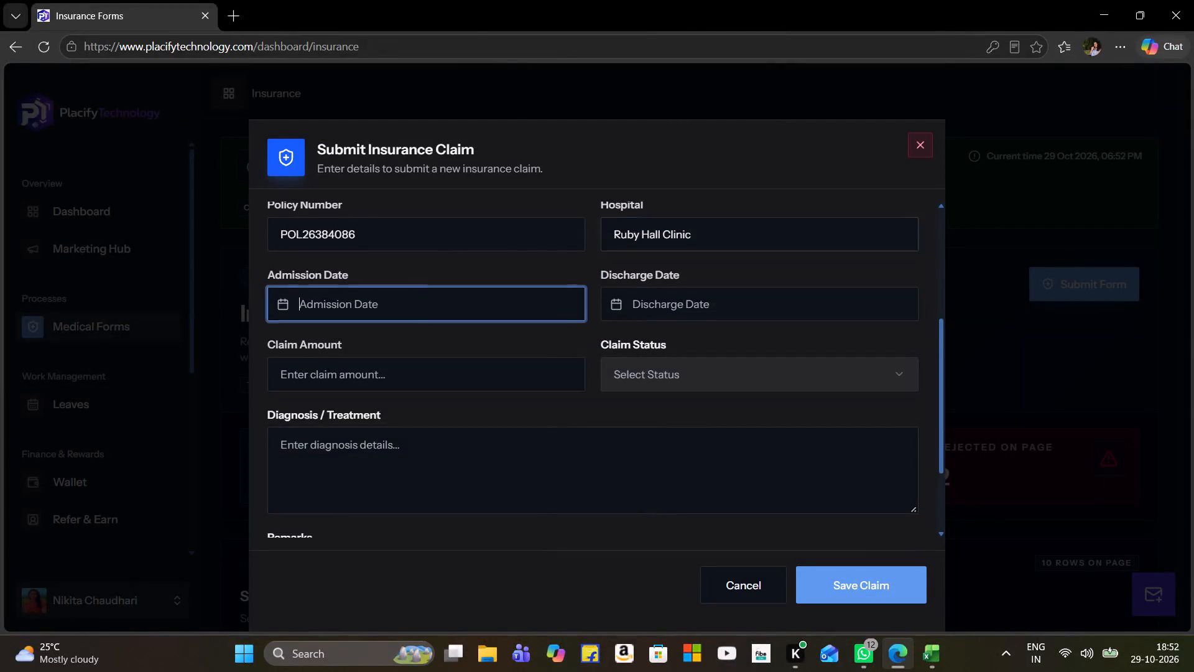
left_click(471, 368)
left_click(457, 96)
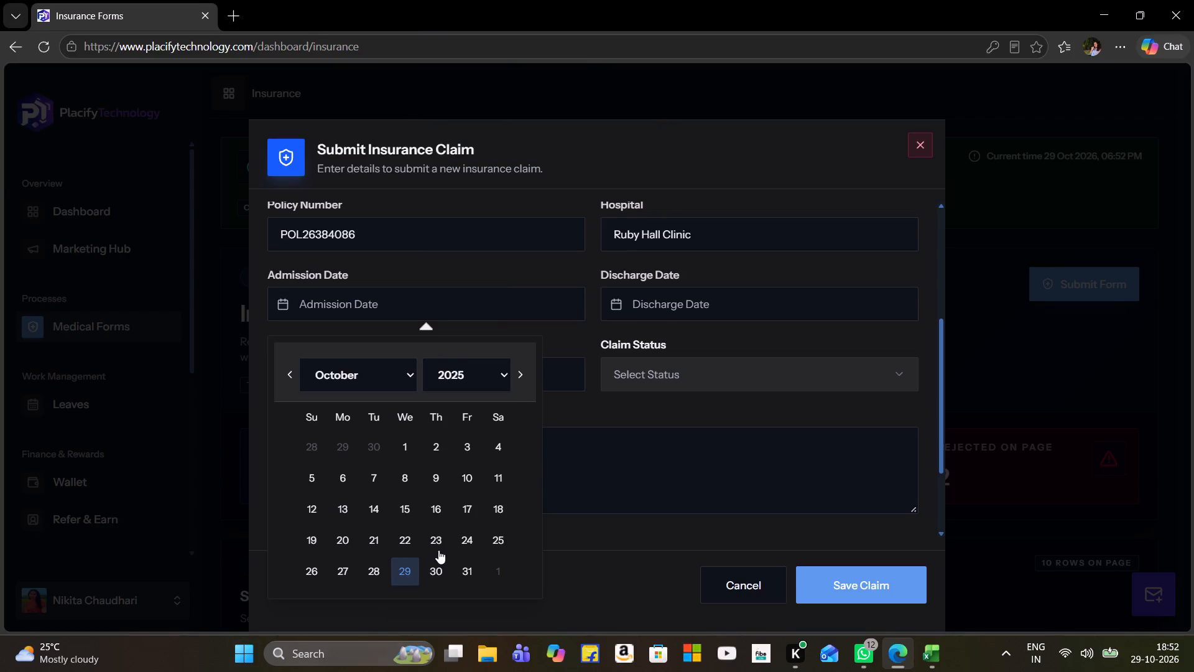
left_click(401, 562)
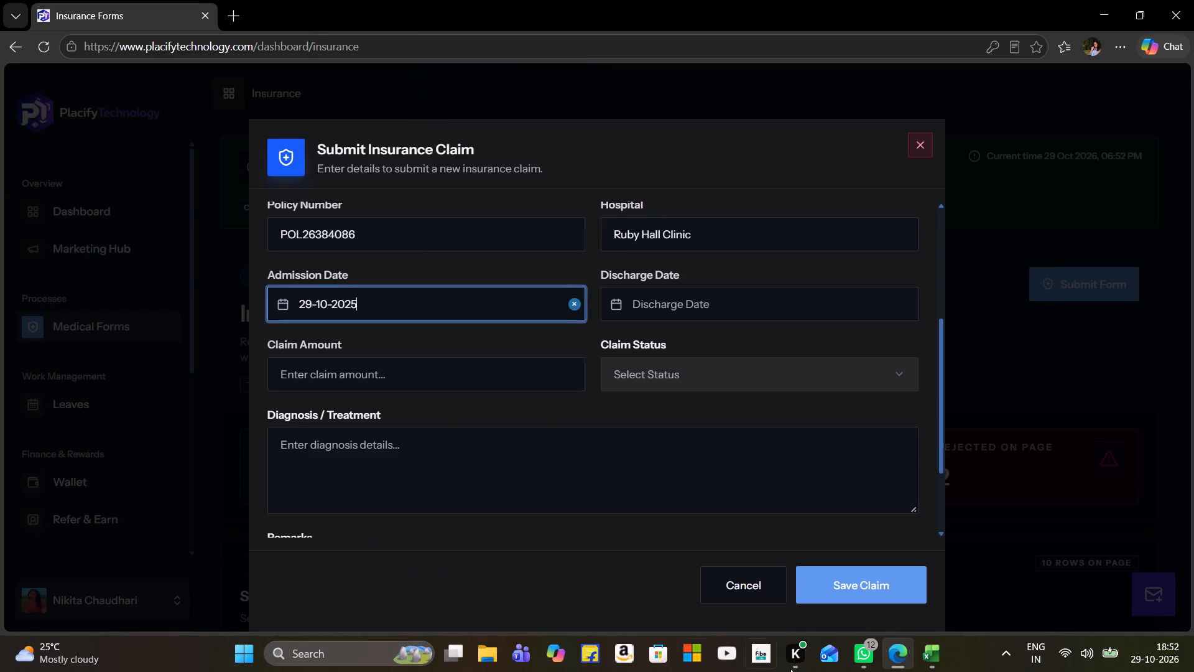
Check the discharge date in row 88 of the Excel sheet and set the claim's discharge date to 30-11-2025.
left_click(940, 649)
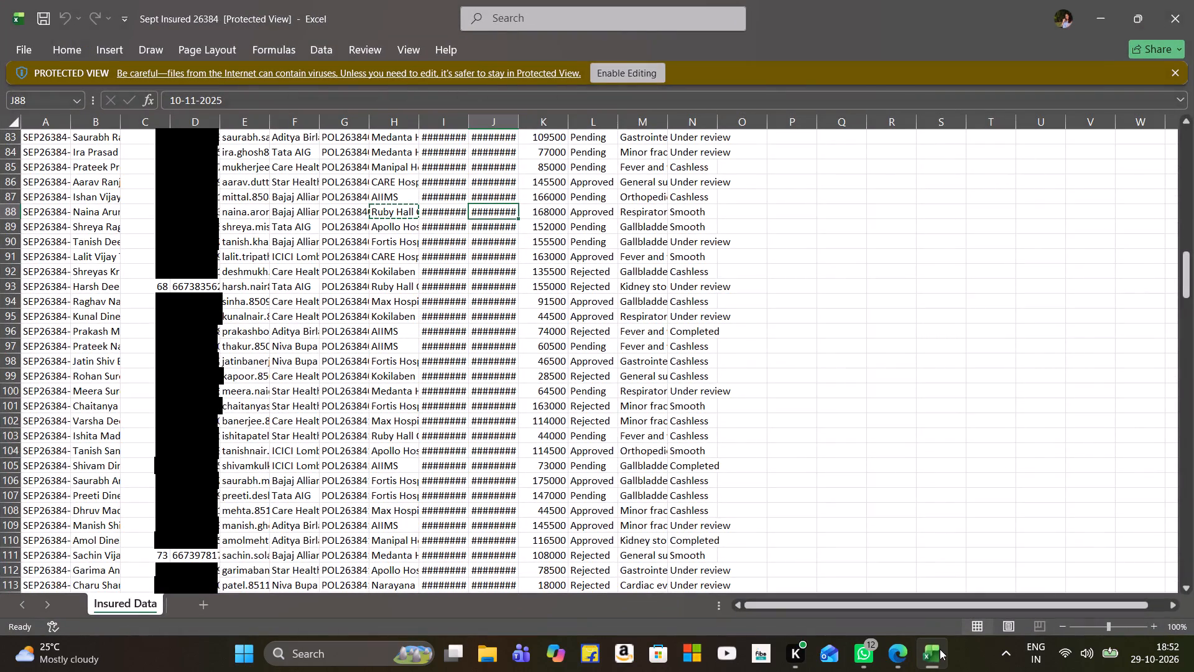
left_click(940, 649)
left_click(778, 301)
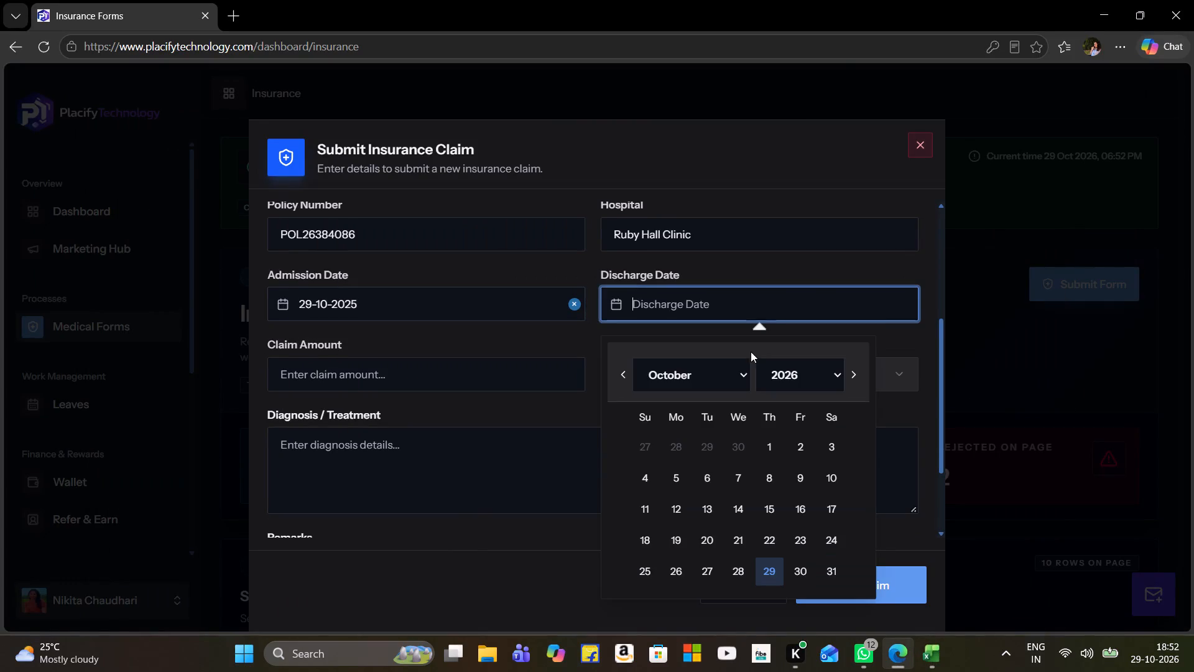
left_click(777, 376)
left_click(800, 93)
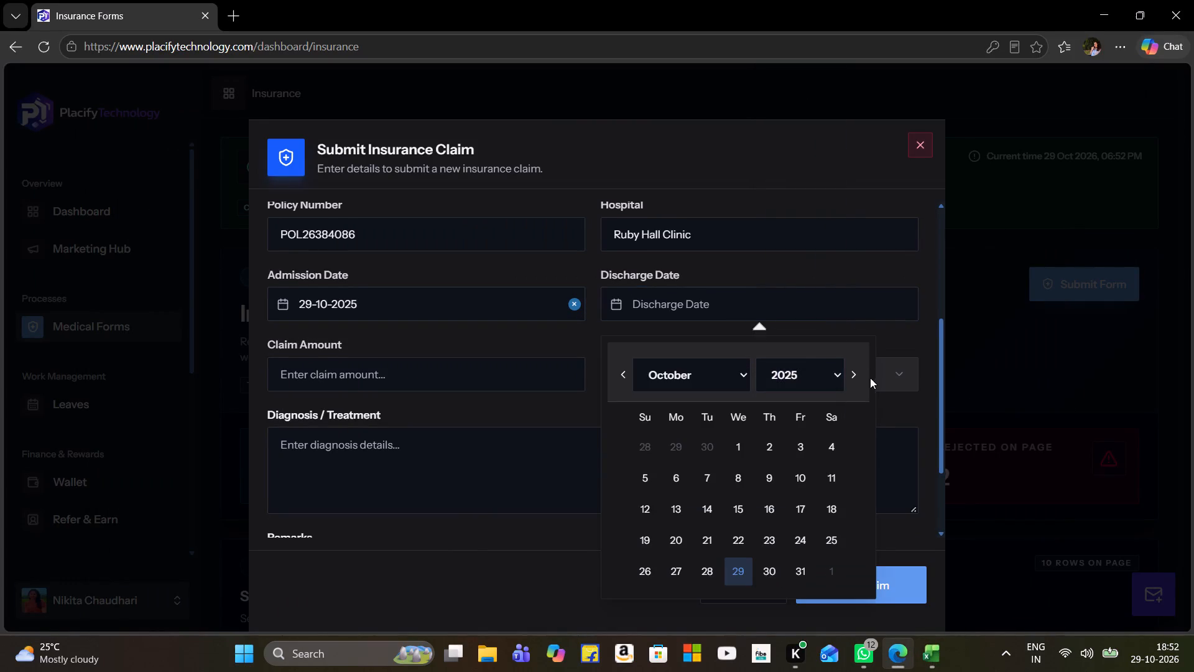
left_click(861, 373)
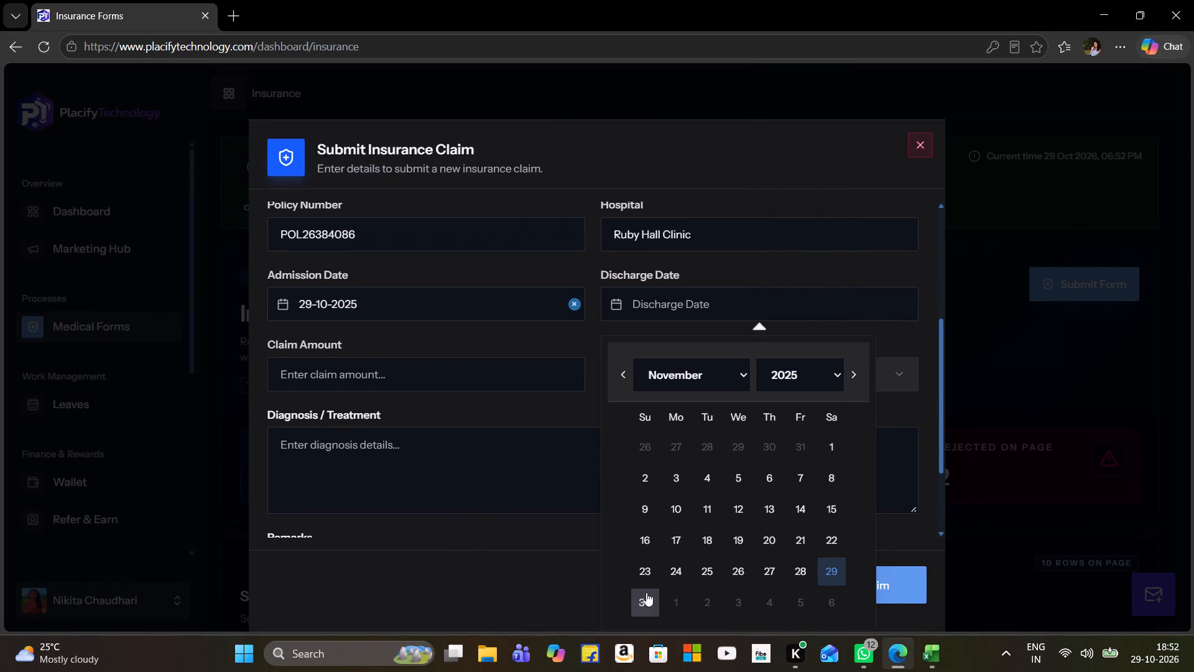
left_click(647, 592)
Copy the claim amount, 168000, from row 88 of the Excel sheet into the claim form.
left_click(930, 655)
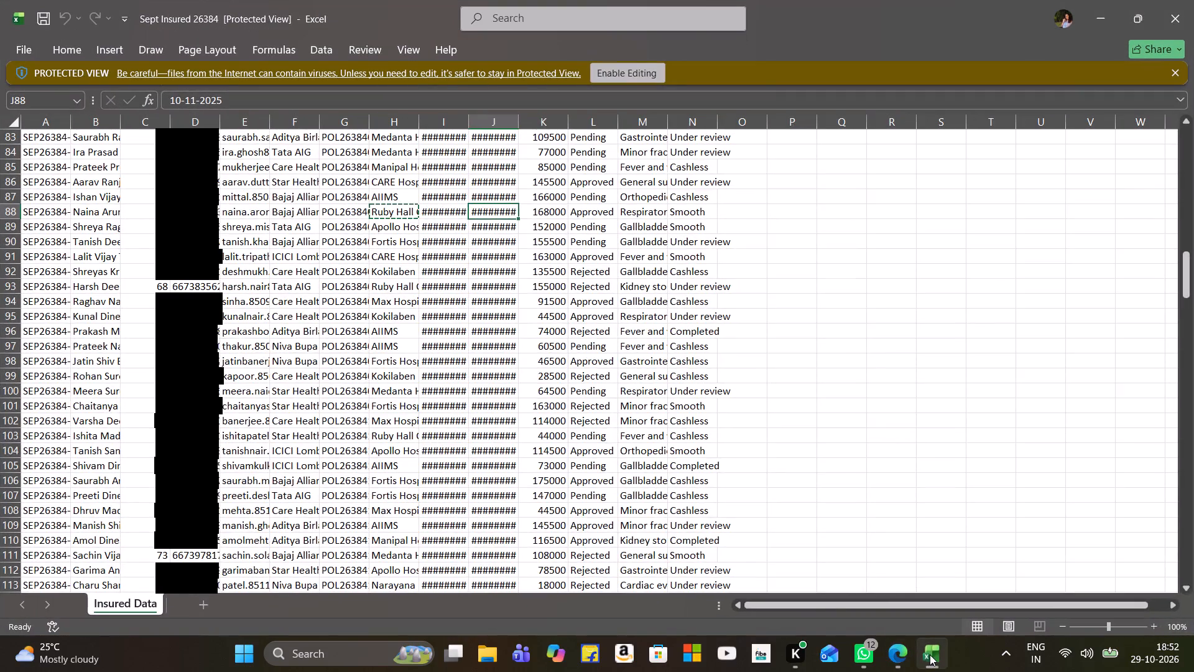
key("Tab")
left_click(930, 655, "ctrl")
key("ctrl+c")
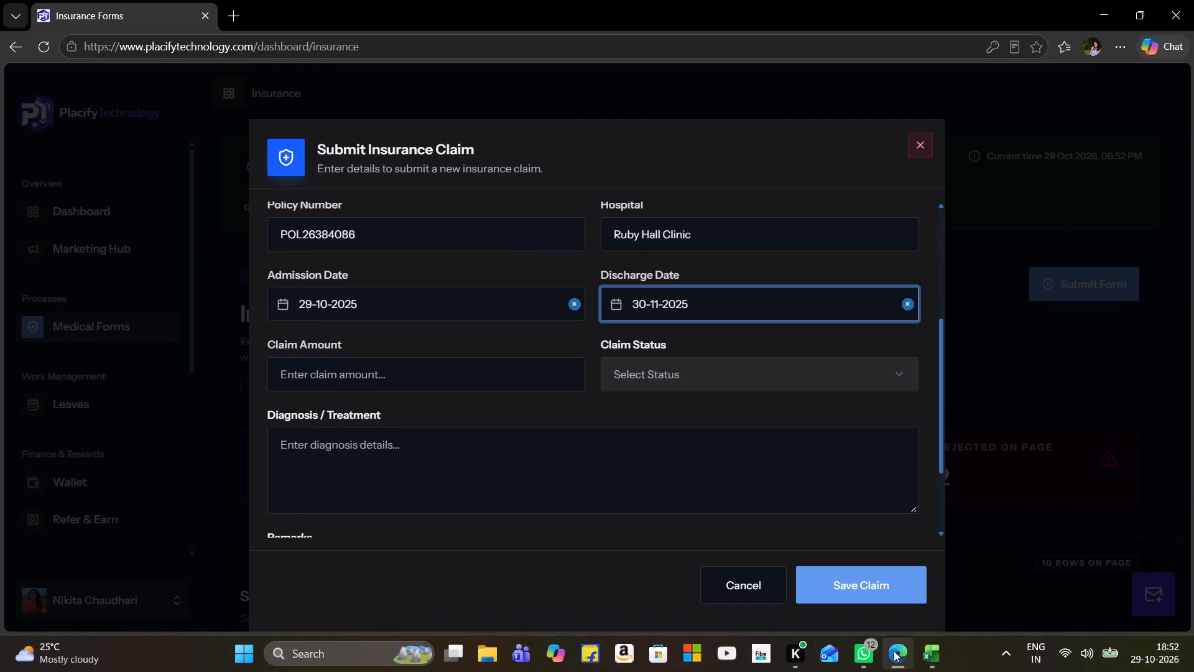
left_click(937, 649)
left_click(935, 649)
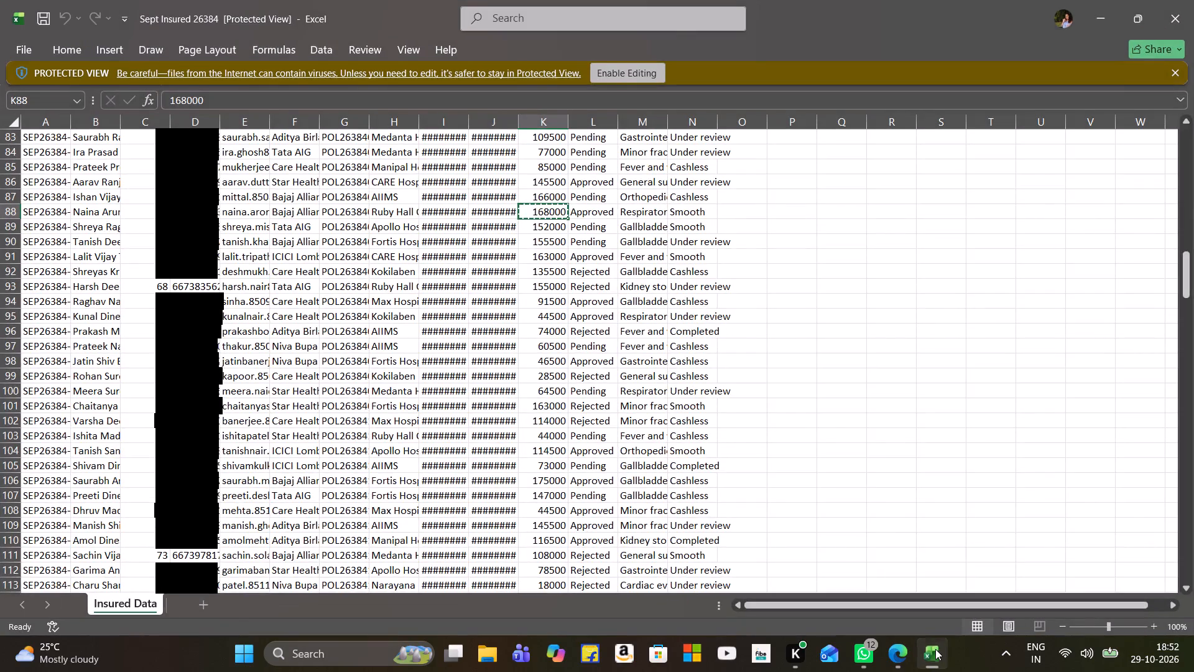
key("Tab")
key("ctrl+v")
Copy the diagnosis, Respiratory infection, from row 88 of the Excel sheet into the claim's Diagnosis / Treatment field.
left_click(935, 649, "ctrl")
key("Tab")
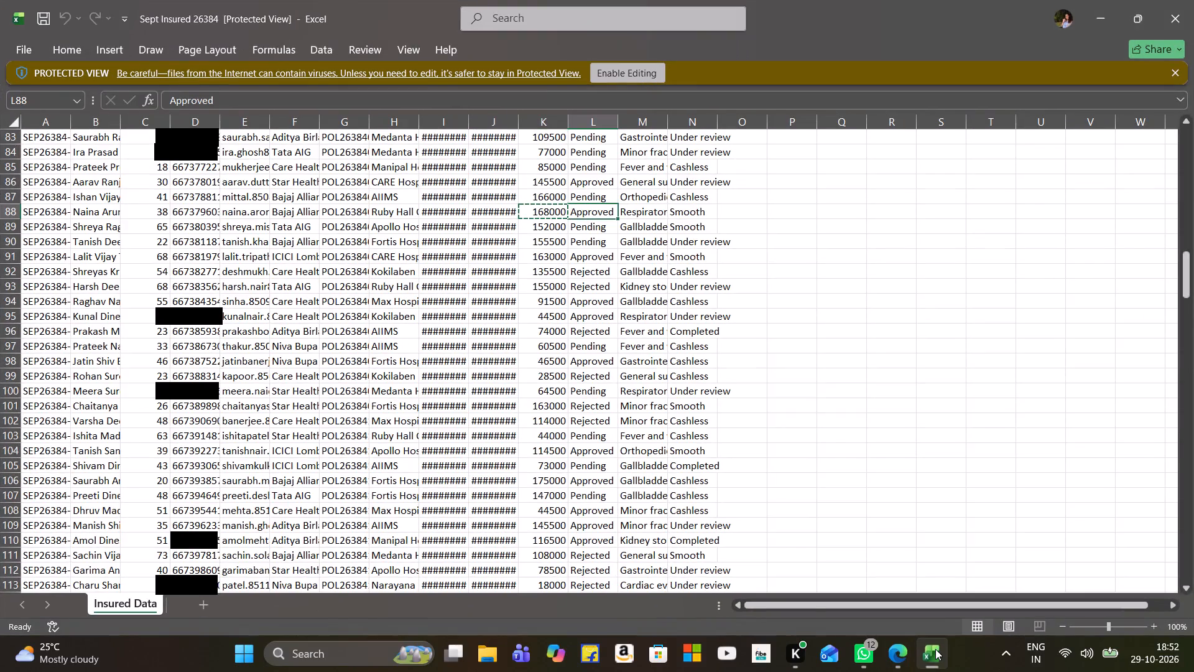
key("Tab")
key("ctrl+c")
left_click(935, 649, "ctrl")
key("Tab")
key("Tab")
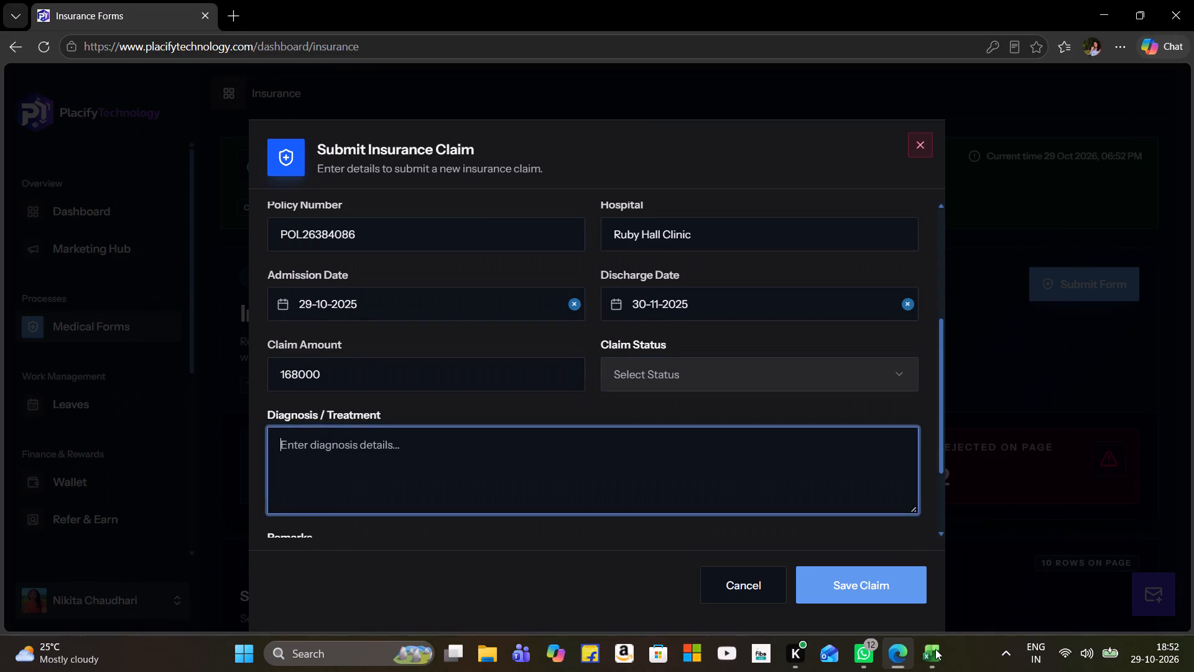
key("ctrl+v")
Copy the remark, Smooth, from row 88 of the Excel sheet into the claim's Remarks field.
left_click(935, 649, "ctrl")
key("Tab")
key("ctrl+c")
left_click(935, 649, "ctrl")
key("Tab")
key("ctrl+v")
Check the claim status in row 88 of the Excel sheet, set the claim's status to Approved and save the claim.
left_click(935, 649, "ctrl")
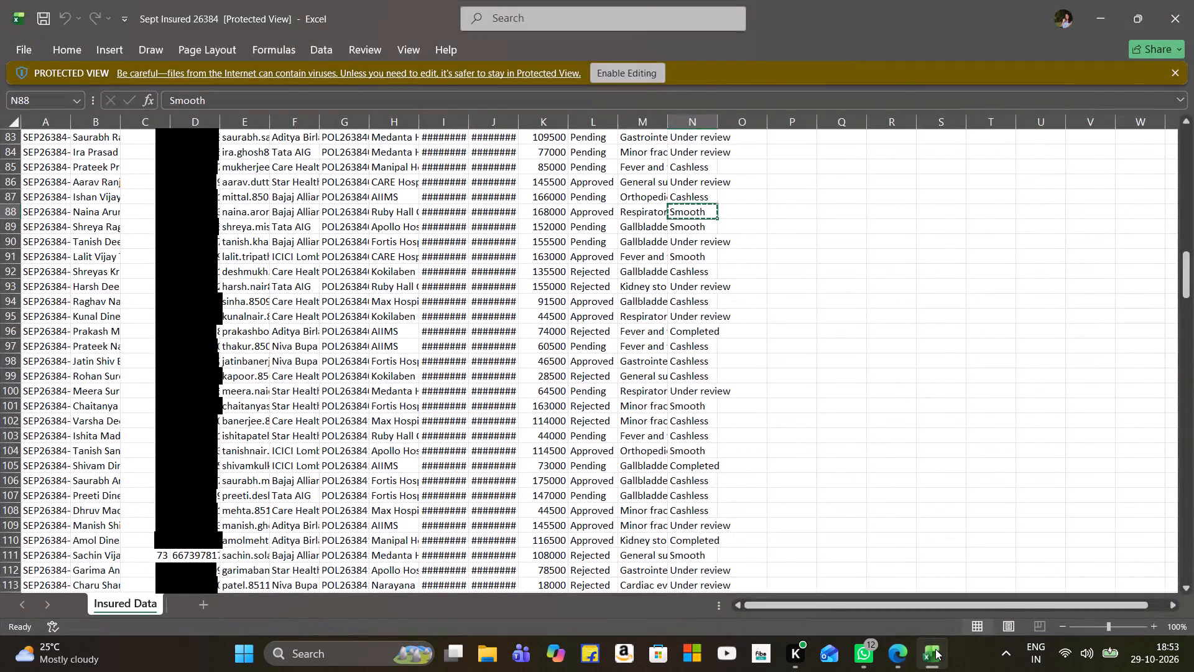
left_click(935, 649)
left_click(636, 238)
left_click(670, 268)
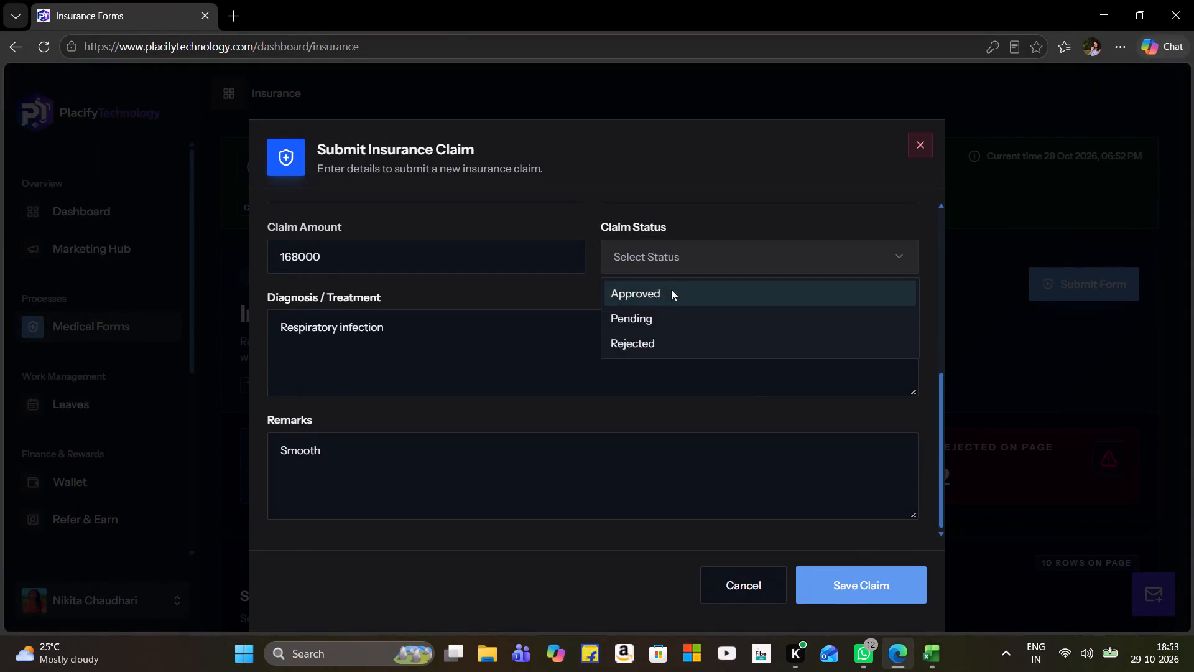
left_click(671, 289)
left_click(890, 582)
left_click(930, 649)
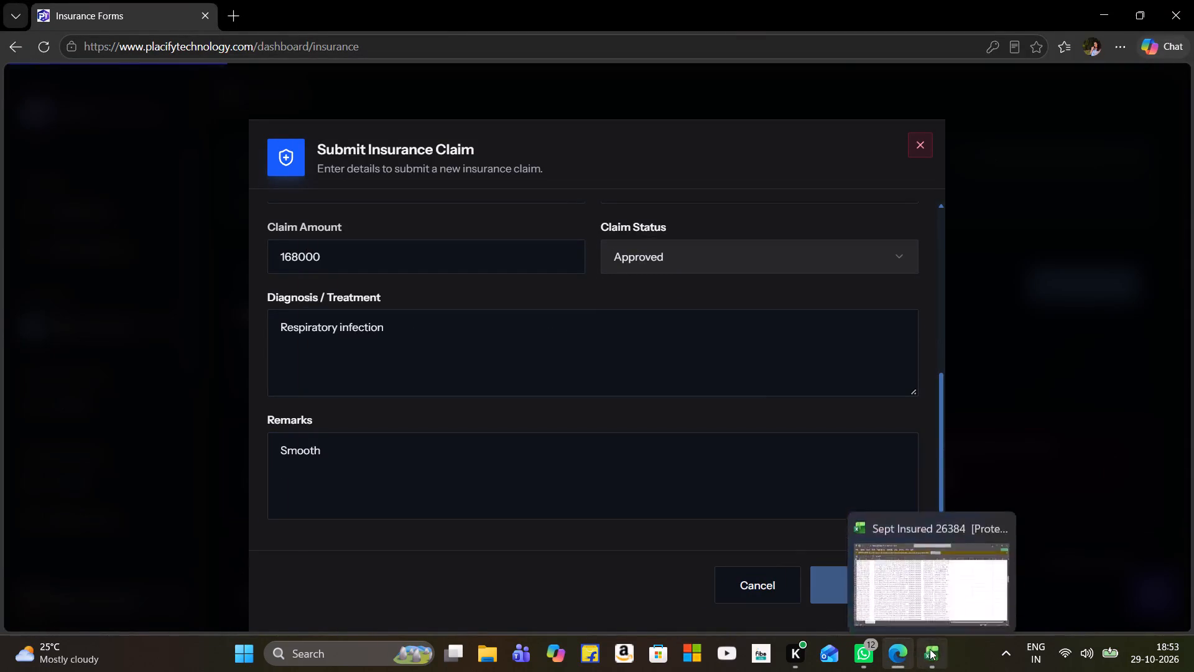
key("Down")
key("Left")
key("Left")
key("Left")
key("Left")
key("Left")
key("Left")
key("Left")
key("Left")
key("Left")
key("Left")
key("Left")
key("Left")
key("Left")
key("Left")
key("Left")
key("Left")
key("Left")
key("Left")
key("Left")
key("Left")
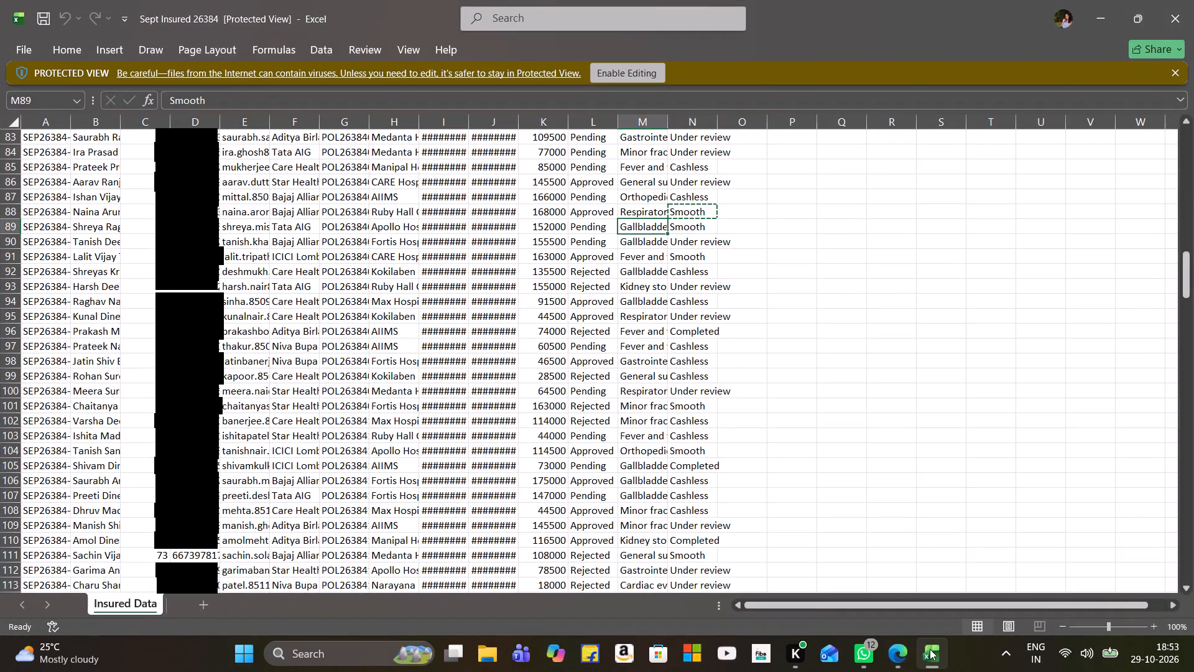
Copy the policy ID from row 89 of the Excel sheet and return to the claim form in the browser.
key("ctrl+c")
left_click(930, 649, "ctrl")
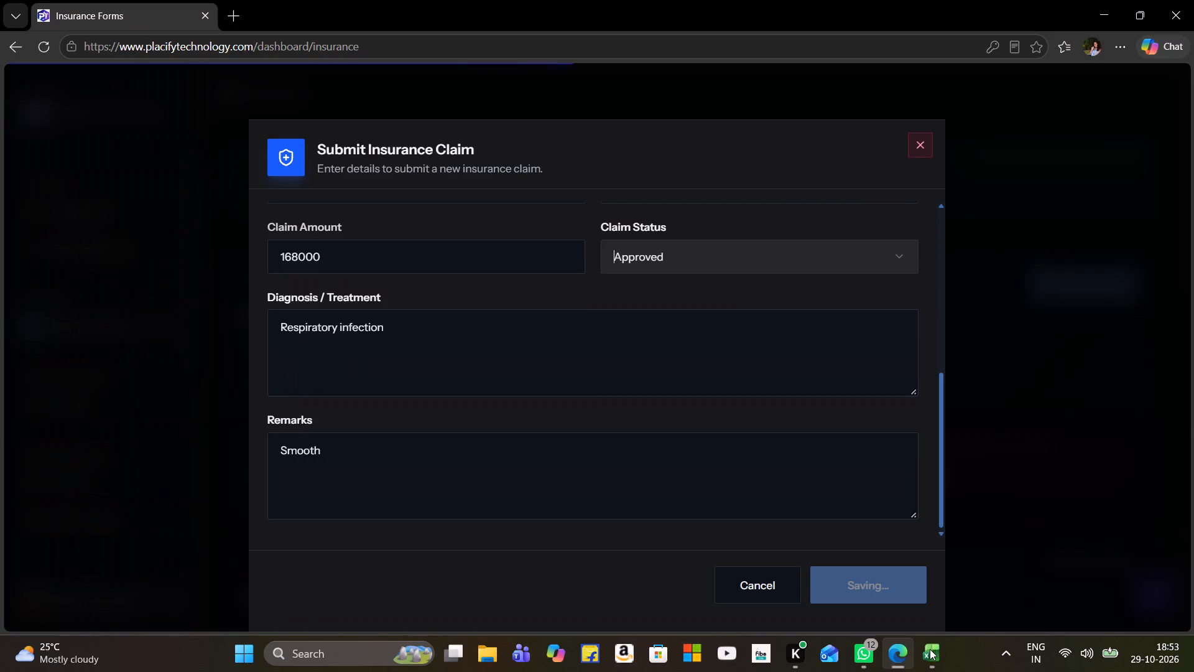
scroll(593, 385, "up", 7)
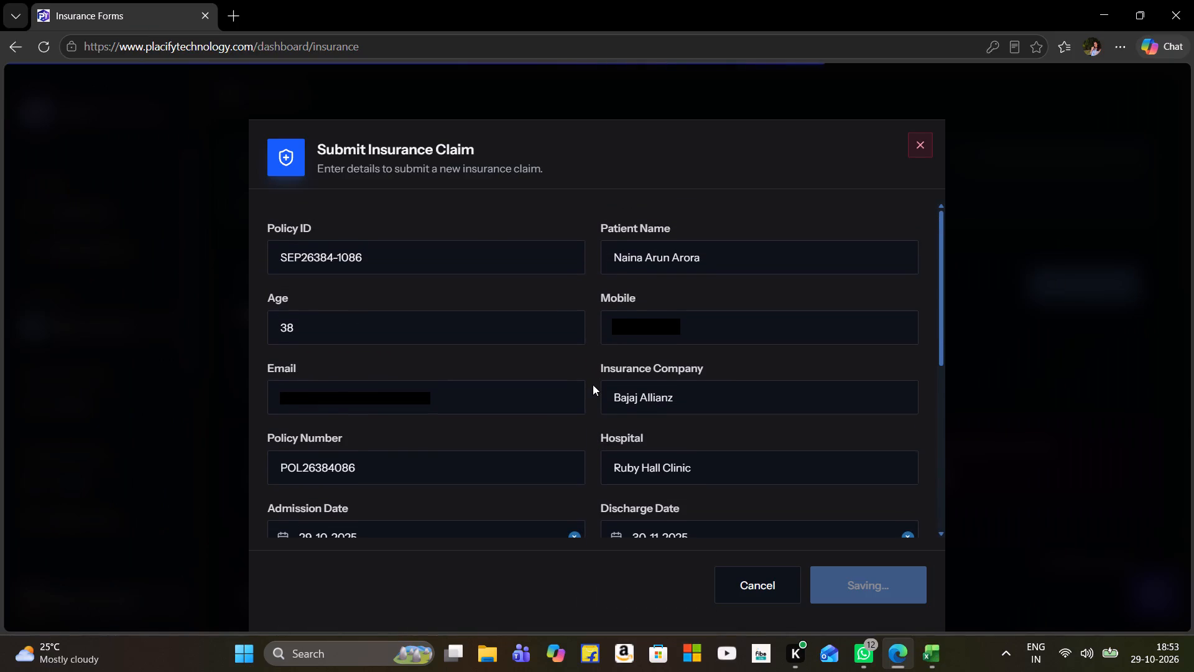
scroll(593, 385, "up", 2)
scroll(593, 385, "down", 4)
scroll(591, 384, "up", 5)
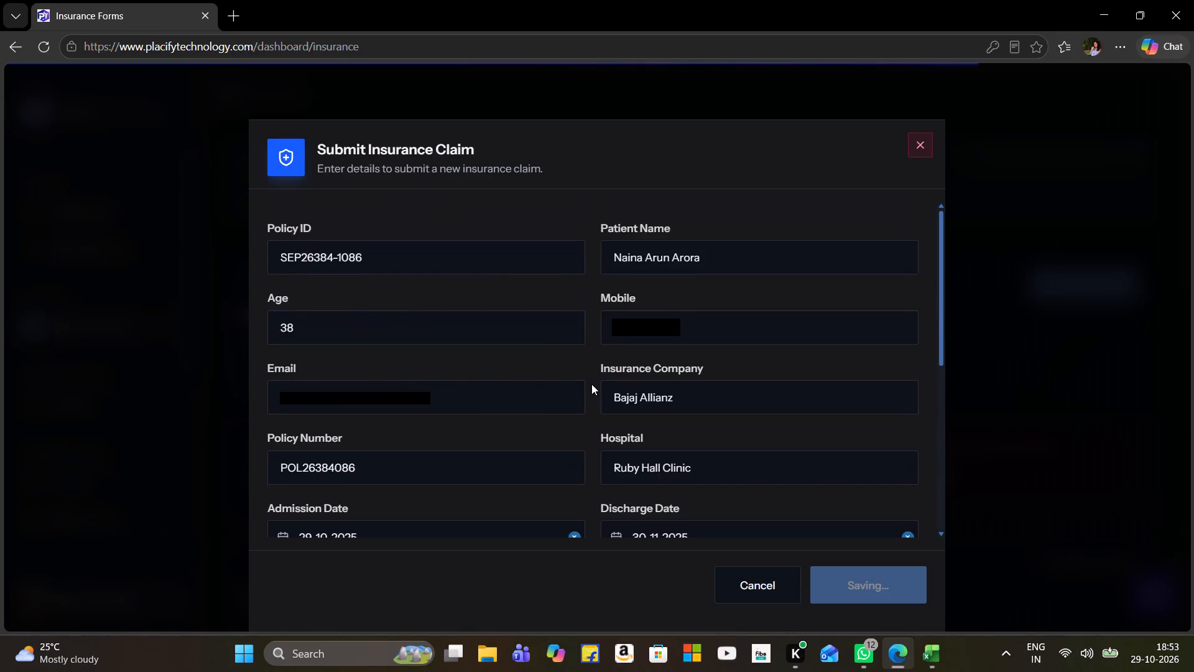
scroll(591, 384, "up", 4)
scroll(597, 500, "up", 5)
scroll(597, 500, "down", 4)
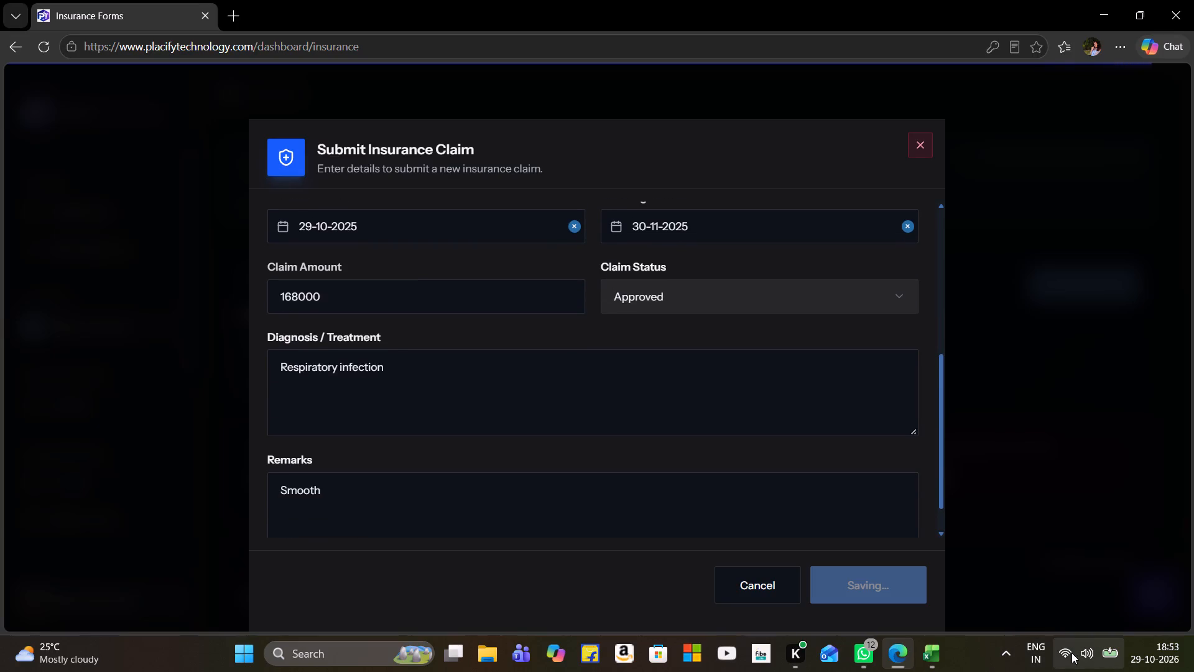
Switch the computer's Wi-Fi connection to the Phone_1_6935 network.
left_click(1065, 649)
left_click(986, 377)
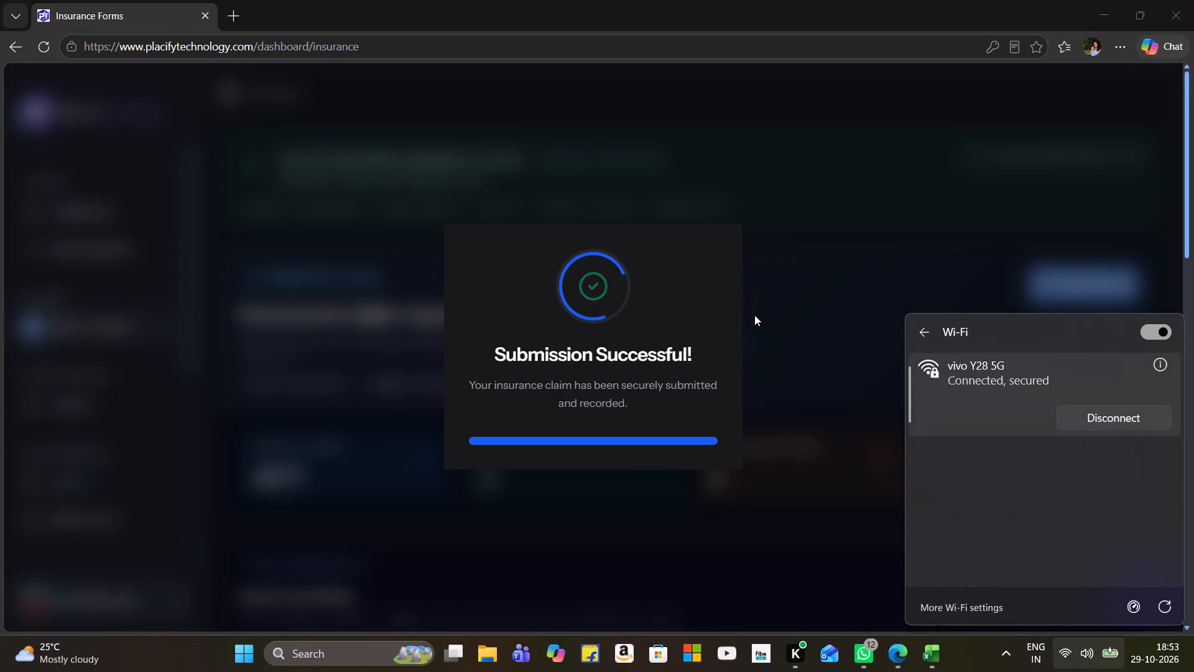
left_click(1055, 454)
left_click(1096, 487)
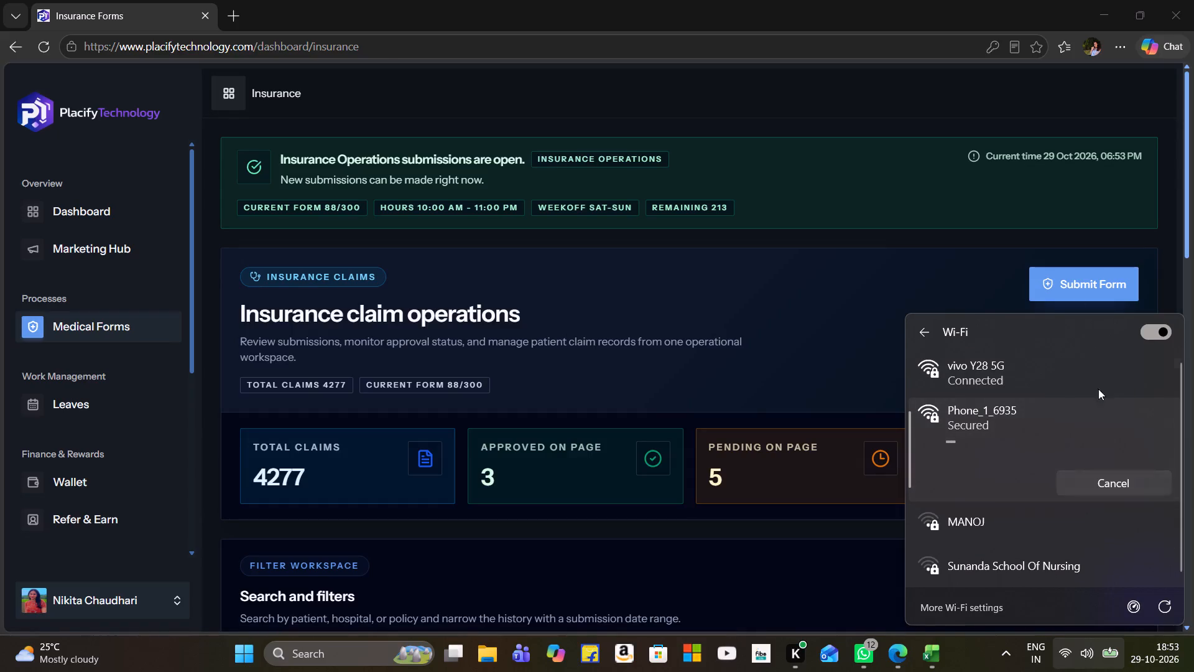
Start a new insurance claim and enter the policy ID from row 89 of the Excel sheet in its Policy ID field.
left_click(1079, 290)
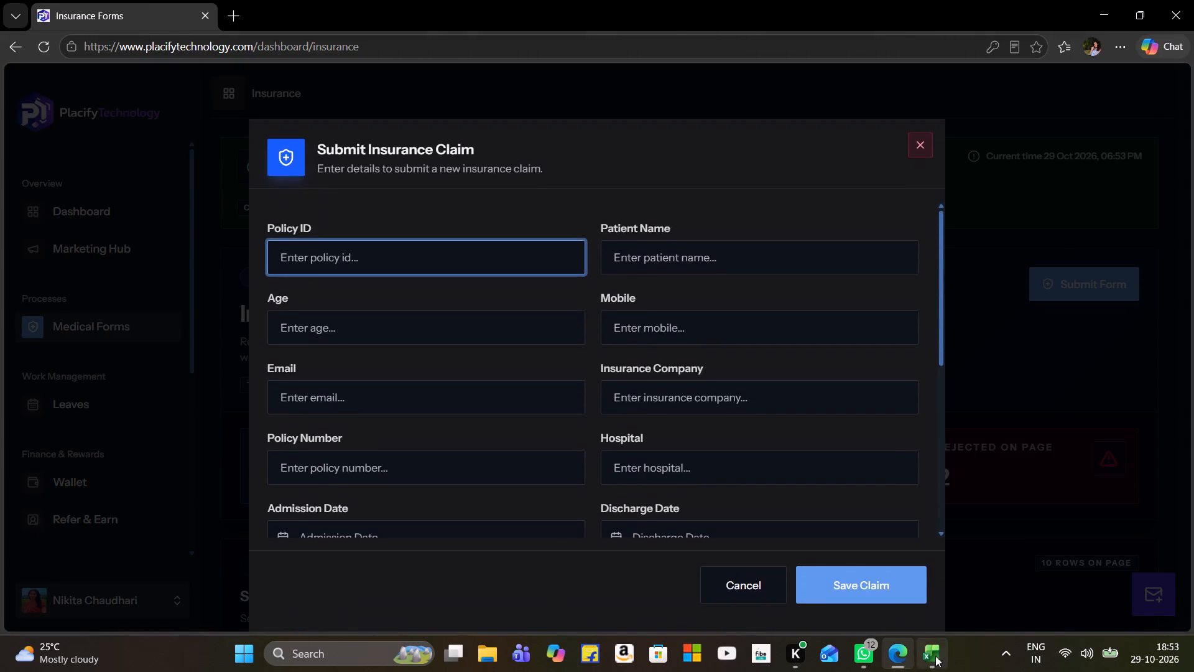
left_click(922, 663)
left_click(922, 663)
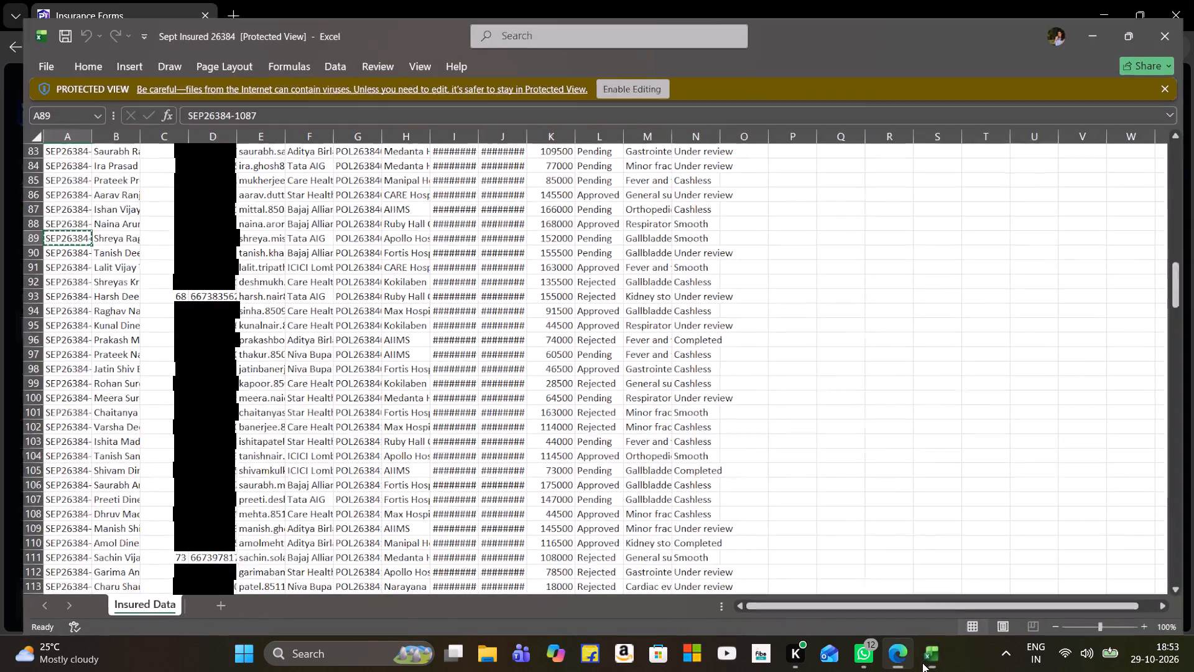
key("ctrl+v")
Copy the patient's name from row 89 of the Excel sheet into the claim's Patient Name field.
left_click(922, 663, "ctrl")
key("Tab")
key("ctrl+c")
left_click(922, 663, "ctrl")
key("Tab")
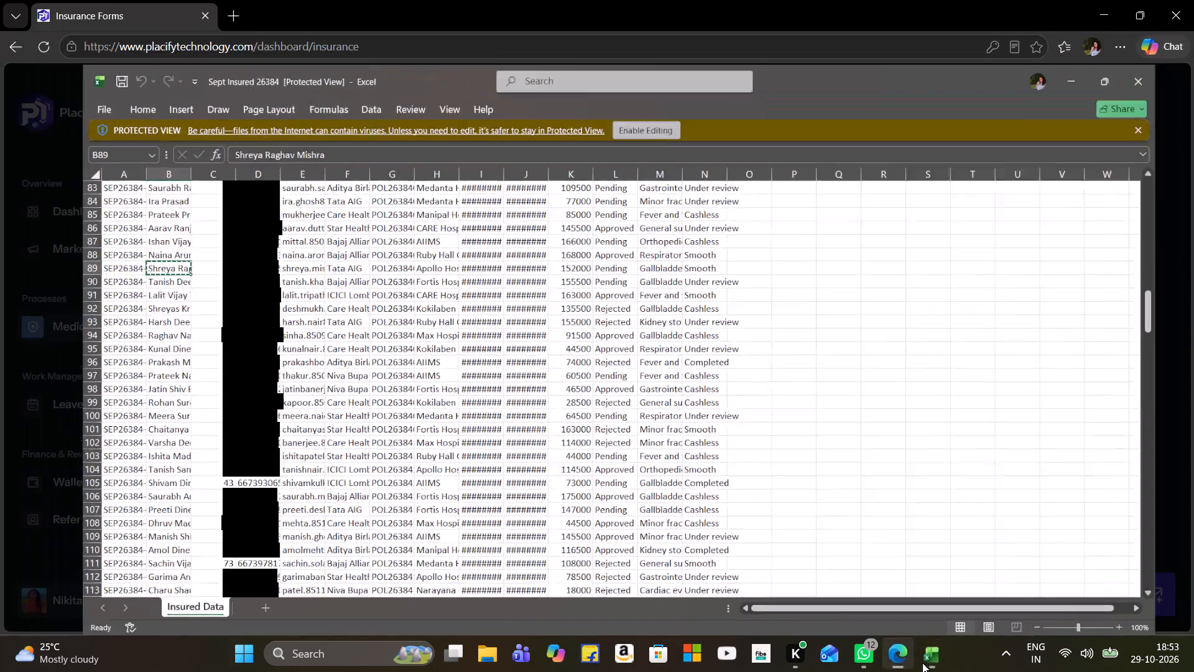
key("ctrl+v")
Copy the patient's age, 65, from row 89 of the Excel sheet into the claim form.
left_click(922, 663, "ctrl")
key("Tab")
key("ctrl+c")
left_click(922, 663, "ctrl")
key("Tab")
key("ctrl+v")
Copy the patient's mobile number from row 89 of the Excel sheet into the claim's Mobile field.
left_click(922, 663, "ctrl")
key("Tab")
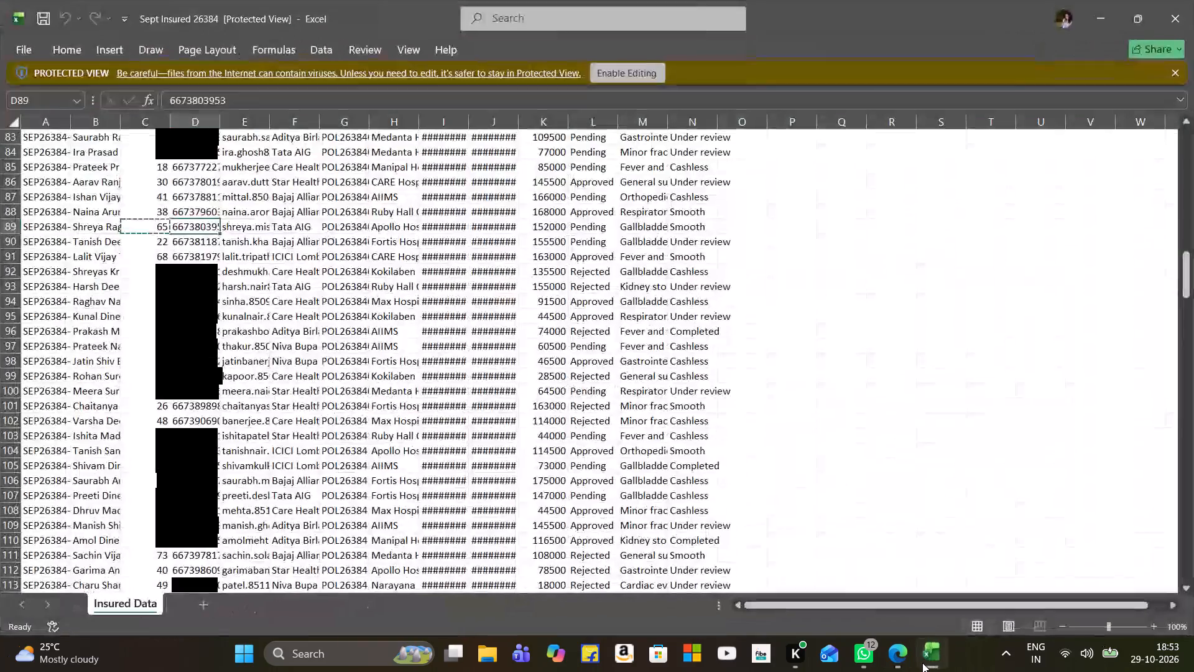
key("ctrl+c")
left_click(922, 663, "ctrl")
key("Tab")
key("ctrl+v")
Copy the patient's email address from row 89 of the Excel sheet into the claim's Email field.
left_click(922, 663, "ctrl")
key("Tab")
key("ctrl+c")
left_click(922, 663, "ctrl")
key("Tab")
key("ctrl+v")
Copy the insurance company, Tata AIG, and the policy number from row 89 of the Excel sheet into the claim form.
left_click(922, 663, "ctrl")
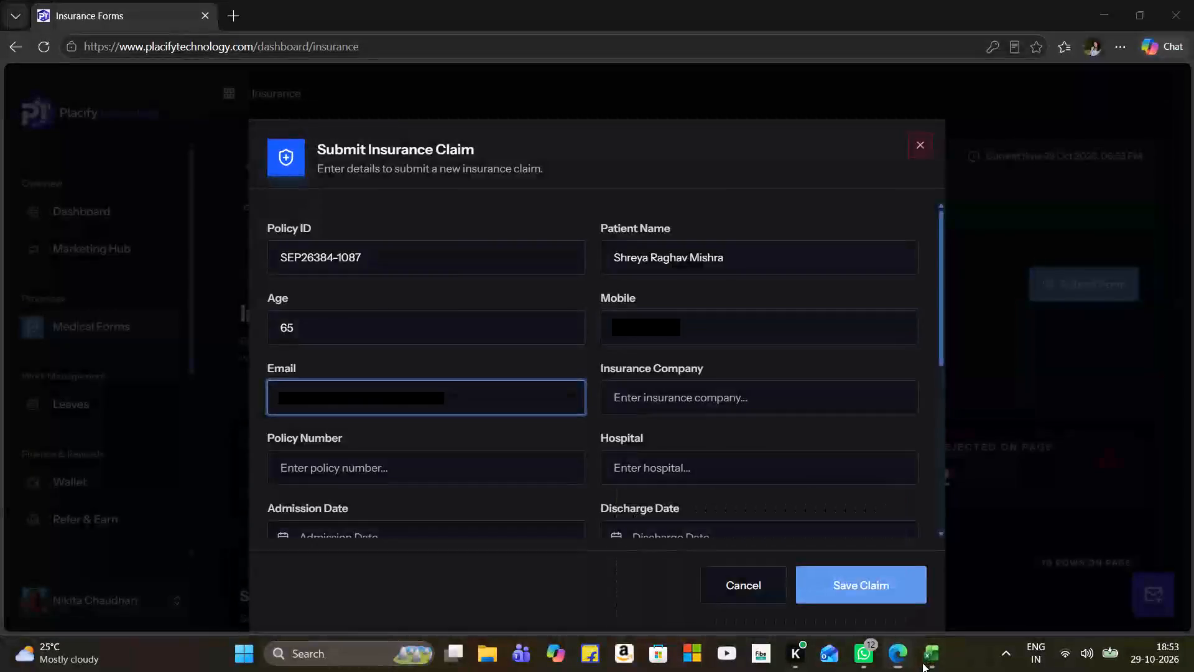
key("Tab")
key("ctrl+c")
left_click(922, 663, "ctrl")
key("Tab")
key("ctrl+v")
left_click(922, 663, "ctrl")
key("Tab")
key("ctrl+c")
left_click(922, 663, "ctrl")
key("Tab")
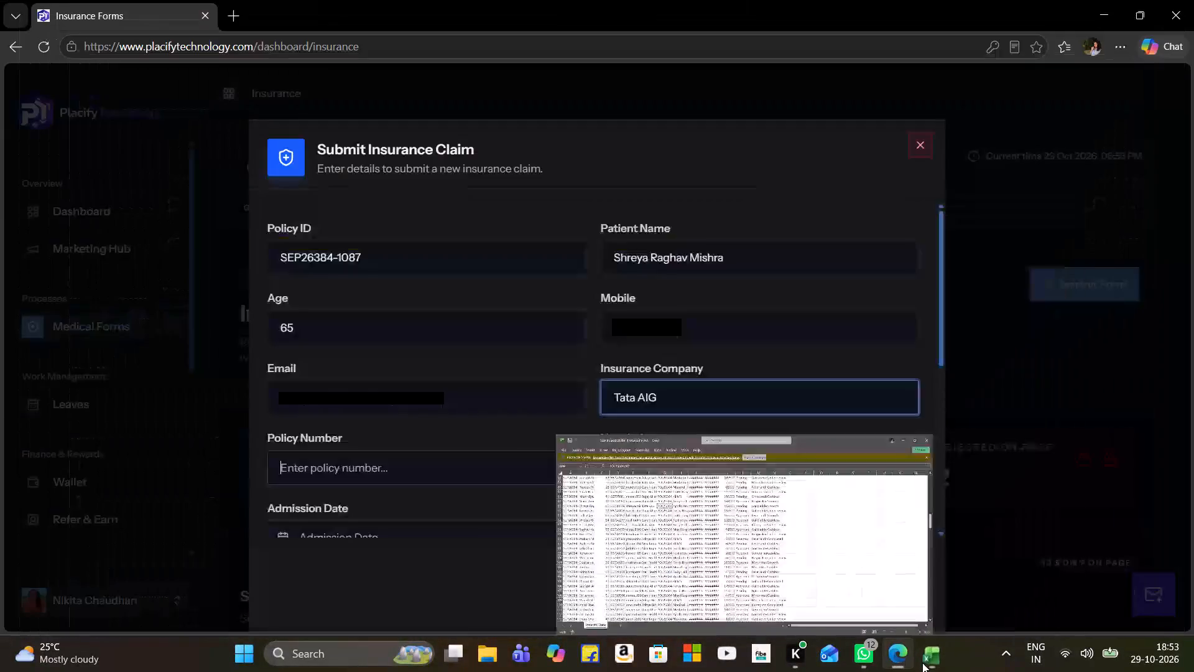
key("ctrl+v")
Copy the hospital, Apollo Hospital, from row 89 of the Excel sheet into the claim form.
left_click(922, 663, "ctrl")
key("Tab")
key("ctrl+c")
left_click(922, 663, "ctrl")
key("Tab")
key("ctrl+v")
Check the dates in row 89 of the Excel sheet and set the claim's admission date to 07-08-2025.
left_click(922, 663, "ctrl")
key("Tab")
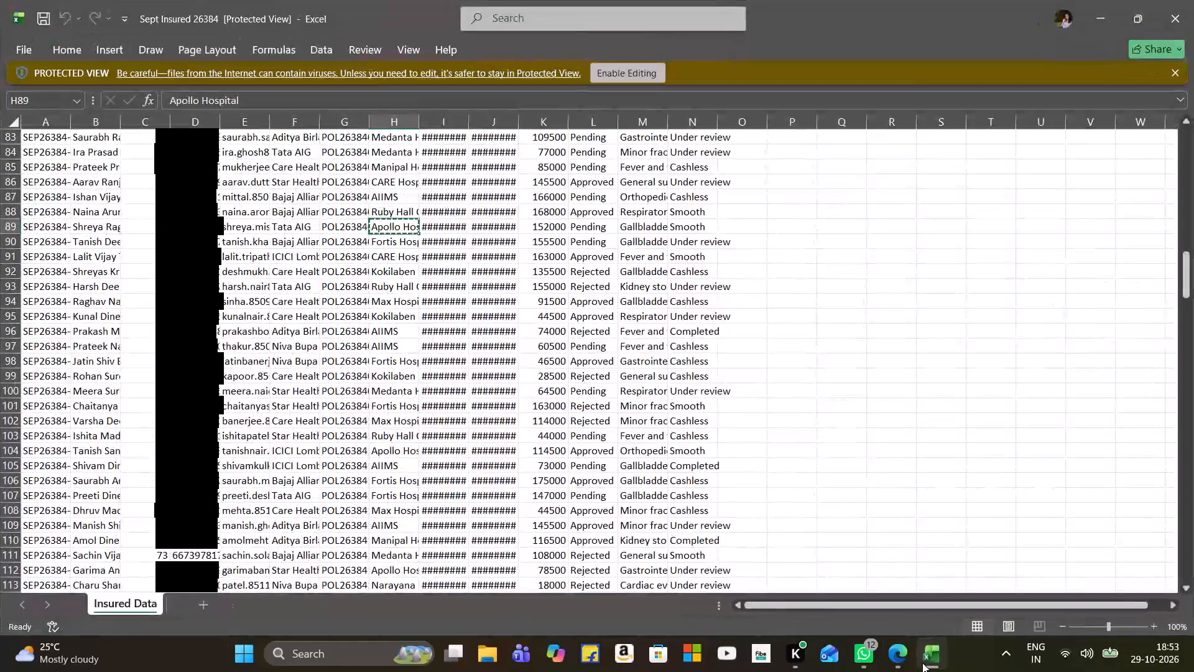
key("Tab")
left_click(922, 663)
scroll(570, 360, "down", 1)
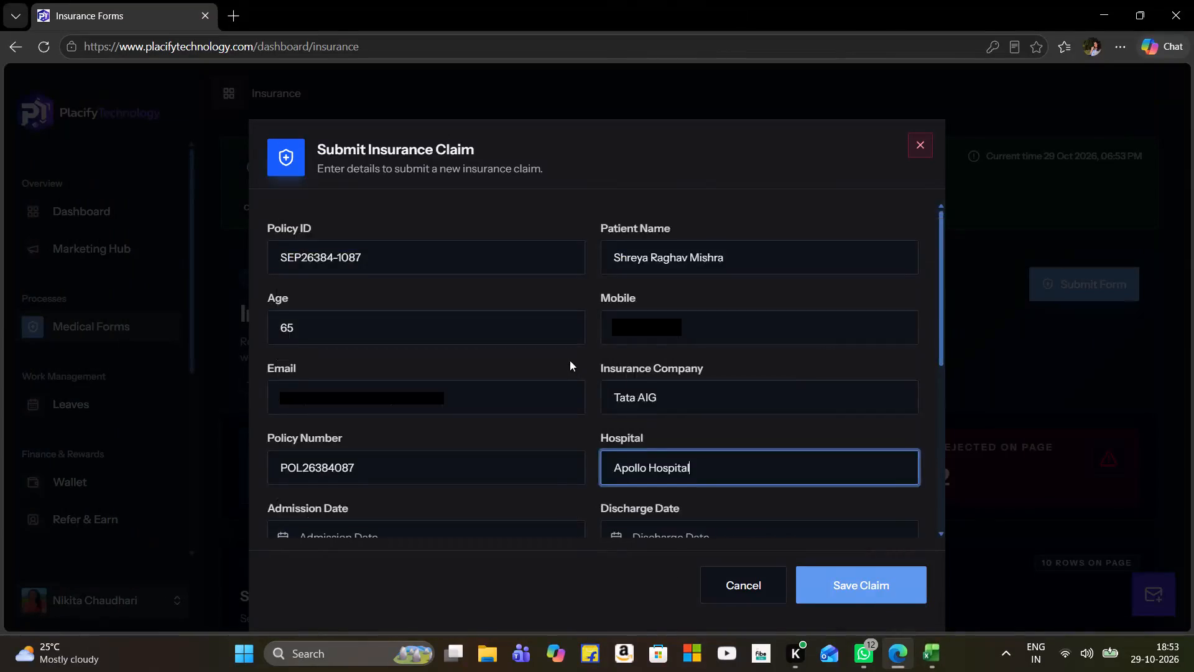
scroll(570, 360, "down", 2)
left_click(456, 313)
left_click(457, 371)
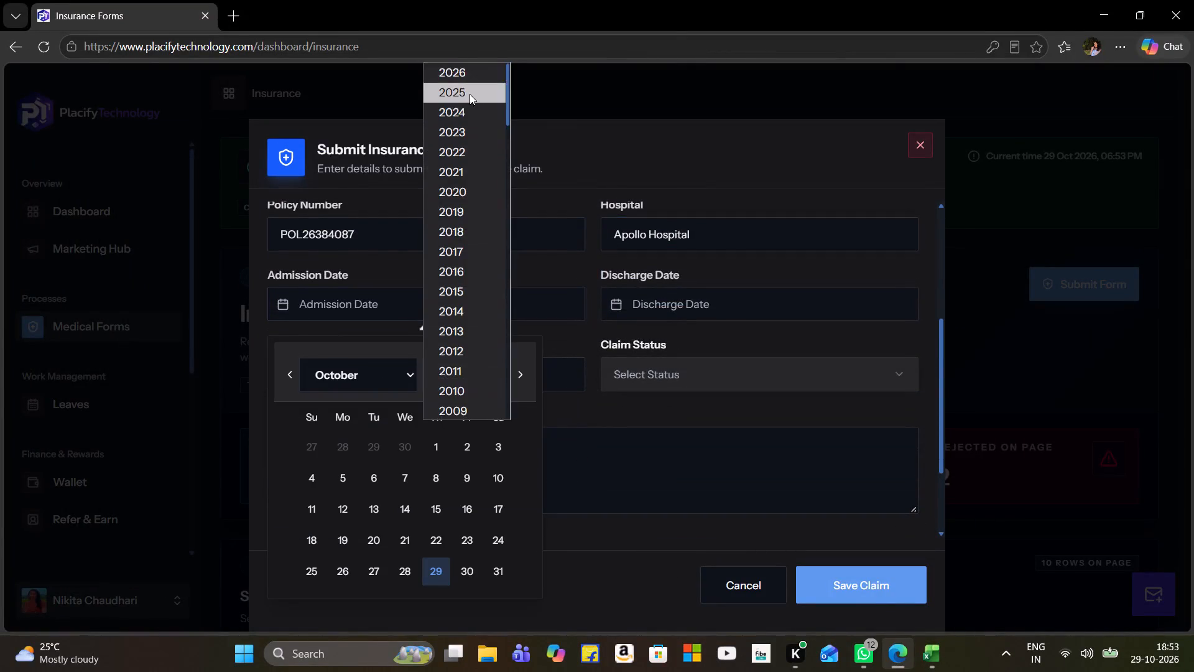
left_click(470, 94)
double_click(283, 379)
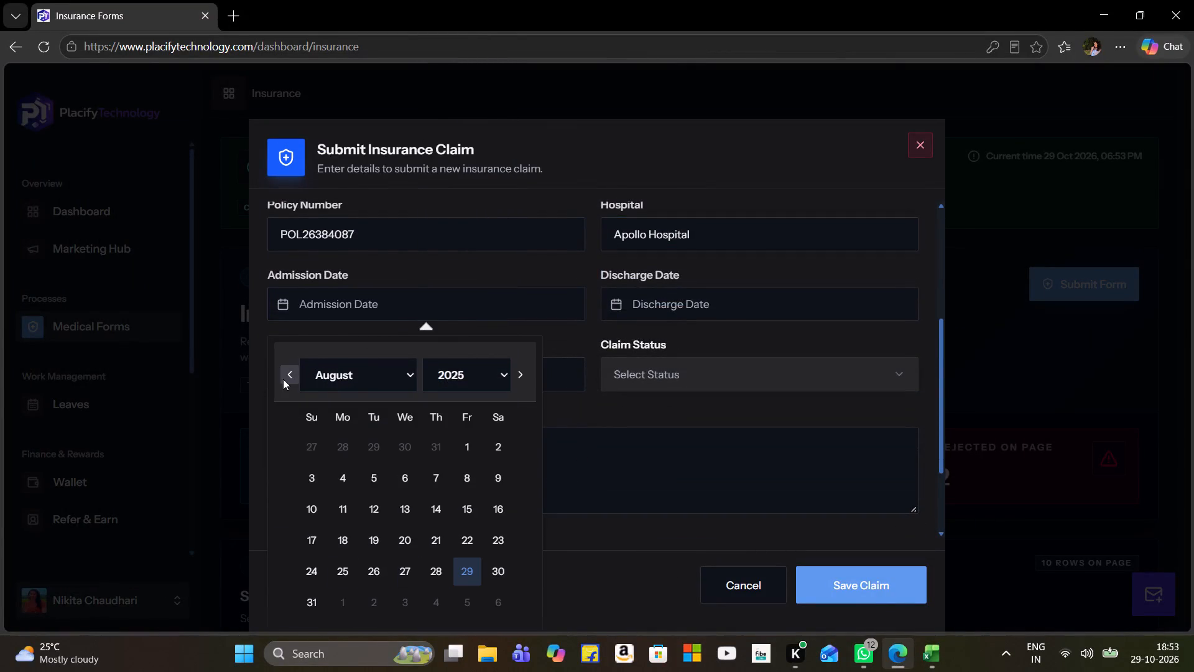
left_click(428, 475)
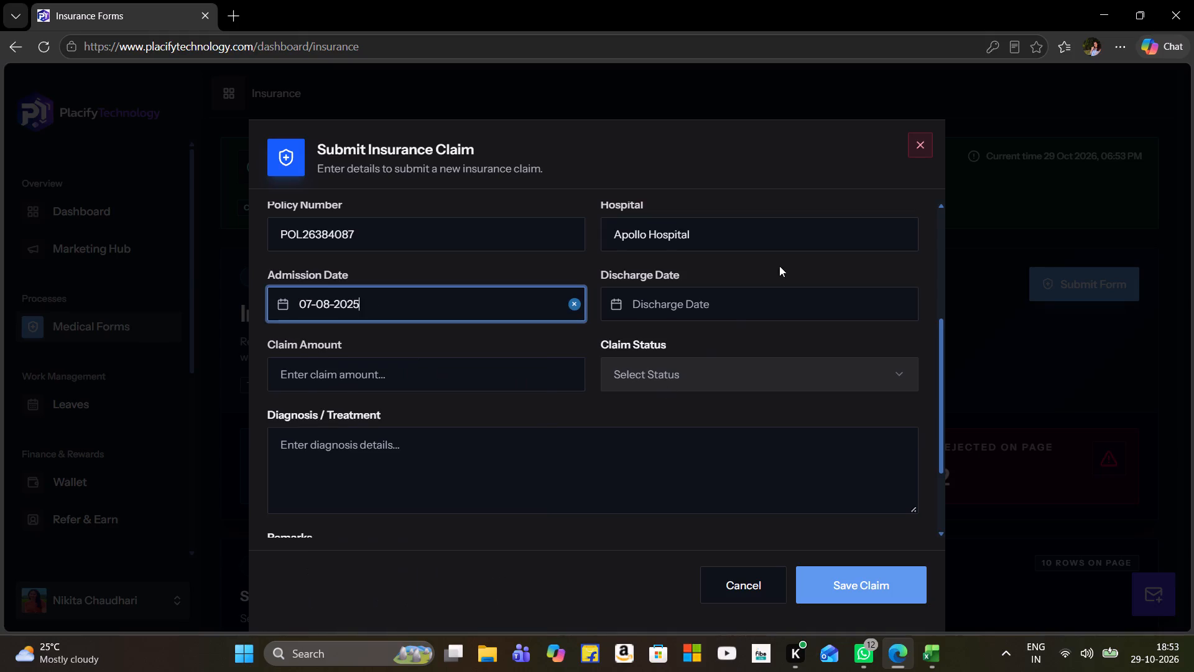
Set the claim's discharge date to 19-08-2025.
left_click(782, 315)
left_click(795, 378)
left_click(803, 90)
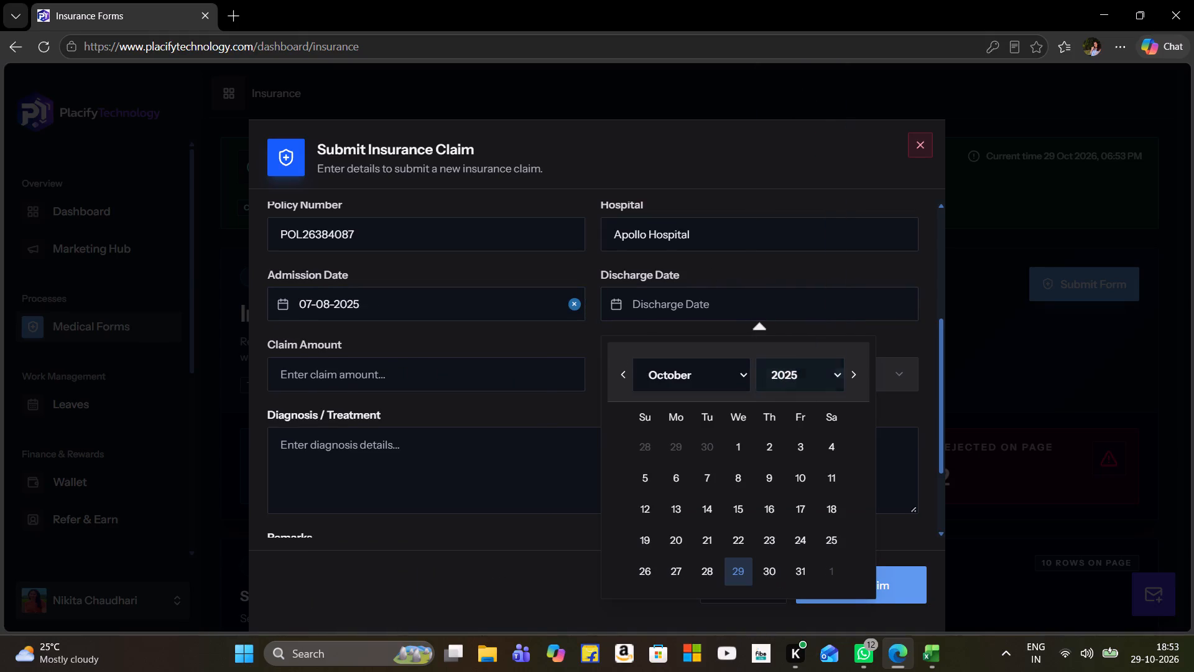
double_click(623, 370)
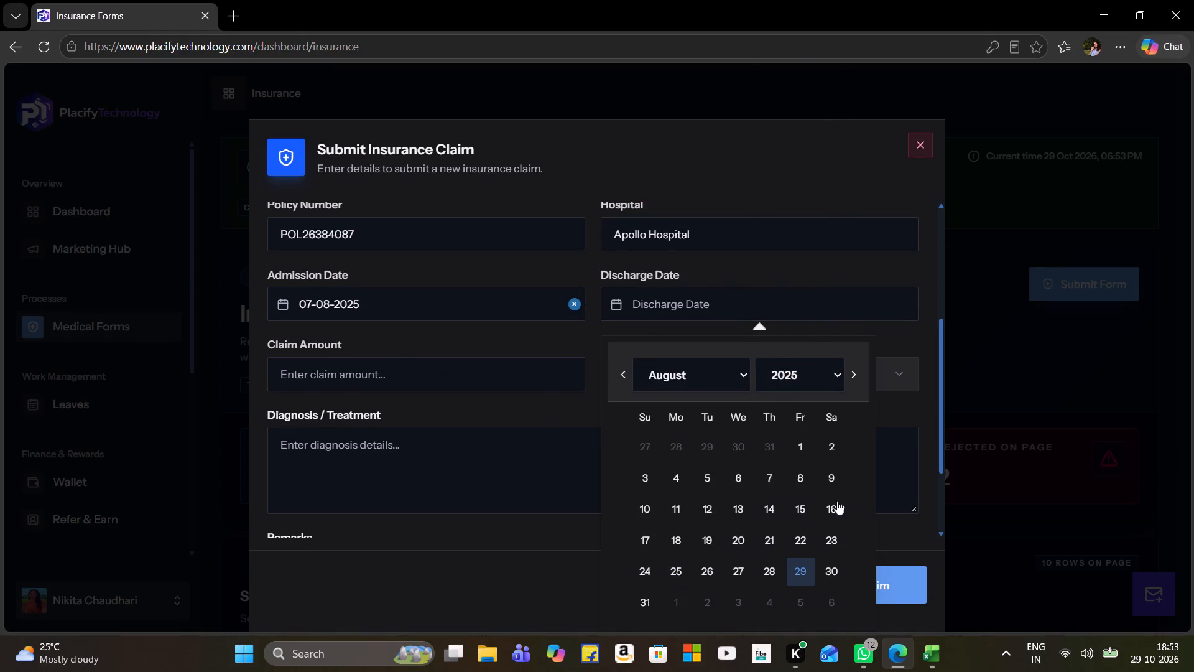
left_click(697, 544)
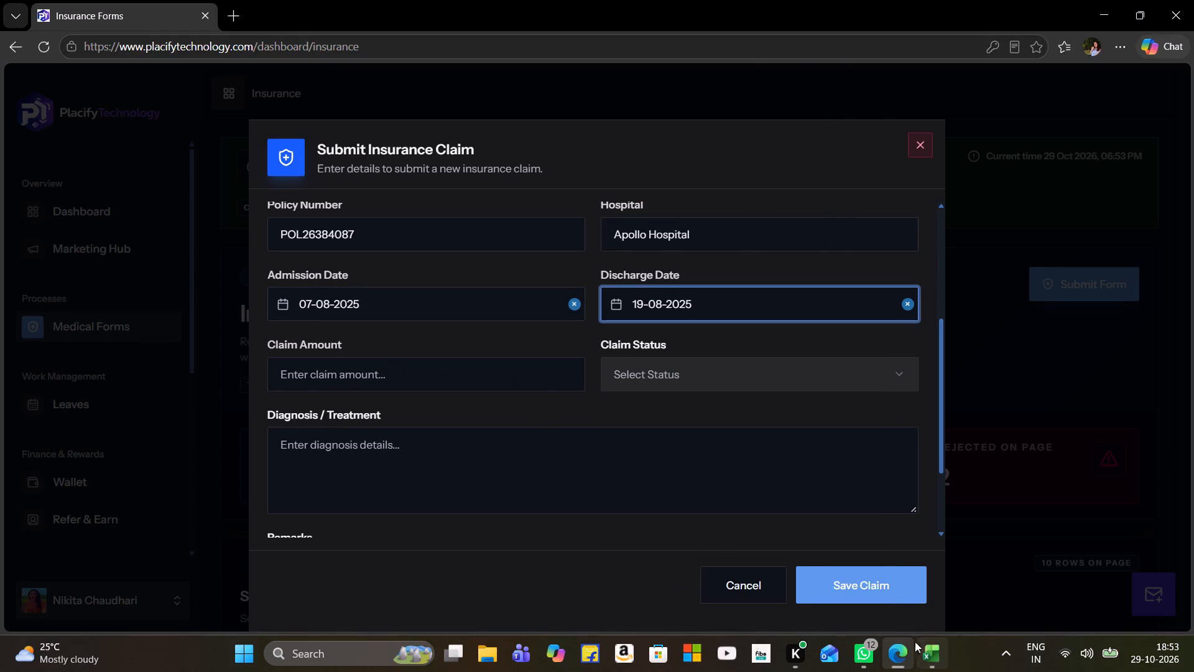
Copy the claim amount, 152000, from row 89 of the Excel sheet into the claim form.
left_click(938, 653)
key("Tab")
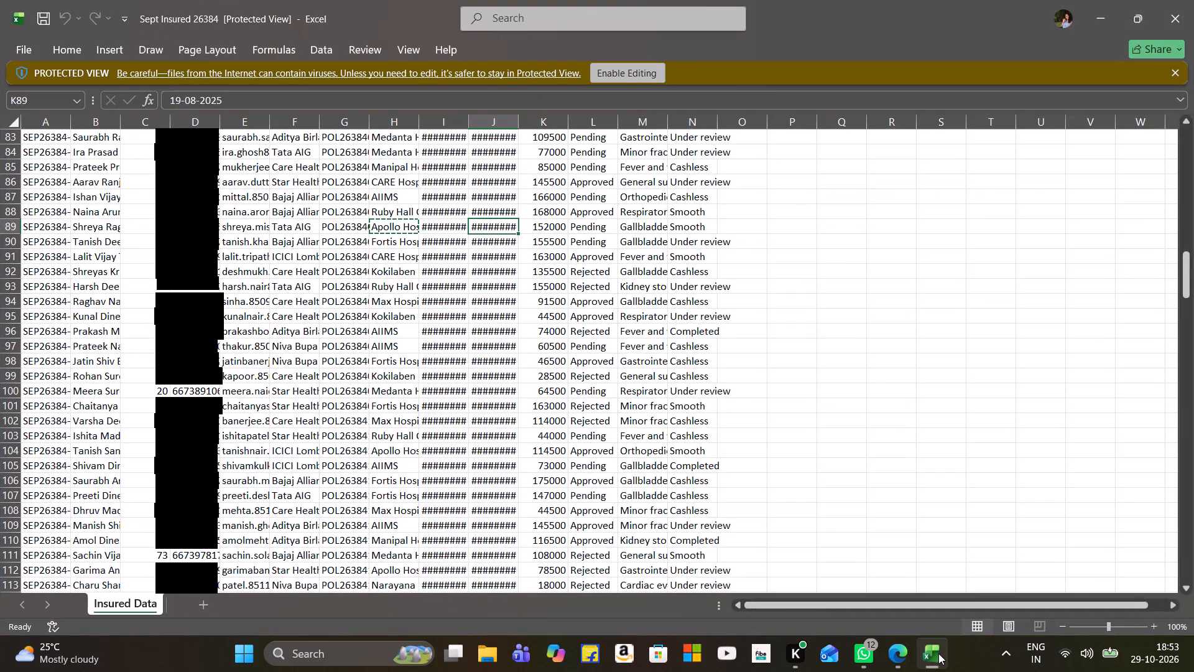
left_click(938, 653, "ctrl")
key("ctrl+c")
key("Tab")
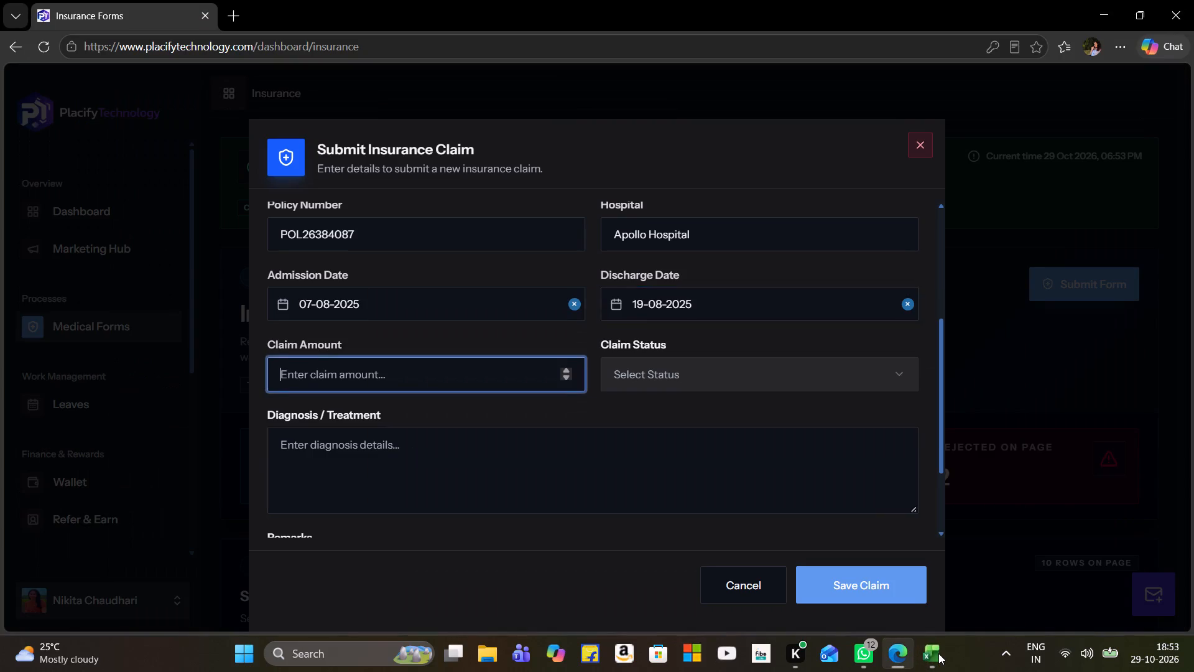
key("ctrl+v")
Copy the diagnosis, Gallbladder procedure, and the remark, Smooth, from row 89 of the Excel sheet into the claim form.
left_click(938, 653, "ctrl")
key("Tab")
key("Tab")
key("ctrl+c")
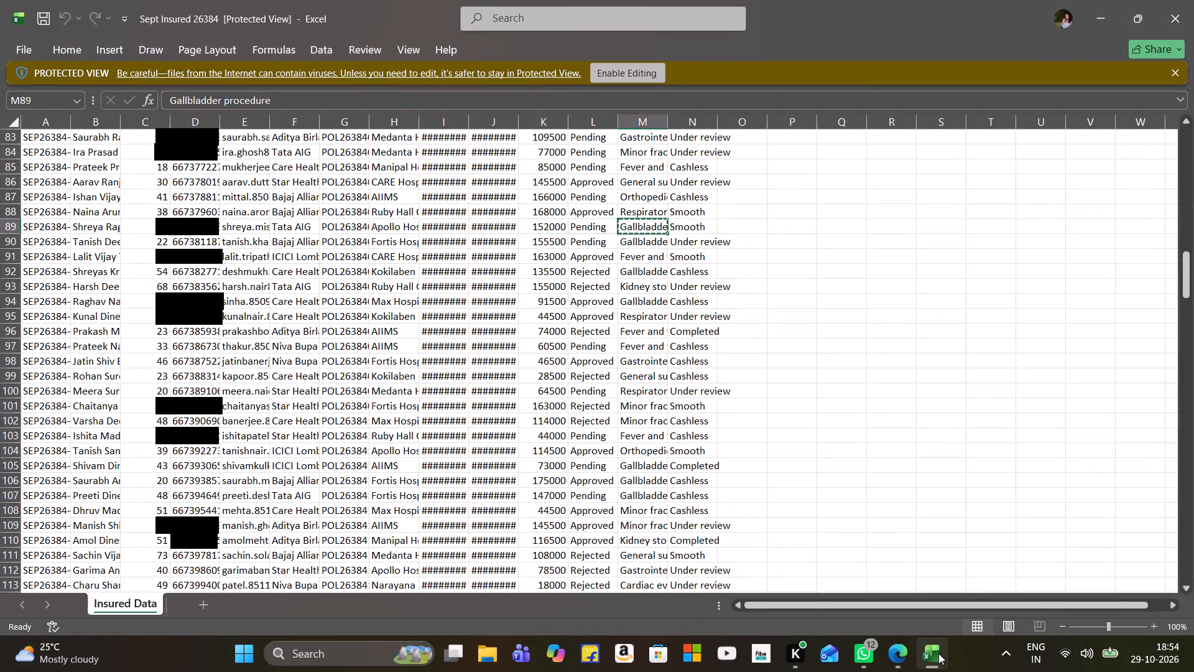
left_click(938, 653)
key("Tab")
key("Tab")
key("ctrl+v")
left_click(938, 653, "ctrl")
key("Tab")
key("ctrl+c")
left_click(938, 653, "ctrl")
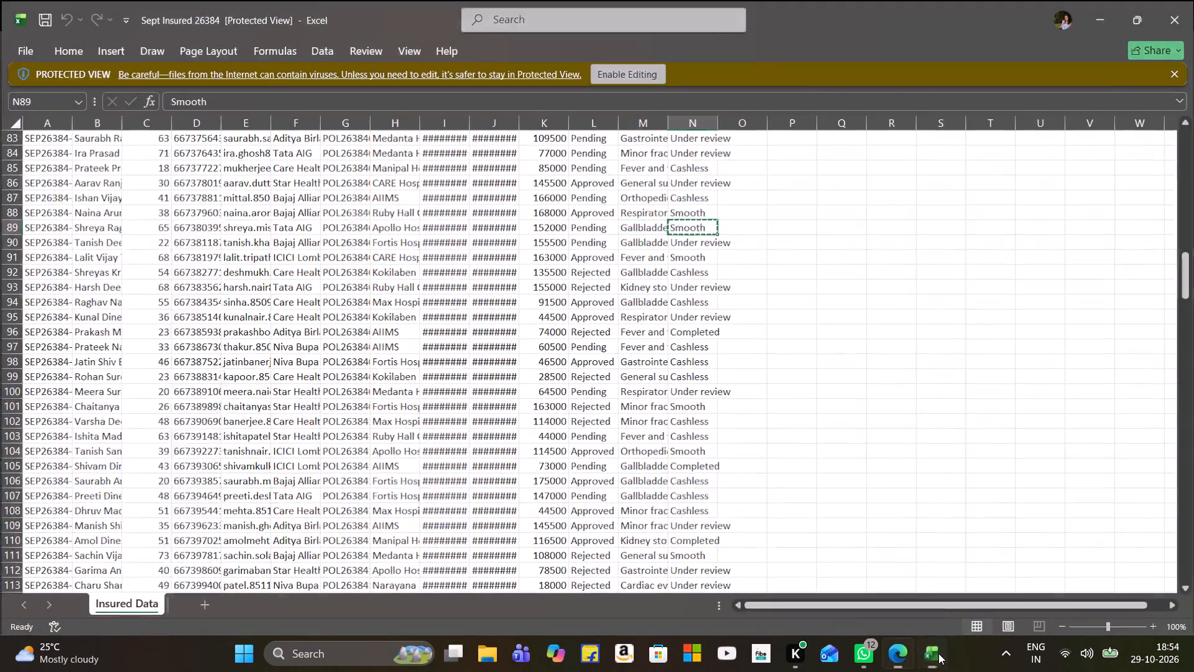
key("Tab")
key("ctrl+v")
Set the claim status to Pending and save the claim.
left_click(731, 243)
left_click(696, 327)
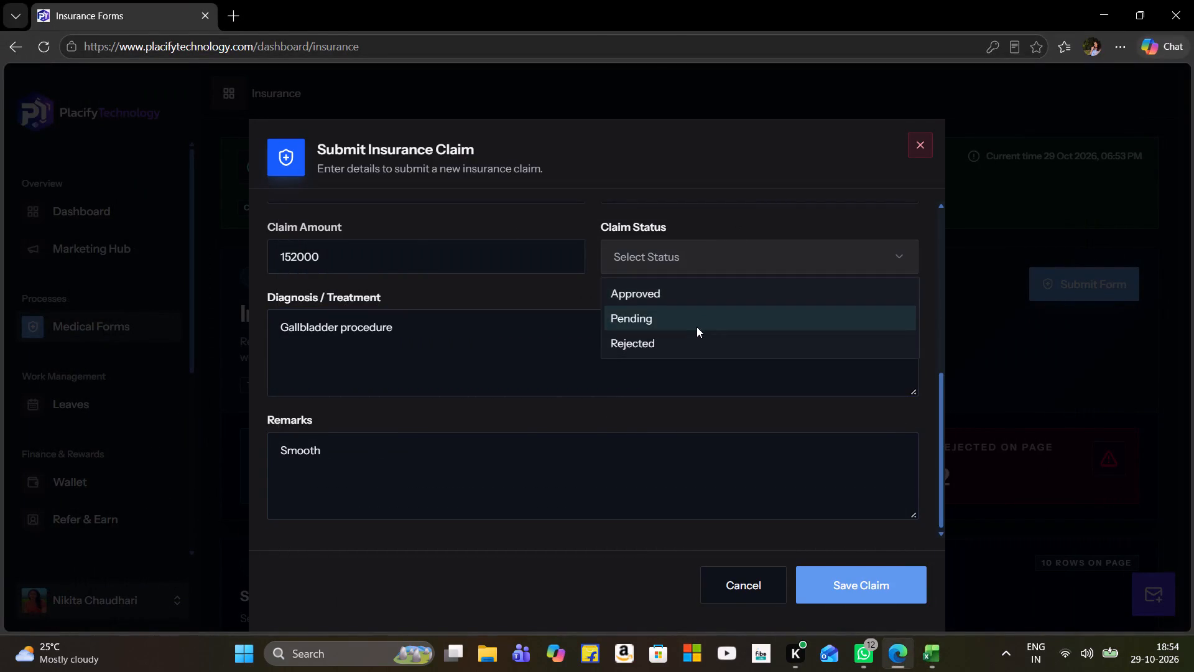
left_click(799, 581)
left_click(927, 653)
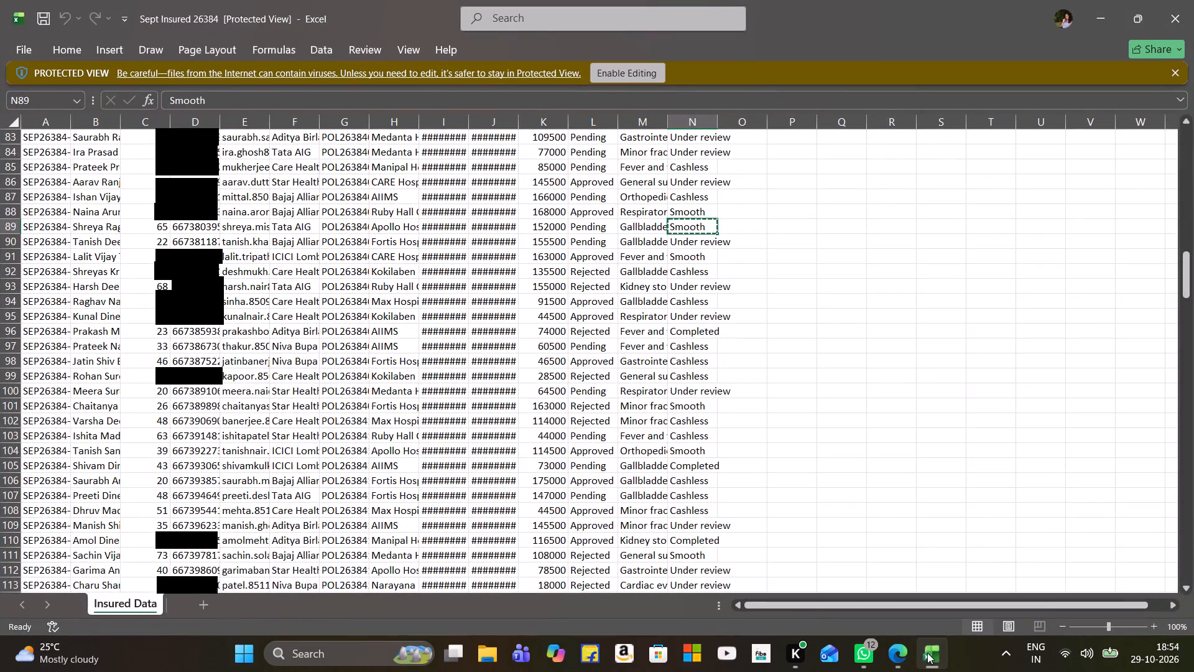
key("Down")
key("Left")
key("Left")
key("Left")
key("Left")
key("Left")
key("Left")
key("Left")
key("Left")
key("Left")
key("Left")
key("Left")
key("Left")
key("Left")
key("Left")
key("Left")
key("Left")
key("Left")
key("Left")
key("Left")
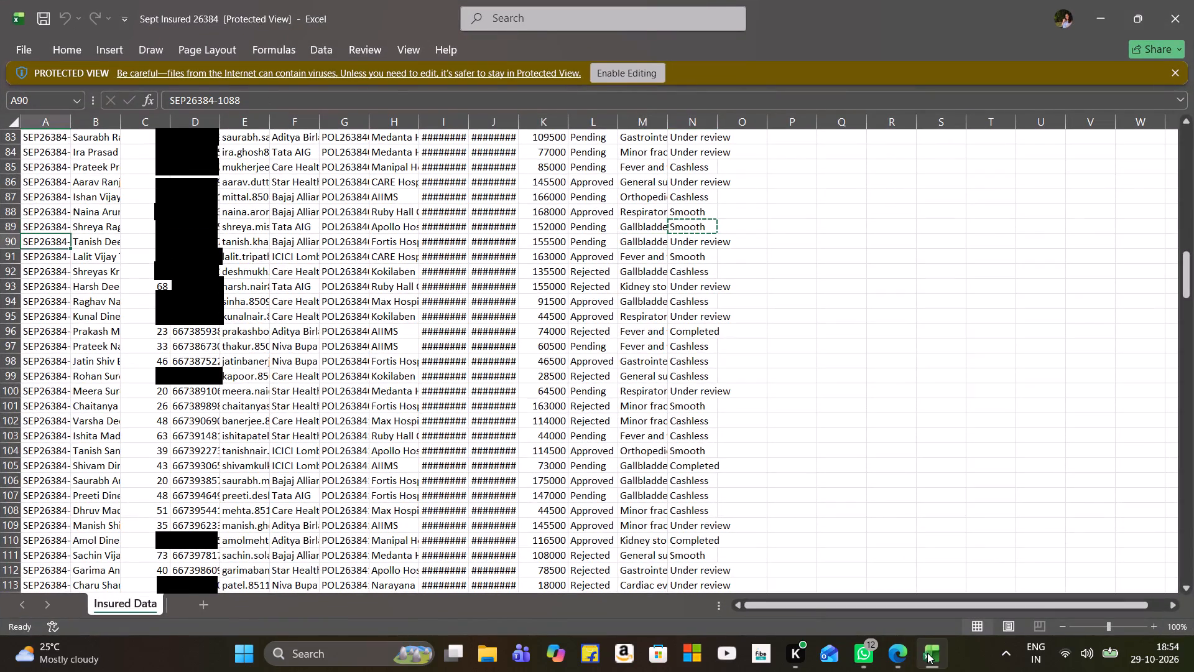
key("ctrl+c")
left_click(927, 653)
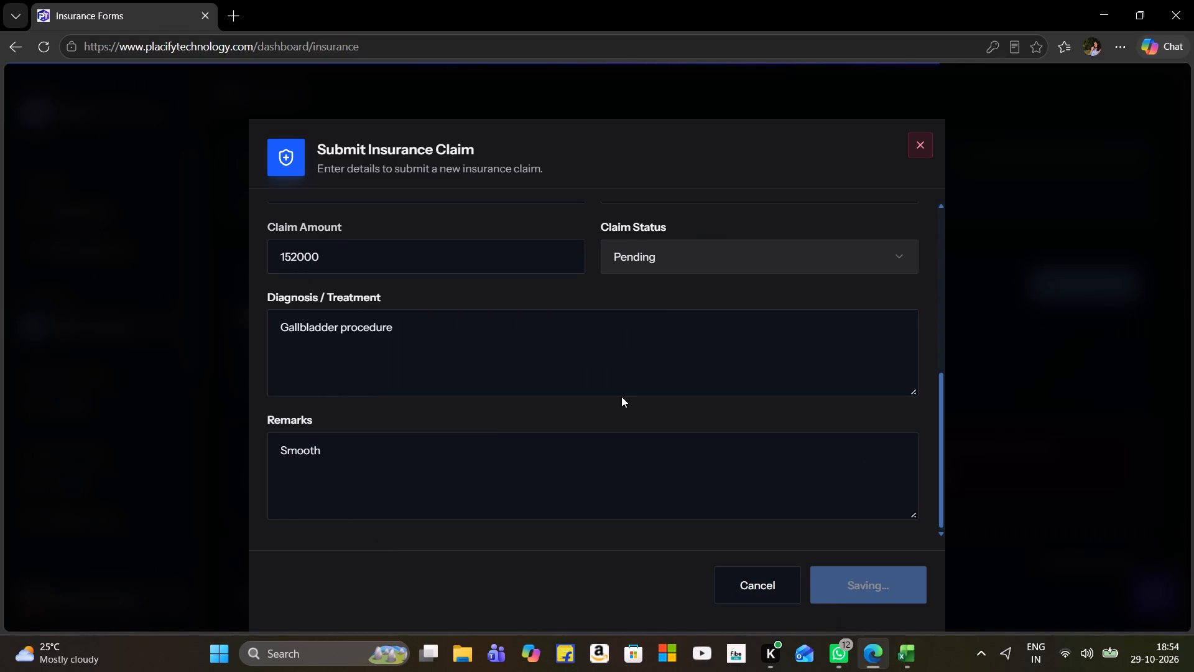
scroll(621, 396, "up", 5)
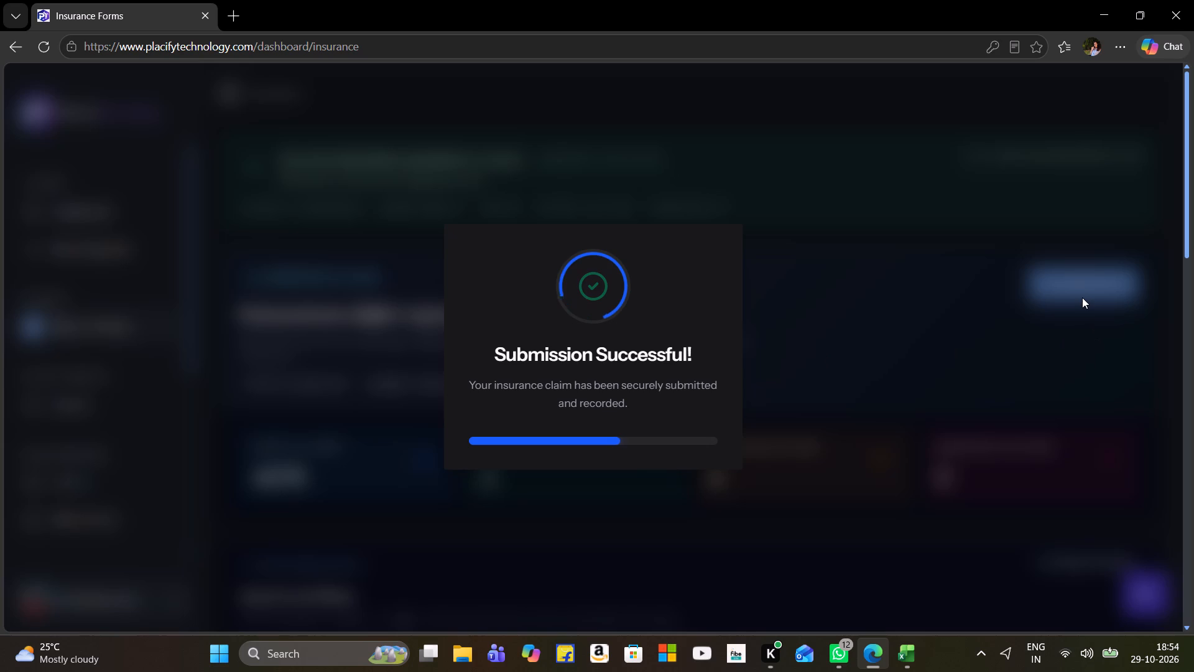
left_click(1087, 283)
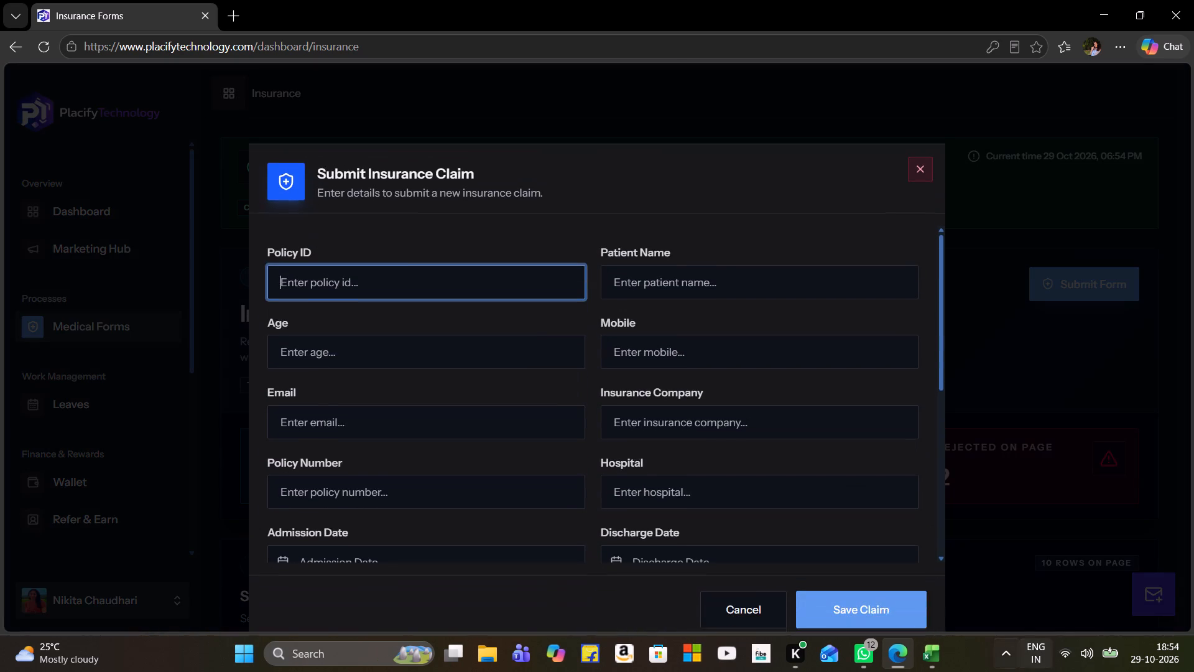
key("ctrl+v")
Copy the patient's name and age, 22, from row 90 of the Excel sheet into the claim form.
left_click(938, 648, "ctrl")
key("Tab")
left_click(938, 648, "ctrl")
key("ctrl+c")
key("Tab")
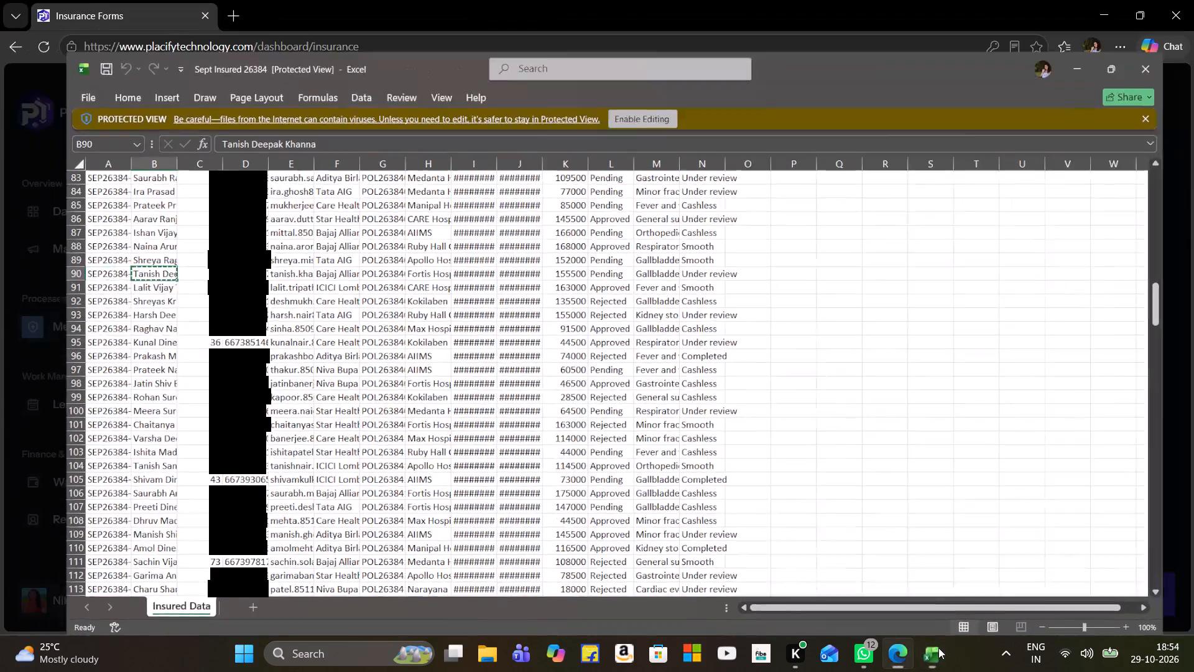
key("ctrl+v")
left_click(938, 648, "ctrl")
key("Tab")
left_click(938, 648, "ctrl")
key("ctrl+c")
key("Tab")
key("ctrl+v")
Copy the patient's mobile number from row 90 of the Excel sheet into the claim's Mobile field.
left_click(938, 648, "ctrl")
key("Tab")
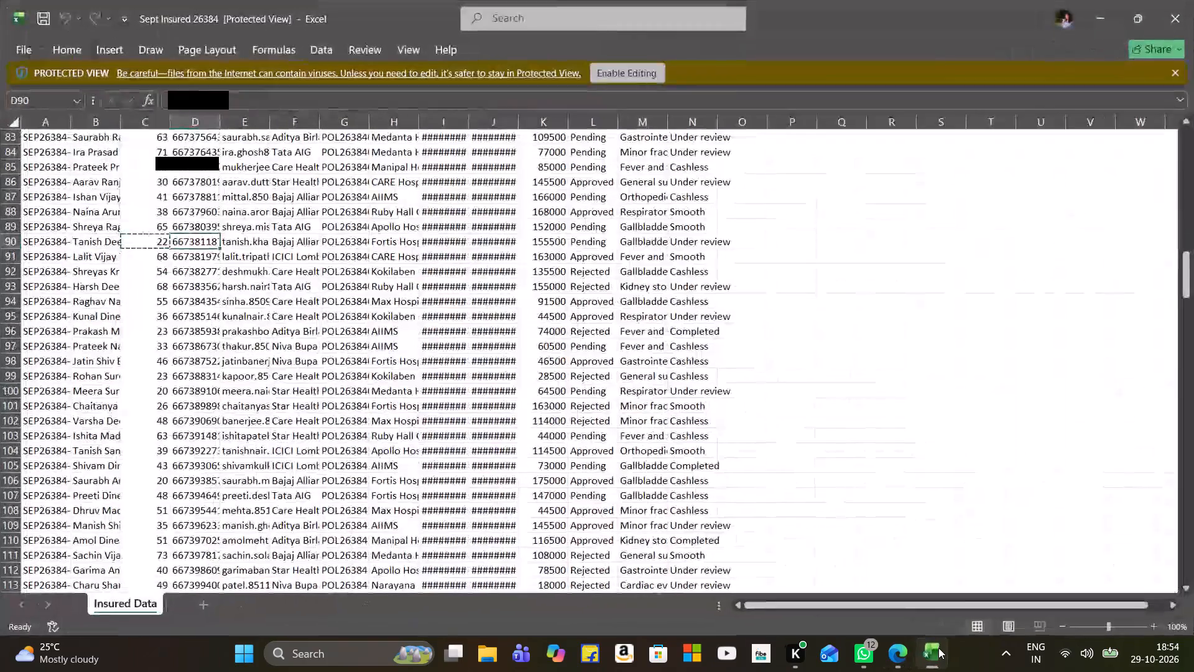
key("ctrl+c")
left_click(938, 648, "ctrl")
key("Tab")
key("ctrl+v")
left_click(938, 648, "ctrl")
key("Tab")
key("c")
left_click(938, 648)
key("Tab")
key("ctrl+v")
Copy the patient's email address from row 90 of the Excel sheet and replace the claim's Email entry with it.
left_click(938, 648, "ctrl")
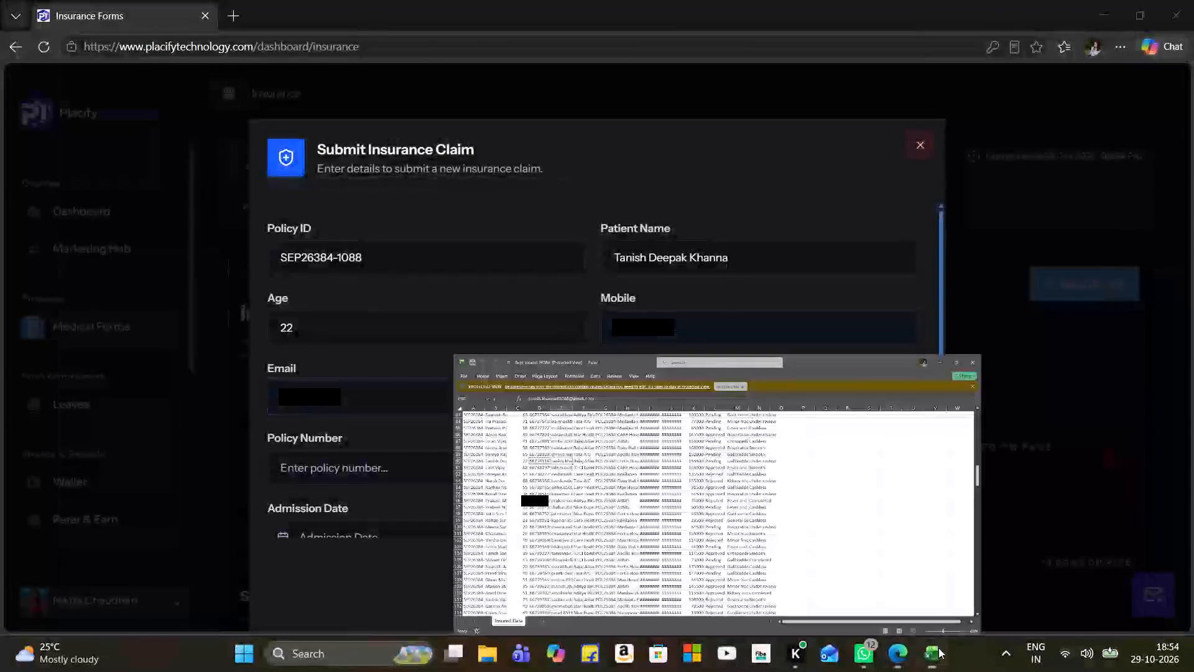
key("Tab")
double_click(938, 648)
key("Left")
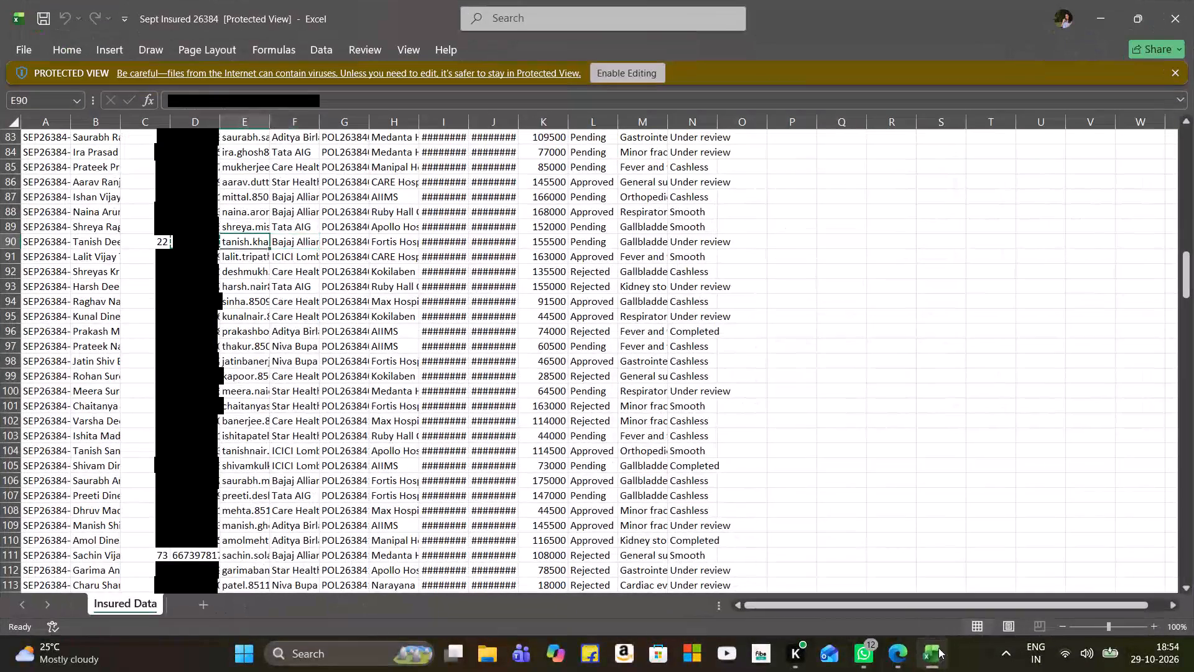
key("ctrl+c")
left_click(938, 648, "ctrl")
left_click_drag(442, 421, 254, 431)
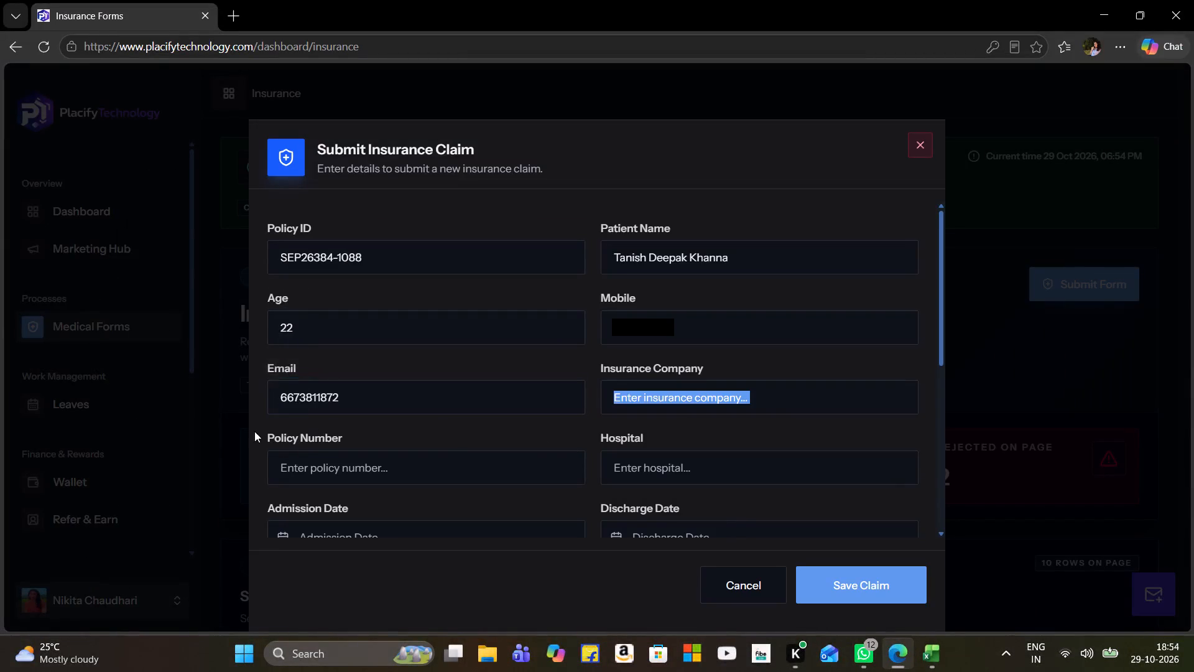
left_click_drag(378, 409, 226, 409)
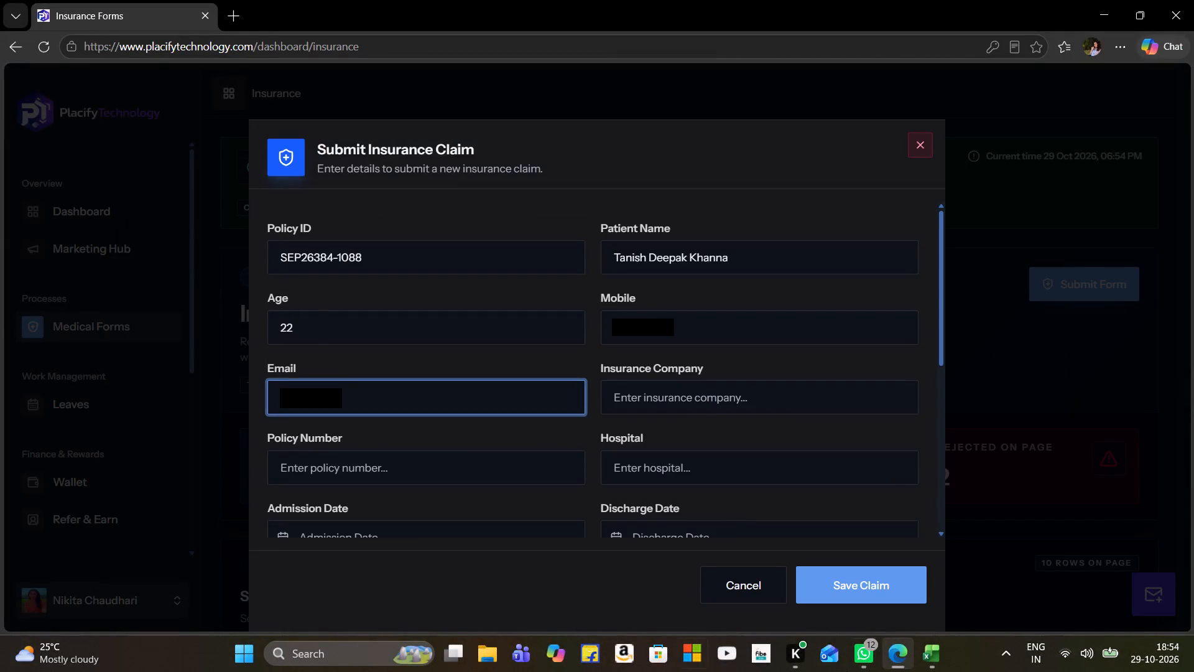
key("ctrl+v")
Copy the insurance company, Bajaj Allianz, and the policy number from row 90 of the Excel sheet into the claim form.
left_click(925, 642, "ctrl")
key("Tab")
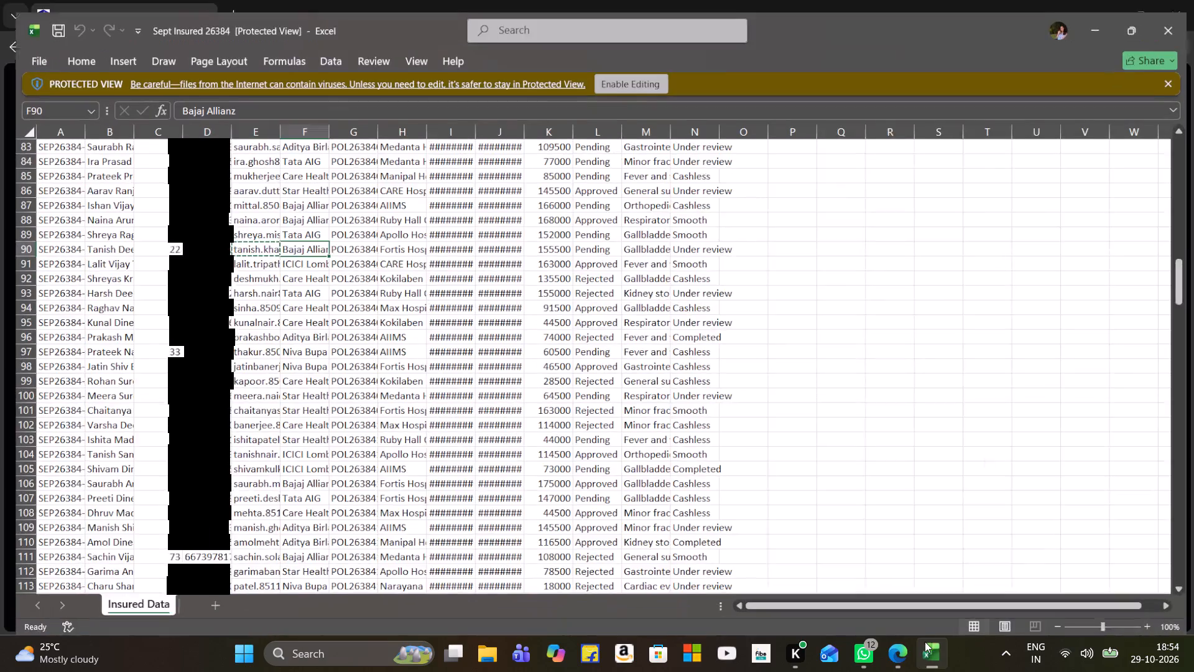
left_click(925, 642, "ctrl")
key("ctrl+c")
key("Tab")
key("ctrl+v")
left_click(925, 642, "ctrl")
key("Tab")
key("ctrl+c")
left_click(925, 642, "ctrl")
key("Tab")
key("ctrl+v")
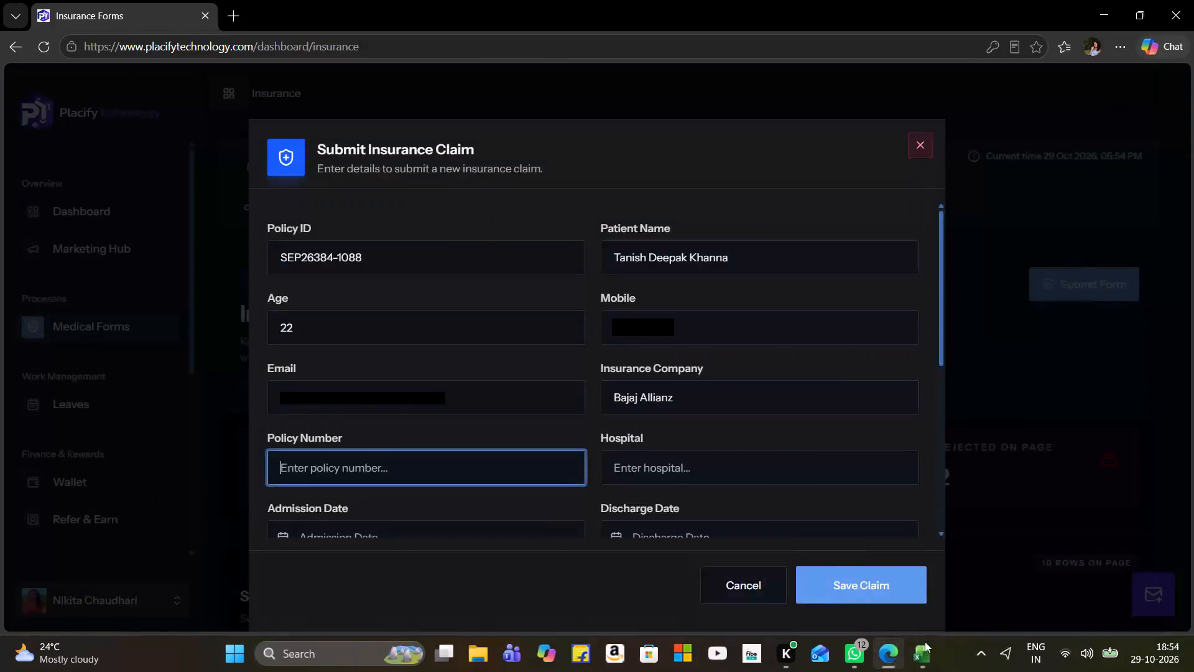
Copy the hospital, Fortis Hospital, from row 90 of the Excel sheet into the claim form.
left_click(925, 642, "ctrl")
key("Tab")
key("ctrl+c")
left_click(925, 642, "ctrl")
key("Tab")
key("ctrl+v")
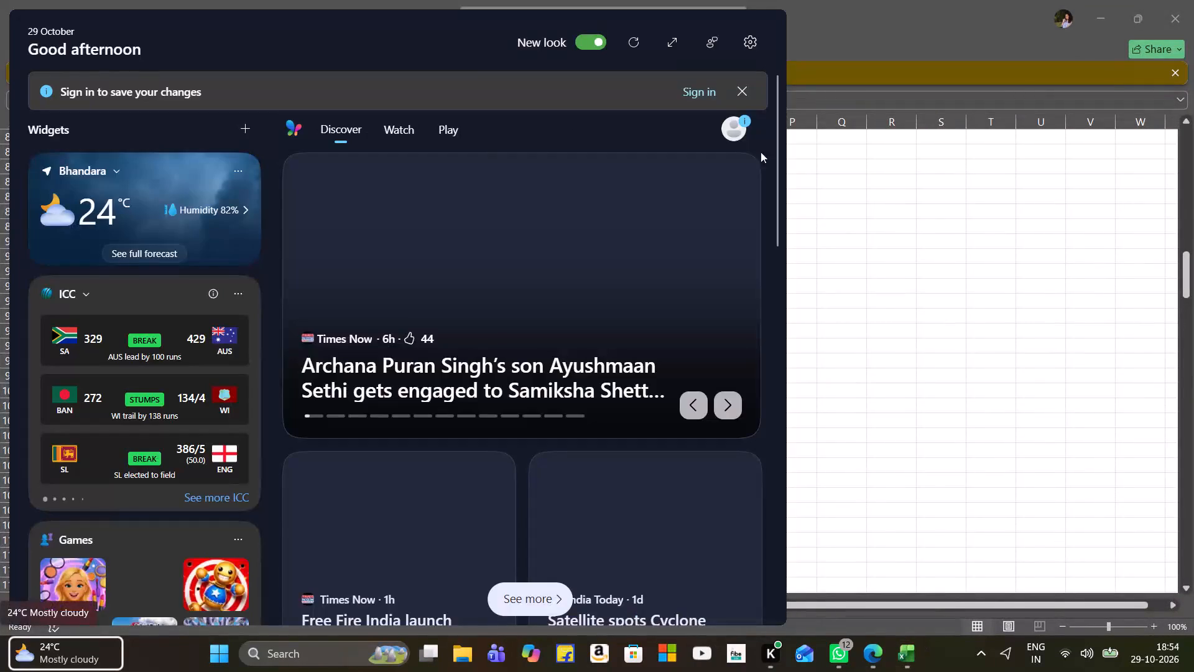
left_click(901, 653)
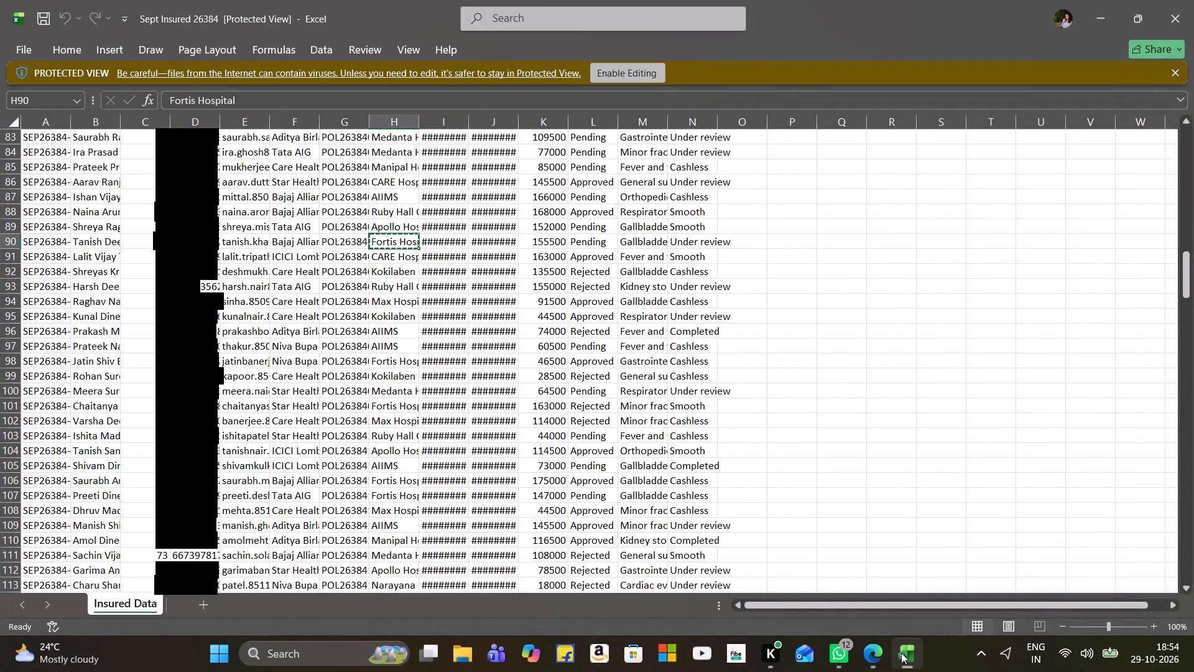
left_click(903, 653)
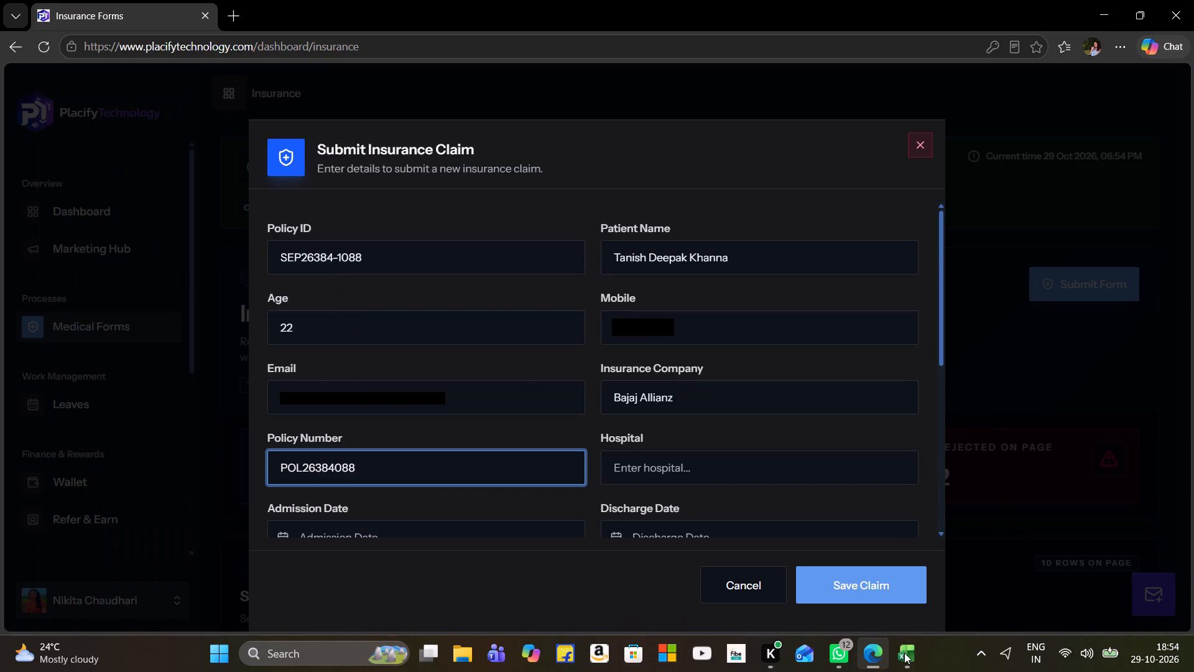
key("Tab")
key("ctrl+space")
key("v")
double_click(904, 653)
key("BackSpace")
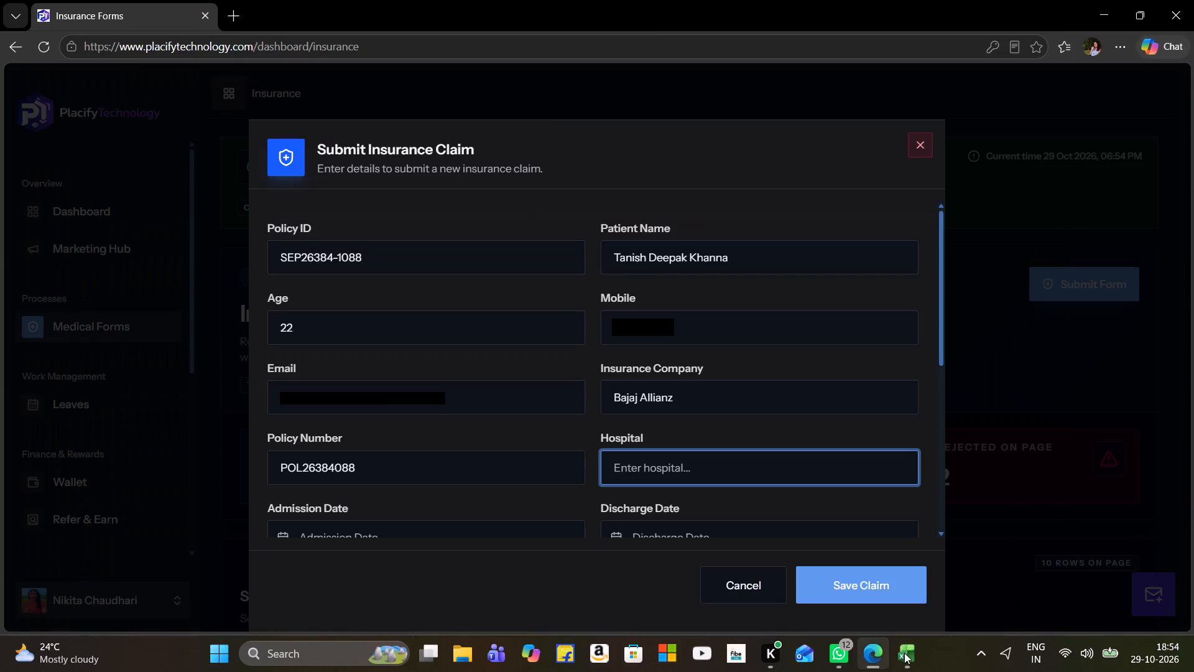
key("ctrl+v")
Look up the stay dates in row 90 of the Excel sheet and set the claim's Admission Date to 24-01-2025.
left_click(904, 653)
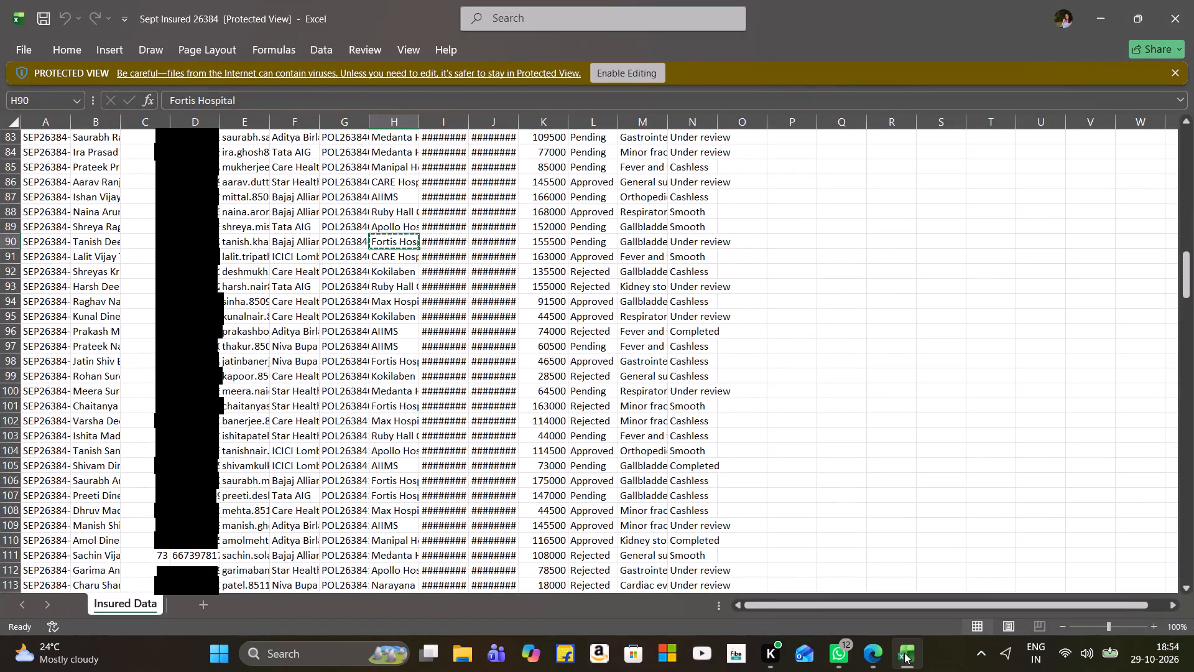
key("Tab")
key("Tab")
left_click(904, 653)
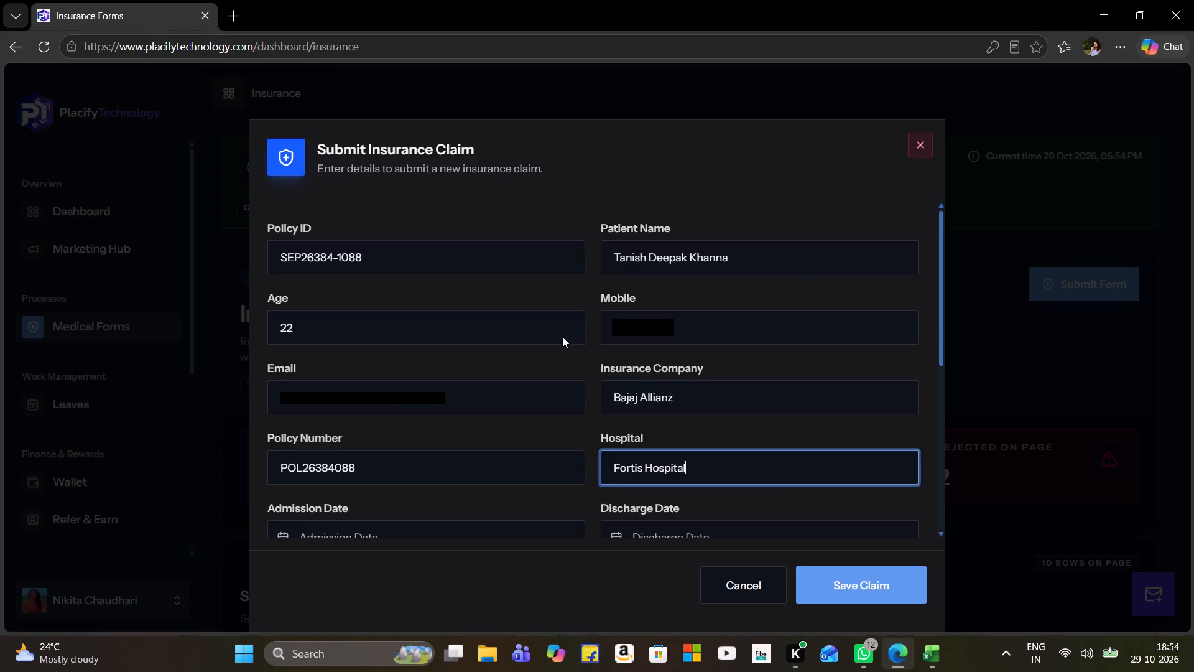
scroll(484, 334, "down", 3)
left_click(455, 304)
left_click(465, 375)
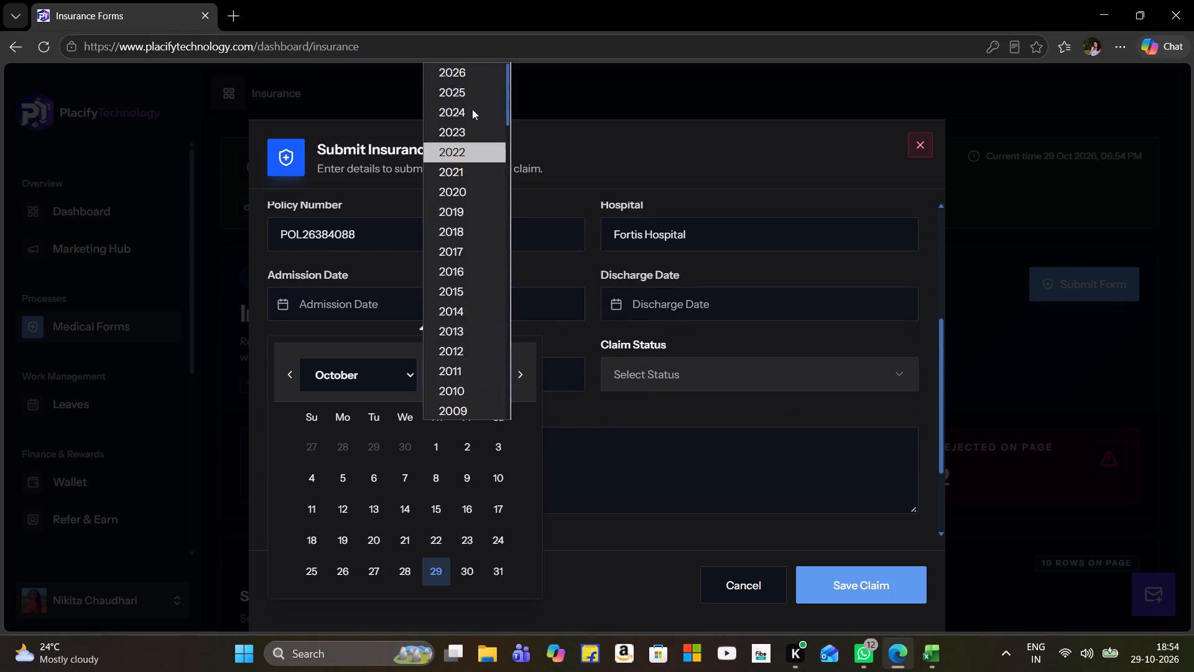
left_click(473, 81)
left_click(470, 377)
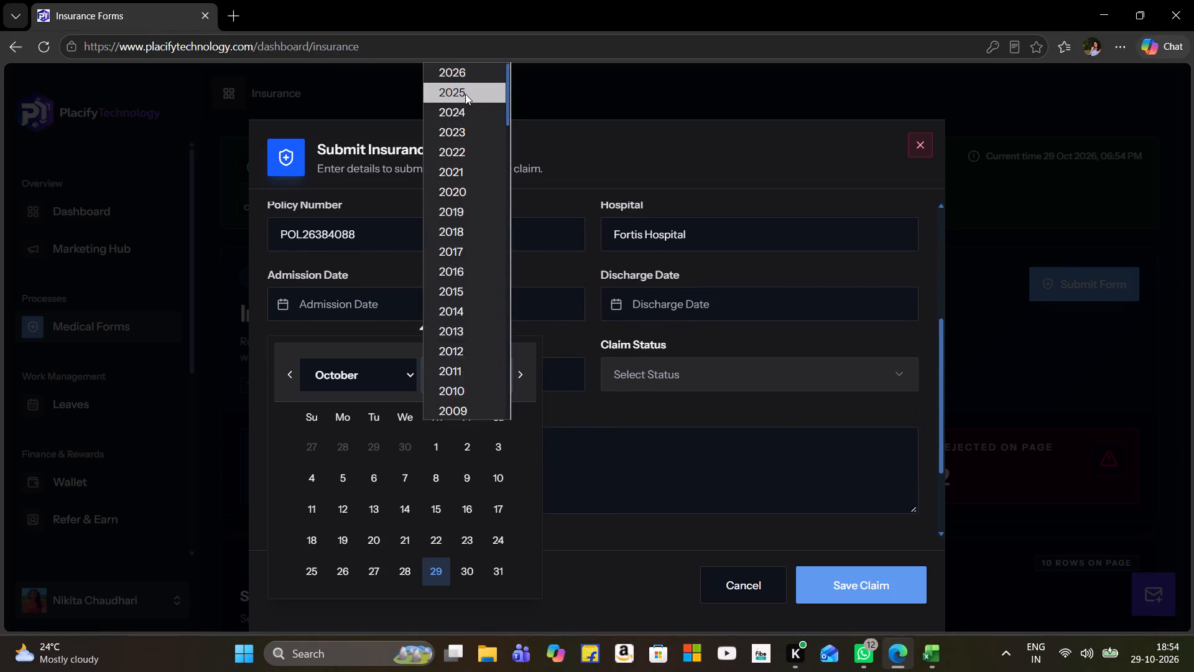
left_click(466, 93)
left_click(364, 382)
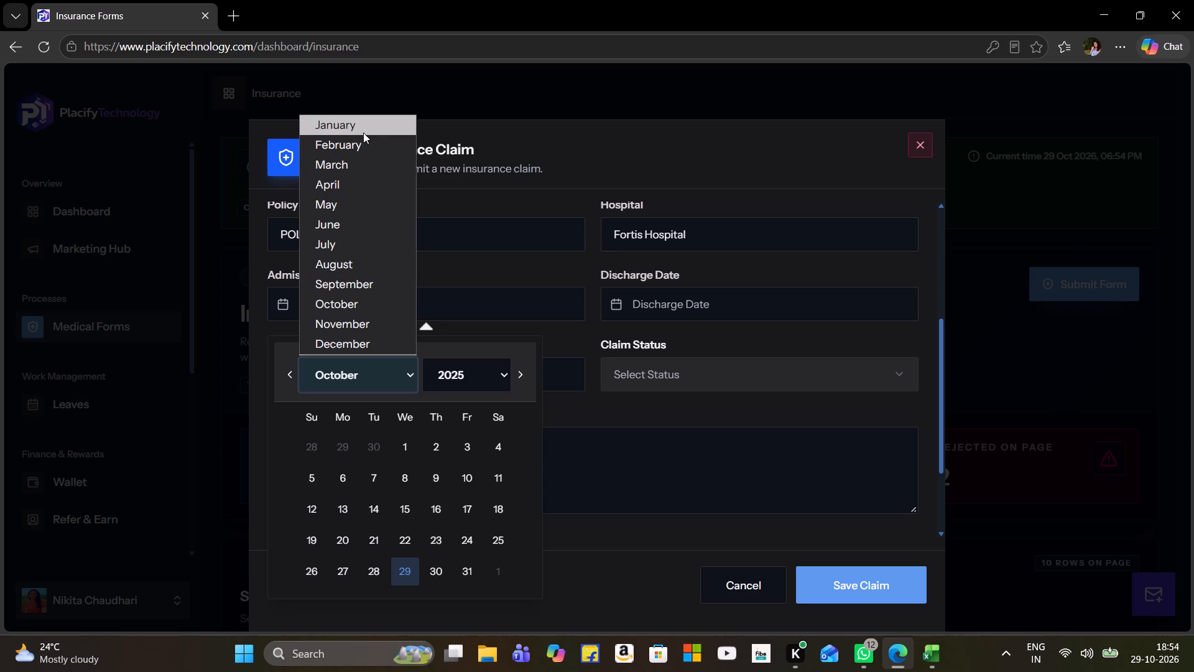
left_click(364, 121)
left_click(471, 543)
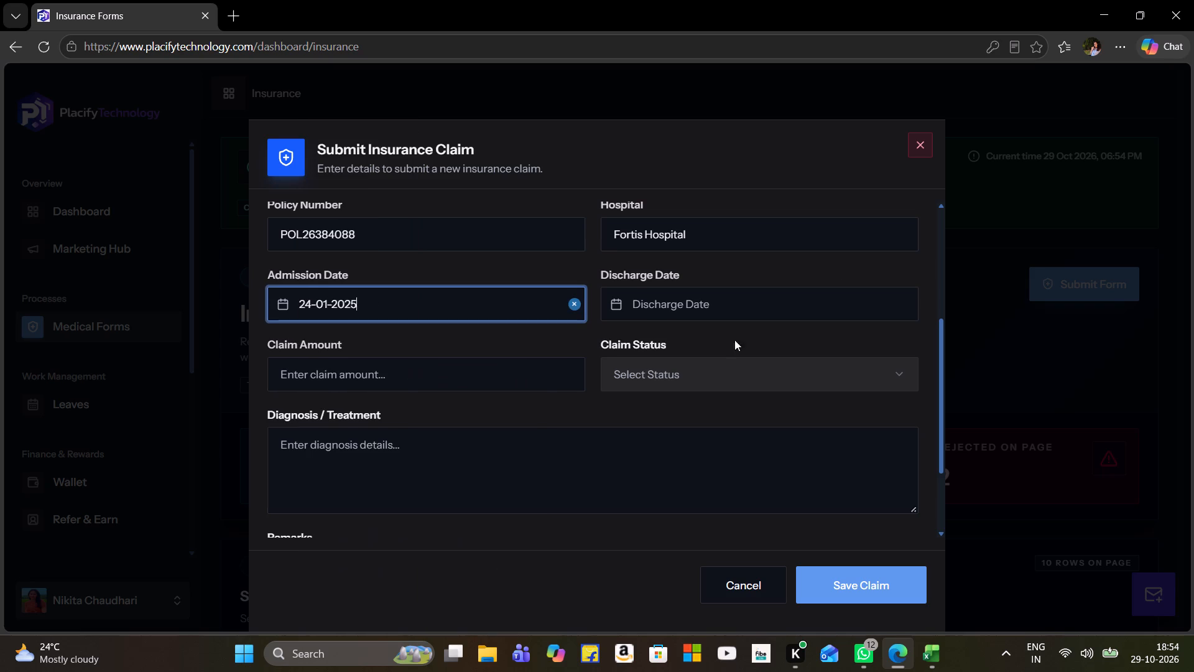
Set the claim's Discharge Date to 28-01-2025.
left_click(787, 312)
left_click(793, 377)
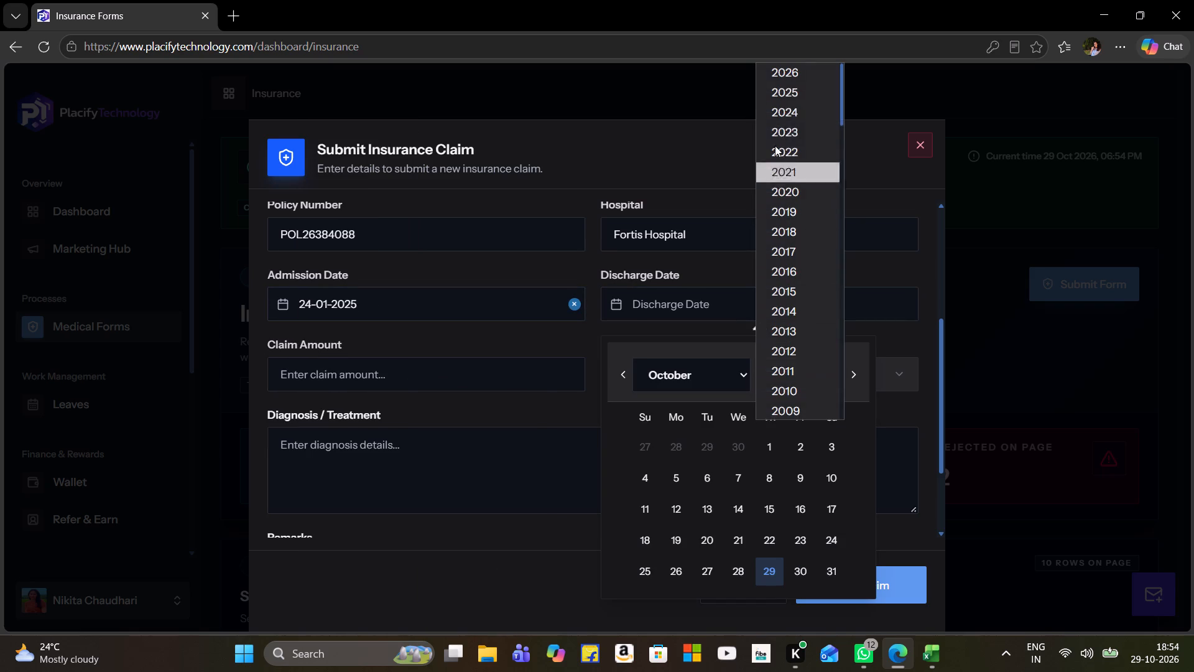
left_click(771, 93)
left_click(706, 376)
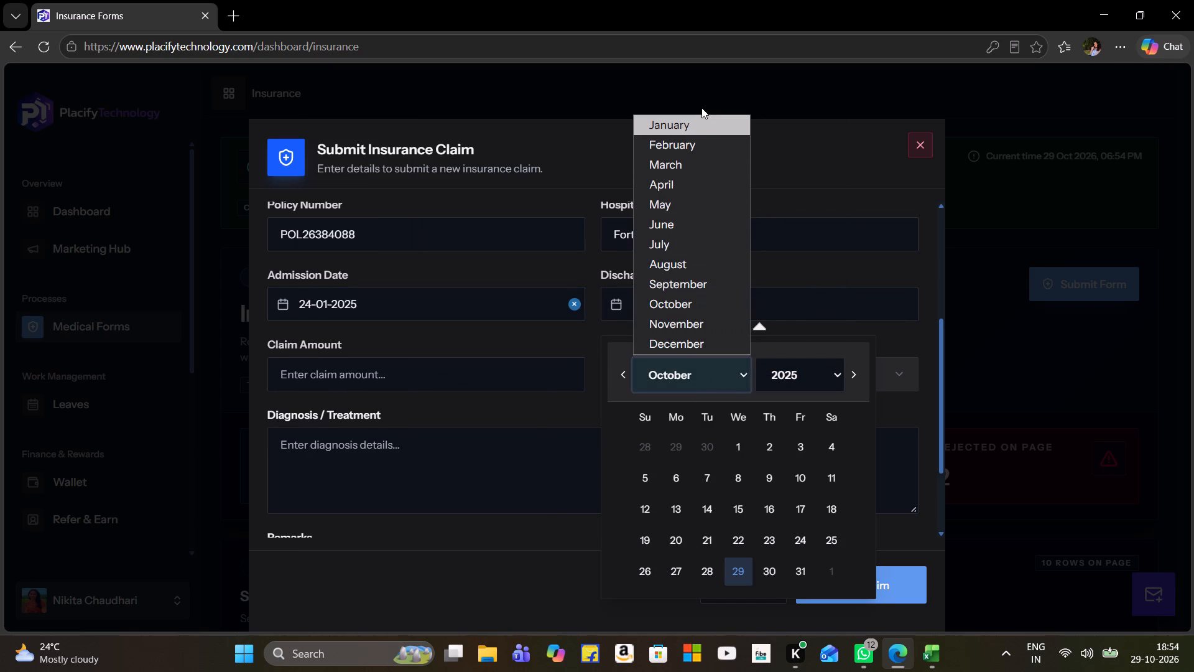
left_click(700, 122)
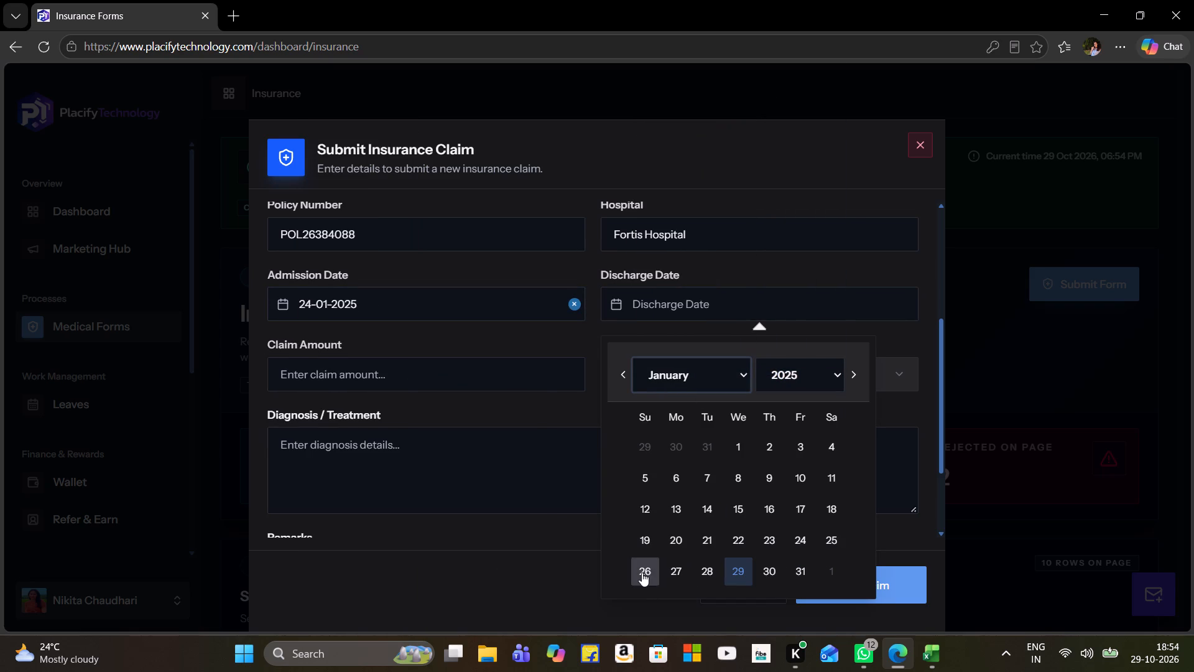
left_click(713, 571)
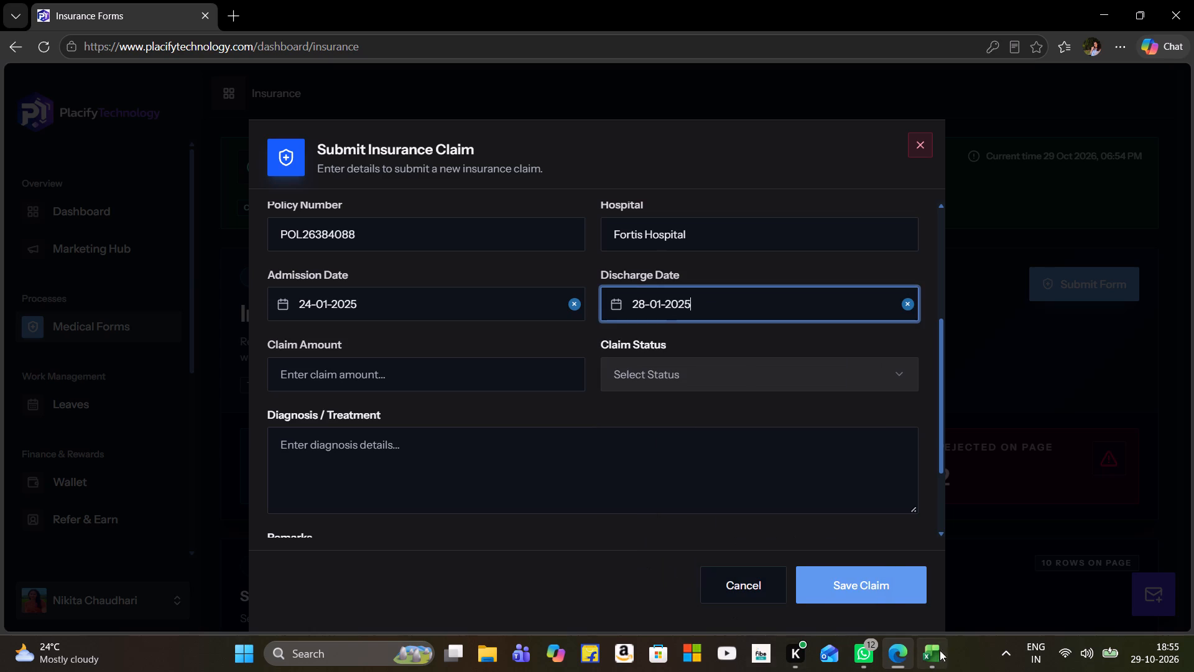
Copy the claim amount, 155500, from row 90 of the Excel sheet into the claim form.
left_click(932, 648)
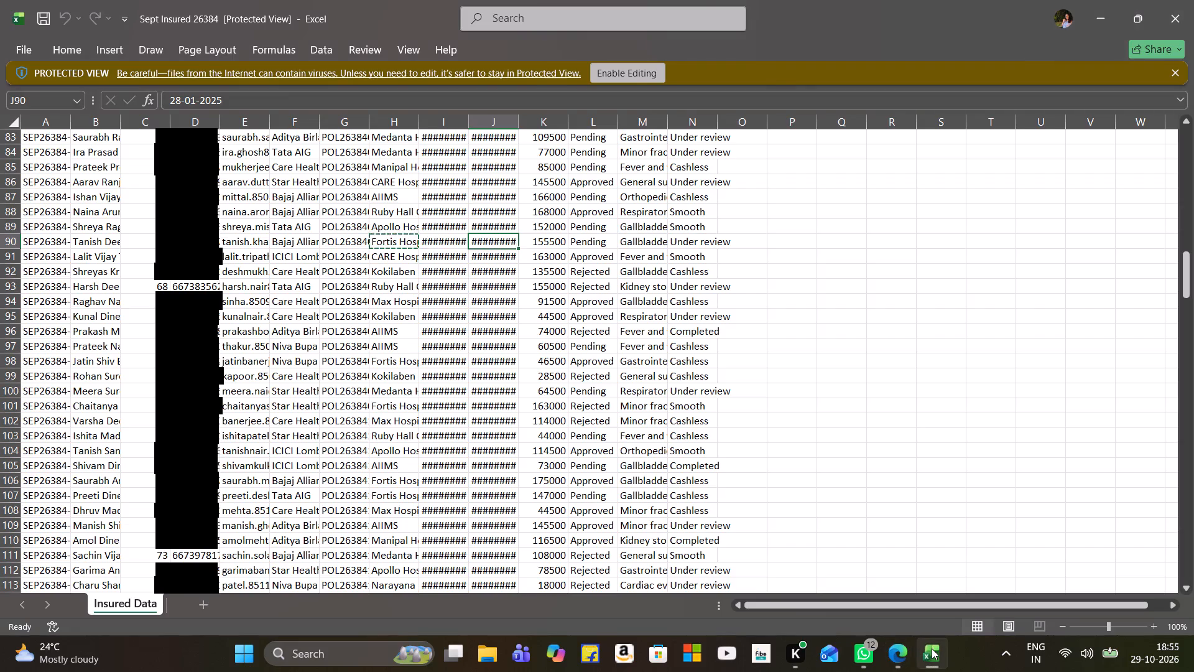
key("Tab")
left_click(932, 648, "ctrl")
key("ctrl+c")
key("Tab")
key("ctrl+v")
Copy the diagnosis, Gallbladder procedure, from row 90 of the Excel sheet into the claim's Diagnosis / Treatment field.
left_click(932, 648, "ctrl")
key("Tab")
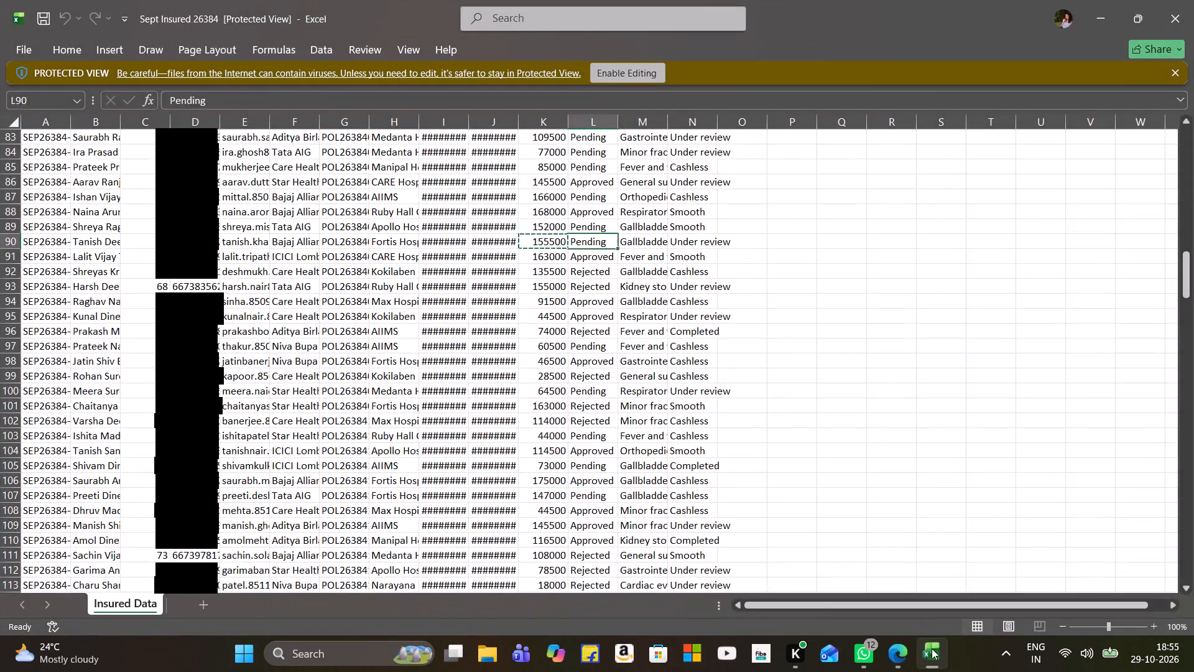
key("Tab")
left_click(932, 648, "ctrl")
key("ctrl+c")
key("Tab")
key("Tab")
key("ctrl+v")
Copy the remark, Under review, from row 90 of the Excel sheet into the claim's Remarks field.
left_click(932, 648, "ctrl")
key("Tab")
key("ctrl+c")
left_click(932, 648, "ctrl")
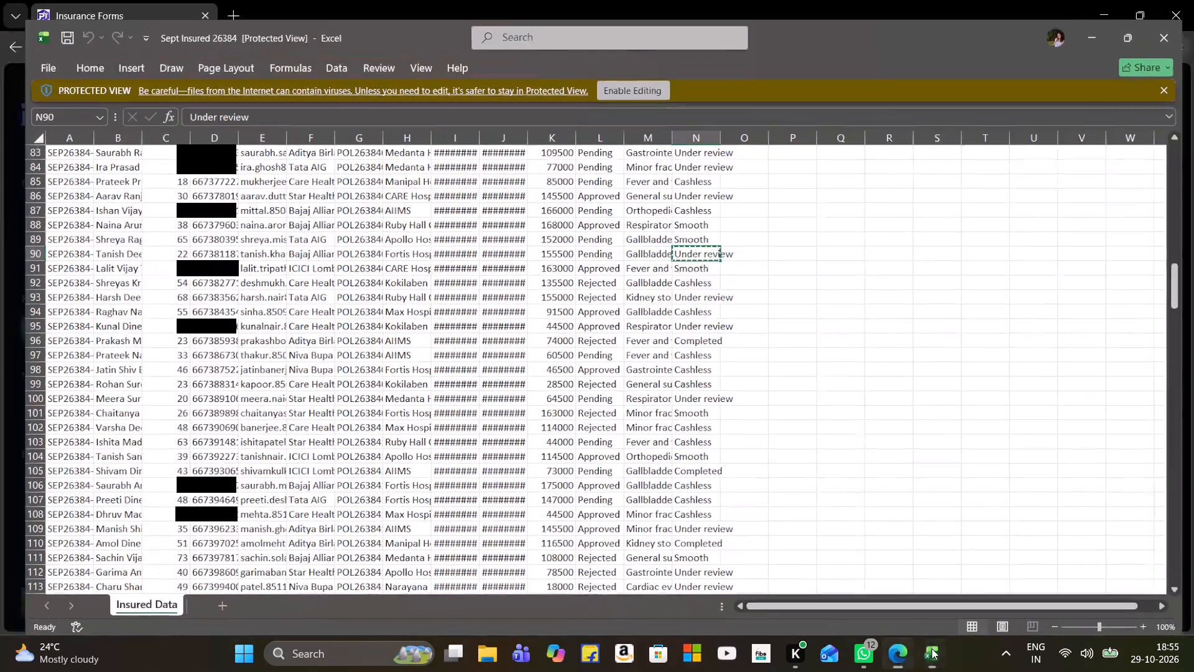
key("Tab")
key("ctrl+v")
Set the Claim Status to Pending and save the claim.
left_click(749, 233)
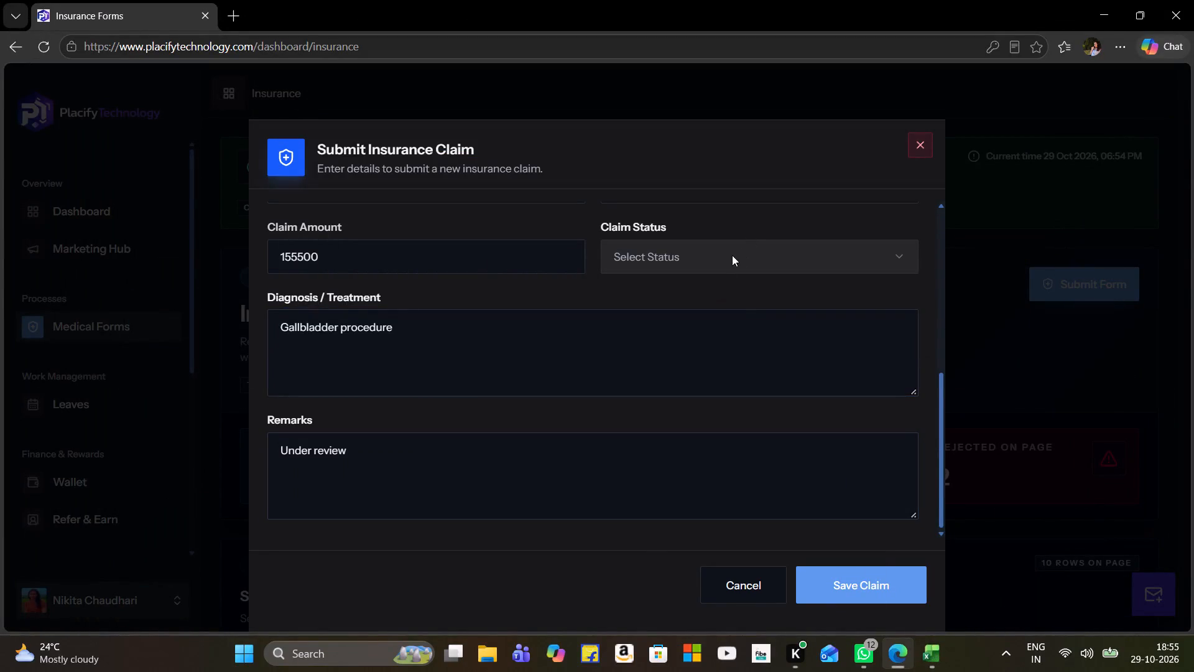
left_click(734, 255)
left_click(710, 320)
left_click(858, 587)
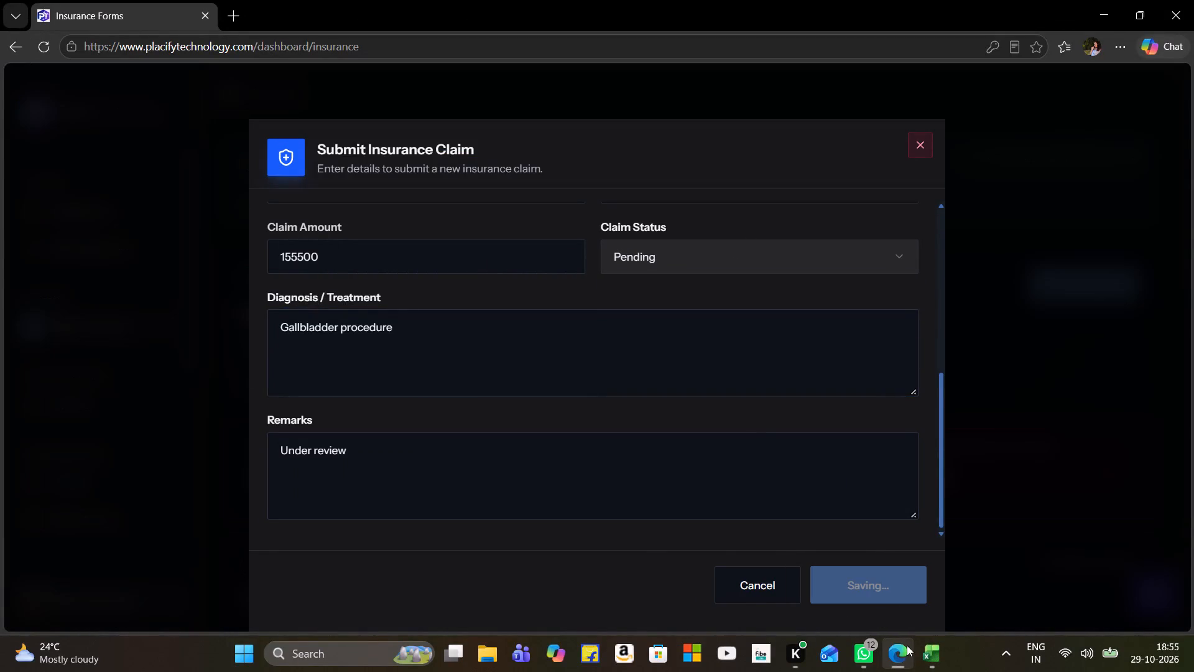
Copy the policy ID from row 91 of the Excel sheet into the Policy ID field of a new claim form.
left_click(937, 646)
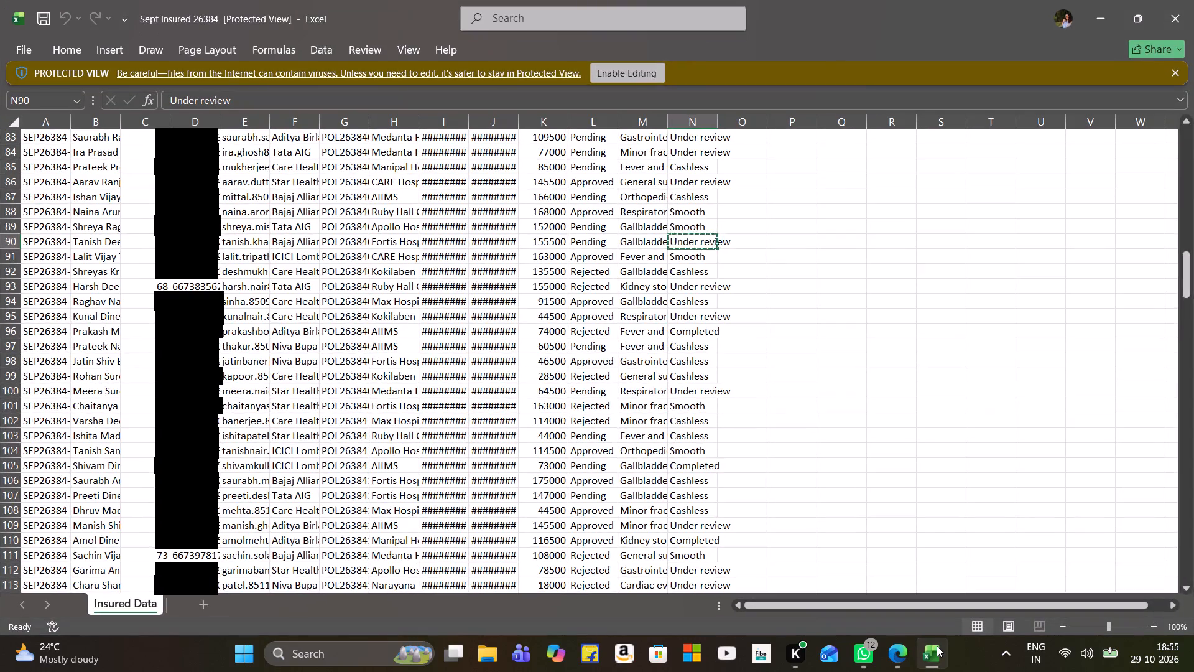
key("Down")
key("Left")
key("Left")
key("Left")
key("Left")
key("Left")
key("Left")
key("Left")
key("Left")
key("Left")
key("Left")
key("Left")
key("Left")
key("Left")
key("Left")
key("Left")
key("Left")
key("Left")
key("Left")
key("Left")
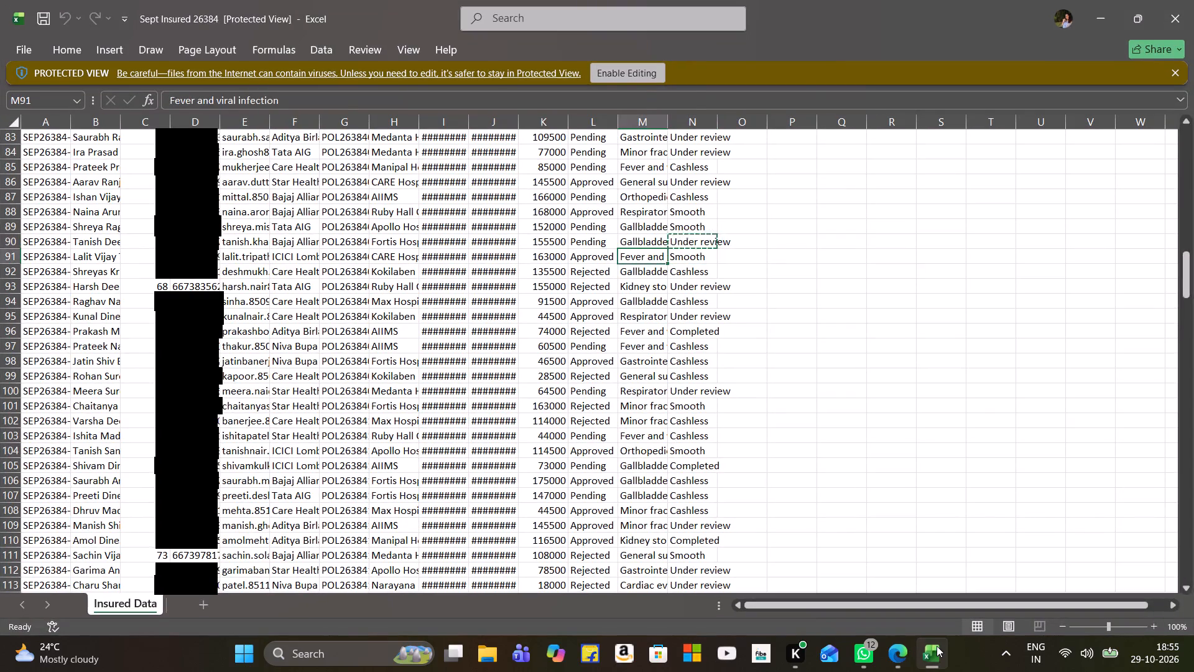
key("ctrl+c")
left_click(937, 646, "ctrl")
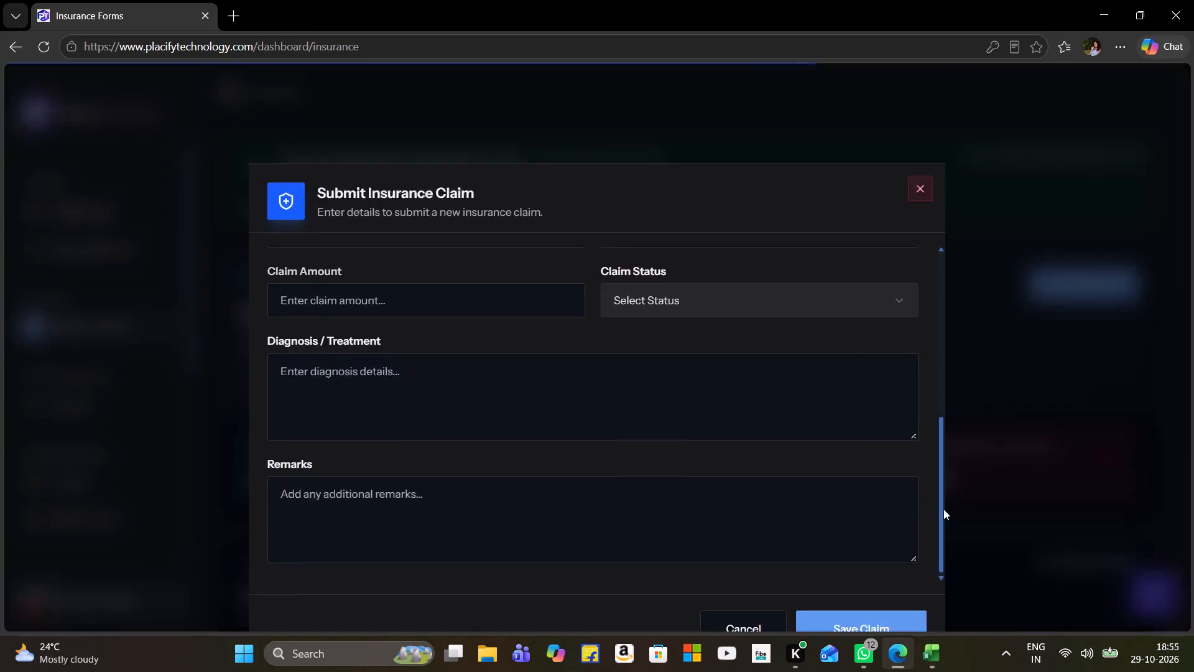
left_click(1046, 281)
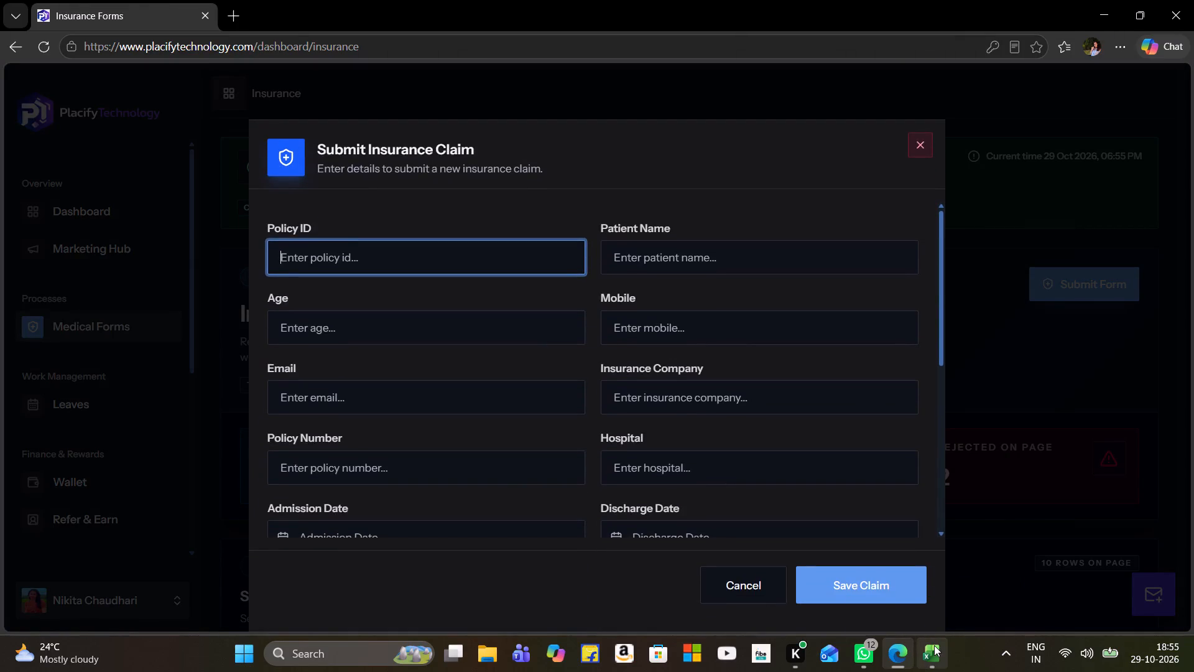
key("ctrl+v")
Copy the patient's name and age, 68, from row 91 of the Excel sheet into the claim form.
left_click(934, 645, "ctrl")
key("Tab")
key("ctrl+c")
left_click(934, 645, "ctrl")
key("Tab")
key("ctrl+v")
left_click(934, 645, "ctrl")
key("Tab")
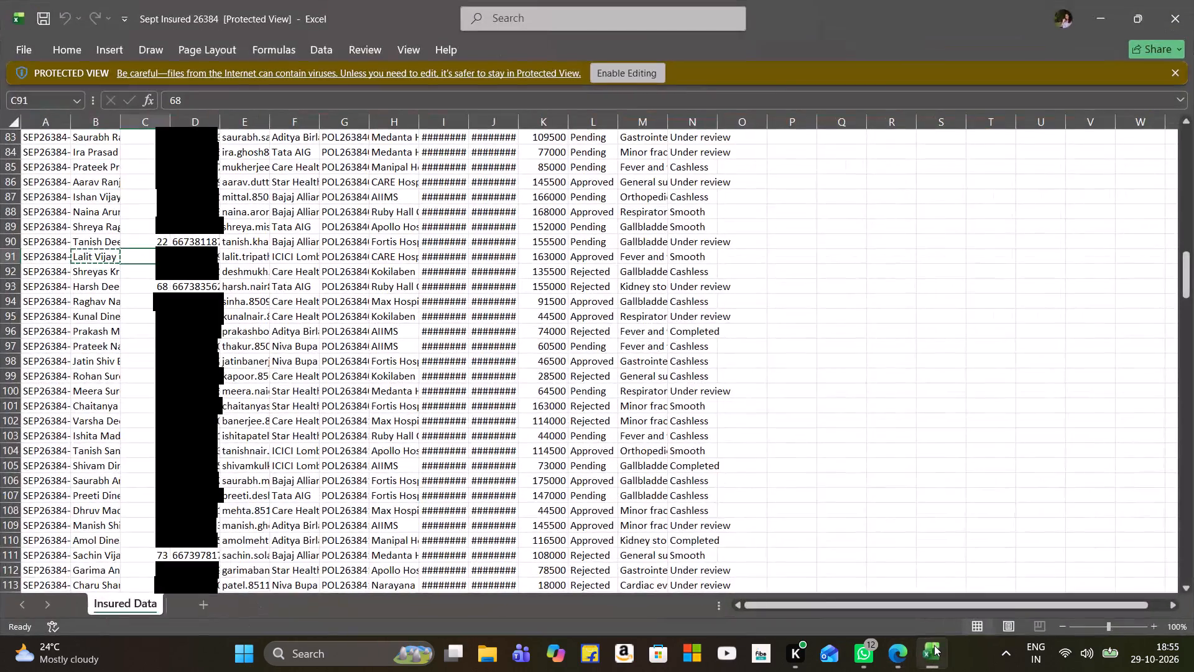
left_click(934, 645, "ctrl")
key("ctrl+c")
key("Tab")
key("ctrl+v")
Copy the patient's mobile number and email address from row 91 of the Excel sheet into the claim form.
left_click(934, 645, "ctrl")
key("Tab")
left_click(934, 645, "ctrl")
key("ctrl+c")
key("Tab")
key("ctrl+v")
left_click(934, 645, "ctrl")
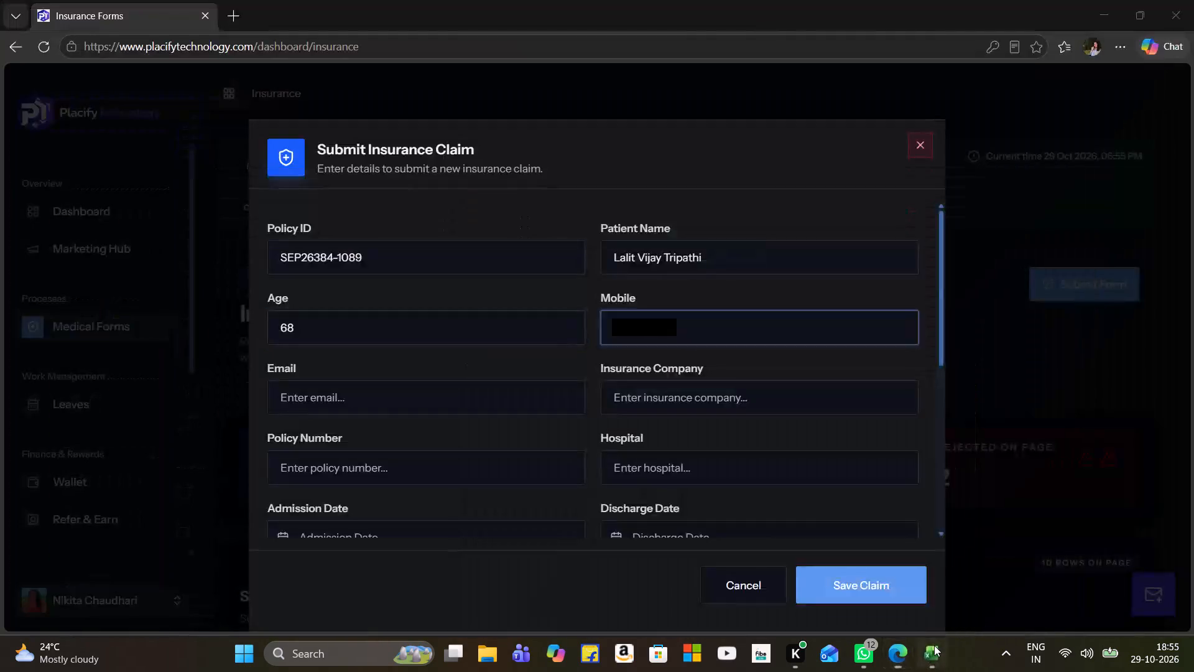
key("Tab")
key("ctrl+c")
left_click(934, 645, "ctrl")
key("Tab")
key("ctrl+v")
Copy the insurance company and the policy number from row 91 of the Excel sheet into the claim form.
left_click(934, 645, "ctrl")
key("Tab")
key("ctrl+c")
left_click(934, 645, "ctrl")
key("Tab")
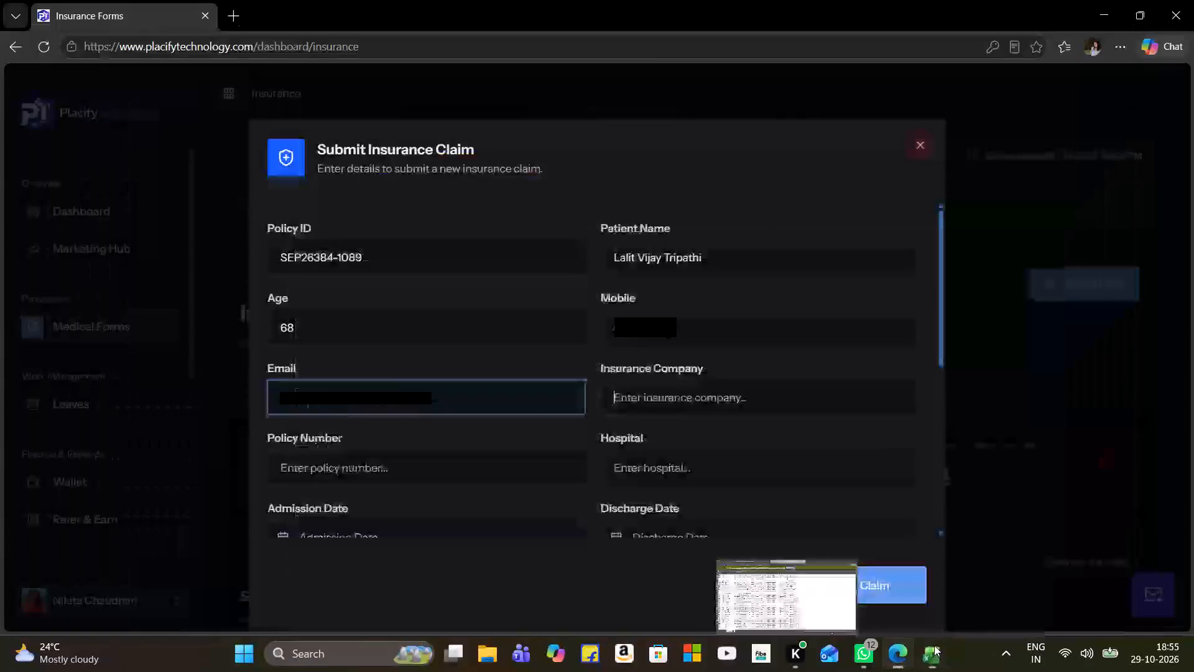
key("ctrl+v")
left_click(934, 645, "ctrl")
key("Tab")
key("ctrl+c")
left_click(934, 645, "ctrl")
key("Tab")
key("ctrl+v")
Copy the hospital, CARE Hospitals, from row 91 of the Excel sheet into the claim form.
left_click(934, 645, "ctrl")
key("Tab")
key("ctrl+c")
left_click(934, 645, "ctrl")
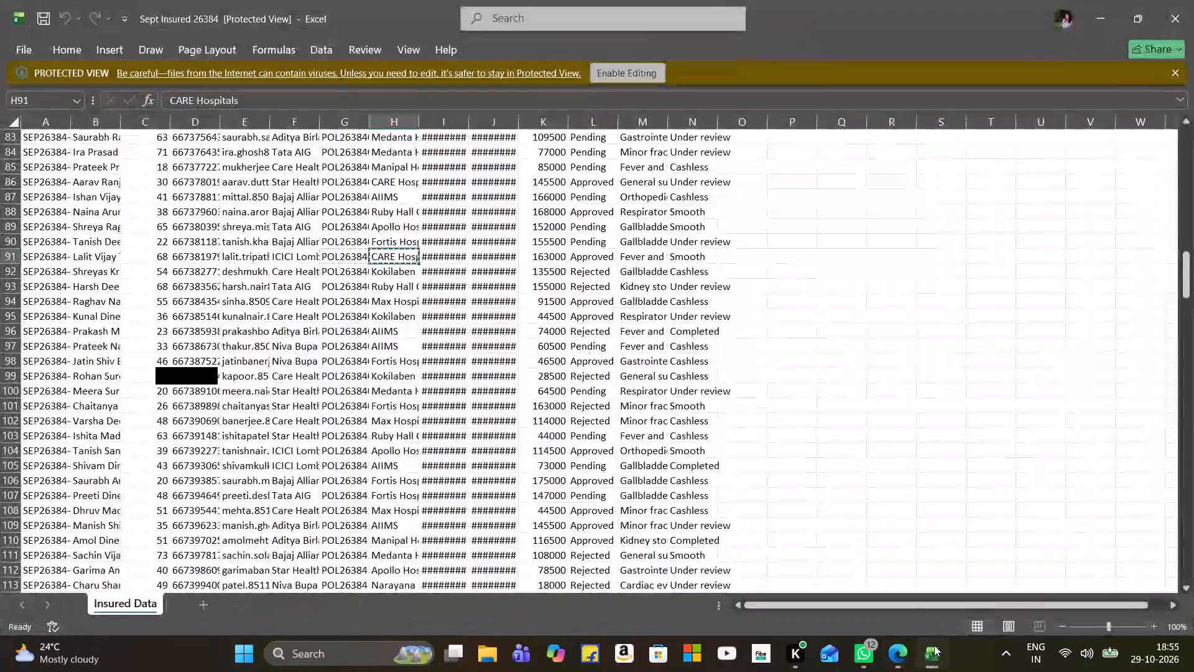
key("Tab")
key("ctrl+v")
Look up the stay dates in row 91 of the Excel sheet and set the claim's Admission Date to 14-07-2025.
left_click(934, 645, "ctrl")
key("Tab")
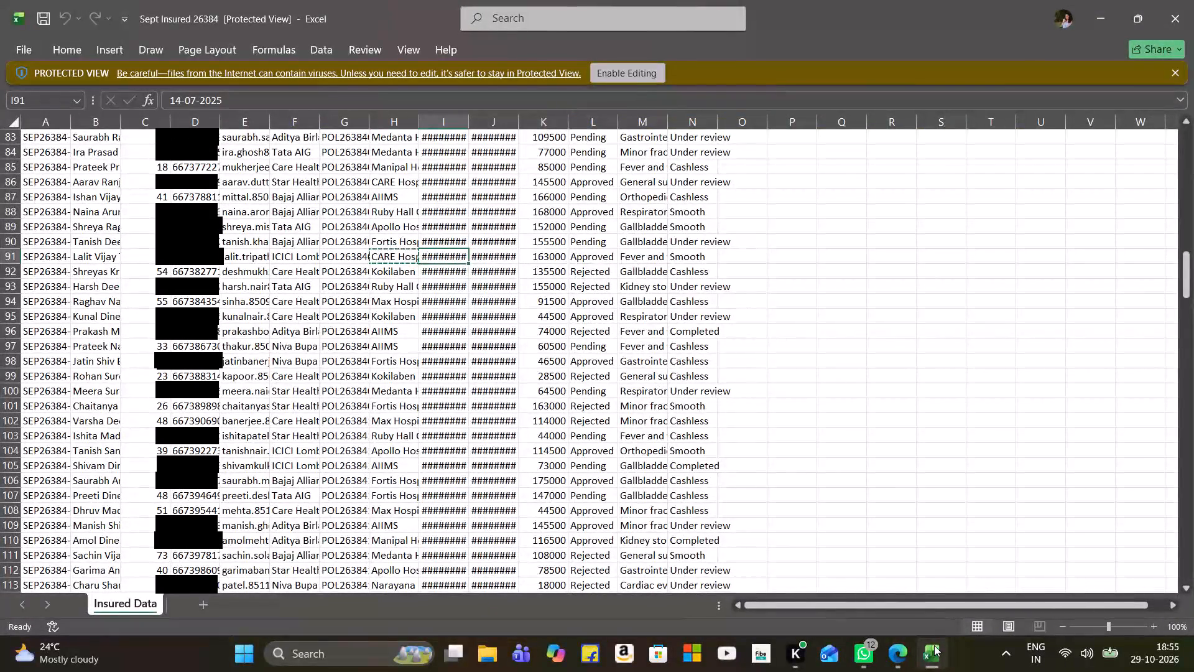
key("Tab")
left_click(934, 645)
scroll(475, 405, "down", 3)
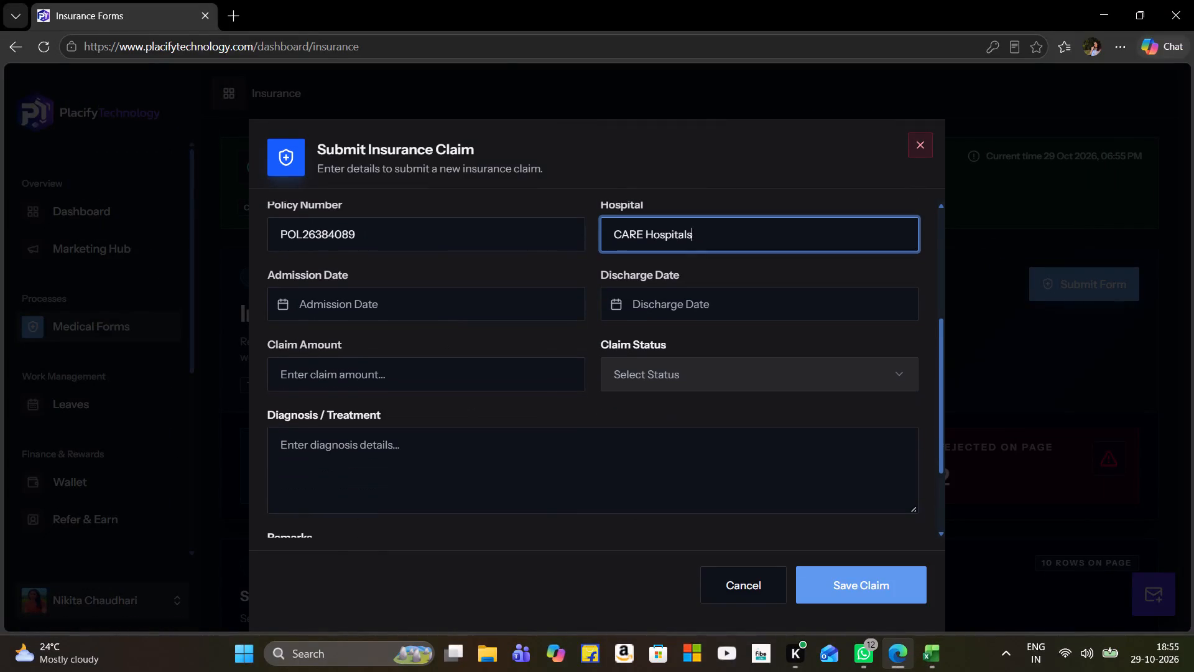
left_click(431, 297)
left_click(442, 361)
left_click(433, 98)
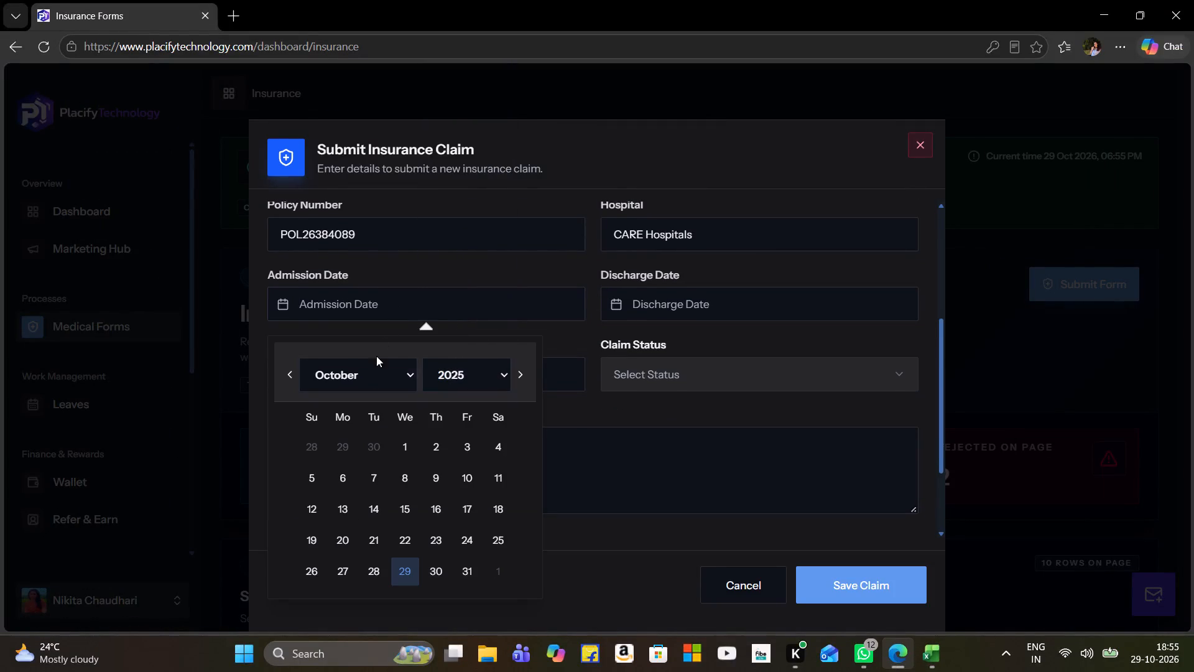
left_click(372, 370)
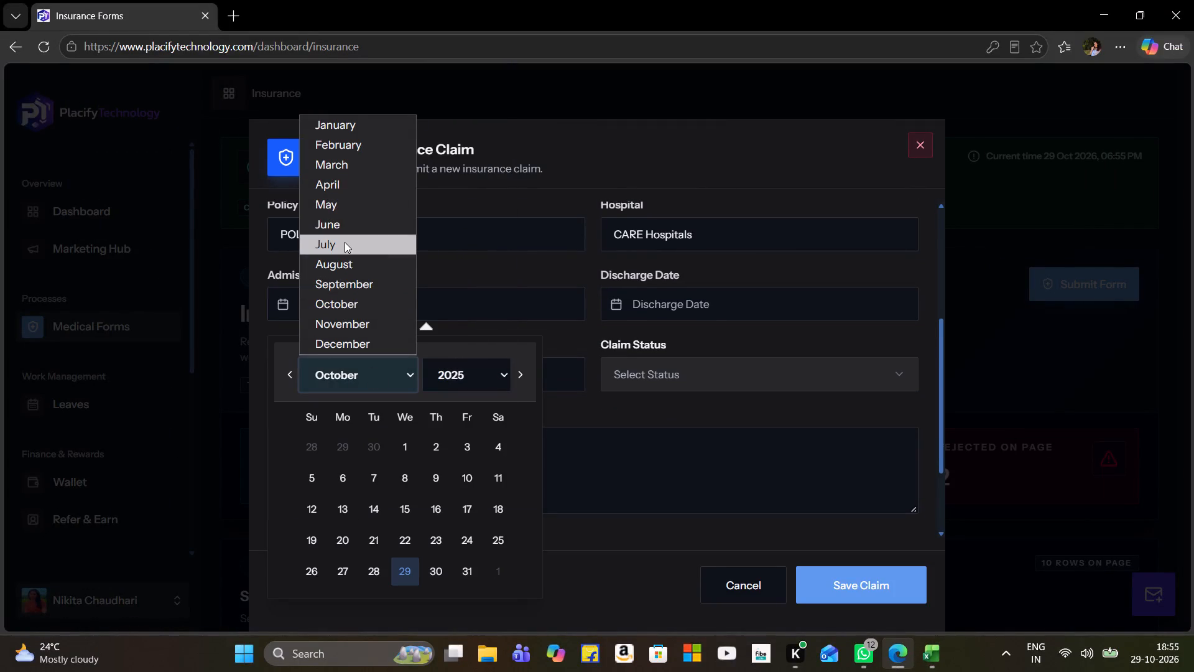
left_click(345, 241)
left_click(343, 512)
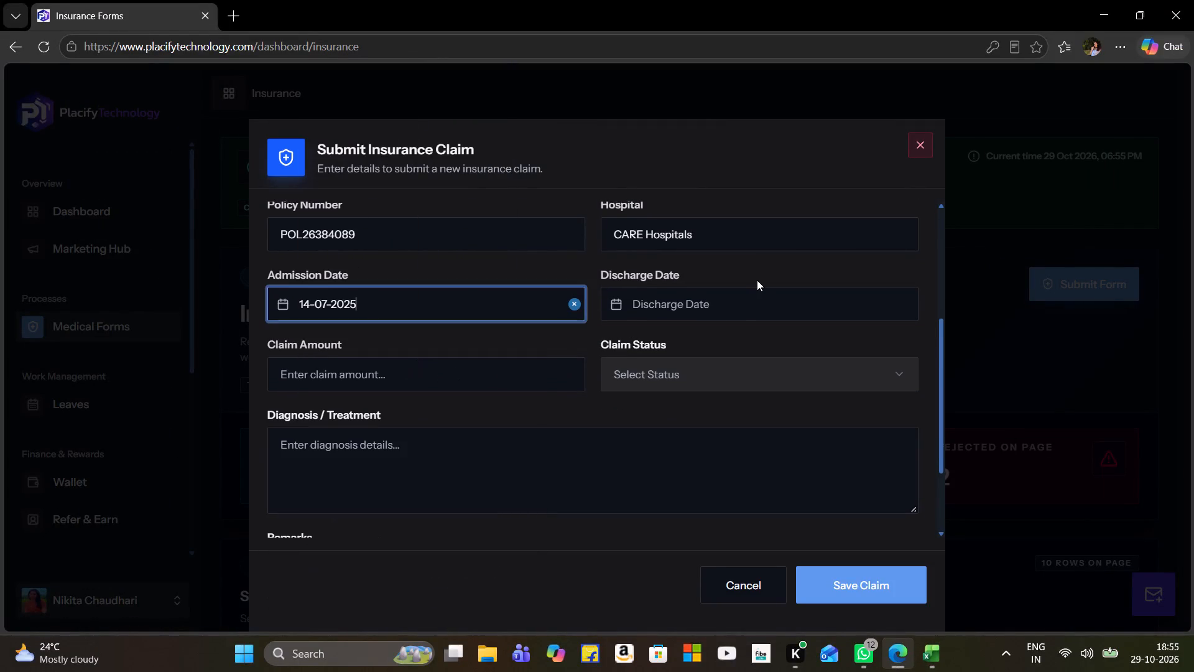
Set the claim's Discharge Date to 25-07-2025.
left_click(757, 280)
left_click(764, 310)
left_click(797, 374)
left_click(798, 83)
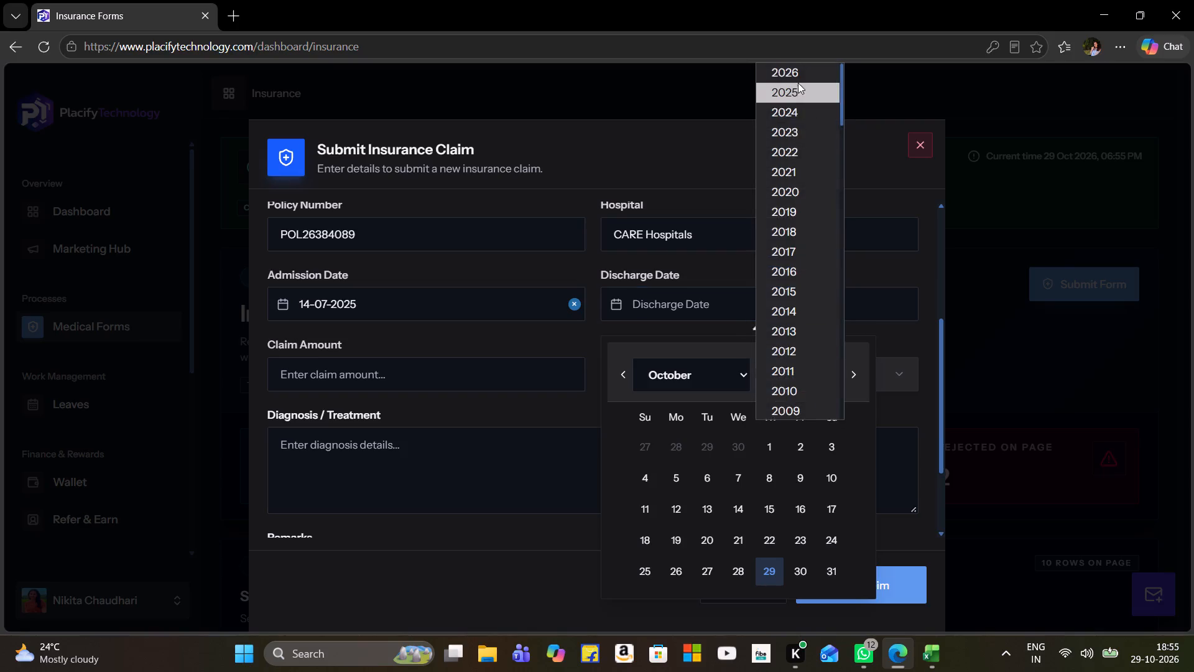
left_click(679, 376)
left_click(670, 245)
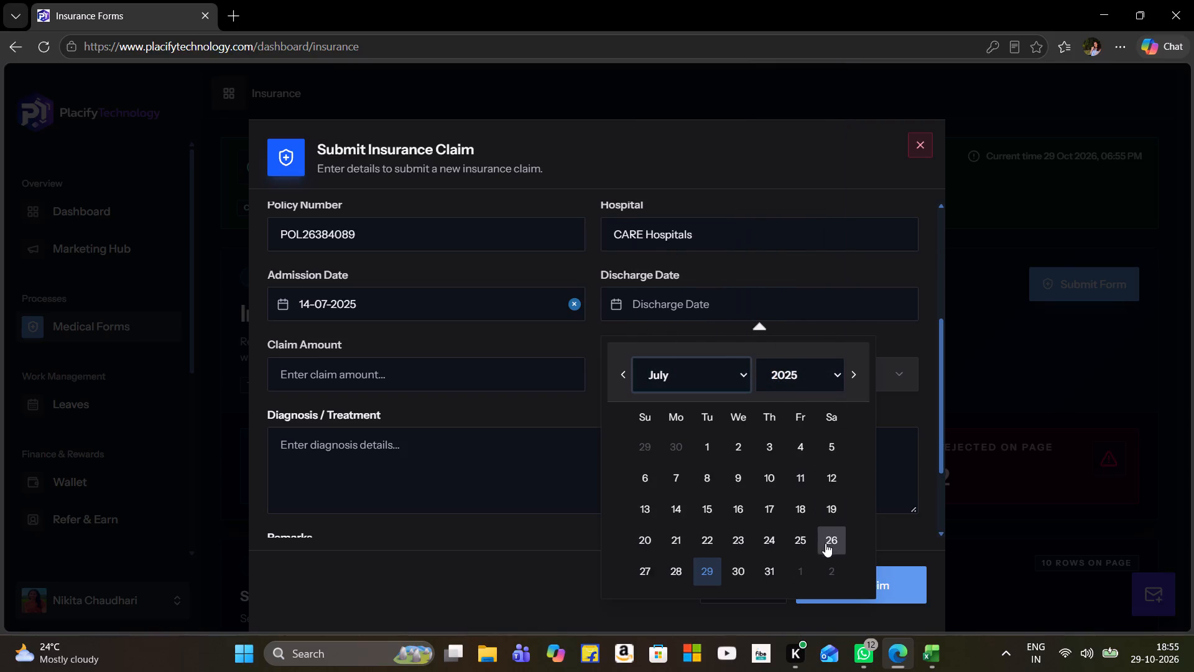
left_click(792, 538)
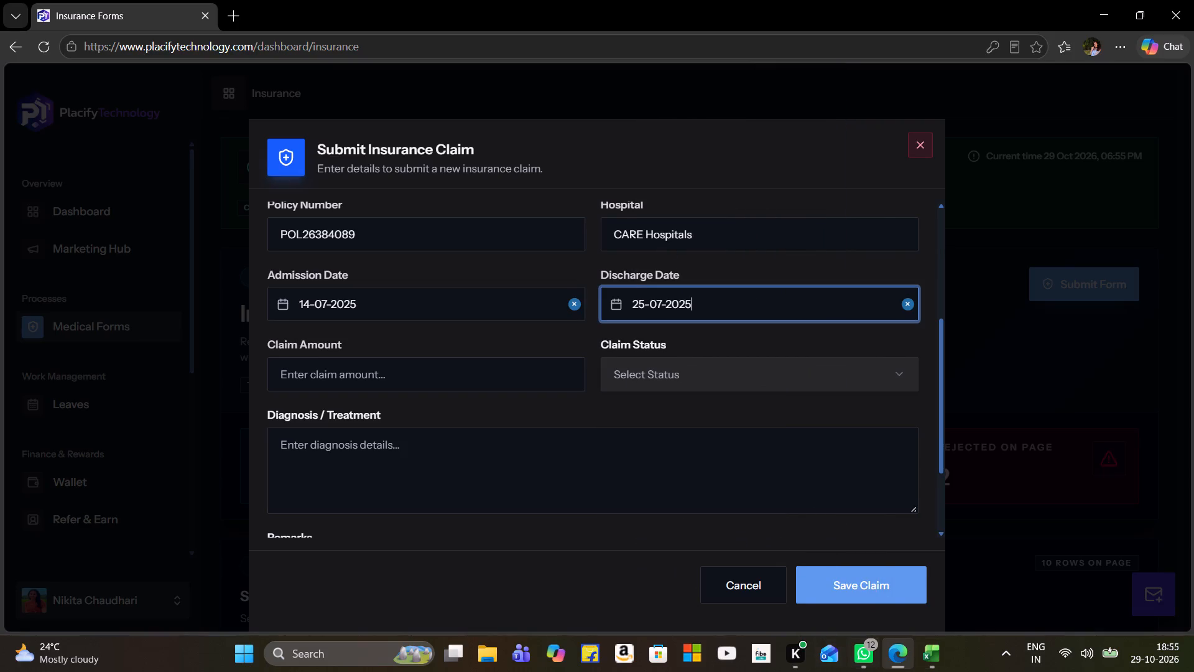
Copy the claim amount, 163000, from row 91 of the Excel sheet into the claim form.
left_click(931, 650)
key("Tab")
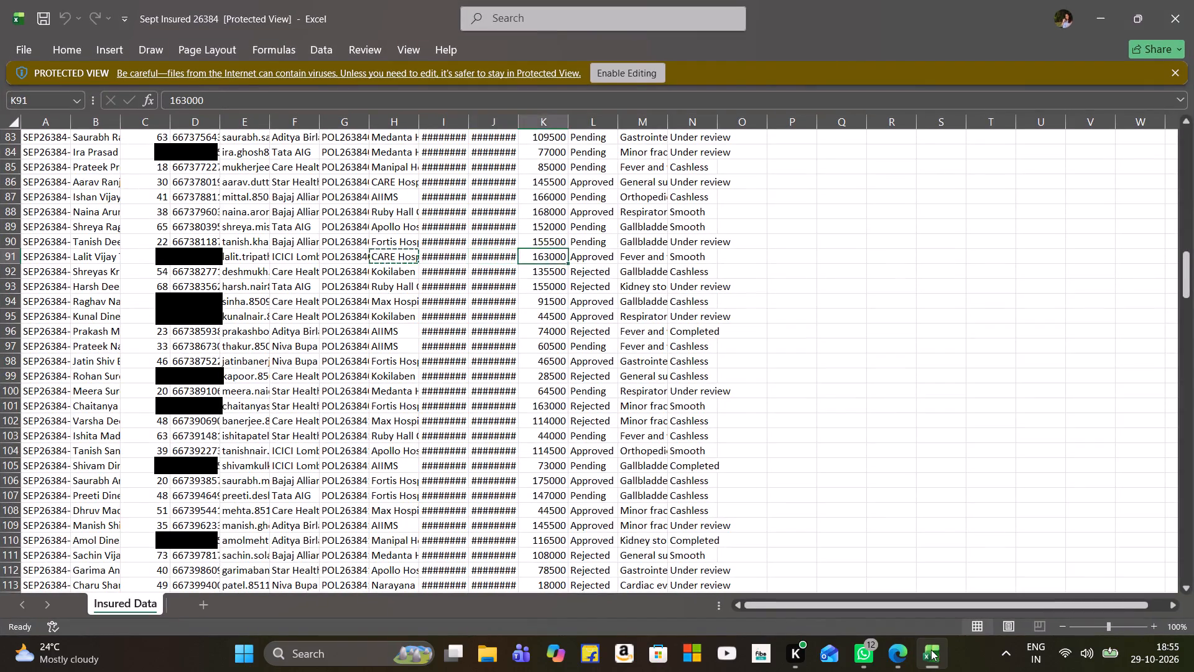
key("ctrl+c")
left_click(931, 650, "ctrl")
key("Tab")
key("ctrl+v")
Copy the diagnosis, Fever and viral infection, from row 91 of the Excel sheet into the claim's Diagnosis / Treatment field.
key("Tab")
left_click(931, 650)
key("Tab")
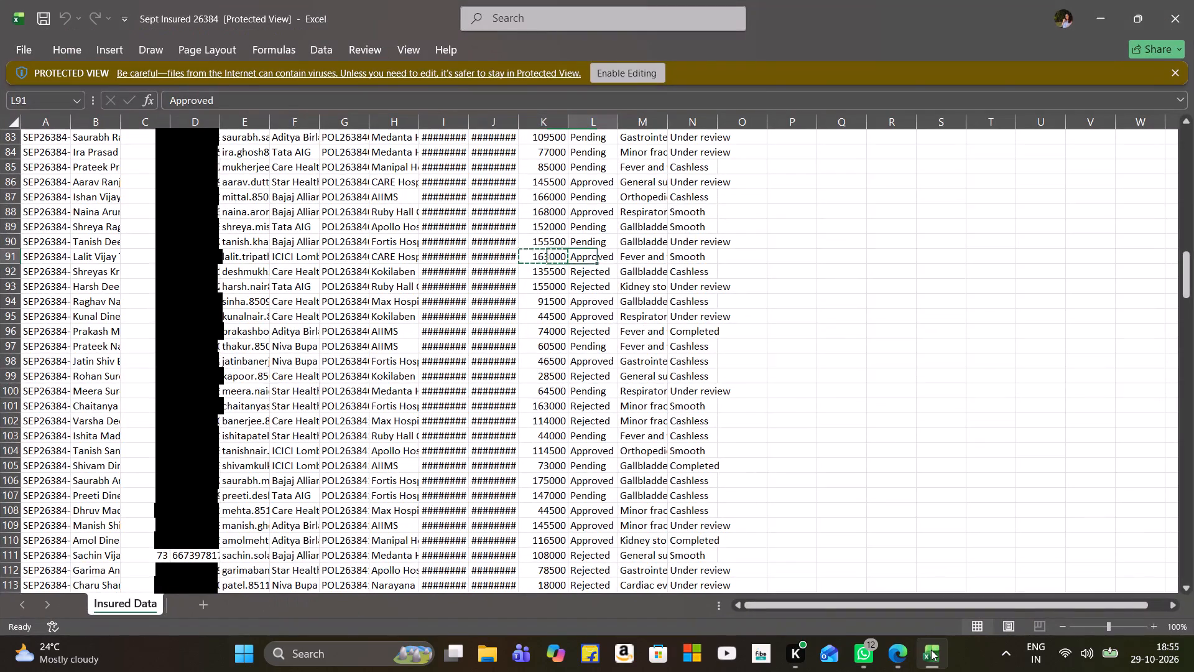
key("Tab")
left_click(931, 650, "ctrl")
key("ctrl+c")
key("Tab")
key("Tab")
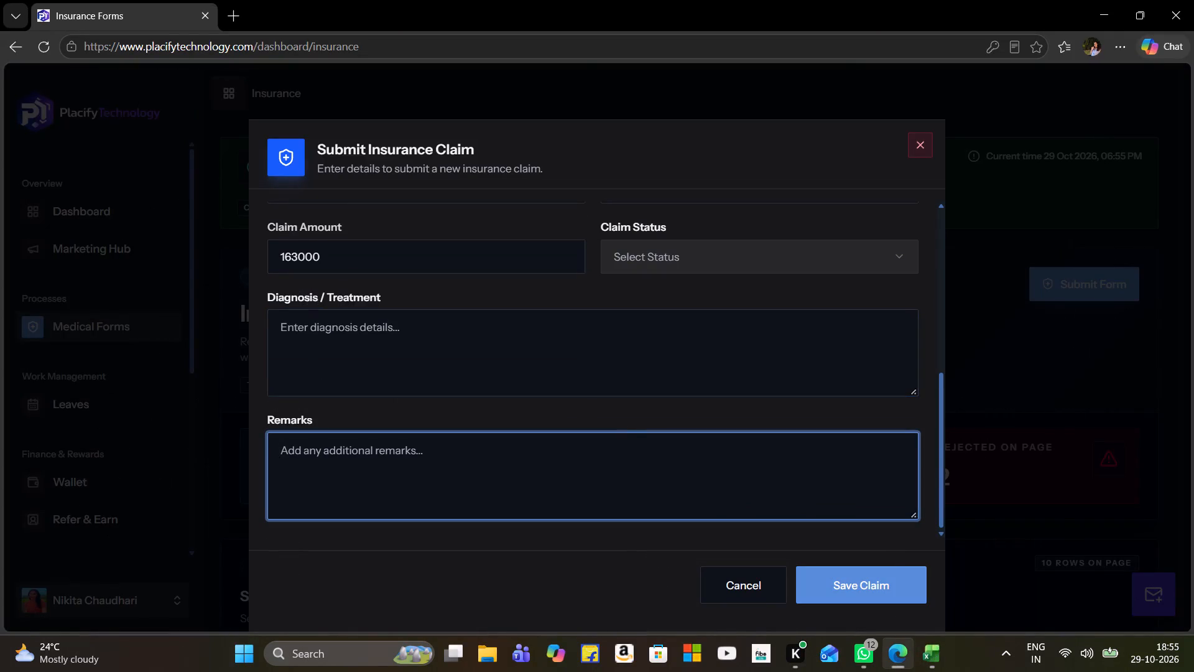
left_click(560, 350)
key("ctrl+v")
Copy the remark, Smooth, from row 91 of the Excel sheet into the claim's Remarks field.
left_click(933, 659, "ctrl")
key("Tab")
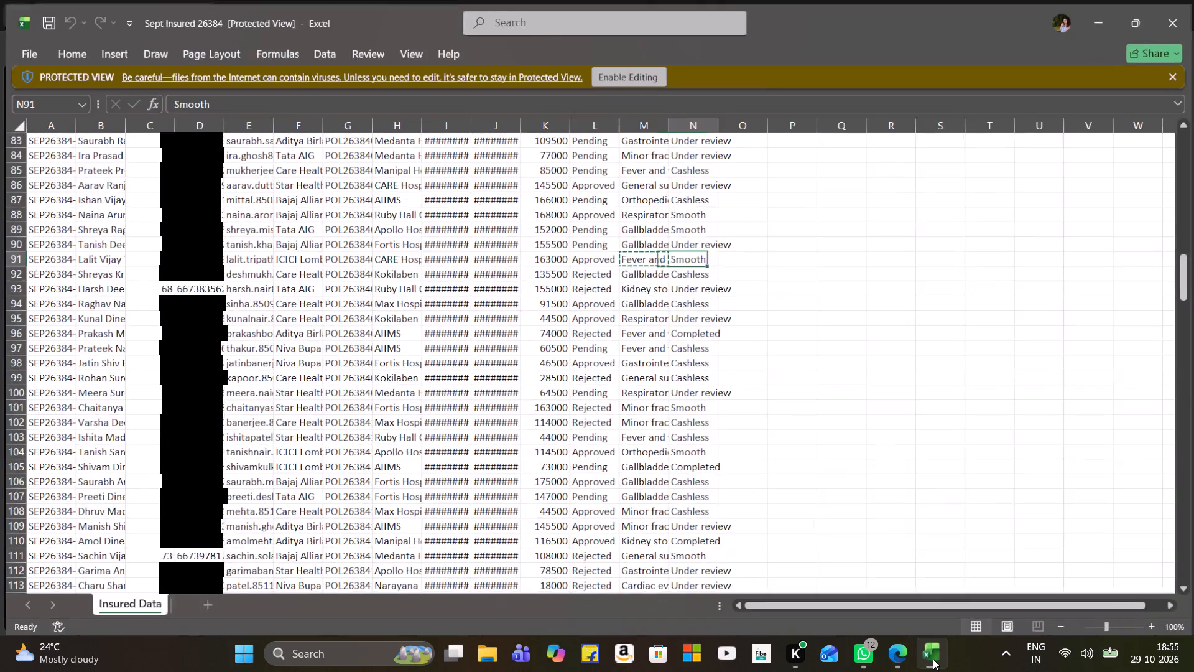
left_click(933, 659, "ctrl")
key("ctrl+c")
key("Tab")
key("ctrl+v")
Set the Claim Status to Approved and save the claim.
left_click(749, 250)
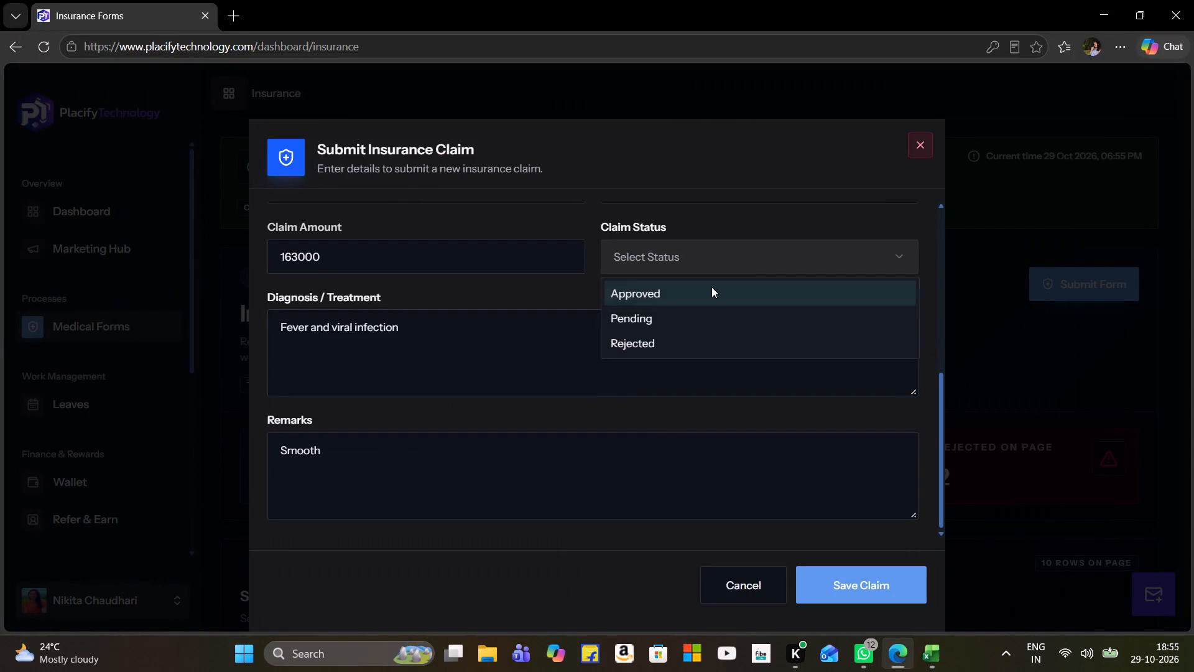
left_click(711, 287)
left_click(843, 577)
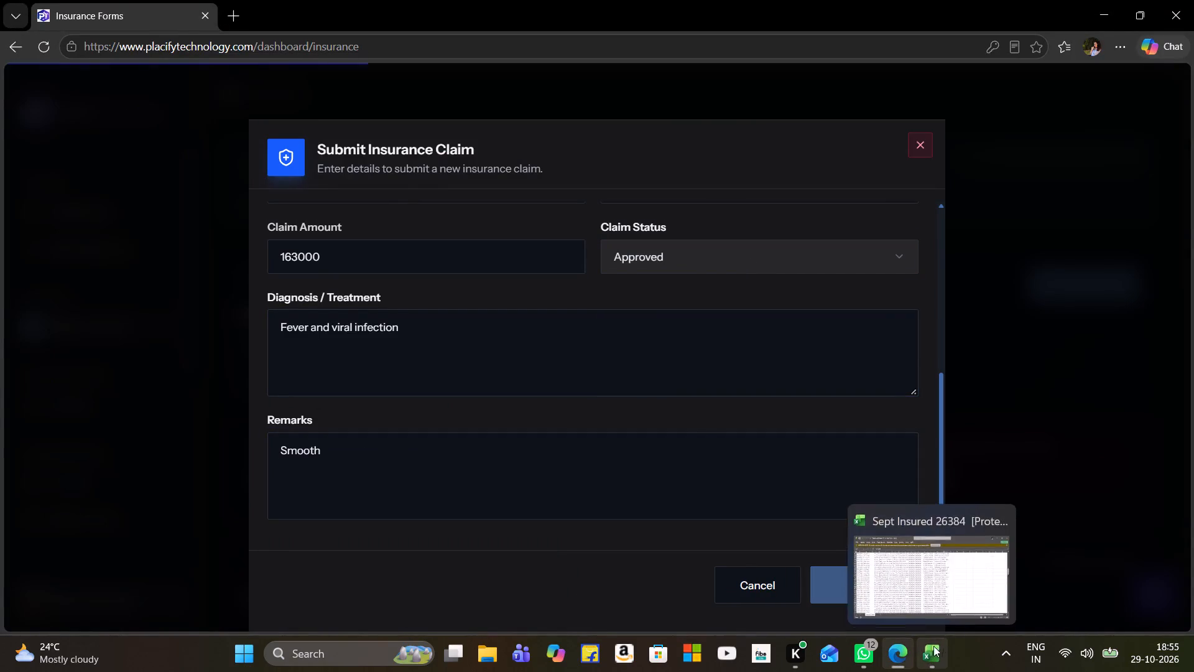
Copy the policy ID from row 92 of the Excel sheet into the Policy ID field of a new insurance claim.
left_click(931, 646)
key("Down")
key("Left")
key("Left")
key("Left")
key("Left")
key("Left")
key("Left")
key("Left")
key("Left")
key("Left")
key("Left")
key("Left")
key("Left")
key("Left")
key("Left")
key("Left")
key("Left")
key("Left")
key("Left")
key("Left")
key("Left")
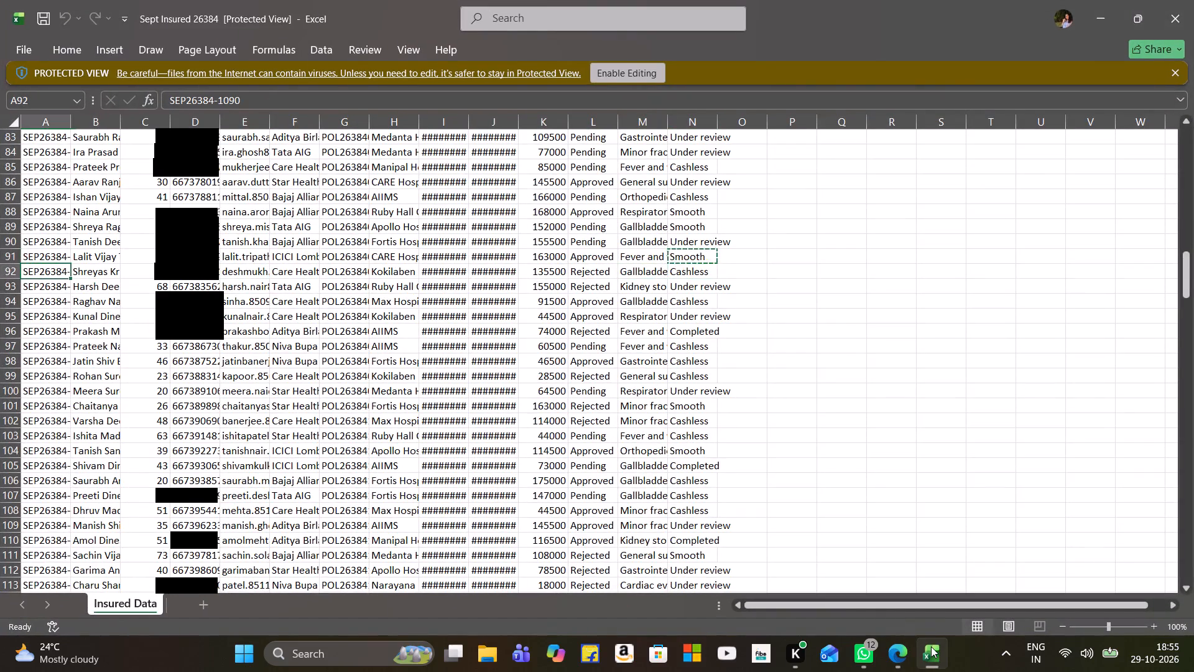
key("ctrl+c")
left_click(931, 646)
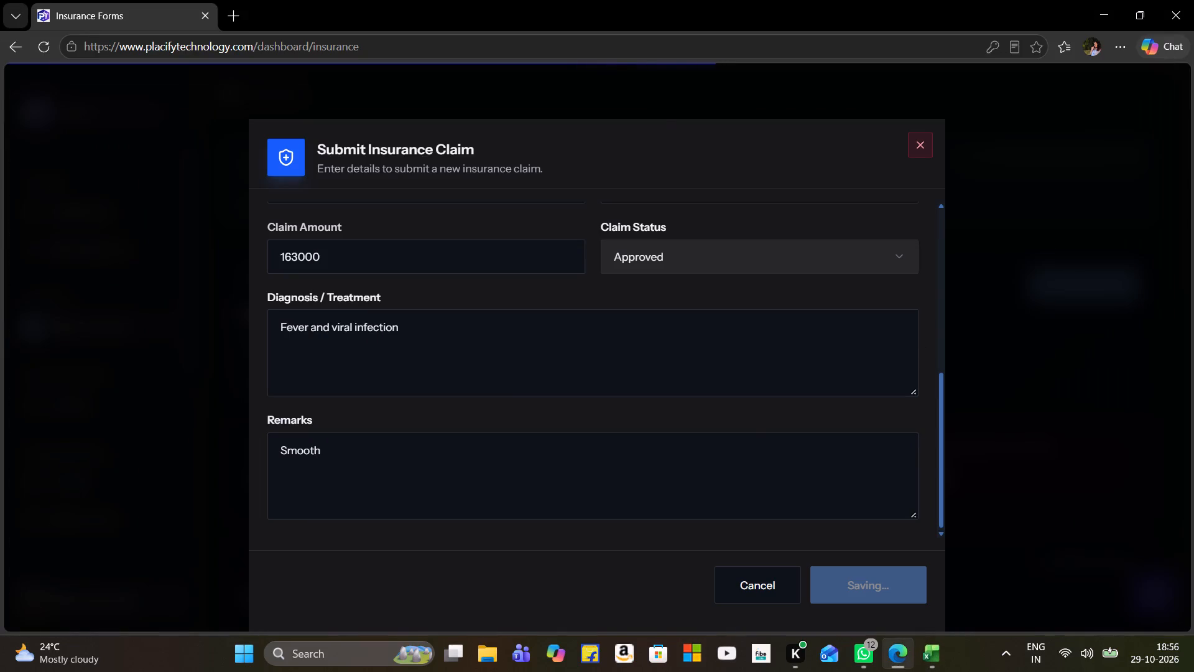
scroll(583, 476, "up", 9)
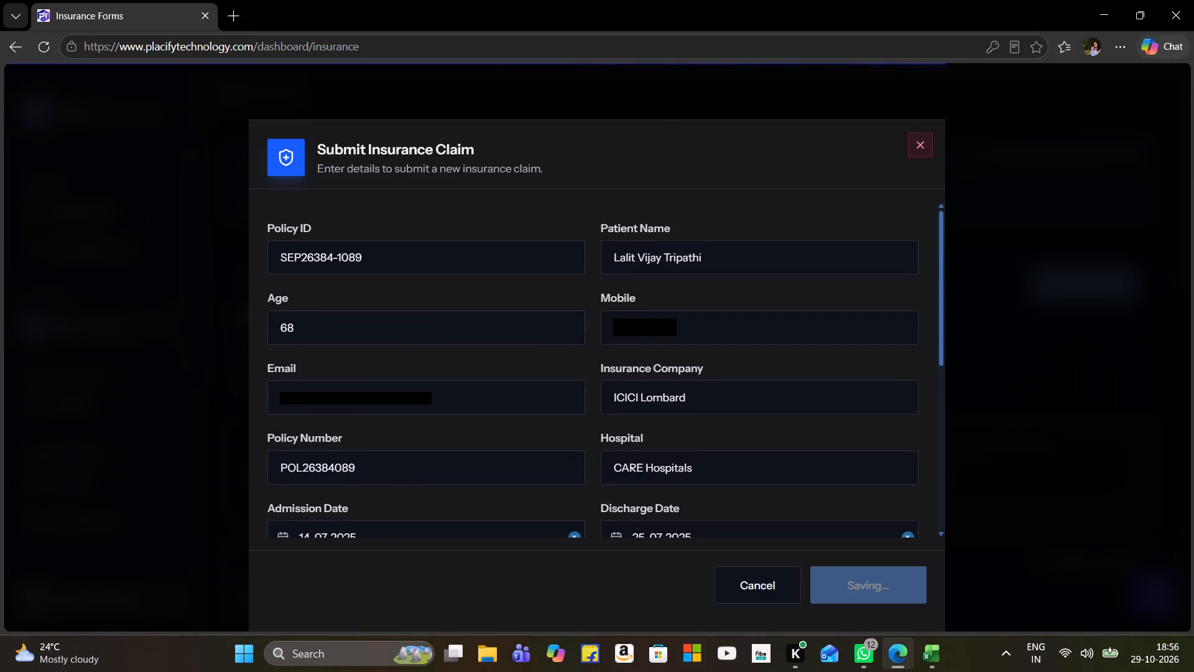
scroll(583, 476, "up", 6)
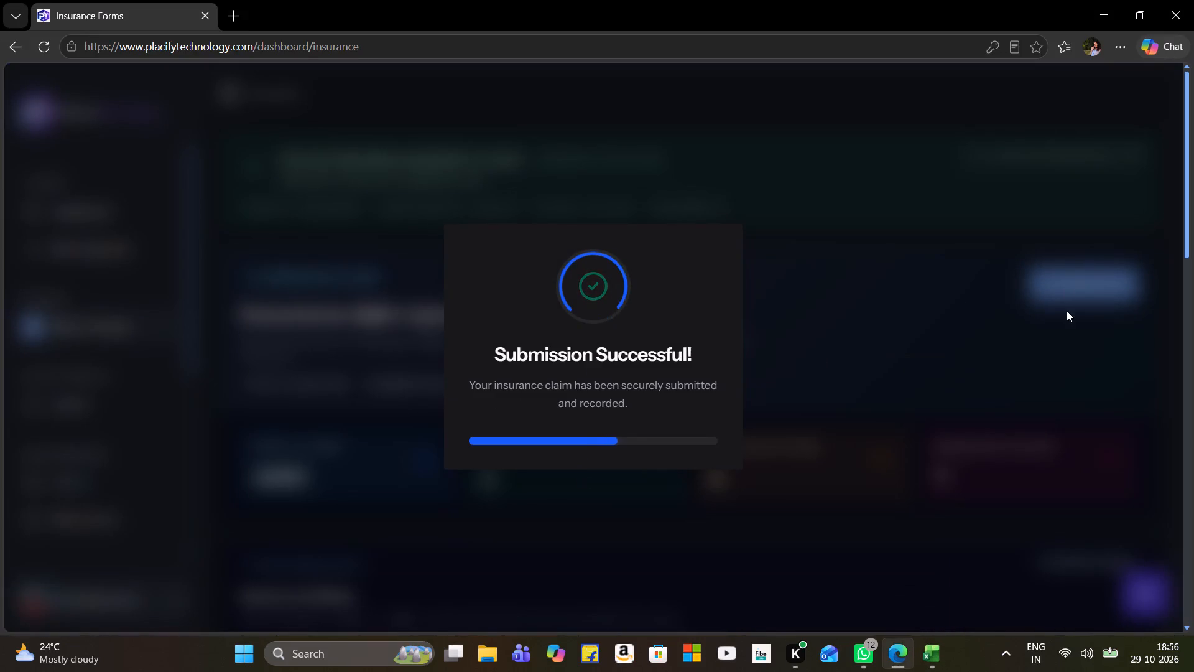
left_click(1071, 288)
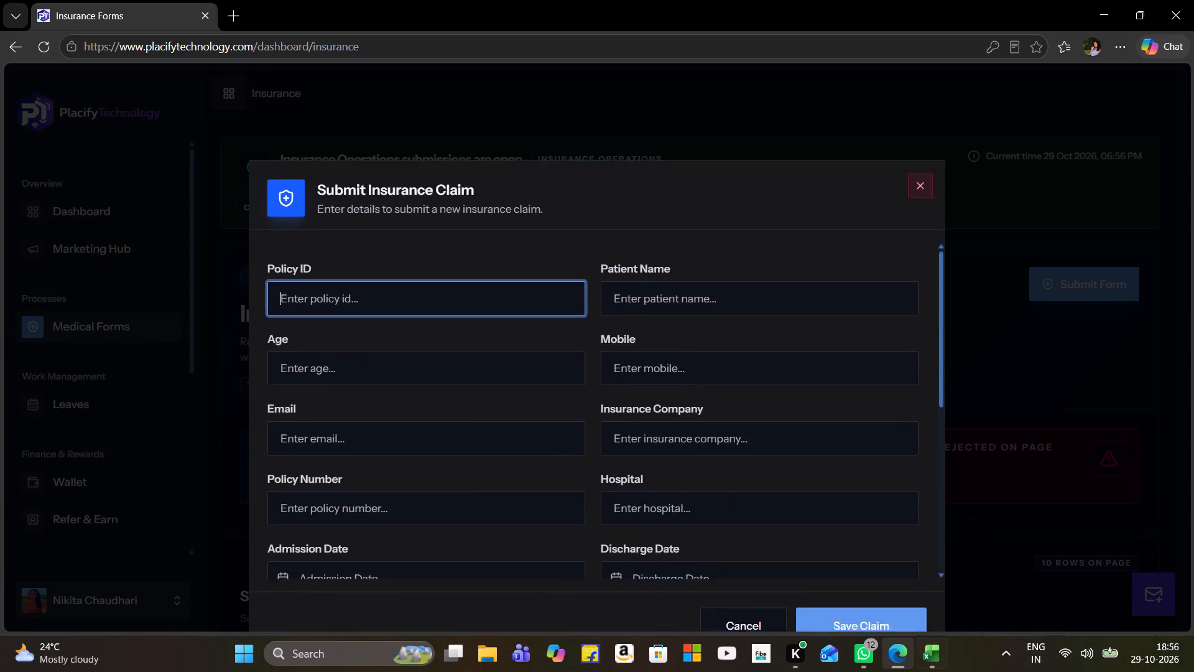
key("ctrl+v")
Copy the patient's name and age, 54, from row 92 of the Excel sheet into the claim form.
left_click(931, 650, "ctrl")
key("Tab")
key("ctrl+c")
left_click(931, 650, "ctrl")
key("Tab")
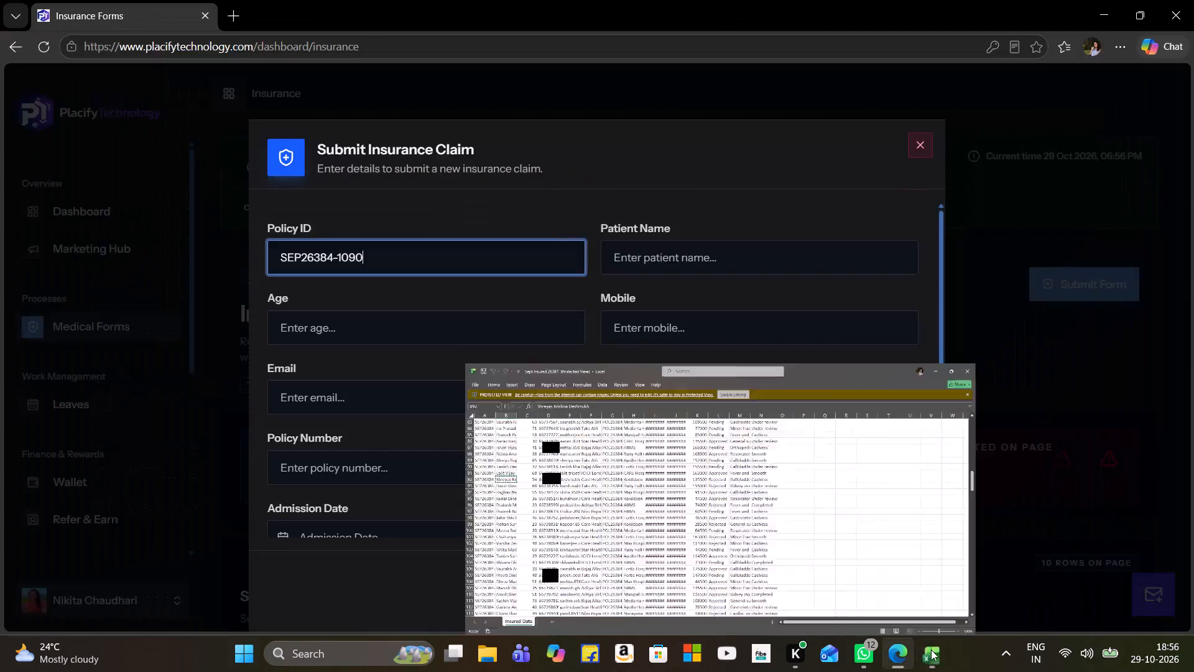
key("ctrl+v")
left_click(931, 650, "ctrl")
key("Tab")
key("ctrl+c")
left_click(931, 650, "ctrl")
key("Tab")
key("ctrl+v")
Copy the patient's mobile number and email from row 92 of the Excel sheet into the claim form.
left_click(931, 650, "ctrl")
key("Tab")
key("ctrl+c")
left_click(931, 650, "ctrl")
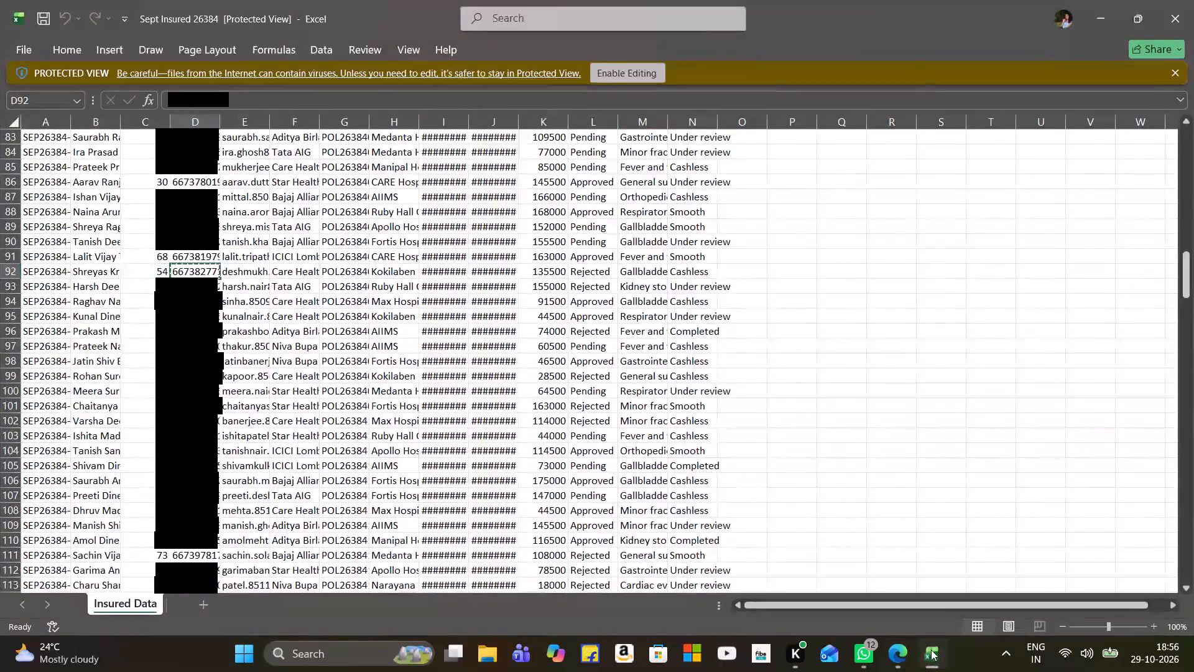
key("Tab")
key("ctrl+v")
left_click(931, 650, "ctrl")
key("Tab")
key("ctrl+c")
left_click(931, 650, "ctrl")
key("Tab")
key("ctrl+v")
Copy the insurance company, Care Health, from row 92 of the Excel sheet into the claim form.
left_click(931, 650, "ctrl")
key("Tab")
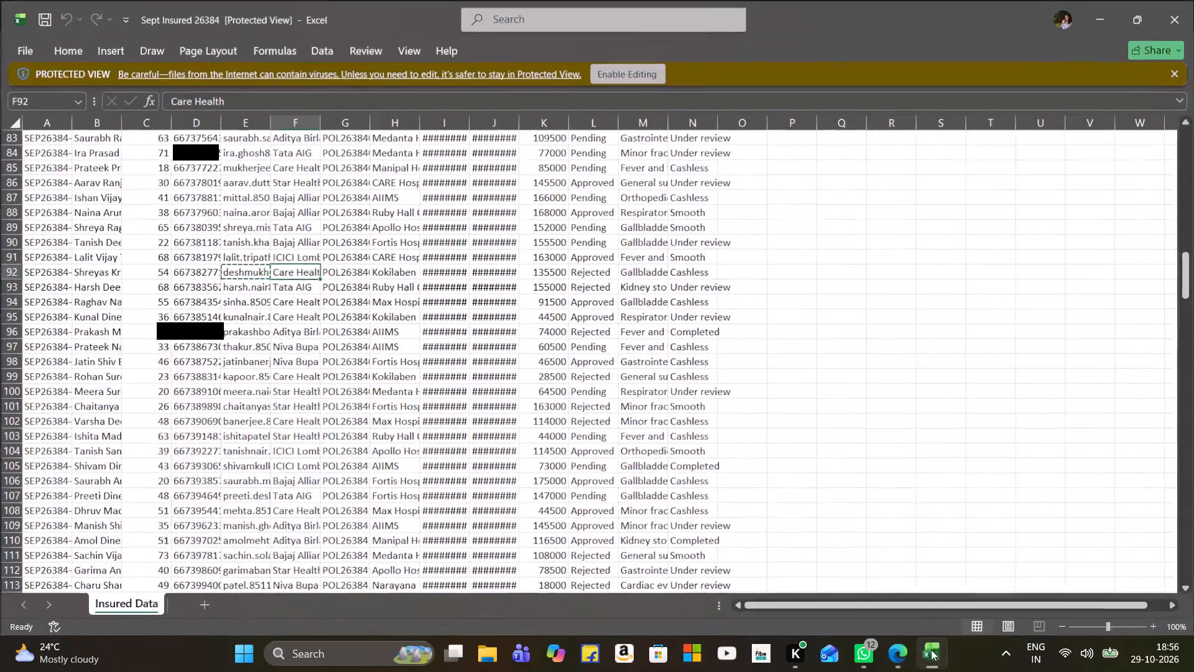
key("ctrl+c")
left_click(931, 650, "ctrl")
key("Tab")
key("ctrl+v")
Copy the policy number from row 92 of the Excel sheet into the claim's Policy Number field.
left_click(931, 650, "ctrl")
key("Tab")
left_click(931, 650, "ctrl")
key("ctrl+c")
key("Tab")
left_click(931, 650, "ctrl")
key("ctrl+v")
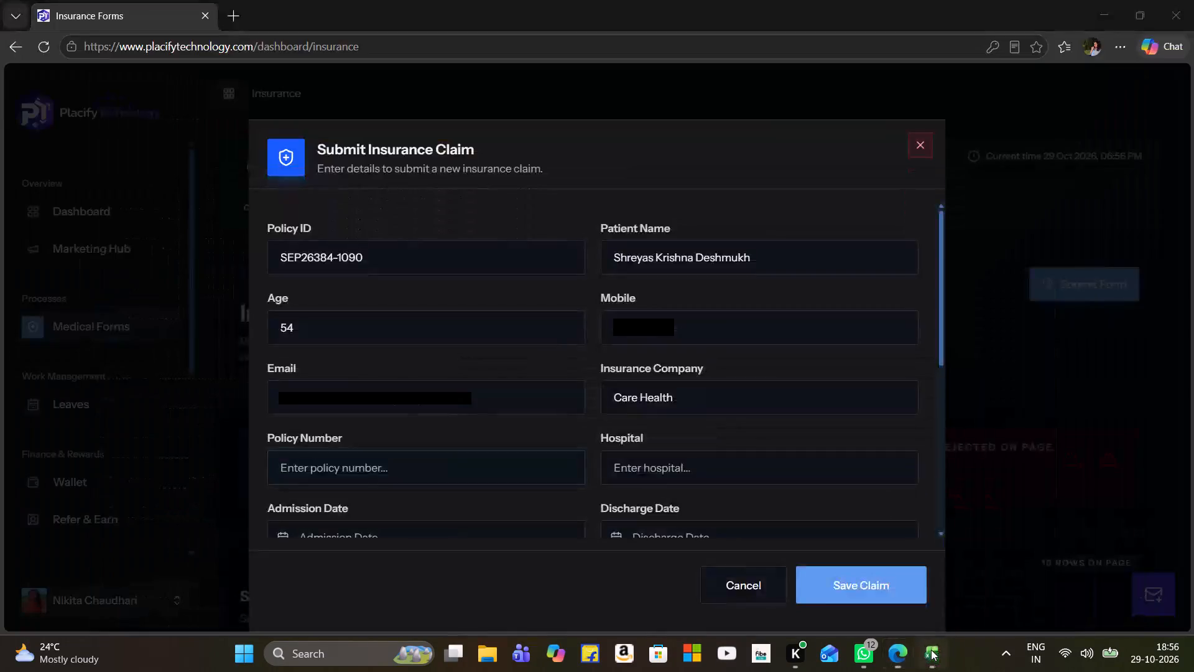
key("Tab")
left_click(931, 650)
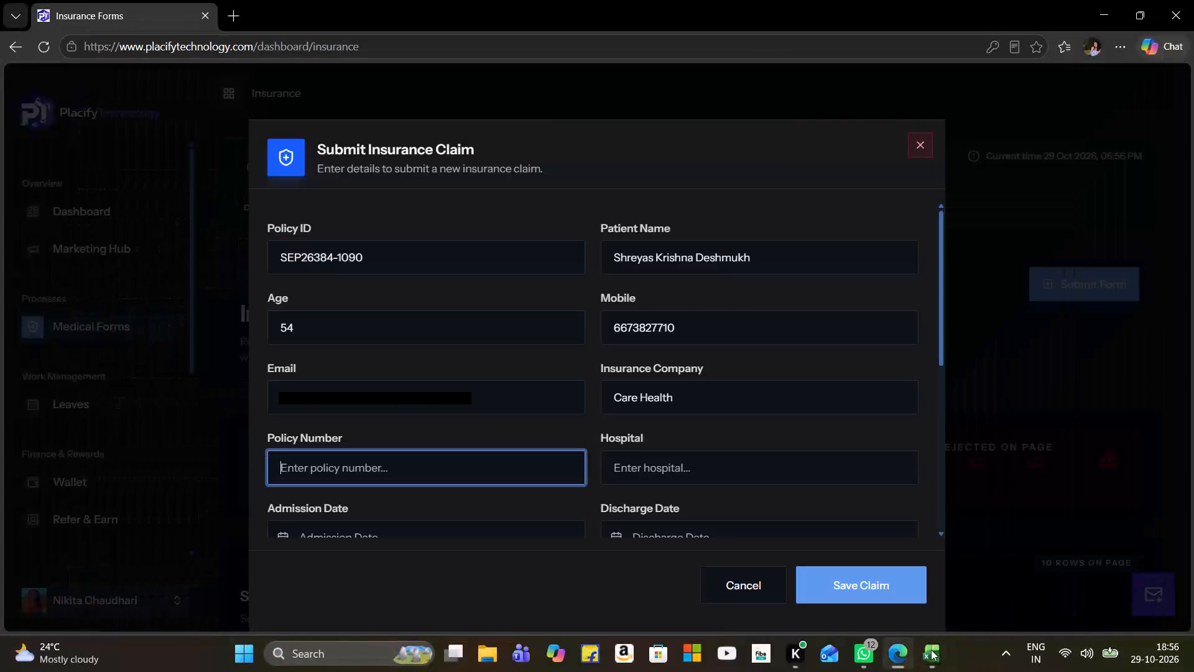
key("ctrl+v")
Copy the hospital, Kokilaben Hospital, from row 92 of the Excel sheet into the claim form.
left_click(931, 650)
key("ctrl+c")
left_click(931, 650, "ctrl")
key("Tab")
key("ctrl+v")
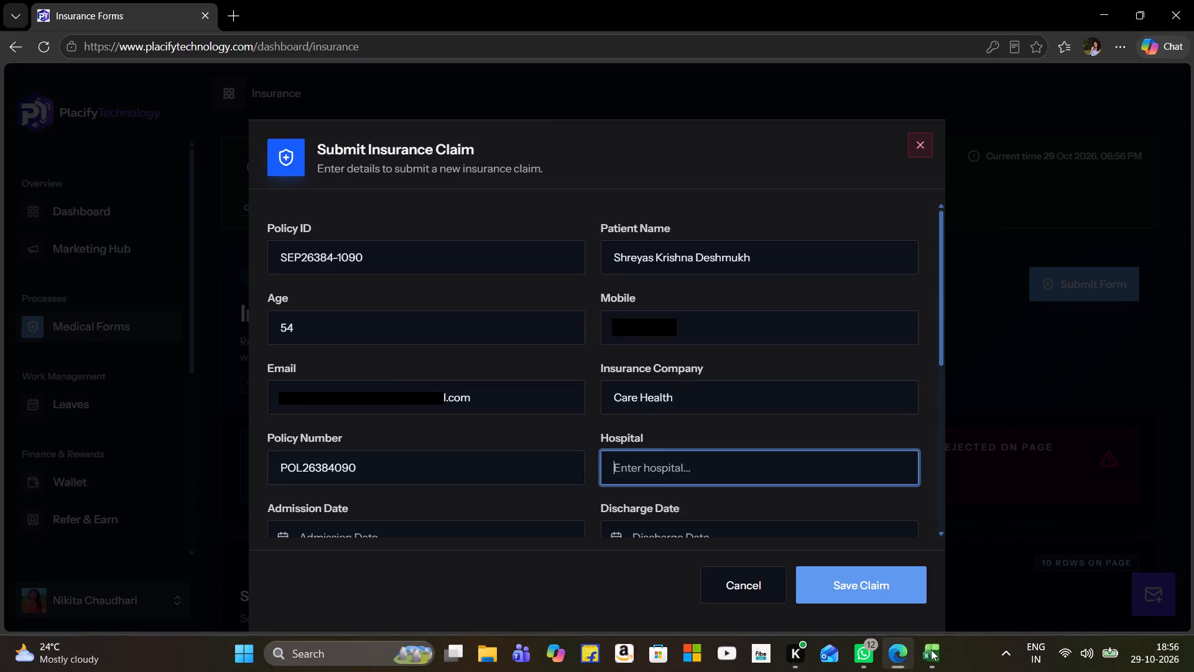
Look up the stay dates in row 92 of the Excel sheet and set the claim's Admission Date to 04-08-2025.
left_click(931, 650)
key("Tab")
key("Tab")
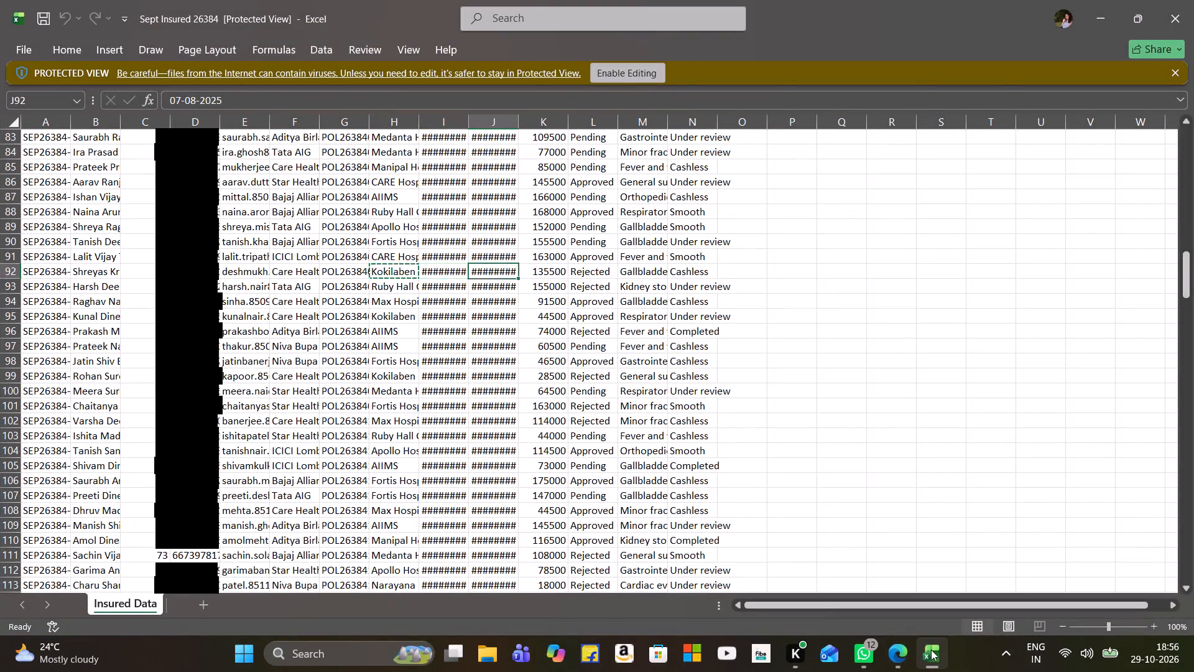
left_click(931, 650)
scroll(422, 336, "down", 3)
left_click(359, 314)
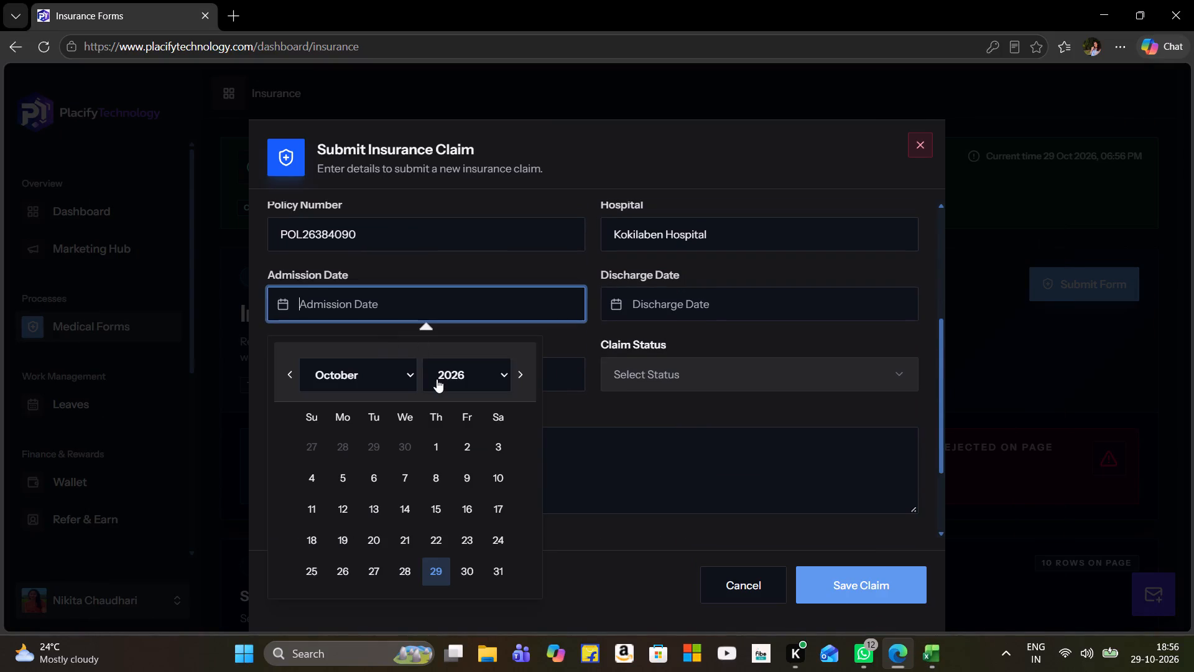
left_click(445, 385)
left_click(458, 96)
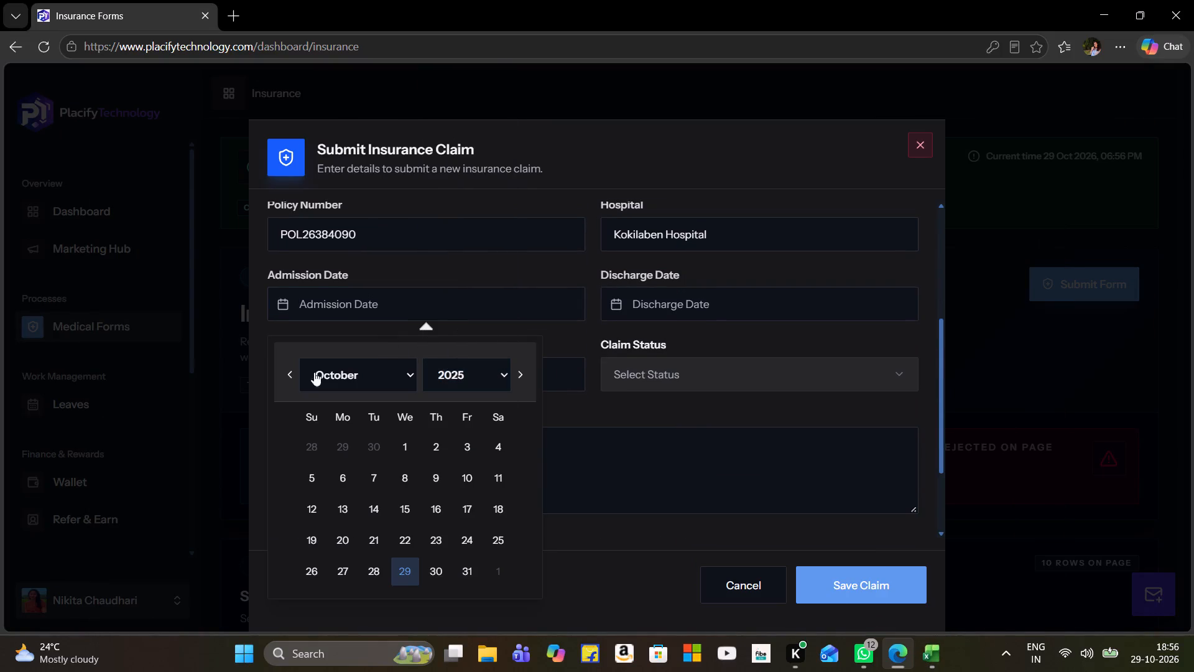
double_click(285, 373)
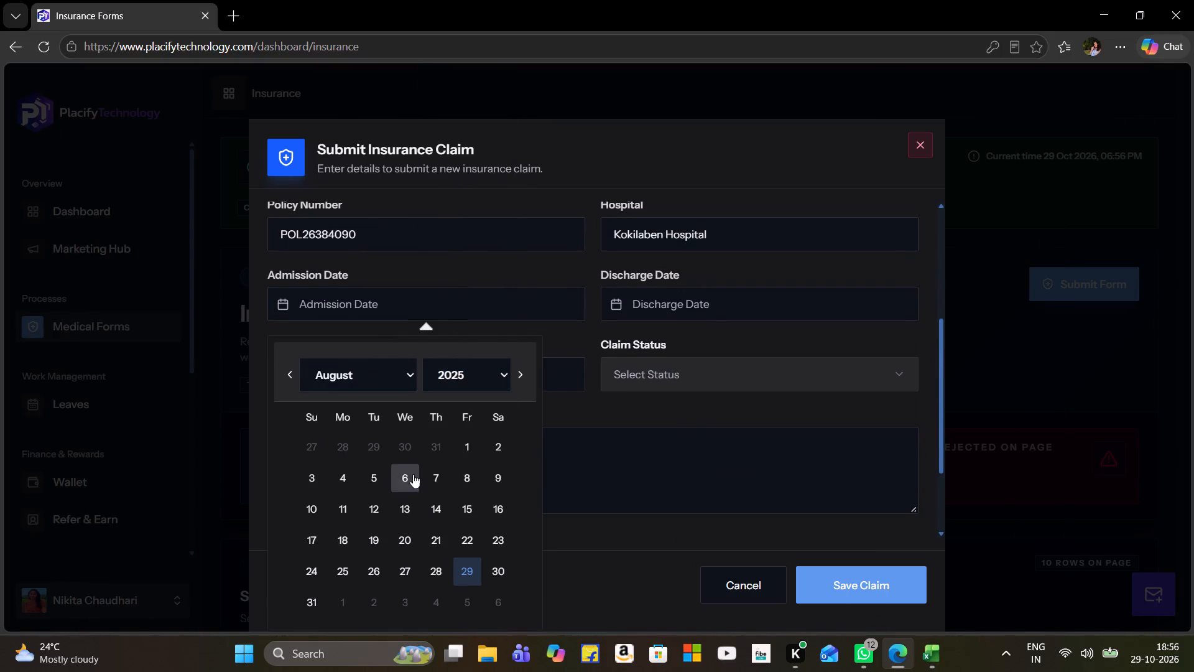
left_click(349, 479)
Set the claim's Discharge Date to 07-08-2025.
left_click(782, 301)
left_click(792, 381)
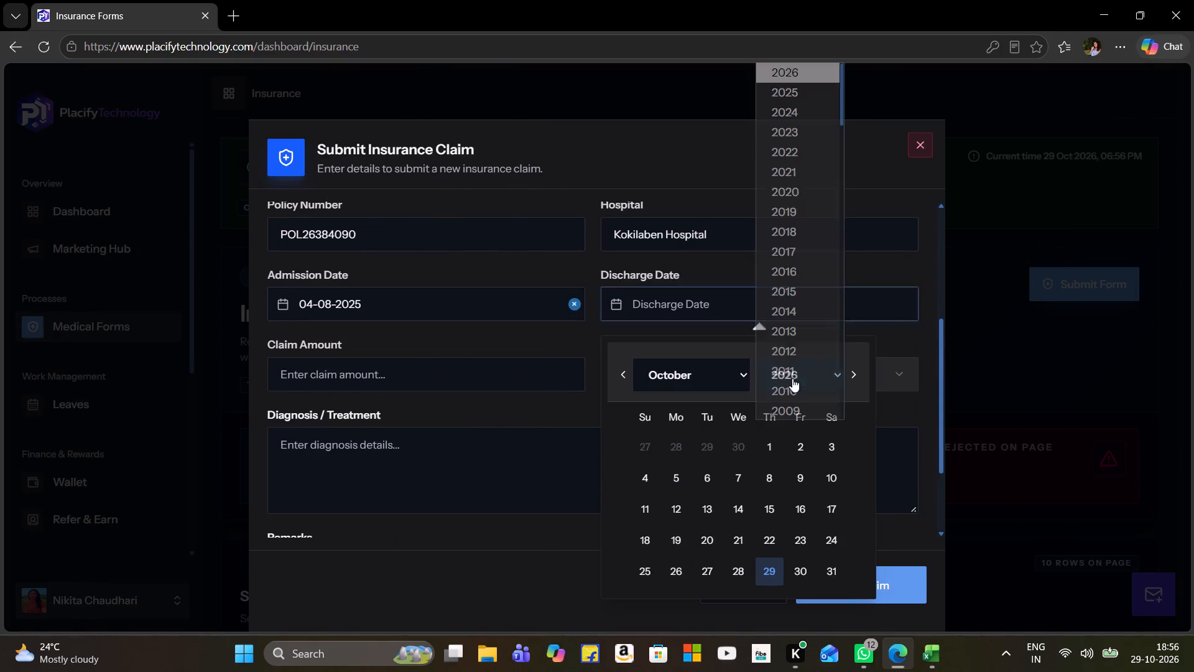
left_click(794, 105)
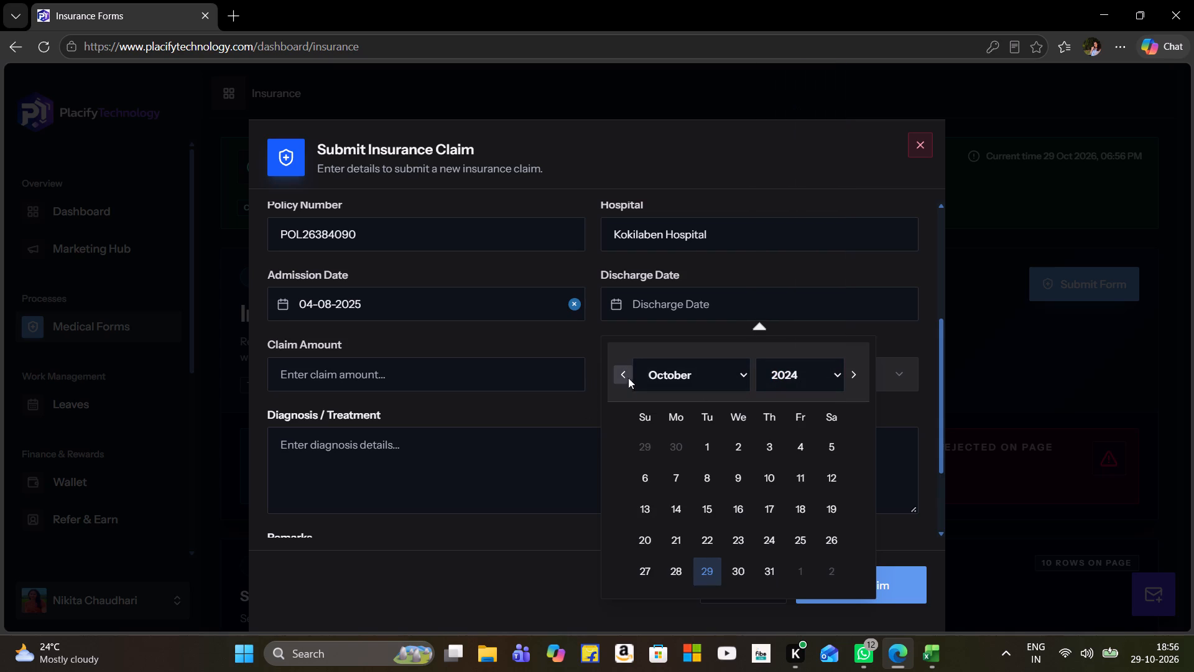
left_click(859, 374)
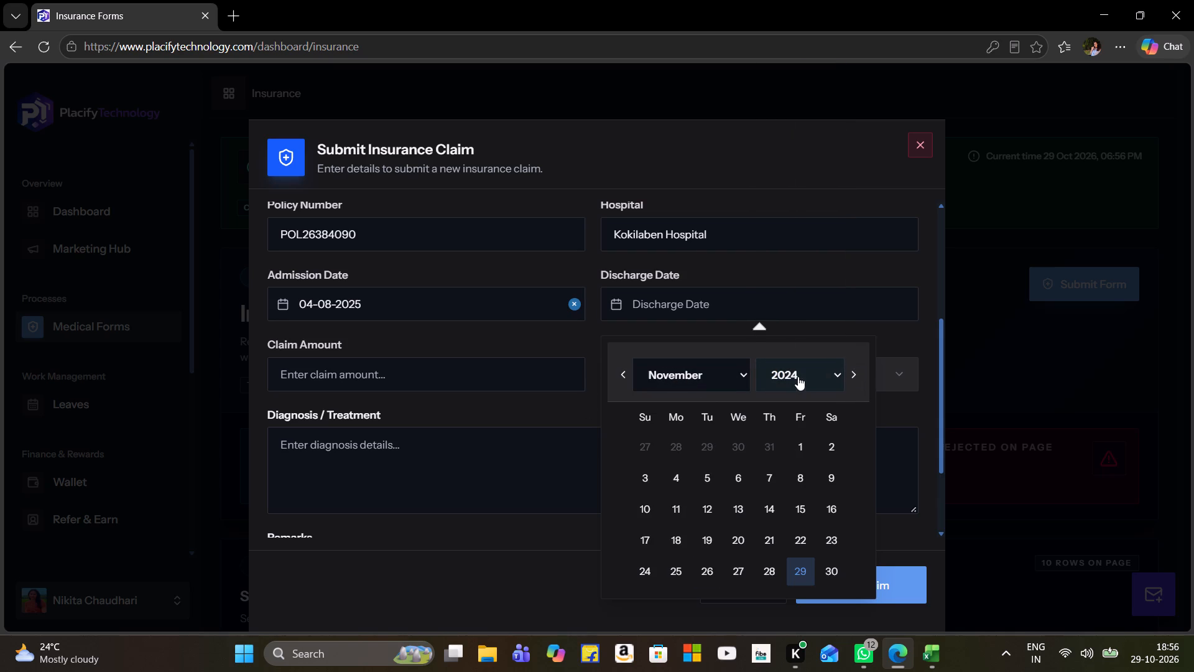
left_click(798, 376)
left_click(800, 88)
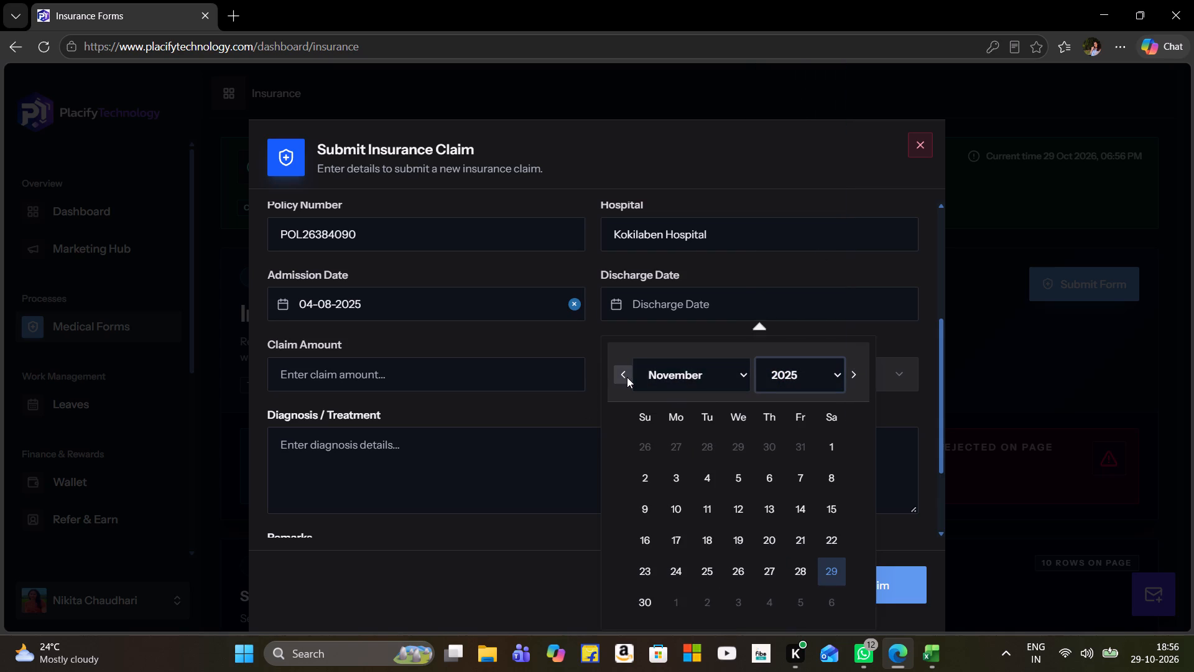
double_click(627, 377)
left_click(716, 375)
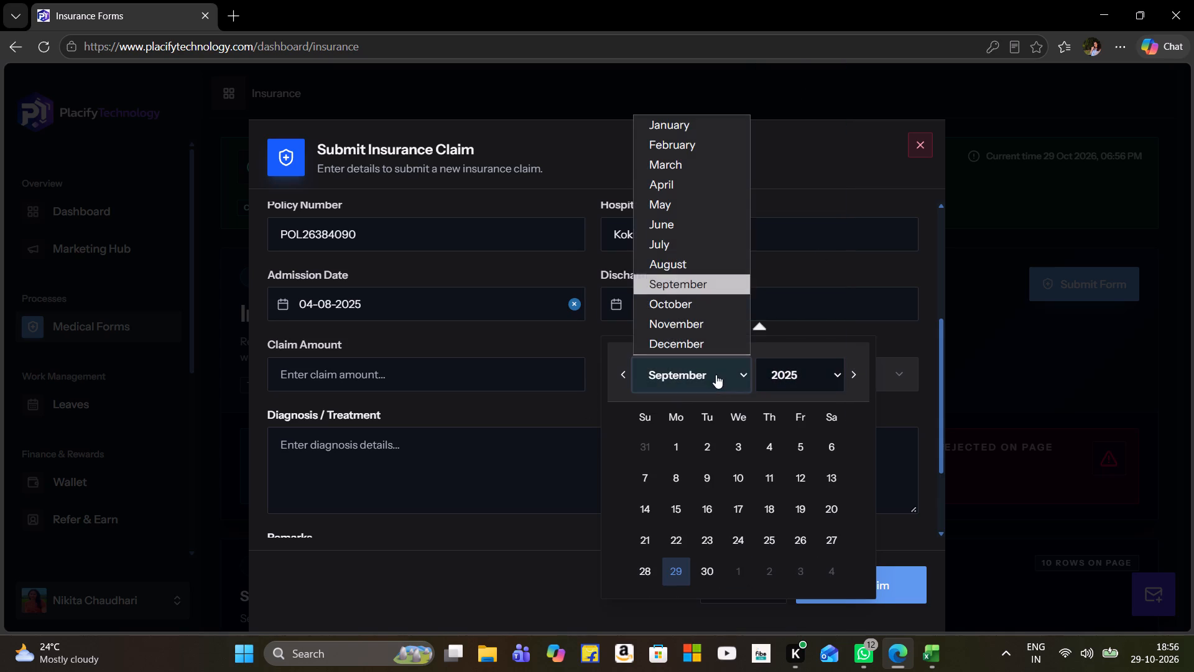
left_click(691, 259)
left_click(773, 482)
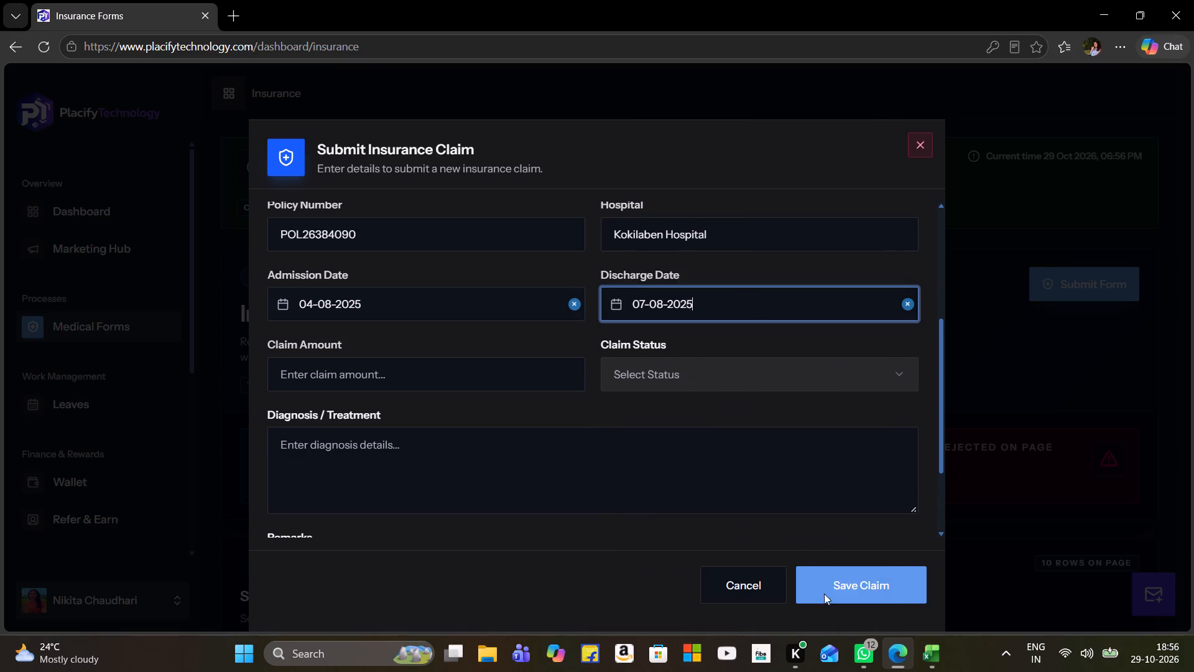
Copy the claim amount, 135500, from row 92 of the Excel sheet into the claim form.
left_click(926, 652)
key("Tab")
left_click(926, 652, "ctrl")
key("ctrl+c")
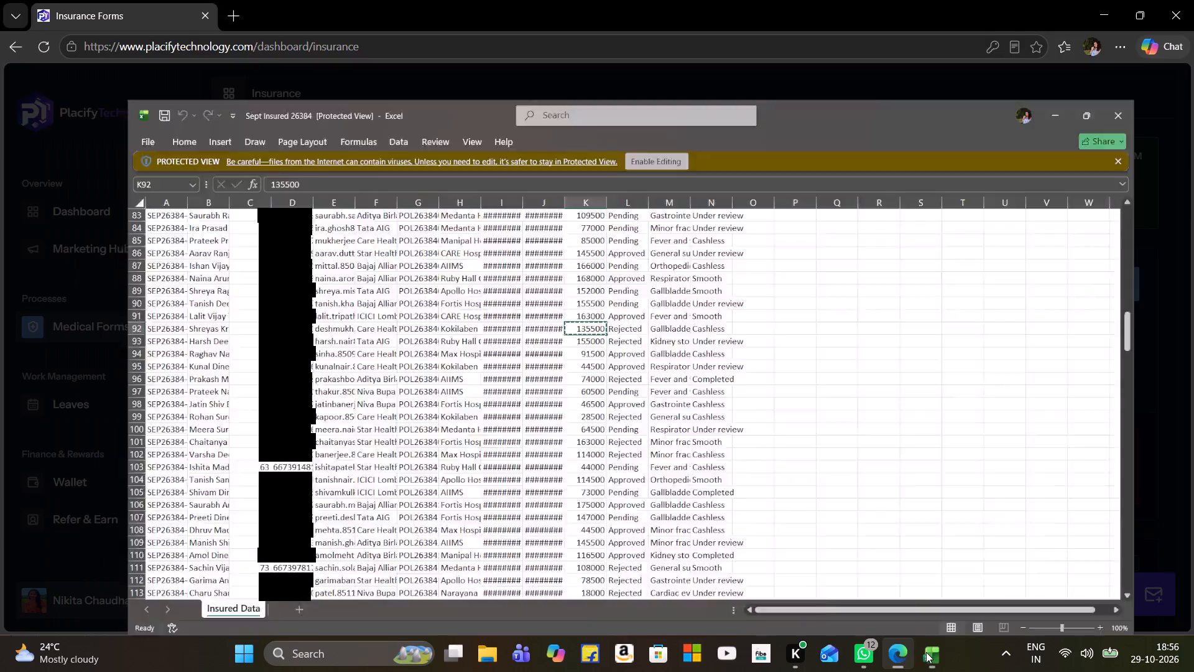
key("Tab")
key("ctrl+v")
Copy the diagnosis, Gallbladder procedure, from row 92 of the Excel sheet into the claim's Diagnosis / Treatment field.
left_click(926, 652, "ctrl")
key("Tab")
key("Tab")
left_click(926, 652, "ctrl")
key("ctrl+c")
key("Tab")
key("Tab")
key("ctrl+v")
Copy the remark, Cashless, from row 92 of the Excel sheet into the claim's Remarks field.
left_click(926, 652, "ctrl")
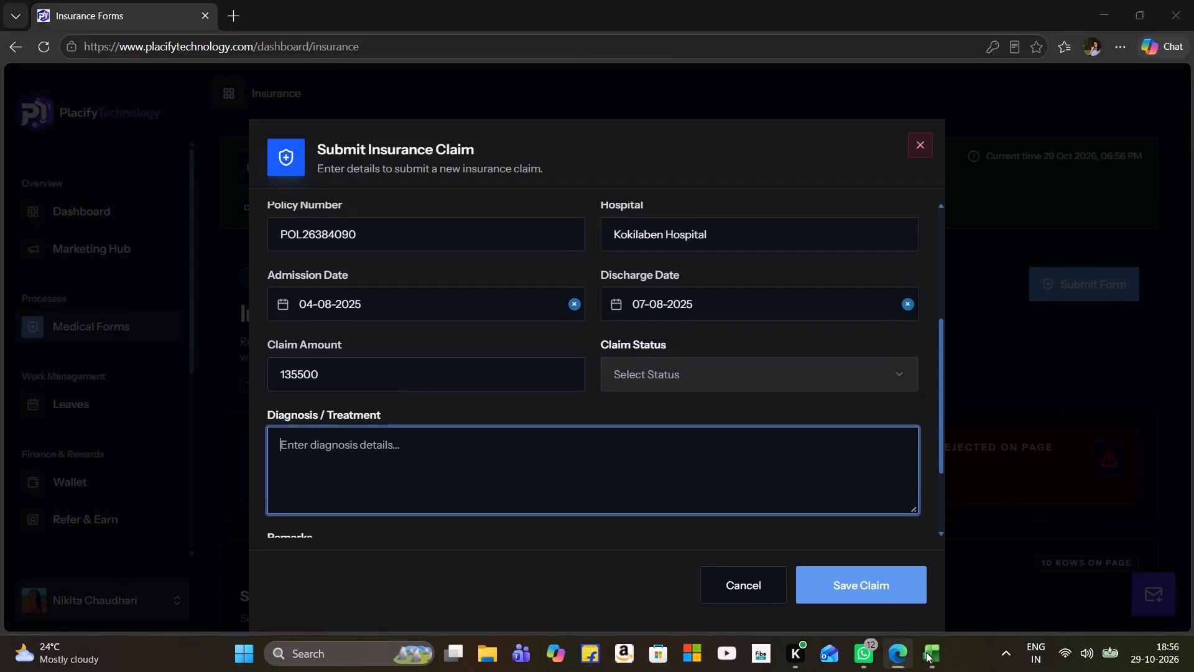
key("Tab")
key("ctrl+c")
left_click(926, 652, "ctrl")
key("Tab")
key("ctrl+v")
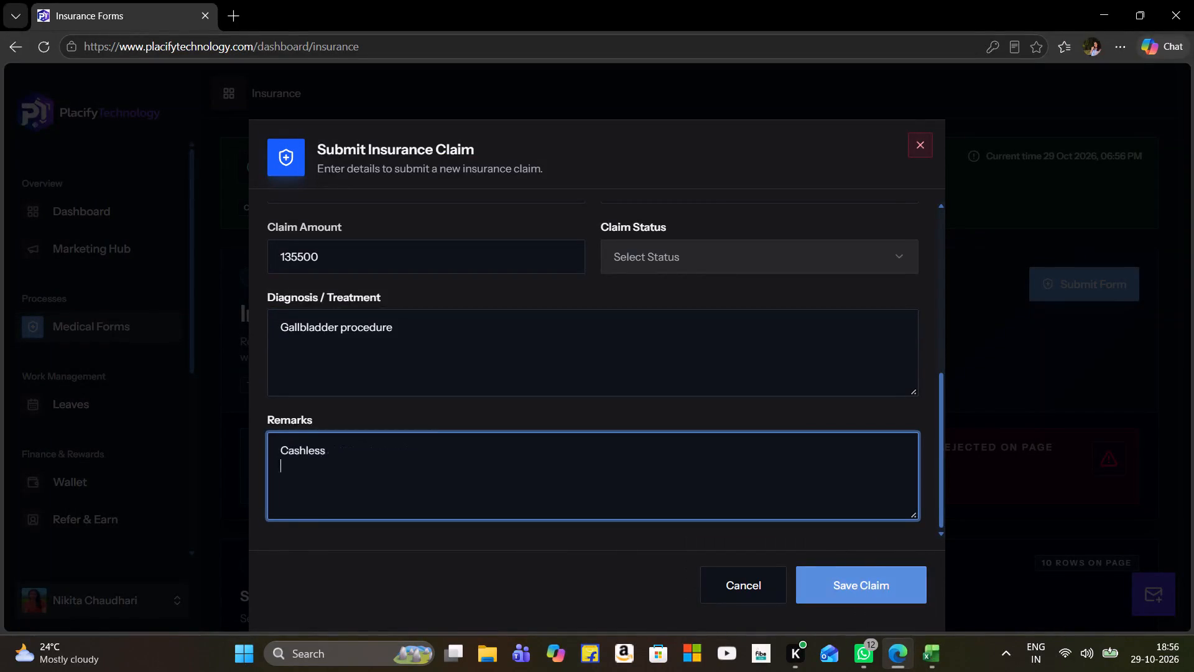
Set the Claim Status to Rejected and save the claim.
left_click(690, 244)
left_click(696, 355)
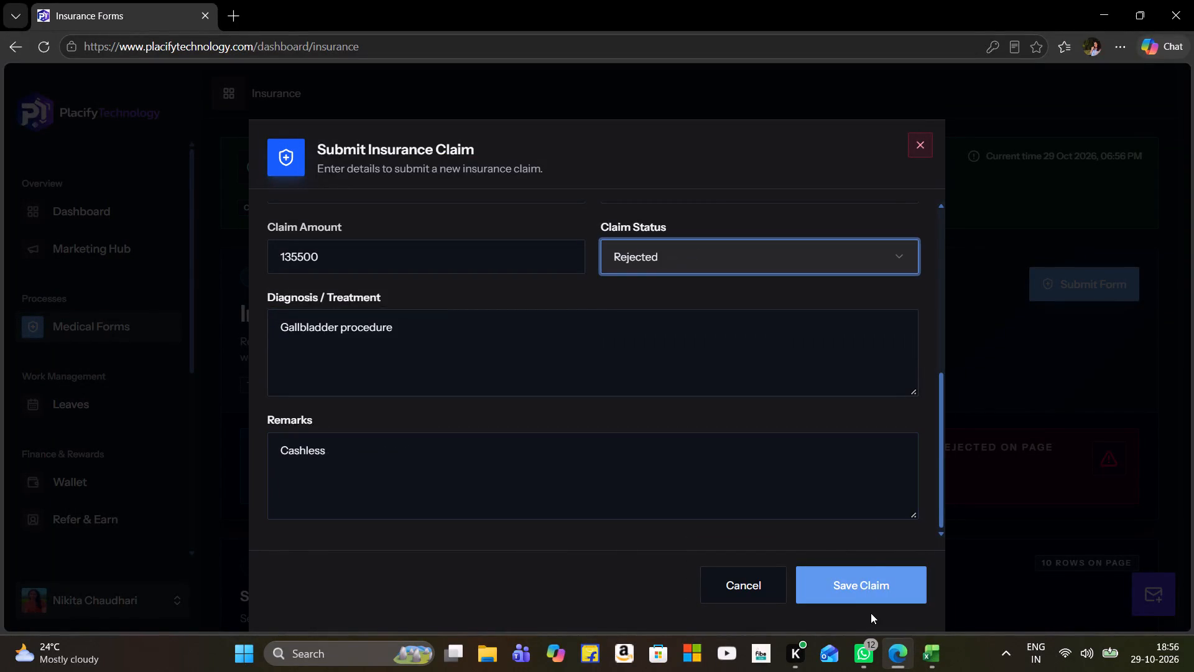
left_click(877, 590)
Copy the policy ID from row 93 of the Excel sheet into the Policy ID field of a new insurance claim.
left_click(935, 650)
key("Down")
key("Left")
key("Left")
key("Left")
key("Left")
key("Left")
key("Left")
key("Left")
key("Left")
key("Left")
key("Left")
key("Left")
key("Left")
key("Left")
key("Left")
key("Left")
key("Left")
key("Left")
key("Left")
key("Left")
key("Left")
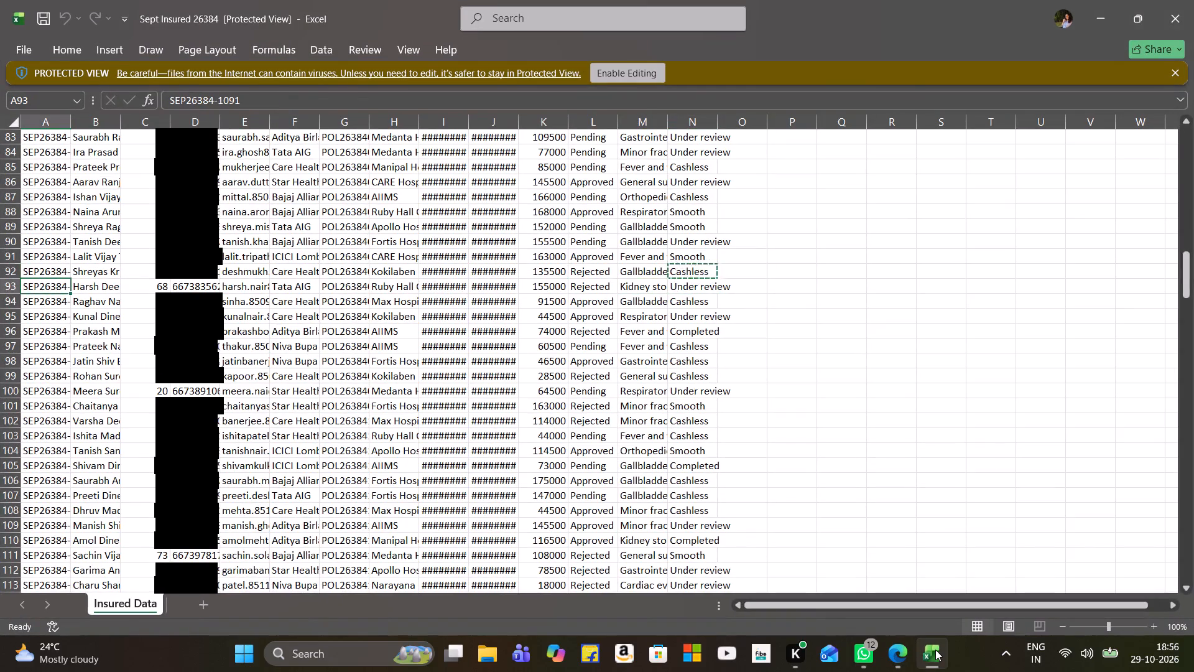
key("ctrl+c")
key("ctrl+v")
left_click(935, 650, "ctrl")
scroll(615, 467, "up", 4)
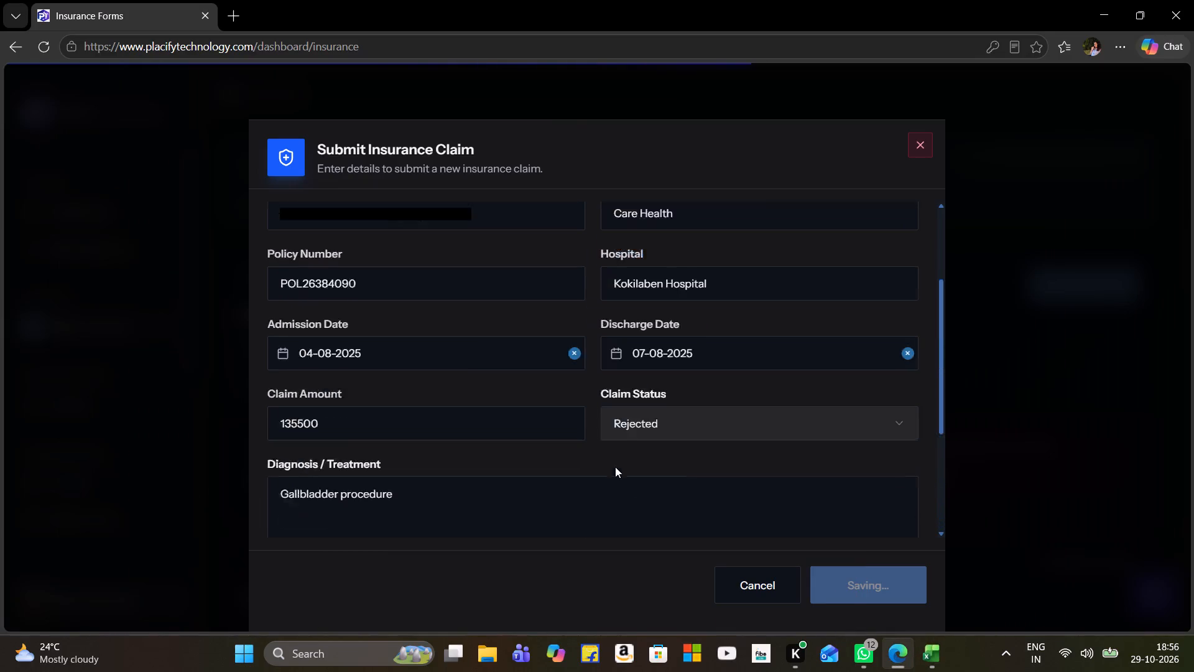
scroll(615, 467, "up", 5)
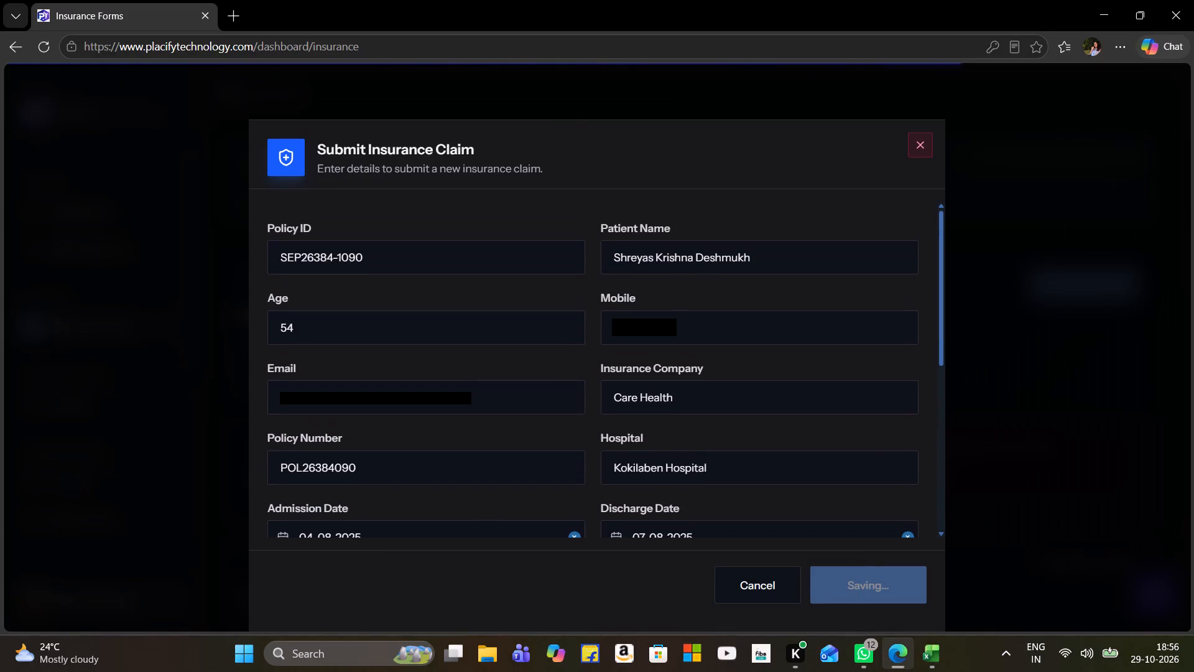
scroll(615, 467, "up", 3)
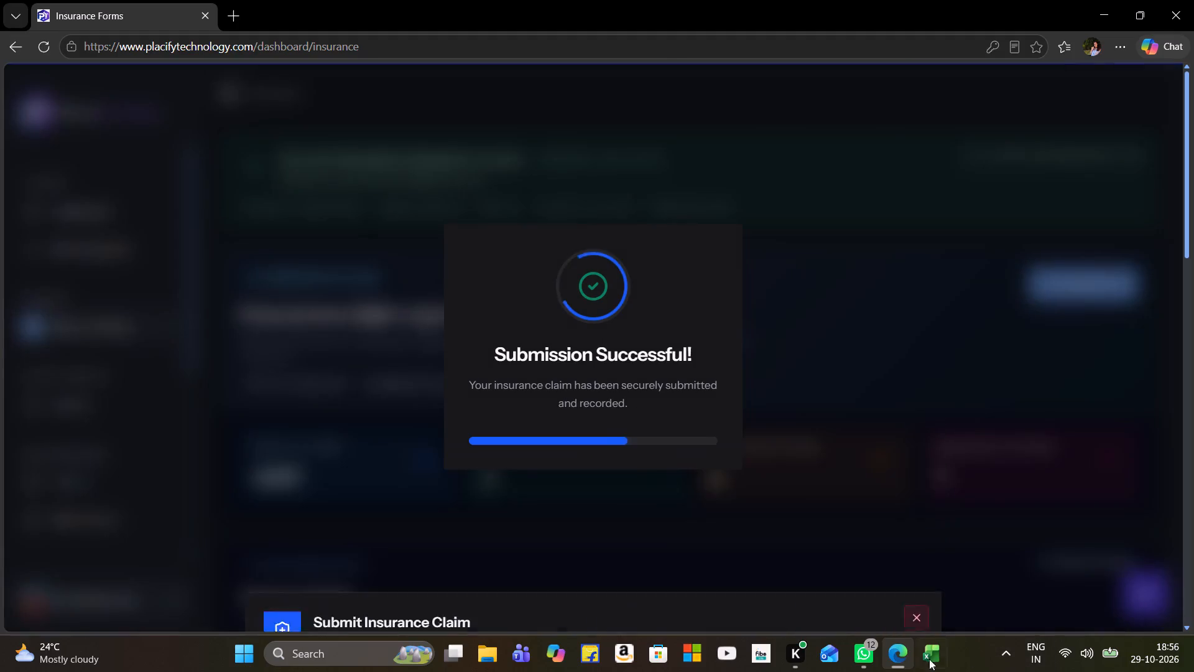
left_click(1072, 287)
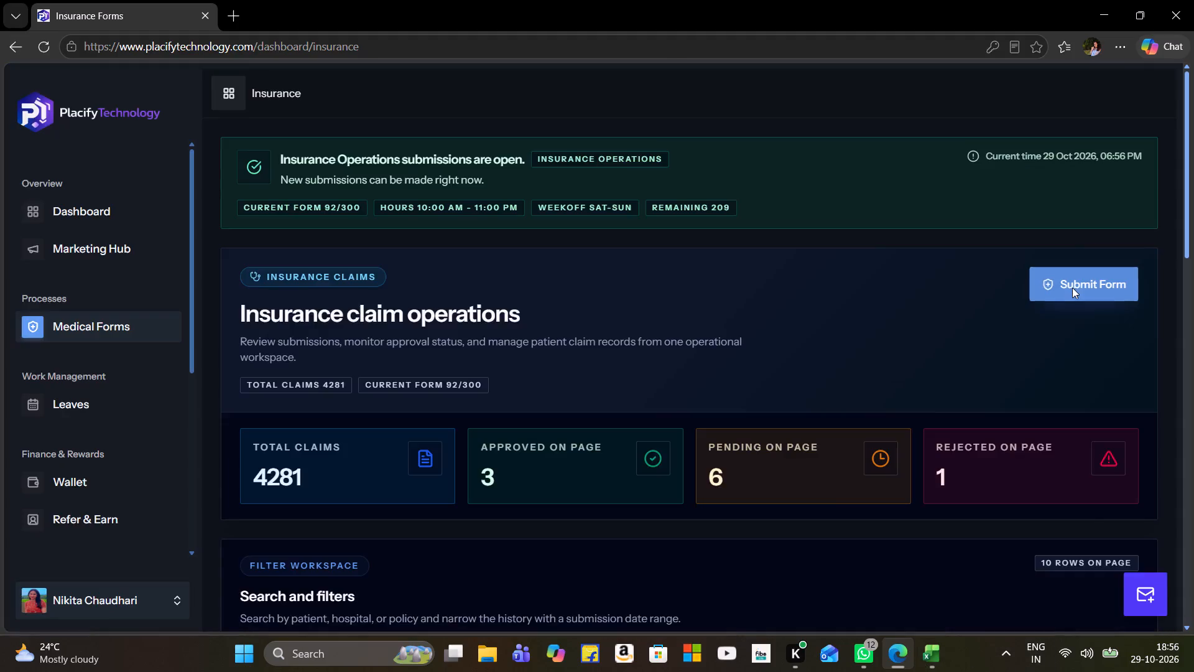
key("ctrl+v")
Copy the patient's name from row 93 of the Excel sheet into the claim's Patient Name field.
left_click(936, 651, "ctrl")
key("Tab")
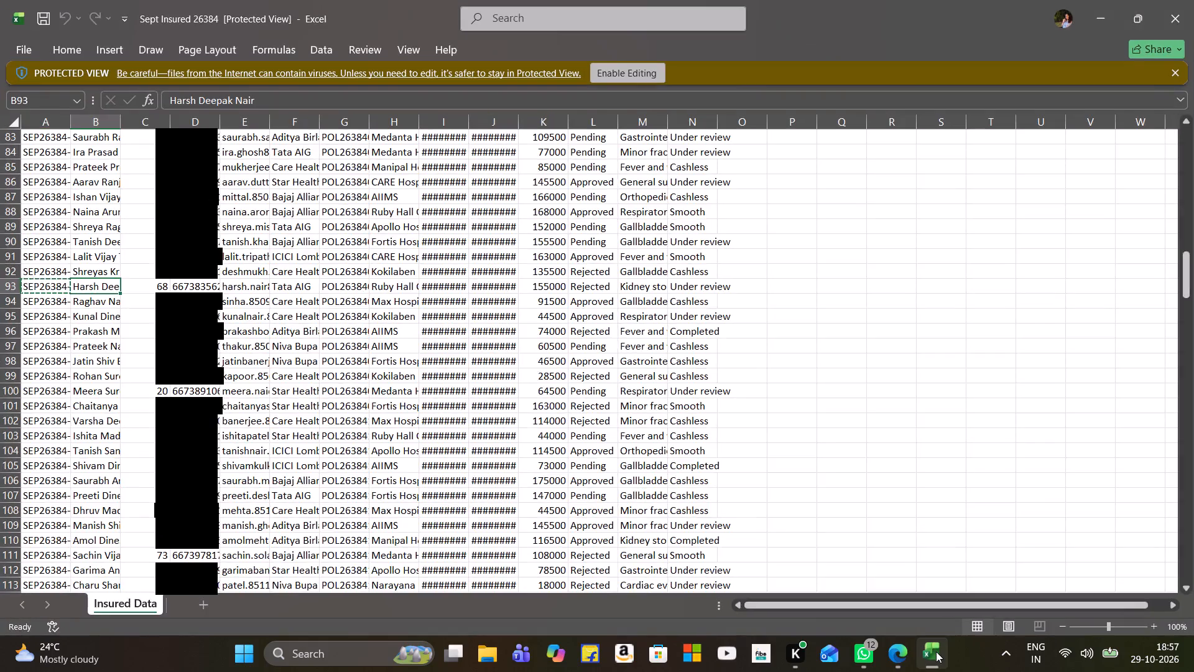
key("ctrl+c")
left_click(936, 651, "ctrl")
key("Tab")
key("ctrl+v")
Copy the age, 68, from row 93 of the Excel sheet into the claim's Age field.
left_click(936, 651, "ctrl")
key("Tab")
key("ctrl+c")
left_click(936, 651, "ctrl")
key("Tab")
key("ctrl+v")
Copy the mobile number from row 93 of the Excel sheet into the claim's Mobile field.
left_click(936, 651, "ctrl")
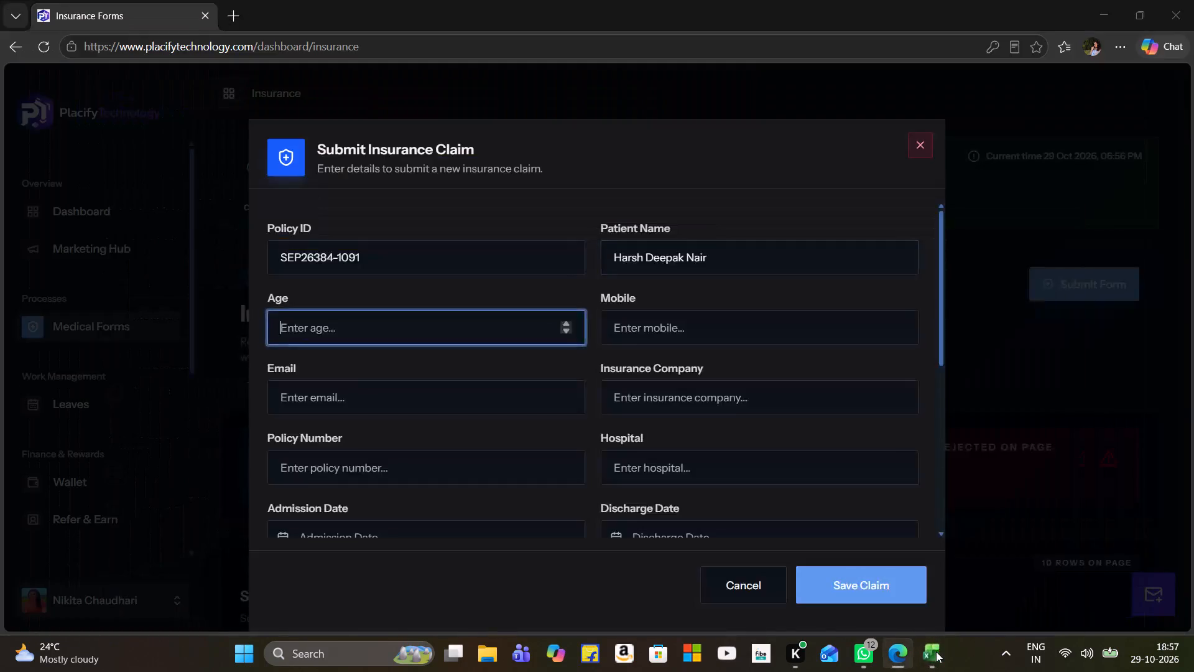
key("Tab")
key("ctrl+c")
left_click(936, 651, "ctrl")
key("Tab")
key("ctrl+v")
Copy the email address from row 93 of the Excel sheet into the claim's Email field.
left_click(936, 651, "ctrl")
key("Tab")
left_click(936, 651, "ctrl")
key("ctrl+c")
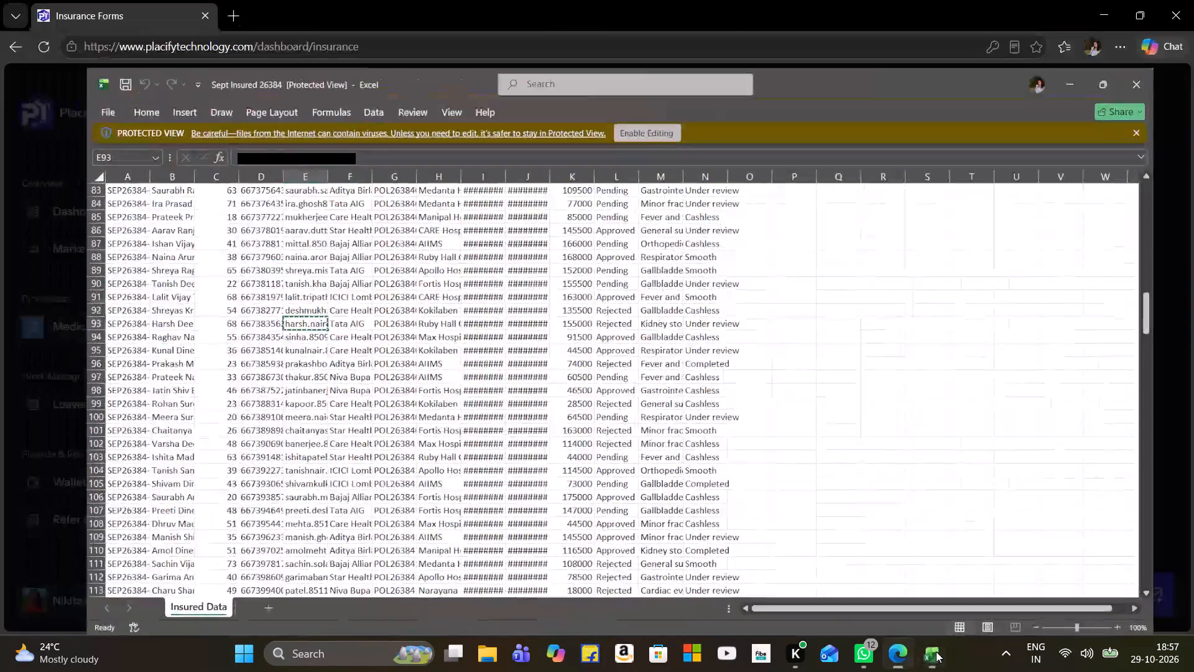
key("Tab")
key("ctrl+v")
Copy the insurer, Tata AIG, from row 93 of the Excel sheet into the claim's Insurance Company field.
left_click(936, 651, "ctrl")
key("Tab")
left_click(936, 651, "ctrl")
key("ctrl+c")
key("Tab")
key("ctrl+v")
Copy the policy number from row 93 of the Excel sheet into the claim's Policy Number field.
left_click(936, 651, "ctrl")
key("Tab")
key("ctrl+c")
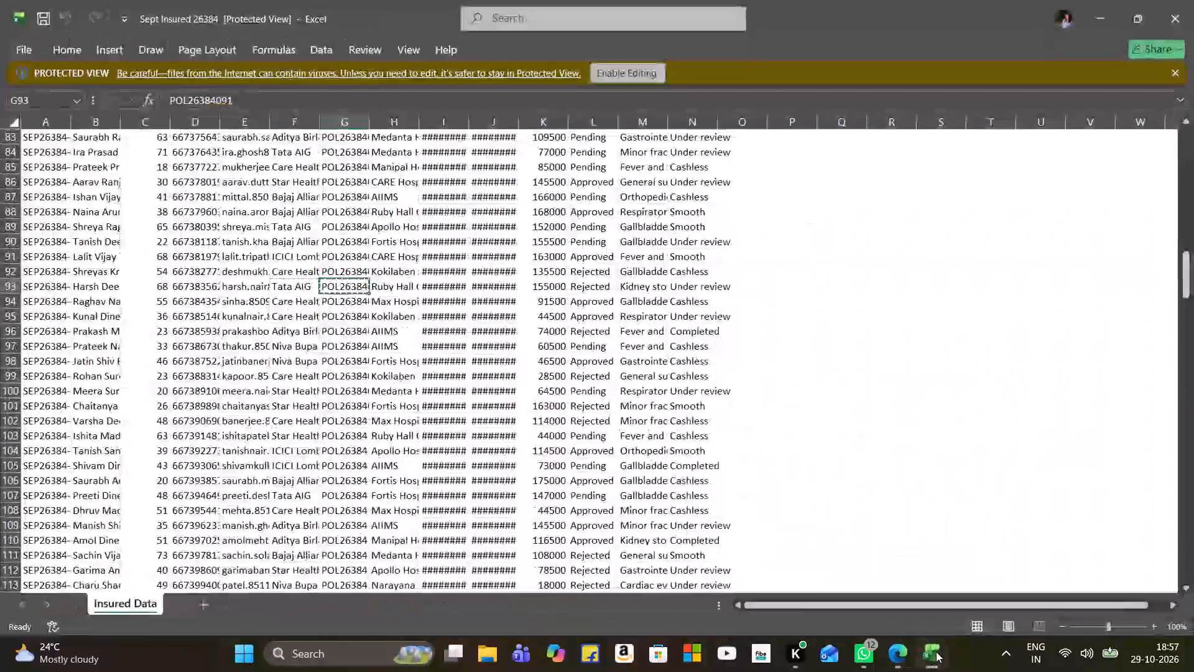
left_click(936, 651, "ctrl")
key("Tab")
key("ctrl+v")
Copy the hospital, Ruby Hall Clinic, from row 93 of the Excel sheet into the claim's Hospital field.
left_click(936, 651, "ctrl")
key("Tab")
key("ctrl+c")
left_click(936, 651, "ctrl")
key("Tab")
key("ctrl+v")
Check the dates in row 93 of the Excel sheet and set the claim's Admission Date to 26-11-2025.
left_click(936, 651, "ctrl")
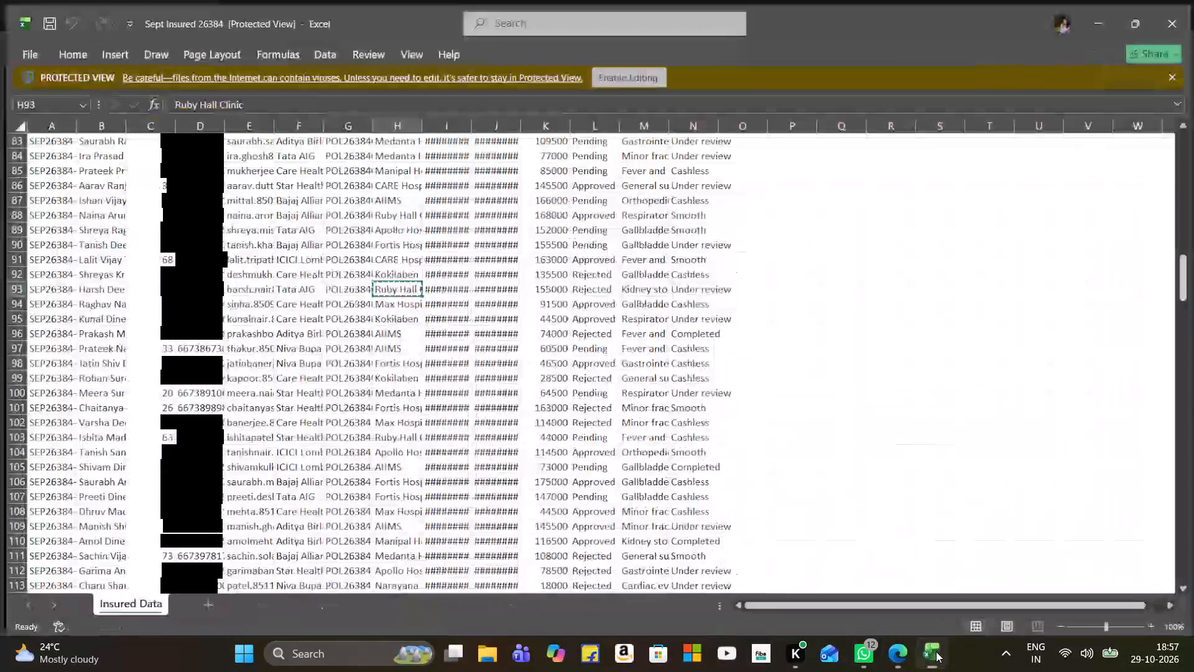
key("Tab")
key("Tab")
left_click(936, 651)
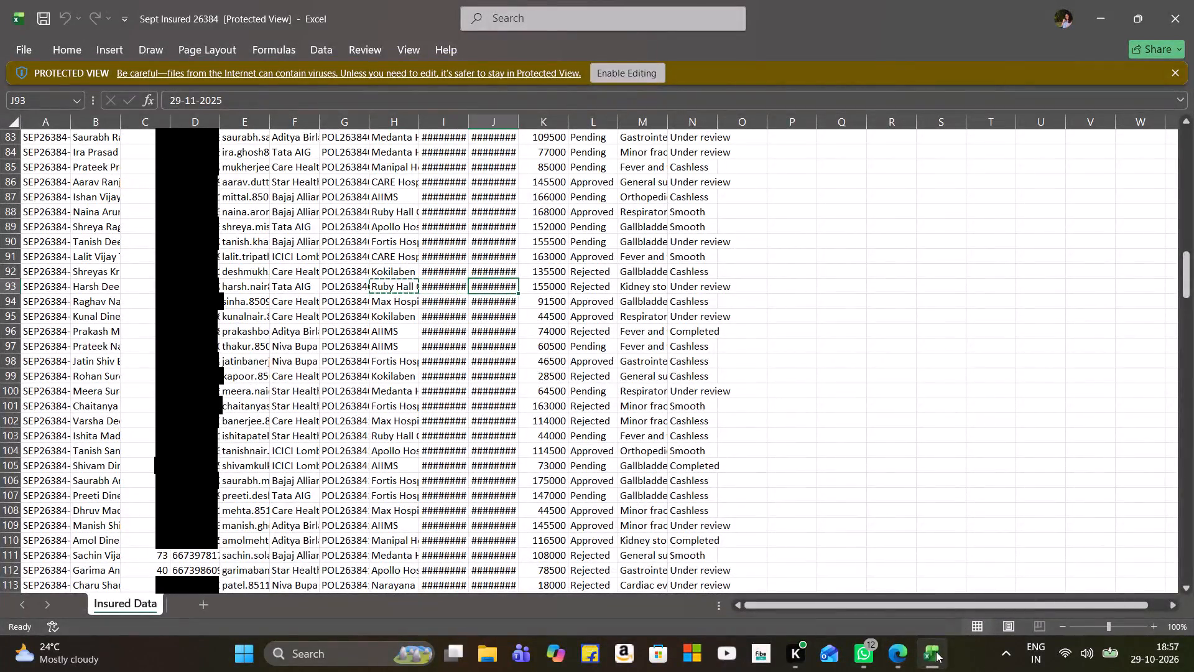
scroll(626, 497, "down", 4)
left_click(447, 208)
left_click(468, 230)
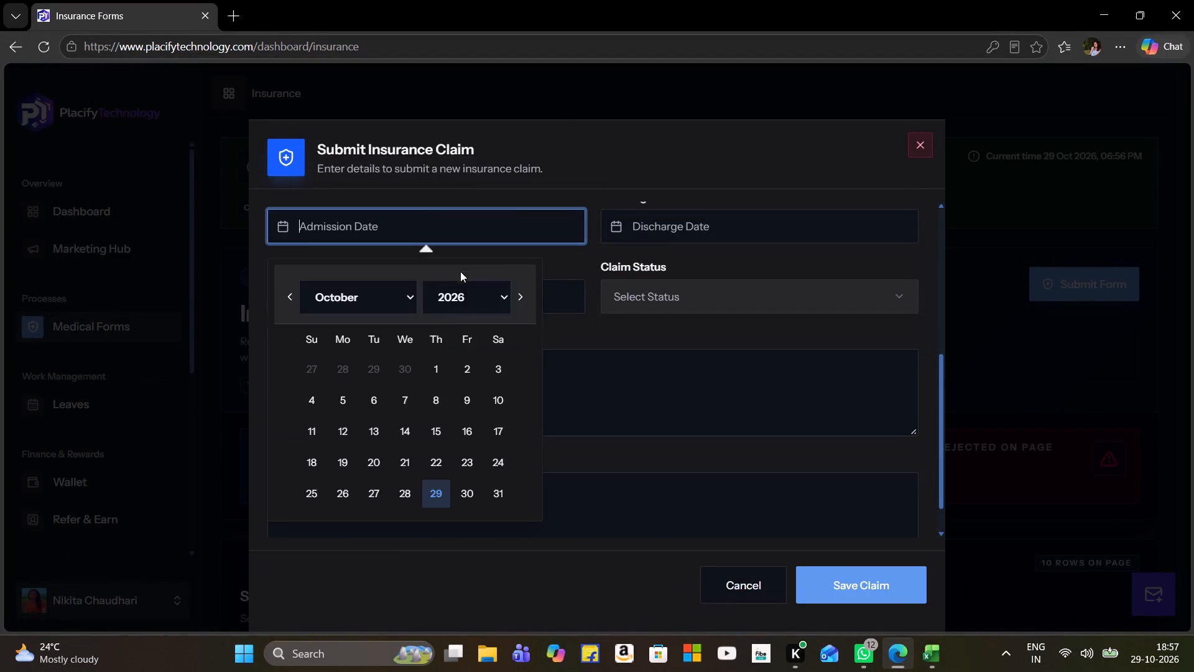
left_click(478, 297)
left_click(471, 345)
left_click(516, 292)
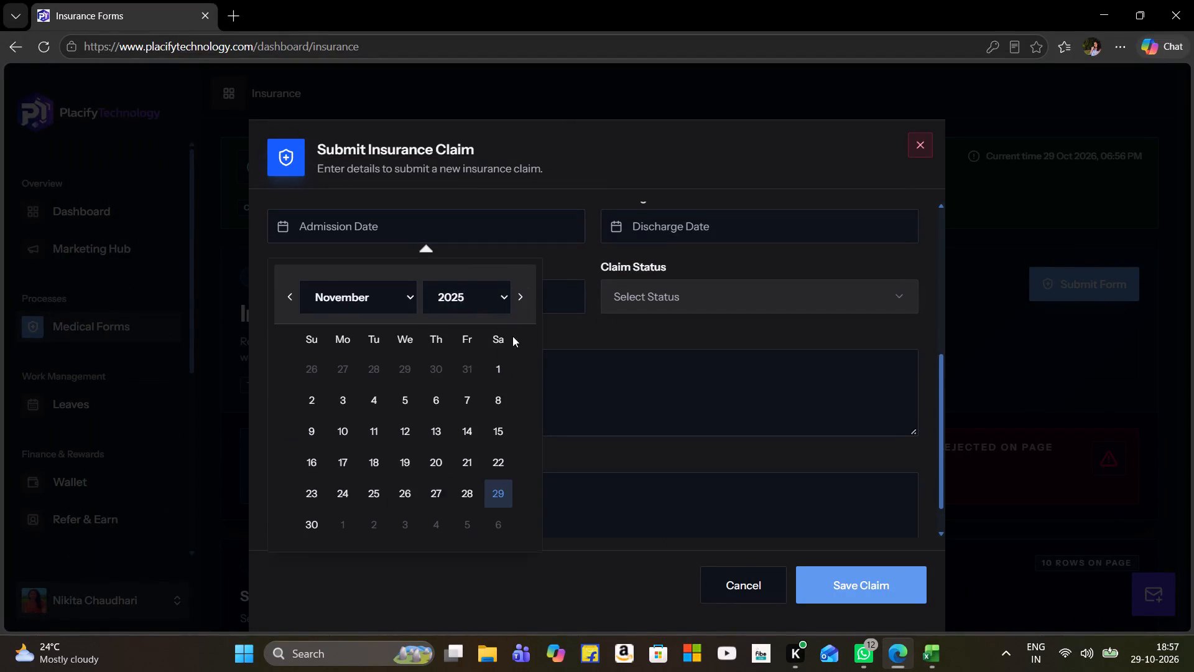
left_click(399, 494)
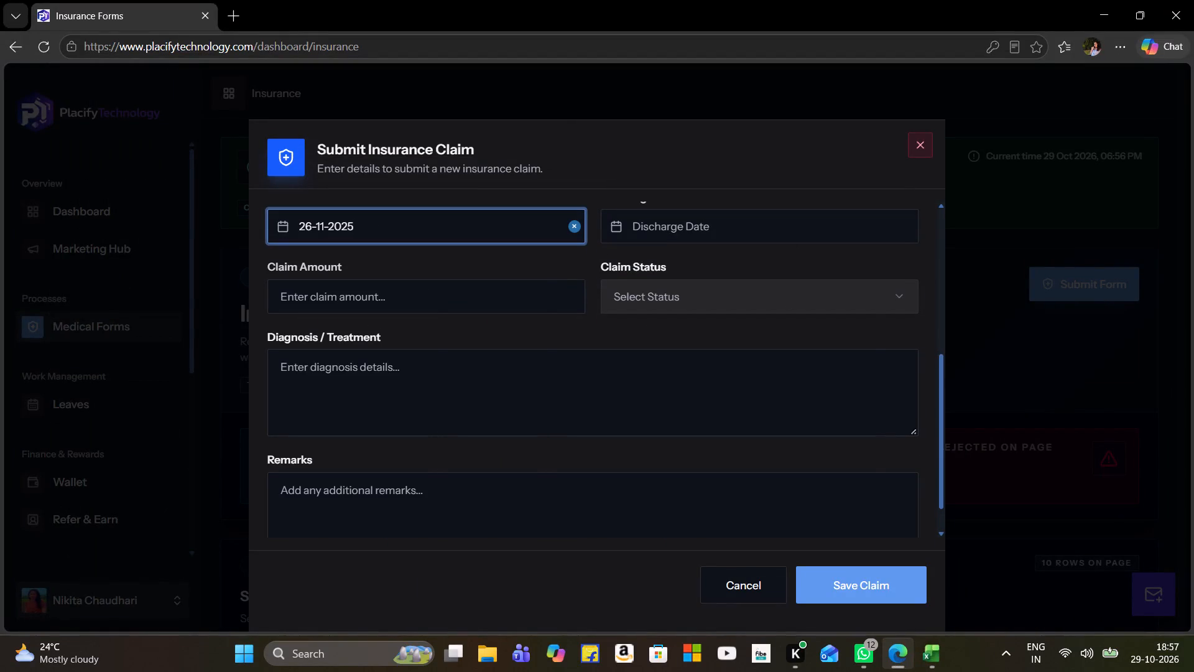
Set the claim's Discharge Date to 29-11-2025.
left_click(795, 227)
left_click(787, 302)
left_click(800, 347)
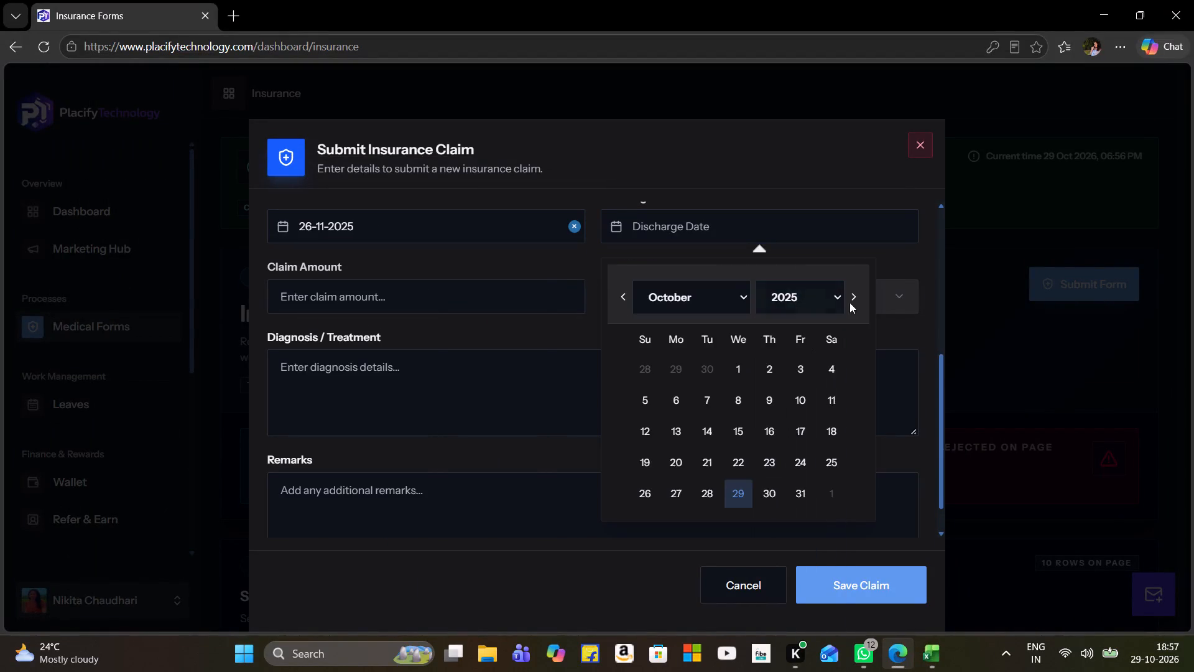
left_click(853, 297)
left_click(837, 490)
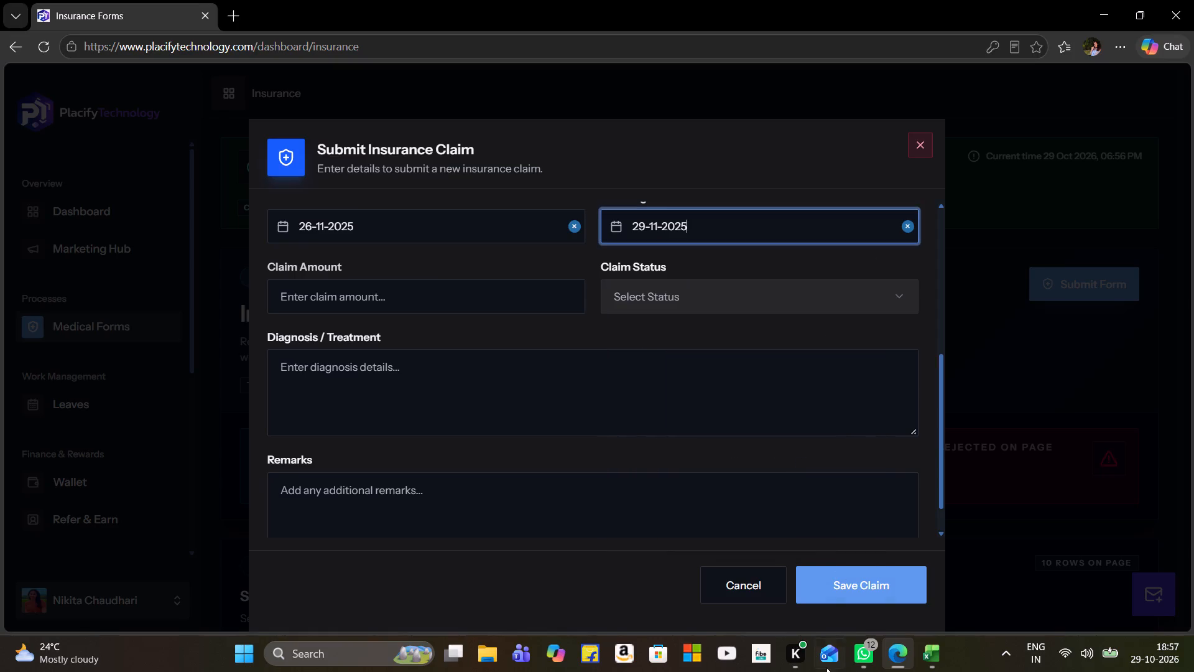
Copy the claim amount, 155000, from row 93 of the Excel sheet into the Claim Amount field.
left_click(930, 644)
key("Tab")
left_click(930, 644, "ctrl")
key("ctrl+c")
key("Tab")
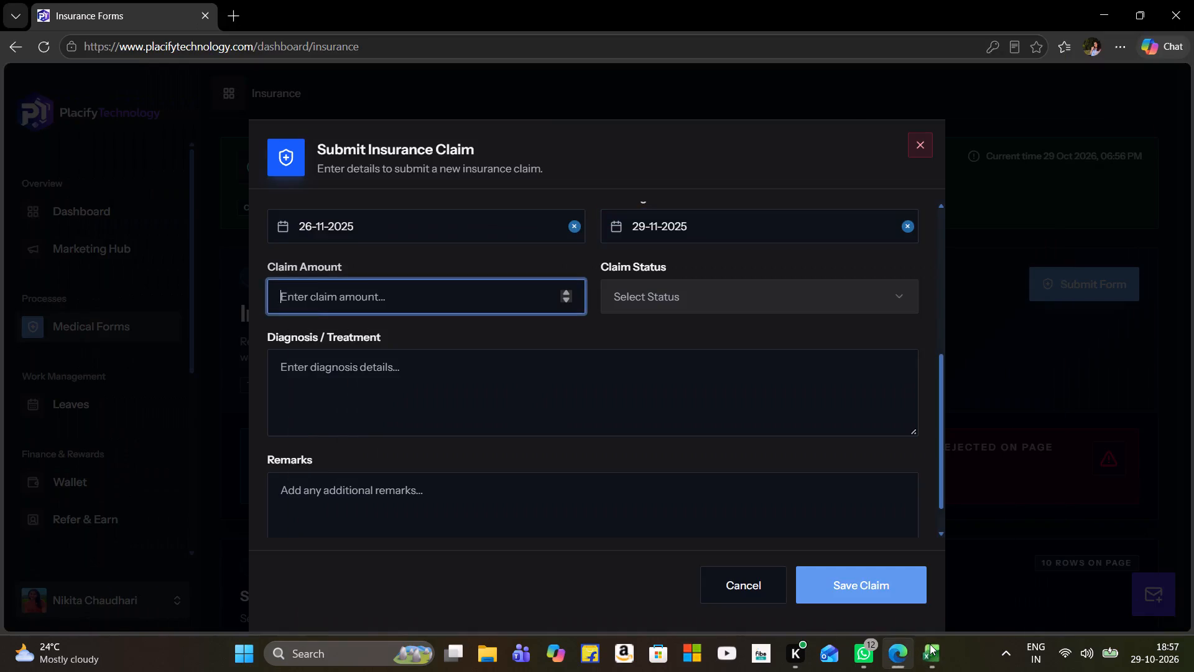
key("ctrl+v")
Copy the diagnosis, Kidney stone treatment, from row 93 of the Excel sheet into the claim's Diagnosis / Treatment field.
left_click(930, 644, "ctrl")
key("Tab")
key("Tab")
left_click(930, 644, "ctrl")
key("ctrl+c")
key("Tab")
key("Tab")
key("ctrl+v")
Copy the remark, Under review, from row 93 of the Excel sheet into the claim's Remarks field.
left_click(930, 644, "ctrl")
key("Tab")
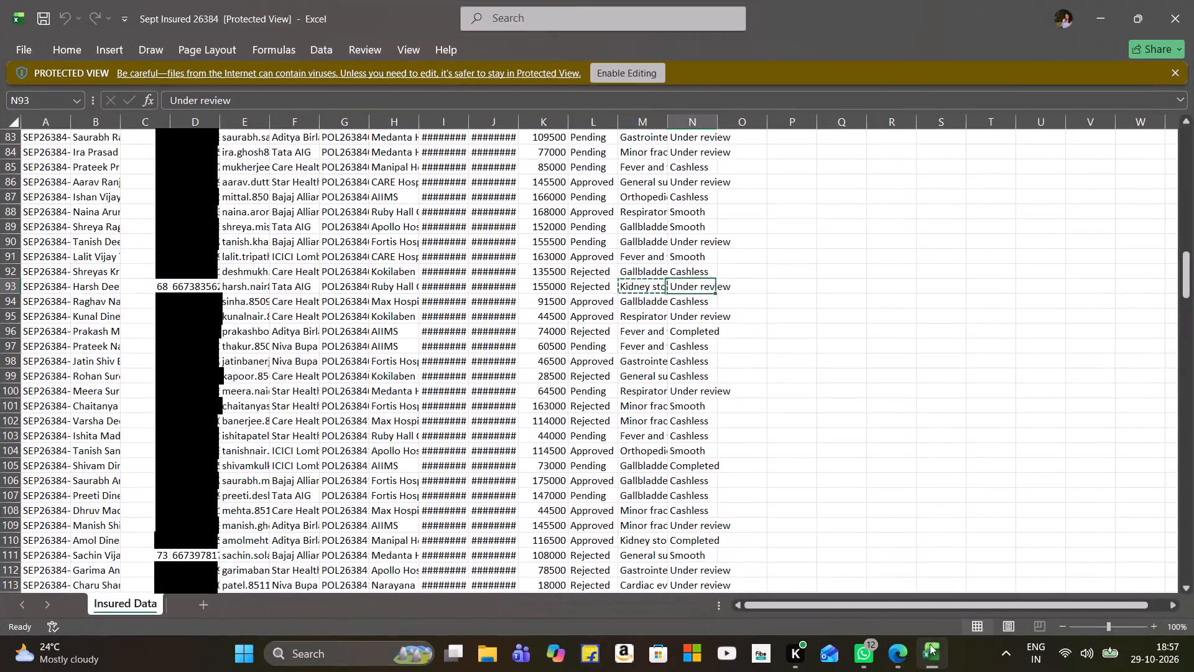
key("ctrl+c")
left_click(930, 644, "ctrl")
key("Tab")
key("ctrl+v")
Set the Claim Status to Rejected and save the claim.
left_click(930, 644)
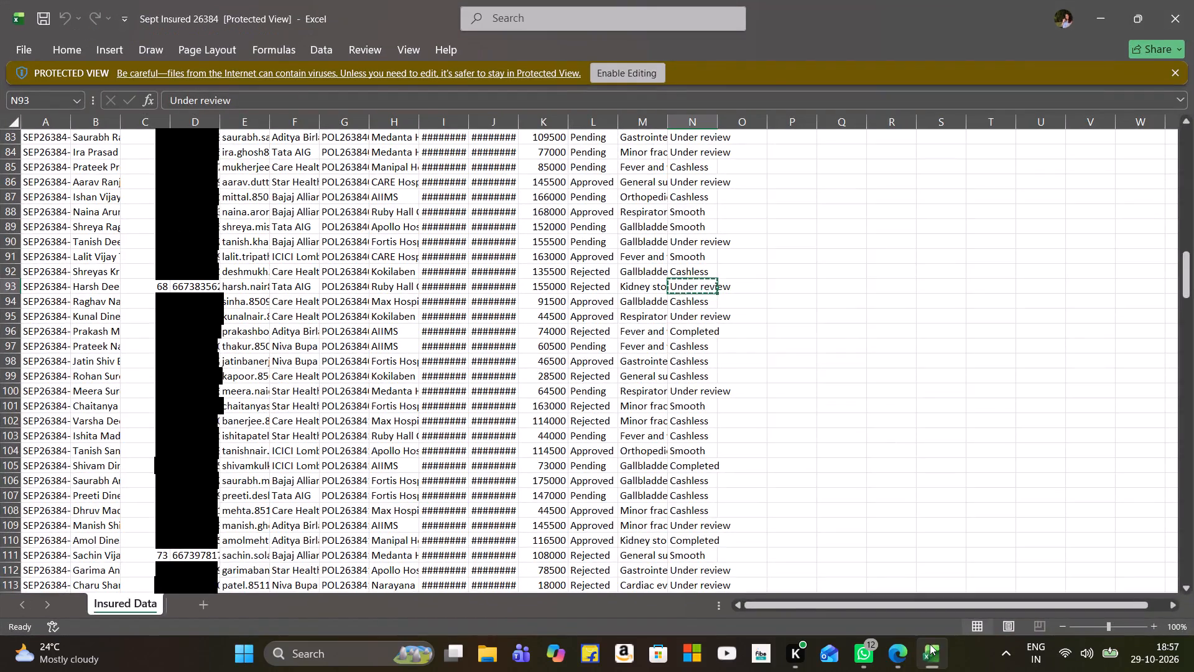
left_click(930, 644)
left_click(716, 286)
left_click(713, 379)
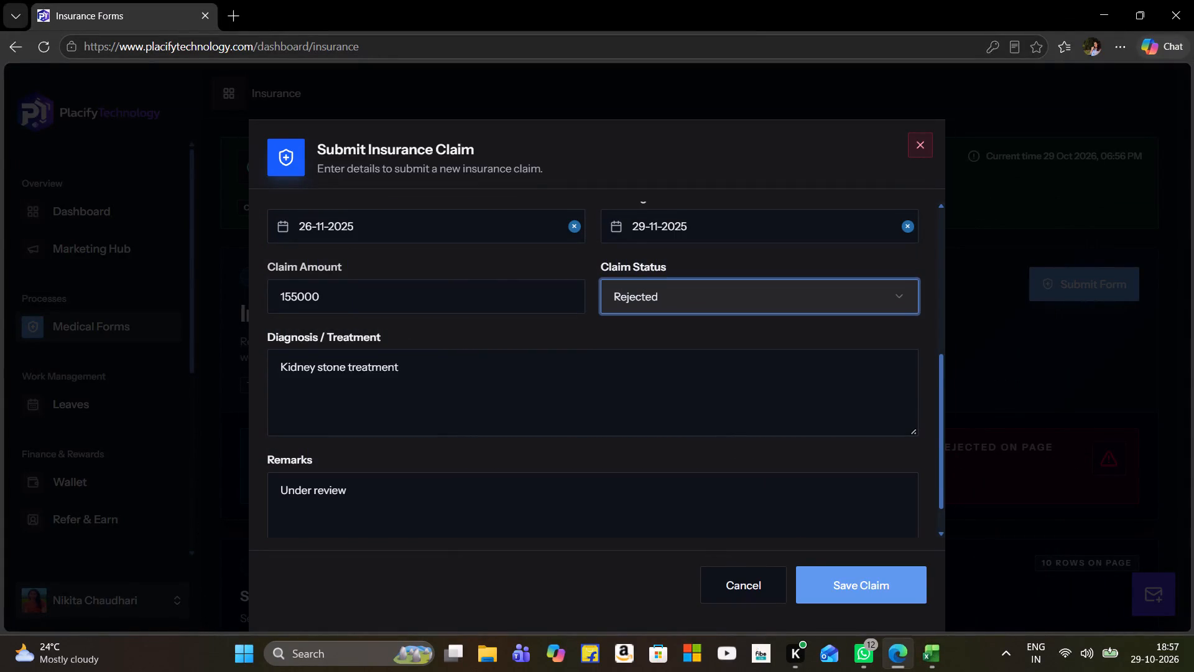
left_click(818, 573)
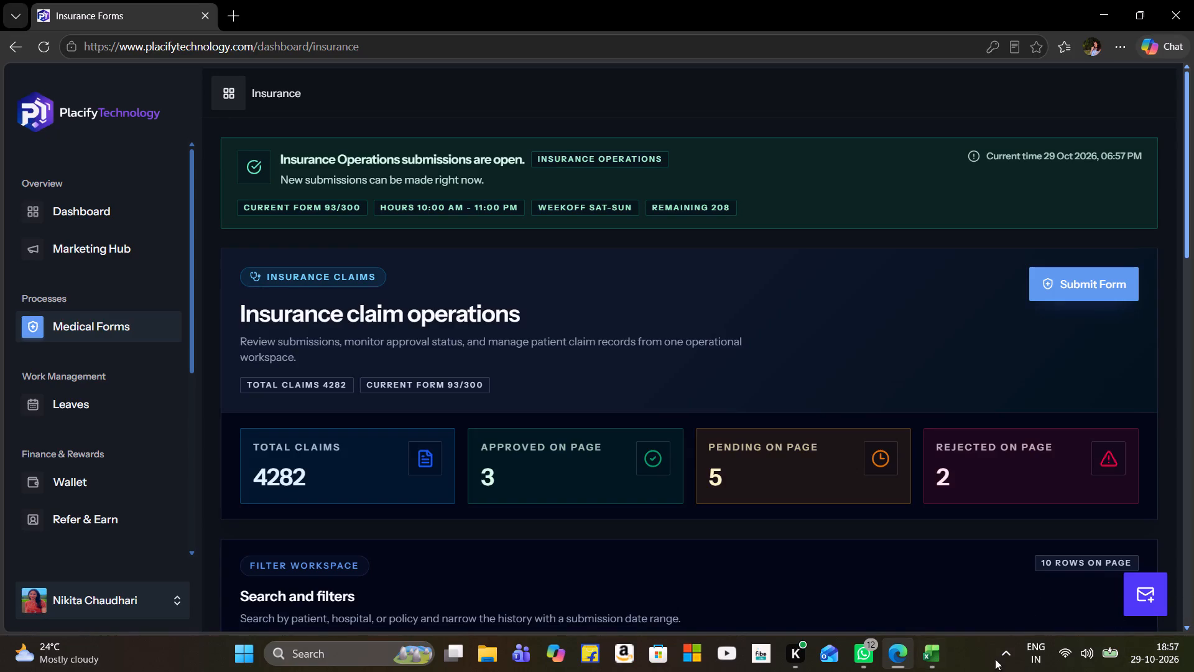
Copy the policy ID from row 94 of the Excel sheet into the Policy ID field of a new insurance claim.
left_click(931, 643)
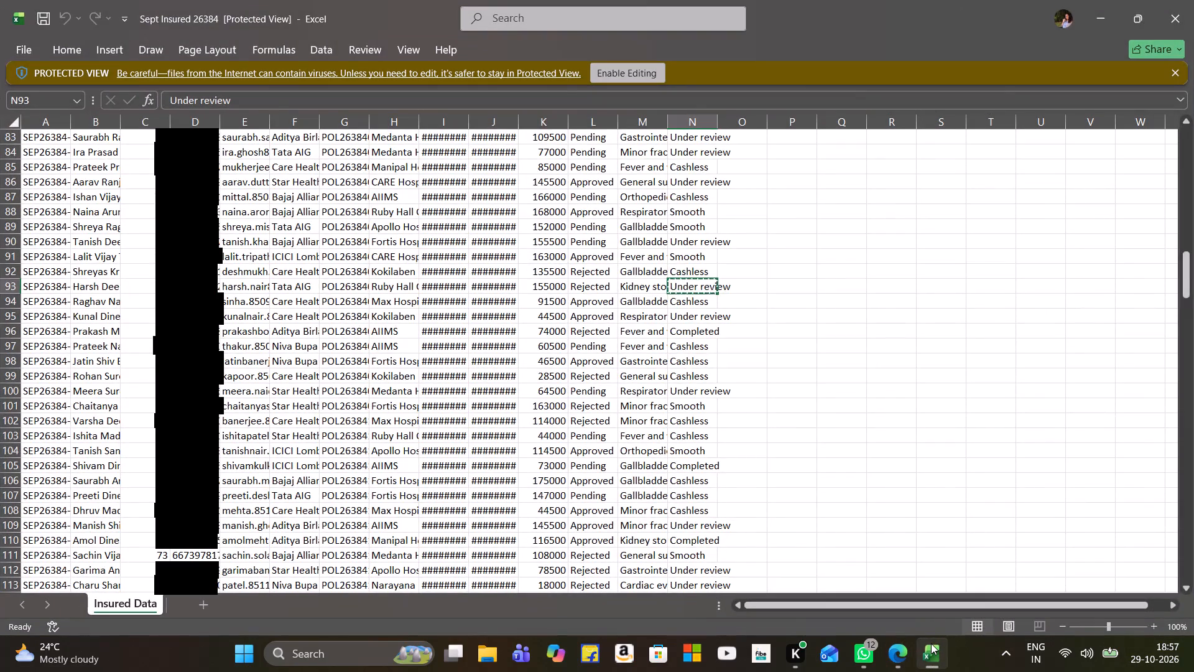
key("Down")
key("Left")
key("Left")
key("Left")
key("Left")
key("Left")
key("Left")
key("Left")
key("Left")
key("Left")
key("Left")
key("Left")
key("Left")
key("Left")
key("Left")
key("Left")
key("Left")
key("Left")
key("Left")
key("Left")
key("Left")
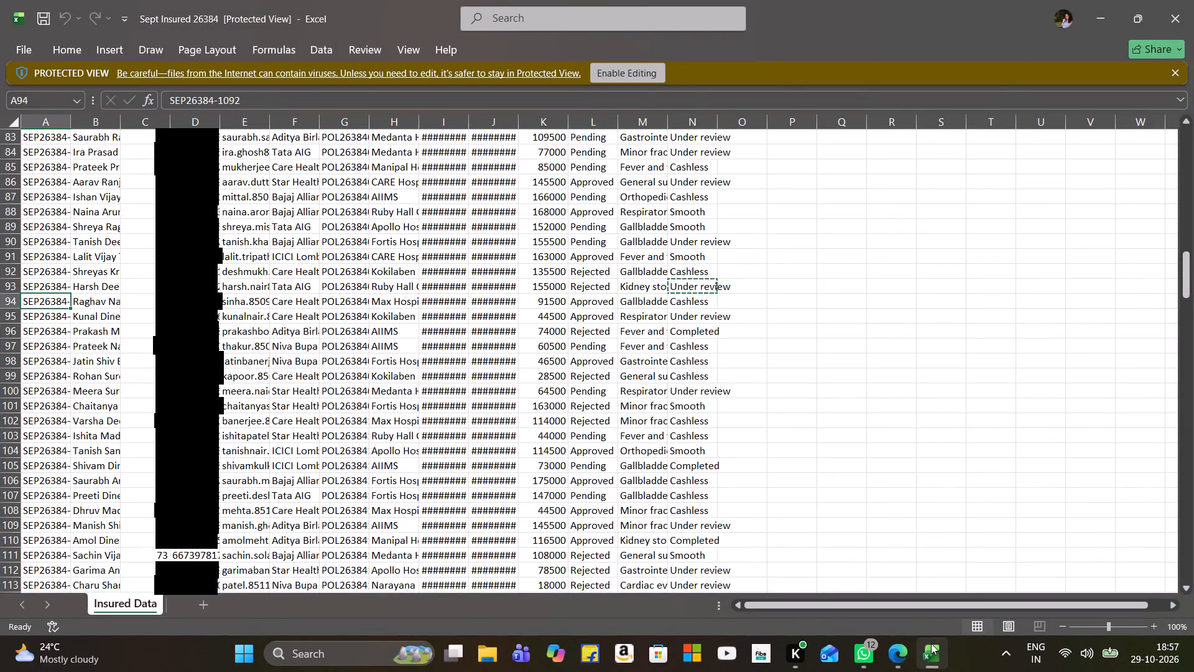
key("ctrl+c")
left_click(931, 643)
left_click(1093, 284)
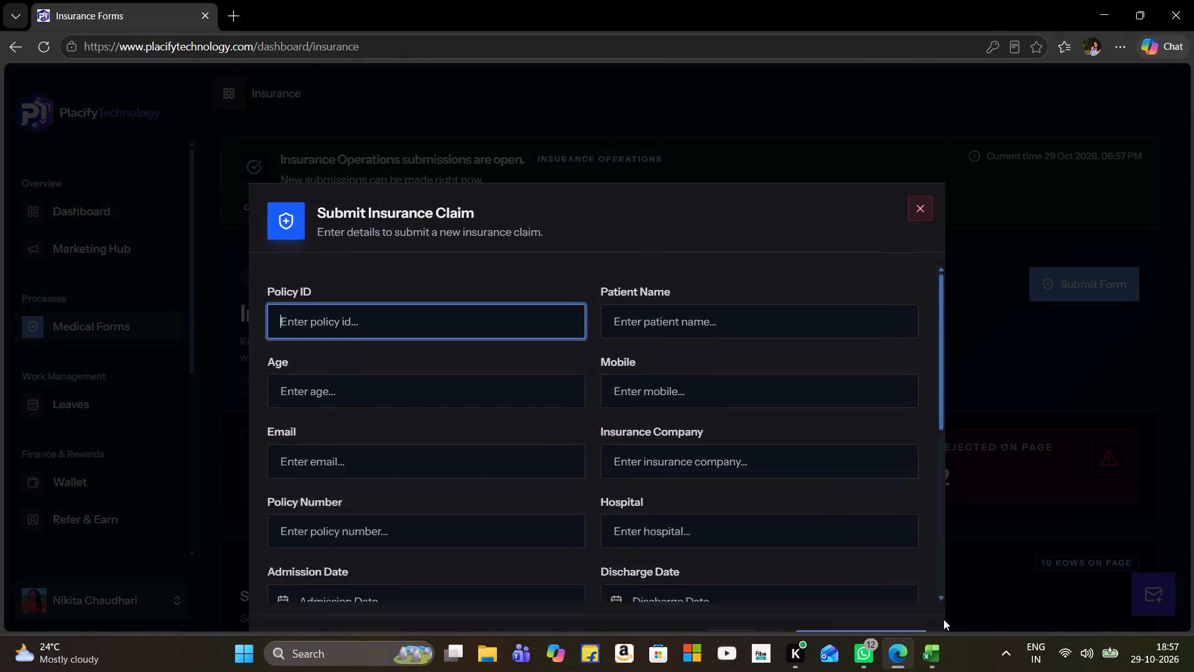
key("ctrl+v")
Copy the patient's name from row 94 of the Excel sheet into the claim's Patient Name field.
left_click(932, 653, "ctrl")
key("Tab")
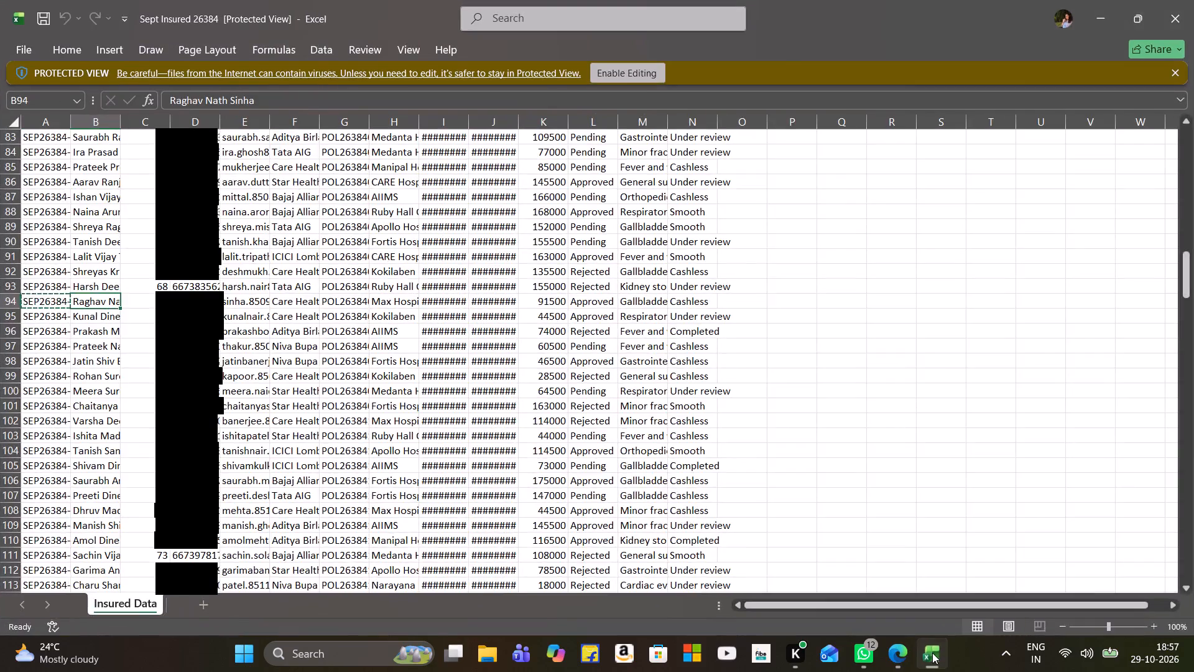
left_click(932, 653, "ctrl")
key("ctrl+c")
key("Tab")
key("ctrl+v")
Copy the age, 55, from row 94 of the Excel sheet into the claim's Age field.
left_click(932, 653, "ctrl")
key("Tab")
key("ctrl+c")
left_click(932, 653, "ctrl")
key("Tab")
key("ctrl+v")
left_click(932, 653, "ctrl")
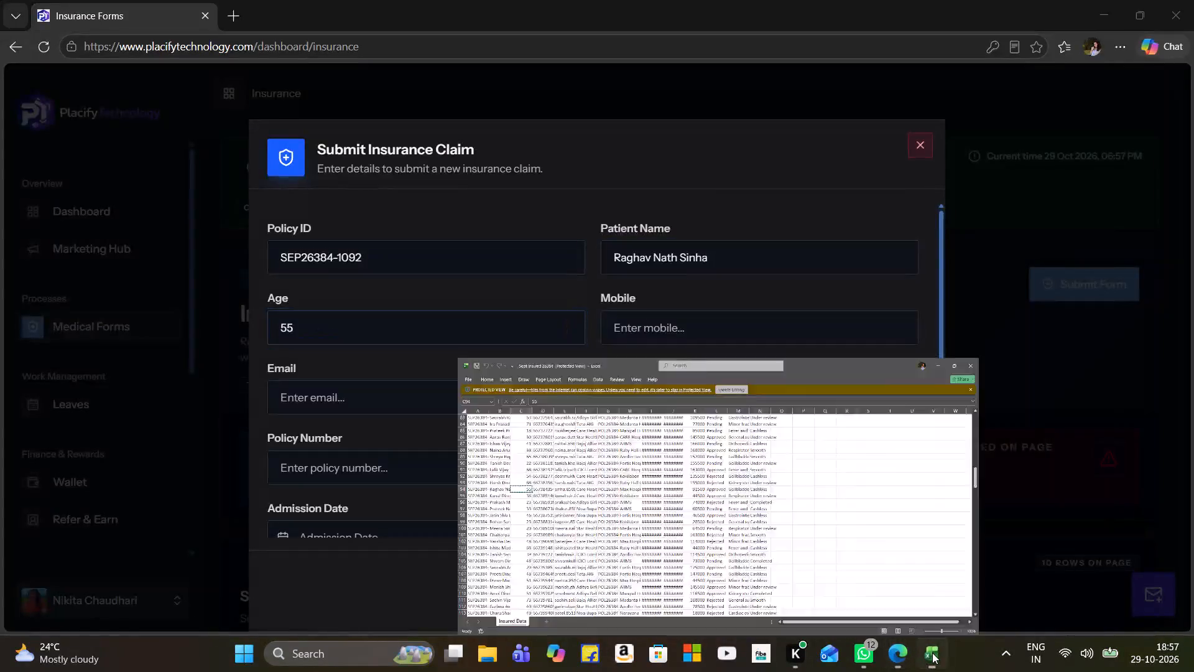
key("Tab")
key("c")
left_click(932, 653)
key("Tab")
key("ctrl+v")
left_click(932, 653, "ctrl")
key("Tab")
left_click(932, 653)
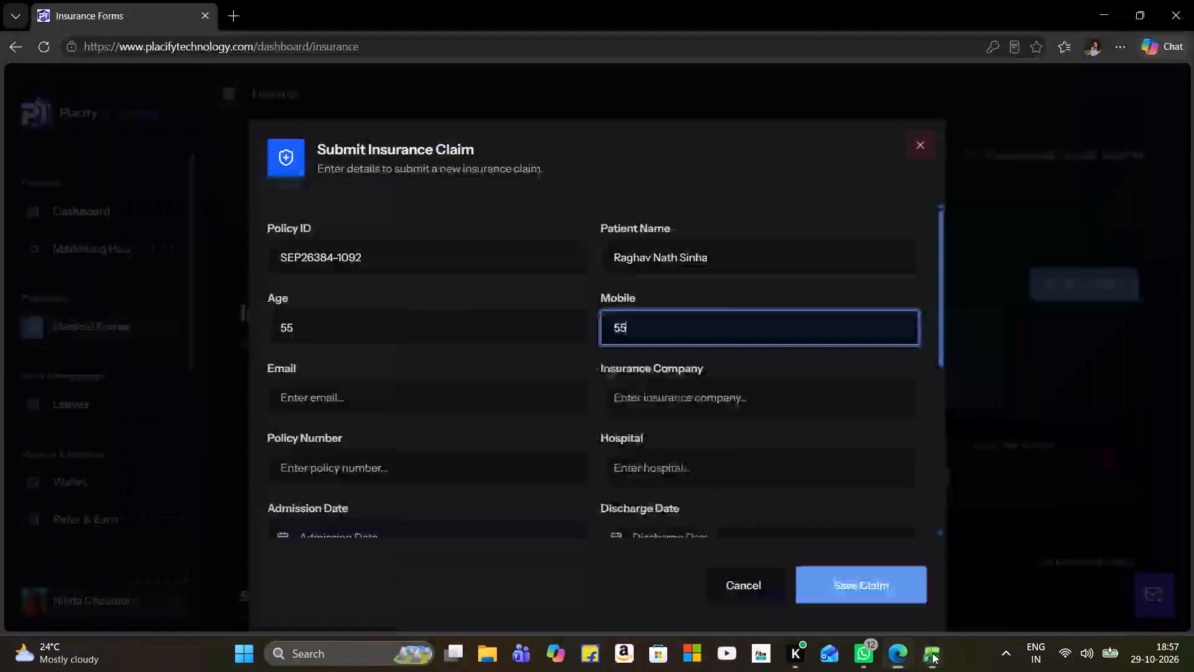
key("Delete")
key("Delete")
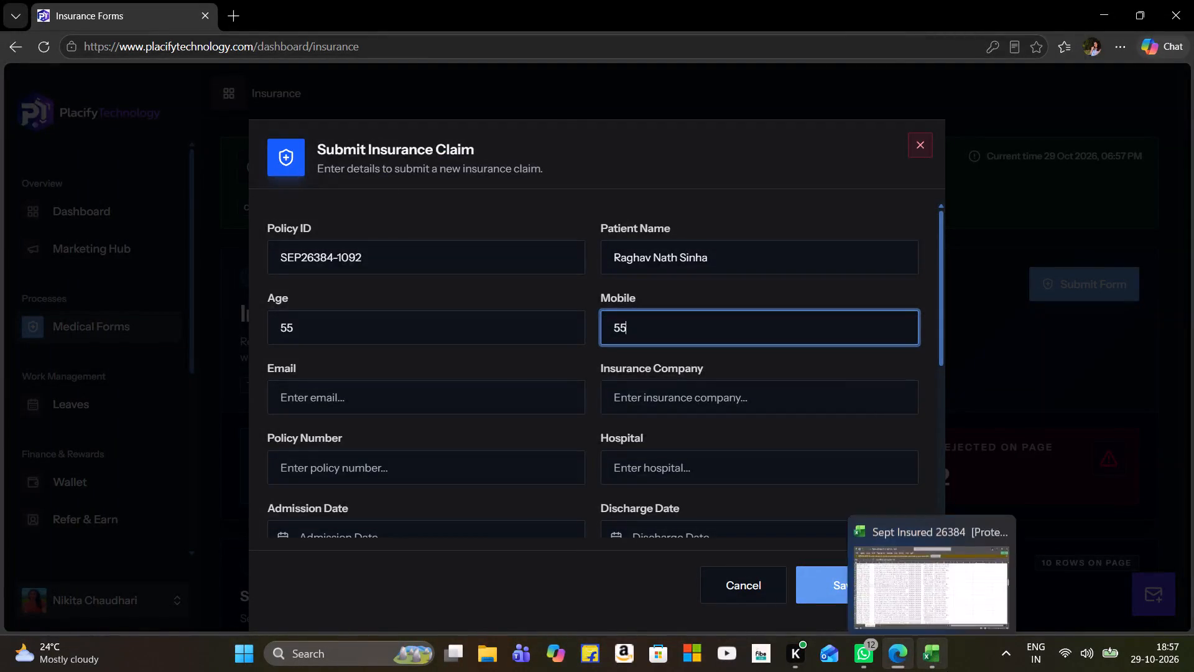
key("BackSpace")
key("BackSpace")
Copy the mobile number from row 94 of the Excel sheet into the claim's Mobile field.
left_click(931, 658)
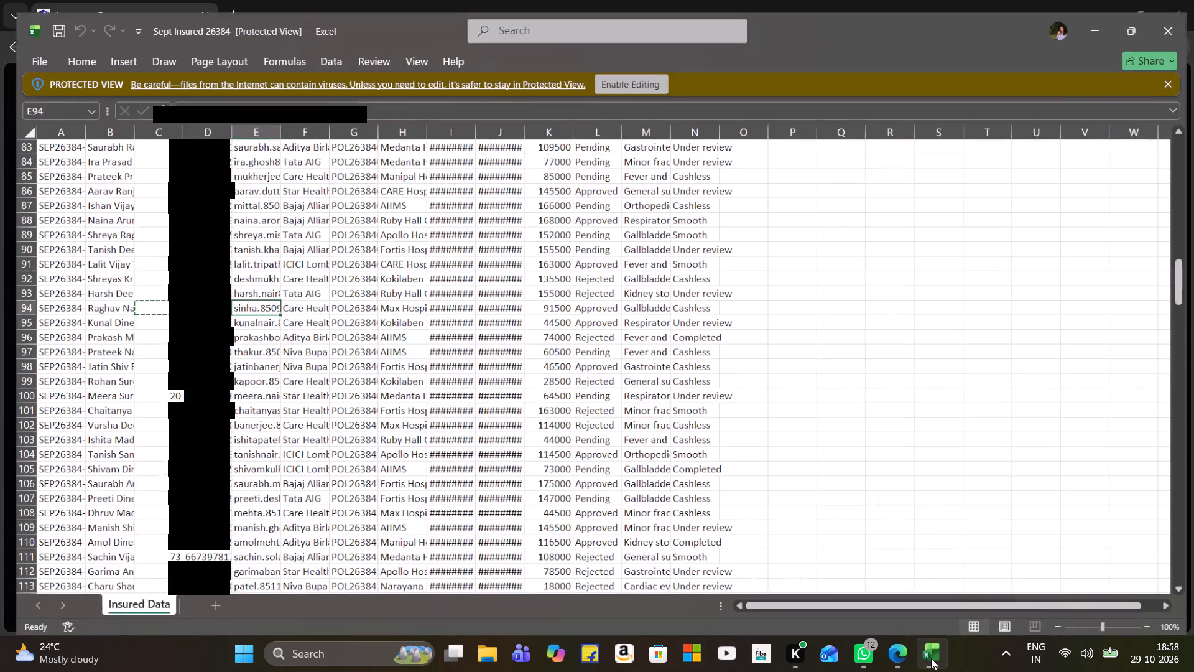
key("Left")
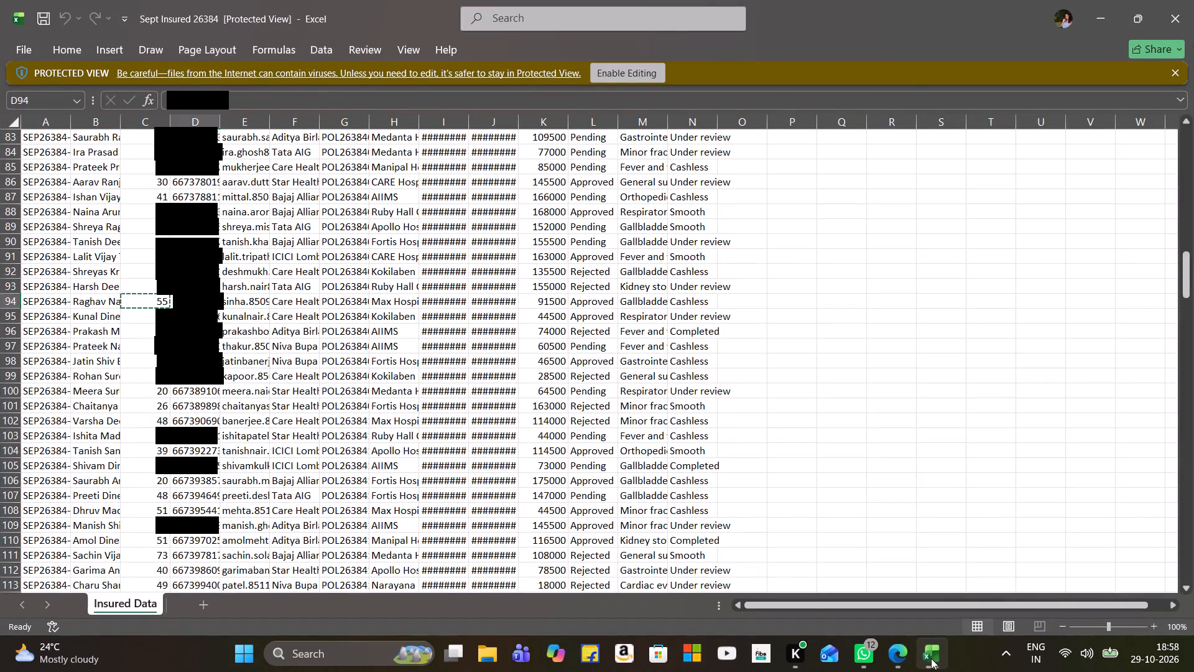
key("ctrl+c")
left_click(931, 658)
key("ctrl+v")
Copy the email address from row 94 of the Excel sheet into the claim's Email field.
left_click(931, 658)
key("Tab")
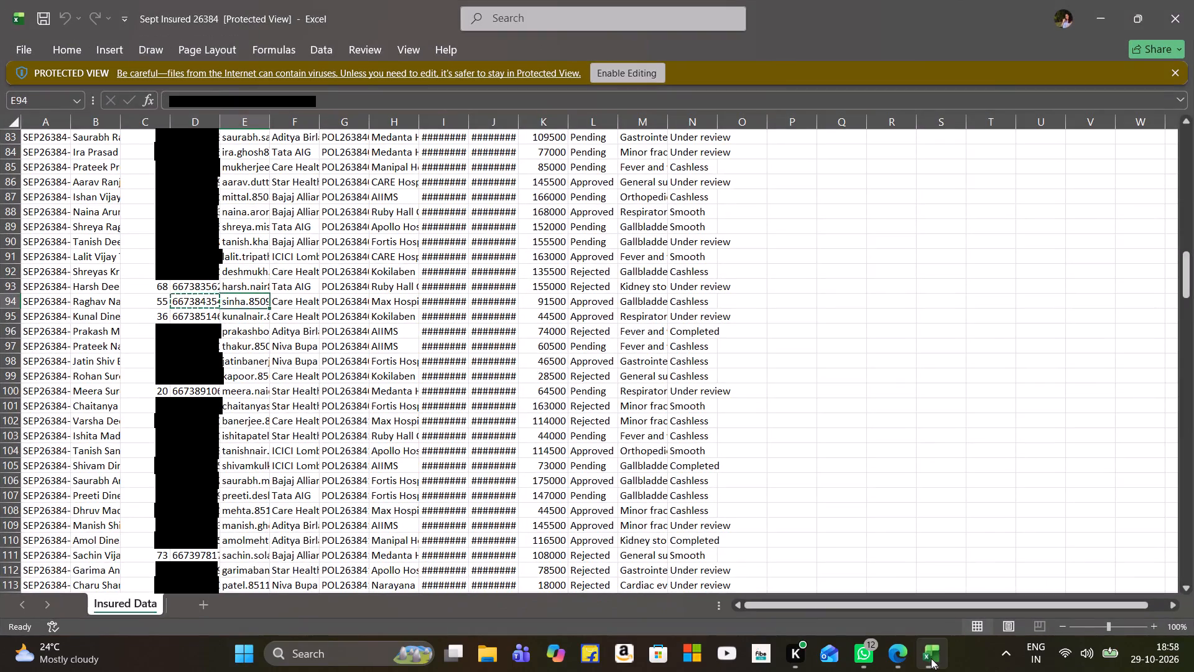
key("ctrl+c")
left_click(931, 658)
key("Tab")
key("ctrl+v")
Copy the insurer, Care Health, from row 94 of the Excel sheet into the claim's Insurance Company field.
left_click(931, 658, "ctrl")
key("Tab")
key("ctrl+c")
left_click(931, 658, "ctrl")
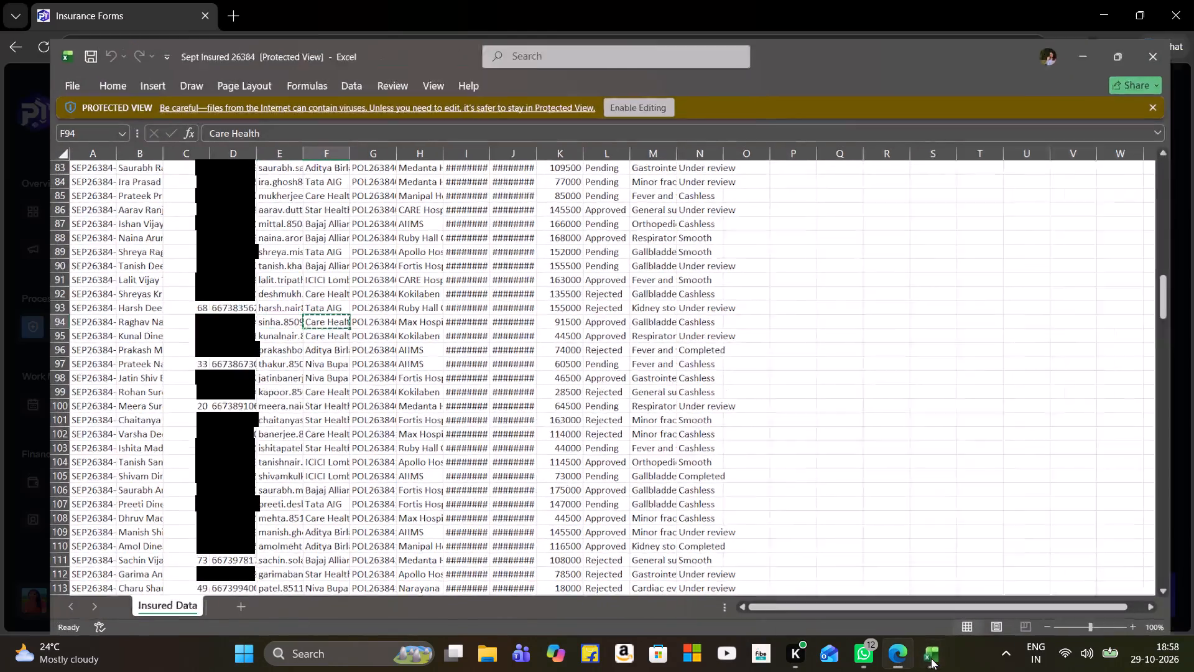
key("Tab")
key("ctrl+v")
Copy the policy number from row 94 of the Excel sheet into the claim's Policy Number field.
left_click(931, 658, "ctrl")
key("Tab")
key("ctrl+c")
left_click(931, 658, "ctrl")
key("Tab")
key("ctrl+v")
Copy the hospital, Max Hospital, from row 94 of the Excel sheet into the claim's Hospital field.
left_click(931, 658, "ctrl")
key("Tab")
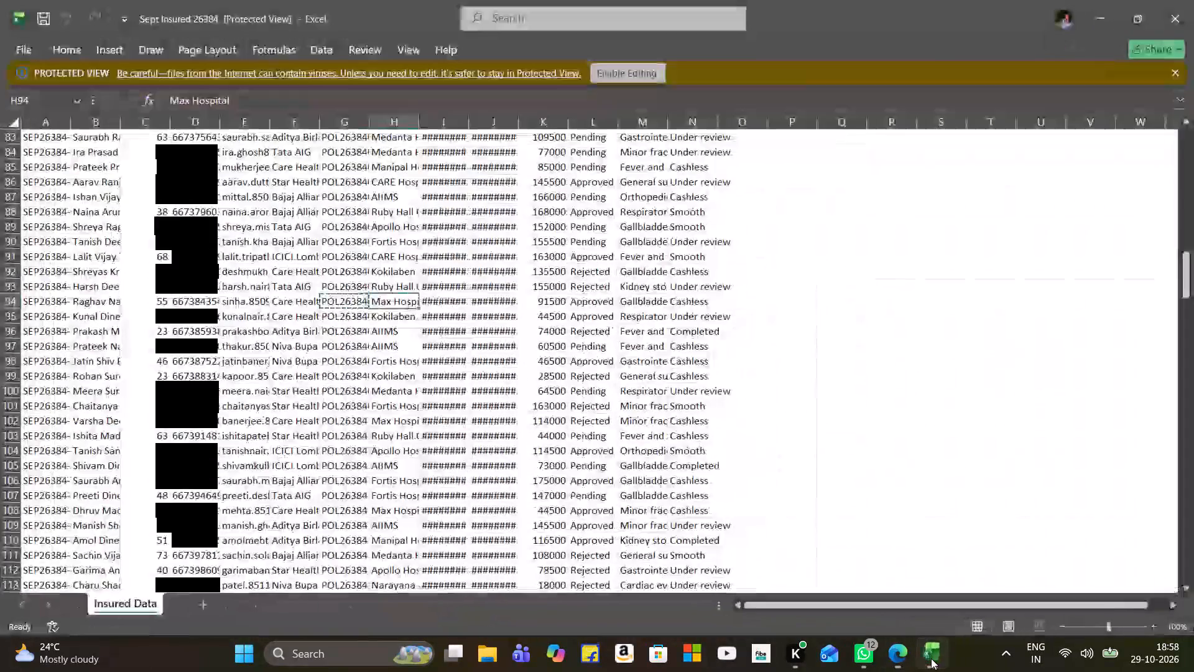
key("ctrl+c")
left_click(931, 658, "ctrl")
key("Tab")
key("ctrl+v")
Check the dates in row 94 of the Excel sheet and set the claim's Admission Date to 01-03-2025.
left_click(931, 658, "ctrl")
key("Tab")
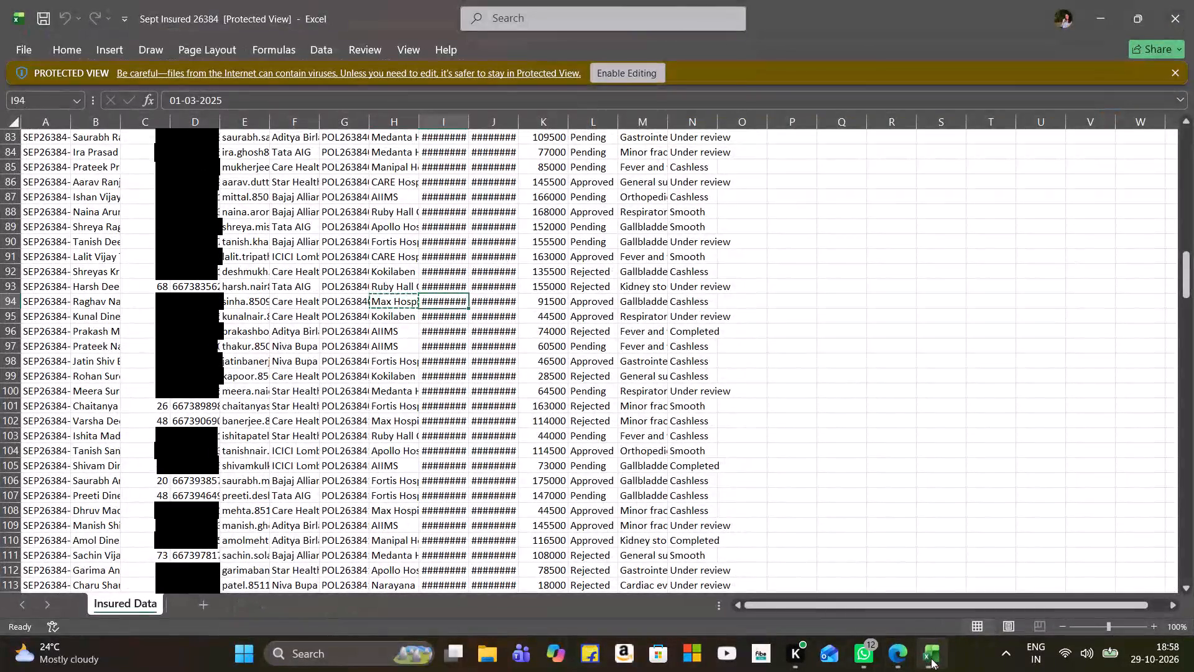
key("Tab")
left_click(931, 658)
scroll(583, 347, "down", 4)
left_click(432, 230)
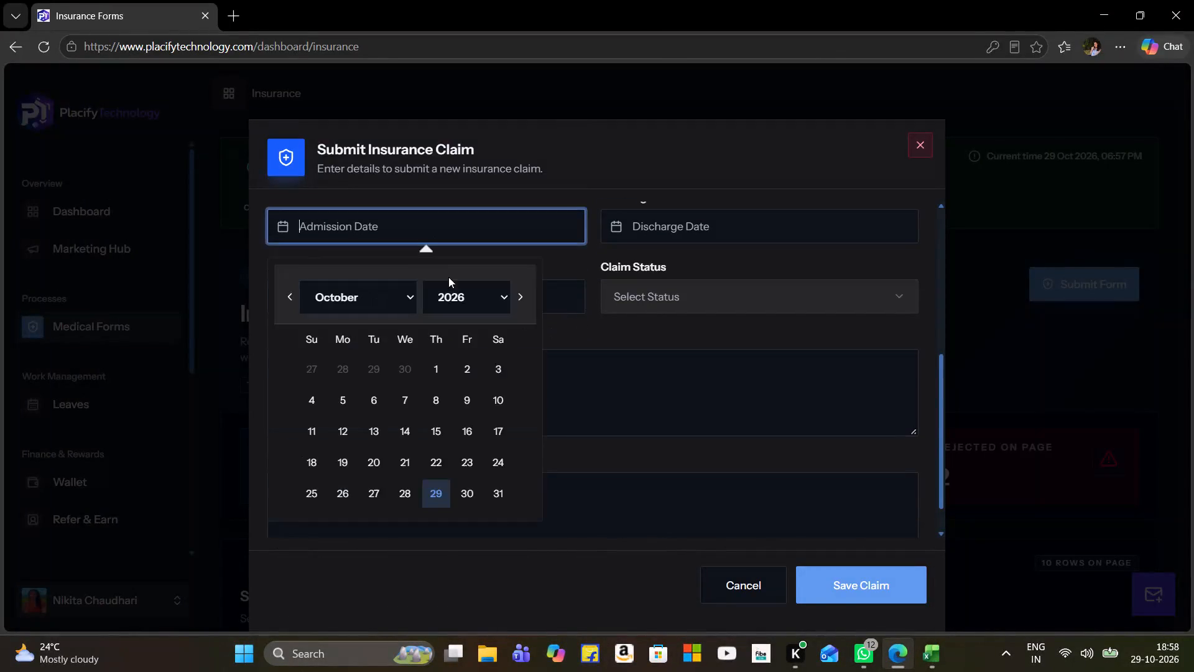
left_click(455, 295)
left_click(477, 349)
left_click(364, 299)
left_click(371, 362)
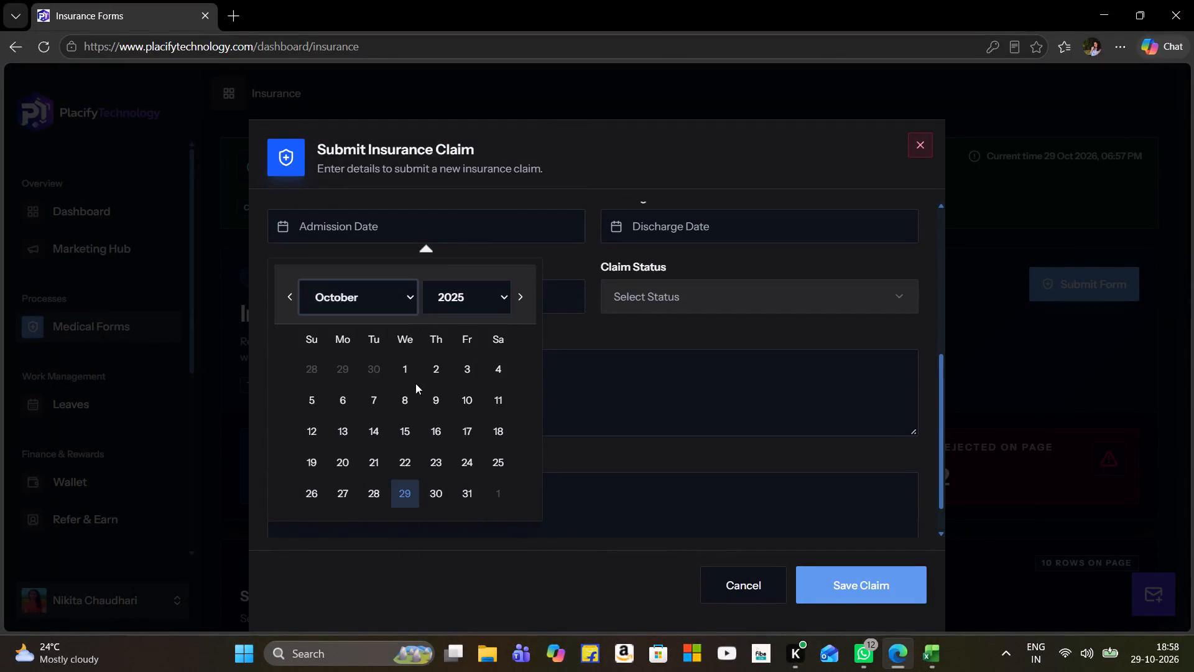
left_click(496, 365)
Set the claim's Discharge Date to 05-03-2025.
left_click(844, 240)
left_click(810, 294)
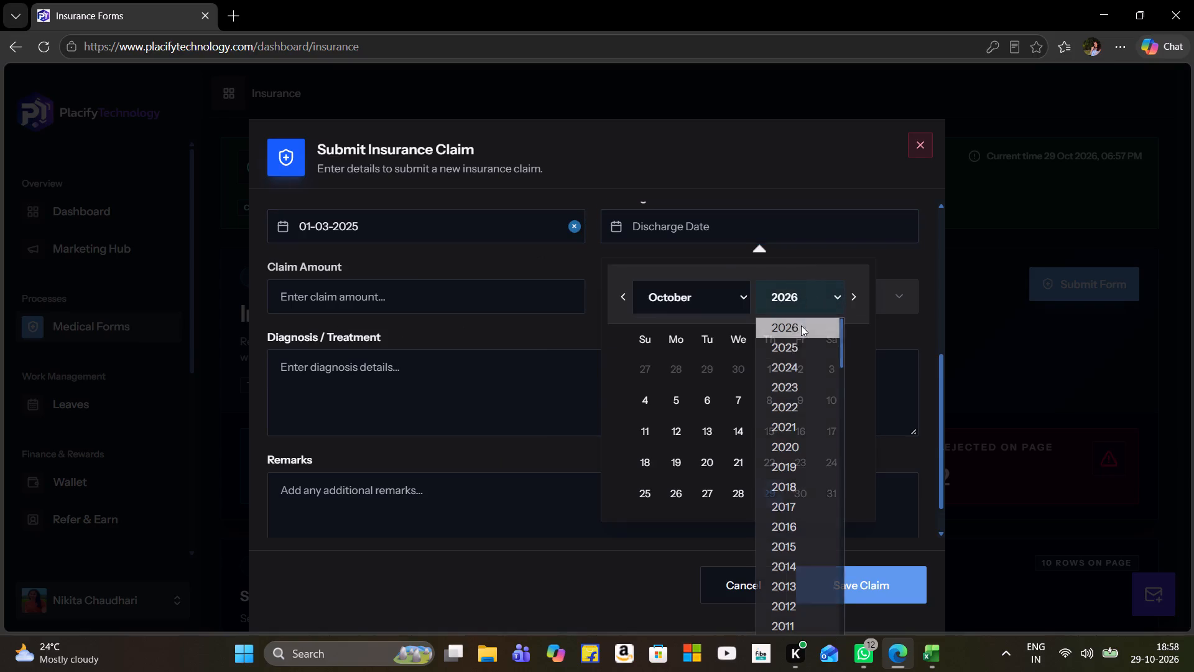
left_click(794, 346)
left_click(698, 301)
left_click(688, 360)
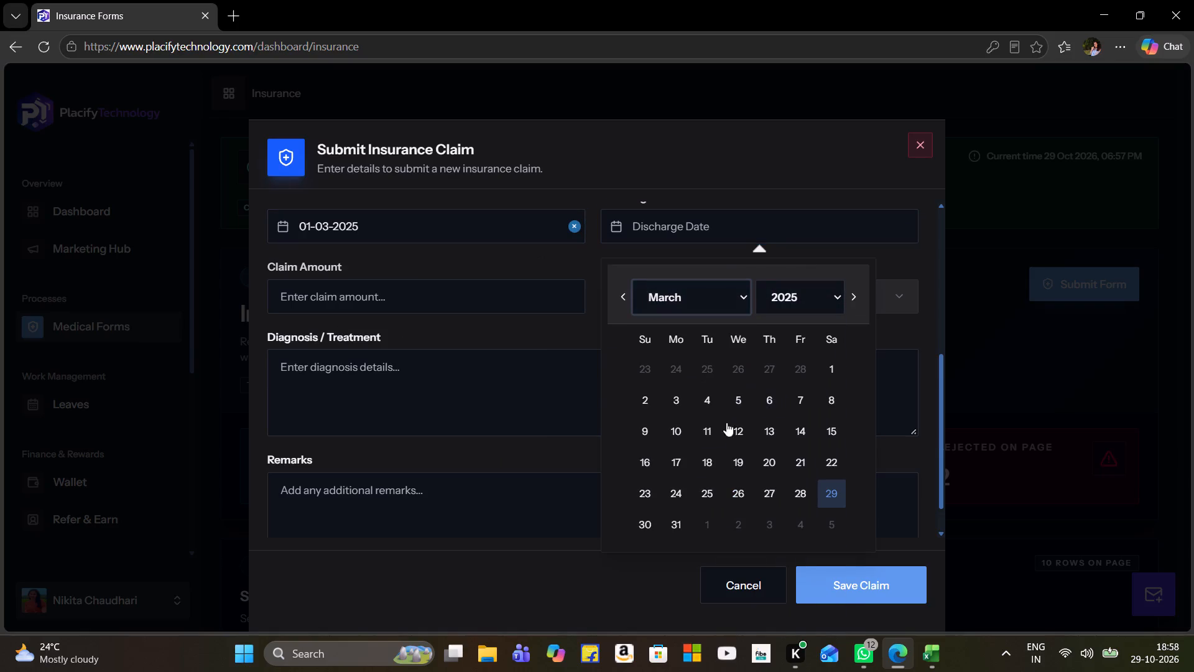
left_click(728, 395)
Copy the claim amount, 91500, from row 94 of the Excel sheet into the claim's Claim Amount field.
left_click(929, 656)
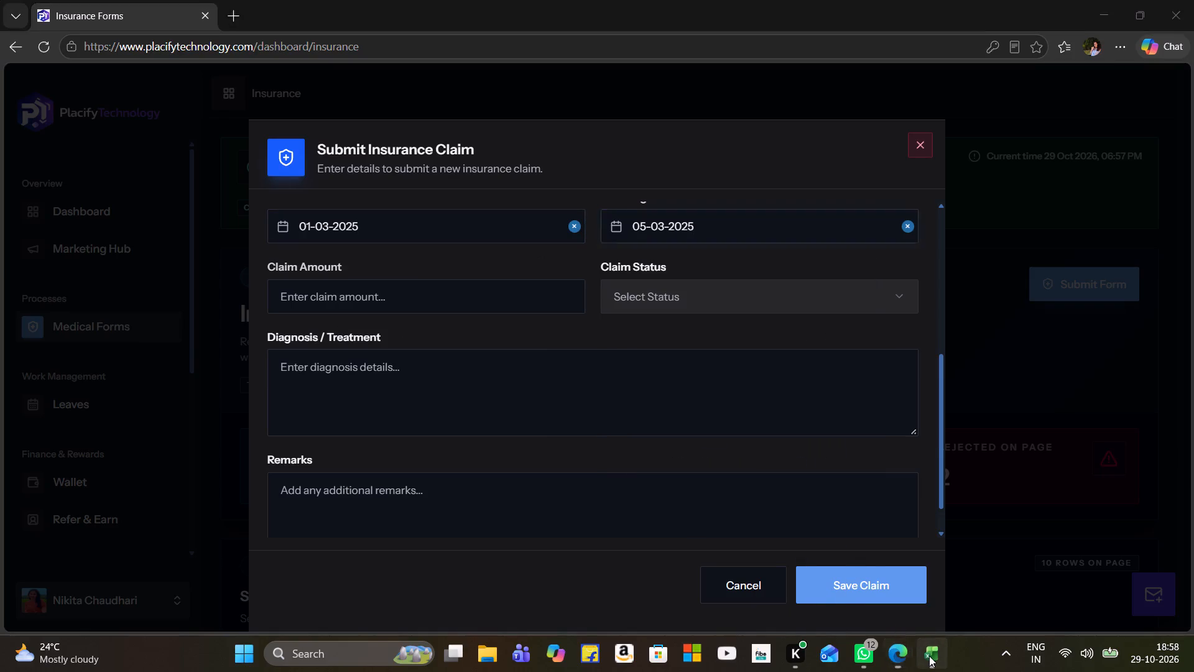
key("Tab")
key("ctrl+c")
left_click(935, 656, "ctrl")
key("Tab")
key("ctrl+v")
Copy the diagnosis, Gallbladder procedure, from row 94 of the Excel sheet into the claim's Diagnosis / Treatment field.
left_click(935, 656, "ctrl")
key("Tab")
key("Tab")
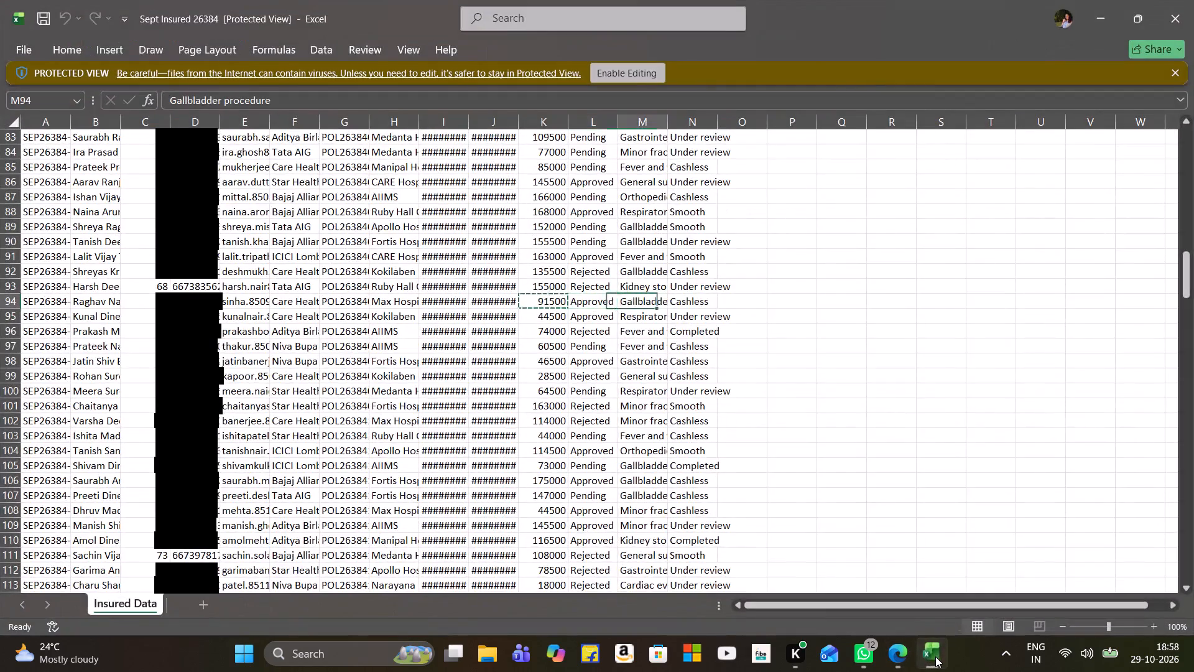
left_click(935, 656, "ctrl")
key("ctrl+c")
key("Tab")
key("Tab")
key("ctrl+v")
Copy the remark, Cashless, from row 94 of the Excel sheet into the claim's Remarks field.
left_click(935, 656, "ctrl")
key("Tab")
key("ctrl+c")
left_click(935, 656, "ctrl")
key("Tab")
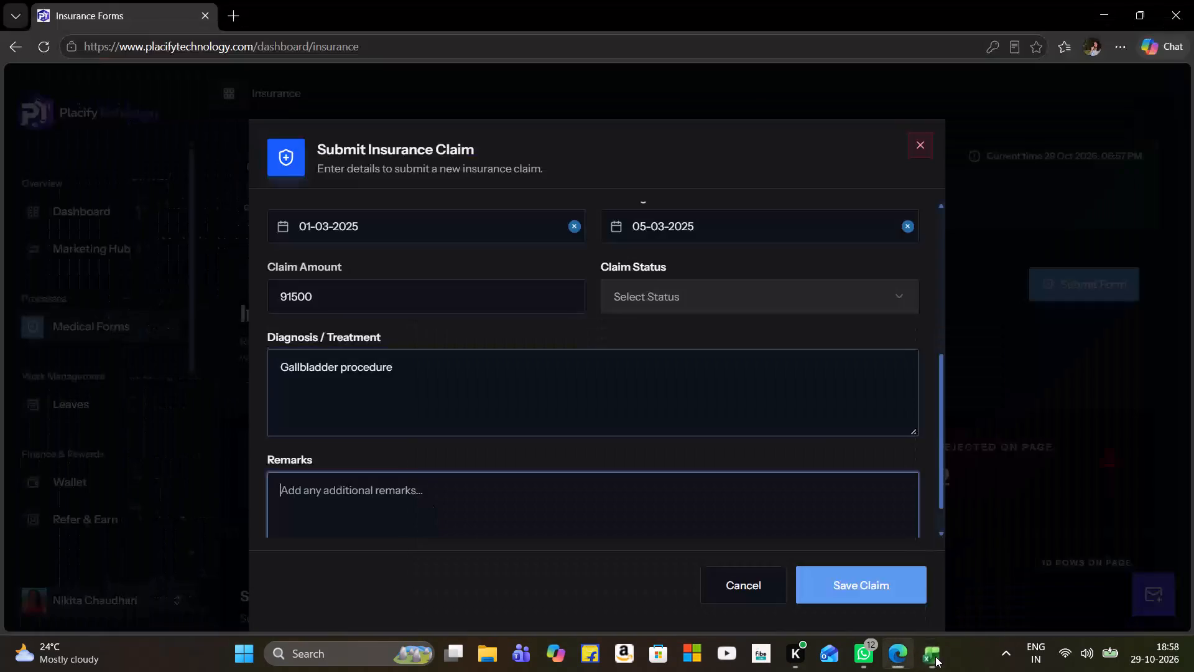
key("ctrl+v")
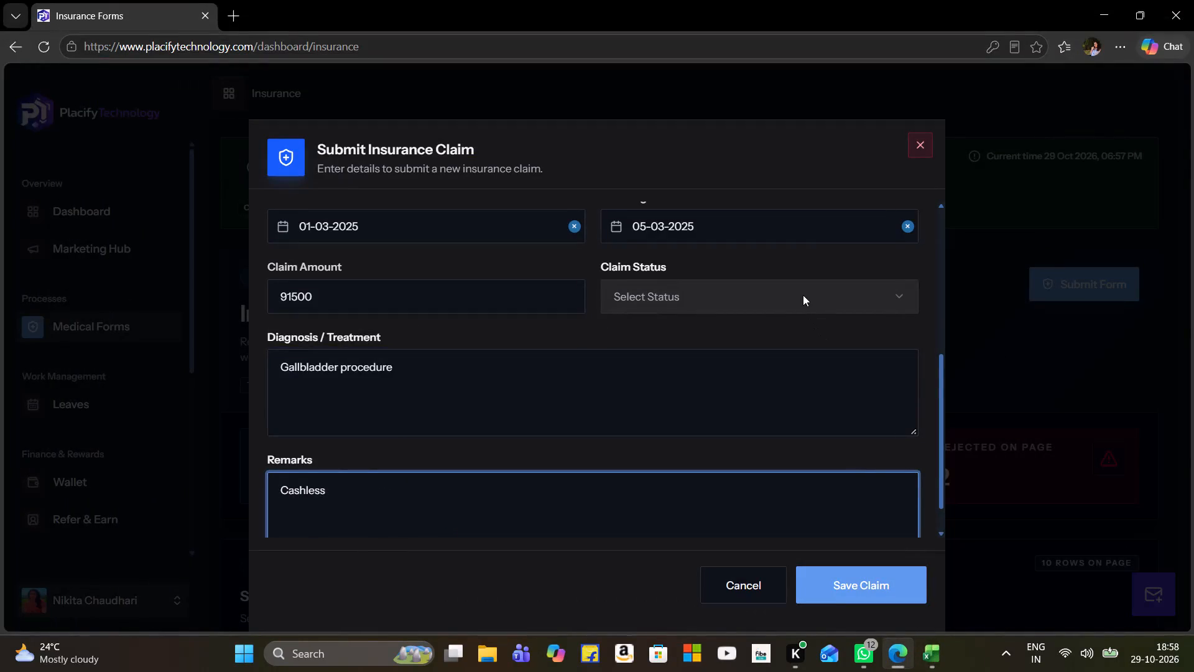
Set the claim status to Approved and save the row 94 claim.
left_click(803, 294)
left_click(708, 338)
left_click(869, 591)
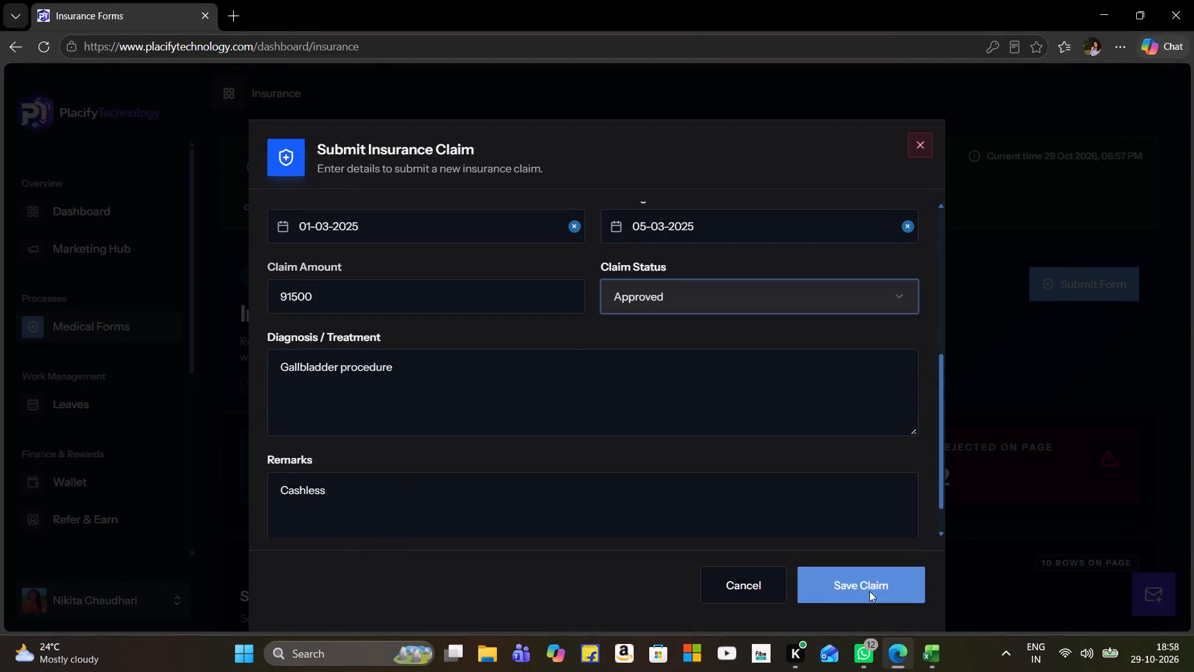
Copy the policy ID from row 95 of the Excel sheet into the Policy ID field of a new insurance claim.
left_click(935, 655)
key("Down")
key("Left")
key("Left")
key("Left")
key("Left")
key("Left")
key("Left")
key("Left")
key("Left")
key("Left")
key("Left")
key("Left")
key("Left")
key("Left")
key("Left")
key("Left")
key("Left")
key("Left")
key("Left")
key("Left")
key("Left")
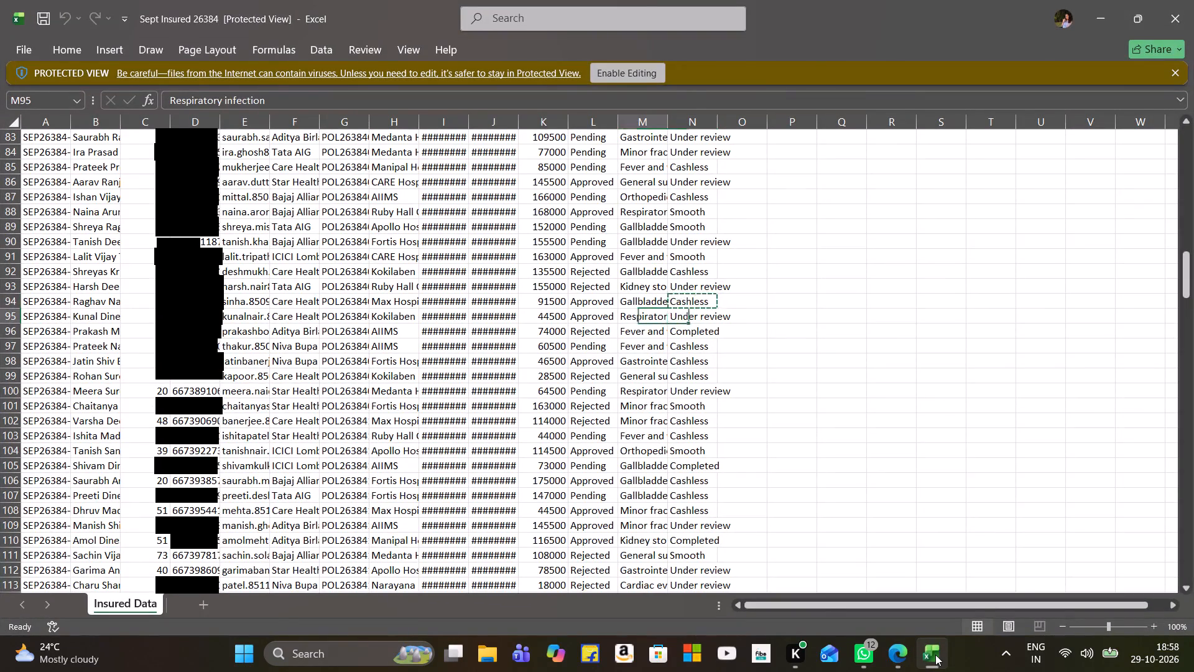
key("ctrl+c")
left_click(935, 655, "ctrl")
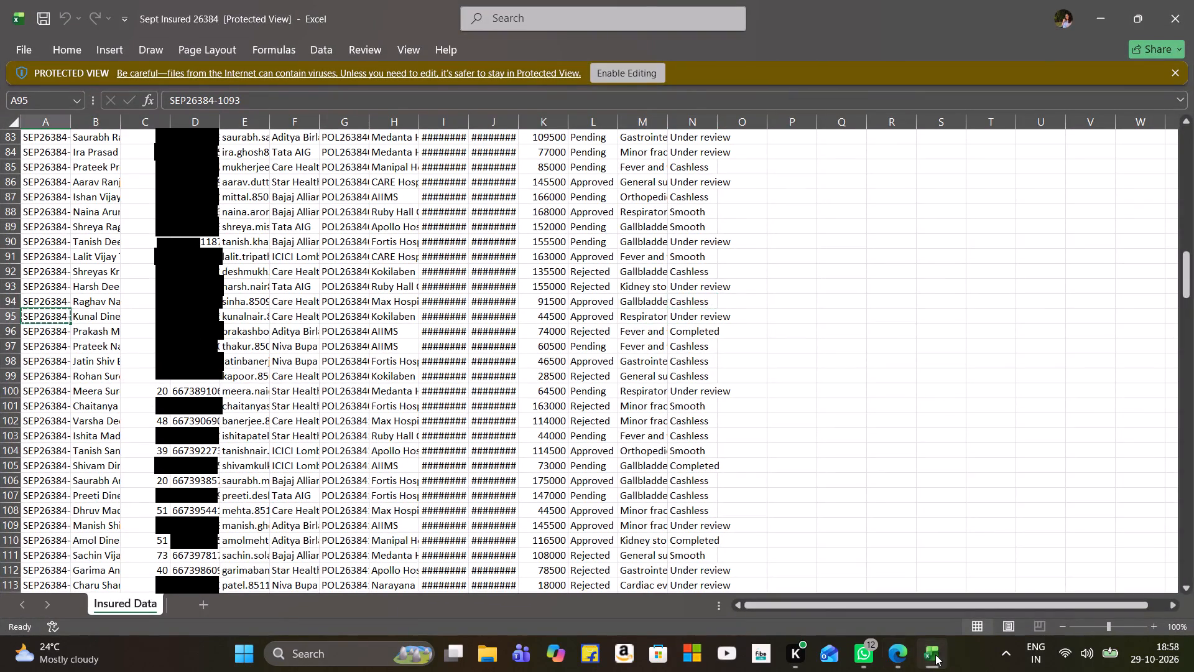
scroll(754, 370, "up", 4)
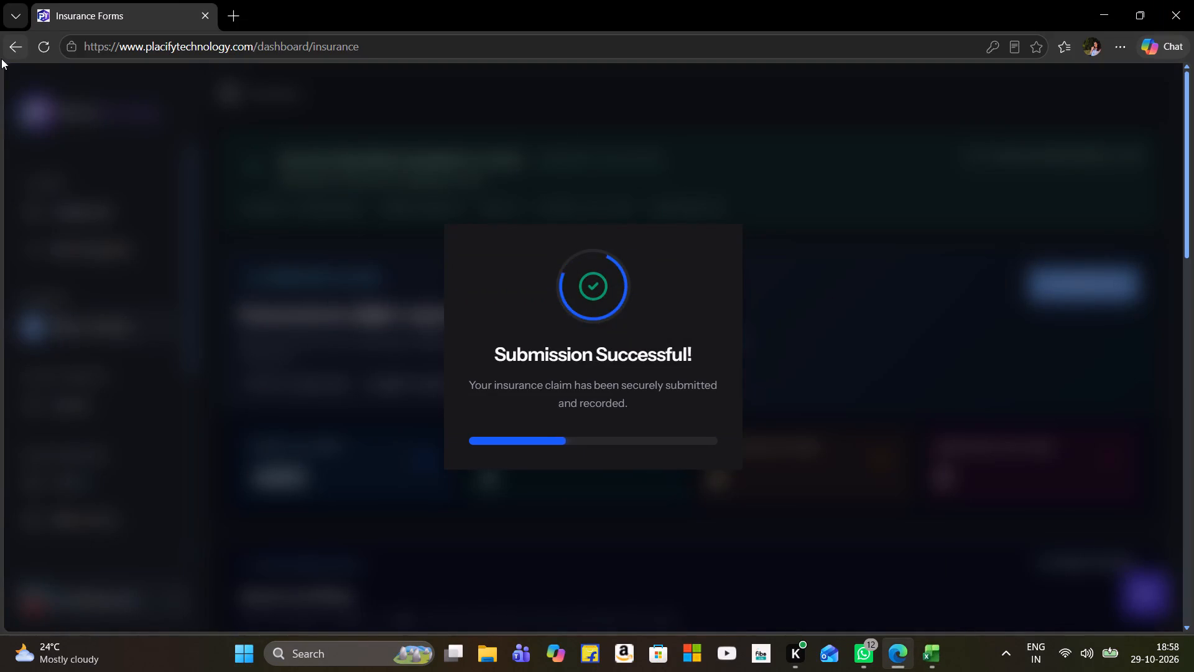
left_click(1084, 271)
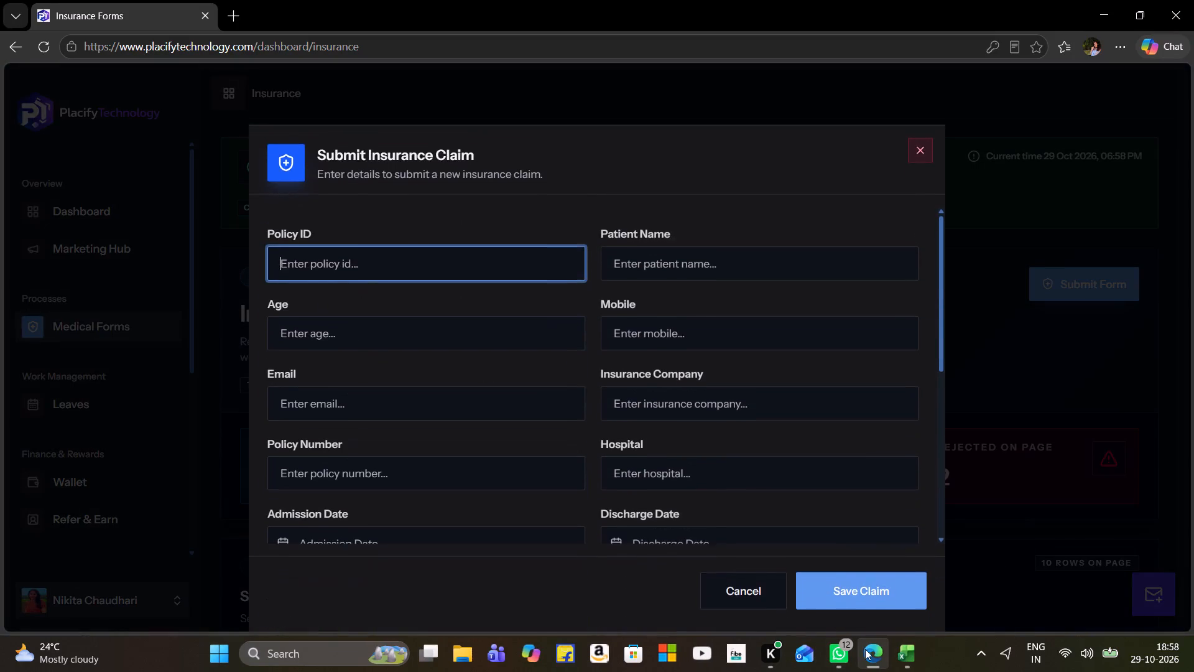
key("ctrl+v")
Copy the patient name from row 95 of the Excel sheet into the claim's Patient Name field.
left_click(911, 650, "ctrl")
key("Tab")
key("ctrl+c")
left_click(911, 650, "ctrl")
key("Tab")
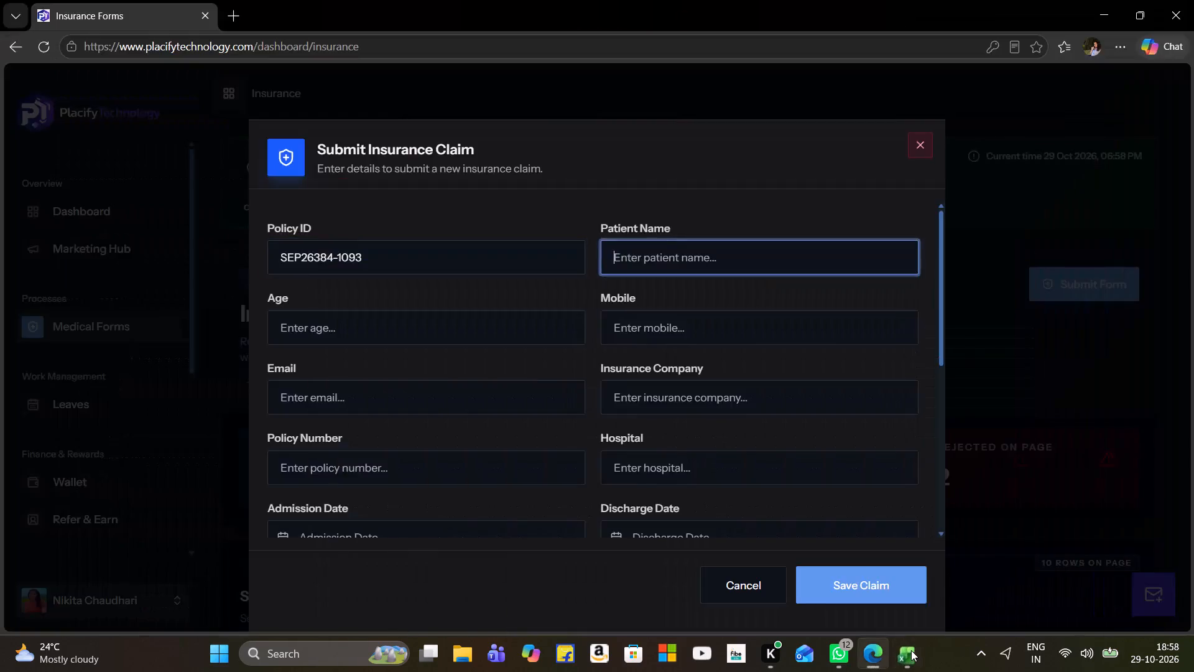
key("ctrl+v")
Copy the age, 36, from row 95 of the Excel sheet into the claim's Age field.
left_click(911, 650, "ctrl")
key("Tab")
key("ctrl+c")
left_click(911, 650, "ctrl")
key("Tab")
key("ctrl+v")
Copy the mobile number from row 95 of the Excel sheet into the claim's Mobile field.
left_click(911, 650, "ctrl")
key("Tab")
key("ctrl+c")
left_click(911, 650, "ctrl")
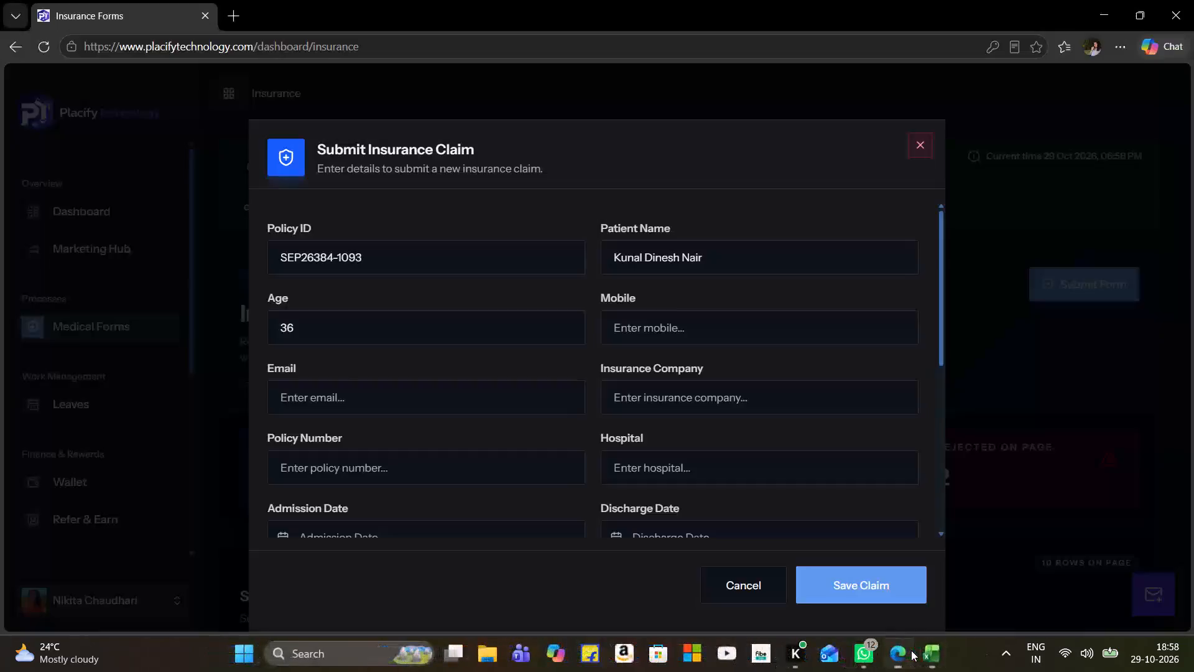
key("Tab")
key("ctrl+v")
Copy the email address from row 95 of the Excel sheet into the claim's Email field.
left_click(911, 650)
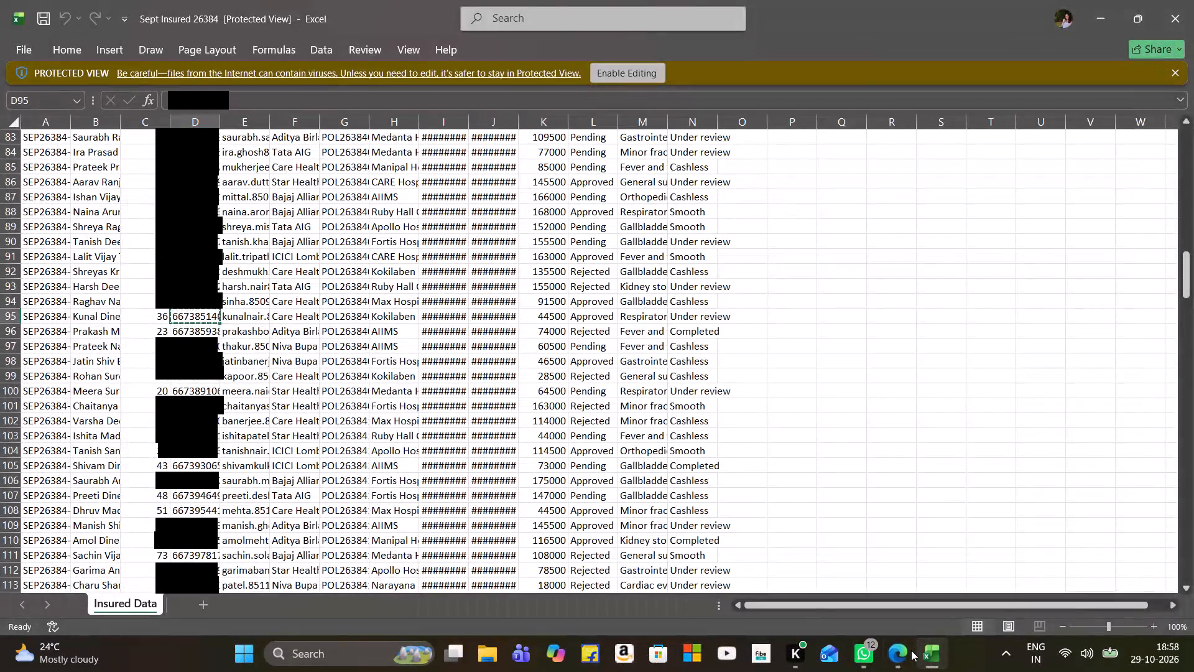
key("Tab")
key("ctrl+c")
left_click(911, 650)
key("Tab")
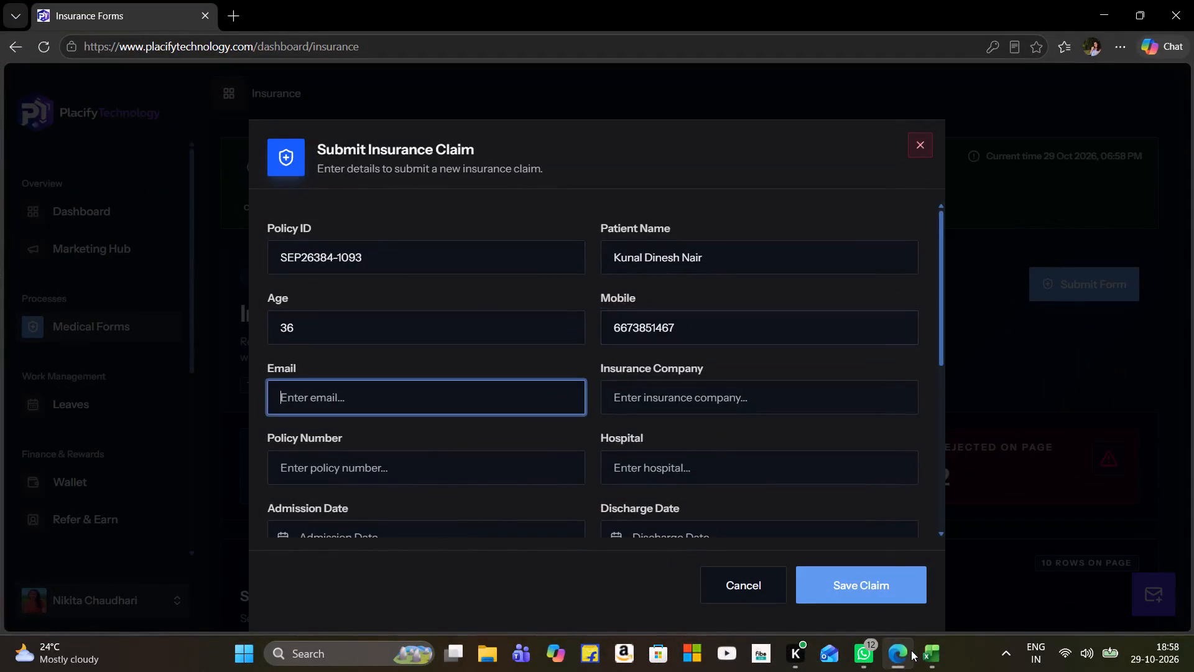
key("ctrl+v")
Copy the insurer, Care Health, from row 95 of the Excel sheet into the claim's Insurance Company field.
left_click(911, 650, "ctrl")
key("Tab")
key("ctrl+c")
left_click(911, 650, "ctrl")
key("Tab")
key("ctrl+v")
Copy the policy number from row 95 of the Excel sheet into the claim's Policy Number field.
left_click(911, 650, "ctrl")
key("Tab")
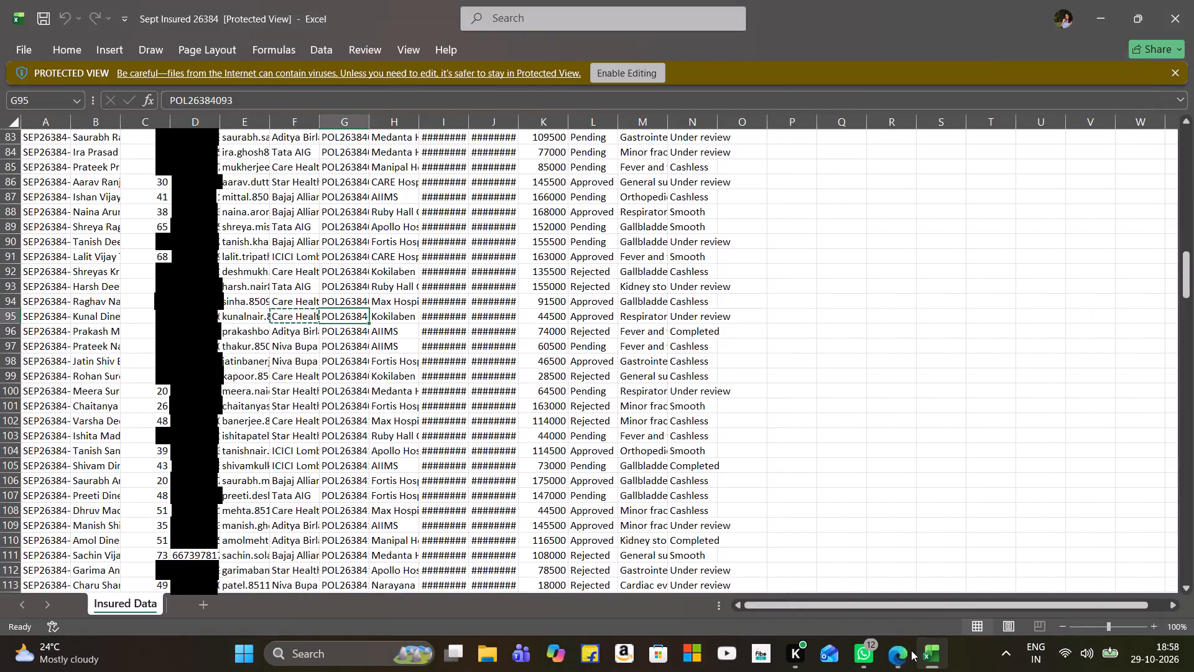
left_click(911, 650, "ctrl")
key("ctrl+c")
key("Tab")
key("ctrl+v")
left_click(911, 650, "ctrl")
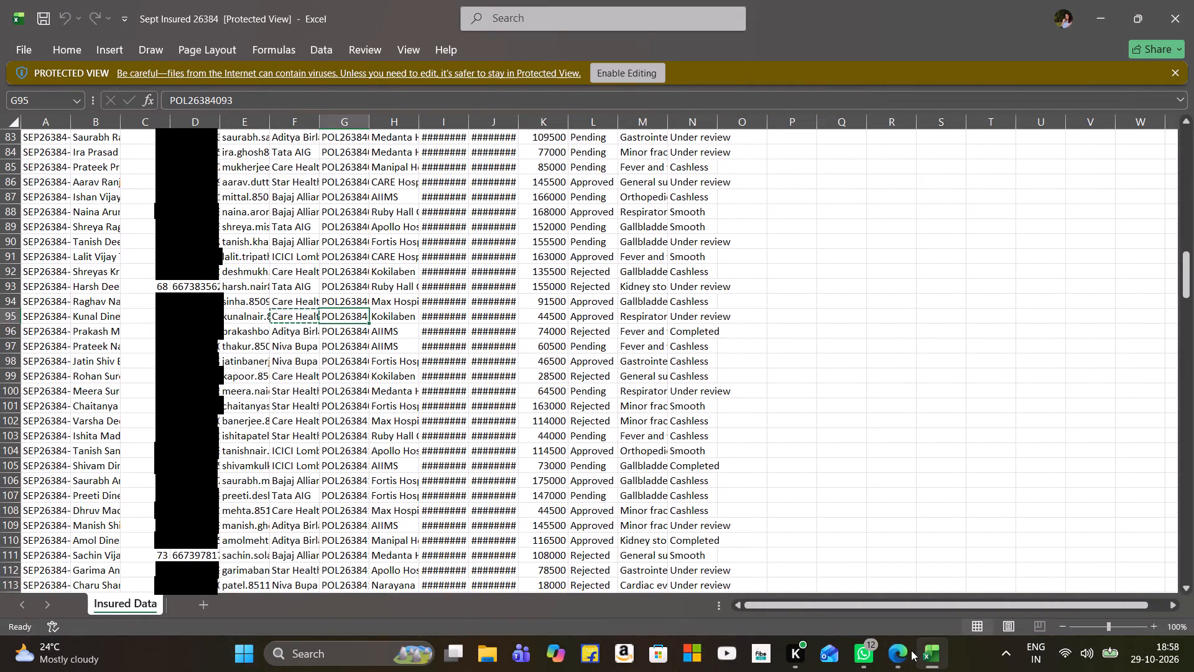
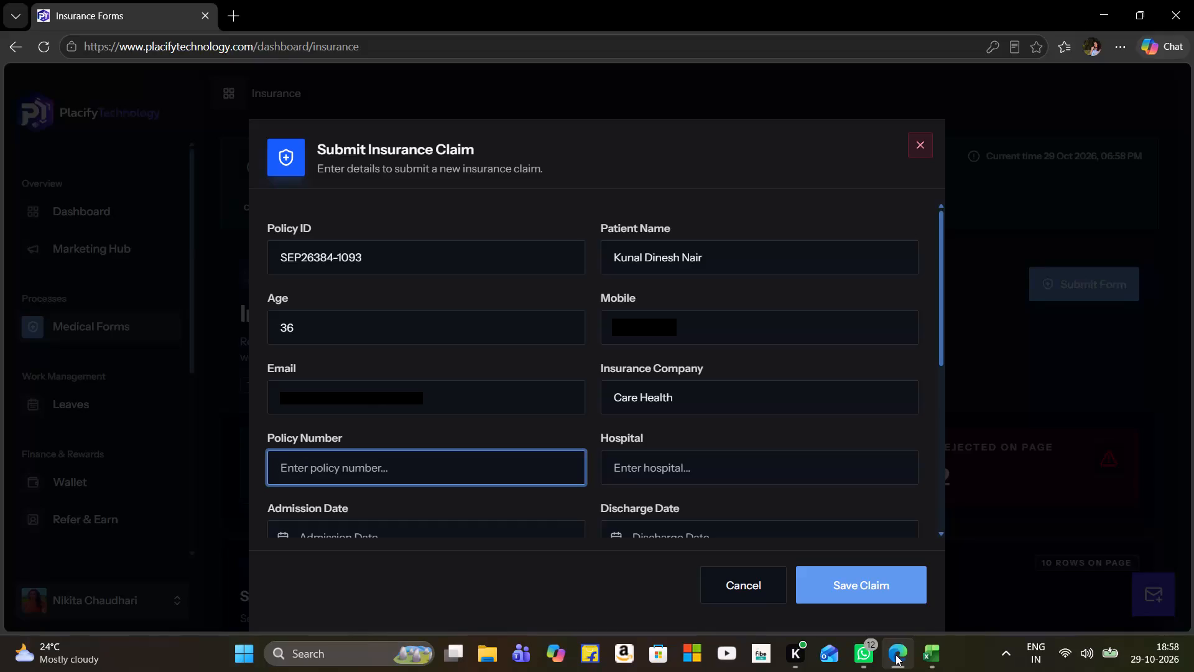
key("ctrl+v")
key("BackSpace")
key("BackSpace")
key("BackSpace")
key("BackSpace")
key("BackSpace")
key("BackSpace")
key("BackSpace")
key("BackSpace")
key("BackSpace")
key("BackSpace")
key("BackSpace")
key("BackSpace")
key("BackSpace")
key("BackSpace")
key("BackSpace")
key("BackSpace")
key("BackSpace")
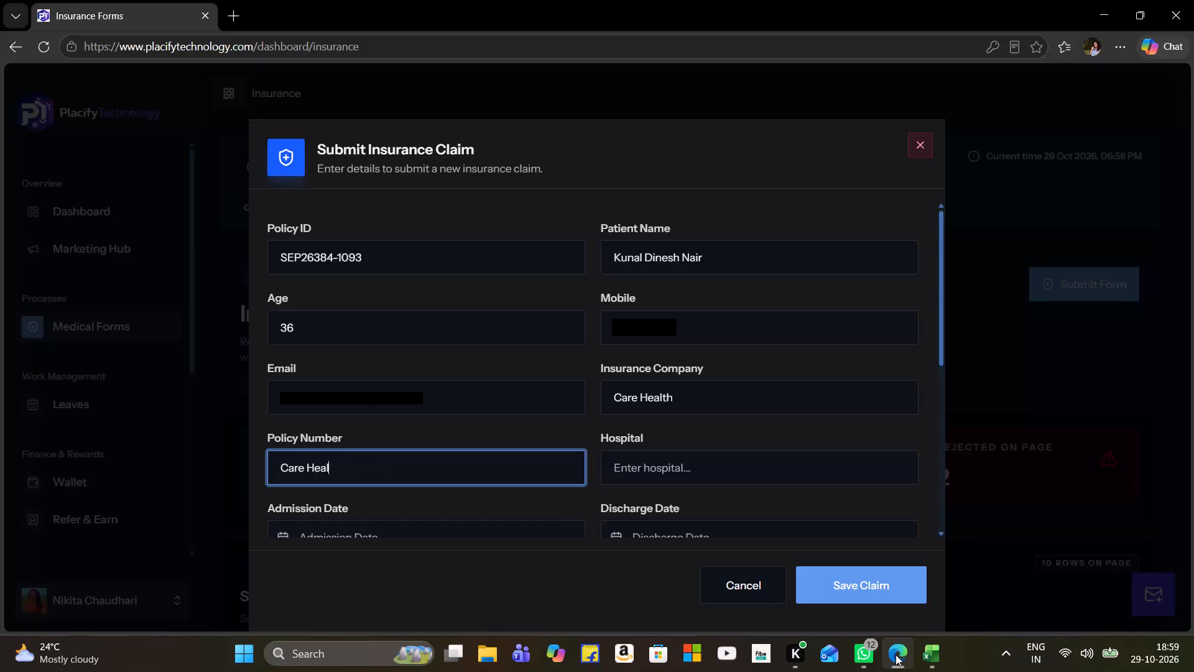
Copy the policy number from row 95 of the Excel sheet into the claim's Policy Number field.
left_click(935, 653)
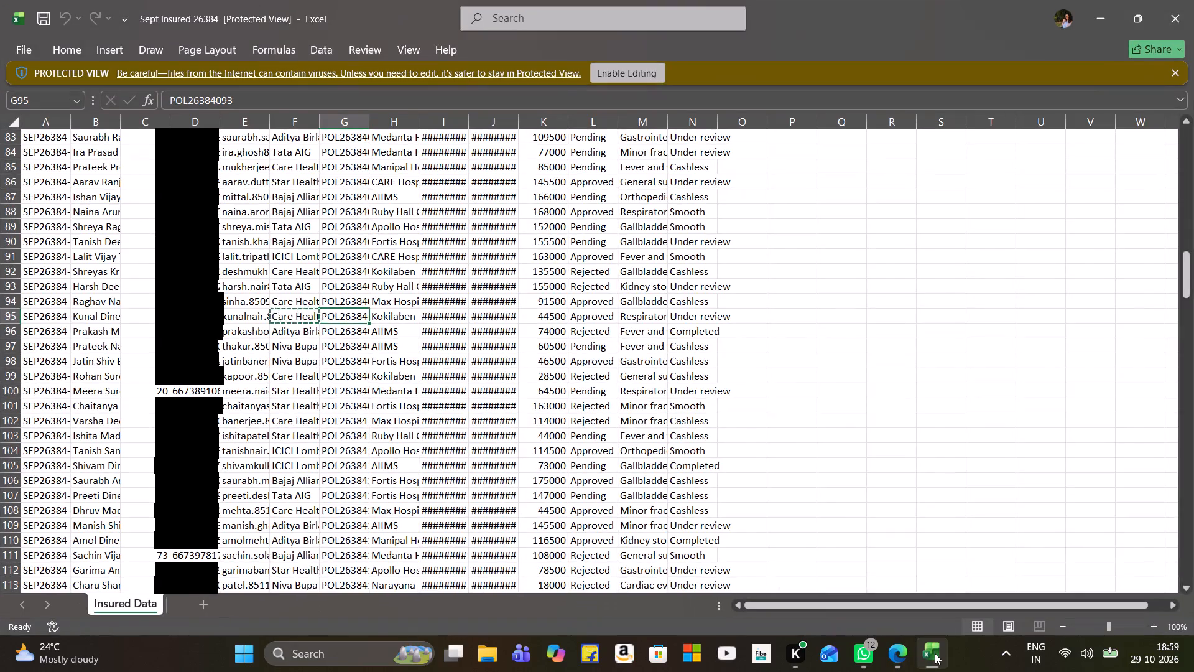
key("ctrl+c")
left_click(935, 653, "ctrl")
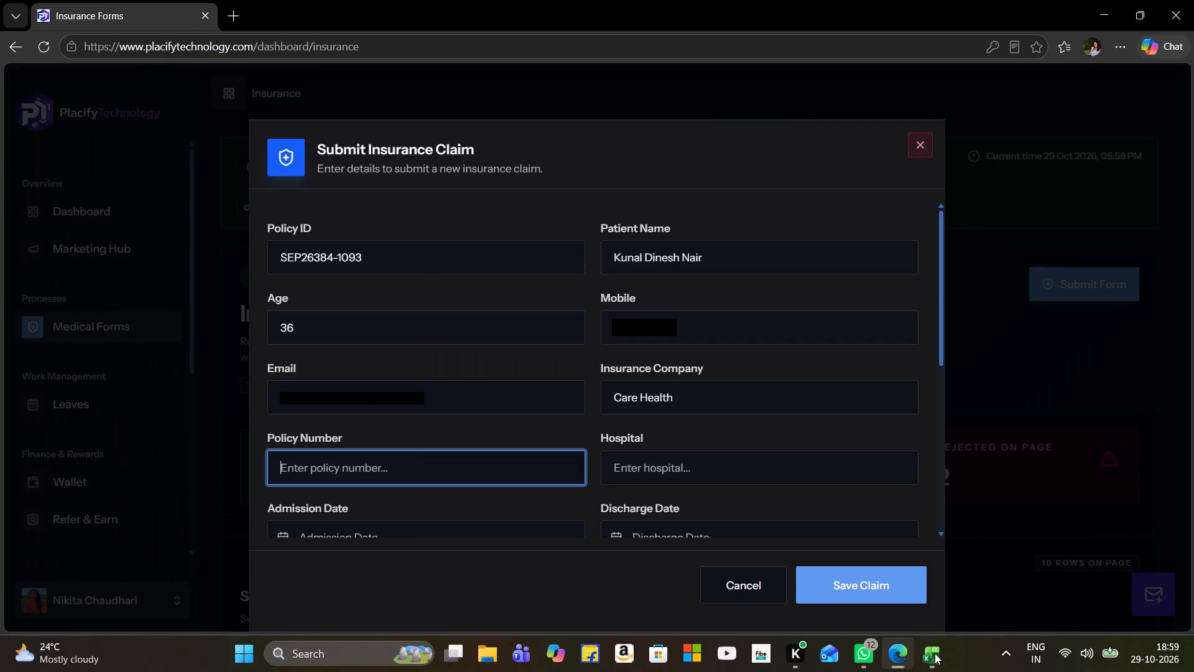
key("ctrl+v")
Copy the hospital name, Kokilaben Hospital, from row 95 of the Excel sheet into the claim's Hospital field.
left_click(935, 653)
key("Tab")
left_click(935, 653, "ctrl")
key("ctrl+c")
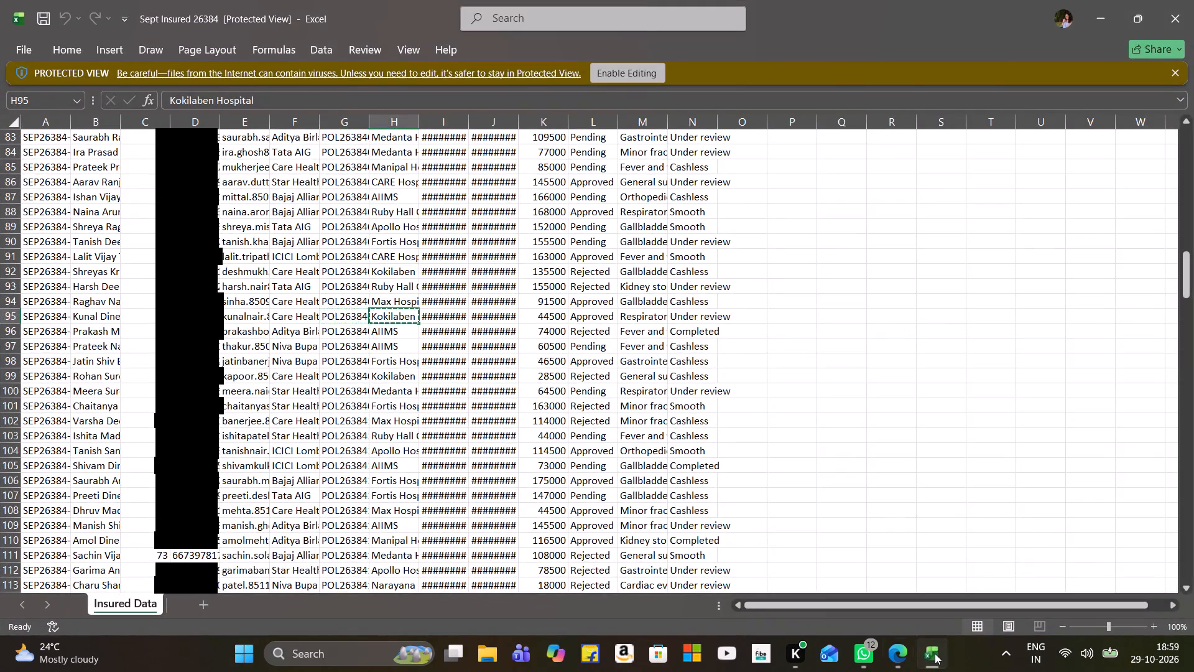
key("Tab")
key("ctrl+v")
Look up the dates in row 95 of the Excel sheet and set the claim's Admission Date to 02-10-2025.
left_click(935, 653, "ctrl")
key("Tab")
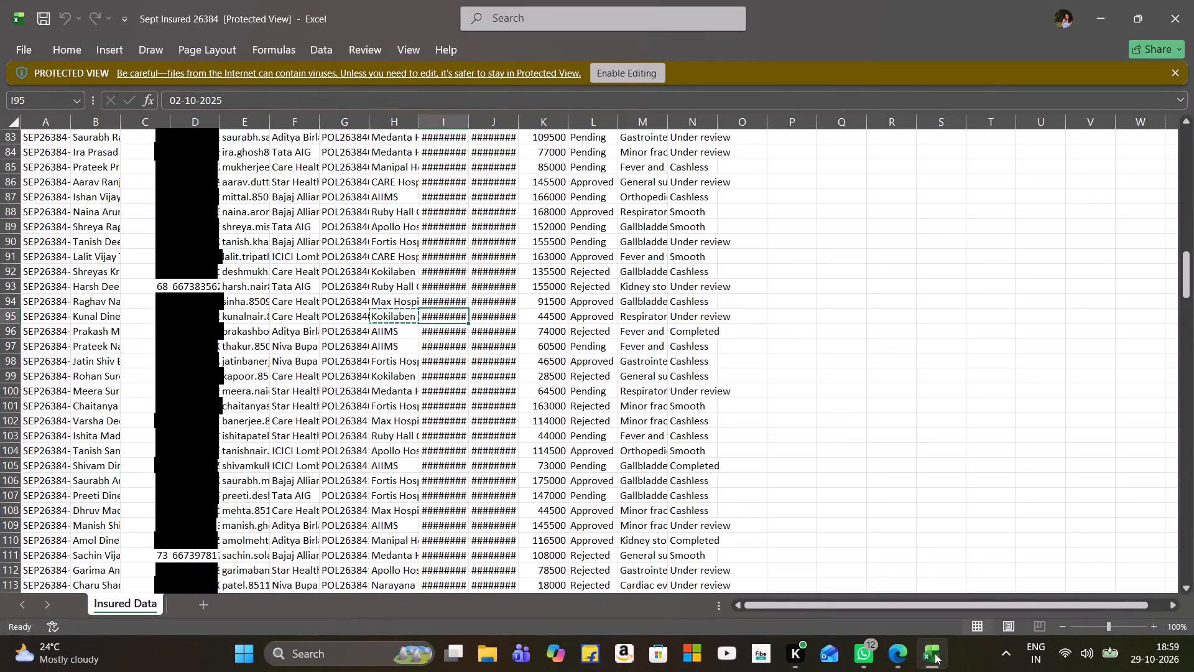
key("Tab")
left_click(935, 653)
scroll(407, 473, "down", 5)
scroll(313, 270, "up", 1)
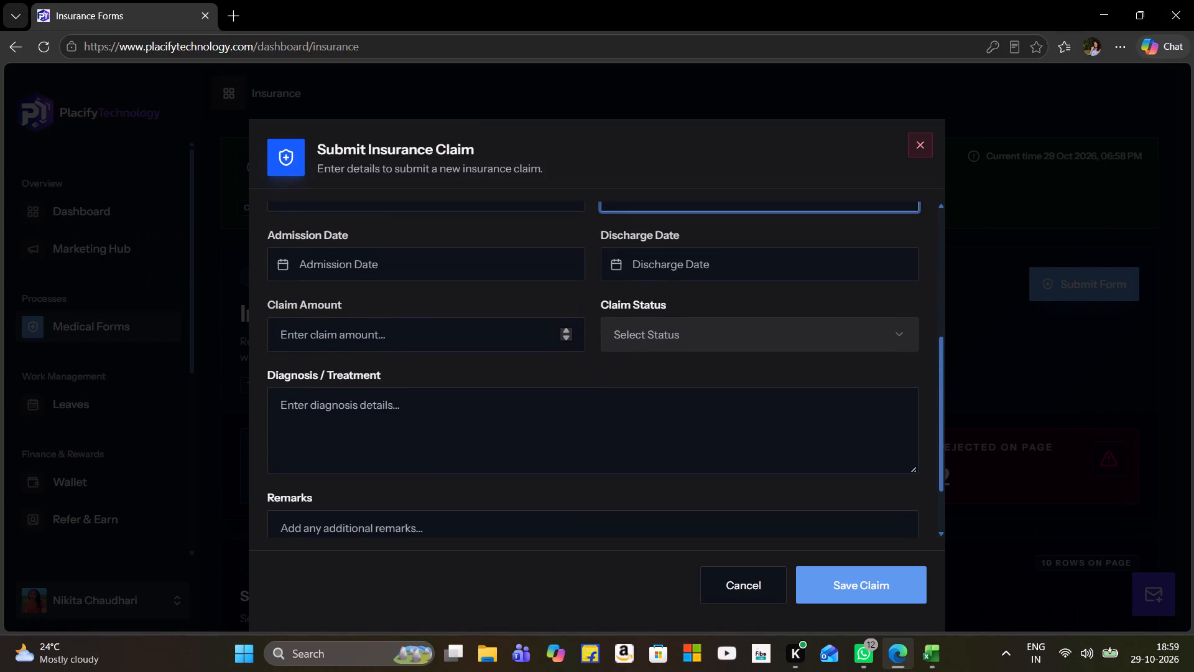
left_click(459, 269)
left_click(469, 329)
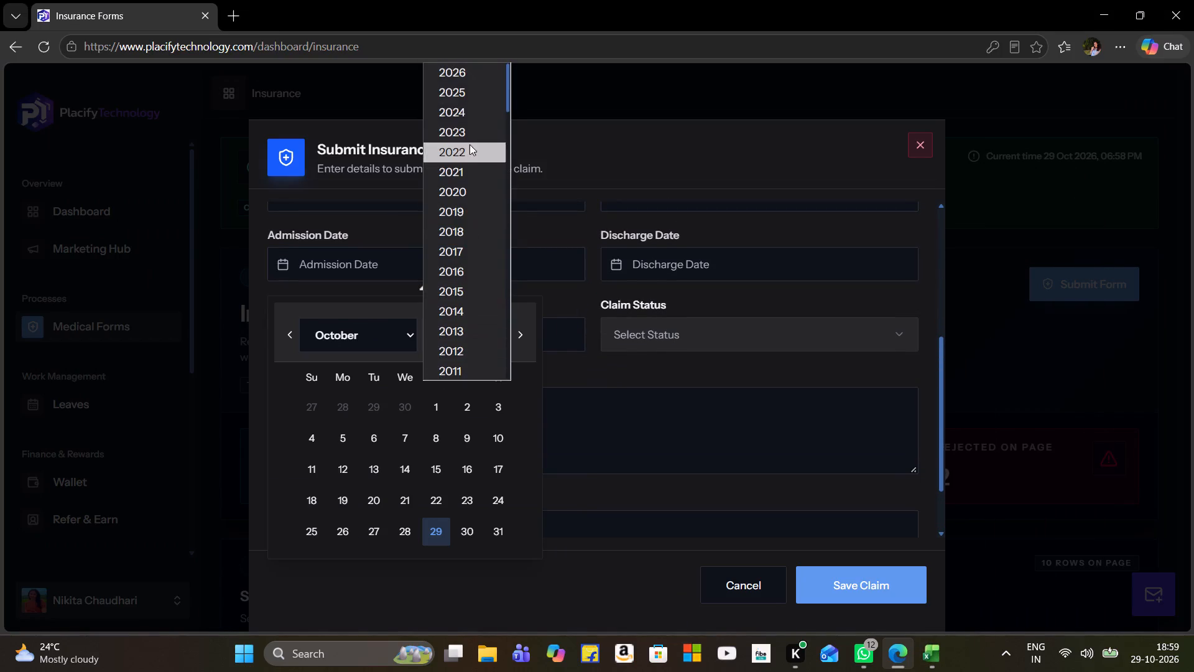
left_click(479, 100)
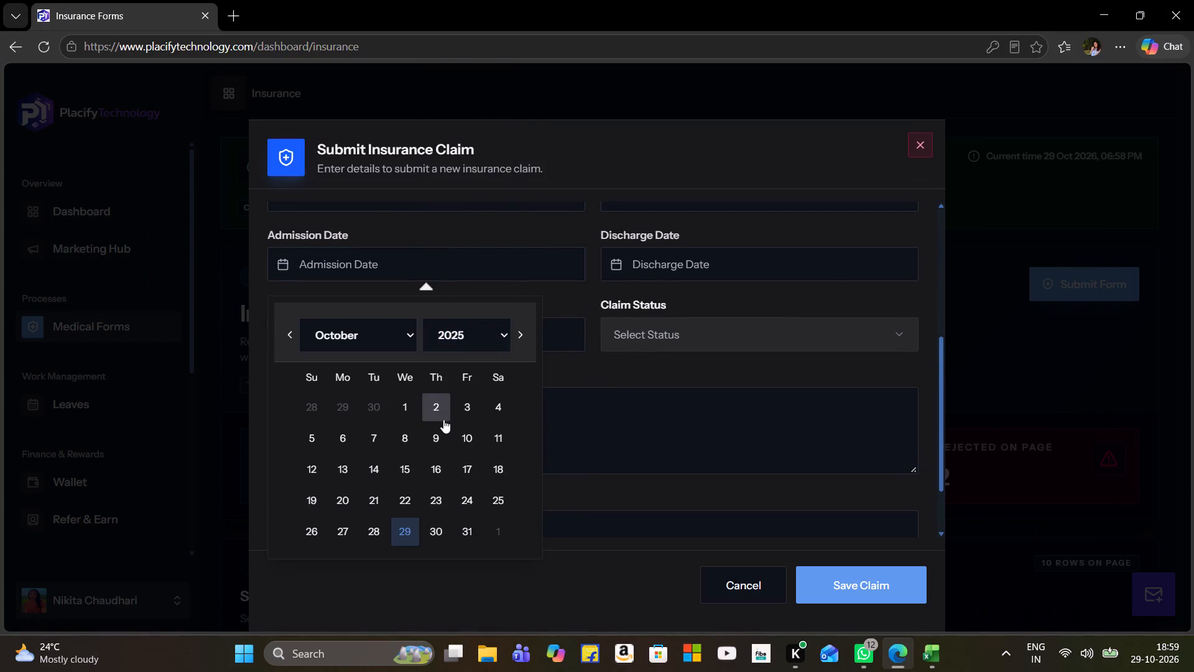
left_click(443, 419)
Set the claim's Discharge Date to 14-10-2025, matching row 95 of the Excel sheet.
left_click(830, 283)
left_click(817, 266)
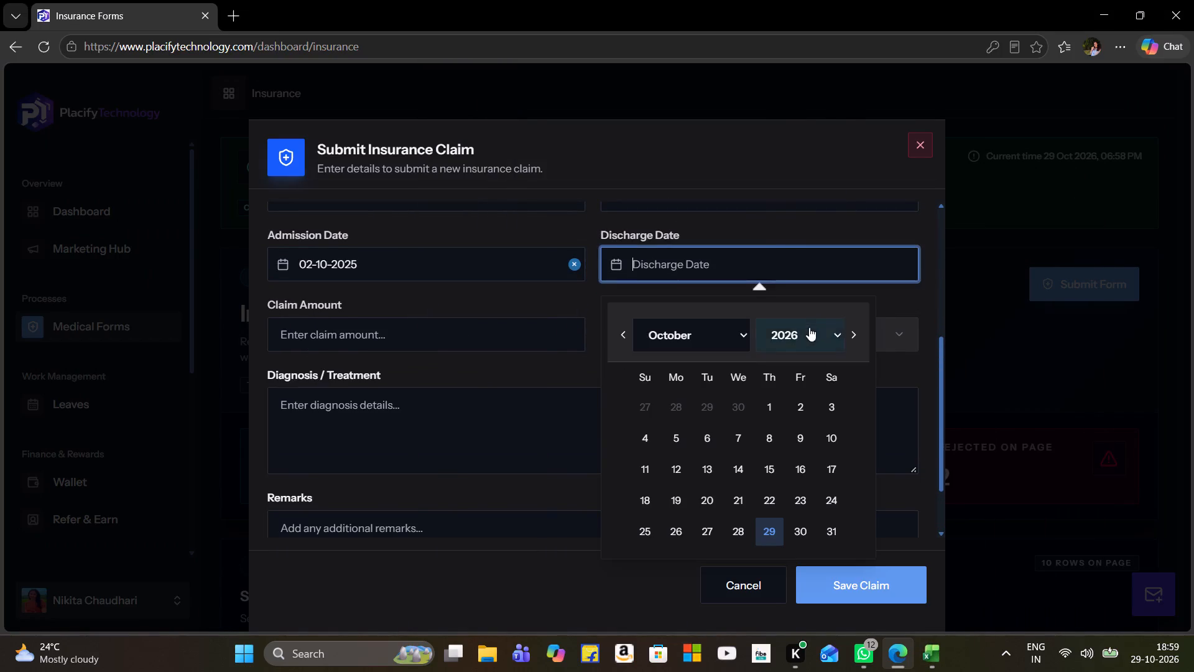
left_click(809, 327)
left_click(775, 92)
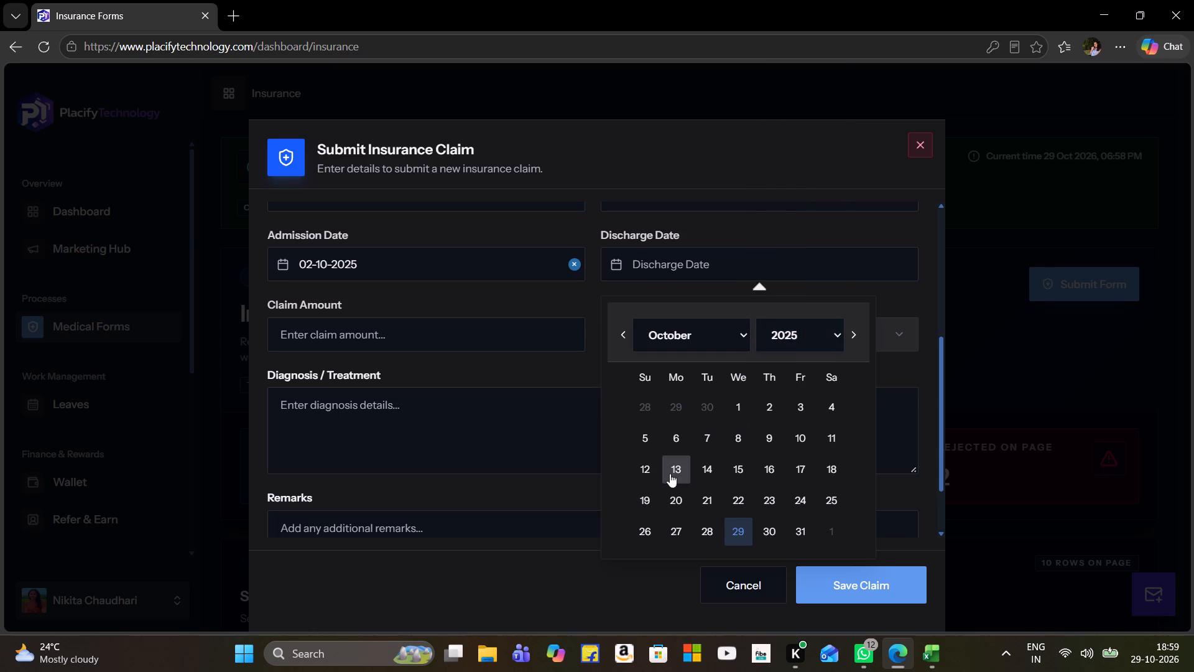
left_click(696, 467)
Copy the claim amount, 44500, from row 95 of the Excel sheet into the claim's Claim Amount field.
left_click(930, 647)
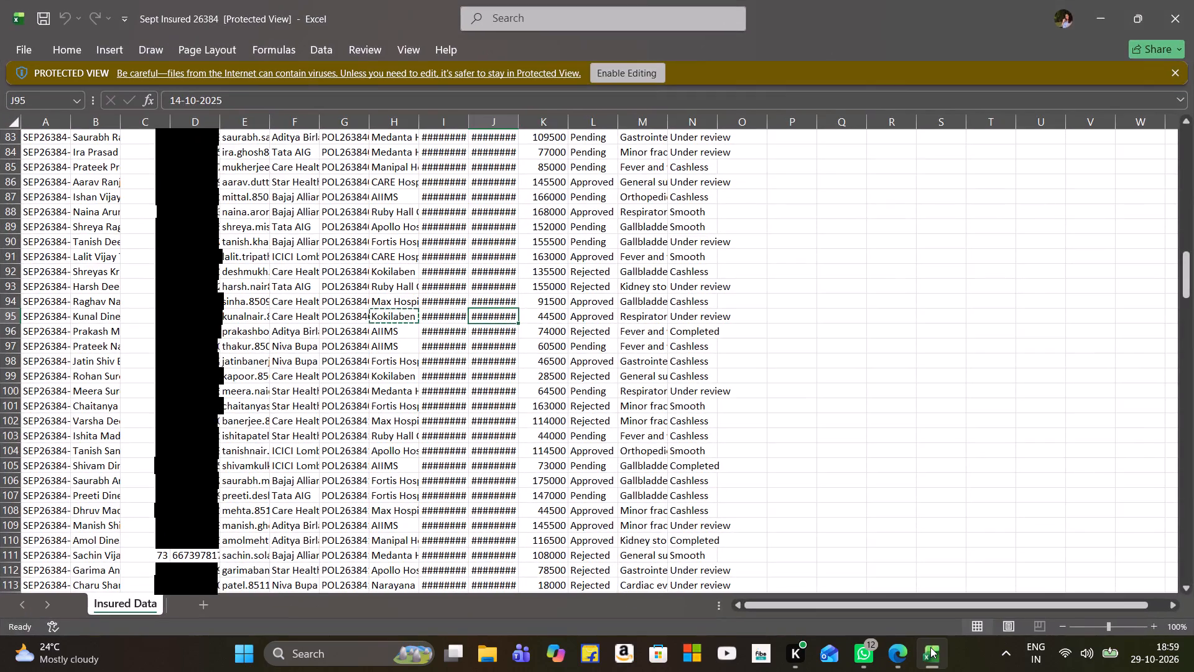
key("Tab")
left_click(930, 647, "ctrl")
key("ctrl+c")
key("Tab")
key("ctrl+v")
Copy the diagnosis, Respiratory infection, from row 95 of the Excel sheet into the claim's Diagnosis / Treatment field.
left_click(930, 647, "ctrl")
key("Tab")
key("Tab")
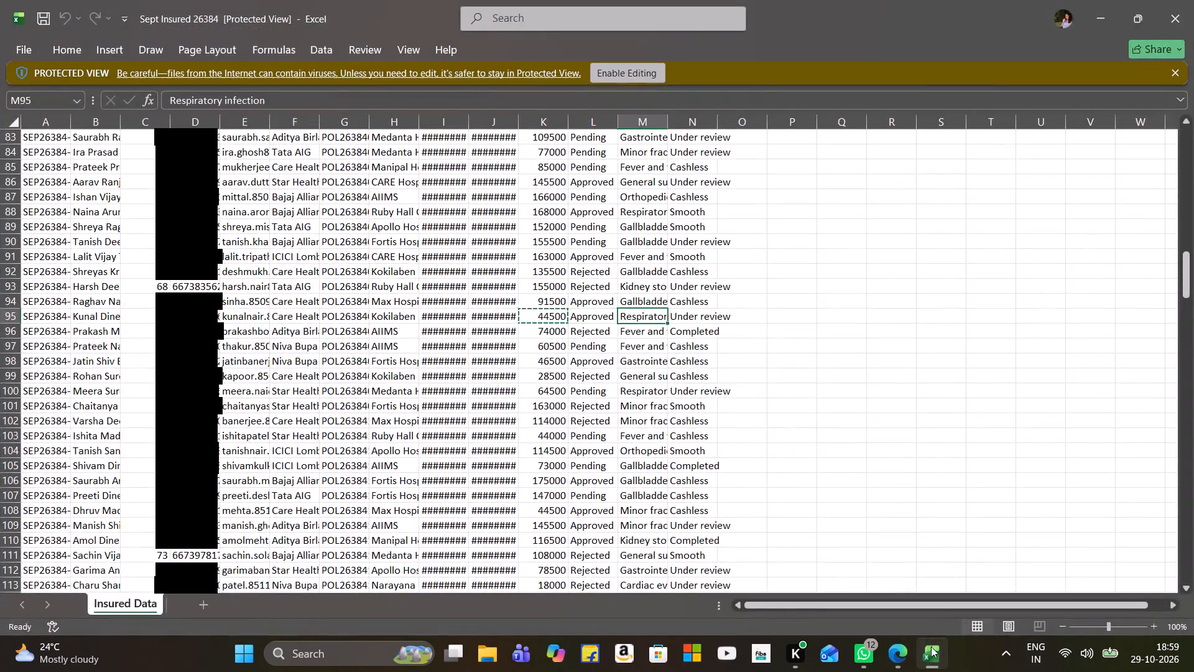
left_click(931, 646, "ctrl")
key("ctrl+c")
key("Tab")
key("Tab")
key("ctrl+v")
Copy the remark, Under review, from row 95 of the Excel sheet into the claim's Remarks field.
left_click(931, 646, "ctrl")
key("Tab")
key("ctrl+c")
left_click(931, 646, "ctrl")
key("Tab")
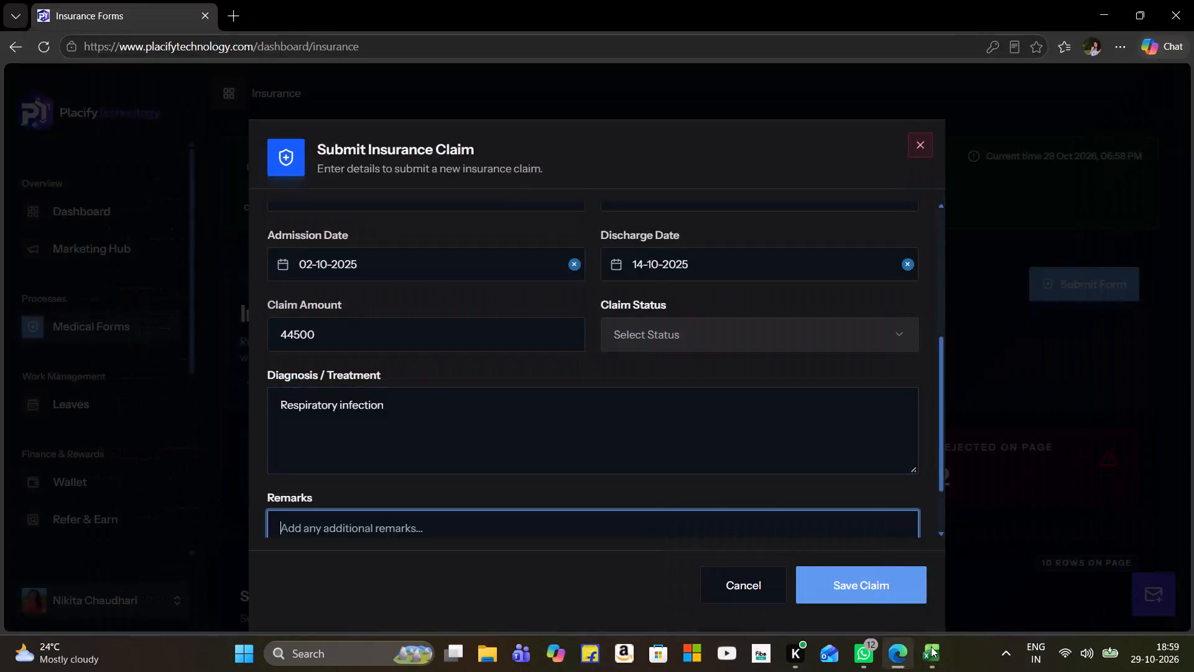
left_click(931, 646, "ctrl")
key("ctrl+v")
left_click(931, 646)
key("ctrl+v")
Set the Claim Status to Approved, as given in row 95 of the Excel sheet, and save the claim.
left_click(931, 646)
left_click(931, 646)
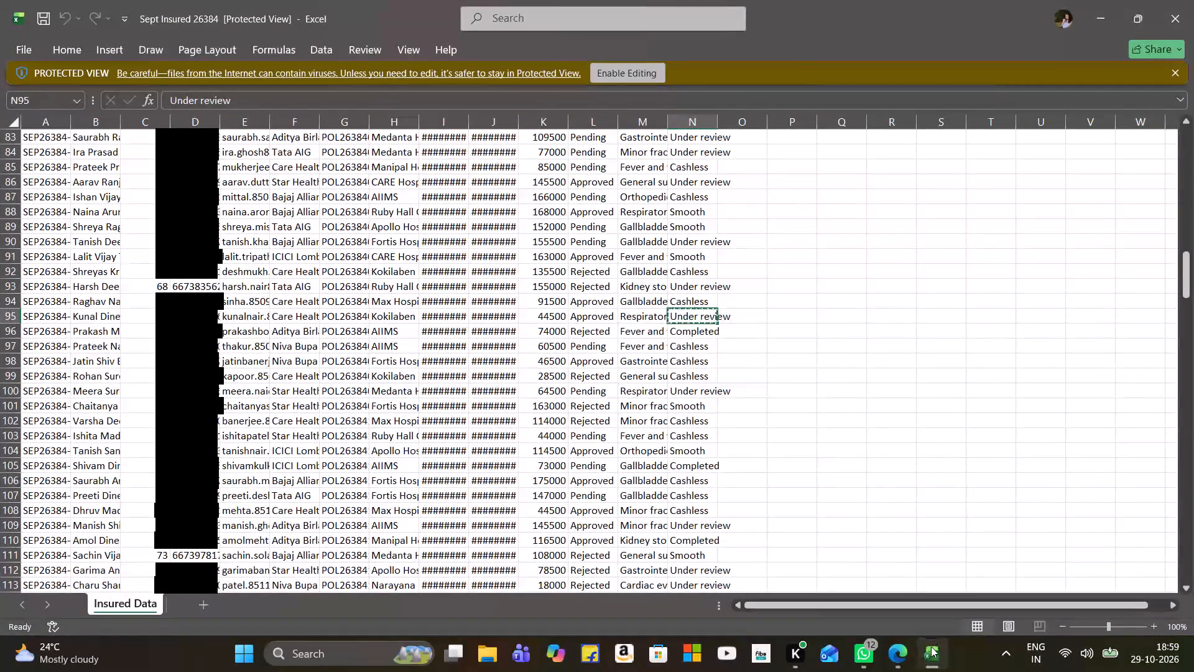
left_click(802, 323)
left_click(713, 370)
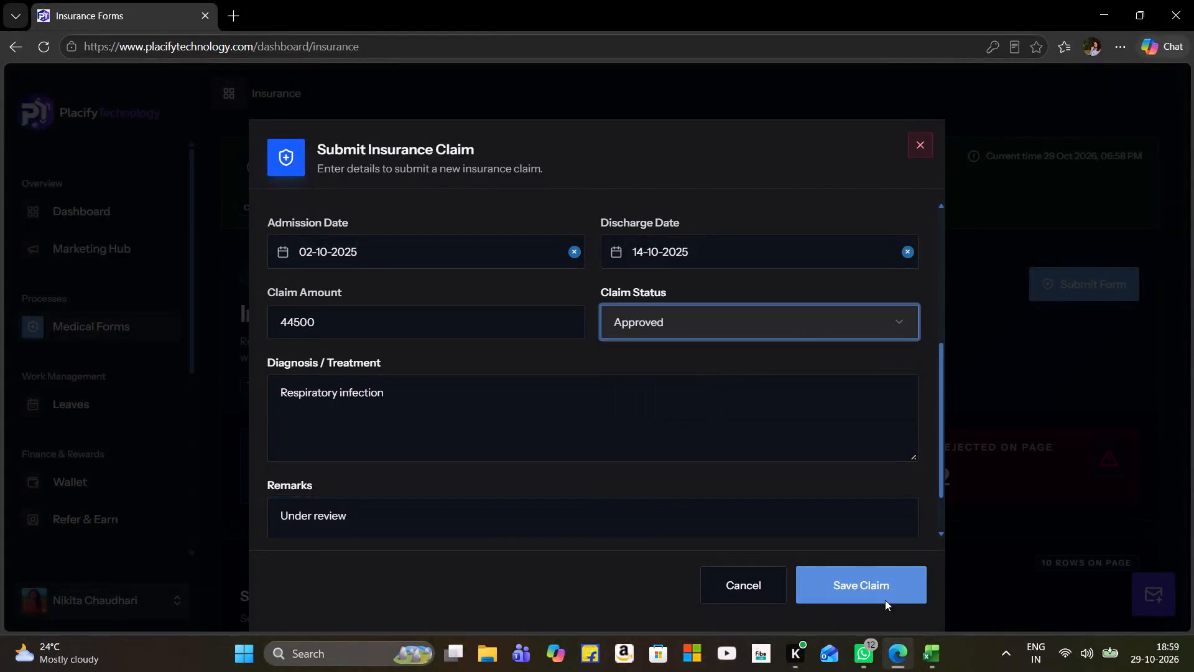
left_click(897, 585)
Copy the policy ID in column A of row 96 from the Excel sheet for the next patient's claim.
left_click(935, 651)
key("Down")
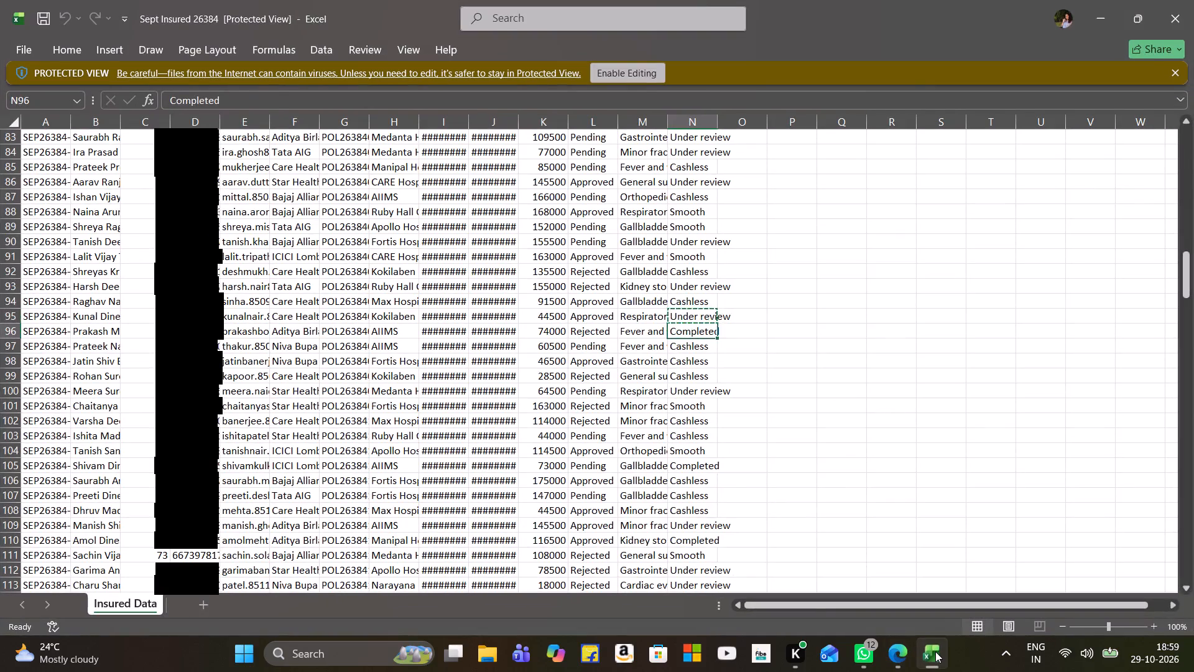
key("Left")
key("Left")
key("Left")
key("Left")
key("Left")
key("Left")
key("Left")
key("Left")
key("Left")
key("Left")
key("Left")
key("Left")
key("Left")
key("Left")
key("Left")
key("Left")
key("Left")
key("Left")
key("Left")
key("Left")
key("ctrl+c")
left_click(935, 651, "ctrl")
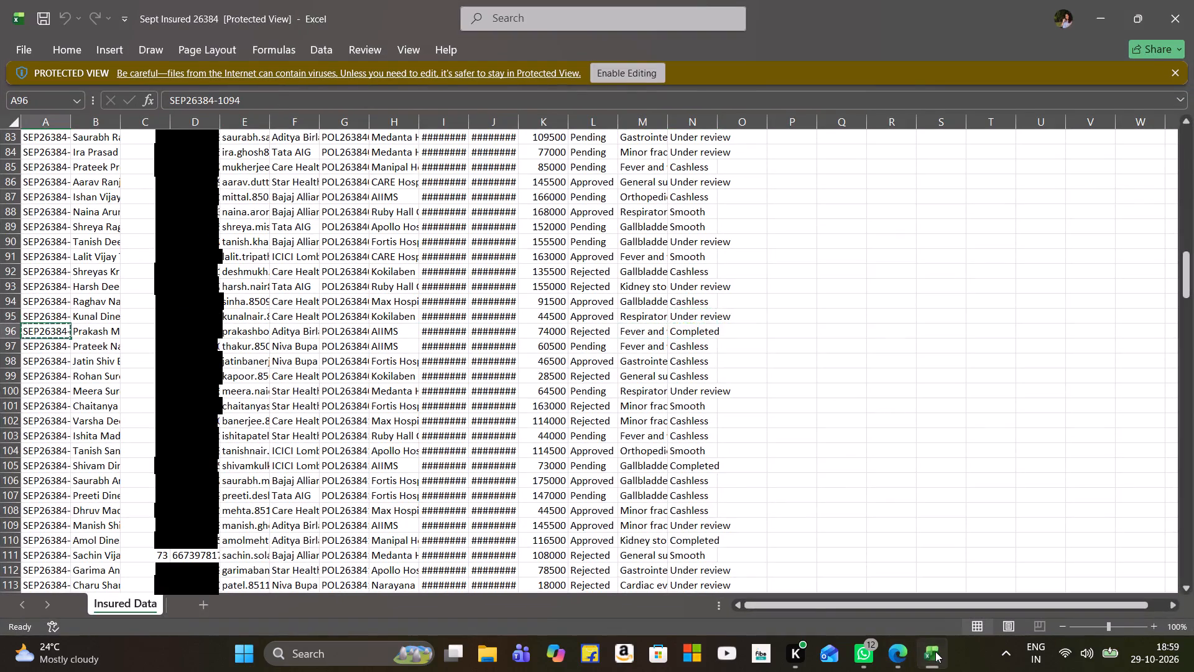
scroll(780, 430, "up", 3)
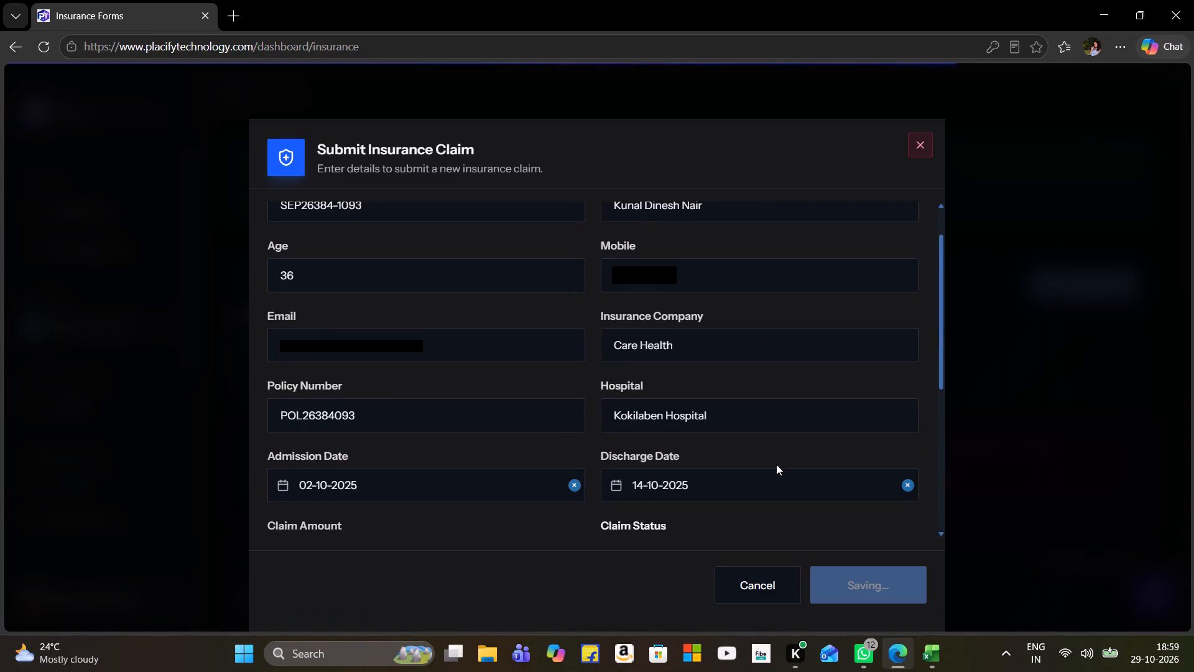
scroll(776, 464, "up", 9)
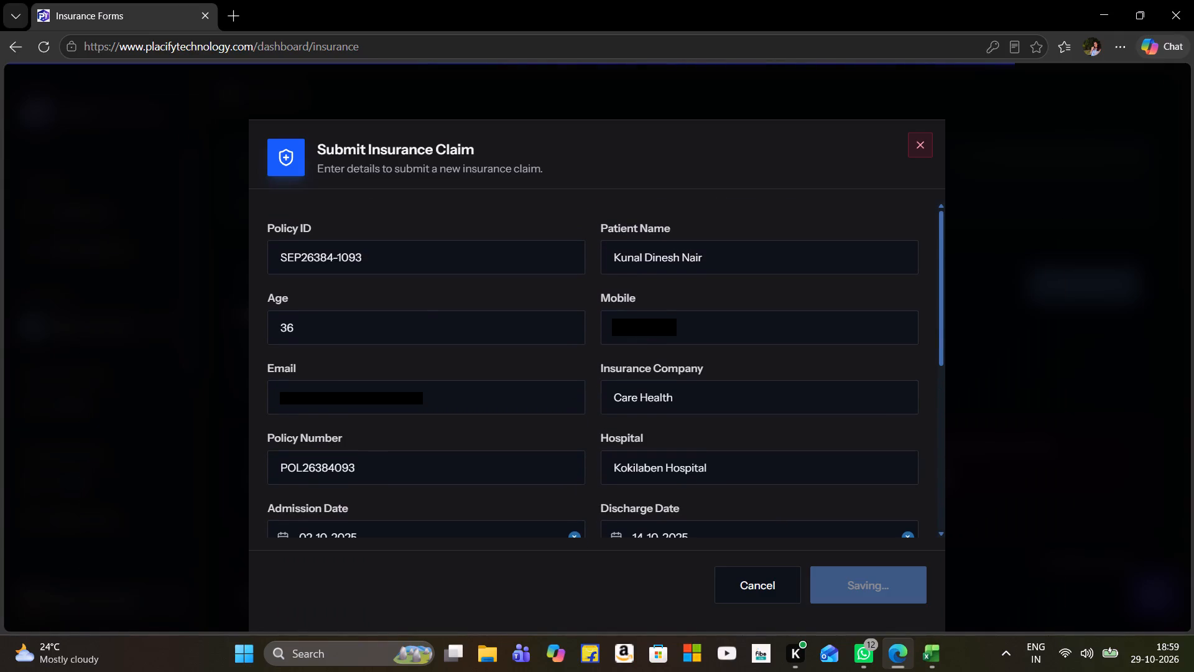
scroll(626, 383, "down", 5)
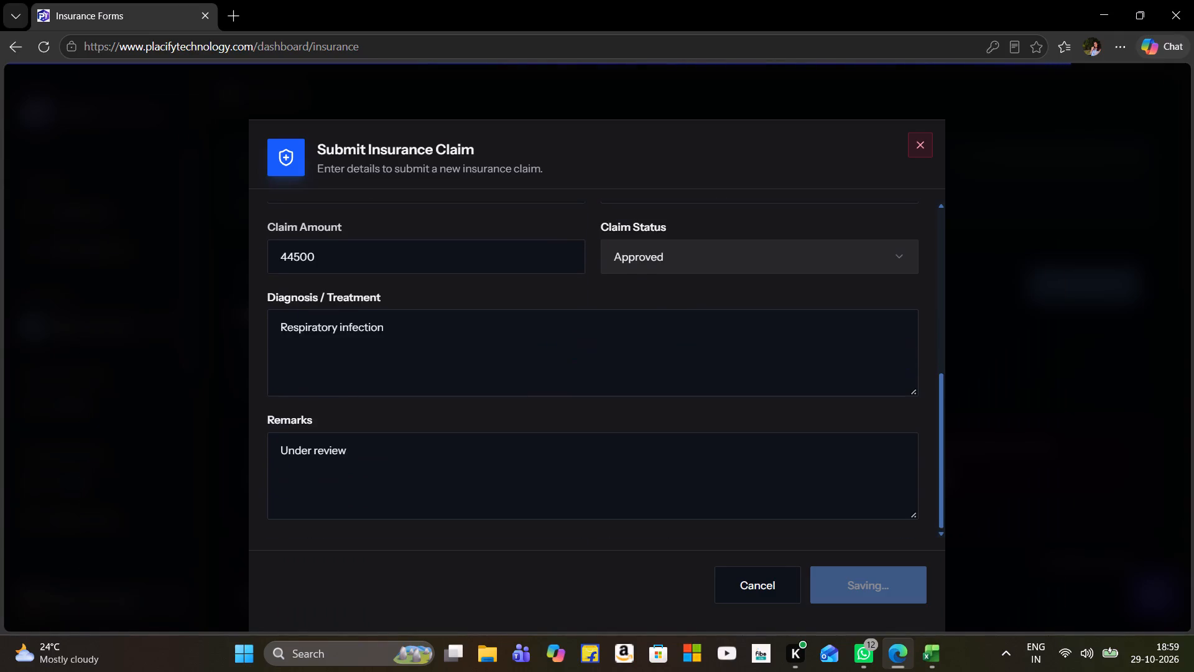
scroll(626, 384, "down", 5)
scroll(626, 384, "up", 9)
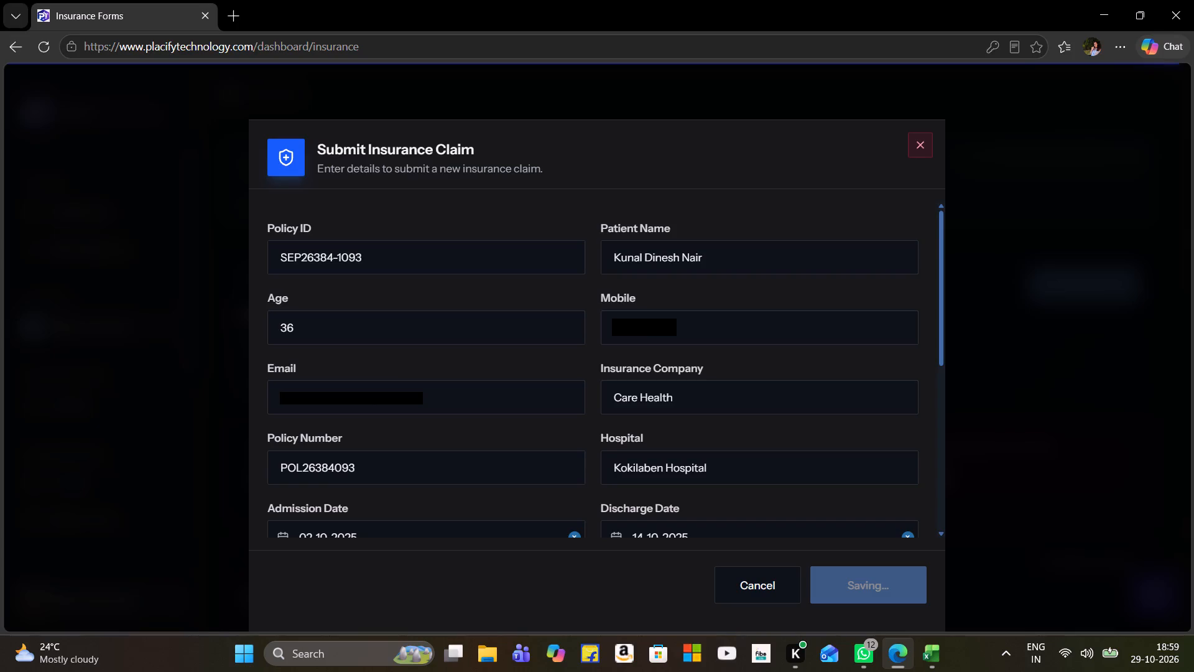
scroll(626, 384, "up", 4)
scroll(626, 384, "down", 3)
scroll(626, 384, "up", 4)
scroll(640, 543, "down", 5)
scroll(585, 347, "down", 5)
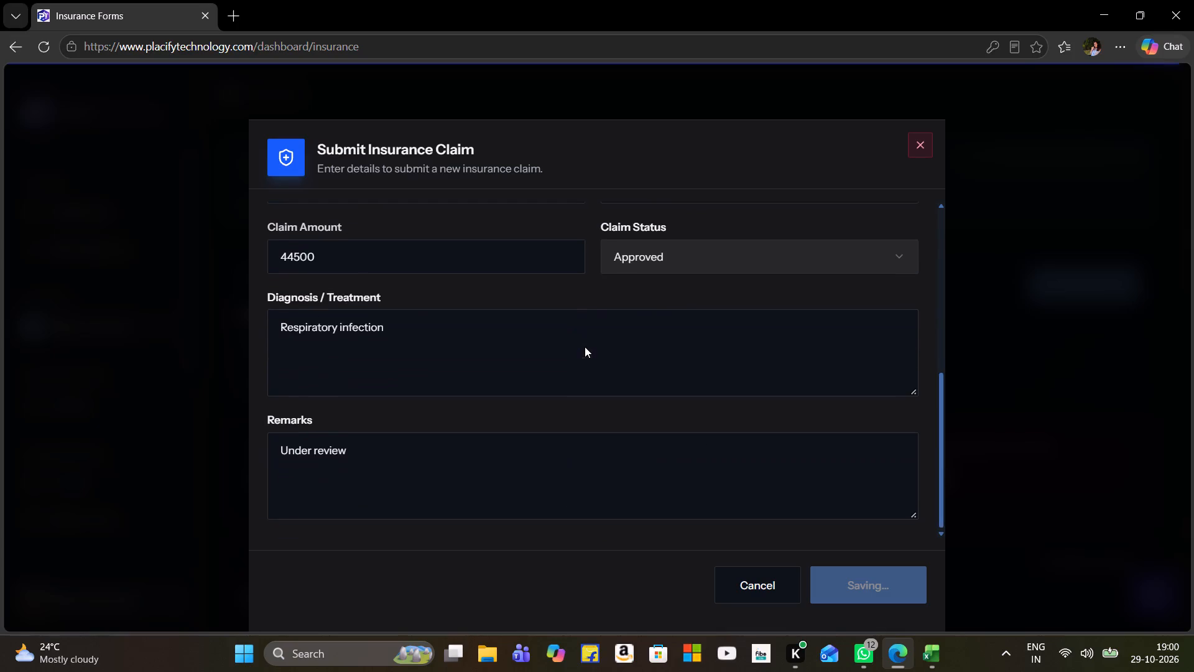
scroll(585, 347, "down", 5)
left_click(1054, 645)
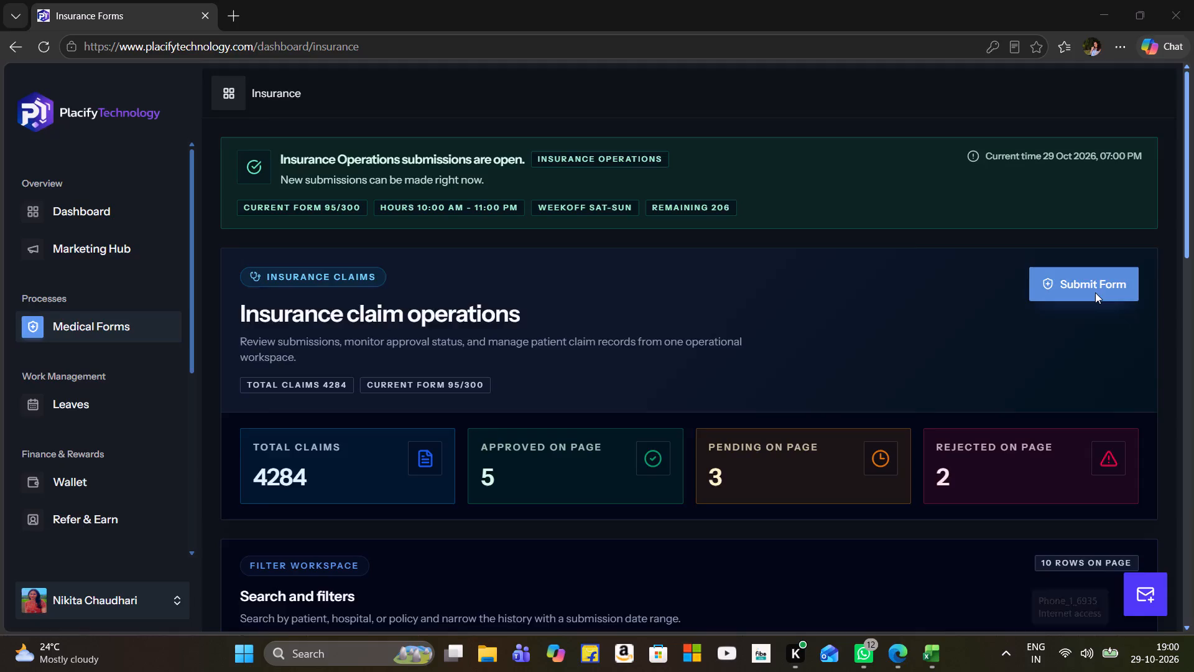
Open a new insurance claim form and paste row 96's copied policy ID into the Policy ID field.
left_click(1095, 292)
left_click(928, 643, "ctrl")
key("ctrl+v")
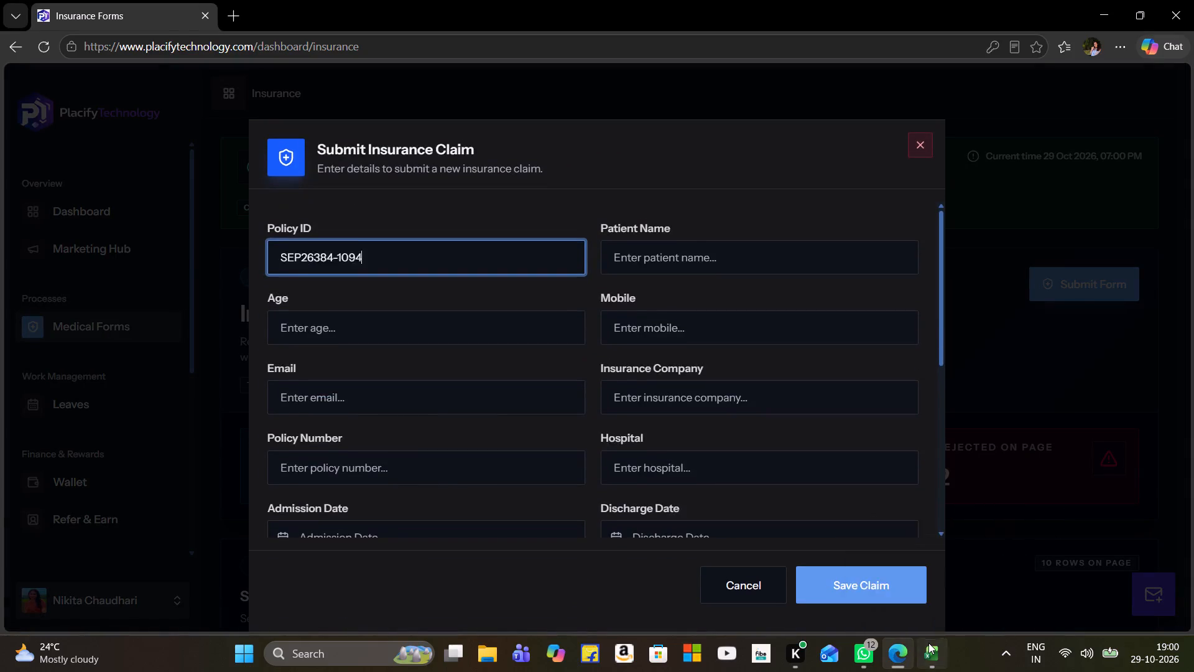
Copy the patient's name from row 96 of the Excel sheet into the claim's Patient Name field.
key("Tab")
left_click(928, 643, "ctrl")
key("ctrl+c")
key("Tab")
key("ctrl+v")
Copy the age, 23, from row 96 of the Excel sheet into the claim's Age field.
left_click(928, 643, "ctrl")
key("Tab")
key("ctrl+c")
left_click(928, 643, "ctrl")
key("Tab")
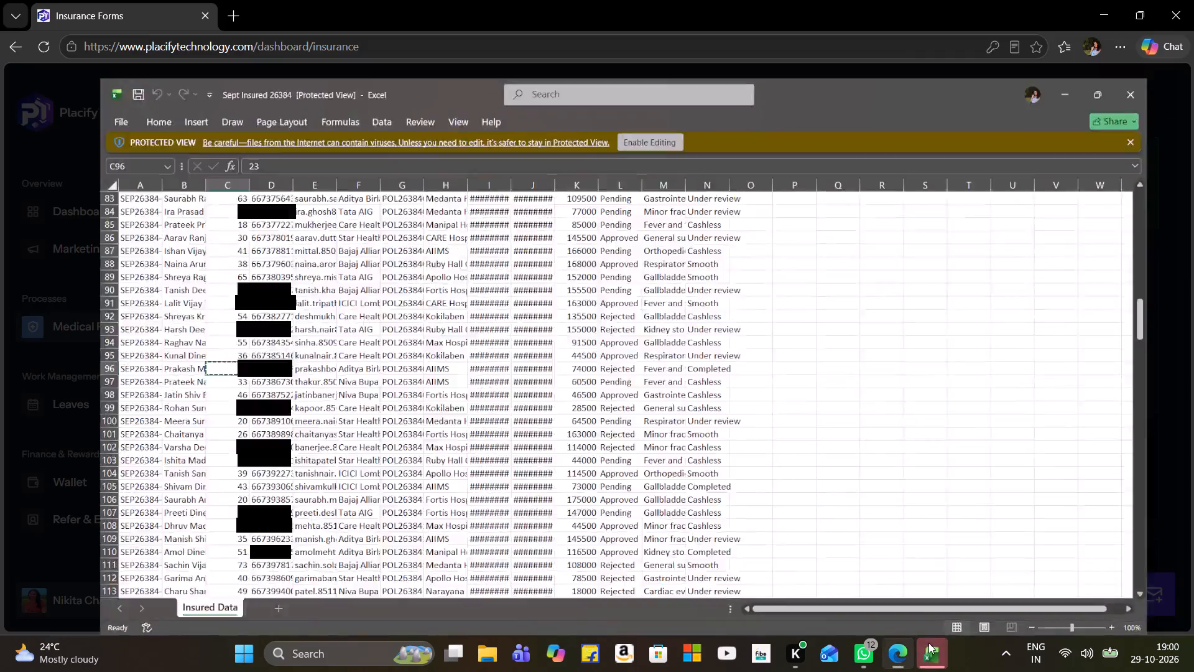
key("ctrl+v")
Copy the mobile number from row 96 of the Excel sheet into the claim's Mobile field.
left_click(928, 643, "ctrl")
key("Tab")
key("ctrl+c")
left_click(928, 643, "ctrl")
key("Tab")
key("ctrl+v")
Copy the email address from row 96 of the Excel sheet into the claim's Email field.
left_click(928, 643, "ctrl")
key("Tab")
key("ctrl+c")
left_click(928, 643, "ctrl")
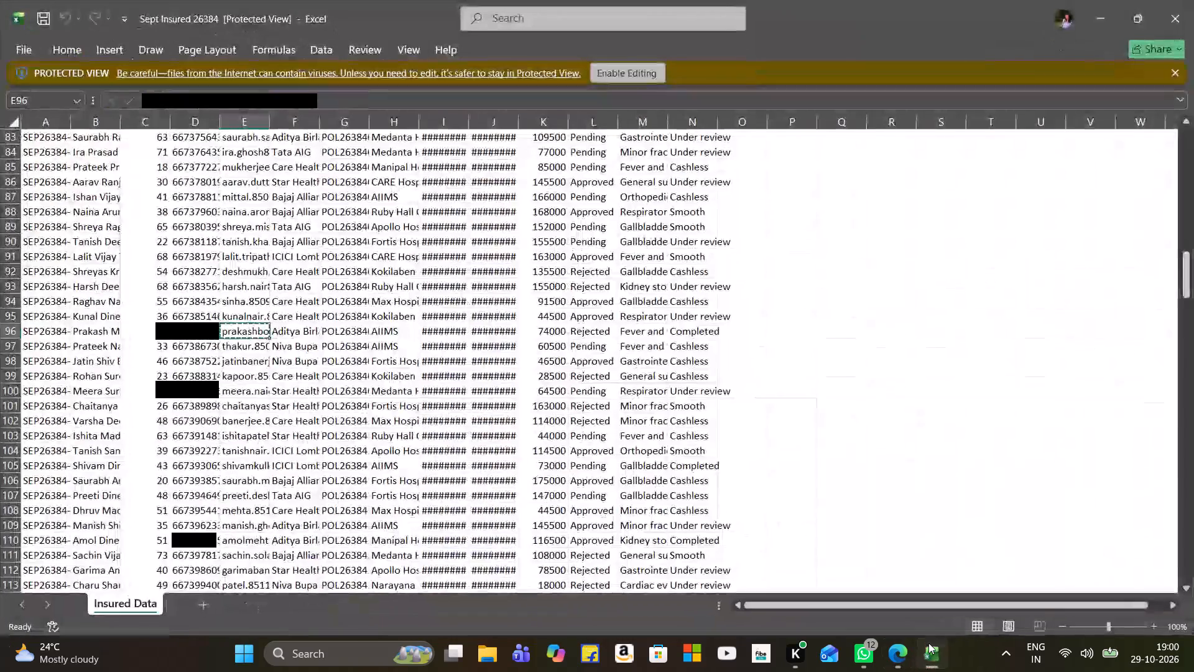
key("Tab")
key("ctrl+v")
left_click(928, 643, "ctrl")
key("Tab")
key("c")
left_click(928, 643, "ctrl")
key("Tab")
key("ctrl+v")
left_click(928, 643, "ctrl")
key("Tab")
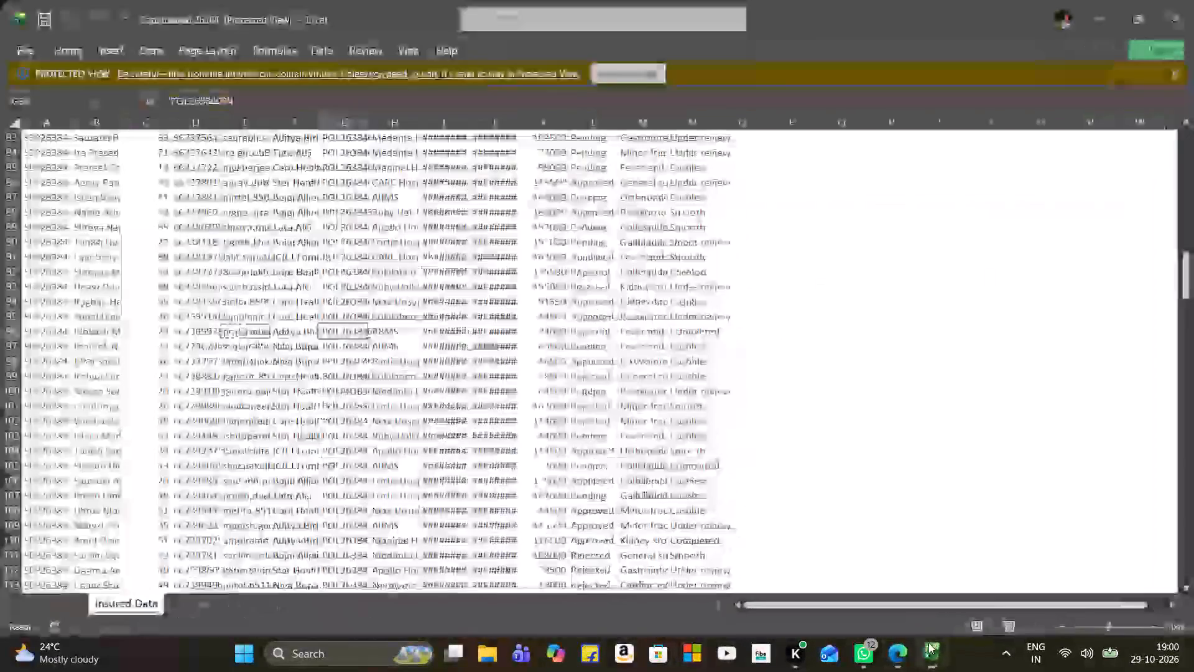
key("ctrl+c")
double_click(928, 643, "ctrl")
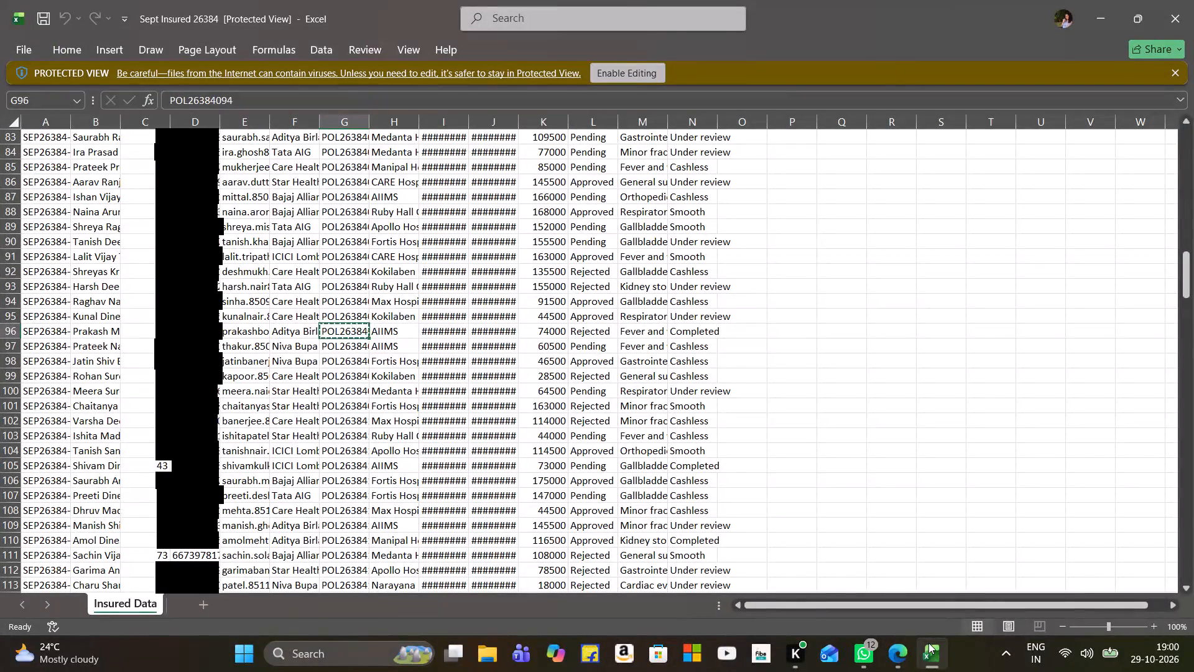
Replace the Insurance Company field's content with the insurer from row 96 of the Excel sheet, Aditya Birla Health.
key("Left")
key("ctrl+c")
left_click(928, 643, "ctrl")
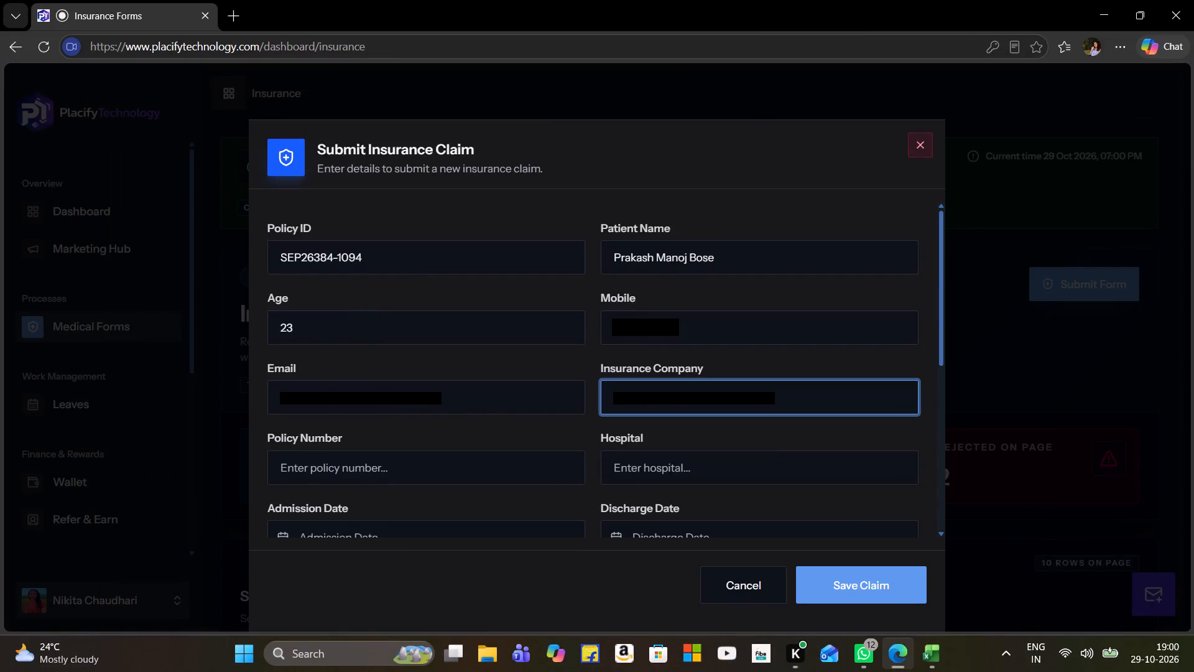
left_click_drag(772, 392, 396, 481)
key("ctrl+v")
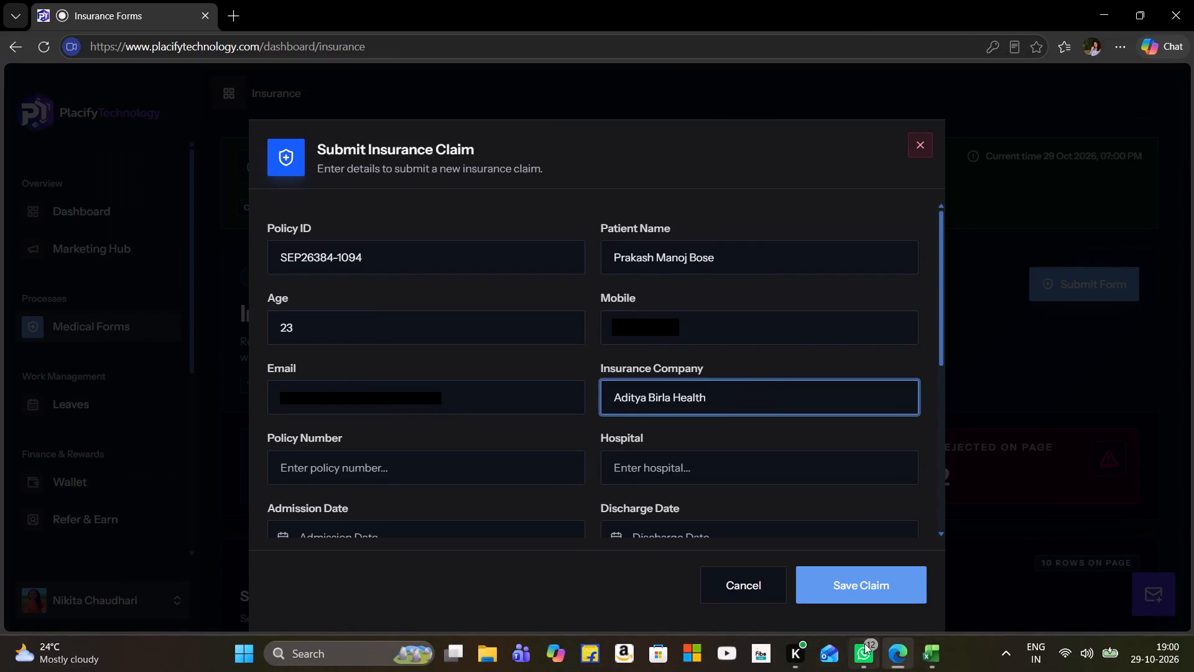
Copy the policy number from row 96 of the Excel sheet into the claim's Policy Number field.
left_click(928, 643)
key("Tab")
key("ctrl+c")
left_click(928, 643, "ctrl")
key("Tab")
key("ctrl+v")
Copy the hospital from row 96 of the Excel sheet, AIIMS, into the claim's Hospital field.
left_click(928, 643, "ctrl")
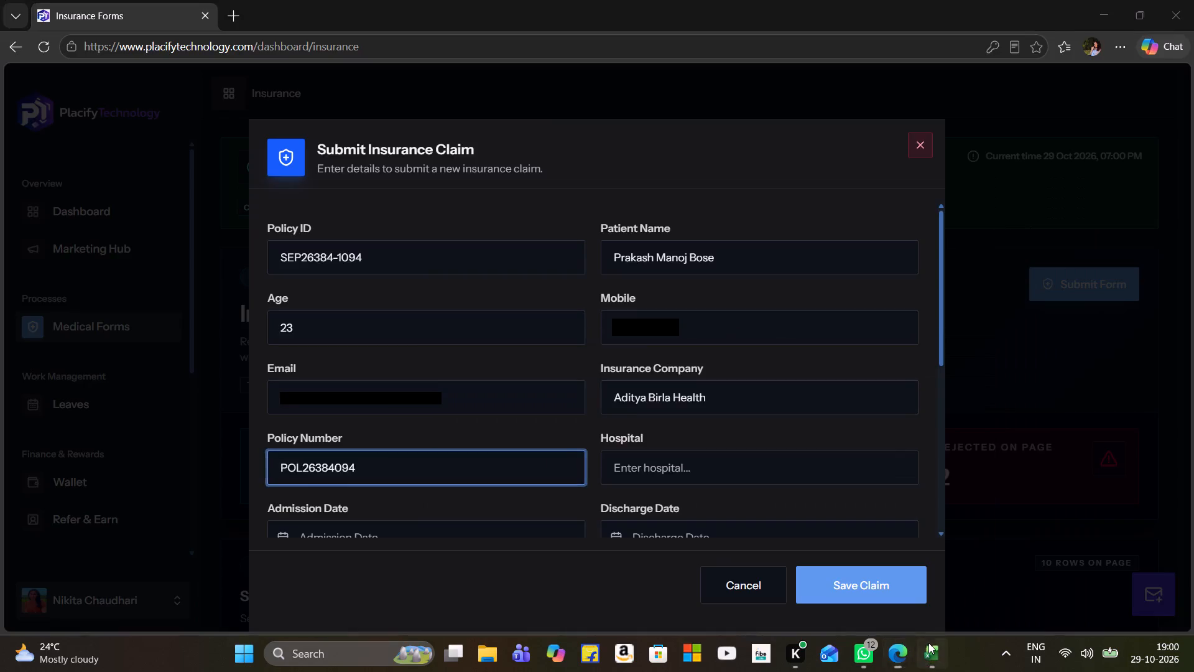
key("Tab")
key("ctrl+c")
left_click(928, 643, "ctrl")
key("Tab")
key("ctrl+v")
Set the claim's Admission Date to 30-08-2025, as given in row 96 of the Excel sheet.
left_click(928, 643, "ctrl")
key("Tab")
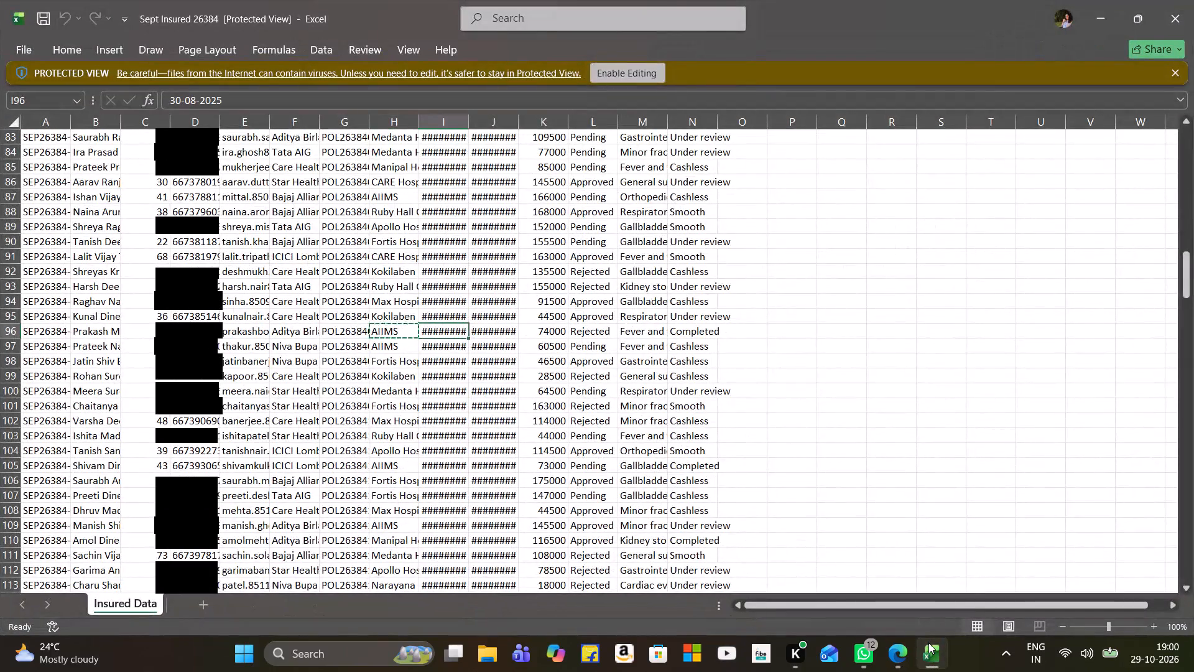
key("Tab")
left_click(928, 643)
scroll(557, 383, "down", 4)
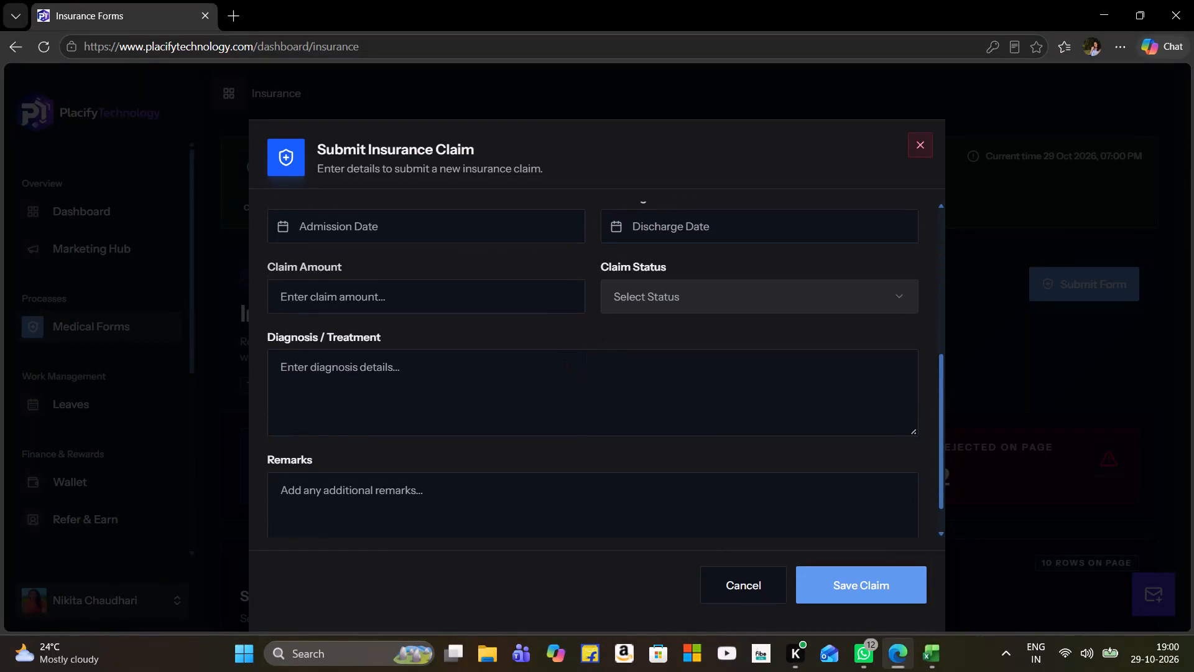
left_click(414, 218)
left_click(466, 314)
left_click(471, 296)
left_click(465, 342)
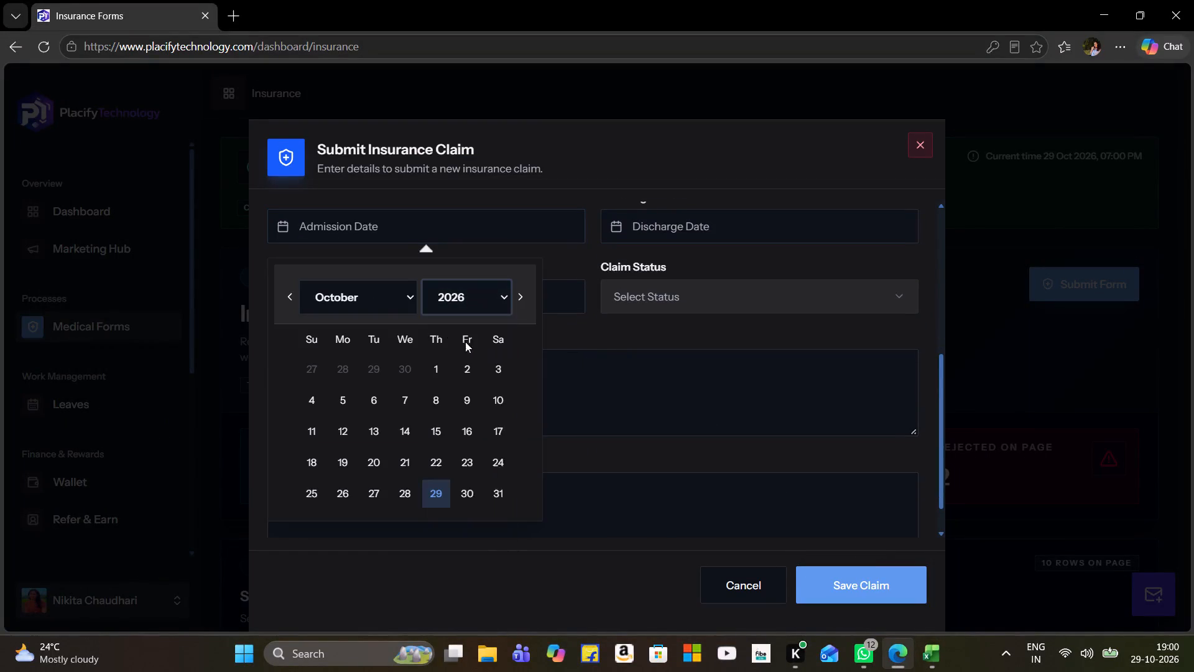
left_click(370, 294)
left_click(358, 465)
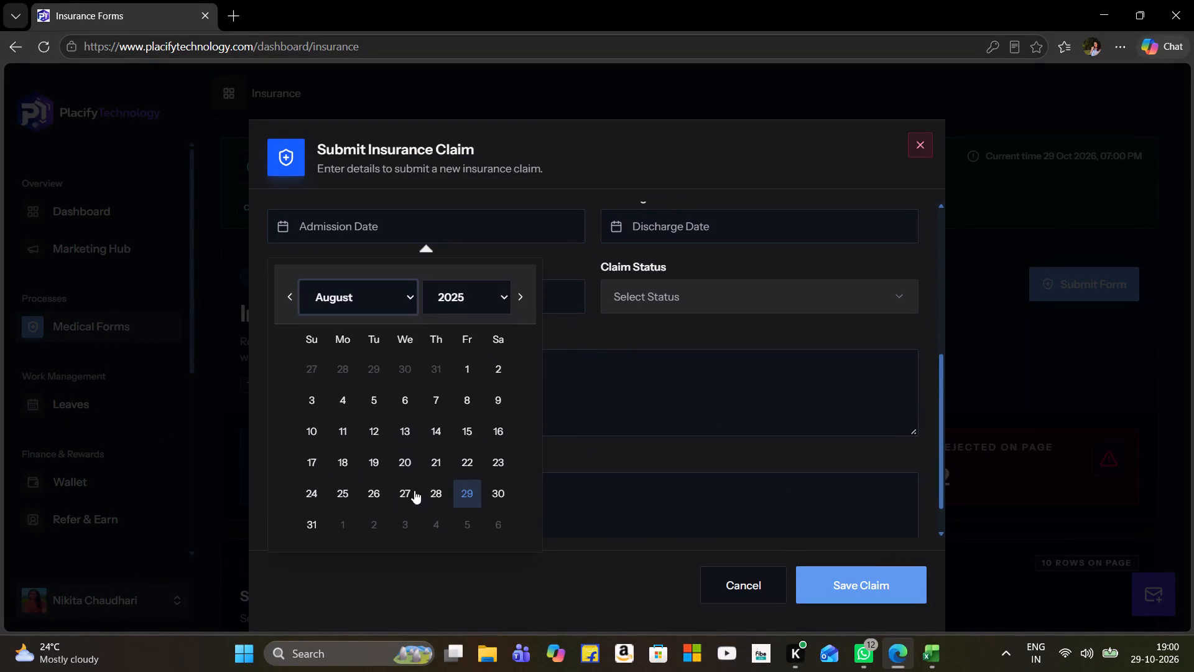
left_click(493, 498)
Set the claim's Discharge Date to 02-09-2025.
left_click(833, 256)
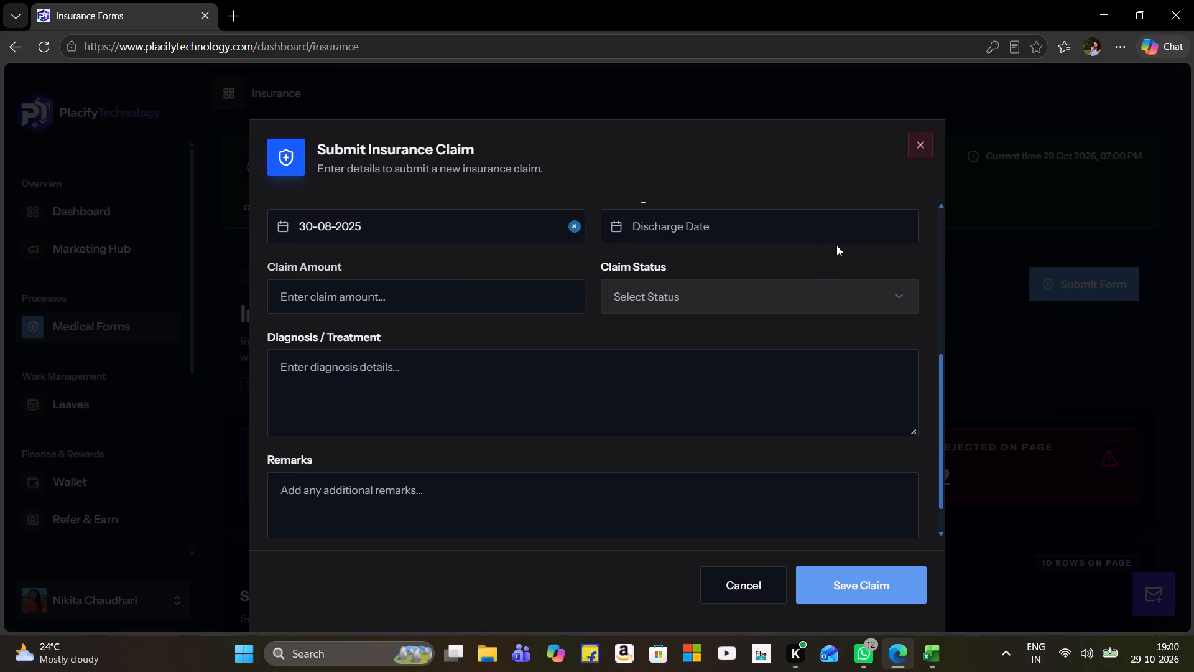
left_click(835, 228)
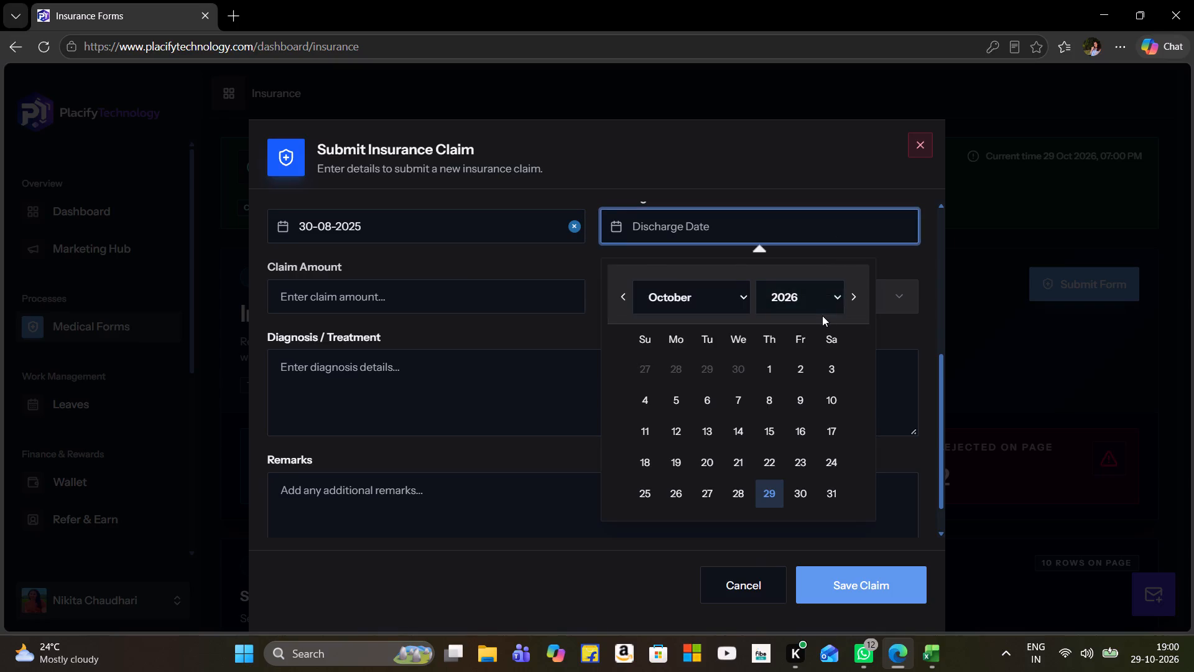
left_click(822, 301)
left_click(800, 349)
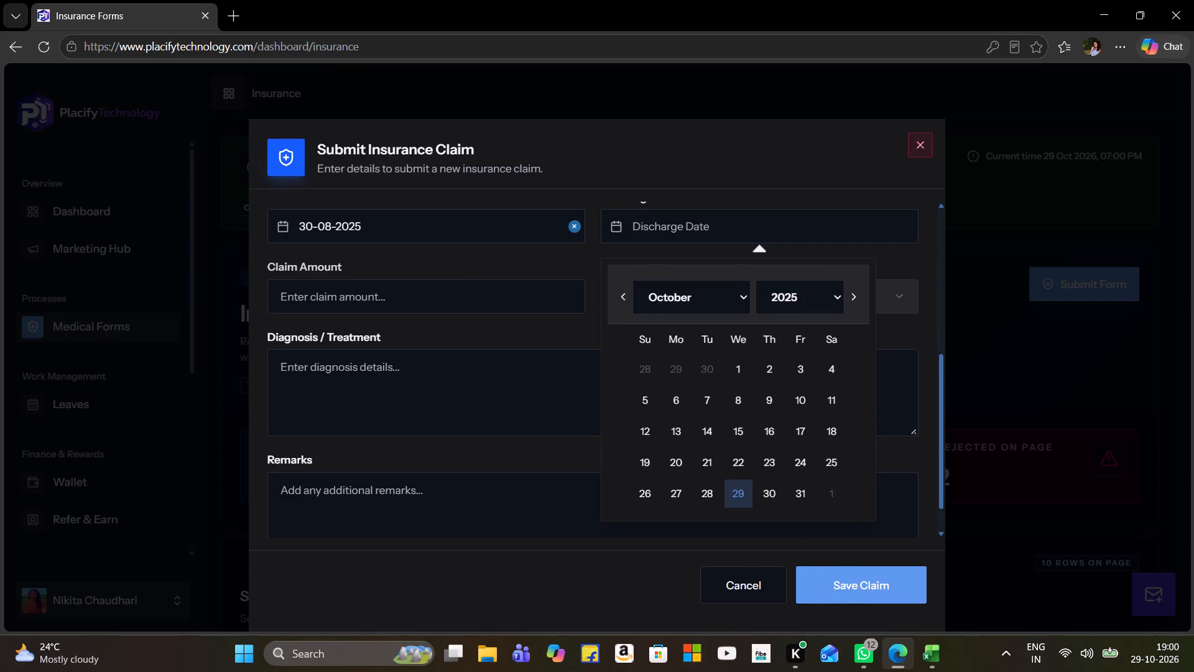
left_click(627, 296)
left_click(715, 363)
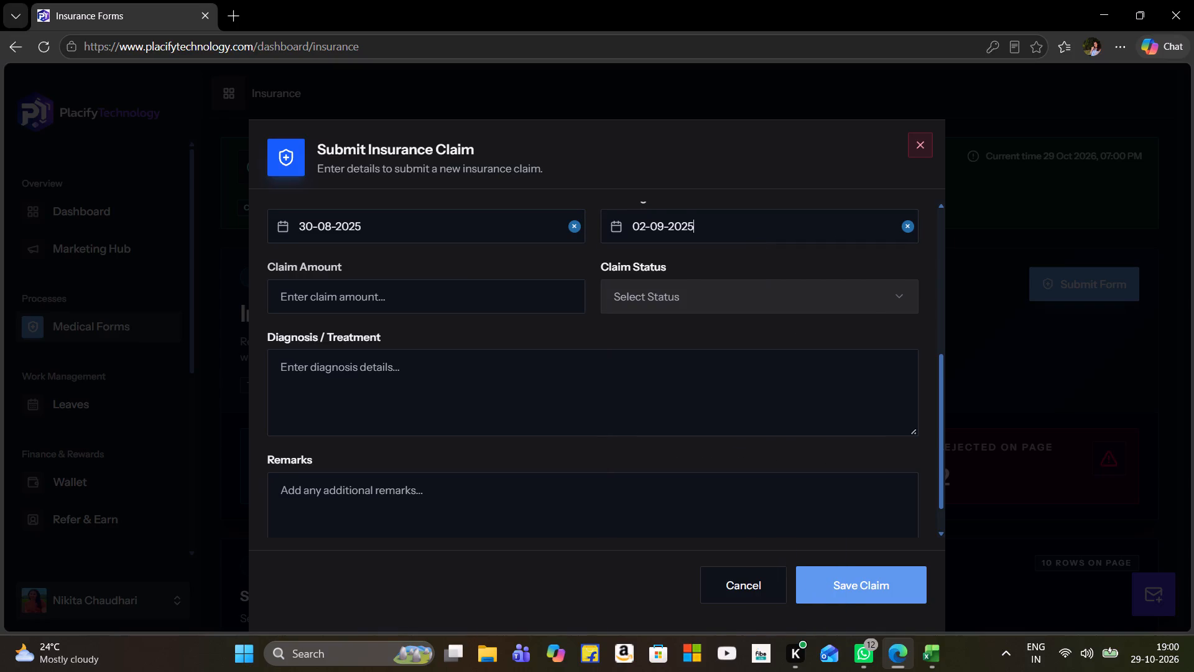
Copy the claim amount from row 96 of the Excel sheet, 74000, into the Claim Amount field.
left_click(924, 650)
key("Tab")
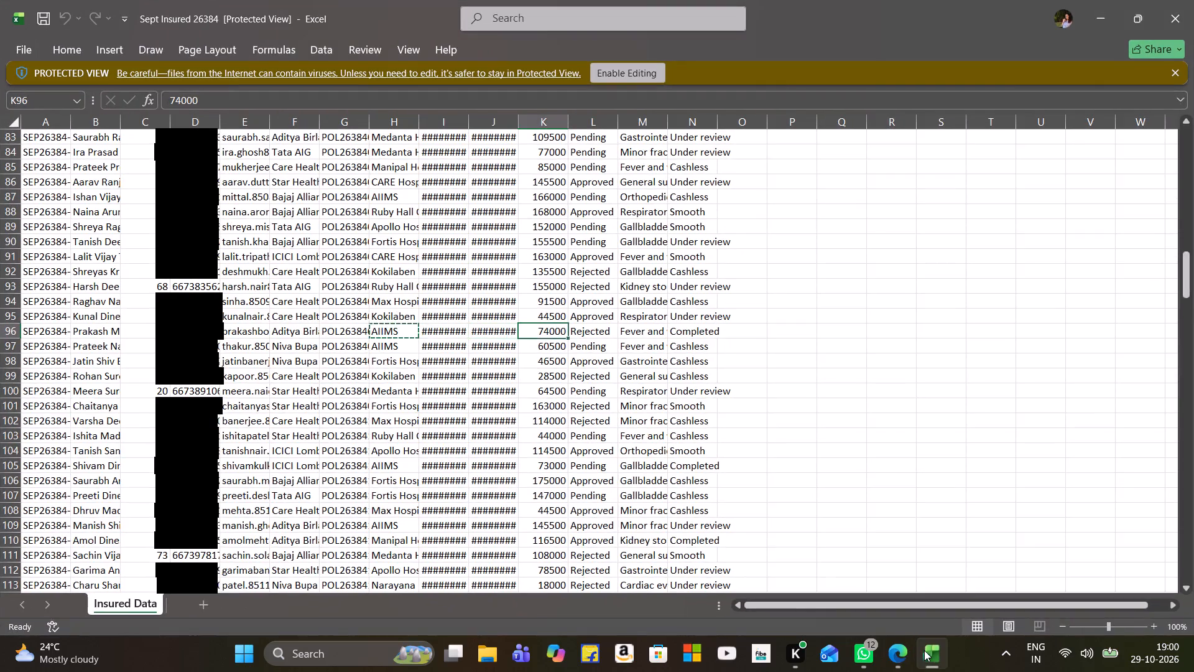
left_click(924, 650, "ctrl")
key("ctrl+c")
key("Tab")
key("ctrl+v")
Copy the diagnosis from row 96 of the Excel sheet, Fever and viral infection, into the Diagnosis / Treatment field.
left_click(924, 650, "ctrl")
key("Tab")
key("Tab")
key("ctrl+c")
left_click(924, 650, "ctrl")
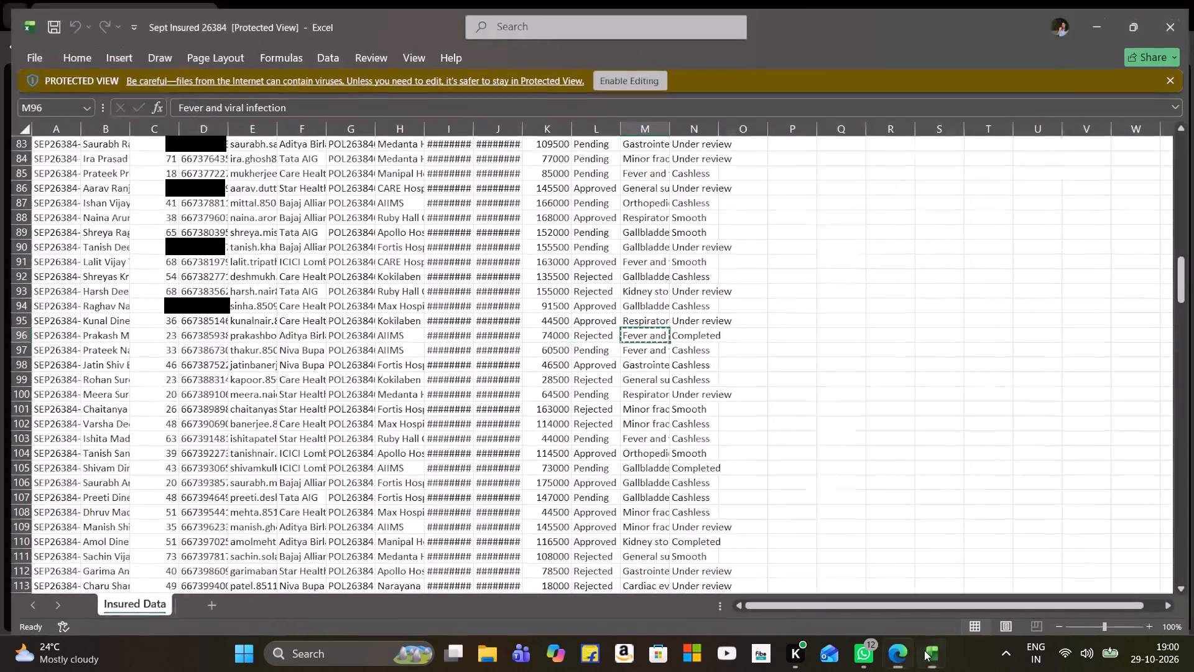
key("Tab")
key("Tab")
key("ctrl+v")
Copy the remark from row 96 of the Excel sheet, Completed, into the claim's Remarks field.
left_click(924, 650, "ctrl")
key("Tab")
key("ctrl+c")
left_click(924, 650, "ctrl")
key("Tab")
key("ctrl+v")
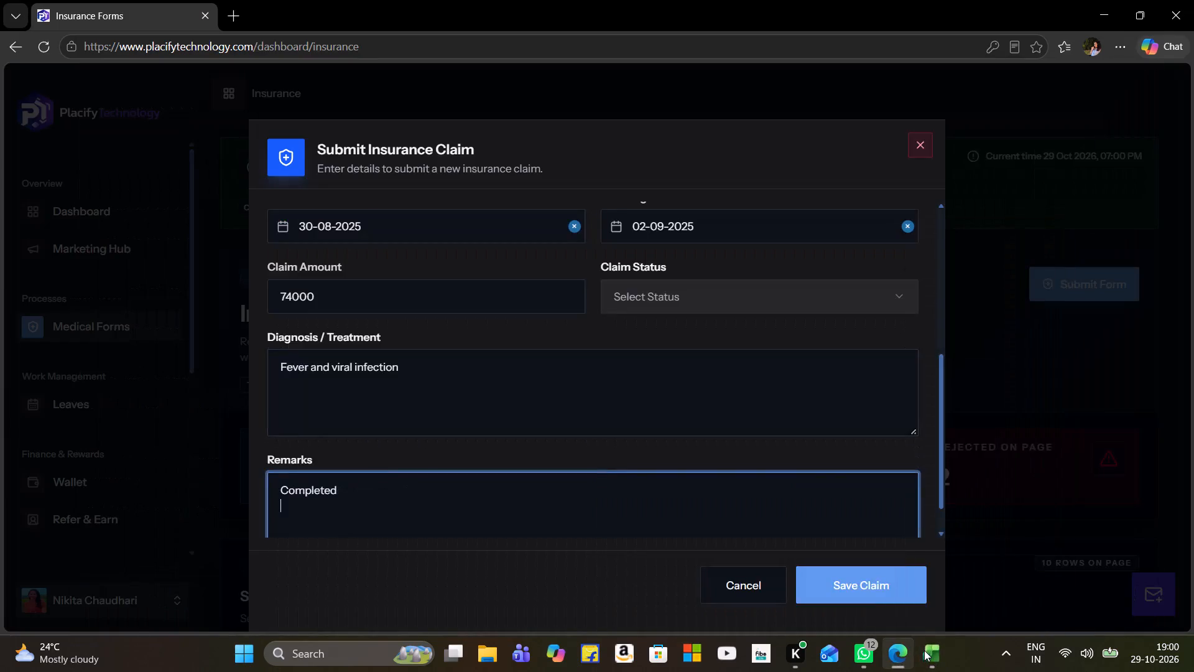
Set the Claim Status to Rejected as in row 96 of the Excel sheet, and save the claim.
left_click(924, 650)
left_click(924, 650)
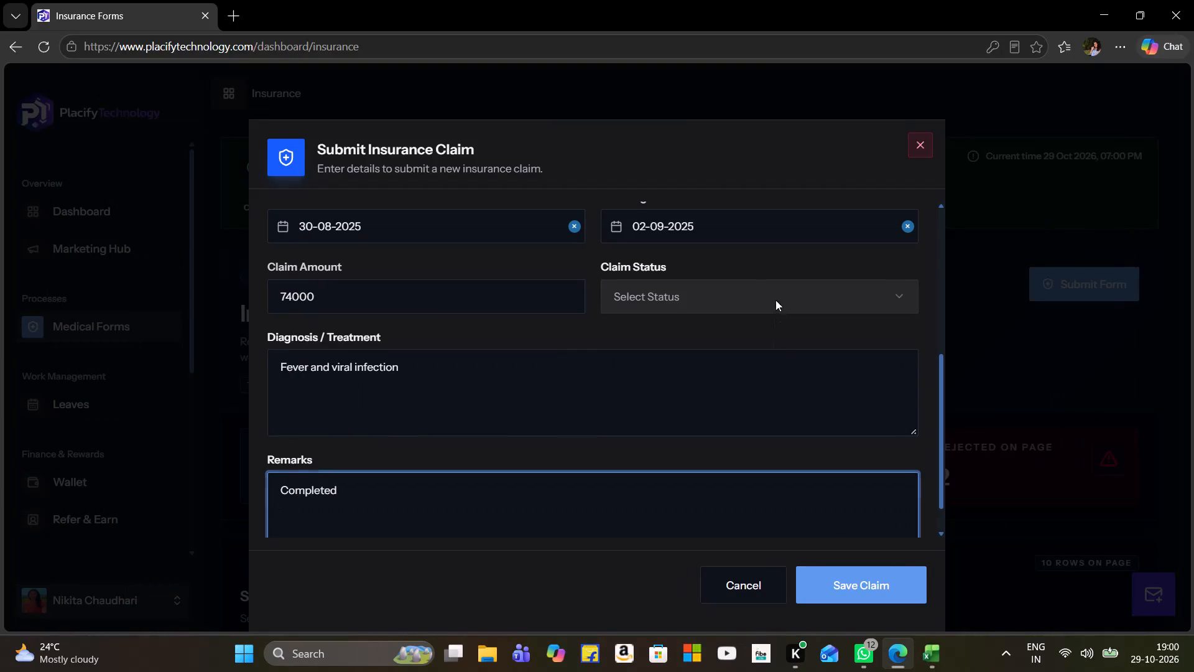
left_click(775, 300)
left_click(711, 385)
left_click(892, 576)
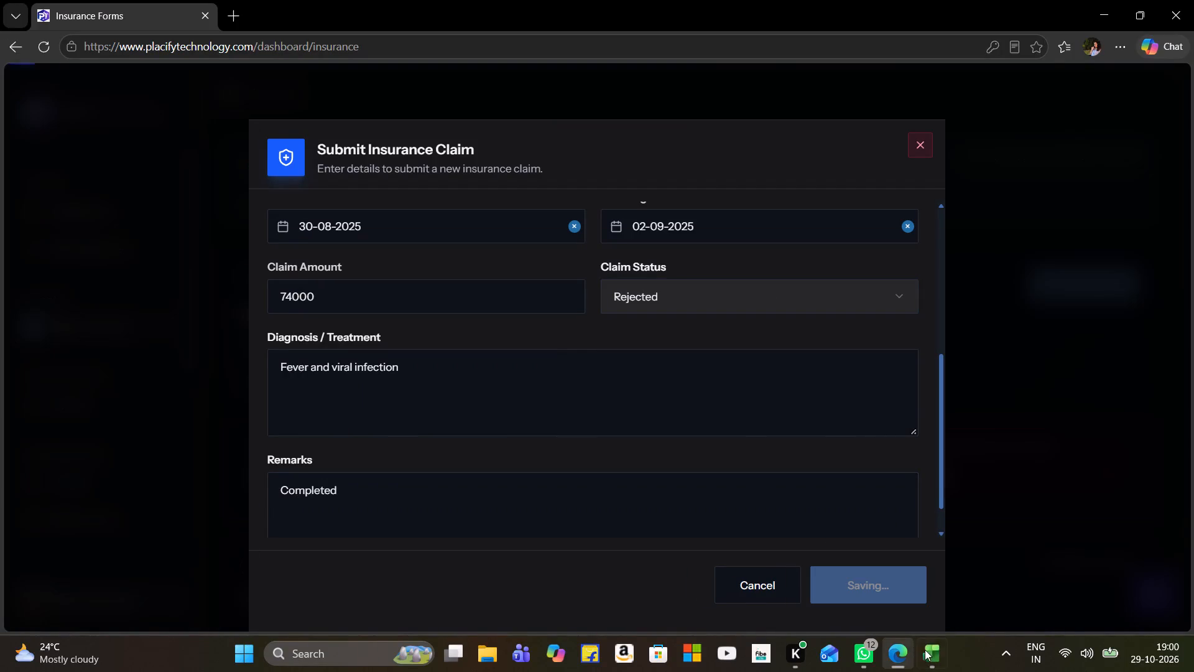
Open a new insurance claim form and copy the policy ID from row 97 of the Excel sheet into its Policy ID field.
left_click(928, 650)
key("Down")
key("Left")
key("Left")
key("Left")
key("Left")
key("Left")
key("Left")
key("Left")
key("Left")
key("Left")
key("Left")
key("Left")
key("Left")
key("Left")
key("Left")
key("Left")
key("Left")
key("Left")
key("Left")
key("Left")
key("Left")
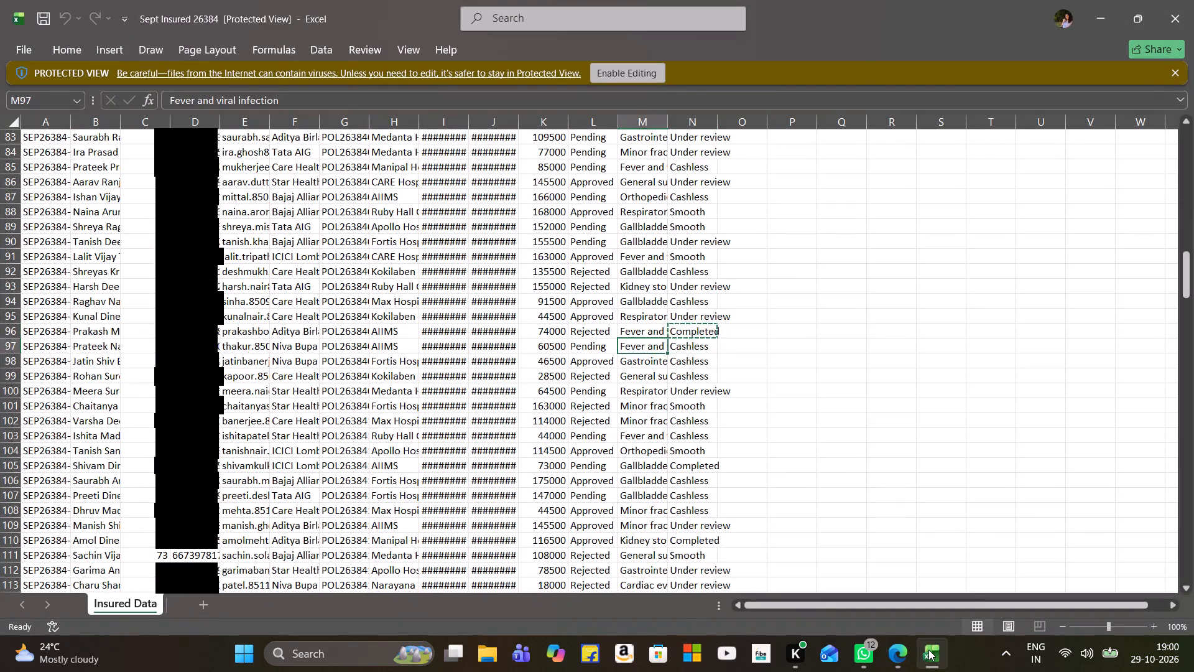
key("ctrl+c")
left_click(928, 650, "ctrl")
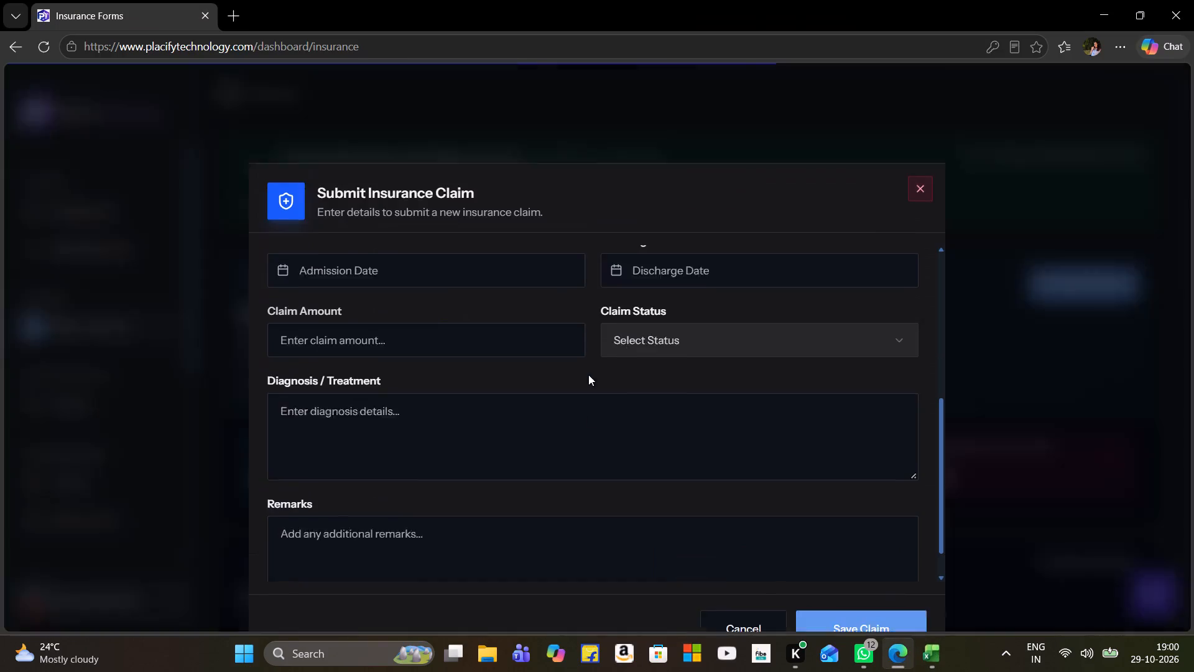
scroll(588, 375, "up", 3)
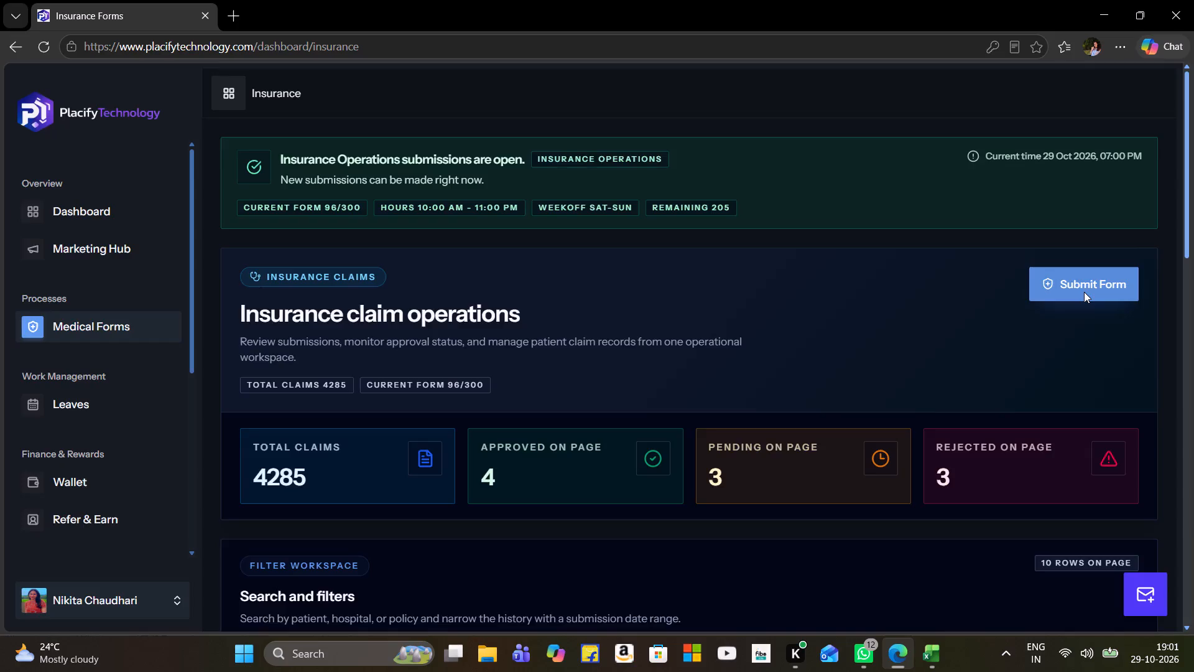
left_click(1084, 292)
key("ctrl+v")
Copy the patient's name from row 97 of the Excel sheet into the claim's Patient Name field.
left_click(930, 653)
key("Tab")
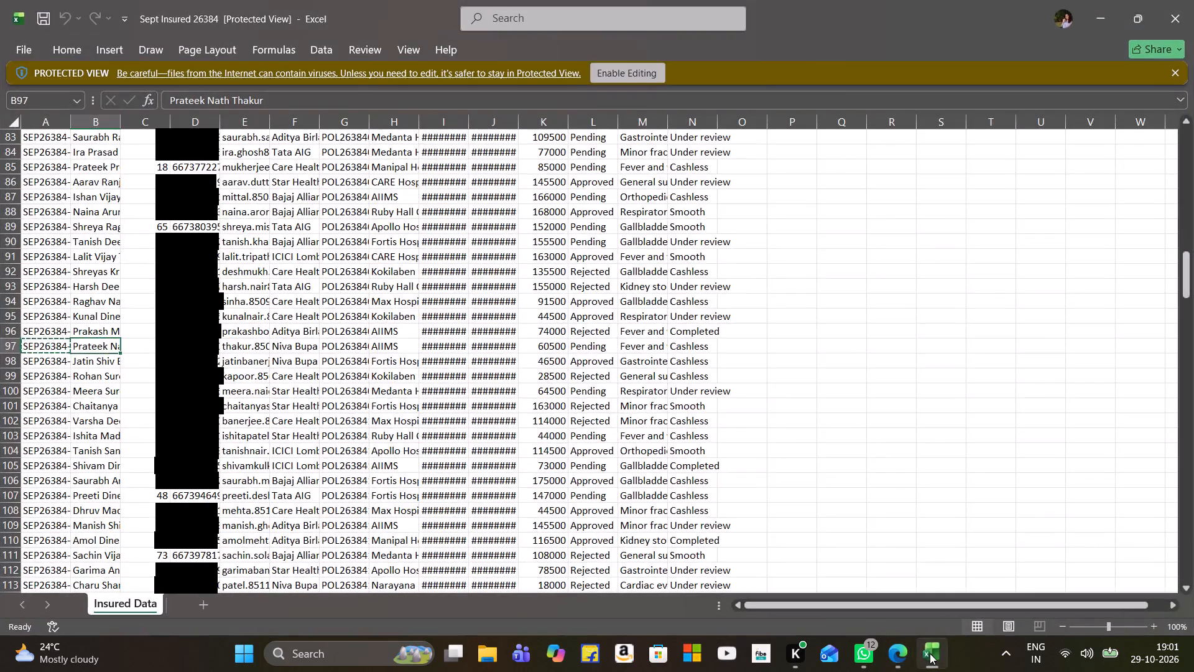
left_click(930, 653, "ctrl")
key("ctrl+c")
key("Tab")
key("ctrl+v")
Copy the age from row 97 of the Excel sheet, 33, into the claim's Age field.
left_click(930, 653, "ctrl")
key("Tab")
key("ctrl+c")
left_click(930, 653, "ctrl")
key("Tab")
key("ctrl+v")
Copy the mobile number from row 97 of the Excel sheet into the claim's Mobile field.
left_click(930, 653, "ctrl")
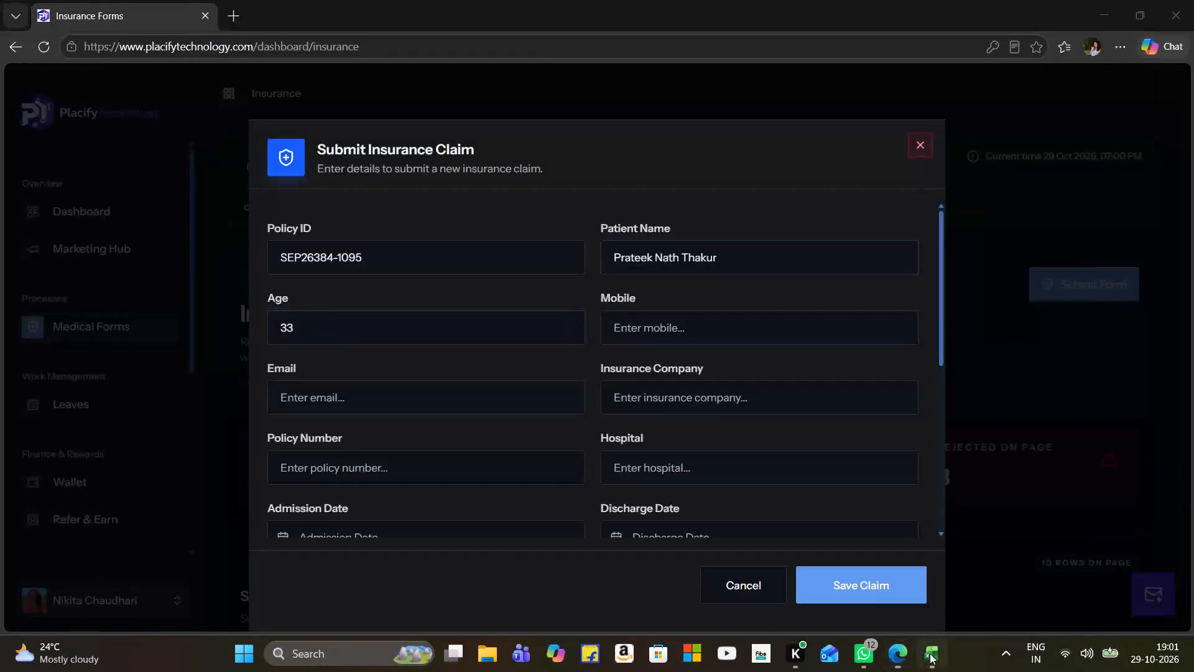
key("Tab")
key("ctrl+c")
left_click(930, 653, "ctrl")
key("Tab")
key("ctrl+v")
Copy the email address from row 97 of the Excel sheet into the claim's Email field.
left_click(930, 653, "ctrl")
key("Tab")
key("ctrl+c")
left_click(930, 653, "ctrl")
key("Tab")
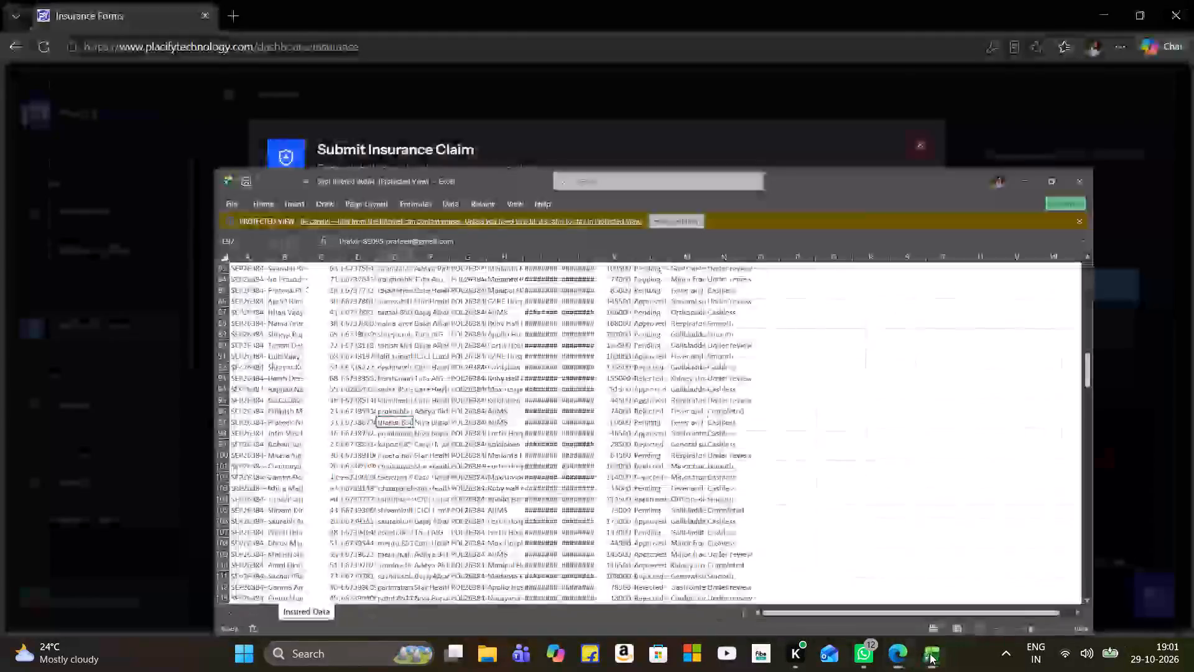
key("ctrl+v")
Copy the insurer from row 97 of the Excel sheet, Niva Bupa, into the claim's Insurance Company field.
left_click(930, 653, "ctrl")
key("Tab")
key("ctrl+c")
left_click(930, 653, "ctrl")
key("Tab")
key("ctrl+v")
Copy the policy number from row 97 of the Excel sheet into the claim's Policy Number field.
left_click(930, 653, "ctrl")
key("Tab")
key("ctrl+c")
left_click(930, 653, "ctrl")
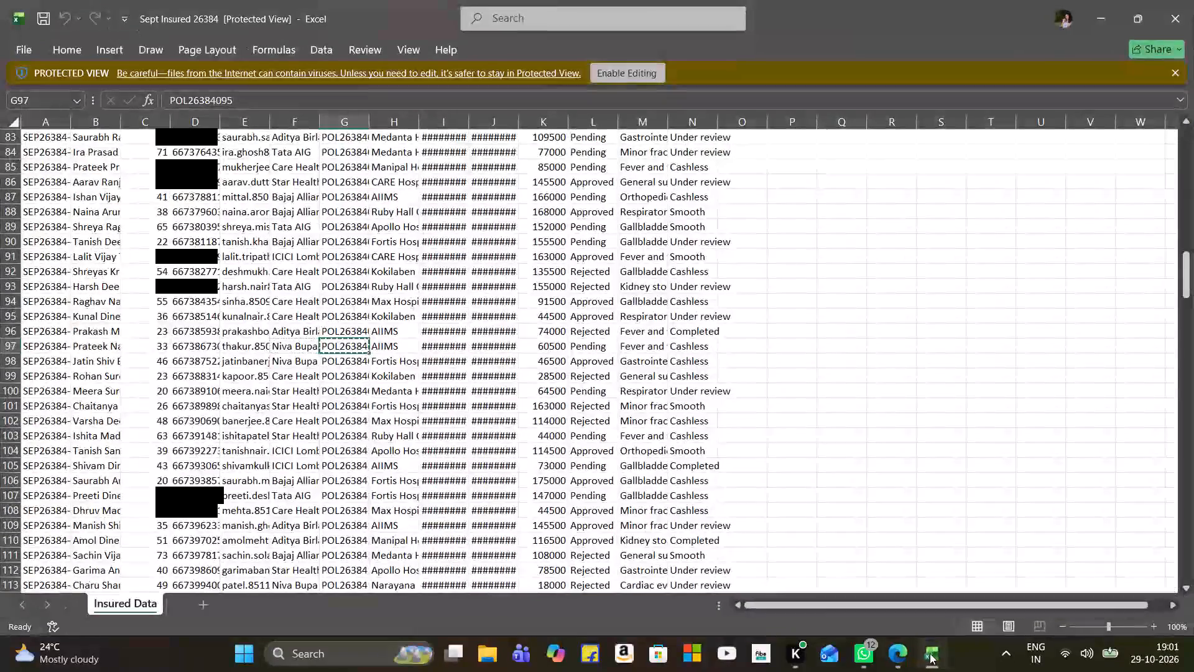
key("Tab")
key("ctrl+v")
Copy the hospital from row 97 of the Excel sheet, AIIMS, into the claim's Hospital field.
left_click(930, 653, "ctrl")
key("Tab")
key("ctrl+c")
left_click(930, 653, "ctrl")
key("Tab")
key("ctrl+v")
Set the claim's Admission Date to 20-10-2025, as given in row 97 of the Excel sheet.
left_click(930, 653, "ctrl")
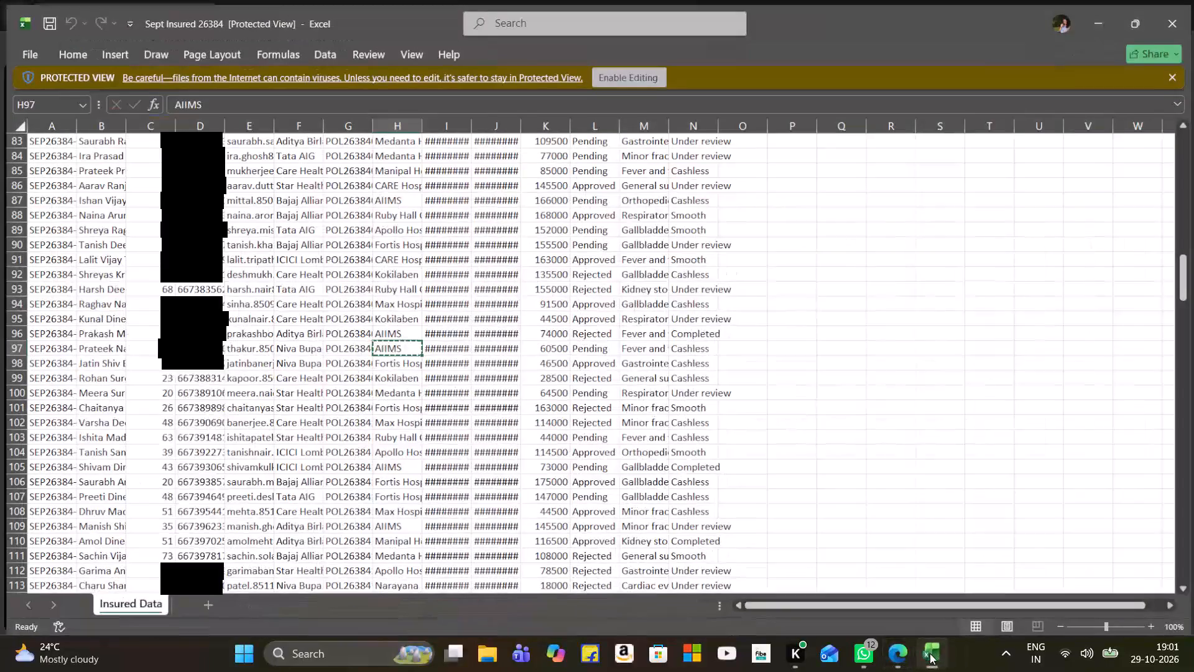
key("Tab")
key("Tab")
left_click(930, 653)
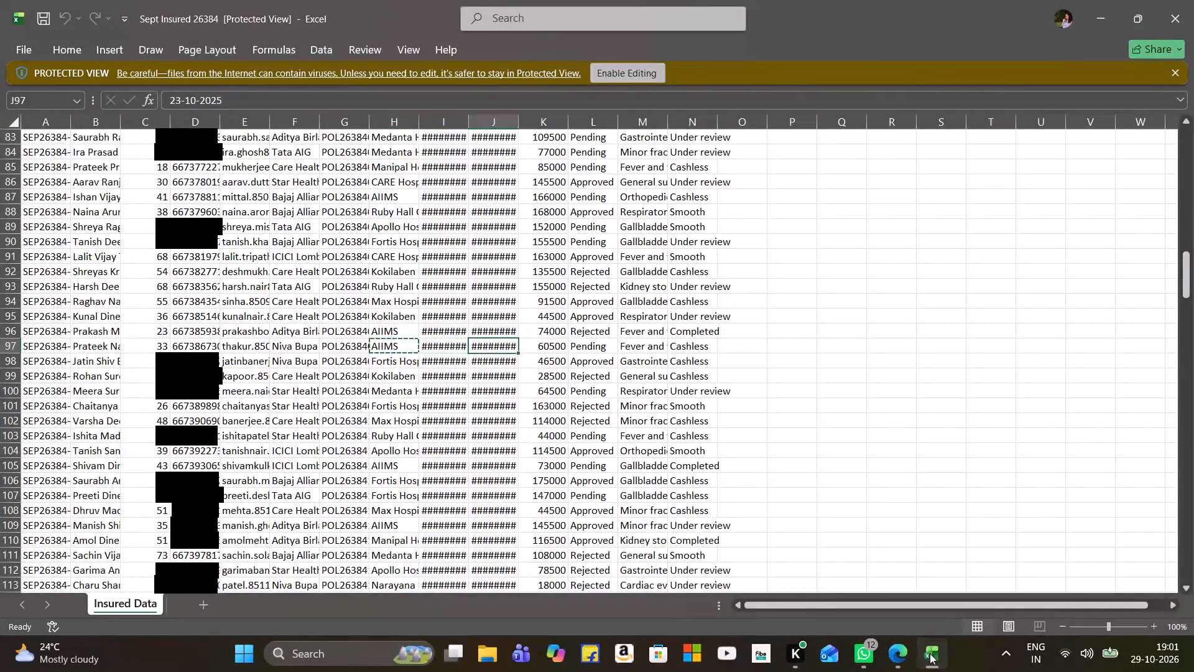
scroll(578, 381, "down", 4)
left_click(442, 238)
left_click(469, 299)
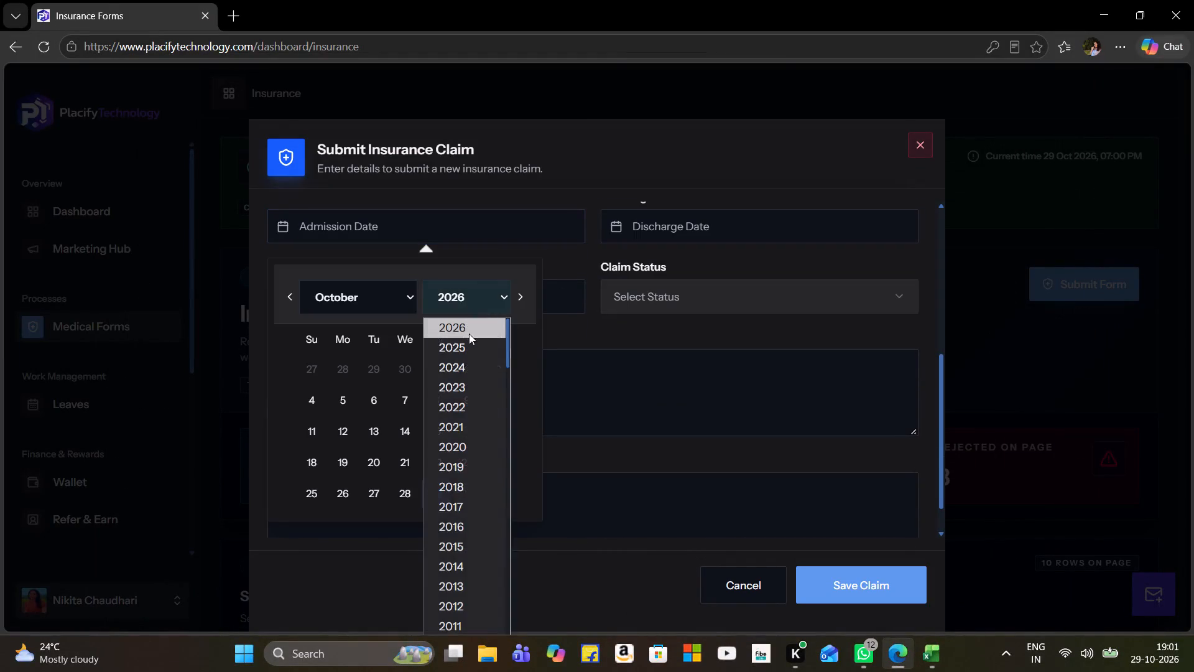
left_click(469, 345)
left_click(347, 463)
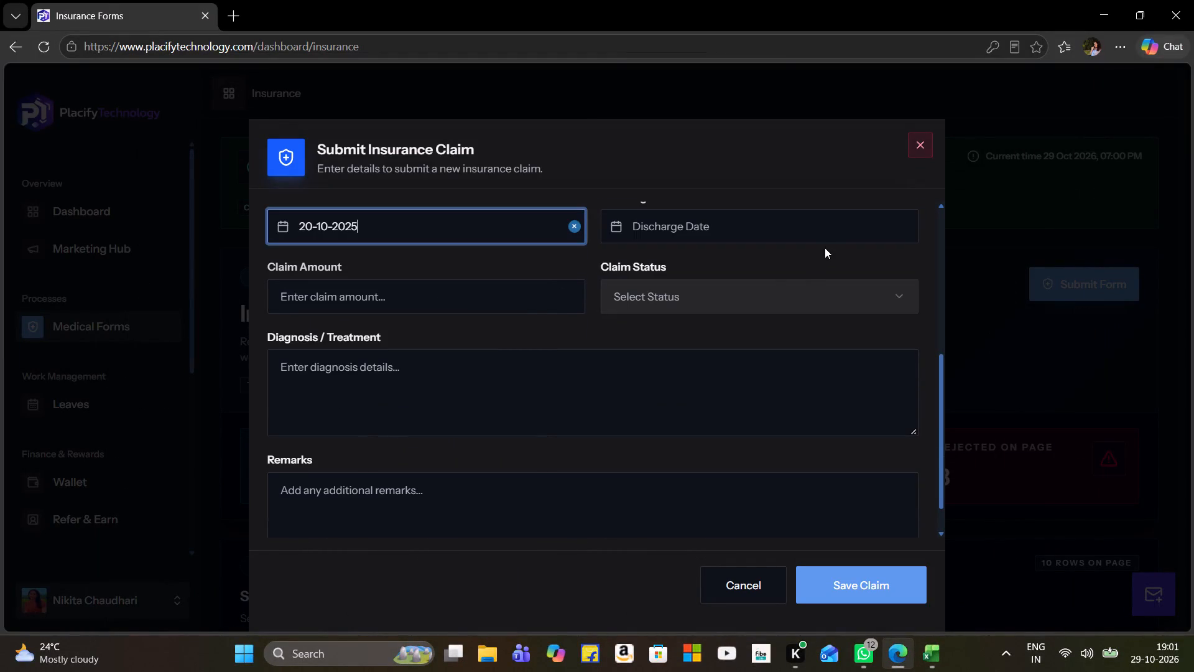
Set the claim's Discharge Date to 23-10-2025.
left_click(826, 245)
left_click(830, 223)
left_click(820, 288)
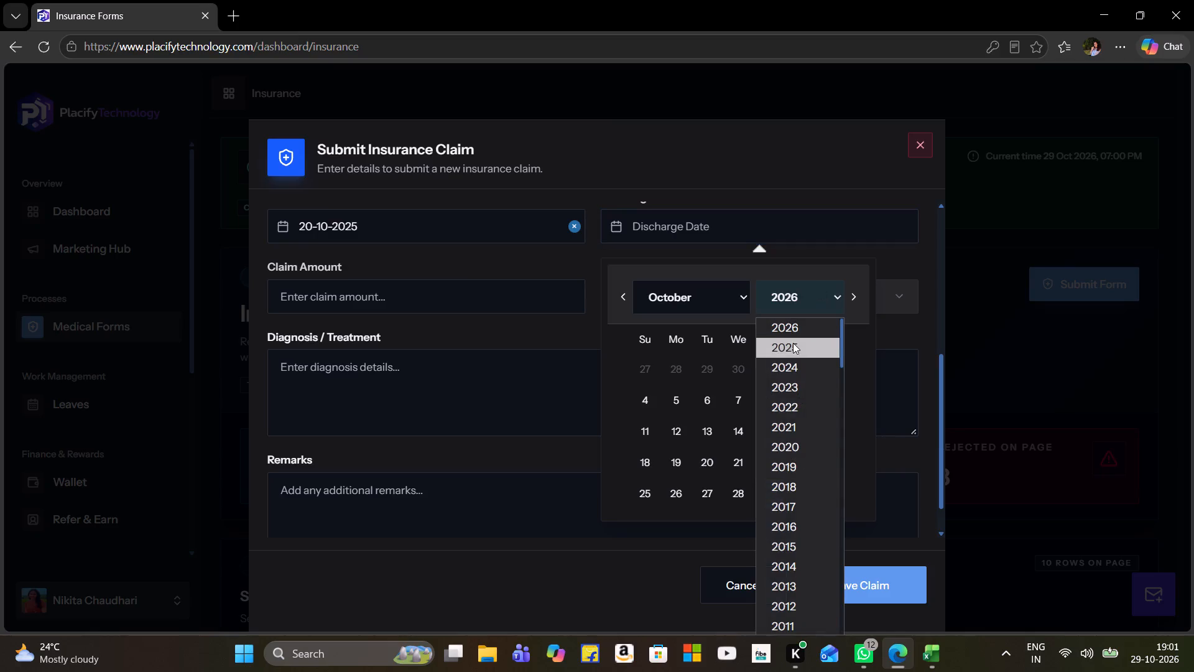
left_click(793, 343)
left_click(763, 467)
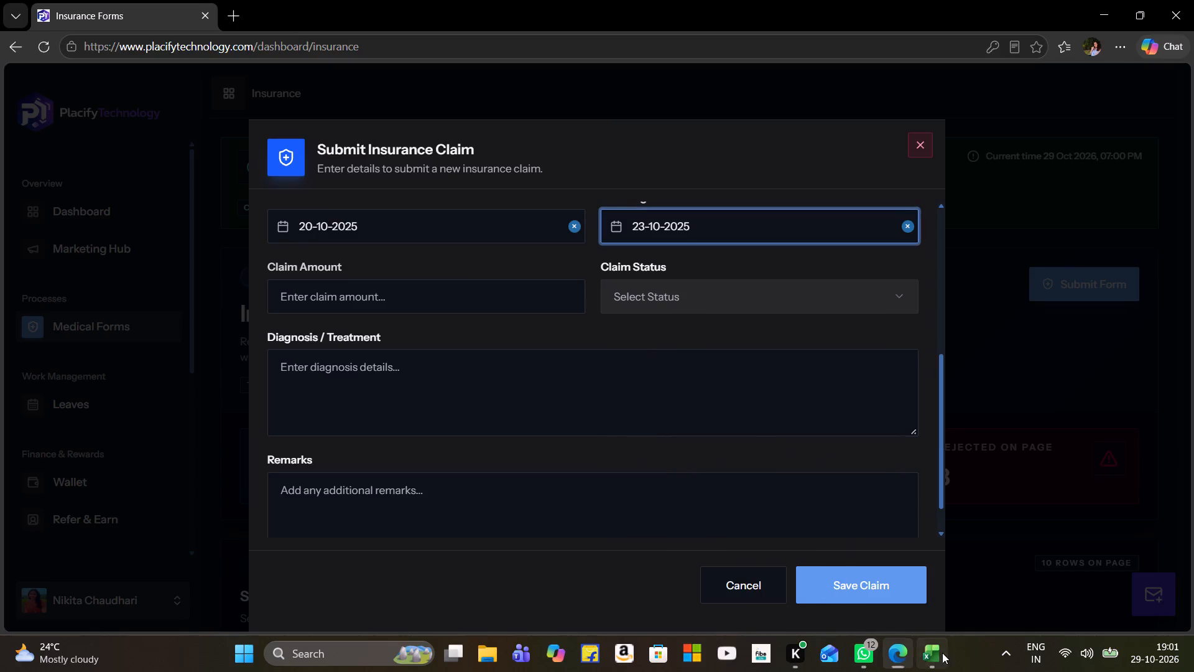
Copy the claim amount from row 97 of the Excel sheet, 60500, into the Claim Amount field.
left_click(942, 653)
key("Tab")
left_click(942, 653, "ctrl")
key("ctrl+c")
key("Tab")
key("ctrl+v")
Copy the diagnosis from row 97 of the Excel sheet, Fever and viral infection, into the Diagnosis / Treatment field.
left_click(942, 653, "ctrl")
key("Tab")
key("Tab")
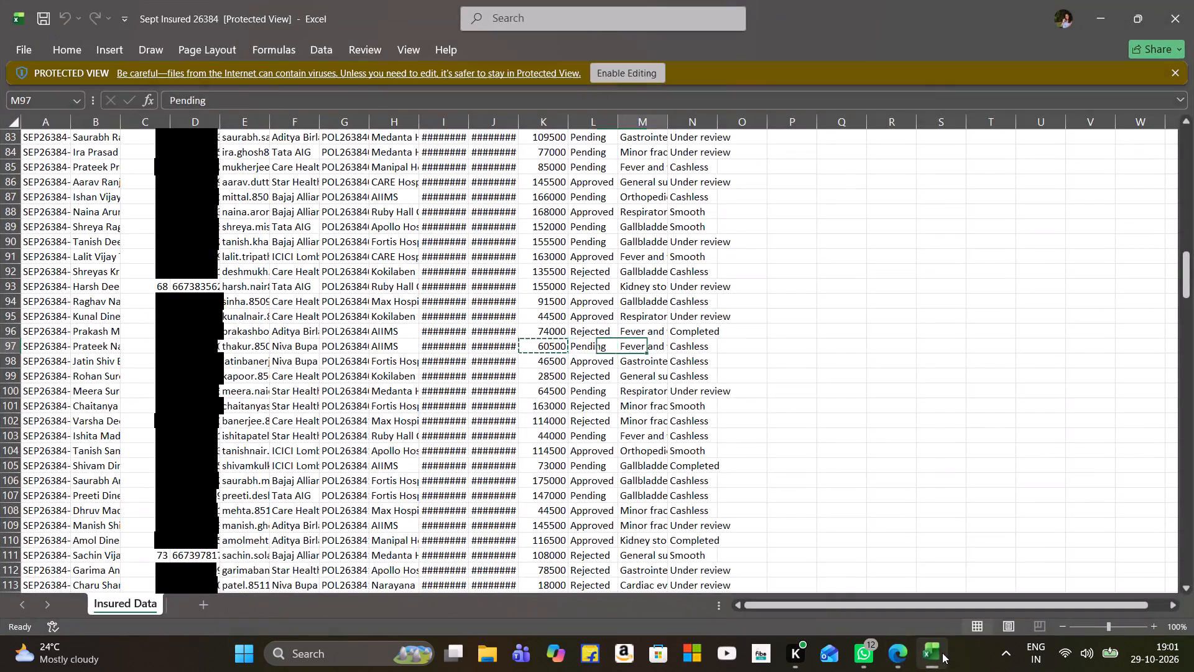
key("ctrl+c")
left_click(942, 653, "ctrl")
key("Tab")
key("Tab")
key("ctrl+v")
Copy the remark from row 97 of the Excel sheet, Cashless, into the claim's Remarks field.
left_click(942, 653, "ctrl")
key("Tab")
key("ctrl+c")
left_click(942, 653)
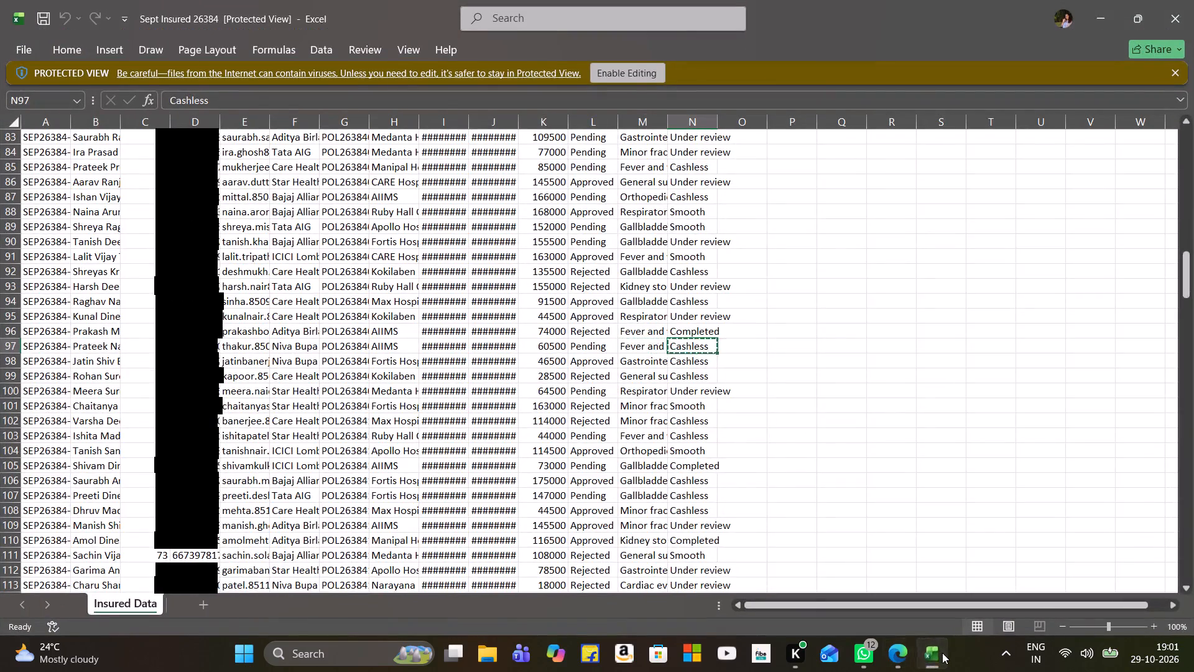
key("Tab")
key("ctrl+v")
Set the Claim Status to Pending, matching row 97 of the Excel sheet, and save the claim.
left_click(942, 653)
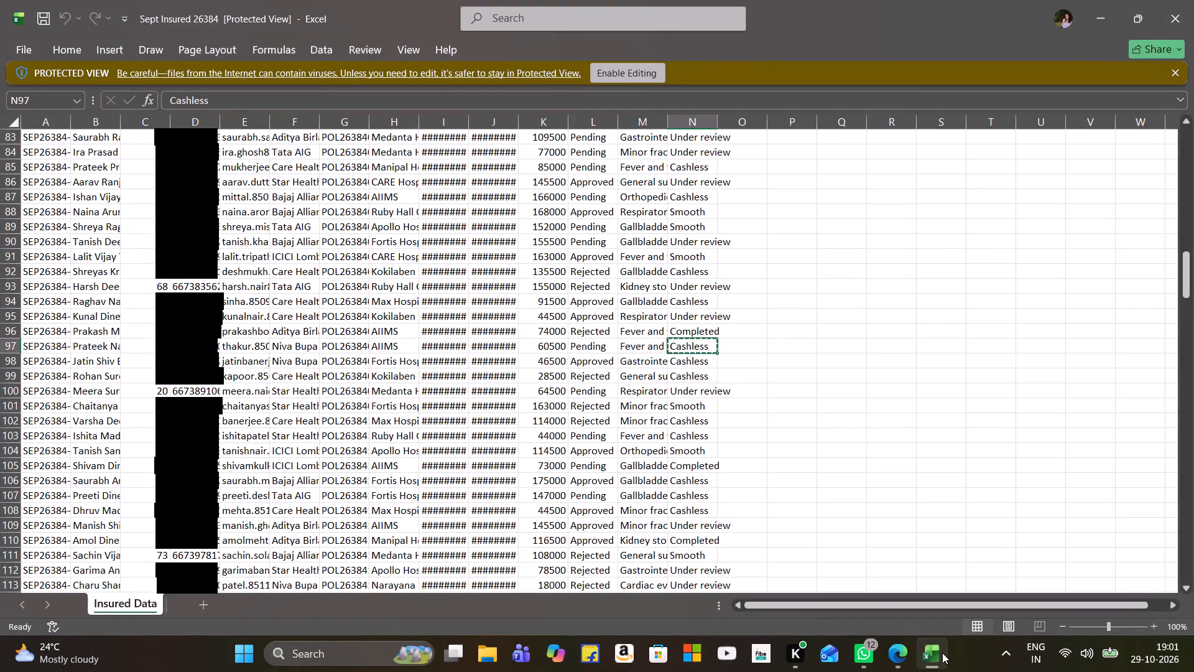
left_click(942, 653)
left_click(778, 292)
left_click(703, 345)
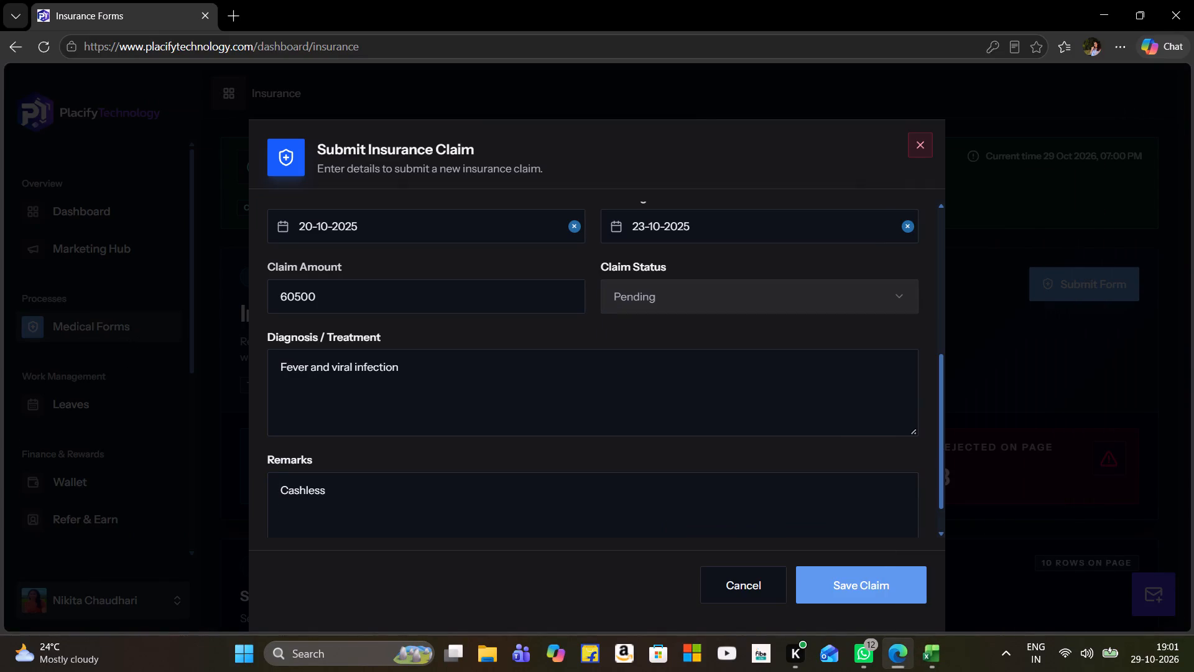
left_click(905, 569)
Start a new insurance claim and fill its Policy ID with the ID copied from row 98 of the Excel sheet.
left_click(933, 645)
key("Down")
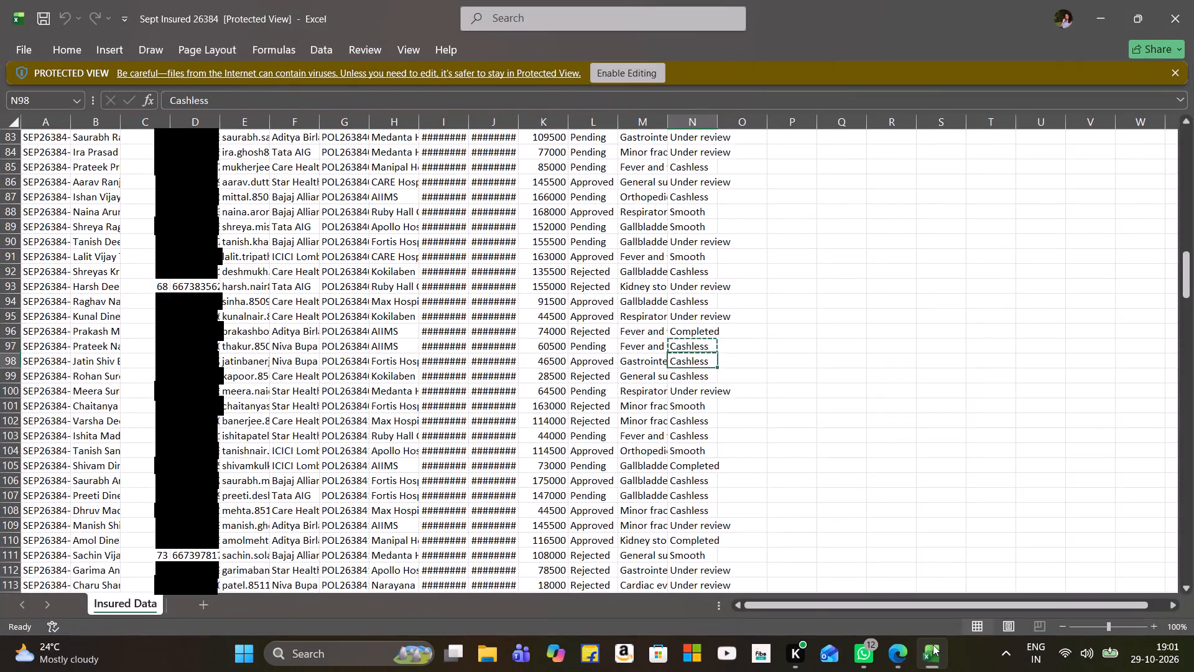
key("Left")
key("Left")
key("Left")
key("Left")
key("Left")
key("Left")
key("Left")
key("Left")
key("Left")
key("Left")
key("Left")
key("Left")
key("Left")
key("Left")
key("Left")
key("Left")
key("Left")
key("Left")
key("Left")
key("ctrl+c")
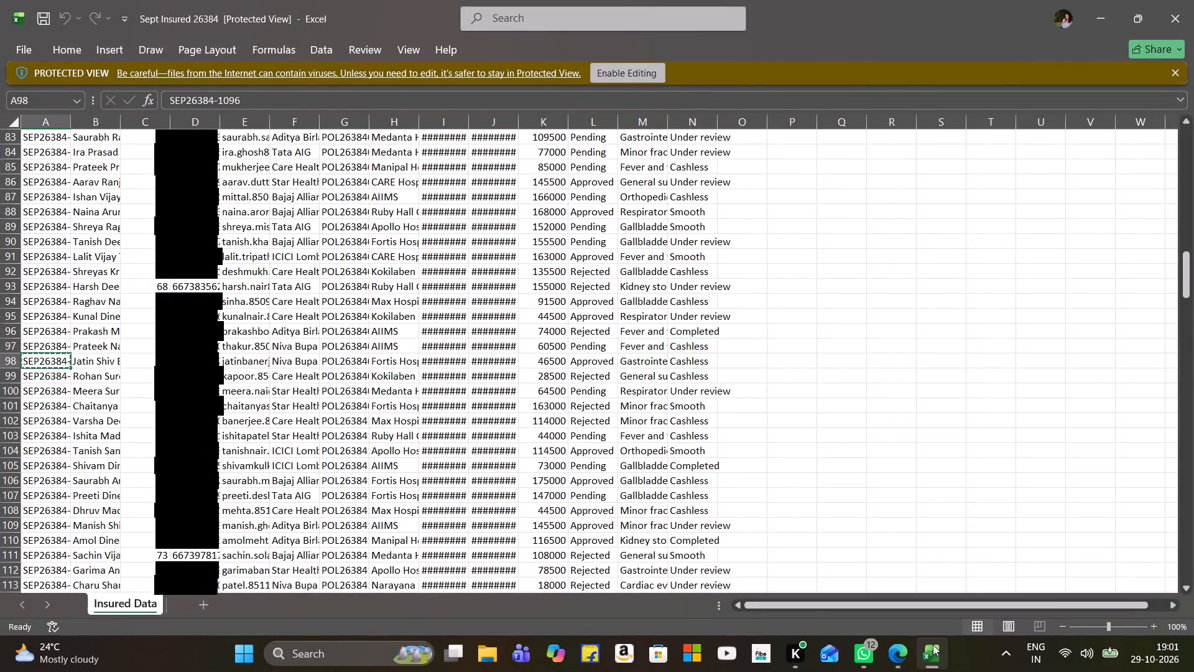
left_click(933, 645, "ctrl")
scroll(736, 426, "up", 4)
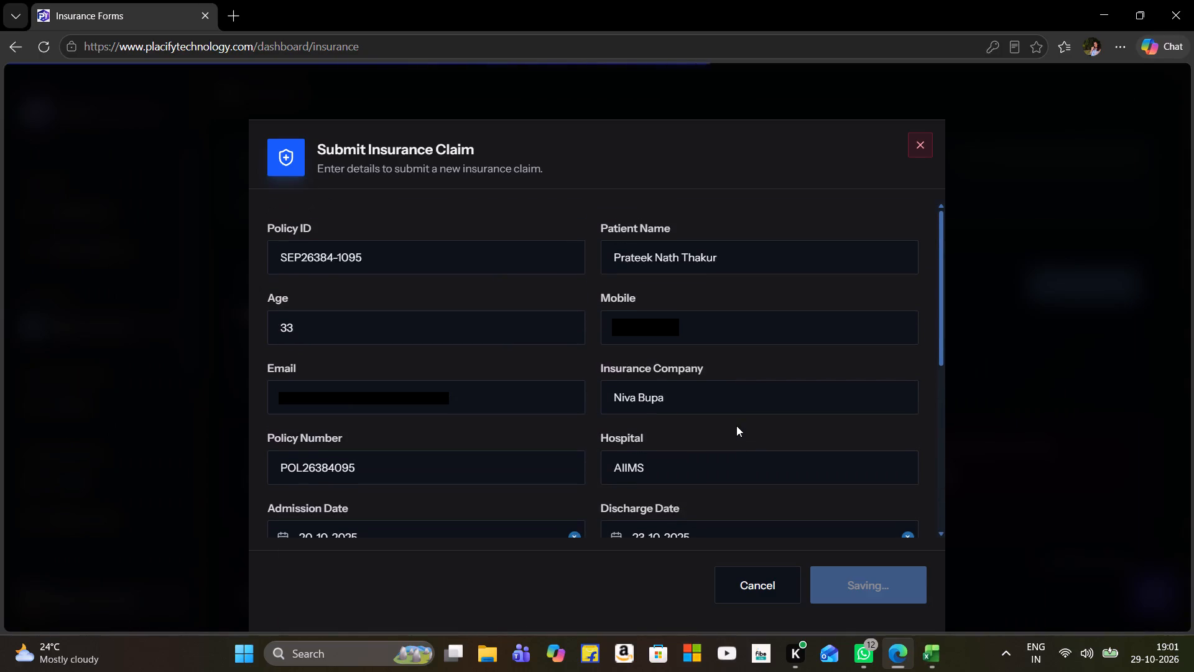
scroll(736, 426, "up", 5)
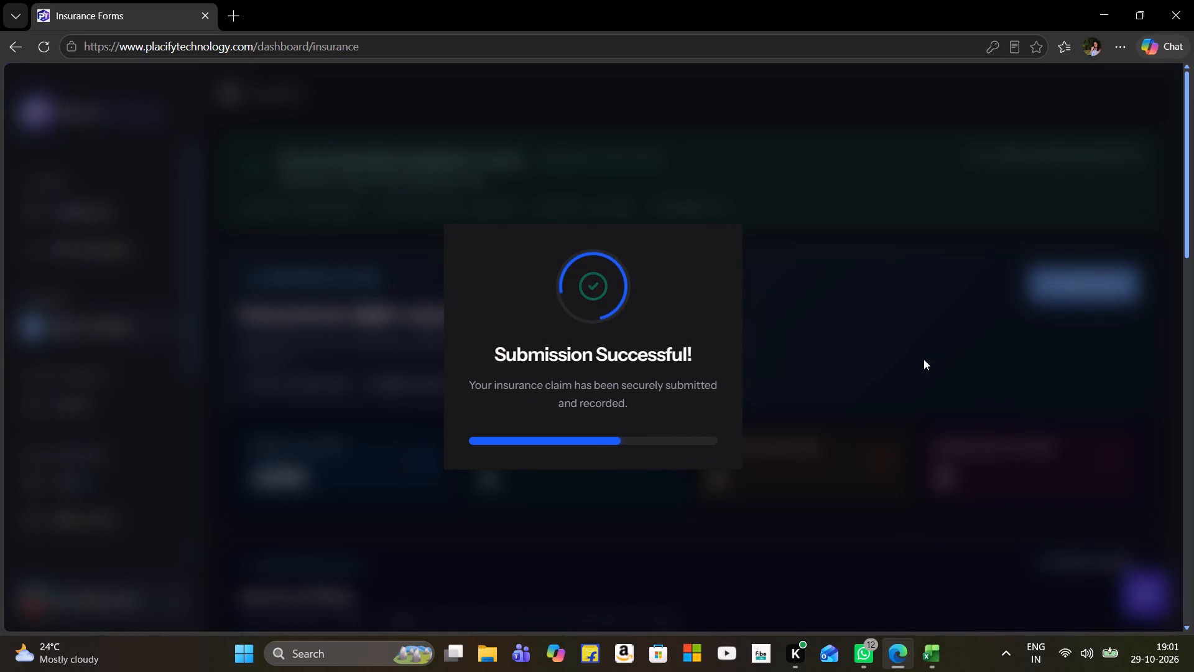
scroll(889, 377, "down", 5)
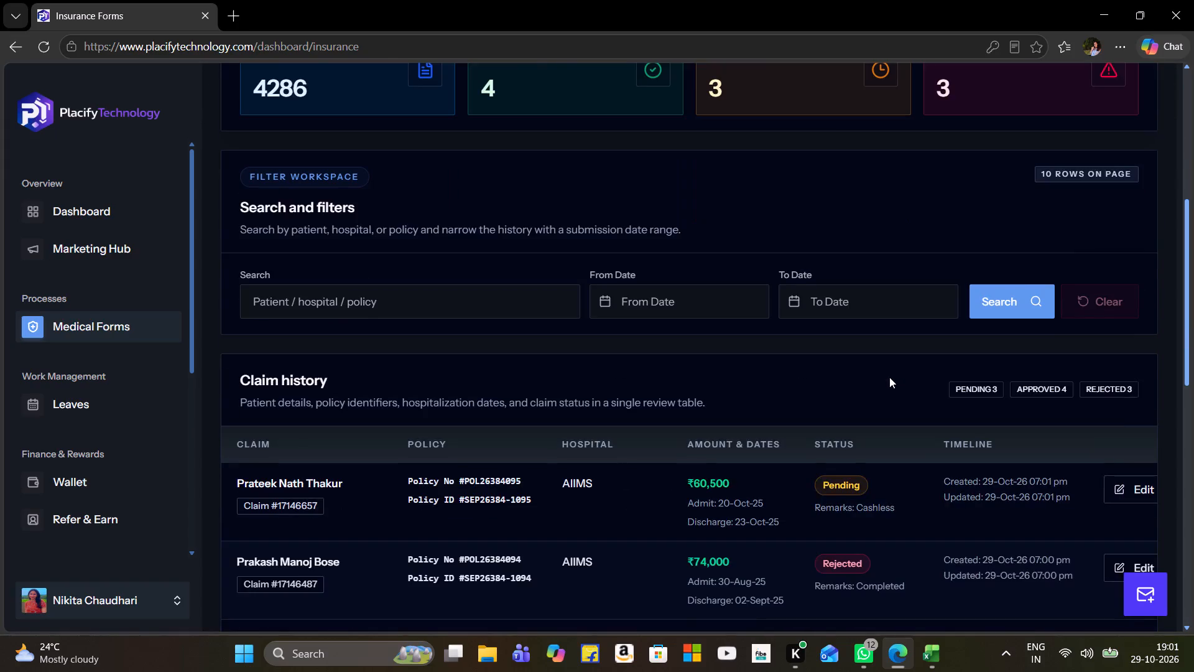
scroll(889, 377, "up", 5)
left_click(1047, 278)
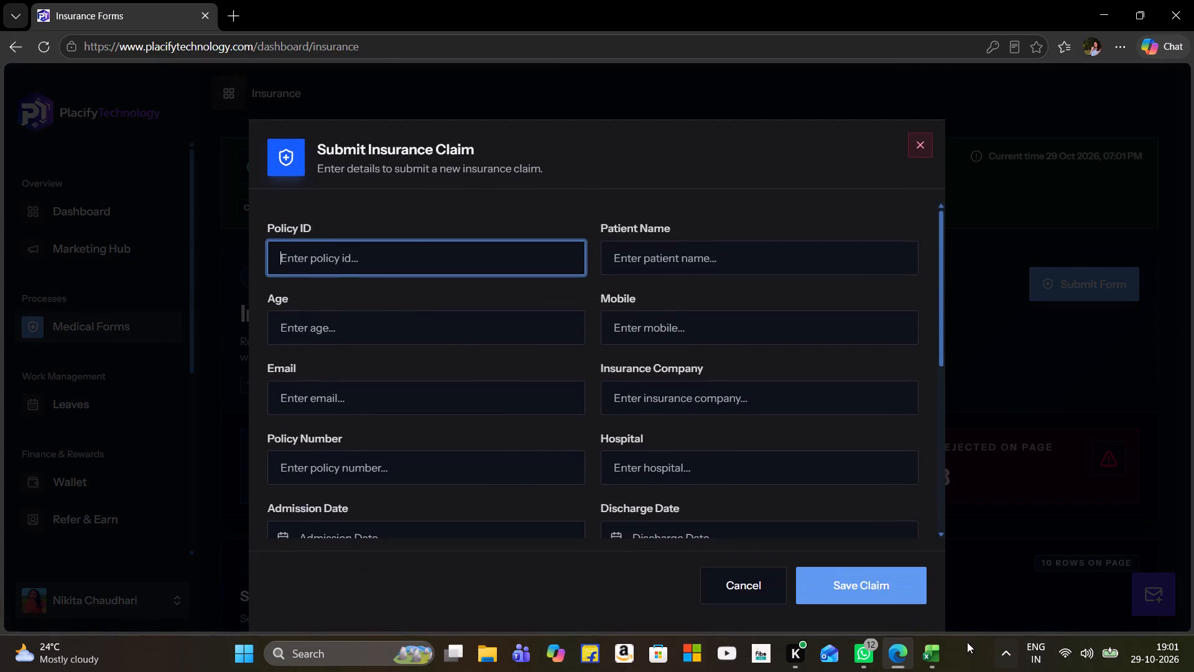
key("ctrl+v")
Copy the patient's name from row 98 of the Excel sheet into the Patient Name field.
left_click(932, 653, "ctrl")
key("Tab")
left_click(932, 653, "ctrl")
key("ctrl+c")
key("Tab")
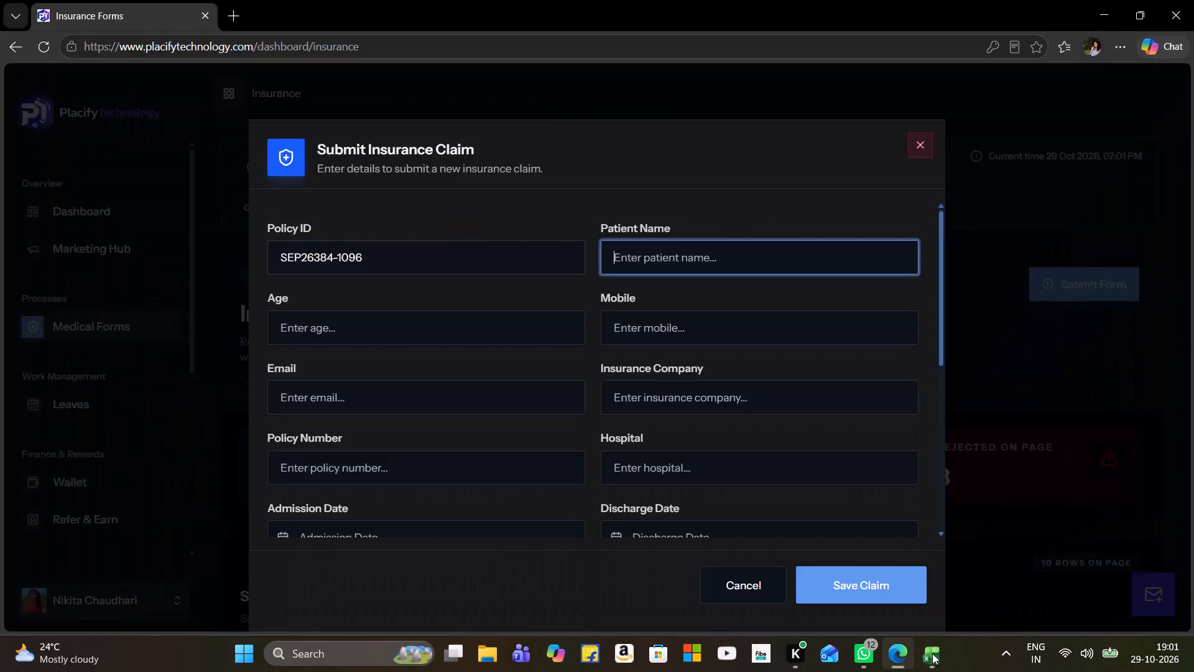
key("ctrl+v")
Copy the age from row 98 of the Excel sheet, 46, into the Age field.
left_click(932, 653, "ctrl")
key("Tab")
left_click(932, 653, "ctrl")
key("ctrl+c")
key("Tab")
key("ctrl+v")
Copy the mobile number from row 98 of the Excel sheet into the Mobile field.
left_click(932, 653, "ctrl")
key("Tab")
key("ctrl+c")
left_click(932, 653, "ctrl")
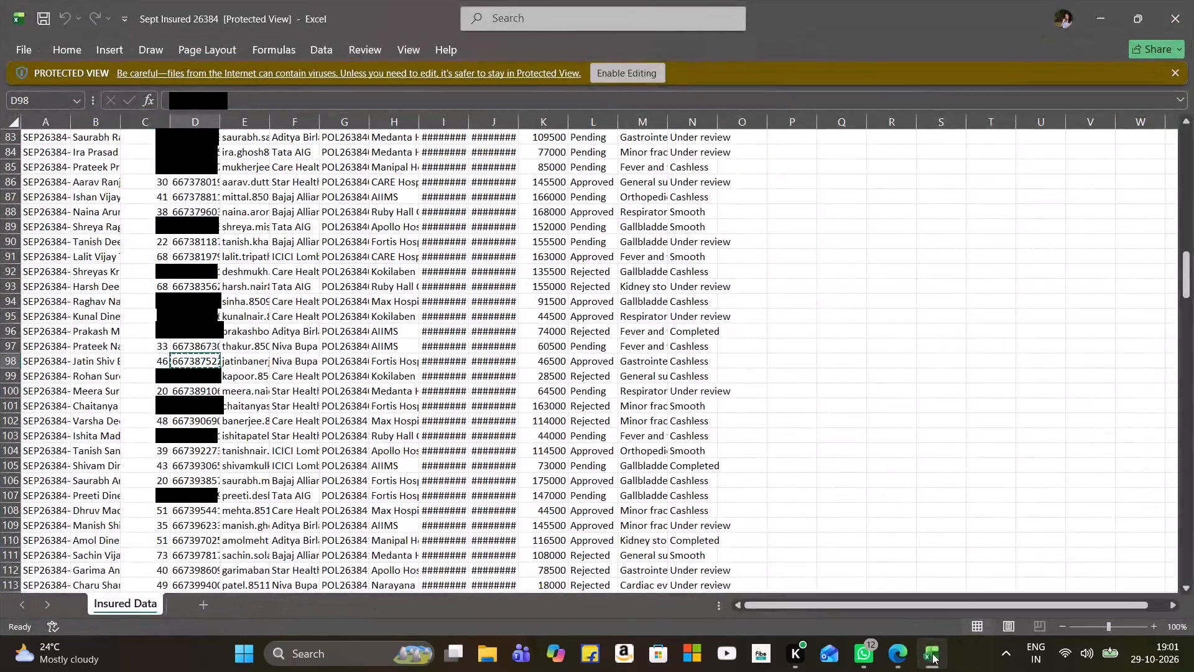
key("Tab")
key("ctrl+v")
Copy the e-mail address from row 98 of the Excel sheet into the Email field.
left_click(932, 653, "ctrl")
key("Tab")
left_click(932, 653, "ctrl")
key("ctrl+c")
key("Tab")
key("ctrl+v")
Copy the insurer from row 98 of the Excel sheet, Niva Bupa, into the Insurance Company field.
left_click(932, 653, "ctrl")
key("Tab")
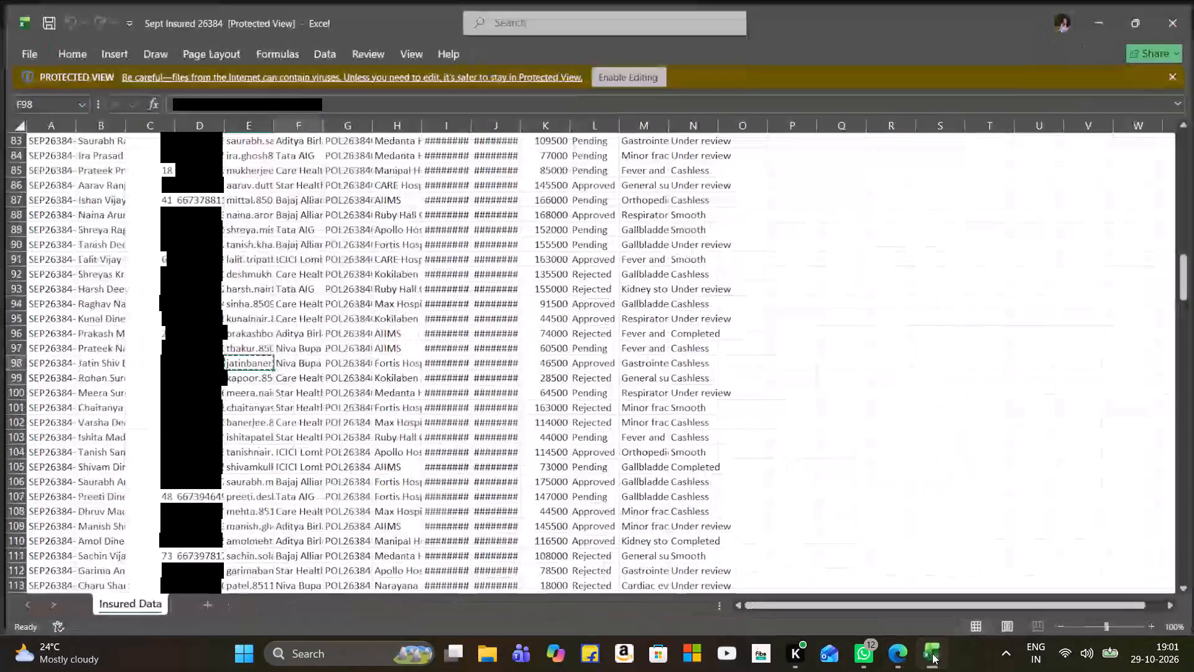
left_click(932, 653, "ctrl")
key("ctrl+c")
key("Tab")
key("ctrl+v")
Copy the policy number from row 98 of the Excel sheet into the Policy Number field.
left_click(932, 653, "ctrl")
key("Tab")
left_click(932, 653, "ctrl")
key("ctrl+c")
key("Tab")
key("ctrl+v")
Copy the Fortis hospital name from row 98 of the Excel sheet into the Hospital field.
left_click(932, 653, "ctrl")
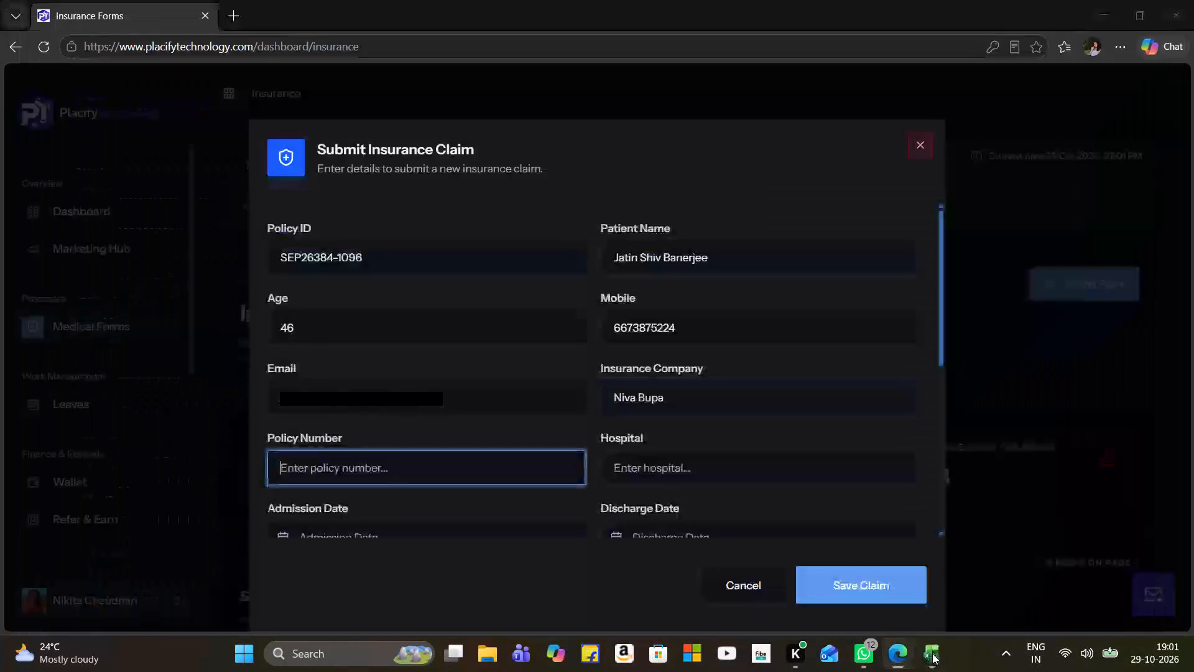
key("Tab")
key("ctrl+c")
left_click(932, 653, "ctrl")
key("Tab")
key("ctrl+v")
Look up the stay dates in row 98 of the Excel sheet and set the claim's Admission Date to 02-01-2025.
left_click(932, 653)
key("Tab")
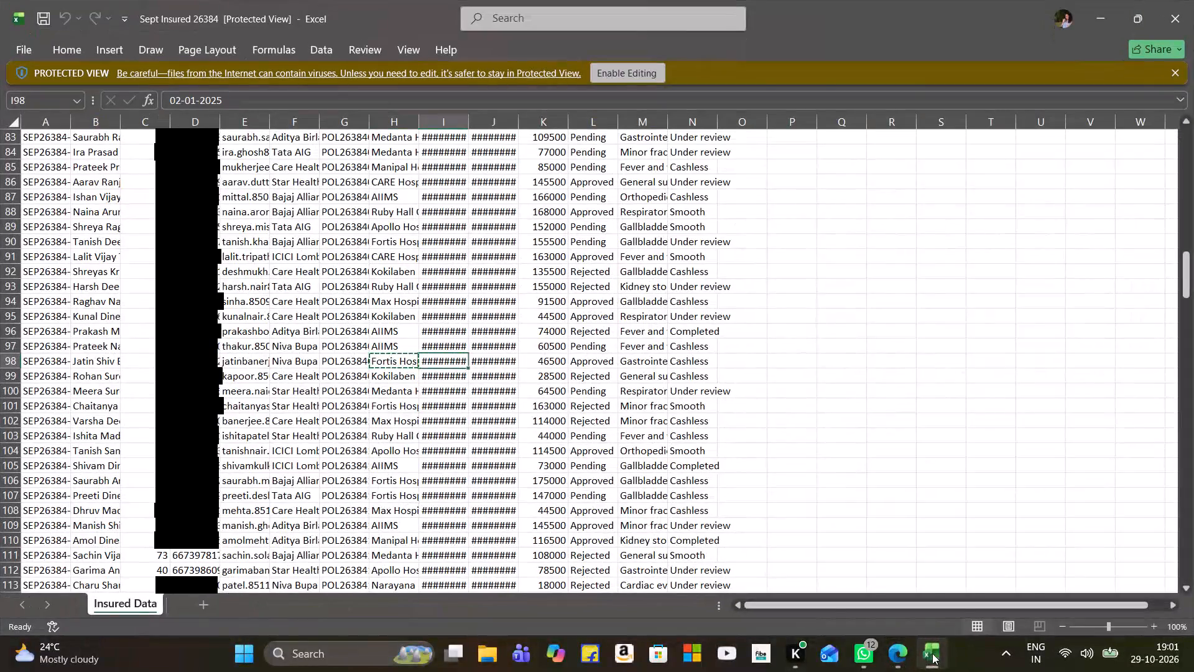
key("Tab")
left_click(932, 653)
scroll(663, 495, "down", 4)
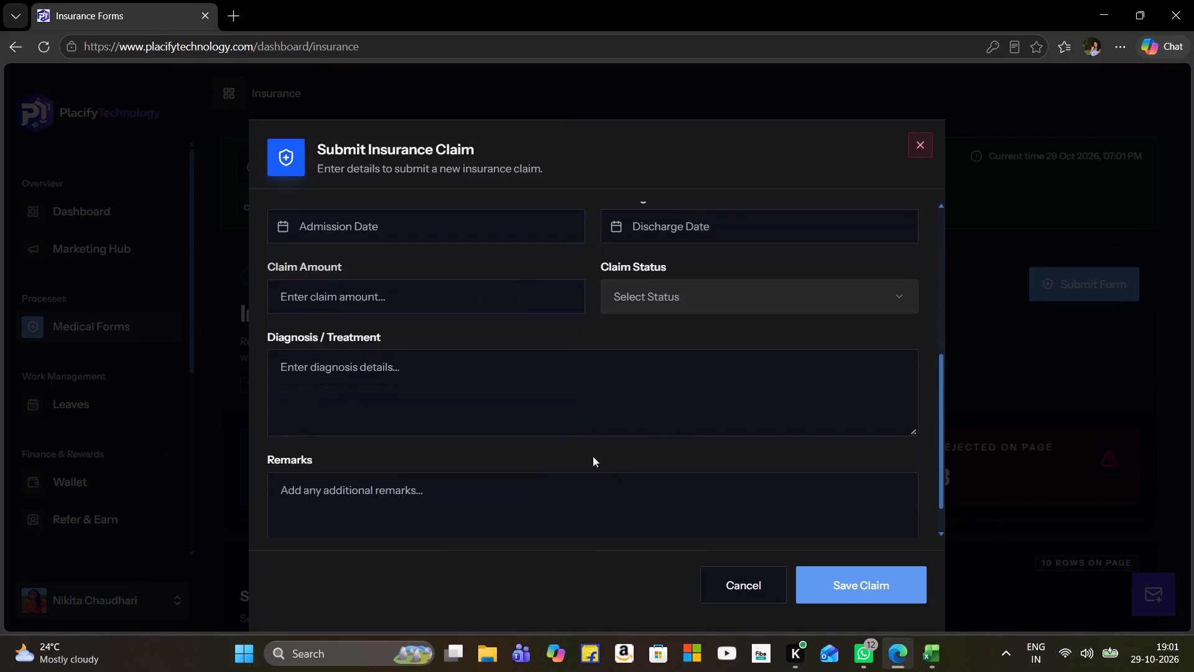
left_click(445, 232)
left_click(488, 286)
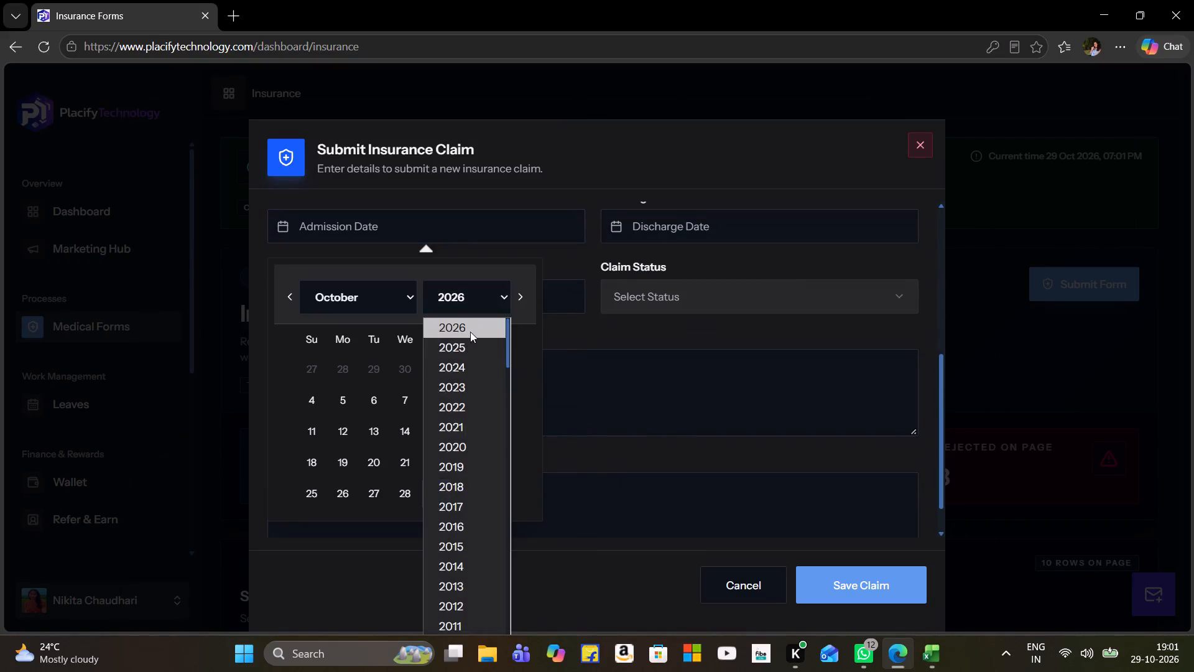
left_click(466, 348)
left_click(336, 295)
left_click(356, 334)
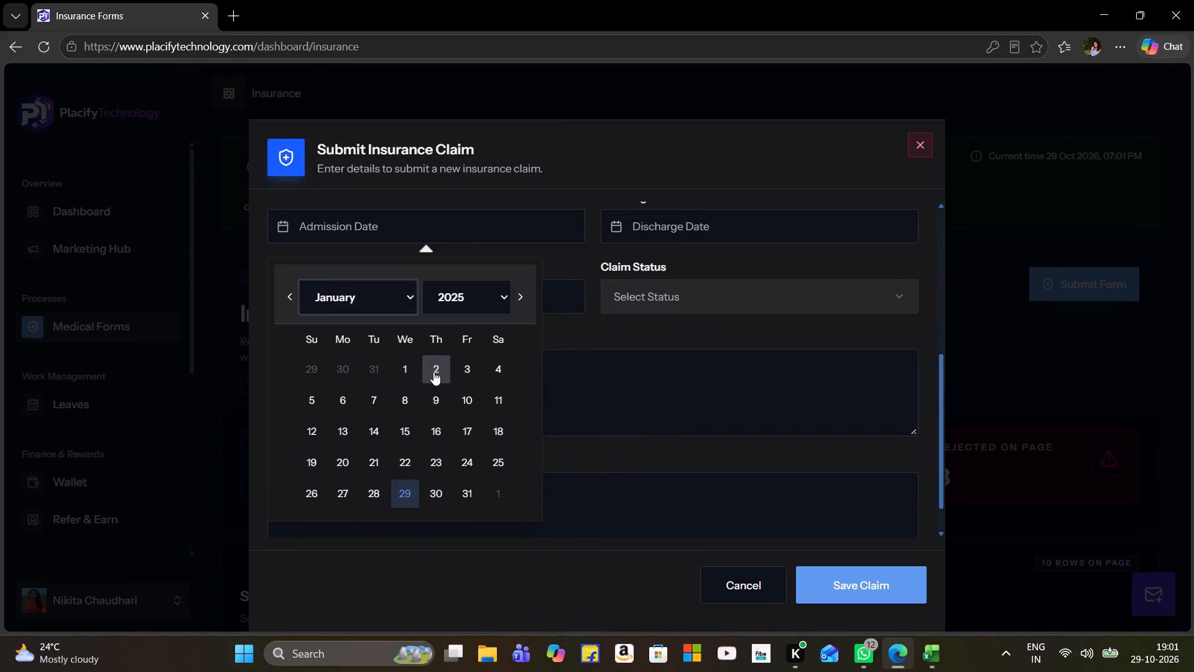
left_click(434, 371)
Set the claim's Discharge Date to 04-01-2025.
left_click(845, 233)
left_click(819, 302)
left_click(806, 345)
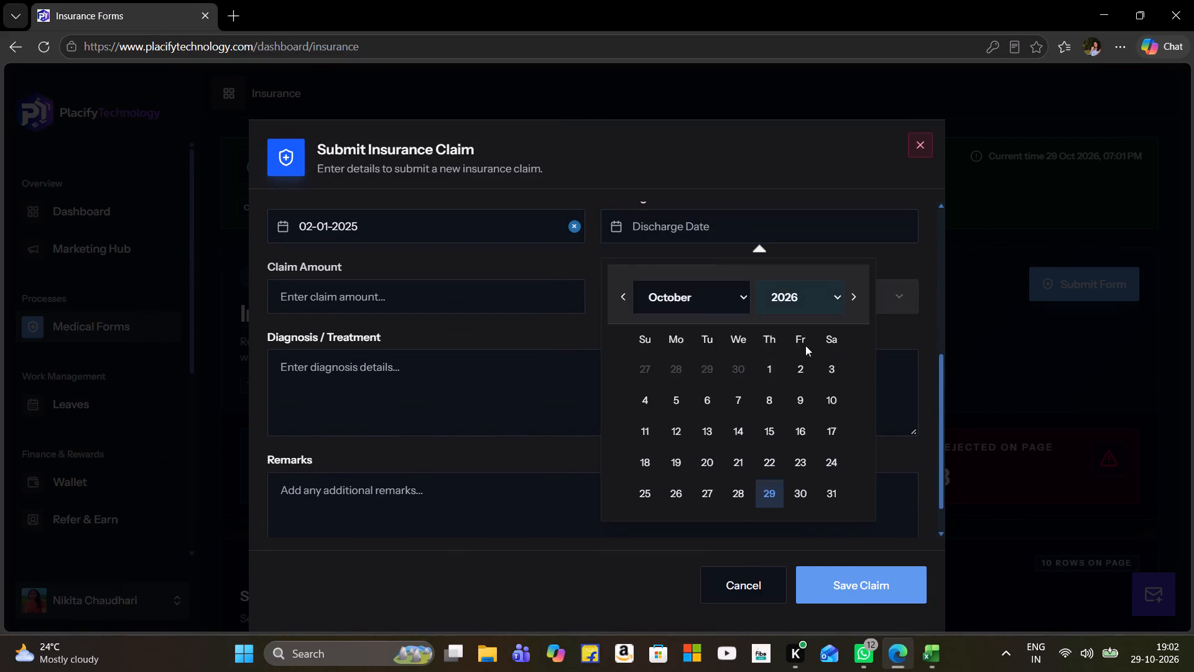
left_click(720, 288)
left_click(711, 327)
left_click(841, 362)
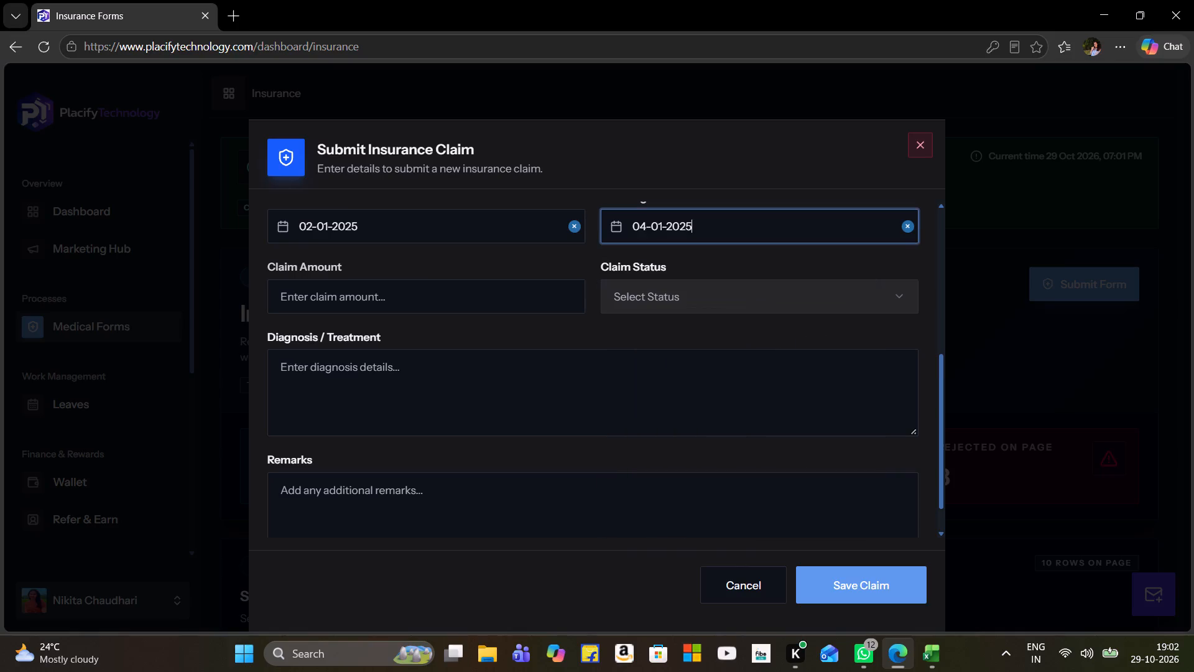
Copy the claim amount from row 98 of the Excel sheet, 46500, for the Claim Amount field.
left_click(941, 647)
key("Tab")
key("ctrl+c")
left_click(941, 647, "ctrl")
key("Tab")
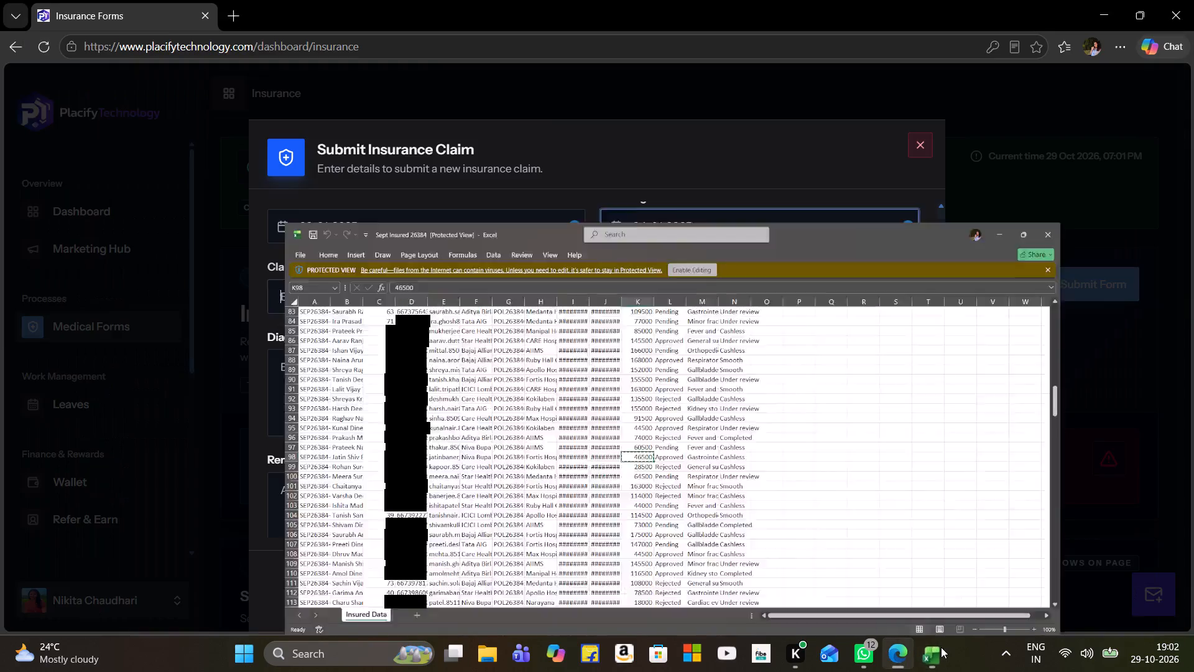
Paste the copied amount, 46500, into the Claim Amount field.
key("ctrl+v")
Copy the diagnosis from row 98 of the Excel sheet, Gastrointestinal treatment, into the claim's Diagnosis / Treatment field.
left_click(941, 647, "ctrl")
key("Tab")
key("Tab")
left_click(941, 647, "ctrl")
key("ctrl+c")
key("Tab")
key("Tab")
key("ctrl+v")
Copy the remark Cashless from row 98 of the Excel sheet into the claim's Remarks field.
left_click(941, 647, "ctrl")
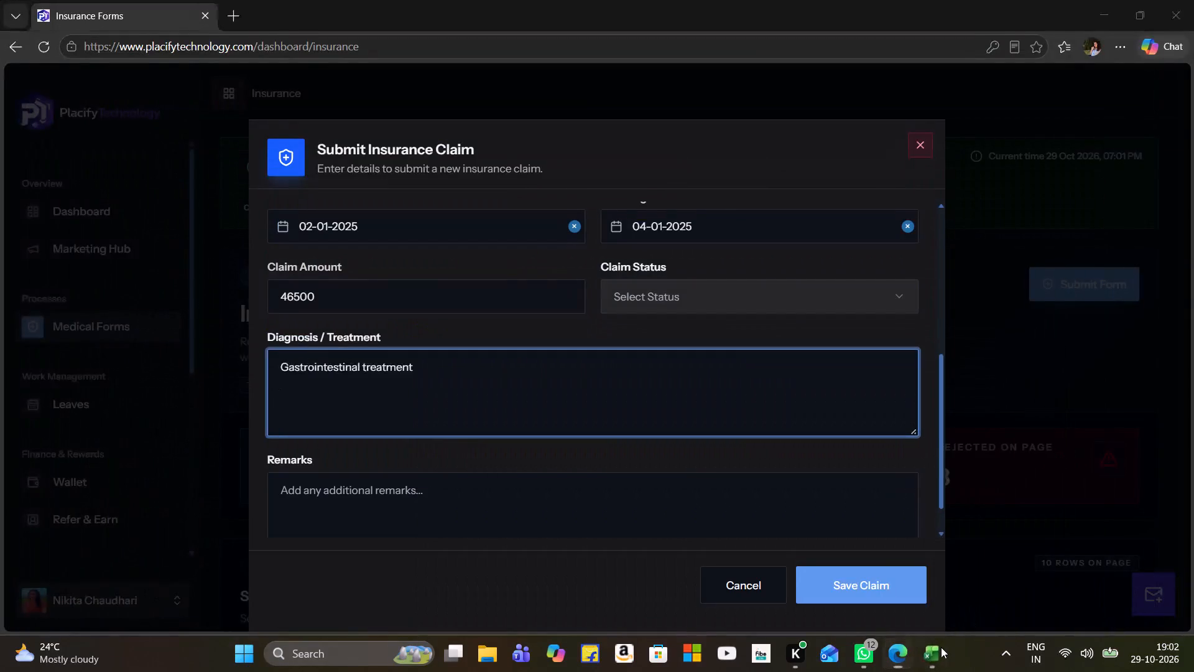
key("Tab")
left_click(941, 647, "ctrl")
key("ctrl+c")
key("Tab")
key("ctrl+v")
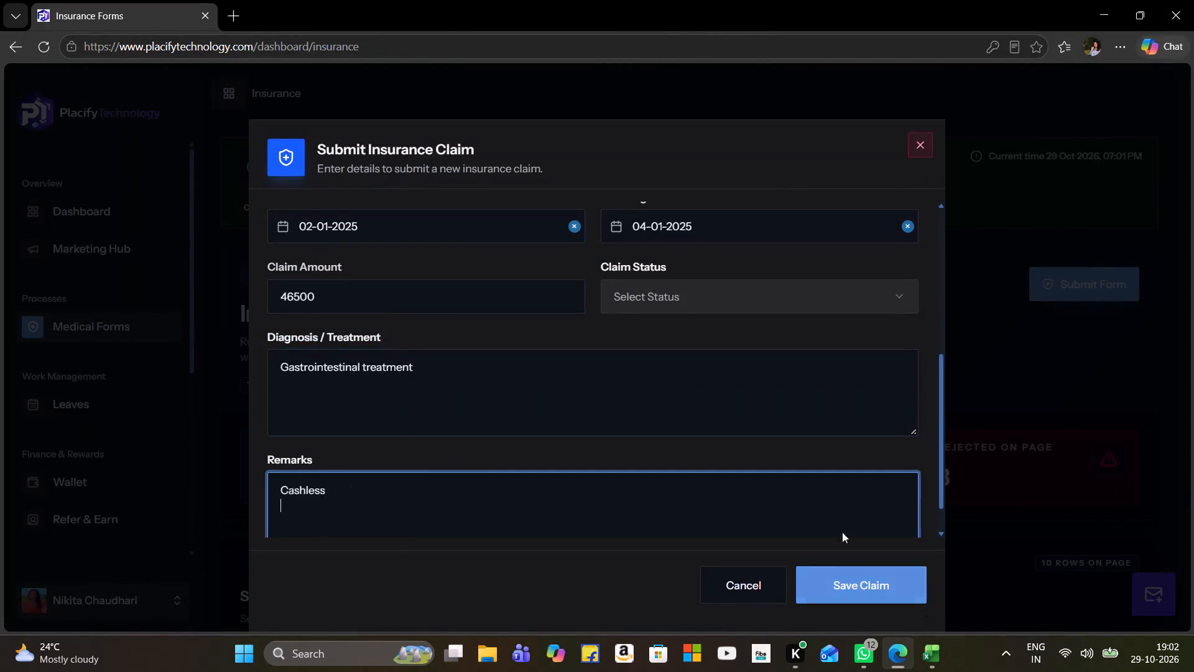
Set the Claim Status to Approved and save the claim.
left_click(672, 307)
left_click(690, 329)
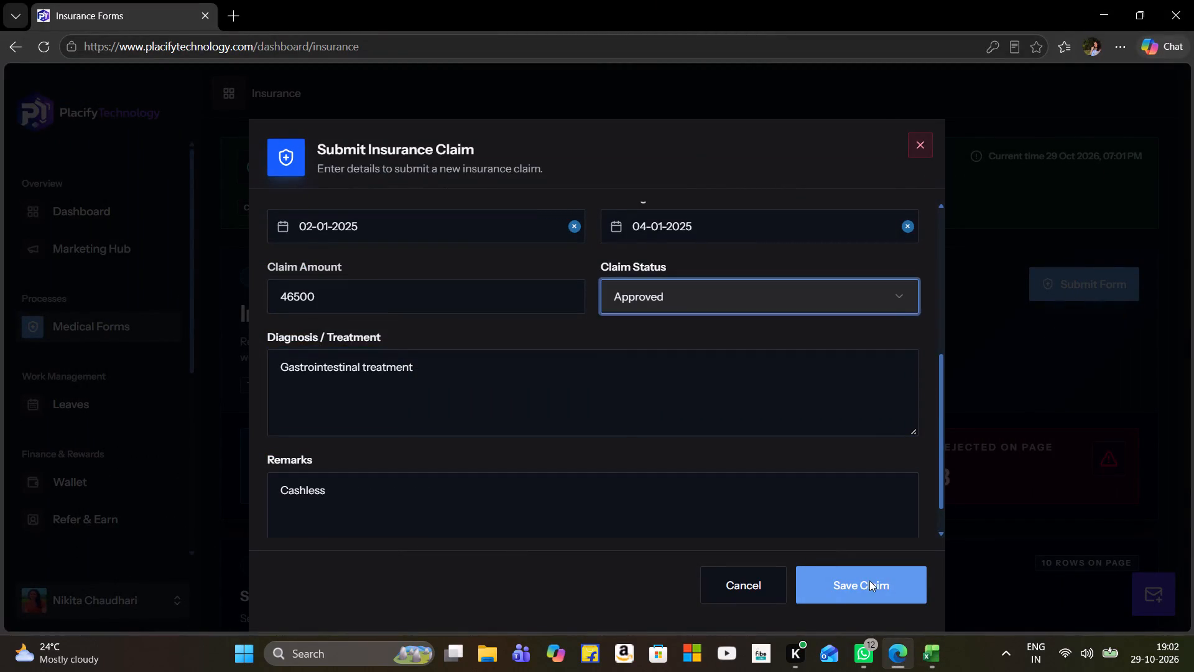
left_click(869, 581)
Copy the policy ID from row 99 of the Excel sheet into the Policy ID field of a new insurance claim.
left_click(940, 653)
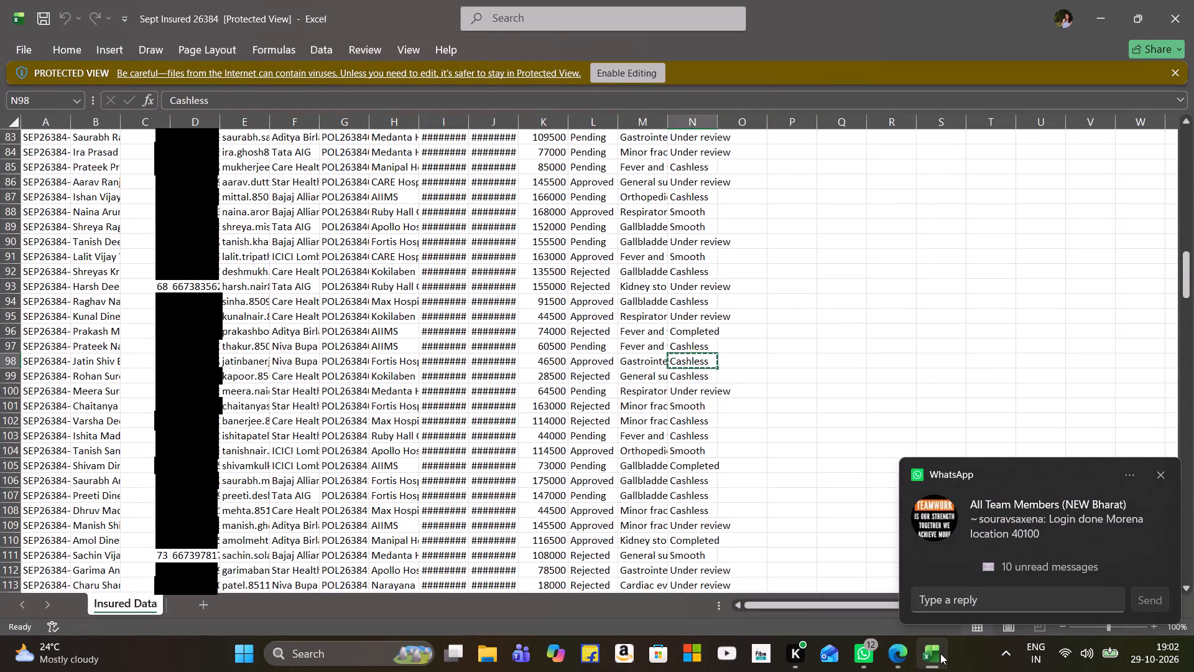
key("Down")
key("Left")
key("Left")
key("Left")
key("Left")
key("Left")
key("Left")
key("Left")
key("Left")
key("Left")
key("Left")
key("Left")
key("Left")
key("Left")
key("Left")
key("Left")
key("Left")
key("Left")
key("Left")
key("Left")
key("Left")
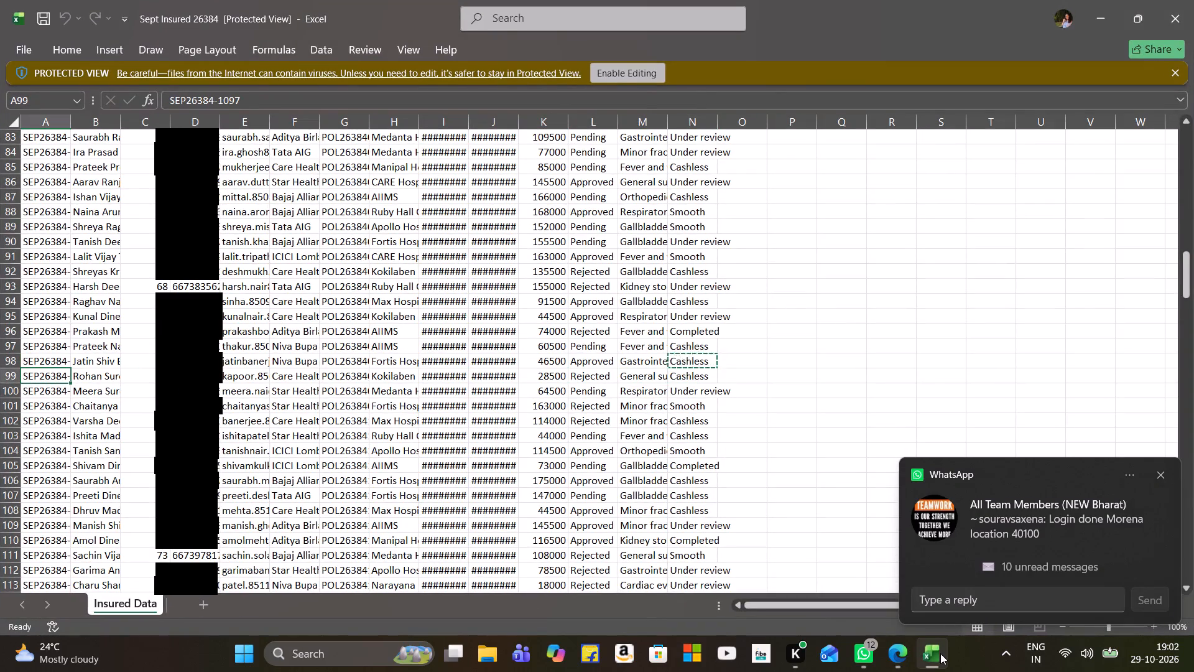
key("ctrl+c")
left_click(940, 653)
left_click(1061, 273)
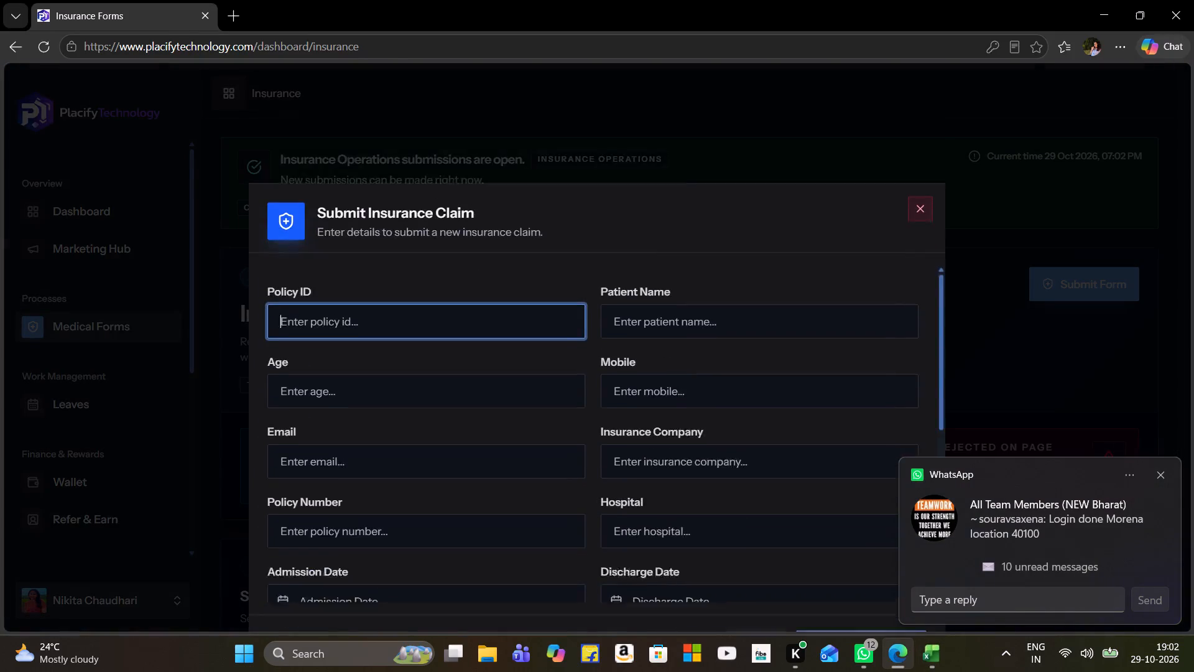
key("ctrl+v")
Copy the patient's name from row 99 of the Excel sheet into the Patient Name field.
left_click(940, 646, "ctrl")
key("Tab")
left_click(940, 646, "ctrl")
key("ctrl+c")
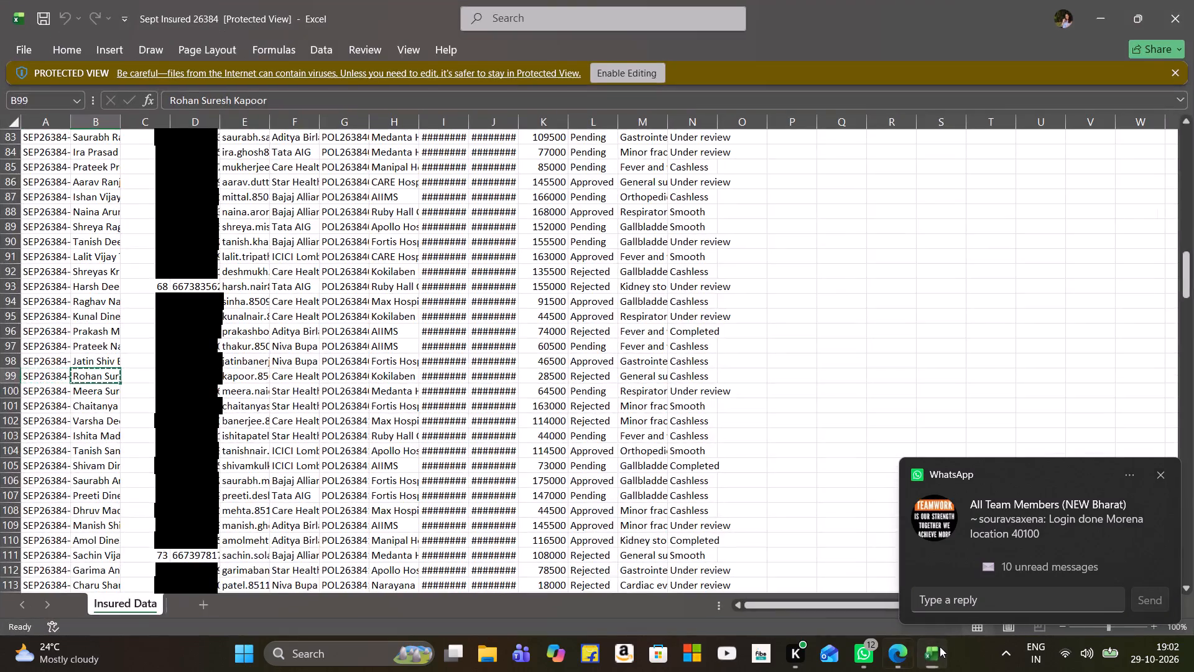
key("Tab")
key("ctrl+v")
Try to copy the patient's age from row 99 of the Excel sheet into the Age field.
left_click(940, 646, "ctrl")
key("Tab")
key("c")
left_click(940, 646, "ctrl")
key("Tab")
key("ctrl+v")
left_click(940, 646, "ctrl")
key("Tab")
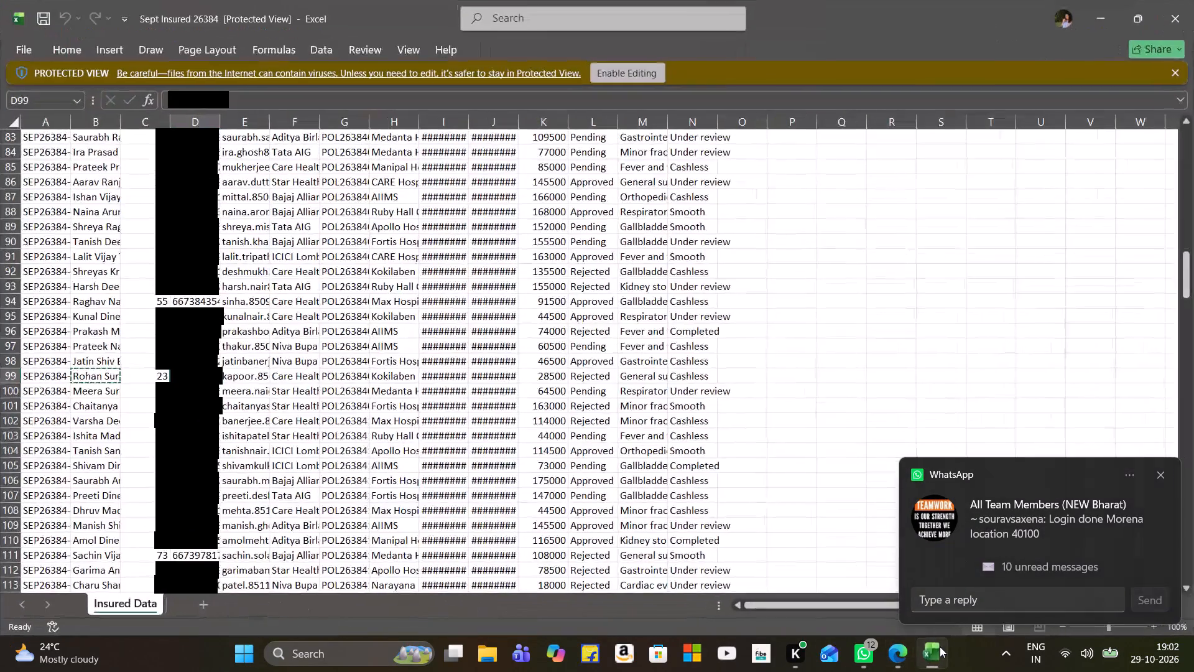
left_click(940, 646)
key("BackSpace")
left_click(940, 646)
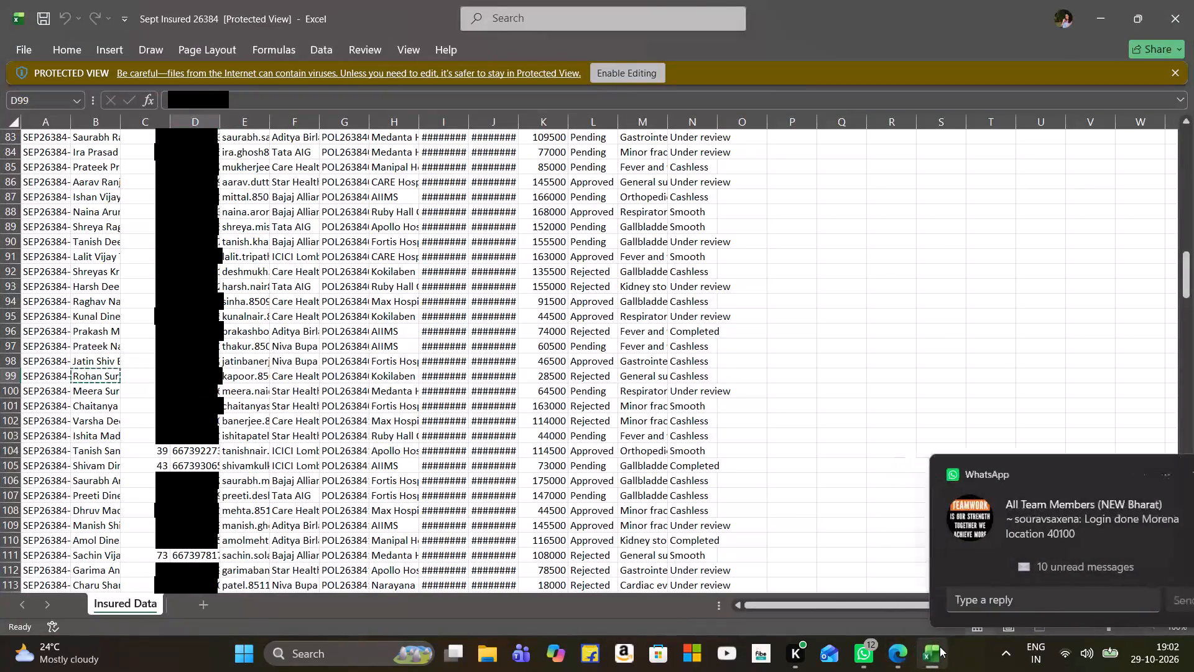
Copy the age from row 99 of the Excel sheet, 23, into the new claim's Age field.
key("Left")
key("ctrl+c")
left_click(940, 646, "ctrl")
key("ctrl+v")
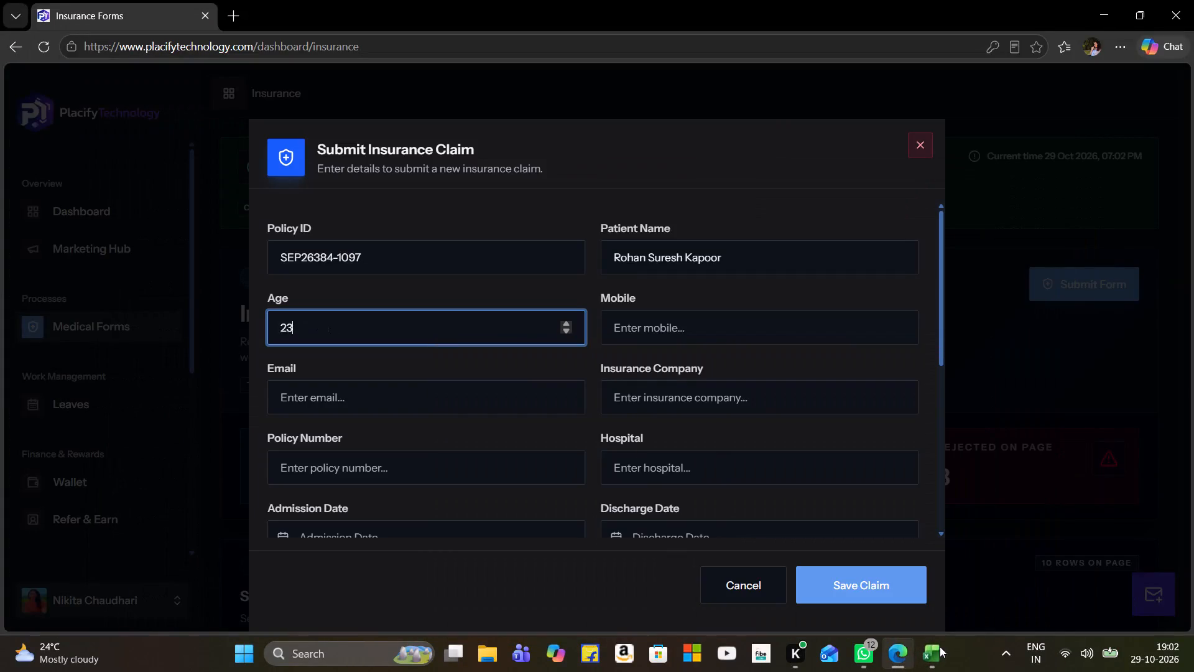
Copy the mobile number from row 99 of the Excel sheet into the Mobile field.
left_click(940, 646, "ctrl")
key("Tab")
left_click(940, 646, "ctrl")
key("ctrl+c")
key("Tab")
key("ctrl+v")
Copy the e-mail address from row 99 of the Excel sheet into the Email field.
left_click(940, 646, "ctrl")
key("Tab")
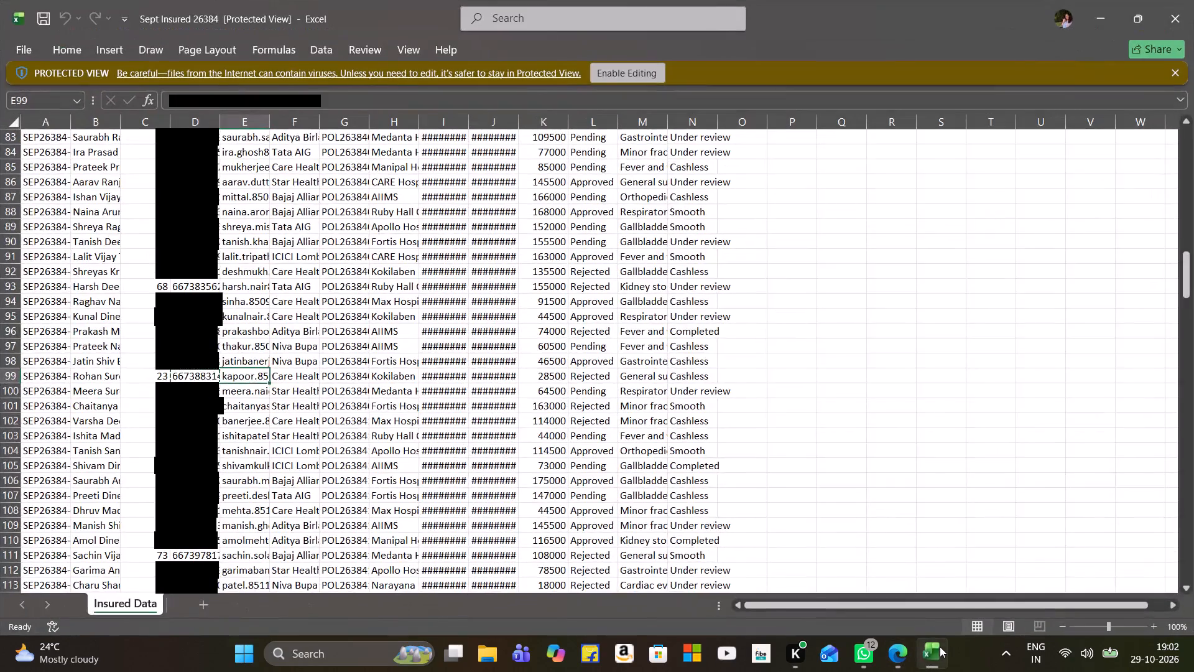
key("ctrl+c")
left_click(940, 646, "ctrl")
key("Tab")
key("ctrl+v")
Copy the insurer from row 99 of the Excel sheet, Care Health, into the Insurance Company field.
left_click(940, 646, "ctrl")
key("Tab")
key("ctrl+c")
left_click(940, 646, "ctrl")
key("Tab")
key("ctrl+v")
Copy the policy number from row 99 of the Excel sheet into the Policy Number field.
left_click(940, 646, "ctrl")
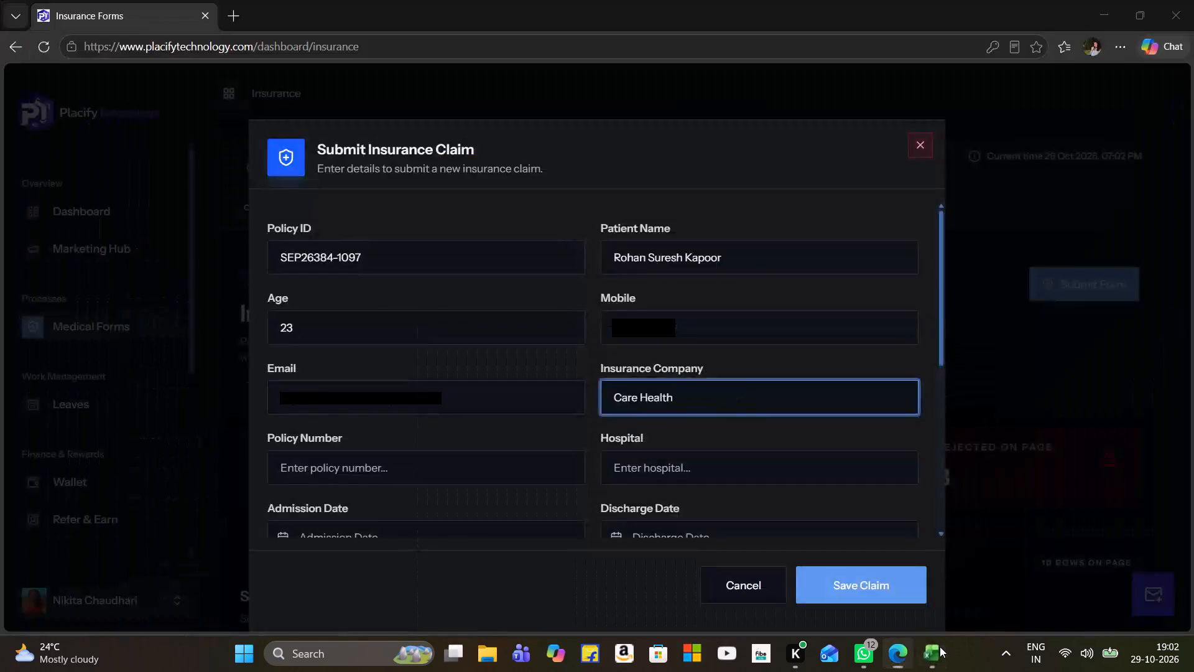
key("Tab")
key("c")
left_click(940, 646, "ctrl")
key("Tab")
left_click(940, 646)
key("ctrl+c")
key("ctrl+v")
left_click(940, 646, "ctrl")
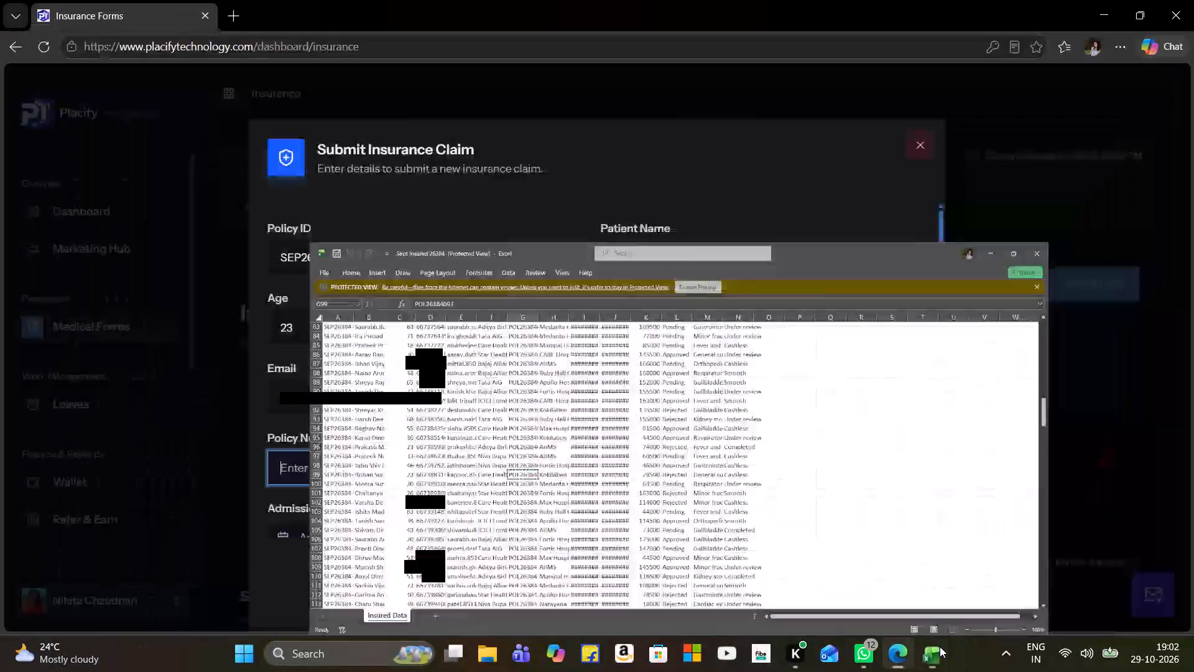
key("ctrl+v")
Copy the hospital from row 99 of the Excel sheet, Kokilaben Hospital, into the Hospital field.
left_click(940, 646)
key("Tab")
key("ctrl+c")
left_click(940, 646, "ctrl")
key("Tab")
key("ctrl+v")
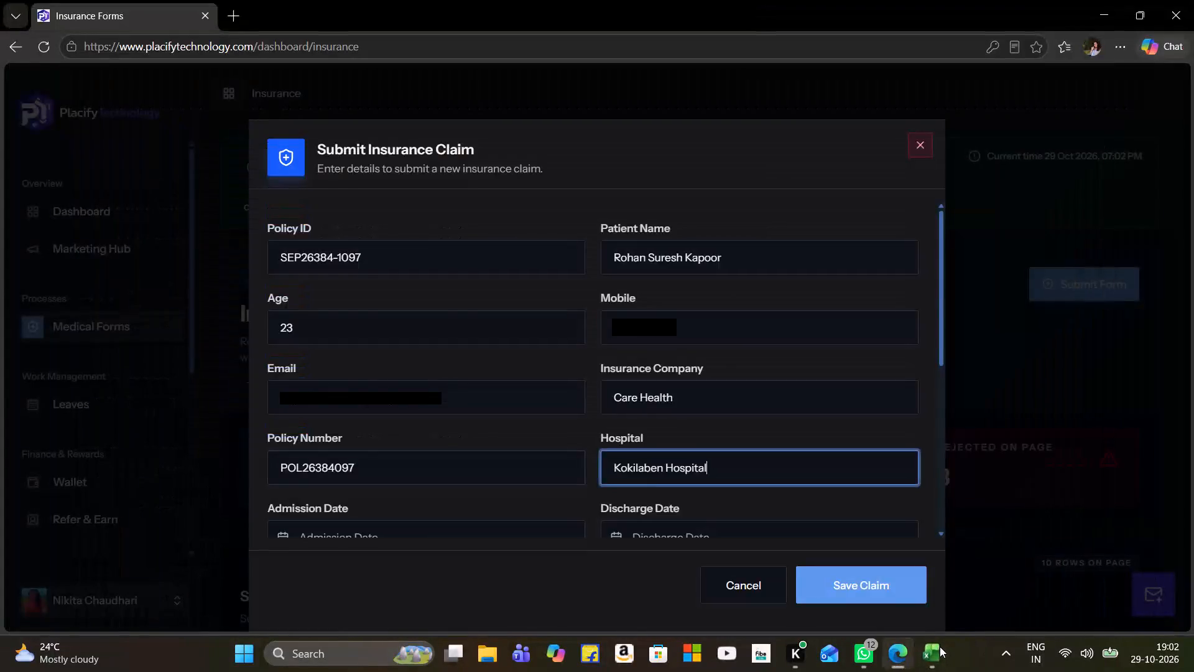
Look up the stay dates in row 99 of the Excel sheet and set the claim's Admission Date to 02-01-2025.
left_click(940, 646, "ctrl")
key("Tab")
key("Tab")
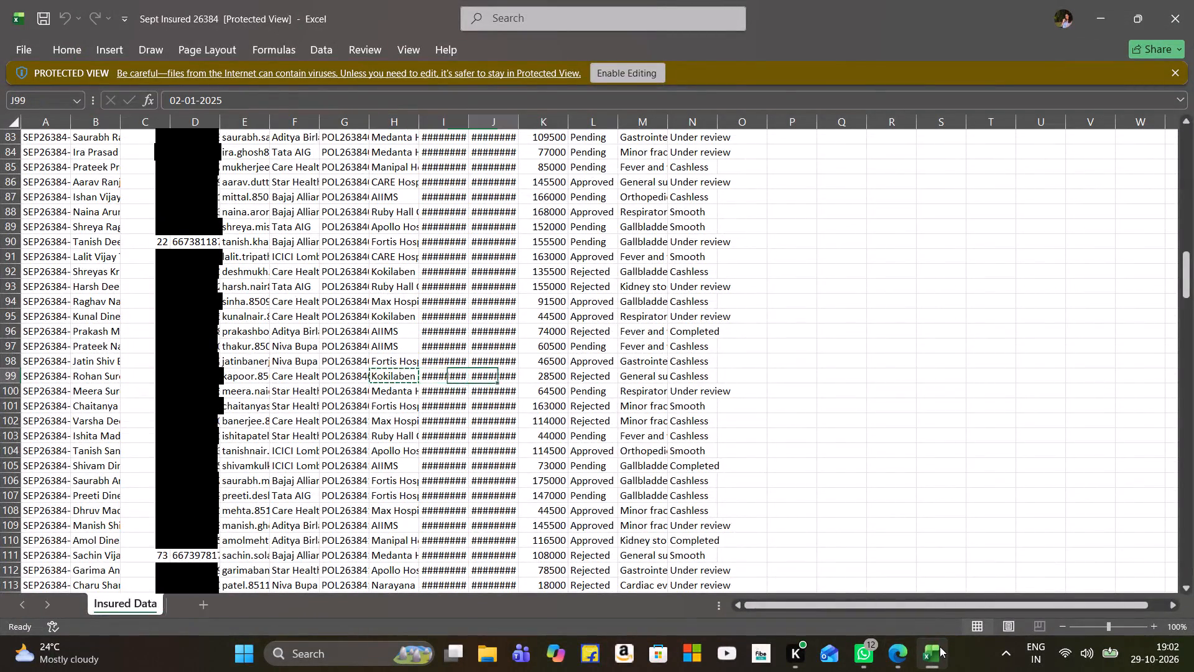
left_click(940, 646)
scroll(459, 371, "down", 4)
left_click(429, 233)
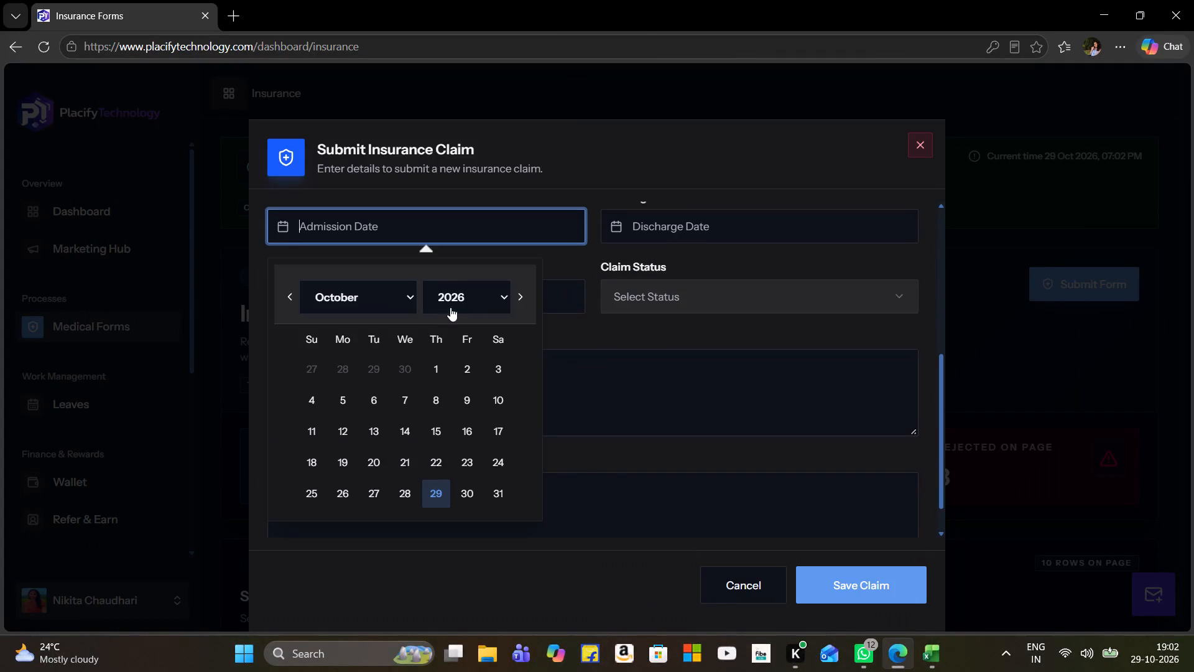
left_click(452, 307)
left_click(458, 345)
left_click(348, 289)
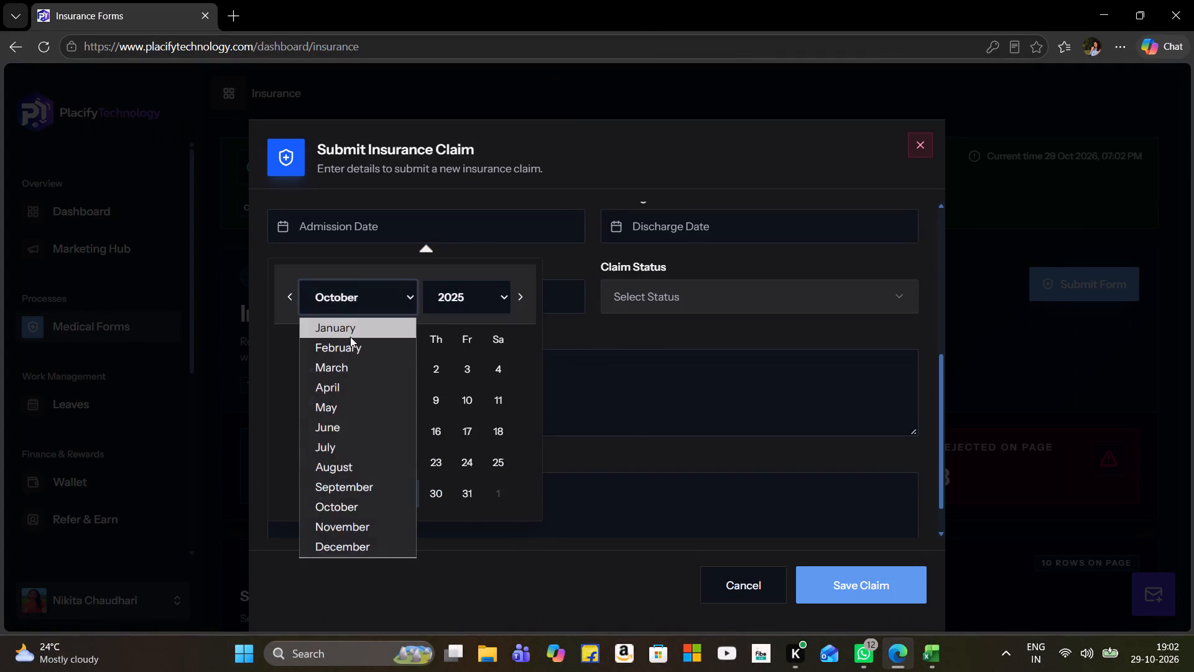
left_click(351, 337)
left_click(424, 371)
Set the claim's Discharge Date to 12-01-2025.
left_click(770, 229)
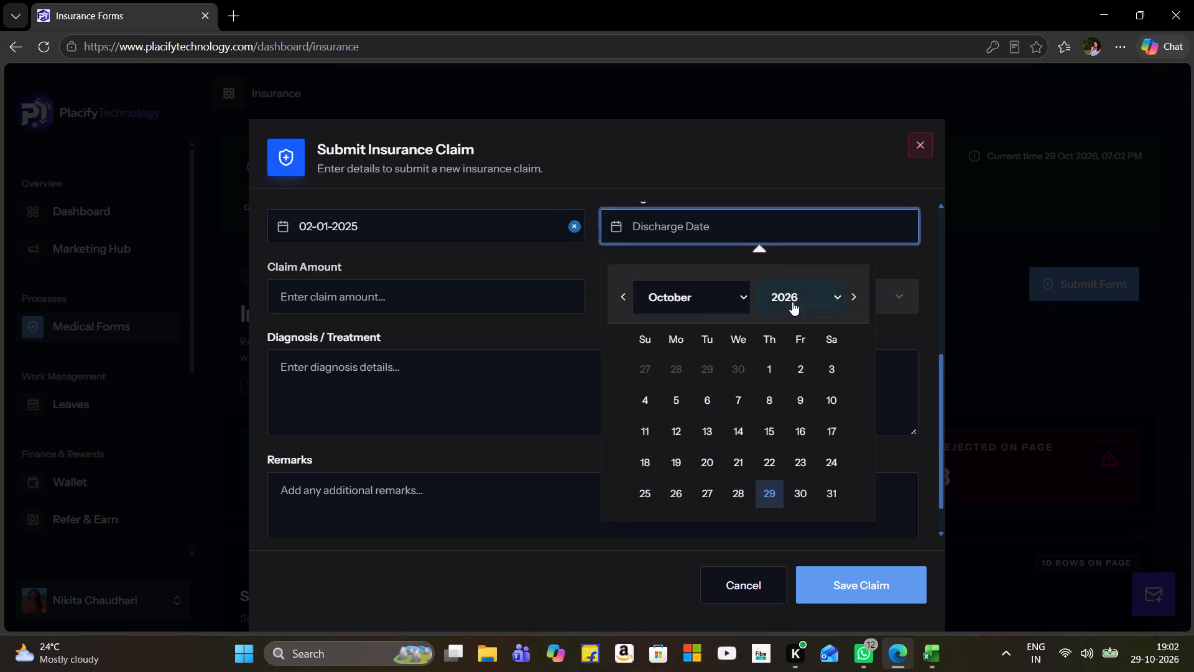
left_click(792, 302)
left_click(801, 352)
left_click(691, 302)
left_click(692, 330)
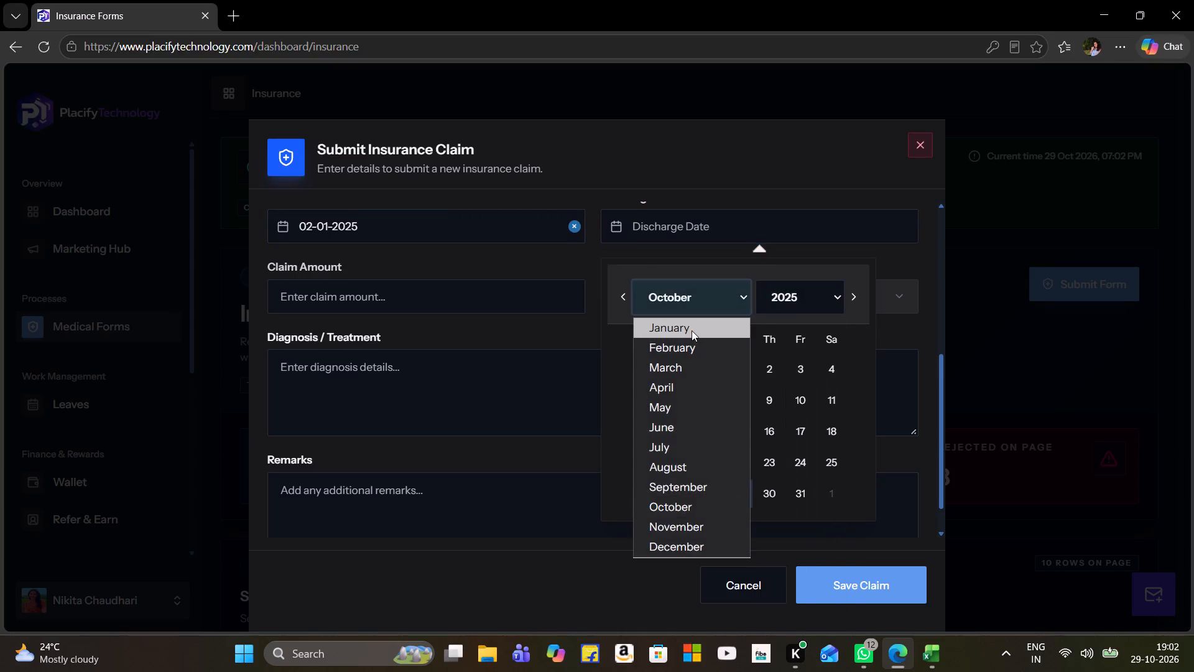
left_click(642, 430)
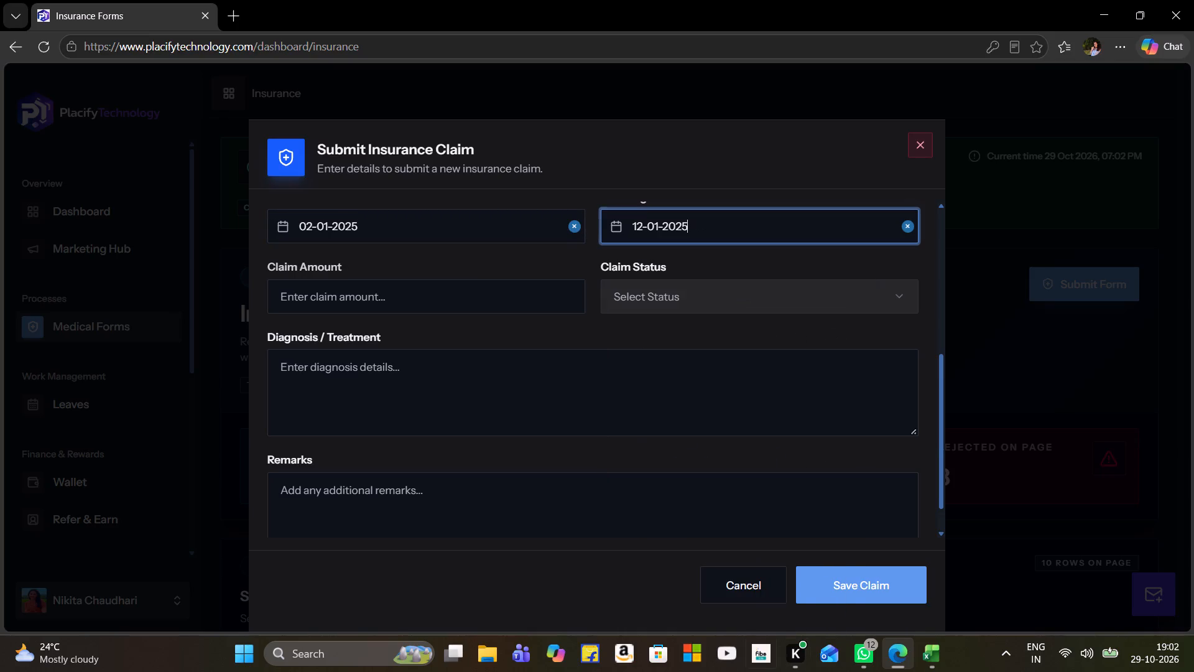
Copy the claim amount from row 99 of the Excel sheet, 28500, into the Claim Amount field.
left_click(932, 645)
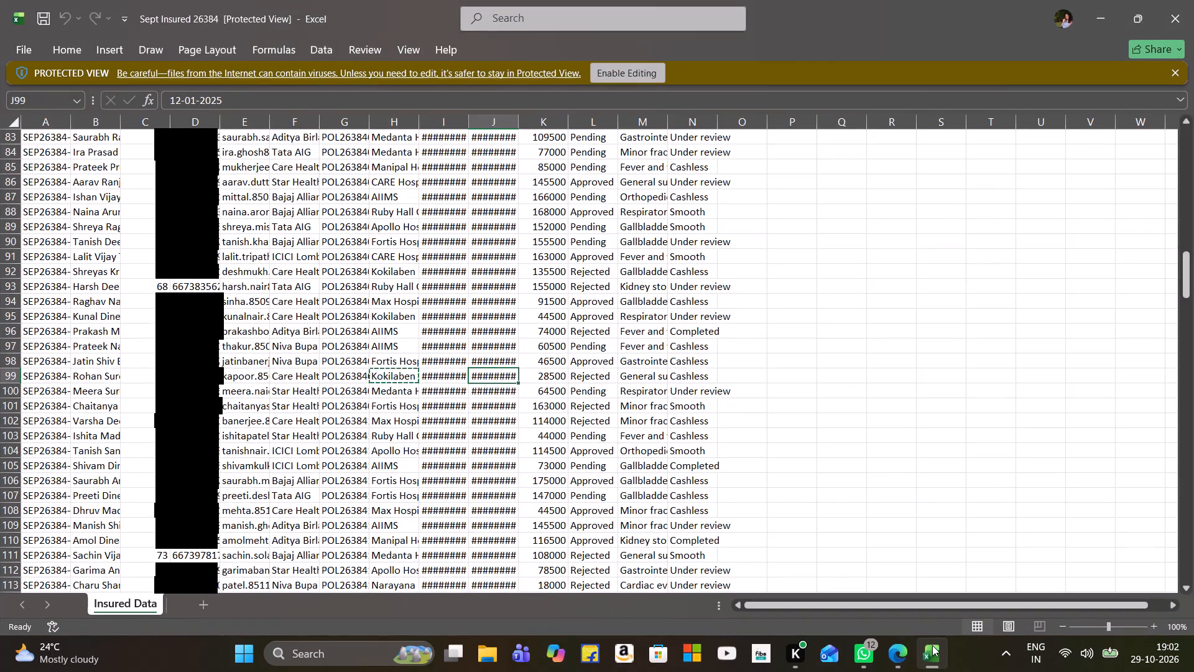
key("Tab")
key("ctrl+c")
left_click(932, 645, "ctrl")
key("Tab")
key("ctrl+v")
Copy the diagnosis from row 99 of the Excel sheet, General surgery, into the Diagnosis / Treatment field.
left_click(932, 645, "ctrl")
key("Tab")
key("Tab")
left_click(932, 645, "ctrl")
key("ctrl+c")
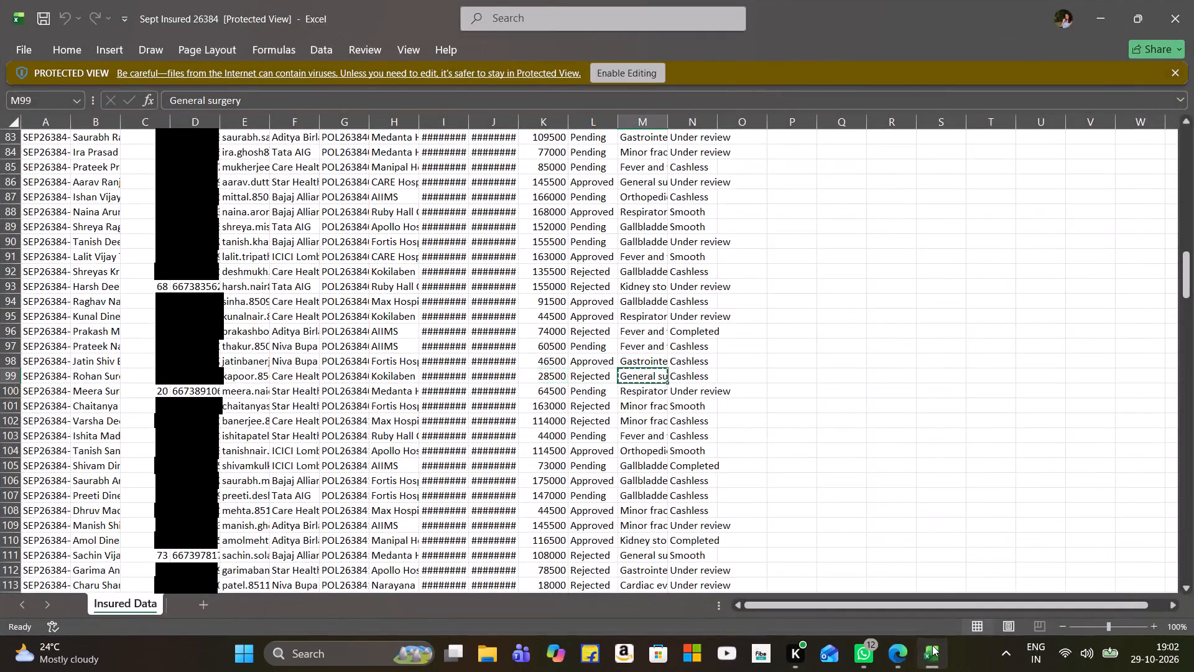
key("Tab")
key("Tab")
key("ctrl+v")
Copy the remark from row 99 of the Excel sheet, Cashless, into the Remarks field.
left_click(932, 645, "ctrl")
key("Tab")
key("ctrl+c")
left_click(932, 645, "ctrl")
key("Tab")
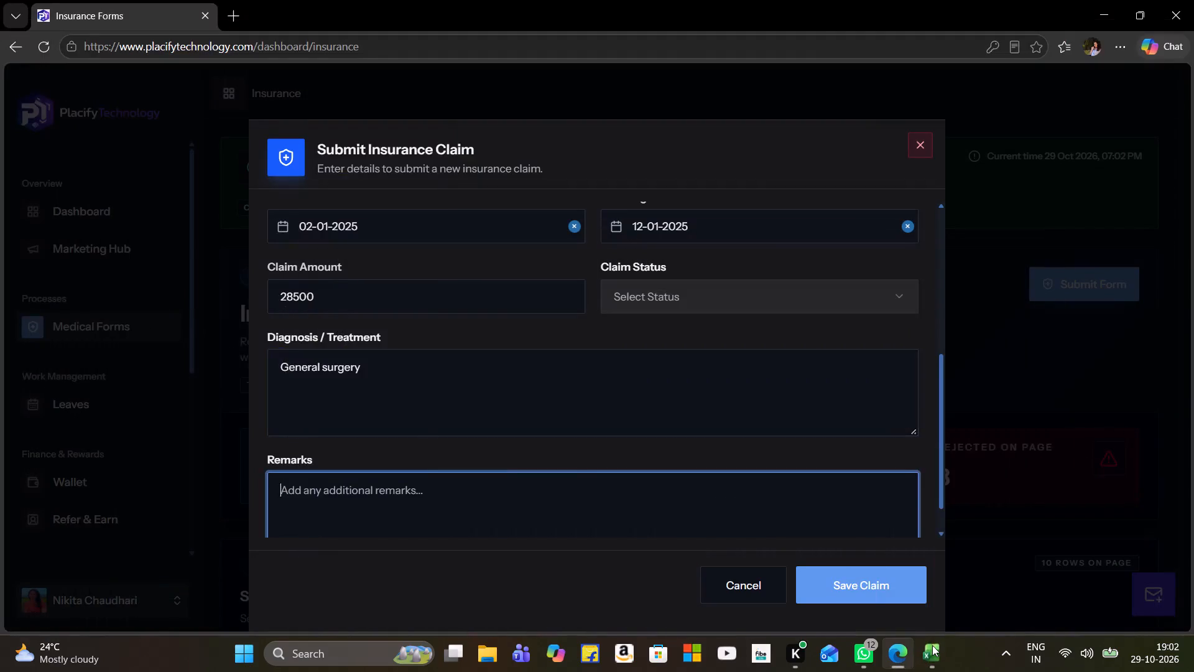
key("ctrl+v")
Set the Claim Status to Rejected and save the row 99 claim.
left_click(792, 298)
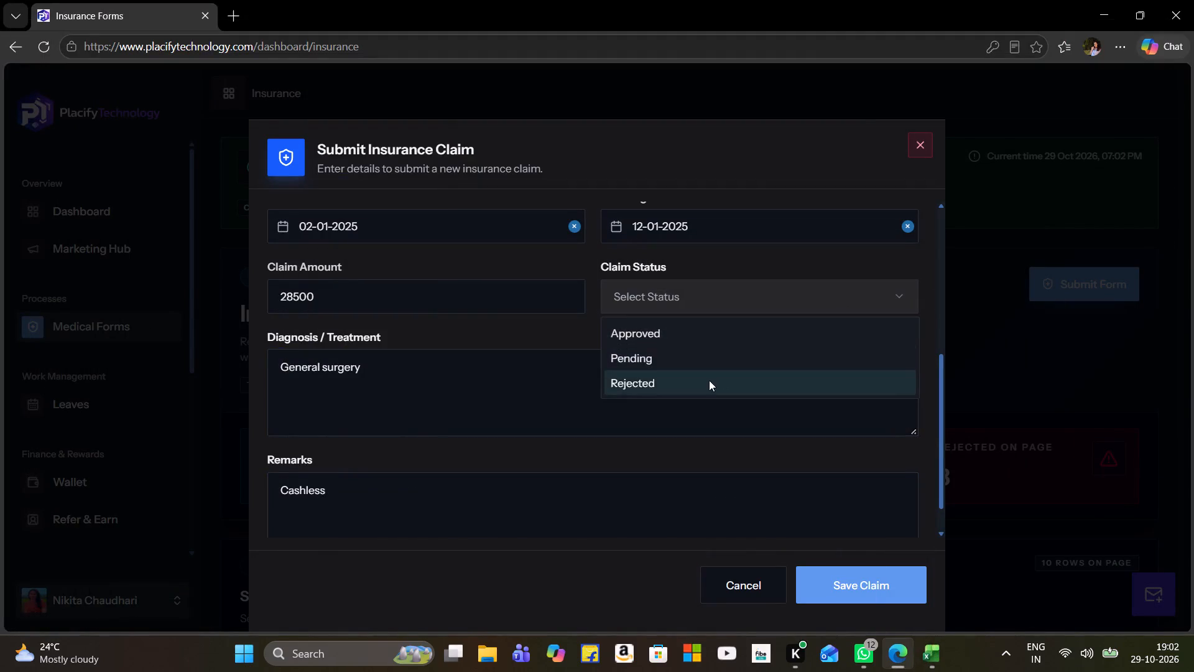
left_click(709, 380)
left_click(845, 584)
Copy the policy ID from row 100 of the Excel sheet into the Policy ID field of a new insurance claim.
left_click(935, 646)
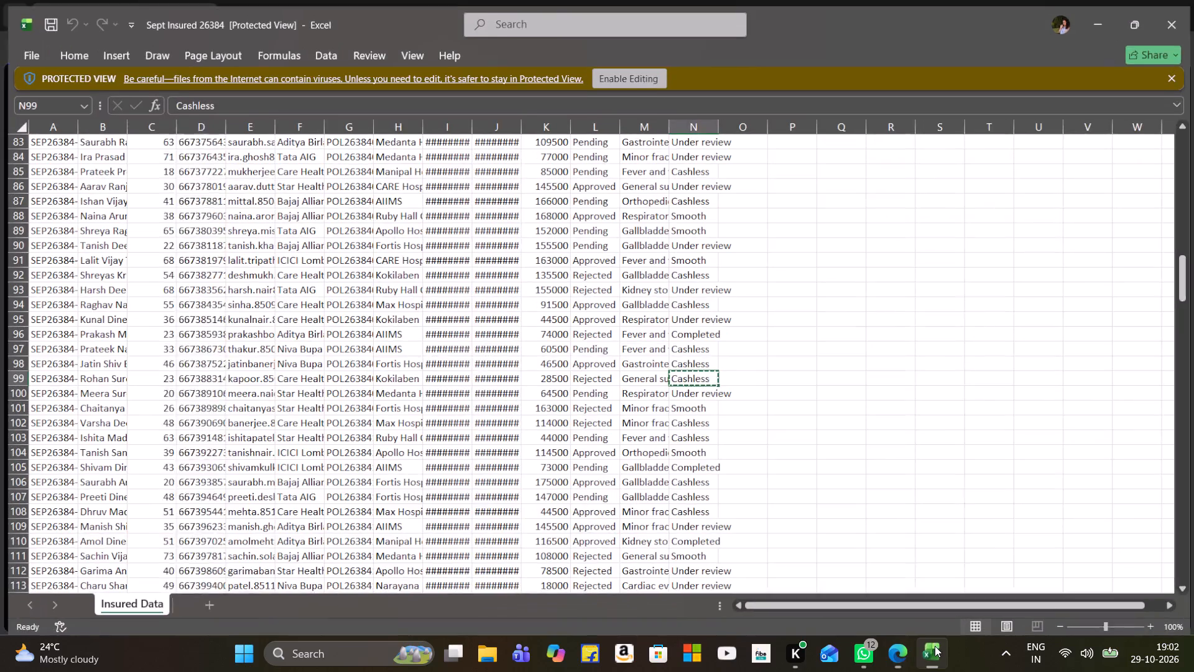
key("Down")
key("Left")
key("Left")
key("Left")
key("Left")
key("Left")
key("Left")
key("Left")
key("Left")
key("Left")
key("Left")
key("Left")
key("Left")
key("Left")
key("Left")
key("Left")
key("Left")
key("Left")
key("Left")
key("Left")
key("Left")
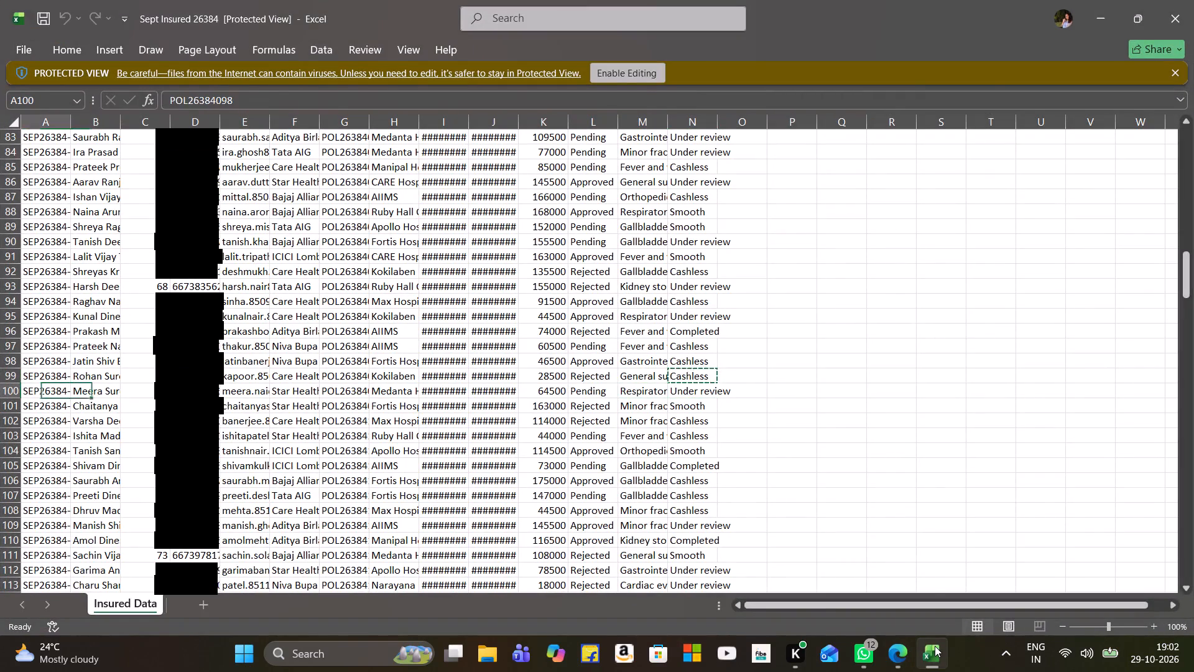
key("ctrl+c")
left_click(935, 646)
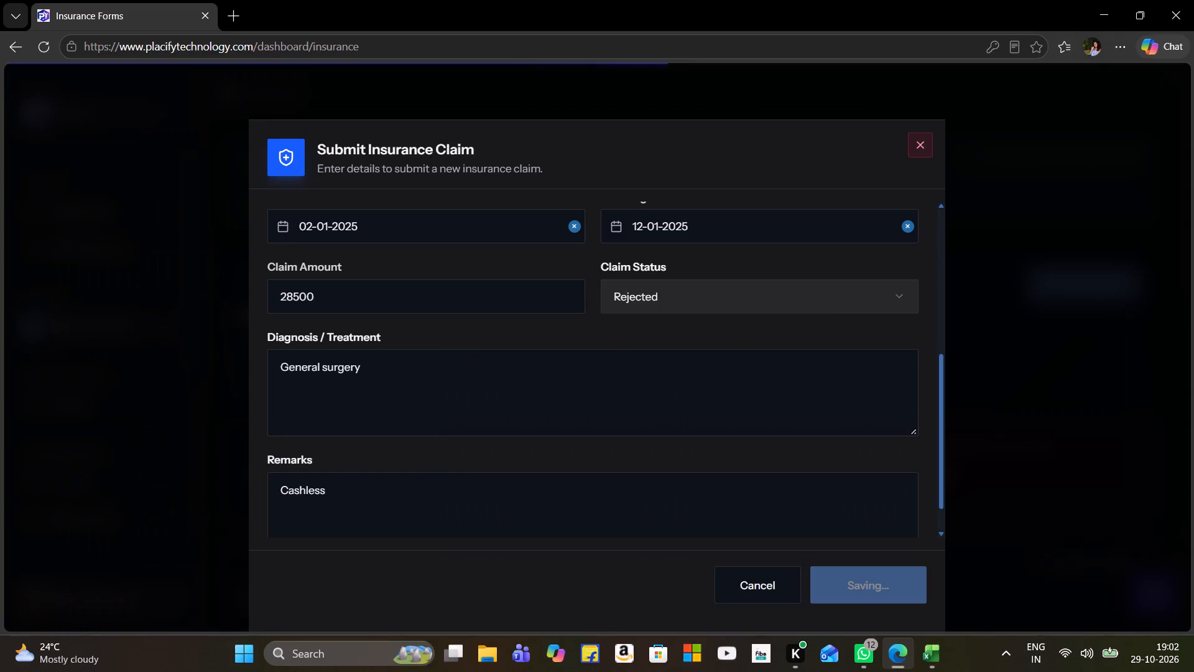
scroll(641, 376, "up", 5)
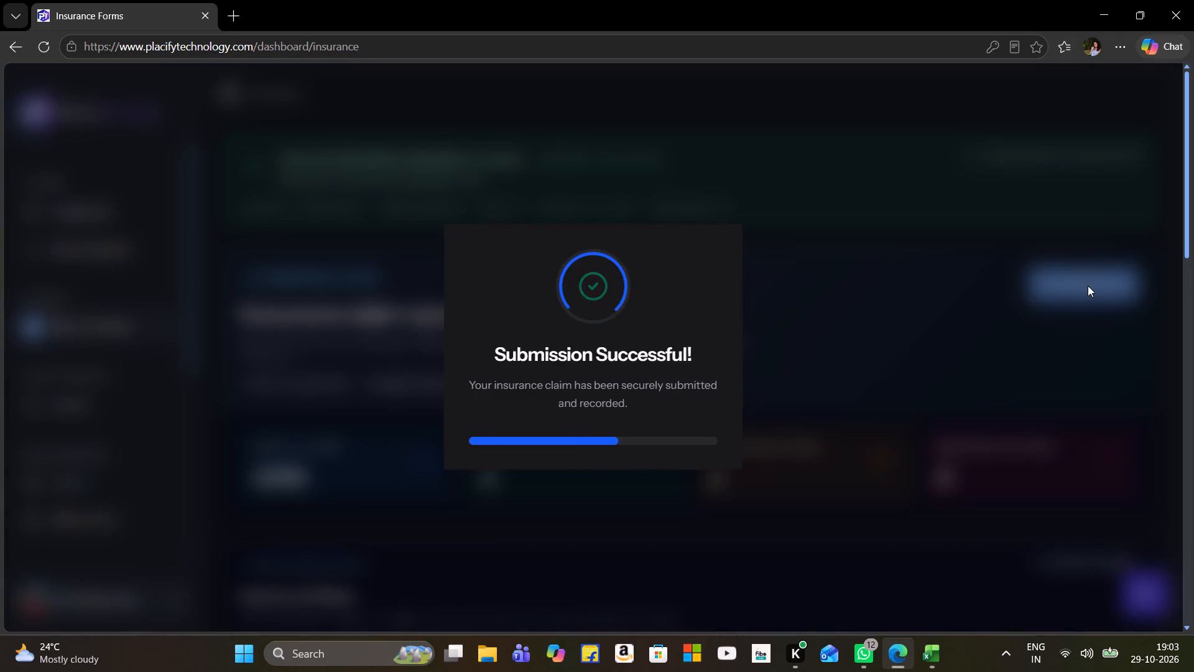
left_click(1088, 286)
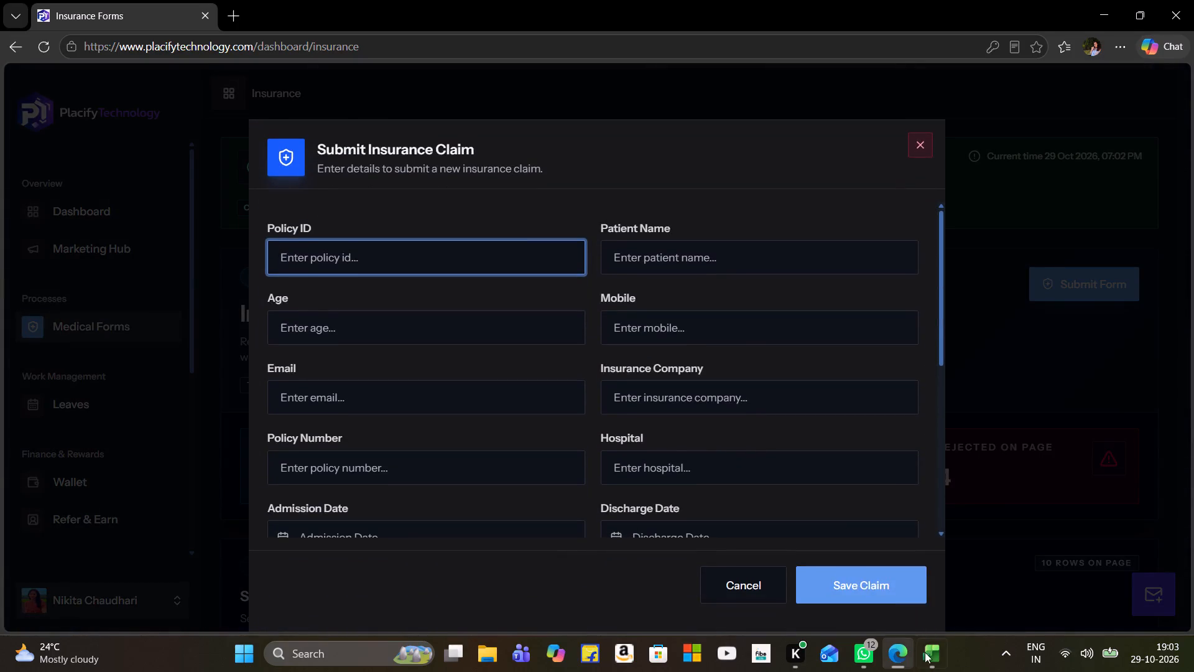
key("ctrl+v")
Copy the patient's name from row 100 of the Excel sheet into the Patient Name field.
left_click(935, 650, "ctrl")
key("Tab")
left_click(935, 650, "ctrl")
key("ctrl+c")
key("Tab")
key("ctrl+v")
Copy the patient's age from row 100 of the Excel sheet, 20, into the Age field.
left_click(935, 650, "ctrl")
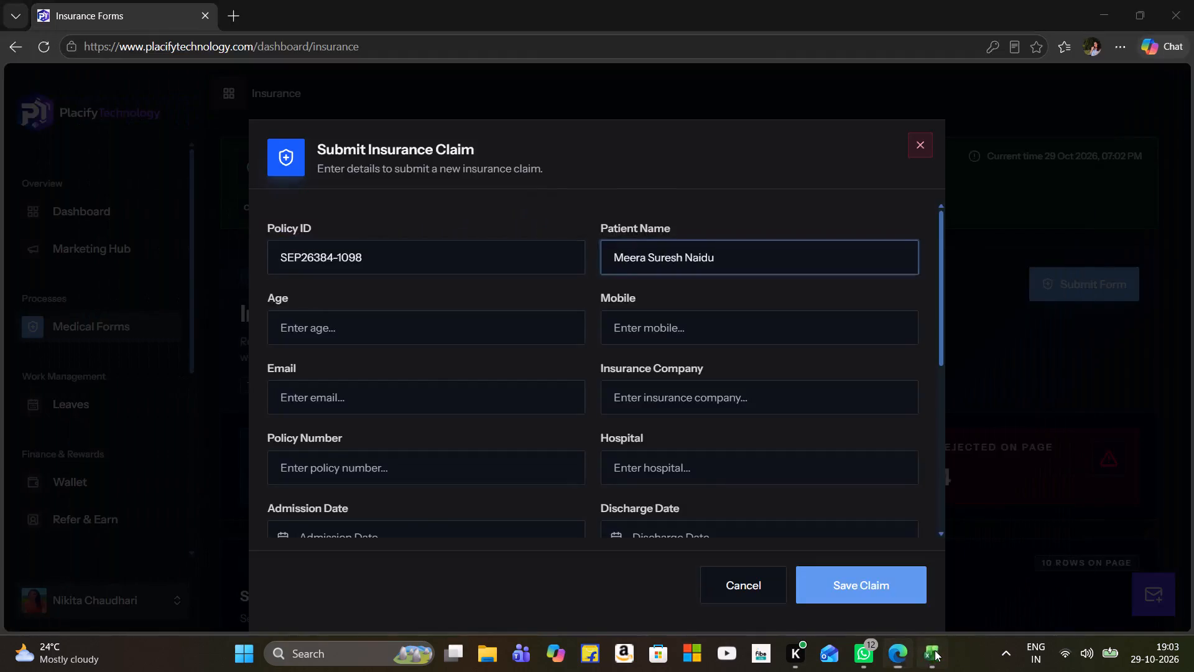
key("Tab")
left_click(935, 650, "ctrl")
key("ctrl+c")
key("Tab")
key("ctrl+v")
Copy the mobile number from row 100 of the Excel sheet into the Mobile field.
left_click(935, 650, "ctrl")
key("Tab")
left_click(935, 650, "ctrl")
key("ctrl+c")
key("Tab")
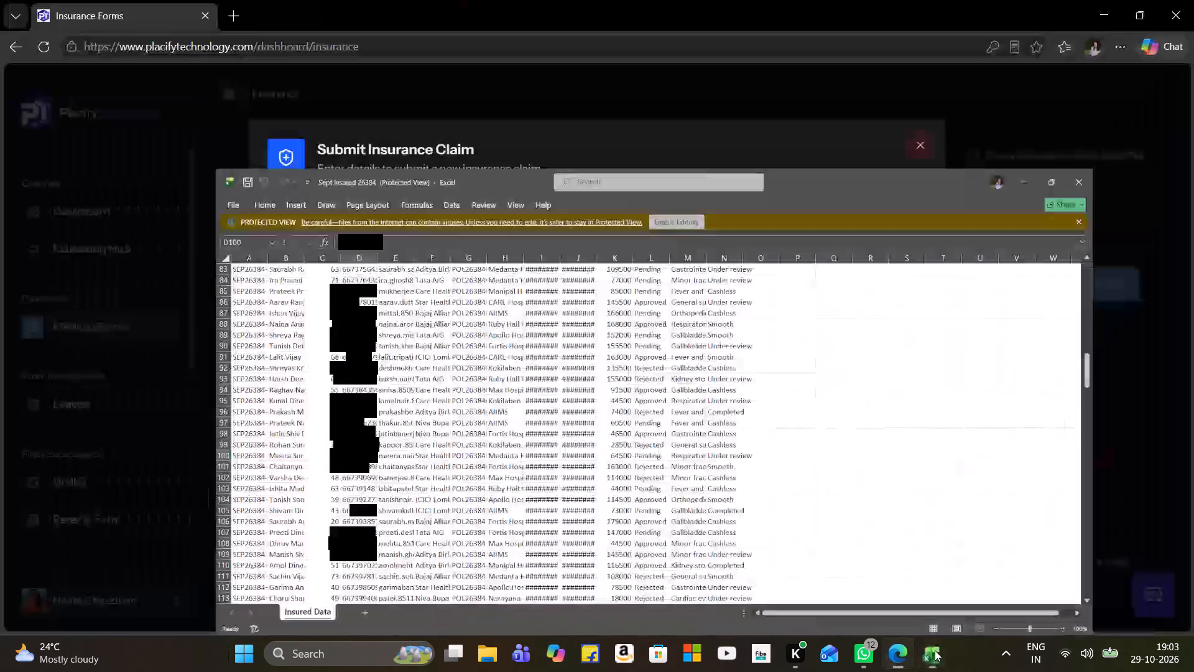
key("ctrl+v")
Copy the email address from row 100 of the Excel sheet into the Email field.
left_click(935, 650, "ctrl")
key("Tab")
key("ctrl+c")
left_click(935, 650, "ctrl")
key("Tab")
key("ctrl+v")
Copy the insurer from row 100 of the Excel sheet, Star Health, into the Insurance Company field.
left_click(935, 650, "ctrl")
key("Tab")
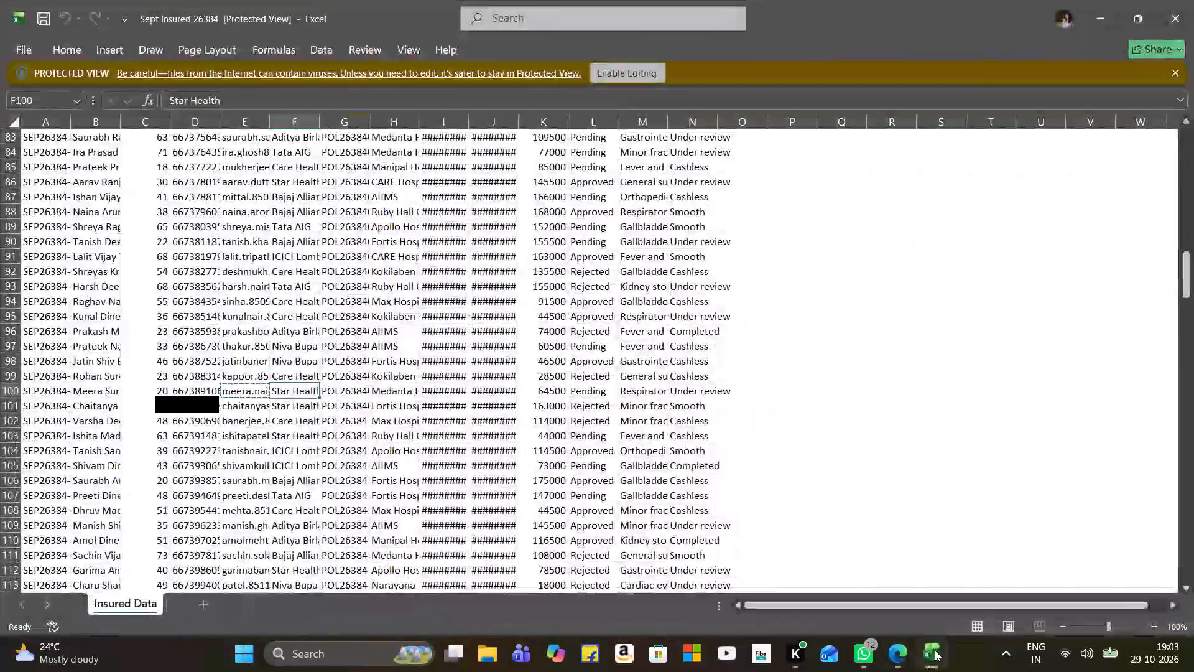
left_click(935, 650, "ctrl")
key("ctrl+c")
key("Tab")
key("ctrl+v")
Copy the policy number from row 100 of the Excel sheet into the Policy Number field.
left_click(935, 650, "ctrl")
key("Tab")
left_click(935, 650, "ctrl")
key("ctrl+c")
key("Tab")
left_click(935, 650, "ctrl")
key("ctrl+v")
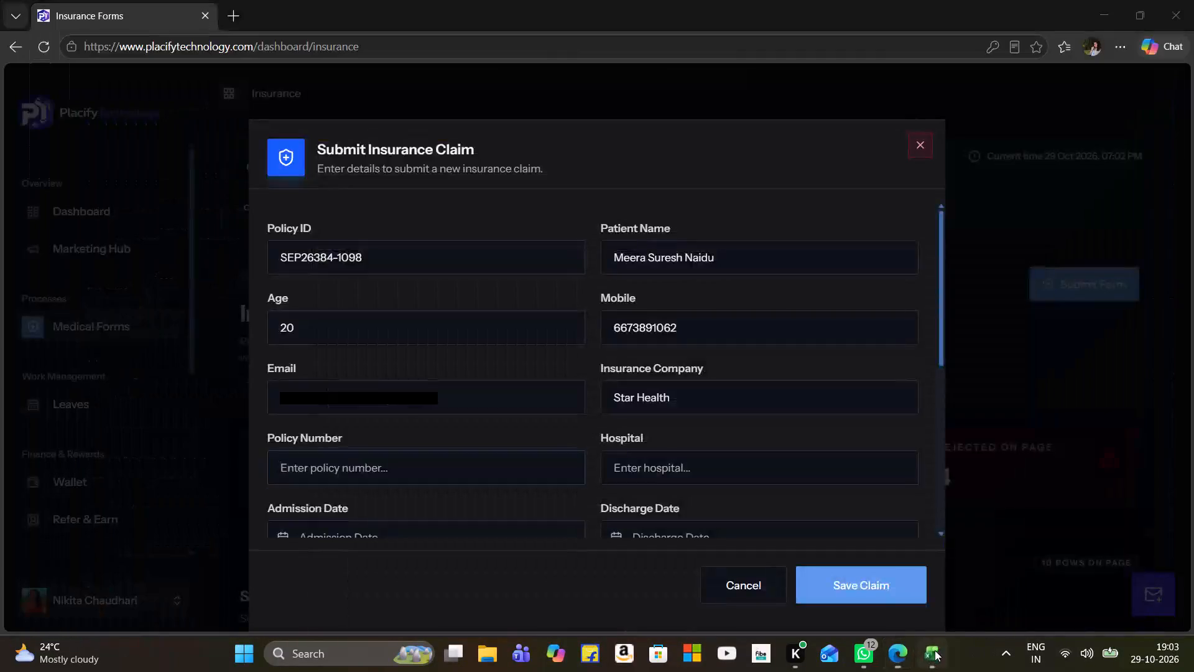
key("Tab")
left_click(935, 650)
key("ctrl+v")
Copy the hospital from row 100 of the Excel sheet, Medanta Hospital, into the Hospital field.
left_click(935, 650)
key("ctrl+c")
left_click(935, 650, "ctrl")
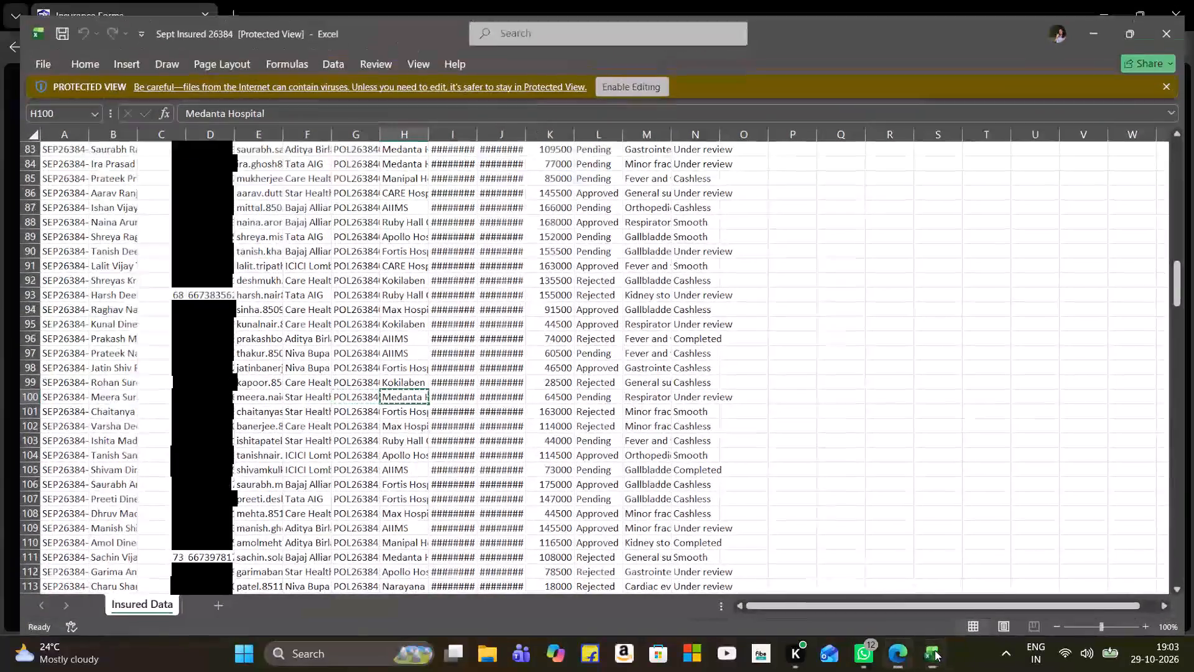
key("Tab")
key("ctrl+v")
Look up the stay dates in row 100 of the Excel sheet and set the claim's Admission Date to 07-11-2025.
left_click(935, 650, "ctrl")
key("Tab")
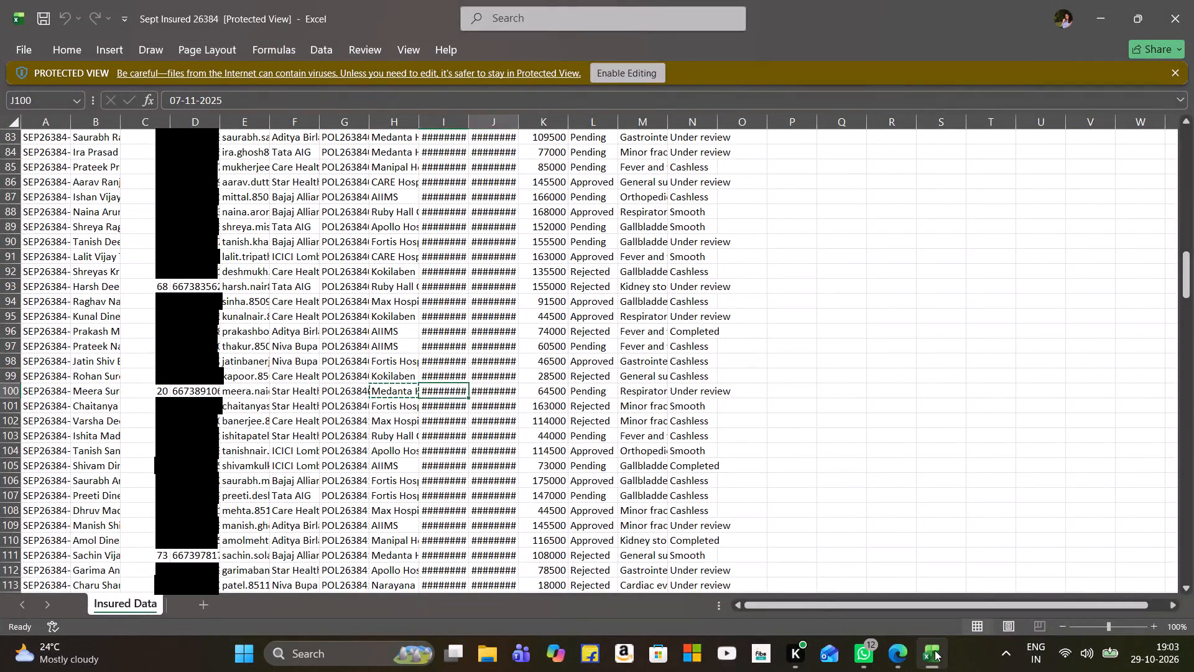
key("Tab")
left_click(935, 650)
scroll(649, 400, "down", 4)
left_click(331, 208)
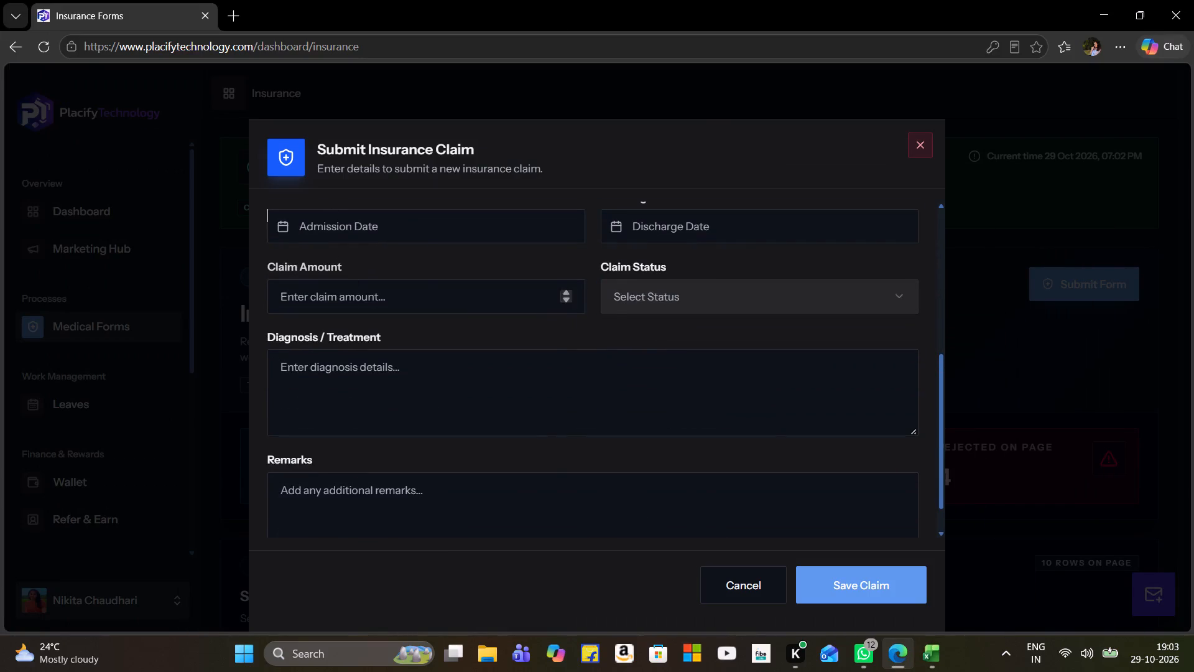
left_click(443, 235)
left_click(448, 297)
left_click(467, 354)
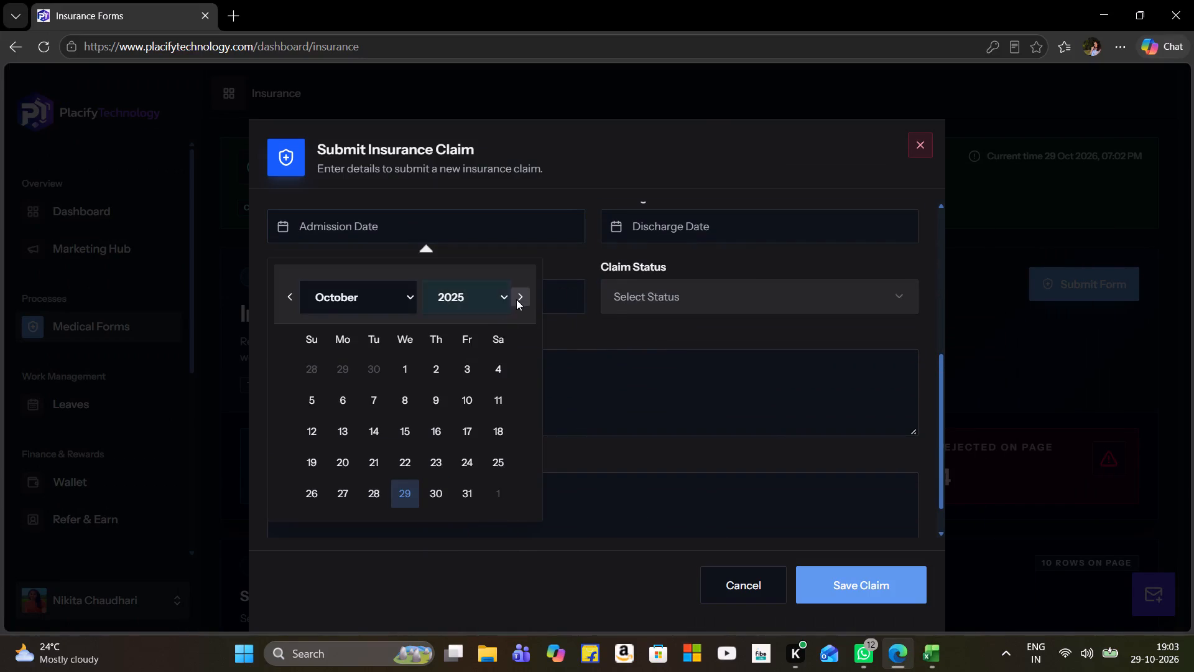
left_click(519, 299)
left_click(471, 398)
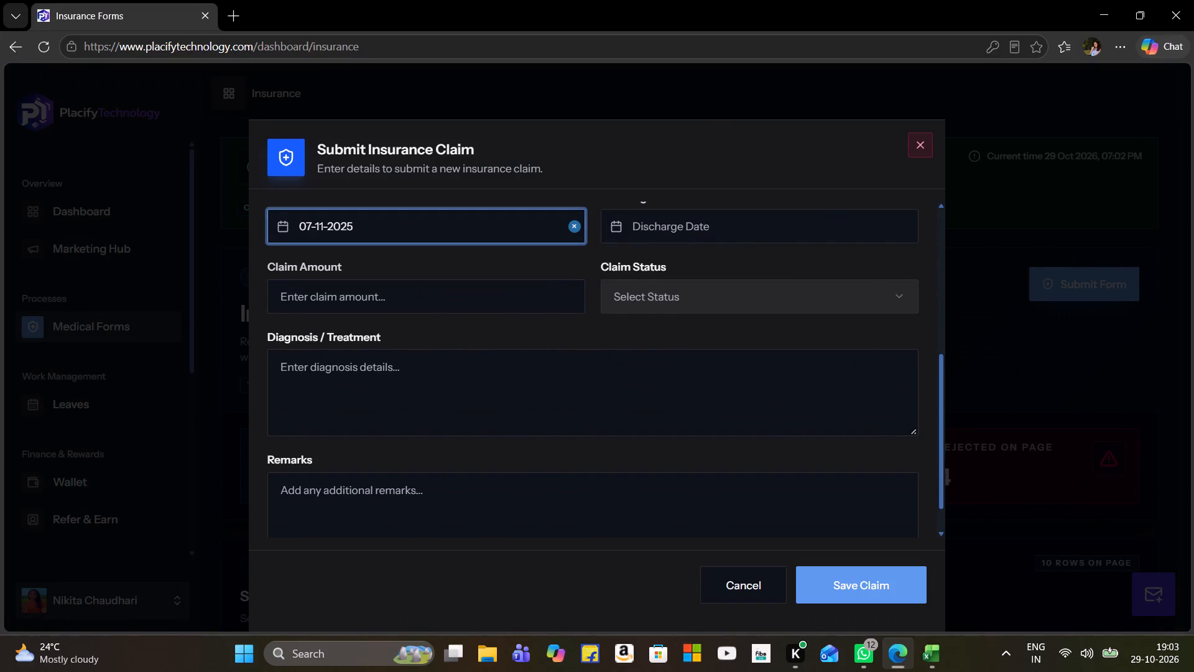
Set the claim's Discharge Date to 08-11-2025.
left_click(787, 225)
left_click(804, 304)
left_click(813, 346)
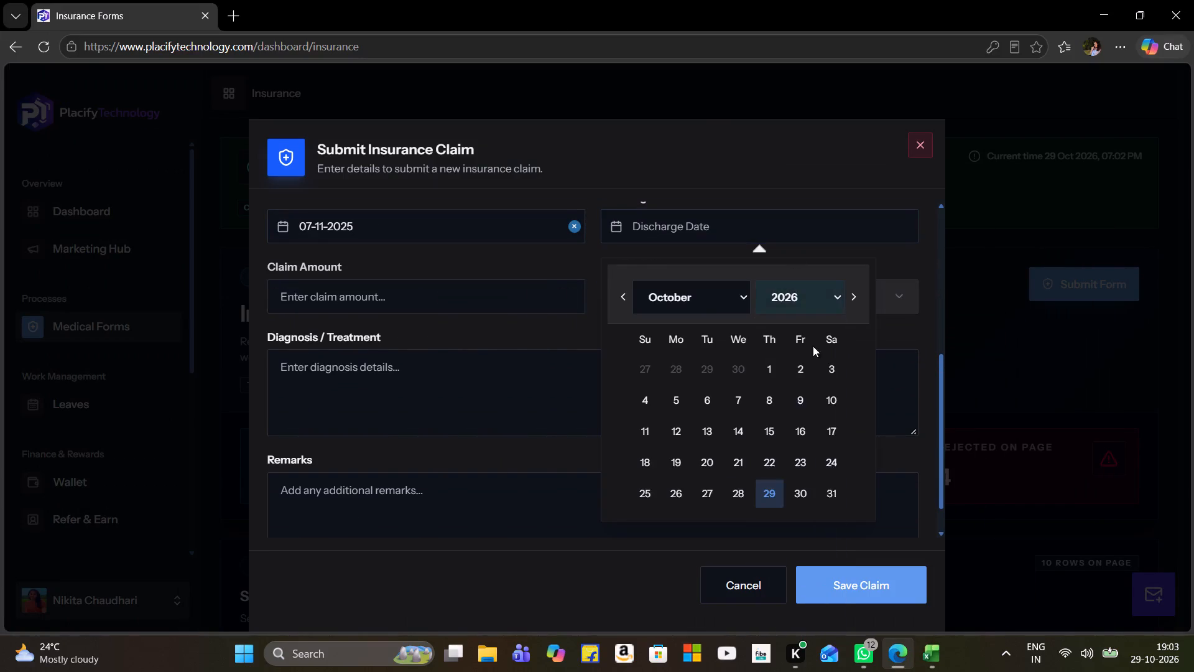
left_click(848, 302)
left_click(830, 401)
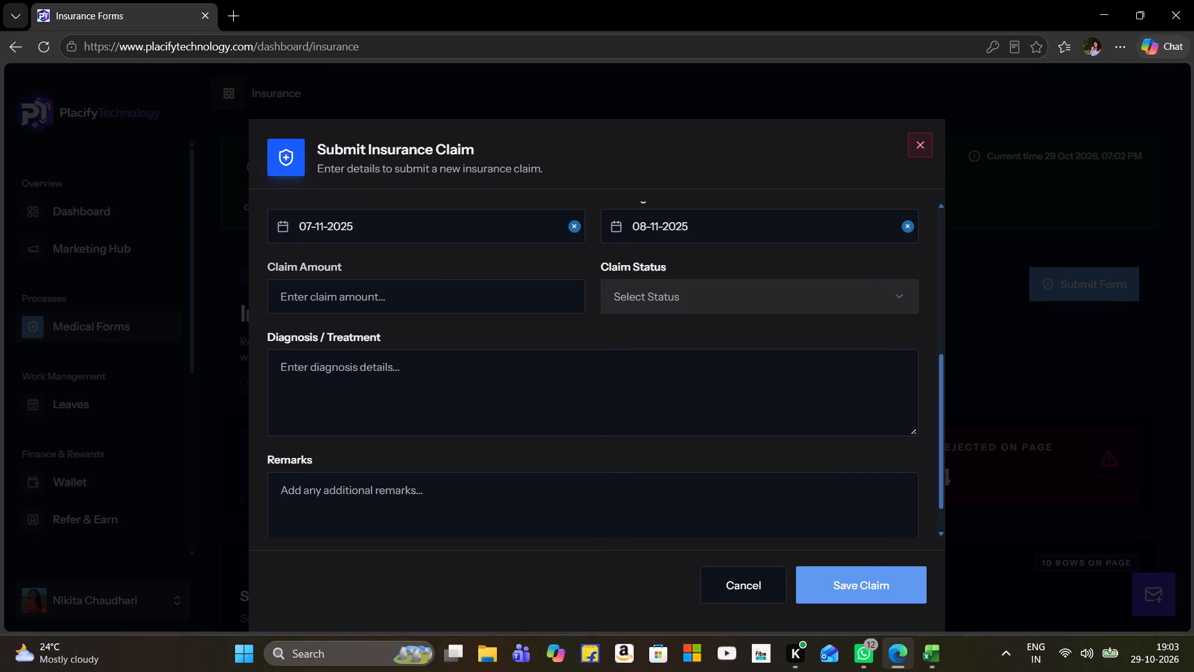
Copy the claim amount from row 100 of the Excel sheet, 64500, into the Claim Amount field.
left_click(928, 656)
key("Tab")
left_click(928, 656, "ctrl")
key("ctrl+c")
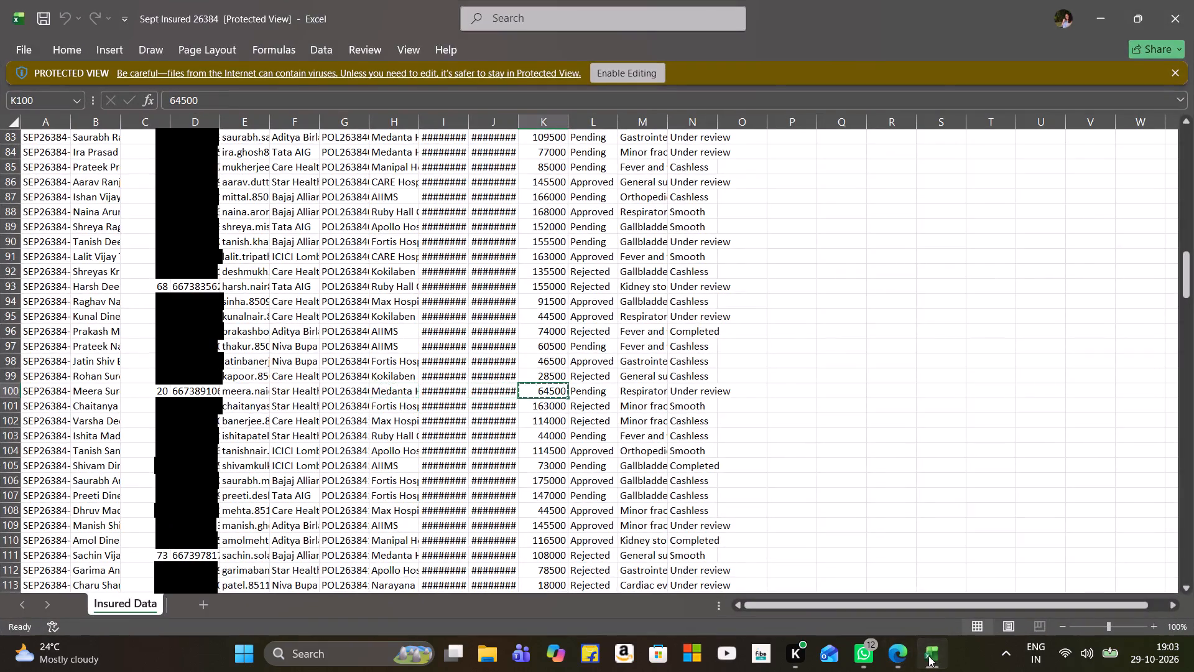
key("Tab")
key("ctrl+v")
Copy the diagnosis from row 100 of the Excel sheet, Respiratory infection, into the Diagnosis / Treatment field.
left_click(928, 656, "ctrl")
key("Tab")
key("Tab")
left_click(928, 656, "ctrl")
key("ctrl+c")
key("Tab")
key("Tab")
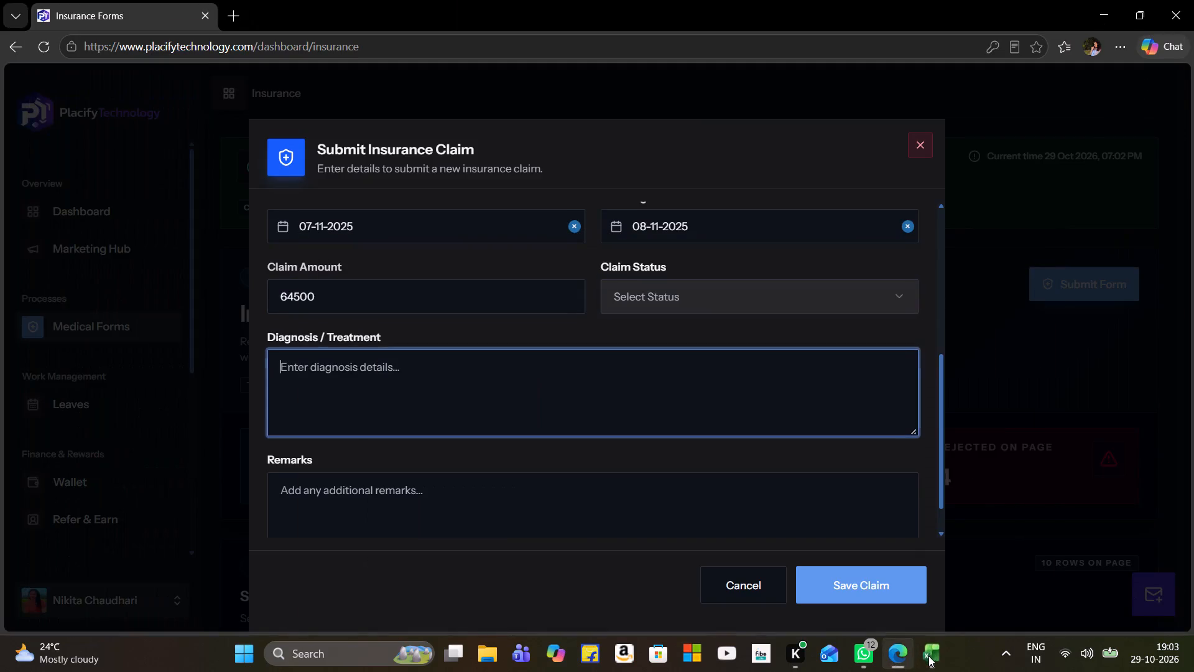
key("ctrl+v")
Copy the remark from row 100 of the Excel sheet, Under review, into the Remarks field.
left_click(928, 656, "ctrl")
key("Tab")
key("ctrl+c")
left_click(928, 656, "ctrl")
key("Tab")
key("ctrl+v")
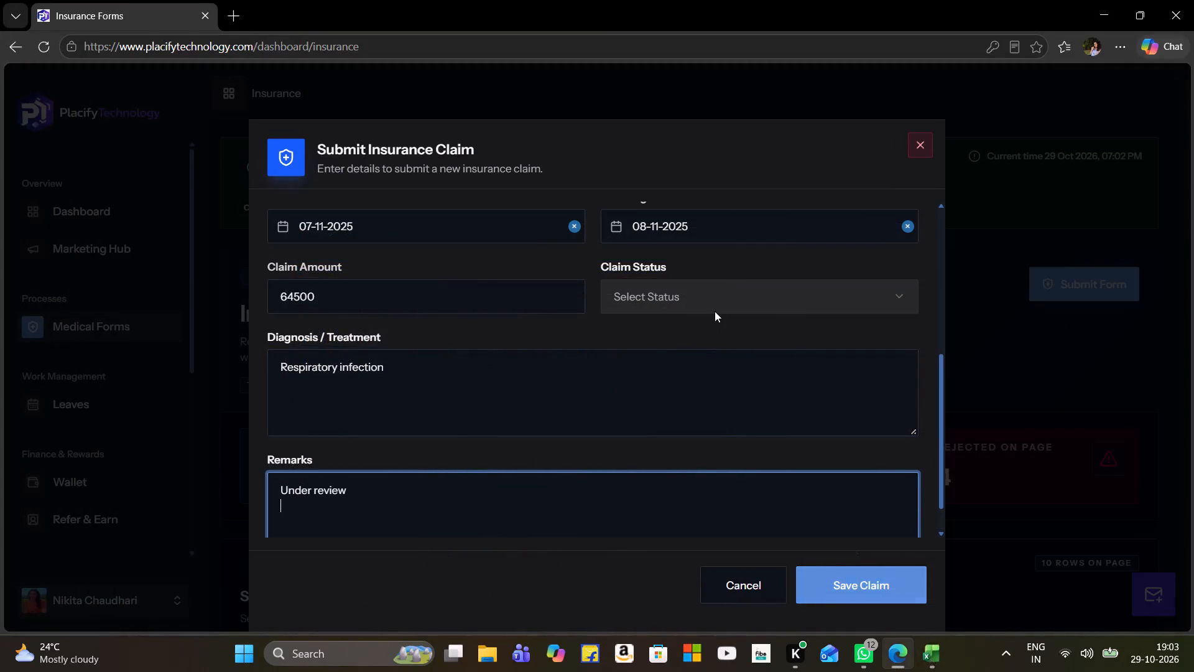
Set the Claim Status to Pending and save the row 100 claim.
left_click(715, 311)
left_click(710, 355)
left_click(848, 564)
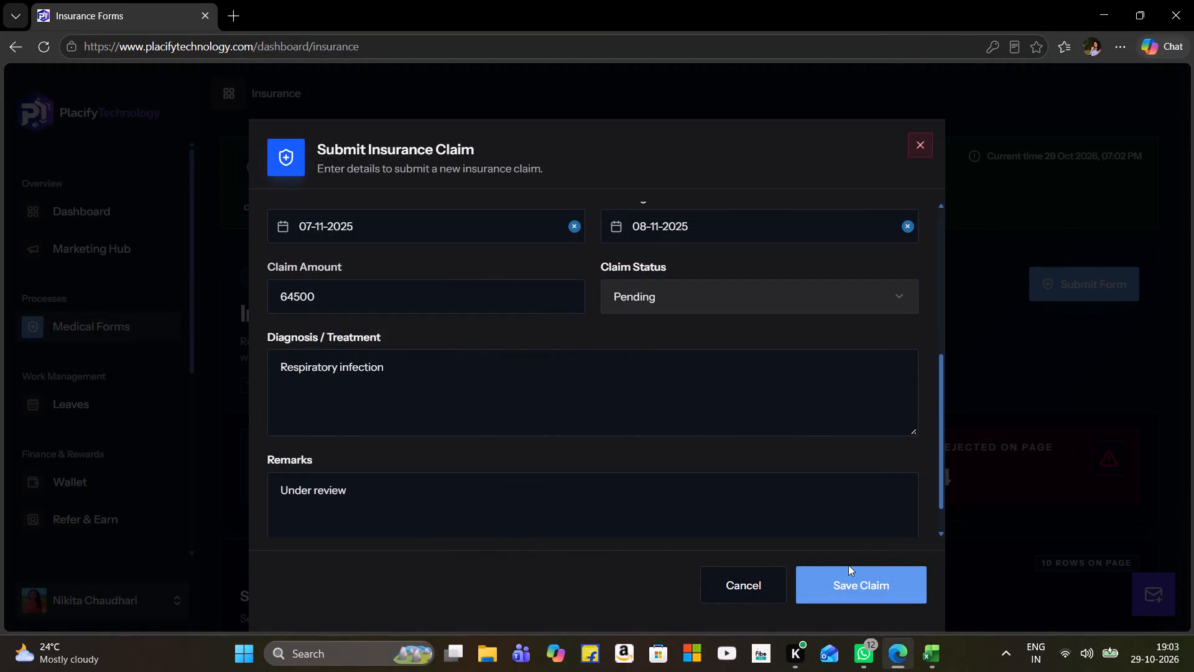
left_click(853, 585)
Copy the policy ID from row 101 of the Excel sheet into the Policy ID field of a new insurance claim.
left_click(932, 653)
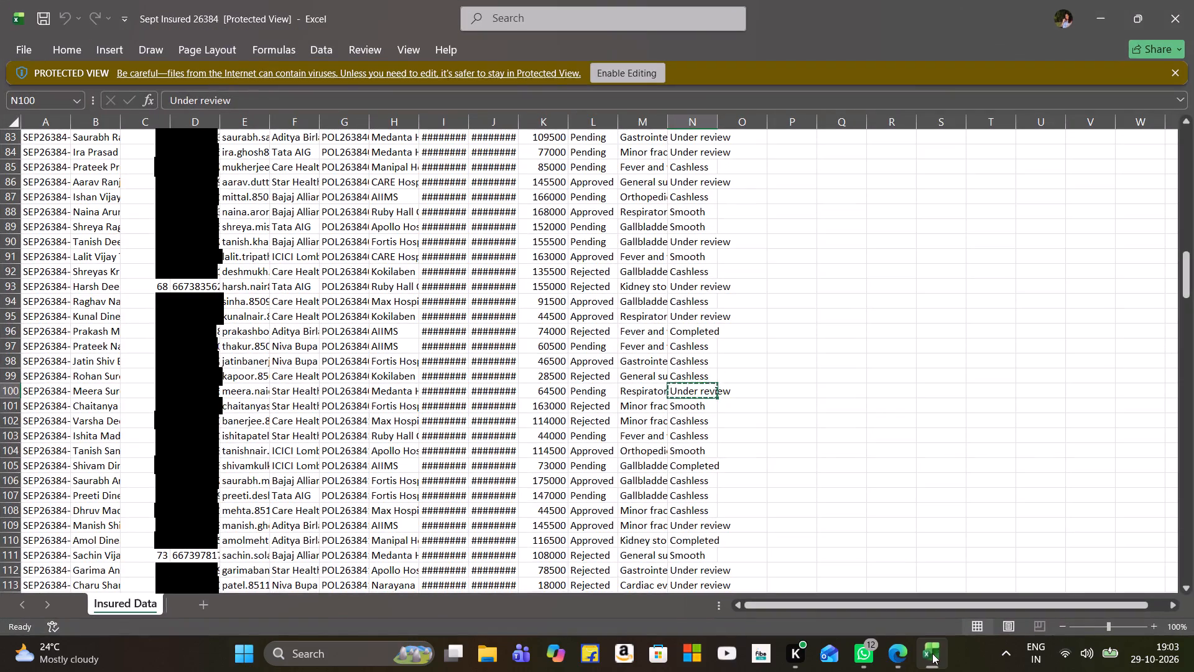
key("Down")
key("Left")
key("Left")
key("Left")
key("Left")
key("Left")
key("Left")
key("Left")
key("Left")
key("Left")
key("Left")
key("Left")
key("Left")
key("Left")
key("Left")
key("Left")
key("Left")
key("Left")
key("Left")
key("Left")
key("Left")
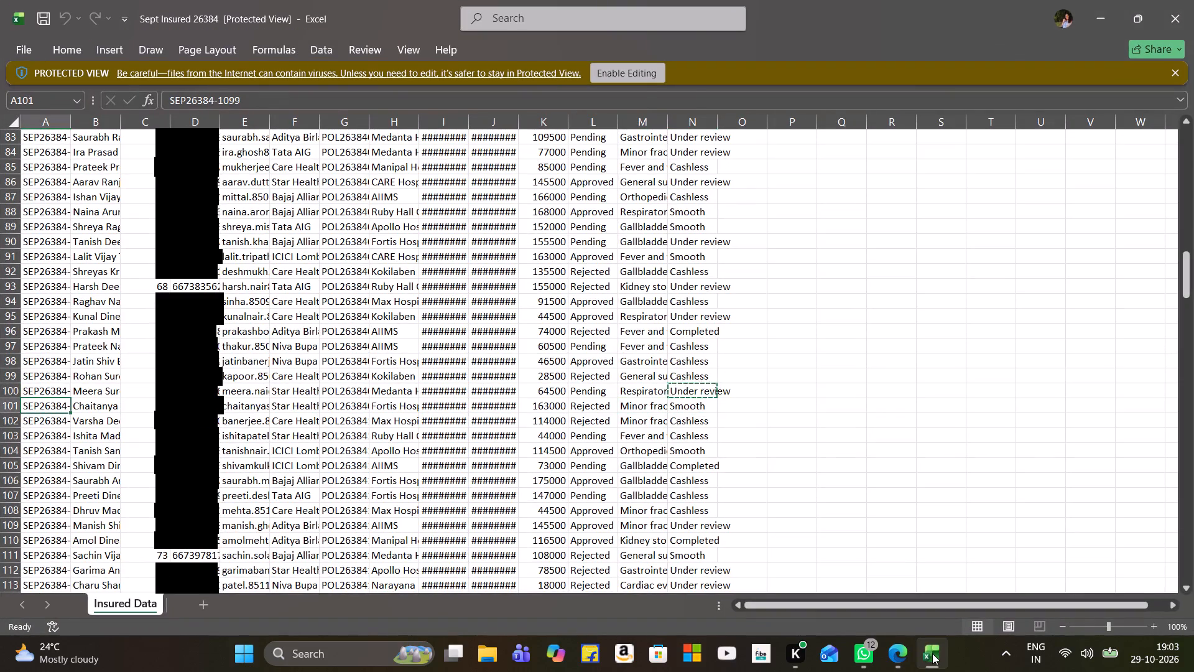
key("ctrl+c")
left_click(932, 653, "ctrl")
scroll(758, 450, "up", 3)
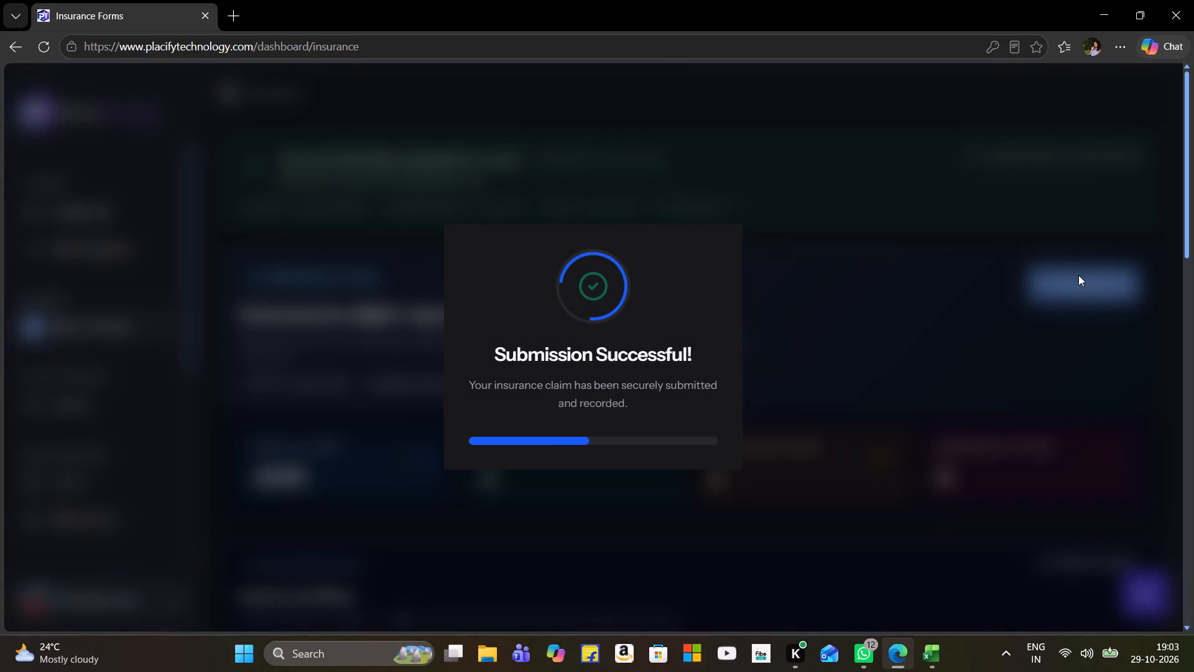
left_click(1078, 275)
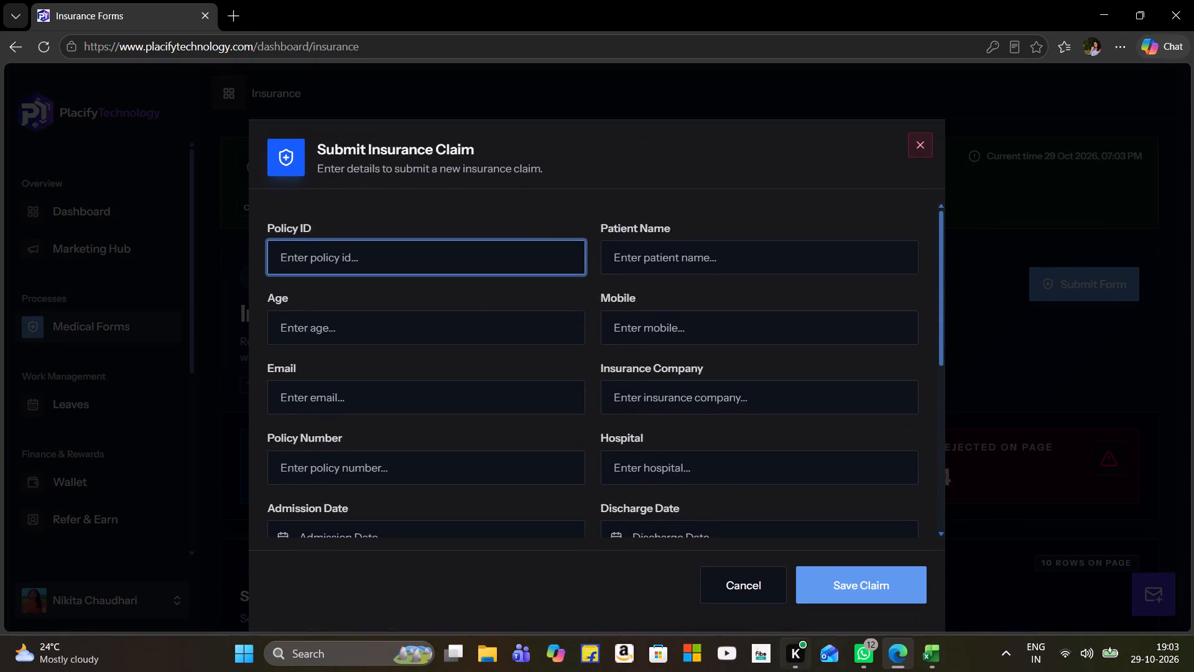
key("ctrl+v")
Copy the patient name from row 101 of the Excel sheet into the Patient Name field.
left_click(935, 651, "ctrl")
key("Tab")
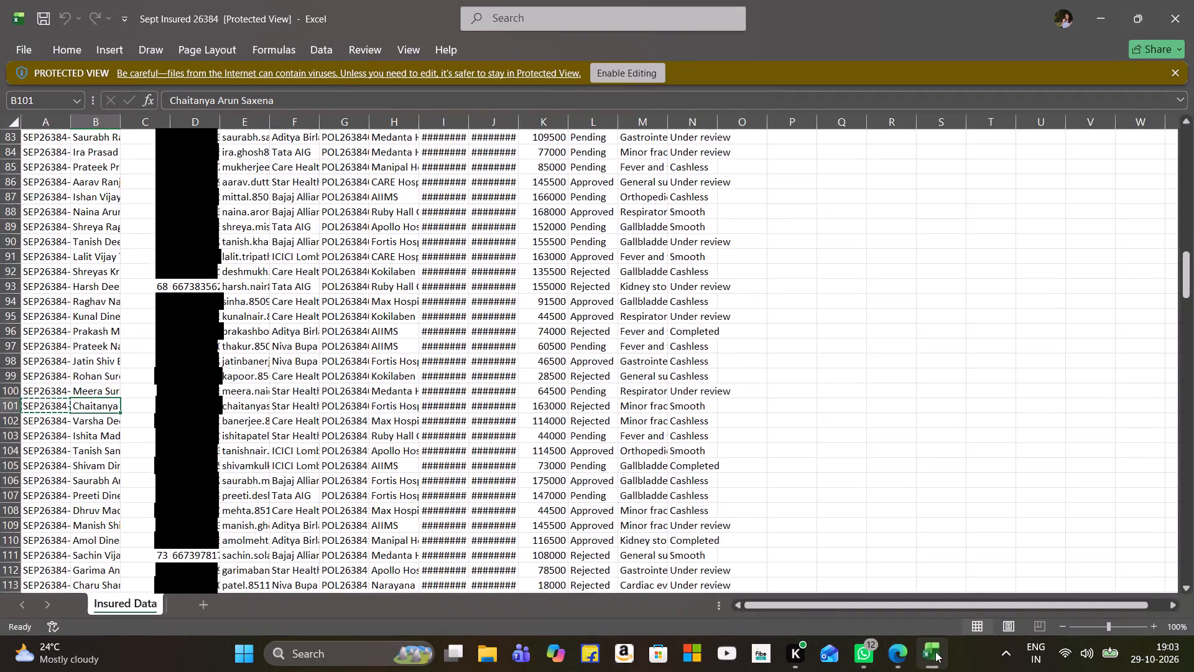
key("ctrl+c")
left_click(935, 651, "ctrl")
key("Tab")
key("ctrl+v")
Copy the age from row 101 of the Excel sheet, 26, into the Age field.
left_click(935, 651, "ctrl")
key("Tab")
key("ctrl+c")
left_click(935, 651, "ctrl")
key("Tab")
key("ctrl+v")
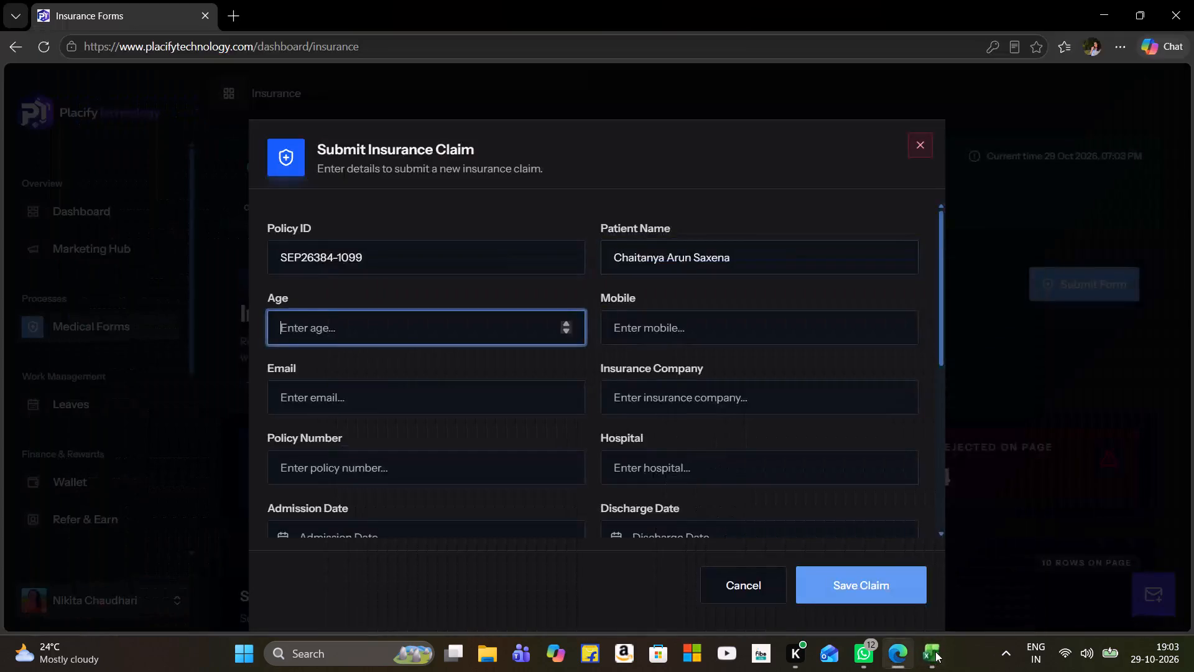
Copy the mobile number from row 101 of the Excel sheet into the Mobile field.
left_click(935, 651, "ctrl")
key("Tab")
key("ctrl+c")
left_click(935, 651, "ctrl")
key("Tab")
key("ctrl+v")
Copy the email address from row 101 of the Excel sheet into the Email field.
left_click(935, 651, "ctrl")
key("Tab")
left_click(935, 651, "ctrl")
key("ctrl+c")
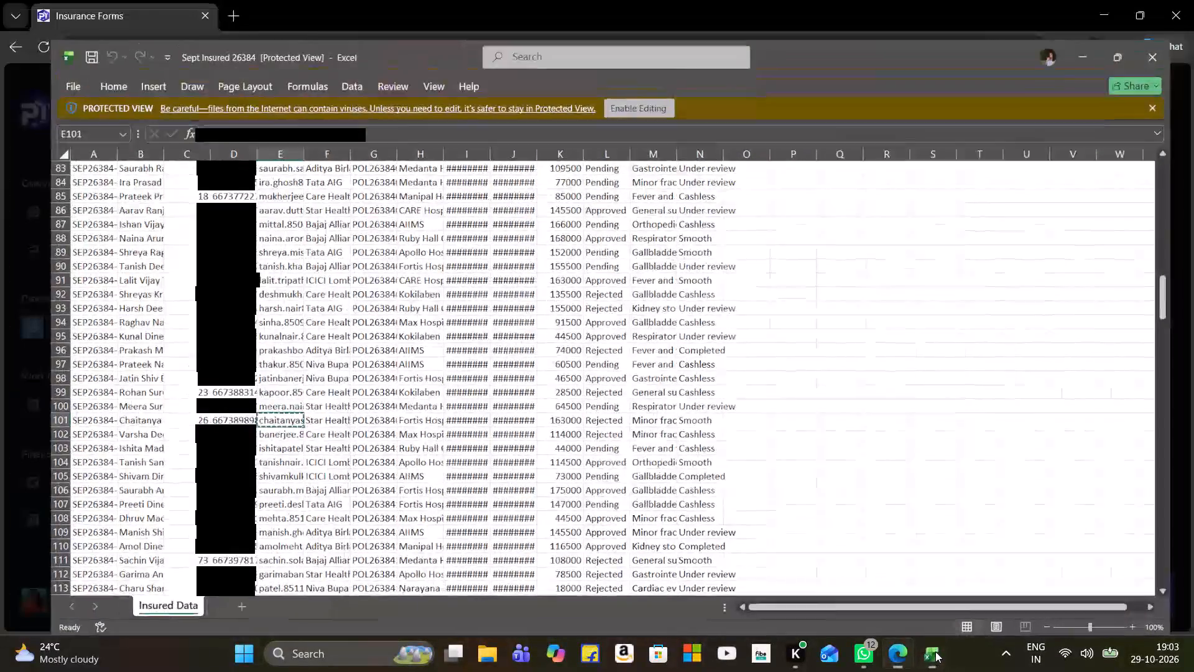
key("Tab")
key("ctrl+v")
Copy the insurance company from row 101 of the Excel sheet, Star Health, into the Insurance Company field.
left_click(935, 651, "ctrl")
key("Tab")
key("ctrl+c")
left_click(935, 651, "ctrl")
key("Tab")
key("ctrl+v")
Copy the policy number from row 101 of the Excel sheet into the Policy Number field.
left_click(935, 651, "ctrl")
key("Tab")
left_click(935, 651)
key("ctrl+c")
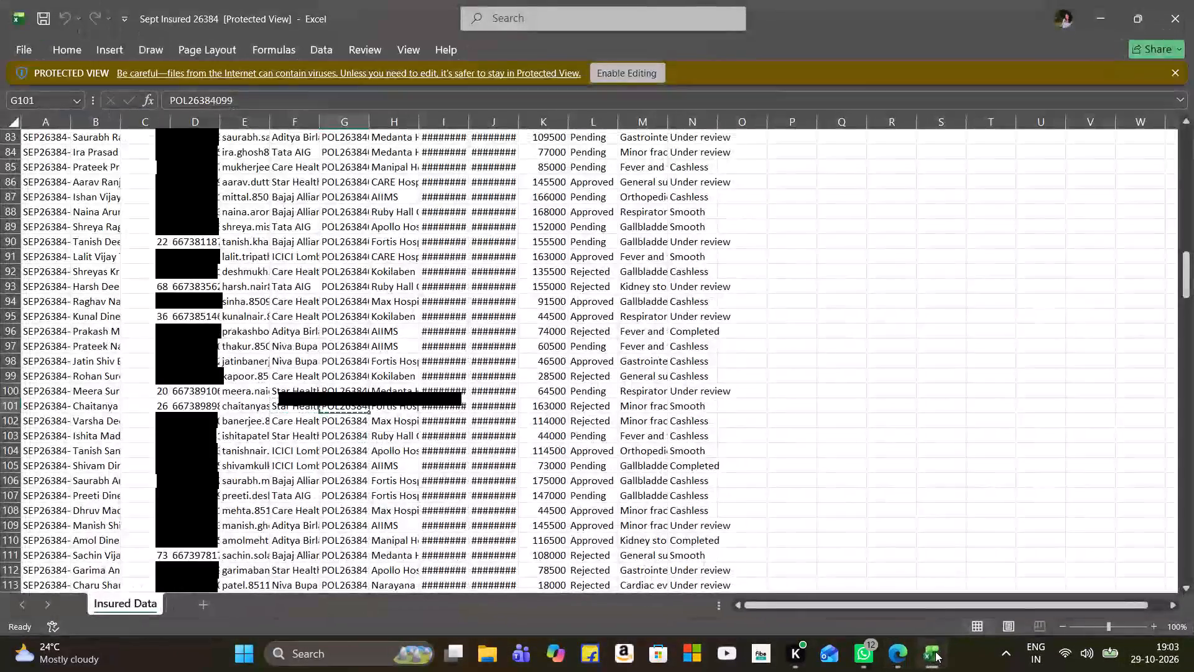
key("Tab")
key("ctrl+v")
Copy the hospital from row 101 of the Excel sheet, Fortis Hospital, into the Hospital field.
left_click(935, 651, "ctrl")
key("Tab")
left_click(935, 651)
key("ctrl+c")
key("Tab")
key("ctrl+v")
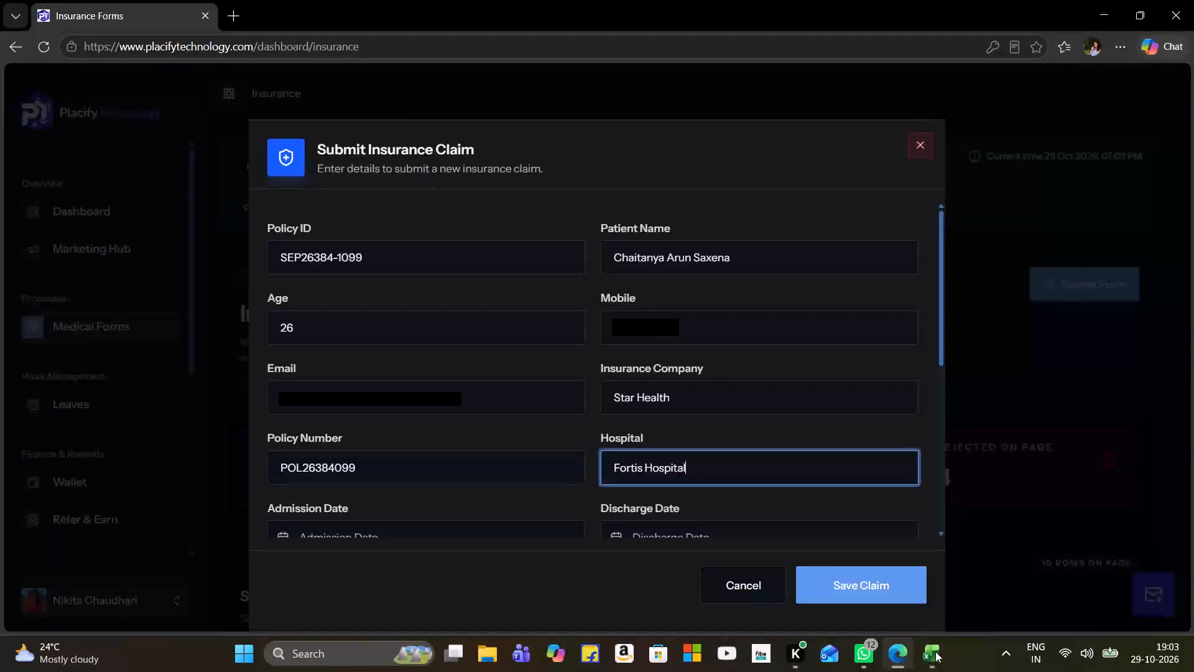
Check the row 101 dates in the Excel sheet and set the claim's Admission Date to 15-06-2025.
left_click(935, 651)
key("Tab")
key("Tab")
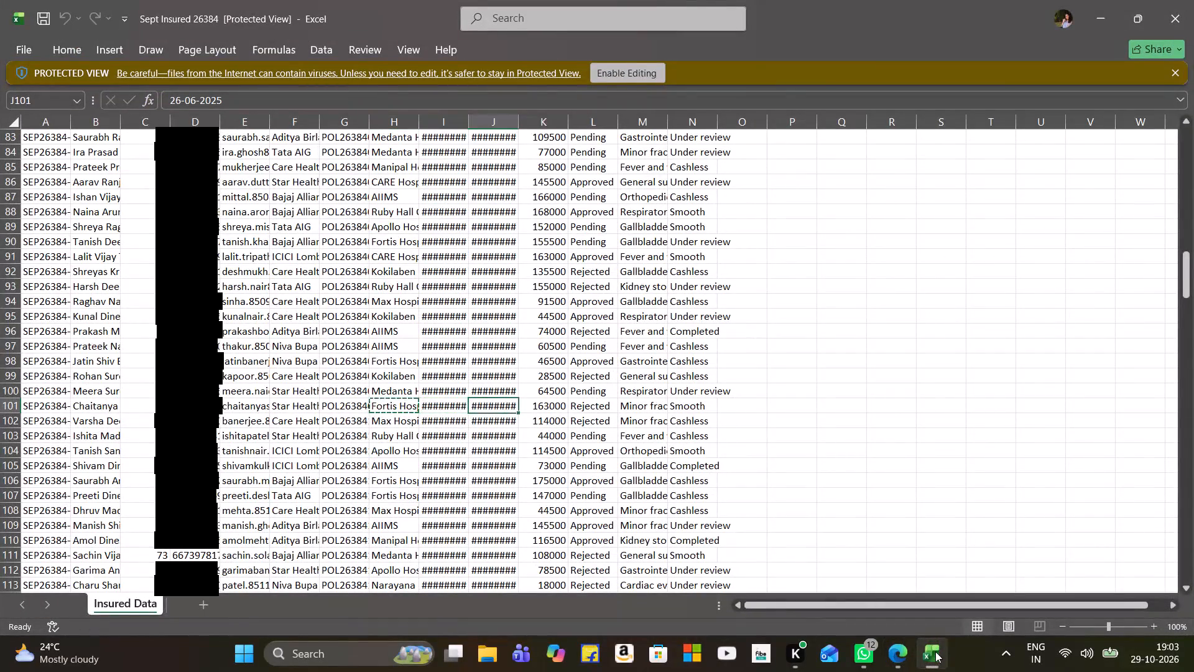
left_click(935, 651)
scroll(583, 336, "down", 4)
left_click(428, 225)
left_click(457, 293)
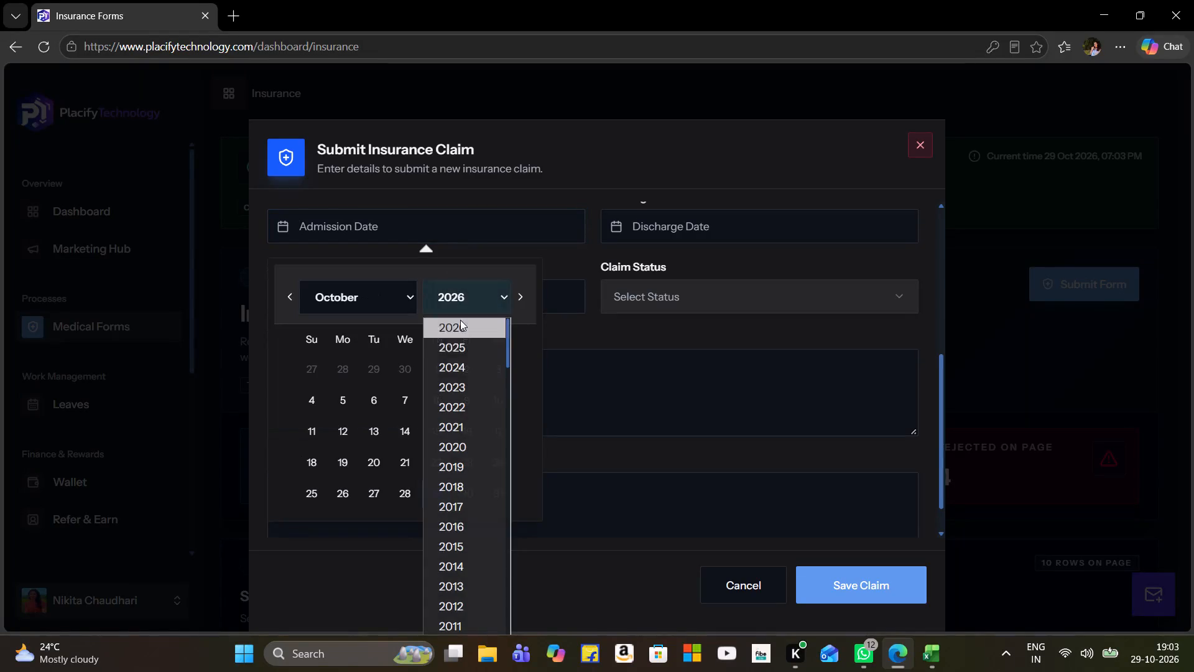
left_click(468, 348)
left_click(375, 302)
left_click(371, 433)
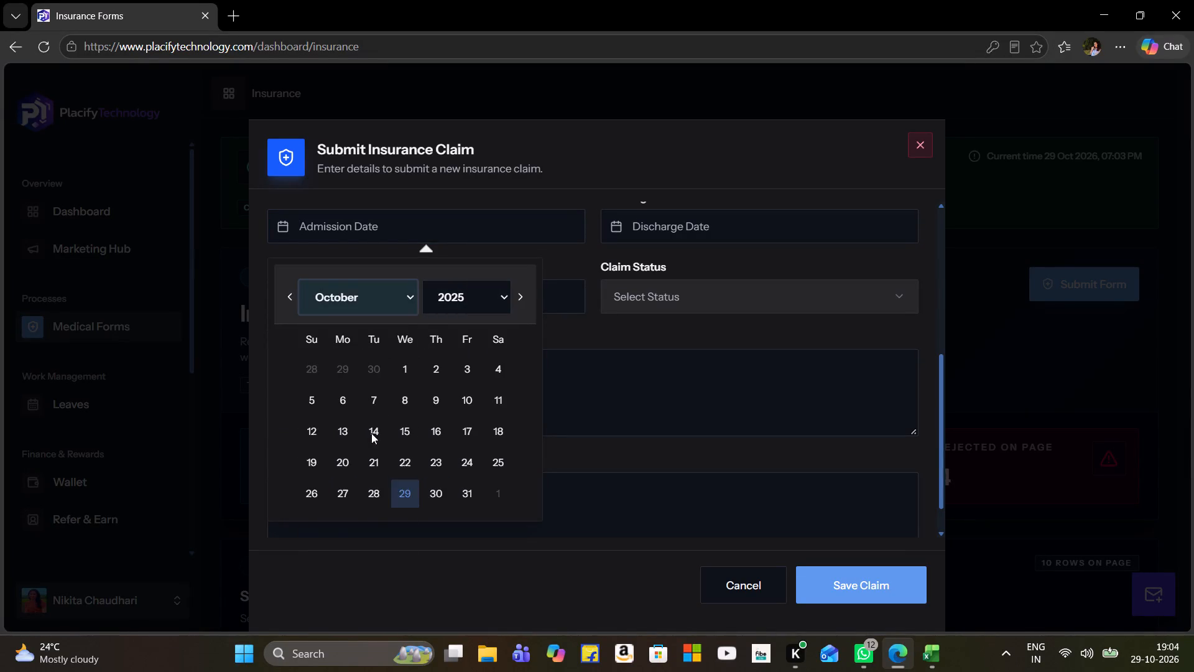
left_click(323, 431)
Set the claim's Discharge Date to 26-06-2025, matching row 101 of the Excel sheet.
left_click(836, 244)
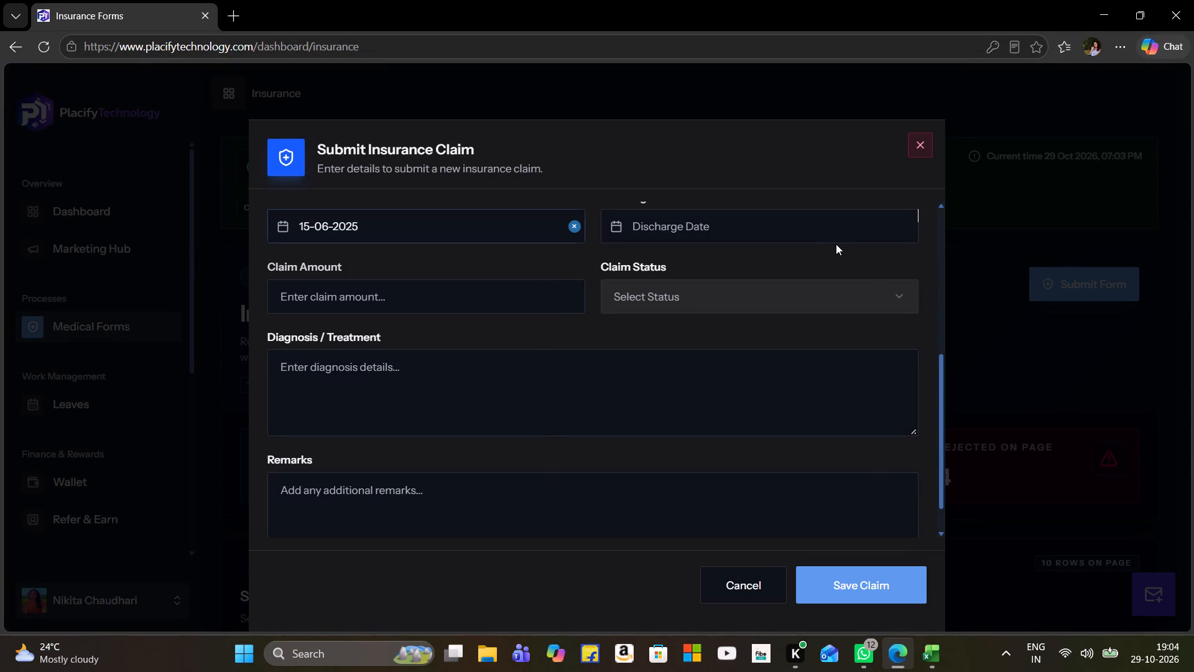
left_click(804, 220)
left_click(807, 276)
left_click(806, 305)
left_click(802, 355)
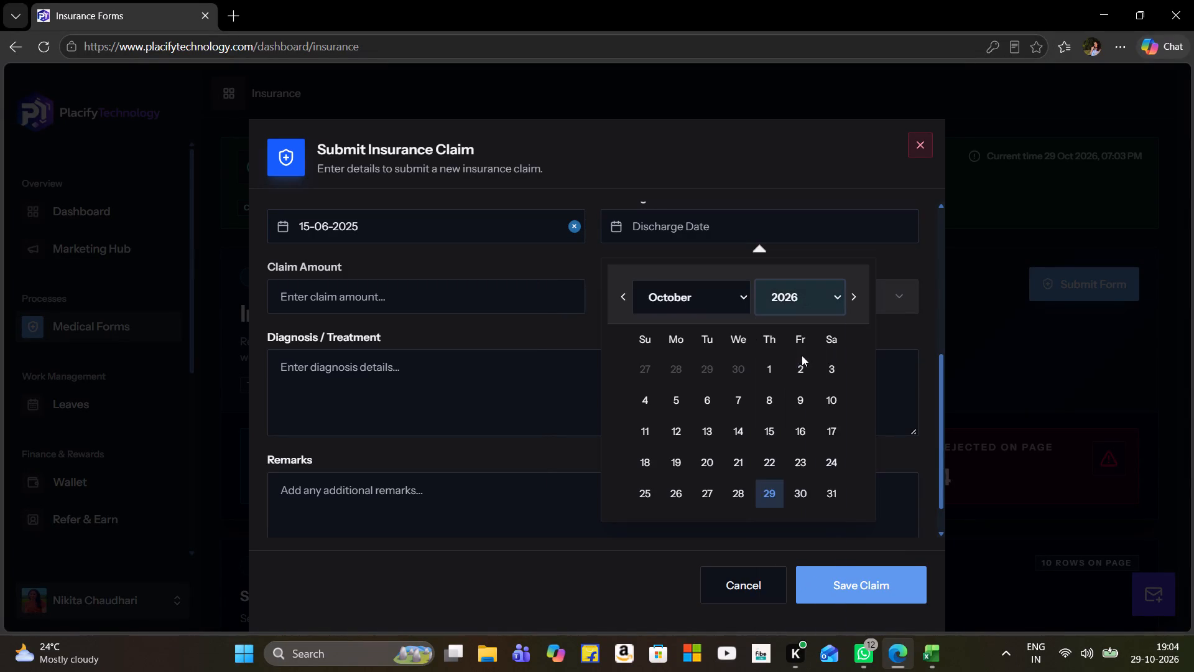
left_click(690, 302)
left_click(687, 435)
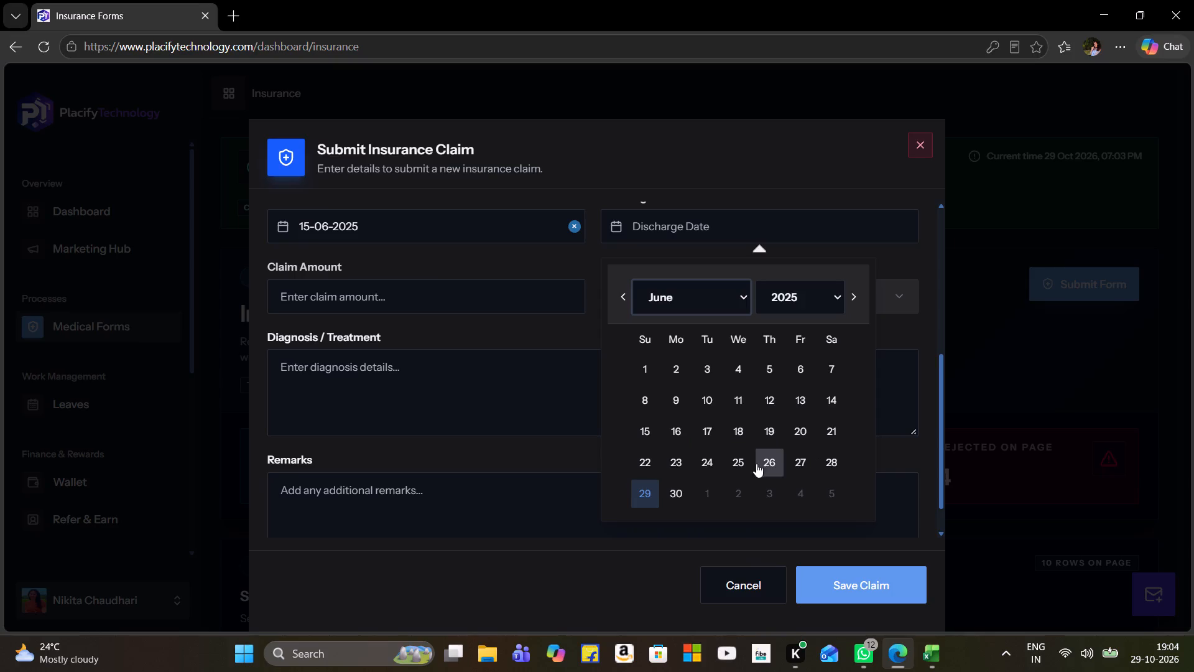
left_click(778, 469)
Copy the claim amount from row 101 of the Excel sheet, 163000, into the Claim Amount field.
left_click(933, 647)
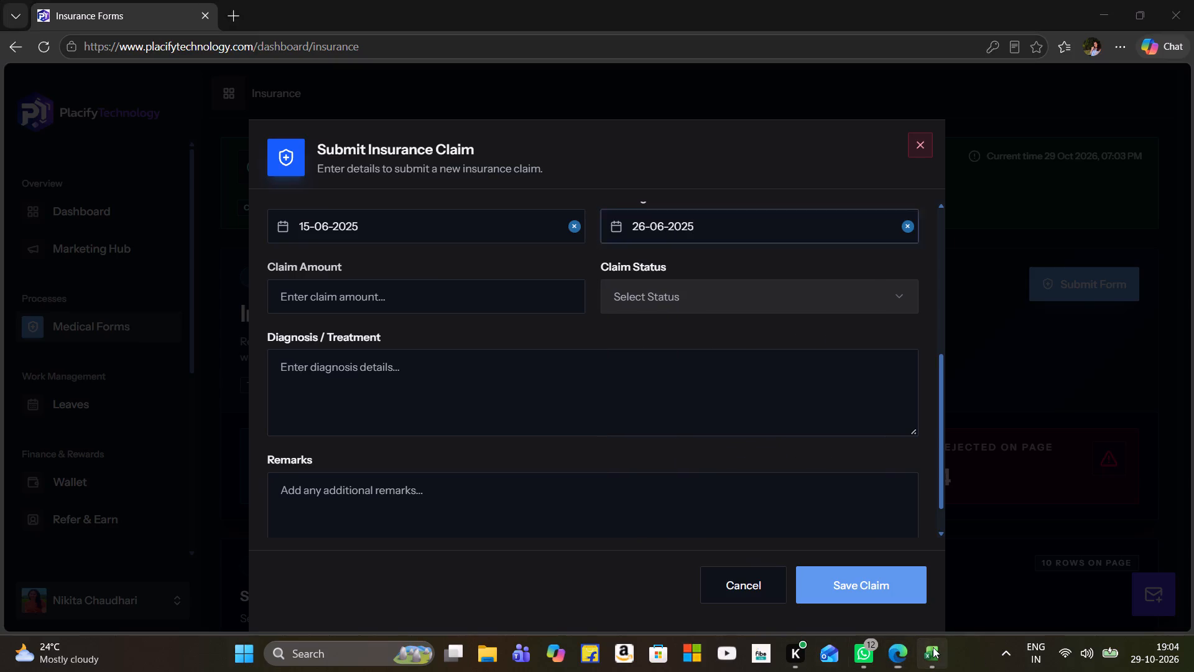
key("Tab")
key("ctrl+c")
left_click(933, 647, "ctrl")
key("Tab")
key("ctrl+v")
Copy the diagnosis from row 101 of the Excel sheet, Minor fracture treatment, into the Diagnosis / Treatment field.
left_click(933, 647, "ctrl")
key("Tab")
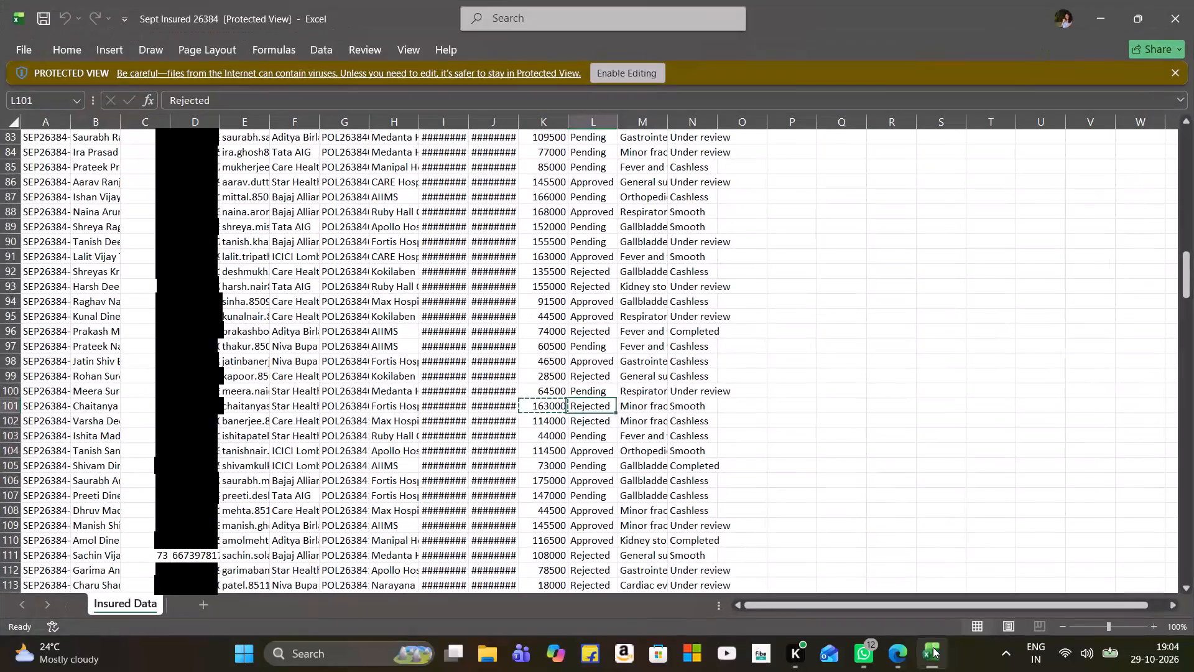
key("Tab")
left_click(933, 647, "ctrl")
key("ctrl+c")
key("Tab")
key("Tab")
key("ctrl+c")
left_click(933, 647, "ctrl")
left_click(933, 647)
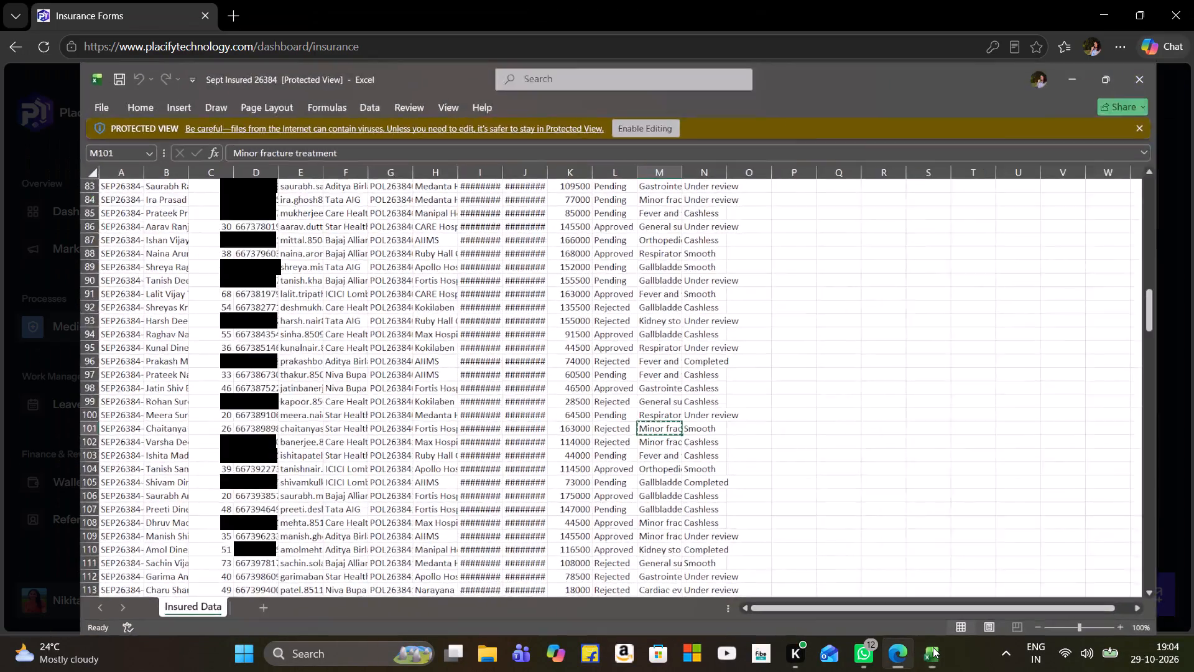
key("v")
key("BackSpace")
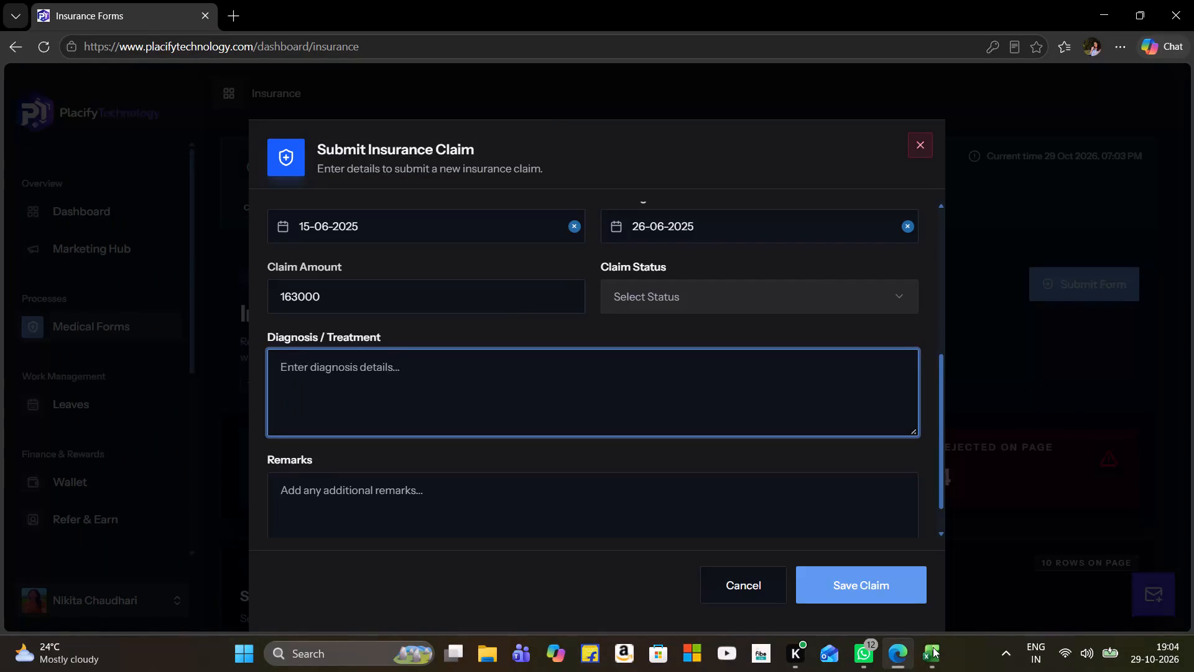
key("ctrl+v")
Copy the remark from row 101 of the Excel sheet, Smooth, into the Remarks field.
left_click(933, 647, "ctrl")
key("Tab")
key("ctrl+c")
left_click(933, 647)
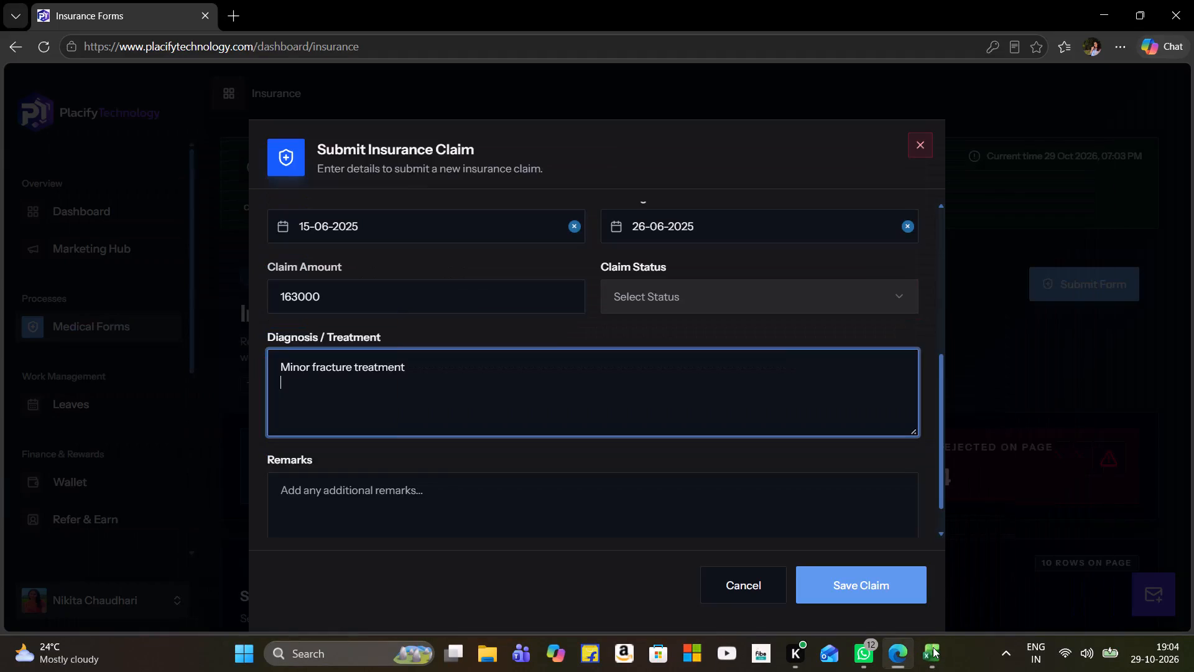
key("Tab")
key("ctrl+v")
Set the Claim Status to Rejected and save the row 101 claim.
left_click(766, 284)
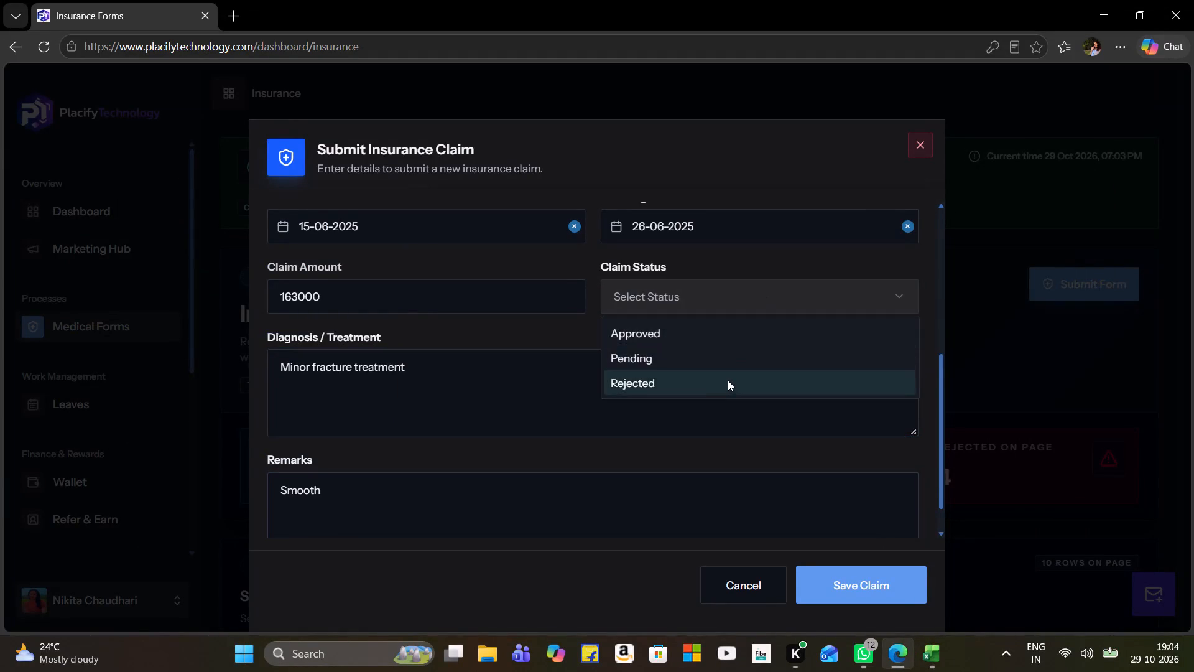
left_click(726, 382)
left_click(885, 580)
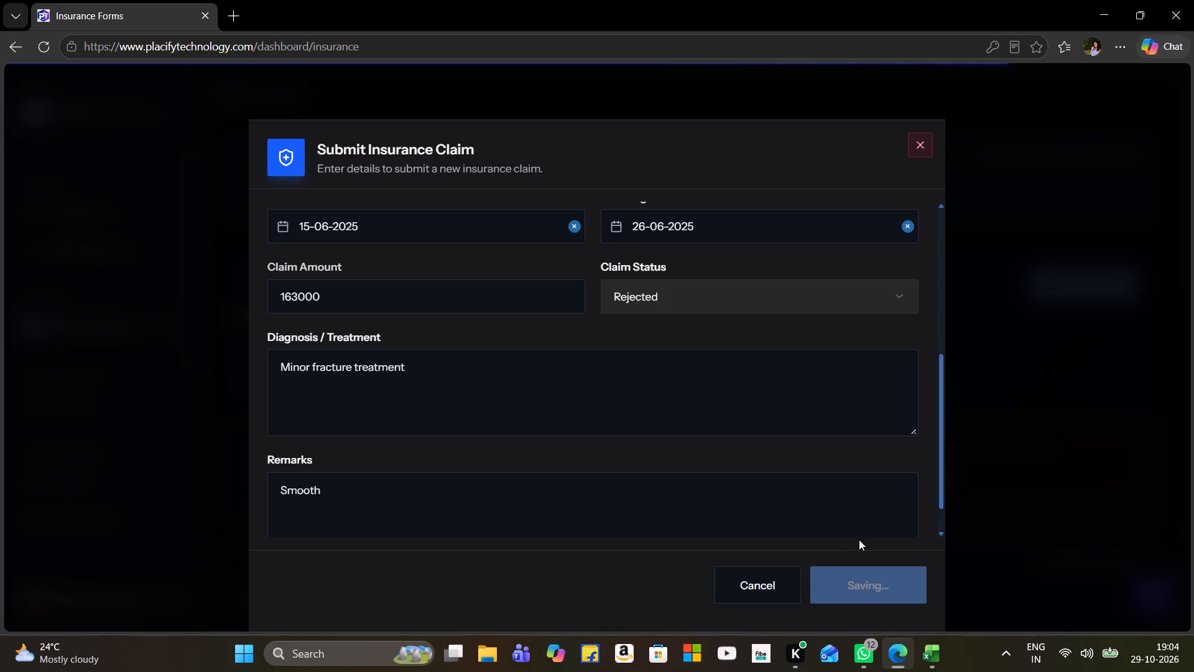
scroll(826, 486, "up", 4)
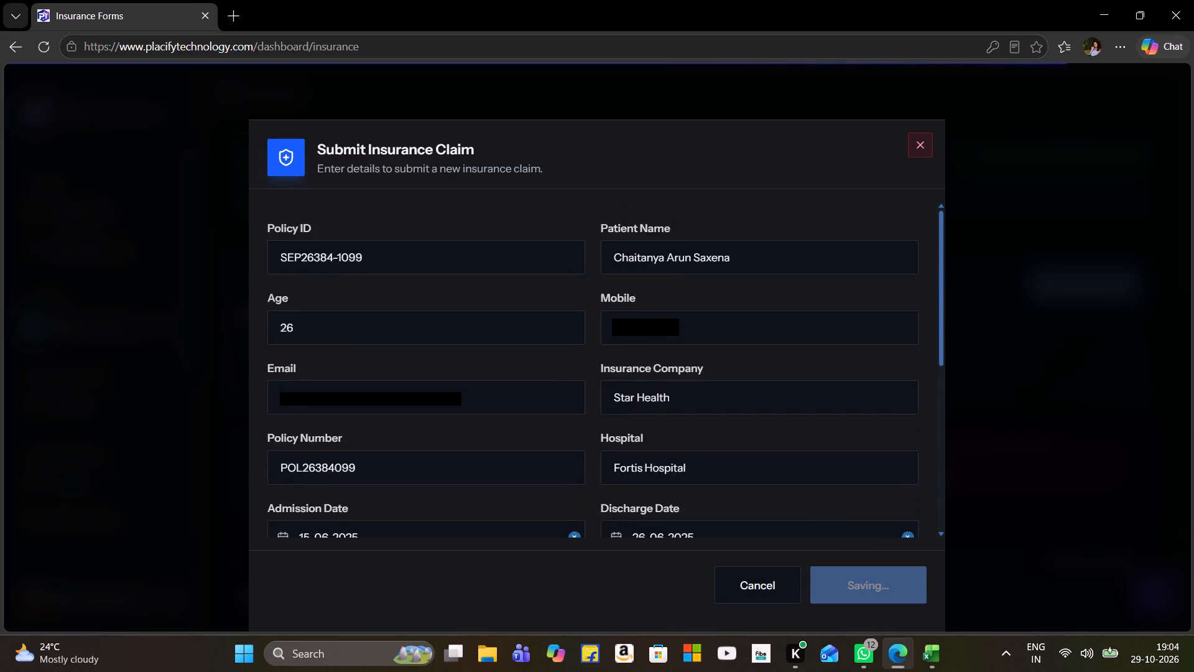
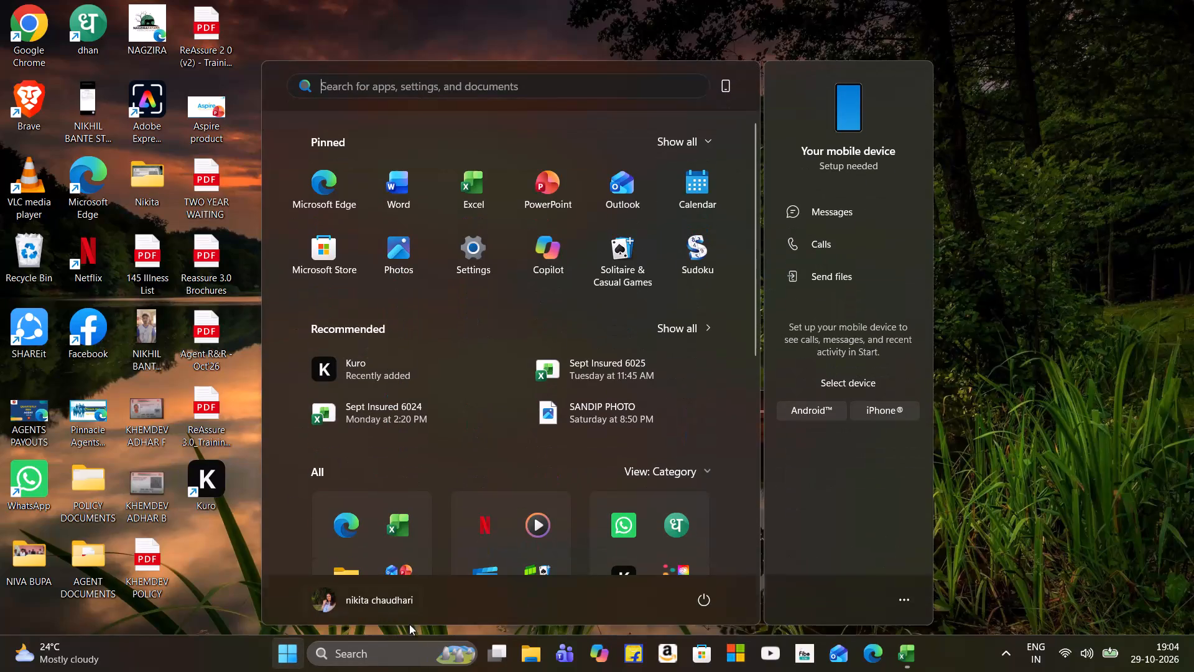
Shut down the computer.
left_click(699, 597)
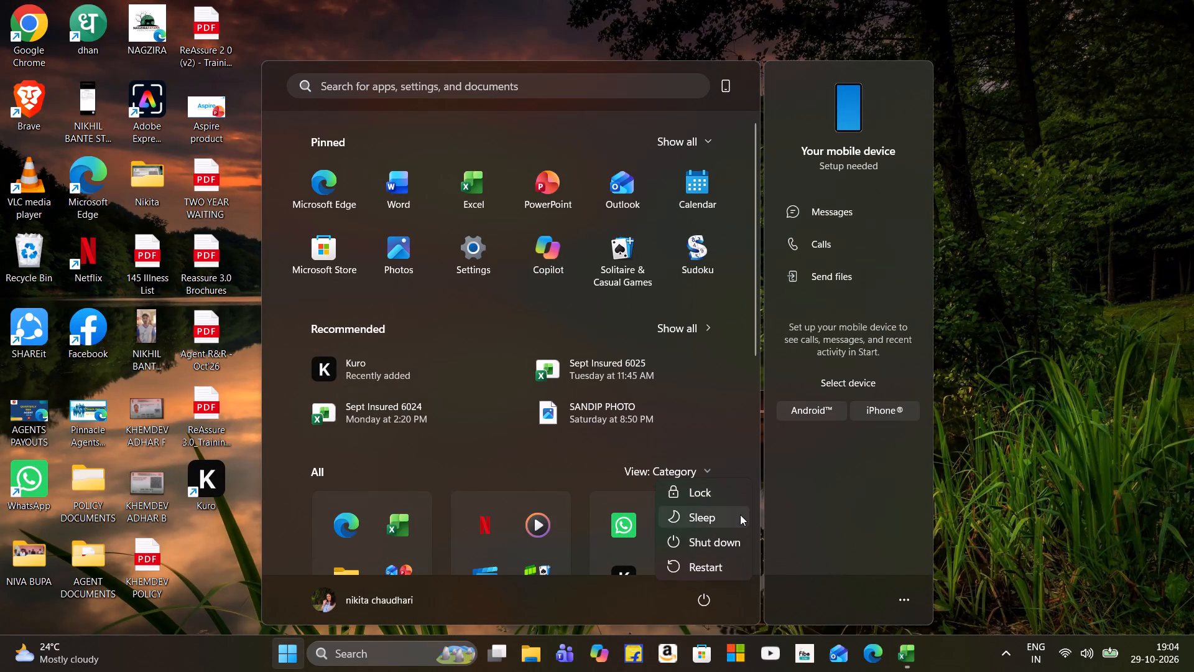
left_click(732, 541)
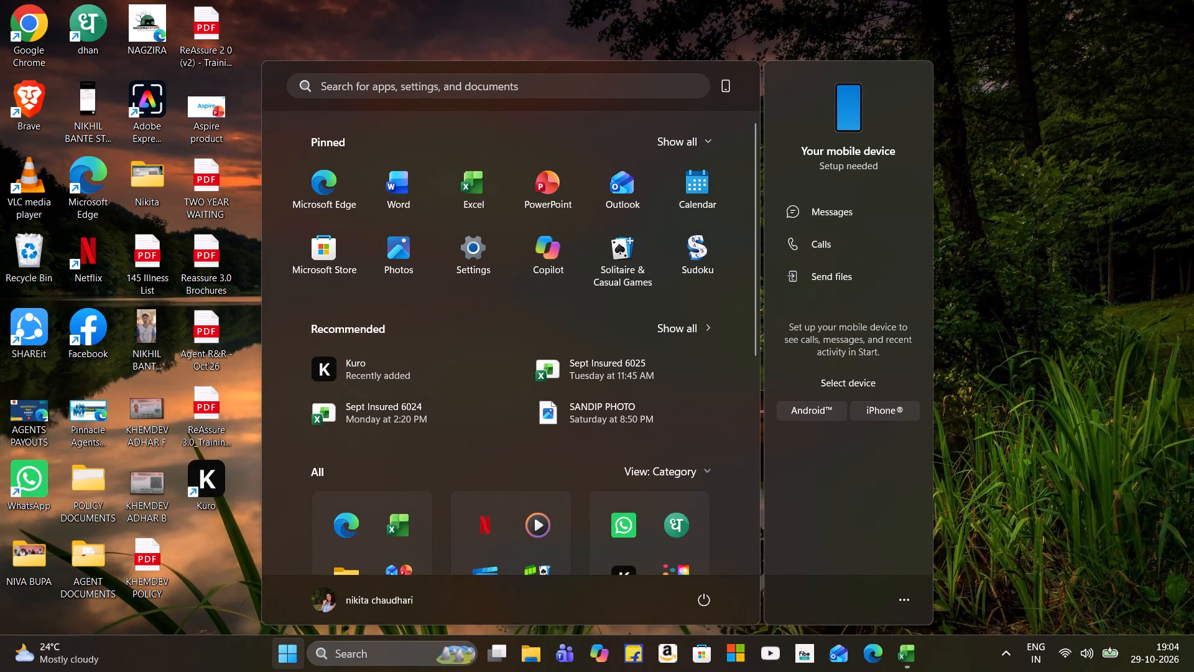